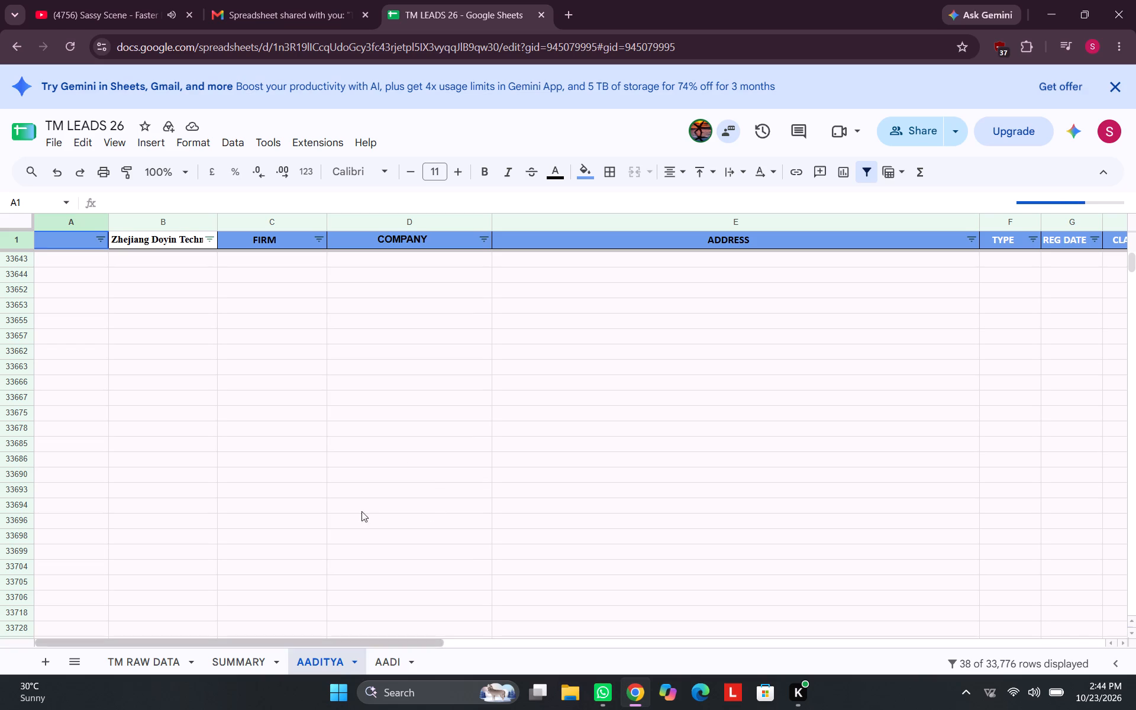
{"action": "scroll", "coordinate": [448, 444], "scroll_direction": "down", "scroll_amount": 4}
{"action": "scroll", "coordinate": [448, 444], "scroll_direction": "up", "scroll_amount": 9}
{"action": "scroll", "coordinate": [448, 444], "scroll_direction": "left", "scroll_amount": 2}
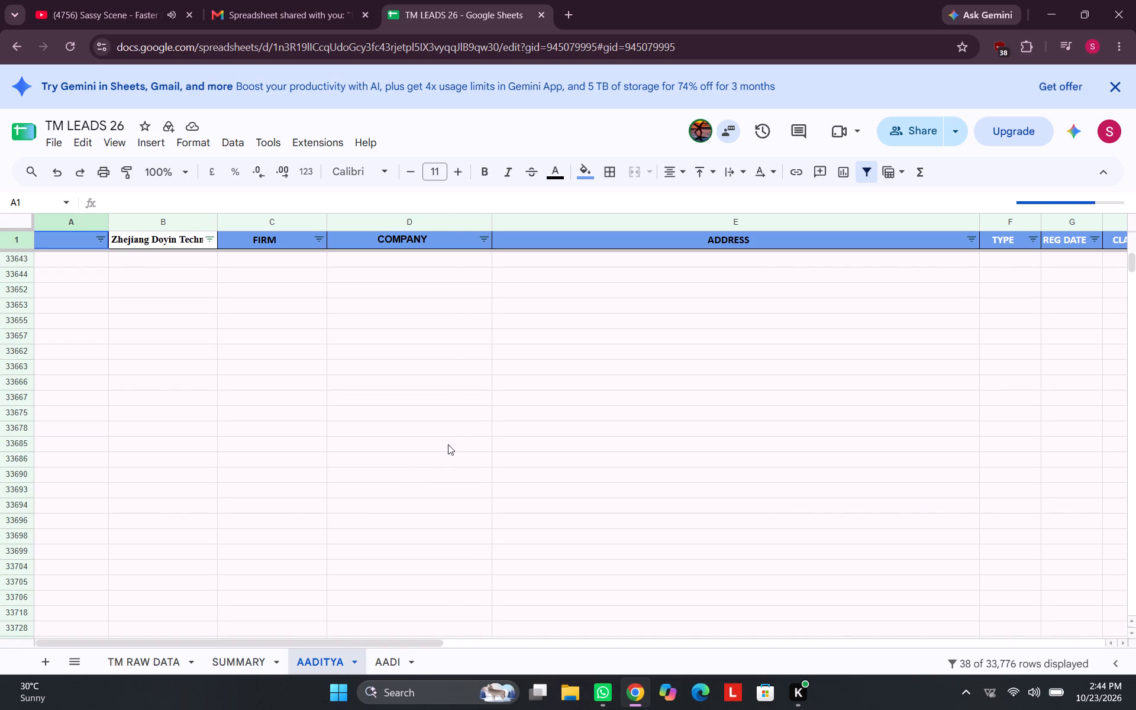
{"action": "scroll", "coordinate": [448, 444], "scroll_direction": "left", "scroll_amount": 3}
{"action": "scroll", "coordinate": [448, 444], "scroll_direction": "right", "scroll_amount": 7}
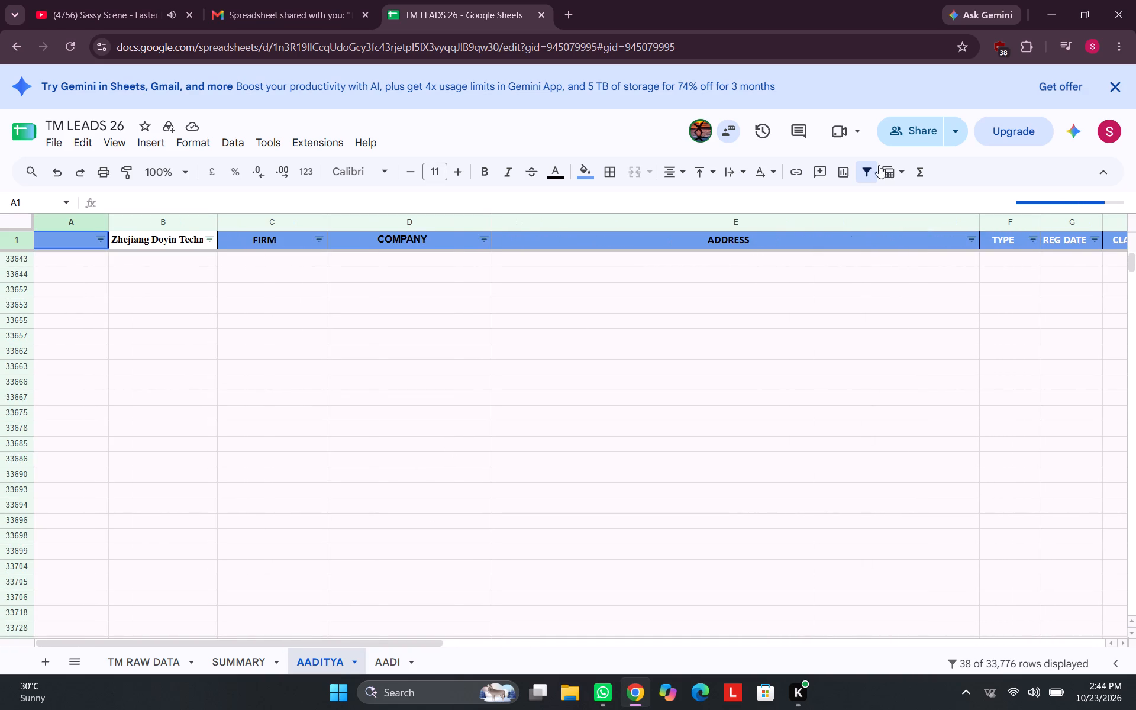
Remove the filter from the AADITYA sheet.
{"action": "left_click", "coordinate": [869, 176]}
Find the last filled entry in column B of the AADITYA sheet and check the rows below it.
{"action": "scroll", "coordinate": [770, 405], "scroll_direction": "down", "scroll_amount": 4}
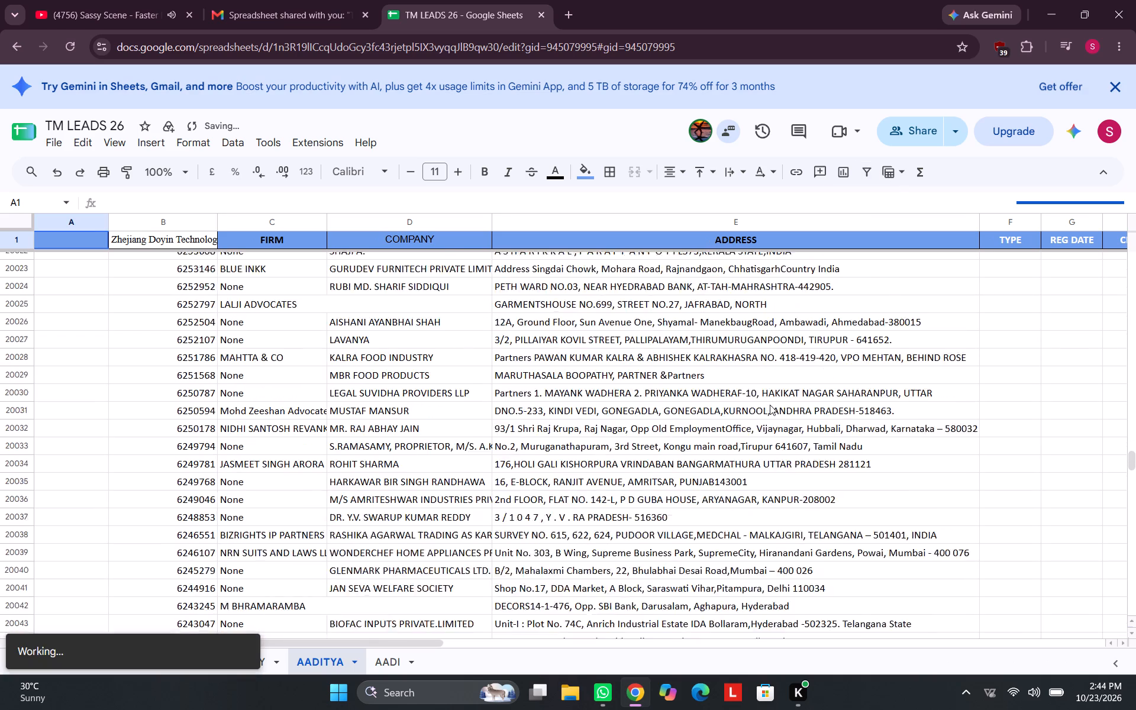
{"action": "left_click", "coordinate": [186, 471]}
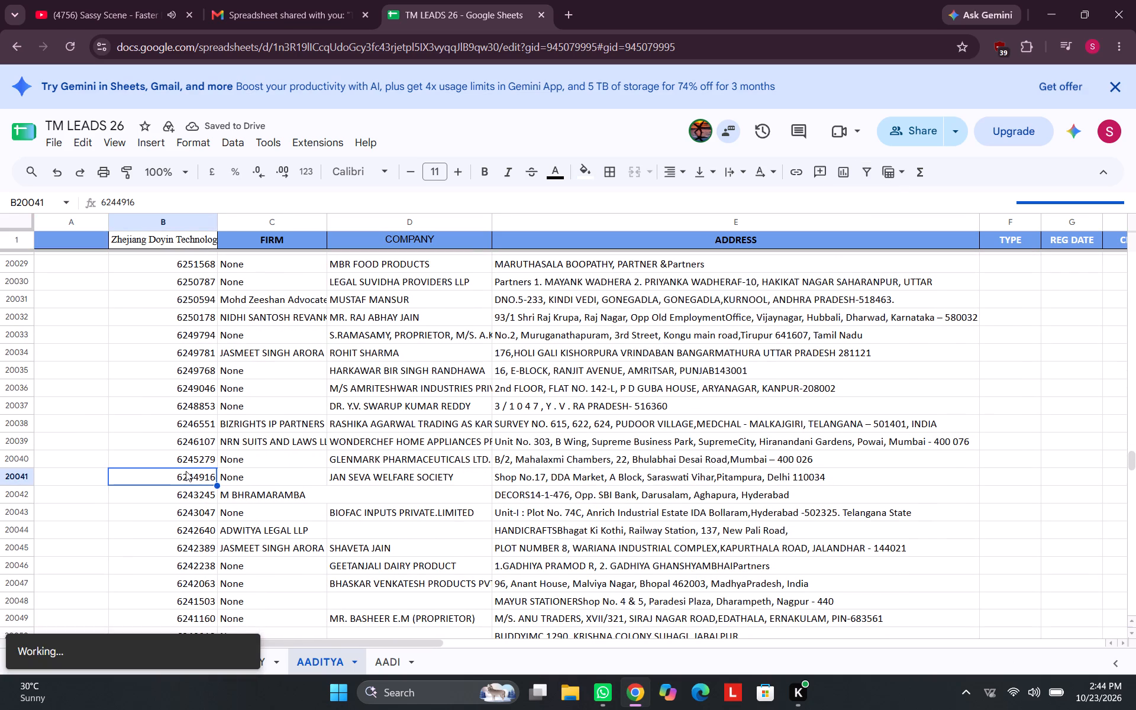
{"action": "key", "text": "ctrl+Down"}
{"action": "key", "text": "ctrl+Down"}
{"action": "key", "text": "Down"}
{"action": "key", "text": "Down"}
{"action": "key", "text": "Down"}
{"action": "key", "text": "Down"}
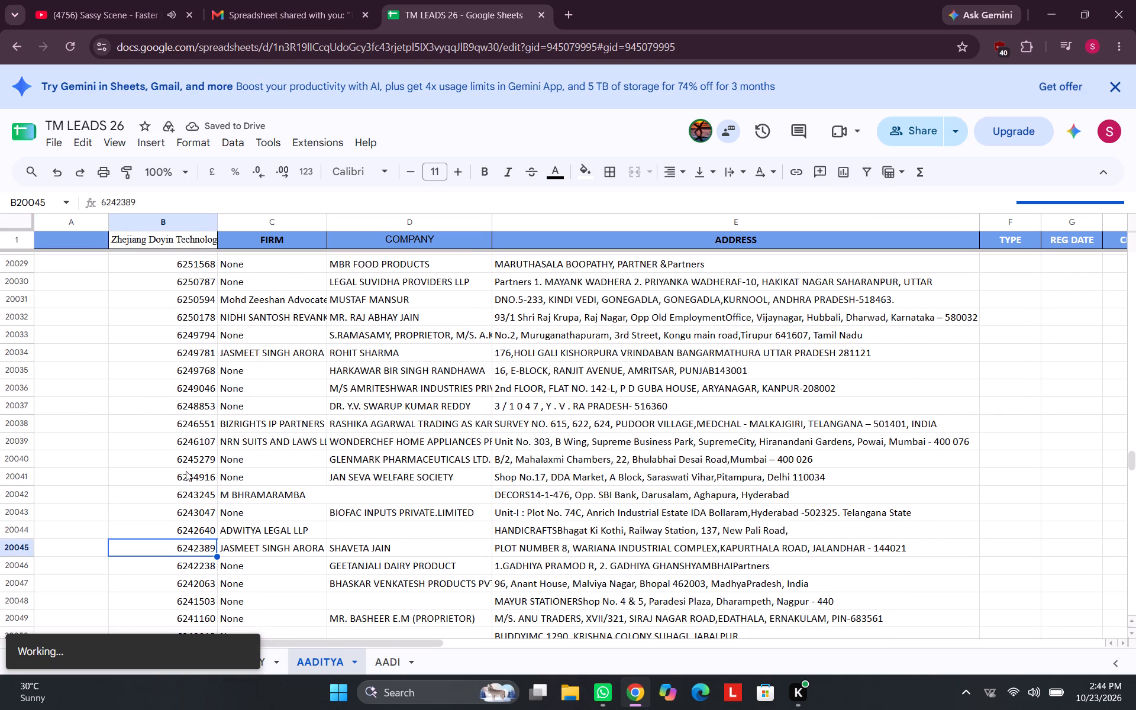
{"action": "key", "text": "ctrl+Down"}
{"action": "key", "text": "ctrl+Down"}
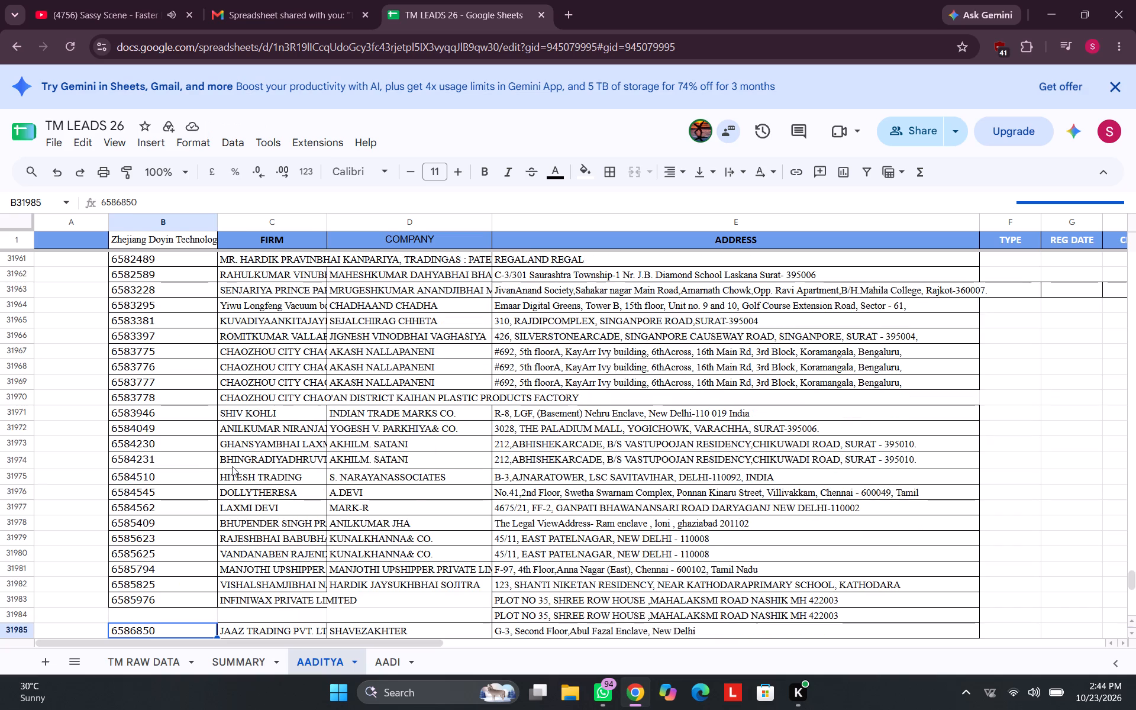
{"action": "key", "text": "ctrl+Down"}
{"action": "key", "text": "ctrl+Down"}
{"action": "key", "text": "ctrl+Down"}
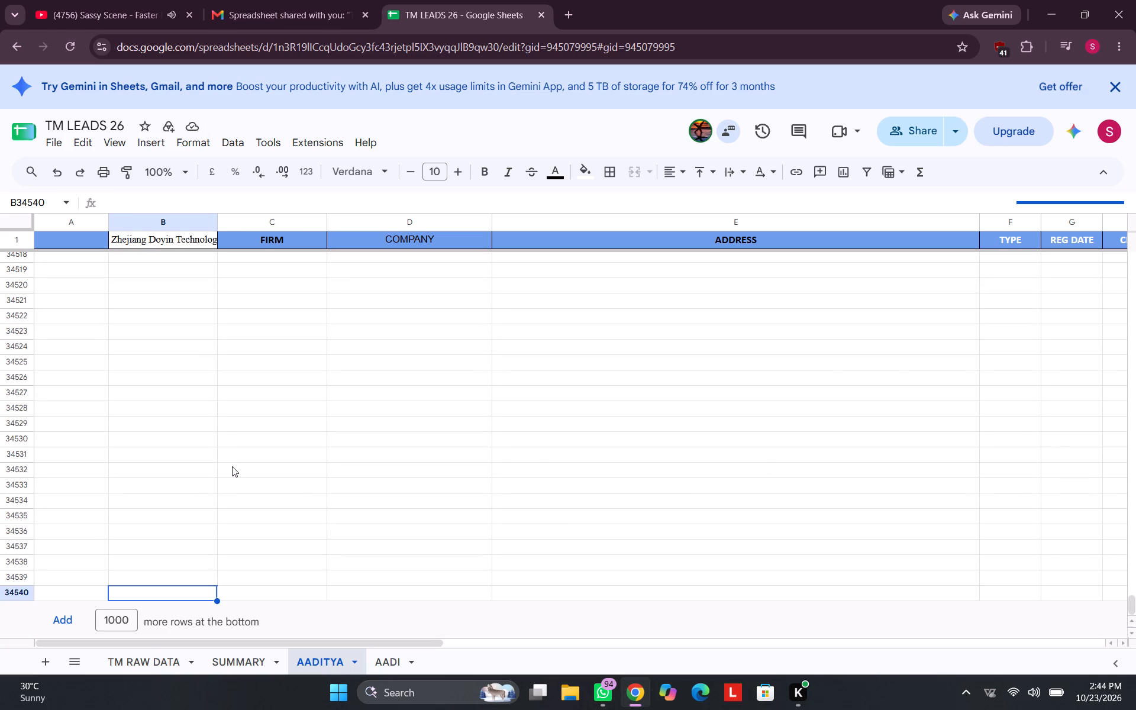
{"action": "key", "text": "ctrl+Up"}
{"action": "key", "text": "ctrl+Up"}
{"action": "key", "text": "ctrl+Down"}
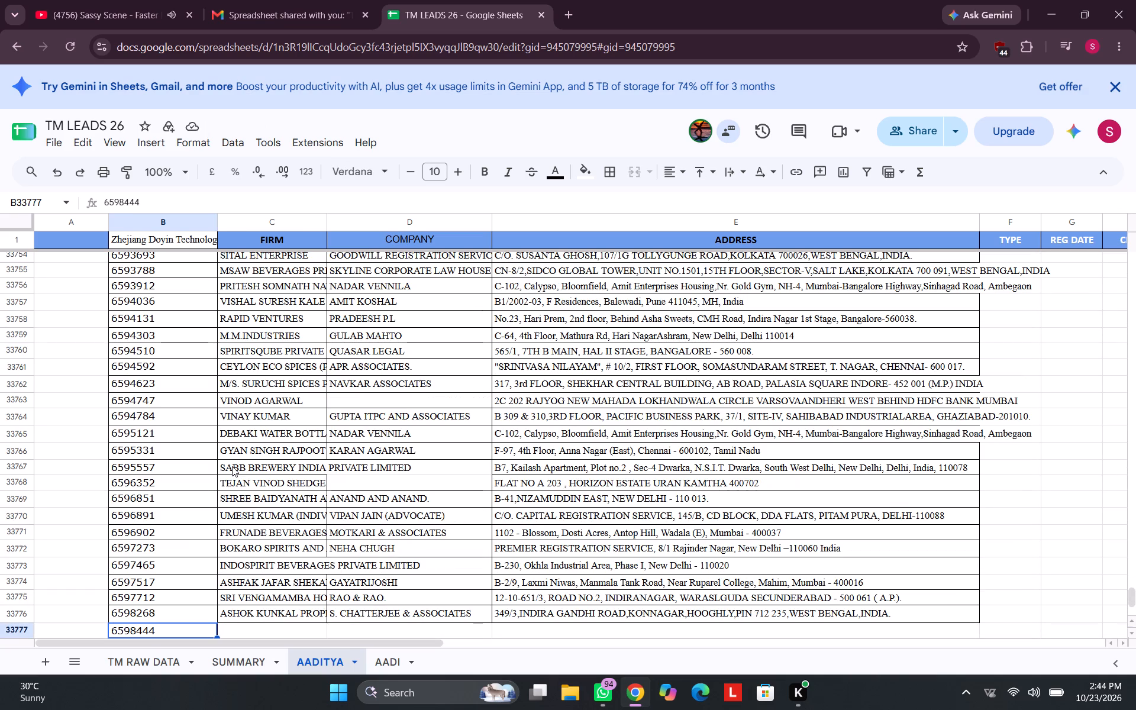
{"action": "key", "text": "Down"}
{"action": "key", "text": "Down"}
{"action": "key", "text": "Down"}
{"action": "key", "text": "Down"}
{"action": "key", "text": "Down"}
{"action": "key", "text": "Down"}
{"action": "key", "text": "Down"}
{"action": "key", "text": "Down"}
{"action": "key", "text": "Down"}
{"action": "key", "text": "Down"}
{"action": "key", "text": "Down"}
{"action": "key", "text": "Up"}
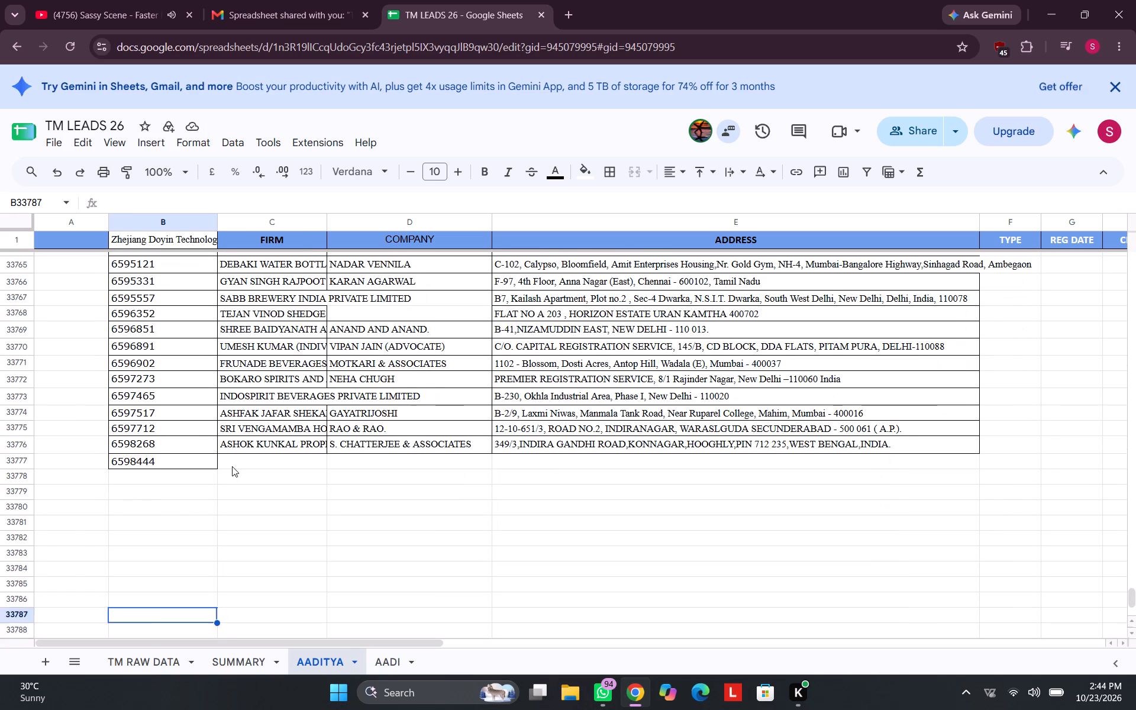
{"action": "key", "text": "Up"}
{"action": "key", "text": "Up"}
{"action": "key", "text": "Up"}
{"action": "key", "text": "Up"}
{"action": "key", "text": "Up"}
{"action": "key", "text": "Up"}
{"action": "key", "text": "Up"}
{"action": "key", "text": "Up"}
{"action": "key", "text": "Up"}
{"action": "key", "text": "Up"}
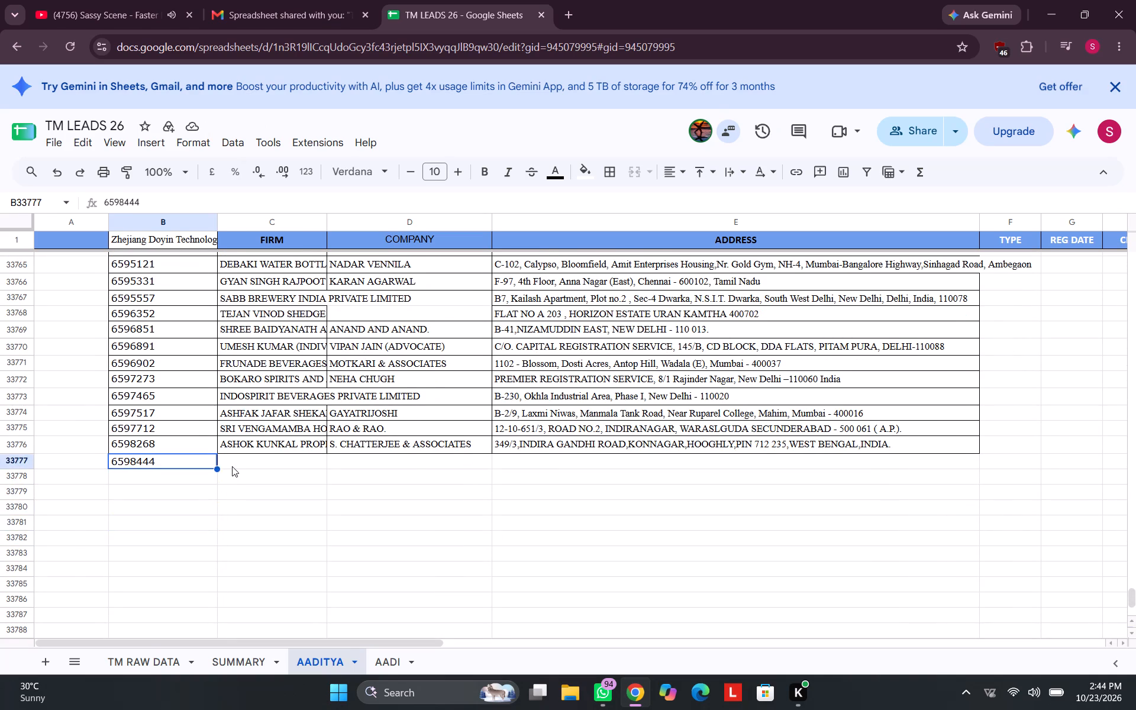
Examine row 33777 across to the DATE column to check which fields are filled, and return to its column B cell.
{"action": "key", "text": "Right"}
{"action": "key", "text": "Right"}
{"action": "key", "text": "Right"}
{"action": "key", "text": "Right"}
{"action": "key", "text": "Right"}
{"action": "key", "text": "Right"}
{"action": "key", "text": "Right"}
{"action": "key", "text": "Right"}
{"action": "key", "text": "Right"}
{"action": "key", "text": "Right"}
{"action": "key", "text": "Right"}
{"action": "key", "text": "Right"}
{"action": "key", "text": "Right"}
{"action": "key", "text": "Right"}
{"action": "key", "text": "Right"}
{"action": "key", "text": "Right"}
{"action": "key", "text": "Right"}
{"action": "key", "text": "Left"}
{"action": "key", "text": "Left"}
{"action": "key", "text": "Left"}
{"action": "key", "text": "Left"}
{"action": "key", "text": "Left"}
{"action": "key", "text": "Left"}
{"action": "key", "text": "Left"}
{"action": "key", "text": "Left"}
{"action": "key", "text": "Left"}
{"action": "key", "text": "Left"}
{"action": "key", "text": "Left"}
{"action": "key", "text": "Left"}
{"action": "key", "text": "Left"}
{"action": "key", "text": "Left"}
{"action": "key", "text": "Left"}
{"action": "key", "text": "Left"}
{"action": "key", "text": "Left"}
{"action": "key", "text": "Left"}
{"action": "key", "text": "Left"}
{"action": "key", "text": "Left"}
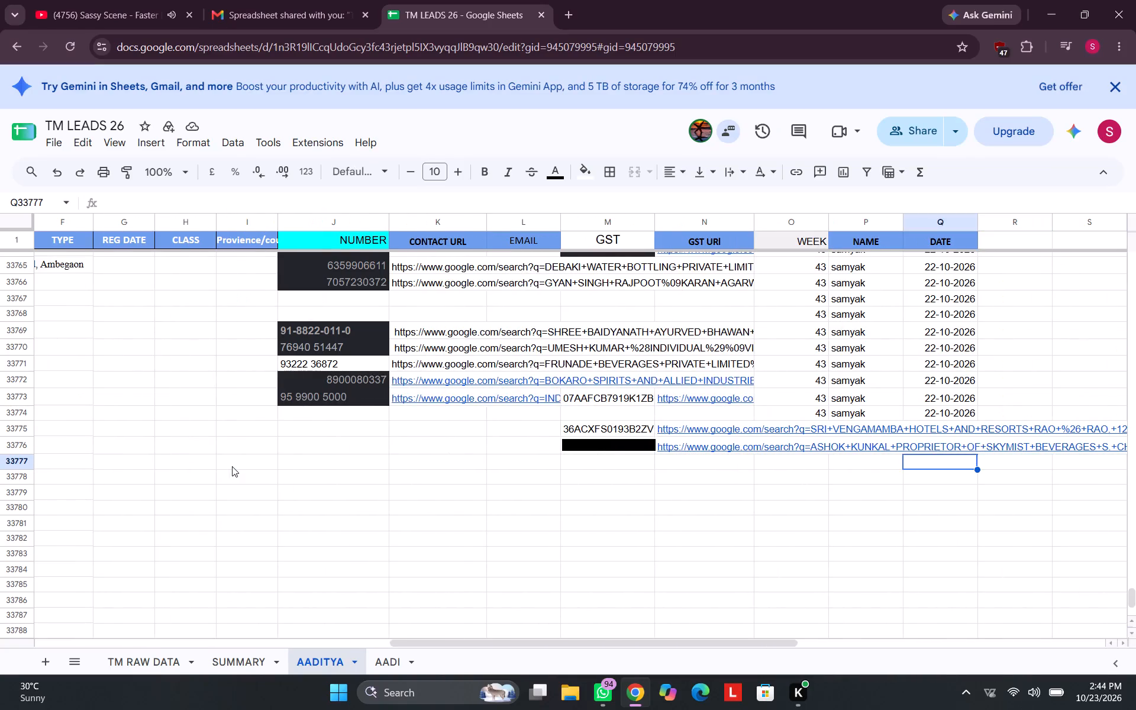
{"action": "key", "text": "Right"}
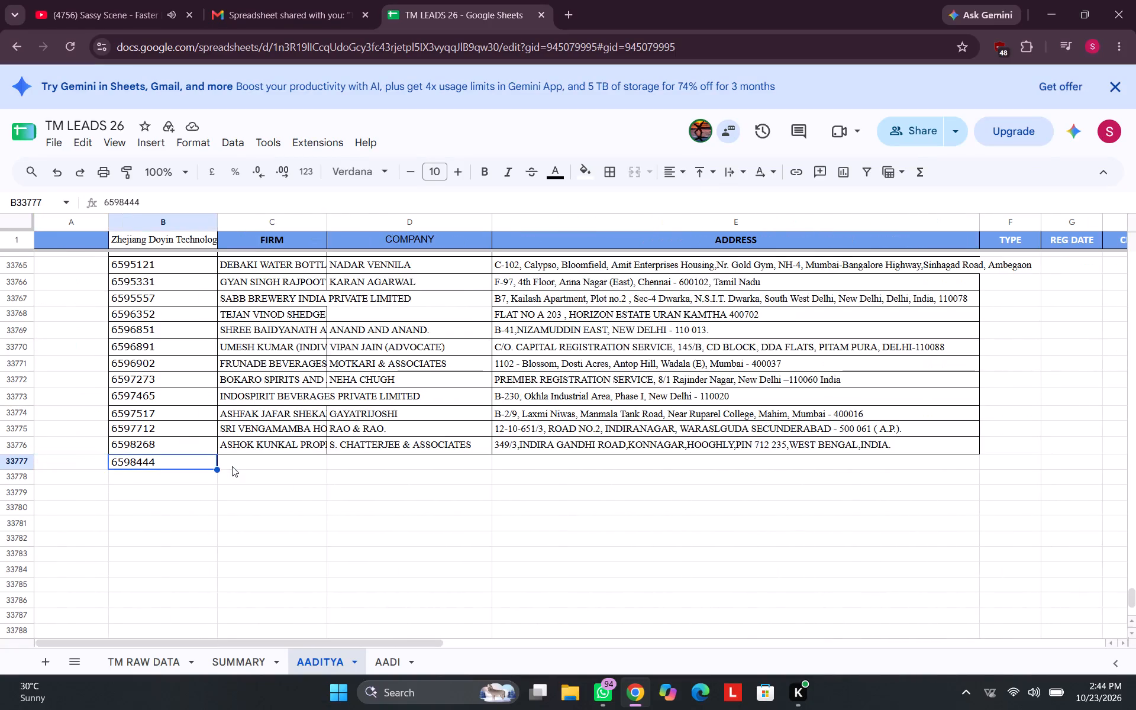
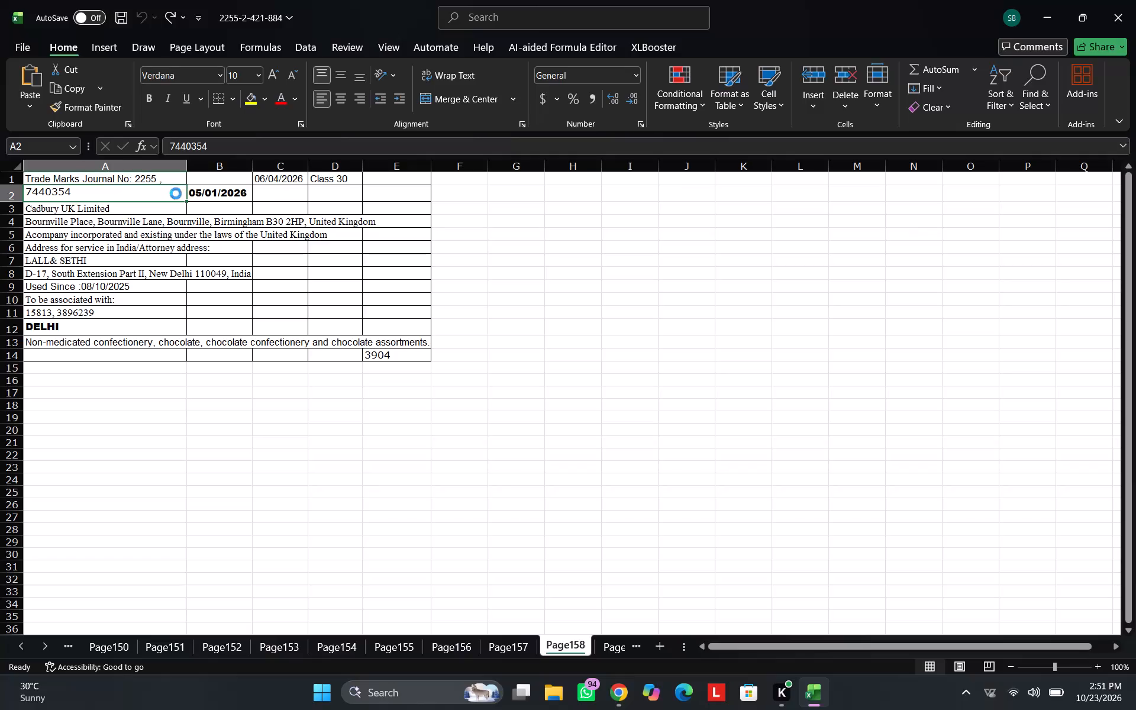
Search Google in the incognito window for row 33780's Cadbury UK Limited, LALL& SETHI and address text, plus "contact number".
{"action": "key", "text": "alt+Tab"}
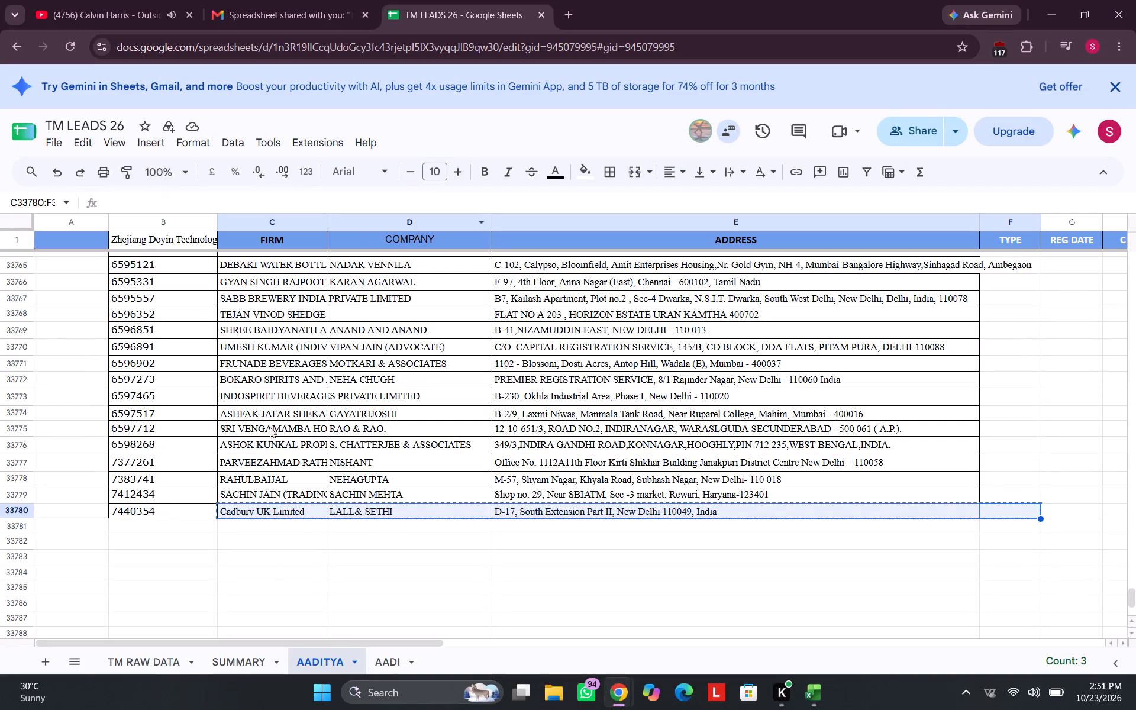
{"action": "key", "text": "alt+Tab"}
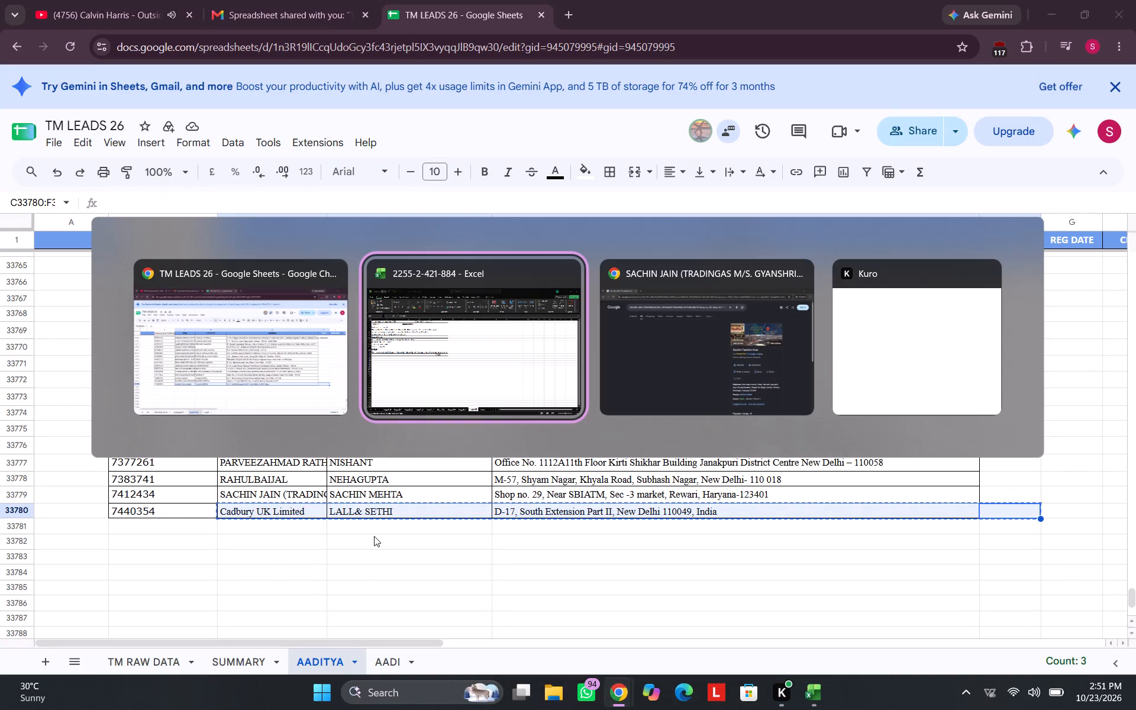
{"action": "key", "text": "alt+Right"}
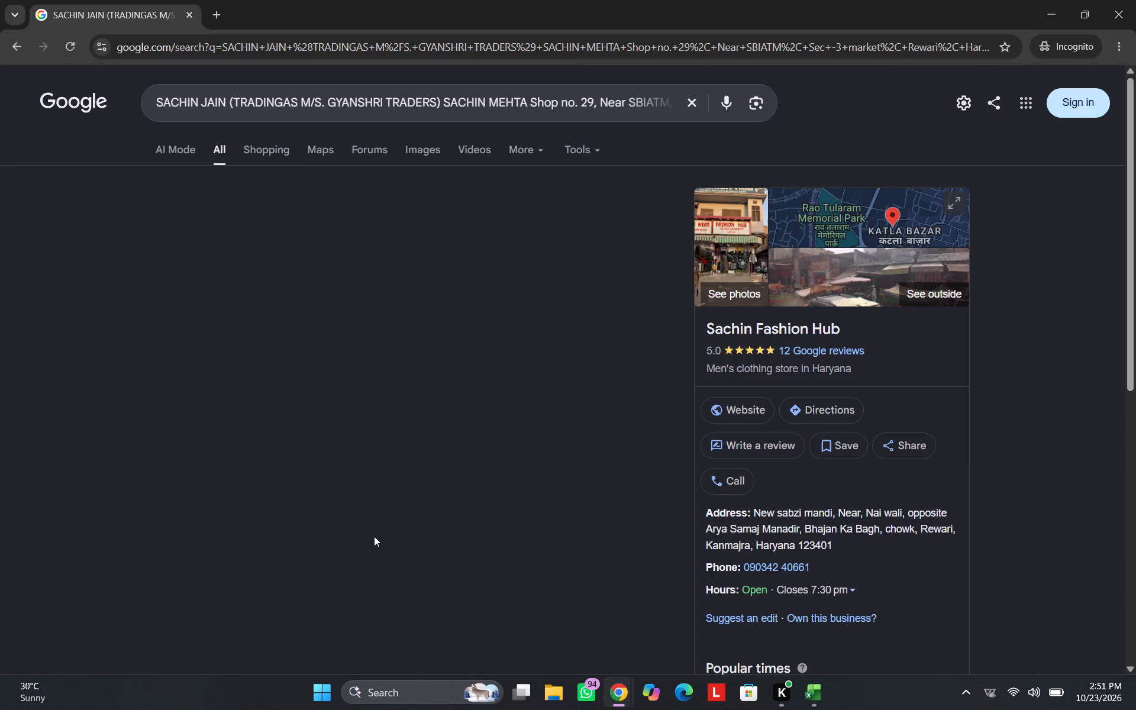
{"action": "left_click", "coordinate": [698, 103]}
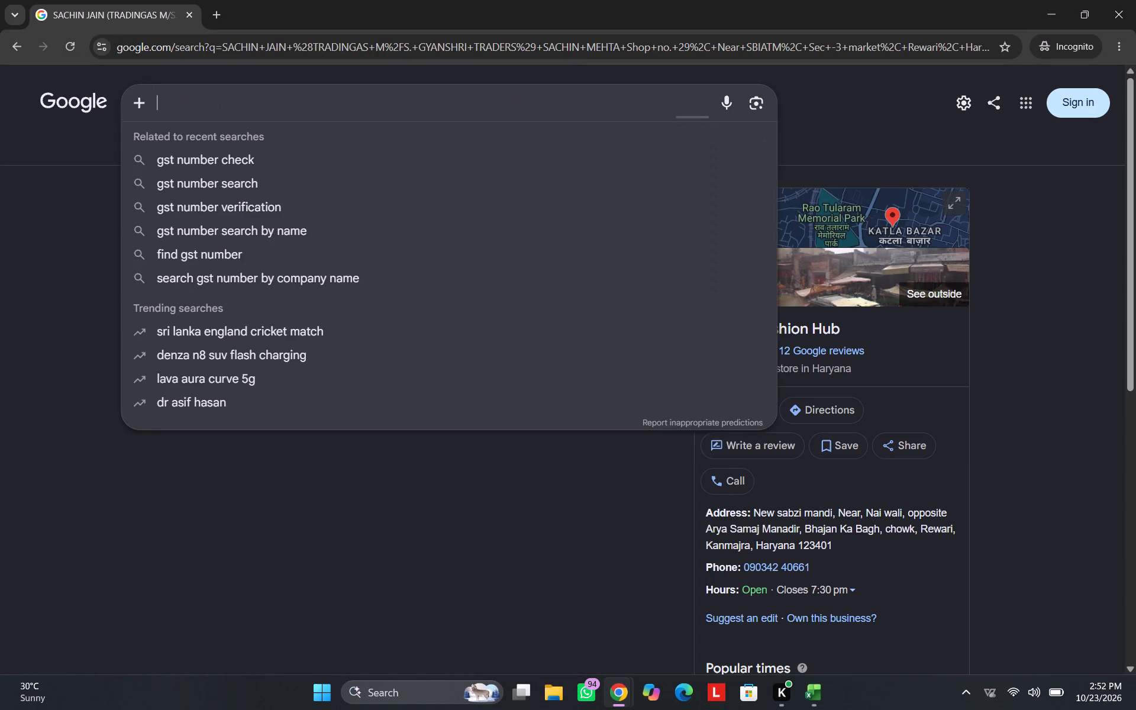
{"action": "key", "text": "ctrl+v"}
{"action": "key", "text": "alt+Tab"}
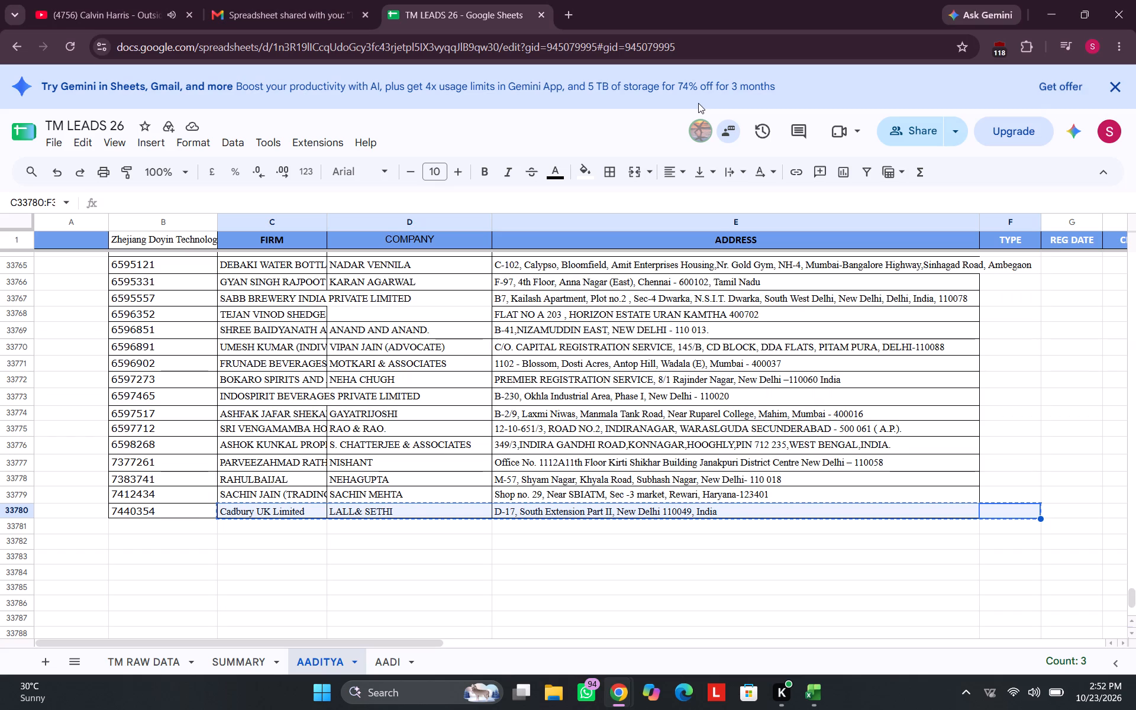
{"action": "key", "text": "ctrl+c"}
{"action": "key", "text": "alt+Tab"}
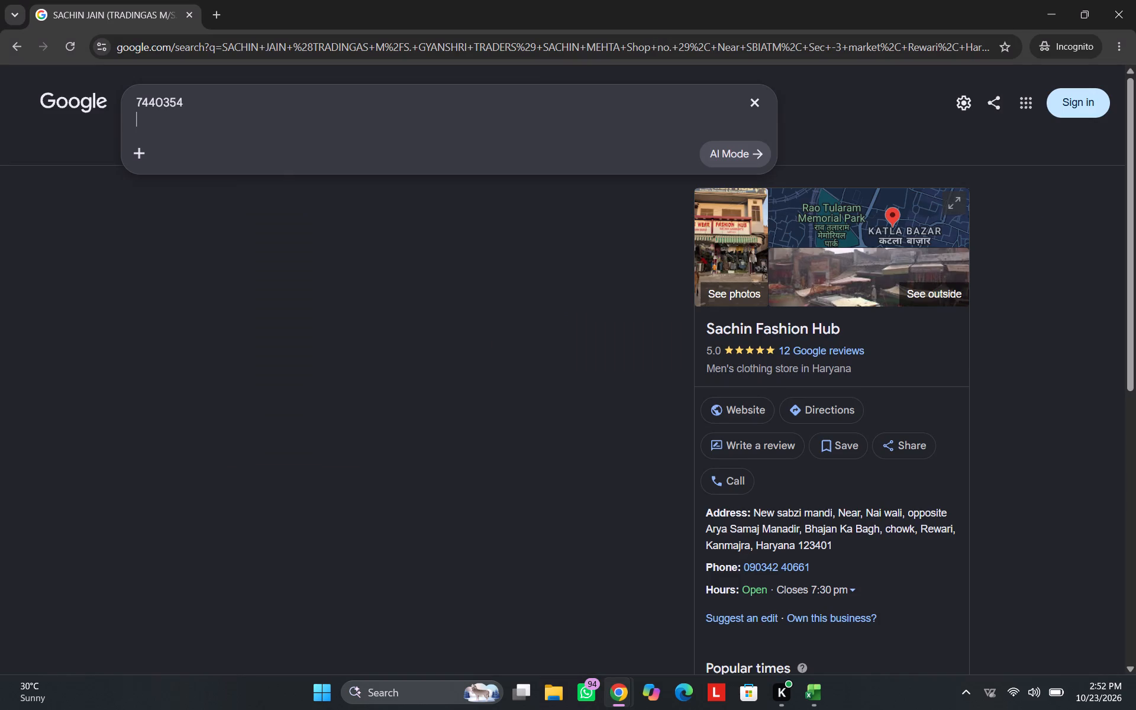
{"action": "left_click", "coordinate": [753, 104]}
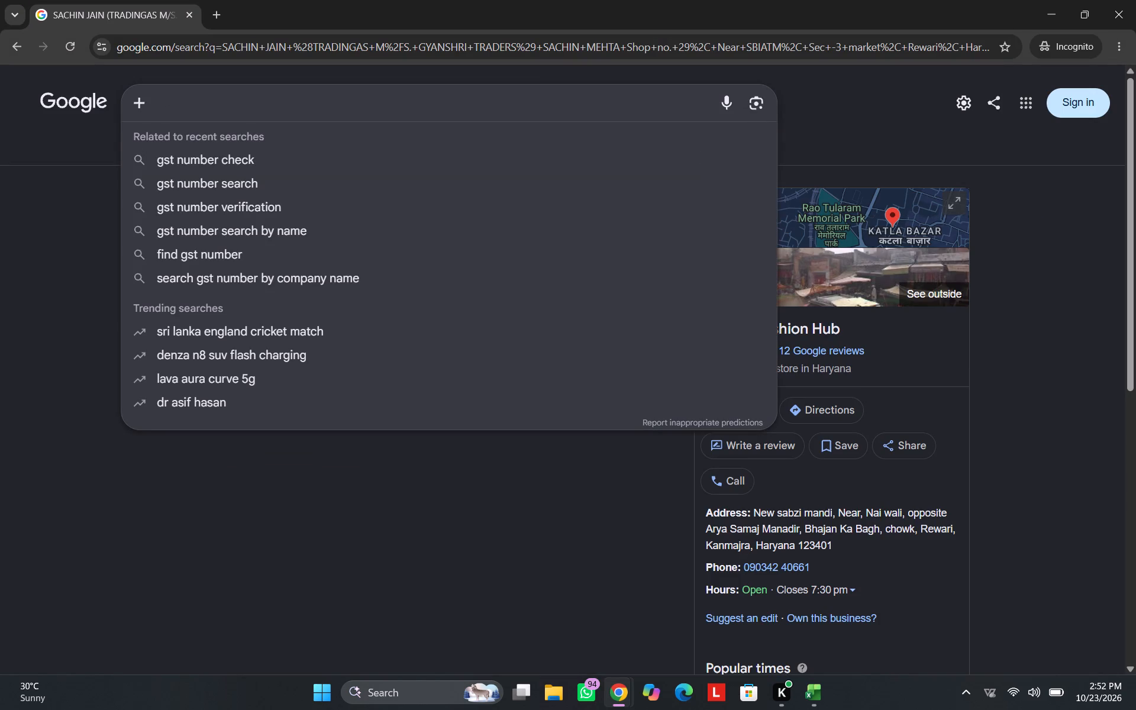
{"action": "key", "text": "ctrl+v"}
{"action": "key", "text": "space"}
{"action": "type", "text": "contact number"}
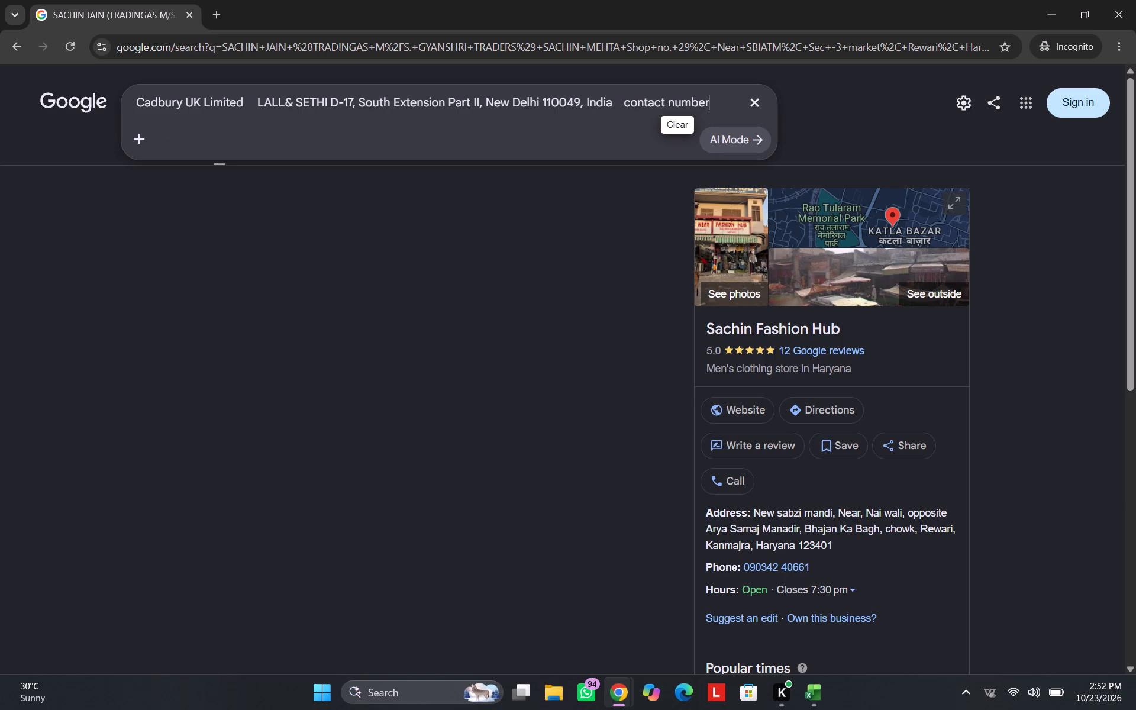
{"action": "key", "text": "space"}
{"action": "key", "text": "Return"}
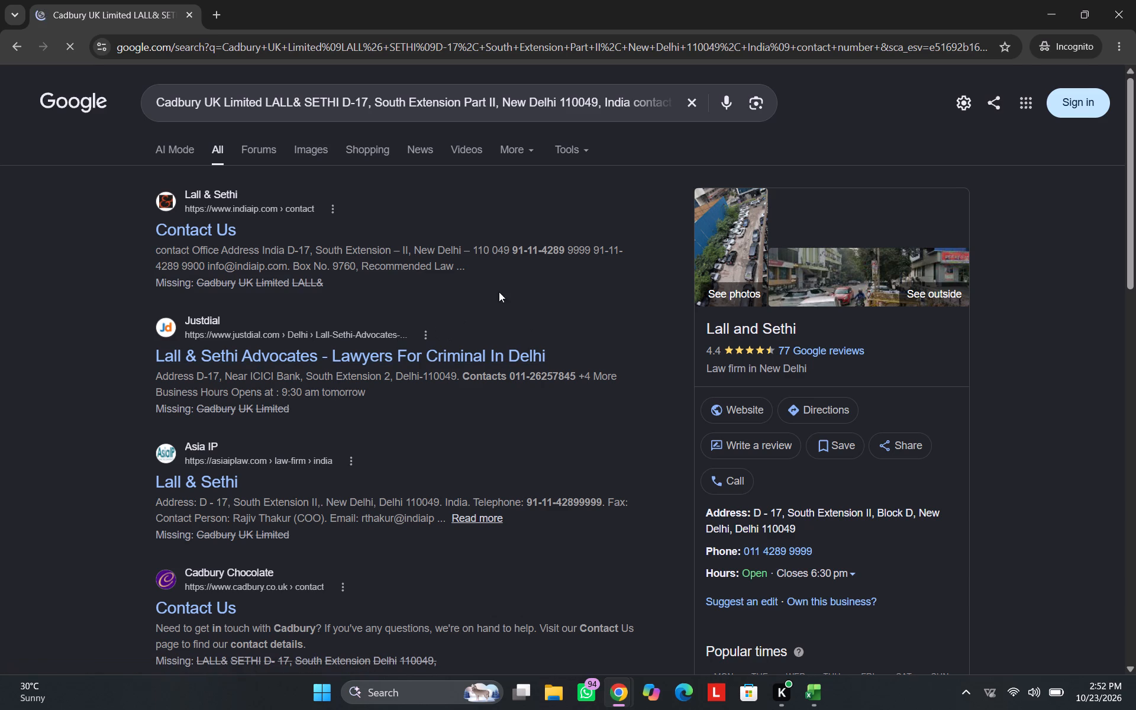
Copy the Cadbury freephone number without its leading zero from the mdlzapps.com search result into row 33780's NUMBER cell.
{"action": "scroll", "coordinate": [591, 486], "scroll_direction": "down", "scroll_amount": 2}
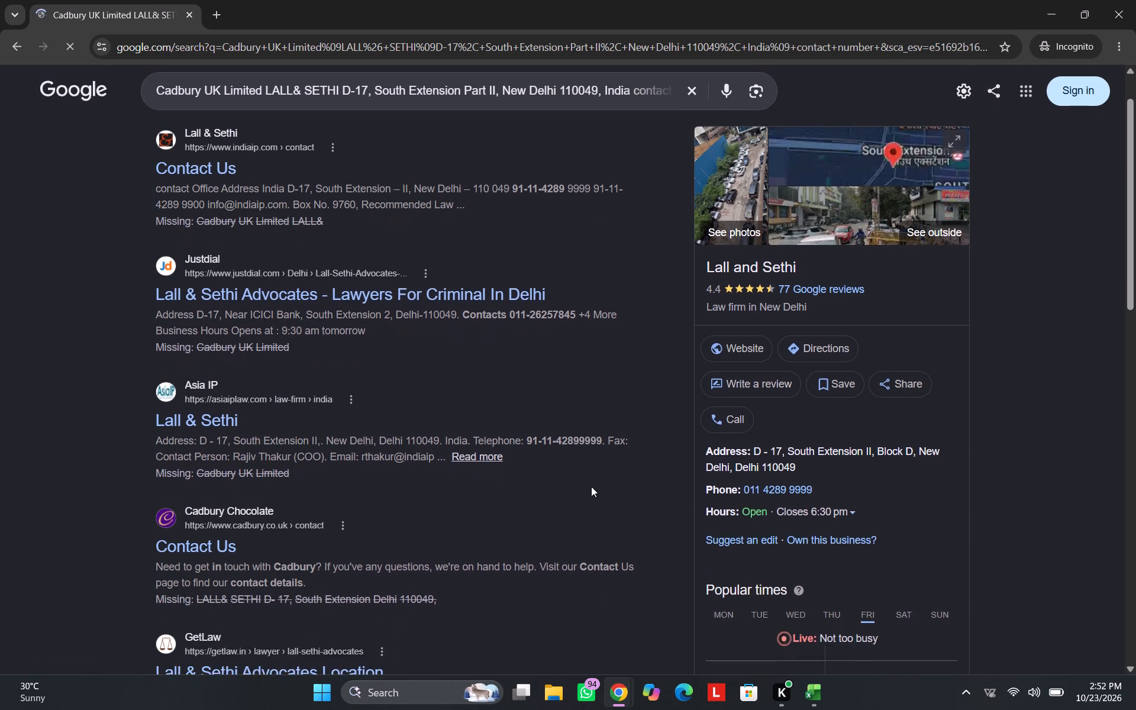
{"action": "scroll", "coordinate": [591, 486], "scroll_direction": "down", "scroll_amount": 2}
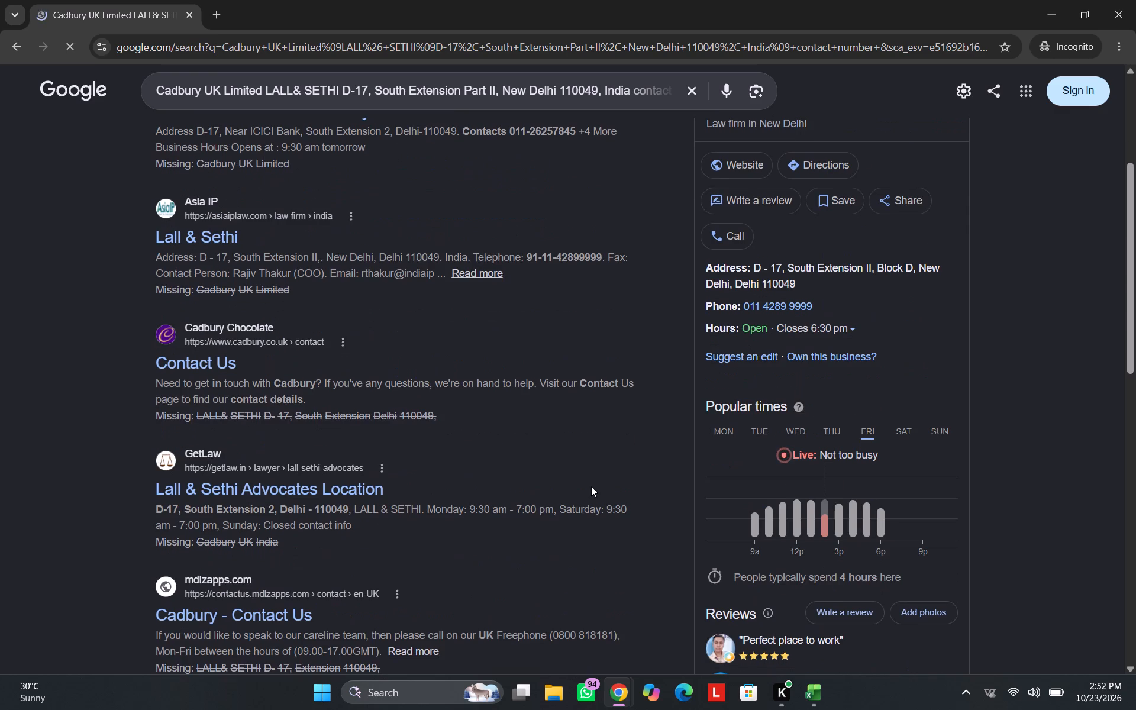
{"action": "scroll", "coordinate": [591, 486], "scroll_direction": "down", "scroll_amount": 2}
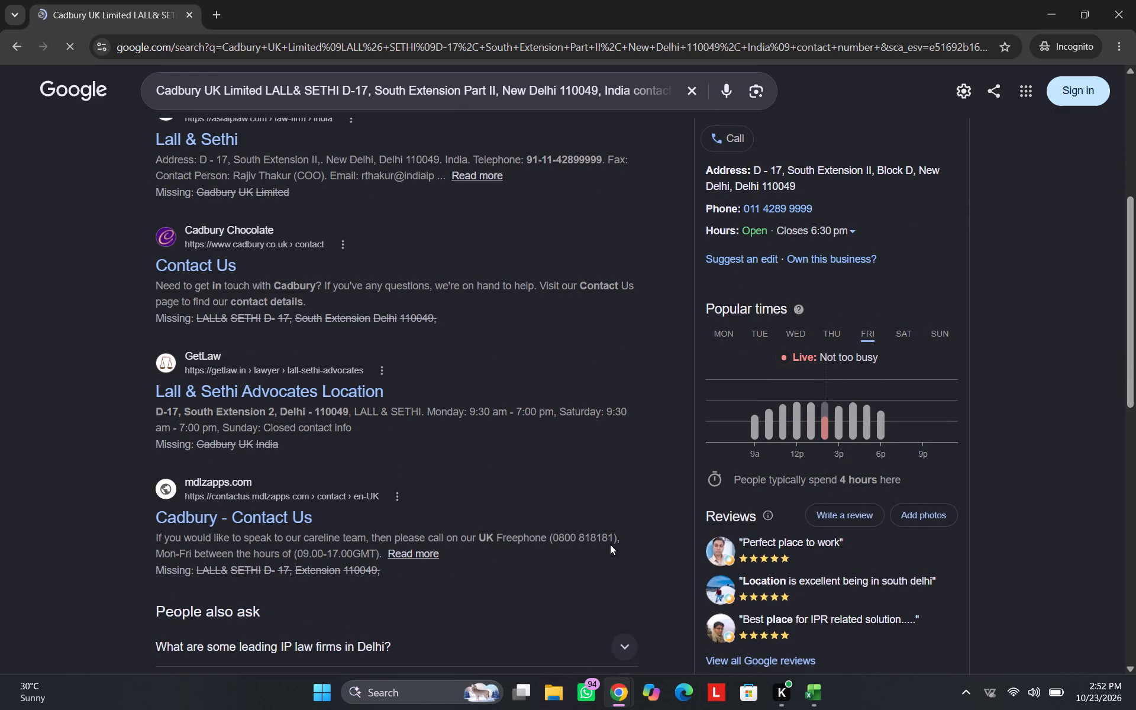
{"action": "left_click_drag", "start_coordinate": [612, 539], "coordinate": [563, 544]}
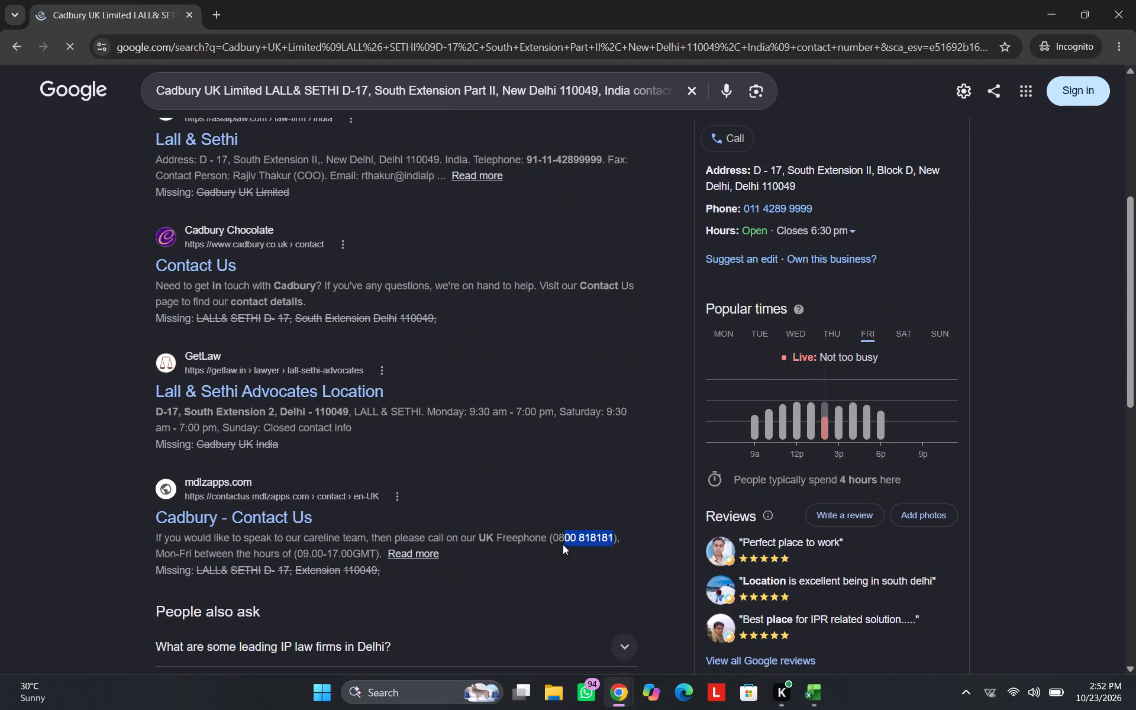
{"action": "left_click_drag", "start_coordinate": [563, 544], "coordinate": [557, 546]}
{"action": "key", "text": "ctrl+c"}
{"action": "key", "text": "alt+Tab"}
{"action": "scroll", "coordinate": [557, 546], "scroll_direction": "left", "scroll_amount": 3}
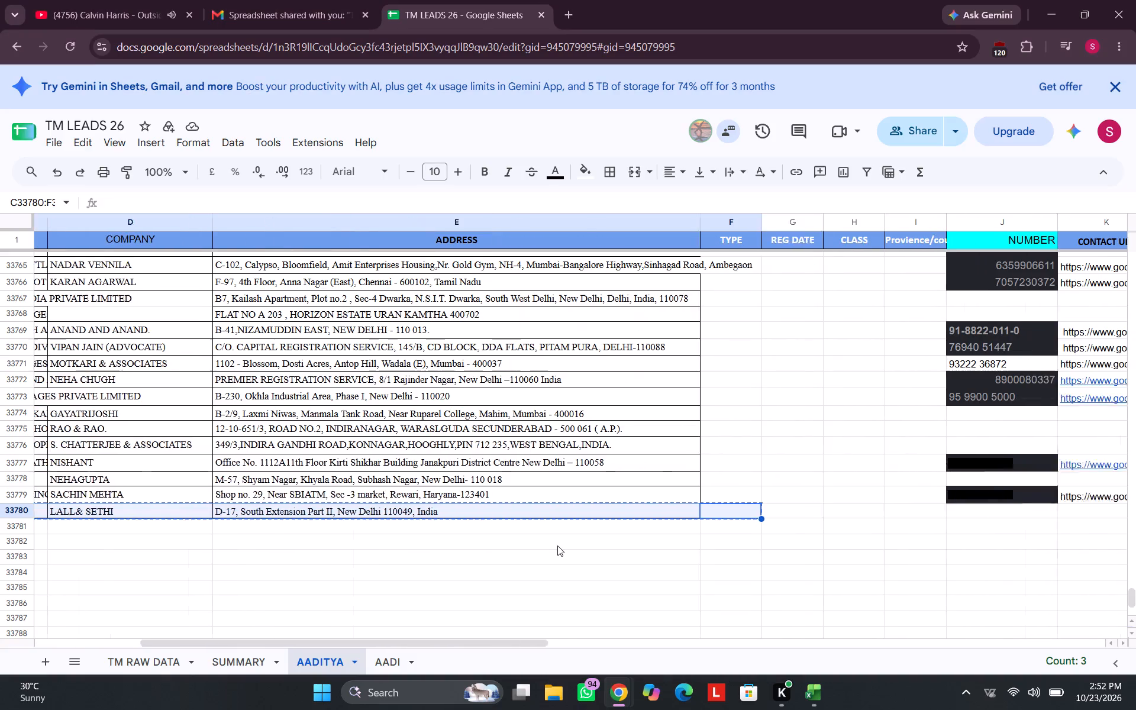
{"action": "left_click", "coordinate": [845, 511]}
{"action": "key", "text": "ctrl+v"}
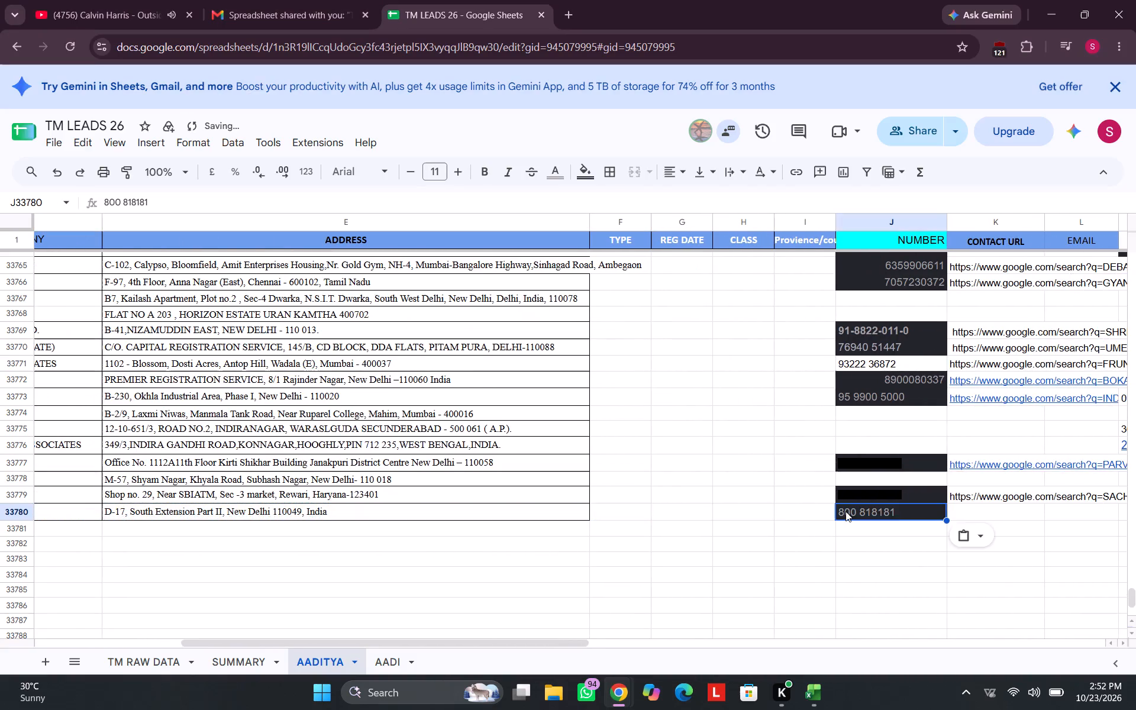
Copy the contact number search's web address into the CONTACT URL cell of row 33780.
{"action": "key", "text": "alt+Tab"}
{"action": "left_click", "coordinate": [809, 47]}
{"action": "key", "text": "ctrl+c"}
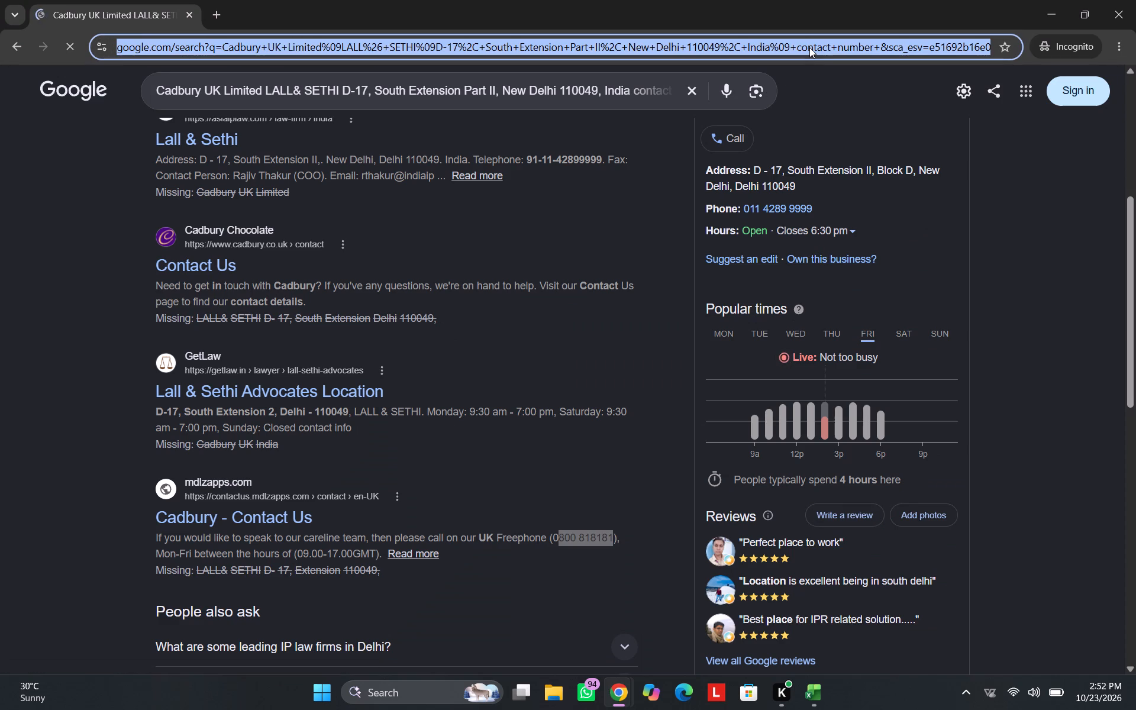
{"action": "key", "text": "alt+Tab"}
{"action": "scroll", "coordinate": [912, 333], "scroll_direction": "left", "scroll_amount": 1}
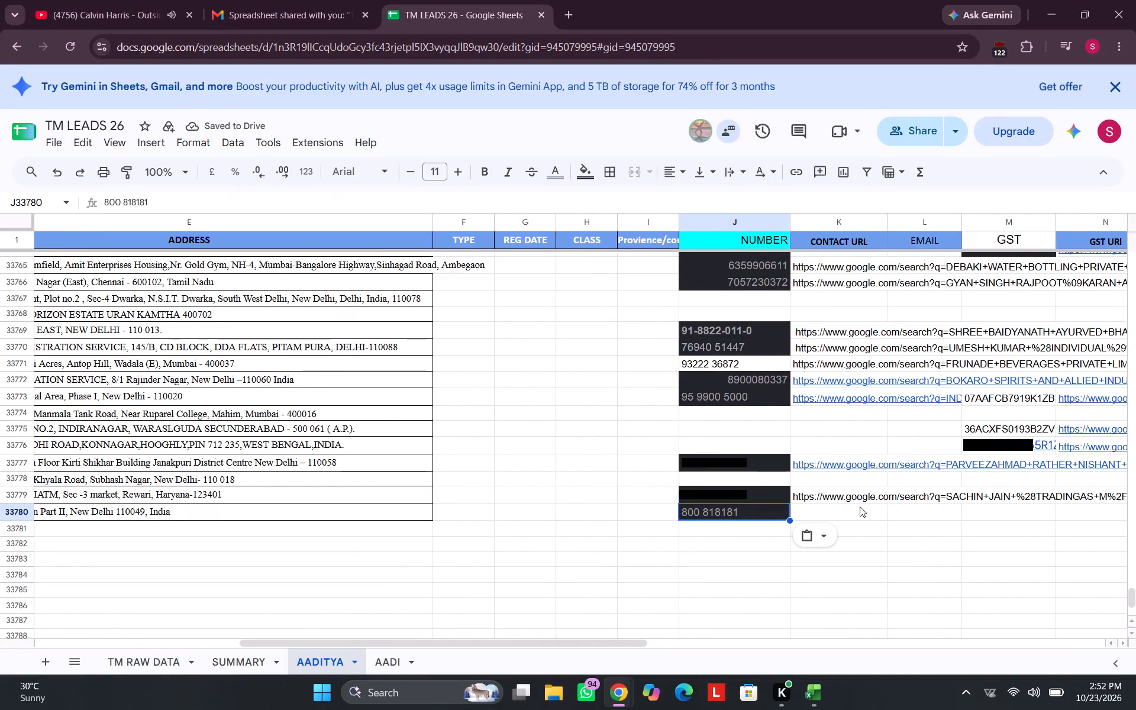
{"action": "left_click", "coordinate": [863, 508]}
{"action": "key", "text": "ctrl+v"}
Change "contact" to "gst" in the Cadbury UK Limited search query and run the search.
{"action": "key", "text": "alt+Tab"}
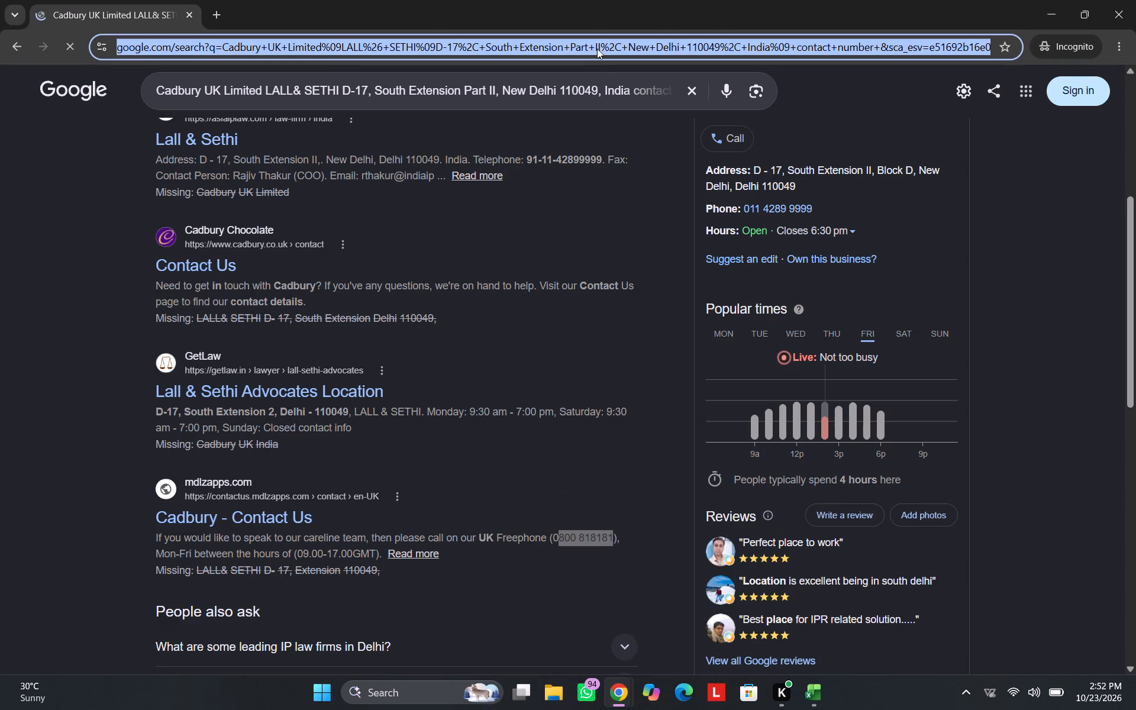
{"action": "left_click", "coordinate": [606, 94]}
{"action": "left_click", "coordinate": [653, 95]}
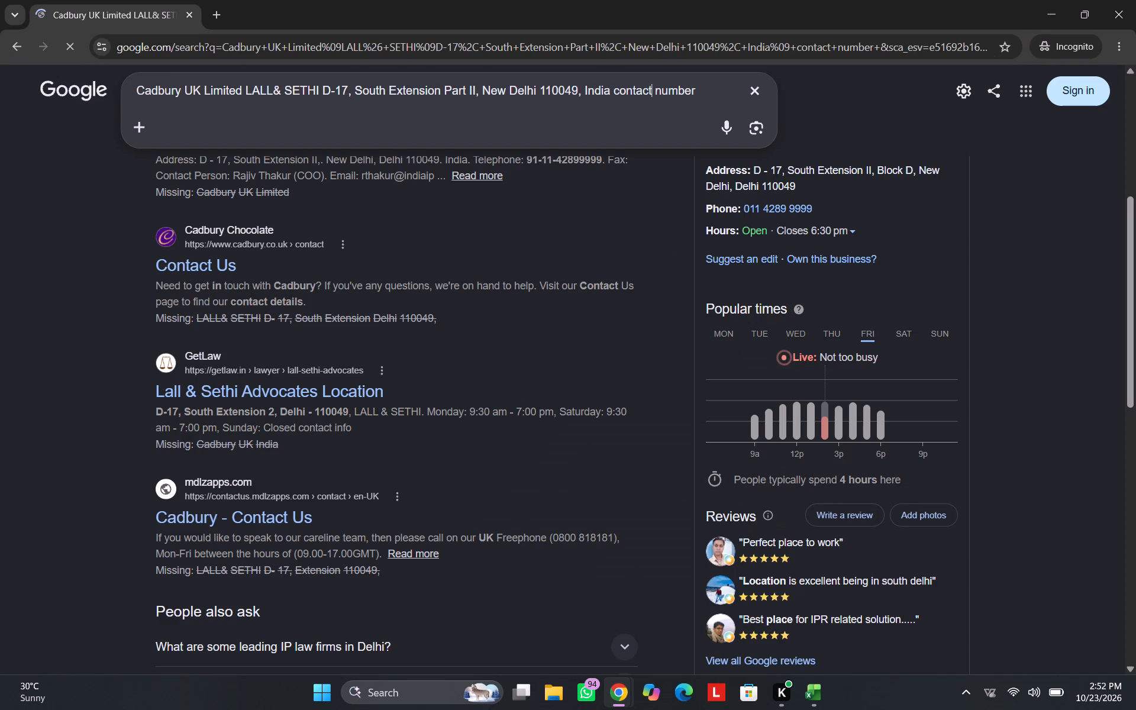
{"action": "key", "text": "ctrl+BackSpace"}
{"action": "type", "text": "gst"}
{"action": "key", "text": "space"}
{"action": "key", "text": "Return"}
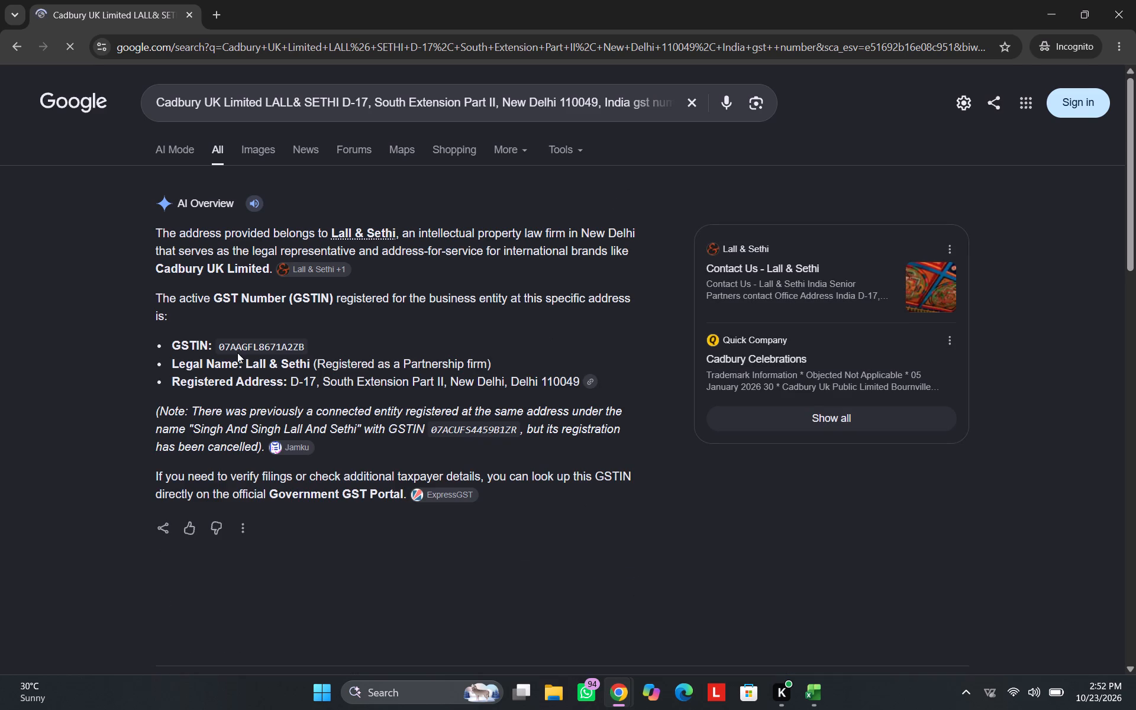
Copy Lall & Sethi's active GSTIN from the AI Overview into the GST cell of row 33780.
{"action": "double_click", "coordinate": [272, 346]}
{"action": "key", "text": "ctrl+c"}
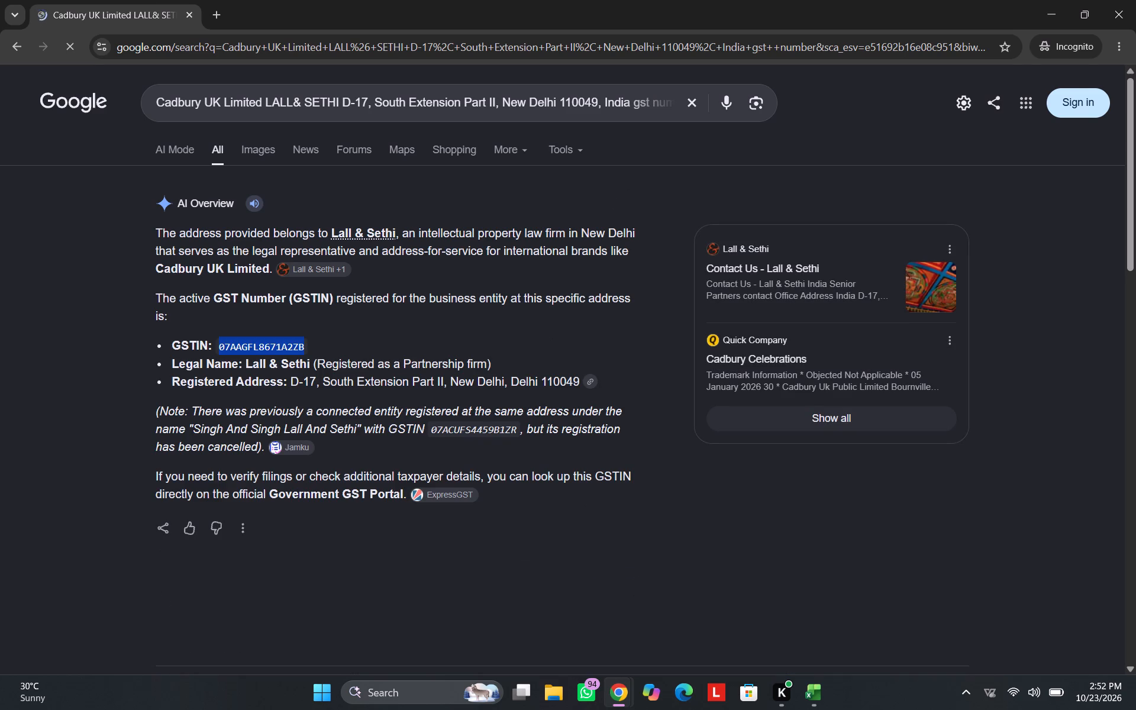
{"action": "key", "text": "alt+Tab"}
{"action": "scroll", "coordinate": [272, 346], "scroll_direction": "left", "scroll_amount": 3}
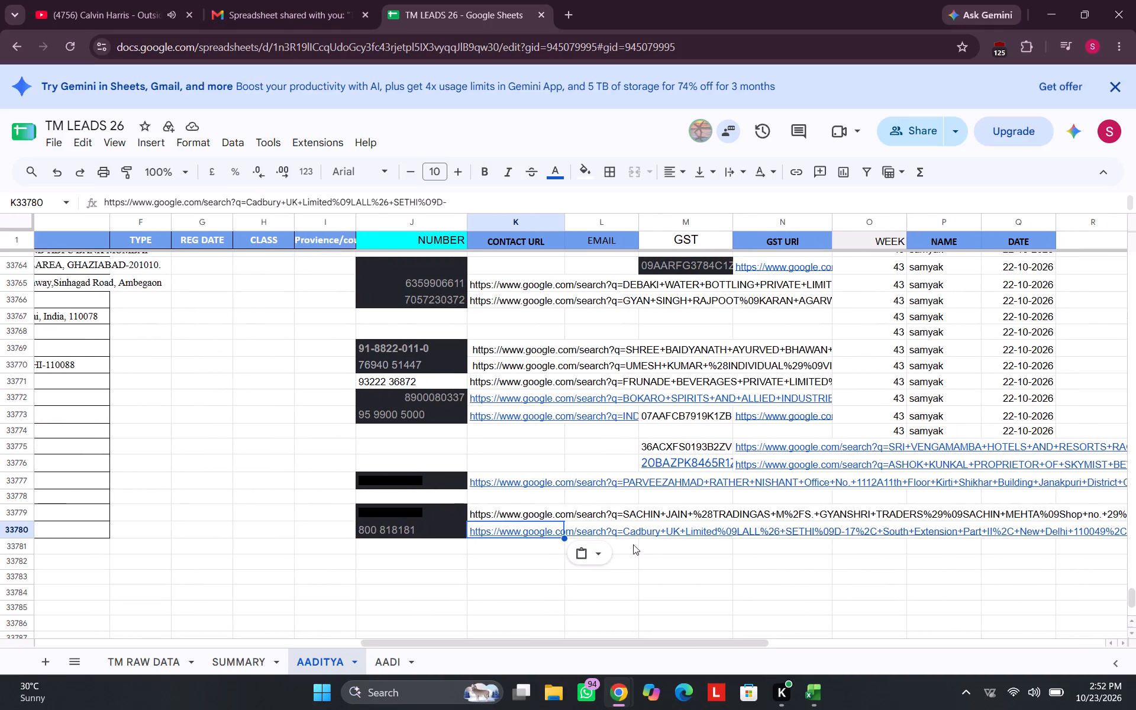
{"action": "left_click", "coordinate": [671, 532]}
{"action": "key", "text": "ctrl+v"}
Copy the GST search's web address into the GST URL cell of row 33780.
{"action": "key", "text": "alt+Tab"}
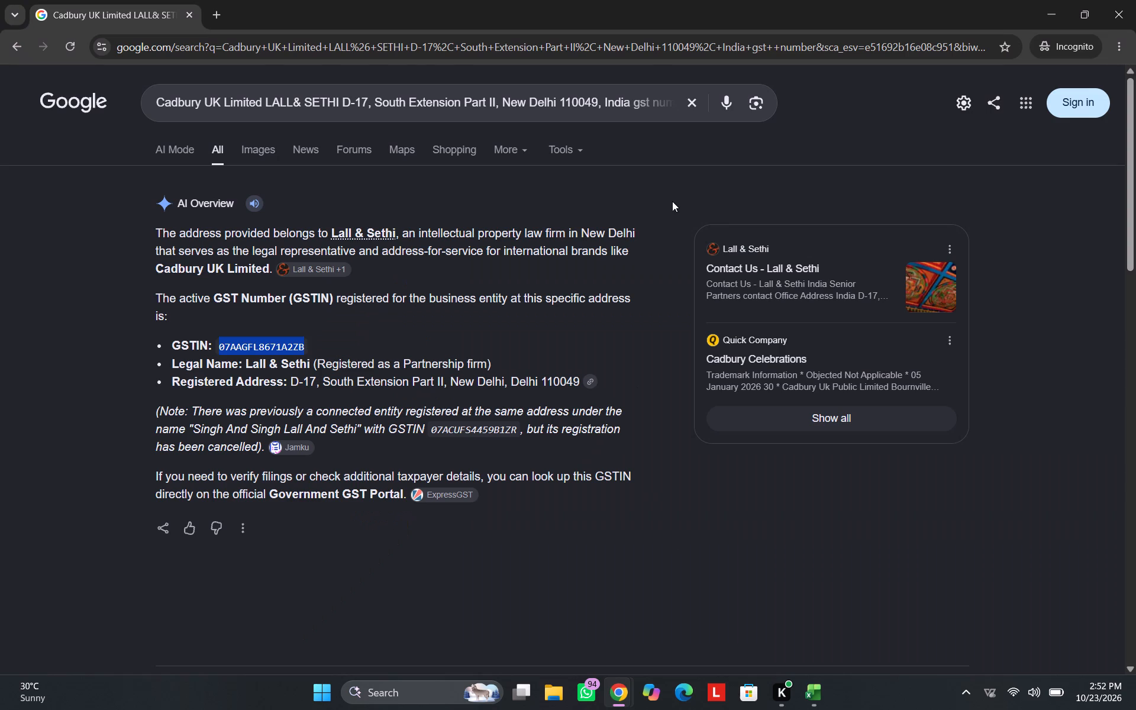
{"action": "left_click", "coordinate": [775, 42]}
{"action": "key", "text": "ctrl+c"}
{"action": "key", "text": "alt+Tab"}
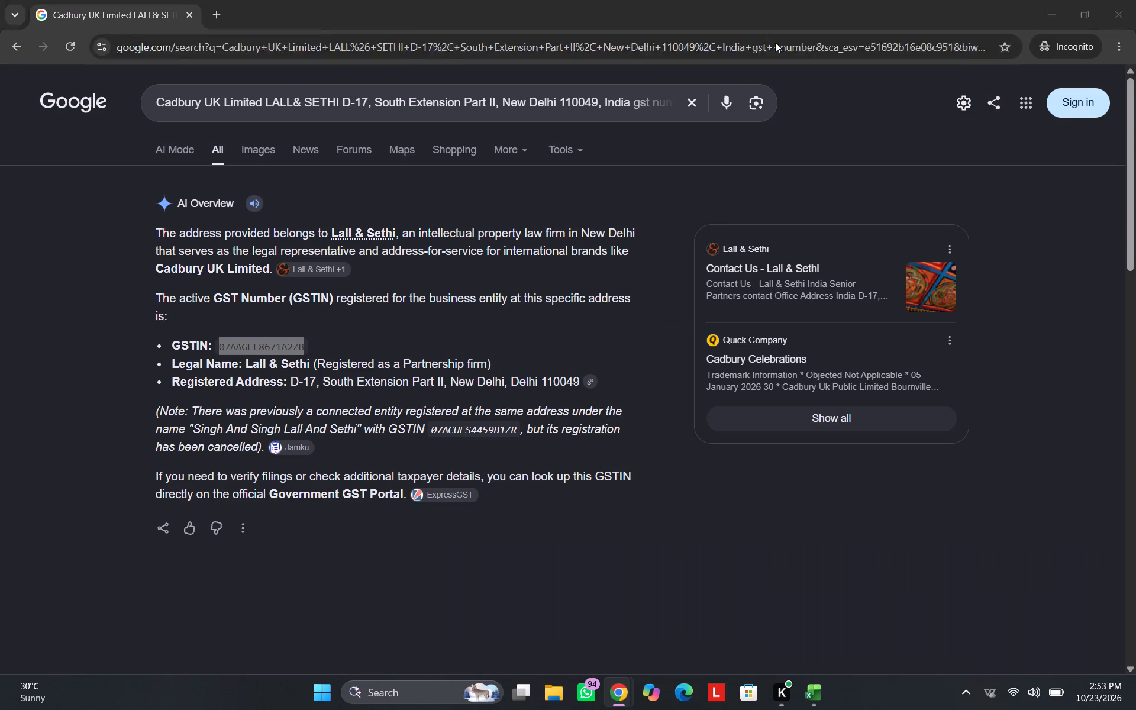
{"action": "left_click", "coordinate": [794, 531]}
{"action": "key", "text": "ctrl+v"}
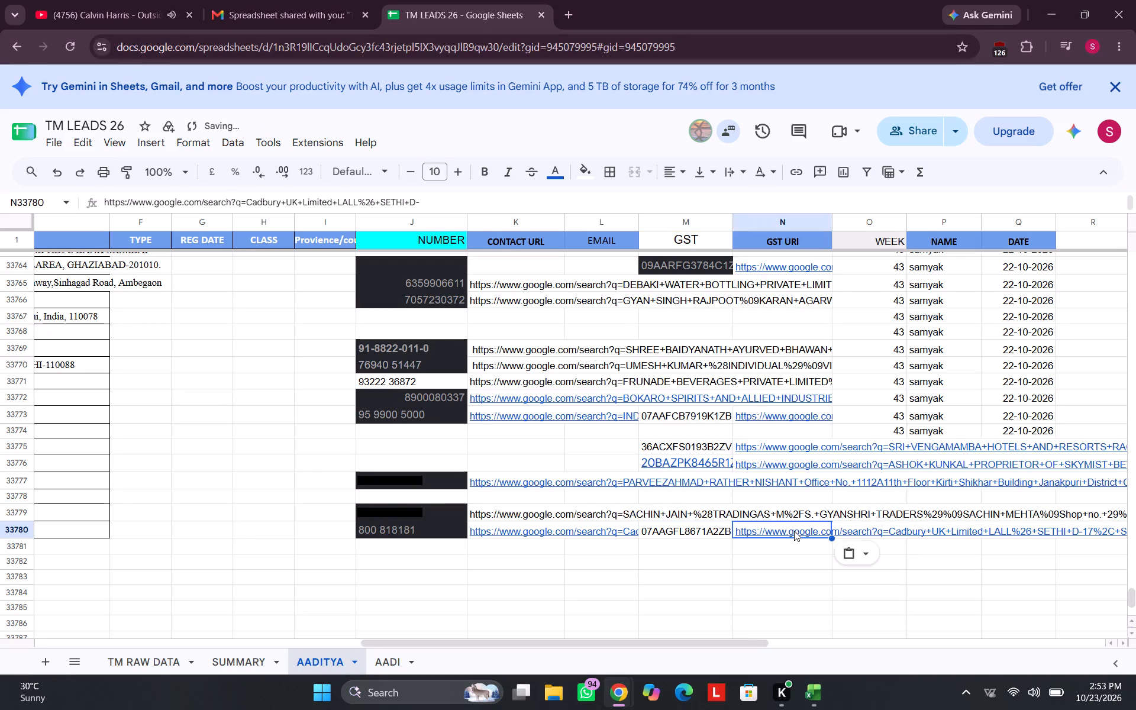
{"action": "key", "text": "alt+Tab"}
{"action": "key", "text": "alt+Tab"}
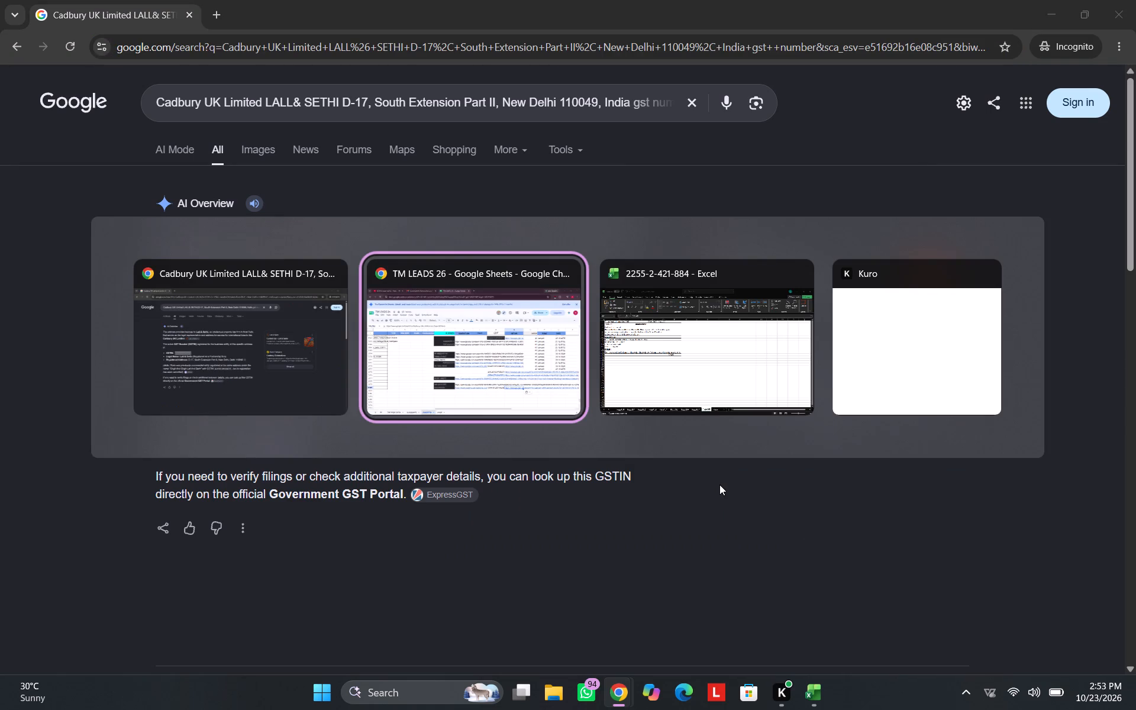
{"action": "key", "text": "Down"}
{"action": "key", "text": "Left"}
{"action": "key", "text": "Left"}
{"action": "key", "text": "Left"}
{"action": "key", "text": "Left"}
{"action": "key", "text": "Left"}
{"action": "key", "text": "Left"}
{"action": "key", "text": "Left"}
{"action": "key", "text": "Left"}
{"action": "key", "text": "Left"}
{"action": "key", "text": "Left"}
{"action": "key", "text": "Left"}
{"action": "key", "text": "Left"}
{"action": "key", "text": "Left"}
{"action": "key", "text": "Left"}
{"action": "key", "text": "Left"}
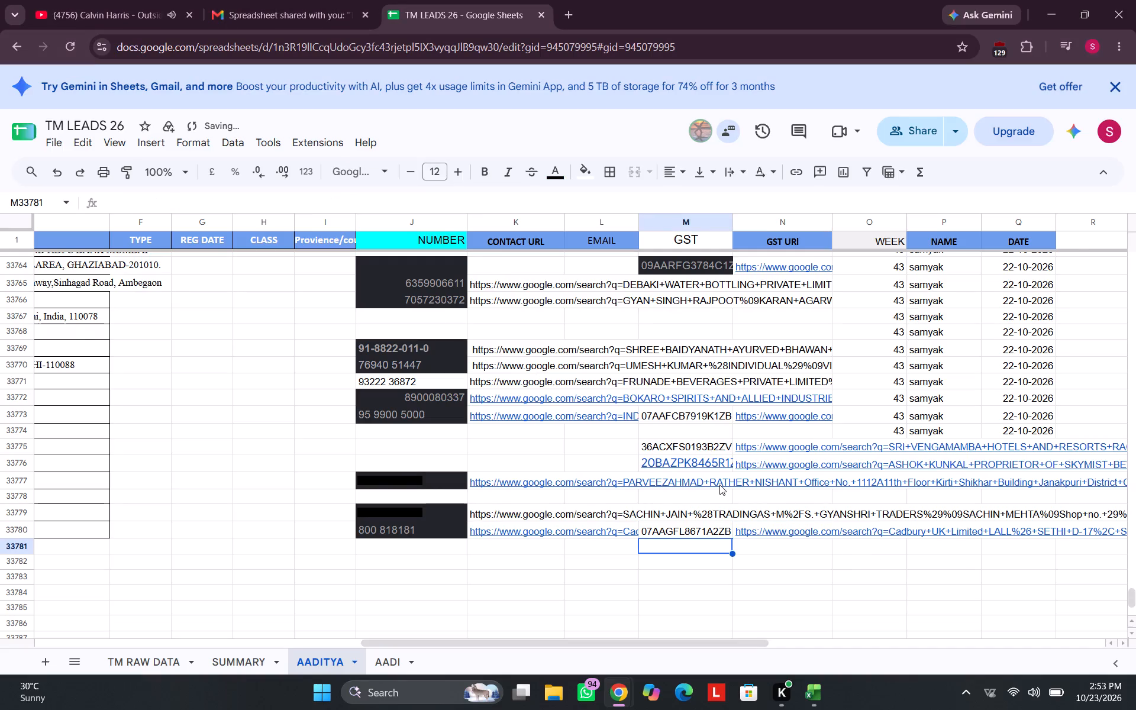
{"action": "key", "text": "Right"}
{"action": "key", "text": "alt+Tab"}
{"action": "key", "text": "alt+Right"}
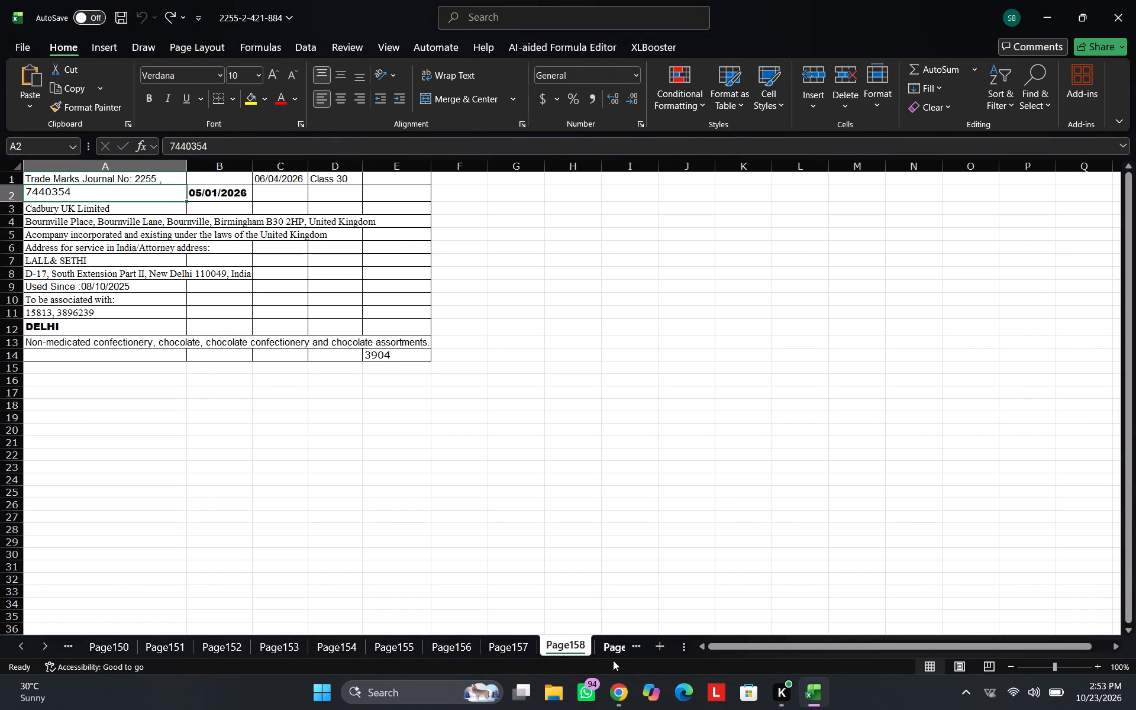
{"action": "left_click", "coordinate": [618, 645]}
{"action": "left_click", "coordinate": [173, 199]}
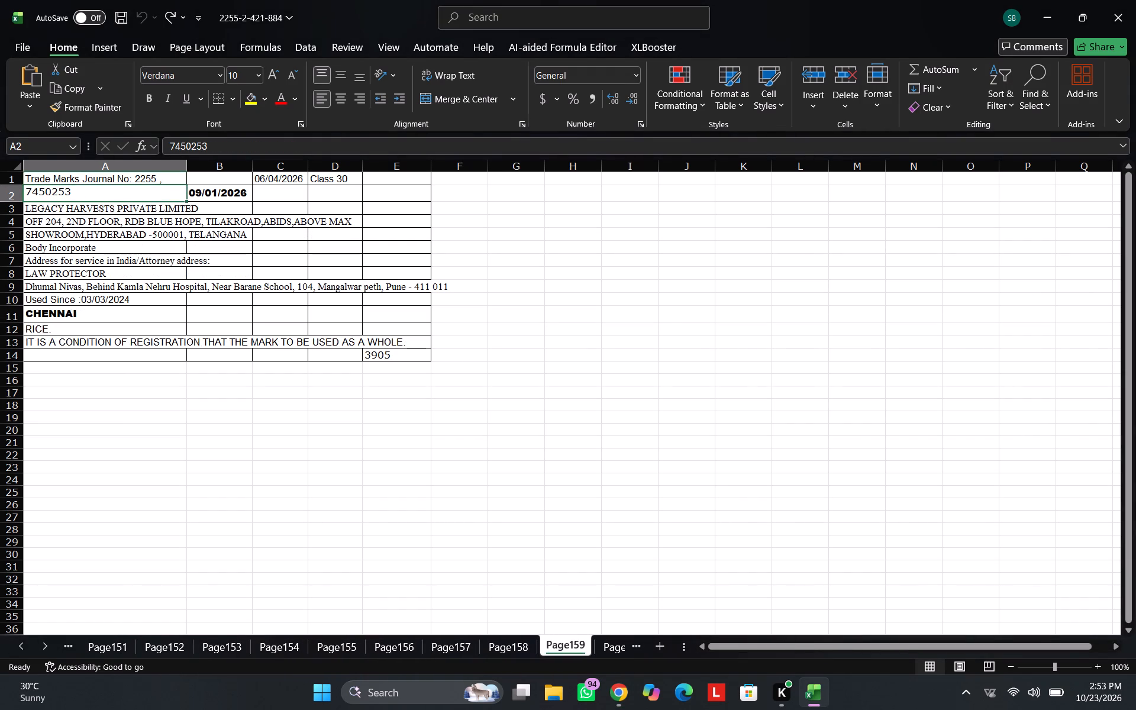
{"action": "key", "text": "ctrl+c"}
{"action": "key", "text": "alt+Tab"}
{"action": "key", "text": "ctrl+v"}
Copy the firm name LEGACY HARVESTS PRIVATE LIMITED from Page159 into the FIRM cell of row 33781.
{"action": "key", "text": "alt+Tab"}
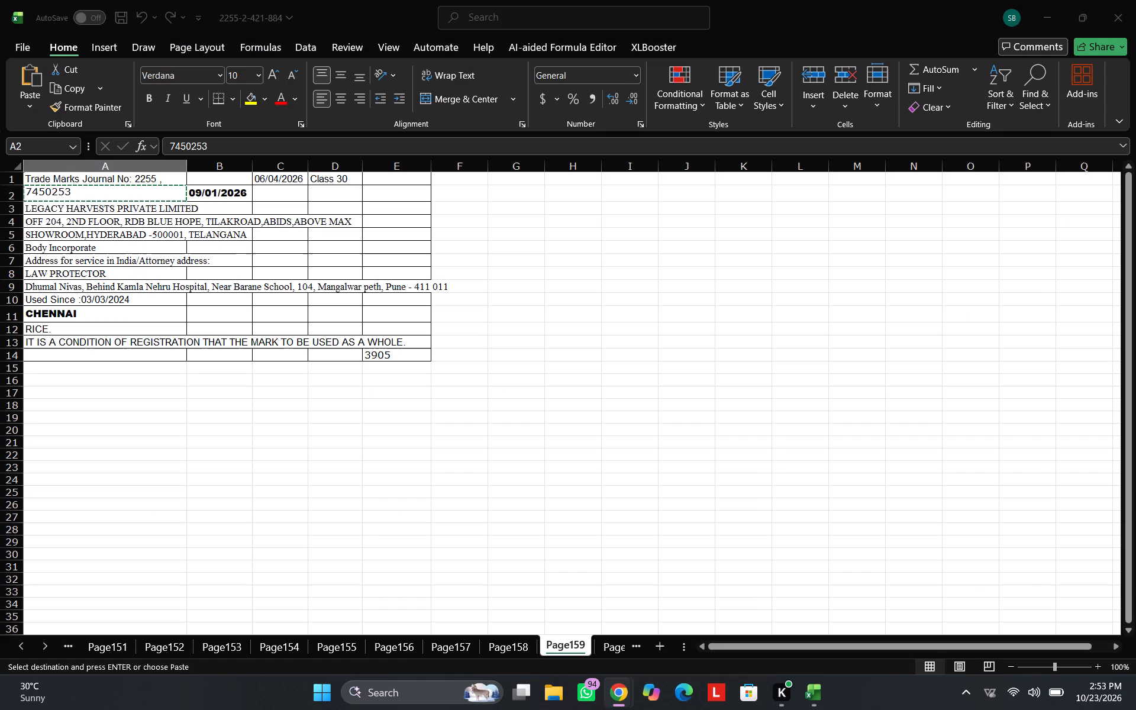
{"action": "key", "text": "Down"}
{"action": "key", "text": "ctrl+c"}
{"action": "key", "text": "alt+Tab"}
{"action": "key", "text": "Right"}
{"action": "key", "text": "ctrl+v"}
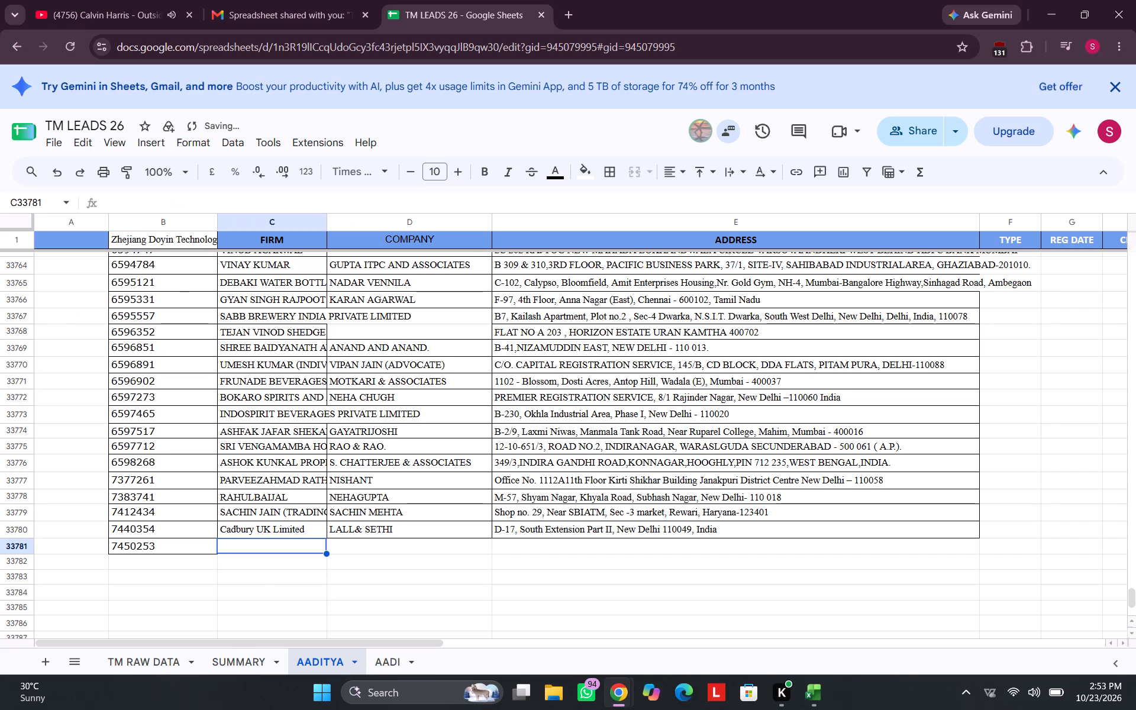
Copy the attorney name LAW PROTECTOR from Page159 into the COMPANY cell of row 33781.
{"action": "key", "text": "alt+Tab"}
{"action": "key", "text": "Down"}
{"action": "key", "text": "Down"}
{"action": "key", "text": "Down"}
{"action": "key", "text": "Down"}
{"action": "key", "text": "Down"}
{"action": "key", "text": "ctrl+c"}
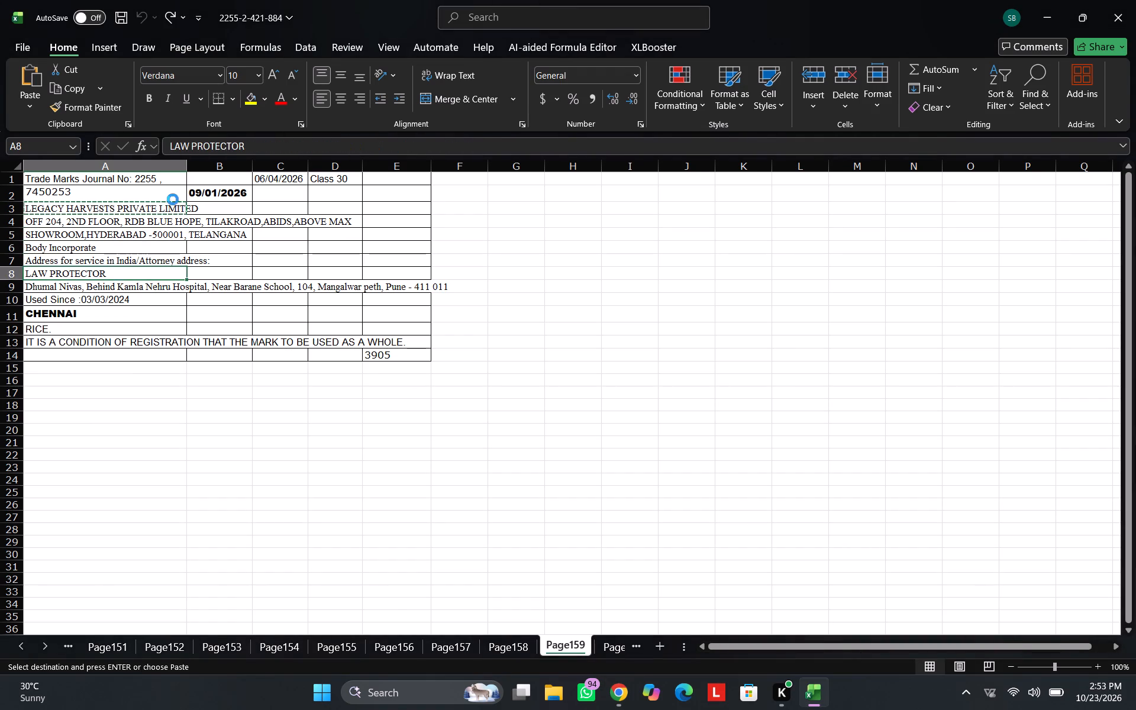
{"action": "key", "text": "alt+Tab"}
{"action": "key", "text": "Right"}
{"action": "key", "text": "ctrl+v"}
Copy LAW PROTECTOR's service address from Page159 into the ADDRESS cell of row 33781.
{"action": "key", "text": "alt+Tab"}
{"action": "key", "text": "Down"}
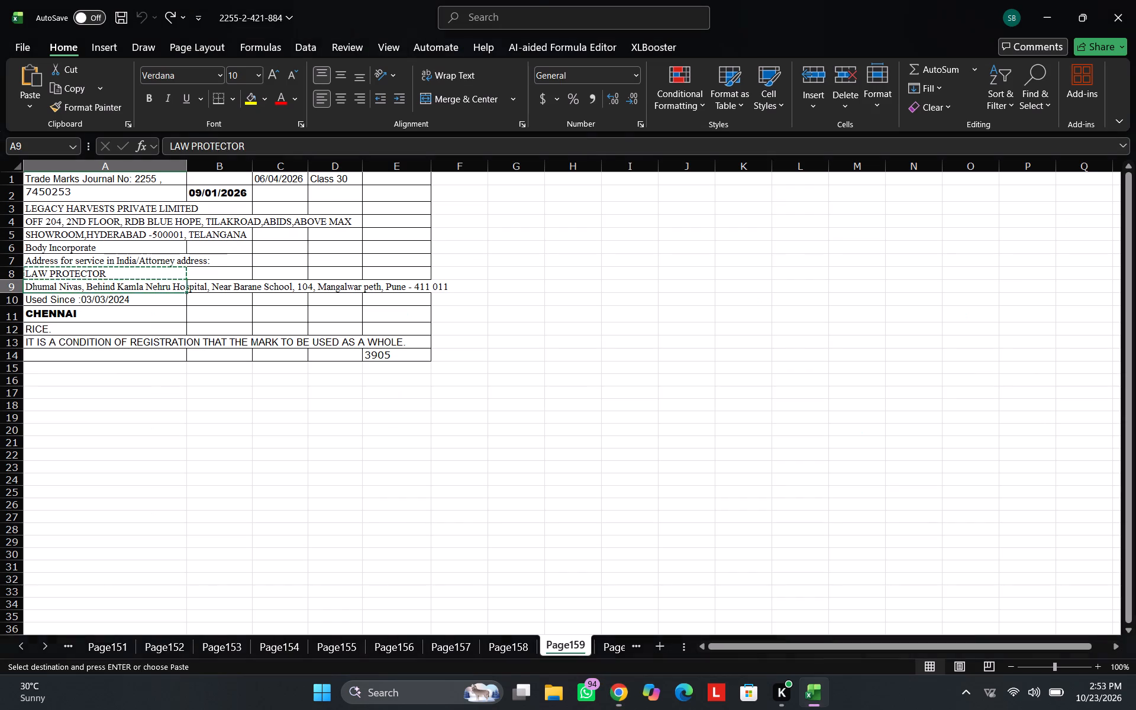
{"action": "key", "text": "ctrl+c"}
{"action": "key", "text": "alt+Tab"}
{"action": "key", "text": "Right"}
{"action": "key", "text": "ctrl+v"}
Search Google in the incognito window for row 33781's firm, company and address followed by "contact number".
{"action": "key", "text": "Right"}
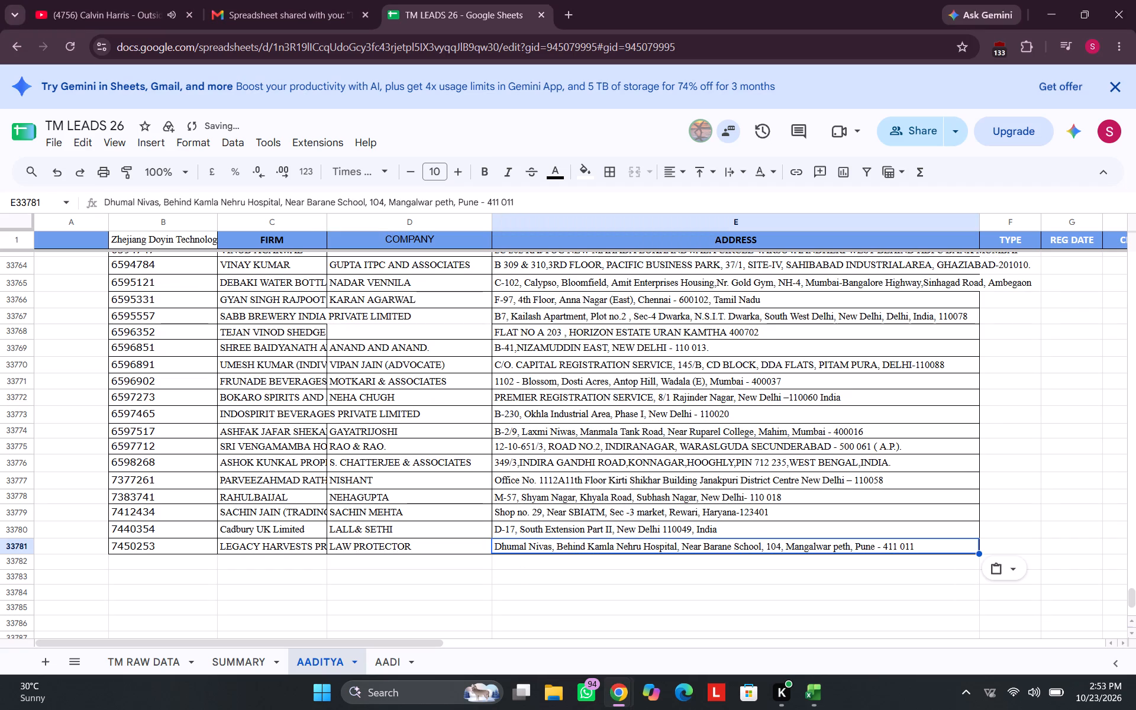
{"action": "key", "text": "shift+Left"}
{"action": "key", "text": "shift+Left"}
{"action": "key", "text": "shift+Left"}
{"action": "key", "text": "shift+Right"}
{"action": "key", "text": "ctrl+c"}
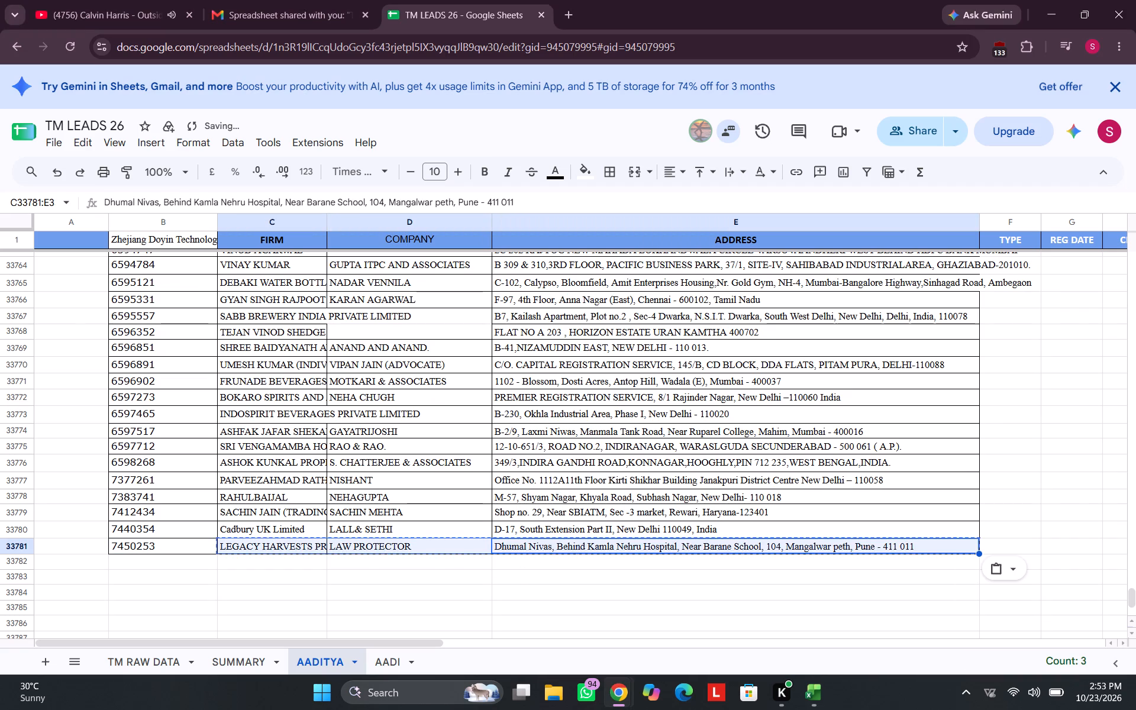
{"action": "key", "text": "alt+Tab"}
{"action": "key", "text": "alt+Right"}
{"action": "left_click", "coordinate": [693, 107]}
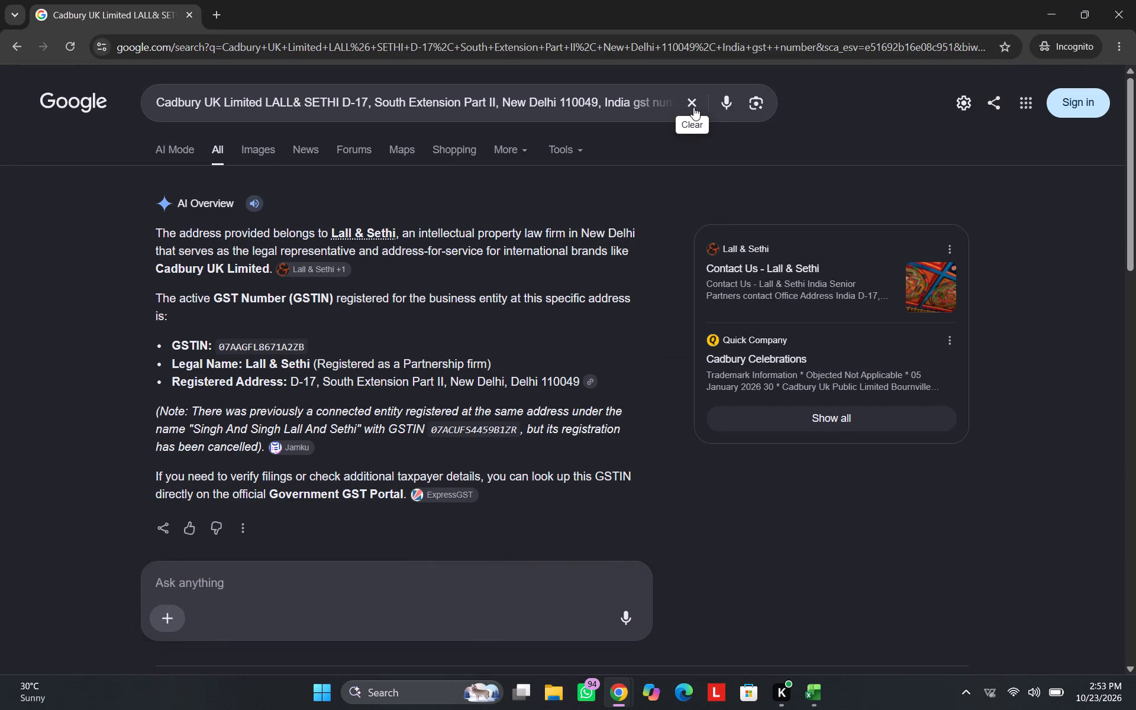
{"action": "key", "text": "ctrl+v"}
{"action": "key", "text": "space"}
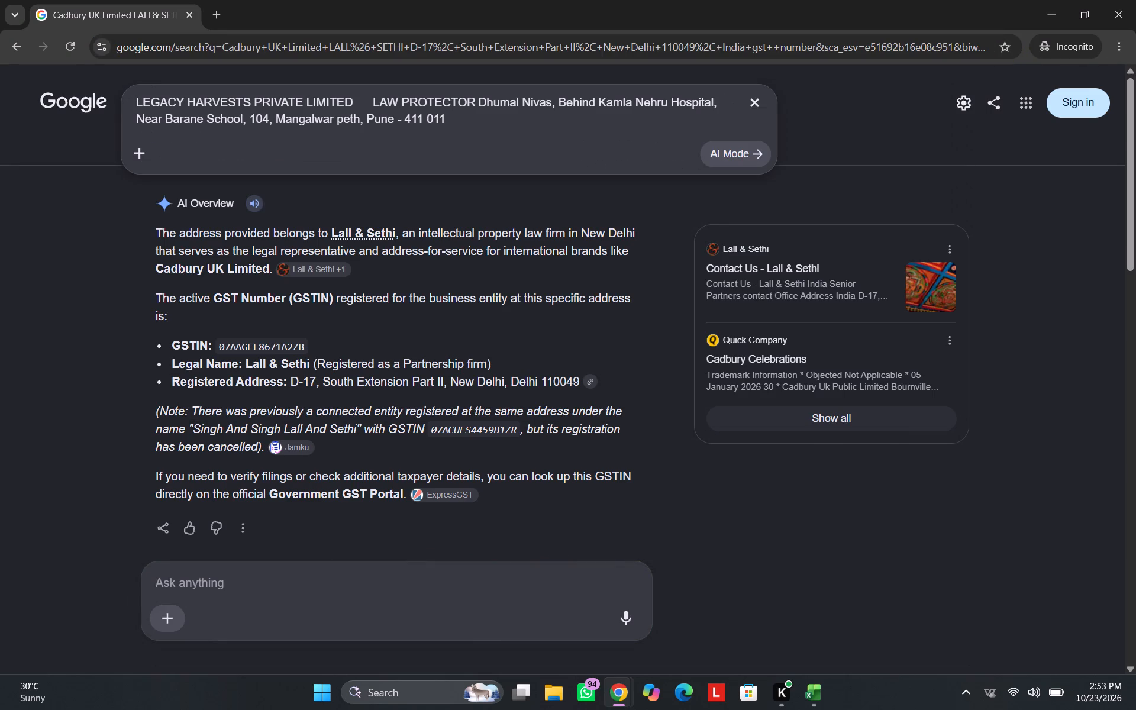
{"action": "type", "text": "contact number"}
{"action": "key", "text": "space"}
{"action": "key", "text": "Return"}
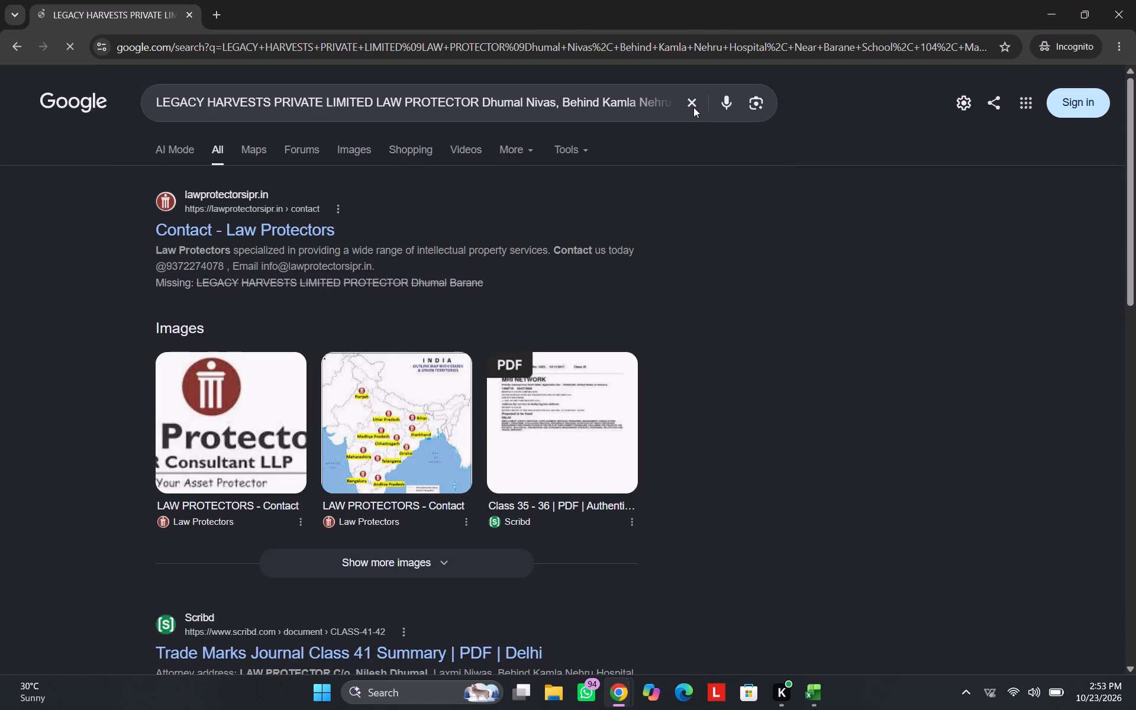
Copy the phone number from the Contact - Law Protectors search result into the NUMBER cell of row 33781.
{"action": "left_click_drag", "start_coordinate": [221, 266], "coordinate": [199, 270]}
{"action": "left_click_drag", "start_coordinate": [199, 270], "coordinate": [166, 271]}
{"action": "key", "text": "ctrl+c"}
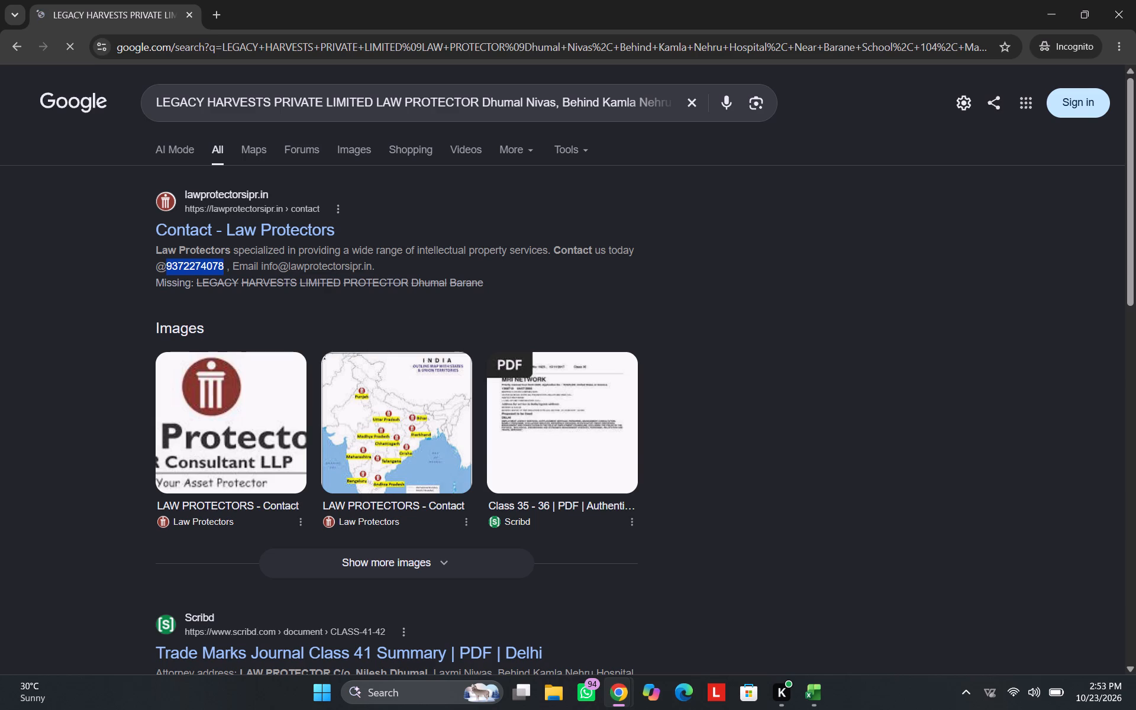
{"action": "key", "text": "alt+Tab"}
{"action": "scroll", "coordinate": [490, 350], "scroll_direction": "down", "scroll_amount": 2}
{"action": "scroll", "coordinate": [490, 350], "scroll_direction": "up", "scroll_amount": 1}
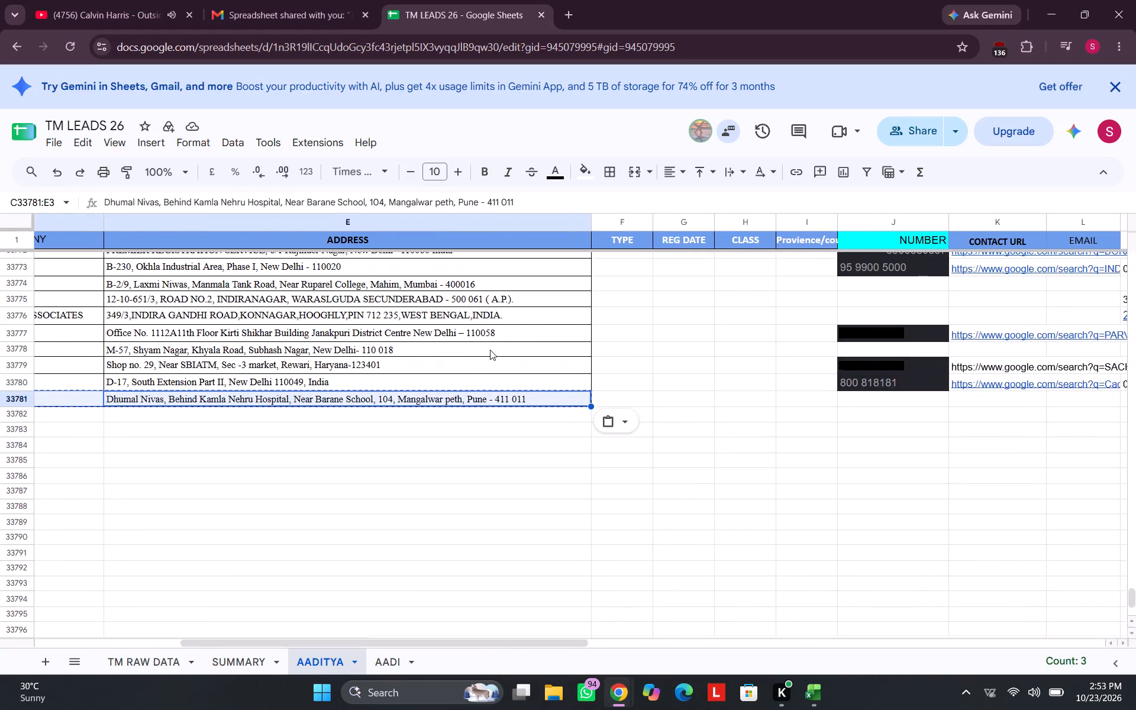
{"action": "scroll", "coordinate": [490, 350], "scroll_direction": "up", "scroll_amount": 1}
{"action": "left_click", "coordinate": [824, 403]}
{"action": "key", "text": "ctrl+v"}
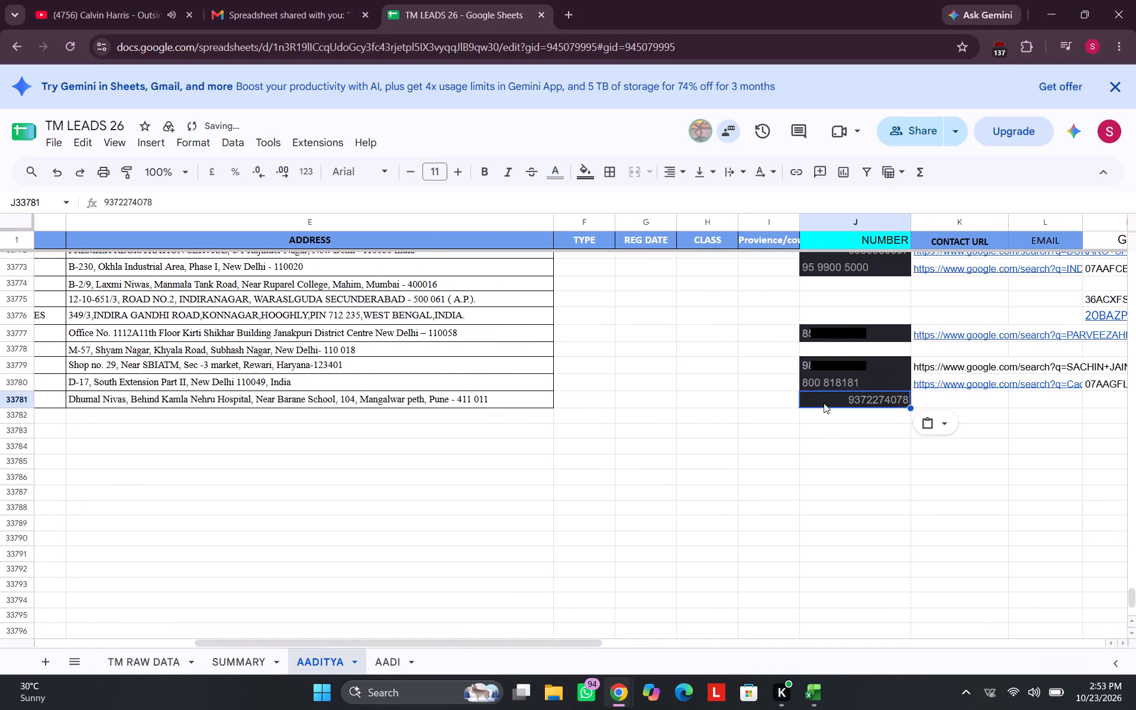
Copy the Google search page's URL into the CONTACT URL cell of row 33781 in TM LEADS 26.
{"action": "key", "text": "alt+Tab"}
{"action": "left_click", "coordinate": [881, 53]}
{"action": "key", "text": "ctrl+c"}
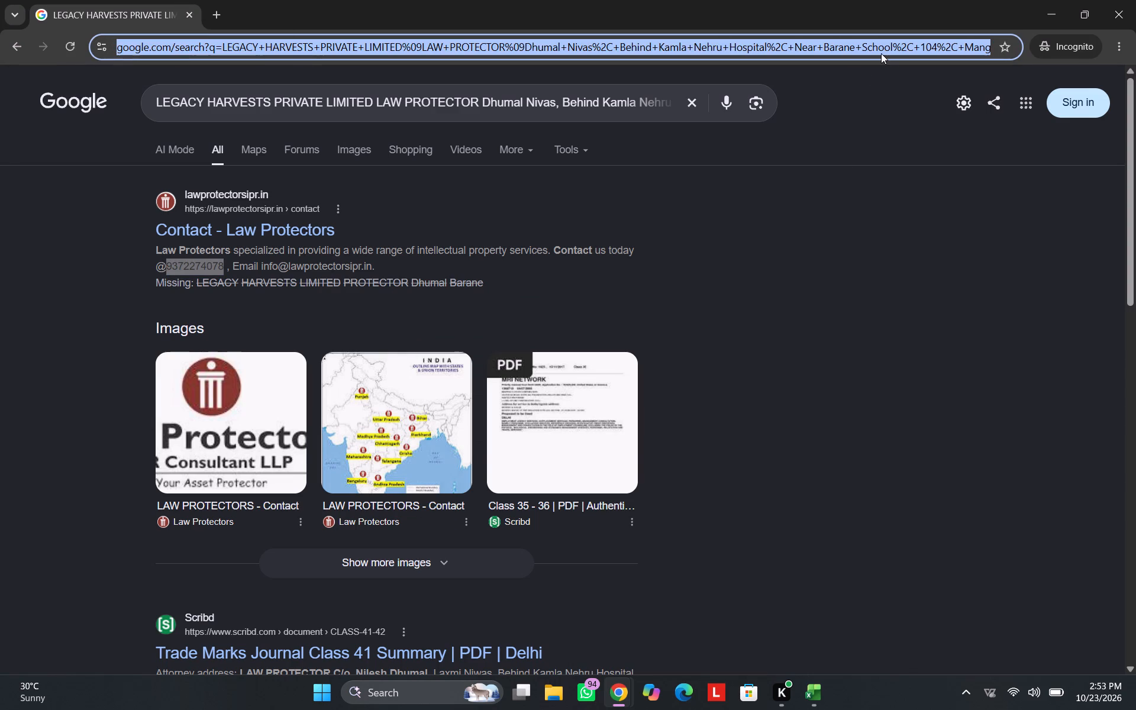
{"action": "key", "text": "alt+Tab"}
{"action": "key", "text": "Right"}
{"action": "key", "text": "Left"}
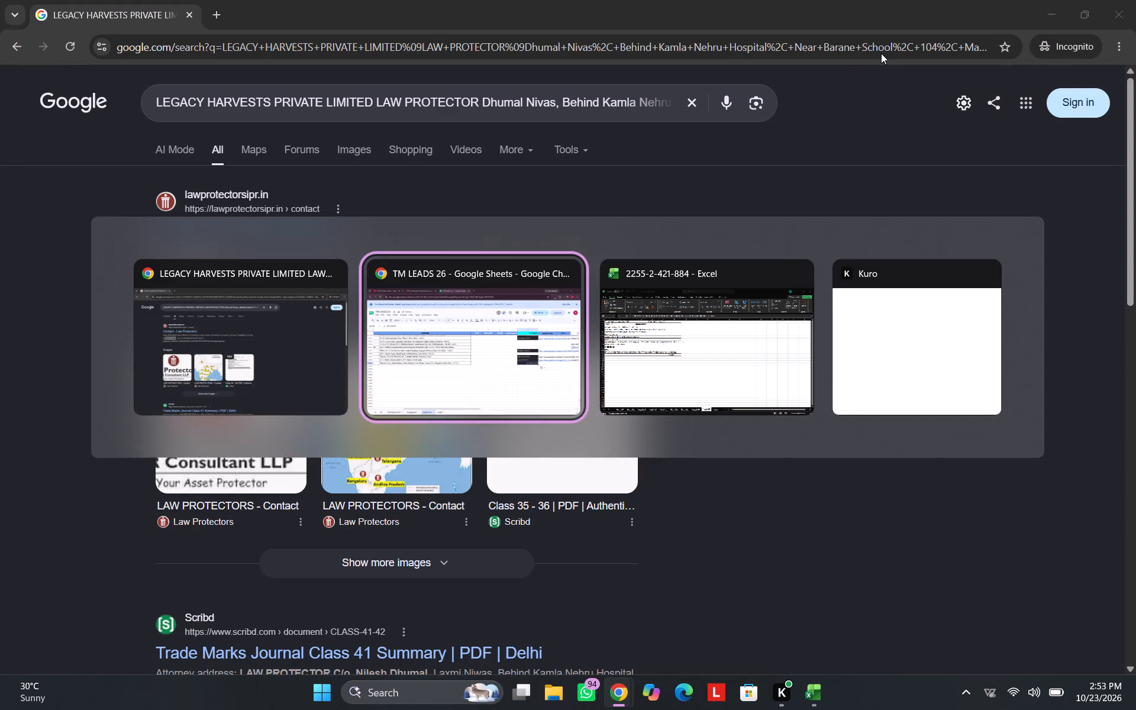
{"action": "key", "text": "Return"}
{"action": "key", "text": "Right"}
{"action": "key", "text": "ctrl+v"}
Look through the LEGACY HARVESTS and LAW PROTECTOR search results for further details about the firm.
{"action": "key", "text": "alt+Tab"}
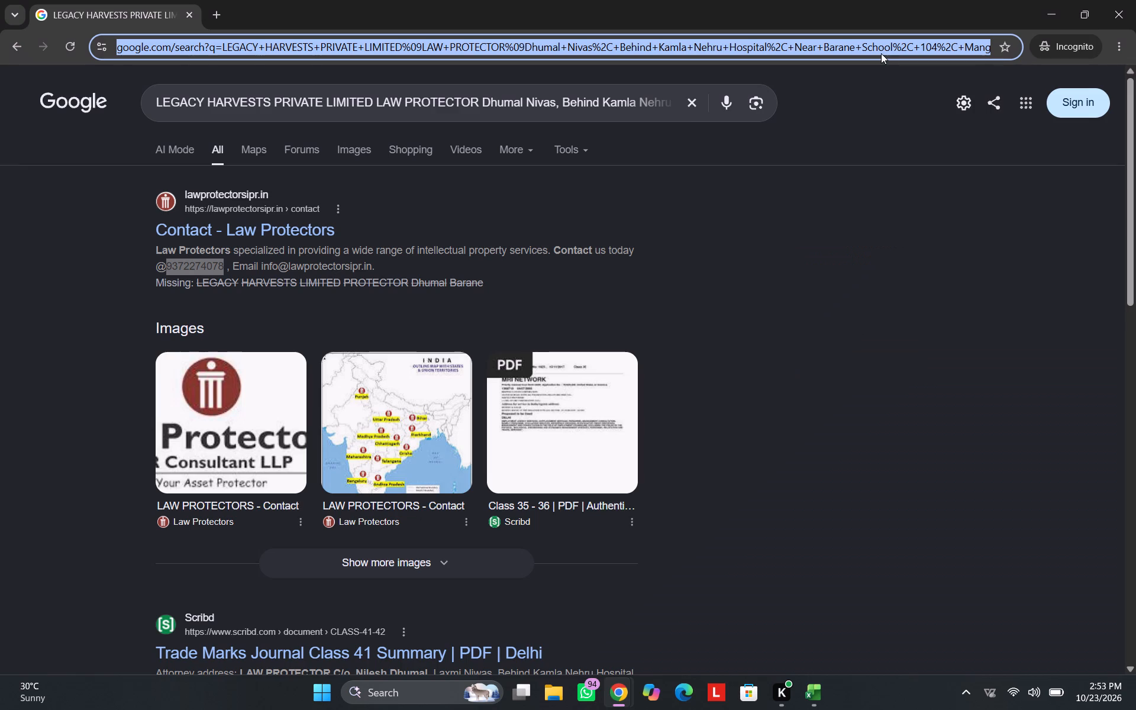
{"action": "scroll", "coordinate": [508, 315], "scroll_direction": "down", "scroll_amount": 3}
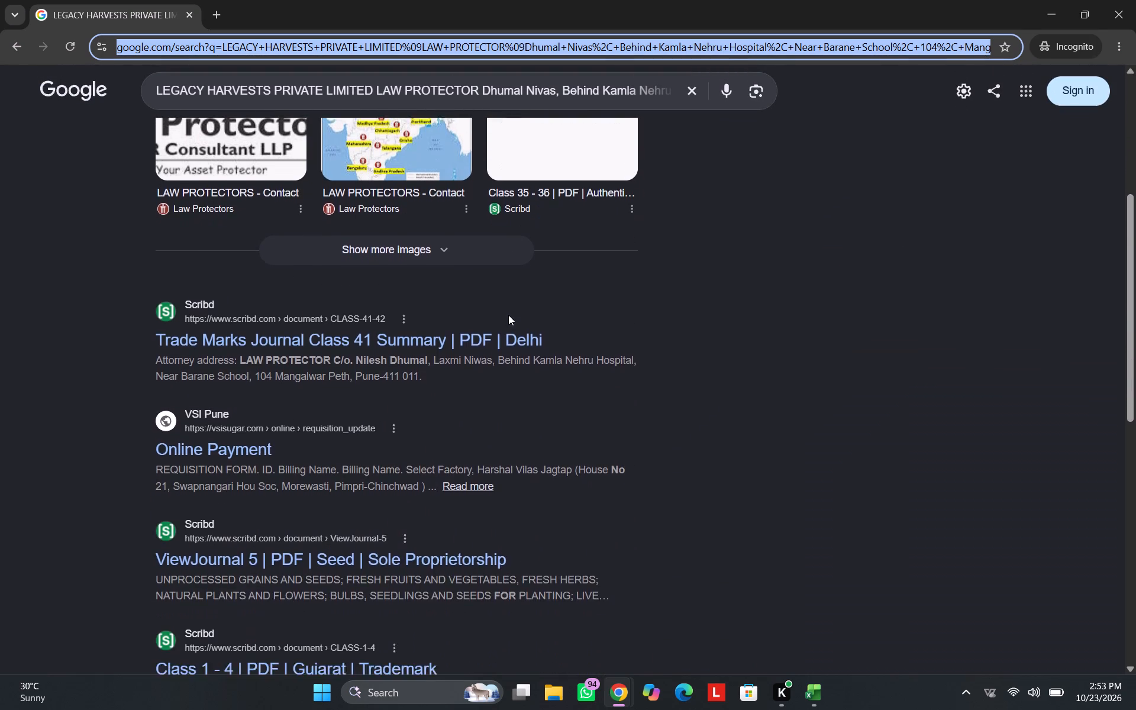
{"action": "scroll", "coordinate": [508, 315], "scroll_direction": "down", "scroll_amount": 3}
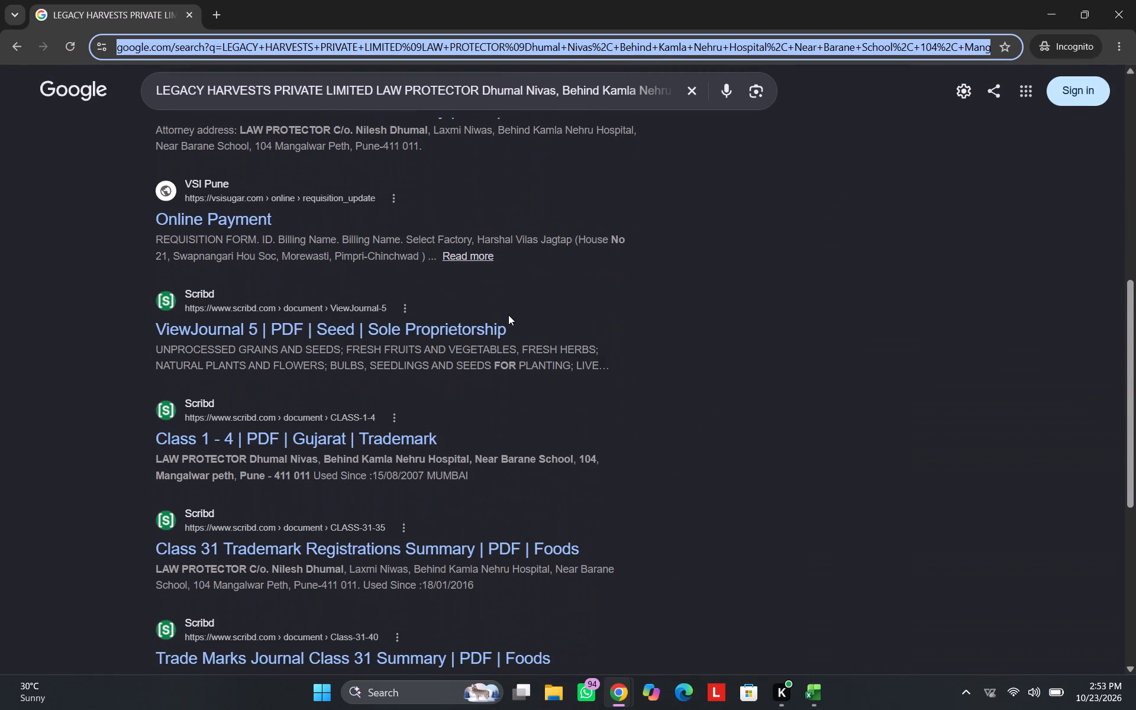
{"action": "scroll", "coordinate": [508, 315], "scroll_direction": "down", "scroll_amount": 1}
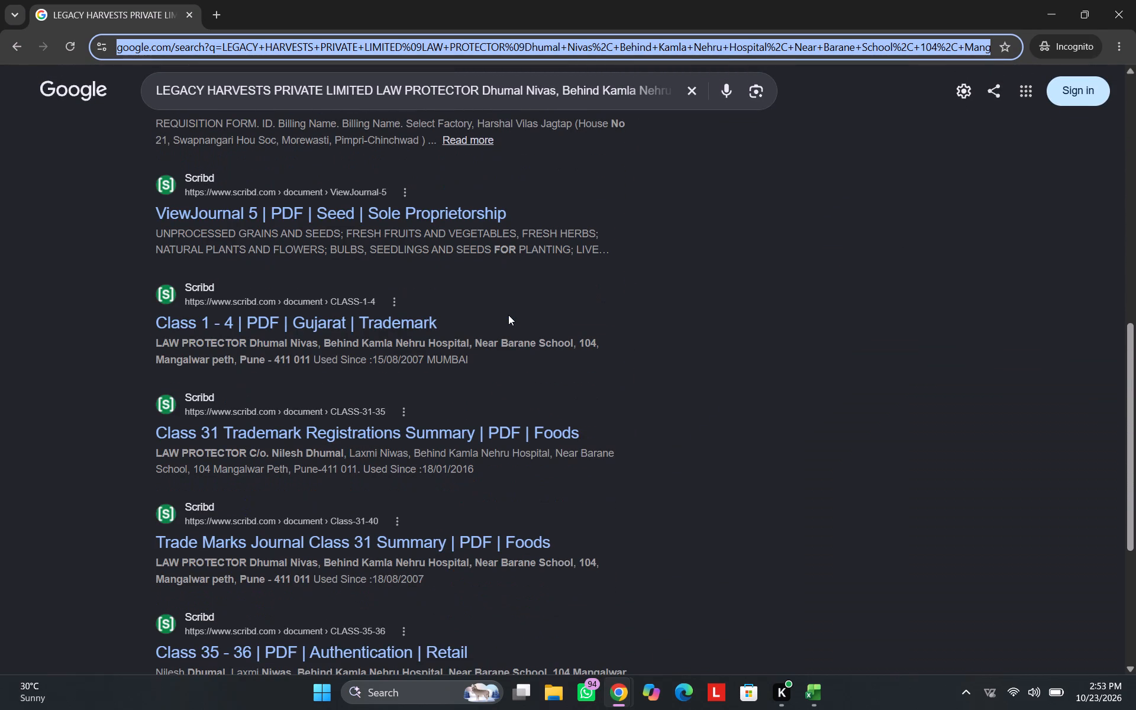
{"action": "scroll", "coordinate": [508, 315], "scroll_direction": "down", "scroll_amount": 3}
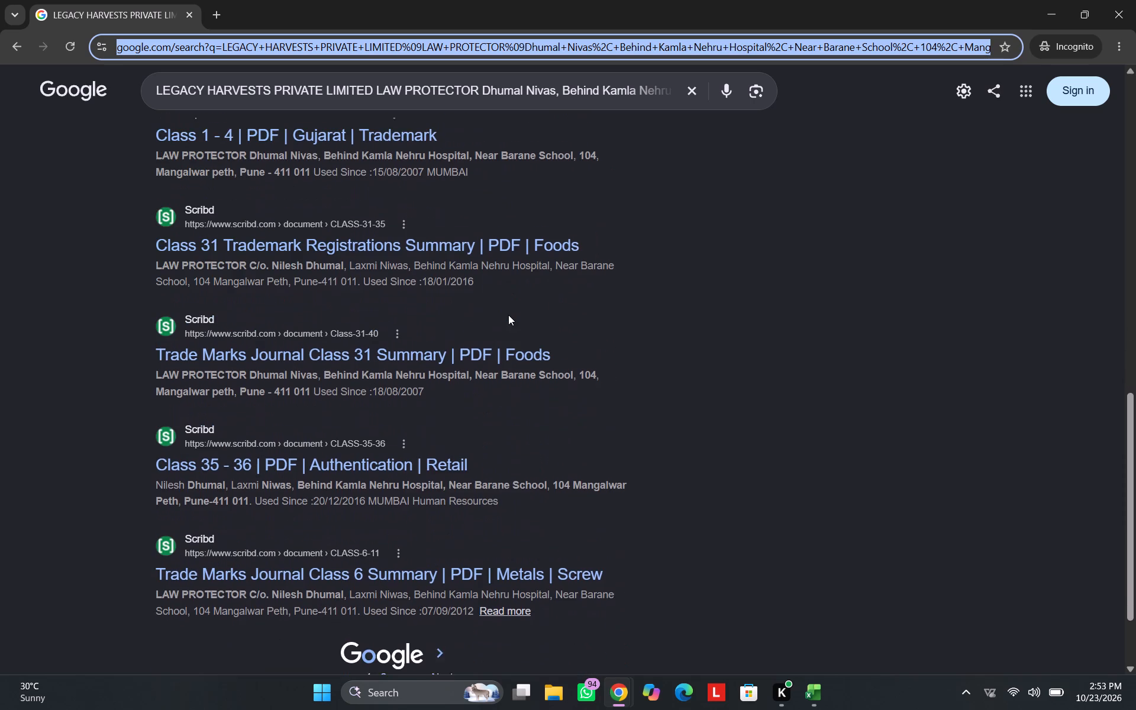
{"action": "scroll", "coordinate": [508, 315], "scroll_direction": "down", "scroll_amount": 1}
{"action": "scroll", "coordinate": [508, 315], "scroll_direction": "up", "scroll_amount": 6}
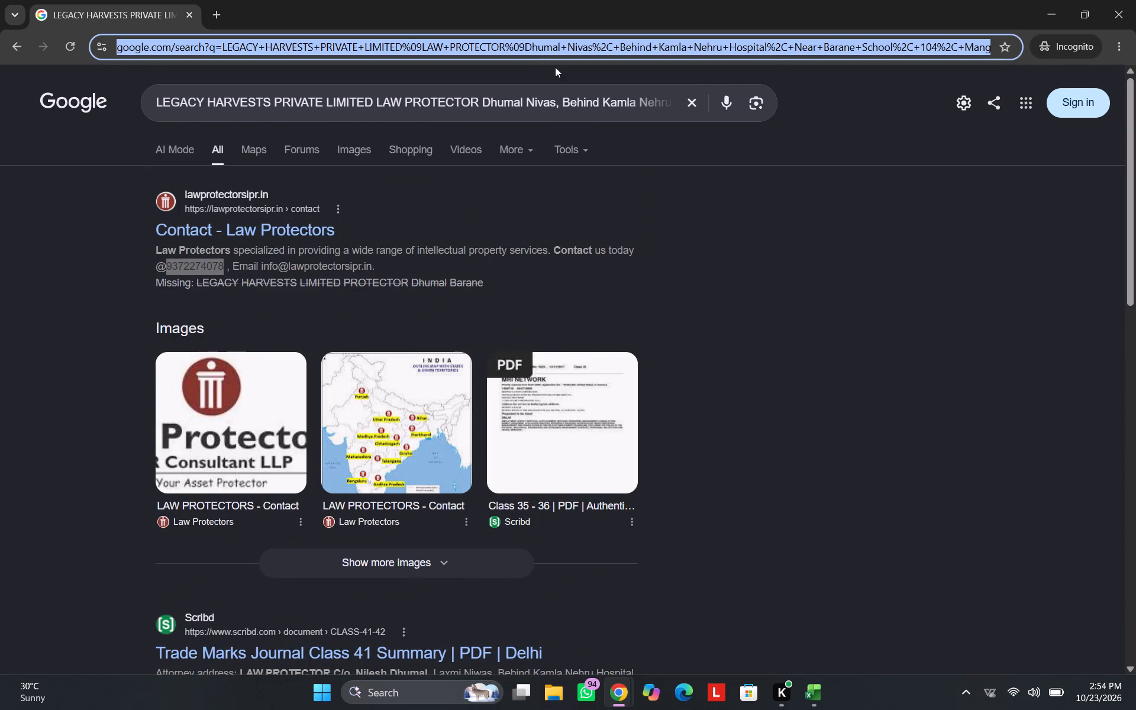
Edit the end of the Google query to read "contacgst number" and run the search again.
{"action": "left_click", "coordinate": [560, 96]}
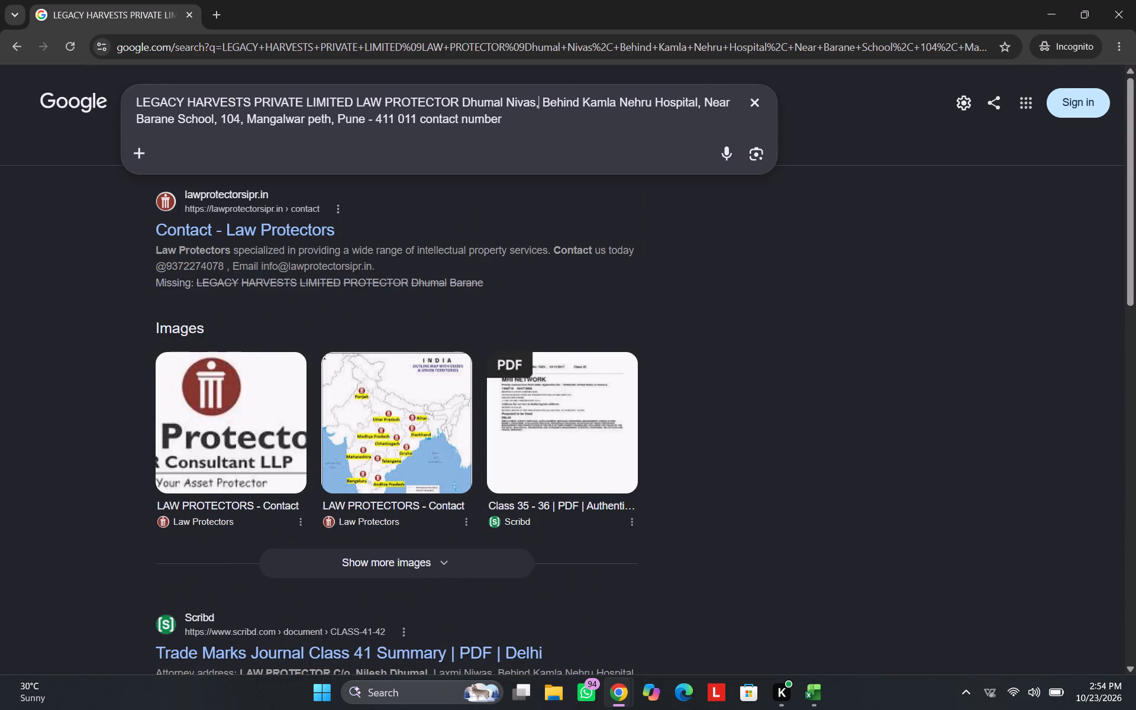
{"action": "left_click", "coordinate": [458, 121]}
{"action": "key", "text": "BackSpace"}
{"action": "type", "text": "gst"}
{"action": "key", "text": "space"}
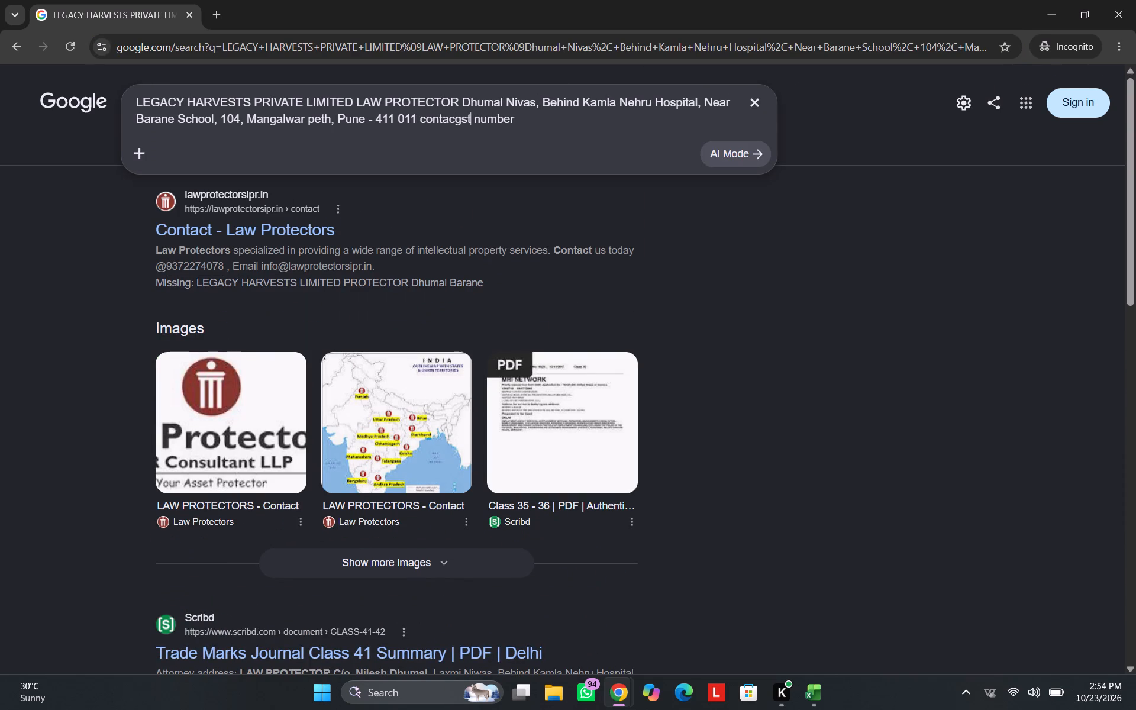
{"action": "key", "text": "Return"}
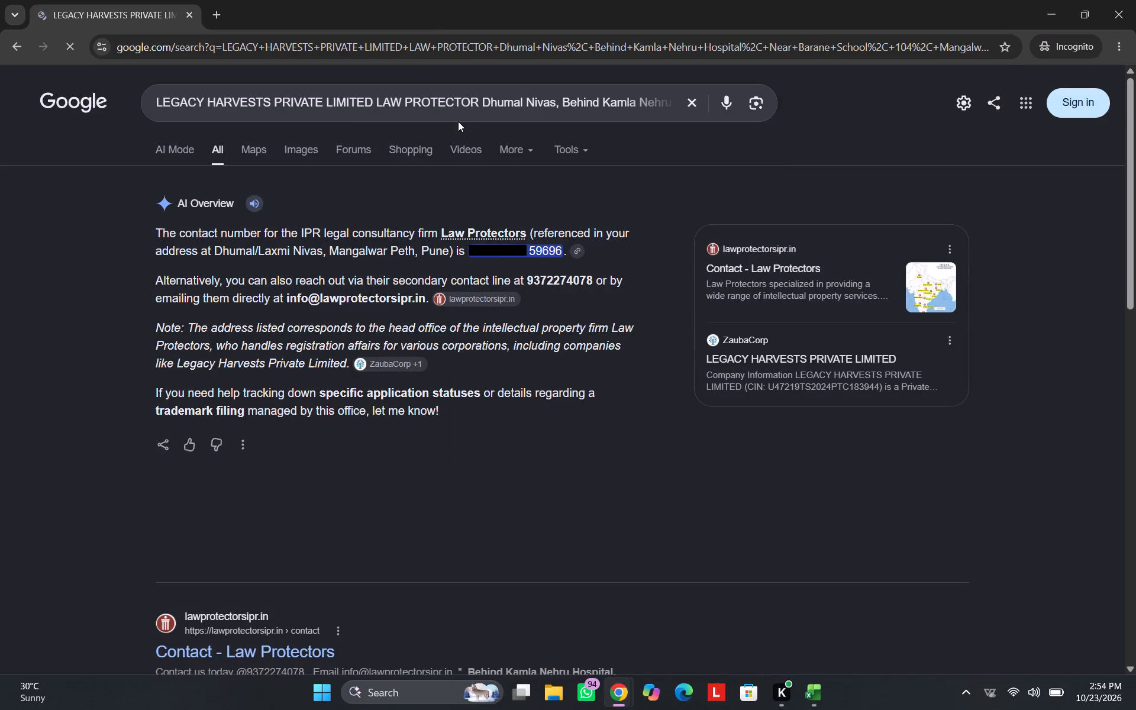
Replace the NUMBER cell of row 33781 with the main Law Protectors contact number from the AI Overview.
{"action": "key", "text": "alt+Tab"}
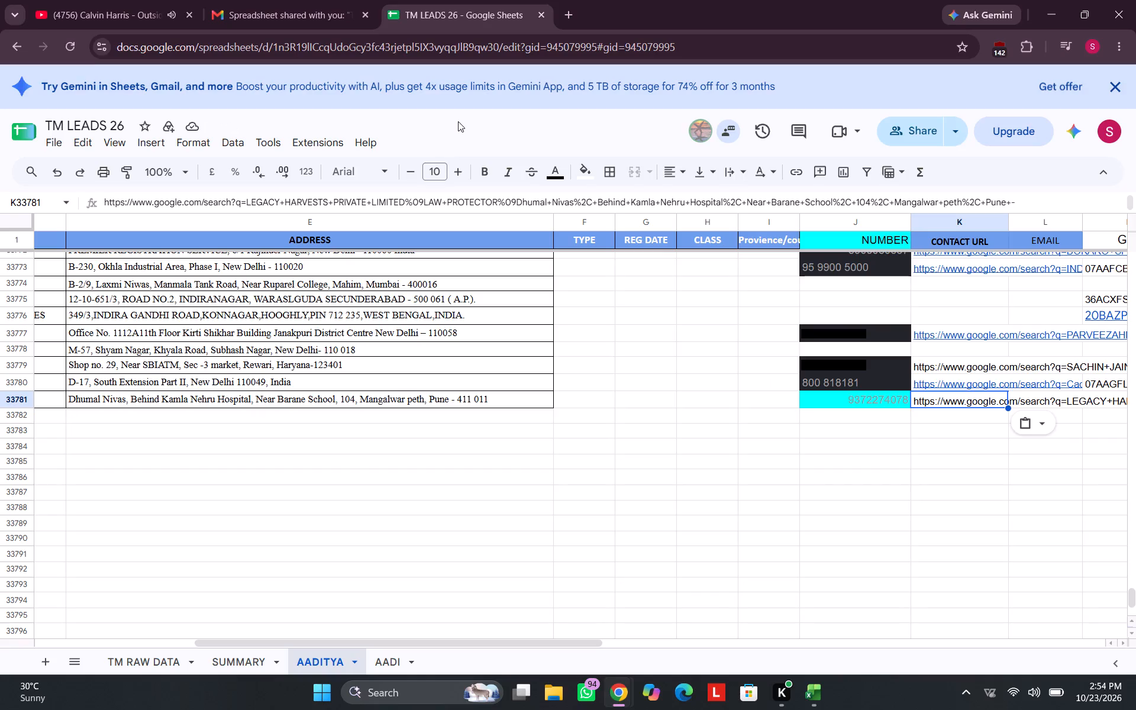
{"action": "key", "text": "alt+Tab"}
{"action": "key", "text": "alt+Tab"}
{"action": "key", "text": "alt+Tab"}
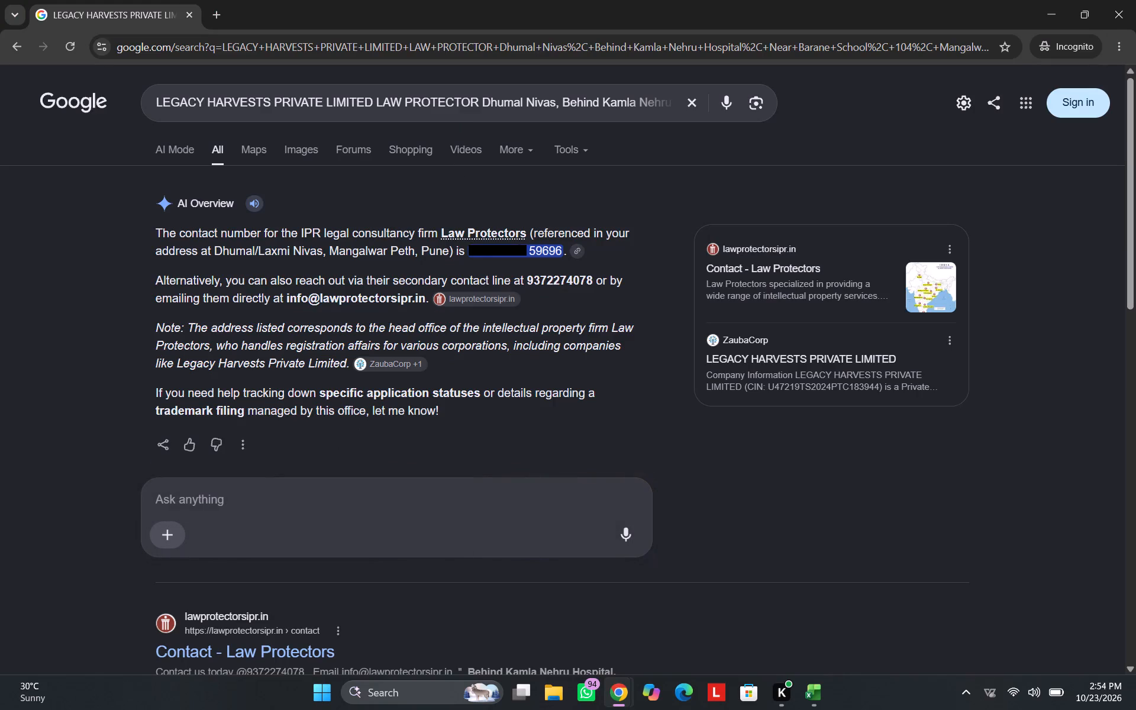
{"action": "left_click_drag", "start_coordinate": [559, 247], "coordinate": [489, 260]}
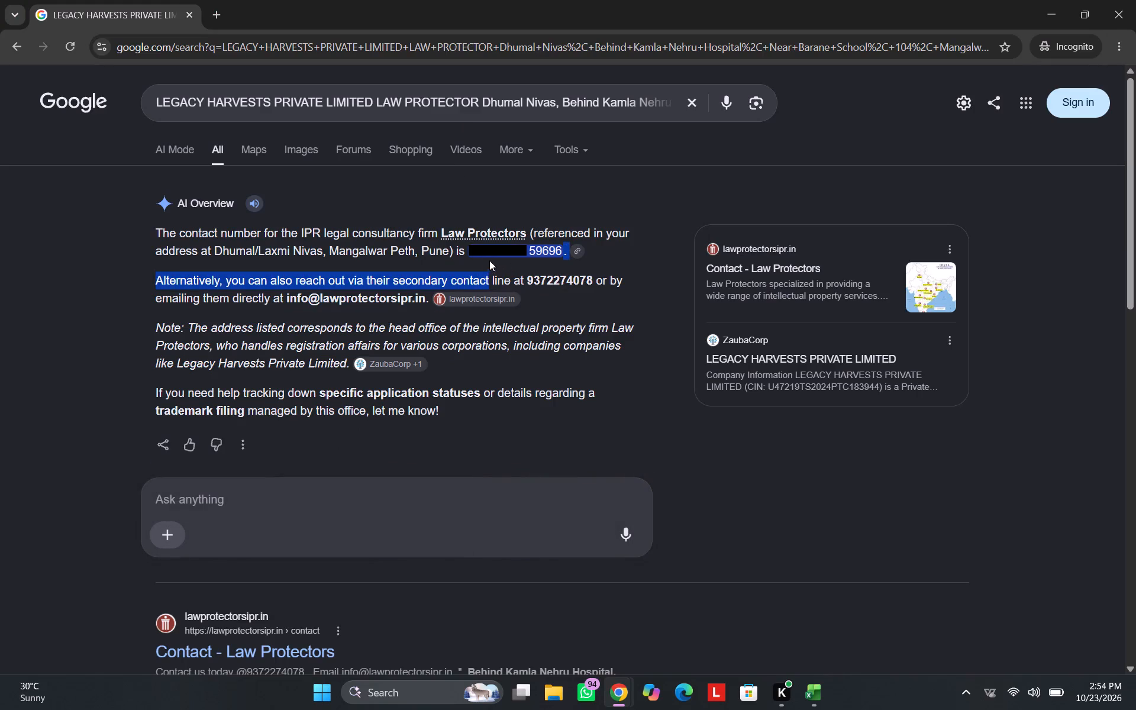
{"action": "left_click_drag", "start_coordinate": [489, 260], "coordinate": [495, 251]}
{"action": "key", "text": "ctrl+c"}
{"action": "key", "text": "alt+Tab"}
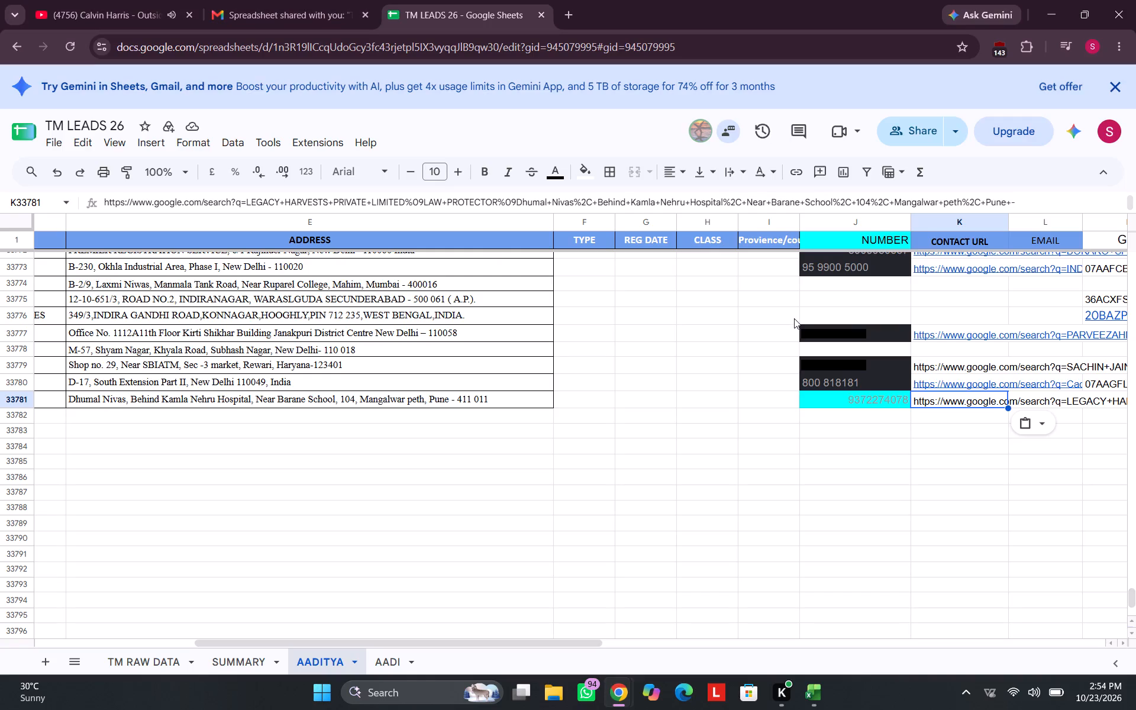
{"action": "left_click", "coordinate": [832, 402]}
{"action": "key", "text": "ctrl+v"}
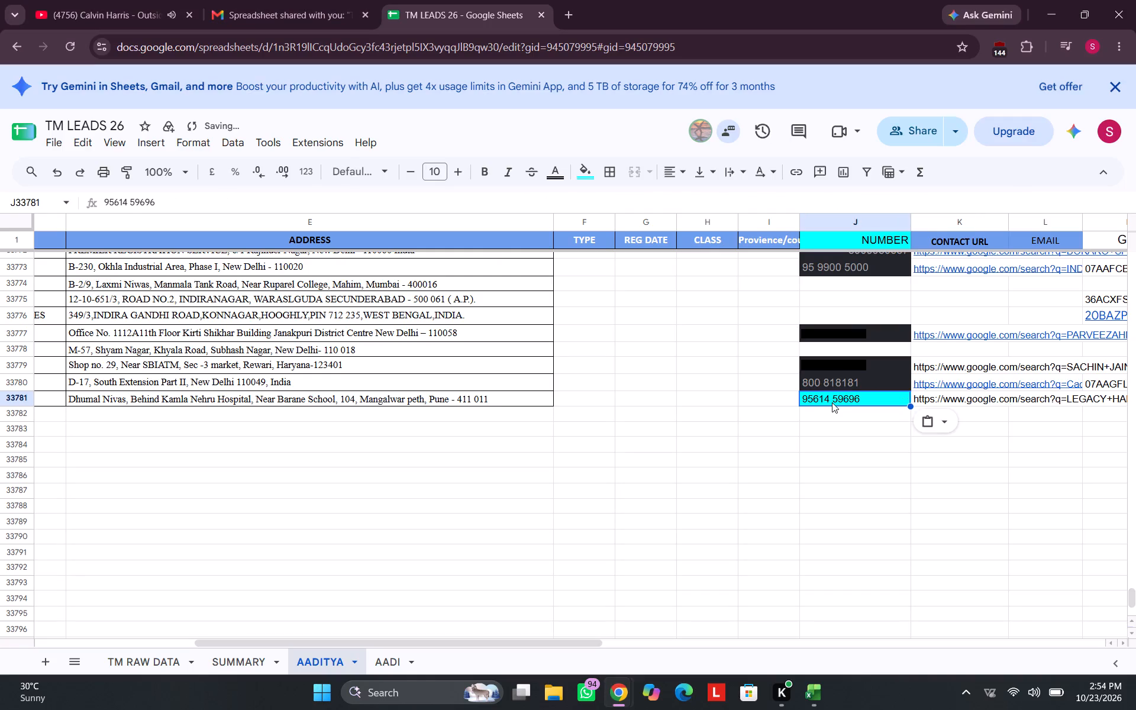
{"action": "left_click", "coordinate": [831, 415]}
Recopy the main Law Protectors contact number from the AI Overview into the NUMBER cell of row 33781.
{"action": "key", "text": "alt+Tab"}
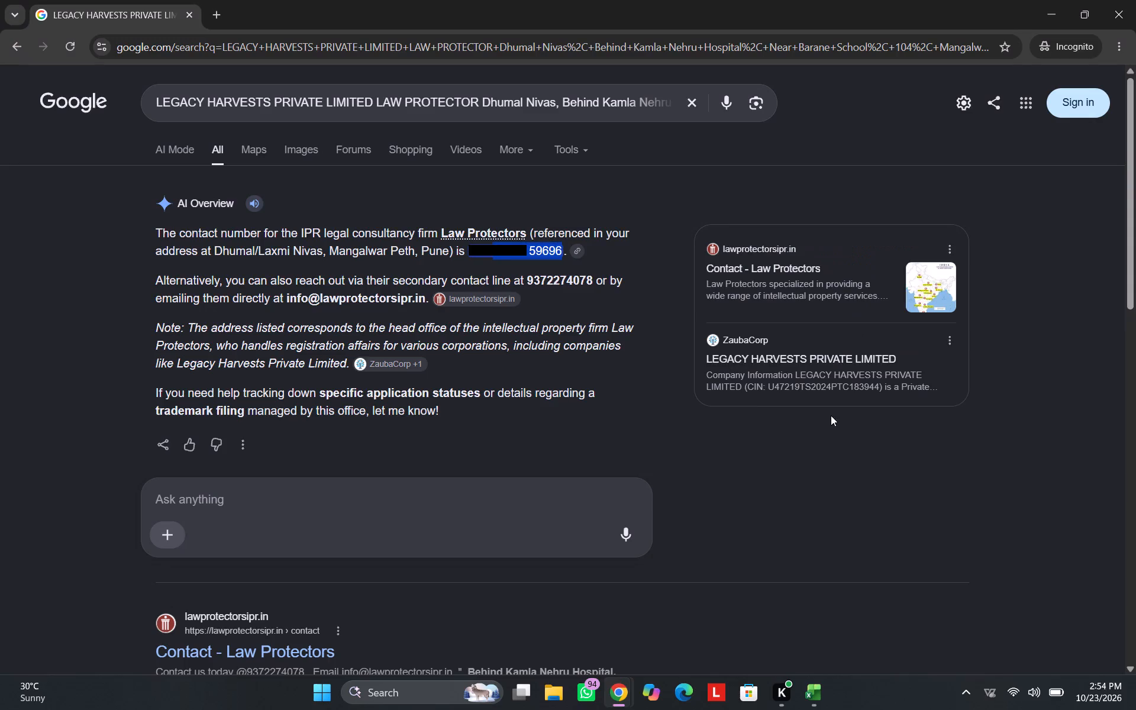
{"action": "left_click", "coordinate": [539, 266]}
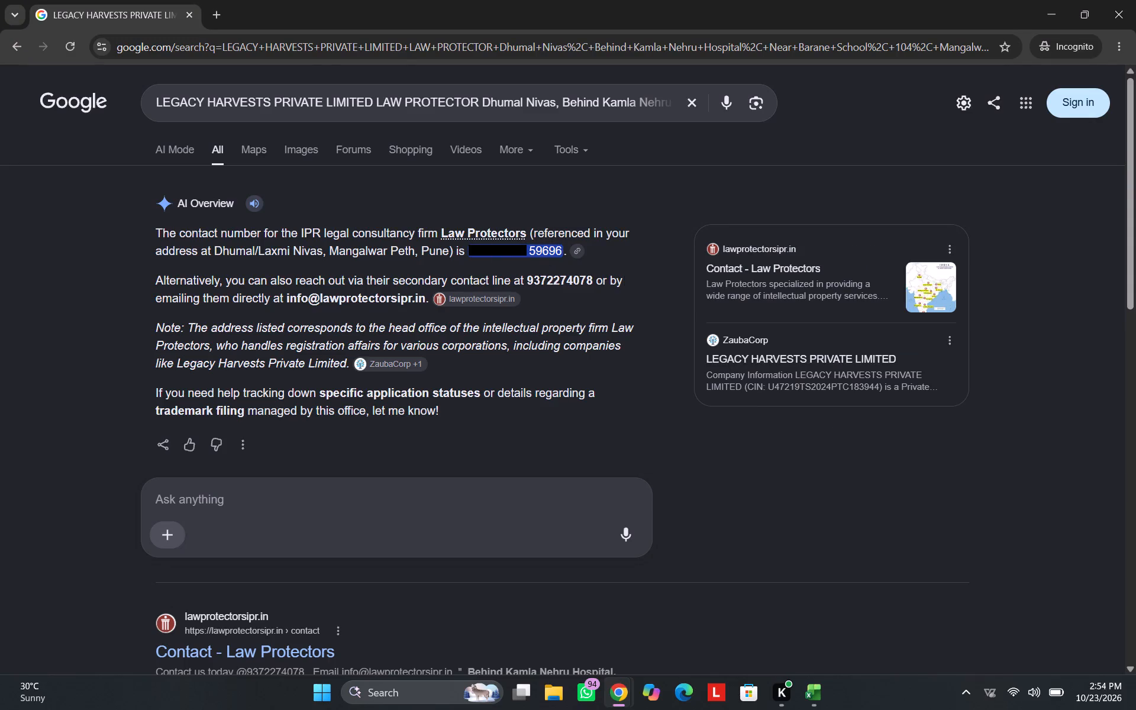
{"action": "left_click_drag", "start_coordinate": [549, 251], "coordinate": [473, 251]}
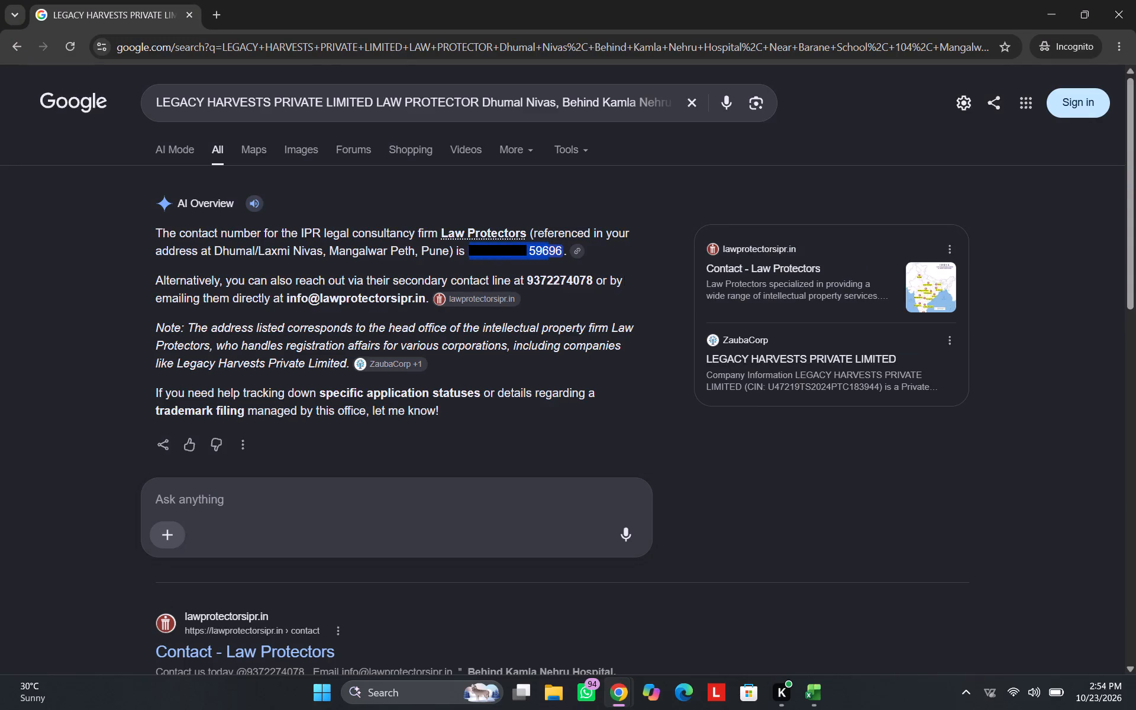
{"action": "left_click_drag", "start_coordinate": [473, 251], "coordinate": [476, 251]}
{"action": "key", "text": "ctrl+c"}
{"action": "key", "text": "alt+Tab"}
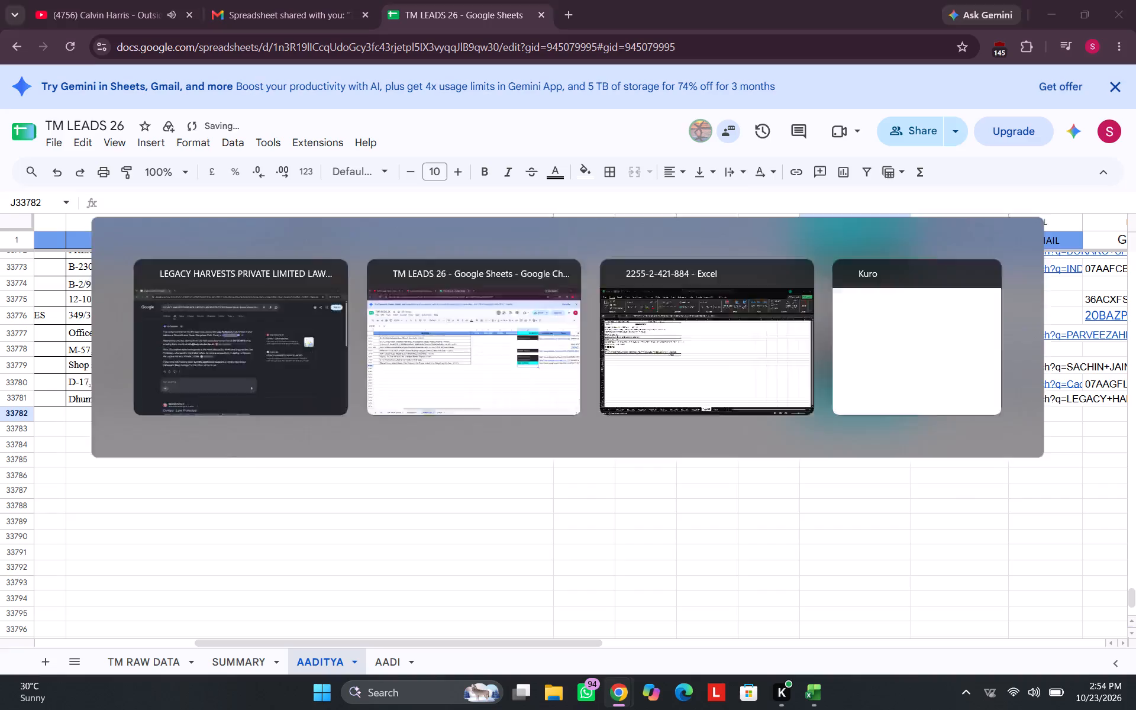
{"action": "key", "text": "Up"}
{"action": "key", "text": "ctrl+v"}
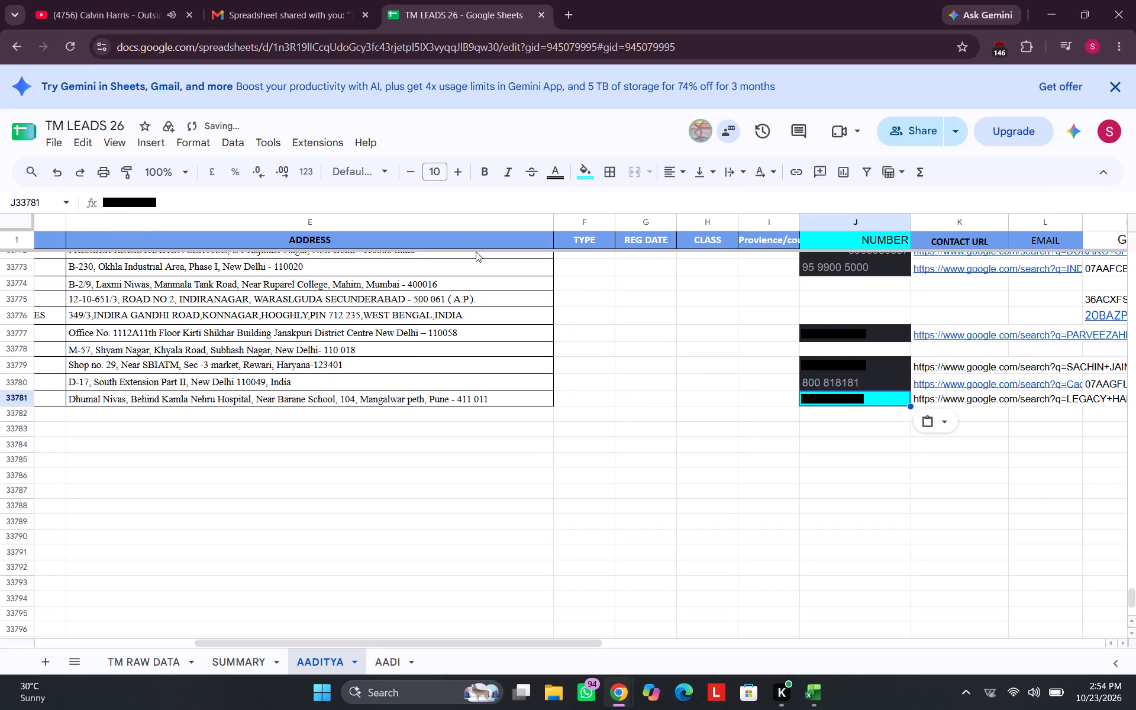
Remove "contac" from the Google query so it ends in "gst number" and rerun the search.
{"action": "key", "text": "alt+Tab"}
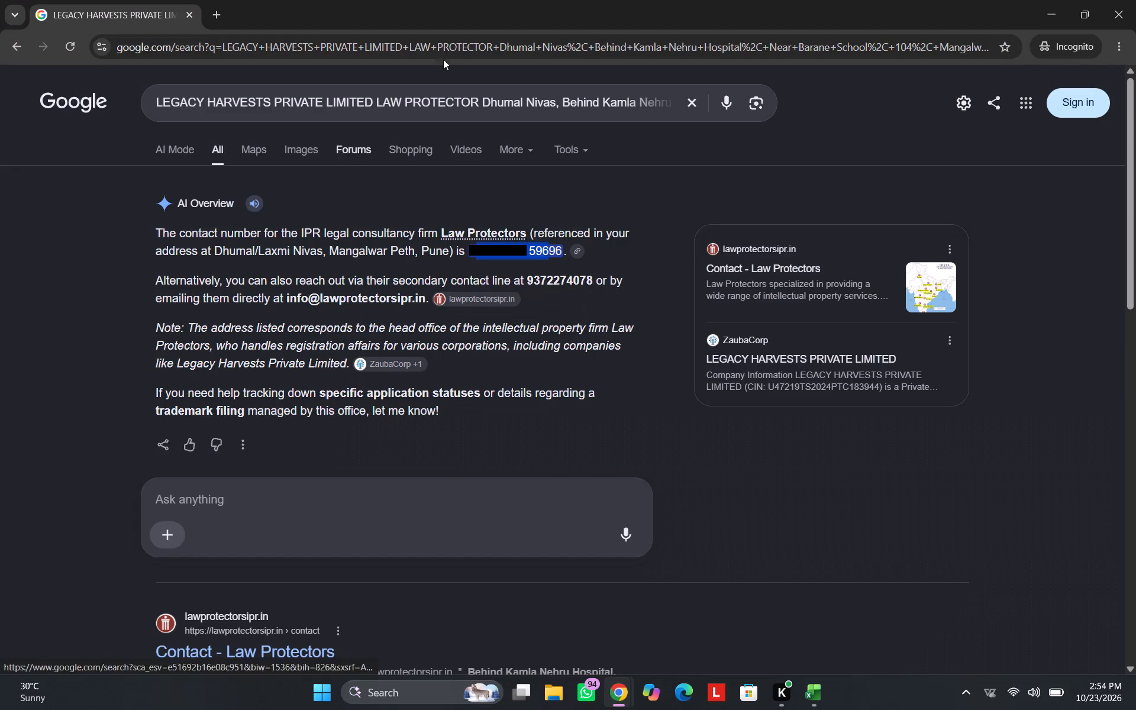
{"action": "left_click", "coordinate": [457, 92]}
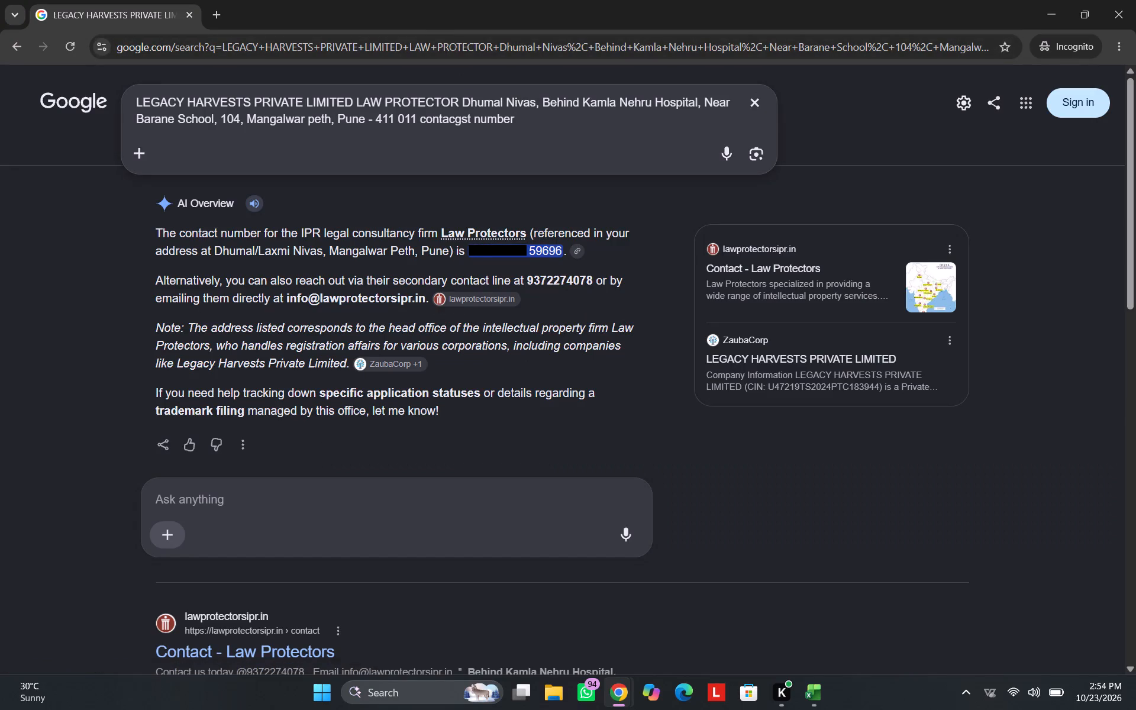
{"action": "left_click", "coordinate": [456, 125]}
{"action": "key", "text": "ctrl+BackSpace"}
{"action": "key", "text": "Return"}
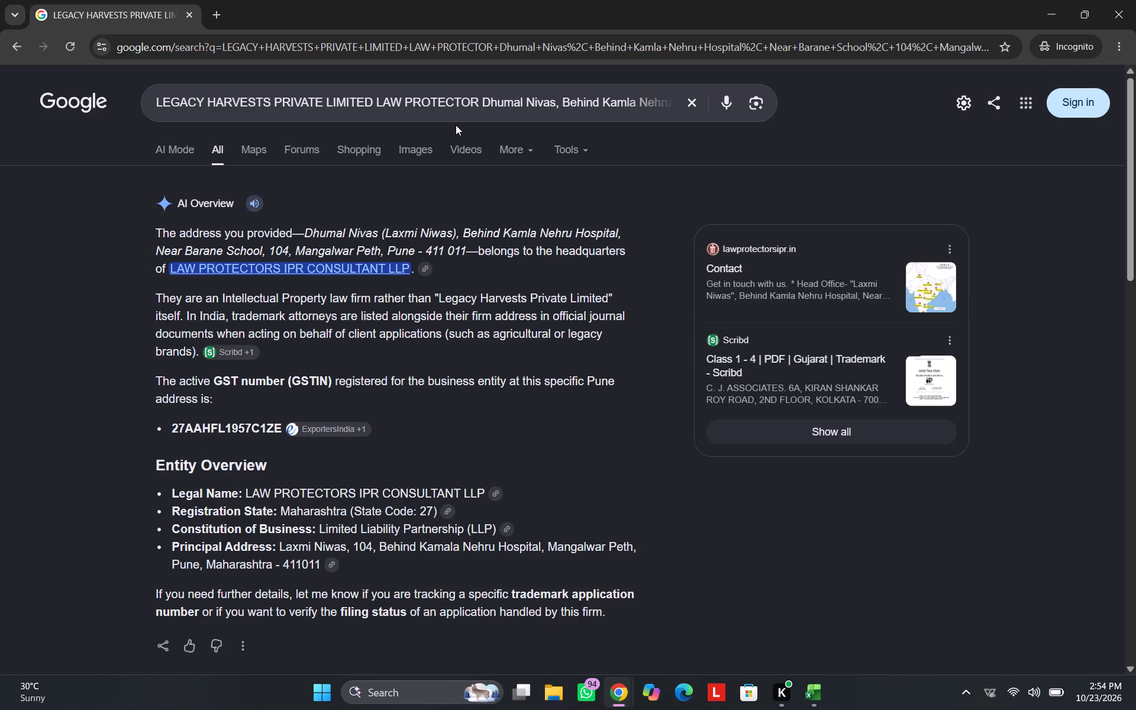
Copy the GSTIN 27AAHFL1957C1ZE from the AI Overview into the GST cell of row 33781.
{"action": "double_click", "coordinate": [257, 430]}
{"action": "key", "text": "ctrl+c"}
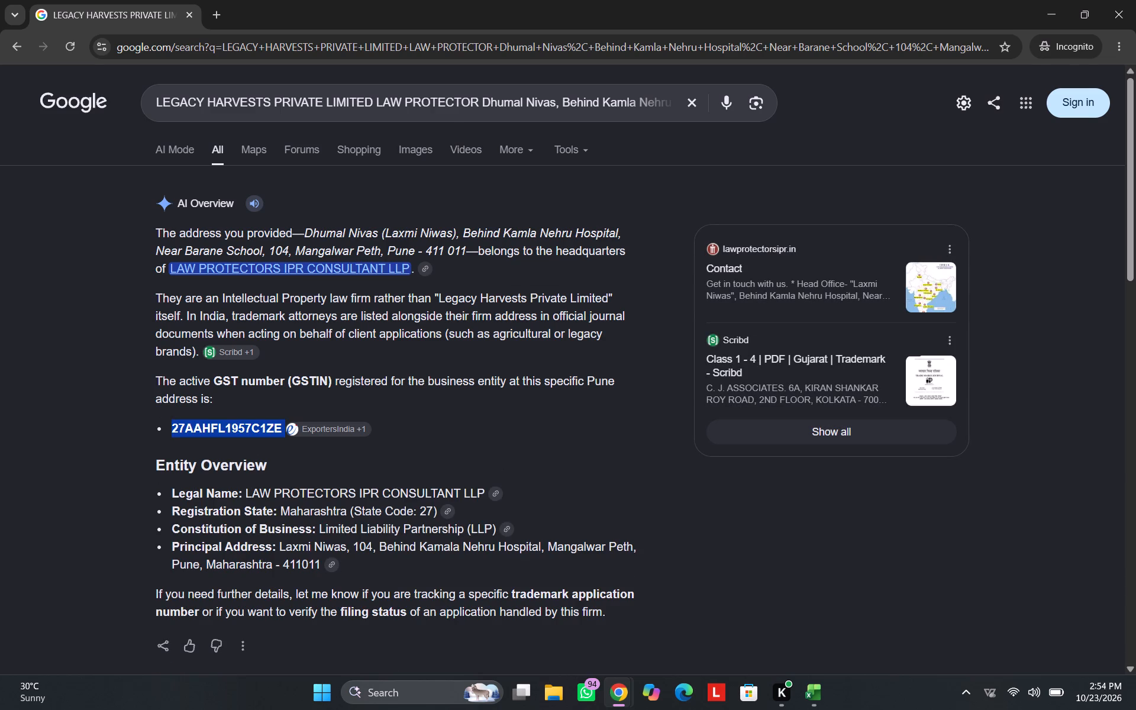
{"action": "key", "text": "alt+Tab"}
{"action": "scroll", "coordinate": [464, 424], "scroll_direction": "left", "scroll_amount": 3}
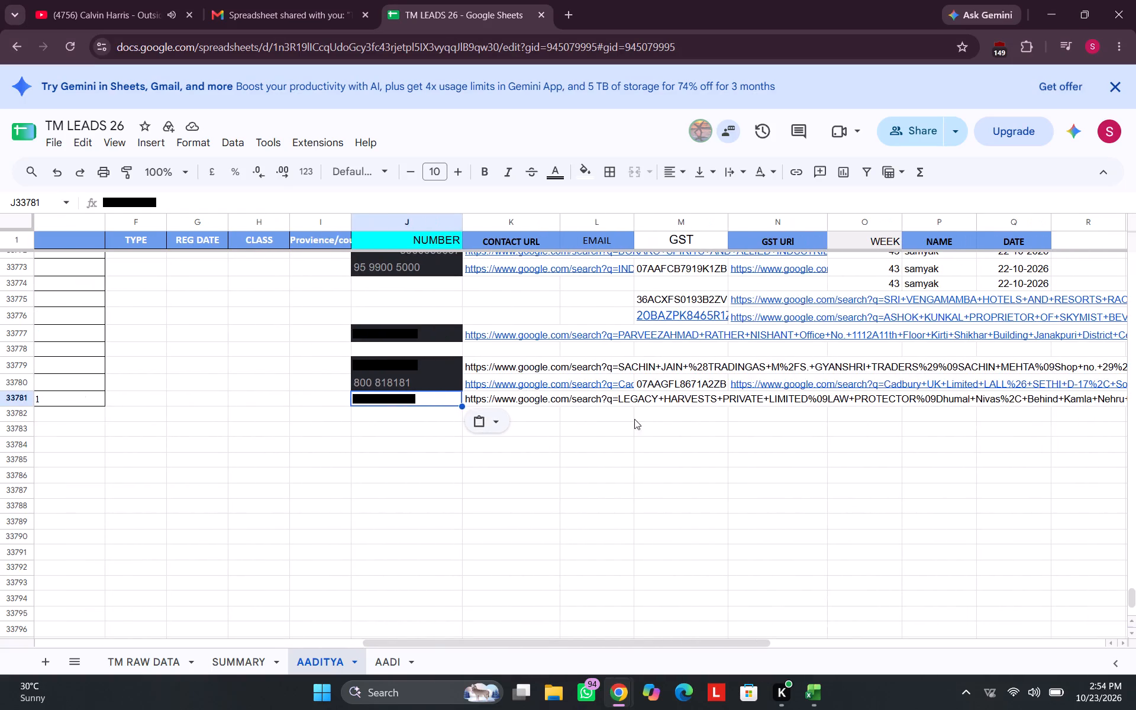
{"action": "left_click", "coordinate": [676, 402]}
{"action": "key", "text": "ctrl+v"}
{"action": "left_click", "coordinate": [676, 402]}
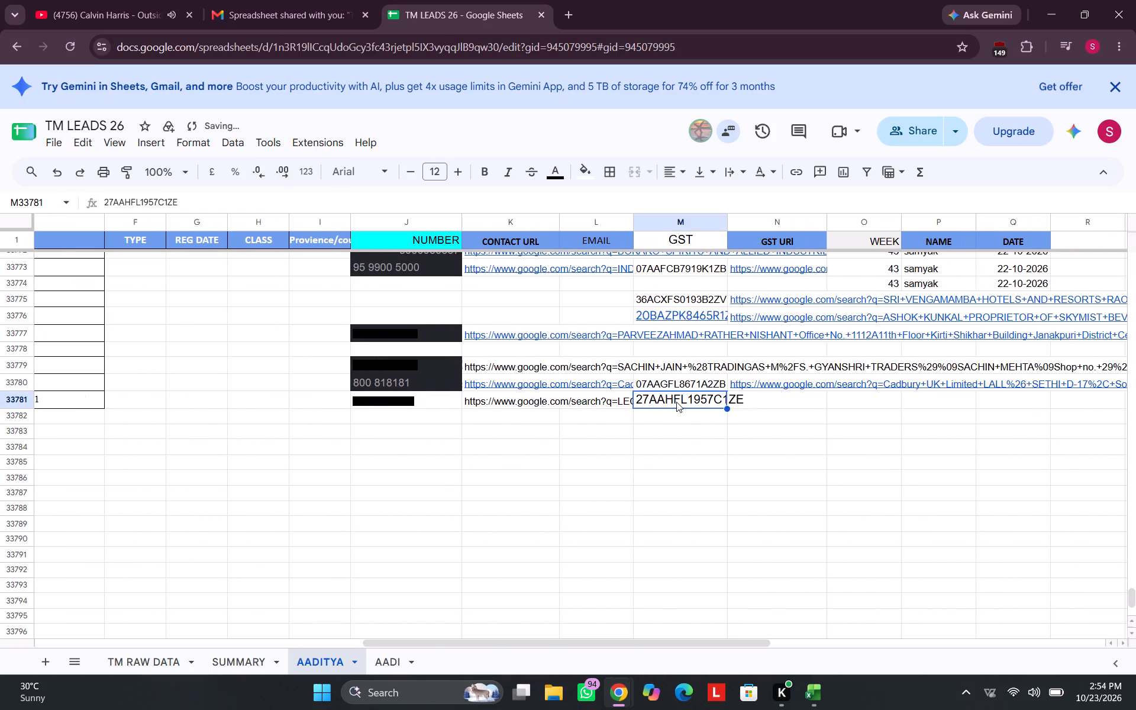
Copy the address of the GST number search page into the GST URL cell of row 33781.
{"action": "key", "text": "alt+Tab"}
{"action": "left_click", "coordinate": [759, 50]}
{"action": "key", "text": "ctrl+c"}
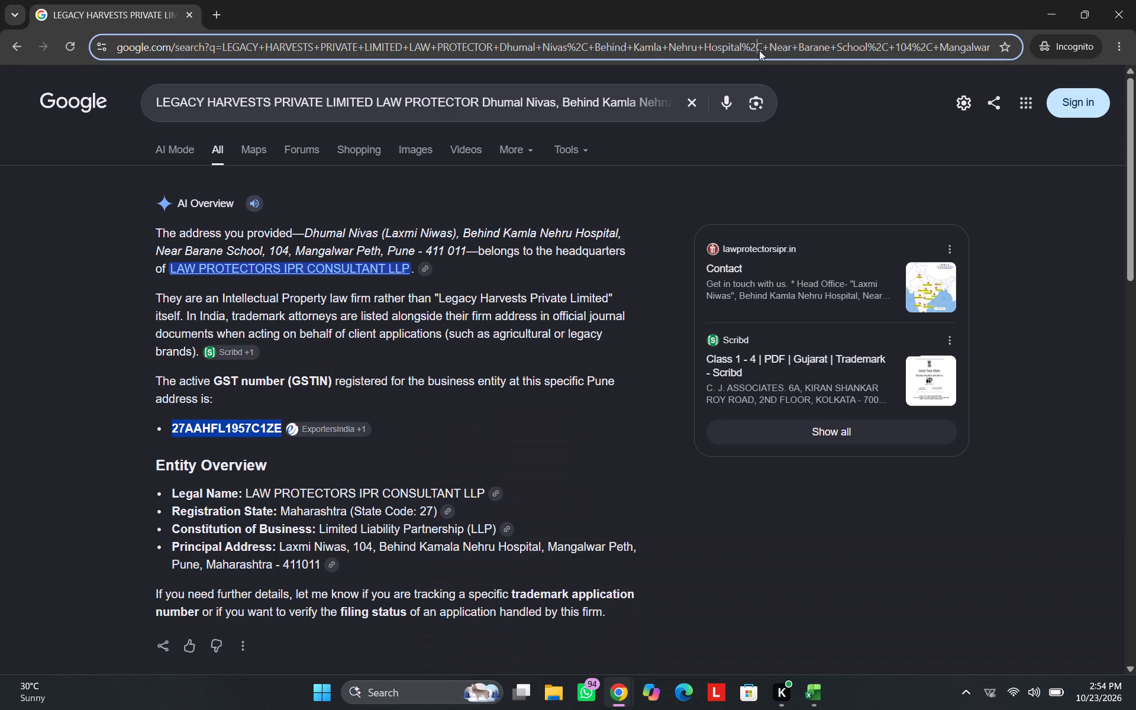
{"action": "key", "text": "alt+Tab"}
{"action": "scroll", "coordinate": [819, 325], "scroll_direction": "left", "scroll_amount": 1}
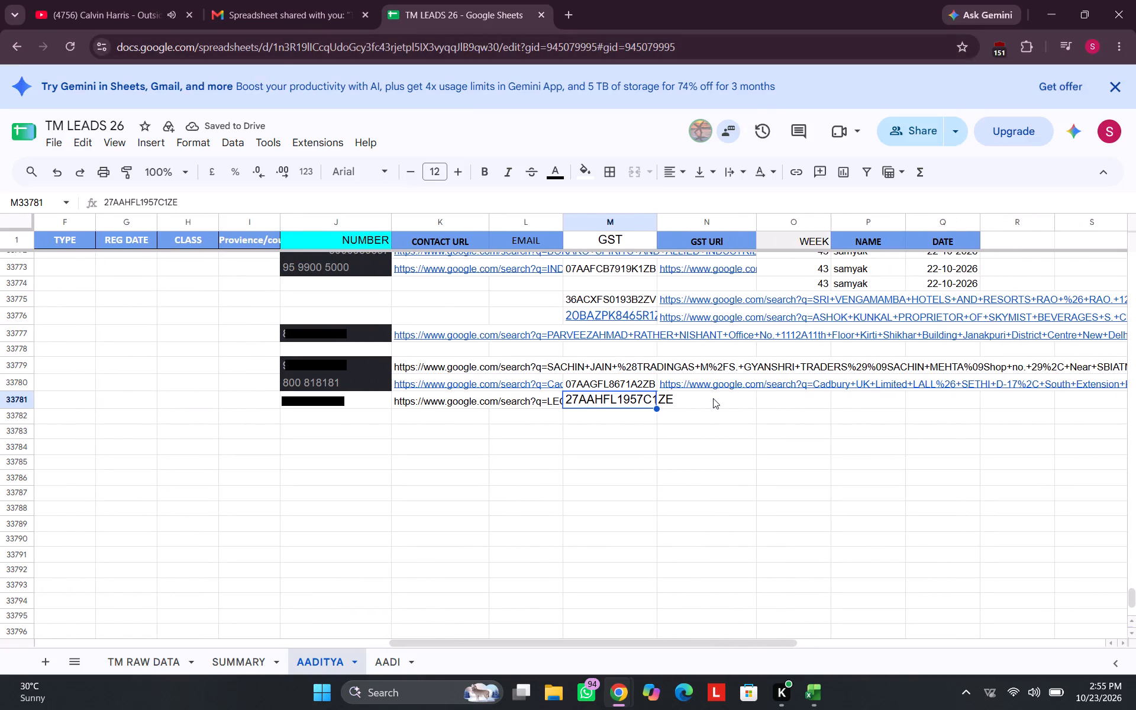
{"action": "left_click", "coordinate": [713, 398]}
{"action": "key", "text": "ctrl+v"}
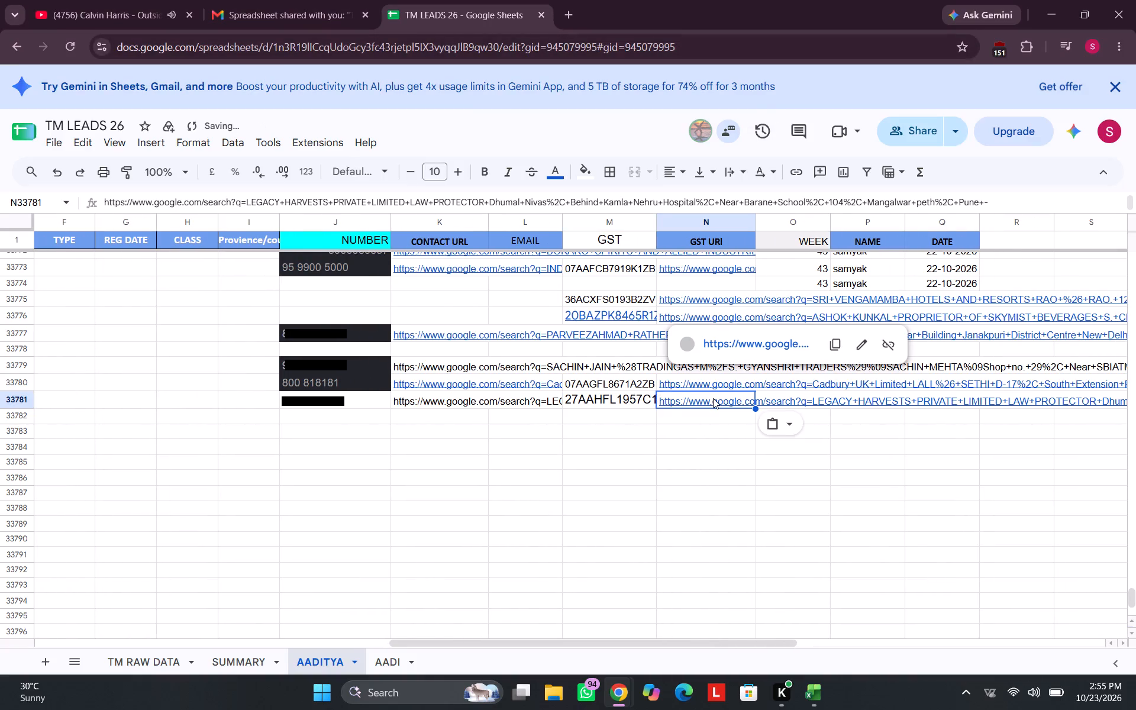
{"action": "key", "text": "Down"}
{"action": "key", "text": "Left"}
{"action": "key", "text": "Left"}
{"action": "key", "text": "Left"}
{"action": "key", "text": "Left"}
{"action": "key", "text": "Left"}
{"action": "key", "text": "Left"}
{"action": "key", "text": "Left"}
{"action": "key", "text": "Left"}
{"action": "key", "text": "Left"}
{"action": "key", "text": "Left"}
{"action": "key", "text": "Left"}
{"action": "key", "text": "Left"}
{"action": "key", "text": "Left"}
{"action": "key", "text": "Left"}
{"action": "key", "text": "Left"}
{"action": "key", "text": "Left"}
{"action": "key", "text": "Left"}
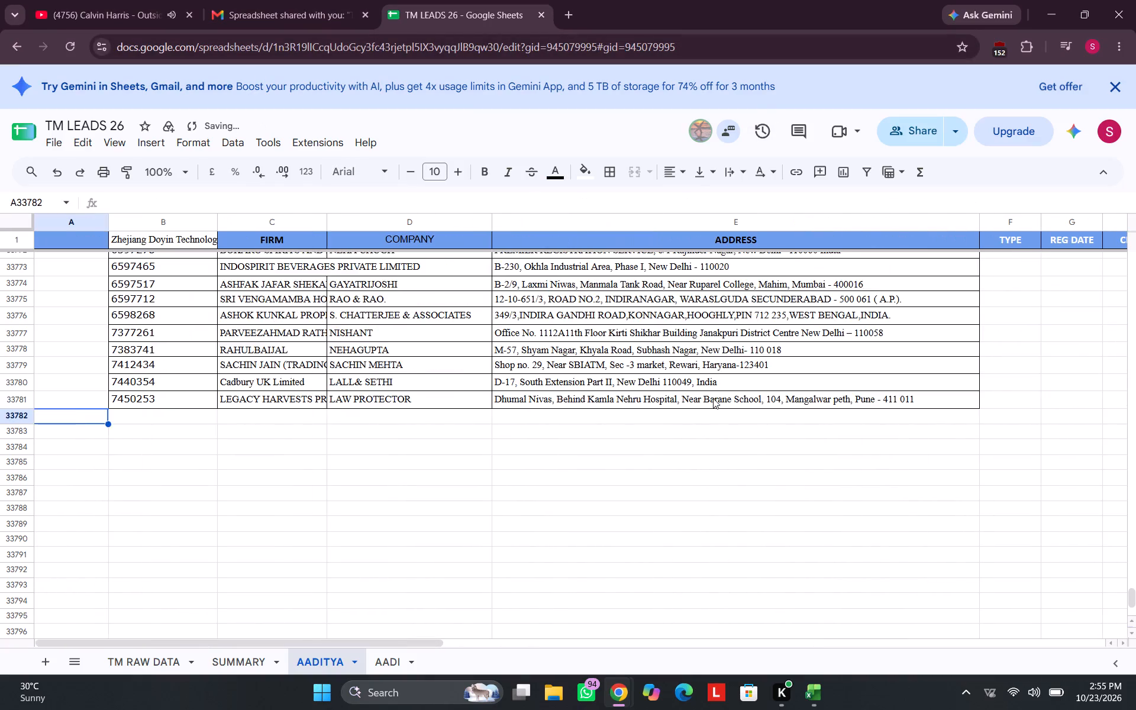
{"action": "key", "text": "Right"}
{"action": "key", "text": "alt+Tab"}
{"action": "key", "text": "alt+Right"}
{"action": "left_click", "coordinate": [606, 654]}
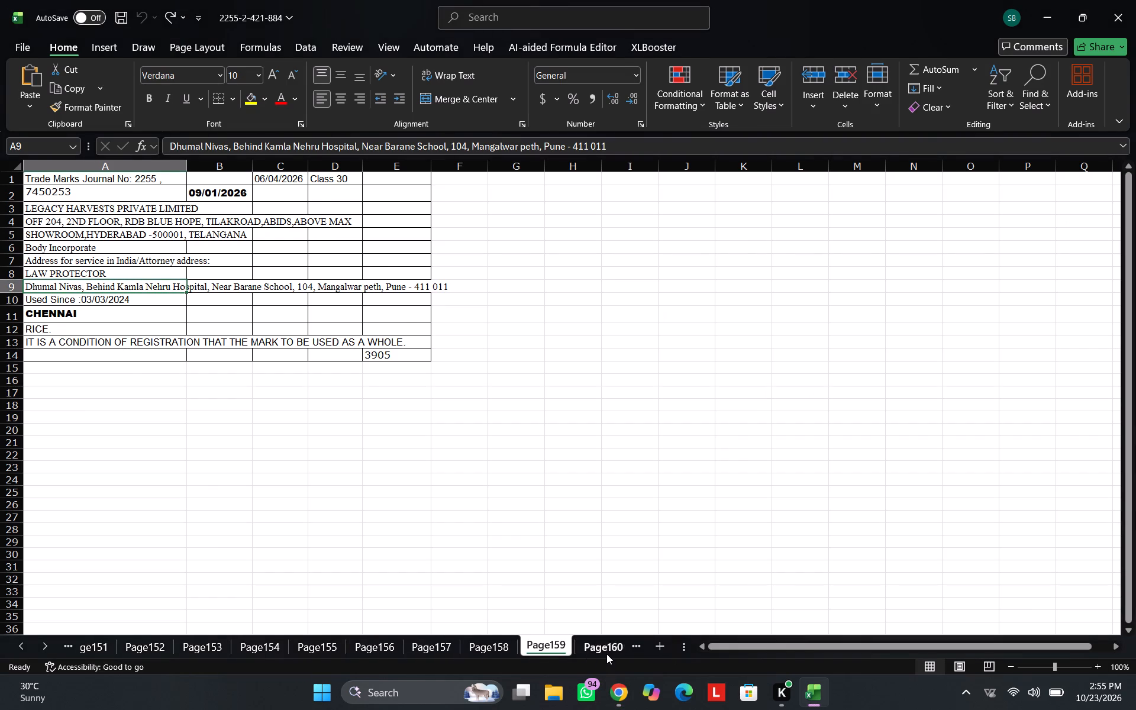
{"action": "left_click", "coordinate": [162, 199]}
{"action": "key", "text": "ctrl+c"}
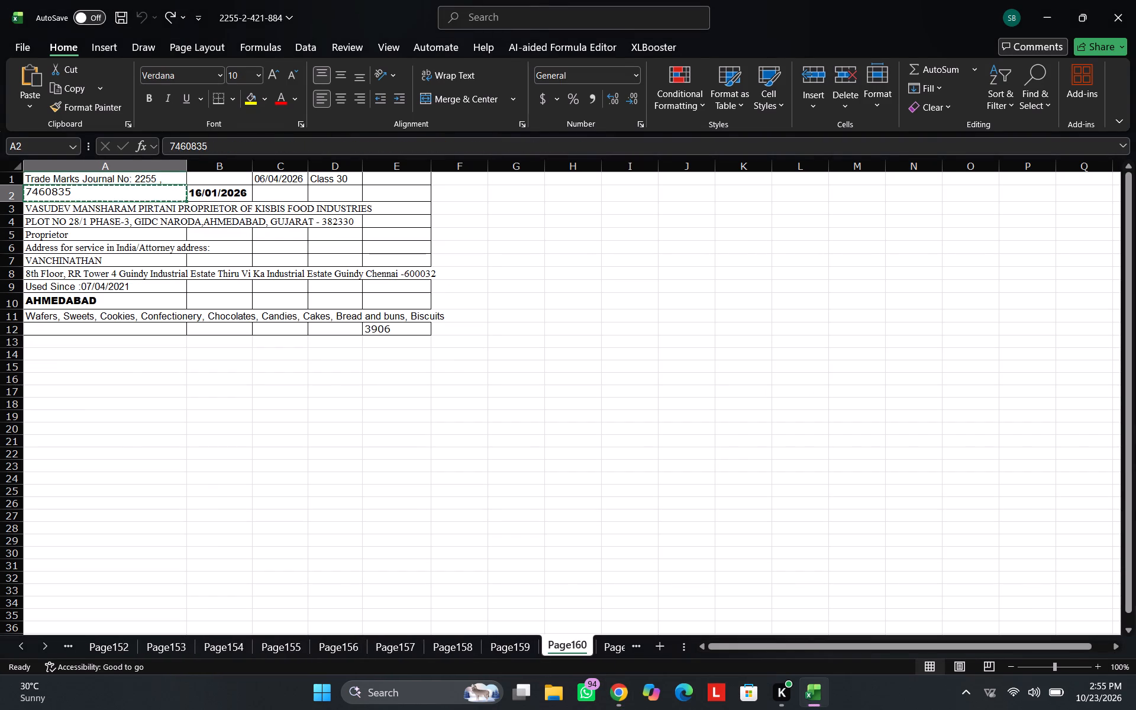
{"action": "key", "text": "alt+Tab"}
{"action": "key", "text": "ctrl+v"}
Copy the Kisbis Food Industries proprietor entry from Page160 of the journal workbook into the FIRM cell of row 33782.
{"action": "key", "text": "alt+Tab"}
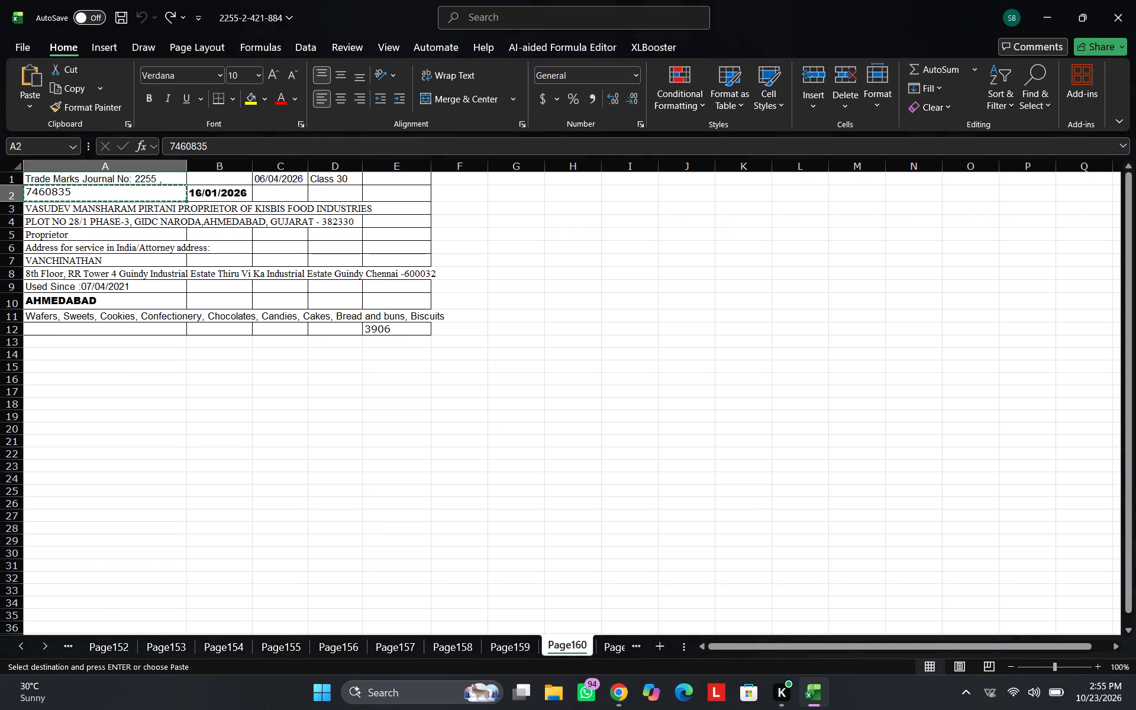
{"action": "key", "text": "Down"}
{"action": "key", "text": "ctrl+c"}
{"action": "key", "text": "Right"}
{"action": "key", "text": "alt+Tab"}
{"action": "key", "text": "Right"}
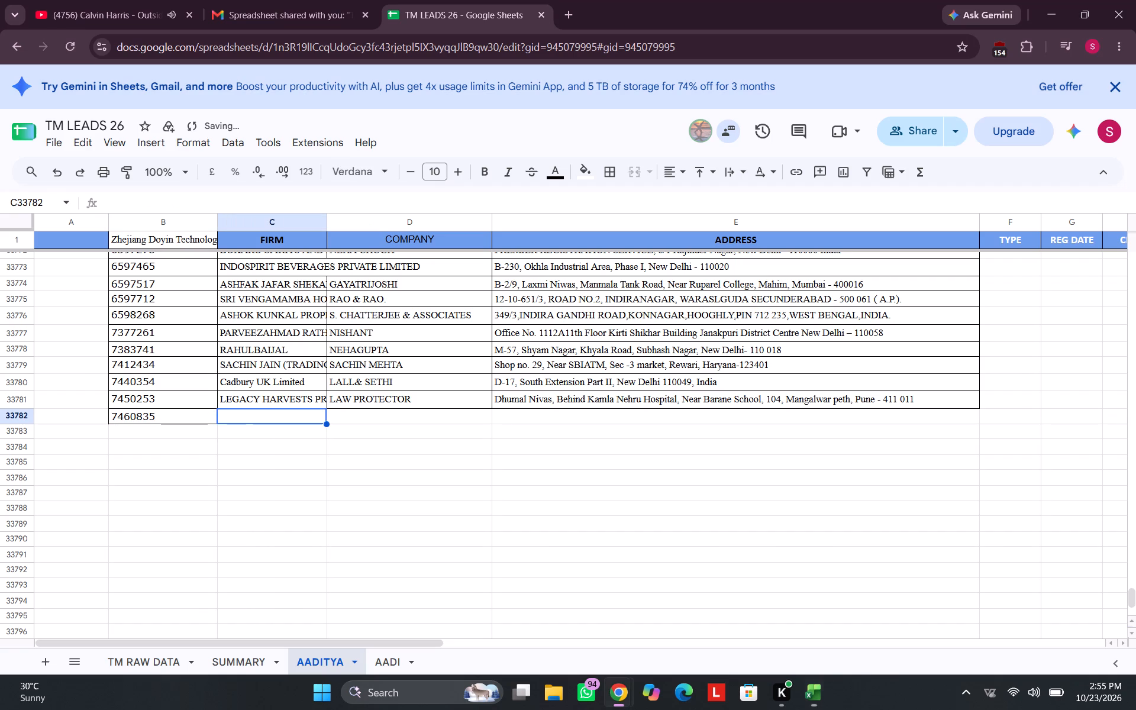
{"action": "key", "text": "ctrl+v"}
Copy the attorney name from Page160 of the journal workbook into the COMPANY cell of row 33782.
{"action": "key", "text": "alt+Tab"}
{"action": "key", "text": "Down"}
{"action": "key", "text": "Down"}
{"action": "key", "text": "Down"}
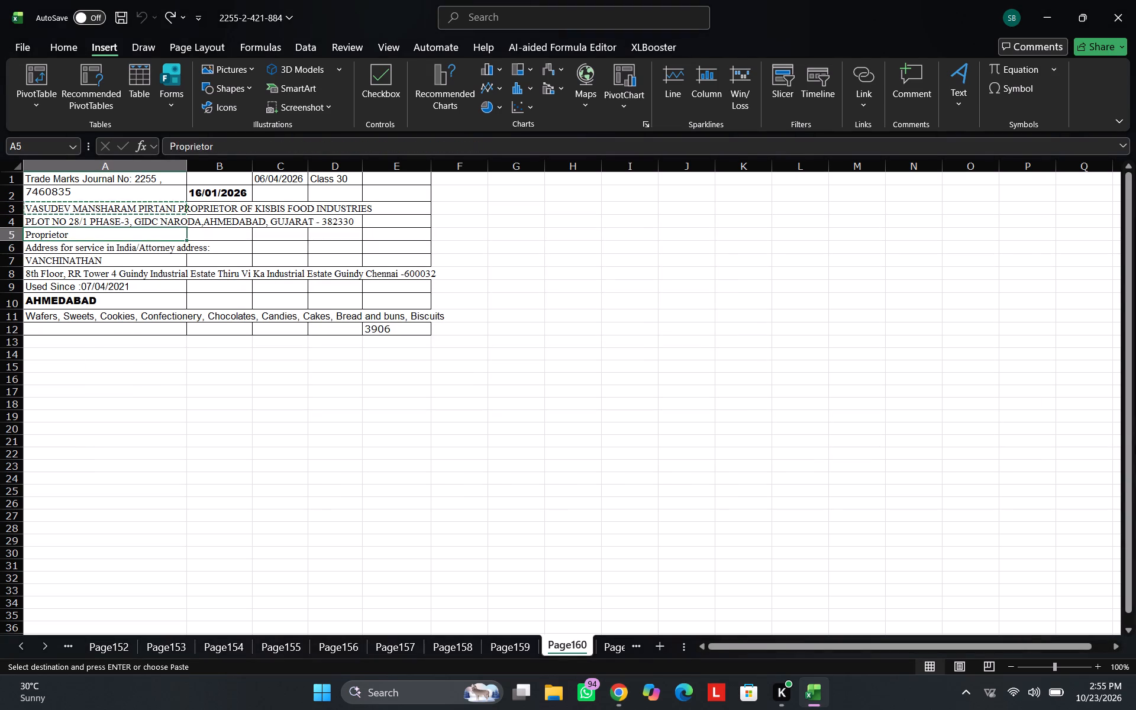
{"action": "key", "text": "Down"}
{"action": "key", "text": "ctrl+c"}
{"action": "key", "text": "alt+Tab"}
{"action": "key", "text": "Right"}
{"action": "key", "text": "ctrl+v"}
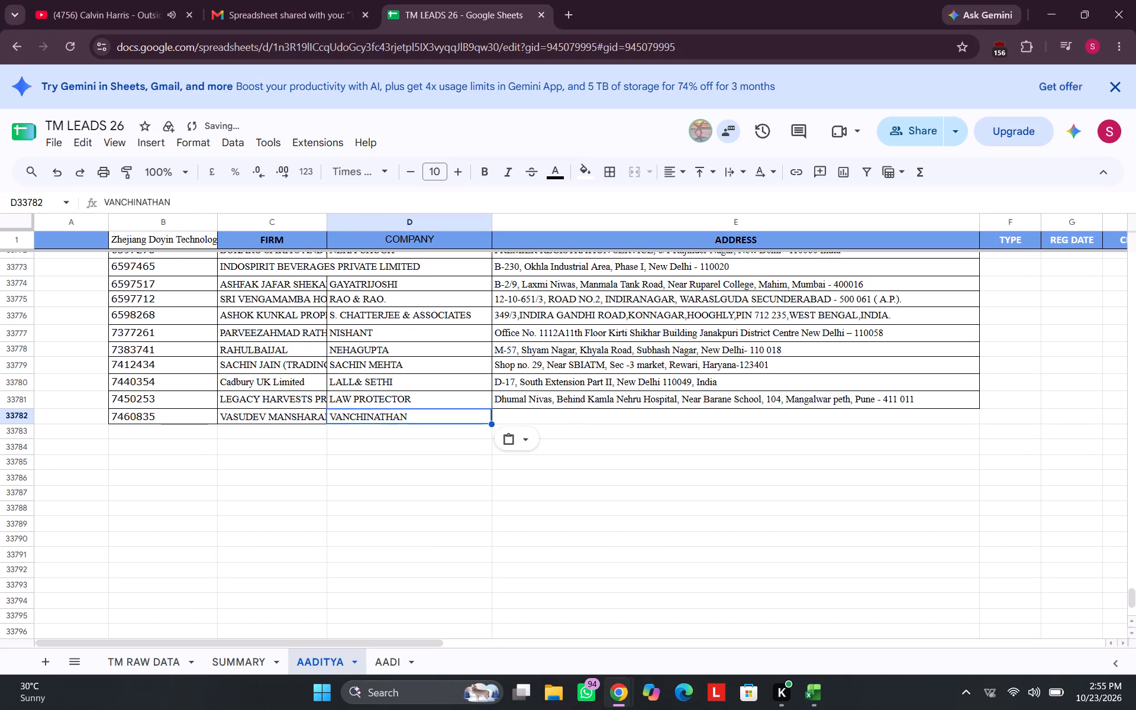
Copy the attorney's service address from Page160 of the journal workbook into the ADDRESS cell of row 33782.
{"action": "key", "text": "alt+Tab"}
{"action": "key", "text": "Down"}
{"action": "key", "text": "ctrl+c"}
{"action": "key", "text": "alt+Tab"}
{"action": "key", "text": "Right"}
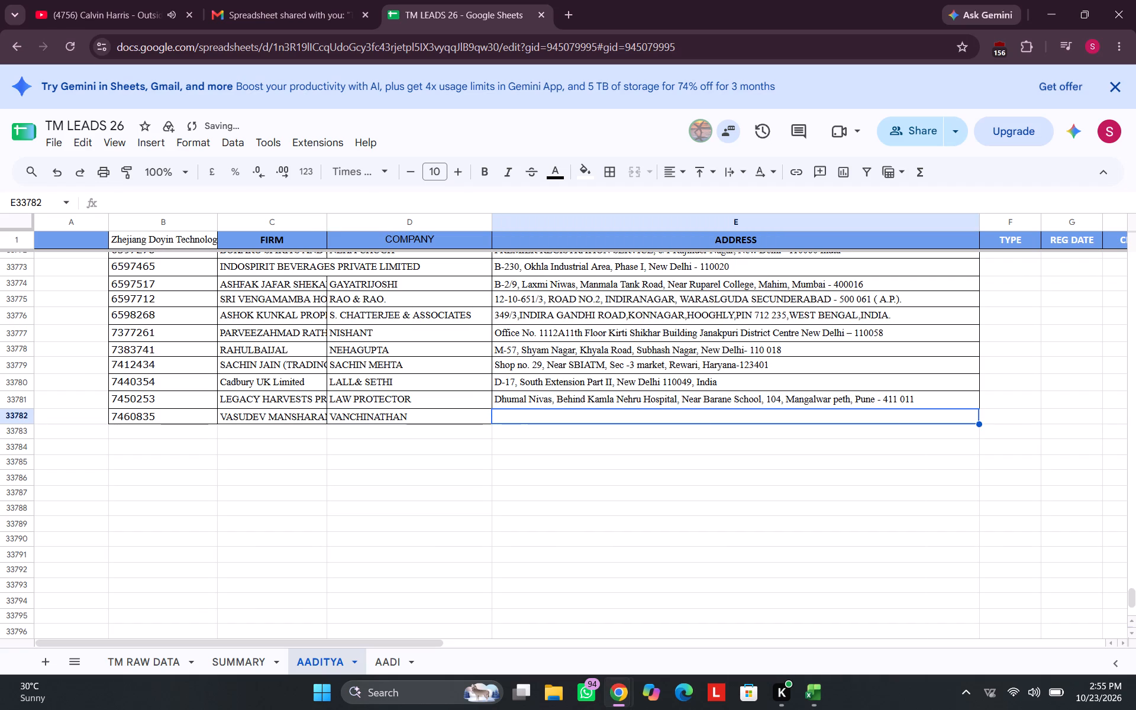
{"action": "key", "text": "ctrl+v"}
Search Google for the FIRM, COMPANY and ADDRESS text of row 33782 followed by "contact number".
{"action": "key", "text": "Right"}
{"action": "key", "text": "shift+Left"}
{"action": "key", "text": "shift+Left"}
{"action": "key", "text": "ctrl+c"}
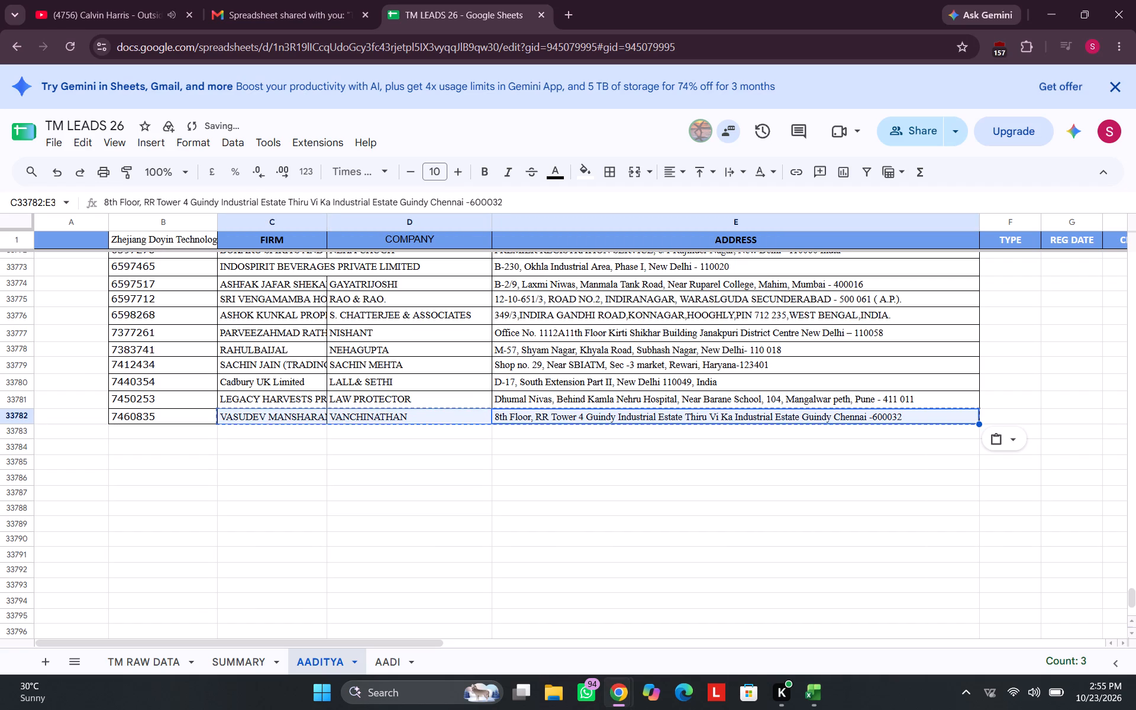
{"action": "key", "text": "alt+Tab"}
{"action": "key", "text": "alt+Right"}
{"action": "left_click", "coordinate": [688, 111]}
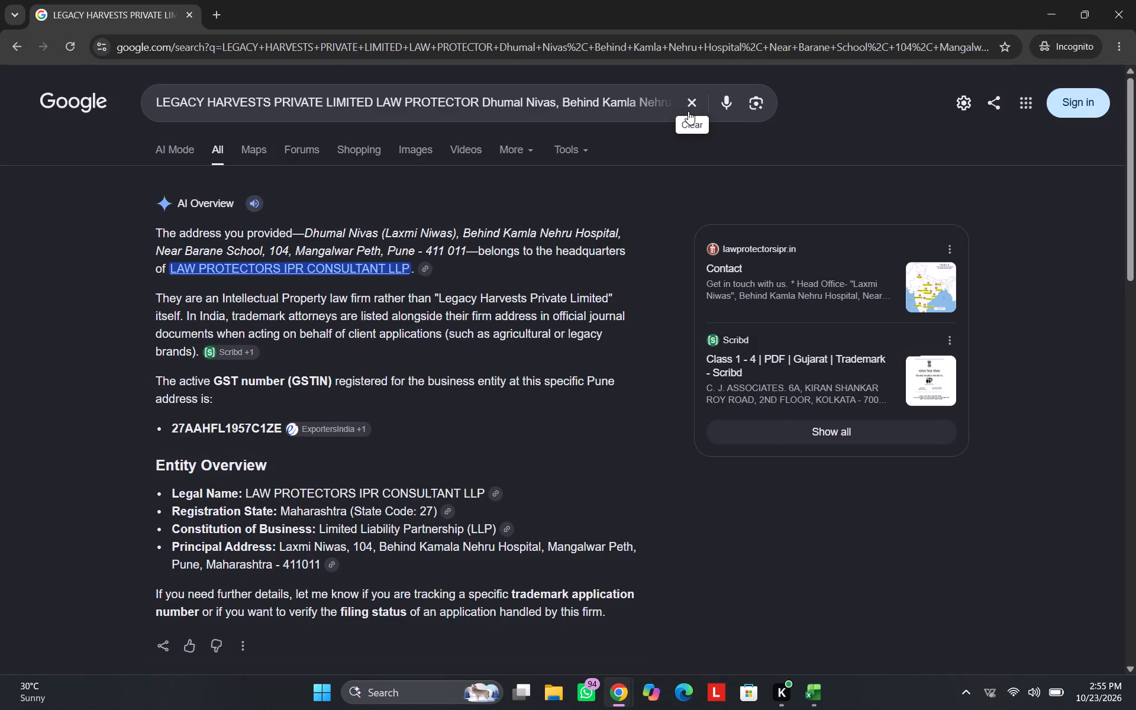
{"action": "key", "text": "ctrl+v"}
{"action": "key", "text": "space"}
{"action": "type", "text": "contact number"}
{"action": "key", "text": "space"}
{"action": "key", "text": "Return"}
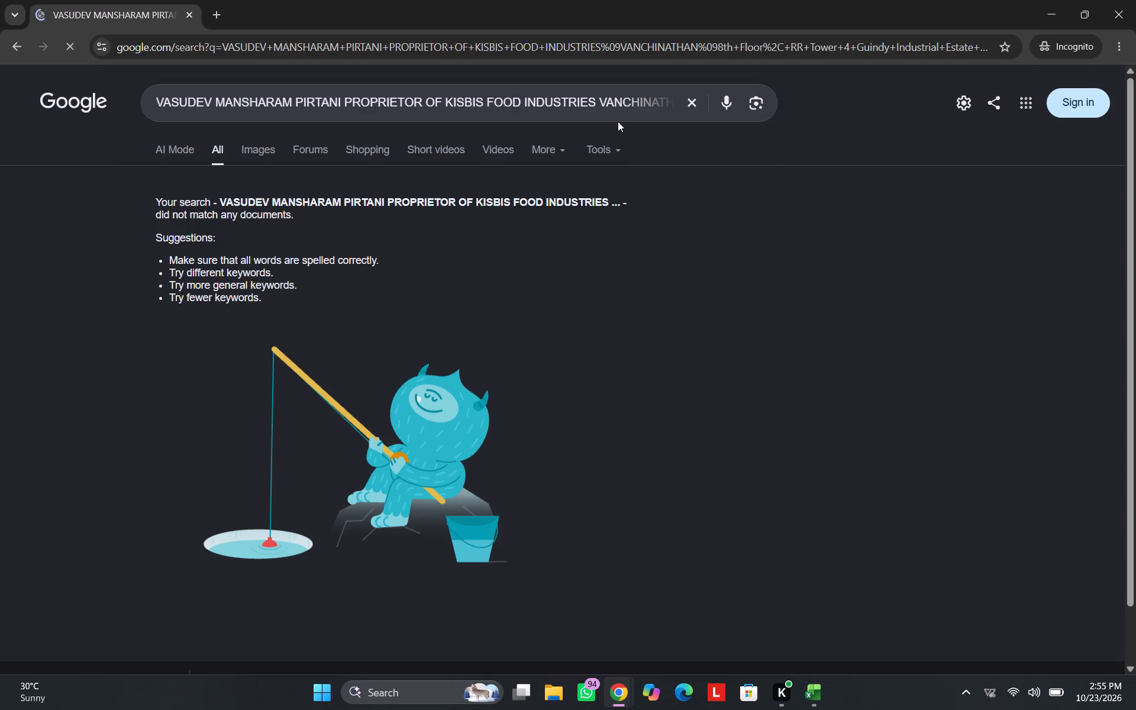
Edit the end of the Google query to read "contacgst number" and run the search again.
{"action": "left_click", "coordinate": [611, 112]}
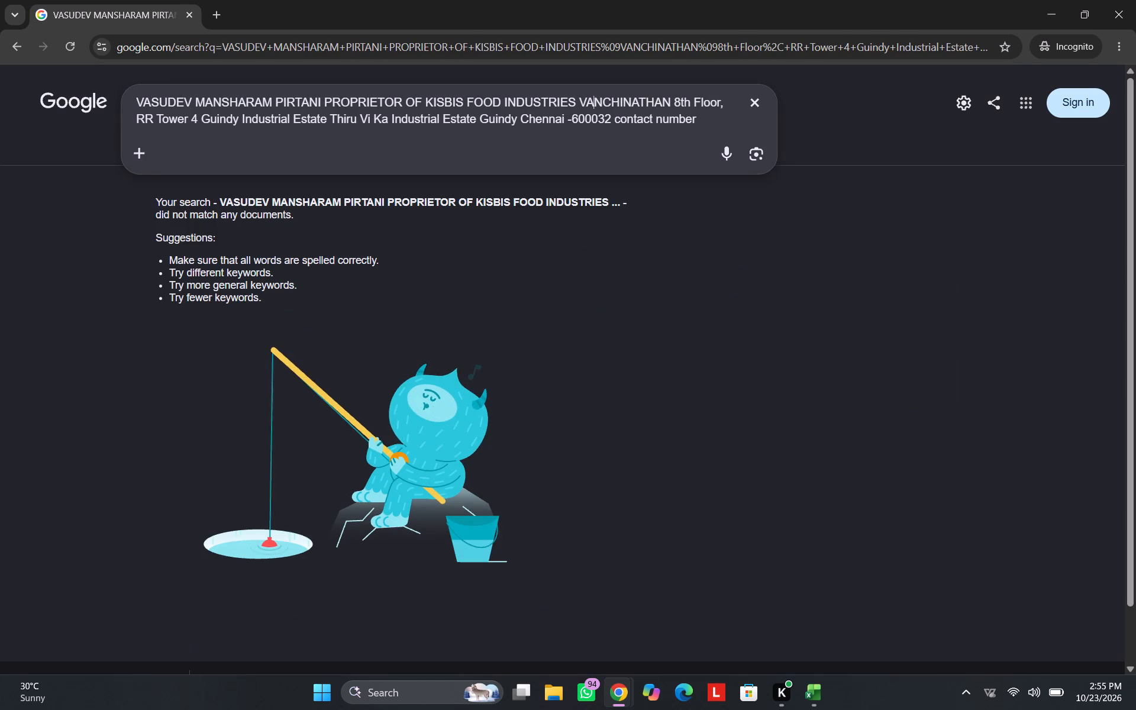
{"action": "left_click", "coordinate": [653, 122]}
{"action": "key", "text": "BackSpace"}
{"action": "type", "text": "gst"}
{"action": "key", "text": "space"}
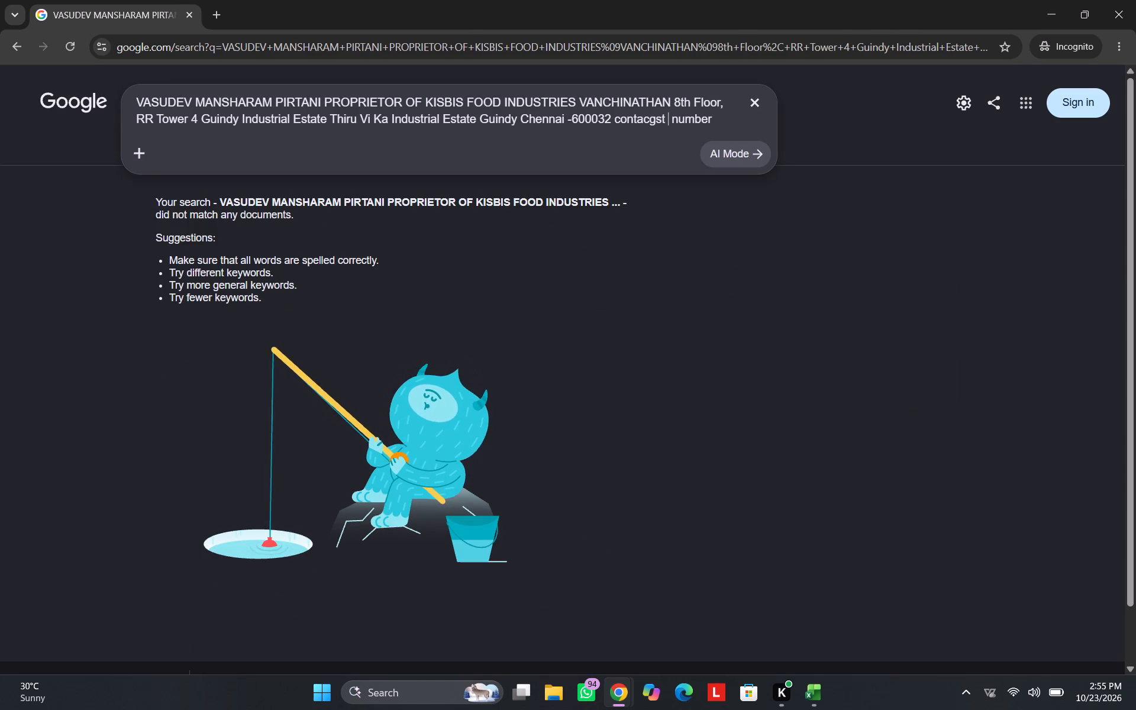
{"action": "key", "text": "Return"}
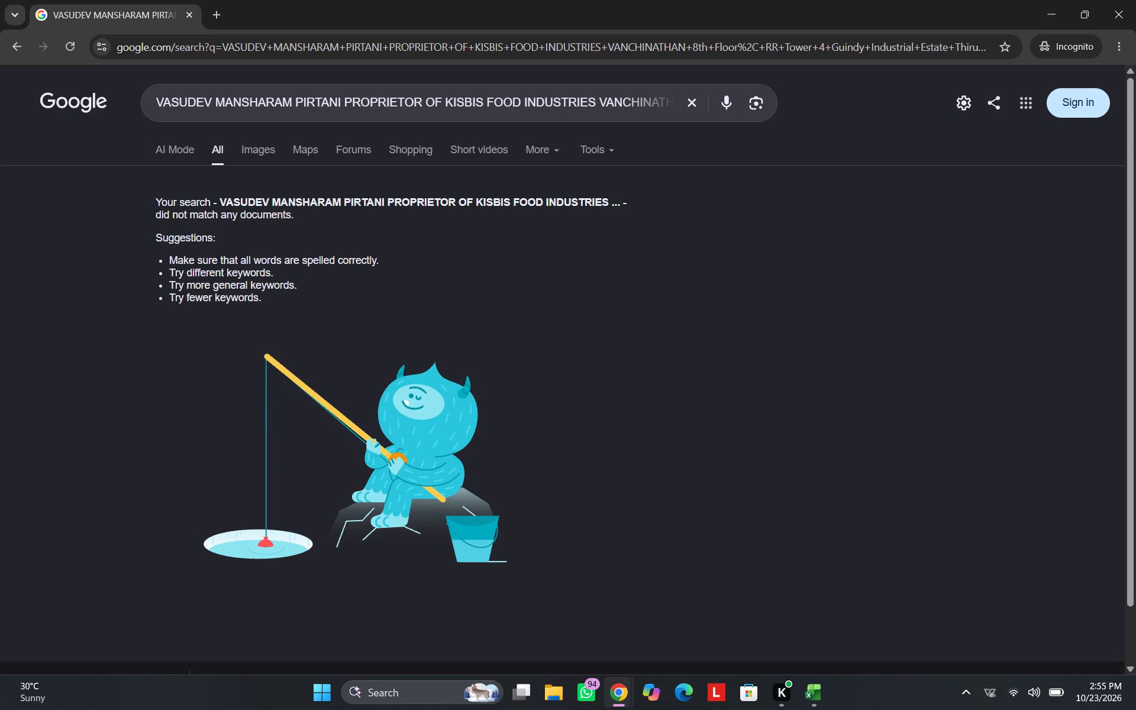
Remove "contac" from the Google query so it ends in "gst number" and rerun the search.
{"action": "left_click", "coordinate": [659, 108]}
{"action": "left_click", "coordinate": [650, 123]}
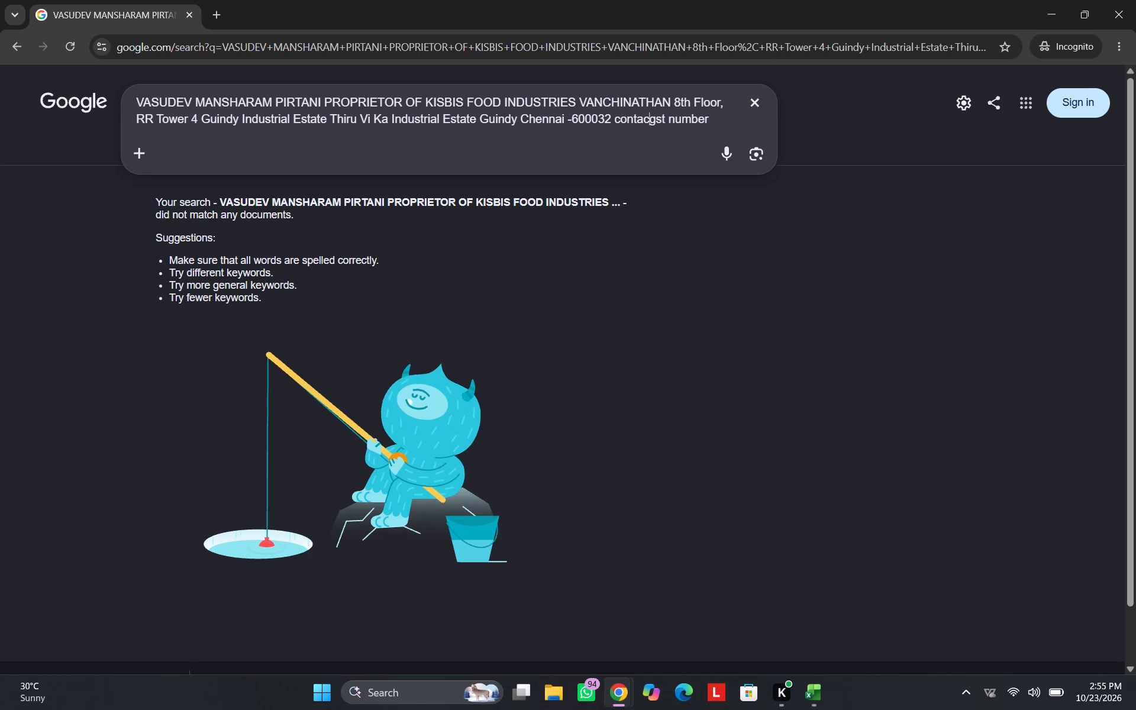
{"action": "key", "text": "ctrl+BackSpace"}
{"action": "key", "text": "Return"}
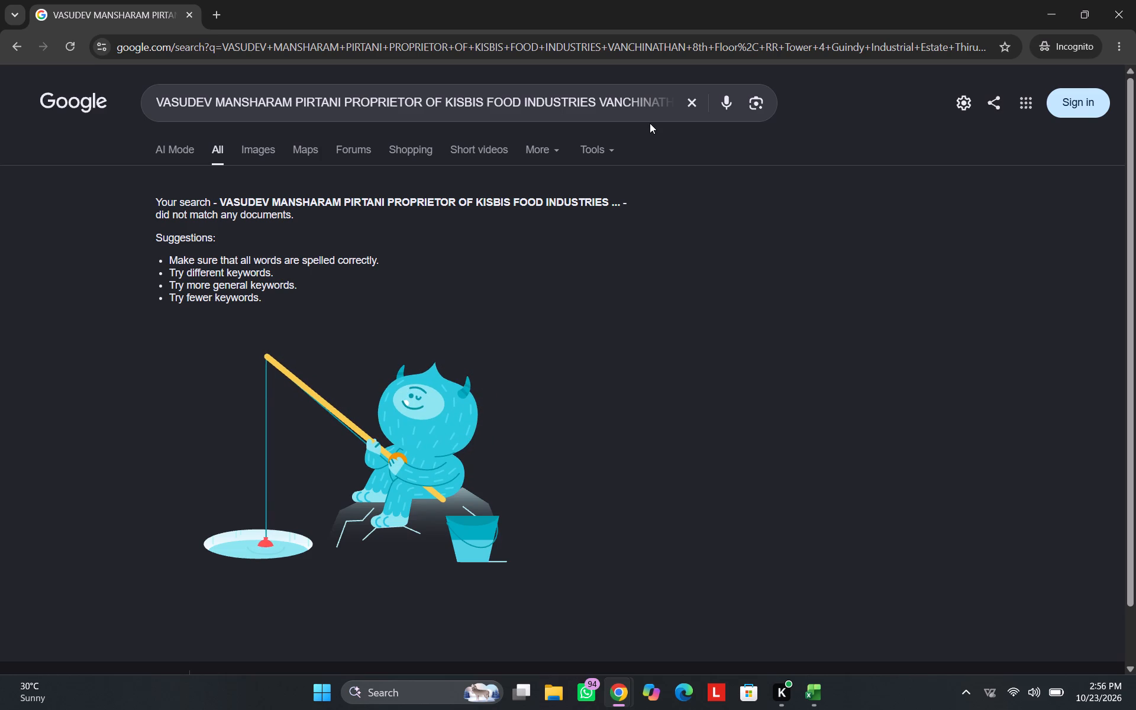
{"action": "key", "text": "alt+Tab"}
{"action": "key", "text": "alt+Tab"}
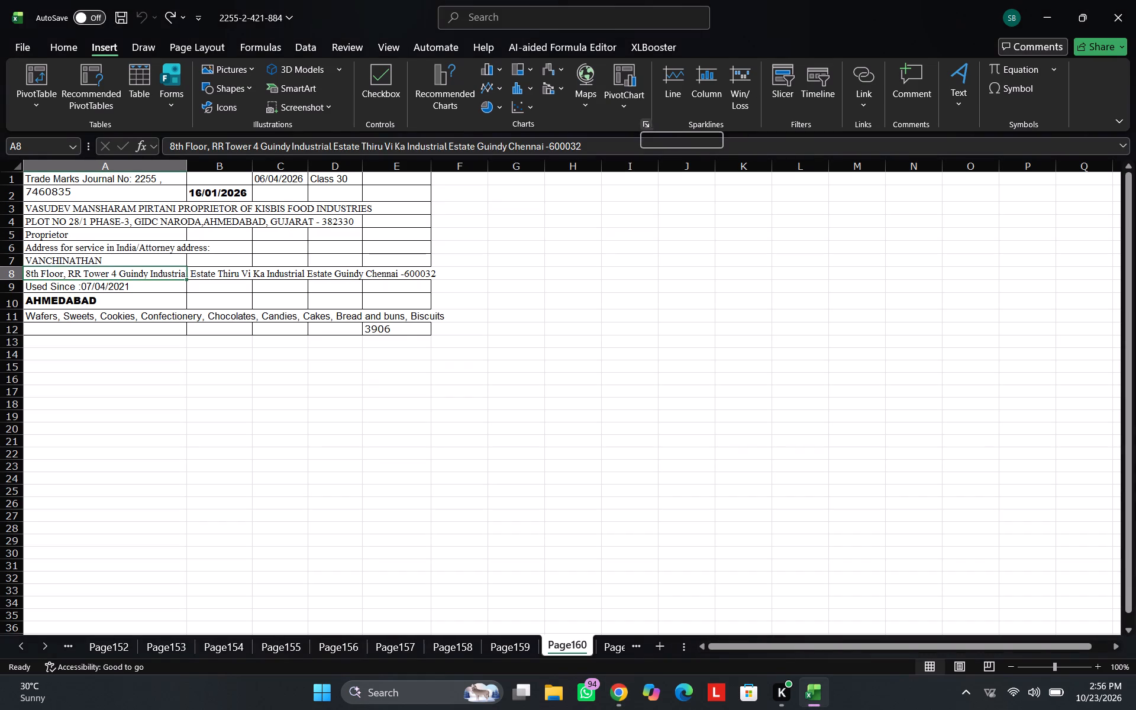
{"action": "left_click", "coordinate": [614, 646]}
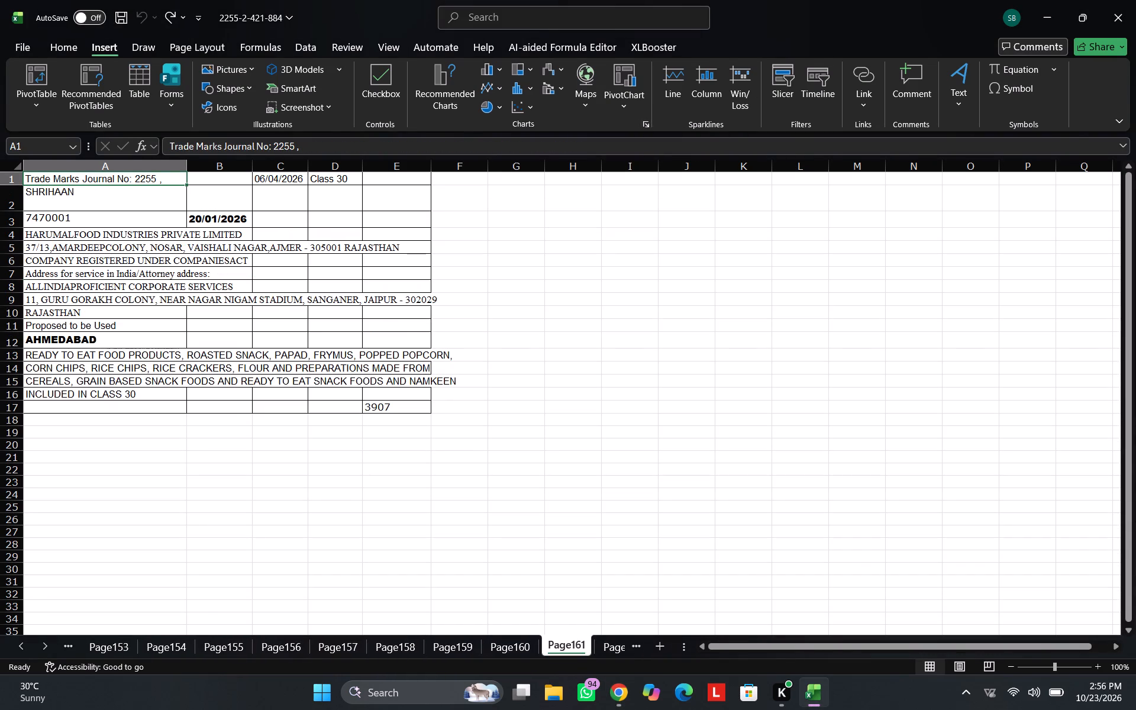
{"action": "left_click", "coordinate": [76, 222]}
{"action": "key", "text": "ctrl+c"}
{"action": "key", "text": "alt+Tab"}
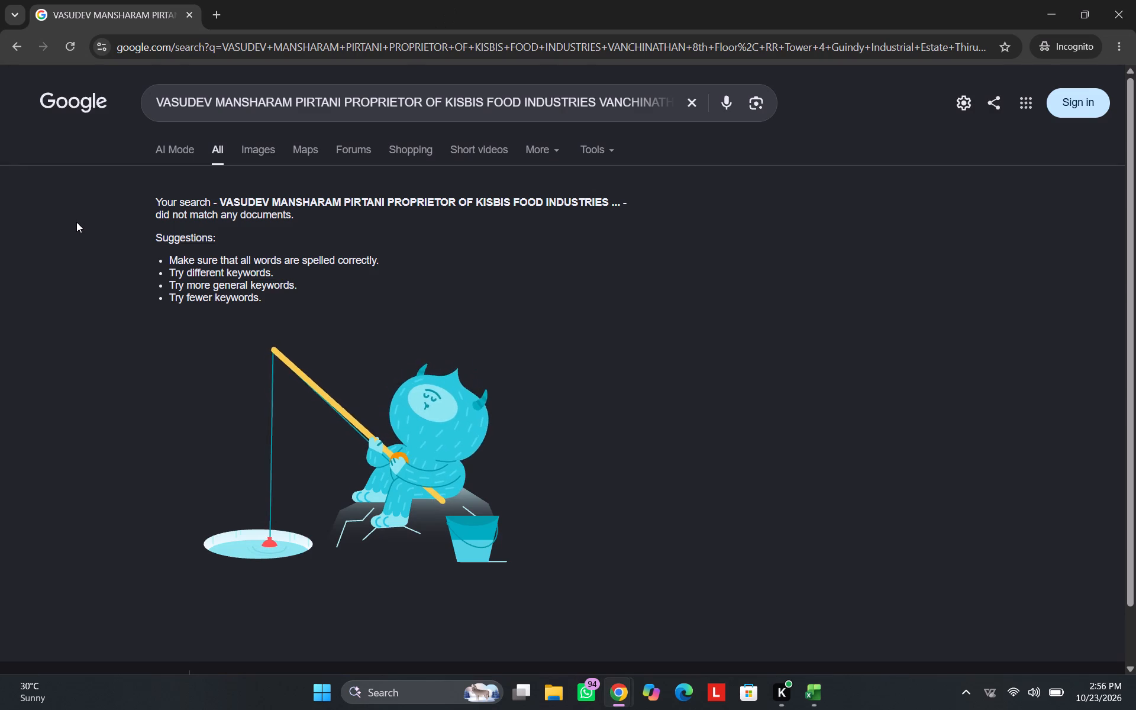
{"action": "key", "text": "alt+Tab"}
{"action": "key", "text": "alt+Right"}
{"action": "key", "text": "Down"}
{"action": "key", "text": "Left"}
{"action": "key", "text": "Left"}
{"action": "key", "text": "Left"}
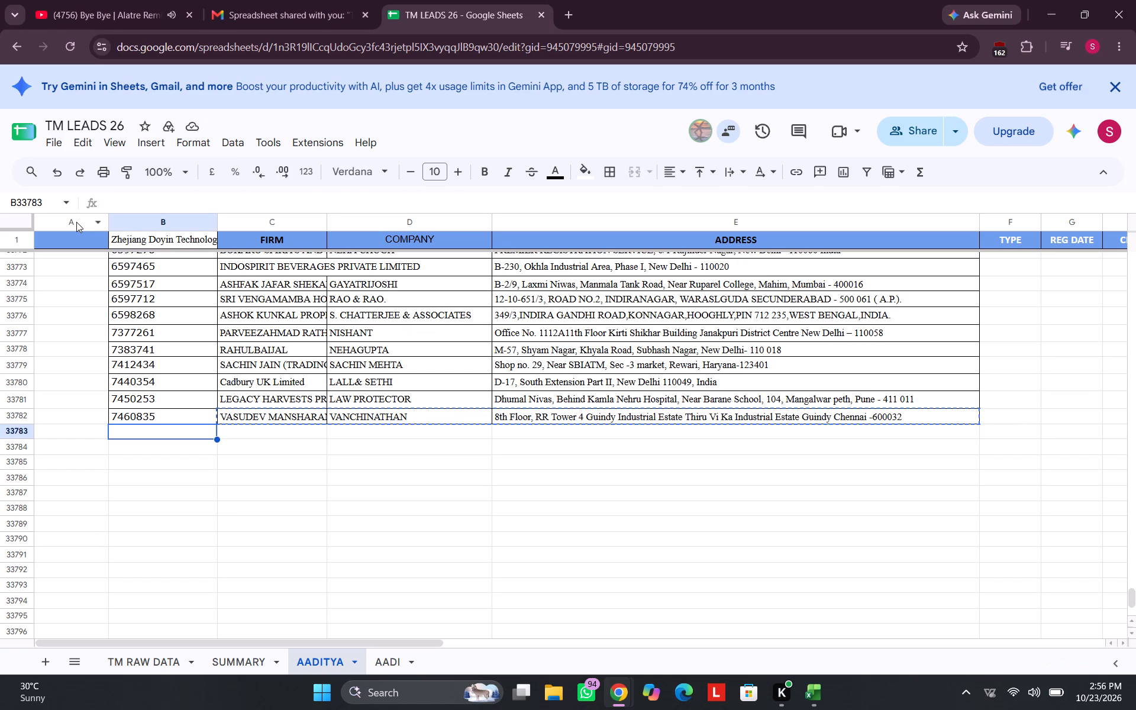
{"action": "key", "text": "ctrl+v"}
Copy HARUMALFOOD INDUSTRIES PRIVATE LIMITED from Page161 of the journal workbook into the FIRM cell of row 33783.
{"action": "key", "text": "alt+Tab"}
{"action": "key", "text": "alt+Tab"}
{"action": "key", "text": "alt+Right"}
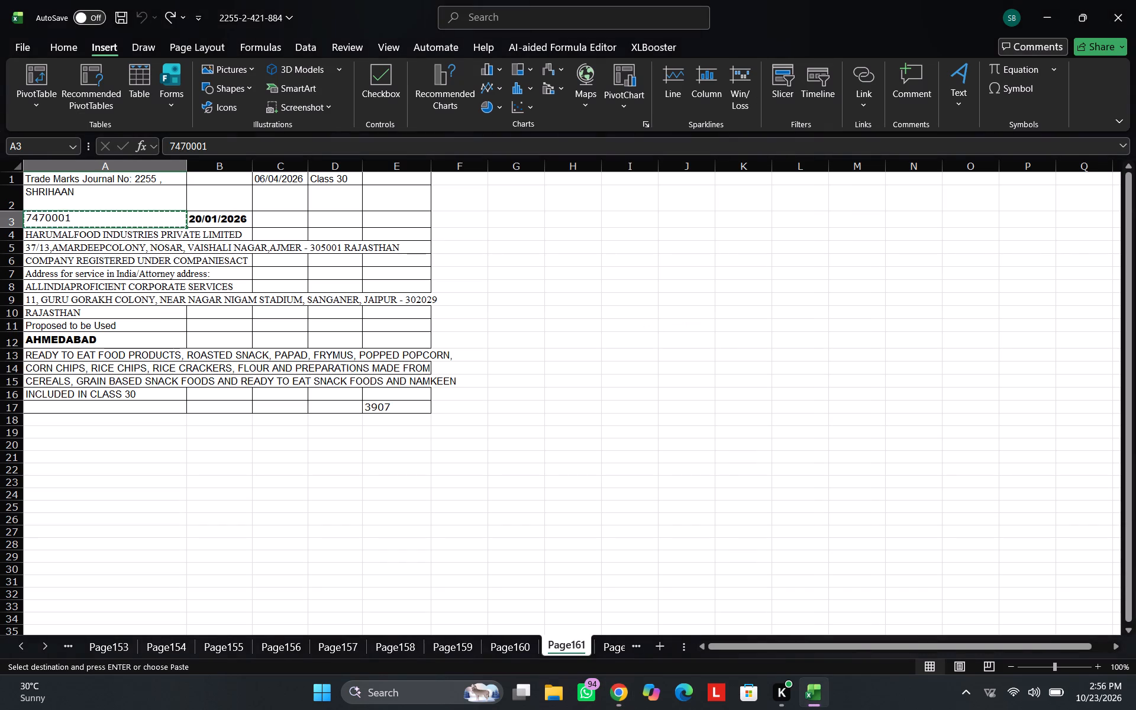
{"action": "key", "text": "Down"}
{"action": "key", "text": "ctrl+c"}
{"action": "key", "text": "alt+Tab"}
{"action": "key", "text": "Right"}
{"action": "key", "text": "alt+Tab"}
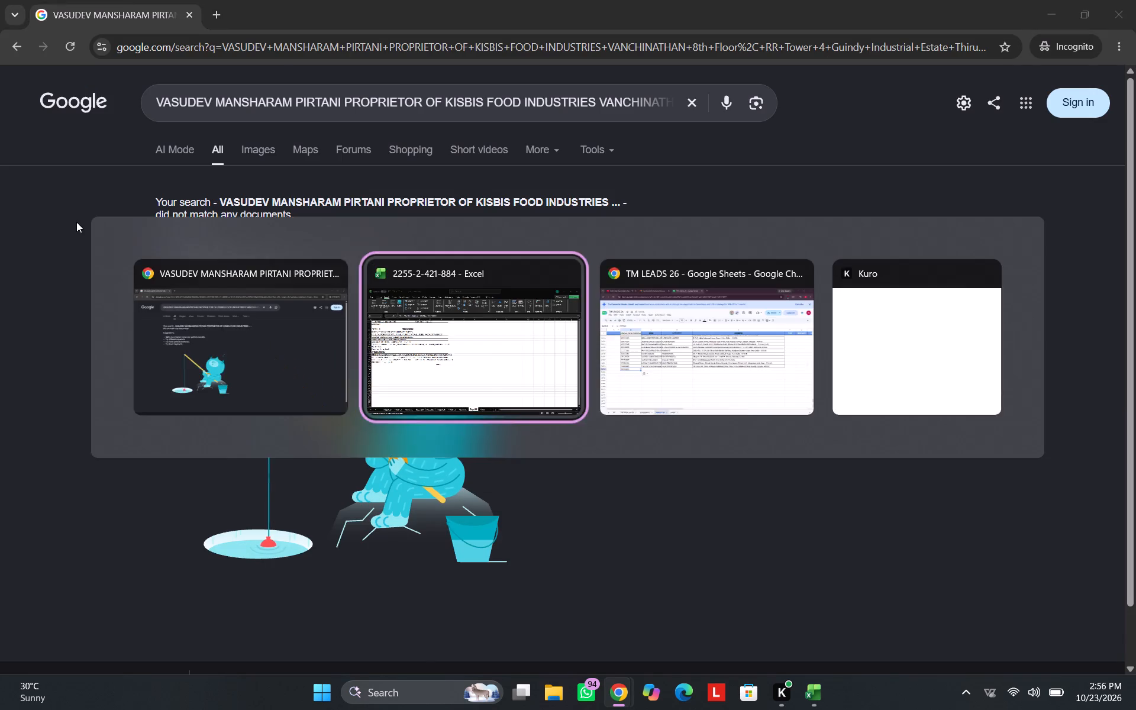
{"action": "key", "text": "alt+Right"}
{"action": "key", "text": "Right"}
{"action": "key", "text": "ctrl+v"}
Copy ALLINDIAPROFICIENT CORPORATE SERVICES from Page161 of the journal workbook into the COMPANY cell of row 33783.
{"action": "key", "text": "alt+Tab"}
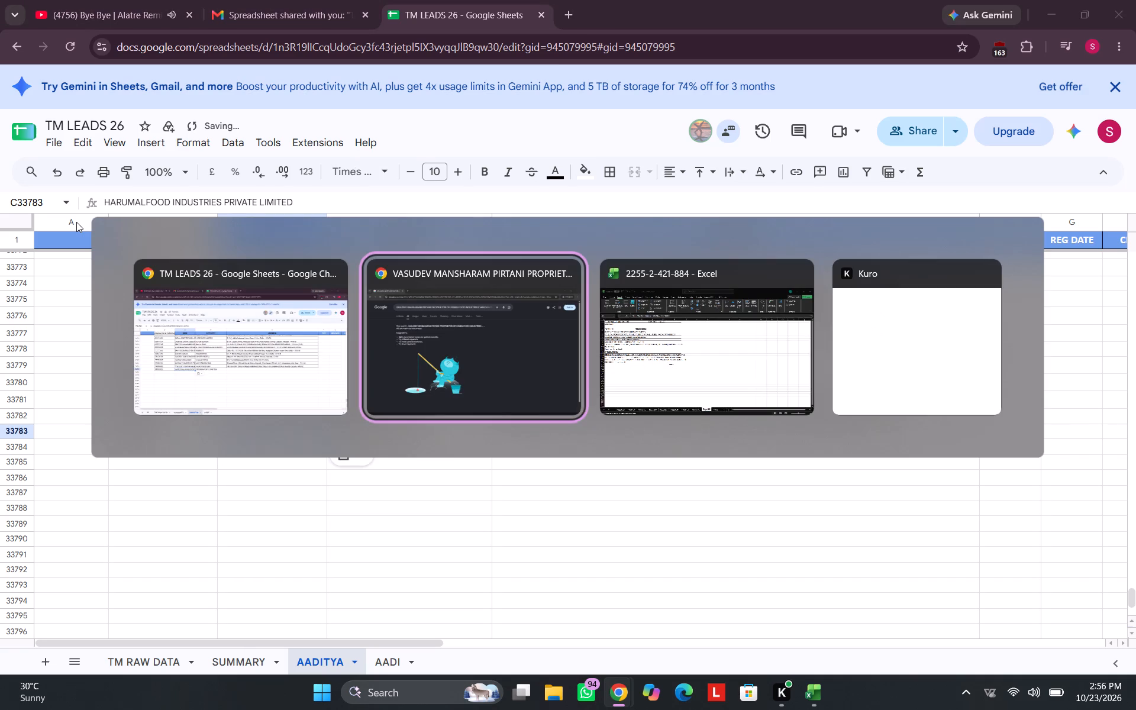
{"action": "key", "text": "alt+Right"}
{"action": "key", "text": "Down"}
{"action": "key", "text": "Down"}
{"action": "key", "text": "Down"}
{"action": "key", "text": "Down"}
{"action": "key", "text": "ctrl+c"}
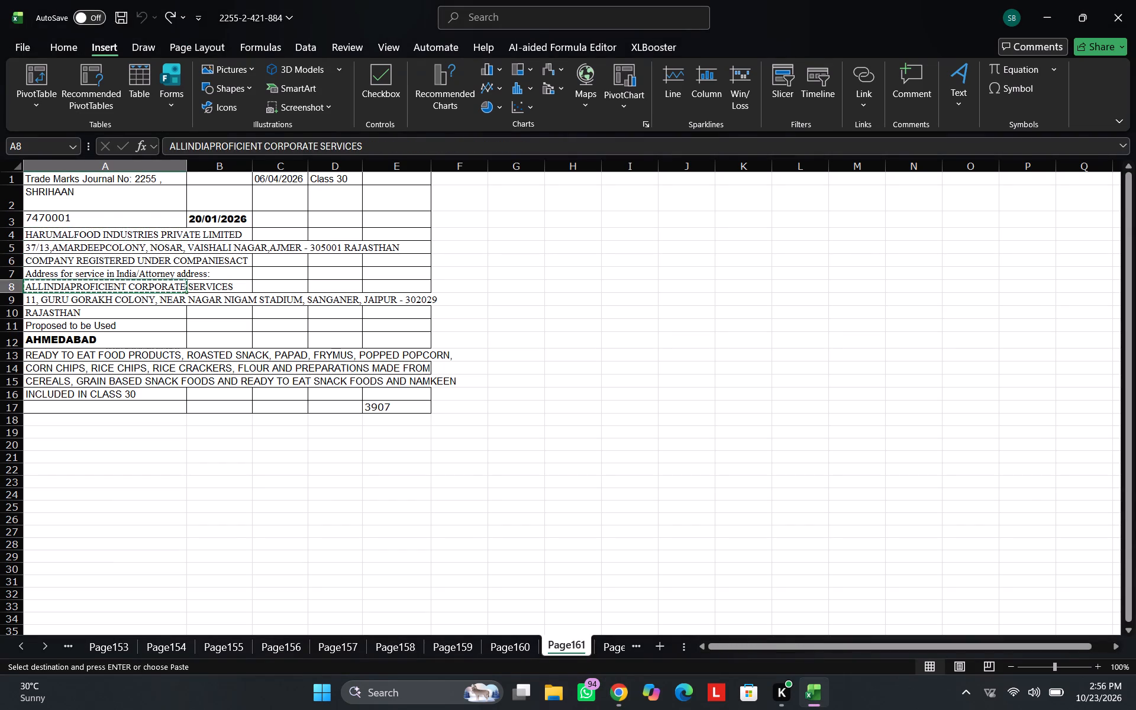
{"action": "key", "text": "alt+Tab"}
{"action": "key", "text": "alt+Tab"}
{"action": "key", "text": "alt+Right"}
{"action": "key", "text": "alt+Left"}
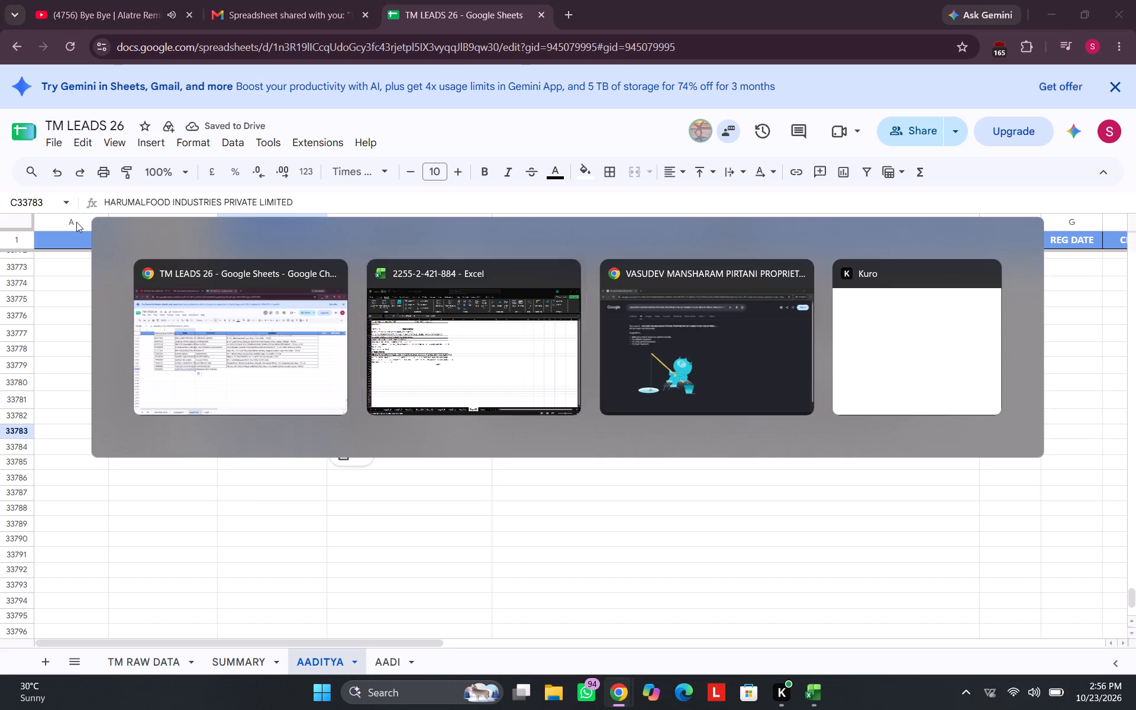
{"action": "key", "text": "Right"}
{"action": "key", "text": "alt+Tab"}
{"action": "key", "text": "alt+Right"}
{"action": "key", "text": "alt+Left"}
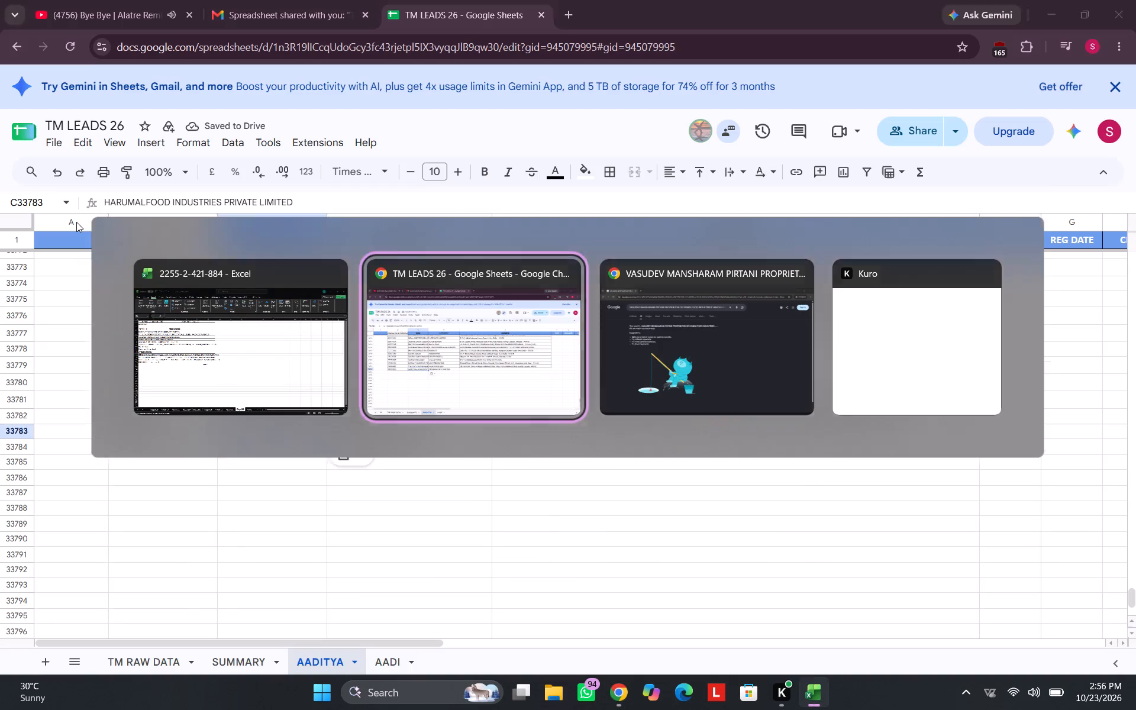
{"action": "key", "text": "Right"}
{"action": "key", "text": "ctrl+v"}
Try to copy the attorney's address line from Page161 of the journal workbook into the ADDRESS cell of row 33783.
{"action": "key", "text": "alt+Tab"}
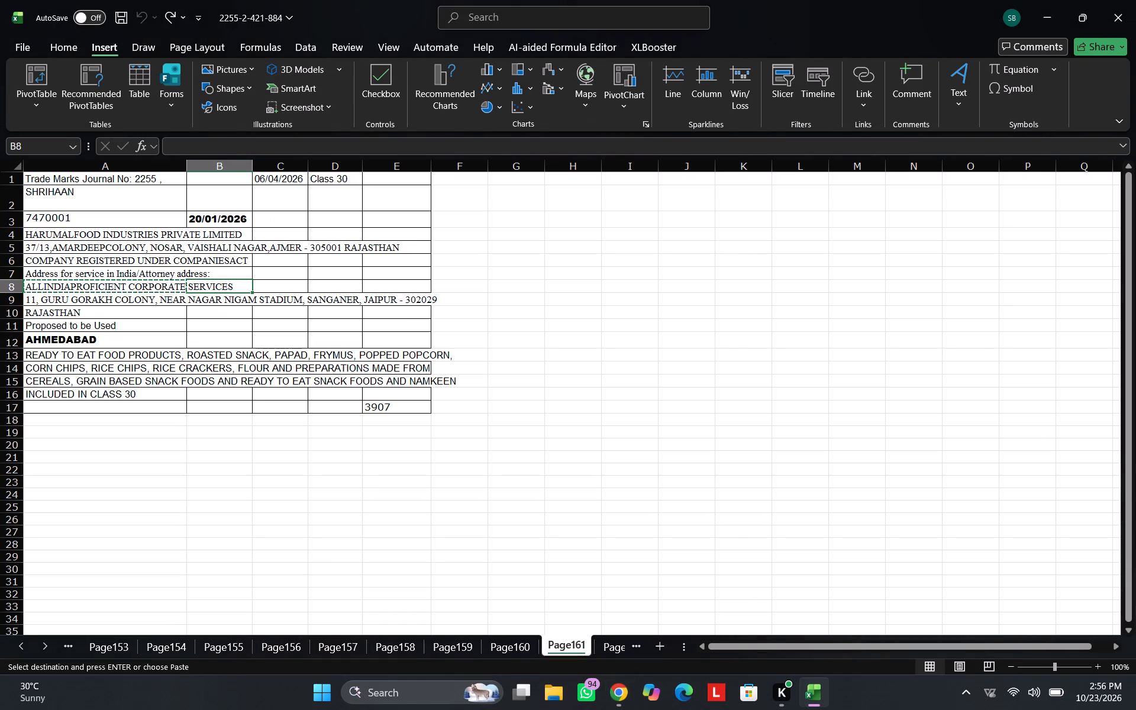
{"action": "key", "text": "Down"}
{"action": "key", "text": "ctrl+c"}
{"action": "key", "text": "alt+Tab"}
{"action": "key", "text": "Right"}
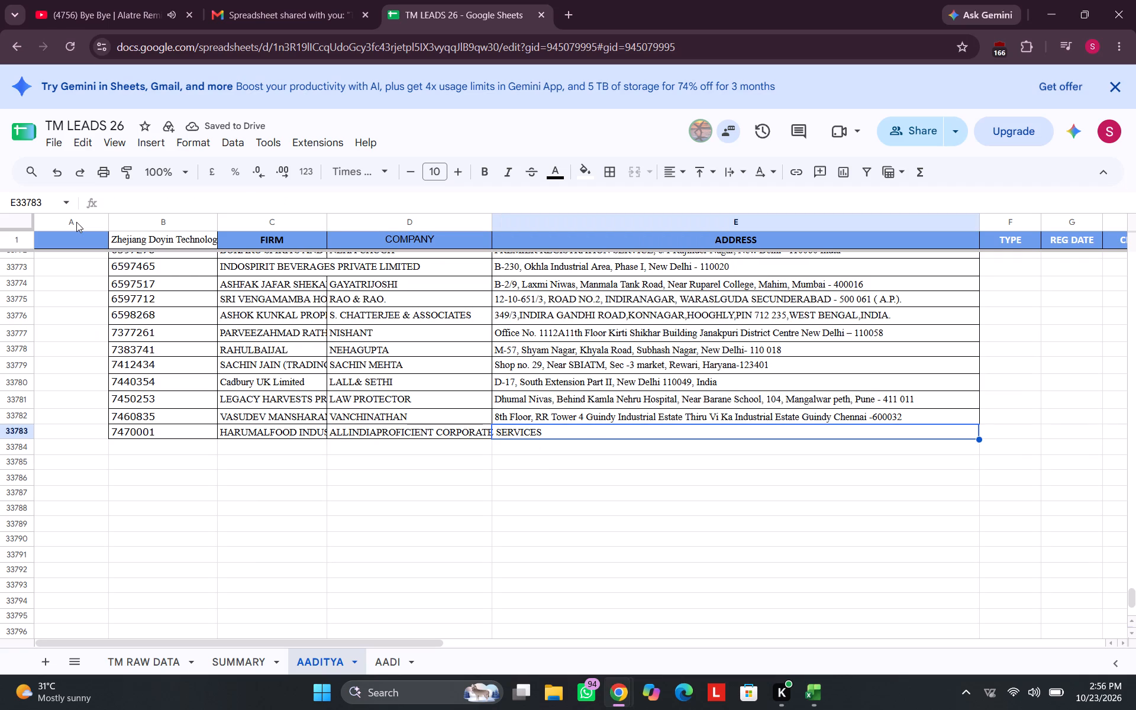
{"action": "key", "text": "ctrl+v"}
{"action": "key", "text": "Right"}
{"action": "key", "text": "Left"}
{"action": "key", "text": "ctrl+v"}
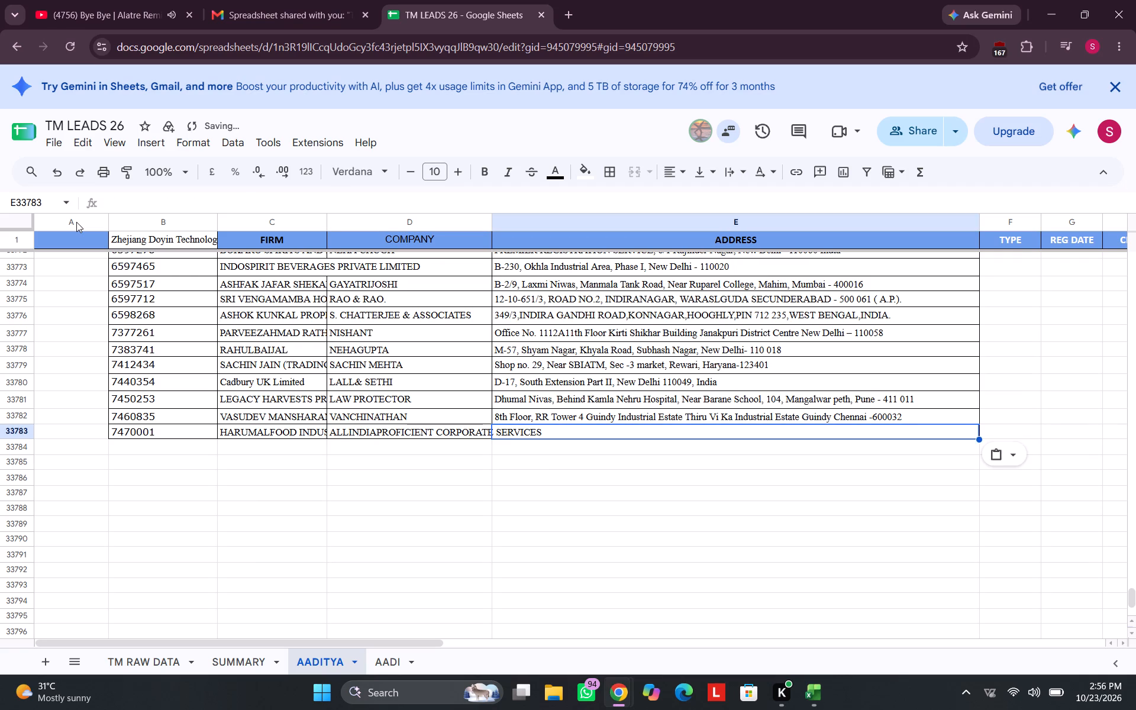
Copy the attorney's address line from cell A9 of Page161, keeping its text intact there, into the ADDRESS cell of row 33783 in TM LEADS 26.
{"action": "key", "text": "alt+Tab"}
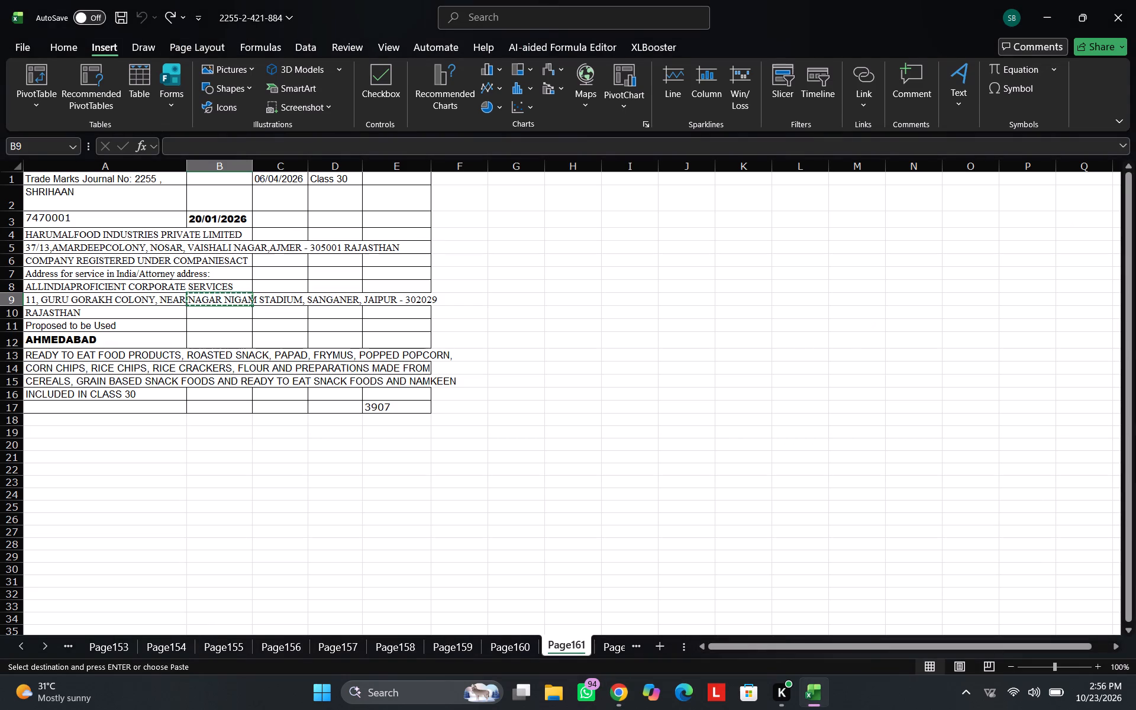
{"action": "key", "text": "Down"}
{"action": "key", "text": "Up"}
{"action": "key", "text": "Left"}
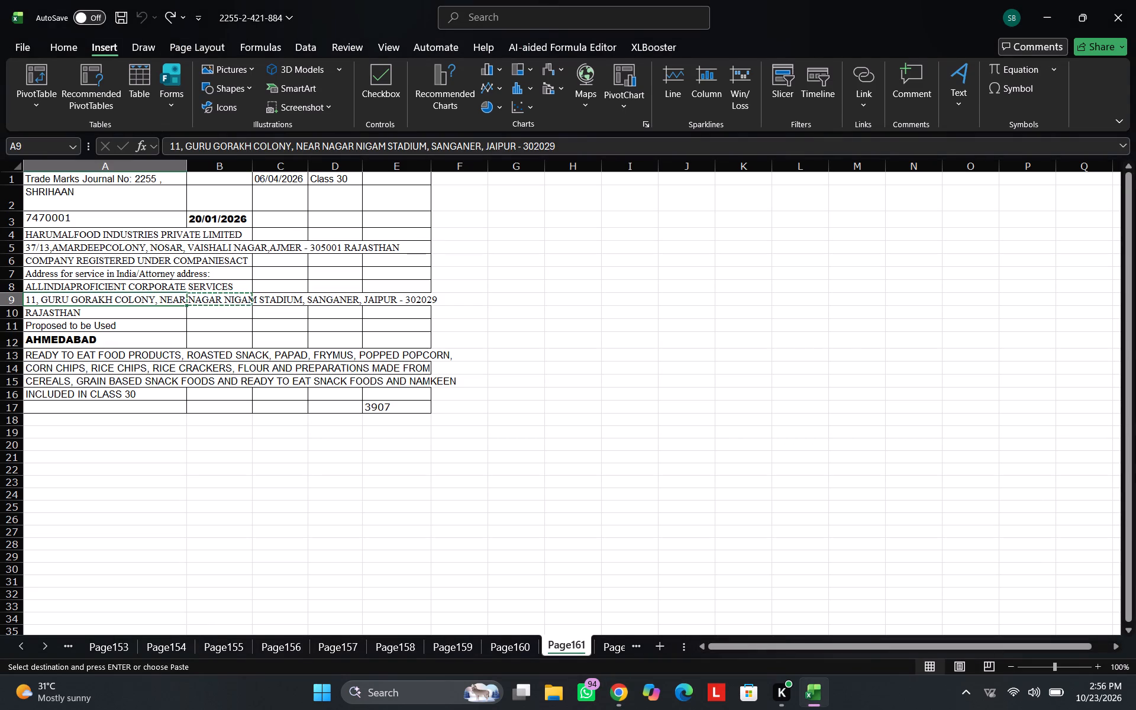
{"action": "key", "text": "ctrl+v"}
{"action": "key", "text": "alt+Tab"}
{"action": "key", "text": "alt+Tab"}
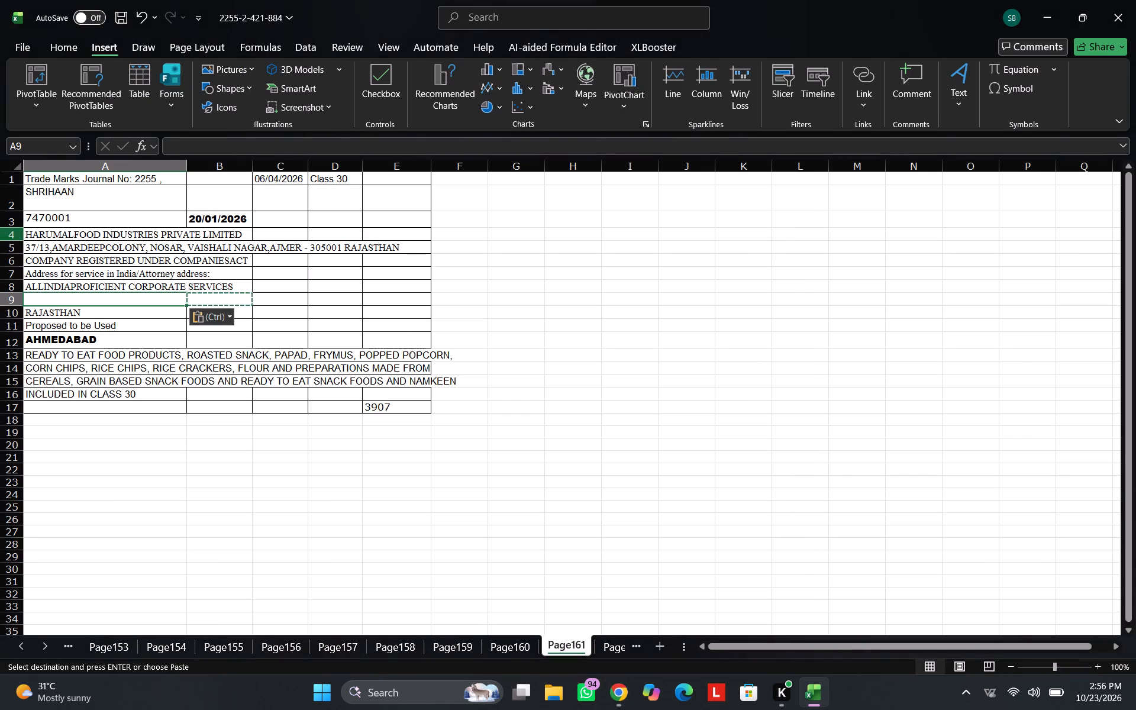
{"action": "left_click", "coordinate": [137, 13]}
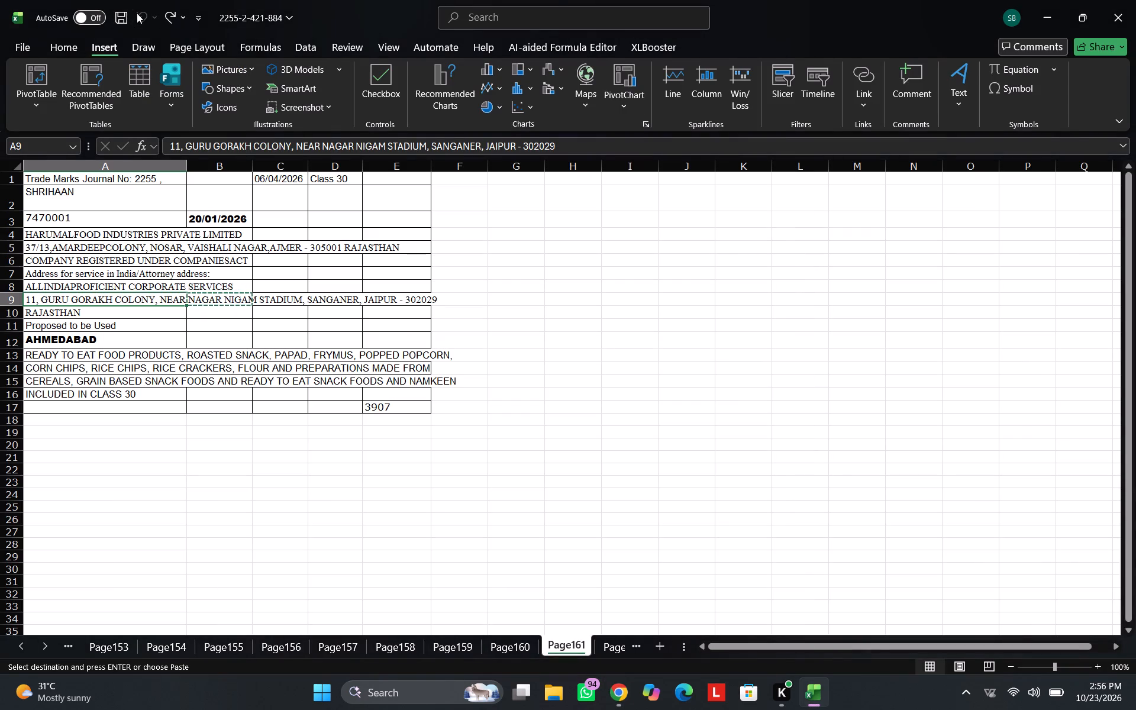
{"action": "key", "text": "ctrl+c"}
{"action": "key", "text": "alt+Tab"}
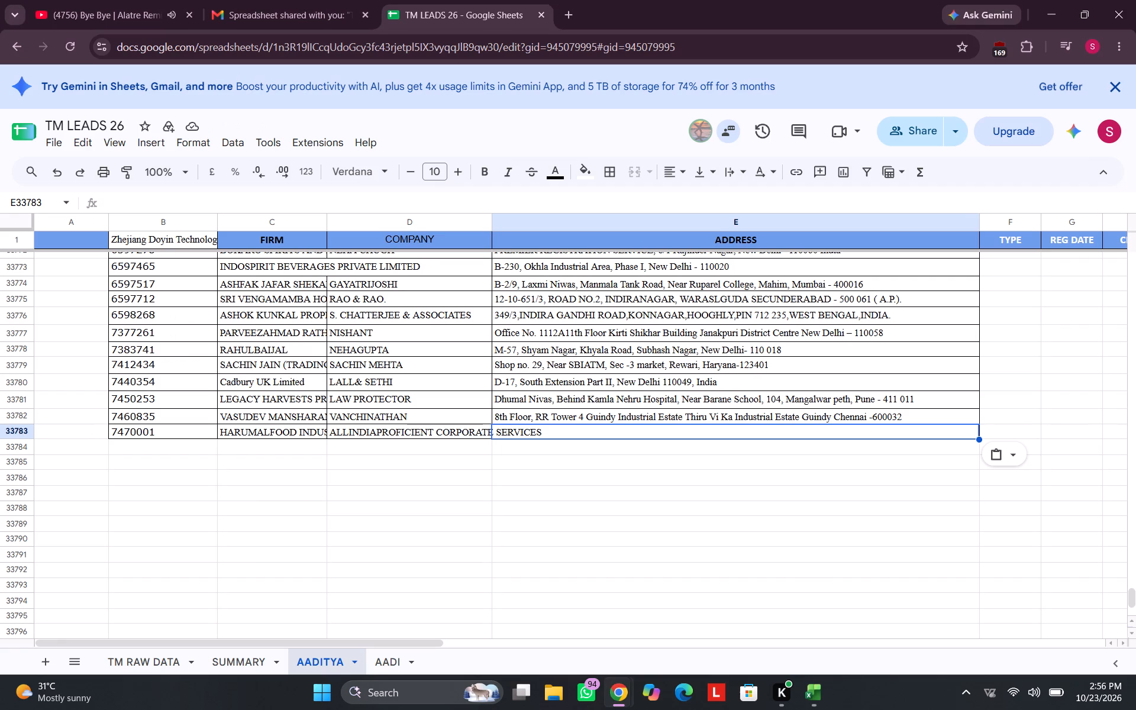
{"action": "key", "text": "Right"}
{"action": "key", "text": "Left"}
{"action": "key", "text": "ctrl+v"}
{"action": "key", "text": "Right"}
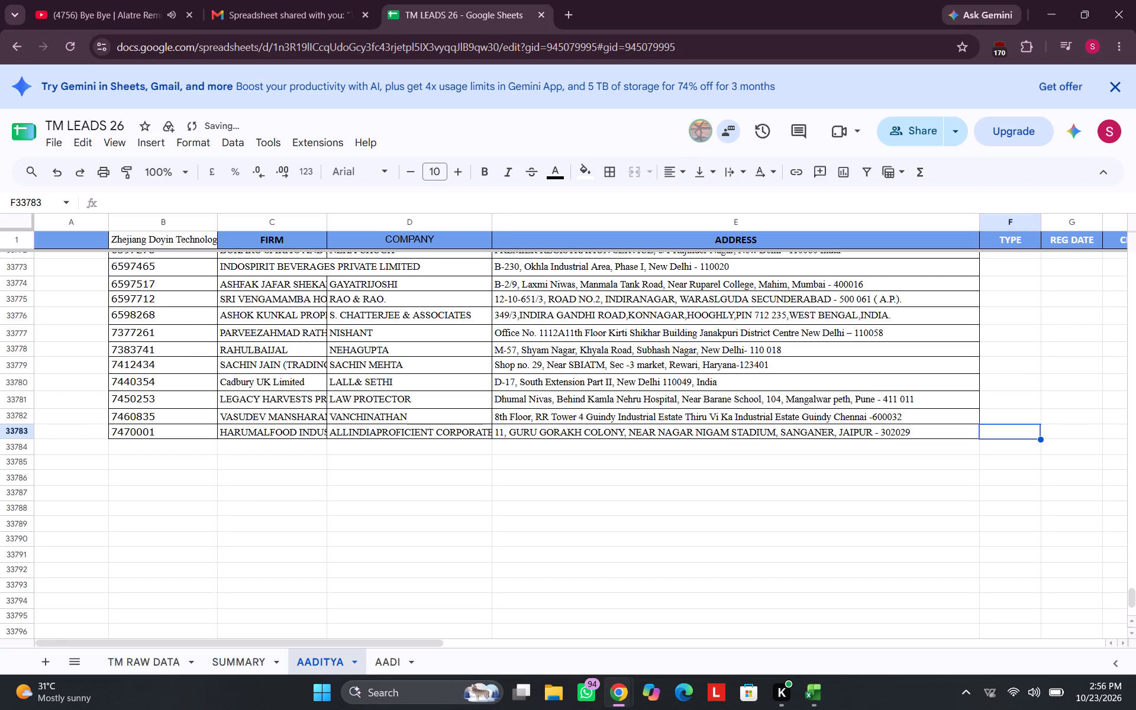
Search Google for row 33783's firm, company and address text followed by "contact number".
{"action": "key", "text": "shift+Left"}
{"action": "key", "text": "shift+Left"}
{"action": "key", "text": "shift+Left"}
{"action": "key", "text": "ctrl+c"}
{"action": "key", "text": "alt+Tab"}
{"action": "key", "text": "alt+Right"}
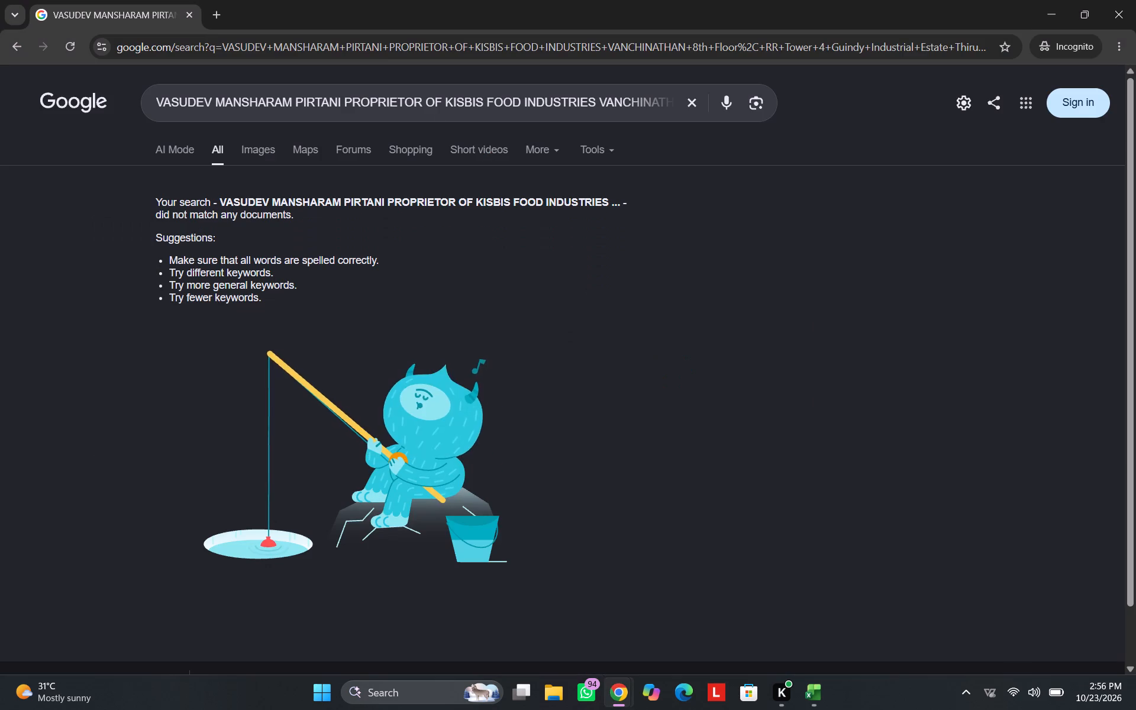
{"action": "left_click", "coordinate": [685, 102]}
{"action": "key", "text": "ctrl+v"}
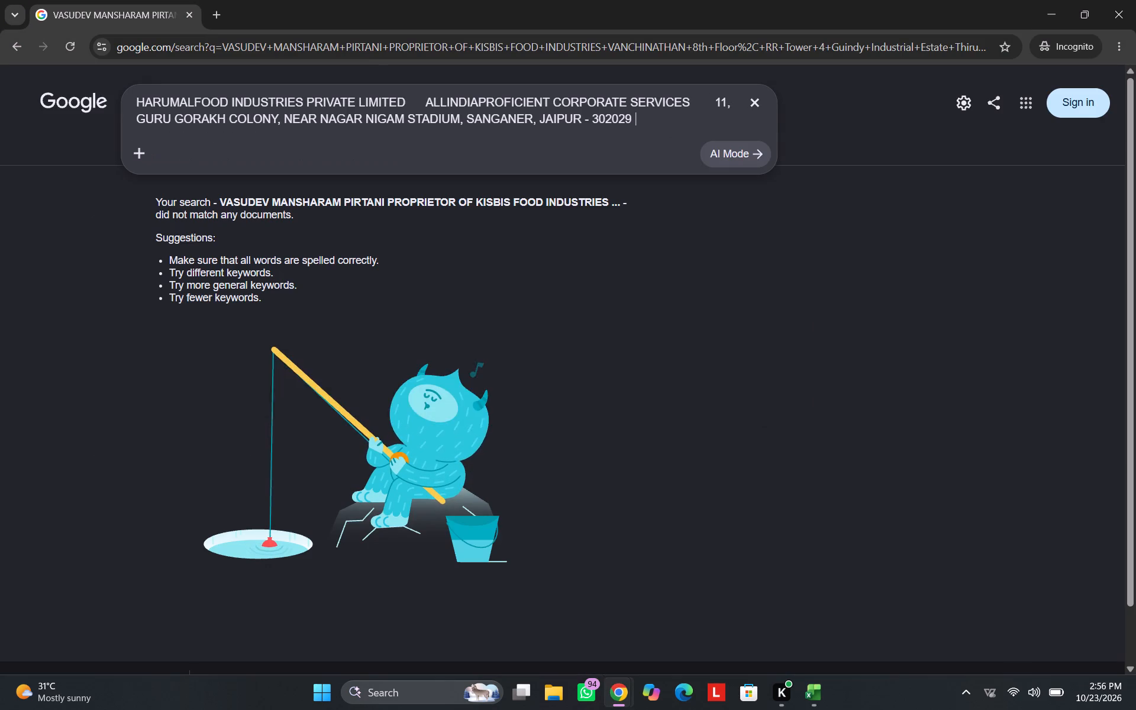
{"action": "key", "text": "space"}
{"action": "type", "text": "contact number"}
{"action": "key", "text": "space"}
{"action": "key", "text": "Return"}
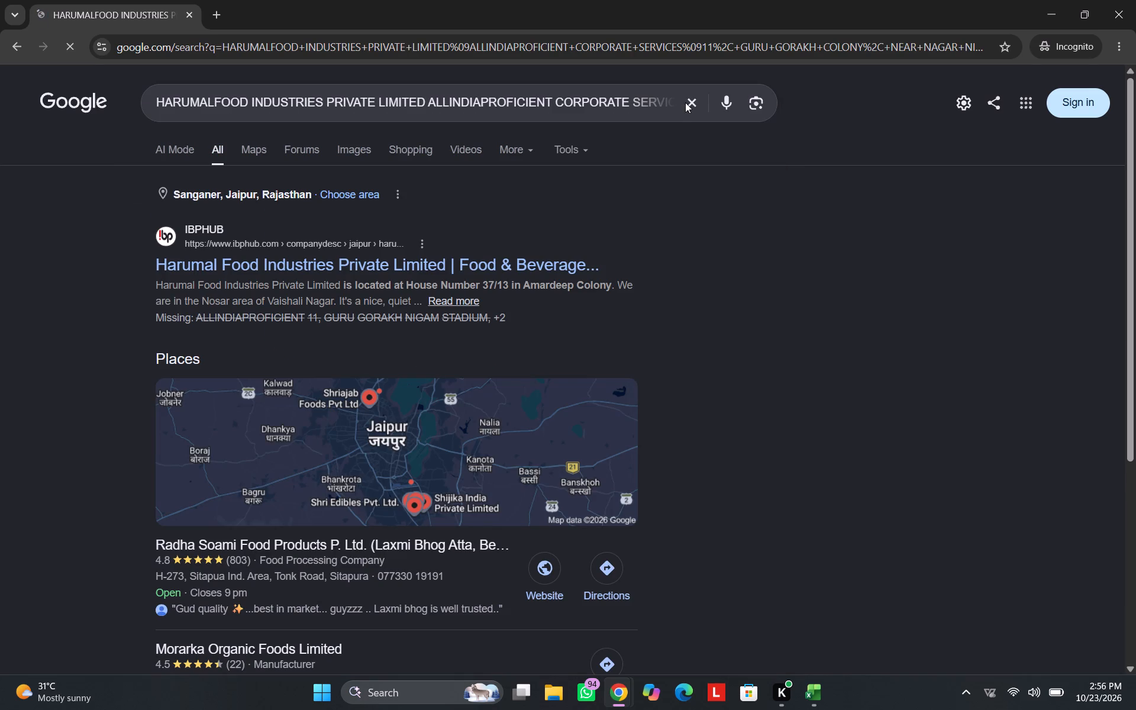
Copy the phone number of the Shriajab Foods Pvt Ltd listing, without its leading zero, into the NUMBER cell of row 33783.
{"action": "scroll", "coordinate": [545, 541], "scroll_direction": "down", "scroll_amount": 2}
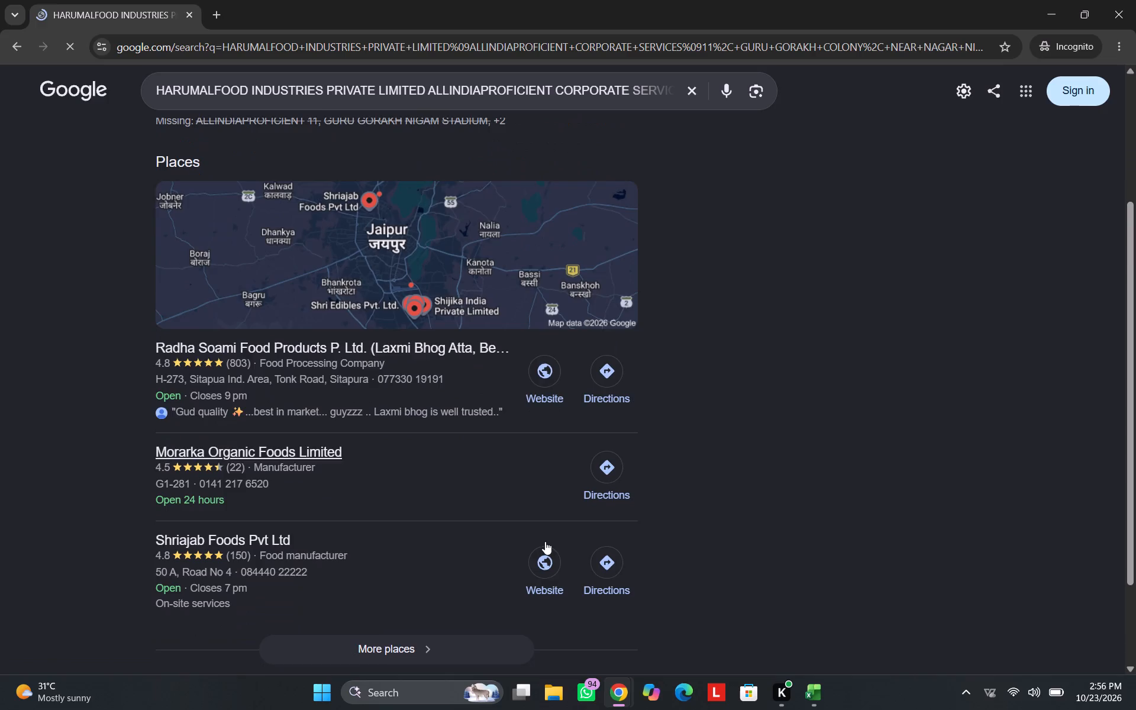
{"action": "scroll", "coordinate": [545, 541], "scroll_direction": "down", "scroll_amount": 1}
{"action": "left_click_drag", "start_coordinate": [315, 450], "coordinate": [281, 446]}
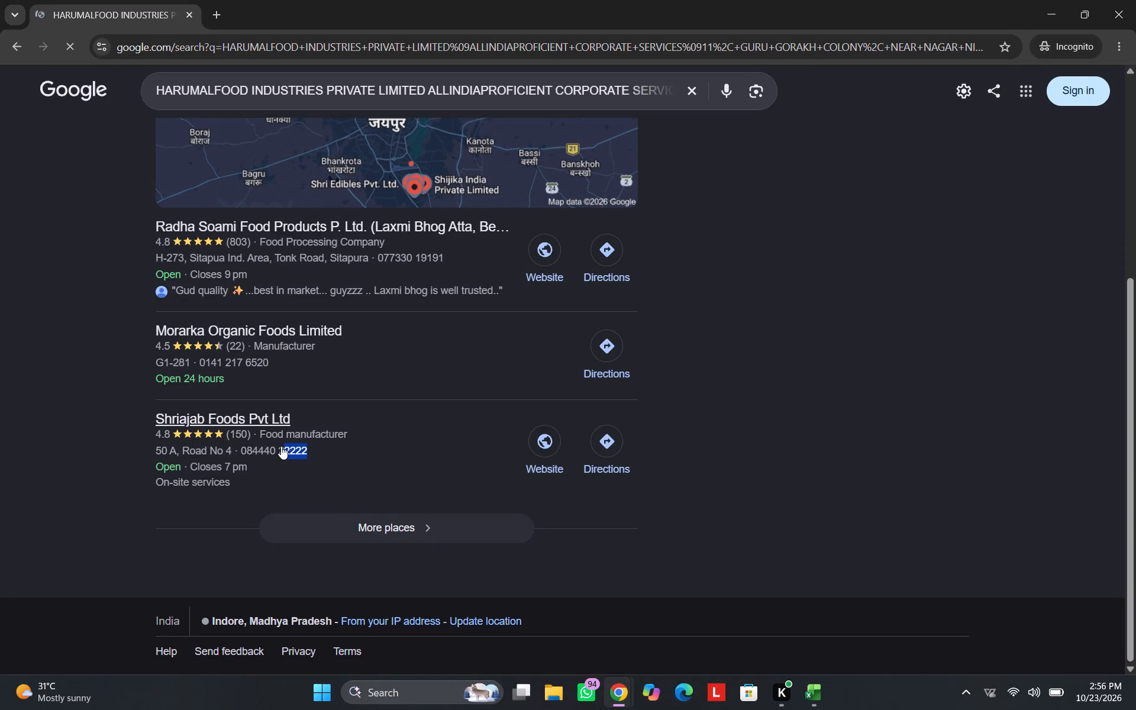
{"action": "left_click_drag", "start_coordinate": [281, 446], "coordinate": [244, 453]}
{"action": "key", "text": "ctrl+c"}
{"action": "key", "text": "alt+Tab"}
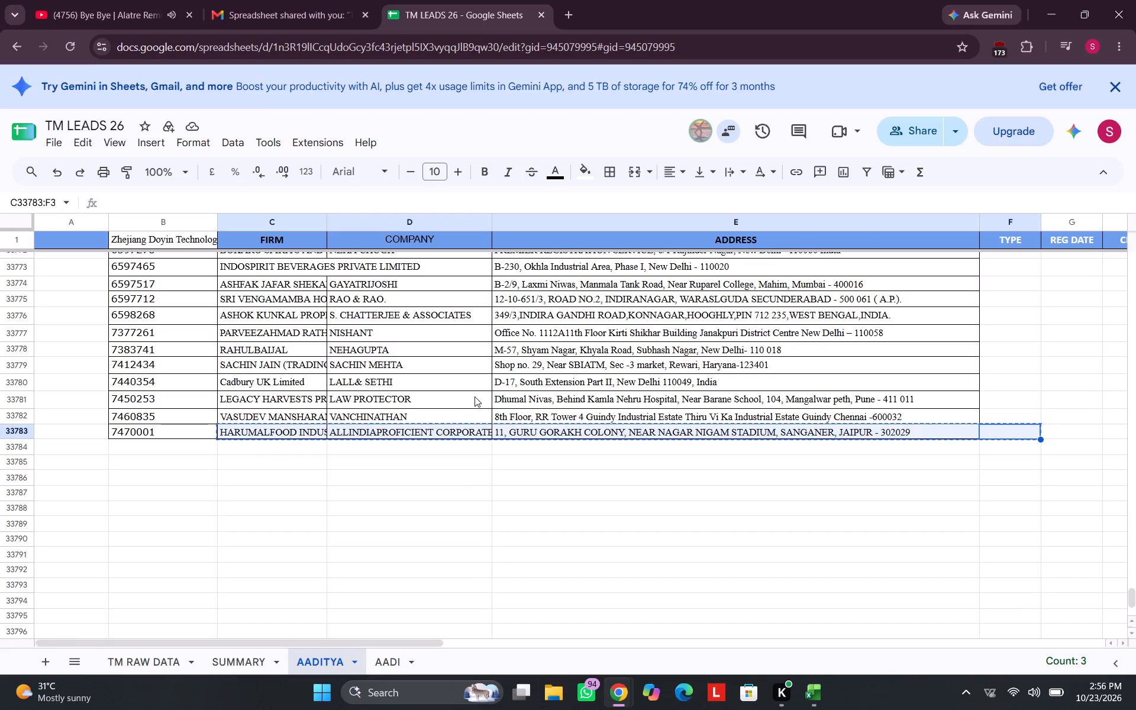
{"action": "scroll", "coordinate": [509, 393], "scroll_direction": "left", "scroll_amount": 3}
{"action": "left_click", "coordinate": [851, 424]}
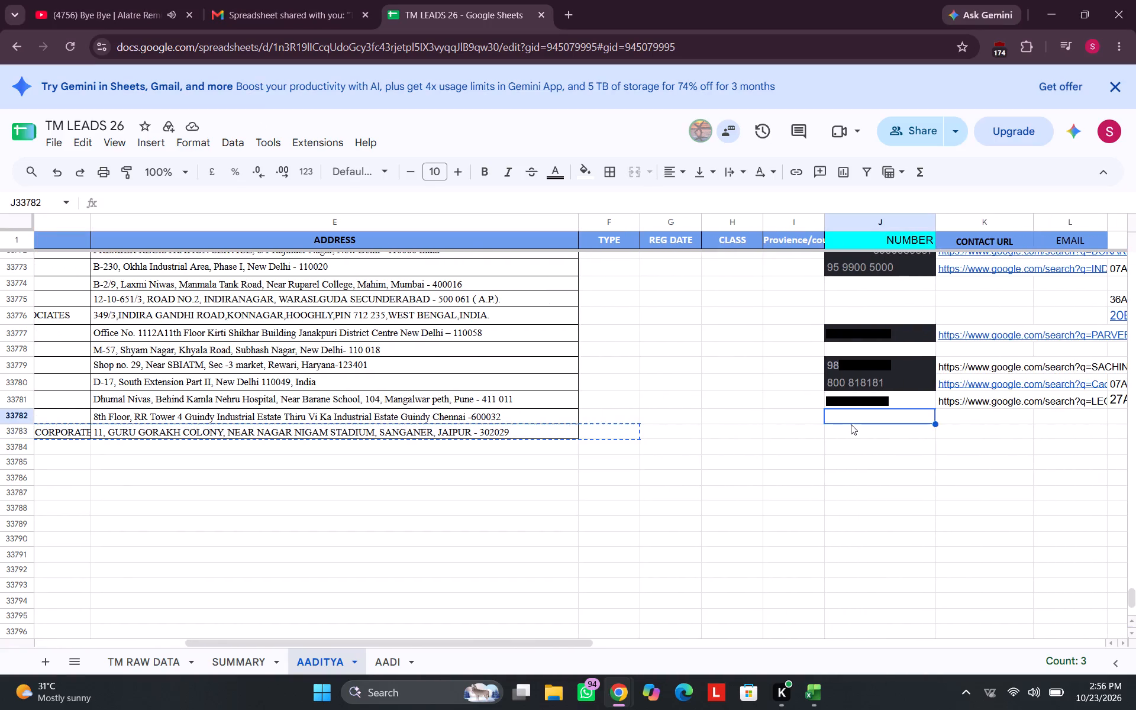
{"action": "left_click", "coordinate": [851, 431]}
{"action": "key", "text": "ctrl+v"}
Copy the contact search's web address into the CONTACT URL cell of row 33783.
{"action": "key", "text": "alt+Tab"}
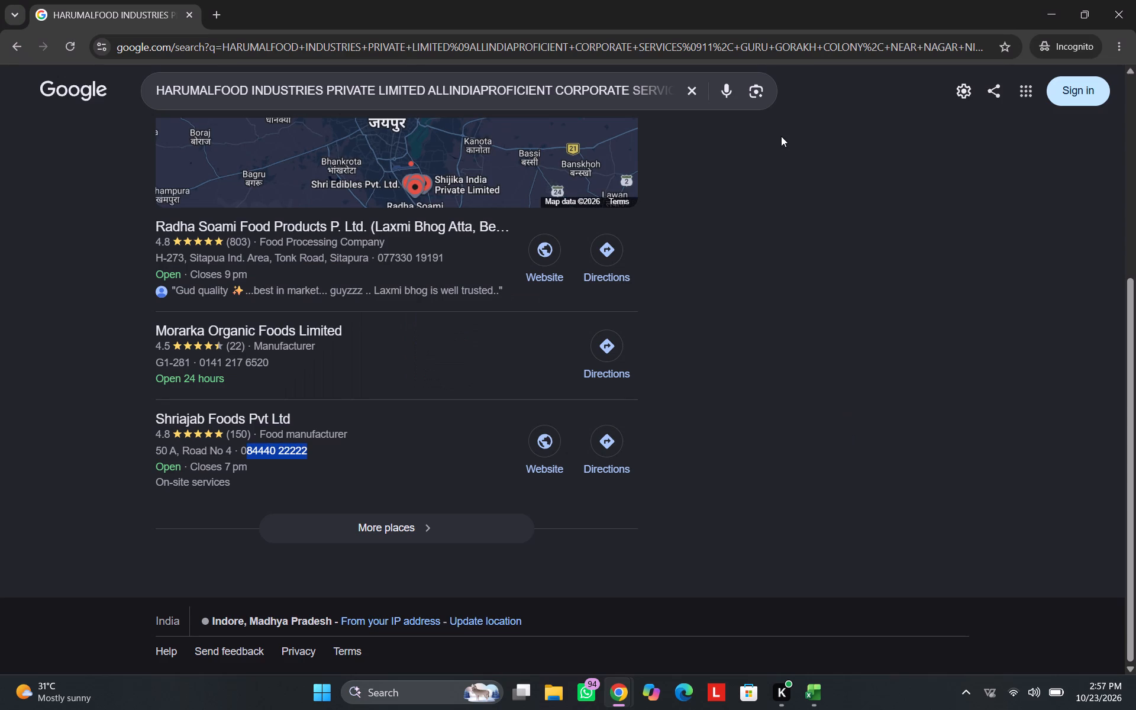
{"action": "left_click", "coordinate": [814, 55]}
{"action": "key", "text": "ctrl+c"}
{"action": "key", "text": "alt+Tab"}
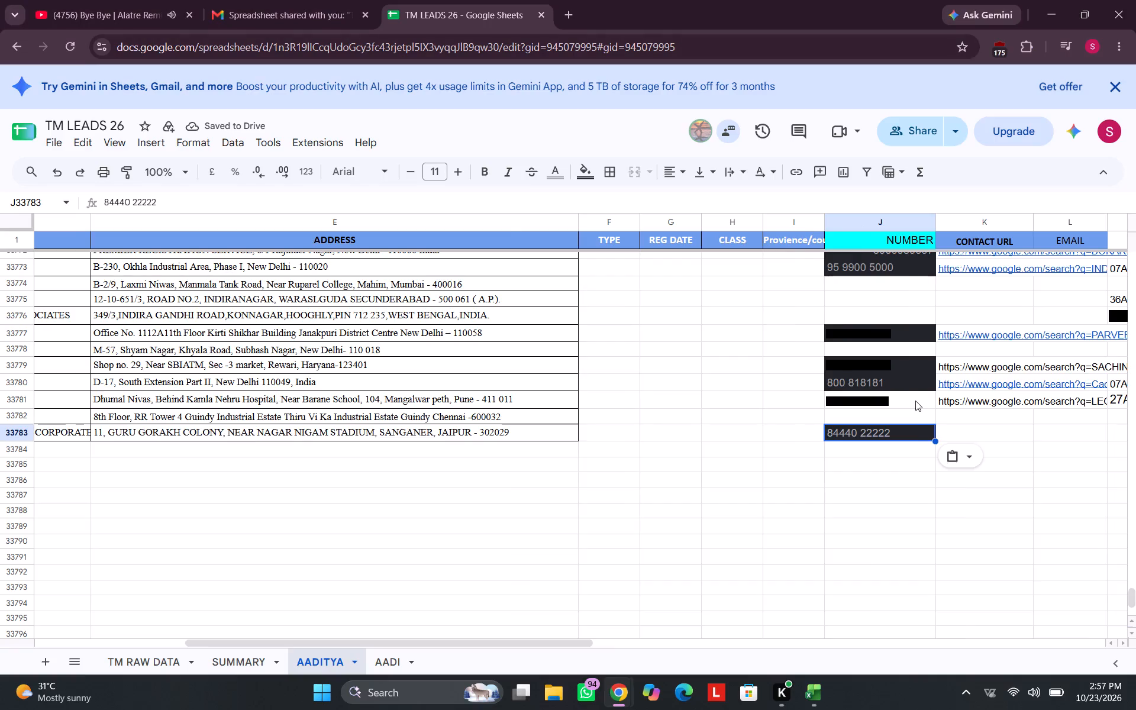
{"action": "scroll", "coordinate": [915, 401], "scroll_direction": "left", "scroll_amount": 1}
{"action": "left_click", "coordinate": [886, 433]}
{"action": "key", "text": "ctrl+v"}
Replace "contact" with "gst" in the HARUMALFOOD Google query and rerun the search.
{"action": "key", "text": "alt+Tab"}
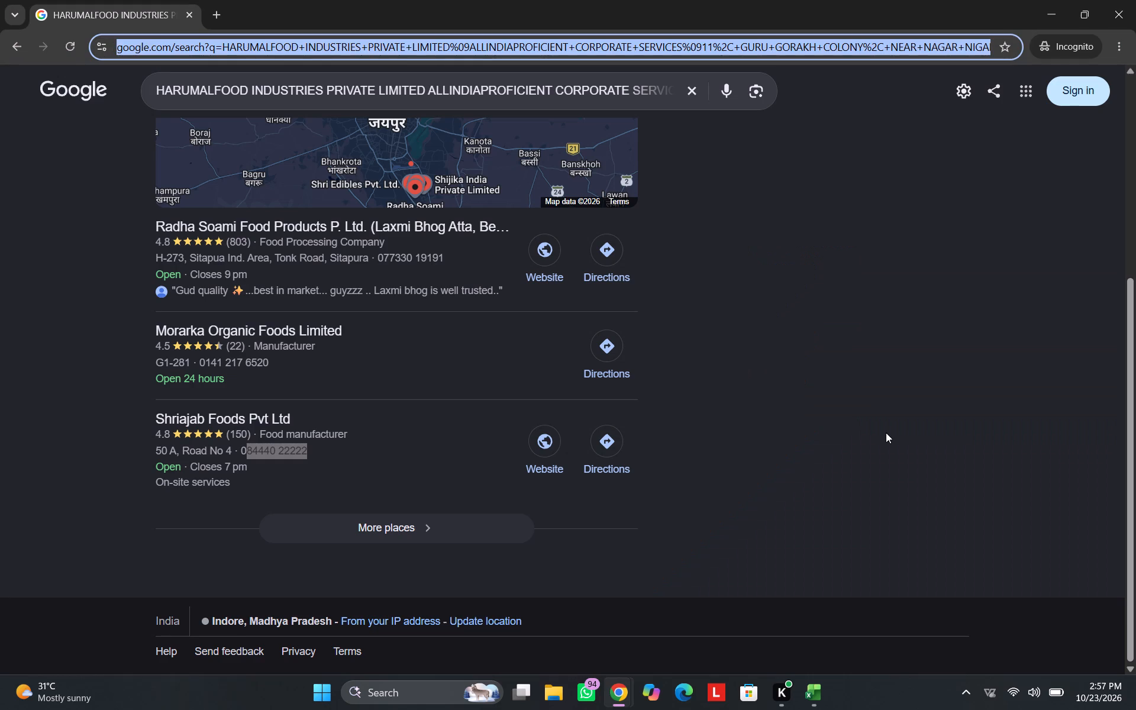
{"action": "left_click", "coordinate": [621, 98]}
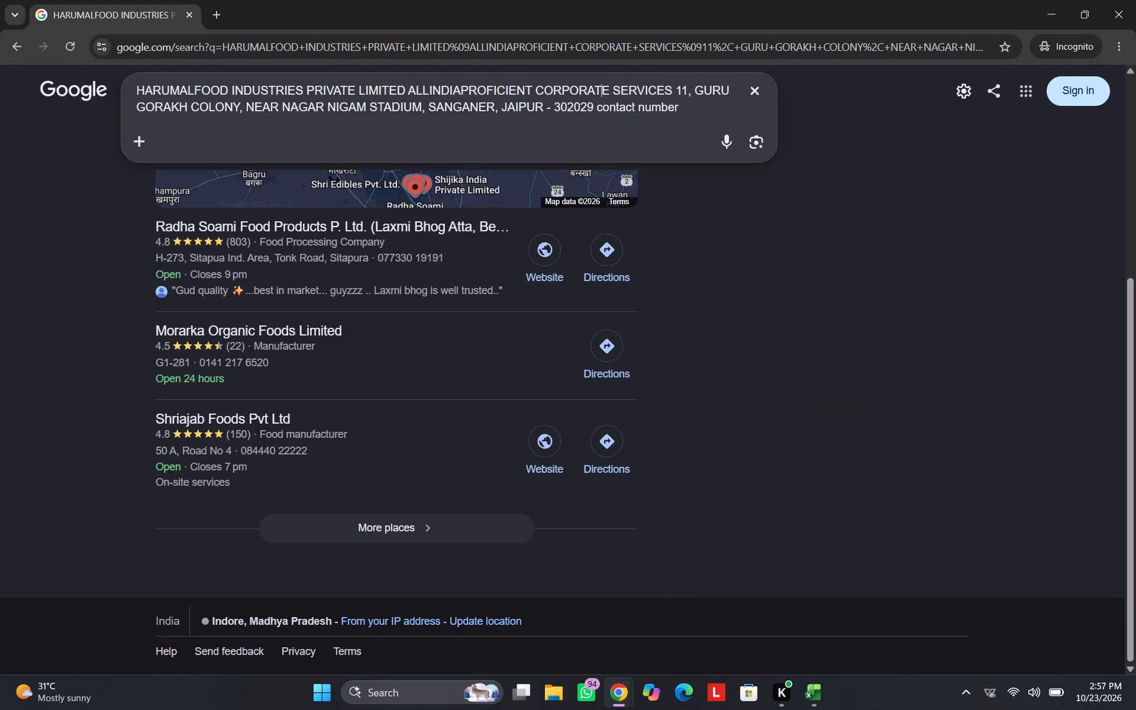
{"action": "left_click", "coordinate": [635, 110]}
{"action": "key", "text": "ctrl+BackSpace"}
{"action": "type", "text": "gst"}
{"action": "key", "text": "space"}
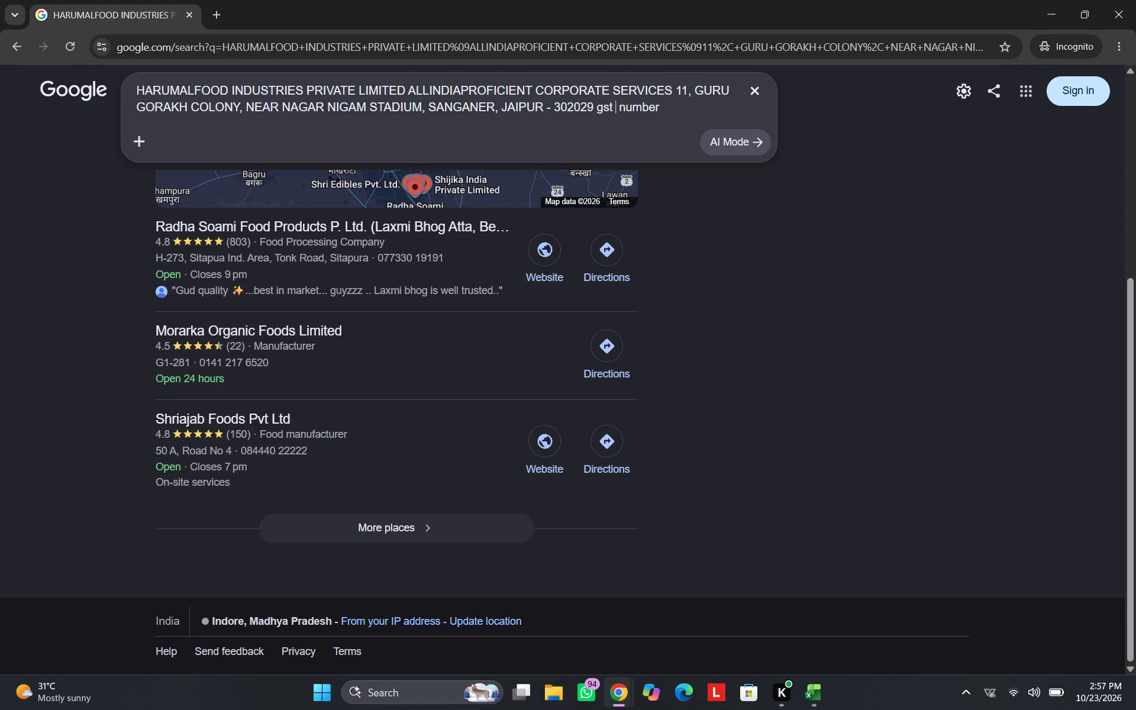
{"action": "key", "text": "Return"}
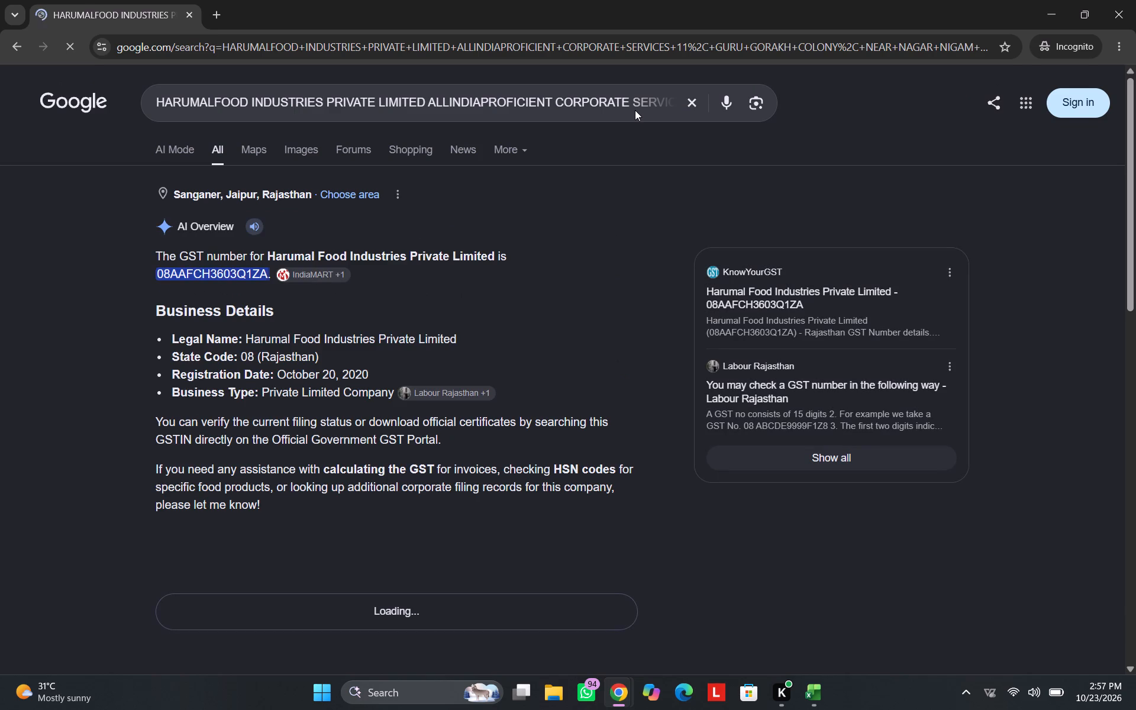
Copy Harumal Food Industries' GST number from the AI Overview into the GST cell of row 33783.
{"action": "double_click", "coordinate": [243, 274]}
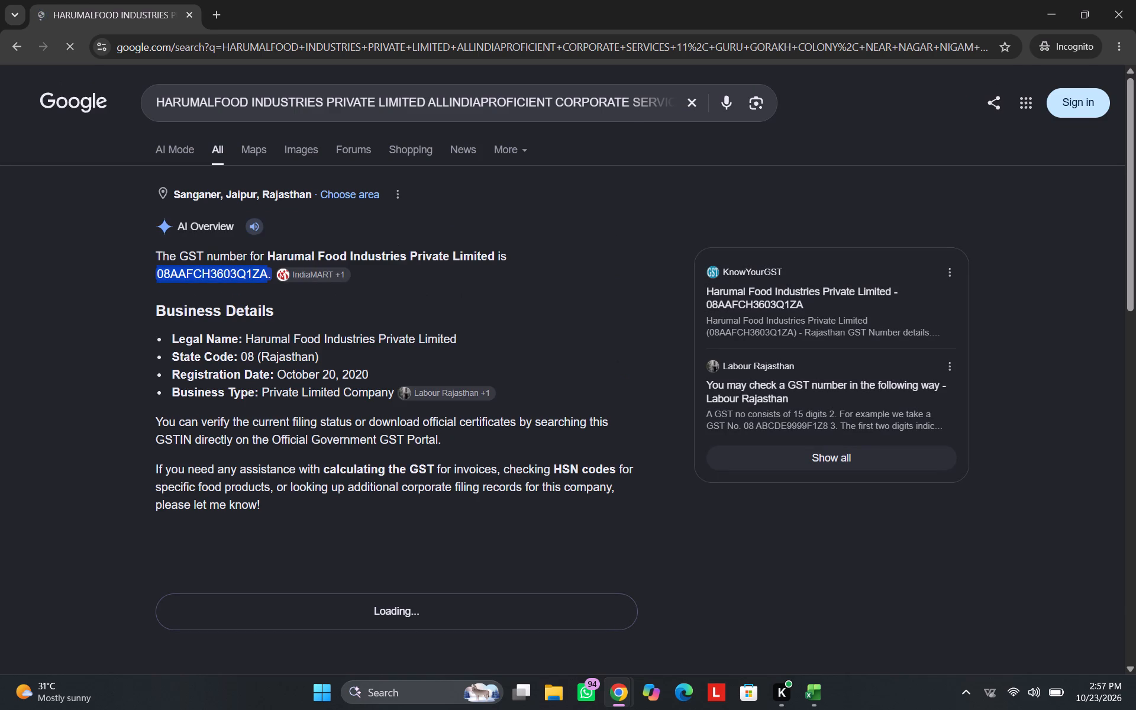
{"action": "key", "text": "ctrl+c"}
{"action": "key", "text": "alt+Tab"}
{"action": "scroll", "coordinate": [415, 364], "scroll_direction": "left", "scroll_amount": 2}
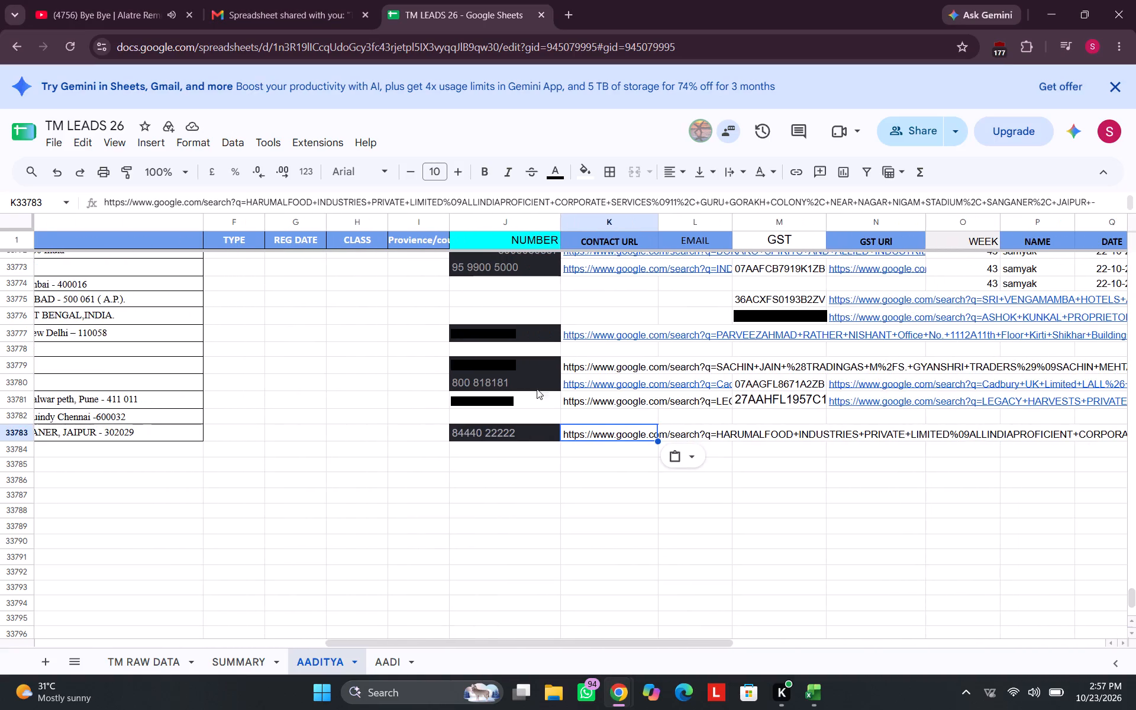
{"action": "left_click", "coordinate": [762, 434]}
{"action": "key", "text": "ctrl+v"}
Copy the GST search's web address into the GST URL cell of row 33783.
{"action": "key", "text": "alt+Tab"}
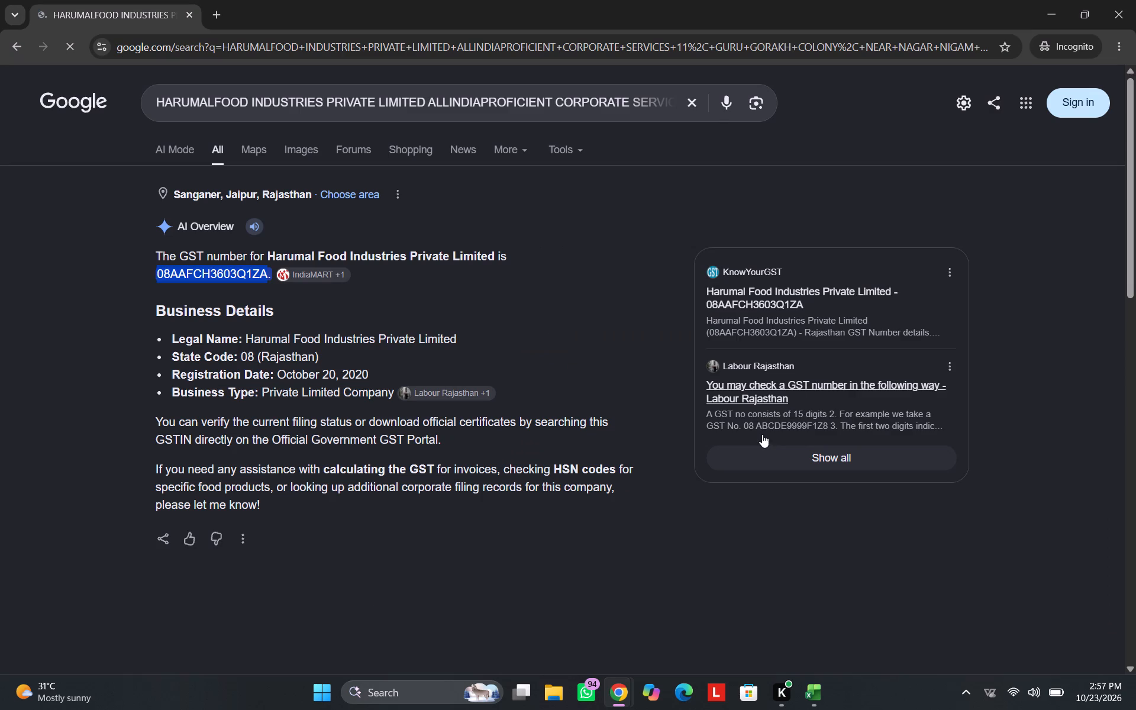
{"action": "left_click", "coordinate": [776, 38]}
{"action": "key", "text": "ctrl+c"}
{"action": "key", "text": "alt+Tab"}
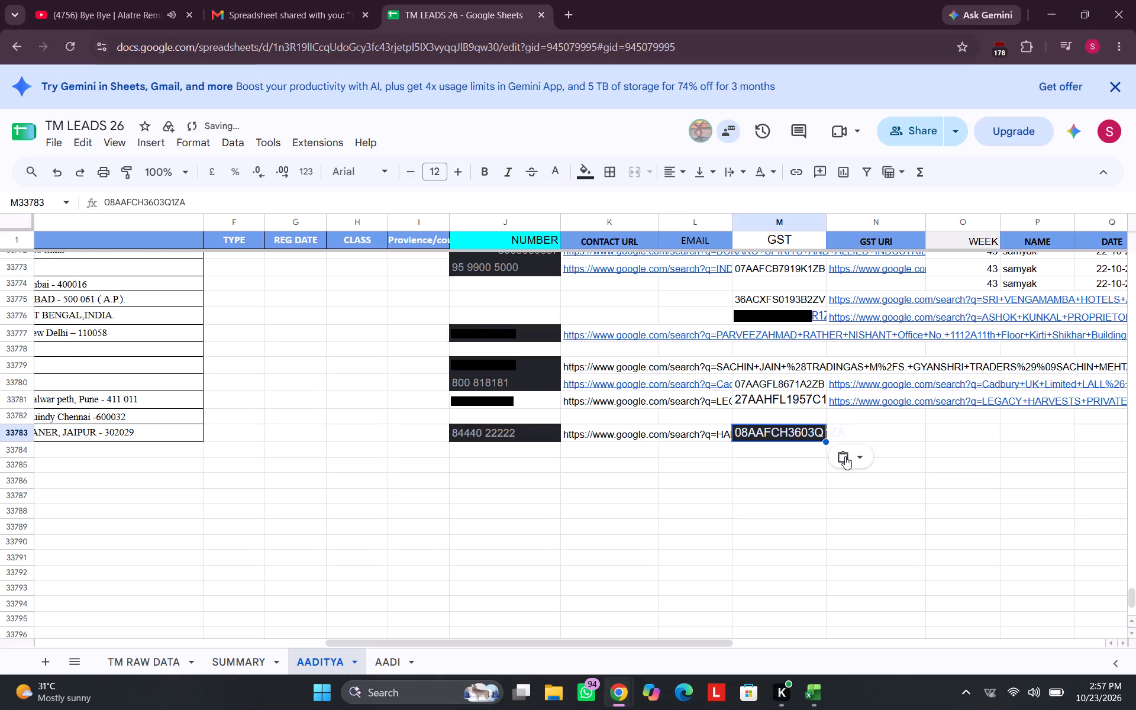
{"action": "left_click", "coordinate": [860, 435]}
{"action": "key", "text": "ctrl+v"}
{"action": "key", "text": "Down"}
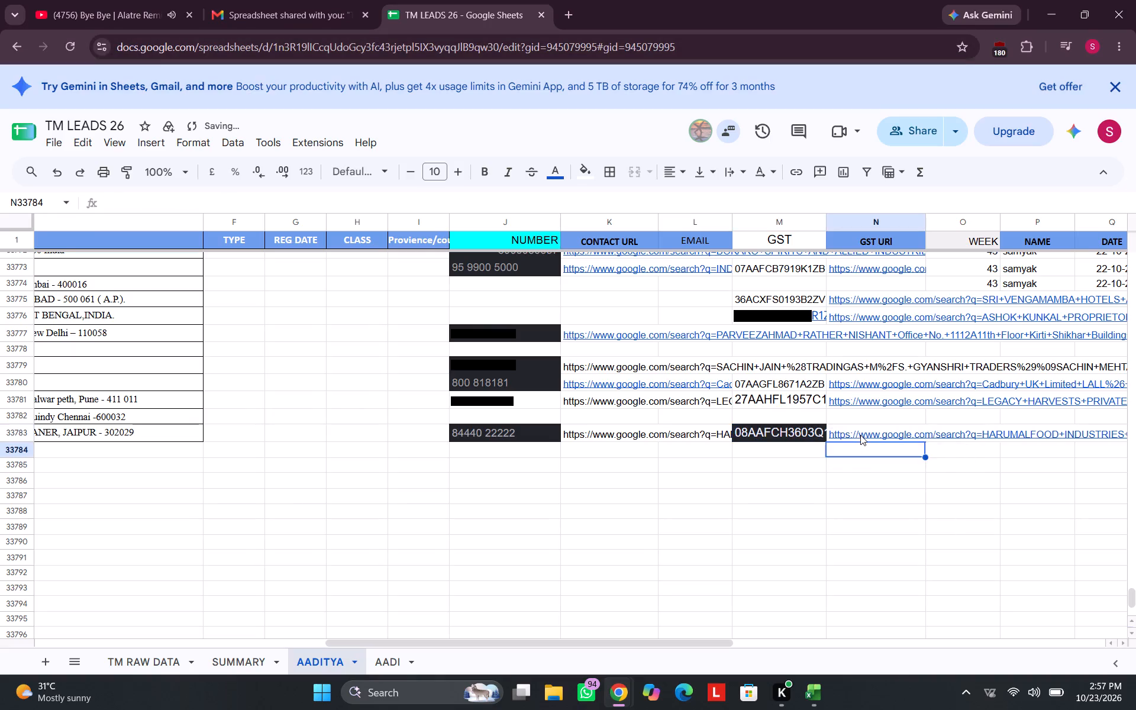
{"action": "key", "text": "Left"}
{"action": "key", "text": "Left"}
{"action": "key", "text": "Left"}
{"action": "key", "text": "Left"}
{"action": "key", "text": "Left"}
{"action": "key", "text": "Left"}
{"action": "key", "text": "Left"}
{"action": "key", "text": "Left"}
{"action": "key", "text": "Left"}
{"action": "key", "text": "Left"}
{"action": "key", "text": "Left"}
{"action": "key", "text": "Left"}
{"action": "key", "text": "Left"}
{"action": "key", "text": "Left"}
{"action": "key", "text": "Right"}
{"action": "key", "text": "alt+Tab"}
{"action": "key", "text": "alt+Right"}
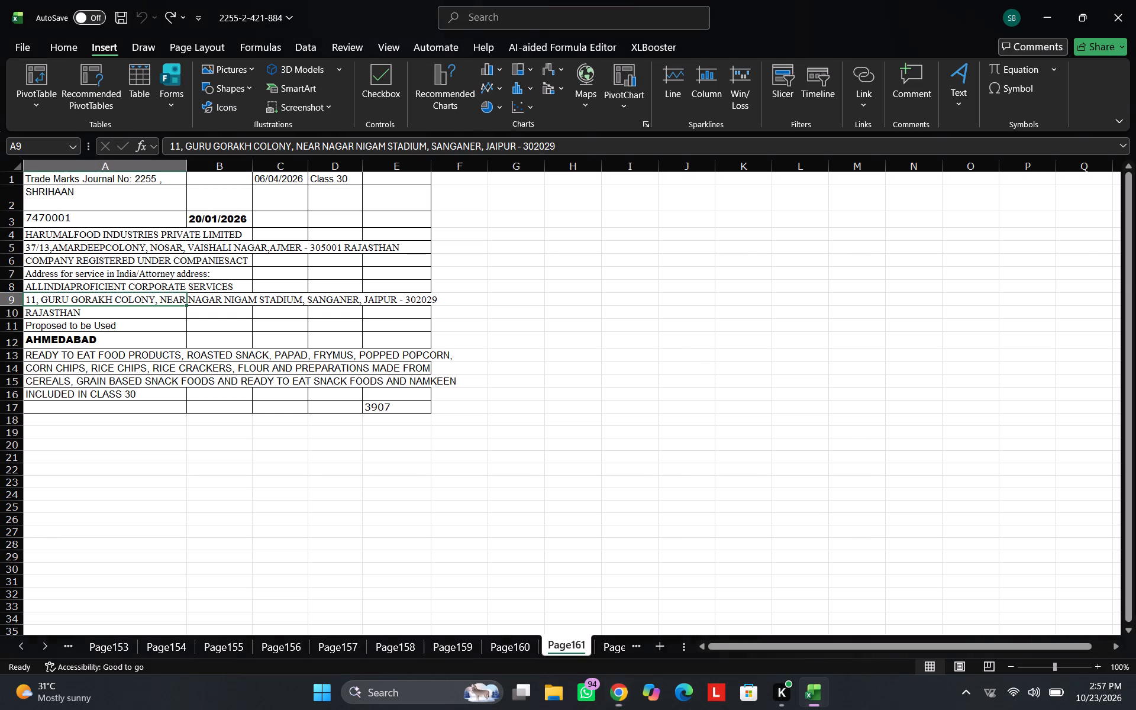
{"action": "left_click", "coordinate": [614, 640]}
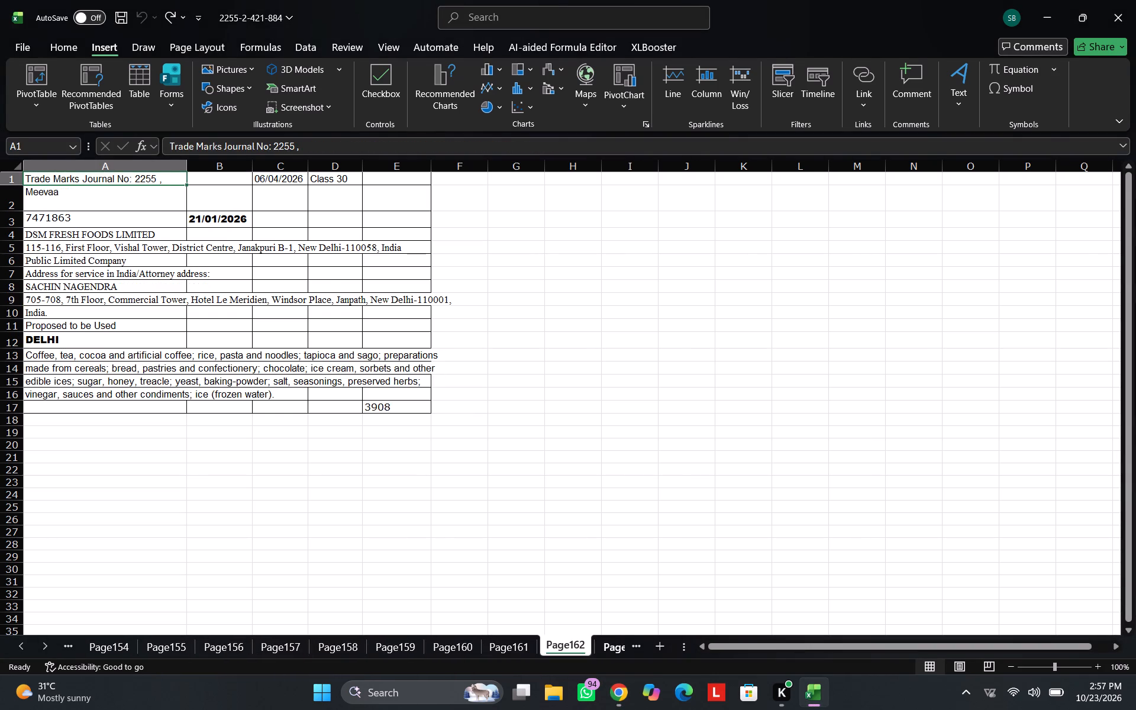
{"action": "left_click", "coordinate": [169, 224]}
{"action": "key", "text": "ctrl+c"}
{"action": "key", "text": "alt+Tab"}
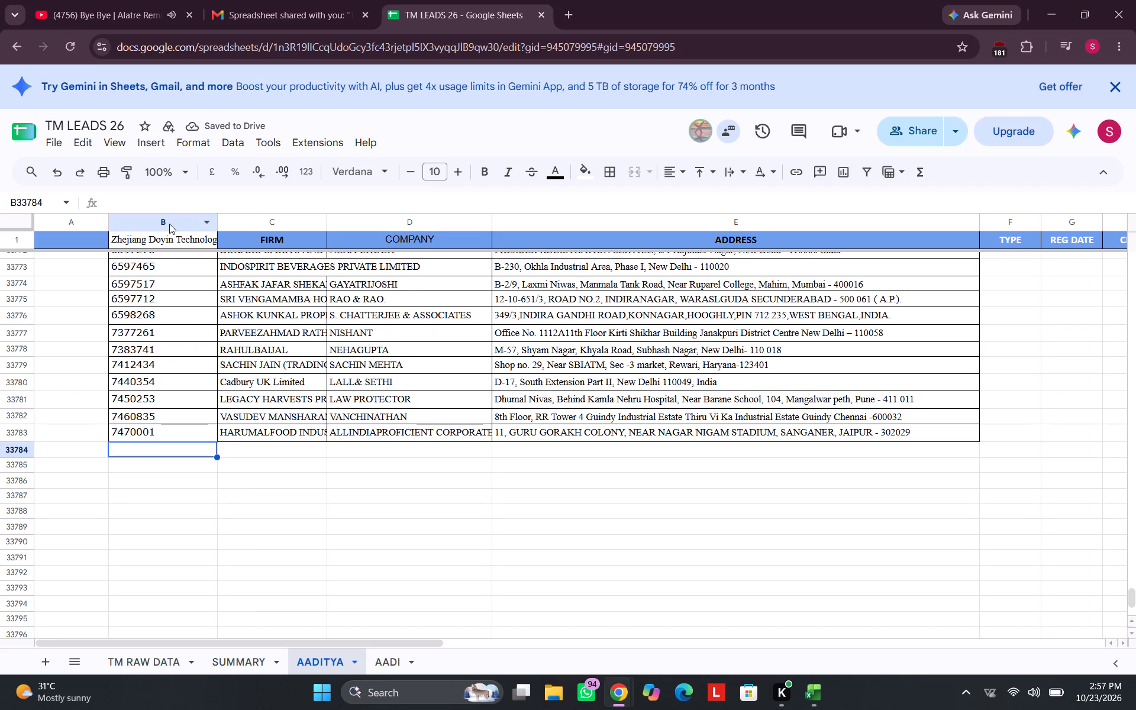
{"action": "key", "text": "ctrl+v"}
Copy DSM FRESH FOODS LIMITED from Page162 of the journal workbook into the FIRM cell of row 33784.
{"action": "key", "text": "alt+Tab"}
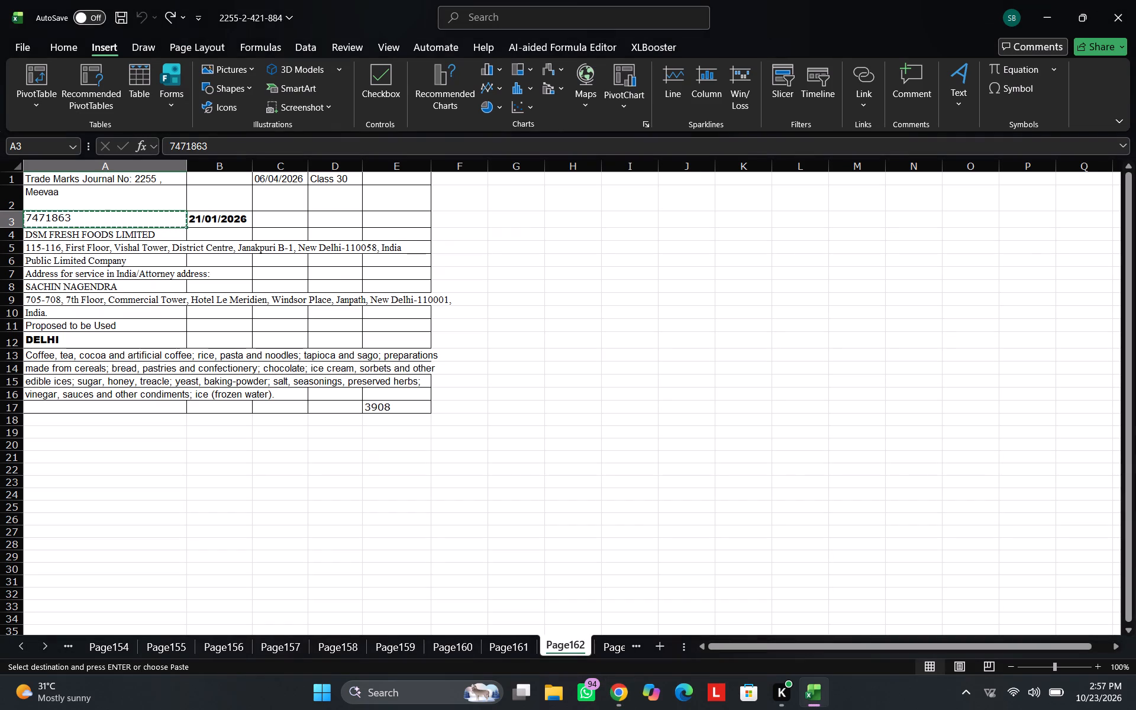
{"action": "key", "text": "Down"}
{"action": "key", "text": "ctrl+c"}
{"action": "key", "text": "alt+Tab"}
{"action": "key", "text": "Right"}
{"action": "key", "text": "ctrl+v"}
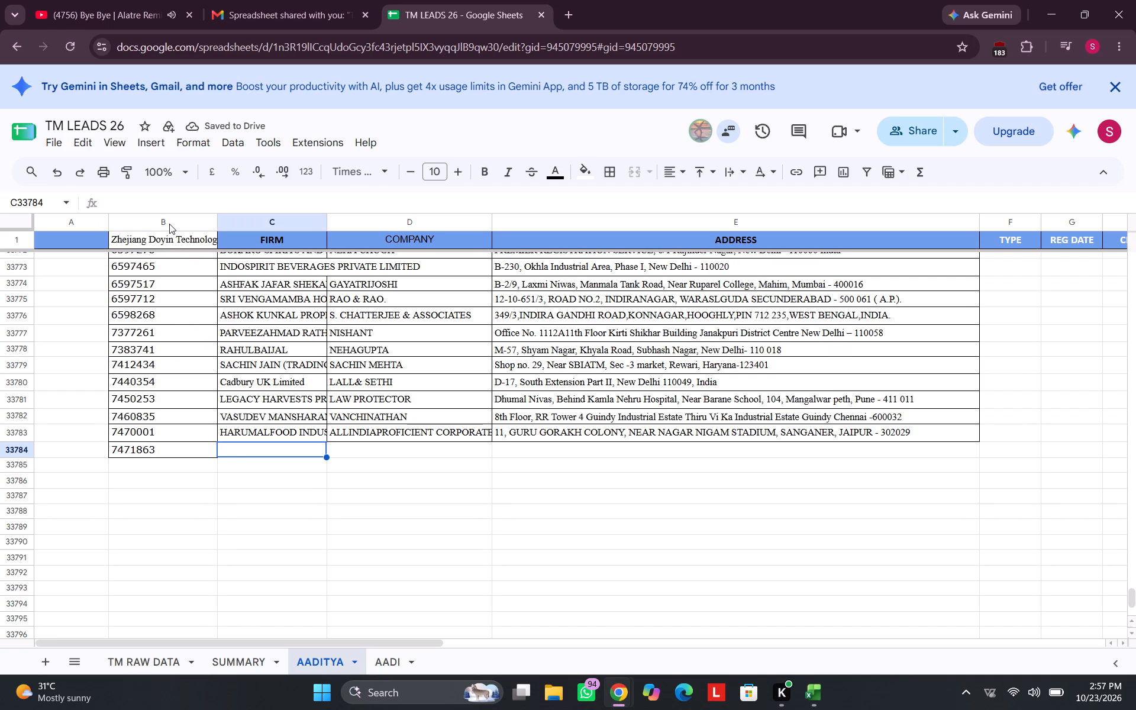
Copy the attorney's name from Page162 of the journal workbook into the COMPANY cell of row 33784.
{"action": "key", "text": "alt+Tab"}
{"action": "key", "text": "Down"}
{"action": "key", "text": "Down"}
{"action": "key", "text": "Down"}
{"action": "key", "text": "Down"}
{"action": "key", "text": "ctrl+c"}
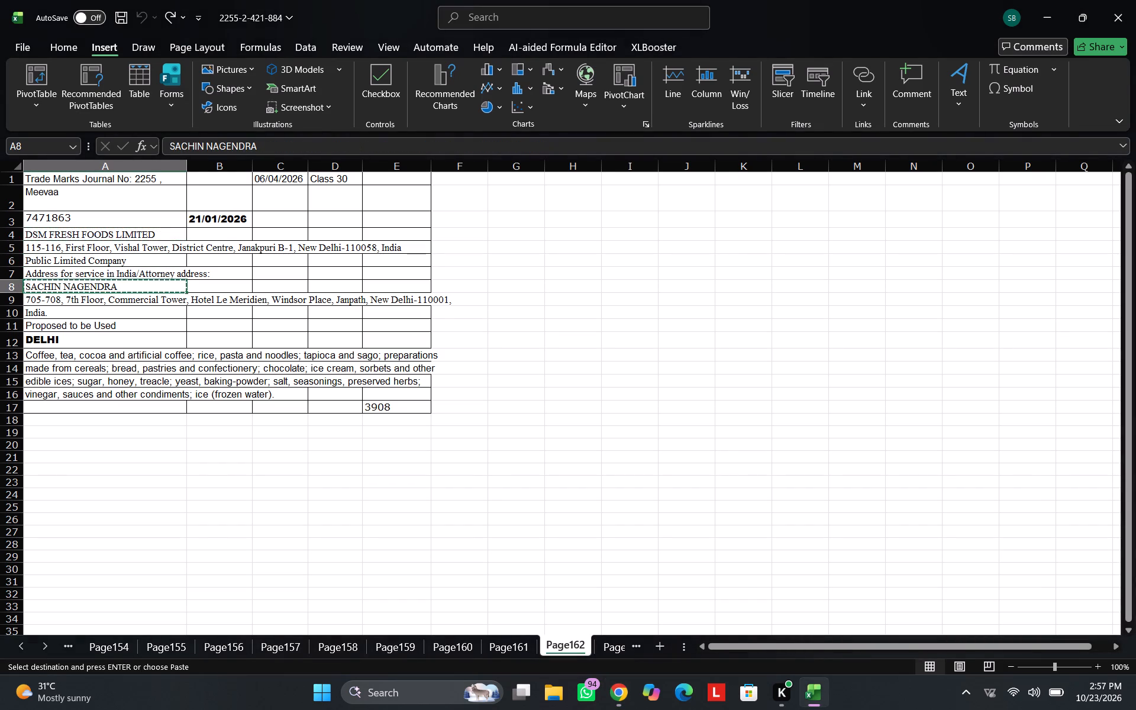
{"action": "key", "text": "alt+Tab"}
{"action": "key", "text": "Right"}
{"action": "key", "text": "ctrl+v"}
Copy the attorney's address line from Page162 of the Excel journal workbook into the ADDRESS cell of row 33784 in TM LEADS 26.
{"action": "key", "text": "alt+Tab"}
{"action": "key", "text": "Down"}
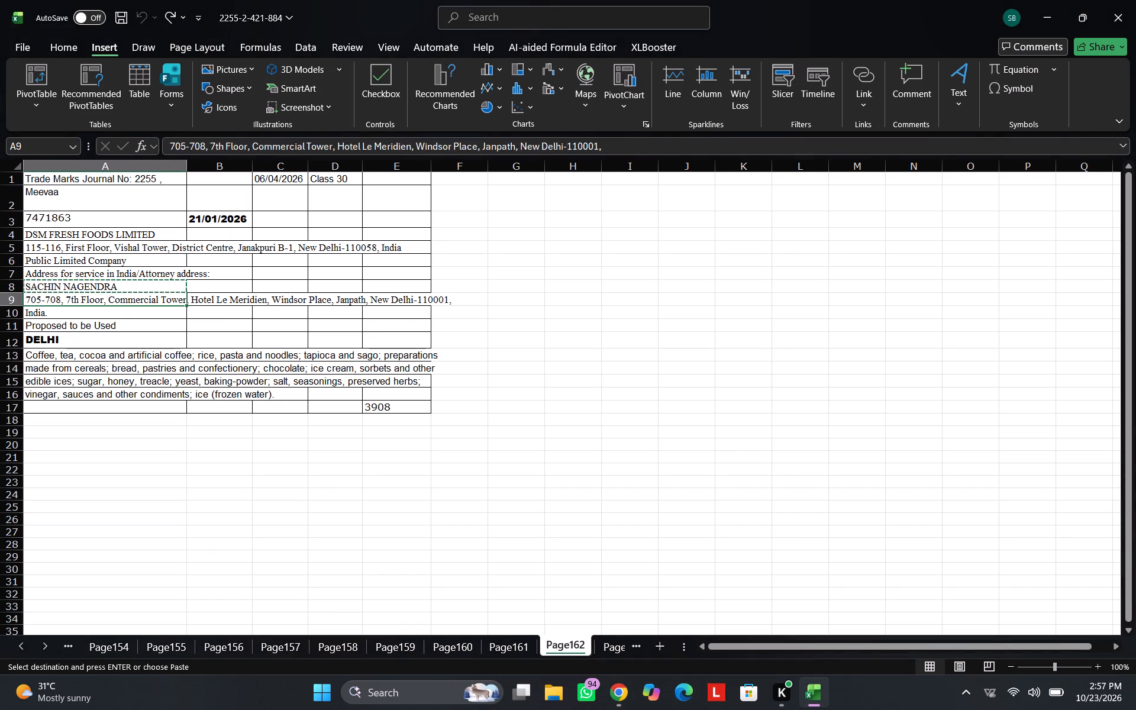
{"action": "key", "text": "ctrl+c"}
{"action": "key", "text": "alt+Tab"}
{"action": "key", "text": "Right"}
{"action": "key", "text": "ctrl+v"}
Search Google for row 33784's firm, attorney and address with "contact number" added, and look through the results for a phone number.
{"action": "key", "text": "shift+Left"}
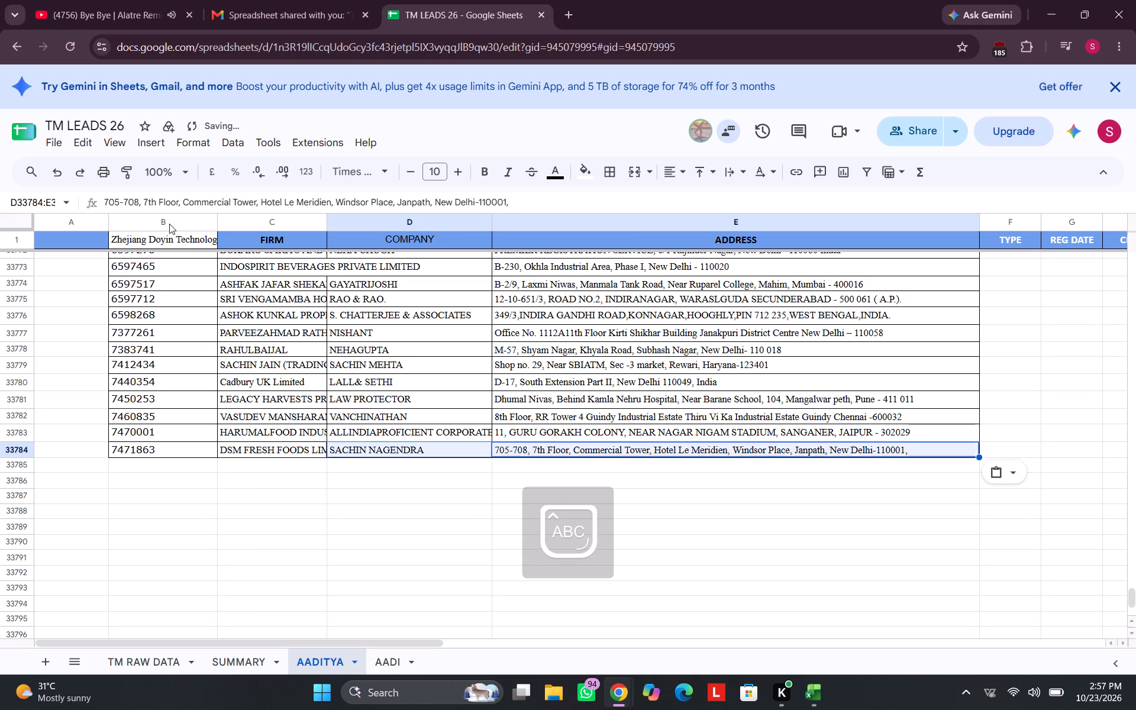
{"action": "key", "text": "shift+Left"}
{"action": "key", "text": "ctrl+c"}
{"action": "key", "text": "alt+Tab"}
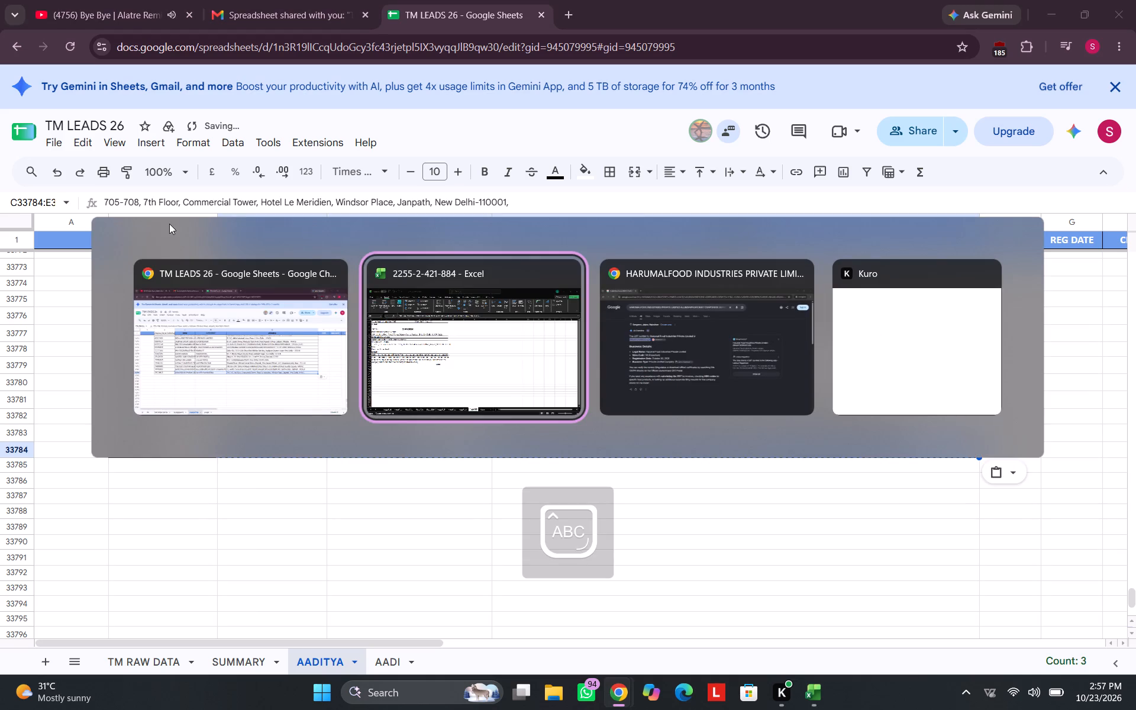
{"action": "key", "text": "alt+Right"}
{"action": "left_click", "coordinate": [698, 107]}
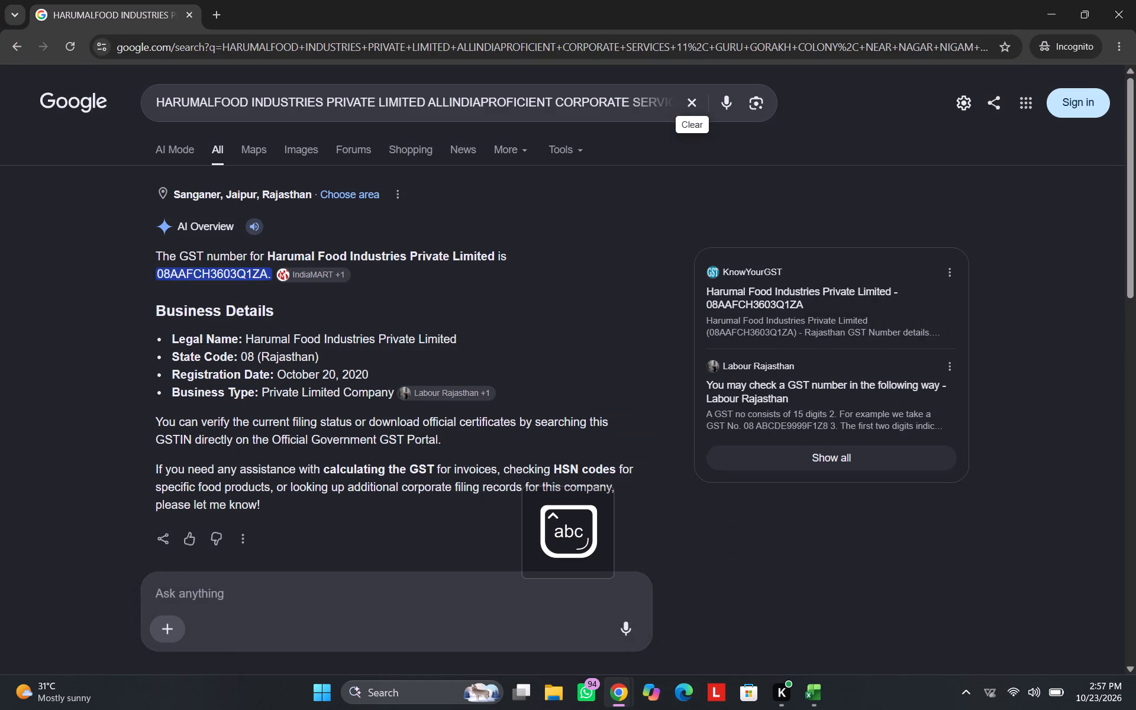
{"action": "key", "text": "ctrl+v"}
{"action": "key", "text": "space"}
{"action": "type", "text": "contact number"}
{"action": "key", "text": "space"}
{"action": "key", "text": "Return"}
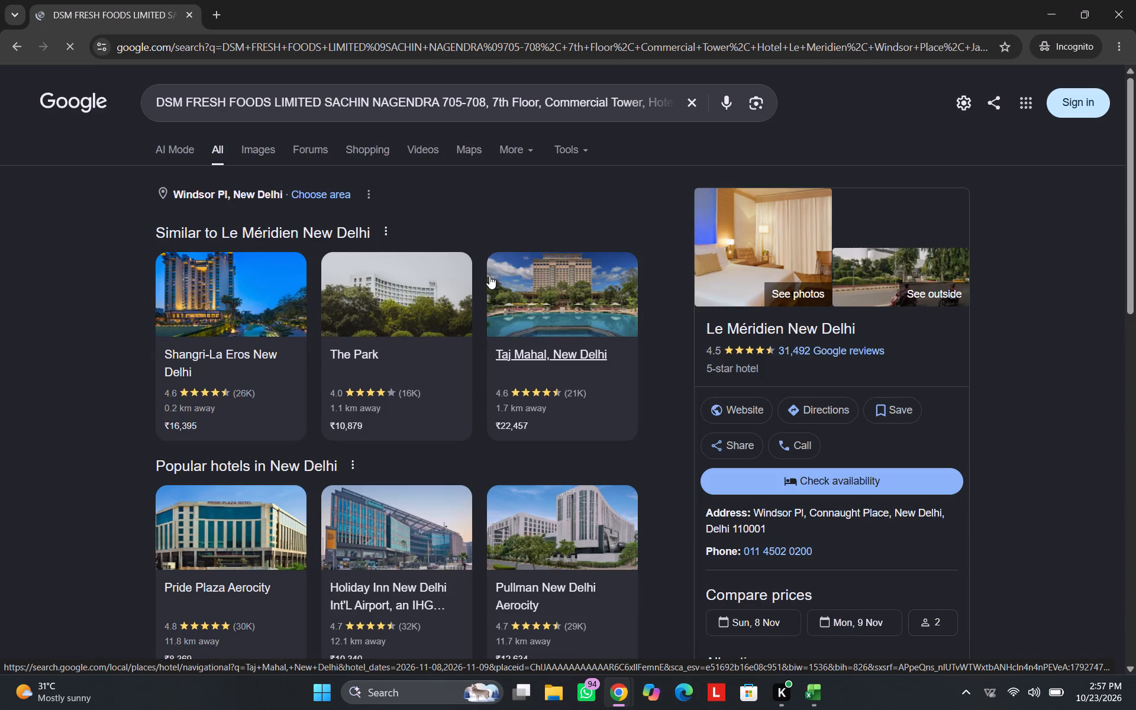
{"action": "scroll", "coordinate": [556, 573], "scroll_direction": "down", "scroll_amount": 3}
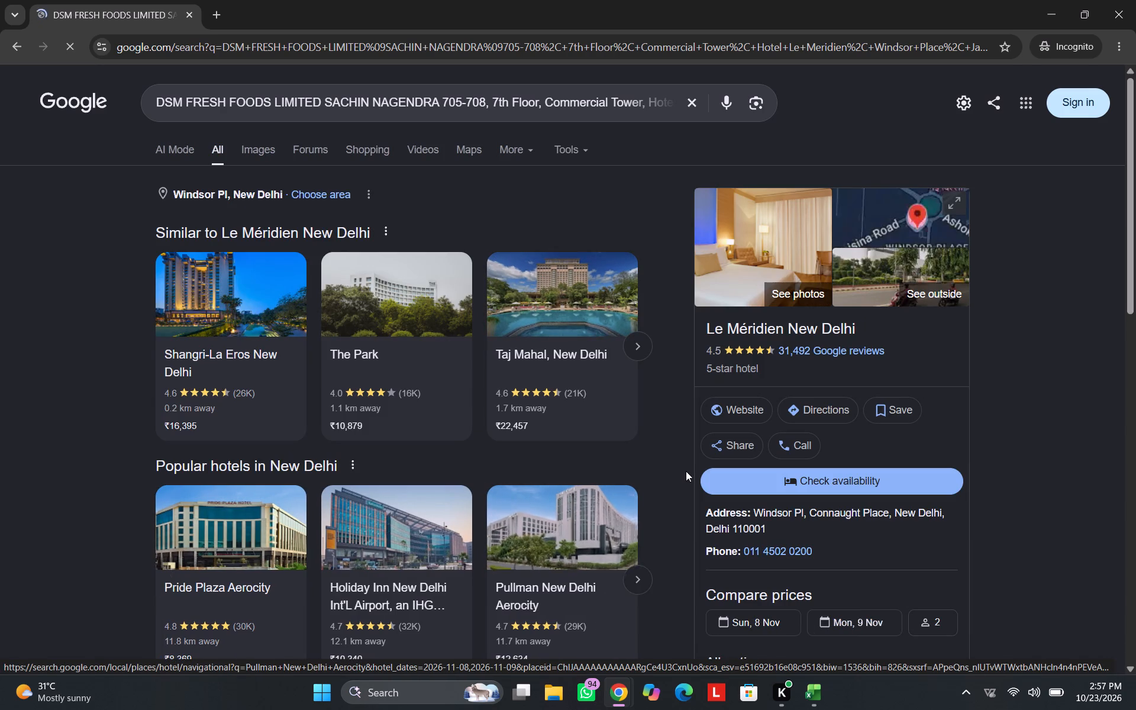
{"action": "scroll", "coordinate": [681, 471], "scroll_direction": "down", "scroll_amount": 3}
{"action": "scroll", "coordinate": [681, 471], "scroll_direction": "up", "scroll_amount": 5}
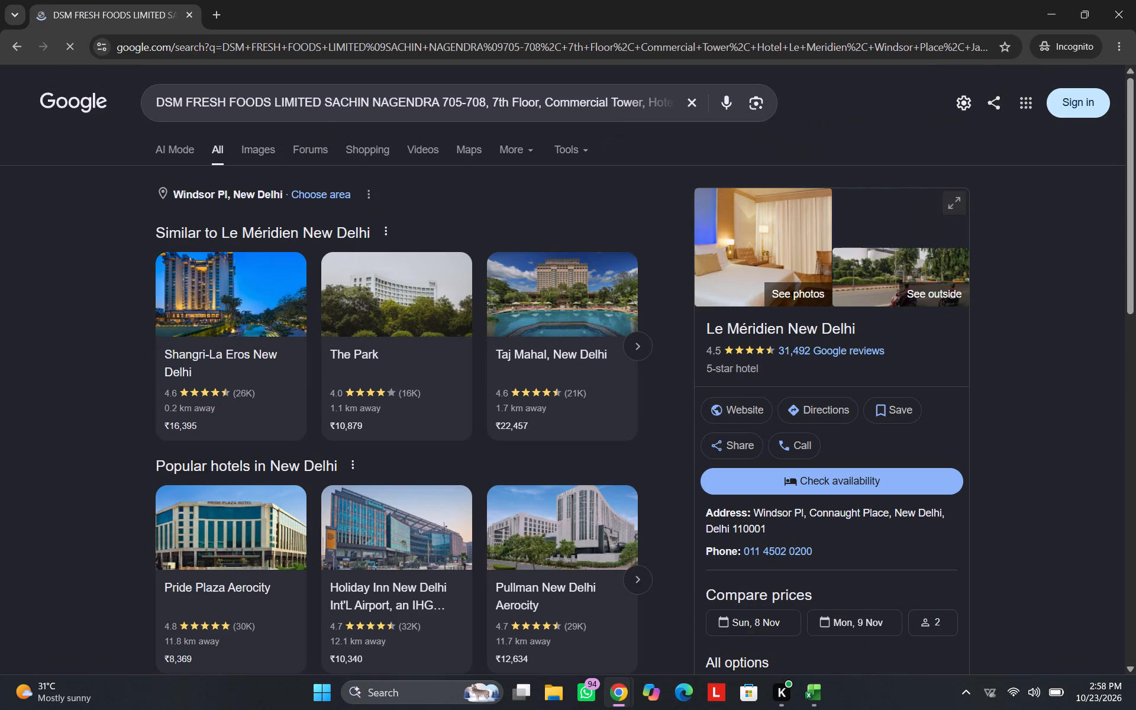
Rework the end of the DSM FRESH FOODS LIMITED query to include "gst", rerun the search and look for a GST number.
{"action": "left_click", "coordinate": [639, 101]}
{"action": "left_click", "coordinate": [413, 126]}
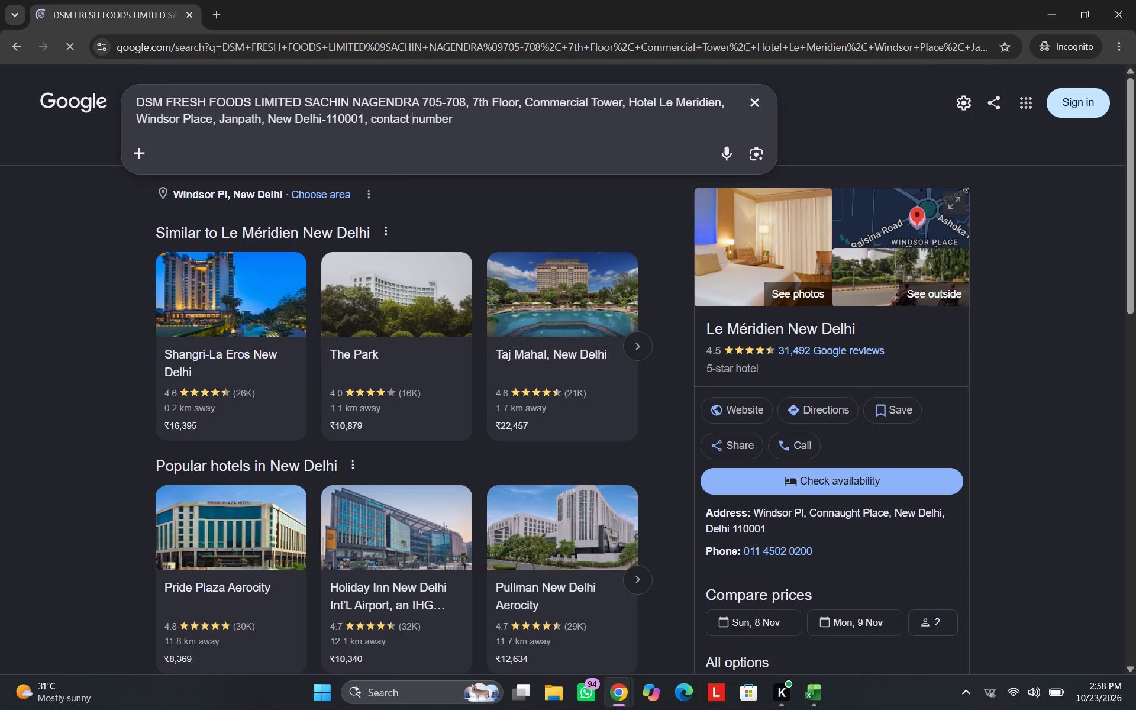
{"action": "key", "text": "BackSpace"}
{"action": "key", "text": "BackSpace"}
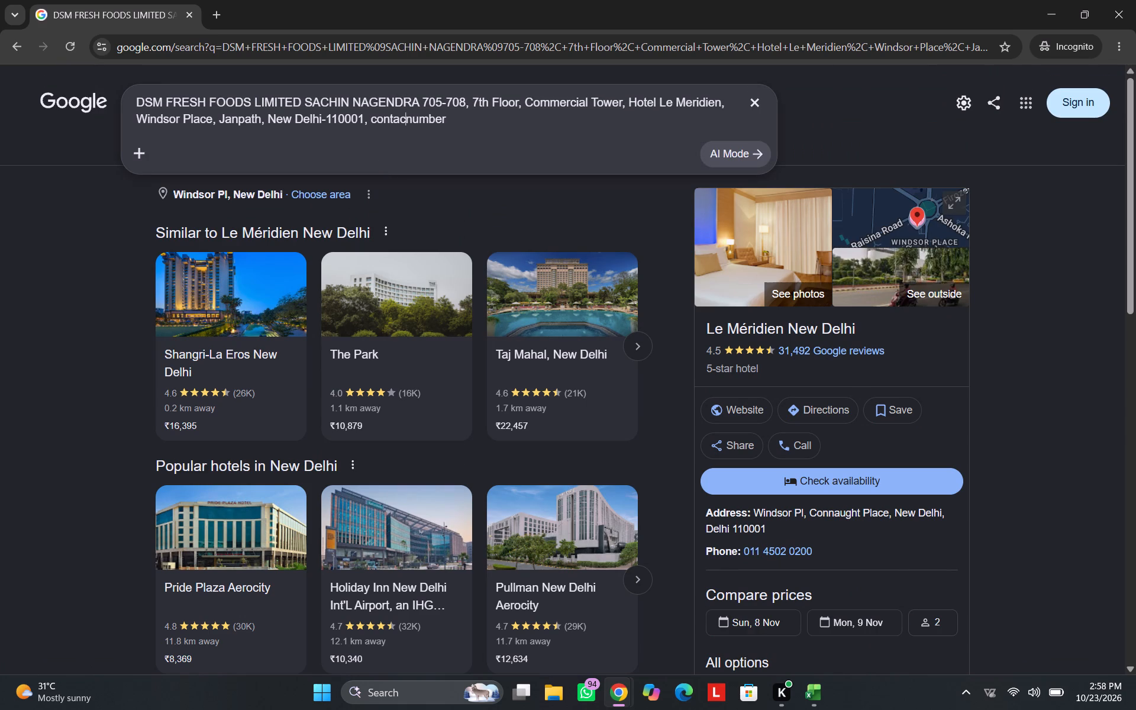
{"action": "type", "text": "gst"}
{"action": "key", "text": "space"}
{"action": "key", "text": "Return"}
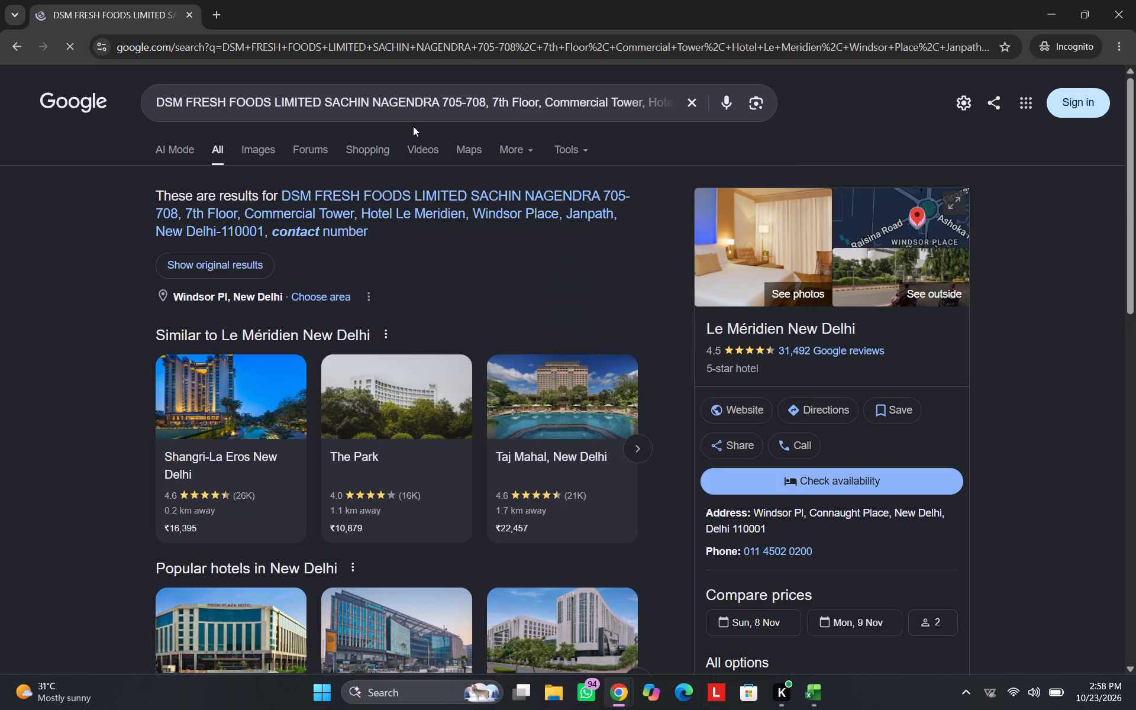
{"action": "scroll", "coordinate": [380, 258], "scroll_direction": "down", "scroll_amount": 3}
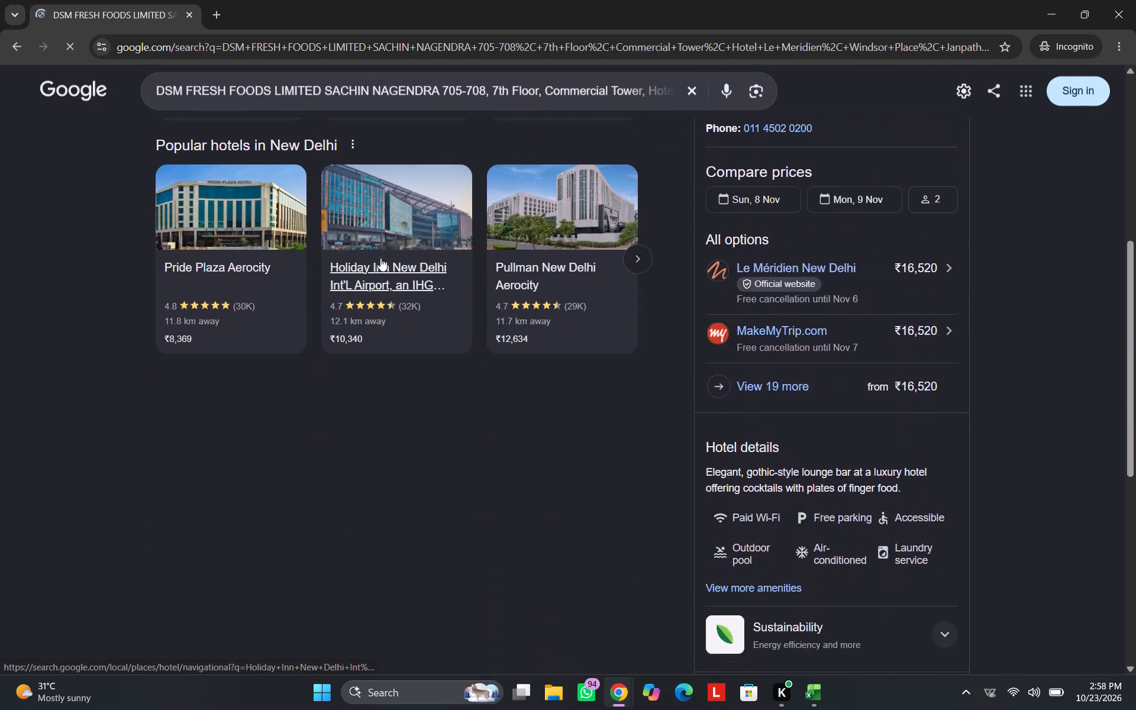
{"action": "scroll", "coordinate": [380, 258], "scroll_direction": "right", "scroll_amount": 1}
{"action": "scroll", "coordinate": [380, 258], "scroll_direction": "up", "scroll_amount": 1}
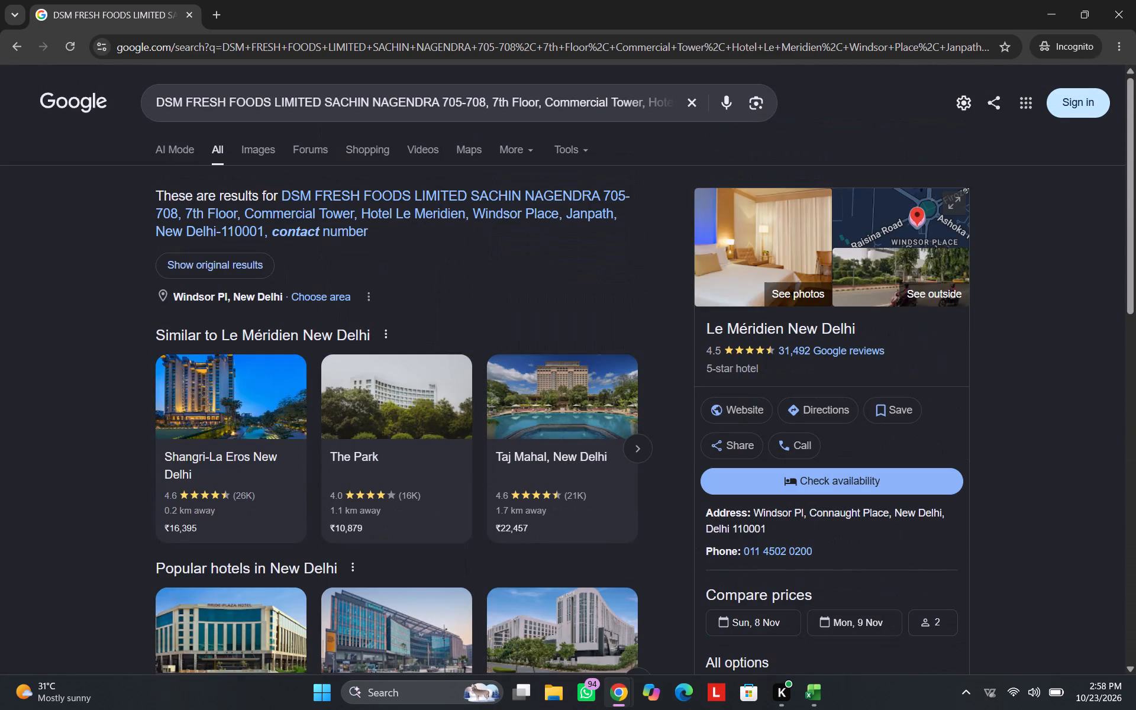
Remove the leftover fragment of "contact" before "gst number" in the DSM FRESH FOODS LIMITED query and search again.
{"action": "left_click", "coordinate": [498, 98]}
{"action": "key", "text": "alt+Tab"}
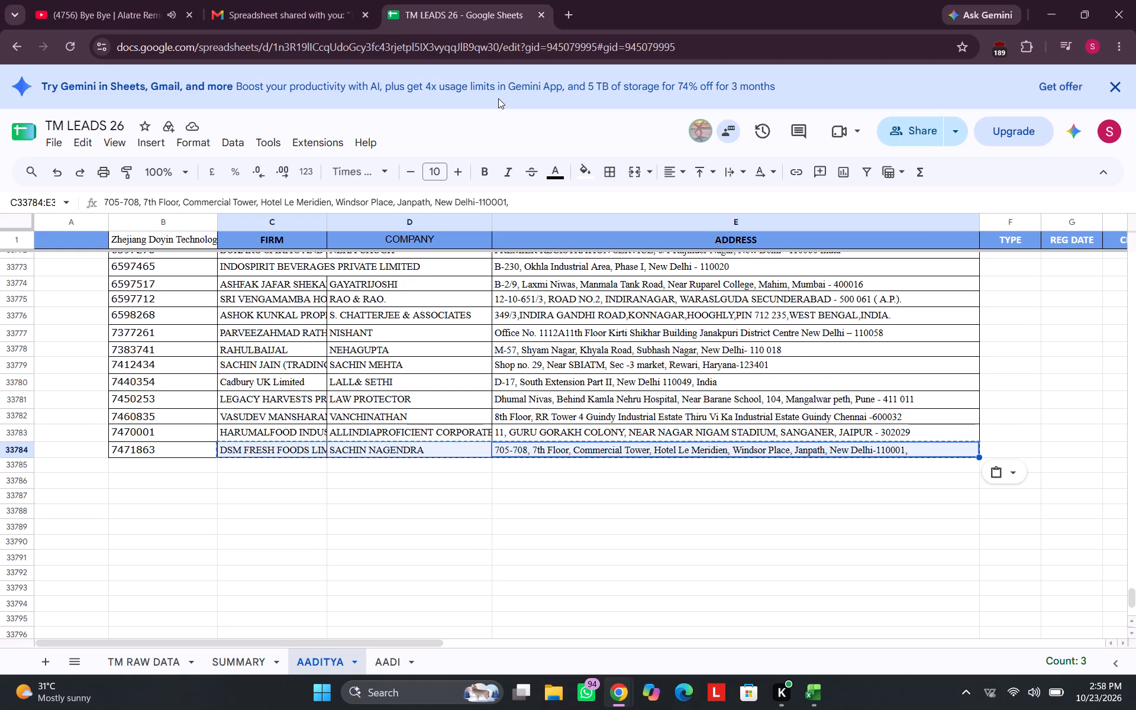
{"action": "key", "text": "alt+Tab"}
{"action": "left_click", "coordinate": [407, 122]}
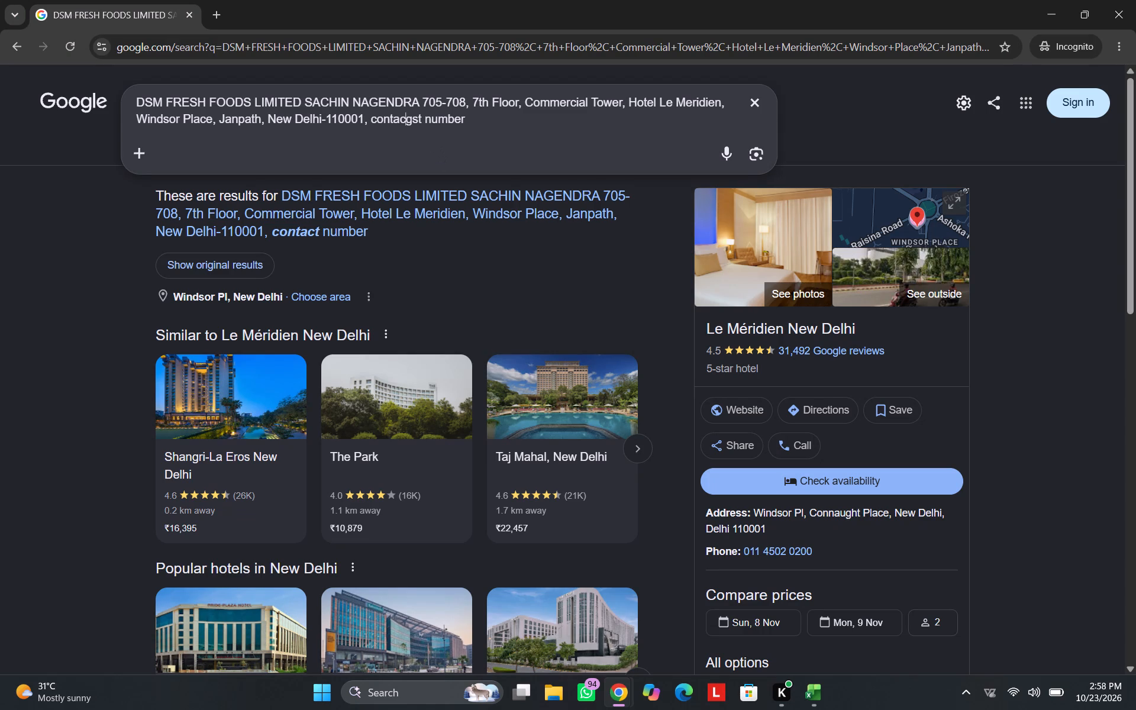
{"action": "key", "text": "ctrl+BackSpace"}
{"action": "key", "text": "Return"}
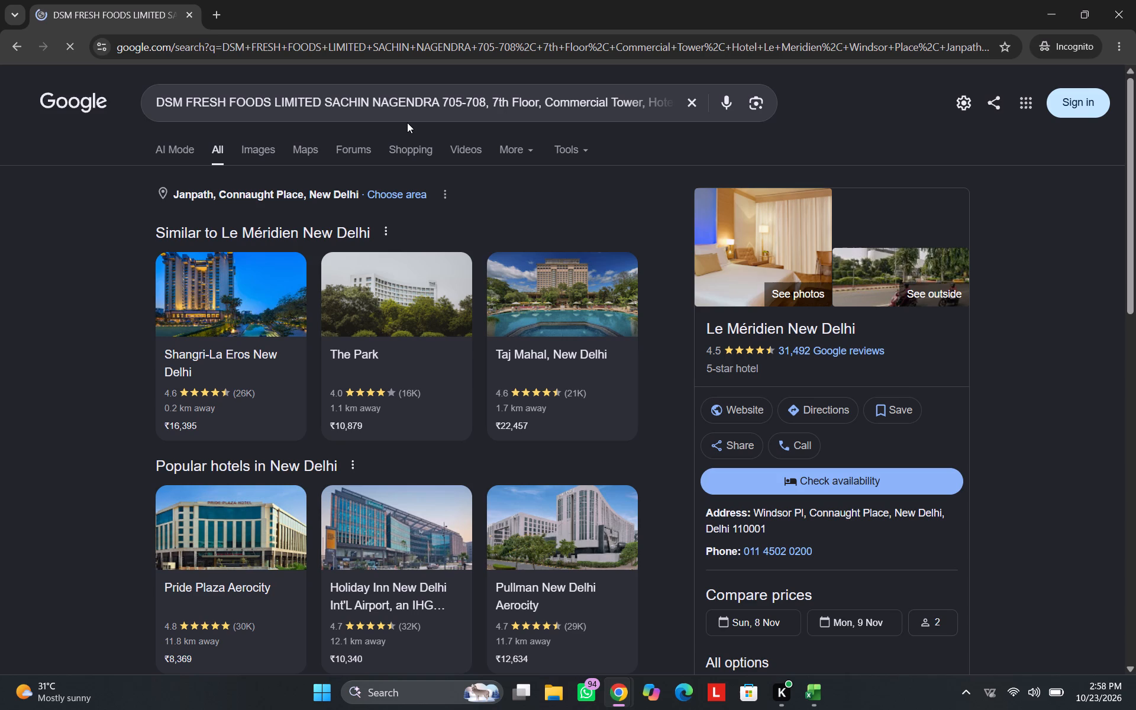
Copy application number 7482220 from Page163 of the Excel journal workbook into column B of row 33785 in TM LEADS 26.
{"action": "key", "text": "alt+Tab"}
{"action": "left_click", "coordinate": [407, 122]}
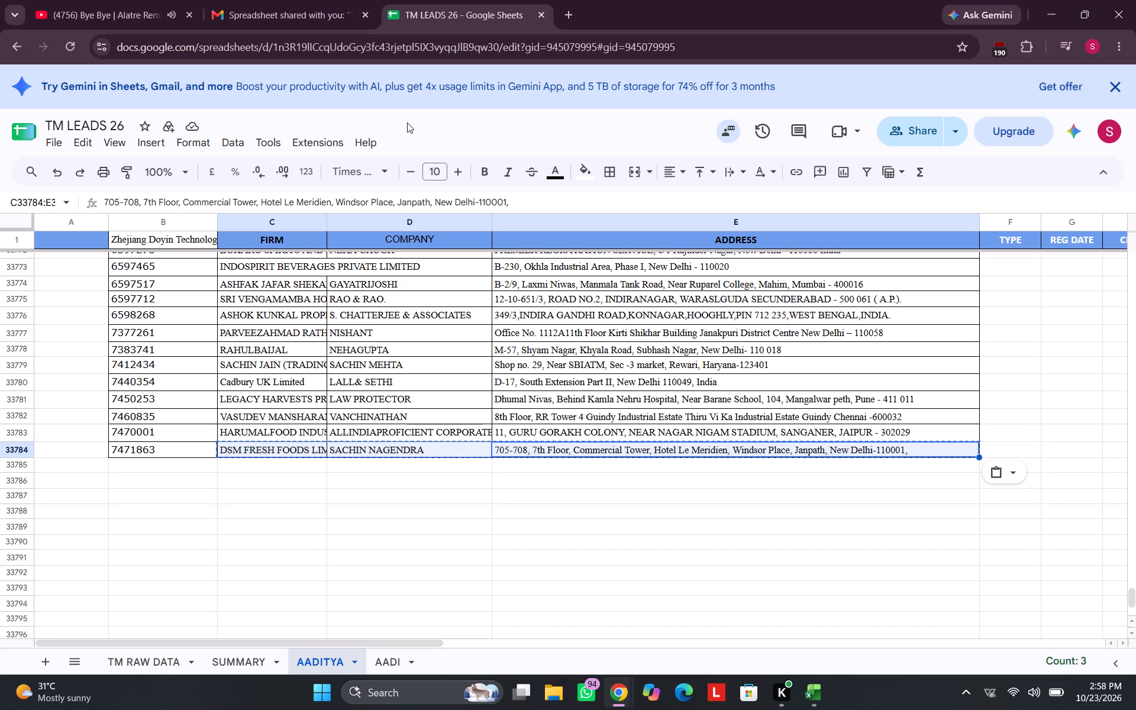
{"action": "key", "text": "Down"}
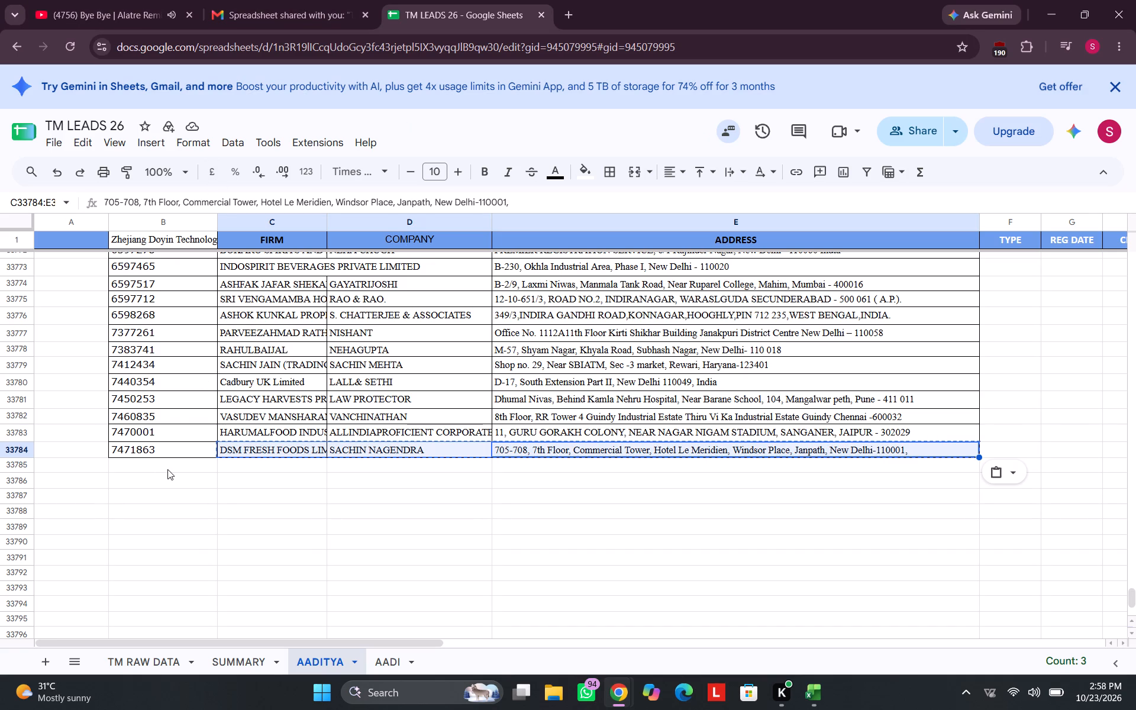
{"action": "left_click", "coordinate": [167, 469]}
{"action": "key", "text": "alt+Tab"}
{"action": "key", "text": "alt+Right"}
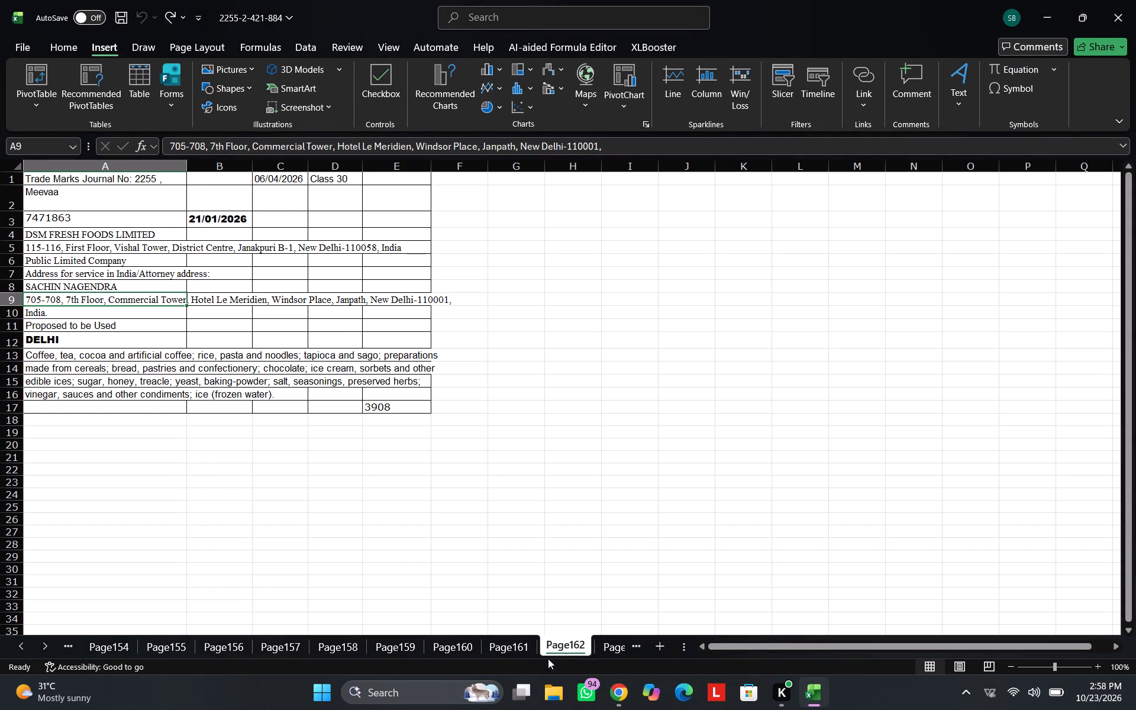
{"action": "left_click", "coordinate": [612, 638]}
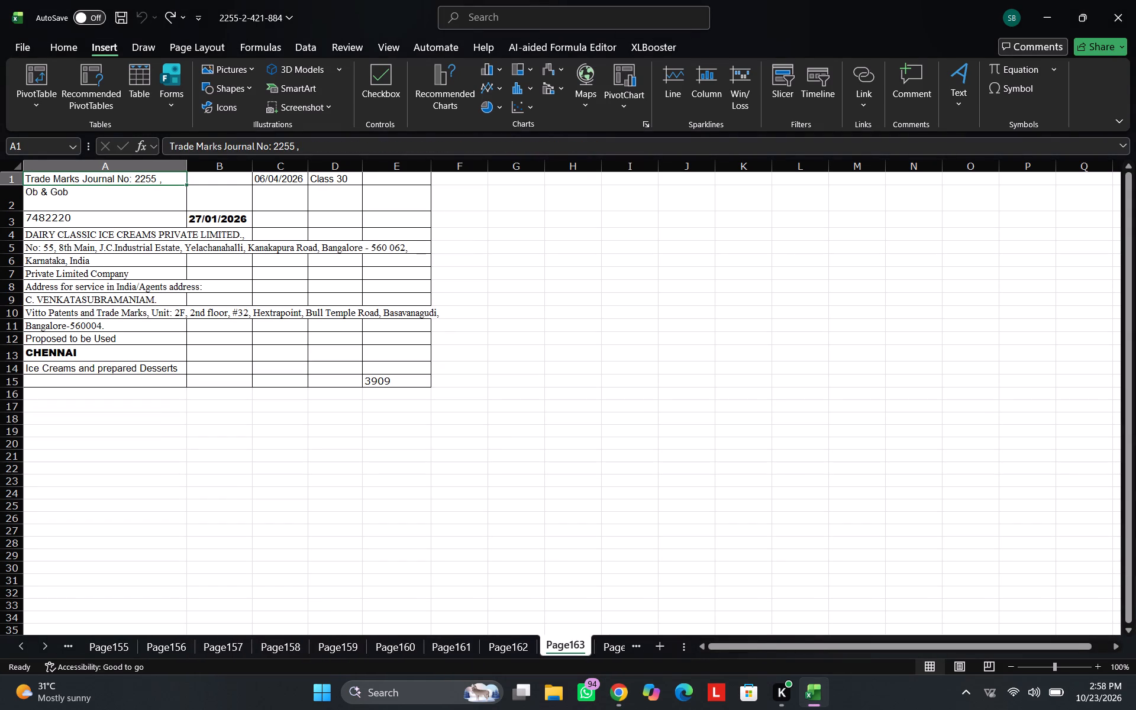
{"action": "left_click", "coordinate": [168, 222]}
{"action": "key", "text": "ctrl+c"}
{"action": "key", "text": "alt+Tab"}
{"action": "key", "text": "ctrl+v"}
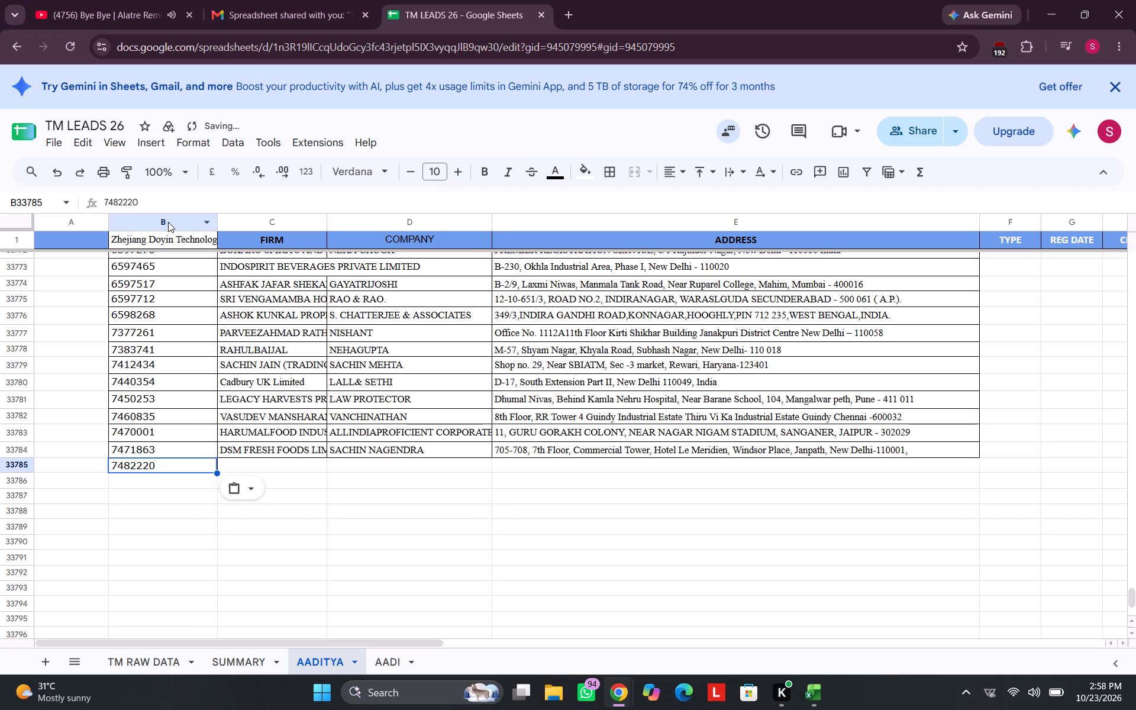
Copy DAIRY CLASSIC ICE CREAMS PRIVATE LIMITED from Page163 of the journal workbook into the FIRM cell of row 33785.
{"action": "key", "text": "alt+Tab"}
{"action": "key", "text": "Down"}
{"action": "key", "text": "ctrl+c"}
{"action": "key", "text": "alt+Tab"}
{"action": "key", "text": "Right"}
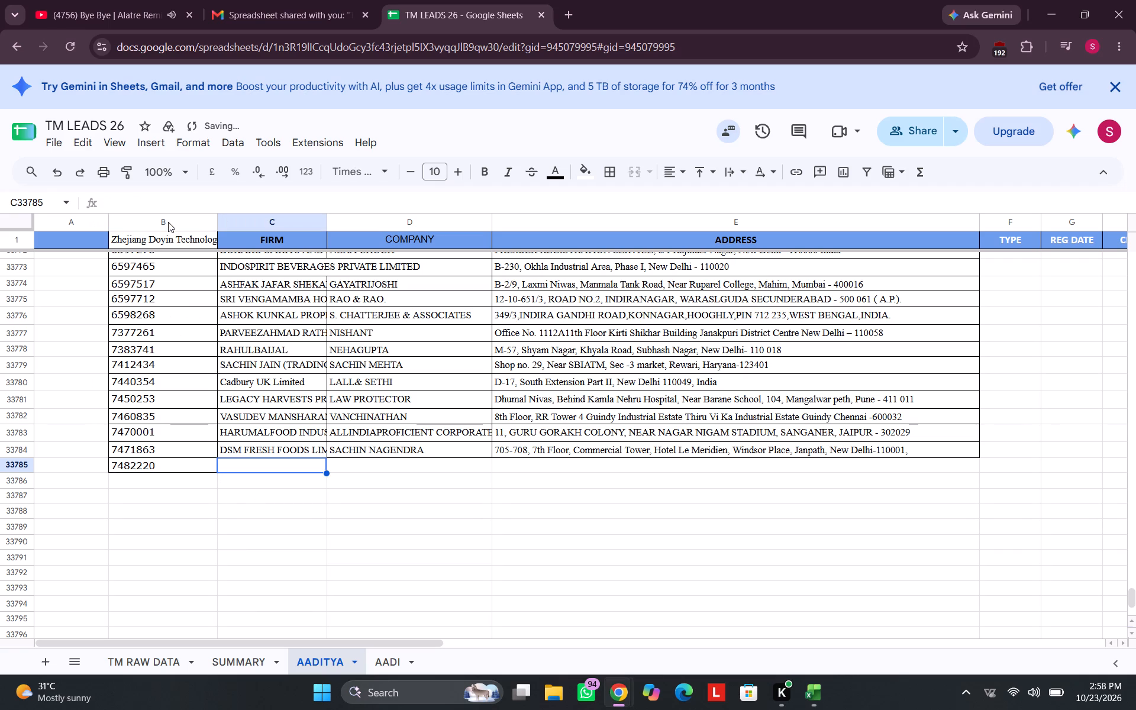
{"action": "key", "text": "ctrl+v"}
Copy the agent's name from Page163 of the journal workbook into the COMPANY cell of row 33785.
{"action": "key", "text": "alt+Tab"}
{"action": "key", "text": "Down"}
{"action": "key", "text": "Down"}
{"action": "key", "text": "Down"}
{"action": "key", "text": "Down"}
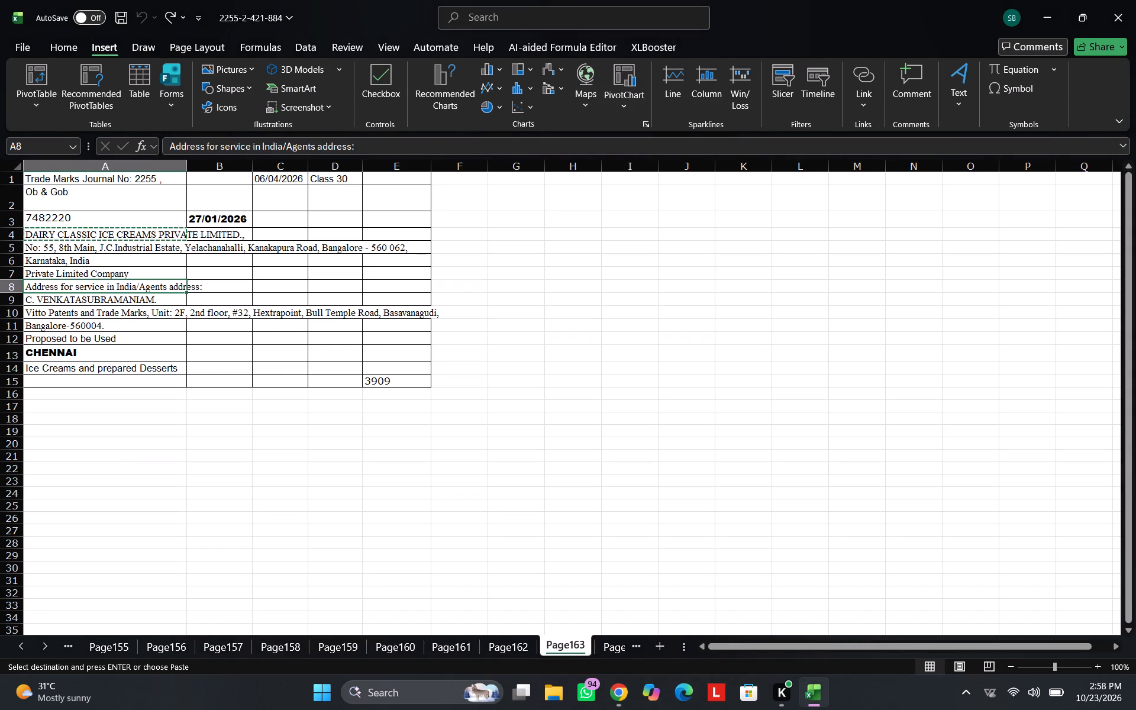
{"action": "key", "text": "Down"}
{"action": "key", "text": "ctrl+c"}
{"action": "key", "text": "alt+Tab"}
{"action": "key", "text": "Right"}
{"action": "key", "text": "ctrl+v"}
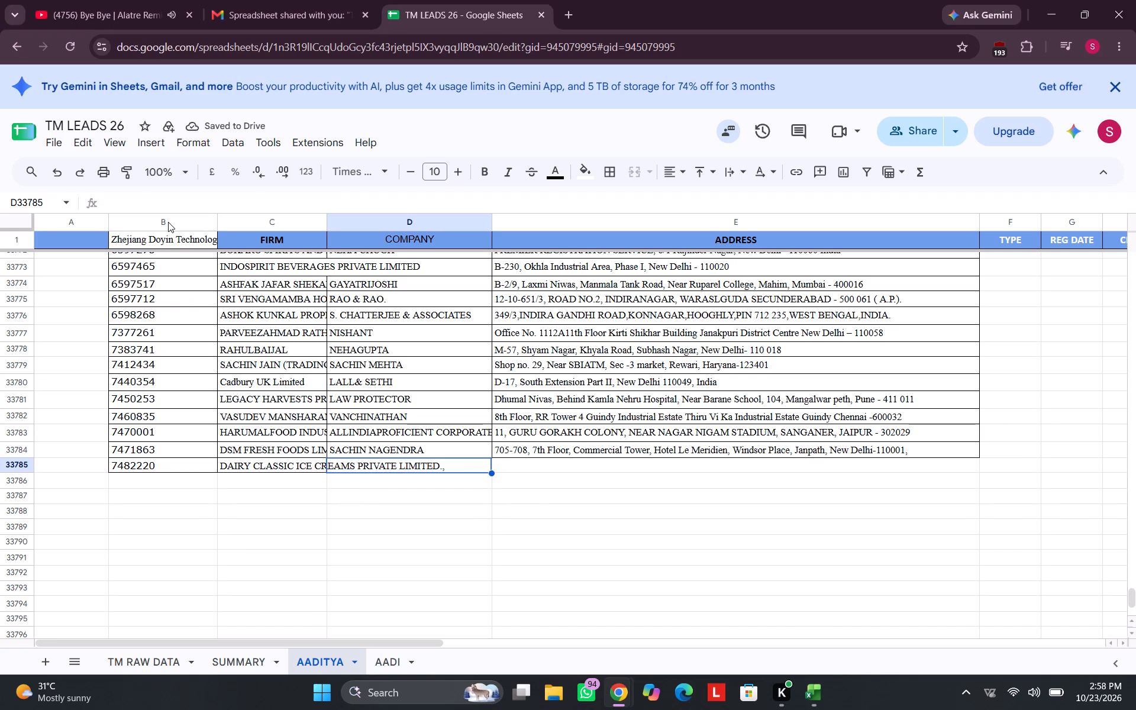
Copy the agent's Vitto Patents and Trade Marks address line from Page163 into the ADDRESS cell of row 33785.
{"action": "key", "text": "alt+Tab"}
{"action": "key", "text": "Down"}
{"action": "key", "text": "ctrl+c"}
{"action": "key", "text": "alt+Tab"}
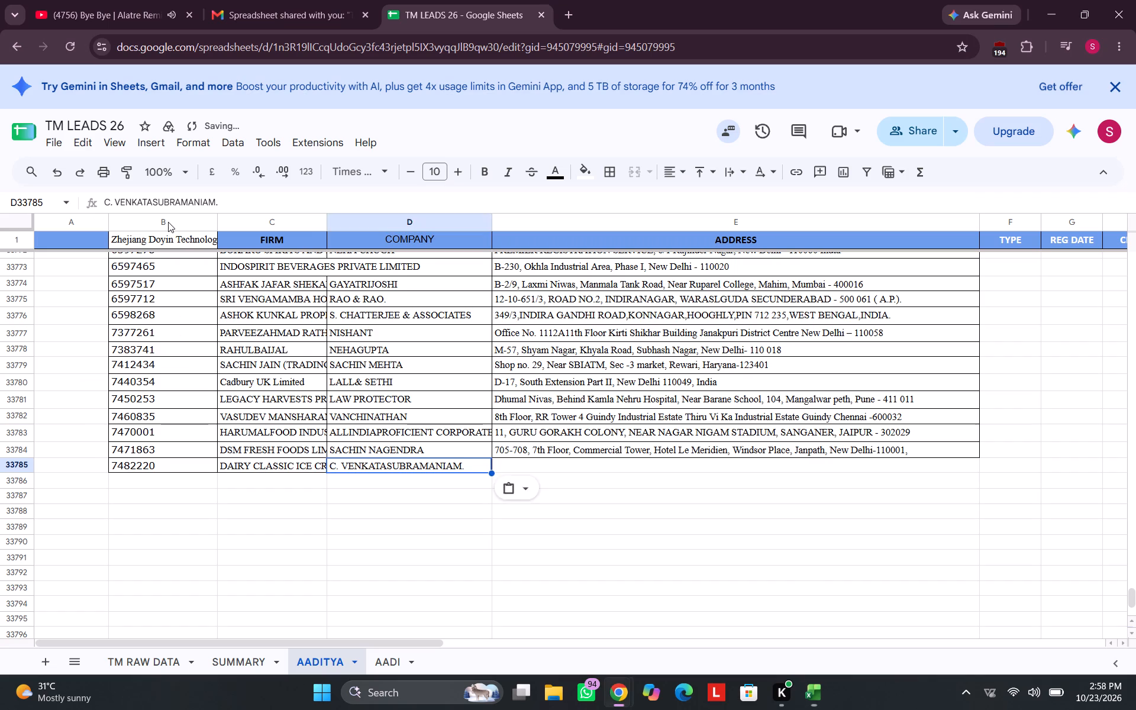
{"action": "key", "text": "Right"}
{"action": "key", "text": "ctrl+v"}
Search Google for row 33785's firm, agent and address with "contact number" added.
{"action": "key", "text": "Right"}
{"action": "key", "text": "shift+Left"}
{"action": "key", "text": "shift+Left"}
{"action": "key", "text": "ctrl+c"}
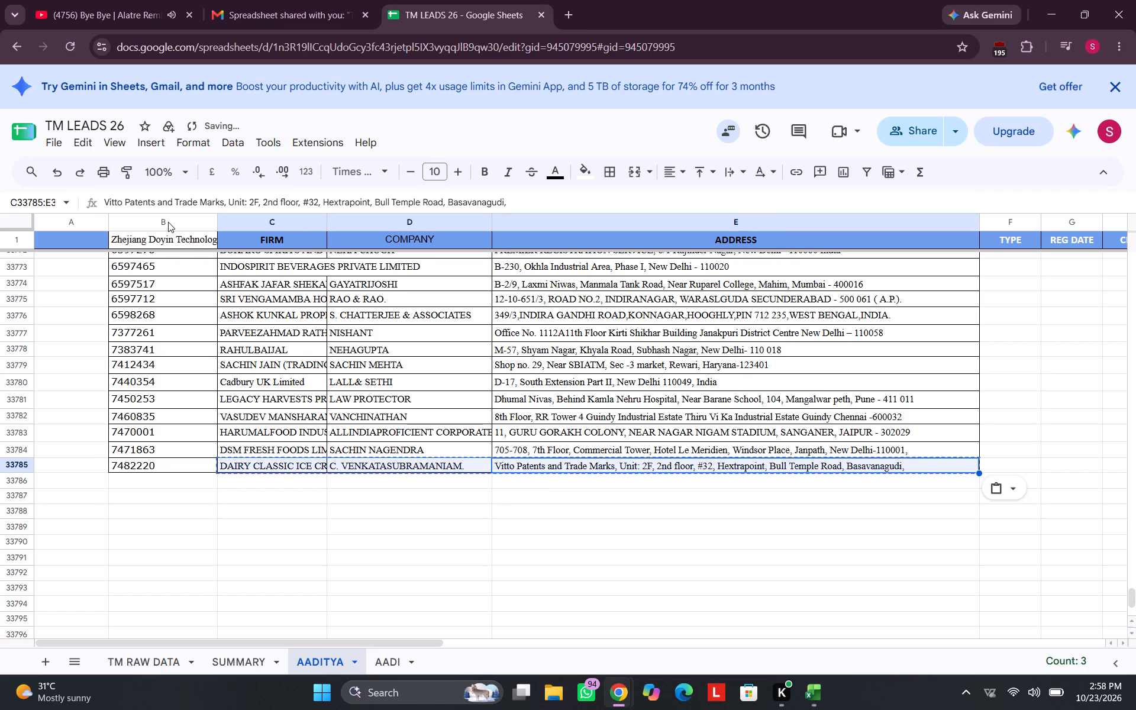
{"action": "key", "text": "alt+Tab"}
{"action": "key", "text": "alt+Right"}
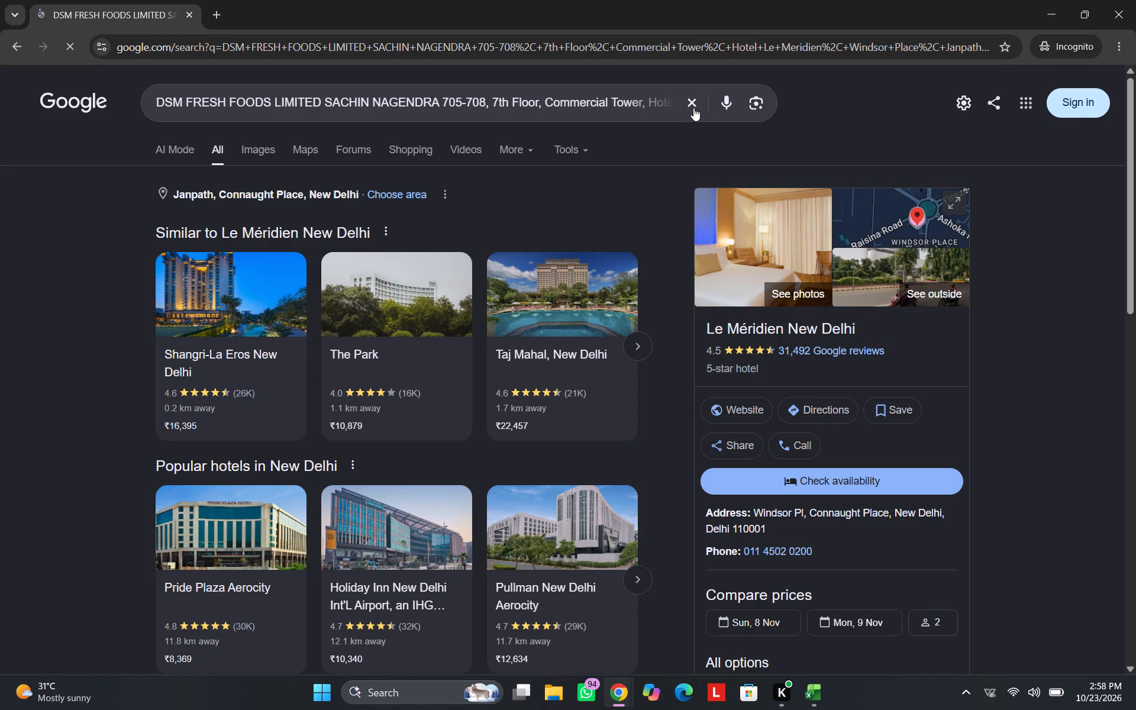
{"action": "left_click", "coordinate": [693, 108]}
{"action": "key", "text": "ctrl+v"}
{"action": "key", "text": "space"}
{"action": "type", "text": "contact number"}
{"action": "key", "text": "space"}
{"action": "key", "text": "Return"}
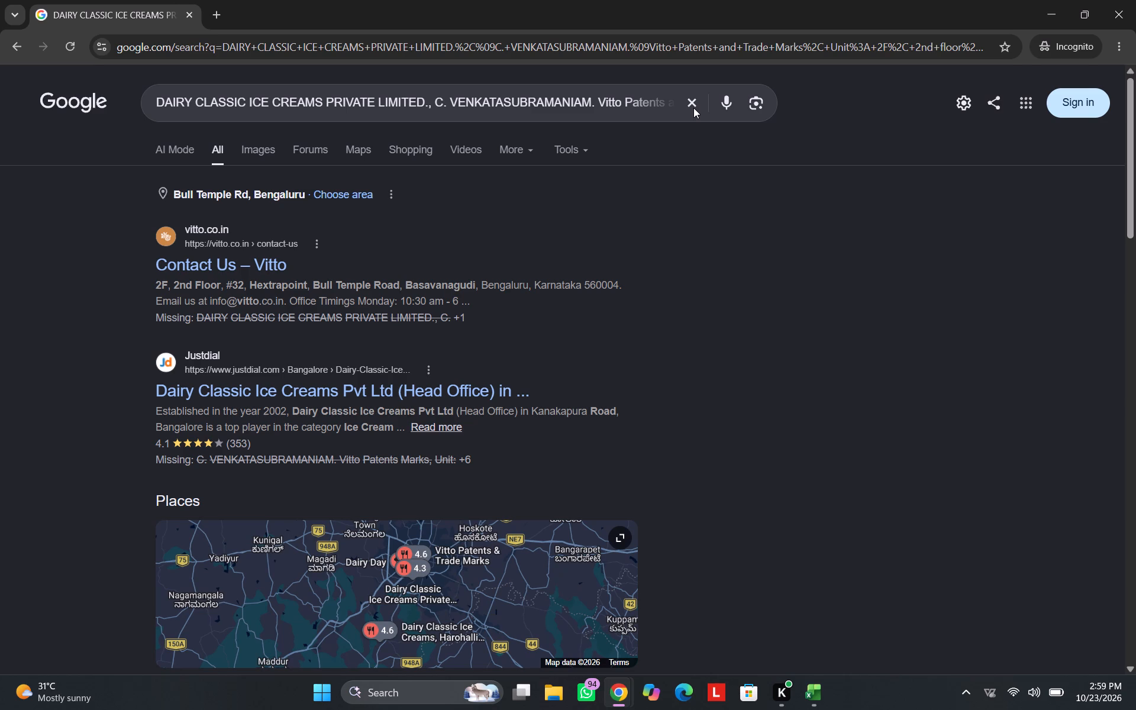
Copy the mobile number from the IBPHUB search result for Dairy Classic Ice Creams into the NUMBER cell of row 33785.
{"action": "scroll", "coordinate": [585, 344], "scroll_direction": "down", "scroll_amount": 1}
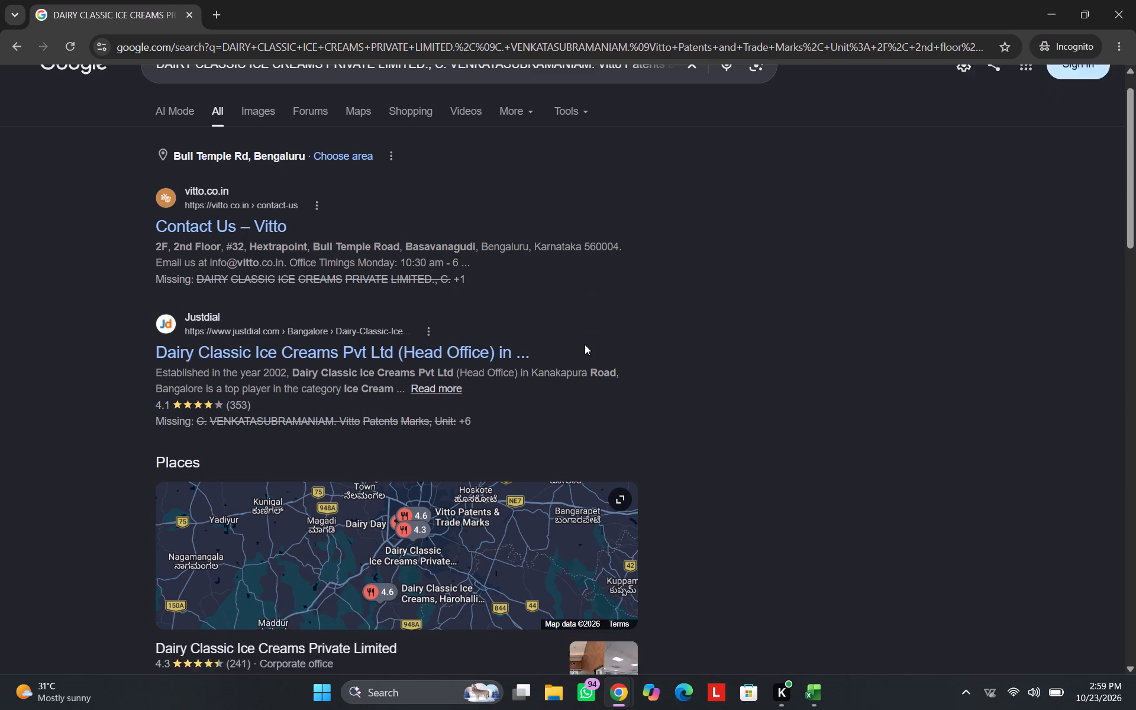
{"action": "scroll", "coordinate": [585, 344], "scroll_direction": "down", "scroll_amount": 1}
{"action": "scroll", "coordinate": [368, 471], "scroll_direction": "down", "scroll_amount": 1}
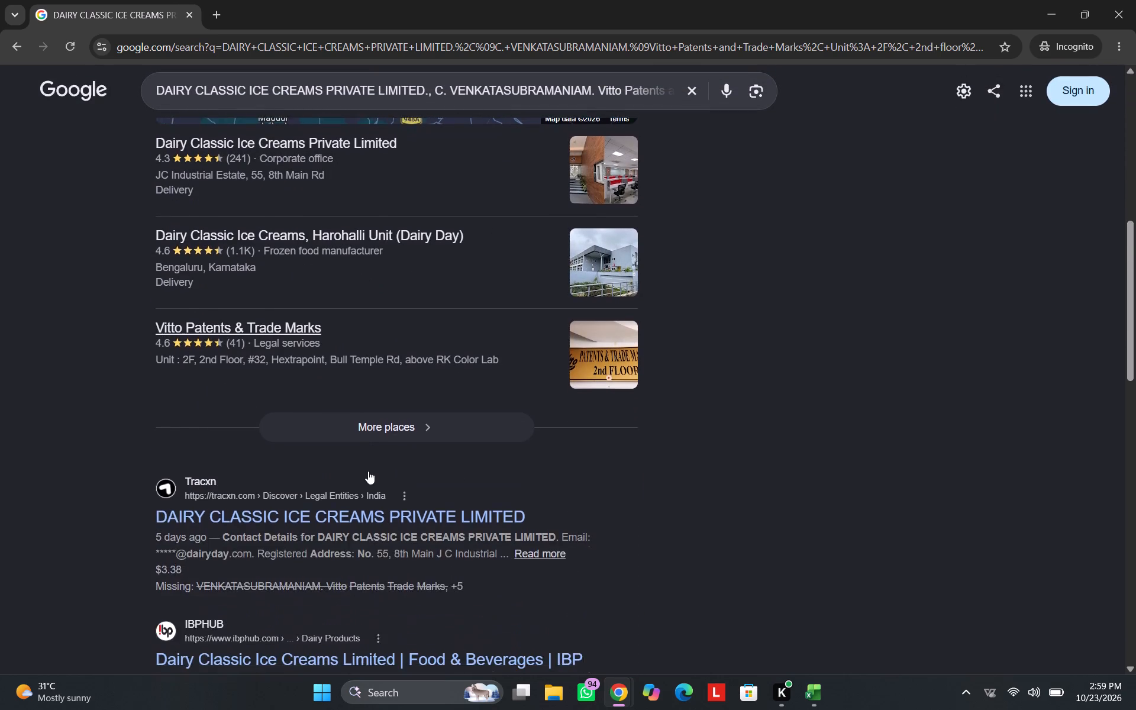
{"action": "scroll", "coordinate": [368, 471], "scroll_direction": "down", "scroll_amount": 1}
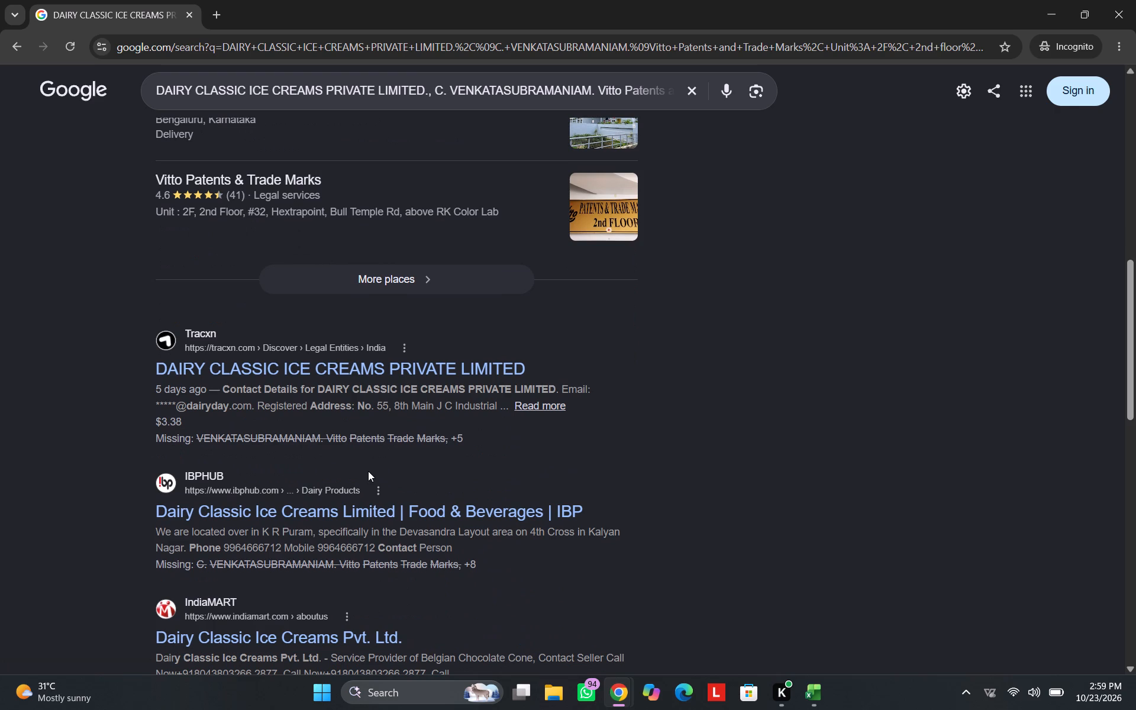
{"action": "left_click_drag", "start_coordinate": [374, 544], "coordinate": [319, 550]}
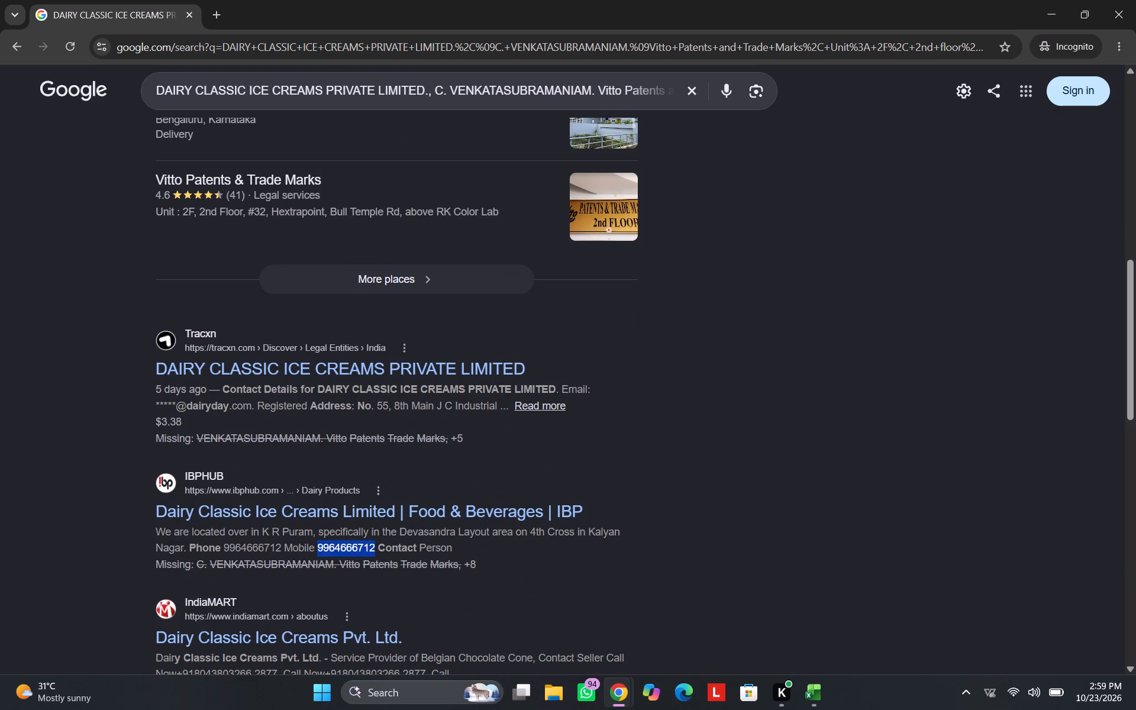
{"action": "left_click_drag", "start_coordinate": [319, 550], "coordinate": [317, 550]}
{"action": "key", "text": "ctrl+c"}
{"action": "key", "text": "alt+Tab"}
{"action": "scroll", "coordinate": [317, 550], "scroll_direction": "left", "scroll_amount": 2}
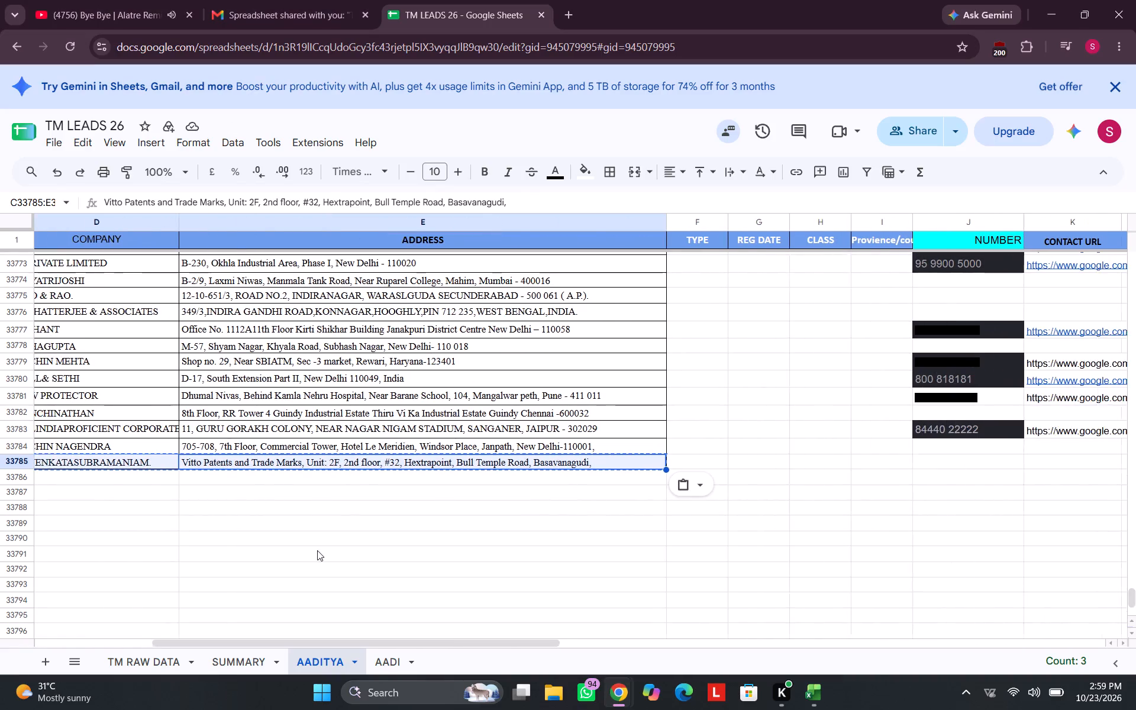
{"action": "left_click", "coordinate": [975, 464]}
{"action": "key", "text": "ctrl+v"}
Copy the address of the Google contact-number search for Dairy Classic Ice Creams into the CONTACT URL cell of row 33785.
{"action": "key", "text": "alt+Tab"}
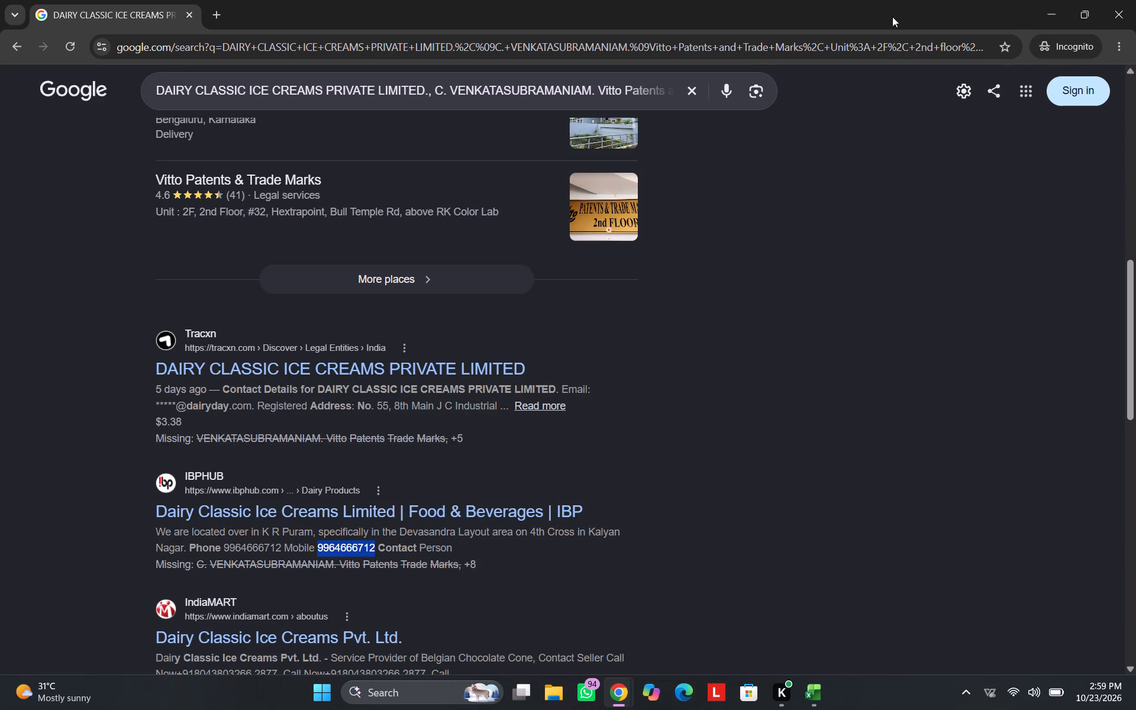
{"action": "left_click", "coordinate": [895, 52]}
{"action": "key", "text": "ctrl+c"}
{"action": "key", "text": "alt+Tab"}
{"action": "scroll", "coordinate": [895, 52], "scroll_direction": "left", "scroll_amount": 2}
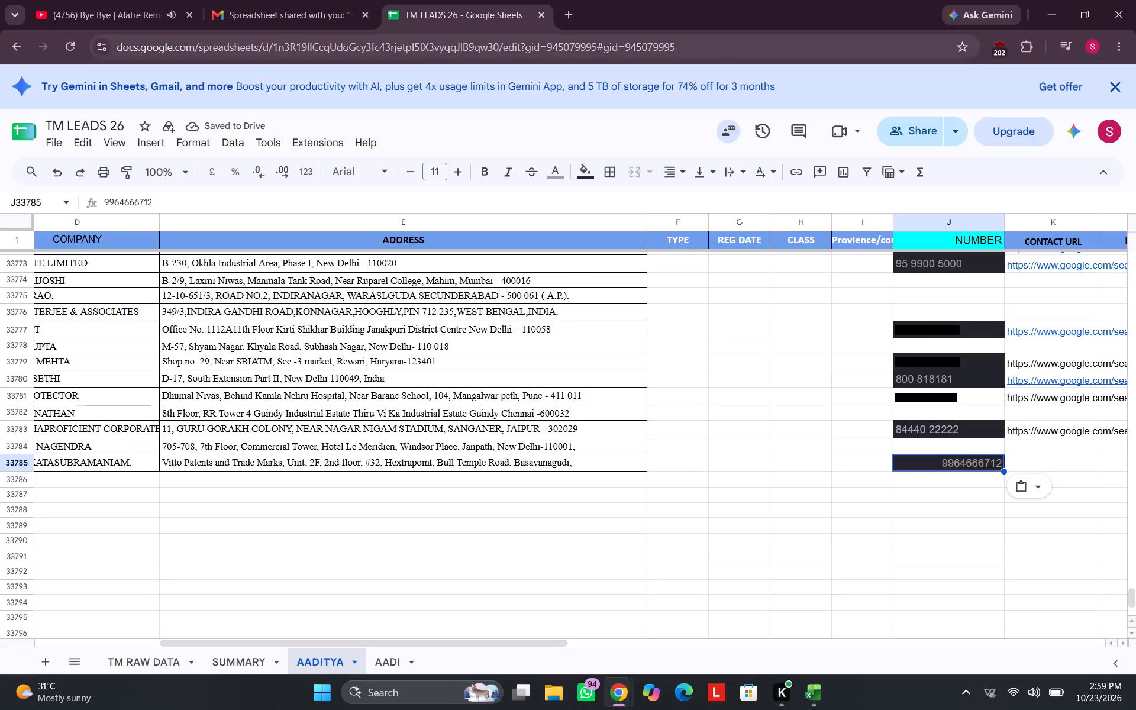
{"action": "scroll", "coordinate": [932, 412], "scroll_direction": "left", "scroll_amount": 1}
{"action": "left_click", "coordinate": [915, 469]}
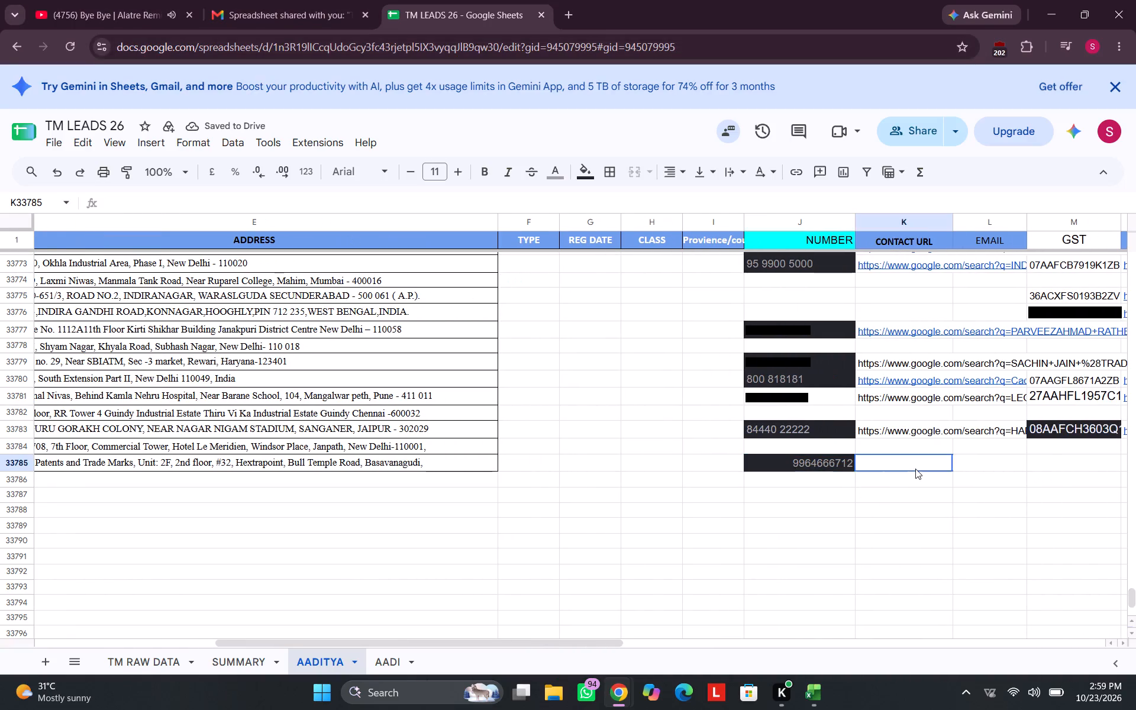
{"action": "key", "text": "ctrl+v"}
Replace "contact" with "gst" in the Dairy Classic Ice Creams Google query and run the search.
{"action": "key", "text": "alt+Tab"}
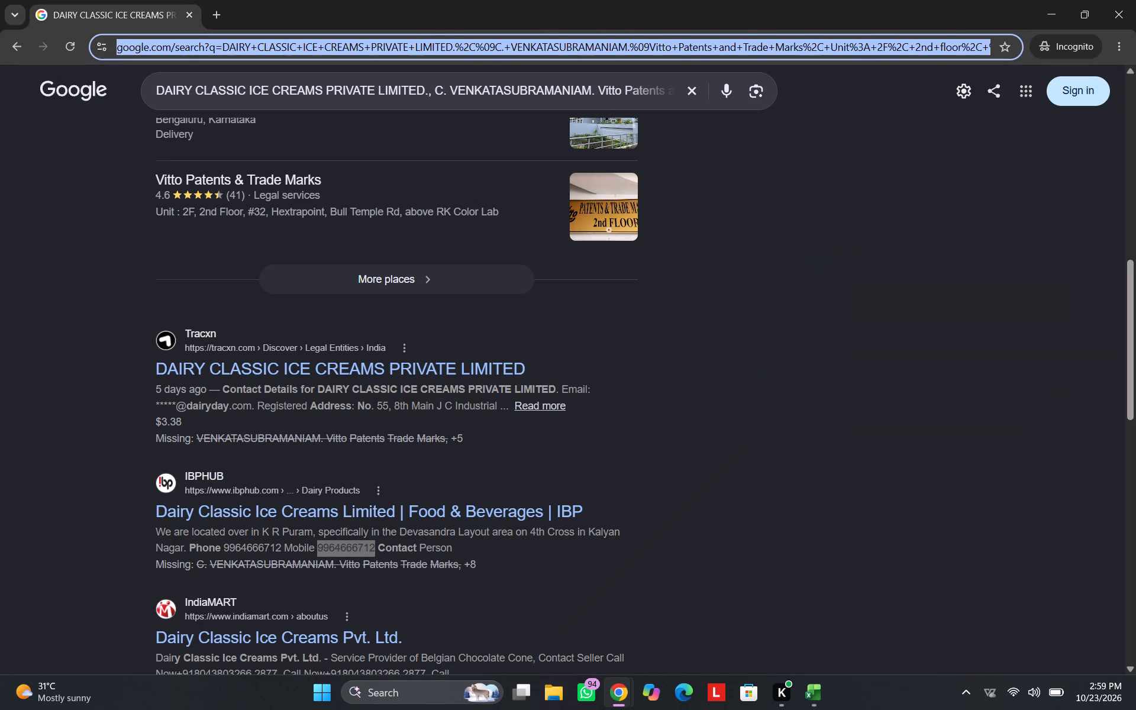
{"action": "left_click", "coordinate": [622, 94]}
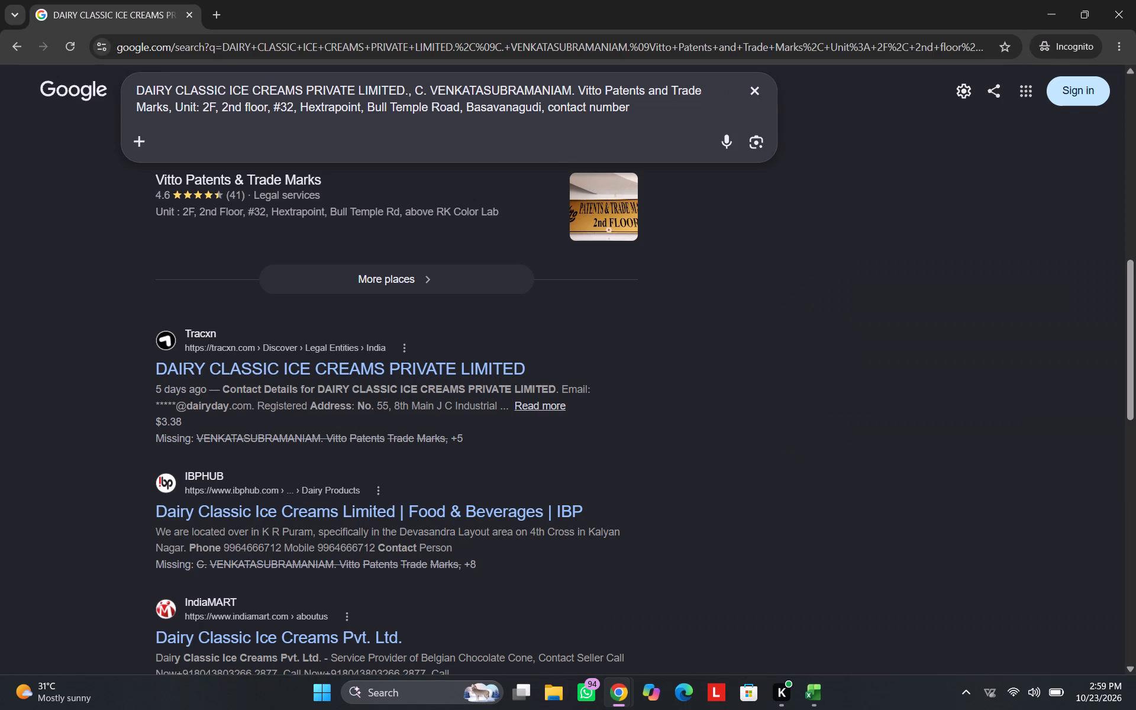
{"action": "left_click", "coordinate": [585, 111]}
{"action": "key", "text": "ctrl+BackSpace"}
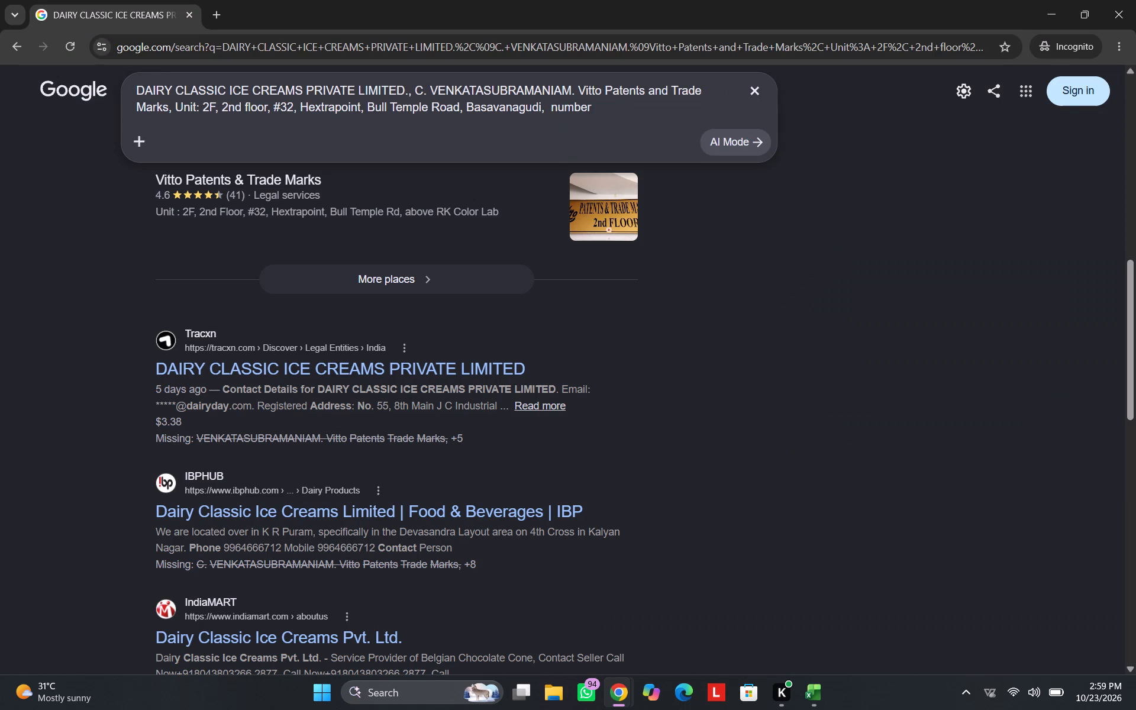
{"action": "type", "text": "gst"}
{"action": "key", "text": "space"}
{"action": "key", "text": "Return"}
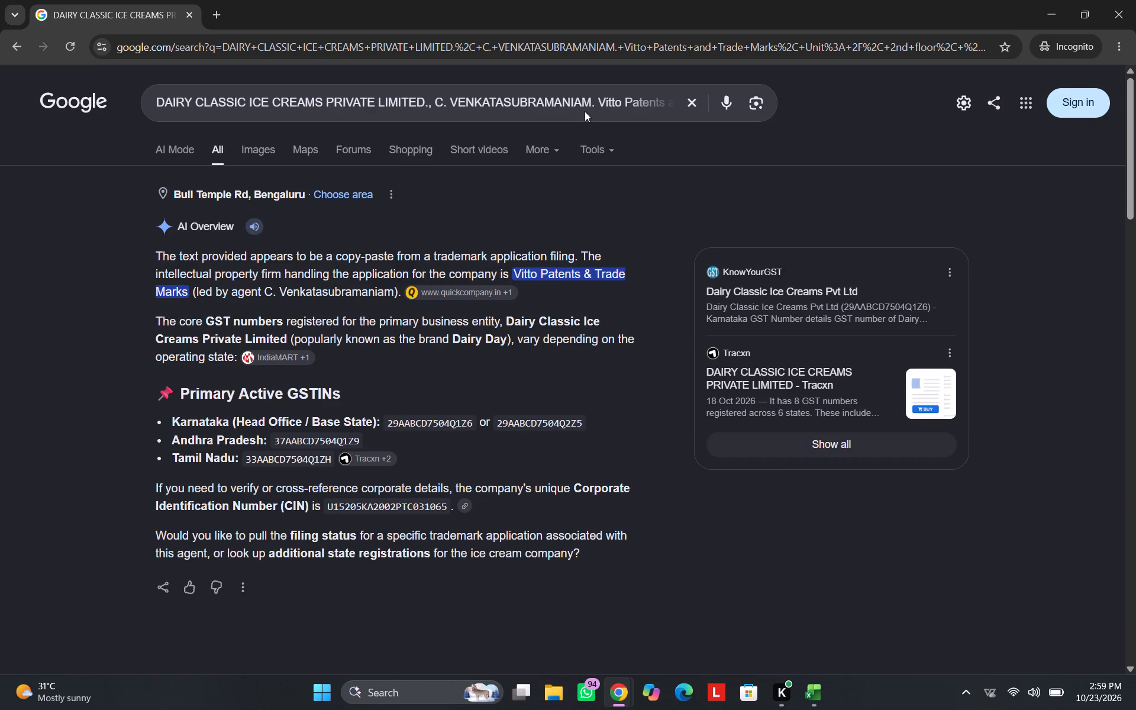
Copy the first Karnataka GSTIN from the AI Overview into the GST cell of row 33785.
{"action": "double_click", "coordinate": [445, 425]}
{"action": "key", "text": "ctrl+c"}
{"action": "key", "text": "alt+Tab"}
{"action": "scroll", "coordinate": [445, 425], "scroll_direction": "left", "scroll_amount": 3}
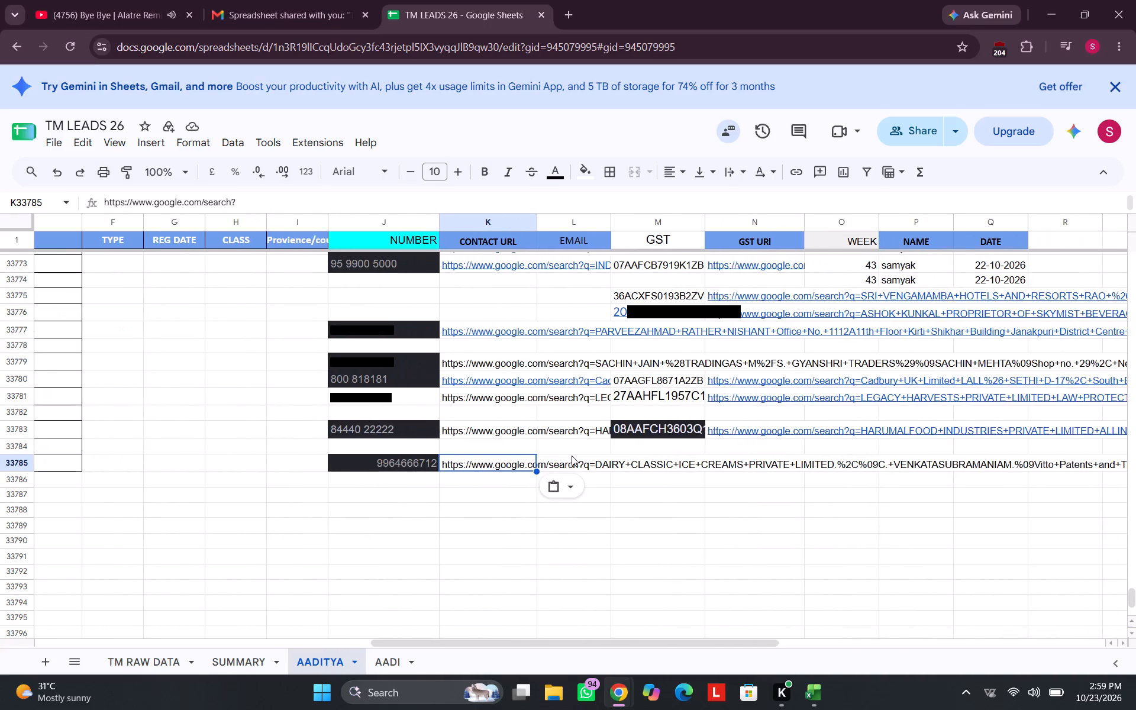
{"action": "left_click", "coordinate": [644, 466]}
{"action": "key", "text": "ctrl+v"}
Copy the address of the GST search for Dairy Classic Ice Creams into the GST URL cell of row 33785.
{"action": "key", "text": "alt+Tab"}
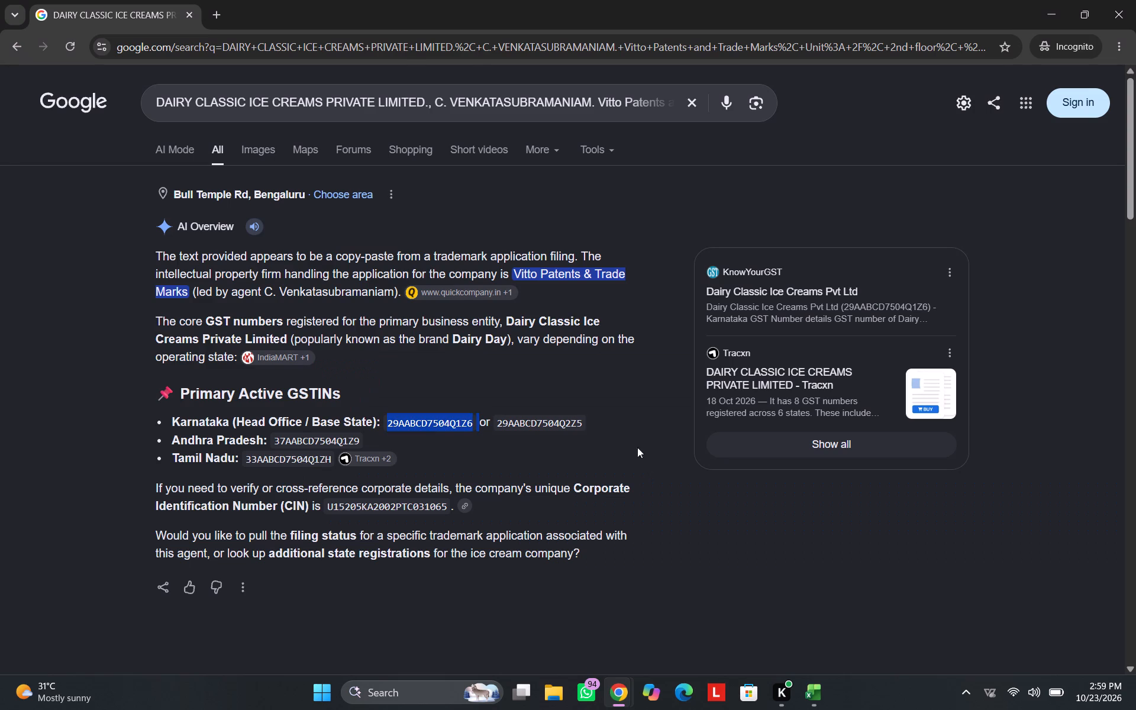
{"action": "left_click", "coordinate": [676, 48], "text": "ctrl"}
{"action": "key", "text": "ctrl+c"}
{"action": "key", "text": "alt+Tab"}
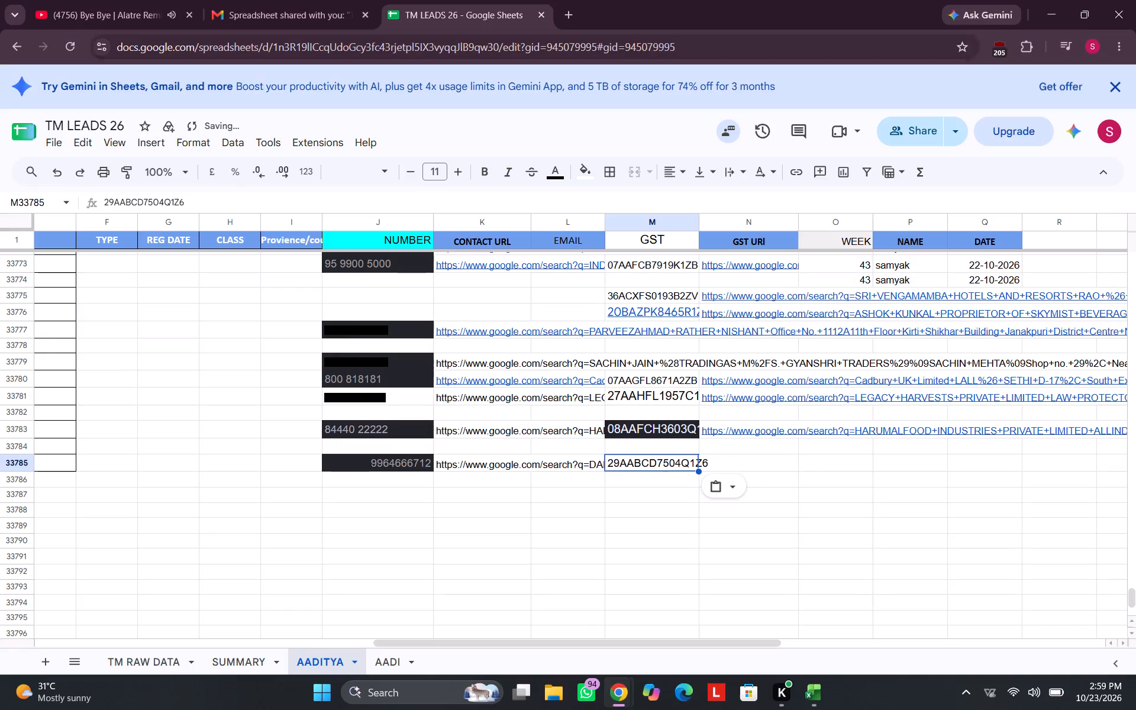
{"action": "key", "text": "Right"}
{"action": "key", "text": "ctrl+v"}
{"action": "key", "text": "Down"}
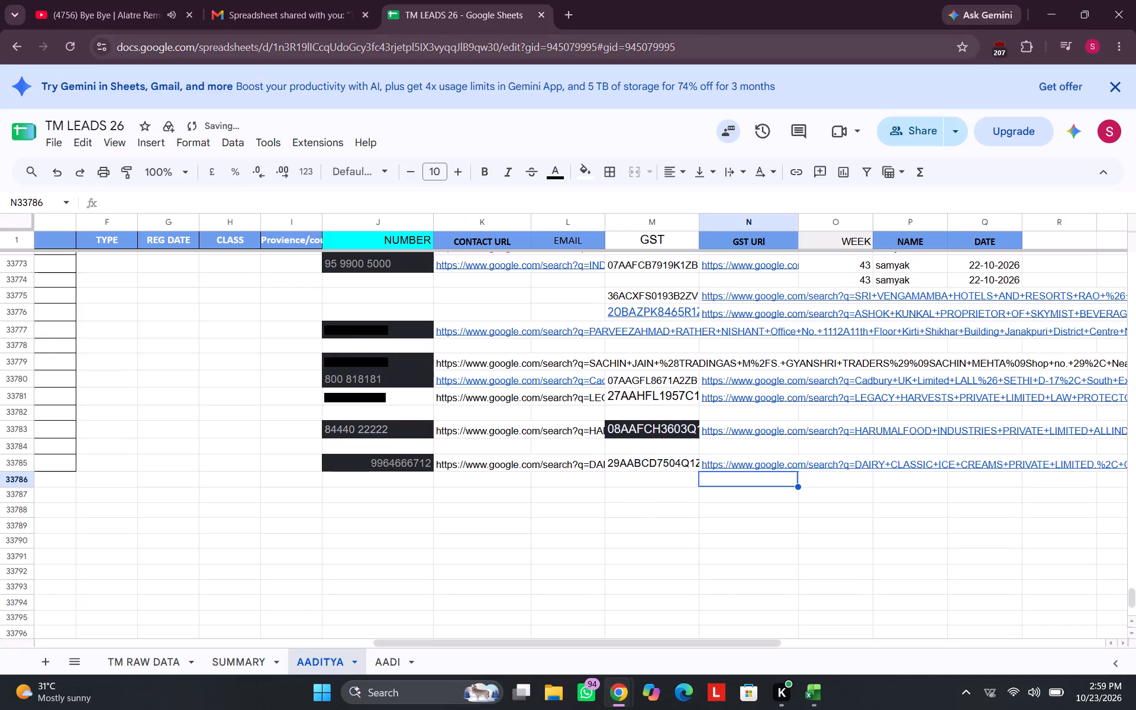
{"action": "key", "text": "Left"}
{"action": "key", "text": "Left"}
{"action": "key", "text": "Left"}
{"action": "key", "text": "Left"}
{"action": "key", "text": "Left"}
{"action": "key", "text": "Left"}
{"action": "key", "text": "Left"}
{"action": "key", "text": "Left"}
{"action": "key", "text": "Left"}
{"action": "key", "text": "Left"}
{"action": "key", "text": "Left"}
{"action": "key", "text": "Left"}
{"action": "key", "text": "Left"}
{"action": "key", "text": "Left"}
{"action": "key", "text": "Left"}
{"action": "key", "text": "Left"}
{"action": "key", "text": "Left"}
{"action": "key", "text": "Left"}
{"action": "key", "text": "Right"}
{"action": "key", "text": "alt+Tab"}
{"action": "key", "text": "alt+Right"}
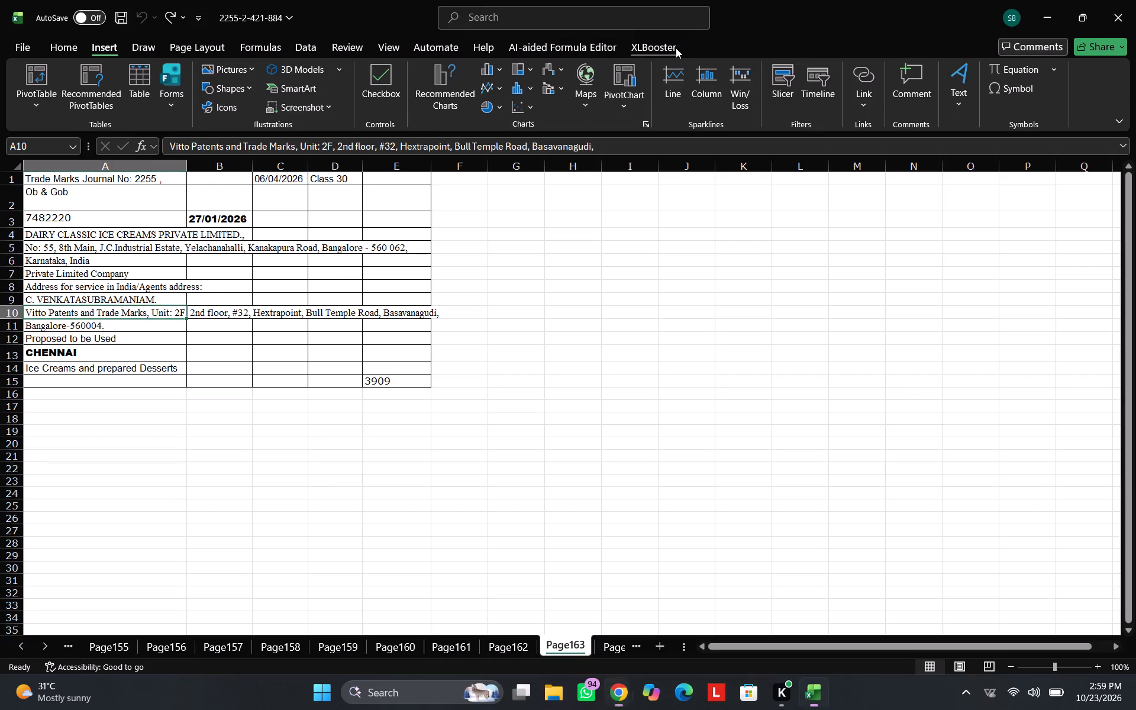
{"action": "left_click", "coordinate": [603, 648]}
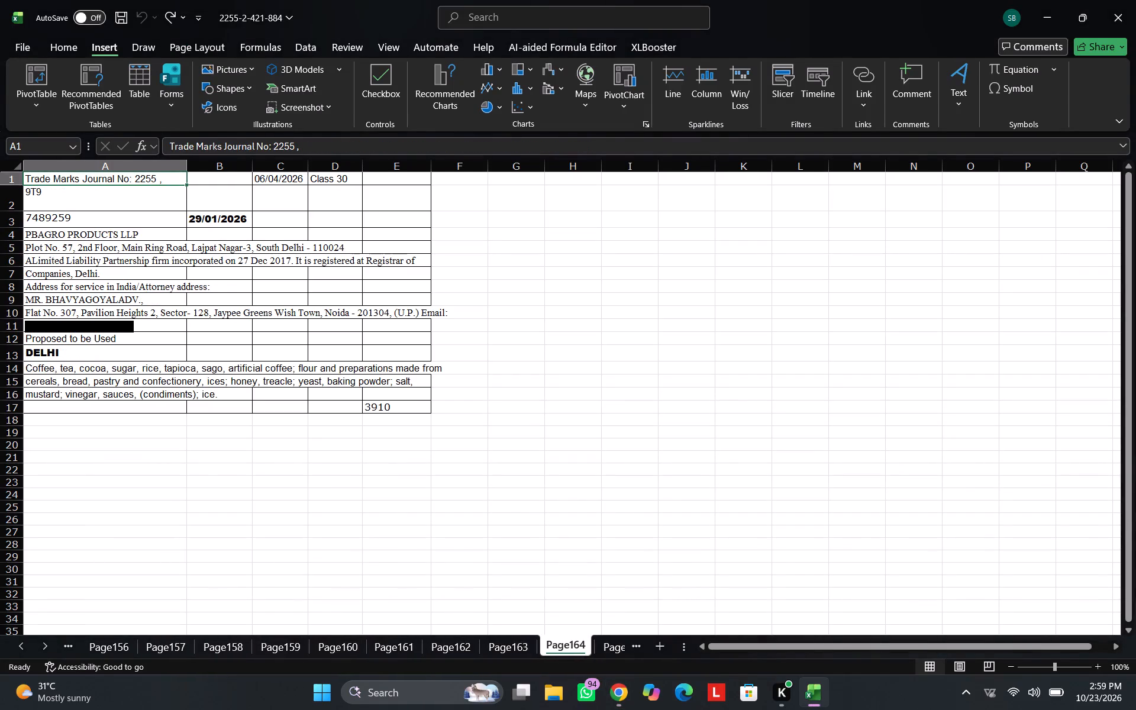
{"action": "left_click", "coordinate": [184, 220]}
{"action": "key", "text": "ctrl+c"}
{"action": "key", "text": "alt+Tab"}
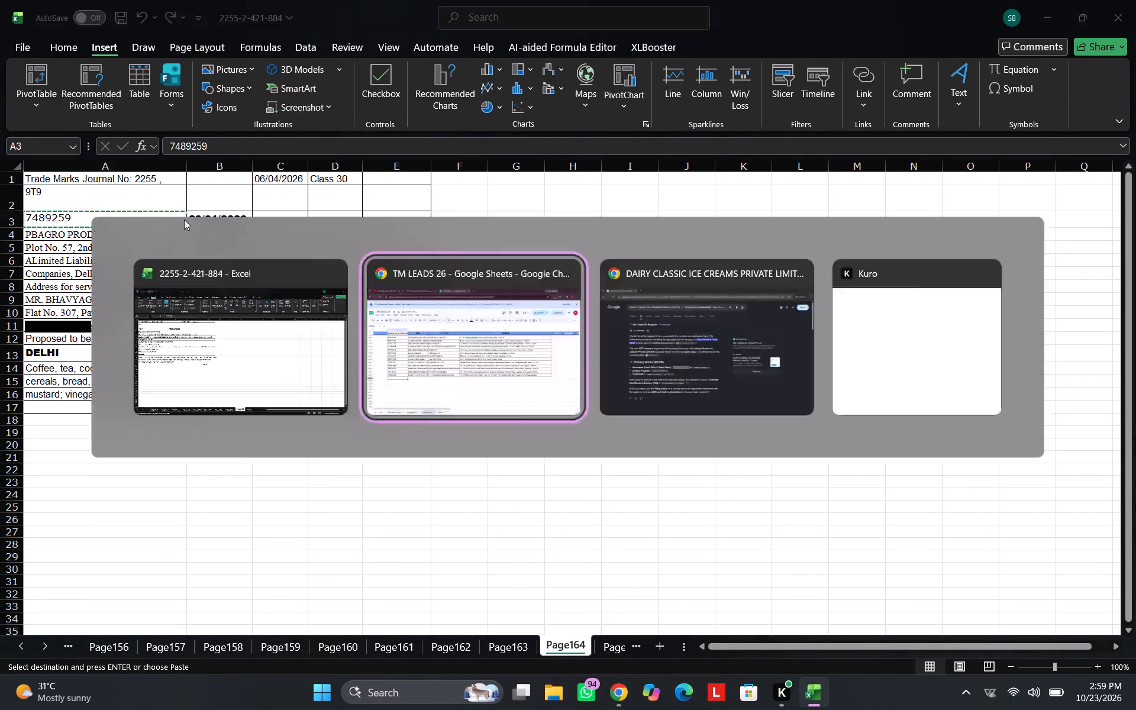
{"action": "key", "text": "ctrl+v"}
Copy the firm name PBAGRO PRODUCTS LLP from Page164 into the FIRM cell of row 33786.
{"action": "key", "text": "alt+Tab"}
{"action": "key", "text": "Down"}
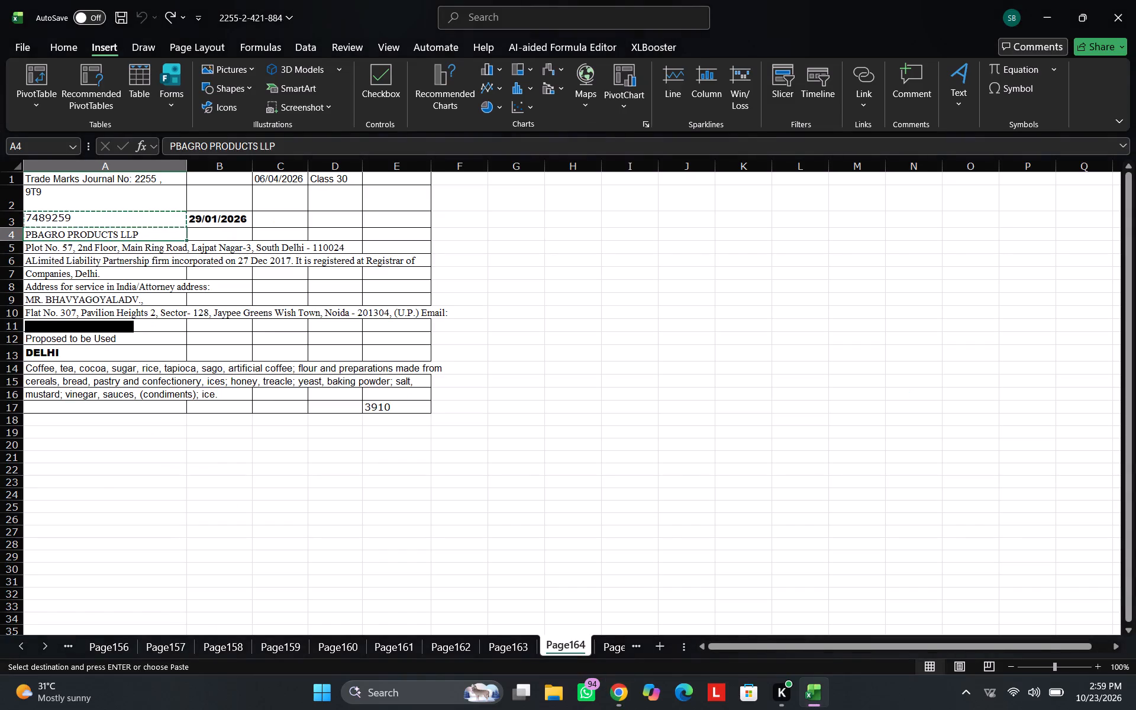
{"action": "key", "text": "ctrl+c"}
{"action": "key", "text": "alt+Tab"}
{"action": "key", "text": "Right"}
{"action": "key", "text": "ctrl+v"}
Copy the attorney's name from Page164 of the journal workbook into the COMPANY cell of row 33786.
{"action": "key", "text": "alt+Tab"}
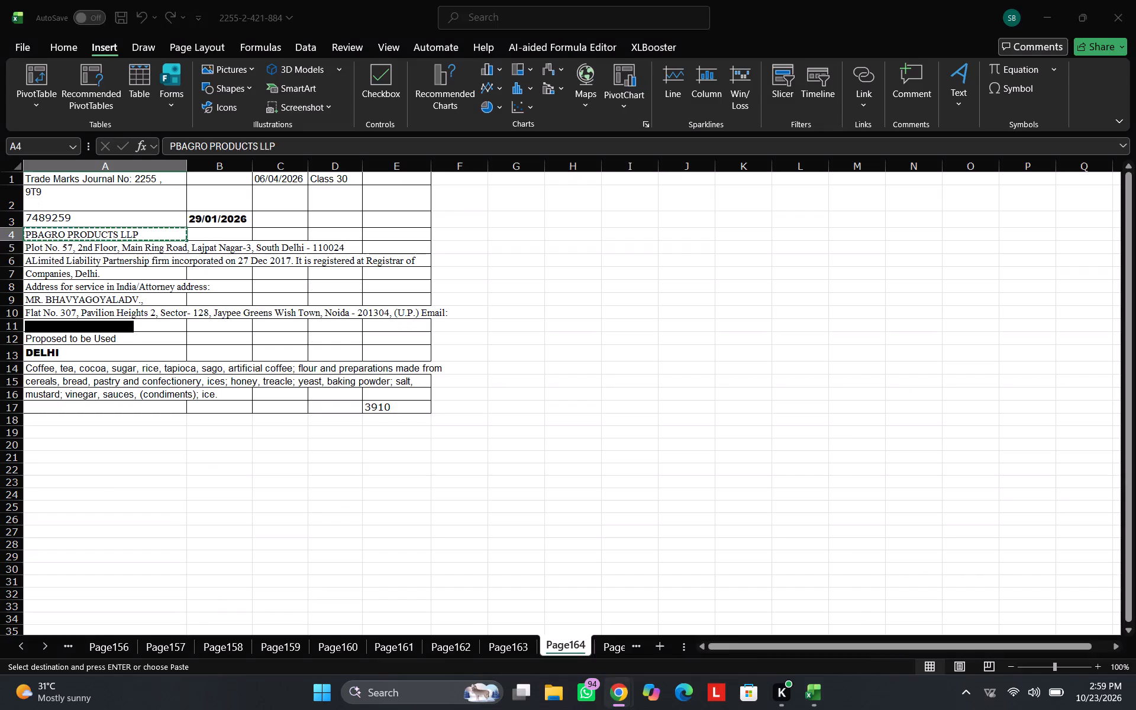
{"action": "key", "text": "Down"}
{"action": "key", "text": "Down"}
{"action": "key", "text": "Down"}
{"action": "key", "text": "Down"}
{"action": "key", "text": "Down"}
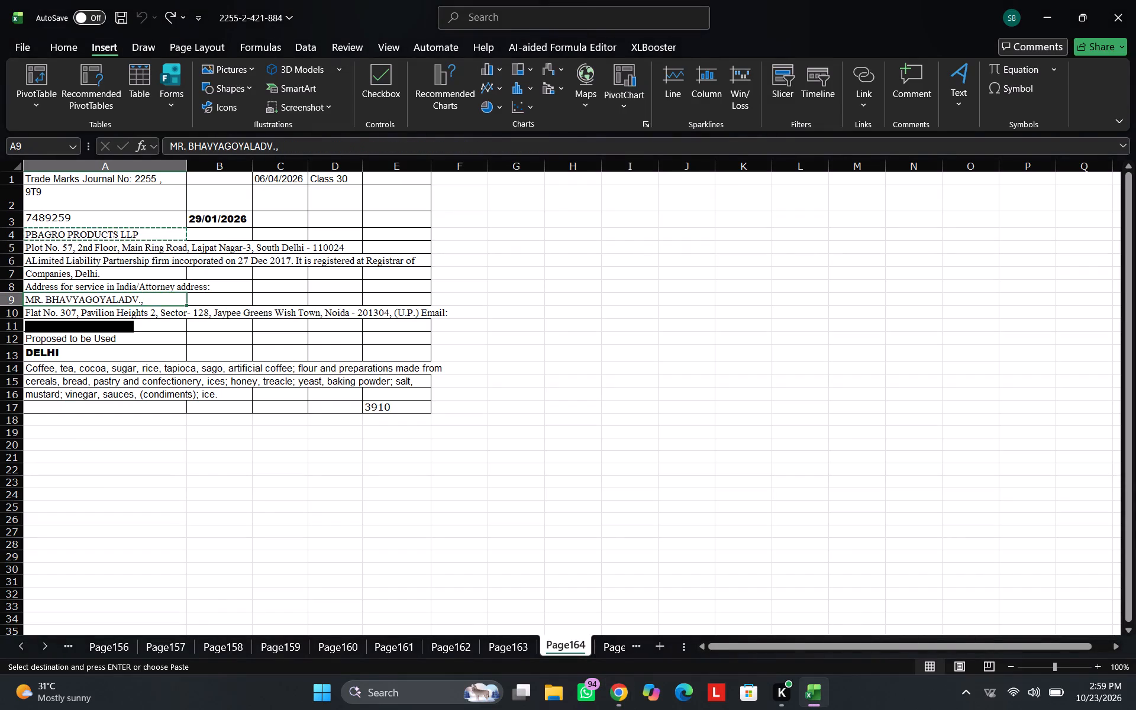
{"action": "key", "text": "ctrl+c"}
{"action": "key", "text": "alt+Tab"}
{"action": "key", "text": "Right"}
{"action": "key", "text": "ctrl+v"}
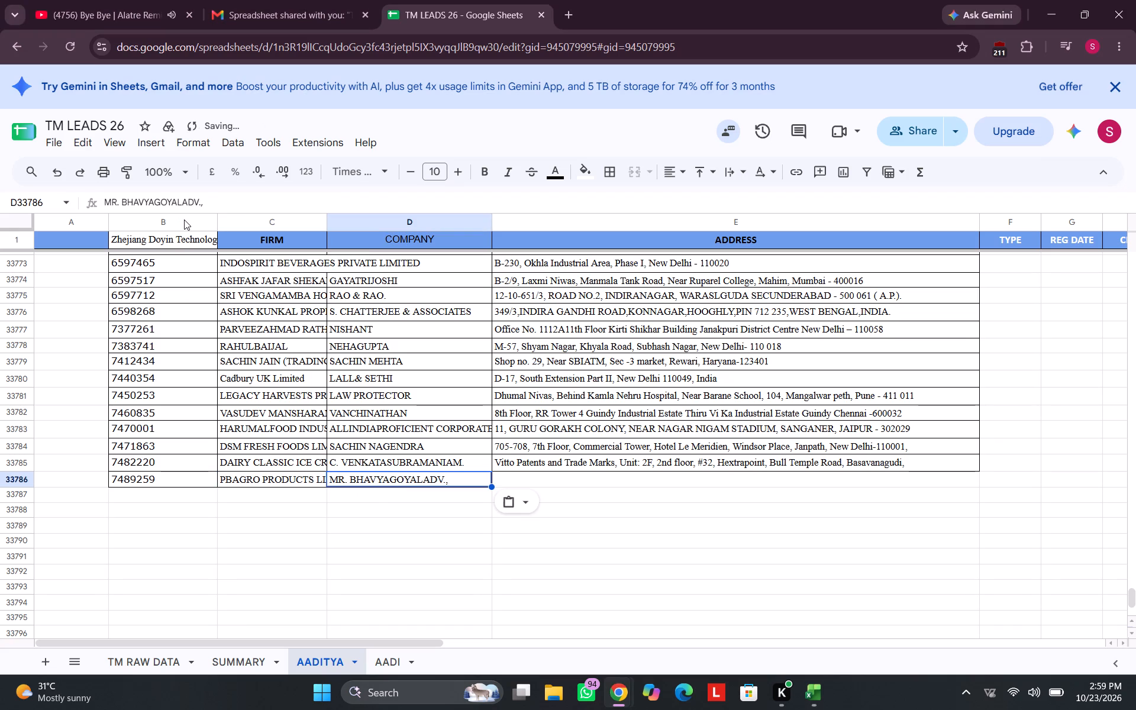
Copy the attorney's address line from Page164 into the ADDRESS cell of row 33786.
{"action": "key", "text": "alt+Tab"}
{"action": "key", "text": "Down"}
{"action": "key", "text": "ctrl+c"}
{"action": "key", "text": "alt+Tab"}
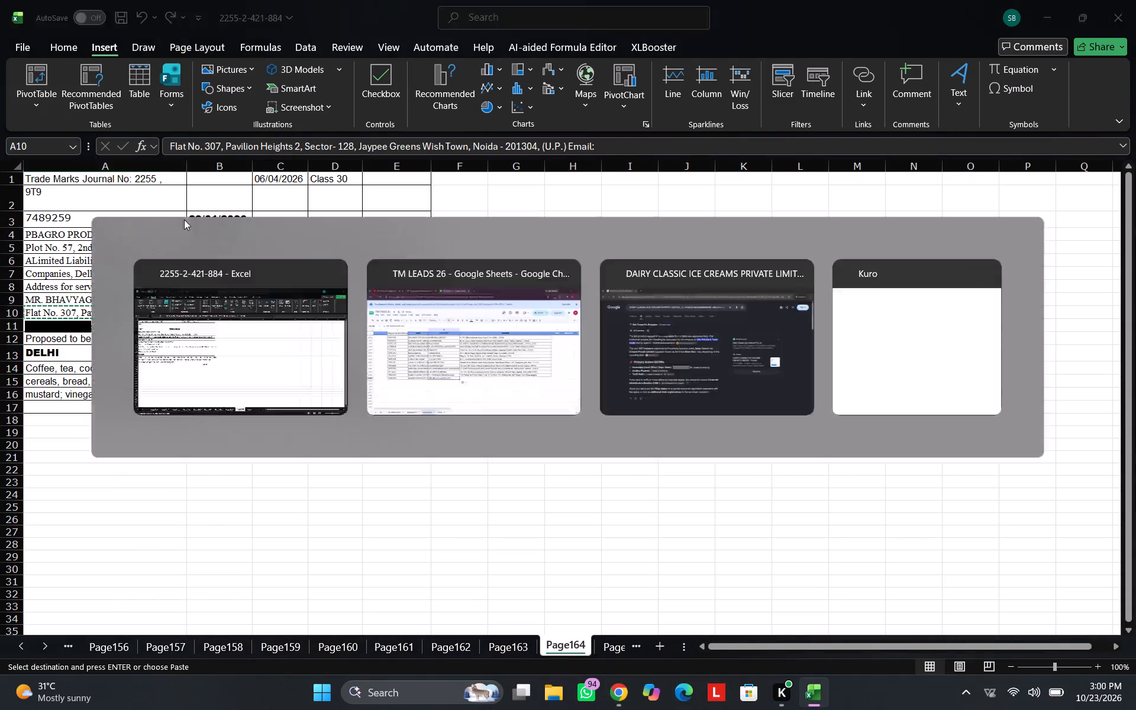
{"action": "key", "text": "Right"}
{"action": "key", "text": "ctrl+v"}
Search Google for row 33786's firm, attorney and address with "contact number" added, and look through the results.
{"action": "key", "text": "Right"}
{"action": "key", "text": "shift+Left"}
{"action": "key", "text": "shift+Left"}
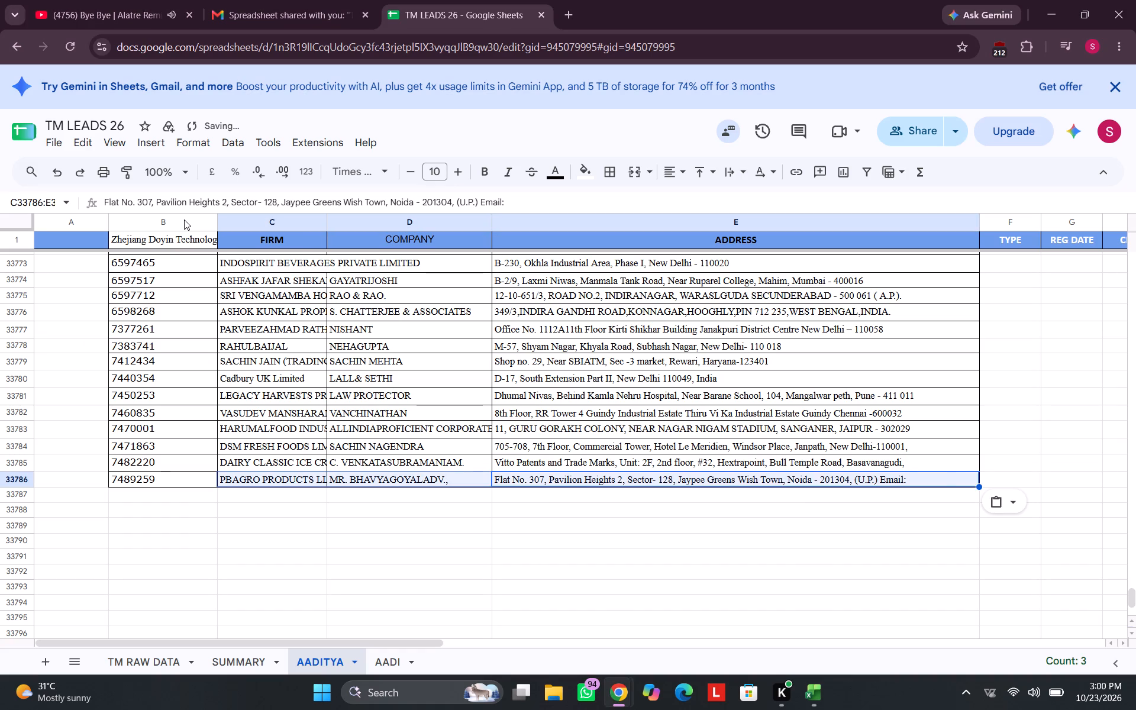
{"action": "key", "text": "ctrl+c"}
{"action": "key", "text": "alt+Tab"}
{"action": "key", "text": "alt+Right"}
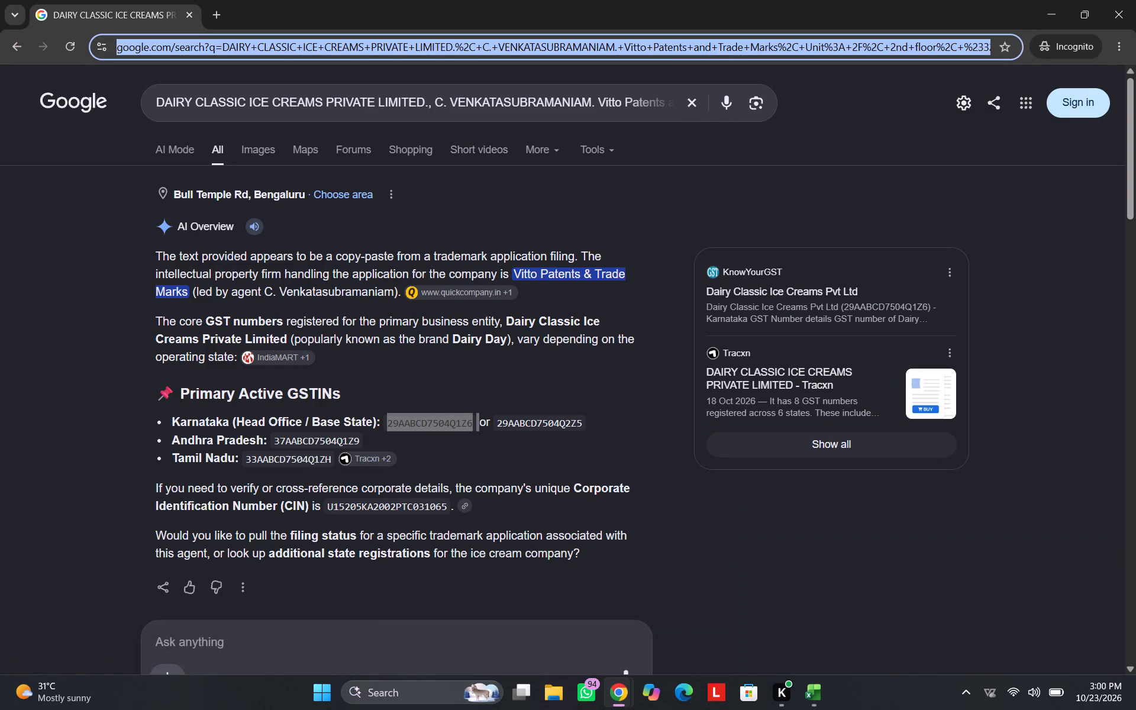
{"action": "left_click", "coordinate": [681, 101]}
{"action": "key", "text": "ctrl+v"}
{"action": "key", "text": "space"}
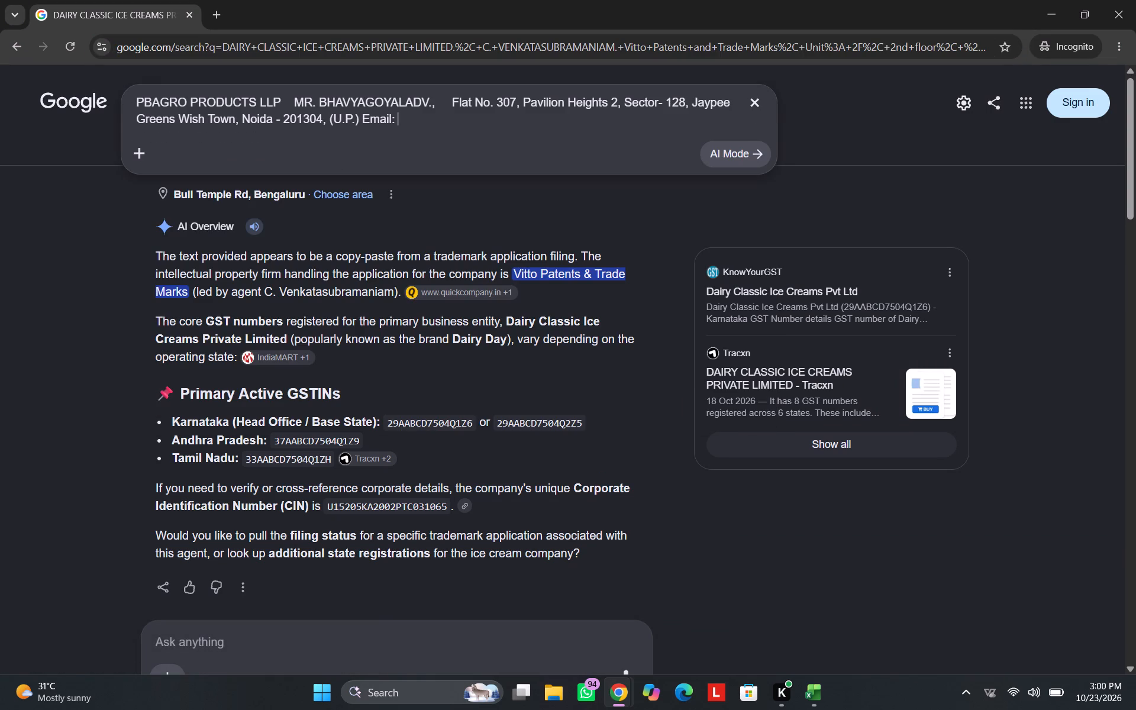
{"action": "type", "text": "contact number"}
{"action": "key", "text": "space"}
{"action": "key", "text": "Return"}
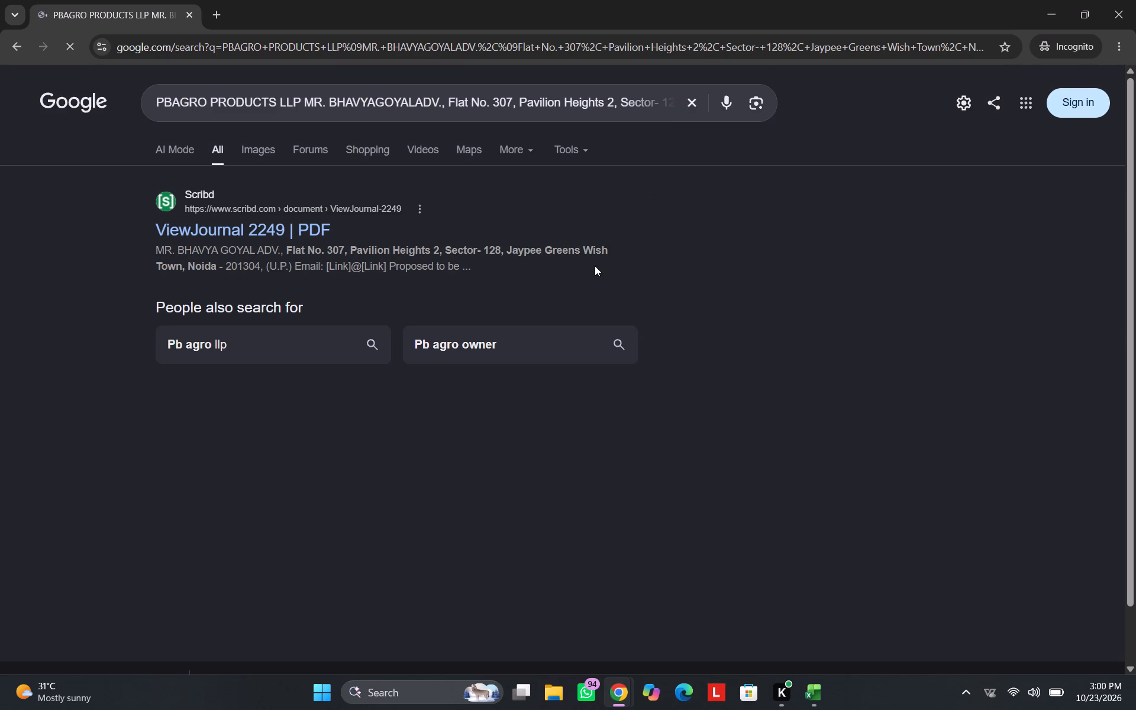
{"action": "scroll", "coordinate": [595, 266], "scroll_direction": "down", "scroll_amount": 1}
Replace "contact" with "gst" in the PBAGRO PRODUCTS LLP Google query and run the search.
{"action": "left_click", "coordinate": [577, 94]}
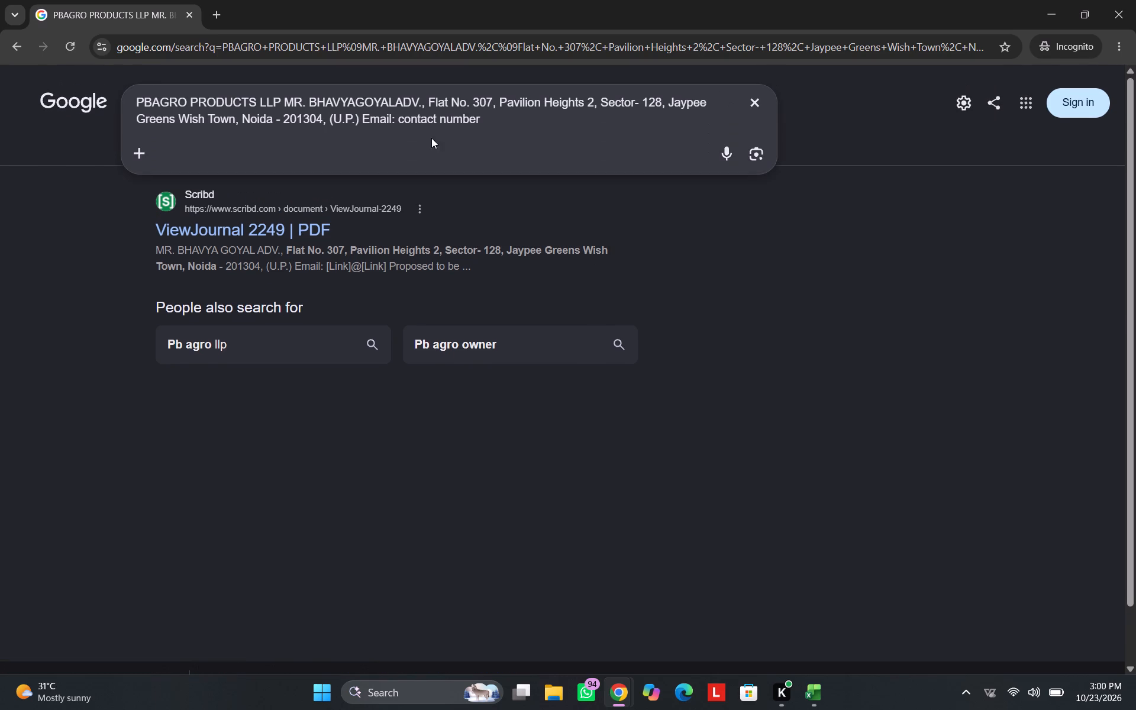
{"action": "left_click", "coordinate": [438, 122]}
{"action": "key", "text": "ctrl+BackSpace"}
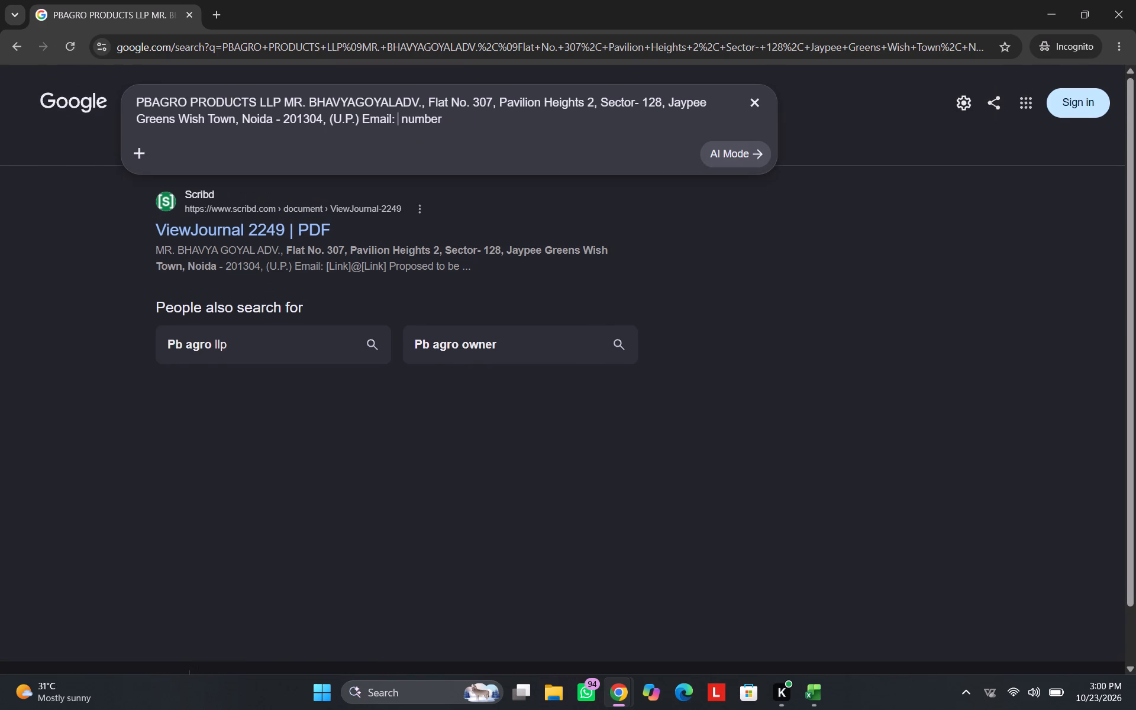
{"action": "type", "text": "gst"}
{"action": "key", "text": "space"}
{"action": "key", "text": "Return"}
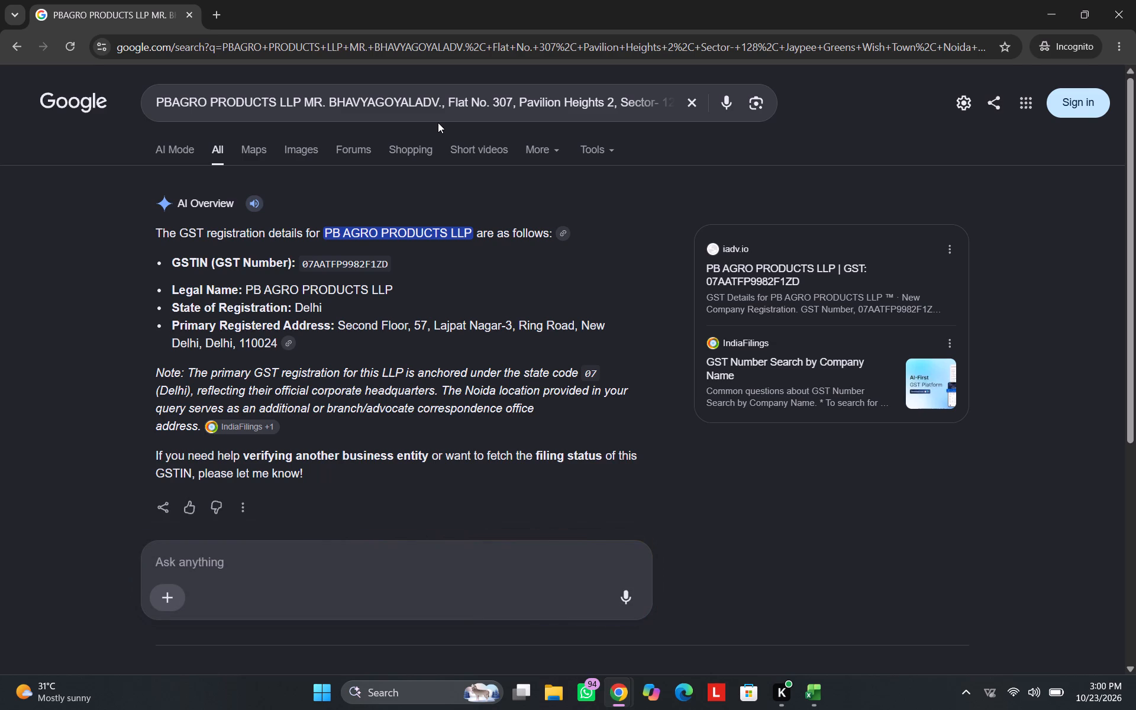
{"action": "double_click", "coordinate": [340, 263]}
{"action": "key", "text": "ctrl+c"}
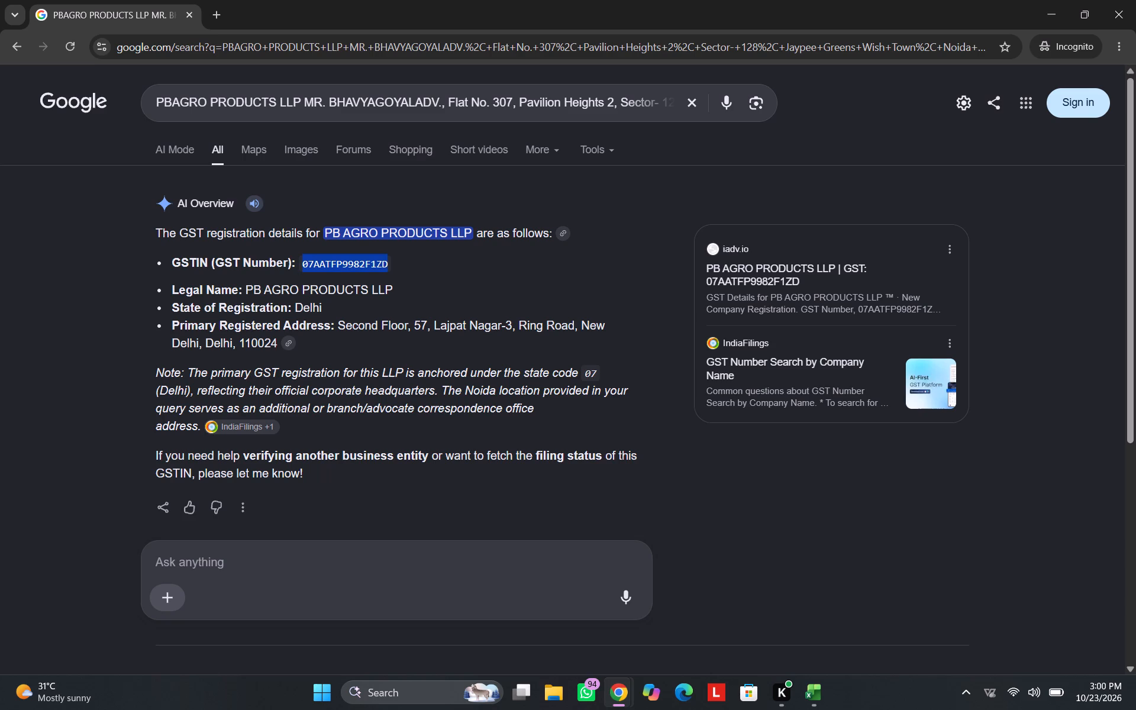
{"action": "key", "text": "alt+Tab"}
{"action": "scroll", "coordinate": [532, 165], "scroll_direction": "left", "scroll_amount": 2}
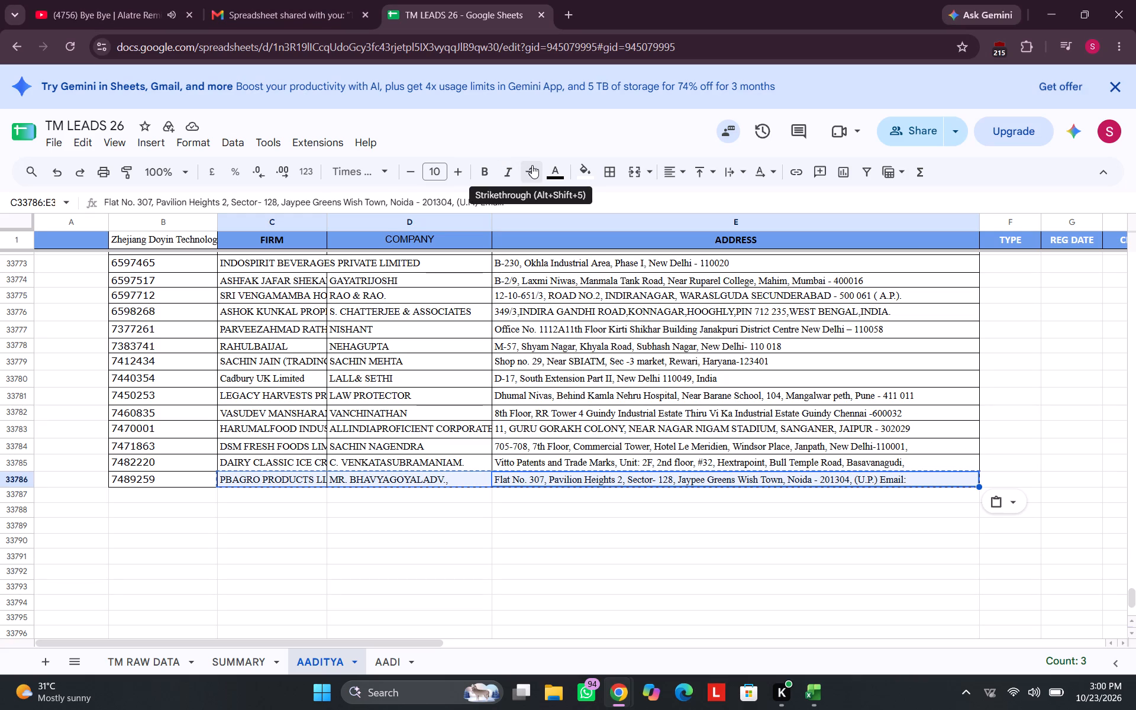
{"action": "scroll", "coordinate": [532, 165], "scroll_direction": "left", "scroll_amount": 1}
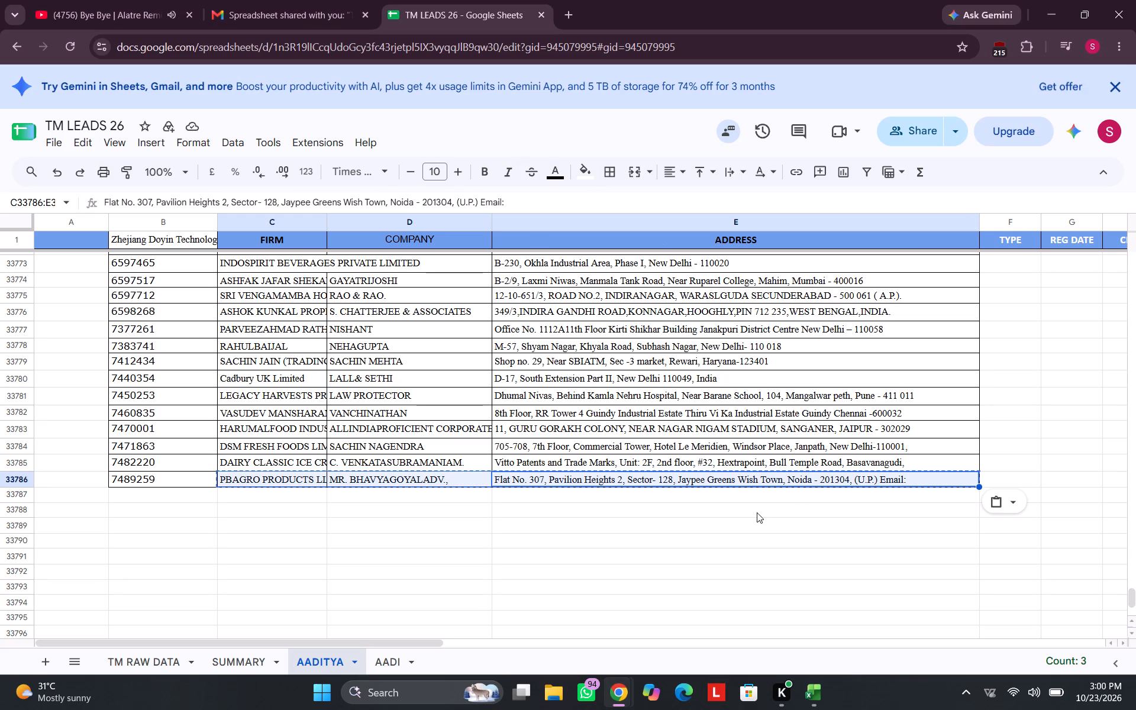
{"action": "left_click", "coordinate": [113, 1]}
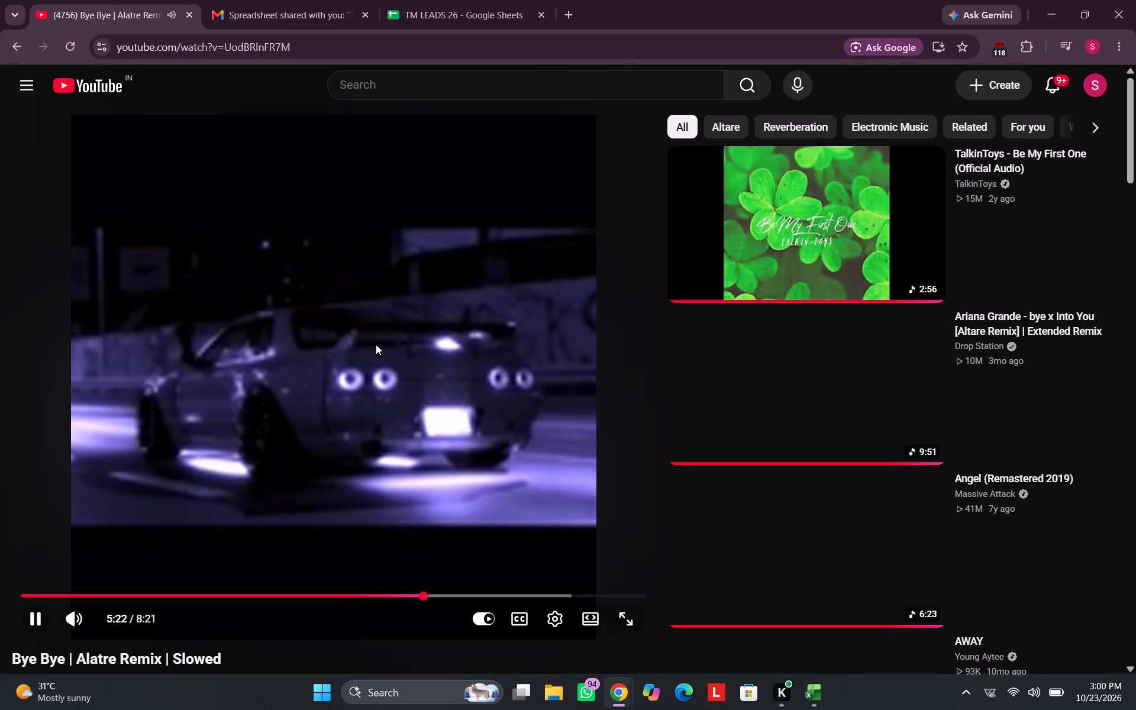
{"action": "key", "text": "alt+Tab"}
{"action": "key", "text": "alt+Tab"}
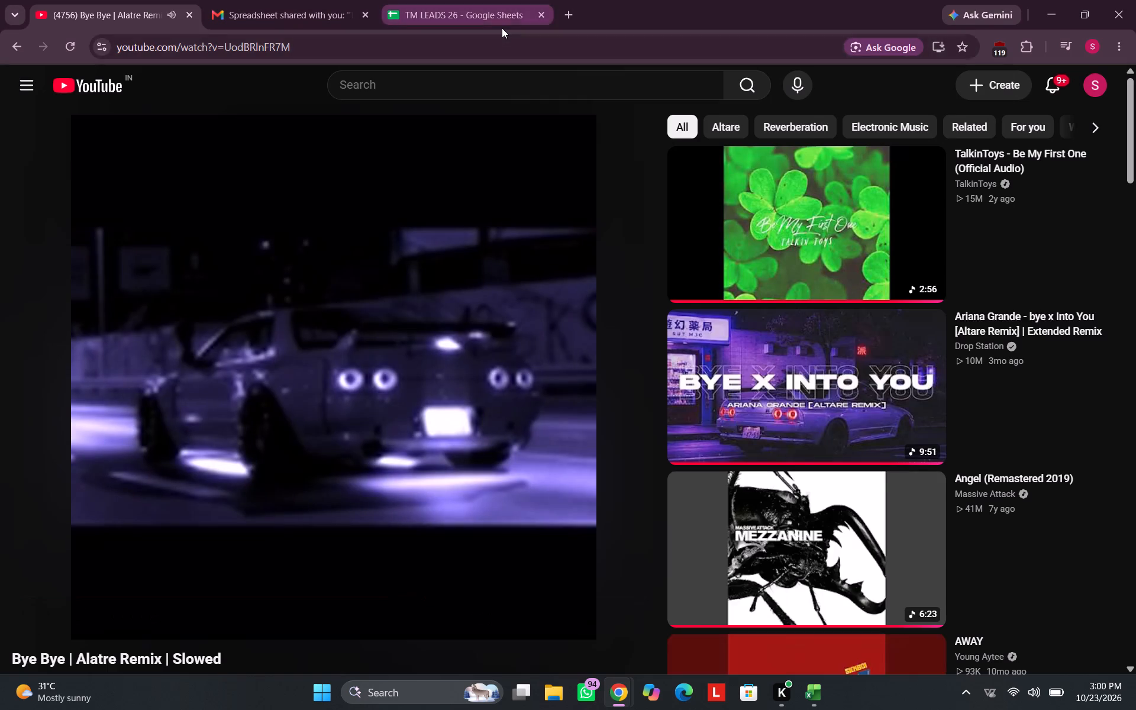
Search Google again for row 33786's firm, attorney and address with "contact number" added.
{"action": "left_click", "coordinate": [502, 28]}
{"action": "key", "text": "ctrl+c"}
{"action": "key", "text": "alt+Tab"}
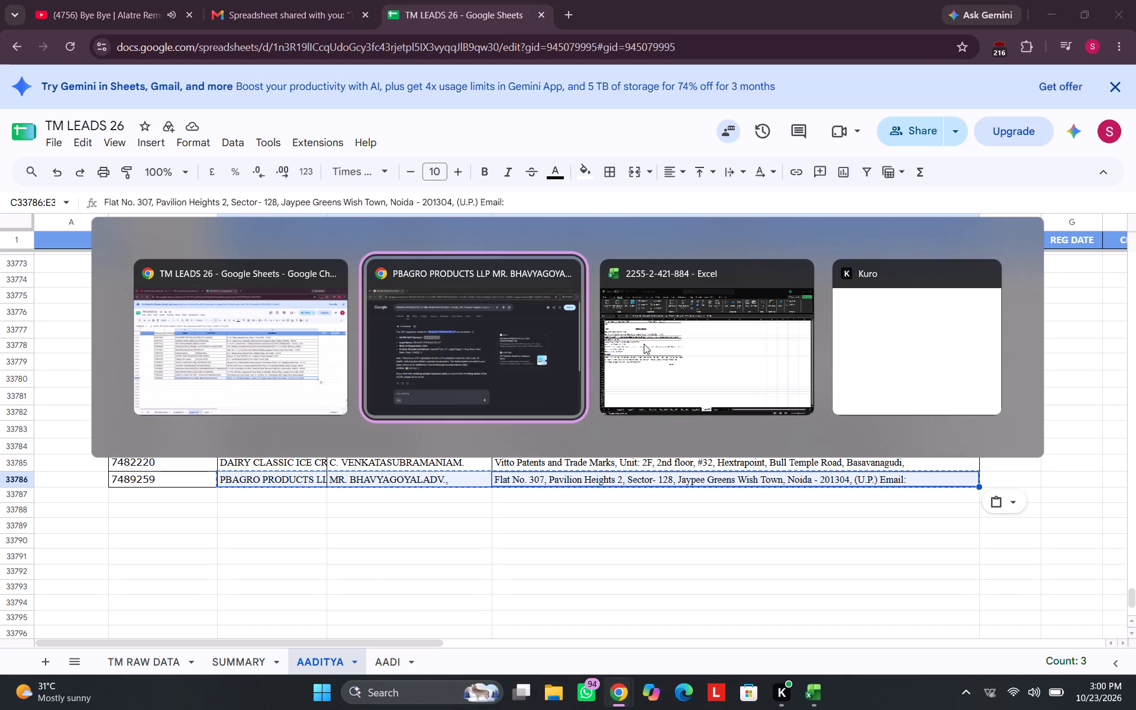
{"action": "key", "text": "alt+Right"}
{"action": "key", "text": "alt+Left"}
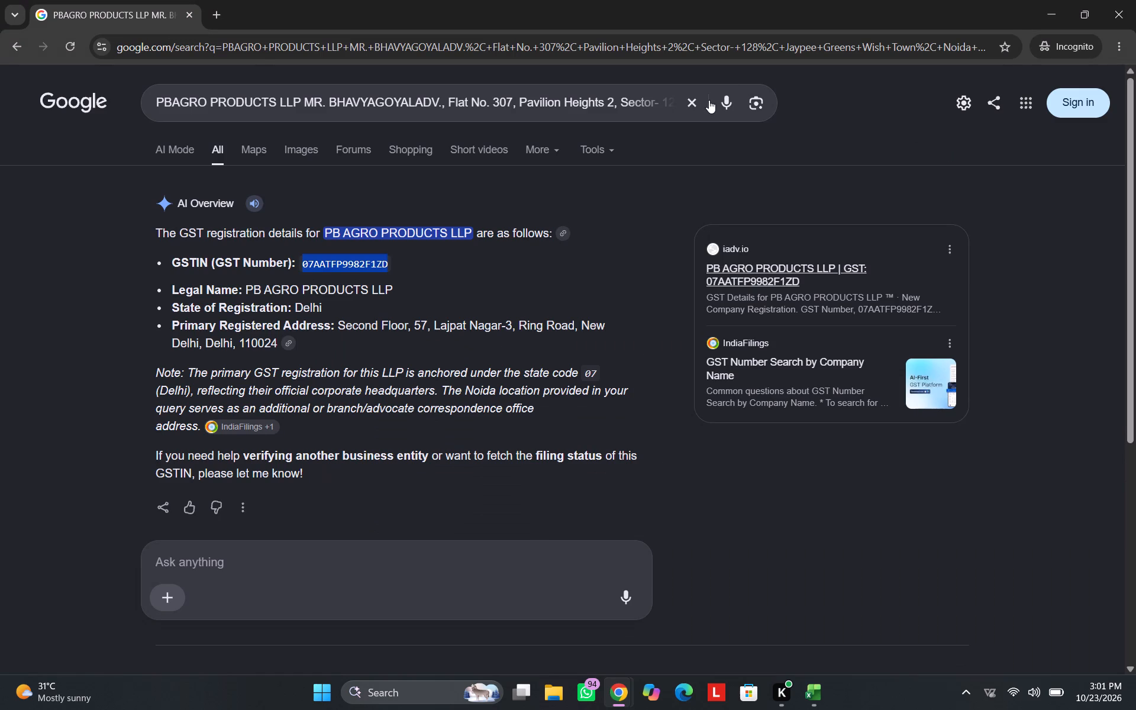
{"action": "left_click", "coordinate": [689, 102]}
{"action": "key", "text": "ctrl+v"}
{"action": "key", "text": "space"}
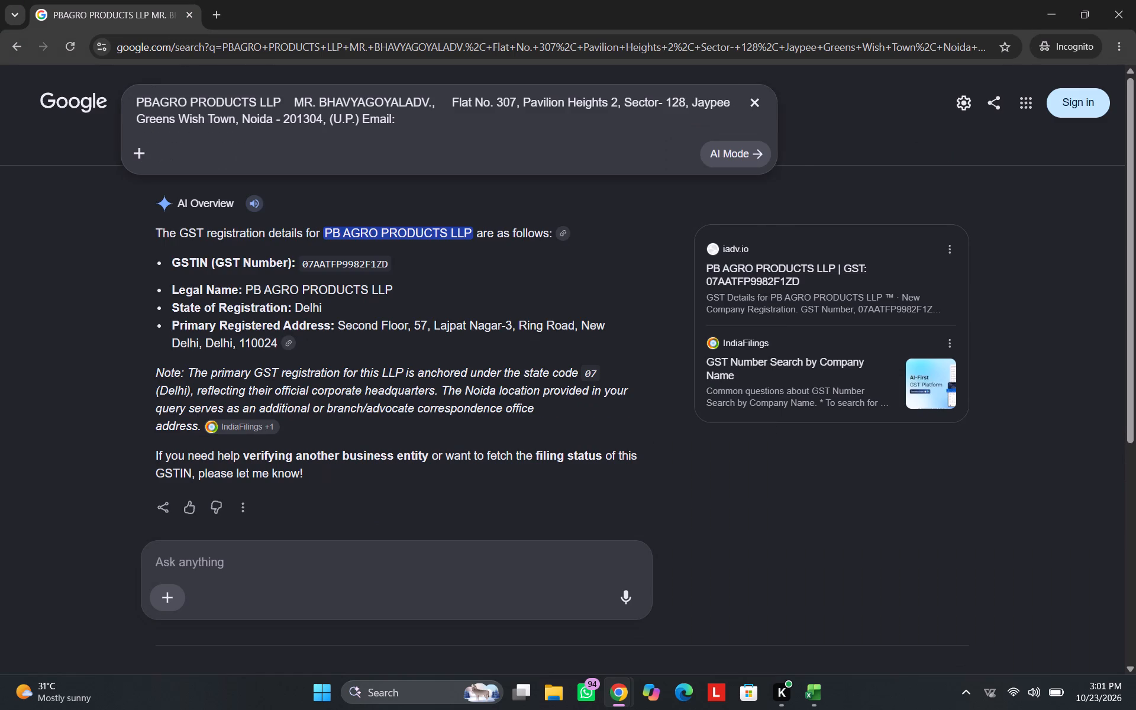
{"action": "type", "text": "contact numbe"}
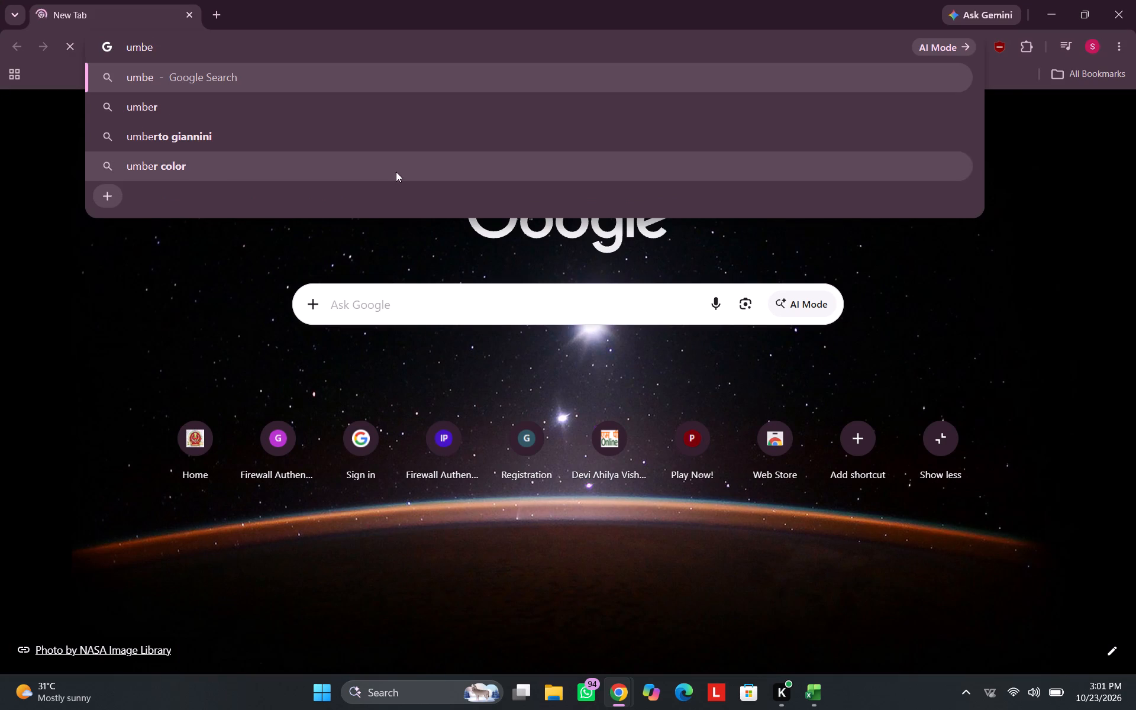
{"action": "left_click", "coordinate": [191, 10]}
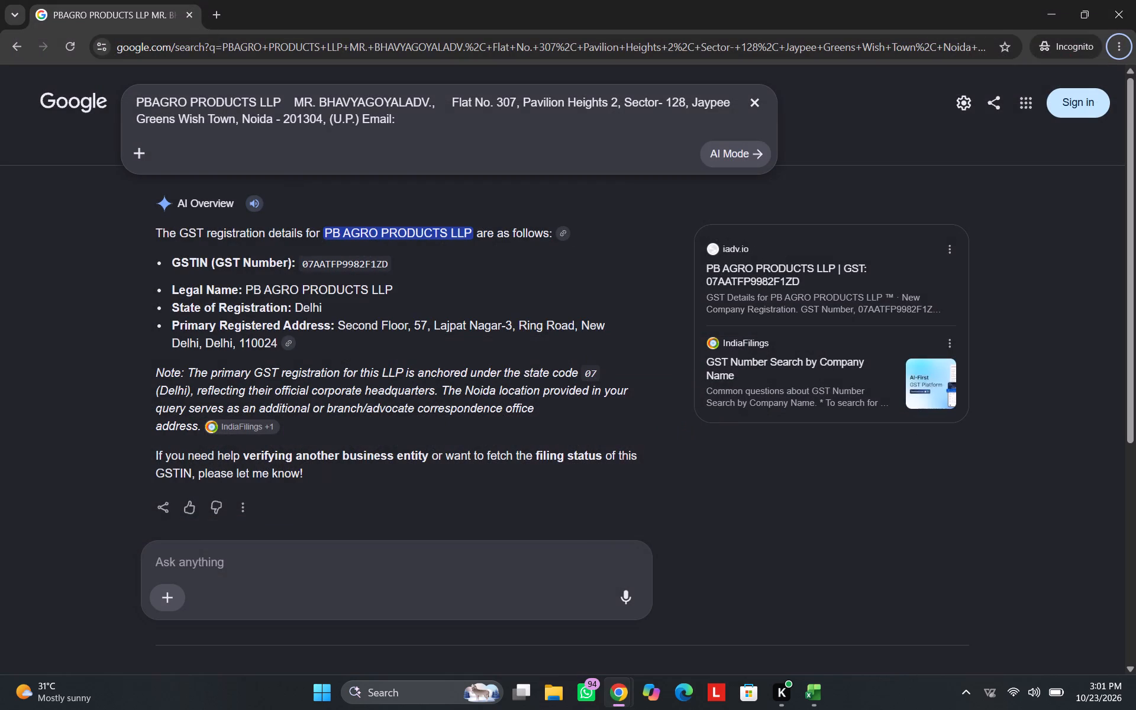
{"action": "left_click", "coordinate": [428, 108]}
{"action": "left_click", "coordinate": [423, 114]}
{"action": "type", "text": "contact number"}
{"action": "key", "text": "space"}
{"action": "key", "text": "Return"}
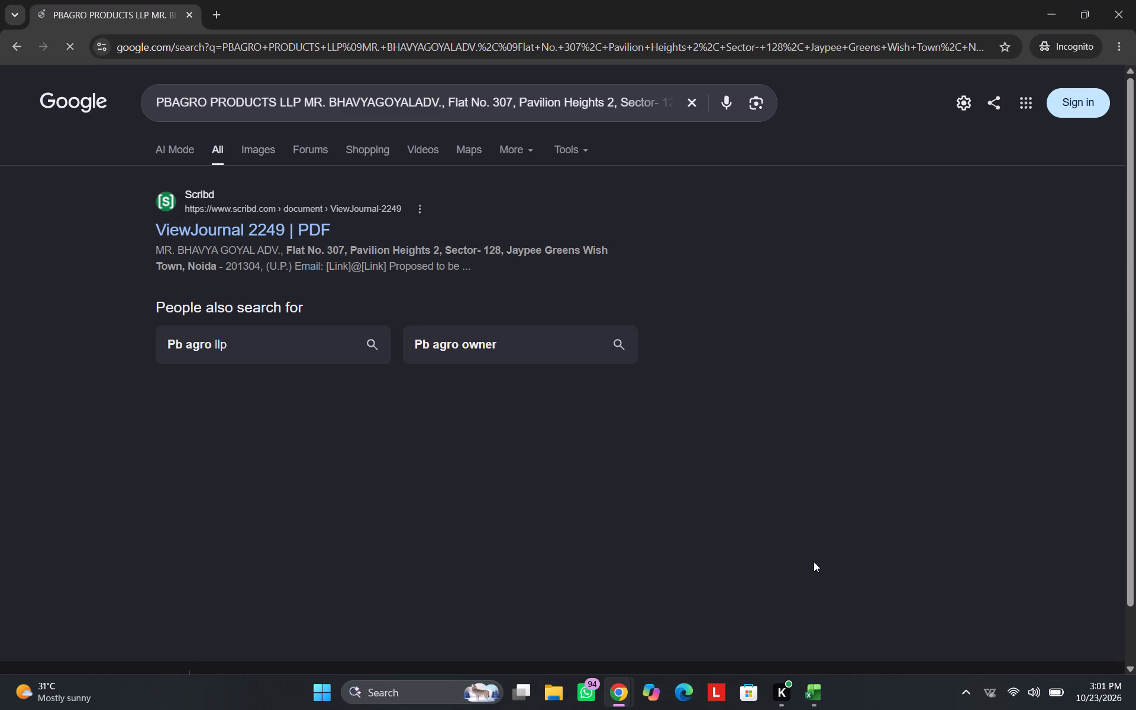
Replace "contact" with "gst" in the PBAGRO PRODUCTS LLP Google query so it ends in "gst number", and run the search.
{"action": "left_click", "coordinate": [609, 120]}
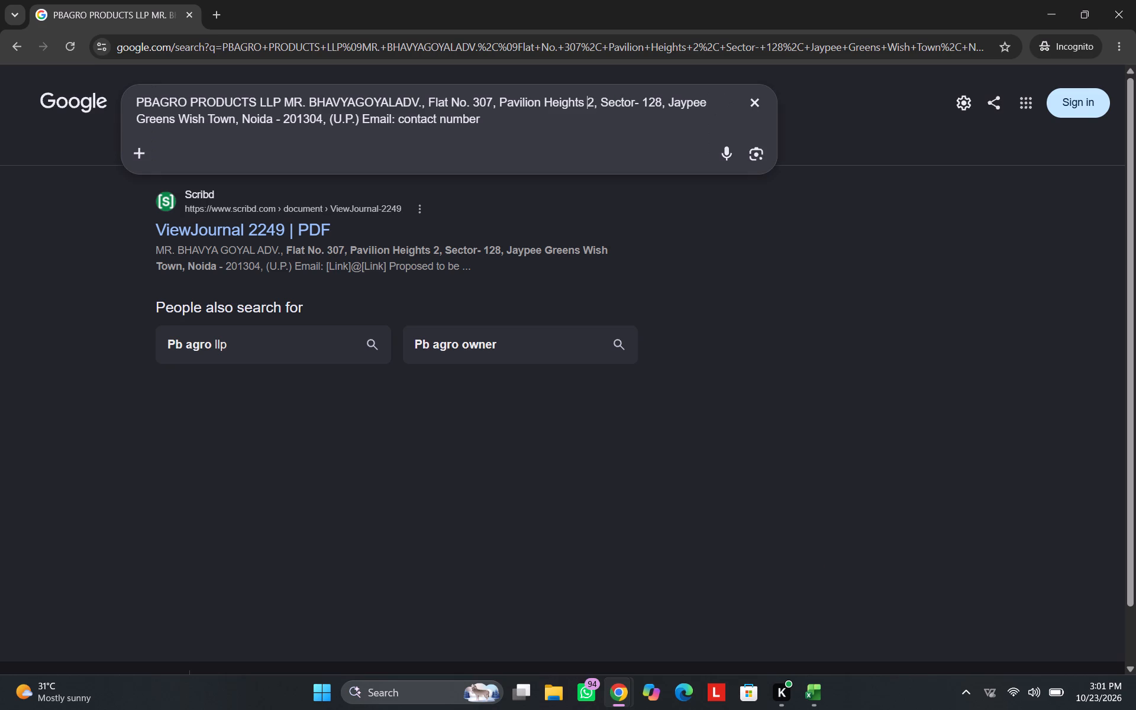
{"action": "left_click", "coordinate": [438, 121]}
{"action": "key", "text": "BackSpace"}
{"action": "key", "text": "BackSpace"}
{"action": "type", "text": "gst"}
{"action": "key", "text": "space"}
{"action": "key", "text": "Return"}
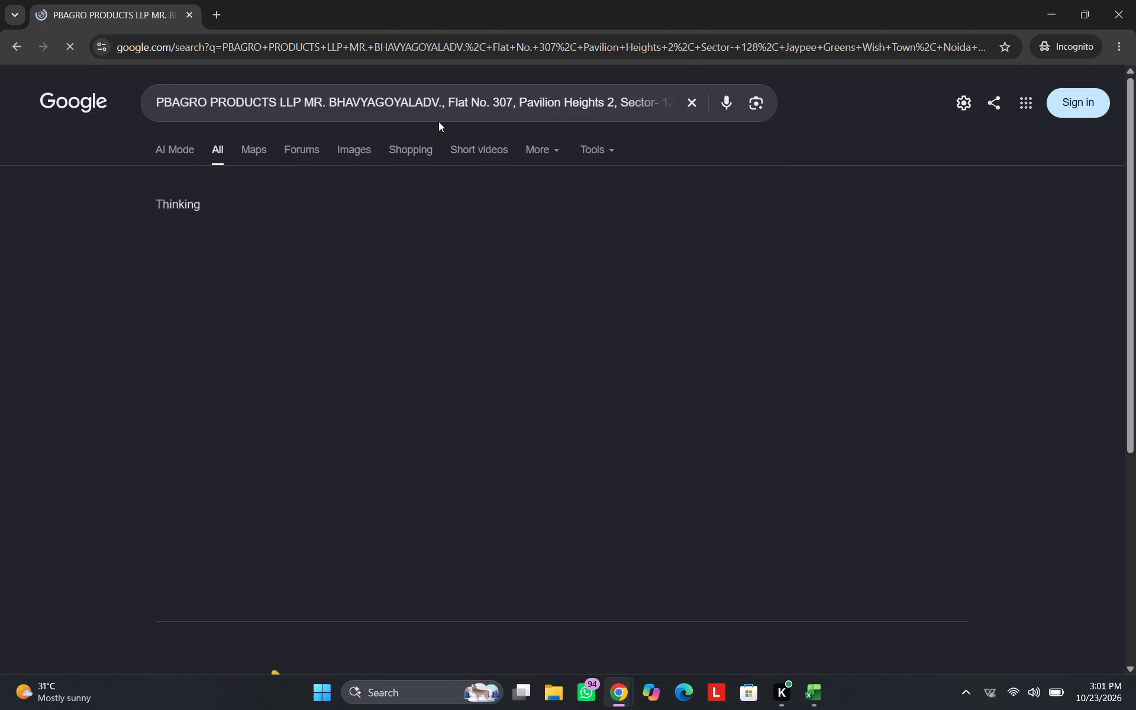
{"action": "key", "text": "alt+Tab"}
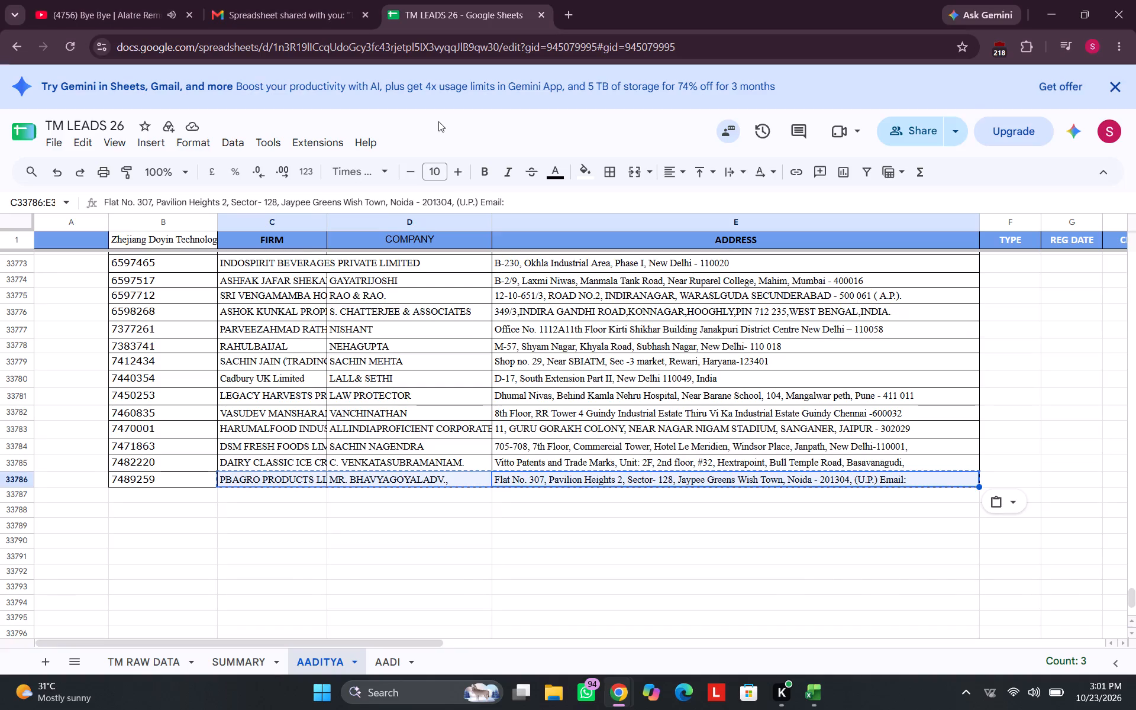
{"action": "scroll", "coordinate": [806, 322], "scroll_direction": "left", "scroll_amount": 3}
{"action": "key", "text": "alt+Tab"}
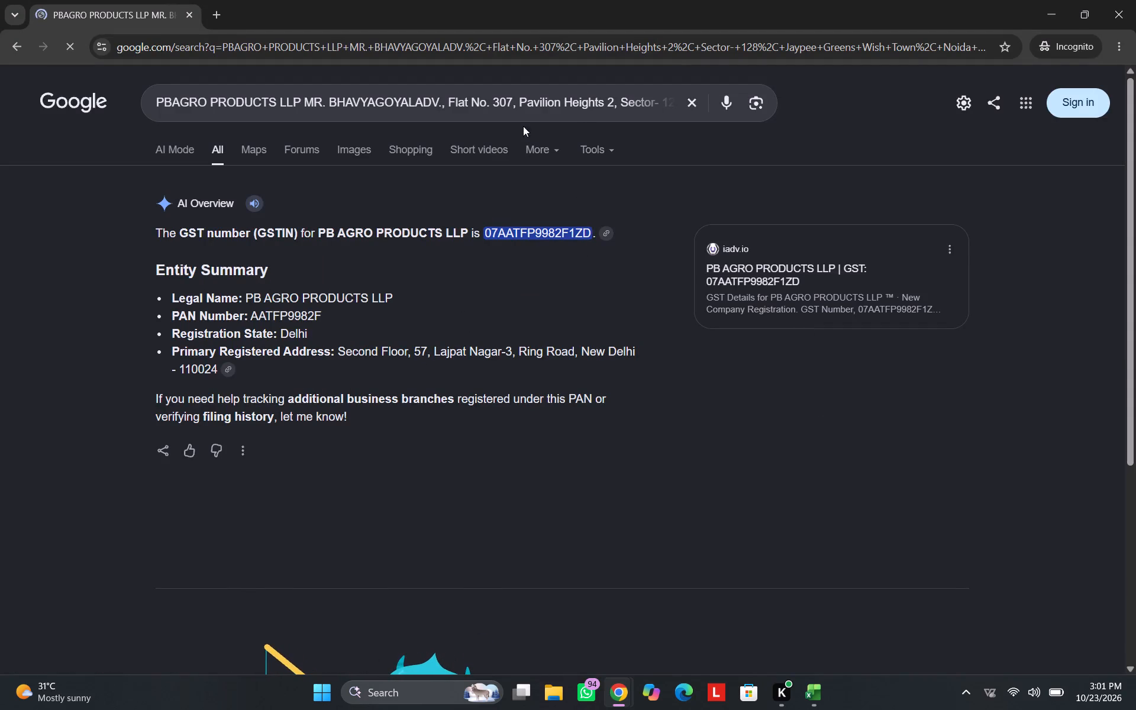
{"action": "left_click", "coordinate": [544, 111]}
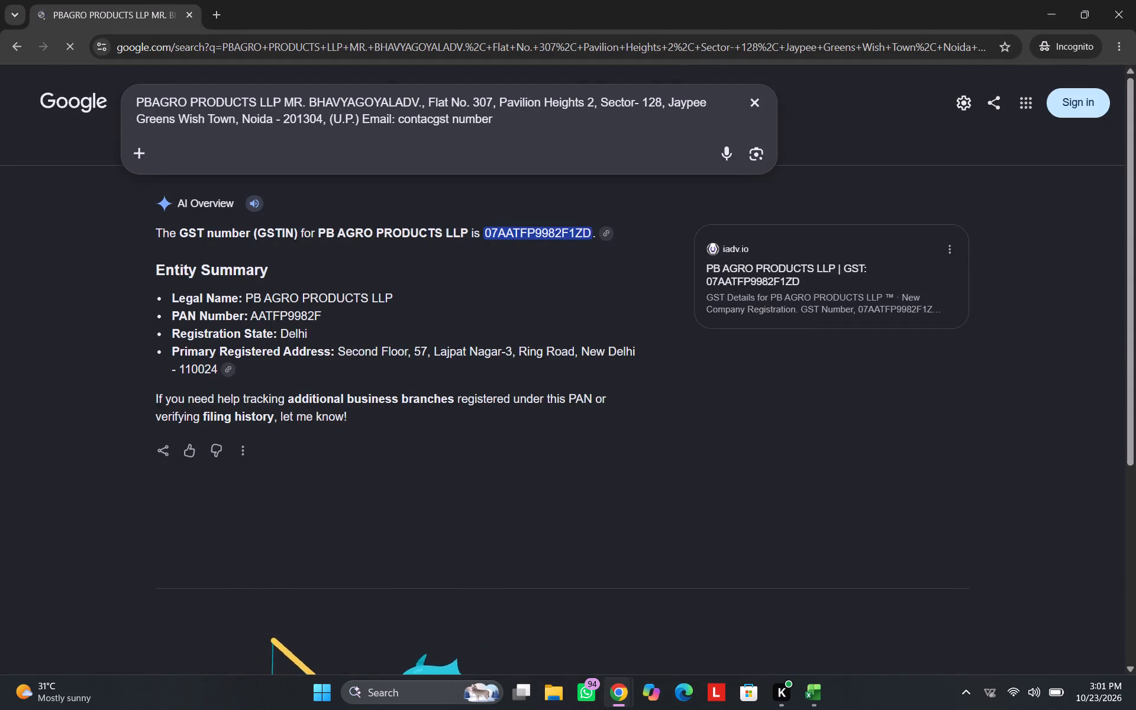
{"action": "left_click", "coordinate": [430, 119]}
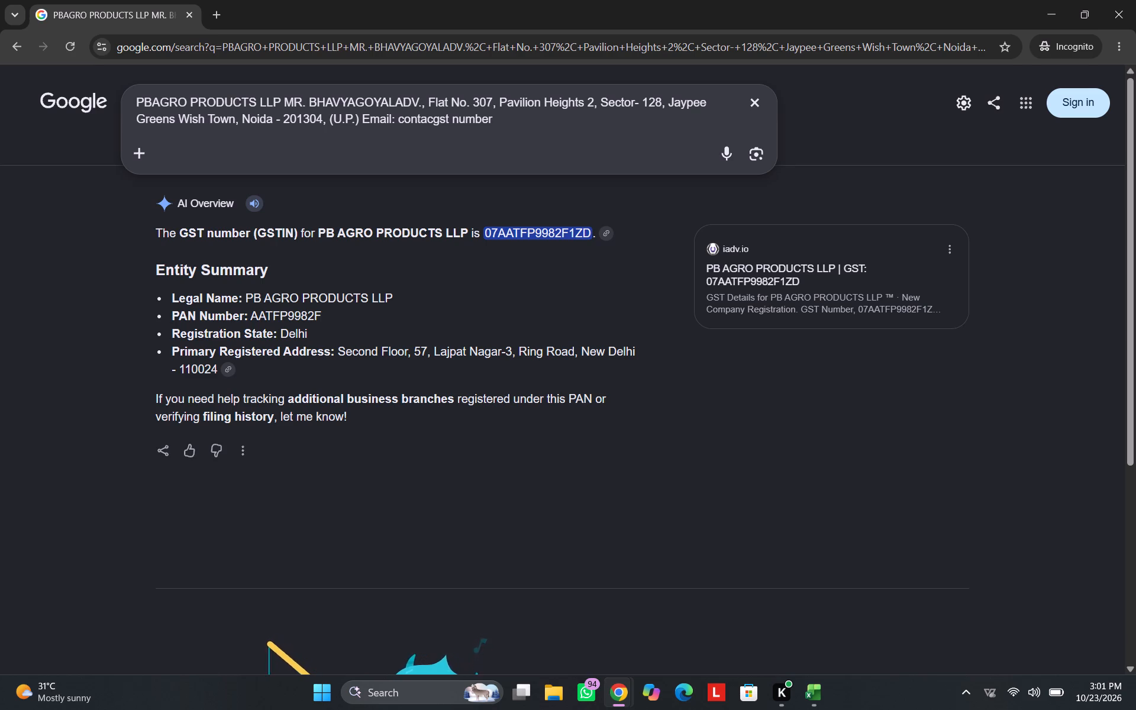
{"action": "key", "text": "ctrl+BackSpace"}
{"action": "key", "text": "Return"}
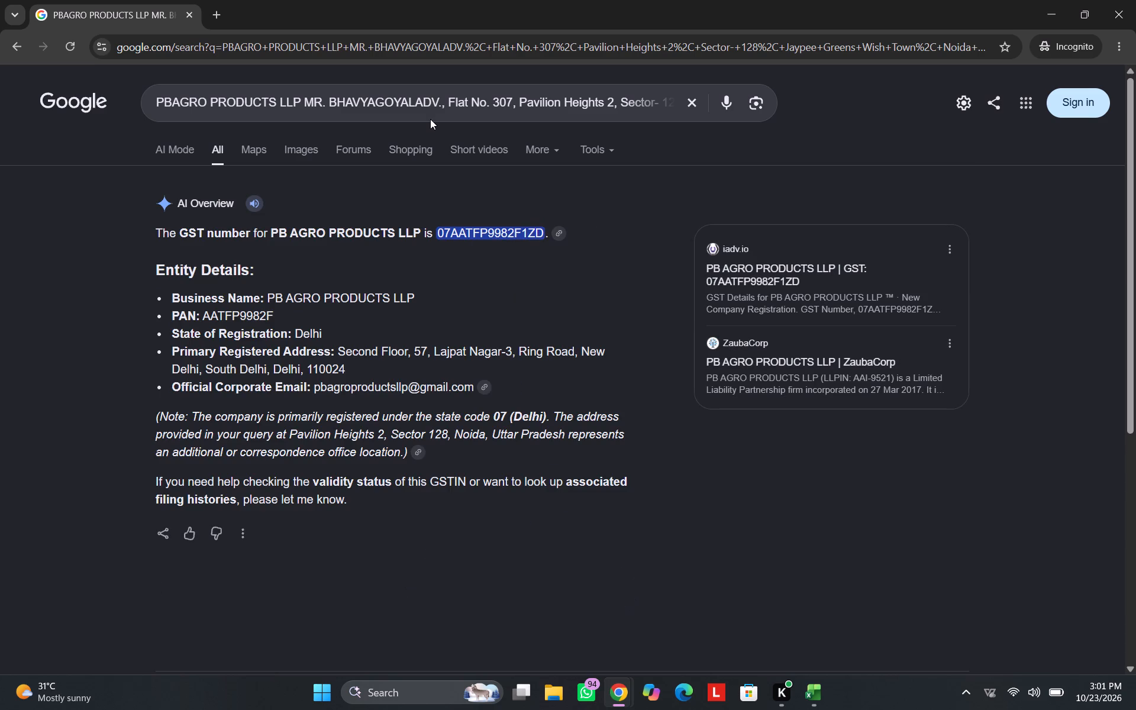
{"action": "key", "text": "alt+Tab"}
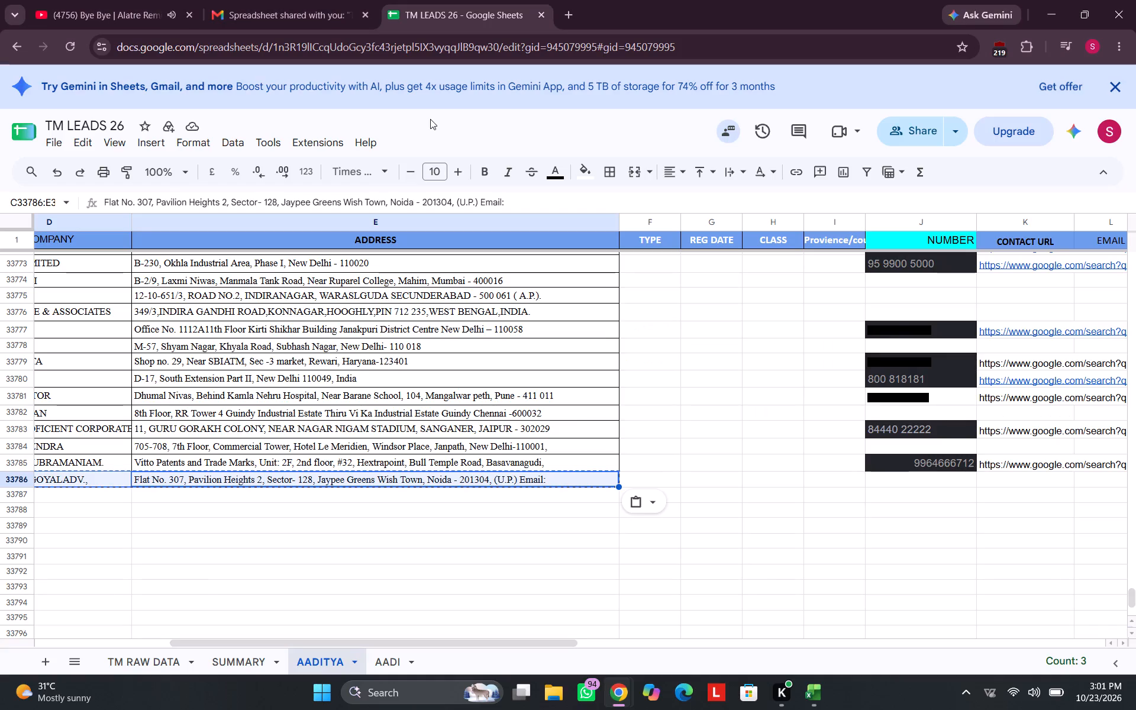
{"action": "key", "text": "Down"}
{"action": "key", "text": "Left"}
{"action": "key", "text": "Left"}
{"action": "key", "text": "Left"}
{"action": "key", "text": "alt+Tab"}
{"action": "key", "text": "alt+Right"}
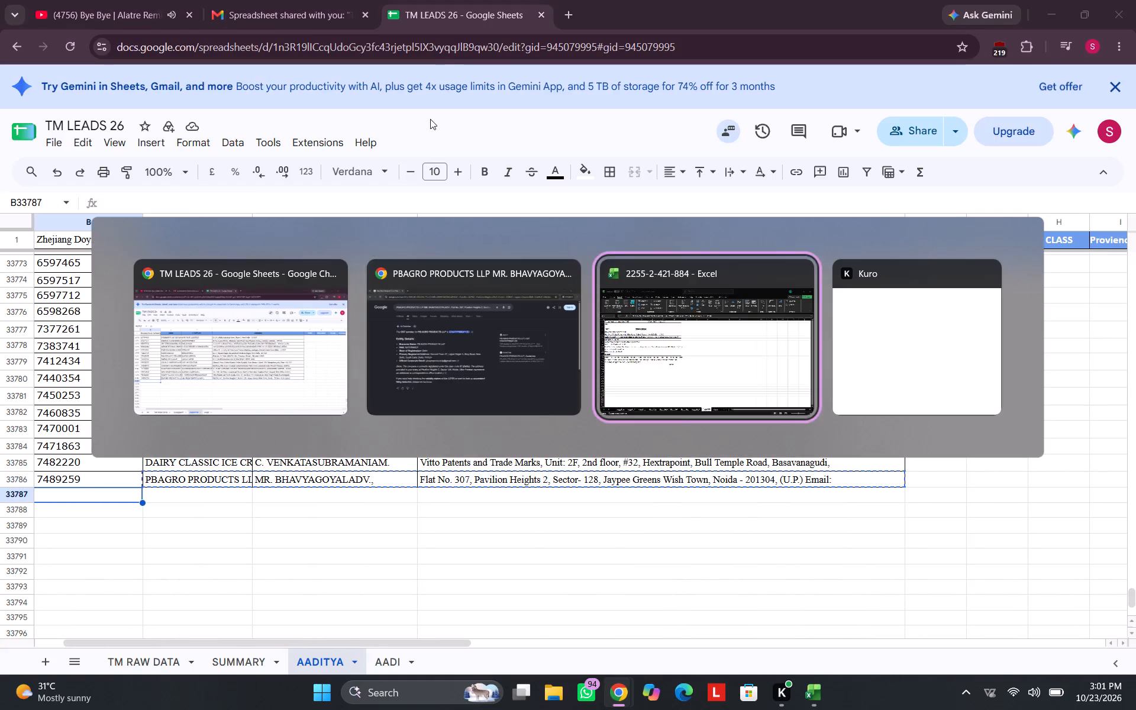
{"action": "left_click", "coordinate": [607, 641]}
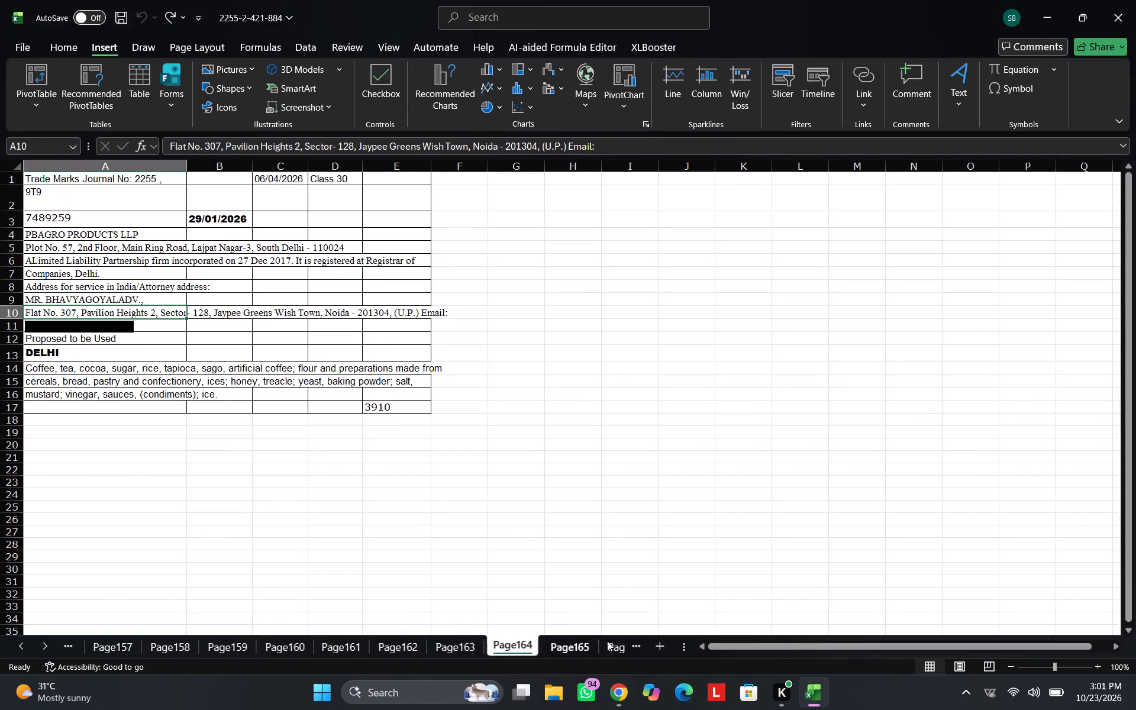
{"action": "left_click", "coordinate": [175, 199]}
{"action": "key", "text": "ctrl+c"}
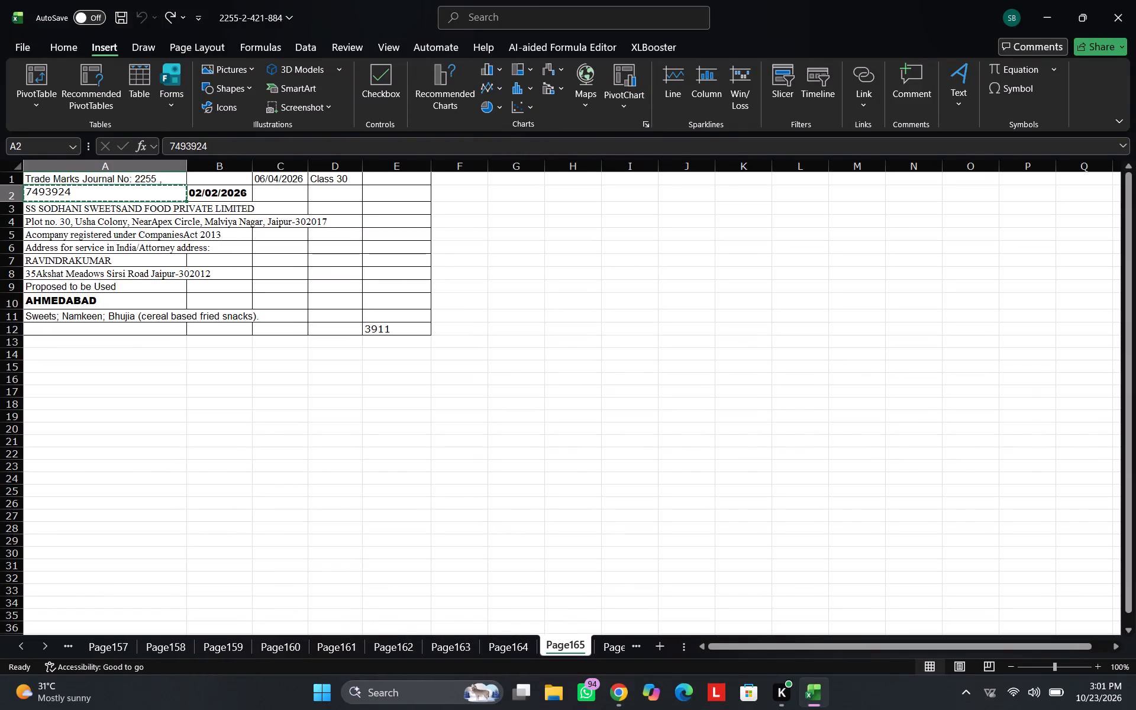
{"action": "key", "text": "alt+Tab"}
{"action": "key", "text": "ctrl+v"}
Copy the firm name SS SODHANI SWEETSAND FOOD PRIVATE LIMITED from Page165 into the FIRM cell of row 33787.
{"action": "key", "text": "alt+Tab"}
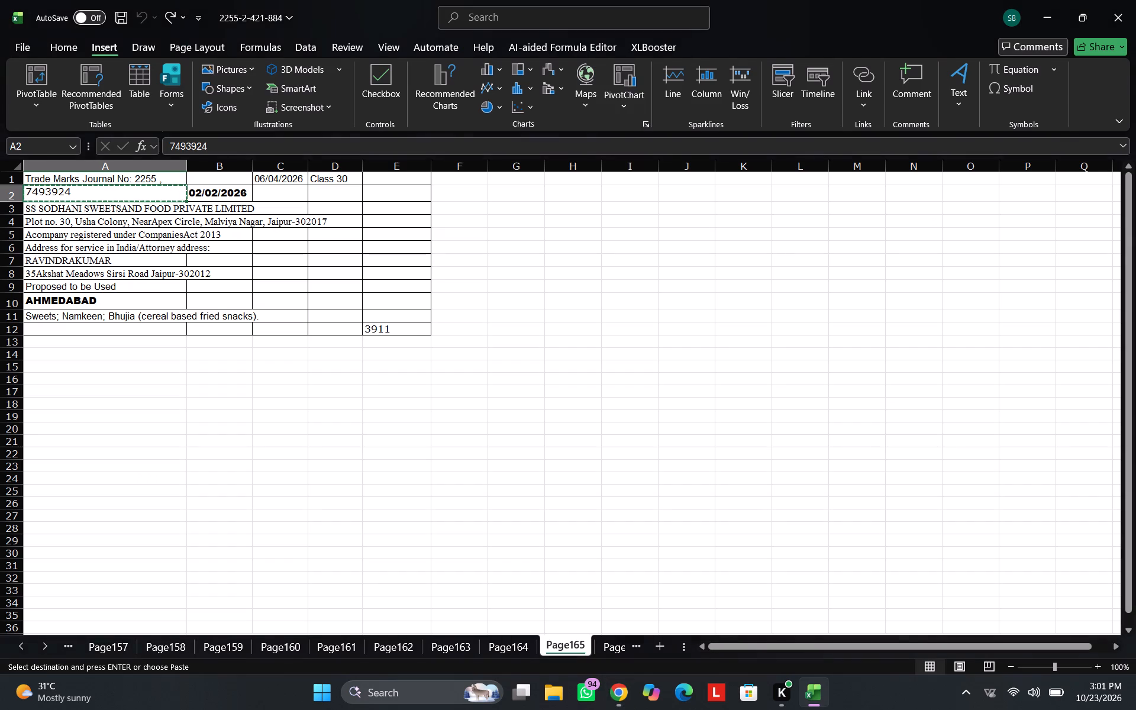
{"action": "key", "text": "Down"}
{"action": "key", "text": "ctrl+c"}
{"action": "key", "text": "alt+Tab"}
{"action": "key", "text": "Right"}
{"action": "key", "text": "ctrl+v"}
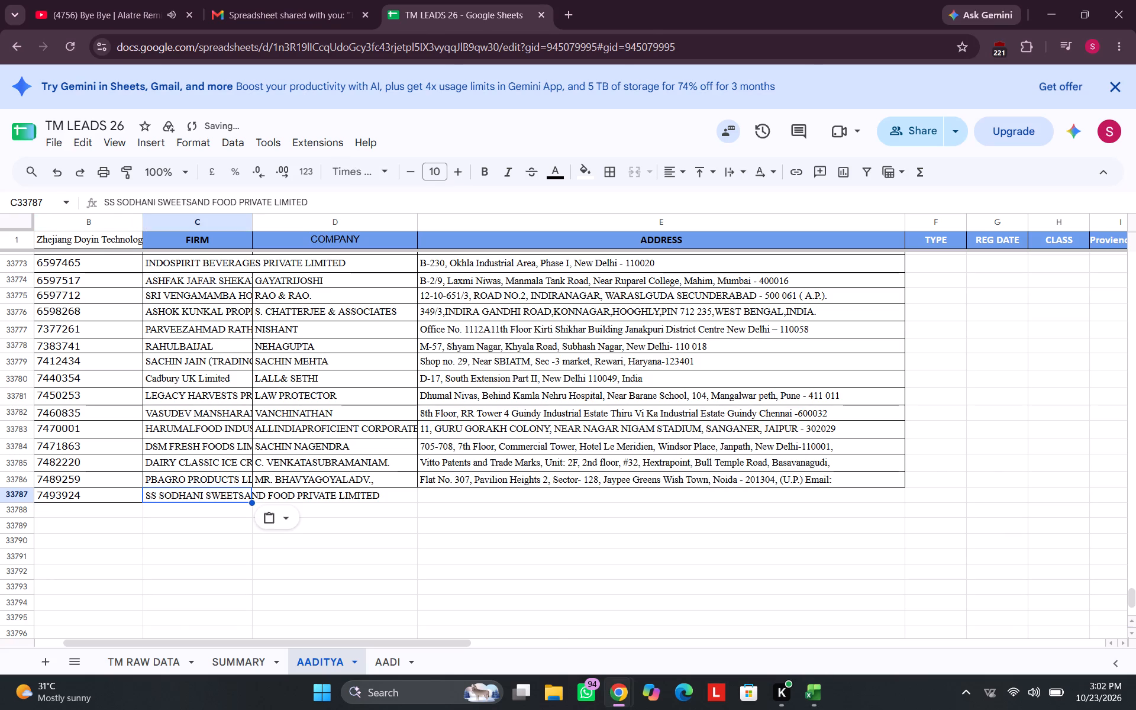
Copy the attorney's name from Page165 of the journal workbook into the COMPANY cell of row 33787.
{"action": "key", "text": "alt+Tab"}
{"action": "key", "text": "Down"}
{"action": "key", "text": "Down"}
{"action": "key", "text": "Down"}
{"action": "key", "text": "Down"}
{"action": "key", "text": "ctrl+c"}
{"action": "key", "text": "alt+Tab"}
{"action": "key", "text": "Right"}
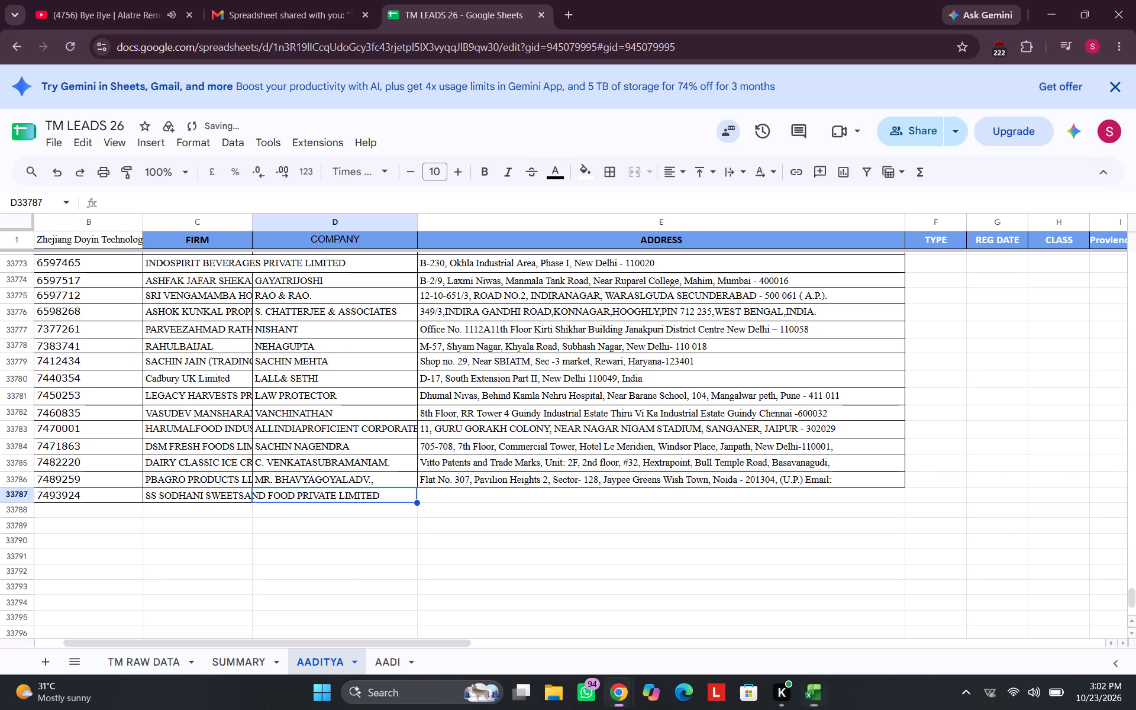
{"action": "key", "text": "ctrl+v"}
Copy the attorney's address line from Page165 into the ADDRESS cell of row 33787.
{"action": "key", "text": "alt+Tab"}
{"action": "key", "text": "Down"}
{"action": "key", "text": "ctrl+c"}
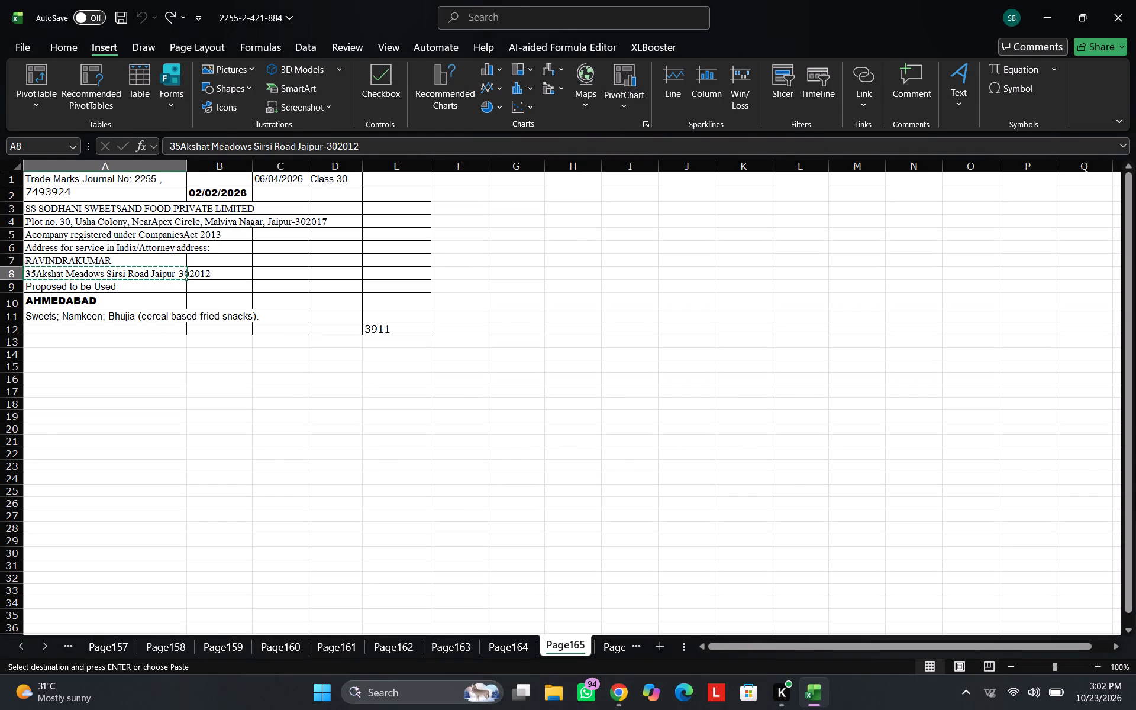
{"action": "key", "text": "alt+Tab"}
{"action": "key", "text": "Right"}
{"action": "key", "text": "ctrl+v"}
Search Google for row 33787's firm, attorney and address with "contact number" added.
{"action": "key", "text": "Right"}
{"action": "key", "text": "shift+Left"}
{"action": "key", "text": "shift+Left"}
{"action": "key", "text": "shift+Left"}
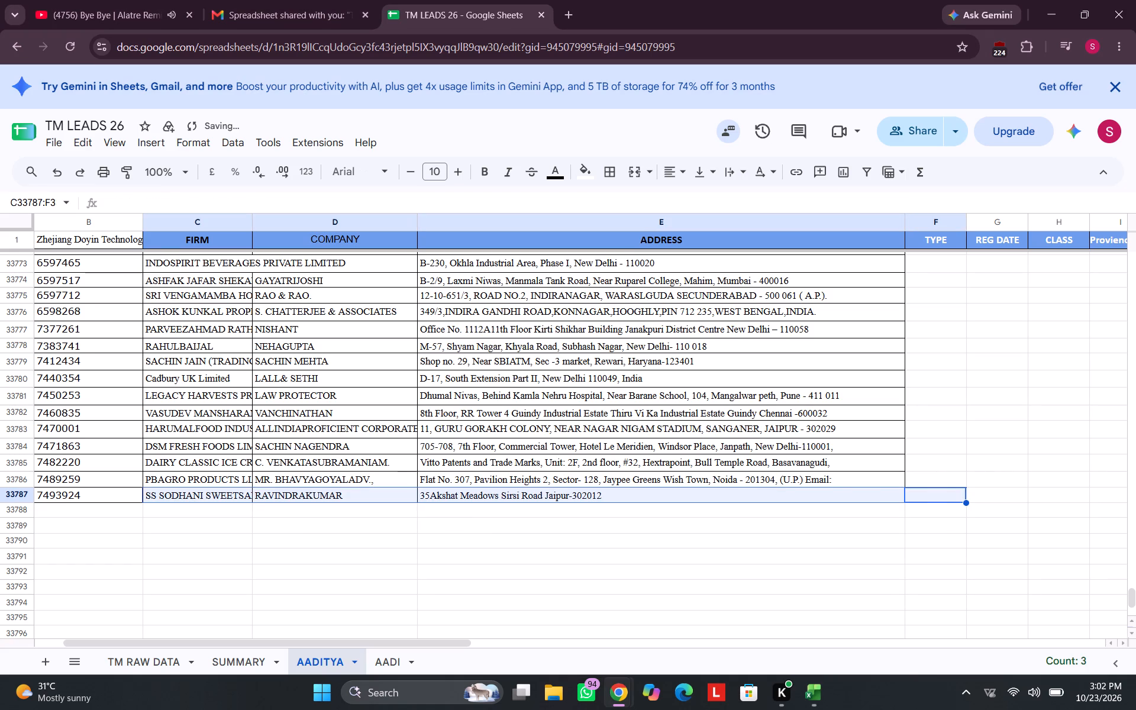
{"action": "key", "text": "ctrl+c"}
{"action": "key", "text": "alt+Tab"}
{"action": "key", "text": "alt+Right"}
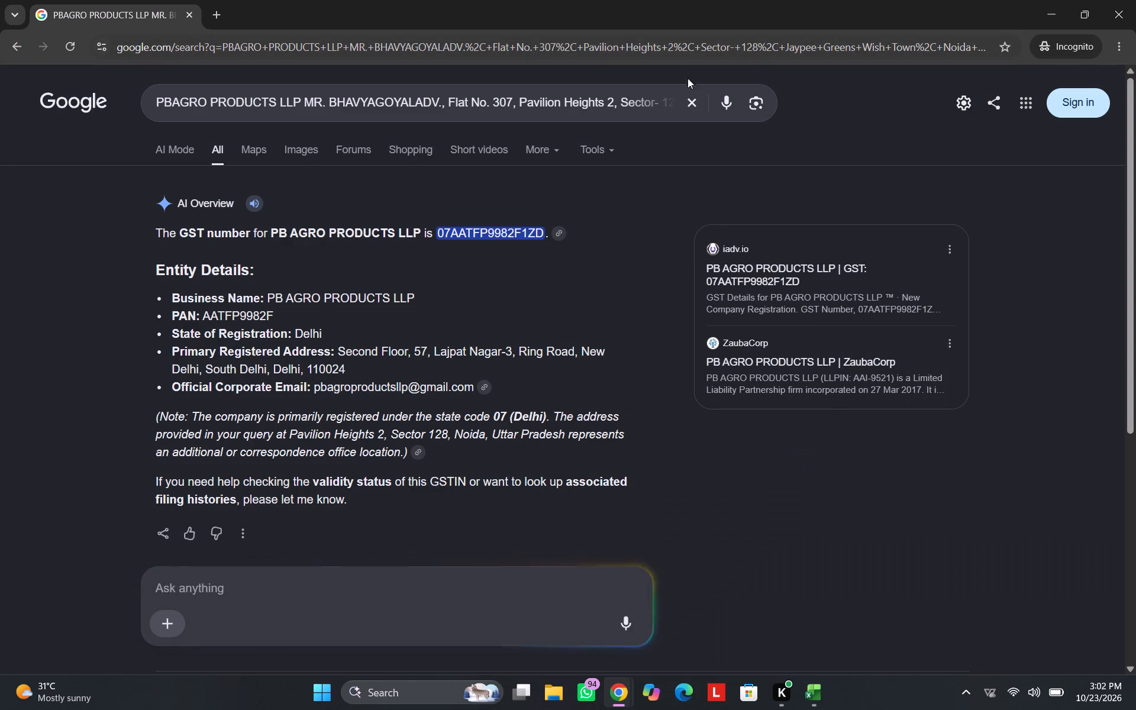
{"action": "left_click", "coordinate": [689, 104]}
{"action": "key", "text": "ctrl+v"}
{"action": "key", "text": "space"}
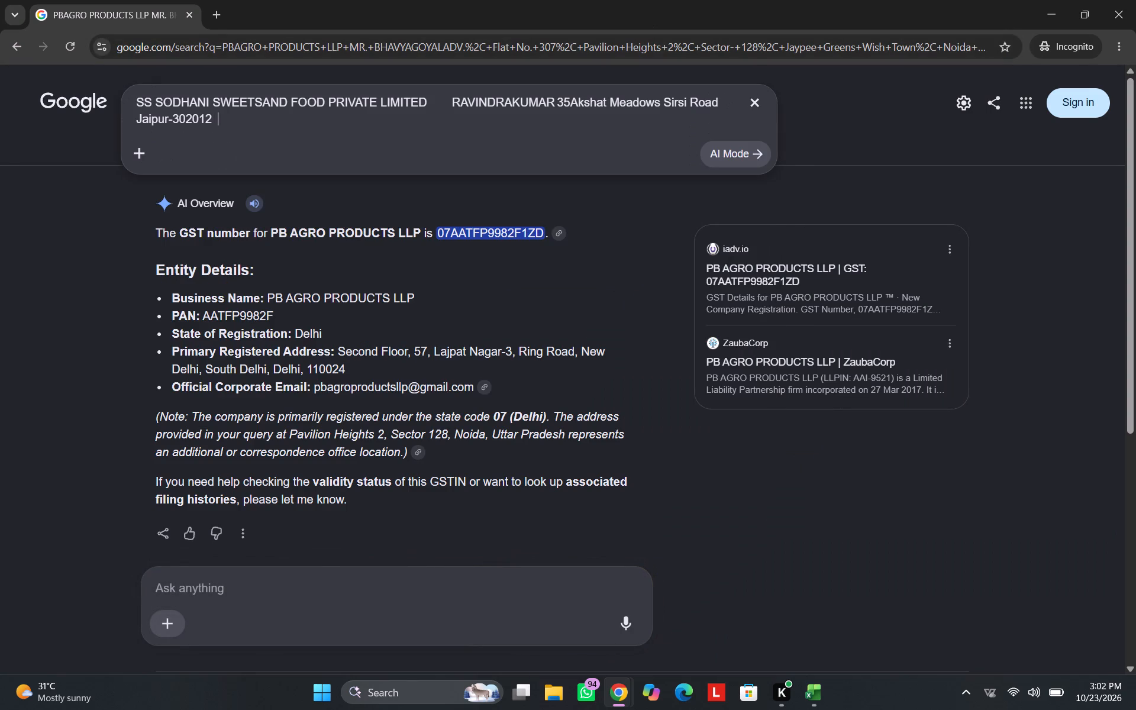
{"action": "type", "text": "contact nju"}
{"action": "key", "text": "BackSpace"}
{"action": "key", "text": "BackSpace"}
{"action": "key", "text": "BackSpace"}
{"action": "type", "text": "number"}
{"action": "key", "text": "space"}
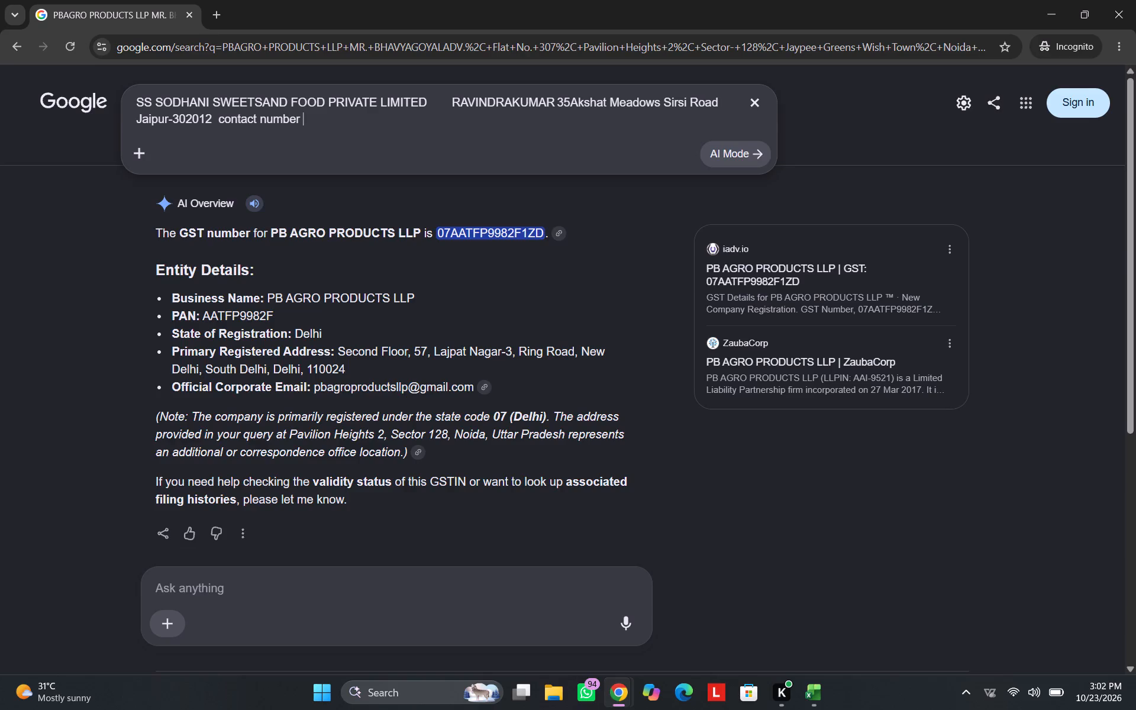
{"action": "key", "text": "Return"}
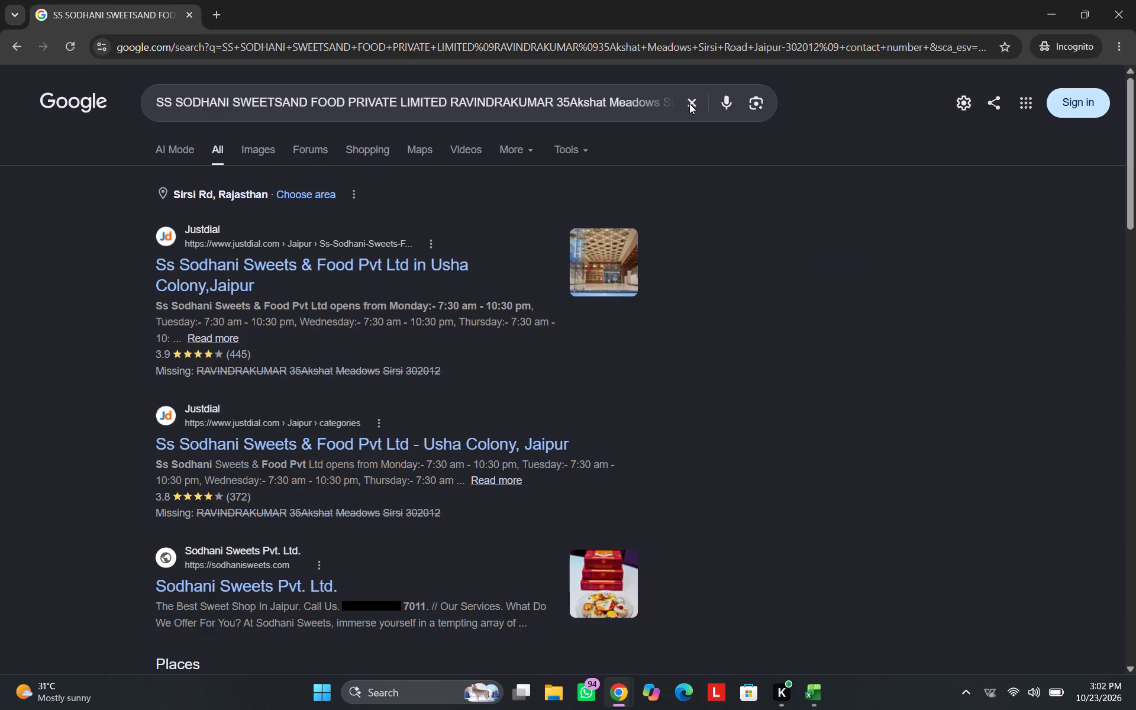
Copy the phone number from the Sodhani Sweets Pvt. Ltd. search result into the NUMBER cell of row 33787.
{"action": "scroll", "coordinate": [481, 573], "scroll_direction": "down", "scroll_amount": 1}
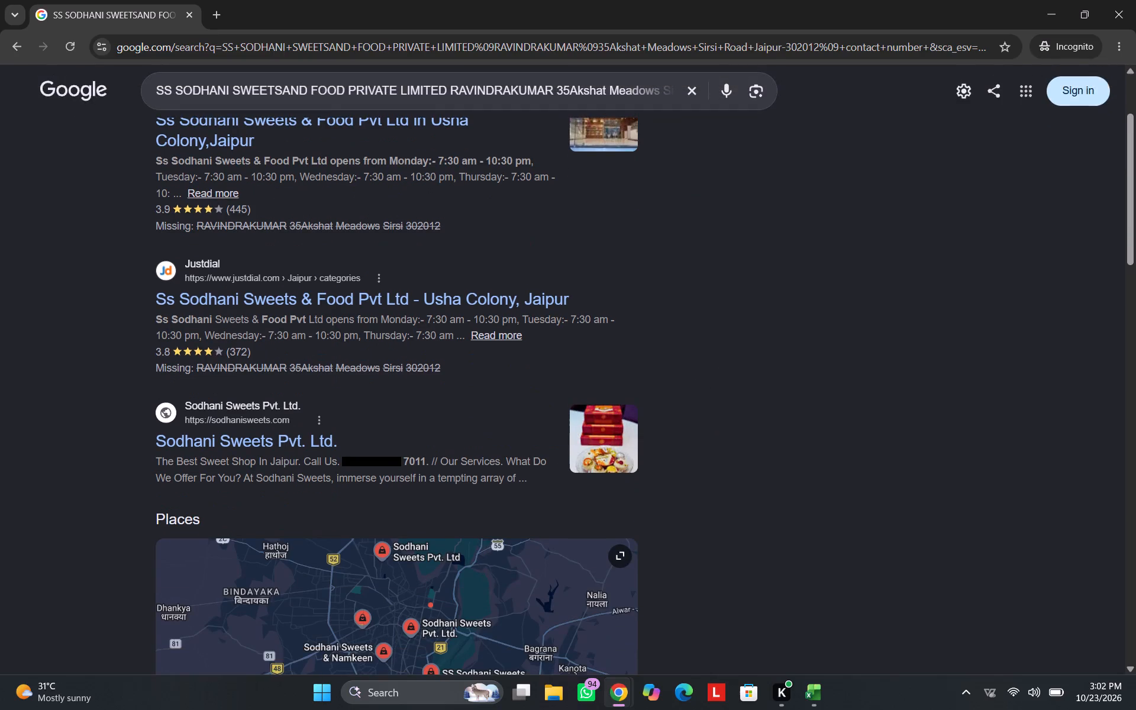
{"action": "left_click_drag", "start_coordinate": [416, 457], "coordinate": [354, 466]}
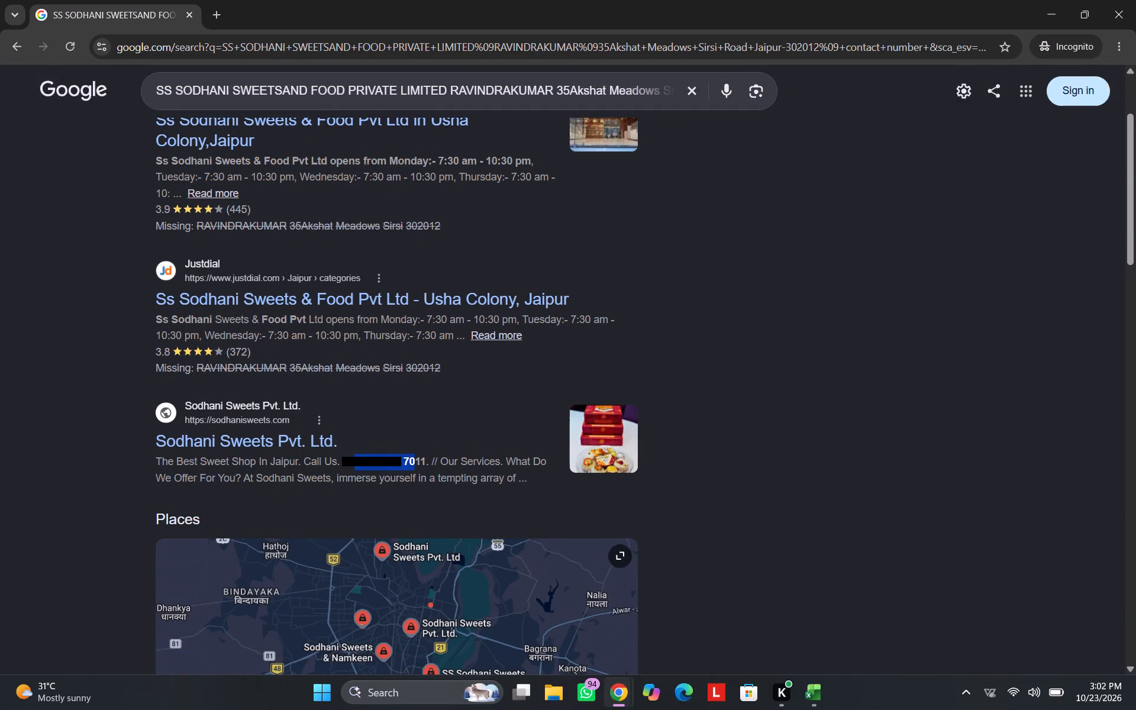
{"action": "left_click_drag", "start_coordinate": [354, 466], "coordinate": [348, 463]}
{"action": "key", "text": "ctrl+c"}
{"action": "key", "text": "alt+Tab"}
{"action": "scroll", "coordinate": [348, 463], "scroll_direction": "left", "scroll_amount": 3}
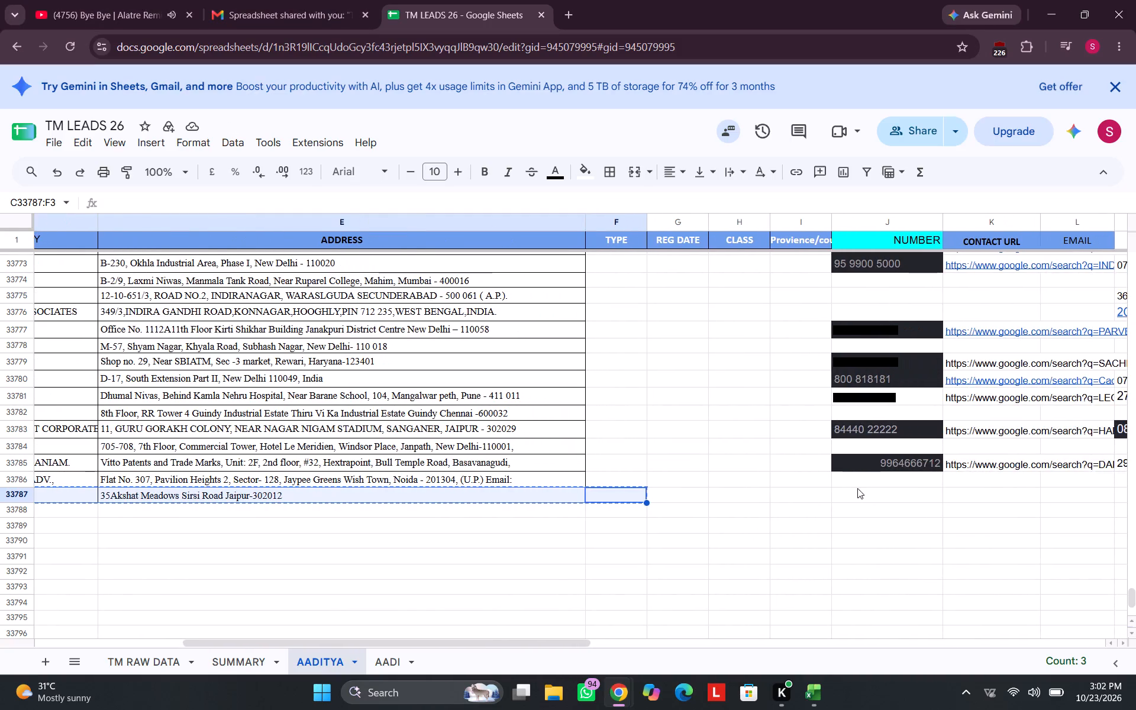
{"action": "left_click", "coordinate": [859, 487]}
{"action": "left_click", "coordinate": [859, 493]}
{"action": "key", "text": "ctrl+v"}
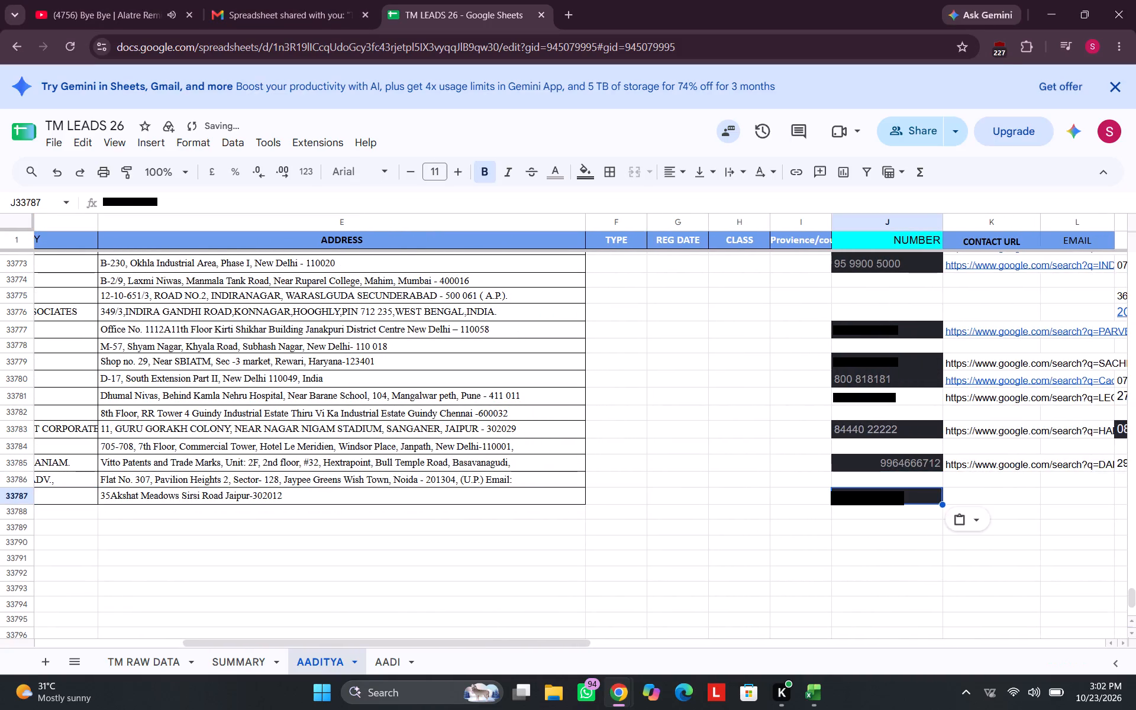
Copy the Google contact number search URL into the CONTACT URL cell of row 33787.
{"action": "key", "text": "alt+Tab"}
{"action": "left_click", "coordinate": [756, 44]}
{"action": "key", "text": "ctrl+c"}
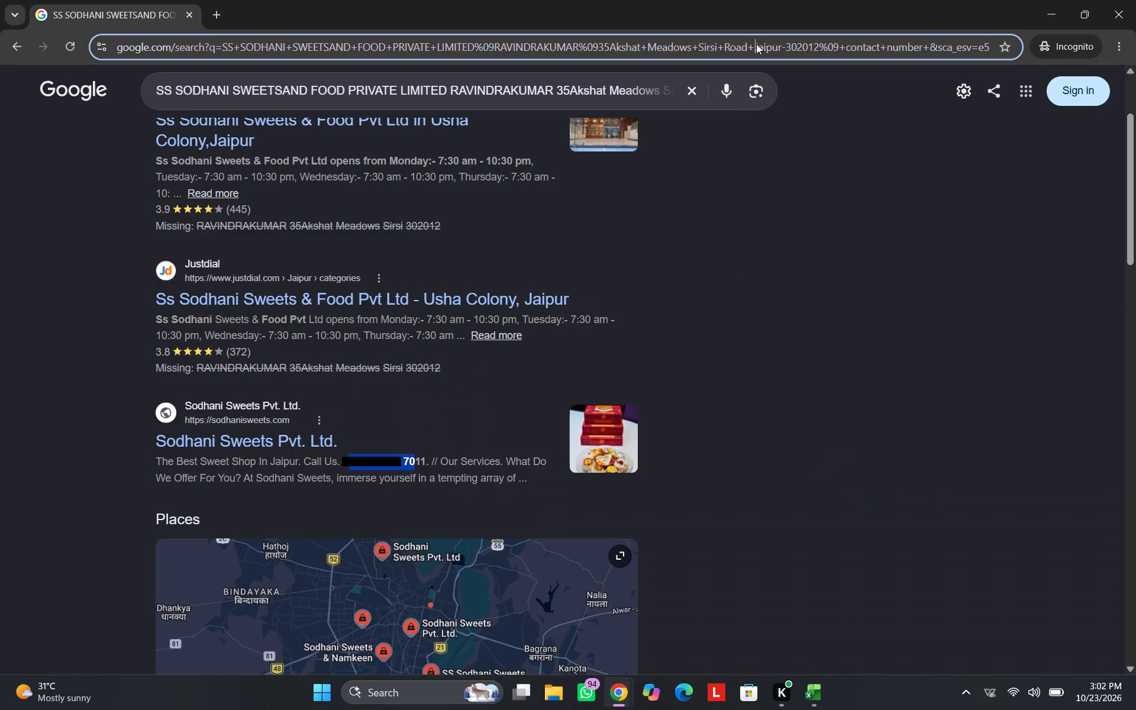
{"action": "key", "text": "alt+Tab"}
{"action": "left_click_drag", "start_coordinate": [982, 506], "coordinate": [1004, 498]}
{"action": "left_click", "coordinate": [1004, 498]}
{"action": "key", "text": "ctrl+v"}
{"action": "key", "text": "alt+Tab"}
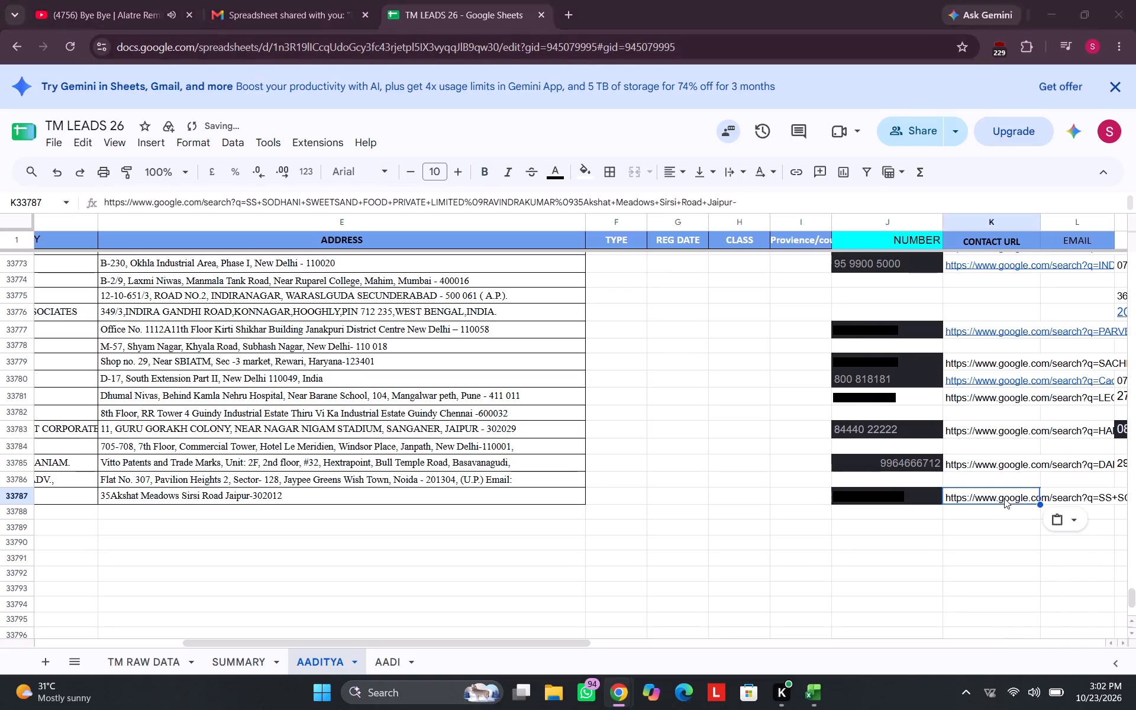
{"action": "key", "text": "alt+Tab"}
{"action": "key", "text": "Down"}
{"action": "key", "text": "Left"}
{"action": "key", "text": "Left"}
{"action": "key", "text": "Left"}
{"action": "key", "text": "Left"}
{"action": "key", "text": "Left"}
{"action": "key", "text": "Left"}
{"action": "key", "text": "Left"}
{"action": "key", "text": "Left"}
{"action": "key", "text": "Left"}
{"action": "key", "text": "Left"}
{"action": "key", "text": "Left"}
{"action": "key", "text": "Left"}
{"action": "key", "text": "Left"}
{"action": "key", "text": "Left"}
{"action": "key", "text": "Left"}
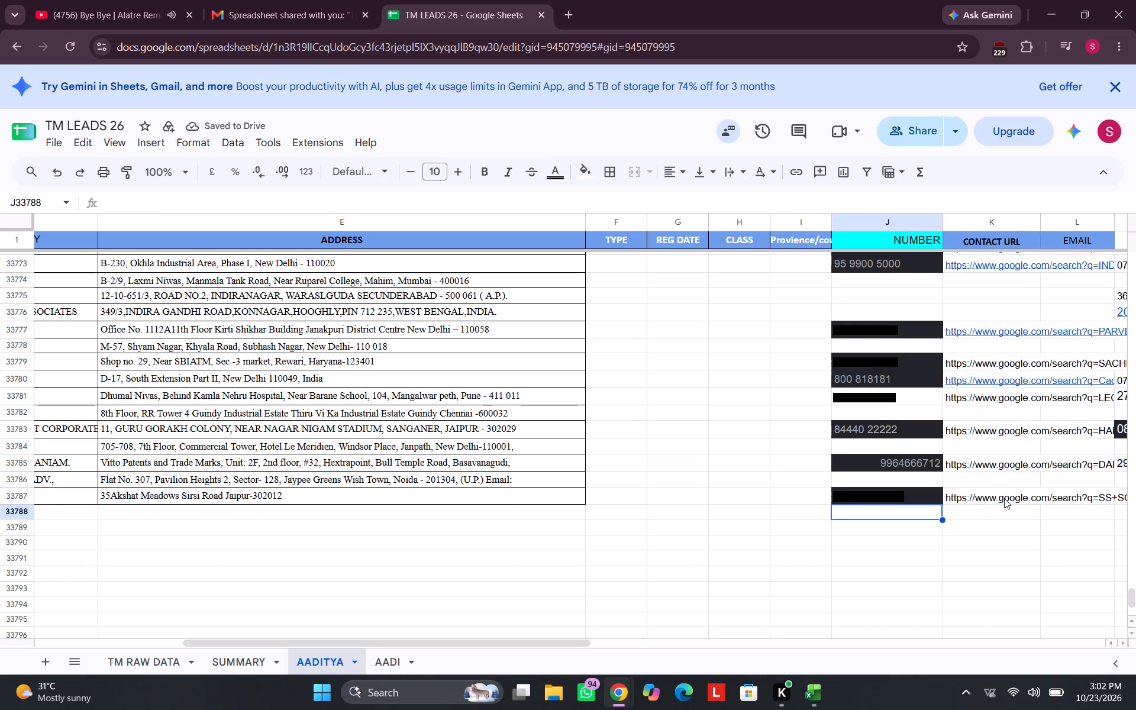
{"action": "key", "text": "Right"}
{"action": "key", "text": "alt+Tab"}
{"action": "key", "text": "alt+Right"}
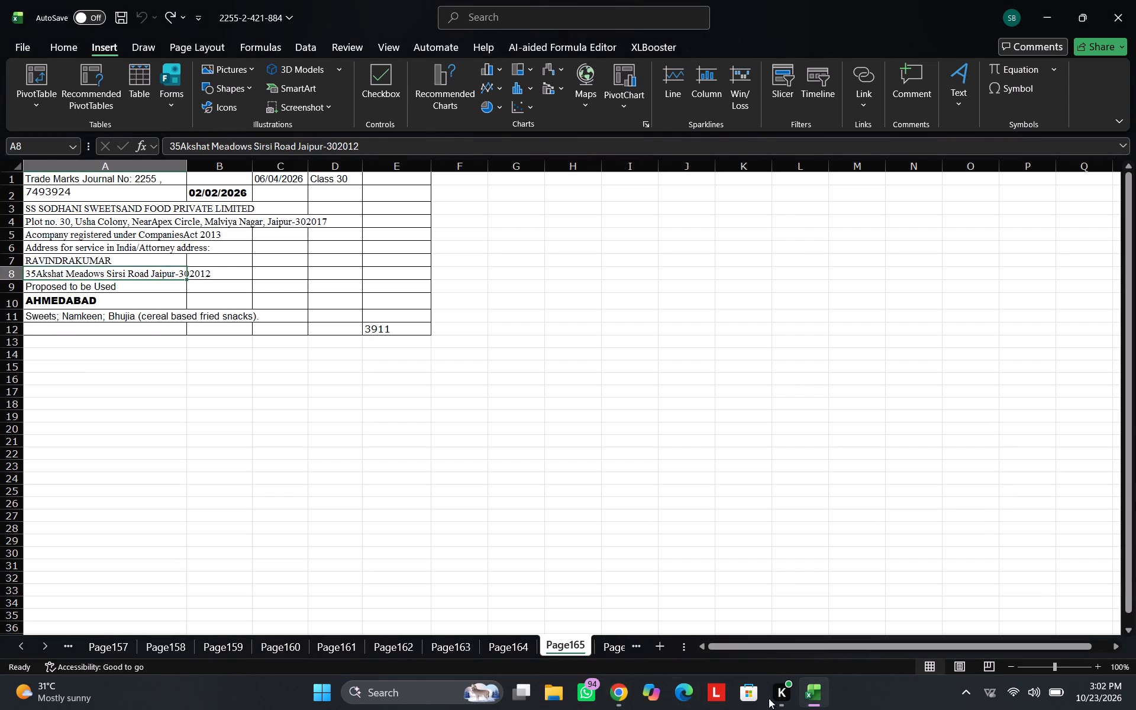
{"action": "left_click", "coordinate": [614, 654]}
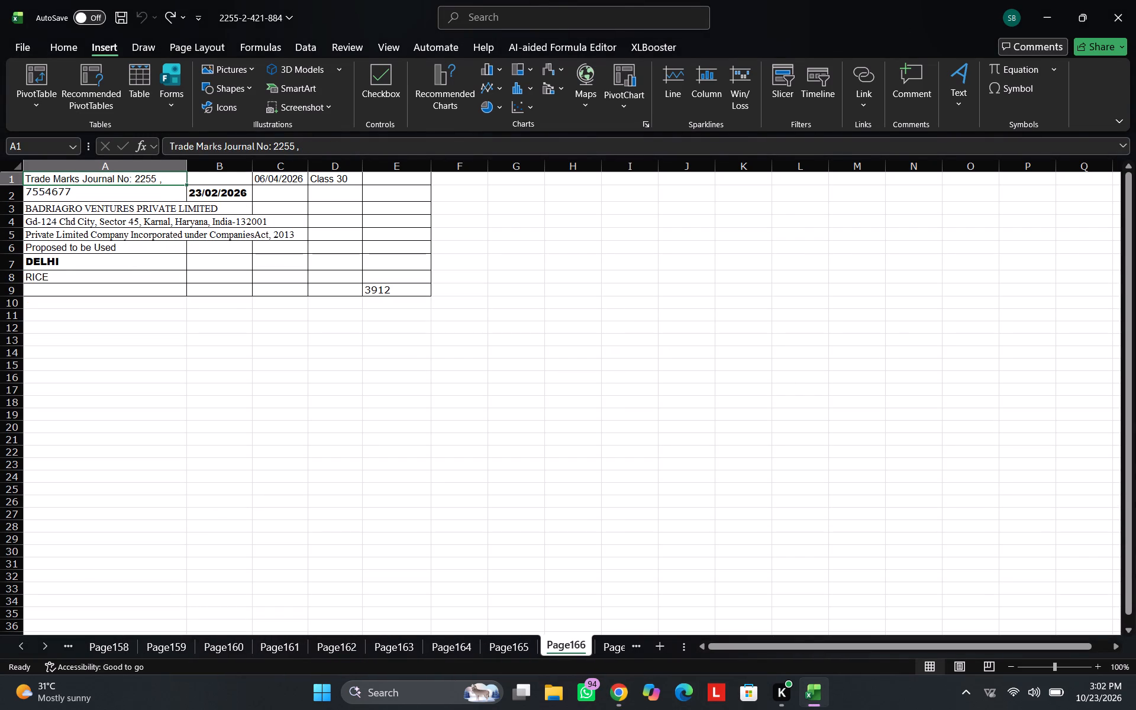
{"action": "left_click", "coordinate": [177, 197]}
{"action": "key", "text": "ctrl+c"}
{"action": "key", "text": "alt+Tab"}
{"action": "key", "text": "ctrl+v"}
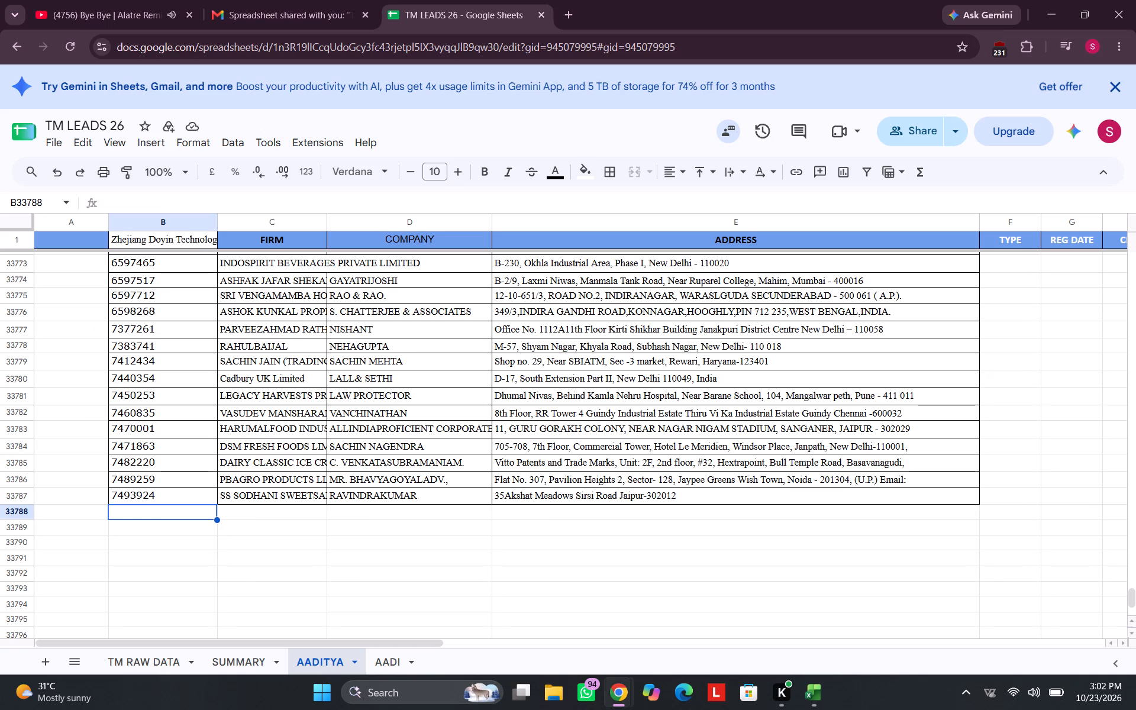
Copy the firm name BADRIAGRO VENTURES PRIVATE LIMITED from Page166 into the FIRM cell of row 33788.
{"action": "key", "text": "alt+Tab"}
{"action": "key", "text": "Down"}
{"action": "key", "text": "ctrl+c"}
{"action": "key", "text": "alt+Tab"}
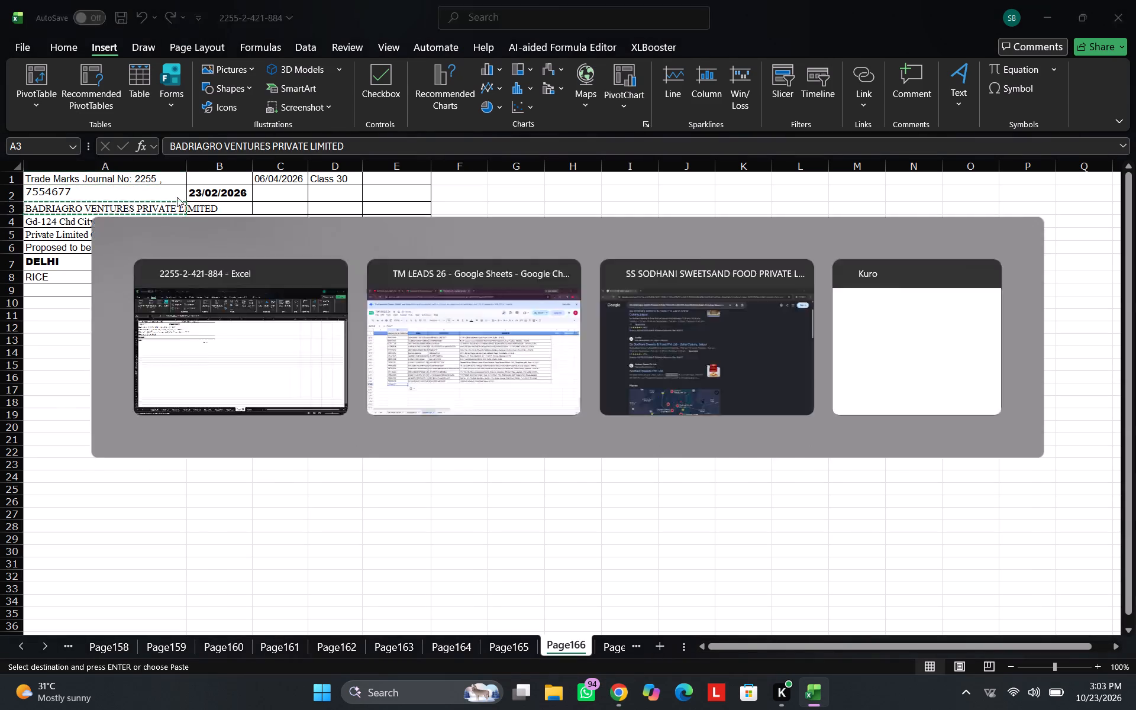
{"action": "key", "text": "Right"}
{"action": "key", "text": "ctrl+v"}
Copy the firm's address line from Page166 into the ADDRESS cell of row 33788.
{"action": "key", "text": "alt+Tab"}
{"action": "key", "text": "Down"}
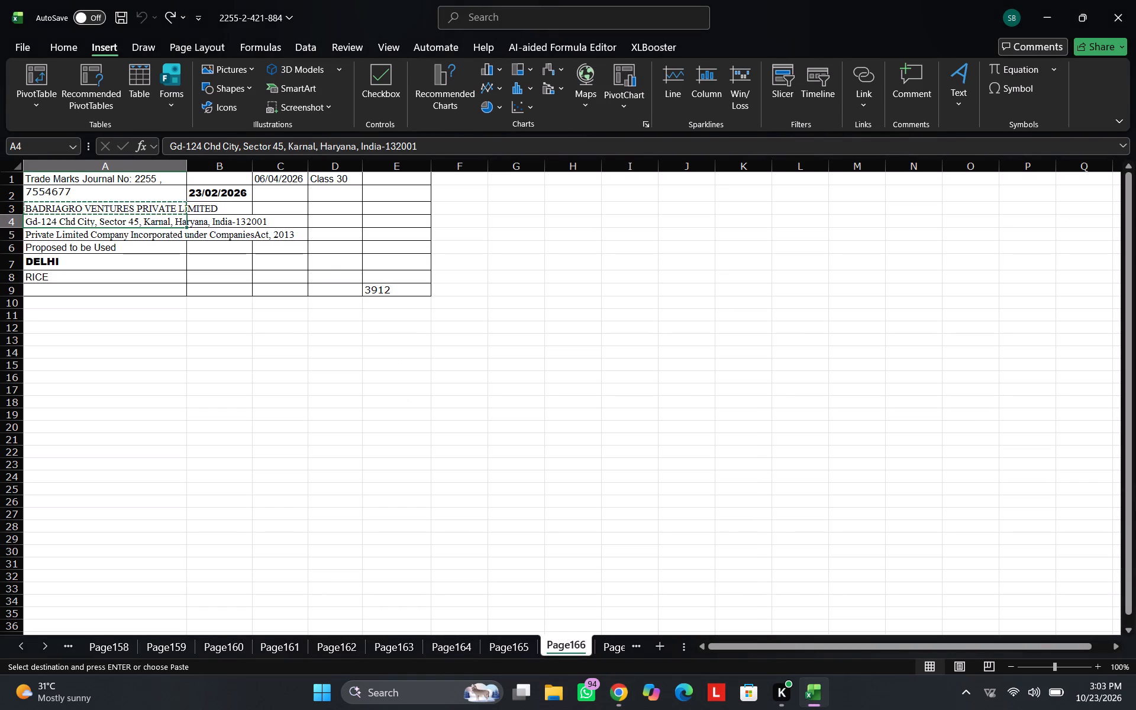
{"action": "key", "text": "ctrl+c"}
{"action": "key", "text": "alt+Tab"}
{"action": "key", "text": "Right"}
{"action": "key", "text": "Right"}
{"action": "key", "text": "ctrl+v"}
{"action": "key", "text": "Right"}
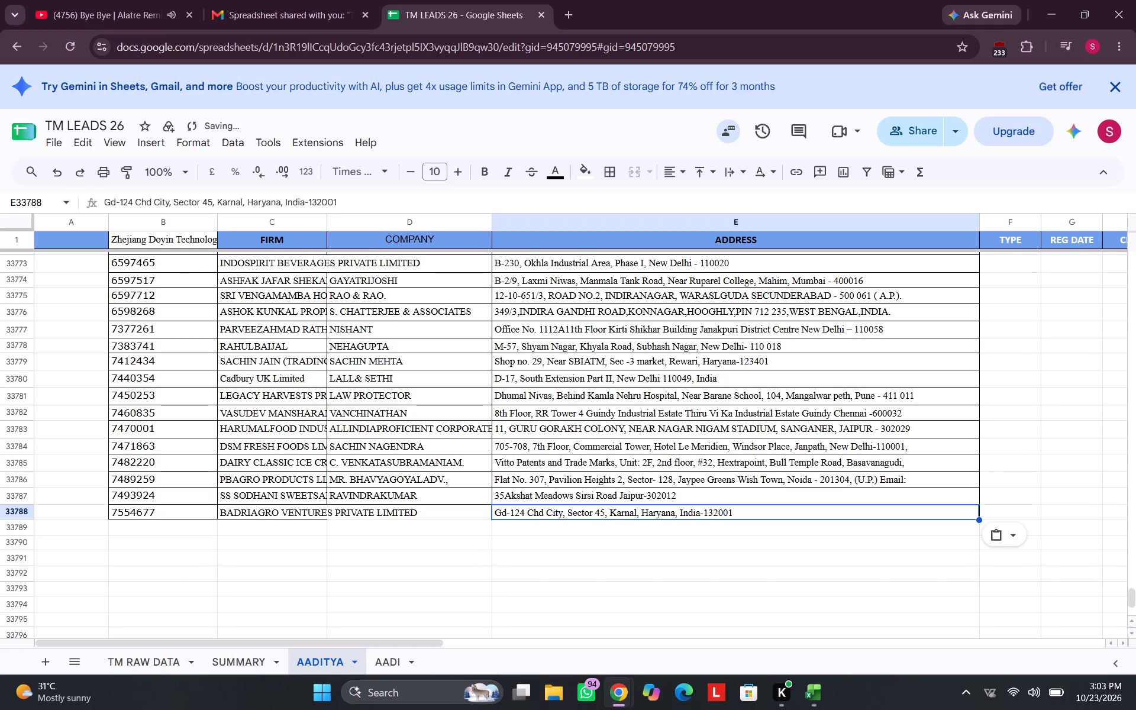
Search Google for row 33788's firm and address with "contact number" added.
{"action": "key", "text": "shift+Left"}
{"action": "key", "text": "shift+Left"}
{"action": "key", "text": "ctrl+c"}
{"action": "key", "text": "alt+Tab"}
{"action": "key", "text": "alt+Right"}
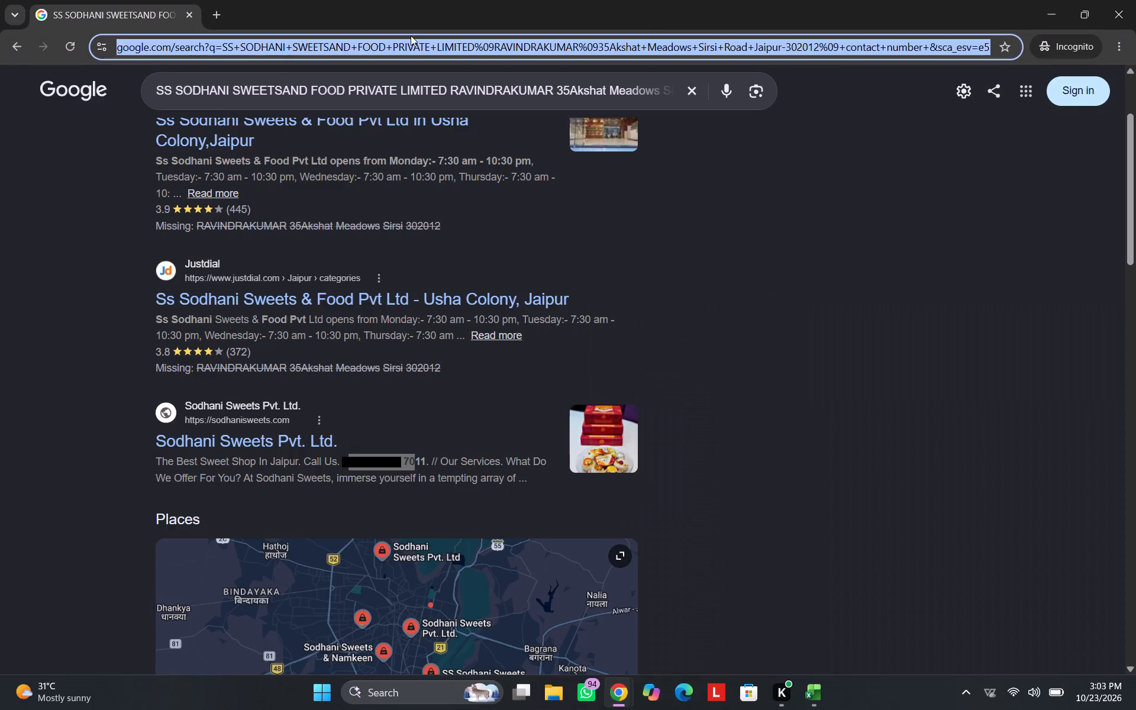
{"action": "left_click", "coordinate": [689, 86]}
{"action": "key", "text": "ctrl+v"}
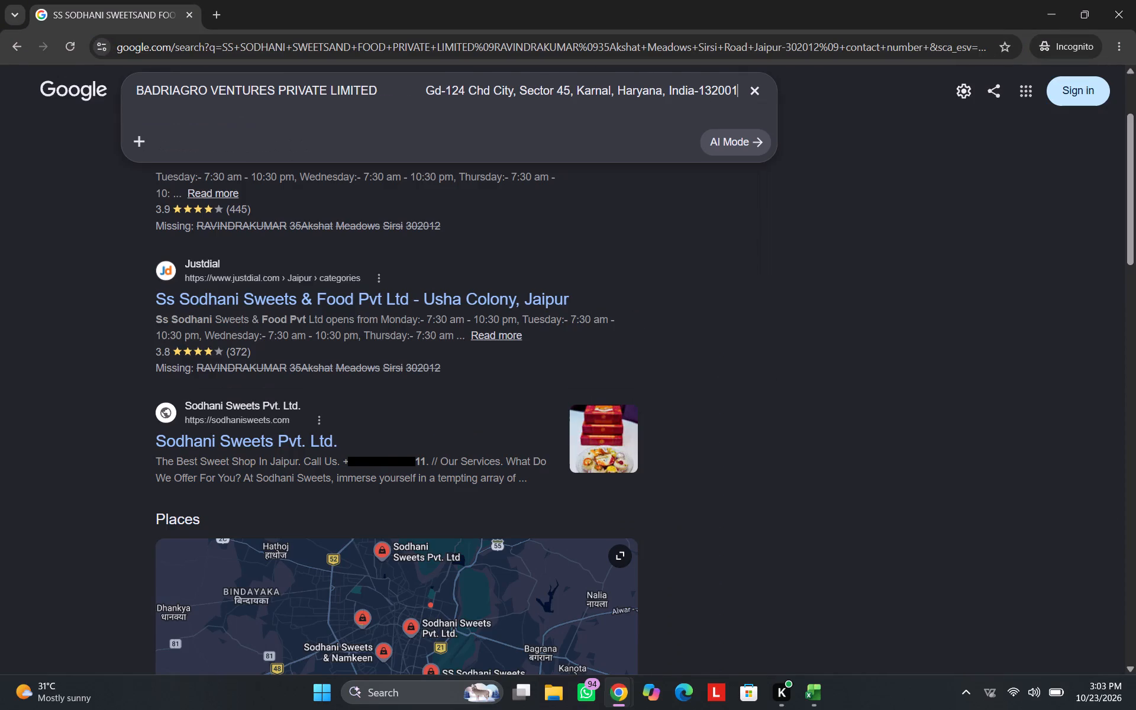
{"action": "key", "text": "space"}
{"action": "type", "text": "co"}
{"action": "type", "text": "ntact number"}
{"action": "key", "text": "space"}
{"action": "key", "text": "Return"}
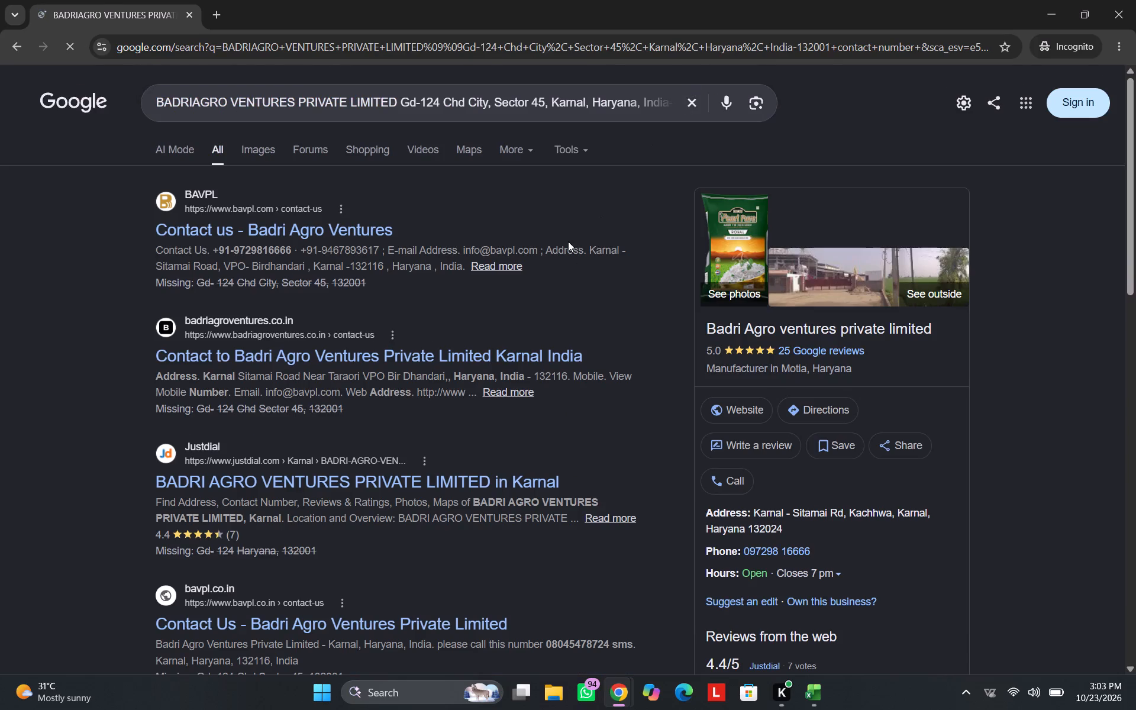
Copy the second phone number in the BAVPL contact result into the NUMBER cell of row 33788.
{"action": "left_click_drag", "start_coordinate": [379, 248], "coordinate": [326, 248]}
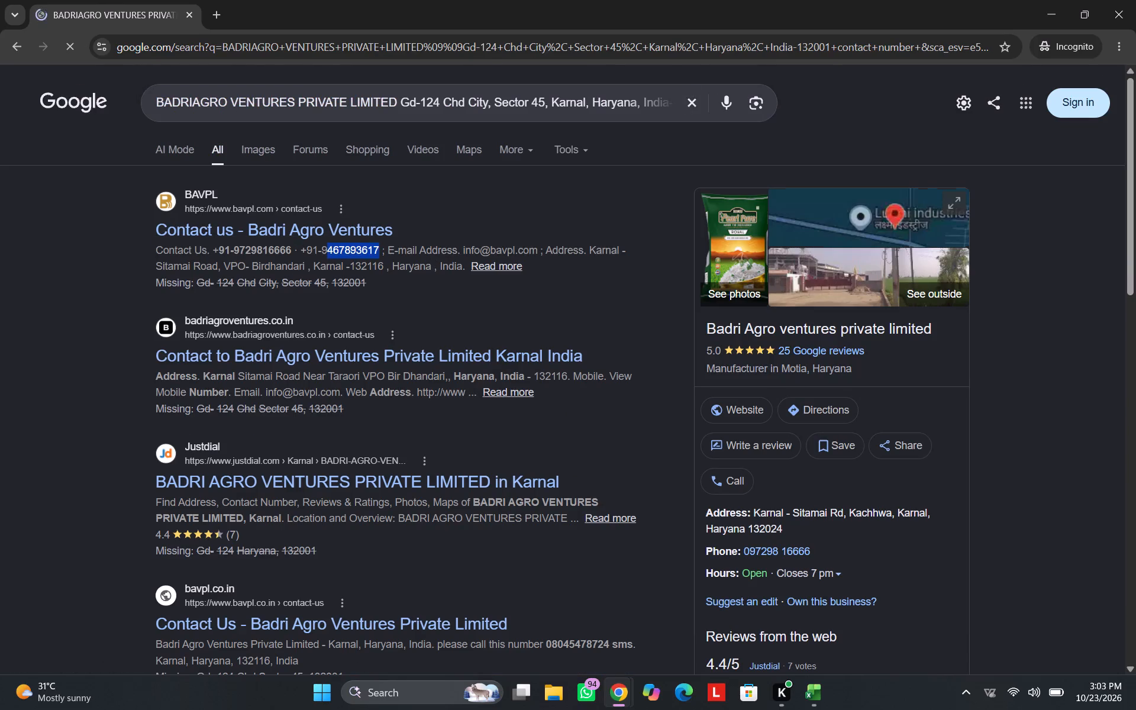
{"action": "left_click_drag", "start_coordinate": [326, 248], "coordinate": [321, 249]}
{"action": "key", "text": "ctrl+c"}
{"action": "key", "text": "alt+Tab"}
{"action": "scroll", "coordinate": [321, 249], "scroll_direction": "left", "scroll_amount": 3}
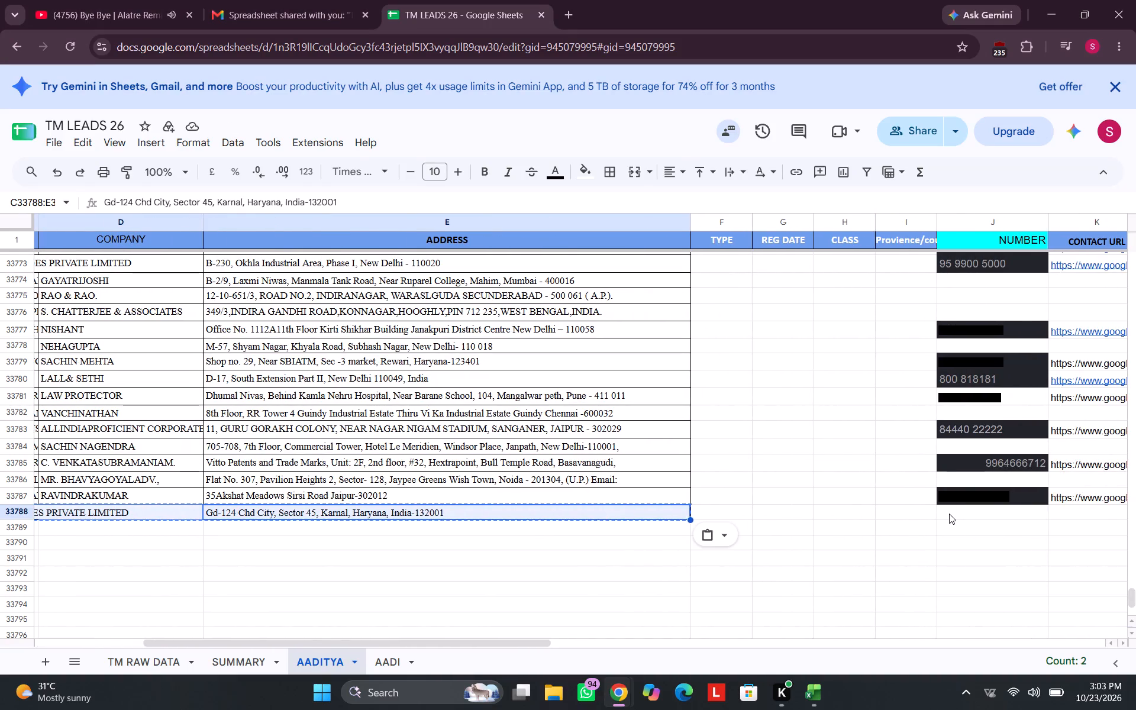
{"action": "left_click", "coordinate": [949, 514]}
{"action": "key", "text": "ctrl+v"}
Copy the Google contact number search URL into the CONTACT URL cell of row 33788.
{"action": "key", "text": "alt+Tab"}
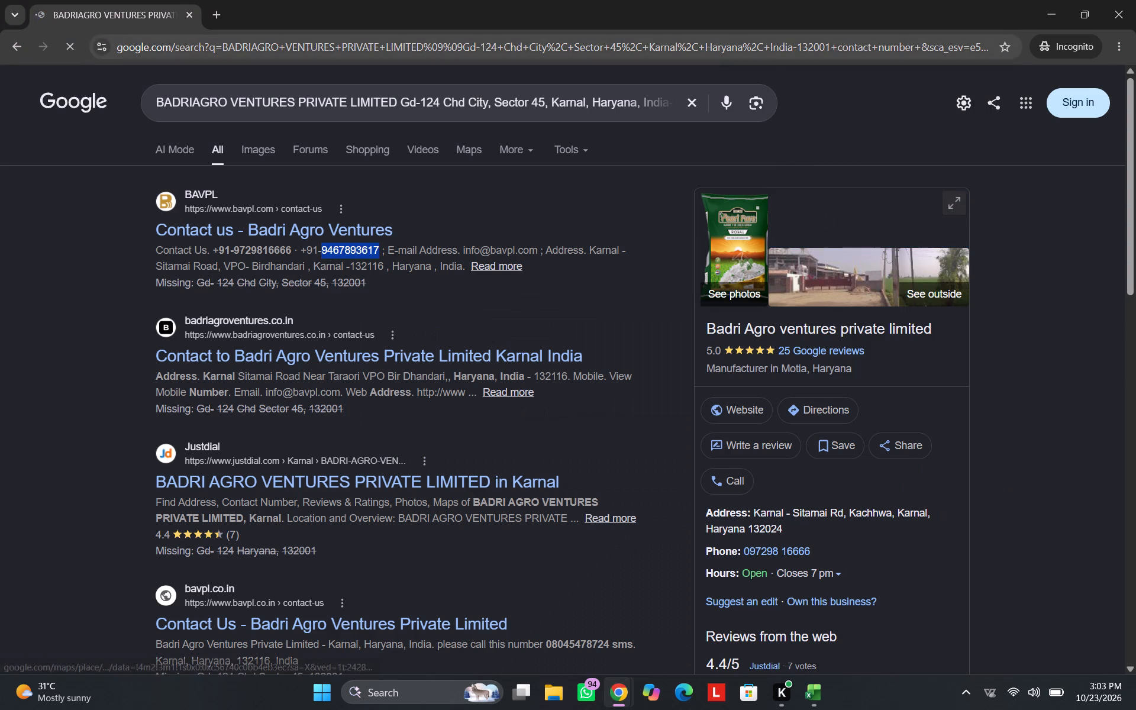
{"action": "left_click", "coordinate": [793, 41]}
{"action": "key", "text": "ctrl+c"}
{"action": "key", "text": "alt+Tab"}
{"action": "scroll", "coordinate": [869, 356], "scroll_direction": "left", "scroll_amount": 2}
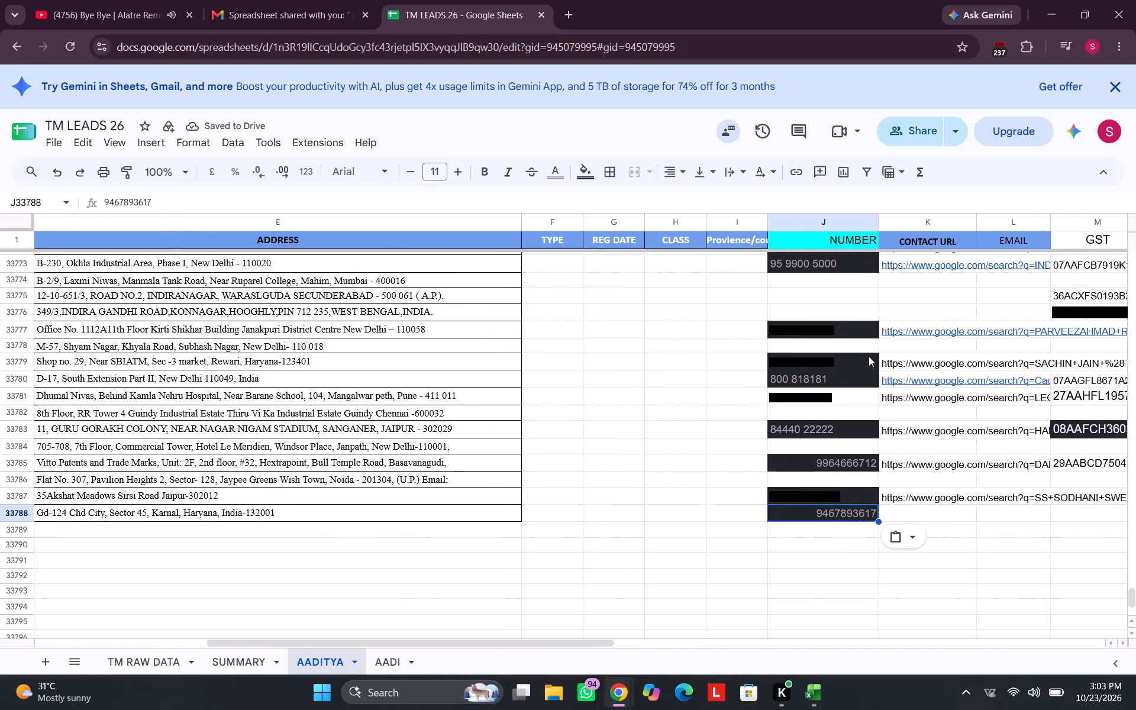
{"action": "left_click", "coordinate": [896, 515]}
{"action": "key", "text": "ctrl+v"}
Search Google for row 33788's firm and address again with "gst number" in place of "contact number".
{"action": "key", "text": "alt+Tab"}
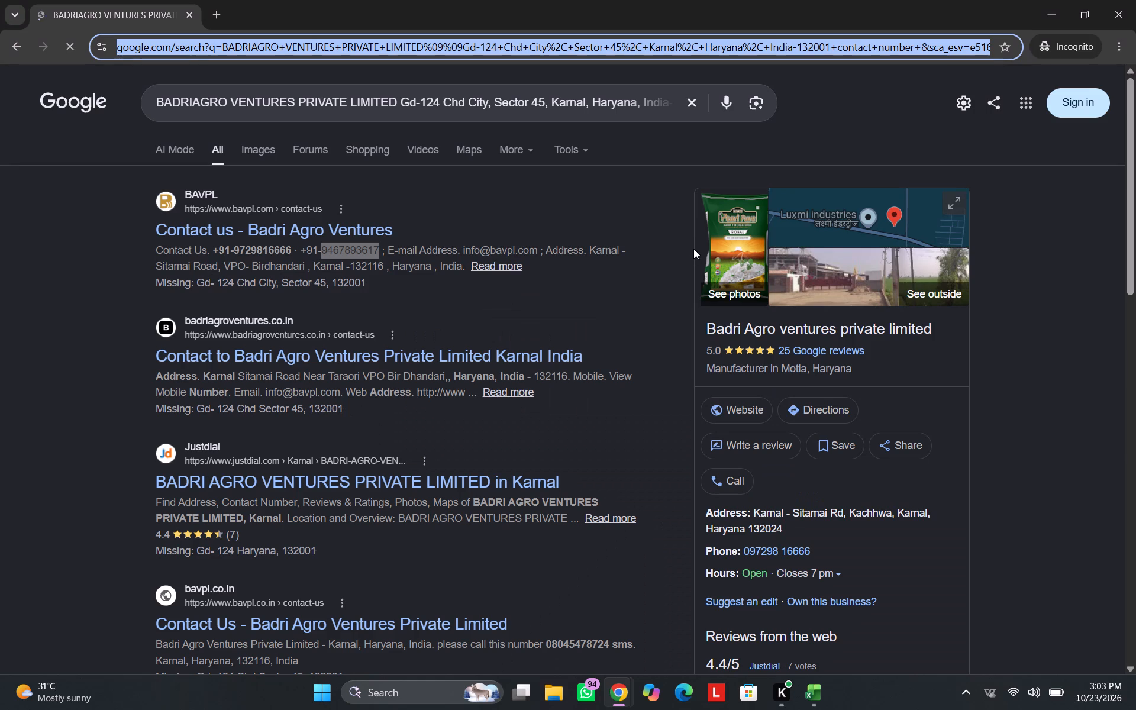
{"action": "left_click", "coordinate": [612, 105]}
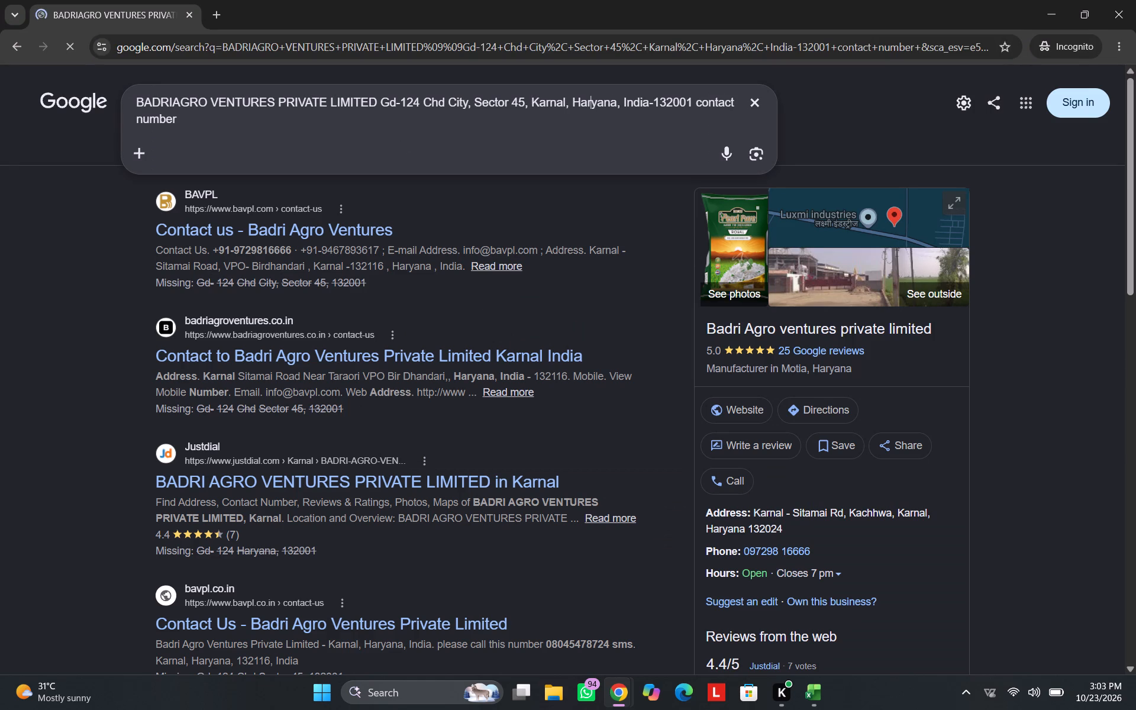
{"action": "left_click", "coordinate": [735, 108]}
{"action": "key", "text": "ctrl+BackSpace"}
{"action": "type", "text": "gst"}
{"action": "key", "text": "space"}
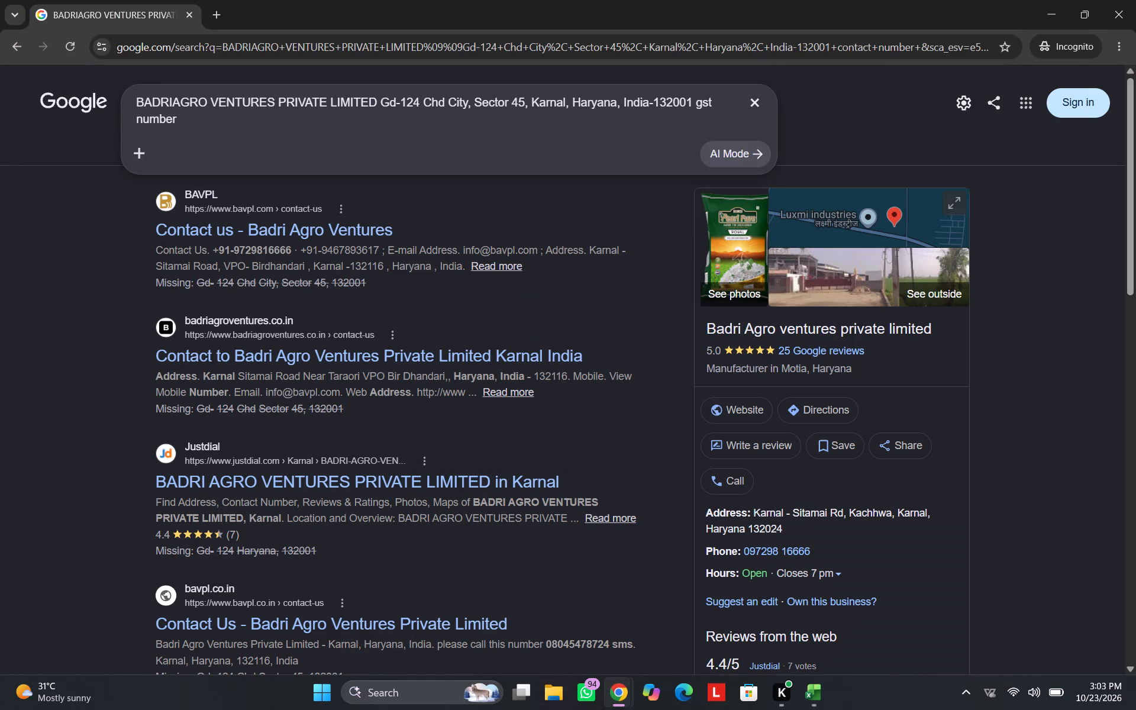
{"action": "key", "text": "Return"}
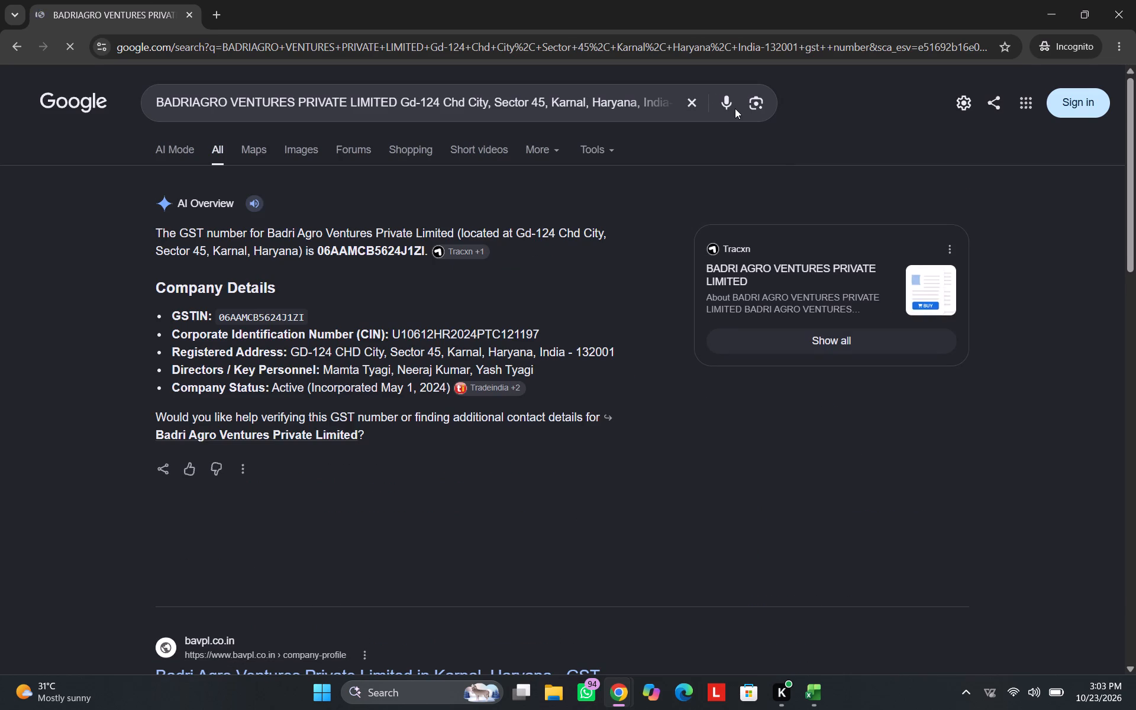
Copy the firm's GST number from the AI Overview into the GST cell of row 33788.
{"action": "double_click", "coordinate": [389, 244]}
{"action": "key", "text": "ctrl+c"}
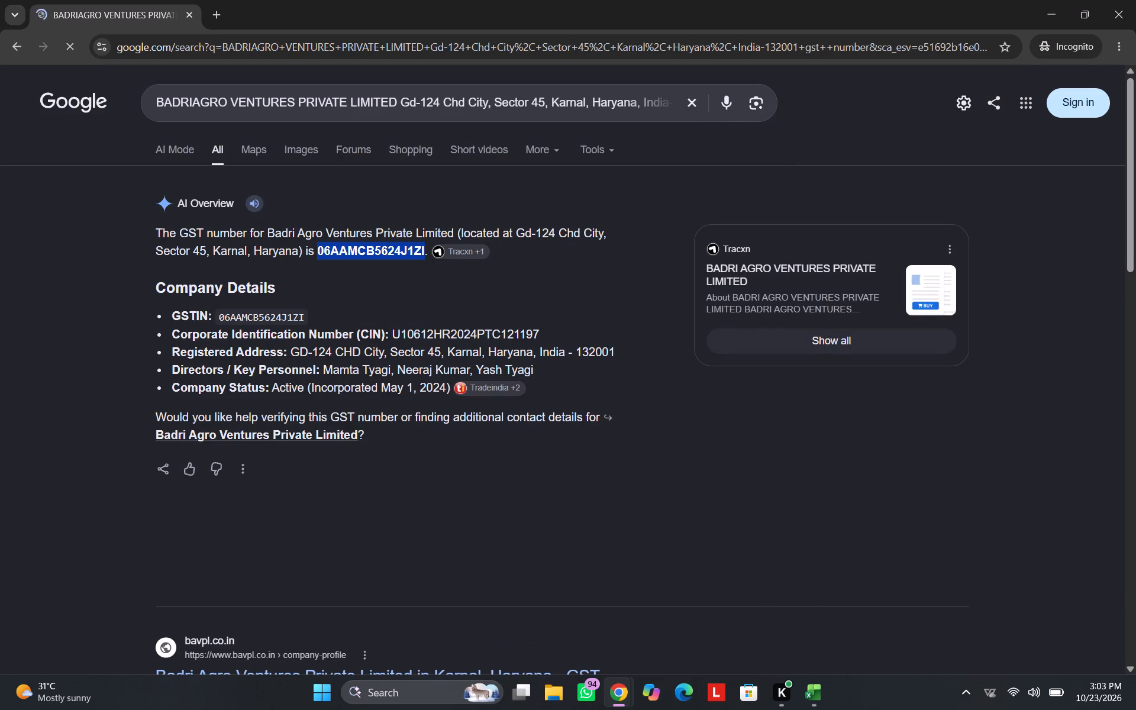
{"action": "key", "text": "alt+Tab"}
{"action": "scroll", "coordinate": [389, 244], "scroll_direction": "left", "scroll_amount": 5}
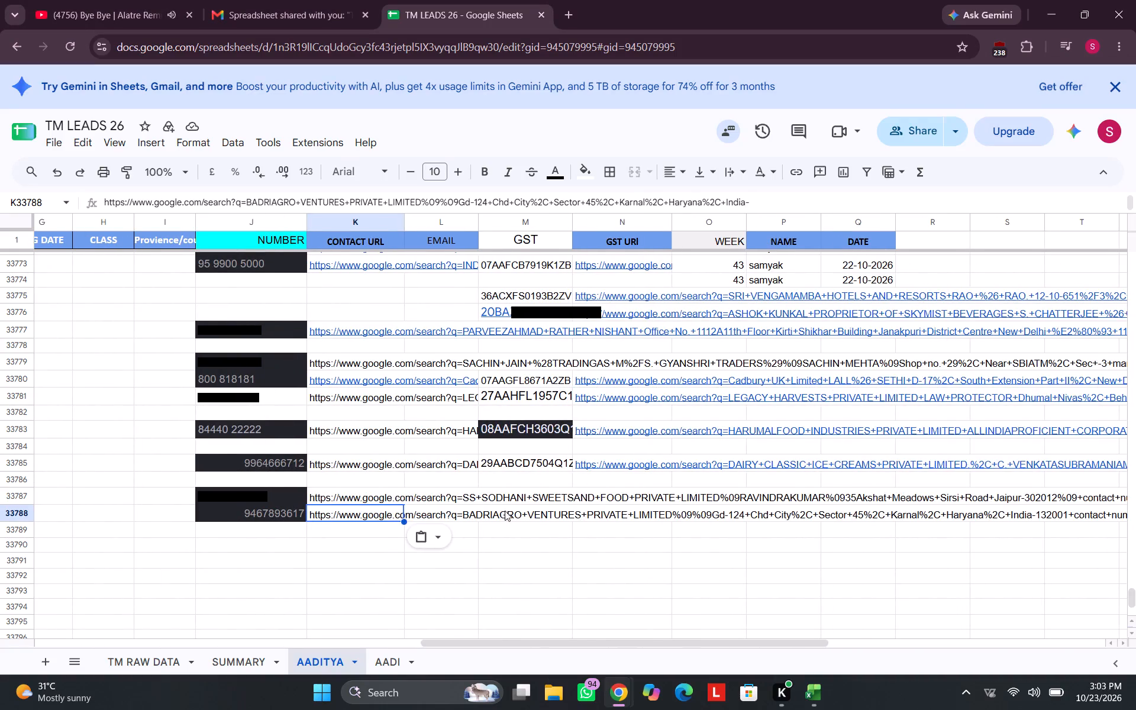
{"action": "left_click", "coordinate": [505, 516]}
{"action": "key", "text": "ctrl+v"}
Copy the Google GST search URL into the GST URL cell of row 33788.
{"action": "key", "text": "alt+Tab"}
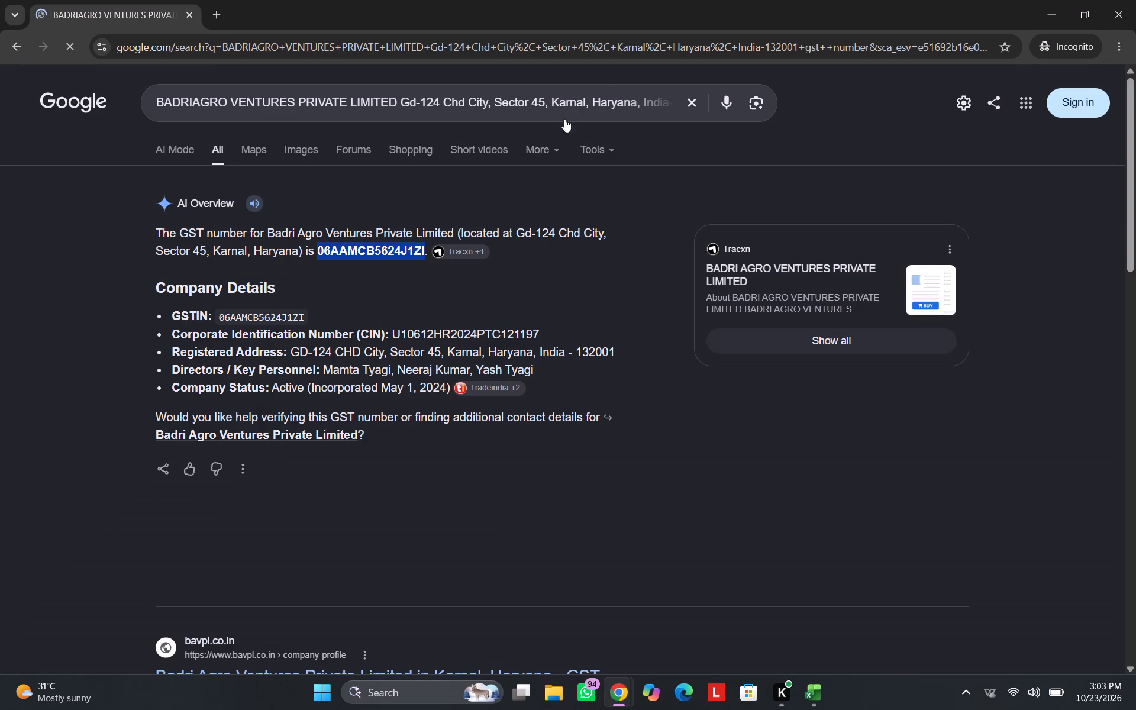
{"action": "left_click", "coordinate": [632, 50]}
{"action": "key", "text": "ctrl+c"}
{"action": "key", "text": "alt+Tab"}
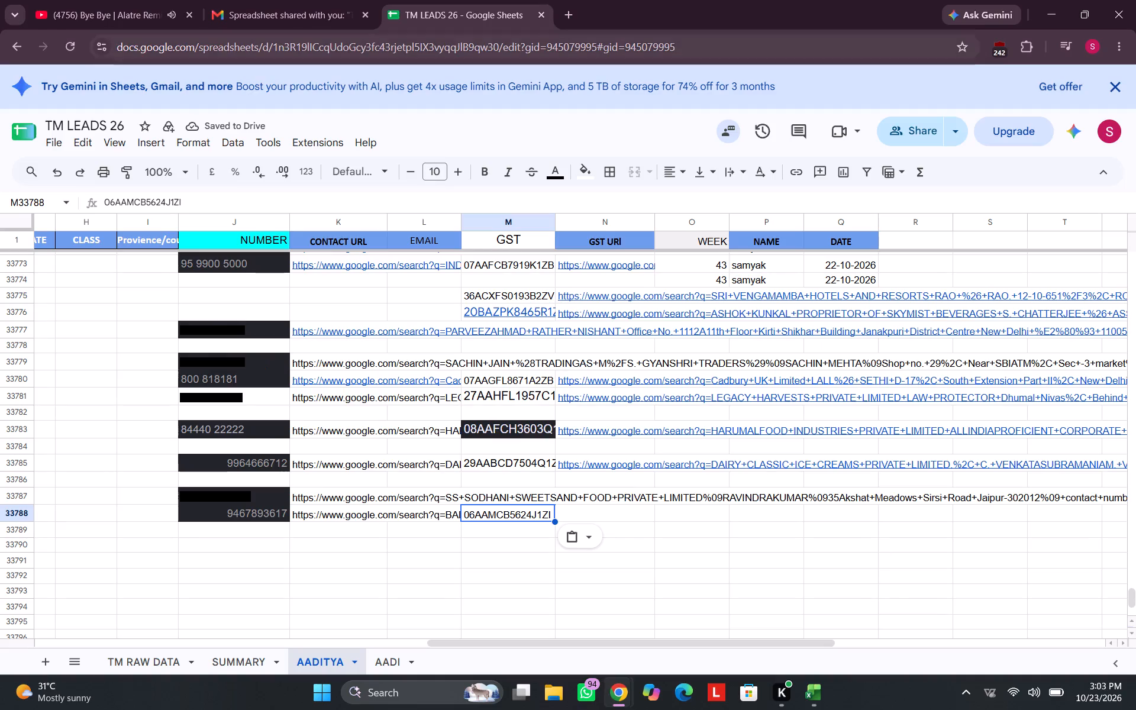
{"action": "left_click", "coordinate": [637, 515]}
{"action": "key", "text": "ctrl+v"}
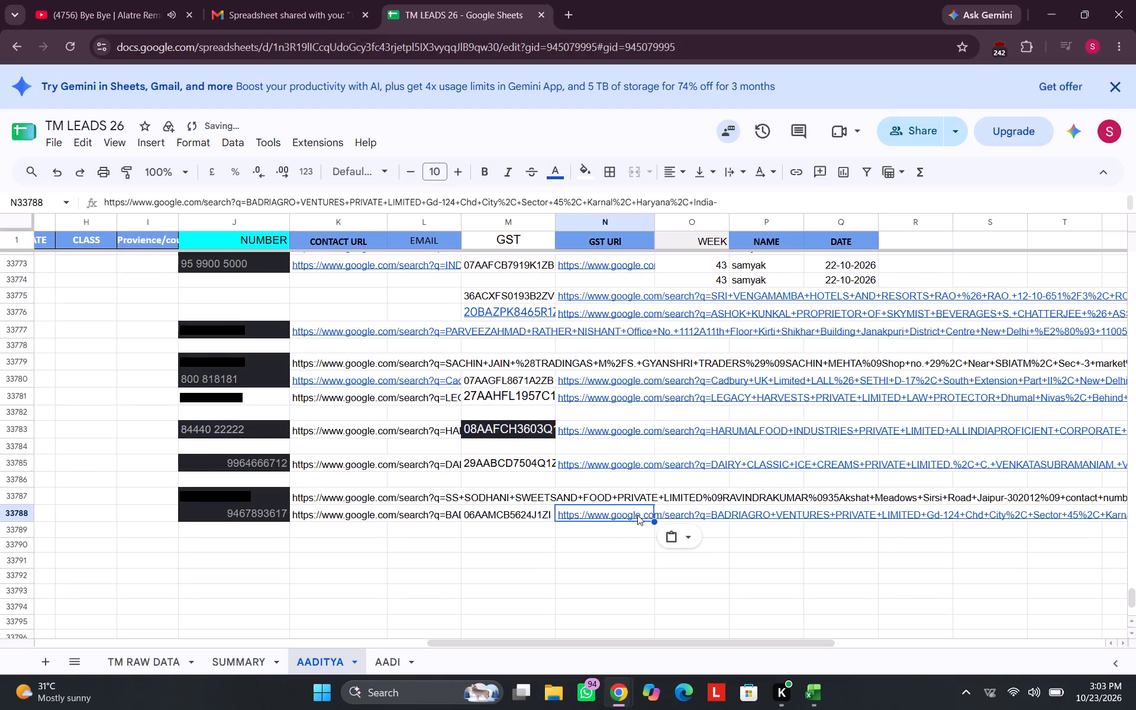
{"action": "key", "text": "Down"}
{"action": "key", "text": "Left"}
{"action": "key", "text": "Left"}
{"action": "key", "text": "Left"}
{"action": "key", "text": "Left"}
{"action": "key", "text": "Left"}
{"action": "key", "text": "Left"}
{"action": "key", "text": "Left"}
{"action": "key", "text": "Left"}
{"action": "key", "text": "Left"}
{"action": "key", "text": "Left"}
{"action": "key", "text": "Left"}
{"action": "key", "text": "Left"}
{"action": "key", "text": "Left"}
{"action": "key", "text": "Left"}
{"action": "key", "text": "Right"}
{"action": "key", "text": "alt+Tab"}
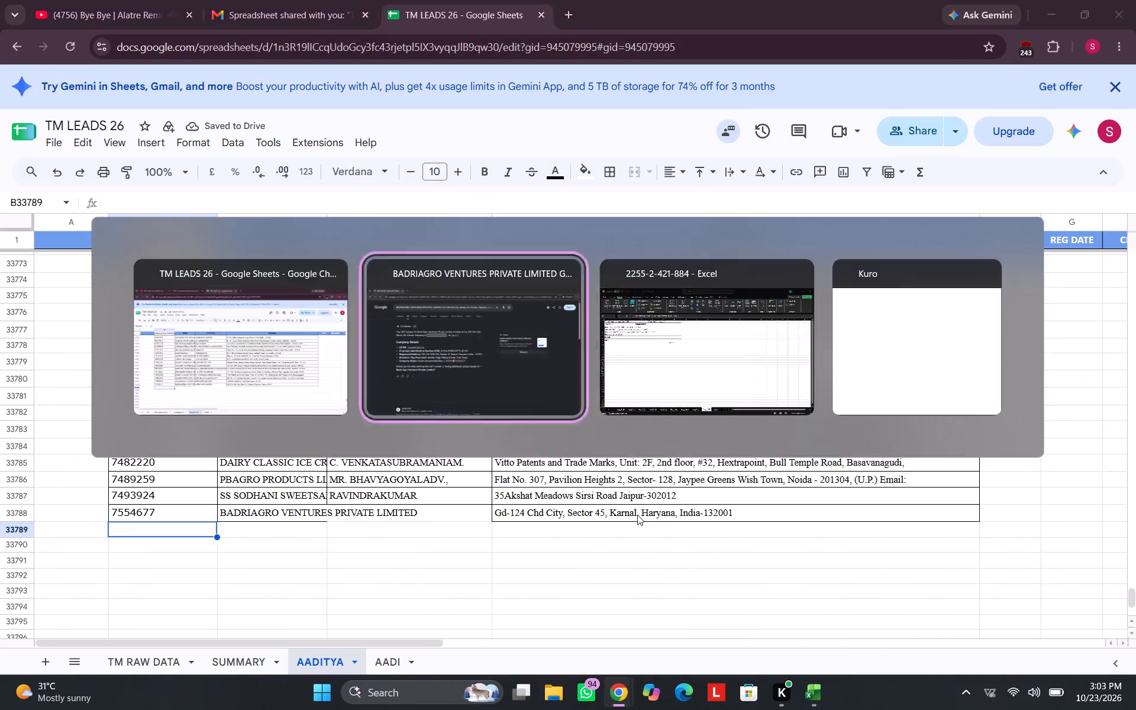
{"action": "key", "text": "alt+Right"}
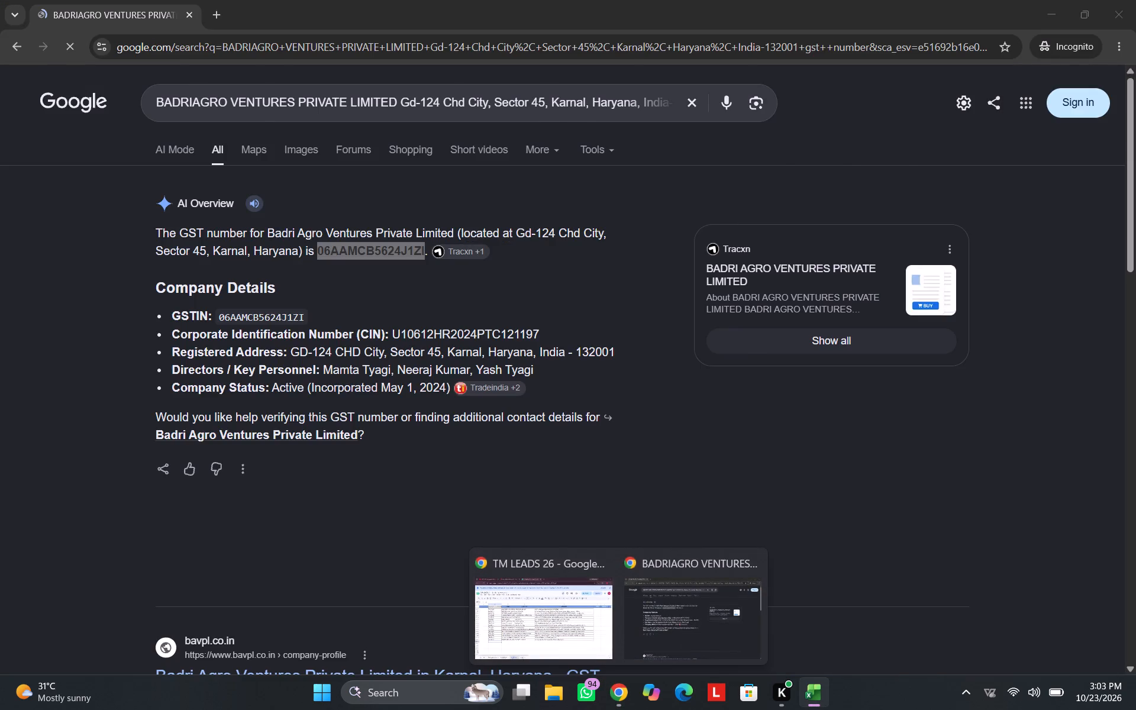
{"action": "left_click", "coordinate": [613, 651]}
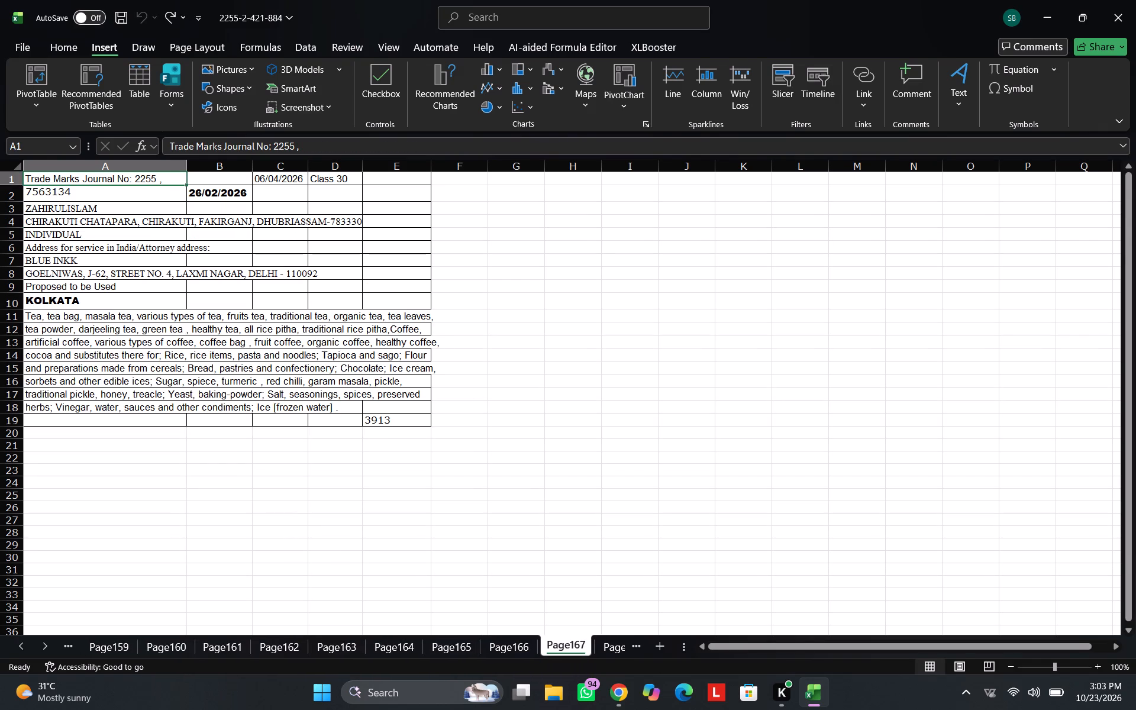
{"action": "left_click", "coordinate": [180, 197]}
{"action": "key", "text": "ctrl+c"}
{"action": "key", "text": "alt+Tab"}
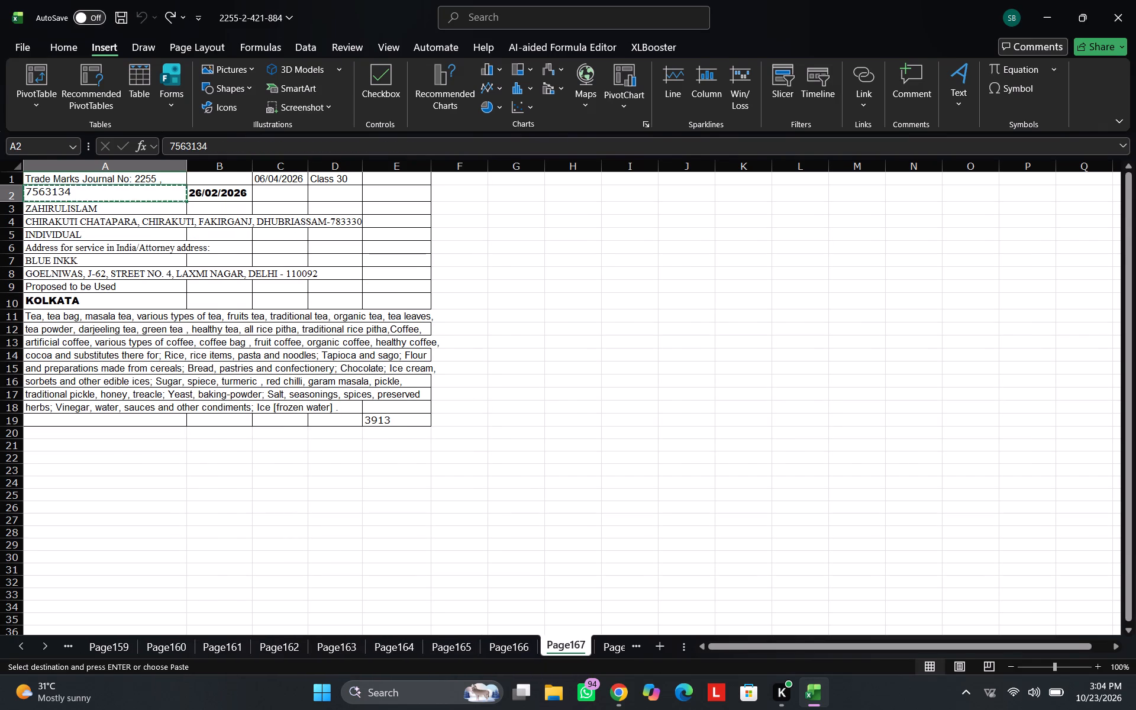
{"action": "key", "text": "ctrl+v"}
Copy the applicant's name from Page167 into the FIRM cell of row 33789.
{"action": "key", "text": "alt+Tab"}
{"action": "key", "text": "Down"}
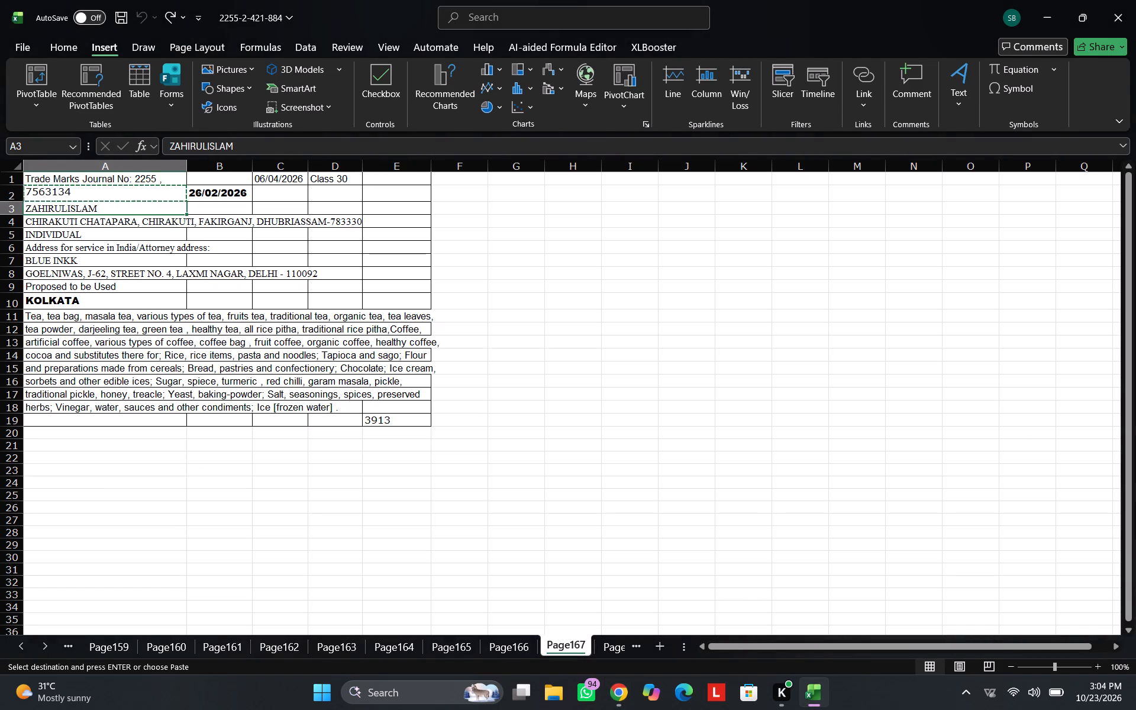
{"action": "key", "text": "ctrl+c"}
{"action": "key", "text": "alt+Tab"}
{"action": "key", "text": "Right"}
{"action": "key", "text": "ctrl+v"}
{"action": "key", "text": "alt+Tab"}
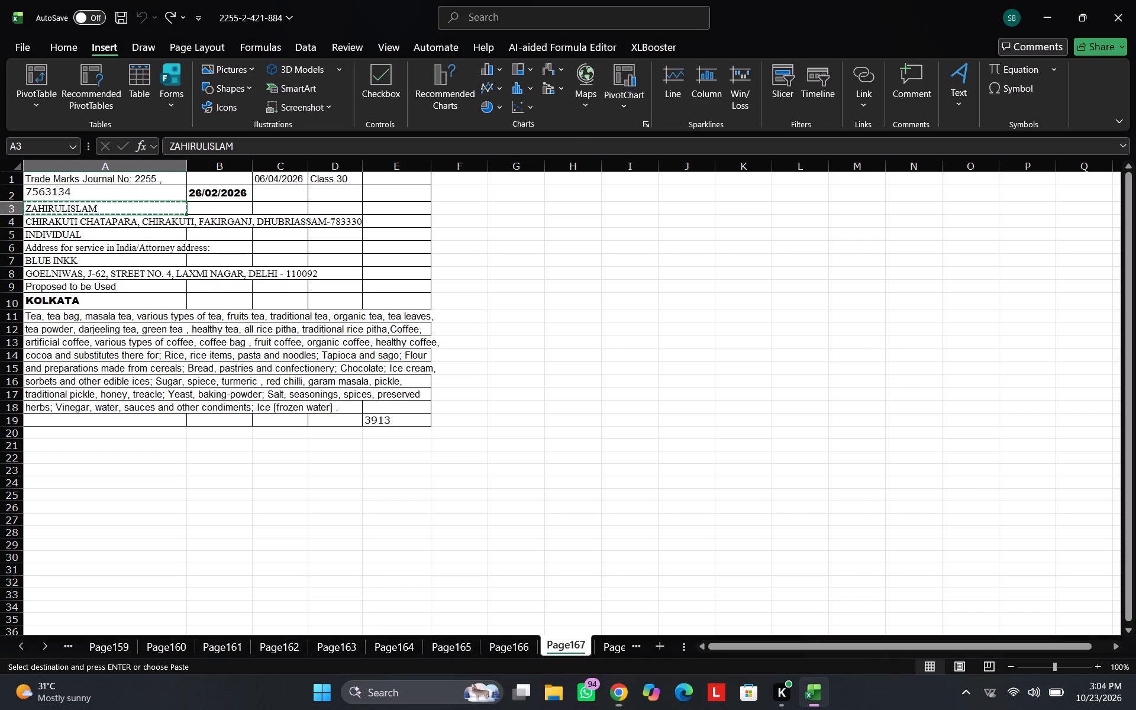
{"action": "key", "text": "Down"}
{"action": "key", "text": "Down"}
{"action": "key", "text": "Down"}
{"action": "key", "text": "Down"}
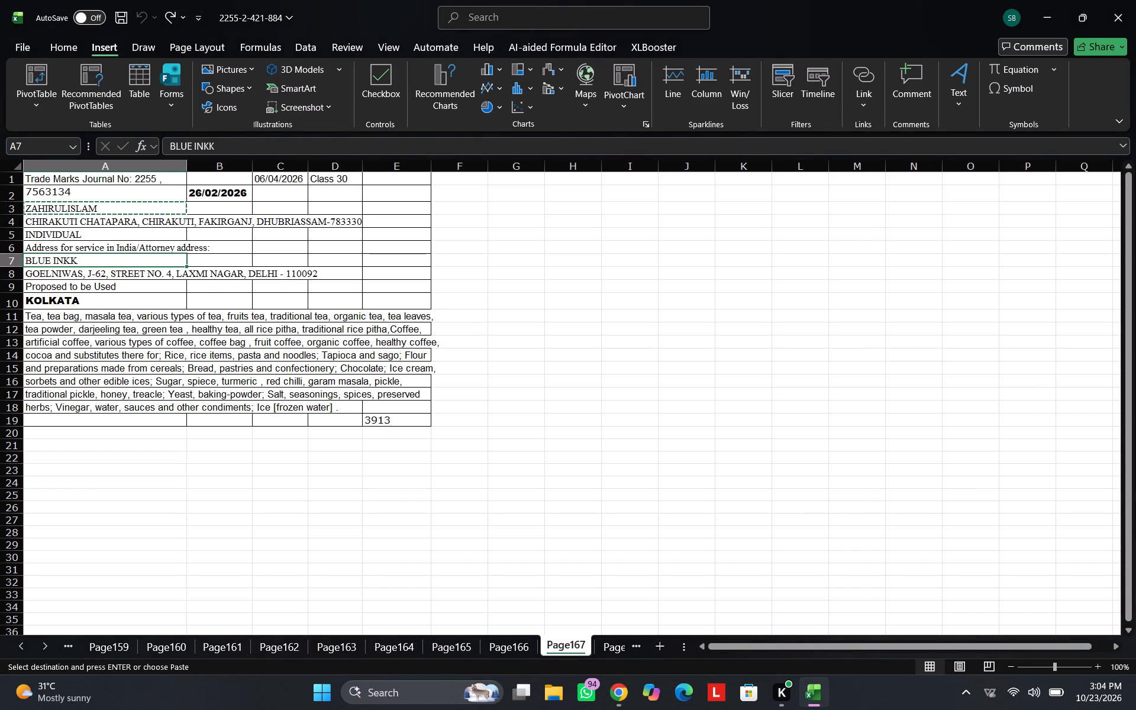
{"action": "left_click", "coordinate": [611, 647]}
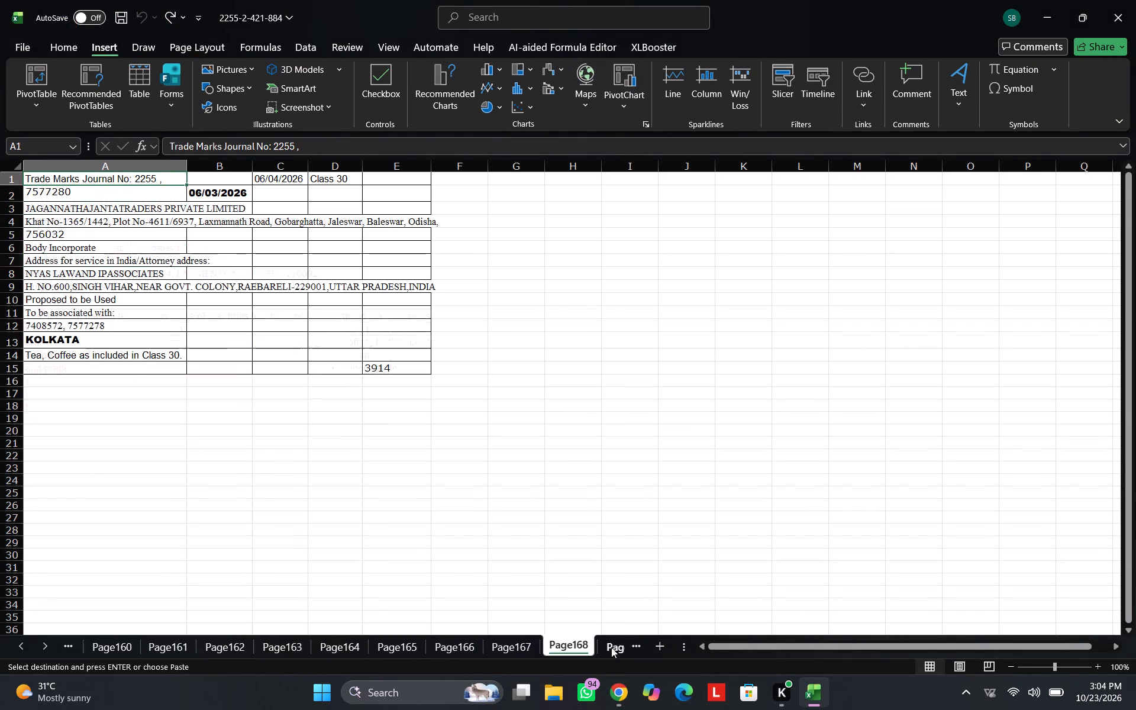
{"action": "left_click", "coordinate": [172, 195]}
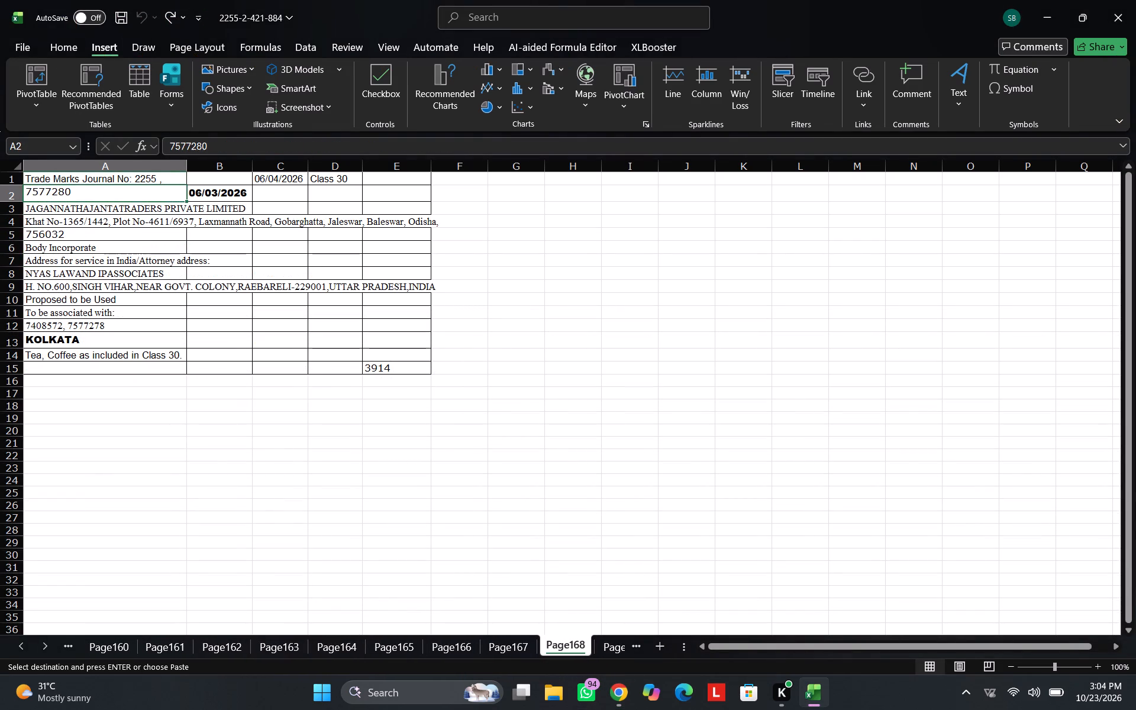
{"action": "key", "text": "ctrl+c"}
{"action": "key", "text": "alt+Tab"}
{"action": "key", "text": "Left"}
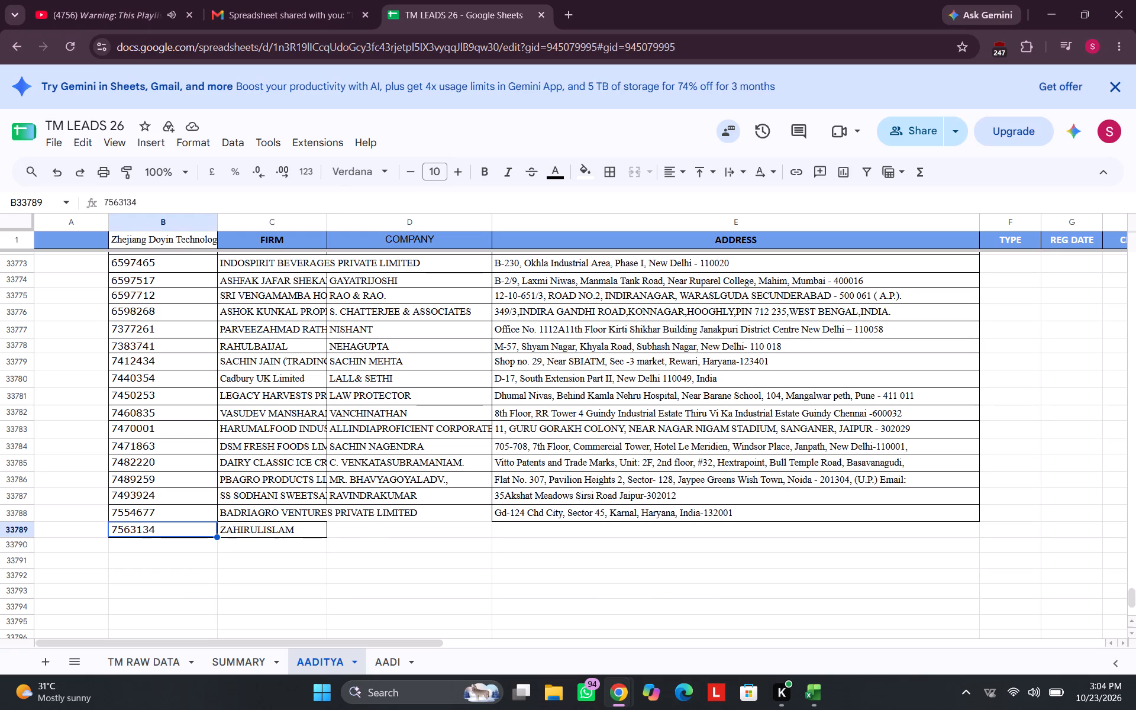
{"action": "key", "text": "ctrl+v"}
Replace the FIRM cell of row 33789 with JAGANNATHAJANTATRADERS PRIVATE LIMITED, copied from Page168.
{"action": "key", "text": "alt+Tab"}
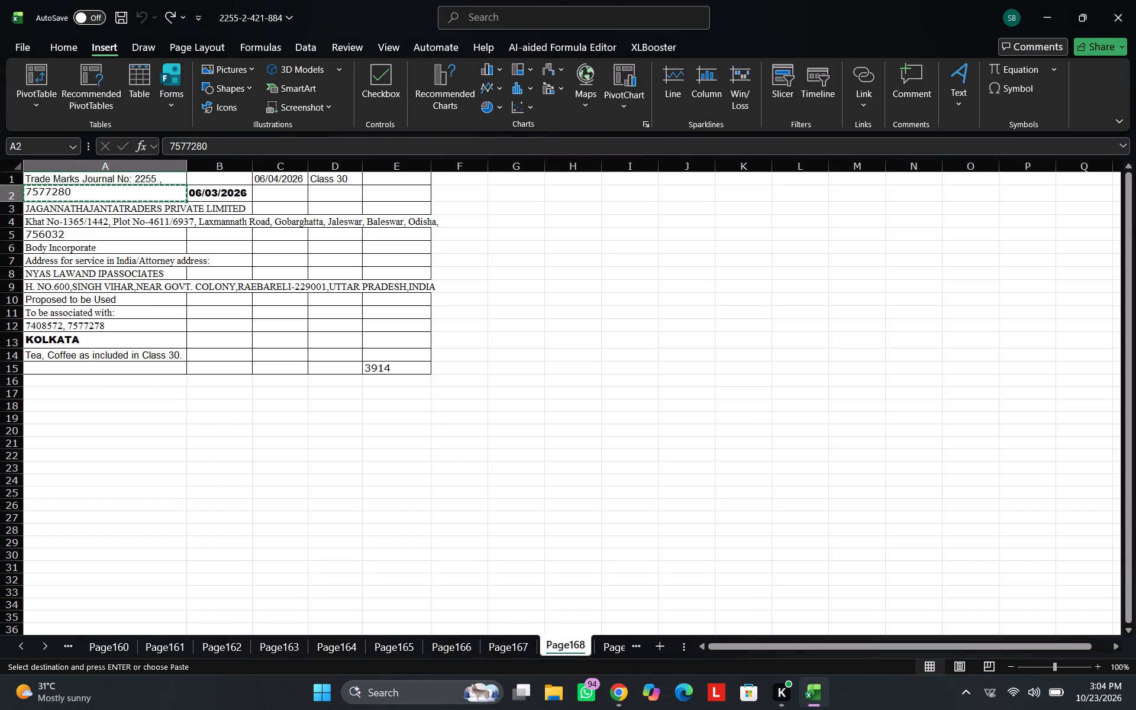
{"action": "key", "text": "Down"}
{"action": "key", "text": "ctrl+c"}
{"action": "key", "text": "alt+Tab"}
{"action": "key", "text": "Right"}
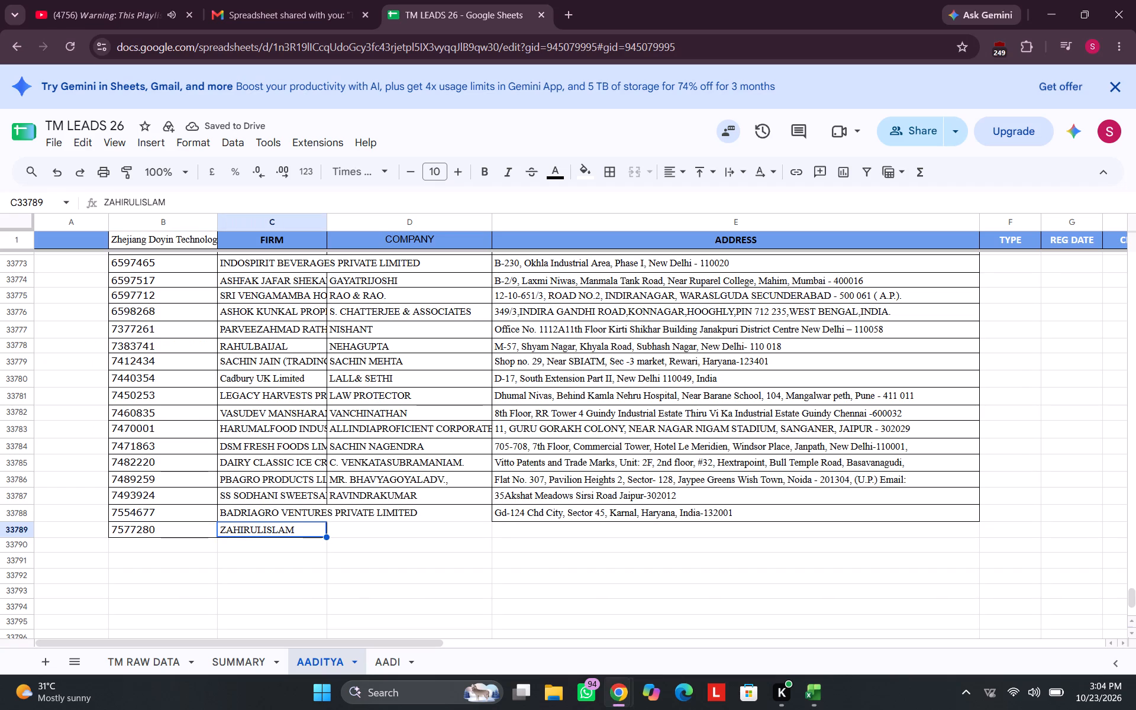
{"action": "key", "text": "ctrl+v"}
Copy the attorney firm NYAS LAWAND IPASSOCIATES from Page168 into the COMPANY cell of row 33789.
{"action": "key", "text": "alt+Tab"}
{"action": "key", "text": "Down"}
{"action": "key", "text": "Down"}
{"action": "key", "text": "Down"}
{"action": "key", "text": "Down"}
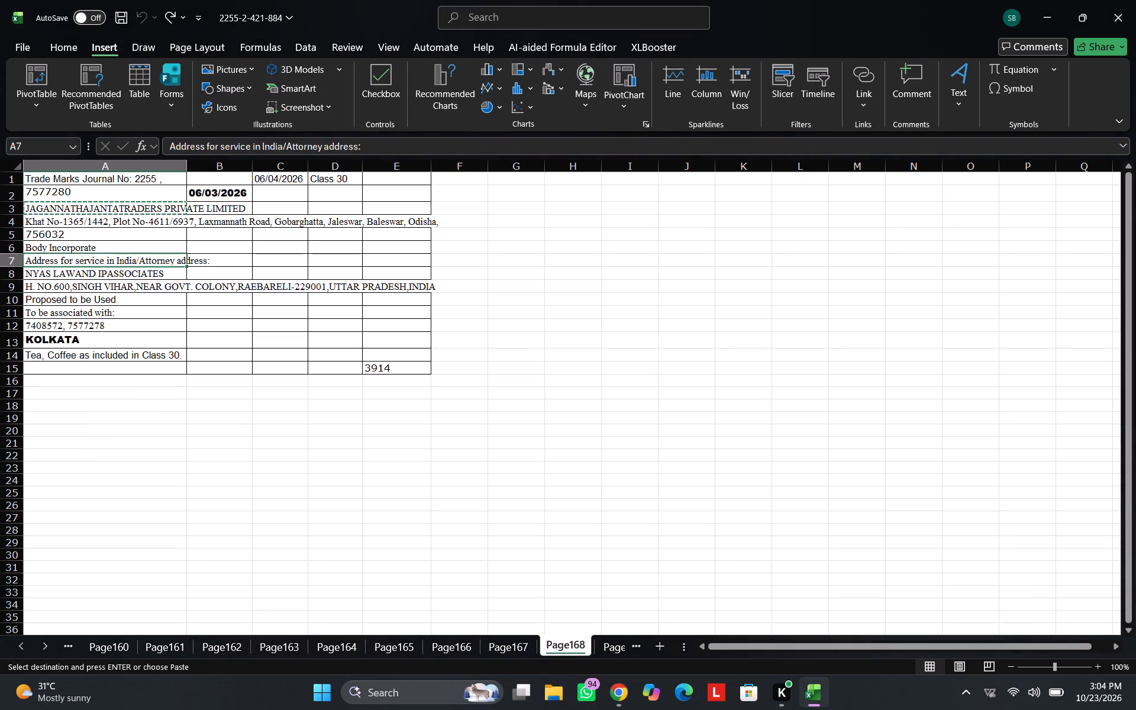
{"action": "key", "text": "Down"}
{"action": "key", "text": "ctrl+c"}
{"action": "key", "text": "alt+Tab"}
{"action": "key", "text": "Right"}
{"action": "key", "text": "ctrl+v"}
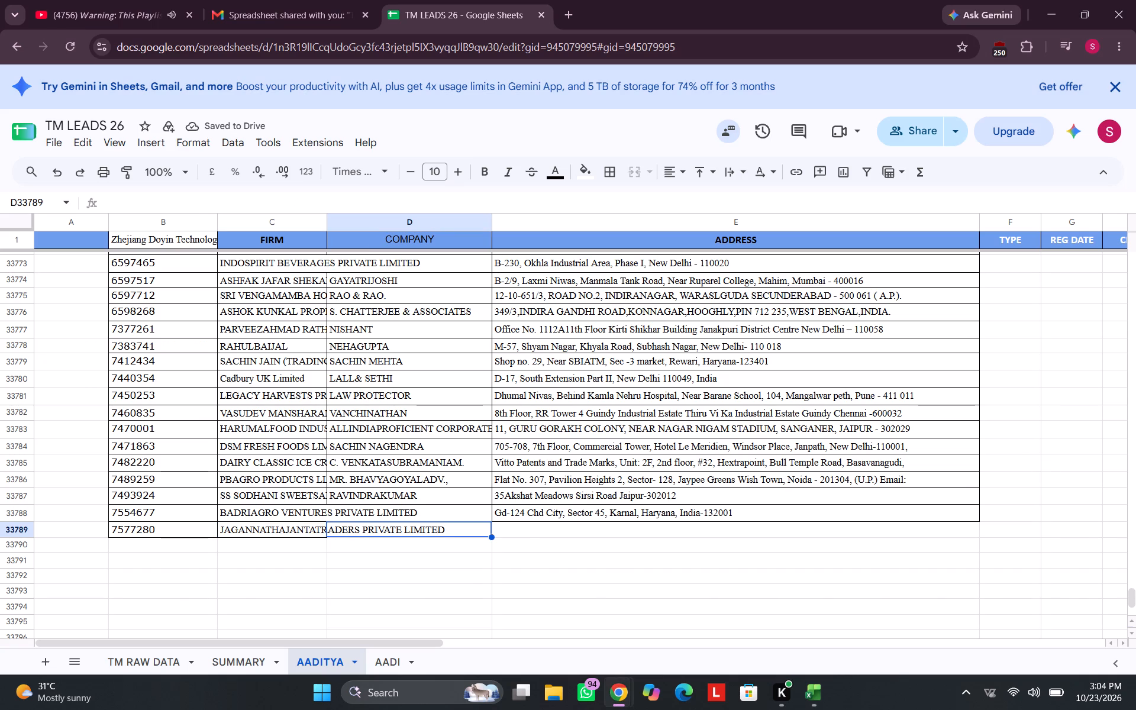
Copy the attorney's service address from Page168 into the ADDRESS cell of row 33789.
{"action": "key", "text": "alt+Tab"}
{"action": "key", "text": "Down"}
{"action": "key", "text": "ctrl+c"}
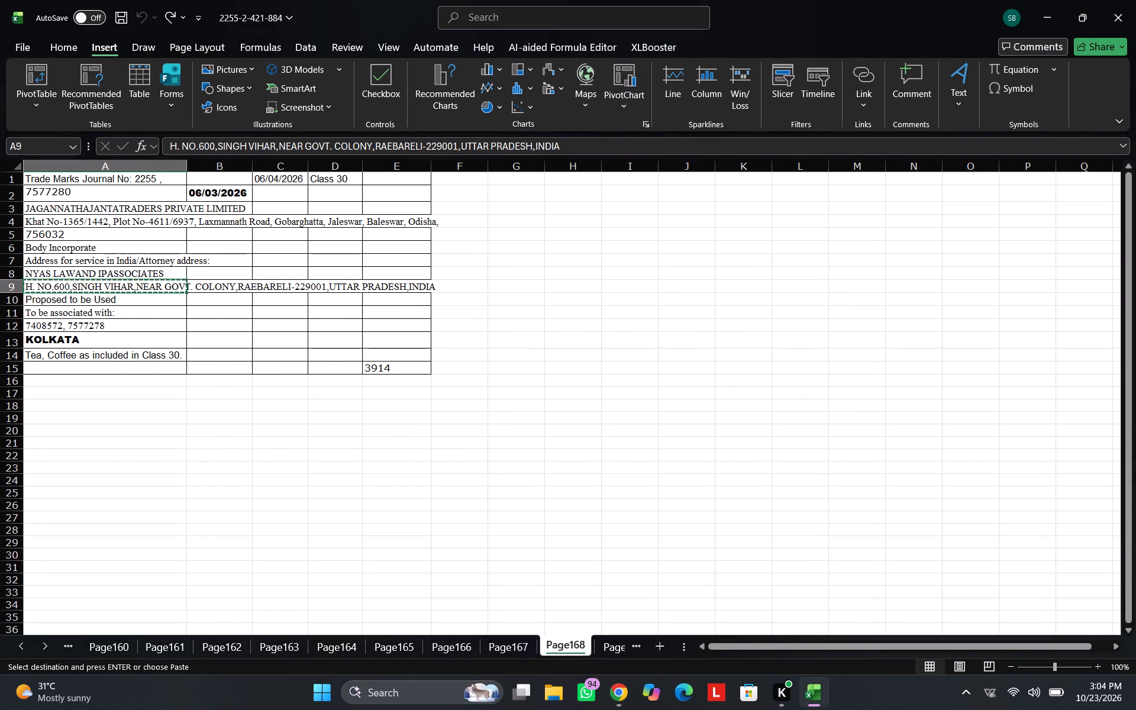
{"action": "key", "text": "alt+Tab"}
{"action": "key", "text": "Right"}
{"action": "key", "text": "ctrl+v"}
Search Google for row 33789's firm, company and address together with "contact number".
{"action": "key", "text": "Right"}
{"action": "key", "text": "shift+Left"}
{"action": "key", "text": "shift+Left"}
{"action": "key", "text": "ctrl+c"}
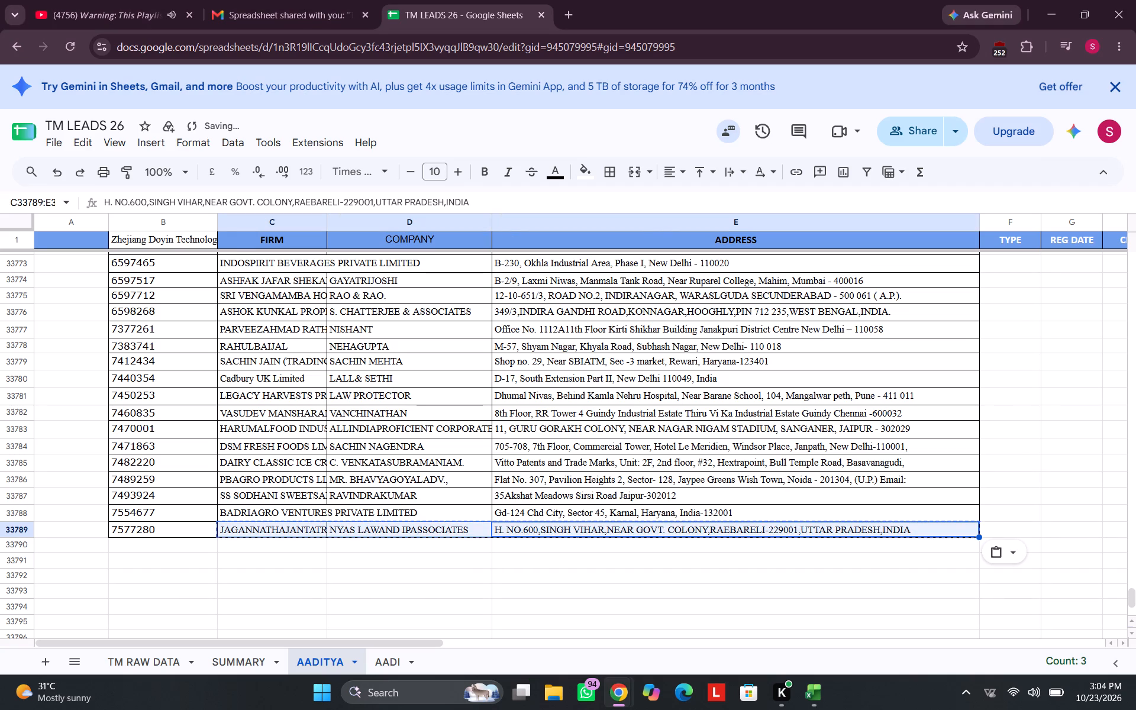
{"action": "key", "text": "alt+Tab"}
{"action": "key", "text": "alt+Right"}
{"action": "left_click", "coordinate": [688, 108]}
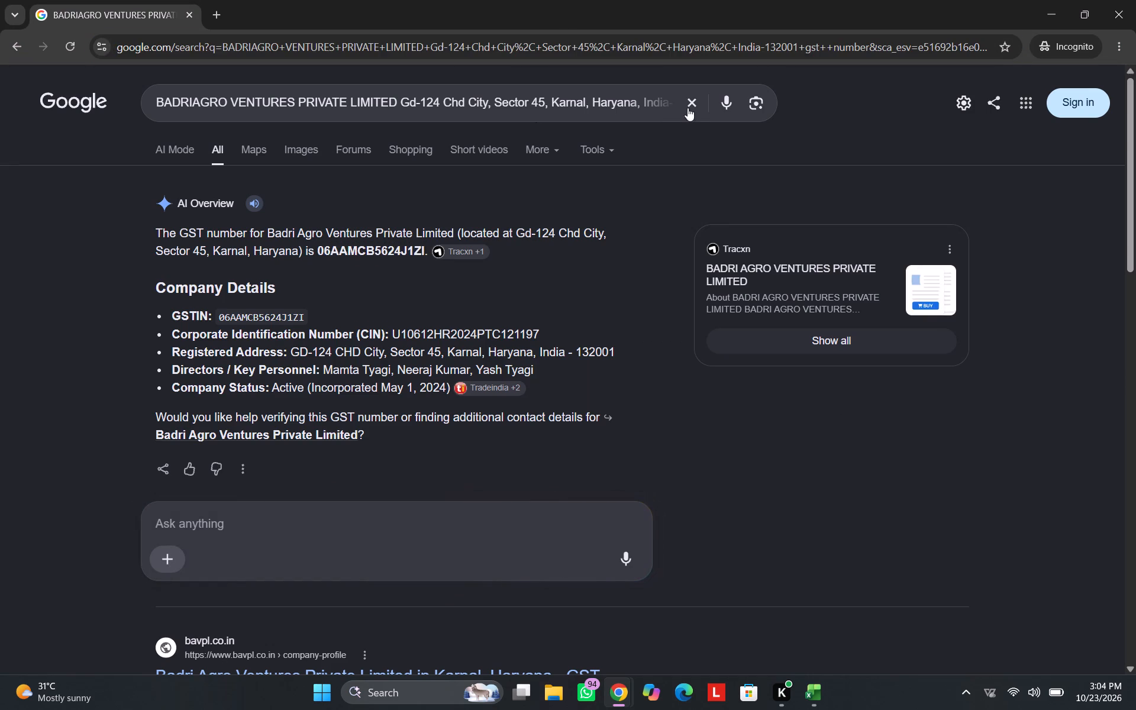
{"action": "key", "text": "ctrl+v"}
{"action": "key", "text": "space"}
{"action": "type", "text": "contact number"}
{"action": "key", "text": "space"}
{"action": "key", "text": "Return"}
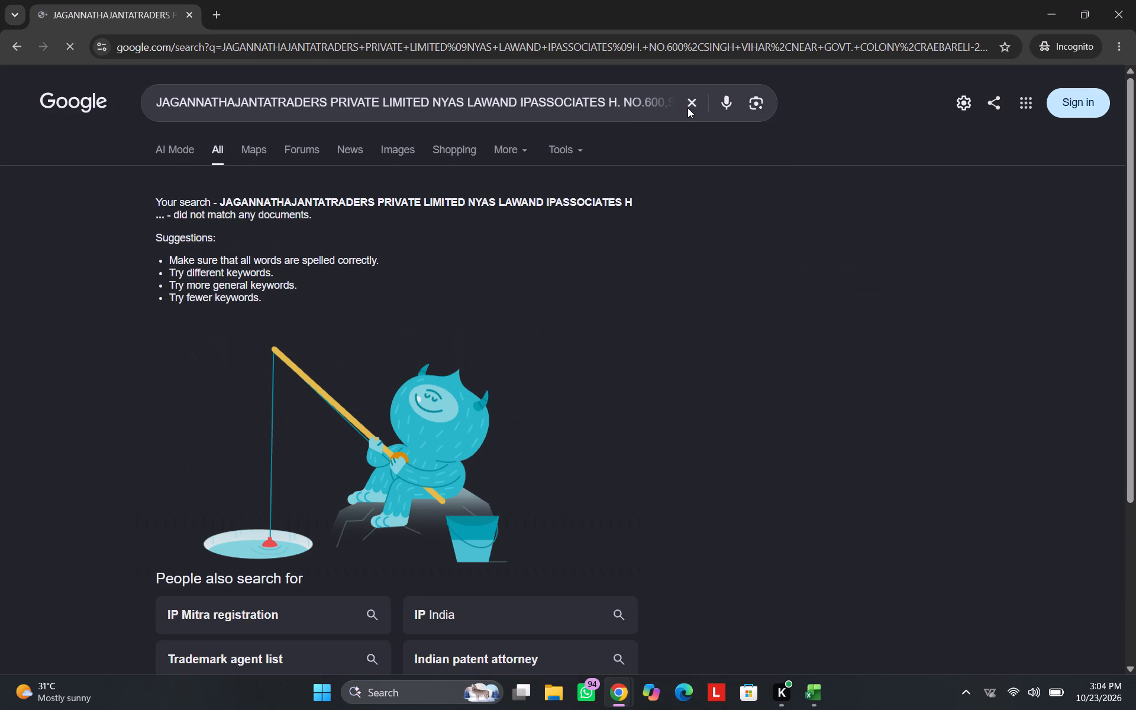
Change "contact" to "gst" in the Google query for row 33789's firm and run the search again.
{"action": "left_click", "coordinate": [641, 108]}
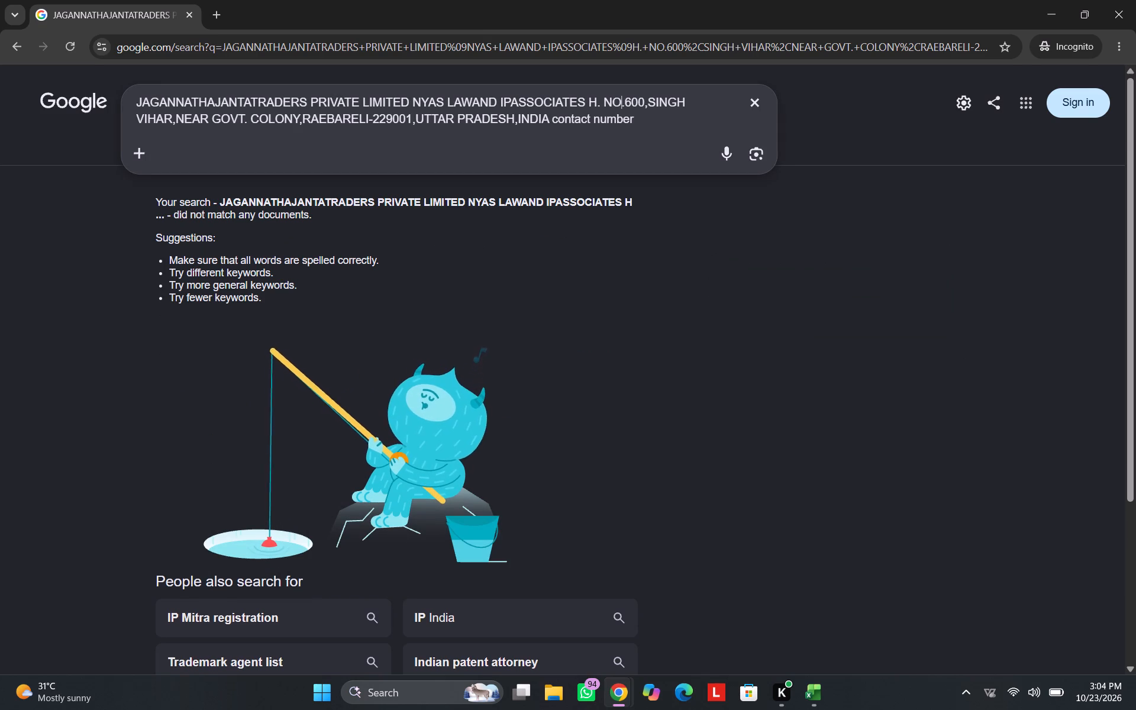
{"action": "left_click", "coordinate": [585, 118]}
{"action": "left_click", "coordinate": [590, 118]}
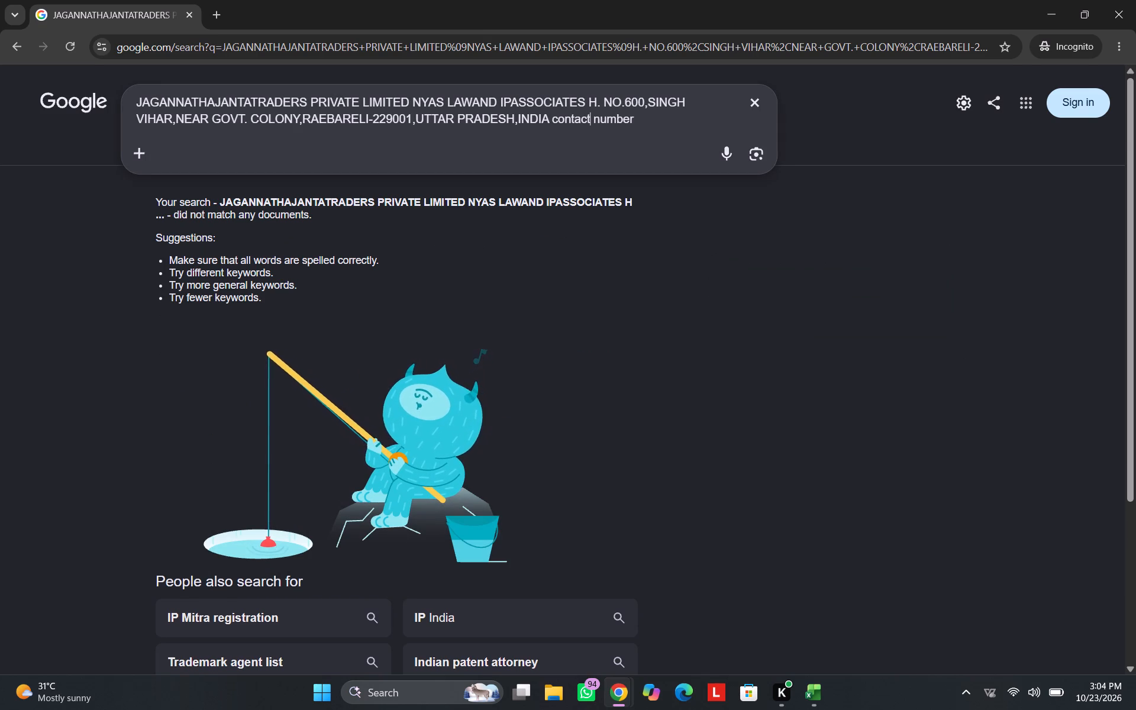
{"action": "key", "text": "BackSpace"}
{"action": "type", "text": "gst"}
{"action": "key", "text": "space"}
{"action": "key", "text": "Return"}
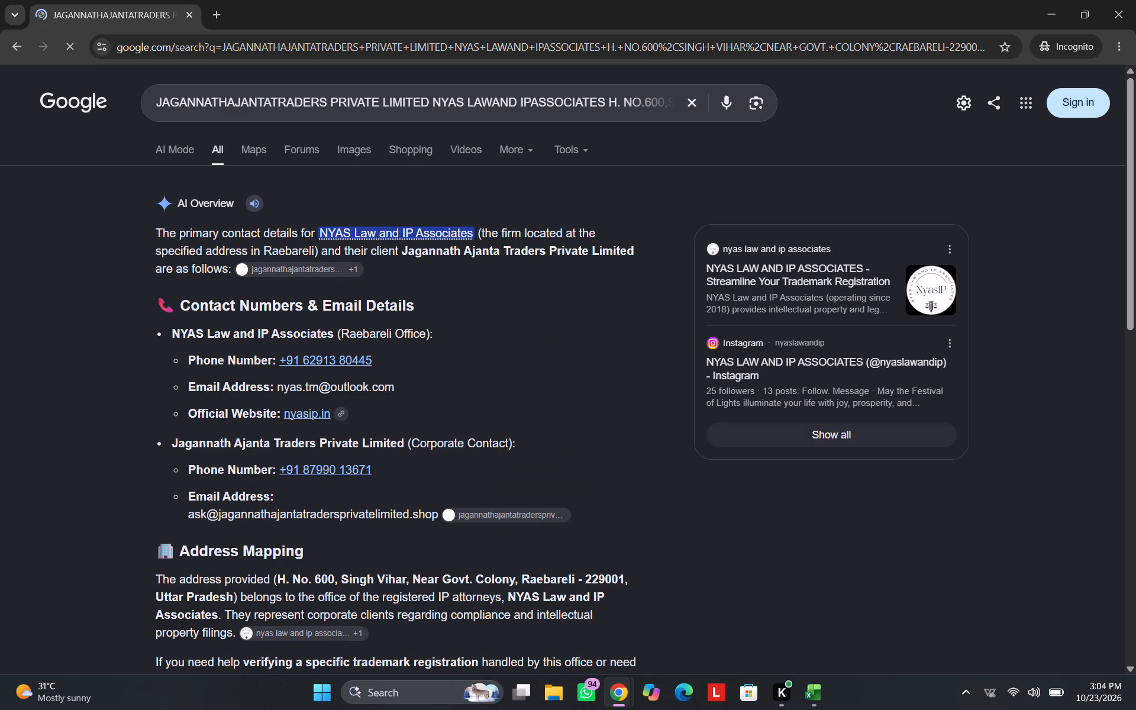
Copy the NYAS Law and IP Associates phone number from the AI Overview for the NUMBER cell of row 33789.
{"action": "left_click_drag", "start_coordinate": [438, 364], "coordinate": [328, 364]}
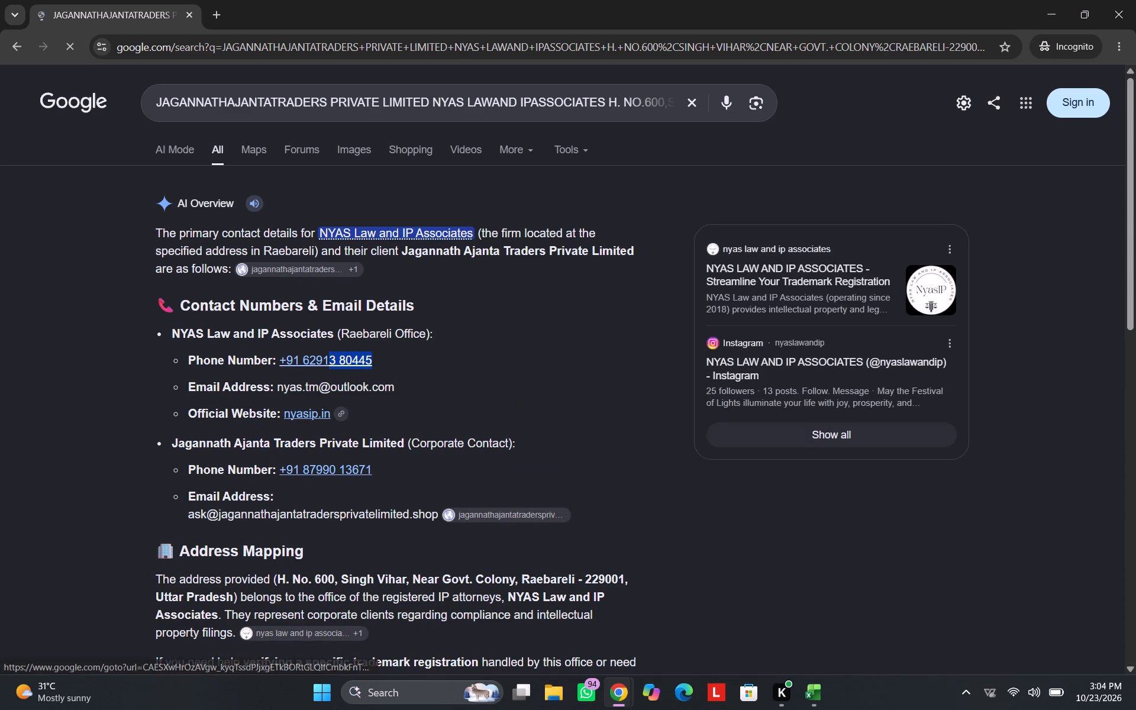
{"action": "left_click_drag", "start_coordinate": [328, 364], "coordinate": [303, 368]}
{"action": "key", "text": "ctrl+c"}
{"action": "key", "text": "alt+Tab"}
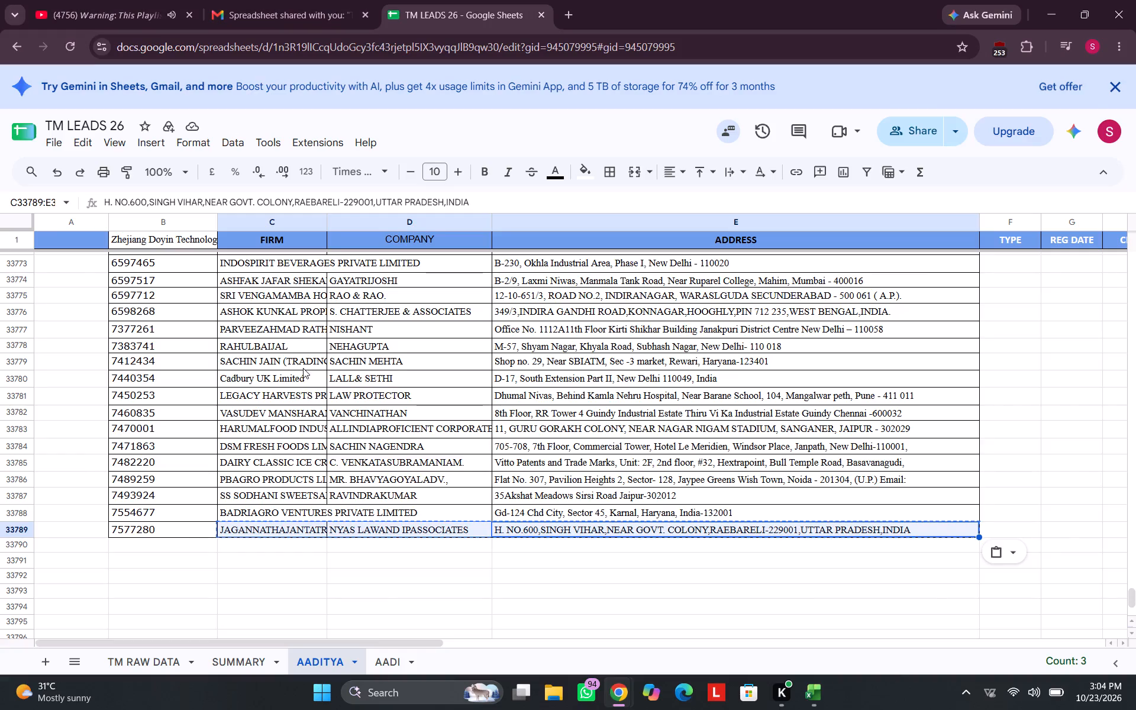
Paste the copied NYAS Law and IP Associates phone number into the NUMBER cell of row 33789.
{"action": "scroll", "coordinate": [560, 350], "scroll_direction": "left", "scroll_amount": 2}
{"action": "scroll", "coordinate": [560, 350], "scroll_direction": "down", "scroll_amount": 1}
{"action": "scroll", "coordinate": [560, 350], "scroll_direction": "left", "scroll_amount": 1}
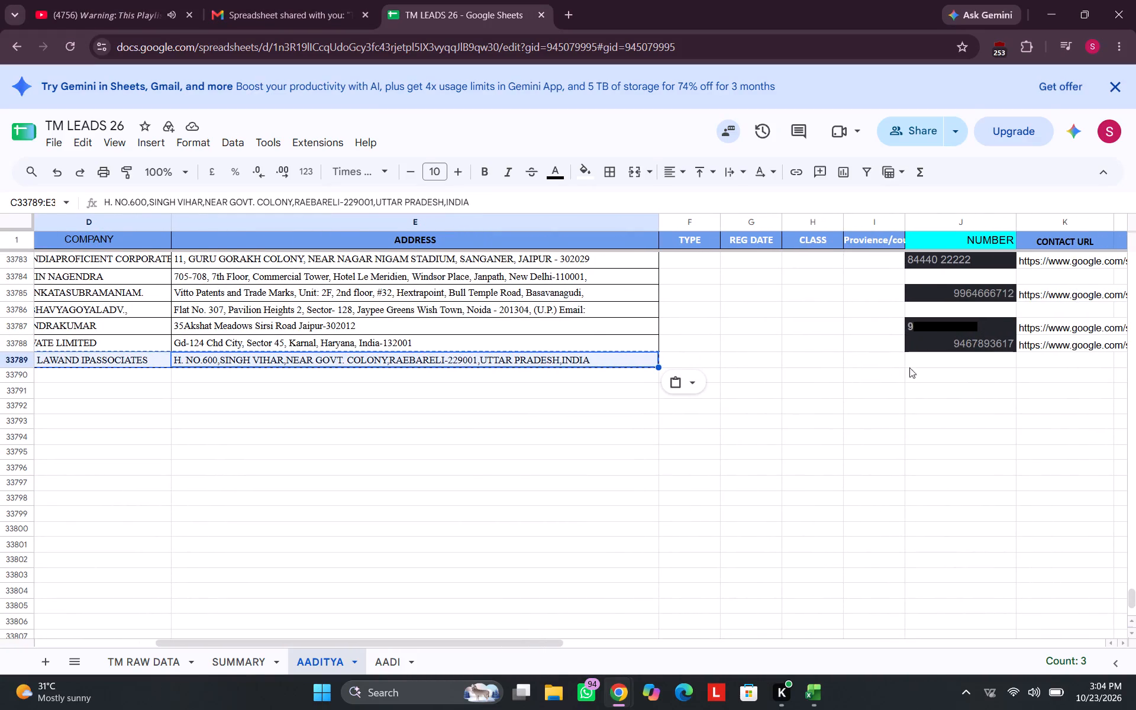
{"action": "left_click", "coordinate": [919, 362]}
{"action": "key", "text": "ctrl+v"}
Copy the Google search results page's URL into the CONTACT URL cell of row 33789.
{"action": "key", "text": "alt+Tab"}
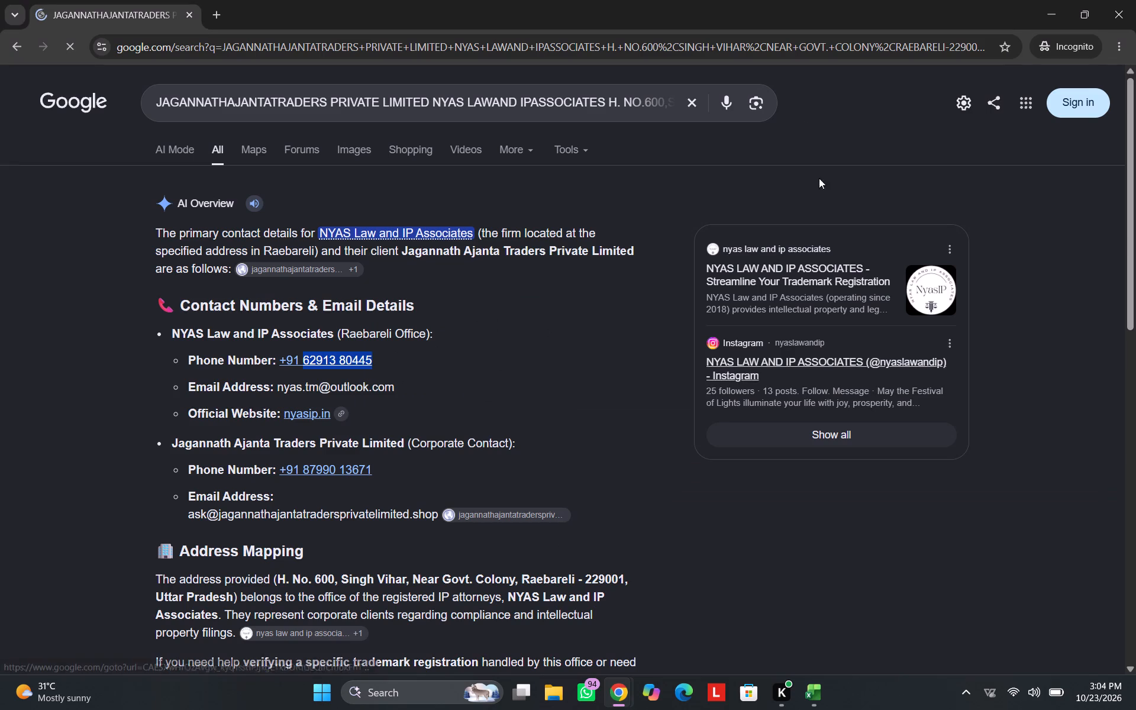
{"action": "left_click", "coordinate": [797, 43]}
{"action": "key", "text": "ctrl+c"}
{"action": "key", "text": "alt+Tab"}
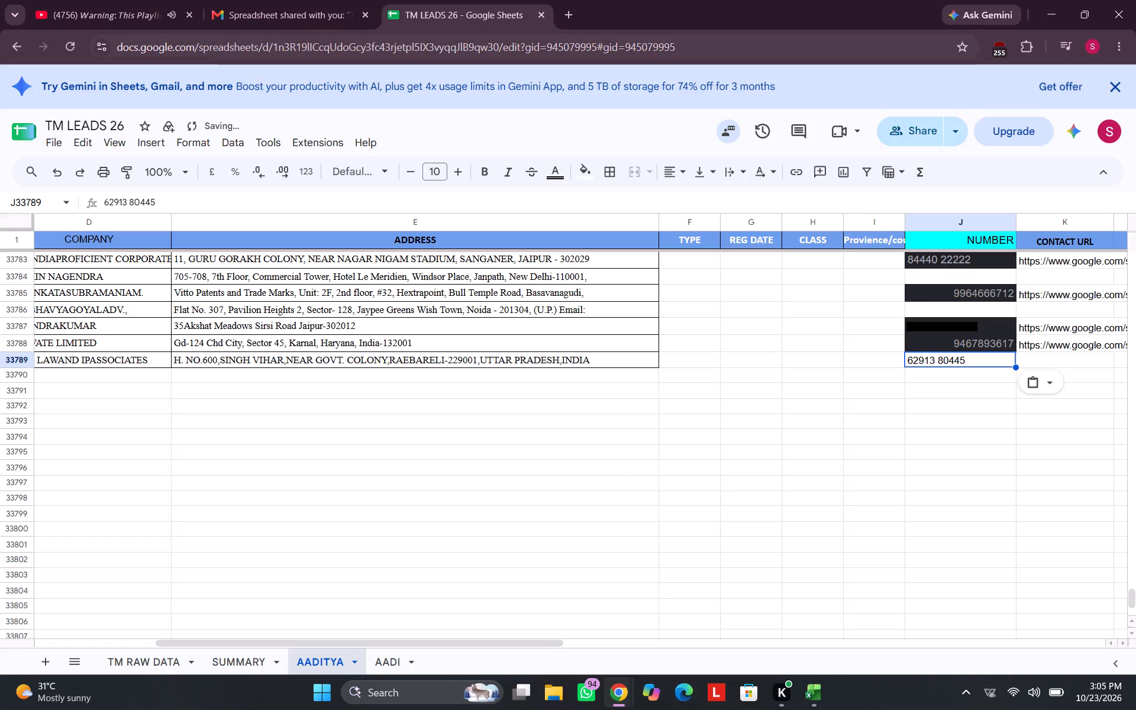
{"action": "scroll", "coordinate": [934, 351], "scroll_direction": "left", "scroll_amount": 2}
{"action": "left_click", "coordinate": [874, 358]}
{"action": "key", "text": "ctrl+v"}
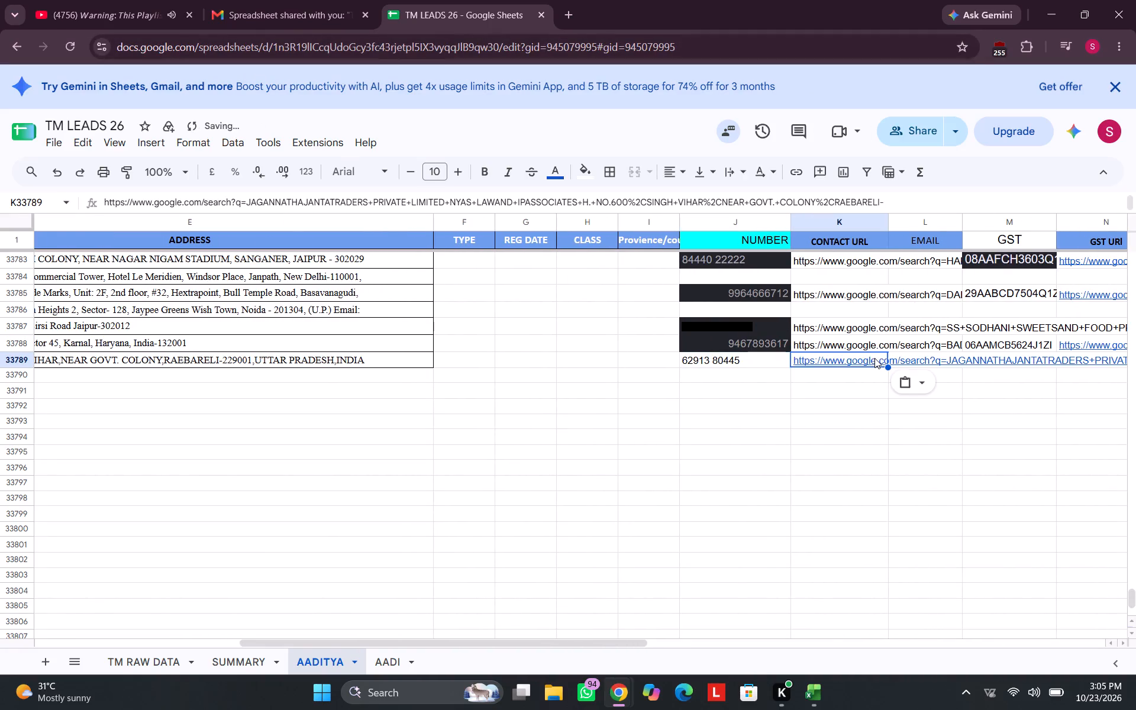
Remove the stray "contac" before "gst number" in row 33789's Google query, rerun the search and check the AI Overview for a GST number.
{"action": "key", "text": "alt+Tab"}
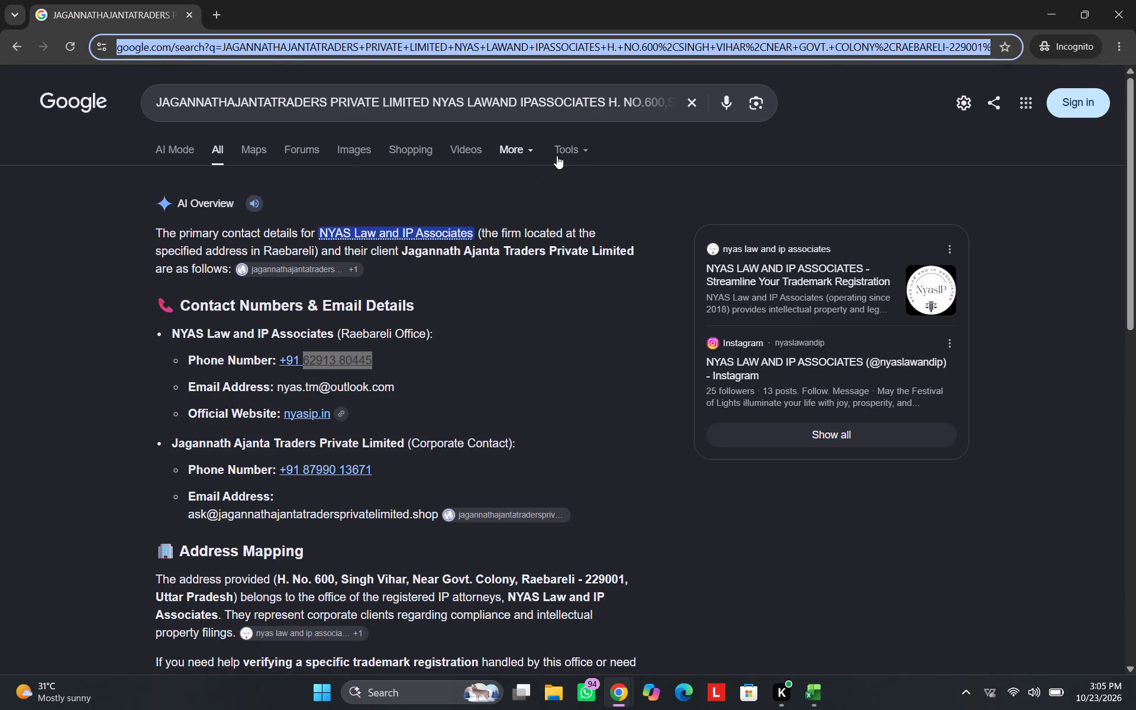
{"action": "left_click", "coordinate": [624, 92]}
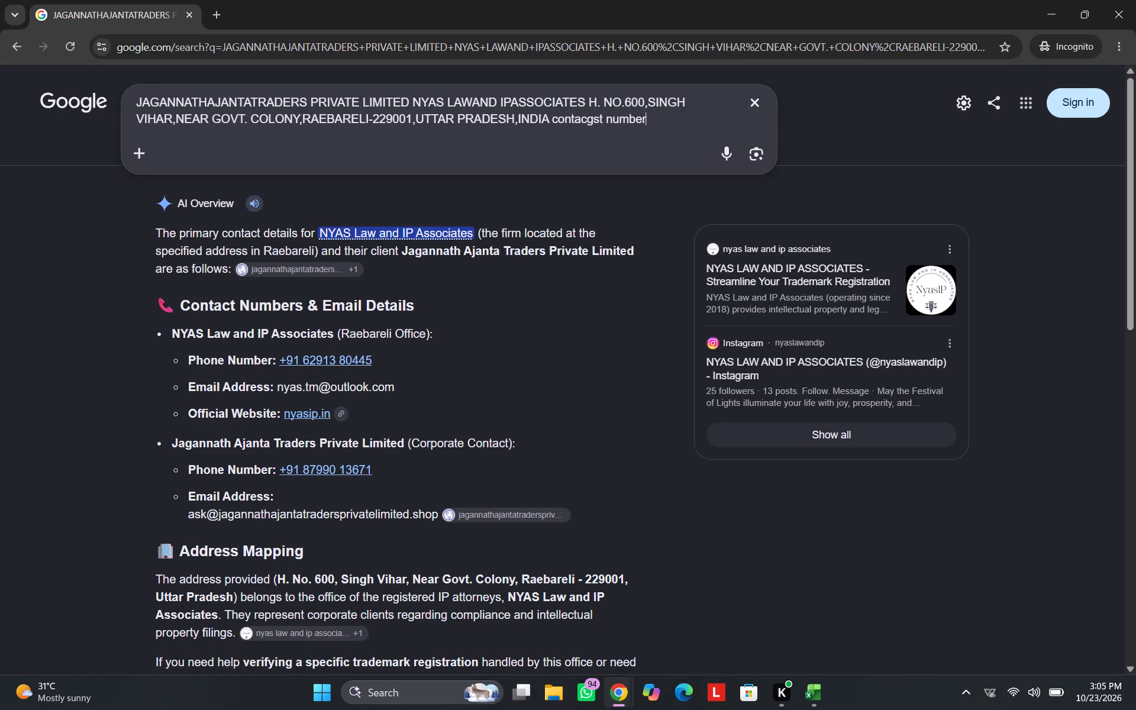
{"action": "left_click", "coordinate": [584, 128]}
{"action": "key", "text": "ctrl+BackSpace"}
{"action": "key", "text": "Return"}
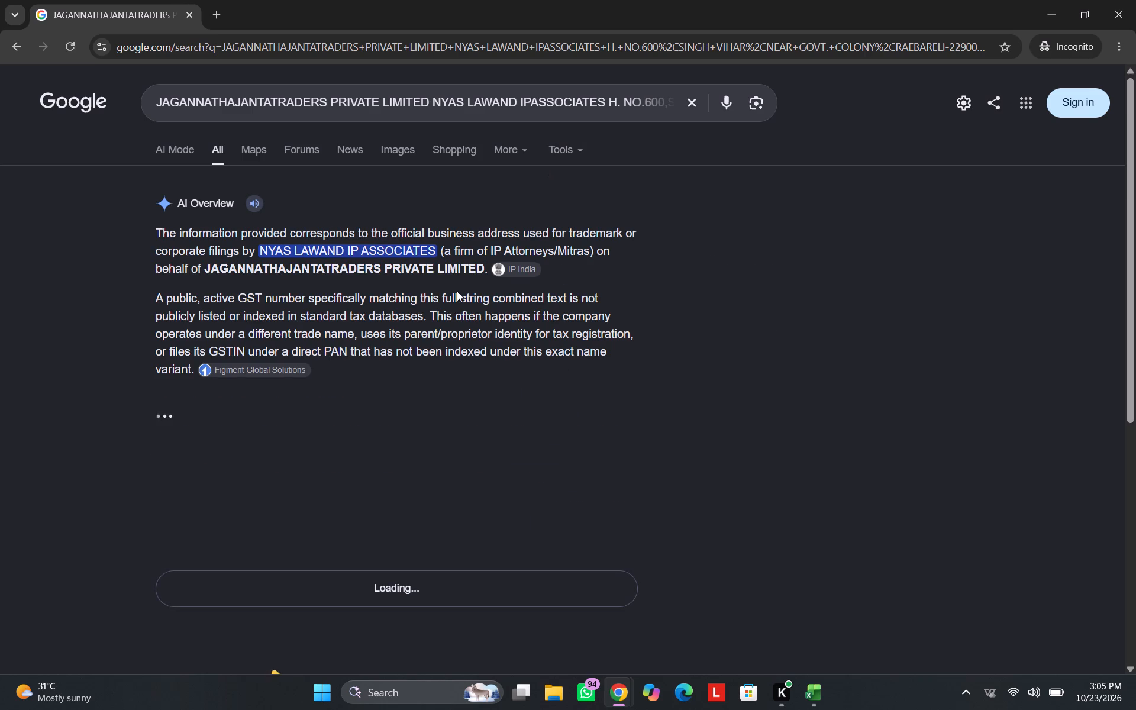
{"action": "scroll", "coordinate": [320, 451], "scroll_direction": "down", "scroll_amount": 1}
{"action": "scroll", "coordinate": [320, 451], "scroll_direction": "up", "scroll_amount": 1}
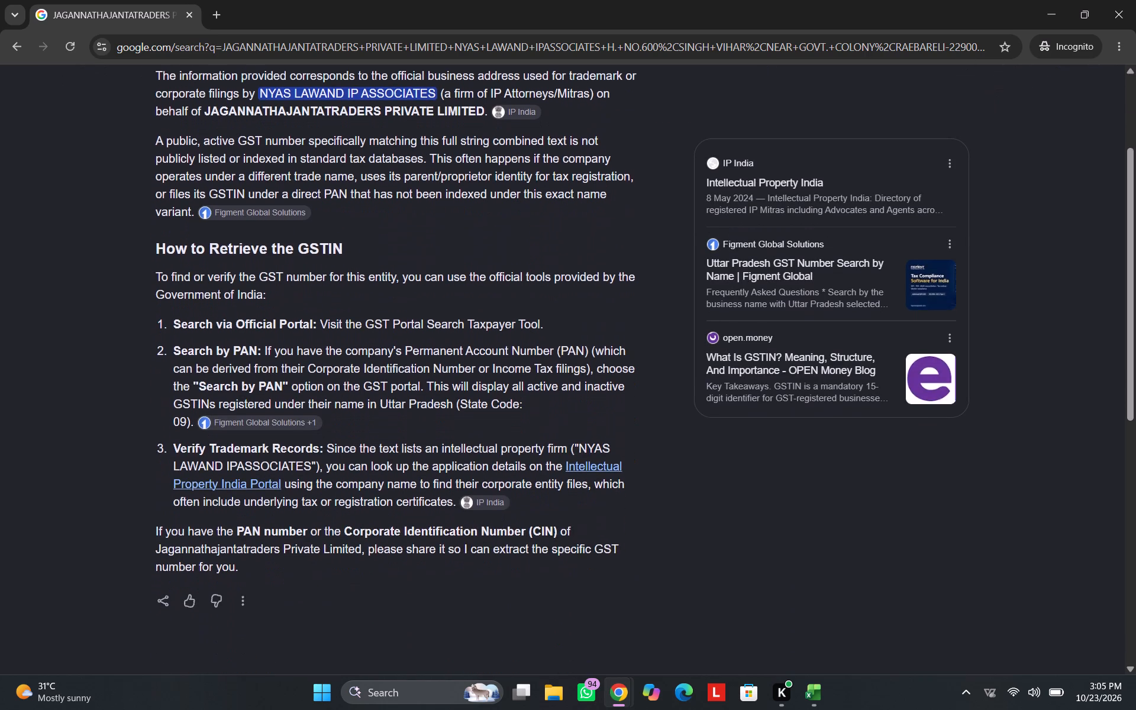
{"action": "scroll", "coordinate": [320, 451], "scroll_direction": "up", "scroll_amount": 1}
{"action": "key", "text": "alt+Tab"}
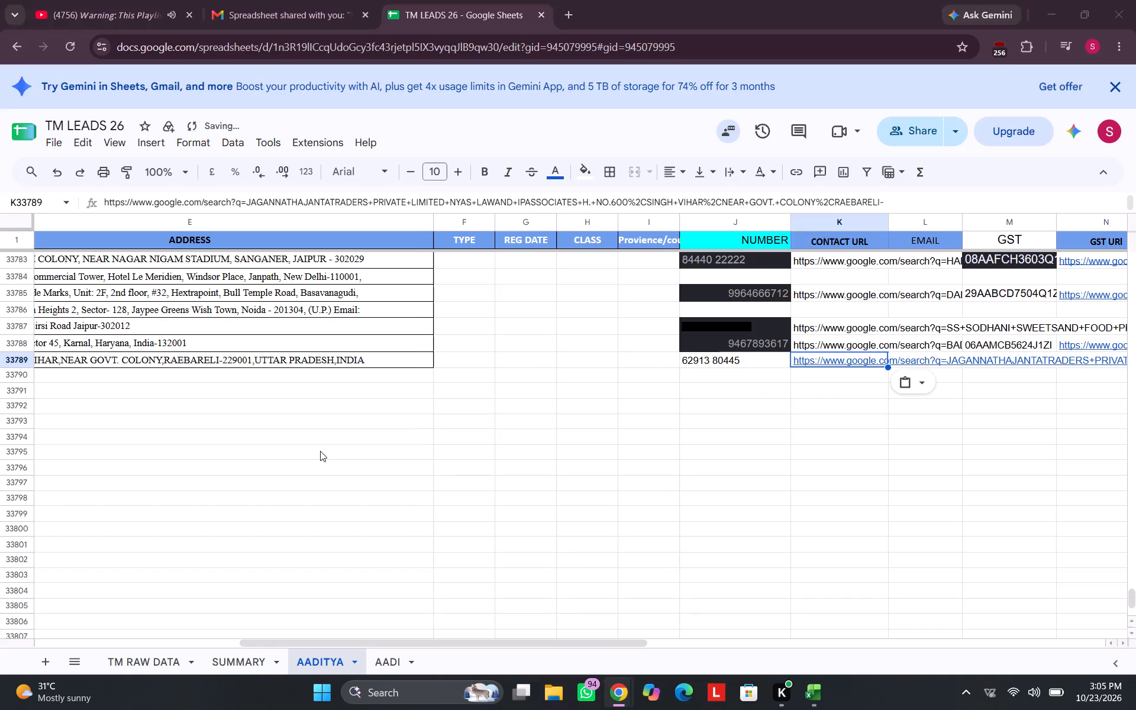
{"action": "key", "text": "Down"}
{"action": "key", "text": "Left"}
{"action": "key", "text": "Left"}
{"action": "key", "text": "Left"}
{"action": "key", "text": "Left"}
{"action": "key", "text": "Left"}
{"action": "key", "text": "Left"}
{"action": "key", "text": "Left"}
{"action": "key", "text": "Left"}
{"action": "key", "text": "Left"}
{"action": "key", "text": "Left"}
{"action": "key", "text": "Right"}
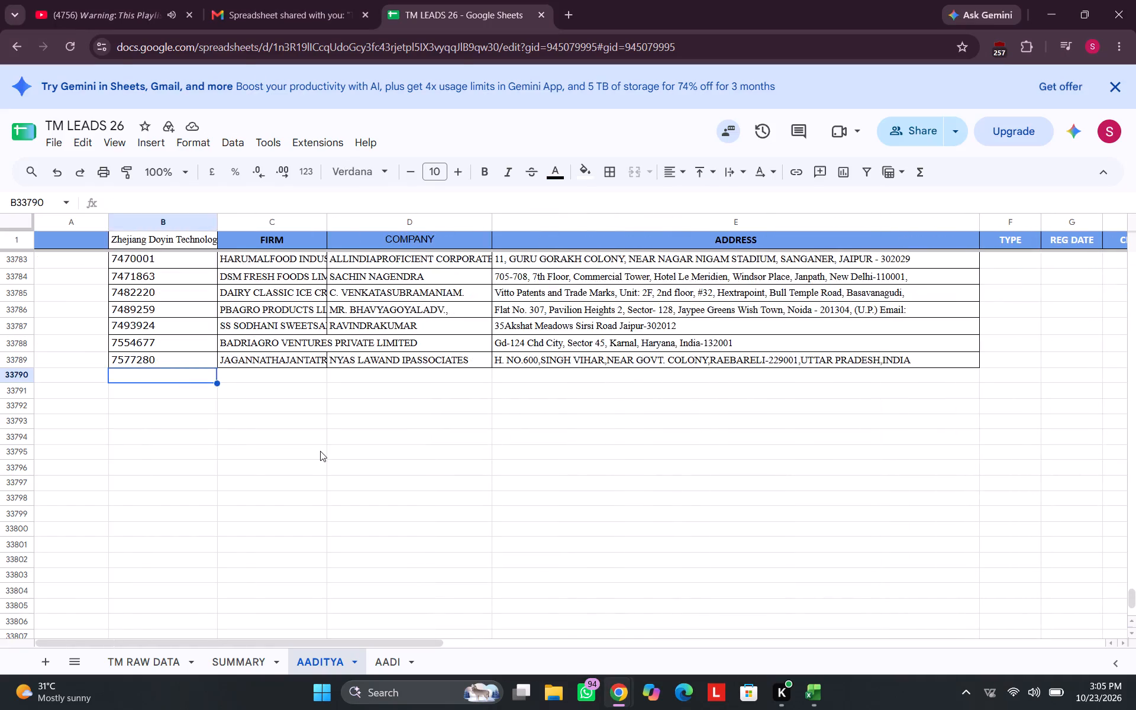
{"action": "key", "text": "alt+Tab"}
{"action": "key", "text": "alt+Right"}
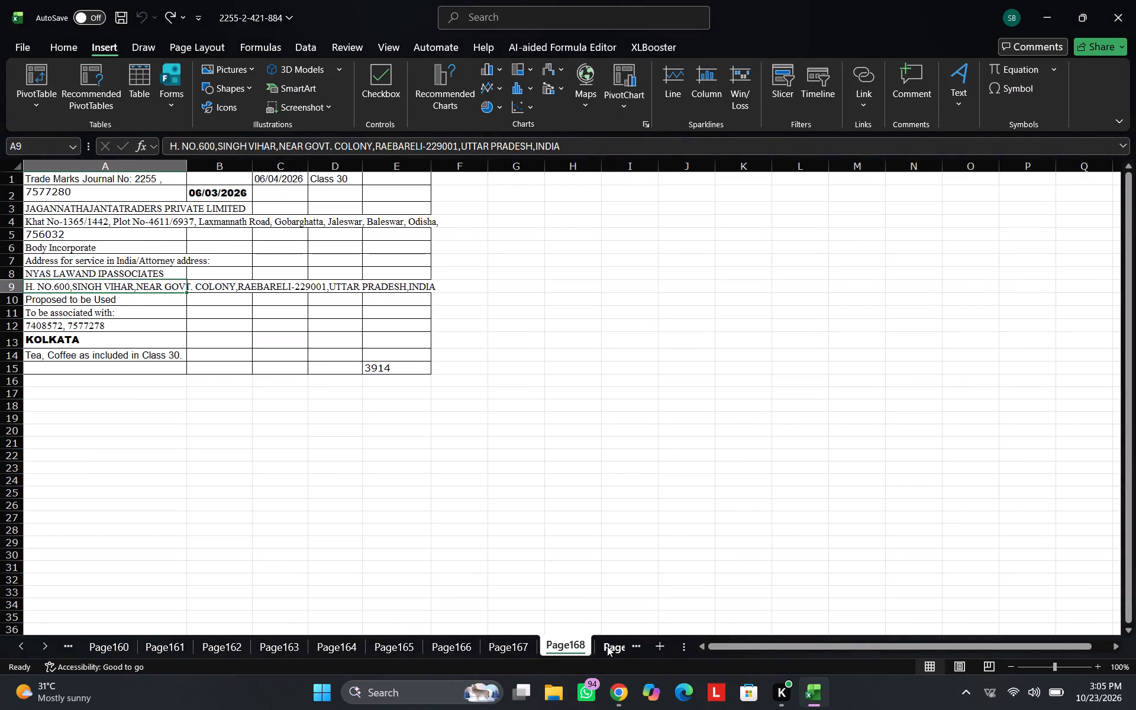
{"action": "left_click", "coordinate": [607, 646]}
{"action": "left_click", "coordinate": [111, 216]}
{"action": "key", "text": "ctrl+c"}
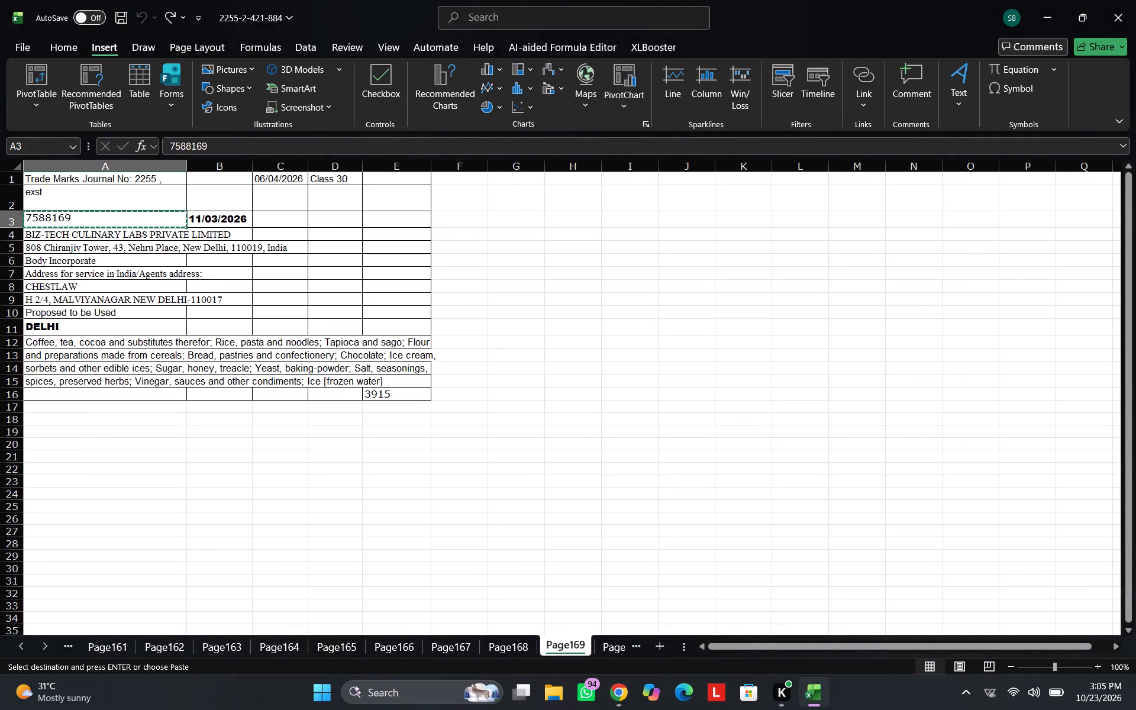
{"action": "key", "text": "alt+Tab"}
{"action": "key", "text": "ctrl+v"}
Copy BIZ-TECH CULINARY LABS PRIVATE LIMITED from Page169 into the FIRM cell of row 33790.
{"action": "key", "text": "alt+Tab"}
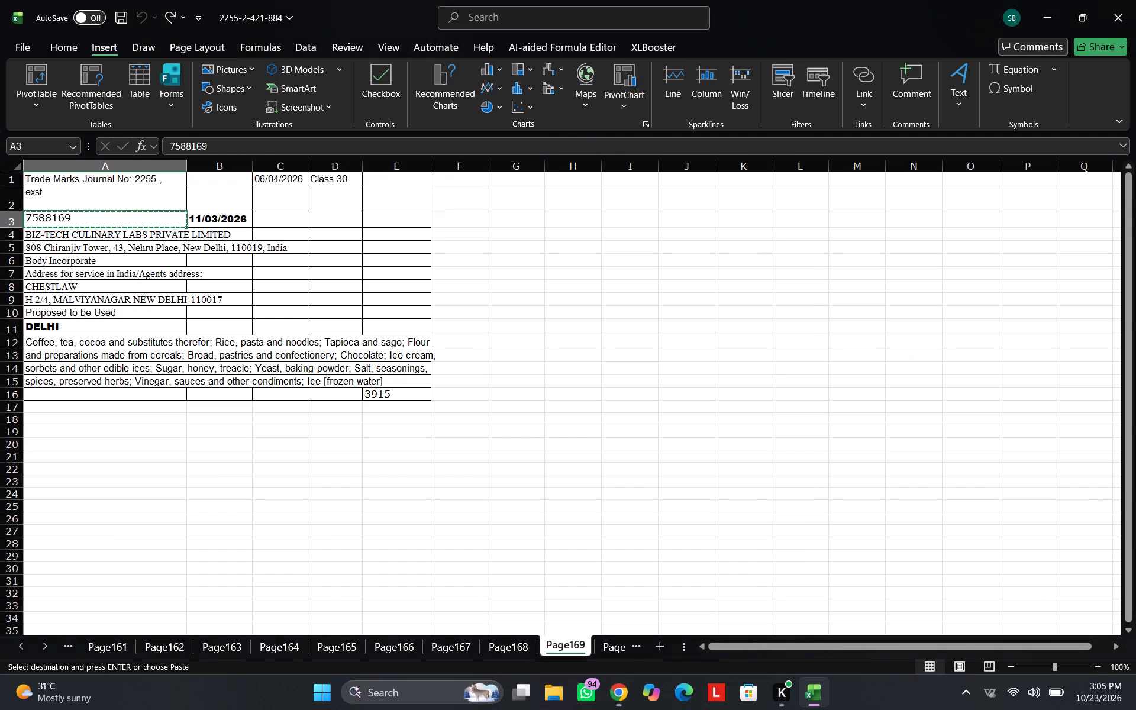
{"action": "key", "text": "Down"}
{"action": "key", "text": "ctrl+c"}
{"action": "key", "text": "alt+Tab"}
{"action": "key", "text": "Right"}
{"action": "key", "text": "ctrl+v"}
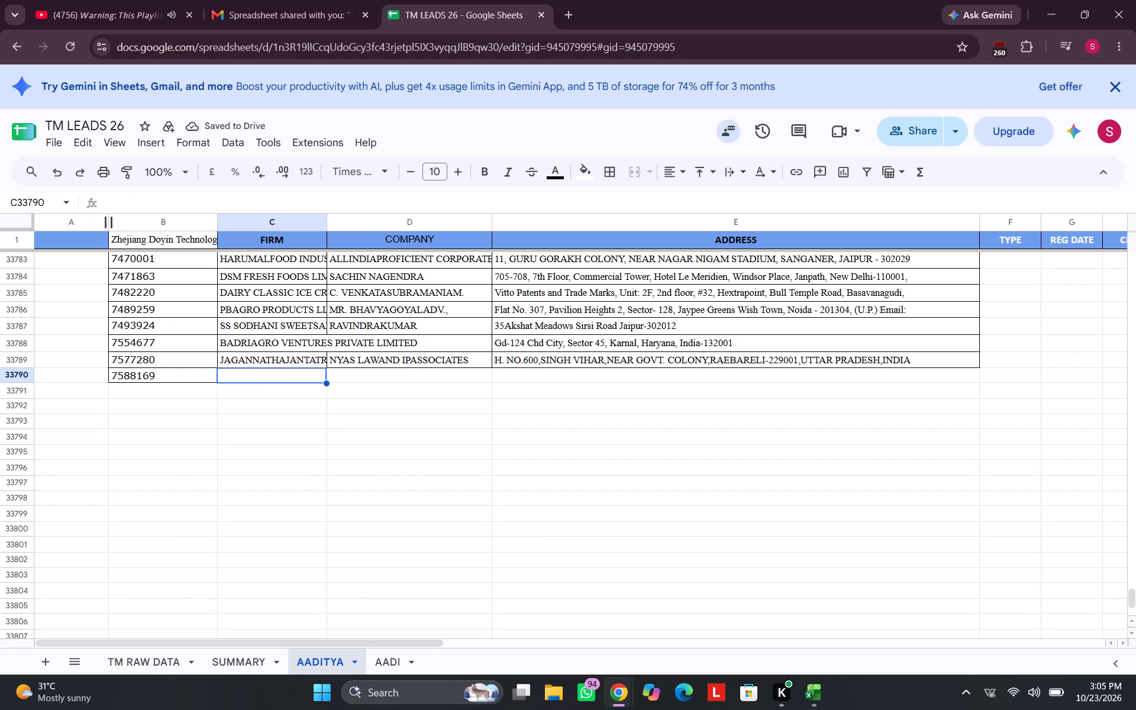
Copy the agent name CHESTLAW from Page169 into the COMPANY cell of row 33790.
{"action": "key", "text": "alt+Tab"}
{"action": "key", "text": "Down"}
{"action": "key", "text": "Down"}
{"action": "key", "text": "Down"}
{"action": "key", "text": "Down"}
{"action": "key", "text": "ctrl+c"}
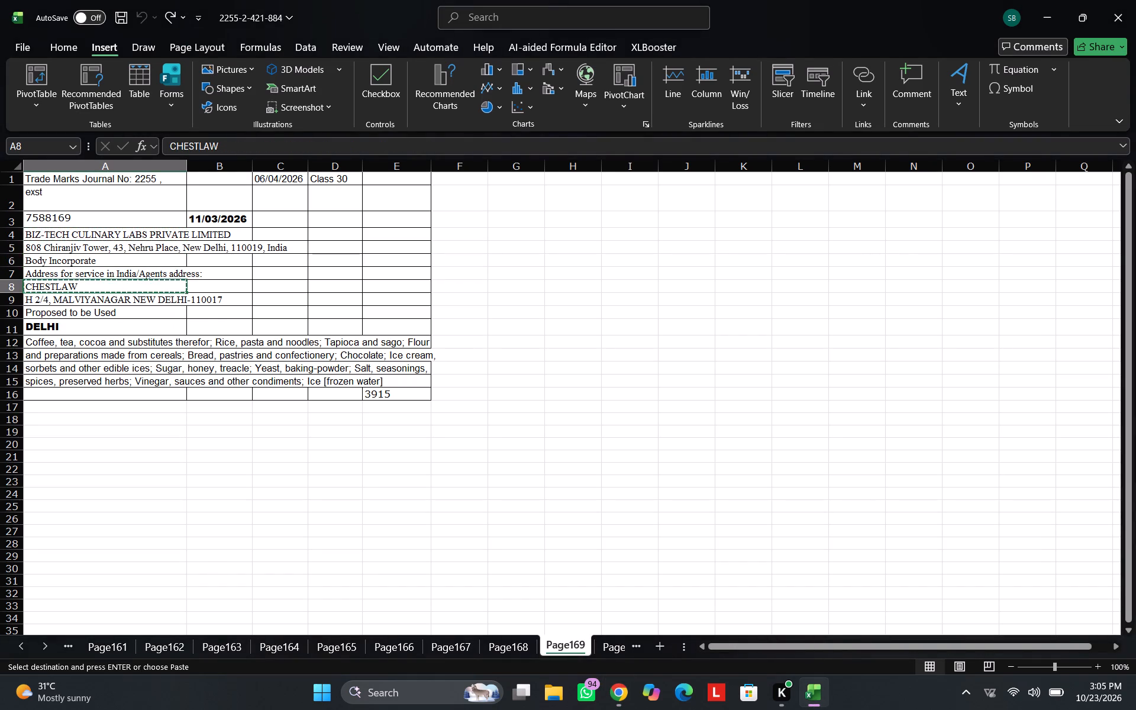
{"action": "key", "text": "alt+Tab"}
{"action": "key", "text": "Right"}
{"action": "key", "text": "ctrl+v"}
Copy the agent's service address from Page169 into the ADDRESS cell of row 33790.
{"action": "key", "text": "alt+Tab"}
{"action": "key", "text": "Down"}
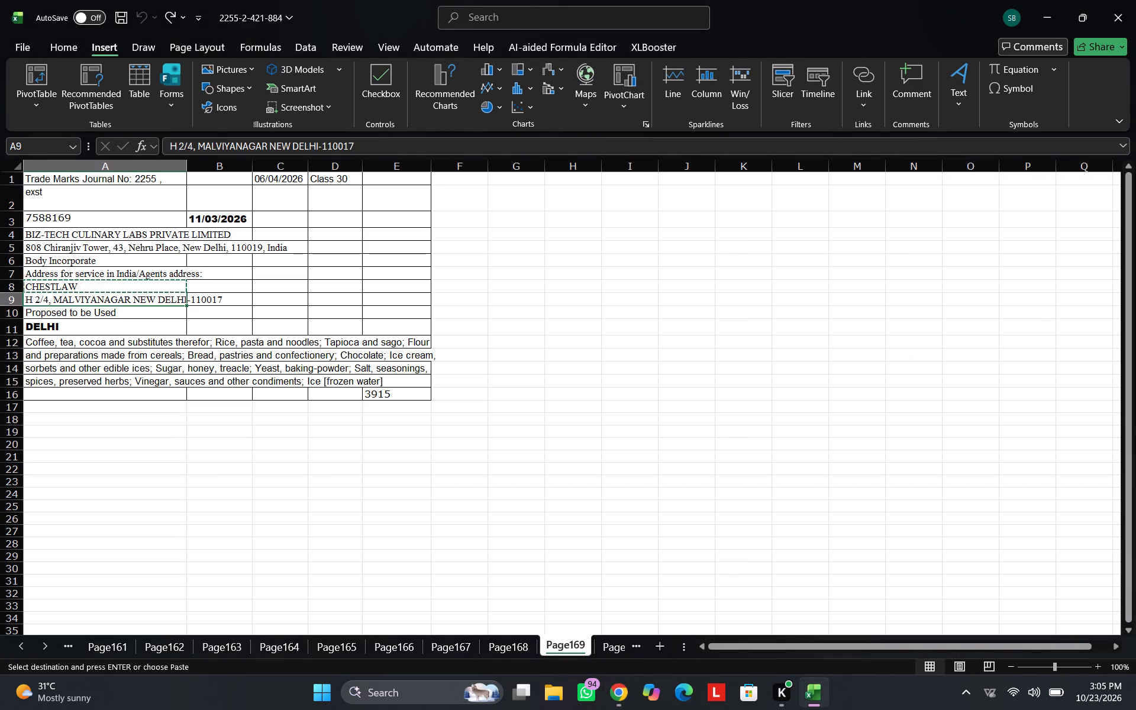
{"action": "key", "text": "ctrl+c"}
{"action": "key", "text": "alt+Tab"}
{"action": "key", "text": "Right"}
{"action": "key", "text": "ctrl+v"}
Search Google for row 33790's firm, company and address together with "contact number".
{"action": "key", "text": "Right"}
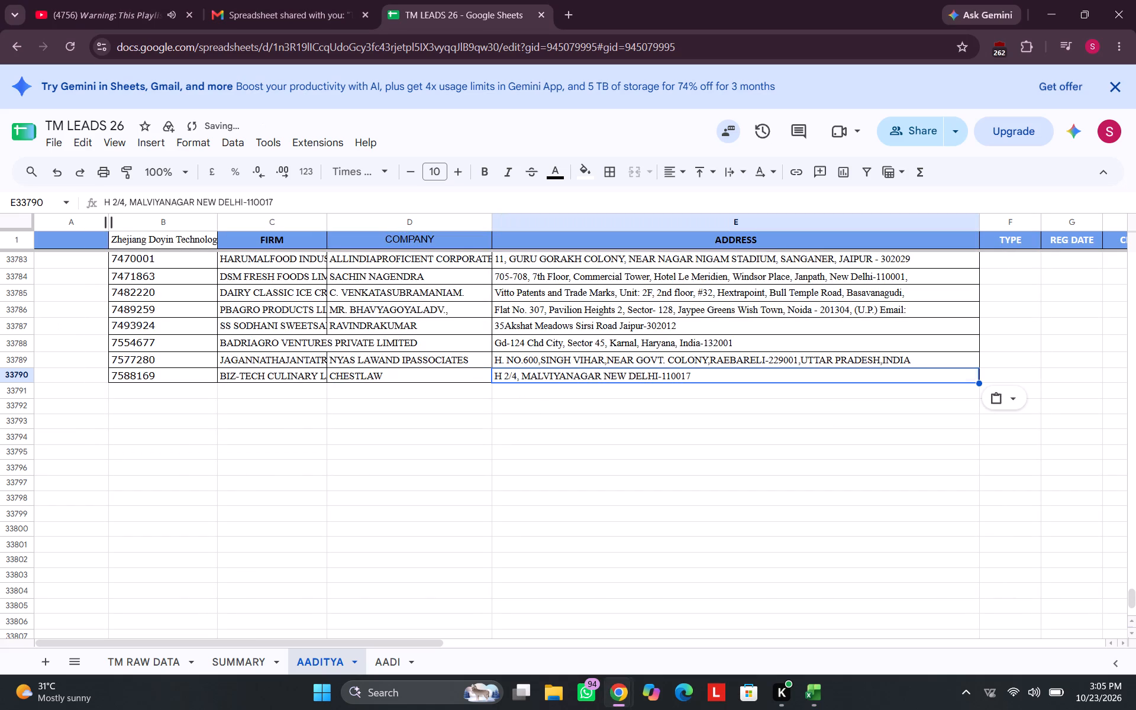
{"action": "key", "text": "shift+Left"}
{"action": "key", "text": "shift+Left"}
{"action": "key", "text": "ctrl+c"}
{"action": "key", "text": "alt+Tab"}
{"action": "key", "text": "alt+Right"}
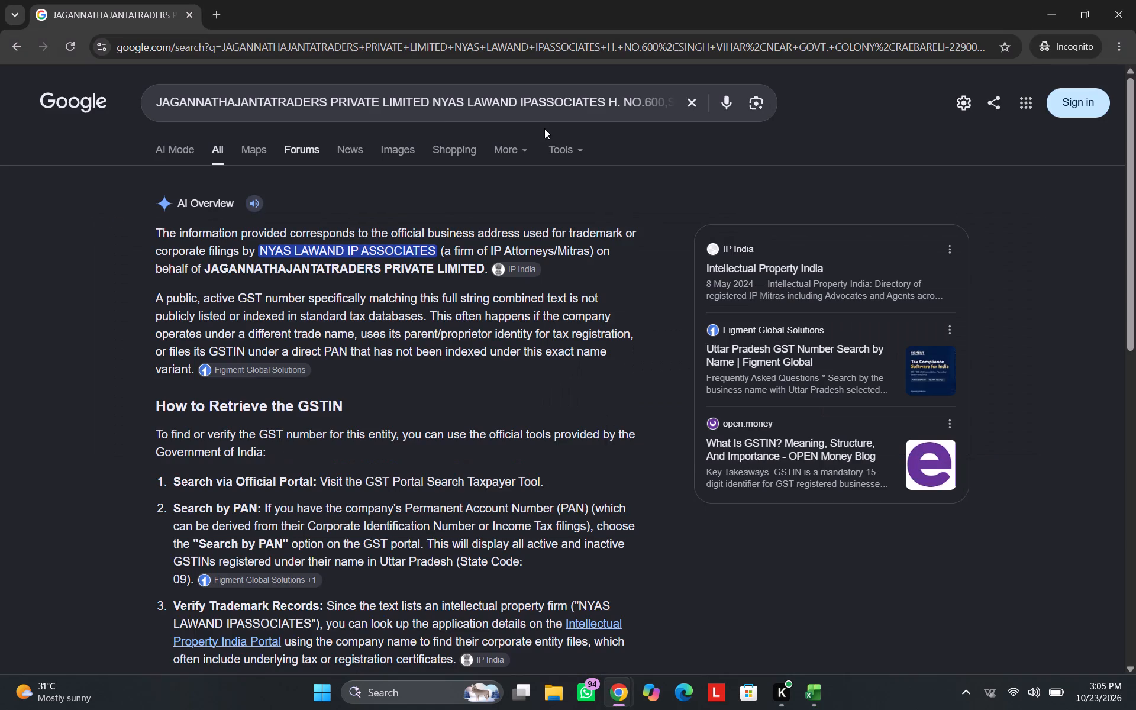
{"action": "left_click", "coordinate": [696, 105]}
{"action": "key", "text": "ctrl+v"}
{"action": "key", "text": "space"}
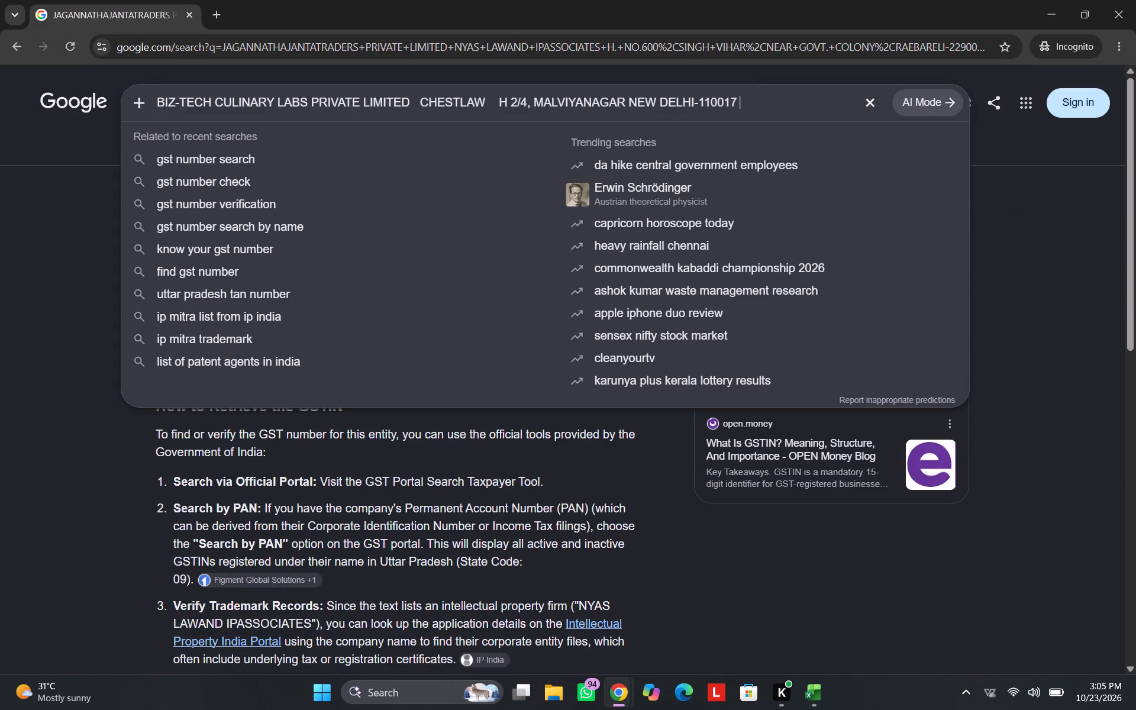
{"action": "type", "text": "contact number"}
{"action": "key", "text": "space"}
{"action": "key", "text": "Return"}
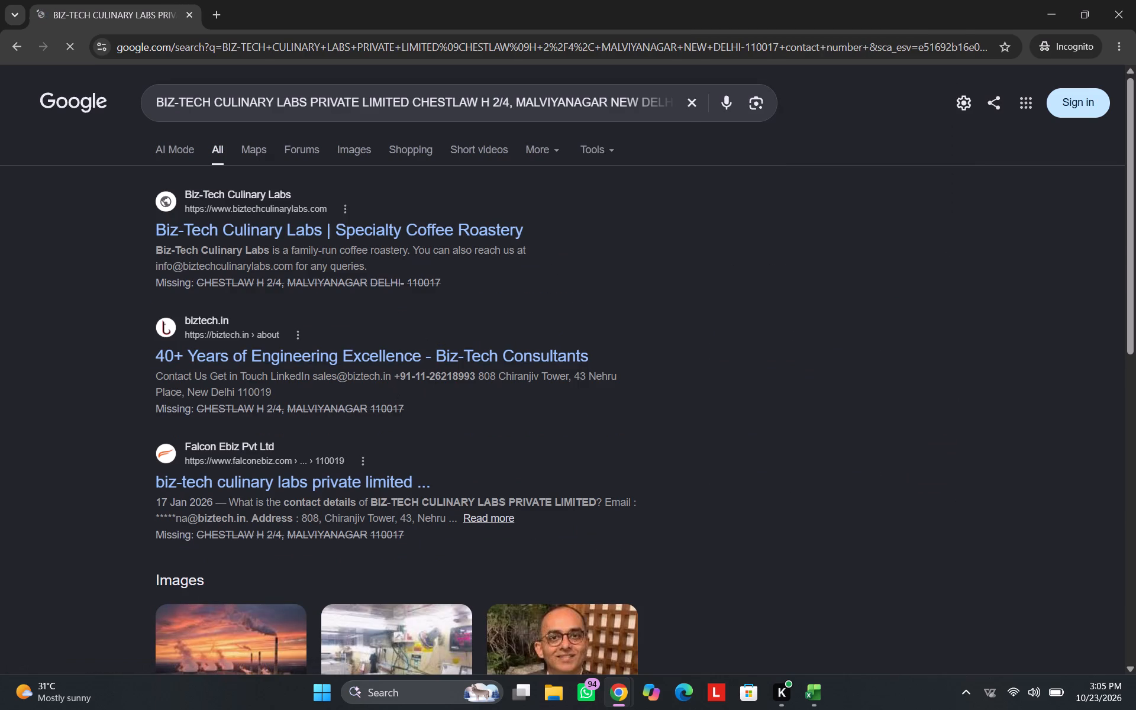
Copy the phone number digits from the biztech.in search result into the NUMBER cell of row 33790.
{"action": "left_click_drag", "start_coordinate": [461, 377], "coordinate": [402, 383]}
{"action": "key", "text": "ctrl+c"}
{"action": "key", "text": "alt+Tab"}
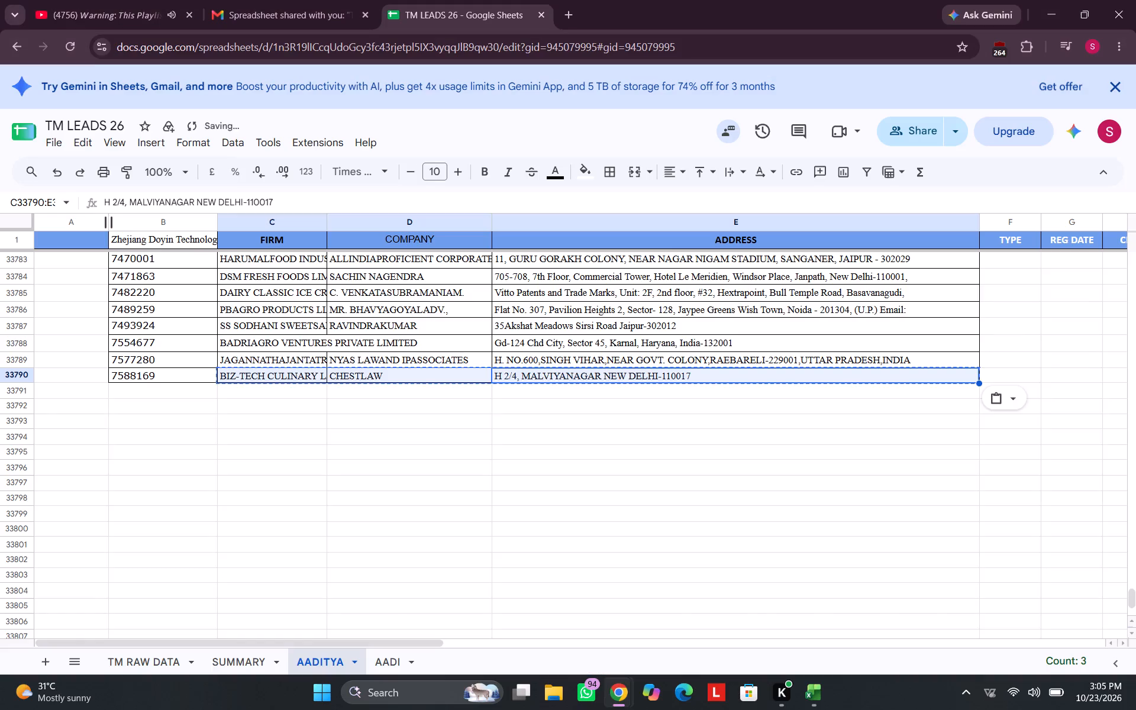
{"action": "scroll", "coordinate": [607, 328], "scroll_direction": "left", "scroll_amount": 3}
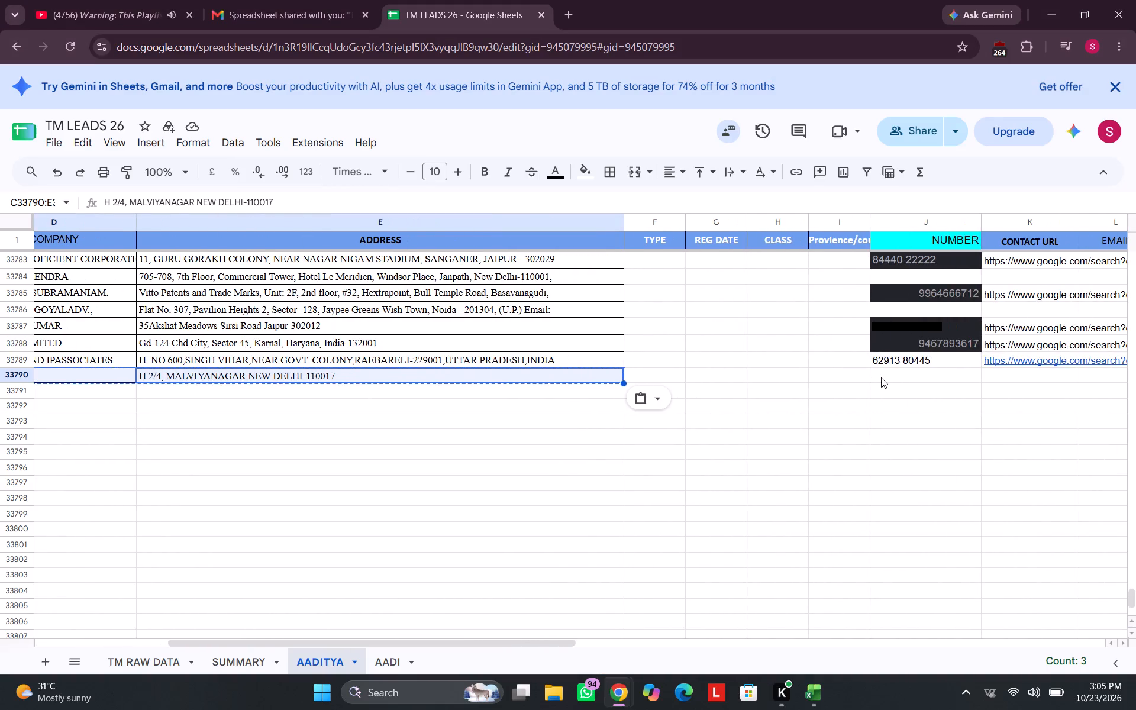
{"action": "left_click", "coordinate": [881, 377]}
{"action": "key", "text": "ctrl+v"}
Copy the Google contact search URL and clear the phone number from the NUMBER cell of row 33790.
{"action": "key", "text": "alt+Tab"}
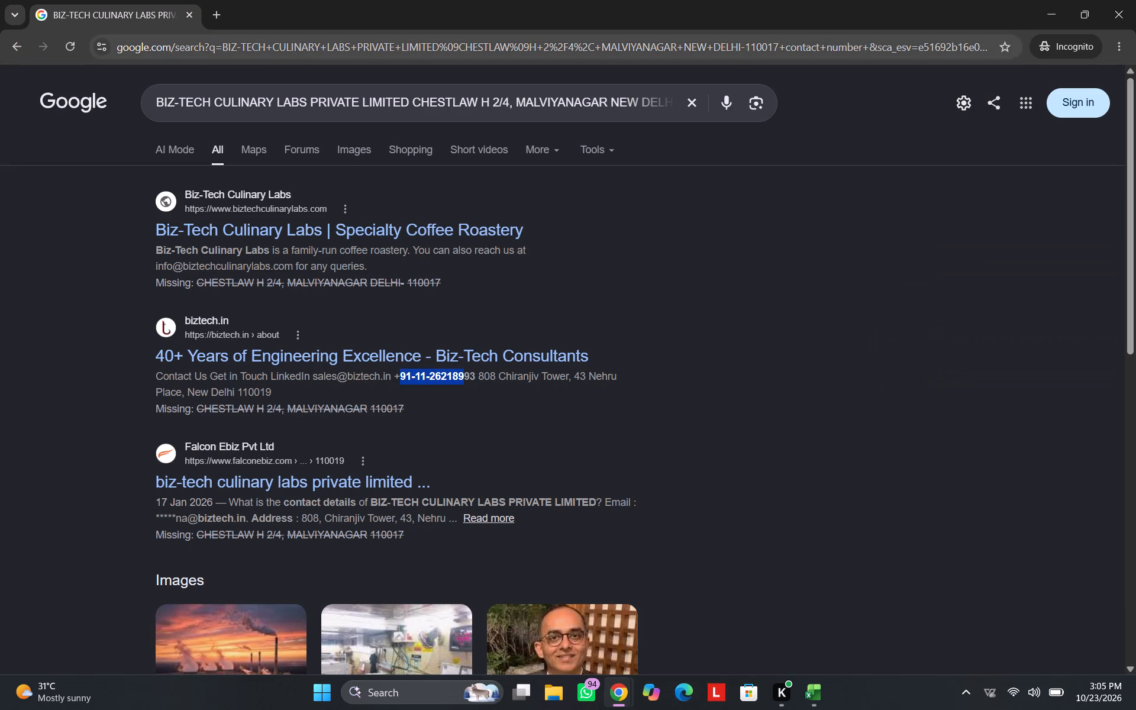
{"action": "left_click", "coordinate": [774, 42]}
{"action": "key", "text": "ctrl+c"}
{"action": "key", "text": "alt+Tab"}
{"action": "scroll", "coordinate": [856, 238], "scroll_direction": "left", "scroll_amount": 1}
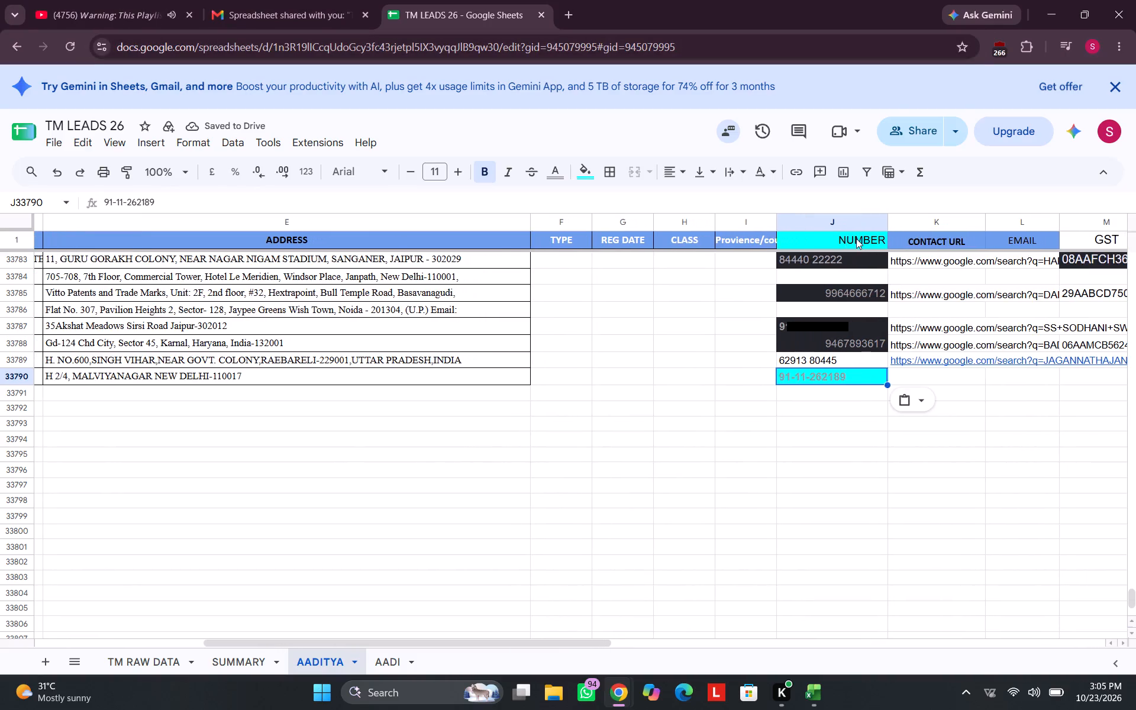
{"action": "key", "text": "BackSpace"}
Look through the Google contact search results for BIZ-TECH CULINARY LABS PRIVATE LIMITED.
{"action": "key", "text": "alt+Tab"}
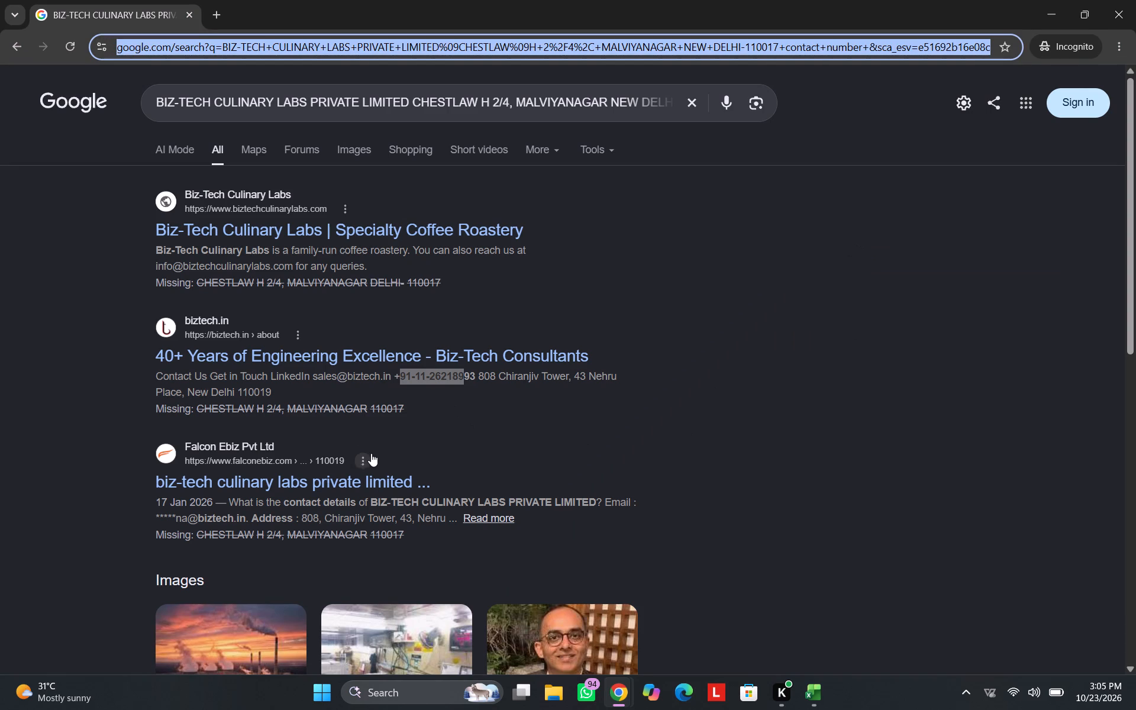
{"action": "scroll", "coordinate": [371, 453], "scroll_direction": "down", "scroll_amount": 4}
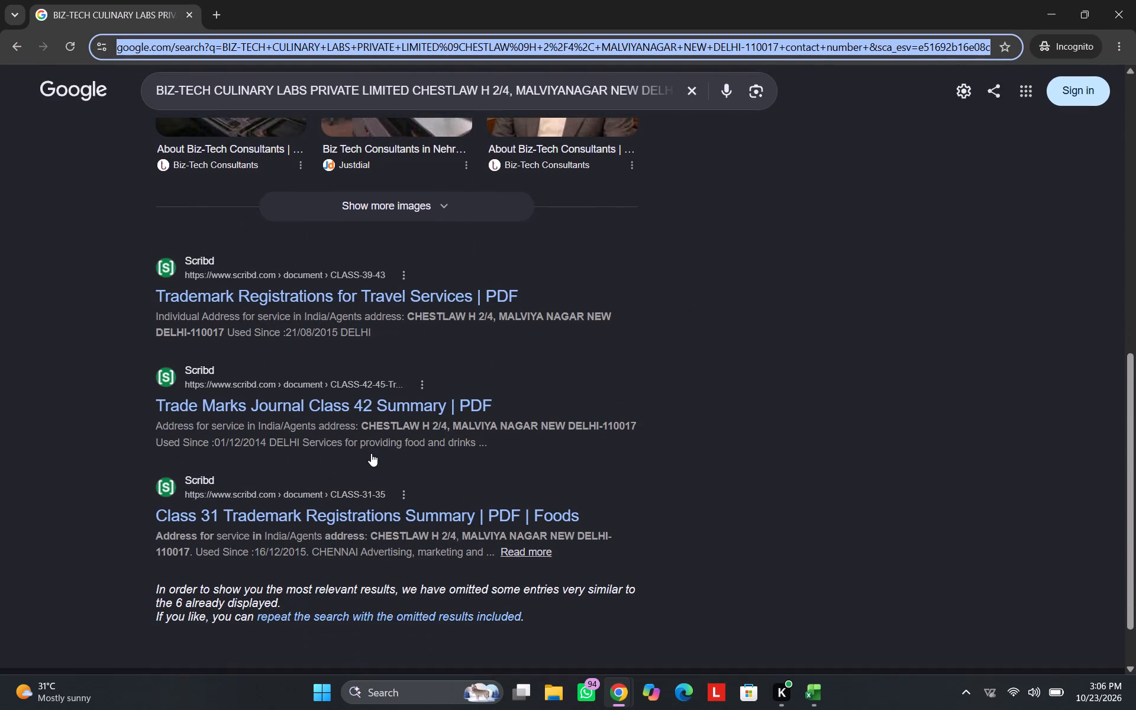
{"action": "scroll", "coordinate": [371, 453], "scroll_direction": "down", "scroll_amount": 1}
{"action": "scroll", "coordinate": [371, 453], "scroll_direction": "up", "scroll_amount": 2}
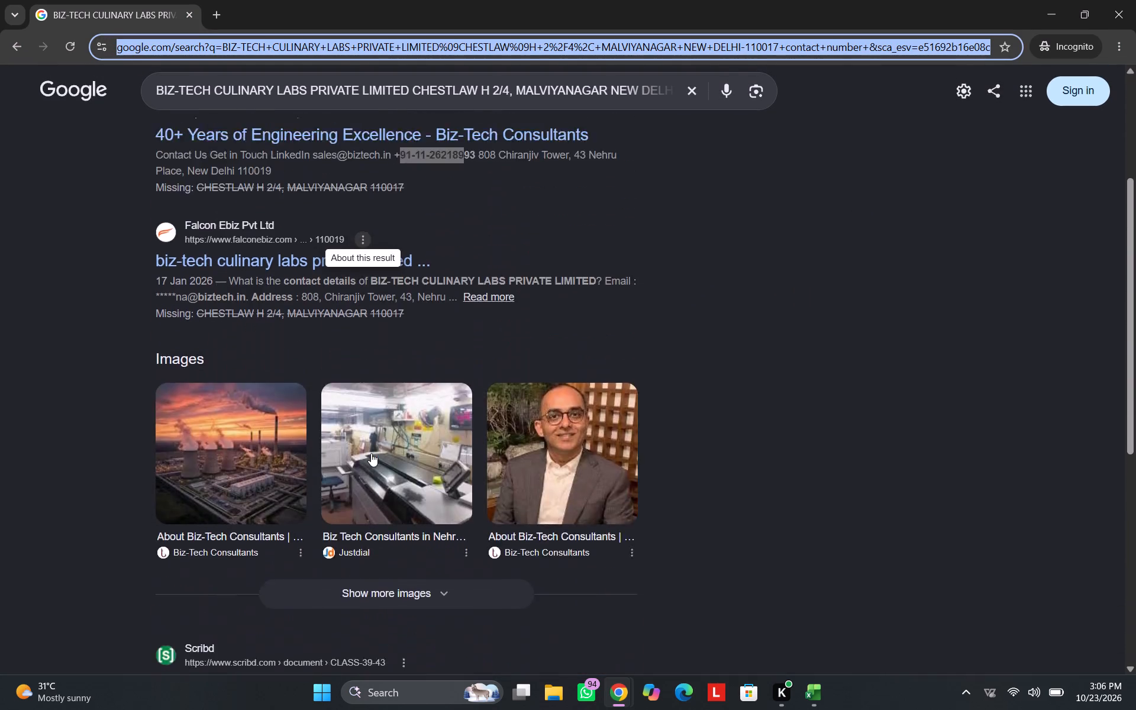
{"action": "scroll", "coordinate": [371, 453], "scroll_direction": "up", "scroll_amount": 1}
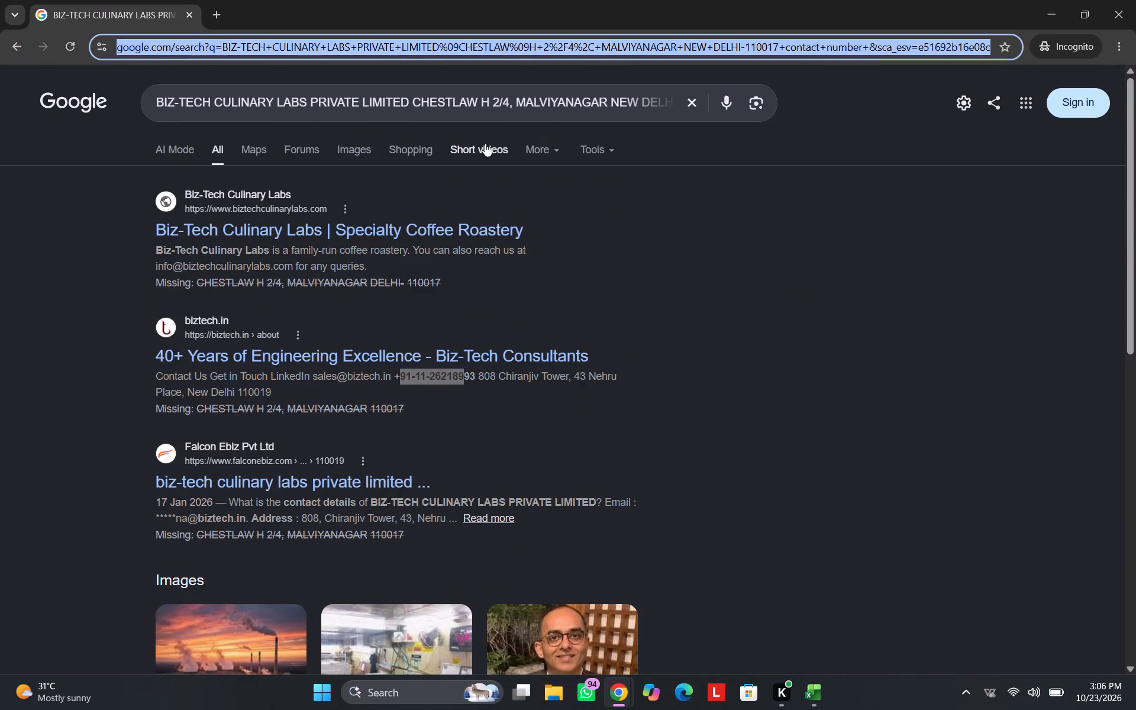
Search Google for row 33790's details with "contacgst number" as the query ending and look through the results.
{"action": "left_click", "coordinate": [534, 108]}
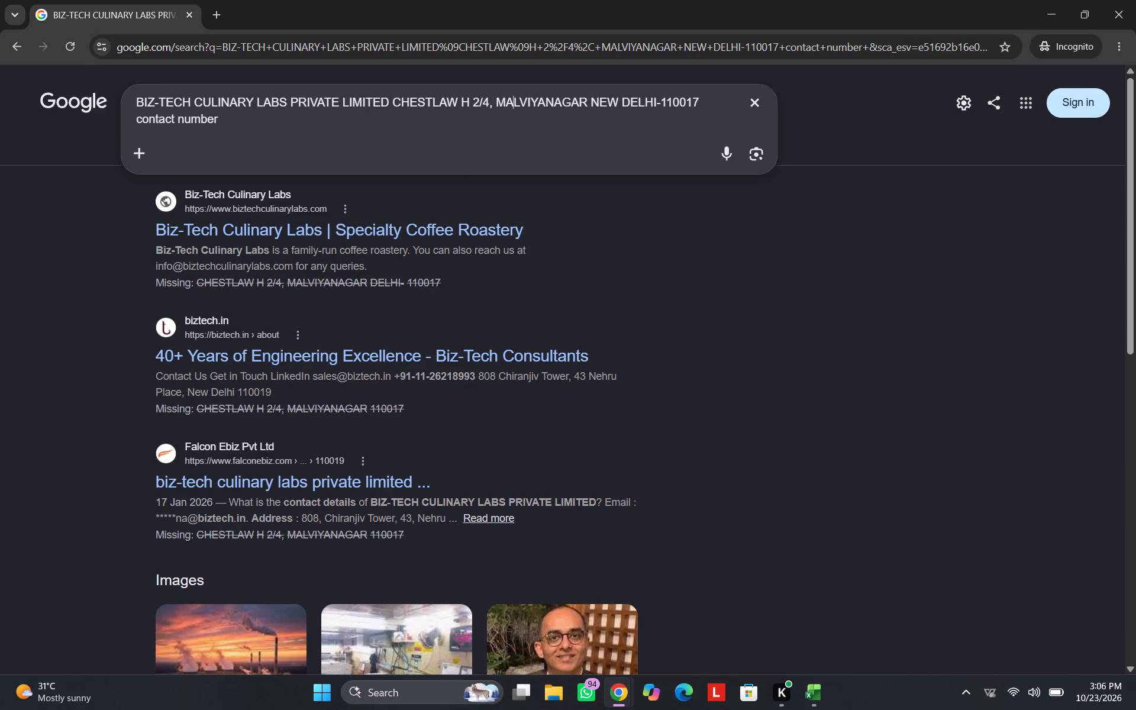
{"action": "left_click", "coordinate": [176, 121]}
{"action": "key", "text": "BackSpace"}
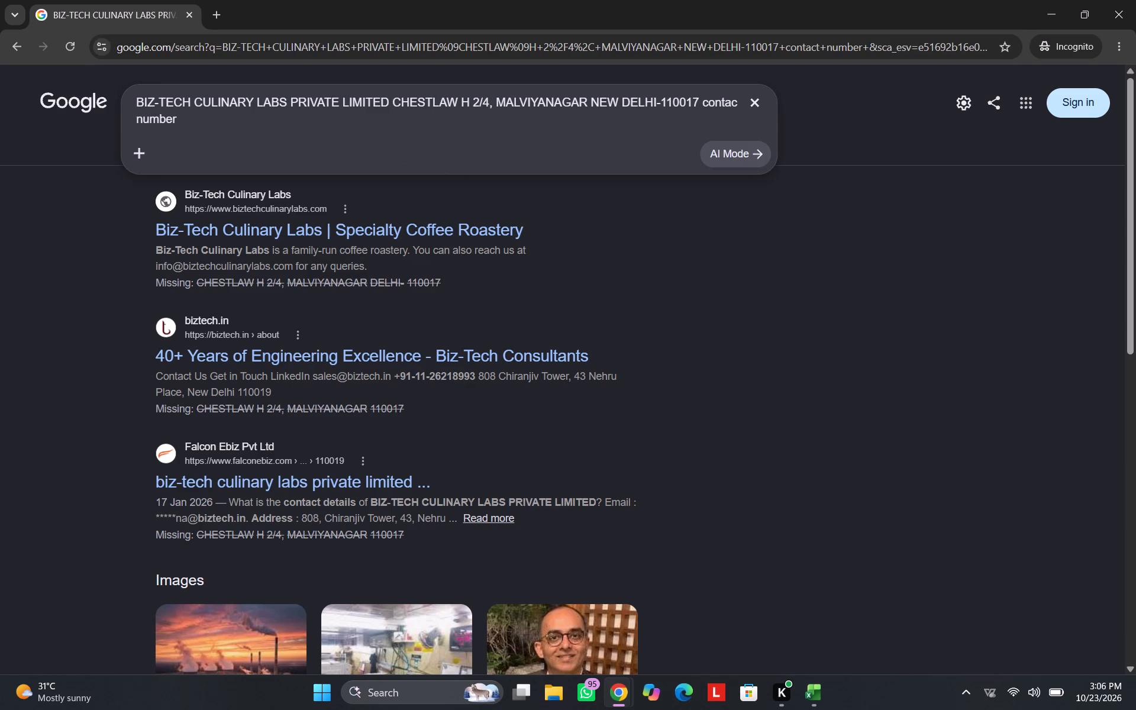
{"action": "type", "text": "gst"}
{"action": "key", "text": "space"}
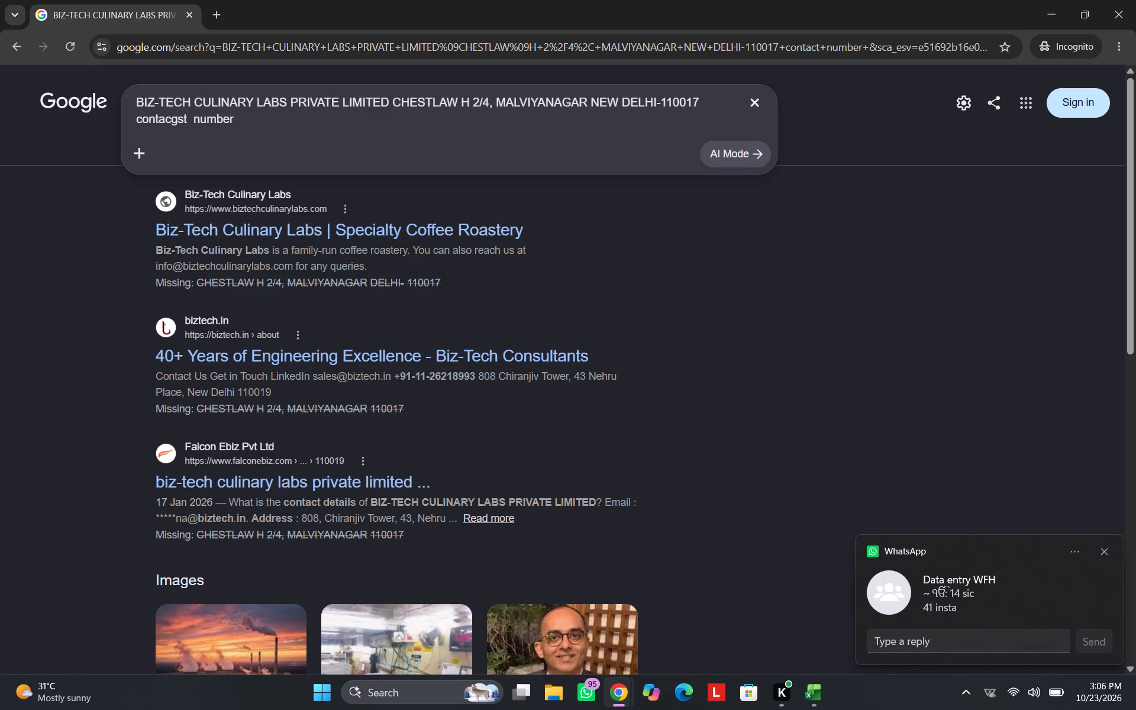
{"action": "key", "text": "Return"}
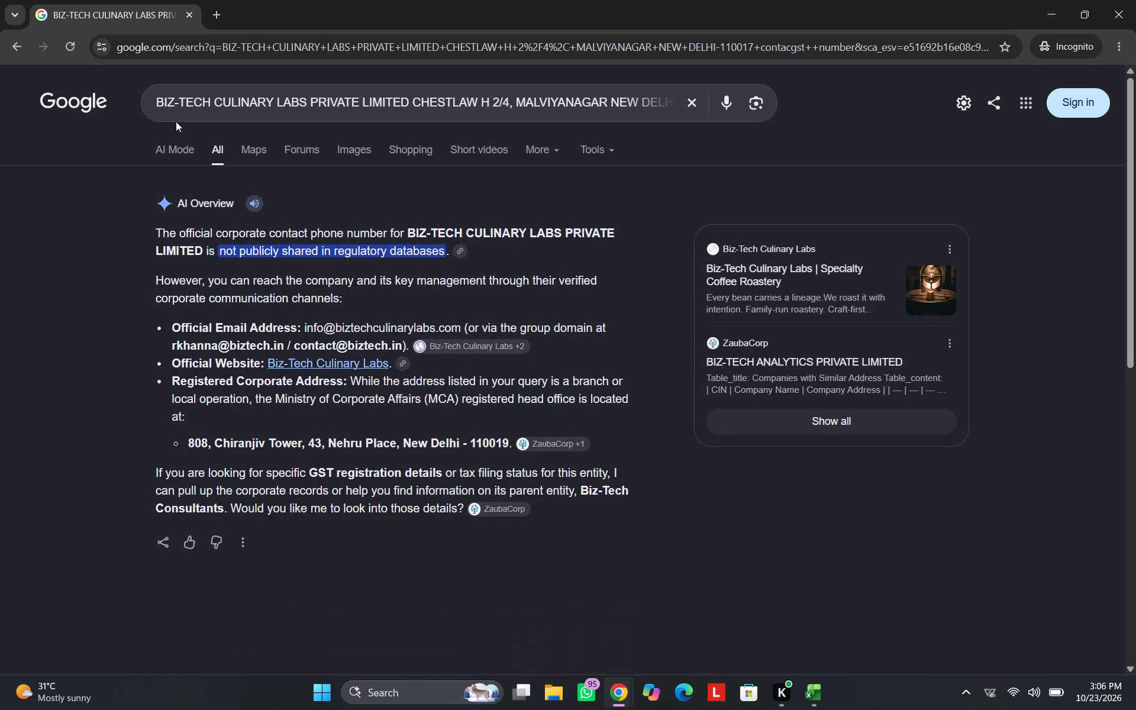
{"action": "scroll", "coordinate": [234, 402], "scroll_direction": "down", "scroll_amount": 4}
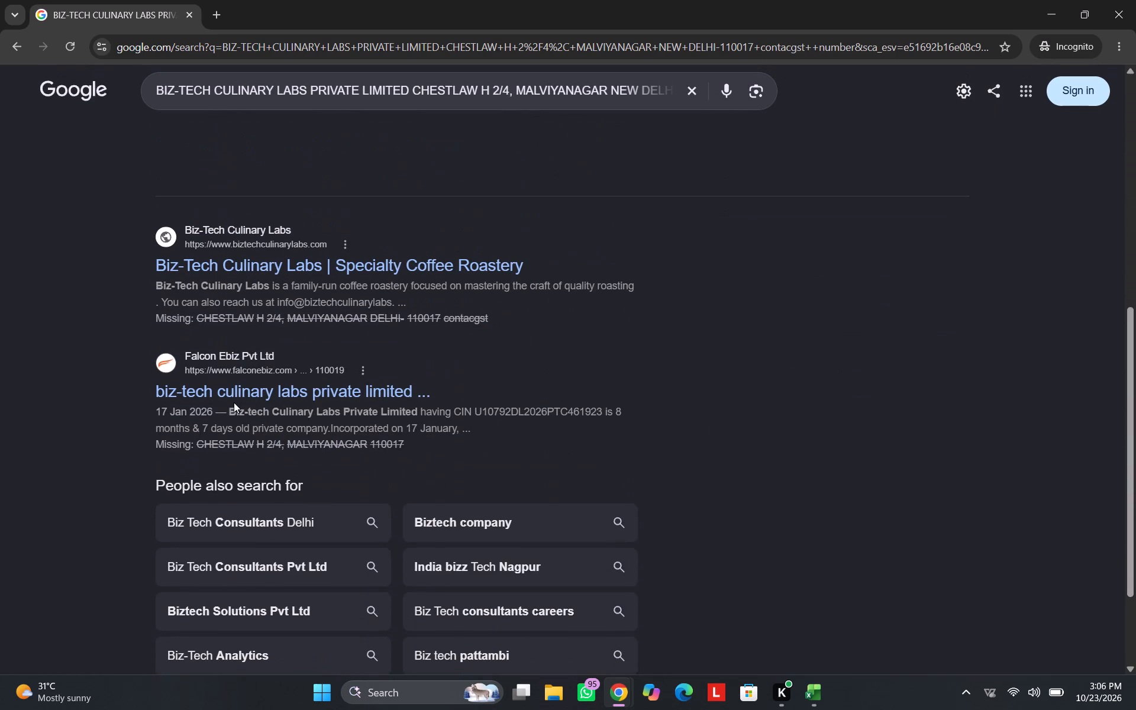
{"action": "scroll", "coordinate": [234, 402], "scroll_direction": "down", "scroll_amount": 2}
{"action": "scroll", "coordinate": [234, 402], "scroll_direction": "up", "scroll_amount": 2}
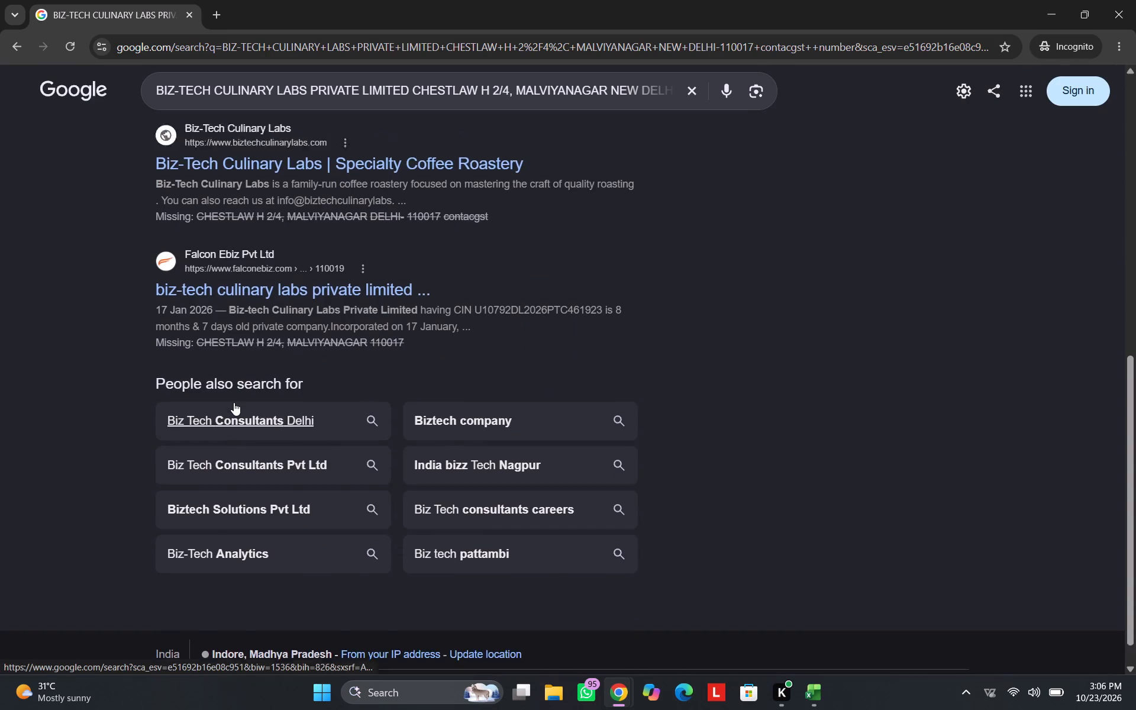
{"action": "scroll", "coordinate": [234, 402], "scroll_direction": "up", "scroll_amount": 4}
Correct the query ending to "gst number" and search Google again for row 33790's details.
{"action": "left_click", "coordinate": [411, 93]}
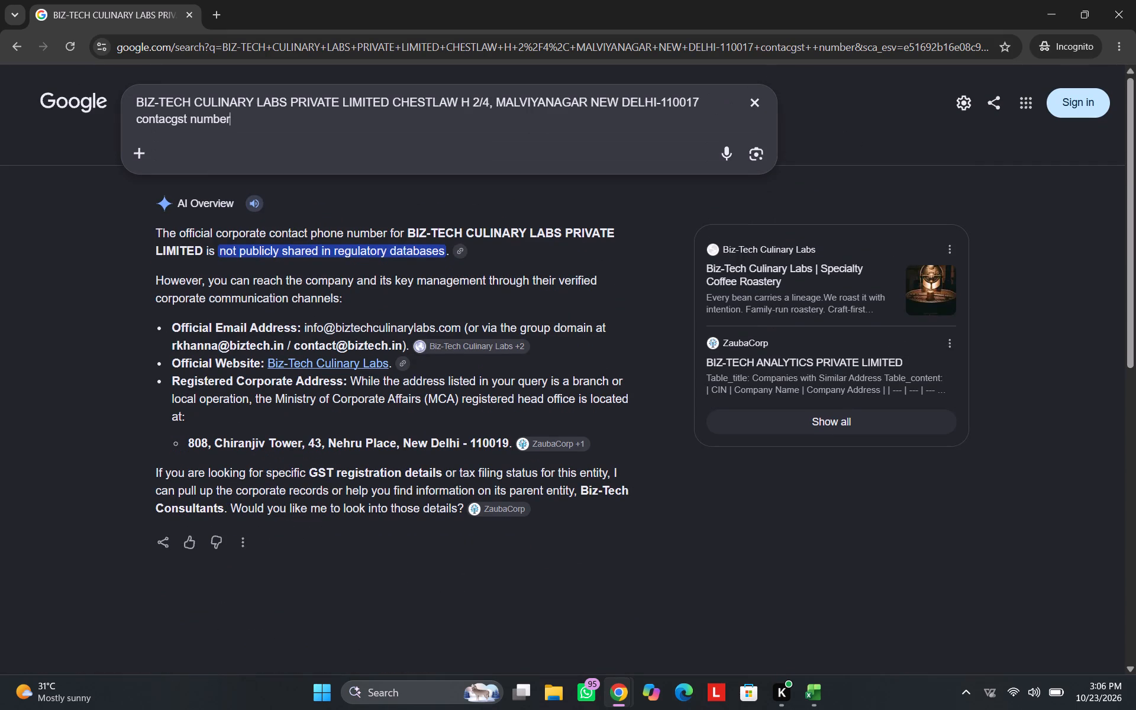
{"action": "left_click", "coordinate": [170, 118]}
{"action": "key", "text": "ctrl+BackSpace"}
{"action": "key", "text": "Return"}
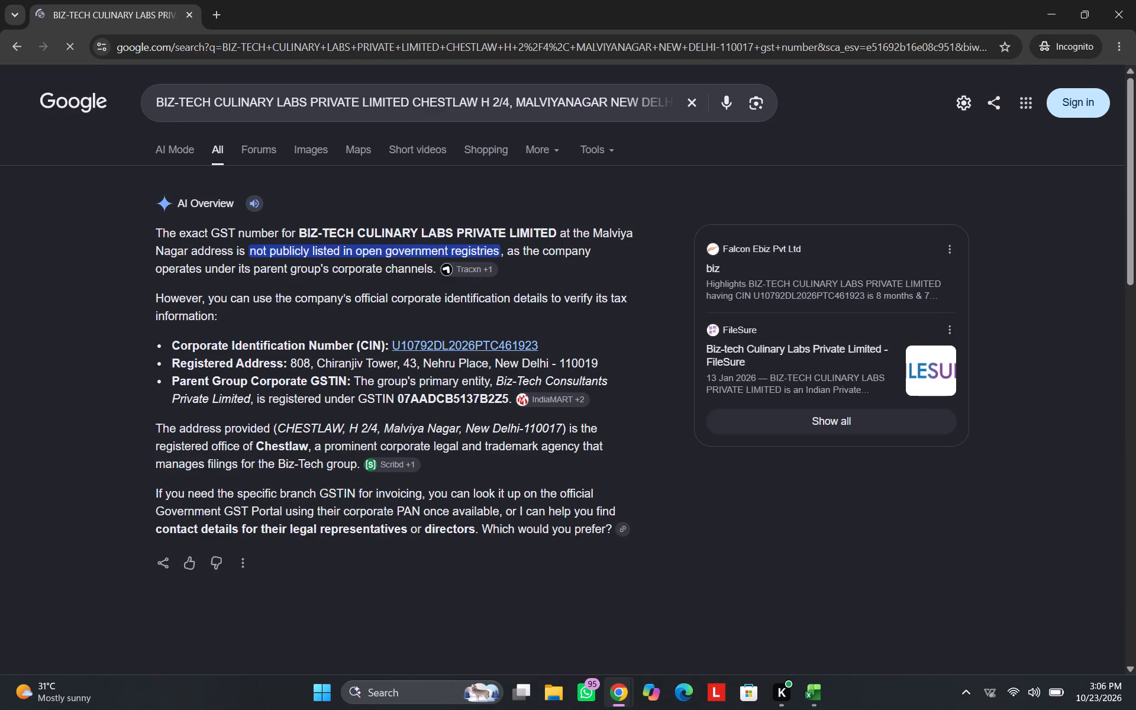
Copy the parent group's GSTIN from the AI Overview into the GST cell of row 33790.
{"action": "double_click", "coordinate": [465, 395]}
{"action": "key", "text": "ctrl+c"}
{"action": "key", "text": "alt+Tab"}
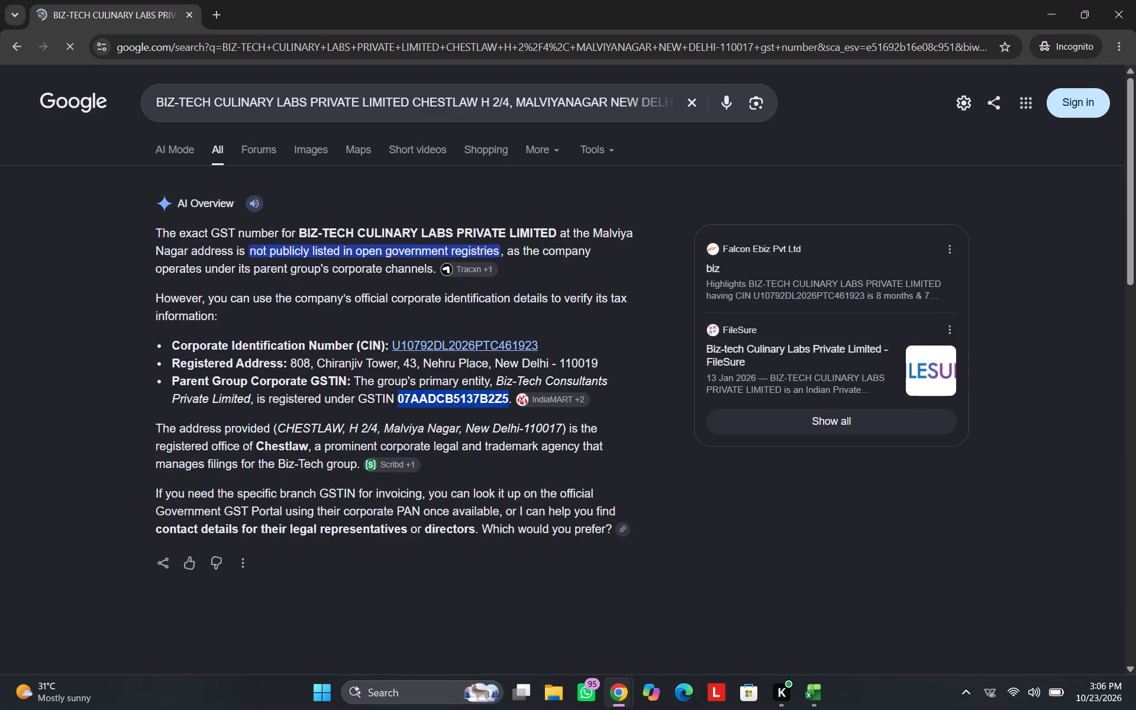
{"action": "scroll", "coordinate": [680, 393], "scroll_direction": "left", "scroll_amount": 2}
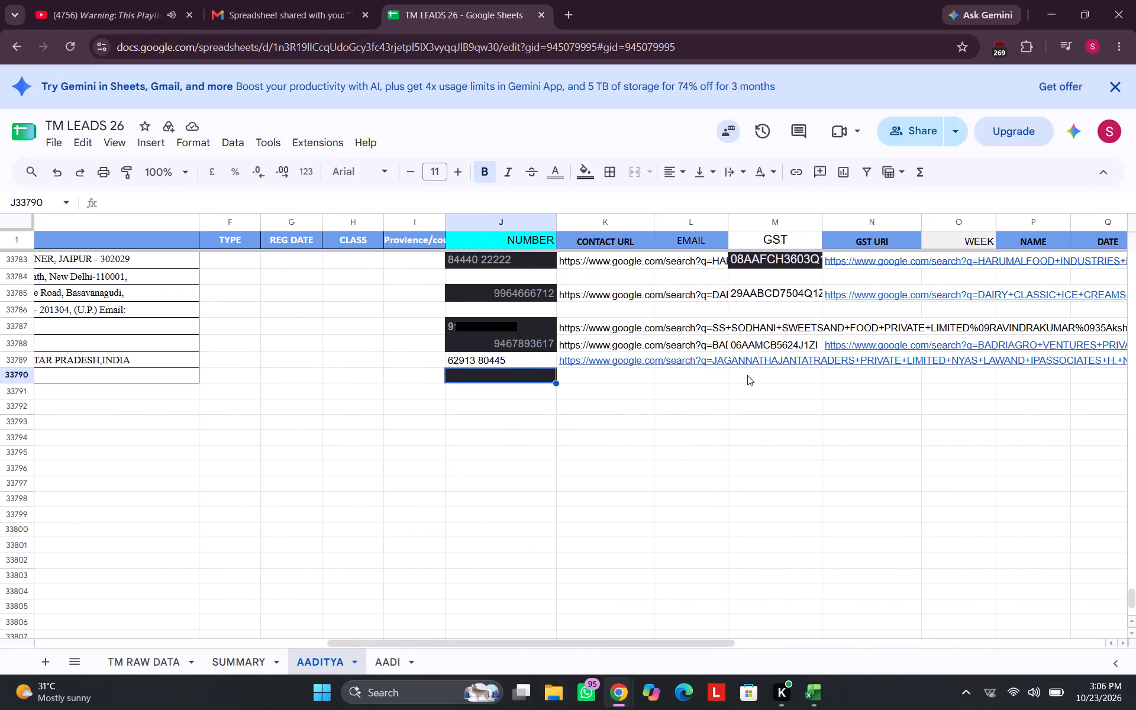
{"action": "left_click", "coordinate": [747, 375]}
{"action": "key", "text": "ctrl+v"}
Copy the Google GST search URL into the GST URL cell of row 33790.
{"action": "key", "text": "alt+Tab"}
{"action": "left_click", "coordinate": [746, 50], "text": "ctrl"}
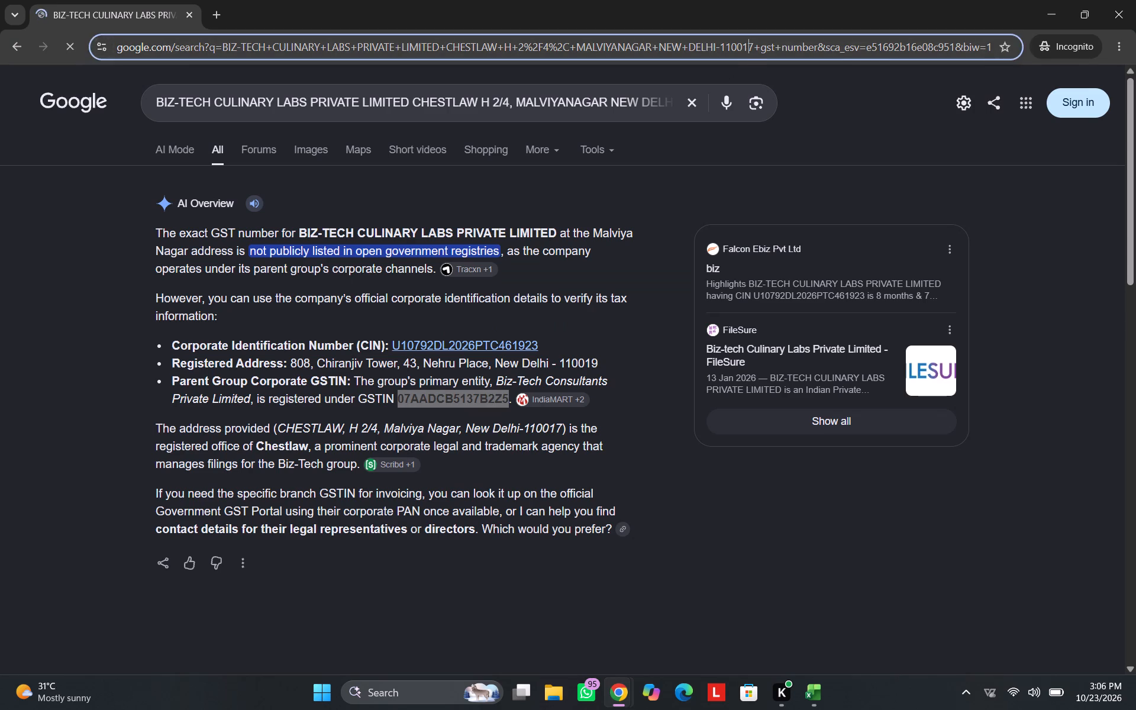
{"action": "key", "text": "ctrl+c"}
{"action": "key", "text": "alt+Tab"}
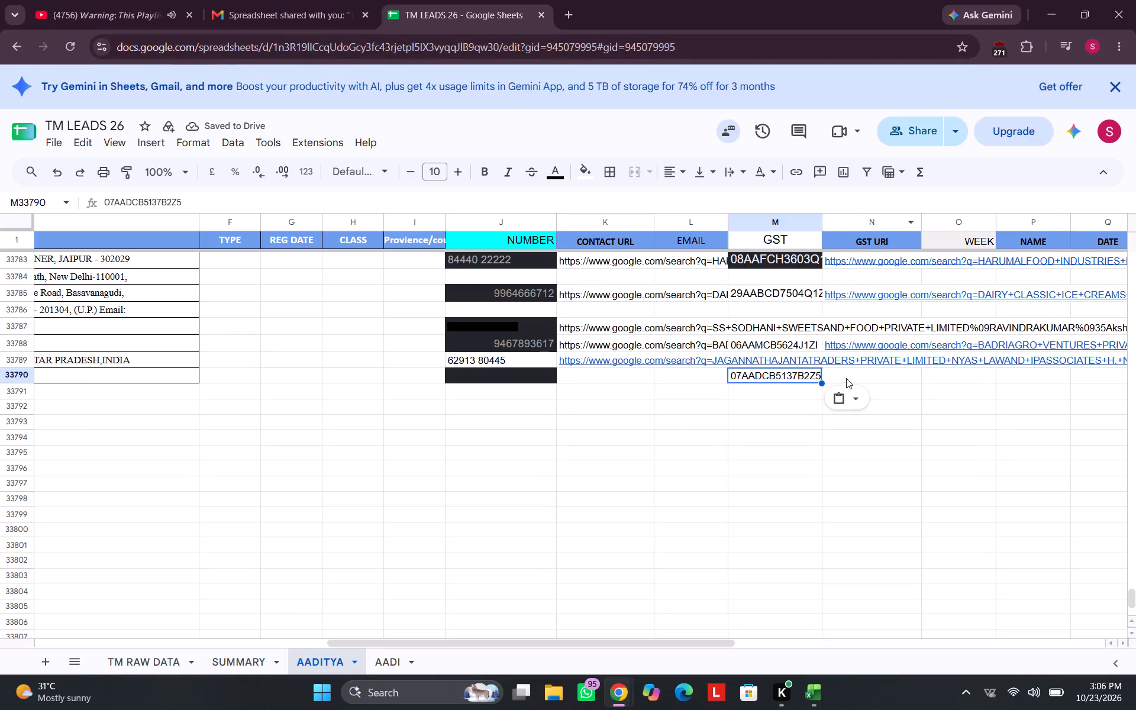
{"action": "left_click", "coordinate": [847, 379]}
{"action": "key", "text": "ctrl+v"}
Copy the trademark application number 7596441 from Page170 of the Excel workbook into column B of row 33791.
{"action": "key", "text": "Down"}
{"action": "key", "text": "Left"}
{"action": "key", "text": "Left"}
{"action": "key", "text": "Left"}
{"action": "key", "text": "Left"}
{"action": "key", "text": "Left"}
{"action": "key", "text": "Left"}
{"action": "key", "text": "Left"}
{"action": "key", "text": "Left"}
{"action": "key", "text": "Left"}
{"action": "key", "text": "Left"}
{"action": "key", "text": "Left"}
{"action": "key", "text": "Left"}
{"action": "key", "text": "Left"}
{"action": "key", "text": "Left"}
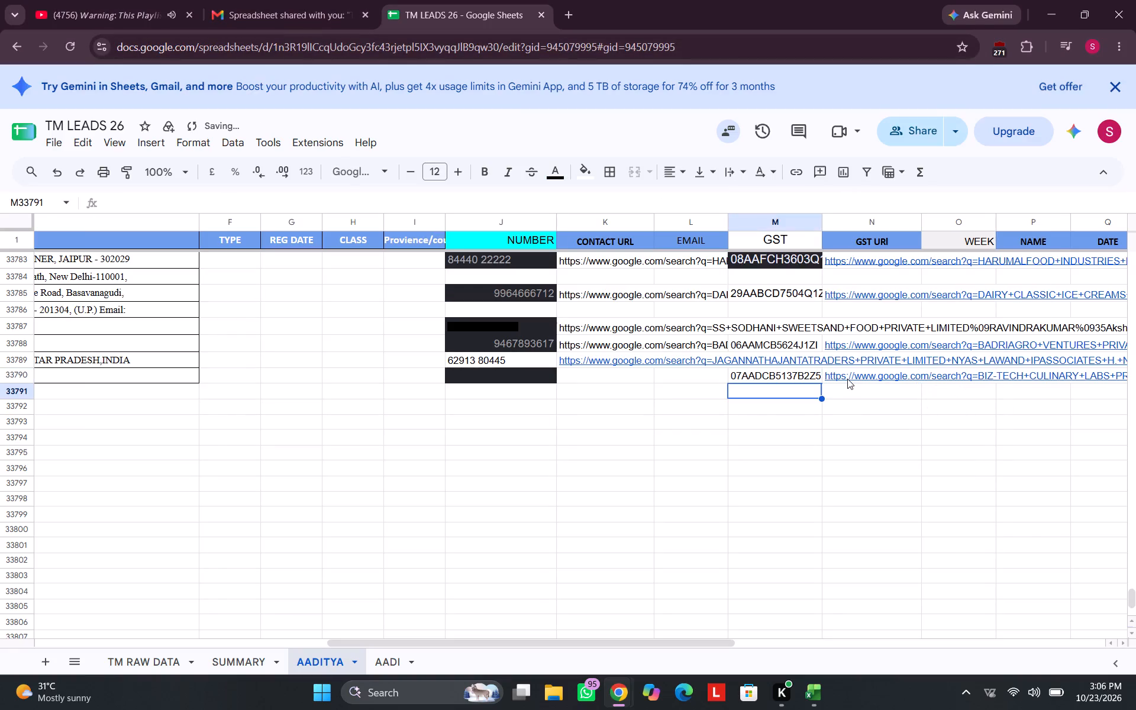
{"action": "key", "text": "Right"}
{"action": "key", "text": "alt+Tab"}
{"action": "key", "text": "alt+Right"}
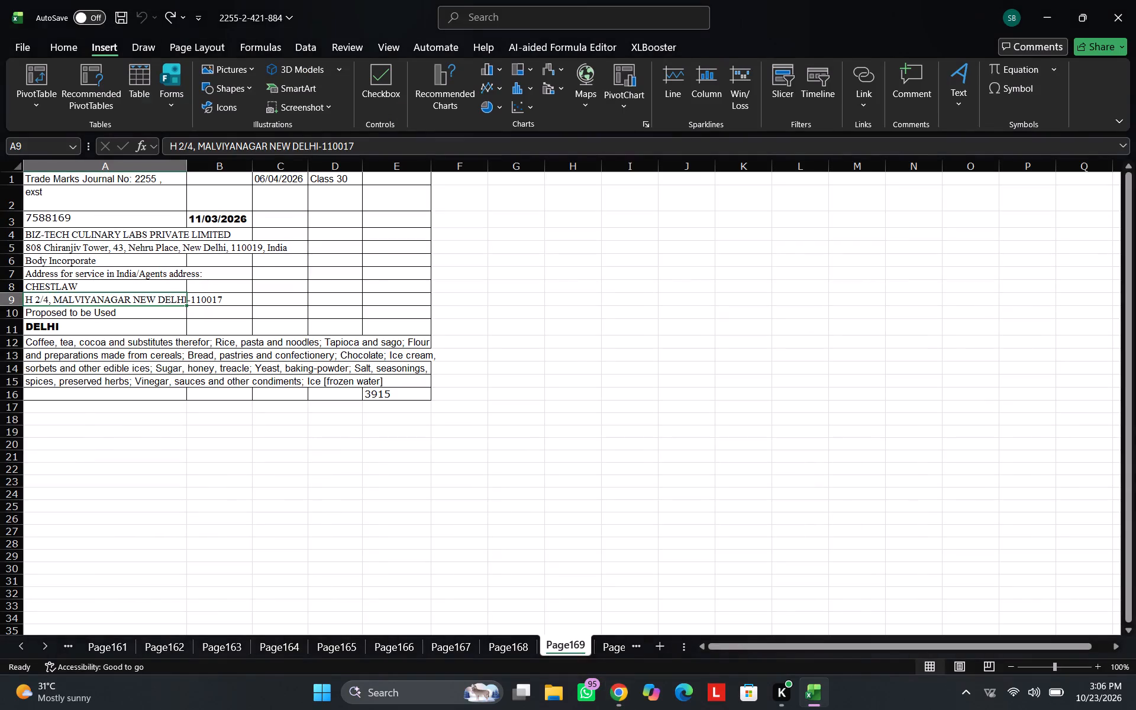
{"action": "left_click", "coordinate": [606, 650]}
{"action": "left_click", "coordinate": [161, 195]}
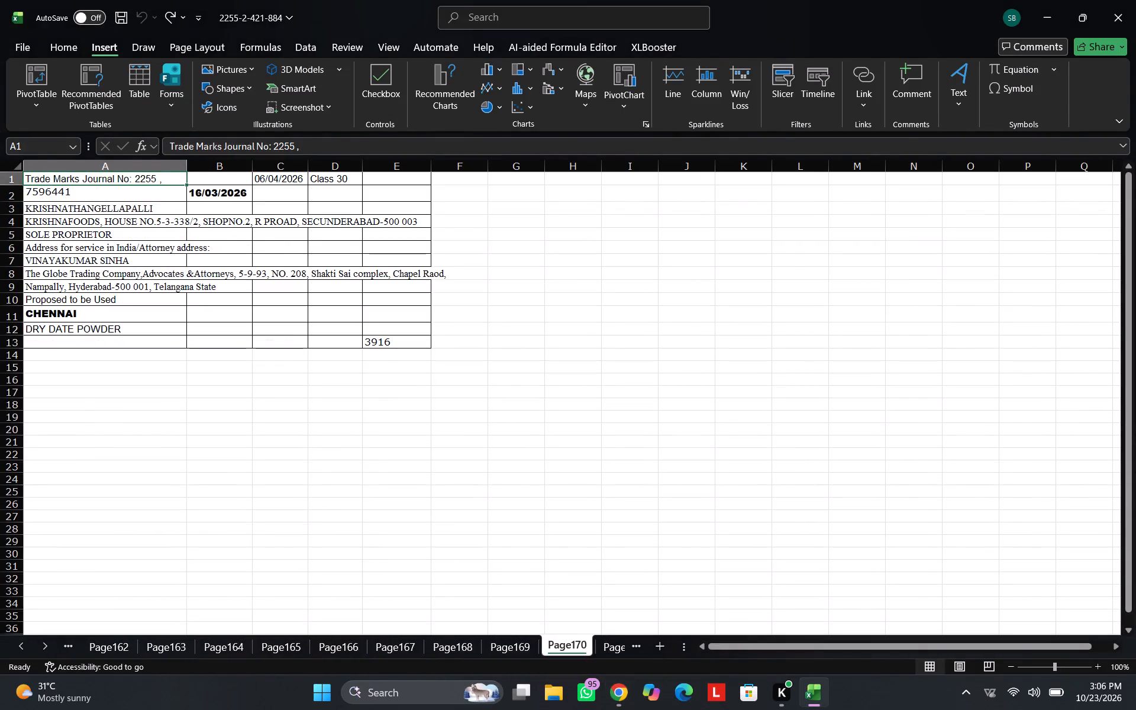
{"action": "key", "text": "ctrl+c"}
{"action": "key", "text": "alt+Tab"}
{"action": "key", "text": "ctrl+v"}
Copy the applicant's name from Page170 into the FIRM cell of row 33791.
{"action": "key", "text": "alt+Tab"}
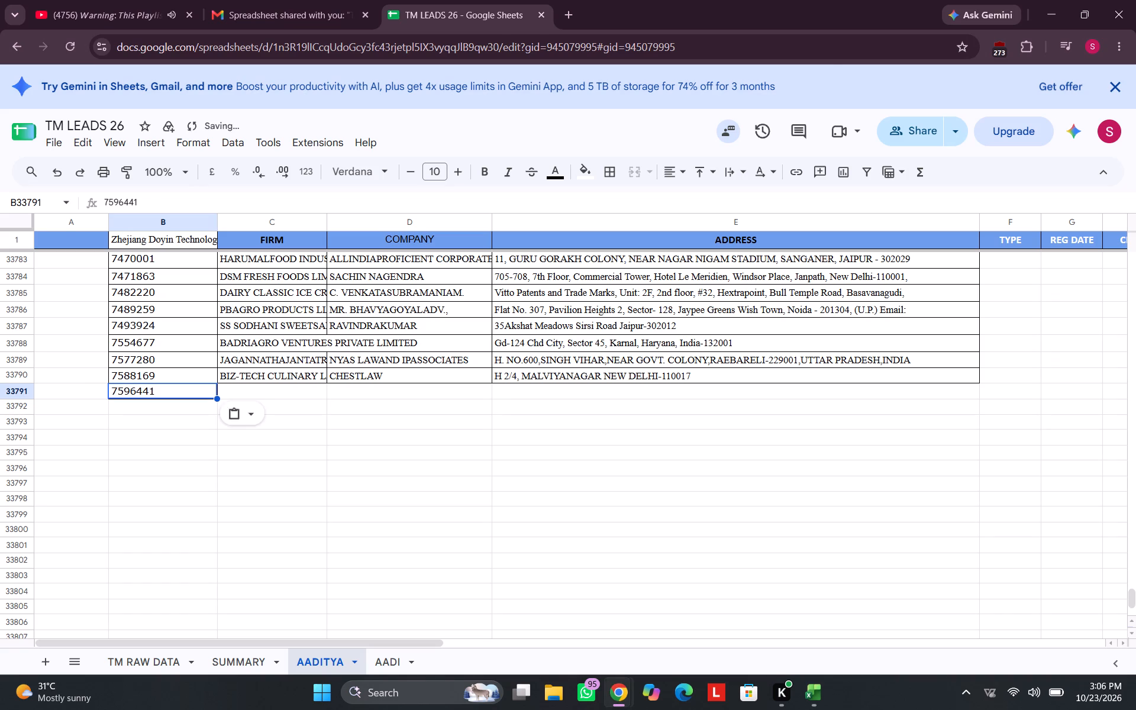
{"action": "key", "text": "Down"}
{"action": "key", "text": "ctrl+c"}
{"action": "key", "text": "alt+Tab"}
{"action": "key", "text": "Right"}
{"action": "key", "text": "ctrl+v"}
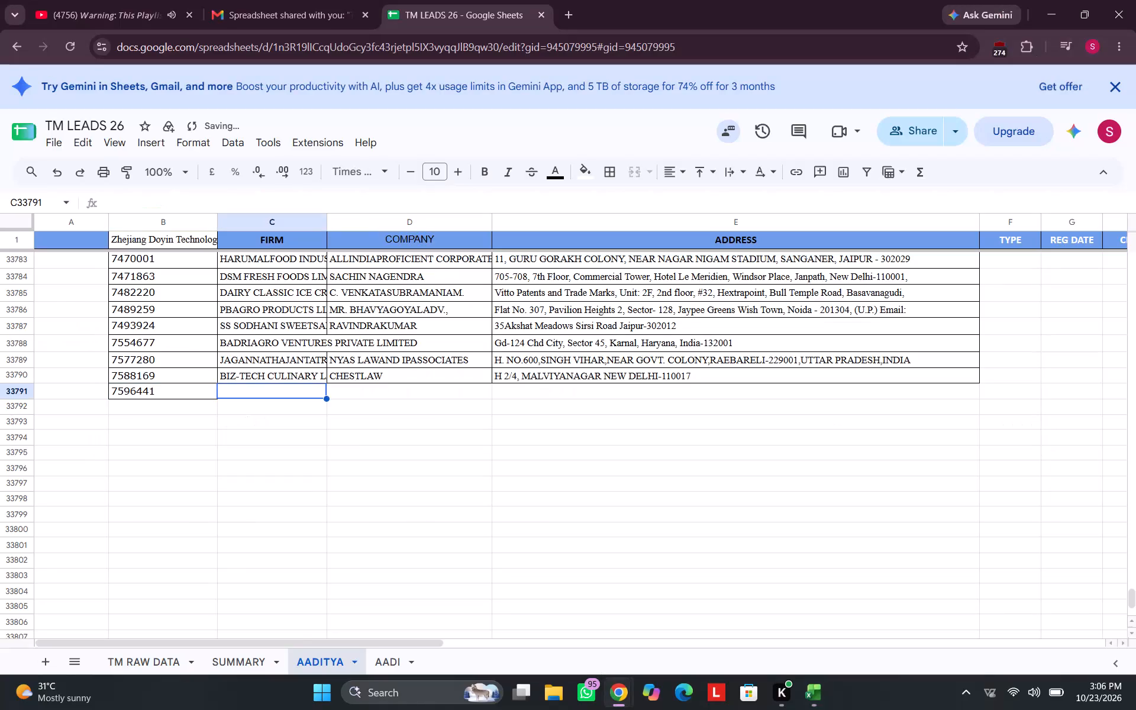
Copy the attorney's name from Page170 into the COMPANY cell of row 33791.
{"action": "key", "text": "alt+Tab"}
{"action": "key", "text": "Down"}
{"action": "key", "text": "Down"}
{"action": "key", "text": "Down"}
{"action": "key", "text": "Down"}
{"action": "key", "text": "ctrl+c"}
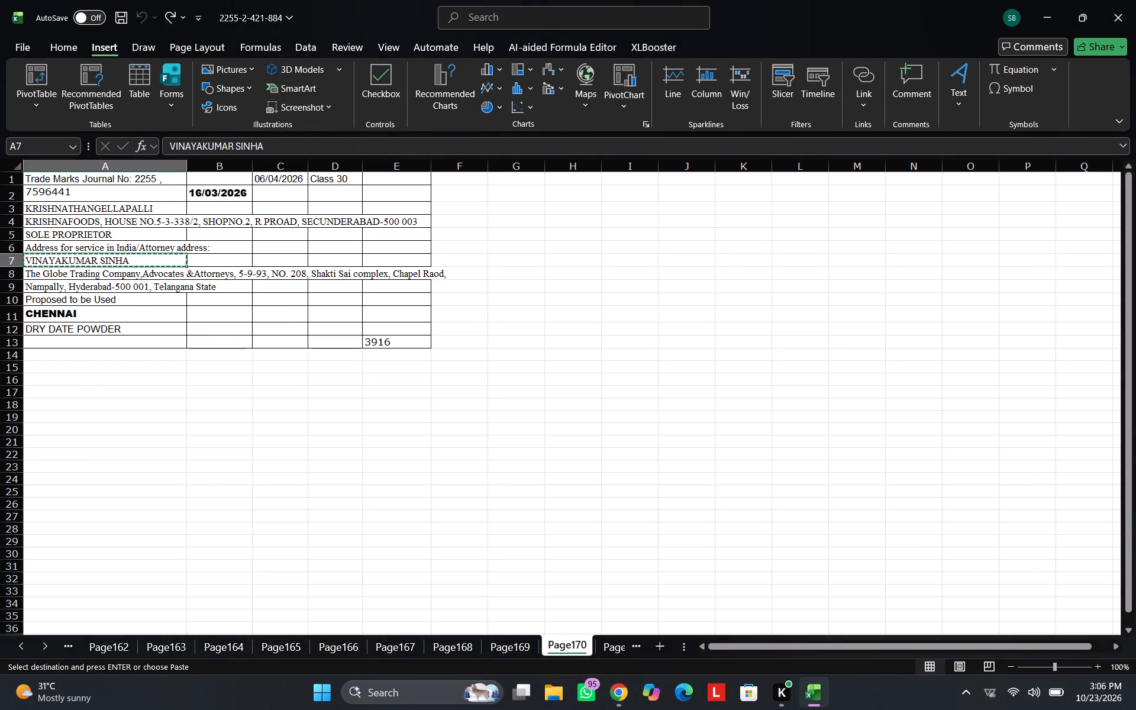
{"action": "key", "text": "alt+Tab"}
{"action": "key", "text": "Right"}
{"action": "key", "text": "ctrl+v"}
Copy the first line of the attorney's service address from Page170 into the ADDRESS cell of row 33791.
{"action": "key", "text": "alt+Tab"}
{"action": "key", "text": "Down"}
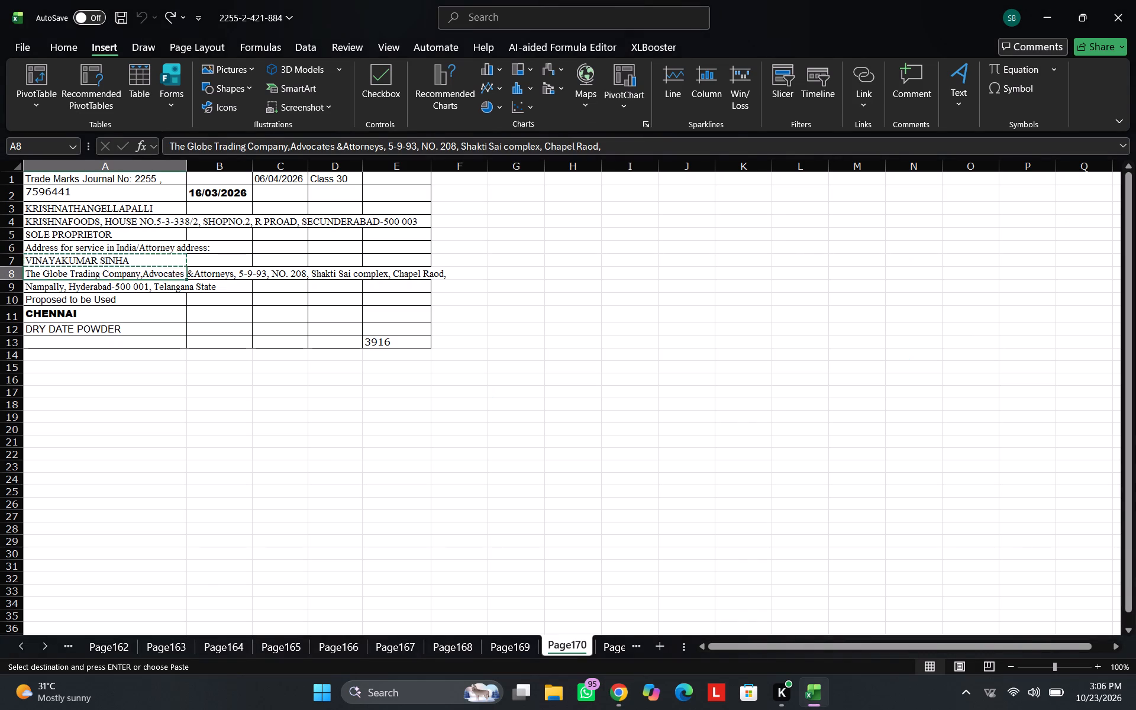
{"action": "key", "text": "ctrl+c"}
{"action": "key", "text": "alt+Tab"}
{"action": "key", "text": "Right"}
{"action": "key", "text": "ctrl+v"}
Search Google for row 33791's firm, company and address together with "contact number".
{"action": "key", "text": "Right"}
{"action": "key", "text": "shift+Left"}
{"action": "key", "text": "shift+Left"}
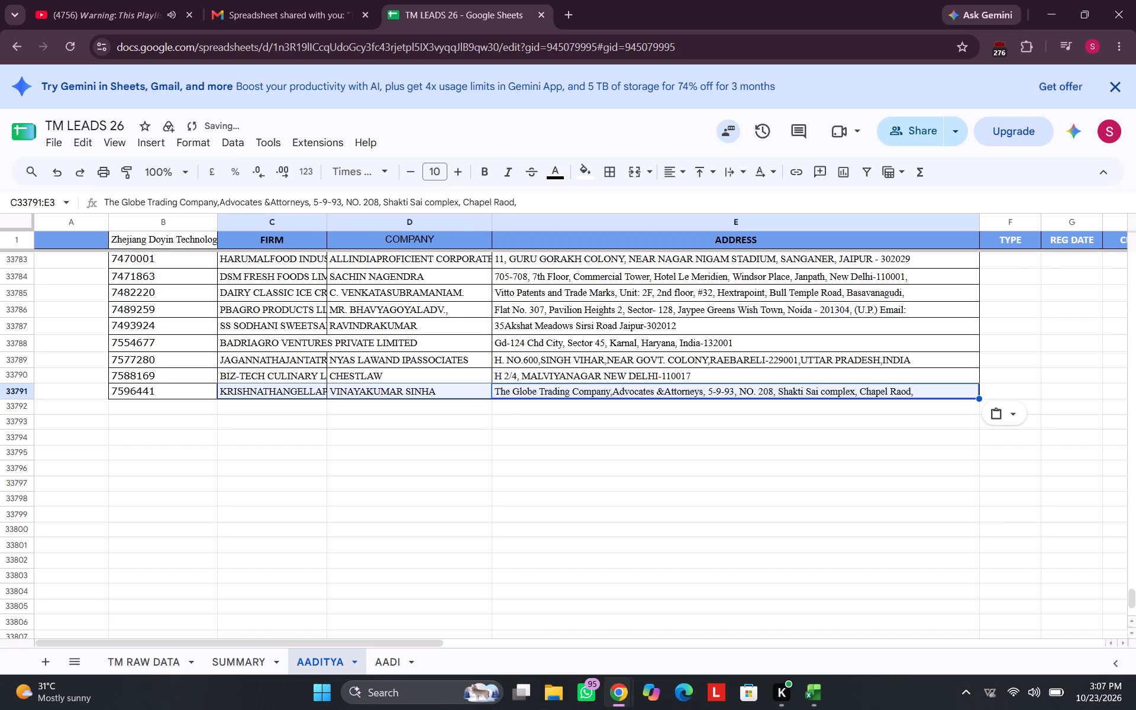
{"action": "key", "text": "ctrl+c"}
{"action": "key", "text": "alt+Tab"}
{"action": "key", "text": "alt+Right"}
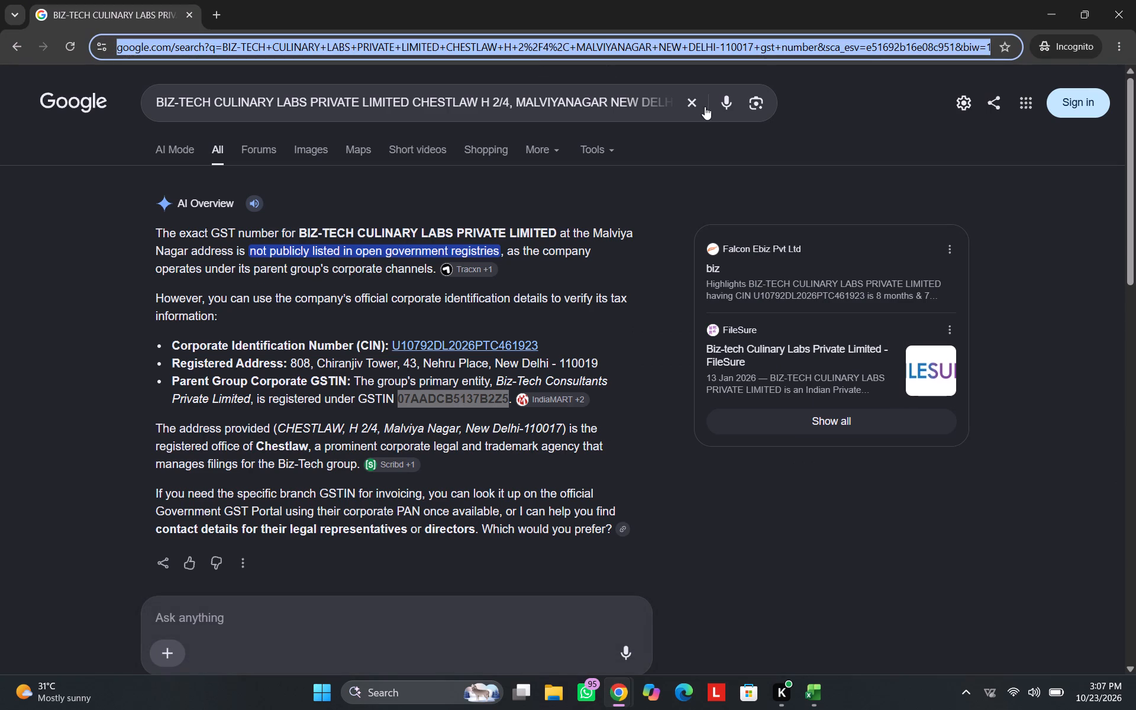
{"action": "left_click", "coordinate": [693, 104]}
{"action": "key", "text": "ctrl+v"}
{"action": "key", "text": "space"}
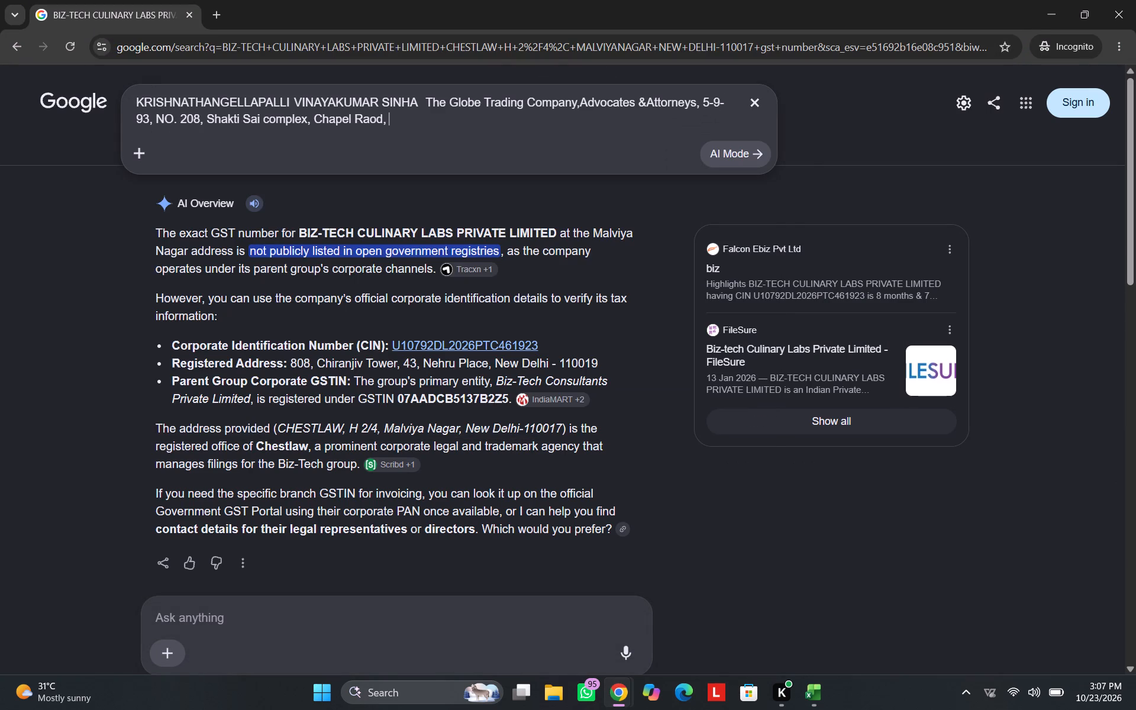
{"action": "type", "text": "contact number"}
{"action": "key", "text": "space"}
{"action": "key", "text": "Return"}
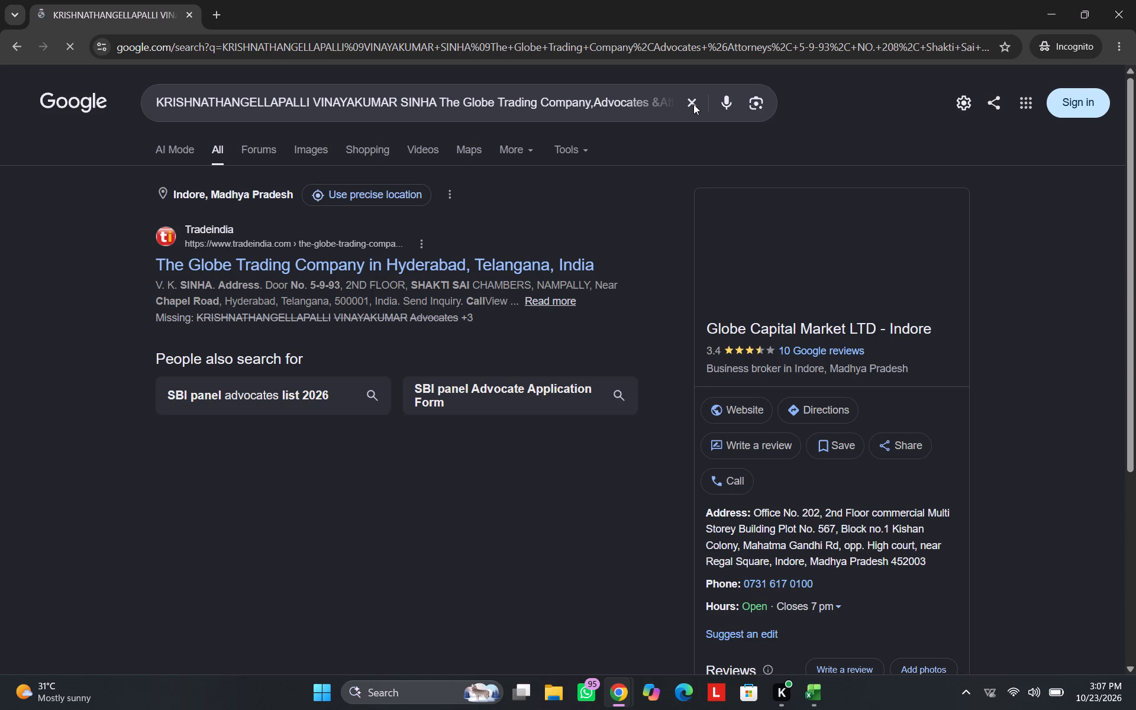
Copy the phone number without its leading zero from the Globe Capital Market LTD - Indore listing into row 33791's NUMBER cell.
{"action": "scroll", "coordinate": [811, 512], "scroll_direction": "down", "scroll_amount": 1}
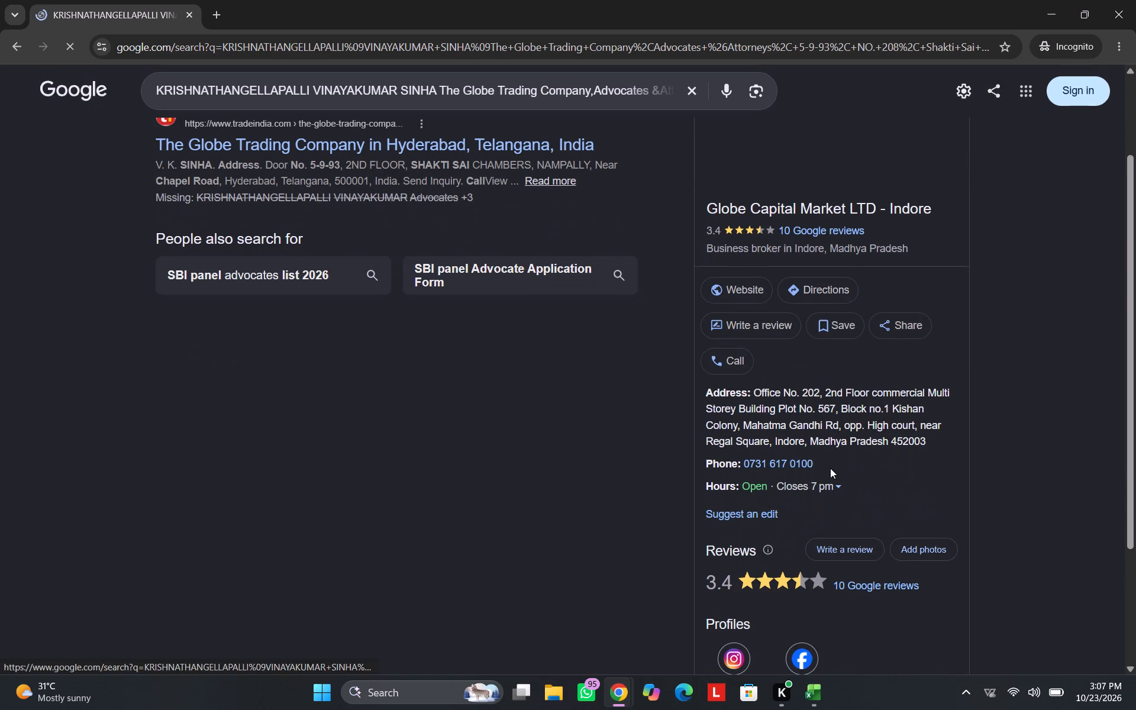
{"action": "left_click_drag", "start_coordinate": [834, 456], "coordinate": [751, 469]}
{"action": "key", "text": "ctrl+c"}
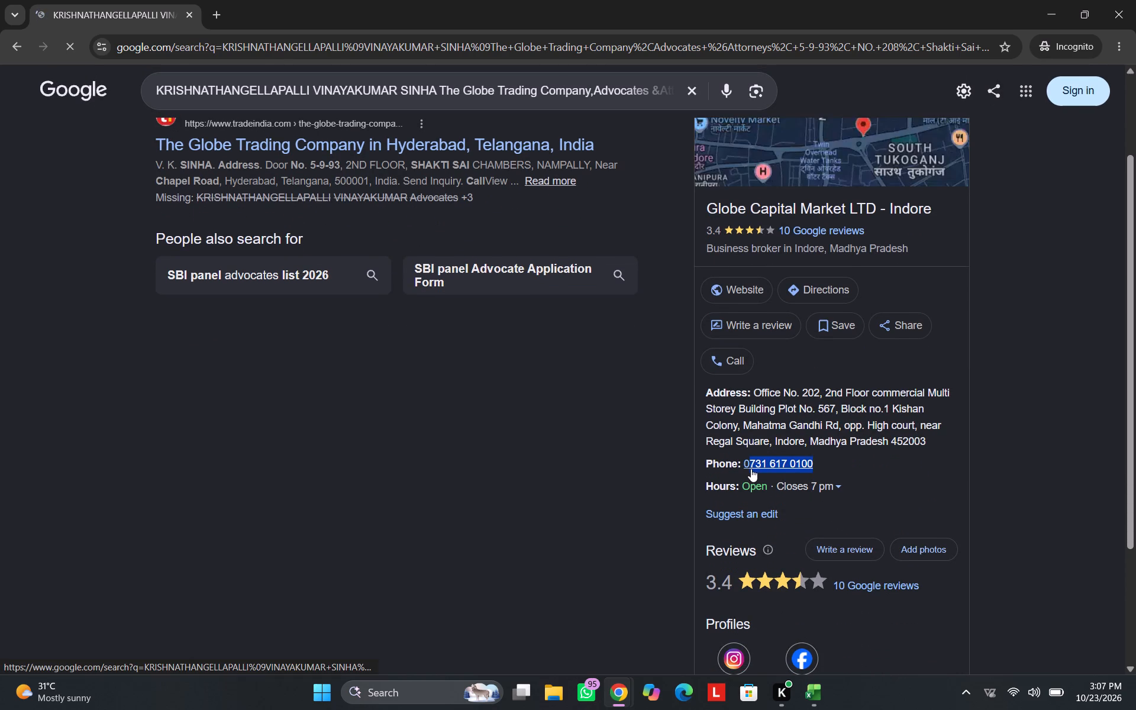
{"action": "key", "text": "alt+Tab"}
{"action": "scroll", "coordinate": [751, 469], "scroll_direction": "left", "scroll_amount": 3}
{"action": "left_click", "coordinate": [930, 389]}
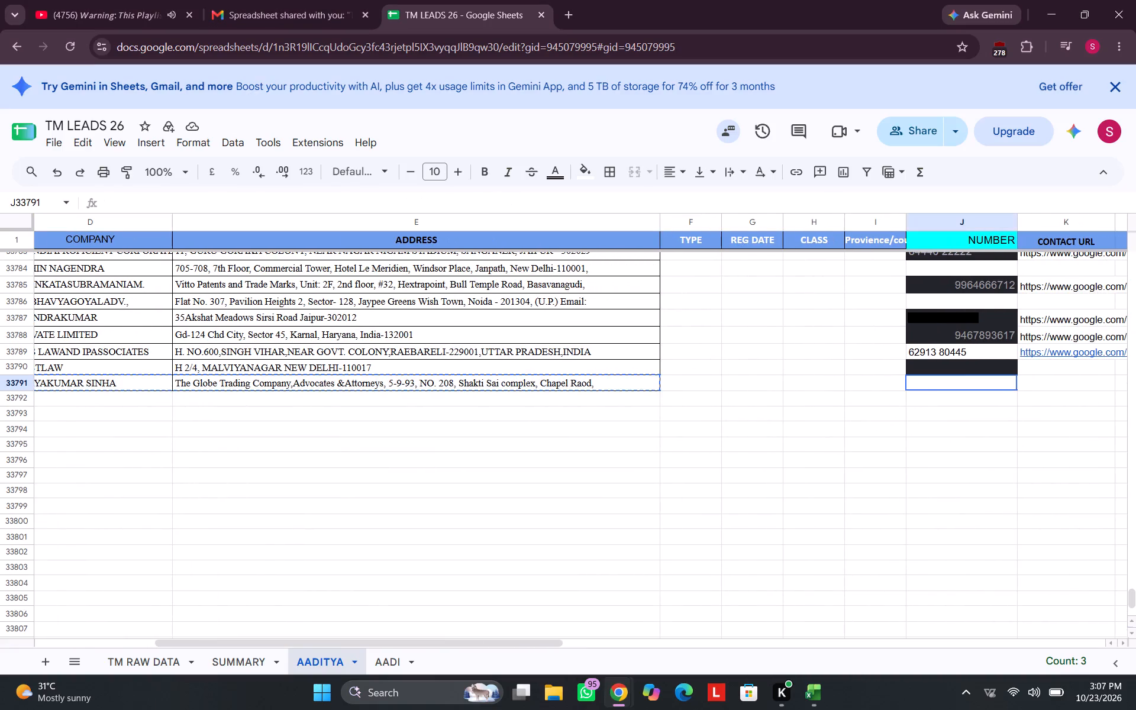
{"action": "key", "text": "ctrl+v"}
Copy the Google contact search URL and select the CONTACT URL cell of row 33791.
{"action": "key", "text": "alt+Tab"}
{"action": "left_click", "coordinate": [823, 48]}
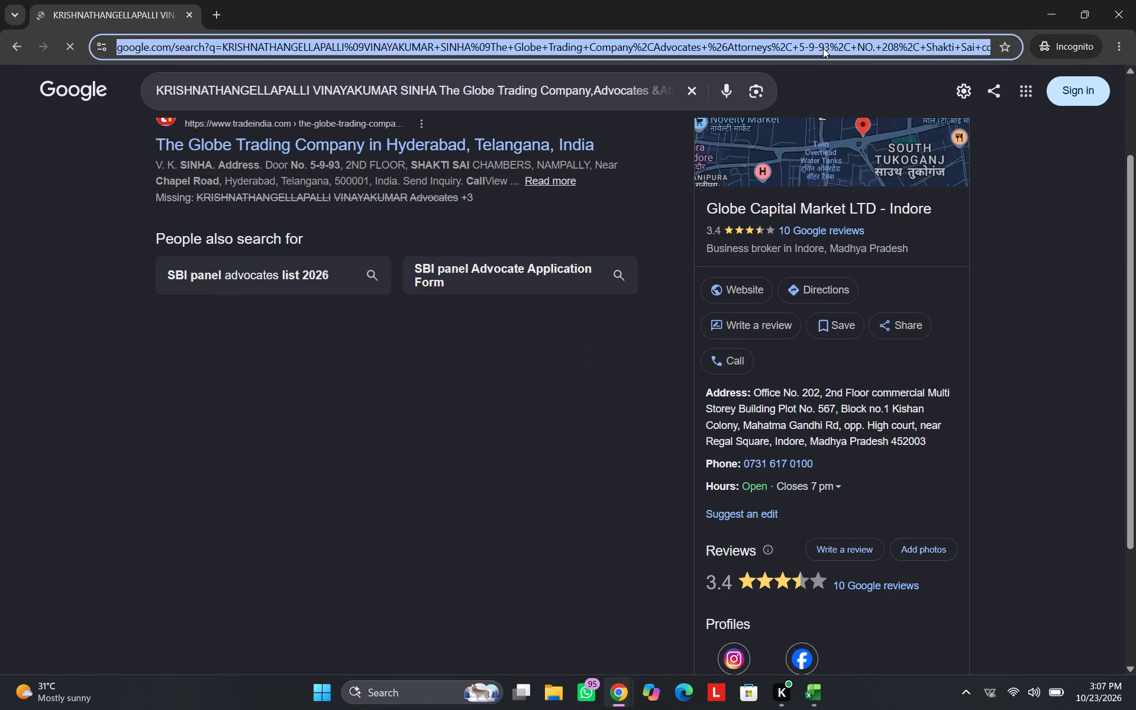
{"action": "key", "text": "ctrl+c"}
{"action": "key", "text": "alt+Tab"}
{"action": "scroll", "coordinate": [929, 376], "scroll_direction": "left", "scroll_amount": 1}
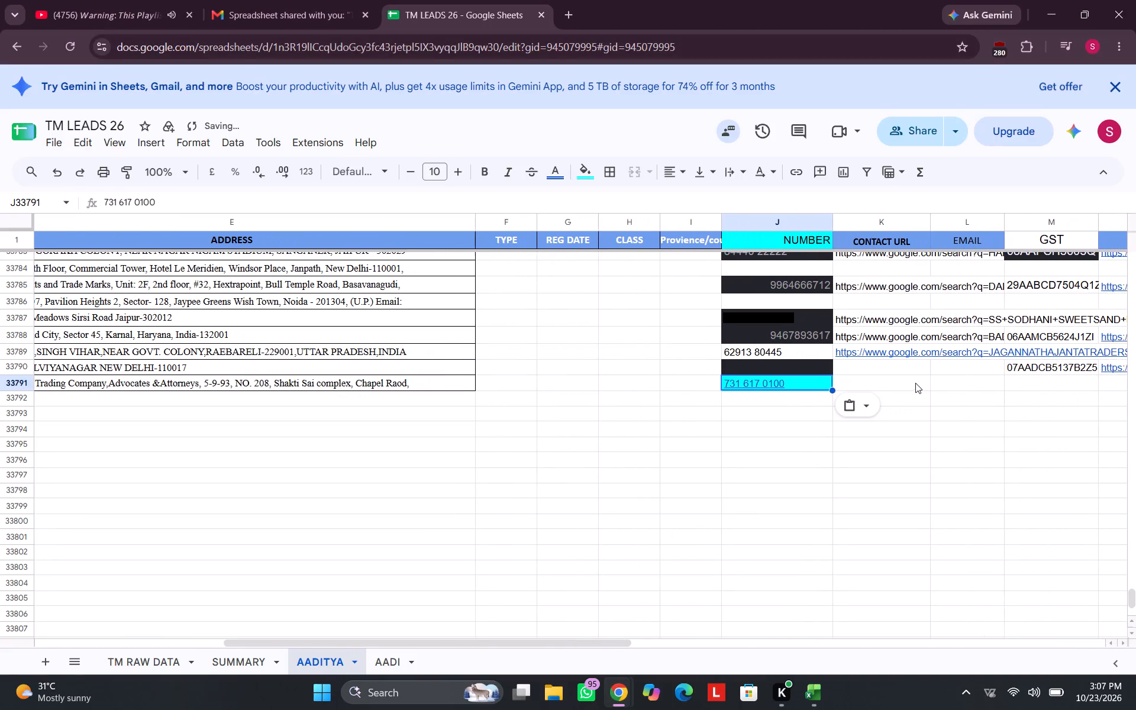
{"action": "left_click", "coordinate": [910, 384]}
Search Google for row 33791's firm, company and address together with "gst number".
{"action": "key", "text": "alt+Tab"}
{"action": "scroll", "coordinate": [523, 343], "scroll_direction": "up", "scroll_amount": 3}
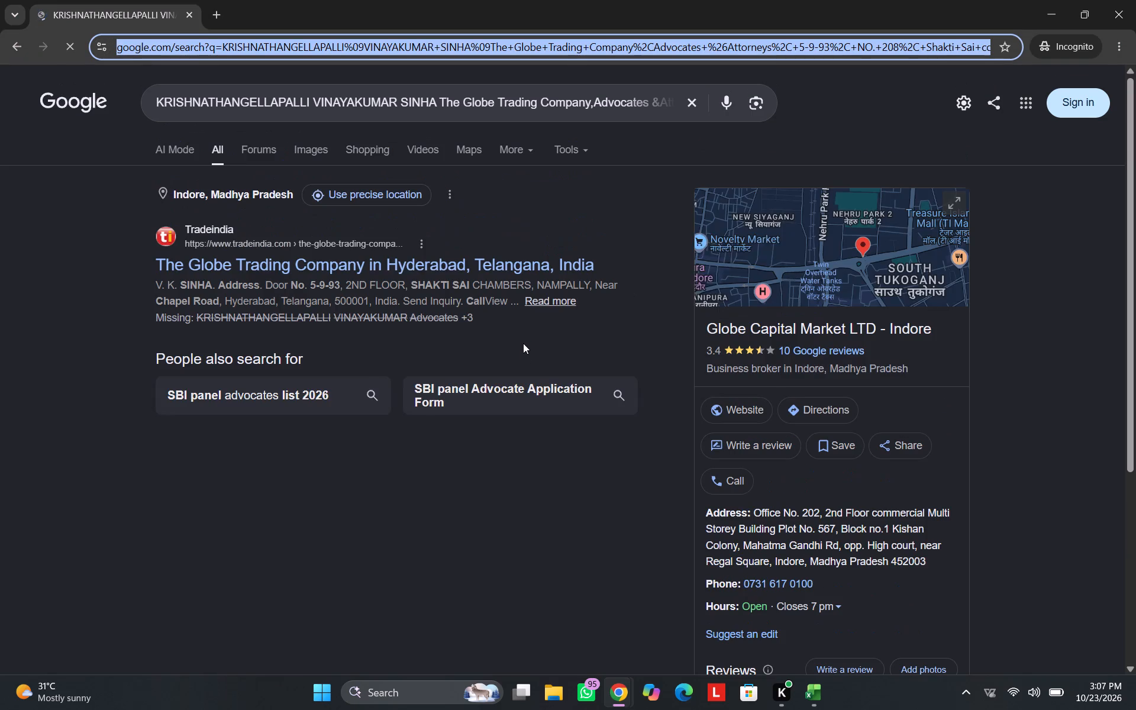
{"action": "left_click", "coordinate": [573, 107]}
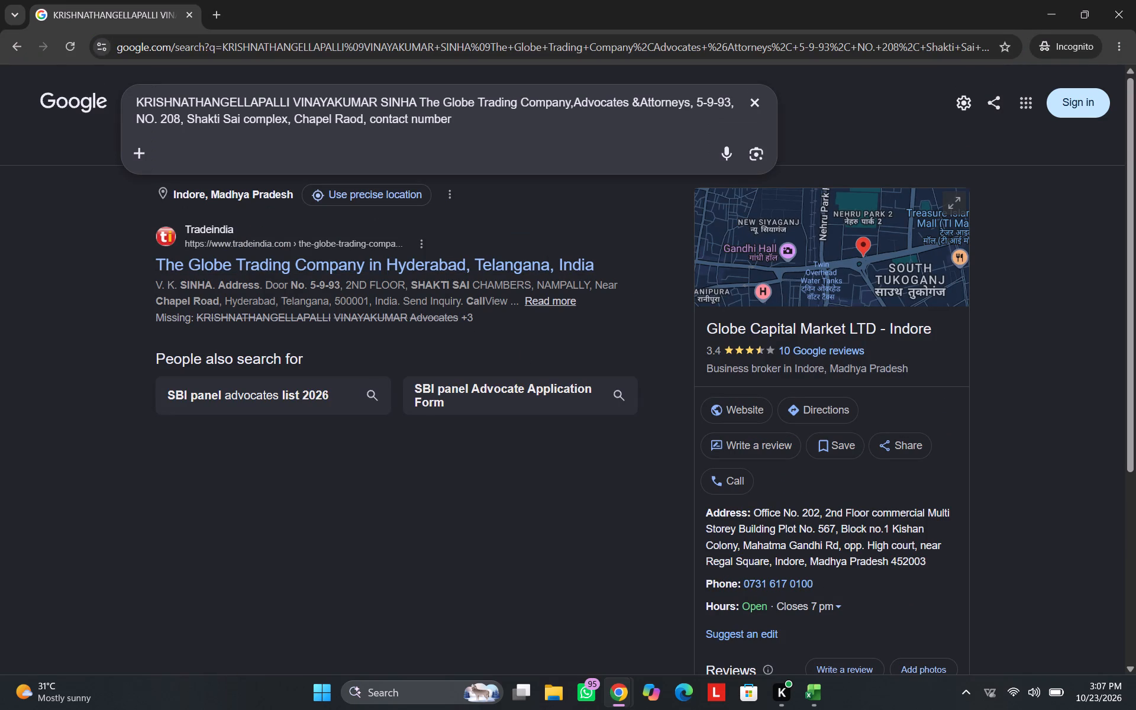
{"action": "left_click", "coordinate": [407, 119]}
{"action": "key", "text": "BackSpace"}
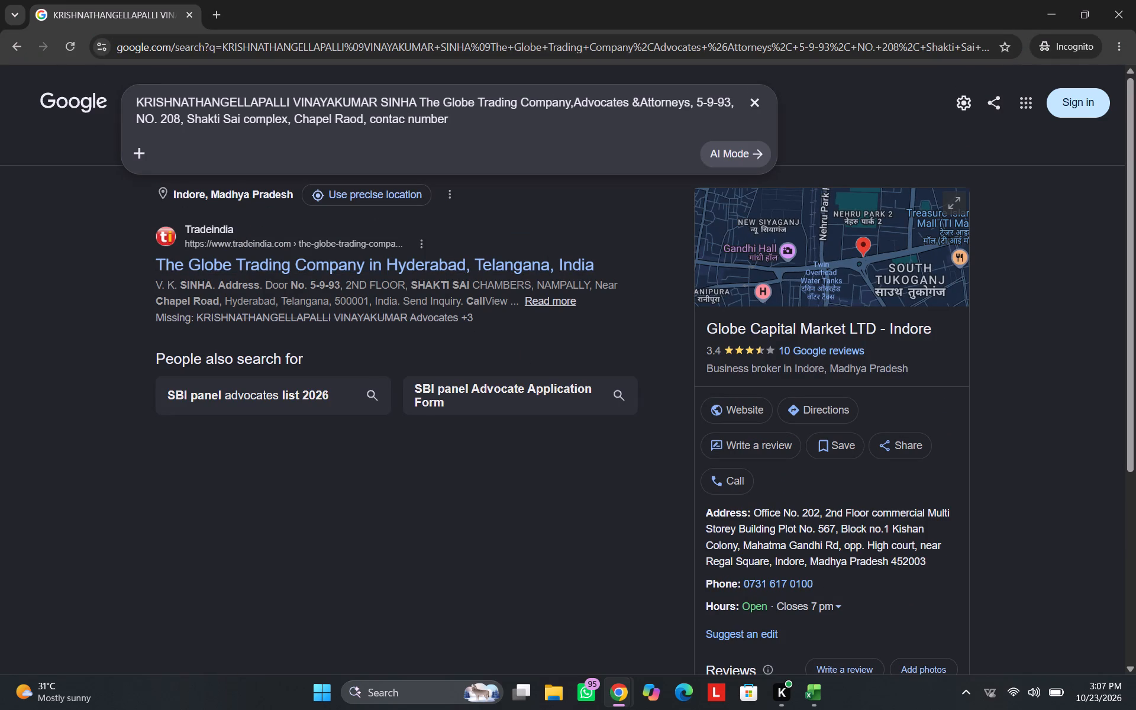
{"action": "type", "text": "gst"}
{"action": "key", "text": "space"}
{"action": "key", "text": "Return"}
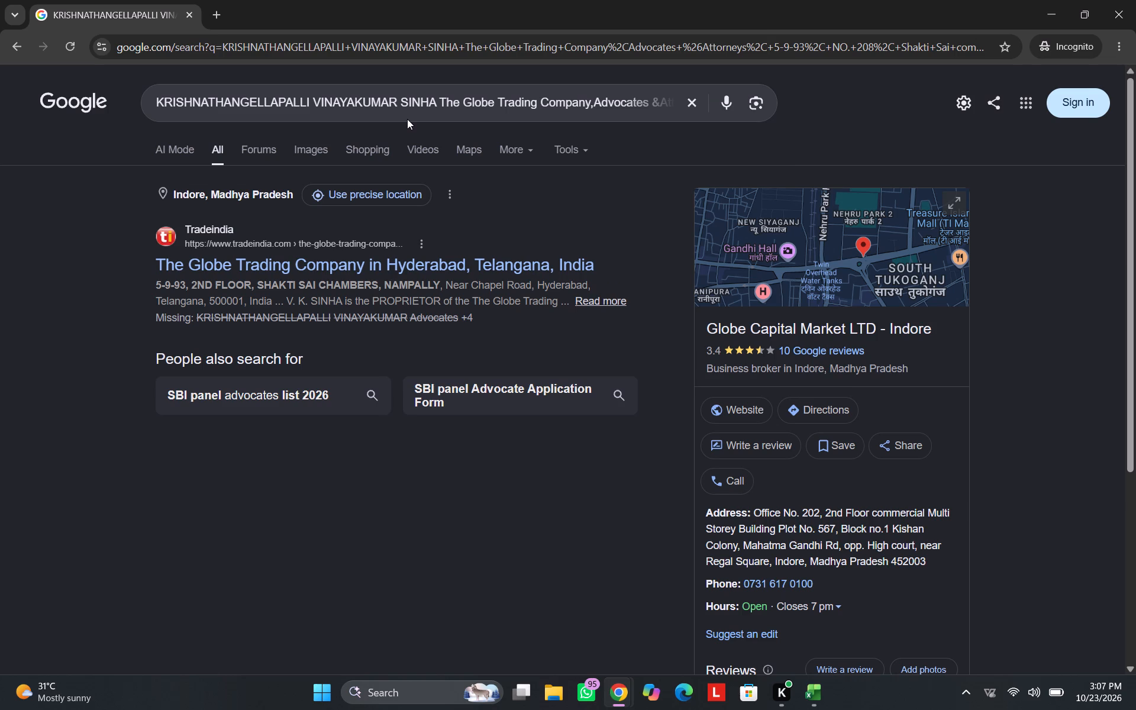
{"action": "left_click", "coordinate": [446, 108]}
{"action": "left_click", "coordinate": [404, 126]}
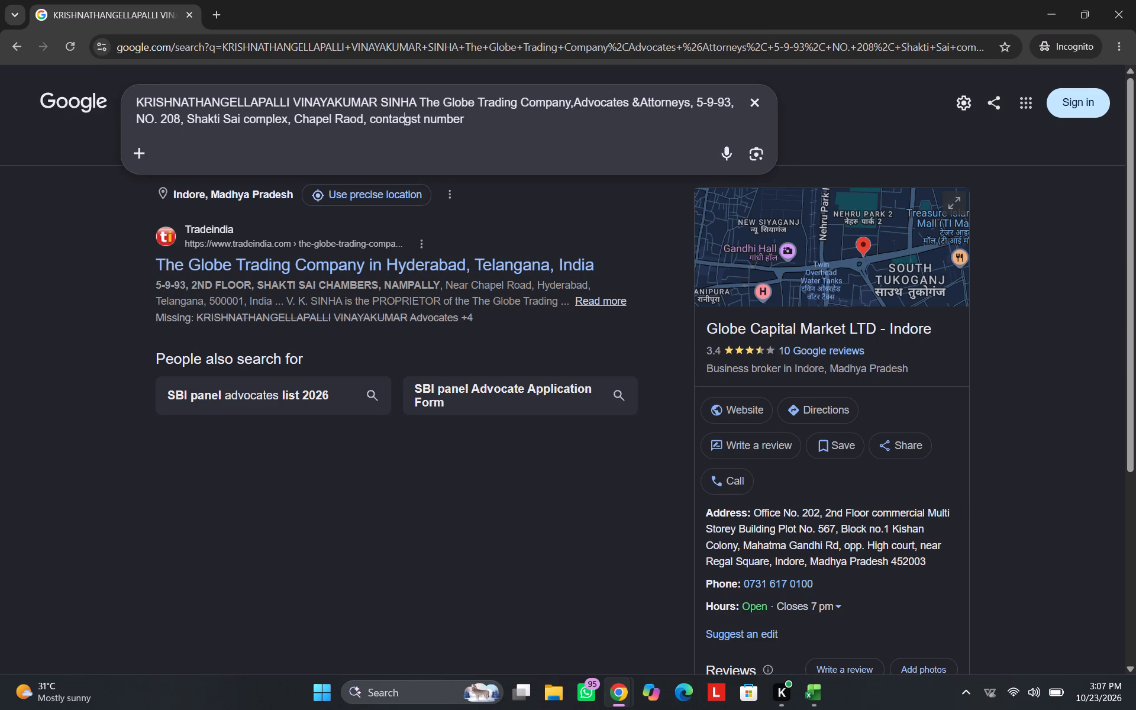
{"action": "key", "text": "ctrl+BackSpace"}
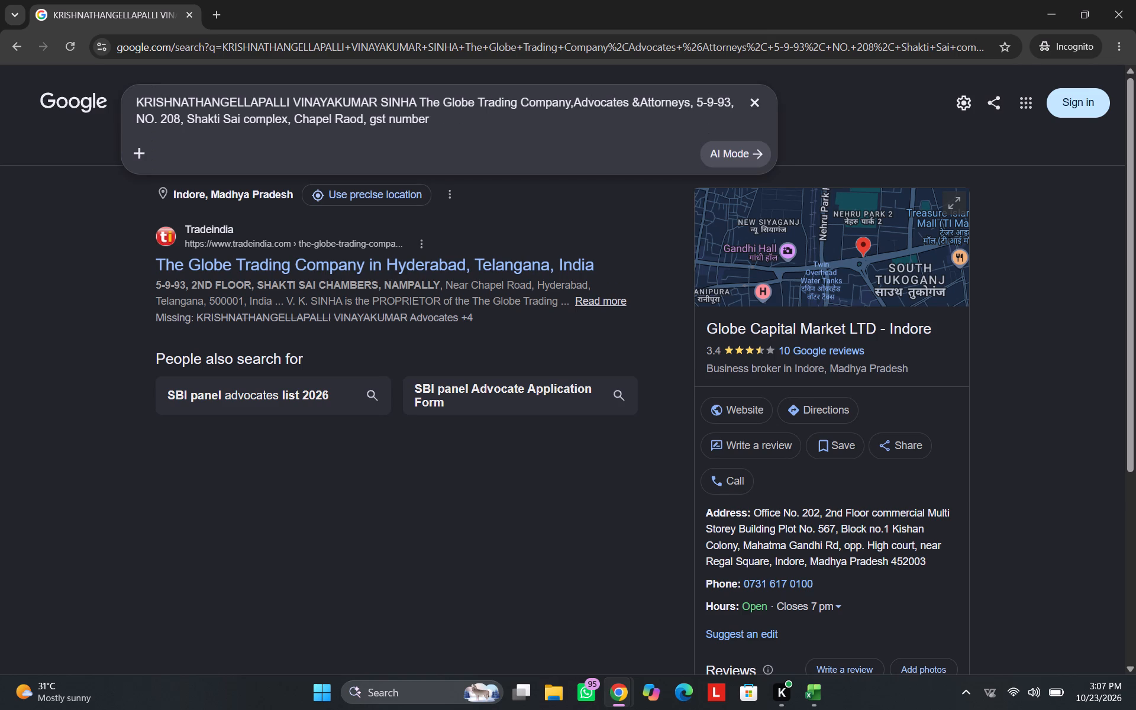
{"action": "key", "text": "Return"}
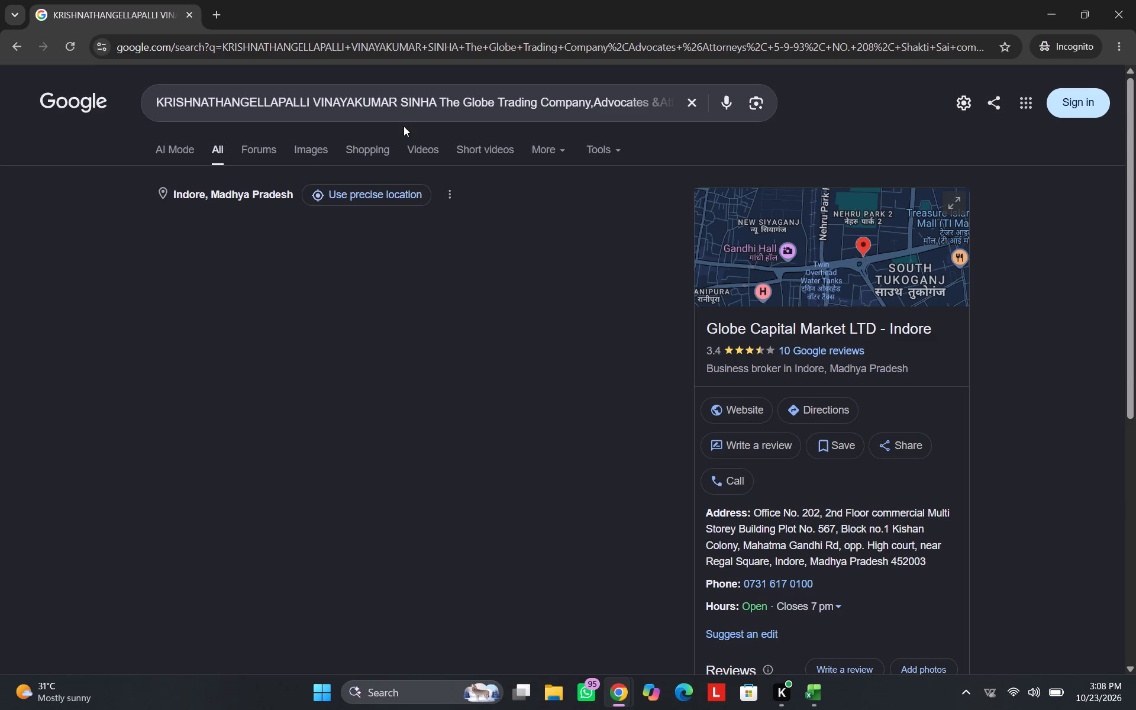
Search again for row 33791's details with "contac" inserted before "gst number".
{"action": "left_click", "coordinate": [464, 92]}
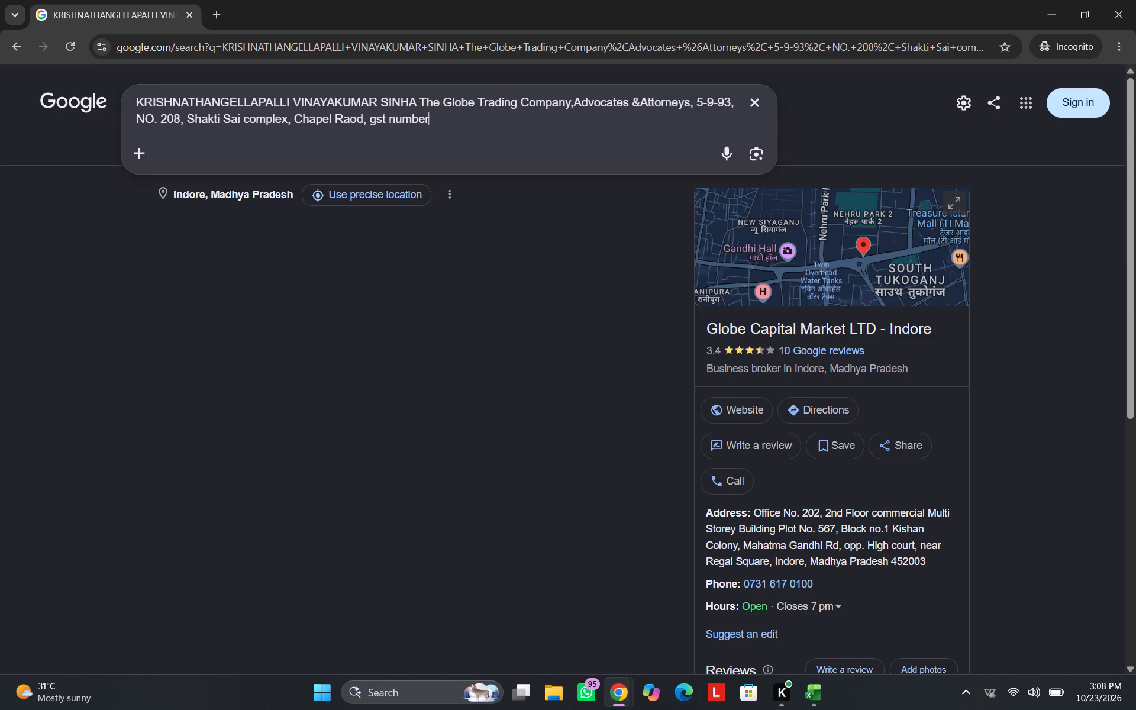
{"action": "left_click", "coordinate": [371, 124]}
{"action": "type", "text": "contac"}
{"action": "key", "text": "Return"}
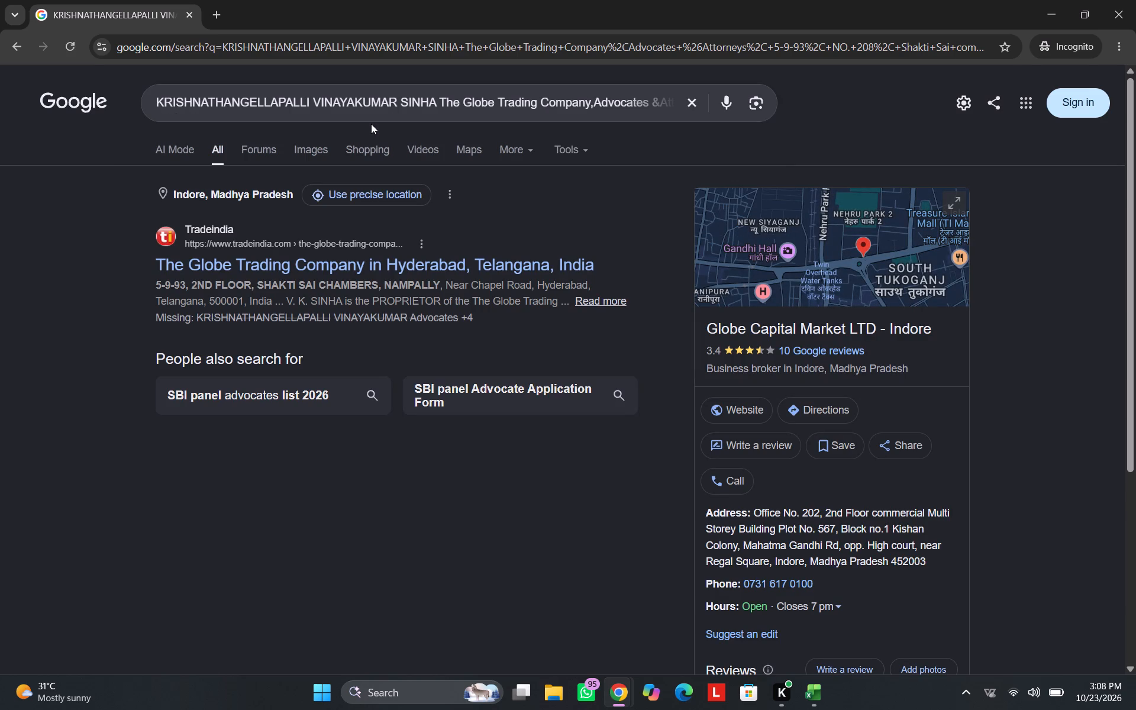
Clear the phone number from row 33791's NUMBER cell in the AADITYA sheet.
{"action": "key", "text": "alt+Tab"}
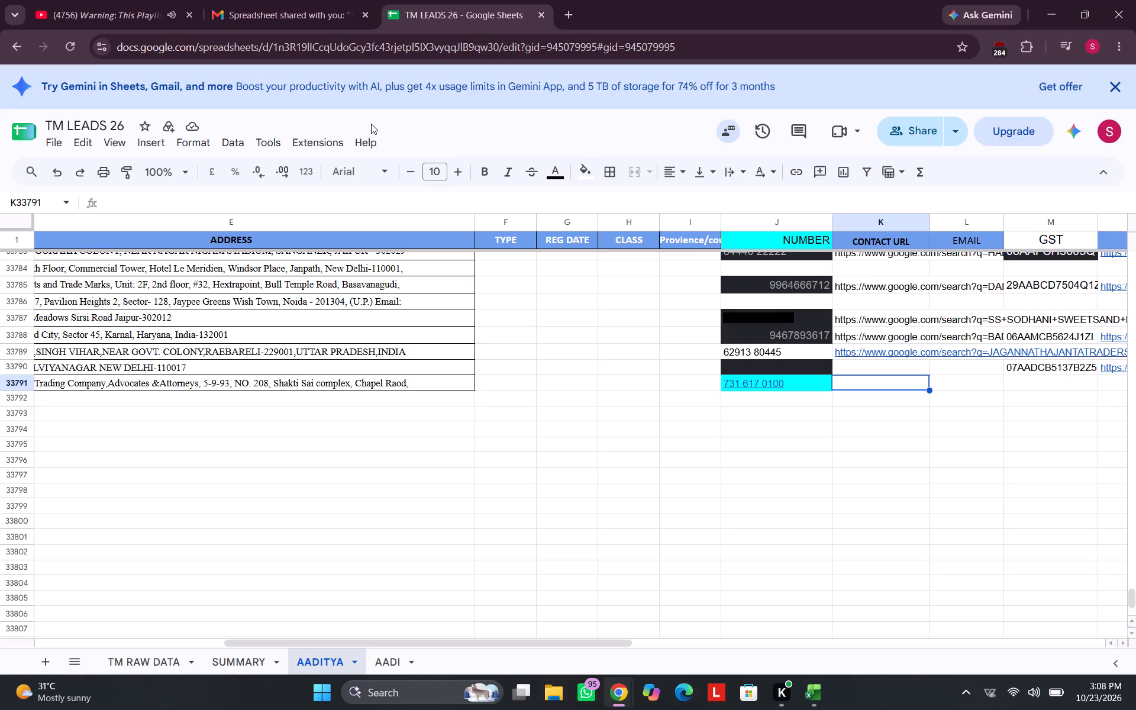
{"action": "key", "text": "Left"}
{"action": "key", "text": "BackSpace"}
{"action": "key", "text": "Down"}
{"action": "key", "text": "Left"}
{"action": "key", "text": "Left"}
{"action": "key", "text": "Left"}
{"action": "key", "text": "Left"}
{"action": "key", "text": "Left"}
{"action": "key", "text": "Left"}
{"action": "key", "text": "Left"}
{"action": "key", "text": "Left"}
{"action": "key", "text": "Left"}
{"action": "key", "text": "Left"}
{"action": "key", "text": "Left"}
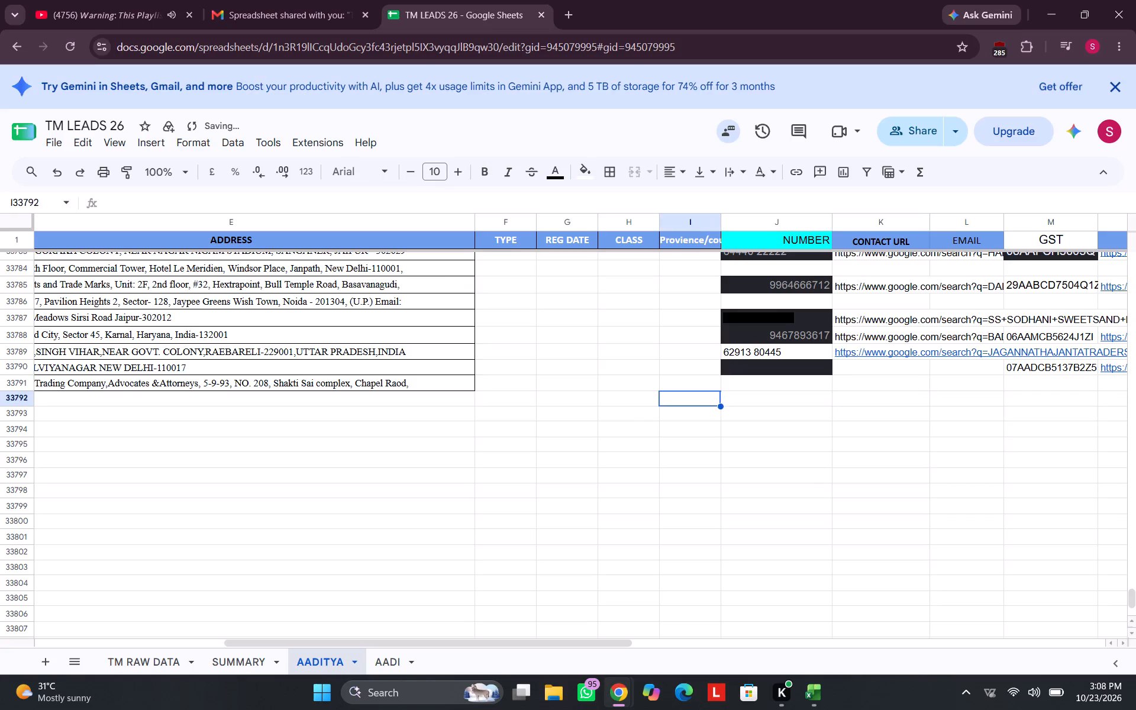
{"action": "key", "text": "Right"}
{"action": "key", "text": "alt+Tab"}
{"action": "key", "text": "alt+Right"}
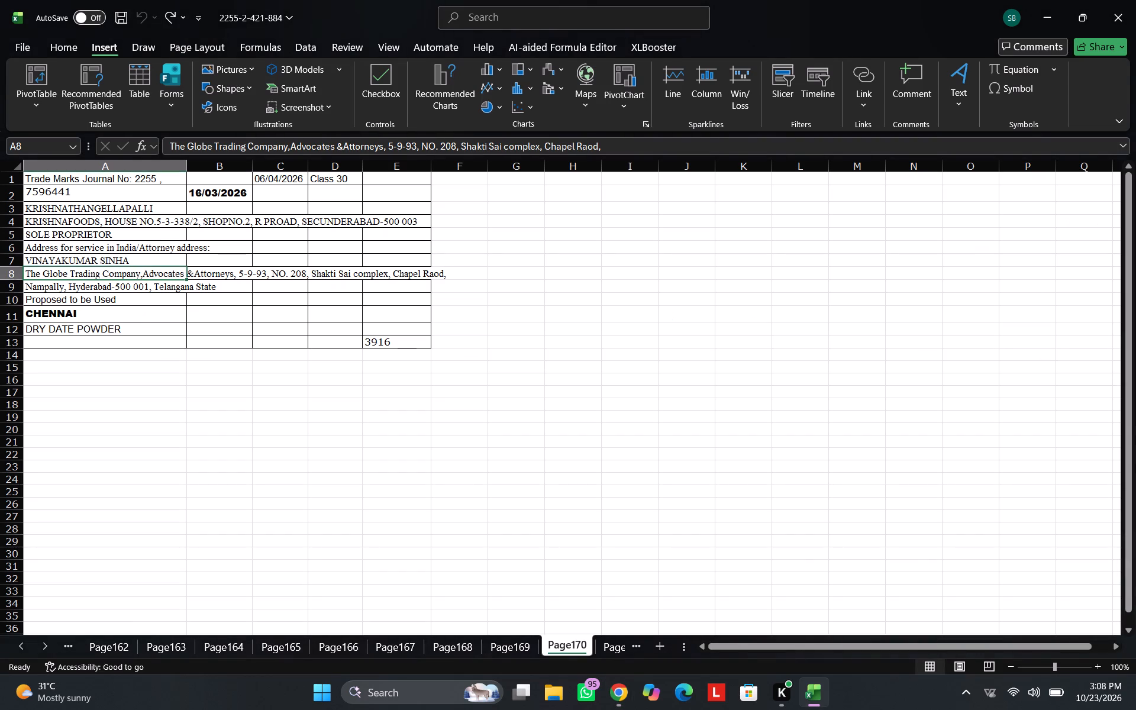
{"action": "left_click", "coordinate": [613, 646]}
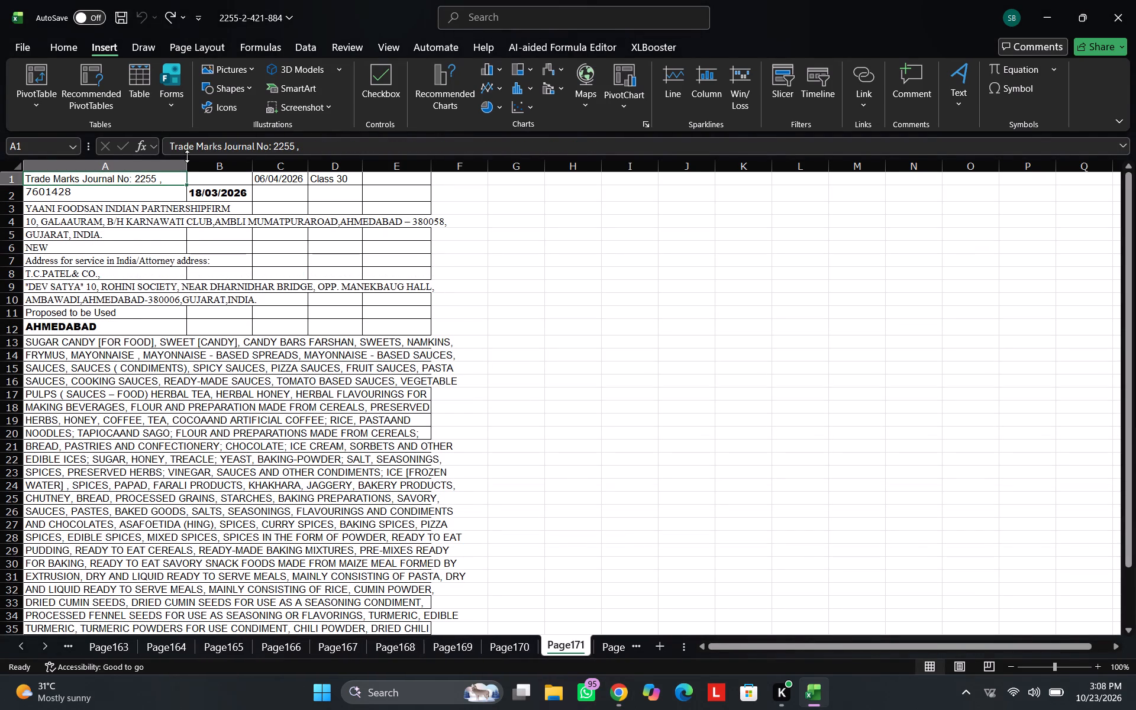
{"action": "left_click", "coordinate": [177, 197]}
{"action": "key", "text": "ctrl+c"}
{"action": "key", "text": "alt+Tab"}
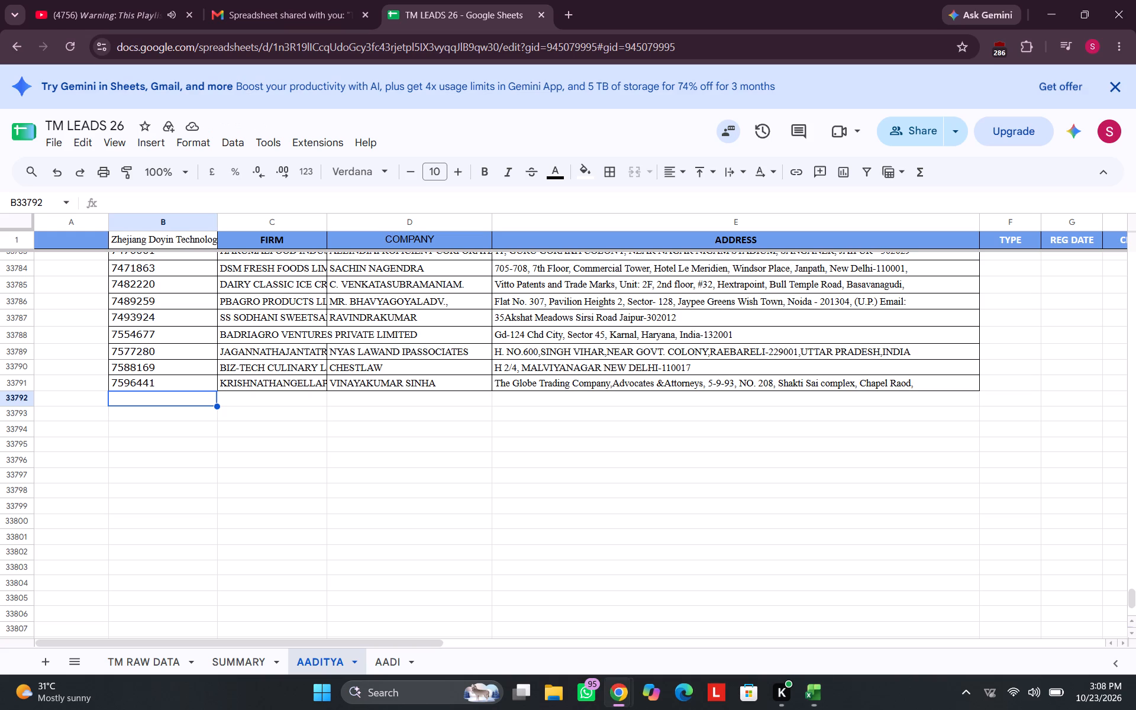
{"action": "key", "text": "ctrl+v"}
Copy the applicant name YAANI FOODSAN INDIAN PARTNERSHIPFIRM from Page171 into the FIRM cell of row 33792.
{"action": "key", "text": "alt+Tab"}
{"action": "key", "text": "Down"}
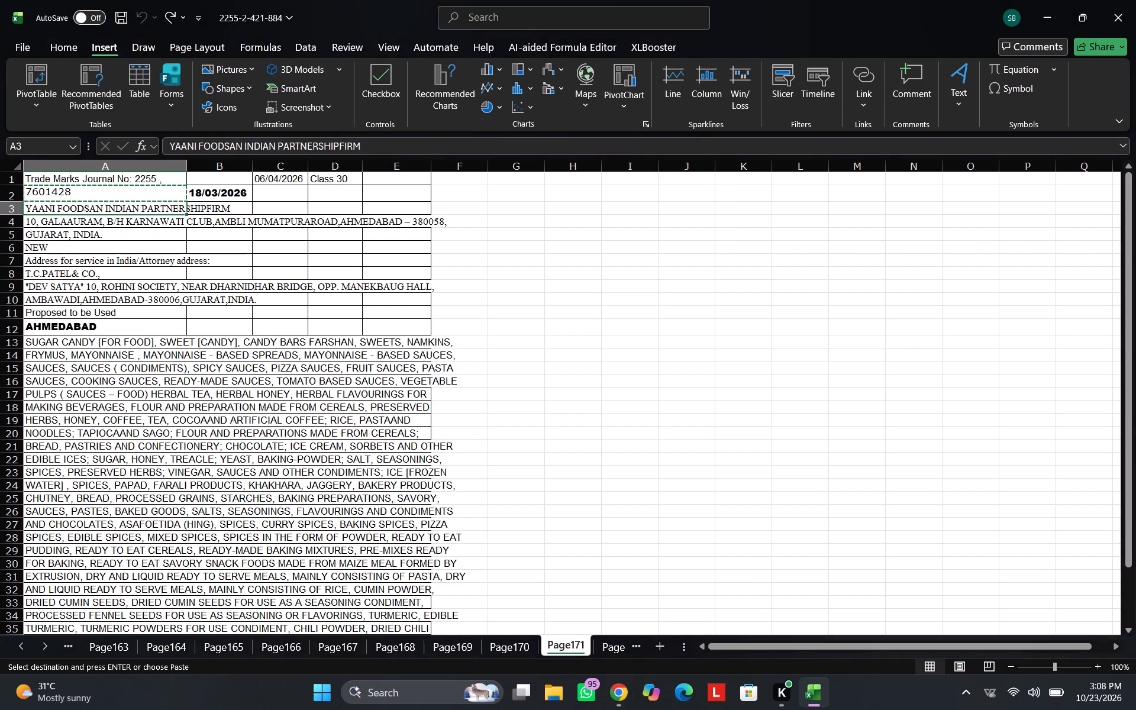
{"action": "key", "text": "ctrl+c"}
{"action": "key", "text": "alt+Tab"}
{"action": "key", "text": "Right"}
{"action": "key", "text": "ctrl+v"}
Copy the attorney name T.C.PATEL& CO., from Page171 into the COMPANY cell of row 33792.
{"action": "key", "text": "alt+Tab"}
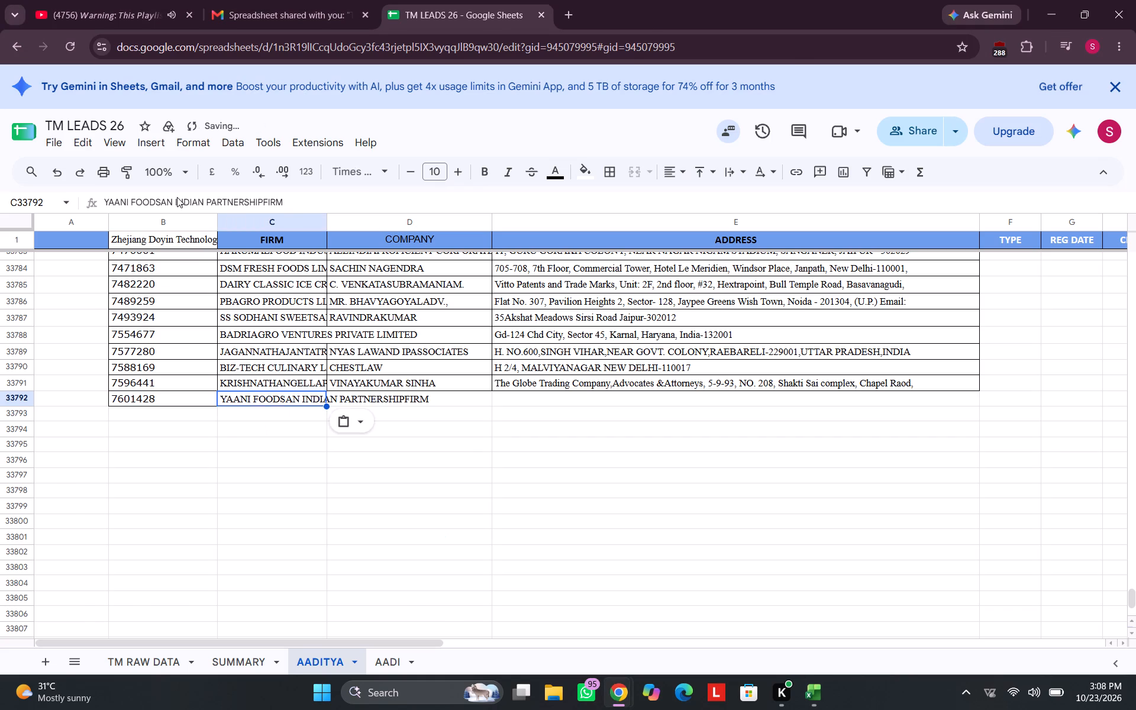
{"action": "key", "text": "Down"}
{"action": "key", "text": "Down"}
{"action": "key", "text": "Down"}
{"action": "key", "text": "Down"}
{"action": "key", "text": "Down"}
{"action": "key", "text": "ctrl+c"}
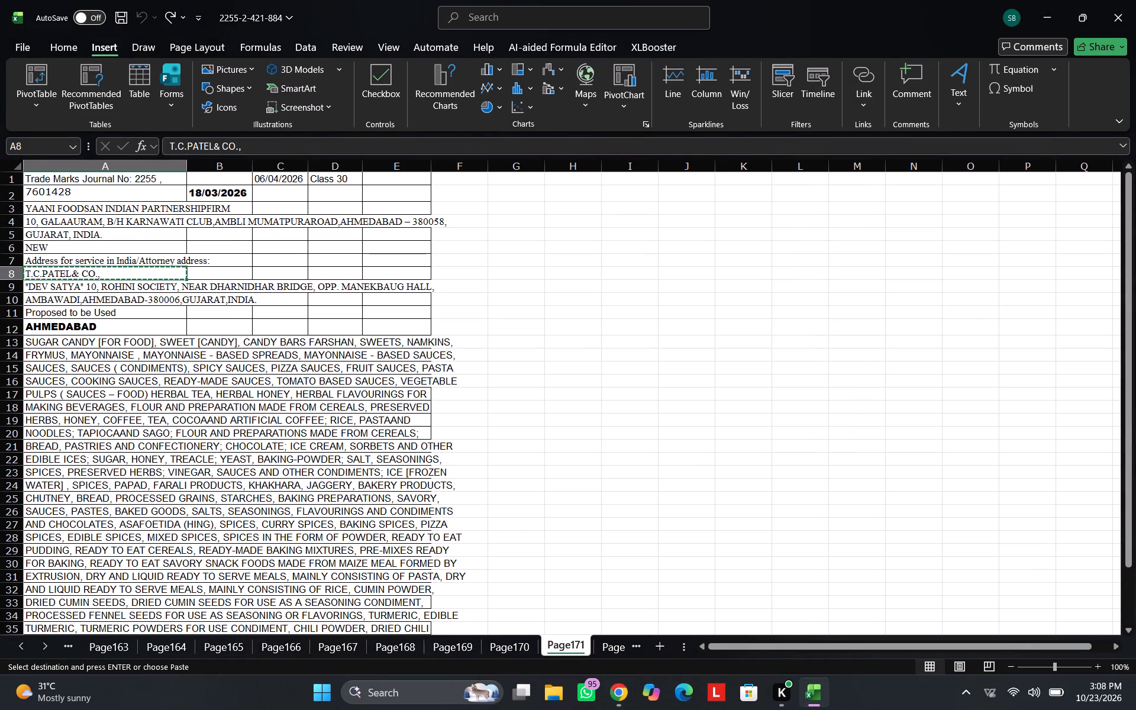
{"action": "key", "text": "alt+Tab"}
{"action": "key", "text": "Right"}
{"action": "key", "text": "ctrl+v"}
Copy the first line of the attorney's service address from Page171 into the ADDRESS cell of row 33792.
{"action": "key", "text": "alt+Tab"}
{"action": "key", "text": "Down"}
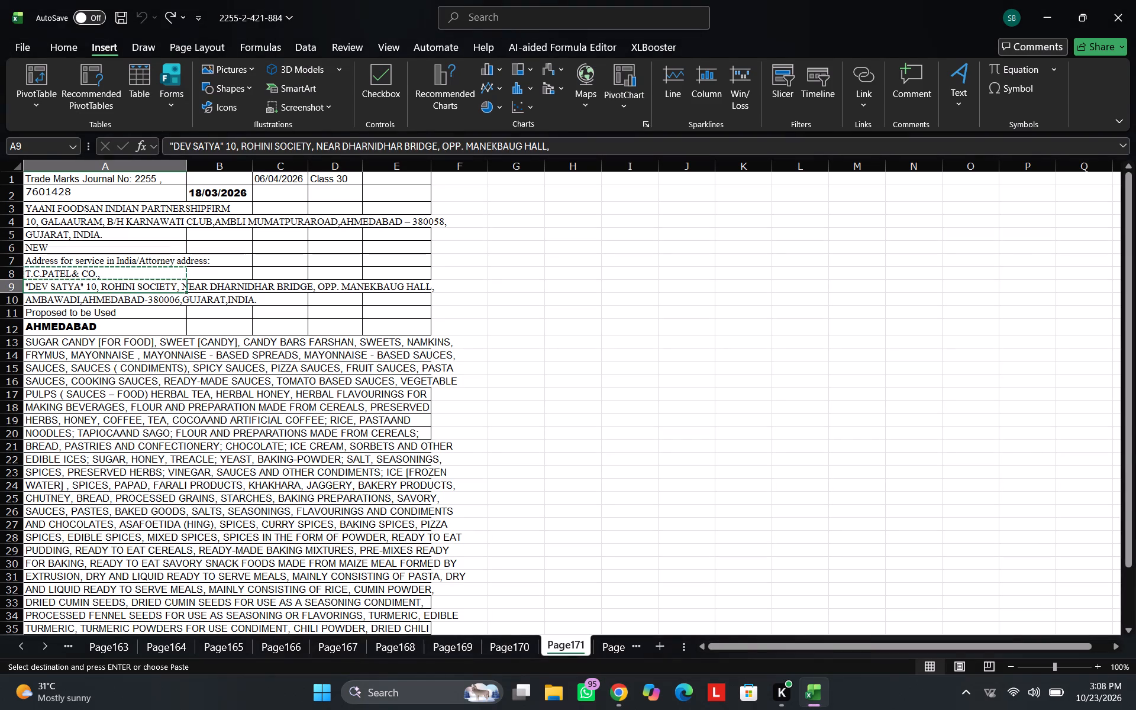
{"action": "key", "text": "ctrl+c"}
{"action": "key", "text": "alt+Tab"}
{"action": "key", "text": "Right"}
{"action": "key", "text": "ctrl+v"}
Search Google for row 33792's firm, company and address together with "contact number".
{"action": "key", "text": "Right"}
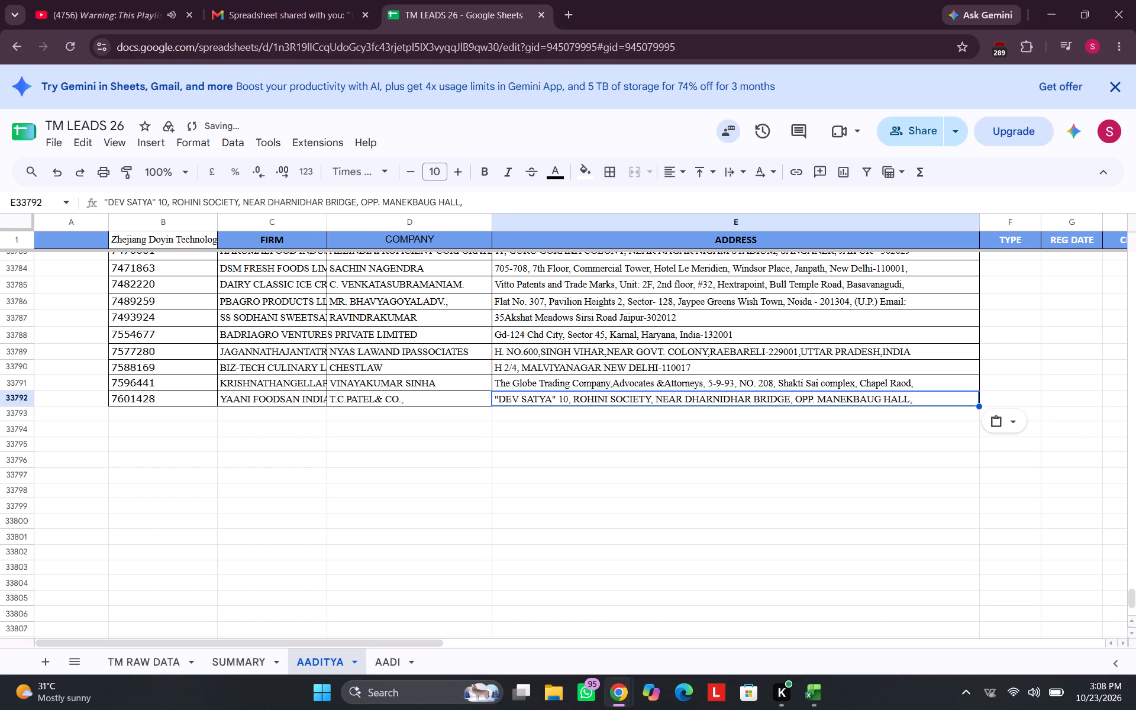
{"action": "key", "text": "shift+Left"}
{"action": "key", "text": "shift+Left"}
{"action": "key", "text": "ctrl+c"}
{"action": "key", "text": "alt+Tab"}
{"action": "key", "text": "alt+Right"}
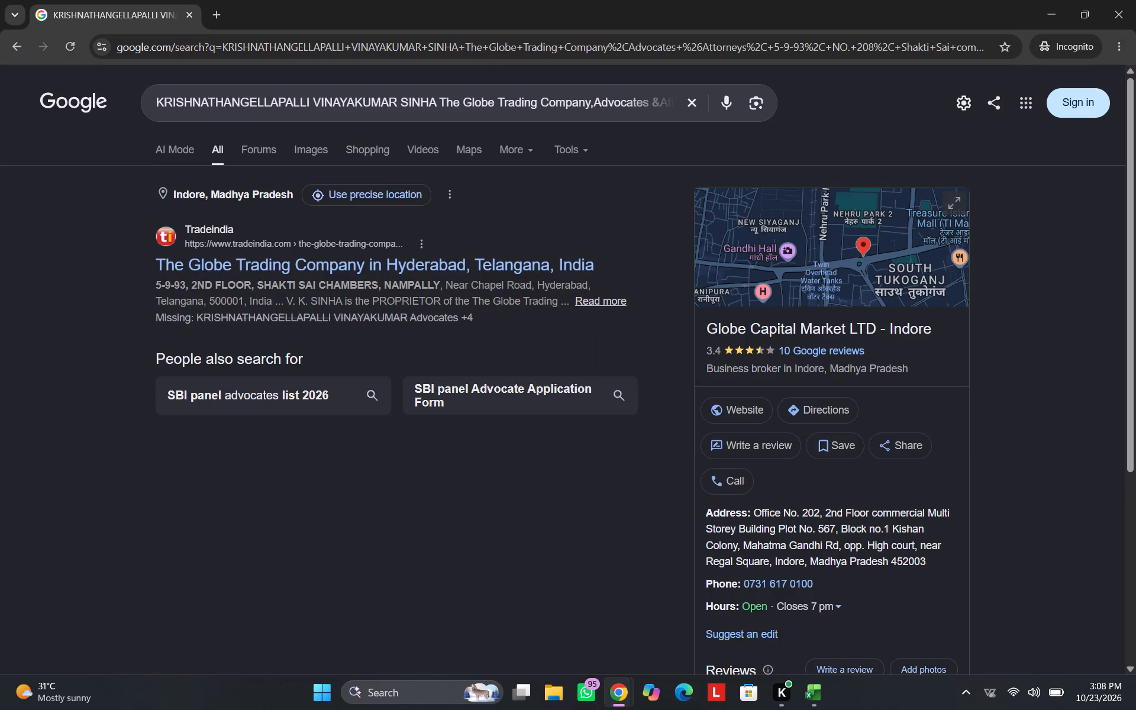
{"action": "left_click", "coordinate": [698, 102]}
{"action": "key", "text": "ctrl+v"}
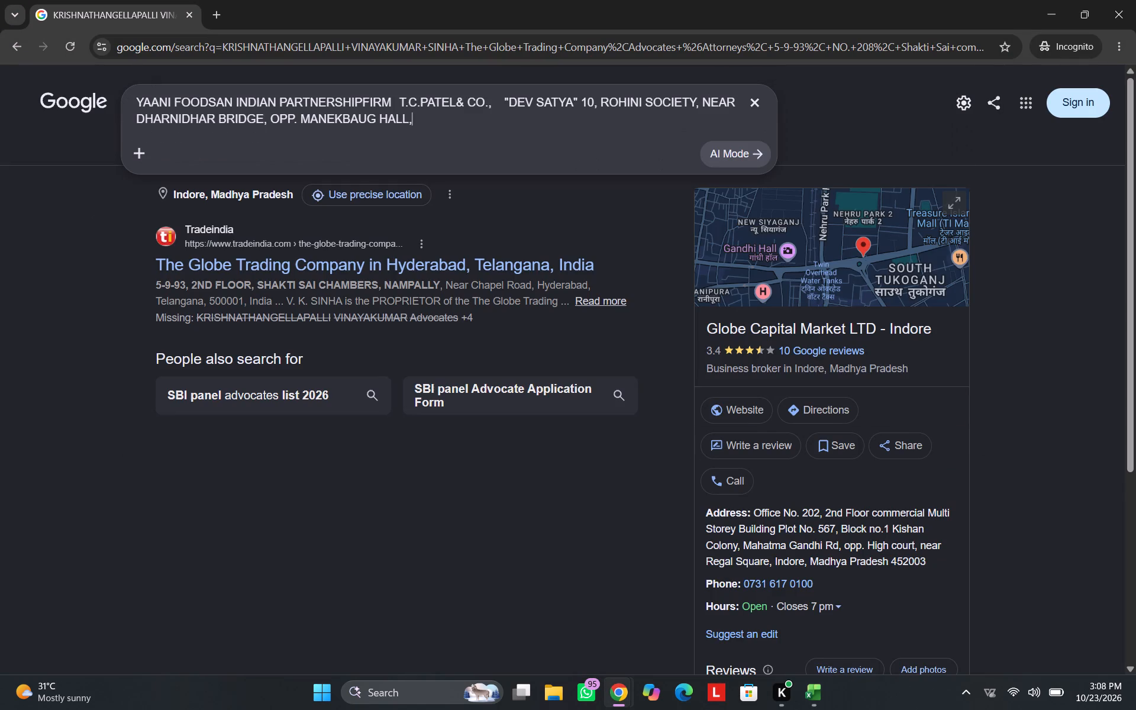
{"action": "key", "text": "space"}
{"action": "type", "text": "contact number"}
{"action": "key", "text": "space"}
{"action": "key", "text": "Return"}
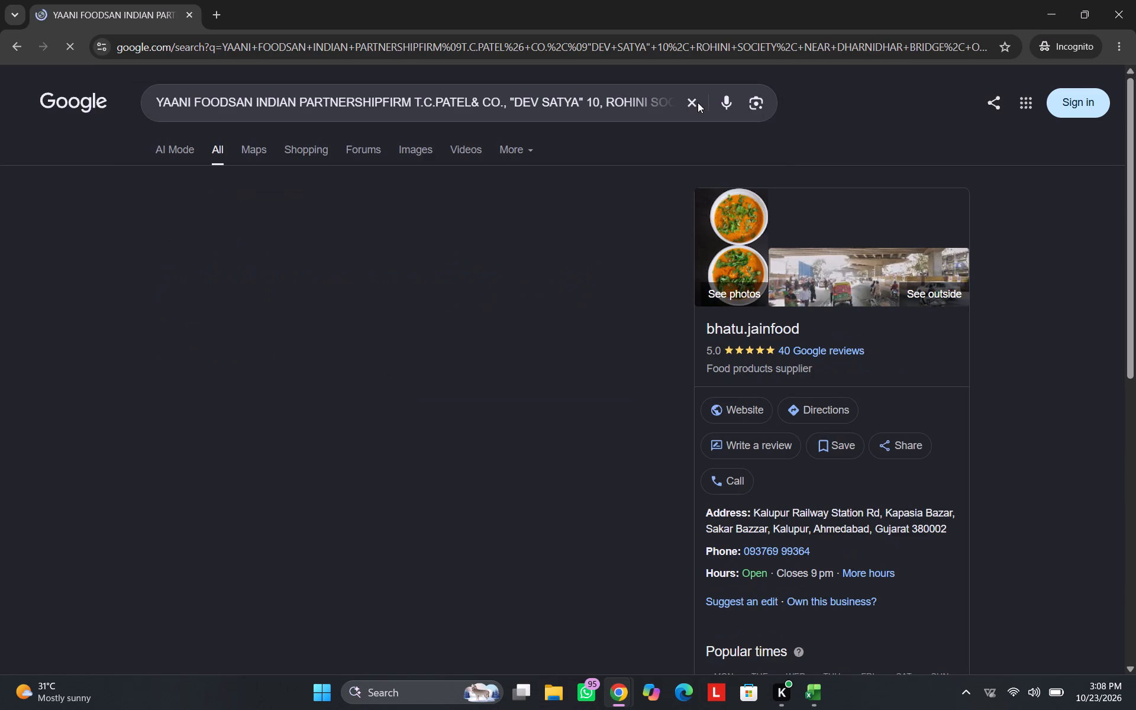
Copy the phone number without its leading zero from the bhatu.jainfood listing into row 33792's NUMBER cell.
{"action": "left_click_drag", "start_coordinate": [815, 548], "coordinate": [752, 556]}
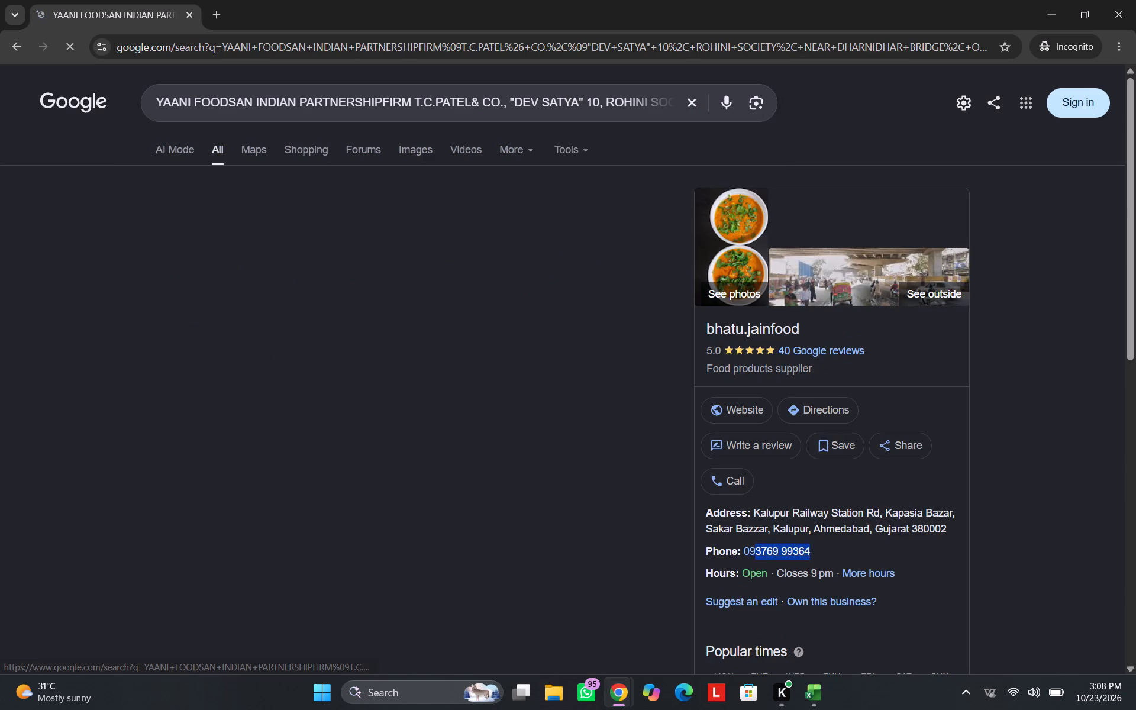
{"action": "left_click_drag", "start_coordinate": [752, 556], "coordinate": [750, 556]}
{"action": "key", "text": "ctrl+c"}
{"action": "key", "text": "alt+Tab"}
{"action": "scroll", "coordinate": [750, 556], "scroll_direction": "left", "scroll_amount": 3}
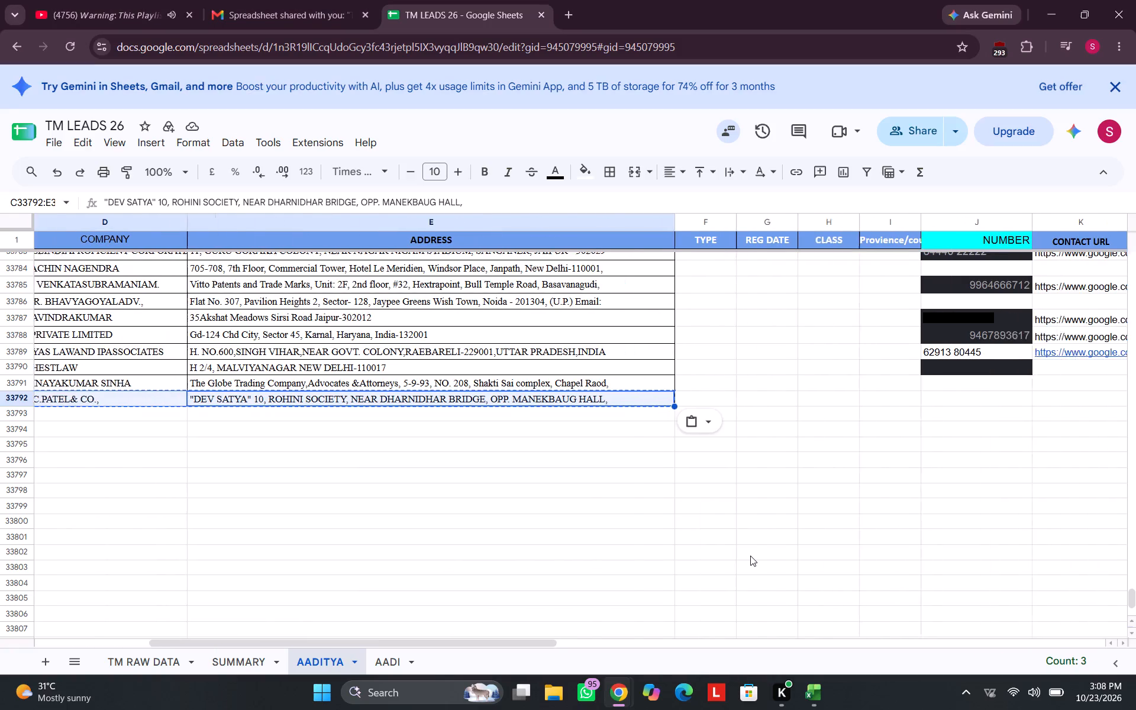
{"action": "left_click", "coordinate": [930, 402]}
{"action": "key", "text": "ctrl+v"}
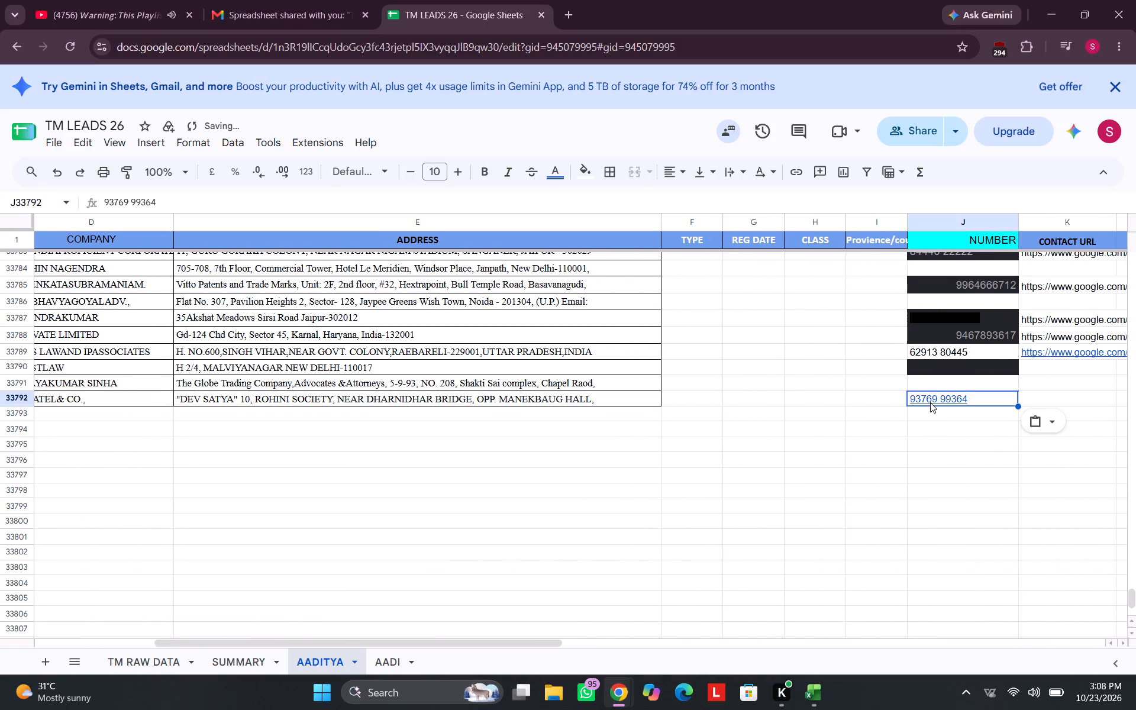
Search Google again for row 33792's details with the ending changed to "contacgst number".
{"action": "key", "text": "alt+Tab"}
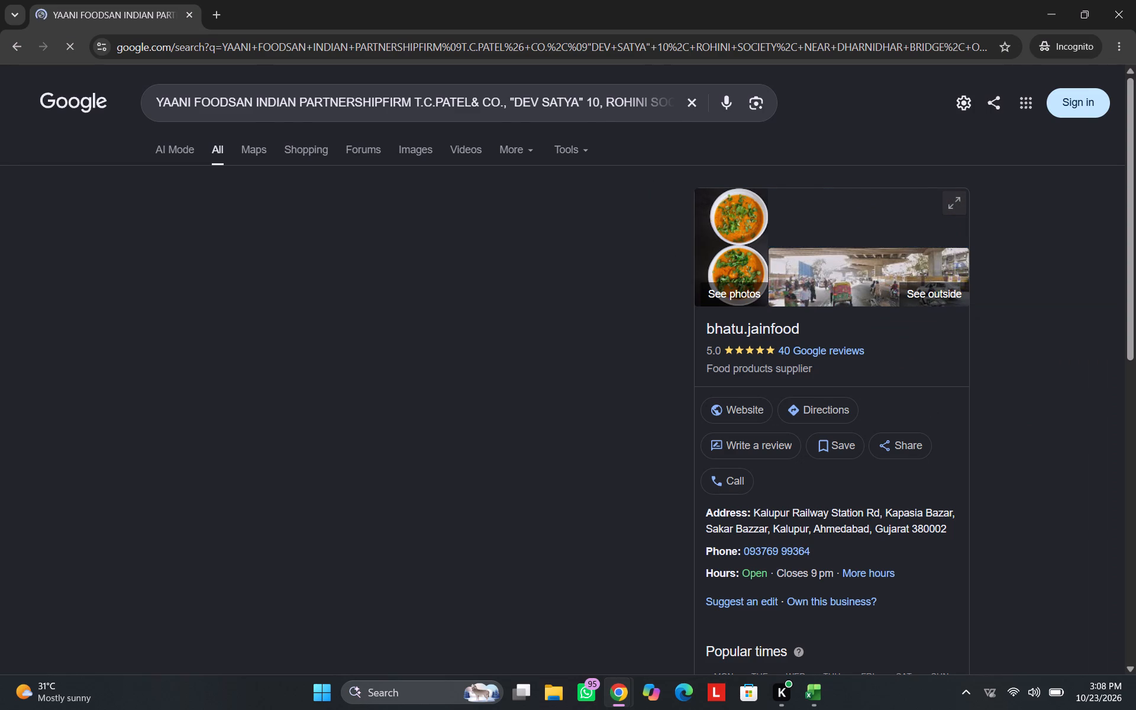
{"action": "left_click", "coordinate": [656, 109]}
{"action": "left_click", "coordinate": [454, 118]}
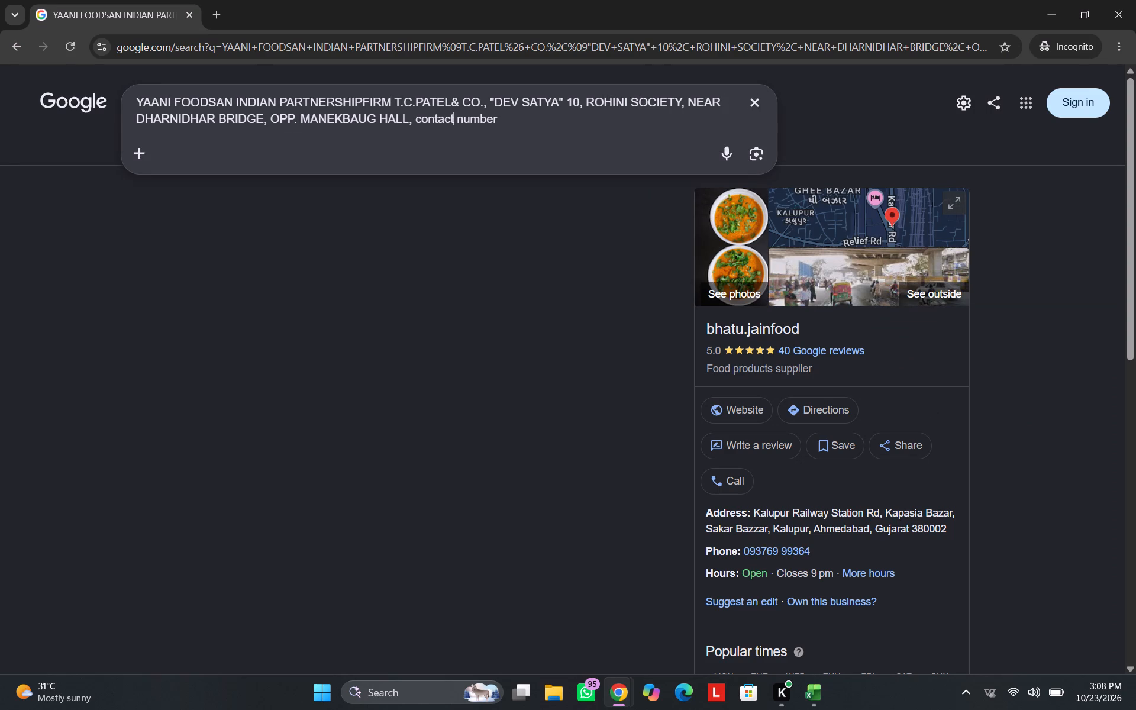
{"action": "key", "text": "BackSpace"}
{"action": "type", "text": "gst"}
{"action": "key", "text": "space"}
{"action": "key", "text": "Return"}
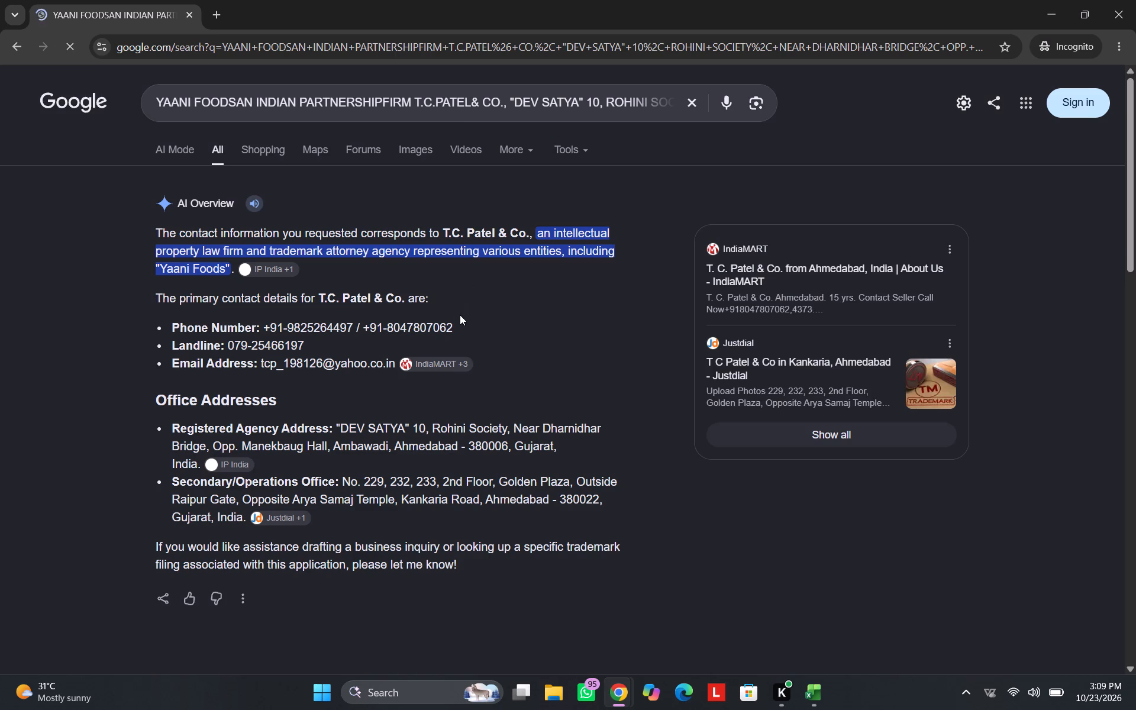
Replace row 33792's NUMBER with the second T.C. Patel & Co. phone number from the AI Overview, without the +91 prefix.
{"action": "left_click_drag", "start_coordinate": [456, 321], "coordinate": [387, 334]}
{"action": "key", "text": "ctrl+c"}
{"action": "key", "text": "alt+Tab"}
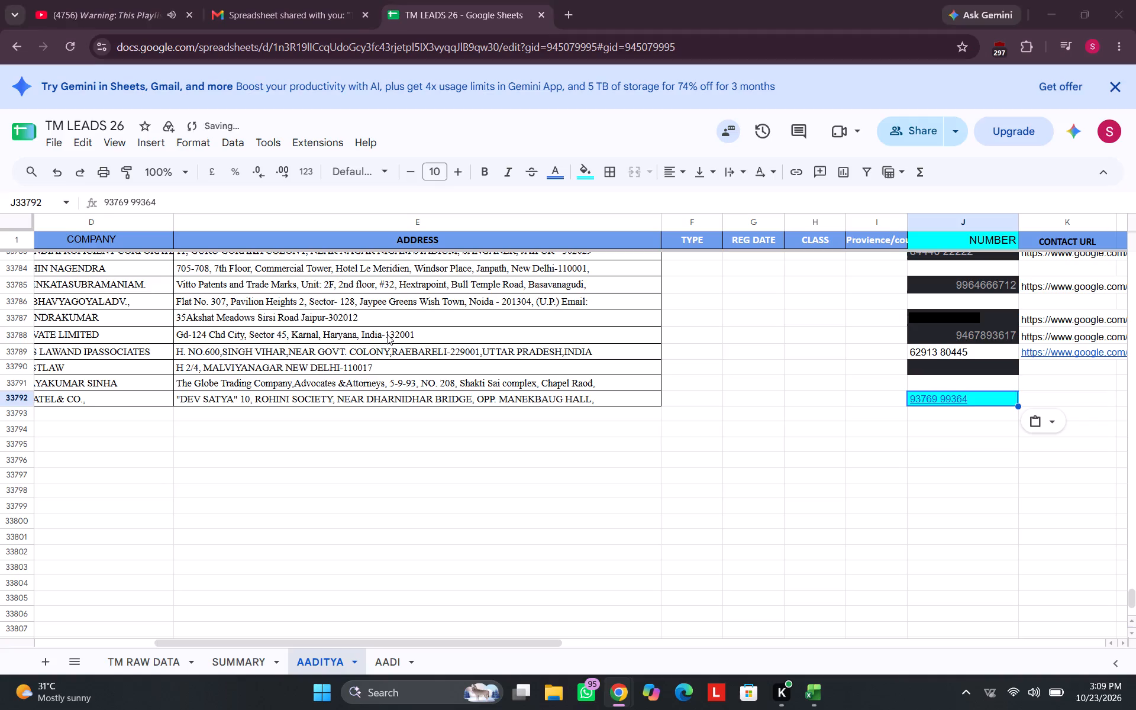
{"action": "key", "text": "ctrl+v"}
Copy the Google search URL for T.C. Patel & Co. into the CONTACT URL cell of row 33792.
{"action": "key", "text": "alt+Tab"}
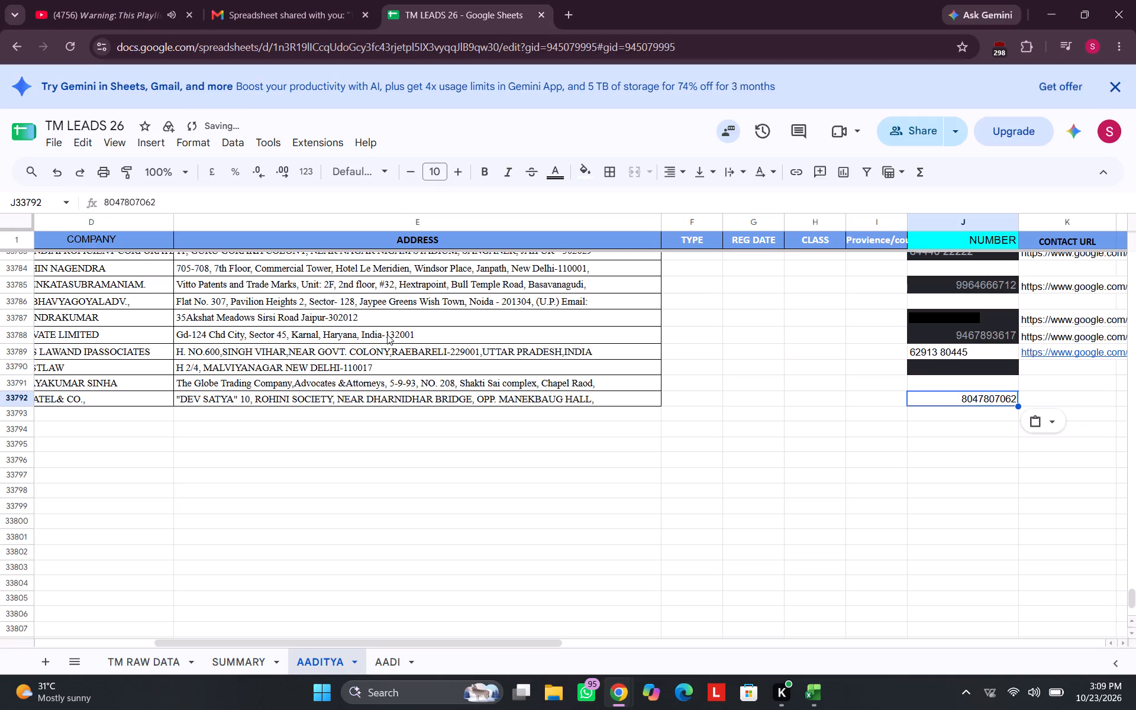
{"action": "left_click", "coordinate": [430, 48]}
{"action": "key", "text": "ctrl+c"}
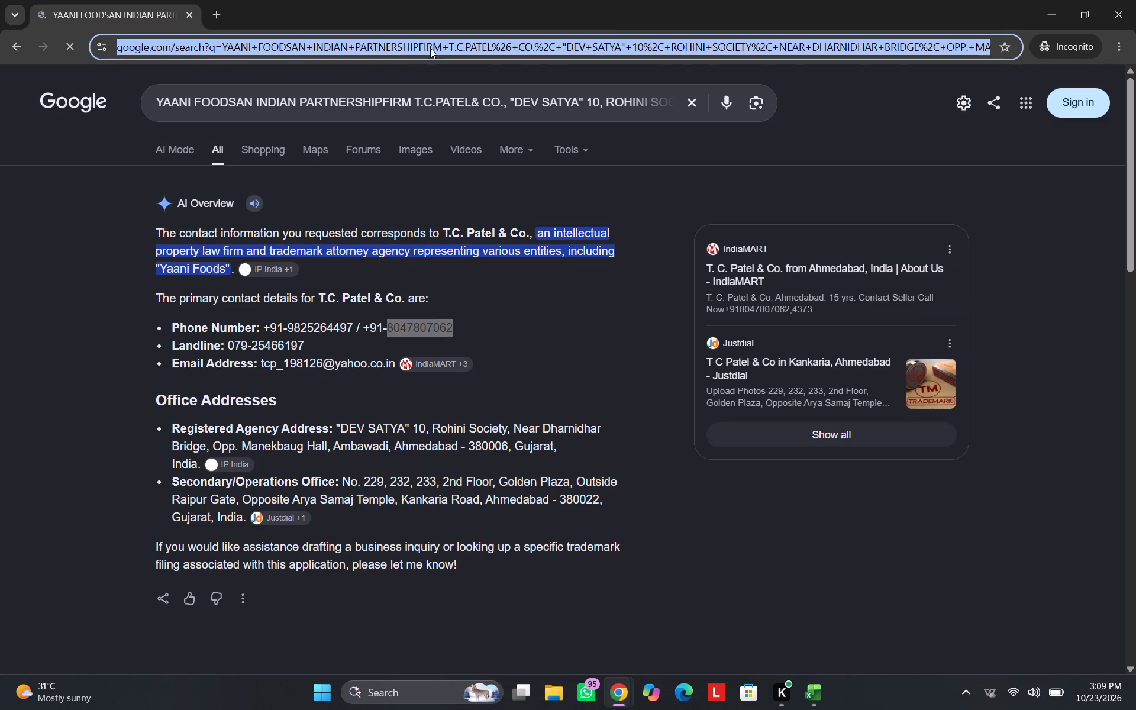
{"action": "key", "text": "alt+Tab"}
{"action": "left_click", "coordinate": [1049, 398]}
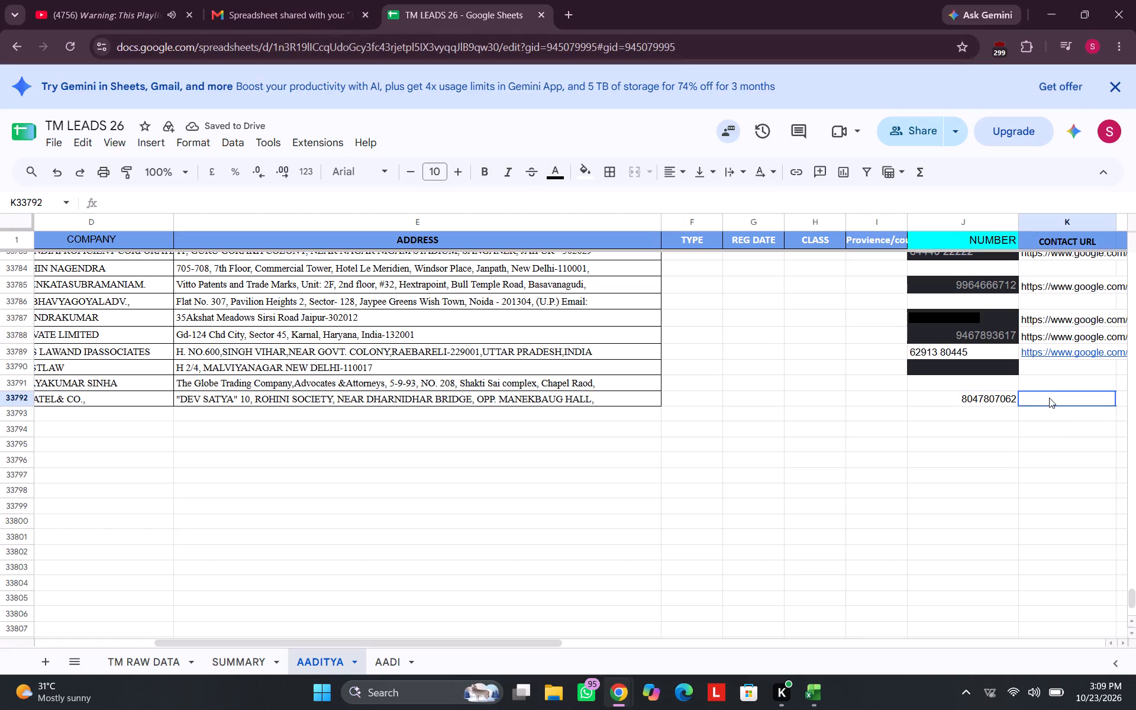
{"action": "key", "text": "ctrl+v"}
Search Google for row 33792's details with the ending changed to "gst number" and read the AI Overview for a GSTIN.
{"action": "key", "text": "alt+Tab"}
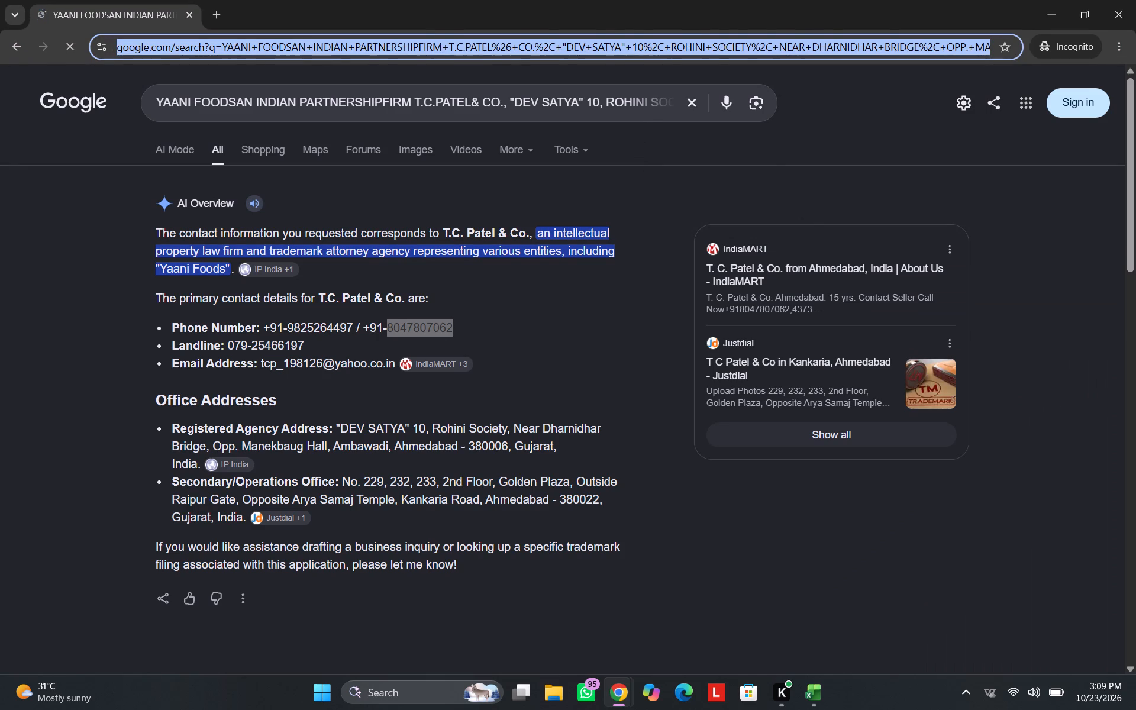
{"action": "left_click", "coordinate": [647, 108]}
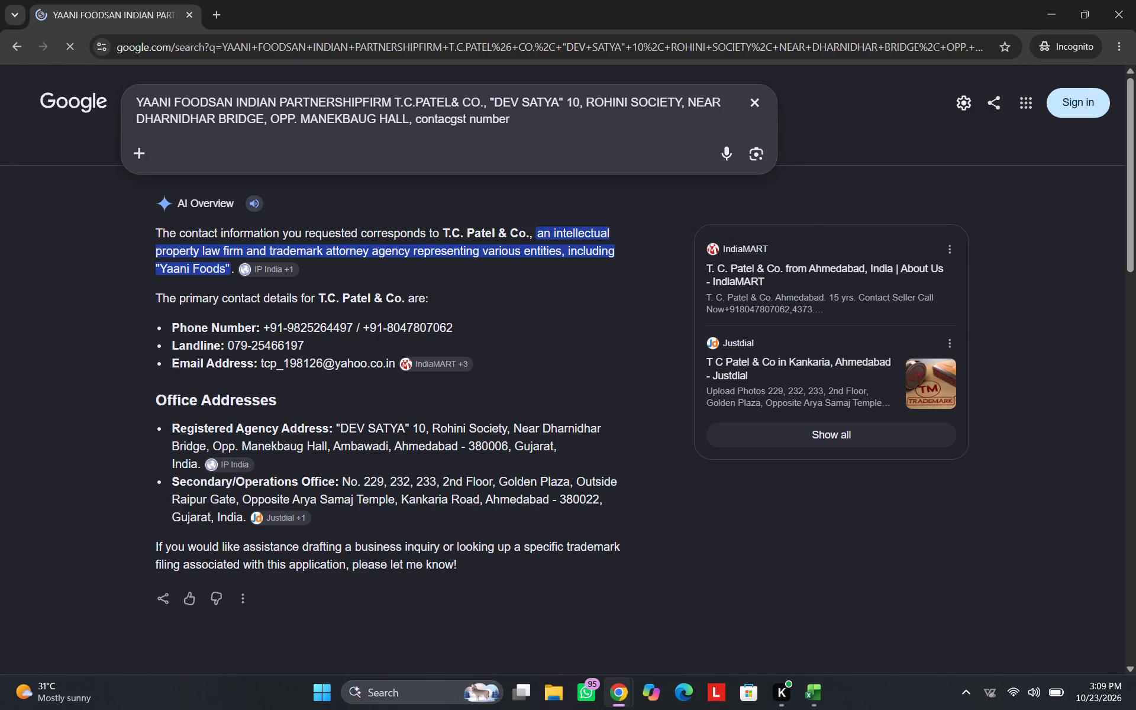
{"action": "left_click", "coordinate": [449, 114]}
{"action": "key", "text": "ctrl+BackSpace"}
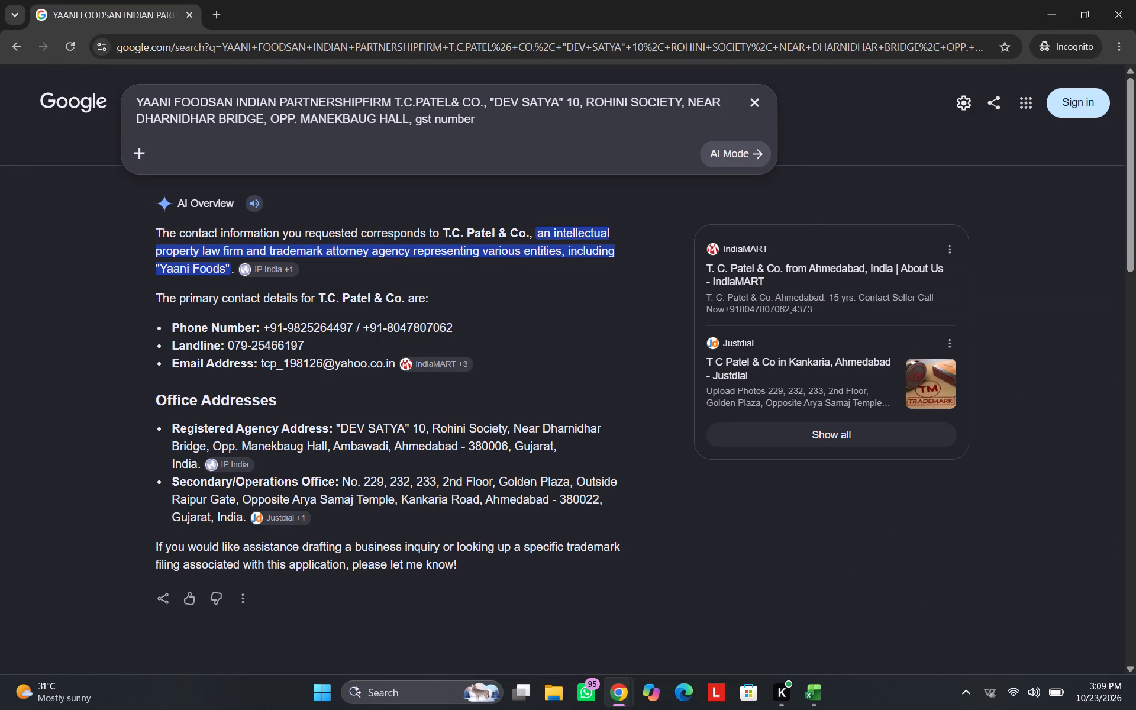
{"action": "key", "text": "Return"}
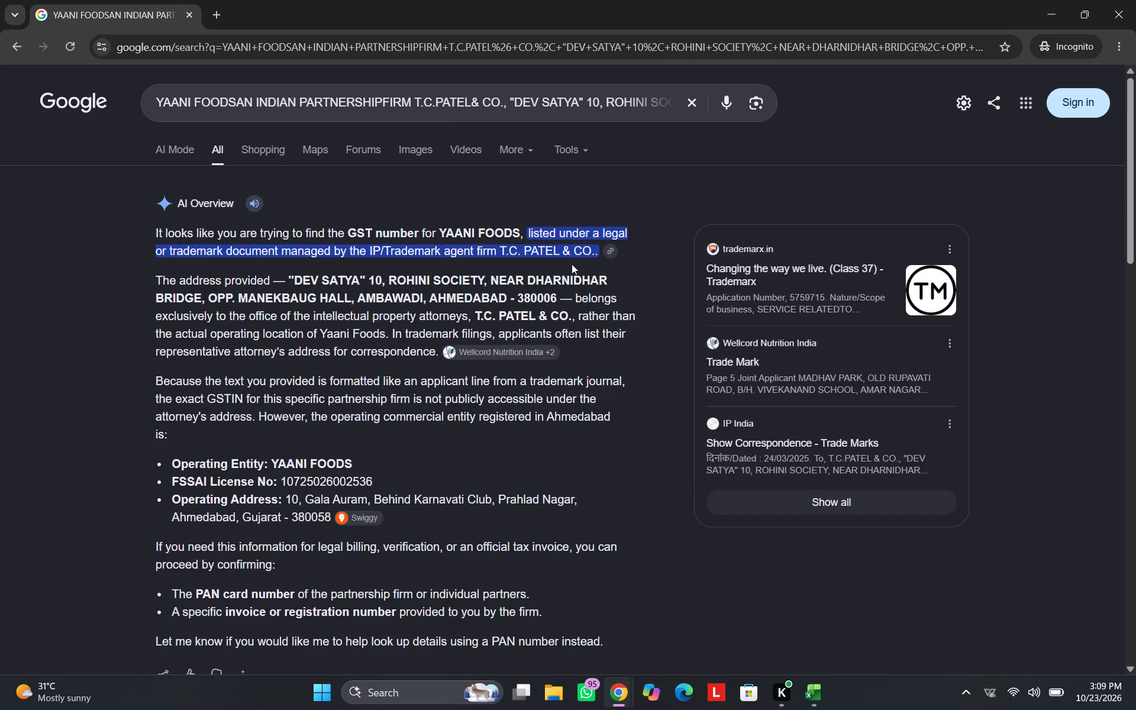
{"action": "scroll", "coordinate": [401, 418], "scroll_direction": "down", "scroll_amount": 1}
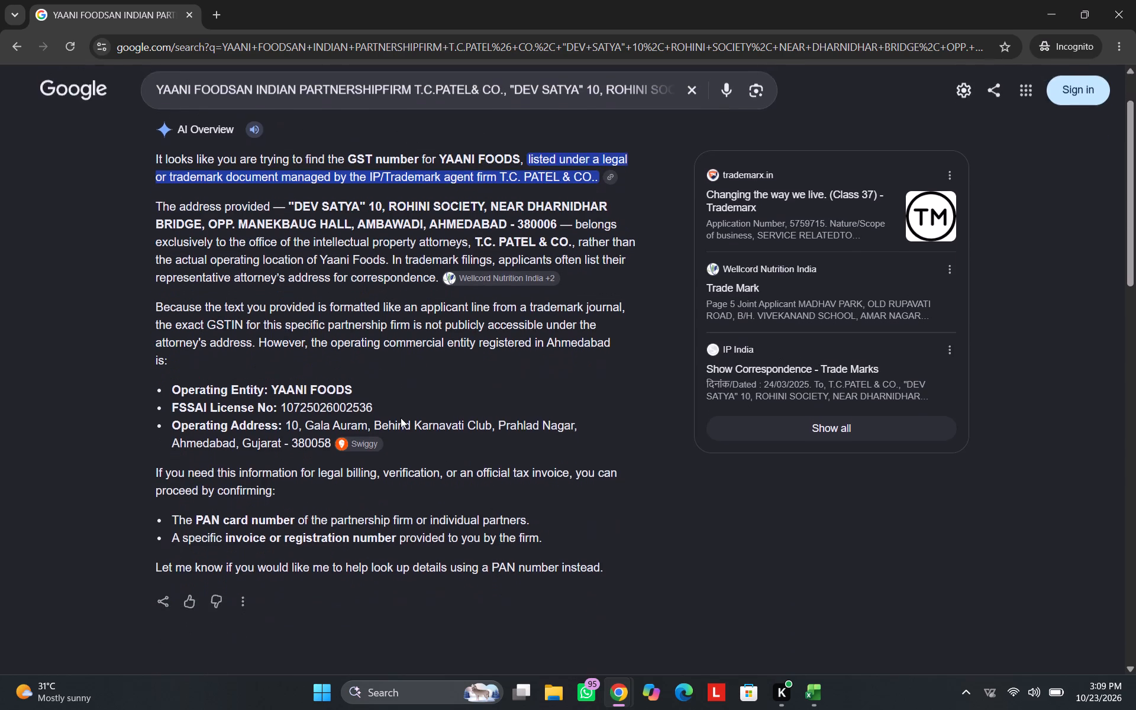
{"action": "scroll", "coordinate": [401, 418], "scroll_direction": "down", "scroll_amount": 1}
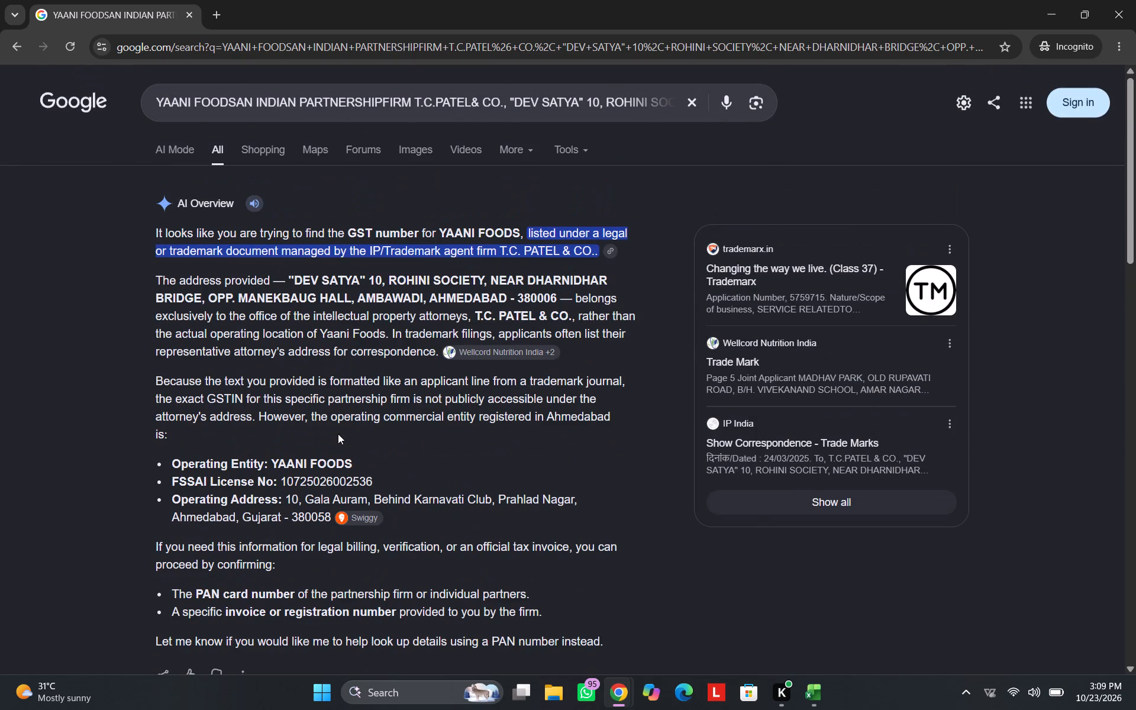
{"action": "key", "text": "alt+Tab"}
{"action": "key", "text": "Down"}
{"action": "key", "text": "Left"}
{"action": "key", "text": "Left"}
{"action": "key", "text": "Left"}
{"action": "key", "text": "Left"}
{"action": "key", "text": "Left"}
{"action": "key", "text": "Left"}
{"action": "key", "text": "Left"}
{"action": "key", "text": "Left"}
{"action": "key", "text": "Left"}
{"action": "key", "text": "Left"}
{"action": "key", "text": "Left"}
{"action": "key", "text": "Left"}
{"action": "key", "text": "Left"}
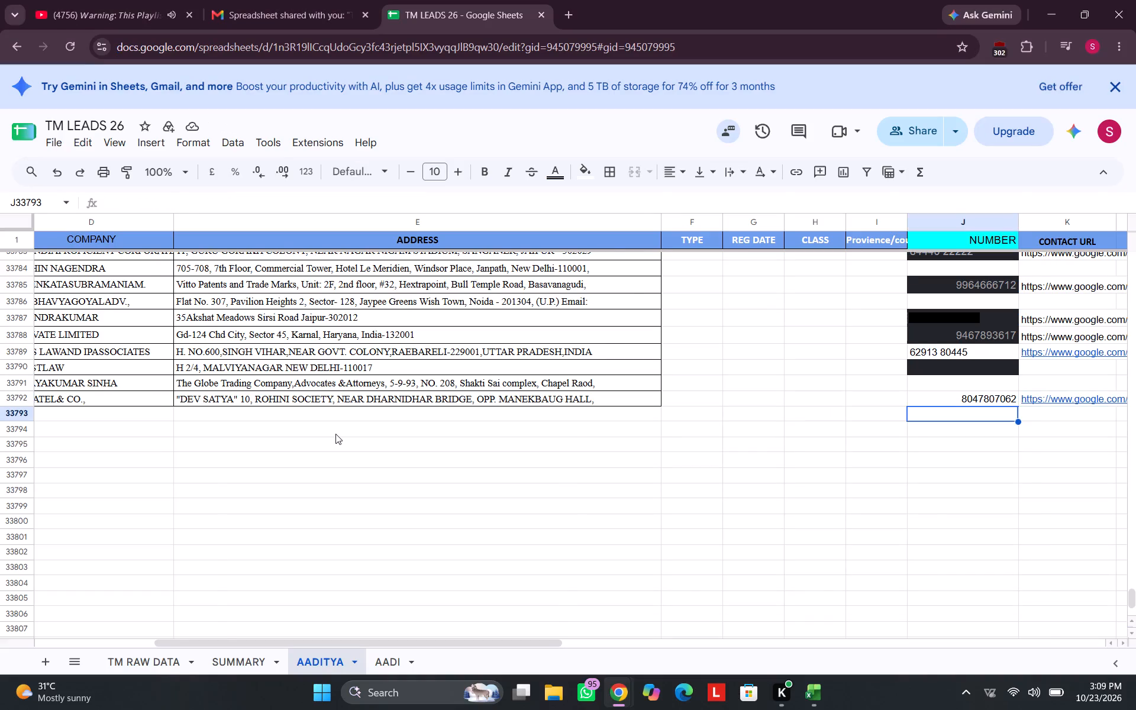
{"action": "key", "text": "Right"}
{"action": "key", "text": "alt+Tab"}
{"action": "key", "text": "alt+Right"}
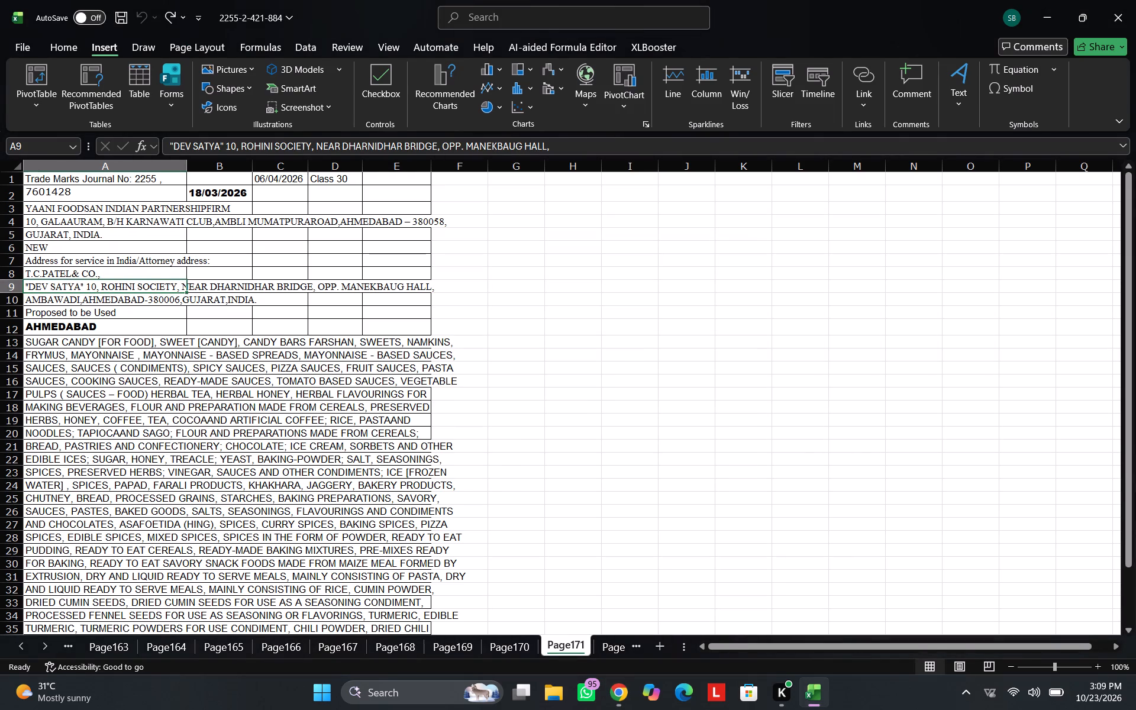
{"action": "left_click", "coordinate": [605, 648]}
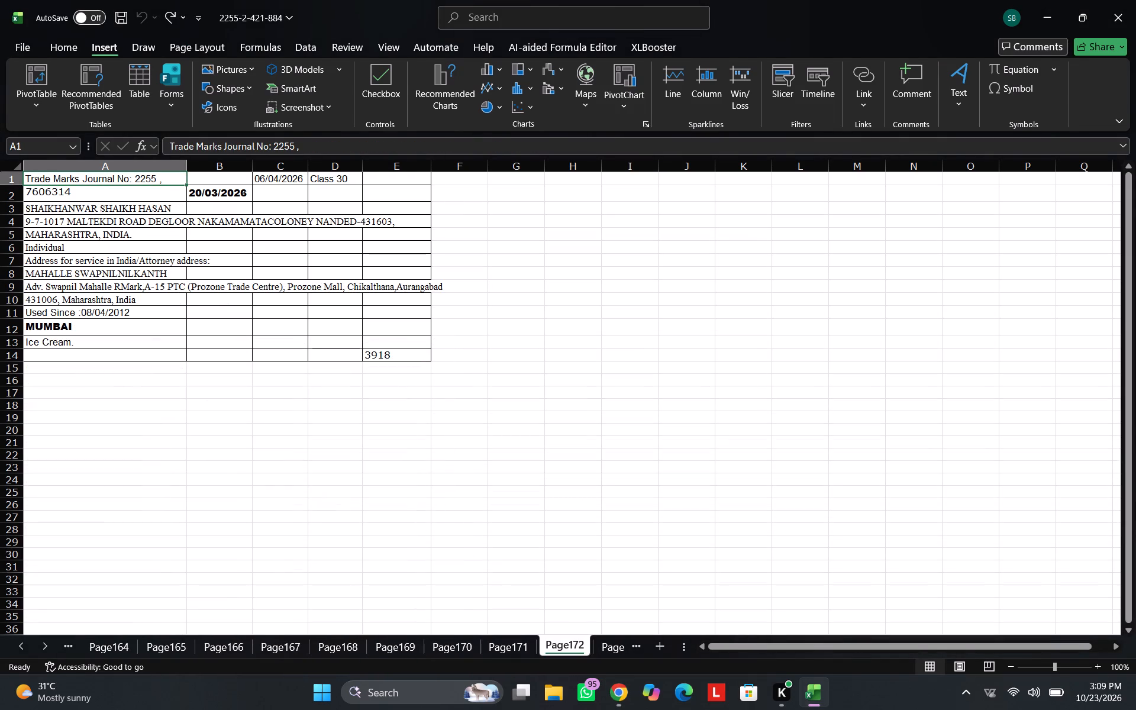
{"action": "left_click", "coordinate": [154, 193]}
{"action": "key", "text": "ctrl+c"}
{"action": "key", "text": "alt+Tab"}
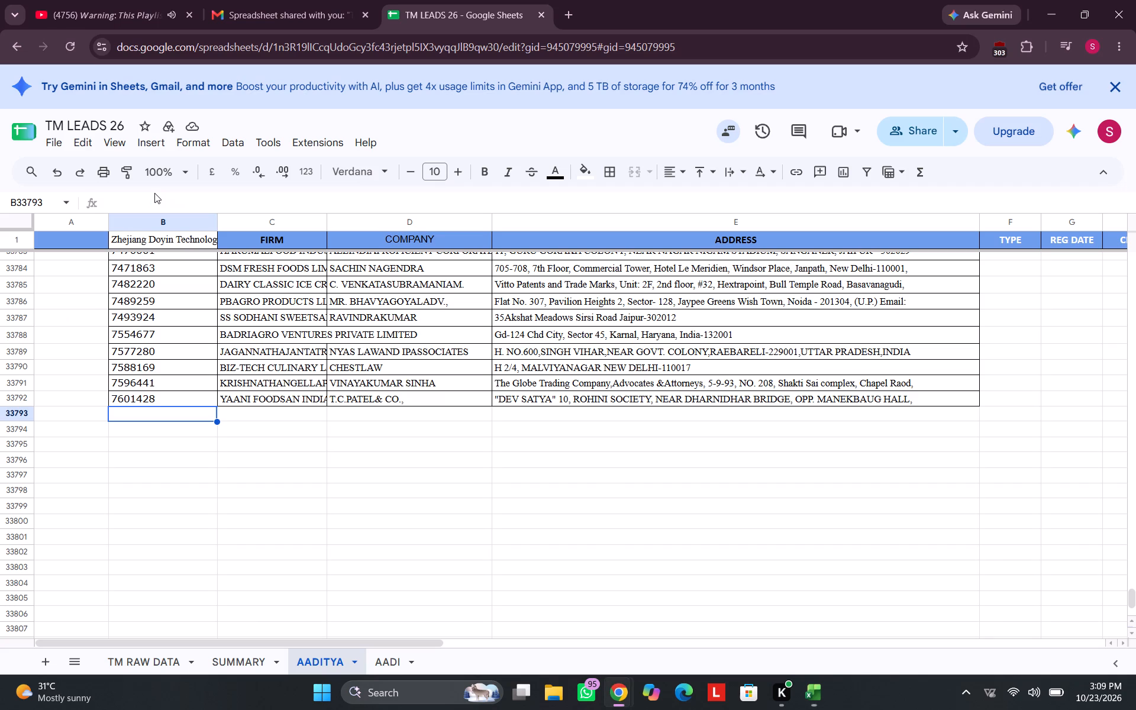
{"action": "key", "text": "ctrl+v"}
Copy the applicant's name from Page172 of the journal workbook into row 33793's FIRM cell.
{"action": "key", "text": "alt+Tab"}
{"action": "key", "text": "Down"}
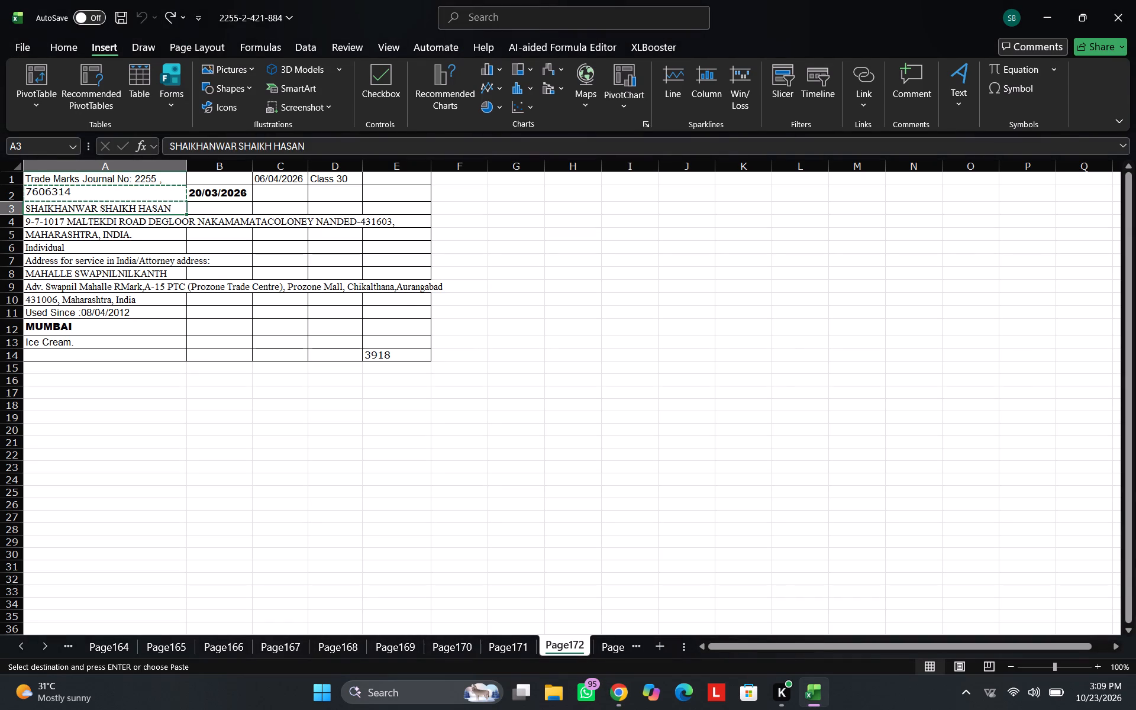
{"action": "key", "text": "ctrl+c"}
{"action": "key", "text": "alt+Tab"}
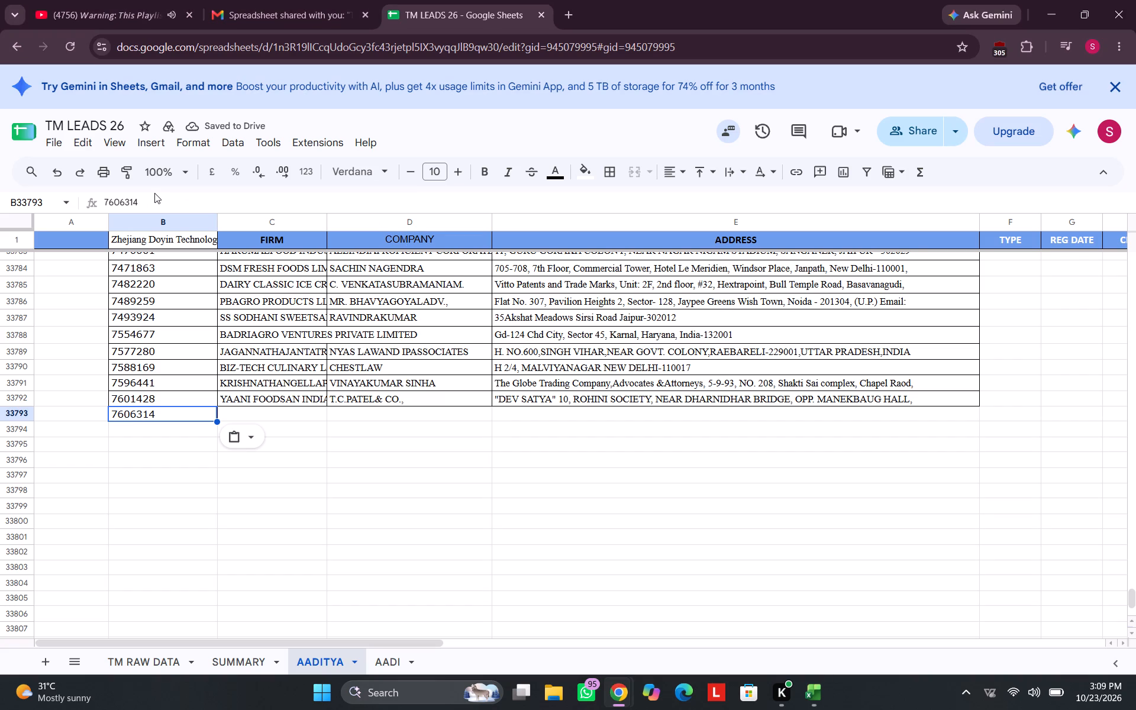
{"action": "key", "text": "Right"}
{"action": "key", "text": "ctrl+v"}
Copy the attorney's name below the address-for-service line on Page172 into row 33793's COMPANY cell.
{"action": "key", "text": "alt+Tab"}
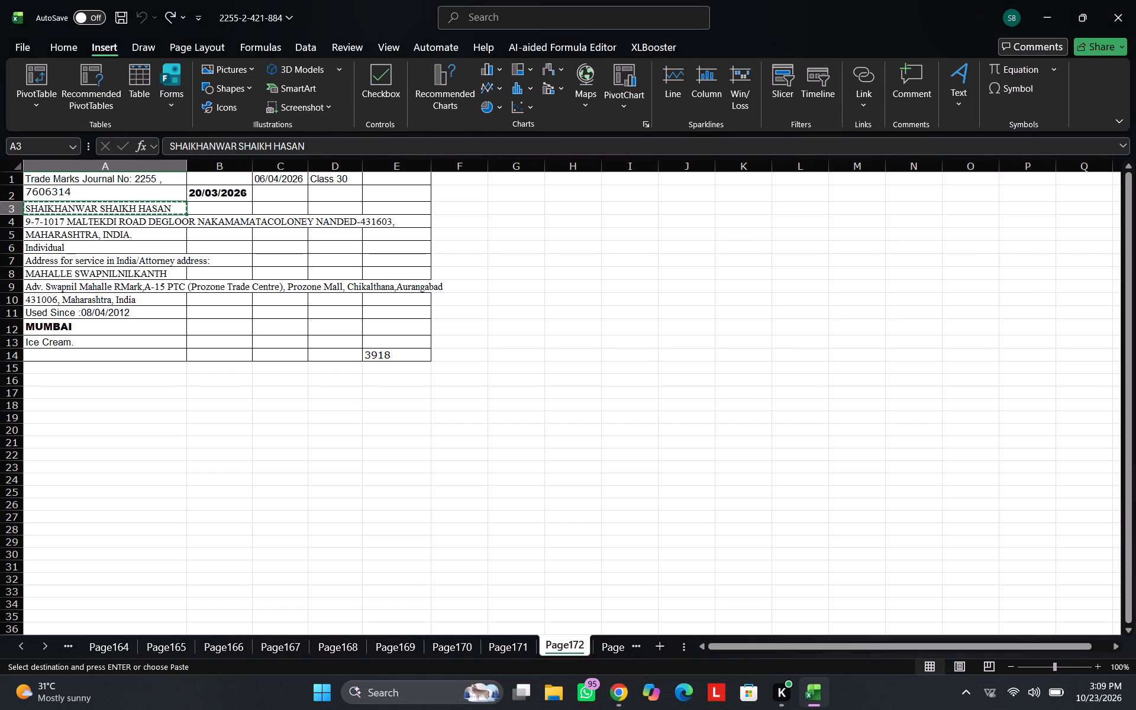
{"action": "key", "text": "Down"}
{"action": "key", "text": "Down"}
{"action": "key", "text": "Down"}
{"action": "key", "text": "Down"}
{"action": "key", "text": "Down"}
{"action": "key", "text": "ctrl+c"}
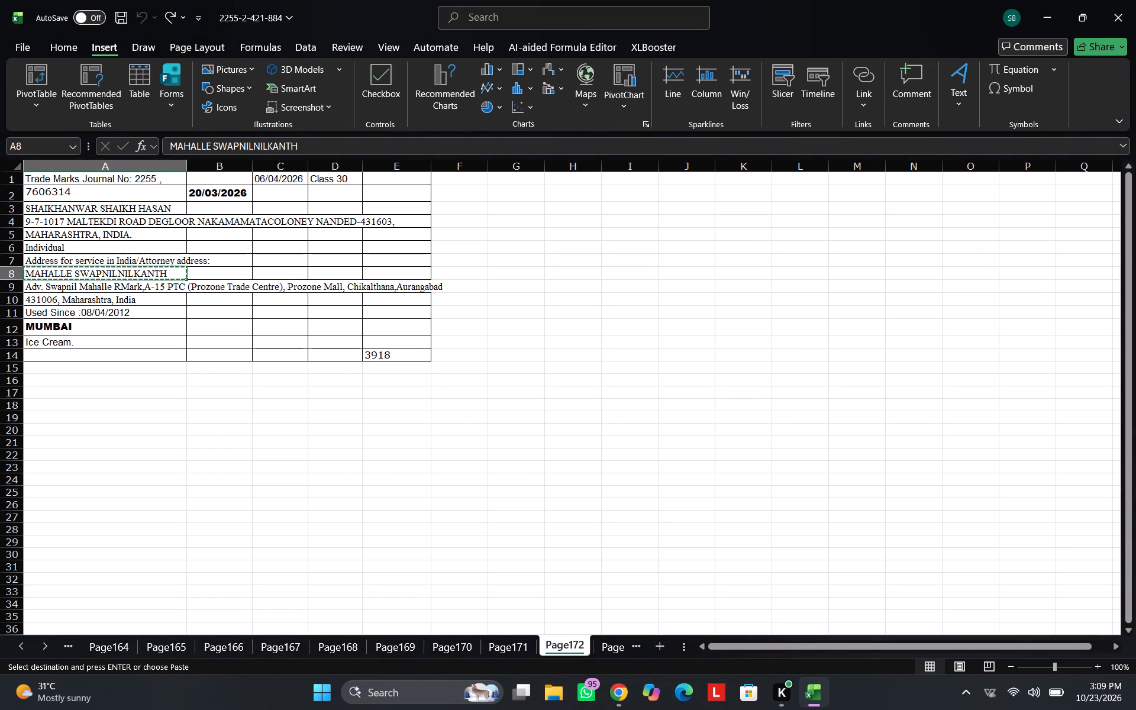
{"action": "key", "text": "alt+Tab"}
{"action": "key", "text": "Right"}
{"action": "key", "text": "ctrl+v"}
Copy the first line of the attorney's address from Page172 into row 33793's ADDRESS cell.
{"action": "key", "text": "alt+Tab"}
{"action": "key", "text": "Down"}
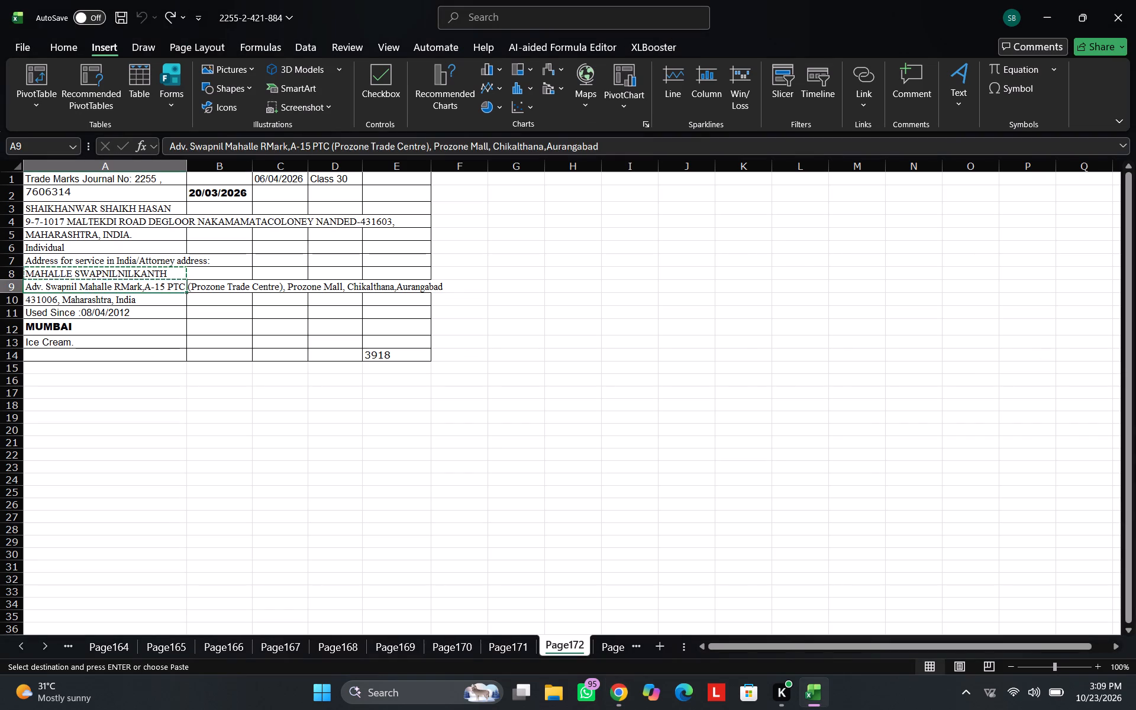
{"action": "key", "text": "ctrl+c"}
{"action": "key", "text": "alt+Tab"}
{"action": "key", "text": "Right"}
{"action": "key", "text": "ctrl+v"}
{"action": "key", "text": "Right"}
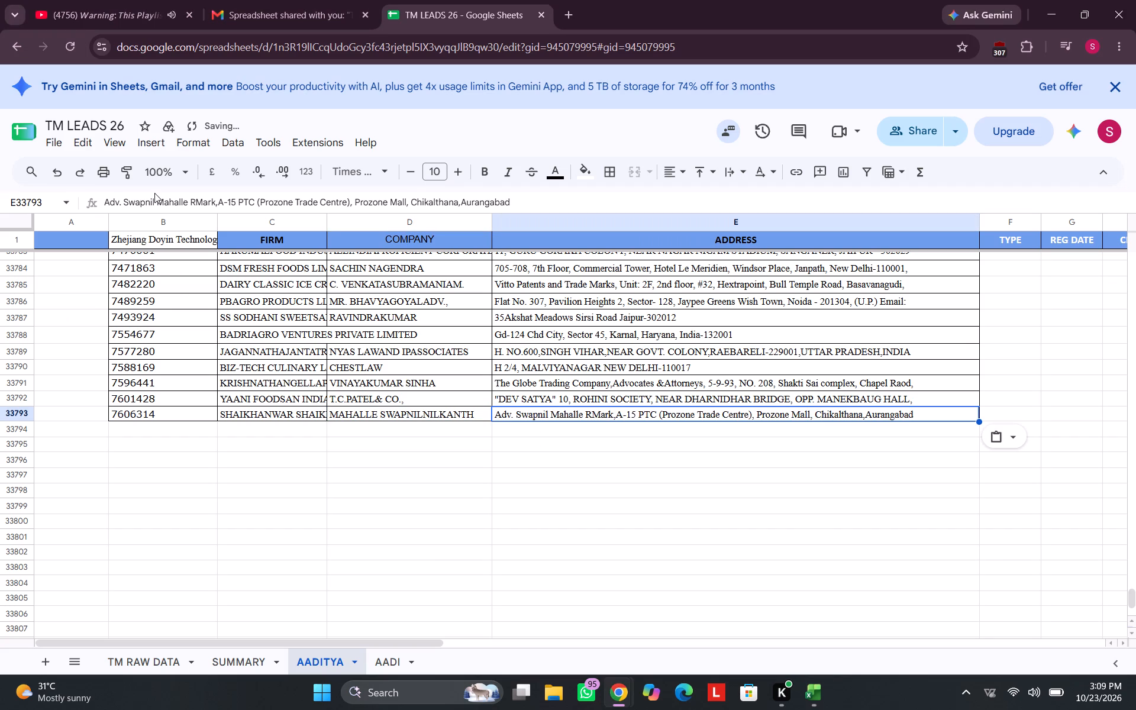
Search Google for row 33793's firm, company and address followed by "contact number".
{"action": "key", "text": "shift+Left"}
{"action": "key", "text": "shift+Left"}
{"action": "key", "text": "ctrl+c"}
{"action": "key", "text": "alt+Tab"}
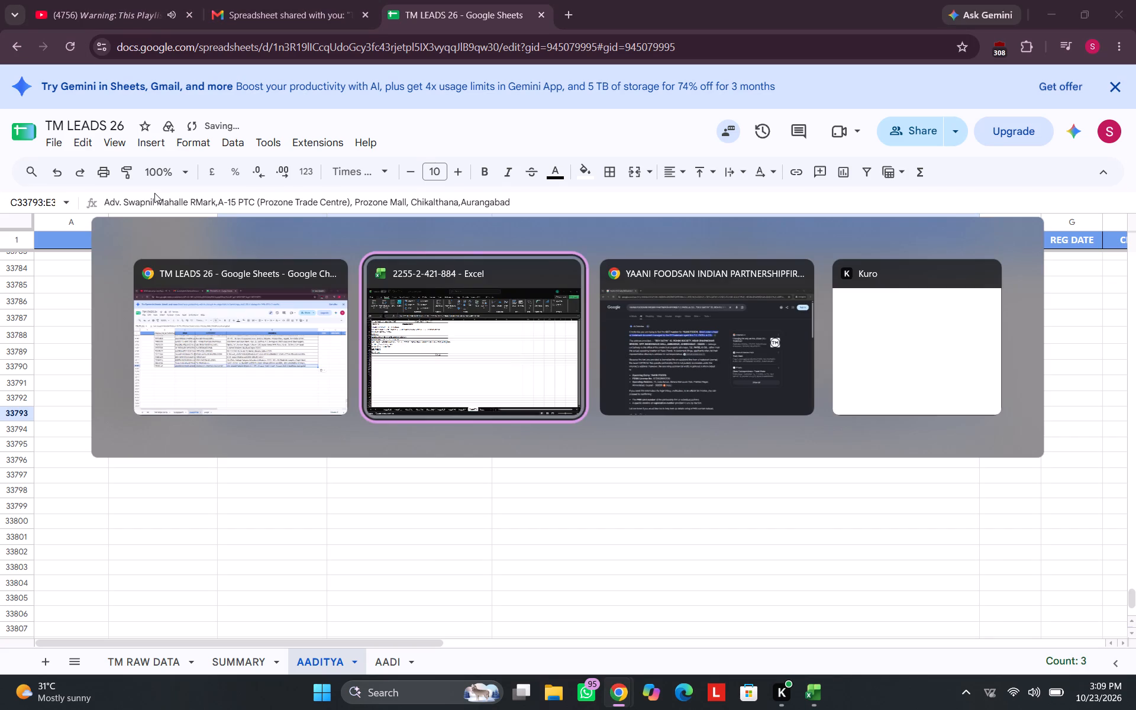
{"action": "key", "text": "alt+Right"}
{"action": "left_click", "coordinate": [690, 103]}
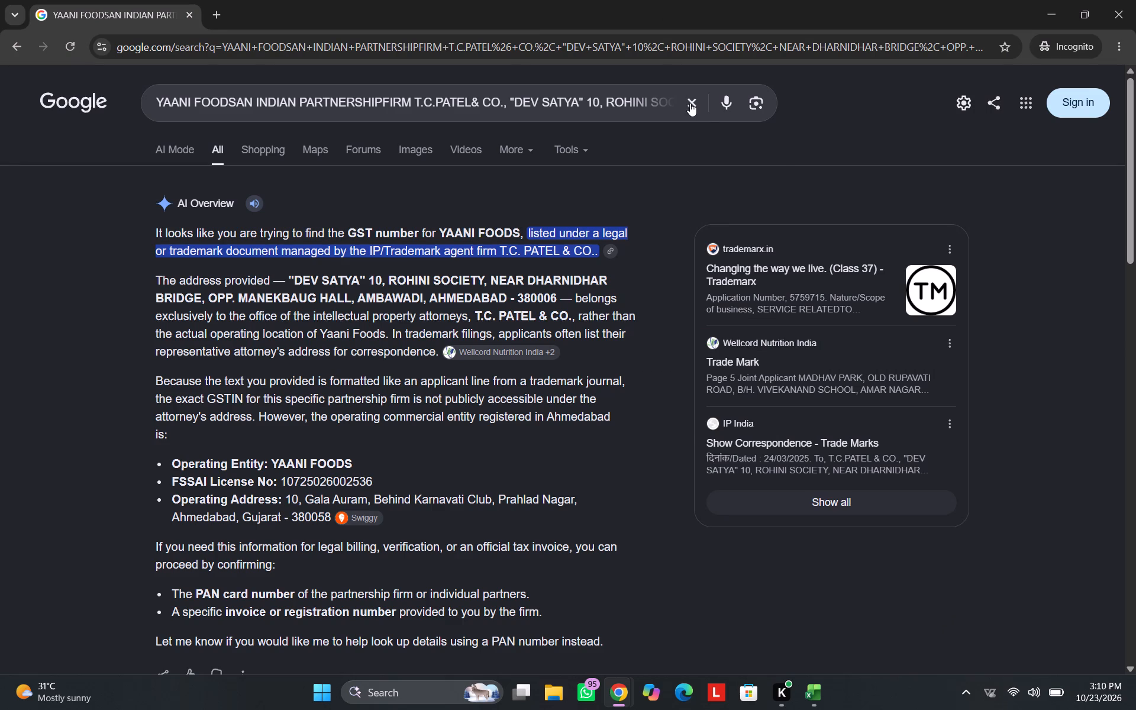
{"action": "key", "text": "ctrl+v"}
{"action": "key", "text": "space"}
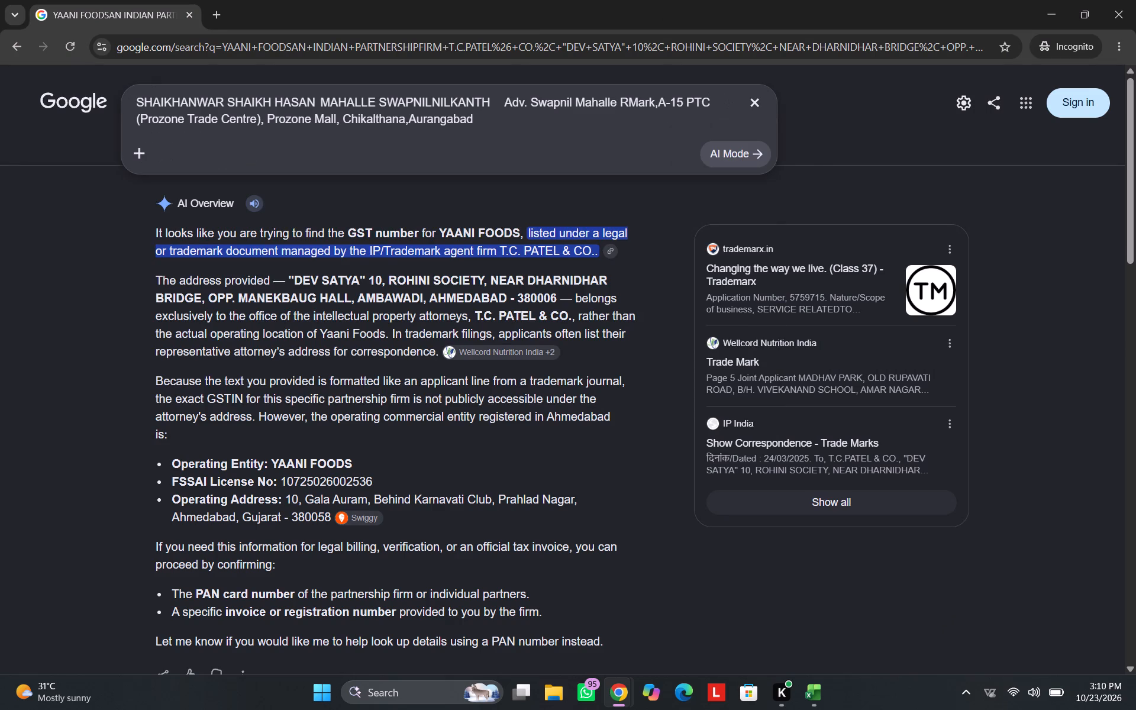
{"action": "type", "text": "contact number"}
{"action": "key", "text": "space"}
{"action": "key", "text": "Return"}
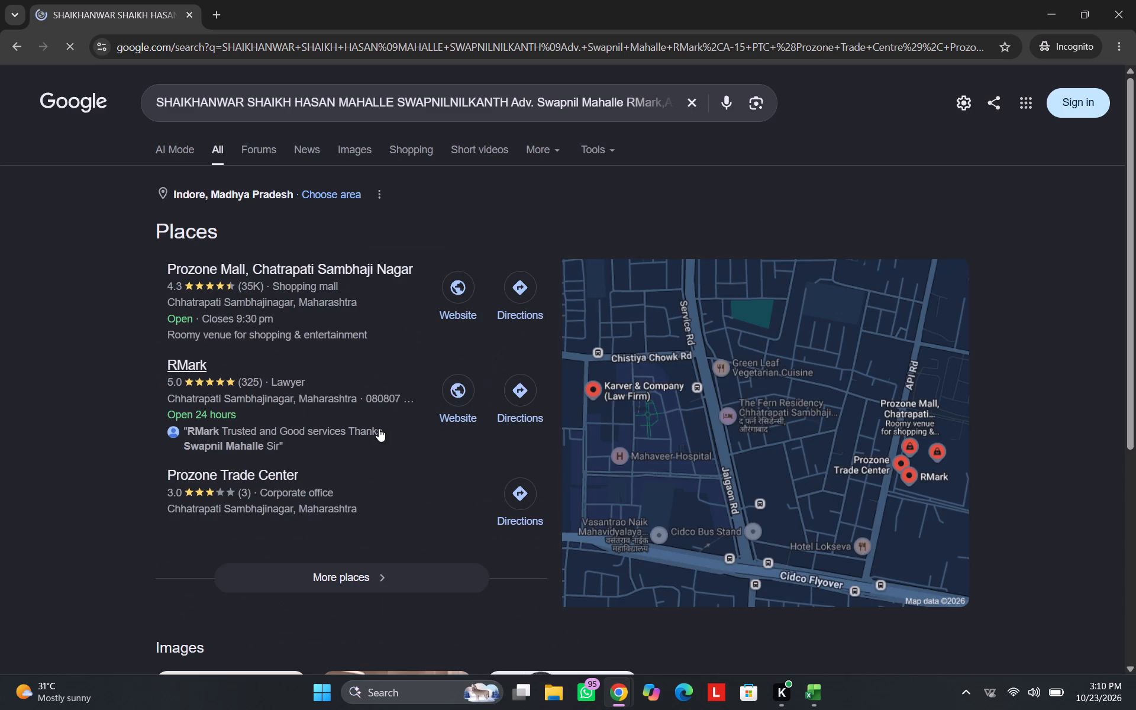
Open the RMark listing among the places found and look for its phone number.
{"action": "scroll", "coordinate": [330, 535], "scroll_direction": "down", "scroll_amount": 3}
{"action": "scroll", "coordinate": [330, 535], "scroll_direction": "up", "scroll_amount": 1}
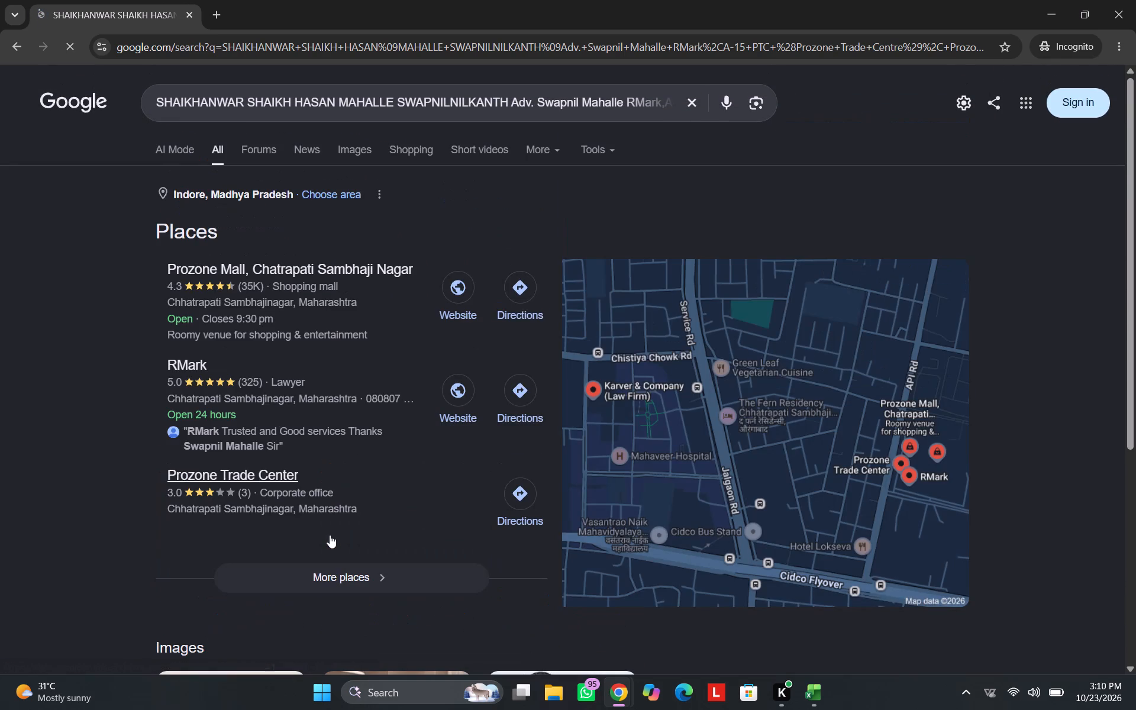
{"action": "left_click", "coordinate": [366, 398]}
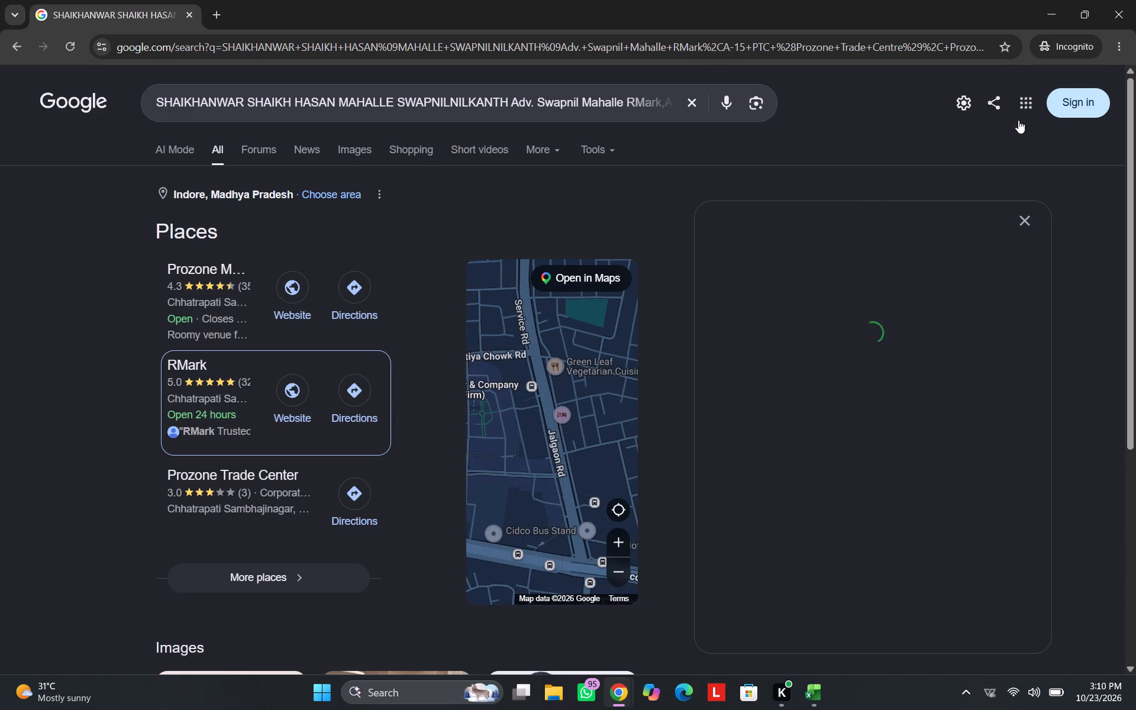
{"action": "scroll", "coordinate": [888, 541], "scroll_direction": "down", "scroll_amount": 2}
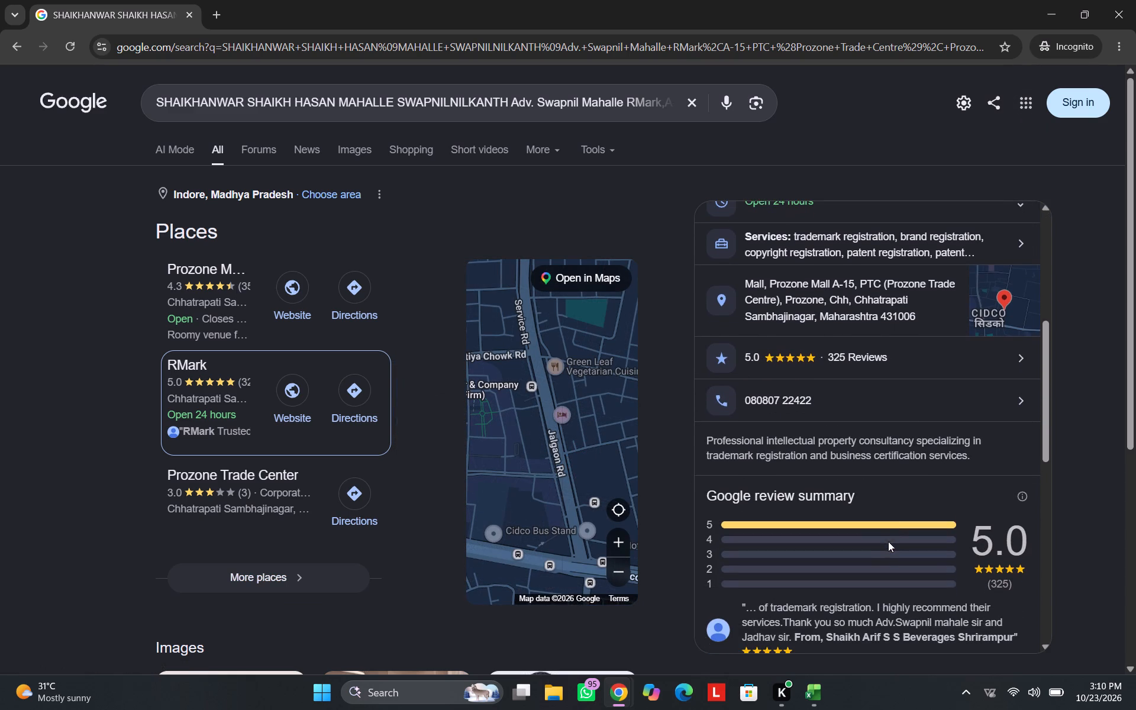
{"action": "scroll", "coordinate": [888, 541], "scroll_direction": "down", "scroll_amount": 1}
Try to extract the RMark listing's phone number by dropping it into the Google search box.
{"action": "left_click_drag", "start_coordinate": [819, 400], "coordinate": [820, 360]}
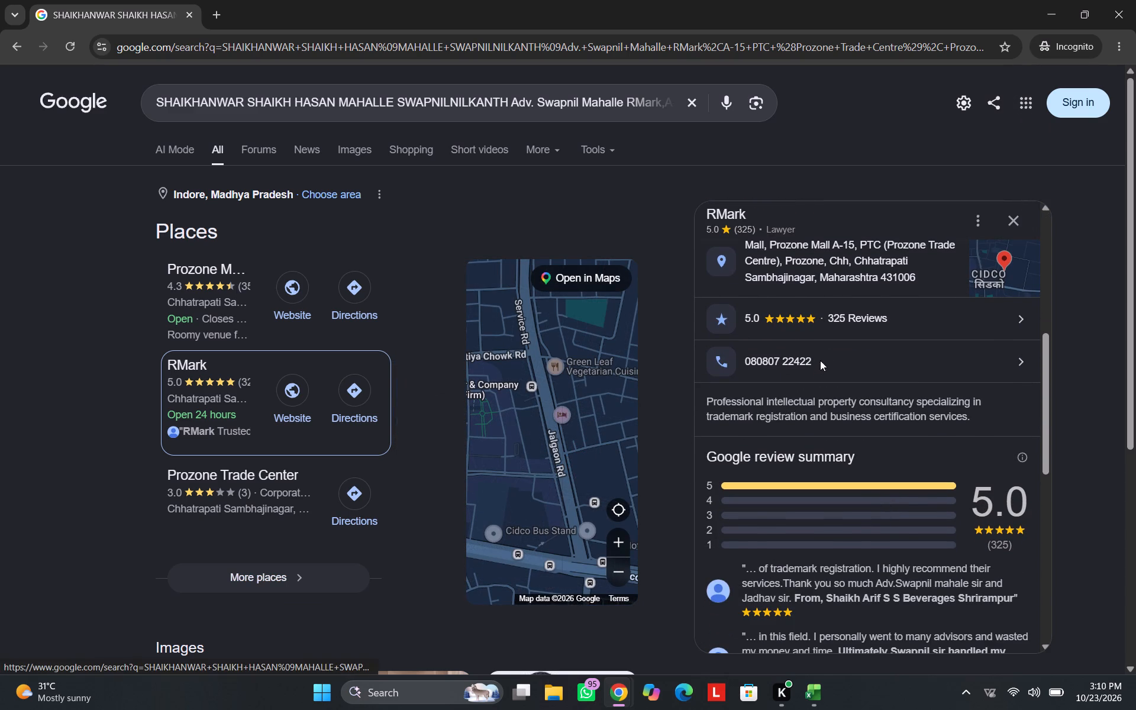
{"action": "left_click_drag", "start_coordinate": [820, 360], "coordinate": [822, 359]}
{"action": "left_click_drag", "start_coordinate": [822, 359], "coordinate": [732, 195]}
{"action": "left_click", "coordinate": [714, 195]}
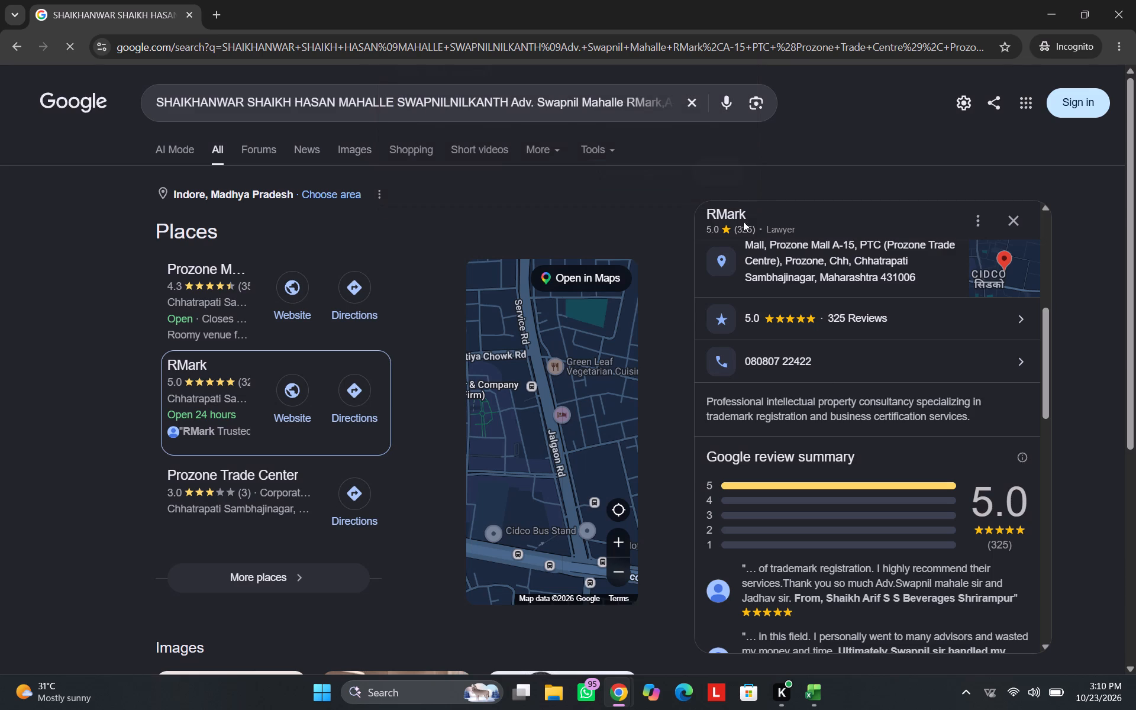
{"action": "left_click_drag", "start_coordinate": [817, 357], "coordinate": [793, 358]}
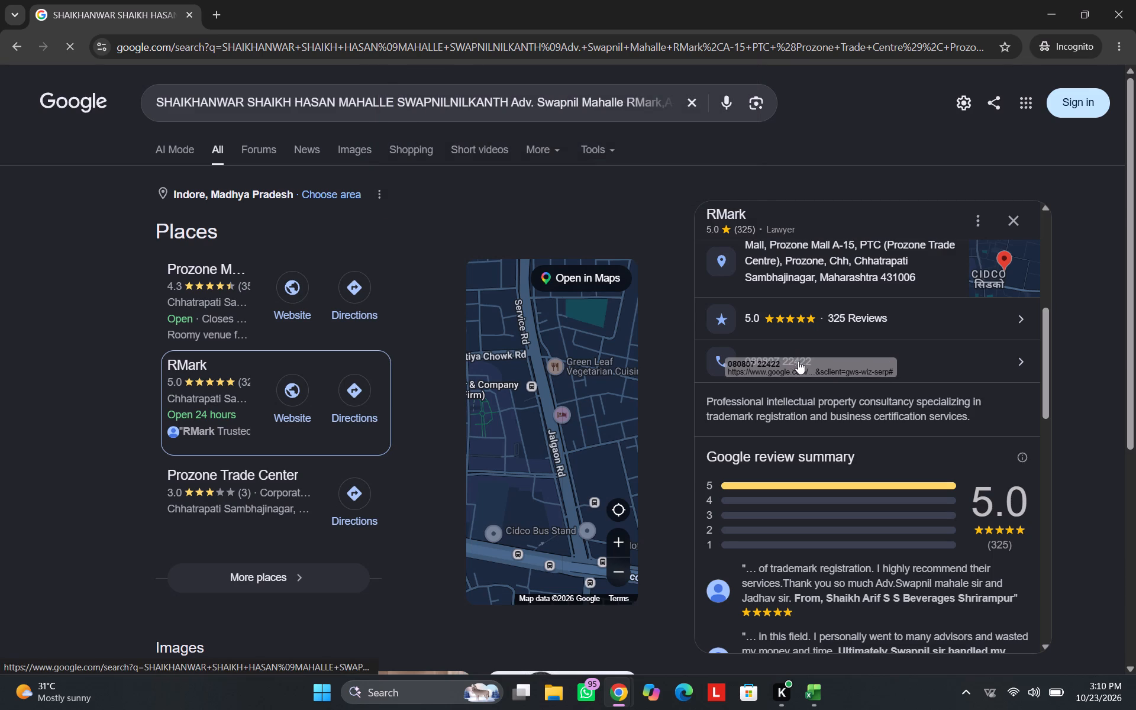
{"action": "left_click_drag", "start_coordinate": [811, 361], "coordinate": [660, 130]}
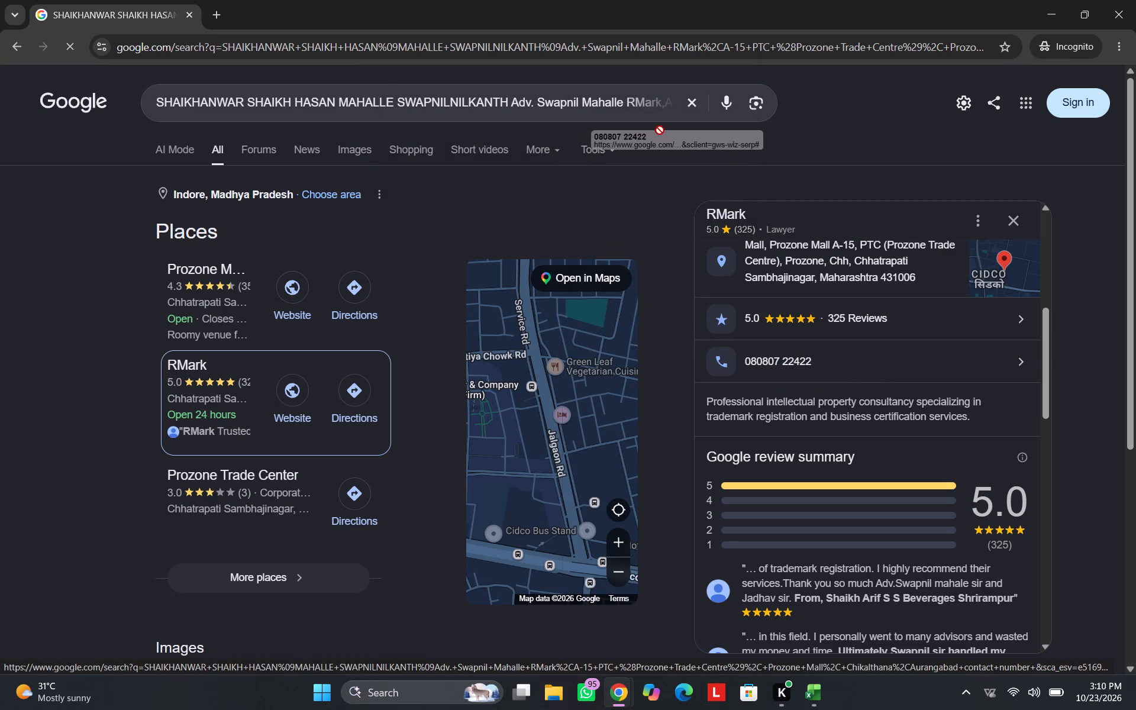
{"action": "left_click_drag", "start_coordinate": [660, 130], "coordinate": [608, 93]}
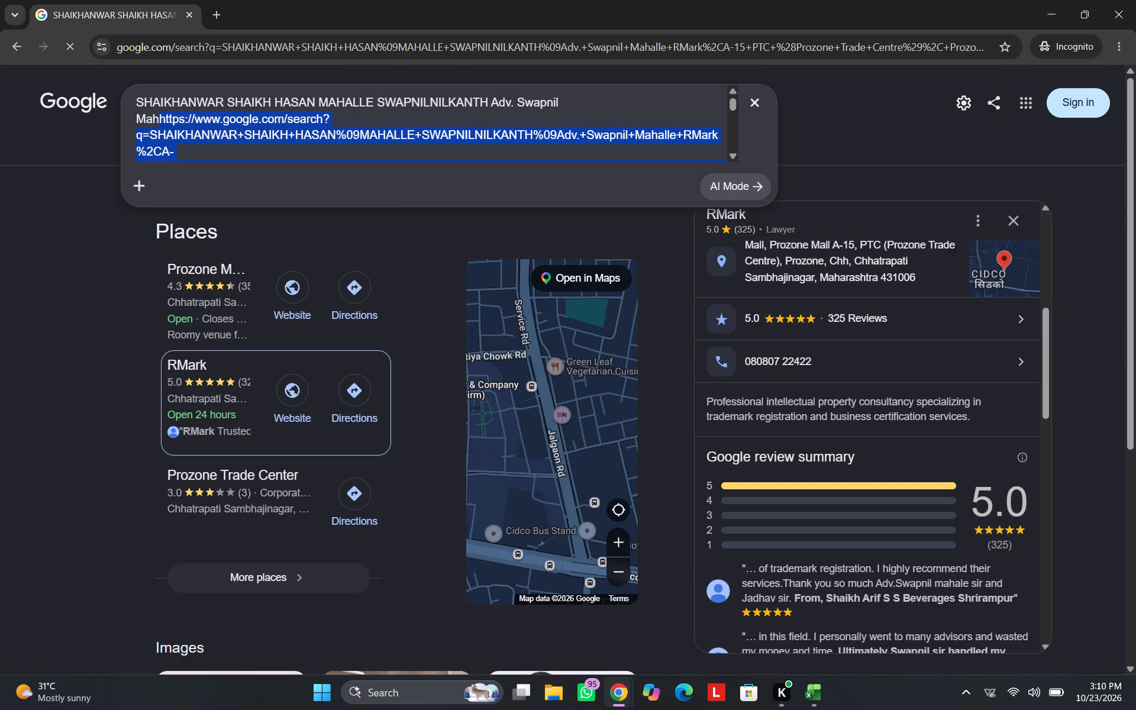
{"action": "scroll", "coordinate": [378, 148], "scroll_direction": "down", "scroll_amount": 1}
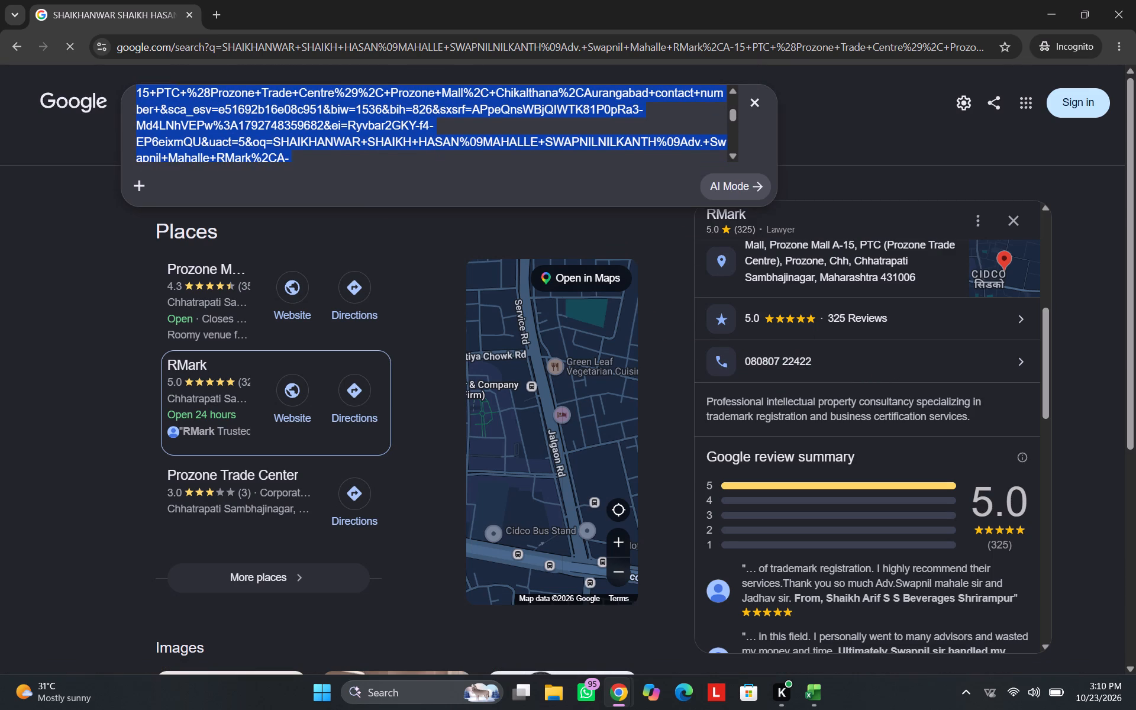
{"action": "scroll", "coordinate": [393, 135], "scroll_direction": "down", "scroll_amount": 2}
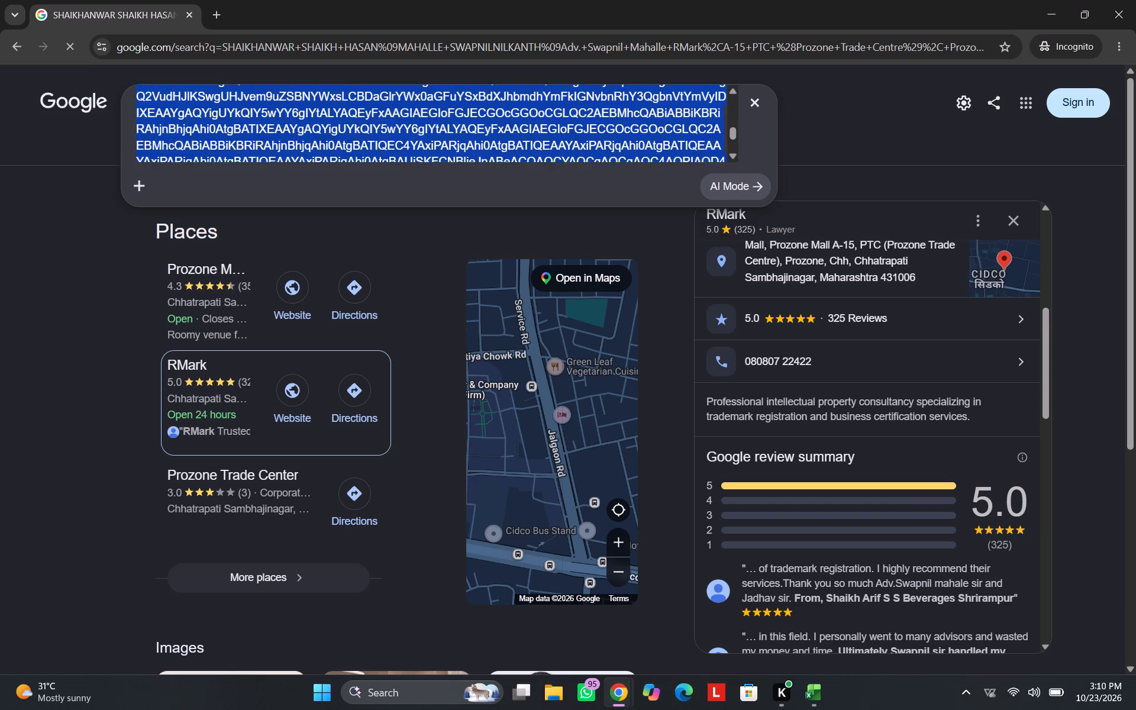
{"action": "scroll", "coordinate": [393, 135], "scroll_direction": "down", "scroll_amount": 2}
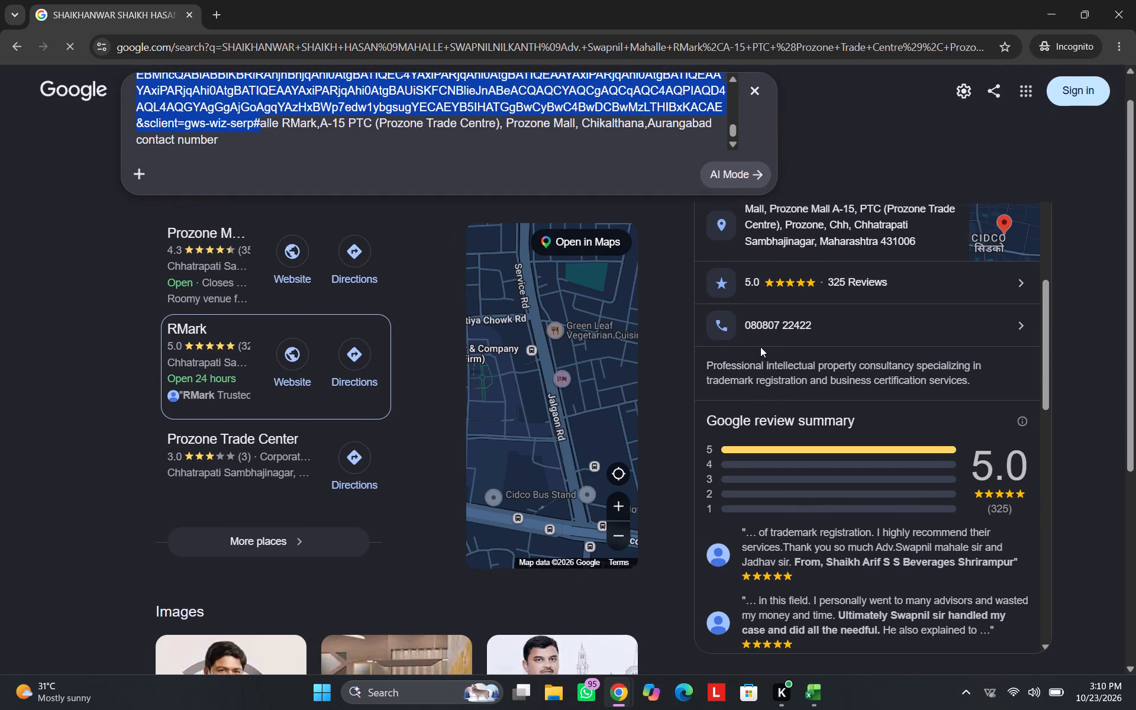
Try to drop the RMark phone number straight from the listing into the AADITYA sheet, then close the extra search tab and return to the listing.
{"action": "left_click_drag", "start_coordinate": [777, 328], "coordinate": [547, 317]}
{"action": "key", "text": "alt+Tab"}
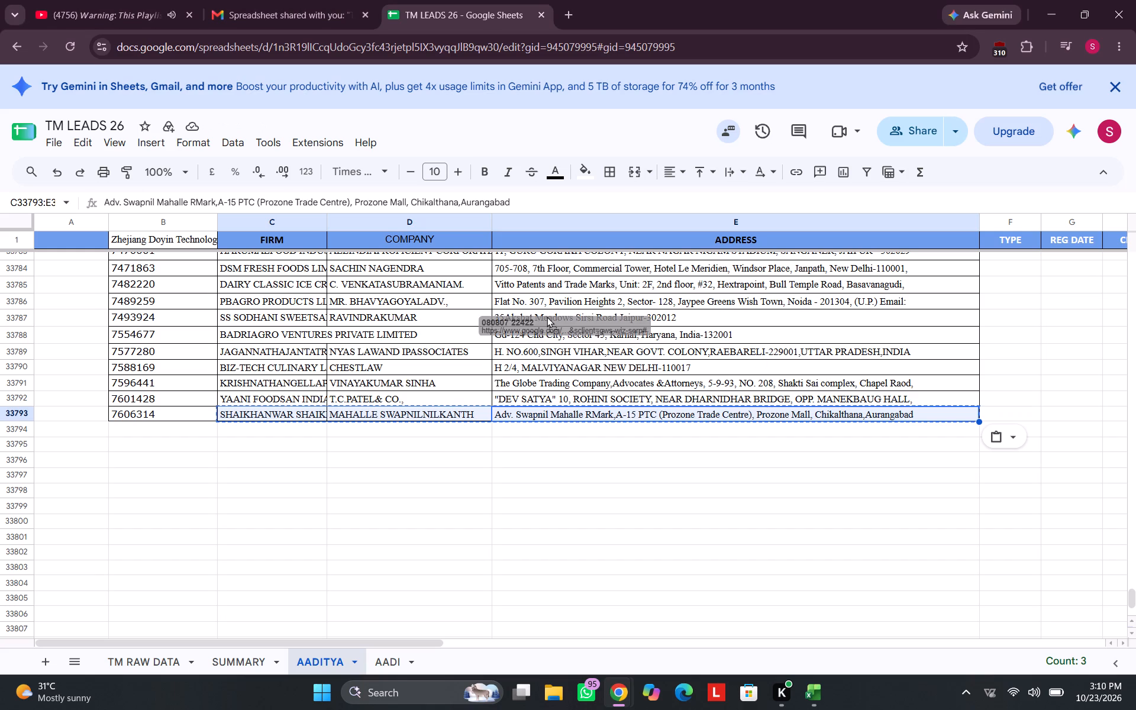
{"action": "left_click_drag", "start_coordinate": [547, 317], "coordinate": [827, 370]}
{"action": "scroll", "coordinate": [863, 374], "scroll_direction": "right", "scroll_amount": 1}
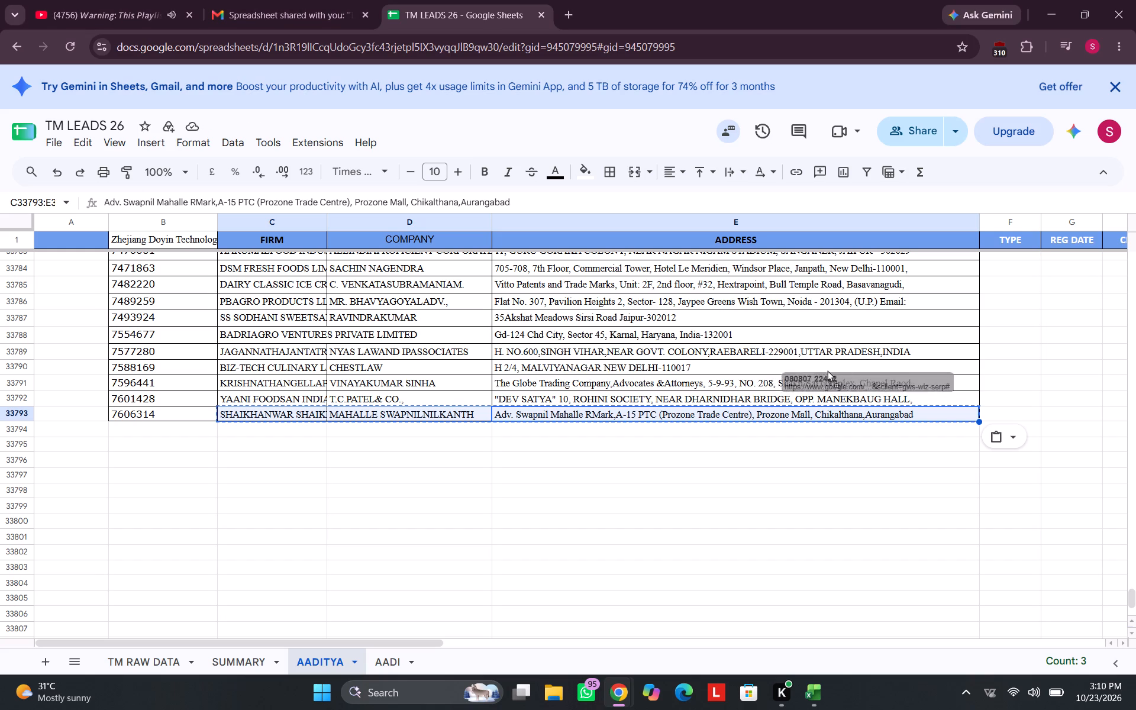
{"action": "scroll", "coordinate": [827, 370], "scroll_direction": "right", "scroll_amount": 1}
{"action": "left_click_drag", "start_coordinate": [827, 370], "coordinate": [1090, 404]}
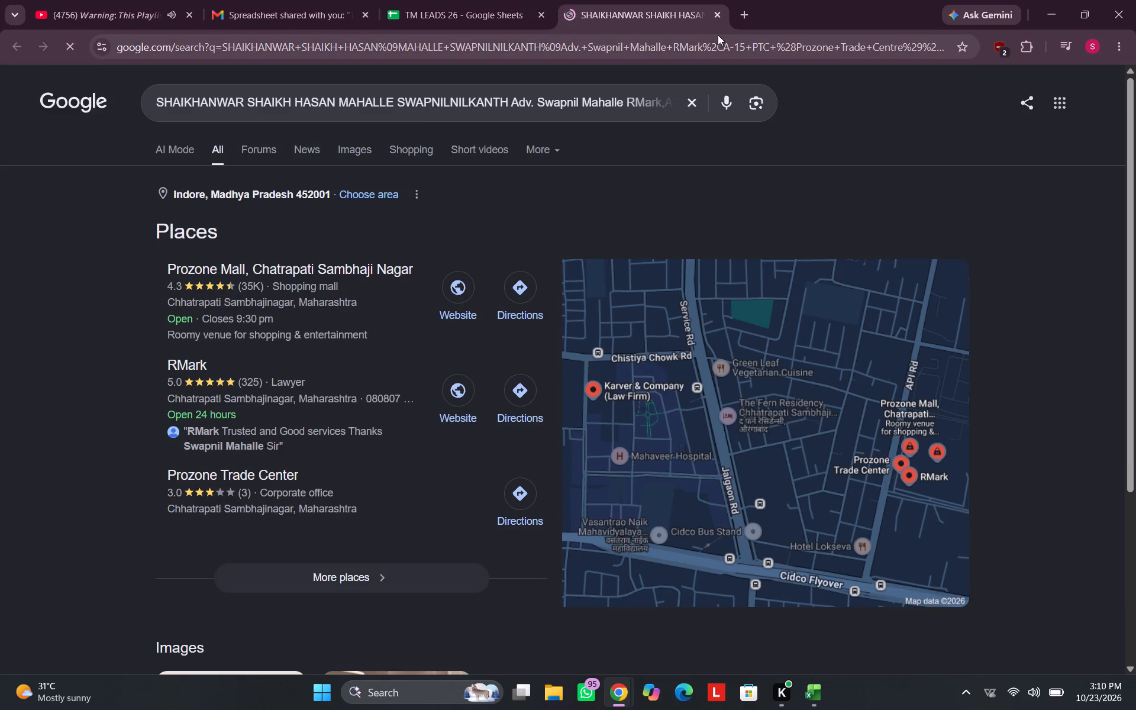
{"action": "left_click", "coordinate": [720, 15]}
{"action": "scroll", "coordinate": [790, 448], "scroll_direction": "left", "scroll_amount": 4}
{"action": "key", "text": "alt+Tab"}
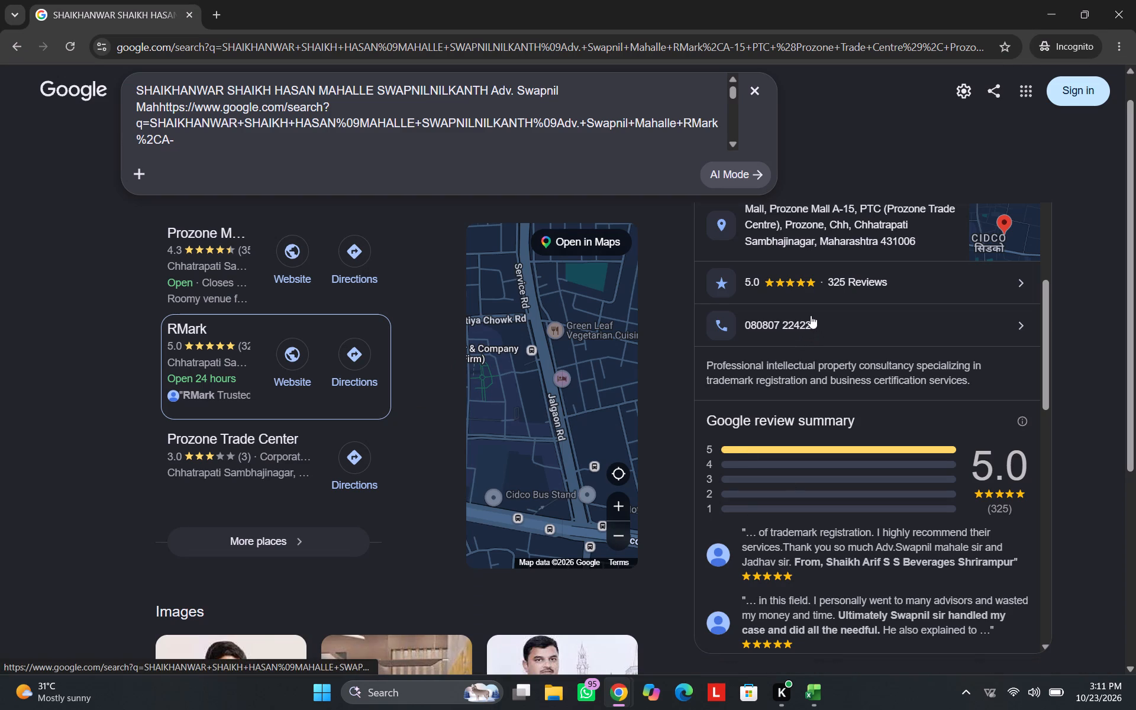
Clear the Google search box and write the RMark listing's phone number in it, without the leading zero.
{"action": "scroll", "coordinate": [411, 513], "scroll_direction": "down", "scroll_amount": 1}
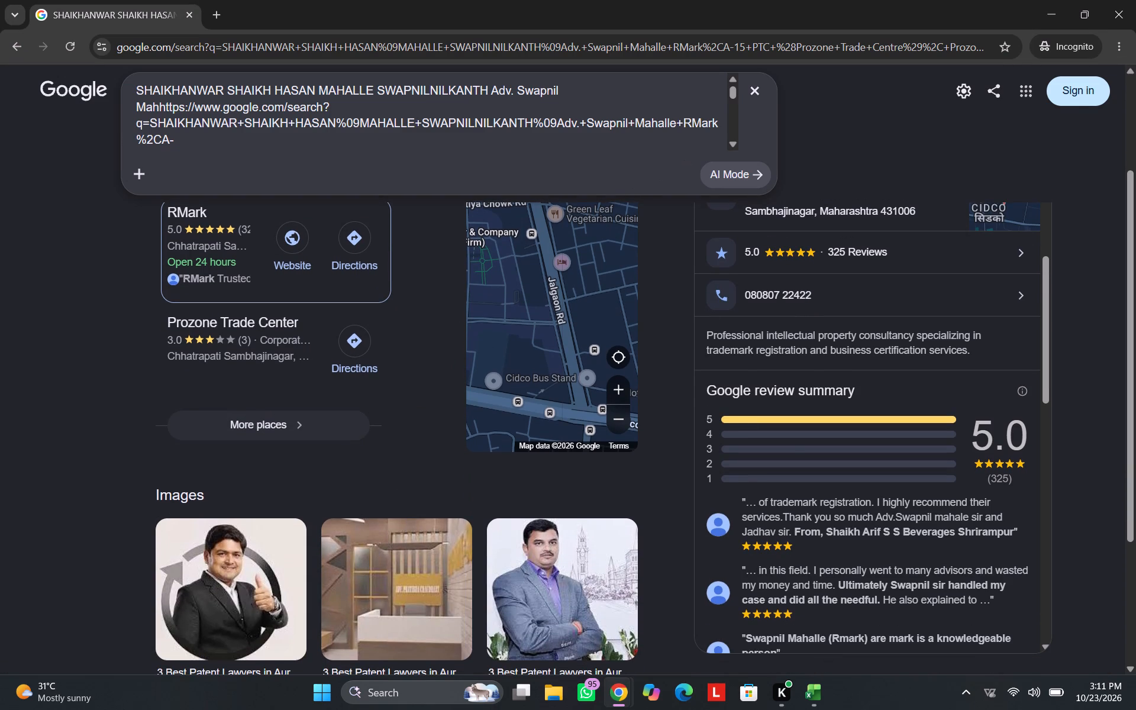
{"action": "left_click", "coordinate": [757, 87]}
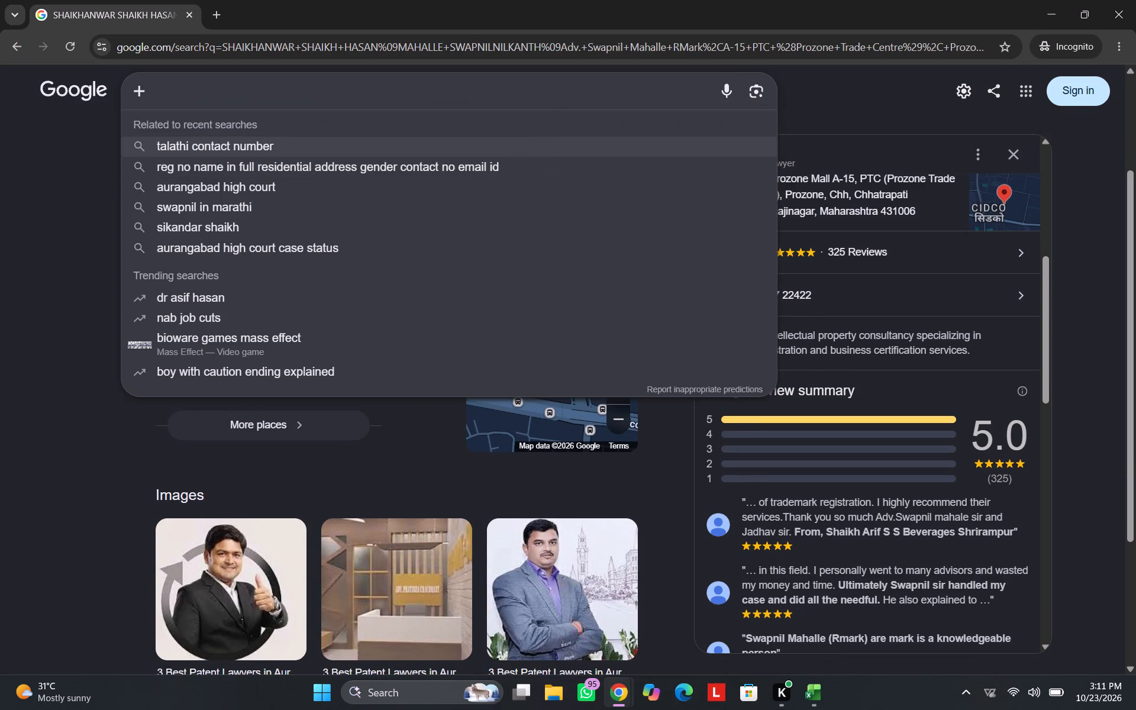
{"action": "left_click", "coordinate": [566, 92]}
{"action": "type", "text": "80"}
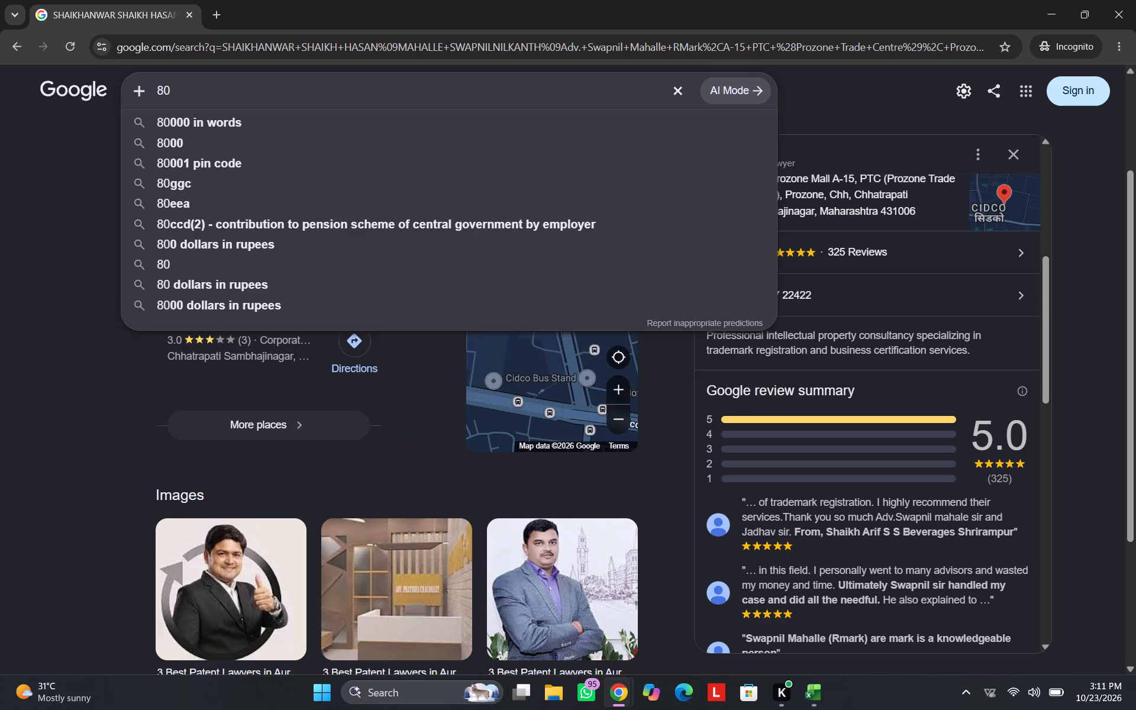
{"action": "scroll", "coordinate": [630, 417], "scroll_direction": "up", "scroll_amount": 1}
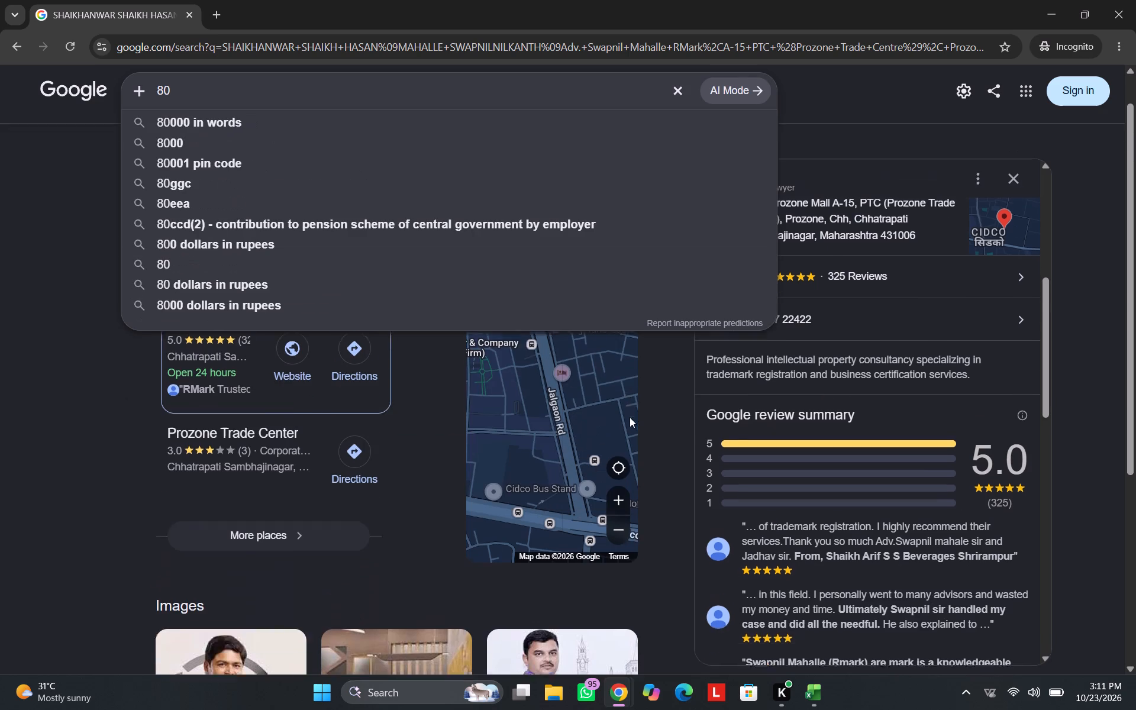
{"action": "scroll", "coordinate": [630, 417], "scroll_direction": "up", "scroll_amount": 2}
{"action": "scroll", "coordinate": [692, 398], "scroll_direction": "up", "scroll_amount": 4}
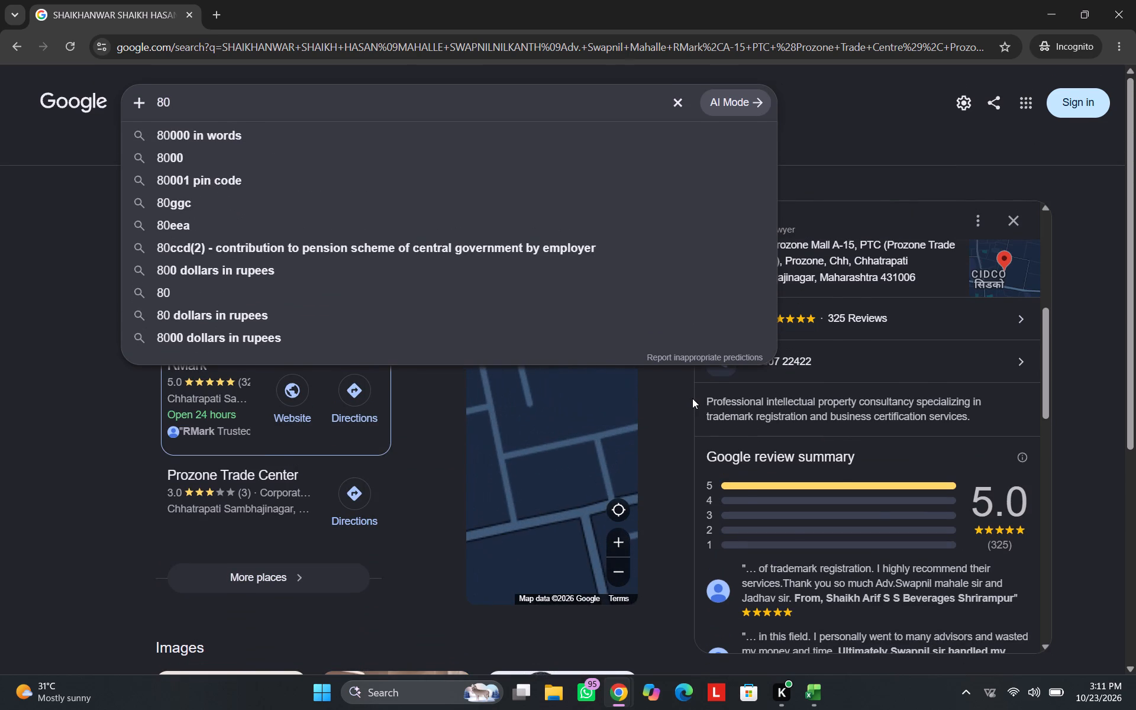
{"action": "scroll", "coordinate": [692, 398], "scroll_direction": "up", "scroll_amount": 1}
{"action": "scroll", "coordinate": [857, 431], "scroll_direction": "up", "scroll_amount": 3}
{"action": "scroll", "coordinate": [857, 431], "scroll_direction": "down", "scroll_amount": 1}
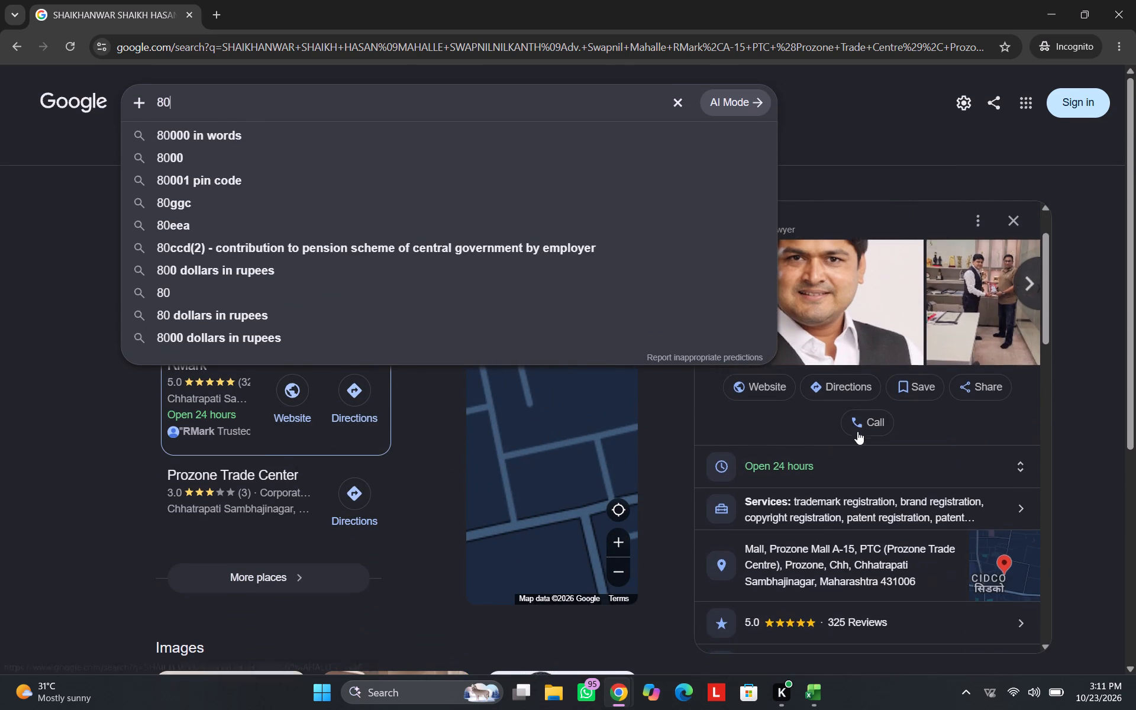
{"action": "scroll", "coordinate": [857, 431], "scroll_direction": "down", "scroll_amount": 2}
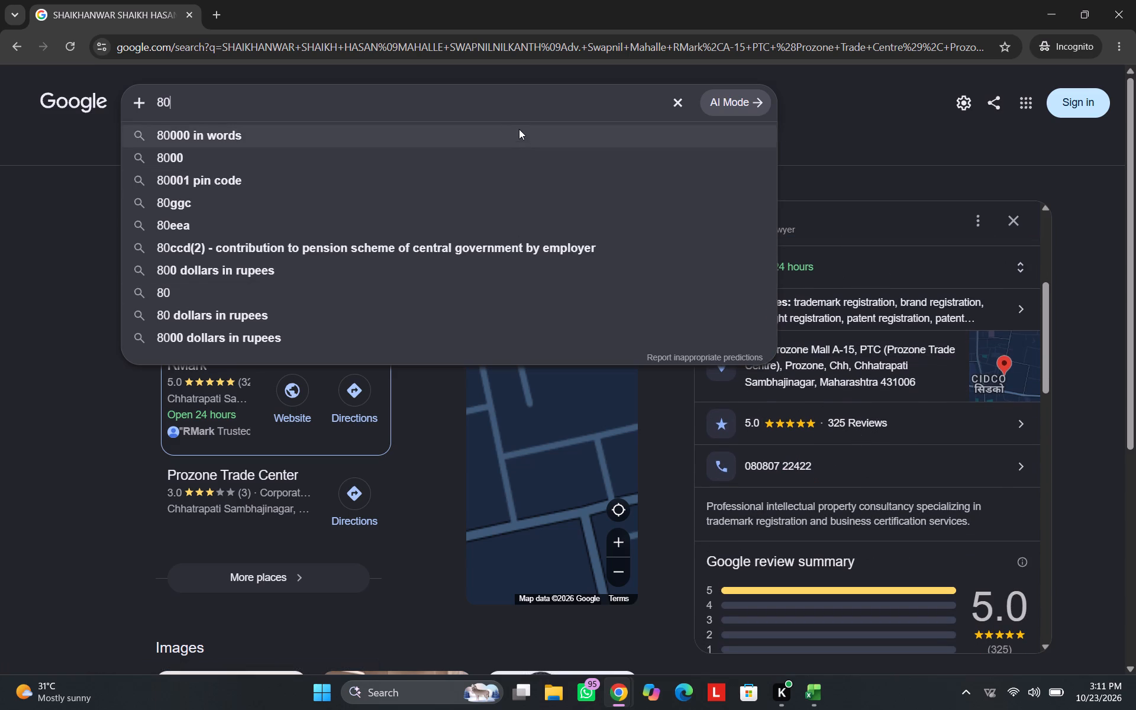
{"action": "left_click", "coordinate": [528, 112]}
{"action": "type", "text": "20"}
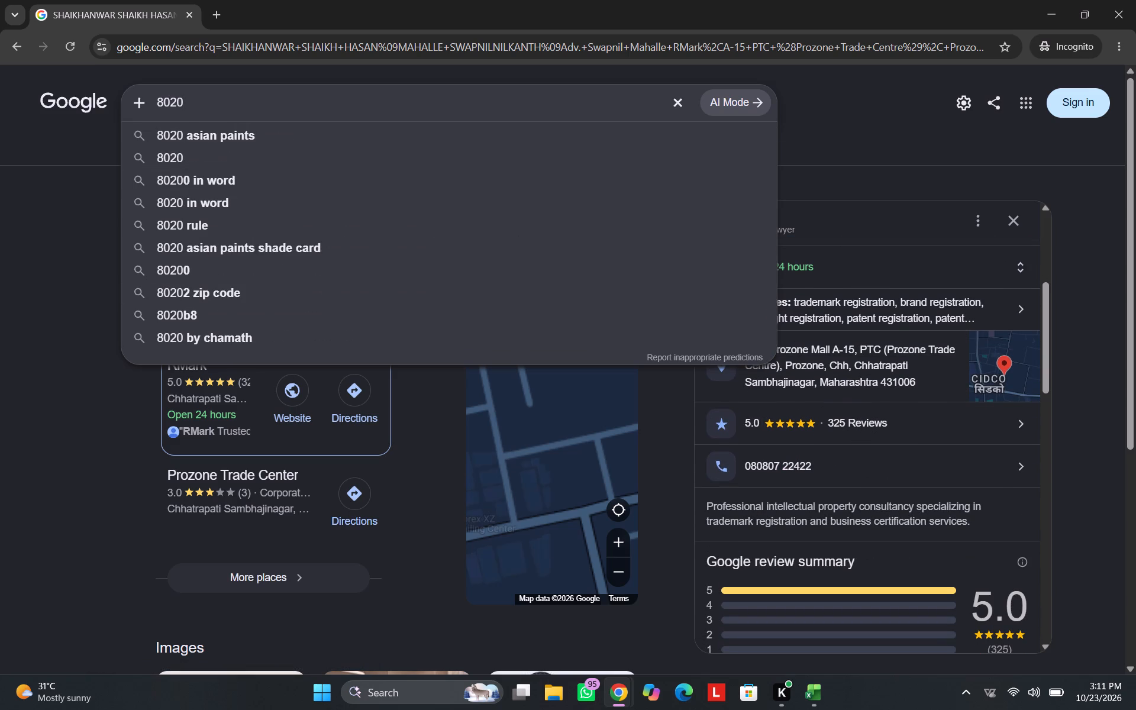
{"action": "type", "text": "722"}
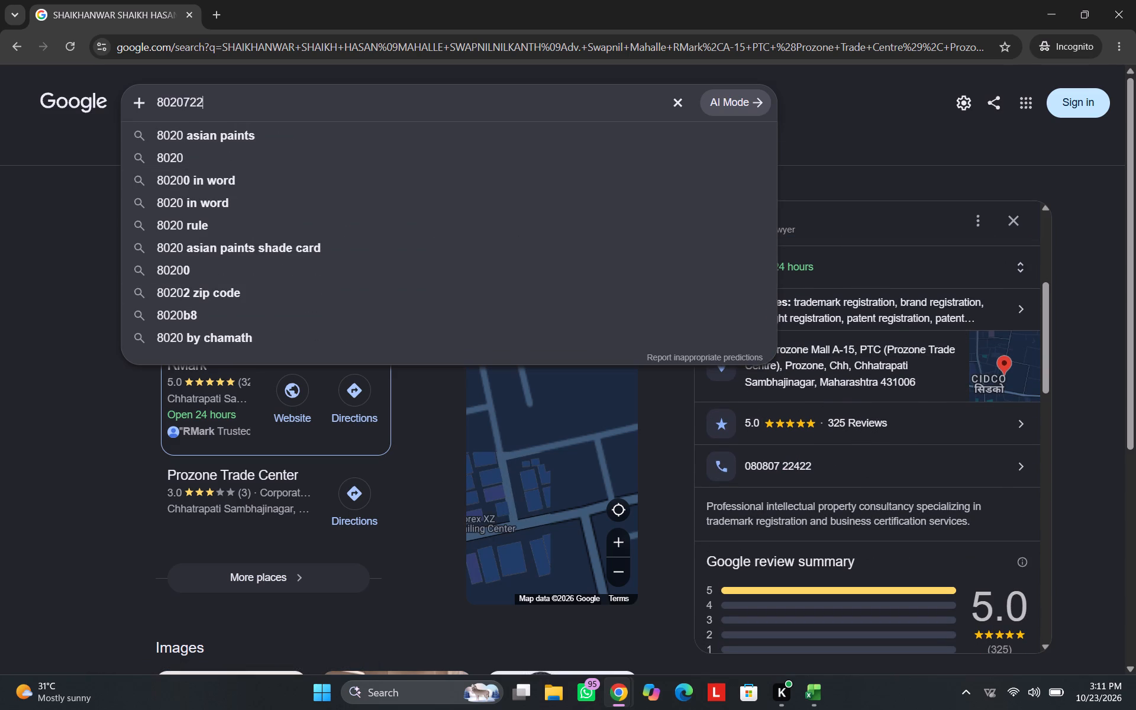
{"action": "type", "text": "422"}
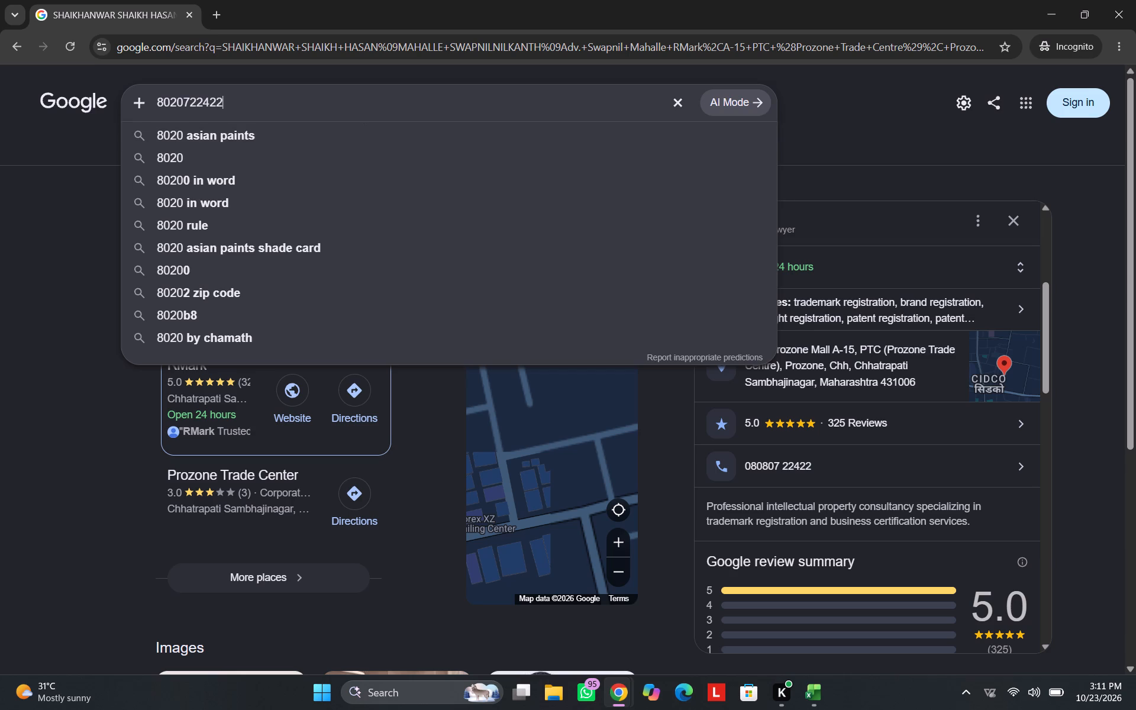
Copy the number from the search box into row 33793's NUMBER cell in the AADITYA sheet.
{"action": "double_click", "coordinate": [371, 102]}
{"action": "key", "text": "ctrl+c"}
{"action": "key", "text": "alt+Tab"}
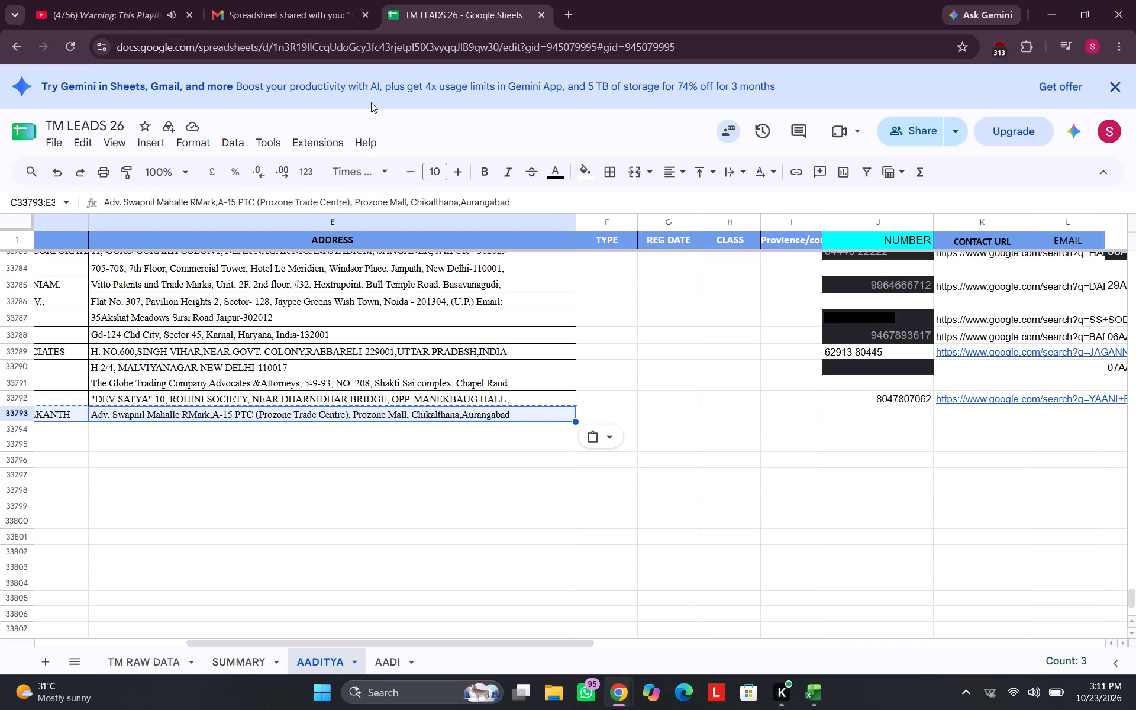
{"action": "left_click", "coordinate": [906, 418]}
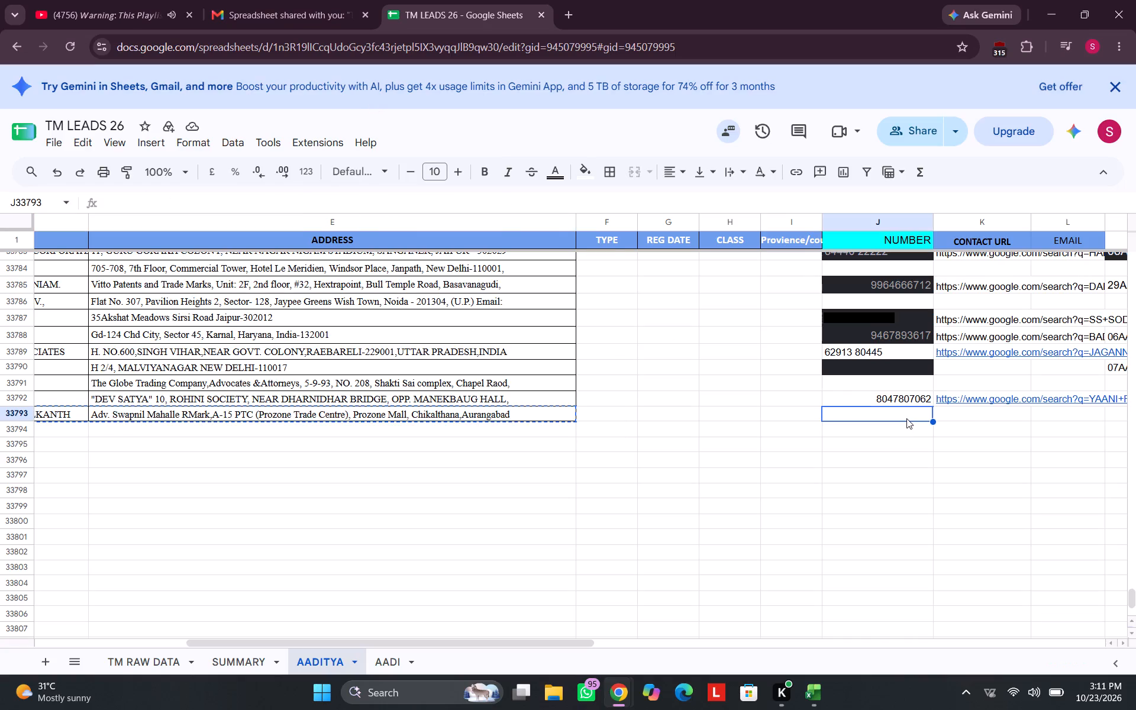
{"action": "key", "text": "ctrl+v"}
Copy the Google search page's address into the CONTACT URL cells of rows 33792 and 33793.
{"action": "key", "text": "alt+Tab"}
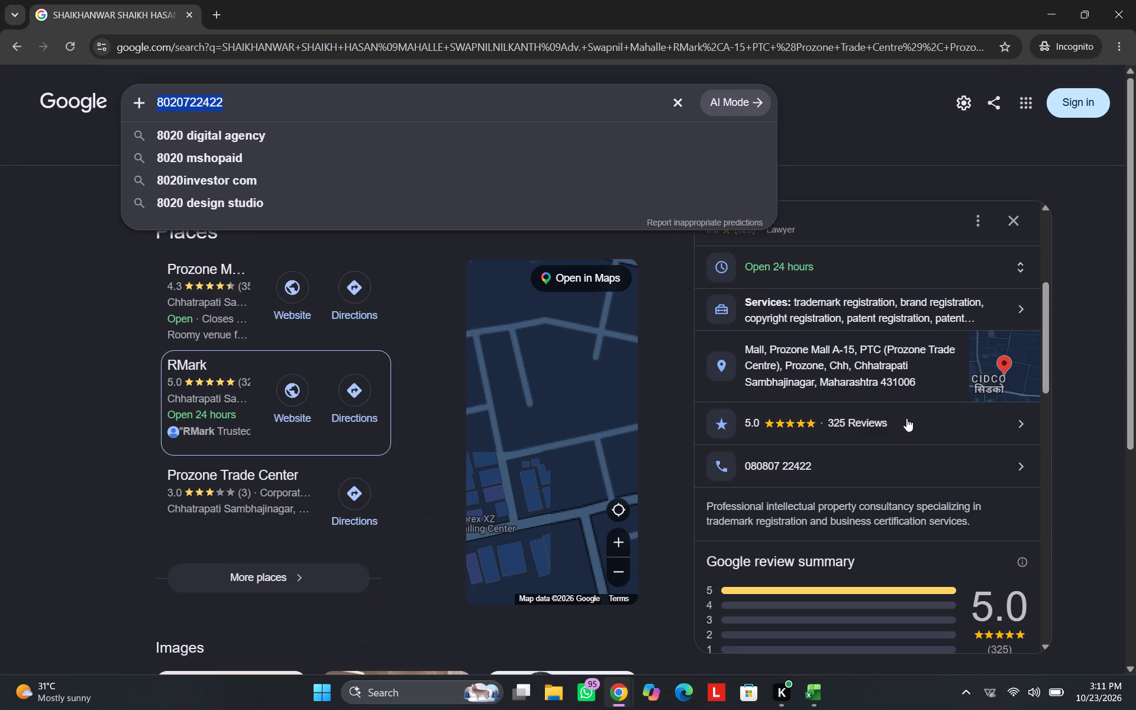
{"action": "left_click", "coordinate": [777, 54]}
{"action": "key", "text": "ctrl+c"}
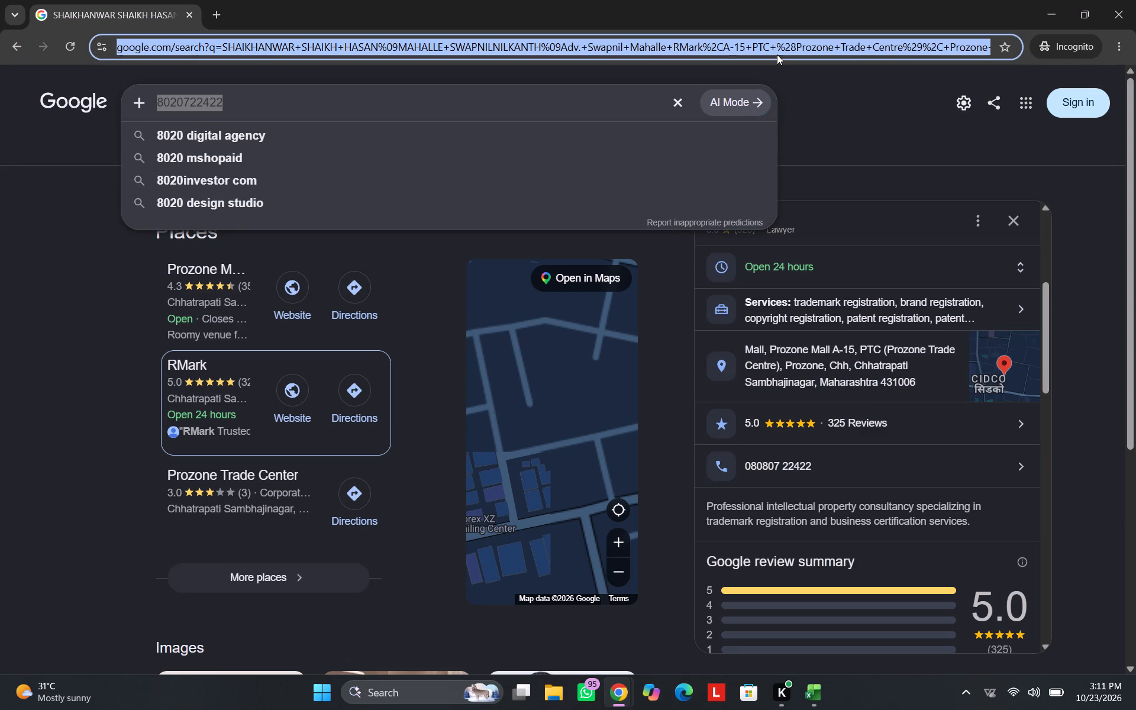
{"action": "key", "text": "alt+Tab"}
{"action": "left_click", "coordinate": [966, 406]}
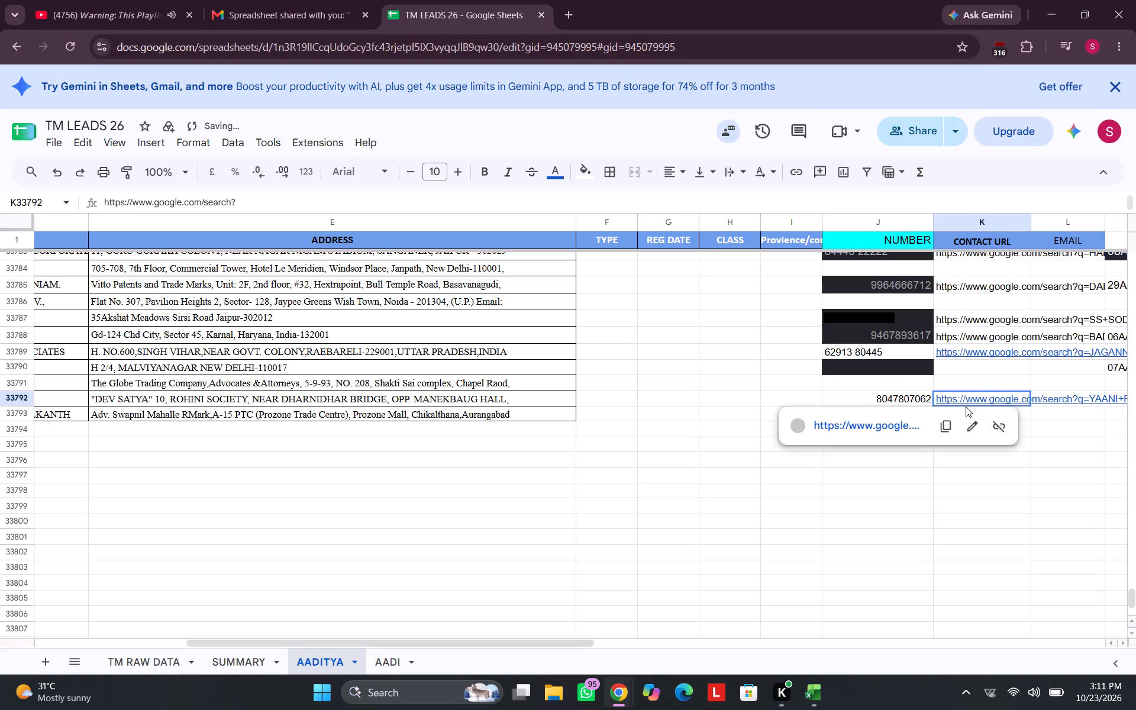
{"action": "left_click", "coordinate": [1016, 417]}
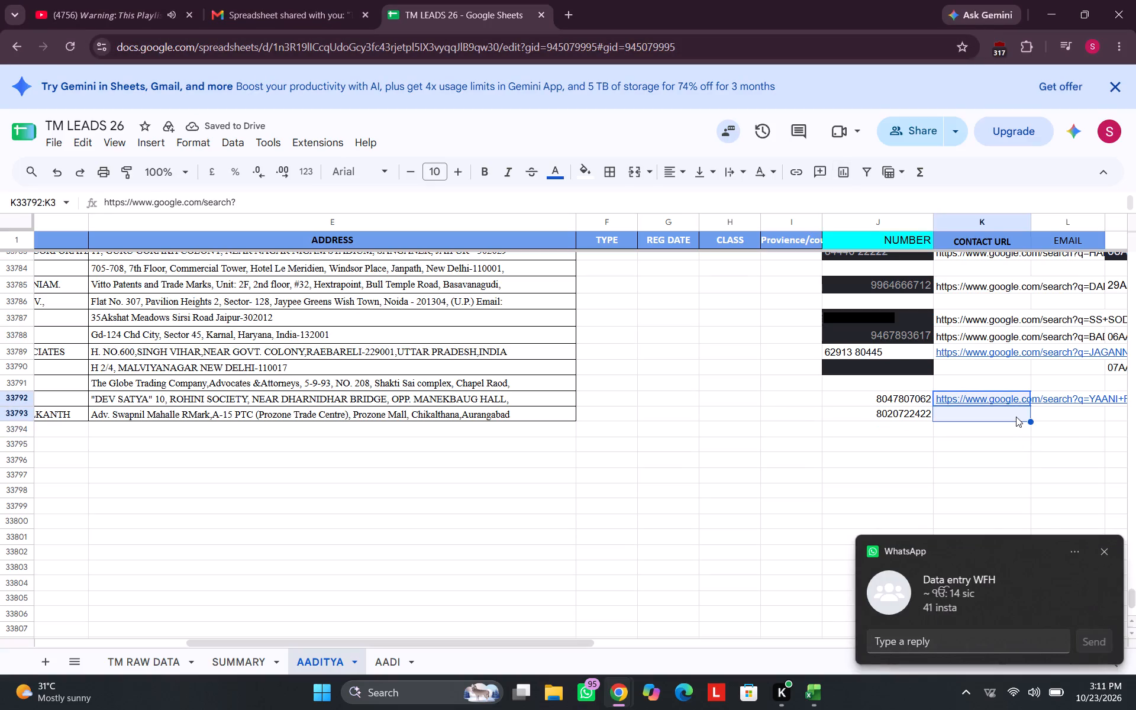
{"action": "key", "text": "ctrl+v"}
{"action": "left_click", "coordinate": [997, 417]}
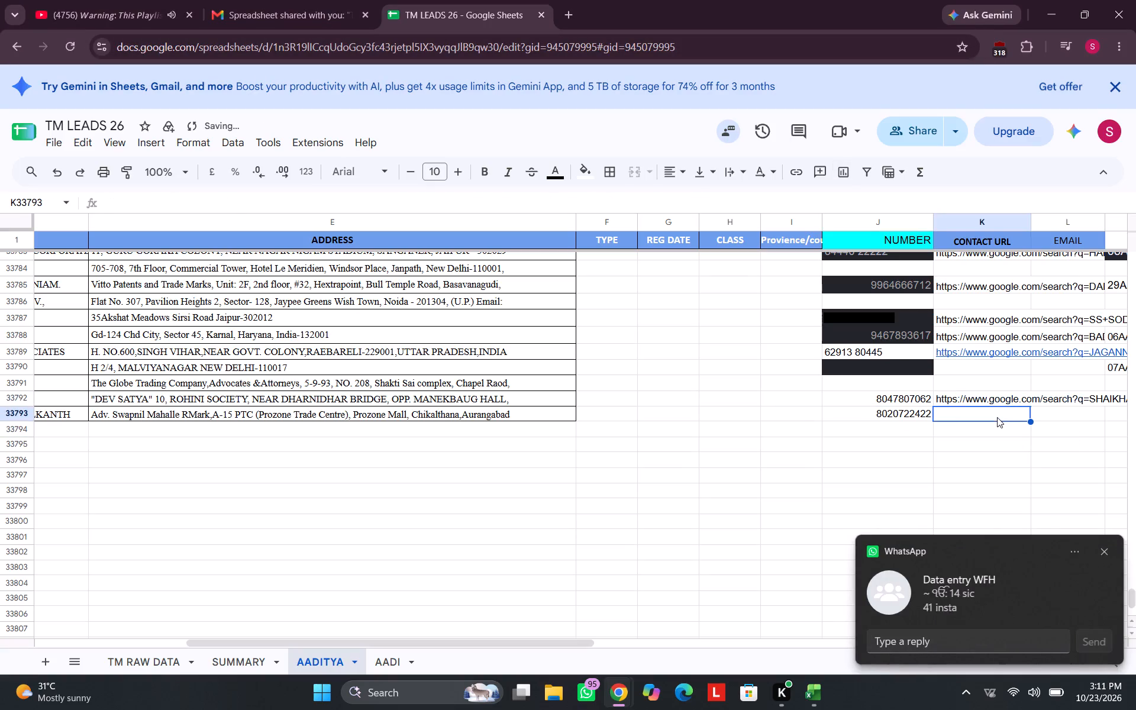
{"action": "key", "text": "ctrl+v"}
Search Google for row 33793's firm, company and address with "gst number" instead of "contact number" and look over the results.
{"action": "key", "text": "alt+Tab"}
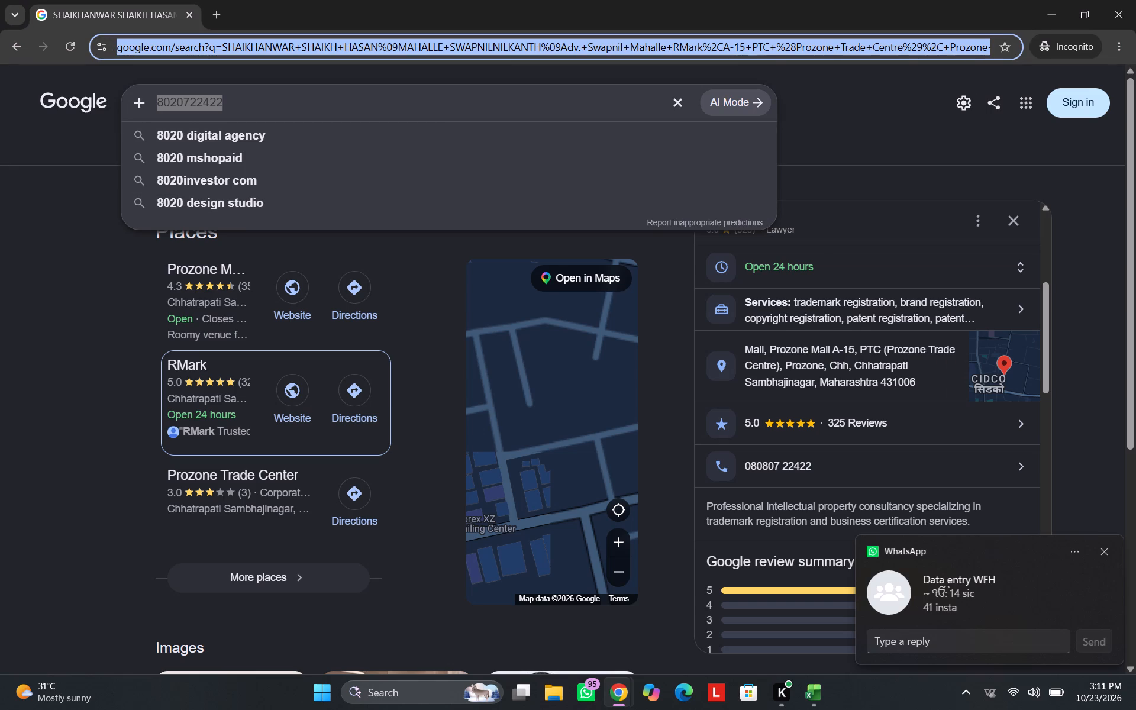
{"action": "left_click", "coordinate": [681, 107]}
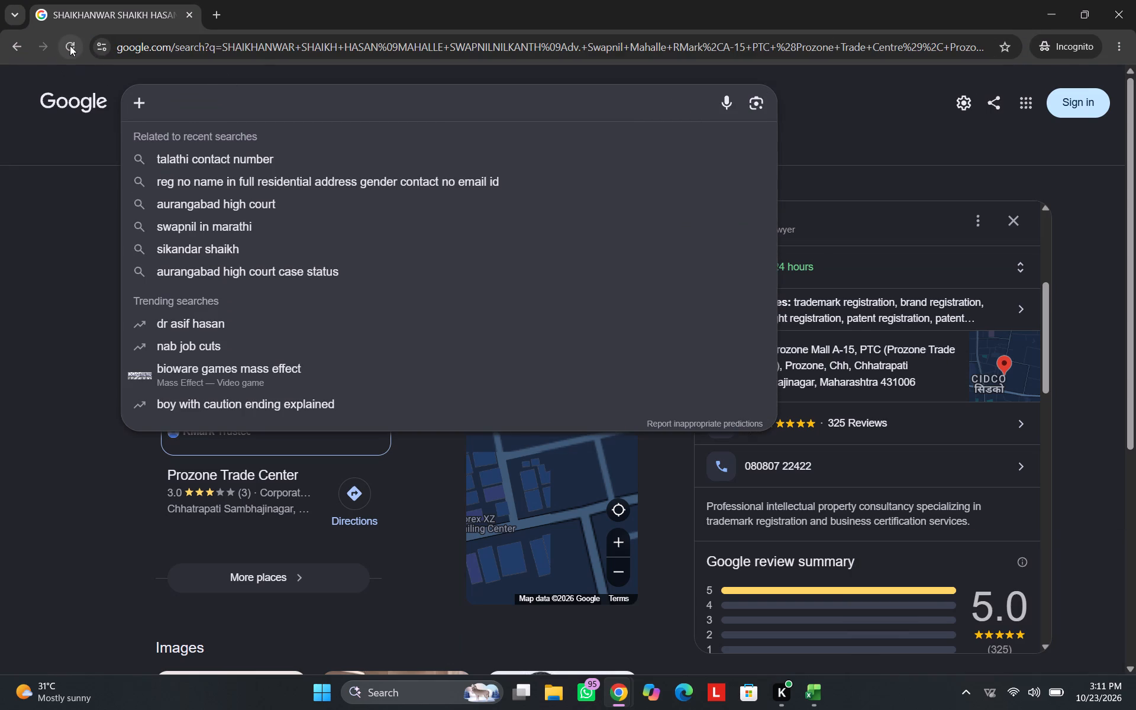
{"action": "left_click", "coordinate": [70, 46]}
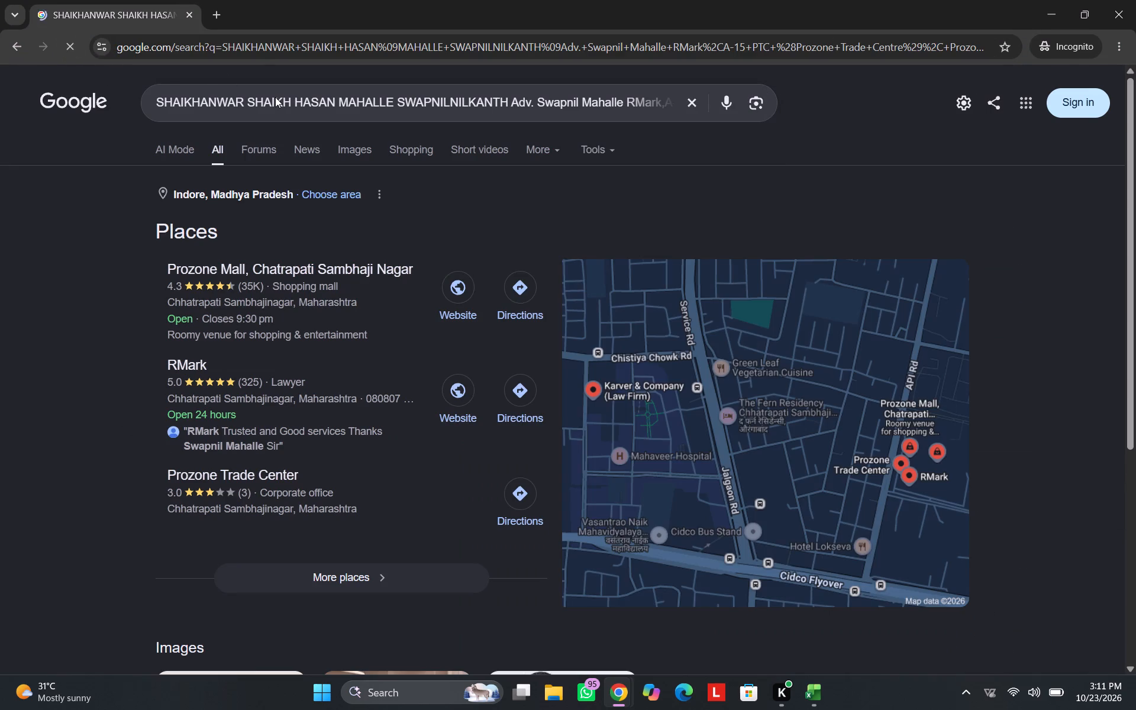
{"action": "left_click", "coordinate": [302, 108]}
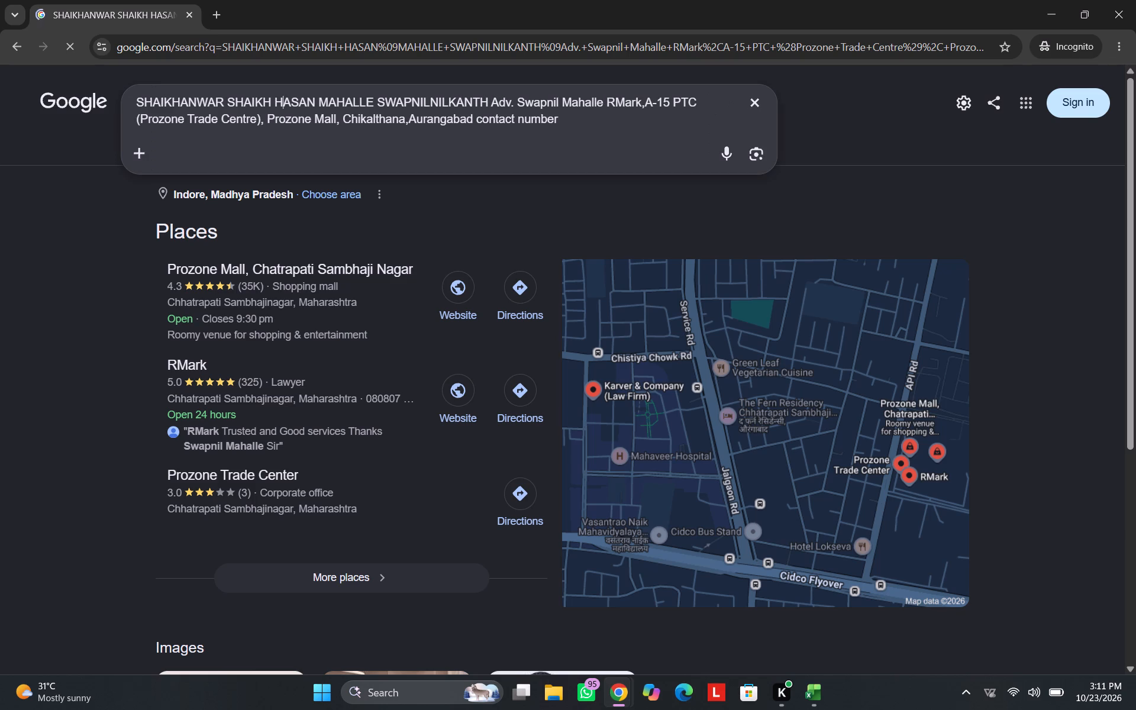
{"action": "left_click", "coordinate": [515, 122]}
{"action": "key", "text": "ctrl+BackSpace"}
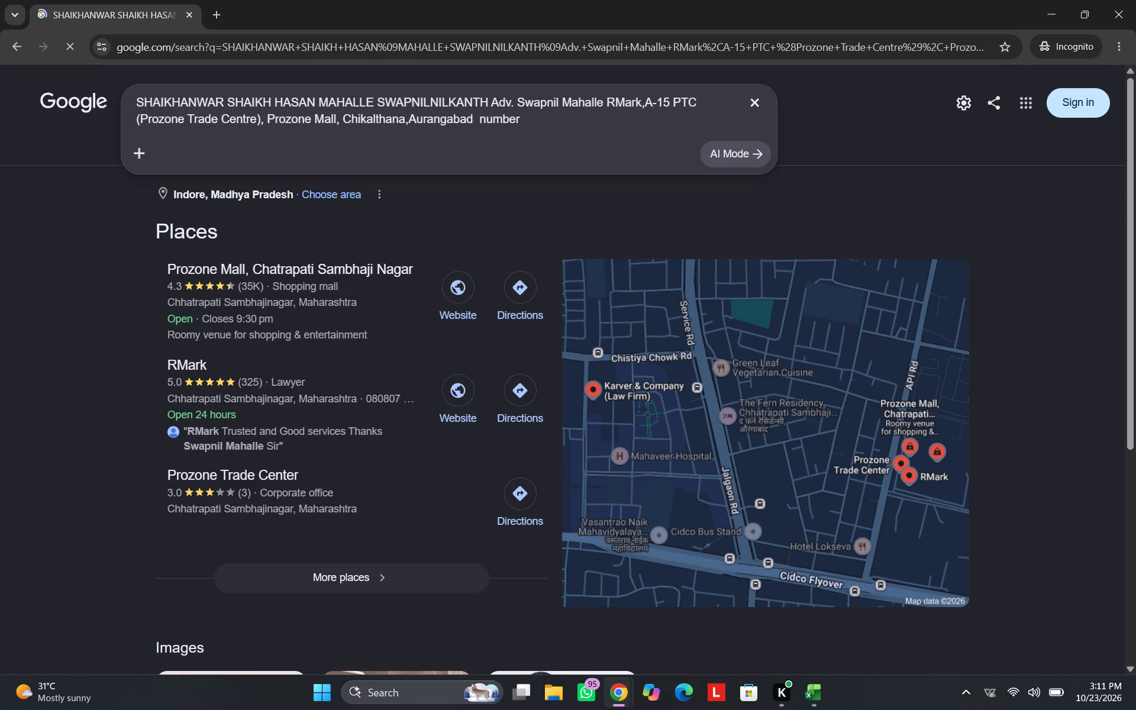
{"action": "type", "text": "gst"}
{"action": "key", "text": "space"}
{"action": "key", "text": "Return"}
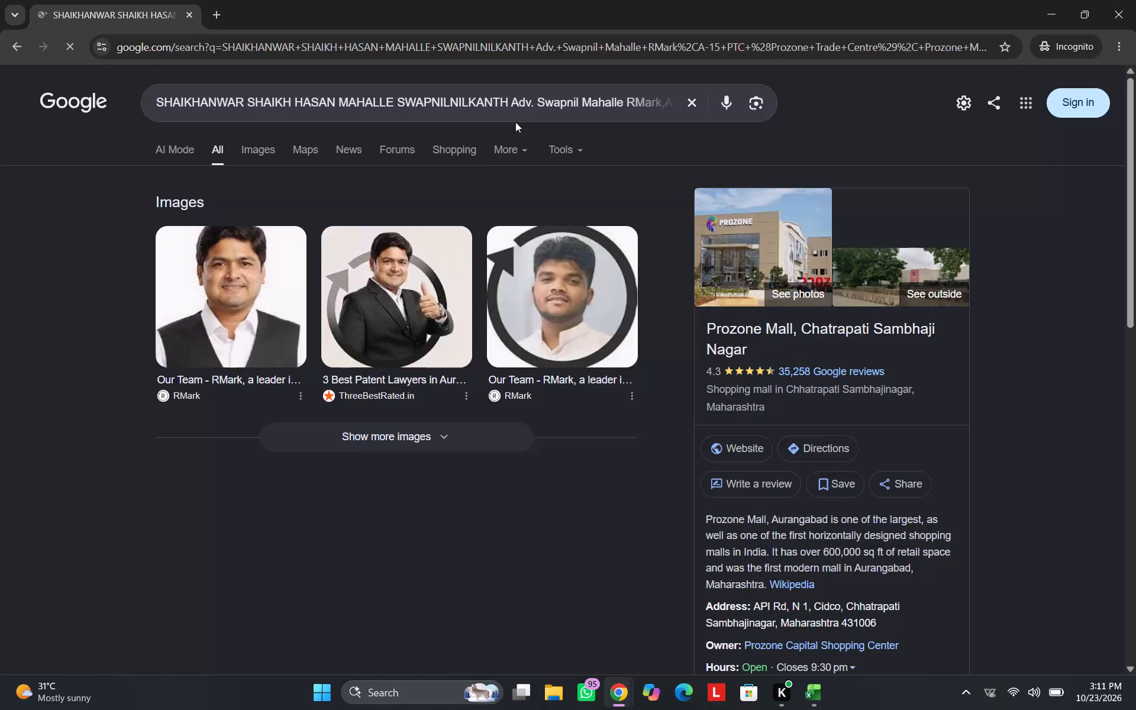
{"action": "scroll", "coordinate": [931, 411], "scroll_direction": "down", "scroll_amount": 2}
{"action": "scroll", "coordinate": [931, 411], "scroll_direction": "up", "scroll_amount": 1}
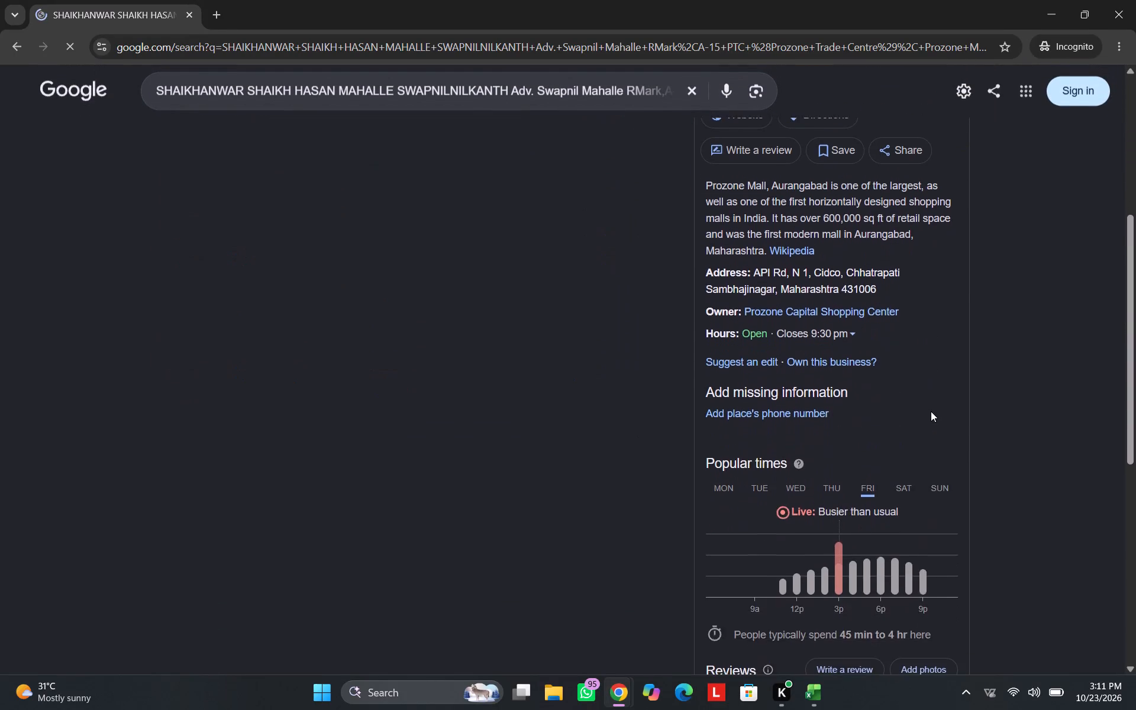
{"action": "scroll", "coordinate": [931, 411], "scroll_direction": "up", "scroll_amount": 1}
{"action": "key", "text": "alt+Tab"}
{"action": "key", "text": "Down"}
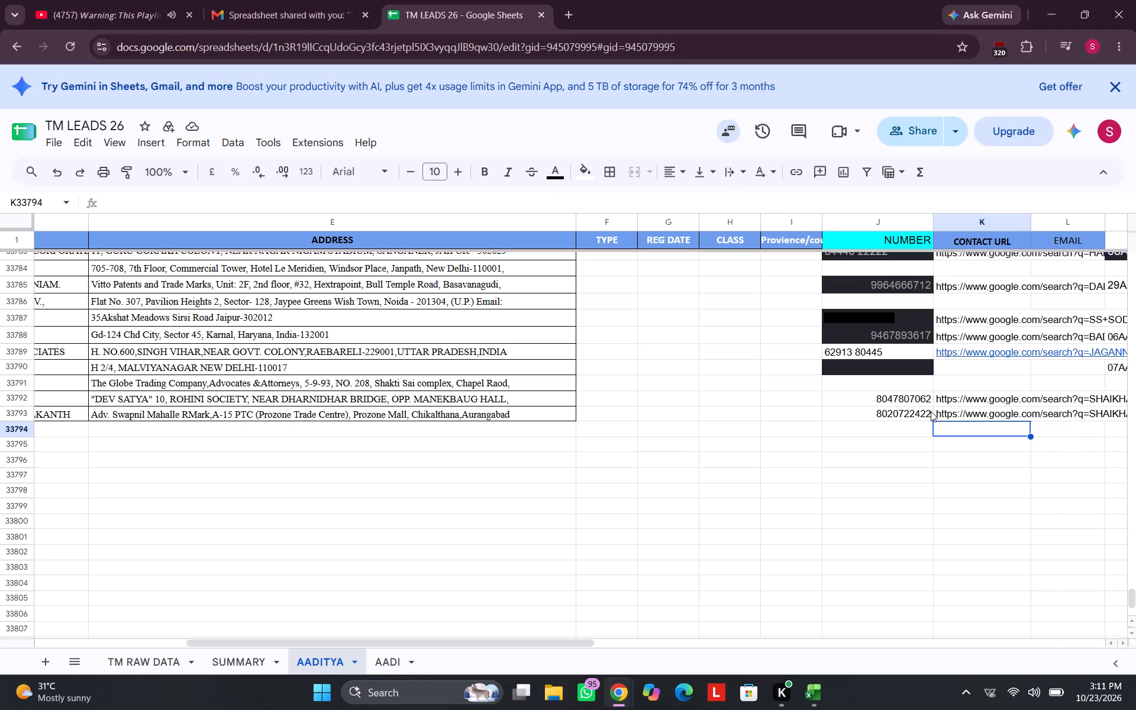
{"action": "key", "text": "Left"}
{"action": "key", "text": "Left"}
{"action": "key", "text": "Left"}
{"action": "key", "text": "Left"}
{"action": "key", "text": "Left"}
{"action": "key", "text": "Left"}
{"action": "key", "text": "Left"}
{"action": "key", "text": "Left"}
{"action": "key", "text": "Left"}
{"action": "key", "text": "Left"}
{"action": "key", "text": "Left"}
{"action": "key", "text": "Right"}
{"action": "key", "text": "alt+Tab"}
{"action": "key", "text": "alt+Right"}
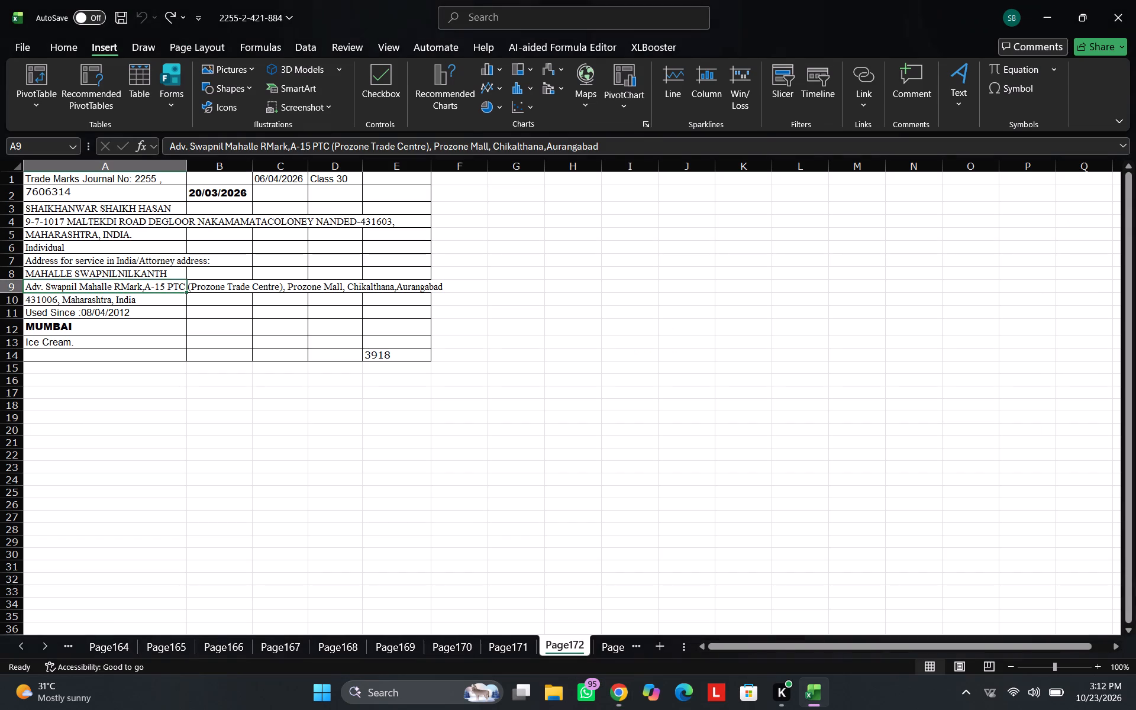
{"action": "left_click", "coordinate": [615, 656]}
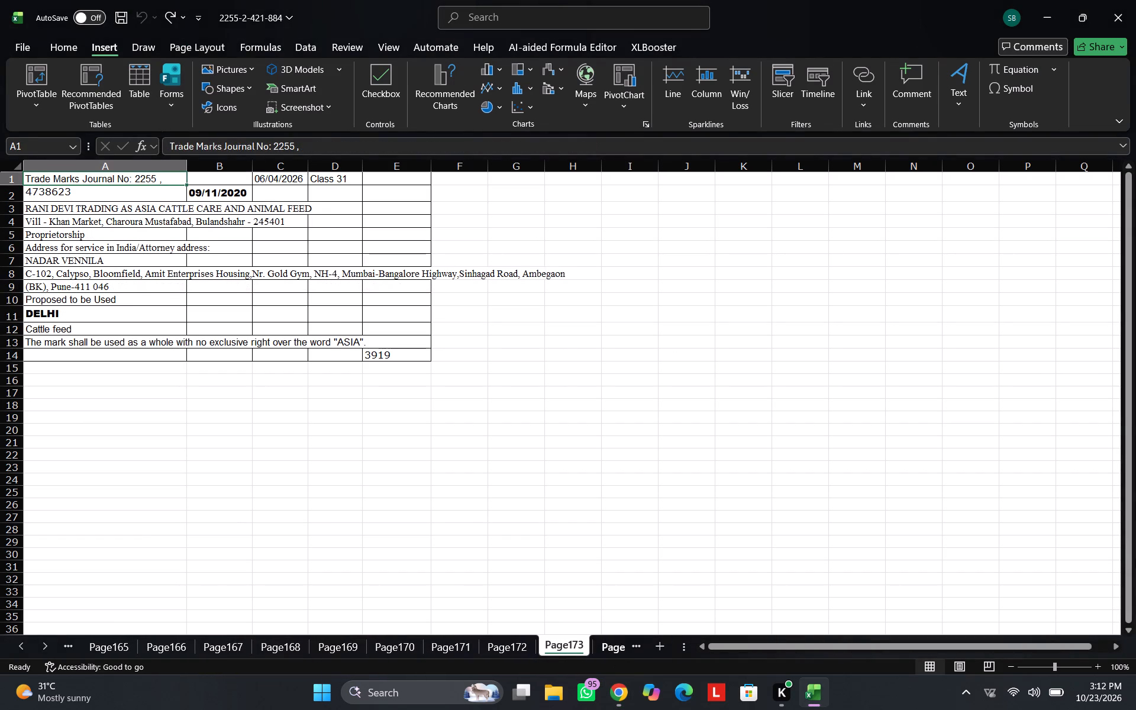
{"action": "left_click", "coordinate": [130, 199]}
{"action": "key", "text": "ctrl+c"}
{"action": "key", "text": "alt+Tab"}
{"action": "key", "text": "ctrl+v"}
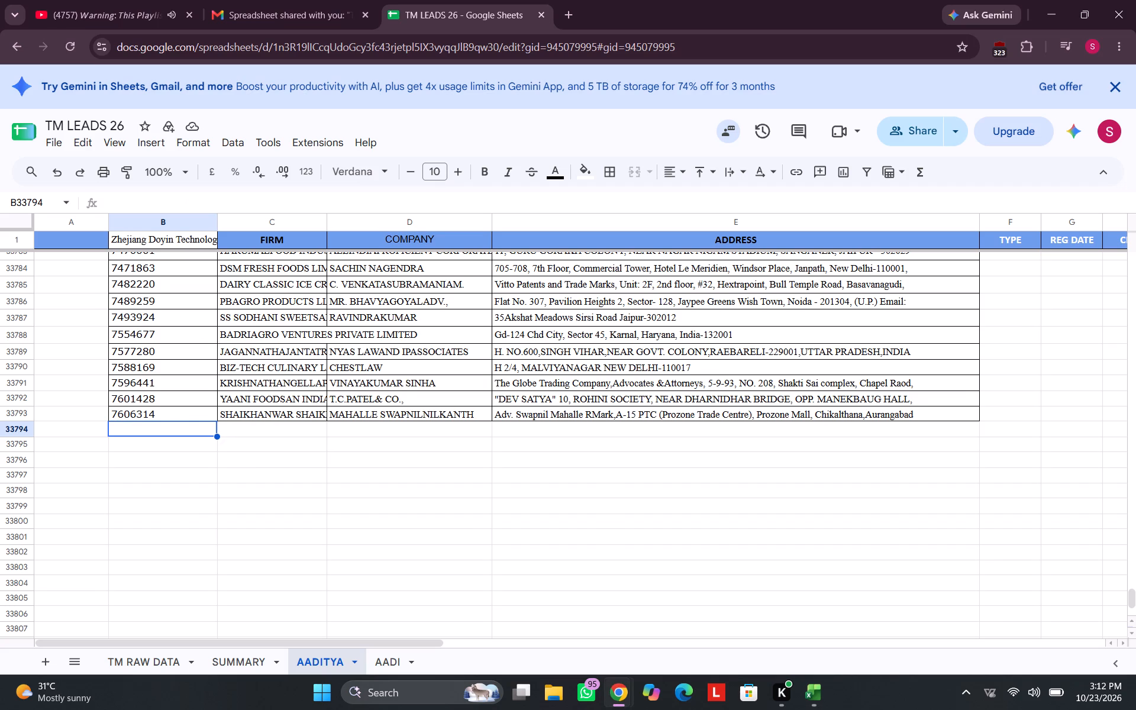
Copy the trading-as firm name (Asia Cattle Care and Animal Feed) from Page173 into row 33794's FIRM cell.
{"action": "key", "text": "alt+Tab"}
{"action": "key", "text": "Down"}
{"action": "key", "text": "ctrl+c"}
{"action": "key", "text": "alt+Tab"}
{"action": "key", "text": "Right"}
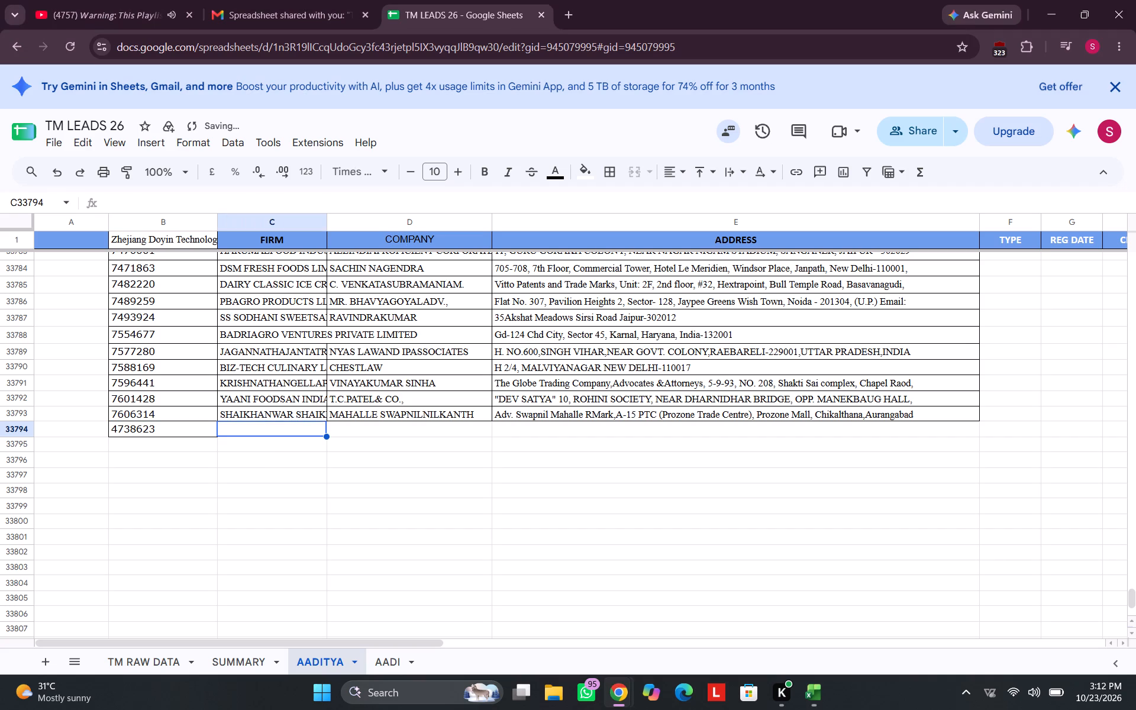
{"action": "key", "text": "ctrl+v"}
Copy the attorney name below the "Address for service" line on Page173 into row 33794's COMPANY cell.
{"action": "key", "text": "alt+Tab"}
{"action": "key", "text": "Down"}
{"action": "key", "text": "Down"}
{"action": "key", "text": "Down"}
{"action": "key", "text": "Down"}
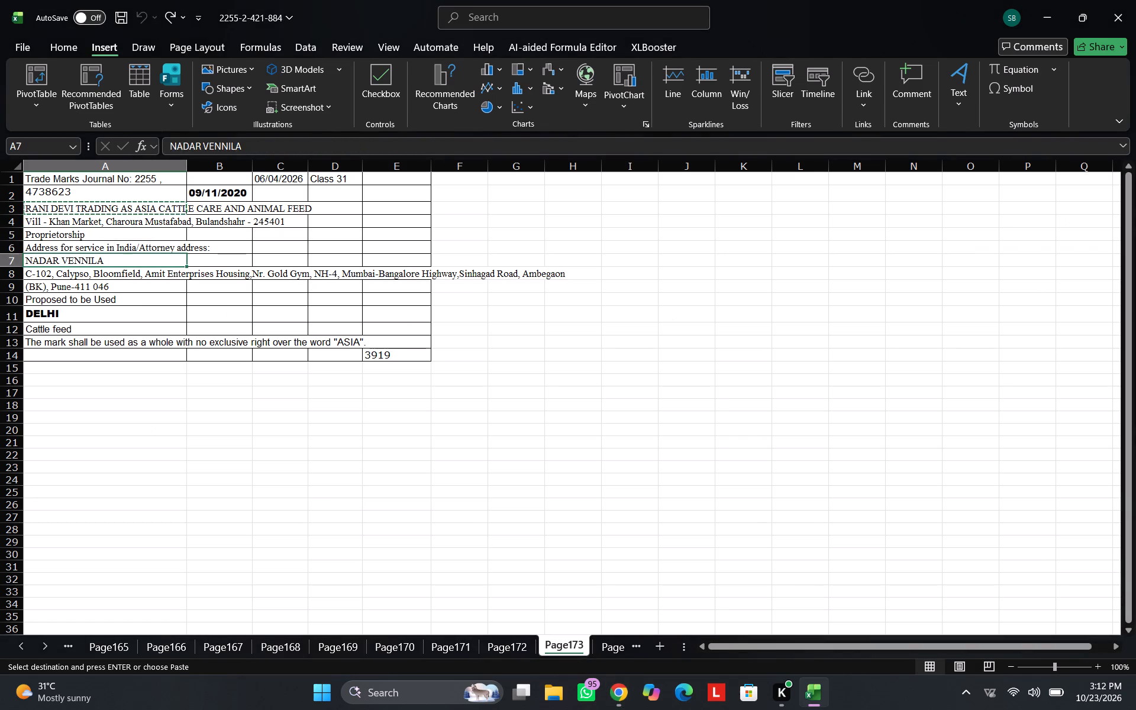
{"action": "key", "text": "Down"}
{"action": "key", "text": "Up"}
{"action": "key", "text": "ctrl+c"}
{"action": "key", "text": "alt+Tab"}
{"action": "key", "text": "Right"}
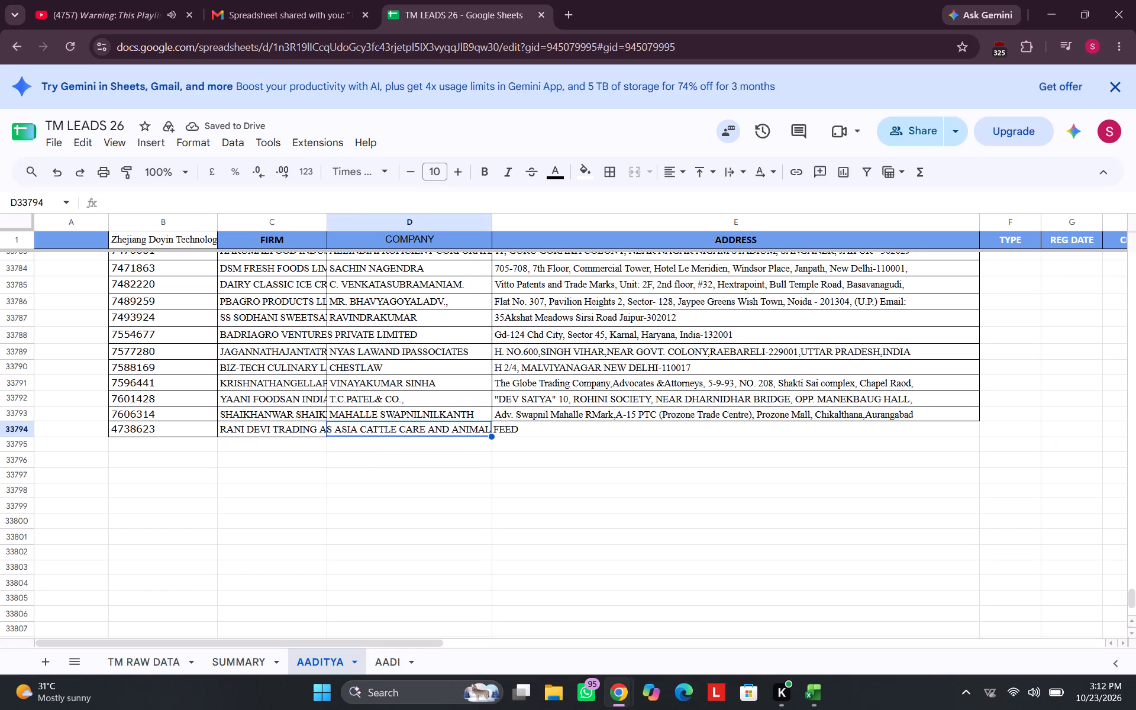
{"action": "key", "text": "ctrl+v"}
Copy the first line of the attorney address on Page173 into row 33794's ADDRESS cell.
{"action": "key", "text": "alt+Tab"}
{"action": "key", "text": "Down"}
{"action": "key", "text": "ctrl+c"}
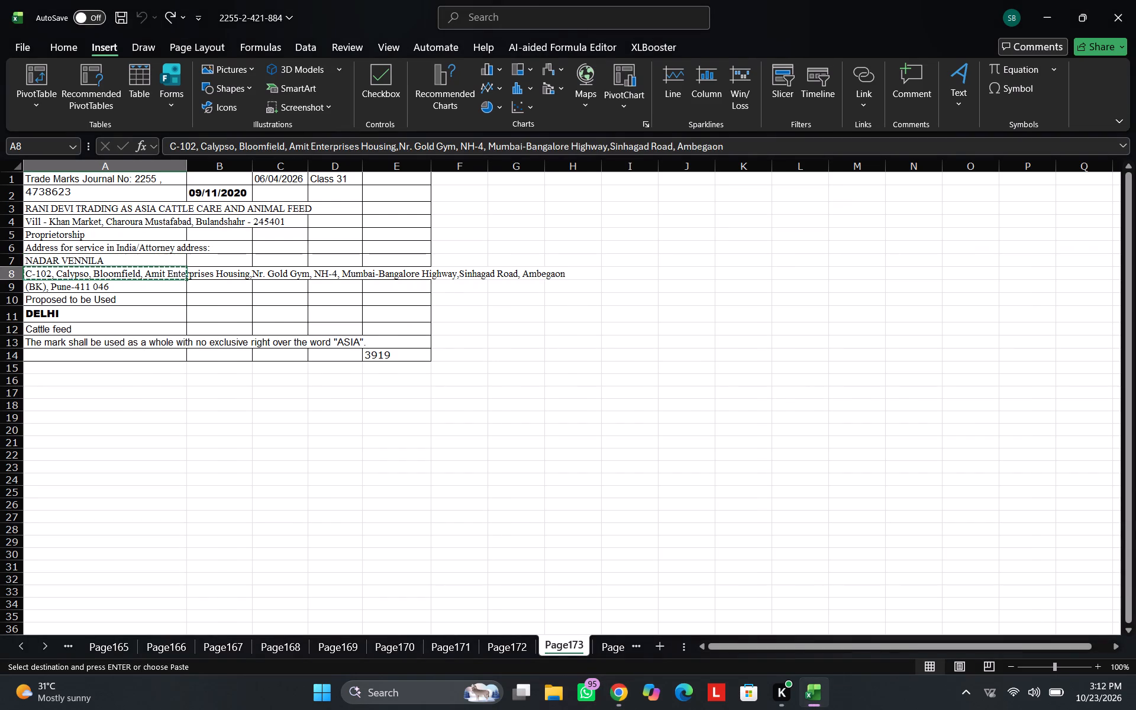
{"action": "key", "text": "alt+Tab"}
{"action": "key", "text": "Right"}
{"action": "key", "text": "ctrl+v"}
Search Google for row 33794's firm, company and address text followed by "contact number".
{"action": "key", "text": "Right"}
{"action": "key", "text": "shift+Left"}
{"action": "key", "text": "shift+Left"}
{"action": "key", "text": "ctrl+c"}
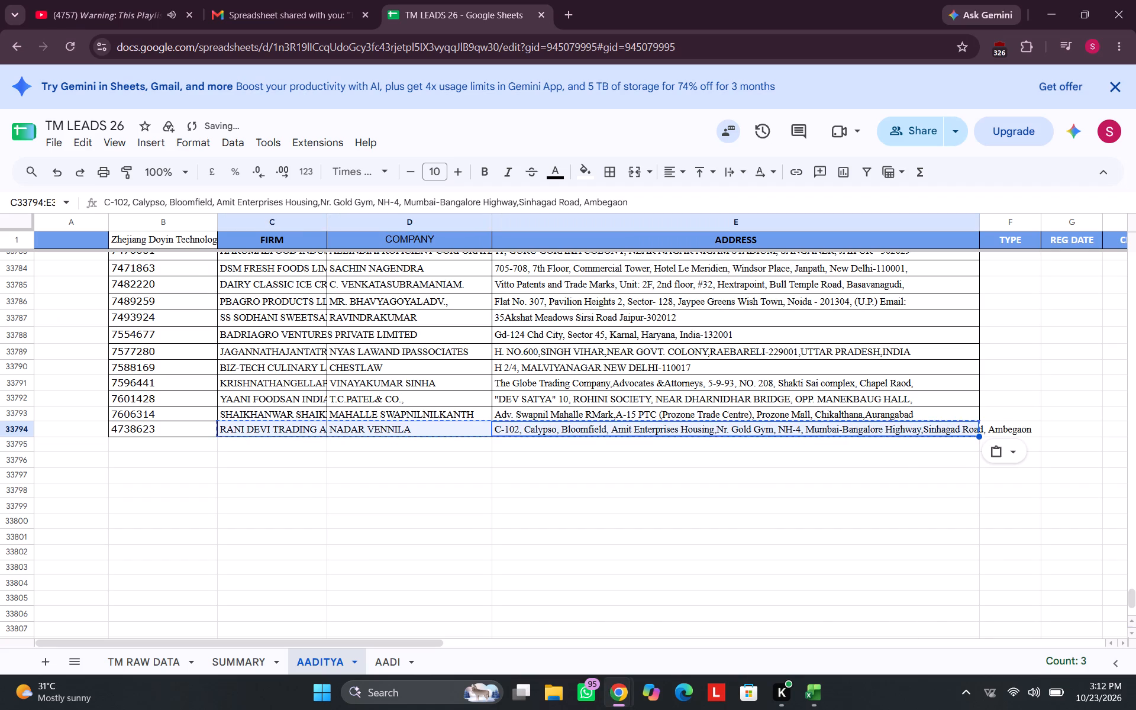
{"action": "key", "text": "alt+Tab"}
{"action": "key", "text": "alt+Right"}
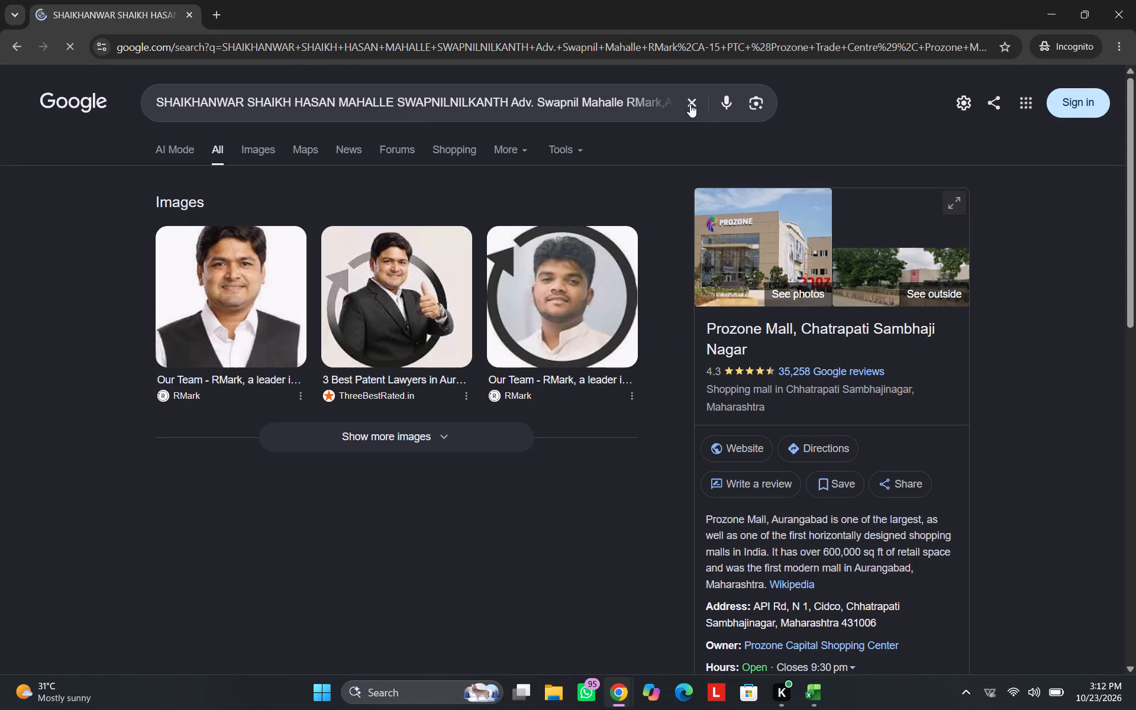
{"action": "left_click", "coordinate": [690, 104]}
{"action": "key", "text": "ctrl+v"}
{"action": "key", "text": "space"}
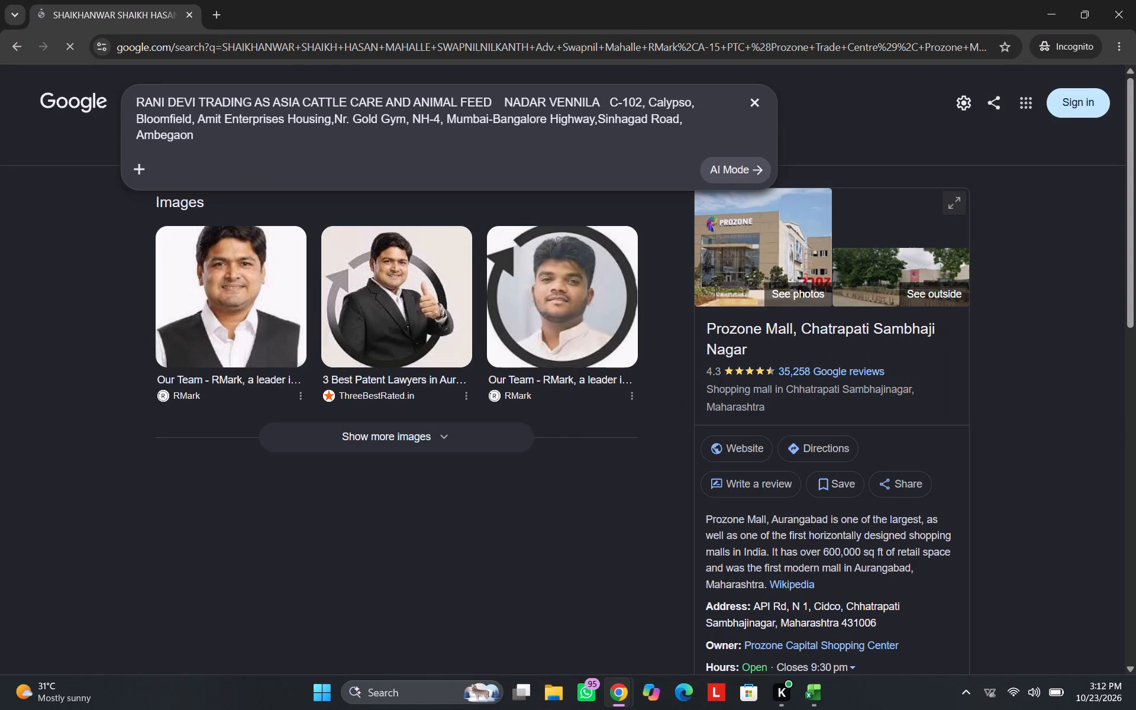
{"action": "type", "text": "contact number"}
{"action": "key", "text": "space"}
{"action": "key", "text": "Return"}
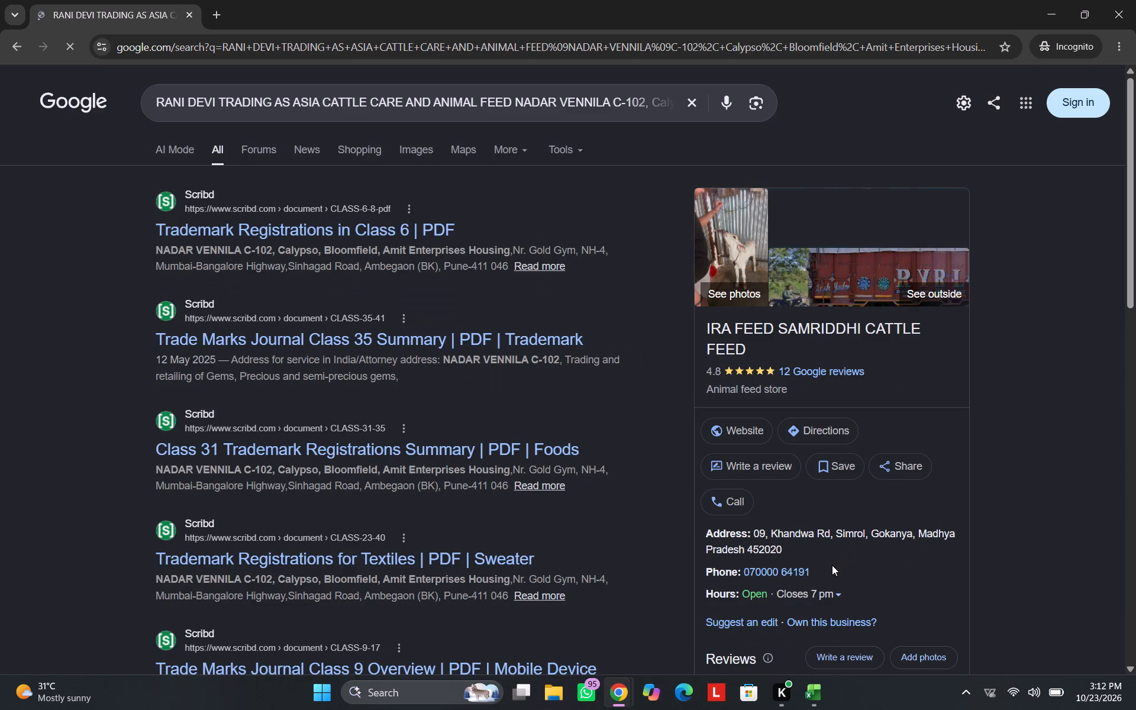
Copy the phone number of Ira Feed Samriddhi Cattle Feed, without its leading zero, into row 33794's NUMBER cell.
{"action": "left_click_drag", "start_coordinate": [832, 565], "coordinate": [747, 579]}
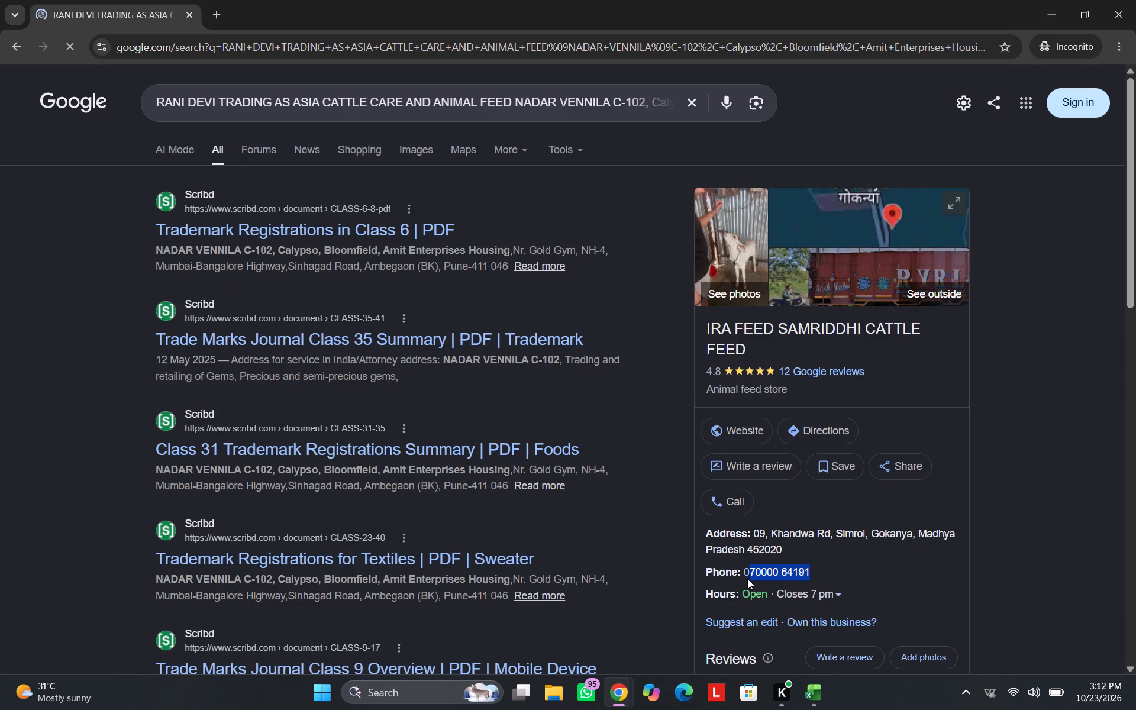
{"action": "key", "text": "ctrl+c"}
{"action": "key", "text": "alt+Tab"}
{"action": "scroll", "coordinate": [747, 579], "scroll_direction": "left", "scroll_amount": 2}
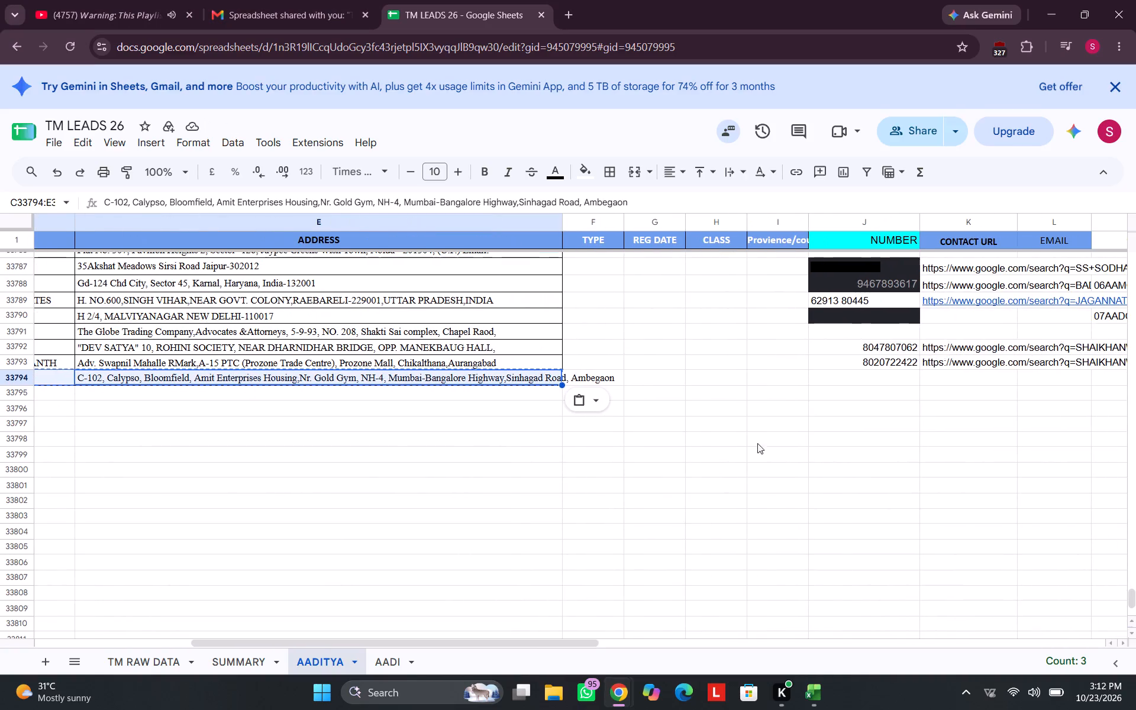
{"action": "left_click", "coordinate": [851, 385]}
{"action": "key", "text": "ctrl+v"}
Copy the web address of the Google contact search into row 33794's CONTACT URL cell.
{"action": "key", "text": "alt+Tab"}
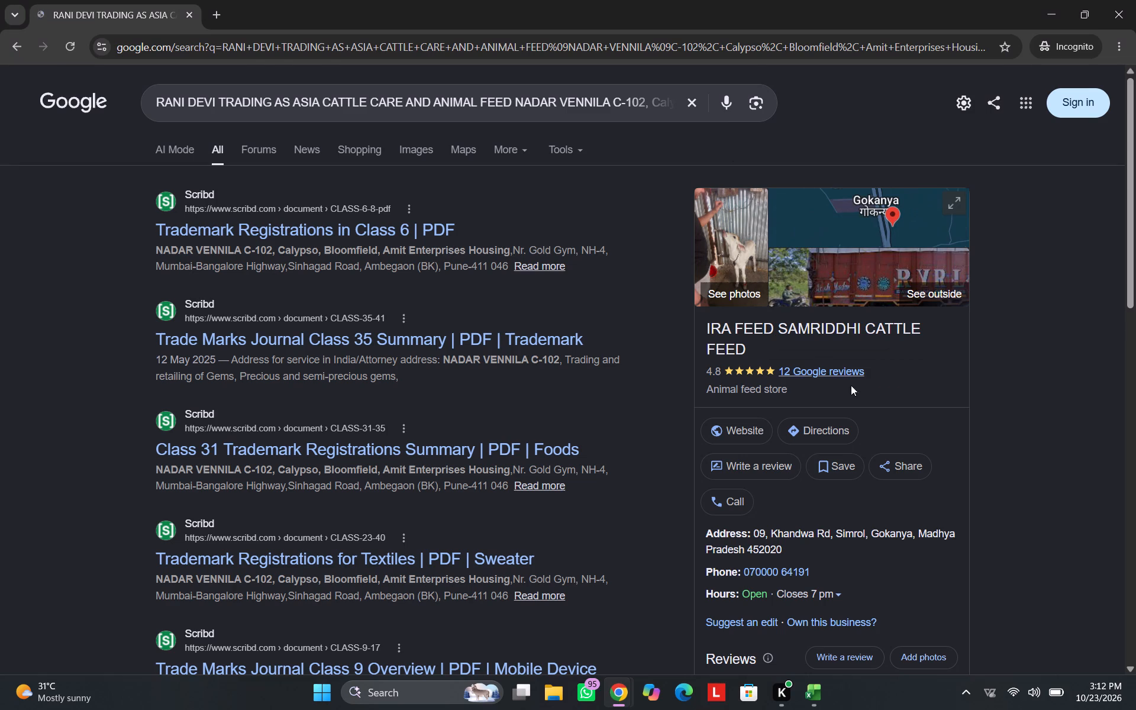
{"action": "left_click", "coordinate": [770, 34]}
{"action": "left_click", "coordinate": [769, 43]}
{"action": "key", "text": "ctrl+c"}
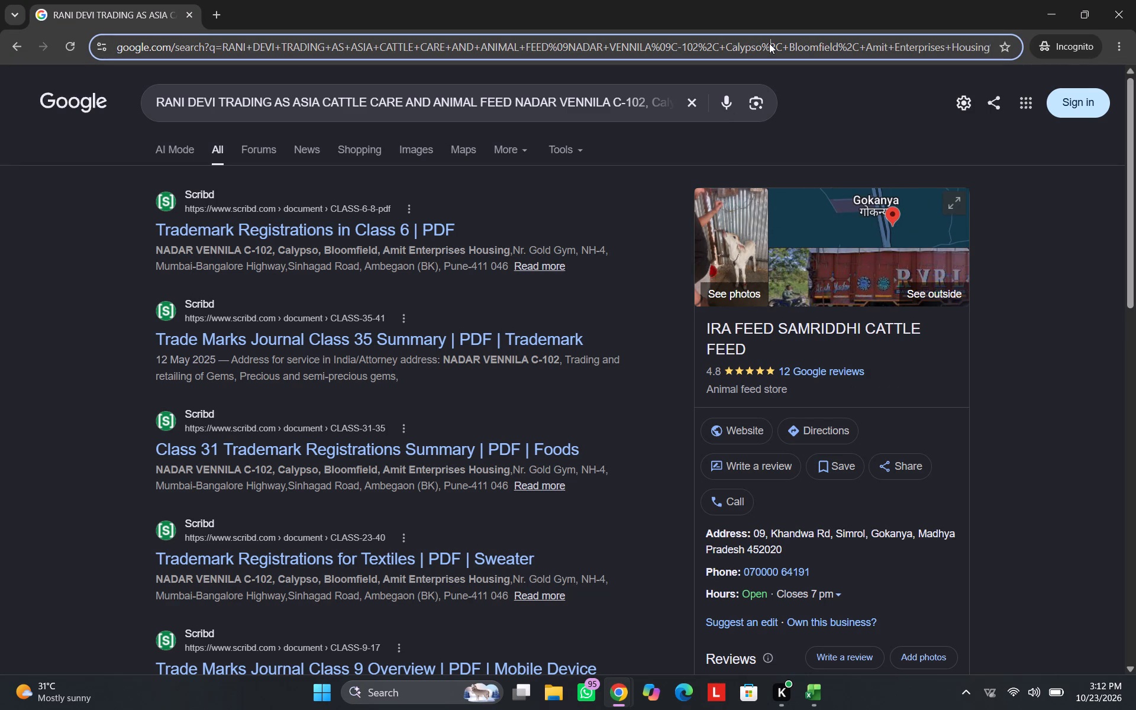
{"action": "key", "text": "alt+Tab"}
{"action": "key", "text": "Right"}
{"action": "key", "text": "ctrl+v"}
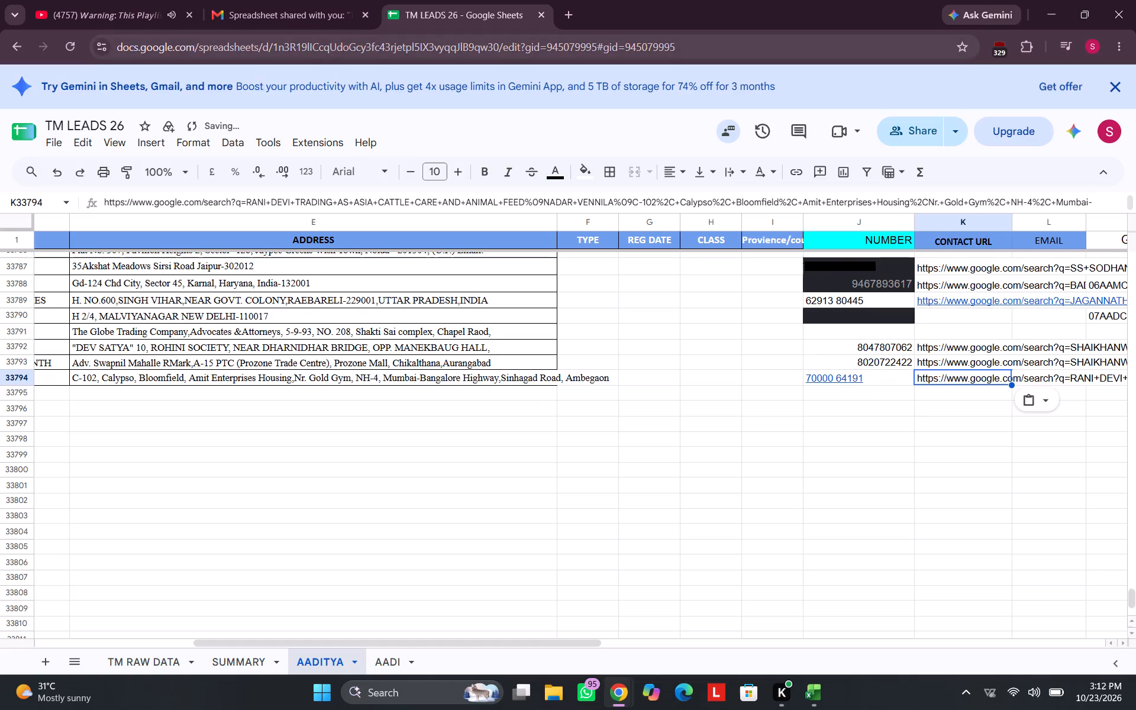
Search Google again for row 33794's details with "contact" replaced by "gst" in the query.
{"action": "key", "text": "alt+Tab"}
{"action": "left_click", "coordinate": [576, 99]}
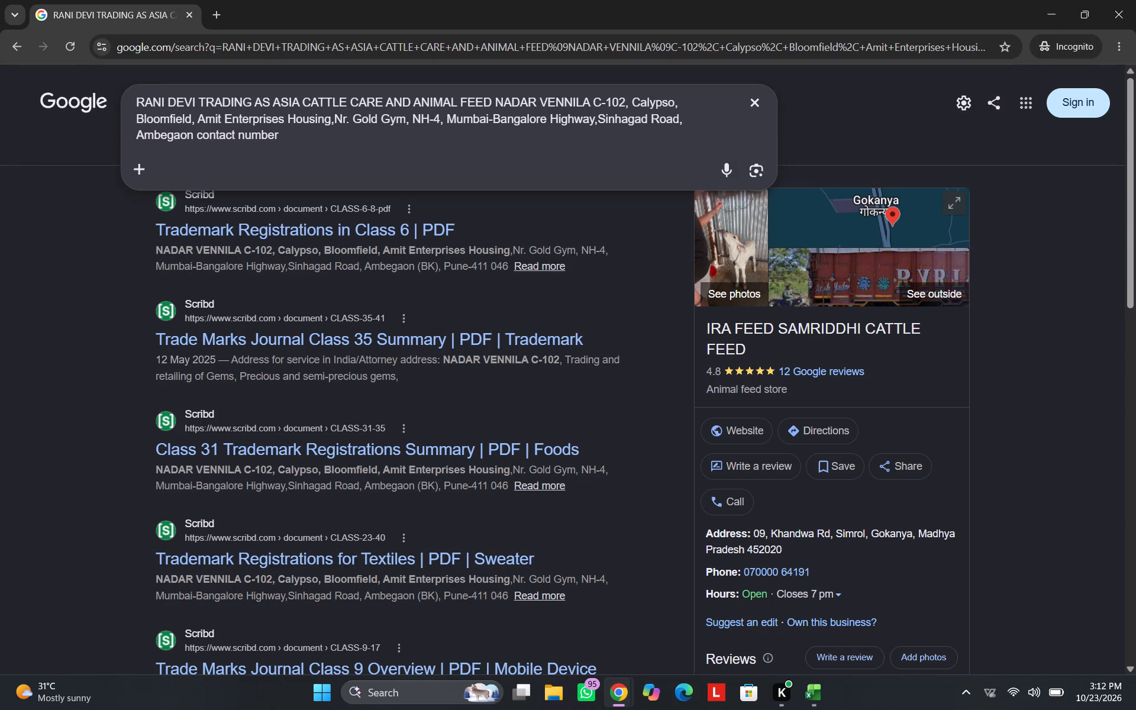
{"action": "left_click", "coordinate": [233, 140]}
{"action": "left_click", "coordinate": [236, 140]}
{"action": "key", "text": "ctrl+BackSpace"}
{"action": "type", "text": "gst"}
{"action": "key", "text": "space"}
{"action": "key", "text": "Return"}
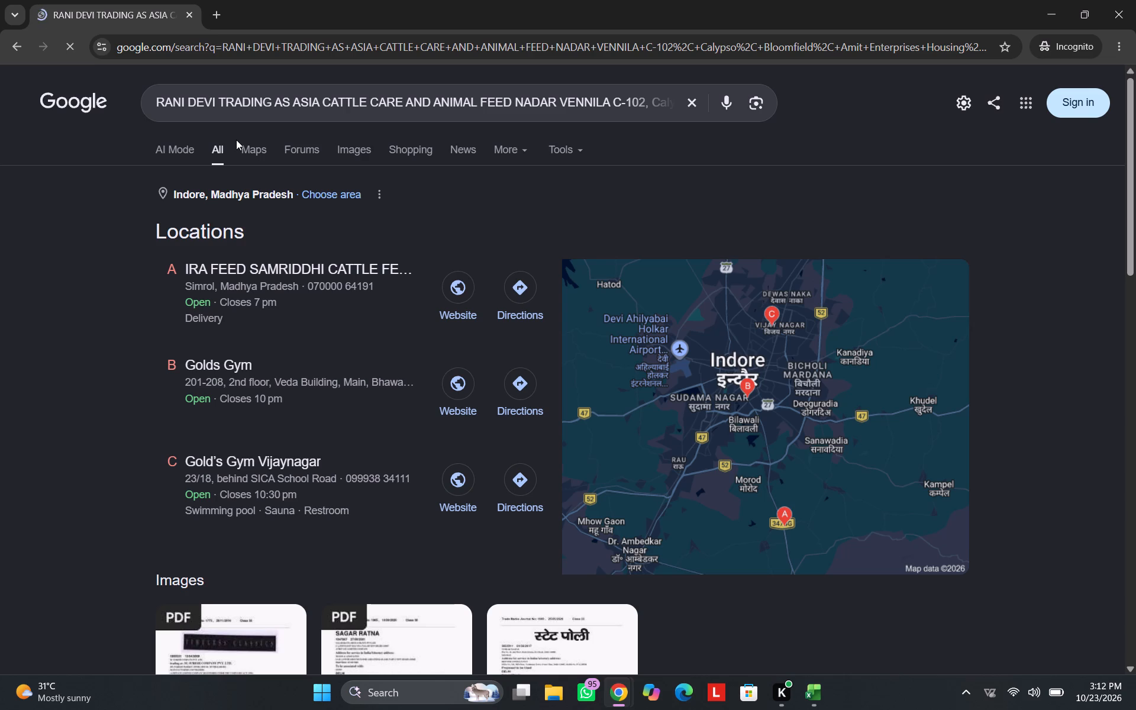
{"action": "left_click", "coordinate": [359, 111]}
Copy application number 5955886 from Page174 of the Excel journal workbook into cell B33795 of the AADITYA sheet.
{"action": "key", "text": "alt+Tab"}
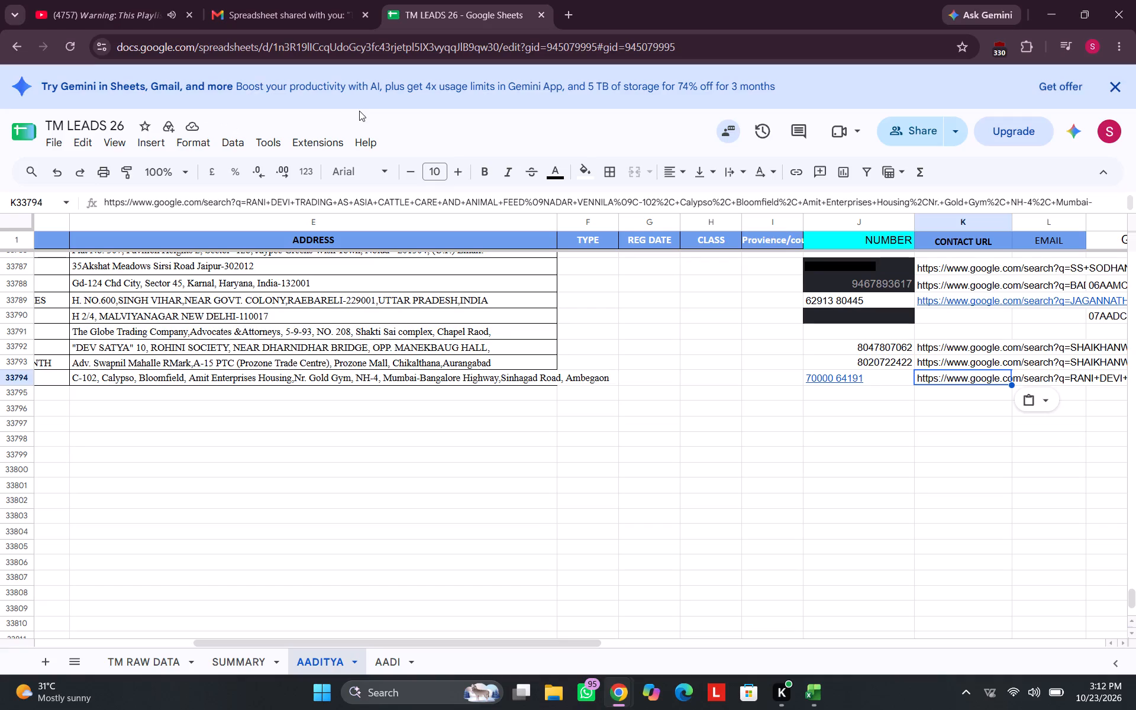
{"action": "key", "text": "Down"}
{"action": "key", "text": "Left"}
{"action": "key", "text": "Left"}
{"action": "key", "text": "Left"}
{"action": "key", "text": "Left"}
{"action": "key", "text": "Left"}
{"action": "key", "text": "Left"}
{"action": "key", "text": "Left"}
{"action": "key", "text": "Left"}
{"action": "key", "text": "Left"}
{"action": "key", "text": "Left"}
{"action": "key", "text": "Left"}
{"action": "key", "text": "Left"}
{"action": "key", "text": "Left"}
{"action": "key", "text": "Left"}
{"action": "key", "text": "Left"}
{"action": "key", "text": "Right"}
{"action": "key", "text": "alt+Tab"}
{"action": "key", "text": "alt+Right"}
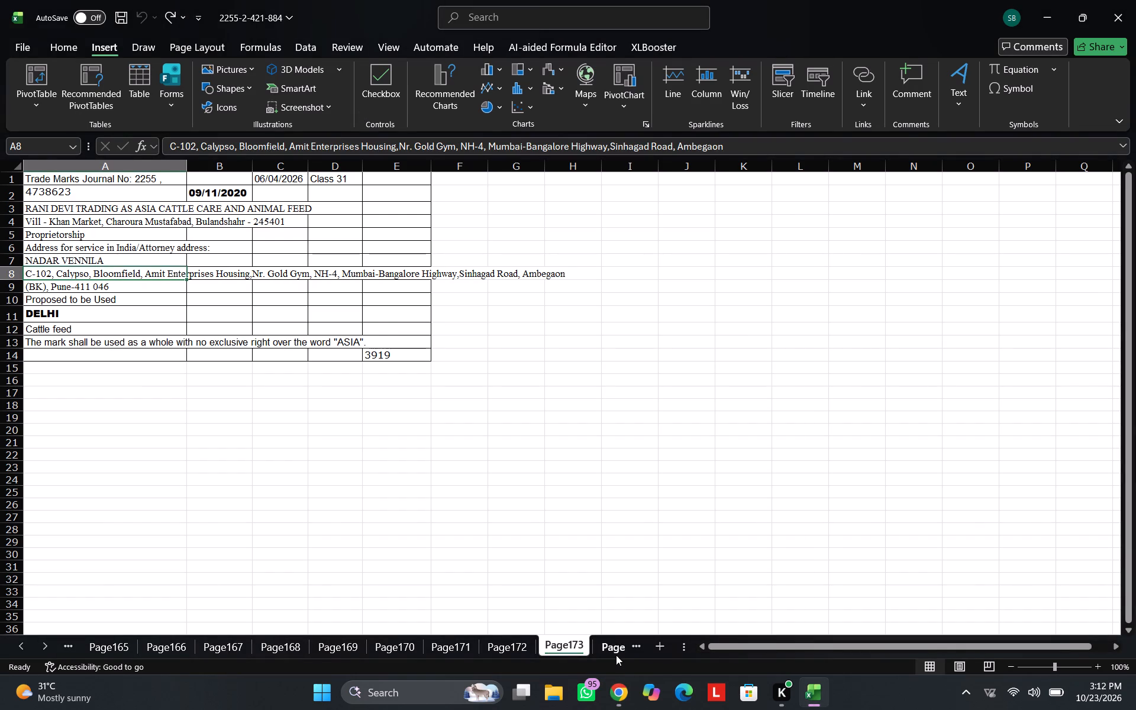
{"action": "left_click", "coordinate": [616, 655]}
{"action": "left_click", "coordinate": [141, 197]}
{"action": "key", "text": "ctrl+c"}
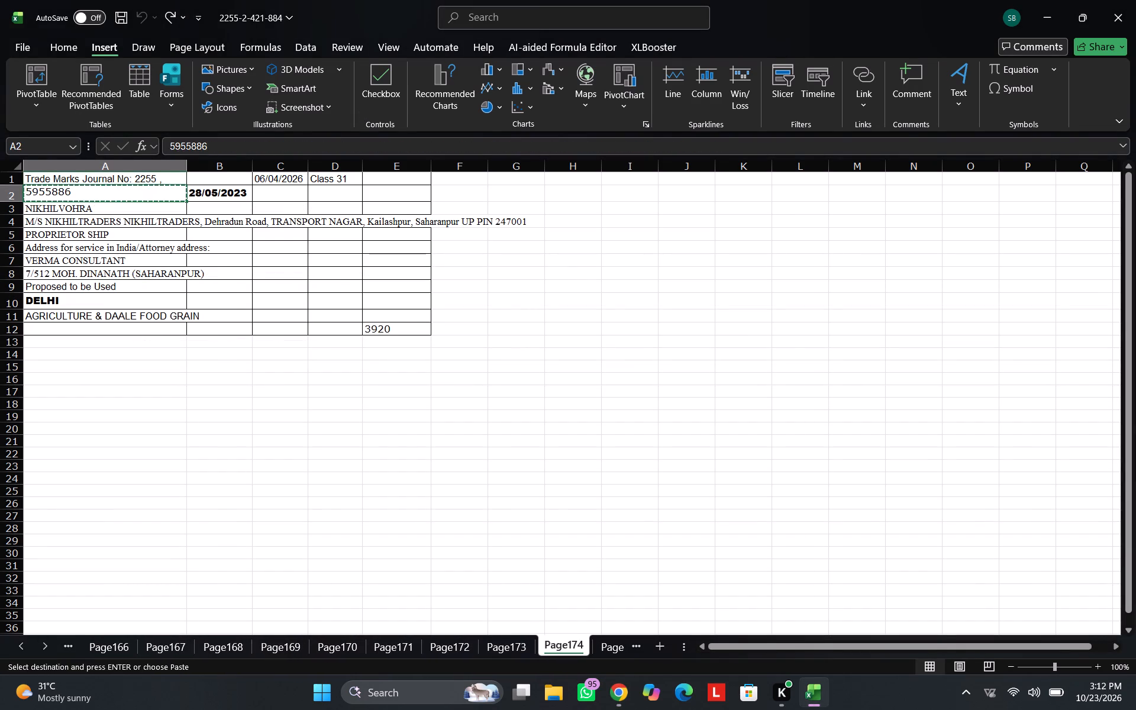
{"action": "key", "text": "alt+Tab"}
{"action": "key", "text": "ctrl+v"}
Copy the applicant name on Page174 into row 33795's FIRM cell.
{"action": "key", "text": "alt+Tab"}
{"action": "key", "text": "Down"}
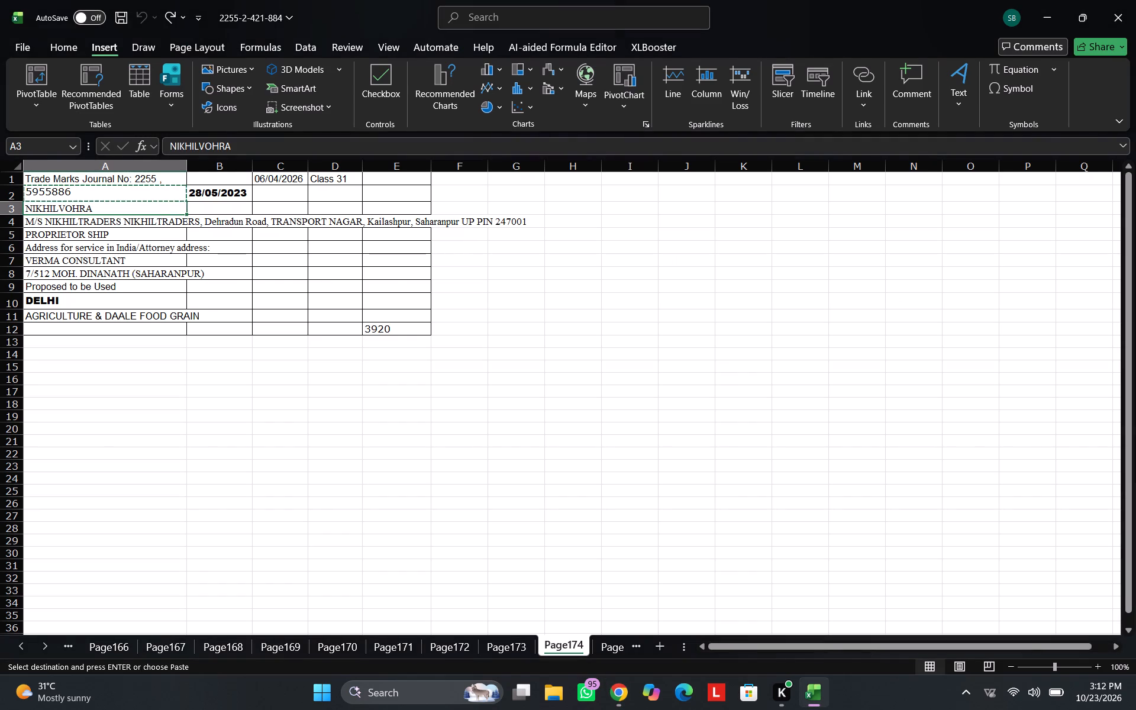
{"action": "key", "text": "ctrl+c"}
{"action": "key", "text": "alt+Tab"}
{"action": "key", "text": "Right"}
{"action": "key", "text": "ctrl+v"}
Copy the attorney name VERMA CONSULTANT from Page174 into row 33795's COMPANY cell.
{"action": "key", "text": "alt+Tab"}
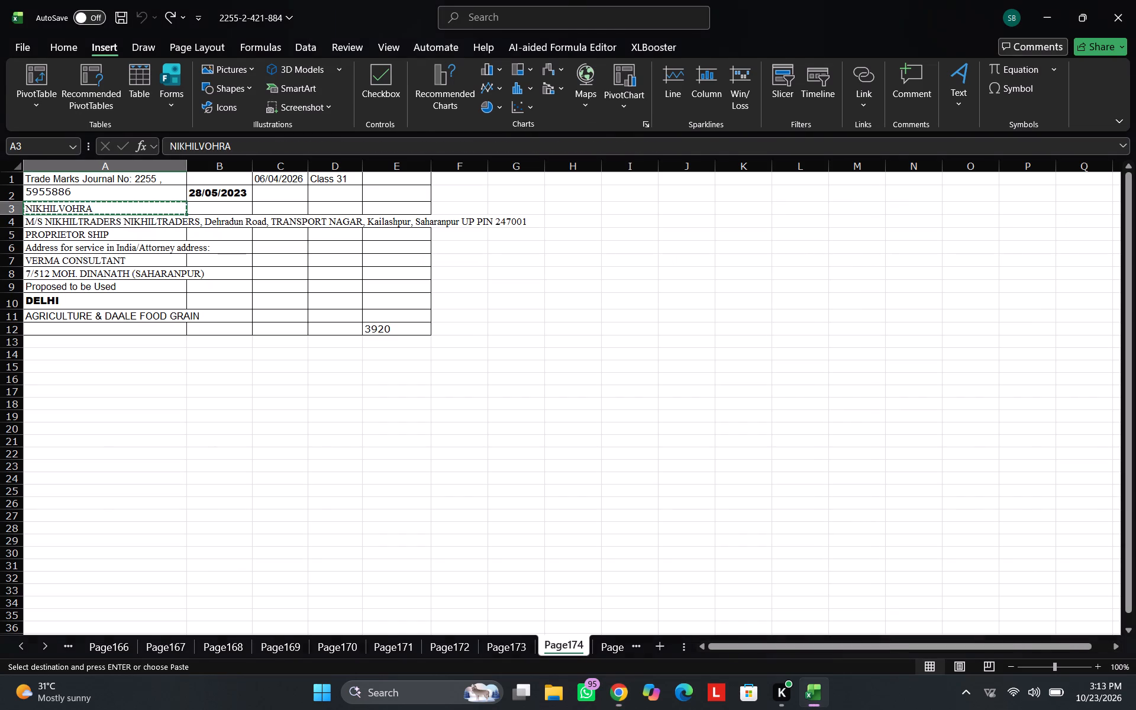
{"action": "key", "text": "Down"}
{"action": "key", "text": "Down"}
{"action": "key", "text": "Down"}
{"action": "key", "text": "Down"}
{"action": "key", "text": "ctrl+c"}
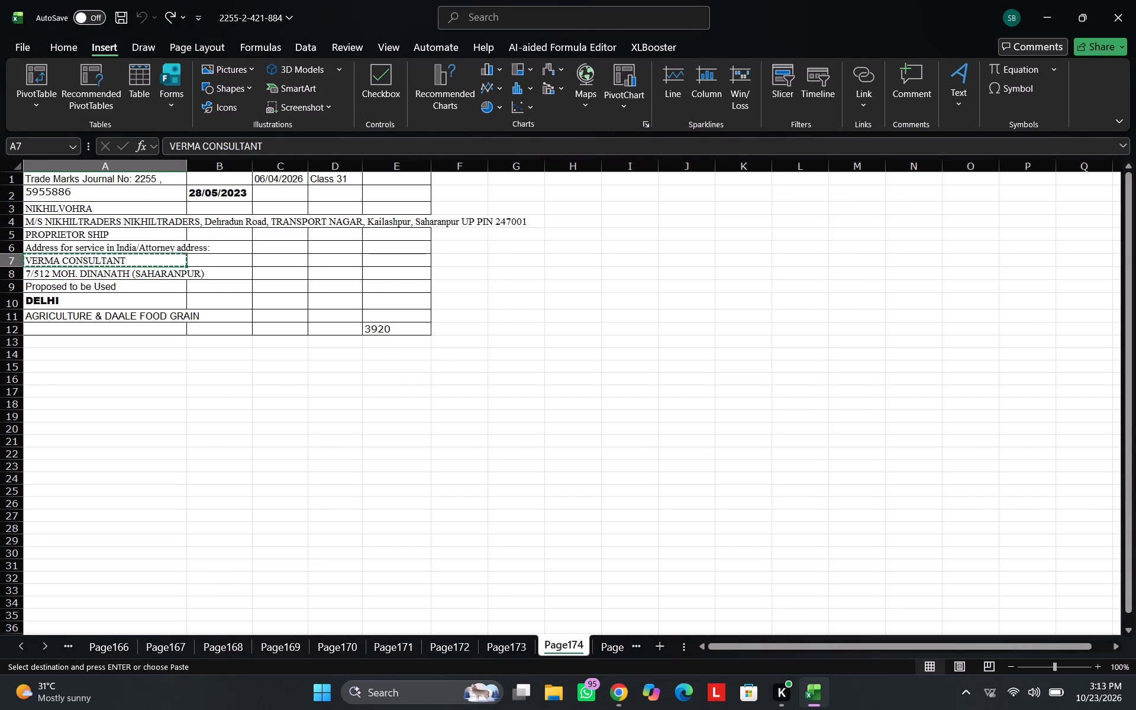
{"action": "key", "text": "alt+Tab"}
{"action": "key", "text": "Right"}
{"action": "key", "text": "ctrl+v"}
Copy the attorney address line on Page174 into row 33795's ADDRESS cell.
{"action": "key", "text": "alt+Tab"}
{"action": "key", "text": "Down"}
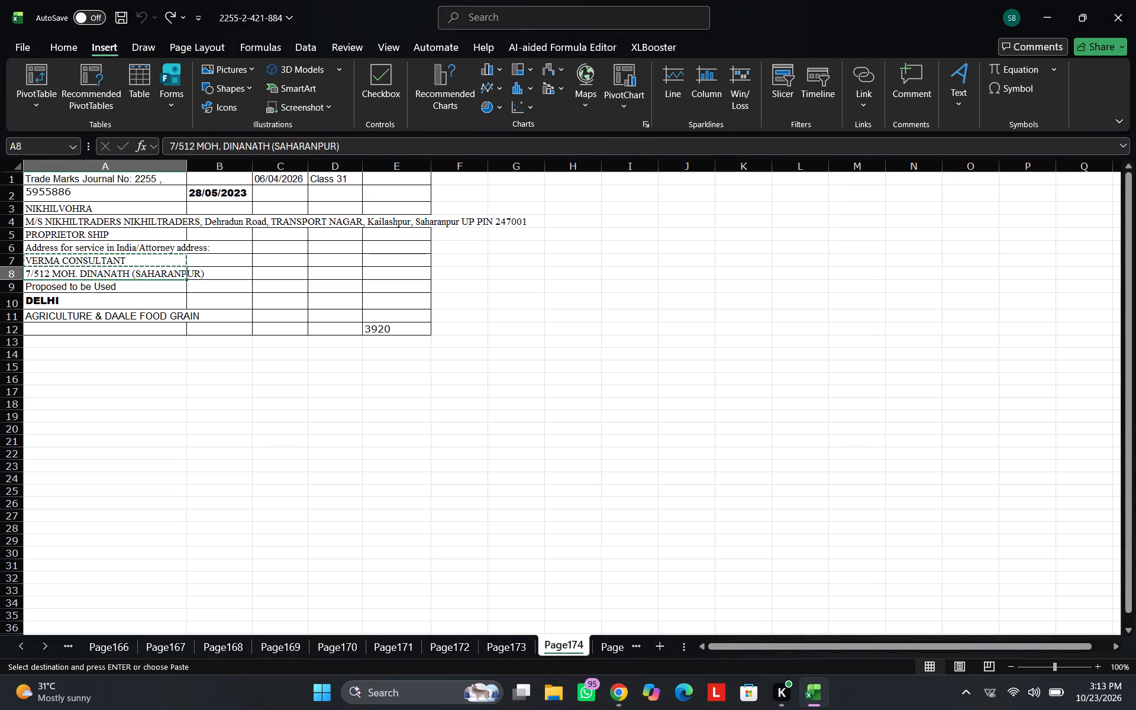
{"action": "key", "text": "ctrl+c"}
{"action": "key", "text": "alt+Tab"}
{"action": "key", "text": "Right"}
{"action": "key", "text": "ctrl+v"}
Search Google for row 33795's firm, company and address text followed by "contact number".
{"action": "key", "text": "Right"}
{"action": "key", "text": "shift+Left"}
{"action": "key", "text": "shift+Left"}
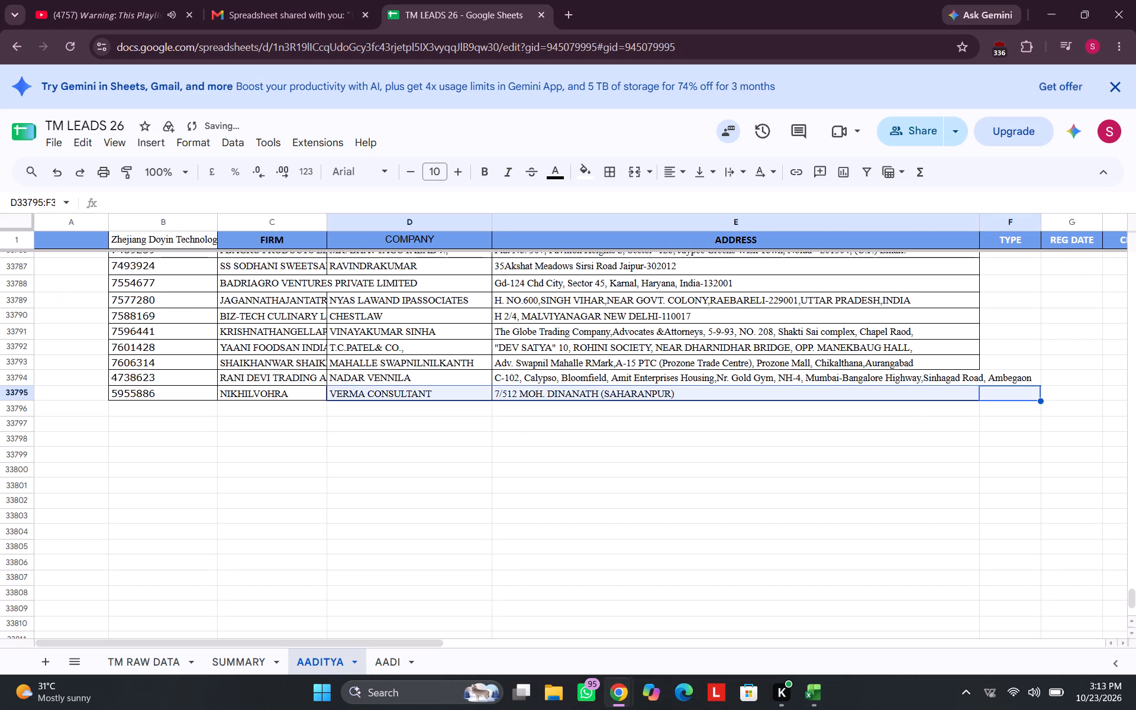
{"action": "key", "text": "shift+Left"}
{"action": "key", "text": "ctrl+c"}
{"action": "key", "text": "alt+Tab"}
{"action": "key", "text": "alt+Right"}
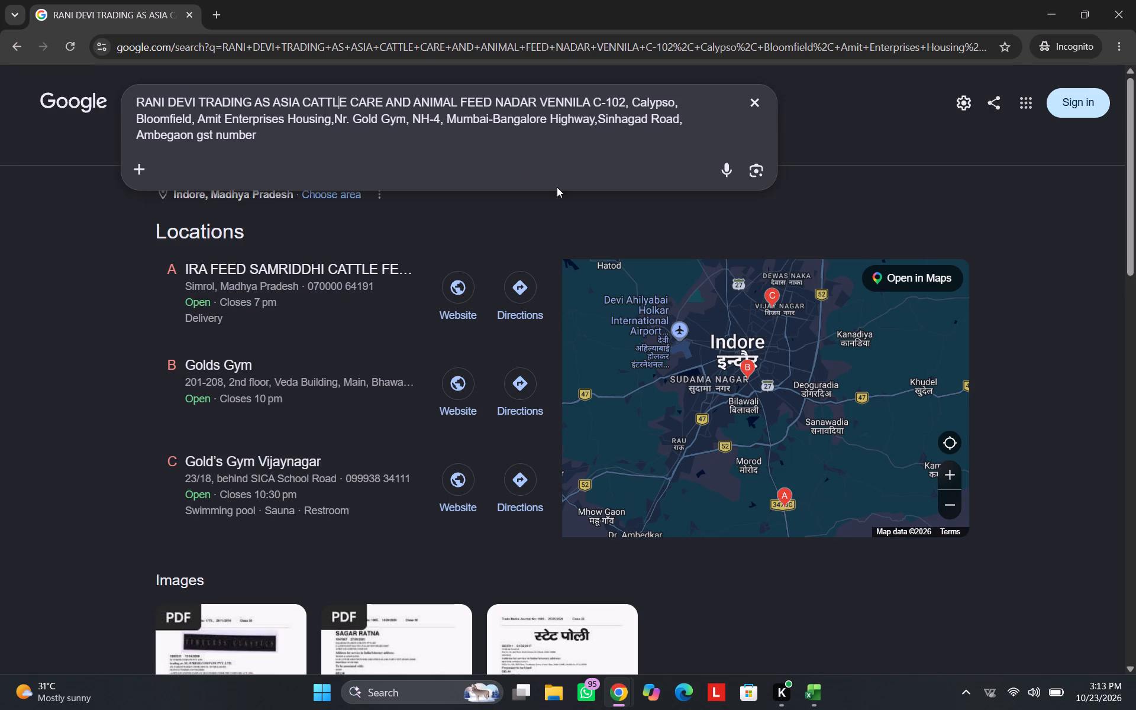
{"action": "left_click", "coordinate": [762, 107]}
{"action": "left_click", "coordinate": [708, 108], "text": "ctrl"}
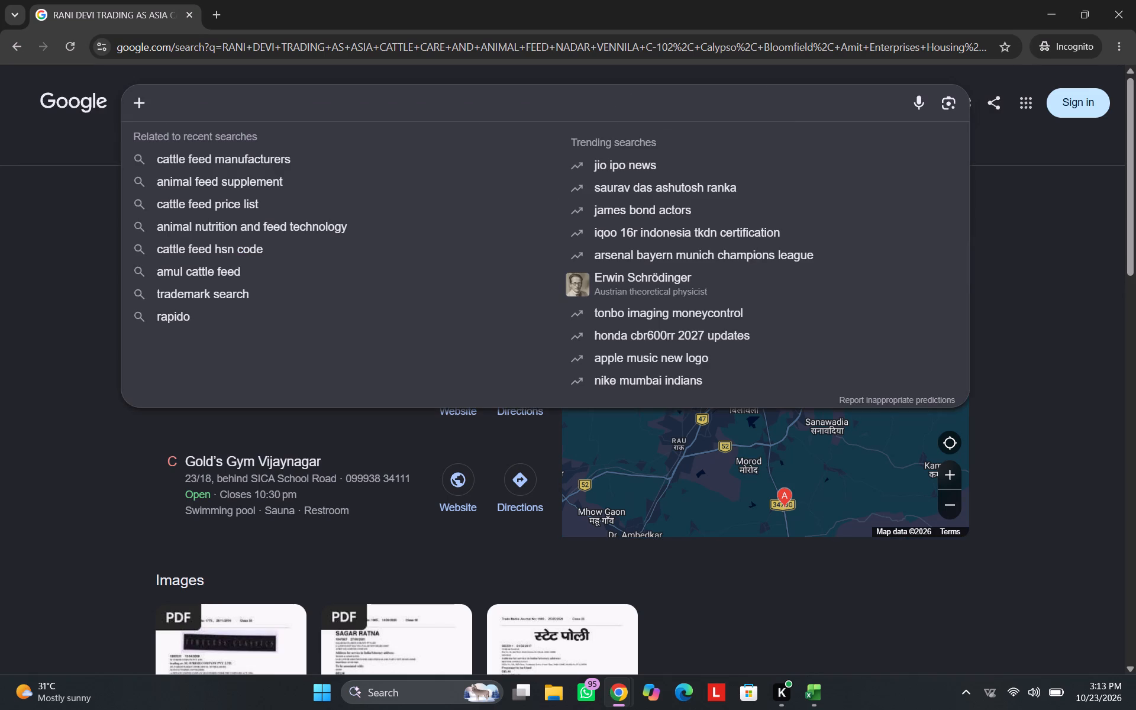
{"action": "key", "text": "ctrl+v"}
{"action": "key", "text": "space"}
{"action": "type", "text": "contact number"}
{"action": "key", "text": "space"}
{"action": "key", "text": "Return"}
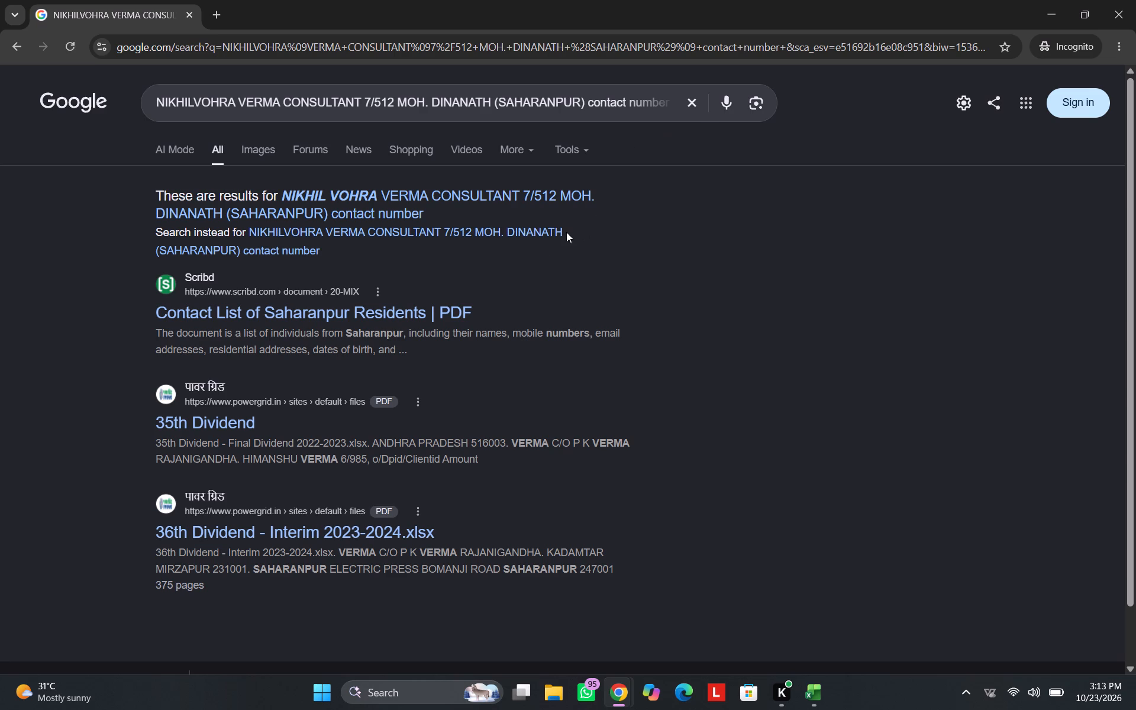
Search Google again for row 33795's details with "contact" replaced by "gst", and look through the results.
{"action": "left_click", "coordinate": [616, 114]}
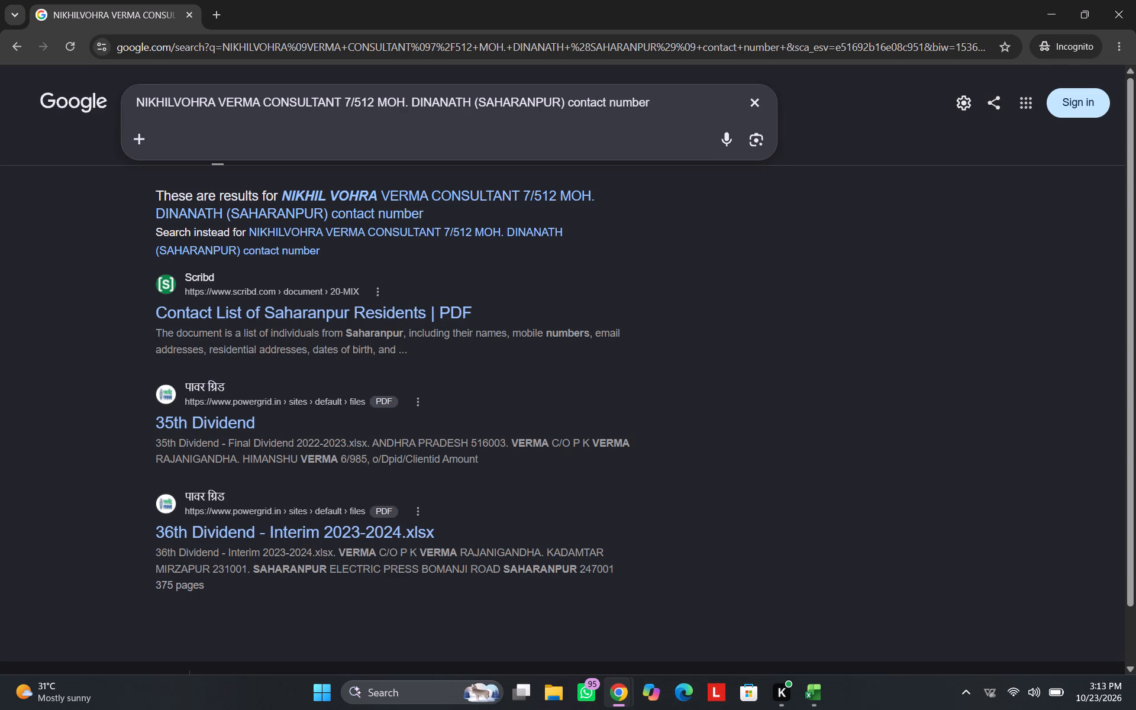
{"action": "left_click", "coordinate": [609, 107]}
{"action": "left_click", "coordinate": [602, 106]}
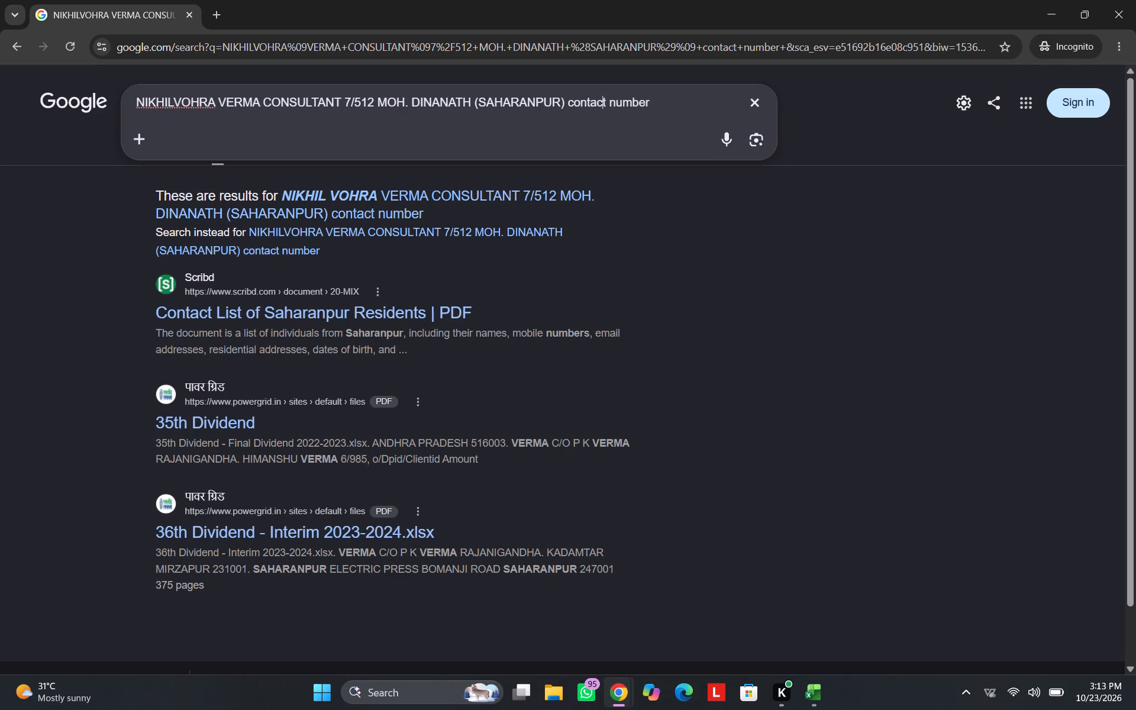
{"action": "left_click", "coordinate": [605, 104]}
{"action": "key", "text": "ctrl+BackSpace"}
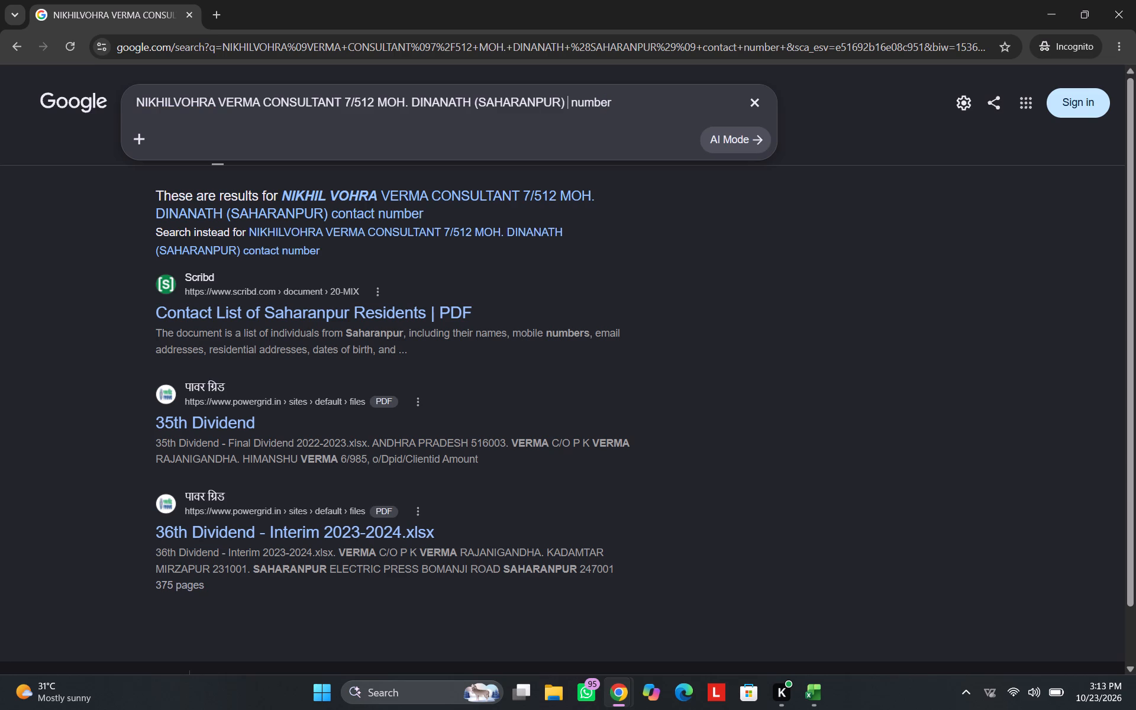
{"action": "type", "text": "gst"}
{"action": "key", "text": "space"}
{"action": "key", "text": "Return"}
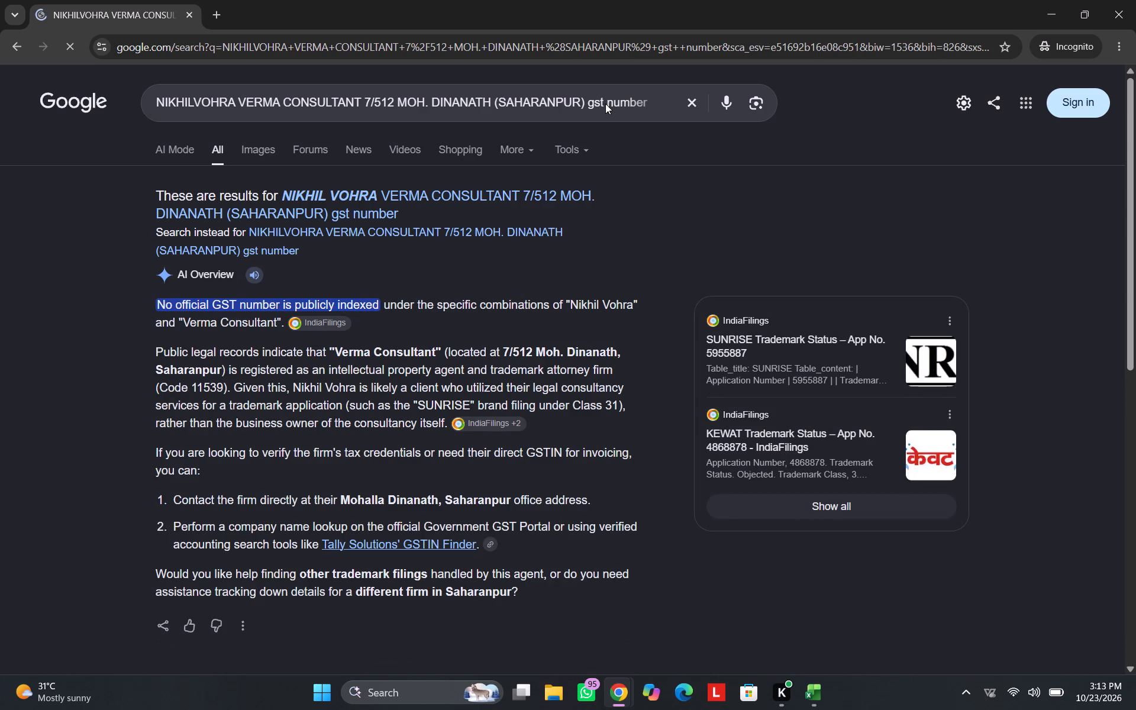
{"action": "scroll", "coordinate": [590, 254], "scroll_direction": "down", "scroll_amount": 3}
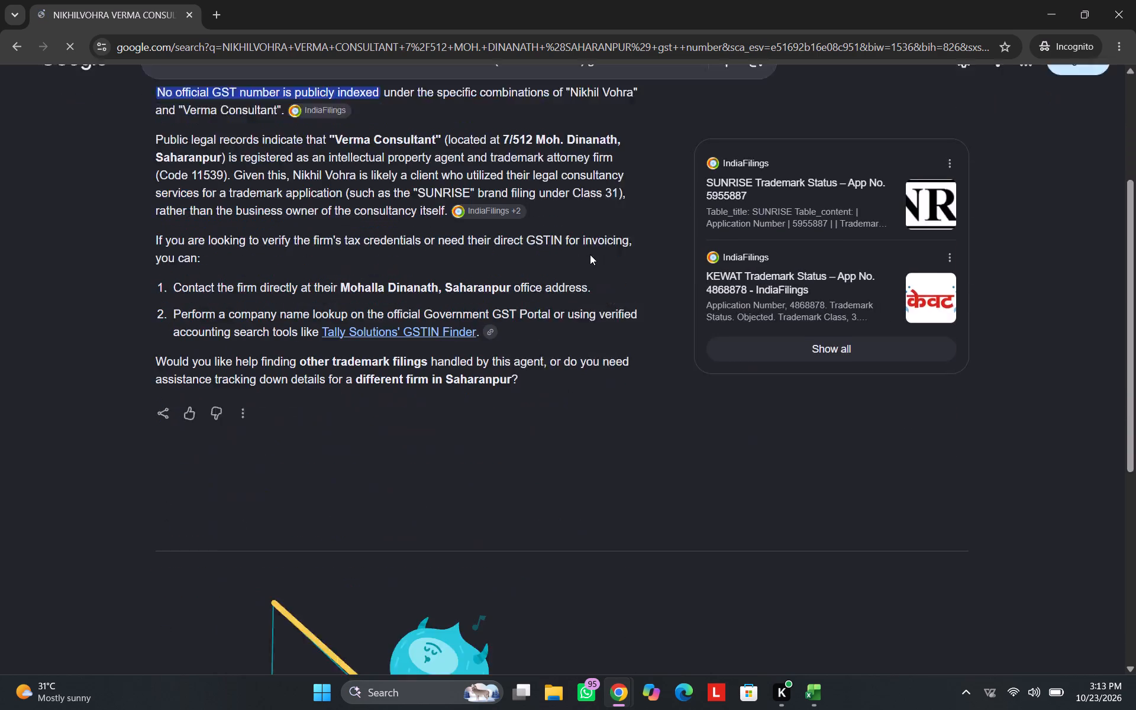
{"action": "scroll", "coordinate": [590, 254], "scroll_direction": "up", "scroll_amount": 5}
Repeat the Google search for row 33795's details with "contac" added before "gst number" in the query.
{"action": "key", "text": "alt+Tab"}
{"action": "key", "text": "Down"}
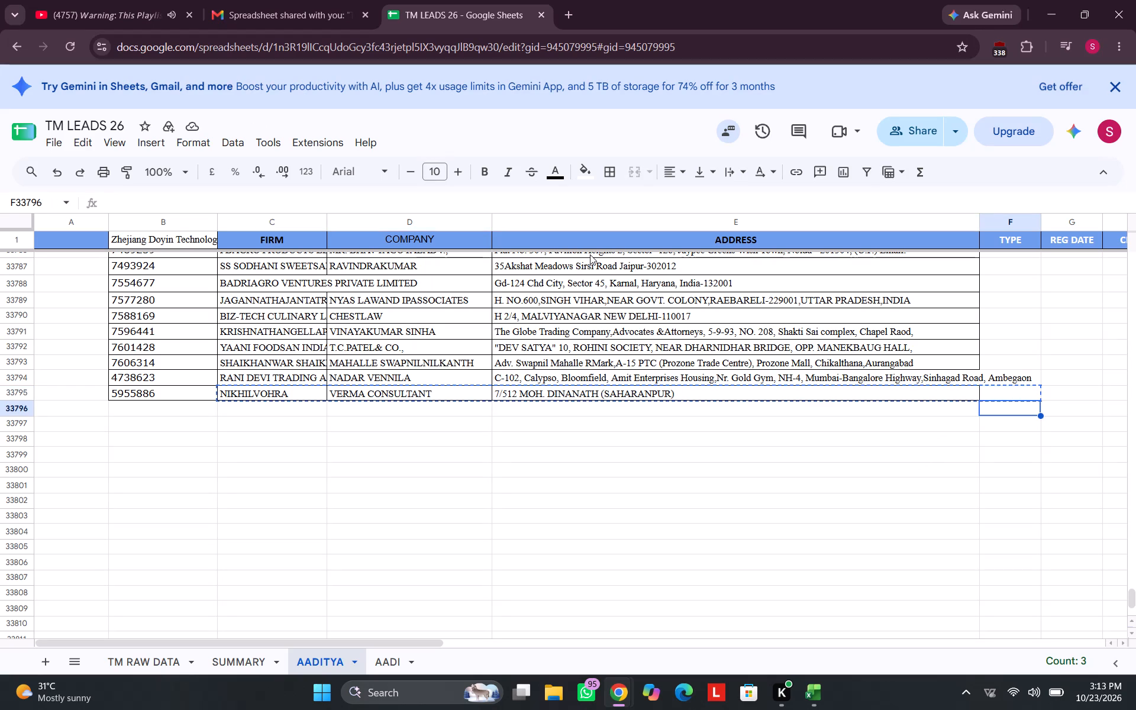
{"action": "key", "text": "alt+Tab"}
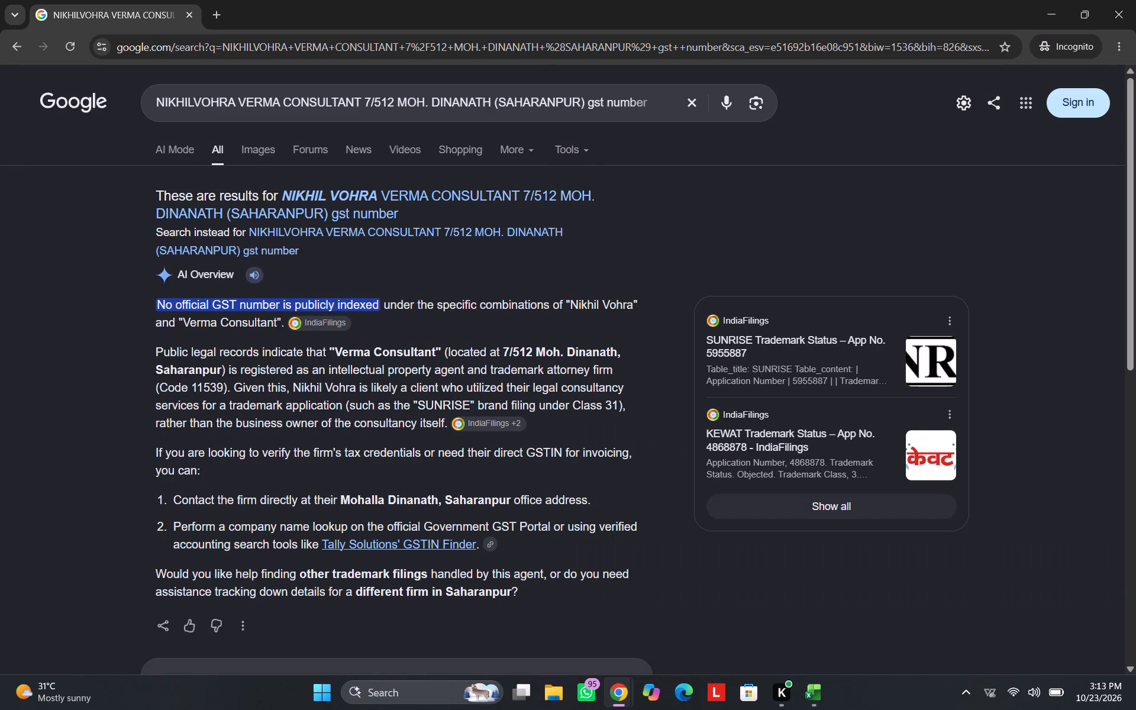
{"action": "left_click", "coordinate": [589, 108]}
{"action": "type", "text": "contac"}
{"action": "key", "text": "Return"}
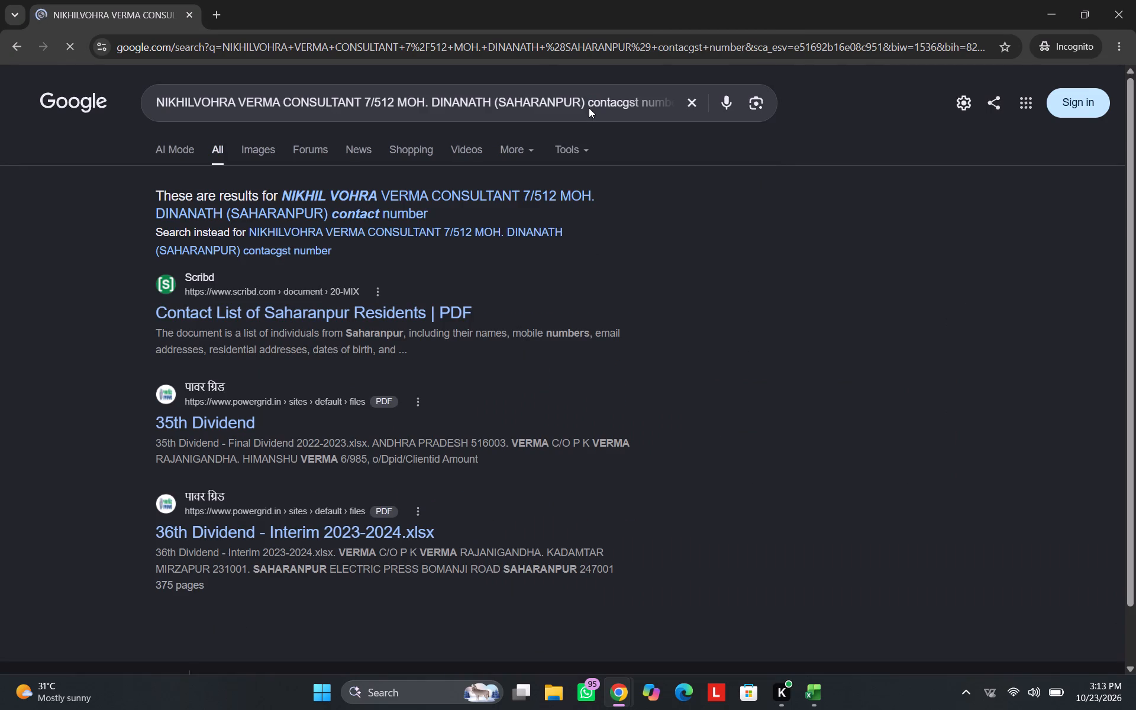
Copy the application number 5959567 from Page175 of the Excel workbook into column B of row 33796 in the AADITYA sheet.
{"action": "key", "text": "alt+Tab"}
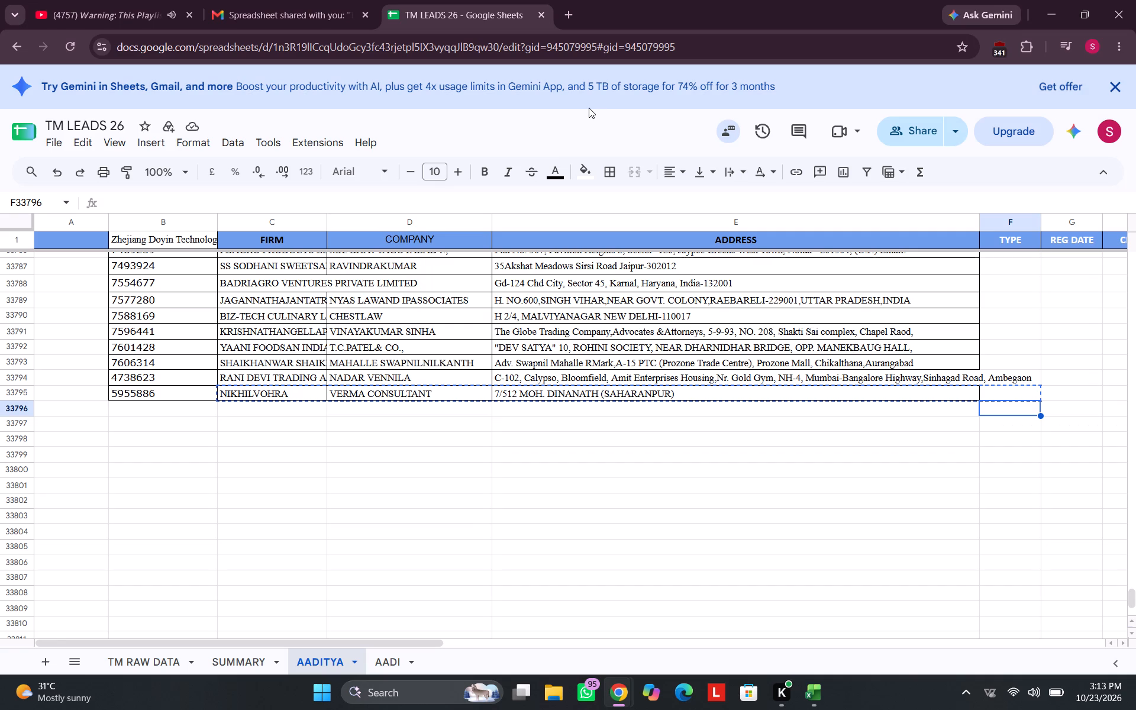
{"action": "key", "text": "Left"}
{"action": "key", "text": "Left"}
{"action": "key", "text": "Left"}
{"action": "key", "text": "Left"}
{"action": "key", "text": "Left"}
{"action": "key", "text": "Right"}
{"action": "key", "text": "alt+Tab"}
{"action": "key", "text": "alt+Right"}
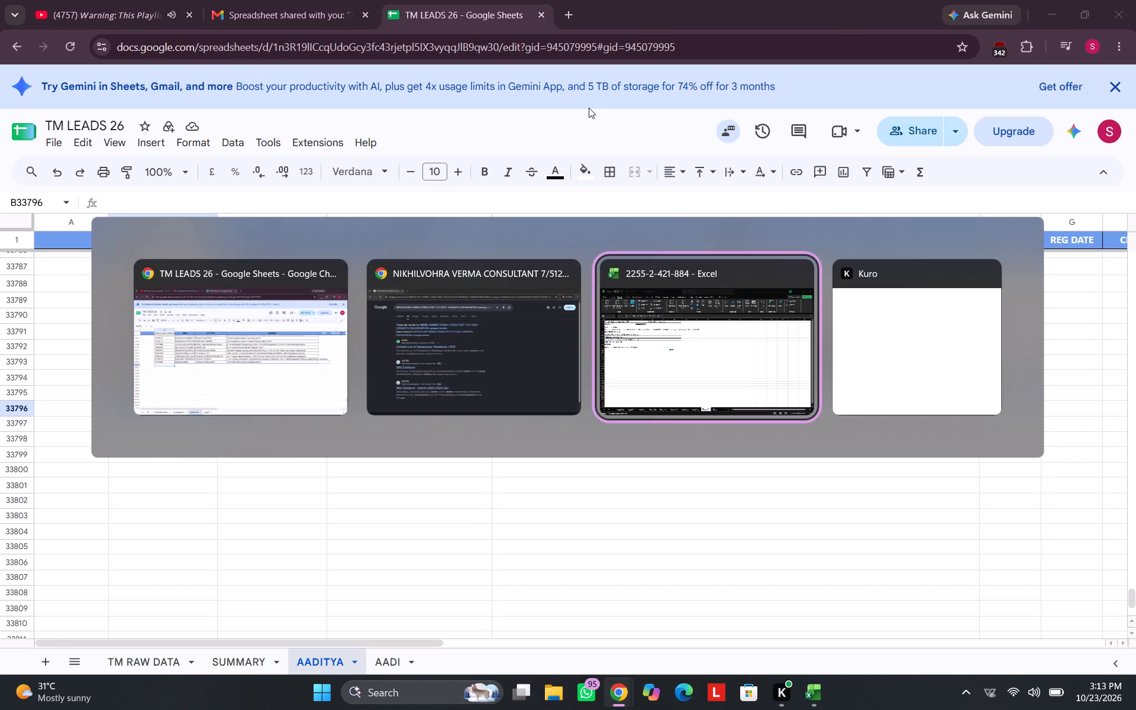
{"action": "left_click", "coordinate": [614, 654]}
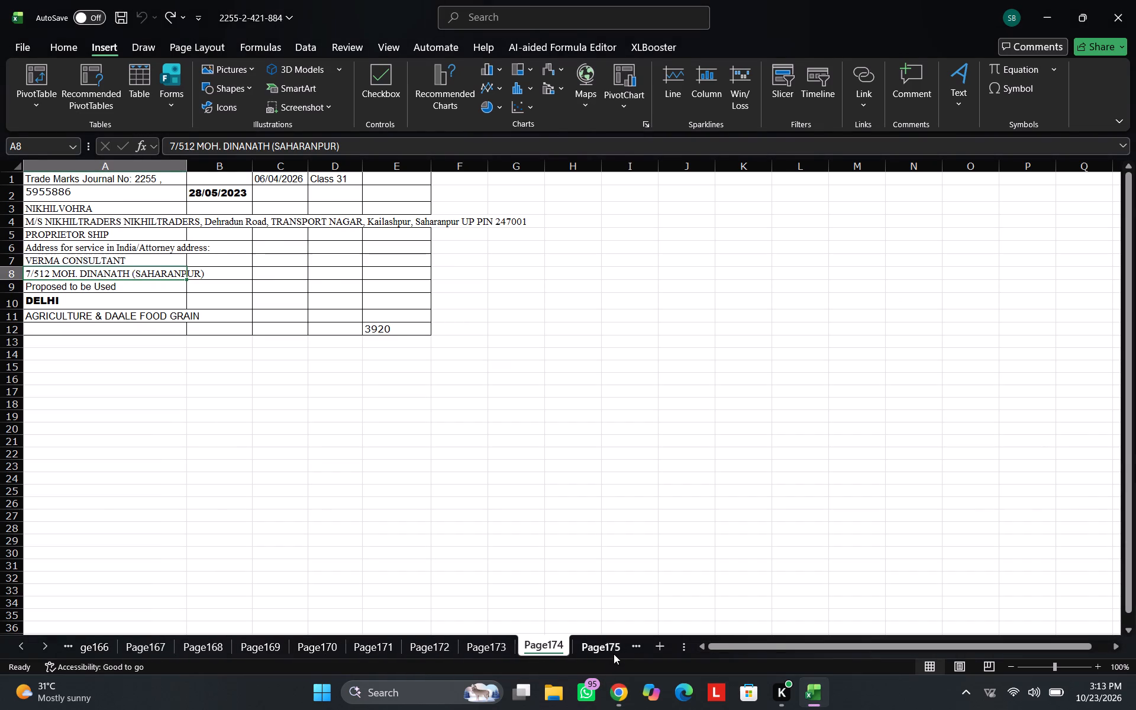
{"action": "left_click", "coordinate": [153, 201]}
{"action": "key", "text": "ctrl+c"}
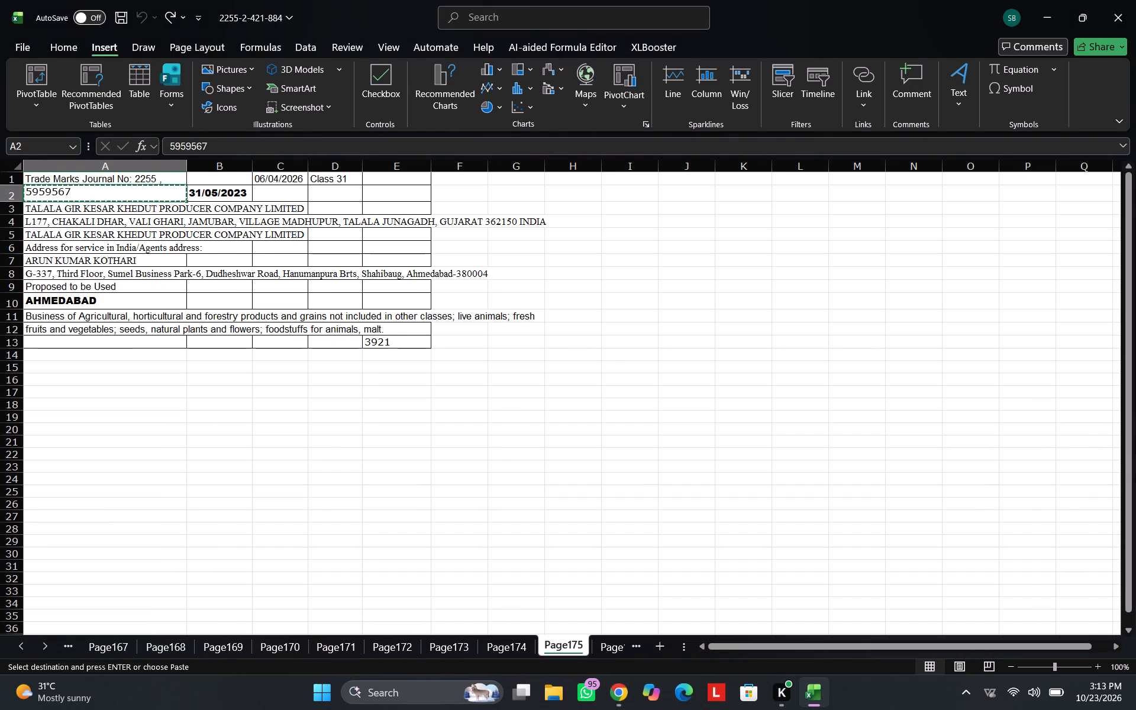
{"action": "key", "text": "alt+Tab"}
{"action": "key", "text": "ctrl+v"}
Copy the applicant name TALALA GIR KESAR KHEDUT PRODUCER COMPANY LIMITED from Page175 into row 33796's FIRM cell.
{"action": "key", "text": "alt+Tab"}
{"action": "key", "text": "Down"}
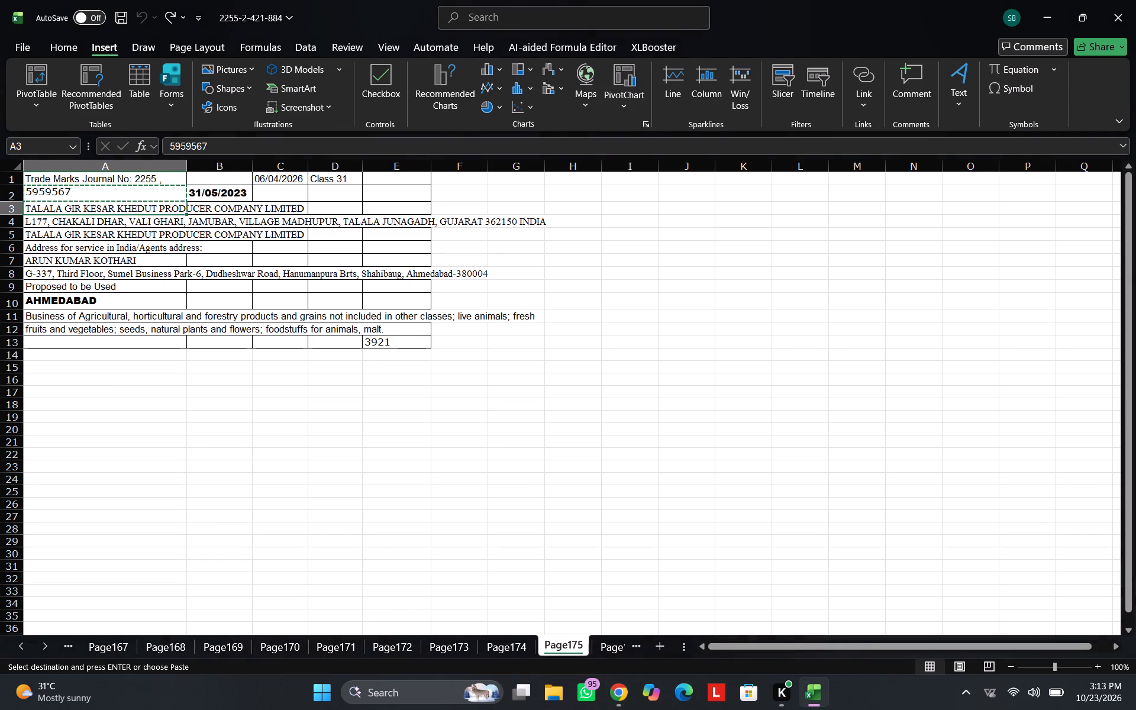
{"action": "key", "text": "ctrl+c"}
{"action": "key", "text": "alt+Tab"}
{"action": "key", "text": "Right"}
{"action": "key", "text": "ctrl+v"}
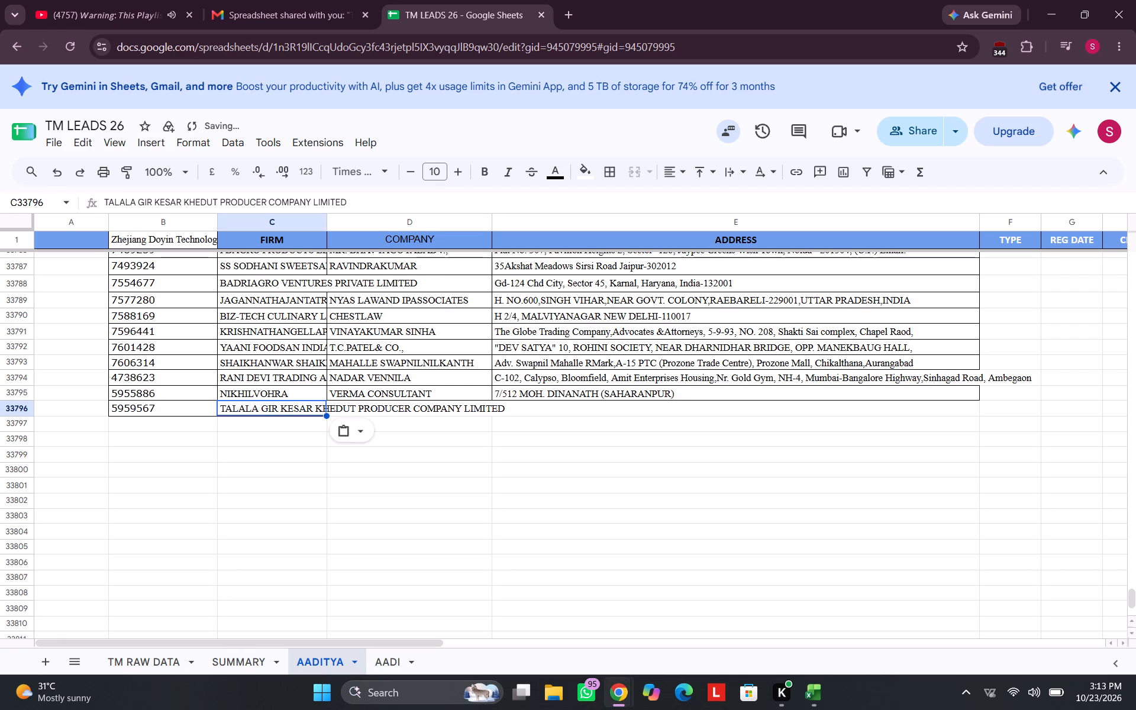
Copy the agent's name under the address for service on Page175 into row 33796's COMPANY cell.
{"action": "key", "text": "alt+Tab"}
{"action": "key", "text": "Down"}
{"action": "key", "text": "Down"}
{"action": "key", "text": "Down"}
{"action": "key", "text": "Down"}
{"action": "key", "text": "ctrl+c"}
{"action": "key", "text": "alt+Tab"}
{"action": "key", "text": "Right"}
{"action": "key", "text": "ctrl+v"}
Copy the agent's address line on Page175 into row 33796's ADDRESS cell.
{"action": "key", "text": "alt+Tab"}
{"action": "key", "text": "Down"}
{"action": "key", "text": "ctrl+c"}
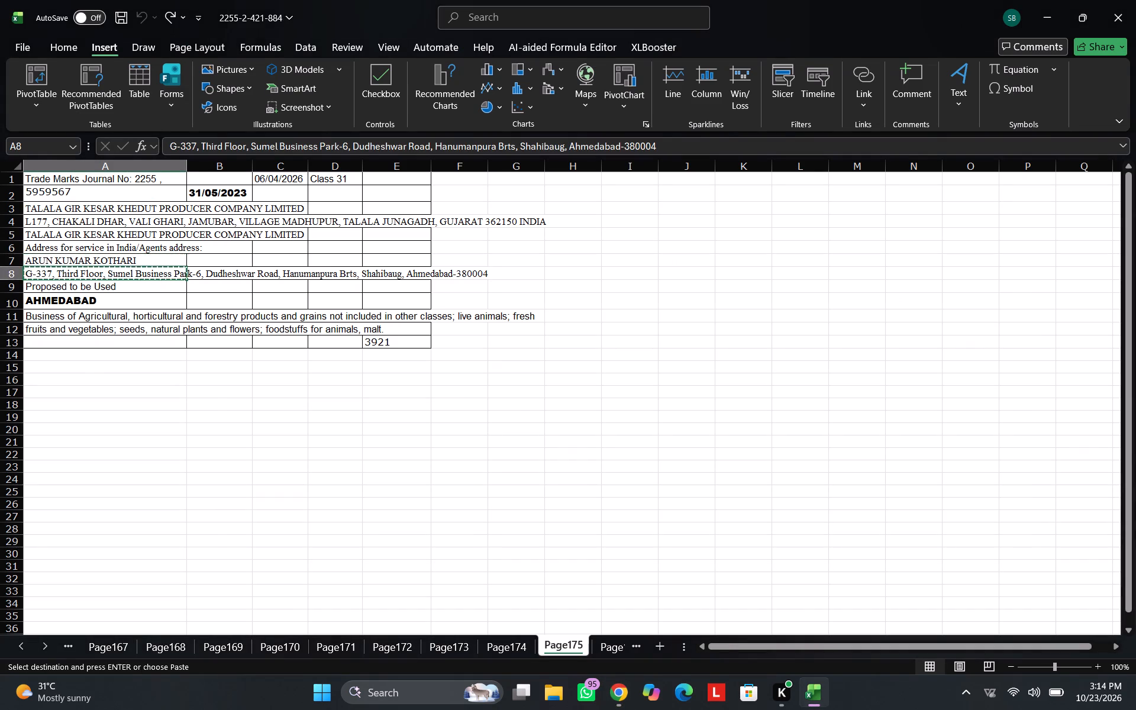
{"action": "key", "text": "alt+Tab"}
{"action": "key", "text": "Right"}
{"action": "key", "text": "ctrl+v"}
Search Google for row 33796's firm, company and address text followed by "contact number".
{"action": "key", "text": "Right"}
{"action": "key", "text": "shift+Left"}
{"action": "key", "text": "shift+Left"}
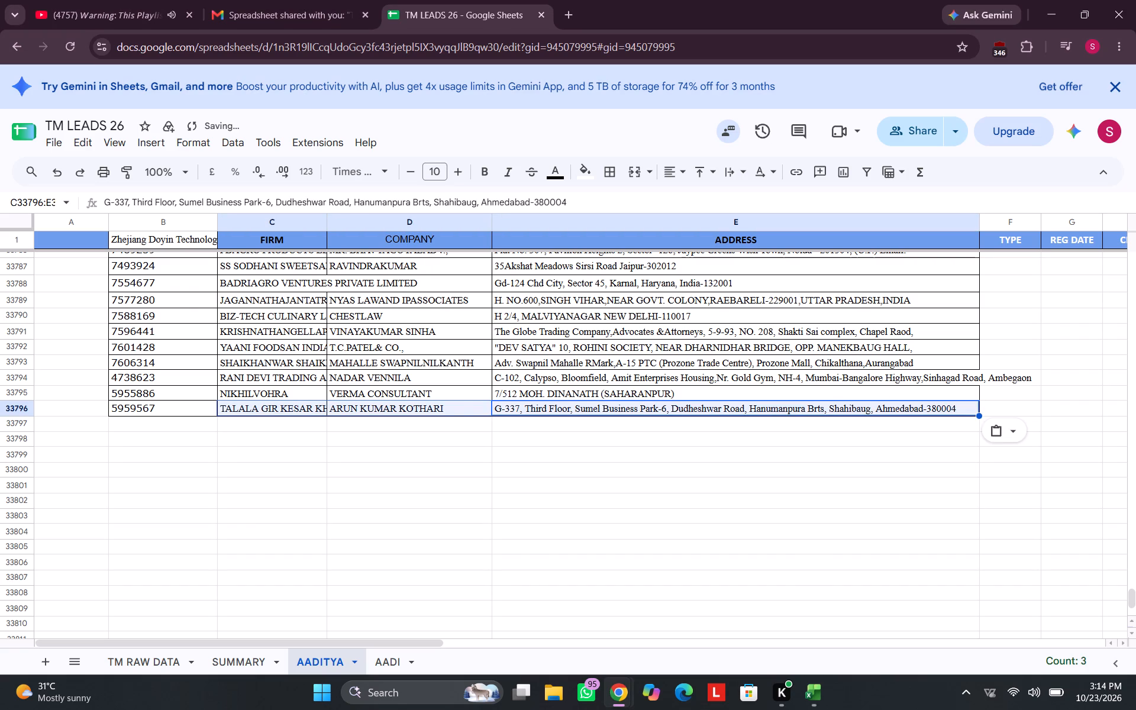
{"action": "key", "text": "ctrl+c"}
{"action": "key", "text": "alt+Tab"}
{"action": "key", "text": "alt+Right"}
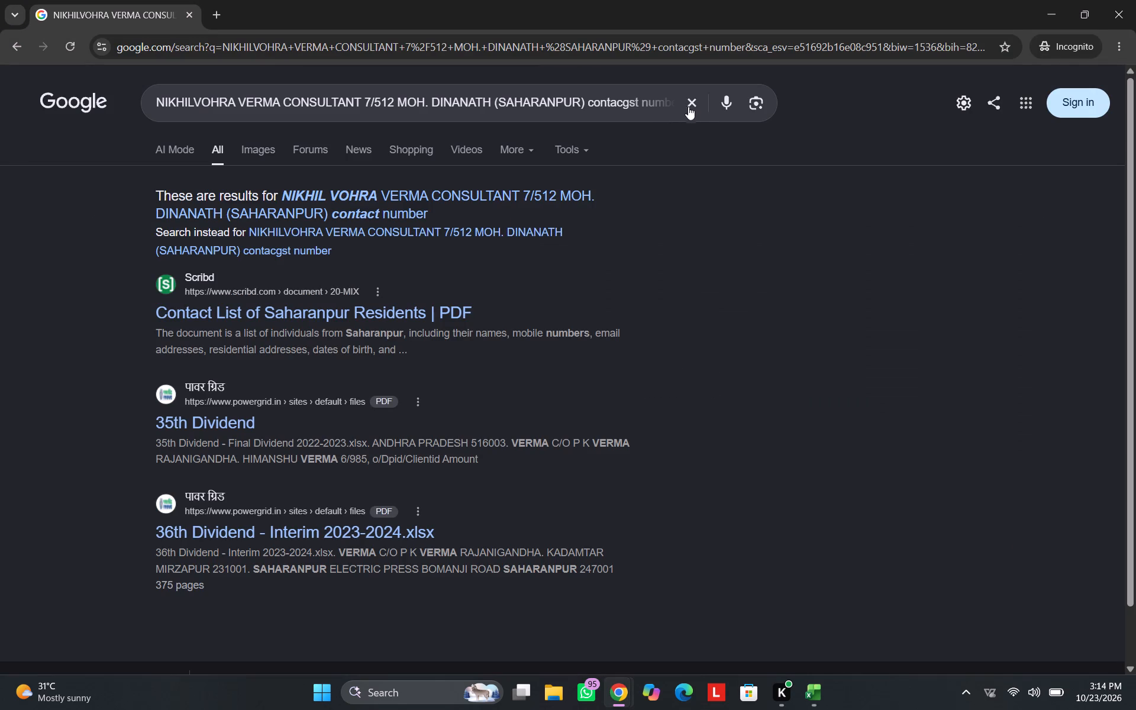
{"action": "left_click", "coordinate": [691, 103]}
{"action": "key", "text": "ctrl+v"}
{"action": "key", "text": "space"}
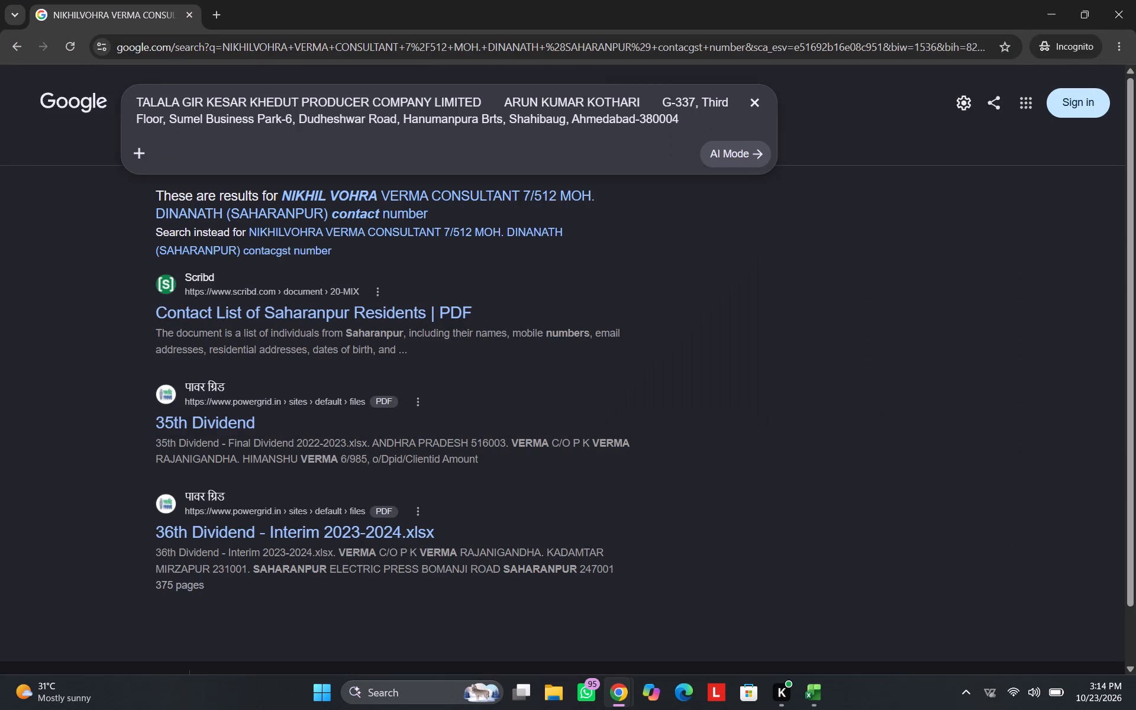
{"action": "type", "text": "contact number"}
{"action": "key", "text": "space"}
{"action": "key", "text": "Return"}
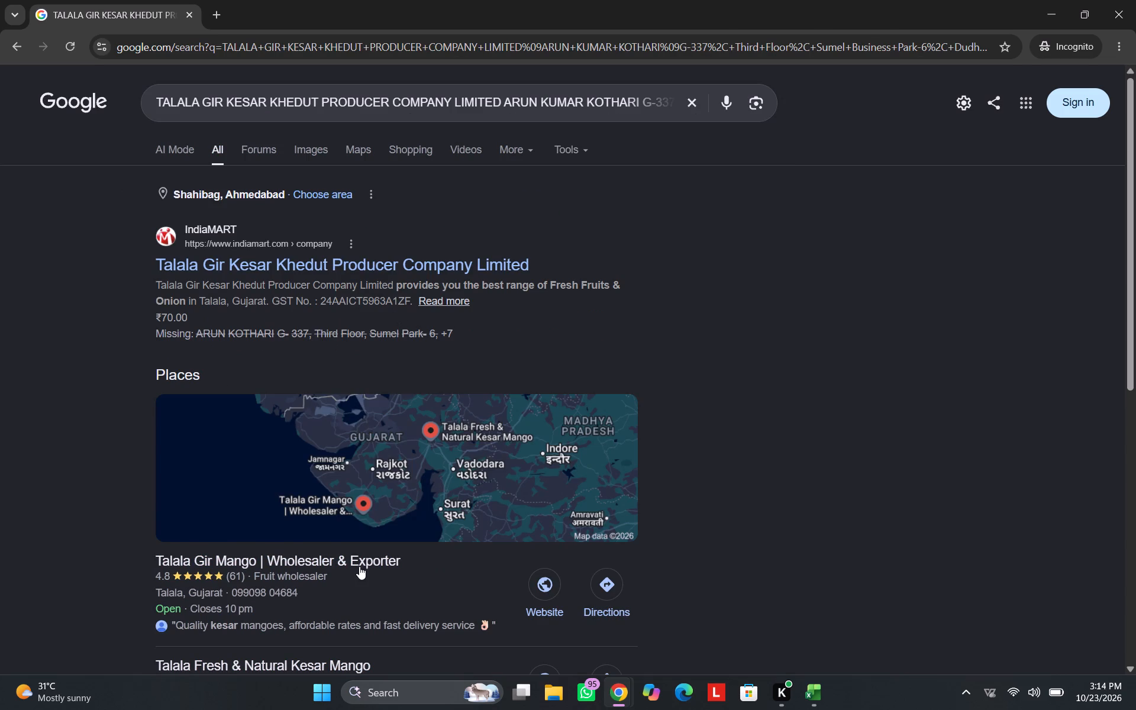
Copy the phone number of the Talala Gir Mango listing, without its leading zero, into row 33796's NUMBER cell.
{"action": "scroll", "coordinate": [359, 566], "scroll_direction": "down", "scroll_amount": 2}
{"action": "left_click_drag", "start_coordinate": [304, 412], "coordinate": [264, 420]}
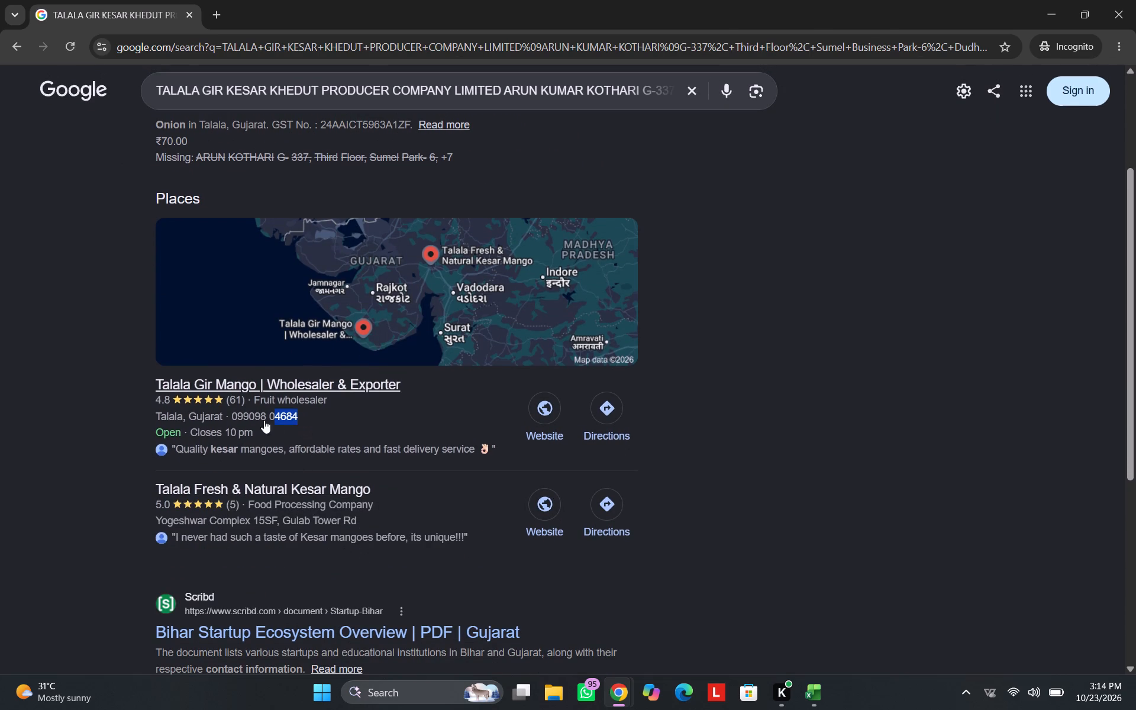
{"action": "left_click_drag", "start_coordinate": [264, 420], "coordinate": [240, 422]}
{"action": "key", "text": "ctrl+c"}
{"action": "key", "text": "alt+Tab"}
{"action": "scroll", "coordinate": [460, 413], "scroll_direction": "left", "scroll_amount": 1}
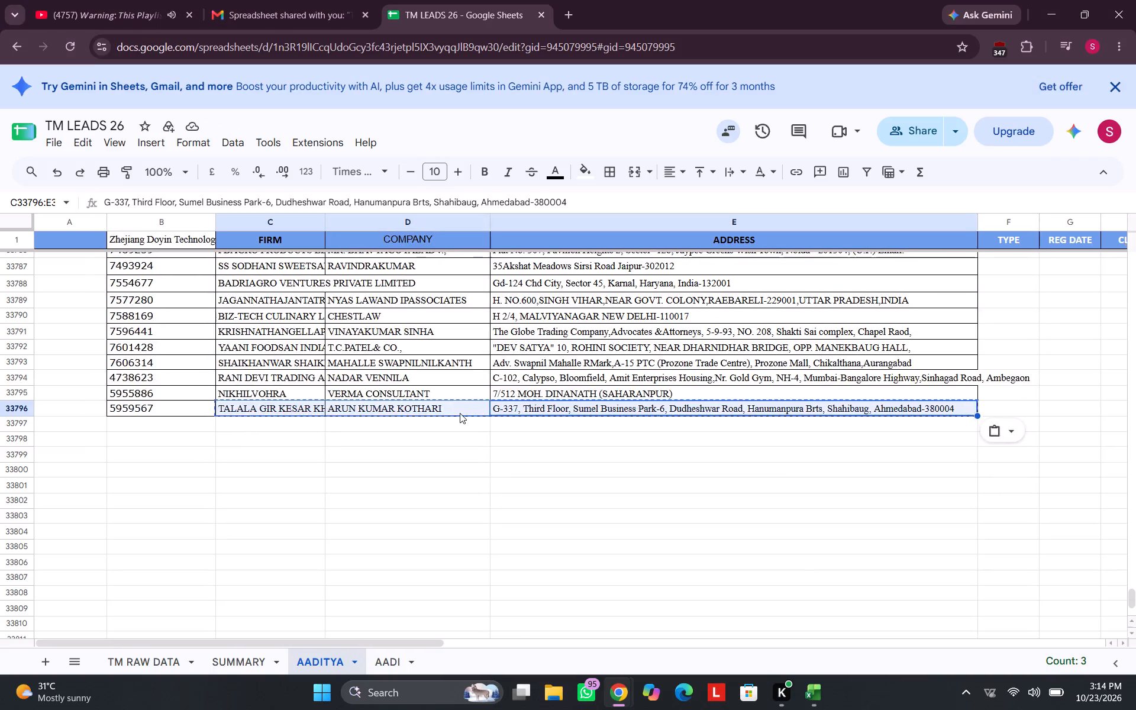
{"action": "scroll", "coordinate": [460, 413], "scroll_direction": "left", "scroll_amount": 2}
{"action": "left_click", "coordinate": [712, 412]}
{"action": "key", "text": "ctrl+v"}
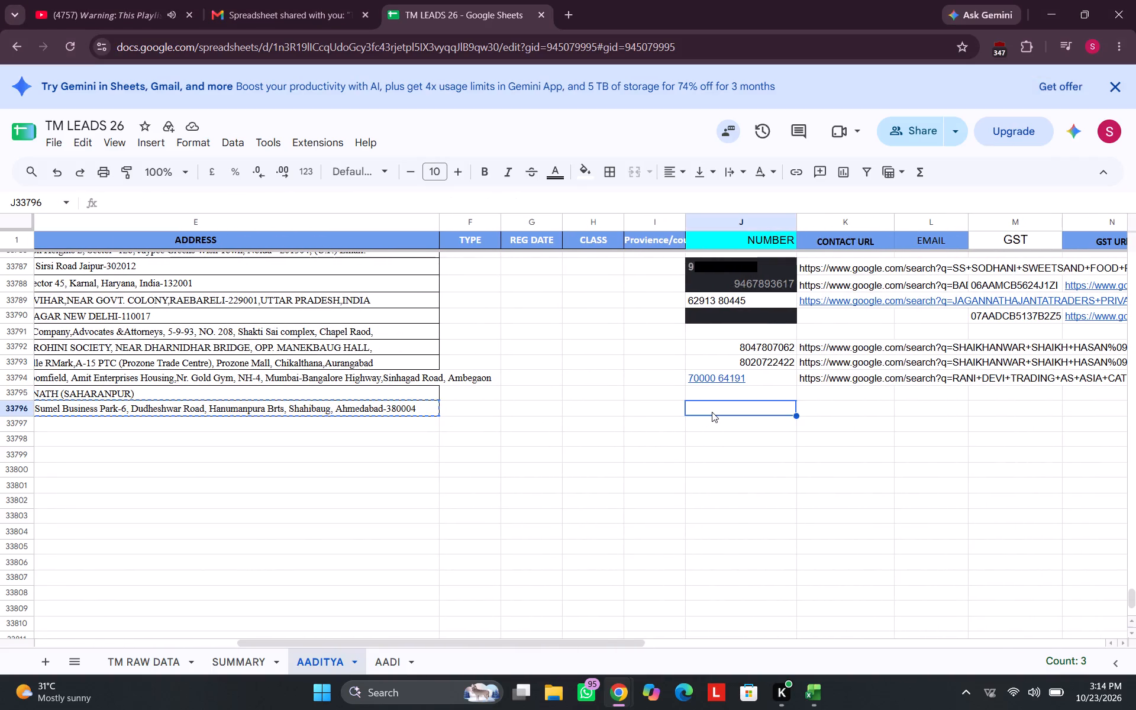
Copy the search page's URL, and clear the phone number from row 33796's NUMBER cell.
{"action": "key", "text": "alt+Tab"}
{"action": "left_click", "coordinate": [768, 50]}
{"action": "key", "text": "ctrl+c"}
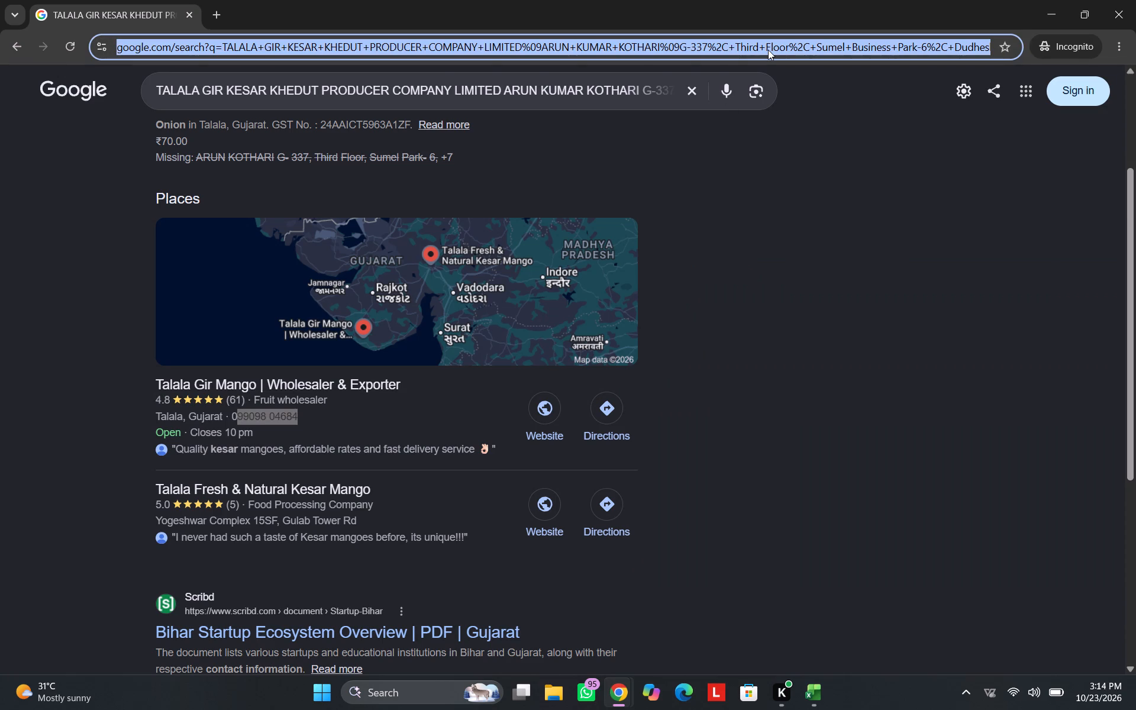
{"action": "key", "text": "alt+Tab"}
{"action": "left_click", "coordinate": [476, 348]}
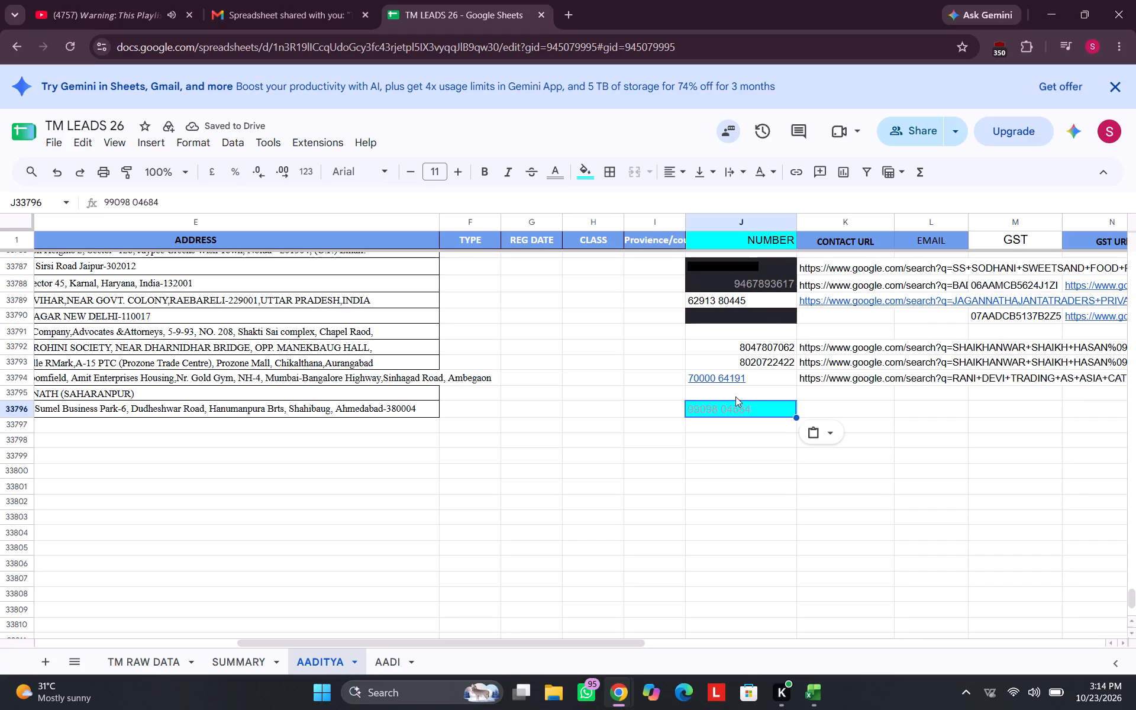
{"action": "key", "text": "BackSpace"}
Look through the remaining results, and search Google again for row 33796's details with "contact" replaced by "gst".
{"action": "key", "text": "alt+Tab"}
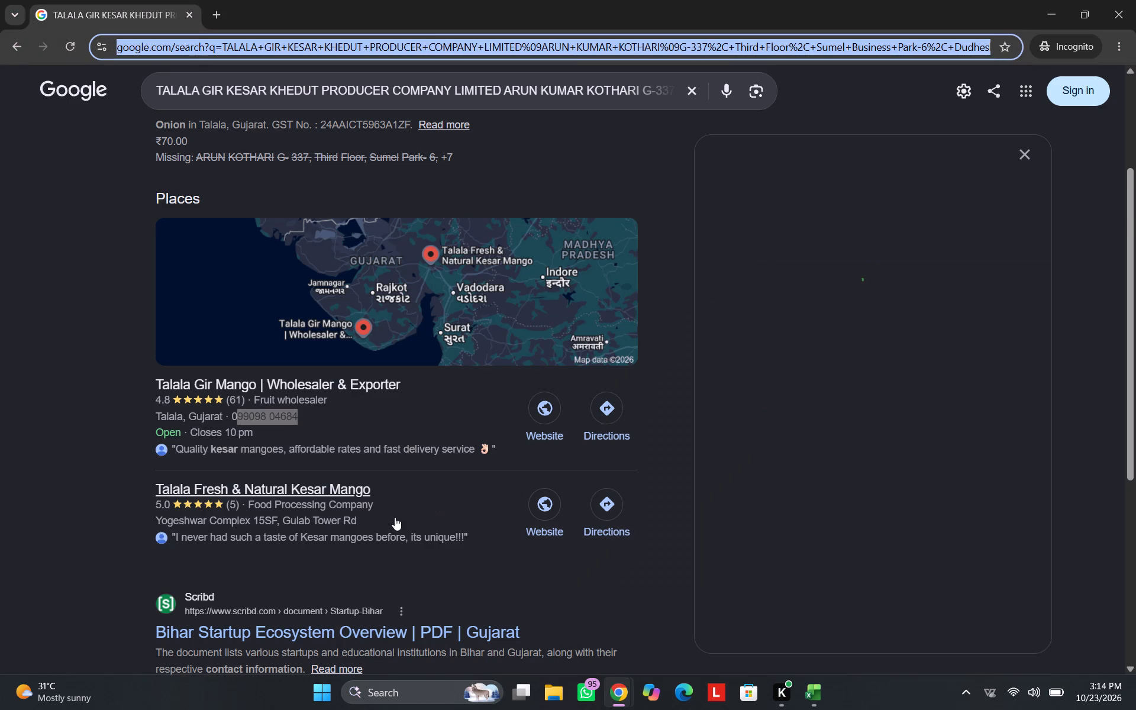
{"action": "scroll", "coordinate": [395, 517], "scroll_direction": "down", "scroll_amount": 4}
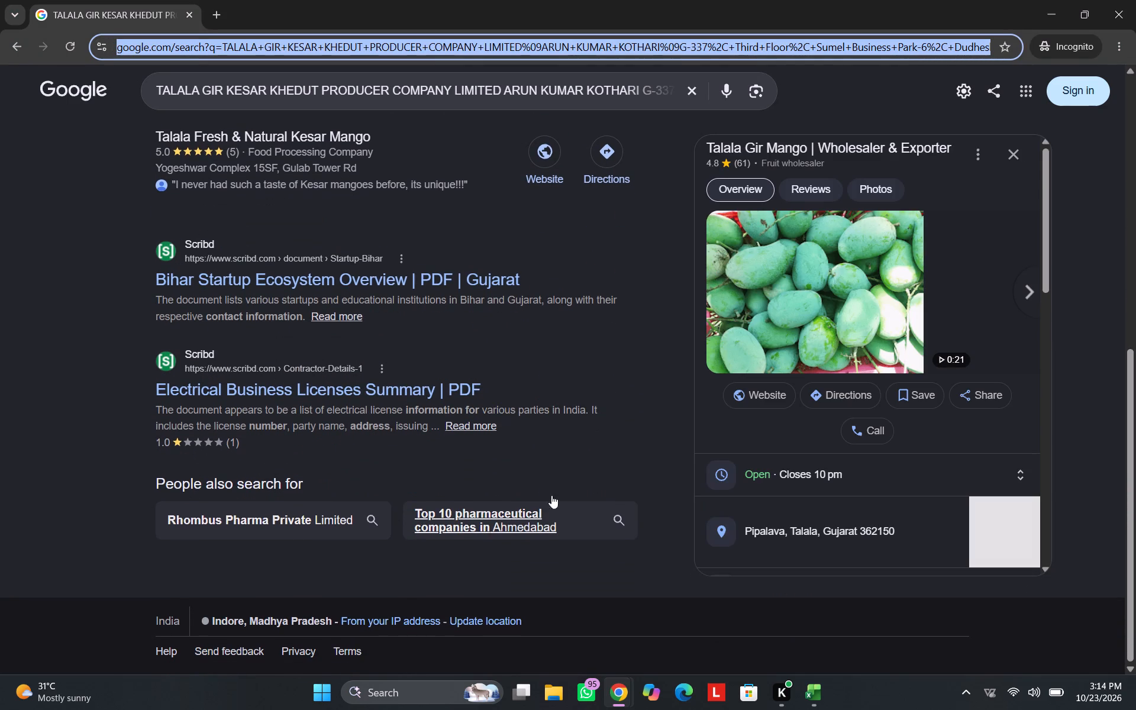
{"action": "scroll", "coordinate": [609, 466], "scroll_direction": "up", "scroll_amount": 3}
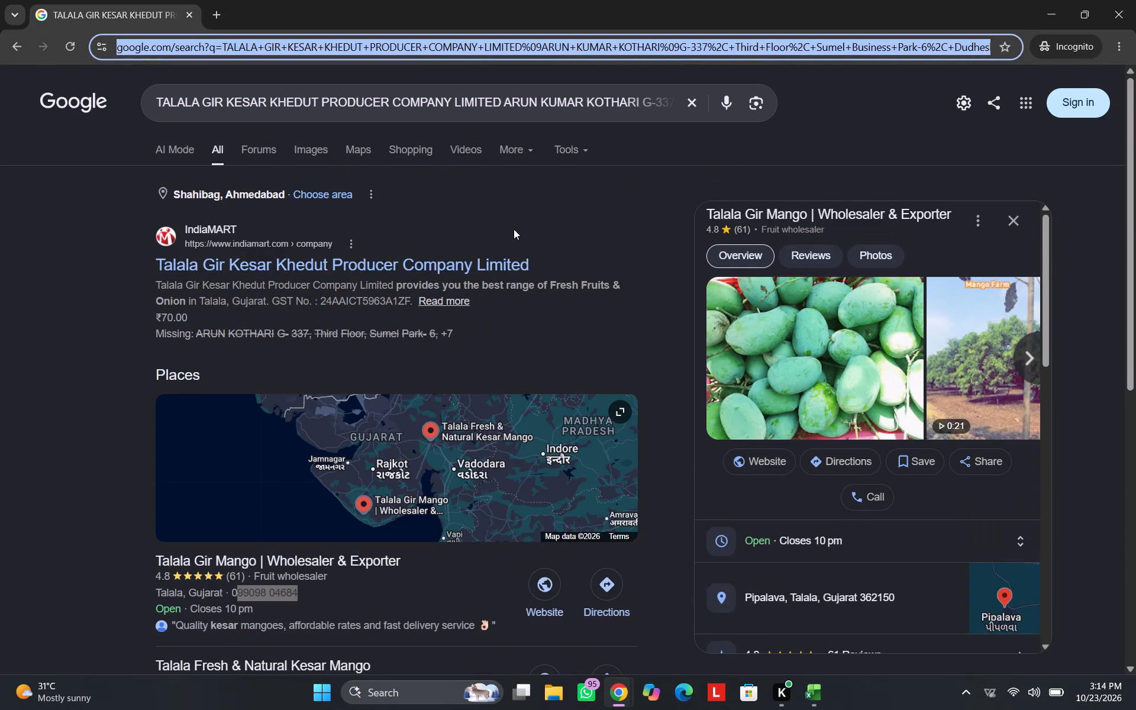
{"action": "left_click", "coordinate": [547, 98]}
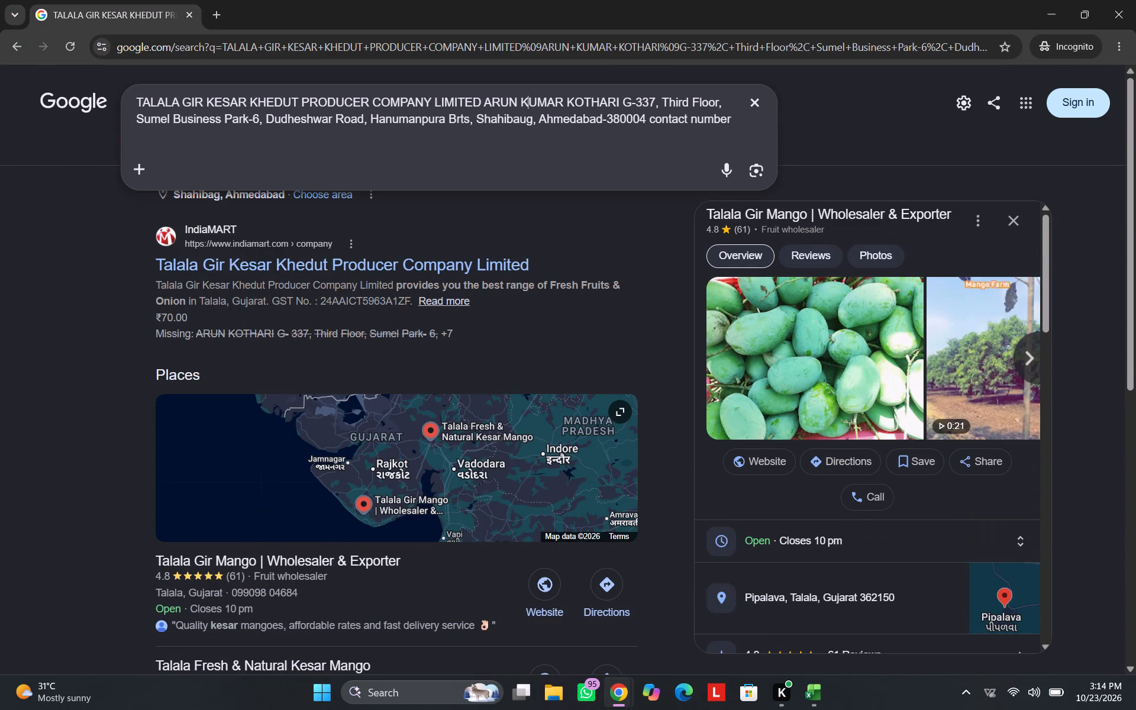
{"action": "left_click", "coordinate": [686, 125]}
{"action": "key", "text": "ctrl+BackSpace"}
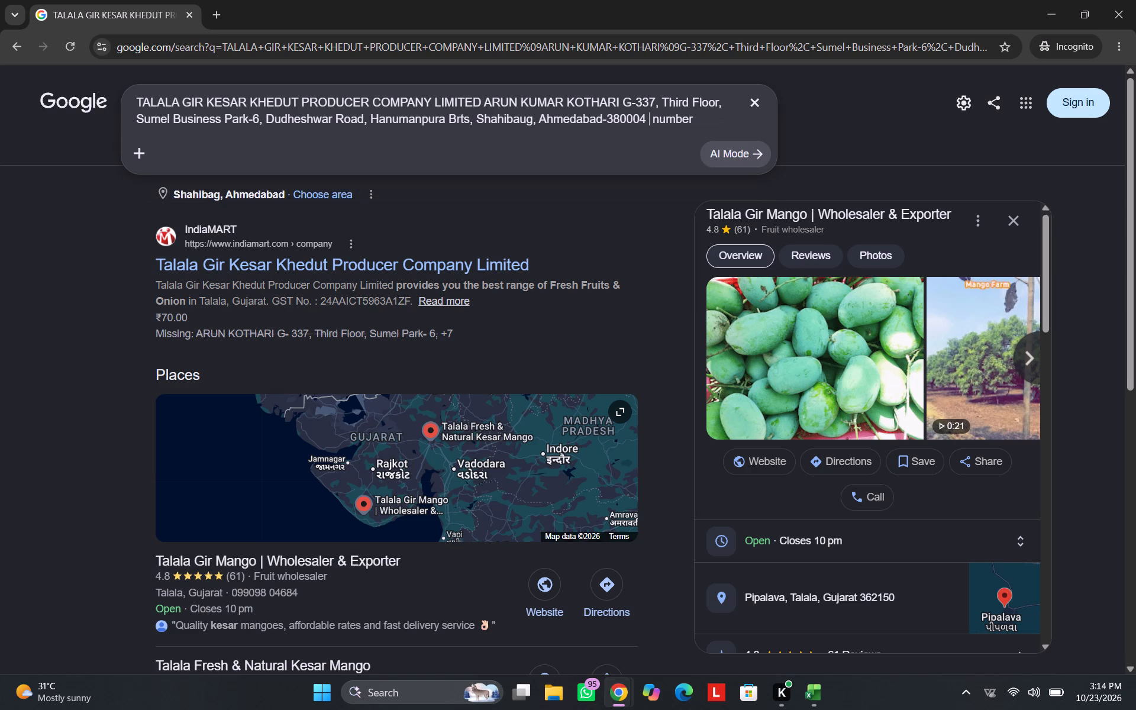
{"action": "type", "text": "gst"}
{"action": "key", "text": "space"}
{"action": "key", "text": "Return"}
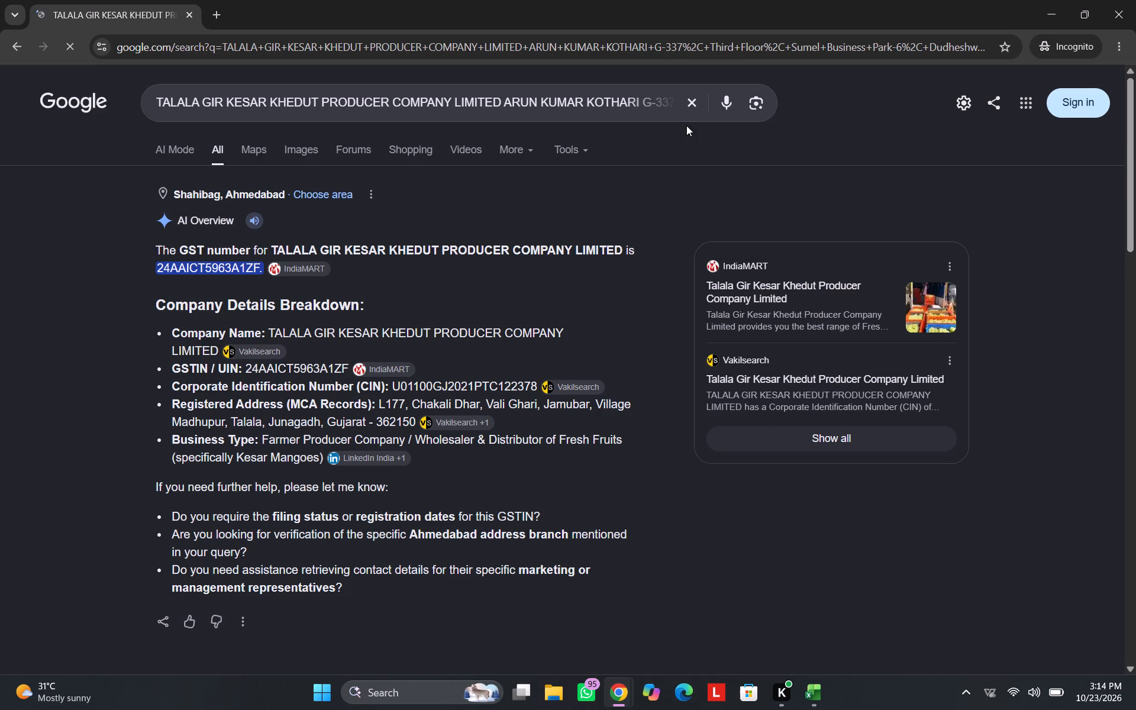
Repeat the Google search for row 33796's details with "contac" added before "gst number" in the query.
{"action": "left_click", "coordinate": [641, 111]}
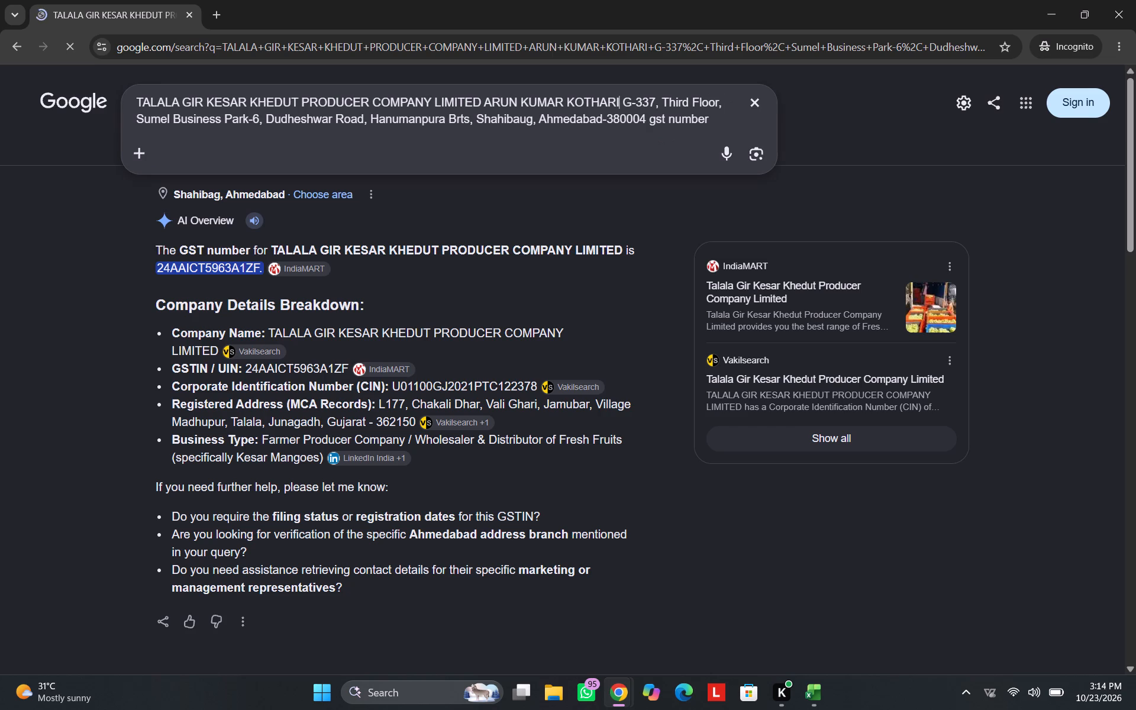
{"action": "left_click", "coordinate": [651, 125]}
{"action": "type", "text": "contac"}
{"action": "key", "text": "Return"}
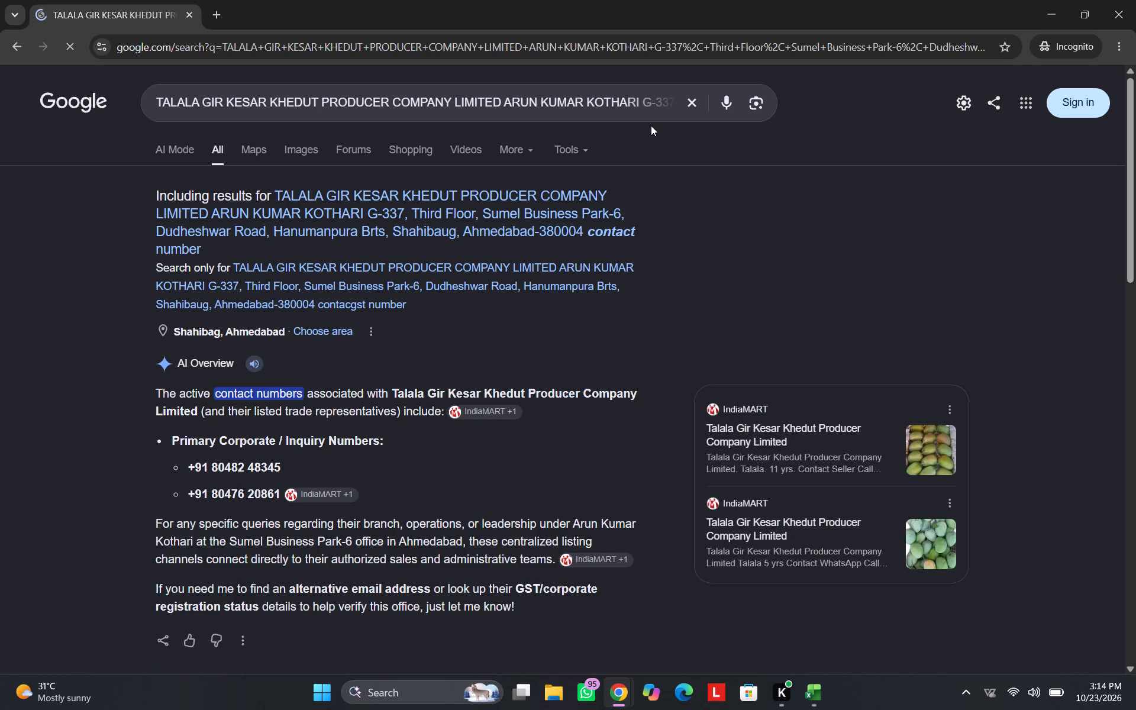
Copy the first corporate inquiry number in the AI Overview, without the country code, into row 33796's NUMBER cell.
{"action": "left_click_drag", "start_coordinate": [282, 465], "coordinate": [214, 472]}
{"action": "key", "text": "ctrl+c"}
{"action": "key", "text": "alt+Tab"}
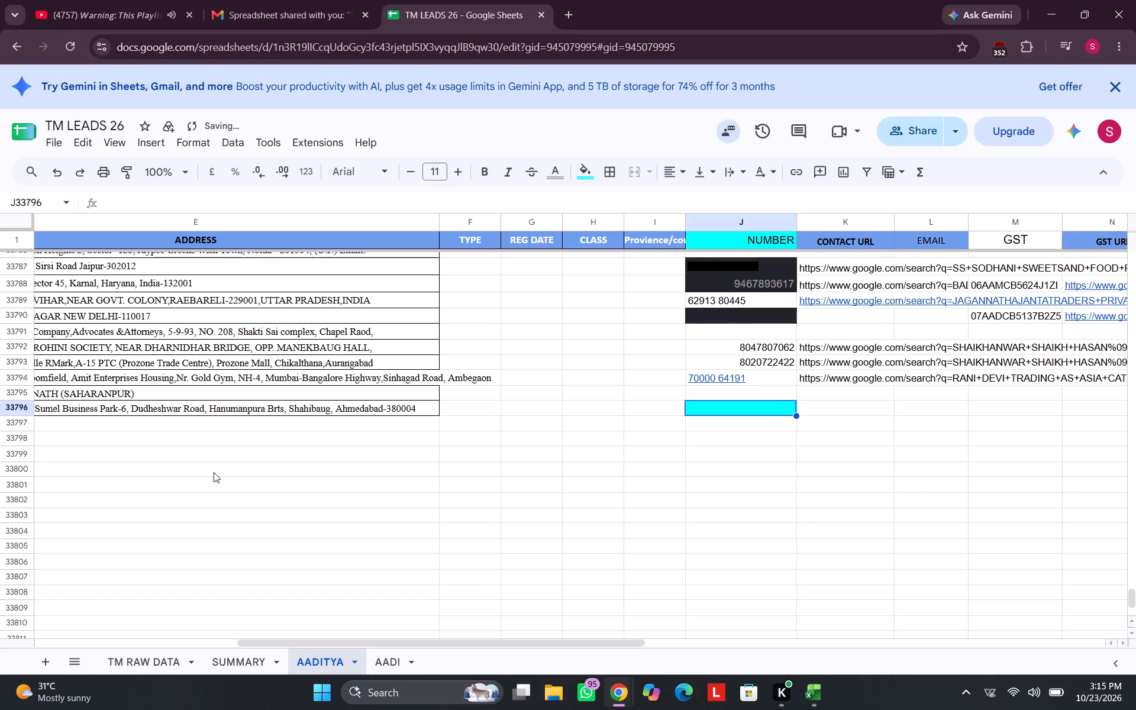
{"action": "key", "text": "ctrl+v"}
Copy the URL of the contact search page into row 33796's CONTACT URL cell.
{"action": "key", "text": "alt+Tab"}
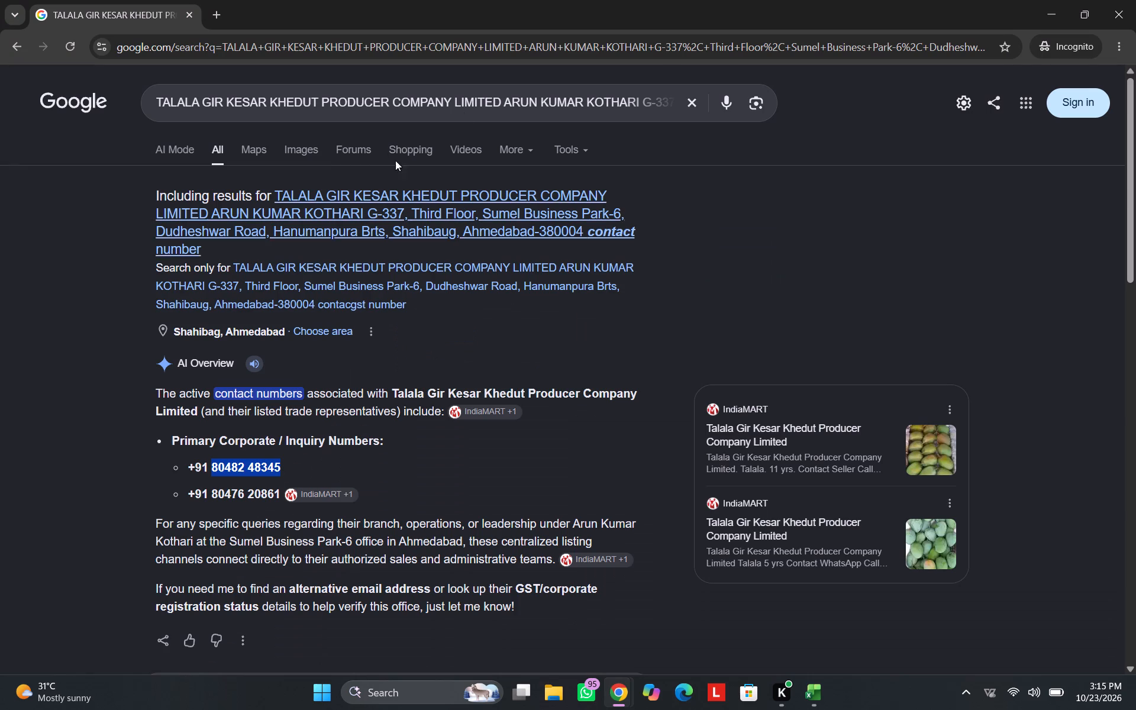
{"action": "left_click", "coordinate": [544, 43]}
{"action": "key", "text": "ctrl+c"}
{"action": "key", "text": "alt+Tab"}
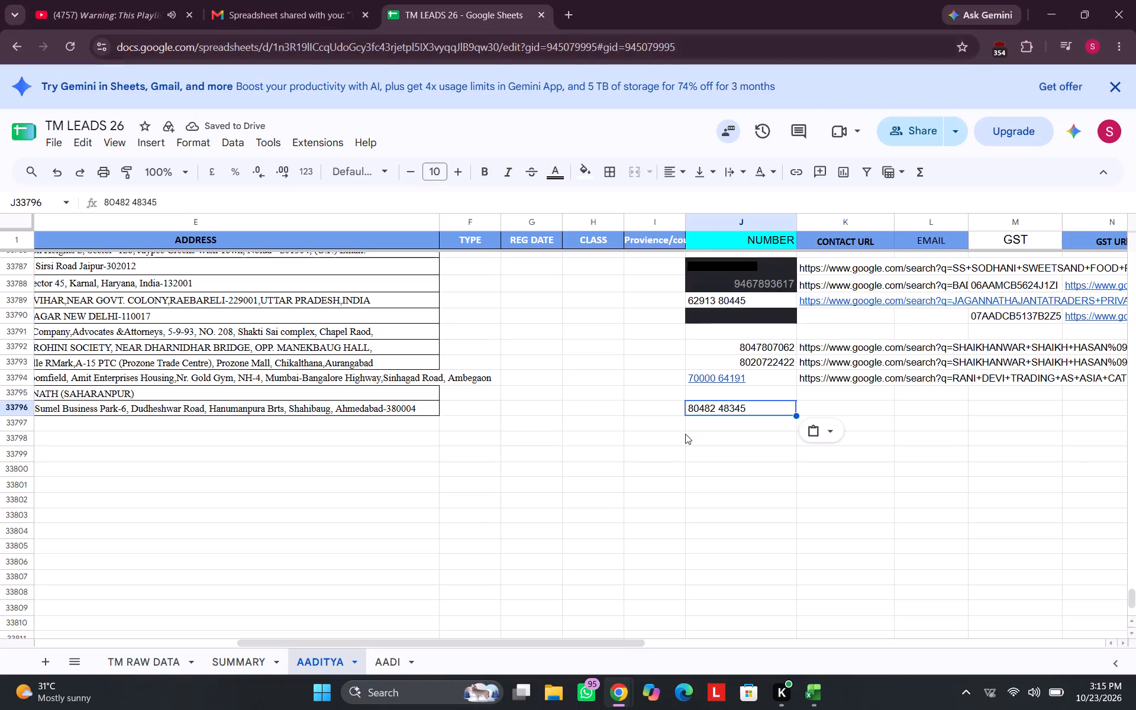
{"action": "left_click", "coordinate": [835, 411]}
{"action": "key", "text": "ctrl+v"}
Remove "contac" from the query and search Google again for row 33796's details with "gst number".
{"action": "key", "text": "alt+Tab"}
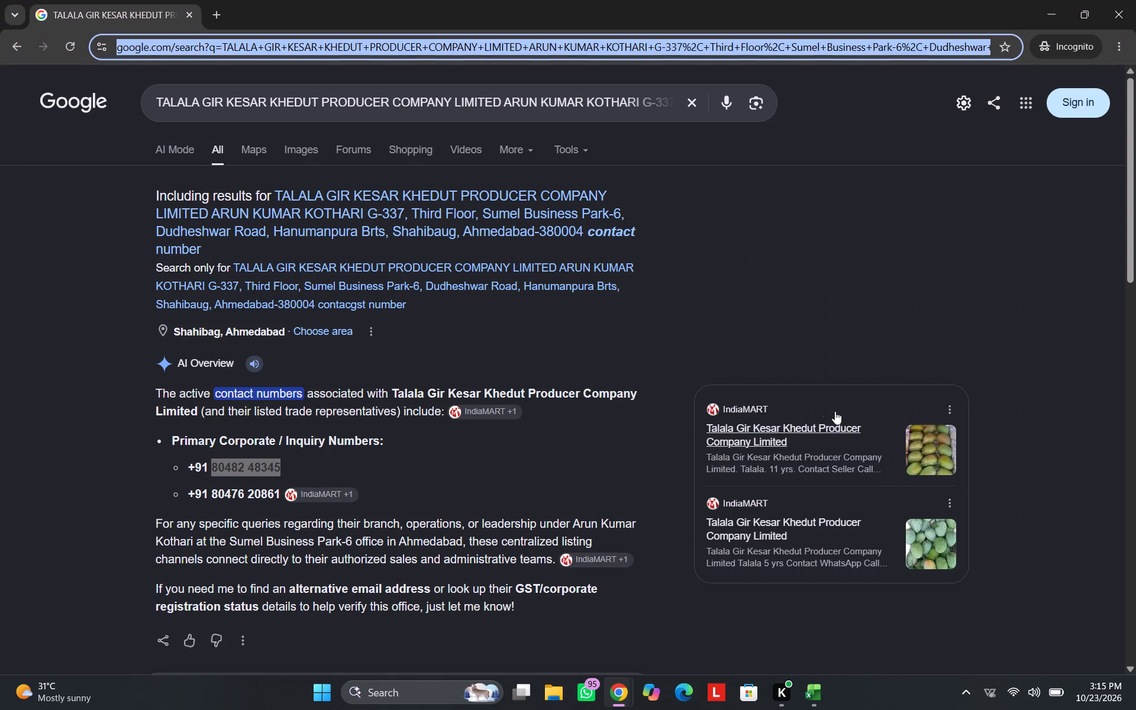
{"action": "left_click", "coordinate": [651, 93]}
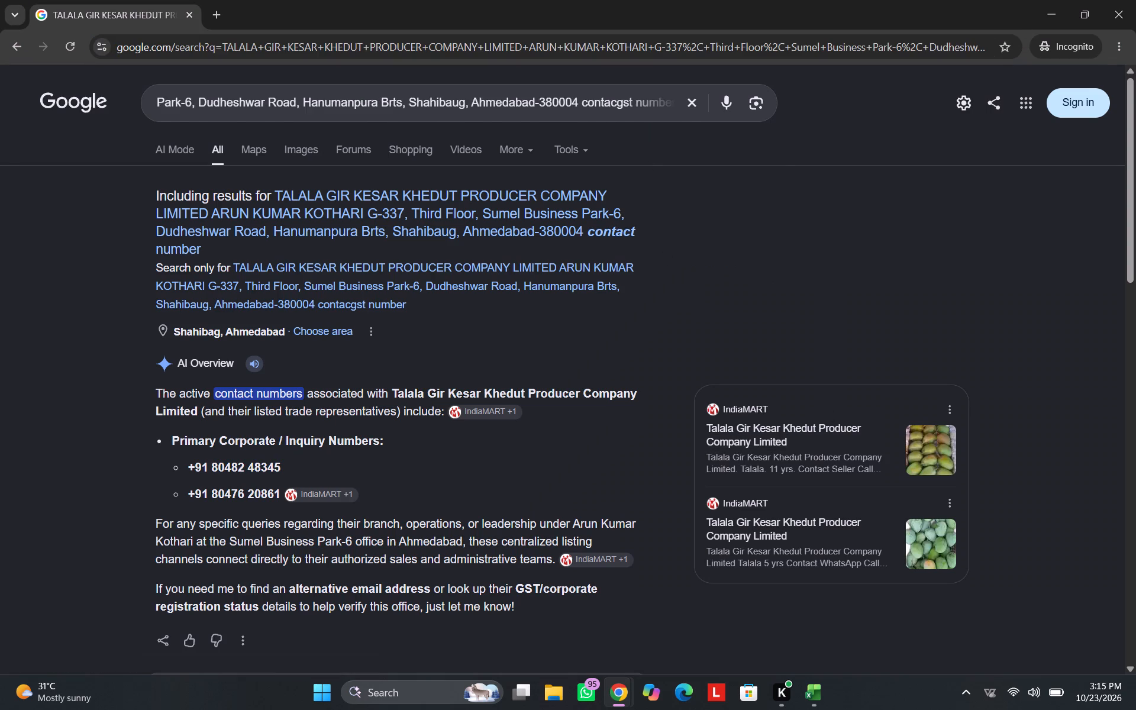
{"action": "left_click", "coordinate": [681, 122]}
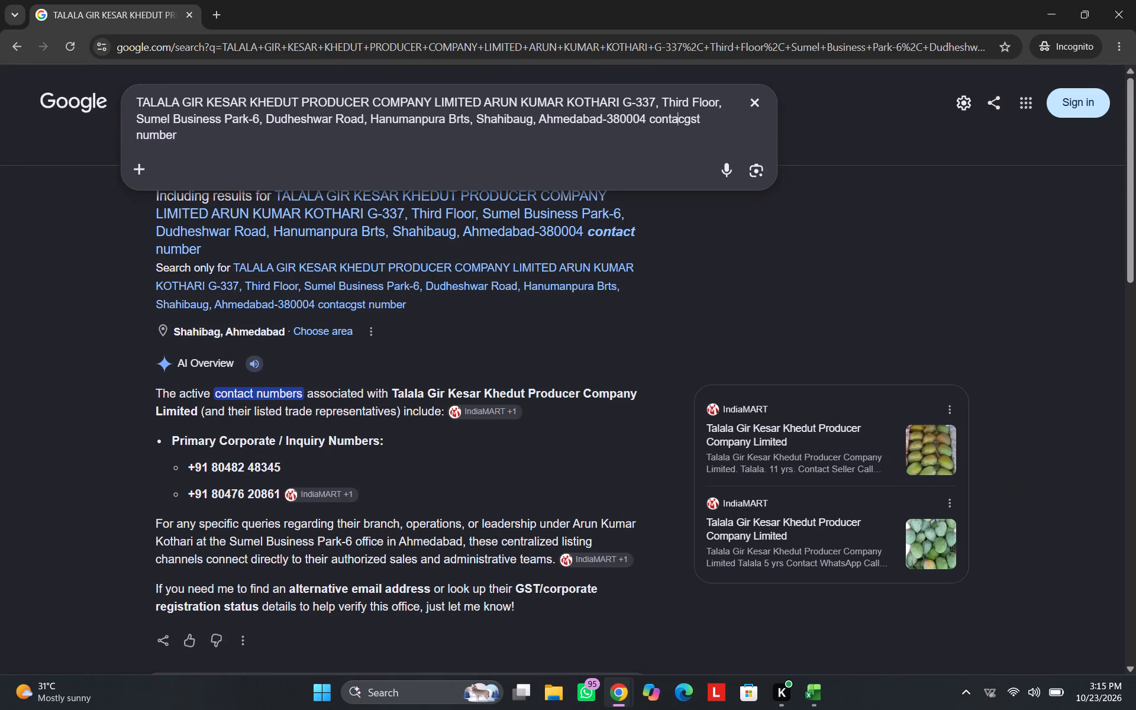
{"action": "left_click", "coordinate": [683, 122]}
{"action": "key", "text": "ctrl+BackSpace"}
{"action": "key", "text": "Return"}
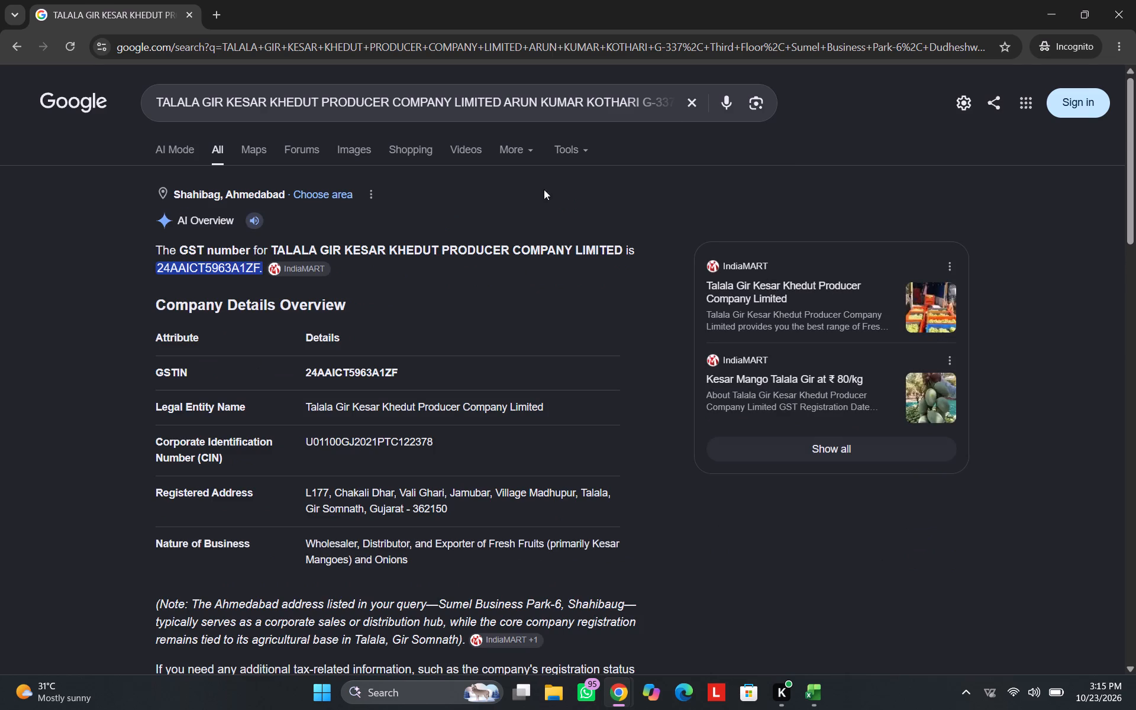
Copy the GSTIN from the AI Overview's company details table into row 33796's GST cell, and return to the search page.
{"action": "double_click", "coordinate": [370, 375]}
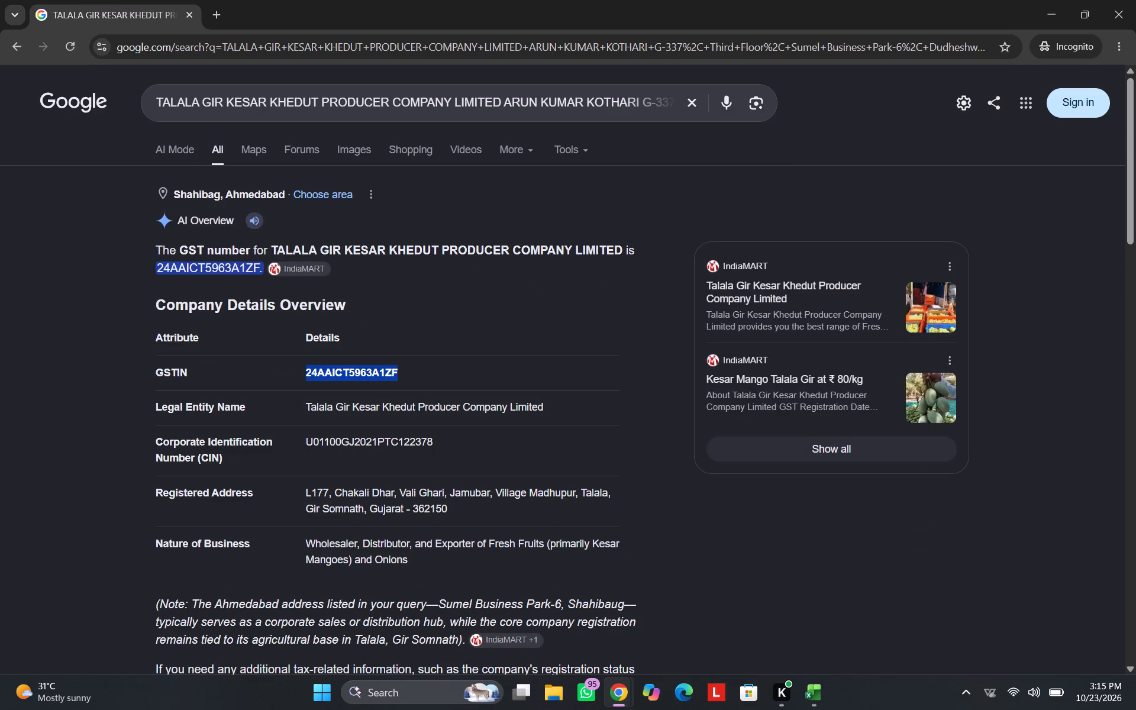
{"action": "key", "text": "ctrl+c"}
{"action": "key", "text": "alt+Tab"}
{"action": "scroll", "coordinate": [370, 375], "scroll_direction": "left", "scroll_amount": 2}
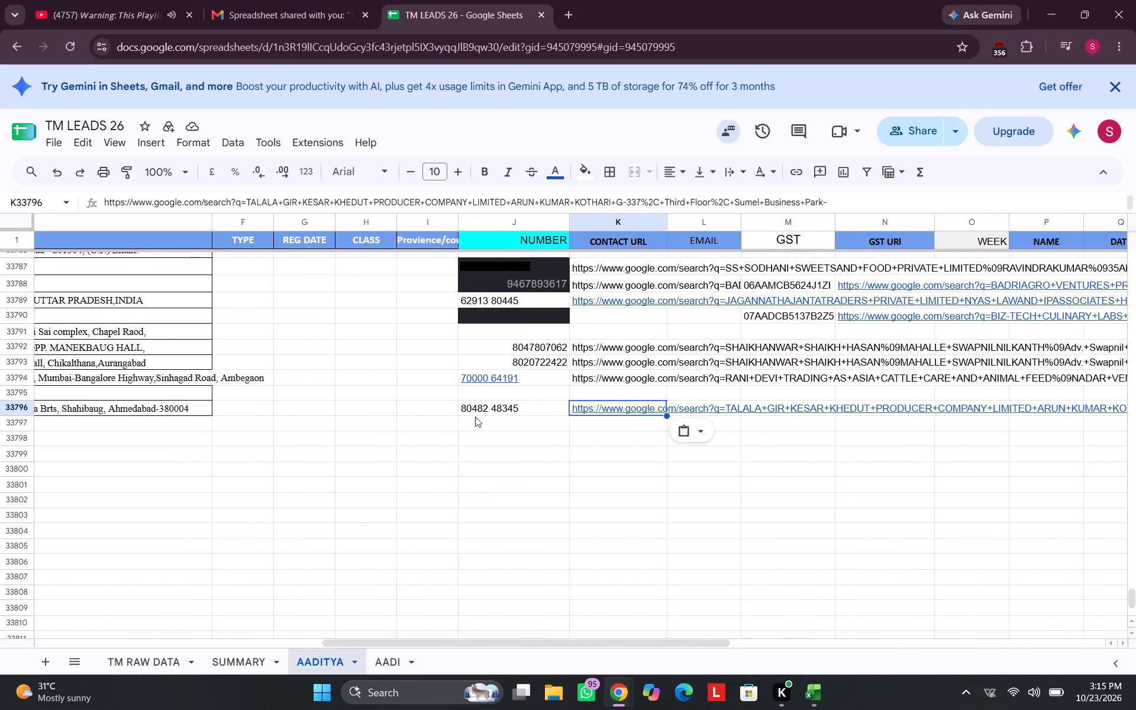
{"action": "left_click", "coordinate": [767, 410]}
{"action": "key", "text": "ctrl+v"}
{"action": "key", "text": "alt+Tab"}
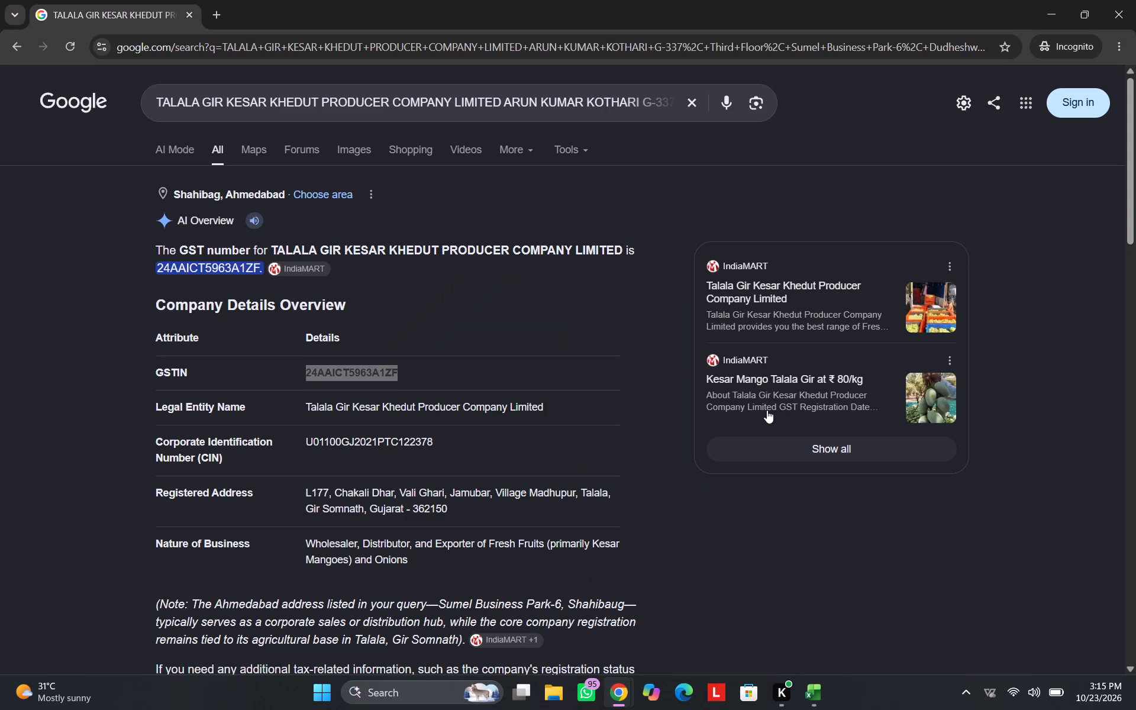
Copy the URL of the GST search page into row 33796's GST URL cell.
{"action": "left_click", "coordinate": [772, 45]}
{"action": "key", "text": "ctrl+c"}
{"action": "key", "text": "alt+Tab"}
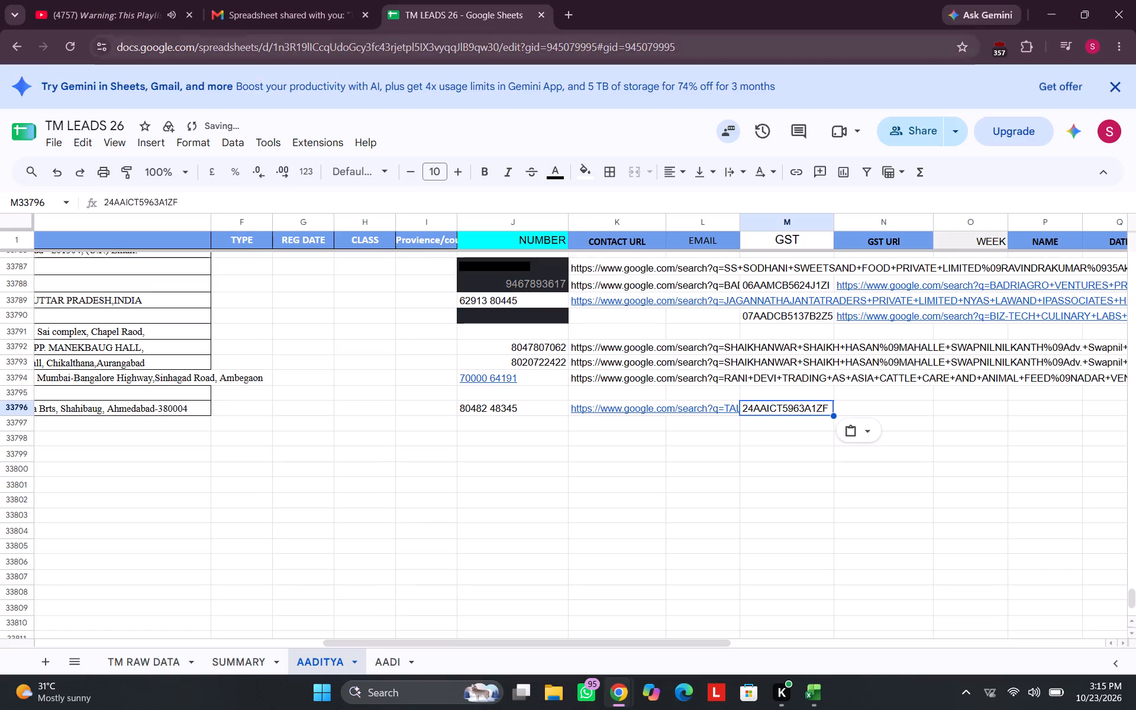
{"action": "left_click", "coordinate": [898, 415]}
{"action": "key", "text": "ctrl+v"}
Copy application number 6158495 from sheet Page176 of the Excel workbook into column B of row 33797 in TM LEADS 26.
{"action": "key", "text": "Down"}
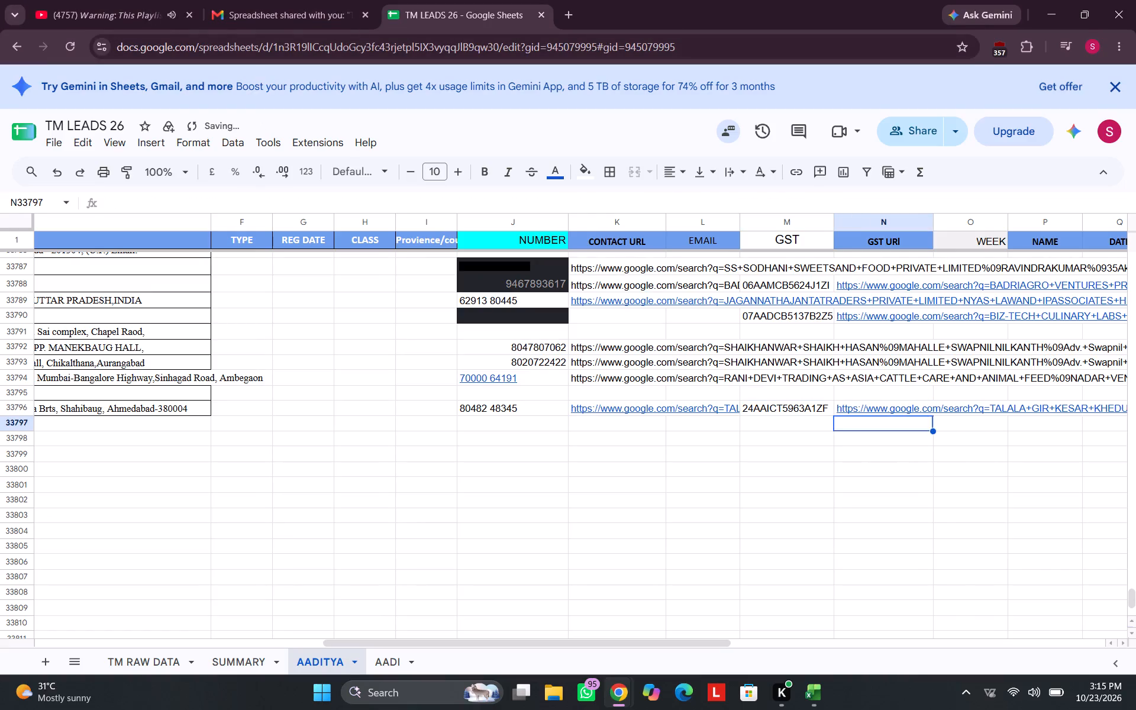
{"action": "key", "text": "Left"}
{"action": "key", "text": "Left"}
{"action": "key", "text": "Left"}
{"action": "key", "text": "Left"}
{"action": "key", "text": "Left"}
{"action": "key", "text": "Left"}
{"action": "key", "text": "Left"}
{"action": "key", "text": "Left"}
{"action": "key", "text": "Left"}
{"action": "key", "text": "Left"}
{"action": "key", "text": "Left"}
{"action": "key", "text": "Left"}
{"action": "key", "text": "Left"}
{"action": "key", "text": "Right"}
{"action": "key", "text": "alt+Tab"}
{"action": "key", "text": "alt+Right"}
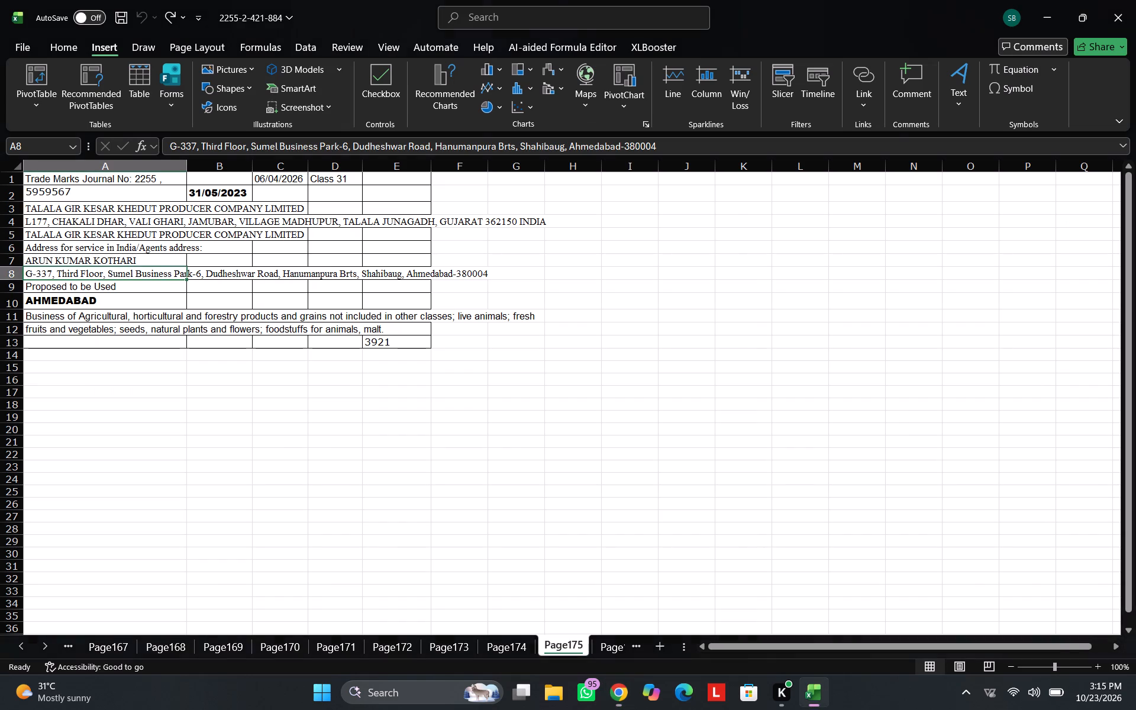
{"action": "left_click", "coordinate": [603, 654]}
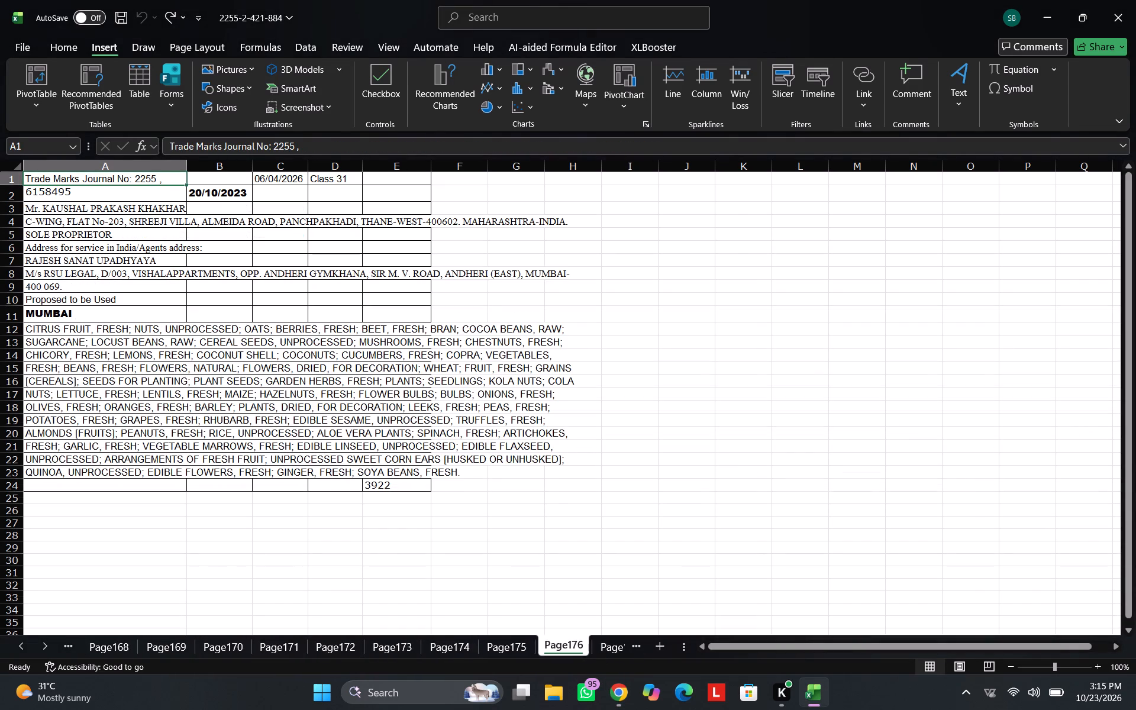
{"action": "left_click", "coordinate": [163, 197]}
{"action": "key", "text": "ctrl+c"}
{"action": "key", "text": "alt+Tab"}
{"action": "key", "text": "ctrl+v"}
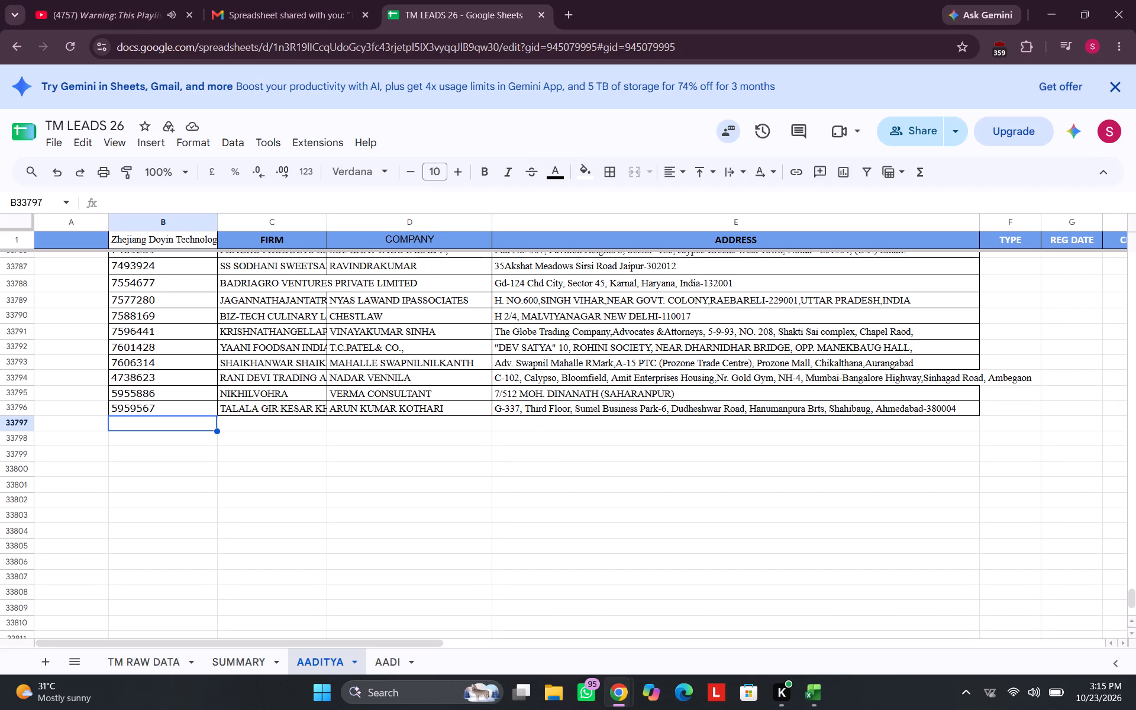
Copy the applicant's name from Page176 into row 33797's FIRM cell.
{"action": "key", "text": "alt+Tab"}
{"action": "key", "text": "Down"}
{"action": "key", "text": "ctrl+c"}
{"action": "key", "text": "alt+Tab"}
{"action": "key", "text": "Right"}
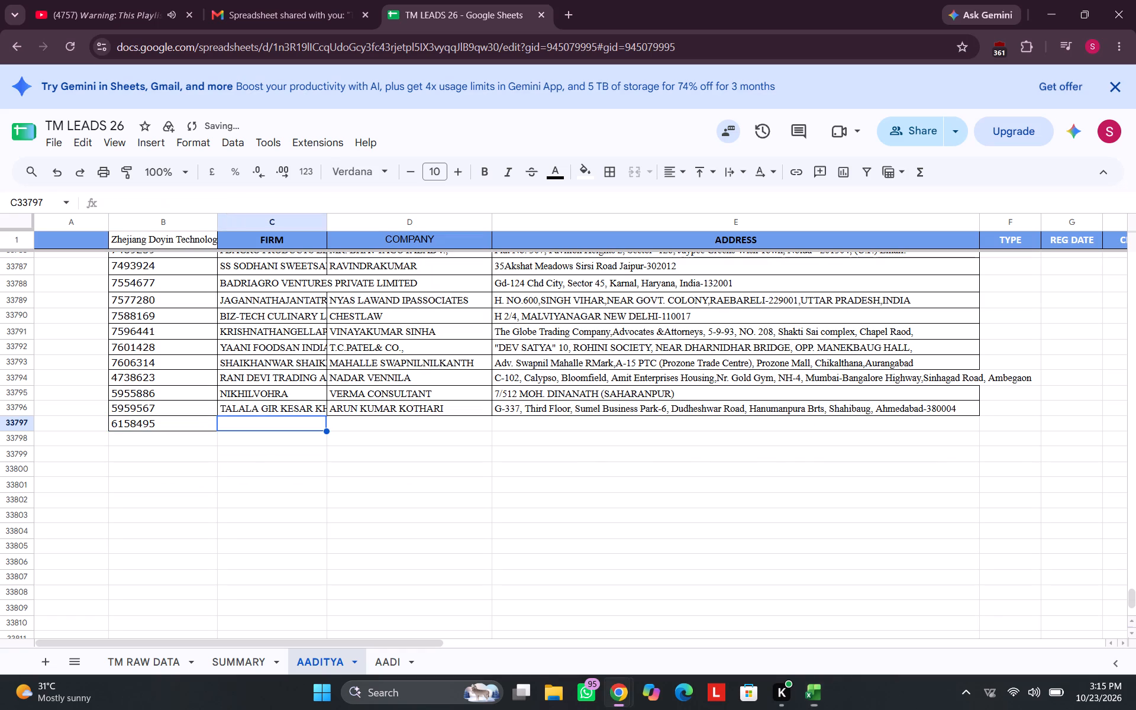
{"action": "key", "text": "ctrl+v"}
Copy the agent's name below the address-for-service line on Page176 into row 33797's COMPANY cell.
{"action": "key", "text": "super+Tab"}
{"action": "key", "text": "alt+Tab"}
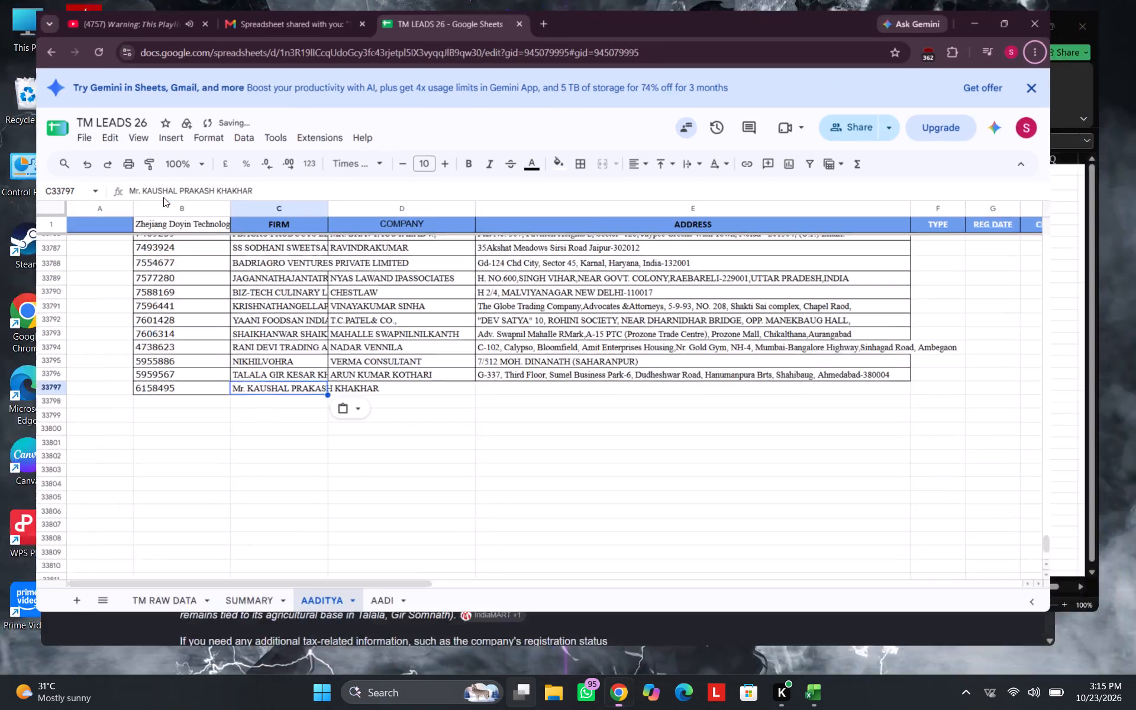
{"action": "key", "text": "alt+Tab"}
{"action": "key", "text": "Down"}
{"action": "key", "text": "Down"}
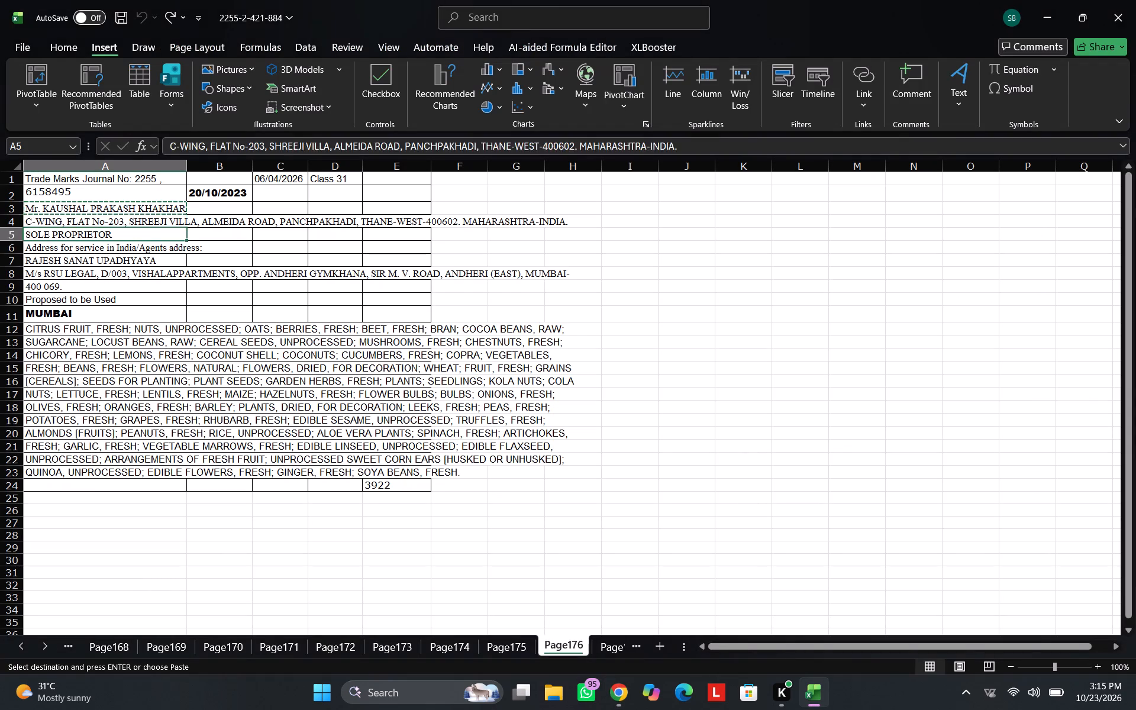
{"action": "key", "text": "Down"}
{"action": "key", "text": "Down"}
{"action": "key", "text": "ctrl+c"}
{"action": "key", "text": "alt+Tab"}
{"action": "key", "text": "Right"}
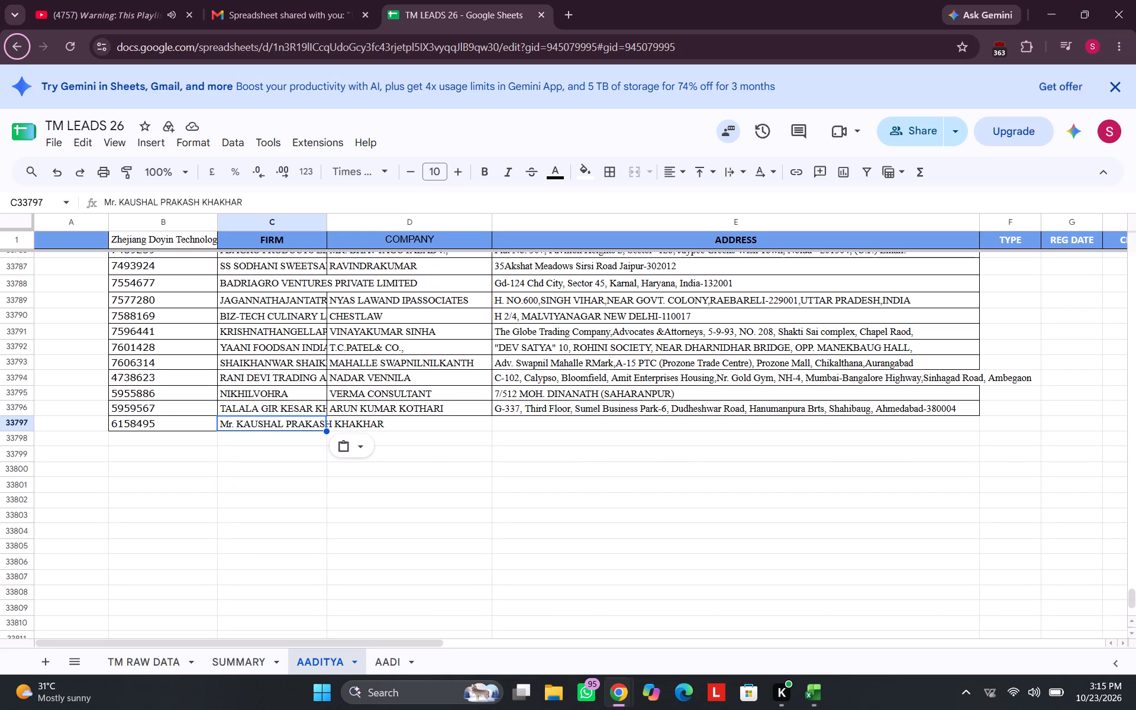
{"action": "left_click", "coordinate": [446, 424]}
{"action": "key", "text": "ctrl+v"}
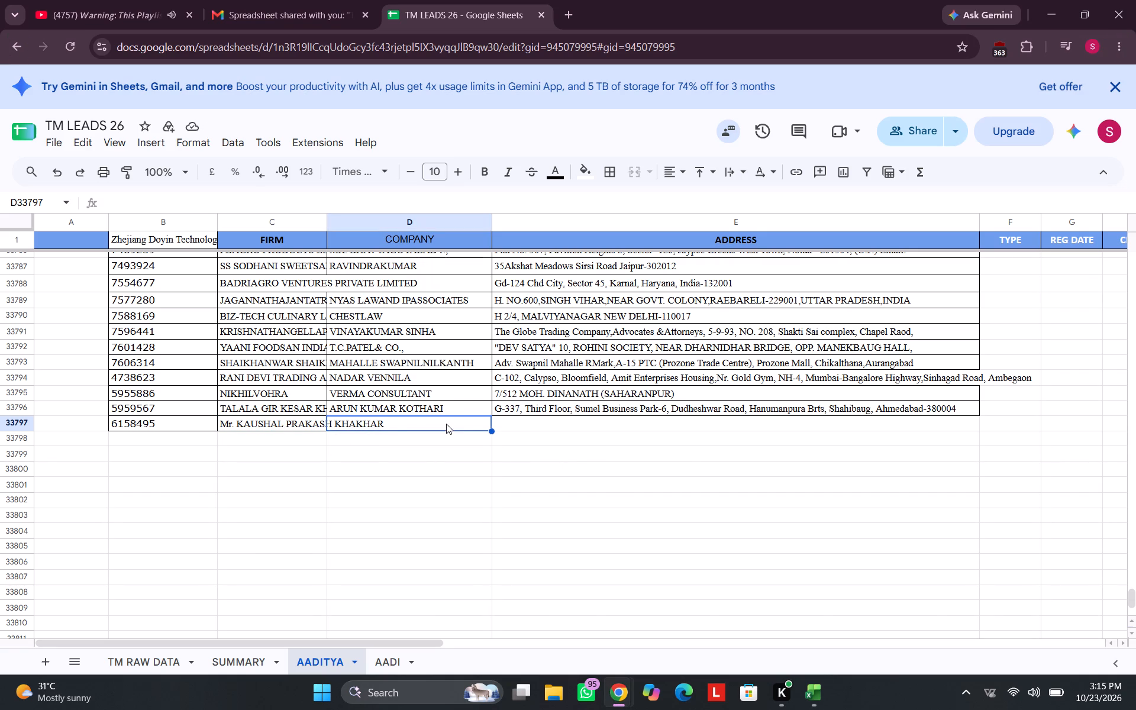
Copy the first line of the agent's address, starting with M/s RSU LEGAL, from Page176 into row 33797's ADDRESS cell.
{"action": "key", "text": "alt+Tab"}
{"action": "key", "text": "Down"}
{"action": "key", "text": "ctrl+c"}
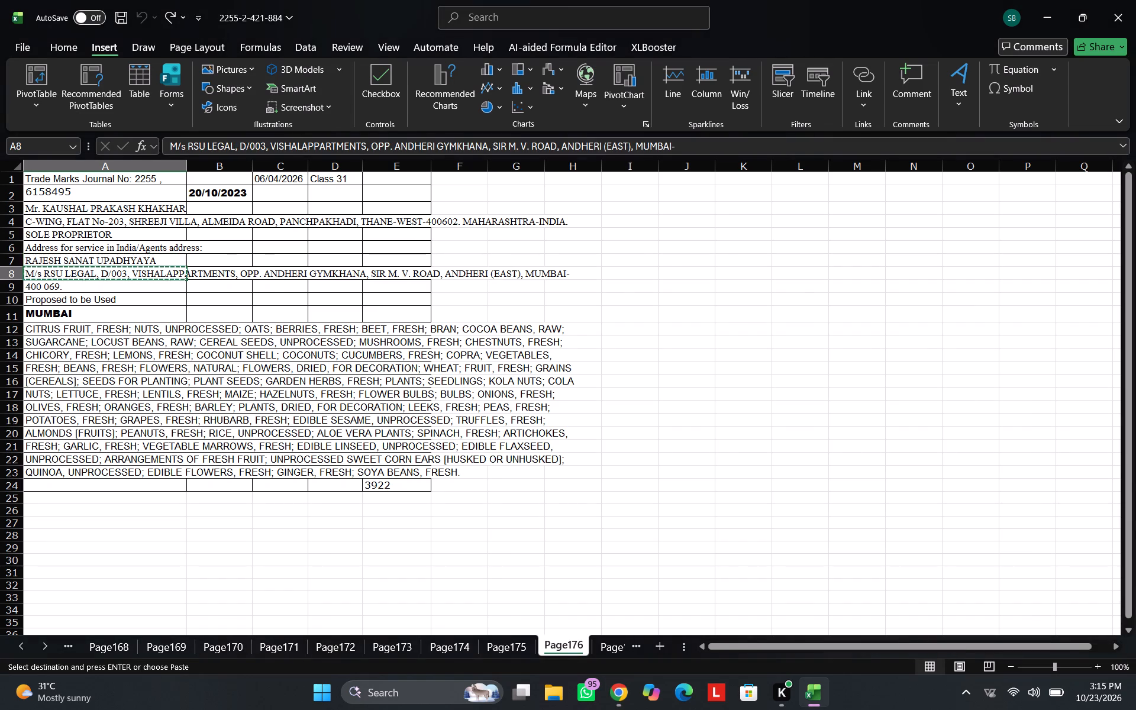
{"action": "key", "text": "alt+Tab"}
{"action": "key", "text": "Right"}
{"action": "key", "text": "ctrl+v"}
Search Google in the incognito window for row 33797's firm, company and address details followed by "contact number".
{"action": "key", "text": "Right"}
{"action": "key", "text": "shift+Left"}
{"action": "key", "text": "shift+Left"}
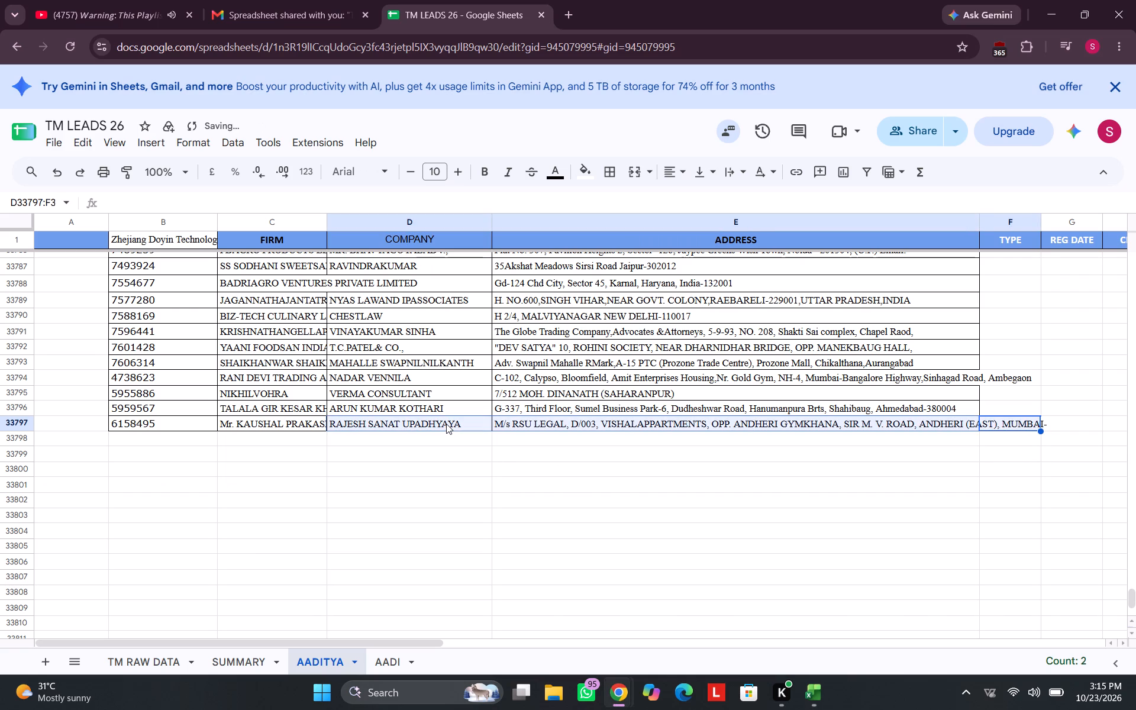
{"action": "key", "text": "shift+Left"}
{"action": "key", "text": "ctrl+c"}
{"action": "key", "text": "alt+Tab"}
{"action": "key", "text": "alt+Right"}
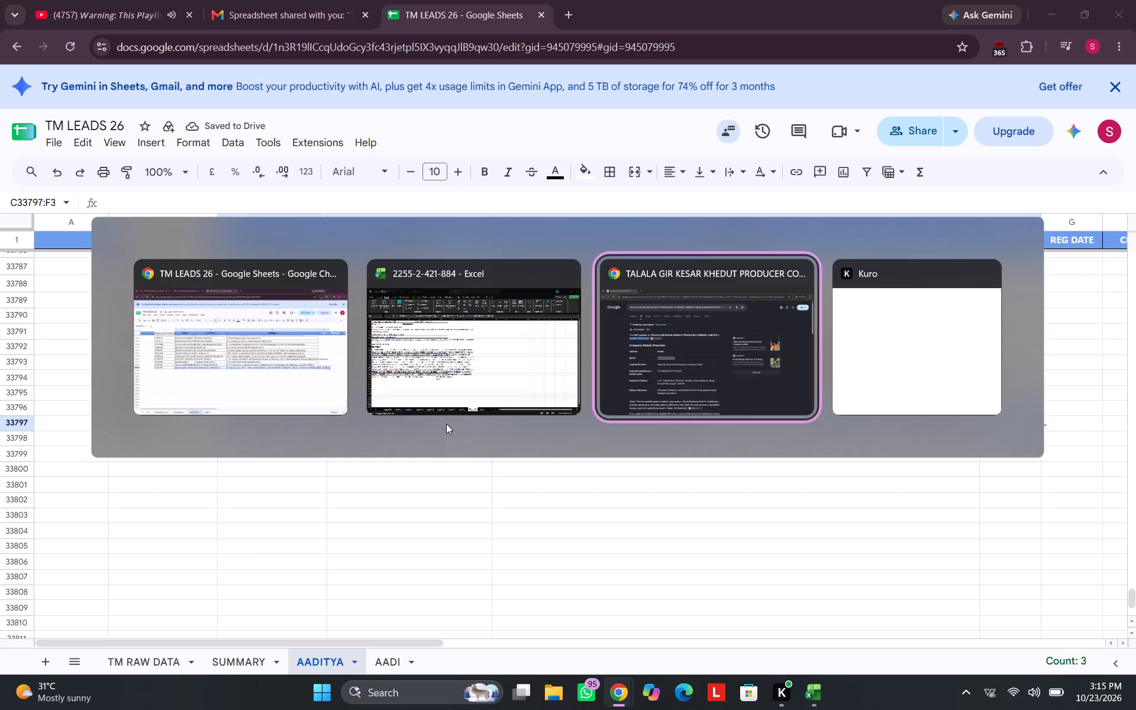
{"action": "left_click", "coordinate": [690, 104]}
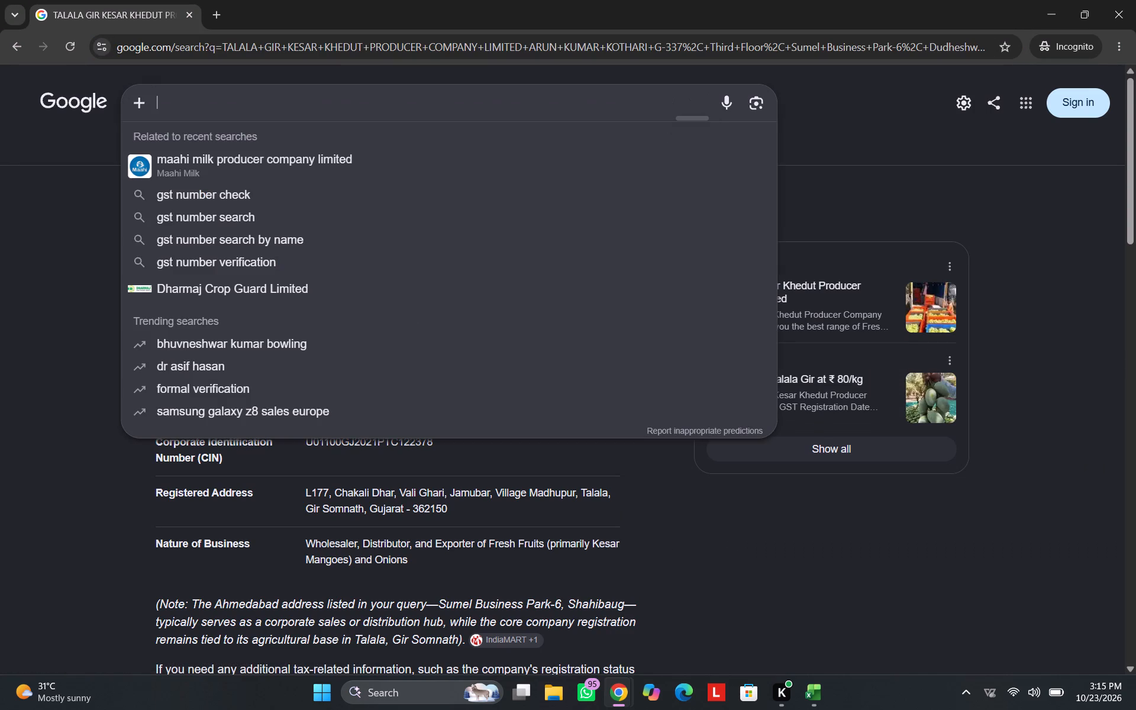
{"action": "key", "text": "ctrl+v"}
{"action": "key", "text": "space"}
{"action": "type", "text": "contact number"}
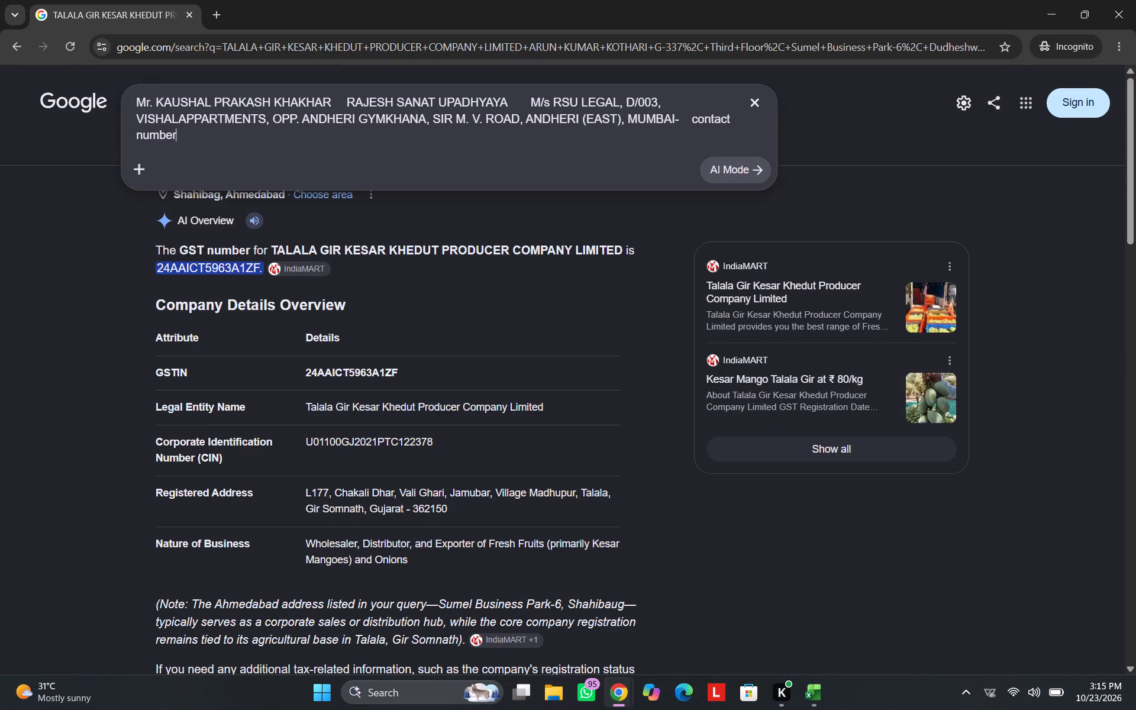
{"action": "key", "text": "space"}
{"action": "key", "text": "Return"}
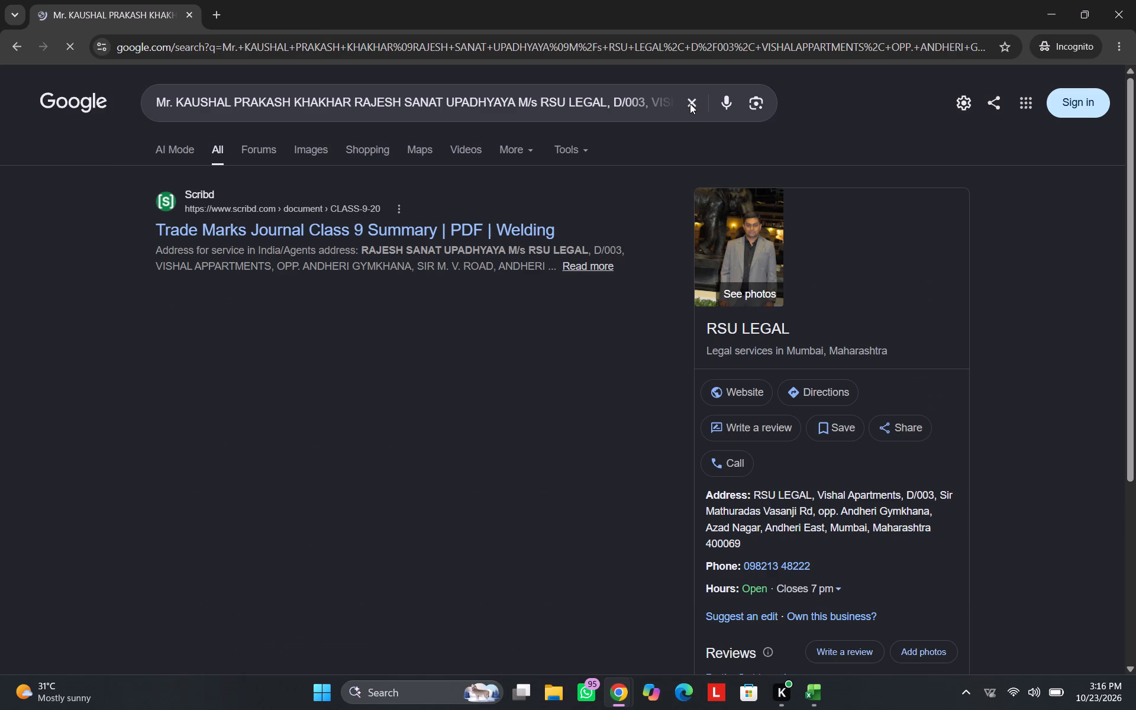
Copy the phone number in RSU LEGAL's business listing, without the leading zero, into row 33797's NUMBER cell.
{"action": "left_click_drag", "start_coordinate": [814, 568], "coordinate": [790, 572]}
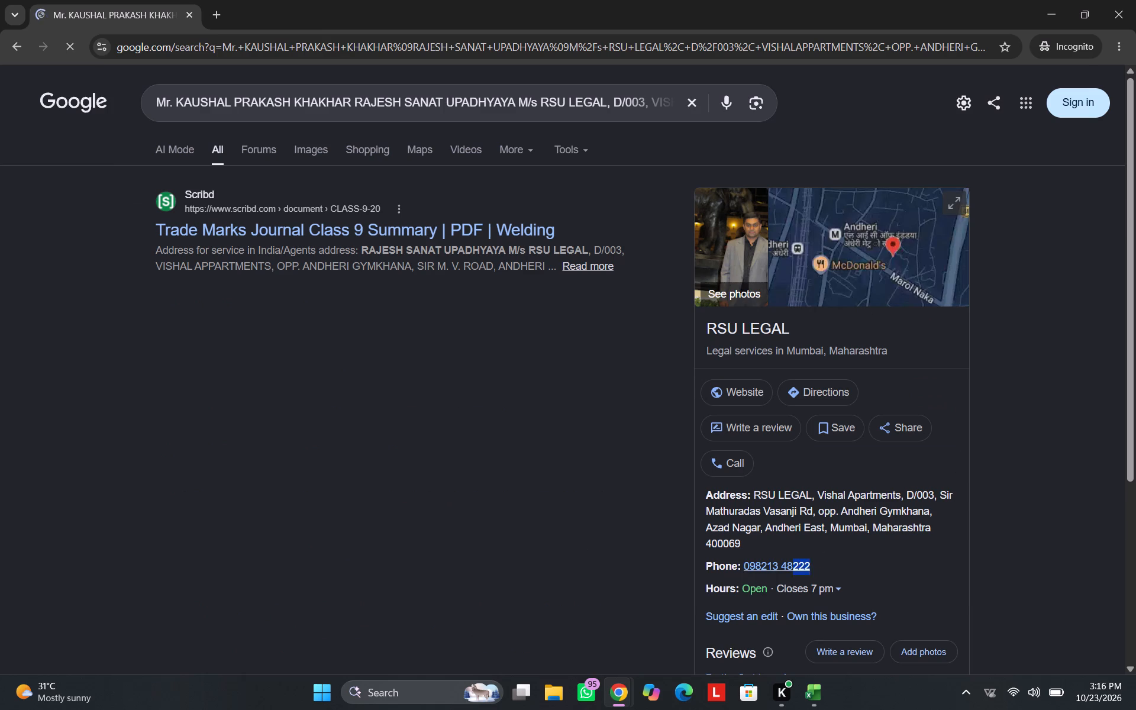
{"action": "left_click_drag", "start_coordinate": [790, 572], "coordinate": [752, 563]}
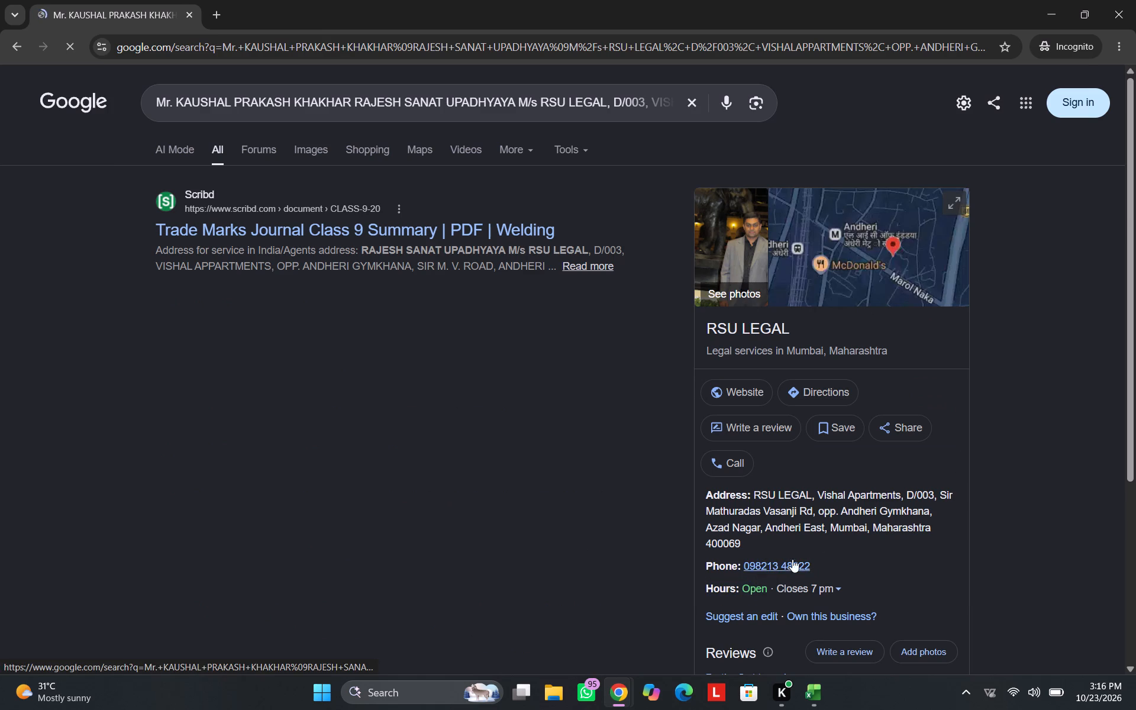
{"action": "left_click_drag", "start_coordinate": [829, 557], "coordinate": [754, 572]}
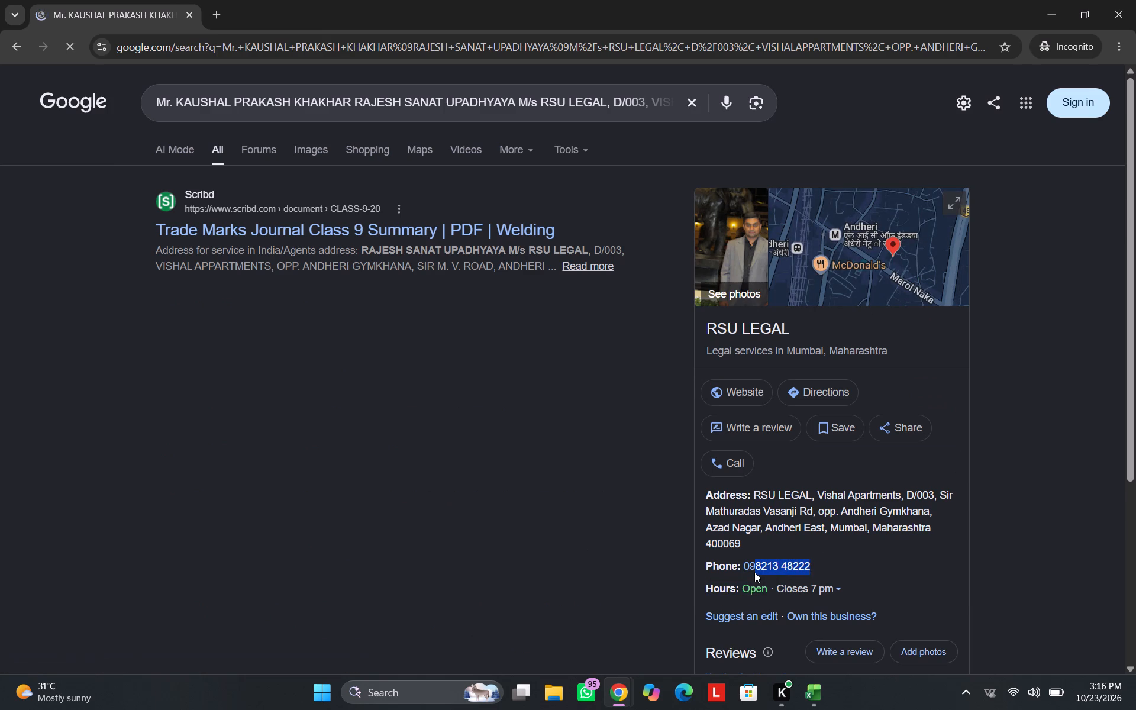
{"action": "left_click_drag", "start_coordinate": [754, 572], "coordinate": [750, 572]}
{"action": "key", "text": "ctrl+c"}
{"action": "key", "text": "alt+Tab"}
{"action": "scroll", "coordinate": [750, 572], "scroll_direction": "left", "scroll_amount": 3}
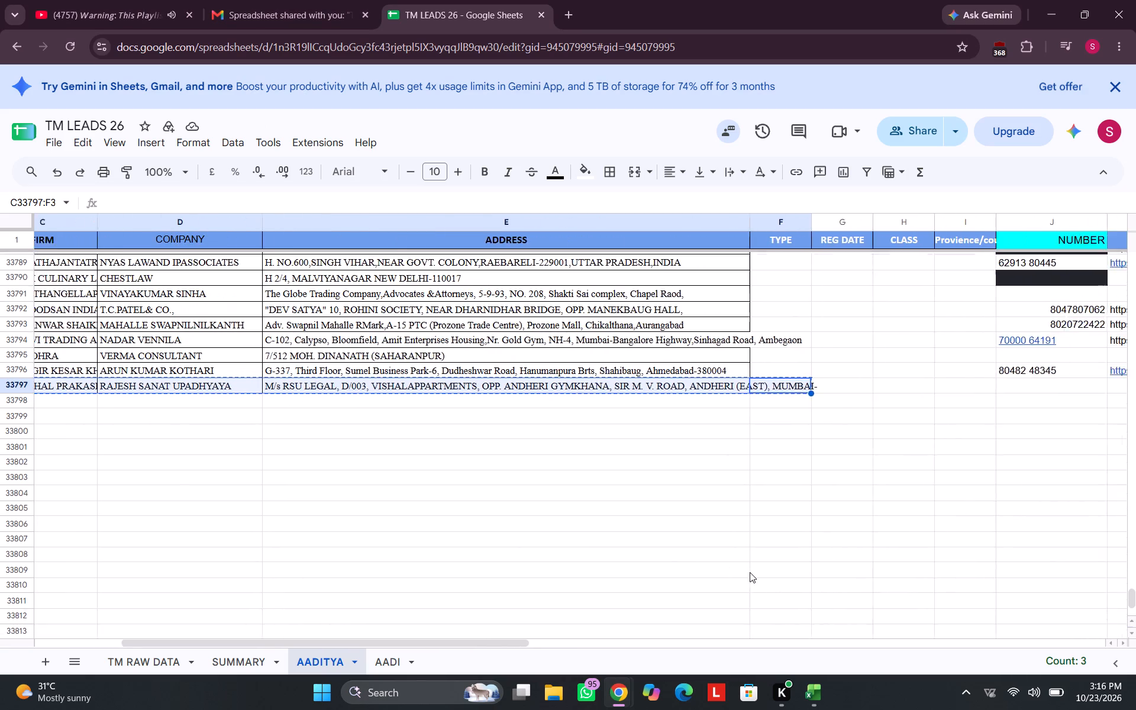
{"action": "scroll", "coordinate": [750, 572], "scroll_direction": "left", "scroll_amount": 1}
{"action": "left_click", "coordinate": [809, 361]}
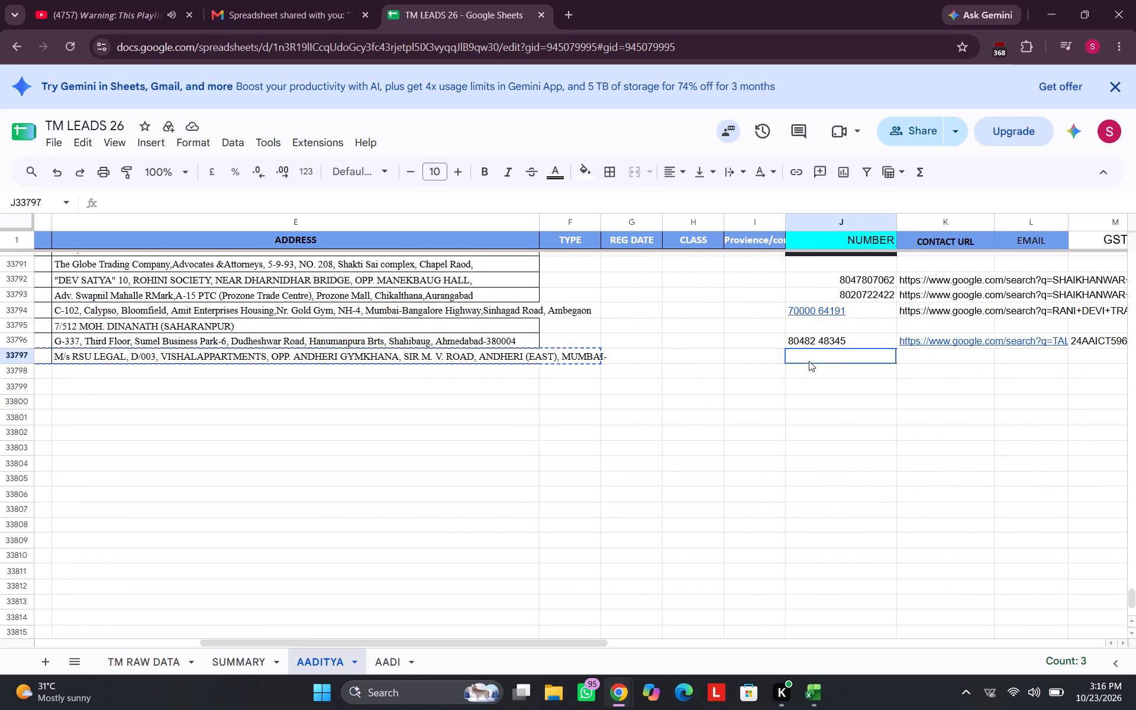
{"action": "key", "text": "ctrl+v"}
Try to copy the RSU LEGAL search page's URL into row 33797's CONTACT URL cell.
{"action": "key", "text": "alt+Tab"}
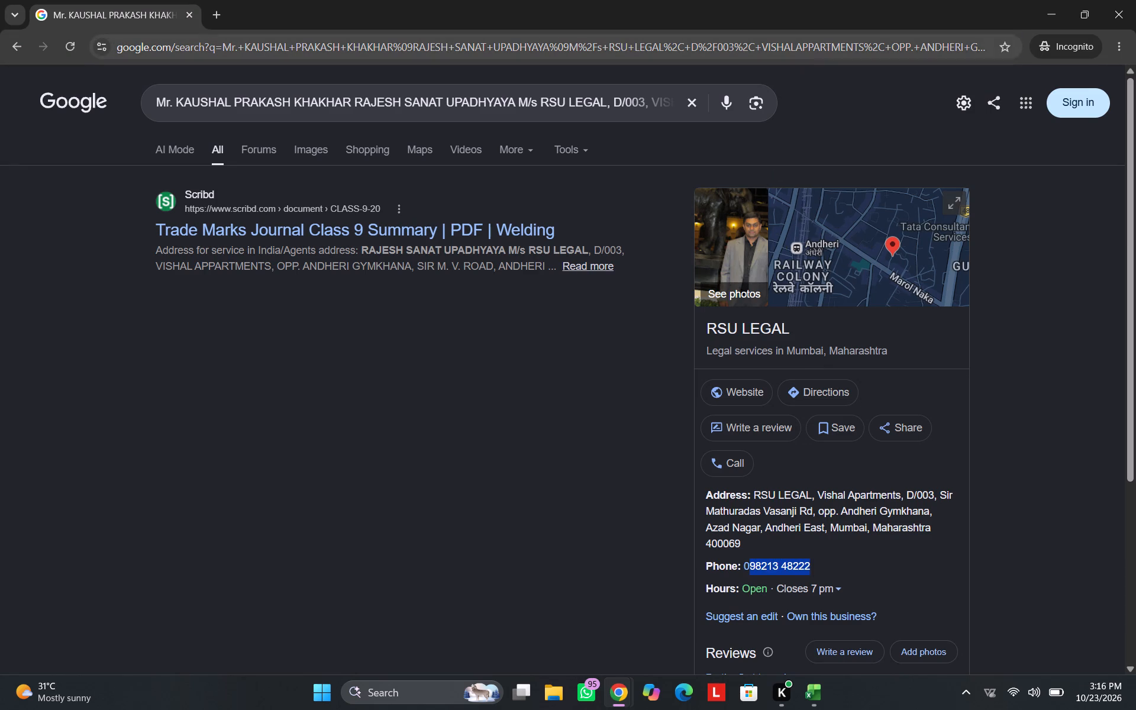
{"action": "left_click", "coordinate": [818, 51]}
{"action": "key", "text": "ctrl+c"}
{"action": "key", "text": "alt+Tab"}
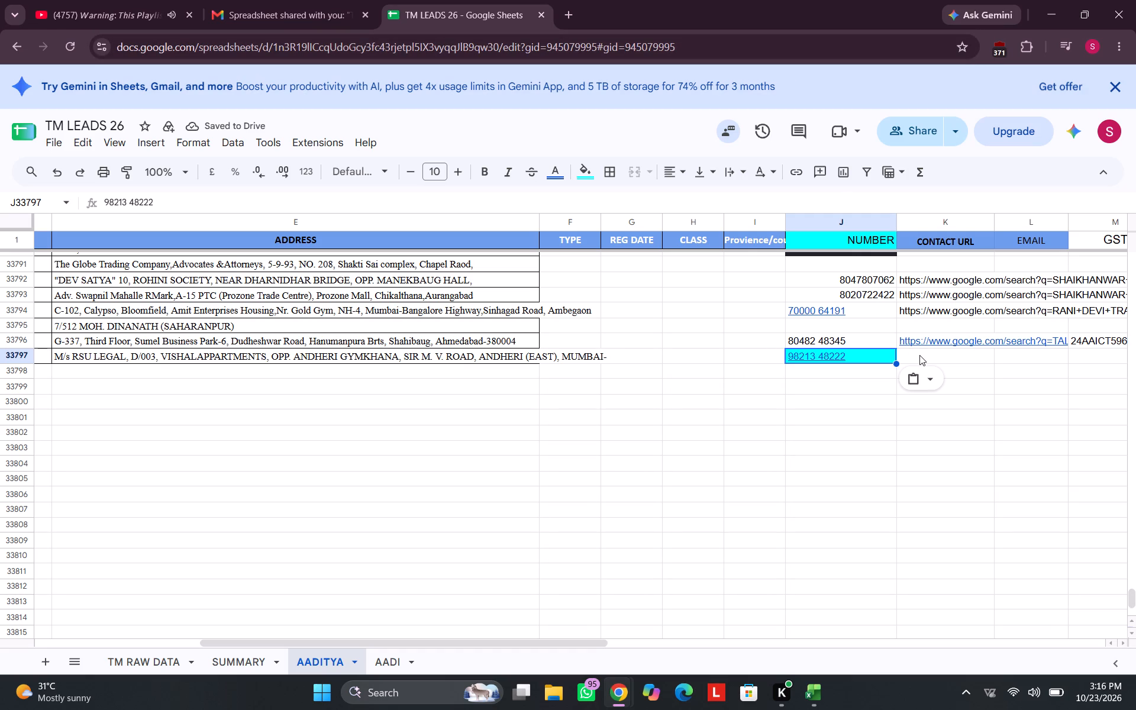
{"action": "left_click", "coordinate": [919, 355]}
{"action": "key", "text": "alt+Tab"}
Add "gst" to the existing Google query for row 33797's firm, company and address details, and rerun the search.
{"action": "scroll", "coordinate": [680, 362], "scroll_direction": "up", "scroll_amount": 3}
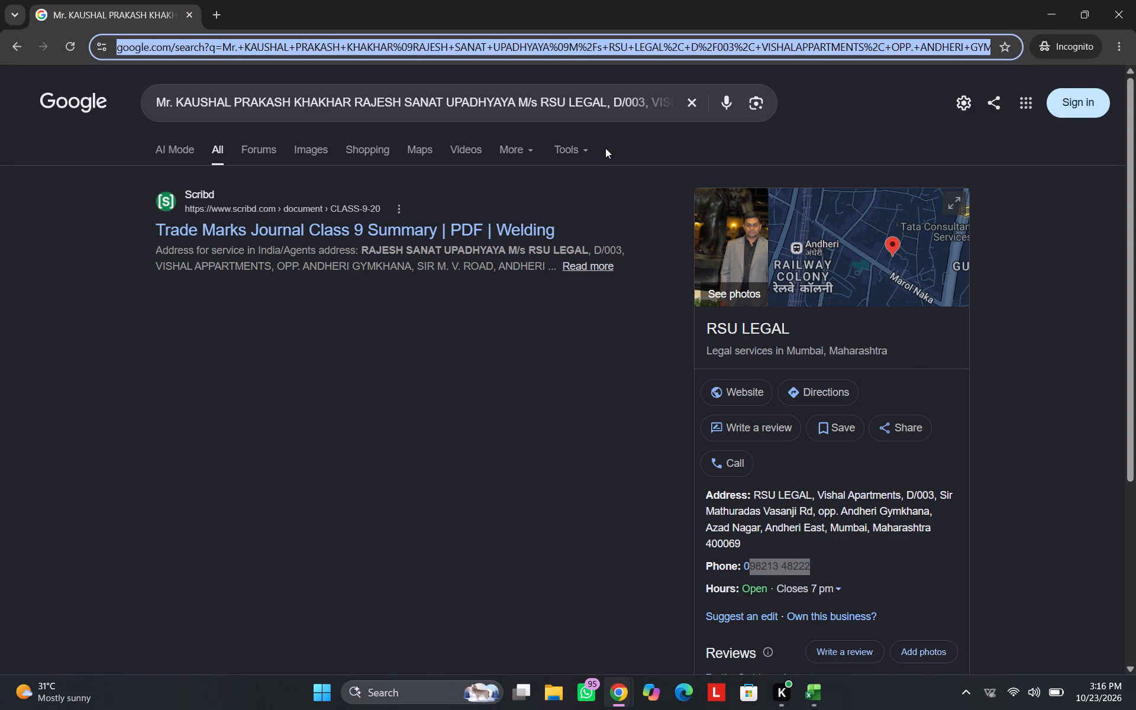
{"action": "left_click", "coordinate": [615, 133]}
{"action": "left_click", "coordinate": [629, 115]}
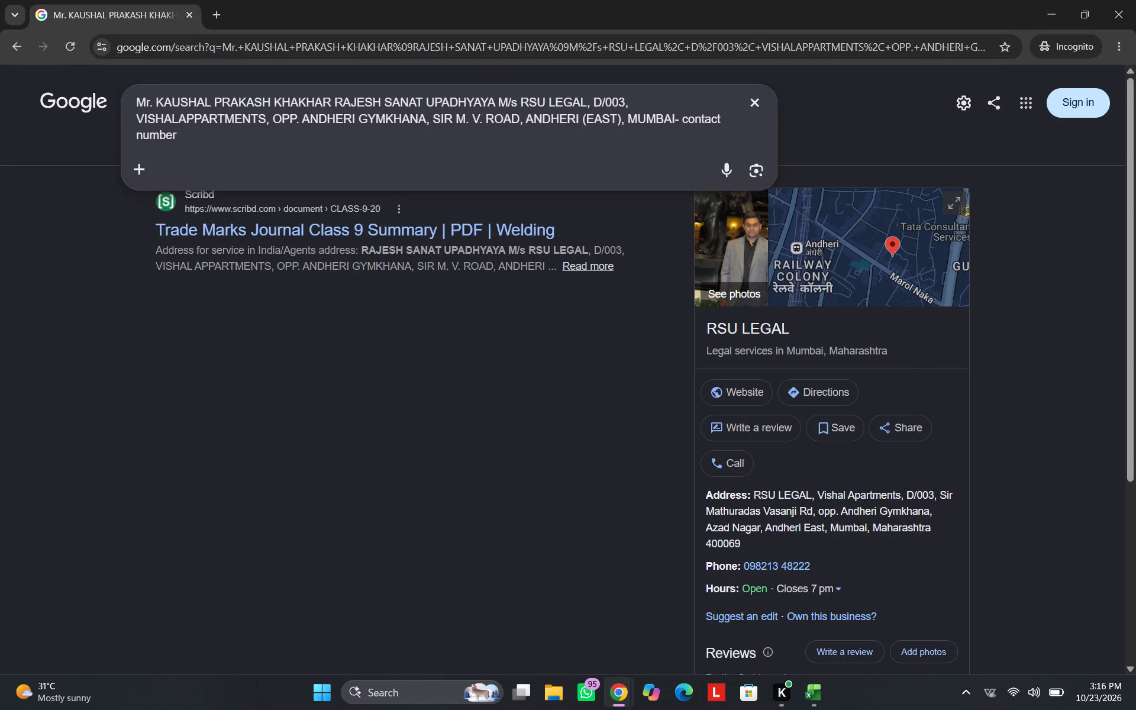
{"action": "left_click", "coordinate": [719, 122]}
{"action": "key", "text": "BackSpace"}
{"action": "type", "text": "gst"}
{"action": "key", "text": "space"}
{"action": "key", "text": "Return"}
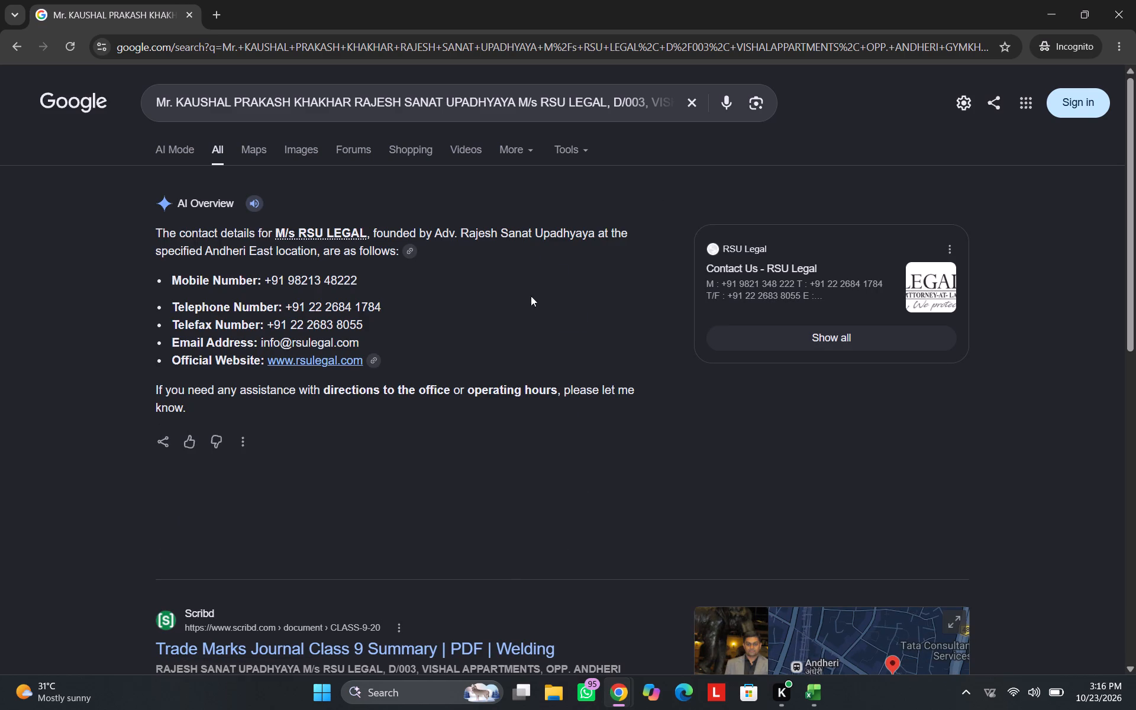
Replace row 33797's NUMBER entry with the AI Overview's Telephone Number, omitting the plus sign and the last two digits.
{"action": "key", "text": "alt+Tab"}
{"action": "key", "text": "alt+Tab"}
{"action": "left_click_drag", "start_coordinate": [367, 306], "coordinate": [284, 314]}
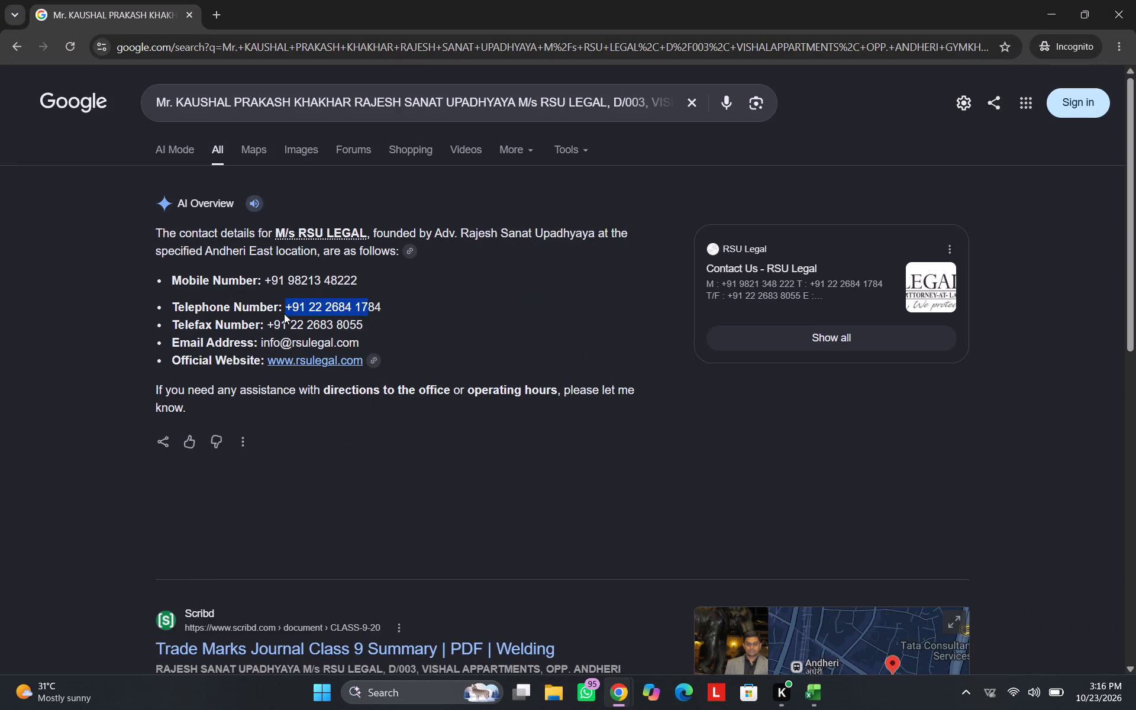
{"action": "left_click_drag", "start_coordinate": [284, 314], "coordinate": [292, 314]}
{"action": "key", "text": "ctrl+c"}
{"action": "key", "text": "alt+Tab"}
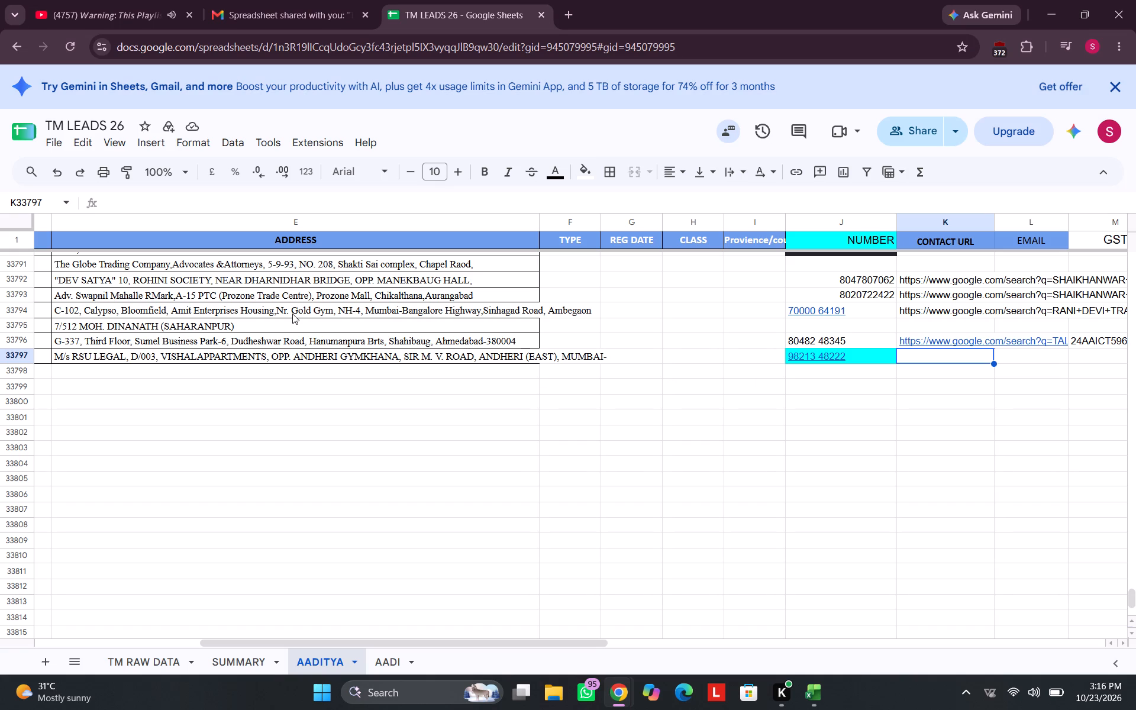
{"action": "key", "text": "Left"}
{"action": "key", "text": "ctrl+v"}
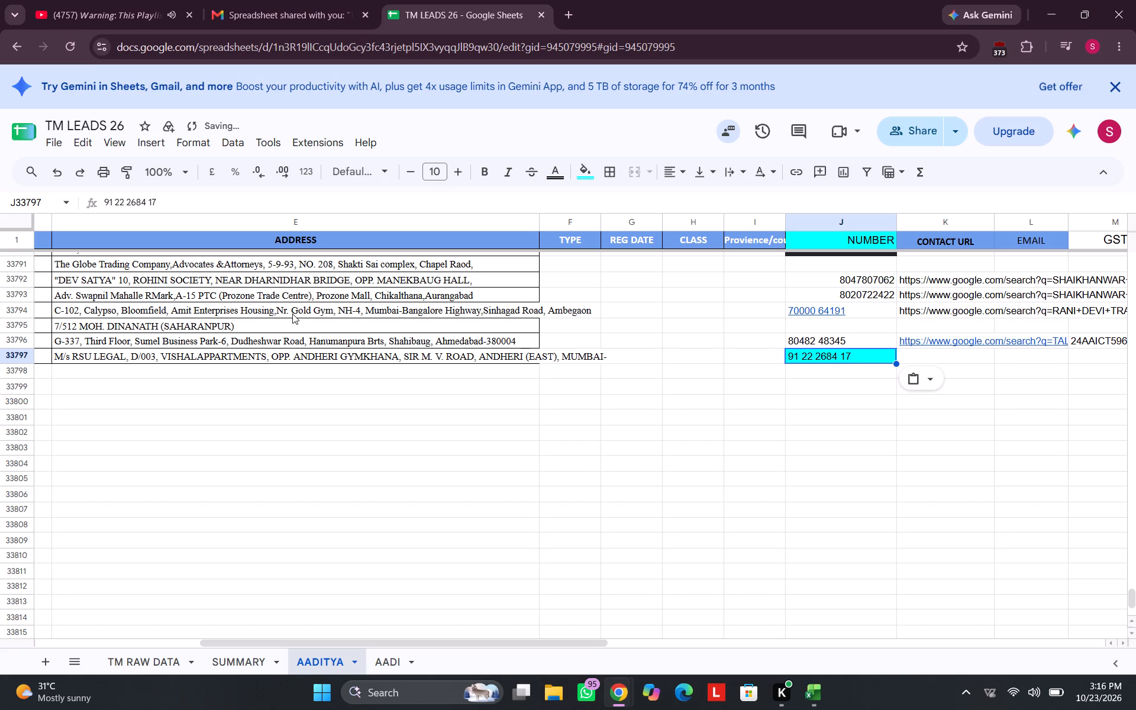
Copy the URL of the updated Google search page into row 33797's CONTACT URL cell.
{"action": "key", "text": "alt+Tab"}
{"action": "left_click", "coordinate": [349, 43]}
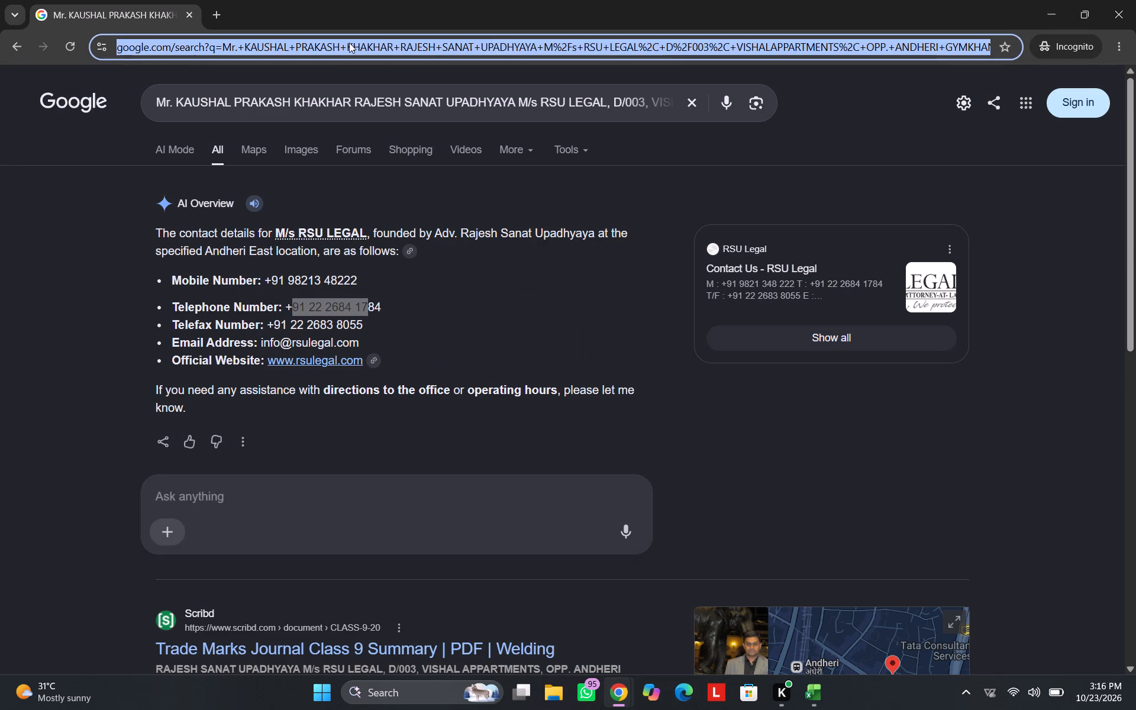
{"action": "key", "text": "ctrl+c"}
{"action": "key", "text": "alt+Tab"}
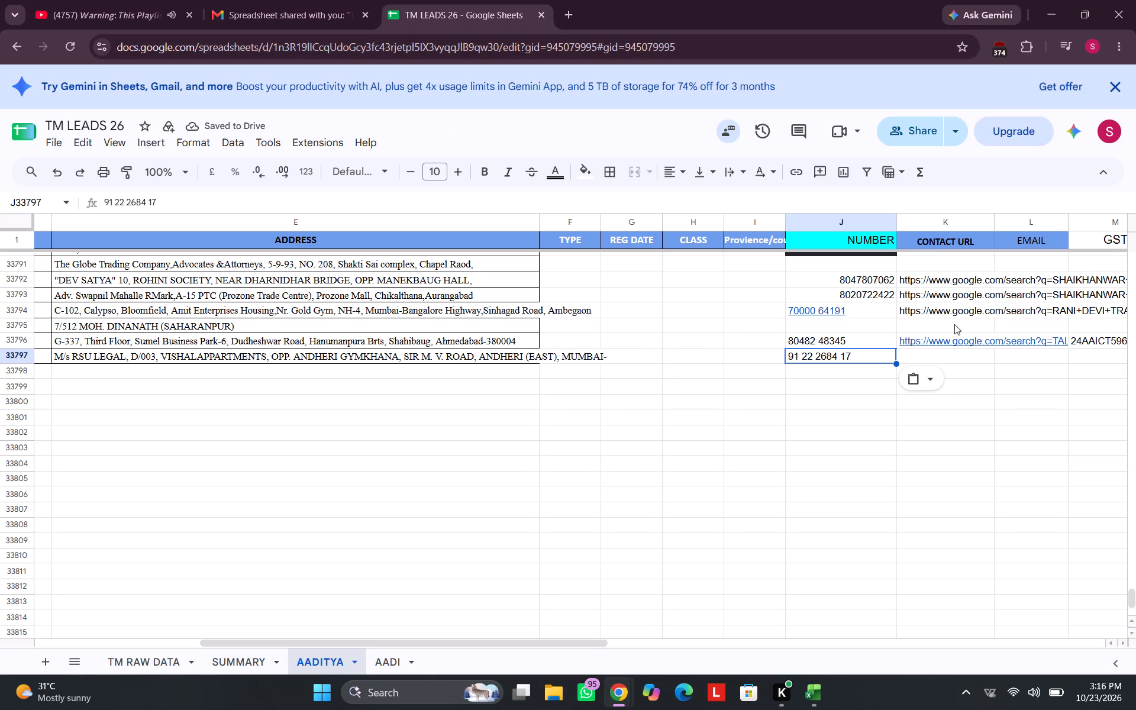
{"action": "left_click", "coordinate": [942, 360]}
{"action": "key", "text": "ctrl+v"}
Remove "contac" from the query and search Google again for row 33797's details with "gst number".
{"action": "key", "text": "alt+Tab"}
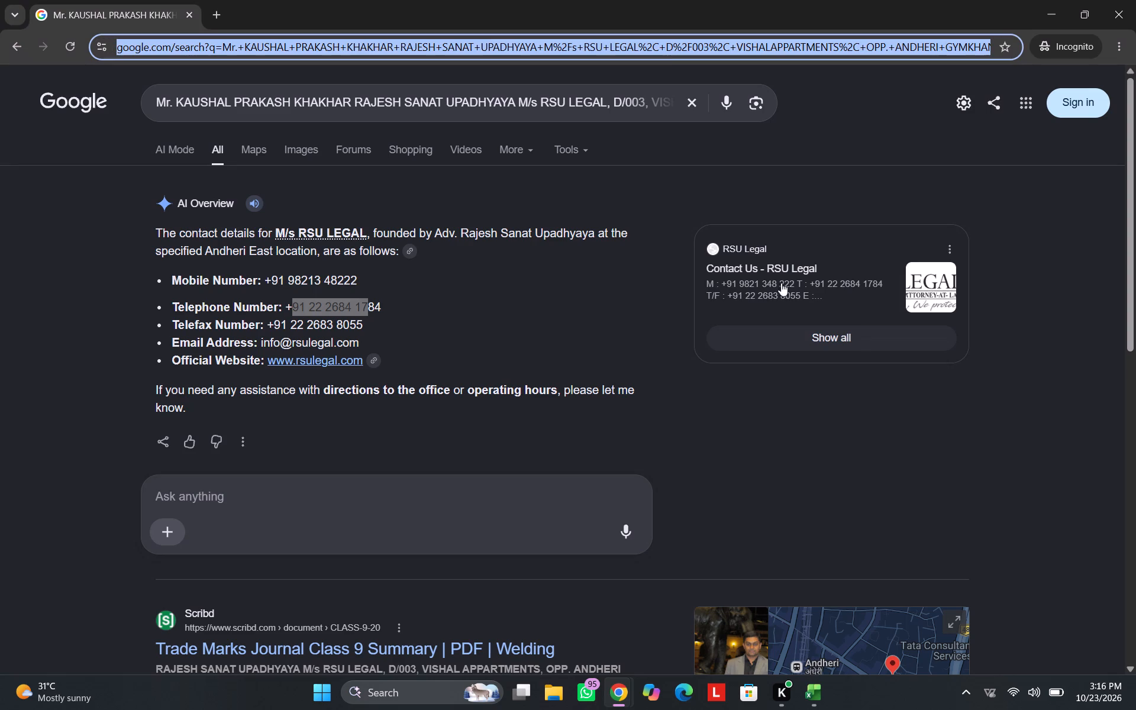
{"action": "left_click", "coordinate": [585, 95]}
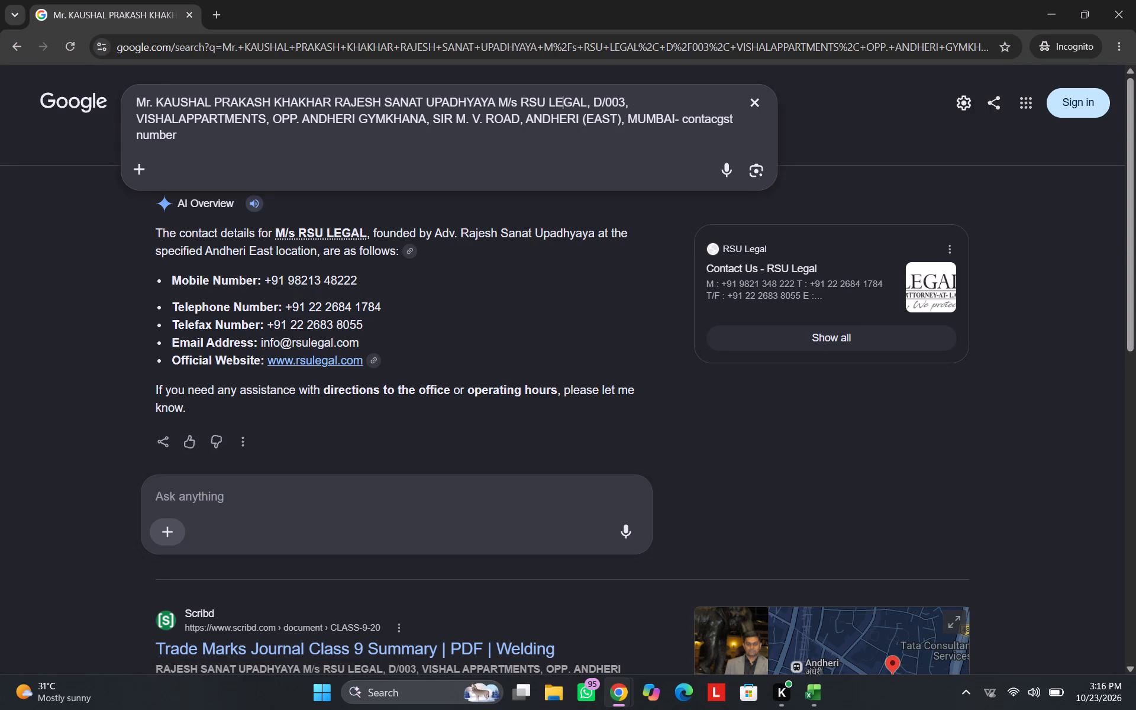
{"action": "left_click", "coordinate": [714, 123]}
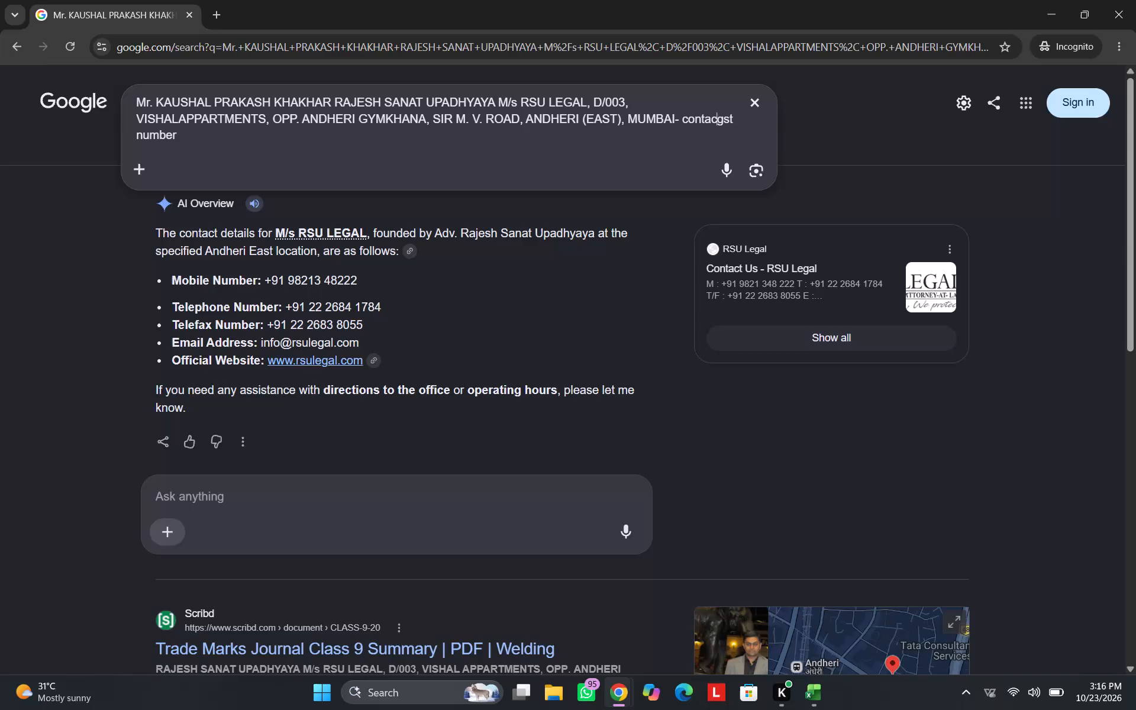
{"action": "key", "text": "ctrl+BackSpace"}
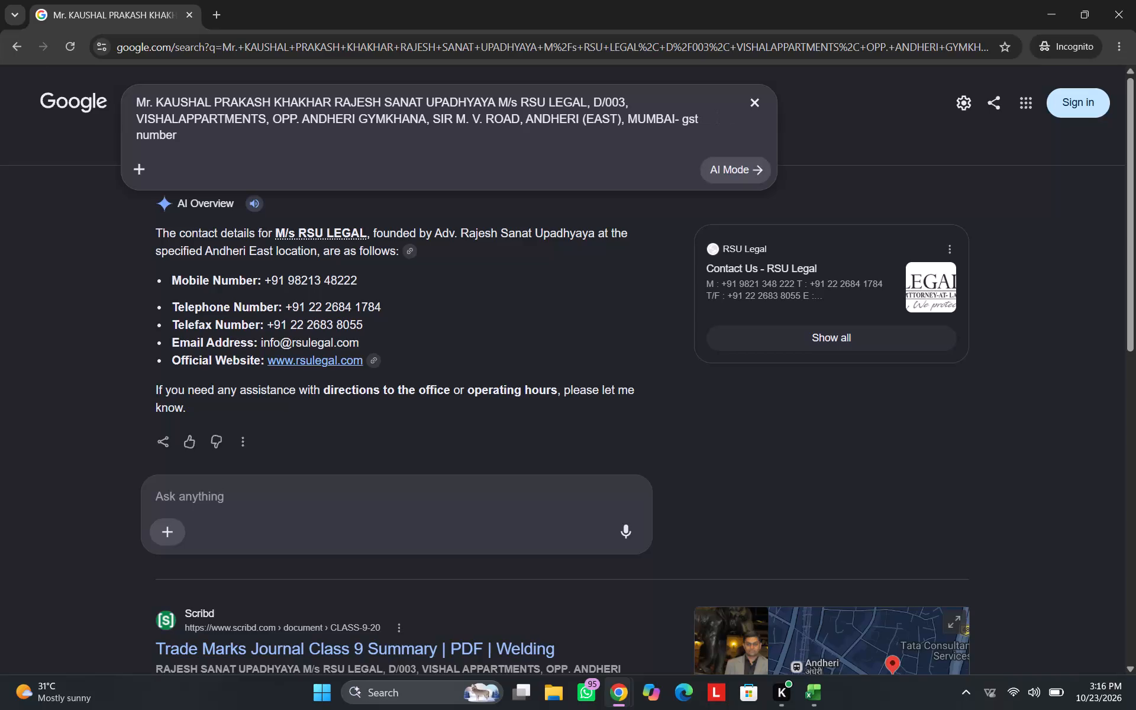
{"action": "key", "text": "Return"}
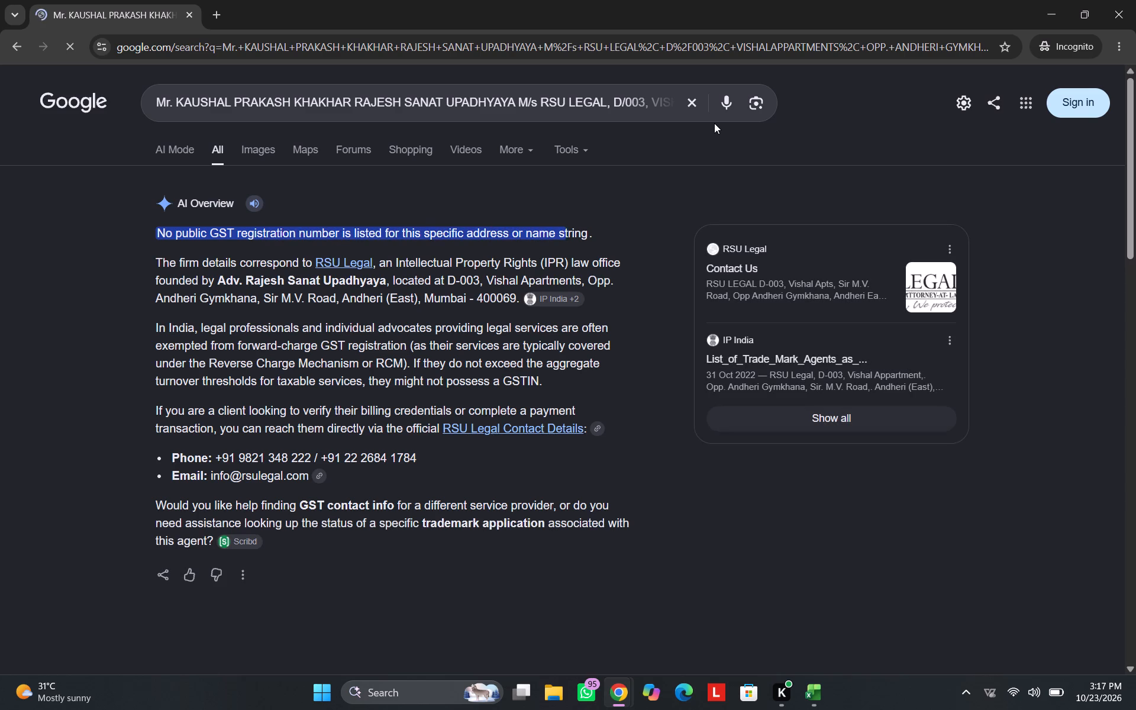
{"action": "left_click_drag", "start_coordinate": [714, 123], "coordinate": [610, 75]}
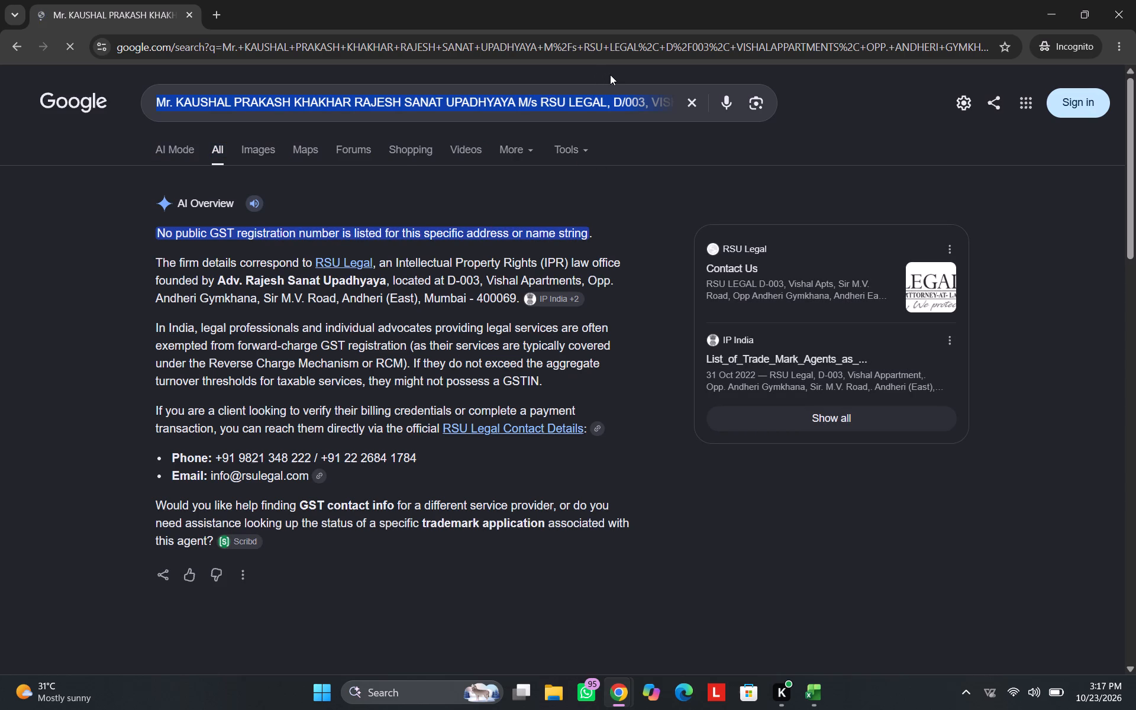
{"action": "left_click_drag", "start_coordinate": [610, 75], "coordinate": [609, 95]}
{"action": "left_click", "coordinate": [609, 95]}
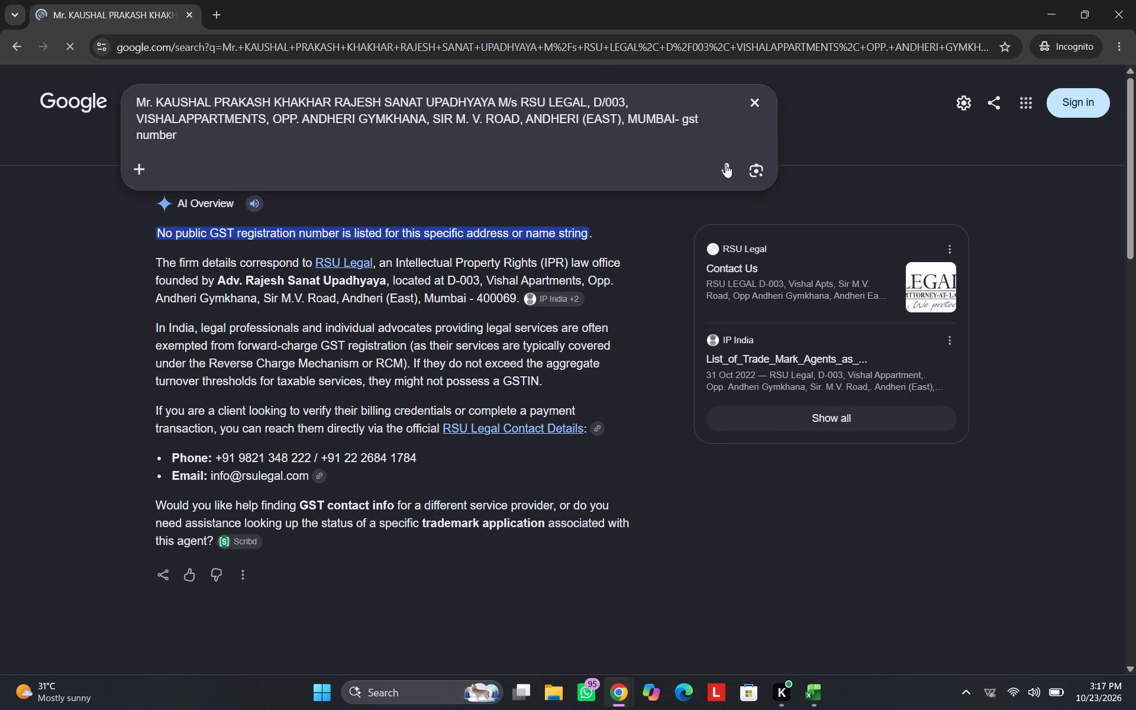
{"action": "key", "text": "alt+Tab"}
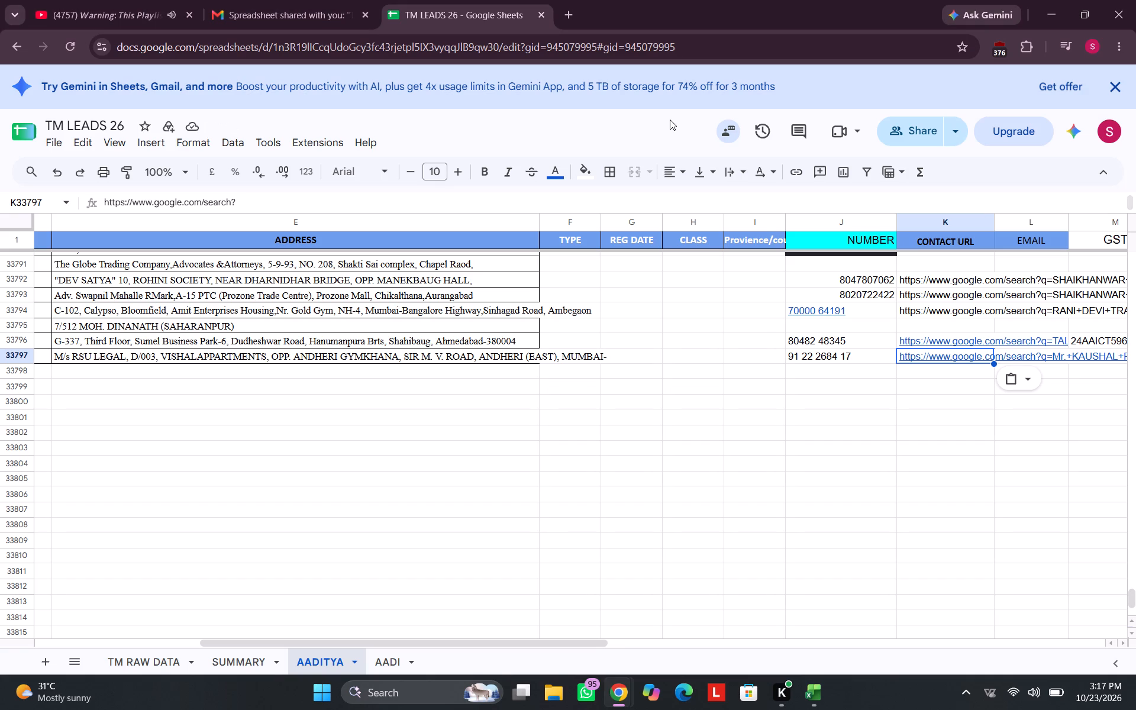
{"action": "key", "text": "Down"}
{"action": "key", "text": "Left"}
{"action": "key", "text": "Left"}
{"action": "key", "text": "Left"}
{"action": "key", "text": "Left"}
{"action": "key", "text": "Left"}
{"action": "key", "text": "Left"}
{"action": "key", "text": "Left"}
{"action": "key", "text": "Left"}
{"action": "key", "text": "Left"}
{"action": "key", "text": "Left"}
{"action": "key", "text": "Right"}
{"action": "key", "text": "alt+Tab"}
{"action": "key", "text": "alt+Right"}
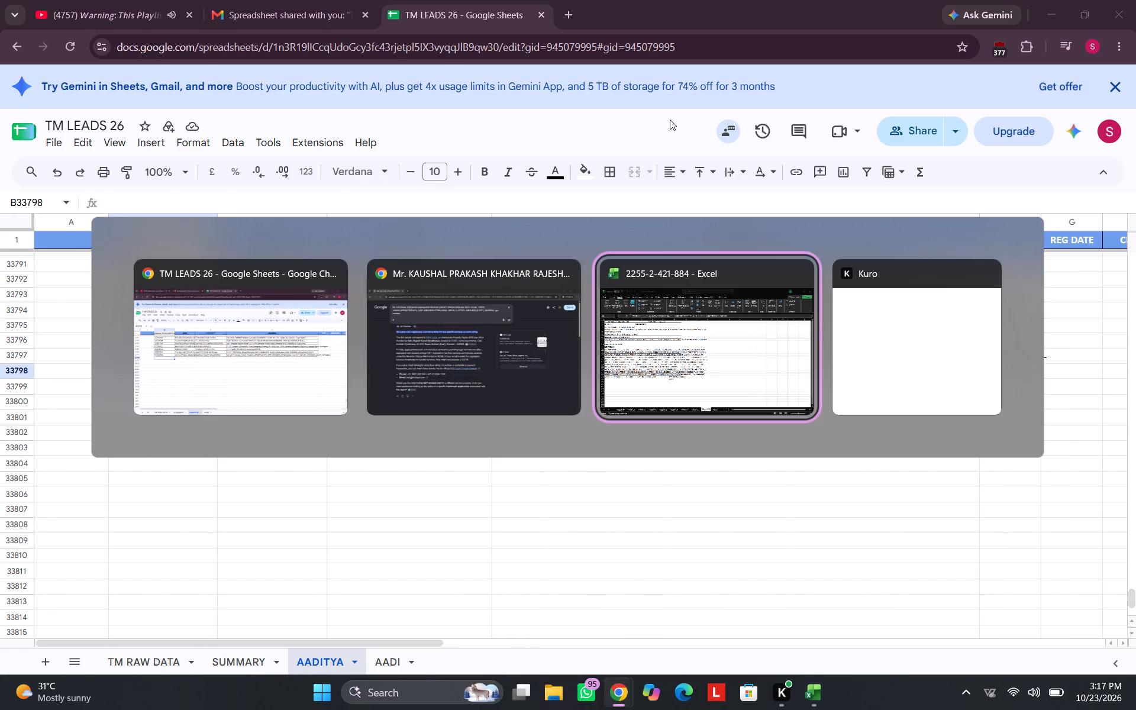
{"action": "left_click", "coordinate": [615, 647]}
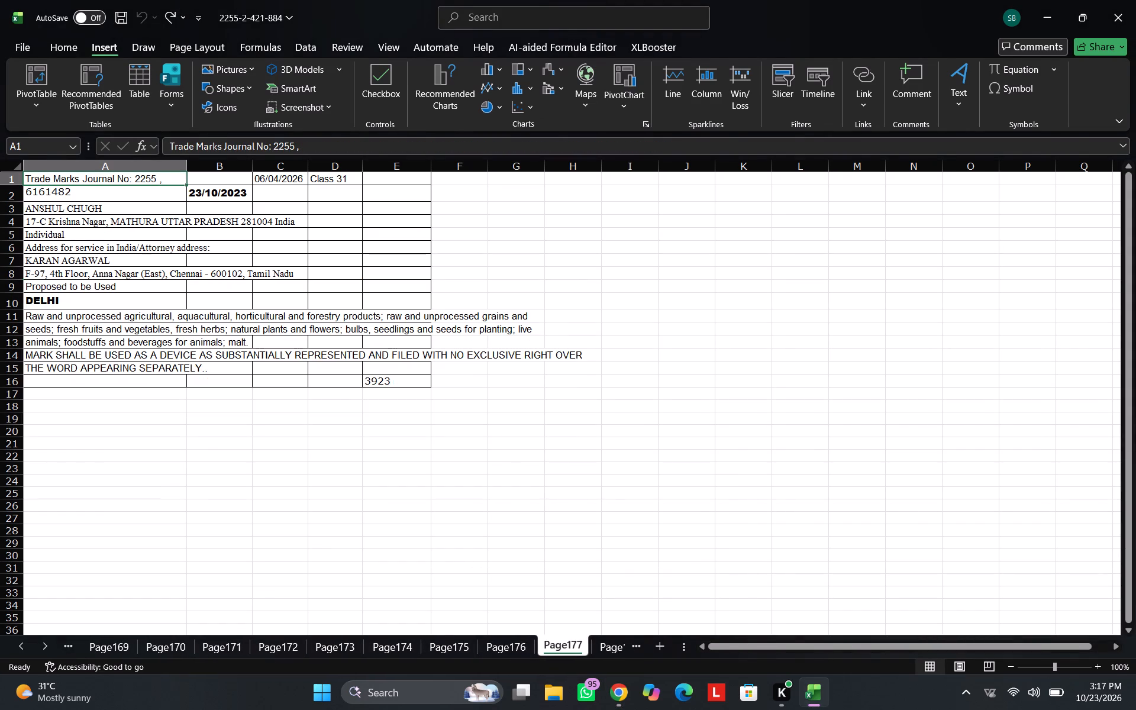
{"action": "left_click", "coordinate": [175, 197]}
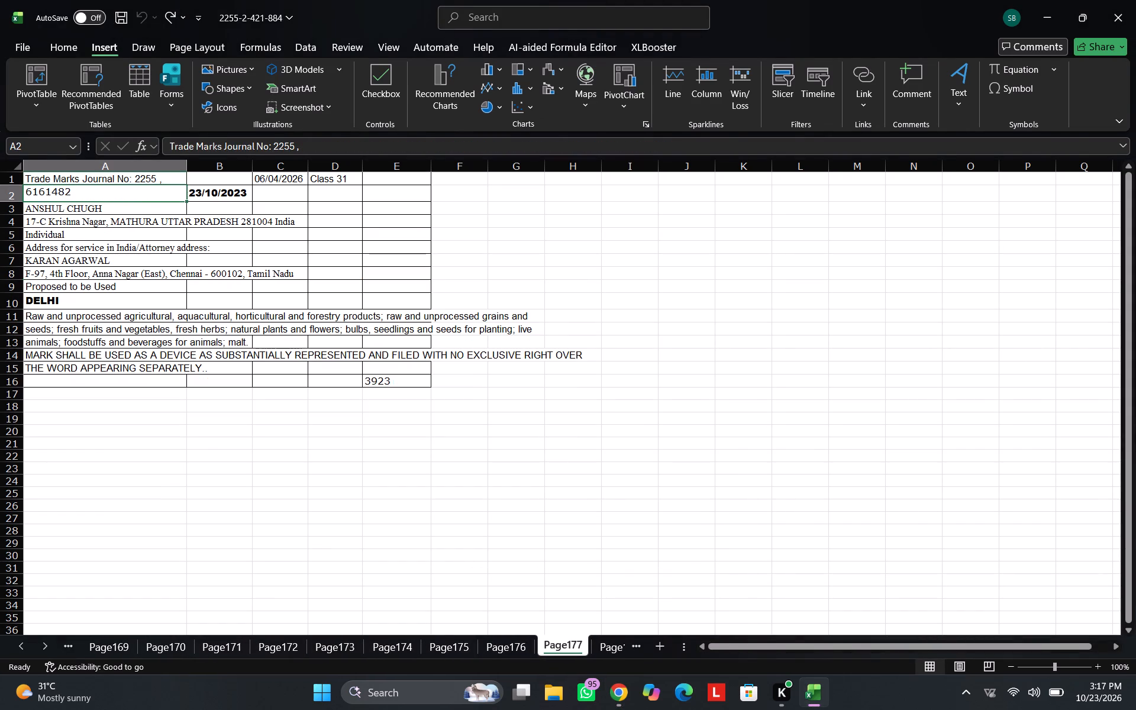
{"action": "key", "text": "ctrl+c"}
{"action": "key", "text": "alt+Tab"}
{"action": "key", "text": "ctrl+v"}
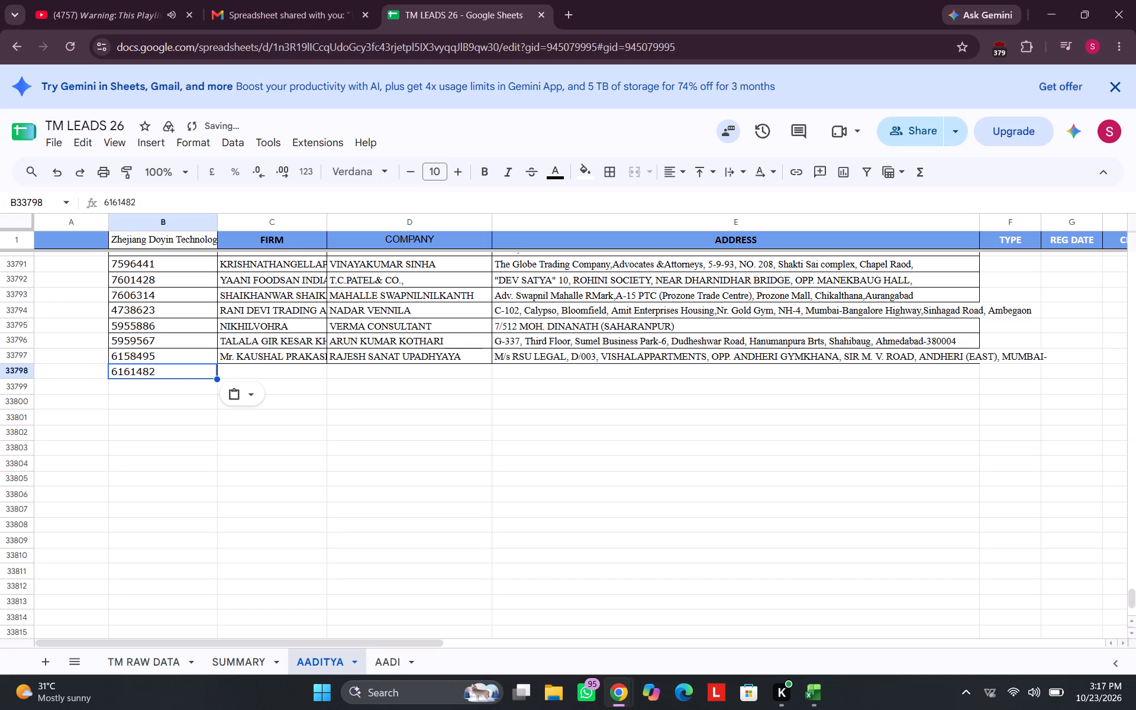
Copy the applicant's name from row 3 of sheet Page177 in the Excel workbook into row 33798's FIRM cell.
{"action": "key", "text": "alt+Tab"}
{"action": "key", "text": "Down"}
{"action": "key", "text": "ctrl+c"}
{"action": "key", "text": "alt+Tab"}
{"action": "key", "text": "Right"}
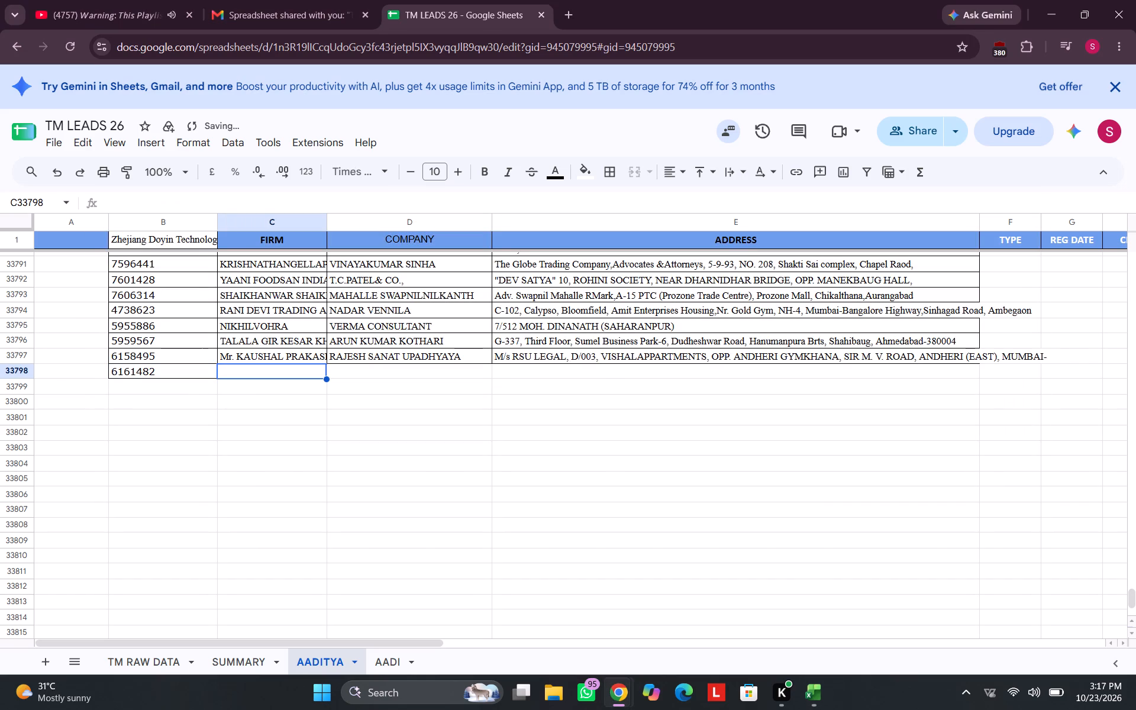
{"action": "key", "text": "ctrl+v"}
Copy the attorney's name from row 7 of sheet Page177 into row 33798's COMPANY cell.
{"action": "key", "text": "alt+Tab"}
{"action": "key", "text": "Down"}
{"action": "key", "text": "Down"}
{"action": "key", "text": "Down"}
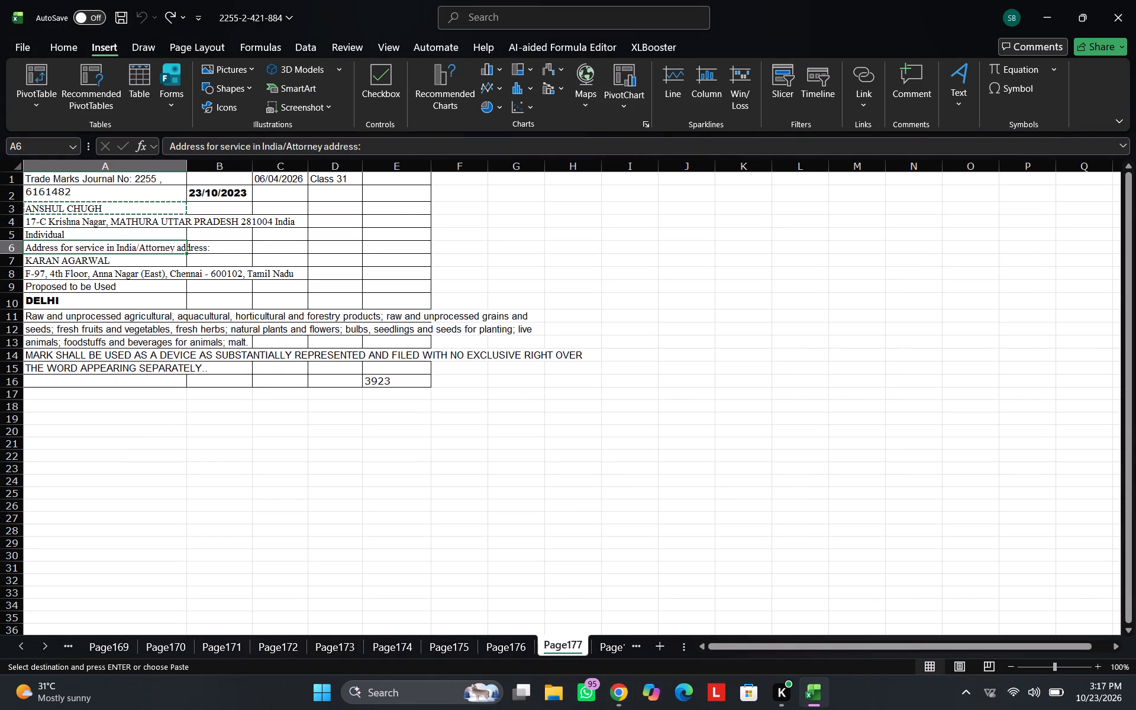
{"action": "key", "text": "Down"}
{"action": "key", "text": "ctrl+c"}
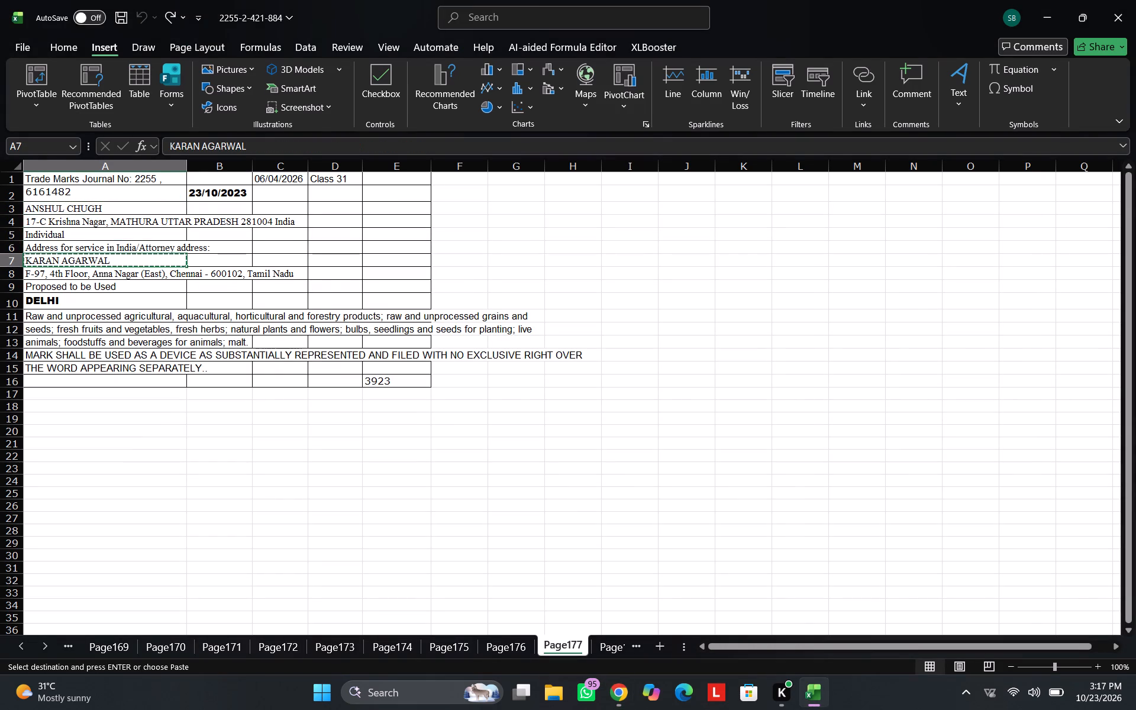
{"action": "key", "text": "alt+Tab"}
{"action": "key", "text": "Right"}
{"action": "key", "text": "ctrl+v"}
Copy the attorney's address from row 8 of sheet Page177 into row 33798's ADDRESS cell.
{"action": "key", "text": "alt+Tab"}
{"action": "key", "text": "Down"}
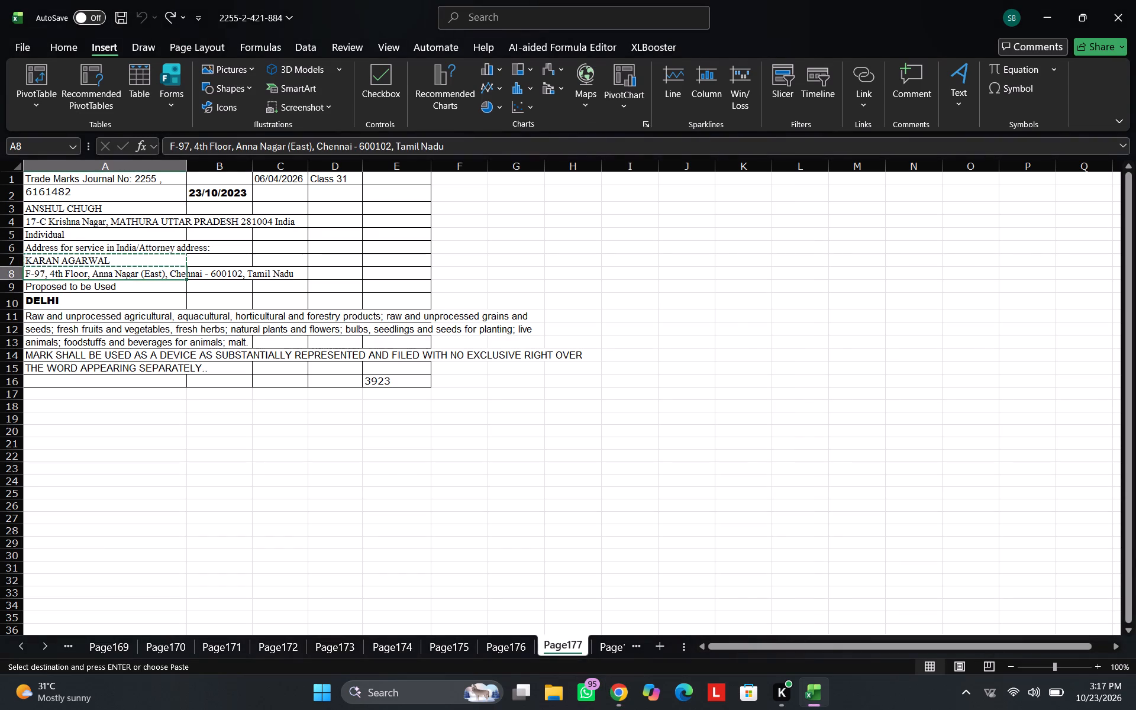
{"action": "key", "text": "ctrl+c"}
{"action": "key", "text": "alt+Tab"}
{"action": "key", "text": "Right"}
{"action": "key", "text": "ctrl+v"}
Search Google for row 33798's firm, company and address details followed by "contact number".
{"action": "key", "text": "Right"}
{"action": "key", "text": "shift+Left"}
{"action": "key", "text": "shift+Left"}
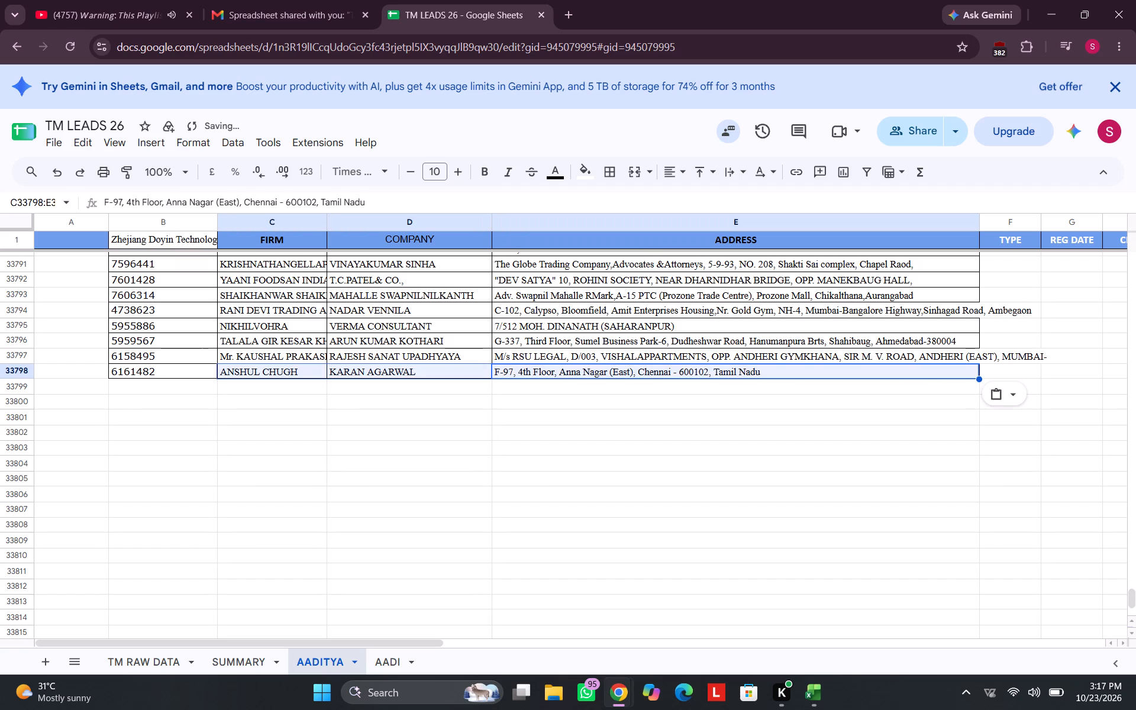
{"action": "key", "text": "ctrl+c"}
{"action": "key", "text": "alt+Tab"}
{"action": "key", "text": "alt+Right"}
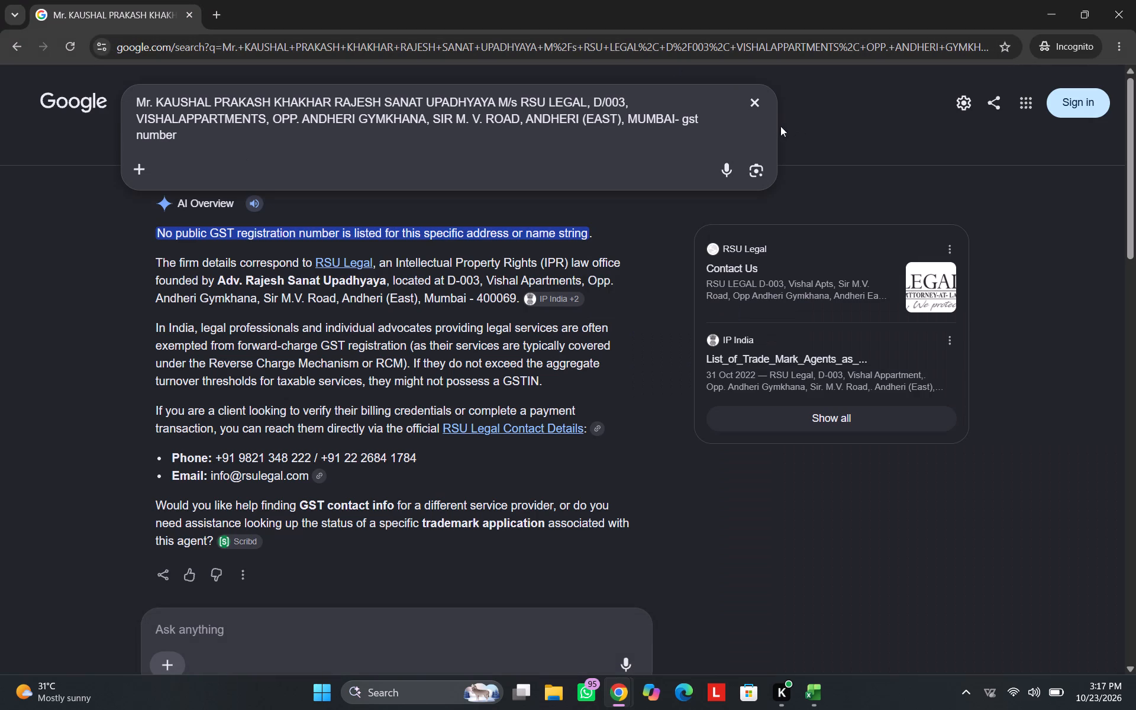
{"action": "left_click", "coordinate": [759, 106]}
{"action": "left_click", "coordinate": [635, 93]}
{"action": "key", "text": "ctrl+v"}
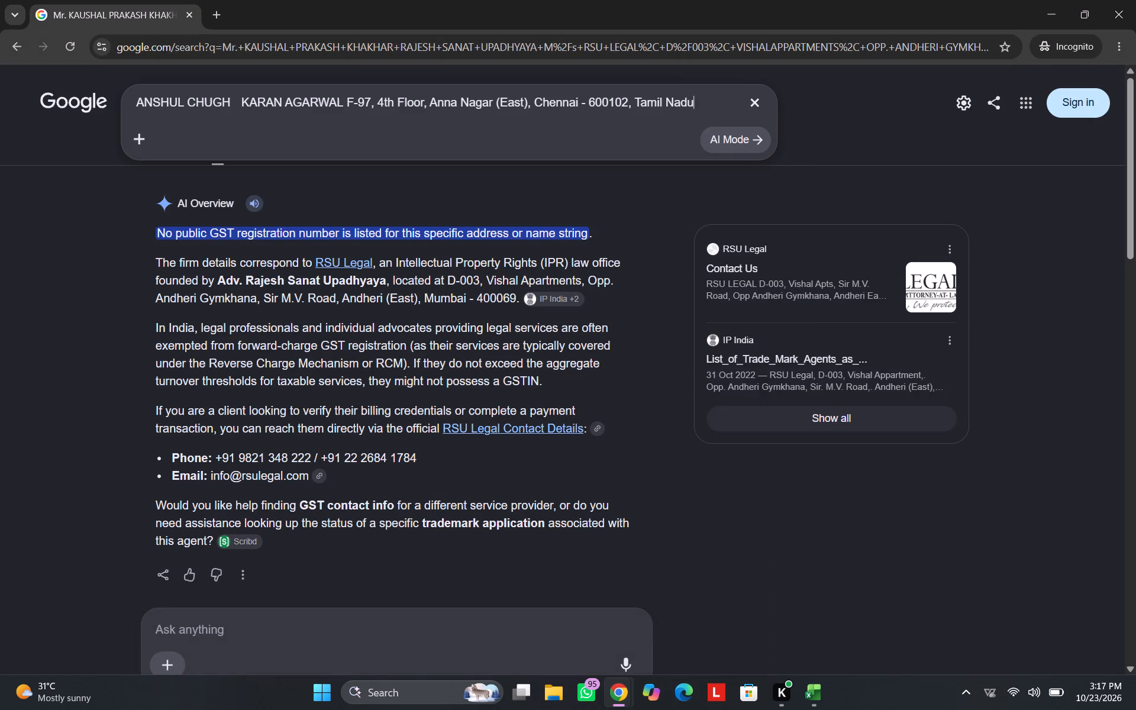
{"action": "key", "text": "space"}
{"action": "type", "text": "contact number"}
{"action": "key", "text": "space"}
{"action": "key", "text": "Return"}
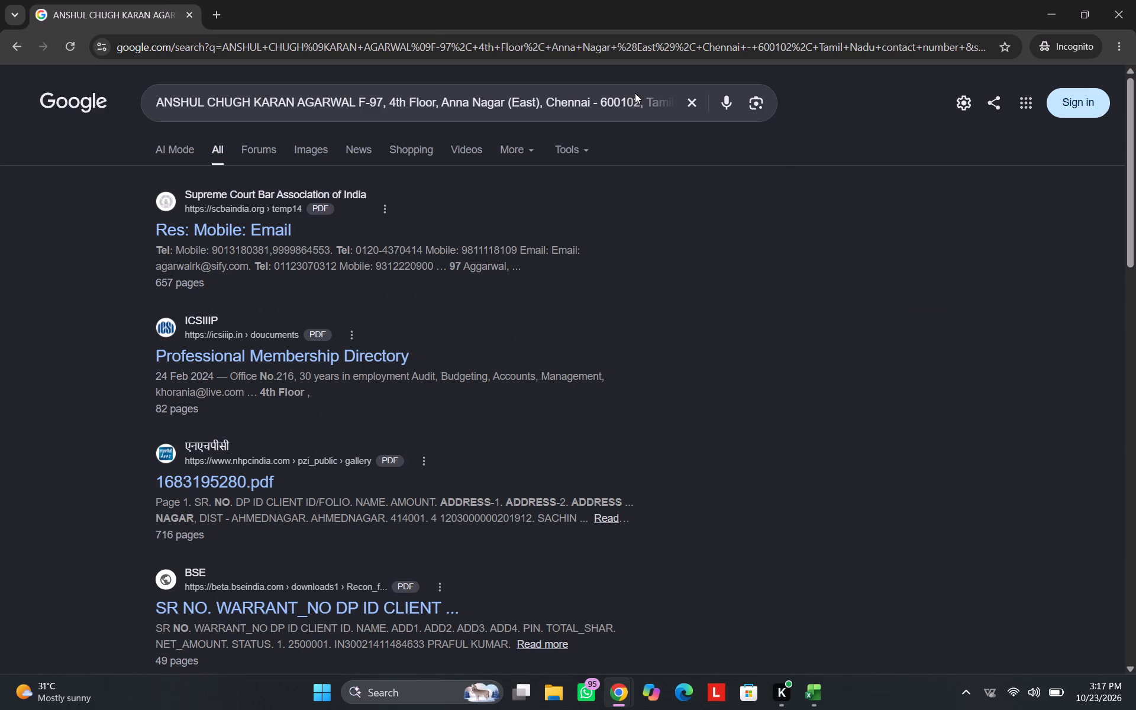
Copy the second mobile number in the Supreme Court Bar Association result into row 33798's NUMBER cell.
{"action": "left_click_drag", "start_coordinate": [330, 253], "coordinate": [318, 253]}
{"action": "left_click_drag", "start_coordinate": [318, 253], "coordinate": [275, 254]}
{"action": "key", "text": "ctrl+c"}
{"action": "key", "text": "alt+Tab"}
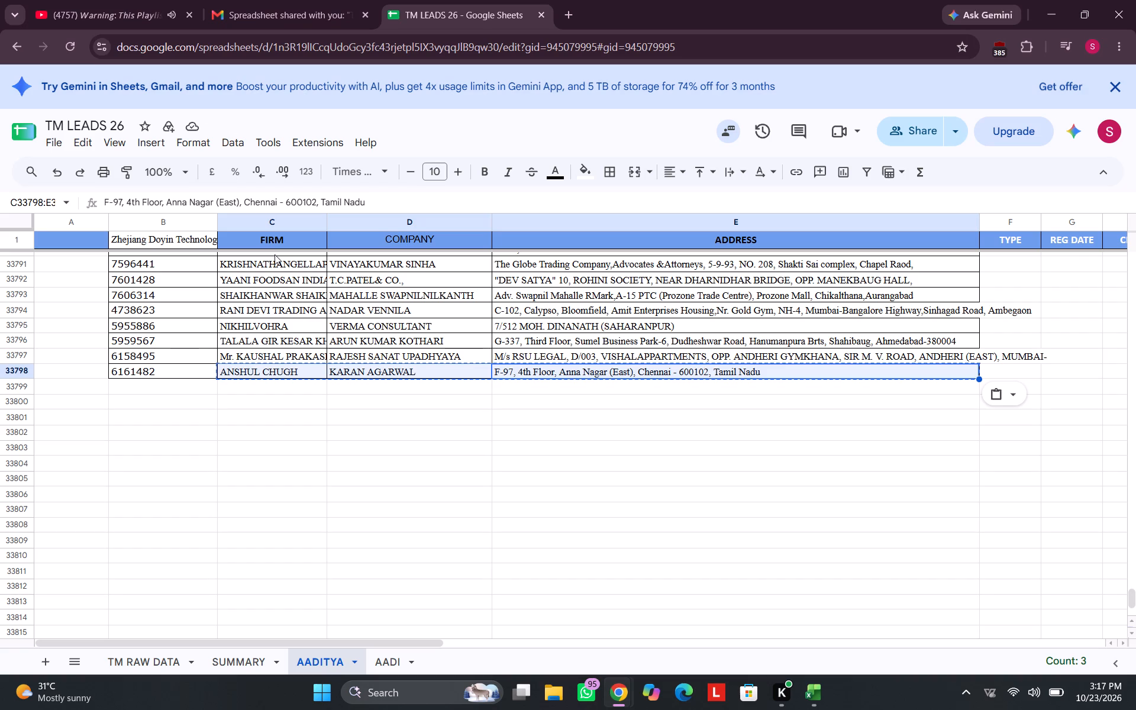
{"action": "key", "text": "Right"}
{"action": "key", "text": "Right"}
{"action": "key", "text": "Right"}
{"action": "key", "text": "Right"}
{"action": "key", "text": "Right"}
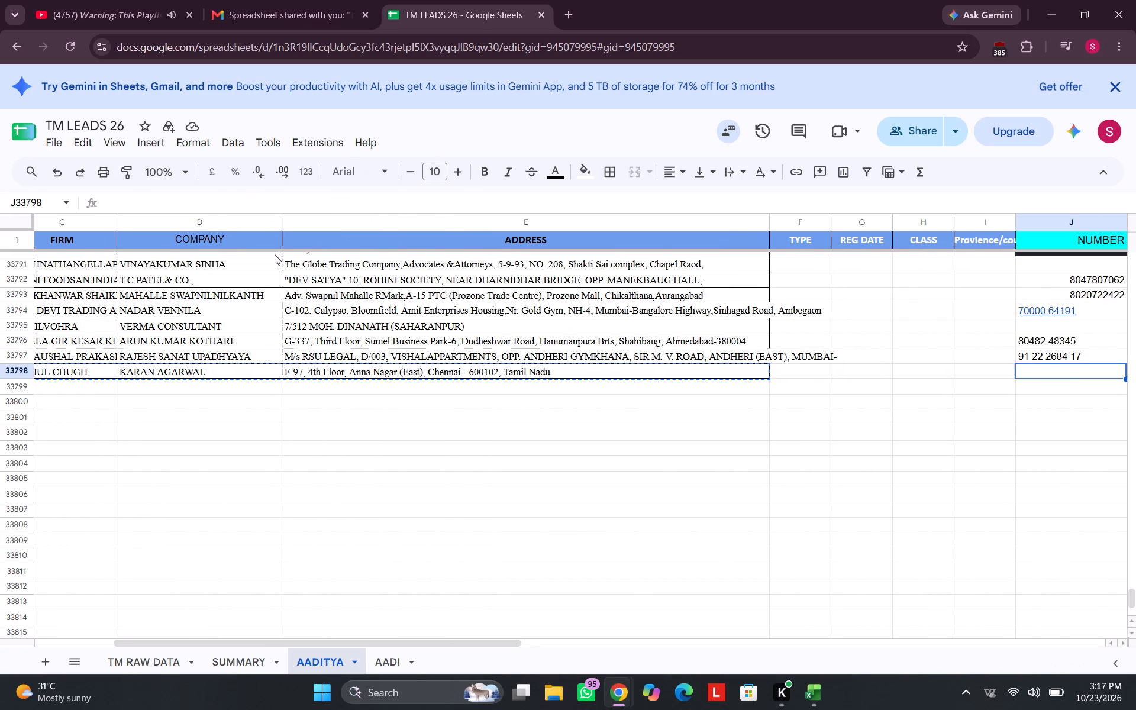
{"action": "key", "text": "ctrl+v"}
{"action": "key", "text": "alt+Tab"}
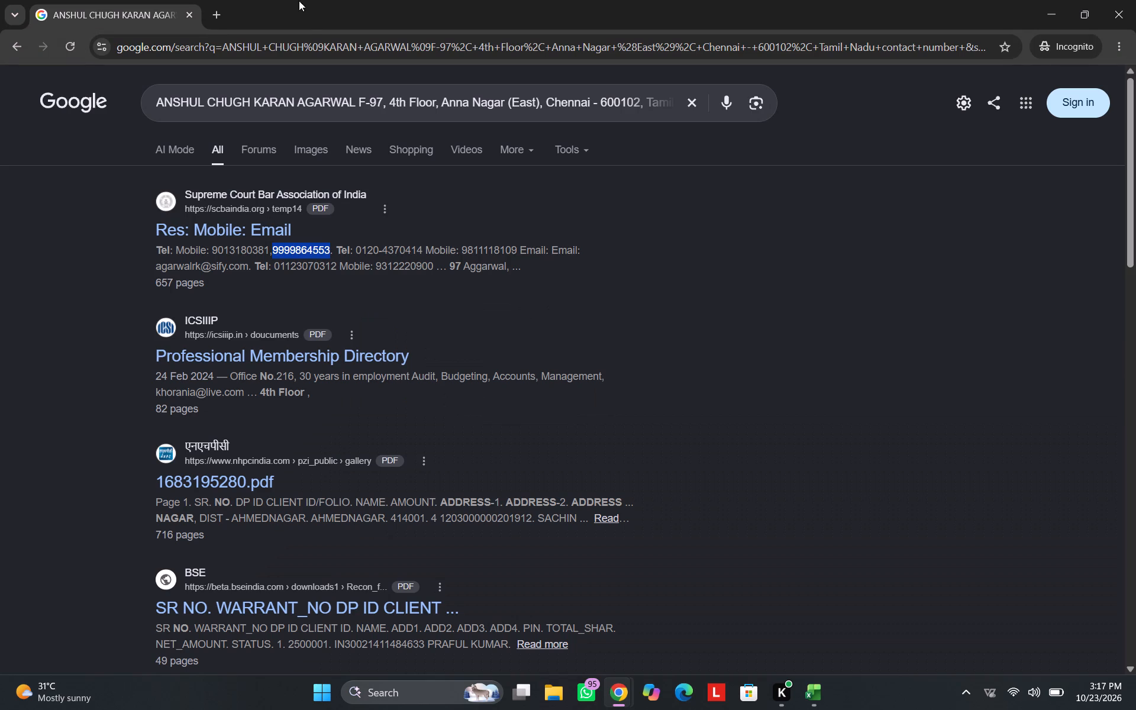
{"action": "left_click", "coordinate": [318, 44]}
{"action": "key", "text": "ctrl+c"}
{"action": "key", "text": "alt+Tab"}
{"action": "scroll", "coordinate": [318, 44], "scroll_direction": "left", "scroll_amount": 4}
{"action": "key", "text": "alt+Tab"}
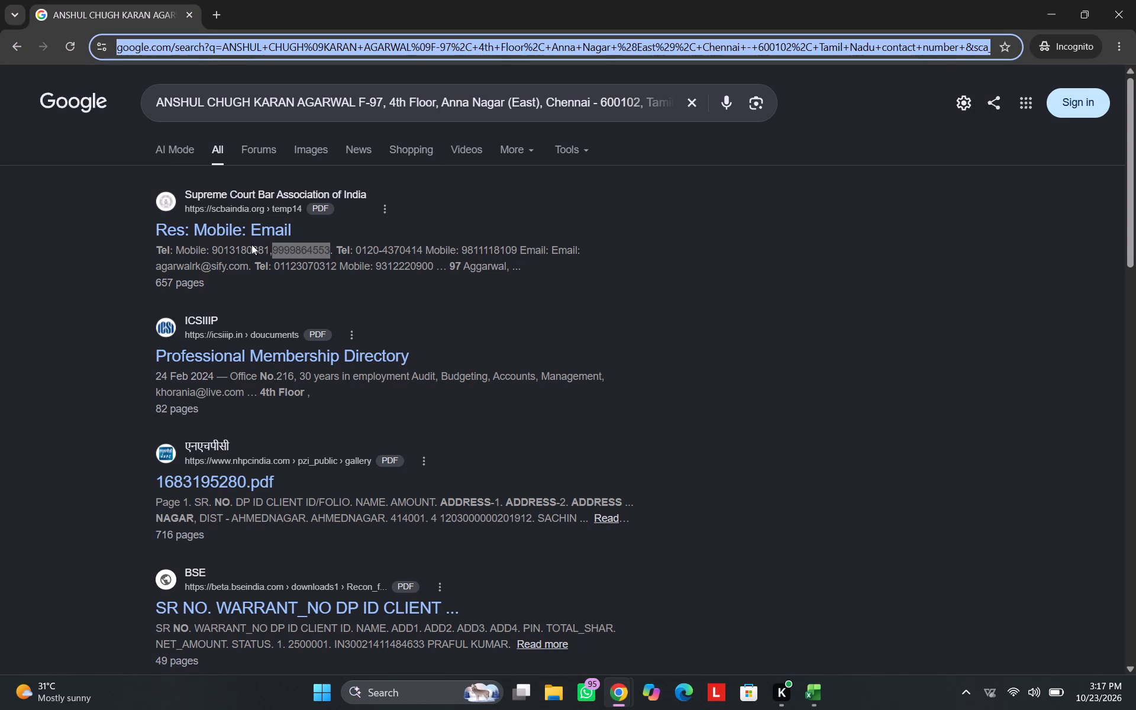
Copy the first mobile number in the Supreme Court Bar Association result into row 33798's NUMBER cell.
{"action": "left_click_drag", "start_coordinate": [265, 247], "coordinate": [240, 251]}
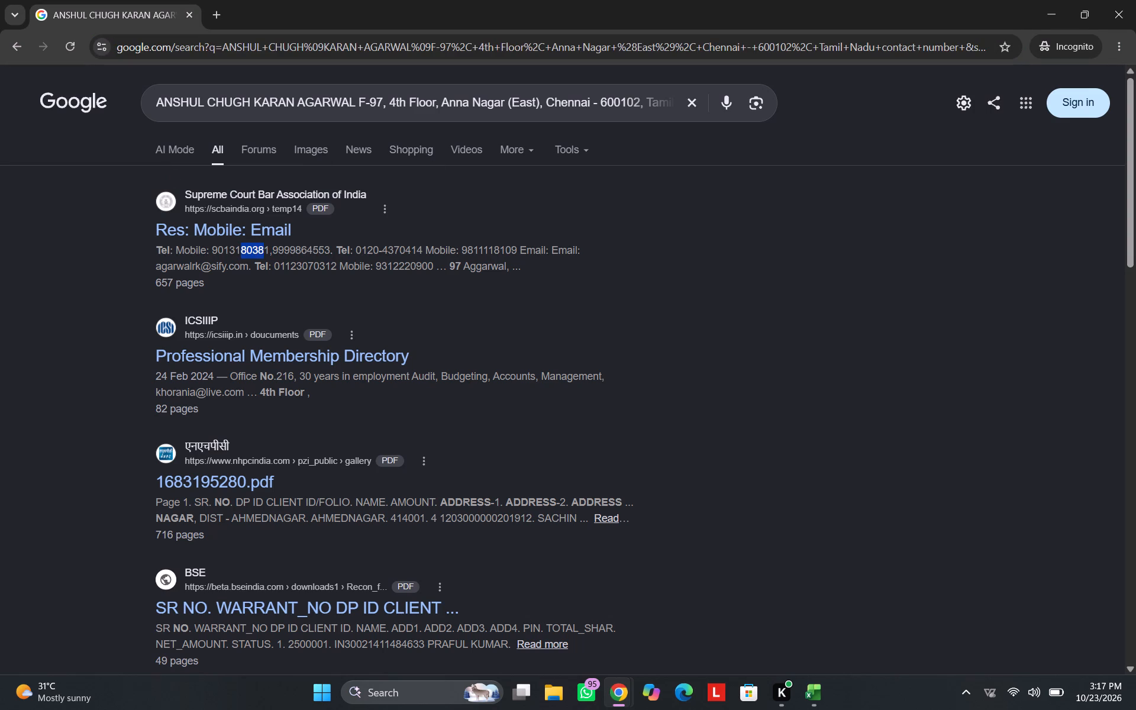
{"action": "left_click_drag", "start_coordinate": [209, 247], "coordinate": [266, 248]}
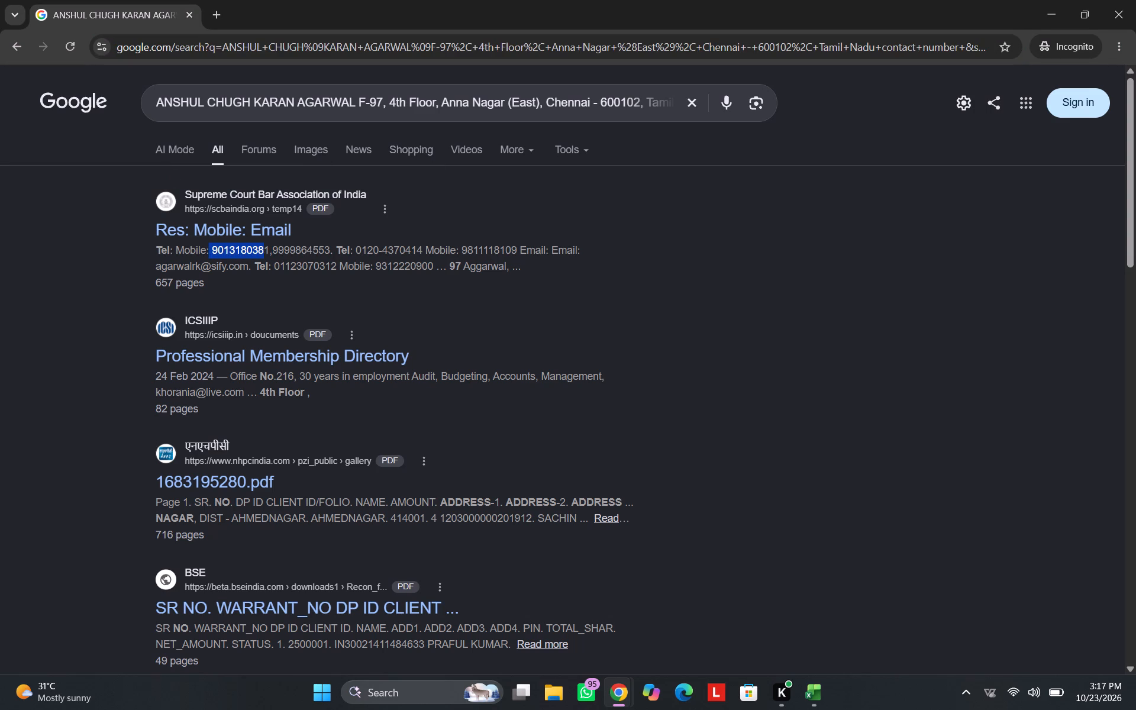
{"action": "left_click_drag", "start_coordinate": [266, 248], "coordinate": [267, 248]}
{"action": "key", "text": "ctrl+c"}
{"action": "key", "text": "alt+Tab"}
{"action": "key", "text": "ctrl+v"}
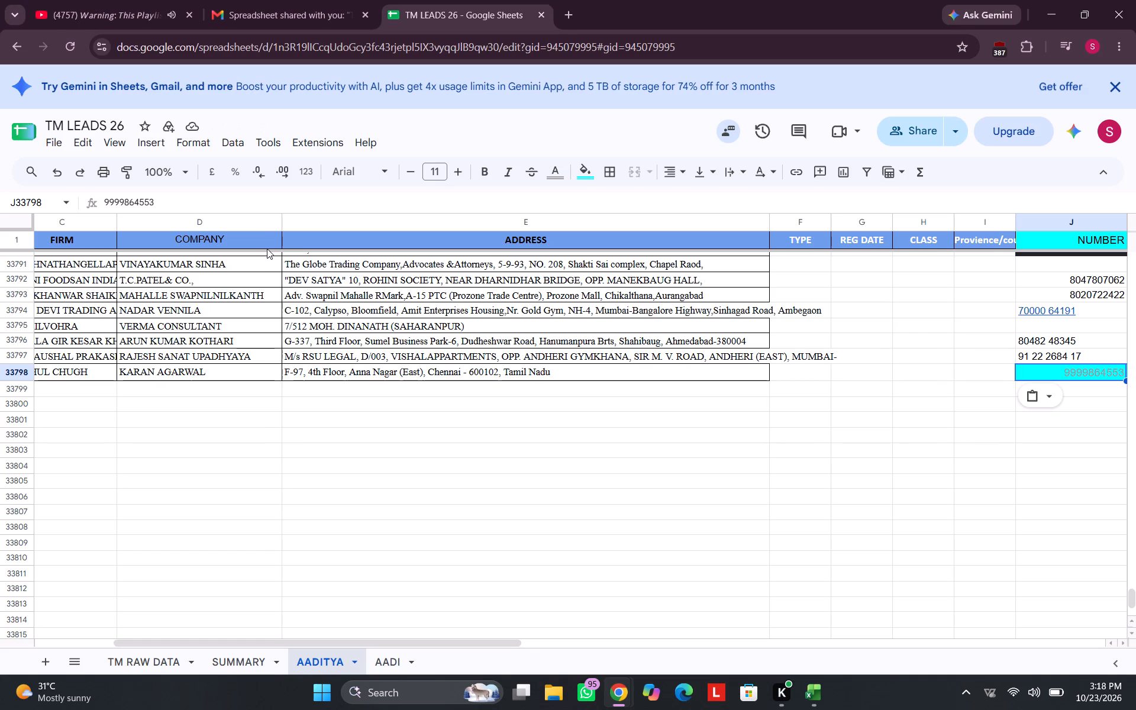
Replace row 33798's NUMBER with the mobile number listed just before "Email" in the Supreme Court Bar Association result.
{"action": "key", "text": "alt+Tab"}
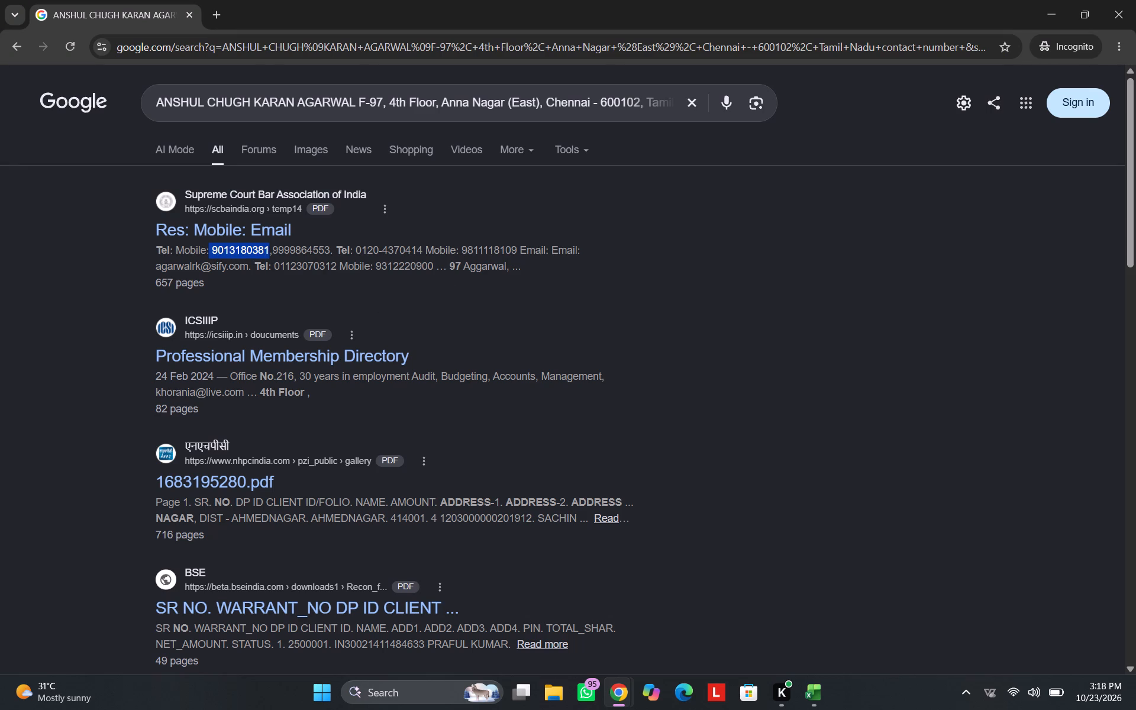
{"action": "left_click_drag", "start_coordinate": [464, 247], "coordinate": [517, 251]}
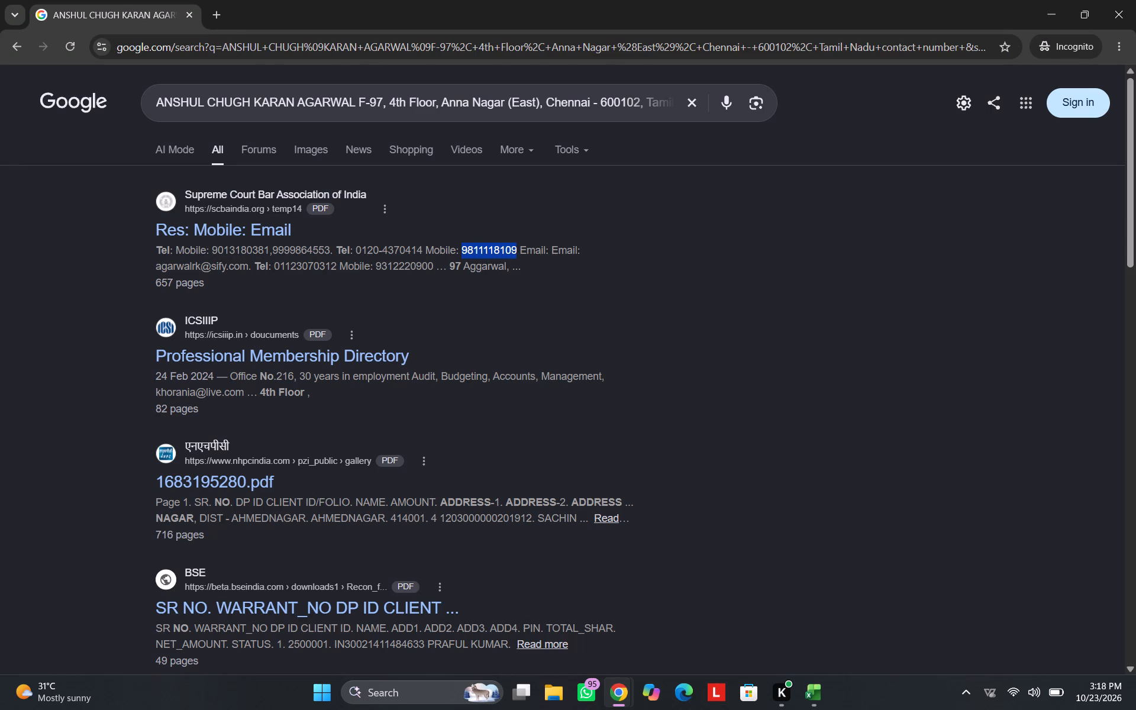
{"action": "key", "text": "ctrl+c"}
{"action": "key", "text": "alt+Tab"}
{"action": "key", "text": "ctrl+v"}
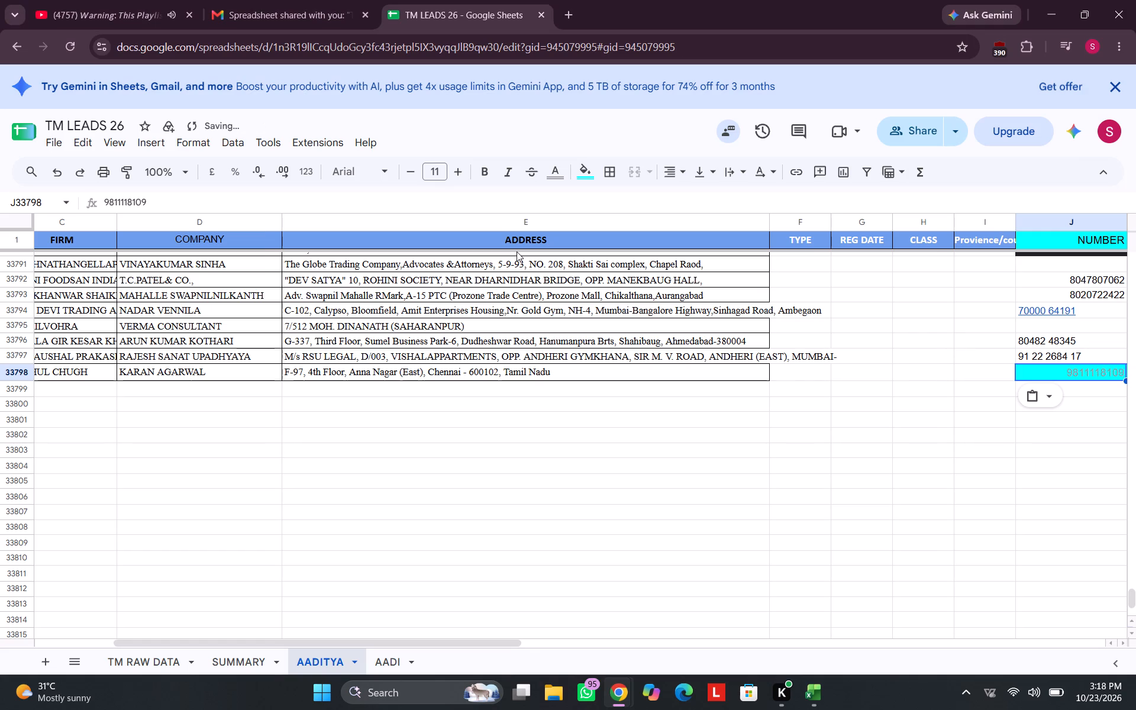
Copy the URL of the contact number search page into row 33798's CONTACT URL cell.
{"action": "key", "text": "alt+Tab"}
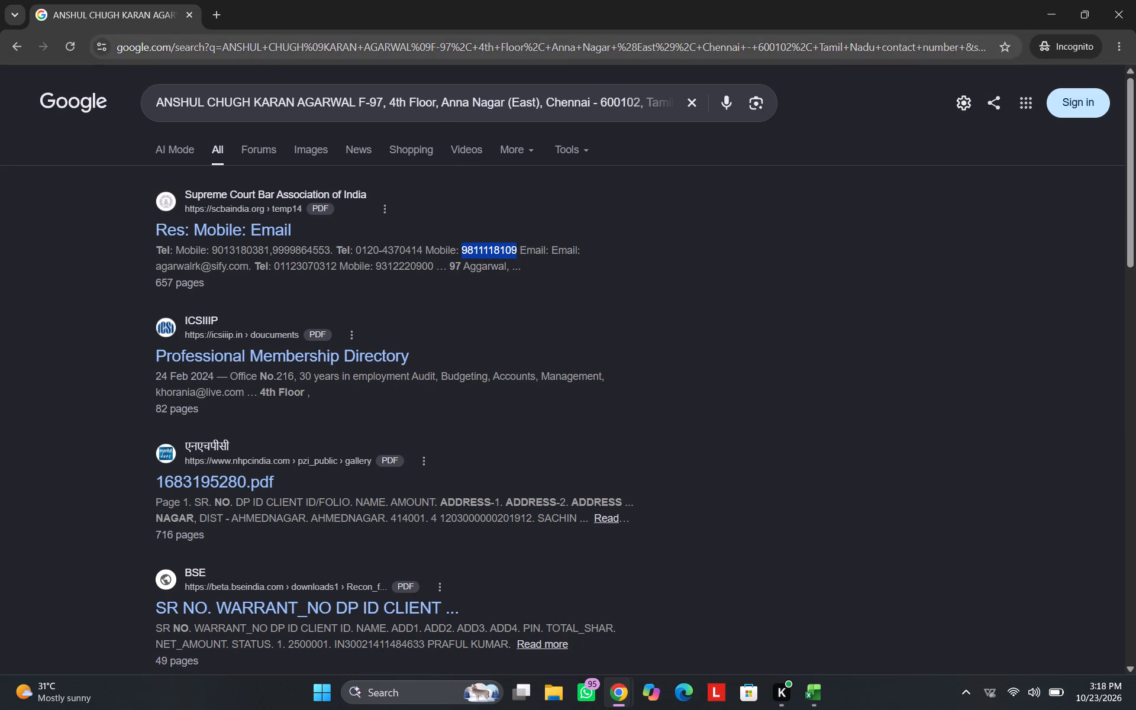
{"action": "left_click", "coordinate": [578, 54]}
{"action": "key", "text": "ctrl+c"}
{"action": "key", "text": "alt+Tab"}
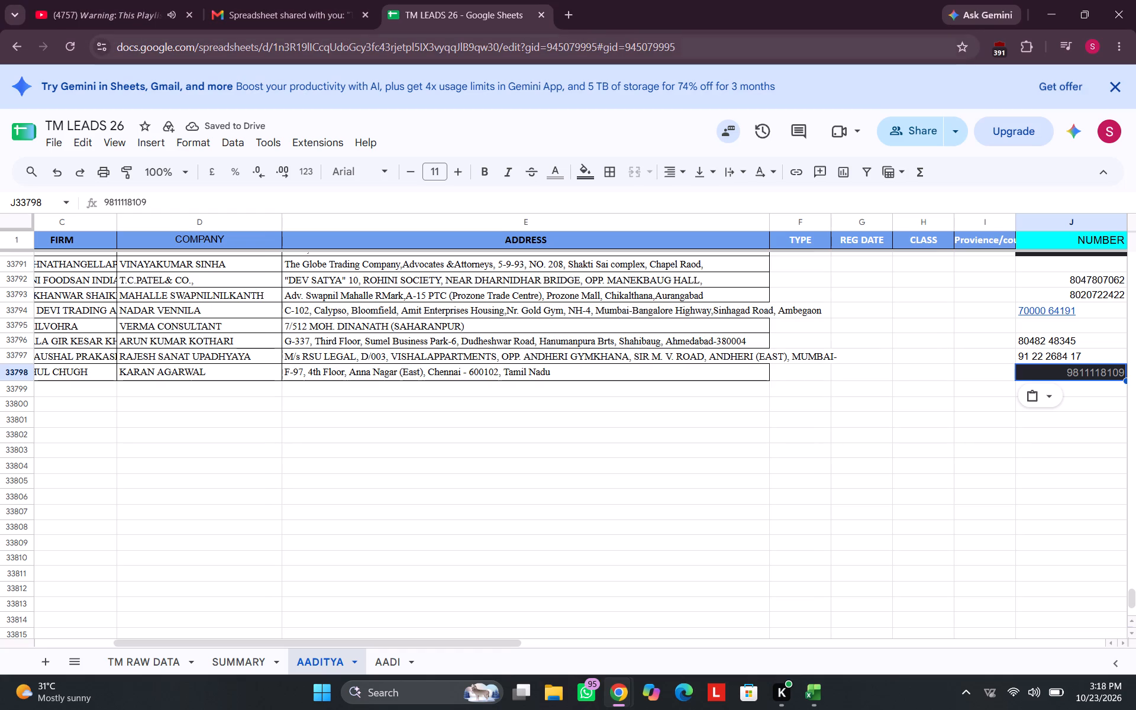
{"action": "scroll", "coordinate": [578, 54], "scroll_direction": "up", "scroll_amount": 5}
{"action": "scroll", "coordinate": [771, 369], "scroll_direction": "left", "scroll_amount": 1}
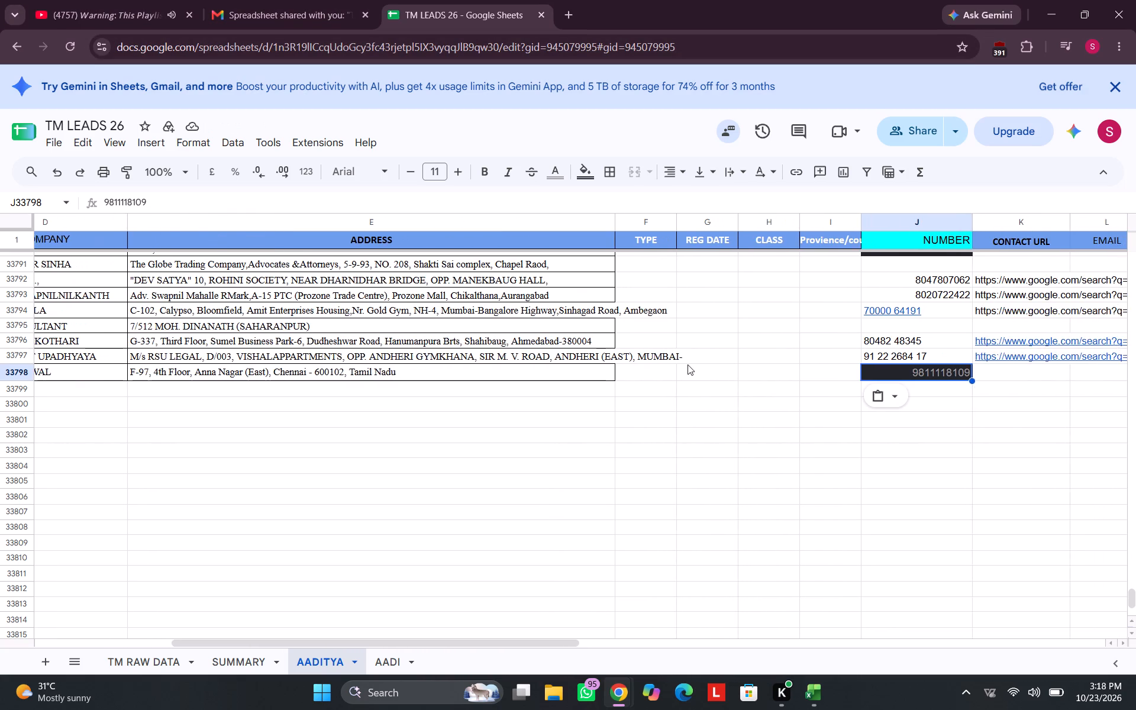
{"action": "scroll", "coordinate": [674, 364], "scroll_direction": "left", "scroll_amount": 1}
{"action": "left_click", "coordinate": [921, 377]}
{"action": "key", "text": "ctrl+v"}
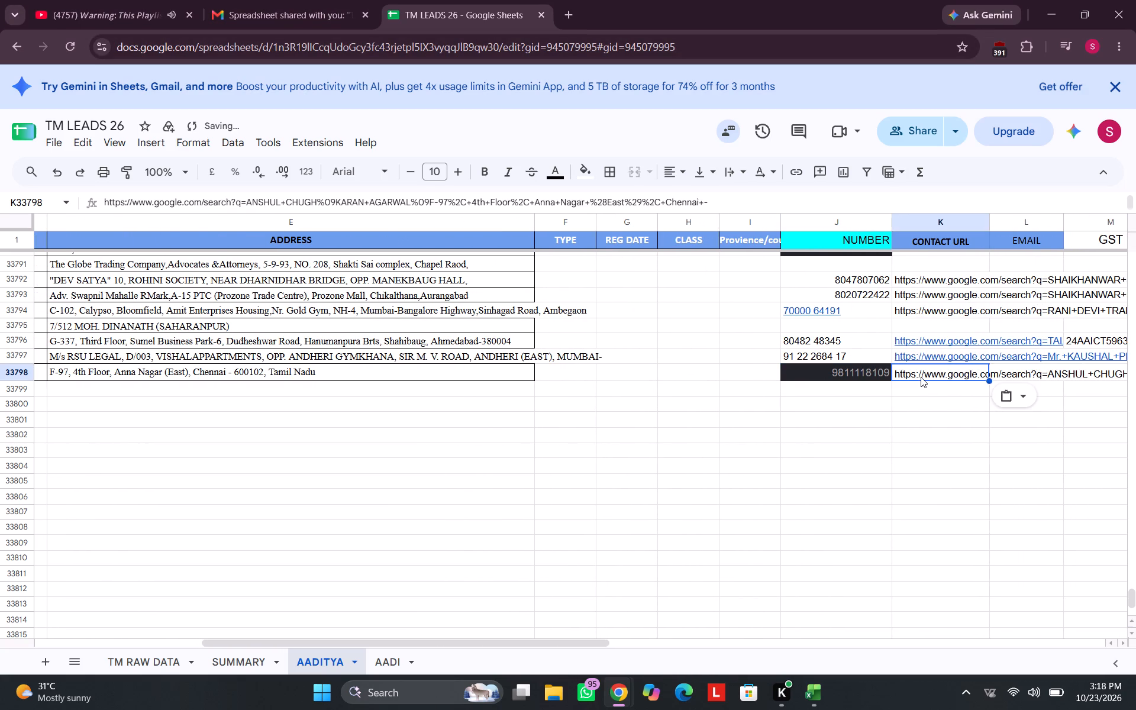
Replace "contact" with "gst" in the query and search Google again for row 33798's details.
{"action": "key", "text": "alt+Tab"}
{"action": "left_click", "coordinate": [651, 91]}
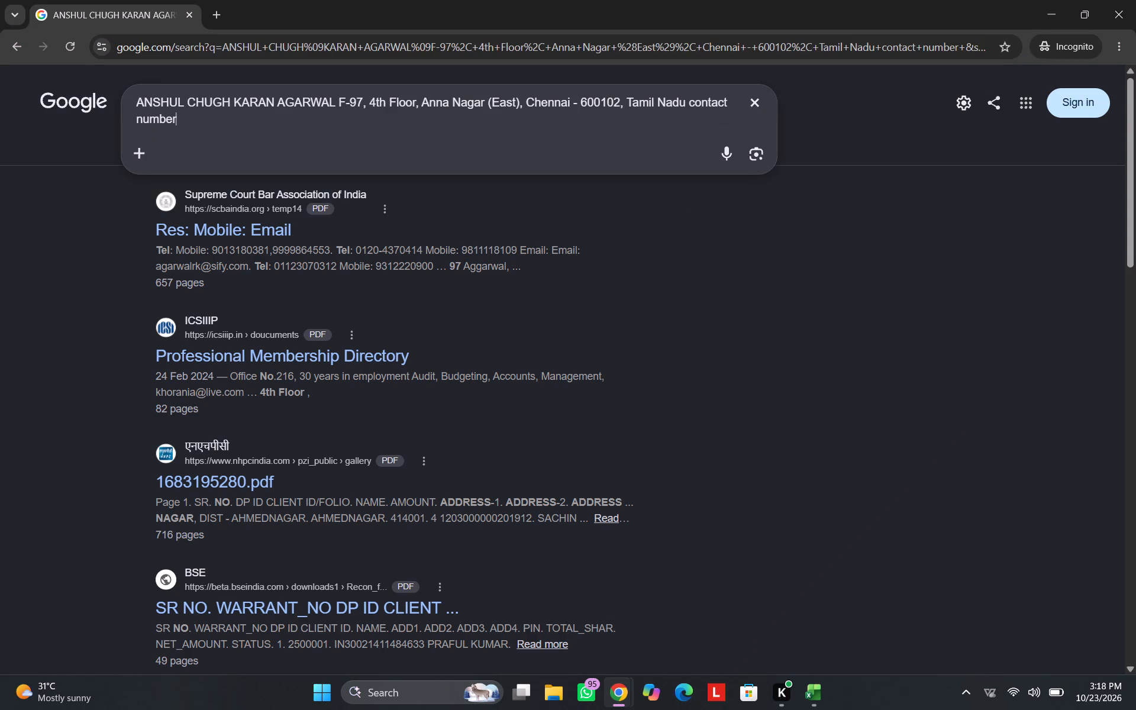
{"action": "left_click_drag", "start_coordinate": [724, 109], "coordinate": [730, 106]}
{"action": "left_click", "coordinate": [730, 106]}
{"action": "key", "text": "ctrl+BackSpace"}
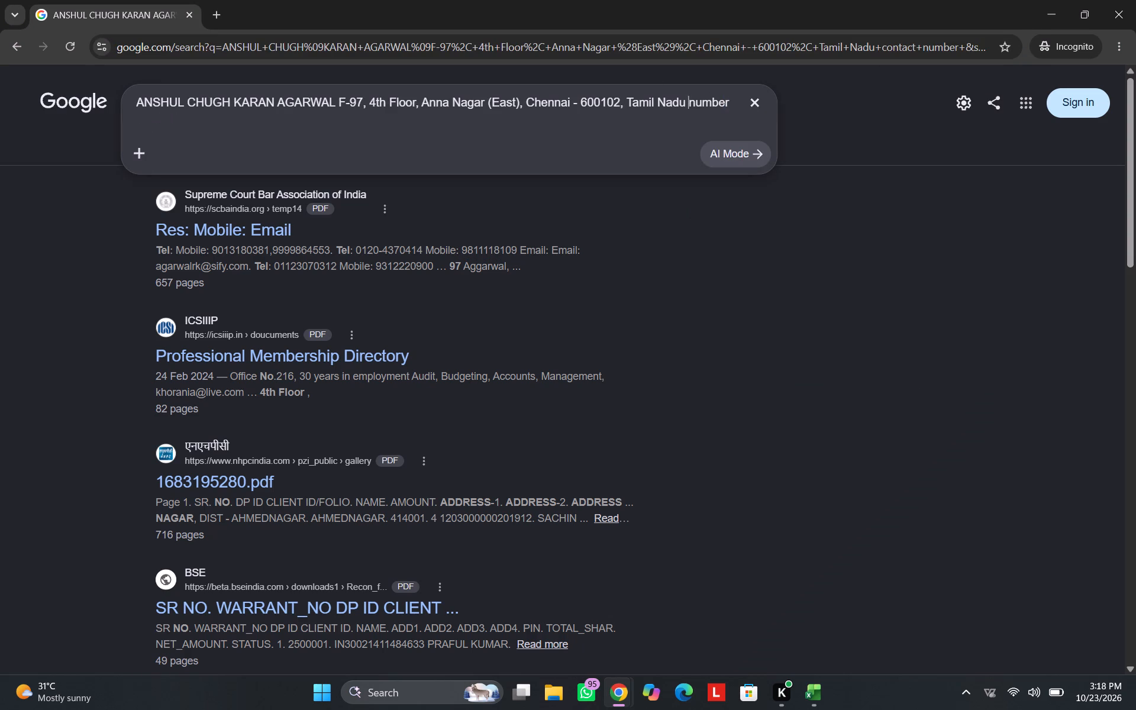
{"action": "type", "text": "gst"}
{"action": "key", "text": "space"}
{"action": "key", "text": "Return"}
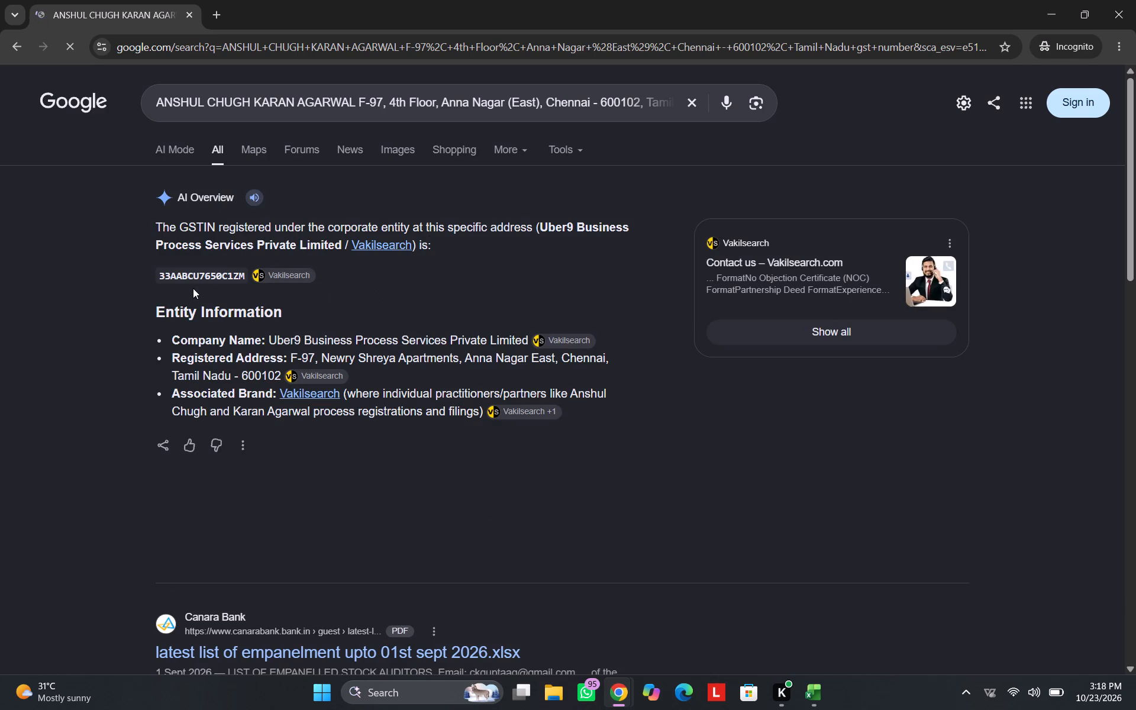
Copy the GSTIN shown in the AI Overview into row 33798's GST cell.
{"action": "double_click", "coordinate": [206, 277]}
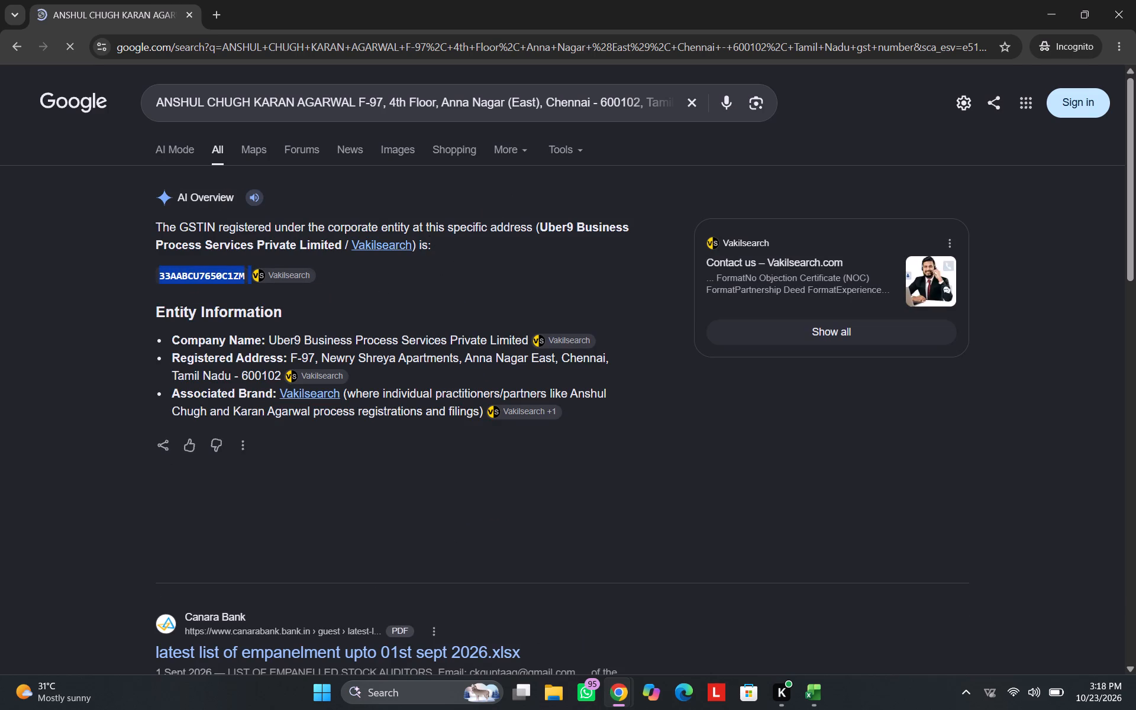
{"action": "key", "text": "ctrl+c"}
{"action": "key", "text": "alt+Tab"}
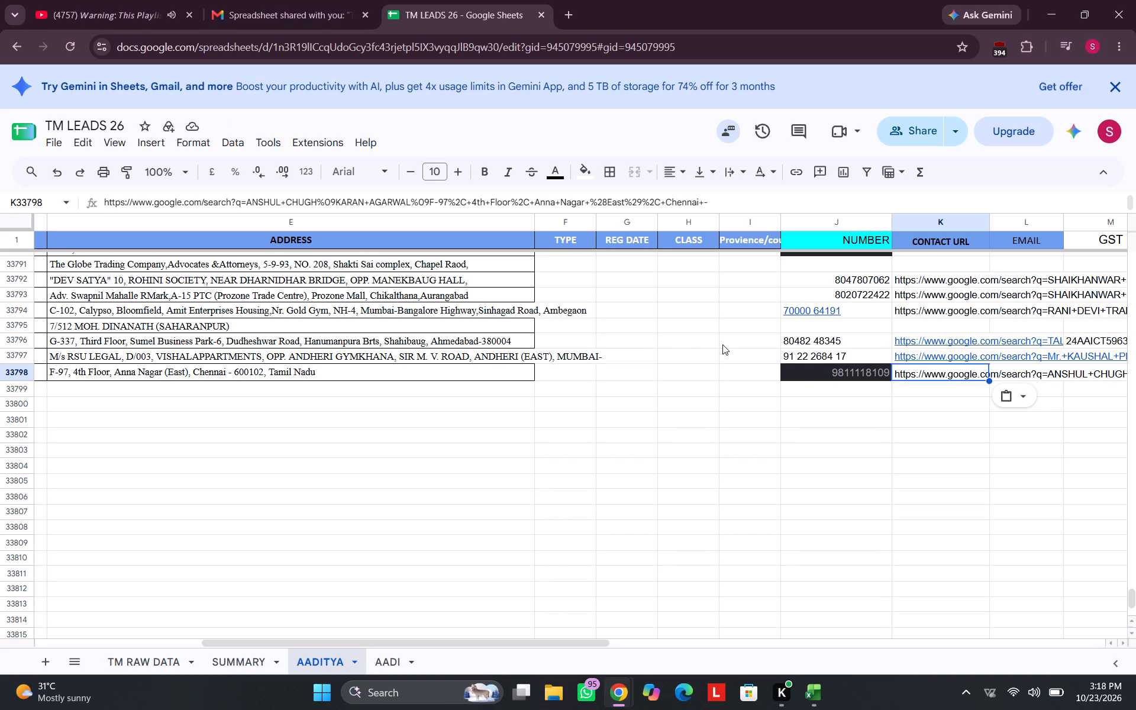
{"action": "key", "text": "alt+Tab"}
{"action": "key", "text": "alt+Tab"}
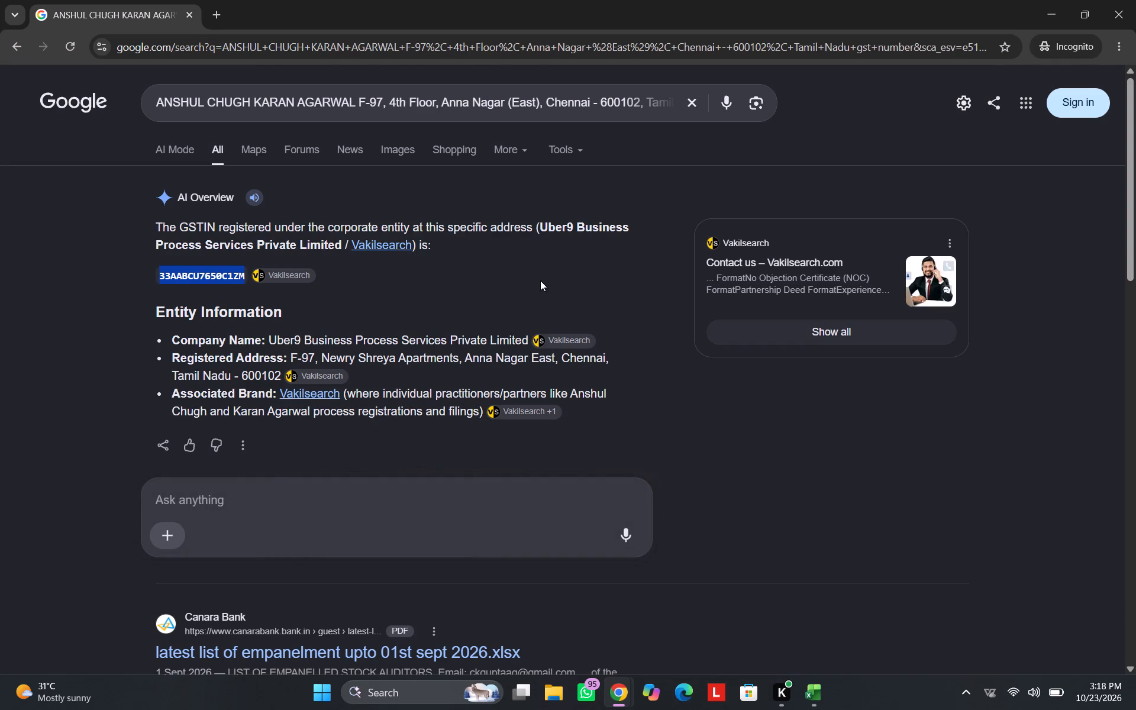
{"action": "scroll", "coordinate": [766, 393], "scroll_direction": "left", "scroll_amount": 1}
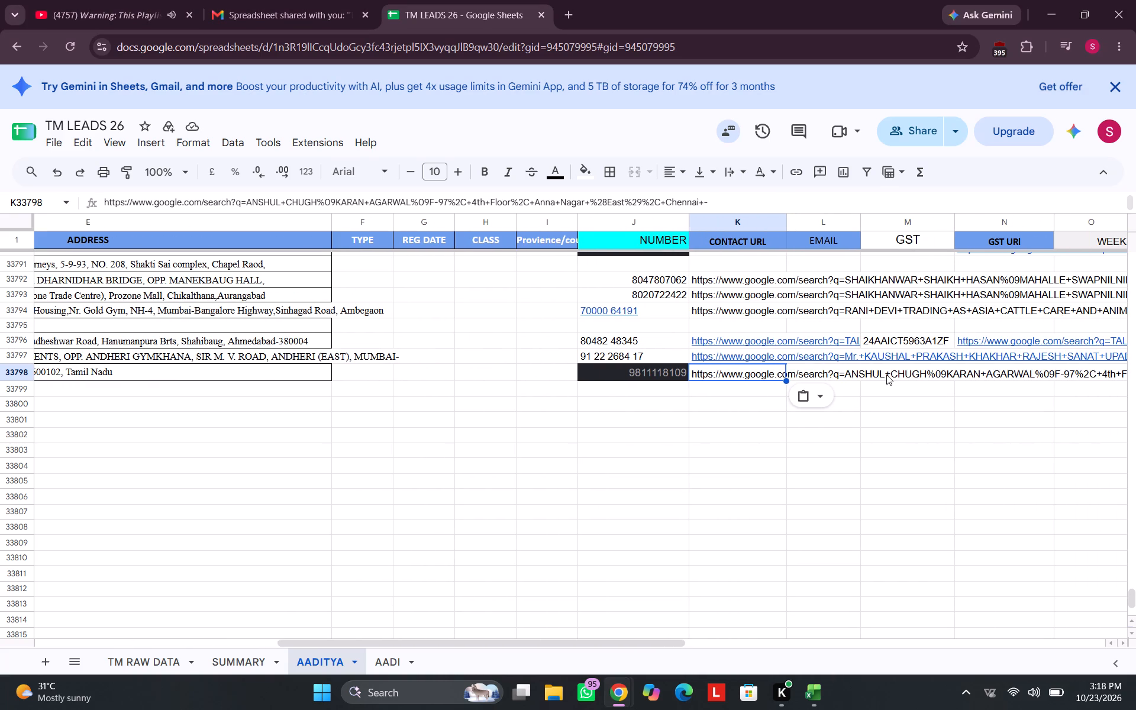
{"action": "left_click", "coordinate": [886, 375]}
{"action": "key", "text": "ctrl+v"}
Copy the URL of the GST number search page for row 33798.
{"action": "key", "text": "alt+Tab"}
{"action": "left_click", "coordinate": [825, 38]}
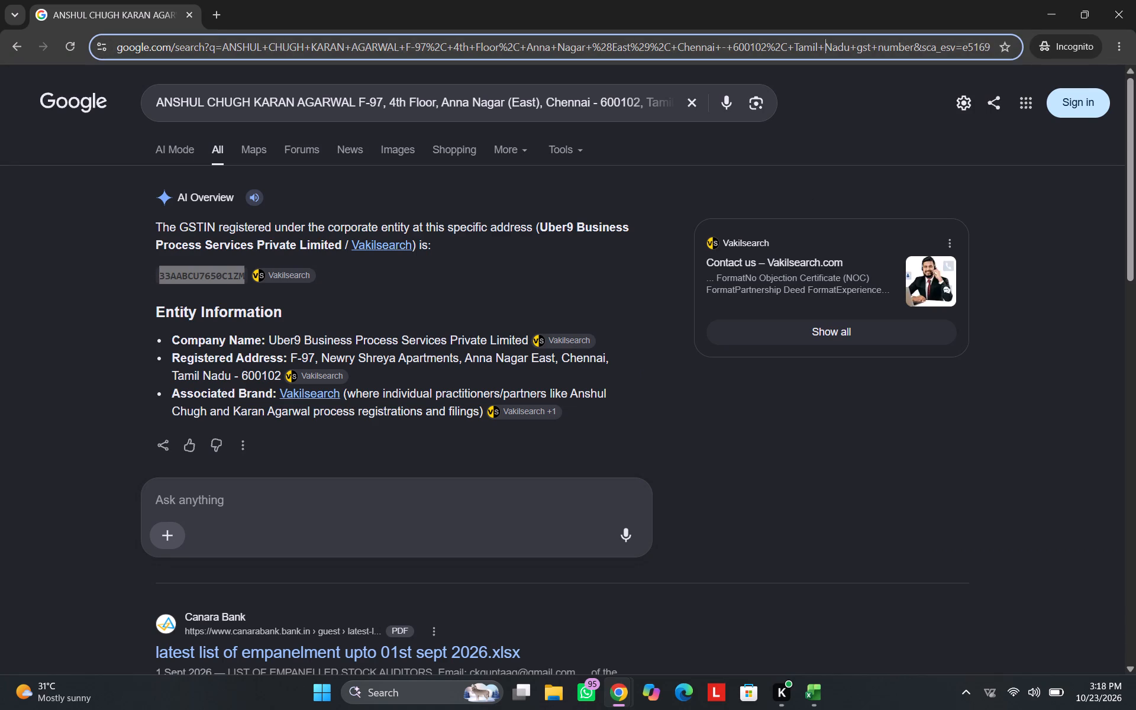
Paste the GST number search page's URL into row 33798's GST URL cell.
{"action": "key", "text": "ctrl+c"}
{"action": "key", "text": "alt+Tab"}
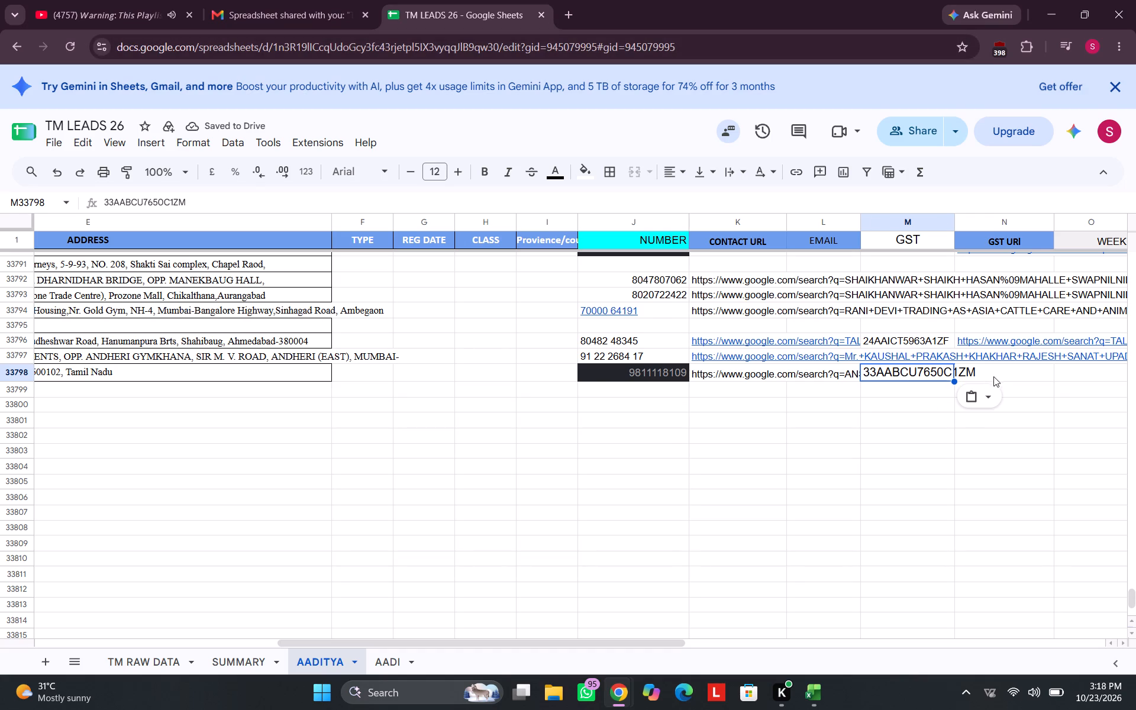
{"action": "left_click", "coordinate": [1001, 375]}
{"action": "key", "text": "ctrl+v"}
{"action": "key", "text": "Down"}
{"action": "key", "text": "Left"}
{"action": "key", "text": "Left"}
{"action": "key", "text": "Left"}
{"action": "key", "text": "Left"}
{"action": "key", "text": "Left"}
{"action": "key", "text": "Left"}
{"action": "key", "text": "Left"}
{"action": "key", "text": "Left"}
{"action": "key", "text": "Left"}
{"action": "key", "text": "Left"}
{"action": "key", "text": "Left"}
{"action": "key", "text": "Left"}
{"action": "key", "text": "Left"}
{"action": "key", "text": "Left"}
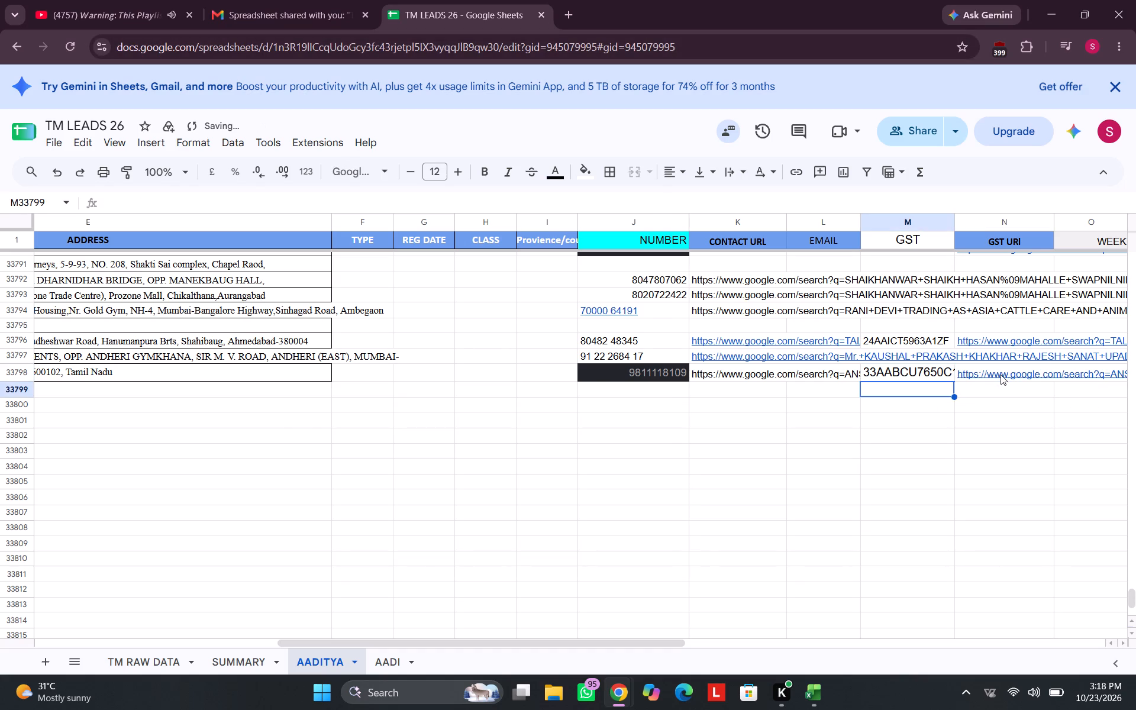
{"action": "key", "text": "Right"}
{"action": "key", "text": "alt+Tab"}
{"action": "key", "text": "alt+Right"}
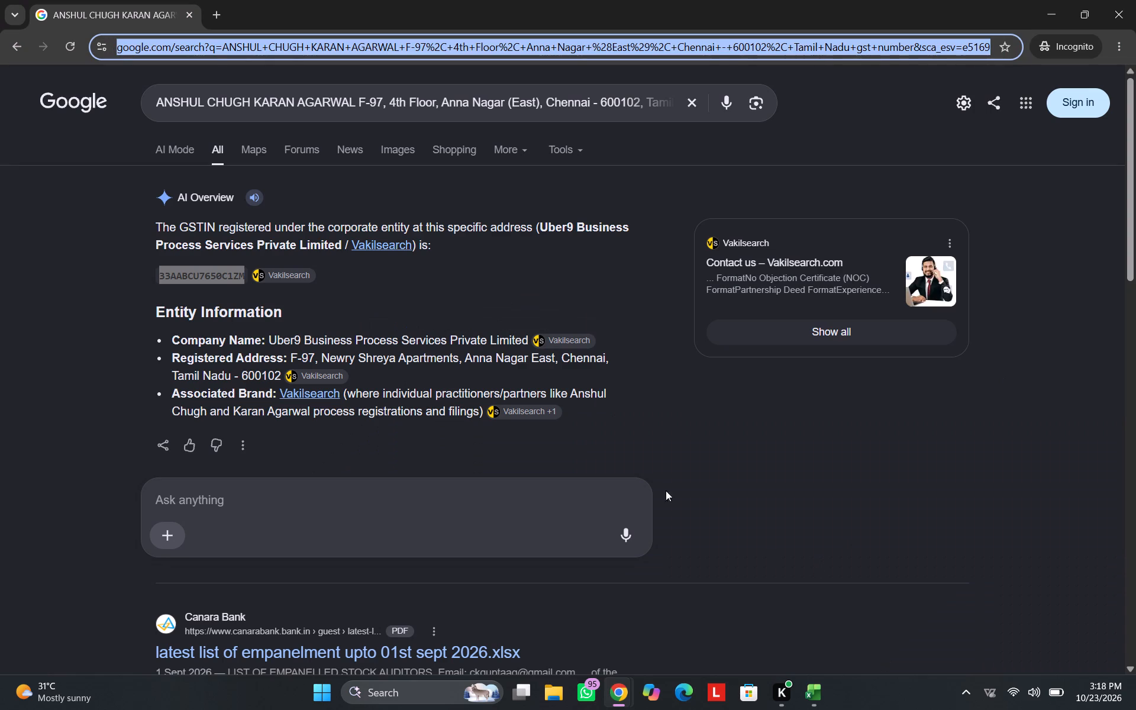
{"action": "key", "text": "alt+Tab"}
{"action": "key", "text": "alt+Tab"}
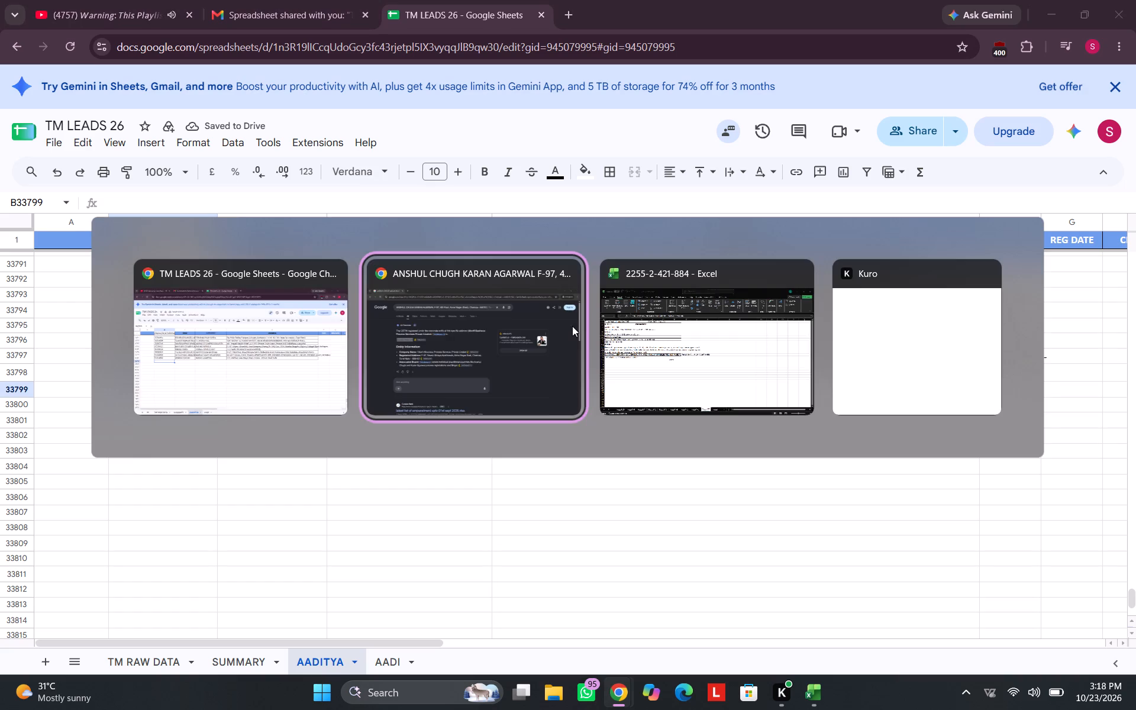
{"action": "key", "text": "alt+Right"}
{"action": "left_click", "coordinate": [602, 653]}
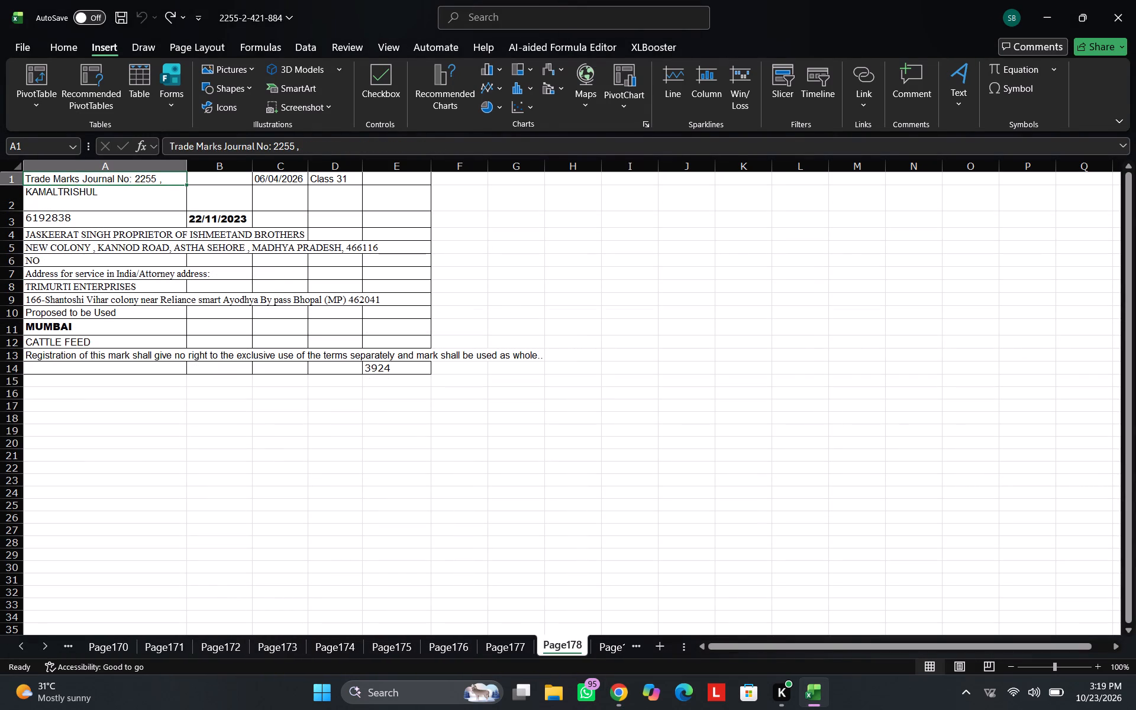
{"action": "left_click", "coordinate": [183, 221]}
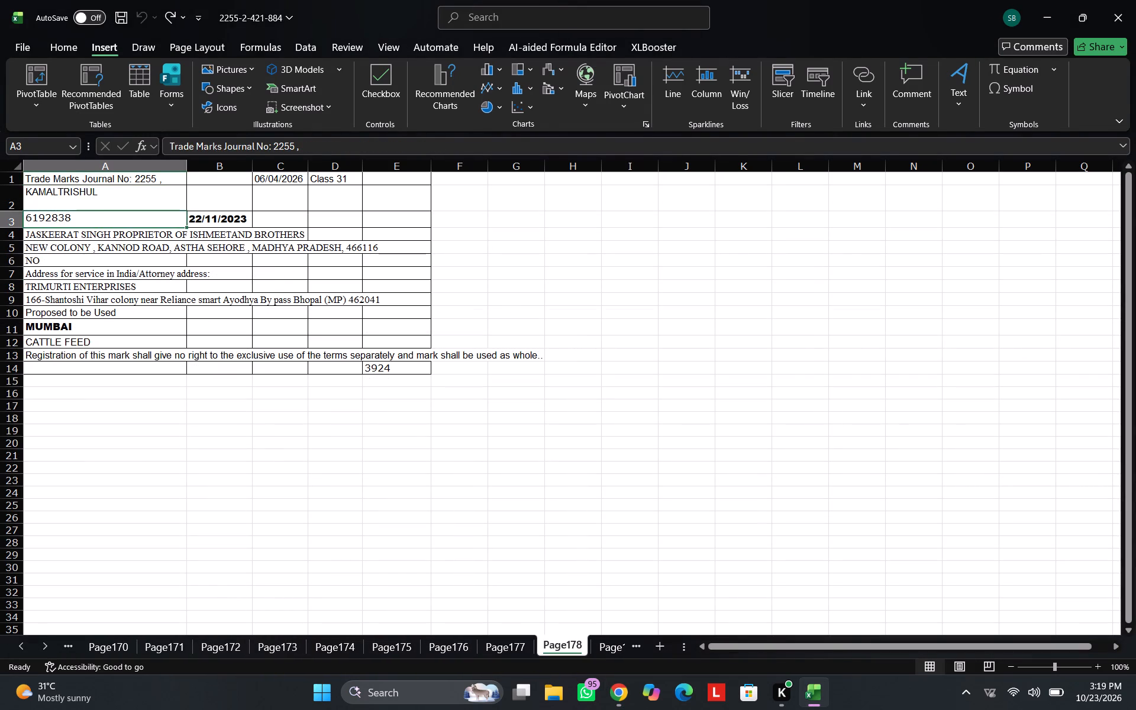
{"action": "key", "text": "ctrl+c"}
{"action": "key", "text": "alt+Tab"}
{"action": "key", "text": "ctrl+v"}
Copy the applicant's name from Page178 in Excel into row 33799's FIRM cell.
{"action": "key", "text": "alt+Tab"}
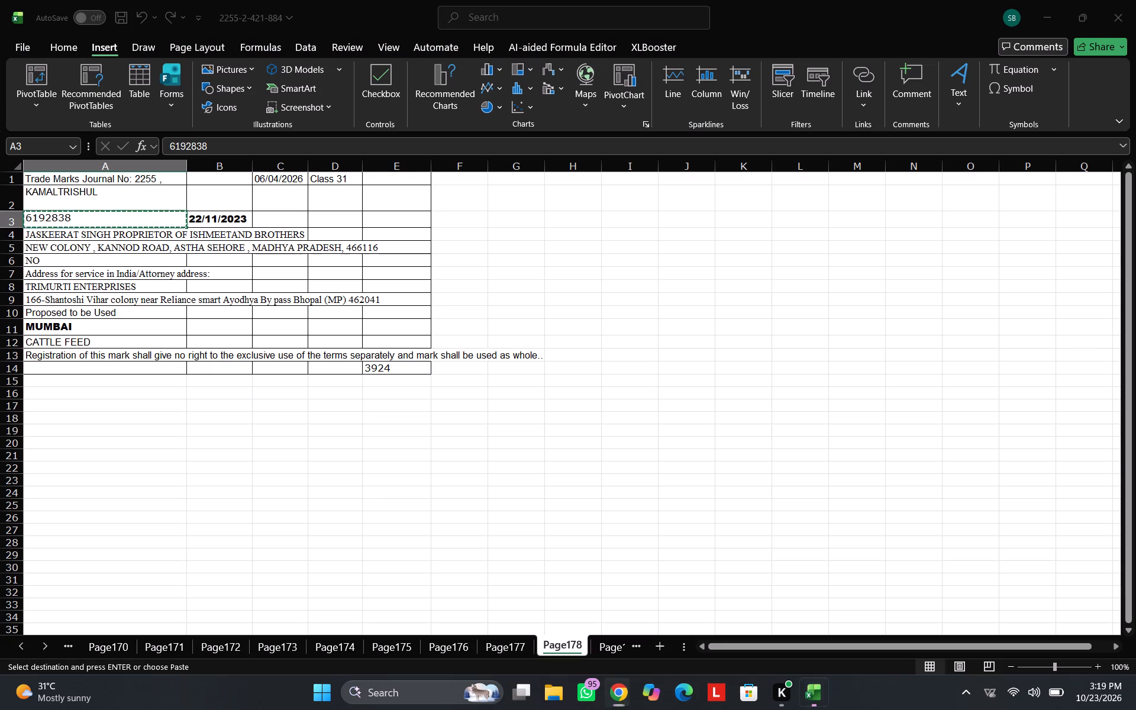
{"action": "key", "text": "Down"}
{"action": "key", "text": "ctrl+c"}
{"action": "key", "text": "alt+Tab"}
{"action": "key", "text": "Right"}
{"action": "key", "text": "ctrl+v"}
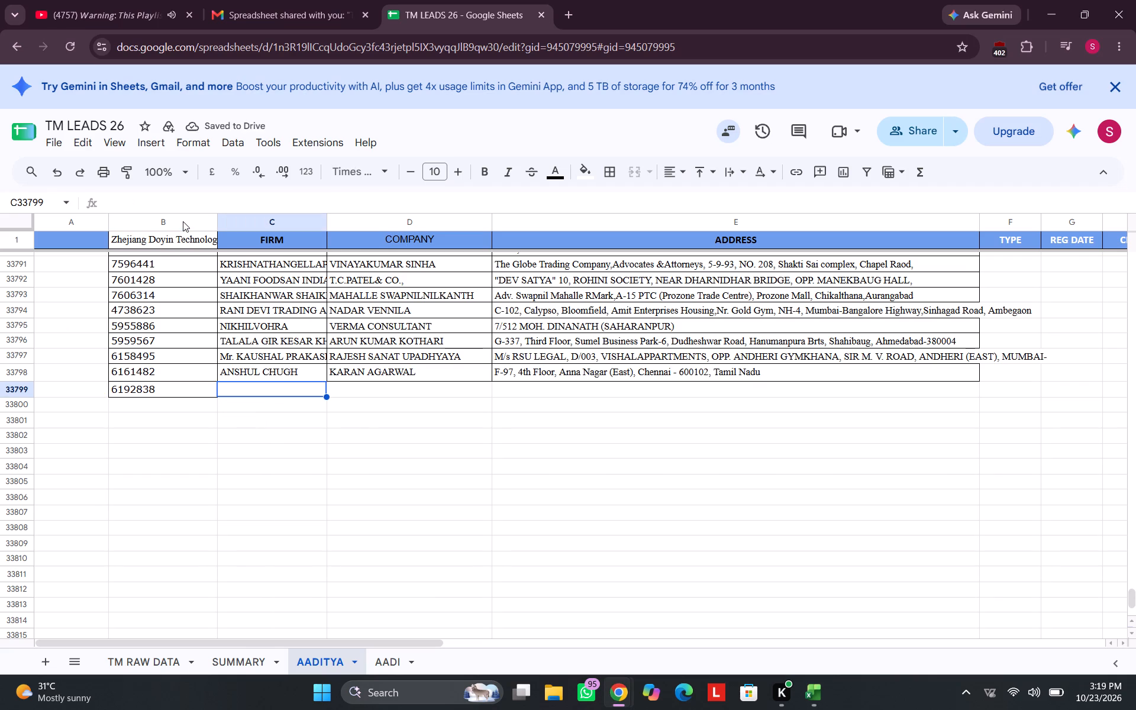
Copy the attorney name TRIMURTI ENTERPRISES from Page178 in Excel into row 33799's COMPANY cell.
{"action": "key", "text": "alt+Tab"}
{"action": "key", "text": "Down"}
{"action": "key", "text": "Down"}
{"action": "key", "text": "Down"}
{"action": "key", "text": "Down"}
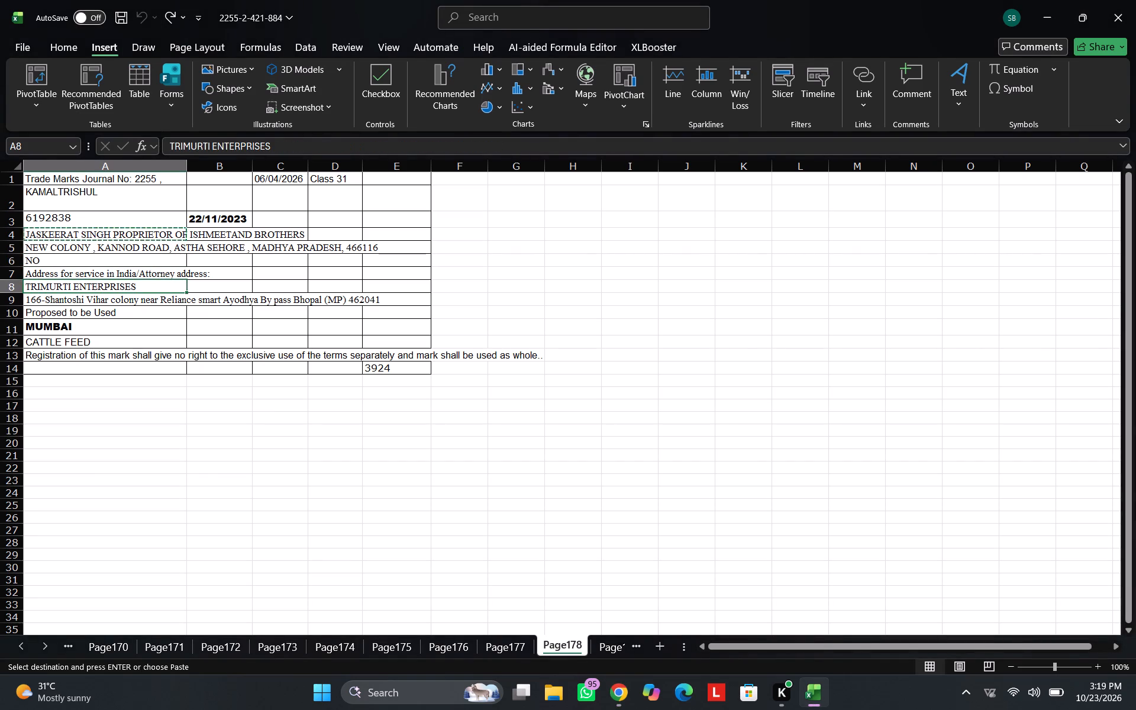
{"action": "key", "text": "ctrl+c"}
{"action": "key", "text": "alt+Tab"}
{"action": "key", "text": "Right"}
{"action": "key", "text": "ctrl+v"}
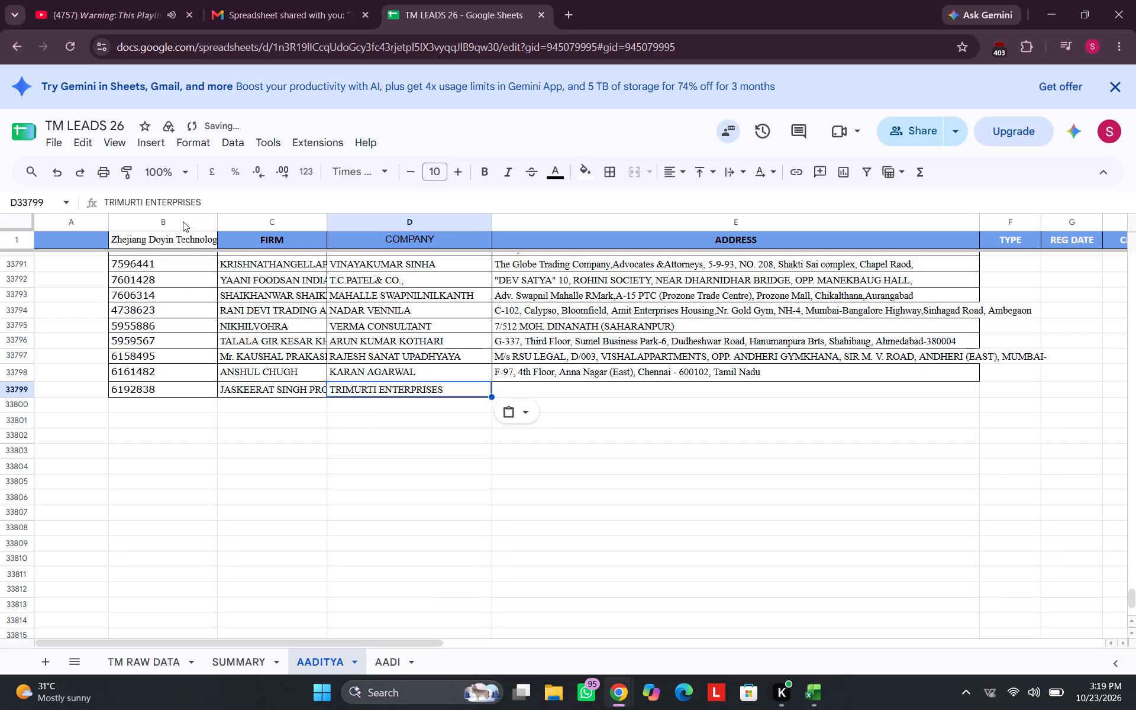
Copy the attorney's address for service from Page178 in Excel into row 33799's ADDRESS cell.
{"action": "key", "text": "alt+Tab"}
{"action": "key", "text": "Down"}
{"action": "key", "text": "ctrl+c"}
{"action": "key", "text": "alt+Tab"}
{"action": "key", "text": "Right"}
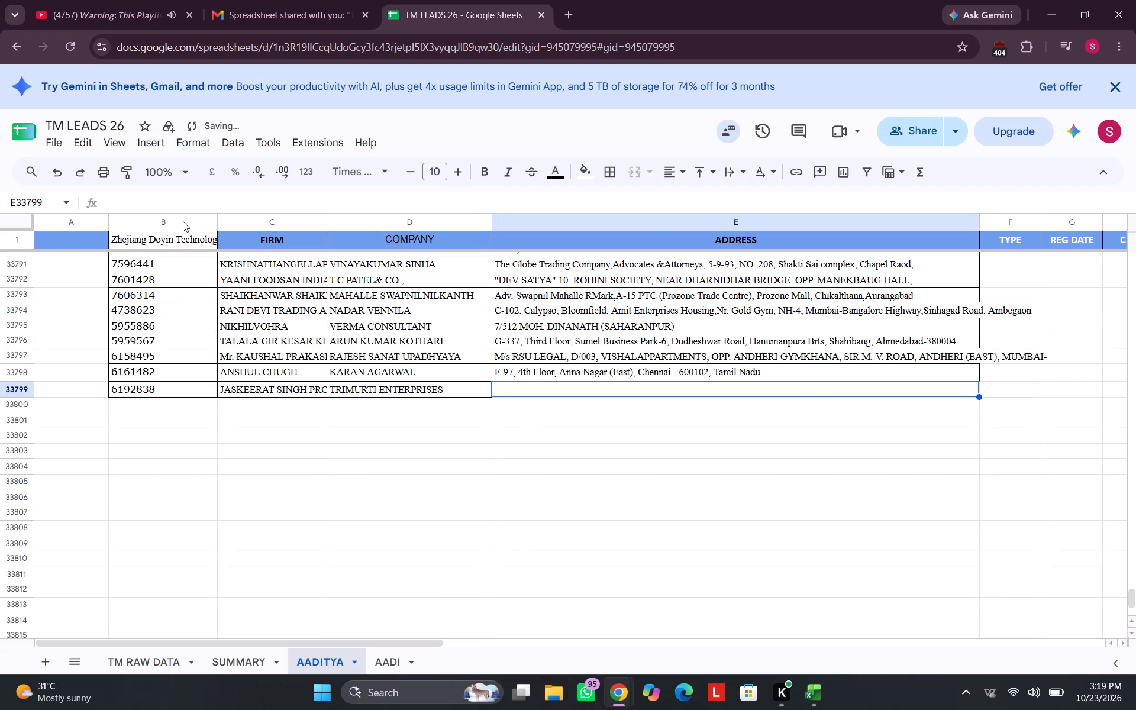
{"action": "key", "text": "ctrl+v"}
Search Google in the Incognito window for row 33799's firm, company and address followed by "contact number".
{"action": "key", "text": "Right"}
{"action": "key", "text": "shift+Left"}
{"action": "key", "text": "shift+Left"}
{"action": "key", "text": "ctrl+c"}
{"action": "key", "text": "alt+Tab"}
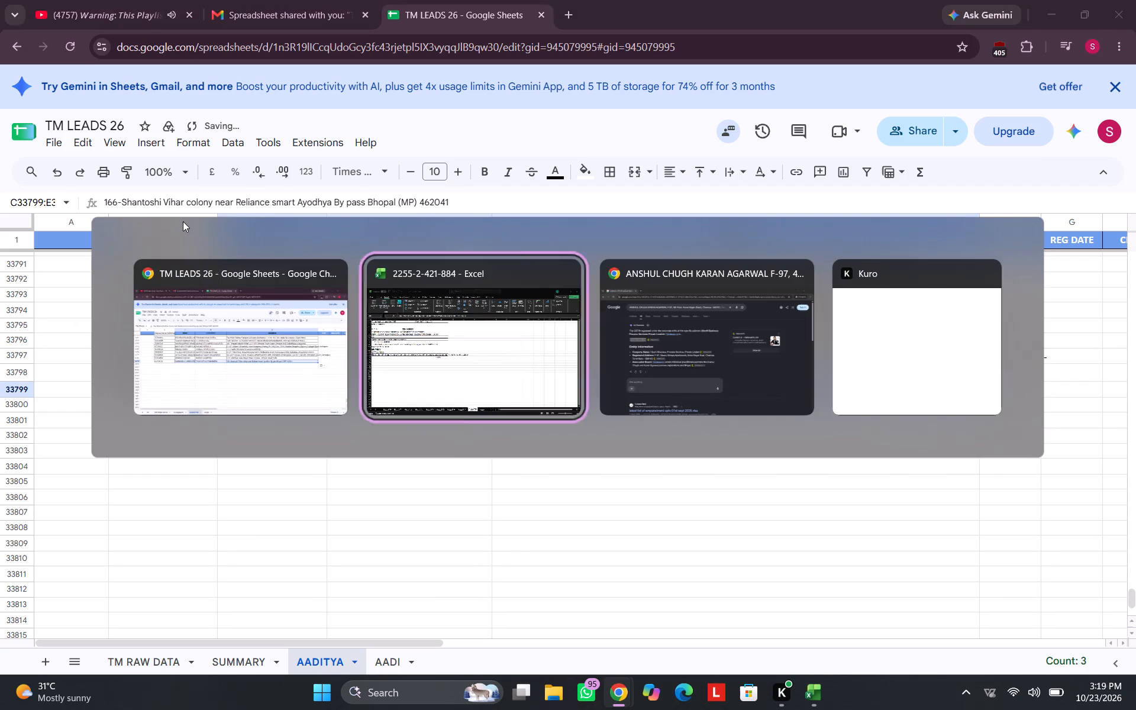
{"action": "key", "text": "alt+Right"}
{"action": "left_click", "coordinate": [698, 101]}
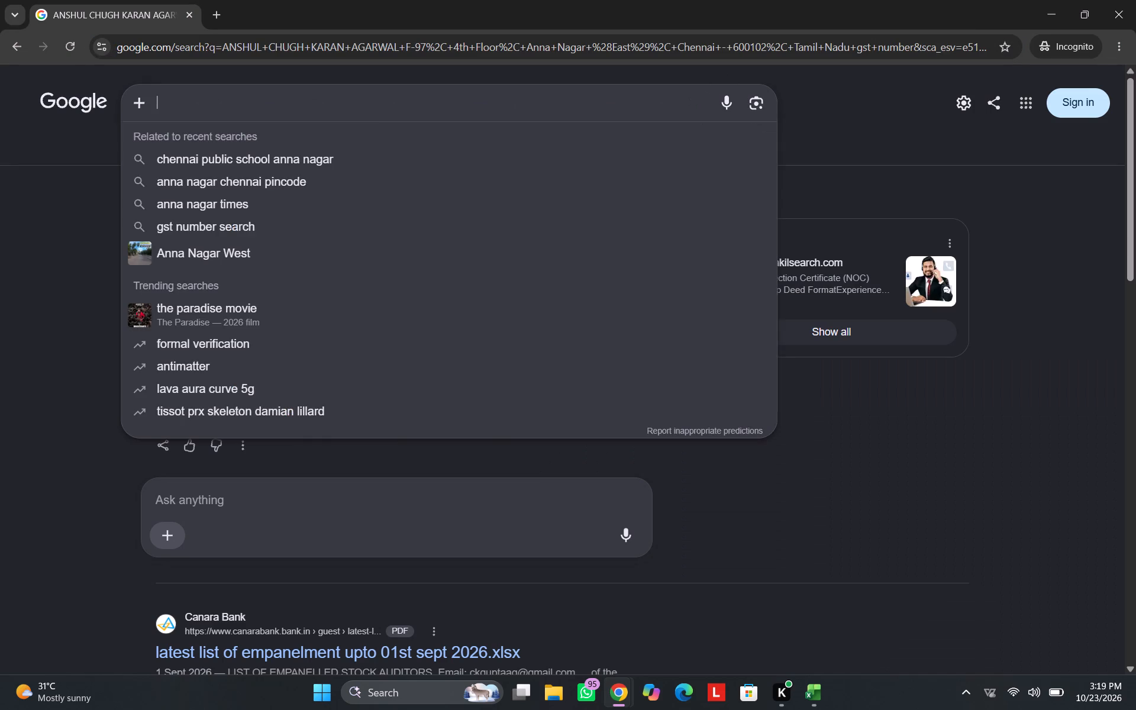
{"action": "key", "text": "ctrl+v"}
{"action": "key", "text": "space"}
{"action": "type", "text": "contact number"}
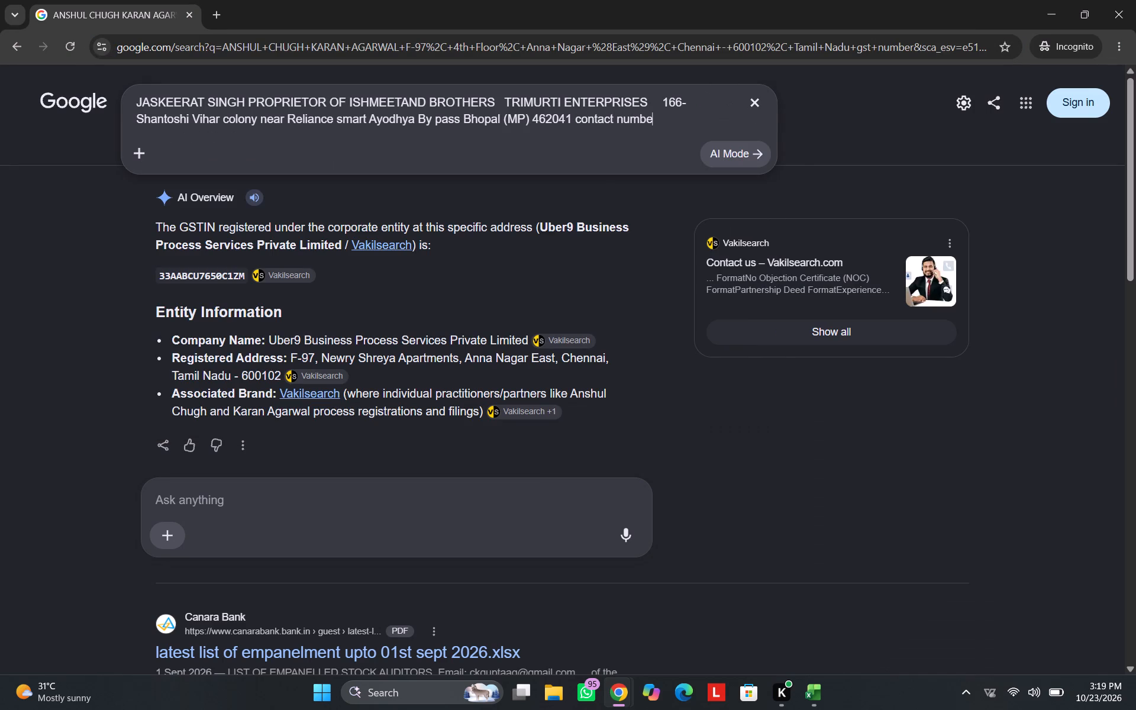
{"action": "key", "text": "space"}
{"action": "key", "text": "Return"}
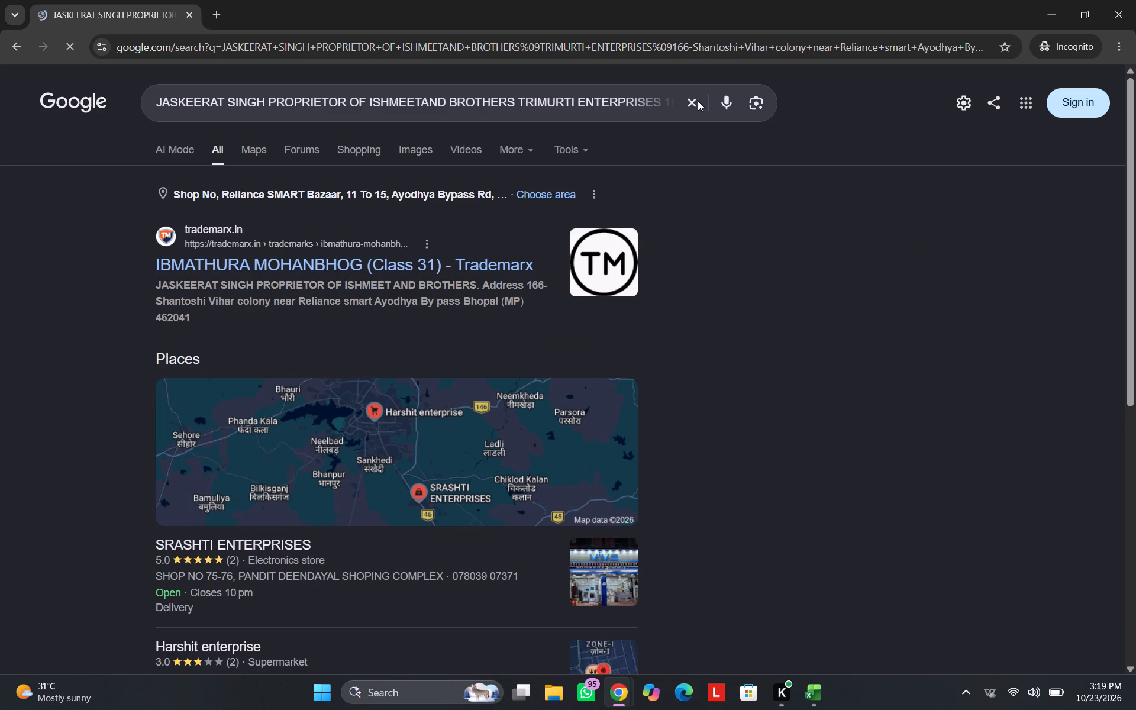
Edit "contact" in the query into a "gst" term and search Google again for row 33799's details.
{"action": "left_click", "coordinate": [619, 109]}
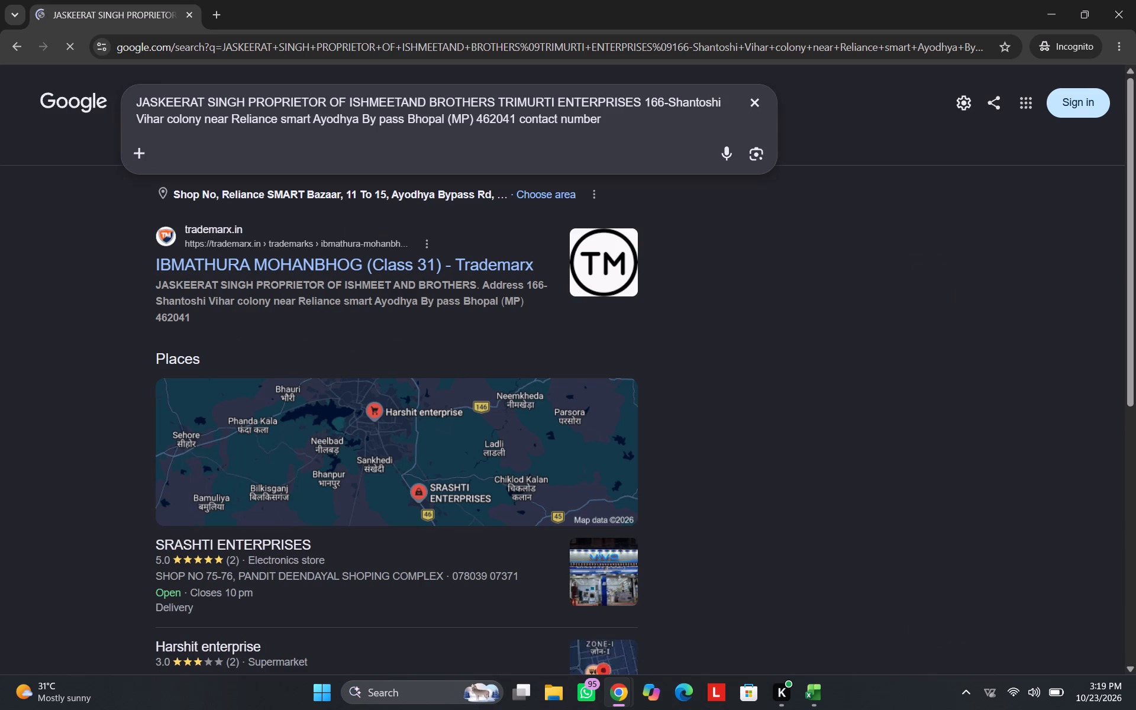
{"action": "left_click", "coordinate": [556, 120]}
{"action": "key", "text": "BackSpace"}
{"action": "type", "text": "gst"}
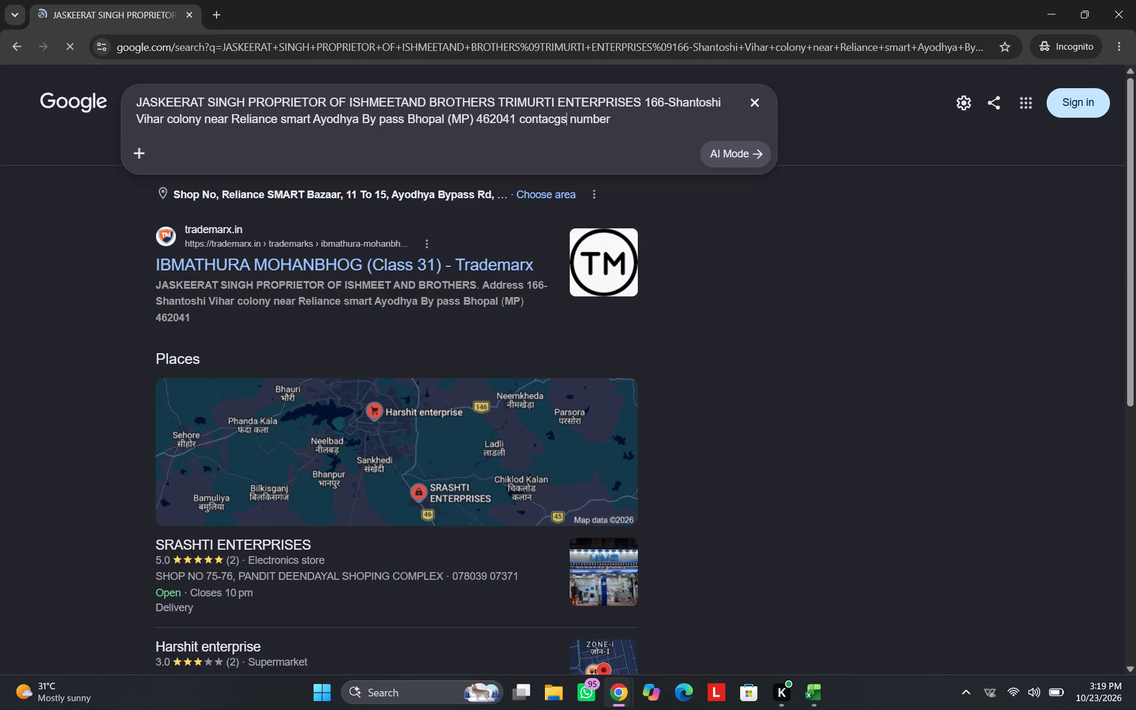
{"action": "key", "text": "space"}
{"action": "key", "text": "Return"}
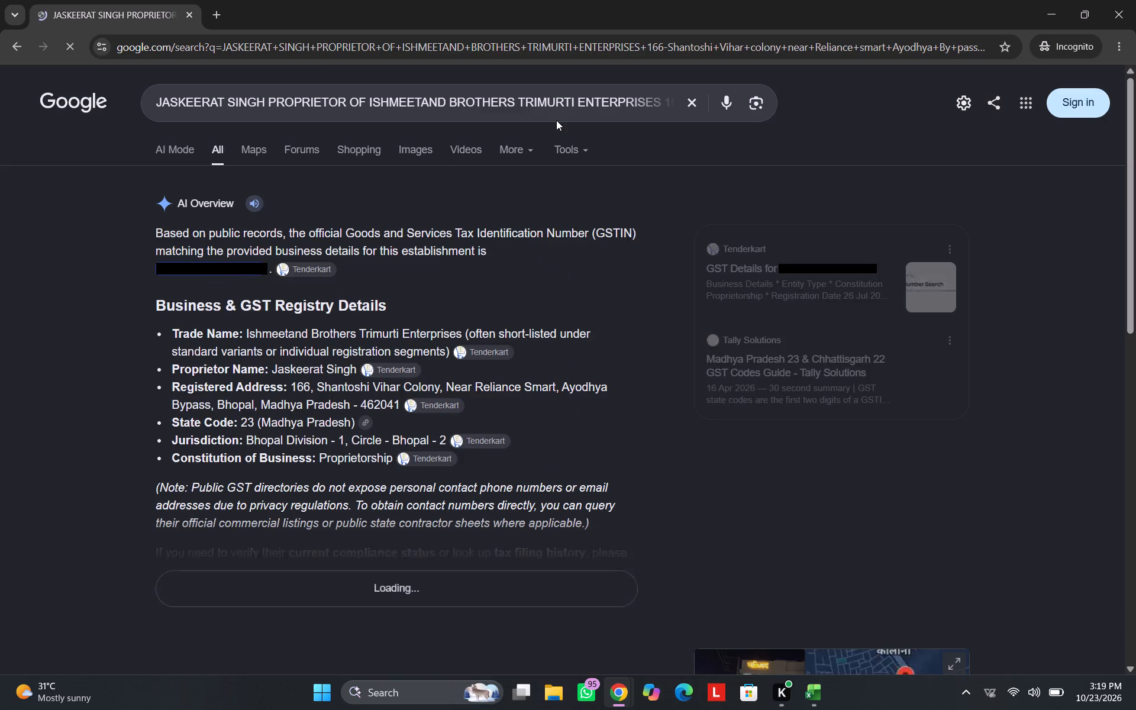
Copy the GSTIN shown in the AI Overview into row 33799's GST cell.
{"action": "double_click", "coordinate": [240, 270]}
{"action": "key", "text": "ctrl+c"}
{"action": "key", "text": "alt+Tab"}
{"action": "scroll", "coordinate": [240, 270], "scroll_direction": "left", "scroll_amount": 3}
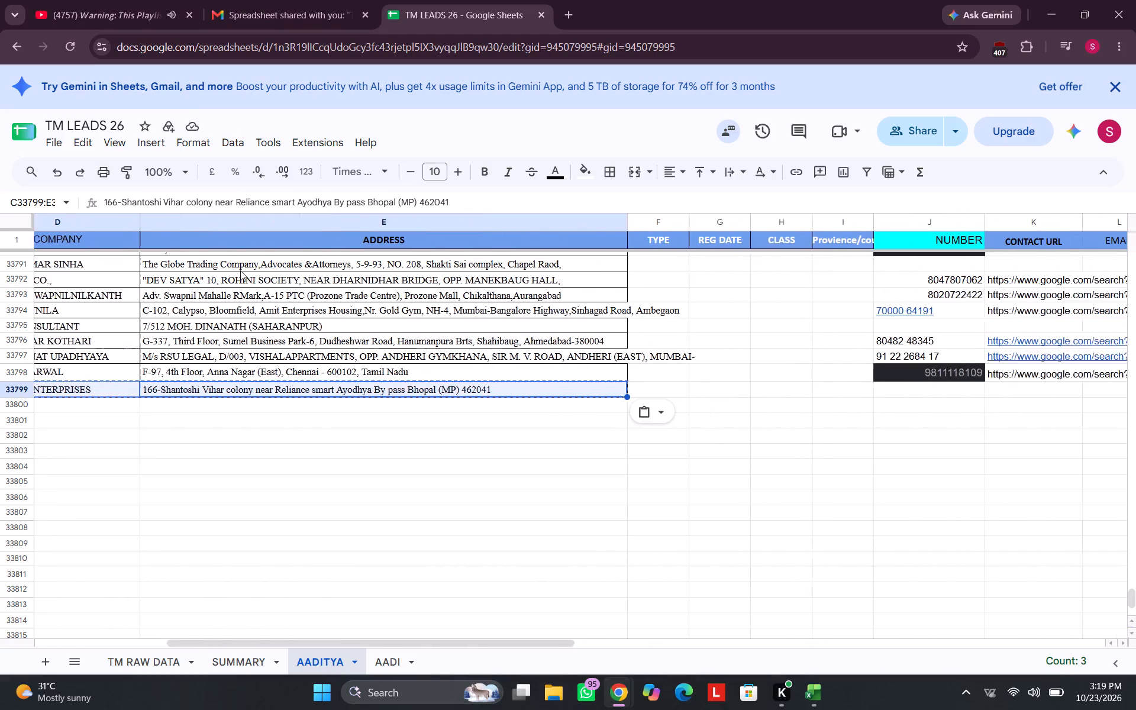
{"action": "scroll", "coordinate": [828, 392], "scroll_direction": "left", "scroll_amount": 2}
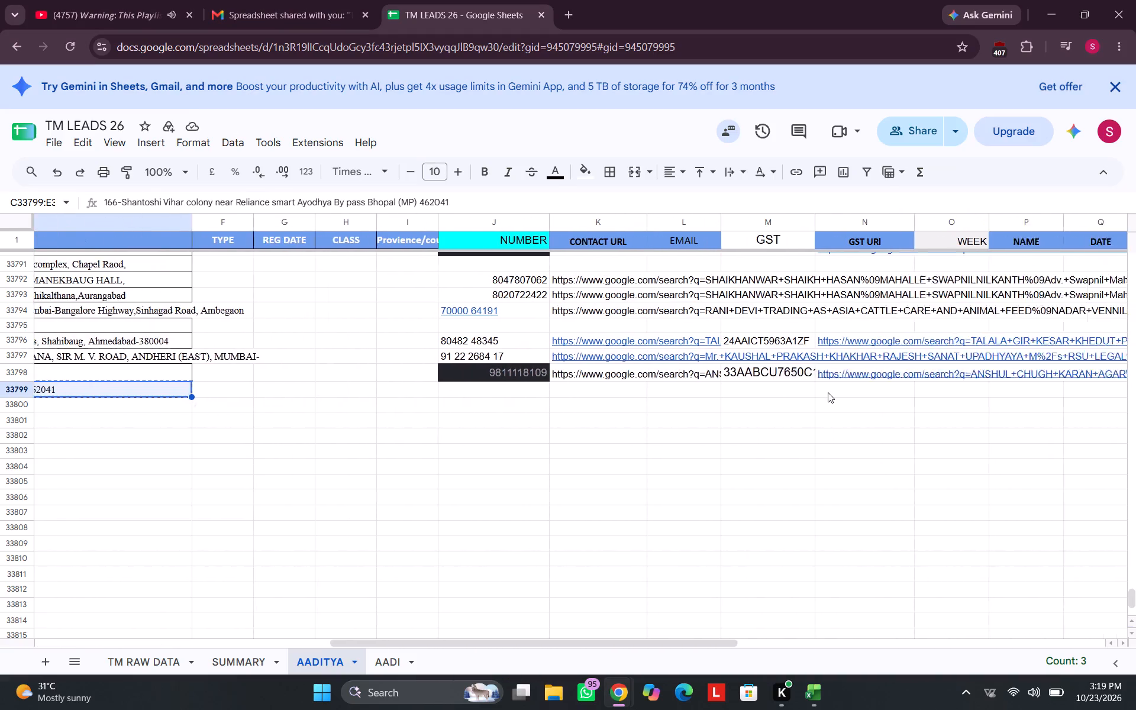
{"action": "left_click", "coordinate": [698, 392]}
{"action": "key", "text": "ctrl+v"}
Copy the URL of the GST number search page into row 33799's GST URL cell.
{"action": "key", "text": "alt+Tab"}
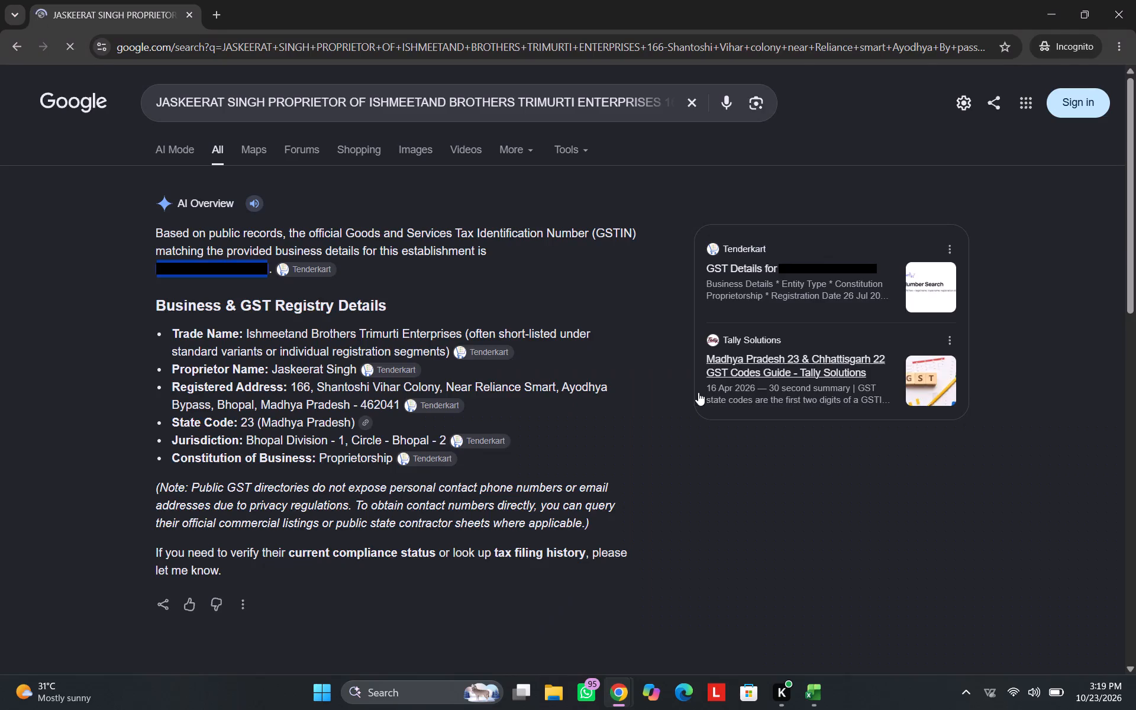
{"action": "left_click", "coordinate": [674, 51]}
{"action": "key", "text": "ctrl+c"}
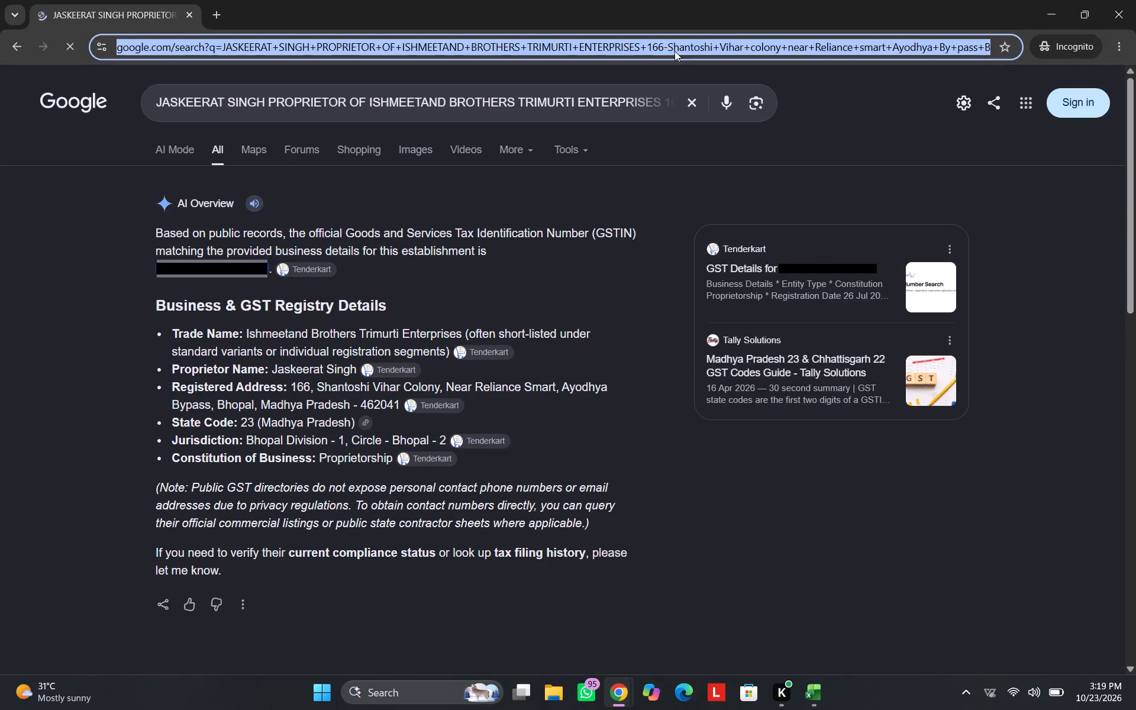
{"action": "key", "text": "alt+Tab"}
{"action": "scroll", "coordinate": [674, 51], "scroll_direction": "left", "scroll_amount": 1}
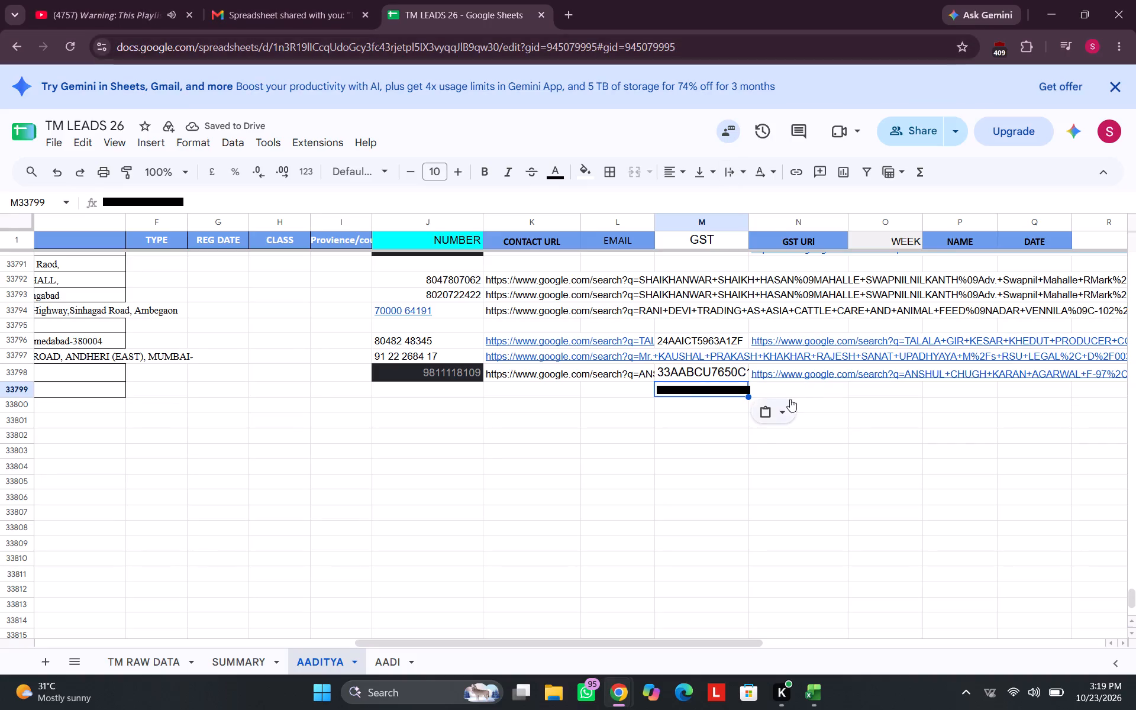
{"action": "left_click", "coordinate": [804, 391]}
{"action": "key", "text": "ctrl+v"}
{"action": "key", "text": "Down"}
{"action": "key", "text": "Left"}
{"action": "key", "text": "Left"}
{"action": "key", "text": "Left"}
{"action": "key", "text": "Left"}
{"action": "key", "text": "Left"}
{"action": "key", "text": "Left"}
{"action": "key", "text": "Left"}
{"action": "key", "text": "Left"}
{"action": "key", "text": "Left"}
{"action": "key", "text": "Left"}
{"action": "key", "text": "Left"}
{"action": "key", "text": "Left"}
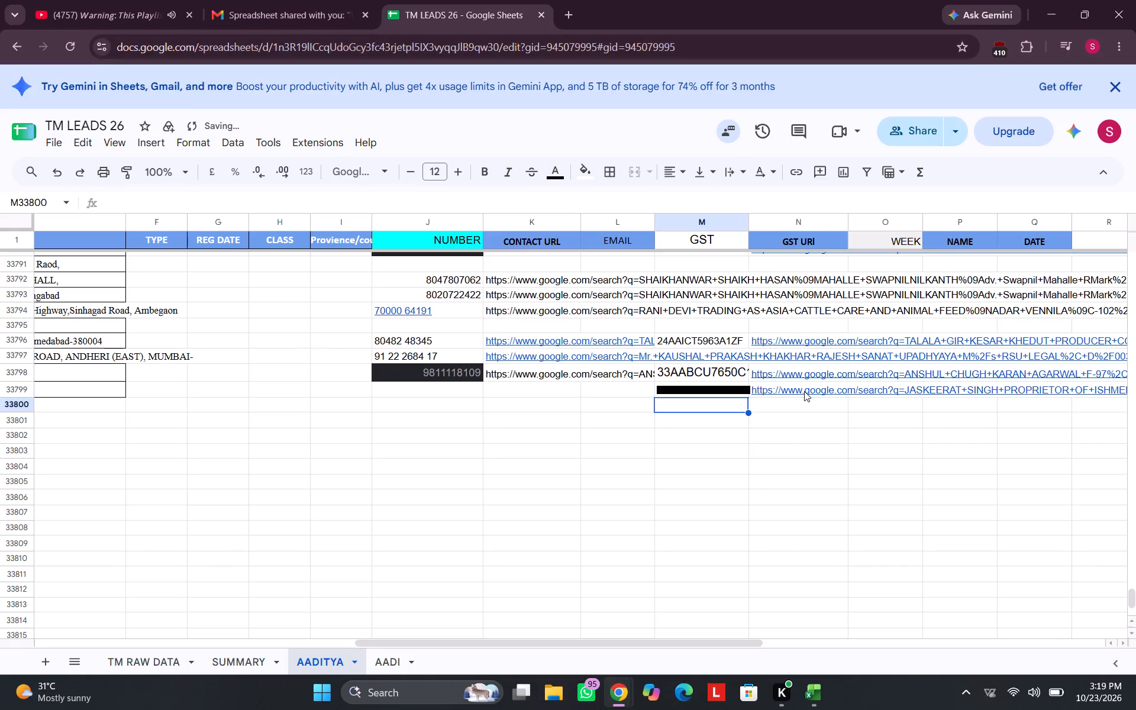
{"action": "key", "text": "Right"}
{"action": "key", "text": "alt+Tab"}
{"action": "key", "text": "alt+Right"}
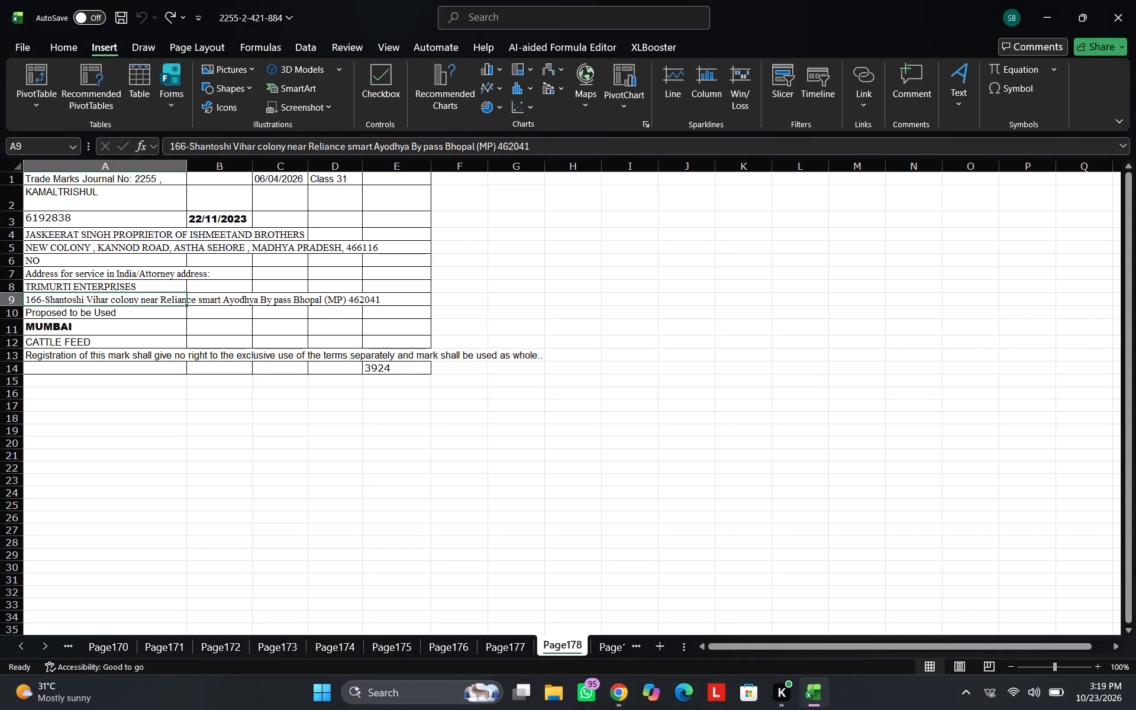
{"action": "left_click", "coordinate": [612, 646]}
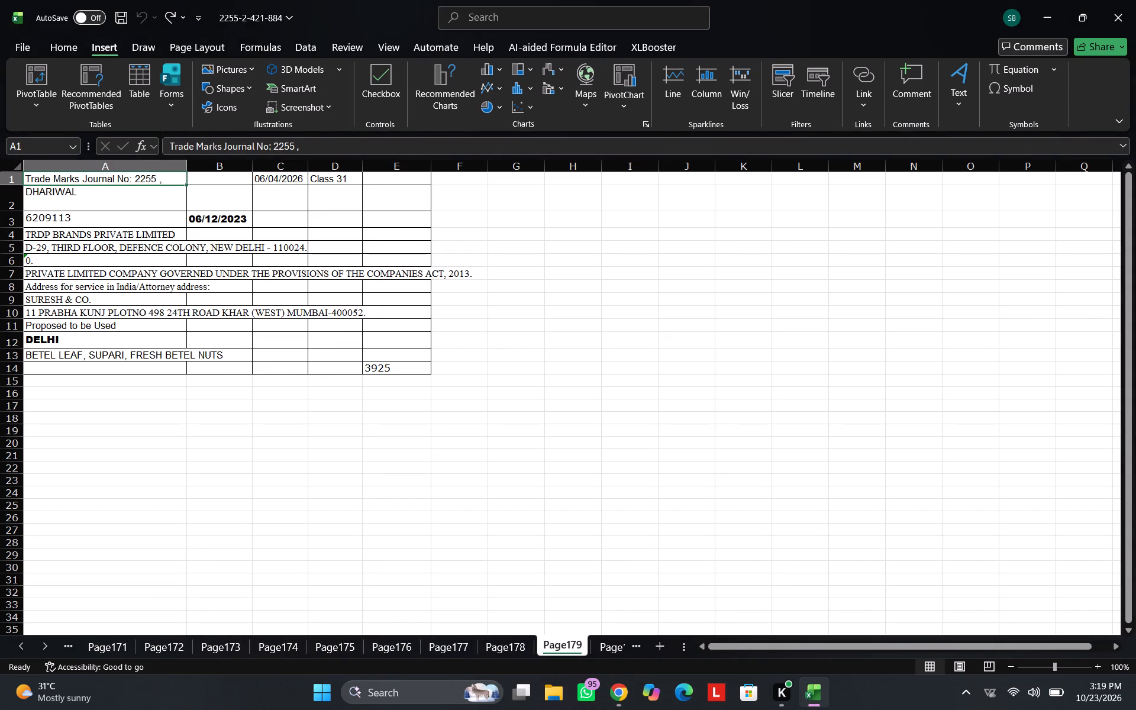
{"action": "left_click", "coordinate": [155, 221]}
{"action": "key", "text": "ctrl+c"}
{"action": "key", "text": "alt+Tab"}
{"action": "key", "text": "Left"}
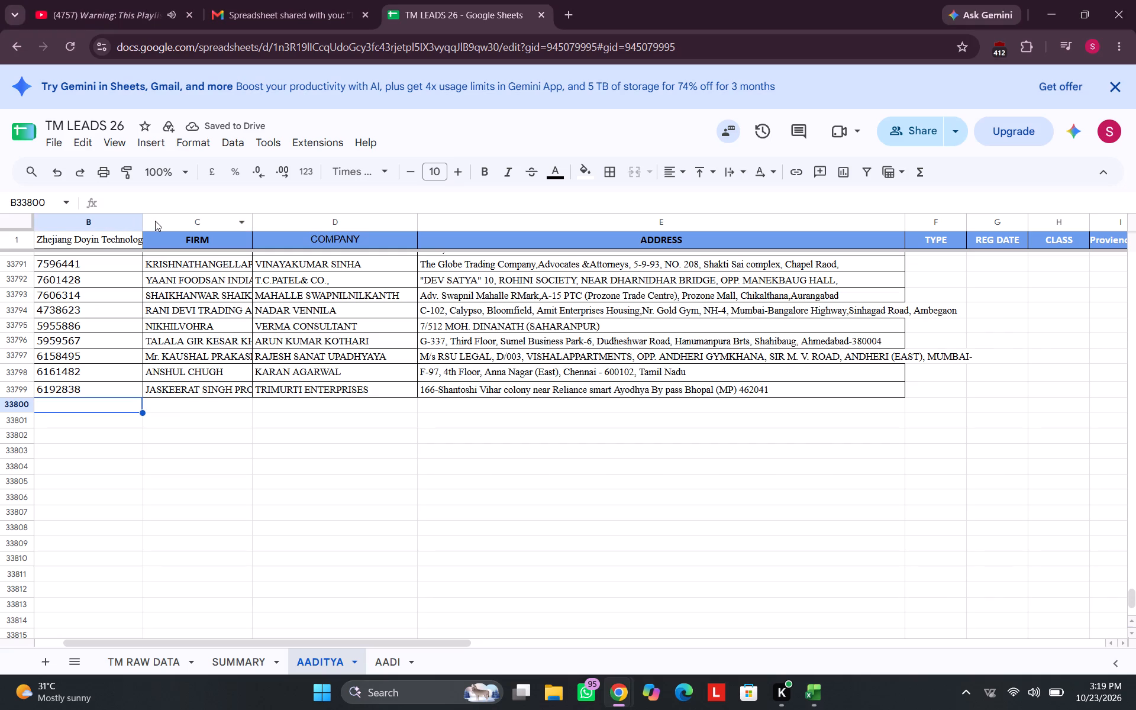
{"action": "key", "text": "ctrl+v"}
Copy the applicant name TRDP BRANDS PRIVATE LIMITED from Page179 in Excel into row 33800's FIRM cell.
{"action": "key", "text": "alt+Tab"}
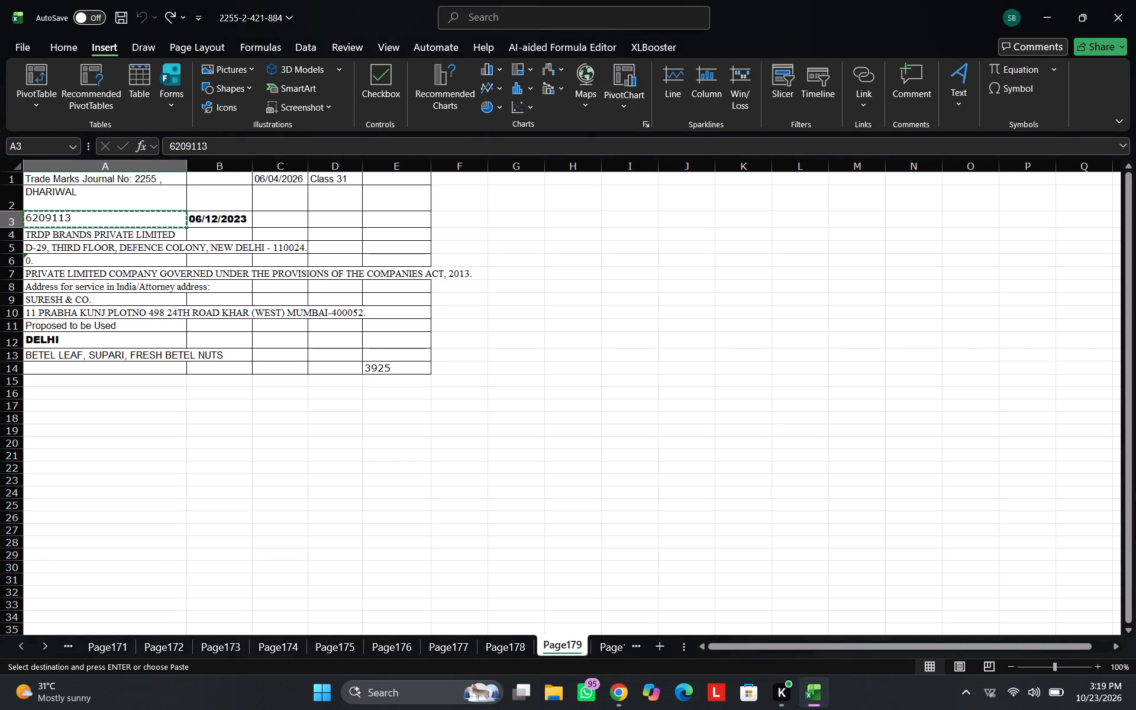
{"action": "key", "text": "Down"}
{"action": "key", "text": "ctrl+c"}
{"action": "key", "text": "alt+Tab"}
{"action": "key", "text": "Right"}
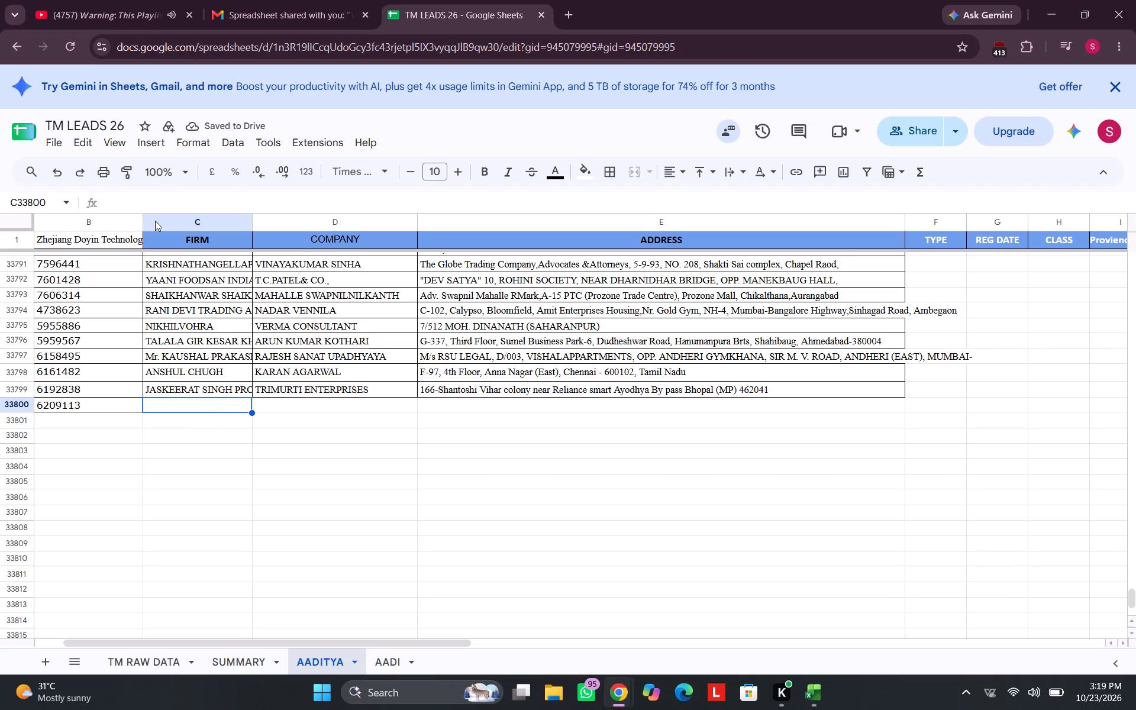
{"action": "key", "text": "ctrl+v"}
Copy the attorney name SURESH & CO. from Page179 in Excel into row 33800's COMPANY cell.
{"action": "key", "text": "alt+Tab"}
{"action": "key", "text": "Down"}
{"action": "key", "text": "Down"}
{"action": "key", "text": "Down"}
{"action": "key", "text": "Down"}
{"action": "key", "text": "Down"}
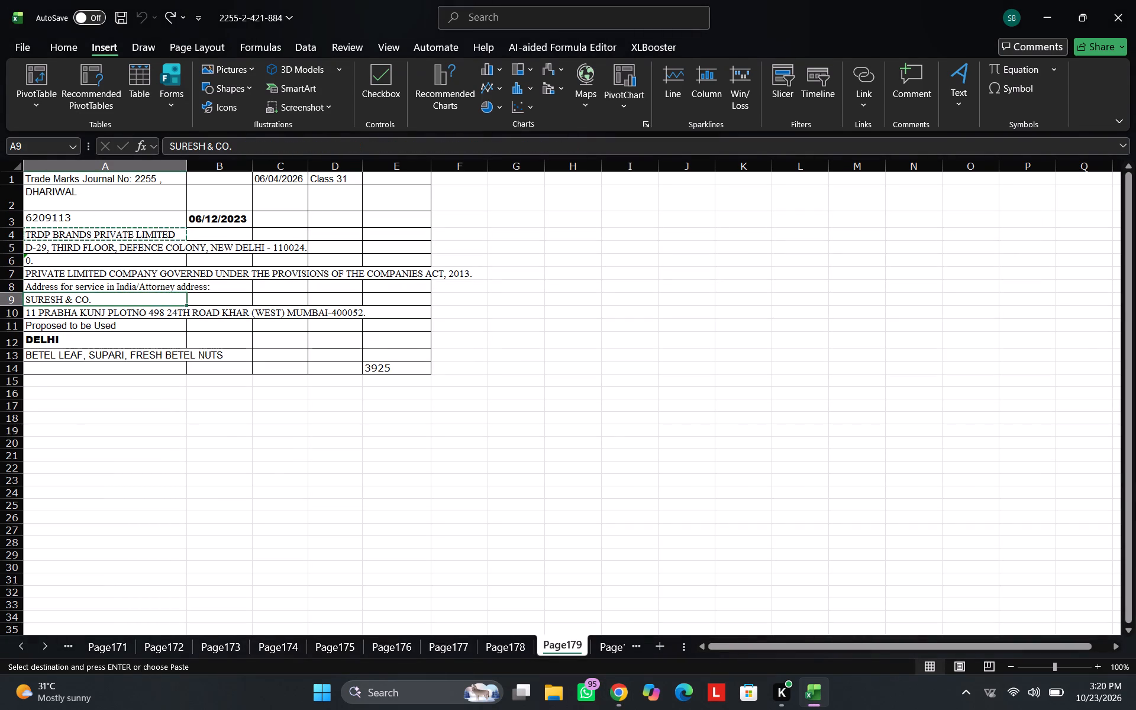
{"action": "key", "text": "ctrl+c"}
{"action": "key", "text": "alt+Tab"}
{"action": "key", "text": "Right"}
{"action": "key", "text": "ctrl+v"}
Copy the attorney's address for service from Page179 in Excel into row 33800's ADDRESS cell.
{"action": "key", "text": "alt+Tab"}
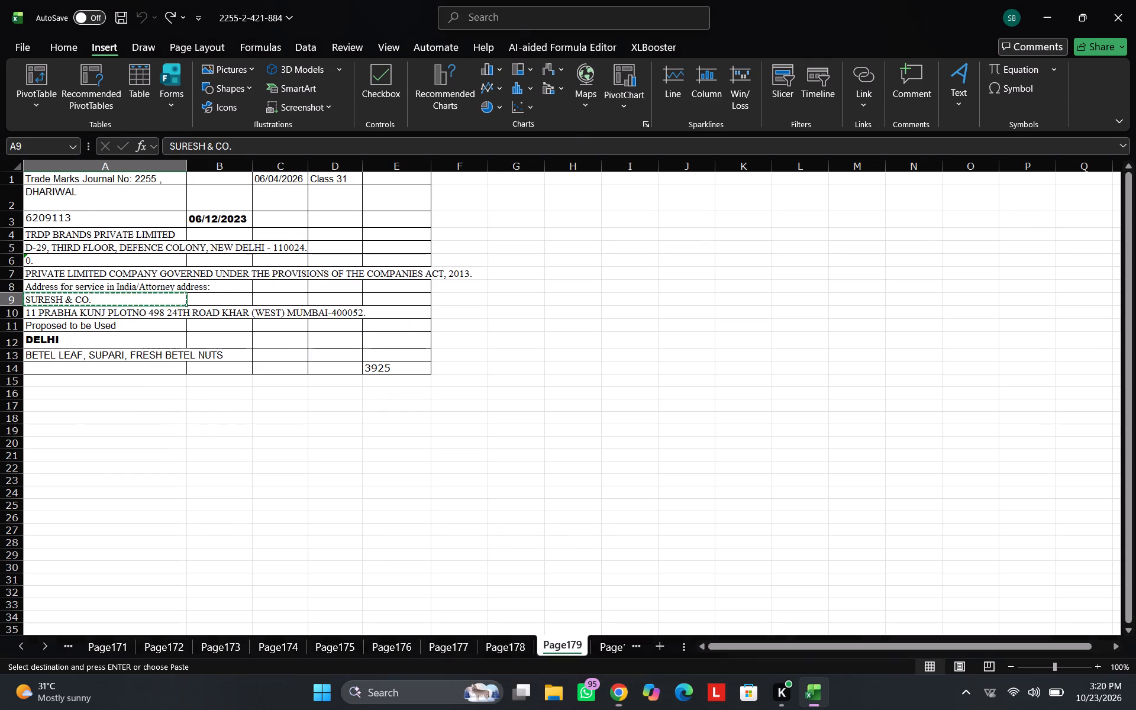
{"action": "key", "text": "Down"}
{"action": "key", "text": "ctrl+c"}
{"action": "key", "text": "alt+Tab"}
{"action": "key", "text": "Right"}
{"action": "key", "text": "ctrl+v"}
Search Google in the Incognito window for row 33800's firm, company and address followed by "contact number".
{"action": "key", "text": "Right"}
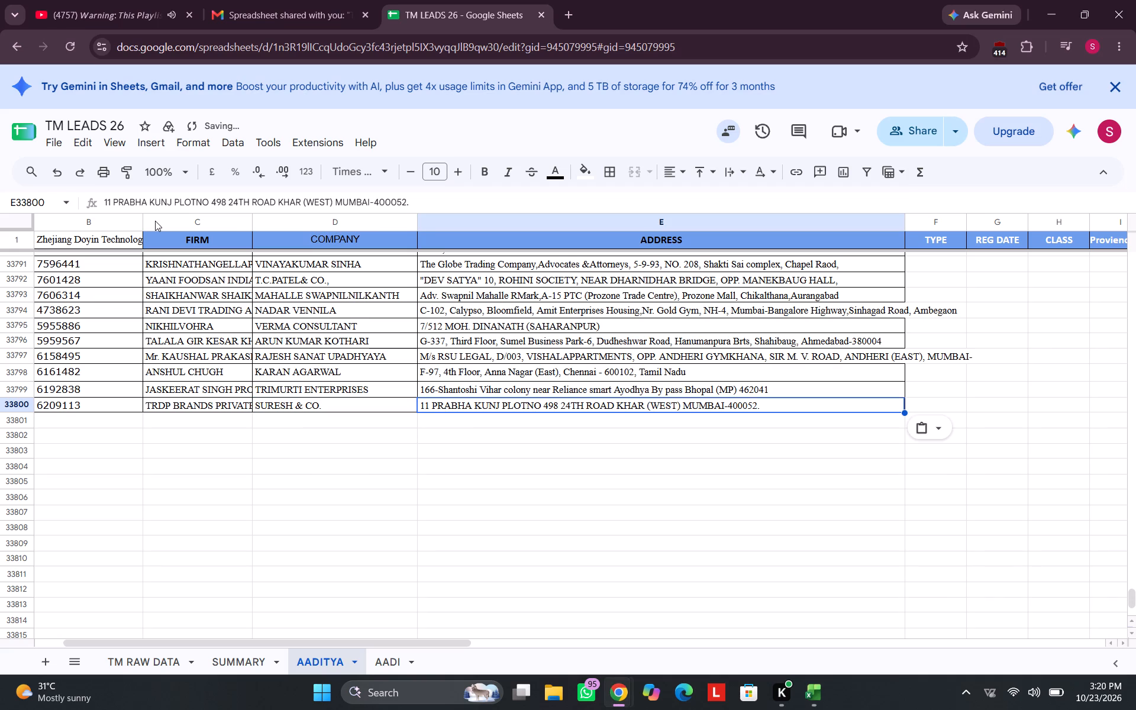
{"action": "key", "text": "shift+Left"}
{"action": "key", "text": "shift+Left"}
{"action": "key", "text": "ctrl+c"}
{"action": "key", "text": "alt+Tab"}
{"action": "key", "text": "alt+shift+Right"}
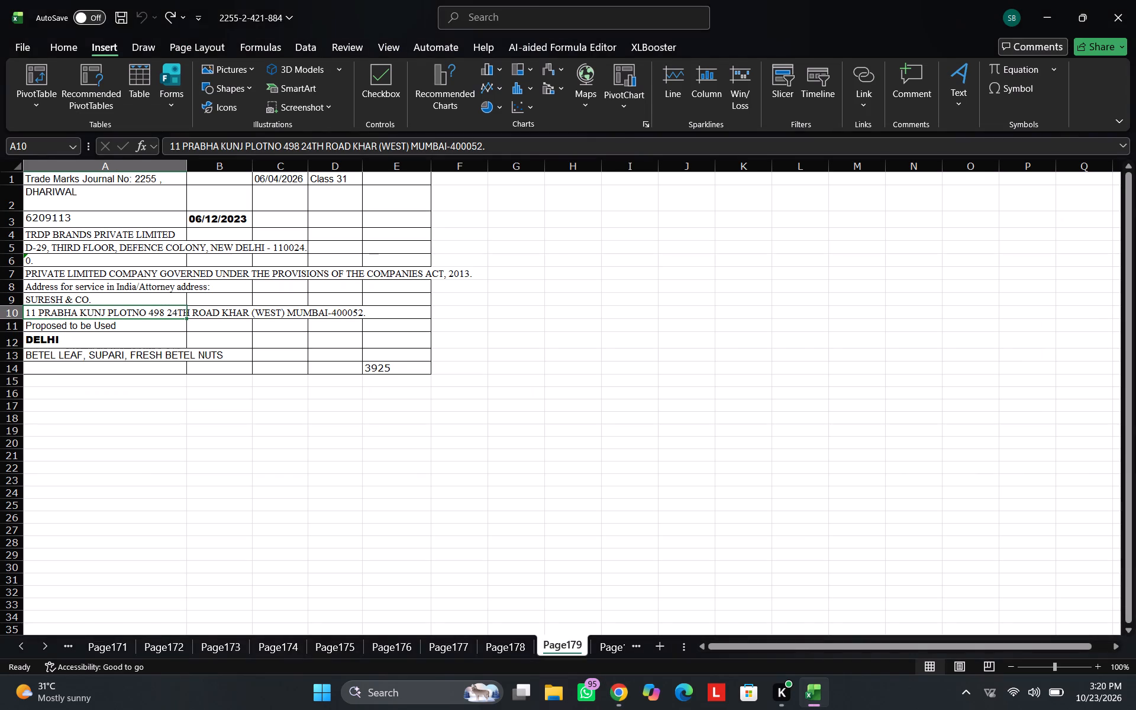
{"action": "key", "text": "alt+Tab"}
{"action": "key", "text": "alt+Right"}
{"action": "left_click", "coordinate": [695, 93]}
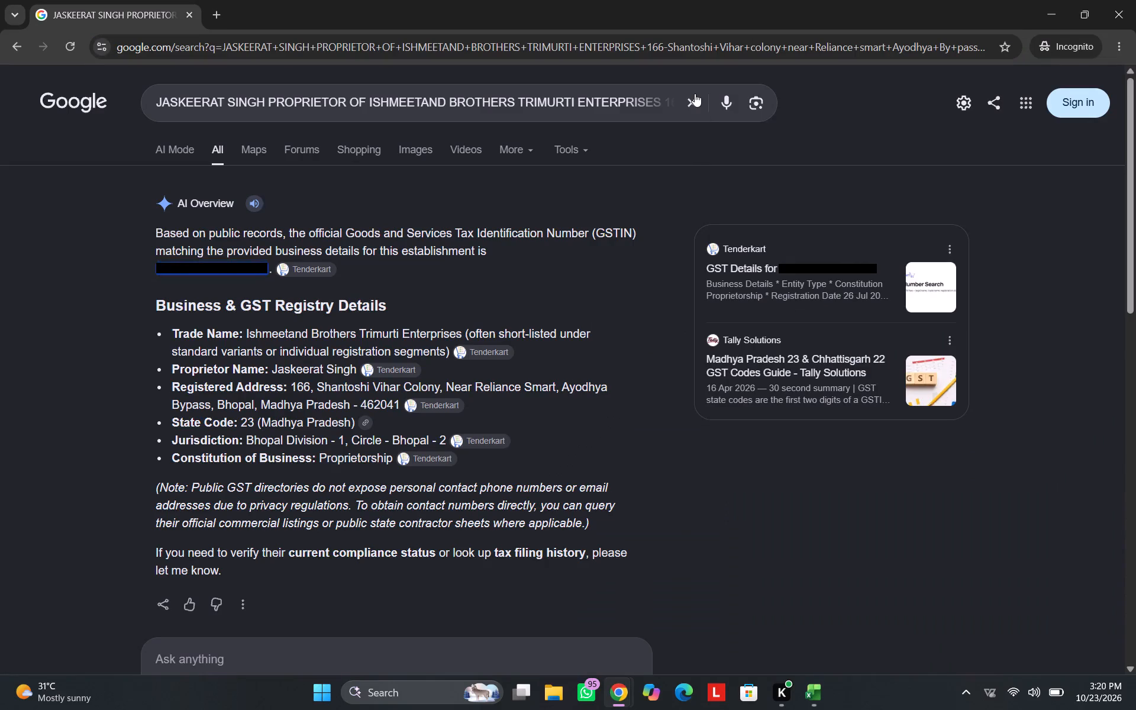
{"action": "key", "text": "ctrl+v"}
{"action": "key", "text": "space"}
{"action": "type", "text": "contact number"}
{"action": "key", "text": "space"}
{"action": "key", "text": "Return"}
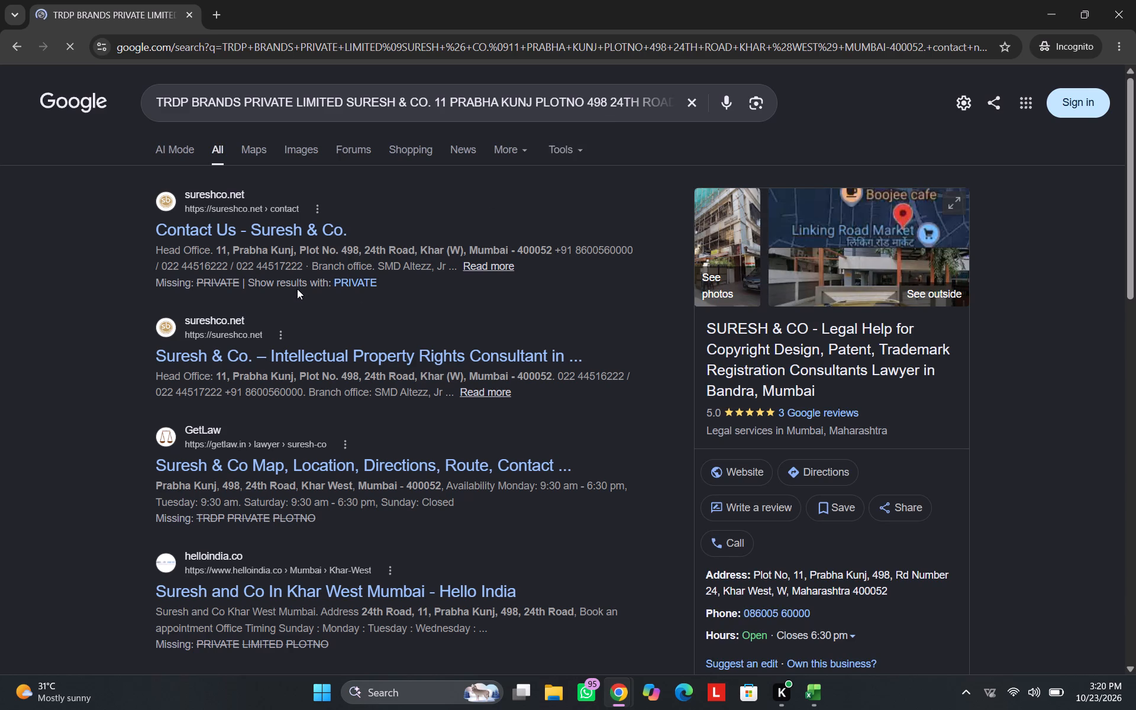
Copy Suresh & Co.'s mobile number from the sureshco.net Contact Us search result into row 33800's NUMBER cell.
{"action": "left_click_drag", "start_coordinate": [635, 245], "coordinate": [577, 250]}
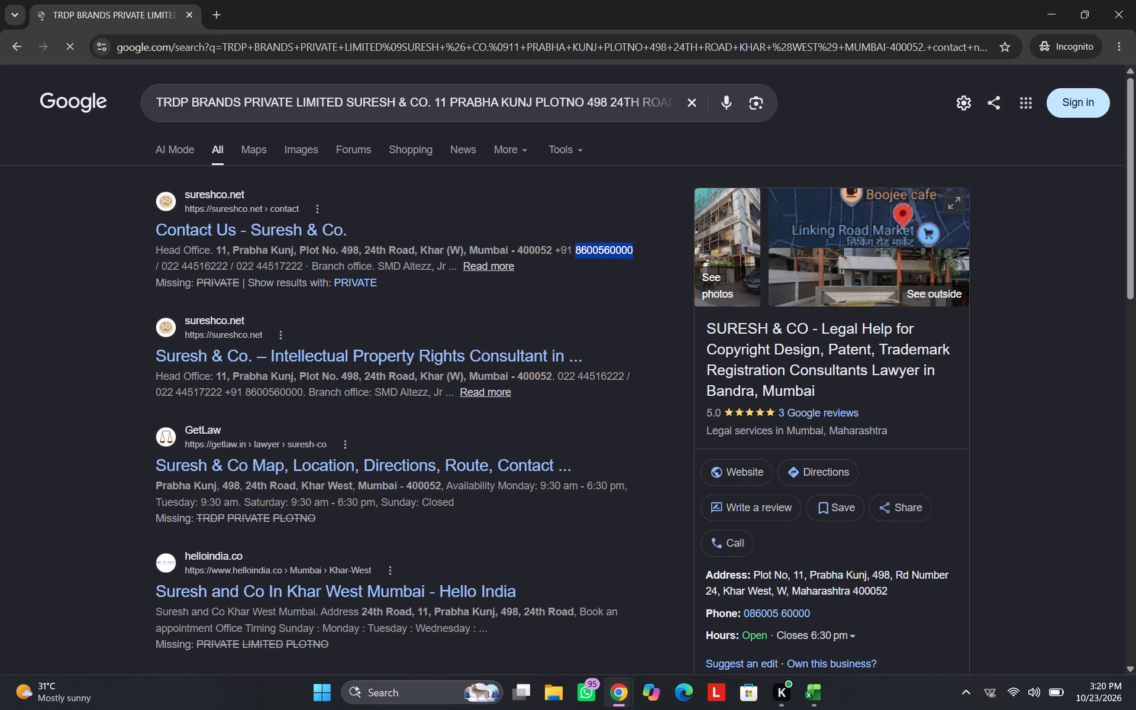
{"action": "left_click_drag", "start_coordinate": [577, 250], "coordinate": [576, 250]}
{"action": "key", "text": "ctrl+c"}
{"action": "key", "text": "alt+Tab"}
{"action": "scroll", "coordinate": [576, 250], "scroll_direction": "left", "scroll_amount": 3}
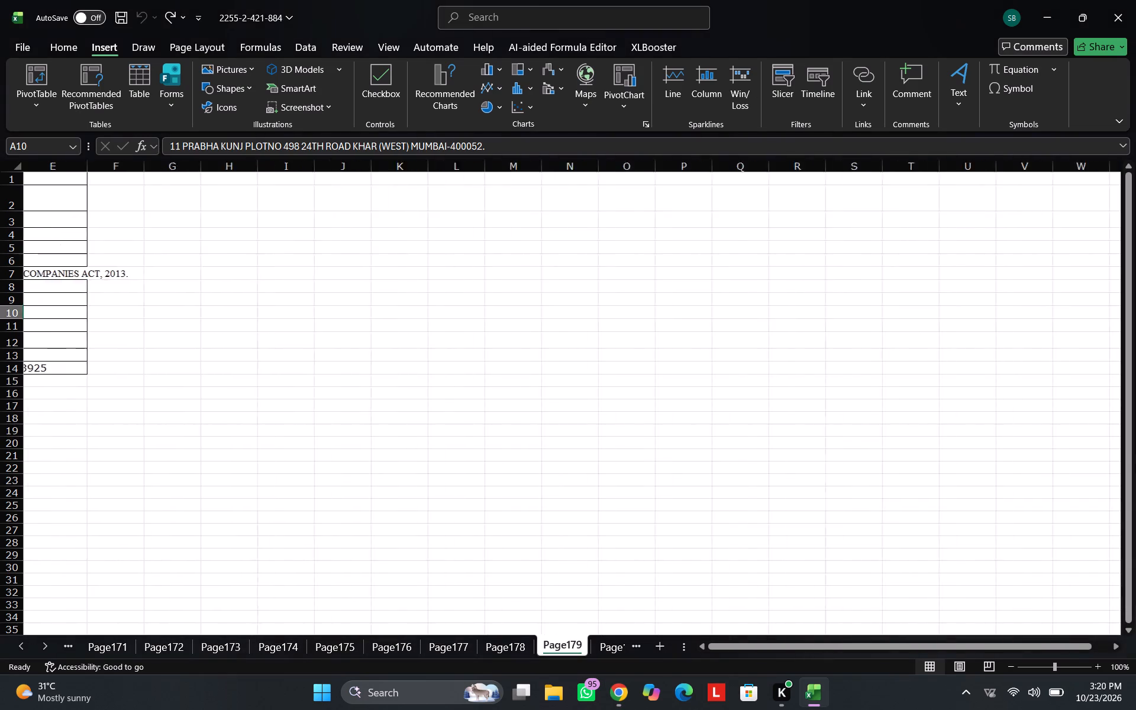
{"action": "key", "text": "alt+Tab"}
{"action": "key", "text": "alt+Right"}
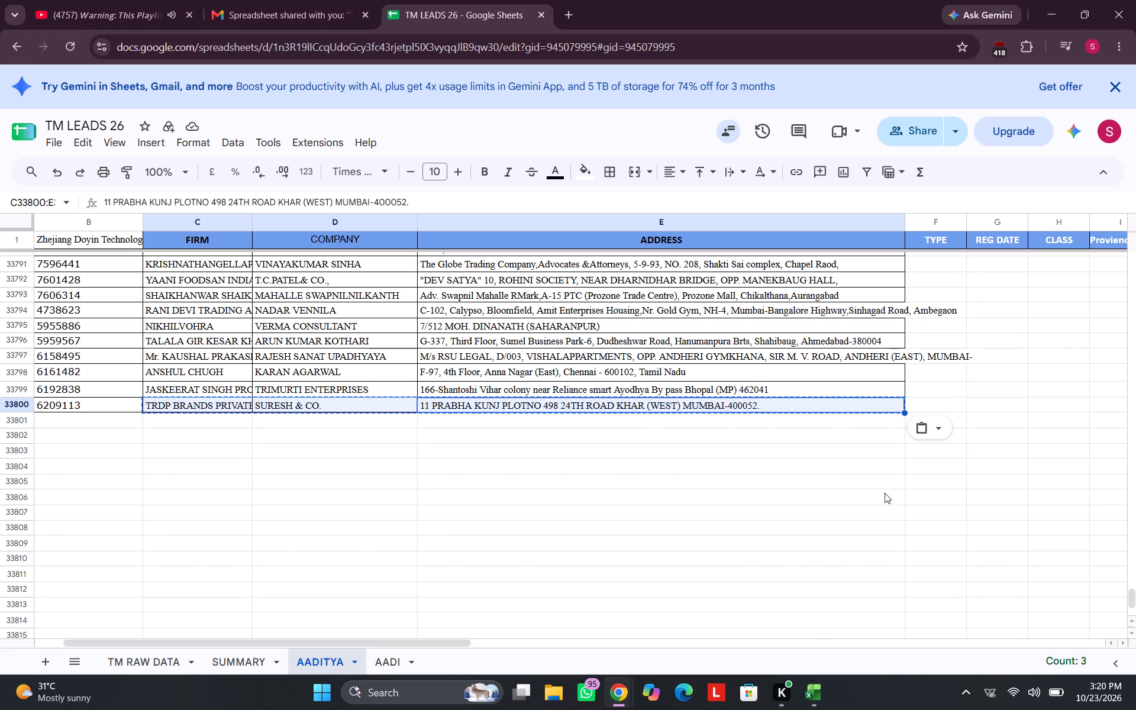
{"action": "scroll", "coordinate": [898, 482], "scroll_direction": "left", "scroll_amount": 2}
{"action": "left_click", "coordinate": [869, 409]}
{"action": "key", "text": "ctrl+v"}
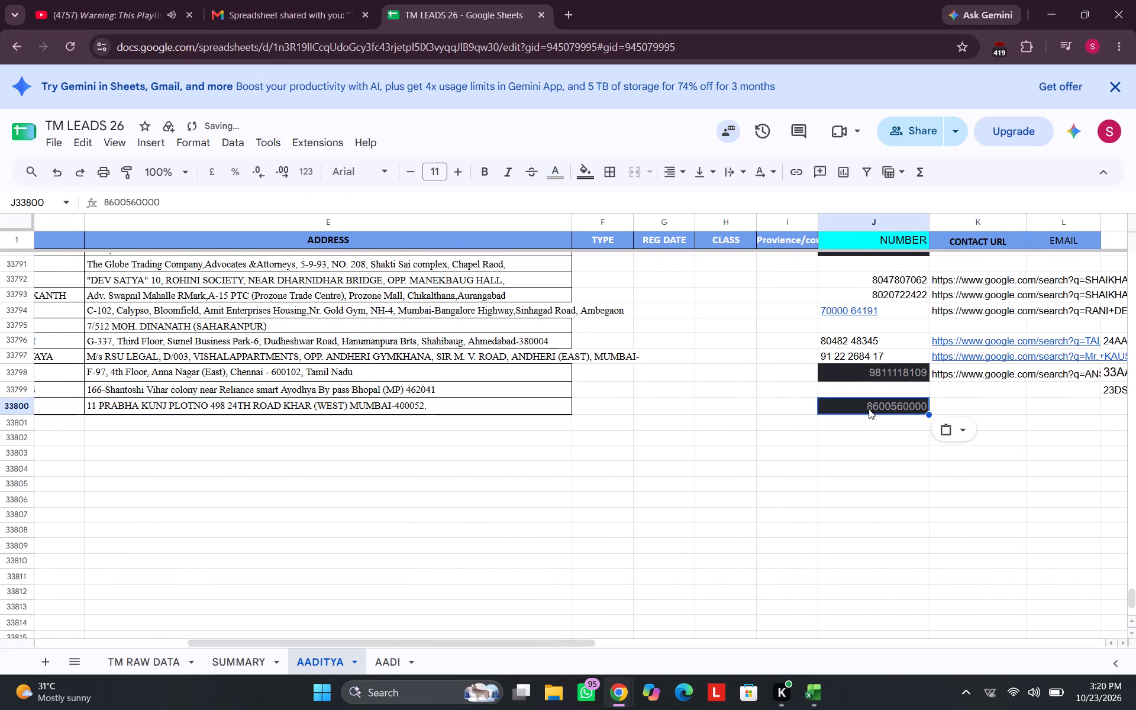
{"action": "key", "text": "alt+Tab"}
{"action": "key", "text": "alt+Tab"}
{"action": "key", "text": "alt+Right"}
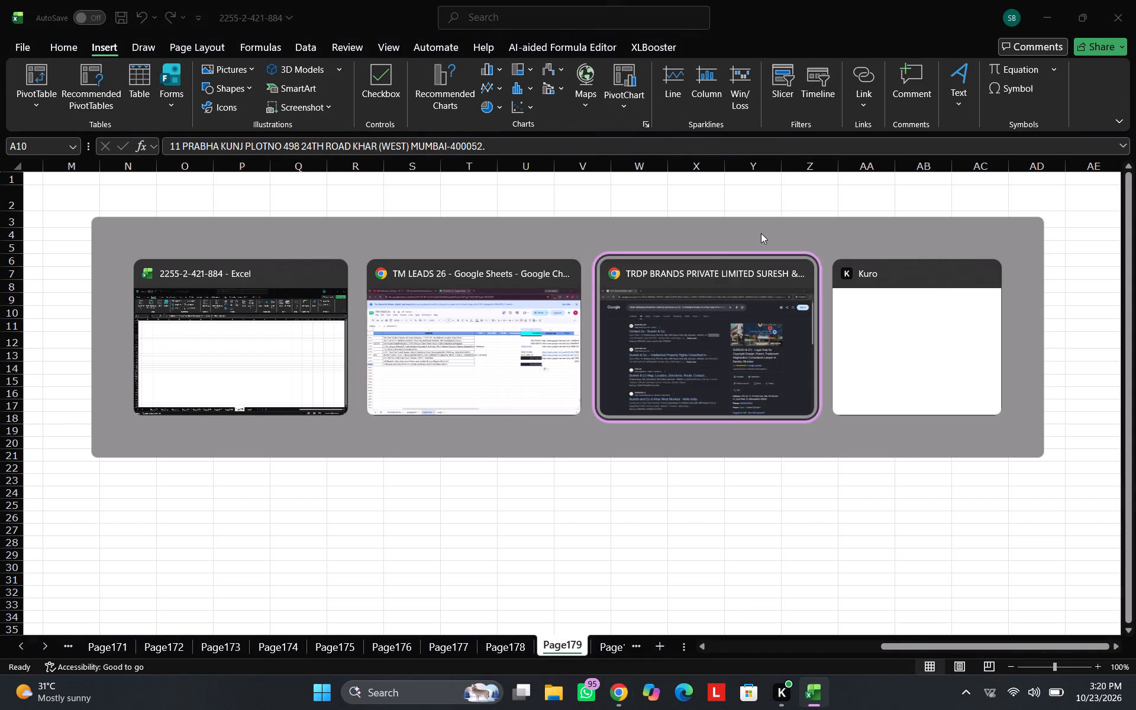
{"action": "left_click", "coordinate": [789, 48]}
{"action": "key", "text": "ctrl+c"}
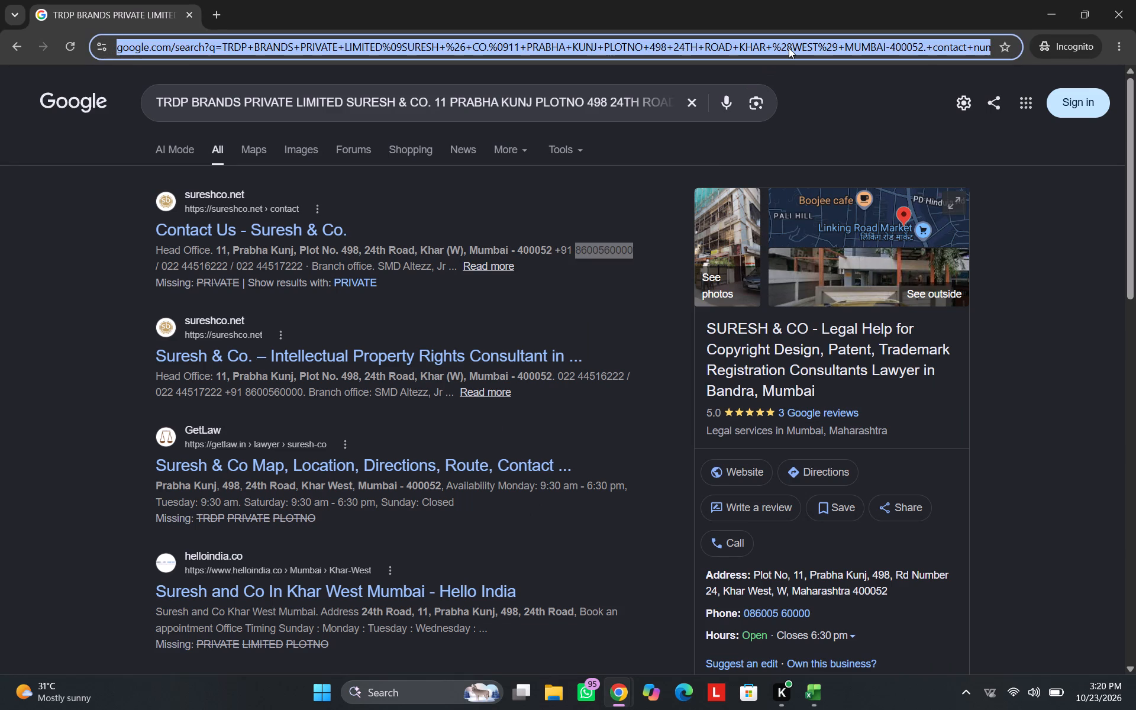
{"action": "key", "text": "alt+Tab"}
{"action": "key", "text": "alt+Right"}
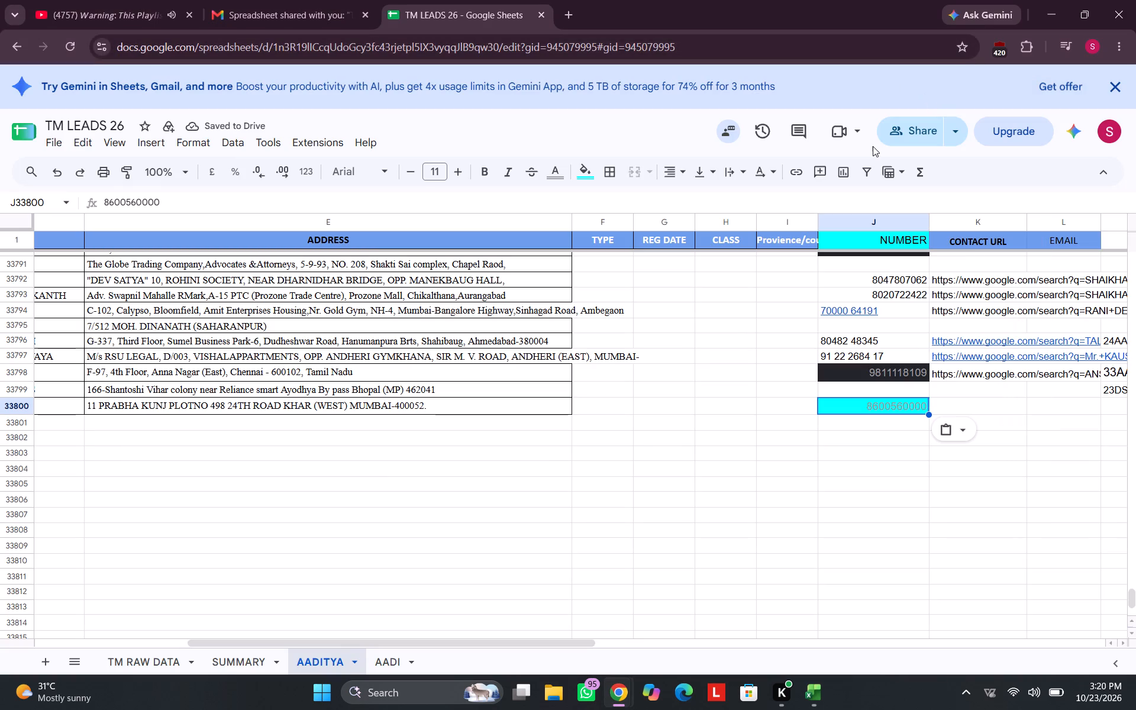
Replace row 33800's NUMBER entry with the last phone number in the "Trademark Registration Services in Bandra Khar" search result from Suresh & Co.
{"action": "key", "text": "alt+Tab"}
{"action": "scroll", "coordinate": [555, 395], "scroll_direction": "down", "scroll_amount": 1}
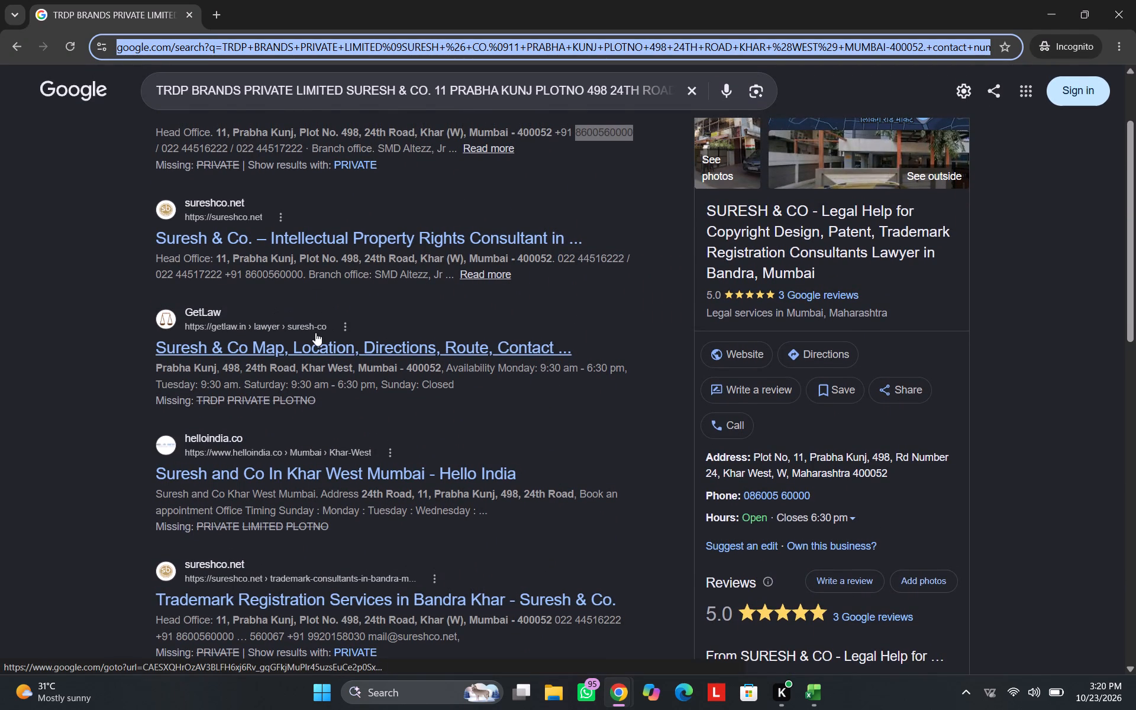
{"action": "scroll", "coordinate": [348, 509], "scroll_direction": "down", "scroll_amount": 1}
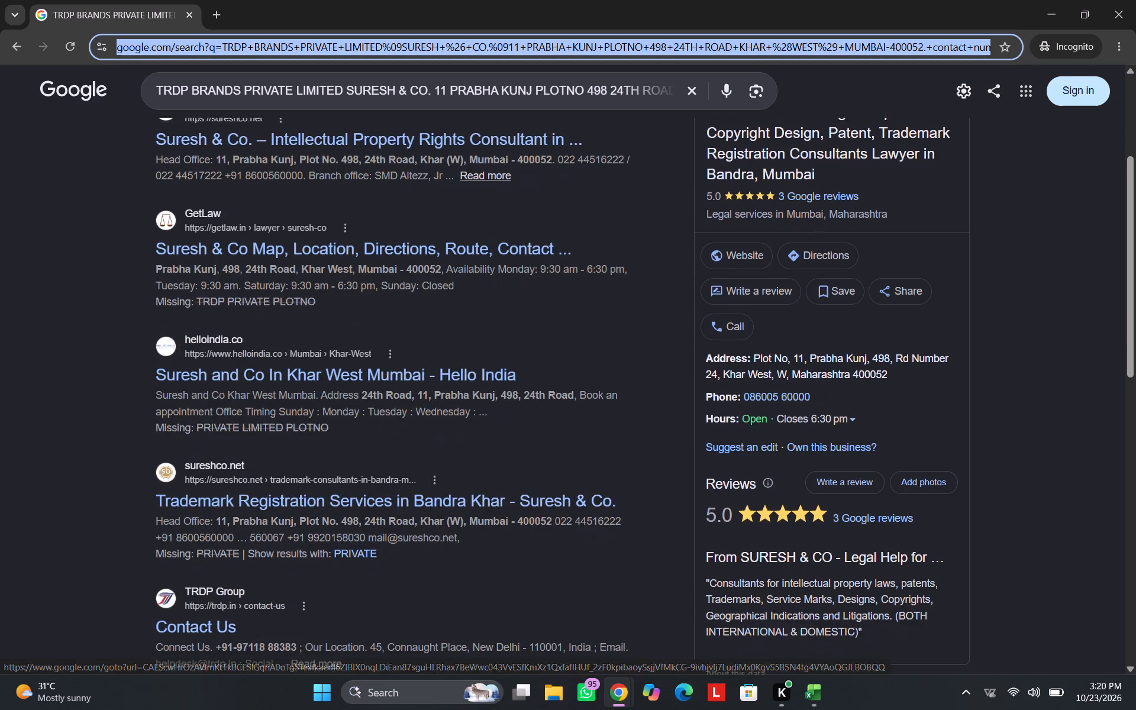
{"action": "scroll", "coordinate": [348, 509], "scroll_direction": "down", "scroll_amount": 1}
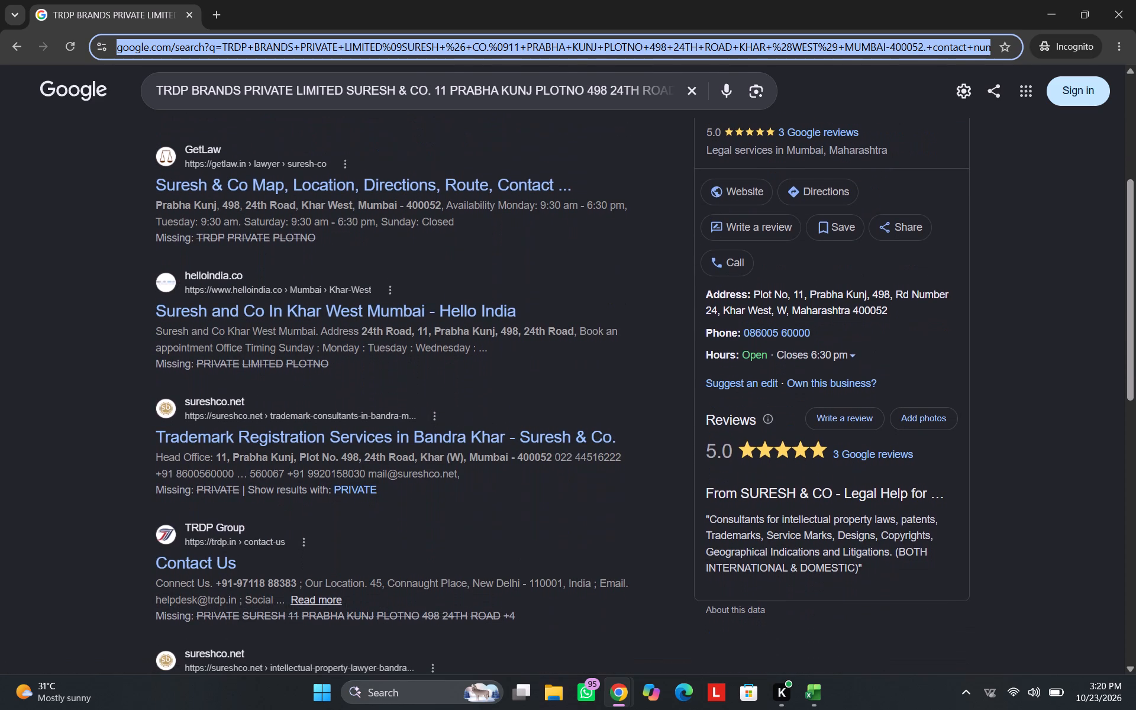
{"action": "left_click_drag", "start_coordinate": [363, 472], "coordinate": [310, 468]}
{"action": "key", "text": "ctrl+c"}
{"action": "key", "text": "alt+Tab"}
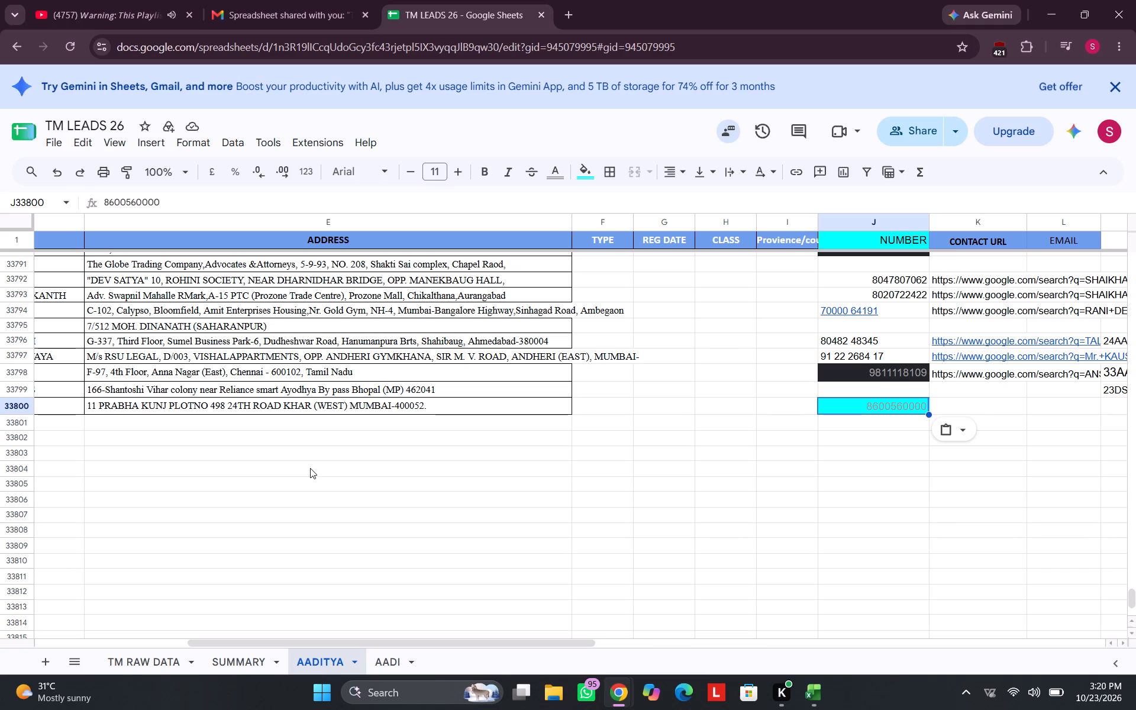
{"action": "key", "text": "ctrl+v"}
Copy the contact number search page's URL into row 33800's CONTACT URL cell.
{"action": "key", "text": "alt+Tab"}
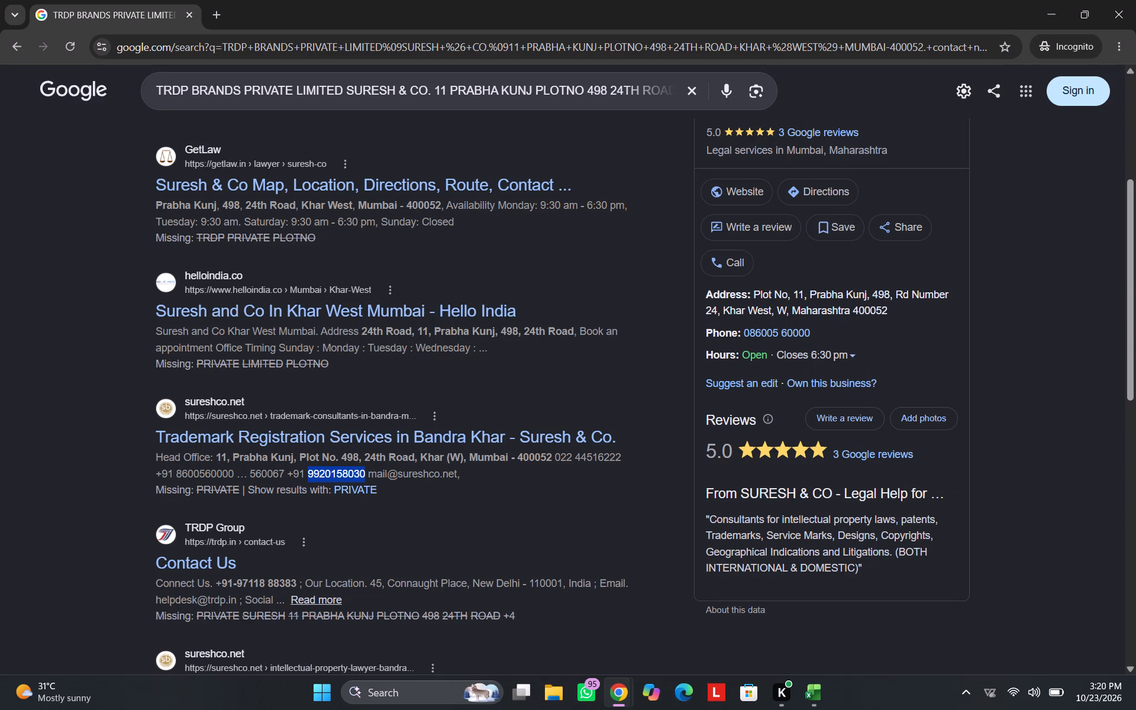
{"action": "left_click", "coordinate": [540, 46]}
{"action": "key", "text": "ctrl+c"}
{"action": "key", "text": "alt+Tab"}
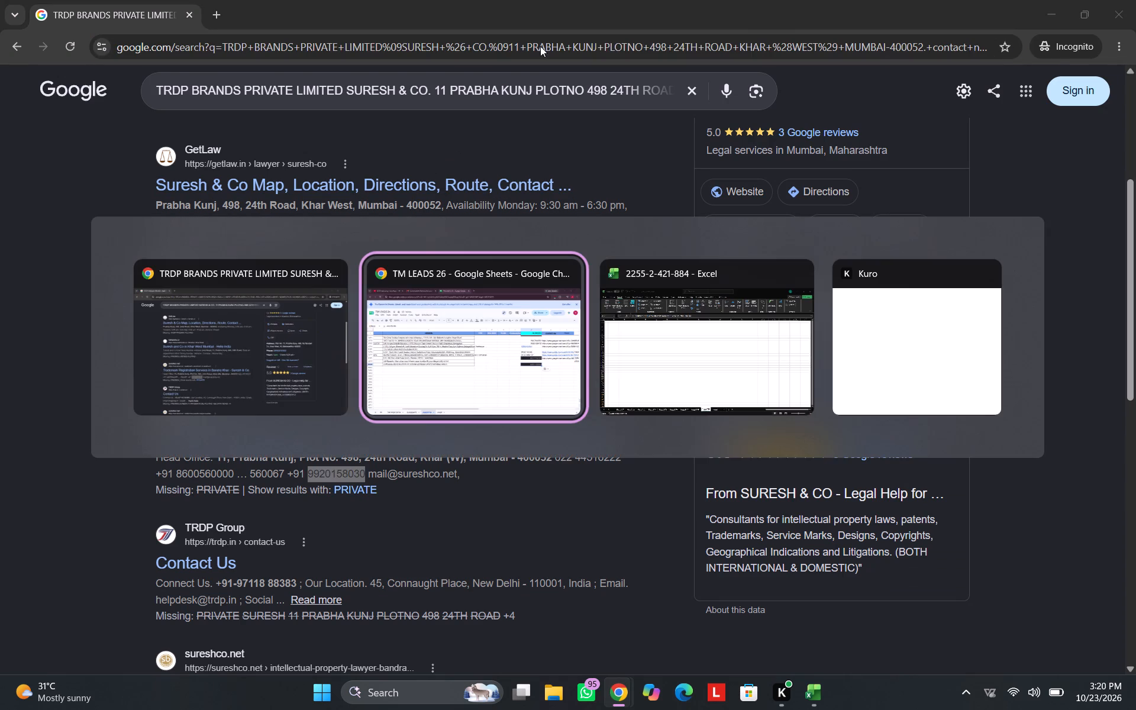
{"action": "left_click", "coordinate": [552, 366]}
{"action": "scroll", "coordinate": [753, 367], "scroll_direction": "left", "scroll_amount": 2}
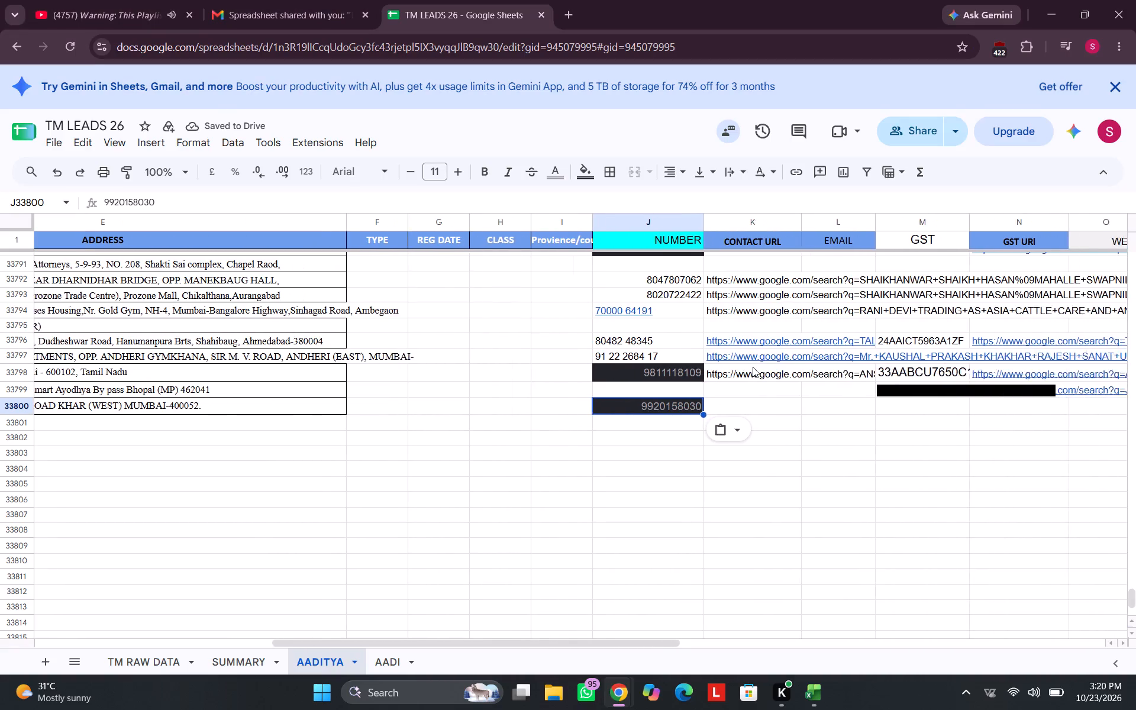
{"action": "left_click", "coordinate": [722, 407]}
{"action": "key", "text": "ctrl+v"}
Change "contact" to "gst" in the Google query and search for row 33800's firm, company and address followed by "gst number".
{"action": "key", "text": "alt+Tab"}
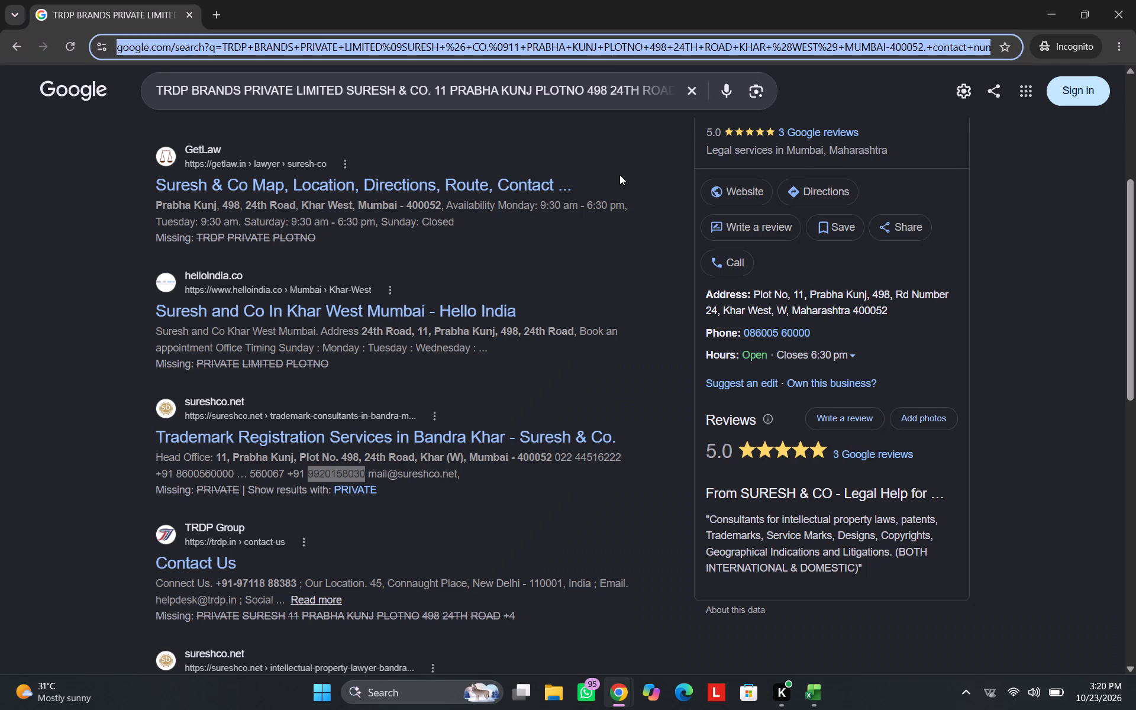
{"action": "left_click", "coordinate": [613, 80]}
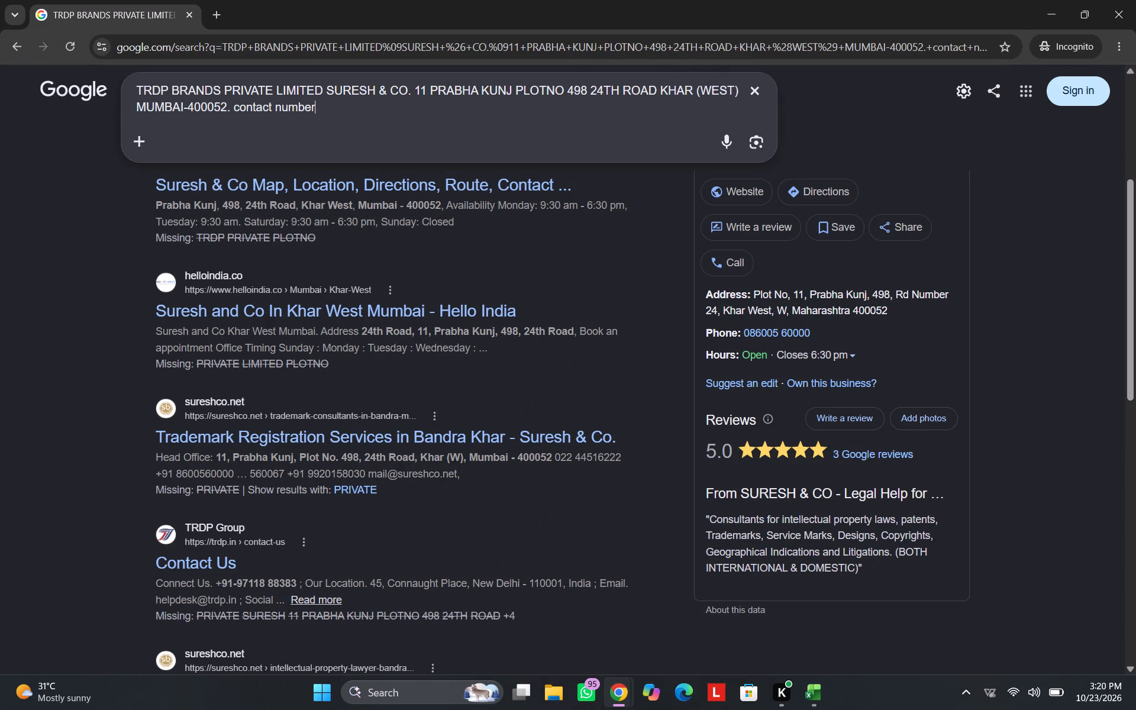
{"action": "left_click", "coordinate": [273, 112]}
{"action": "key", "text": "BackSpace"}
{"action": "type", "text": "gst"}
{"action": "key", "text": "space"}
{"action": "key", "text": "Return"}
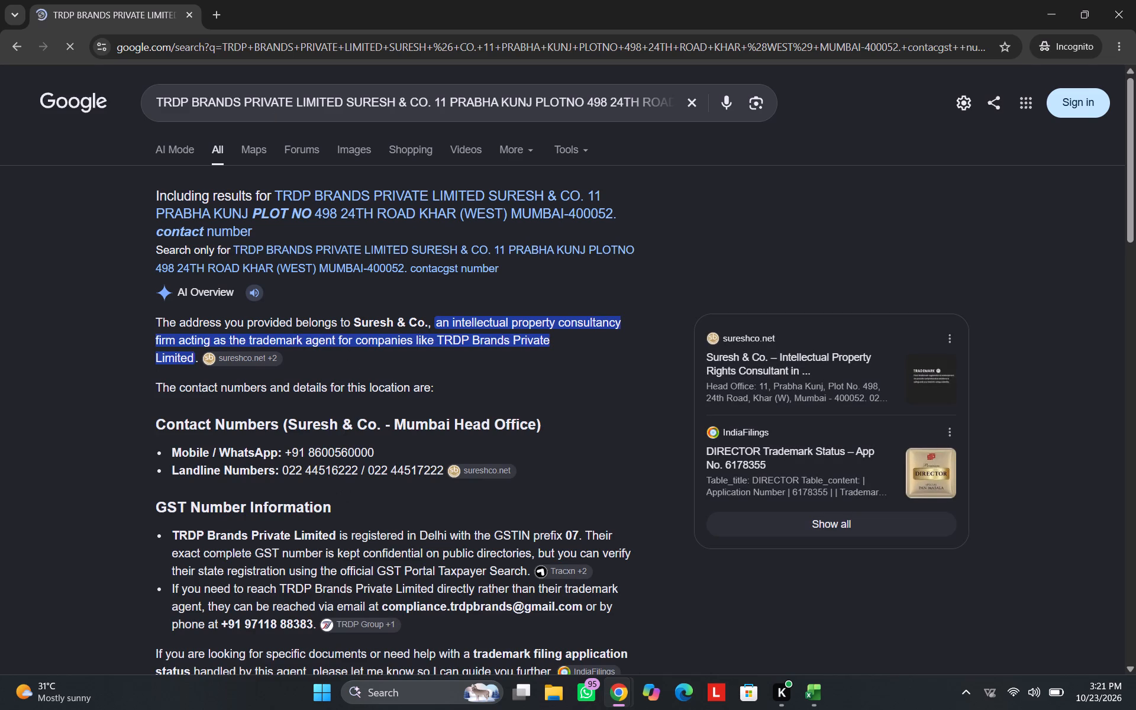
{"action": "left_click", "coordinate": [505, 101]}
{"action": "left_click", "coordinate": [269, 120]}
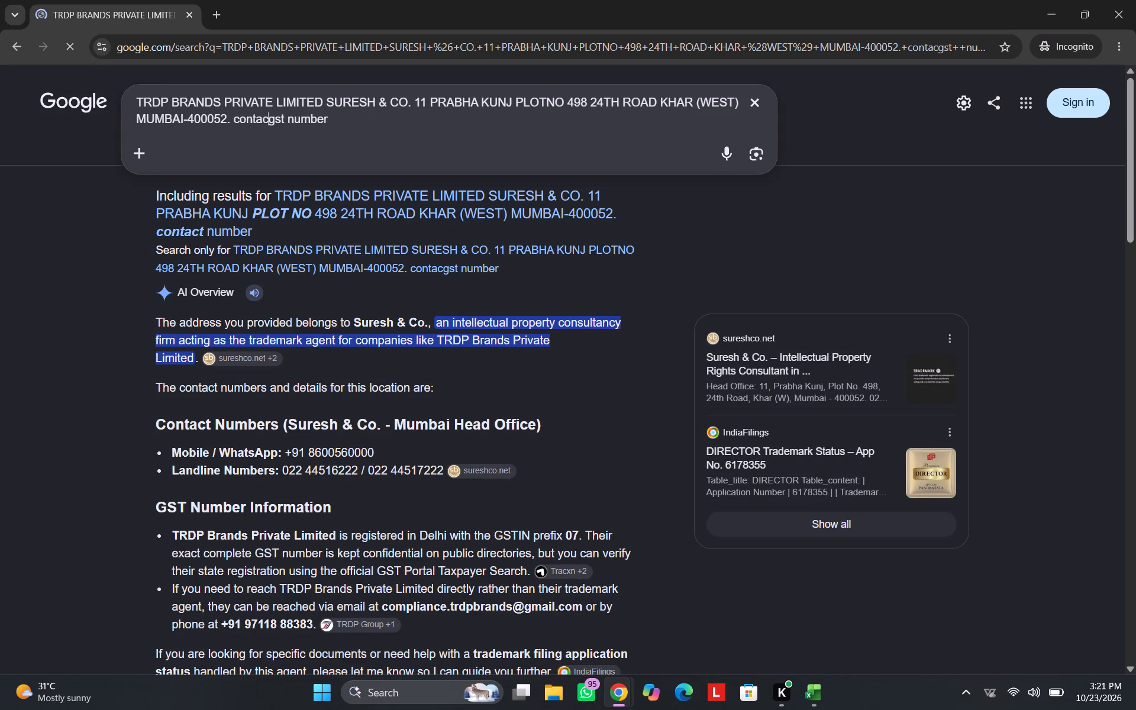
{"action": "key", "text": "ctrl+BackSpace"}
{"action": "key", "text": "Return"}
{"action": "key", "text": "backslash"}
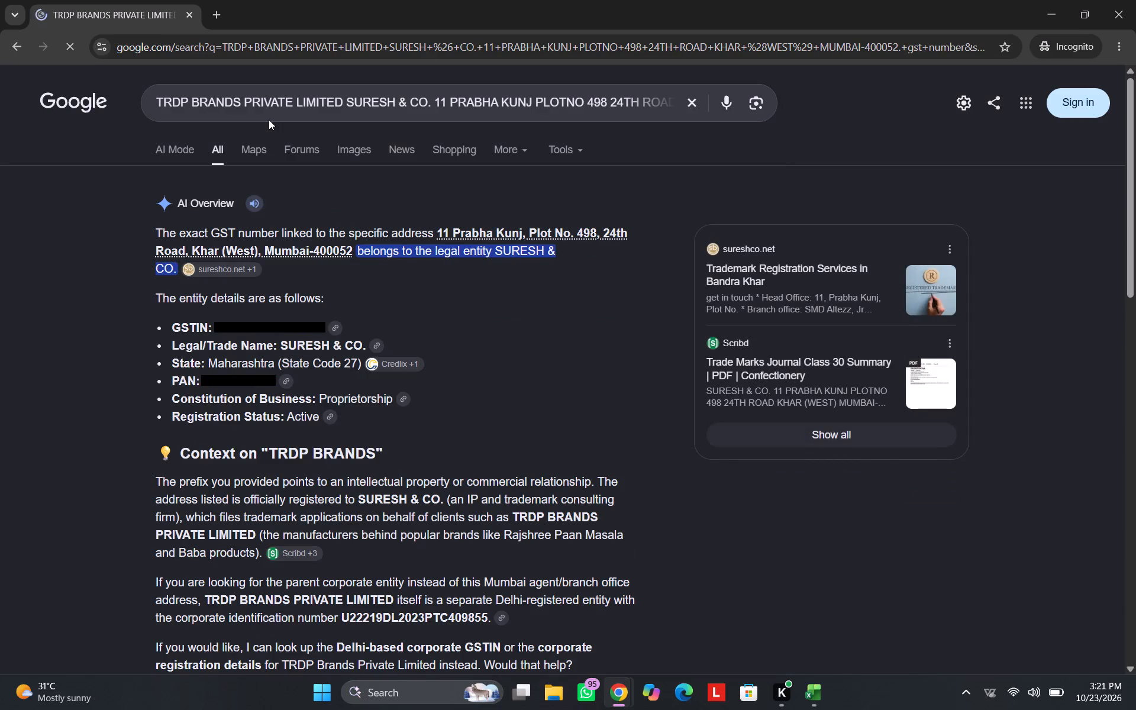
Copy the GSTIN of SURESH & CO. from the AI Overview into row 33800's GST cell.
{"action": "double_click", "coordinate": [240, 327]}
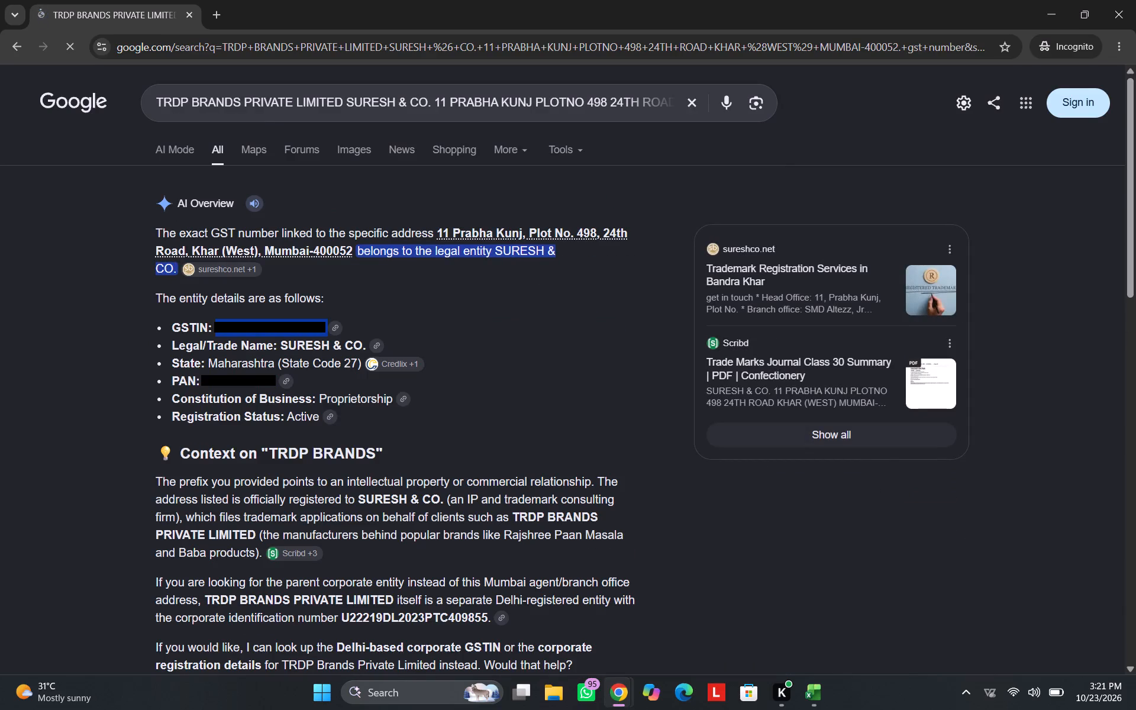
{"action": "key", "text": "ctrl+c"}
{"action": "key", "text": "alt+Tab"}
{"action": "scroll", "coordinate": [451, 365], "scroll_direction": "left", "scroll_amount": 3}
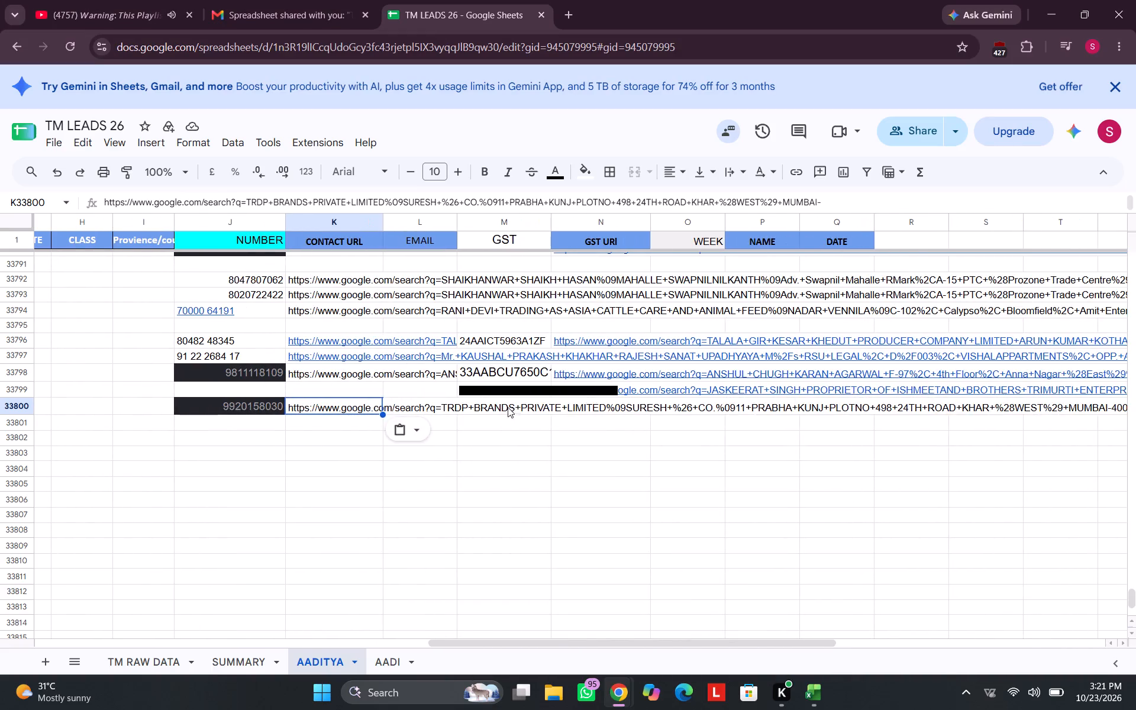
{"action": "left_click", "coordinate": [515, 410]}
{"action": "key", "text": "ctrl+v"}
Copy the GST number search page's URL into row 33800's GST URL cell.
{"action": "key", "text": "alt+Tab"}
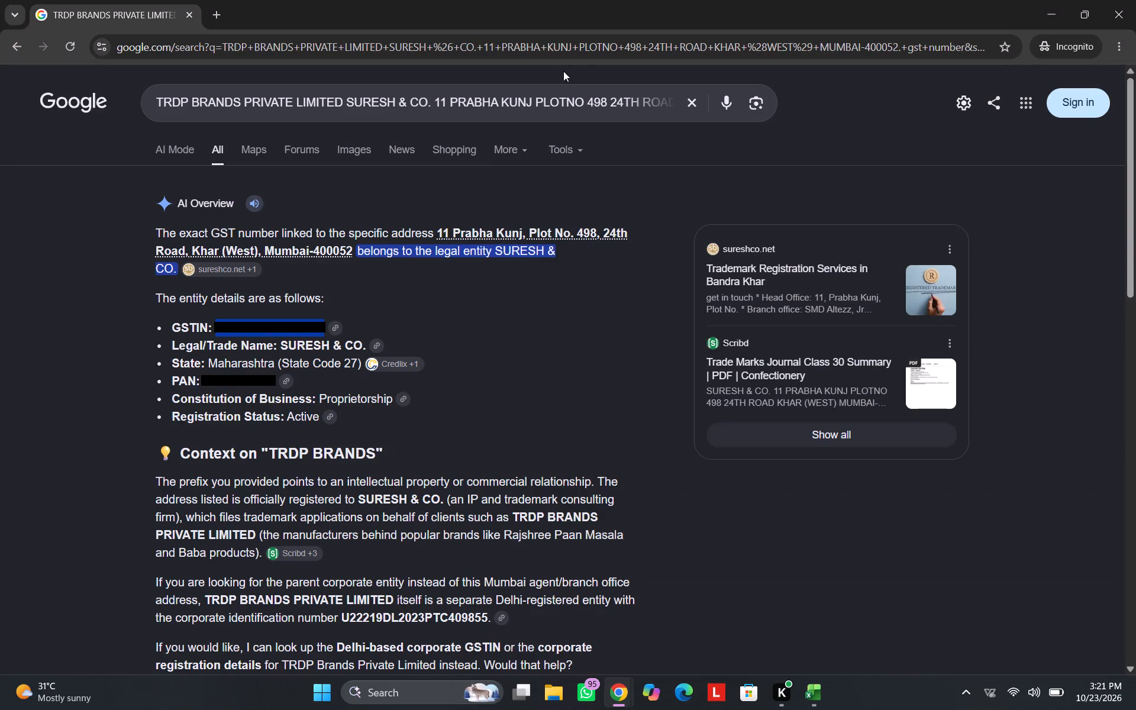
{"action": "left_click", "coordinate": [585, 52]}
{"action": "key", "text": "ctrl+c"}
{"action": "key", "text": "alt+Tab"}
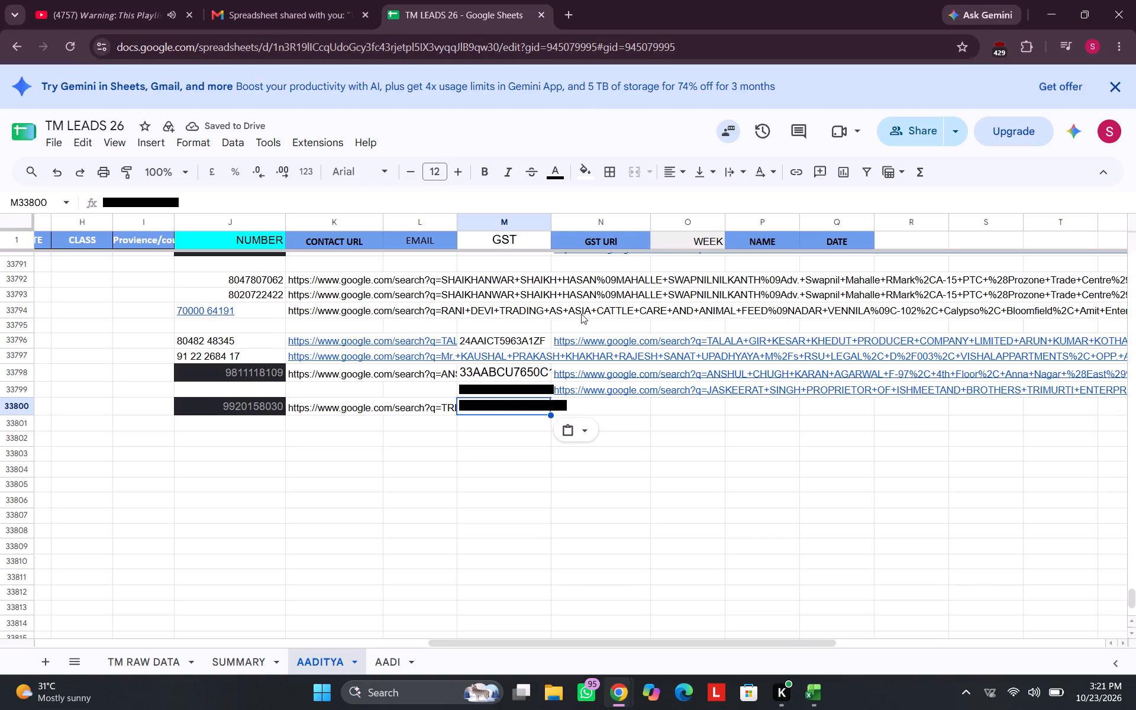
{"action": "left_click", "coordinate": [556, 406]}
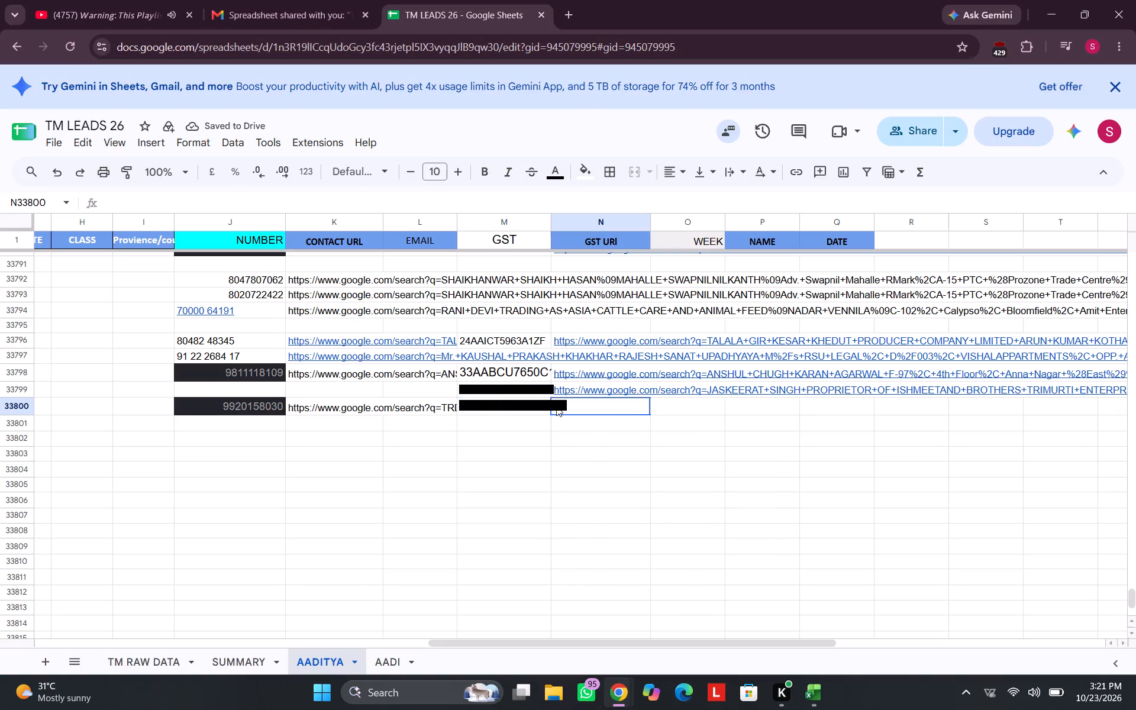
{"action": "key", "text": "ctrl+v"}
{"action": "key", "text": "Down"}
{"action": "key", "text": "Left"}
{"action": "key", "text": "Left"}
{"action": "key", "text": "Left"}
{"action": "key", "text": "Left"}
{"action": "key", "text": "Left"}
{"action": "key", "text": "Left"}
{"action": "key", "text": "Left"}
{"action": "key", "text": "Left"}
{"action": "key", "text": "Left"}
{"action": "key", "text": "Left"}
{"action": "key", "text": "Left"}
{"action": "key", "text": "Left"}
{"action": "key", "text": "Left"}
{"action": "key", "text": "Left"}
{"action": "key", "text": "Left"}
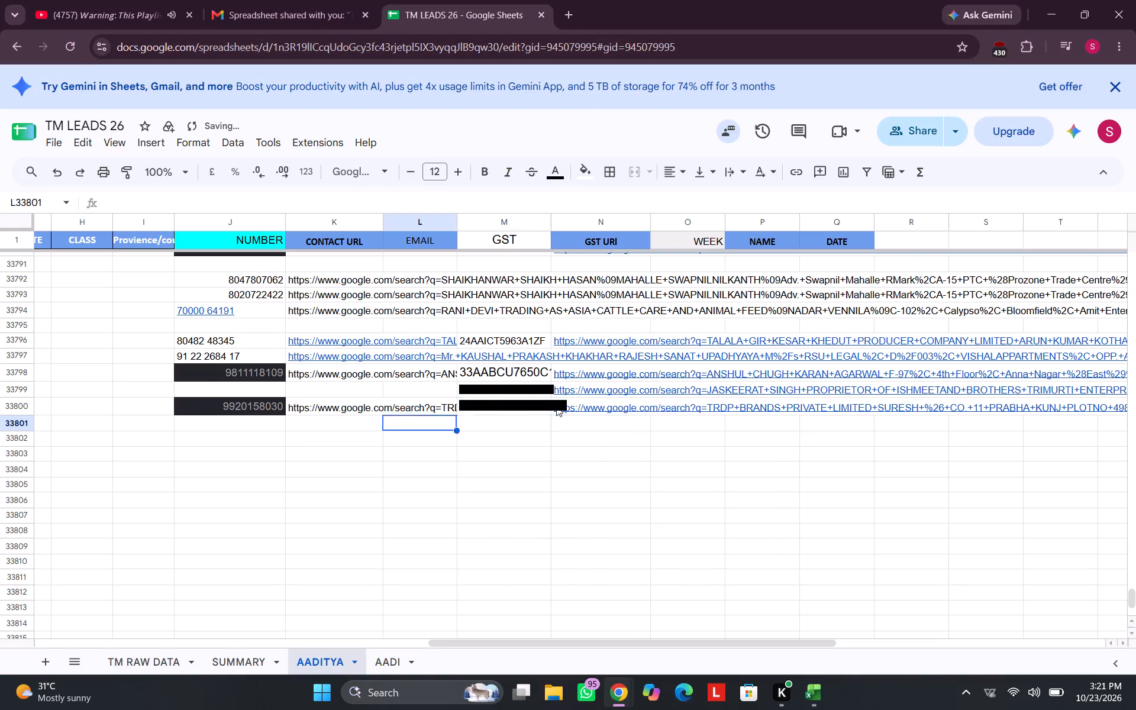
{"action": "key", "text": "Right"}
{"action": "key", "text": "alt+Tab"}
{"action": "key", "text": "alt+Right"}
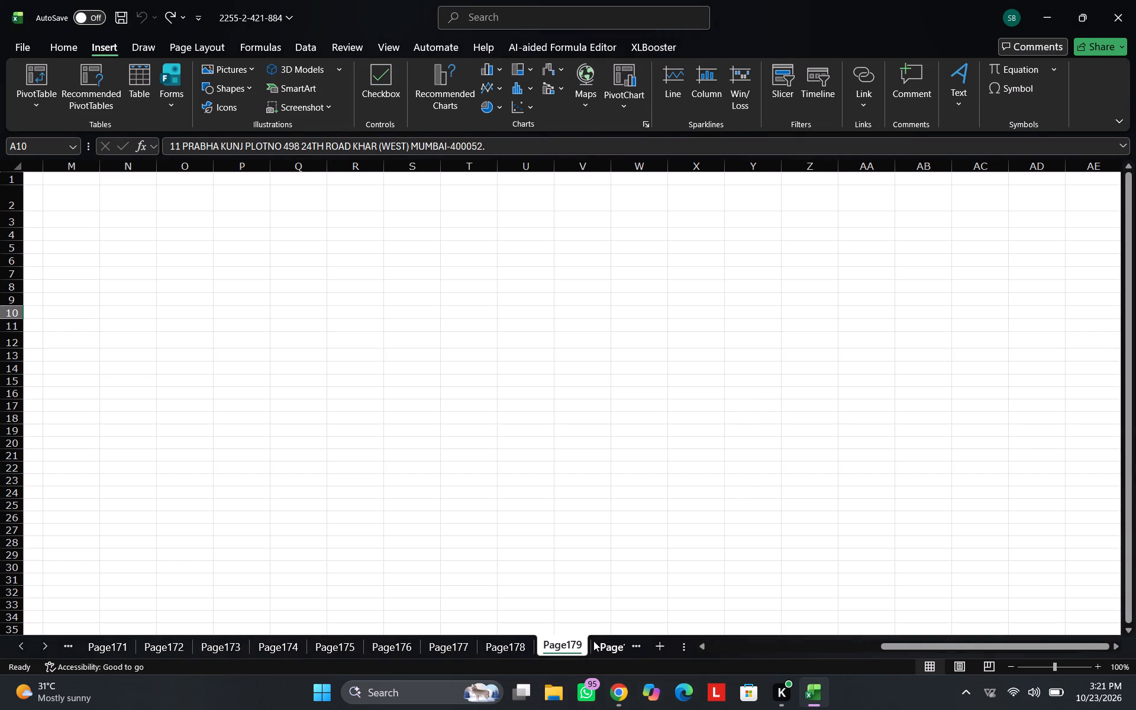
{"action": "left_click", "coordinate": [598, 637]}
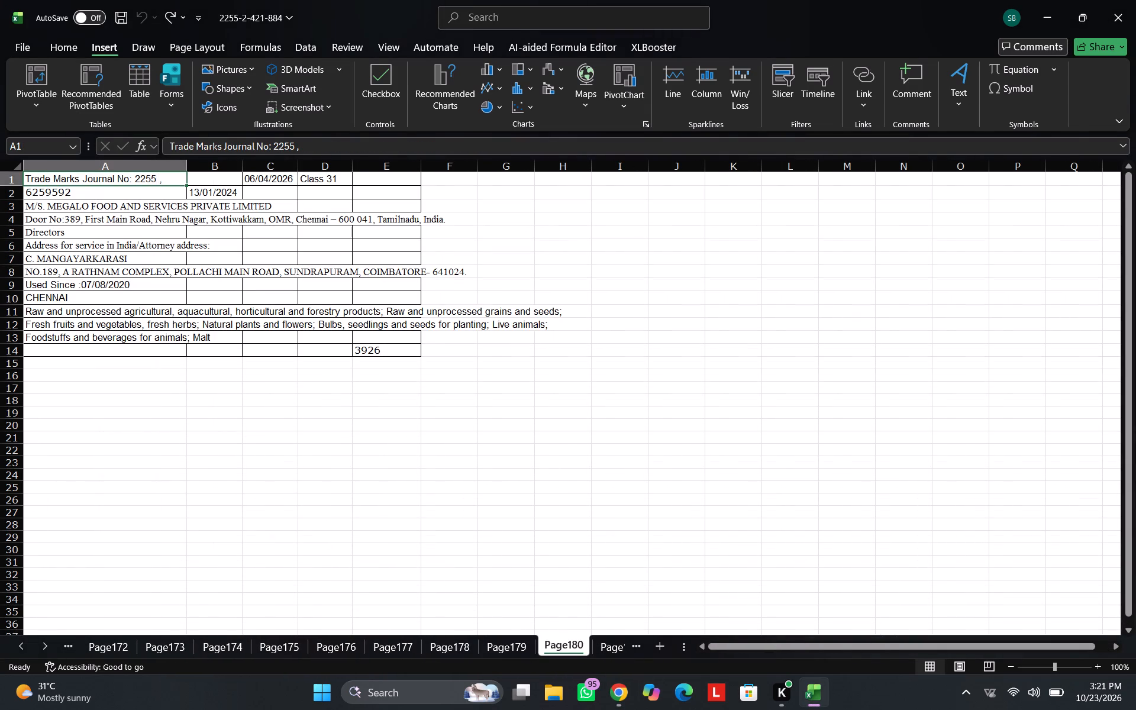
{"action": "left_click", "coordinate": [164, 189]}
{"action": "key", "text": "ctrl+c"}
{"action": "key", "text": "alt+Tab"}
{"action": "key", "text": "ctrl+v"}
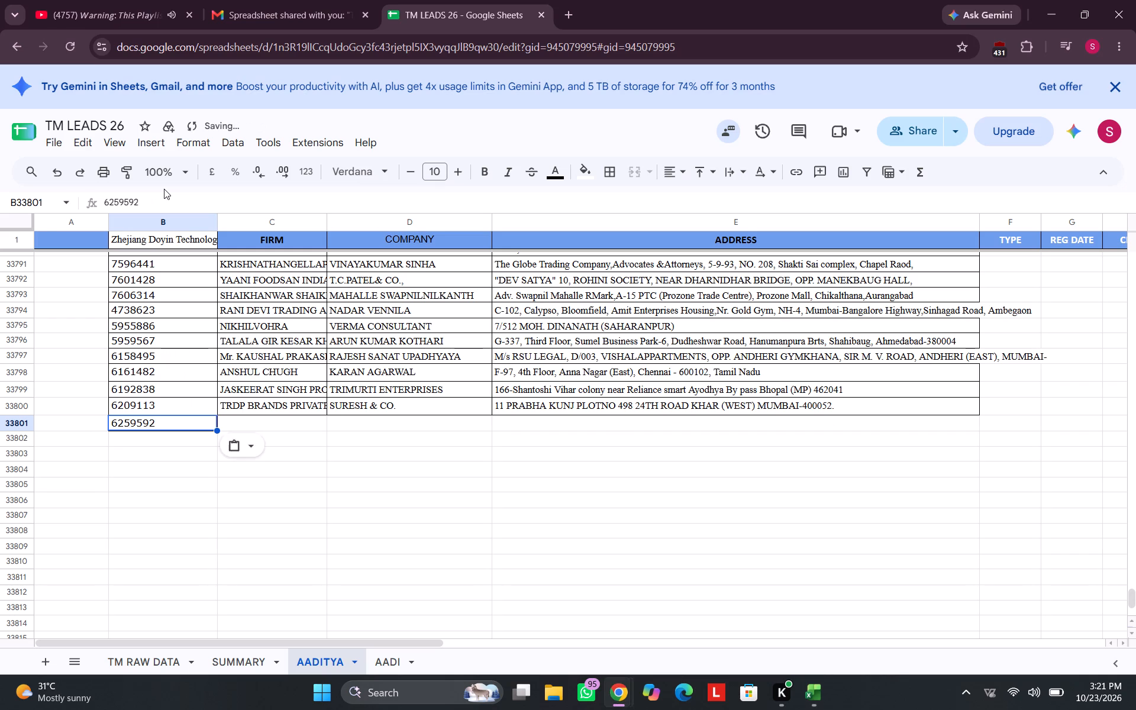
Copy the applicant name M/S. MEGALO FOOD AND SERVICES PRIVATE LIMITED from Page180 in Excel into row 33801's FIRM cell.
{"action": "key", "text": "alt+Tab"}
{"action": "key", "text": "Down"}
{"action": "key", "text": "ctrl+c"}
{"action": "key", "text": "alt+Tab"}
{"action": "key", "text": "Right"}
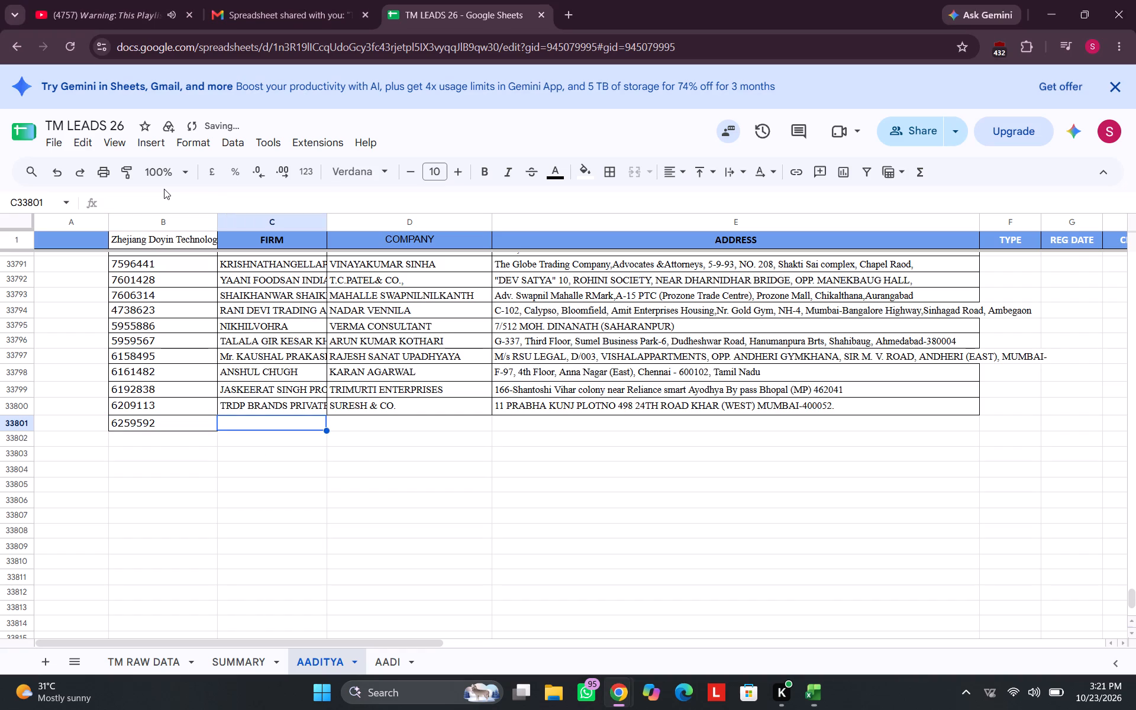
{"action": "key", "text": "ctrl+v"}
Copy the attorney's name from Page180 in Excel into row 33801's COMPANY cell.
{"action": "key", "text": "alt+Tab"}
{"action": "key", "text": "Down"}
{"action": "key", "text": "Down"}
{"action": "key", "text": "Down"}
{"action": "key", "text": "Down"}
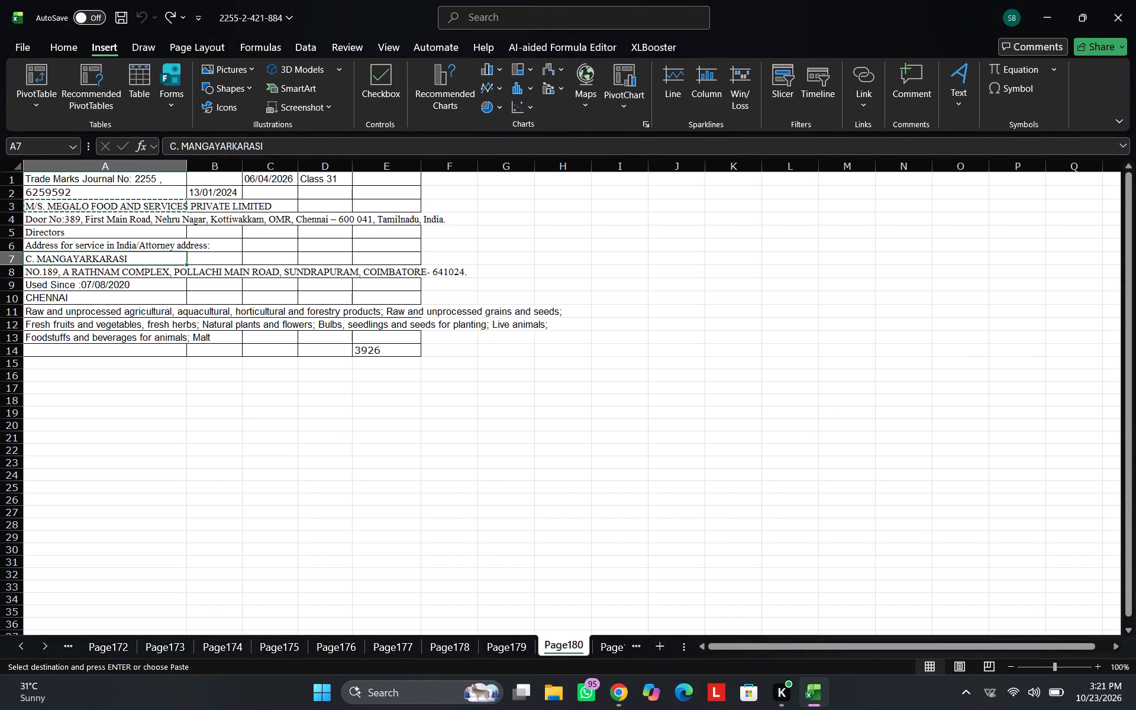
{"action": "key", "text": "ctrl+c"}
{"action": "key", "text": "alt+Tab"}
{"action": "key", "text": "Right"}
{"action": "key", "text": "ctrl+v"}
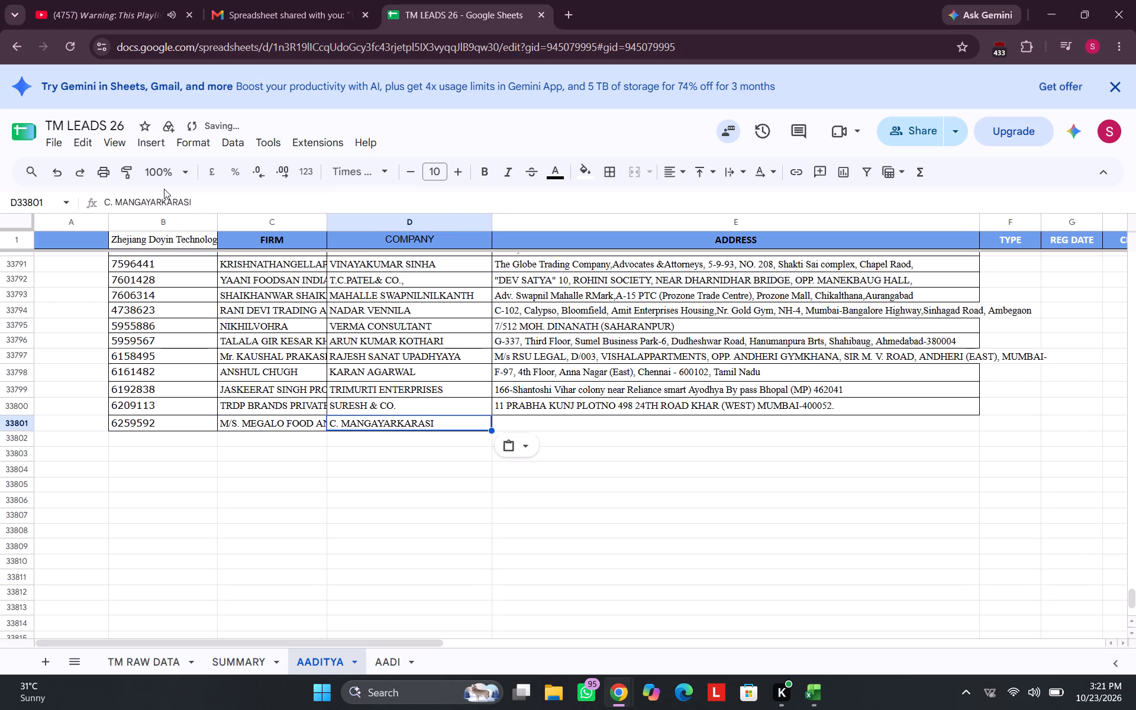
Copy the attorney's address for service from Page180 in Excel into row 33801's ADDRESS cell.
{"action": "key", "text": "alt+Tab"}
{"action": "key", "text": "Down"}
{"action": "key", "text": "ctrl+v"}
{"action": "key", "text": "ctrl+c"}
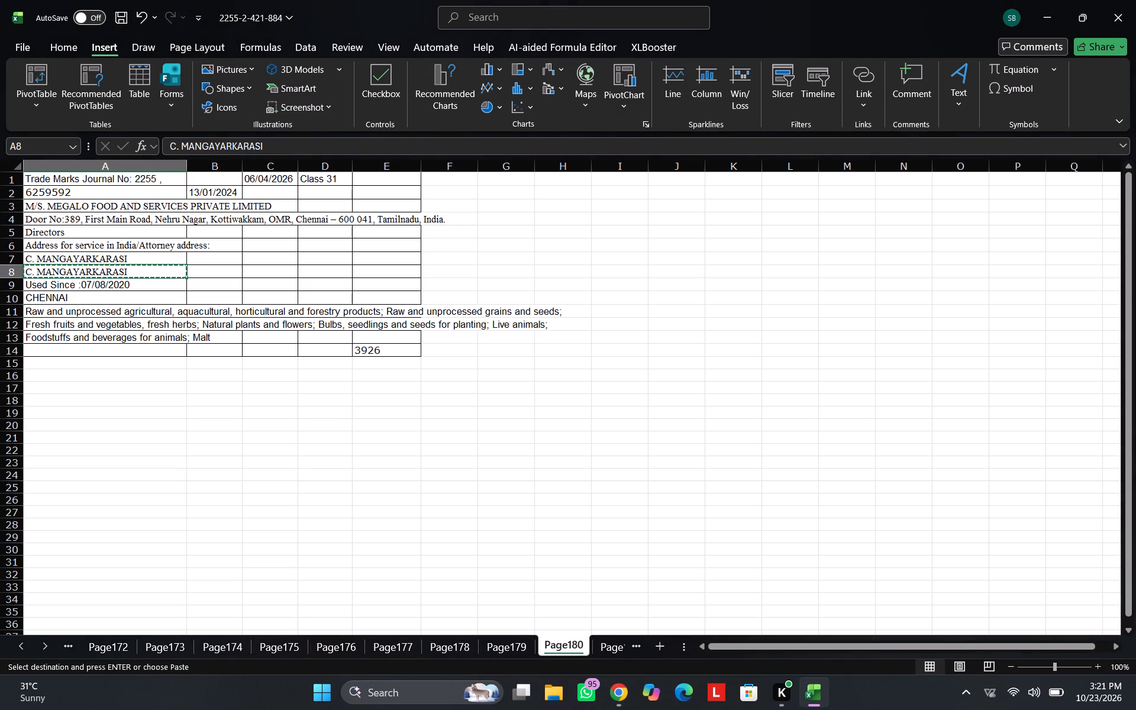
{"action": "left_click", "coordinate": [143, 23]}
{"action": "key", "text": "ctrl+c"}
{"action": "key", "text": "alt+Tab"}
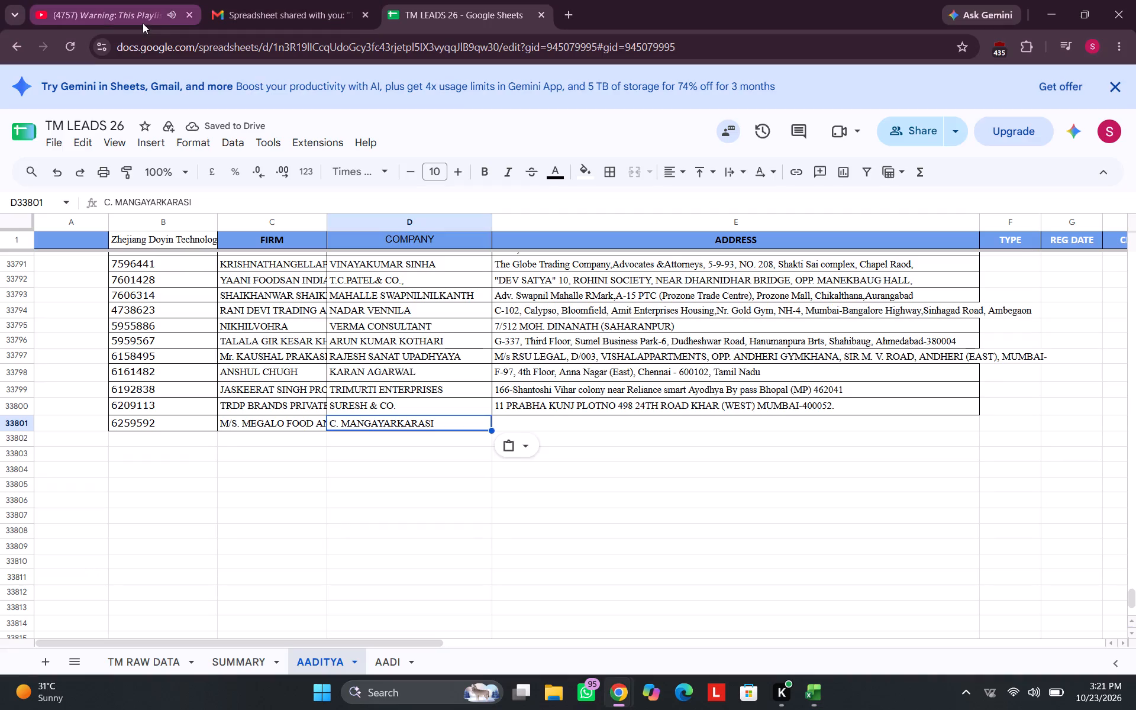
{"action": "key", "text": "Right"}
{"action": "key", "text": "ctrl+v"}
Search Google for row 33801's copied FIRM, COMPANY and ADDRESS details followed by "contact number".
{"action": "key", "text": "Right"}
{"action": "key", "text": "shift+Left"}
{"action": "key", "text": "shift+Left"}
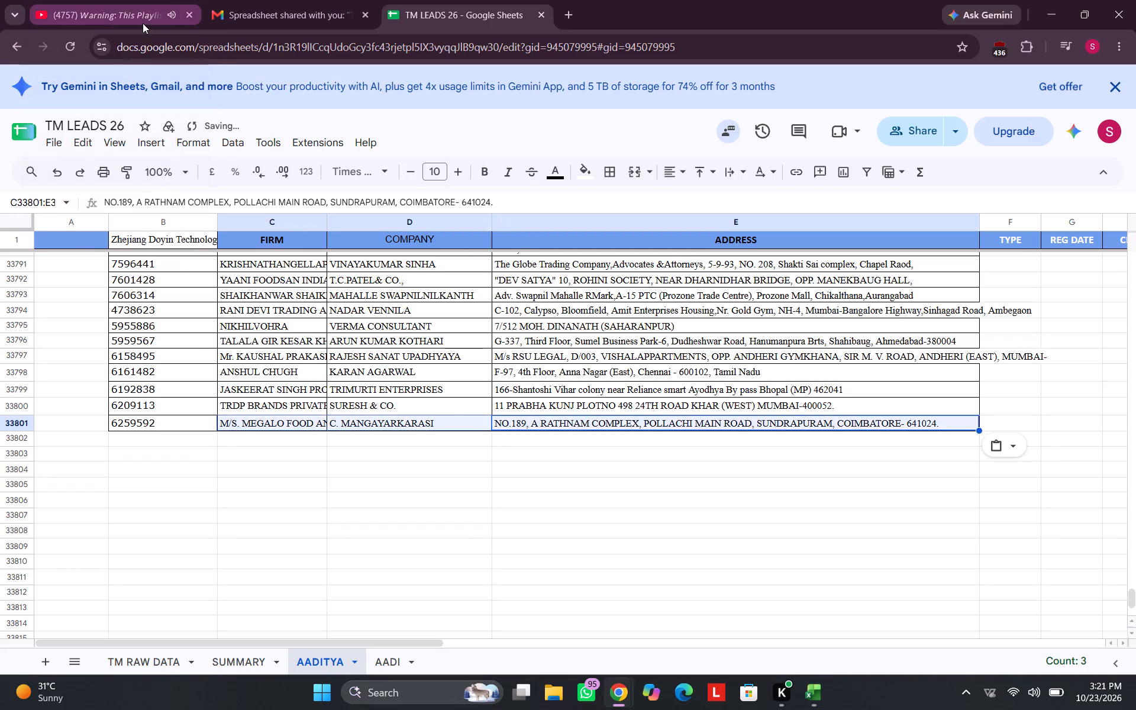
{"action": "key", "text": "ctrl+c"}
{"action": "key", "text": "alt+Tab"}
{"action": "key", "text": "alt+Right"}
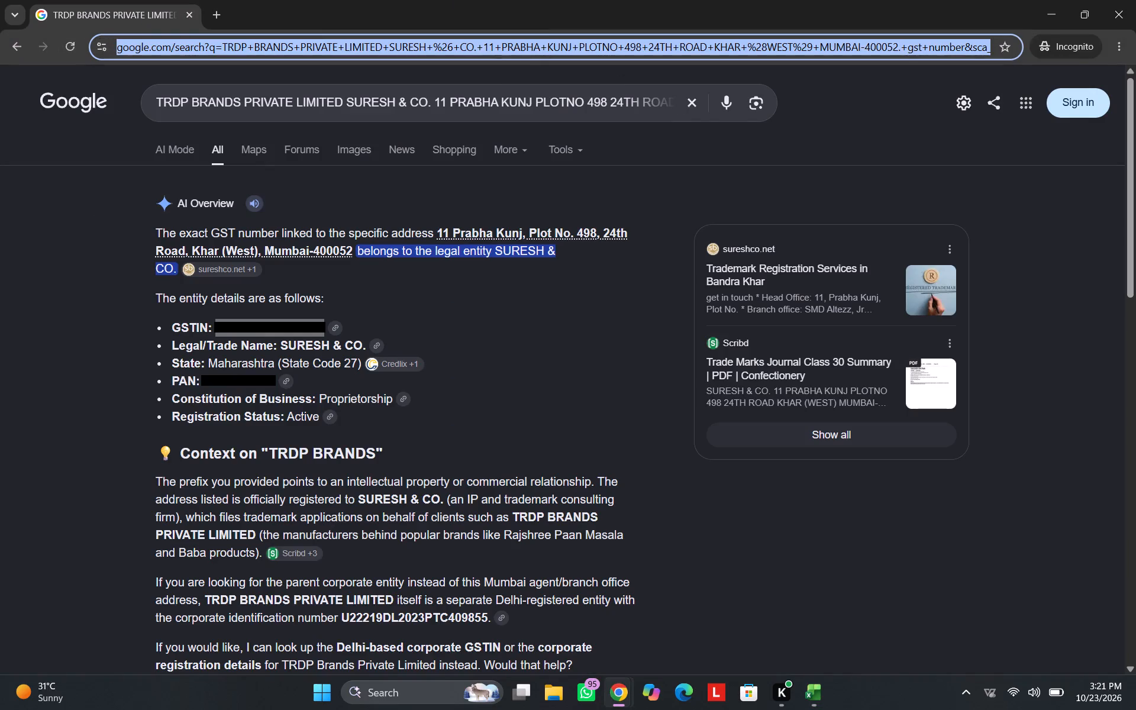
{"action": "left_click", "coordinate": [681, 101]}
{"action": "key", "text": "ctrl+v"}
{"action": "key", "text": "space"}
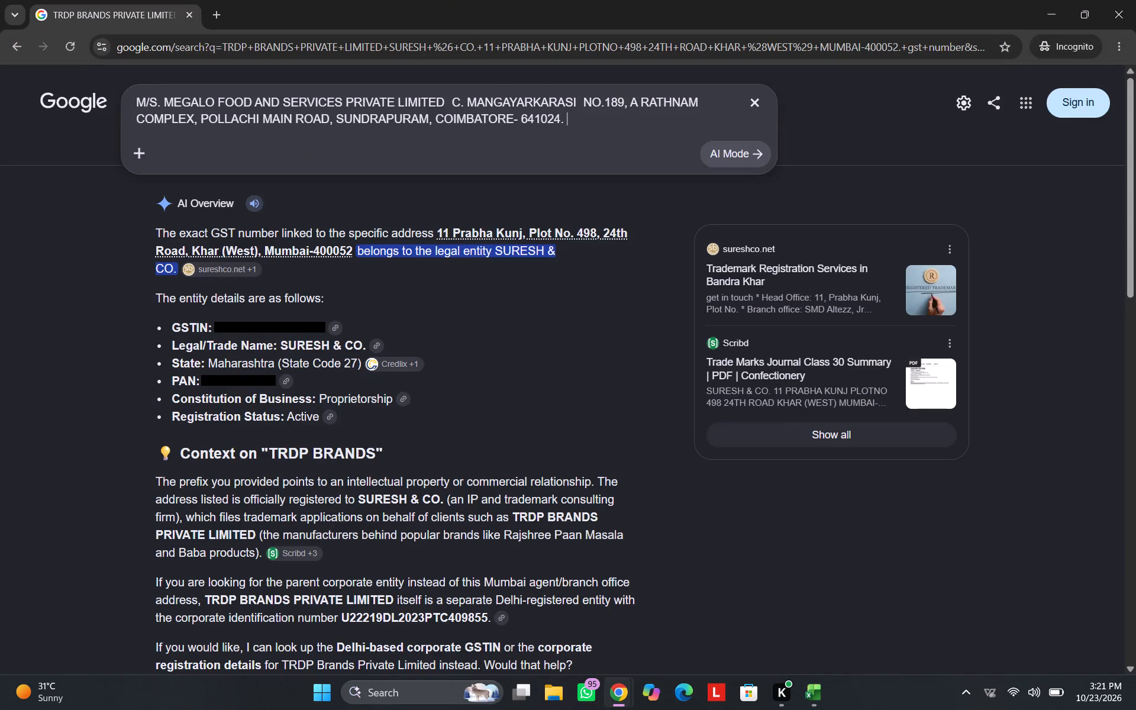
{"action": "type", "text": "contact number"}
{"action": "key", "text": "space"}
{"action": "key", "text": "Return"}
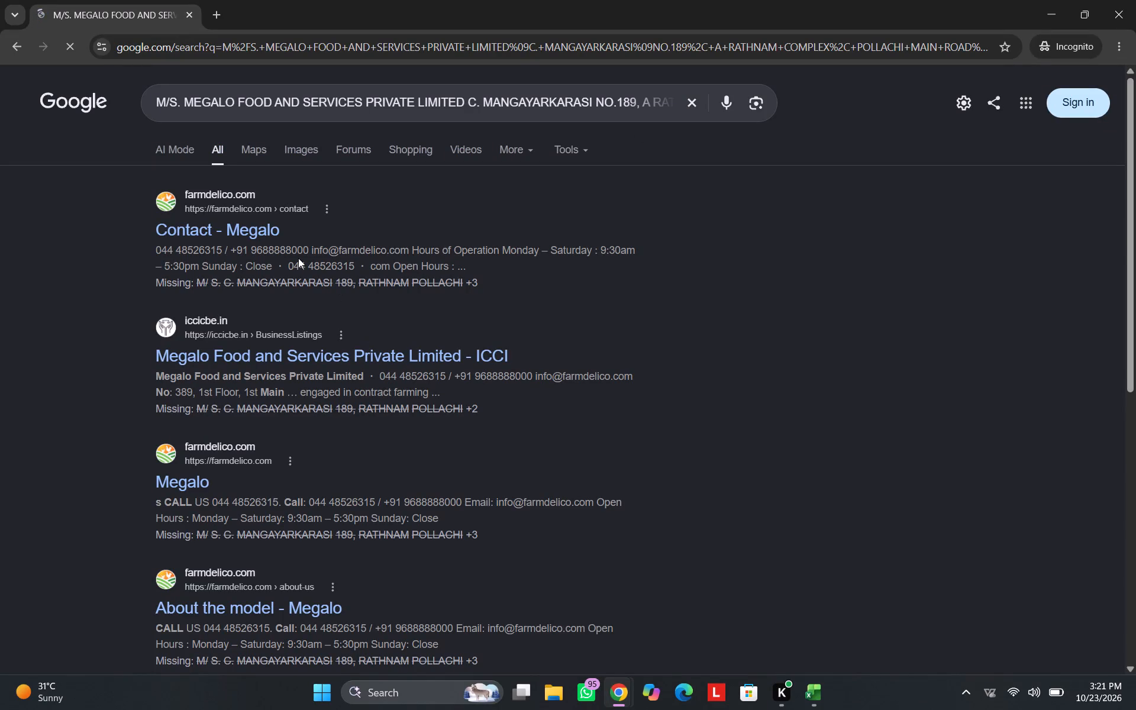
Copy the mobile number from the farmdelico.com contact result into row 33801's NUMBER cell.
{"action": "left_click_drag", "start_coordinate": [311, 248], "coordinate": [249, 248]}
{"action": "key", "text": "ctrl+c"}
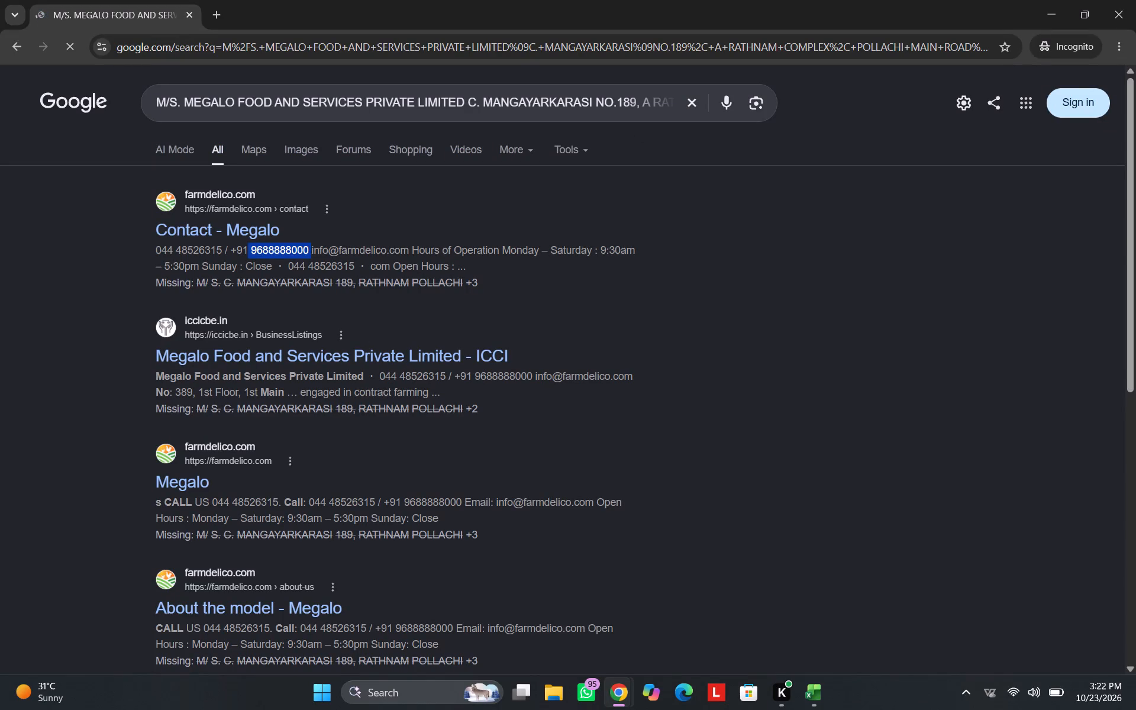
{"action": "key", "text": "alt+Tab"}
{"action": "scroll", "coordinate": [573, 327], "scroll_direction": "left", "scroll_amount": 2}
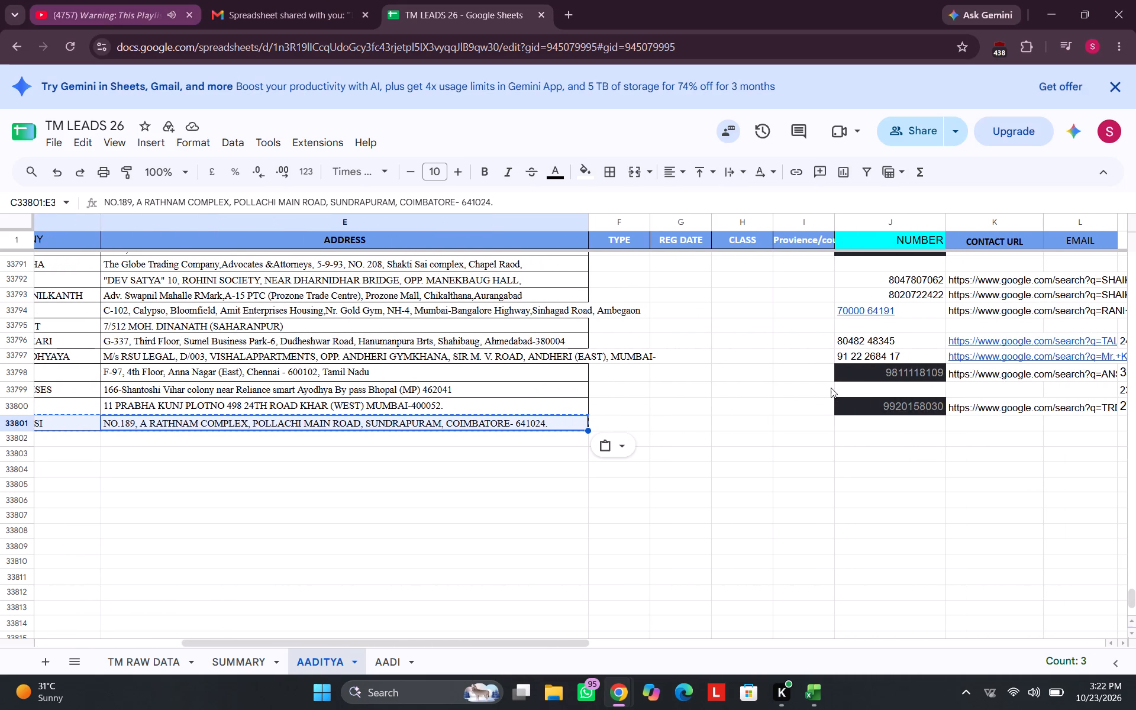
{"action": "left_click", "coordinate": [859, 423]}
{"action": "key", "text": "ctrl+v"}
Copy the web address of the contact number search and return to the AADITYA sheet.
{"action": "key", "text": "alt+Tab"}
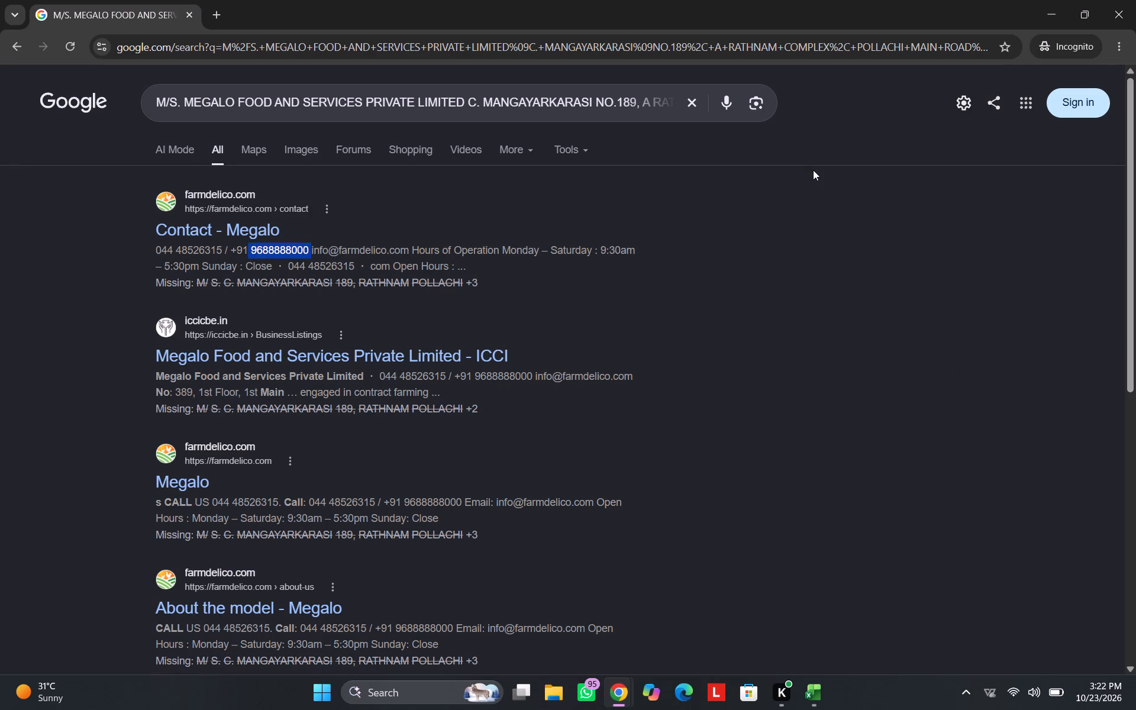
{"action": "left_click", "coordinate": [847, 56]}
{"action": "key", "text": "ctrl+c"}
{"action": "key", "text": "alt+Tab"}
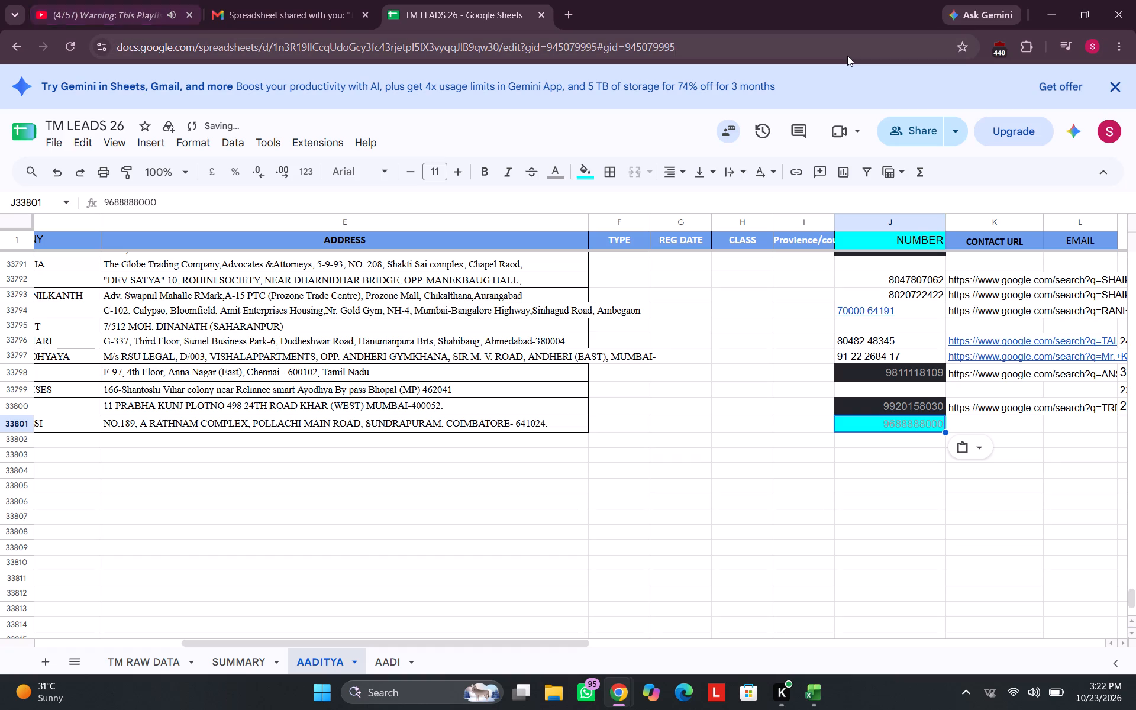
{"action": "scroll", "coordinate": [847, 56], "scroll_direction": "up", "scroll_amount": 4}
Look through the contact results, and rerun the same firm's Google search with "gst" in place of the contact wording.
{"action": "key", "text": "alt+Tab"}
{"action": "scroll", "coordinate": [563, 333], "scroll_direction": "down", "scroll_amount": 1}
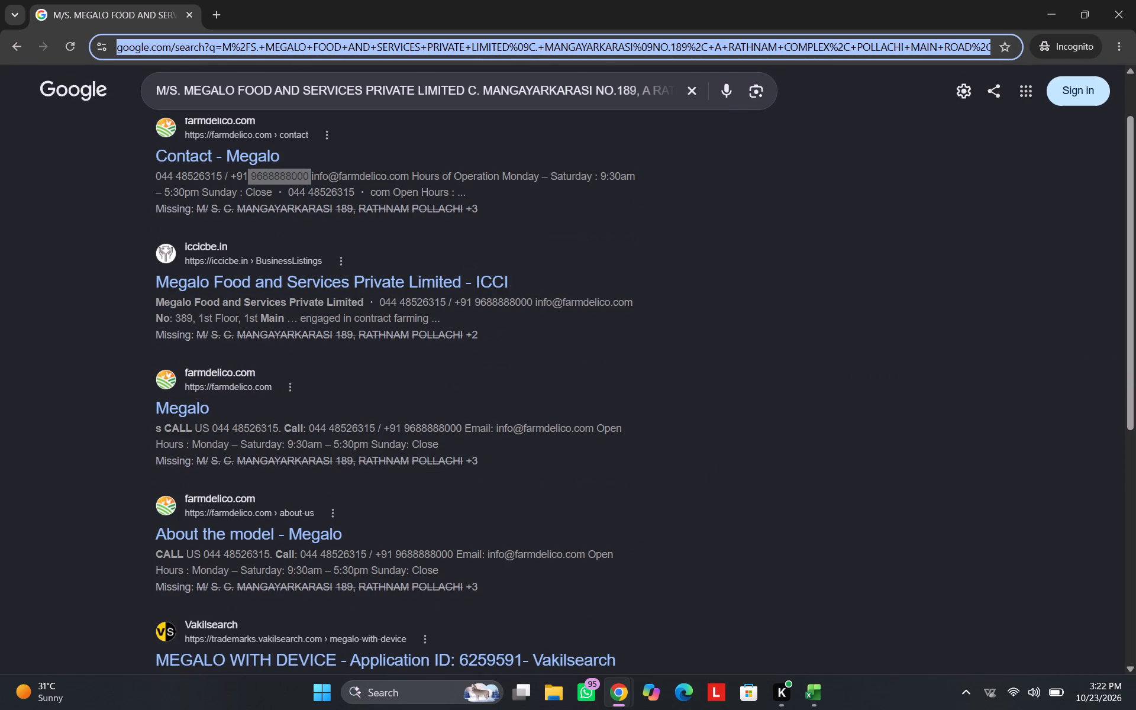
{"action": "scroll", "coordinate": [417, 492], "scroll_direction": "down", "scroll_amount": 1}
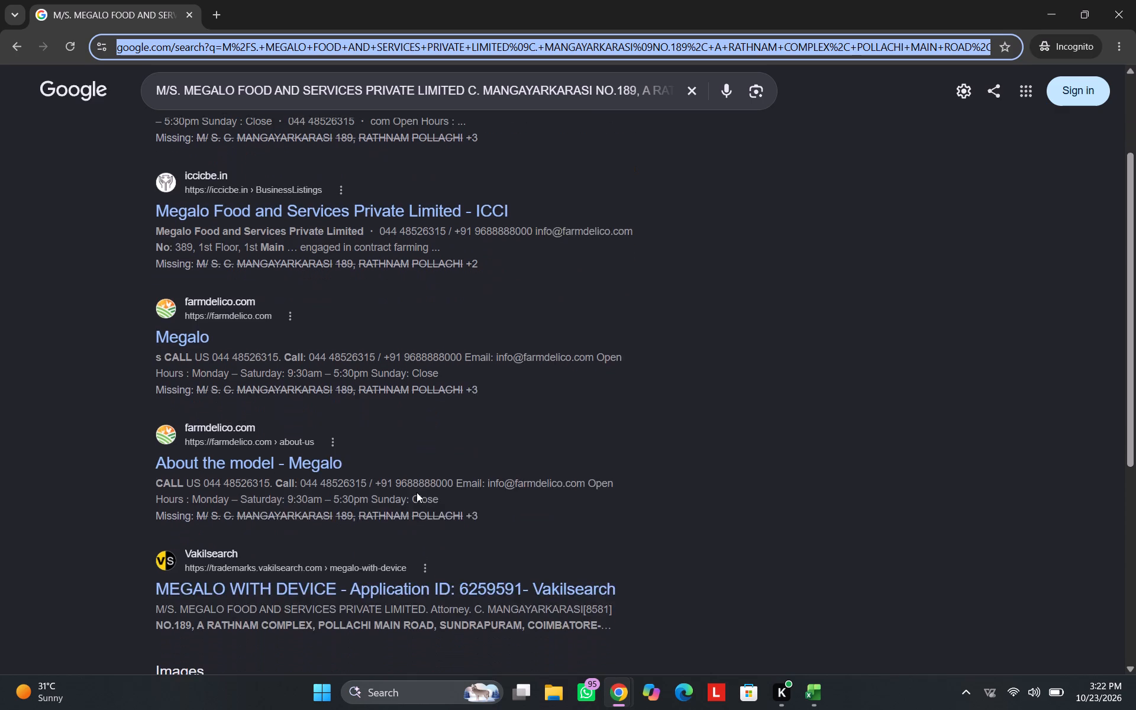
{"action": "scroll", "coordinate": [417, 492], "scroll_direction": "down", "scroll_amount": 1}
{"action": "scroll", "coordinate": [417, 546], "scroll_direction": "down", "scroll_amount": 2}
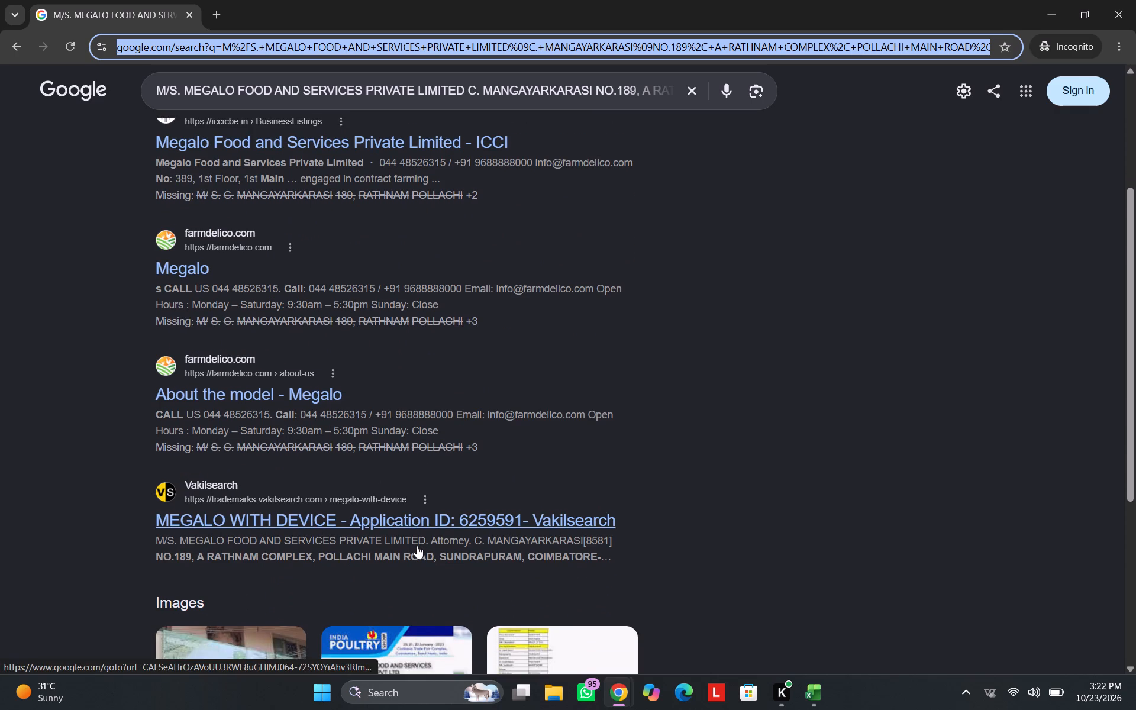
{"action": "scroll", "coordinate": [417, 546], "scroll_direction": "down", "scroll_amount": 2}
{"action": "scroll", "coordinate": [417, 546], "scroll_direction": "up", "scroll_amount": 4}
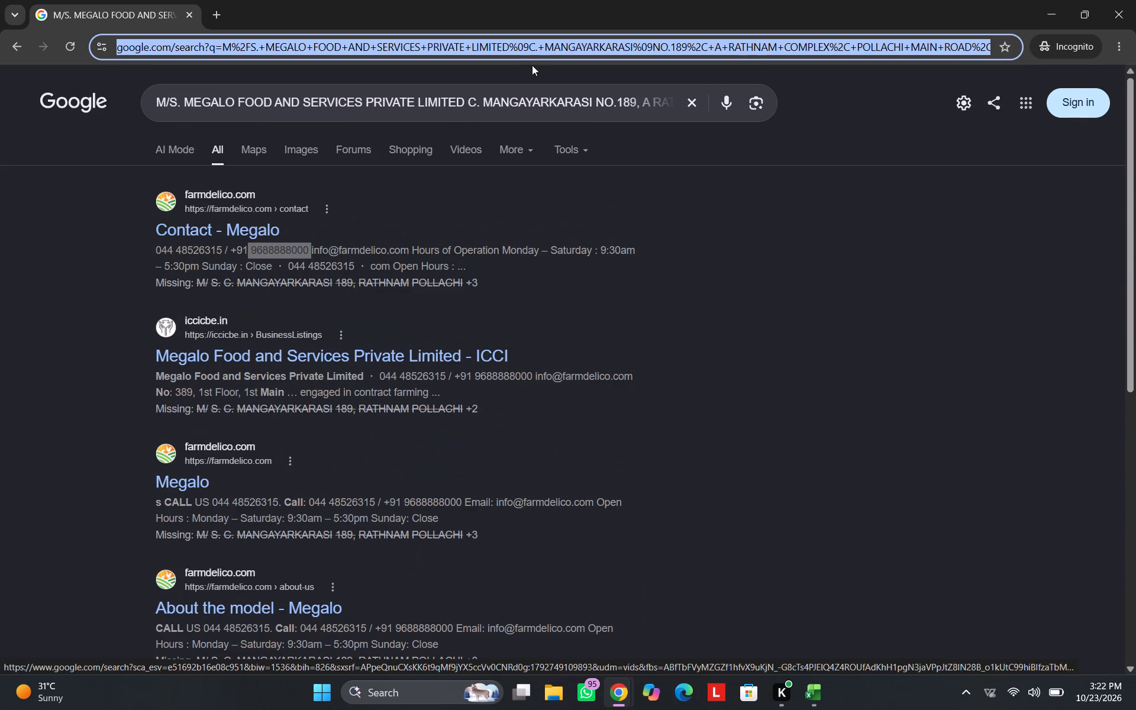
{"action": "left_click", "coordinate": [527, 106]}
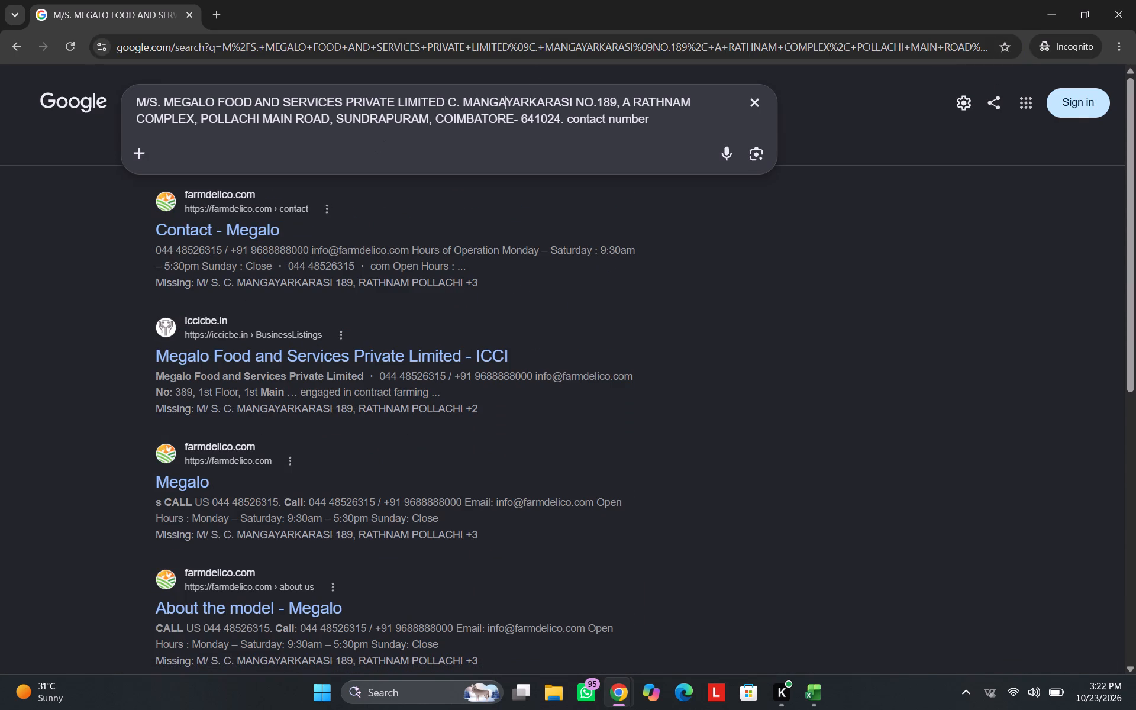
{"action": "left_click", "coordinate": [608, 123]}
{"action": "key", "text": "BackSpace"}
{"action": "key", "text": "BackSpace"}
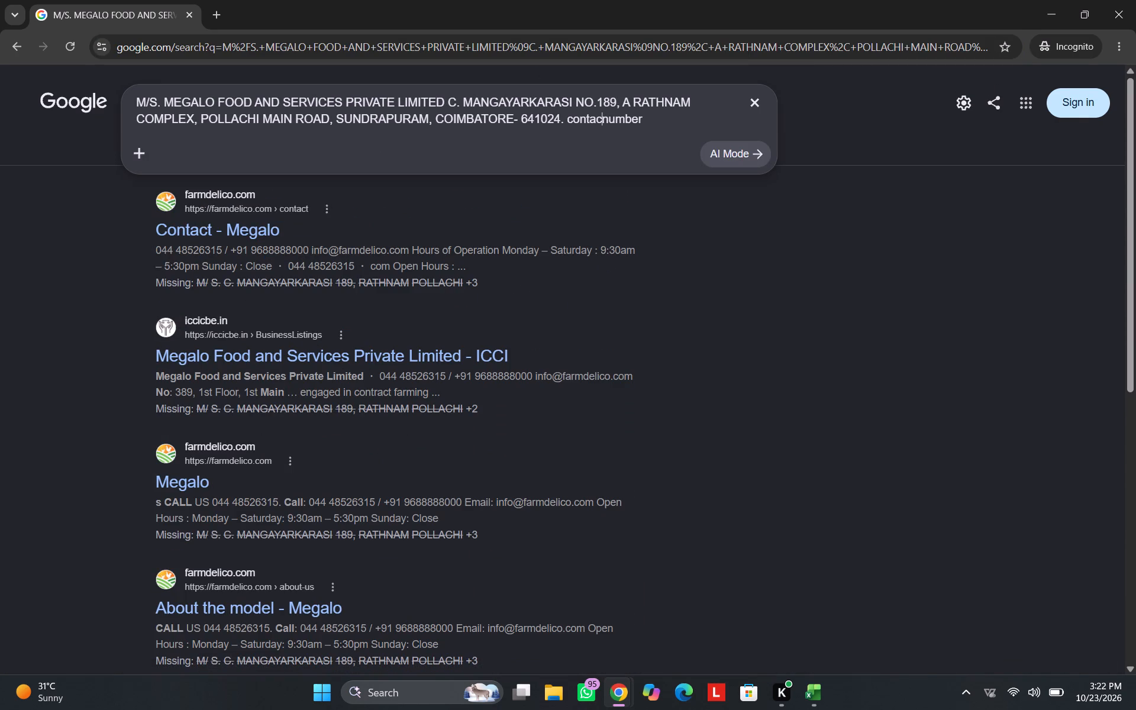
{"action": "type", "text": "gst"}
{"action": "key", "text": "space"}
{"action": "key", "text": "Return"}
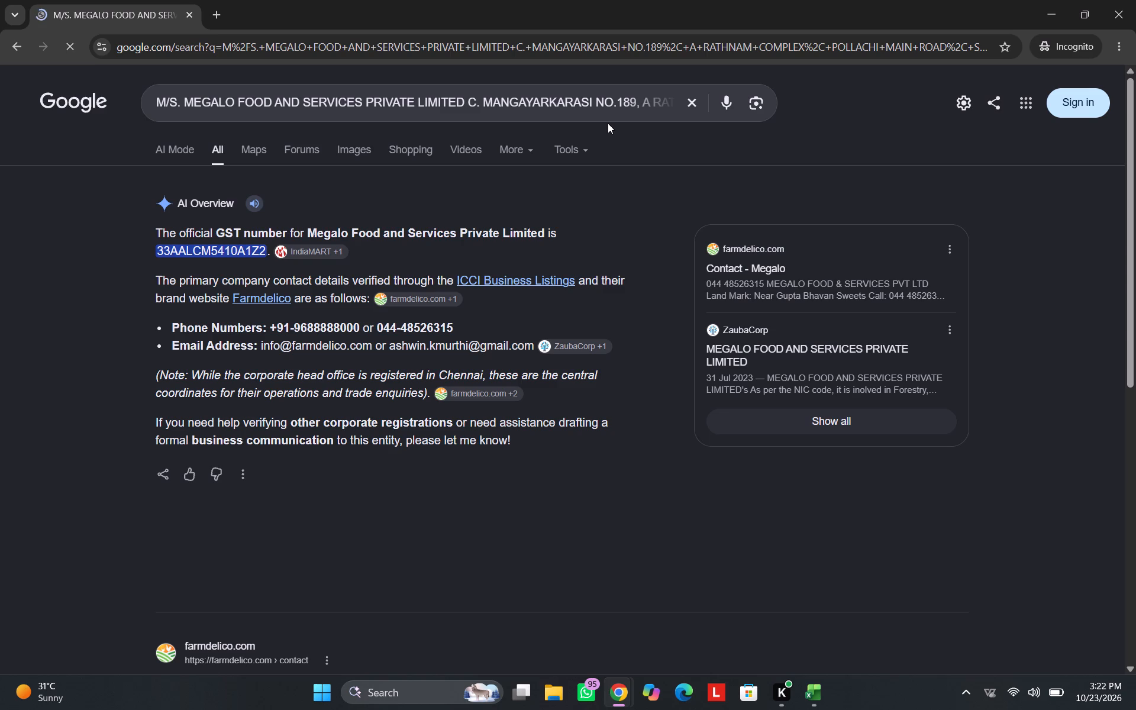
Copy the firm's GST number from the Google AI Overview into row 33801's NUMBER cell.
{"action": "double_click", "coordinate": [241, 253]}
{"action": "key", "text": "ctrl+c"}
{"action": "key", "text": "alt+Tab"}
{"action": "scroll", "coordinate": [241, 253], "scroll_direction": "left", "scroll_amount": 3}
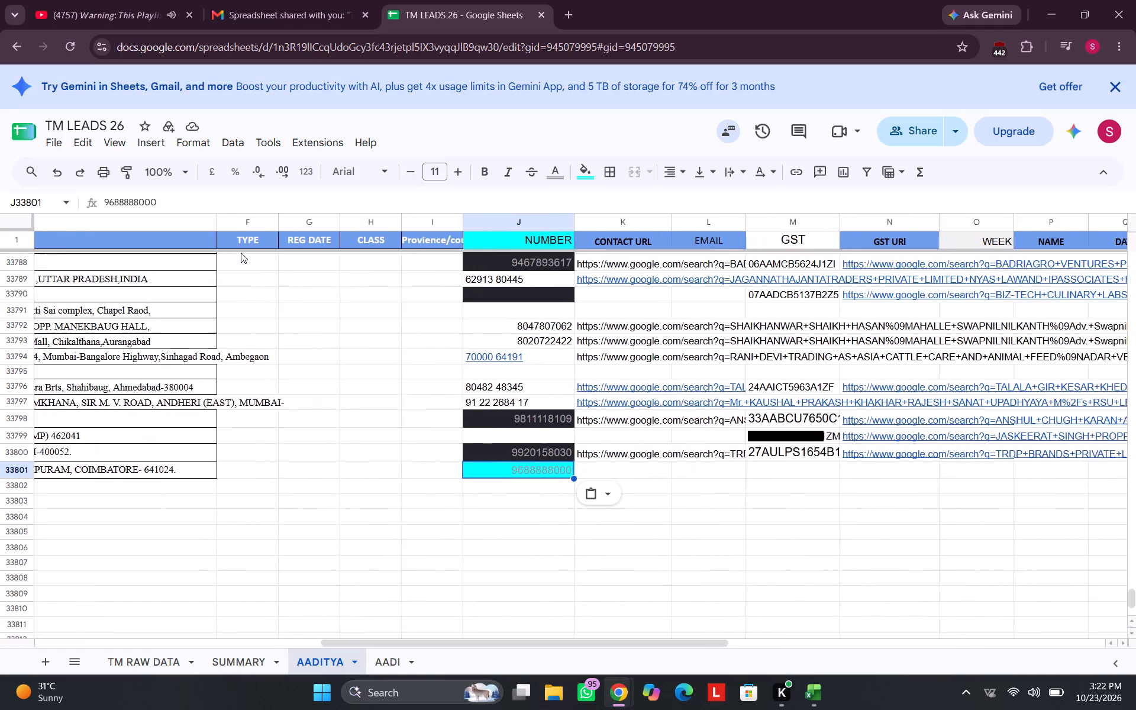
{"action": "key", "text": "ctrl+v"}
Copy the web address of the GST search into row 33801's CONTACT URL cell.
{"action": "key", "text": "alt+Tab"}
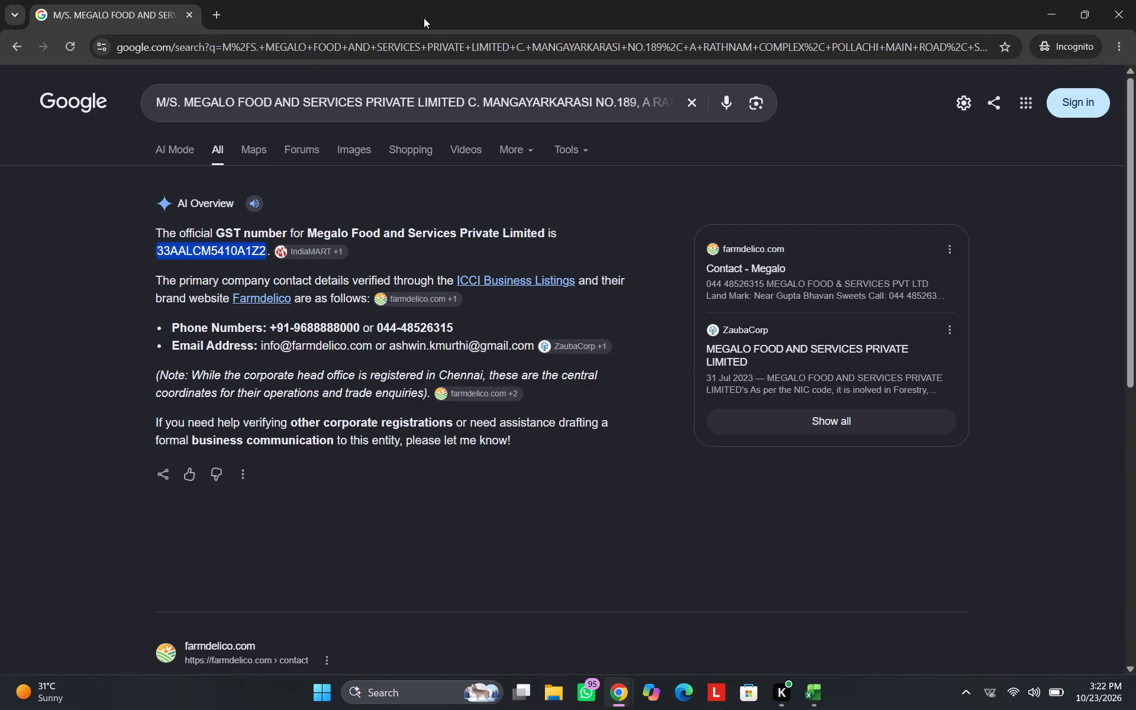
{"action": "left_click", "coordinate": [427, 45]}
{"action": "key", "text": "ctrl+c"}
{"action": "key", "text": "alt+Tab"}
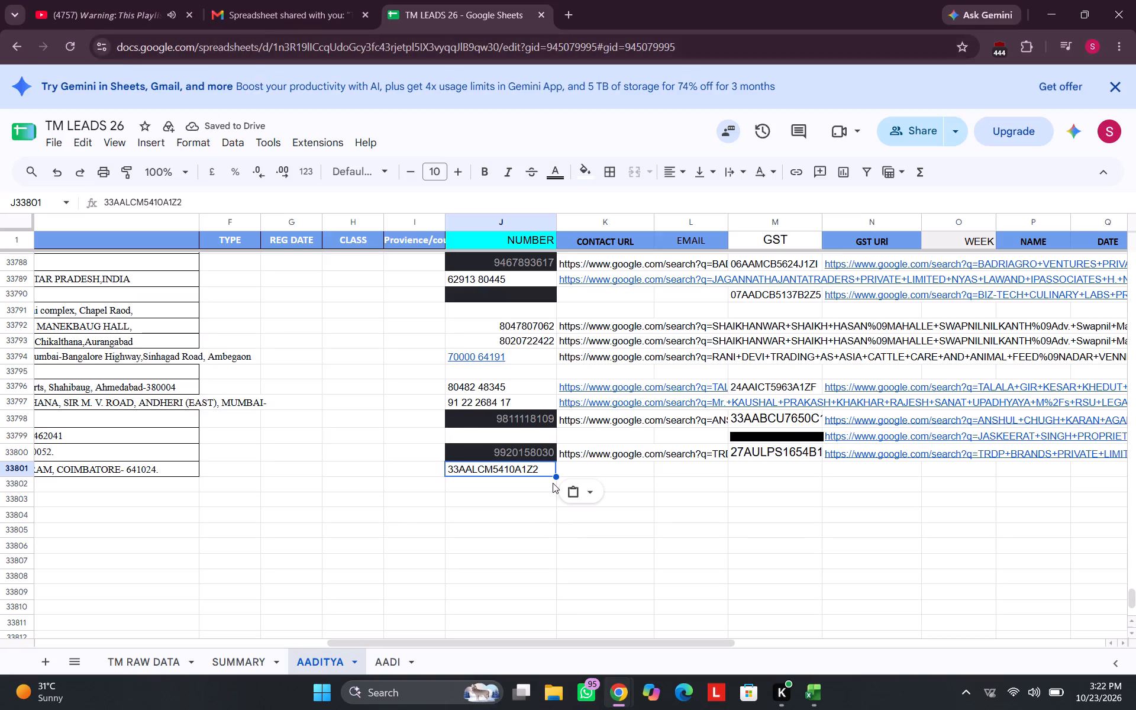
{"action": "left_click", "coordinate": [605, 462]}
{"action": "left_click", "coordinate": [606, 470]}
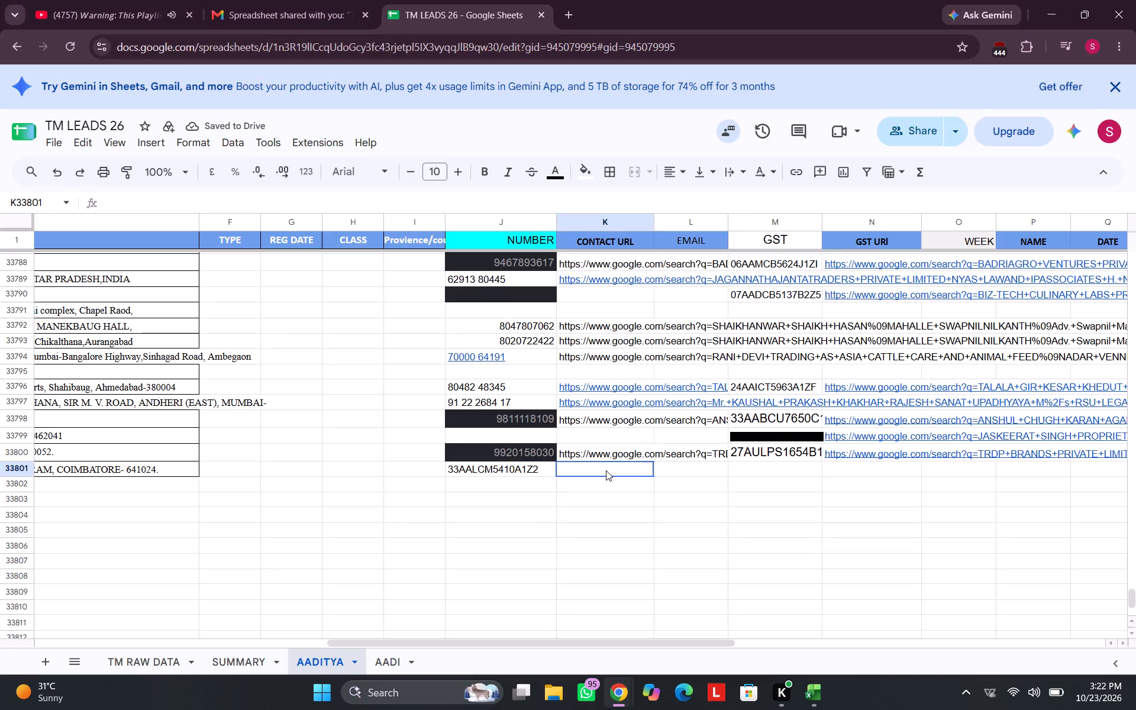
{"action": "key", "text": "ctrl+v"}
Remove the leftover "contac" from the Google query so it ends in "gst number", and rerun the search.
{"action": "key", "text": "alt+Tab"}
{"action": "left_click", "coordinate": [461, 106]}
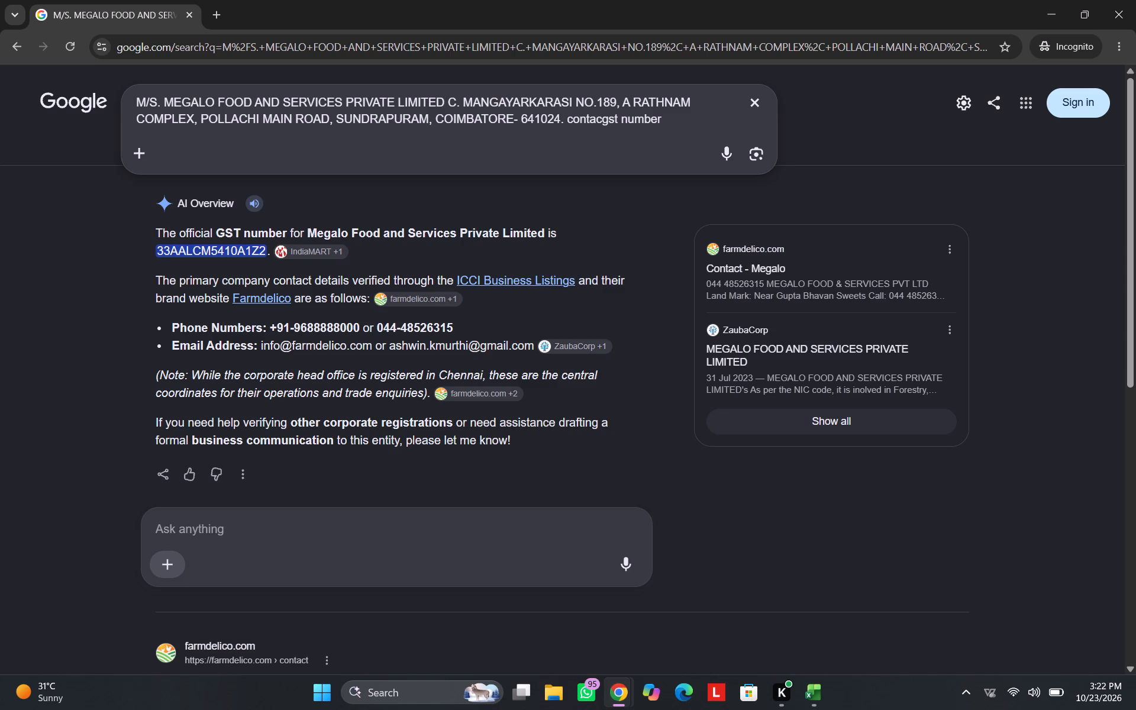
{"action": "left_click", "coordinate": [604, 121]}
{"action": "key", "text": "ctrl+BackSpace"}
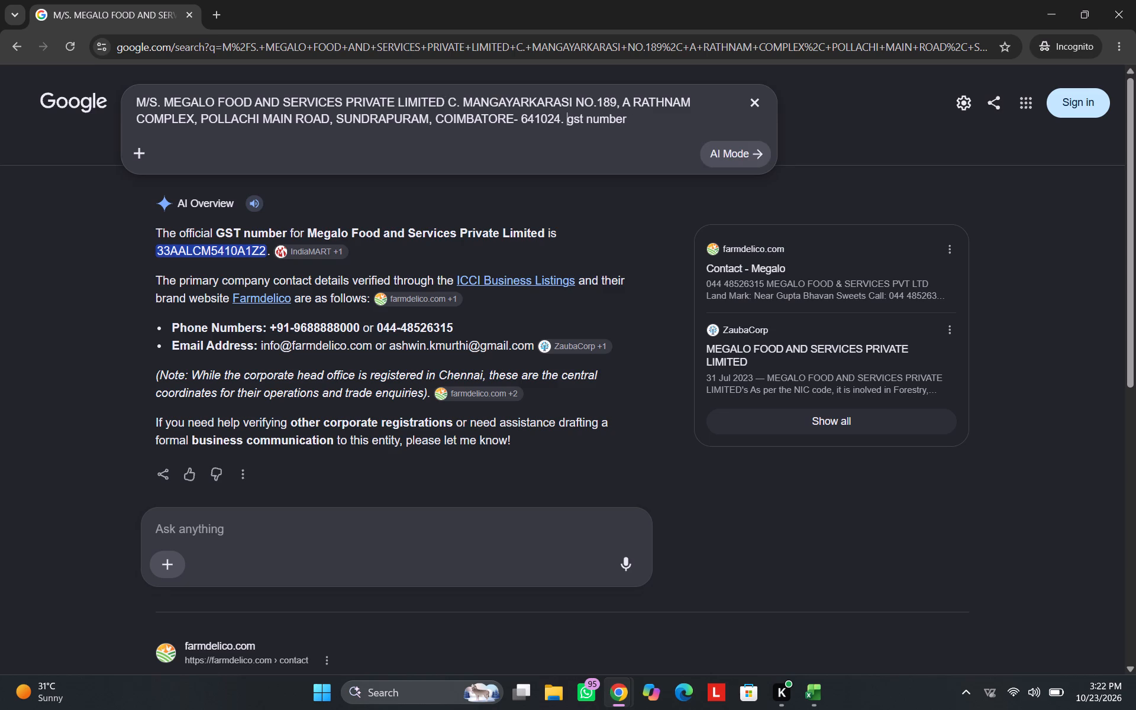
{"action": "key", "text": "Return"}
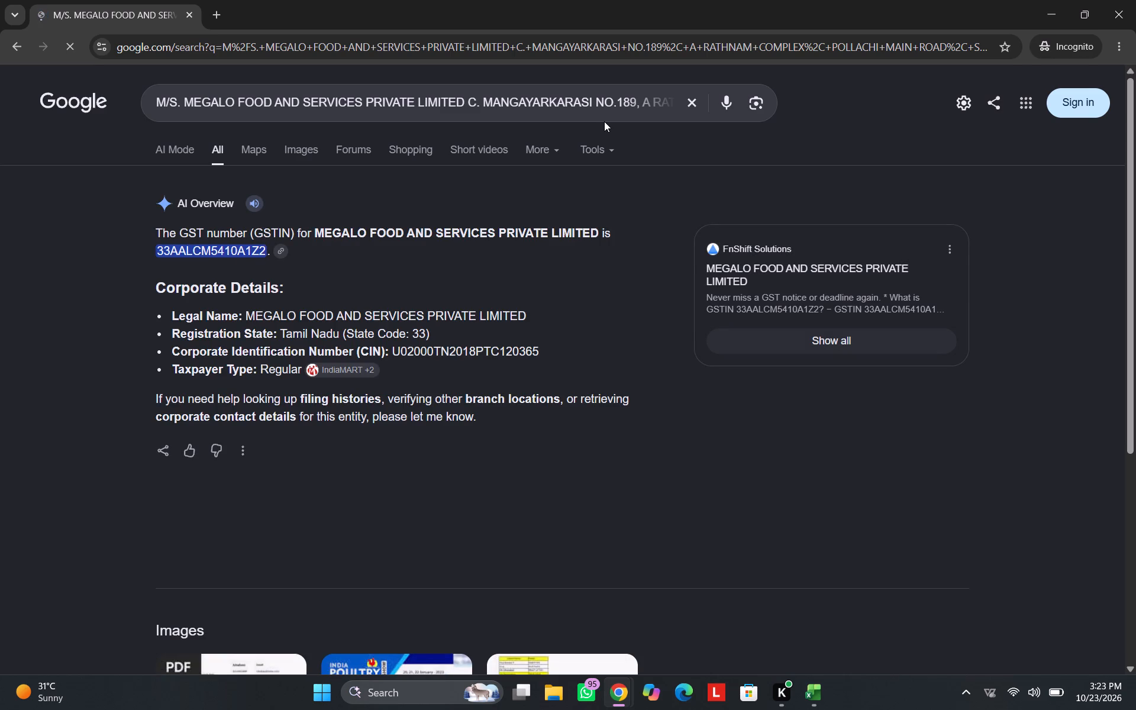
{"action": "key", "text": "alt+Tab"}
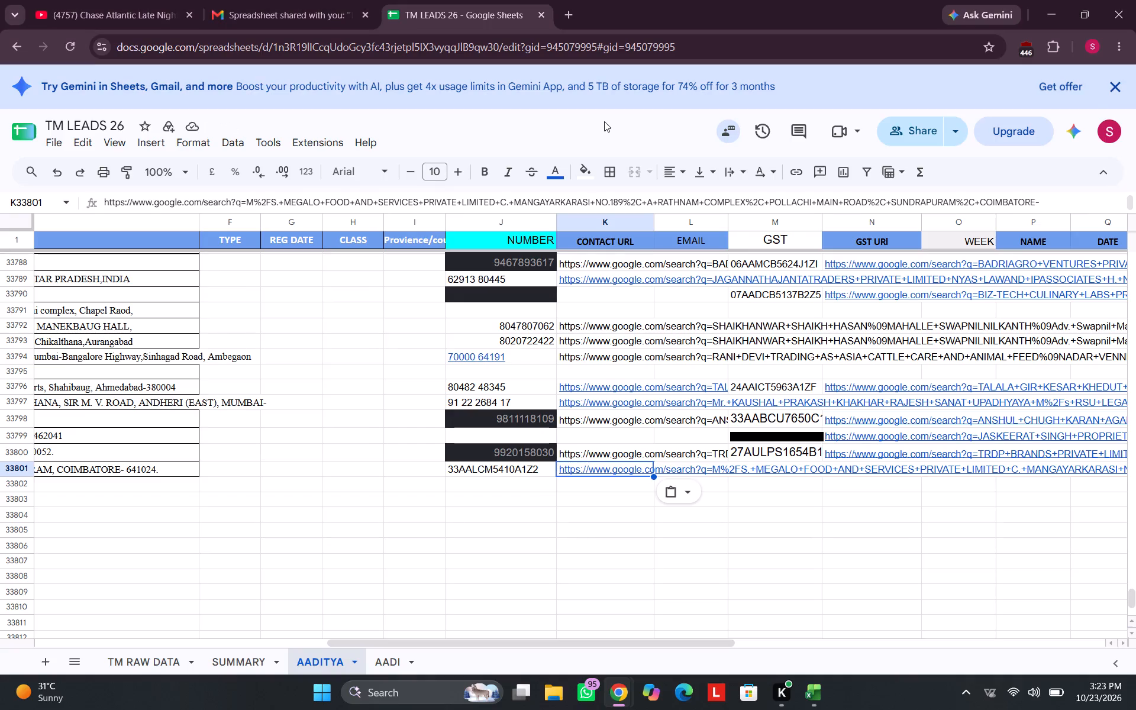
{"action": "key", "text": "Down"}
{"action": "key", "text": "Left"}
{"action": "key", "text": "Left"}
{"action": "key", "text": "Left"}
{"action": "key", "text": "Left"}
{"action": "key", "text": "Left"}
{"action": "key", "text": "Left"}
{"action": "key", "text": "Left"}
{"action": "key", "text": "Left"}
{"action": "key", "text": "Left"}
{"action": "key", "text": "Left"}
{"action": "key", "text": "Left"}
{"action": "key", "text": "Left"}
{"action": "key", "text": "Left"}
{"action": "key", "text": "Right"}
{"action": "key", "text": "alt+Tab"}
{"action": "key", "text": "alt+Right"}
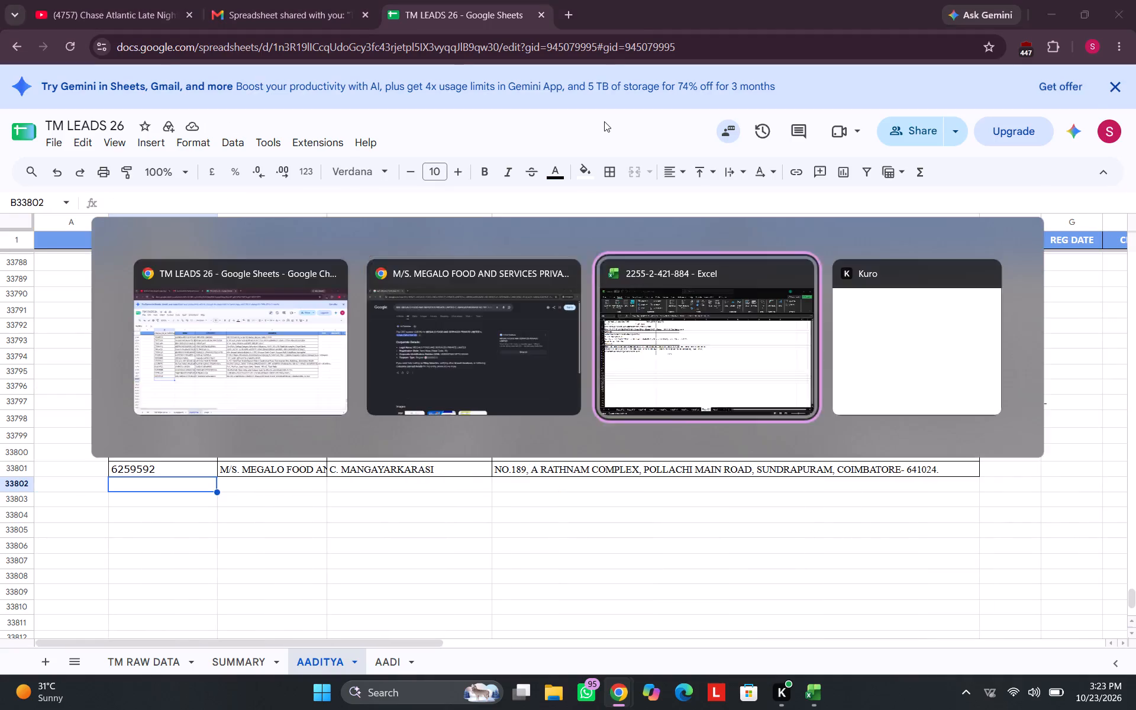
{"action": "left_click", "coordinate": [596, 651]}
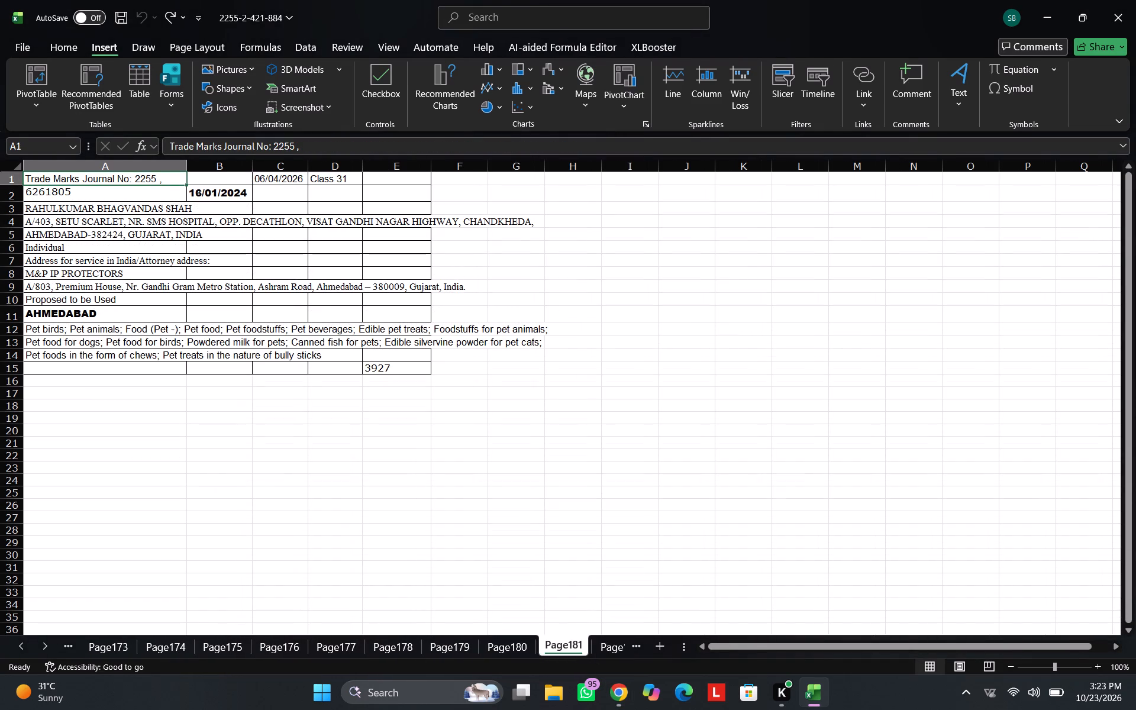
{"action": "left_click", "coordinate": [176, 193]}
{"action": "key", "text": "ctrl+c"}
{"action": "key", "text": "alt+Tab"}
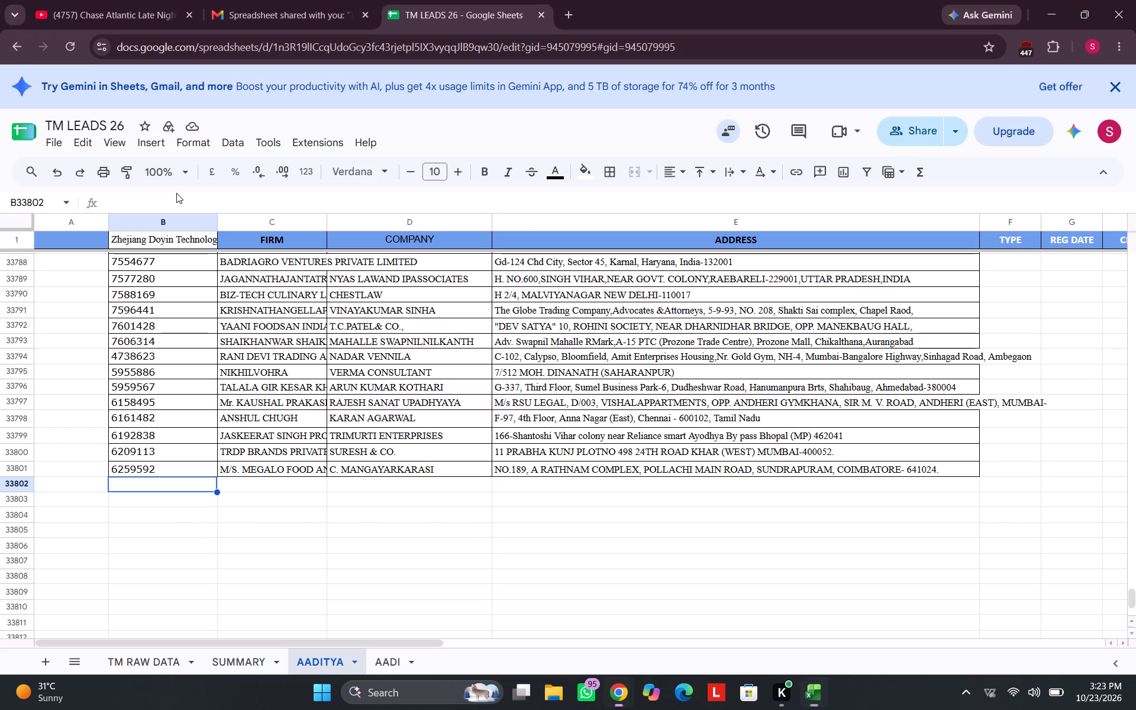
{"action": "key", "text": "ctrl+v"}
Copy the applicant's name from Page181 in Excel into row 33802's FIRM cell, leaving column B blank.
{"action": "key", "text": "alt+Tab"}
{"action": "key", "text": "Down"}
{"action": "key", "text": "ctrl+c"}
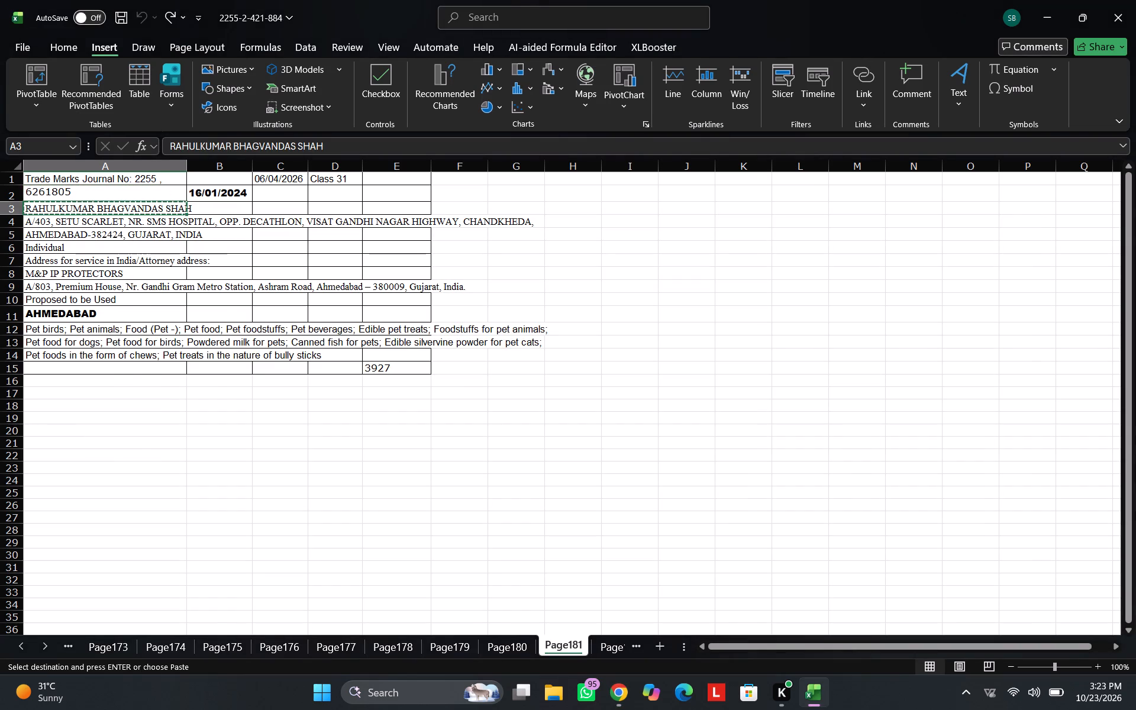
{"action": "key", "text": "alt+Tab"}
{"action": "key", "text": "0"}
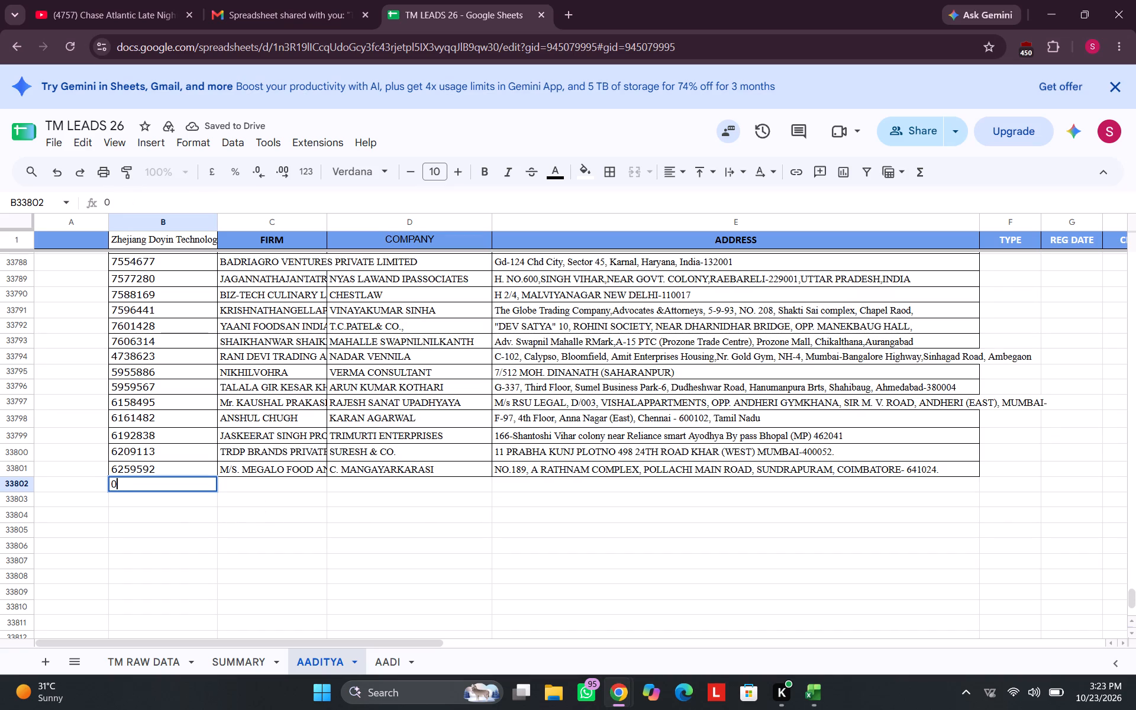
{"action": "key", "text": "BackSpace"}
{"action": "key", "text": "Right"}
{"action": "key", "text": "ctrl+v"}
{"action": "key", "text": "alt+Tab"}
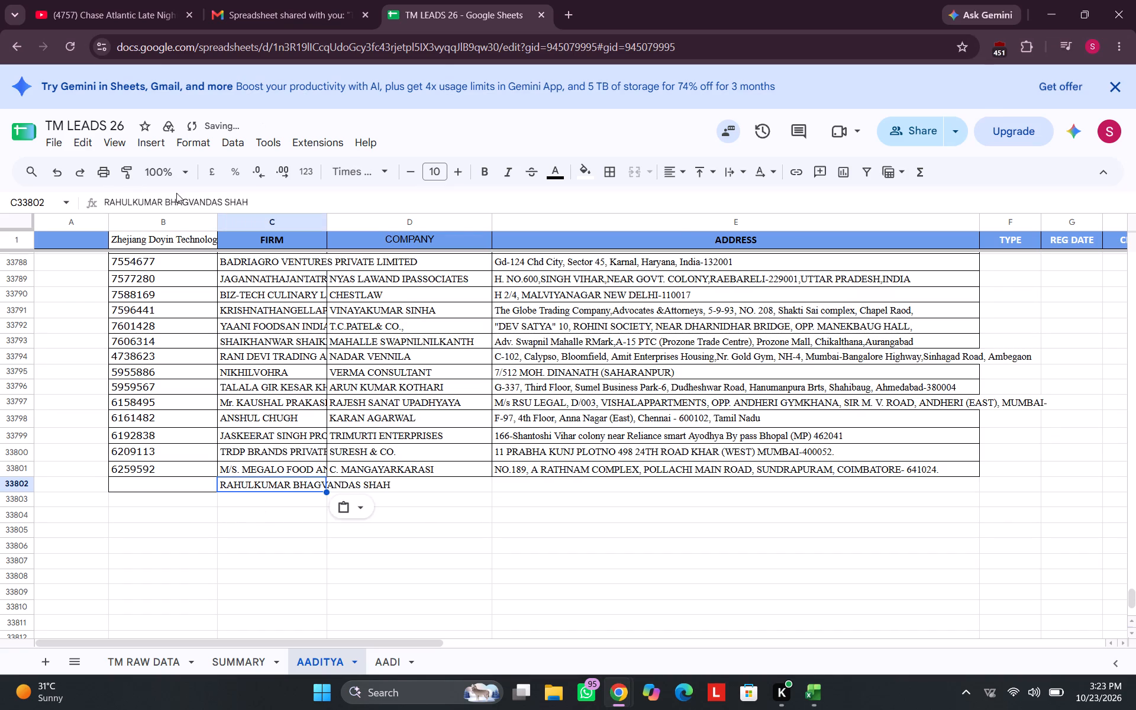
{"action": "key", "text": "Up"}
{"action": "key", "text": "ctrl+c"}
{"action": "key", "text": "alt+Tab"}
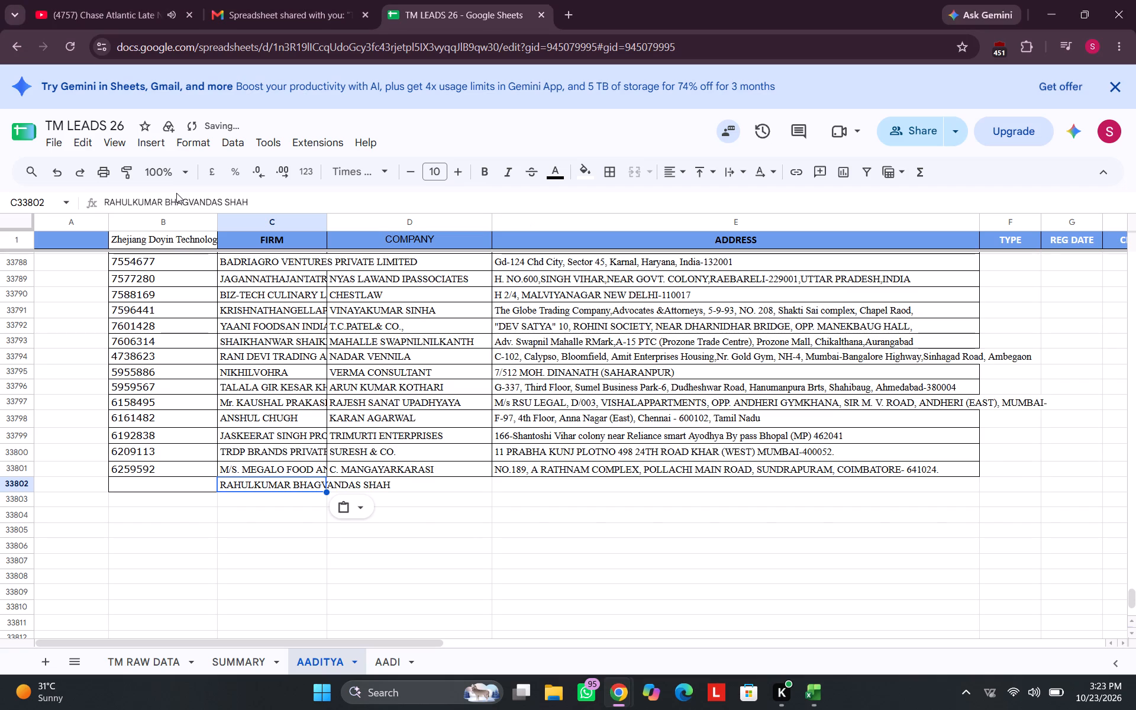
{"action": "key", "text": "Left"}
{"action": "key", "text": "ctrl+v"}
Copy the attorney name M&P IP PROTECTORS from Page181 in Excel into row 33802's COMPANY cell.
{"action": "key", "text": "alt+Tab"}
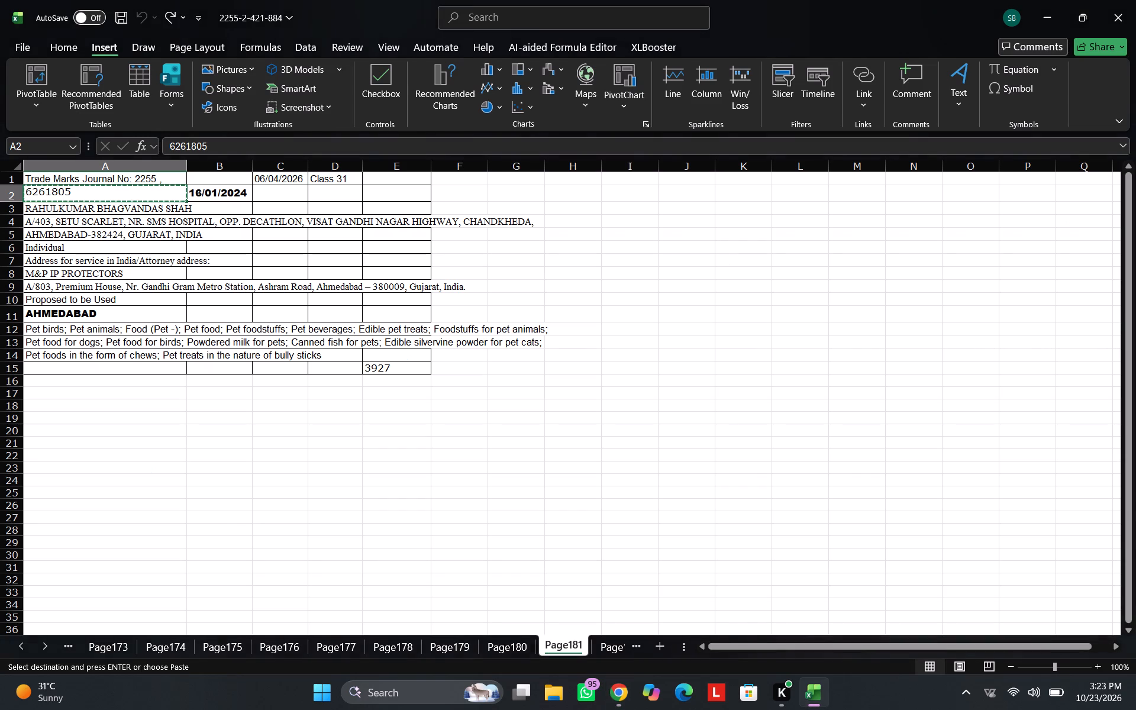
{"action": "key", "text": "alt+Tab"}
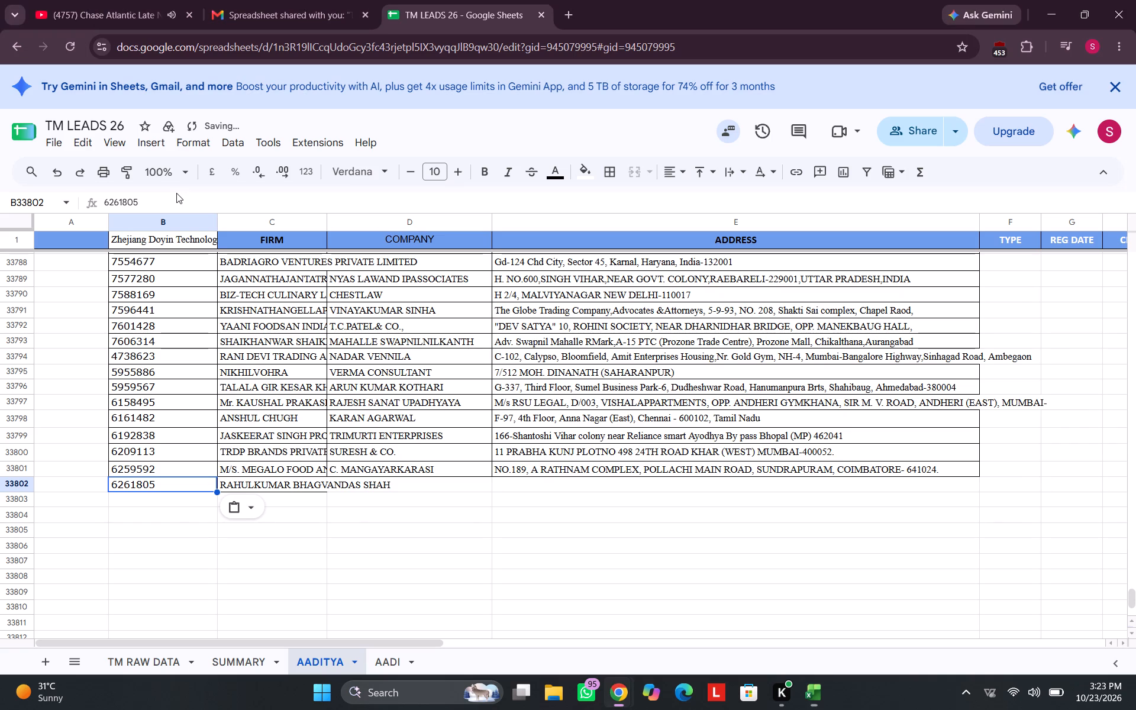
{"action": "left_click", "coordinate": [437, 485]}
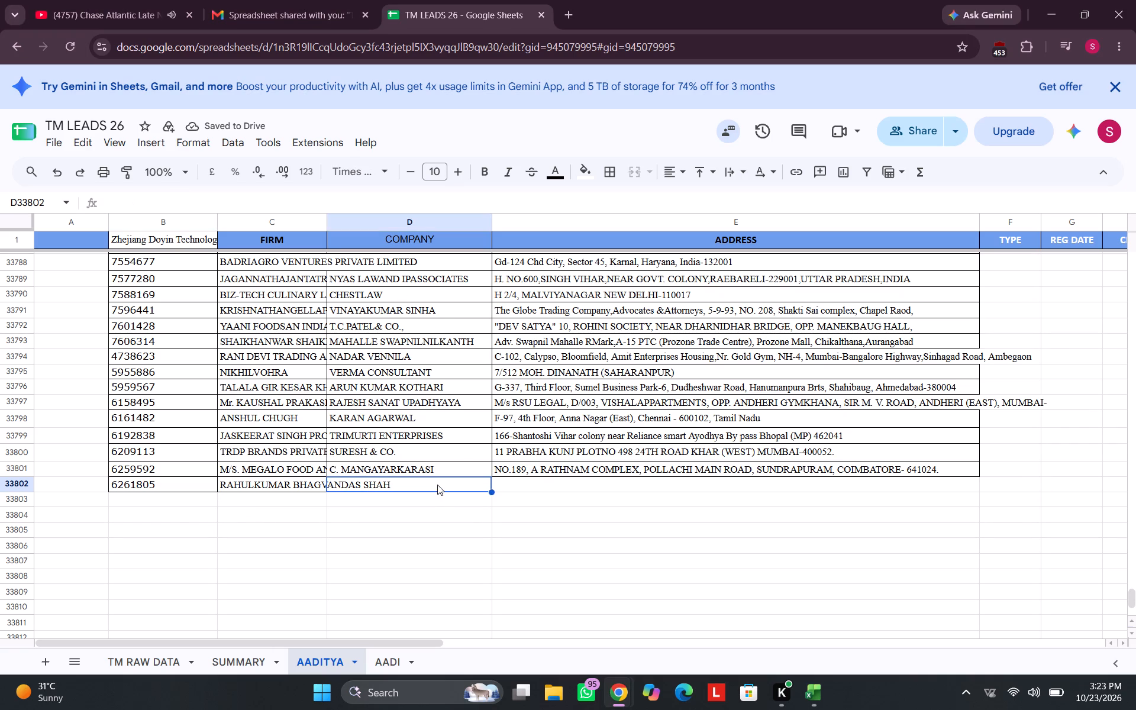
{"action": "key", "text": "alt+Tab"}
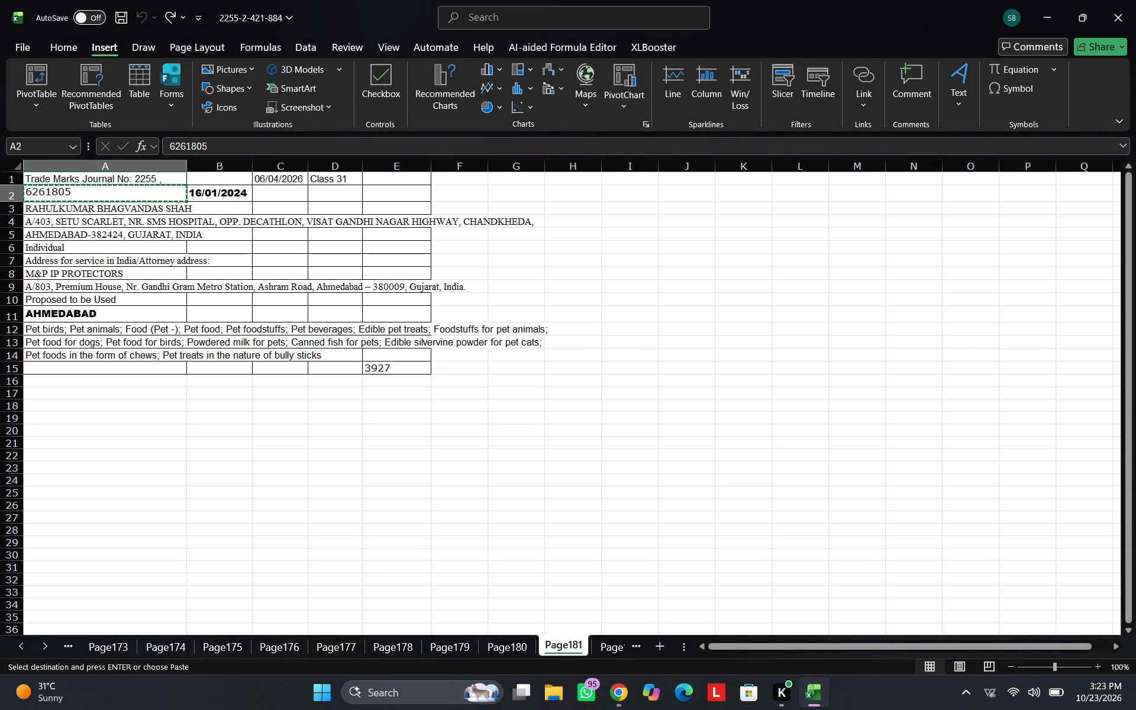
{"action": "key", "text": "Down"}
{"action": "key", "text": "Down"}
{"action": "key", "text": "Down"}
{"action": "key", "text": "Down"}
{"action": "key", "text": "Down"}
{"action": "key", "text": "Down"}
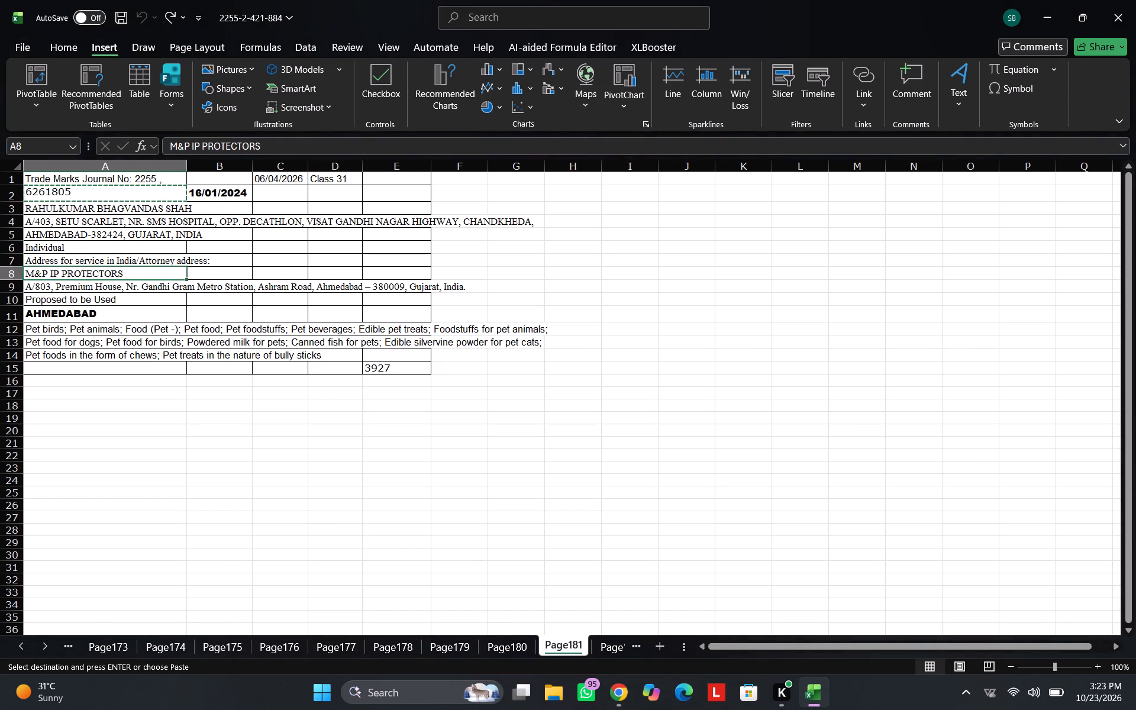
{"action": "key", "text": "ctrl+c"}
{"action": "key", "text": "alt+Tab"}
{"action": "key", "text": "Right"}
{"action": "key", "text": "Left"}
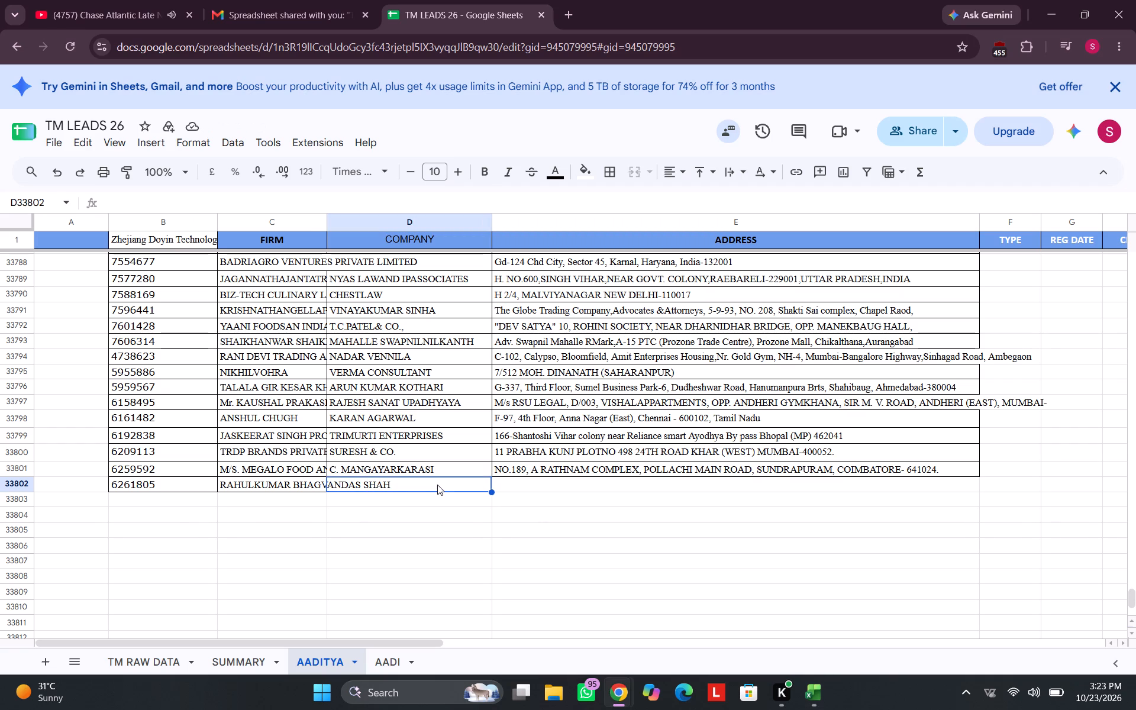
{"action": "key", "text": "ctrl+v"}
Copy the attorney's Ahmedabad address line from Page181 in Excel into row 33802's ADDRESS cell.
{"action": "key", "text": "alt+Tab"}
{"action": "key", "text": "Down"}
{"action": "key", "text": "ctrl+c"}
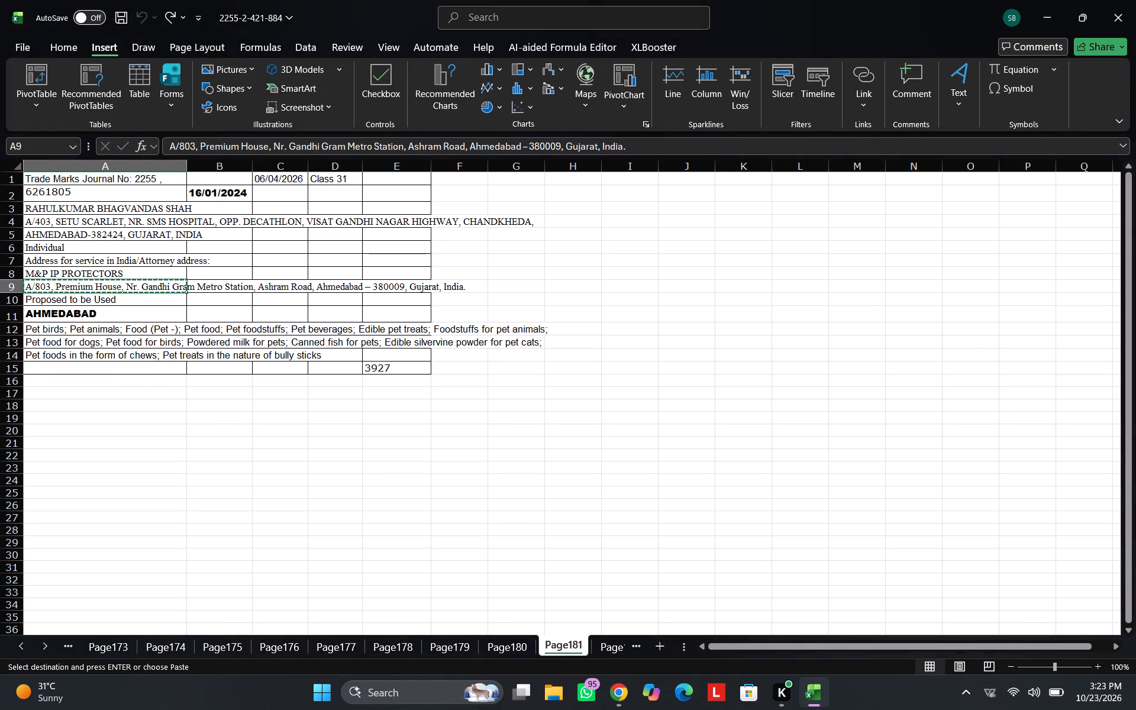
{"action": "key", "text": "alt+Tab"}
{"action": "key", "text": "Right"}
{"action": "key", "text": "ctrl+v"}
Search Google for row 33802's firm, company and address text followed by "contact number".
{"action": "key", "text": "Right"}
{"action": "key", "text": "shift+Left"}
{"action": "key", "text": "shift+Left"}
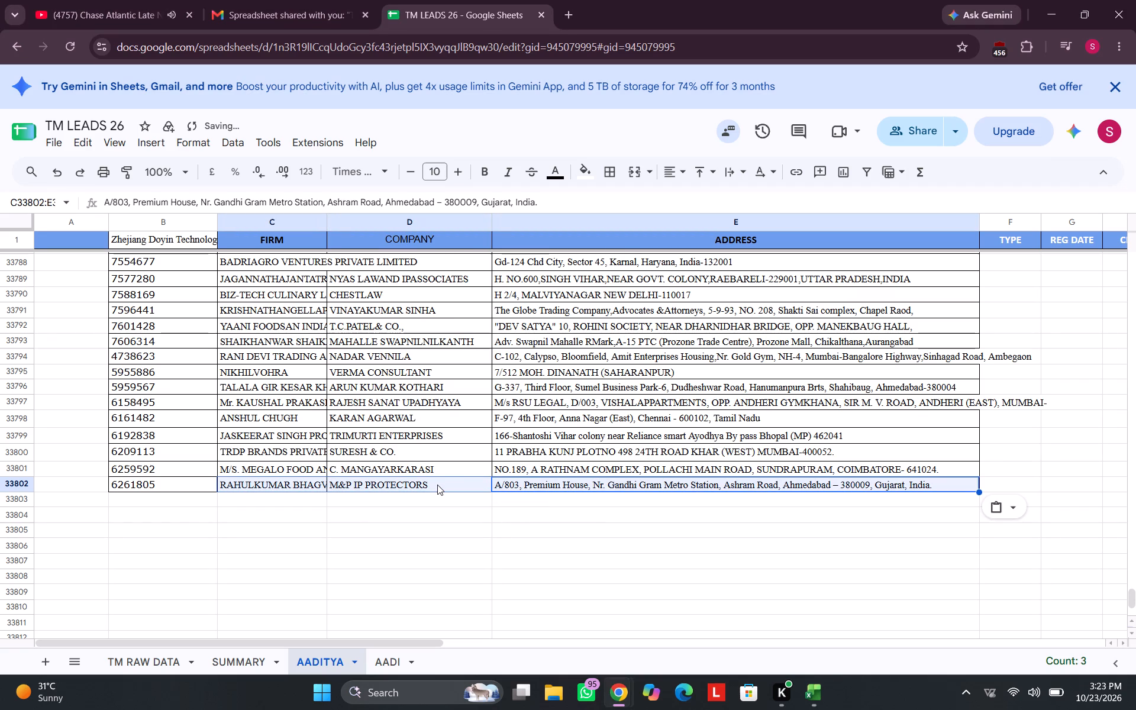
{"action": "key", "text": "ctrl+c"}
{"action": "key", "text": "alt+Tab"}
{"action": "key", "text": "alt+Right"}
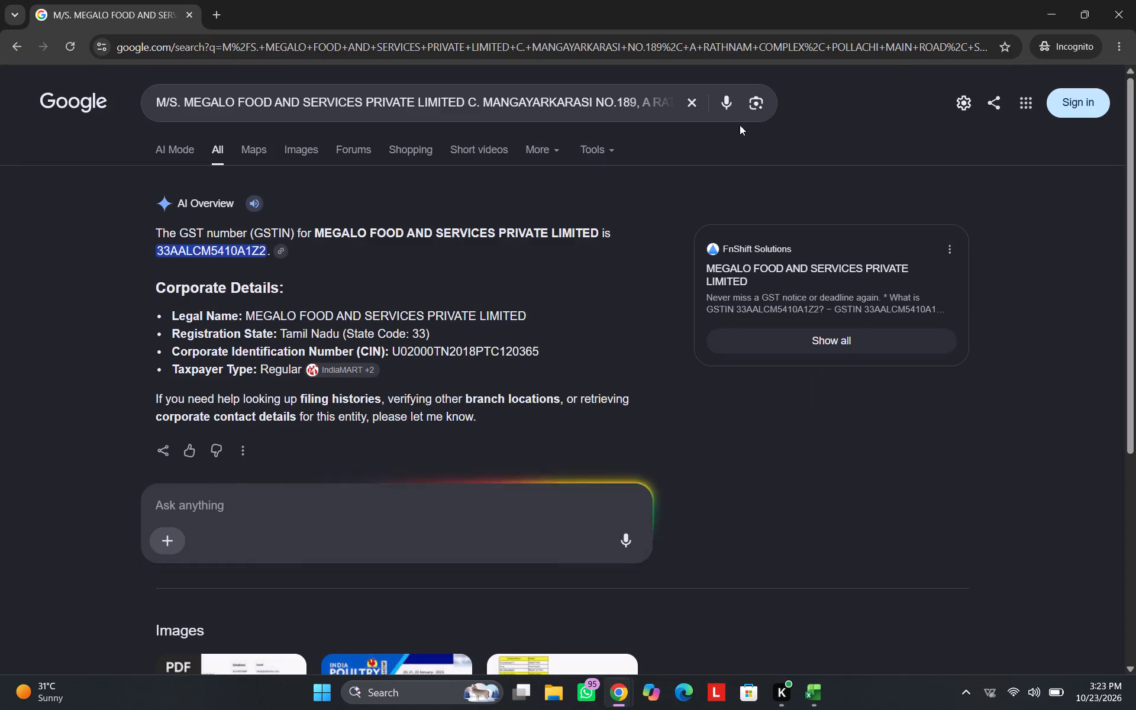
{"action": "left_click", "coordinate": [696, 106]}
{"action": "key", "text": "ctrl+v"}
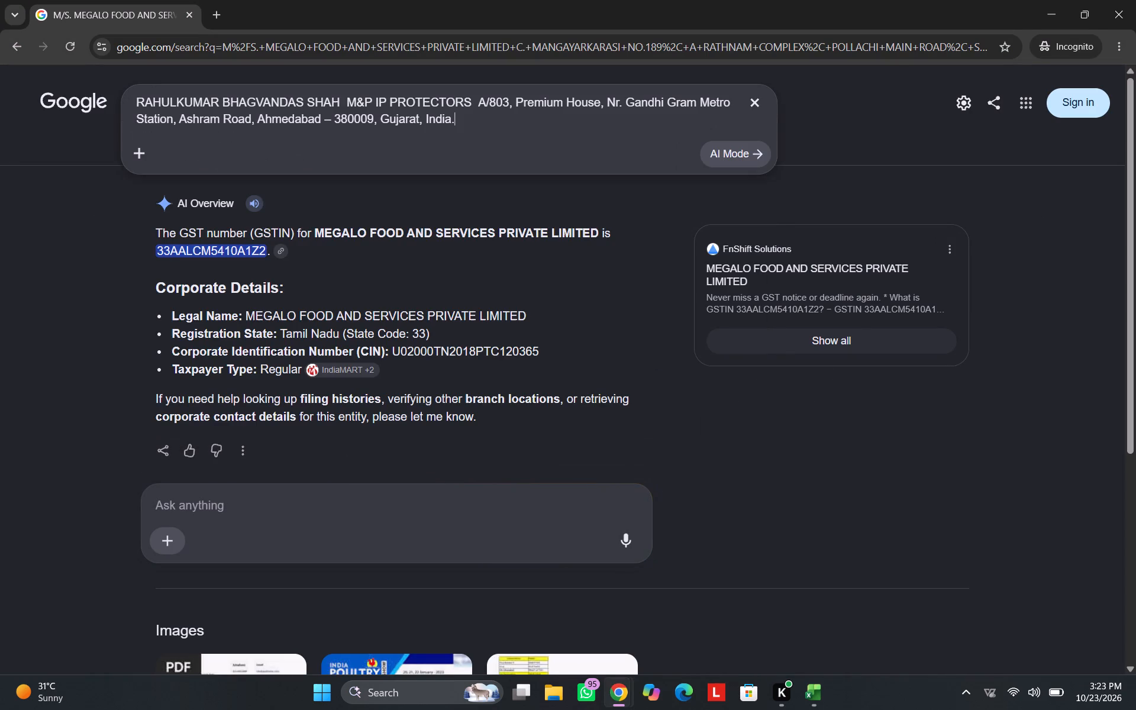
{"action": "key", "text": "space"}
{"action": "type", "text": "contact number"}
{"action": "key", "text": "space"}
{"action": "key", "text": "Return"}
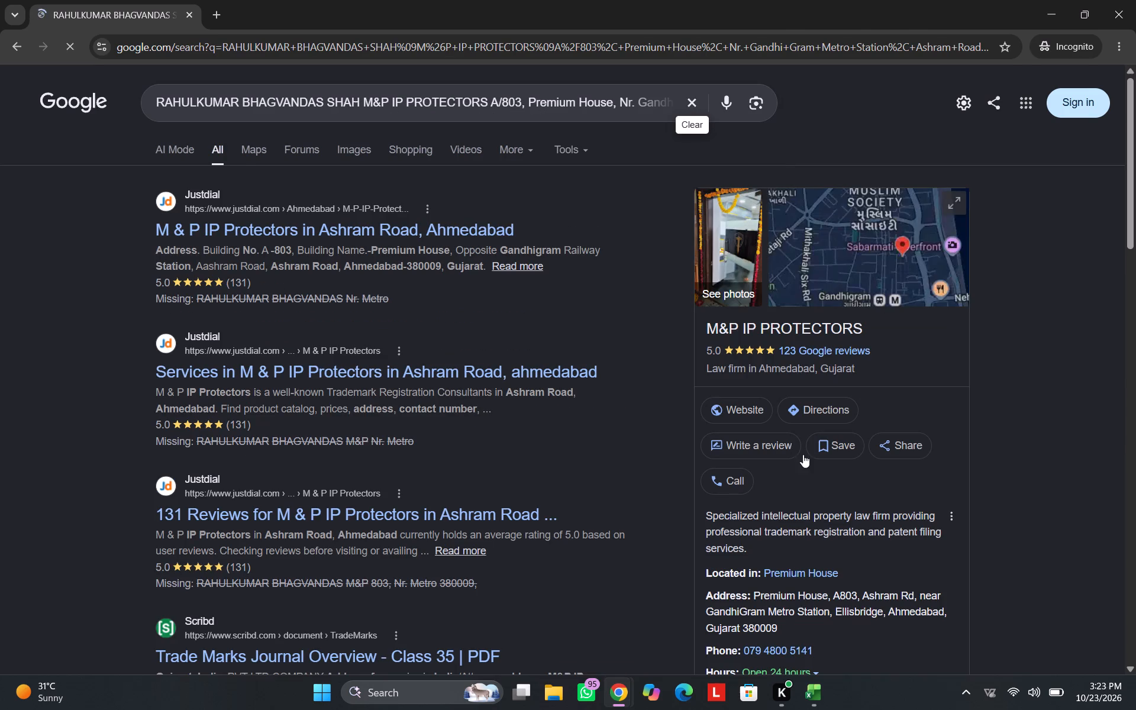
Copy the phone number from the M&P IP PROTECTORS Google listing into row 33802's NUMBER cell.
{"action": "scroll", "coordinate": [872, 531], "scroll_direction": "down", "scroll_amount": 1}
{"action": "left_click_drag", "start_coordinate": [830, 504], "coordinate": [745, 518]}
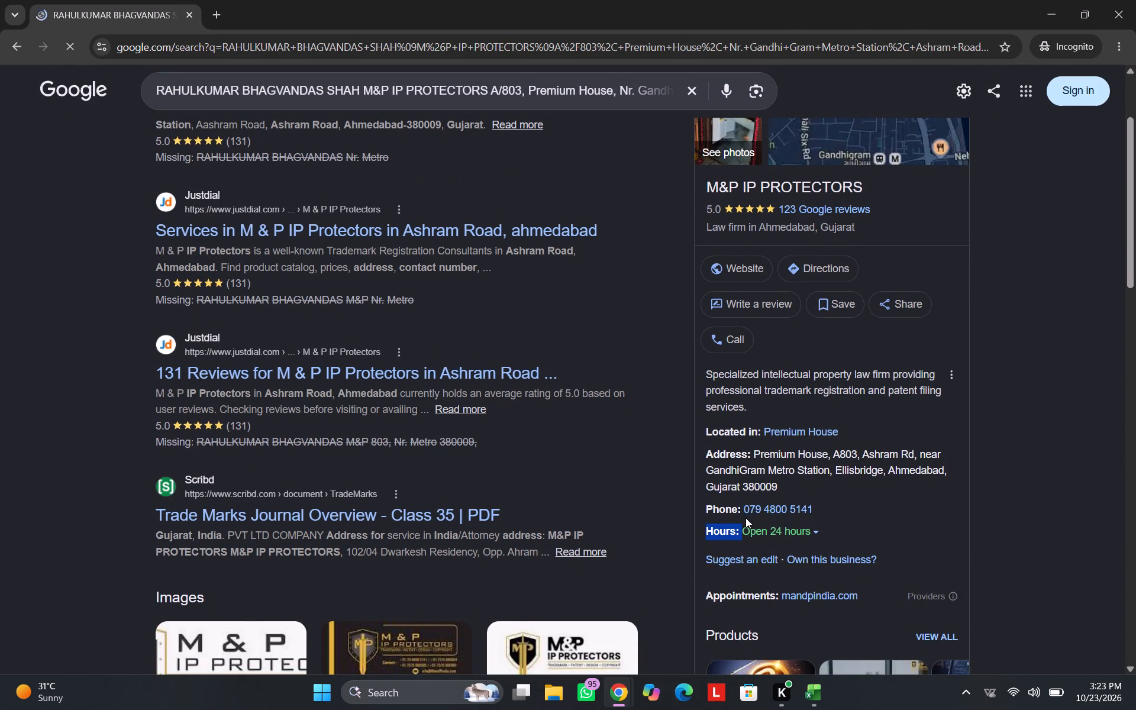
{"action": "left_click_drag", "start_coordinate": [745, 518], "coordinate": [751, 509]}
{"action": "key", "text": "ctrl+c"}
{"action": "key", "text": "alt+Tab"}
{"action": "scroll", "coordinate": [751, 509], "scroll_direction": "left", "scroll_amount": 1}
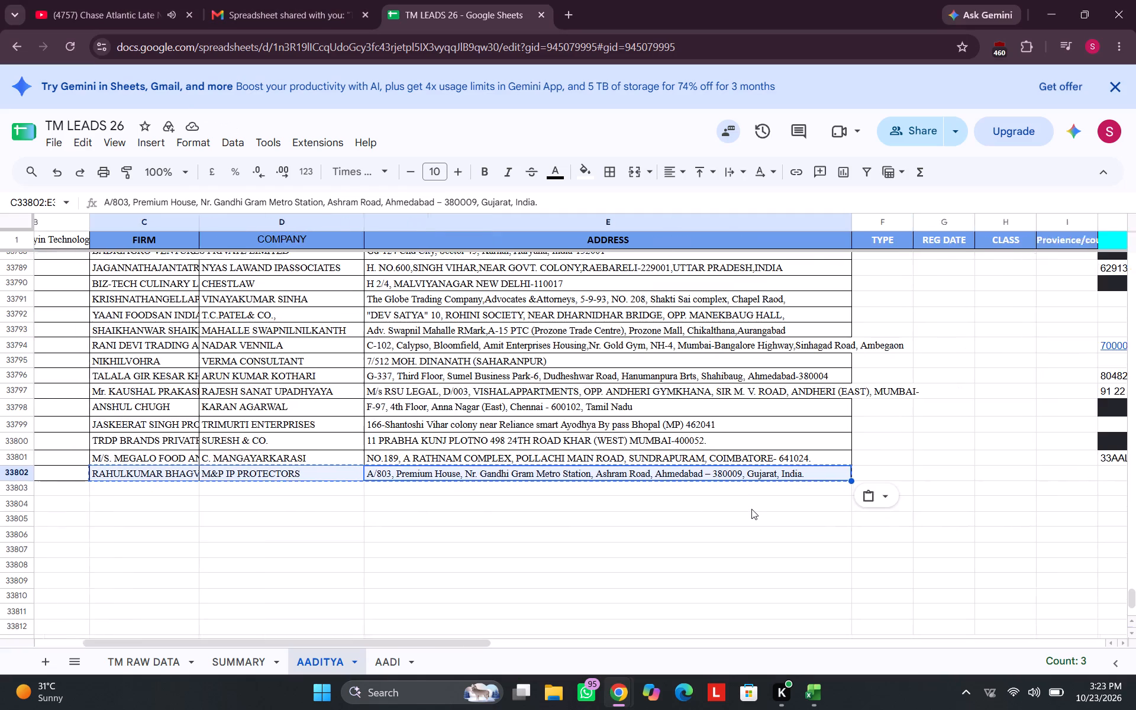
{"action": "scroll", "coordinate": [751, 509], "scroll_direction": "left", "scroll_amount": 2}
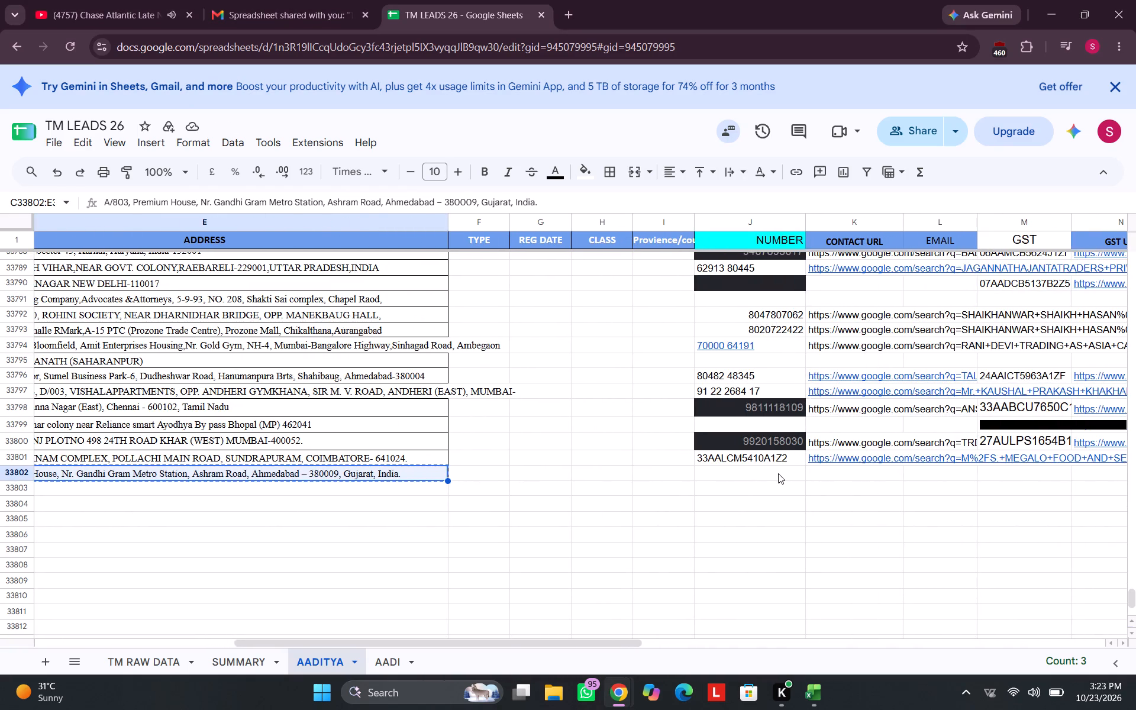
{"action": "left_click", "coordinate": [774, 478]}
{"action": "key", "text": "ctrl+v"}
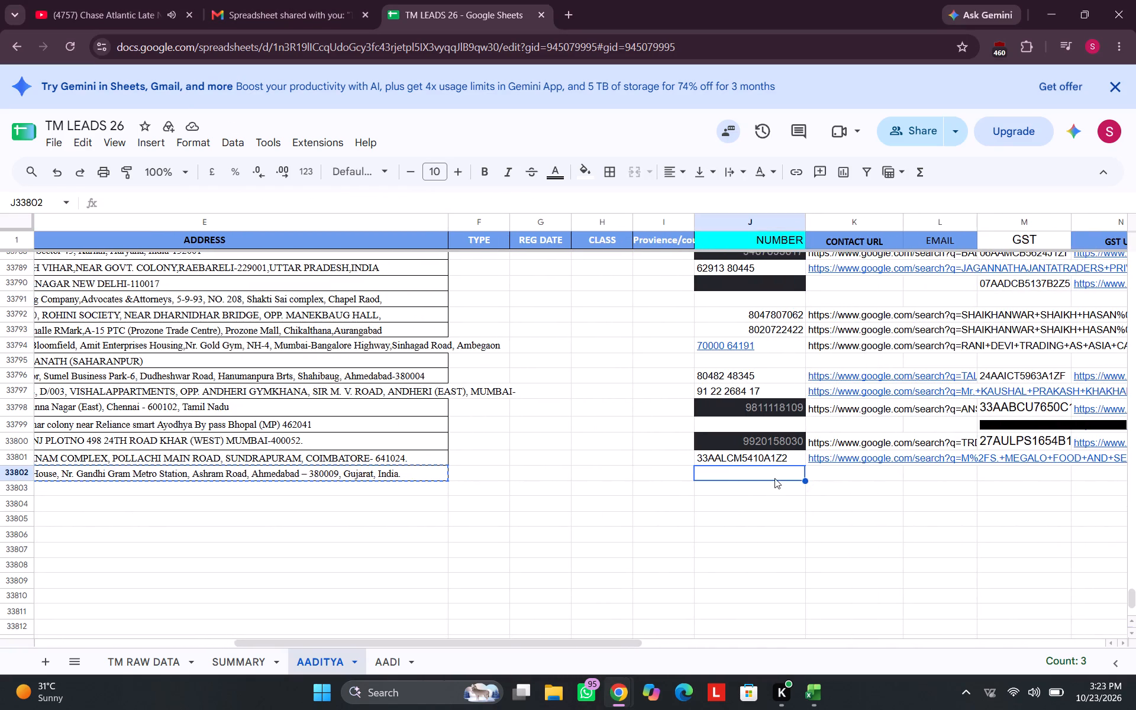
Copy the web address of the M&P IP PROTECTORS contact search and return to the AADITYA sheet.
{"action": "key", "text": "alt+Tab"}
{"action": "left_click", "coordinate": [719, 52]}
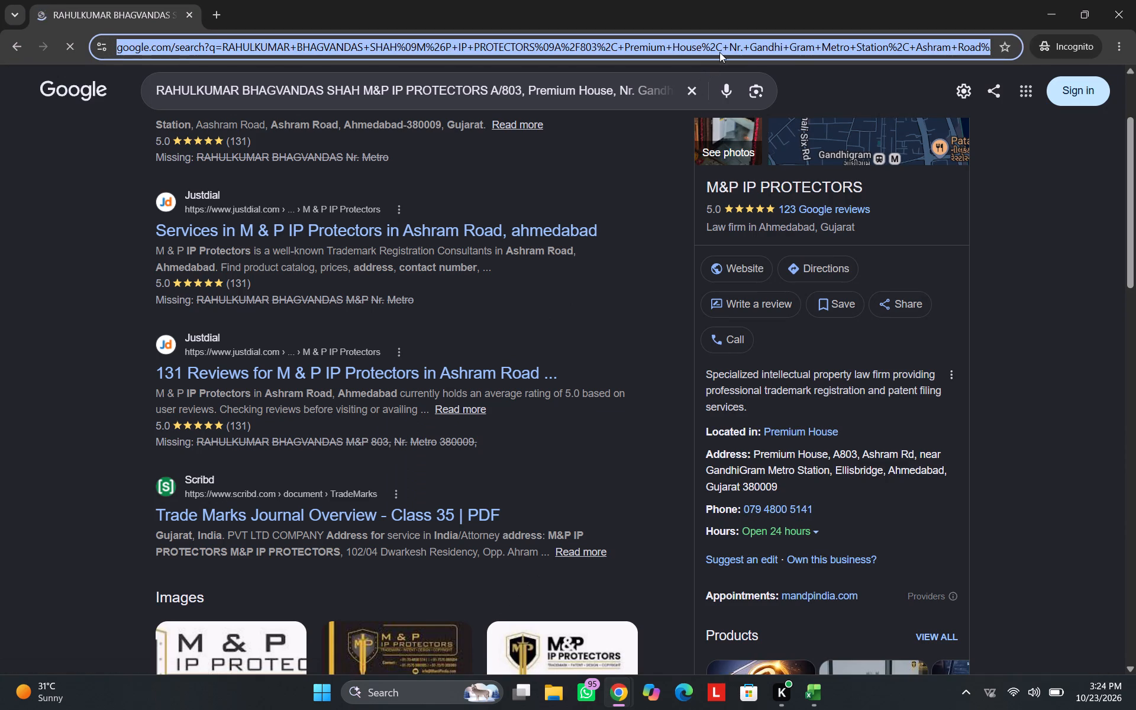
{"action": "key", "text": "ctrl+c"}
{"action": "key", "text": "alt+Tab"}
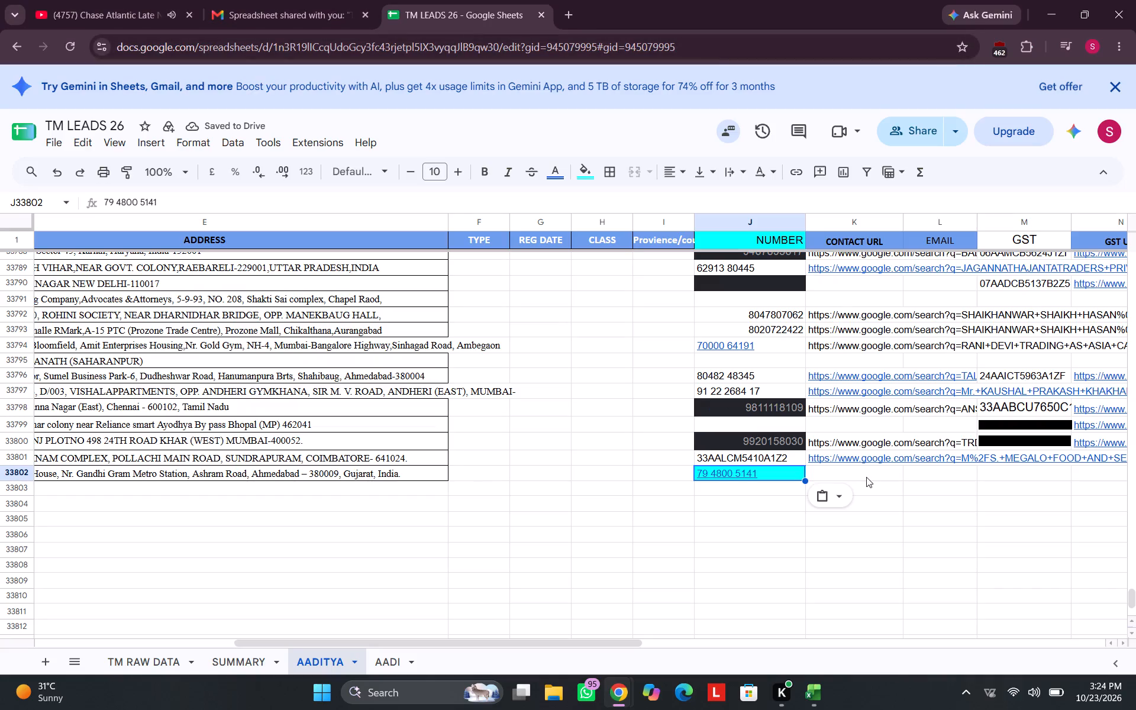
Copy the GST number misplaced in row 33801's NUMBER cell into that row's GST cell.
{"action": "left_click", "coordinate": [793, 456]}
{"action": "key", "text": "ctrl+c"}
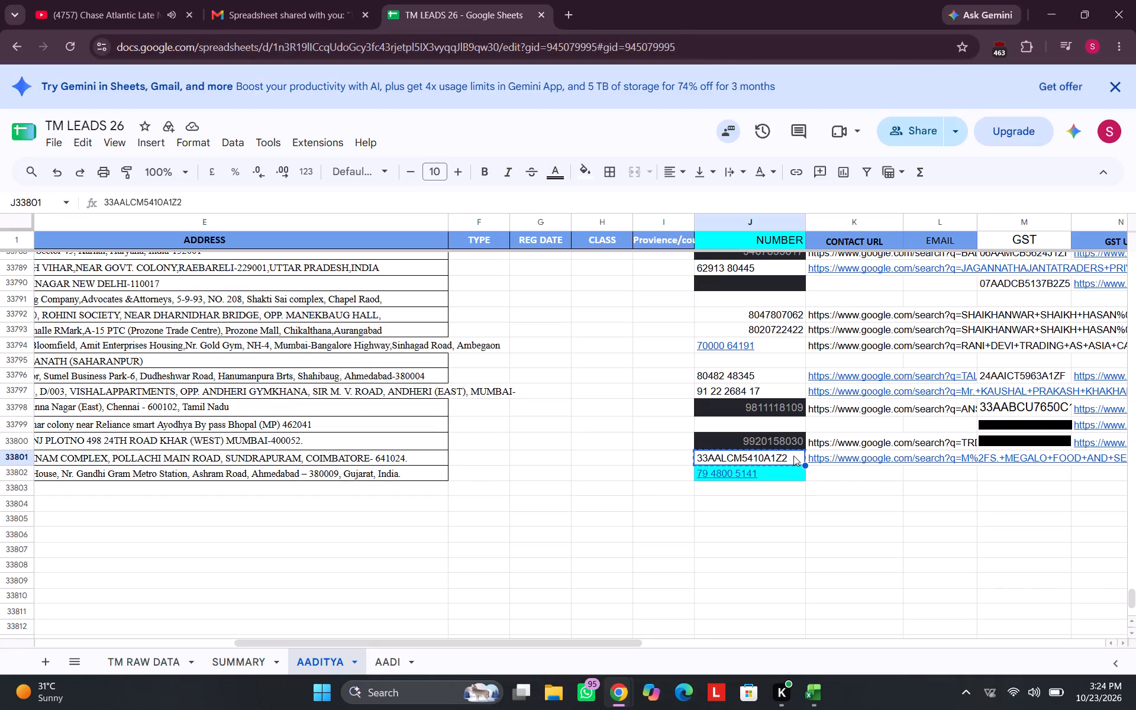
{"action": "key", "text": "Right"}
{"action": "key", "text": "Right"}
{"action": "key", "text": "Right"}
{"action": "key", "text": "ctrl+v"}
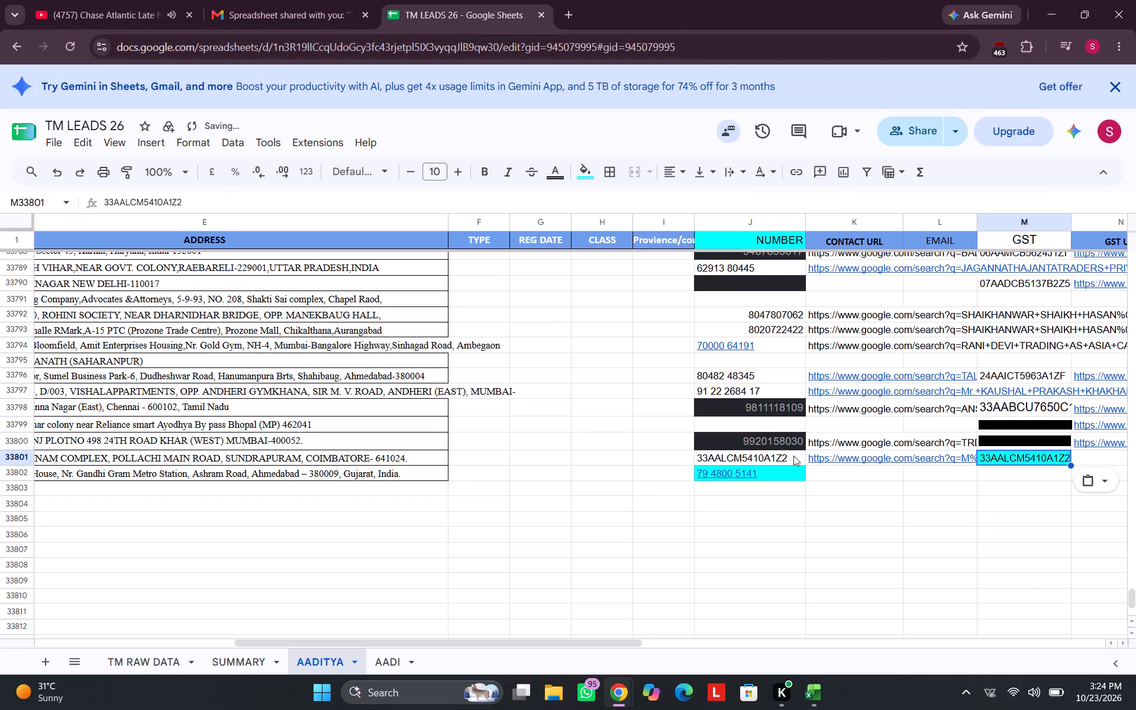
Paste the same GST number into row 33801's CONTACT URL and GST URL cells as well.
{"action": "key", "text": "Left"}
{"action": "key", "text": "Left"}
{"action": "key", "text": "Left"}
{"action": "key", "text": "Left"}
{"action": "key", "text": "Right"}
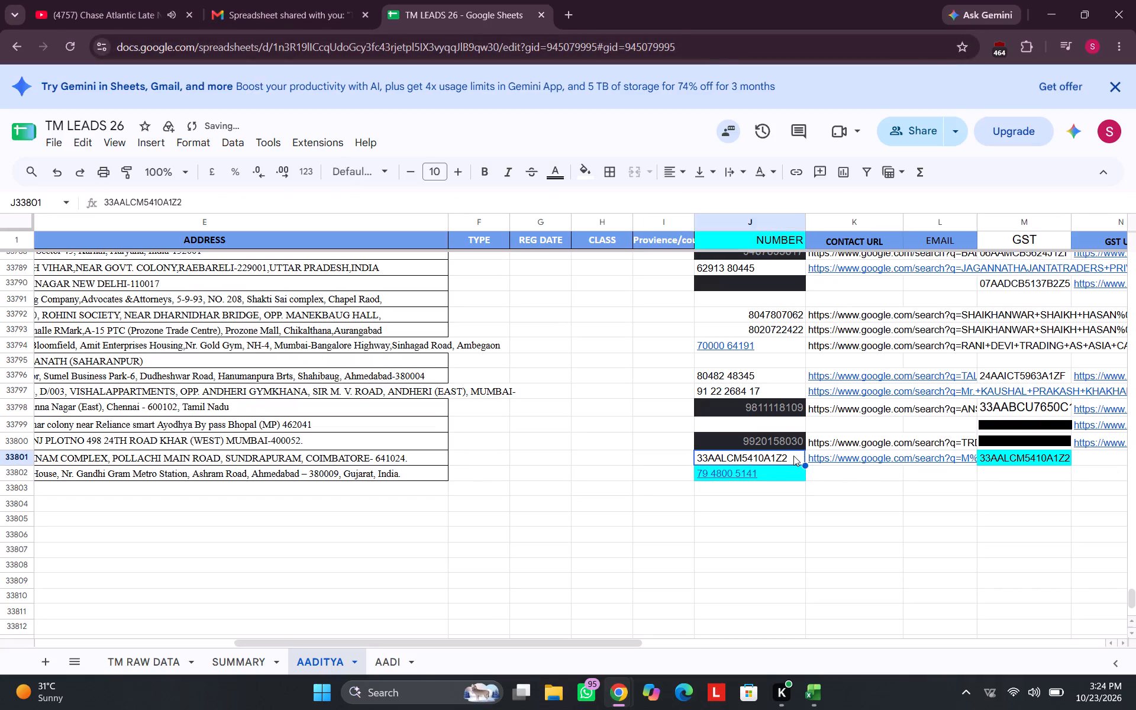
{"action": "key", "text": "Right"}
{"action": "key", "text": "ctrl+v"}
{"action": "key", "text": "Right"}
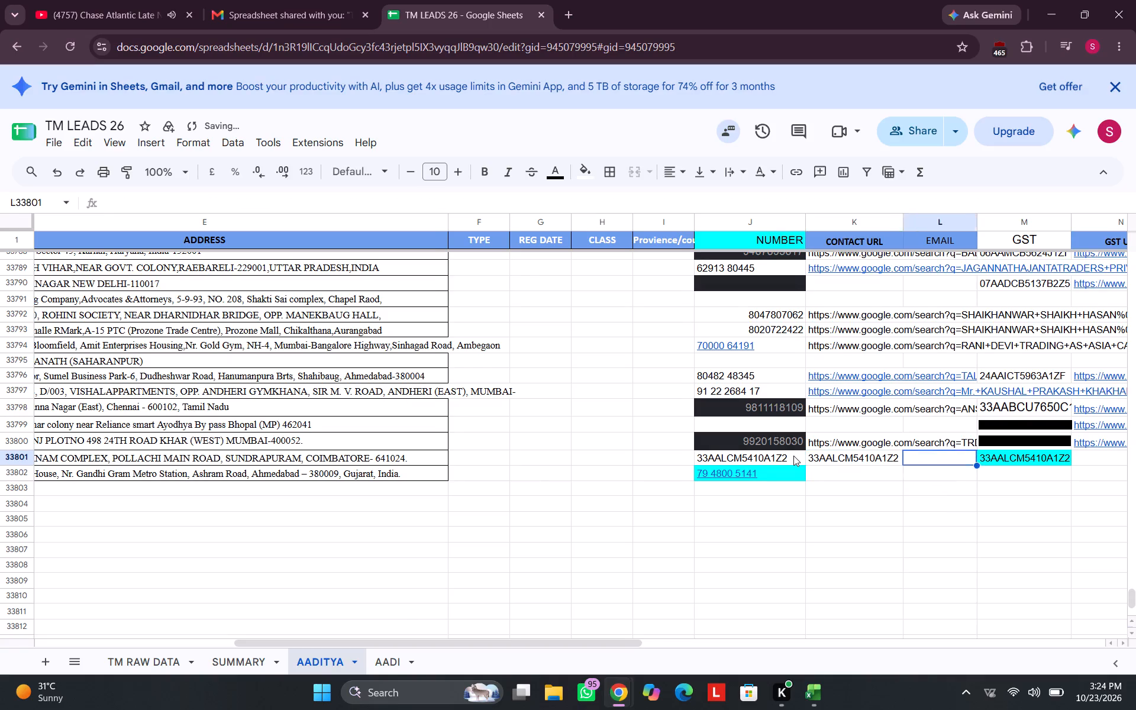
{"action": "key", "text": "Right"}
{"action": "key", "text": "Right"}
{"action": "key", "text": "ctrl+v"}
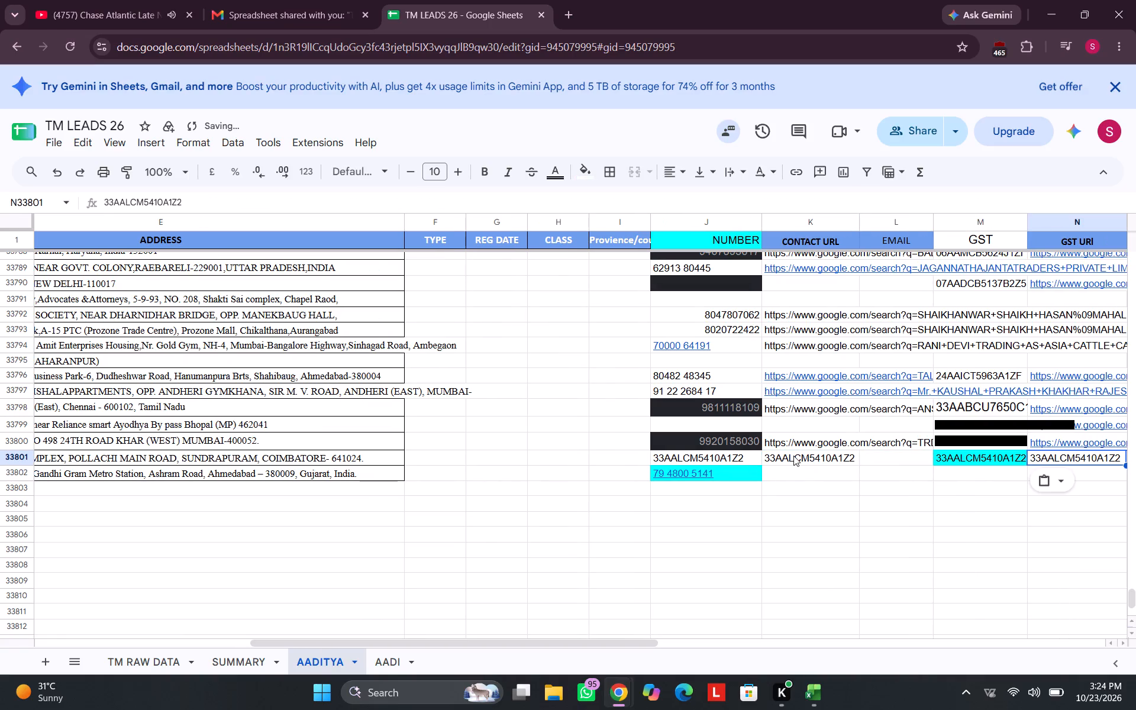
Clear the CONTACT URL and NUMBER cells of row 33801.
{"action": "key", "text": "Left"}
{"action": "key", "text": "Left"}
{"action": "key", "text": "Left"}
{"action": "key", "text": "BackSpace"}
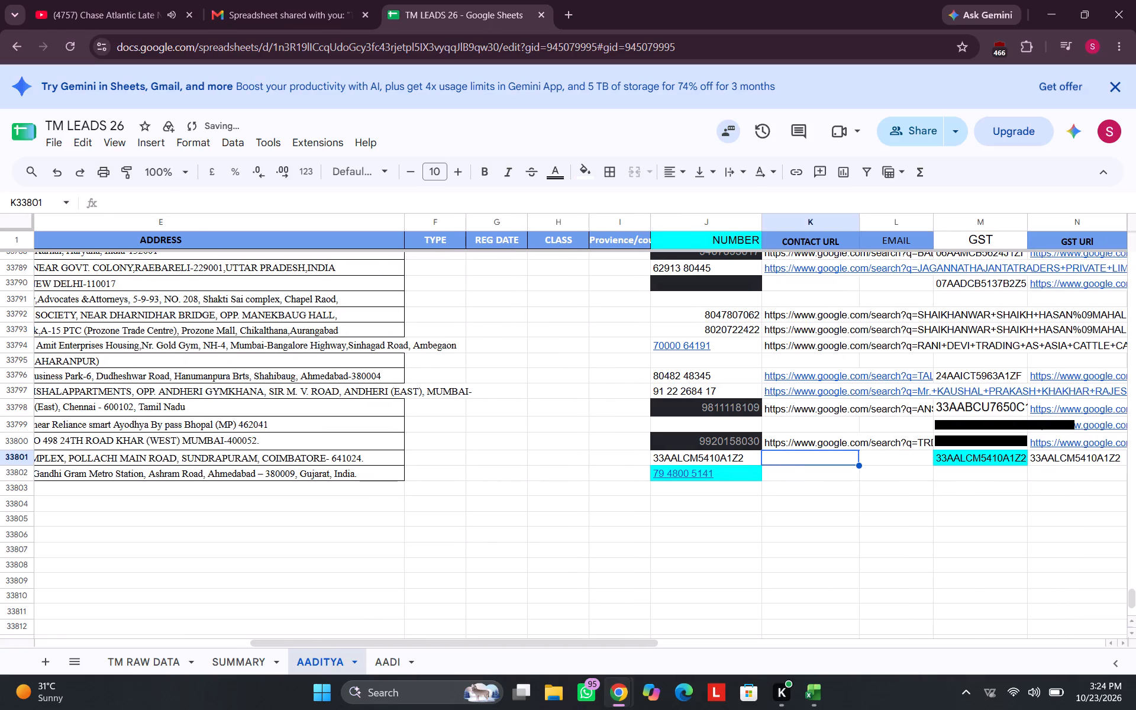
{"action": "key", "text": "Left"}
{"action": "key", "text": "BackSpace"}
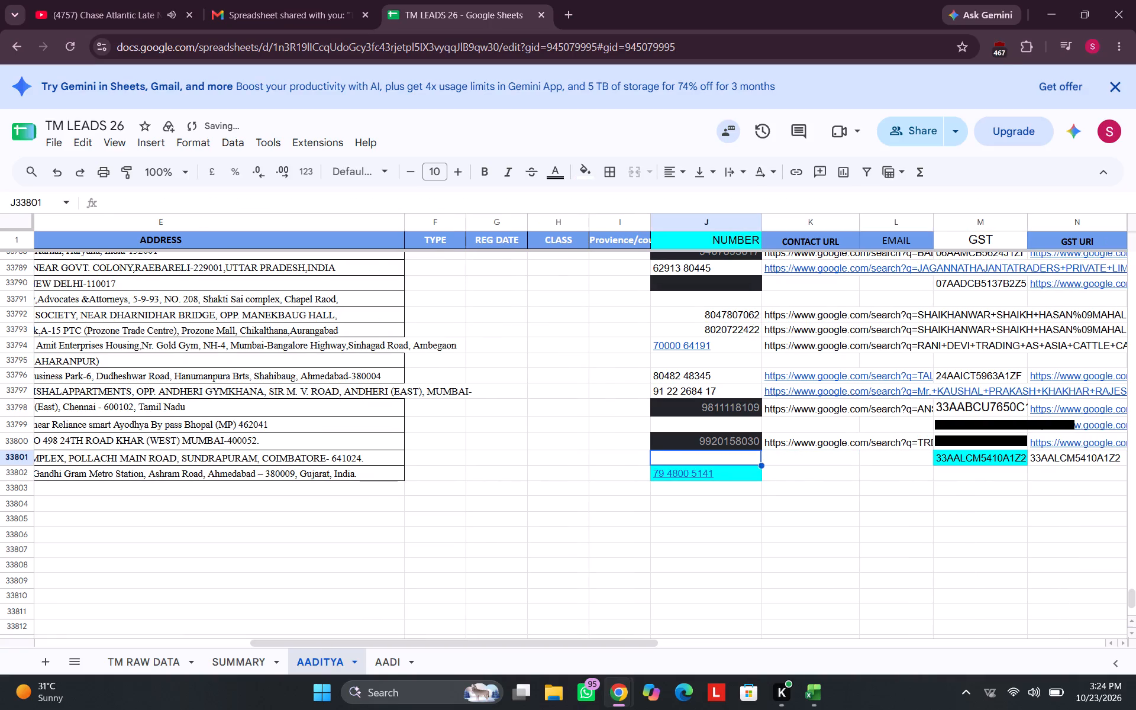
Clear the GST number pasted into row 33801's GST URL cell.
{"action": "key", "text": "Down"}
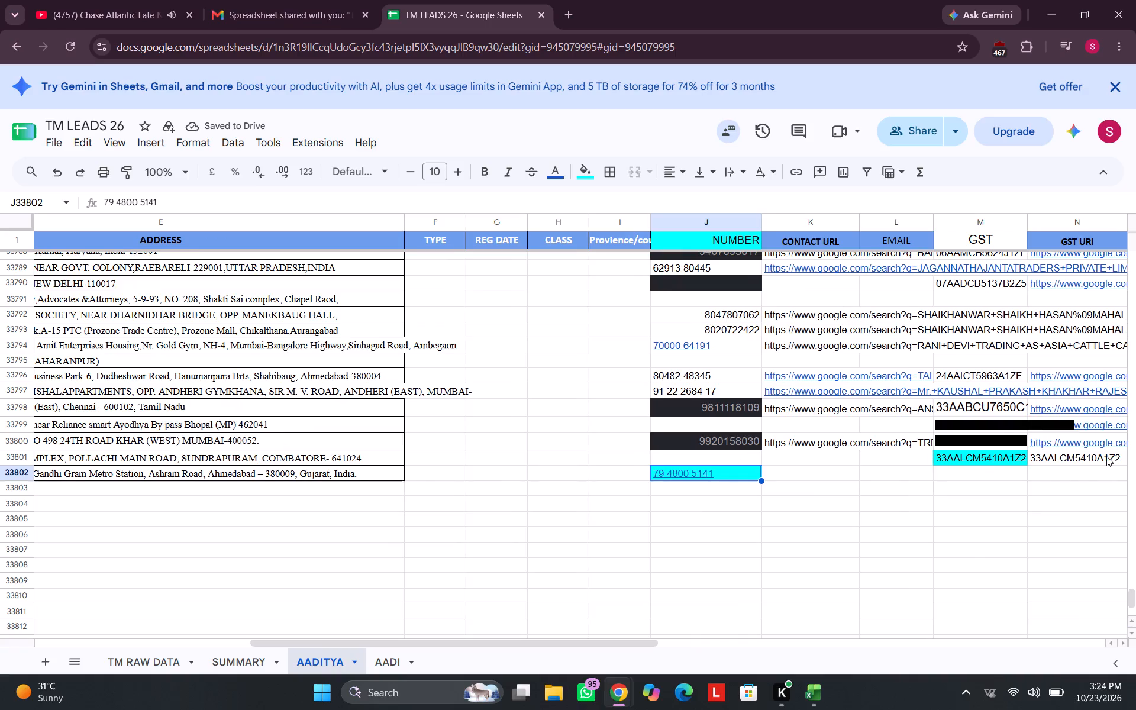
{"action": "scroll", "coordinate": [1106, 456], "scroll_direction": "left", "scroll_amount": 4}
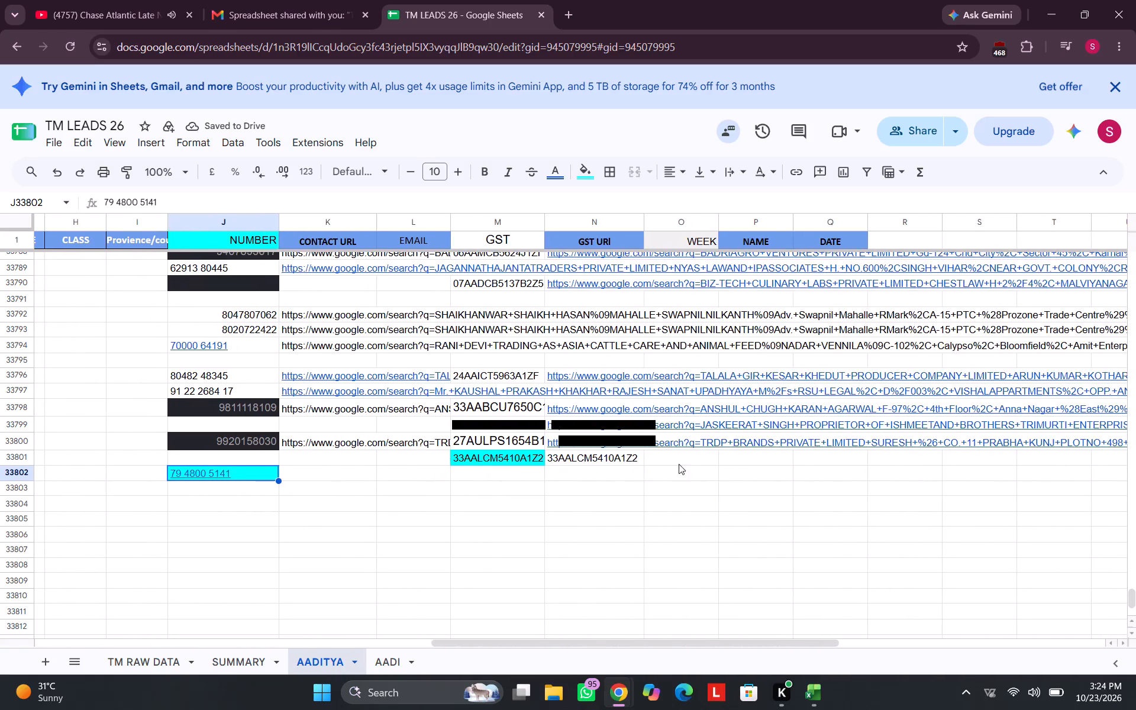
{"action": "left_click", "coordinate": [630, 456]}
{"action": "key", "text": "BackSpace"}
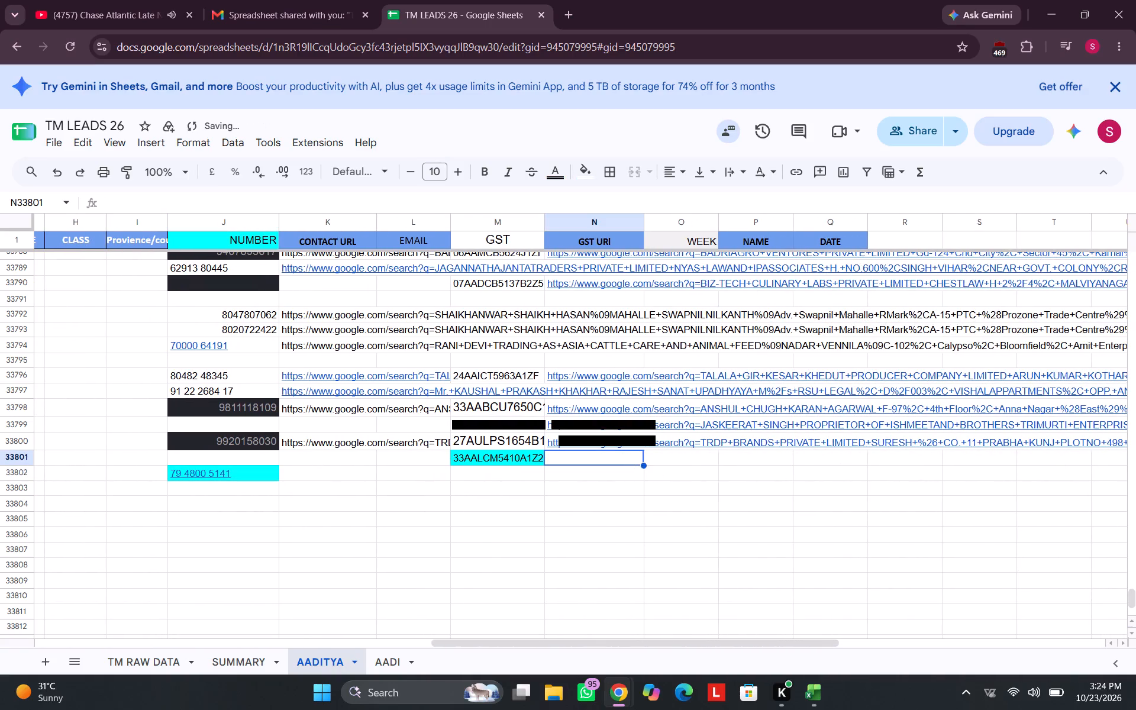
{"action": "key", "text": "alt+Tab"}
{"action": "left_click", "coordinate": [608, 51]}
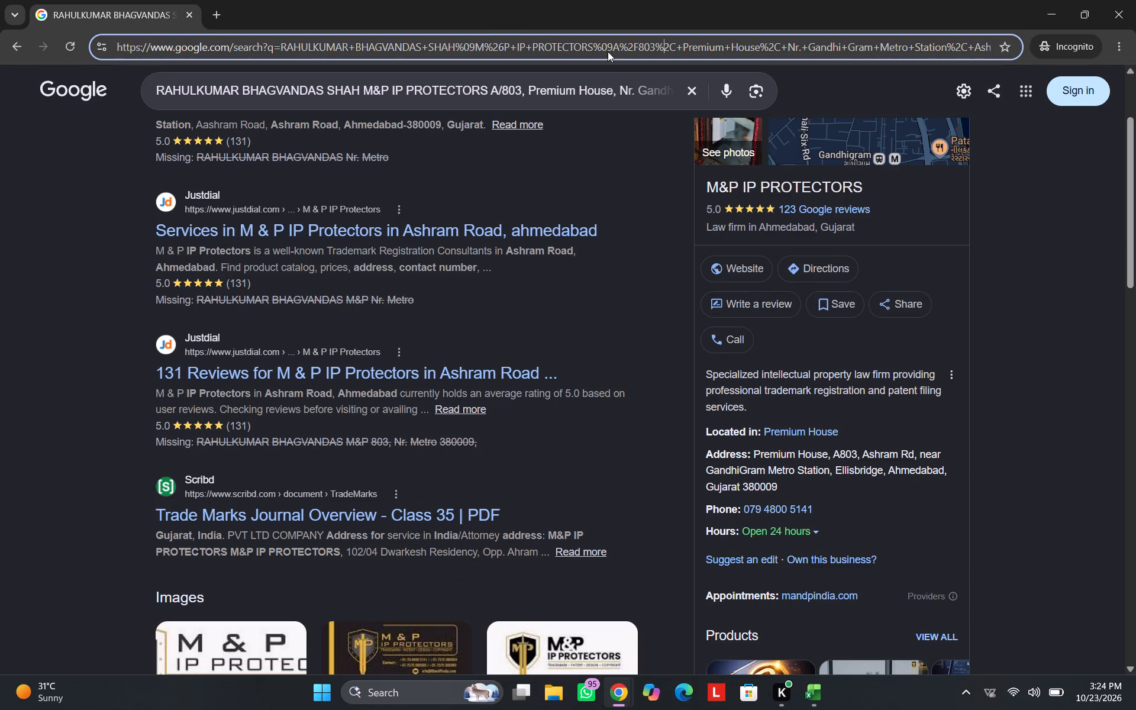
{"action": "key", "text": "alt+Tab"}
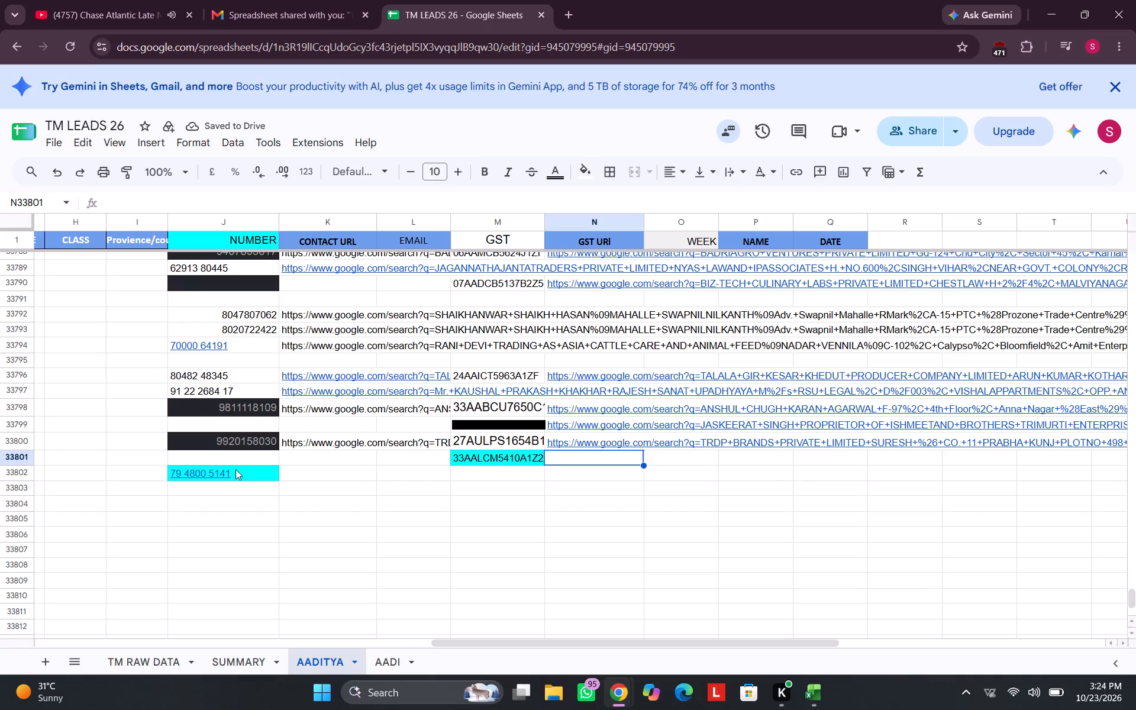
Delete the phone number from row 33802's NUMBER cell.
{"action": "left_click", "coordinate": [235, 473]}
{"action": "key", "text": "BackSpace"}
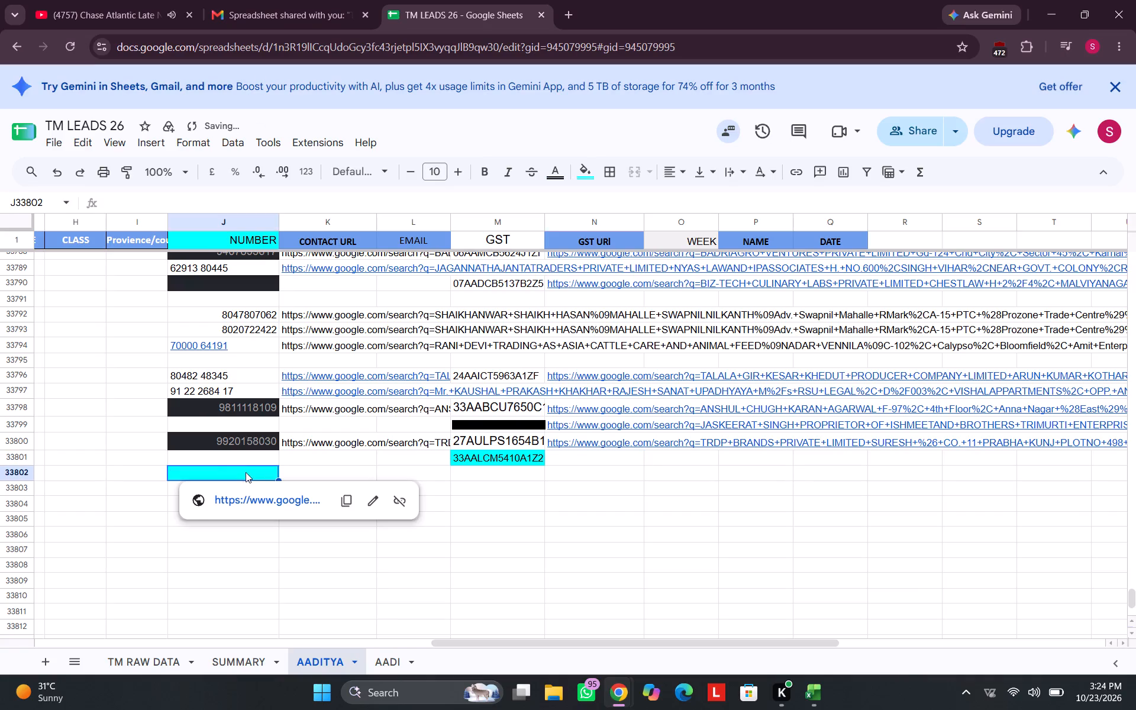
Edit the M&P IP PROTECTORS Google query so it ends in "contacgst number", and rerun the search.
{"action": "key", "text": "alt+Tab"}
{"action": "scroll", "coordinate": [412, 283], "scroll_direction": "up", "scroll_amount": 3}
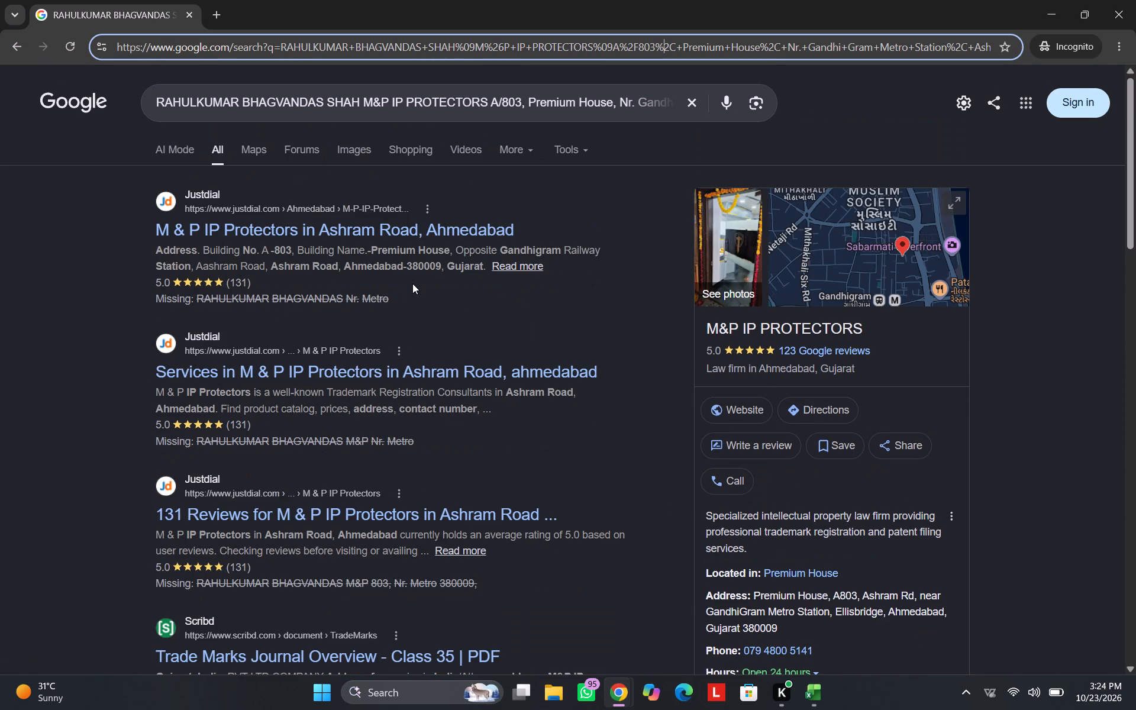
{"action": "scroll", "coordinate": [496, 457], "scroll_direction": "down", "scroll_amount": 4}
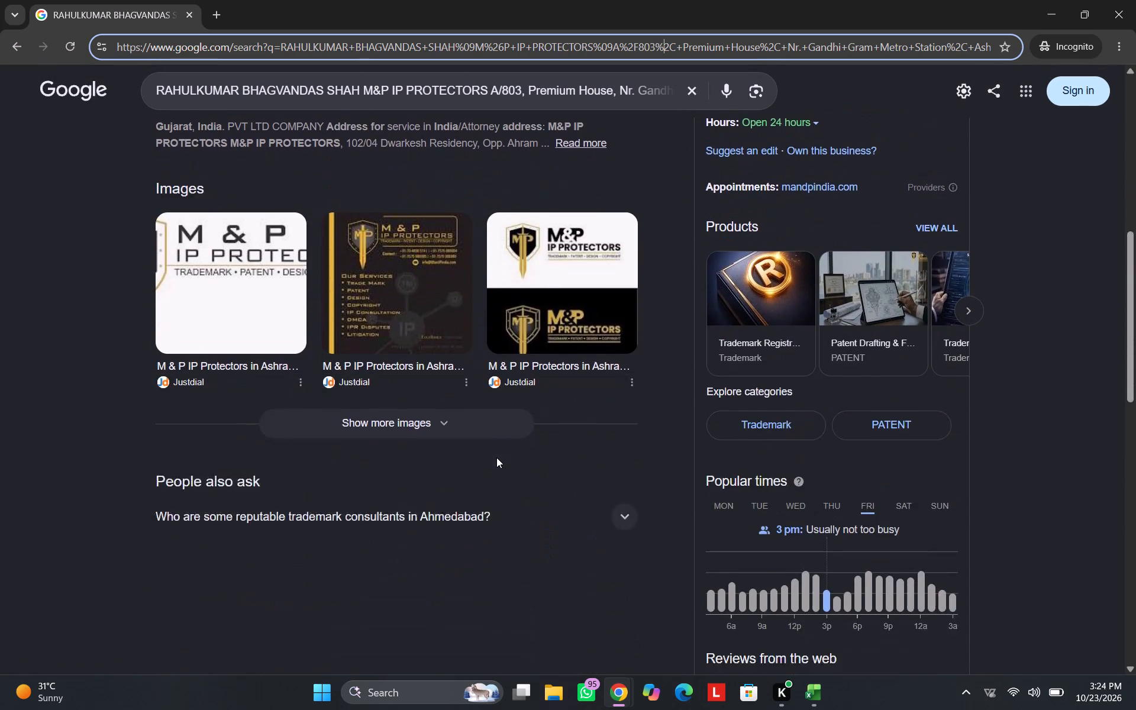
{"action": "scroll", "coordinate": [496, 457], "scroll_direction": "up", "scroll_amount": 7}
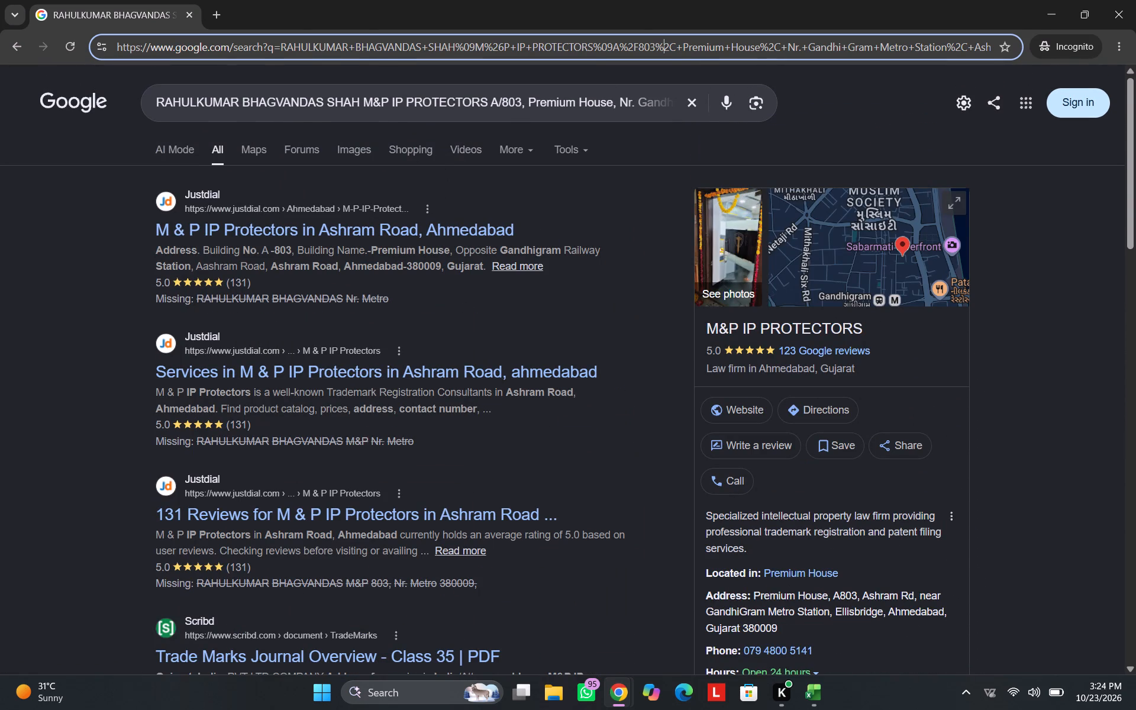
{"action": "left_click", "coordinate": [526, 96]}
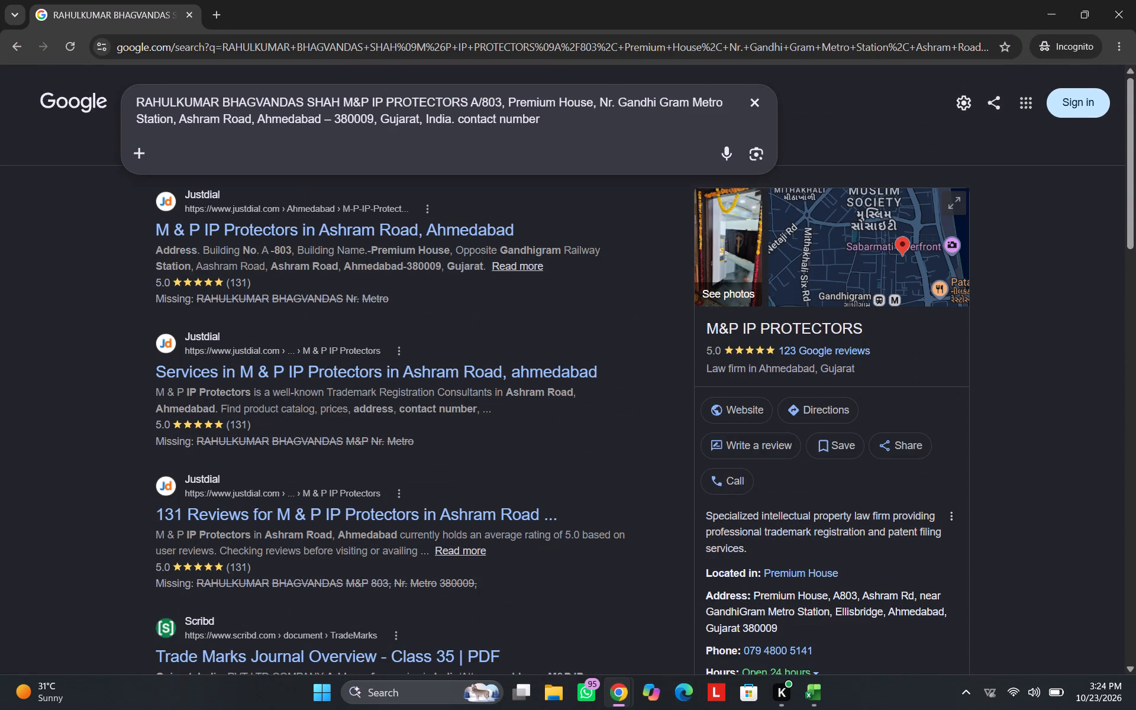
{"action": "left_click", "coordinate": [496, 122]}
{"action": "key", "text": "BackSpace"}
{"action": "type", "text": "gst"}
{"action": "key", "text": "space"}
{"action": "key", "text": "Return"}
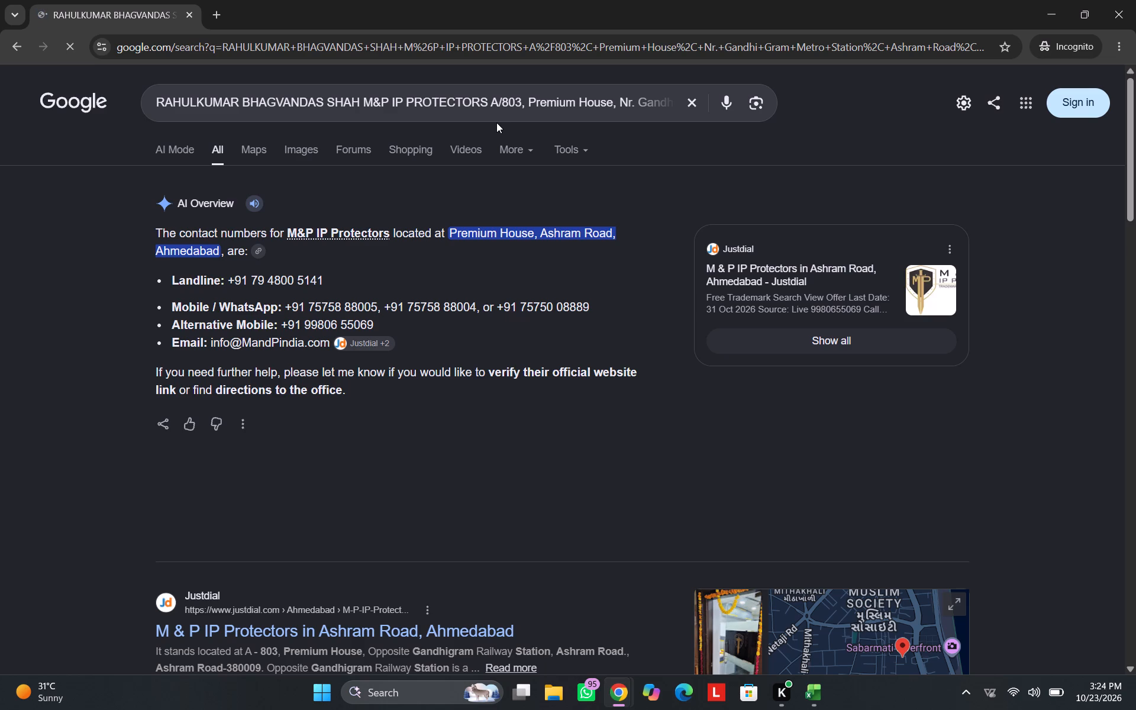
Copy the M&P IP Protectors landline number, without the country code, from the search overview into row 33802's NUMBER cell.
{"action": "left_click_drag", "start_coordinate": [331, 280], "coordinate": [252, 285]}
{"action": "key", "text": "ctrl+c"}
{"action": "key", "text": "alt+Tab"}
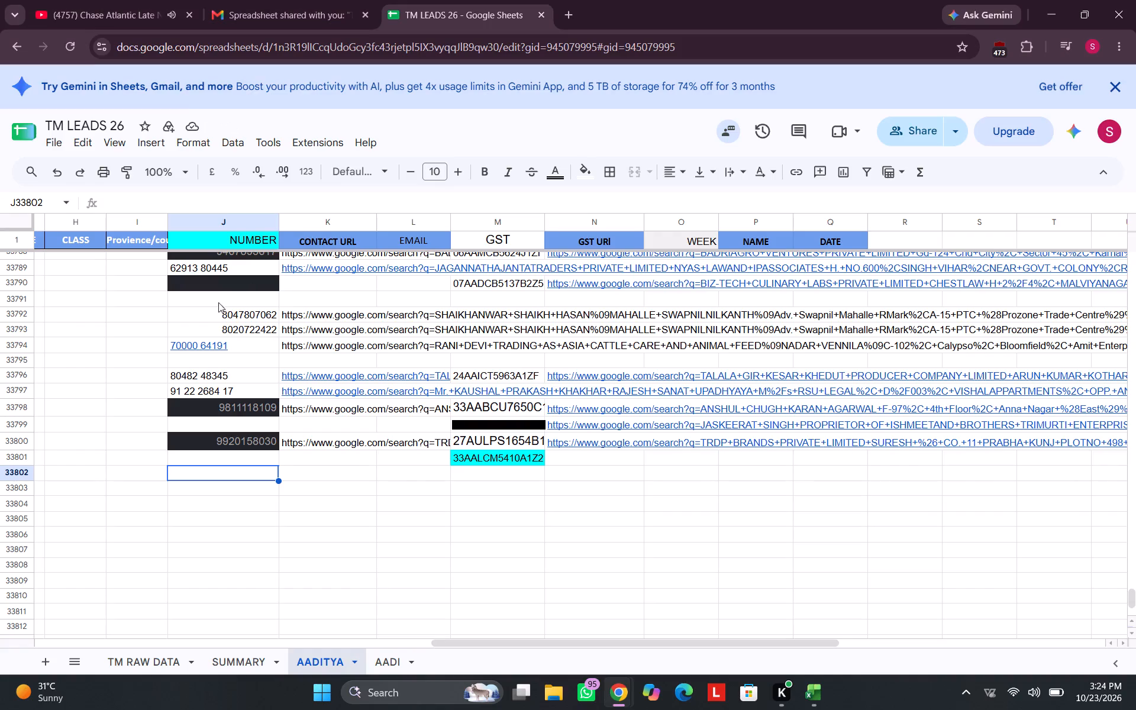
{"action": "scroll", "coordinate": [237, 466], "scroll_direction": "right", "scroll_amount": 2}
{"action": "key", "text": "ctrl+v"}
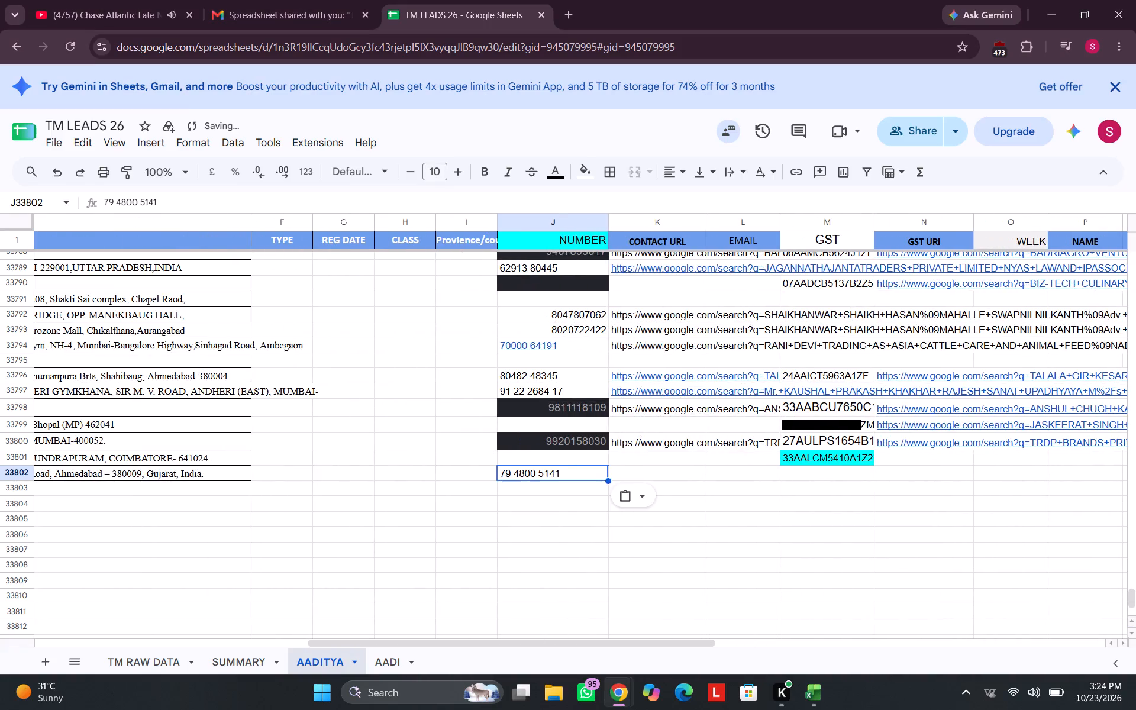
Replace row 33802's NUMBER entry with the first Mobile / WhatsApp number from the search overview, without the country code.
{"action": "key", "text": "alt+Tab"}
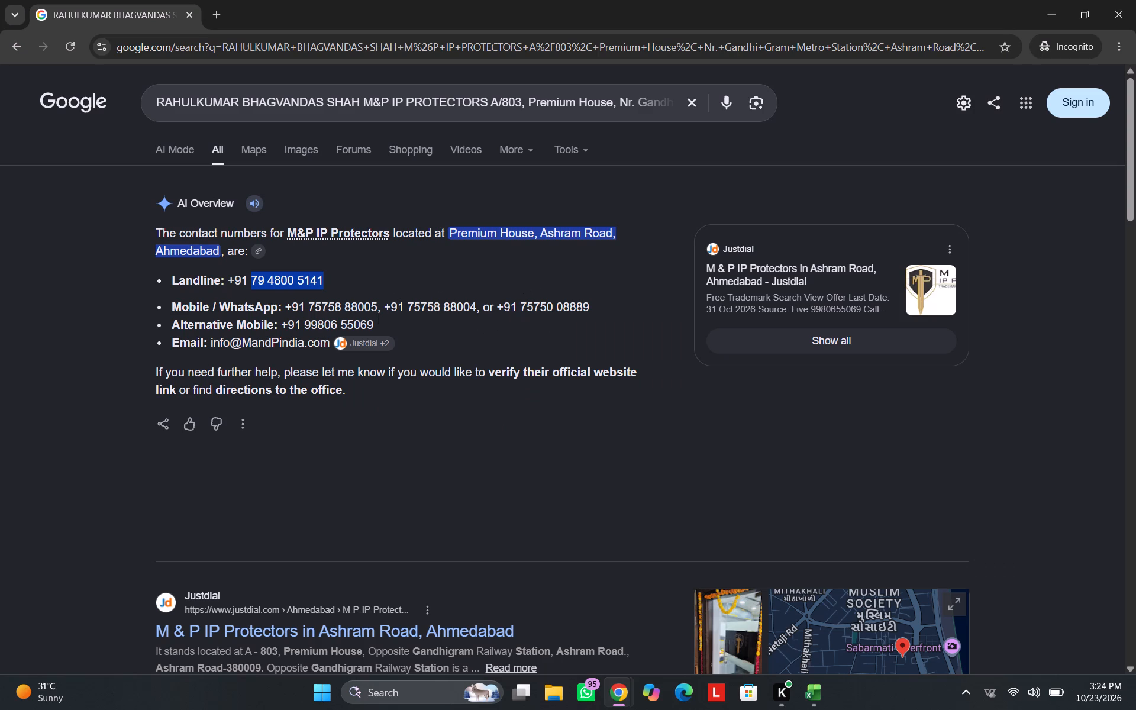
{"action": "left_click_drag", "start_coordinate": [378, 306], "coordinate": [306, 306]}
{"action": "key", "text": "ctrl+c"}
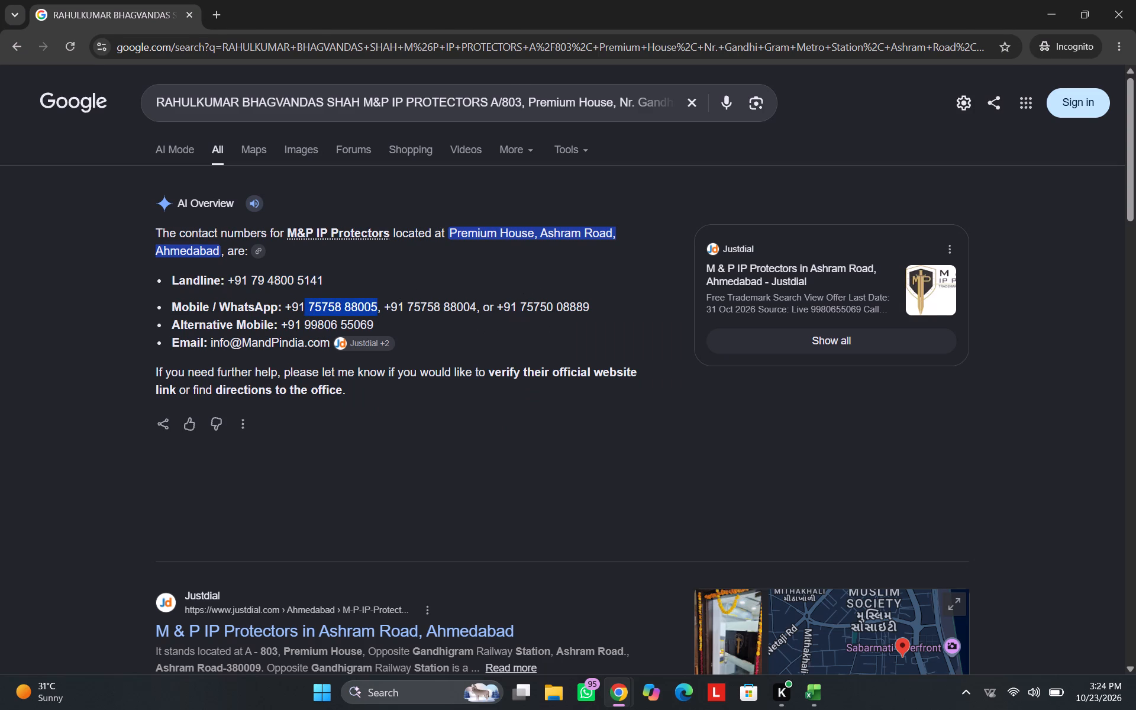
{"action": "key", "text": "alt+Tab"}
{"action": "key", "text": "ctrl+v"}
Copy the URL of the M&P IP PROTECTORS Google search into row 33802's CONTACT URL cell.
{"action": "key", "text": "alt+Tab"}
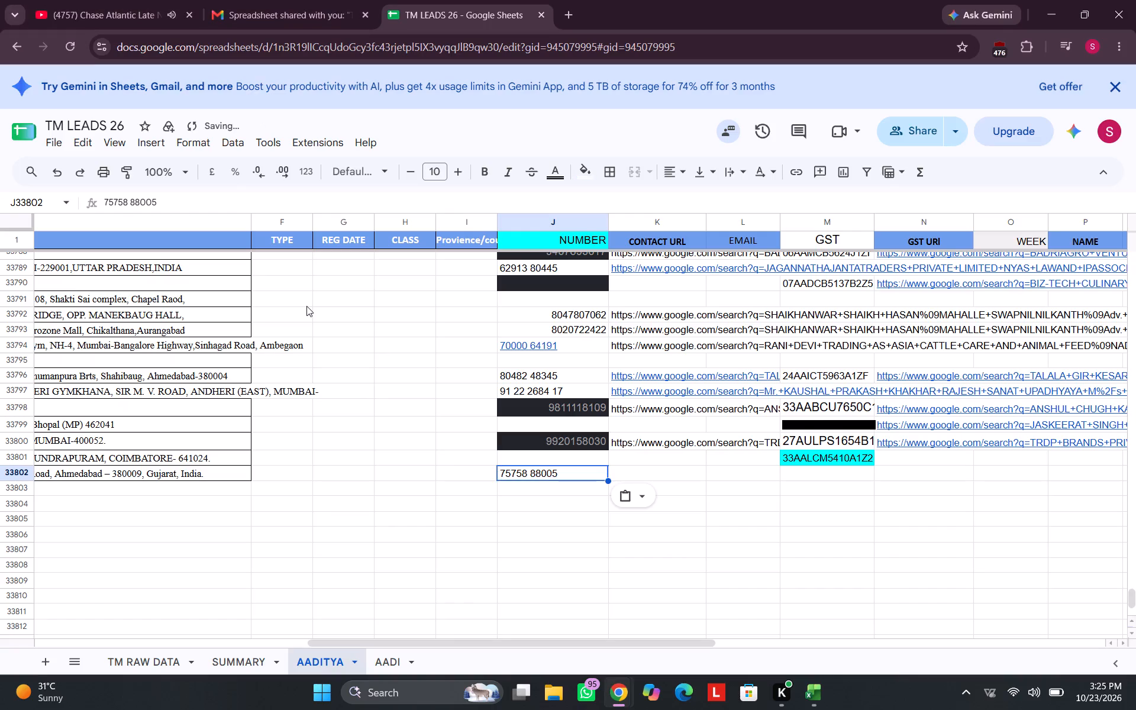
{"action": "left_click", "coordinate": [404, 47]}
{"action": "key", "text": "ctrl+c"}
{"action": "key", "text": "alt+Tab"}
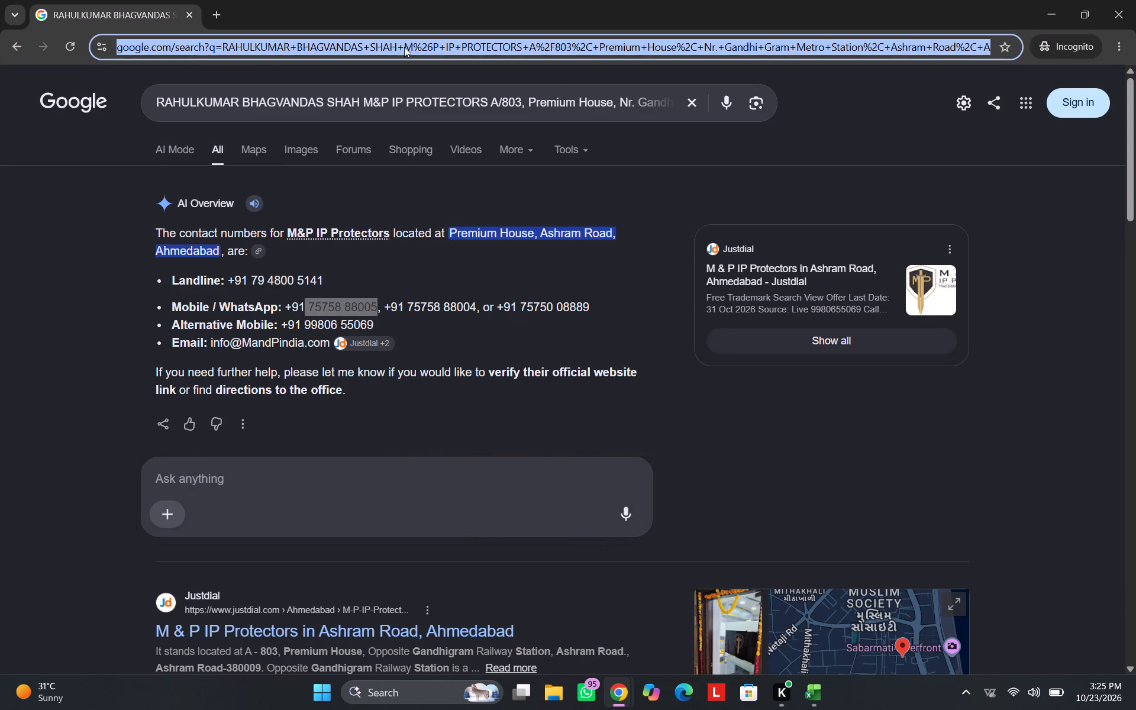
{"action": "left_click", "coordinate": [657, 471]}
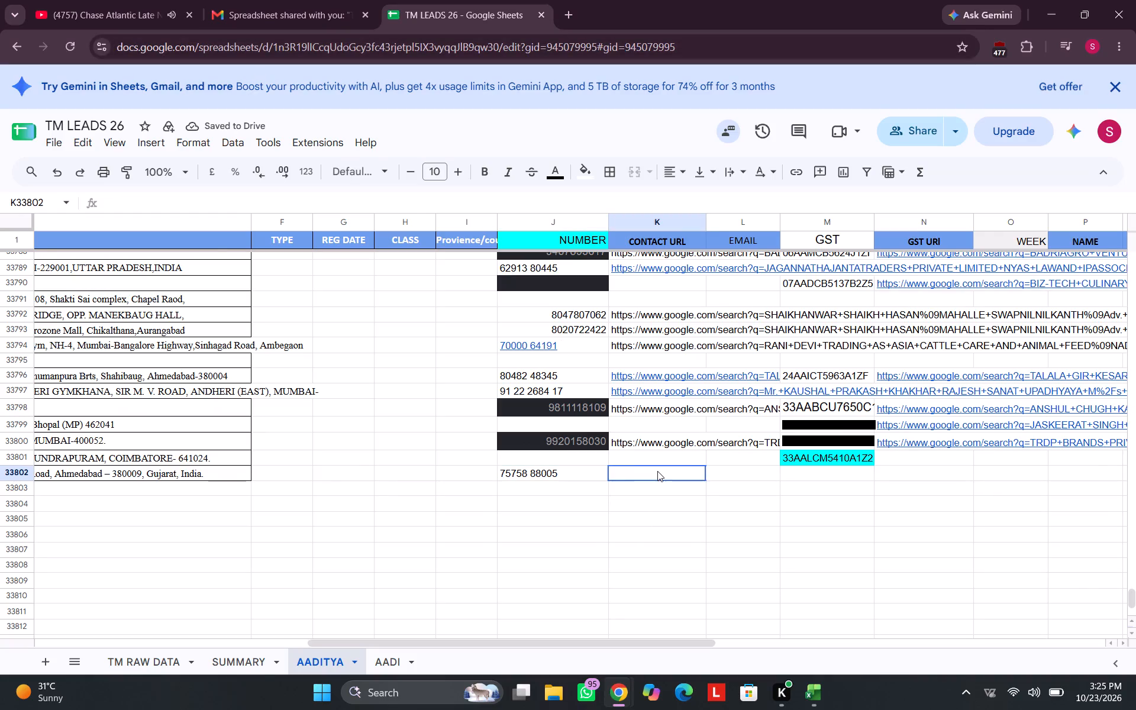
{"action": "key", "text": "ctrl+v"}
Return to the Google results and open the M&P IP PROTECTORS search query for editing.
{"action": "key", "text": "alt+Tab"}
{"action": "left_click", "coordinate": [536, 111]}
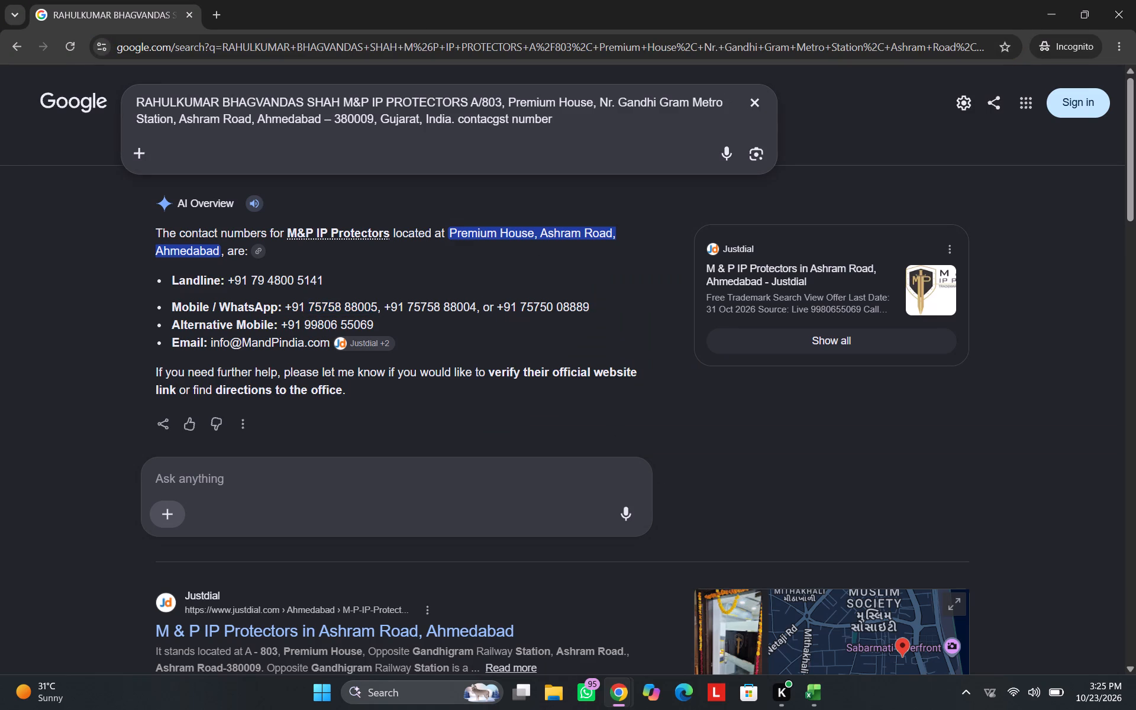
Remove "contac" from the M&P IP PROTECTORS Google query so it ends in "gst number", and rerun the search.
{"action": "left_click", "coordinate": [492, 114]}
{"action": "key", "text": "ctrl+BackSpace"}
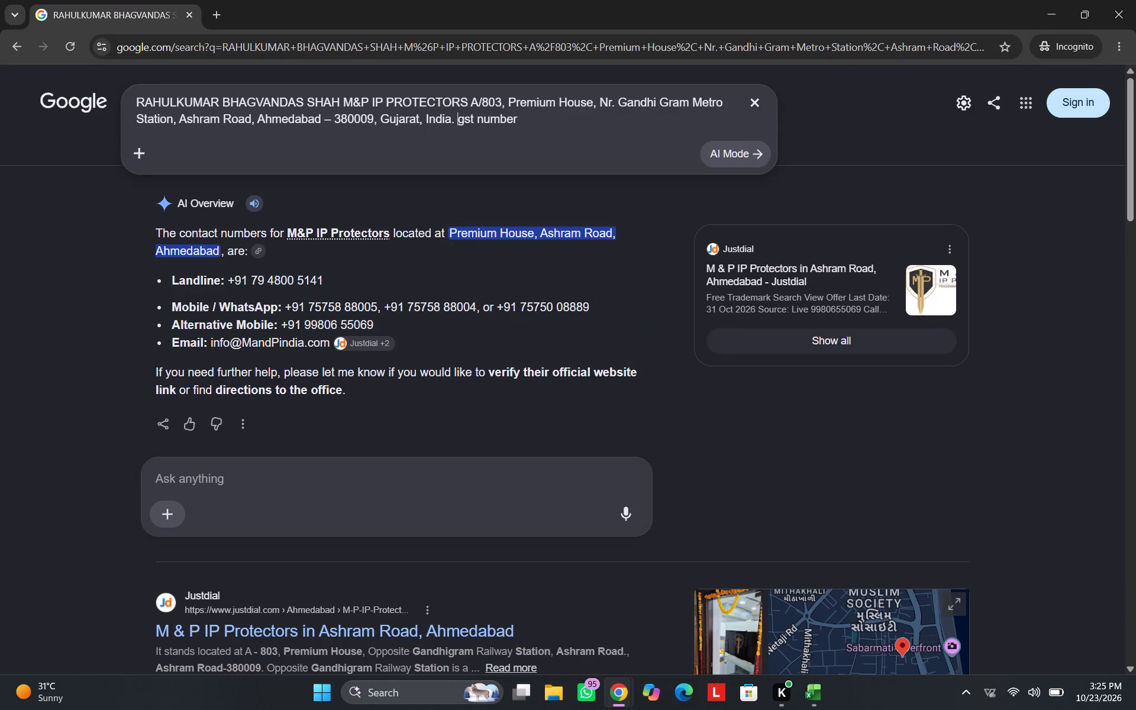
{"action": "key", "text": "Return"}
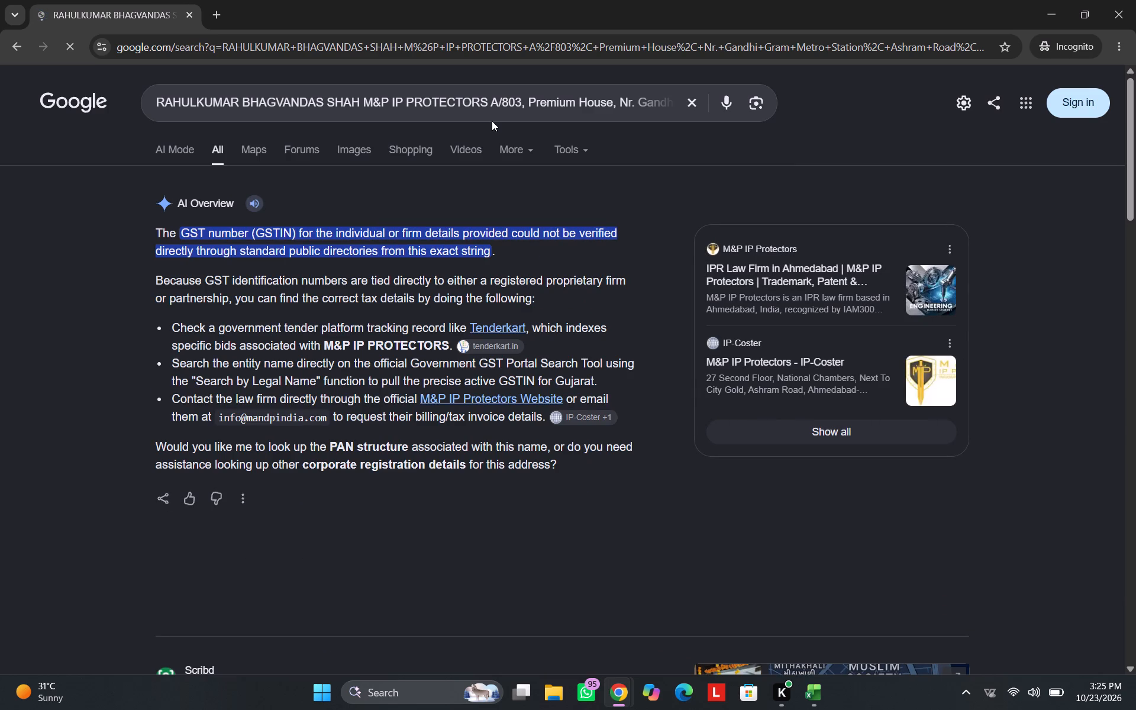
{"action": "left_click", "coordinate": [505, 120]}
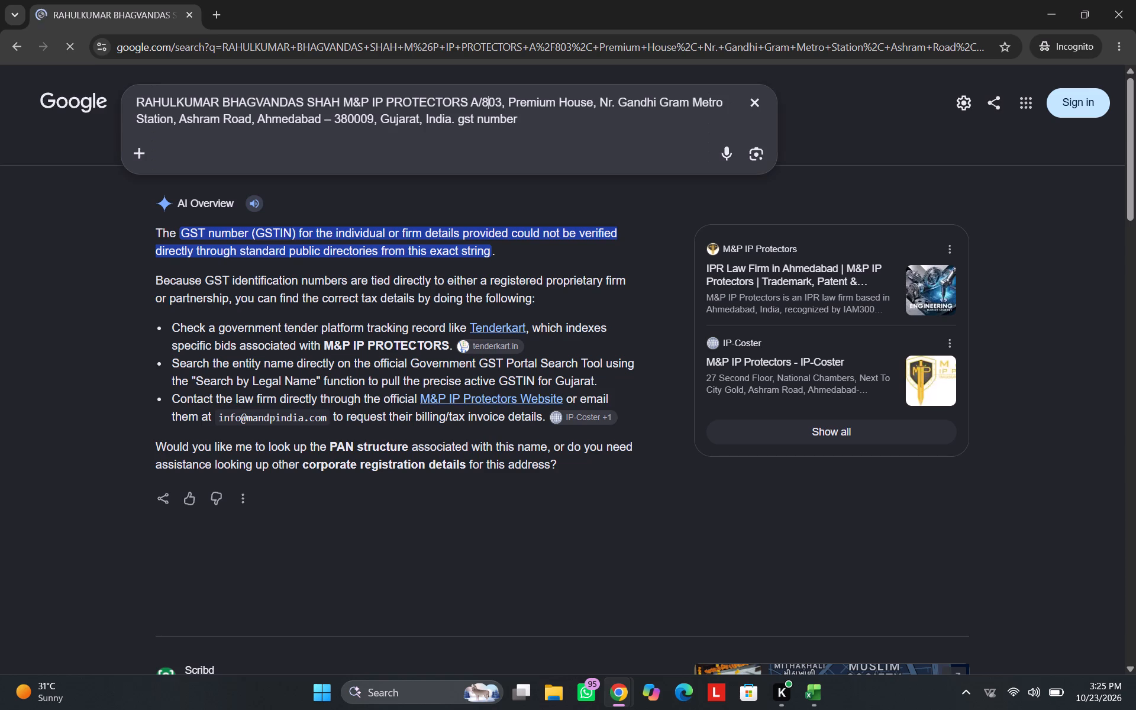
{"action": "key", "text": "alt+Tab"}
{"action": "key", "text": "Down"}
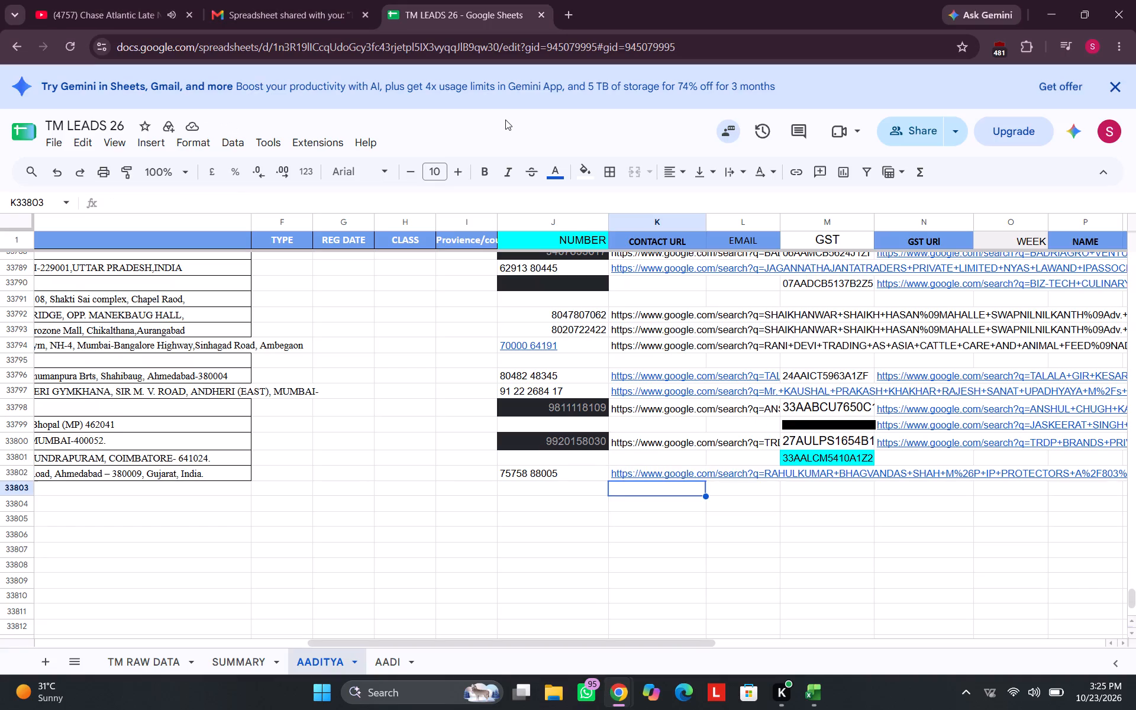
{"action": "key", "text": "Left"}
{"action": "key", "text": "Left"}
{"action": "key", "text": "Left"}
{"action": "key", "text": "Left"}
{"action": "key", "text": "Left"}
{"action": "key", "text": "Left"}
{"action": "key", "text": "Left"}
{"action": "key", "text": "Left"}
{"action": "key", "text": "Left"}
{"action": "key", "text": "Left"}
{"action": "key", "text": "Left"}
{"action": "key", "text": "Right"}
{"action": "key", "text": "alt+Tab"}
{"action": "key", "text": "alt+Right"}
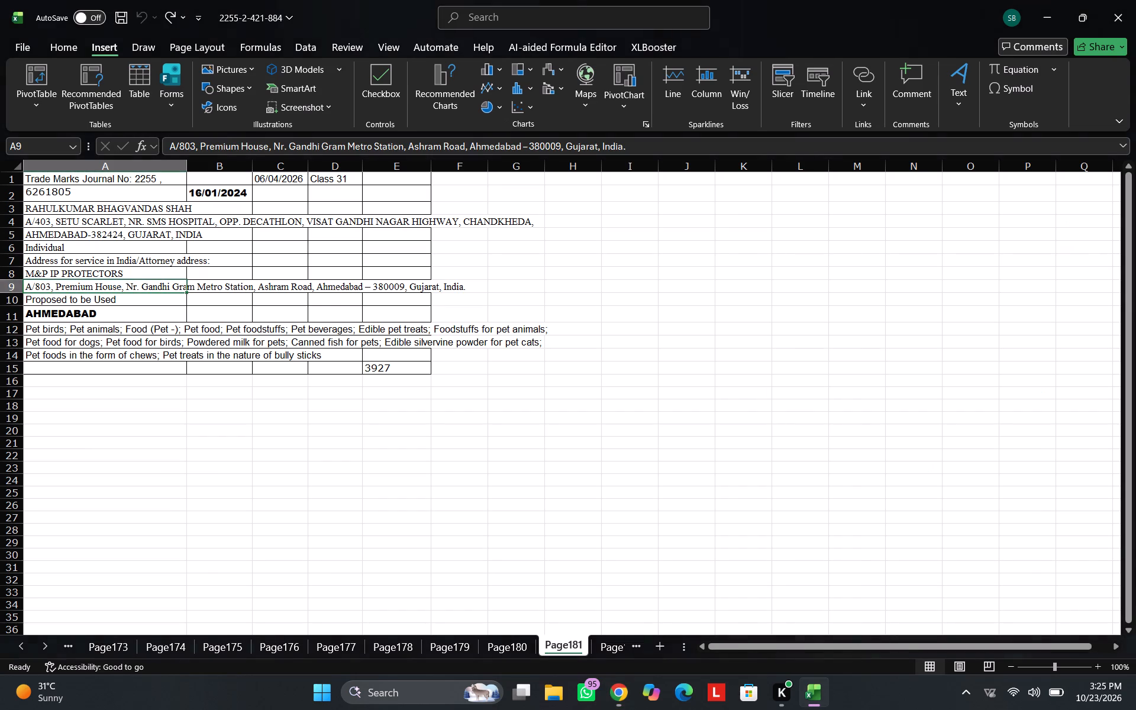
{"action": "left_click", "coordinate": [606, 647]}
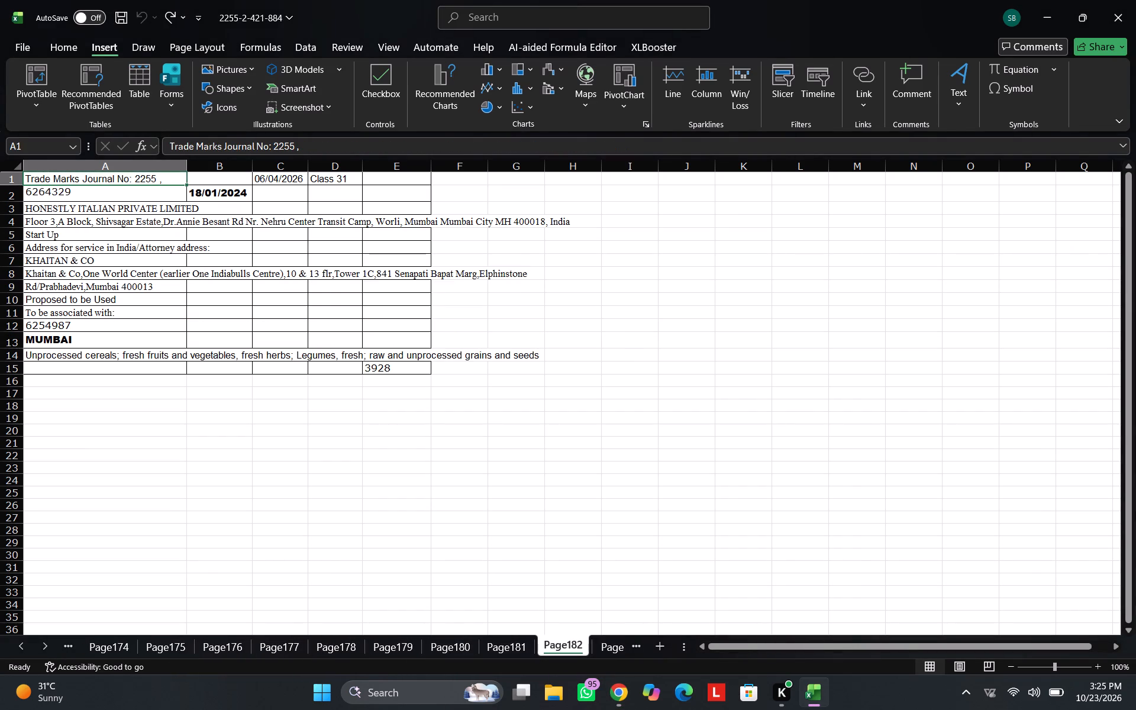
{"action": "left_click", "coordinate": [157, 194]}
{"action": "key", "text": "ctrl+c"}
{"action": "key", "text": "alt+Tab"}
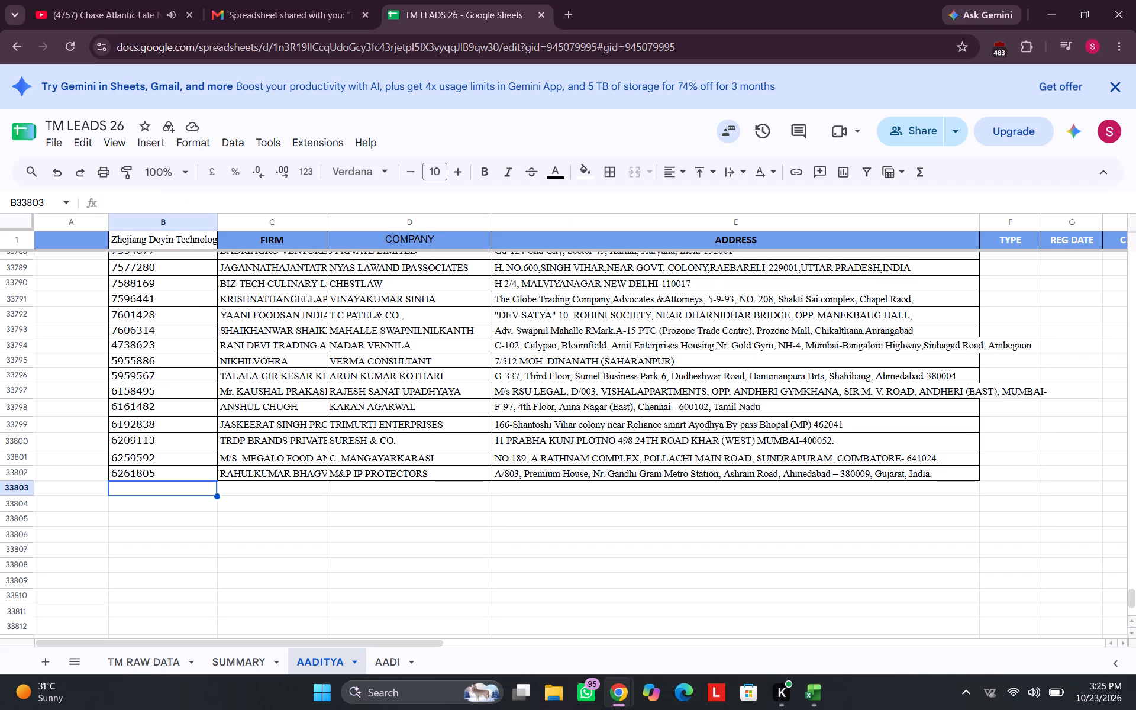
{"action": "key", "text": "ctrl+v"}
Copy the applicant name HONESTLY ITALIAN PRIVATE LIMITED from Page182 into row 33803's FIRM cell.
{"action": "key", "text": "alt+Tab"}
{"action": "key", "text": "Down"}
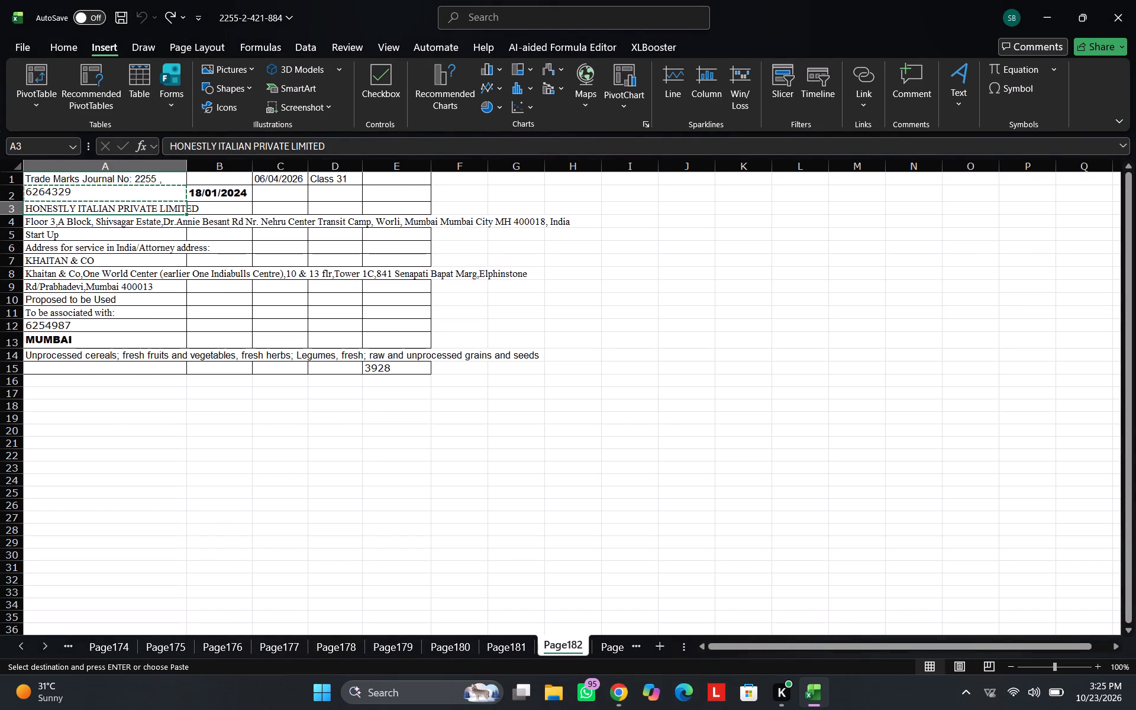
{"action": "key", "text": "ctrl+c"}
{"action": "key", "text": "alt+Tab"}
{"action": "key", "text": "Right"}
{"action": "key", "text": "ctrl+v"}
Copy the attorney name KHAITAN & CO from Page182 into row 33803's COMPANY cell.
{"action": "key", "text": "alt+Tab"}
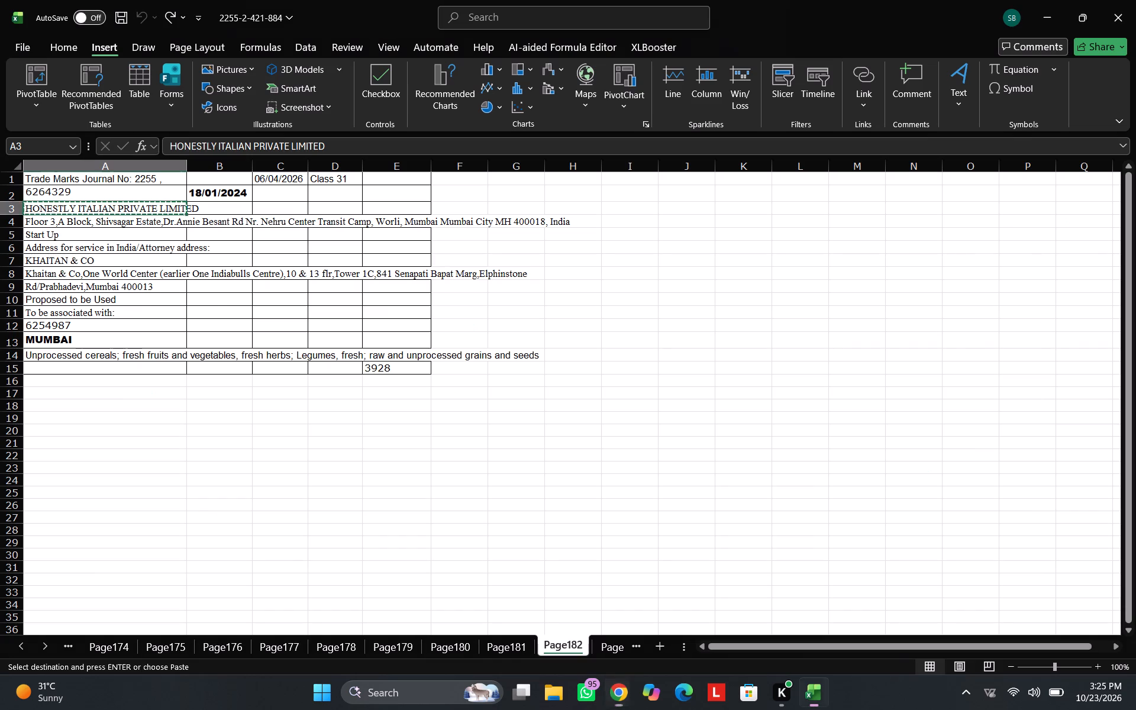
{"action": "key", "text": "Down"}
{"action": "key", "text": "Down"}
{"action": "key", "text": "Down"}
{"action": "key", "text": "Down"}
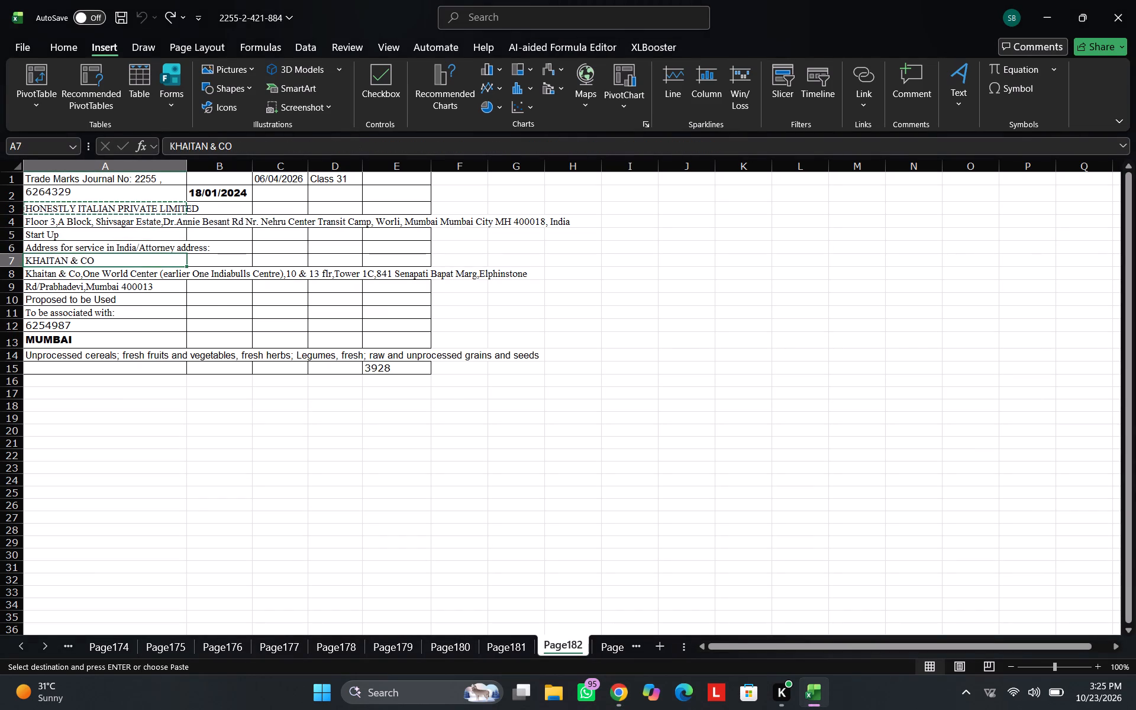
{"action": "key", "text": "ctrl+c"}
{"action": "key", "text": "alt+Tab"}
{"action": "key", "text": "Right"}
{"action": "key", "text": "ctrl+v"}
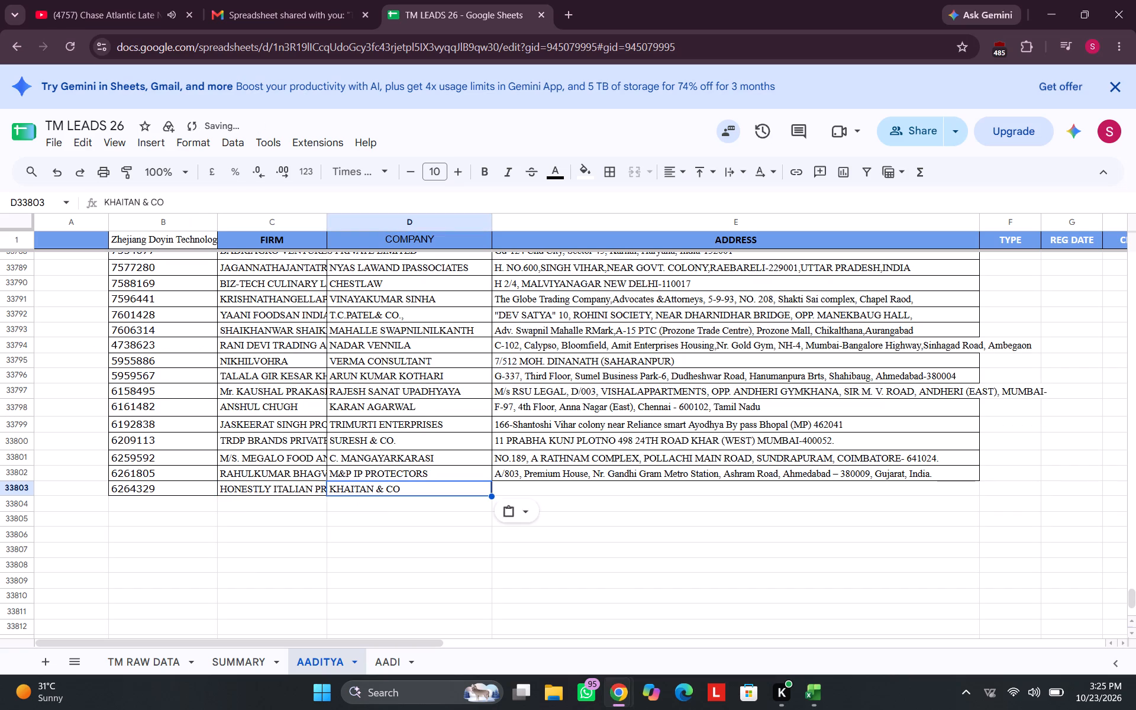
Copy the first line of Khaitan & Co's address from Page182 into row 33803's ADDRESS cell.
{"action": "key", "text": "alt+Tab"}
{"action": "key", "text": "Down"}
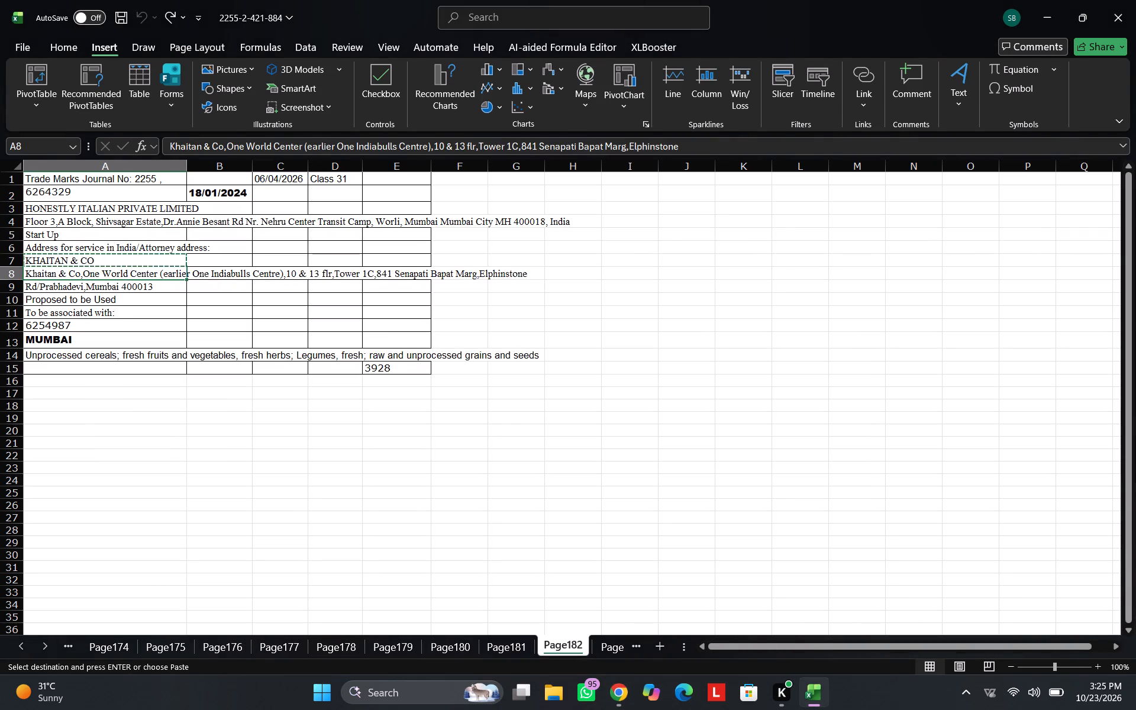
{"action": "key", "text": "ctrl+c"}
{"action": "key", "text": "alt+Tab"}
{"action": "key", "text": "Right"}
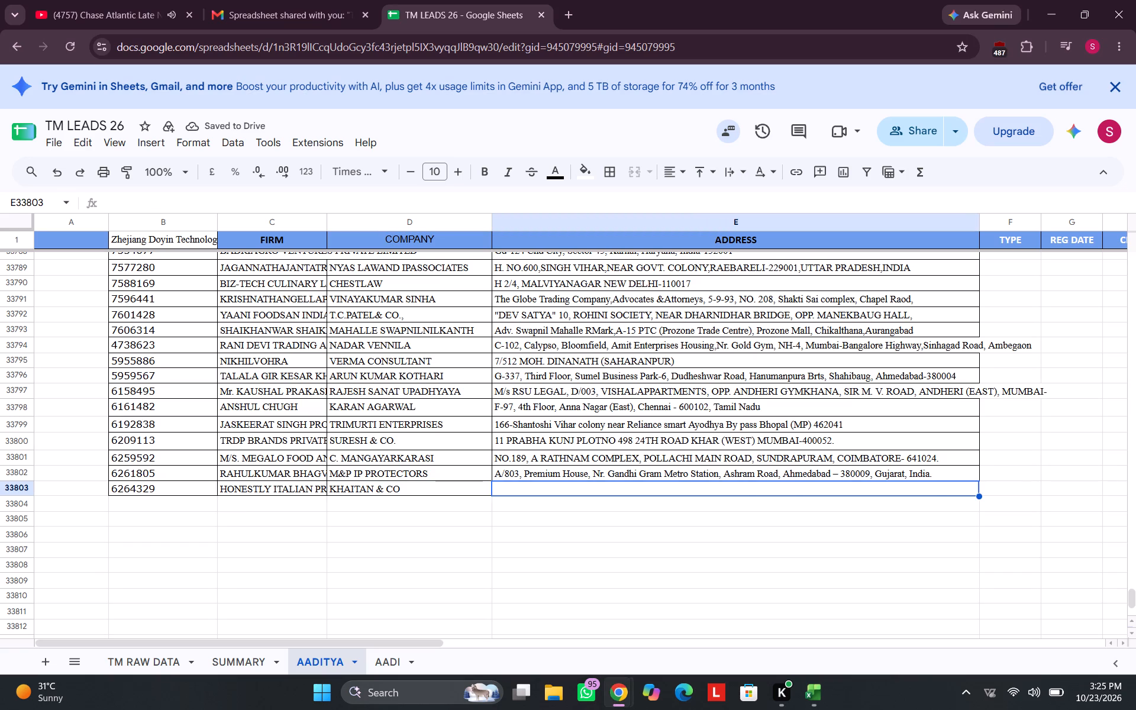
{"action": "key", "text": "ctrl+v"}
Search Google in the incognito window for row 33803's firm, company and address text followed by "contact number".
{"action": "key", "text": "Right"}
{"action": "key", "text": "shift+Left"}
{"action": "key", "text": "shift+Left"}
{"action": "key", "text": "shift+Left"}
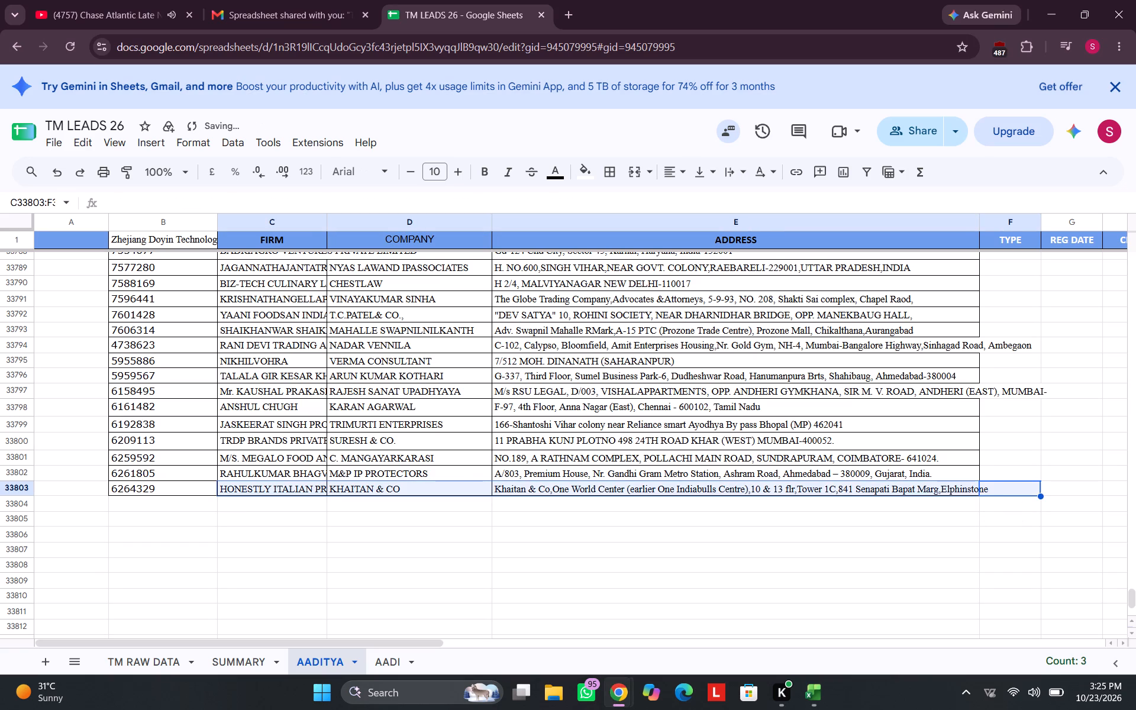
{"action": "key", "text": "ctrl+c"}
{"action": "key", "text": "alt+Tab"}
{"action": "key", "text": "alt+Right"}
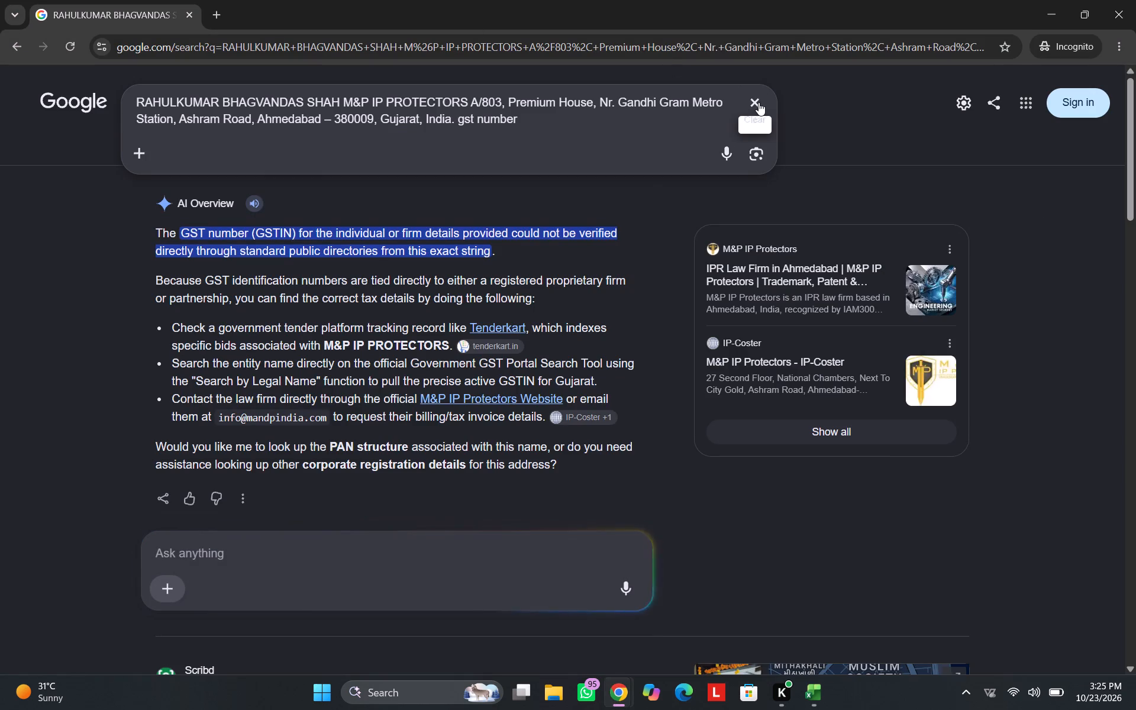
{"action": "left_click", "coordinate": [751, 102]}
{"action": "key", "text": "ctrl+v"}
{"action": "key", "text": "space"}
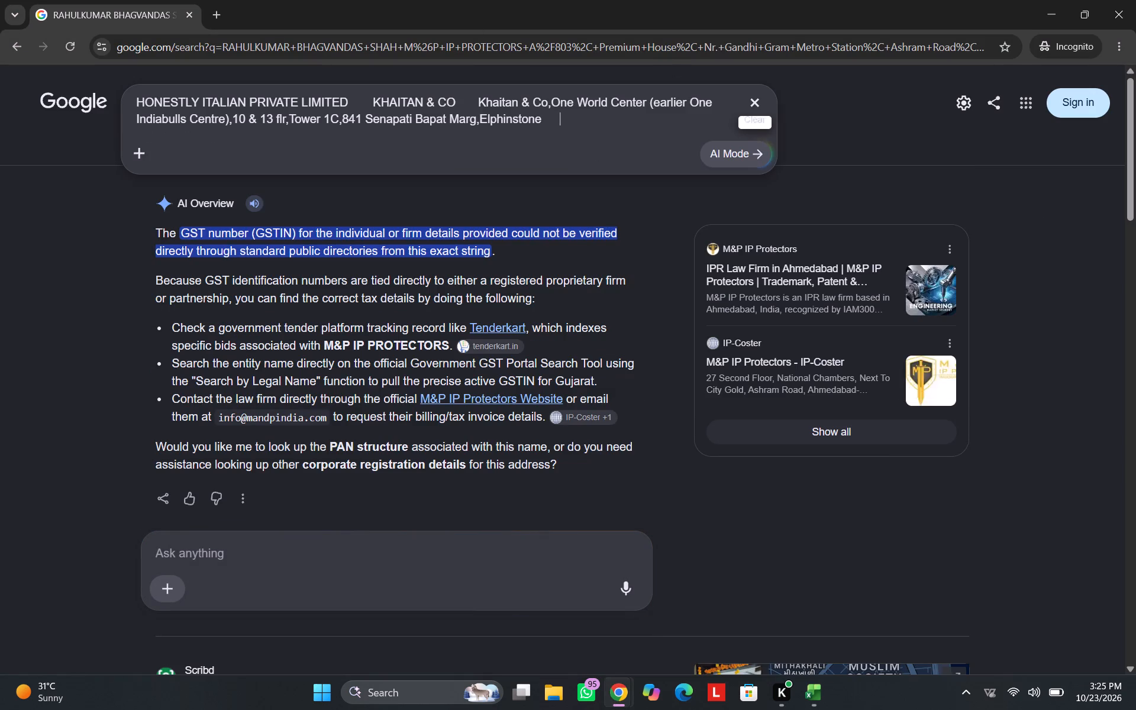
{"action": "type", "text": "contact number"}
{"action": "key", "text": "space"}
{"action": "key", "text": "Return"}
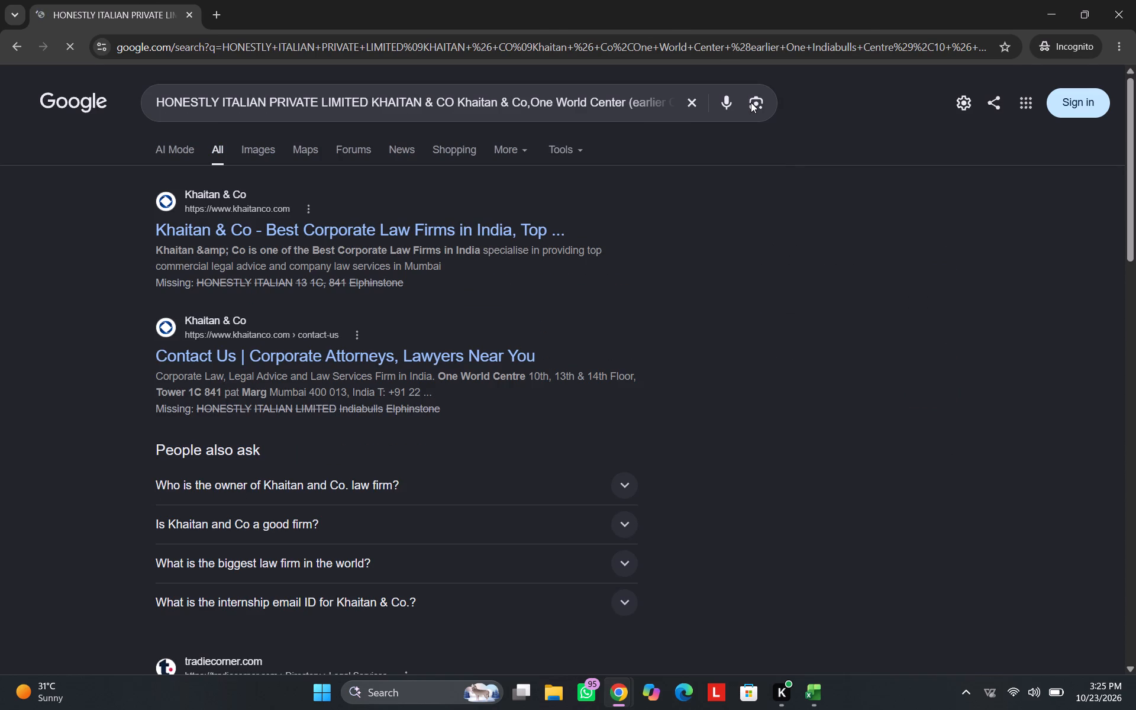
Copy the phone digits from the IFLR search result for Khaitan & Co into row 33803's NUMBER cell.
{"action": "scroll", "coordinate": [659, 305], "scroll_direction": "down", "scroll_amount": 4}
{"action": "scroll", "coordinate": [659, 305], "scroll_direction": "up", "scroll_amount": 1}
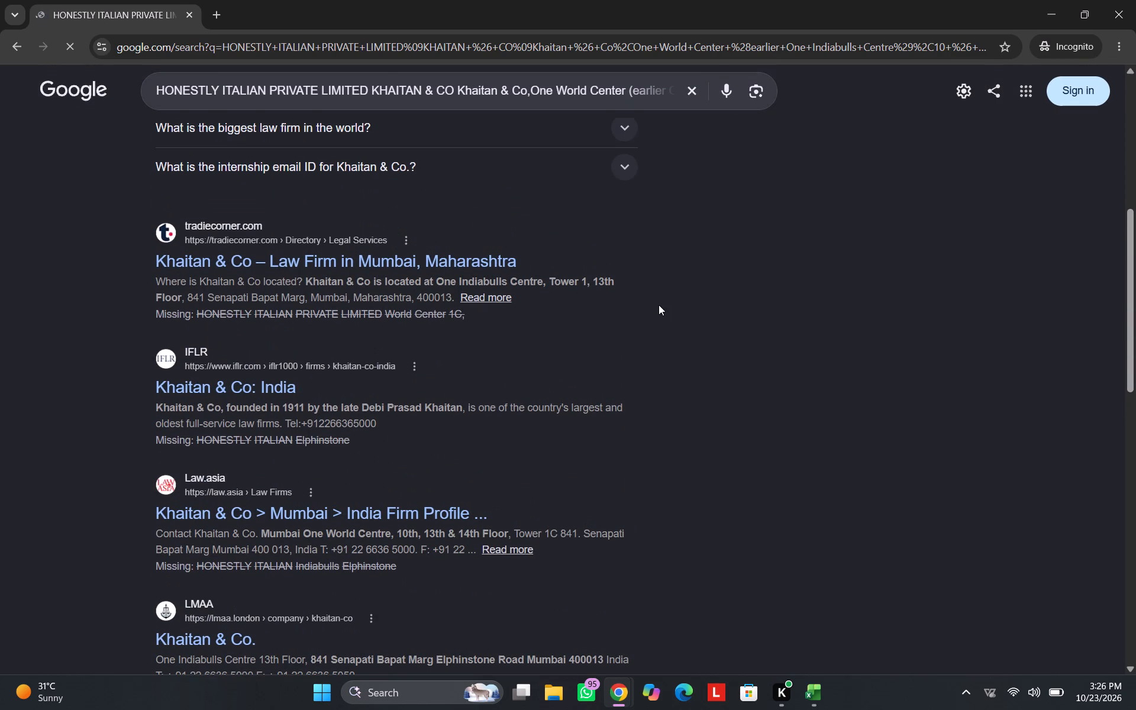
{"action": "left_click_drag", "start_coordinate": [376, 420], "coordinate": [307, 419]}
{"action": "left_click_drag", "start_coordinate": [410, 431], "coordinate": [370, 437]}
{"action": "left_click", "coordinate": [370, 437]}
{"action": "left_click_drag", "start_coordinate": [365, 425], "coordinate": [322, 421]}
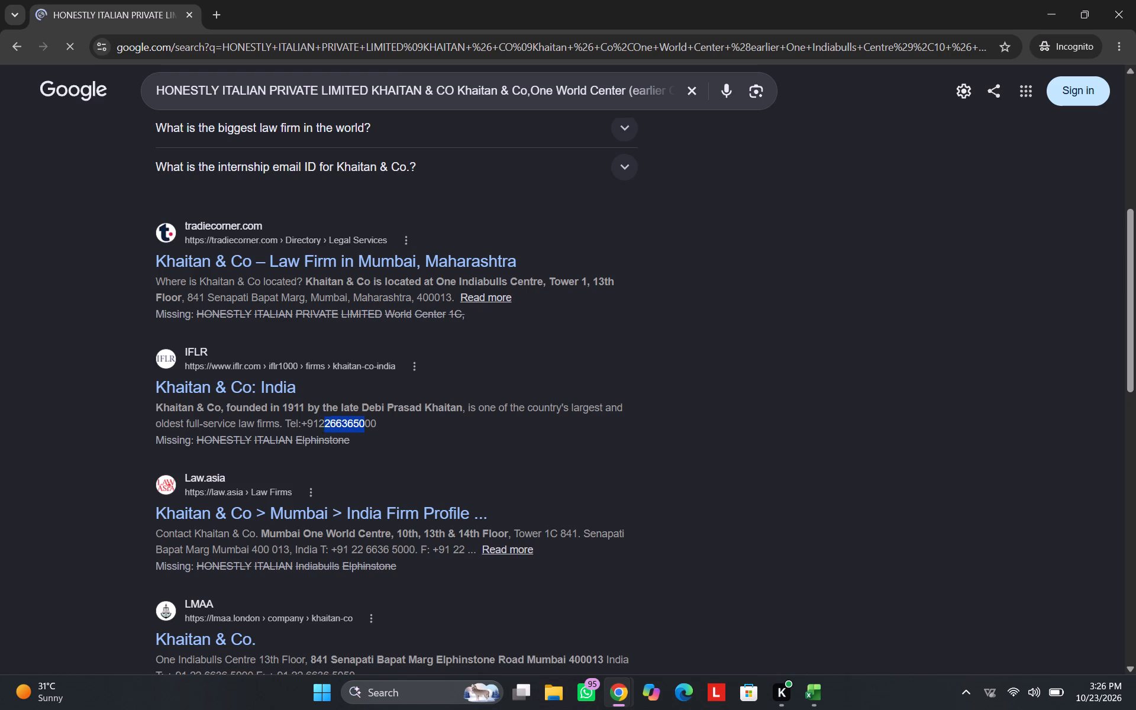
{"action": "left_click_drag", "start_coordinate": [322, 421], "coordinate": [306, 424]}
{"action": "key", "text": "ctrl+c"}
{"action": "key", "text": "alt+Tab"}
{"action": "scroll", "coordinate": [306, 424], "scroll_direction": "right", "scroll_amount": 1}
{"action": "scroll", "coordinate": [236, 425], "scroll_direction": "left", "scroll_amount": 2}
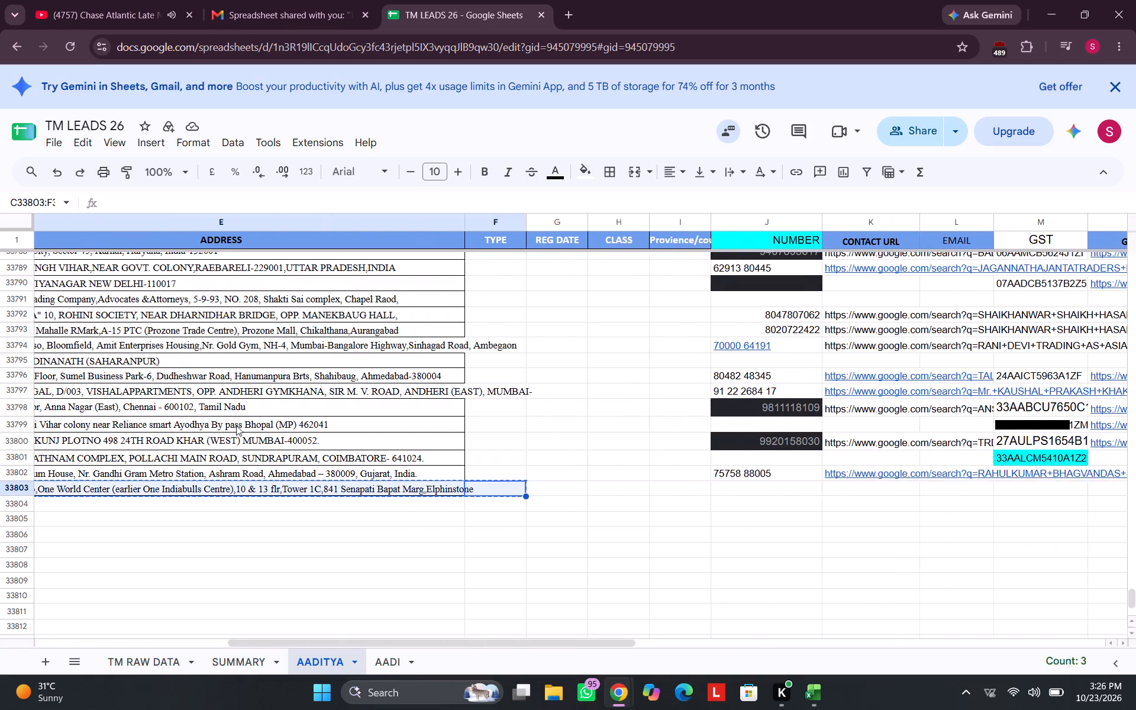
{"action": "left_click", "coordinate": [741, 486]}
{"action": "key", "text": "ctrl+v"}
Copy the URL of the Khaitan & Co contact number search into row 33803's CONTACT URL cell.
{"action": "key", "text": "alt+Tab"}
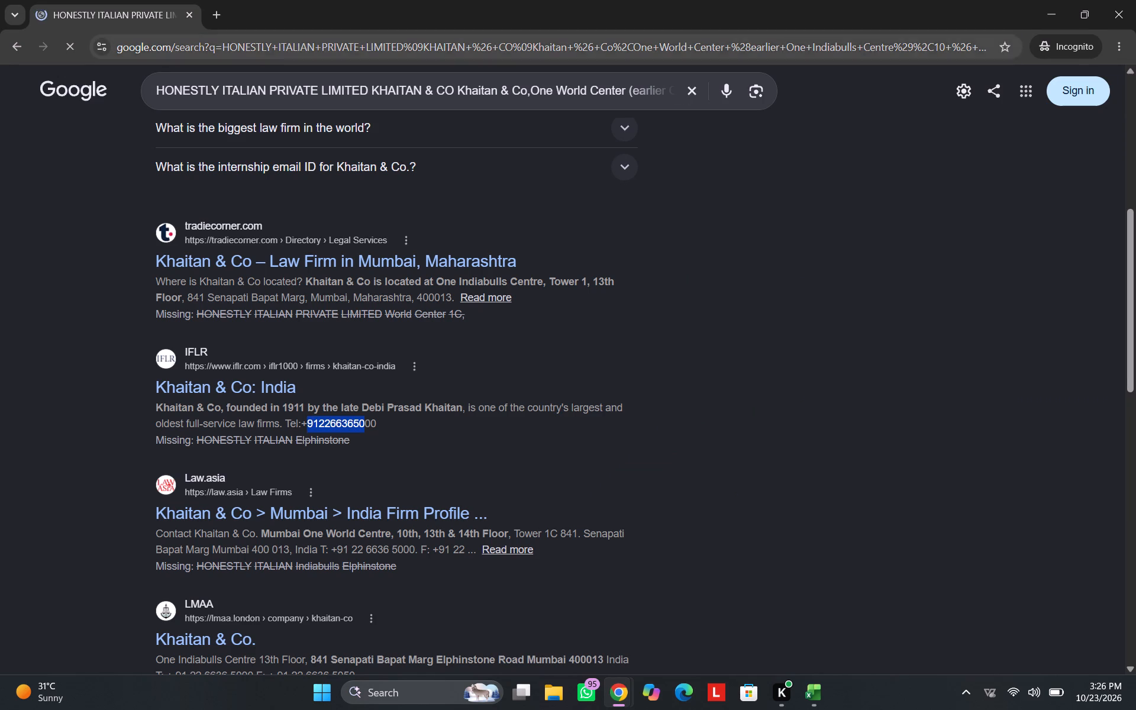
{"action": "left_click", "coordinate": [717, 53]}
{"action": "key", "text": "ctrl+c"}
{"action": "key", "text": "alt+Tab"}
{"action": "scroll", "coordinate": [851, 405], "scroll_direction": "left", "scroll_amount": 1}
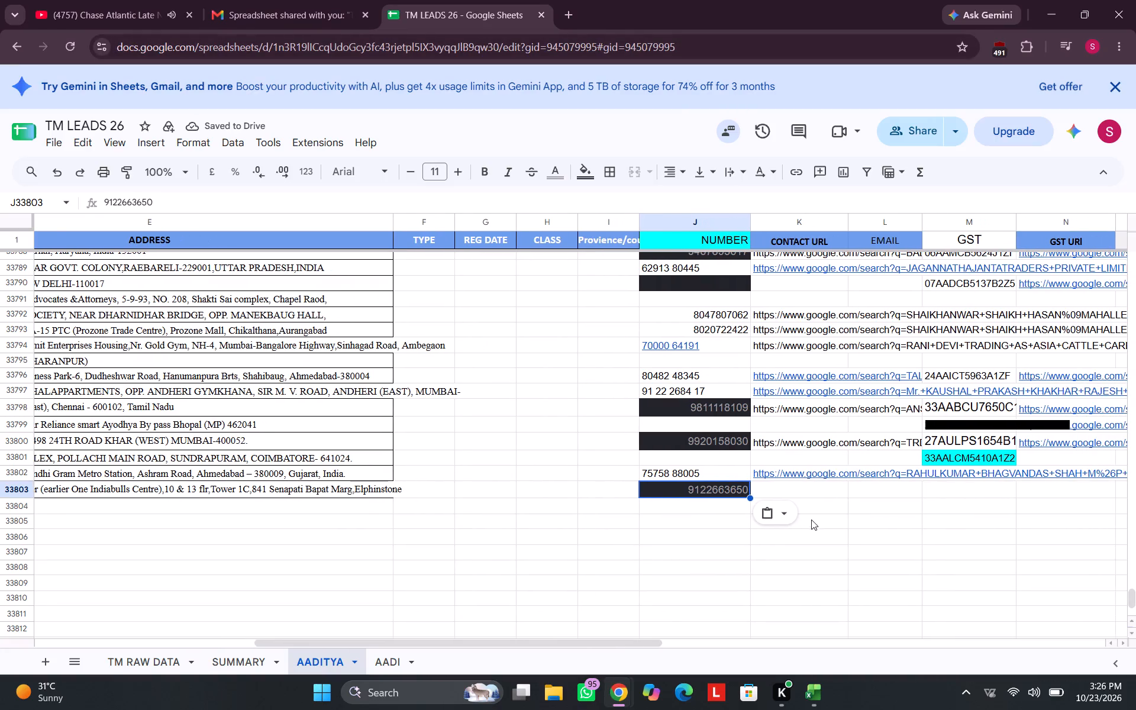
{"action": "left_click", "coordinate": [830, 493]}
{"action": "key", "text": "ctrl+v"}
Replace "contact" with "gst" in the HONESTLY ITALIAN / KHAITAN & CO Google query and rerun the search.
{"action": "key", "text": "alt+Tab"}
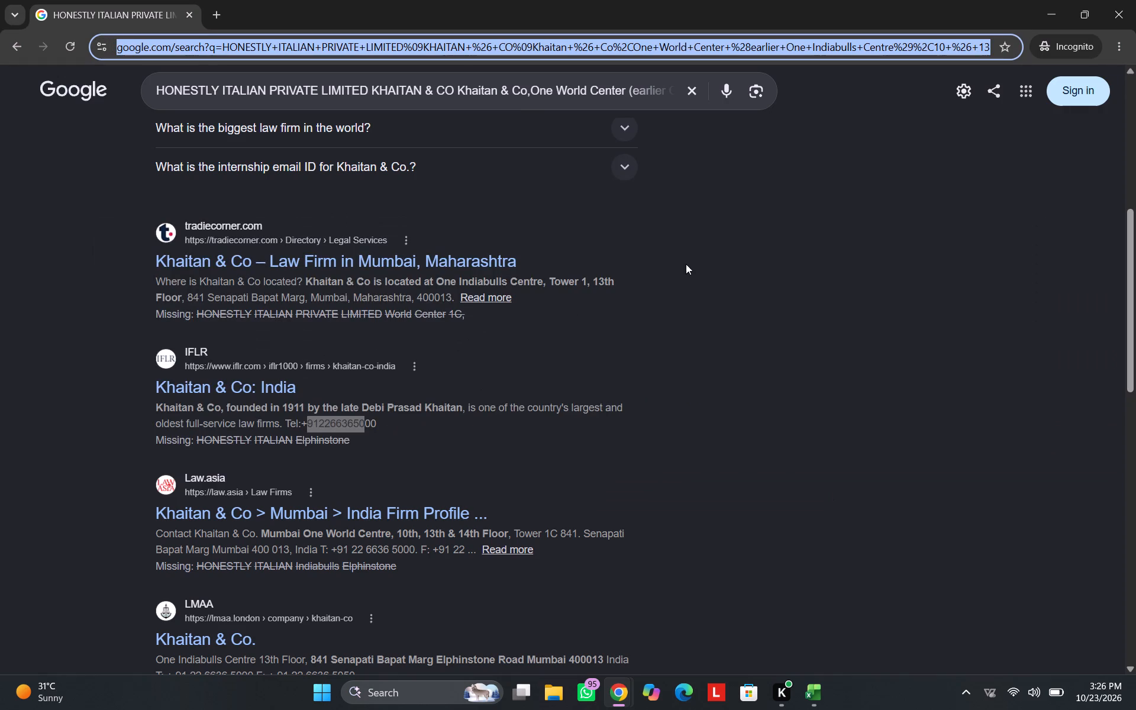
{"action": "left_click", "coordinate": [606, 88]}
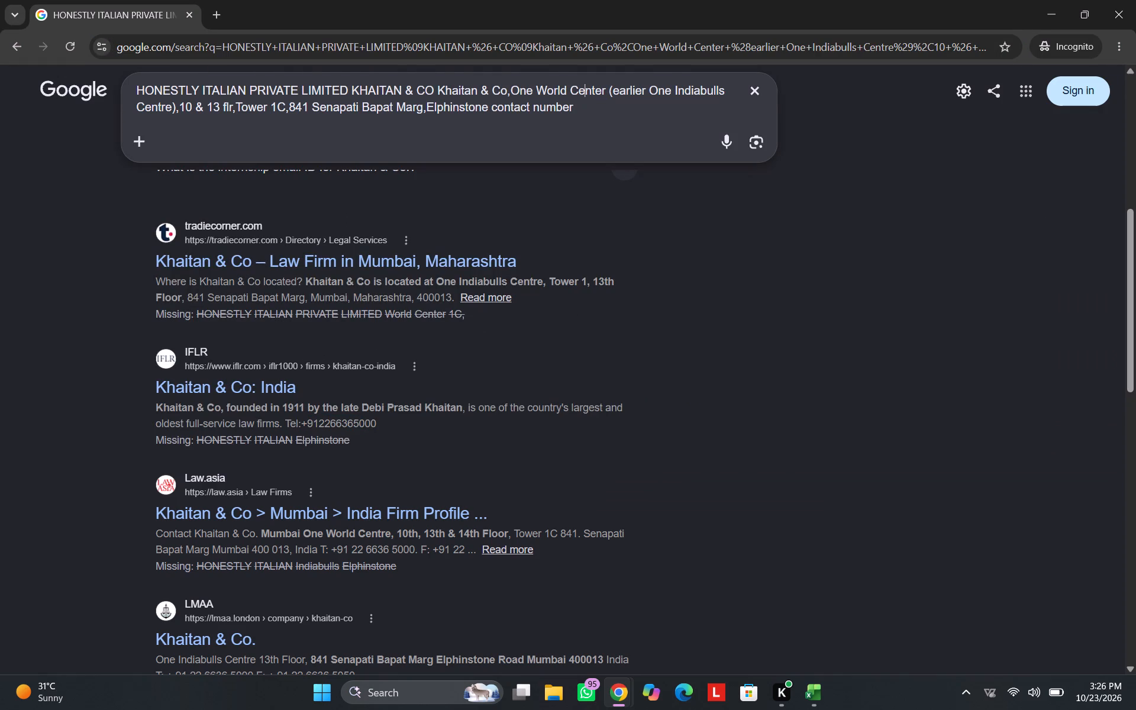
{"action": "left_click", "coordinate": [530, 115]}
{"action": "key", "text": "ctrl+BackSpace"}
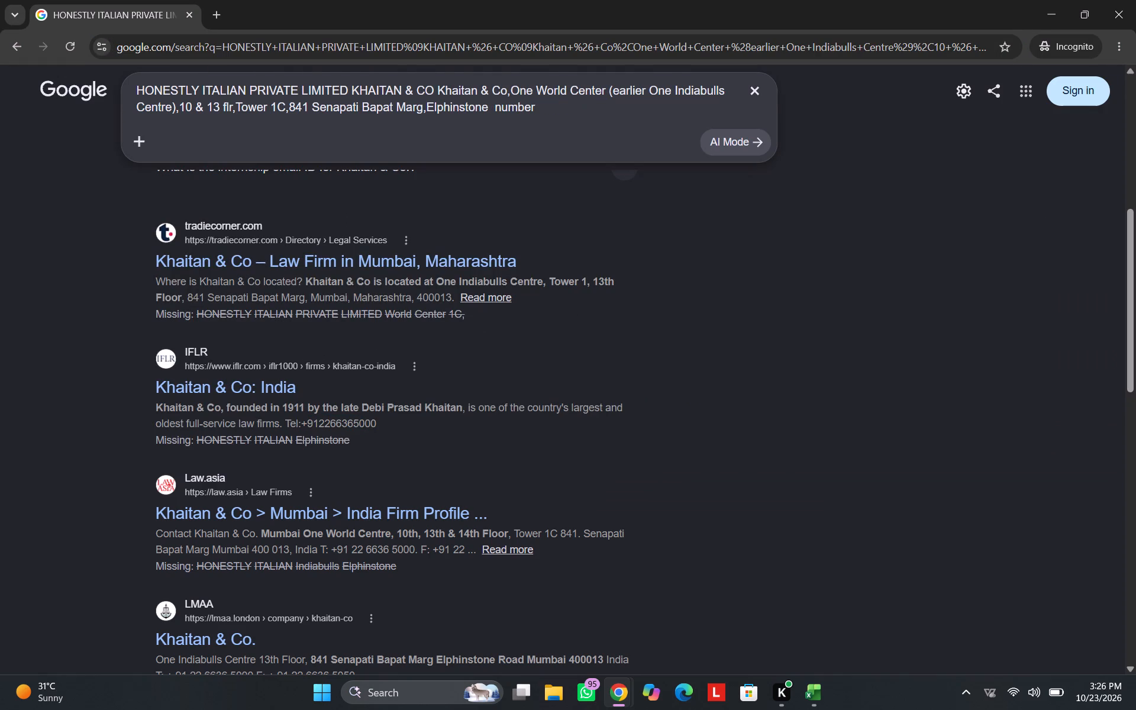
{"action": "type", "text": "gst"}
{"action": "key", "text": "space"}
{"action": "key", "text": "Return"}
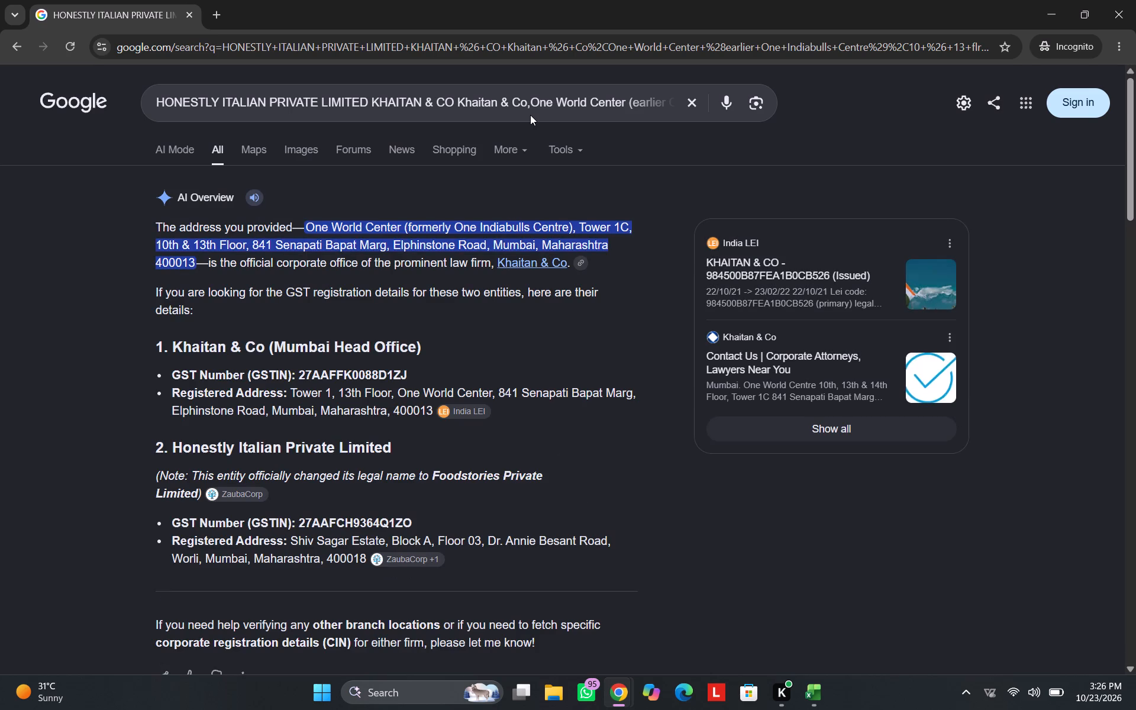
Copy the GSTIN listed for Khaitan & Co (Mumbai Head Office) into row 33803's GST cell.
{"action": "double_click", "coordinate": [396, 377]}
{"action": "key", "text": "ctrl+c"}
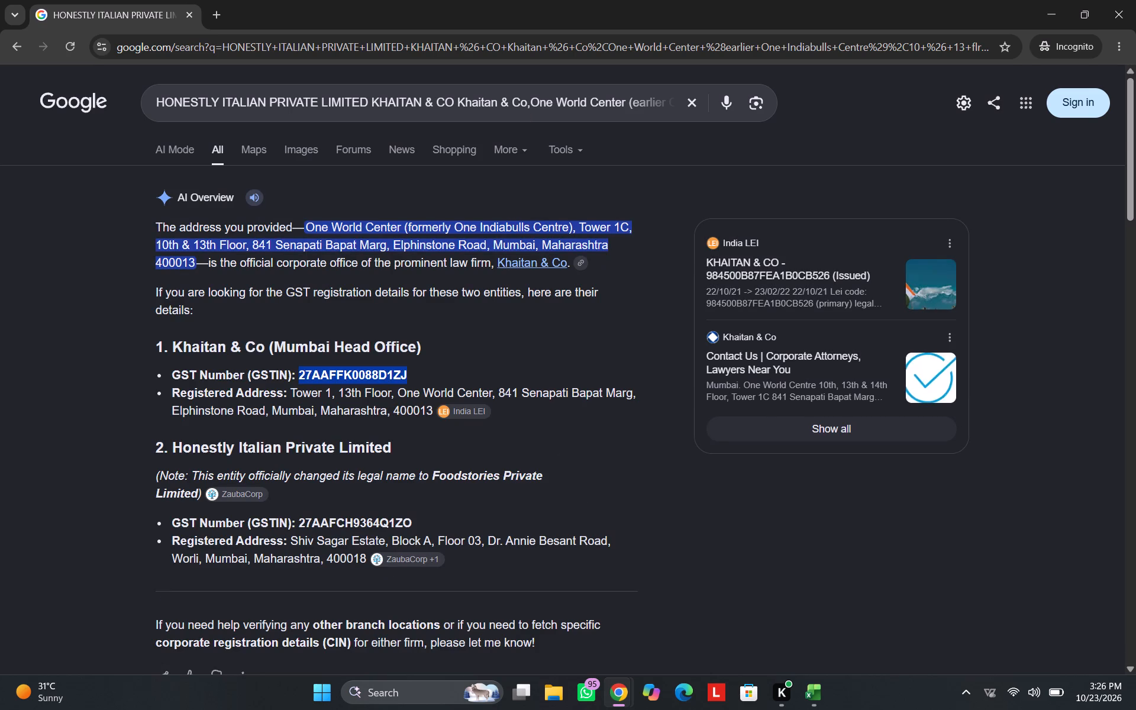
{"action": "key", "text": "alt+Tab"}
{"action": "scroll", "coordinate": [567, 430], "scroll_direction": "left", "scroll_amount": 2}
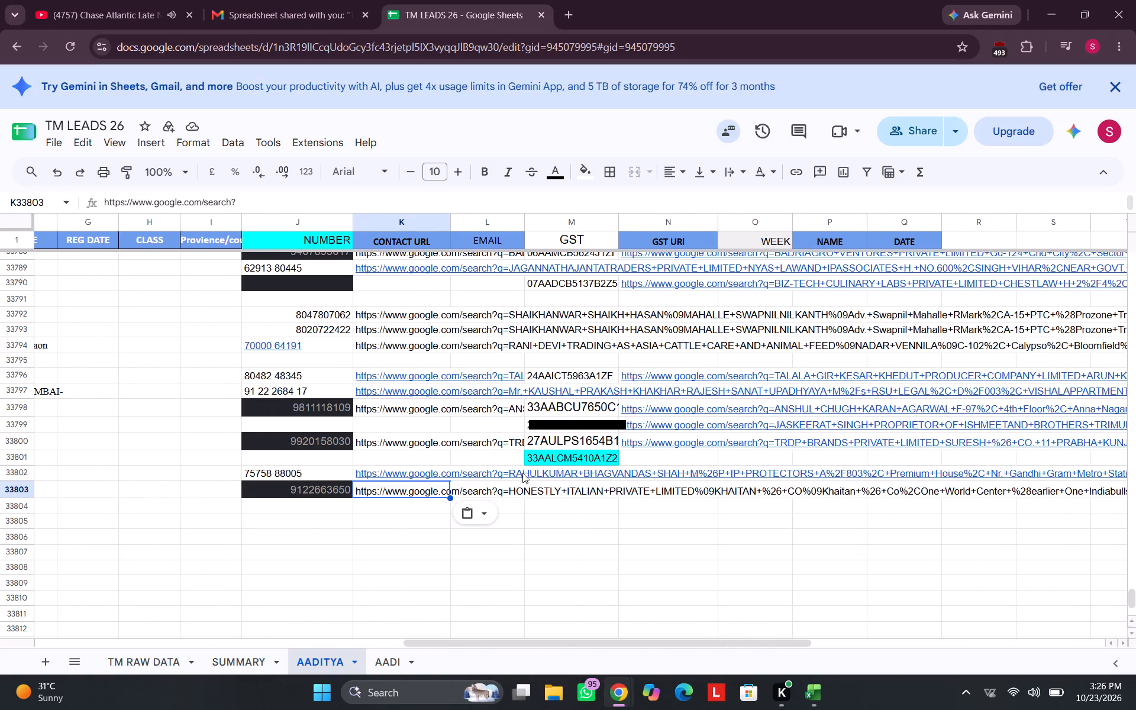
{"action": "left_click", "coordinate": [559, 493]}
{"action": "key", "text": "ctrl+v"}
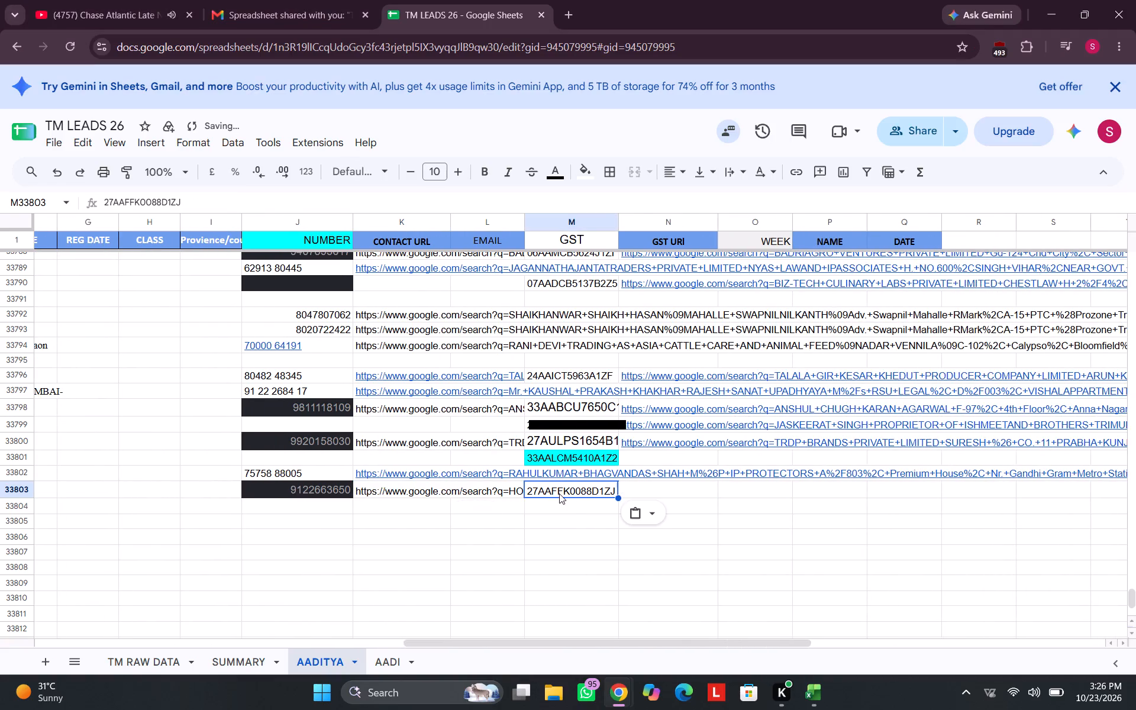
Switch the YouTube playback to "TIPSY (Slowed Down)" by MISS LUXURY, and return to the TM LEADS 26 sheet.
{"action": "left_click", "coordinate": [124, 10]}
{"action": "left_click", "coordinate": [302, 291]}
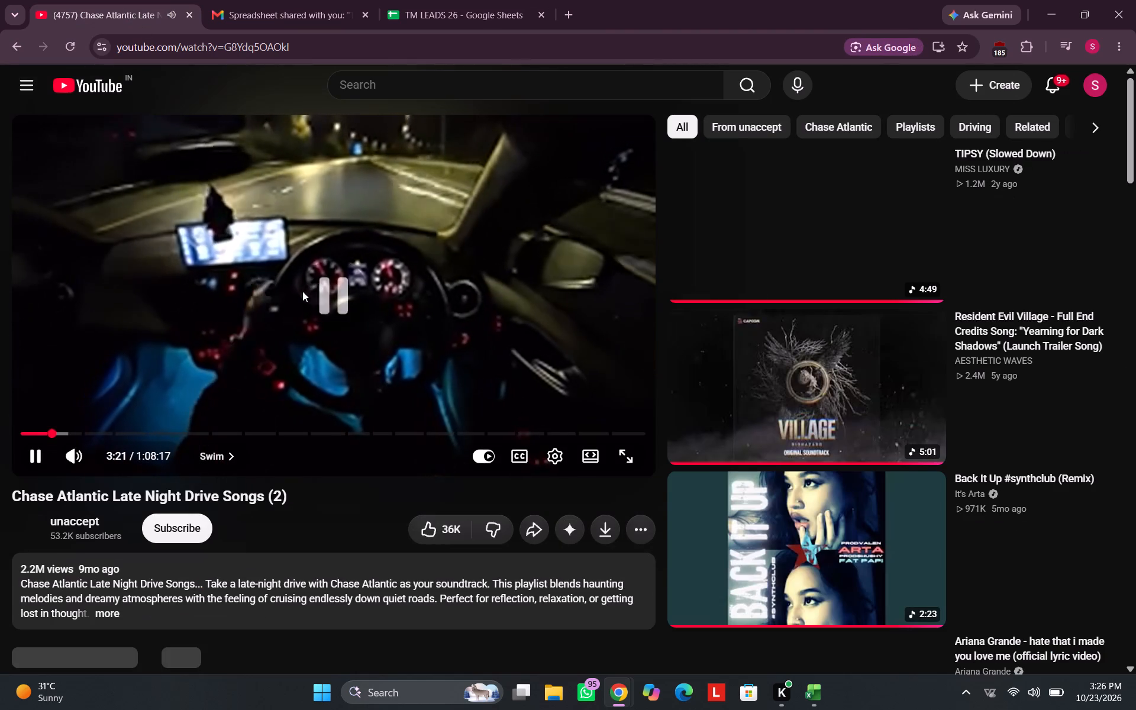
{"action": "scroll", "coordinate": [802, 327], "scroll_direction": "down", "scroll_amount": 4}
{"action": "scroll", "coordinate": [802, 327], "scroll_direction": "up", "scroll_amount": 1}
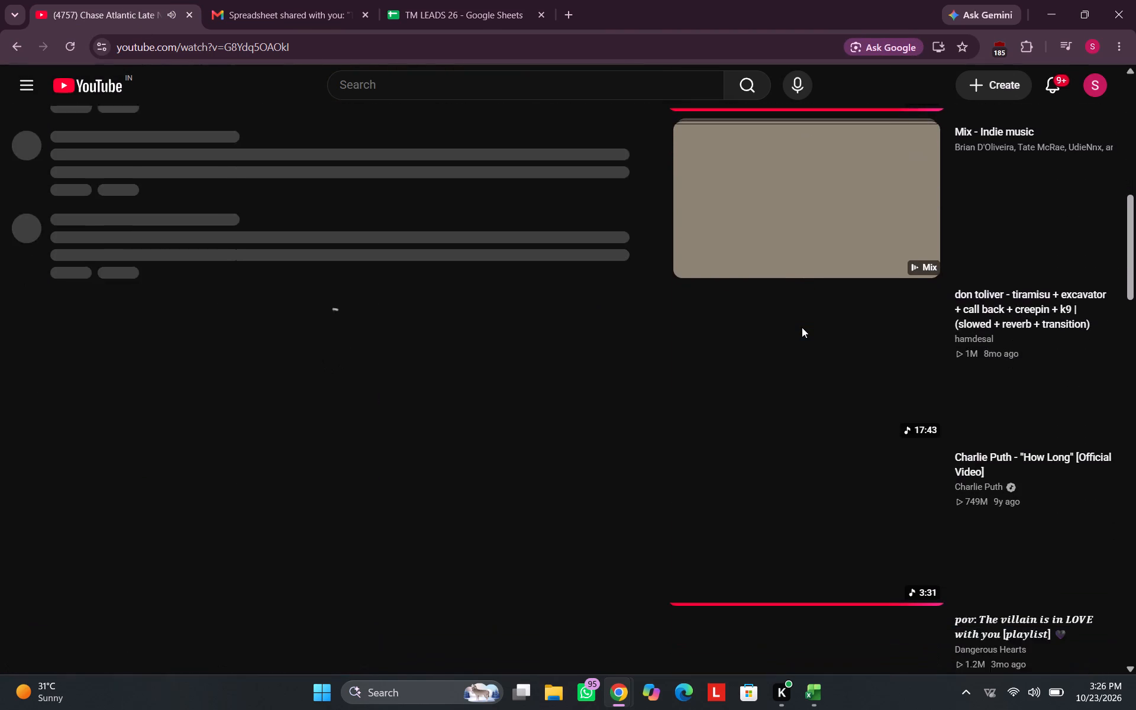
{"action": "scroll", "coordinate": [802, 327], "scroll_direction": "up", "scroll_amount": 1}
{"action": "scroll", "coordinate": [776, 494], "scroll_direction": "down", "scroll_amount": 2}
{"action": "scroll", "coordinate": [776, 494], "scroll_direction": "up", "scroll_amount": 1}
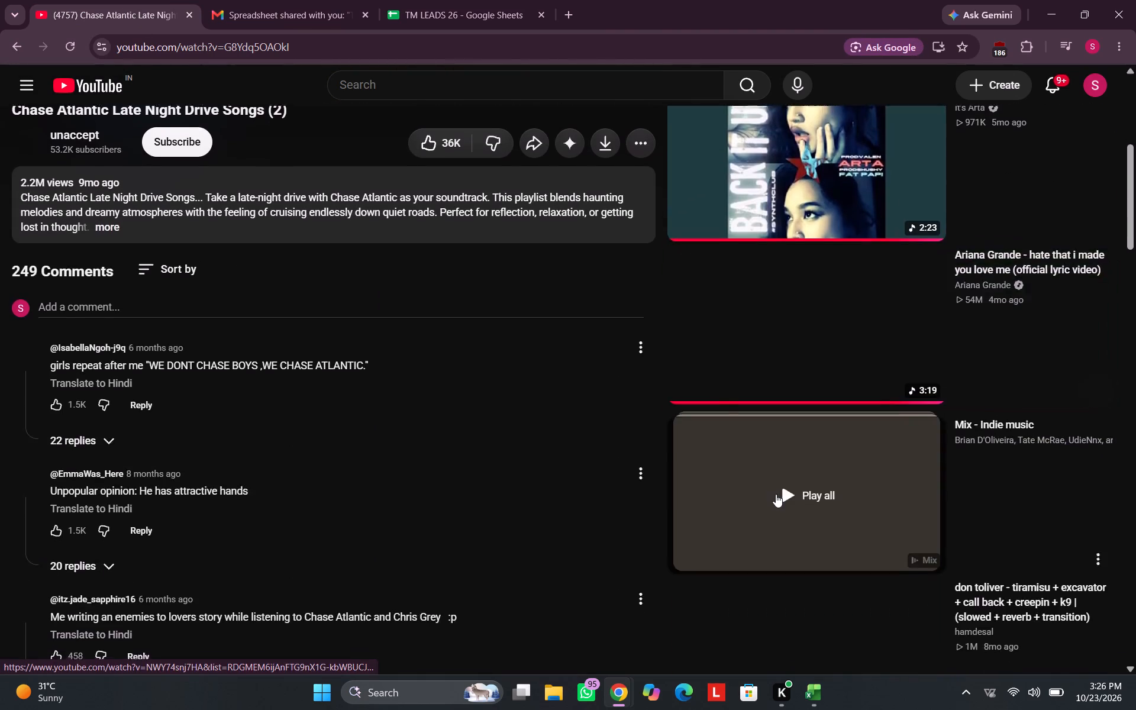
{"action": "scroll", "coordinate": [776, 494], "scroll_direction": "up", "scroll_amount": 1}
{"action": "scroll", "coordinate": [796, 555], "scroll_direction": "up", "scroll_amount": 1}
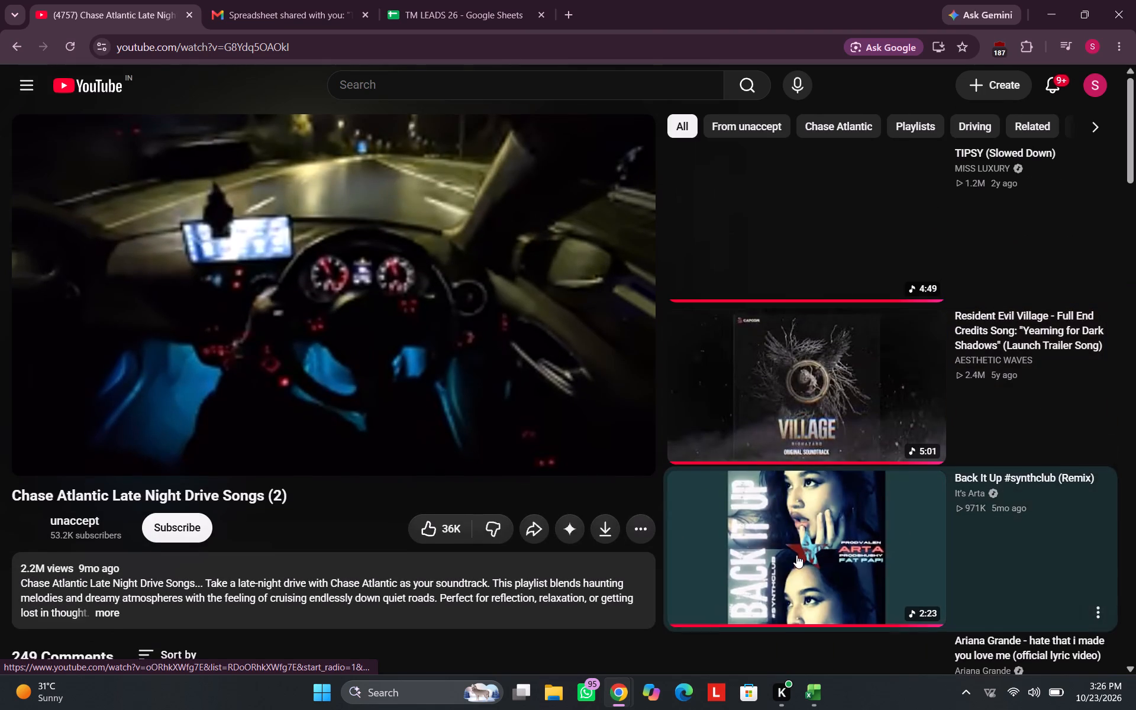
{"action": "scroll", "coordinate": [796, 555], "scroll_direction": "up", "scroll_amount": 1}
{"action": "left_click", "coordinate": [559, 88]}
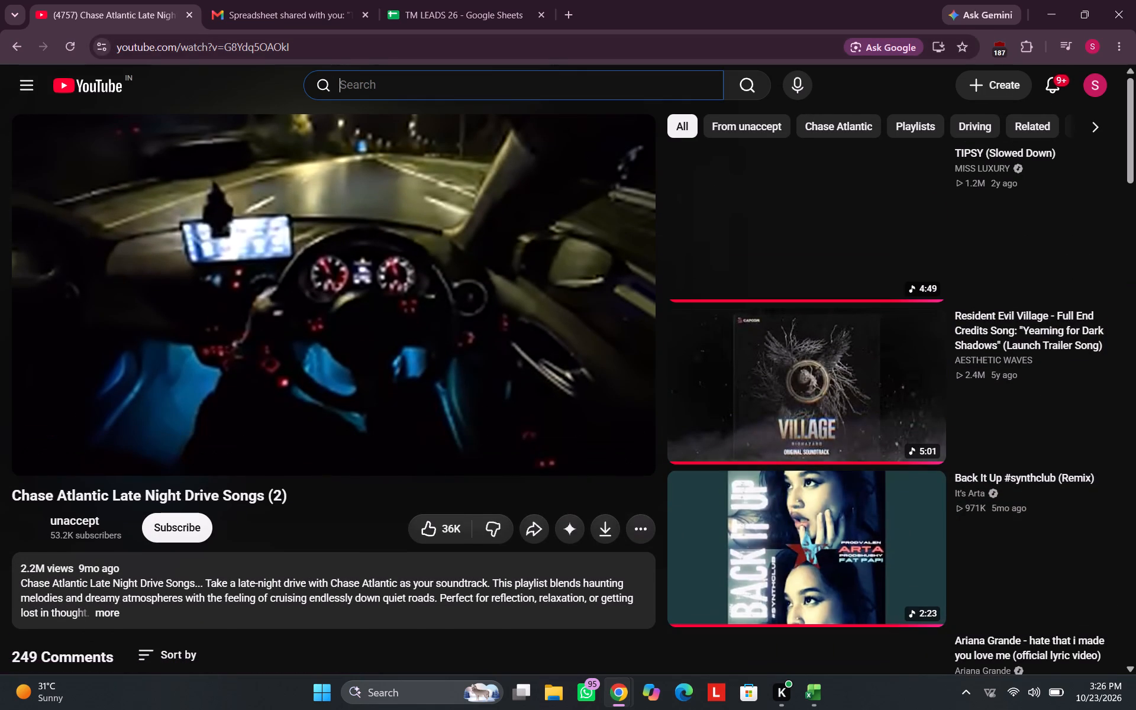
{"action": "left_click", "coordinate": [538, 94]}
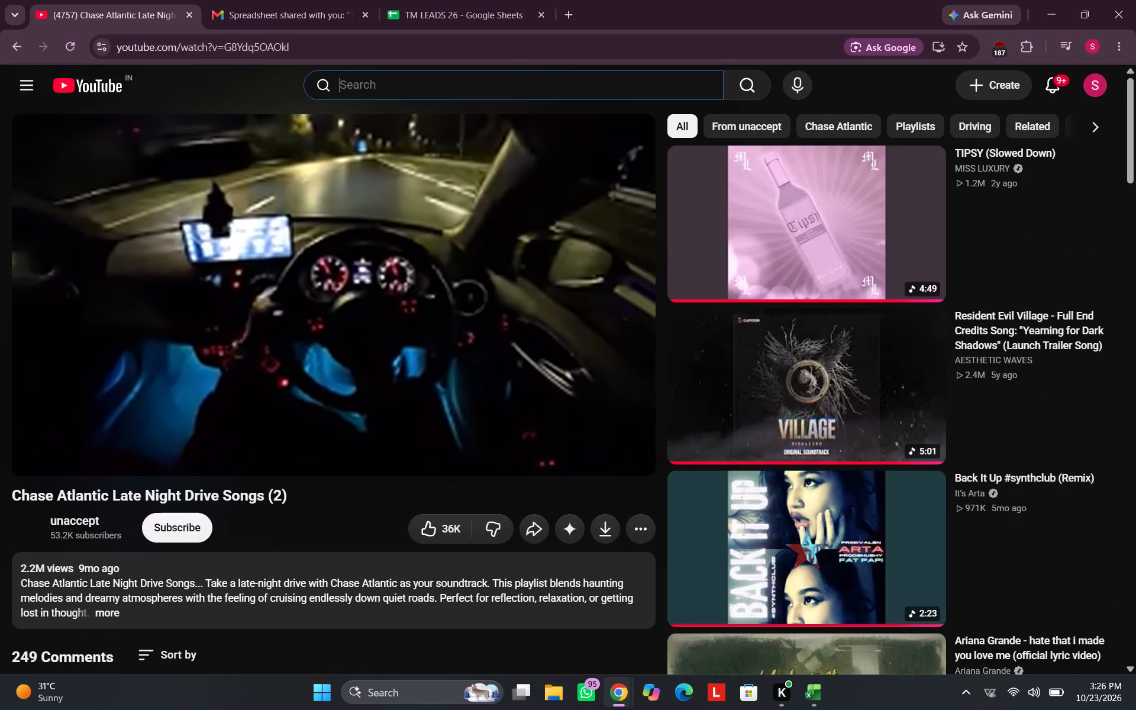
{"action": "left_click", "coordinate": [747, 189]}
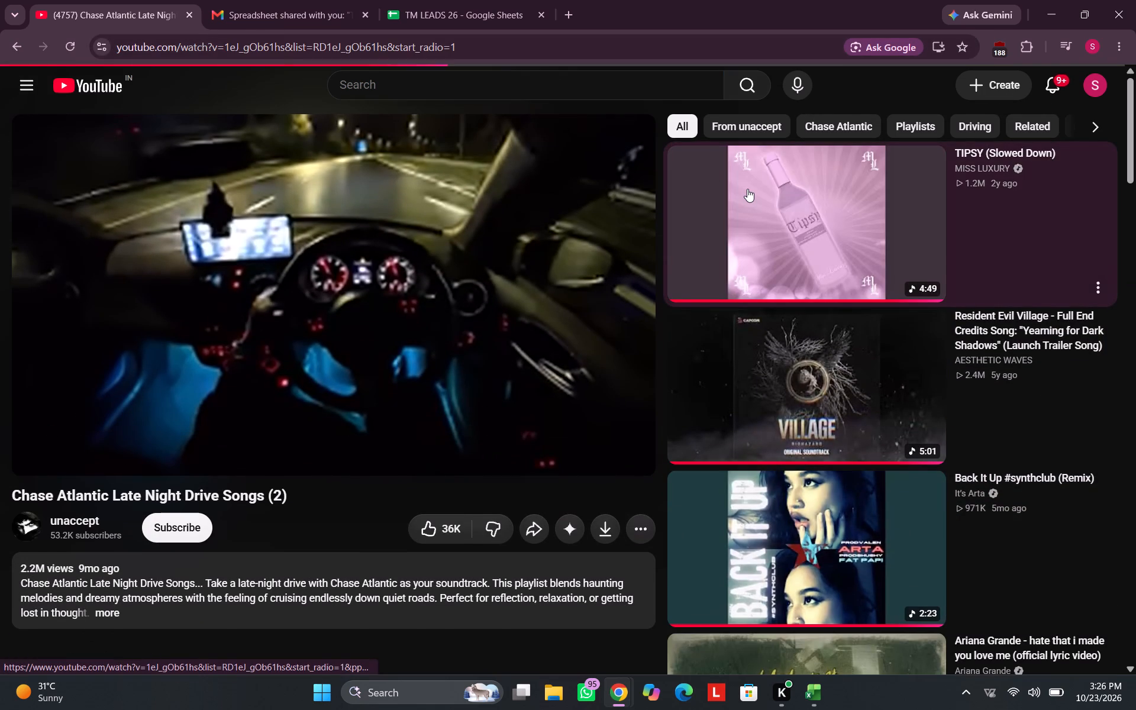
{"action": "scroll", "coordinate": [818, 531], "scroll_direction": "down", "scroll_amount": 2}
{"action": "scroll", "coordinate": [802, 519], "scroll_direction": "left", "scroll_amount": 1}
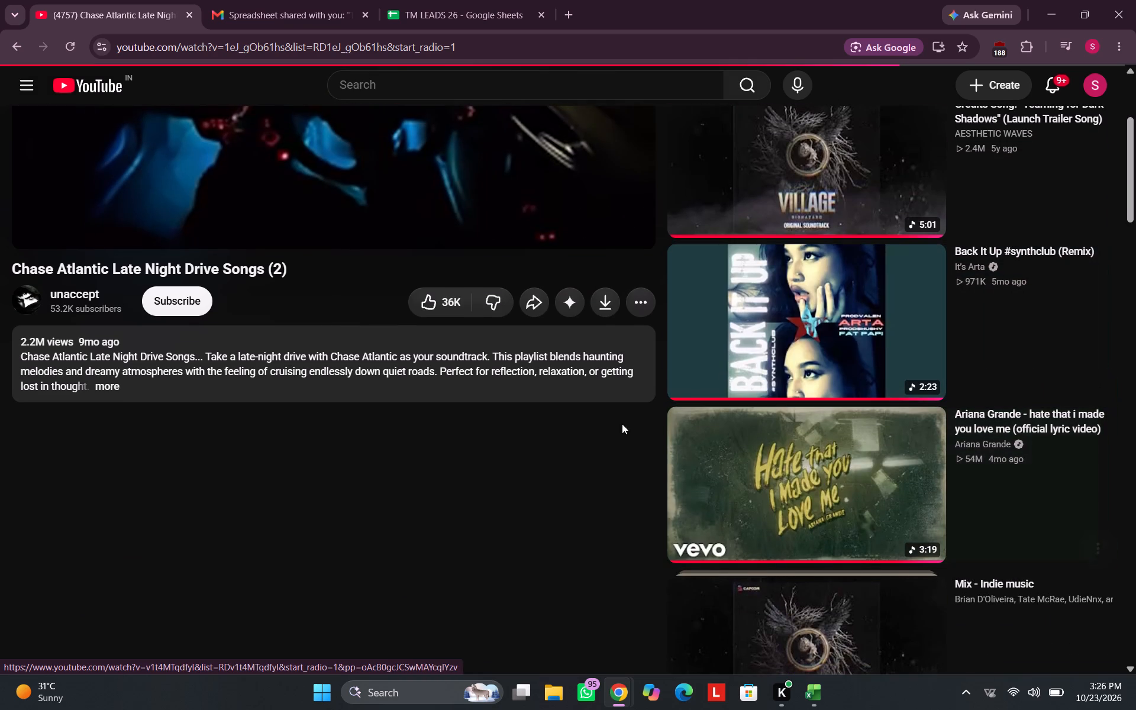
{"action": "left_click", "coordinate": [502, 17]}
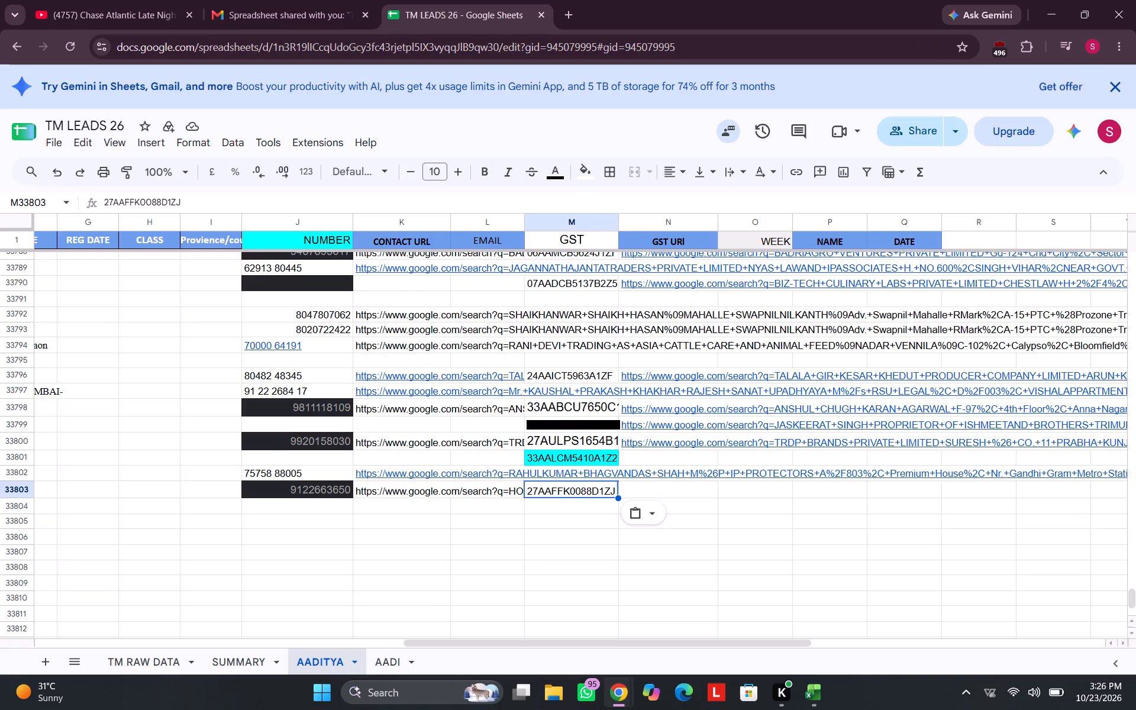
Copy the URL of the HONESTLY ITALIAN / KHAITAN & CO GST search into row 33803's GST URL cell.
{"action": "key", "text": "alt+Tab"}
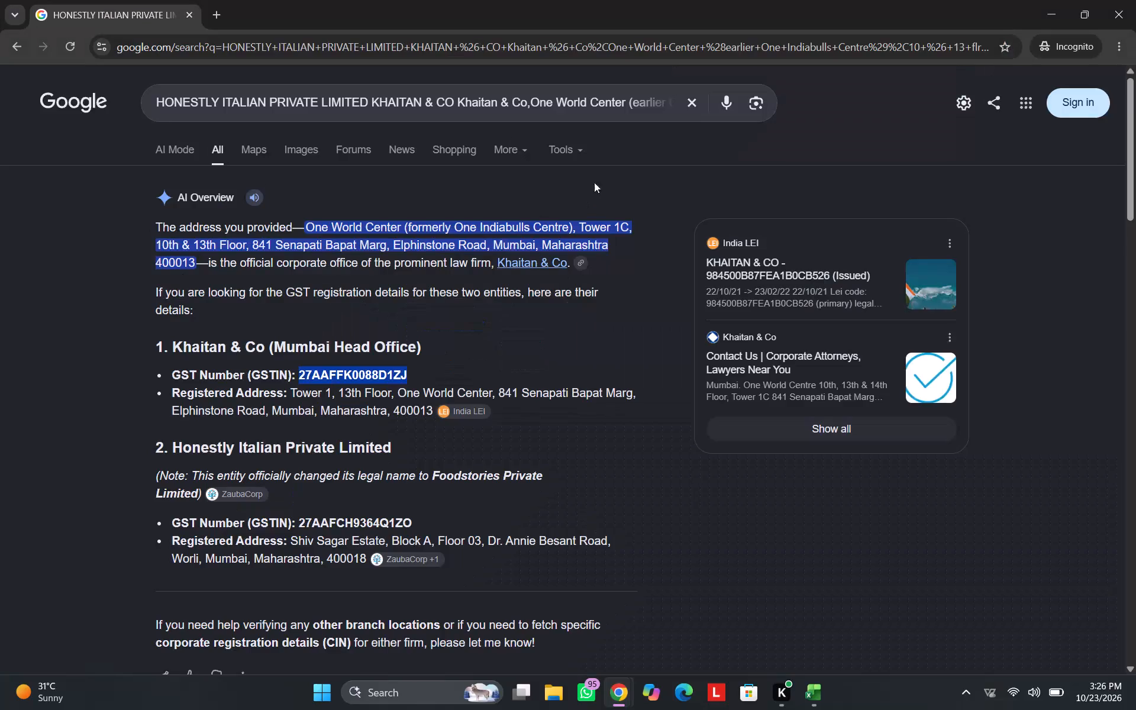
{"action": "left_click", "coordinate": [673, 46]}
{"action": "key", "text": "ctrl+c"}
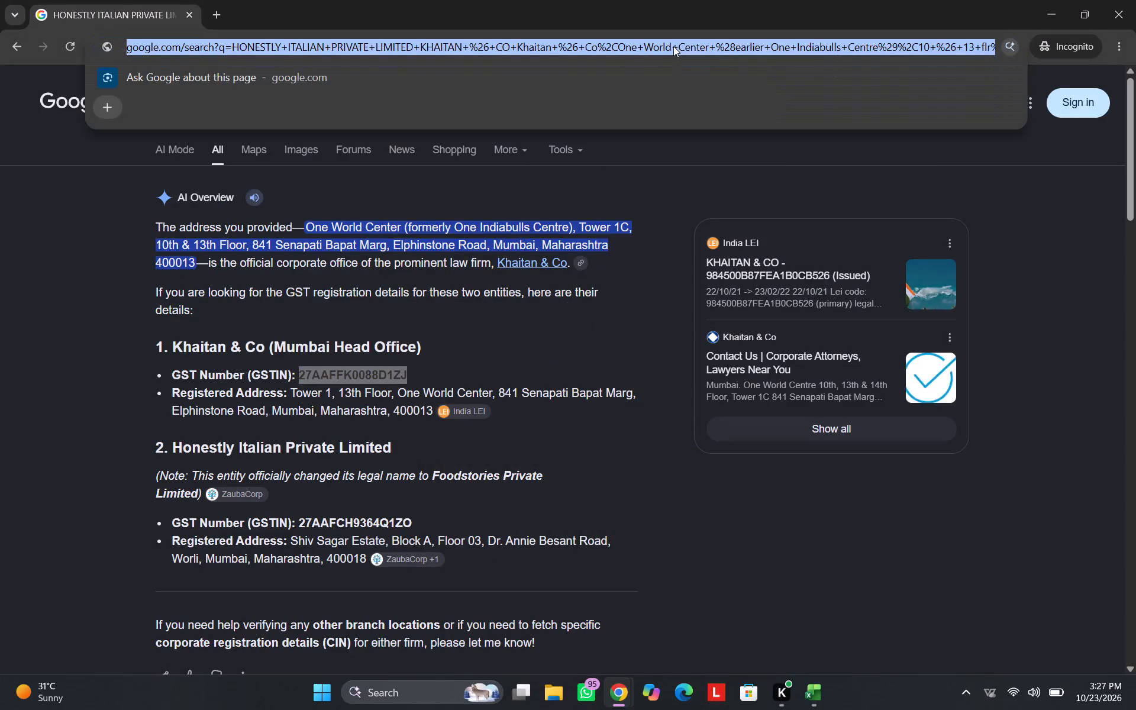
{"action": "key", "text": "alt+Tab"}
{"action": "left_click", "coordinate": [675, 487]}
{"action": "key", "text": "ctrl+v"}
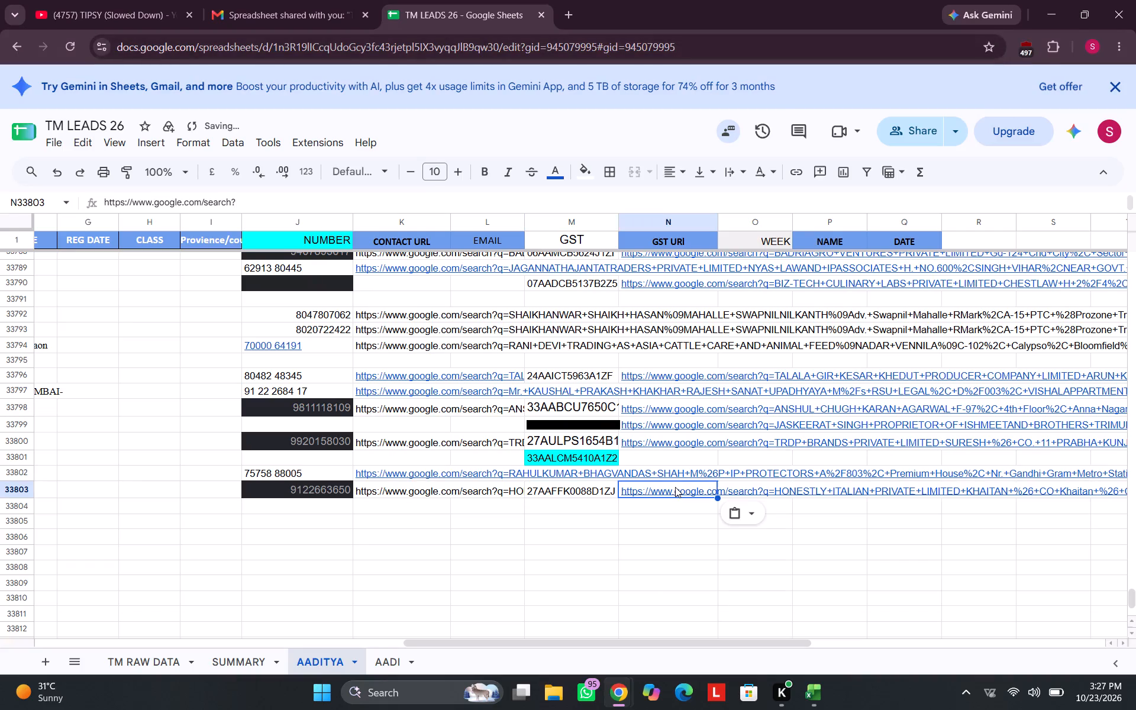
{"action": "key", "text": "Down"}
{"action": "key", "text": "Left"}
{"action": "key", "text": "Left"}
{"action": "key", "text": "Left"}
{"action": "key", "text": "Left"}
{"action": "key", "text": "Left"}
{"action": "key", "text": "Left"}
{"action": "key", "text": "Left"}
{"action": "key", "text": "Left"}
{"action": "key", "text": "Left"}
{"action": "key", "text": "Left"}
{"action": "key", "text": "Left"}
{"action": "key", "text": "Left"}
{"action": "key", "text": "Left"}
{"action": "key", "text": "Left"}
{"action": "key", "text": "Left"}
{"action": "key", "text": "Left"}
{"action": "key", "text": "Left"}
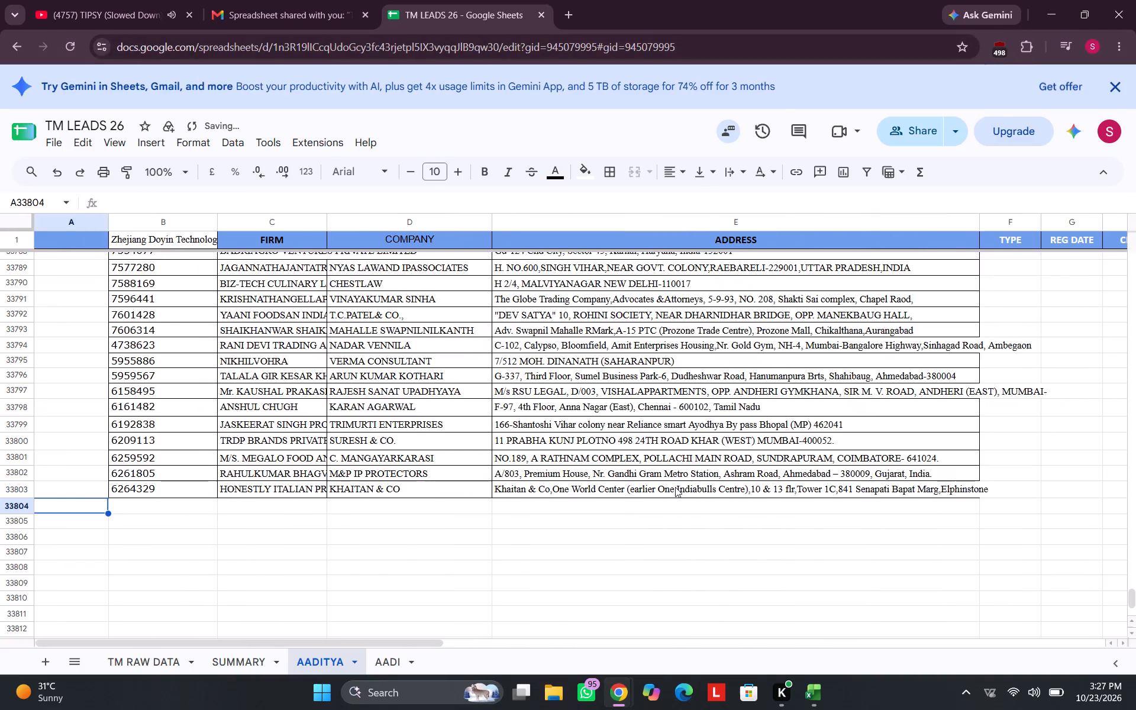
{"action": "key", "text": "Right"}
{"action": "key", "text": "alt+Tab"}
{"action": "key", "text": "alt+Right"}
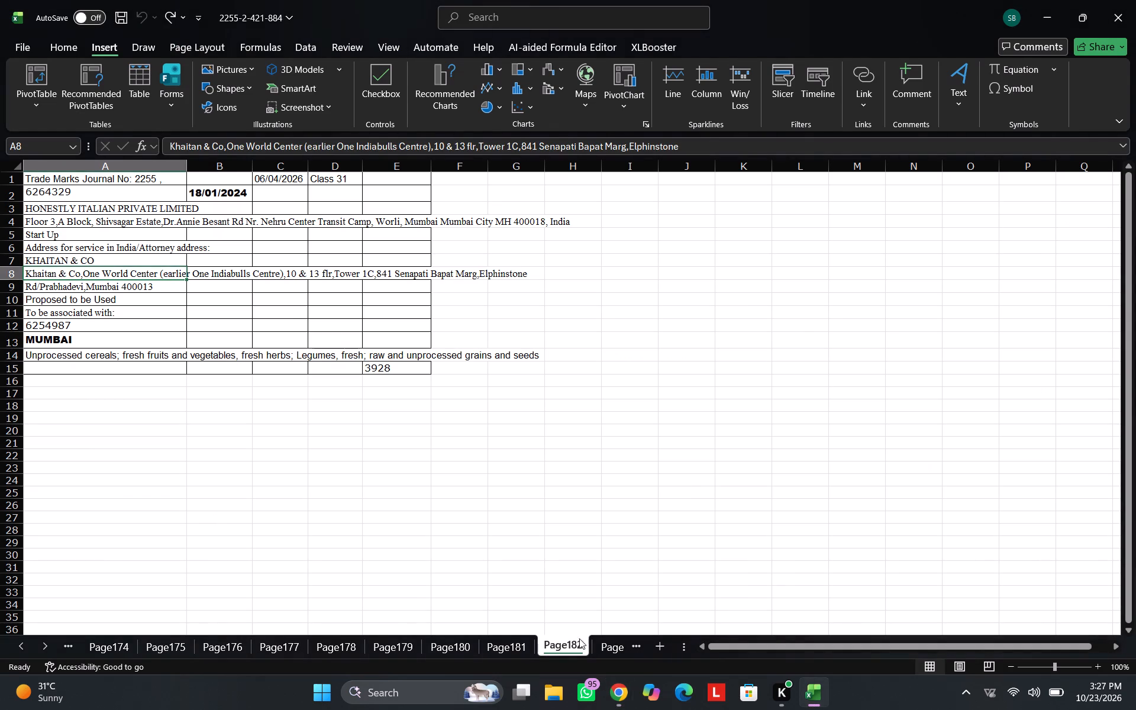
{"action": "left_click", "coordinate": [598, 653]}
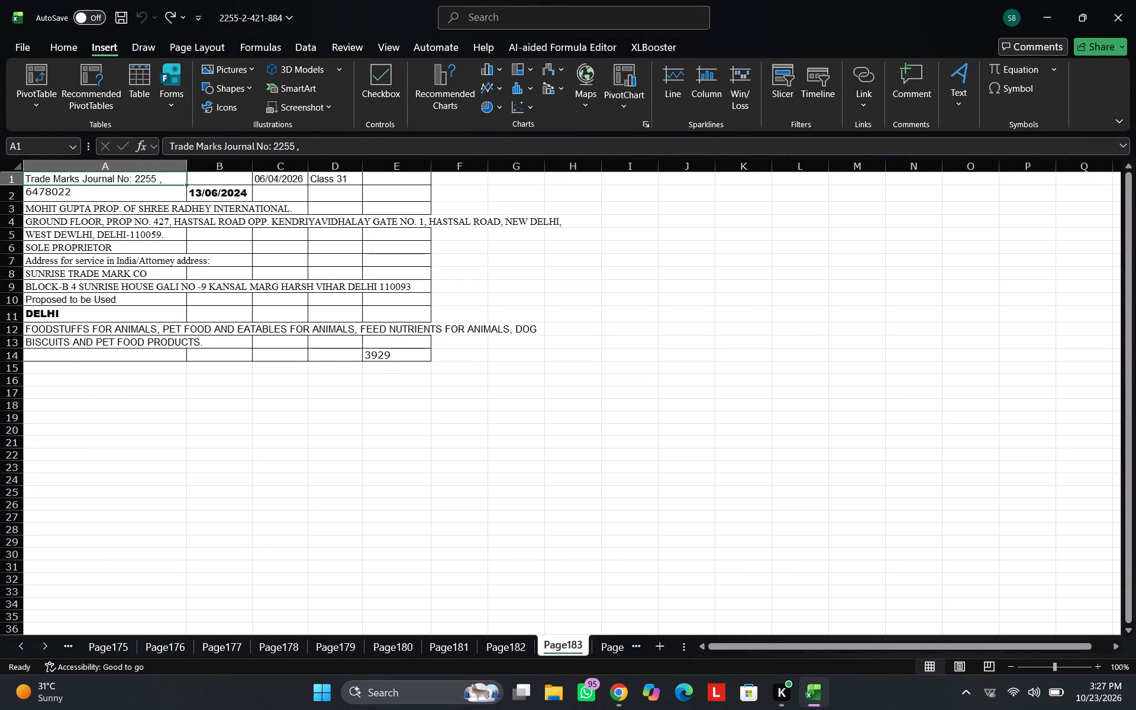
{"action": "left_click", "coordinate": [109, 192]}
{"action": "key", "text": "ctrl+c"}
{"action": "key", "text": "alt+Tab"}
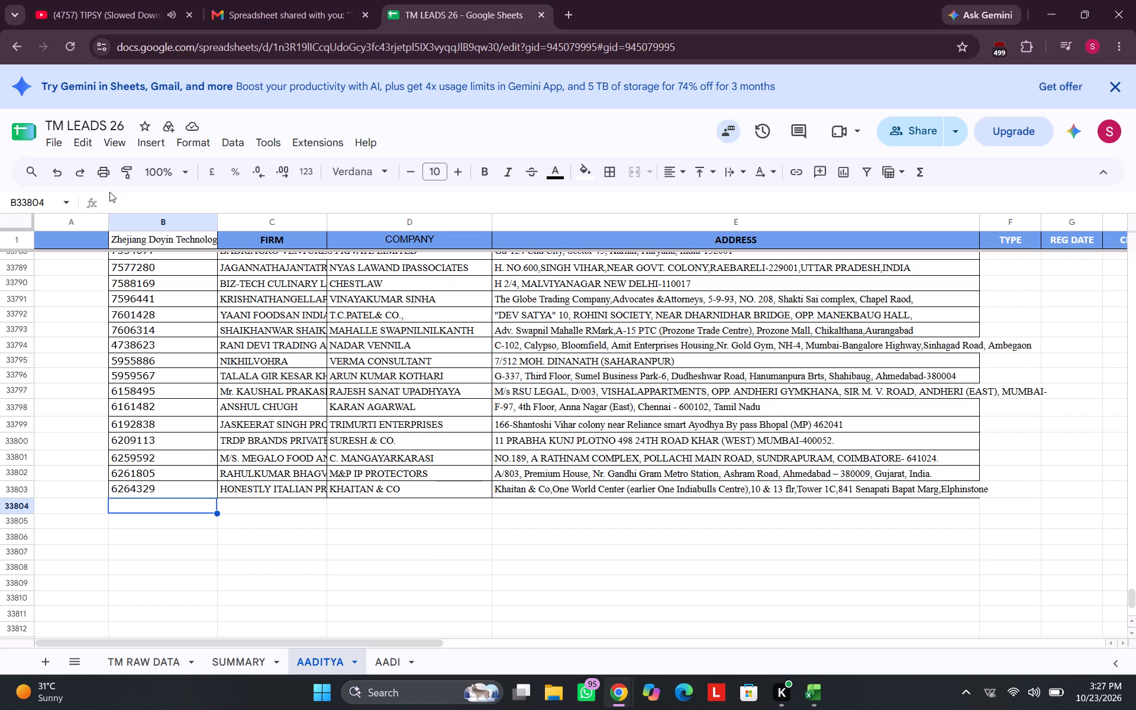
{"action": "key", "text": "ctrl+v"}
Copy the applicant line of Shree Radhey International from Page183 into row 33804's FIRM cell.
{"action": "key", "text": "alt+Tab"}
{"action": "key", "text": "Down"}
{"action": "key", "text": "ctrl+c"}
{"action": "key", "text": "alt+Tab"}
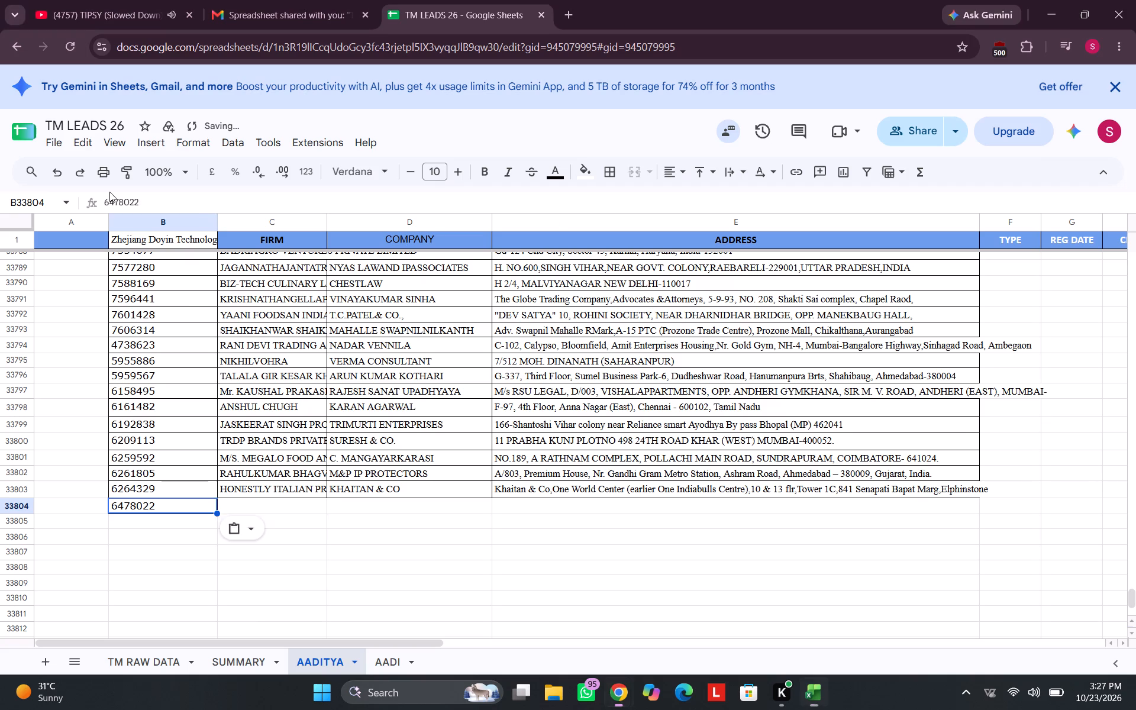
{"action": "key", "text": "Right"}
{"action": "key", "text": "ctrl+v"}
Copy the attorney name SUNRISE TRADE MARK CO from Page183 into row 33804's COMPANY cell.
{"action": "key", "text": "alt+Tab"}
{"action": "key", "text": "Down"}
{"action": "key", "text": "Down"}
{"action": "key", "text": "Down"}
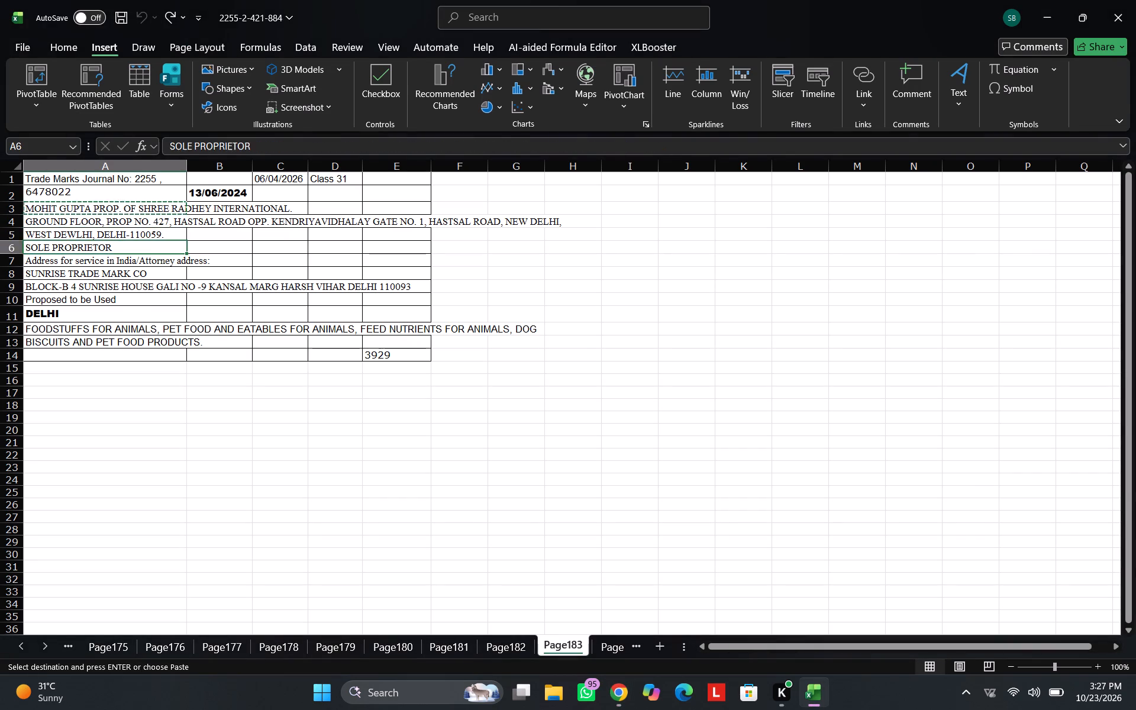
{"action": "key", "text": "Down"}
{"action": "key", "text": "Down"}
{"action": "key", "text": "ctrl+c"}
{"action": "key", "text": "alt+Tab"}
{"action": "key", "text": "Right"}
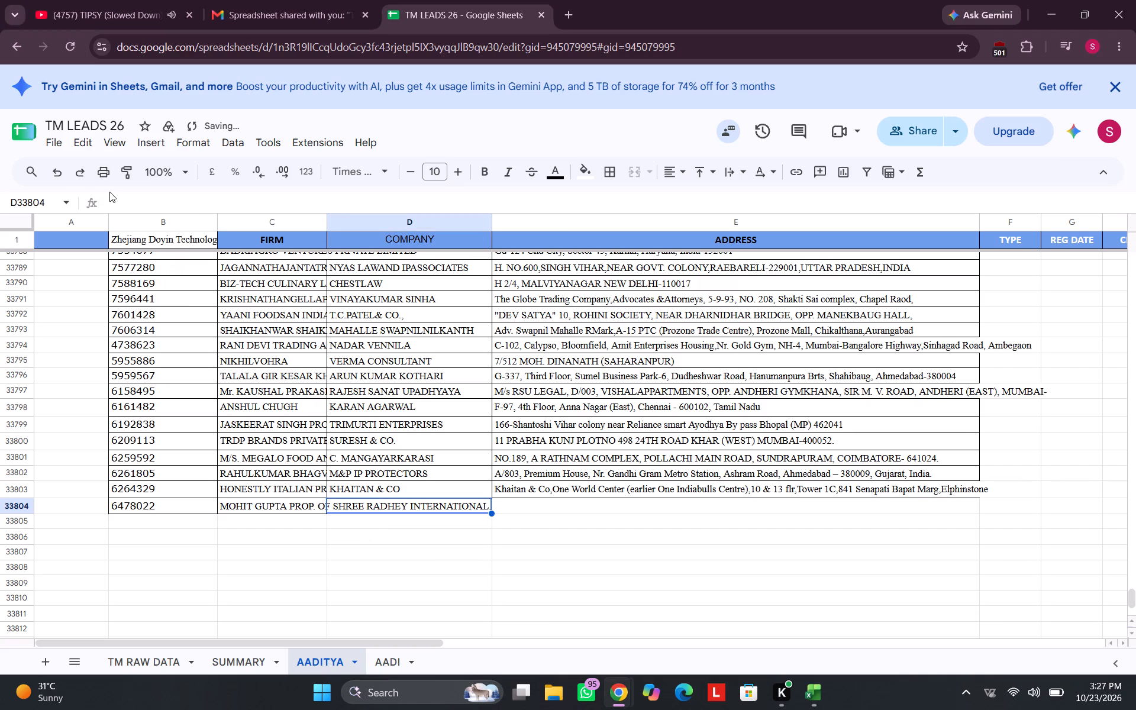
{"action": "key", "text": "ctrl+v"}
Copy the attorney's address line for SUNRISE TRADE MARK CO from Page183 into row 33804's ADDRESS cell.
{"action": "key", "text": "alt+Tab"}
{"action": "key", "text": "Down"}
{"action": "key", "text": "ctrl+c"}
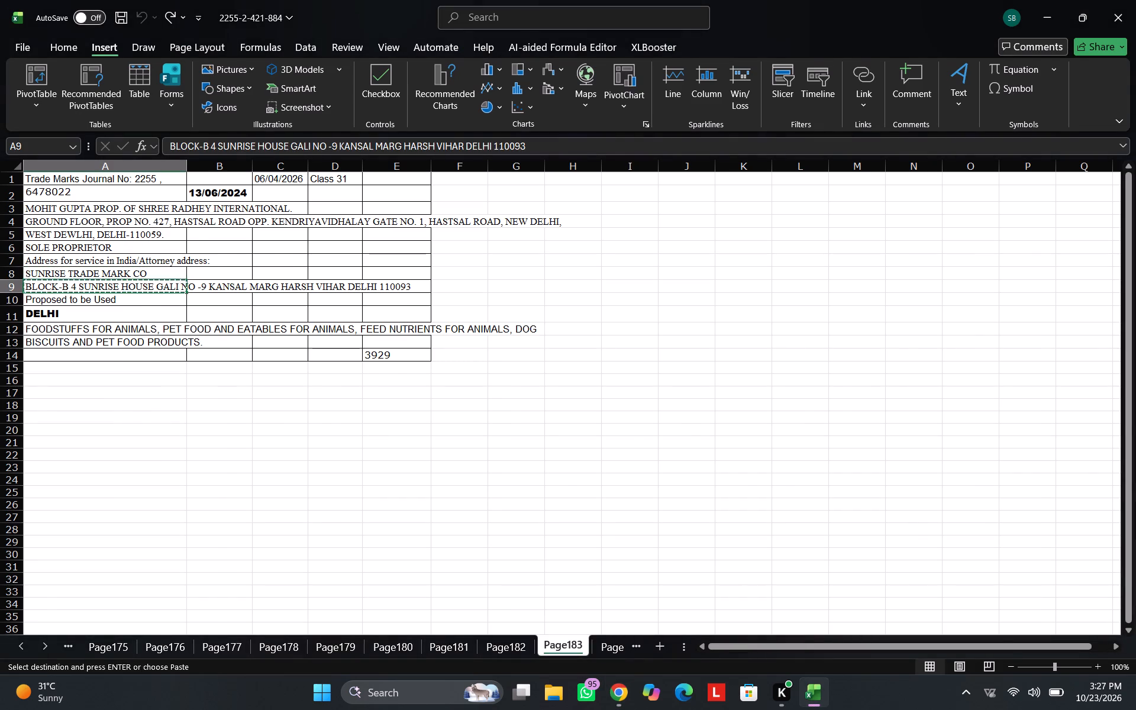
{"action": "key", "text": "alt+Tab"}
{"action": "key", "text": "Right"}
{"action": "key", "text": "ctrl+v"}
Search Google for row 33804's firm, company and address text followed by "contact number".
{"action": "key", "text": "Right"}
{"action": "key", "text": "shift+Left"}
{"action": "key", "text": "shift+Left"}
{"action": "key", "text": "ctrl+c"}
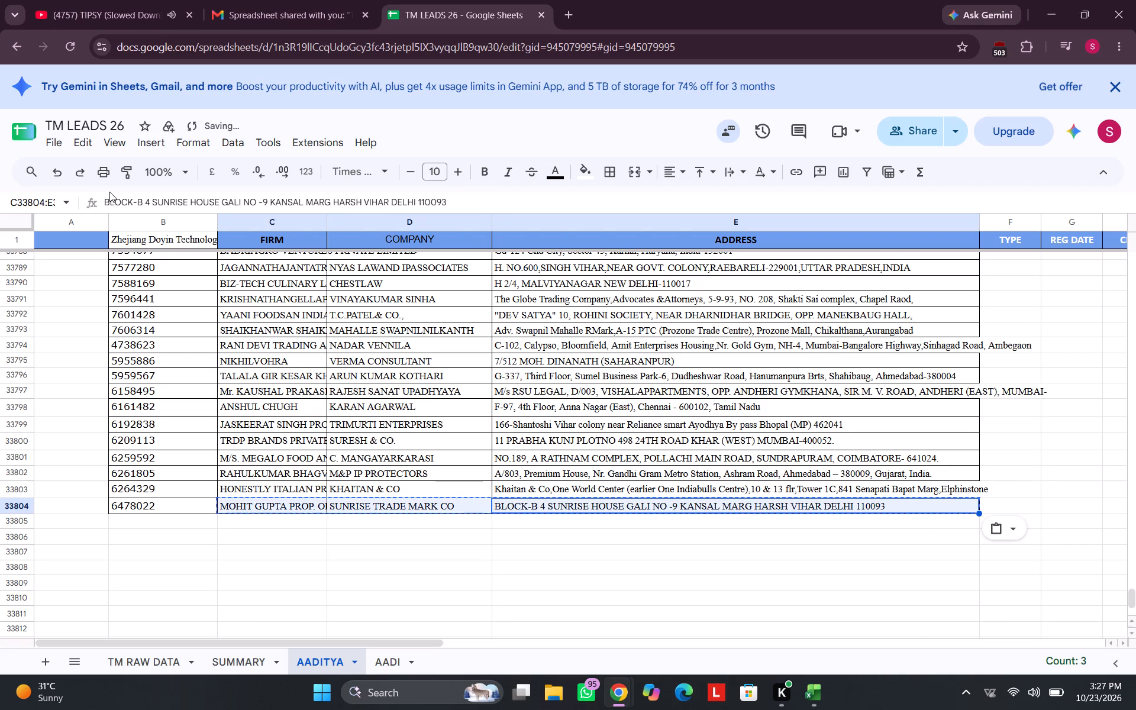
{"action": "key", "text": "alt+Tab"}
{"action": "key", "text": "alt+Right"}
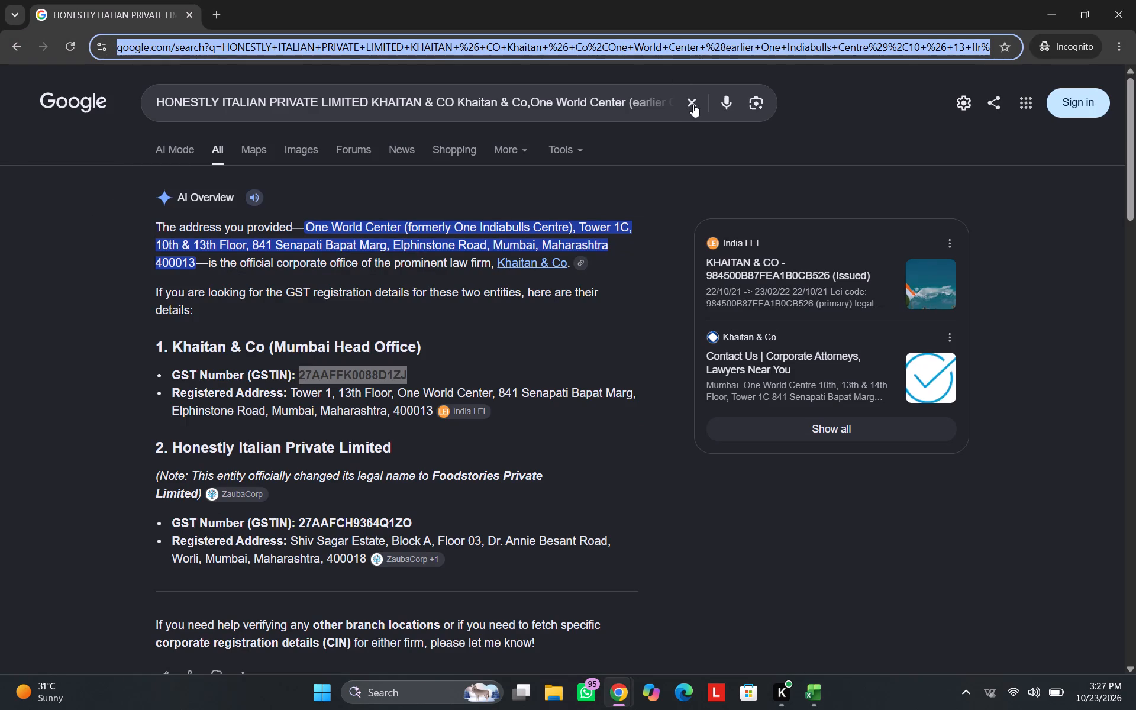
{"action": "left_click", "coordinate": [693, 104]}
{"action": "key", "text": "ctrl+v"}
{"action": "key", "text": "space"}
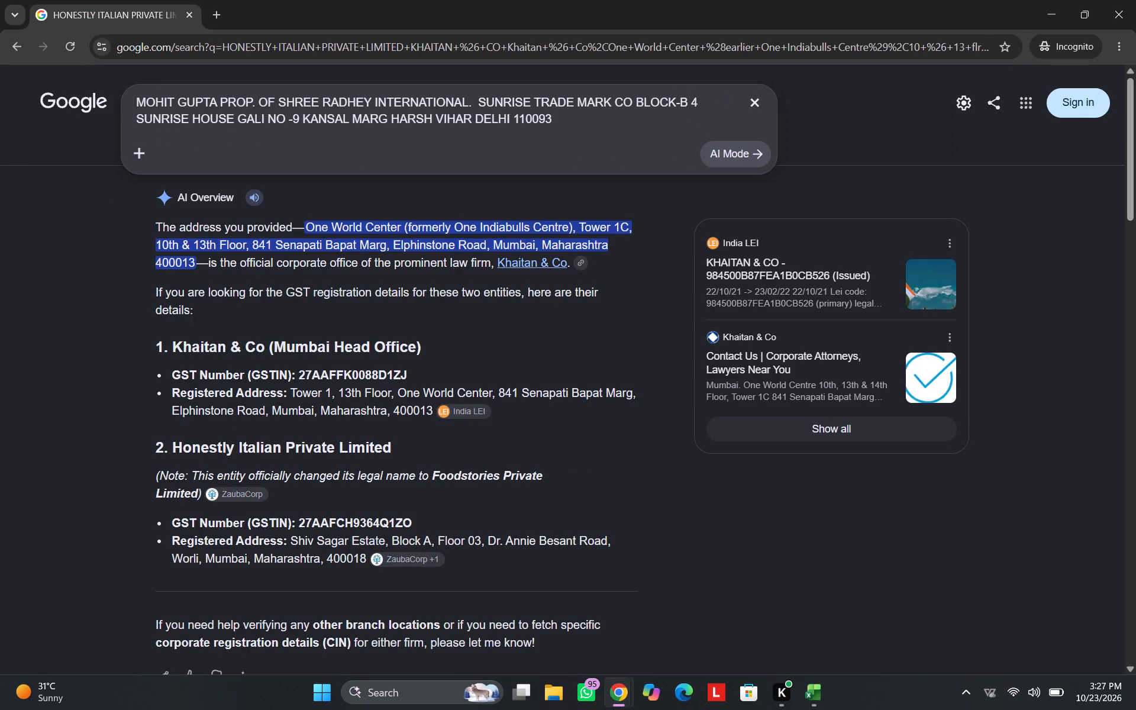
{"action": "type", "text": "contact number"}
{"action": "key", "text": "space"}
{"action": "key", "text": "Return"}
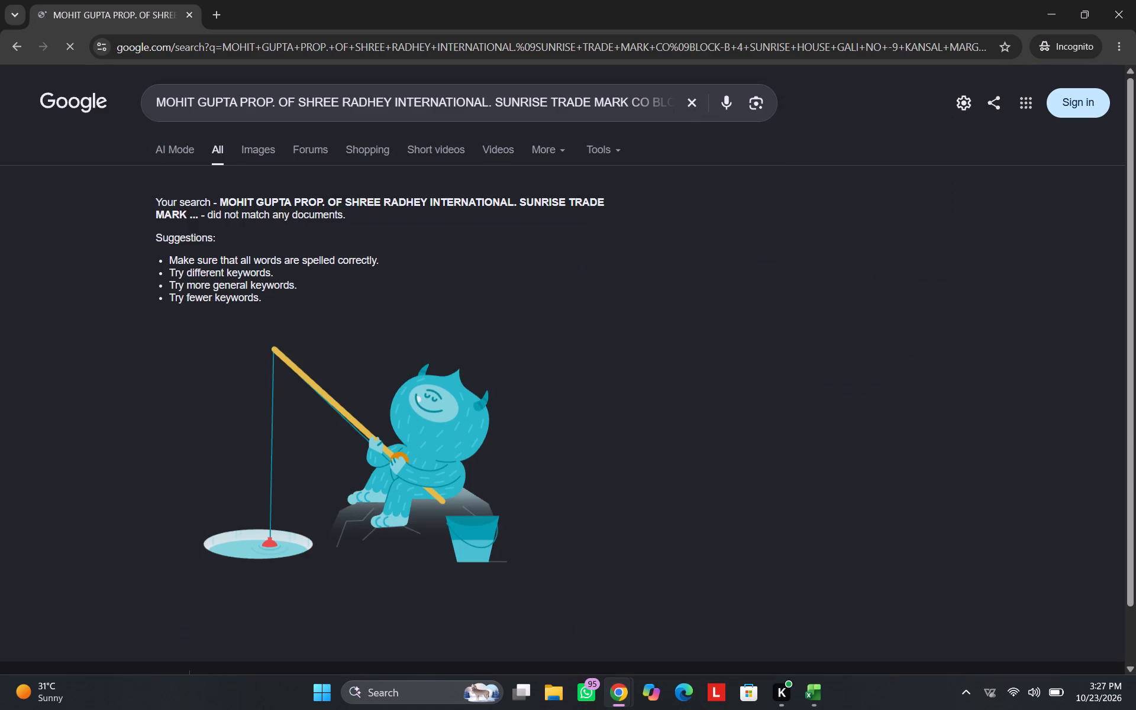
Replace "contact" with "gst" in the Shree Radhey International / SUNRISE TRADE MARK CO Google query and rerun the search.
{"action": "left_click", "coordinate": [647, 118]}
{"action": "left_click", "coordinate": [595, 122]}
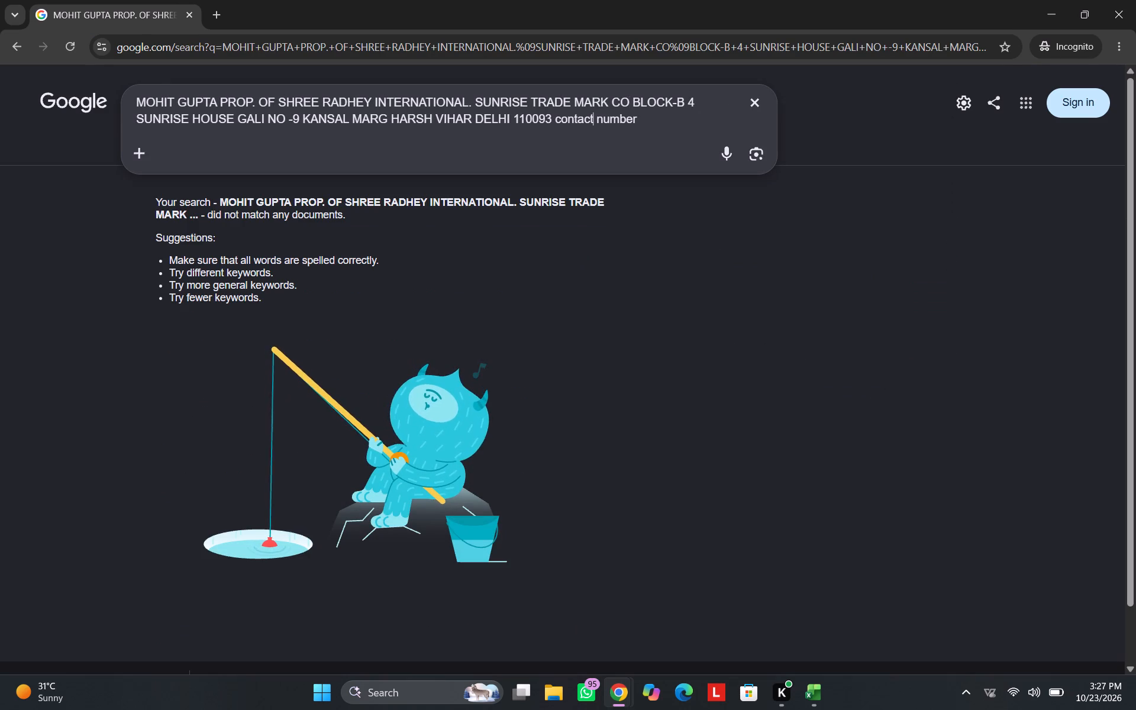
{"action": "key", "text": "BackSpace"}
{"action": "type", "text": "gst"}
{"action": "key", "text": "space"}
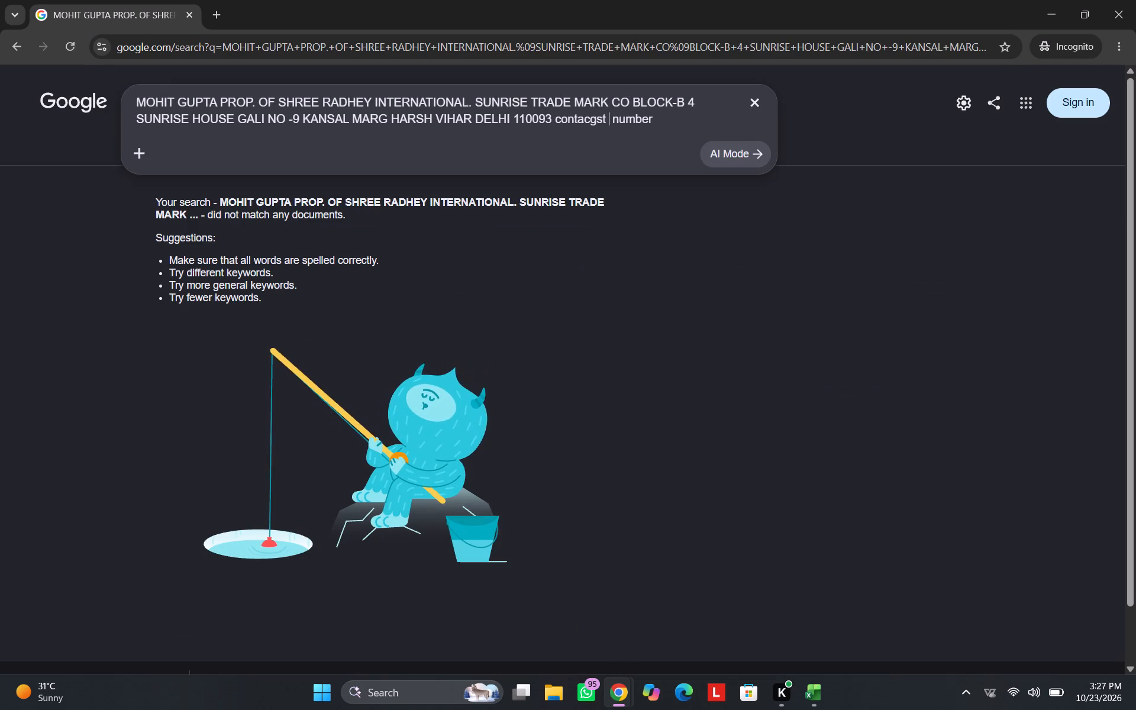
{"action": "key", "text": "Return"}
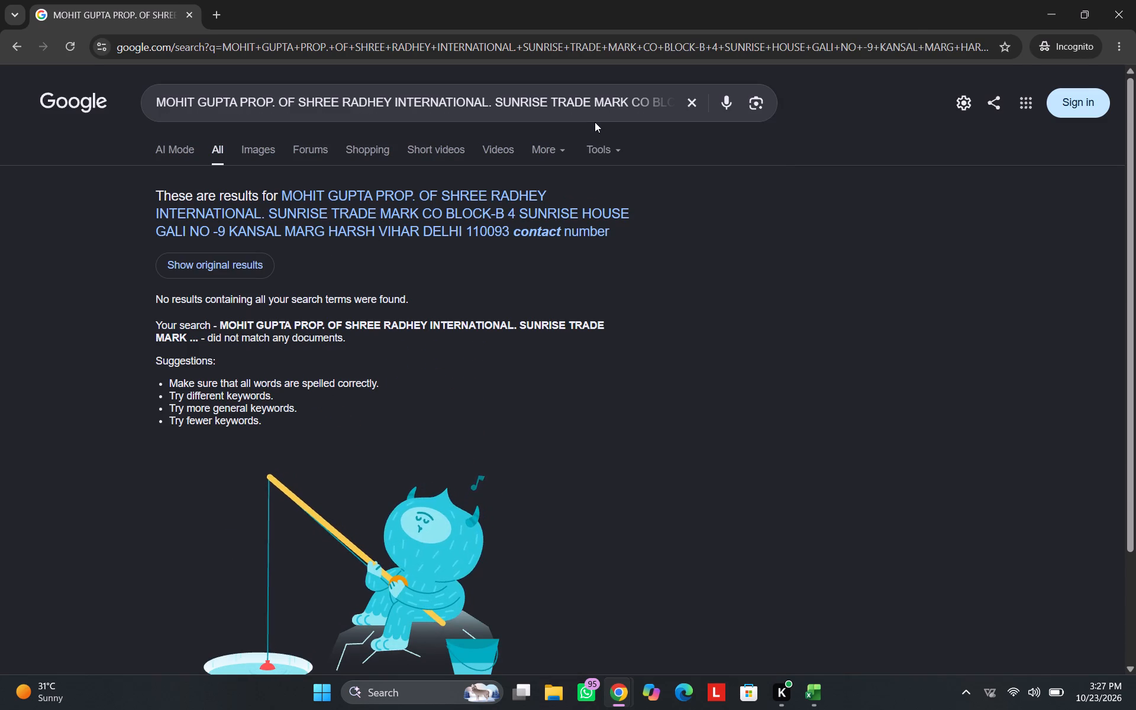
{"action": "left_click", "coordinate": [605, 115]}
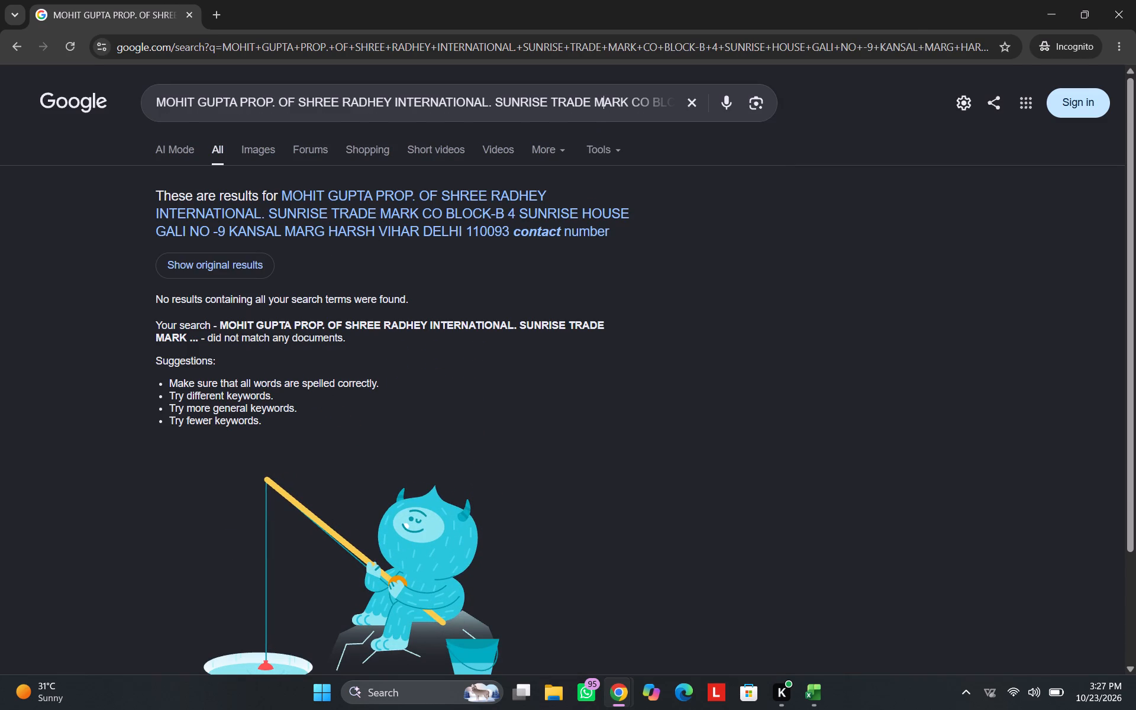
{"action": "left_click", "coordinate": [595, 127]}
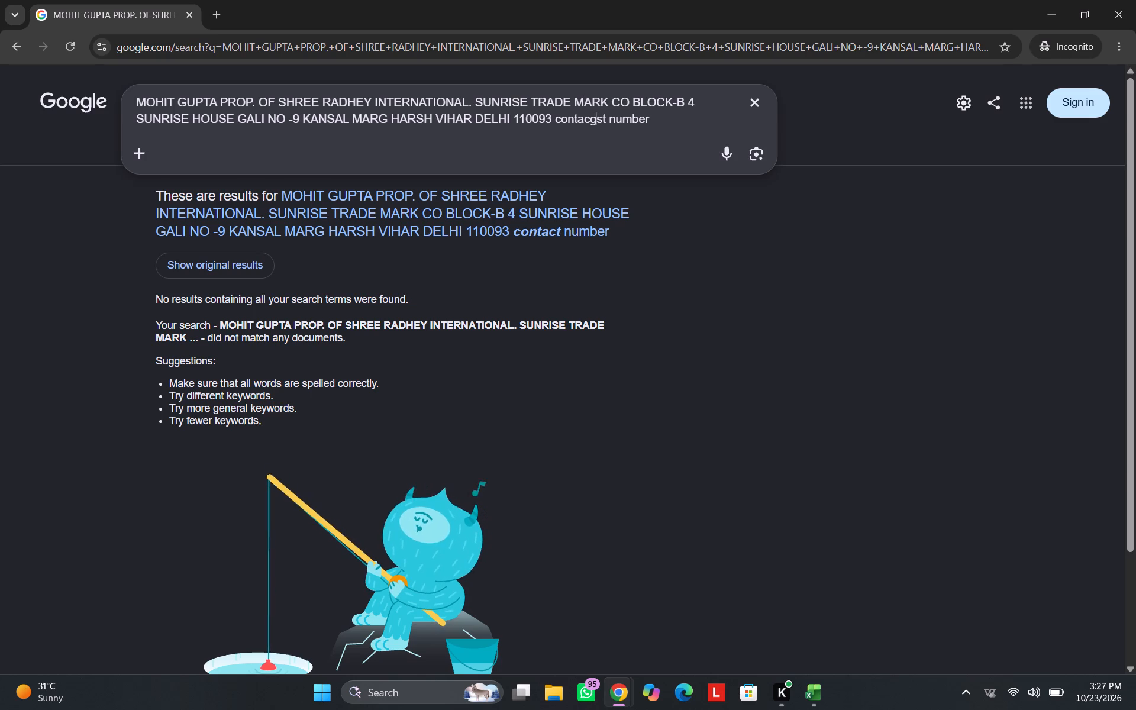
{"action": "left_click", "coordinate": [590, 126]}
{"action": "key", "text": "ctrl+BackSpace"}
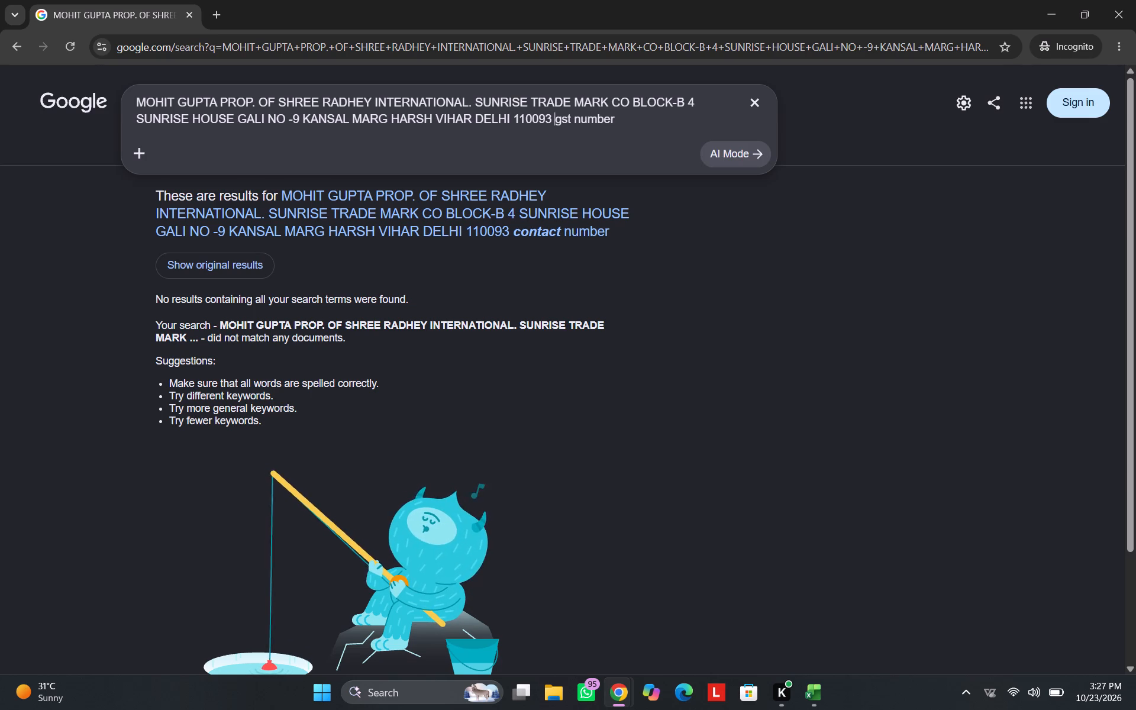
{"action": "key", "text": "Return"}
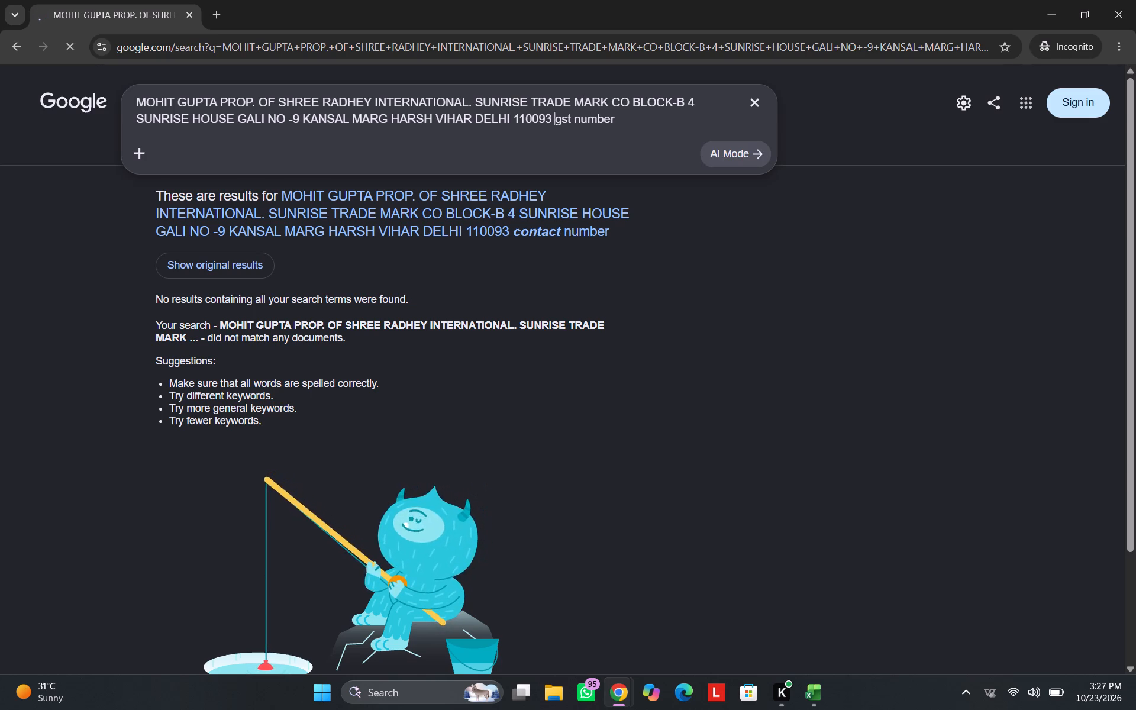
{"action": "key", "text": "alt+Tab"}
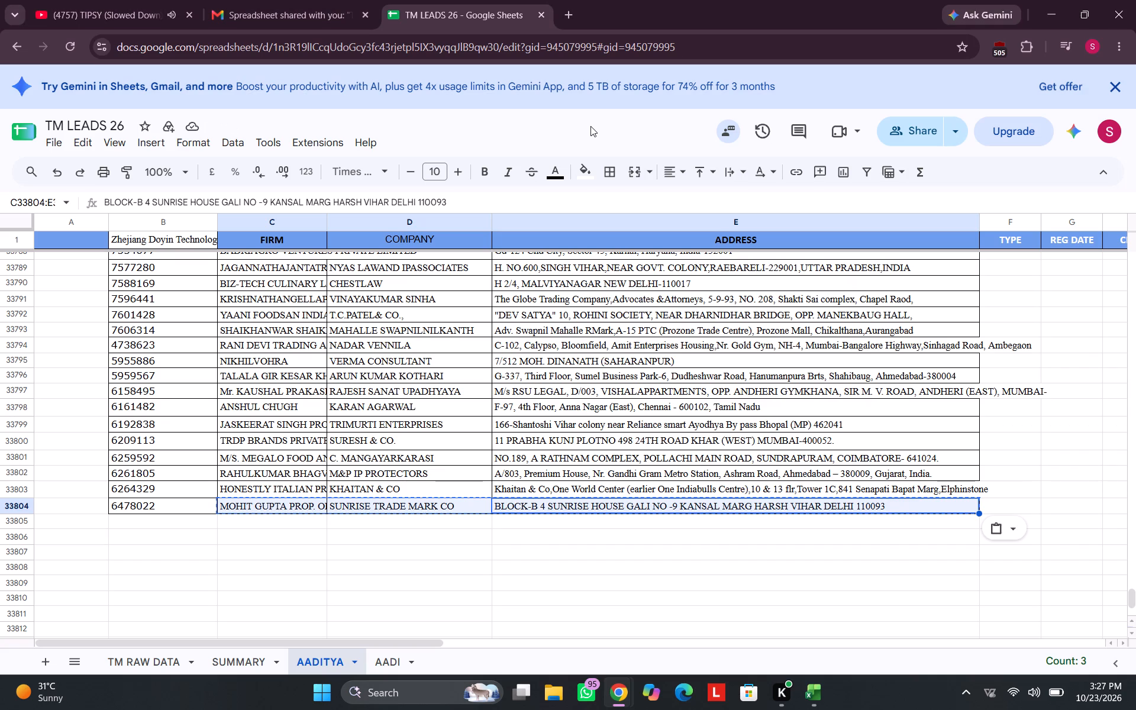
{"action": "key", "text": "Down"}
{"action": "key", "text": "Left"}
{"action": "key", "text": "Left"}
{"action": "key", "text": "Left"}
{"action": "key", "text": "alt+Tab"}
{"action": "key", "text": "alt+Right"}
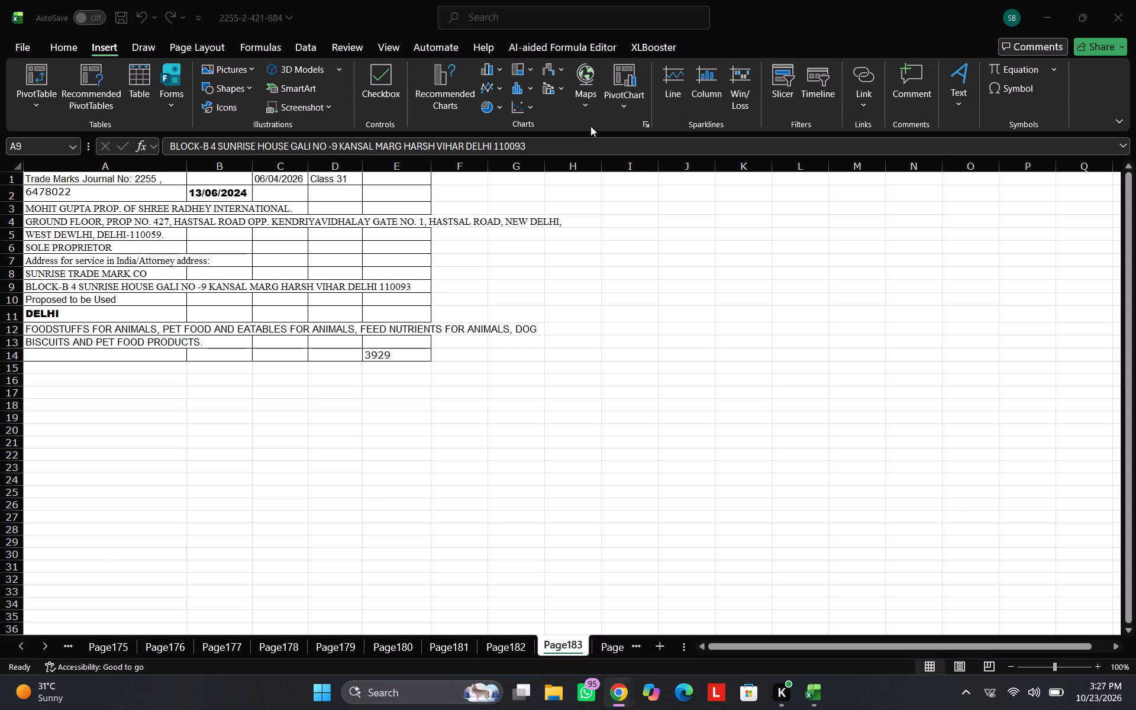
{"action": "left_click", "coordinate": [600, 650]}
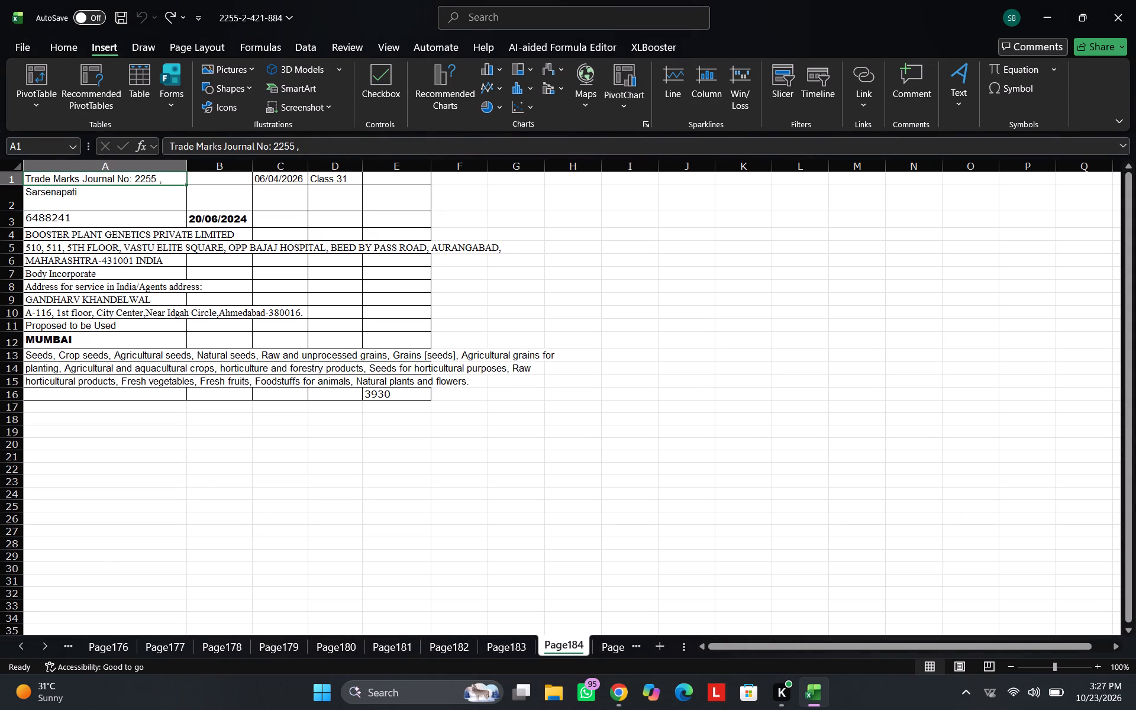
{"action": "left_click", "coordinate": [97, 220]}
{"action": "key", "text": "ctrl+c"}
{"action": "key", "text": "alt+Tab"}
{"action": "key", "text": "ctrl+v"}
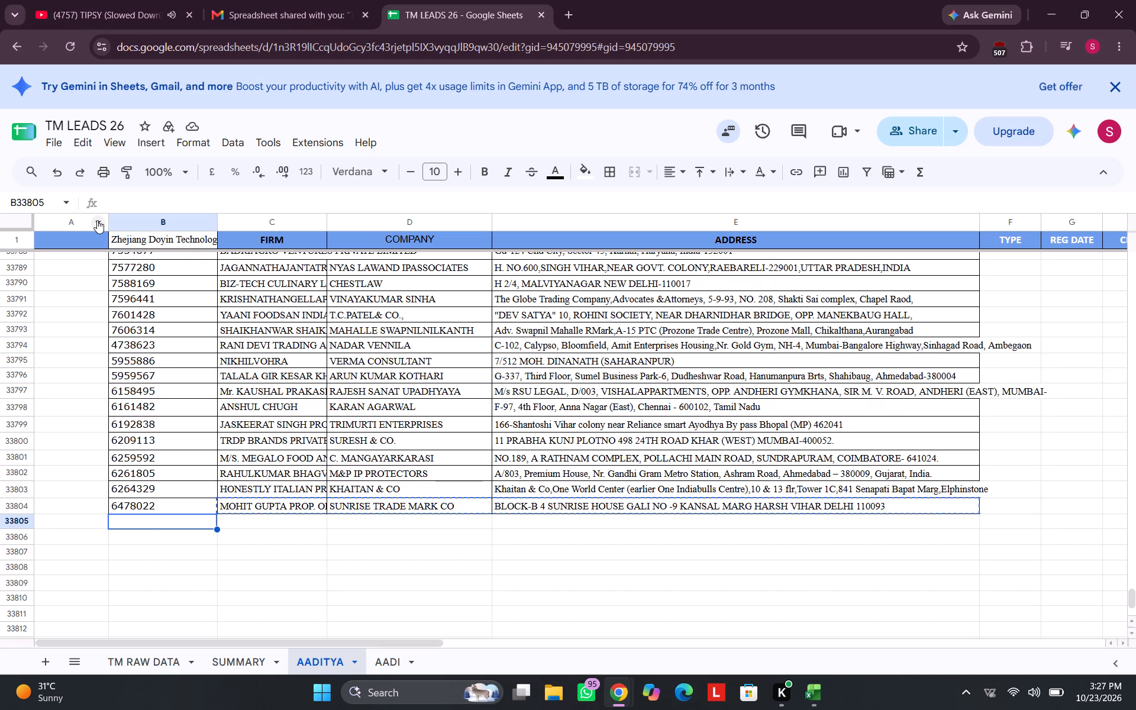
Copy the firm name BOOSTER PLANT GENETICS PRIVATE LIMITED from Page184 of the Excel journal workbook into row 33805's FIRM cell.
{"action": "key", "text": "alt+Tab"}
{"action": "key", "text": "Down"}
{"action": "key", "text": "ctrl+c"}
{"action": "key", "text": "alt+Tab"}
{"action": "key", "text": "Right"}
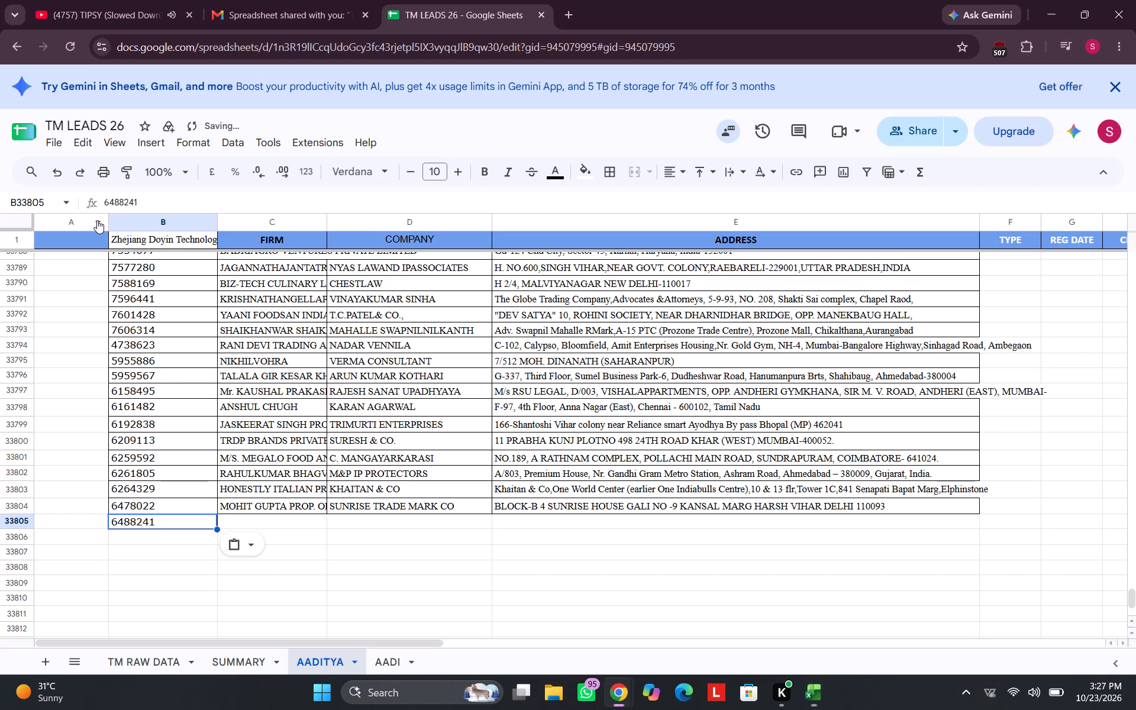
{"action": "key", "text": "ctrl+v"}
Copy the agent's name below the address-for-service line on Page184 of the Excel workbook into row 33805's COMPANY cell.
{"action": "key", "text": "alt+Tab"}
{"action": "key", "text": "Down"}
{"action": "key", "text": "Down"}
{"action": "key", "text": "Down"}
{"action": "key", "text": "Down"}
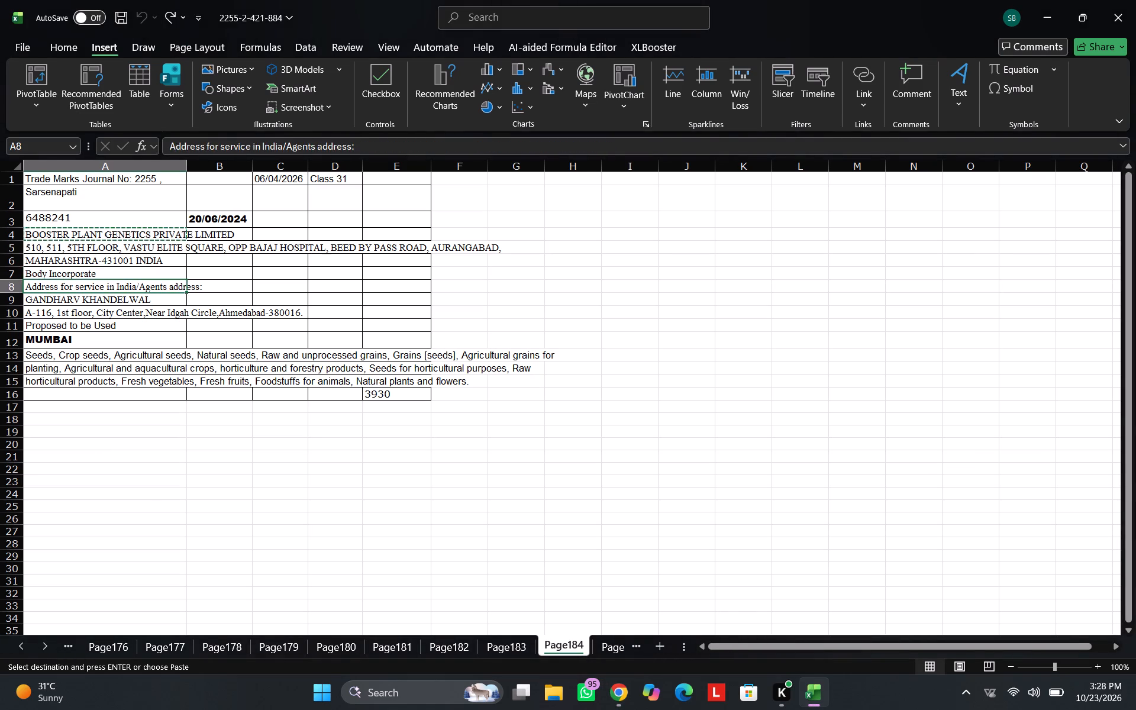
{"action": "key", "text": "Down"}
{"action": "key", "text": "ctrl+c"}
{"action": "key", "text": "alt+Tab"}
{"action": "key", "text": "Right"}
{"action": "key", "text": "ctrl+v"}
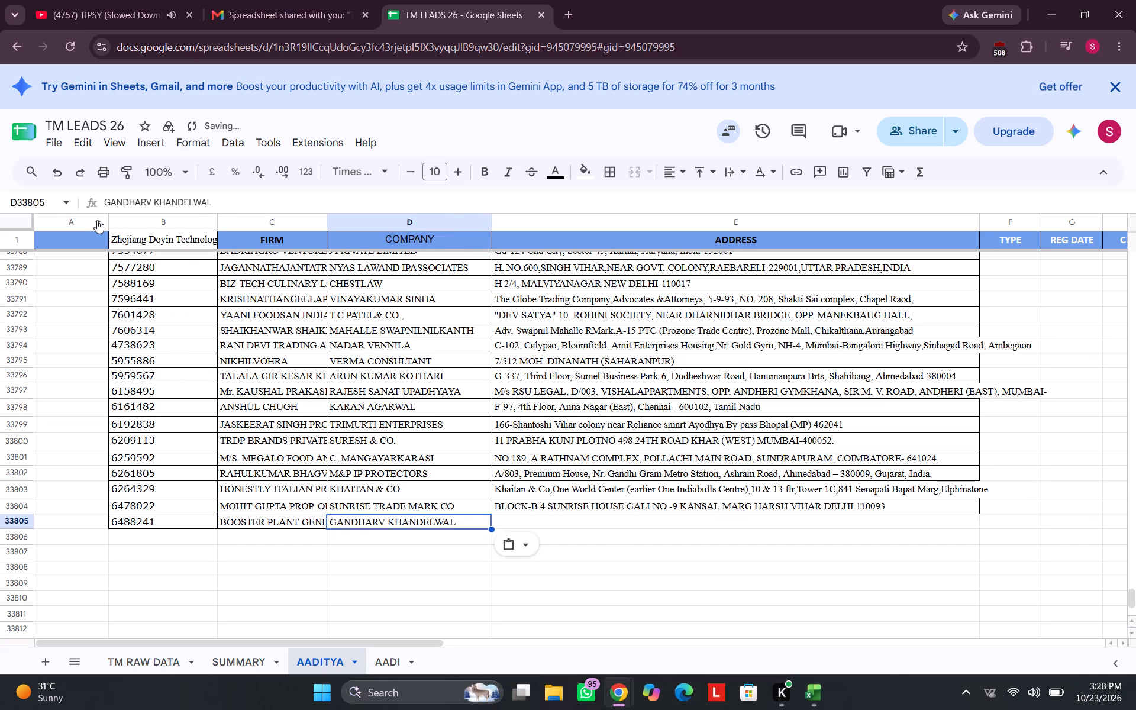
Copy the agent's address line from Page184 of the Excel workbook into row 33805's ADDRESS cell.
{"action": "key", "text": "alt+Tab"}
{"action": "key", "text": "Down"}
{"action": "key", "text": "ctrl+c"}
{"action": "key", "text": "alt+Tab"}
{"action": "key", "text": "Right"}
{"action": "key", "text": "ctrl+v"}
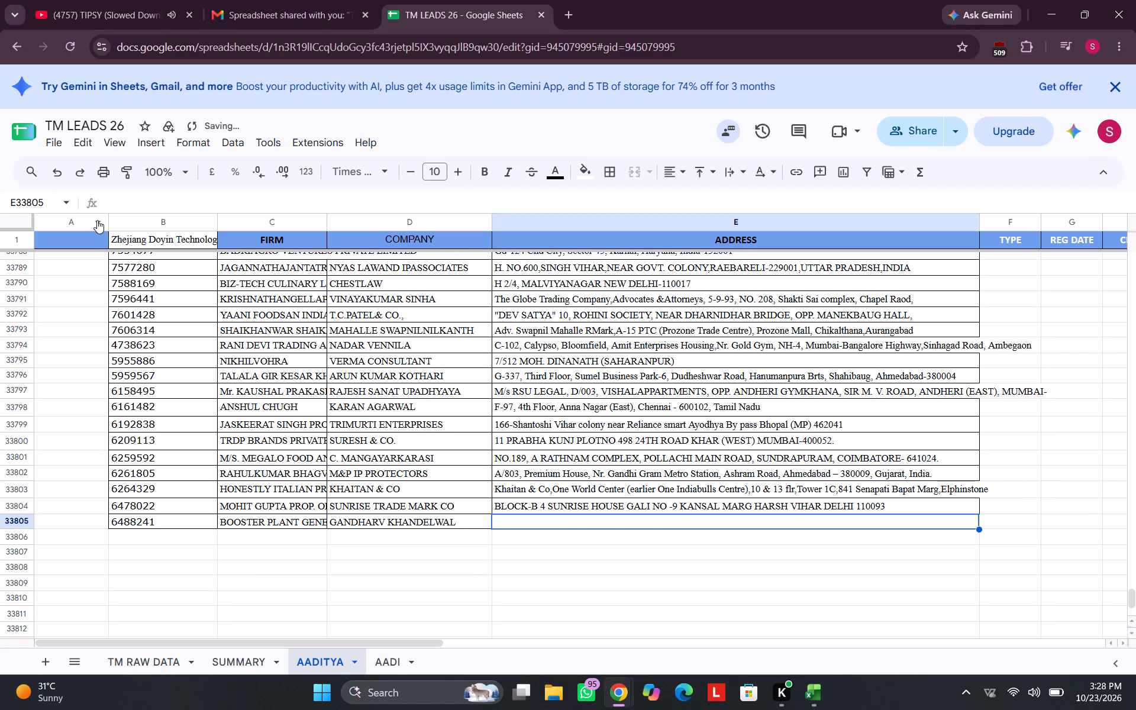
Search Google in the incognito window for row 33805's firm, company and address text followed by "contact number".
{"action": "key", "text": "Right"}
{"action": "key", "text": "shift+Left"}
{"action": "key", "text": "shift+Left"}
{"action": "key", "text": "ctrl+c"}
{"action": "key", "text": "alt+Tab"}
{"action": "key", "text": "alt+Right"}
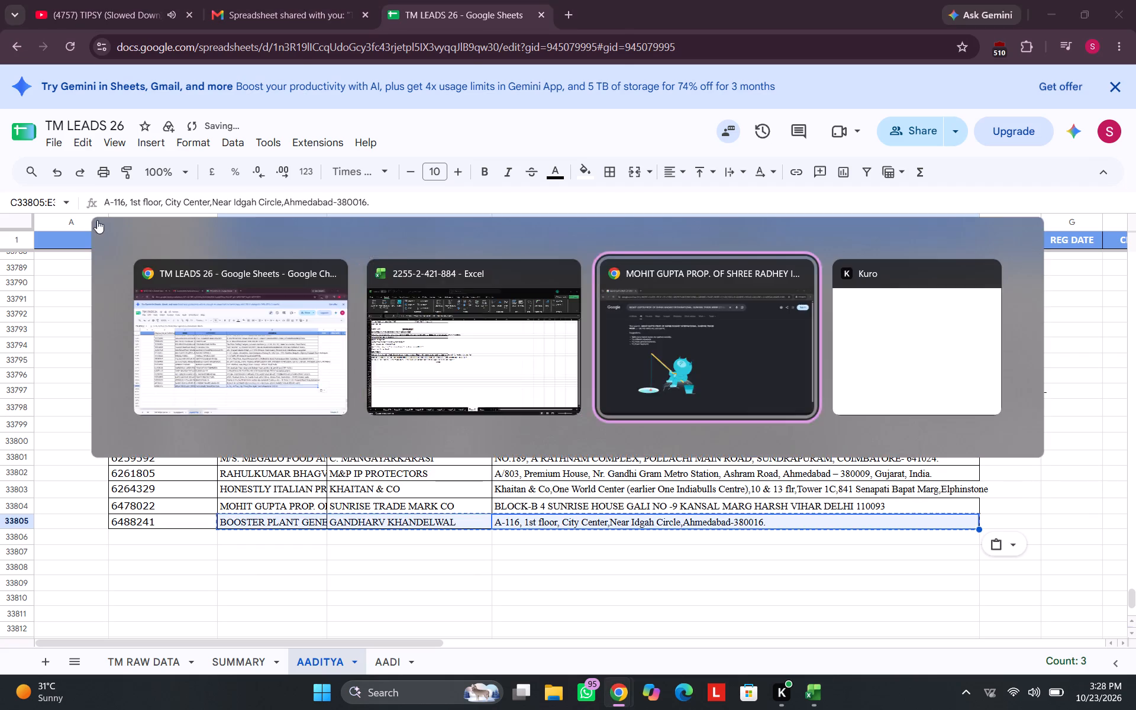
{"action": "left_click", "coordinate": [681, 99]}
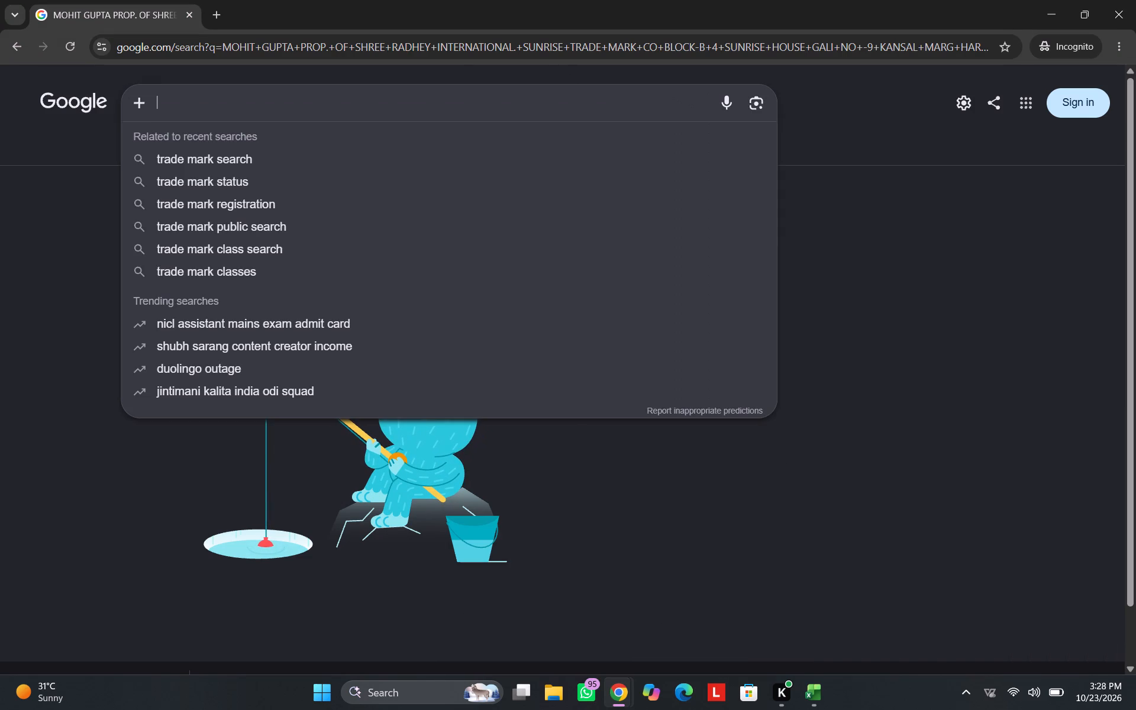
{"action": "key", "text": "ctrl+v"}
{"action": "key", "text": "space"}
{"action": "type", "text": "cp"}
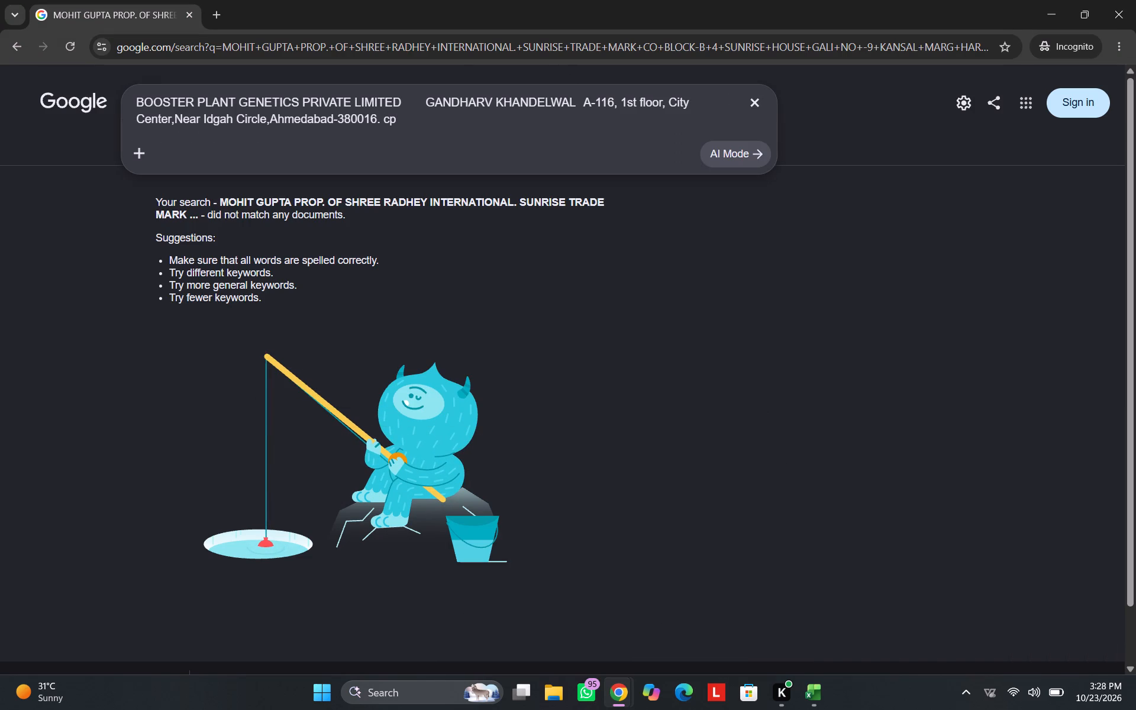
{"action": "key", "text": "BackSpace"}
{"action": "type", "text": "ontact number"}
{"action": "key", "text": "space"}
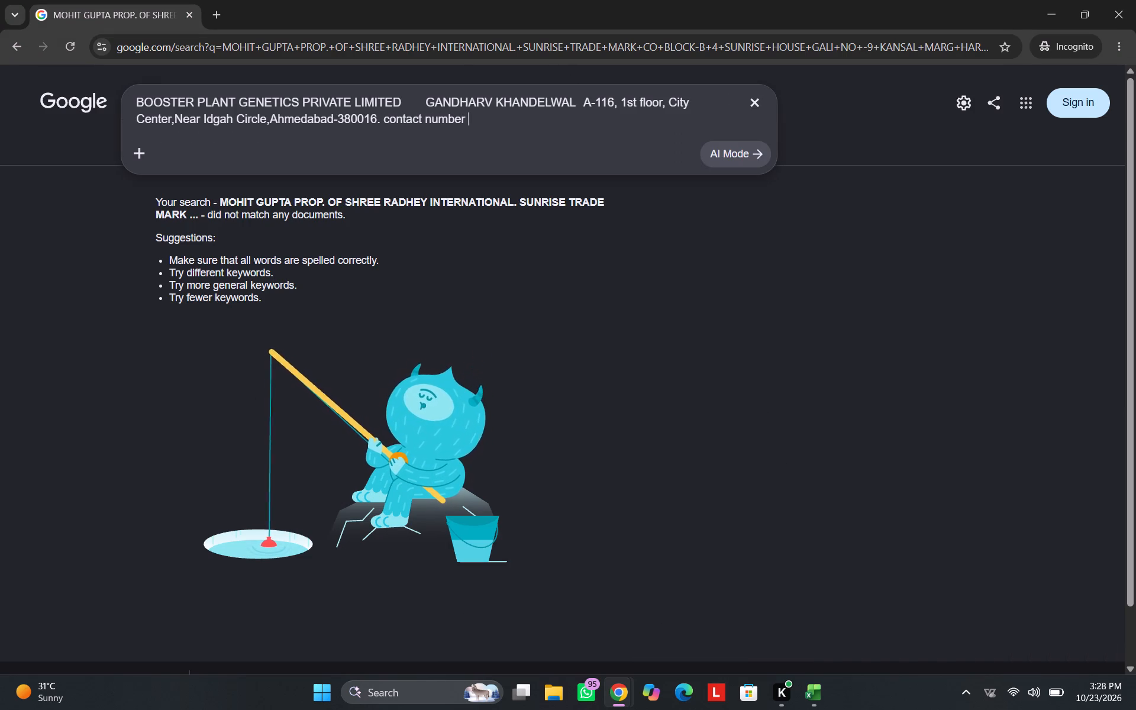
{"action": "key", "text": "Return"}
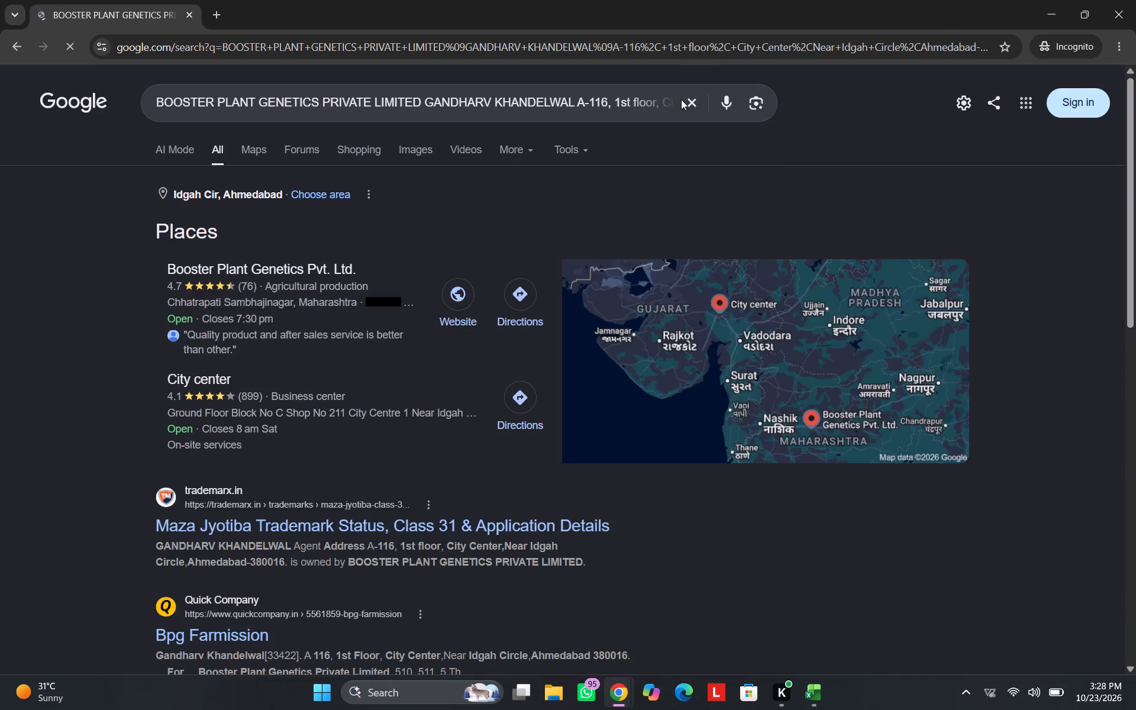
Review the contact results and open the Booster Plant Genetics Pvt. Ltd. business listing.
{"action": "scroll", "coordinate": [514, 409], "scroll_direction": "down", "scroll_amount": 2}
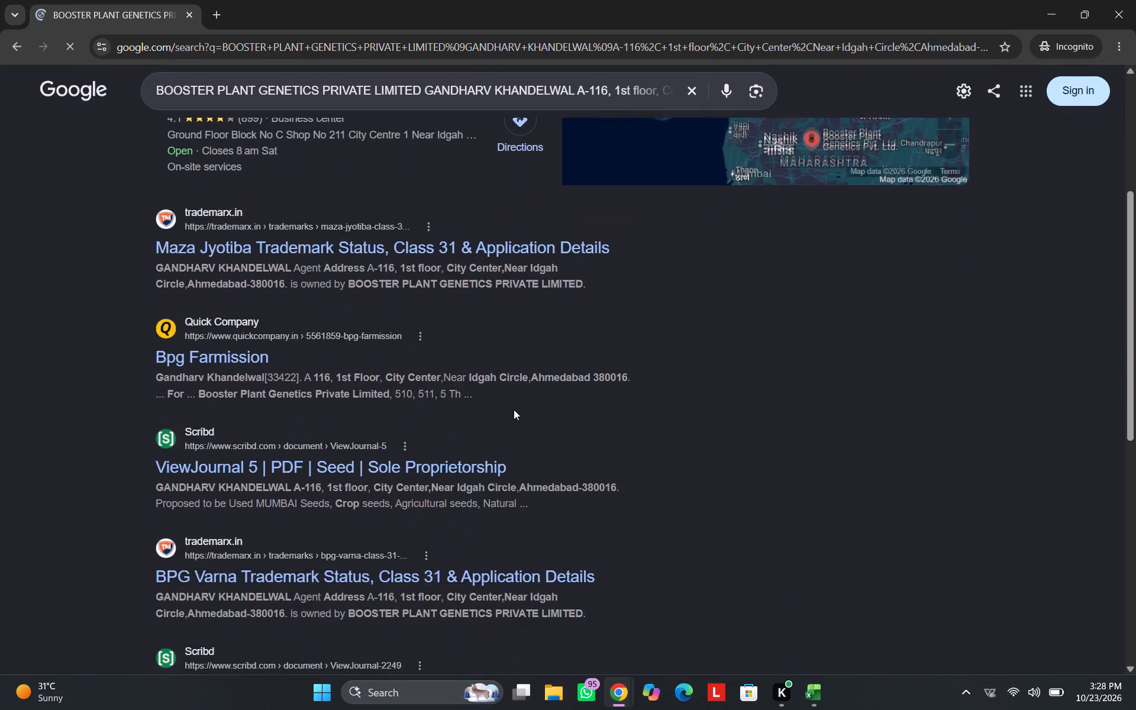
{"action": "scroll", "coordinate": [514, 409], "scroll_direction": "down", "scroll_amount": 2}
{"action": "scroll", "coordinate": [514, 409], "scroll_direction": "up", "scroll_amount": 1}
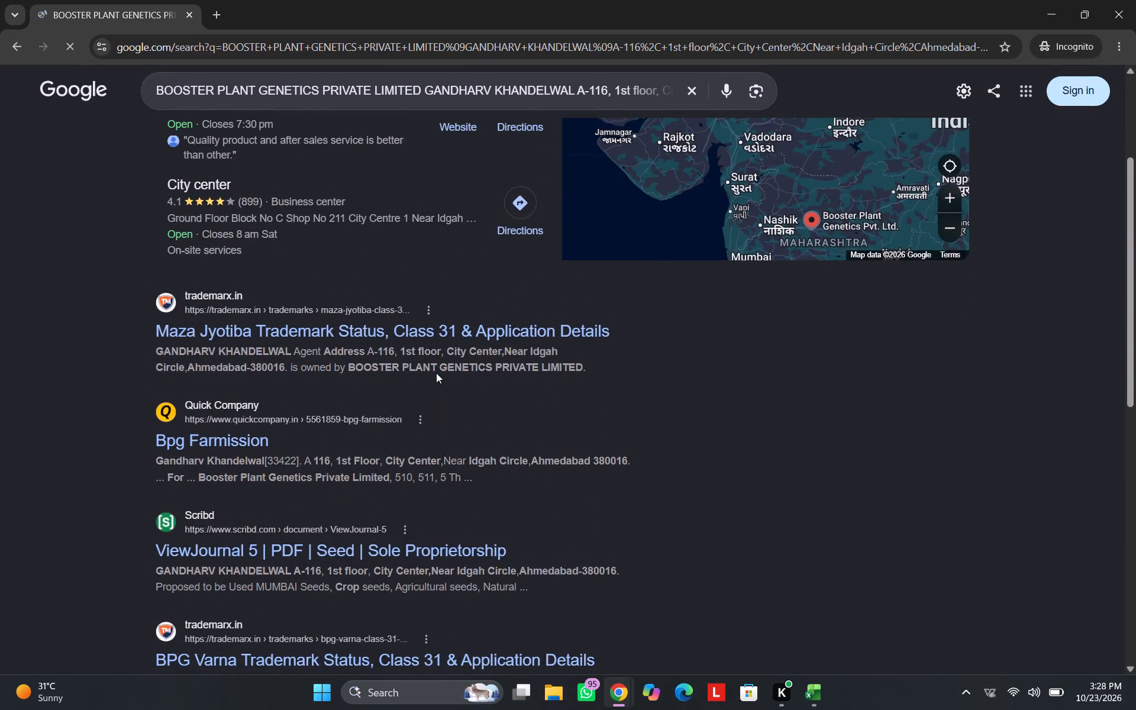
{"action": "scroll", "coordinate": [436, 373], "scroll_direction": "up", "scroll_amount": 2}
{"action": "left_click", "coordinate": [384, 321]}
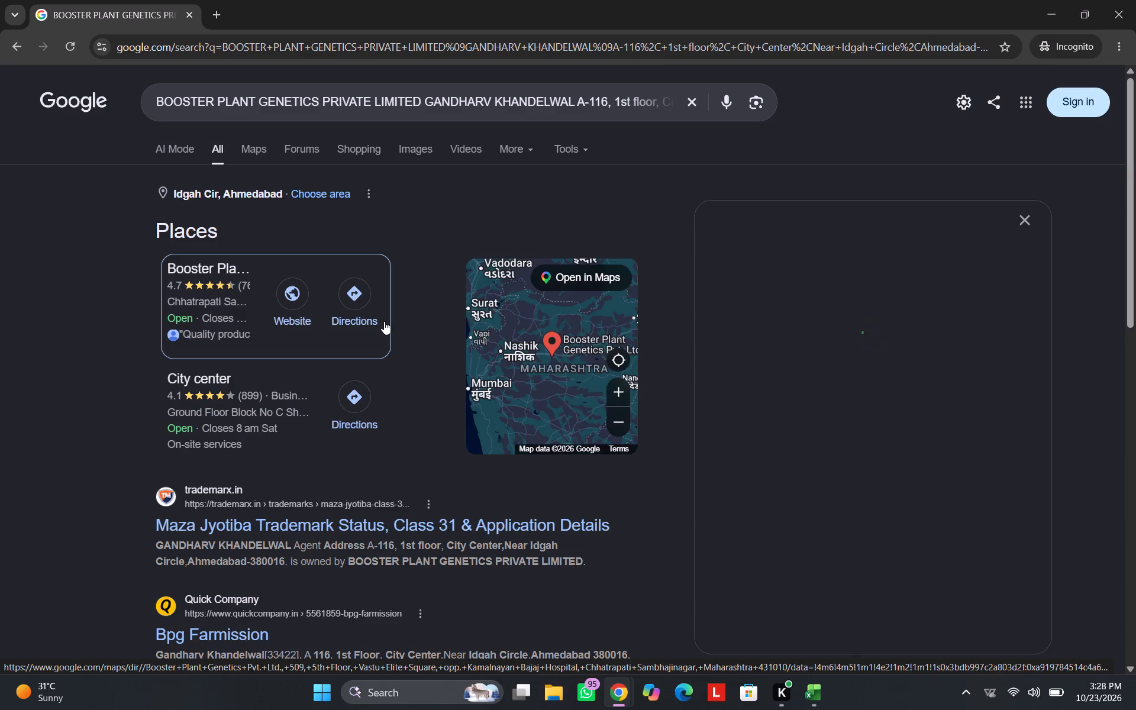
Edit the Booster Plant Genetics Google query to include "gst" before "number" and rerun the search.
{"action": "left_click", "coordinate": [504, 94]}
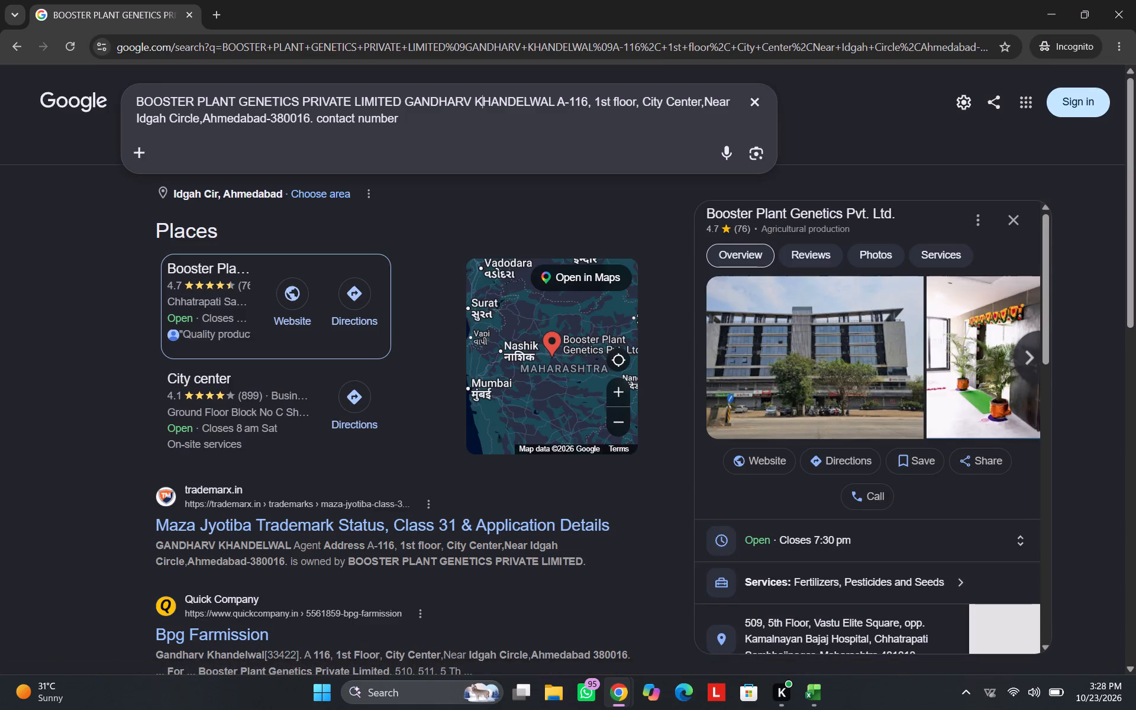
{"action": "left_click", "coordinate": [356, 124]}
{"action": "key", "text": "BackSpace"}
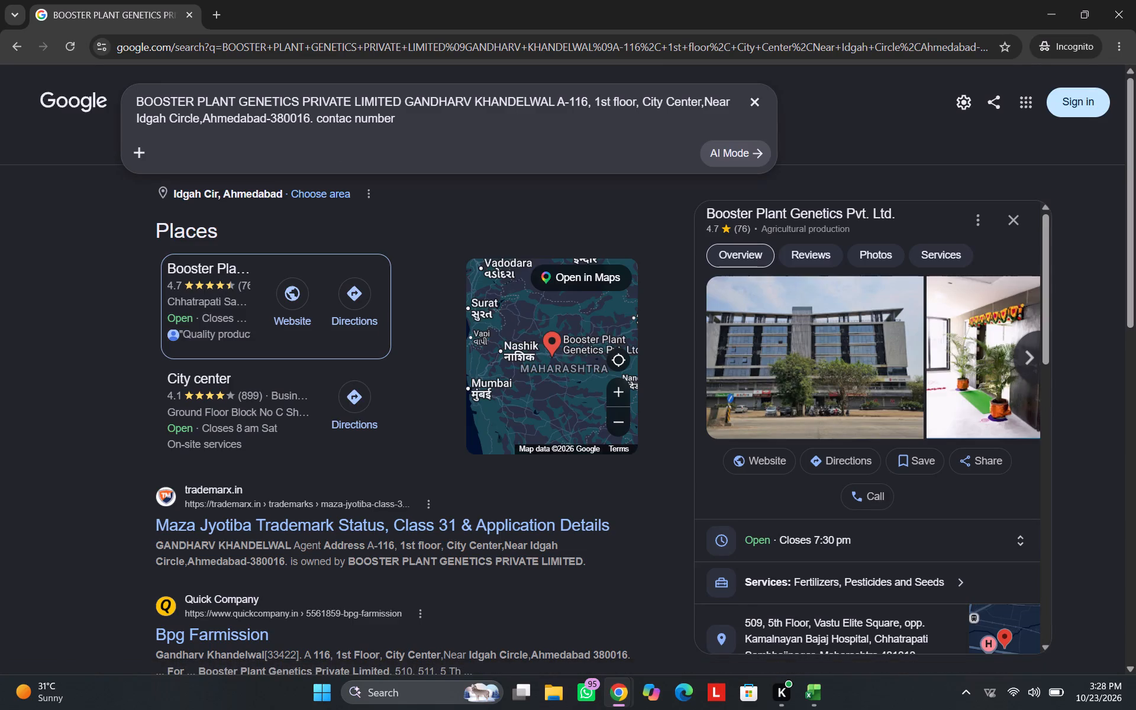
{"action": "type", "text": "gst"}
{"action": "key", "text": "space"}
{"action": "key", "text": "Return"}
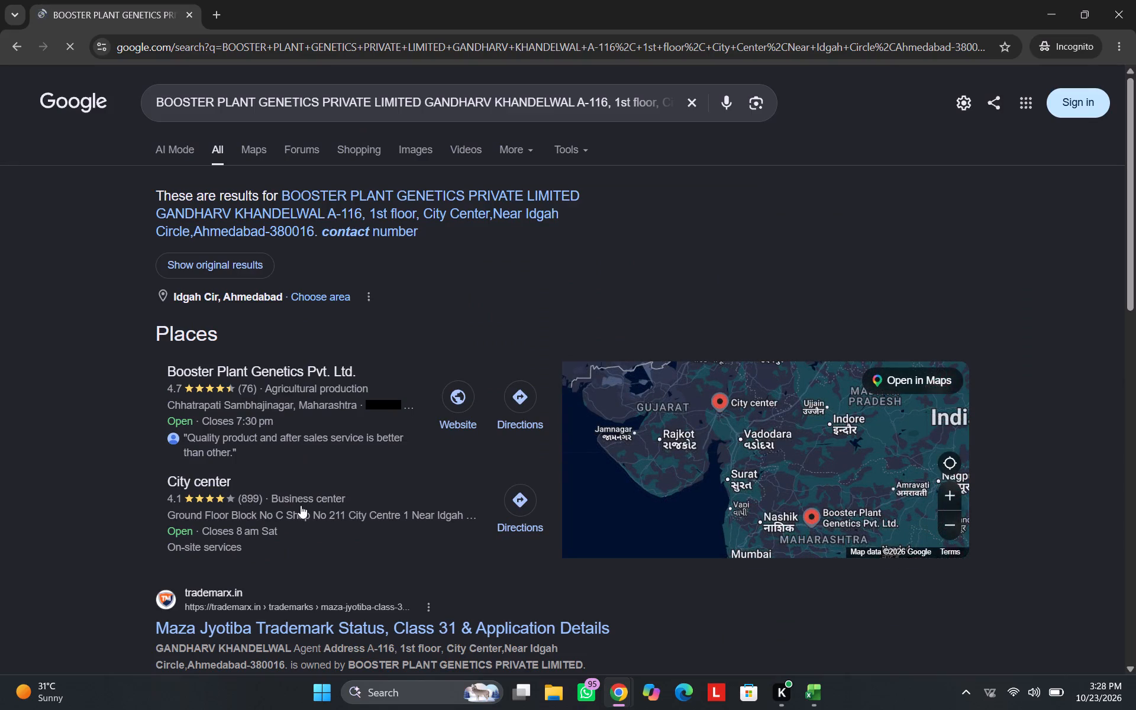
Examine the Google results for Booster Plant Genetics' GST details.
{"action": "scroll", "coordinate": [301, 505], "scroll_direction": "down", "scroll_amount": 4}
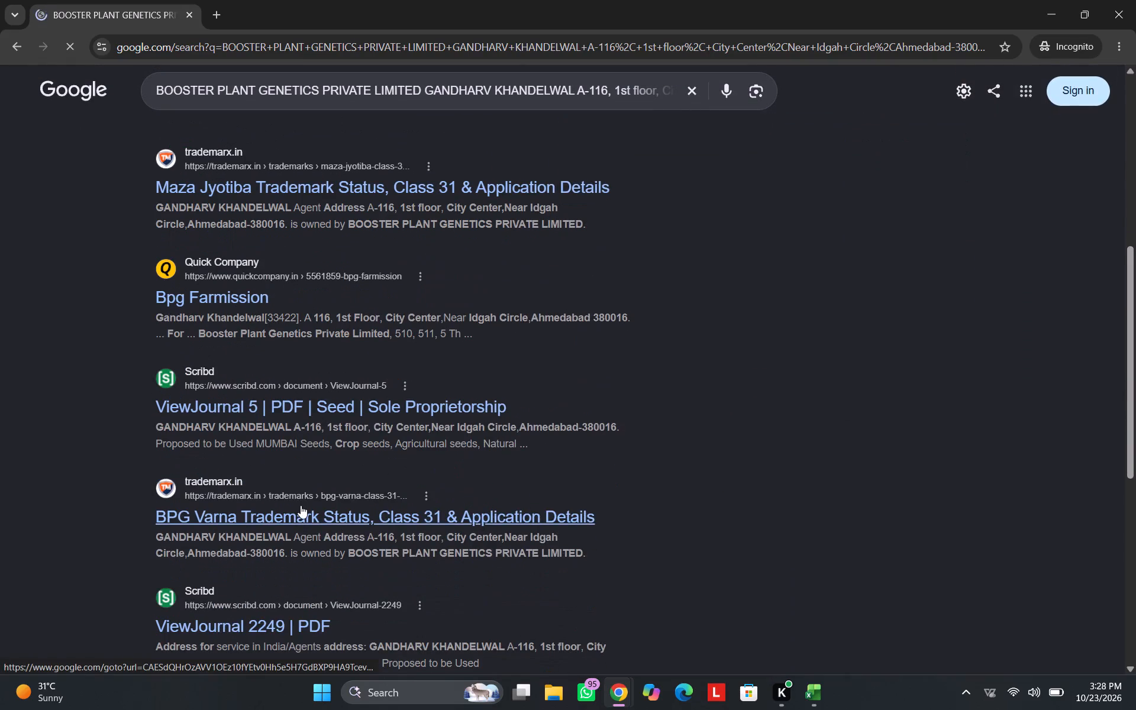
{"action": "scroll", "coordinate": [301, 505], "scroll_direction": "down", "scroll_amount": 5}
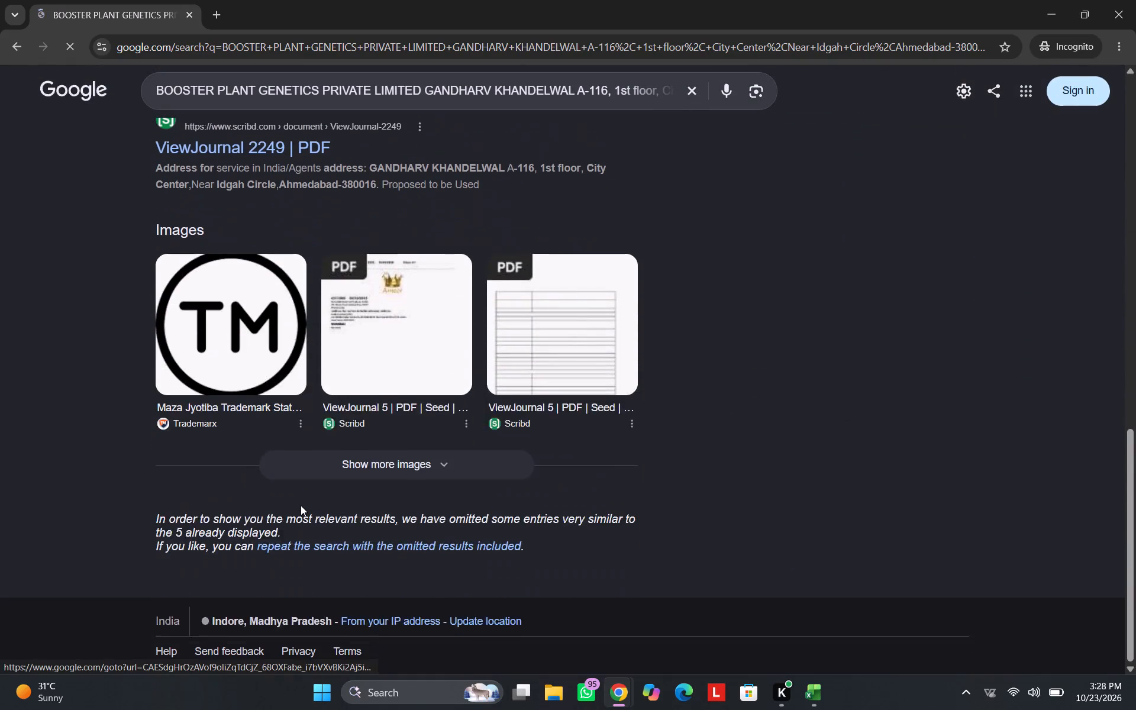
{"action": "scroll", "coordinate": [301, 505], "scroll_direction": "up", "scroll_amount": 7}
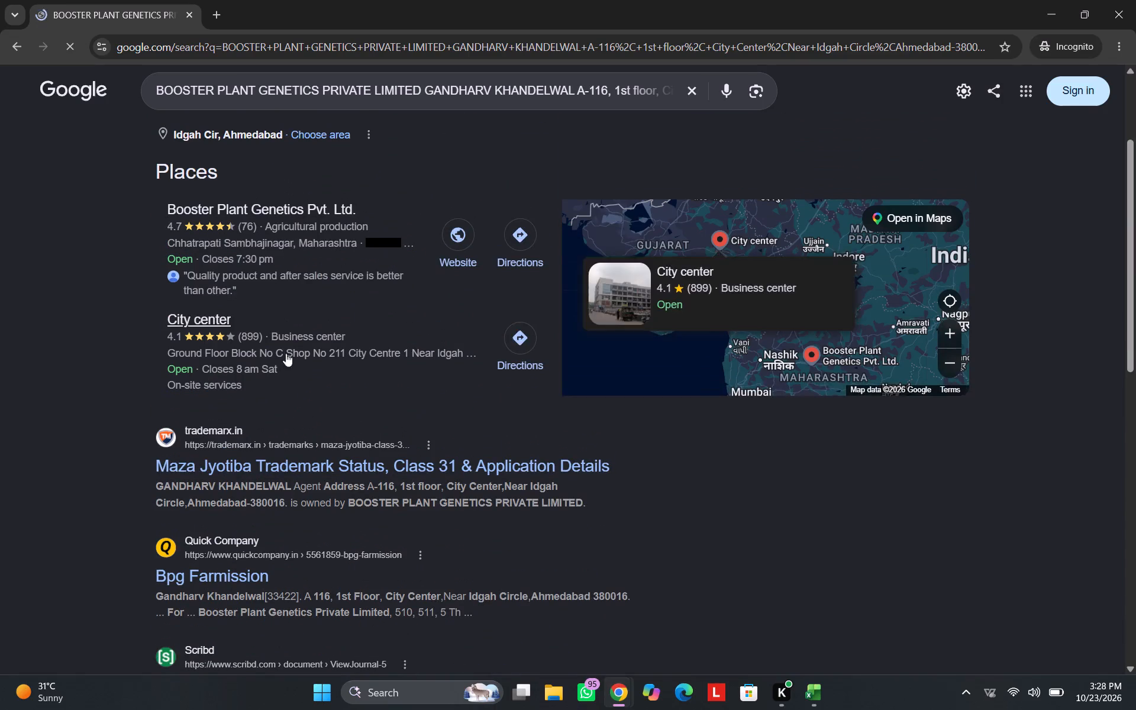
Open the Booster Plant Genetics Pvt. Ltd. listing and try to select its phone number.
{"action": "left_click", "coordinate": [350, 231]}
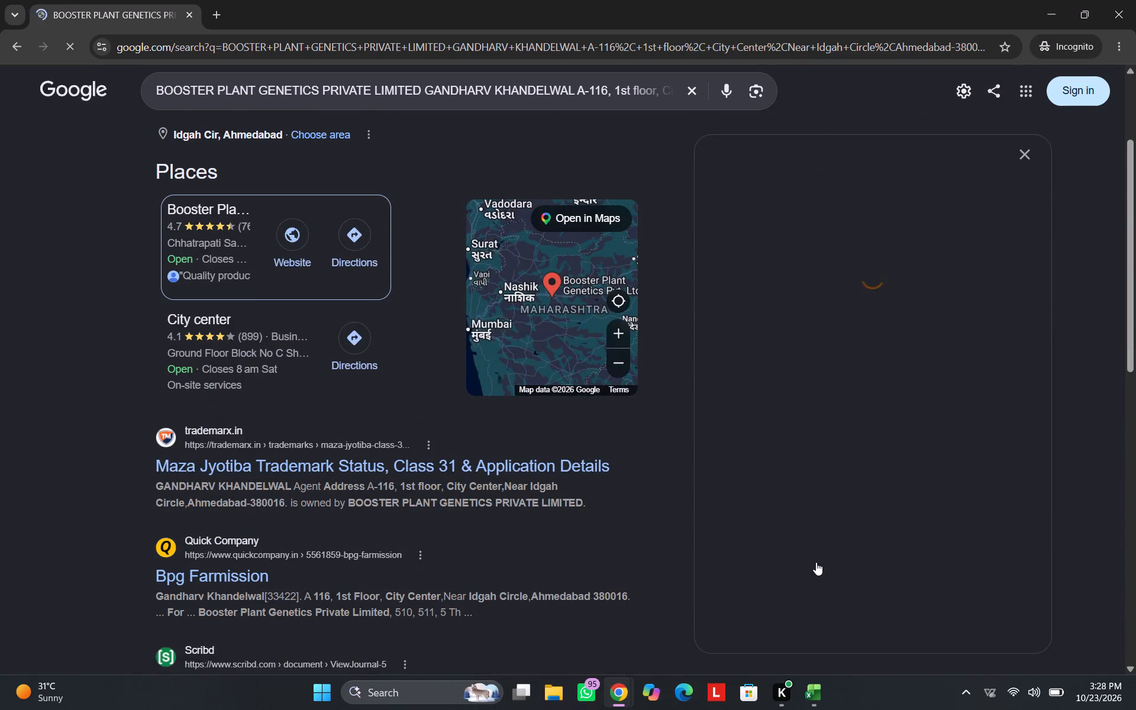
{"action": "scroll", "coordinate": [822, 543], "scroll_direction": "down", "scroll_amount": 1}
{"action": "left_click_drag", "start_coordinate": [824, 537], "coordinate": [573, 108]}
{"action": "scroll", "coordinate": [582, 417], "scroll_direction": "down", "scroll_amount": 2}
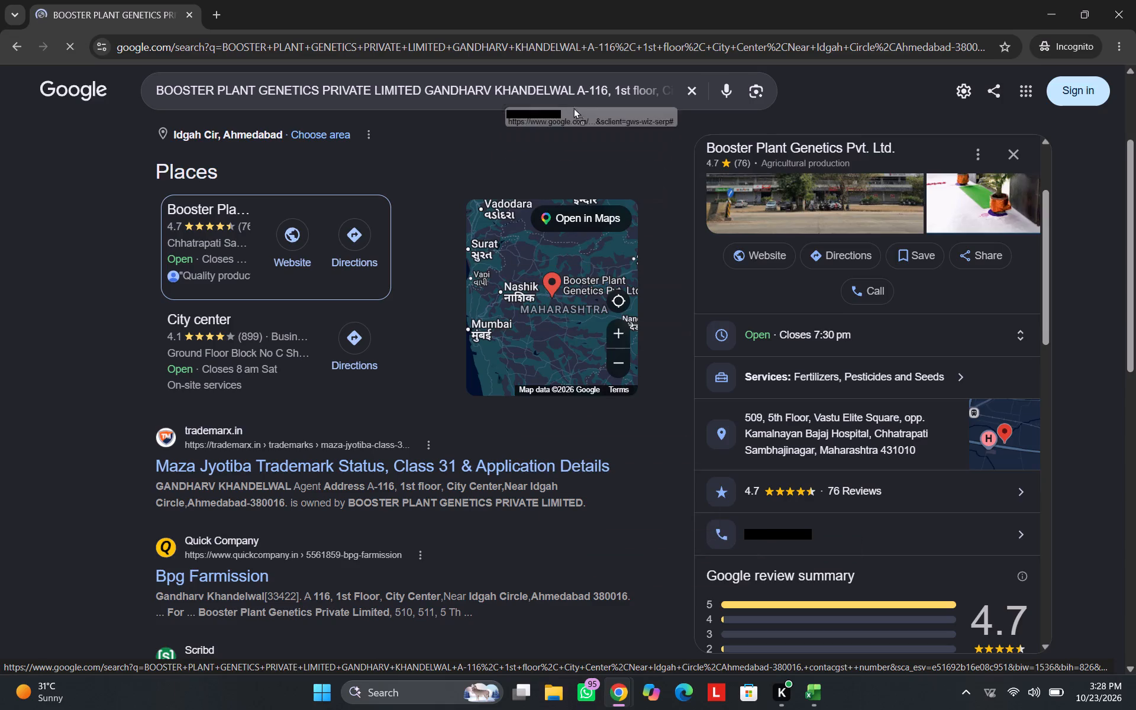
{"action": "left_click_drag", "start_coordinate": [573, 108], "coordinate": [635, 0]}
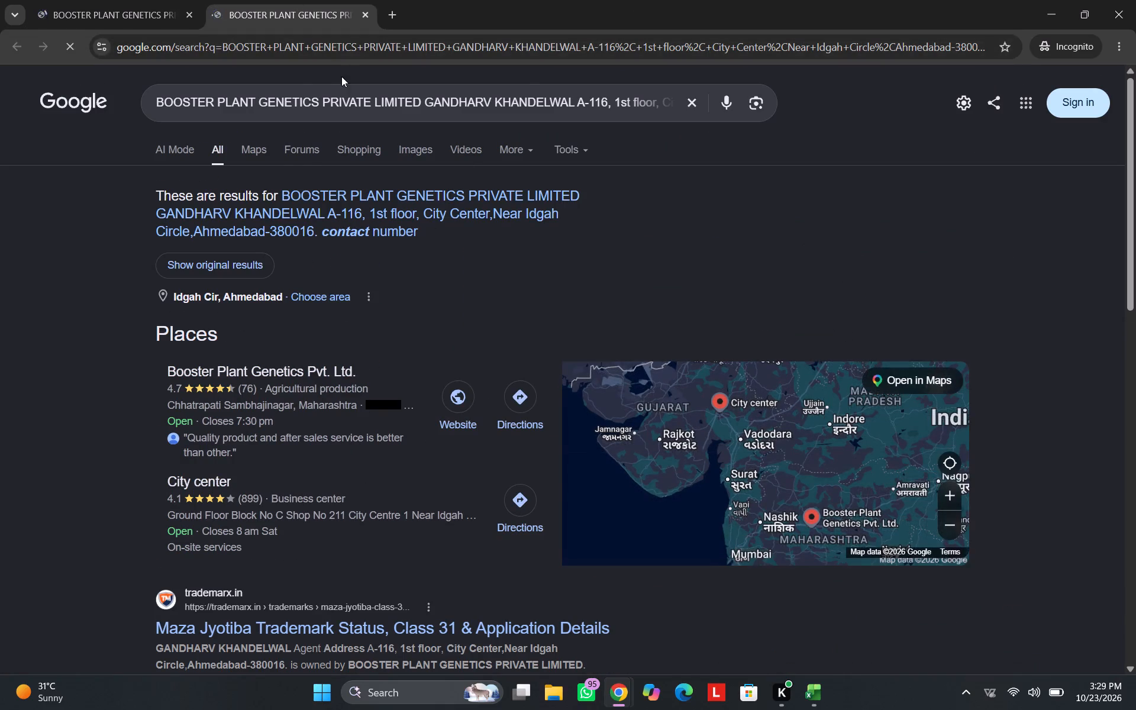
Copy the phone number from the Booster Plant Genetics Pvt. Ltd. listing in the new tab into row 33805's NUMBER cell.
{"action": "left_click", "coordinate": [349, 414]}
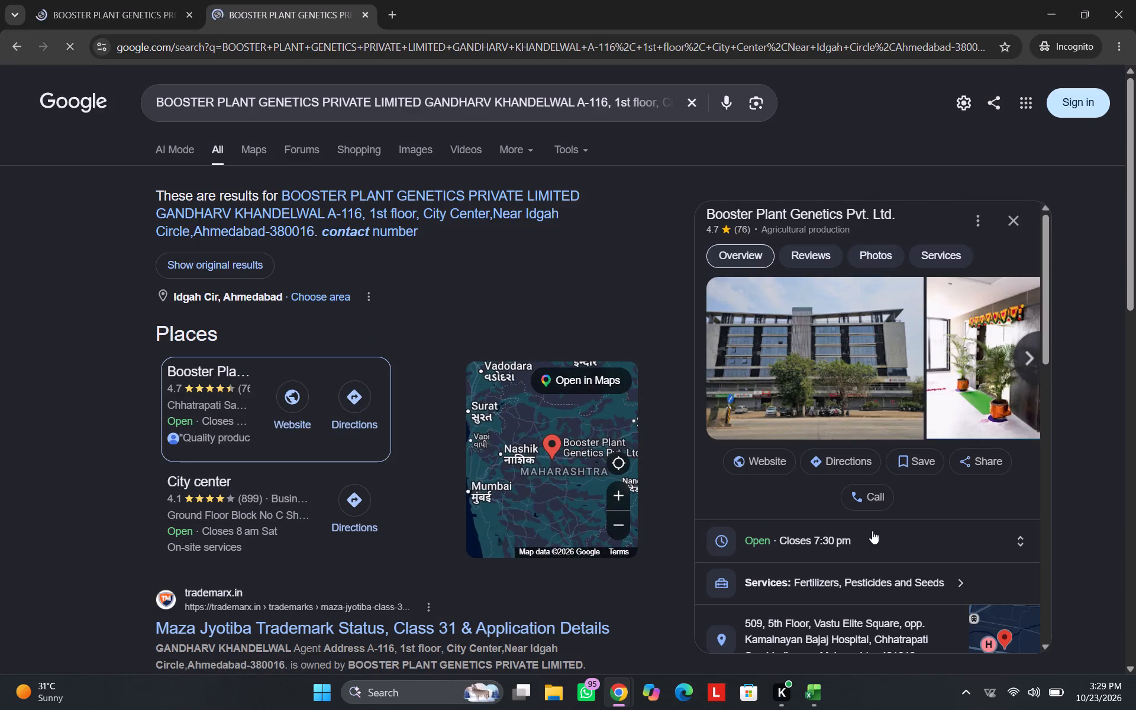
{"action": "scroll", "coordinate": [866, 569], "scroll_direction": "down", "scroll_amount": 2}
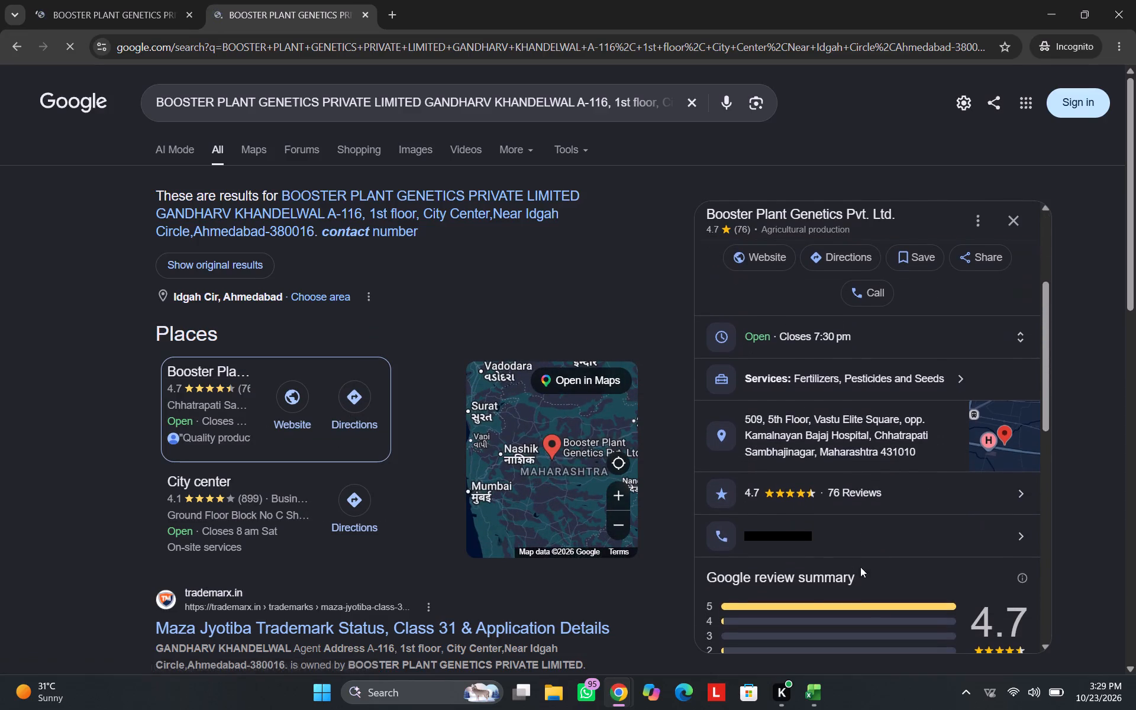
{"action": "left_click_drag", "start_coordinate": [831, 583], "coordinate": [755, 536]}
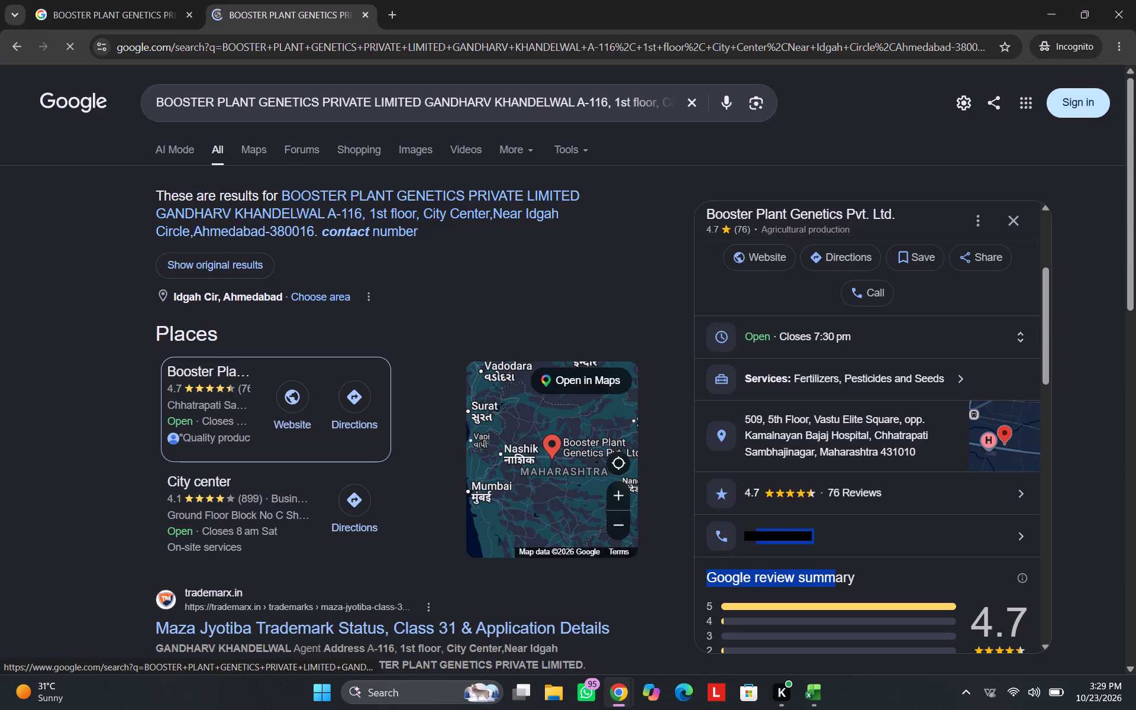
{"action": "left_click_drag", "start_coordinate": [755, 536], "coordinate": [740, 540]}
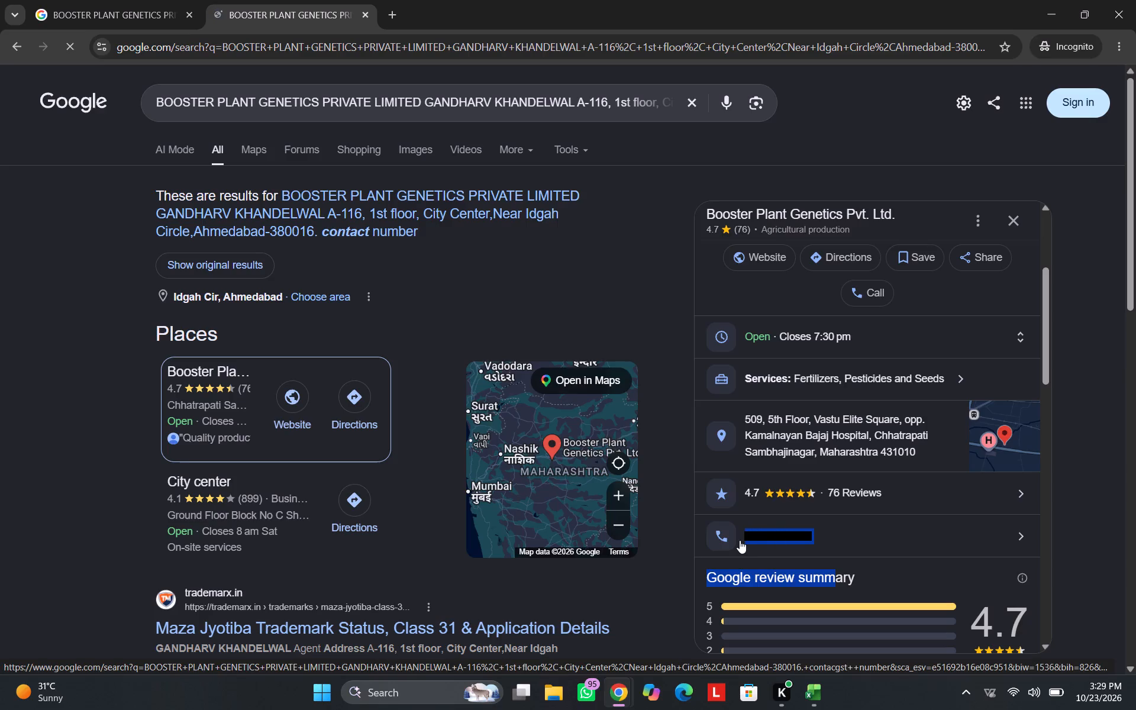
{"action": "key", "text": "ctrl+c"}
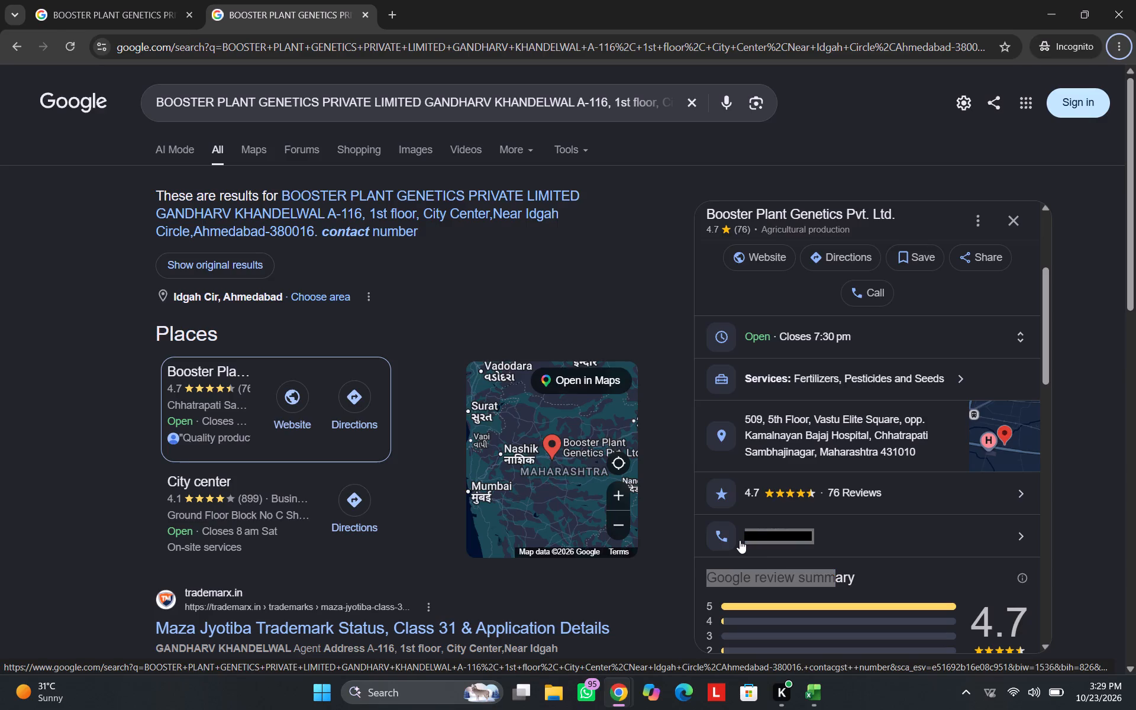
{"action": "key", "text": "alt+Tab"}
{"action": "scroll", "coordinate": [922, 553], "scroll_direction": "left", "scroll_amount": 3}
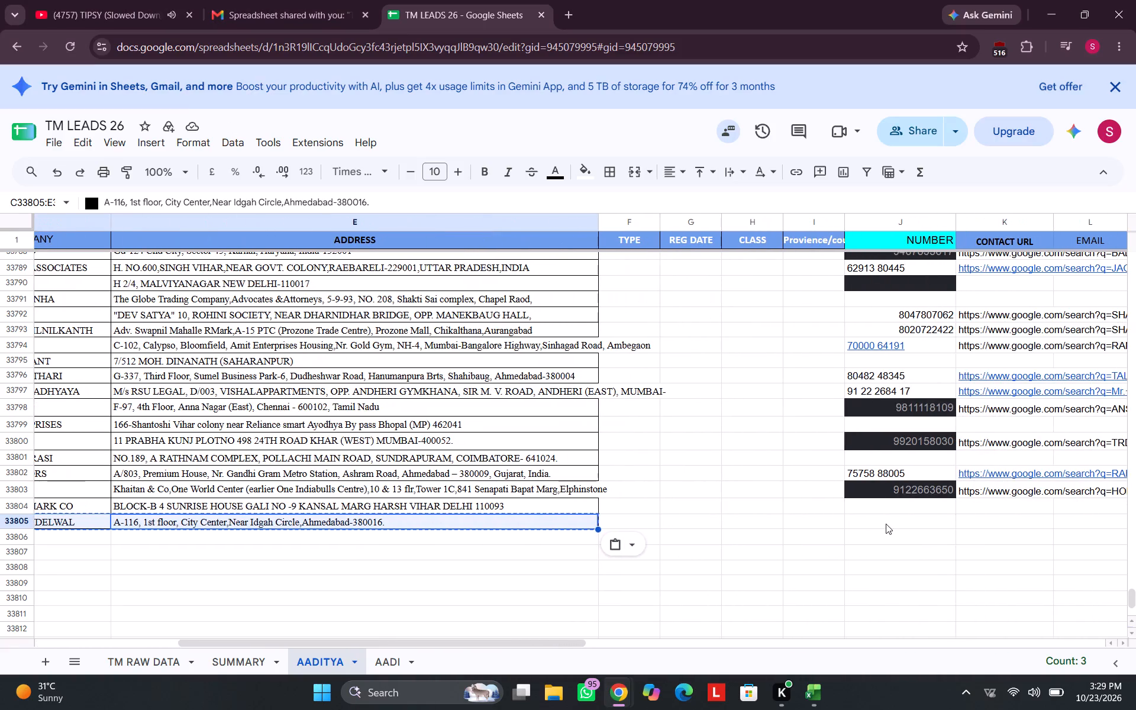
{"action": "left_click", "coordinate": [886, 524]}
{"action": "key", "text": "ctrl+v"}
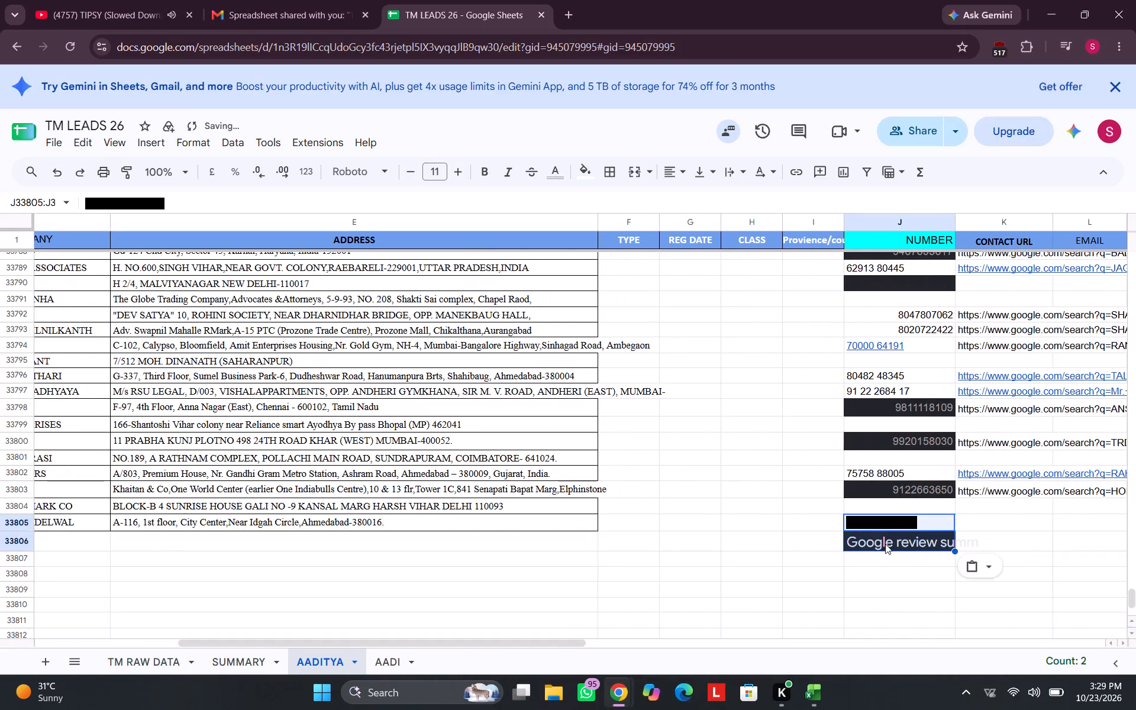
Delete the stray Google review summary text from row 33806's NUMBER cell.
{"action": "left_click", "coordinate": [885, 544]}
{"action": "key", "text": "BackSpace"}
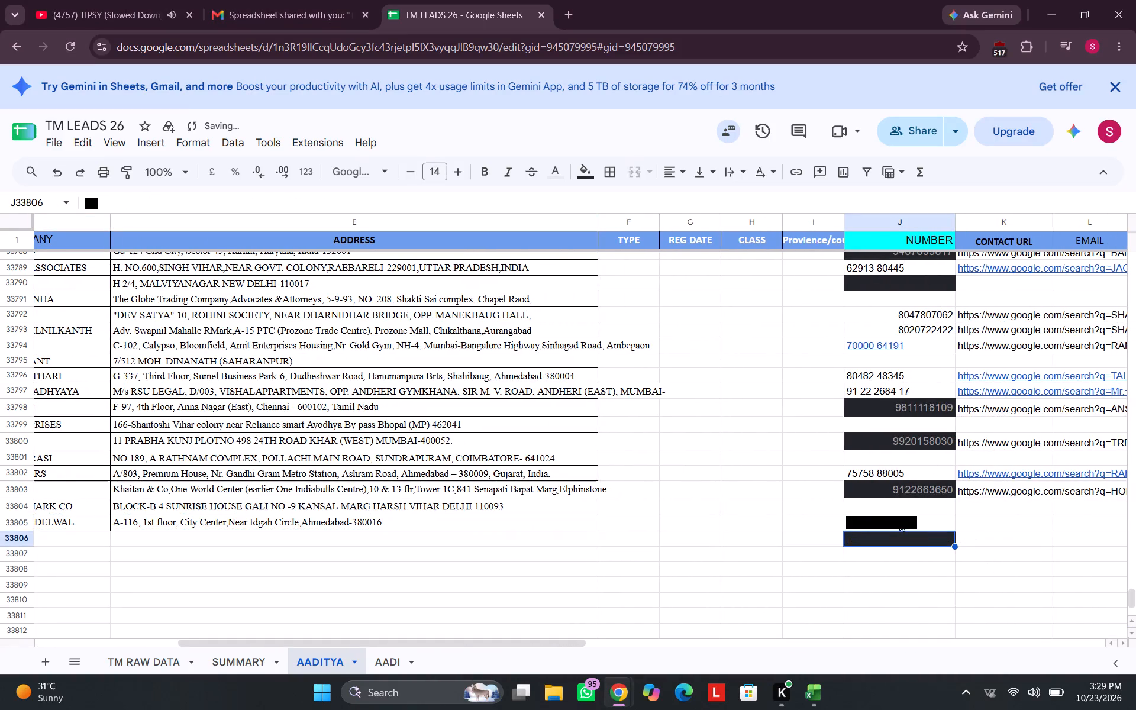
Remove the leading character of the phone number in row 33805's NUMBER cell.
{"action": "left_click", "coordinate": [861, 519]}
{"action": "double_click", "coordinate": [857, 519]}
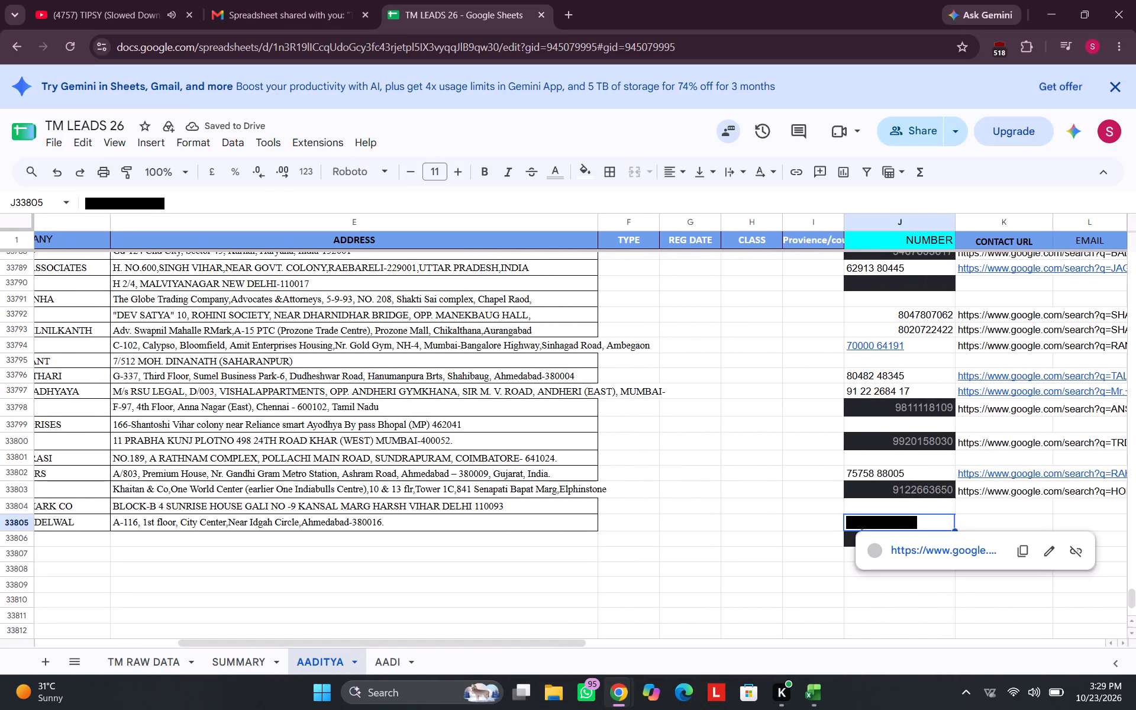
{"action": "left_click", "coordinate": [854, 519]}
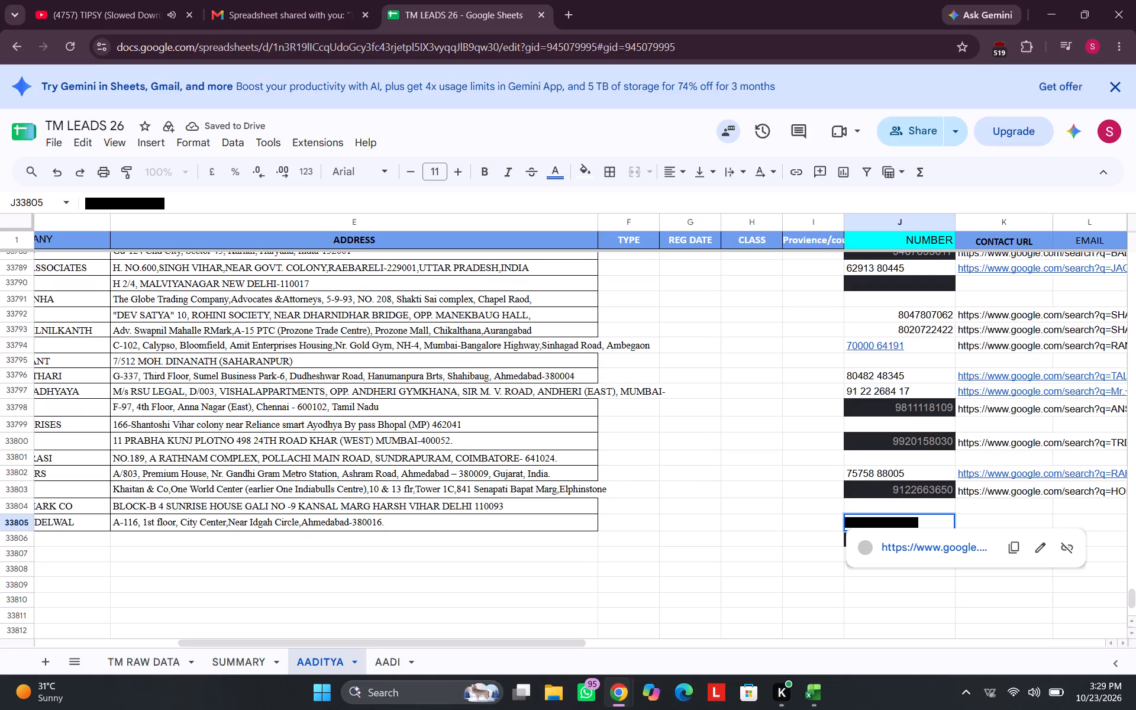
{"action": "key", "text": "BackSpace"}
{"action": "key", "text": "Return"}
Copy the Booster Plant Genetics Google search page's URL into row 33805's CONTACT URL cell.
{"action": "key", "text": "alt+Tab"}
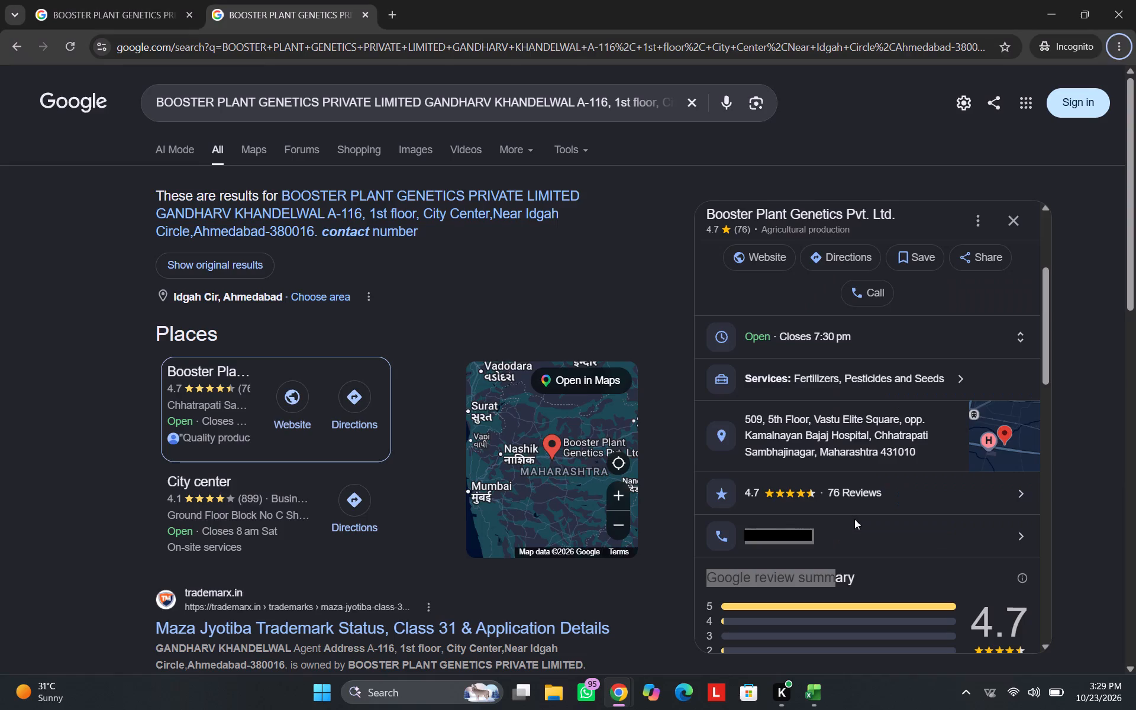
{"action": "left_click", "coordinate": [745, 54]}
{"action": "key", "text": "ctrl+c"}
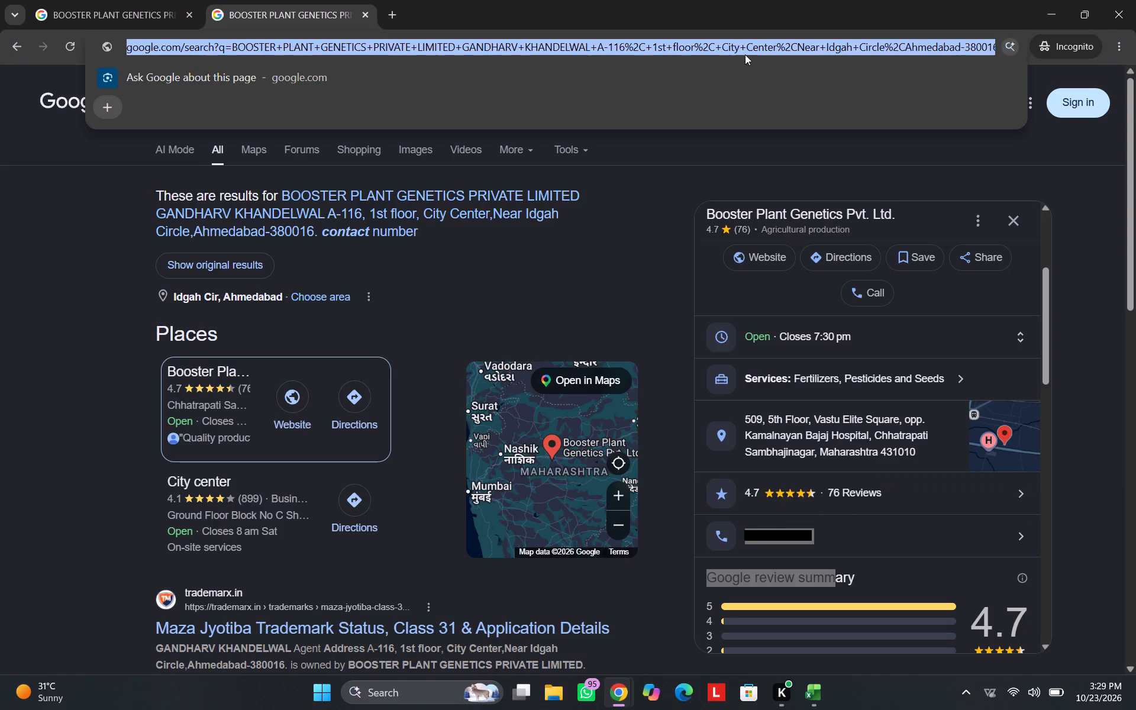
{"action": "key", "text": "alt+Tab"}
{"action": "scroll", "coordinate": [874, 219], "scroll_direction": "left", "scroll_amount": 2}
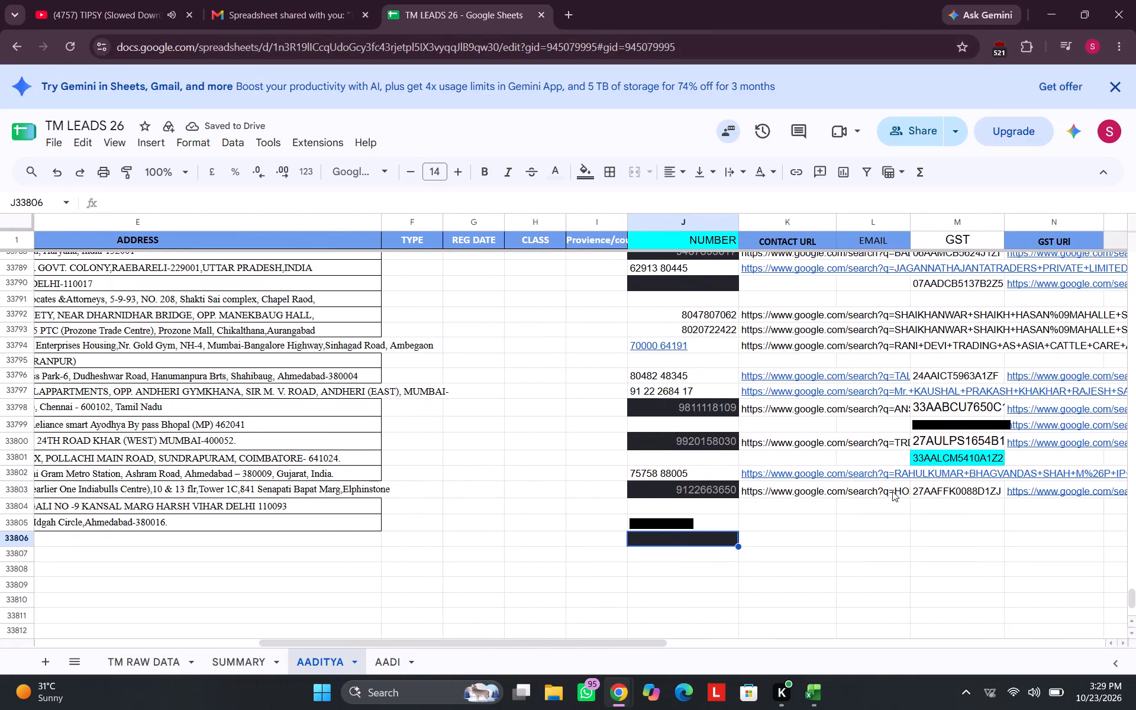
{"action": "left_click", "coordinate": [791, 516]}
{"action": "key", "text": "ctrl+v"}
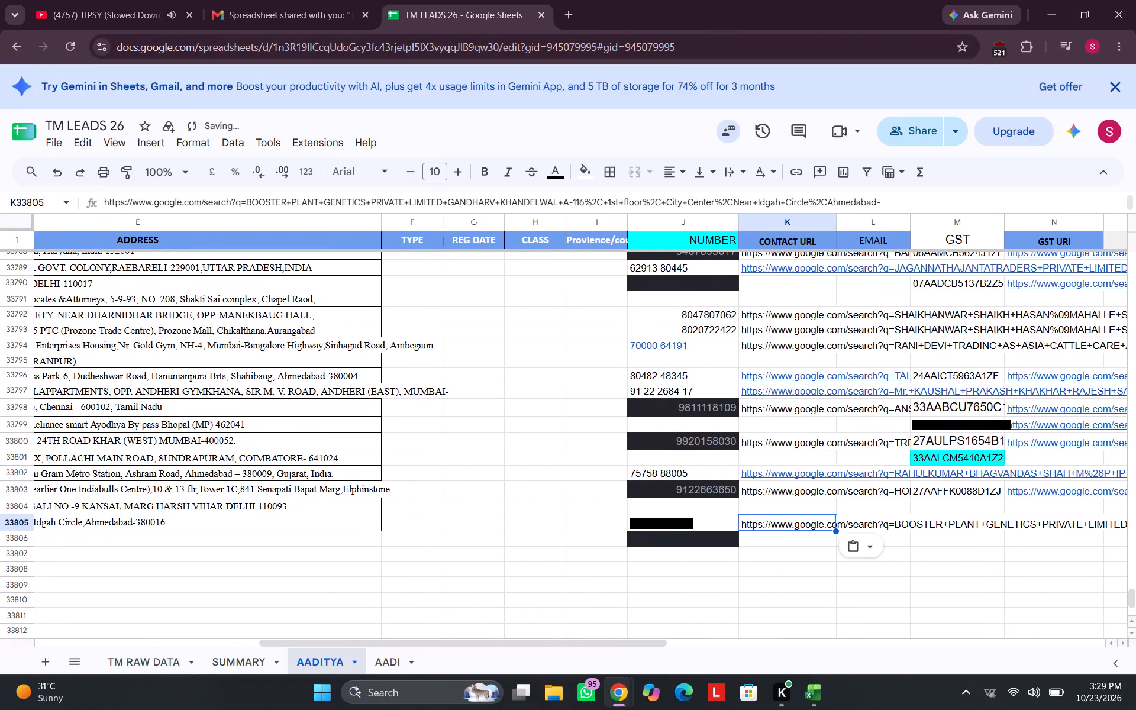
Change the Booster Plant Genetics Google query to ask for the GST number instead of the contact number and rerun it.
{"action": "key", "text": "alt+Tab"}
{"action": "left_click", "coordinate": [611, 104]}
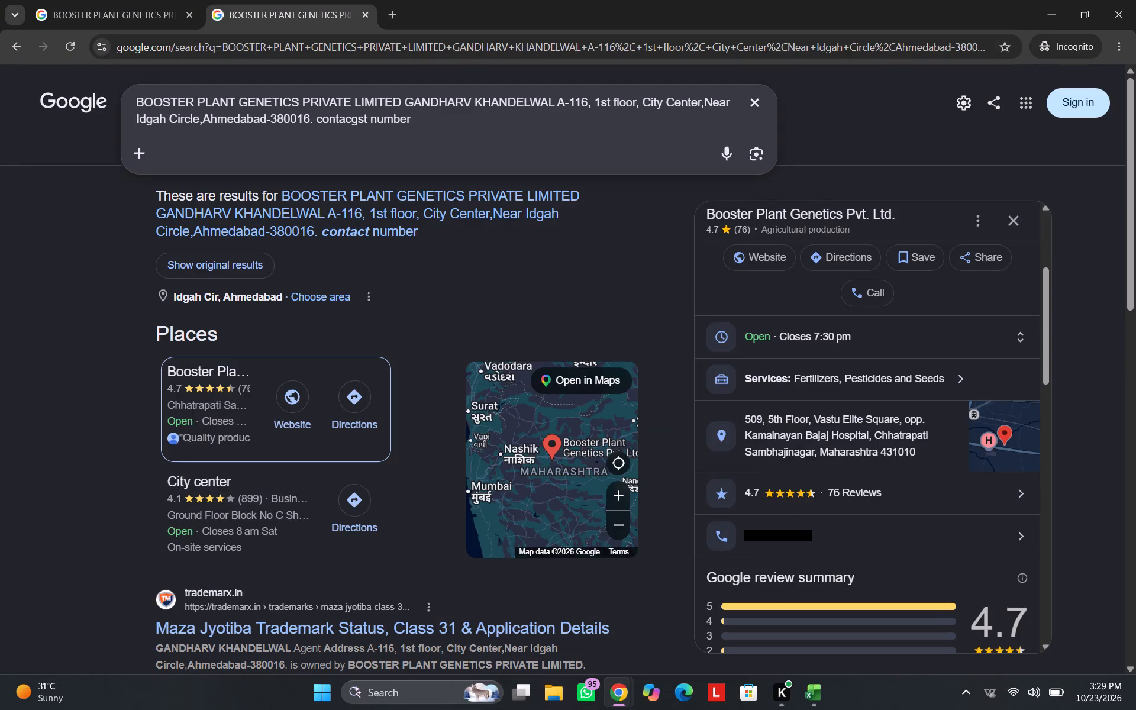
{"action": "left_click", "coordinate": [350, 120]}
{"action": "key", "text": "ctrl+BackSpace"}
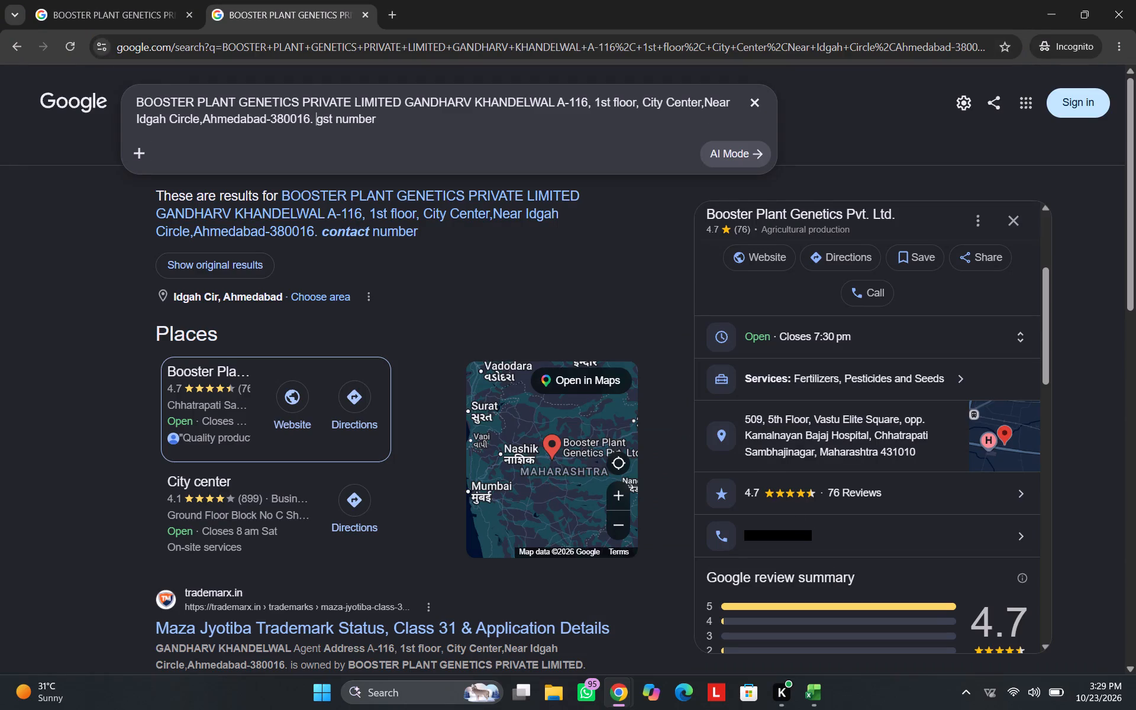
{"action": "key", "text": "Return"}
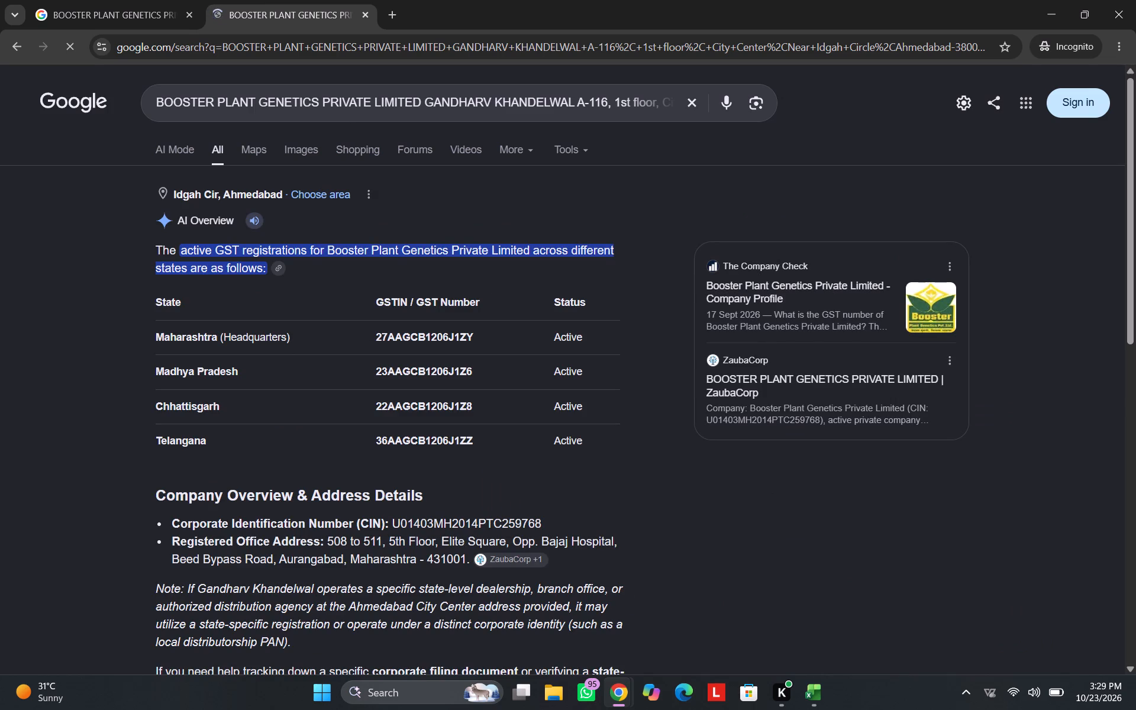
Copy Booster Plant Genetics' Maharashtra (Headquarters) GST number from the AI Overview into row 33805's GST cell.
{"action": "double_click", "coordinate": [429, 339]}
{"action": "key", "text": "ctrl+c"}
{"action": "key", "text": "alt+Tab"}
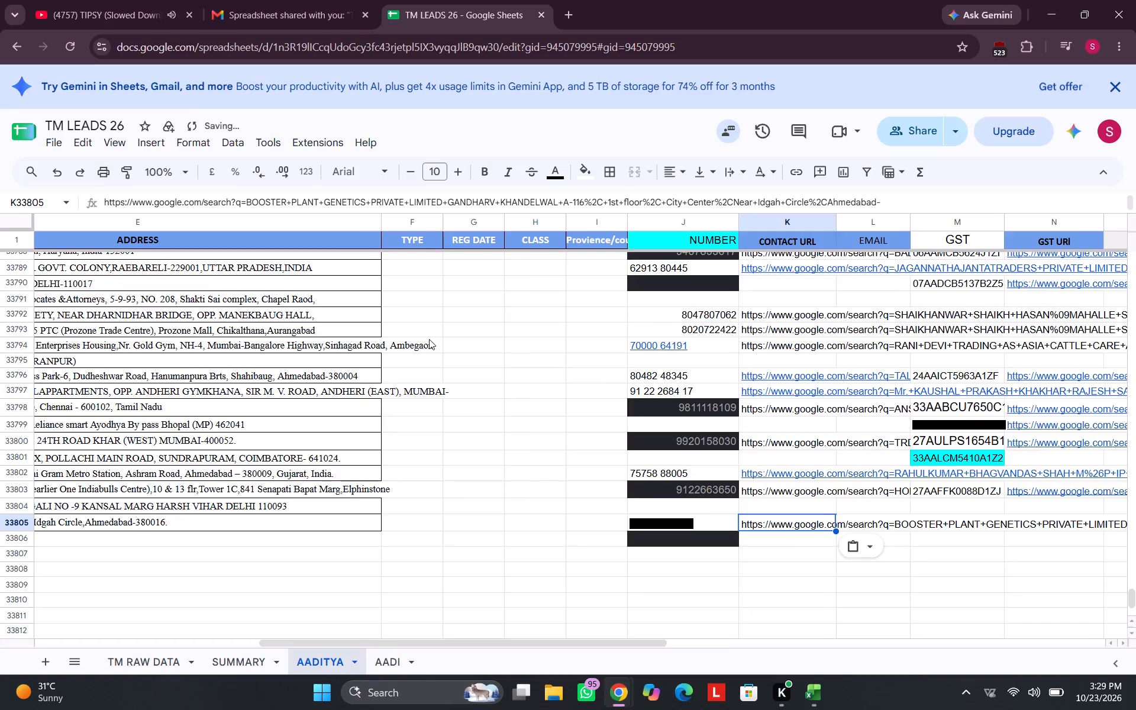
{"action": "scroll", "coordinate": [429, 339], "scroll_direction": "left", "scroll_amount": 3}
{"action": "left_click", "coordinate": [517, 528]}
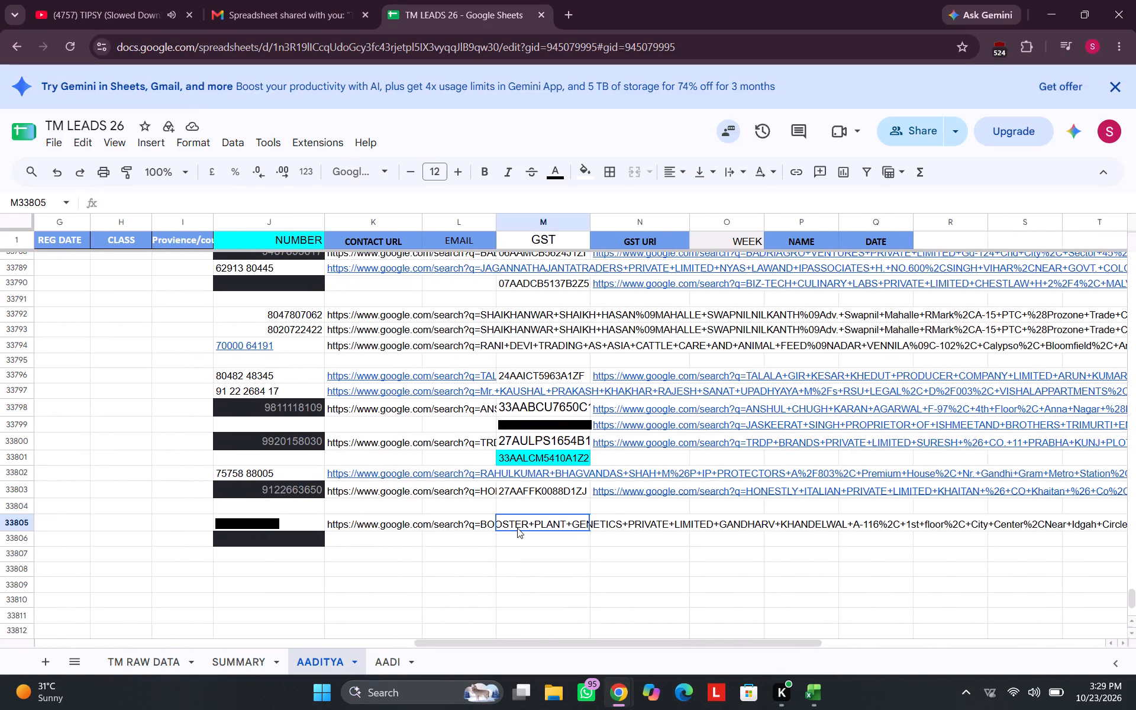
{"action": "key", "text": "ctrl+v"}
Copy the URL of the Booster Plant Genetics GST search page into row 33805's GST URl cell.
{"action": "key", "text": "alt+Tab"}
{"action": "left_click", "coordinate": [551, 40]}
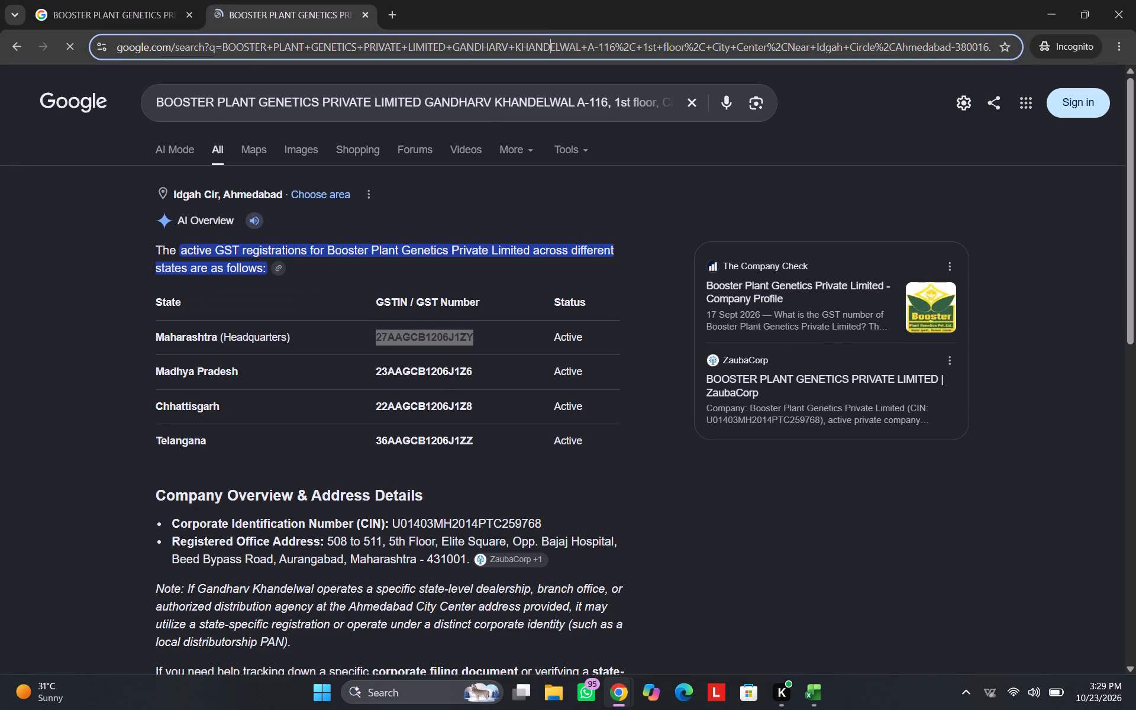
{"action": "key", "text": "ctrl+c"}
{"action": "key", "text": "alt+Tab"}
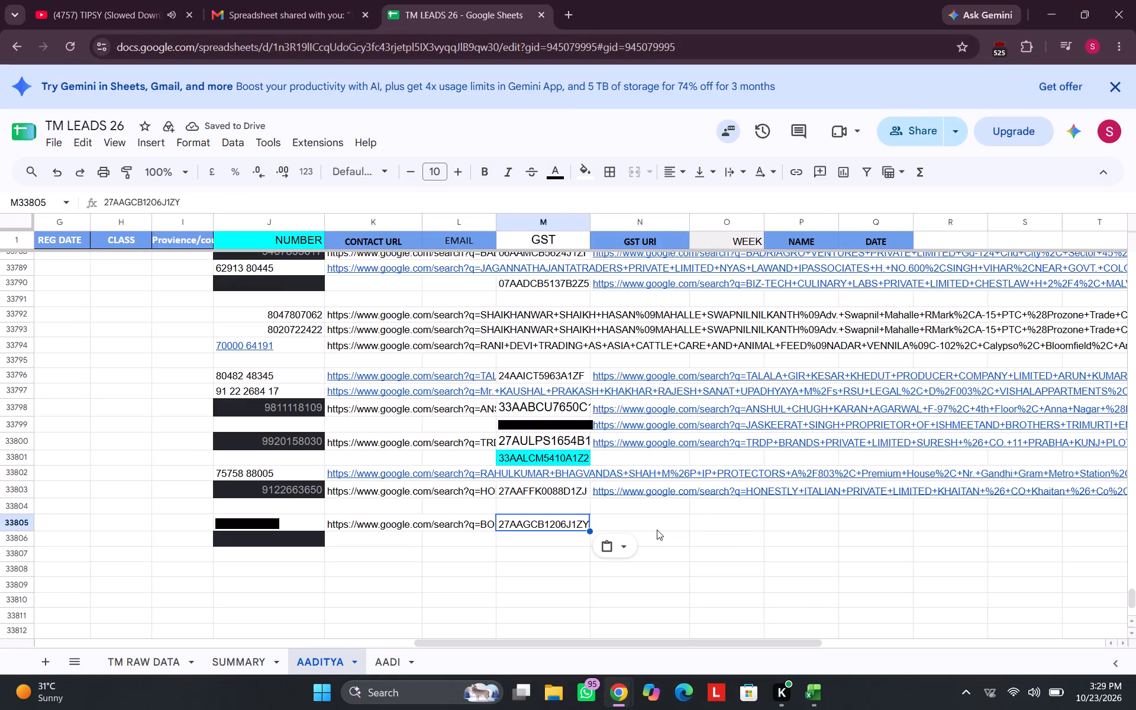
{"action": "left_click", "coordinate": [657, 530]}
{"action": "key", "text": "ctrl+v"}
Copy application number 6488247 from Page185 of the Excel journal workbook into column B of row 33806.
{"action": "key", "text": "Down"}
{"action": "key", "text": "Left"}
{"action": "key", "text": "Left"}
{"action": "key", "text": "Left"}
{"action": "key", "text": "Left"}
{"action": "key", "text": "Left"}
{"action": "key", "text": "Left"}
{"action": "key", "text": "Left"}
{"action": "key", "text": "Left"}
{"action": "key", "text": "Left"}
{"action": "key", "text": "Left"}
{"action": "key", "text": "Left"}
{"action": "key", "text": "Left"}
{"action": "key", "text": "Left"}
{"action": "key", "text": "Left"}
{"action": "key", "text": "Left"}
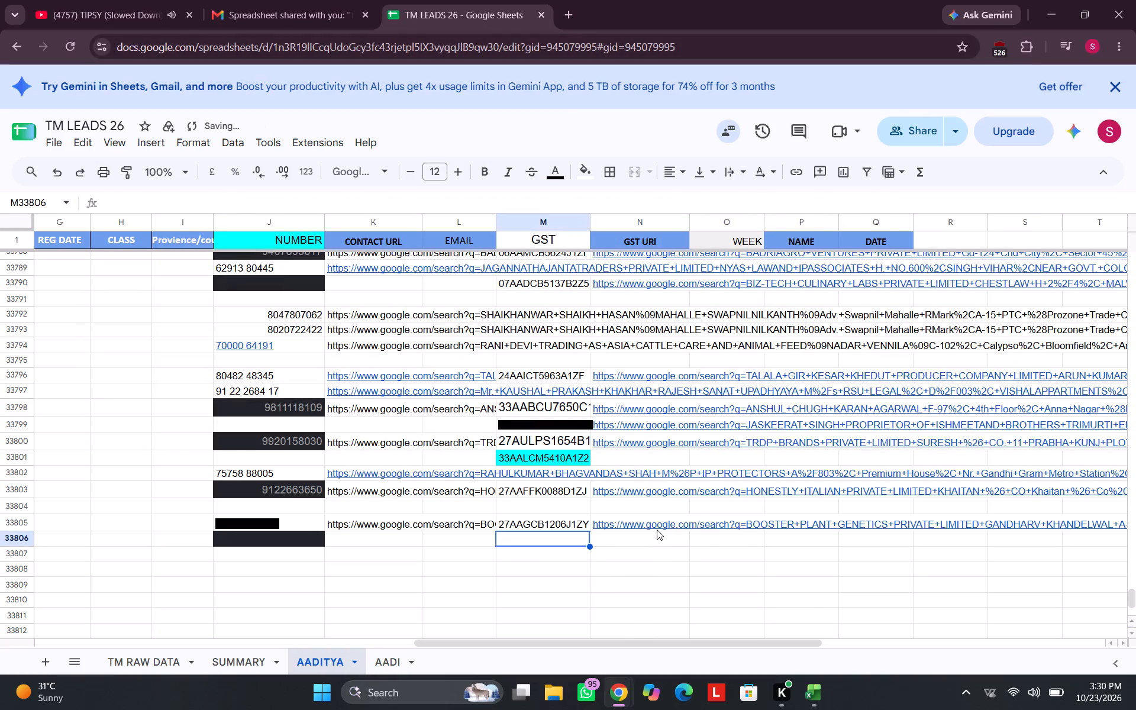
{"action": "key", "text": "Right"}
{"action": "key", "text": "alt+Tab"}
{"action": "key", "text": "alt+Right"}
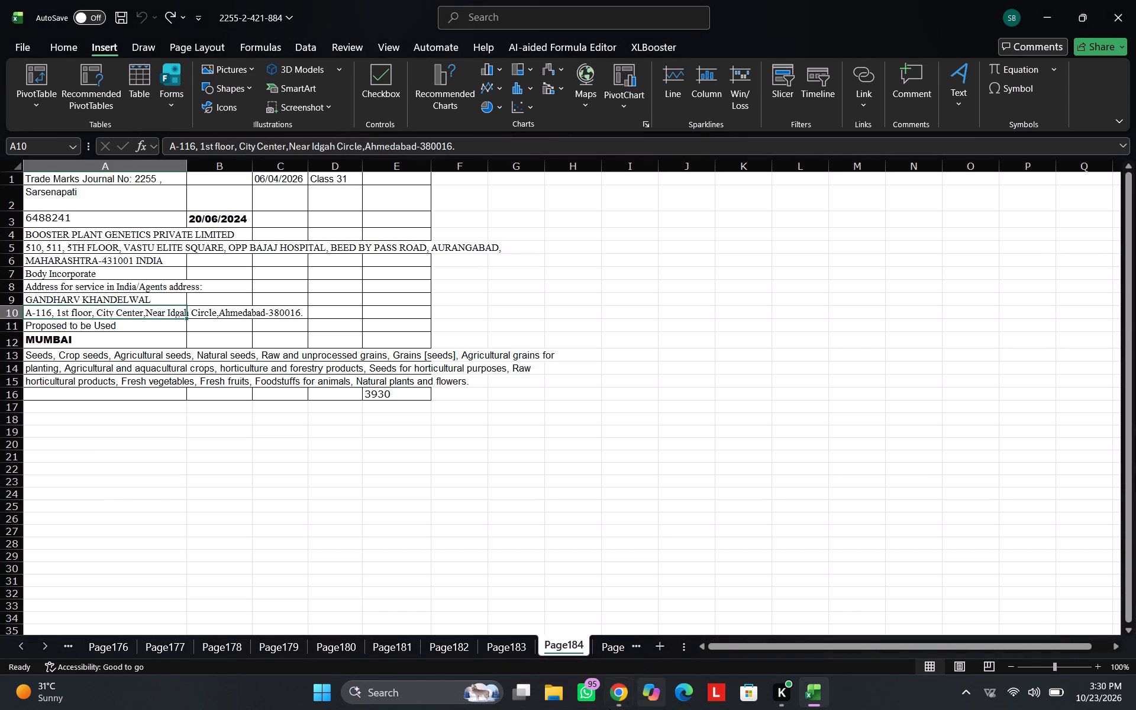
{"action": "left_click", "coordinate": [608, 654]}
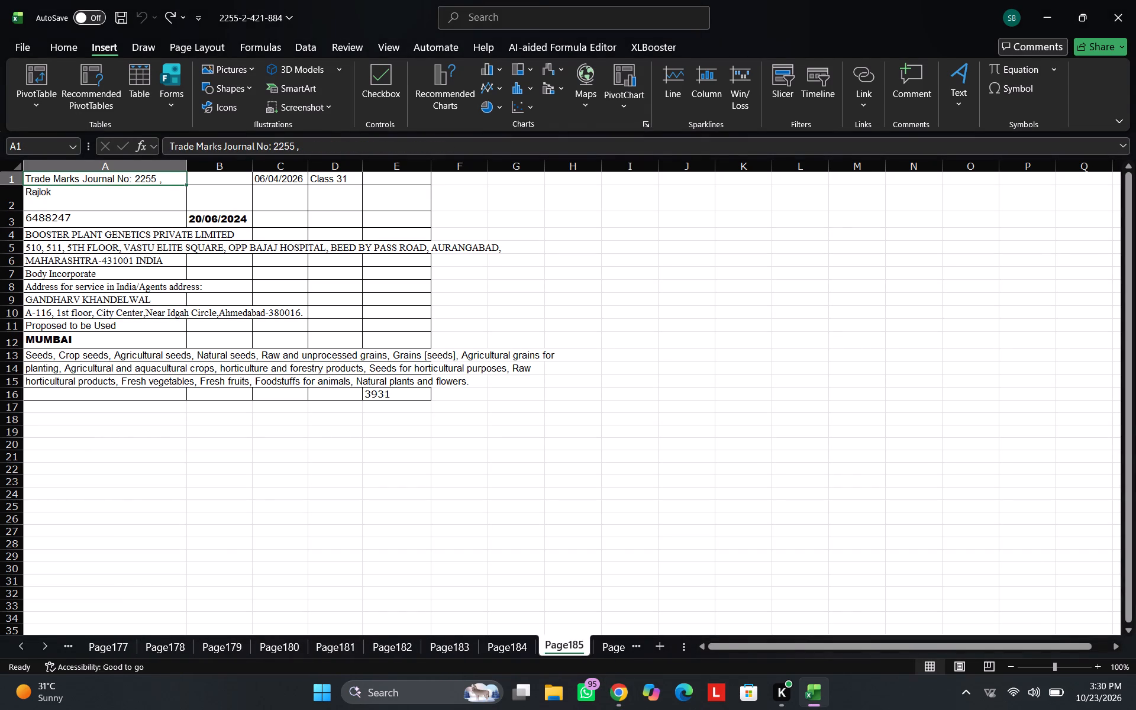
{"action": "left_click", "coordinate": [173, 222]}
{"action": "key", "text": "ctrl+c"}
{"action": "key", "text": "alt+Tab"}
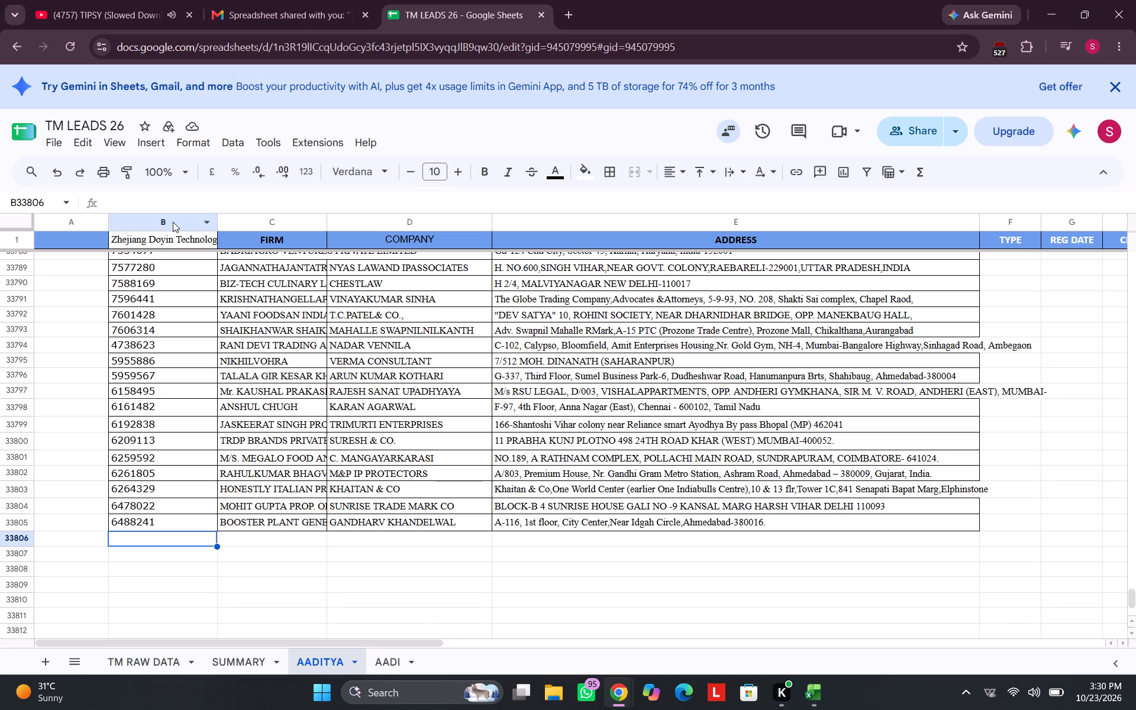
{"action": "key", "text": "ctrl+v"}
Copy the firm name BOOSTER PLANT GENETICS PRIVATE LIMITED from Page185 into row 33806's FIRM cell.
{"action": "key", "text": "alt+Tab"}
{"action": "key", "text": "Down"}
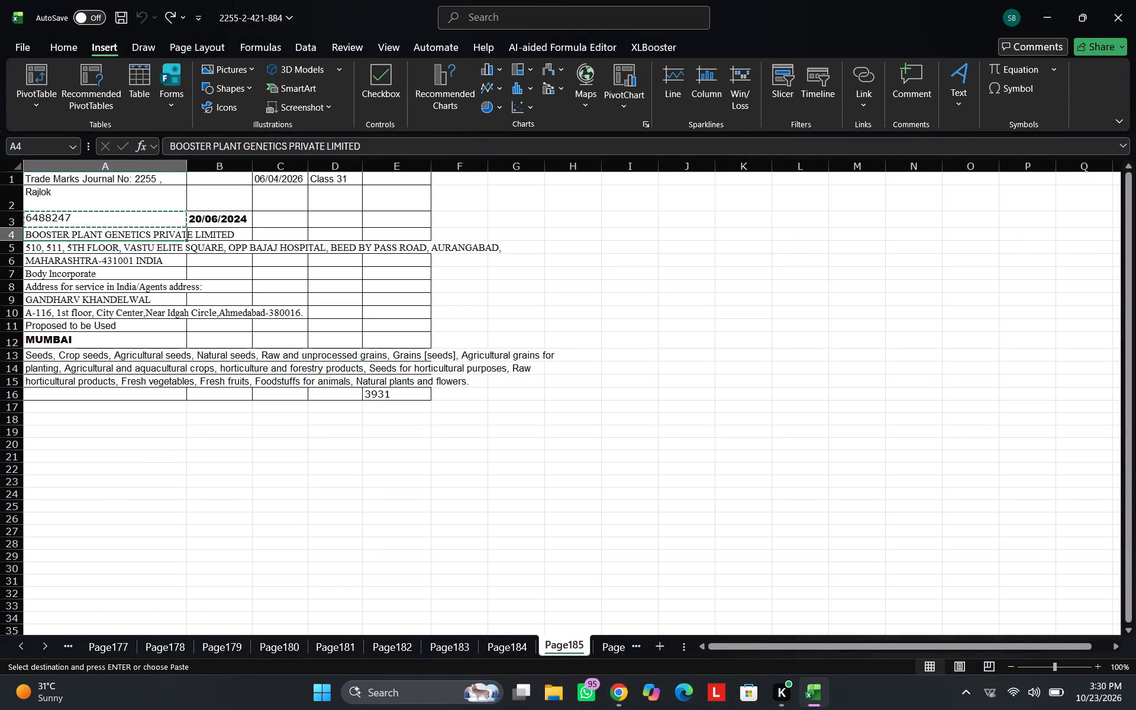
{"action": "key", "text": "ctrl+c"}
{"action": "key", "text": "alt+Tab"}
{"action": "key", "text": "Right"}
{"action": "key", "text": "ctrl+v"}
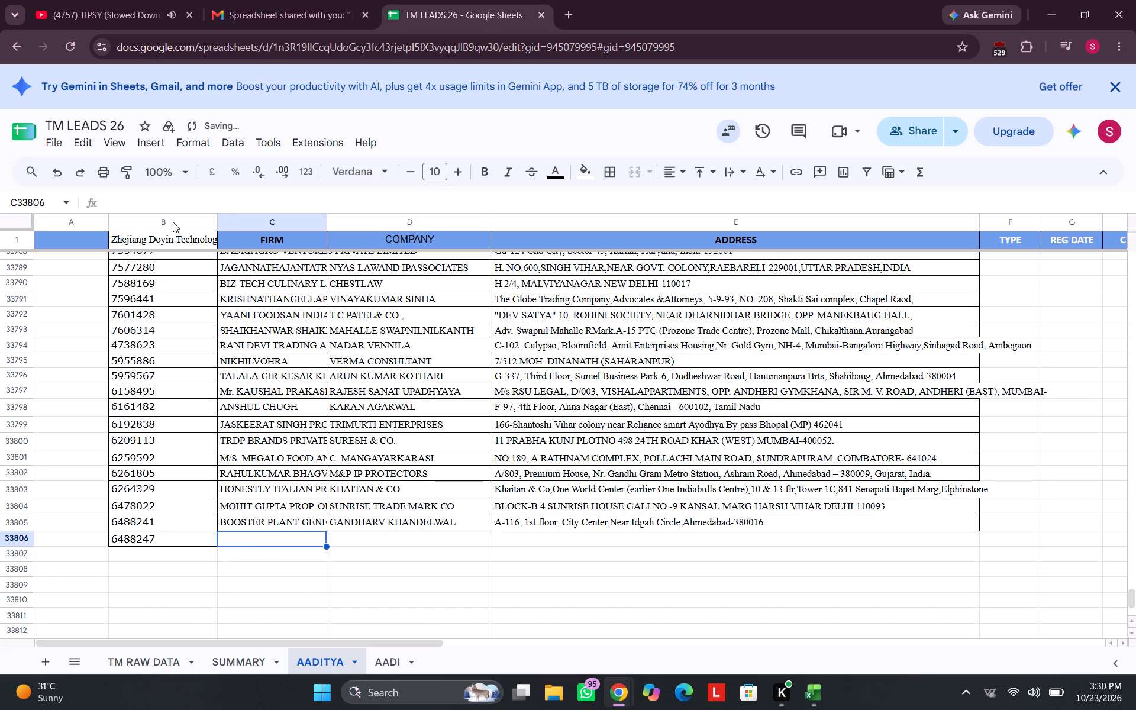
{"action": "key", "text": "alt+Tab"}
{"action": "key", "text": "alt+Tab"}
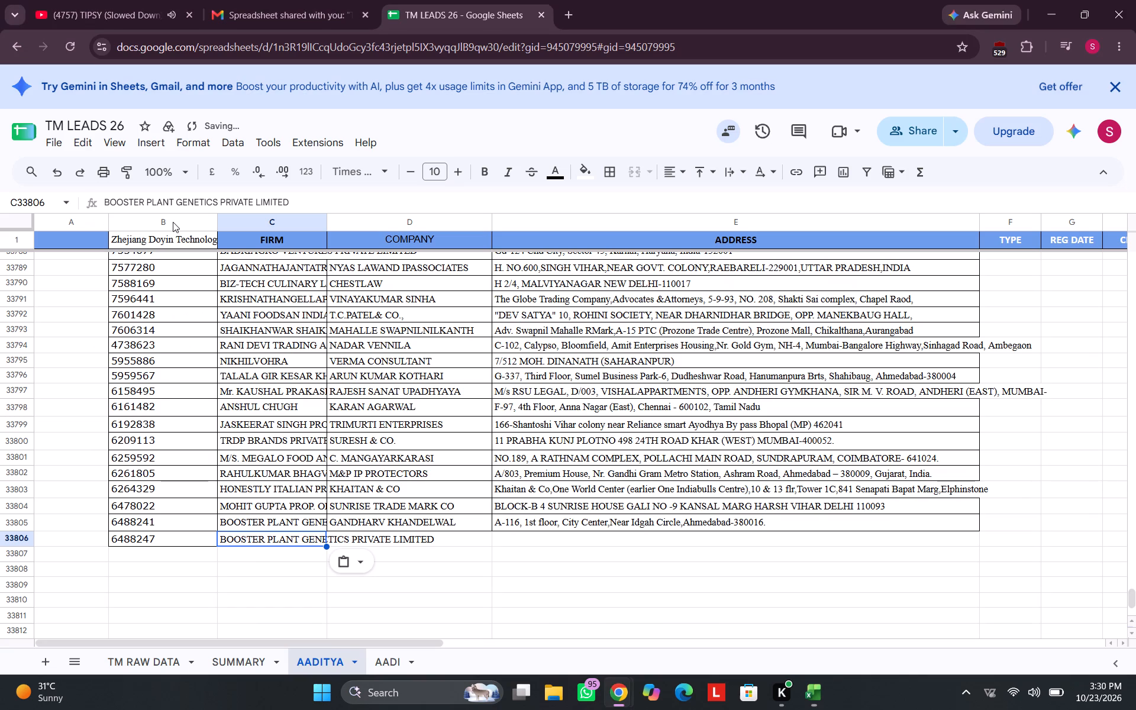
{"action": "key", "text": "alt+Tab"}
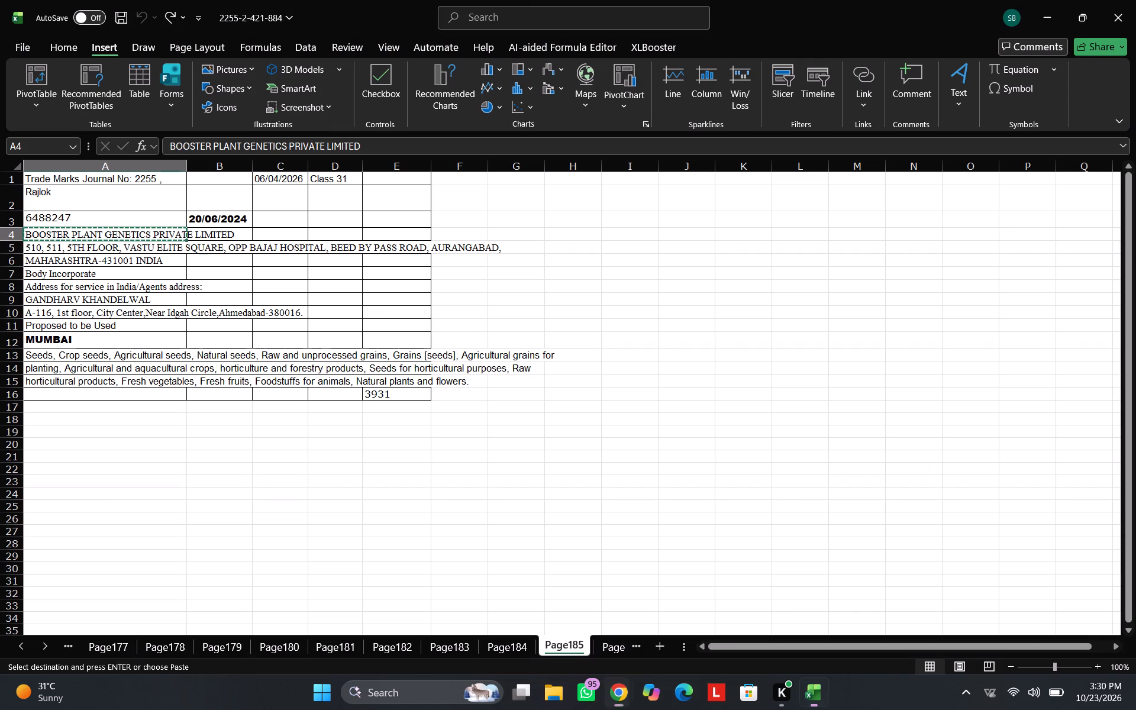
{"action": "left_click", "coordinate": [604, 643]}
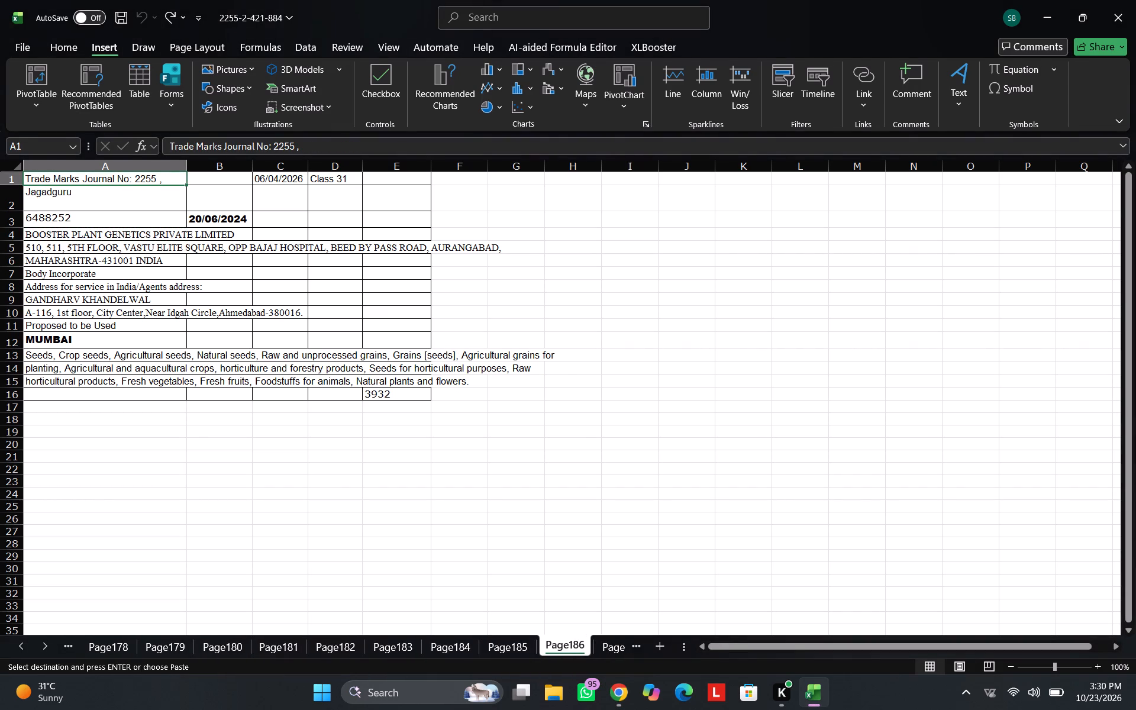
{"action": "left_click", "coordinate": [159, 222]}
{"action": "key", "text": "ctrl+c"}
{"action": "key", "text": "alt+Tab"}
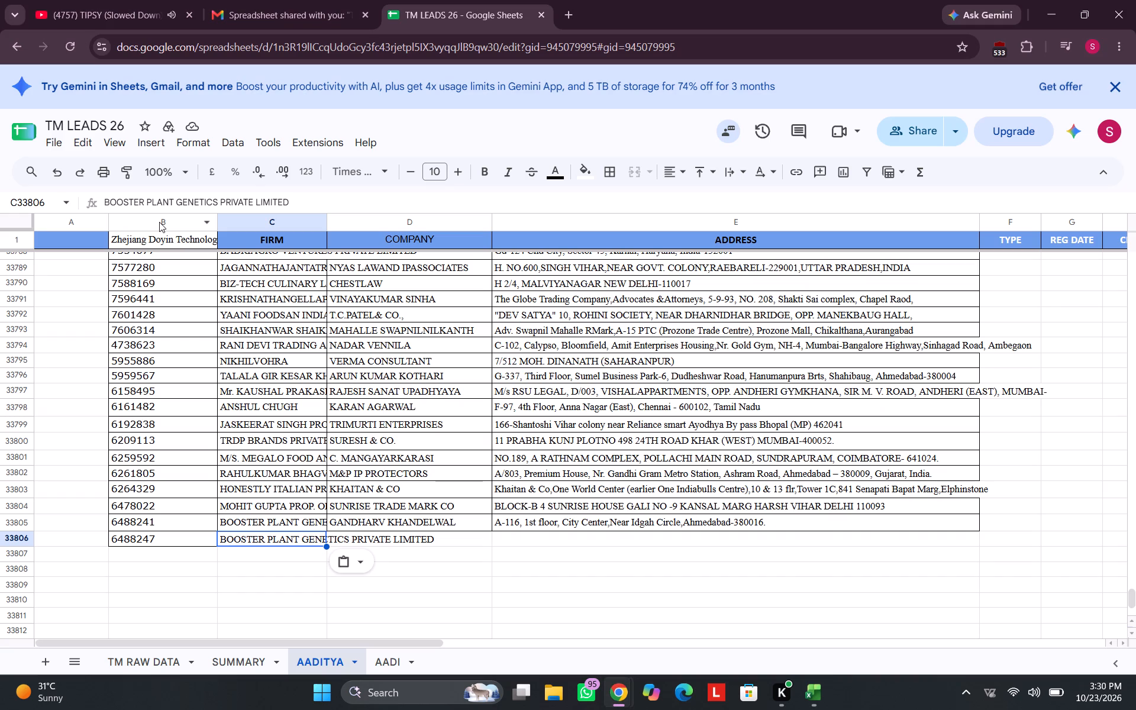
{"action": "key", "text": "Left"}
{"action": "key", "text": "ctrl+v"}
{"action": "key", "text": "alt+Tab"}
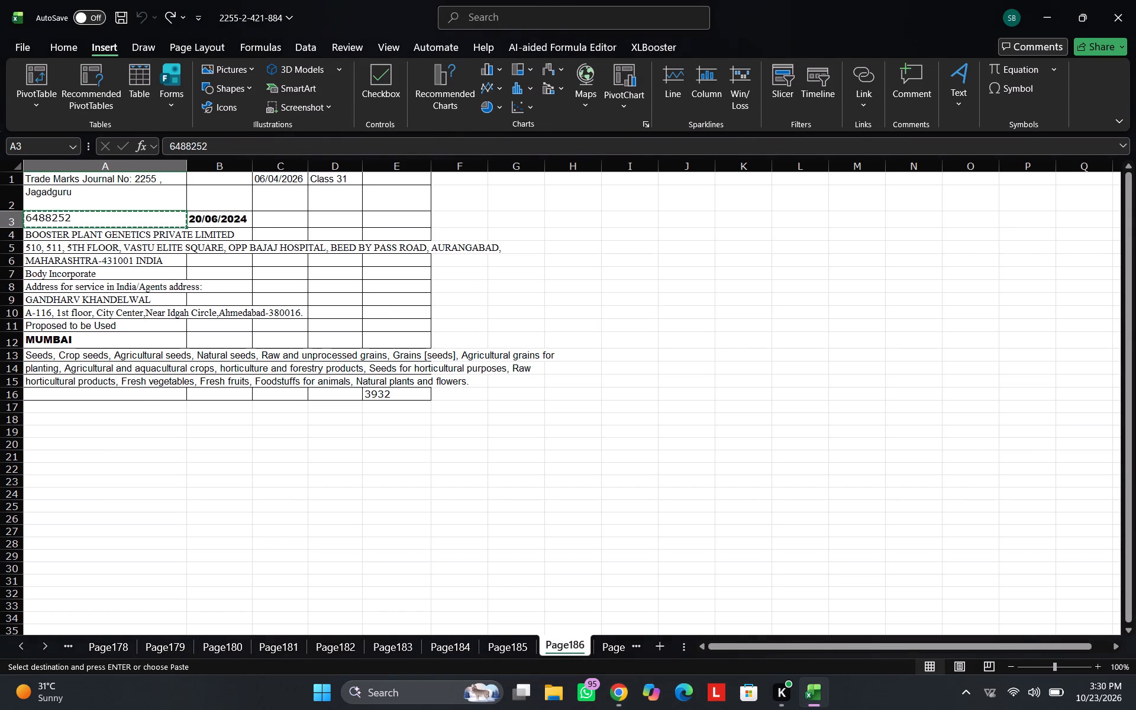
{"action": "key", "text": "Down"}
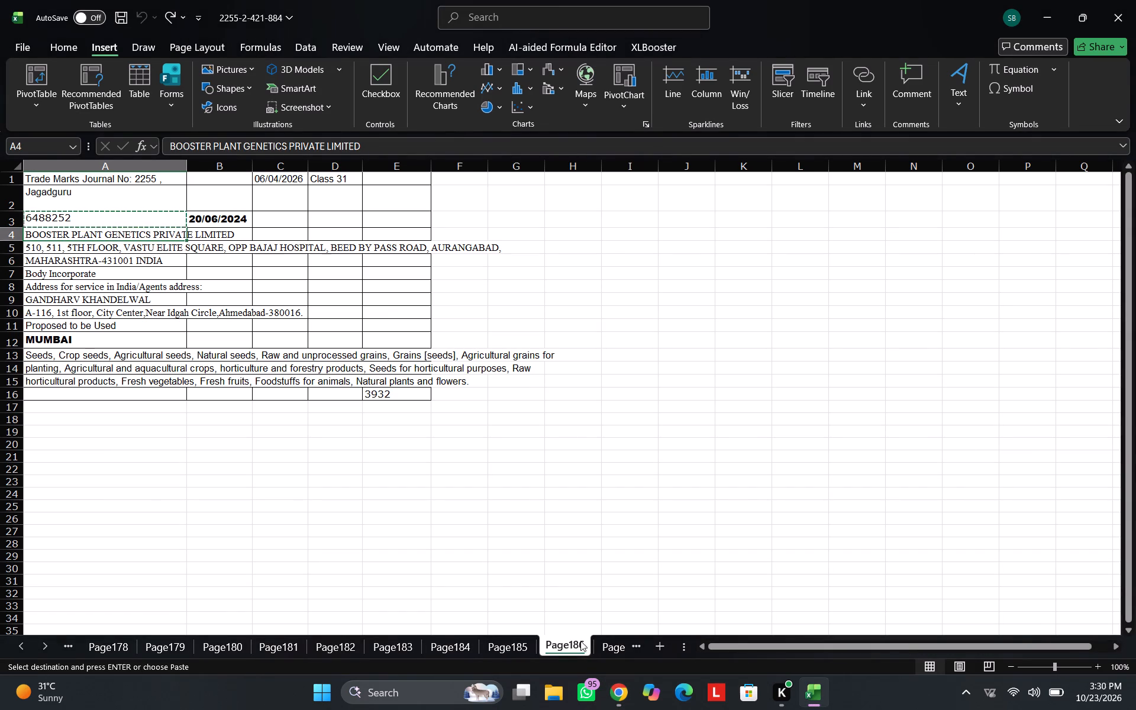
{"action": "left_click", "coordinate": [601, 647]}
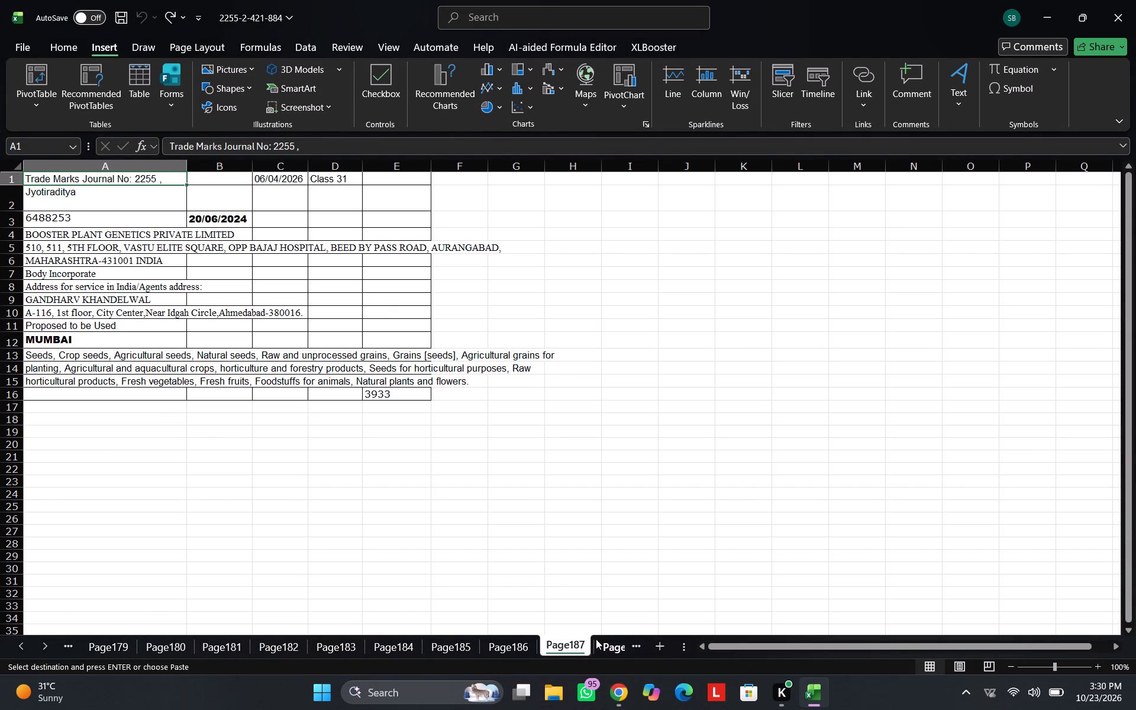
{"action": "left_click", "coordinate": [600, 642]}
{"action": "left_click", "coordinate": [600, 642]}
{"action": "left_click", "coordinate": [600, 642]}
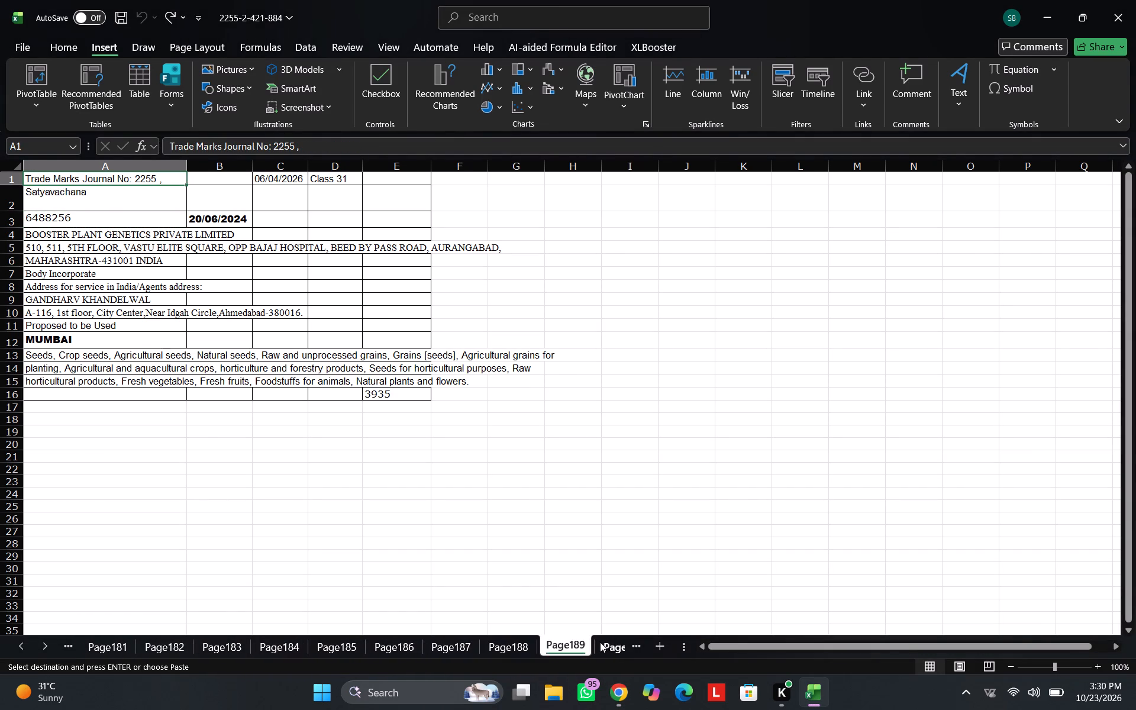
{"action": "left_click", "coordinate": [176, 222]}
{"action": "key", "text": "ctrl+c"}
{"action": "key", "text": "alt+Tab"}
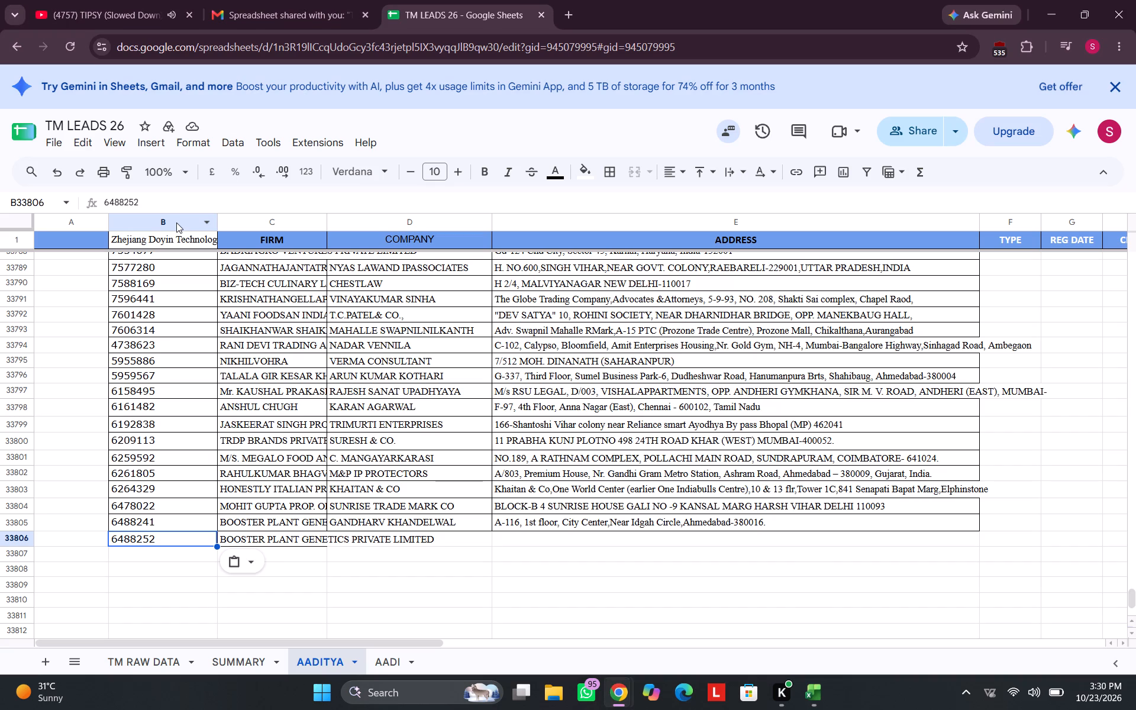
{"action": "key", "text": "ctrl+v"}
Copy the firm name AVT Natural Products Limited from Page190 into row 33806's FIRM cell.
{"action": "key", "text": "alt+Tab"}
{"action": "key", "text": "Down"}
{"action": "key", "text": "ctrl+c"}
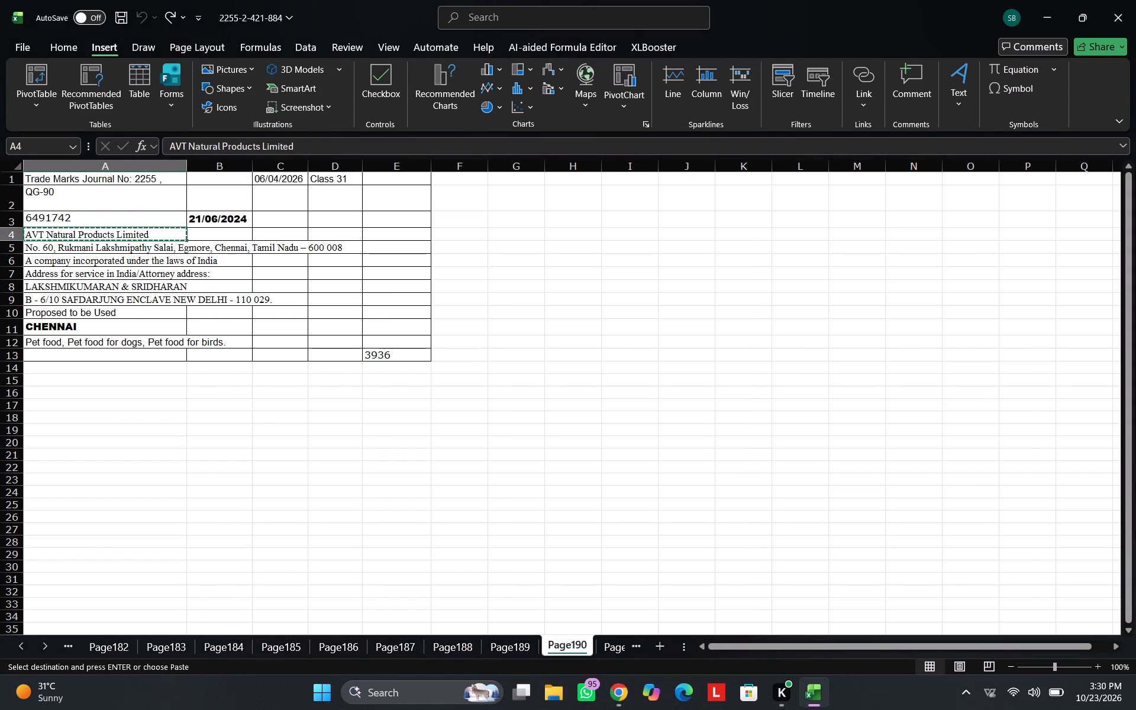
{"action": "key", "text": "alt+Tab"}
{"action": "key", "text": "Right"}
{"action": "key", "text": "ctrl+v"}
Copy the attorney name LAKSHMIKUMARAN & SRIDHARAN from Page190 into row 33806's COMPANY cell.
{"action": "key", "text": "alt+Tab"}
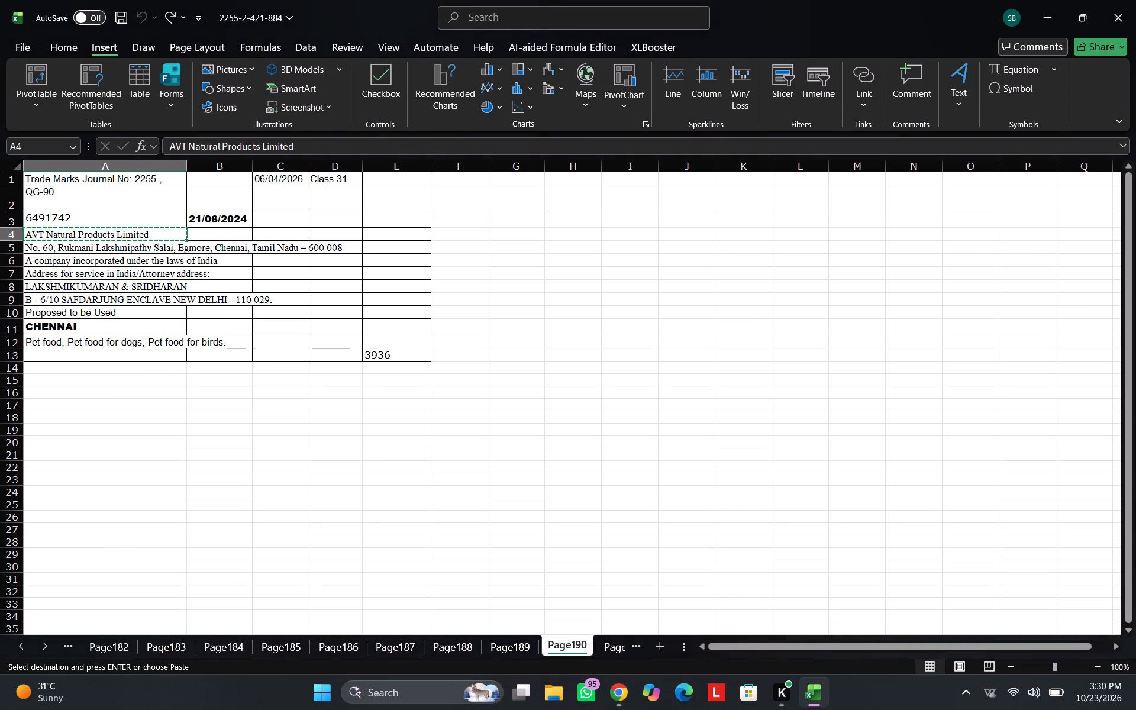
{"action": "key", "text": "Down"}
{"action": "key", "text": "Down"}
{"action": "key", "text": "Down"}
{"action": "key", "text": "Down"}
{"action": "key", "text": "ctrl+c"}
{"action": "key", "text": "alt+Tab"}
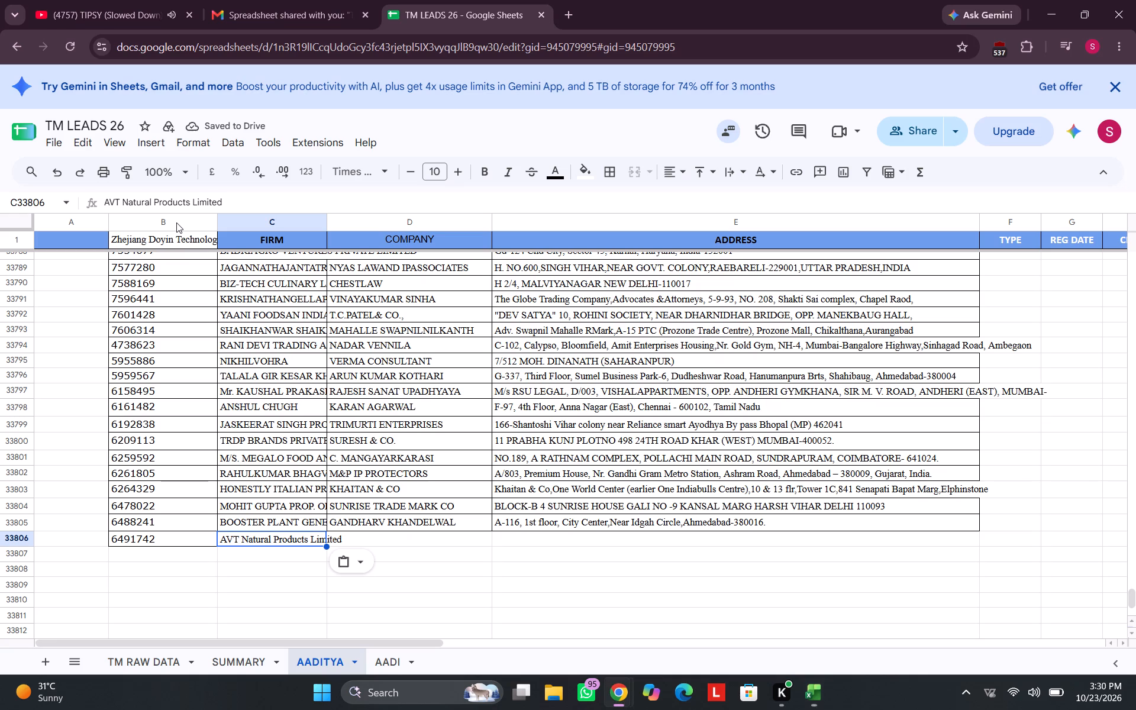
{"action": "key", "text": "Right"}
{"action": "key", "text": "ctrl+v"}
Copy the attorney's New Delhi address from Page190 into row 33806's ADDRESS cell.
{"action": "key", "text": "alt+Tab"}
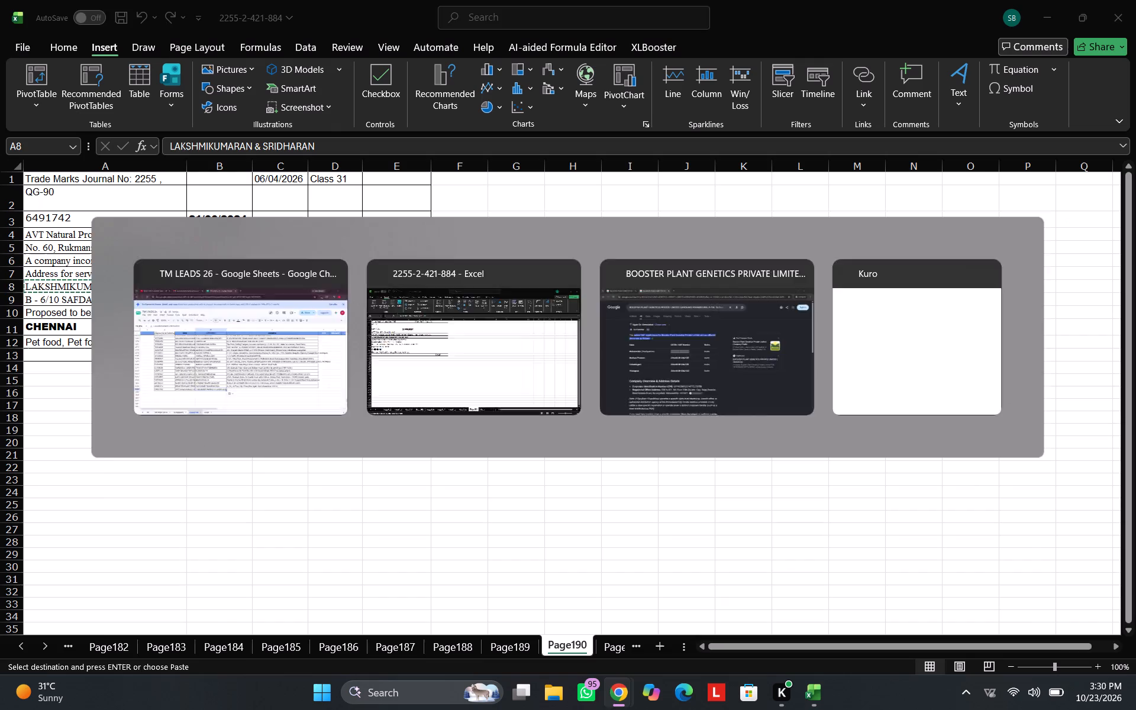
{"action": "key", "text": "Down"}
{"action": "key", "text": "ctrl+c"}
{"action": "key", "text": "alt+Tab"}
{"action": "key", "text": "Right"}
{"action": "key", "text": "ctrl+v"}
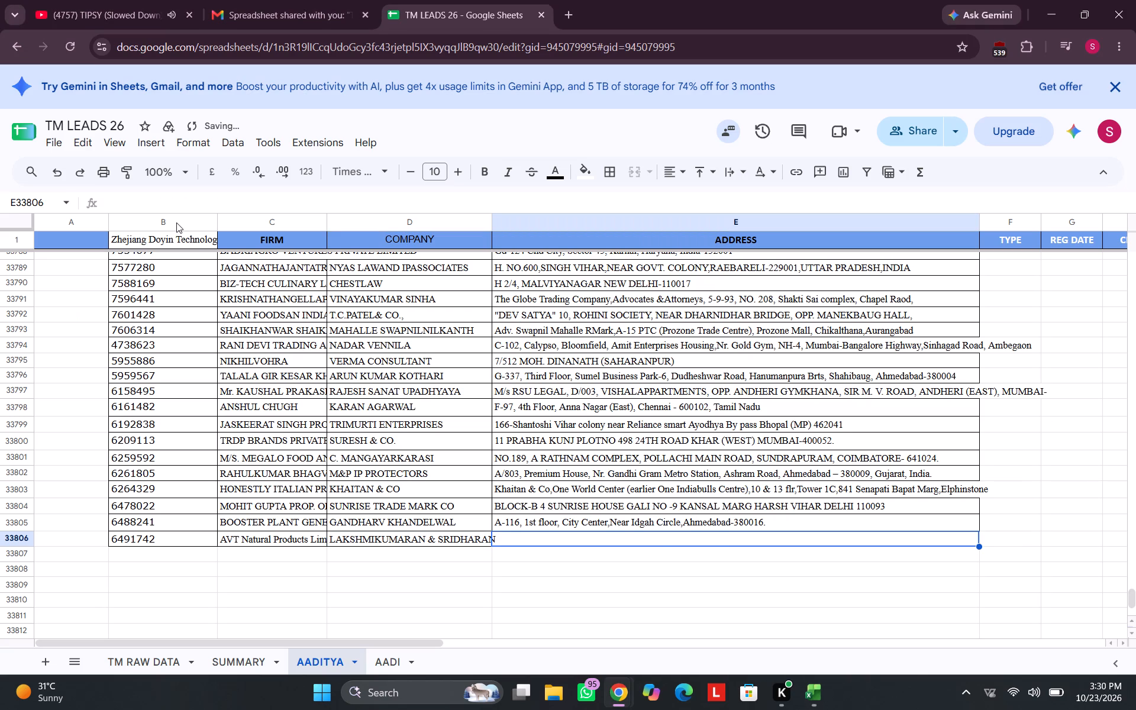
Search Google for row 33806's firm, company and address text followed by "contact number".
{"action": "key", "text": "Right"}
{"action": "key", "text": "shift+Left"}
{"action": "key", "text": "shift+Left"}
{"action": "key", "text": "ctrl+c"}
{"action": "key", "text": "alt+Tab"}
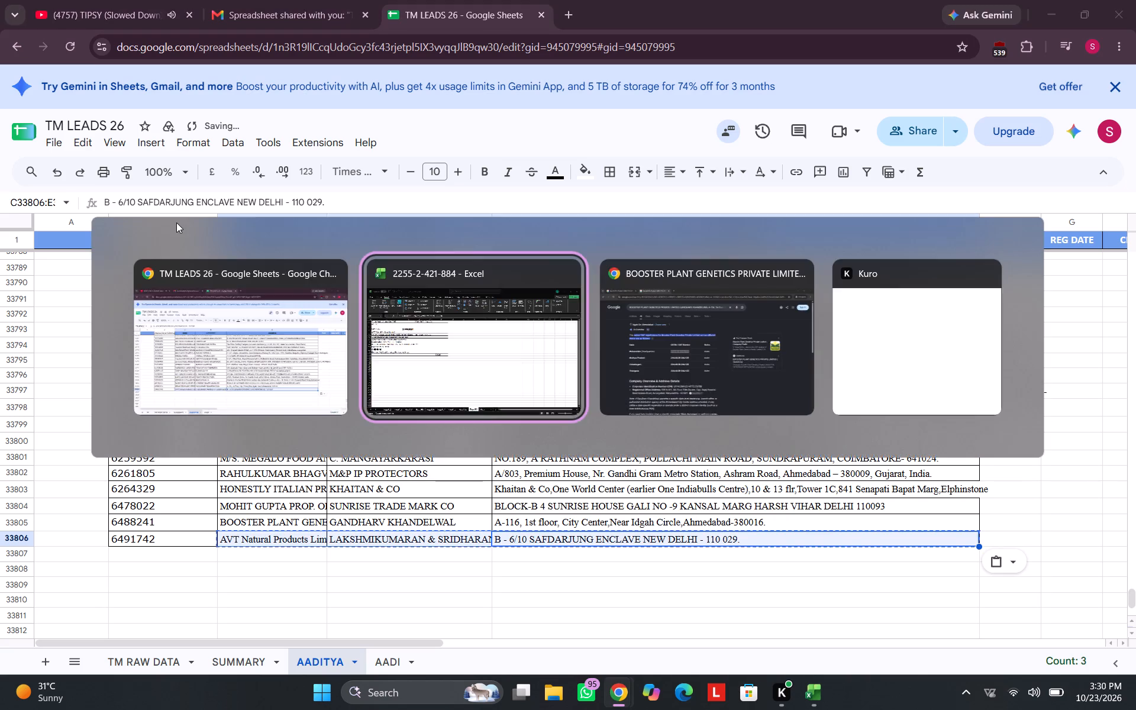
{"action": "key", "text": "alt+Right"}
{"action": "left_click", "coordinate": [689, 96]}
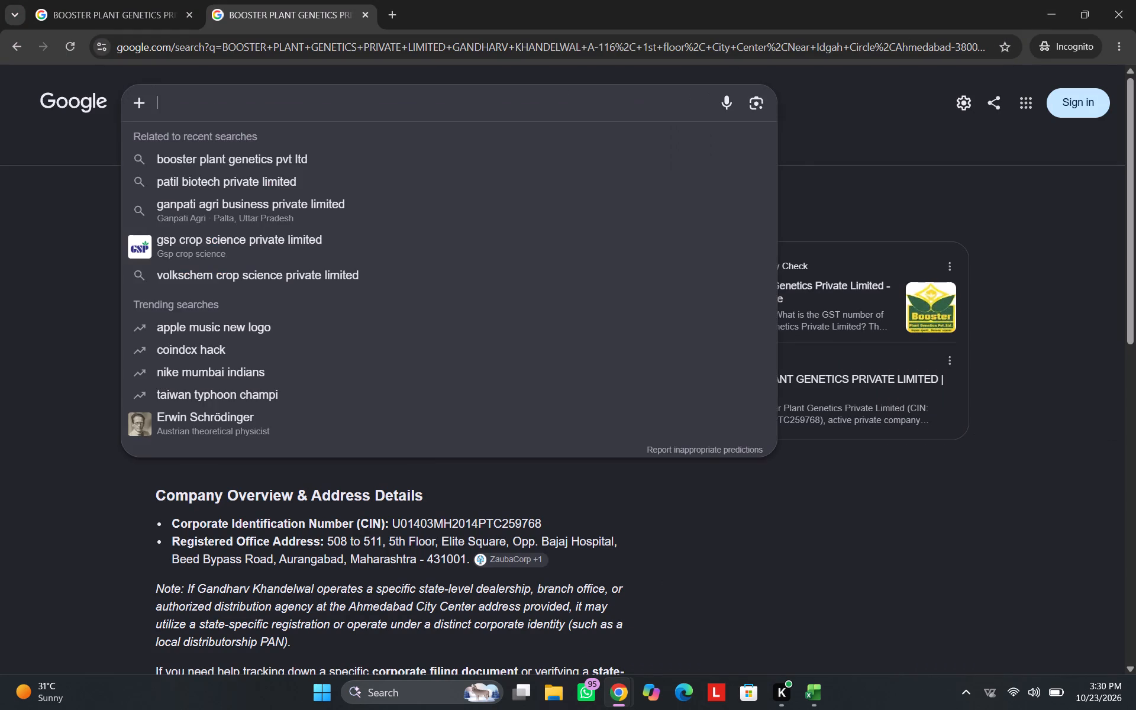
{"action": "key", "text": "ctrl+v"}
{"action": "key", "text": "space"}
{"action": "type", "text": "contact number"}
{"action": "key", "text": "space"}
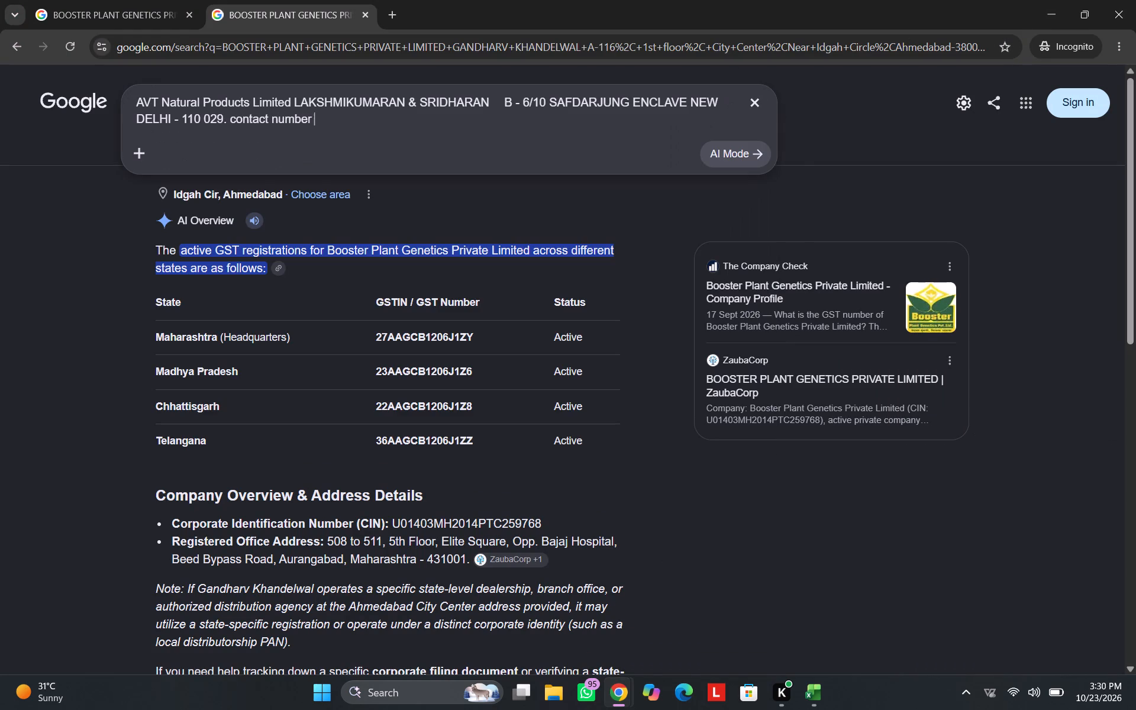
{"action": "key", "text": "Return"}
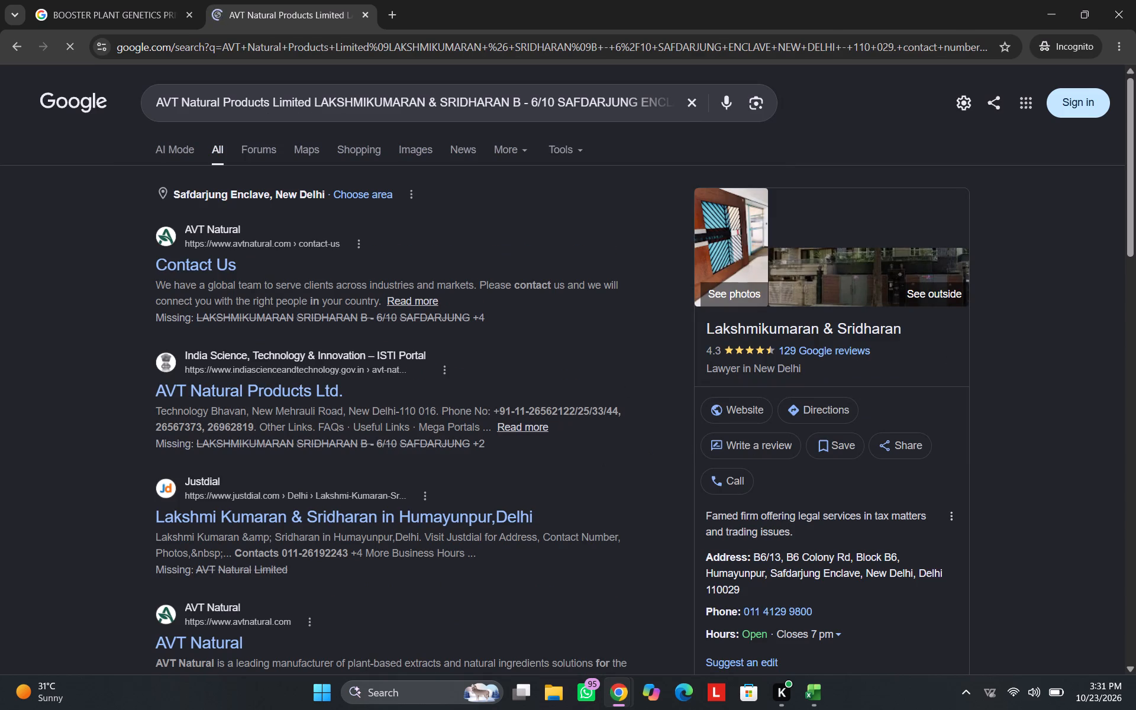
Copy the AVT Natural Products Ltd. phone number up to the first slash group from the ISTI Portal result into row 33806's NUMBER cell.
{"action": "left_click_drag", "start_coordinate": [562, 409], "coordinate": [502, 418]}
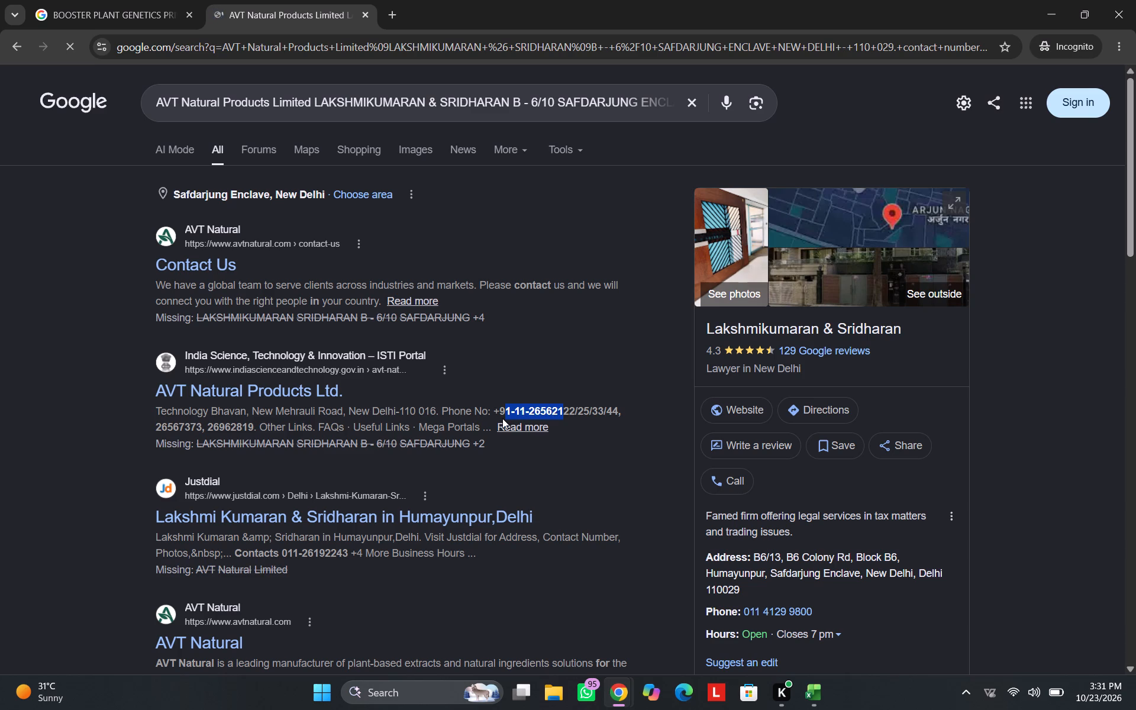
{"action": "left_click_drag", "start_coordinate": [502, 418], "coordinate": [495, 418]}
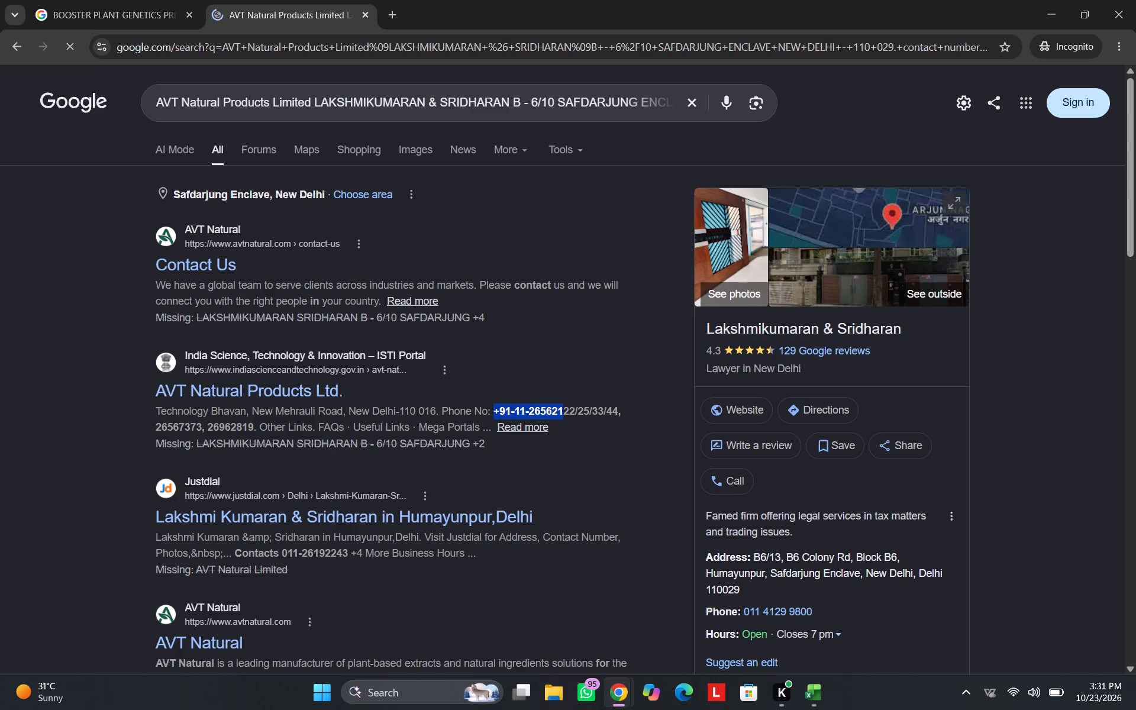
{"action": "left_click", "coordinate": [499, 410]}
{"action": "left_click_drag", "start_coordinate": [499, 413], "coordinate": [559, 416]}
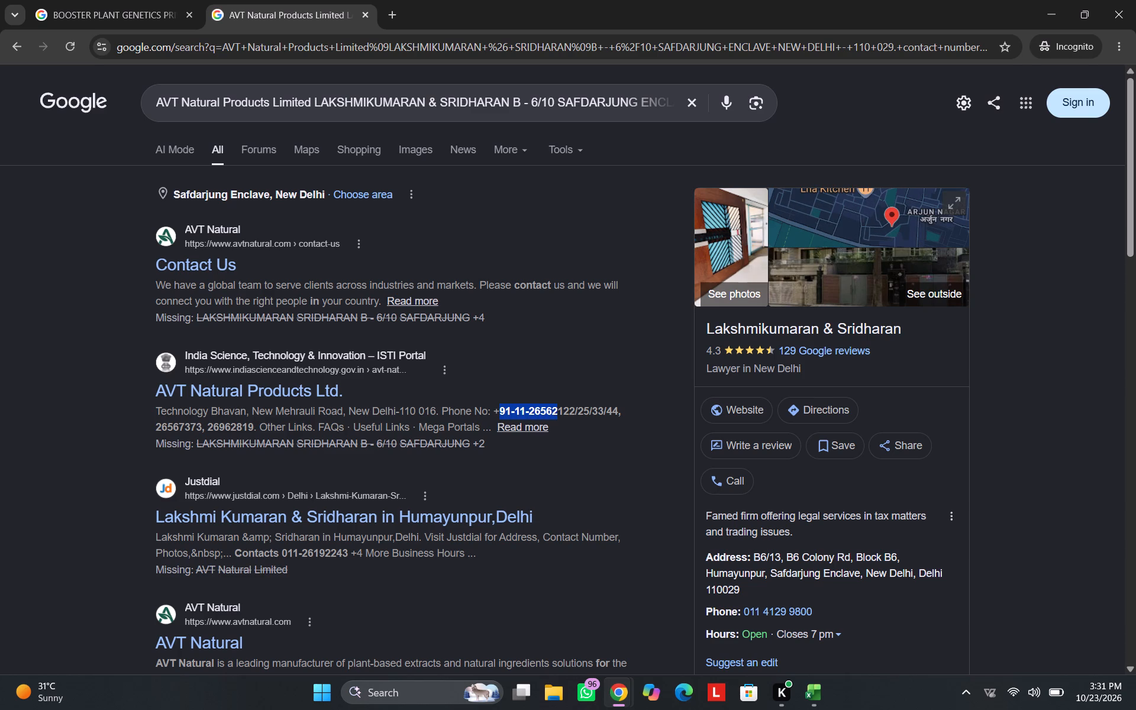
{"action": "left_click_drag", "start_coordinate": [559, 416], "coordinate": [563, 417]}
{"action": "key", "text": "ctrl+c"}
{"action": "key", "text": "alt+Tab"}
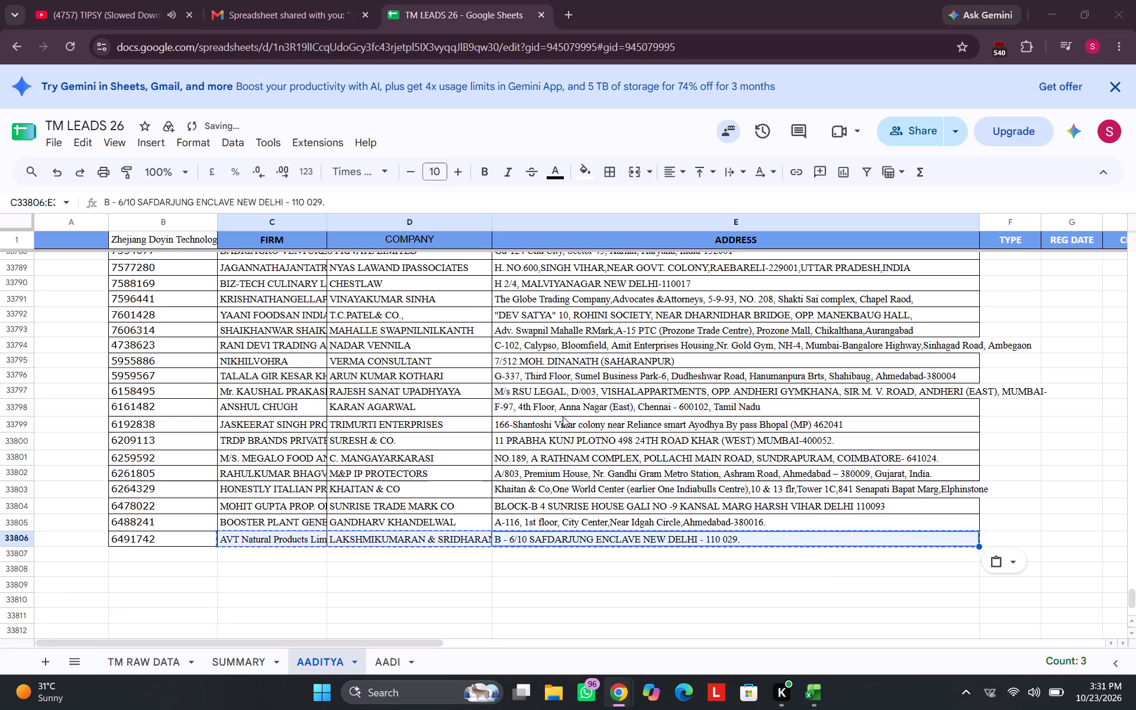
{"action": "scroll", "coordinate": [563, 417], "scroll_direction": "left", "scroll_amount": 3}
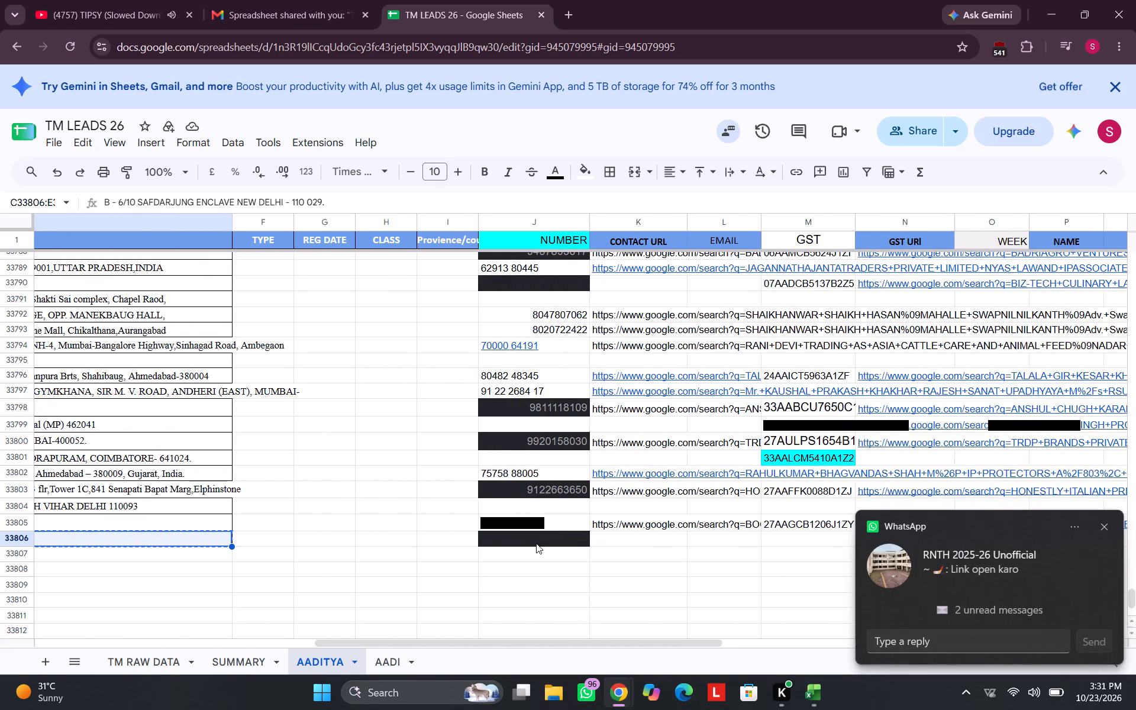
{"action": "left_click", "coordinate": [536, 543]}
{"action": "key", "text": "ctrl+v"}
Copy the contact search's web address from Google into row 33806's CONTACT URL cell.
{"action": "key", "text": "alt+Tab"}
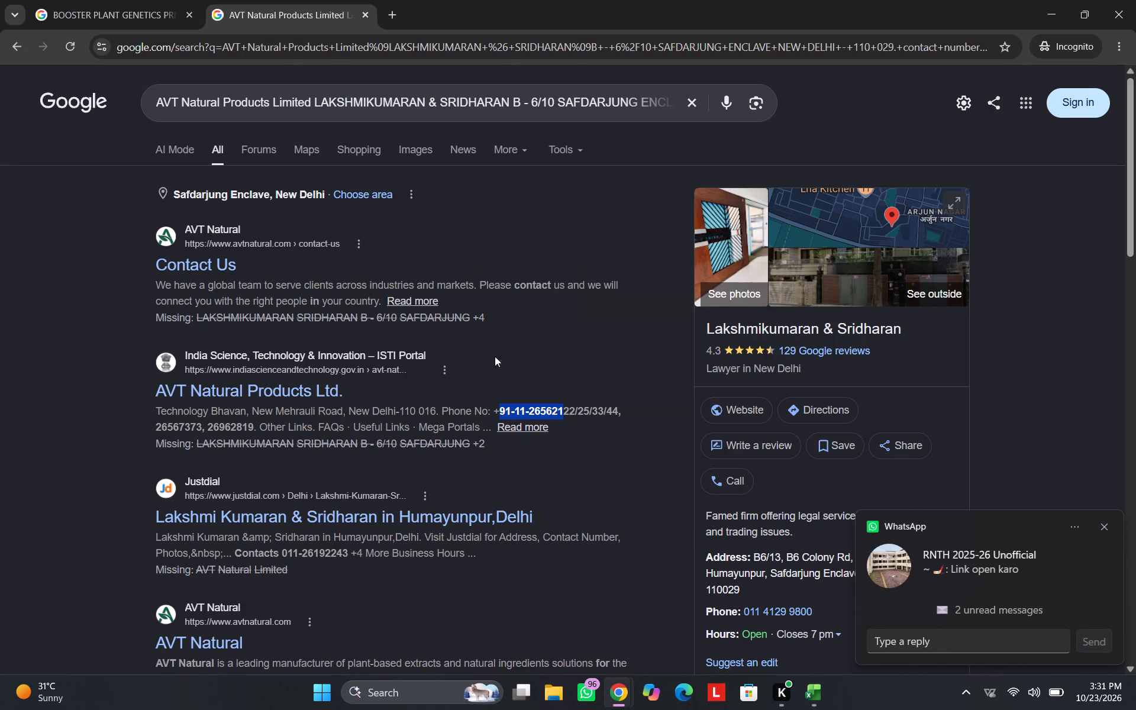
{"action": "left_click", "coordinate": [580, 53]}
{"action": "key", "text": "ctrl+c"}
{"action": "key", "text": "alt+Tab"}
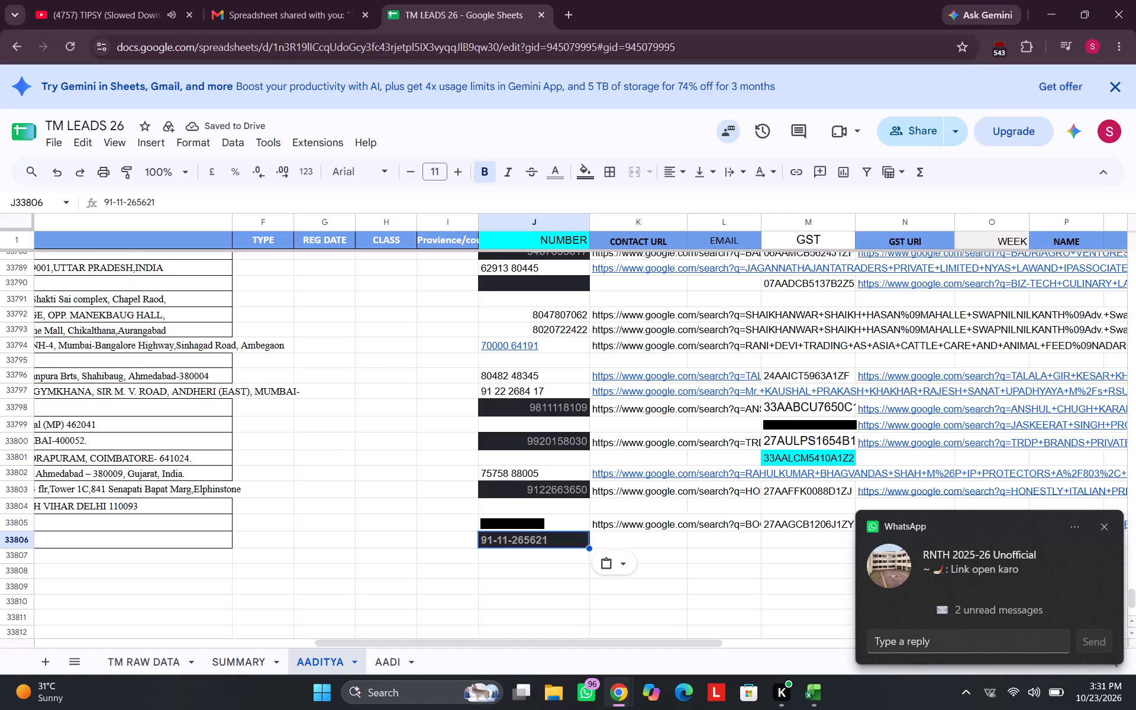
{"action": "left_click", "coordinate": [651, 546]}
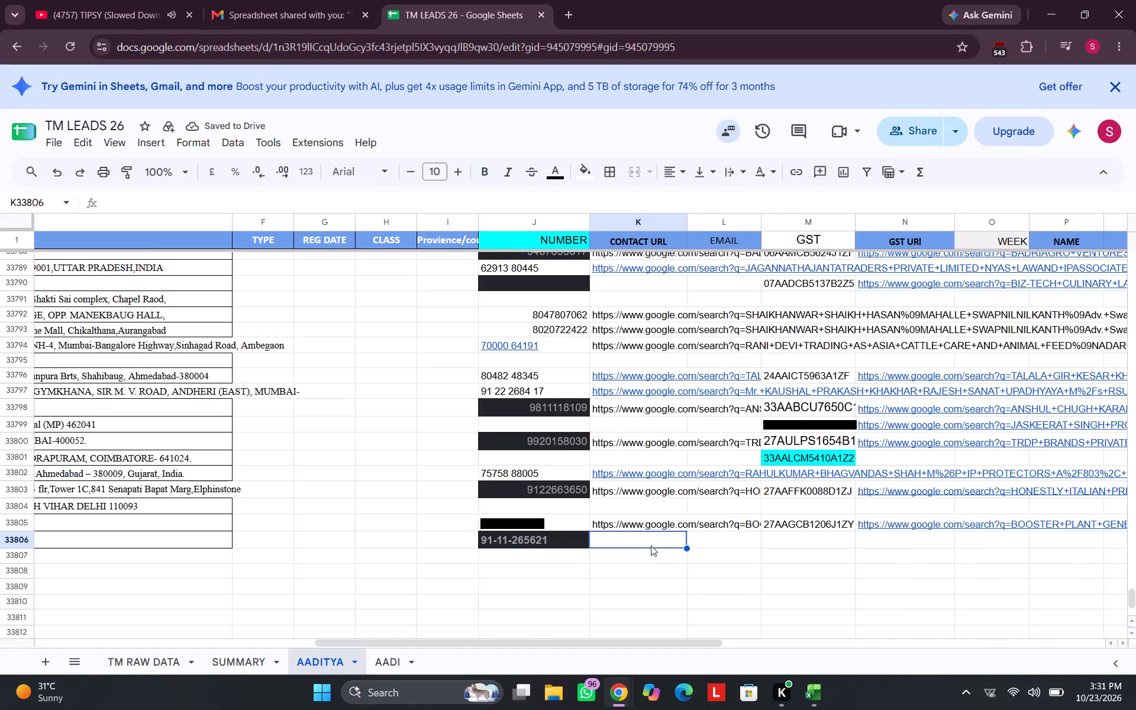
{"action": "key", "text": "ctrl+v"}
Edit row 33806's Google query to include "gst" and run the search again.
{"action": "key", "text": "alt+Tab"}
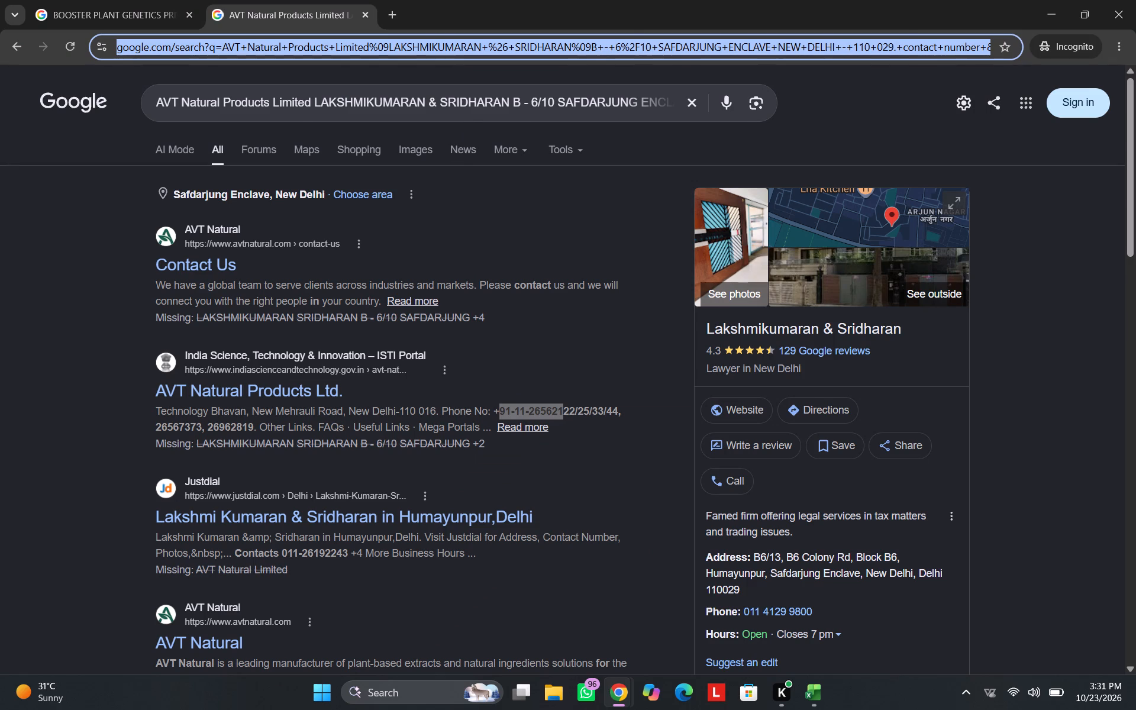
{"action": "left_click", "coordinate": [534, 107]}
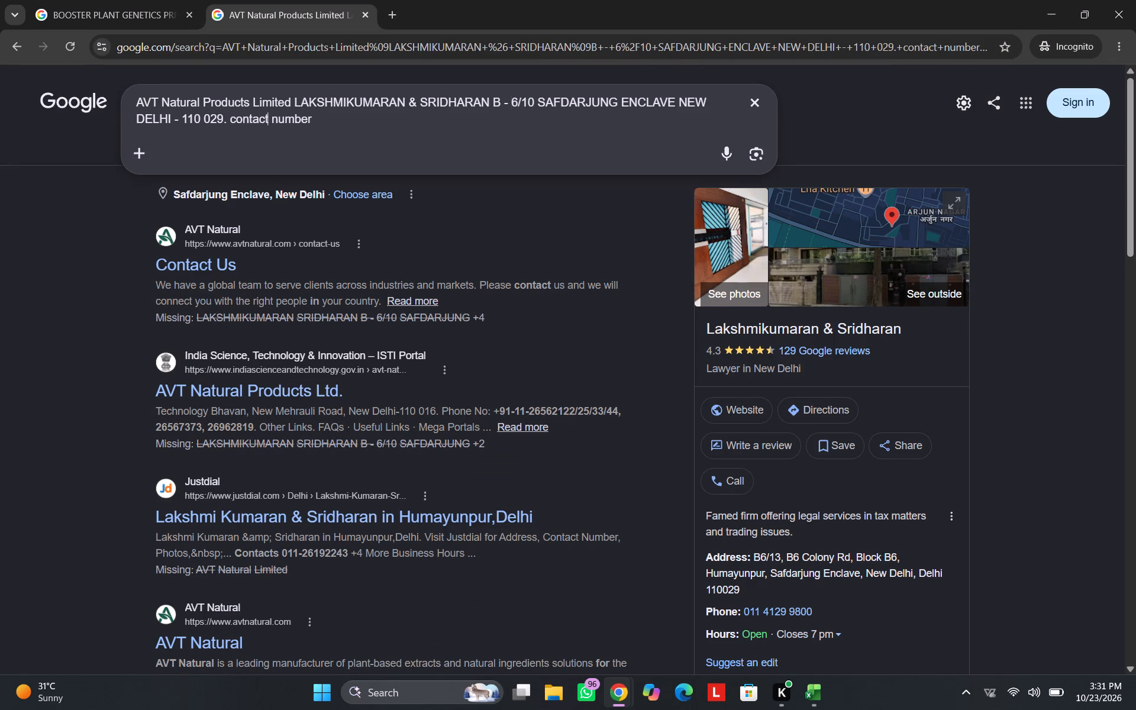
{"action": "left_click", "coordinate": [269, 124]}
{"action": "key", "text": "BackSpace"}
{"action": "type", "text": "gst"}
{"action": "key", "text": "space"}
{"action": "key", "text": "Return"}
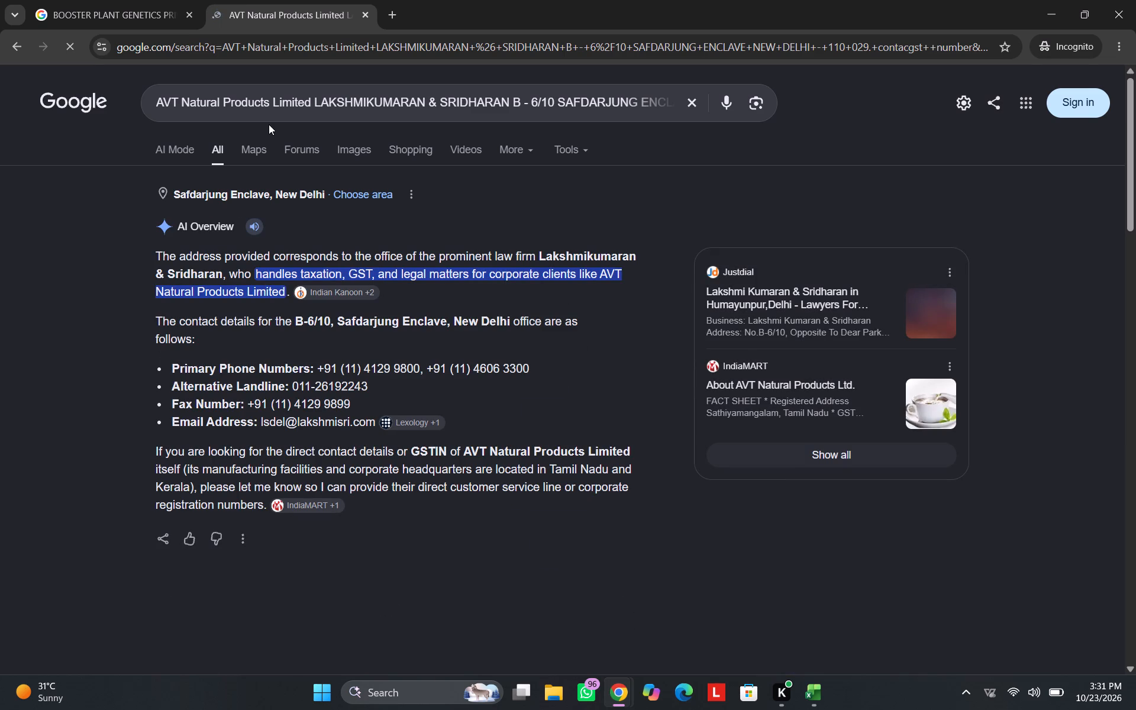
{"action": "key", "text": "alt+Tab"}
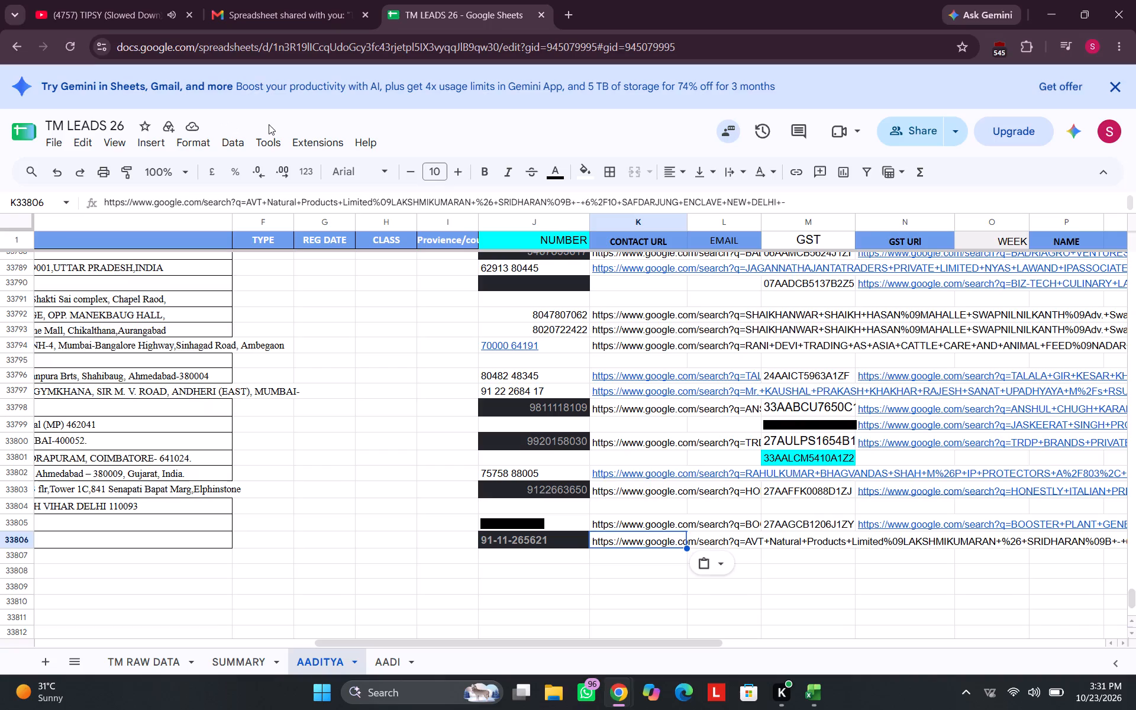
{"action": "key", "text": "Down"}
{"action": "key", "text": "Left"}
{"action": "key", "text": "Left"}
{"action": "key", "text": "Left"}
{"action": "key", "text": "Left"}
{"action": "key", "text": "Left"}
{"action": "key", "text": "Left"}
{"action": "key", "text": "Left"}
{"action": "key", "text": "Left"}
{"action": "key", "text": "Left"}
{"action": "key", "text": "Left"}
{"action": "key", "text": "Left"}
{"action": "key", "text": "Left"}
{"action": "key", "text": "Right"}
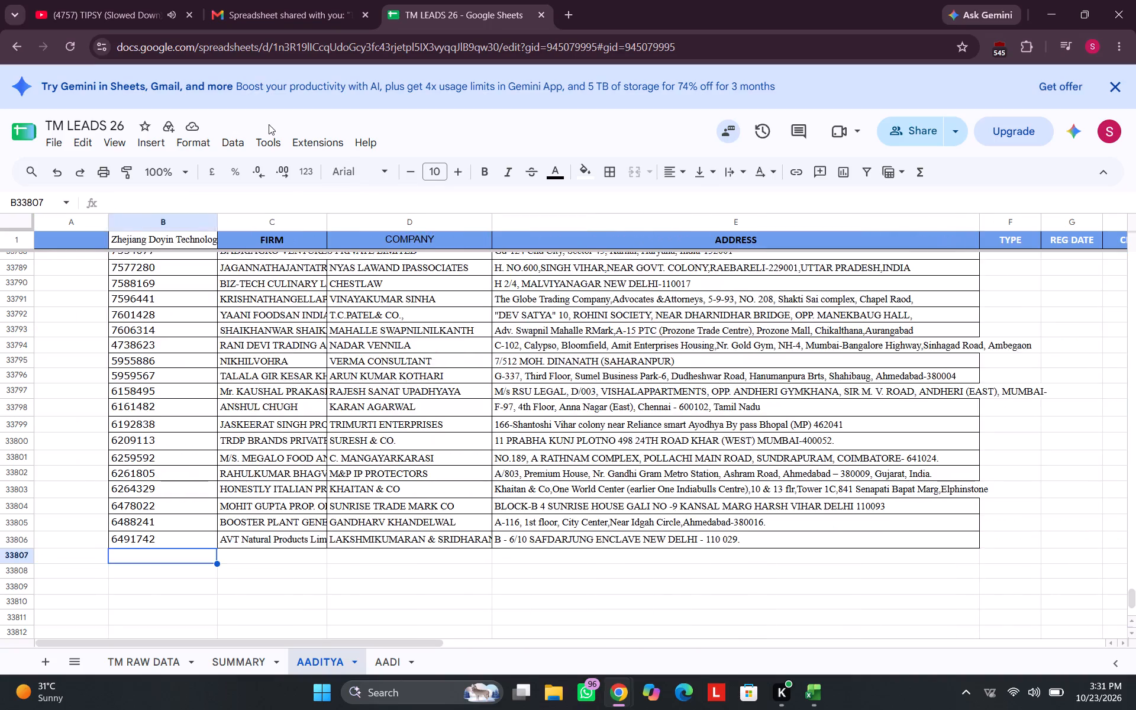
{"action": "key", "text": "alt+Tab"}
{"action": "key", "text": "alt+Right"}
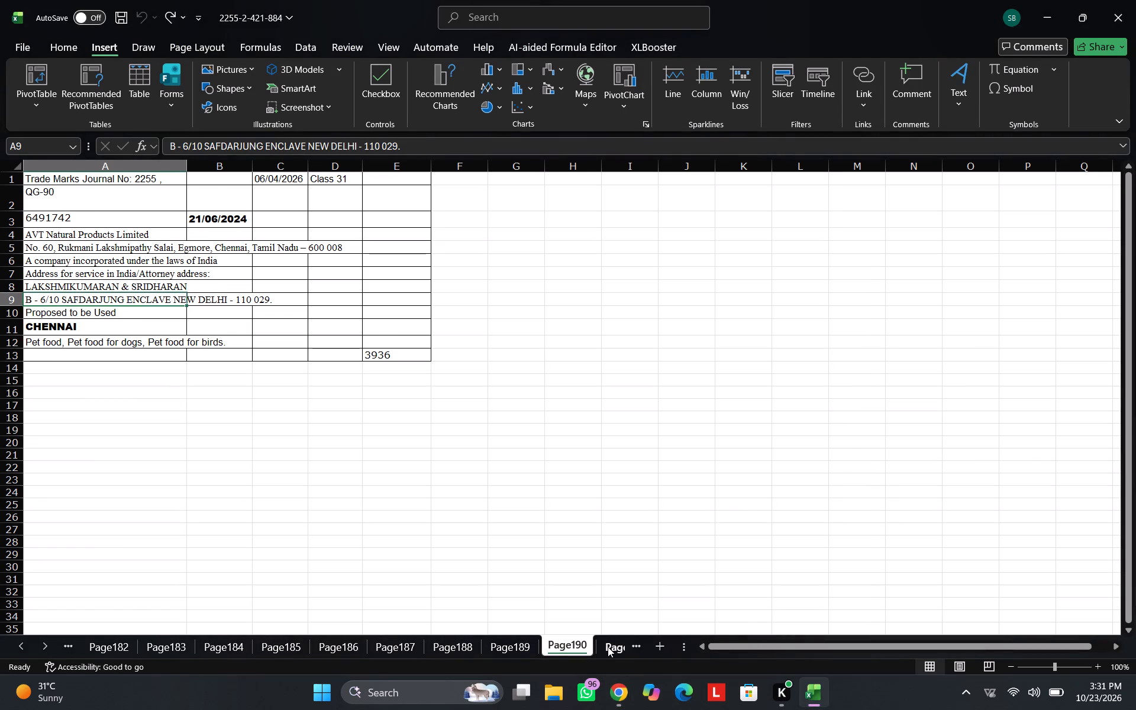
{"action": "left_click", "coordinate": [608, 647]}
{"action": "left_click", "coordinate": [89, 189]}
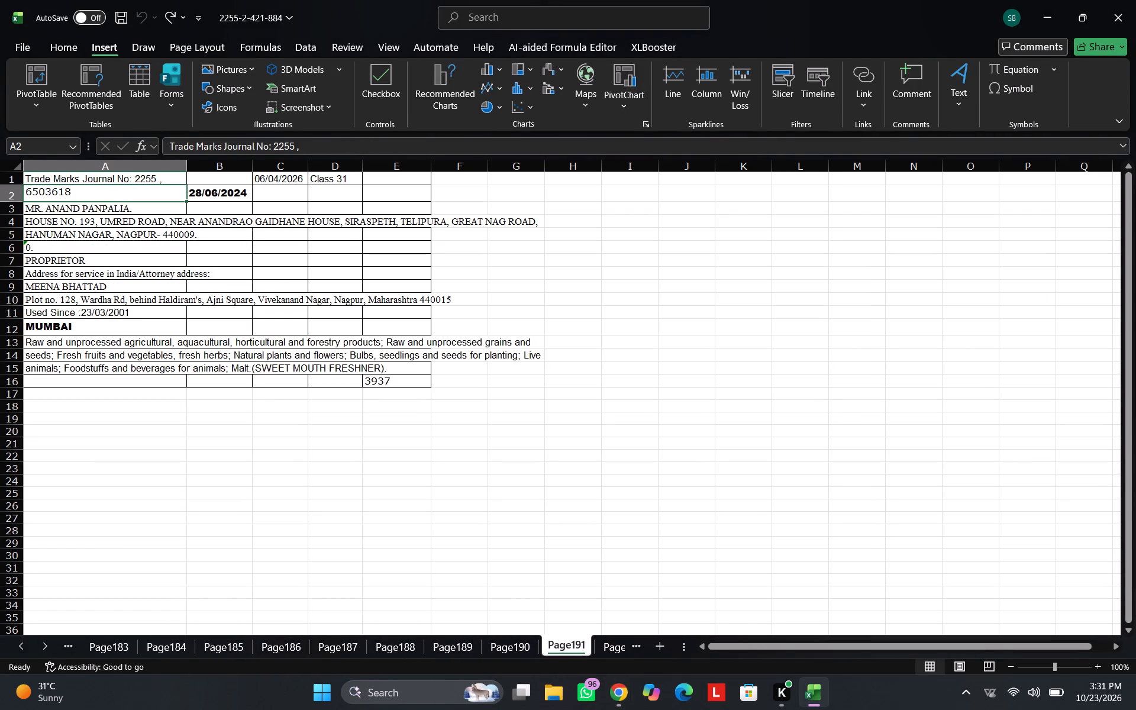
{"action": "key", "text": "ctrl+c"}
{"action": "key", "text": "alt+Tab"}
{"action": "key", "text": "ctrl+v"}
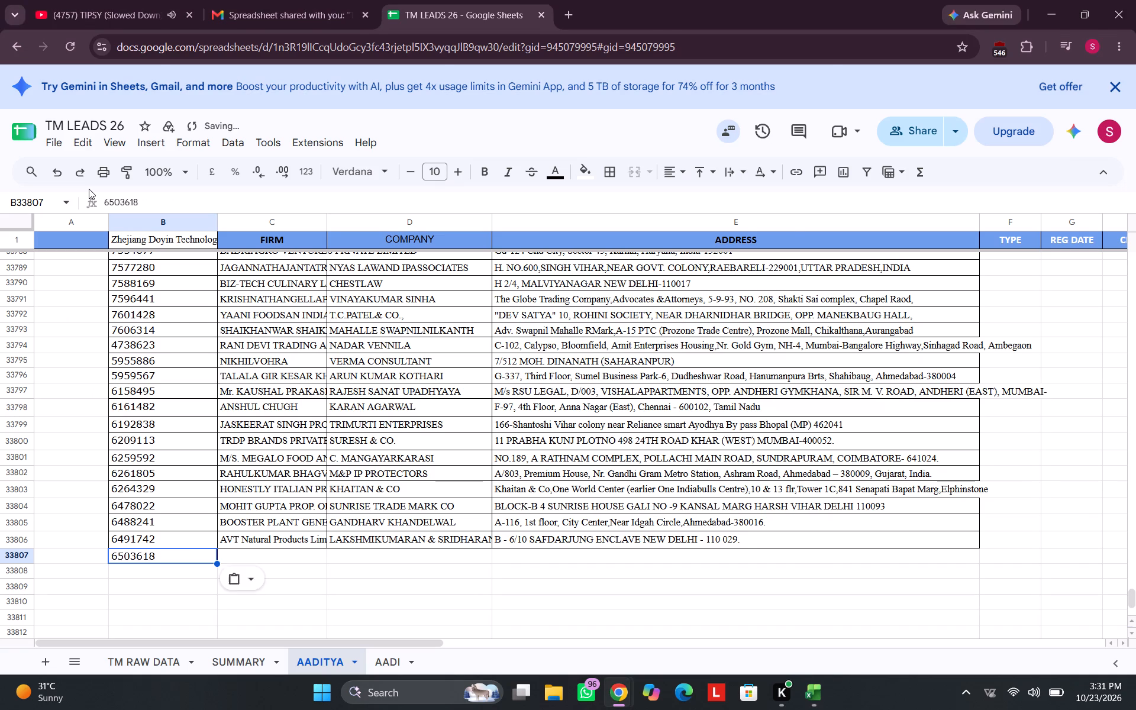
Copy the applicant's name from Page191 into row 33807's FIRM cell.
{"action": "key", "text": "alt+Tab"}
{"action": "key", "text": "Down"}
{"action": "key", "text": "ctrl+c"}
{"action": "key", "text": "alt+Tab"}
{"action": "key", "text": "Right"}
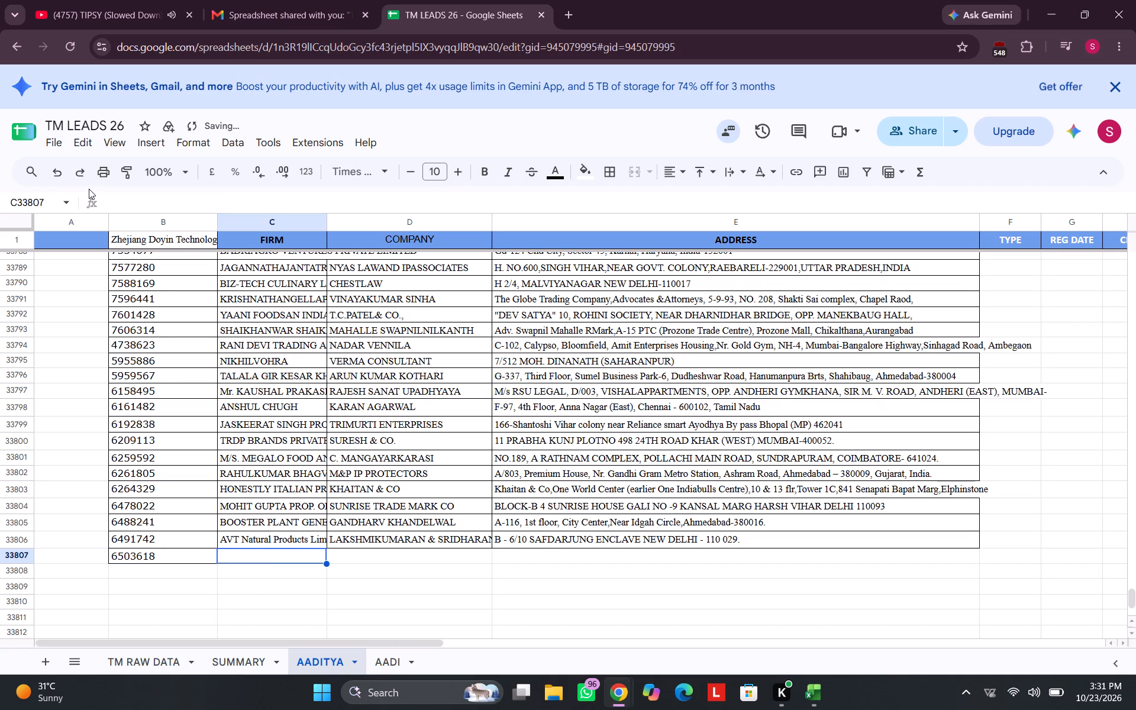
{"action": "key", "text": "ctrl+v"}
Copy the attorney's name from Page191 into row 33807's COMPANY cell.
{"action": "key", "text": "alt+Tab"}
{"action": "key", "text": "Down"}
{"action": "key", "text": "Down"}
{"action": "key", "text": "Down"}
{"action": "key", "text": "Down"}
{"action": "key", "text": "Down"}
{"action": "key", "text": "Down"}
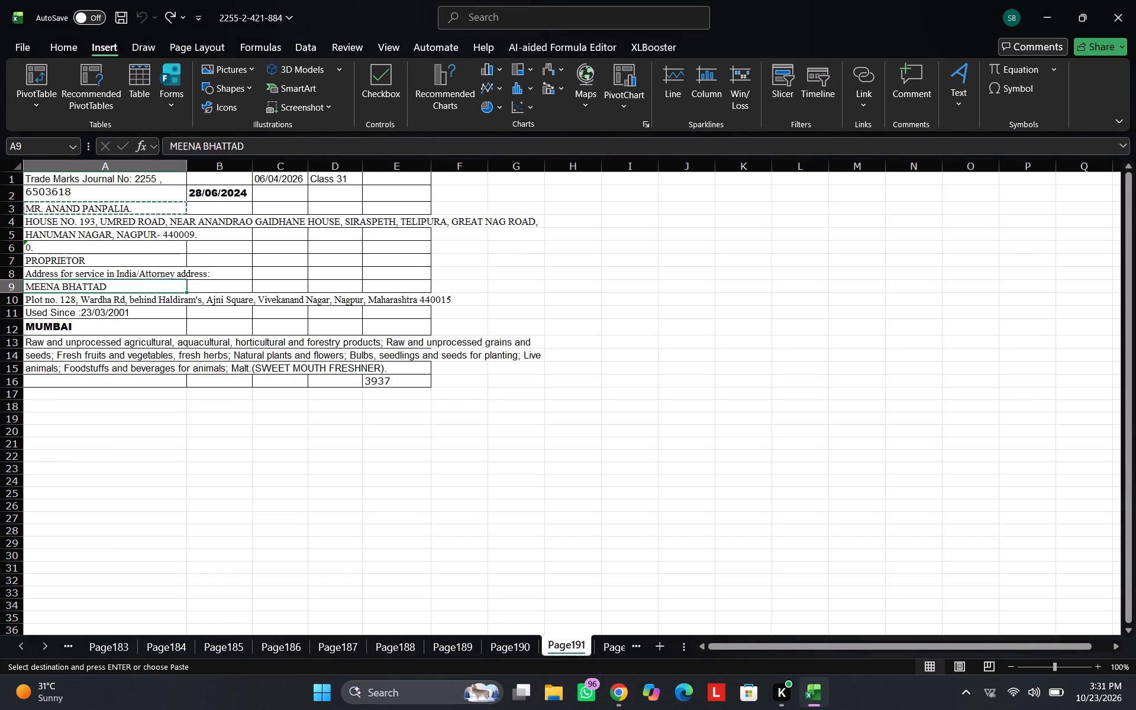
{"action": "key", "text": "ctrl+c"}
{"action": "key", "text": "alt+Tab"}
{"action": "key", "text": "Right"}
{"action": "key", "text": "ctrl+v"}
Copy the attorney's Nagpur address from Page191 into row 33807's ADDRESS cell.
{"action": "key", "text": "alt+Tab"}
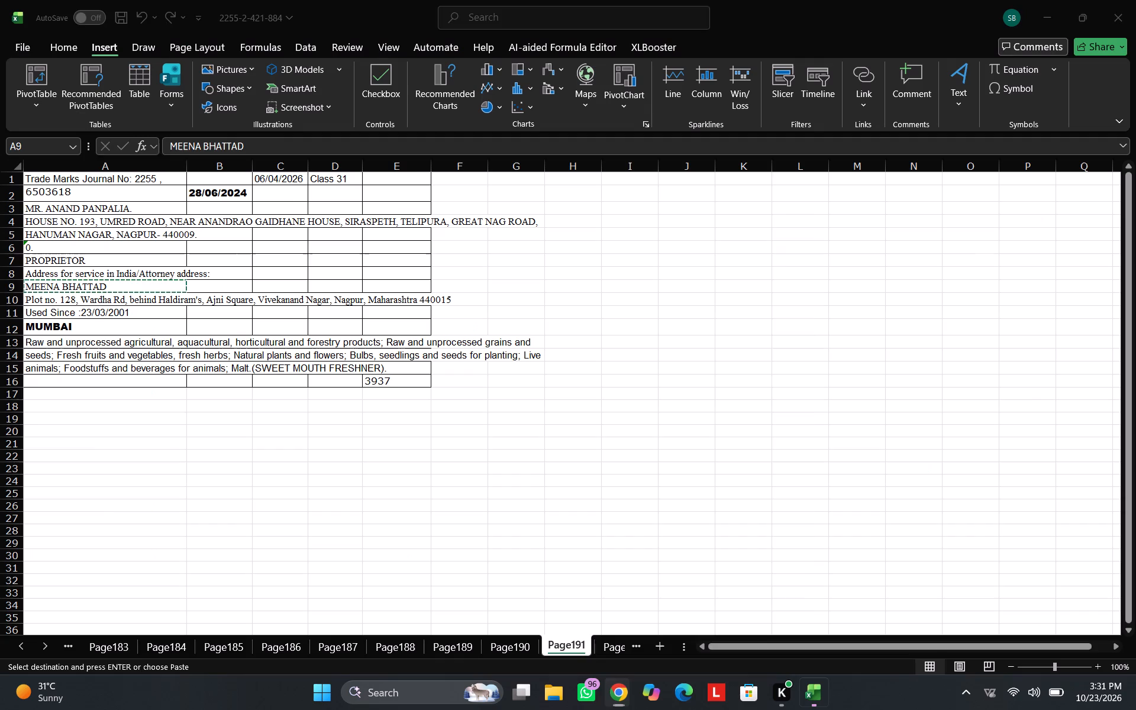
{"action": "key", "text": "Down"}
{"action": "key", "text": "ctrl+c"}
{"action": "key", "text": "alt+Tab"}
{"action": "key", "text": "Right"}
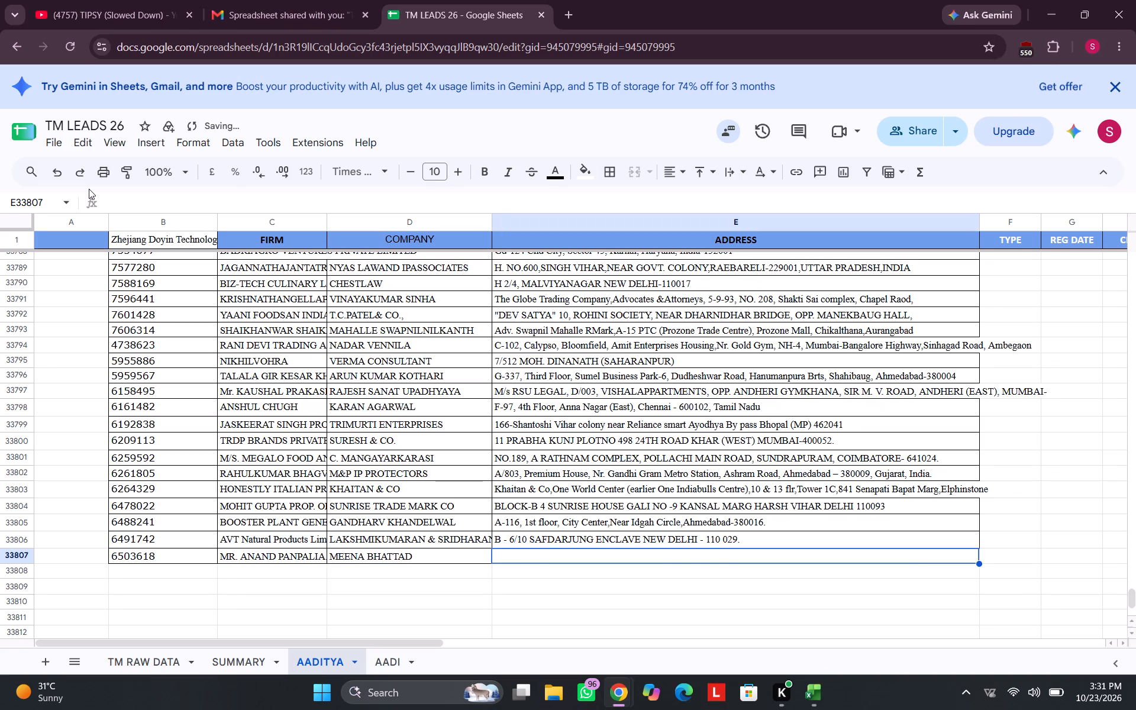
{"action": "key", "text": "ctrl+v"}
Search Google for row 33807's firm, company and address text followed by "contact number".
{"action": "key", "text": "Right"}
{"action": "key", "text": "shift+Left"}
{"action": "key", "text": "shift+Left"}
{"action": "key", "text": "ctrl+c"}
{"action": "key", "text": "alt+Tab"}
{"action": "key", "text": "alt+Right"}
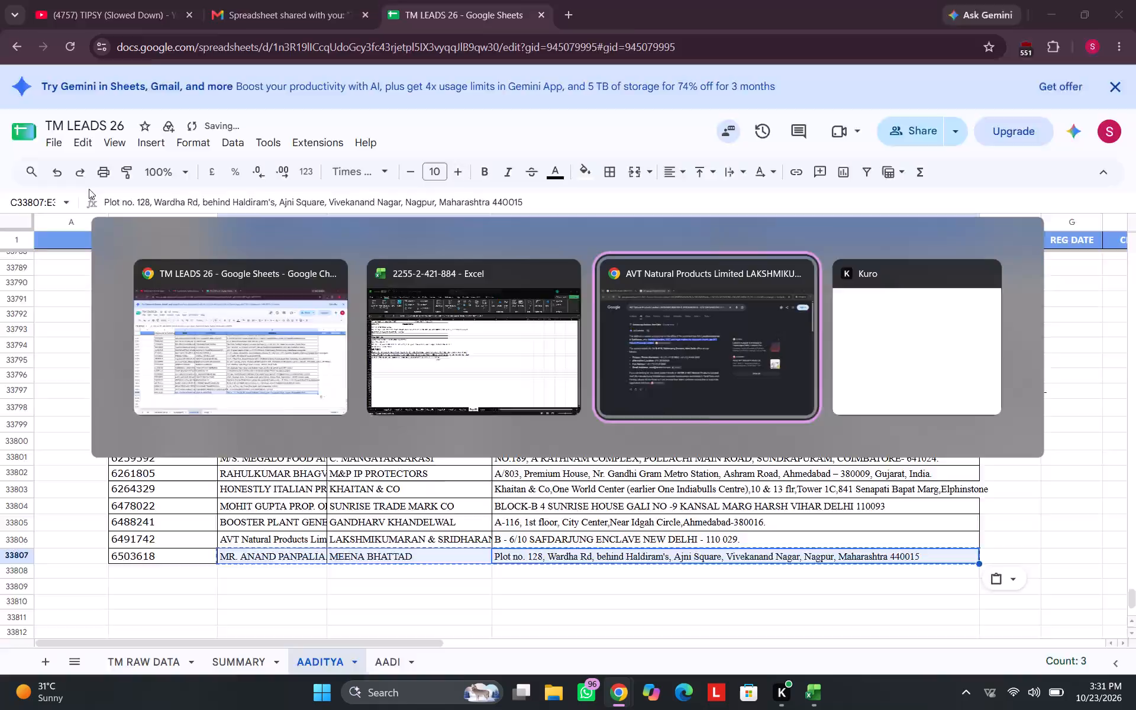
{"action": "left_click", "coordinate": [694, 116]}
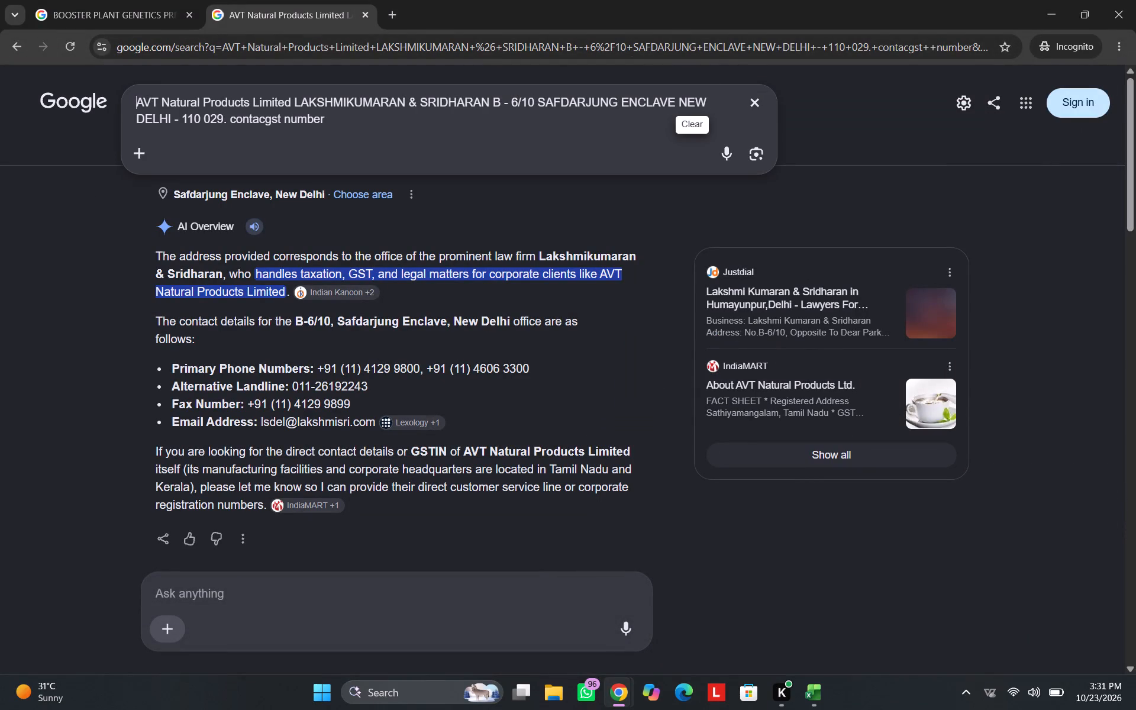
{"action": "left_click", "coordinate": [756, 107]}
{"action": "left_click", "coordinate": [689, 106], "text": "ctrl"}
{"action": "key", "text": "ctrl+v"}
{"action": "key", "text": "space"}
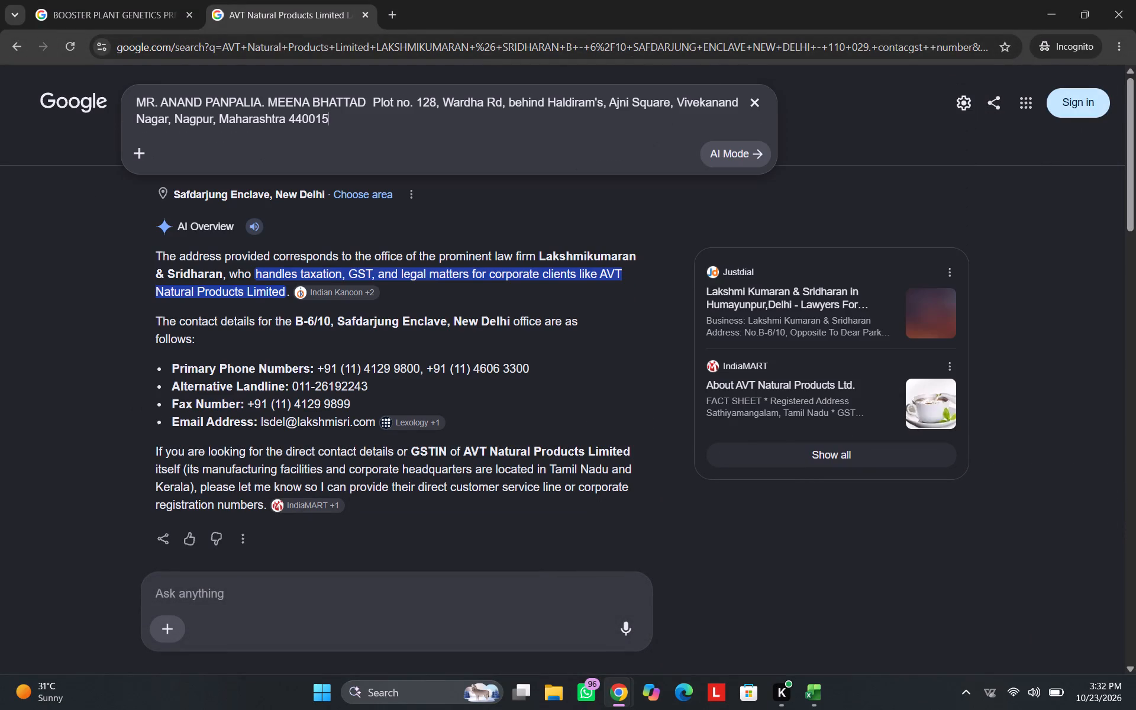
{"action": "type", "text": "contact number"}
{"action": "key", "text": "space"}
{"action": "key", "text": "Return"}
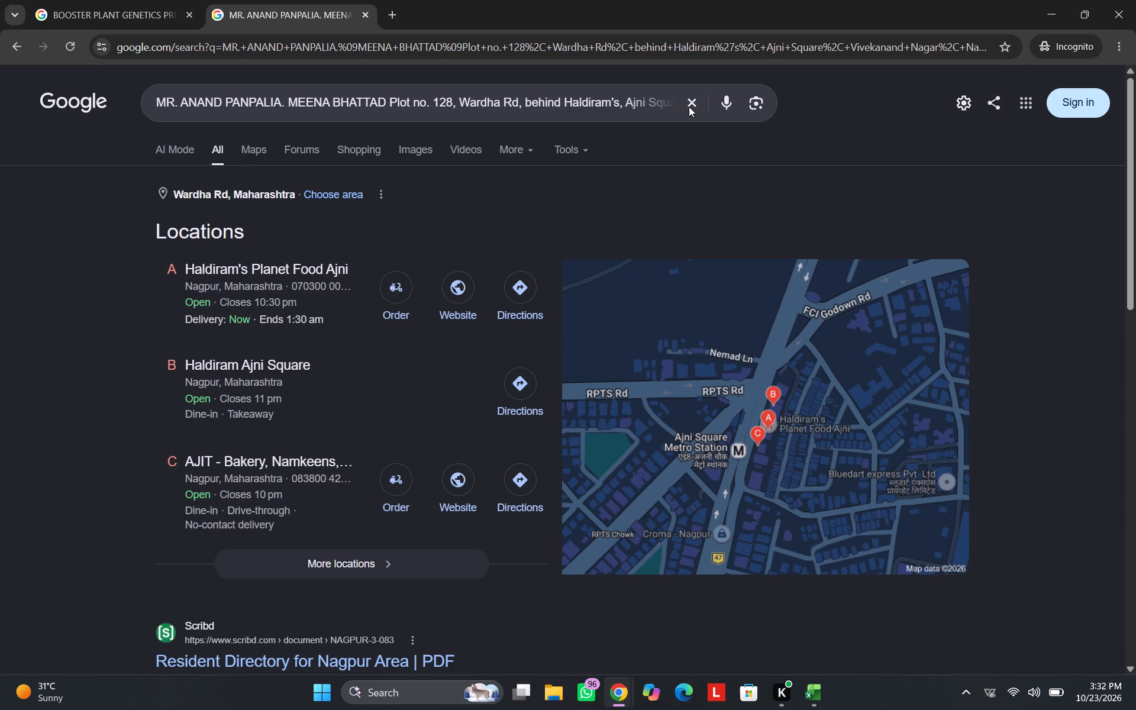
Look through the search results for a contact number and open the details of the Haldiram's Planet Food Ajni listing.
{"action": "scroll", "coordinate": [498, 389], "scroll_direction": "down", "scroll_amount": 1}
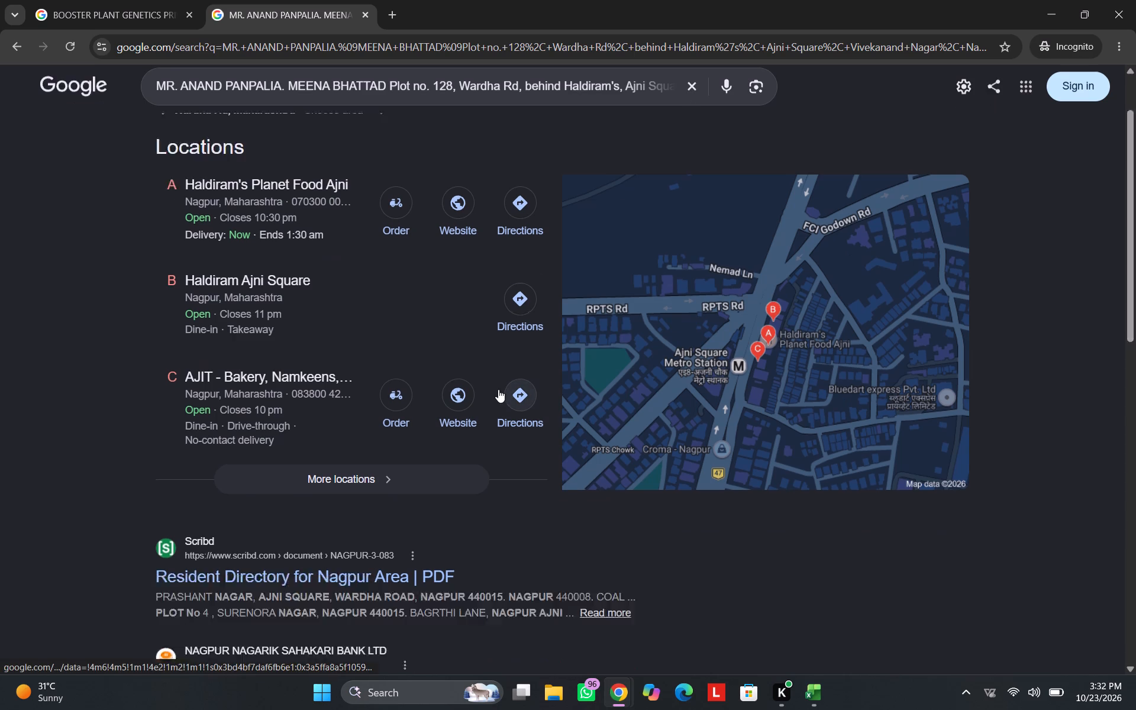
{"action": "scroll", "coordinate": [498, 389], "scroll_direction": "down", "scroll_amount": 2}
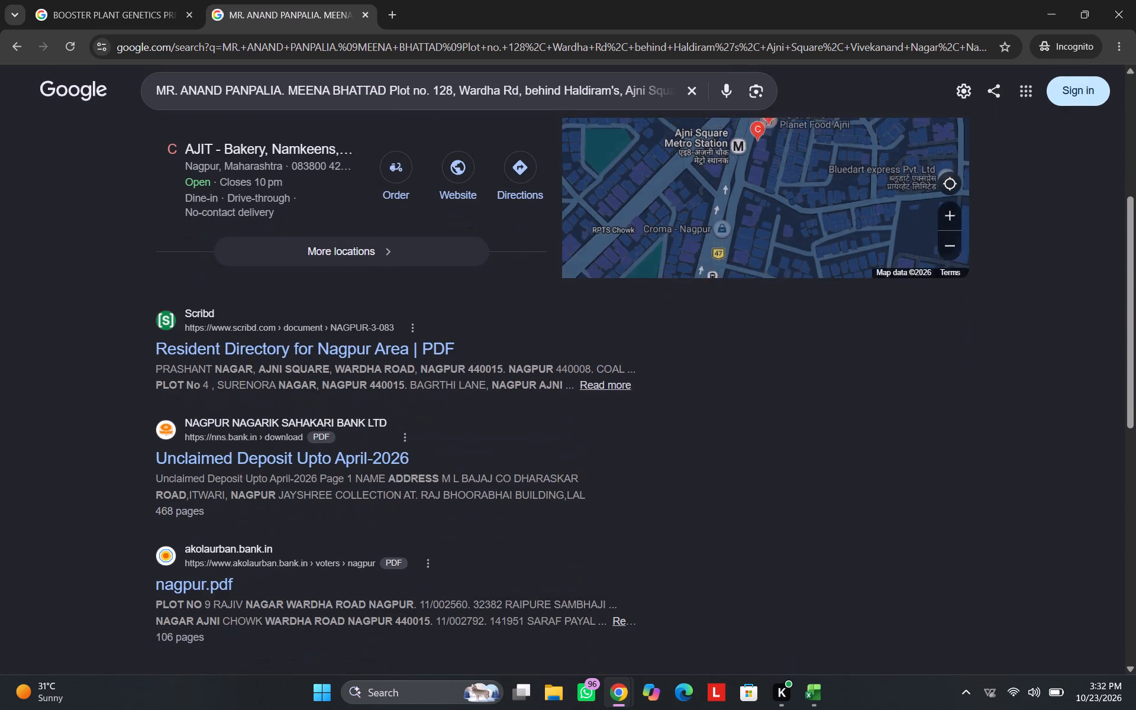
{"action": "scroll", "coordinate": [498, 389], "scroll_direction": "down", "scroll_amount": 7}
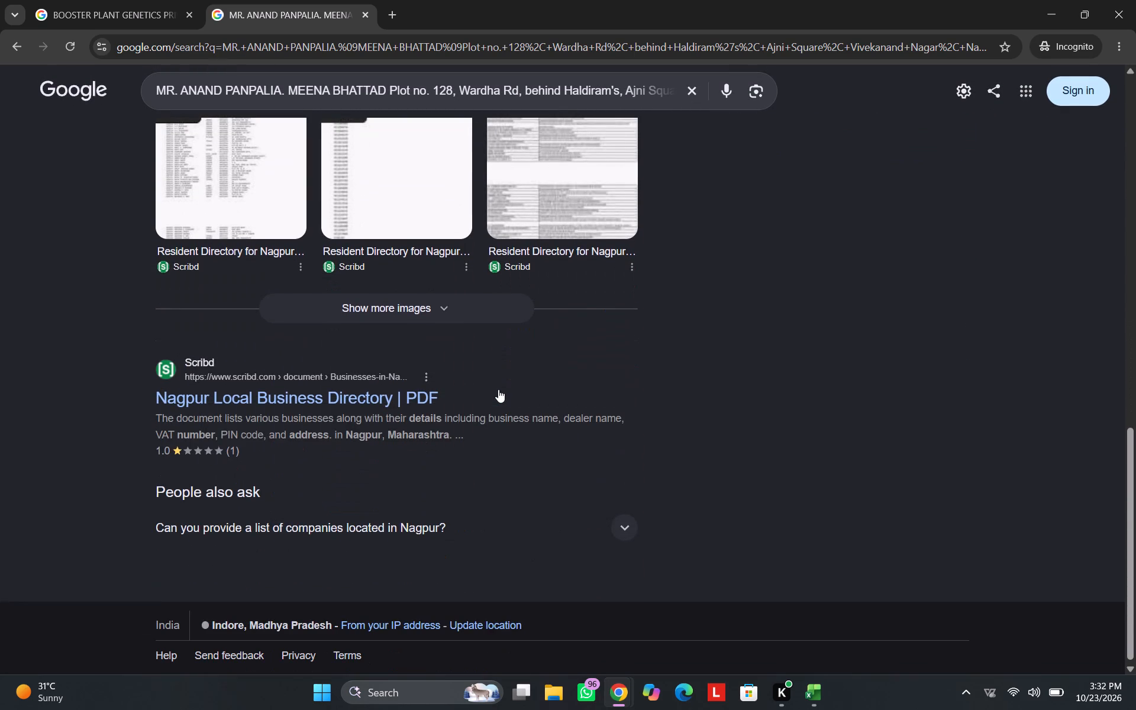
{"action": "scroll", "coordinate": [498, 389], "scroll_direction": "up", "scroll_amount": 8}
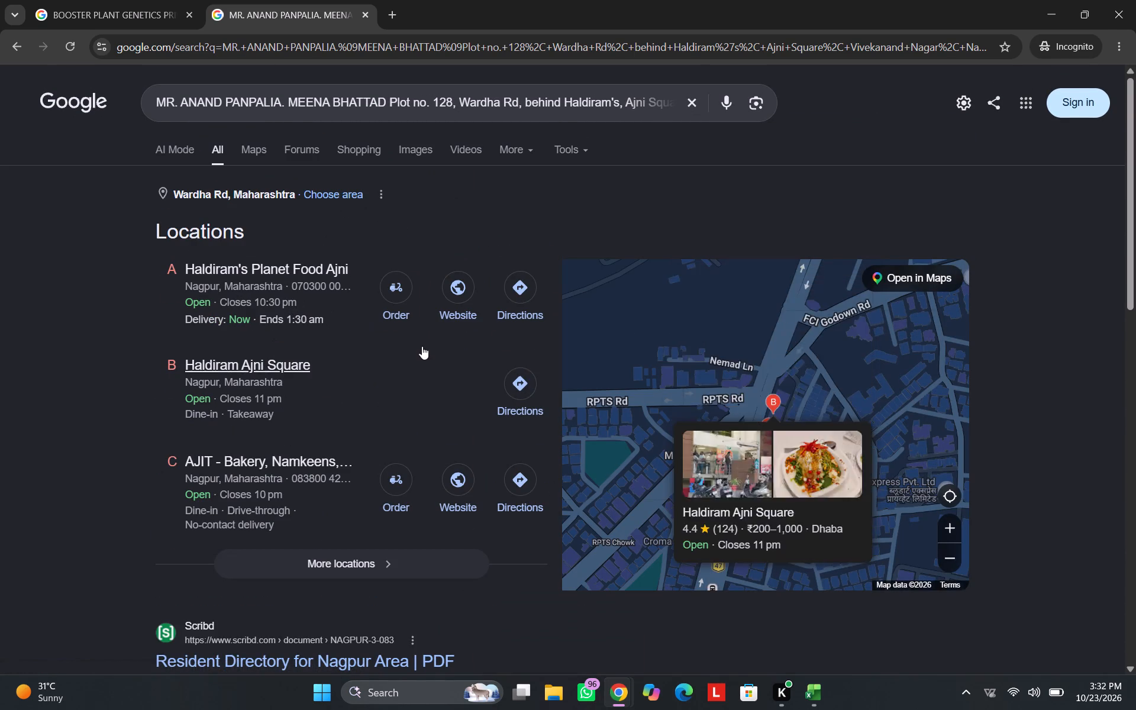
{"action": "left_click", "coordinate": [304, 292]}
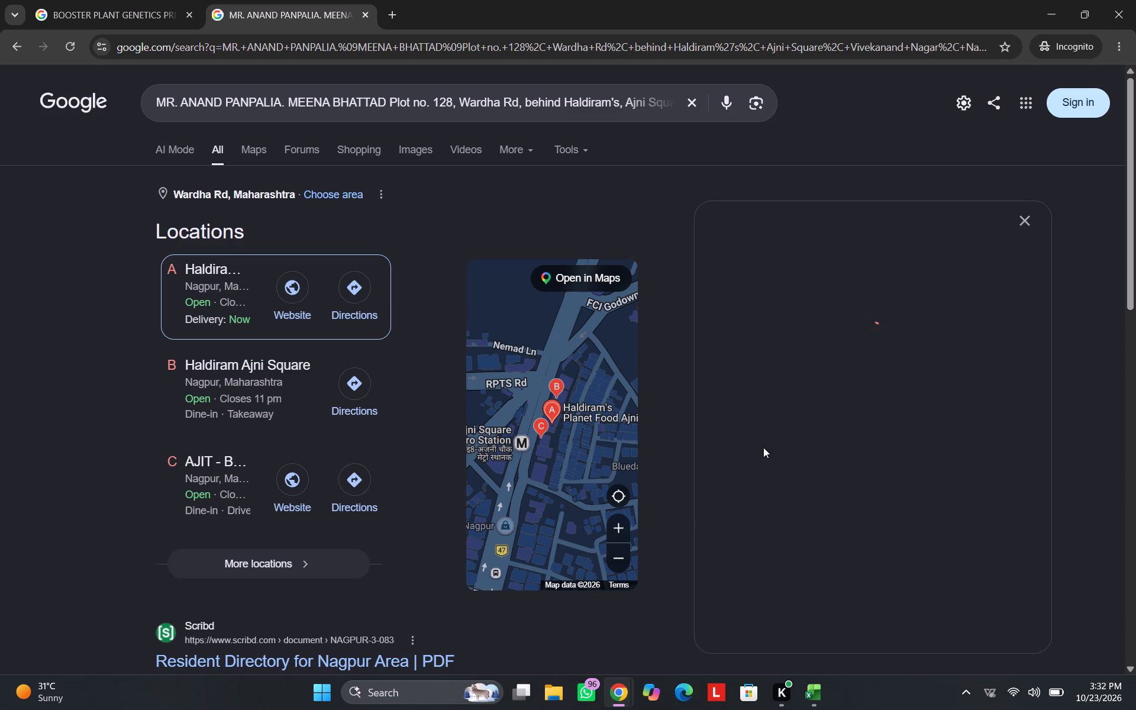
{"action": "scroll", "coordinate": [815, 579], "scroll_direction": "down", "scroll_amount": 1}
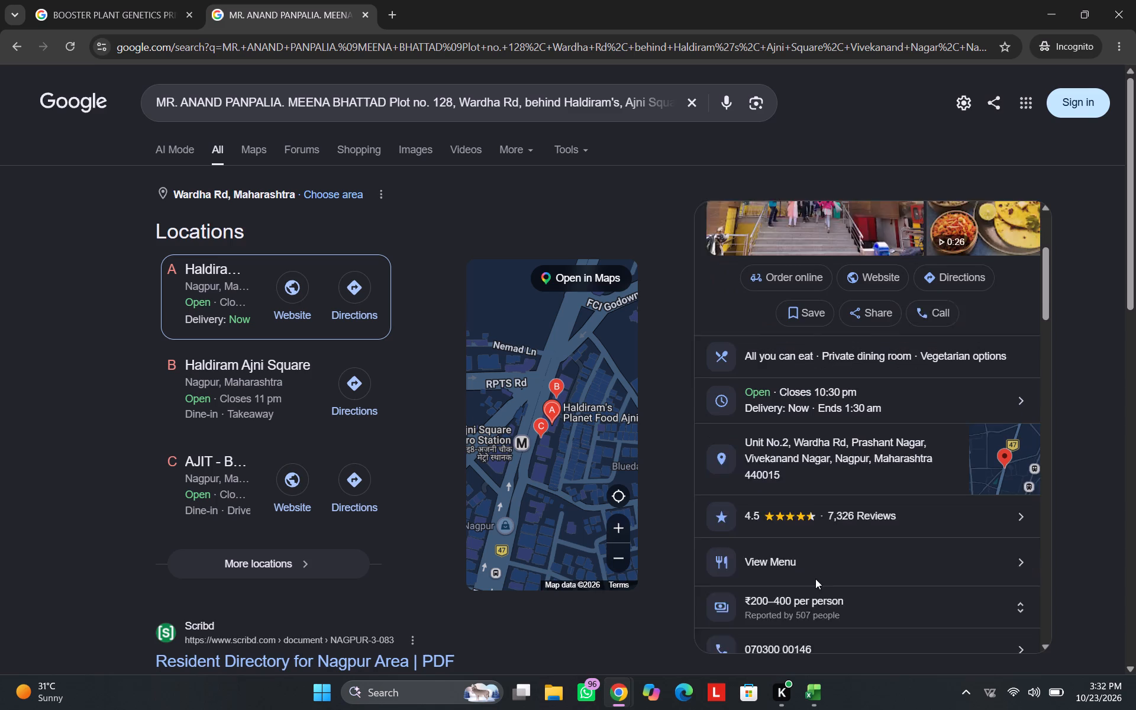
{"action": "scroll", "coordinate": [815, 579], "scroll_direction": "down", "scroll_amount": 2}
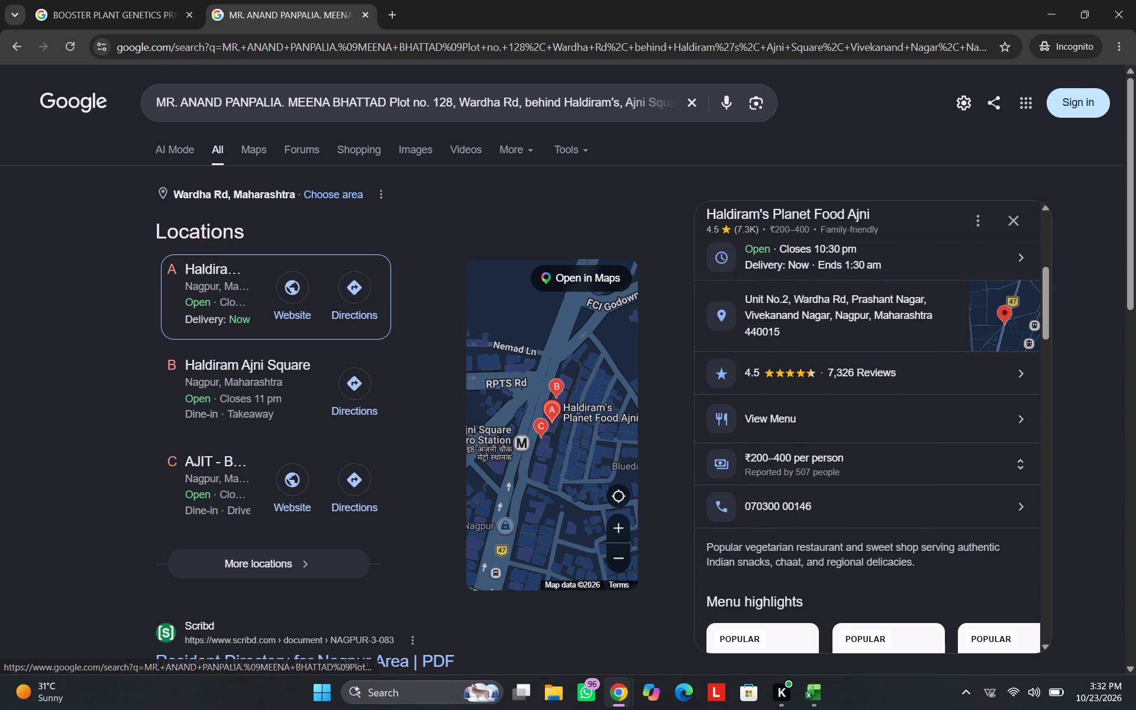
Copy the Haldiram's Planet Food Ajni phone number into row 33807's NUMBER cell and clear the extra description text from the cell below.
{"action": "left_click_drag", "start_coordinate": [838, 546], "coordinate": [750, 505]}
{"action": "key", "text": "ctrl+c"}
{"action": "key", "text": "alt+Tab"}
{"action": "scroll", "coordinate": [921, 582], "scroll_direction": "left", "scroll_amount": 1}
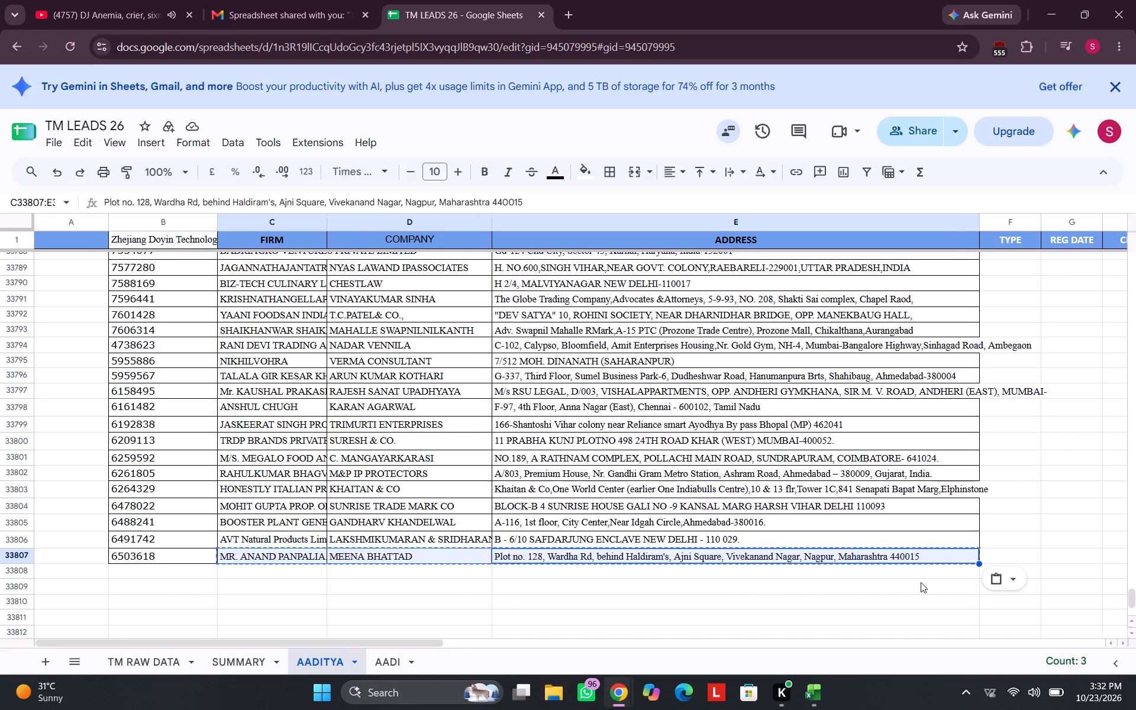
{"action": "scroll", "coordinate": [921, 582], "scroll_direction": "left", "scroll_amount": 1}
{"action": "left_click", "coordinate": [921, 558]}
{"action": "key", "text": "ctrl+v"}
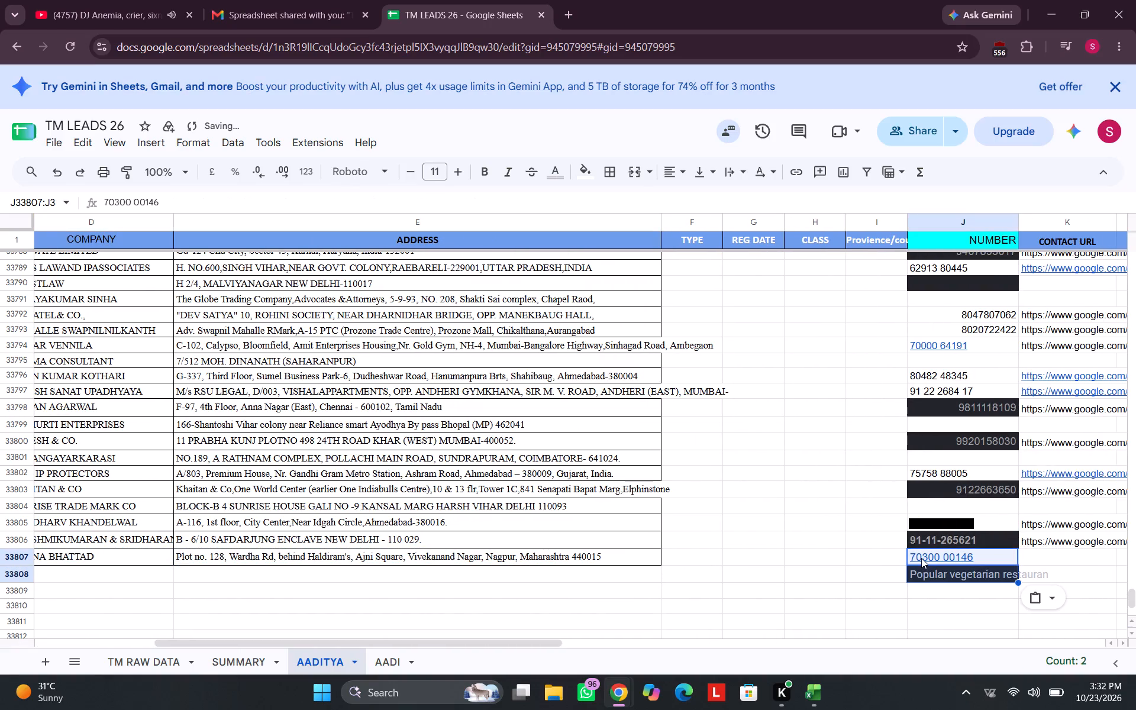
{"action": "left_click", "coordinate": [925, 577]}
{"action": "key", "text": "BackSpace"}
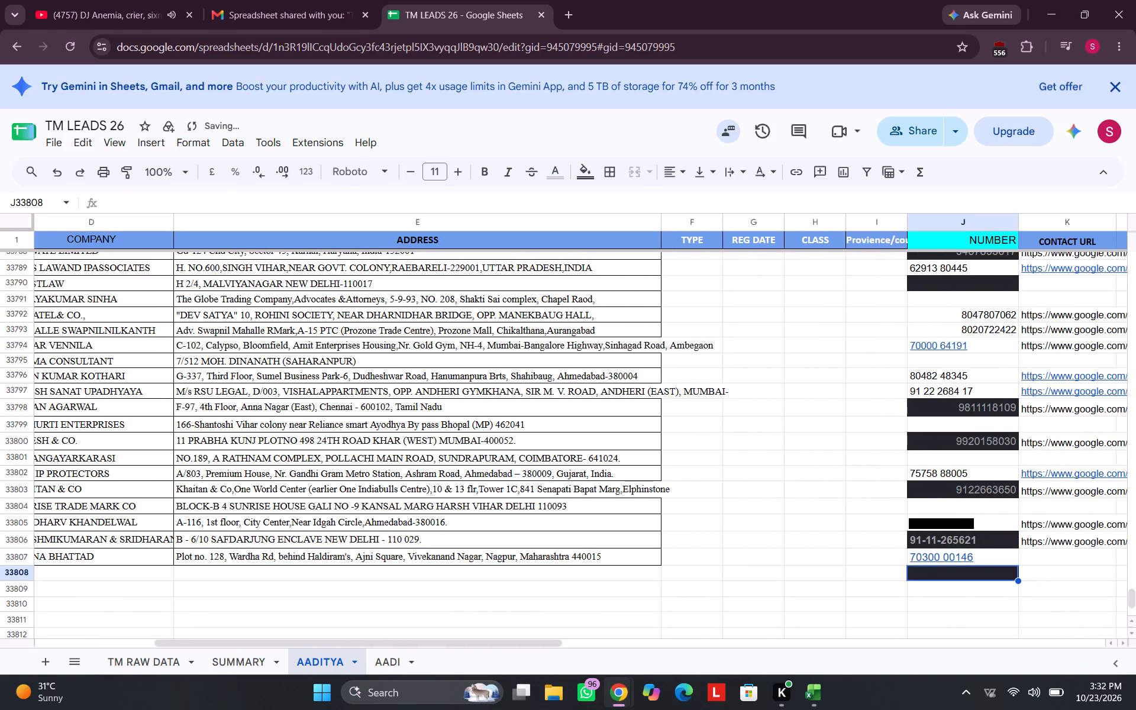
{"action": "key", "text": "alt+Tab"}
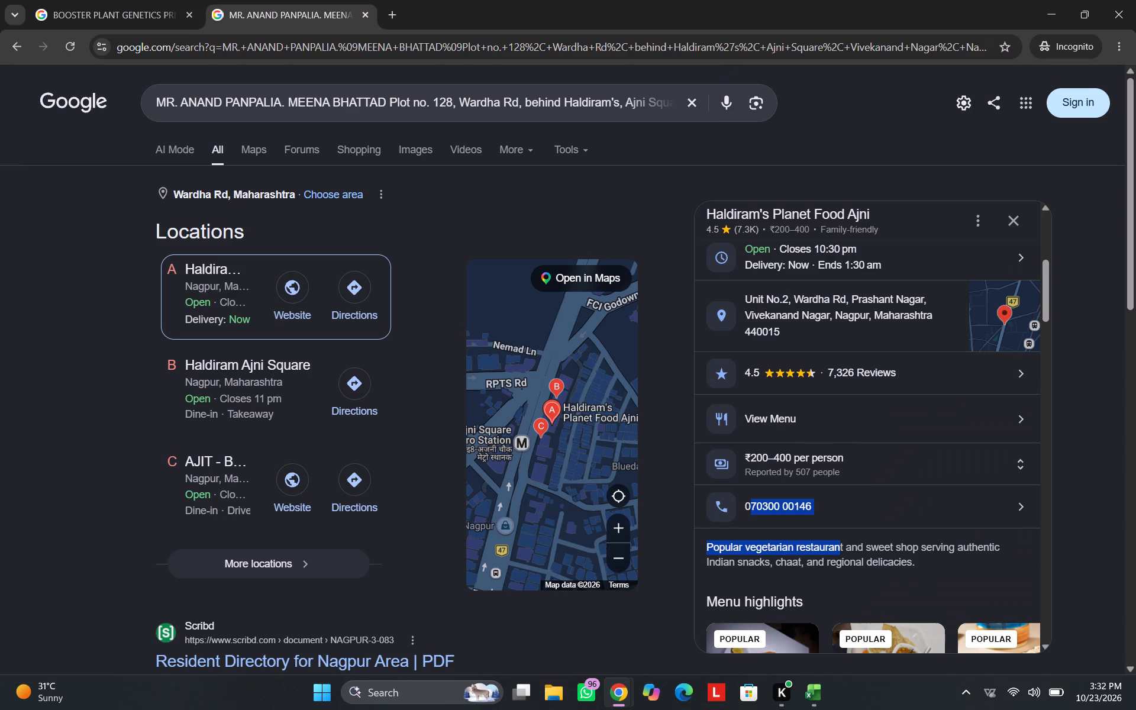
Copy the contact-number search's web address from Google into row 33807's CONTACT URL cell.
{"action": "left_click", "coordinate": [751, 43]}
{"action": "key", "text": "ctrl+c"}
{"action": "key", "text": "alt+Tab"}
{"action": "scroll", "coordinate": [751, 43], "scroll_direction": "up", "scroll_amount": 4}
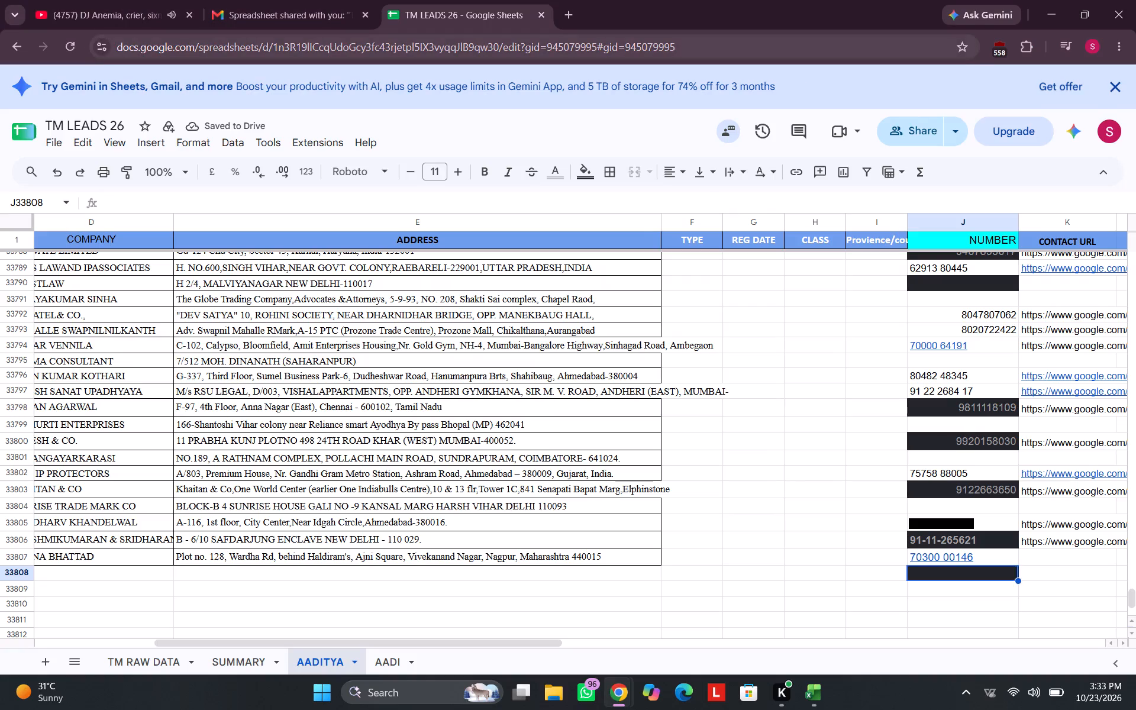
{"action": "scroll", "coordinate": [874, 476], "scroll_direction": "left", "scroll_amount": 2}
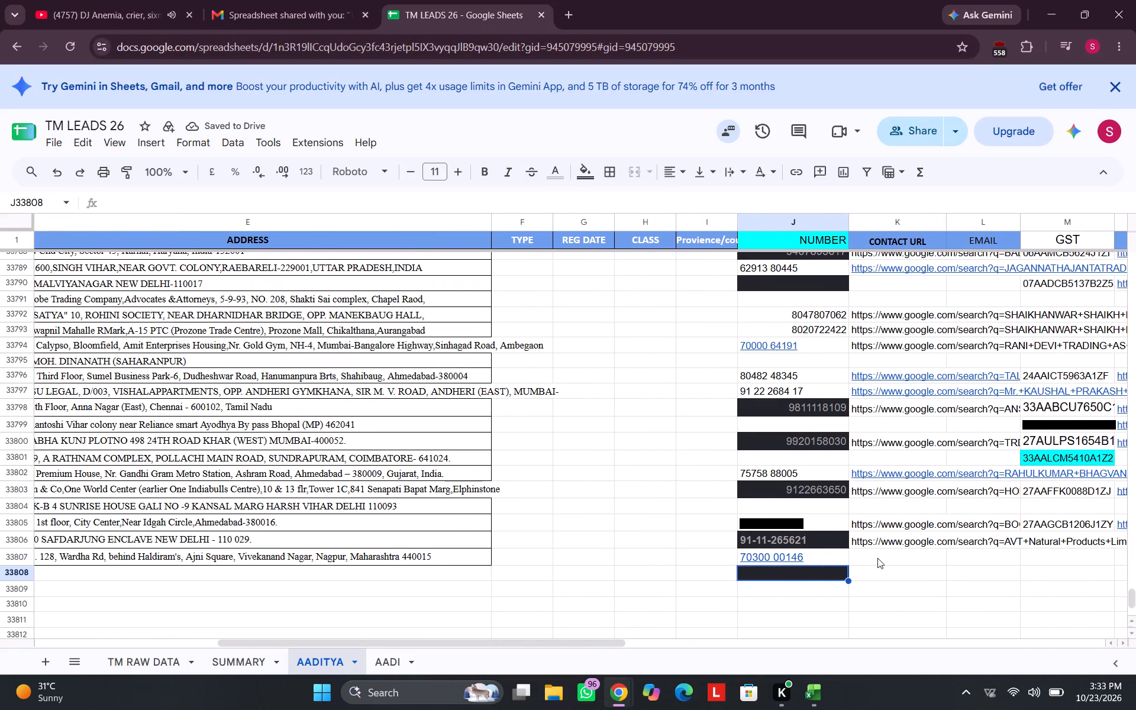
{"action": "left_click", "coordinate": [877, 558]}
{"action": "key", "text": "ctrl+v"}
Change the Google query for row 33807 from "contact number" to "gst number" and run the search.
{"action": "key", "text": "alt+Tab"}
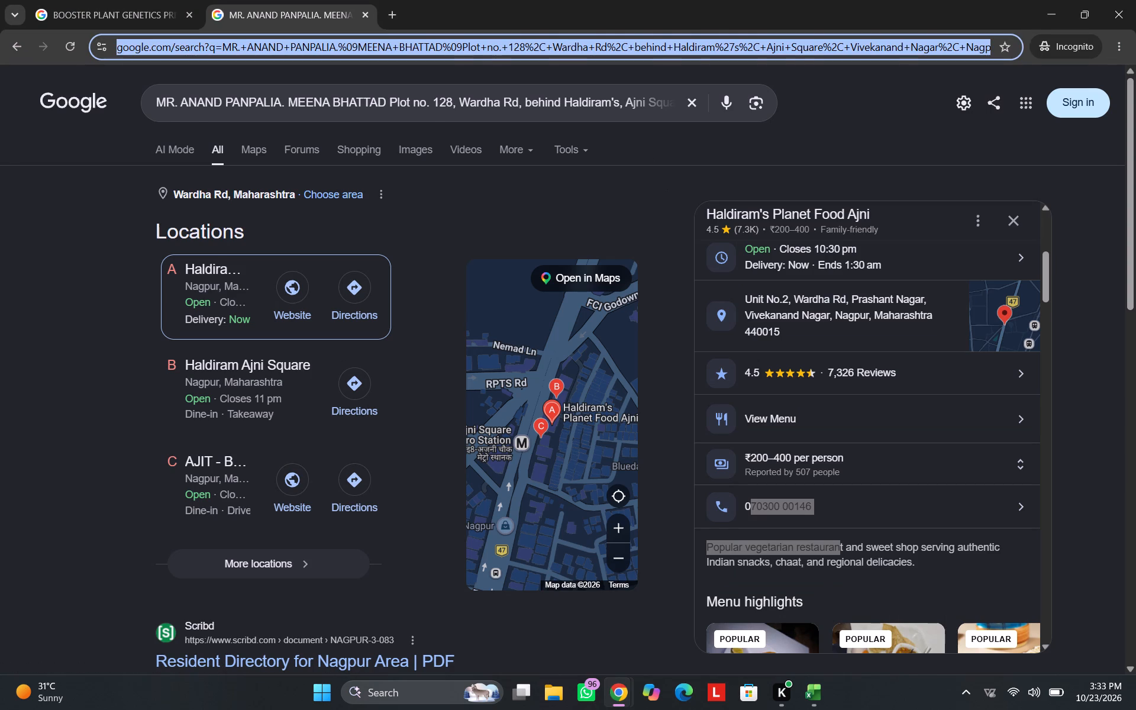
{"action": "left_click", "coordinate": [623, 105]}
{"action": "left_click", "coordinate": [371, 126]}
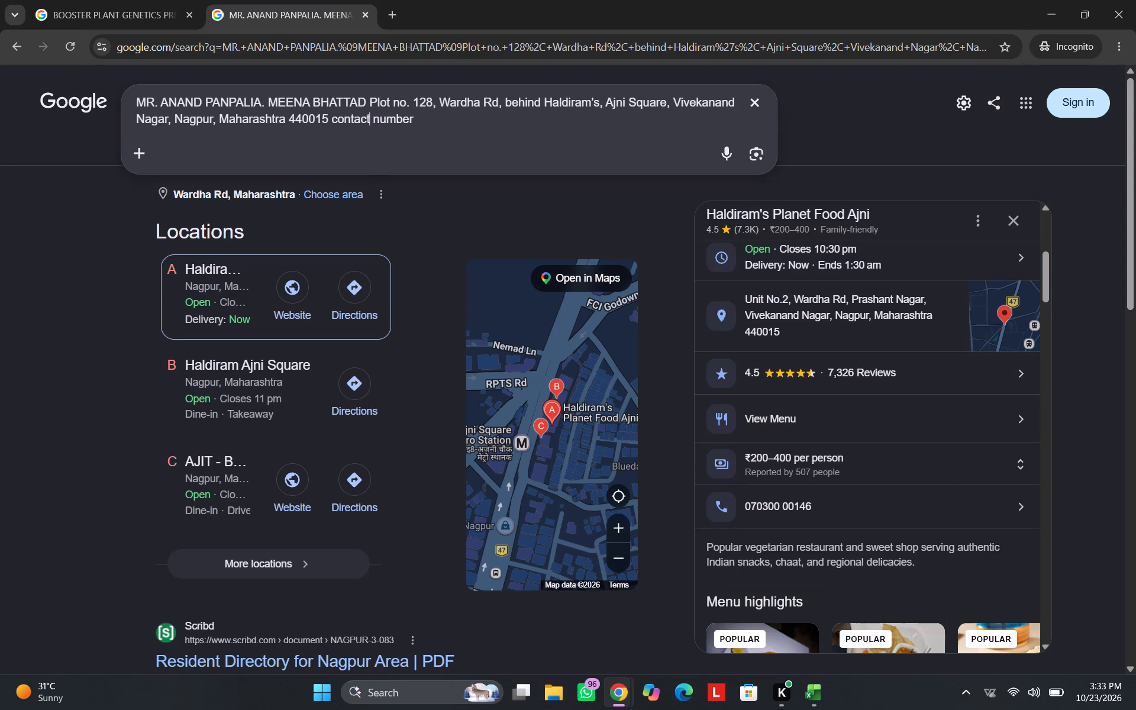
{"action": "key", "text": "BackSpace"}
{"action": "key", "text": "ctrl+BackSpace"}
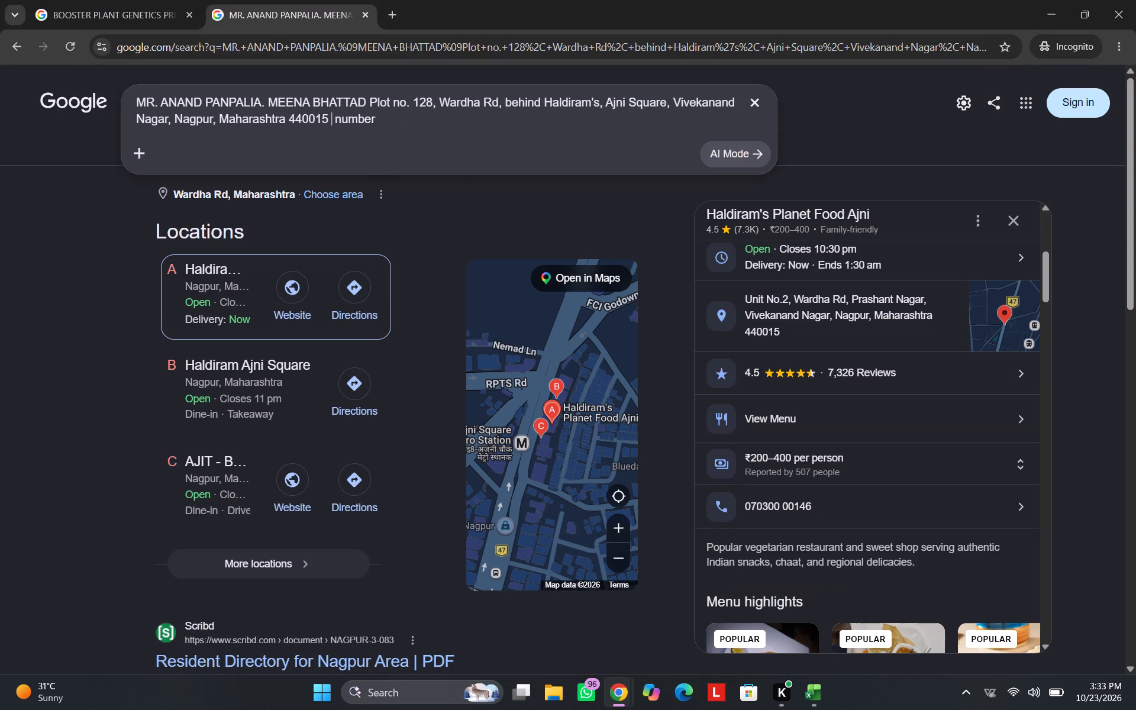
{"action": "type", "text": "gst"}
{"action": "key", "text": "space"}
{"action": "key", "text": "Return"}
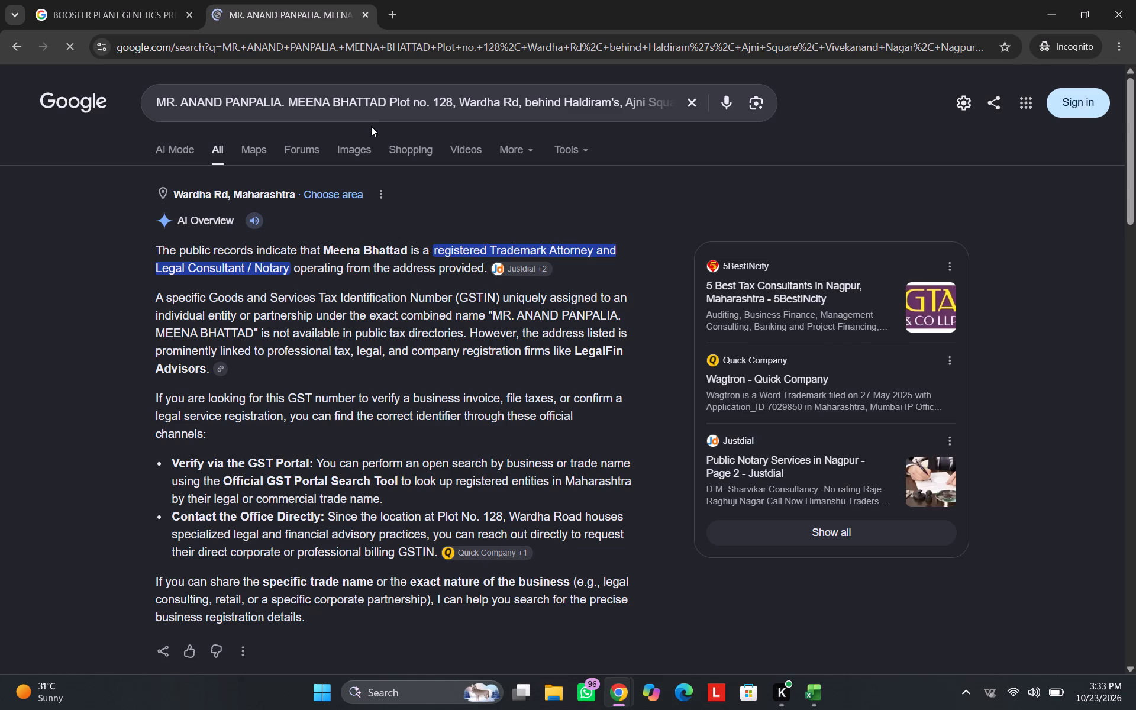
{"action": "left_click", "coordinate": [399, 108]}
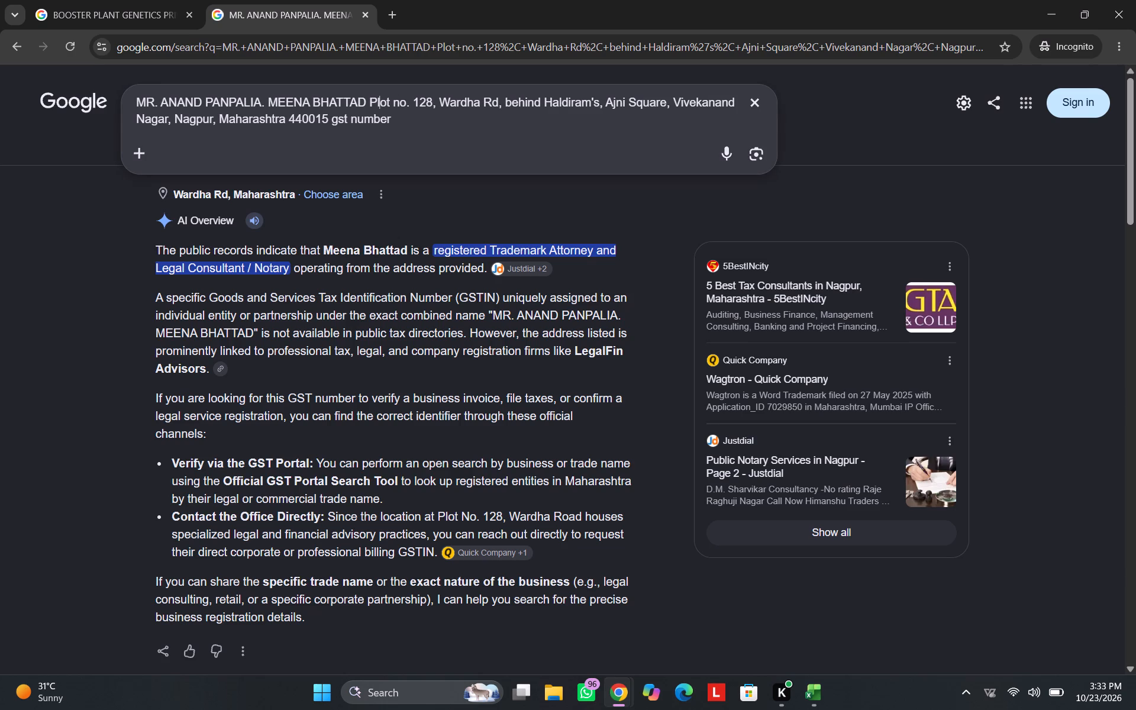
Look through the Google results for row 33807's GST number query, including the Haldiram's Planet Food Ajni listing.
{"action": "scroll", "coordinate": [373, 356], "scroll_direction": "down", "scroll_amount": 4}
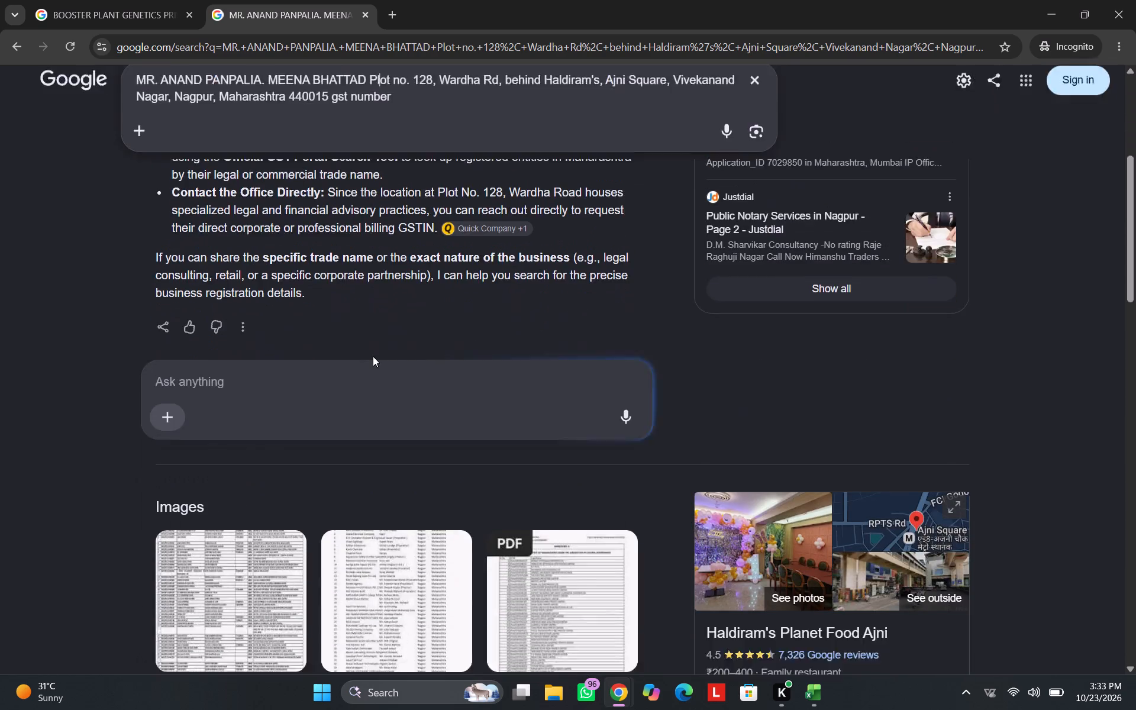
{"action": "scroll", "coordinate": [373, 356], "scroll_direction": "down", "scroll_amount": 3}
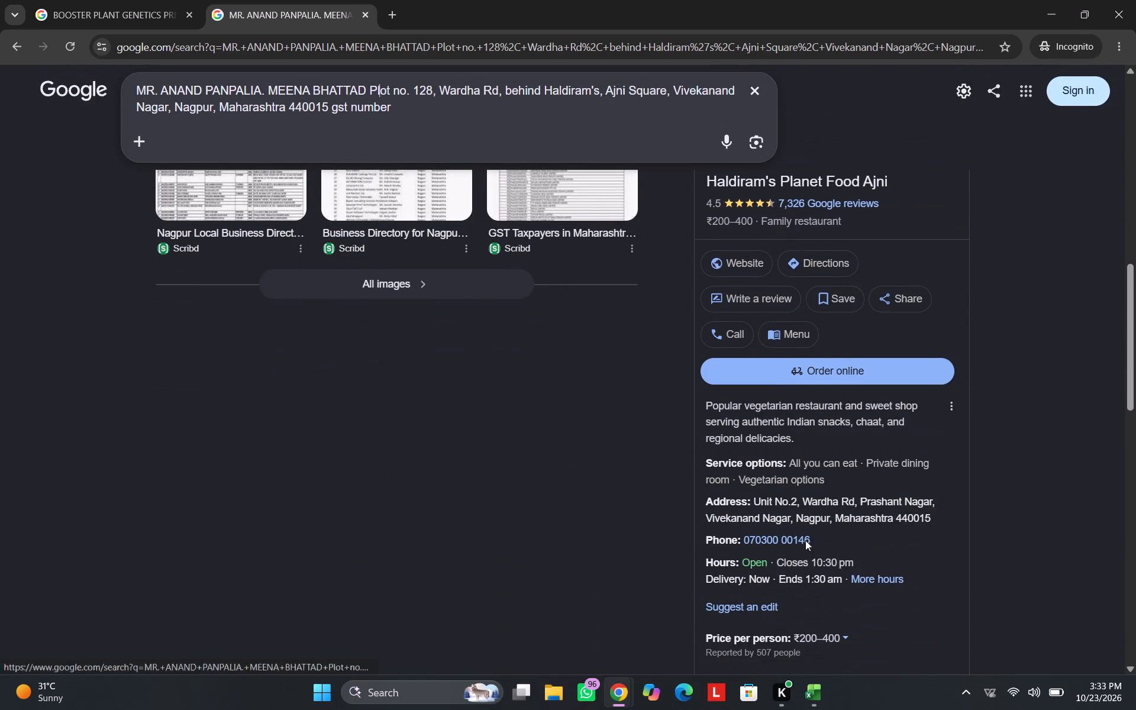
{"action": "key", "text": "alt+Tab"}
{"action": "key", "text": "alt+Tab"}
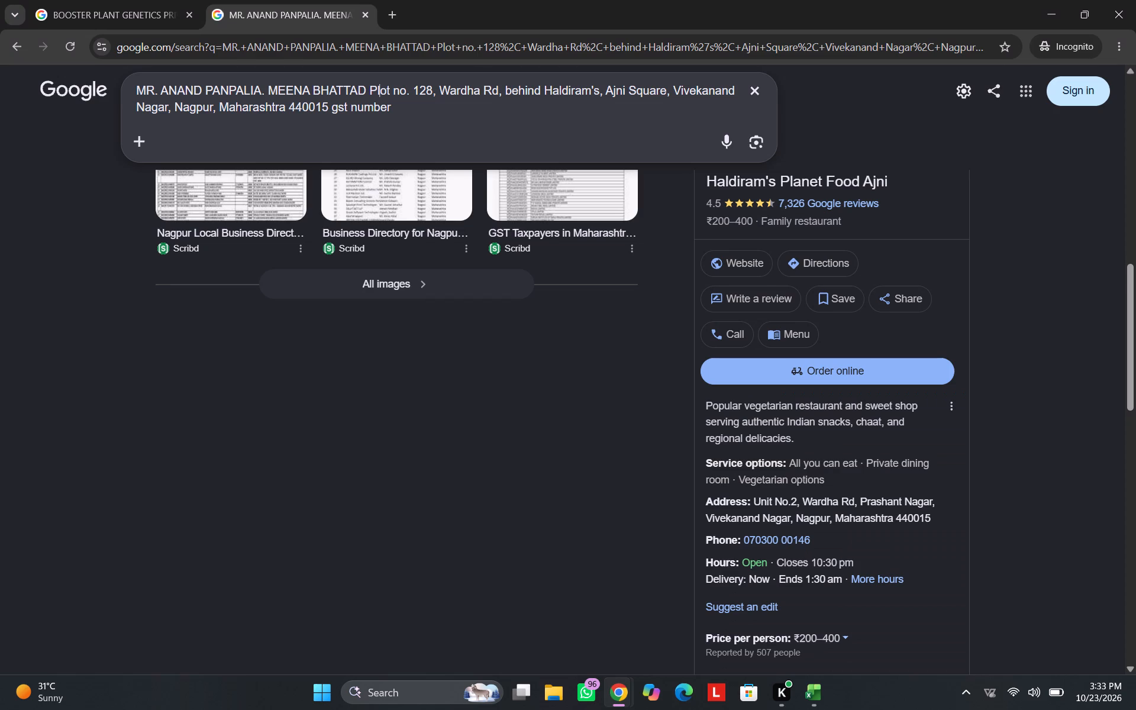
{"action": "key", "text": "alt+Tab"}
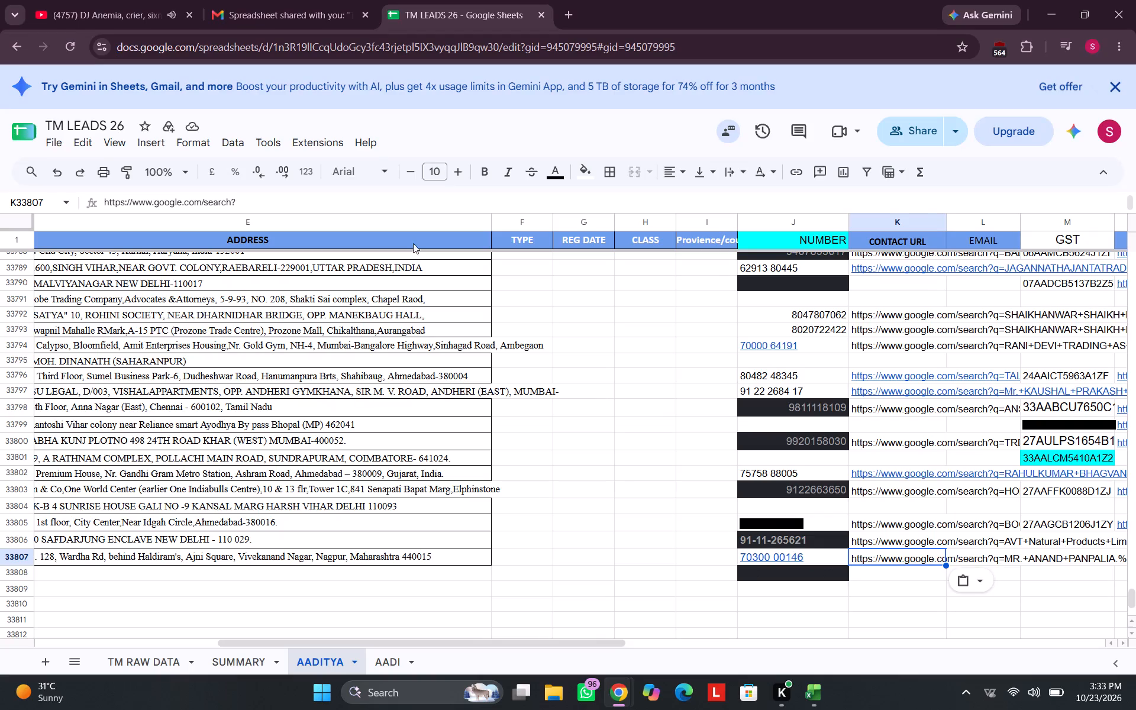
{"action": "key", "text": "Down"}
{"action": "key", "text": "Left"}
{"action": "key", "text": "Left"}
{"action": "key", "text": "Left"}
{"action": "key", "text": "Left"}
{"action": "key", "text": "Left"}
{"action": "key", "text": "Left"}
{"action": "key", "text": "Left"}
{"action": "key", "text": "Left"}
{"action": "key", "text": "Left"}
{"action": "key", "text": "Left"}
{"action": "key", "text": "Left"}
{"action": "key", "text": "Left"}
{"action": "key", "text": "Left"}
{"action": "key", "text": "Left"}
{"action": "key", "text": "Left"}
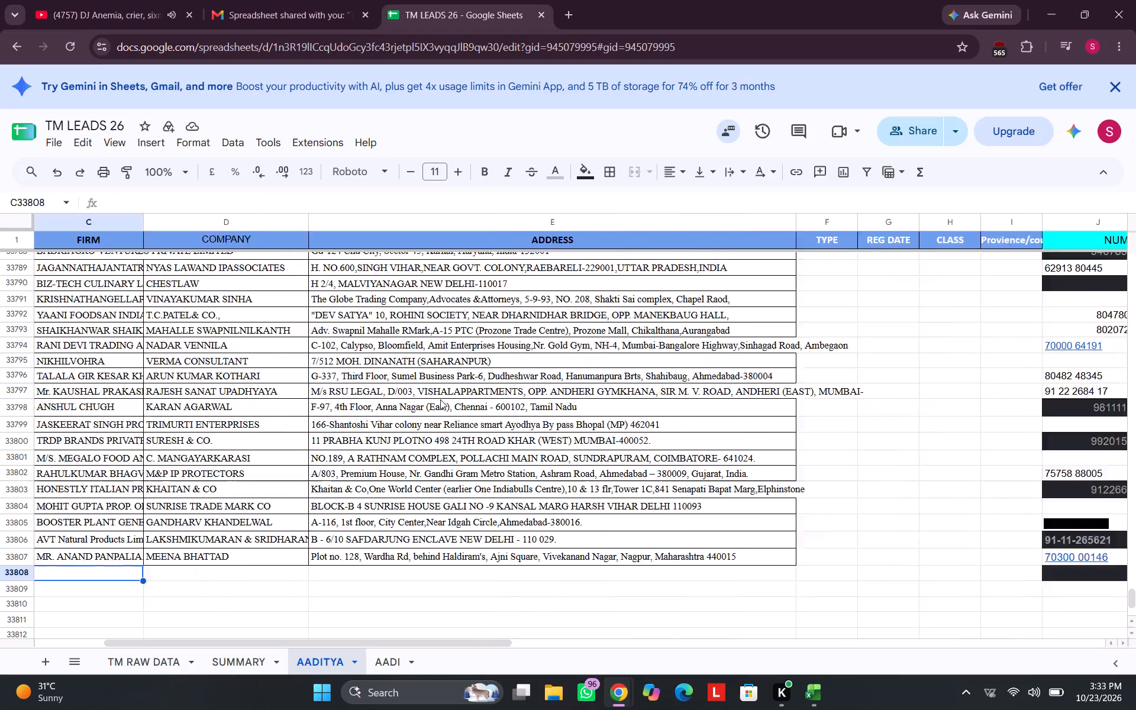
{"action": "key", "text": "Right"}
{"action": "key", "text": "alt+Tab"}
{"action": "key", "text": "alt+Right"}
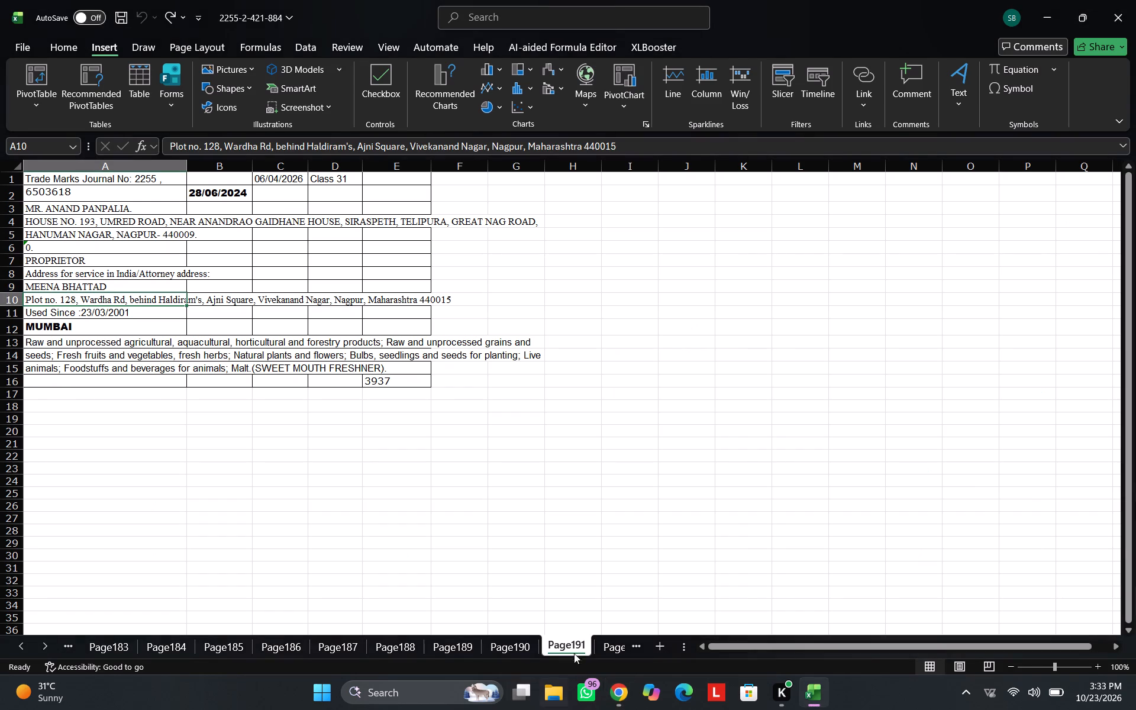
{"action": "left_click", "coordinate": [609, 641]}
{"action": "left_click", "coordinate": [155, 196]}
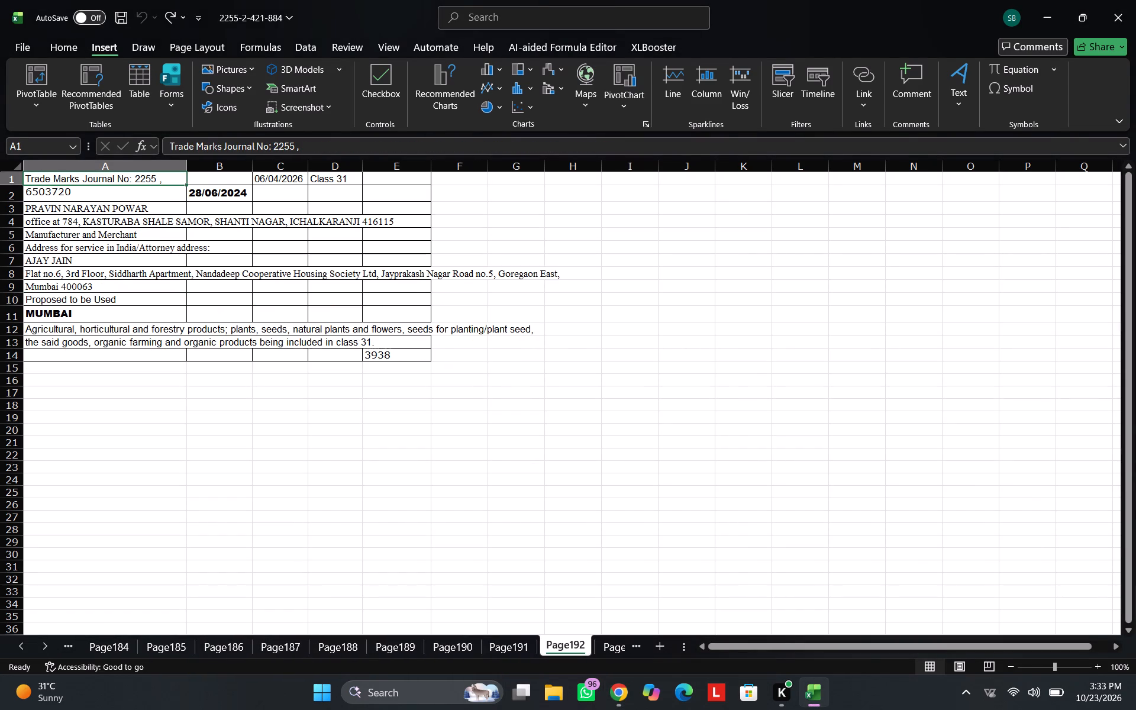
{"action": "key", "text": "ctrl+c"}
{"action": "key", "text": "alt+Tab"}
{"action": "key", "text": "ctrl+v"}
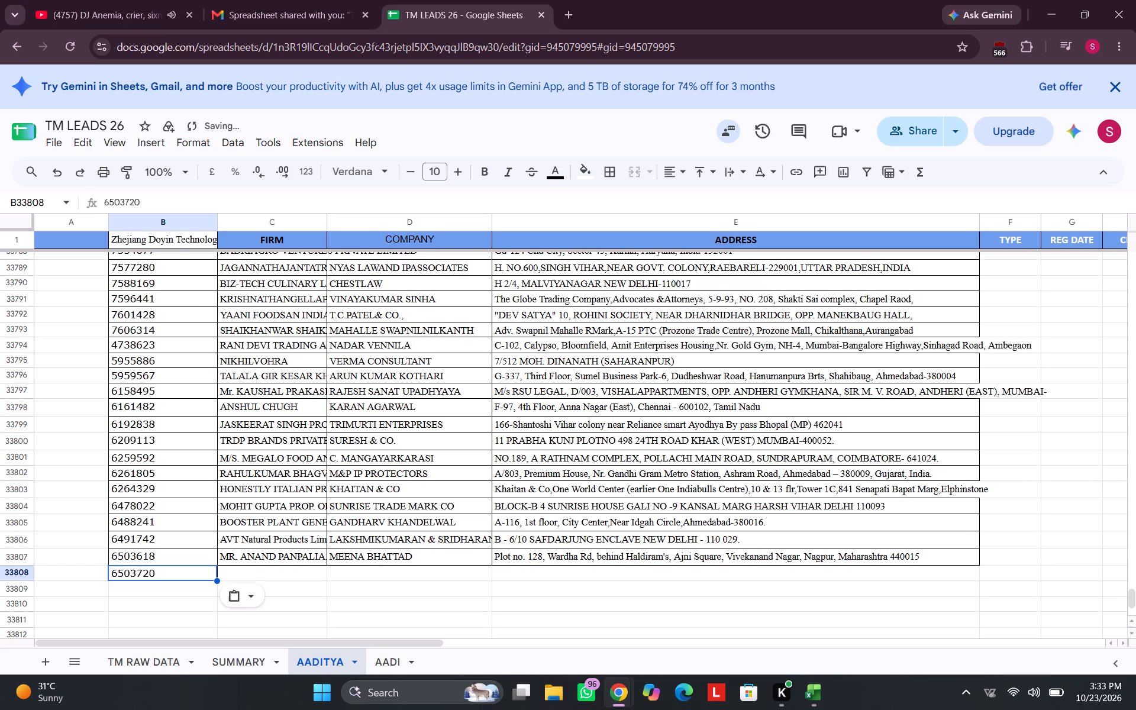
Copy the applicant's name from cell A3 of Page192 in Excel into row 33808's FIRM cell in TM LEADS 26.
{"action": "key", "text": "alt+Tab"}
{"action": "key", "text": "Down"}
{"action": "key", "text": "ctrl+c"}
{"action": "key", "text": "alt+Tab"}
{"action": "key", "text": "Right"}
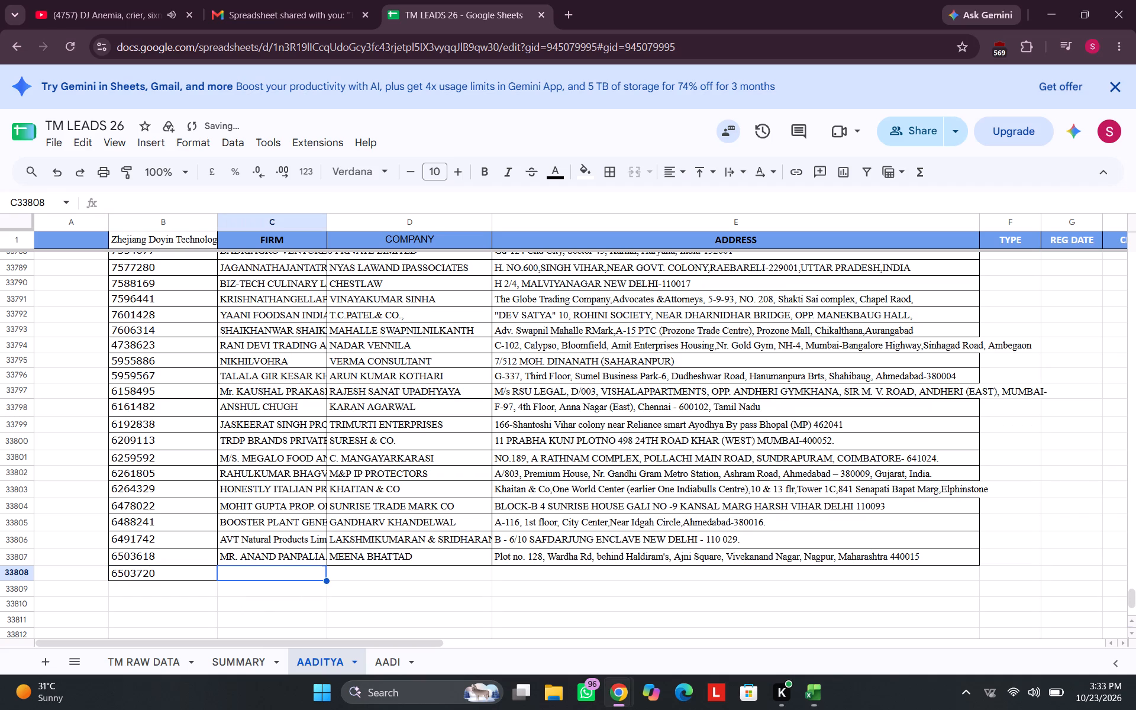
{"action": "key", "text": "ctrl+v"}
Copy the attorney's name listed under the address-for-service line on Page192 in Excel for row 33808's COMPANY cell.
{"action": "key", "text": "alt+Tab"}
{"action": "key", "text": "Down"}
{"action": "key", "text": "Down"}
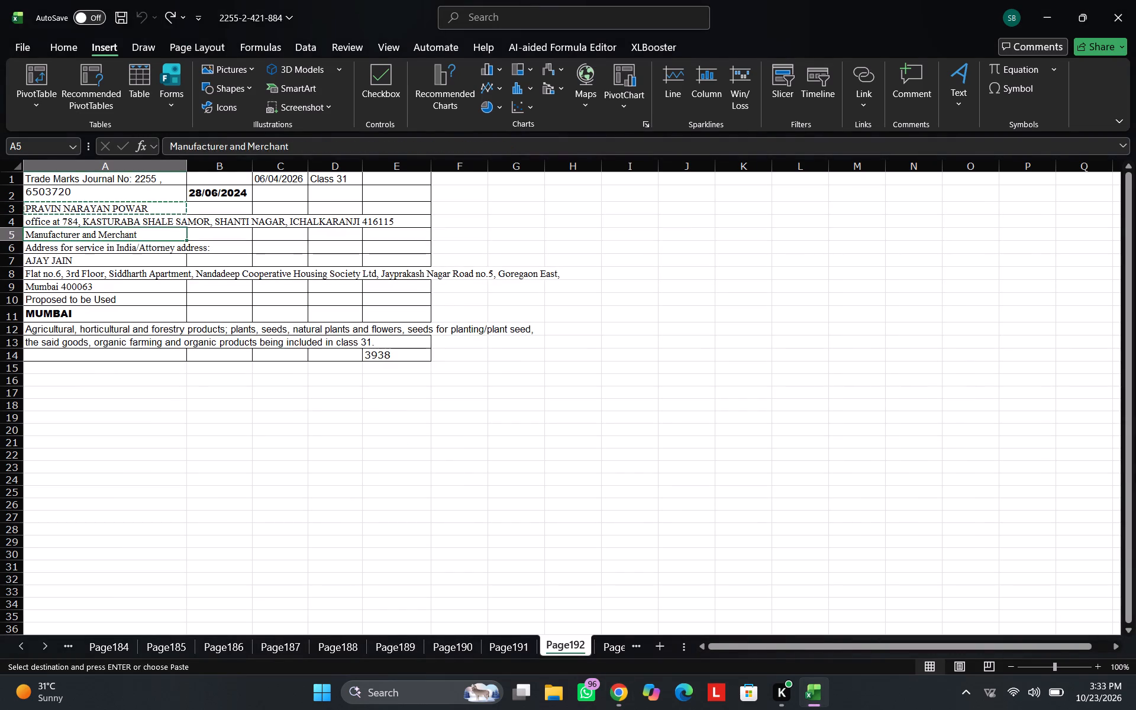
Copy the attorney's name from Page192 of the Excel workbook into row 33808's COMPANY cell.
{"action": "key", "text": "Down"}
{"action": "key", "text": "Down"}
{"action": "key", "text": "ctrl+c"}
{"action": "key", "text": "alt+Tab"}
{"action": "key", "text": "Right"}
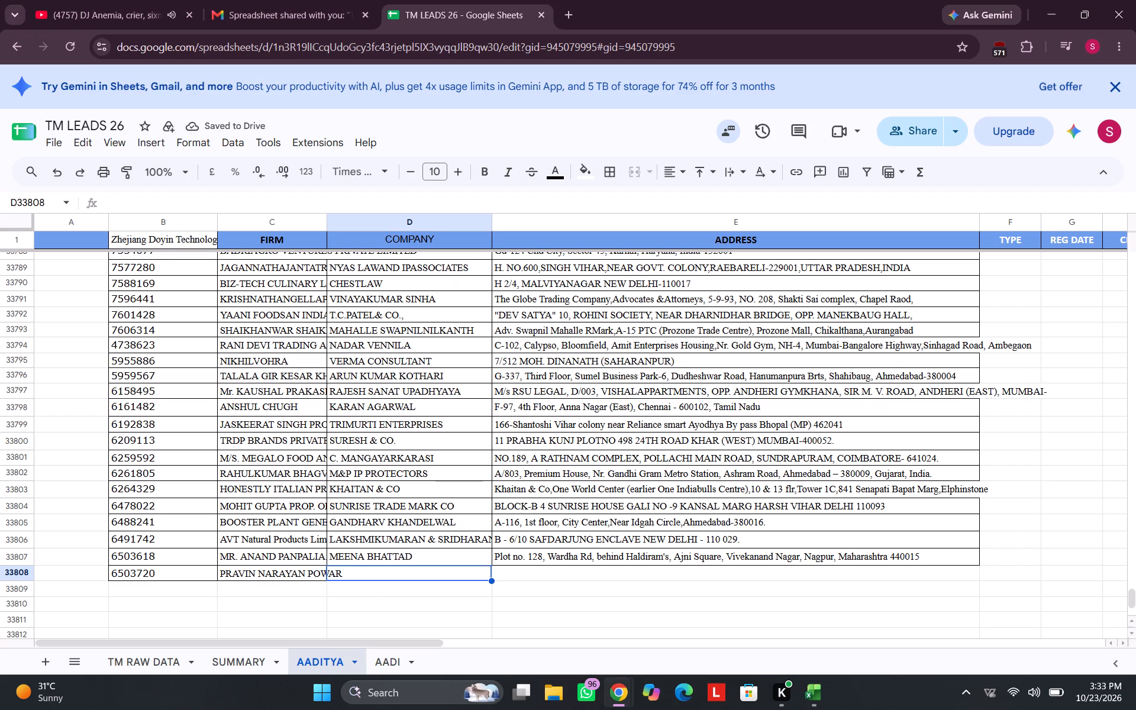
{"action": "key", "text": "ctrl+v"}
Copy the first line of the attorney's Goregaon East address from Page192 into row 33808's ADDRESS cell.
{"action": "key", "text": "alt+Tab"}
{"action": "key", "text": "Down"}
{"action": "key", "text": "ctrl+c"}
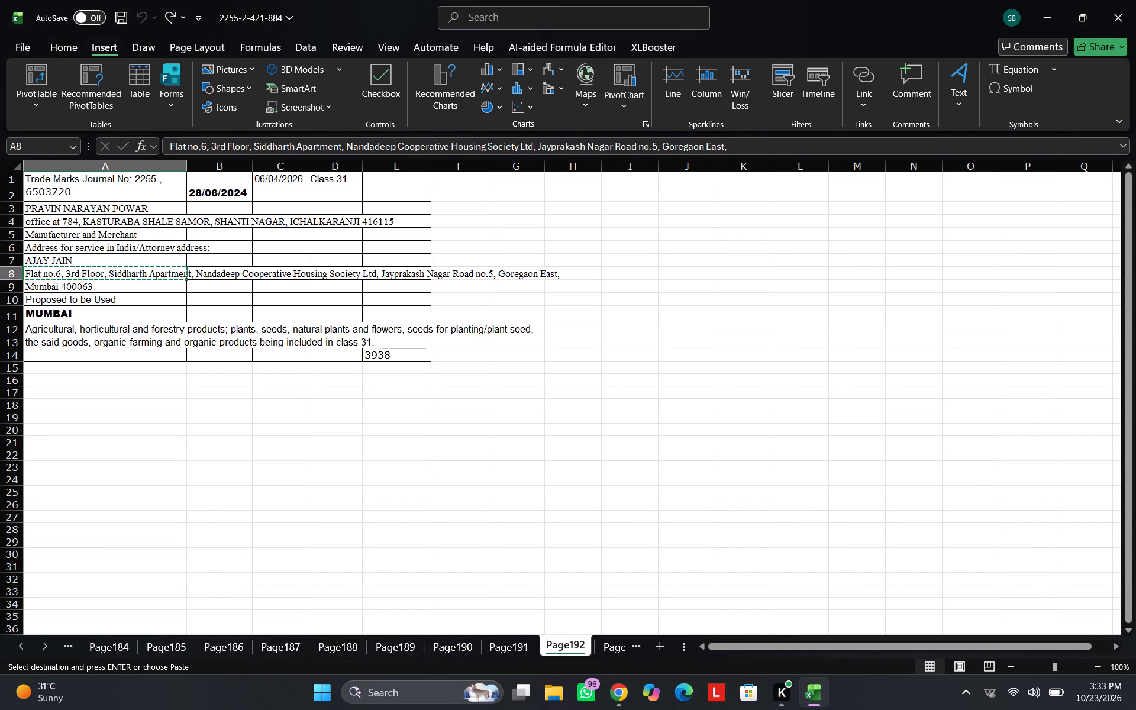
{"action": "key", "text": "alt+Tab"}
{"action": "key", "text": "Right"}
{"action": "key", "text": "ctrl+v"}
Search Google for row 33808's firm, company and address text followed by "contact number".
{"action": "key", "text": "Right"}
{"action": "key", "text": "shift+Left"}
{"action": "key", "text": "shift+Left"}
{"action": "key", "text": "ctrl+c"}
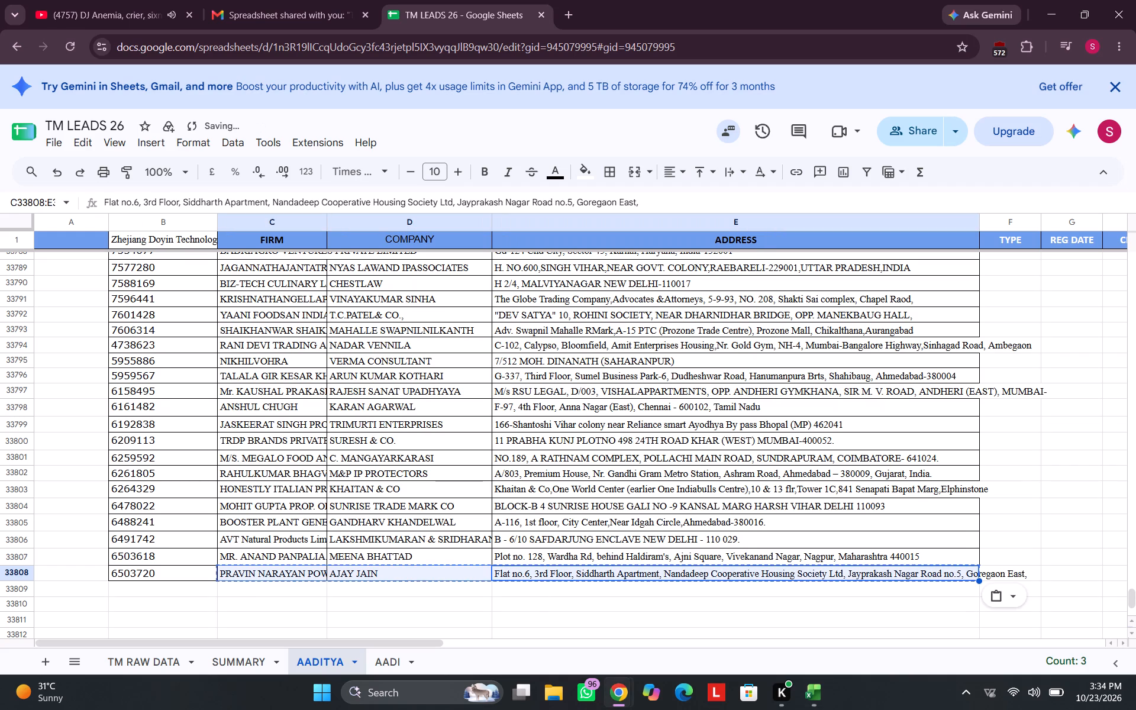
{"action": "key", "text": "alt+Tab"}
{"action": "key", "text": "alt+Right"}
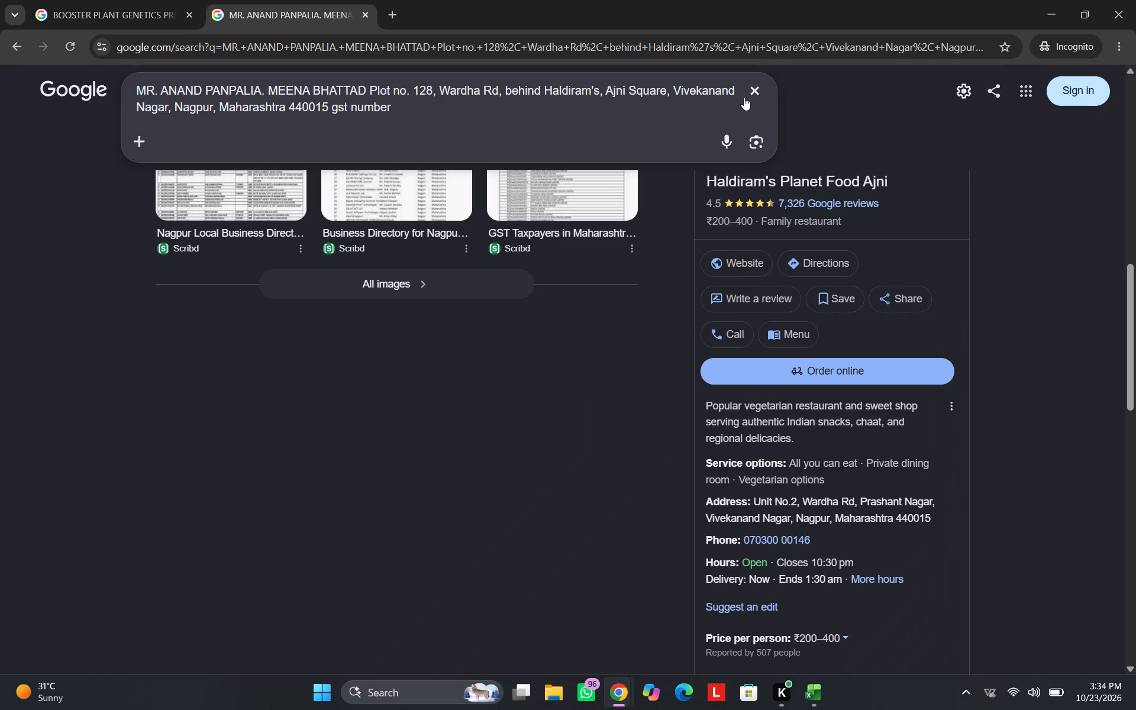
{"action": "left_click", "coordinate": [756, 95]}
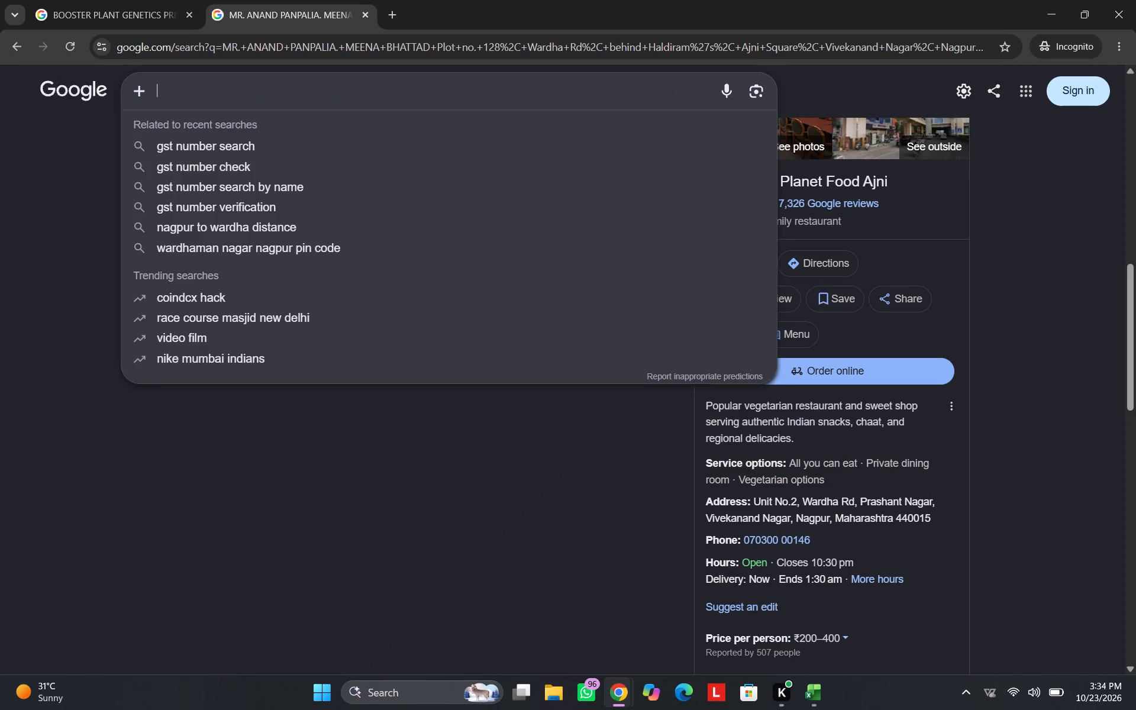
{"action": "left_click", "coordinate": [664, 80], "text": "ctrl"}
{"action": "key", "text": "ctrl+v"}
{"action": "key", "text": "space"}
{"action": "type", "text": "contact number"}
{"action": "key", "text": "space"}
{"action": "key", "text": "Return"}
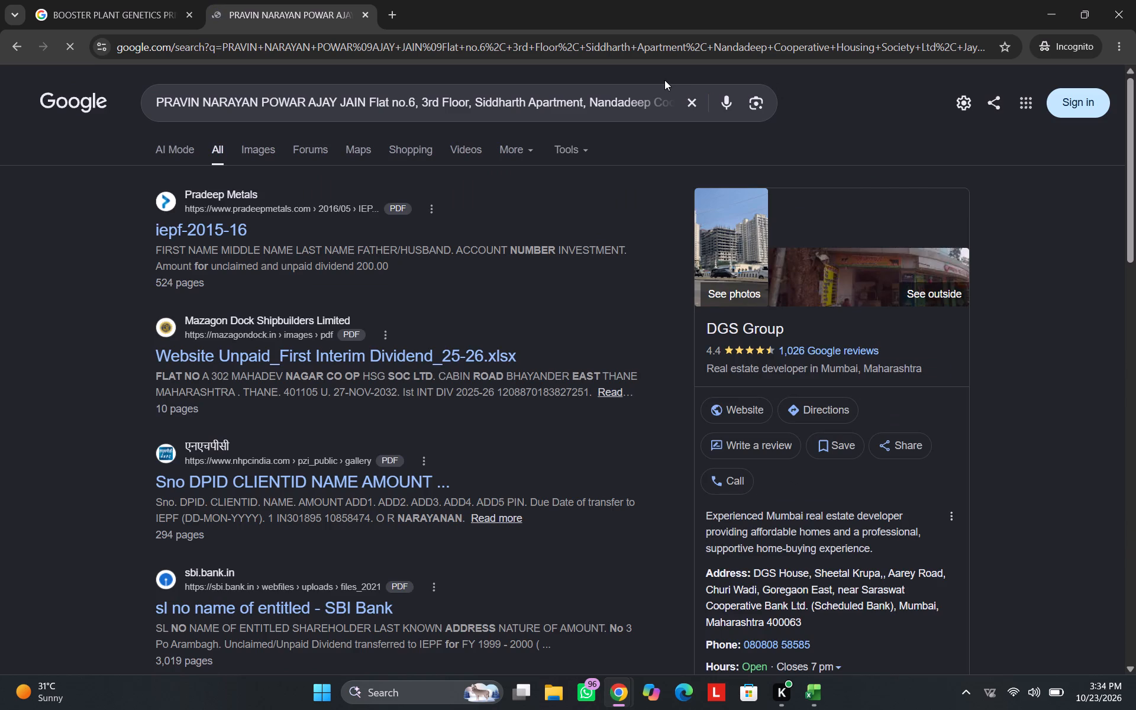
Copy the DGS Group phone number, without its leading zero, from the search results into row 33808's NUMBER cell.
{"action": "scroll", "coordinate": [674, 390], "scroll_direction": "down", "scroll_amount": 2}
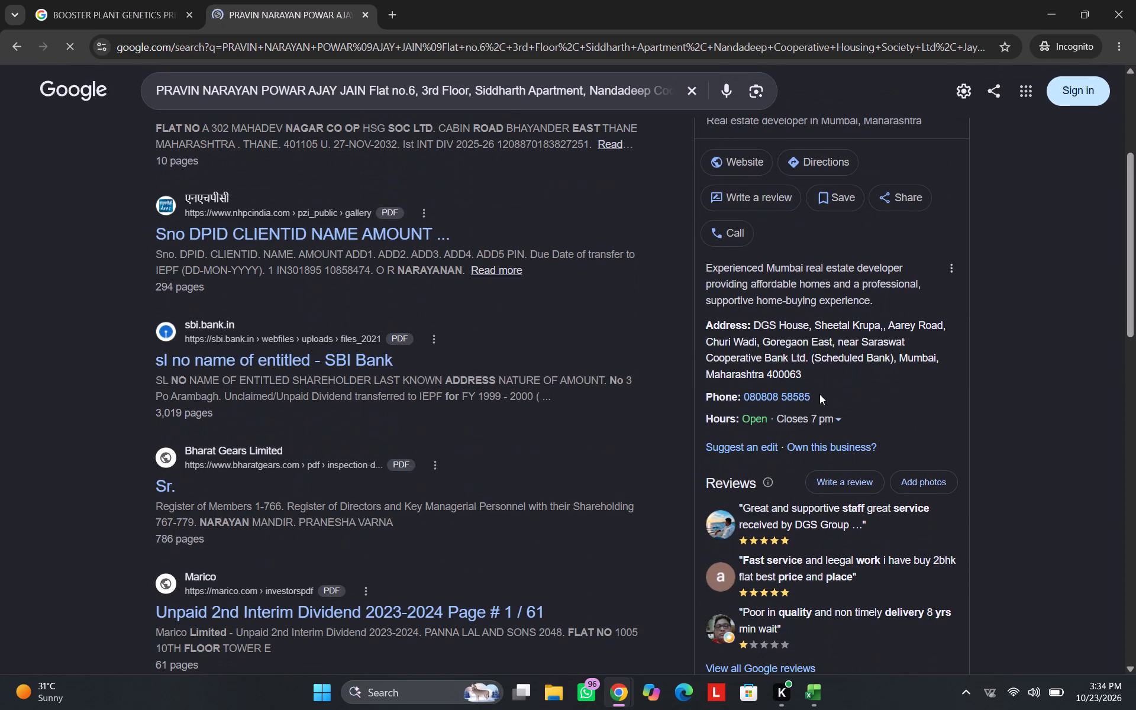
{"action": "left_click_drag", "start_coordinate": [820, 393], "coordinate": [749, 399]}
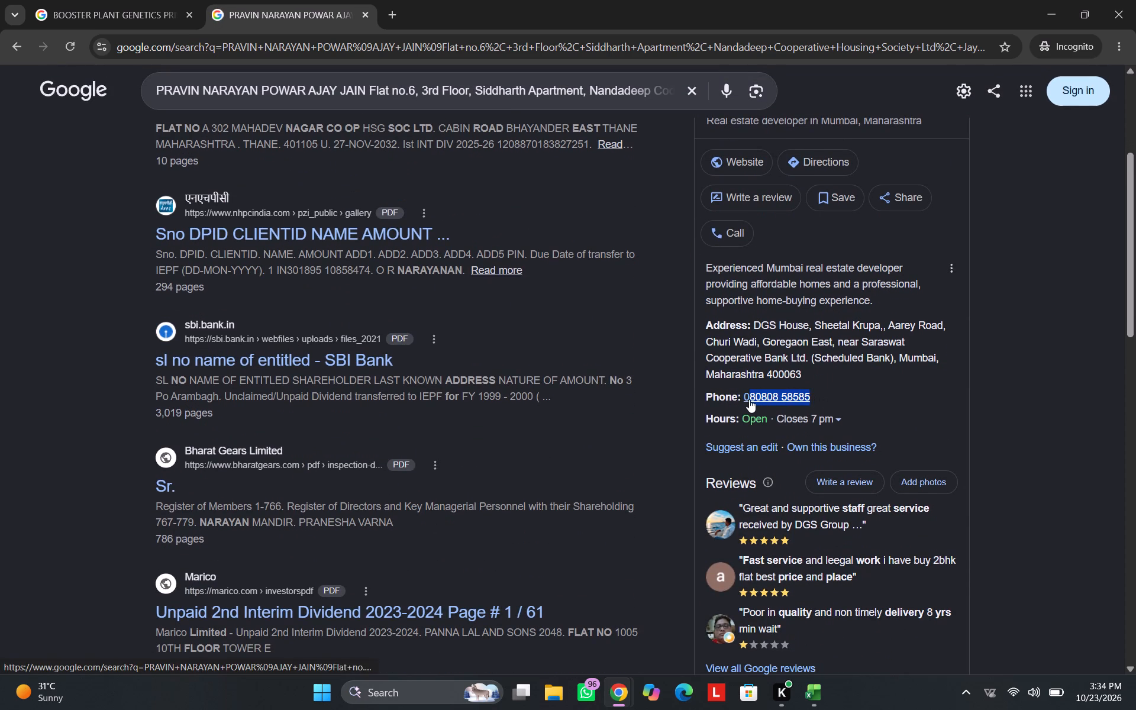
{"action": "key", "text": "ctrl+c"}
{"action": "key", "text": "alt+Tab"}
{"action": "scroll", "coordinate": [749, 399], "scroll_direction": "left", "scroll_amount": 3}
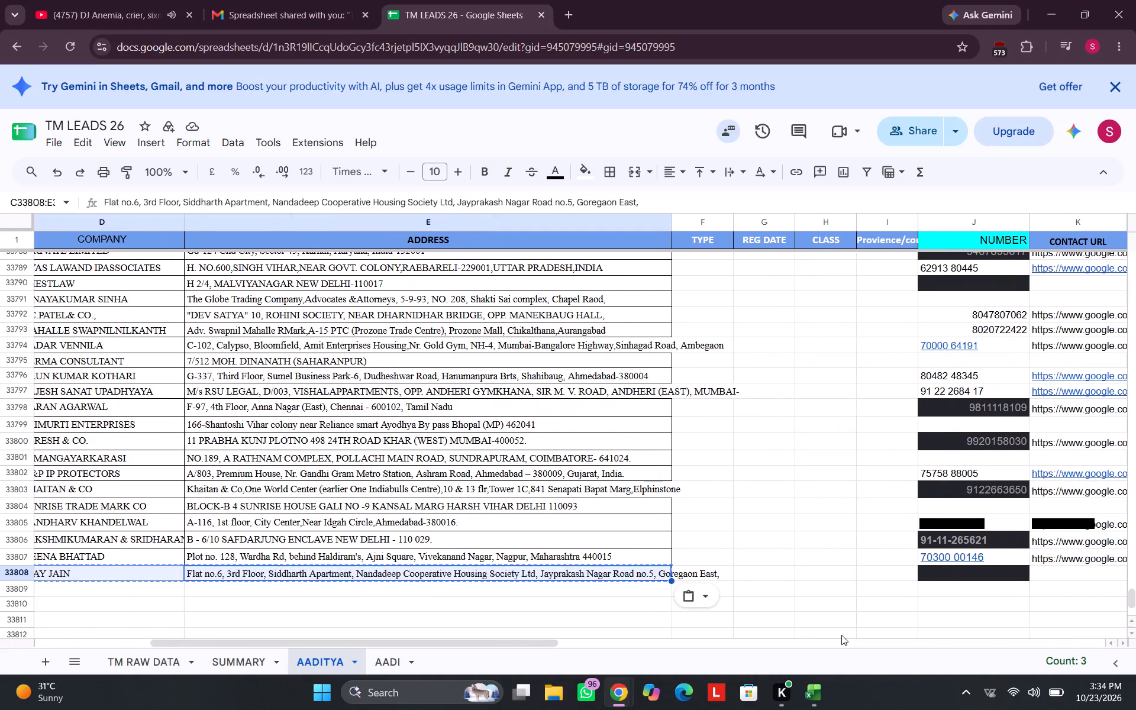
{"action": "scroll", "coordinate": [841, 635], "scroll_direction": "down", "scroll_amount": 1}
{"action": "left_click", "coordinate": [945, 448]}
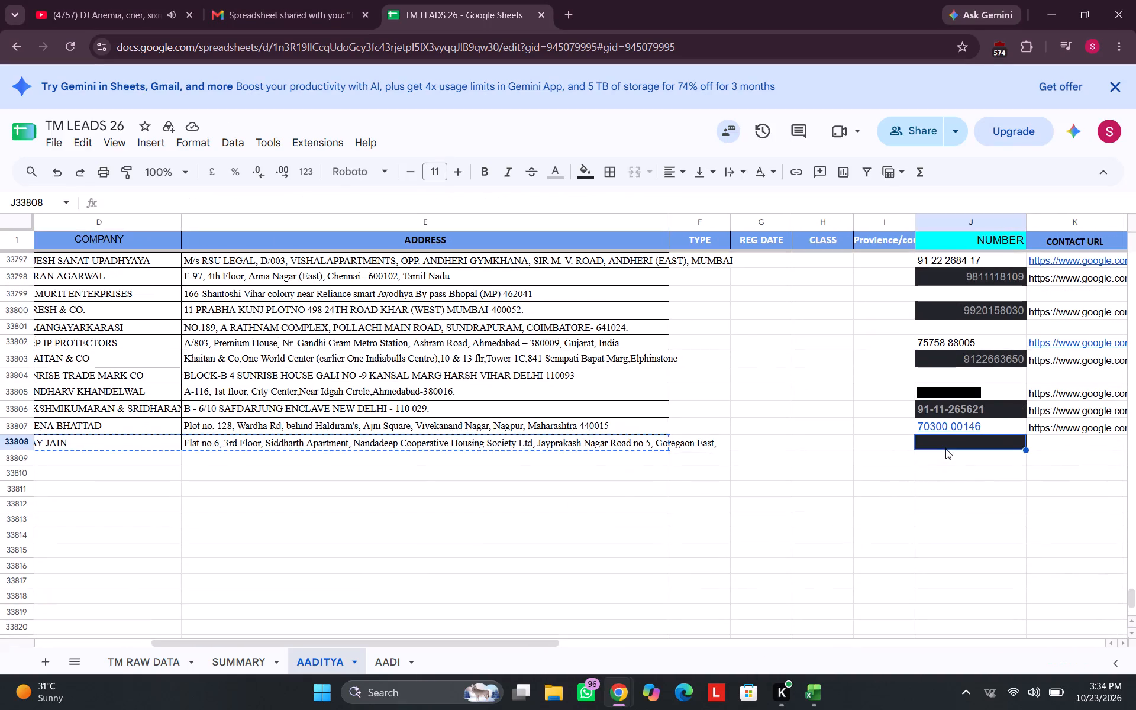
{"action": "key", "text": "ctrl+v"}
Copy the contact-number search's web address from Google into row 33808's CONTACT URL cell.
{"action": "key", "text": "alt+Tab"}
{"action": "left_click", "coordinate": [825, 46]}
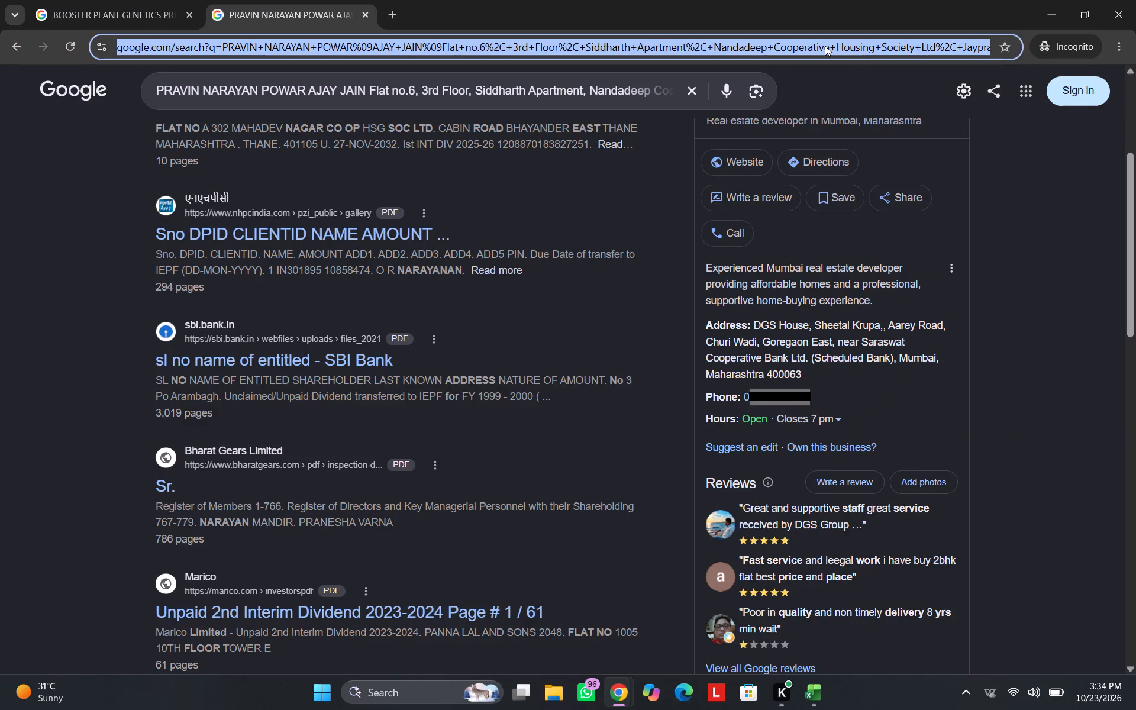
{"action": "key", "text": "ctrl+c"}
{"action": "key", "text": "alt+Tab"}
{"action": "scroll", "coordinate": [918, 332], "scroll_direction": "left", "scroll_amount": 1}
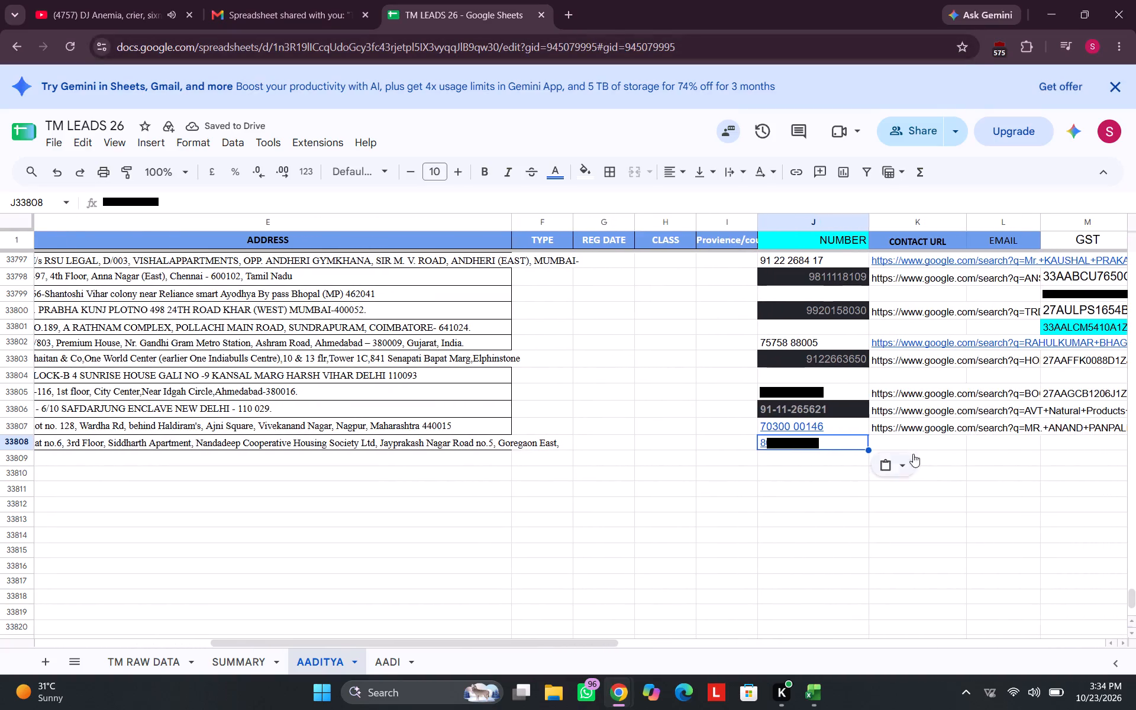
{"action": "left_click", "coordinate": [924, 443]}
{"action": "key", "text": "ctrl+v"}
Change the Google query for row 33808 from "contact number" to "gst number" and run the search.
{"action": "key", "text": "alt+Tab"}
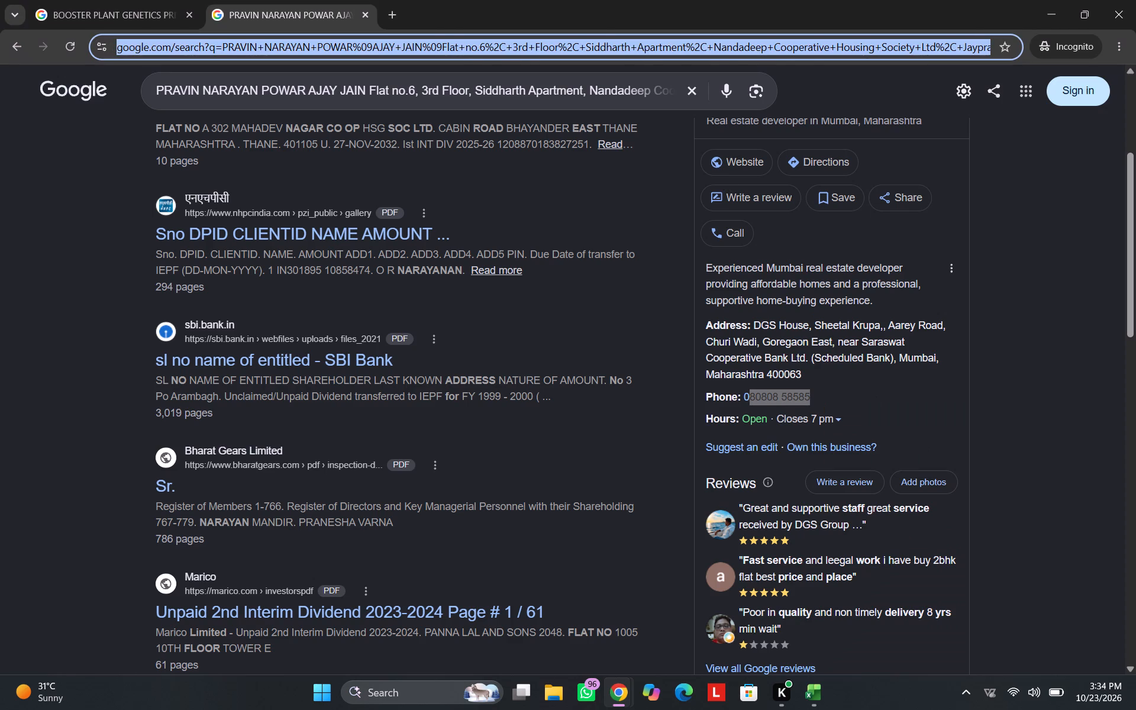
{"action": "left_click", "coordinate": [615, 86]}
{"action": "left_click", "coordinate": [534, 109]}
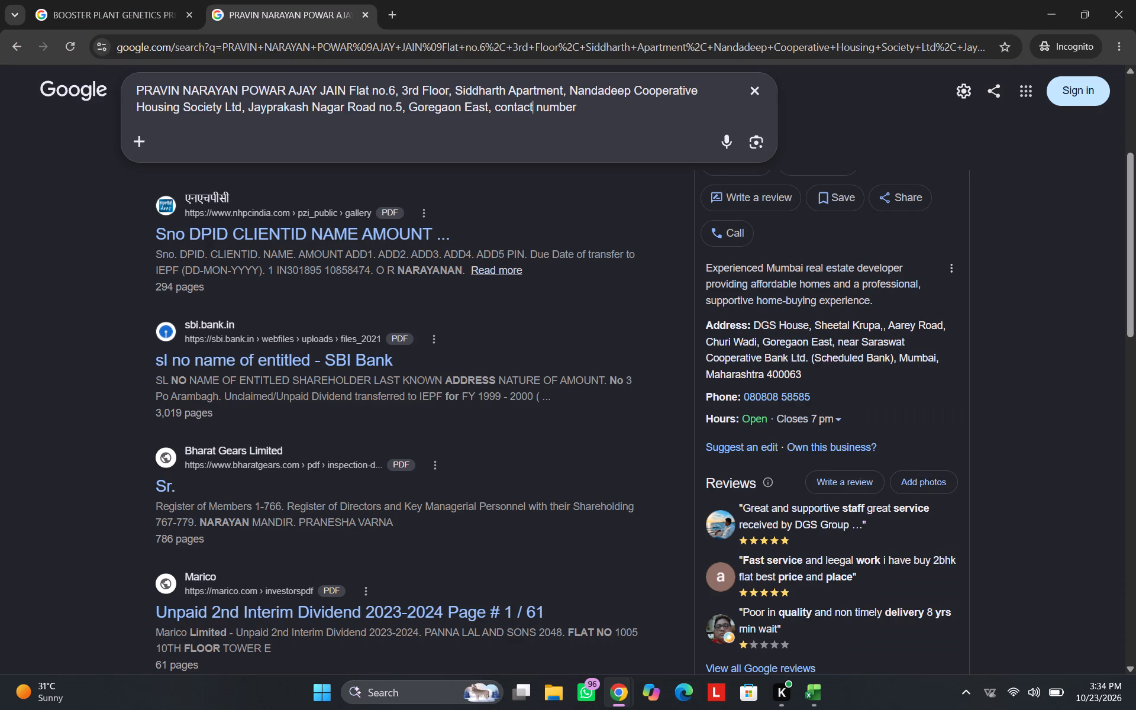
{"action": "key", "text": "ctrl+BackSpace"}
{"action": "type", "text": "gst"}
{"action": "key", "text": "space"}
{"action": "key", "text": "Return"}
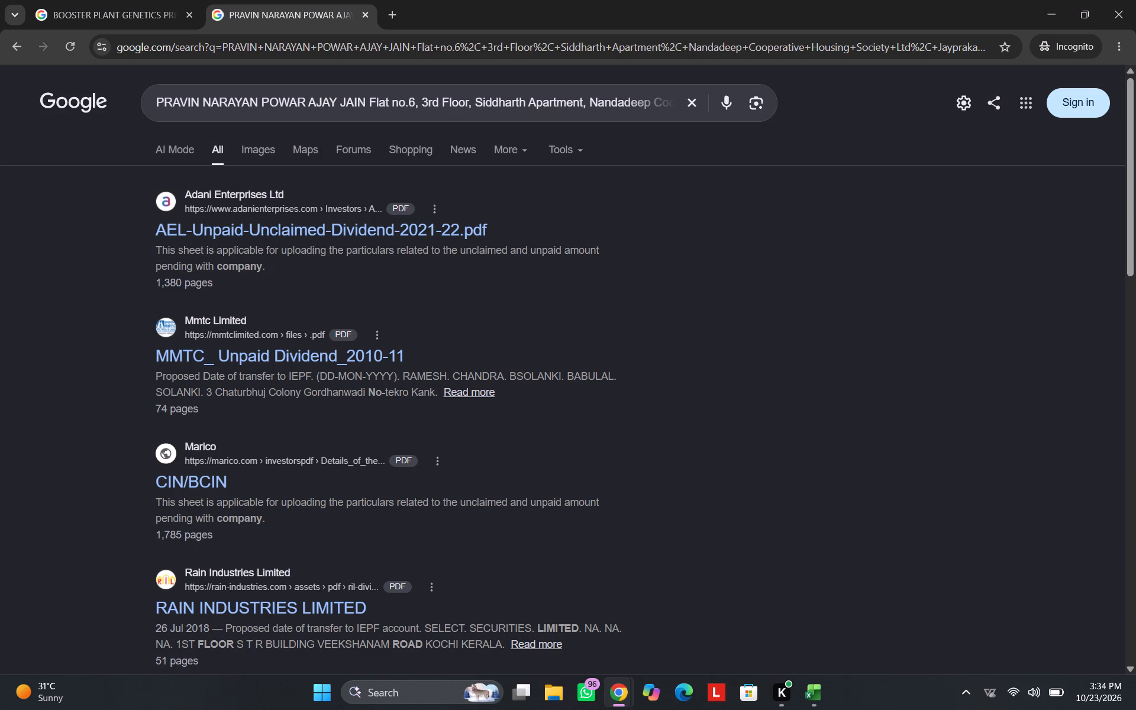
{"action": "left_click", "coordinate": [561, 103]}
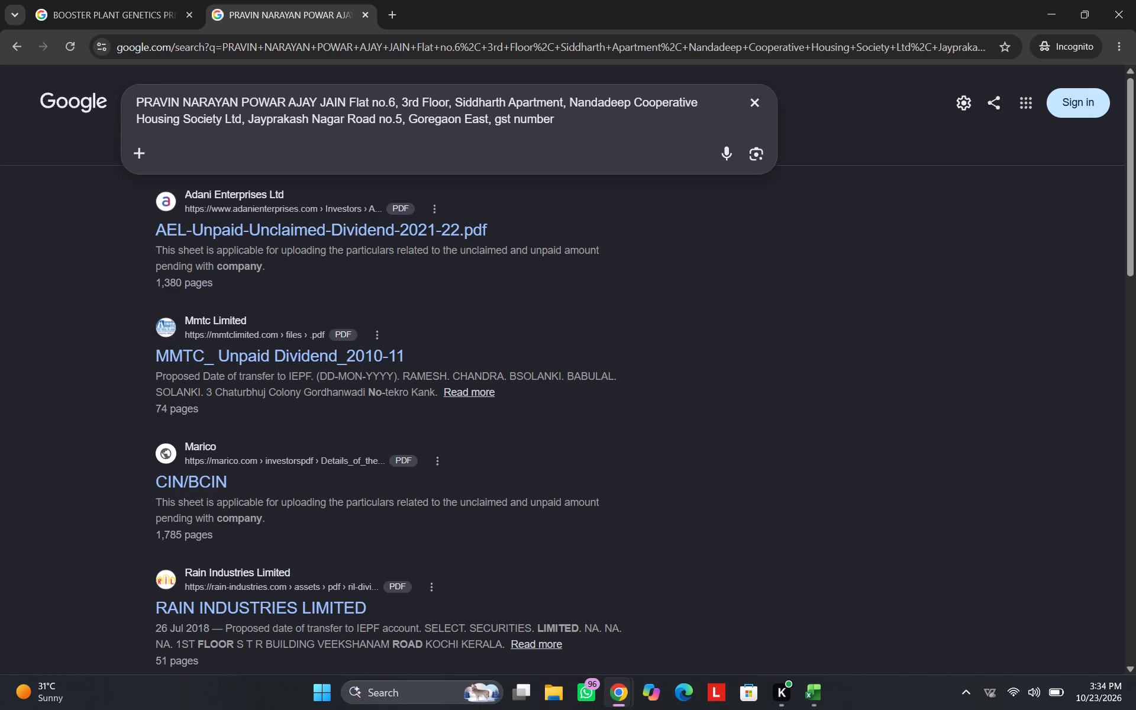
{"action": "key", "text": "alt+Tab"}
{"action": "key", "text": "Down"}
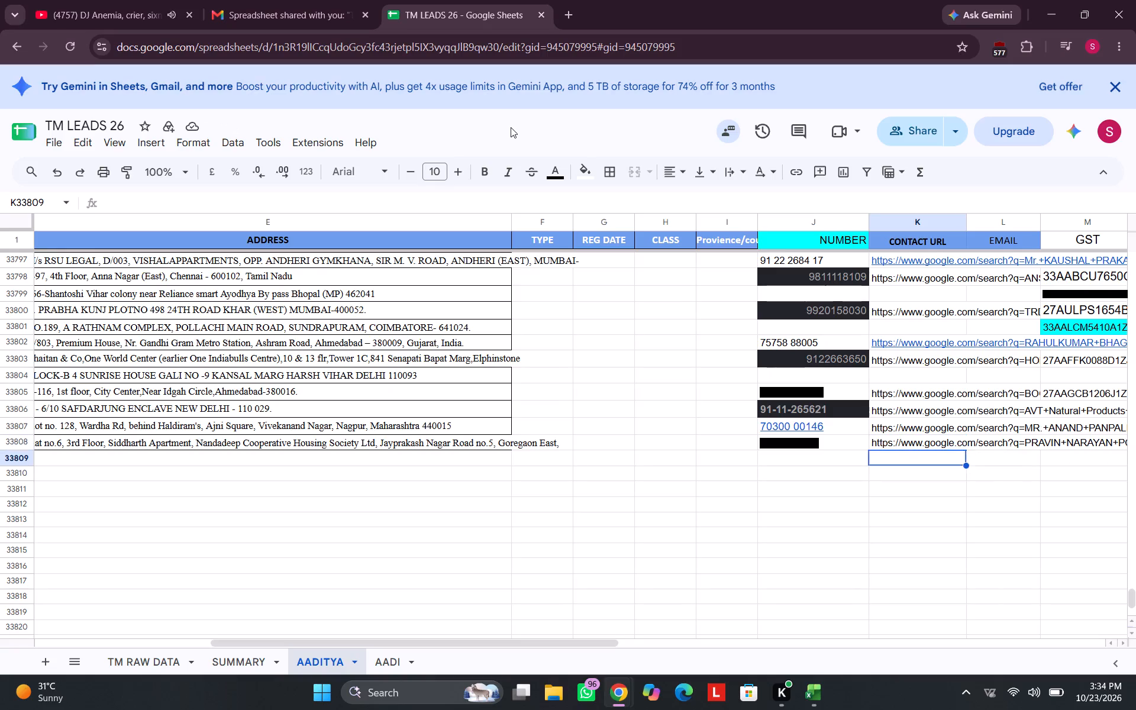
{"action": "key", "text": "Left"}
{"action": "key", "text": "Left"}
{"action": "key", "text": "Left"}
{"action": "key", "text": "Left"}
{"action": "key", "text": "Left"}
{"action": "key", "text": "Left"}
{"action": "key", "text": "Left"}
{"action": "key", "text": "Left"}
{"action": "key", "text": "Left"}
{"action": "key", "text": "Left"}
{"action": "key", "text": "Left"}
{"action": "key", "text": "Left"}
{"action": "key", "text": "Left"}
{"action": "key", "text": "Left"}
{"action": "key", "text": "Left"}
{"action": "key", "text": "Right"}
{"action": "key", "text": "alt+Tab"}
{"action": "key", "text": "alt+Right"}
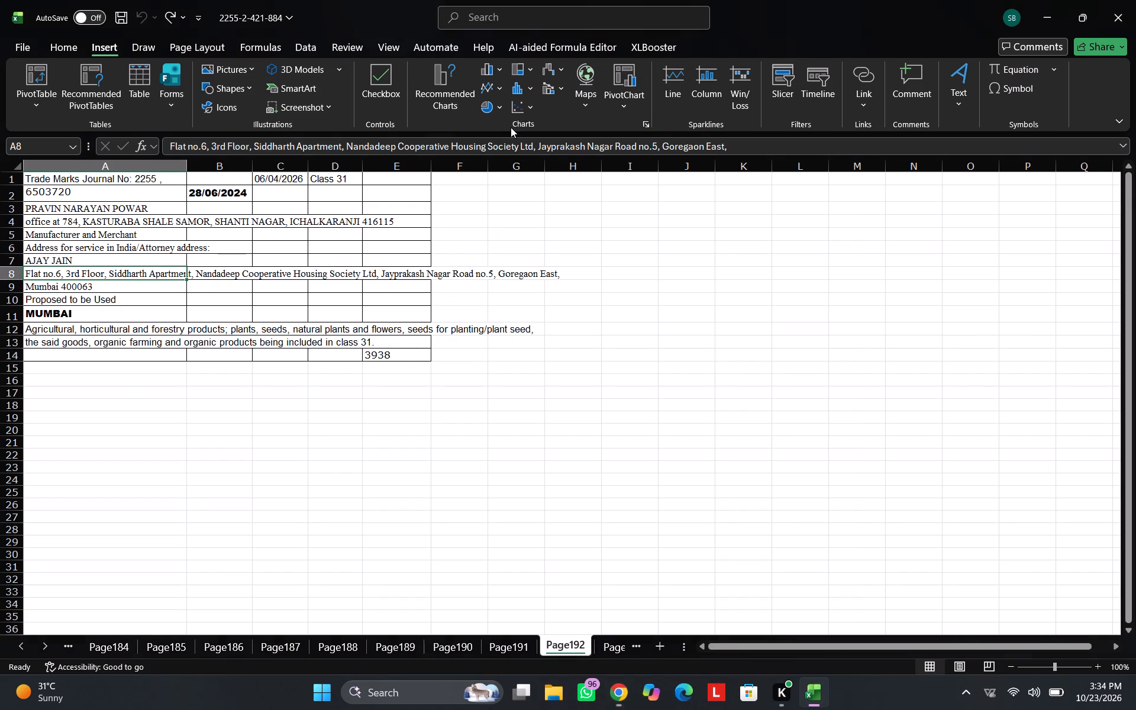
{"action": "left_click", "coordinate": [618, 648]}
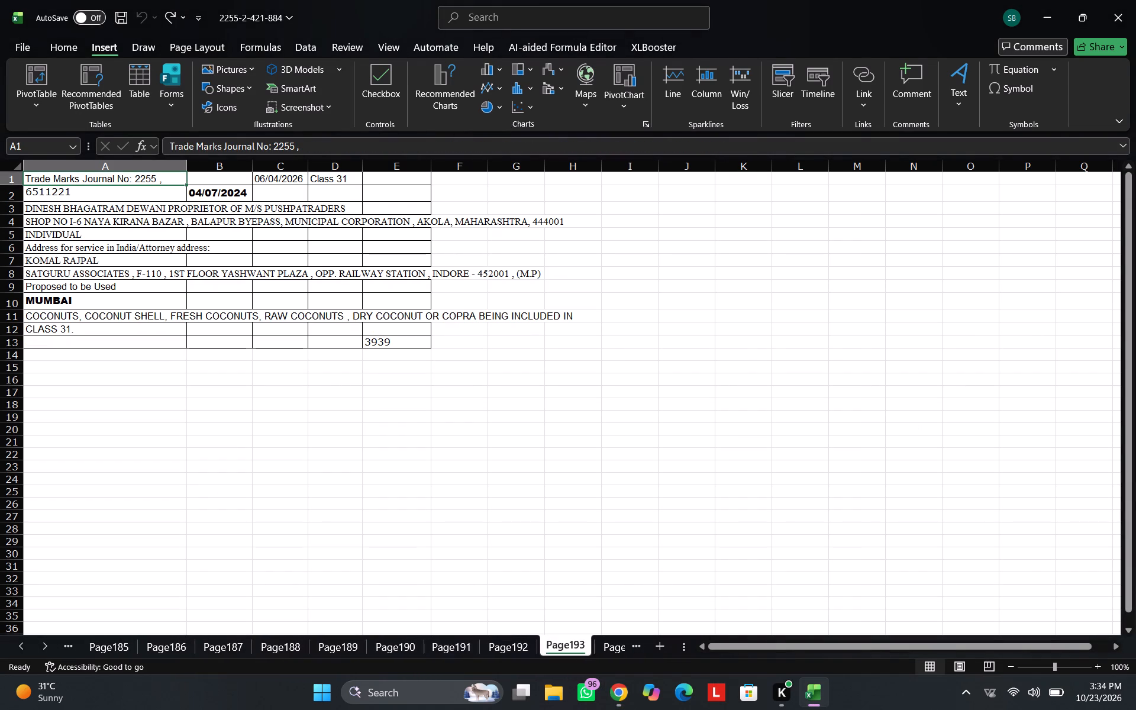
{"action": "left_click", "coordinate": [168, 202]}
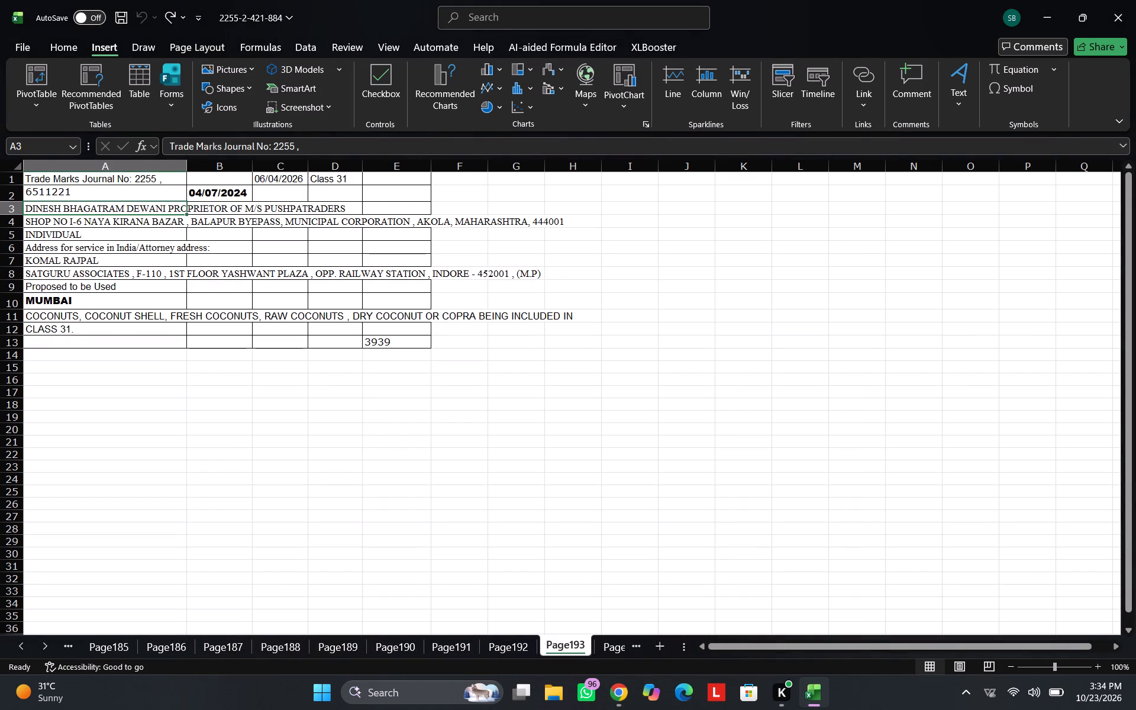
{"action": "left_click", "coordinate": [175, 196]}
{"action": "key", "text": "ctrl+c"}
{"action": "key", "text": "alt+Tab"}
{"action": "key", "text": "ctrl+v"}
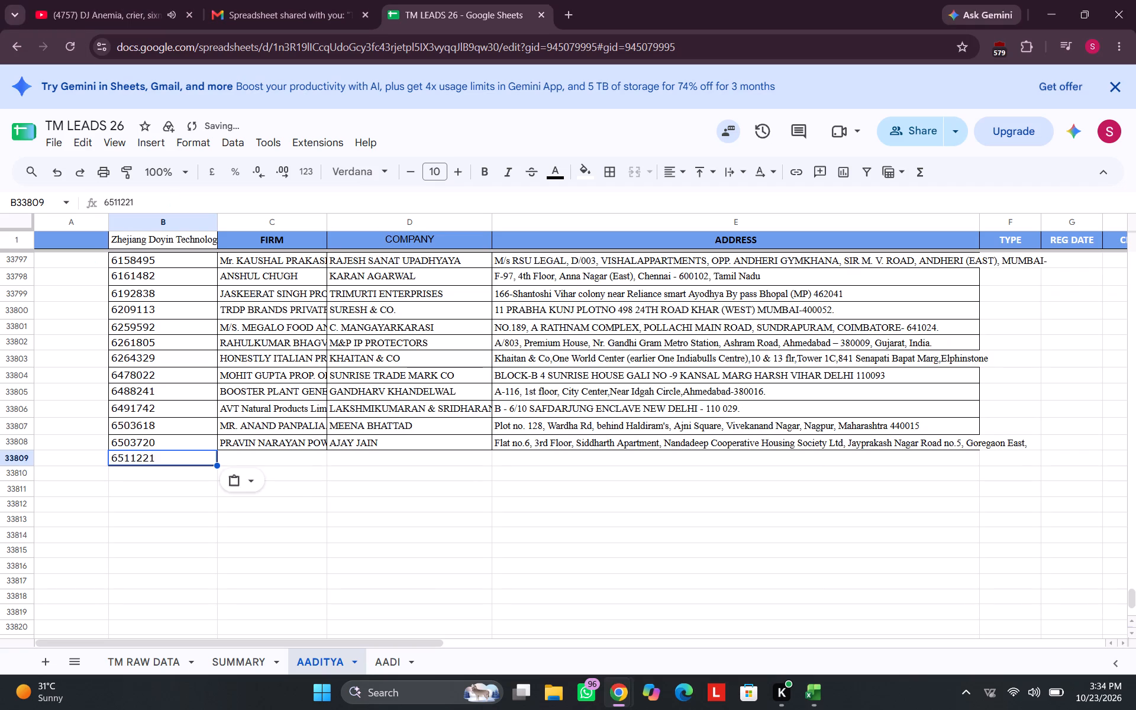
Copy the applicant's name, the proprietor of M/S Pushpatraders, from Page193 into row 33809's FIRM cell.
{"action": "key", "text": "alt+Tab"}
{"action": "key", "text": "Down"}
{"action": "key", "text": "ctrl+c"}
{"action": "key", "text": "alt+Tab"}
{"action": "key", "text": "Right"}
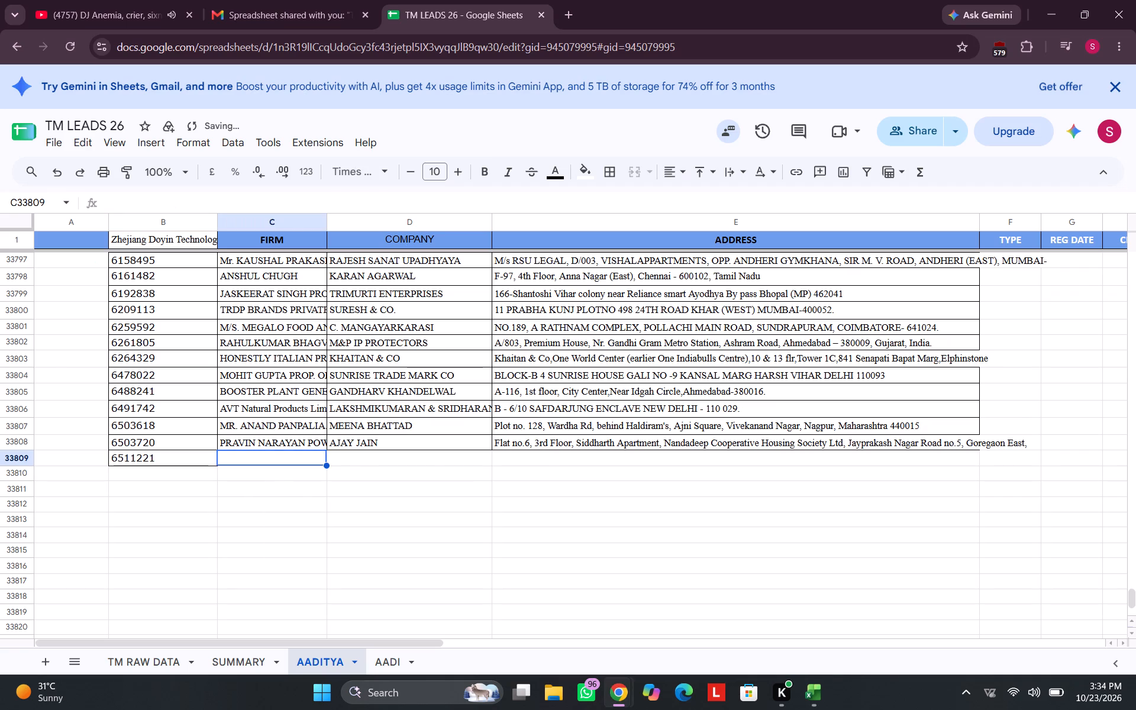
{"action": "key", "text": "ctrl+v"}
Copy the attorney's name from Page193 into row 33809's COMPANY cell.
{"action": "key", "text": "alt+Tab"}
{"action": "key", "text": "Down"}
{"action": "key", "text": "Down"}
{"action": "key", "text": "Down"}
{"action": "key", "text": "Down"}
{"action": "key", "text": "ctrl+c"}
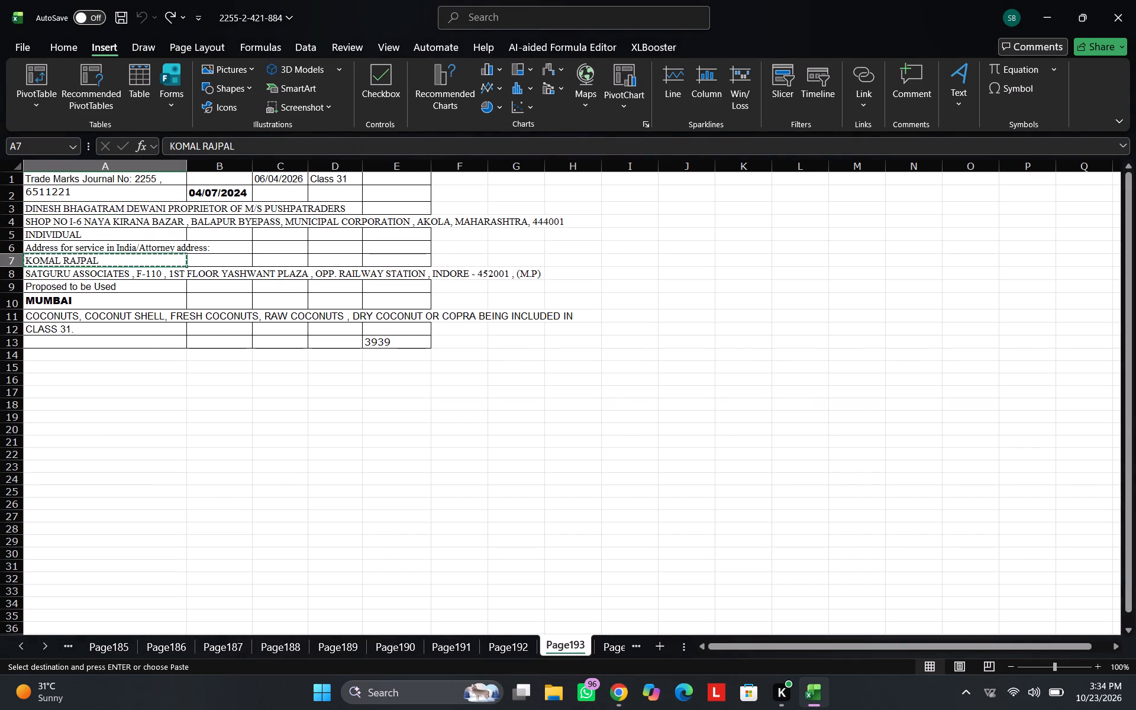
{"action": "key", "text": "alt+Tab"}
{"action": "key", "text": "Right"}
{"action": "key", "text": "ctrl+v"}
Copy the Satguru Associates attorney address in Indore from Page193 into row 33809's ADDRESS cell.
{"action": "key", "text": "alt+Tab"}
{"action": "key", "text": "Down"}
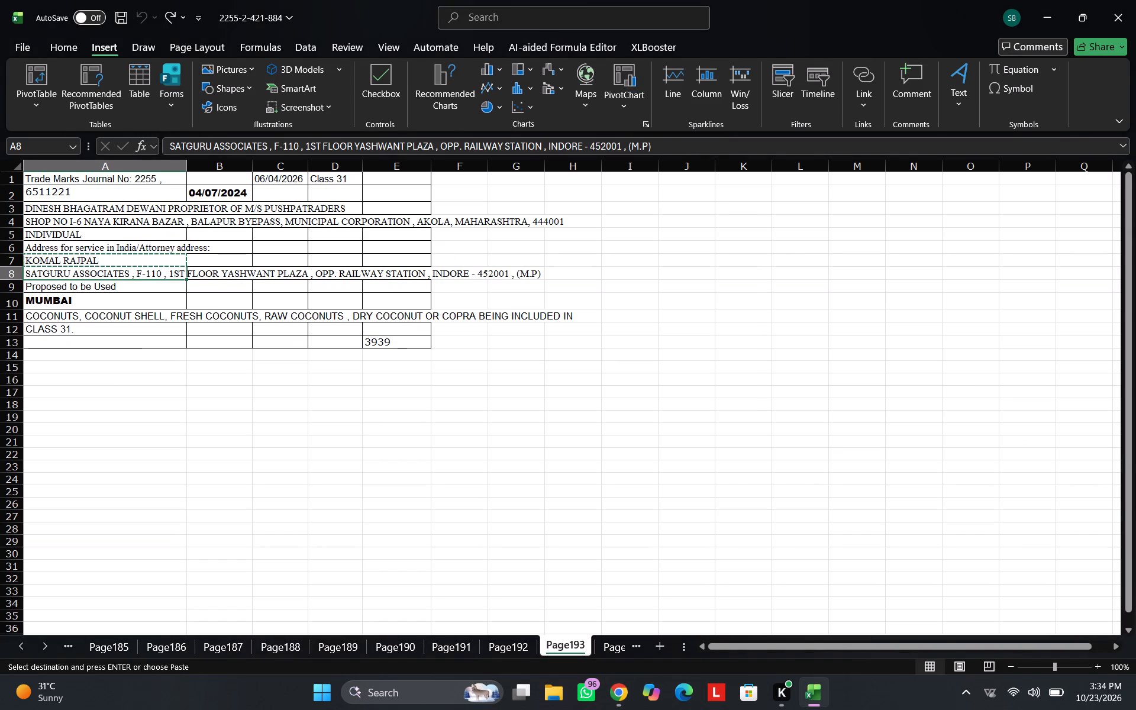
{"action": "key", "text": "ctrl+c"}
{"action": "key", "text": "alt+Tab"}
{"action": "key", "text": "Right"}
{"action": "key", "text": "ctrl+v"}
Search Google in the incognito window for row 33809's firm, company and address text followed by "contact number".
{"action": "key", "text": "Right"}
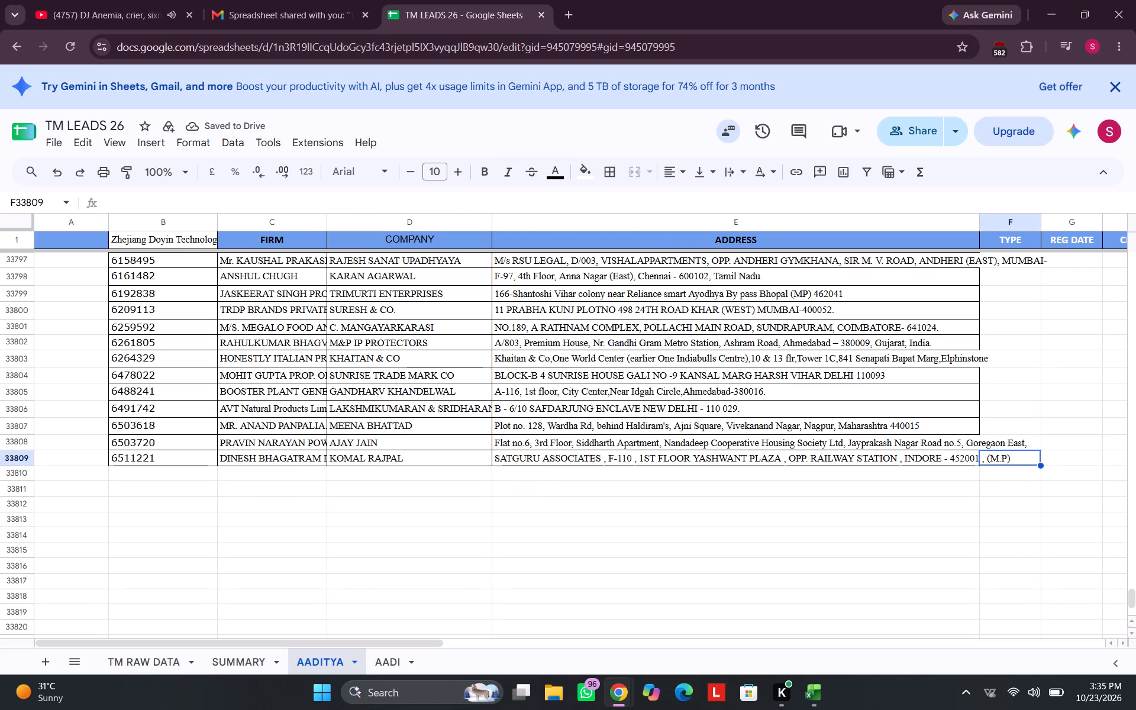
{"action": "key", "text": "shift+Left"}
{"action": "key", "text": "shift+Left"}
{"action": "key", "text": "shift+Left"}
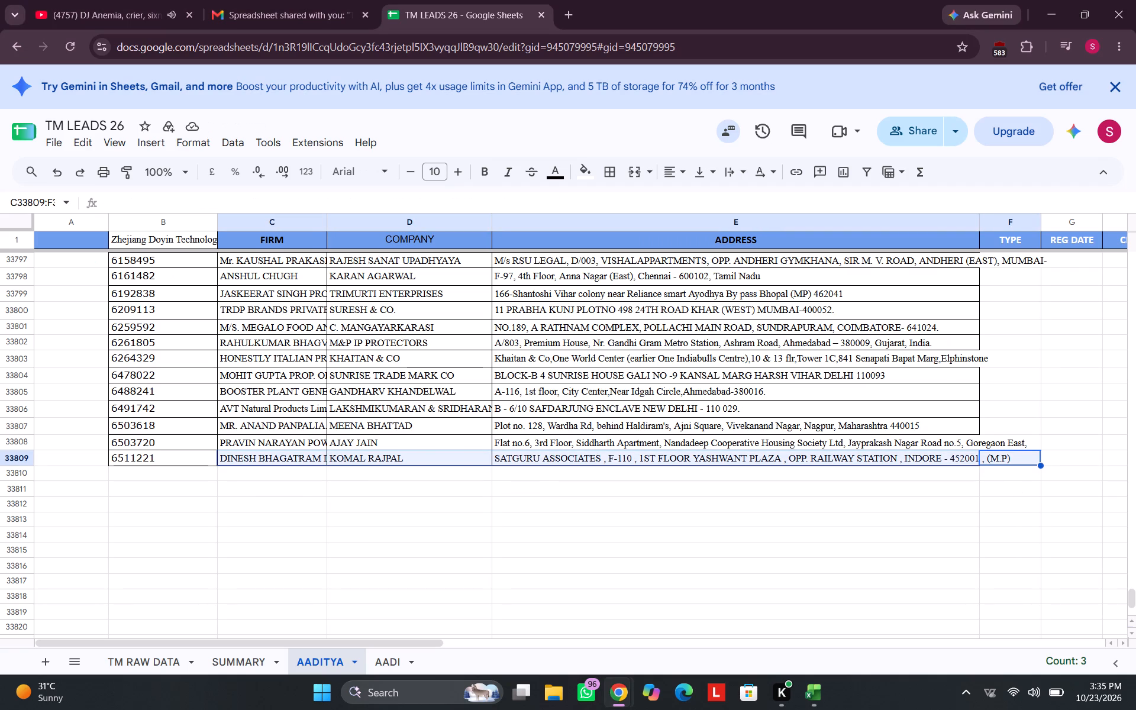
{"action": "key", "text": "ctrl+c"}
{"action": "key", "text": "alt+Tab"}
{"action": "key", "text": "alt+Right"}
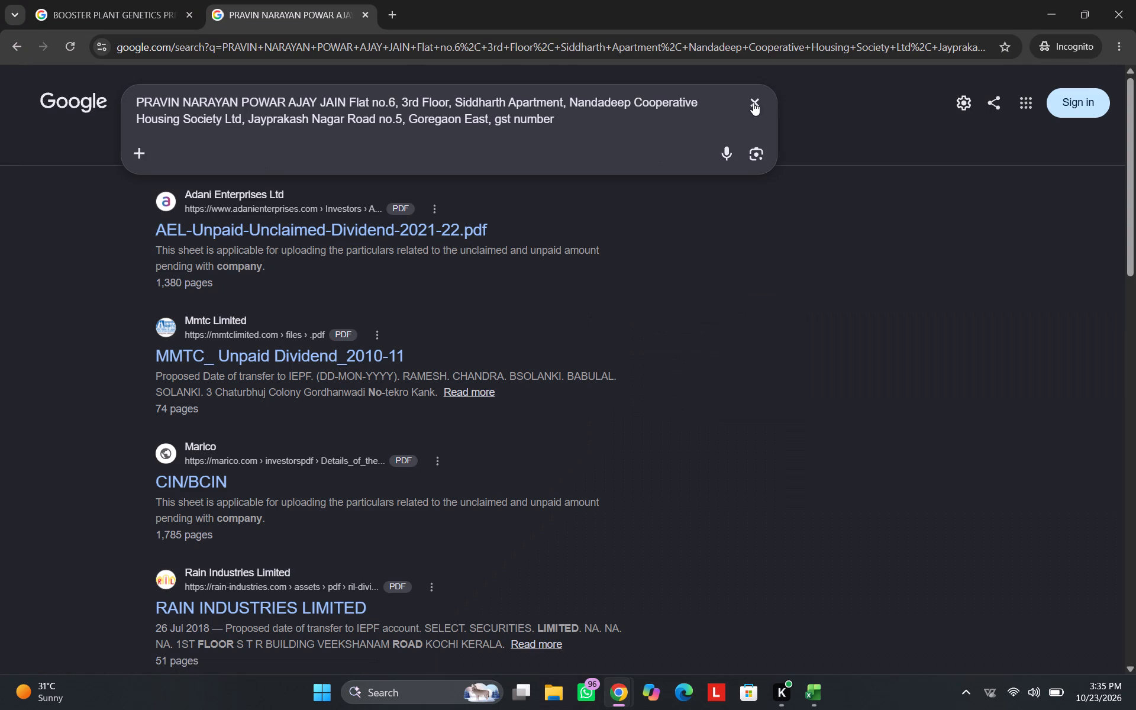
{"action": "left_click", "coordinate": [753, 102]}
{"action": "left_click", "coordinate": [705, 103], "text": "ctrl"}
{"action": "key", "text": "ctrl+v"}
{"action": "key", "text": "space"}
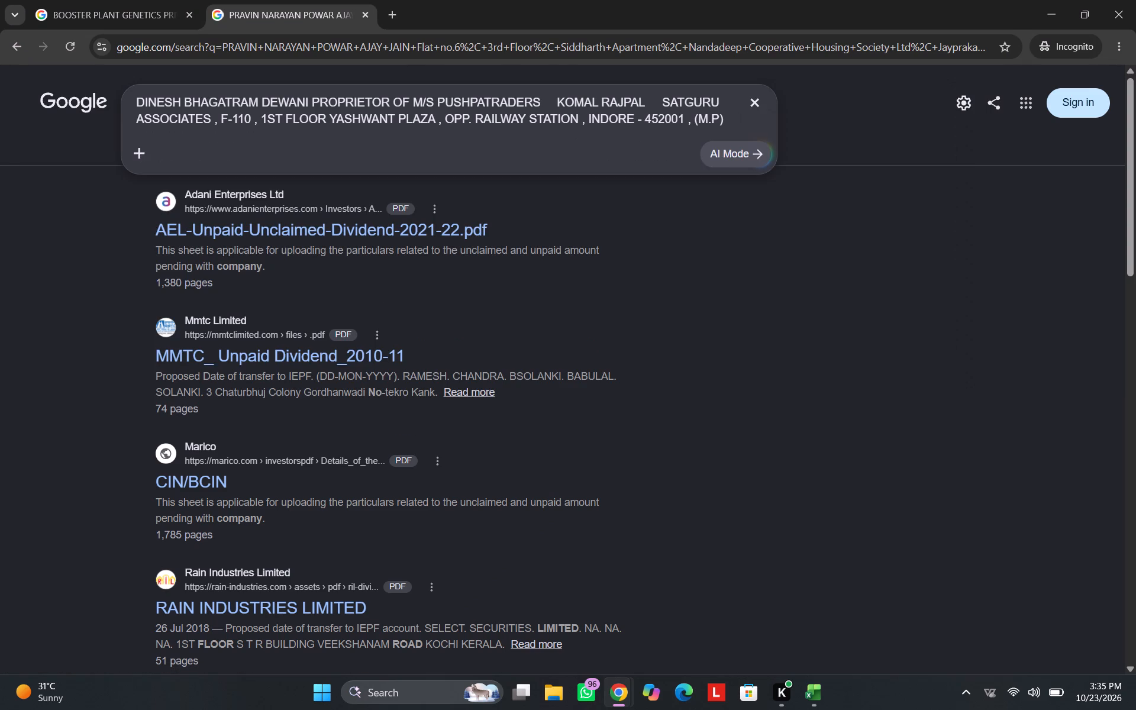
{"action": "type", "text": "contact number"}
{"action": "key", "text": "space"}
{"action": "key", "text": "Return"}
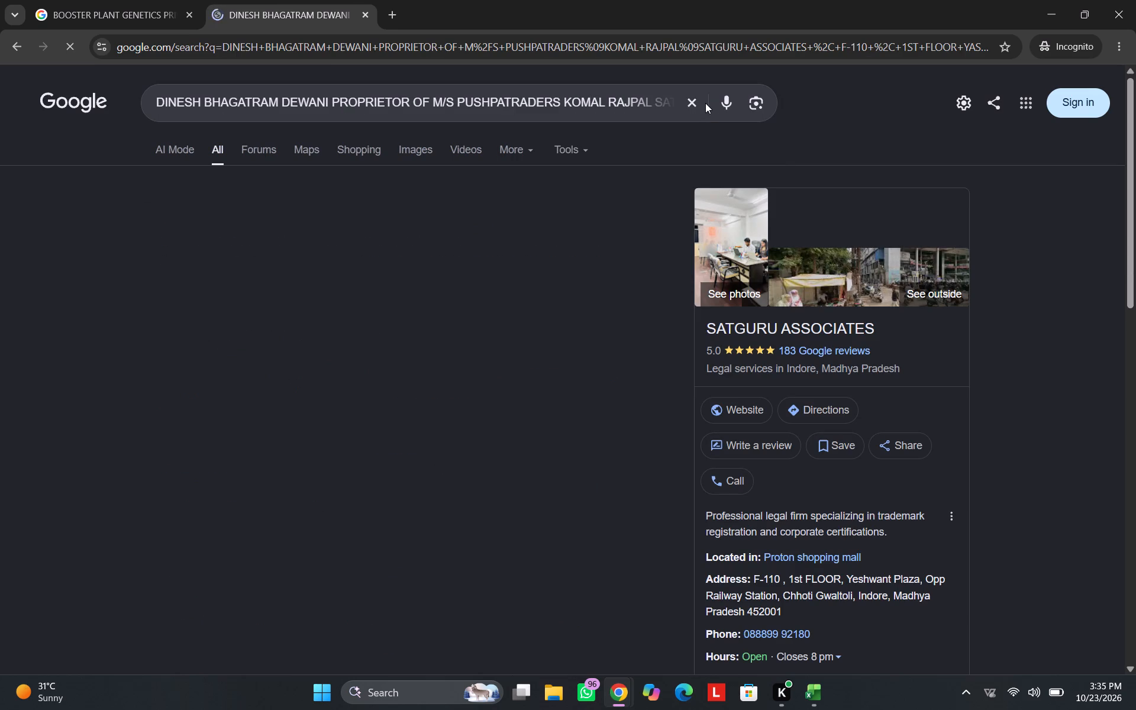
{"action": "left_click", "coordinate": [637, 79]}
{"action": "left_click", "coordinate": [627, 97]}
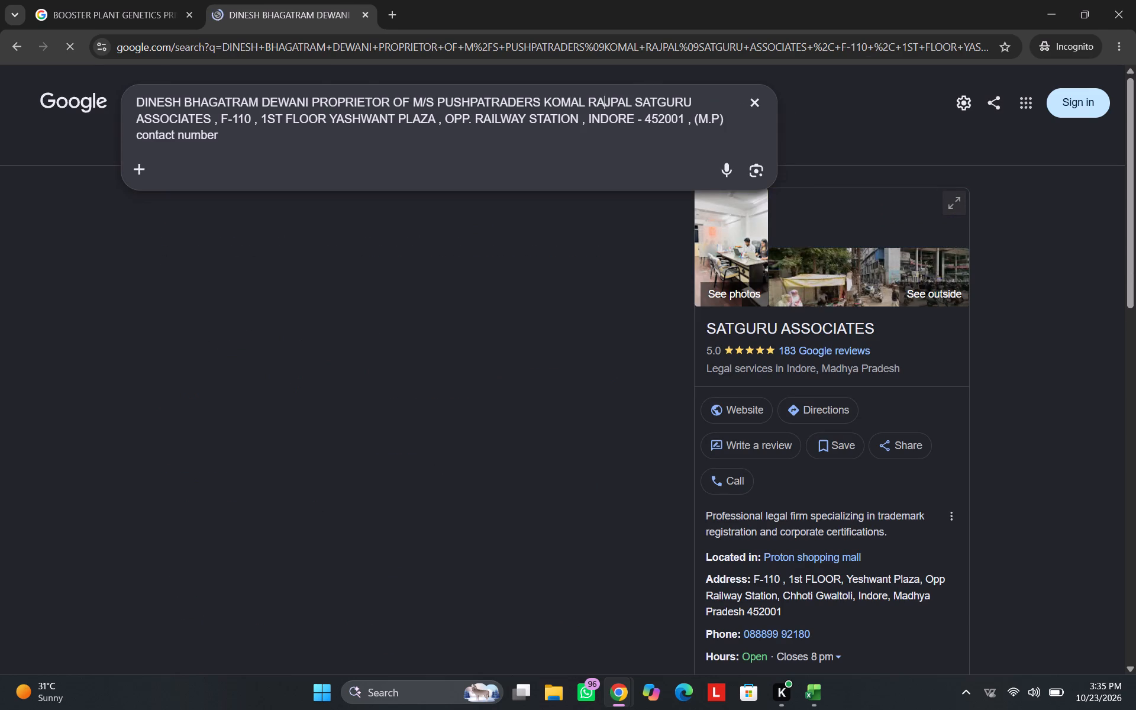
{"action": "key", "text": "alt+Tab"}
{"action": "key", "text": "alt+Tab"}
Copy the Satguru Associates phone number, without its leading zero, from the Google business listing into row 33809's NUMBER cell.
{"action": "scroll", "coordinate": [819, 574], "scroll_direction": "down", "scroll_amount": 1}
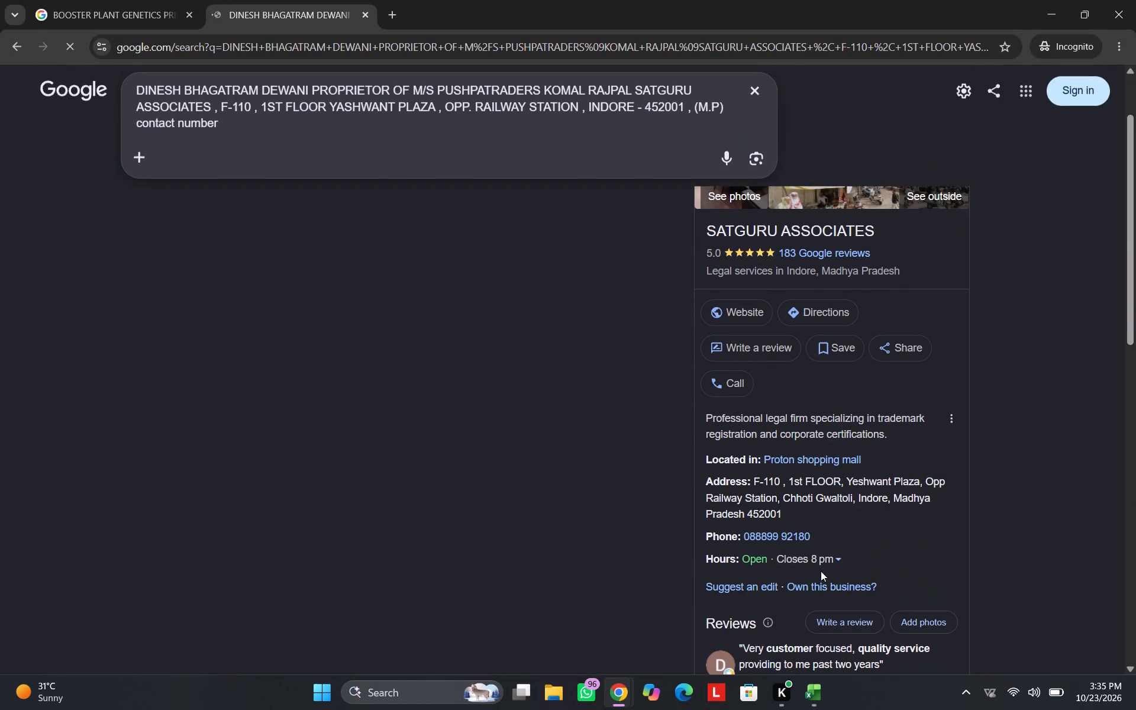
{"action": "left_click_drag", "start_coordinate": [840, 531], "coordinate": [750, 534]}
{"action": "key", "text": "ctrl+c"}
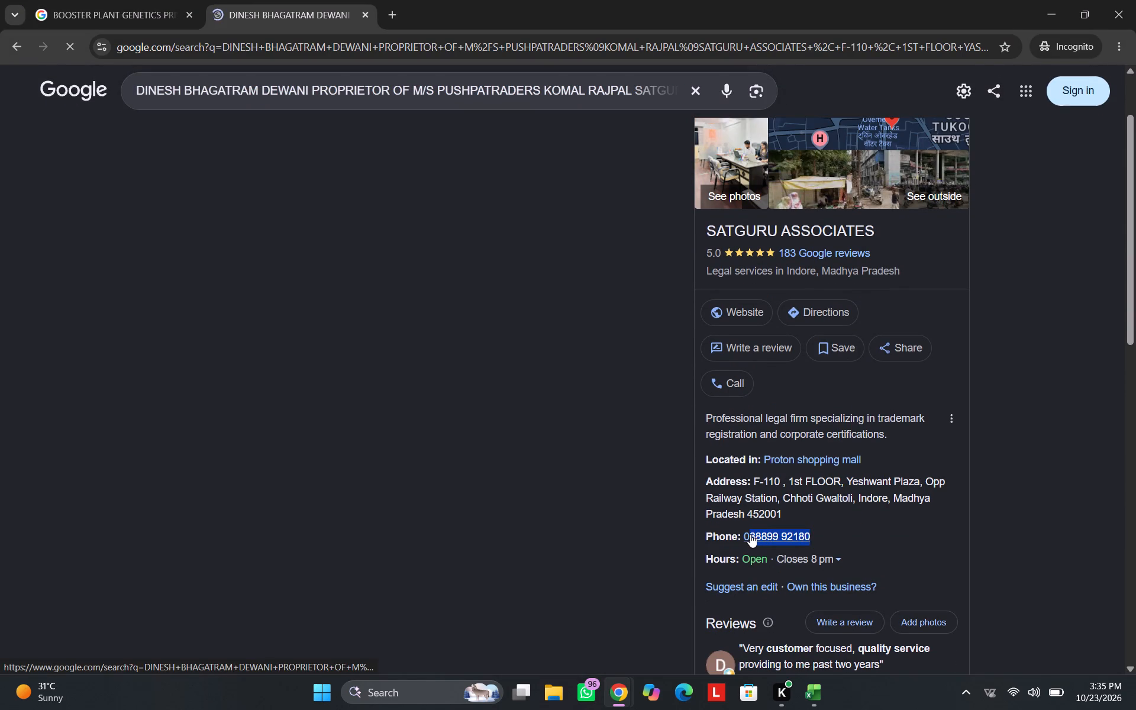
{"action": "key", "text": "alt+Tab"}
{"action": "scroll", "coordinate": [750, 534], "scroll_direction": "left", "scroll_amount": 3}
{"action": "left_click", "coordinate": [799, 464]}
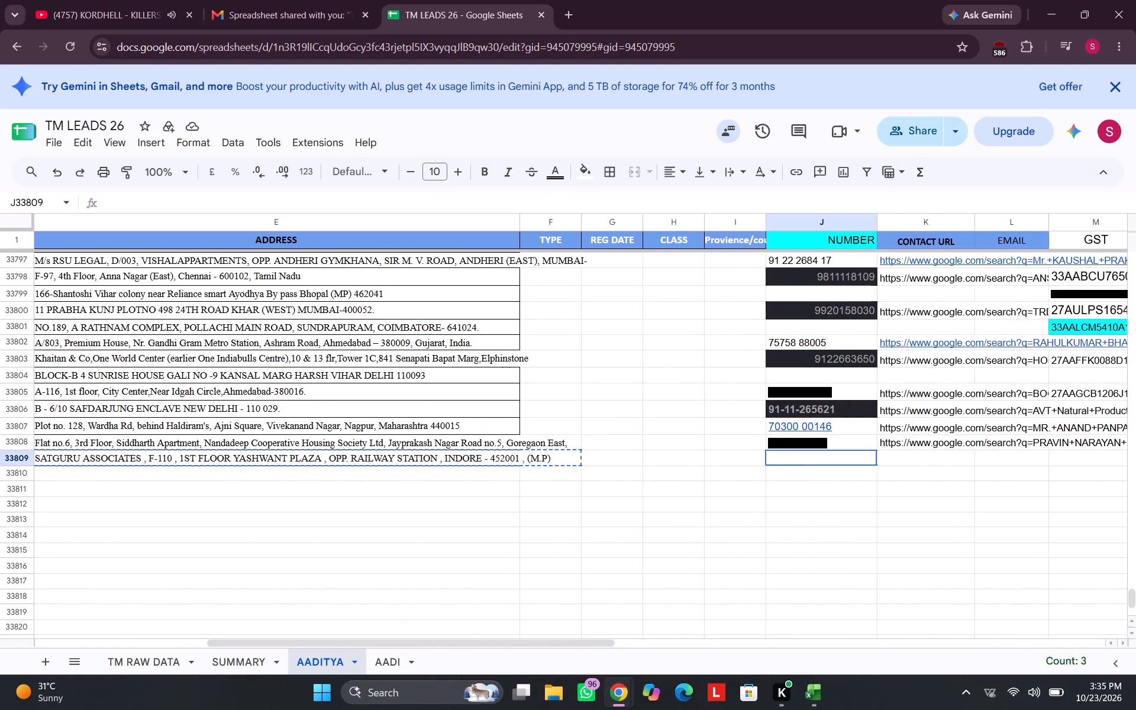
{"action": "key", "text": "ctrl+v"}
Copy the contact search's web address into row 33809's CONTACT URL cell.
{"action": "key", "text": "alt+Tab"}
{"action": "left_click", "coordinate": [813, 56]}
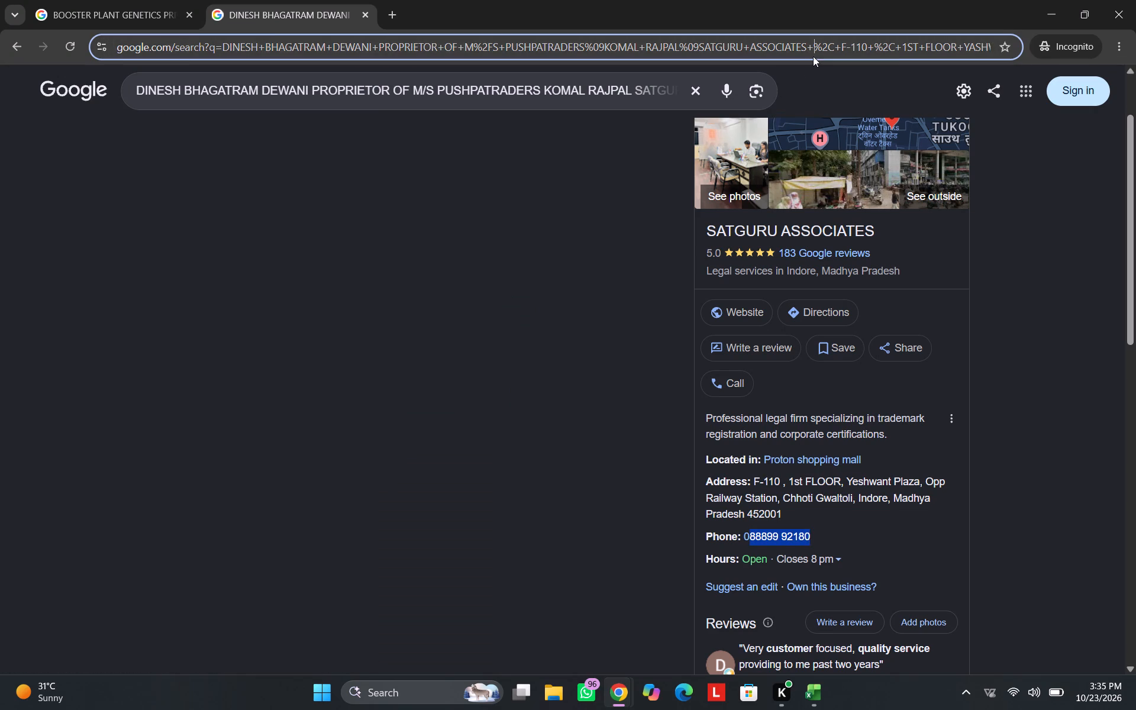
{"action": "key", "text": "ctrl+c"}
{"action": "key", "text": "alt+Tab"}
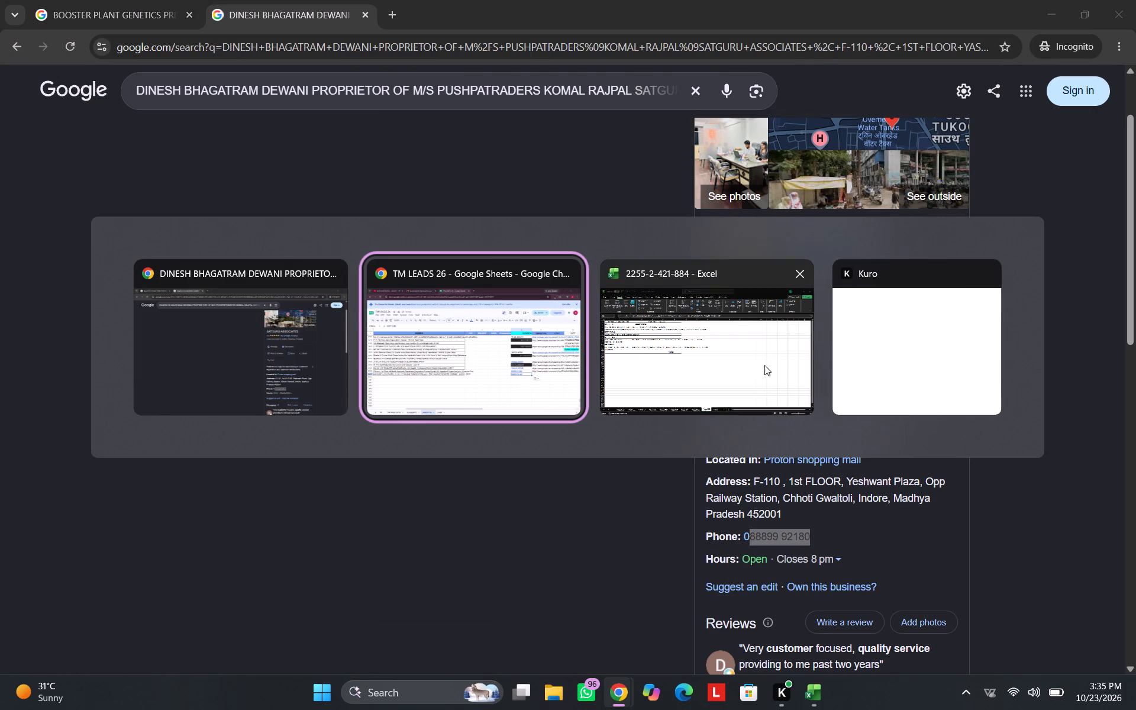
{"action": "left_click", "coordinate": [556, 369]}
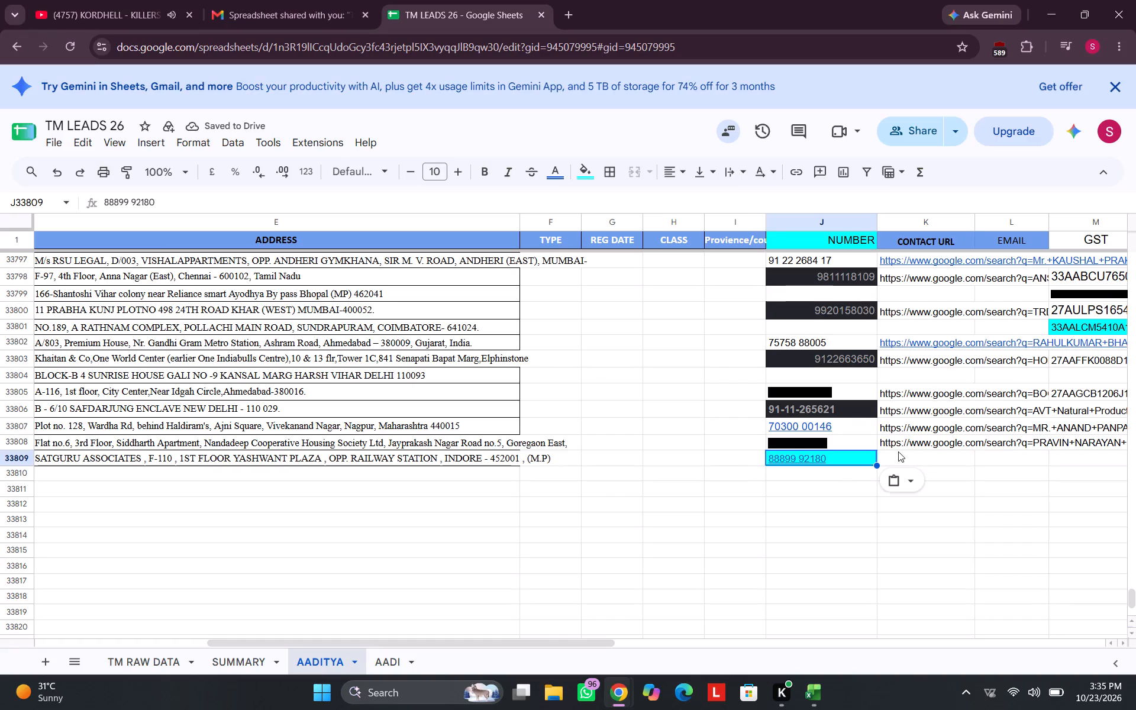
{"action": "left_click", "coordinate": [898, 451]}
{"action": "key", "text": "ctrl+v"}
Replace "contact" with "gst" in the Google query and search for the GST number.
{"action": "key", "text": "alt+Tab"}
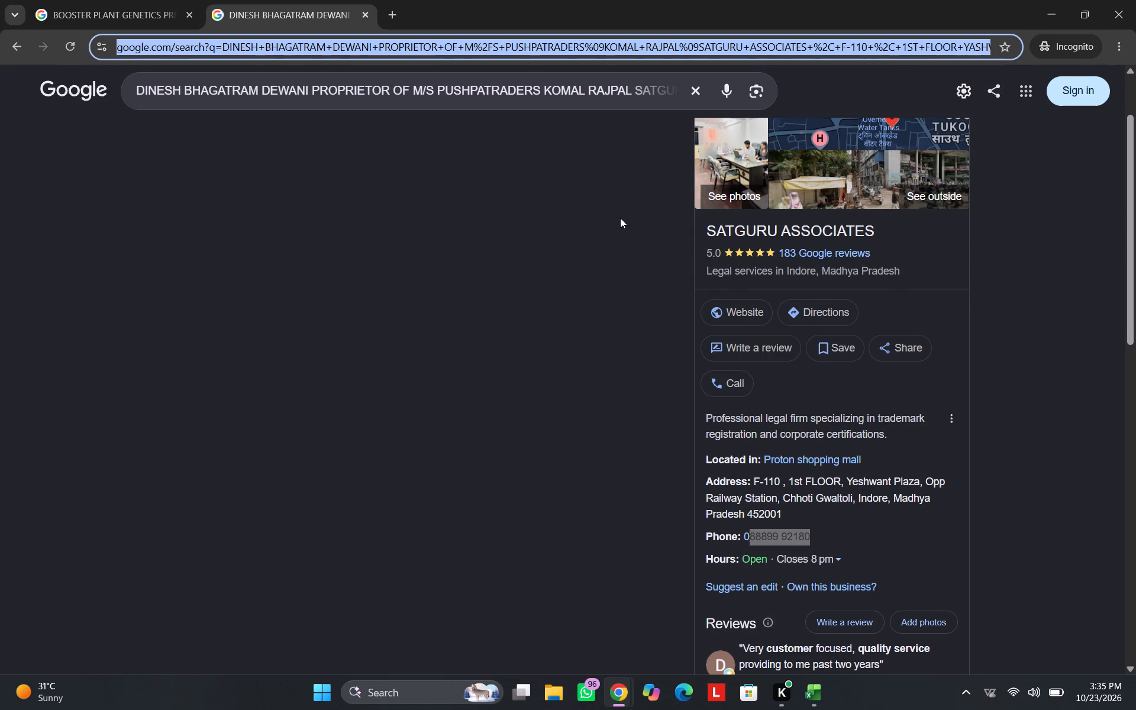
{"action": "scroll", "coordinate": [620, 218], "scroll_direction": "up", "scroll_amount": 3}
{"action": "left_click", "coordinate": [604, 98]}
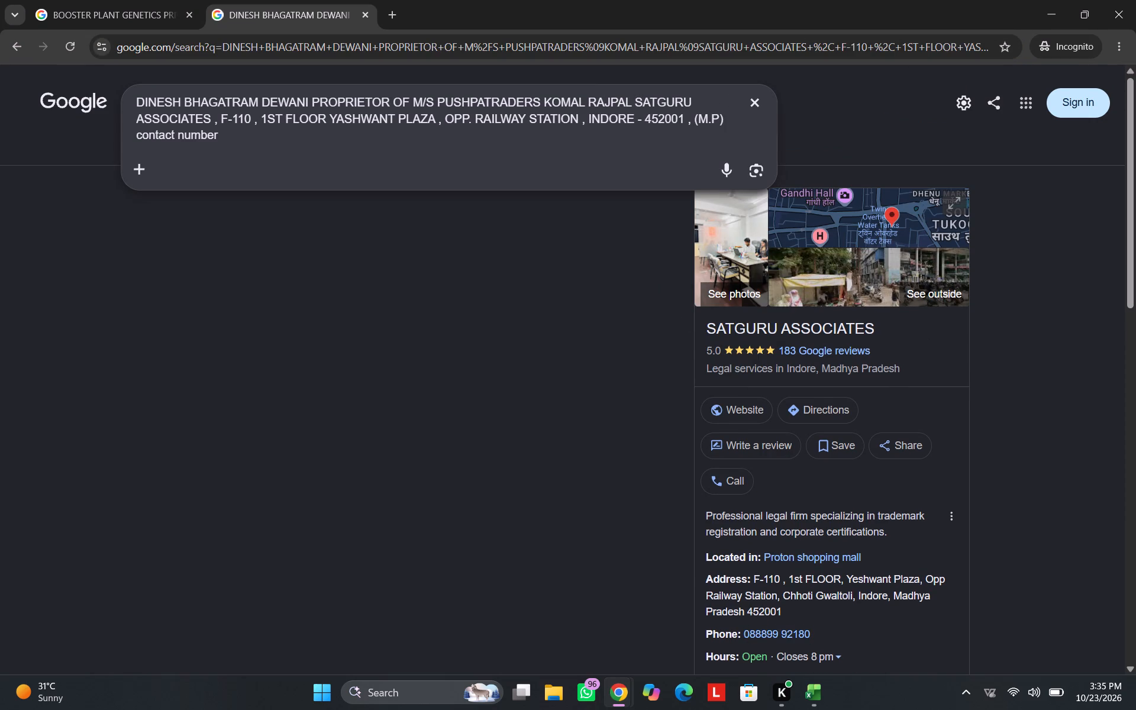
{"action": "left_click", "coordinate": [175, 137]}
{"action": "key", "text": "ctrl+BackSpace"}
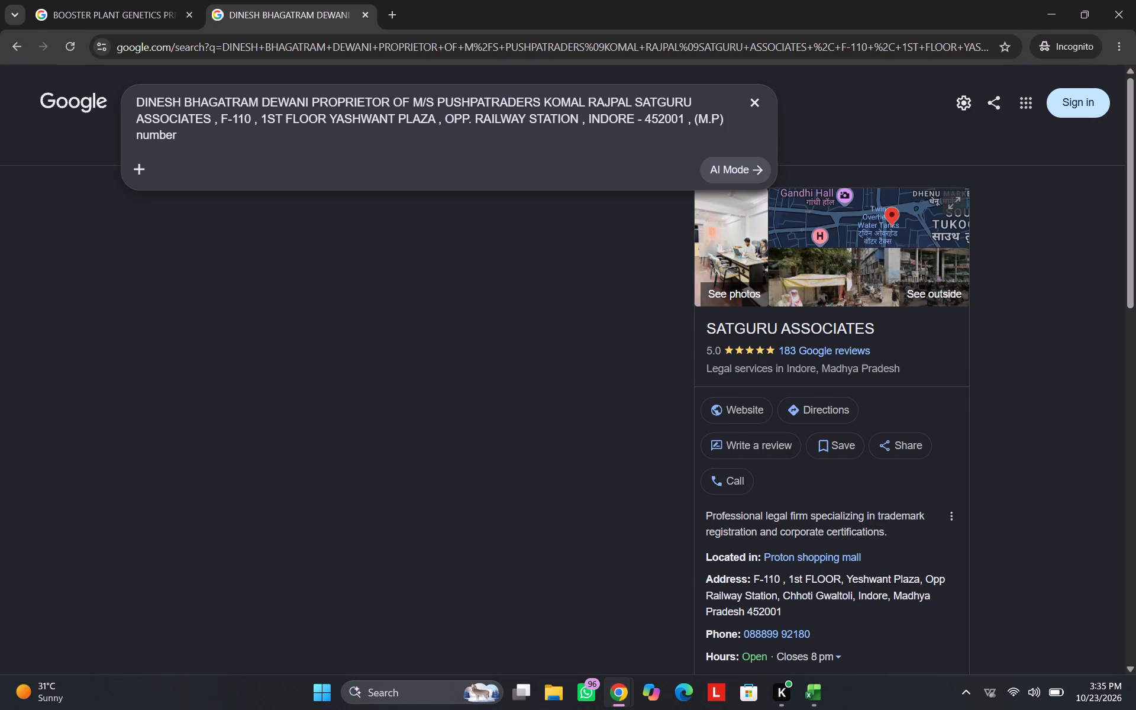
{"action": "type", "text": "gst"}
{"action": "key", "text": "space"}
{"action": "key", "text": "Return"}
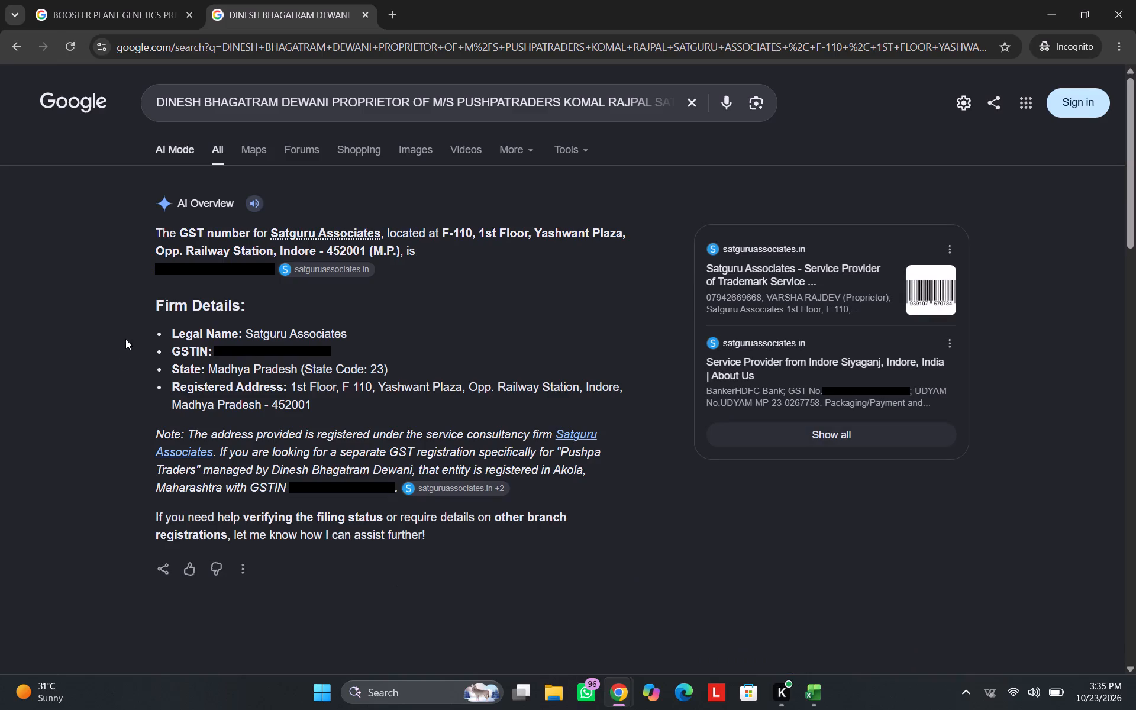
Copy the Satguru Associates GST number from the AI Overview into row 33809's GST cell.
{"action": "double_click", "coordinate": [231, 267]}
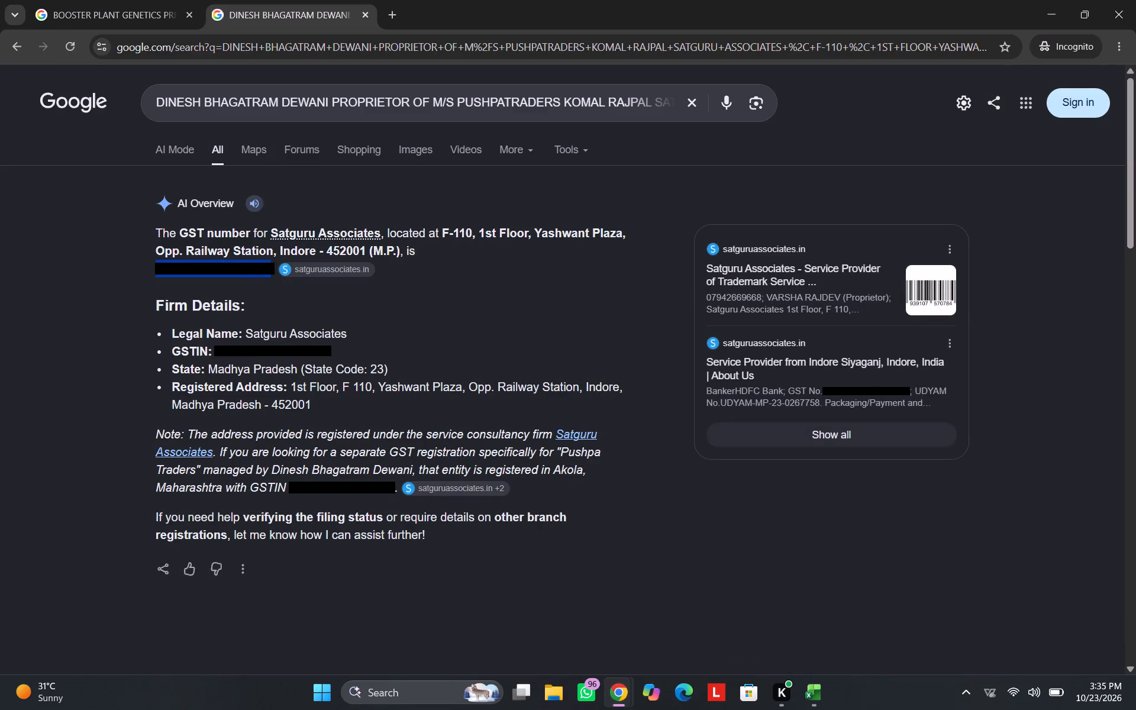
{"action": "key", "text": "ctrl+c"}
{"action": "key", "text": "alt+Tab"}
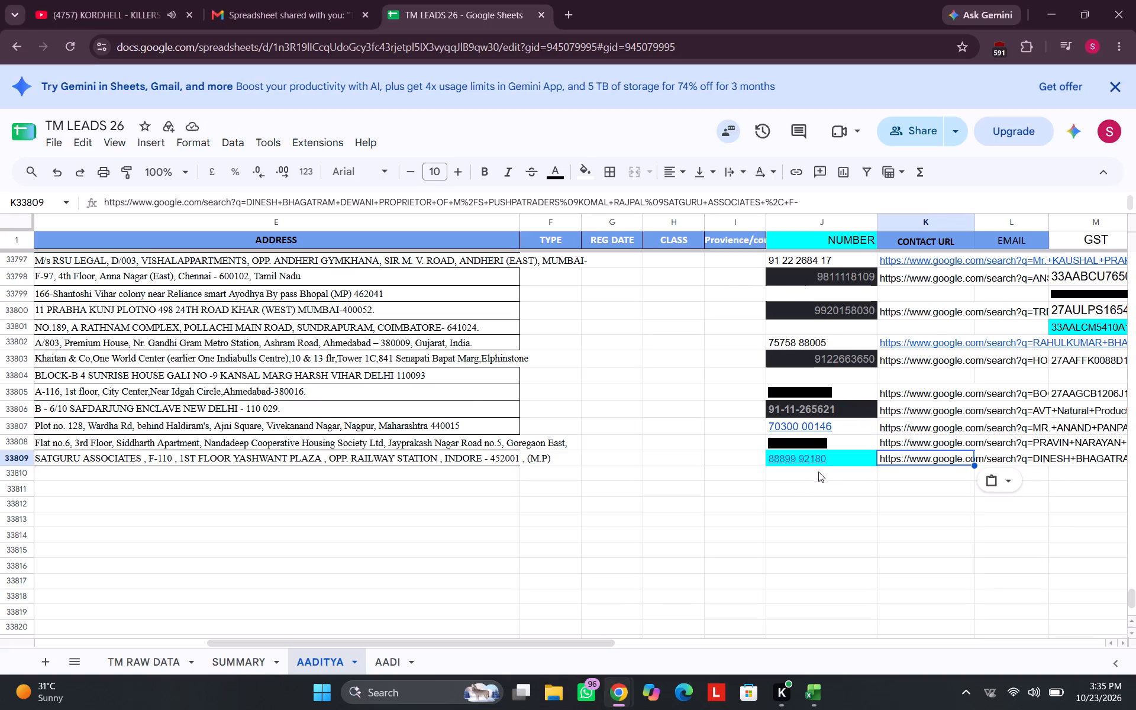
{"action": "key", "text": "alt+Tab"}
{"action": "key", "text": "alt+Tab"}
{"action": "scroll", "coordinate": [763, 458], "scroll_direction": "left", "scroll_amount": 1}
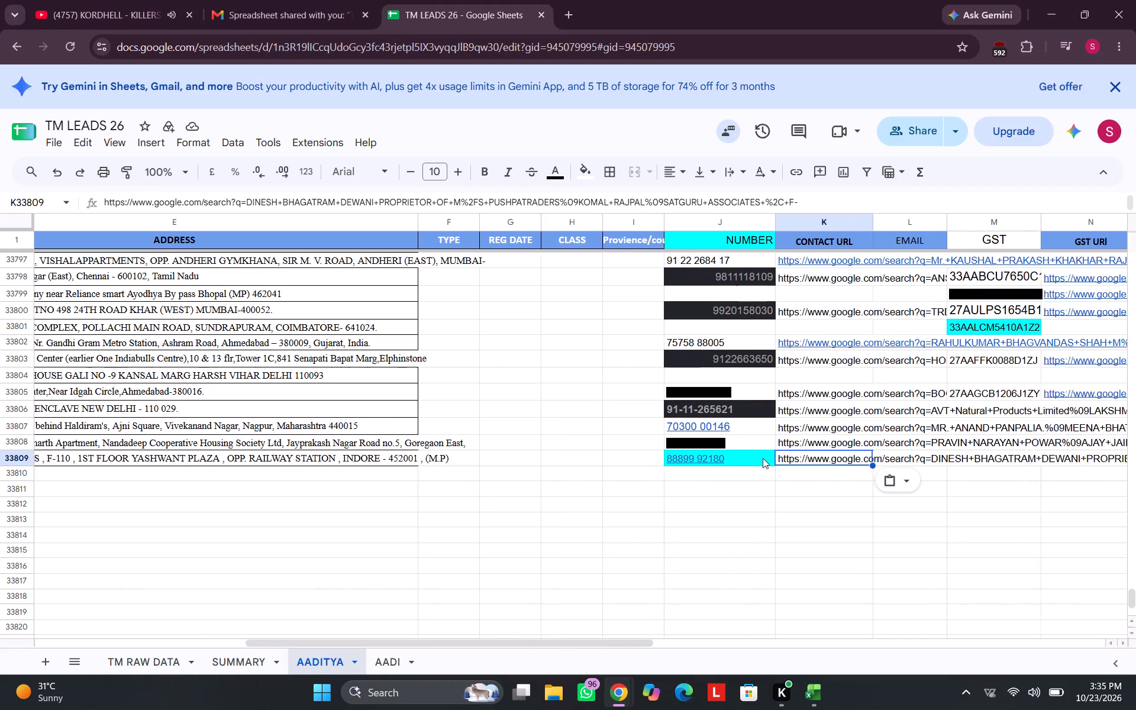
{"action": "left_click", "coordinate": [914, 456]}
{"action": "key", "text": "ctrl+v"}
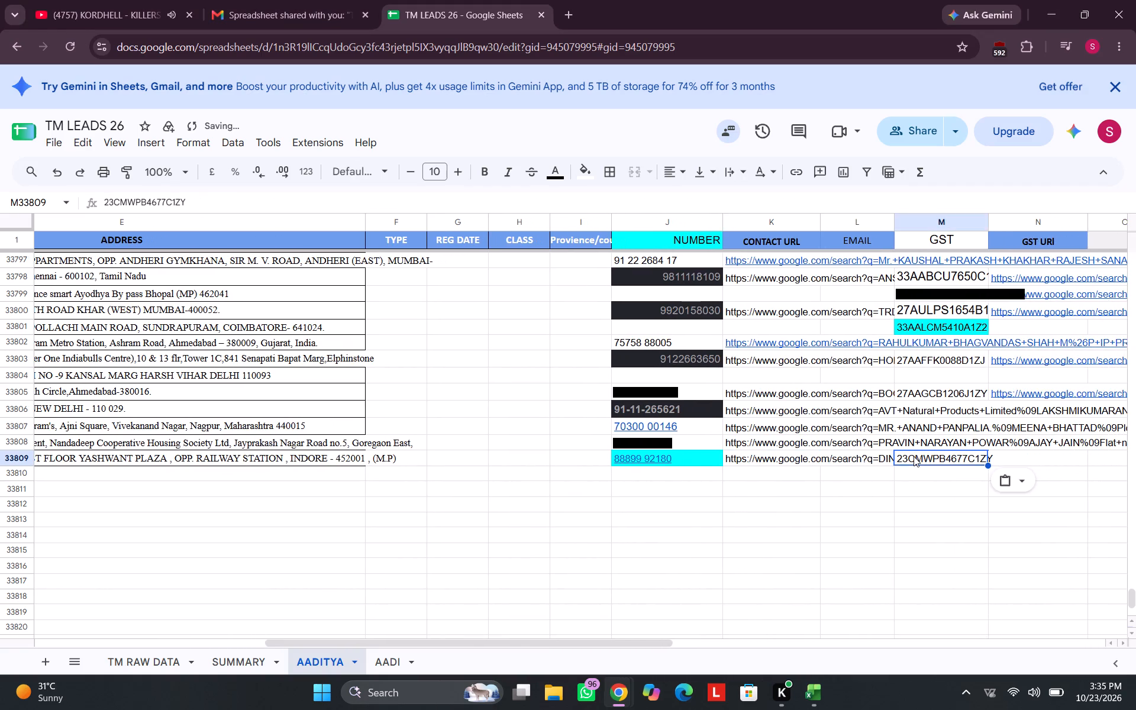
Copy the GST search's web address into row 33809's last link cell, beside the GST number.
{"action": "key", "text": "alt+Tab"}
{"action": "left_click", "coordinate": [789, 54]}
{"action": "key", "text": "ctrl+c"}
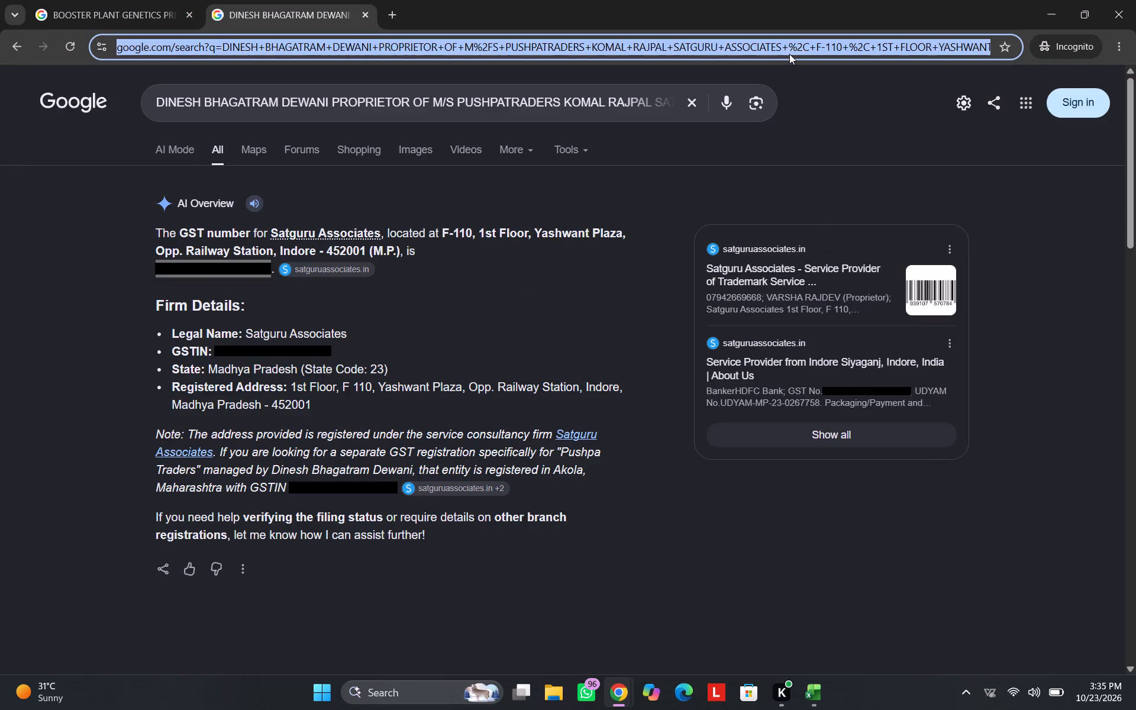
{"action": "key", "text": "alt+Tab"}
{"action": "scroll", "coordinate": [902, 367], "scroll_direction": "left", "scroll_amount": 1}
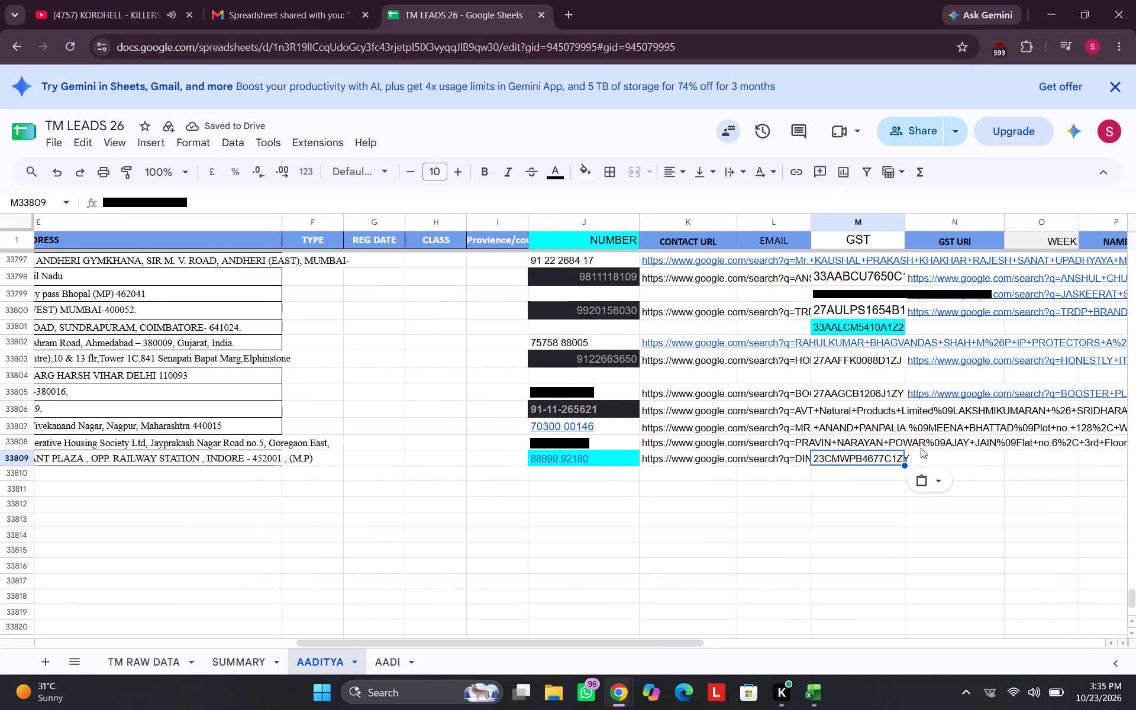
{"action": "left_click", "coordinate": [924, 455]}
{"action": "key", "text": "ctrl+v"}
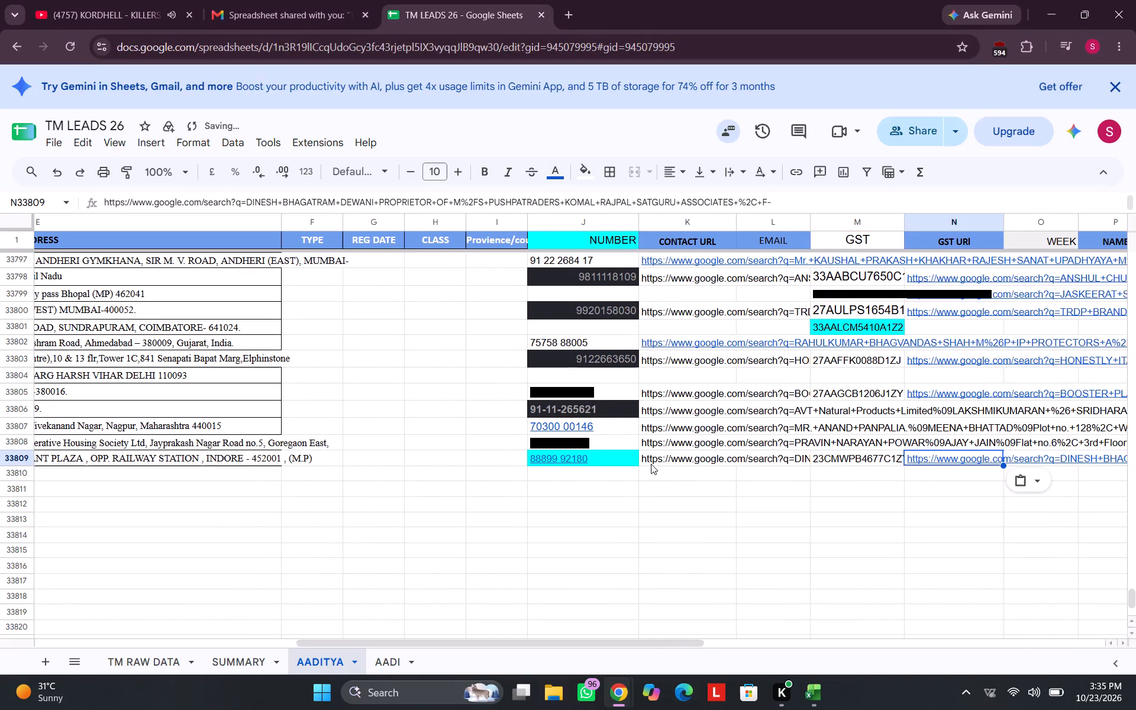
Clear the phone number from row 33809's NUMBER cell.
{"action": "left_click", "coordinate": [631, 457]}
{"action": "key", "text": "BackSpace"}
Search Google again for the firm's contact details by adding "contac" to the existing query.
{"action": "key", "text": "alt+Tab"}
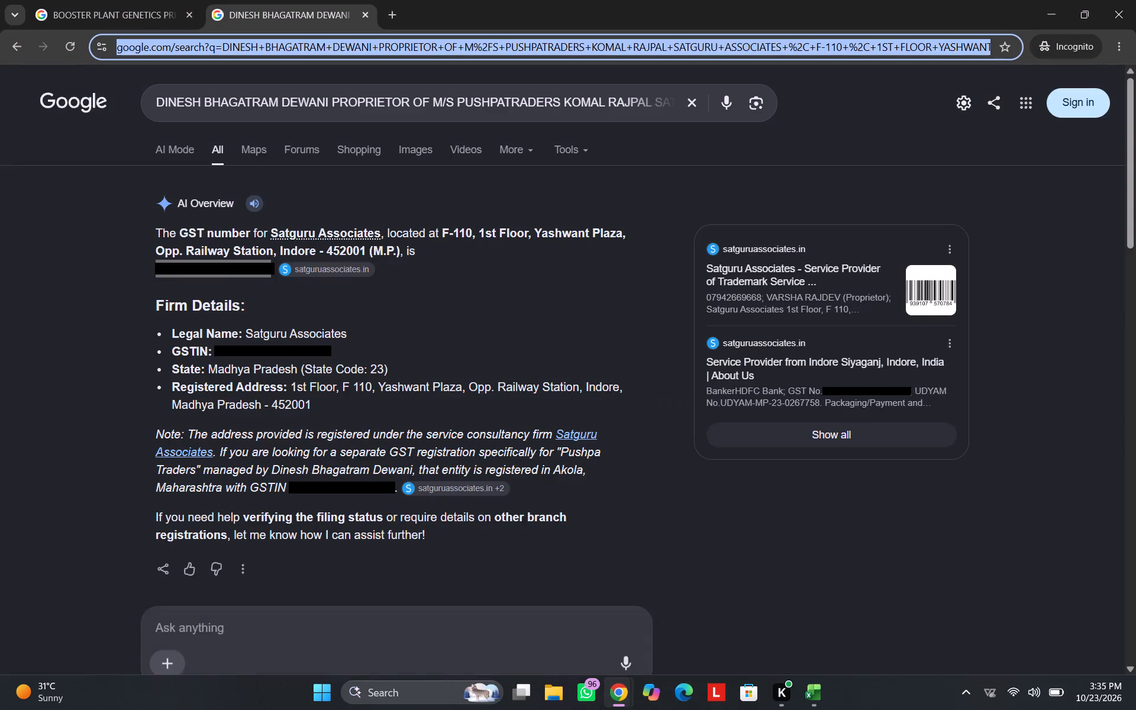
{"action": "left_click", "coordinate": [503, 101]}
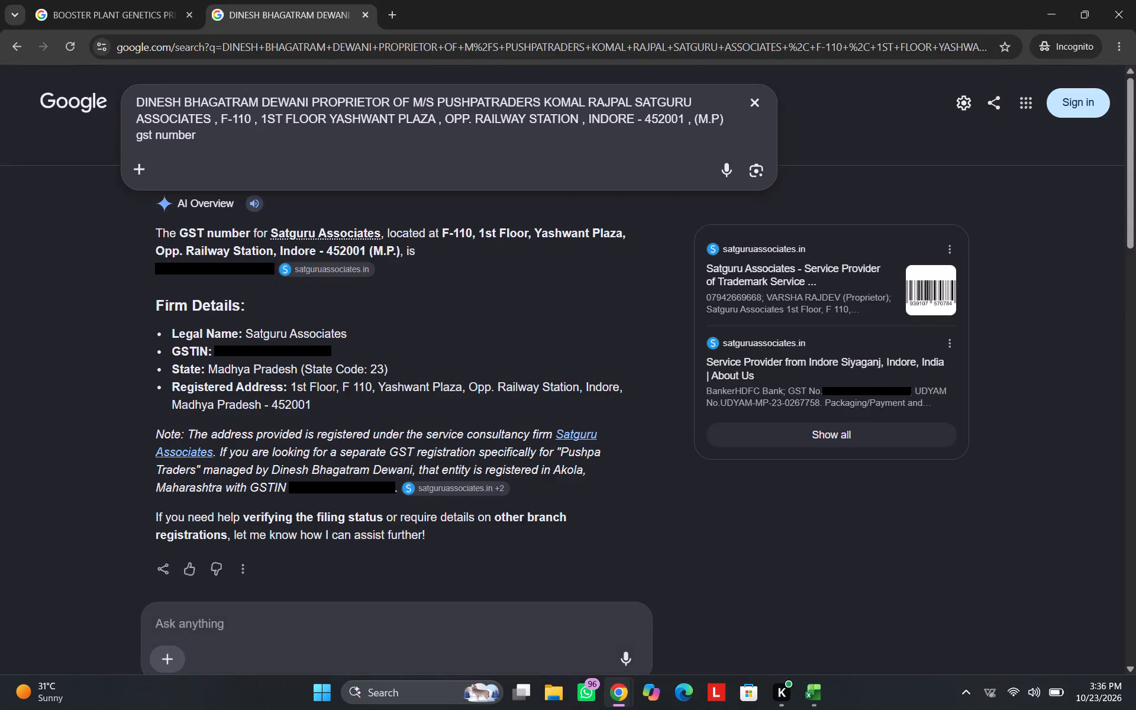
{"action": "left_click", "coordinate": [137, 139]}
{"action": "type", "text": "contac"}
{"action": "key", "text": "Return"}
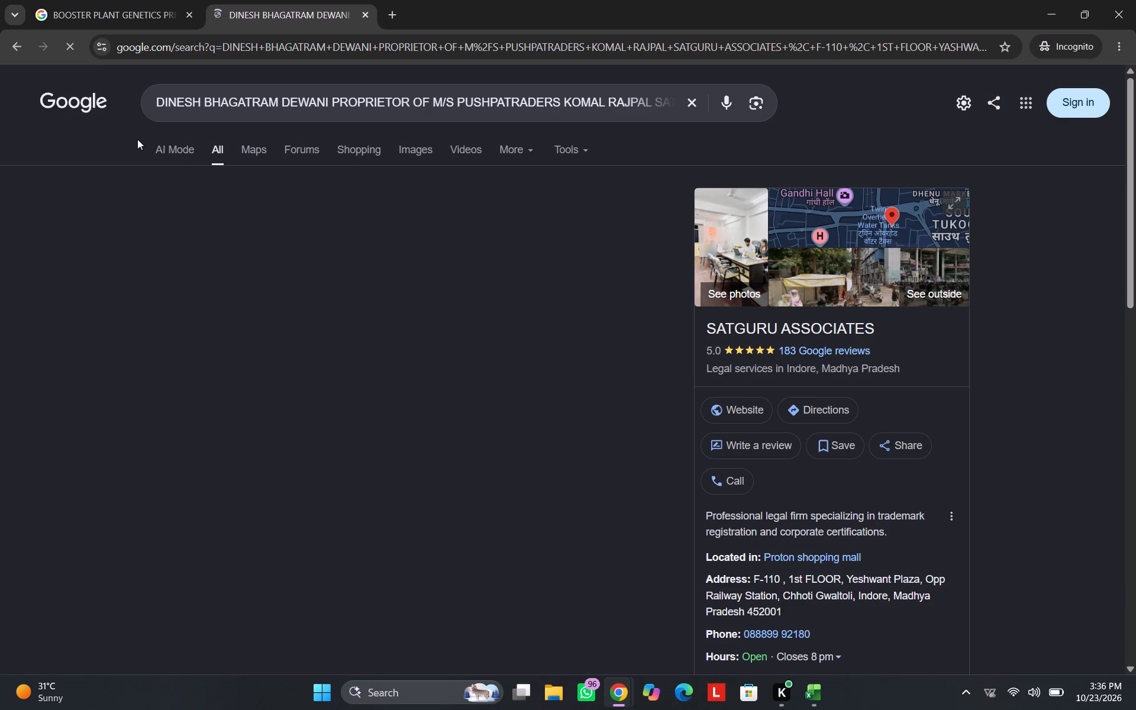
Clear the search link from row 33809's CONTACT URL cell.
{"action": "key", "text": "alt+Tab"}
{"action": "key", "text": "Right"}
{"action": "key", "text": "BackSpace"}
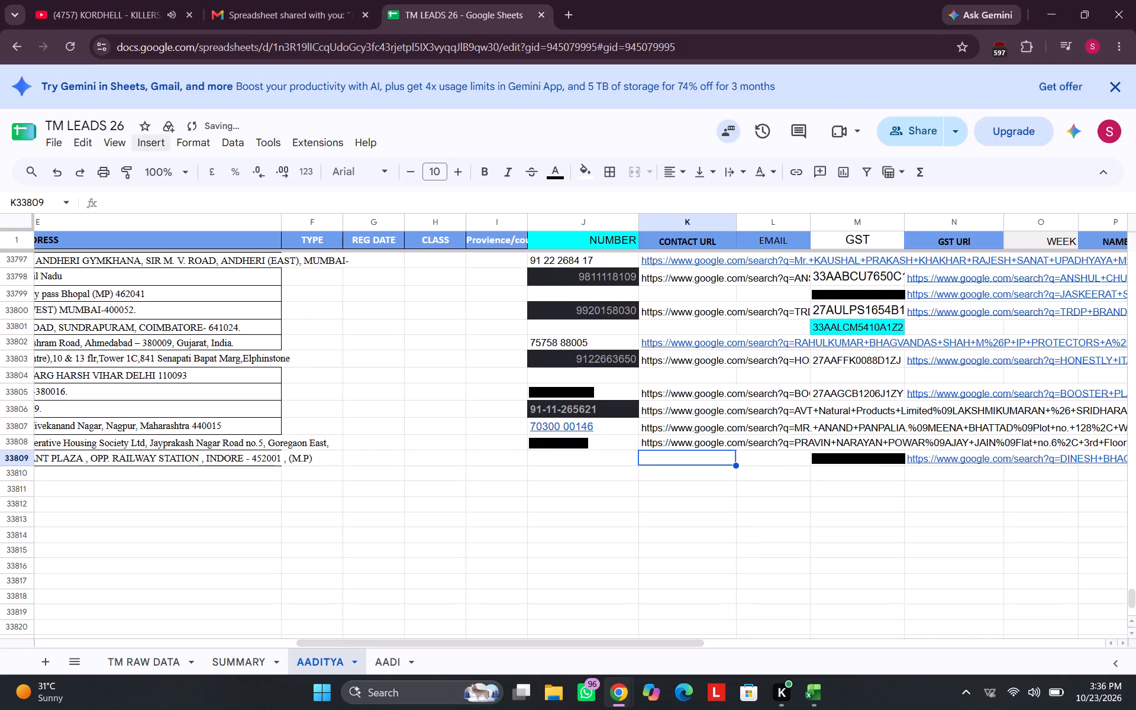
{"action": "key", "text": "Down"}
{"action": "key", "text": "Left"}
{"action": "key", "text": "Left"}
{"action": "key", "text": "Left"}
{"action": "key", "text": "Left"}
{"action": "key", "text": "Left"}
{"action": "key", "text": "Left"}
{"action": "key", "text": "Left"}
{"action": "key", "text": "Left"}
{"action": "key", "text": "Left"}
{"action": "key", "text": "Left"}
{"action": "key", "text": "Left"}
{"action": "key", "text": "Left"}
{"action": "key", "text": "Left"}
{"action": "key", "text": "Left"}
{"action": "key", "text": "Left"}
{"action": "key", "text": "Right"}
{"action": "key", "text": "alt+Tab"}
{"action": "key", "text": "alt+Right"}
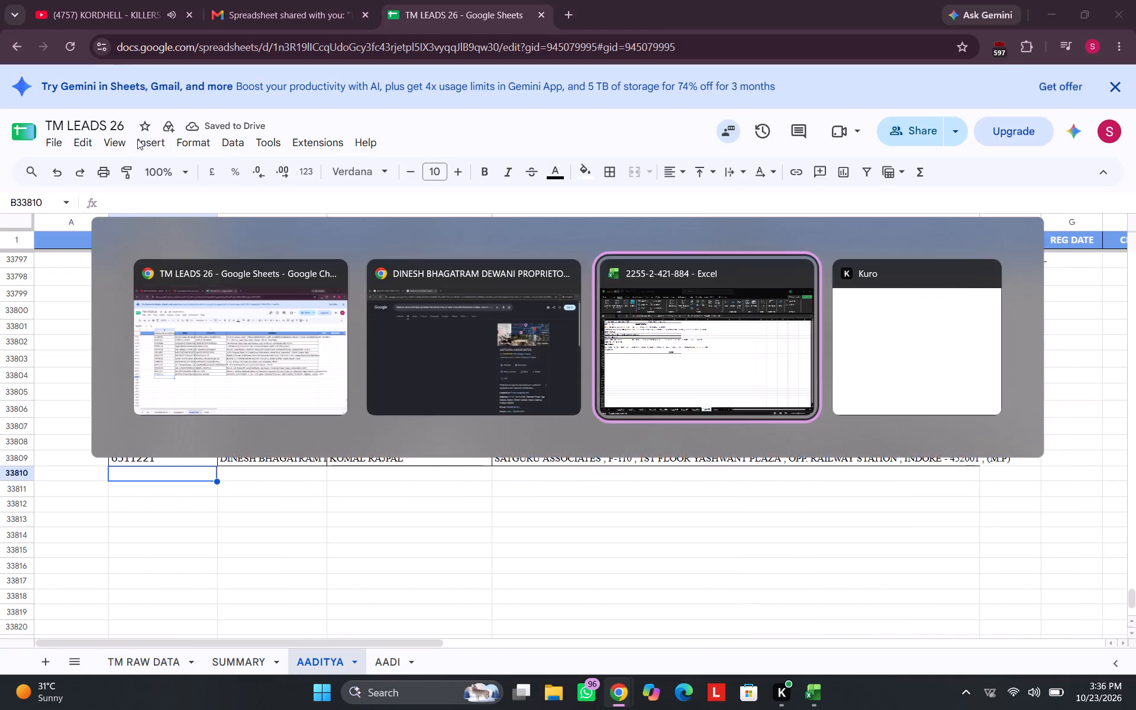
{"action": "left_click", "coordinate": [603, 650]}
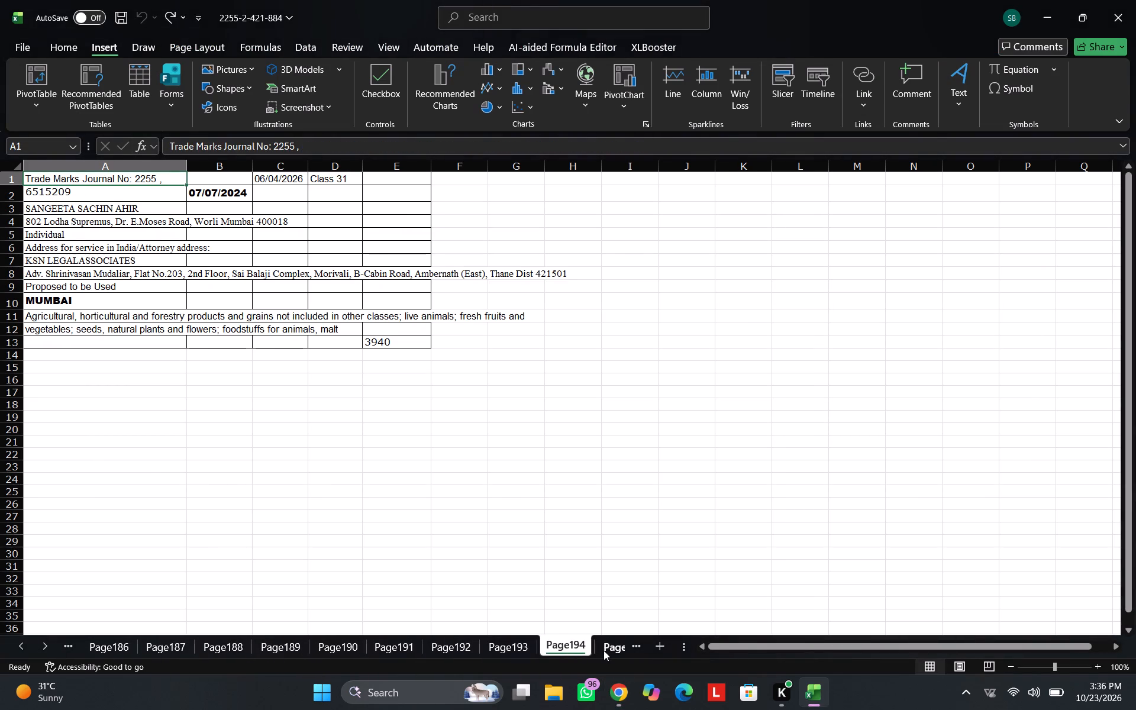
{"action": "left_click", "coordinate": [171, 197]}
{"action": "key", "text": "ctrl+c"}
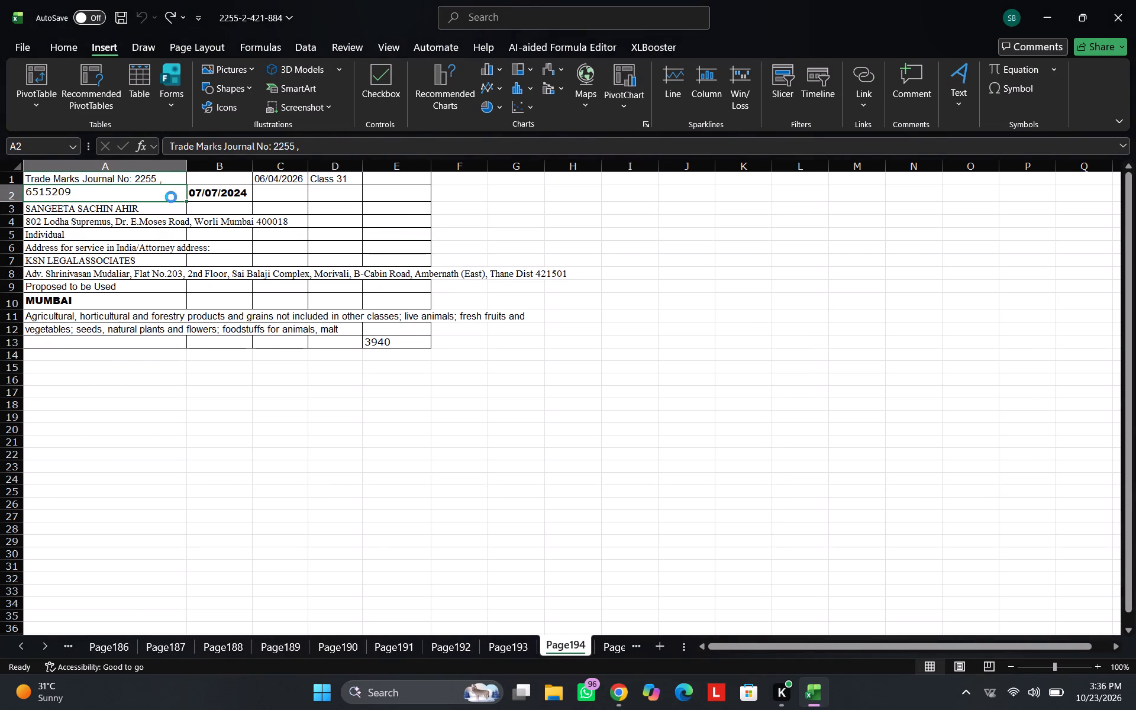
{"action": "key", "text": "alt+Tab"}
{"action": "key", "text": "ctrl+v"}
Copy the applicant's name from Page194 into row 33810's FIRM cell.
{"action": "key", "text": "alt+Tab"}
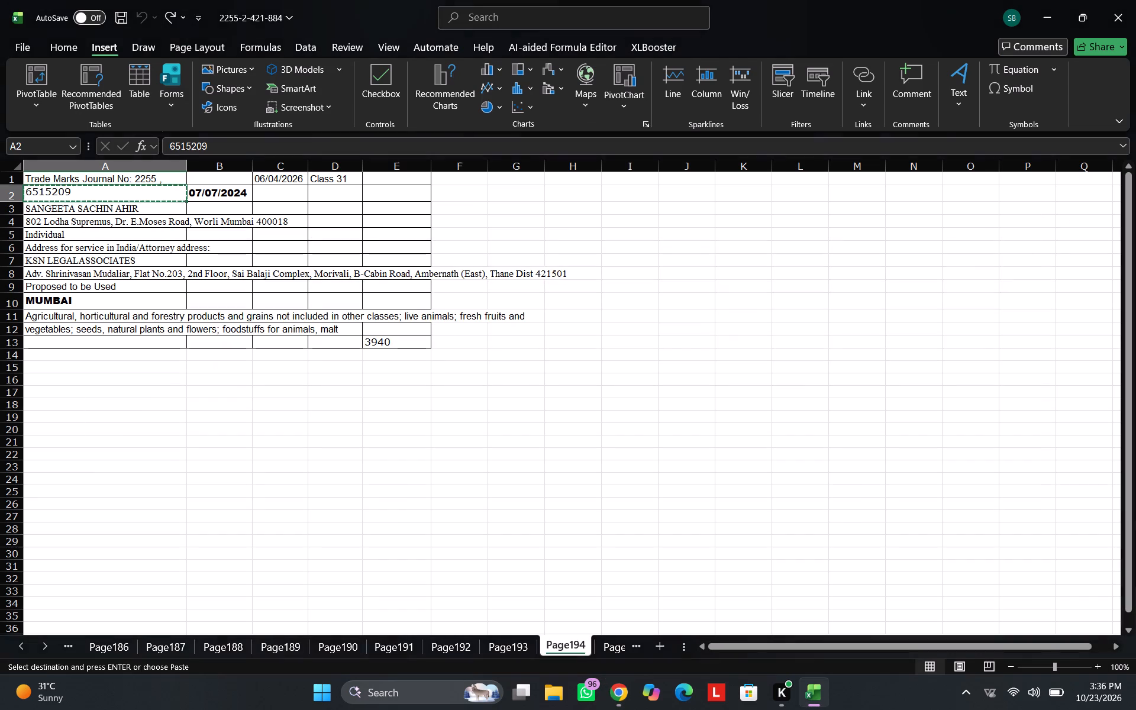
{"action": "key", "text": "Down"}
{"action": "key", "text": "ctrl+c"}
{"action": "key", "text": "alt+Tab"}
{"action": "key", "text": "Right"}
{"action": "key", "text": "ctrl+v"}
Copy the attorney firm KSN LEGALASSOCIATES from Page194 into row 33810's COMPANY cell.
{"action": "key", "text": "alt+Tab"}
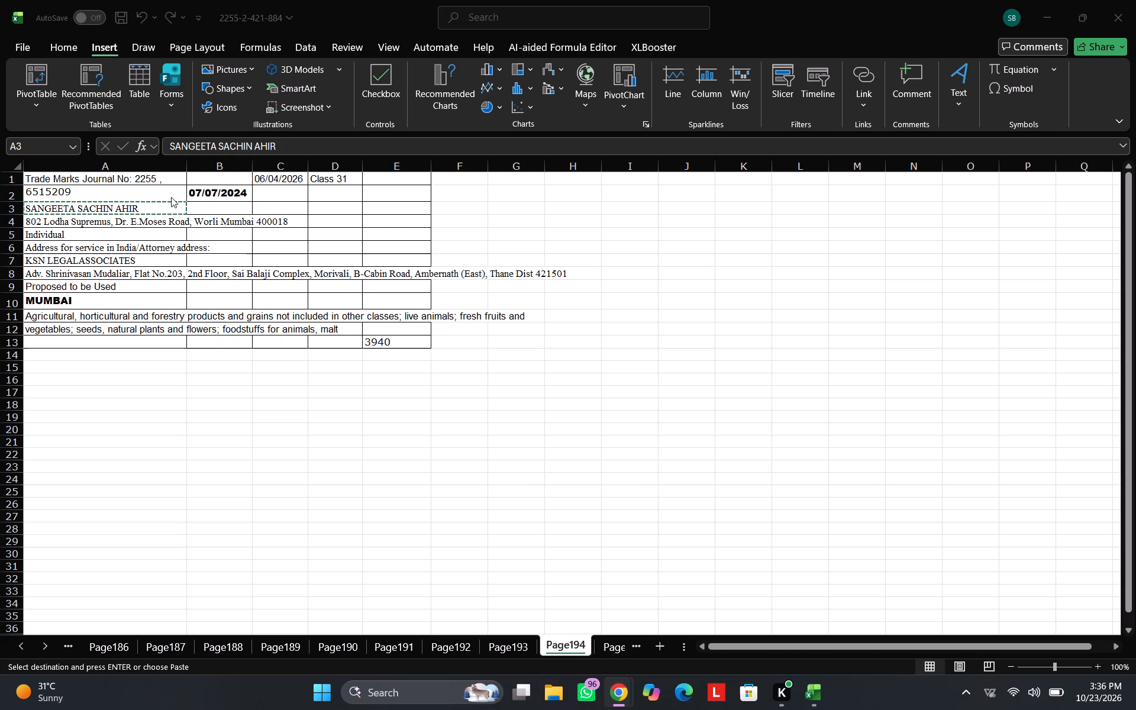
{"action": "key", "text": "Down"}
{"action": "key", "text": "Down"}
{"action": "key", "text": "Down"}
{"action": "key", "text": "Down"}
{"action": "key", "text": "ctrl+c"}
{"action": "key", "text": "alt+Tab"}
{"action": "key", "text": "Right"}
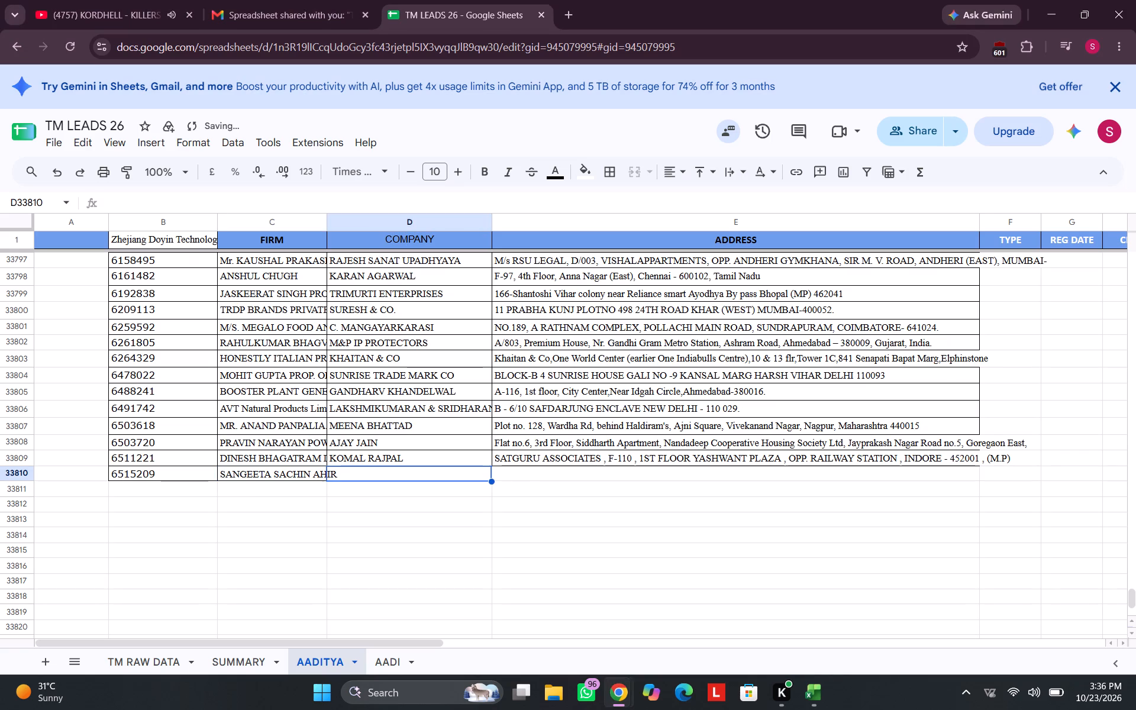
{"action": "key", "text": "ctrl+v"}
Copy the attorney's address from Page194 of the Excel workbook into row 33810's ADDRESS cell.
{"action": "key", "text": "alt+Tab"}
{"action": "key", "text": "Down"}
{"action": "key", "text": "ctrl+c"}
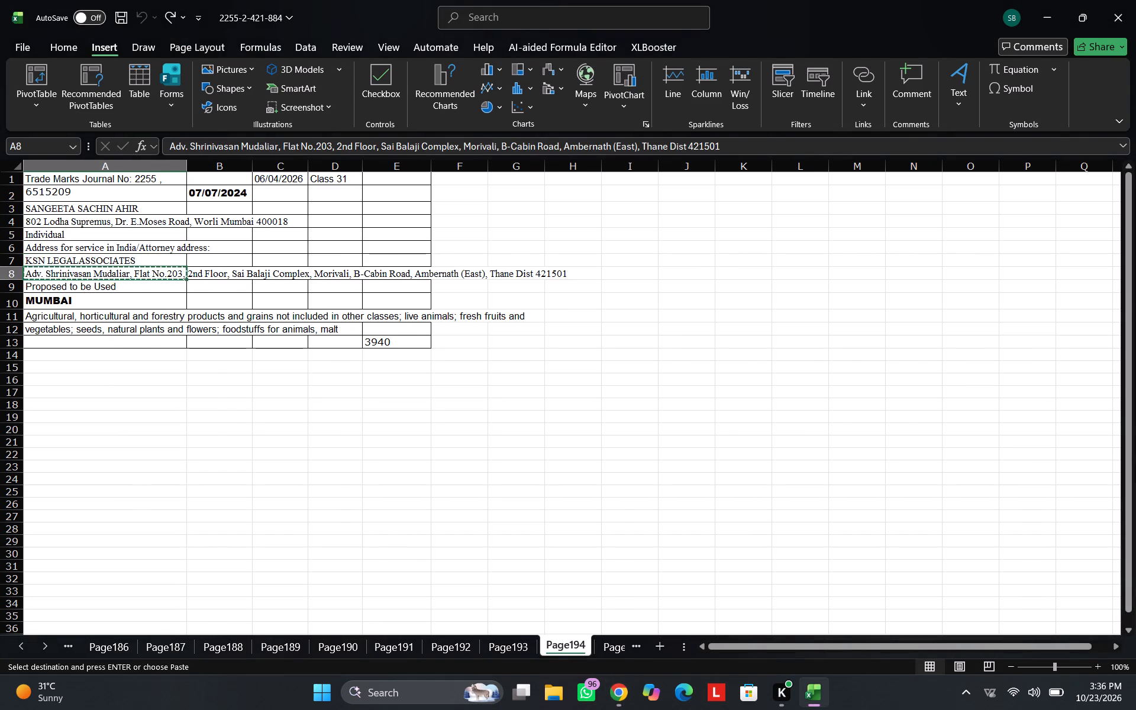
{"action": "key", "text": "alt+Tab"}
{"action": "key", "text": "Right"}
{"action": "key", "text": "ctrl+v"}
Search Google for row 33810's firm, company and address details plus "contact number", and look through the results.
{"action": "key", "text": "Right"}
{"action": "key", "text": "shift+Left"}
{"action": "key", "text": "shift+Left"}
{"action": "key", "text": "shift+Left"}
{"action": "key", "text": "ctrl+c"}
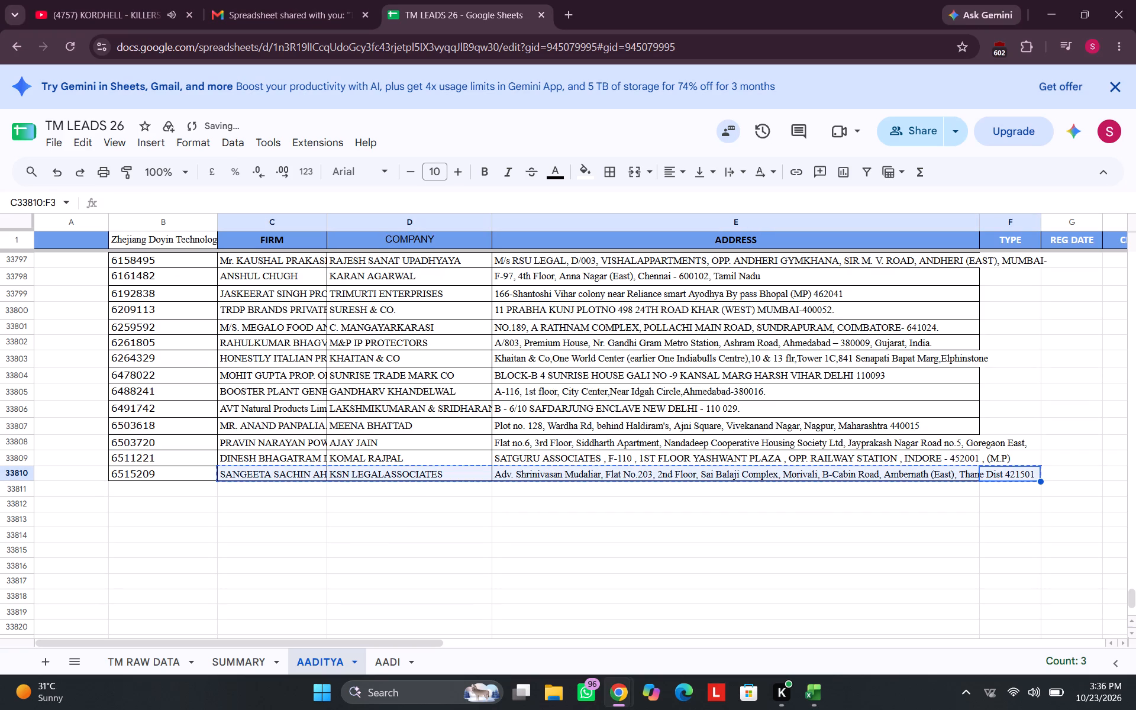
{"action": "key", "text": "alt+Tab"}
{"action": "key", "text": "alt+Right"}
{"action": "left_click", "coordinate": [692, 101]}
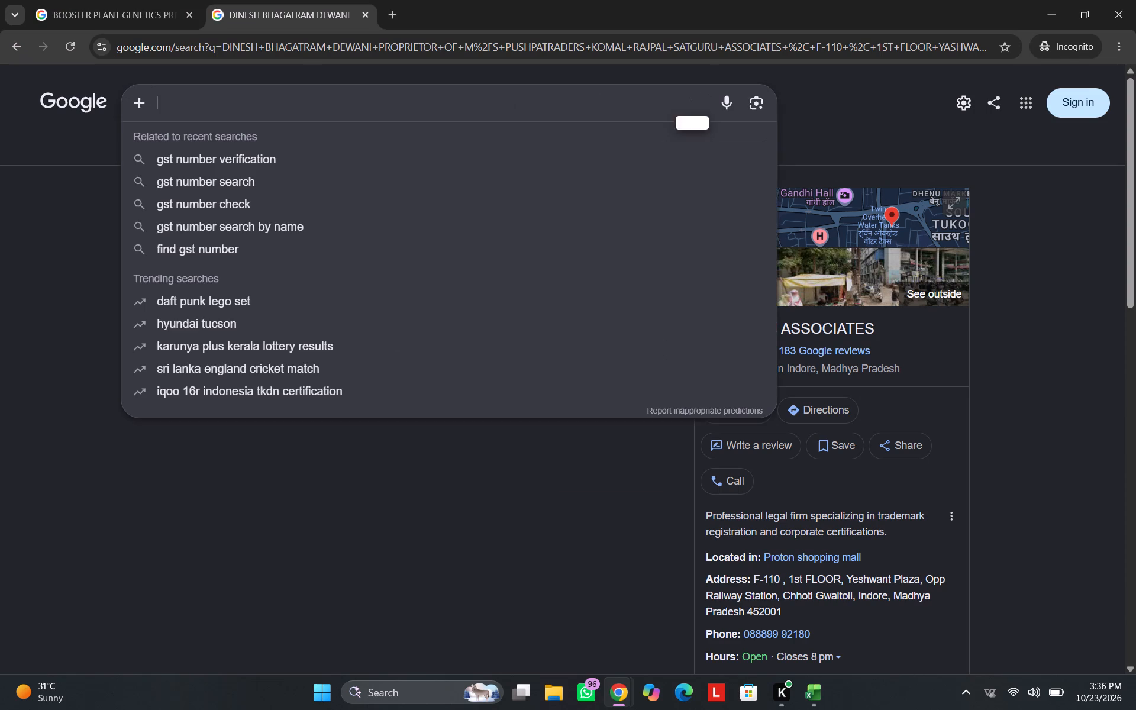
{"action": "left_click", "coordinate": [660, 98], "text": "ctrl"}
{"action": "key", "text": "ctrl+v"}
{"action": "key", "text": "space"}
{"action": "type", "text": "contact number"}
{"action": "key", "text": "space"}
{"action": "key", "text": "Return"}
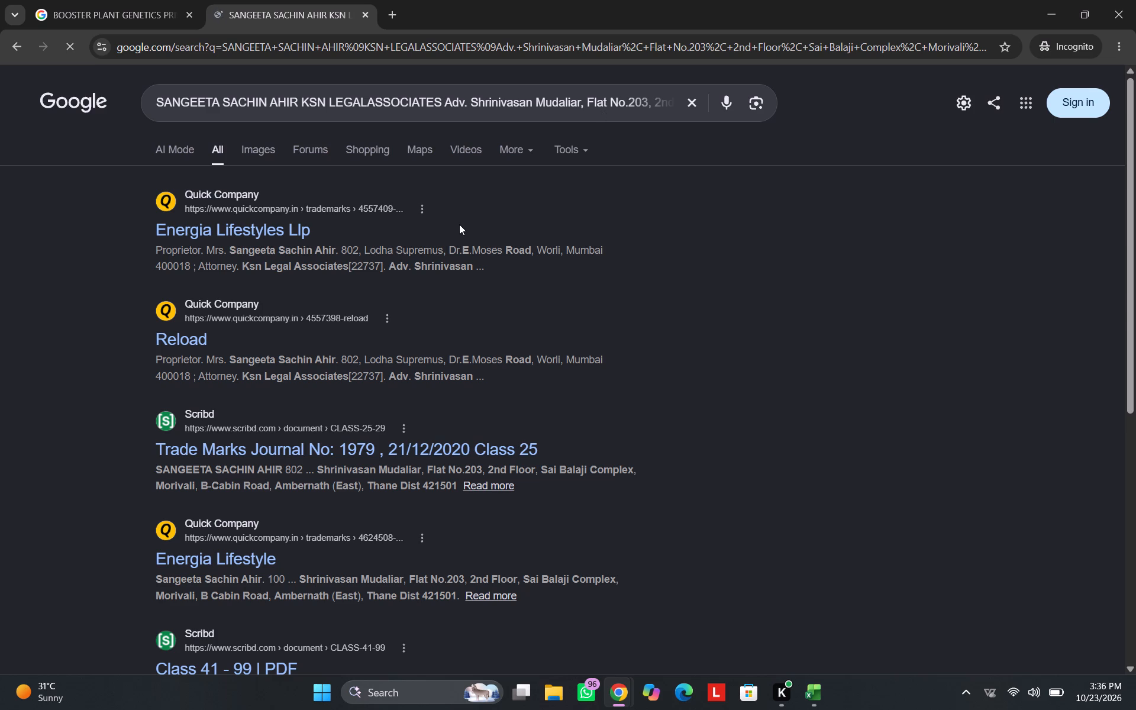
{"action": "scroll", "coordinate": [400, 408], "scroll_direction": "down", "scroll_amount": 3}
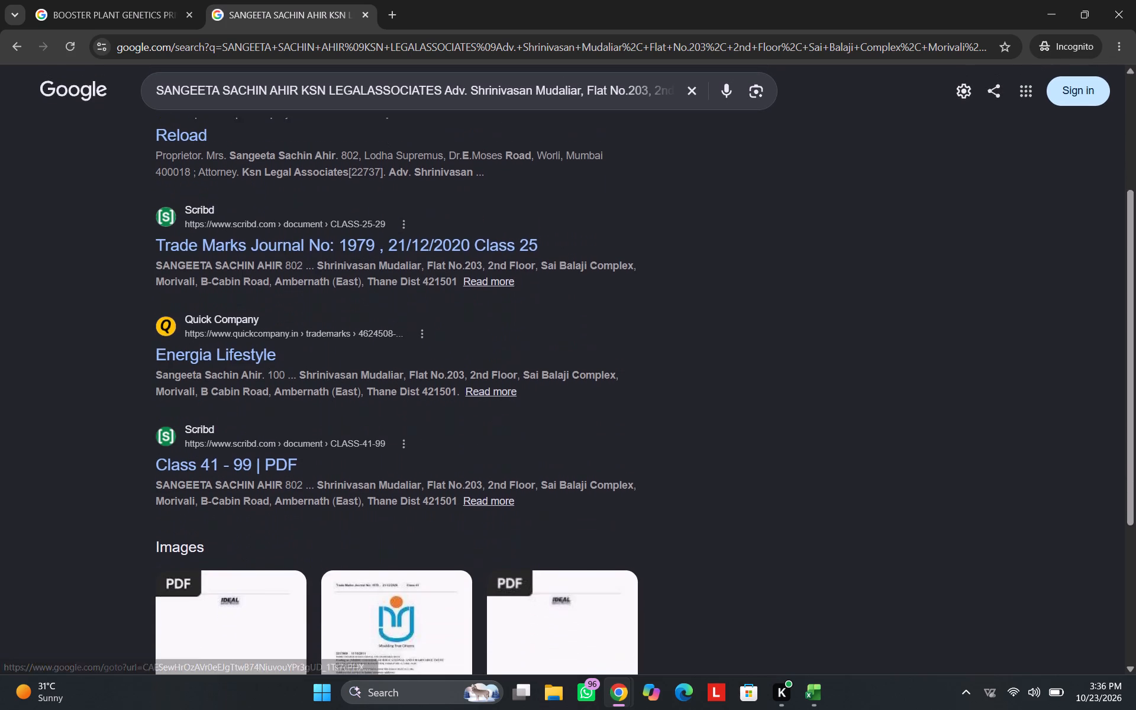
{"action": "scroll", "coordinate": [400, 408], "scroll_direction": "down", "scroll_amount": 2}
{"action": "scroll", "coordinate": [400, 408], "scroll_direction": "up", "scroll_amount": 1}
Edit the search query's ending to ask for the GST number and rerun the search.
{"action": "left_click", "coordinate": [498, 84]}
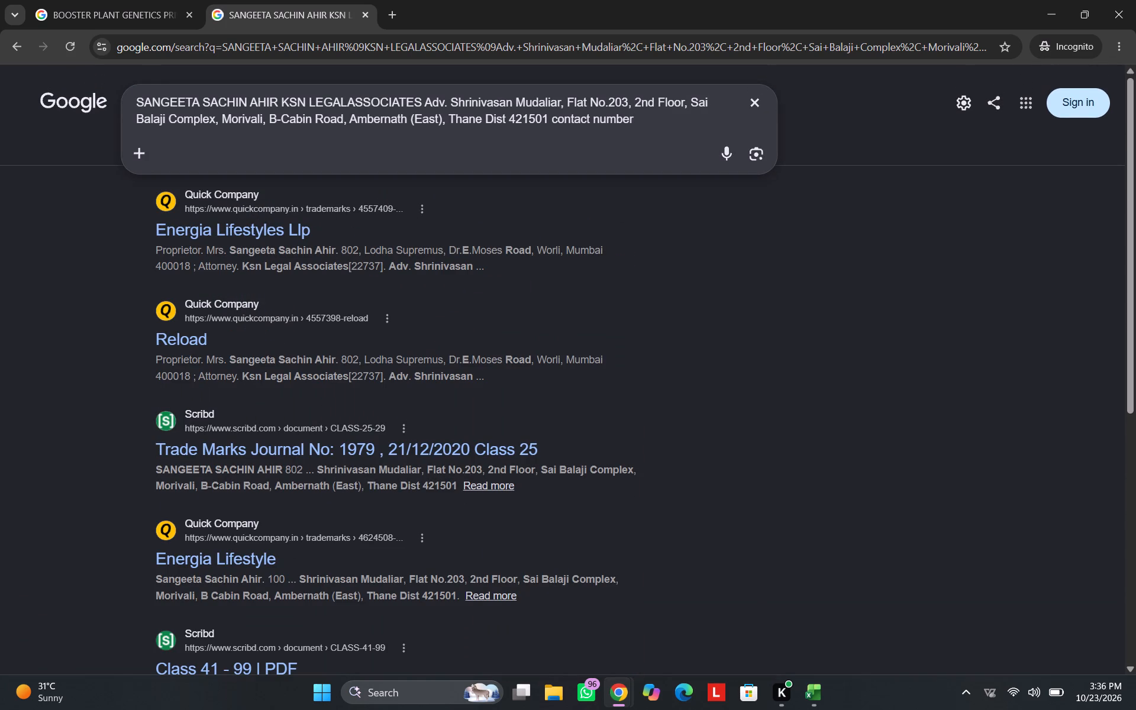
{"action": "left_click", "coordinate": [588, 124]}
{"action": "left_click", "coordinate": [589, 124]}
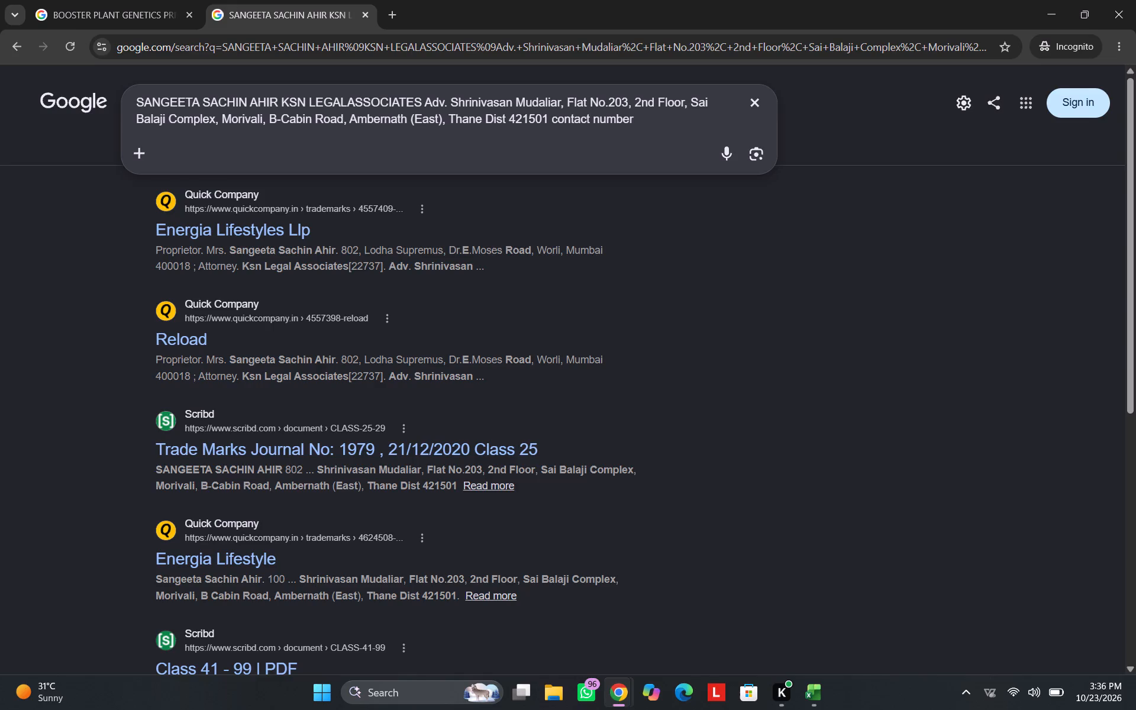
{"action": "key", "text": "BackSpace"}
{"action": "type", "text": "gst"}
{"action": "key", "text": "space"}
{"action": "key", "text": "Return"}
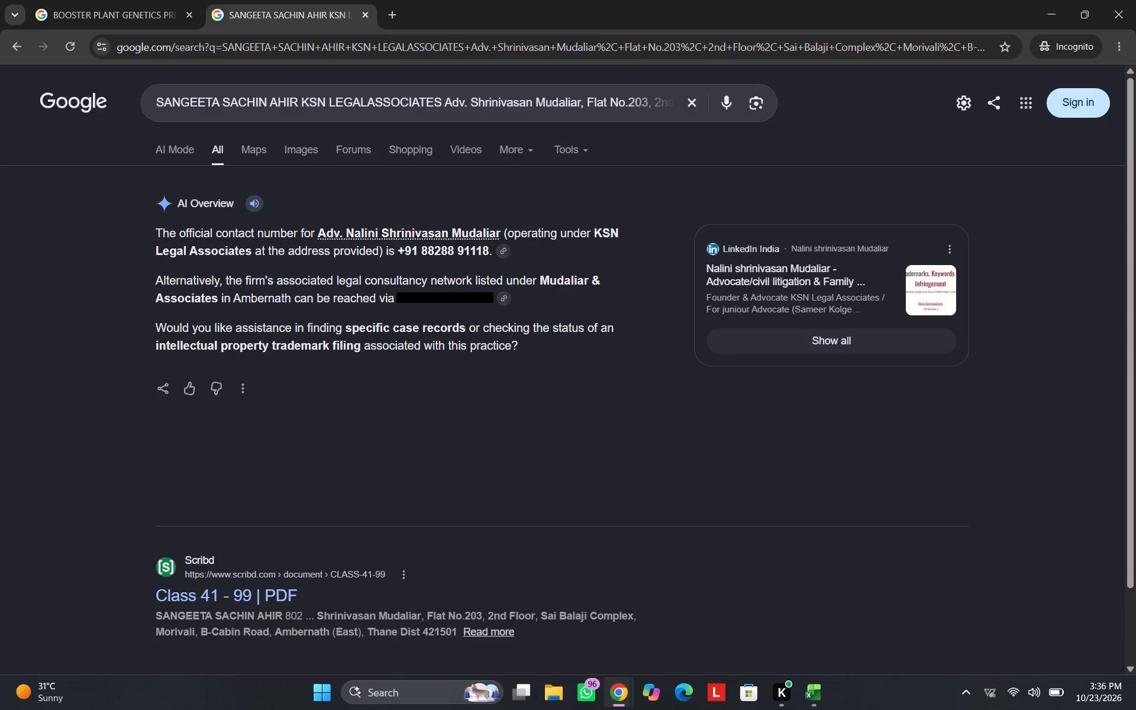
Copy the phone number listed for Mudaliar & Associates from the AI overview into row 33810's NUMBER cell.
{"action": "left_click_drag", "start_coordinate": [489, 296], "coordinate": [416, 300]}
{"action": "key", "text": "ctrl+c"}
{"action": "key", "text": "alt+Tab"}
{"action": "scroll", "coordinate": [416, 300], "scroll_direction": "left", "scroll_amount": 3}
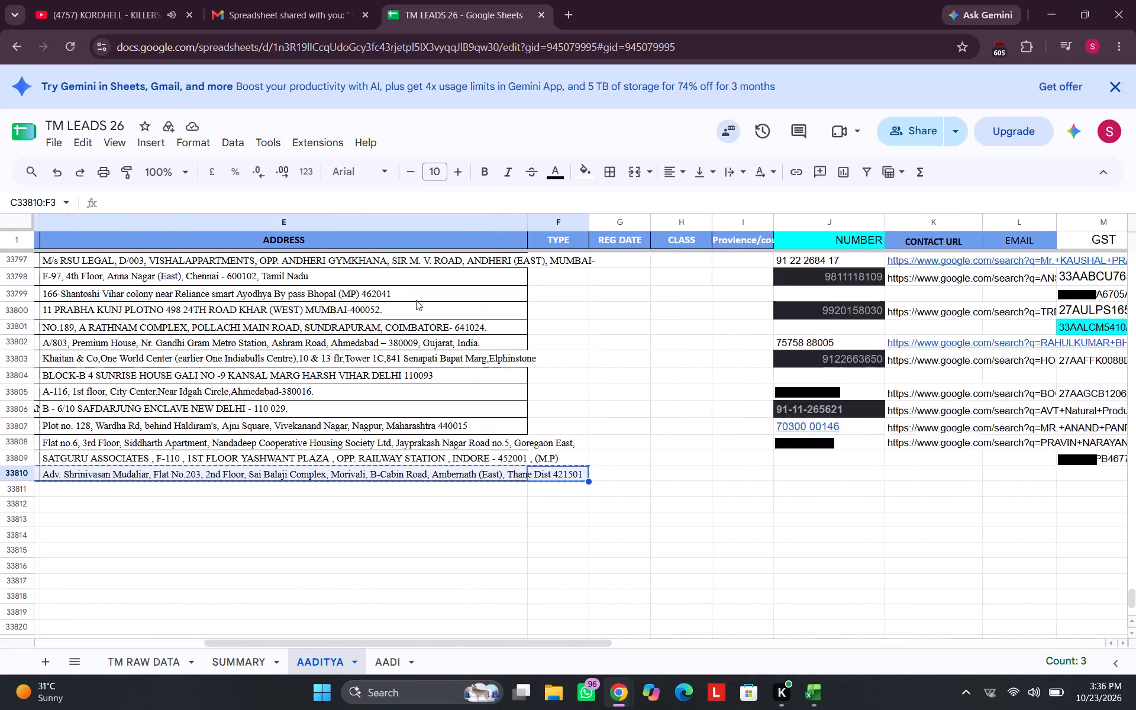
{"action": "left_click", "coordinate": [700, 472]}
{"action": "key", "text": "ctrl+v"}
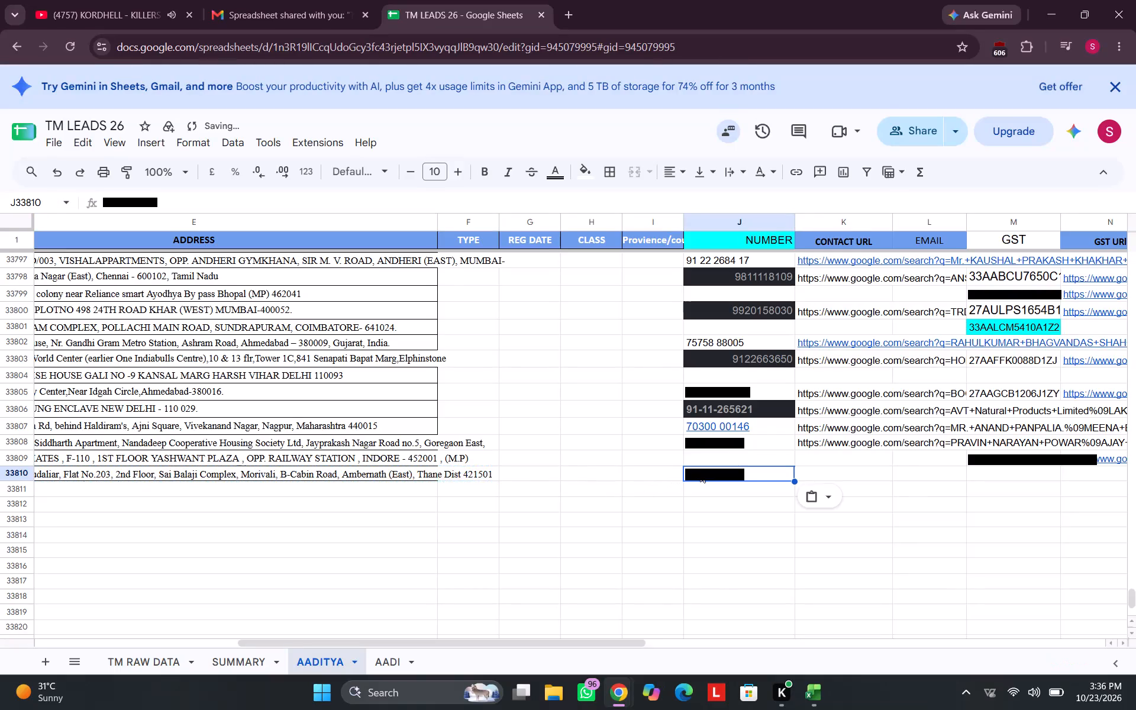
Copy the Google search link into row 33810's CONTACT URL cell.
{"action": "key", "text": "alt+Tab"}
{"action": "left_click", "coordinate": [719, 47]}
{"action": "key", "text": "ctrl+c"}
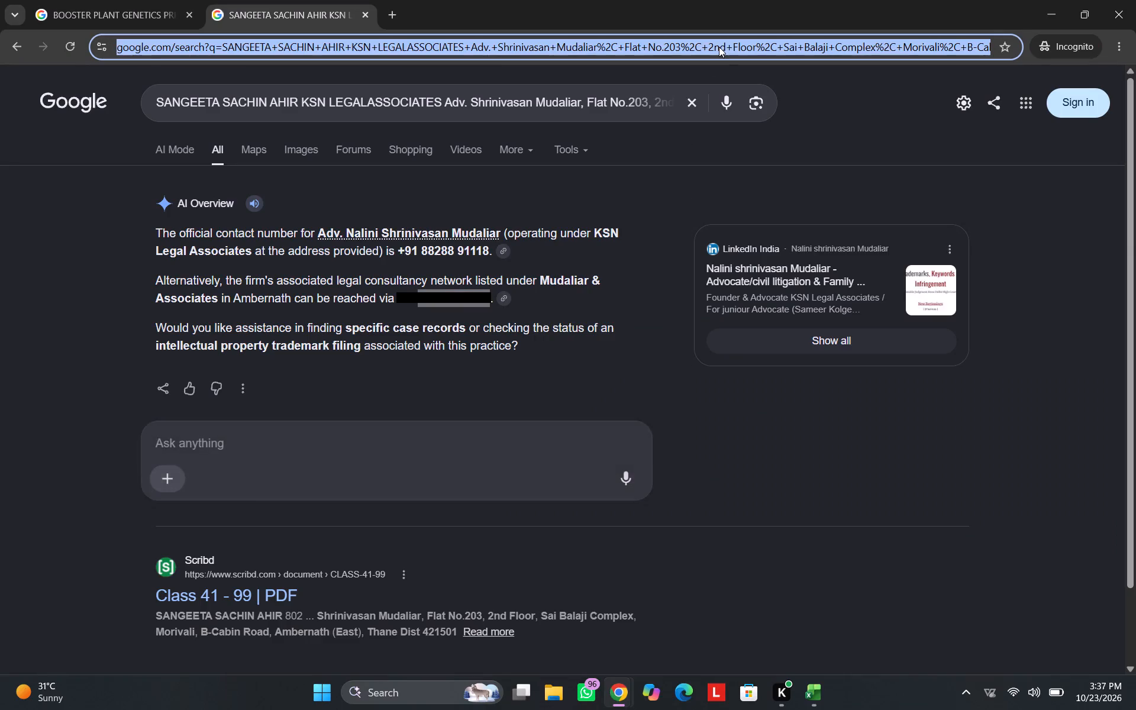
{"action": "key", "text": "alt+Tab"}
{"action": "left_click", "coordinate": [870, 466]}
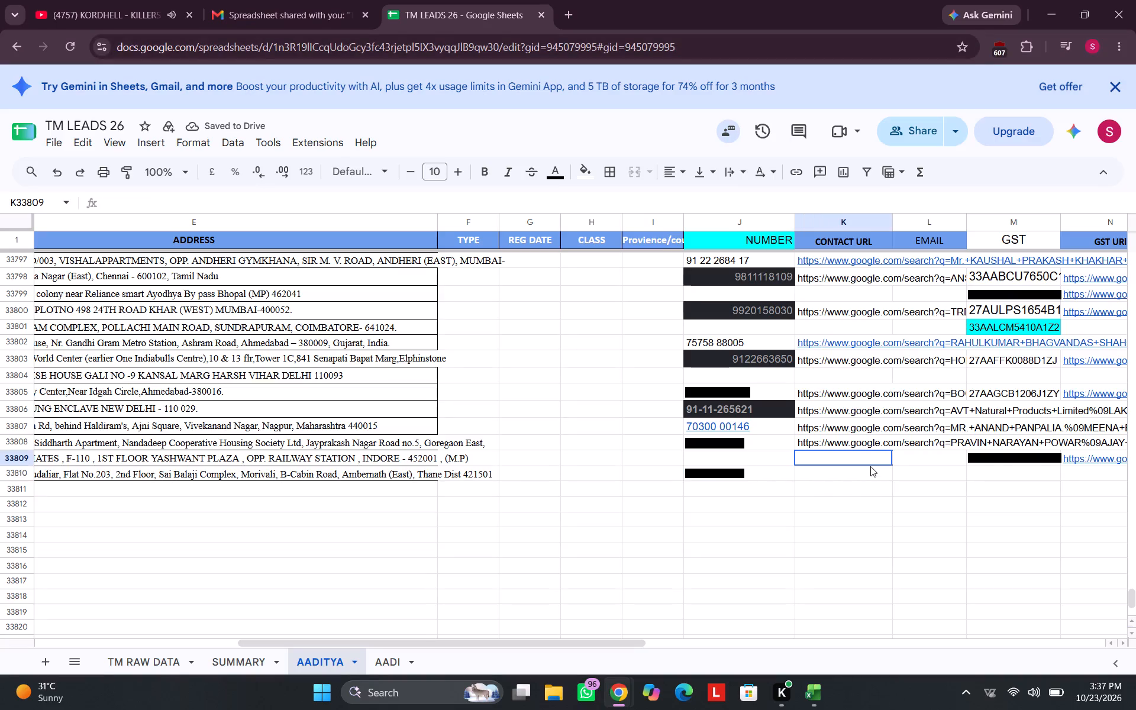
{"action": "left_click", "coordinate": [870, 473]}
{"action": "key", "text": "ctrl+v"}
Correct the query's ending to "gst number" and search for the KSN LEGALASSOCIATES lead's GST details.
{"action": "key", "text": "alt+Tab"}
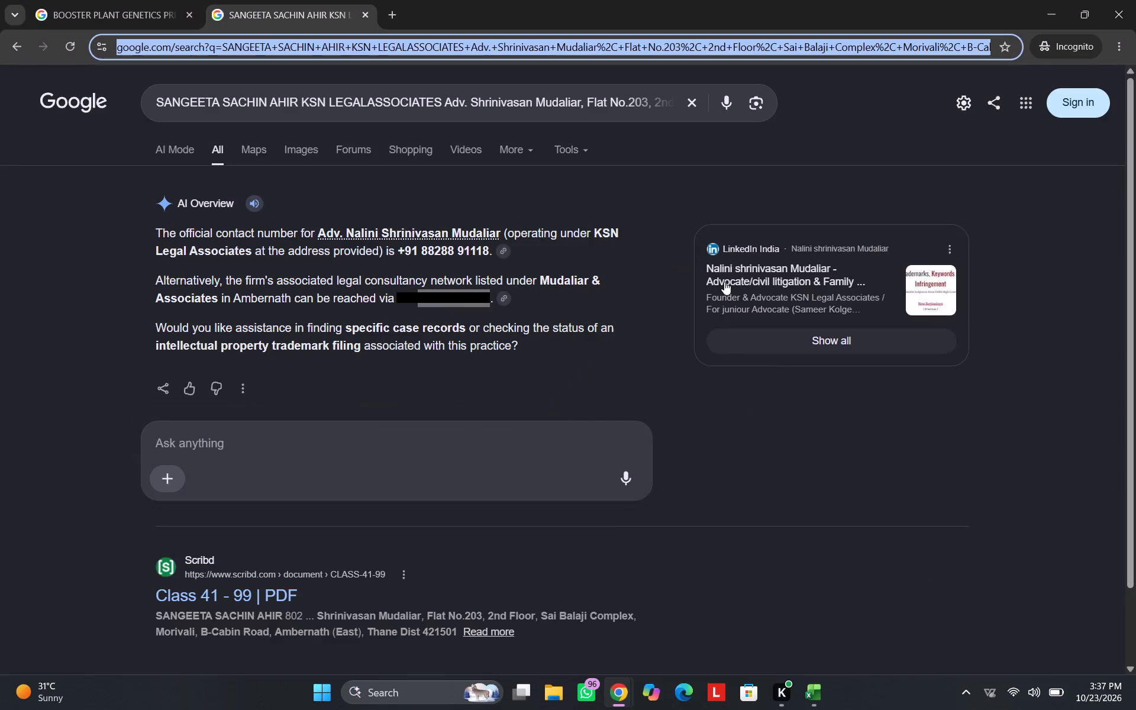
{"action": "left_click", "coordinate": [595, 92]}
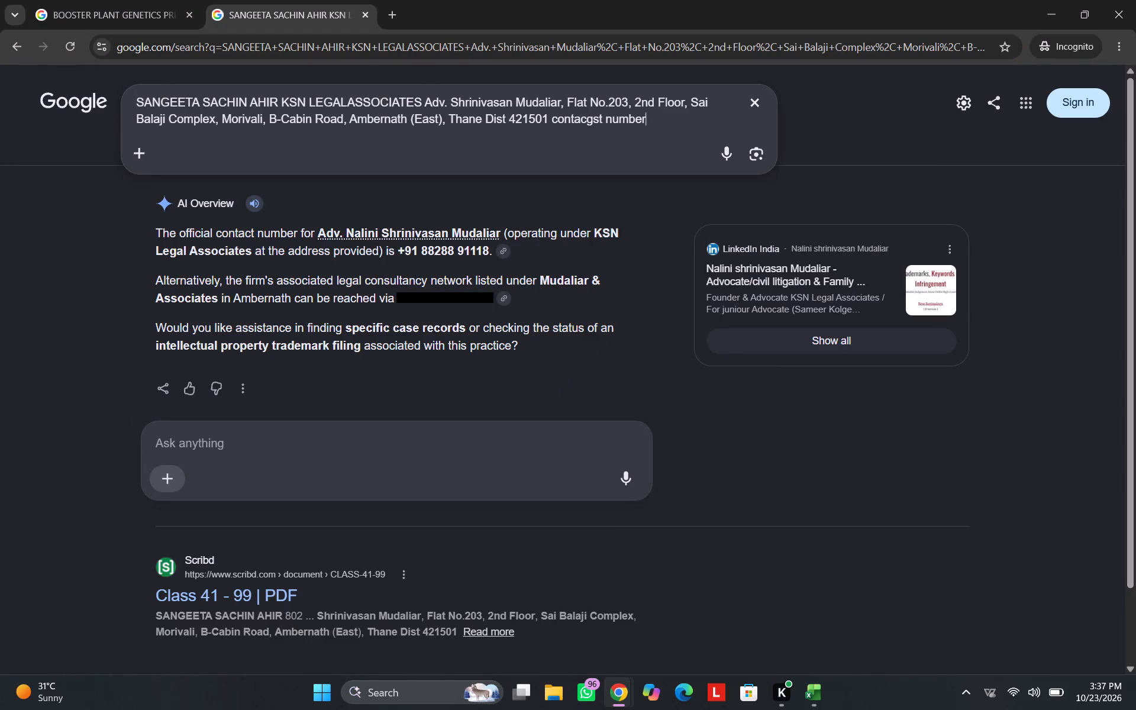
{"action": "left_click", "coordinate": [584, 122]}
{"action": "key", "text": "ctrl+BackSpace"}
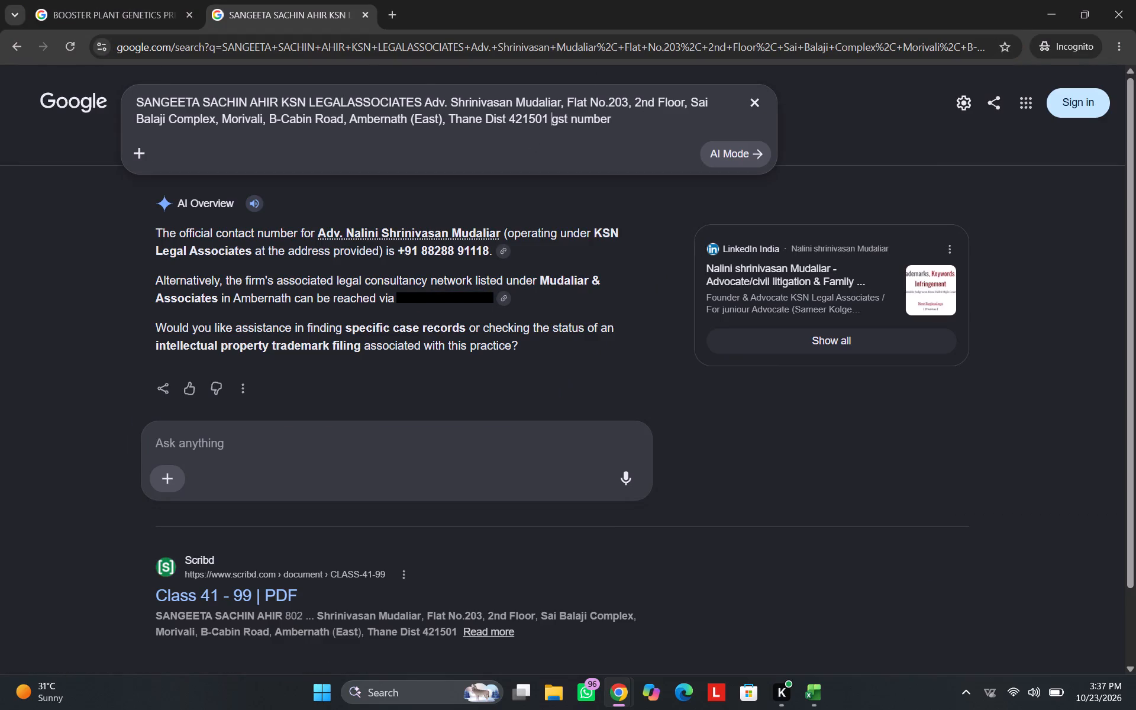
{"action": "key", "text": "Return"}
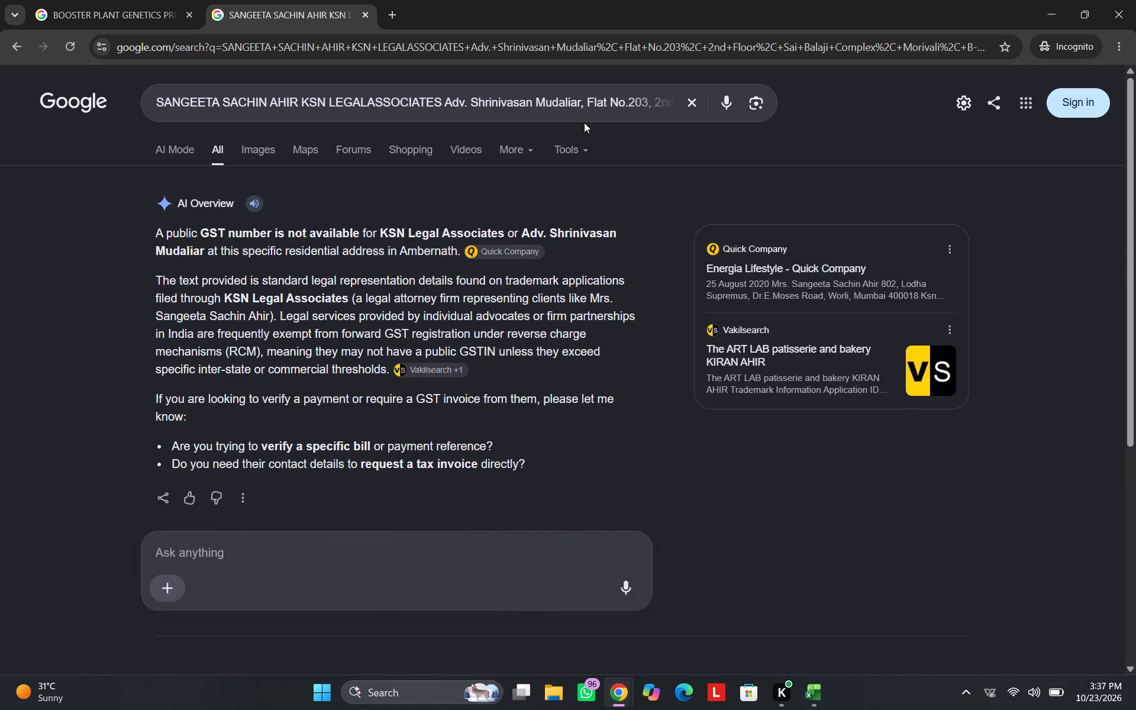
{"action": "left_click", "coordinate": [595, 118]}
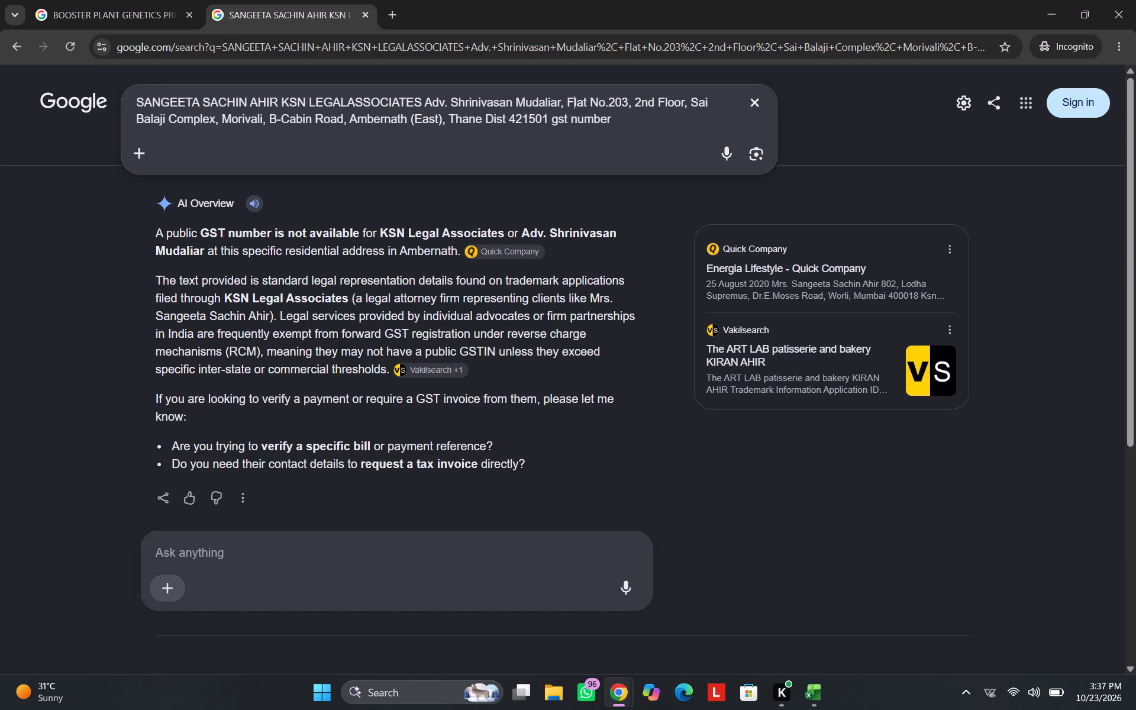
{"action": "key", "text": "alt+Tab"}
{"action": "key", "text": "Down"}
{"action": "key", "text": "Left"}
{"action": "key", "text": "Left"}
{"action": "key", "text": "Left"}
{"action": "key", "text": "Left"}
{"action": "key", "text": "Left"}
{"action": "key", "text": "Left"}
{"action": "key", "text": "Left"}
{"action": "key", "text": "Left"}
{"action": "key", "text": "Left"}
{"action": "key", "text": "Left"}
{"action": "key", "text": "Left"}
{"action": "key", "text": "Left"}
{"action": "key", "text": "Left"}
{"action": "key", "text": "Left"}
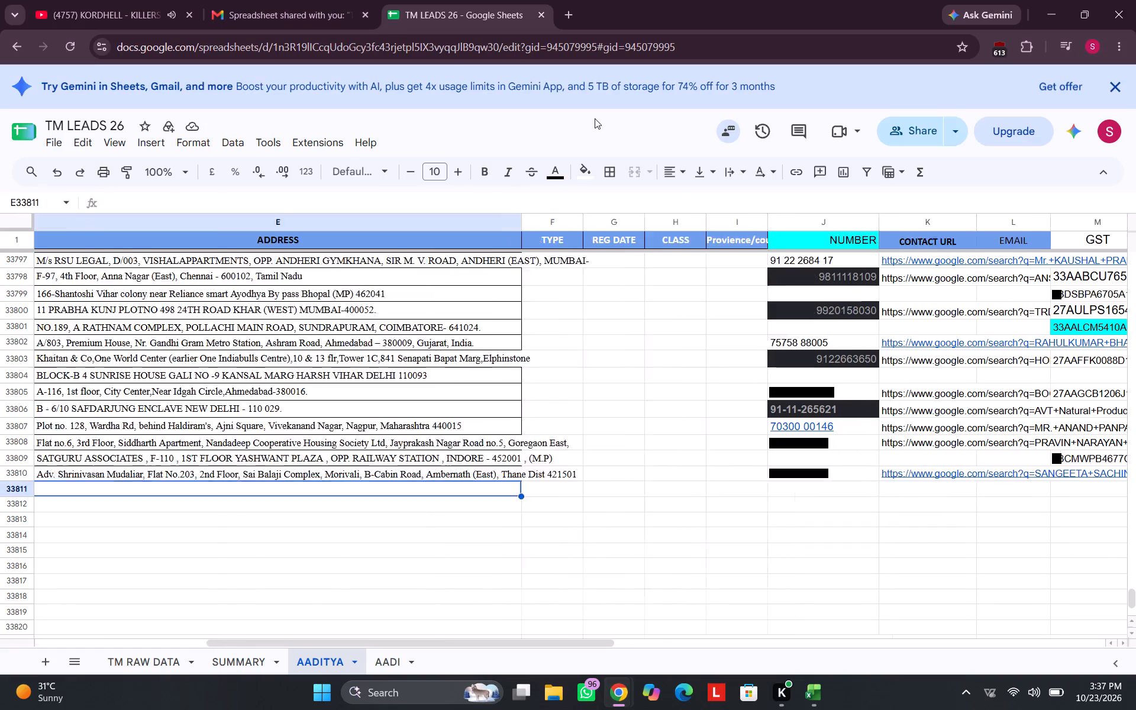
{"action": "key", "text": "Right"}
{"action": "key", "text": "alt+Tab"}
{"action": "key", "text": "alt+Right"}
{"action": "left_click", "coordinate": [609, 657]}
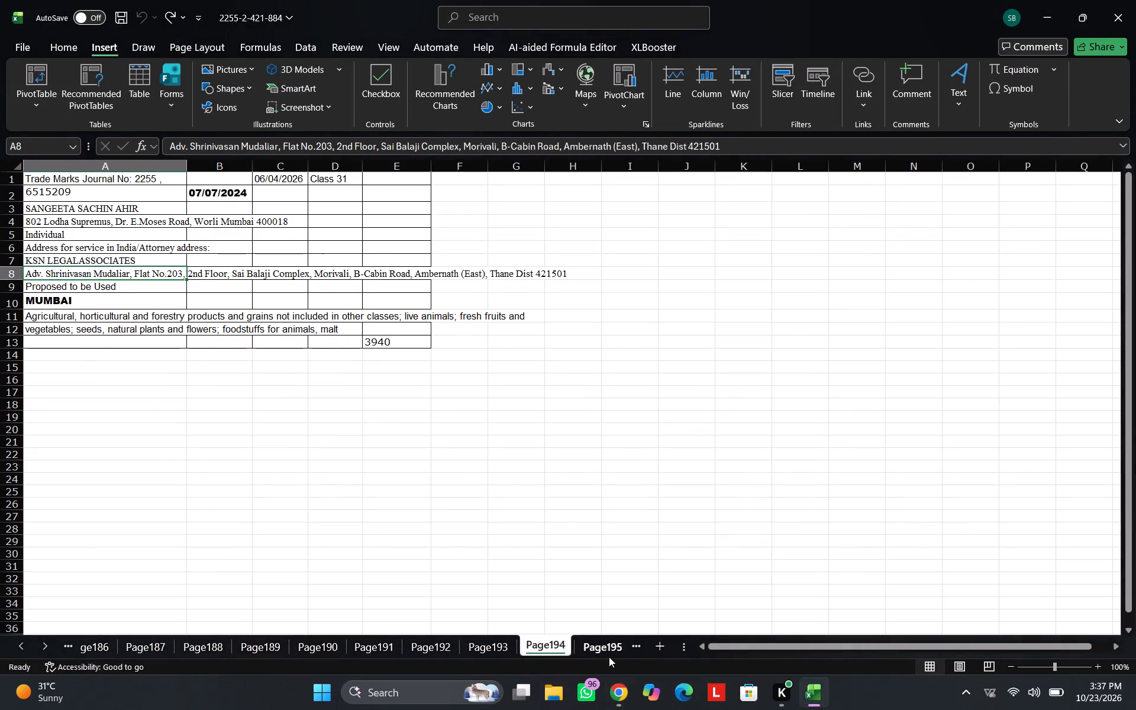
{"action": "left_click", "coordinate": [181, 219]}
{"action": "key", "text": "ctrl+c"}
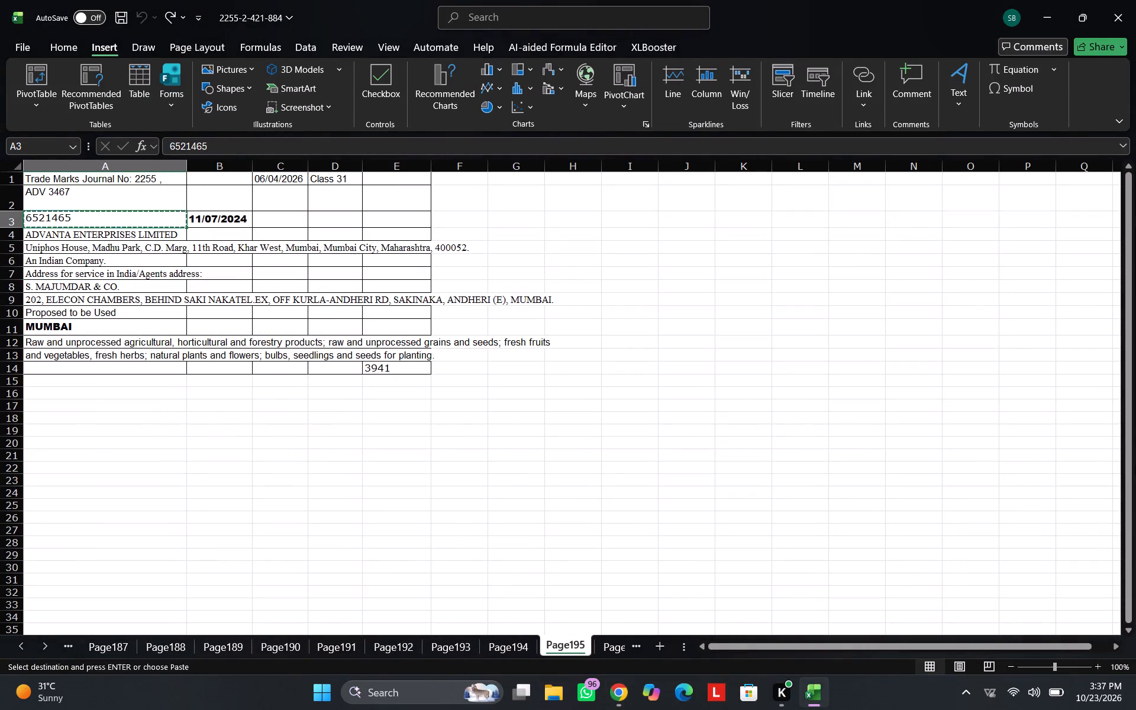
{"action": "key", "text": "alt+Tab"}
{"action": "key", "text": "ctrl+v"}
Copy the applicant ADVANTA ENTERPRISES LIMITED from Page195 into row 33811's FIRM cell.
{"action": "key", "text": "alt+Tab"}
{"action": "key", "text": "Down"}
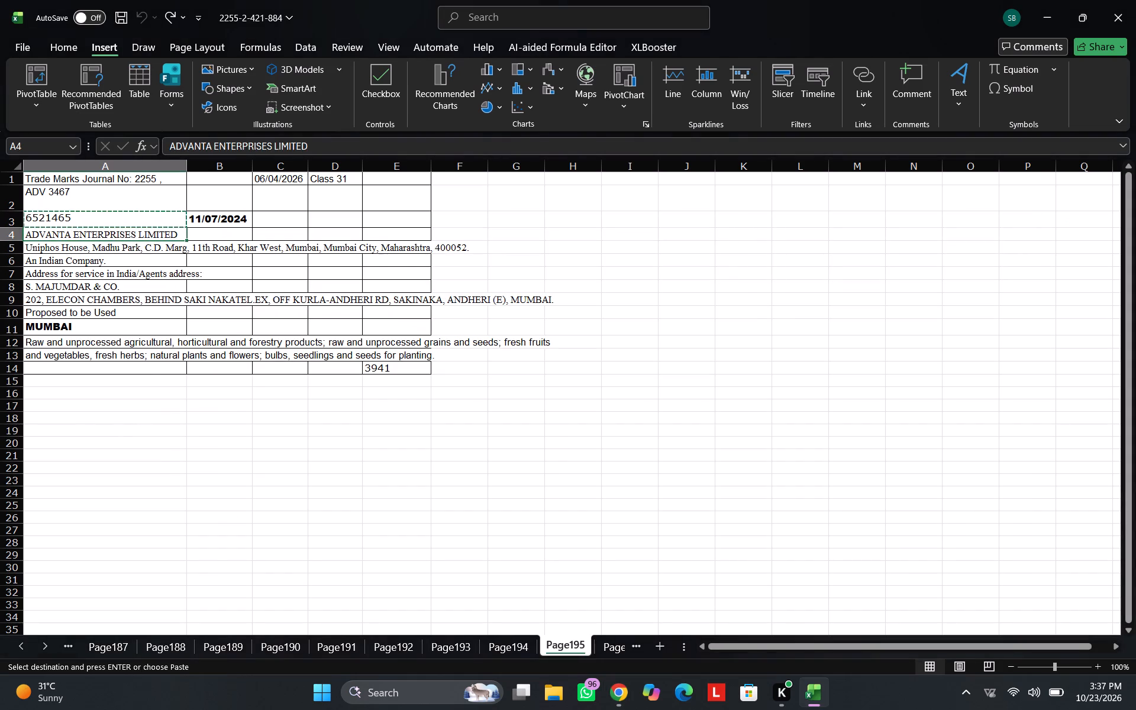
{"action": "key", "text": "ctrl+c"}
{"action": "key", "text": "alt+Tab"}
{"action": "key", "text": "Right"}
{"action": "key", "text": "ctrl+v"}
Copy the agent firm S. MAJUMDAR & CO. from Page195 into row 33811's COMPANY cell.
{"action": "key", "text": "alt+Tab"}
{"action": "key", "text": "Down"}
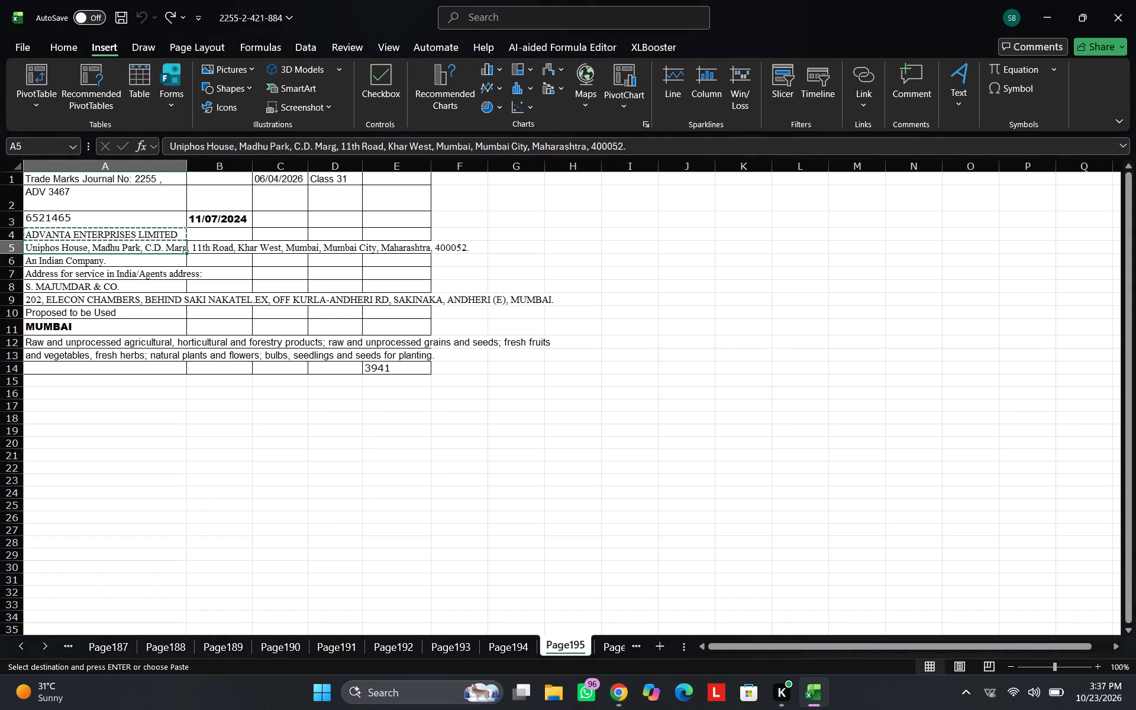
{"action": "key", "text": "Down"}
{"action": "key", "text": "Down"}
{"action": "key", "text": "Down"}
{"action": "key", "text": "ctrl+c"}
{"action": "key", "text": "alt+Tab"}
{"action": "key", "text": "Right"}
{"action": "key", "text": "ctrl+v"}
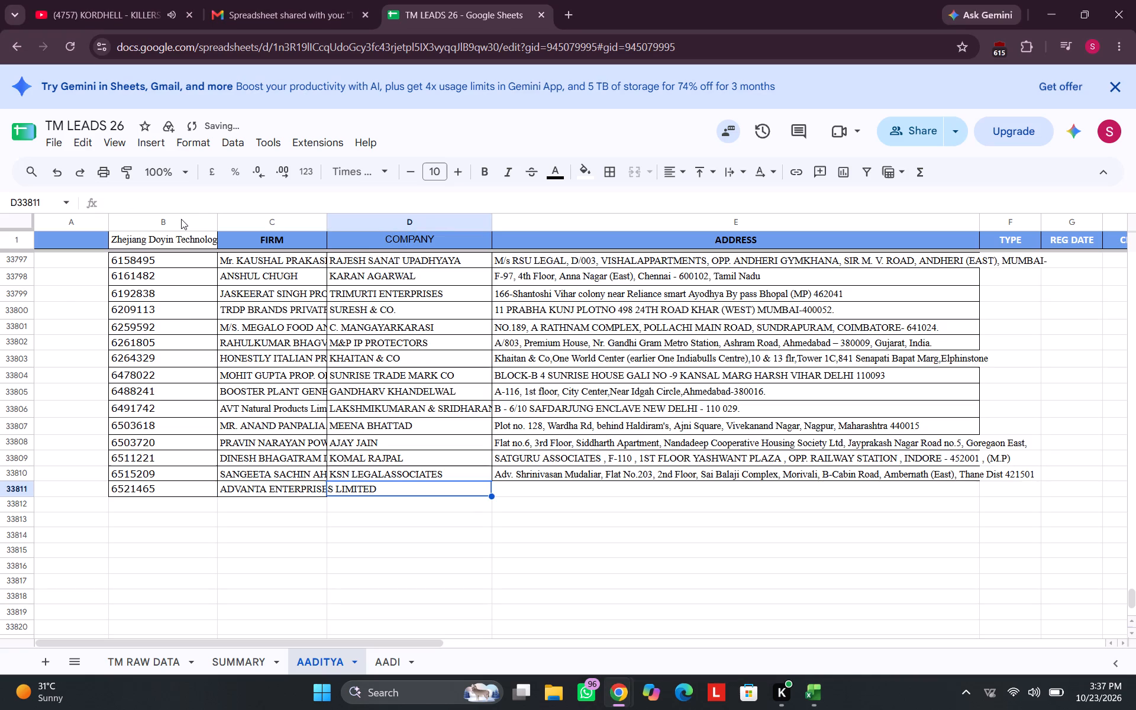
{"action": "key", "text": "alt+Tab"}
{"action": "key", "text": "Down"}
{"action": "key", "text": "ctrl+c"}
{"action": "key", "text": "alt+Tab"}
{"action": "key", "text": "Right"}
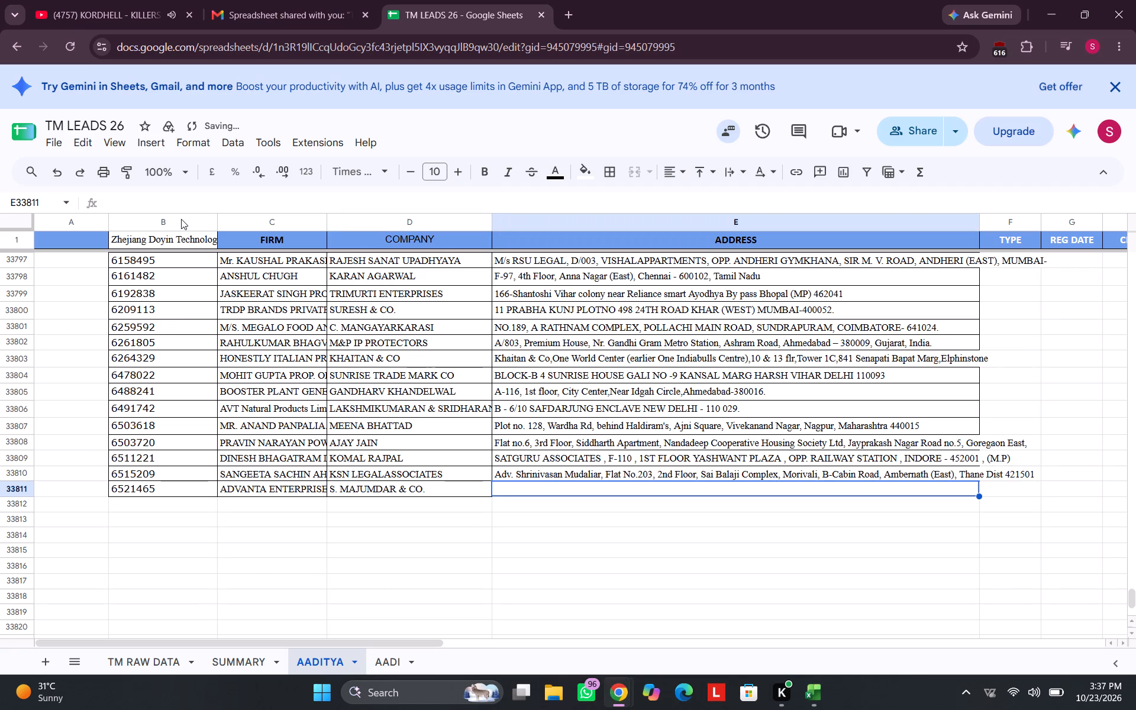
{"action": "key", "text": "ctrl+v"}
Search Google for row 33811's firm, company and address plus "contact number", and look through the results.
{"action": "key", "text": "Right"}
{"action": "key", "text": "shift+Left"}
{"action": "key", "text": "shift+Left"}
{"action": "key", "text": "ctrl+c"}
{"action": "key", "text": "alt+Tab"}
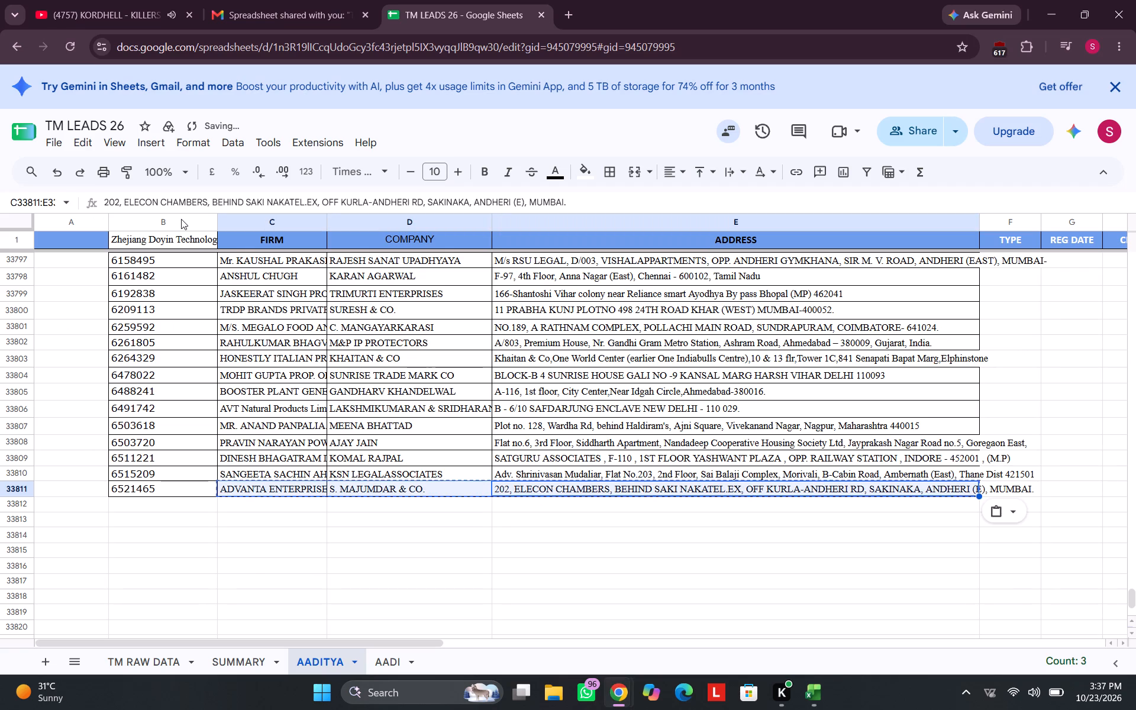
{"action": "key", "text": "alt+Right"}
{"action": "left_click", "coordinate": [754, 101]}
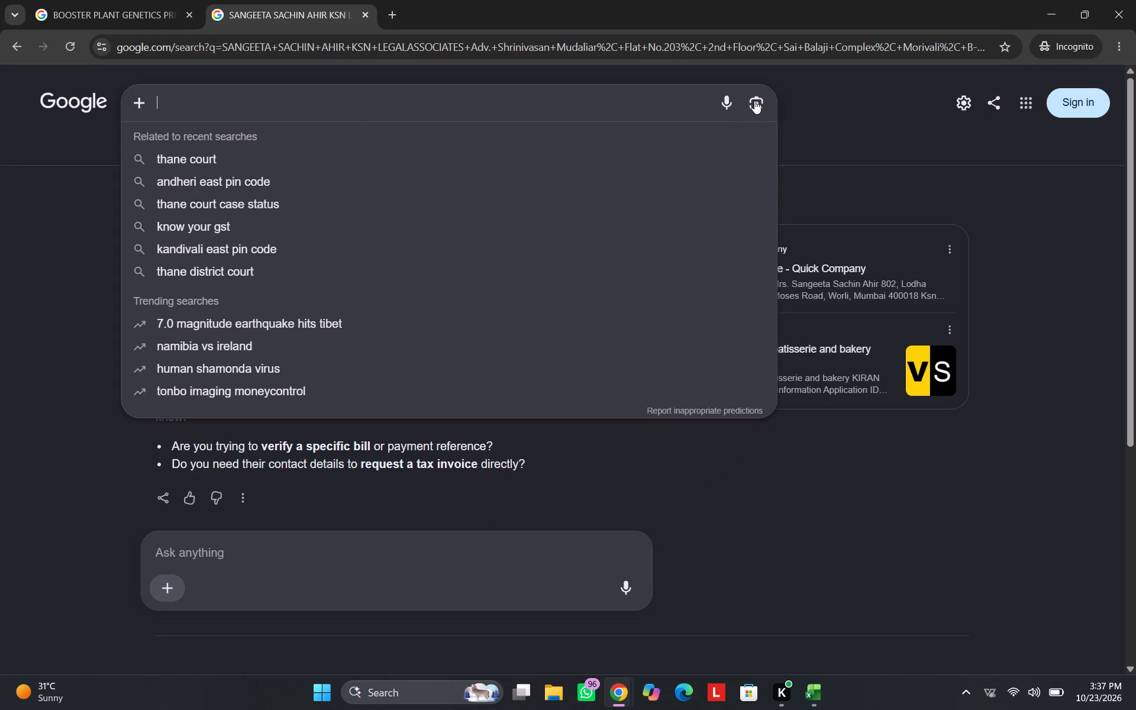
{"action": "left_click", "coordinate": [703, 97]}
{"action": "key", "text": "ctrl+v"}
{"action": "key", "text": "space"}
{"action": "type", "text": "contact number"}
{"action": "key", "text": "space"}
{"action": "key", "text": "Return"}
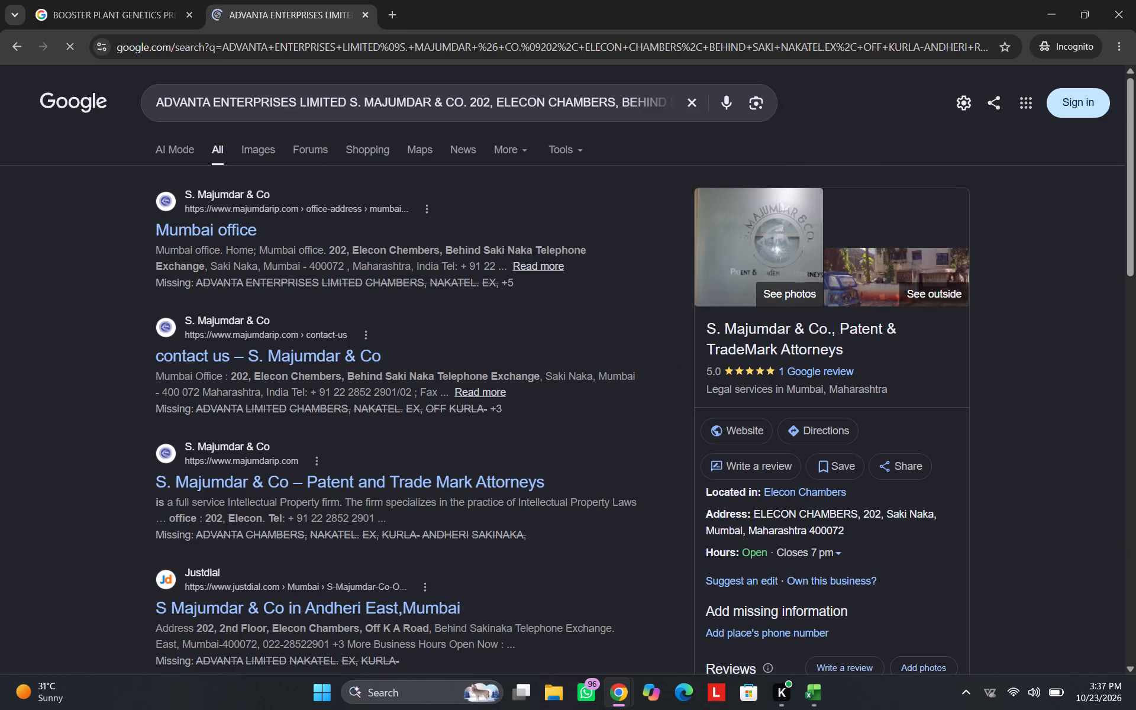
{"action": "scroll", "coordinate": [877, 541], "scroll_direction": "down", "scroll_amount": 2}
{"action": "scroll", "coordinate": [877, 541], "scroll_direction": "up", "scroll_amount": 1}
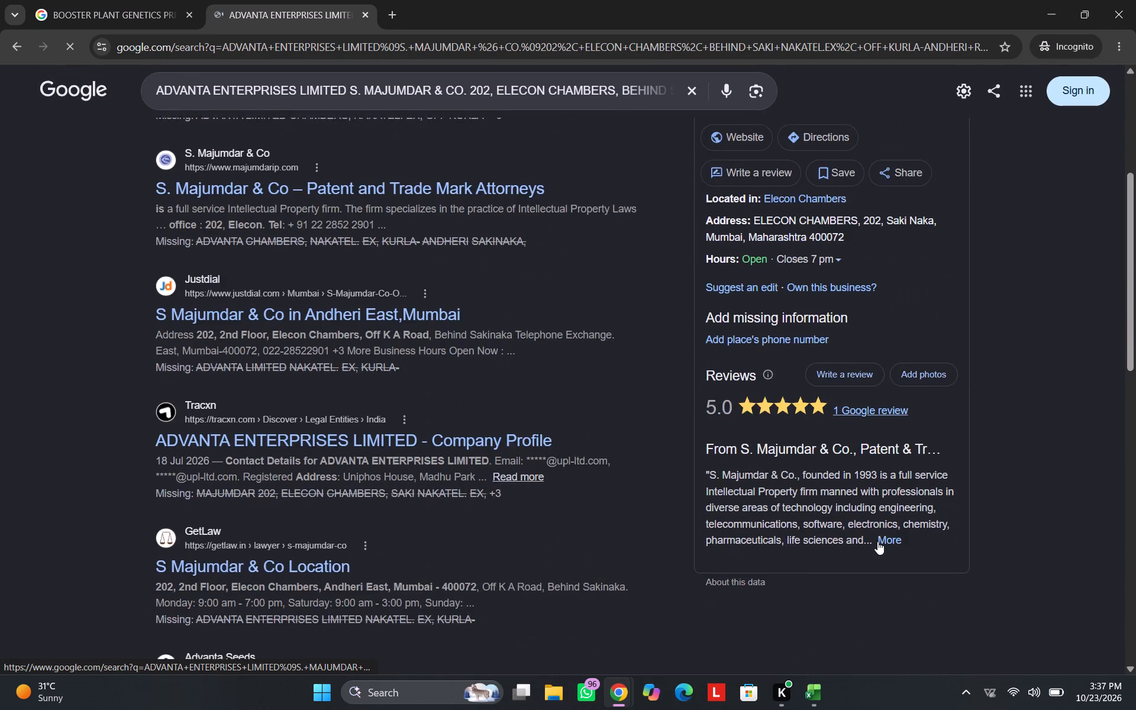
{"action": "scroll", "coordinate": [877, 541], "scroll_direction": "up", "scroll_amount": 1}
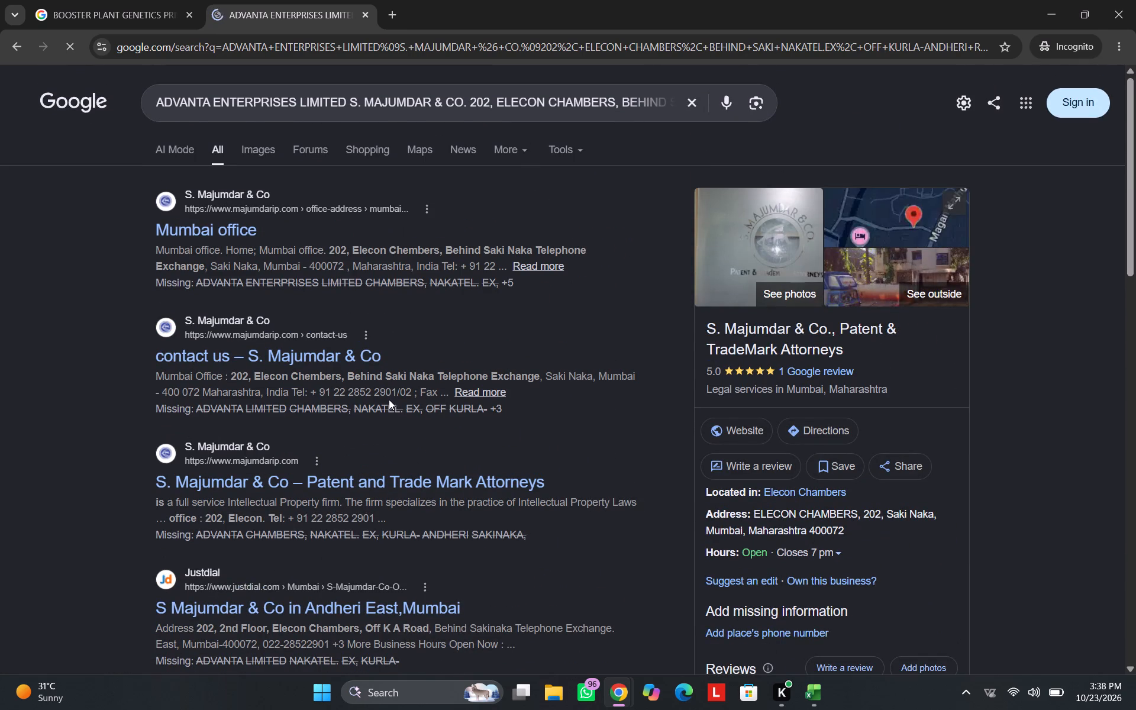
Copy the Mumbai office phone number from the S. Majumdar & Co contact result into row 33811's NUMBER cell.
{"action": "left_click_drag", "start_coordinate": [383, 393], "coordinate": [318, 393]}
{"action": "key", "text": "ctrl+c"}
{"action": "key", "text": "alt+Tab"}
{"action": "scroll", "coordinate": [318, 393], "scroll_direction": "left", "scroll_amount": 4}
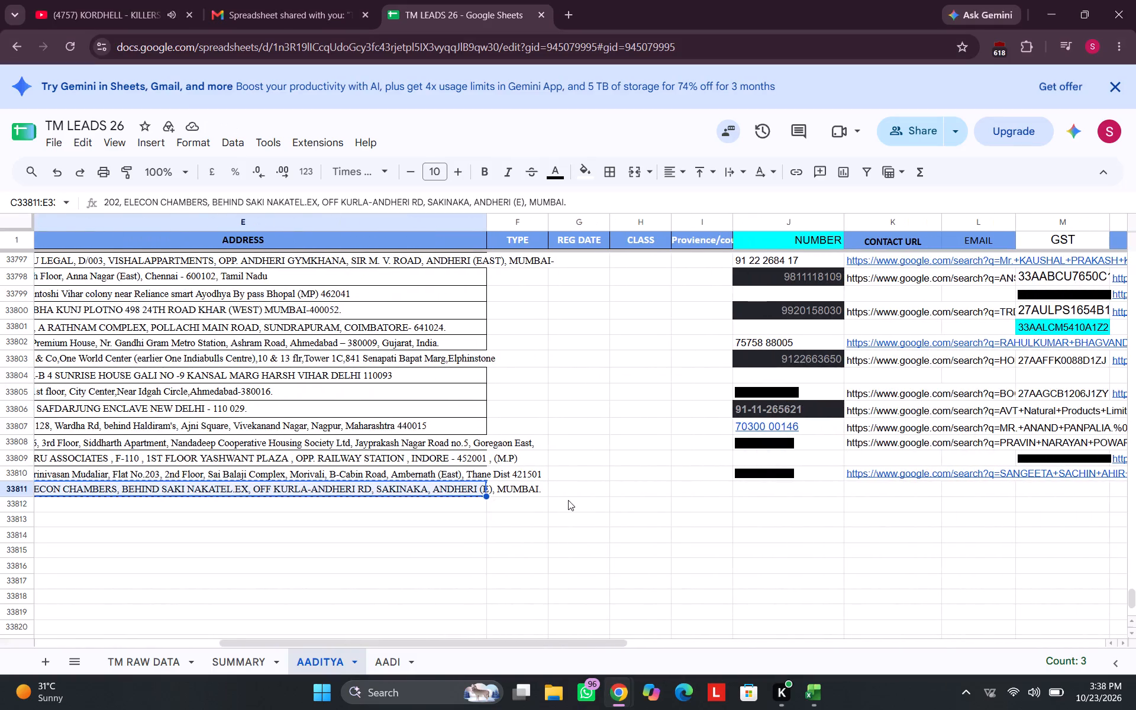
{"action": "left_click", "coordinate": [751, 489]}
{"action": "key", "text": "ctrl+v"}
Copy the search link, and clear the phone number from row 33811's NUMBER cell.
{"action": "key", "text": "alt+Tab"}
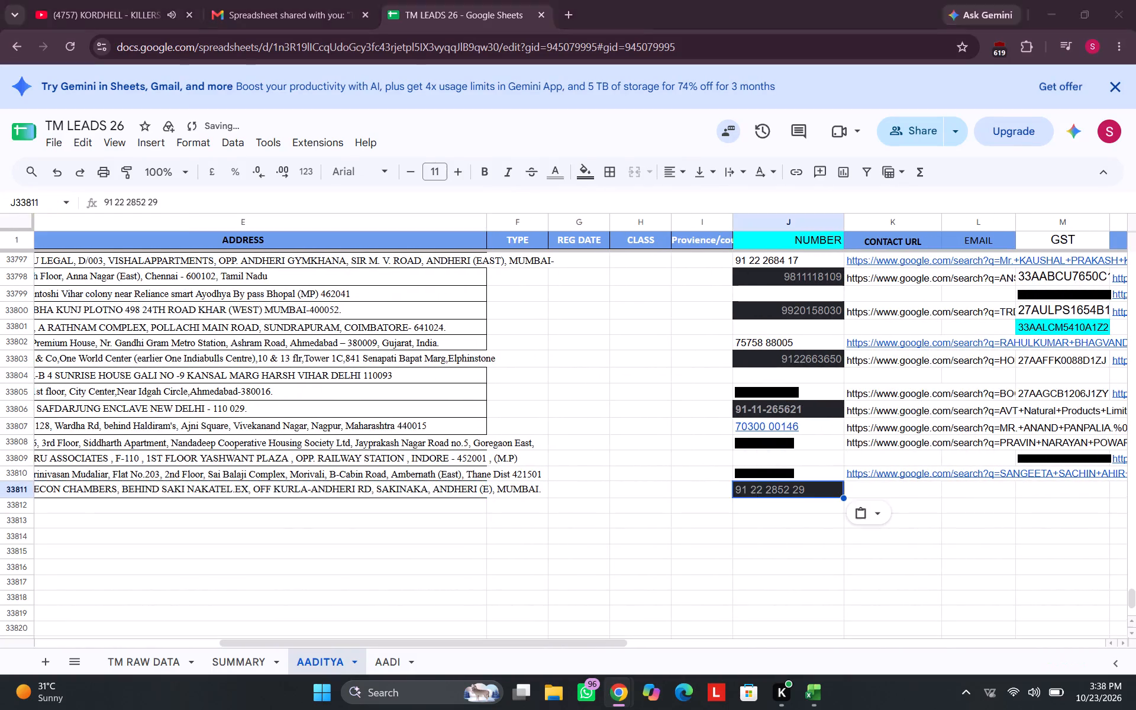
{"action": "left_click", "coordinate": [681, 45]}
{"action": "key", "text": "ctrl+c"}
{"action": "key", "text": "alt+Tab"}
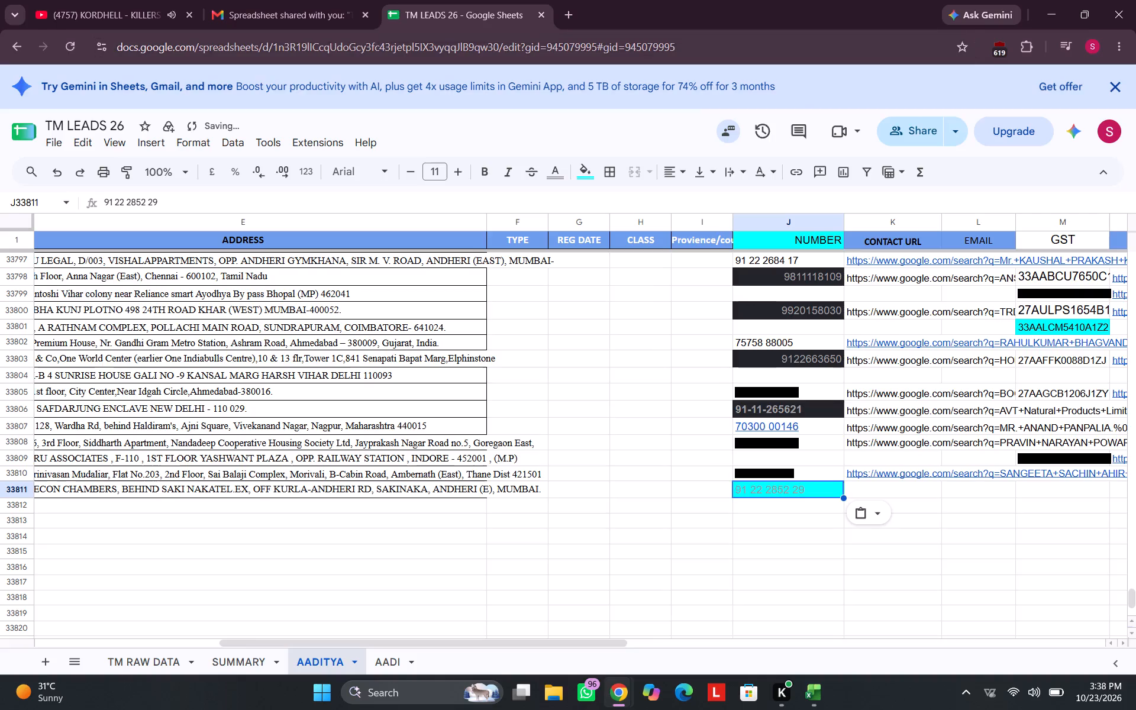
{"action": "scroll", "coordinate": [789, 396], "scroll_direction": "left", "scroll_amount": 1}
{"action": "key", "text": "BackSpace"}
Look through the Google results for row 33811's company and agent for a usable contact number.
{"action": "key", "text": "alt+Tab"}
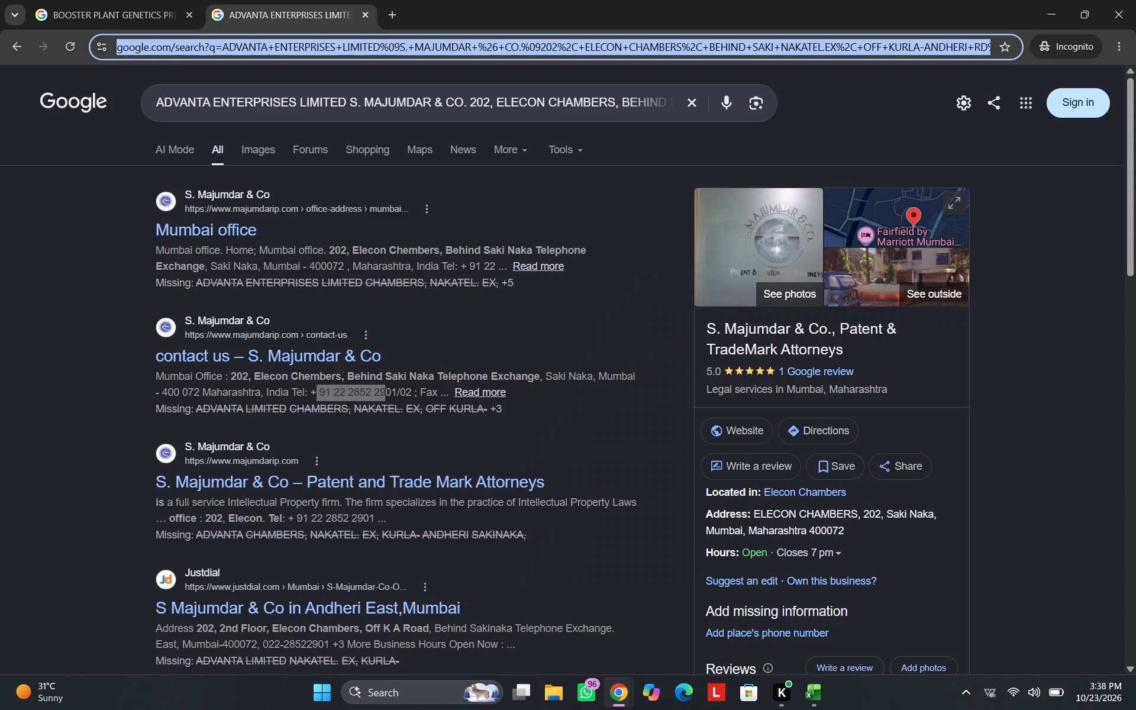
{"action": "scroll", "coordinate": [581, 319], "scroll_direction": "left", "scroll_amount": 2}
{"action": "scroll", "coordinate": [581, 319], "scroll_direction": "down", "scroll_amount": 1}
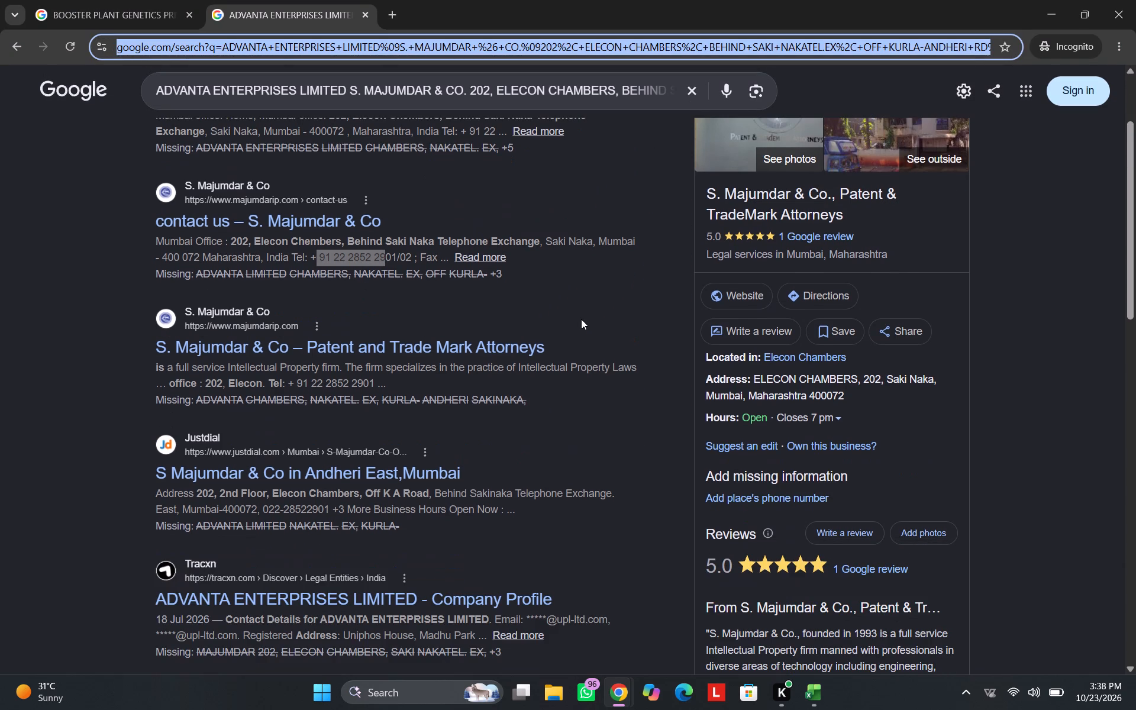
{"action": "scroll", "coordinate": [524, 526], "scroll_direction": "down", "scroll_amount": 1}
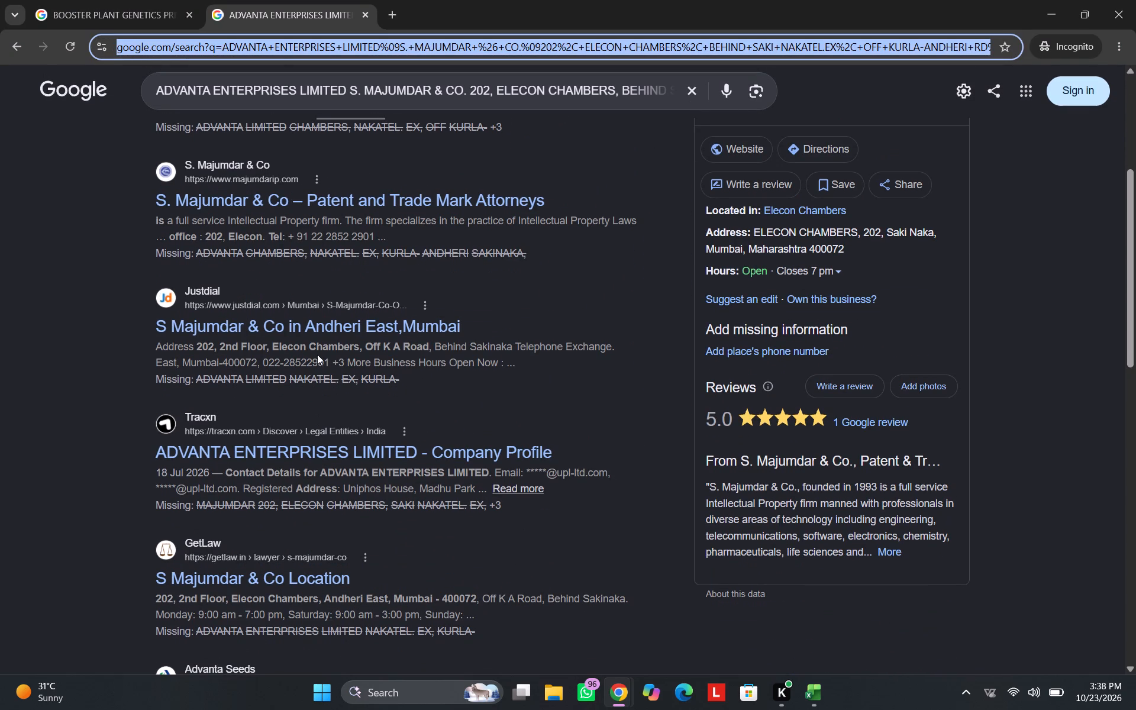
{"action": "scroll", "coordinate": [467, 405], "scroll_direction": "down", "scroll_amount": 1}
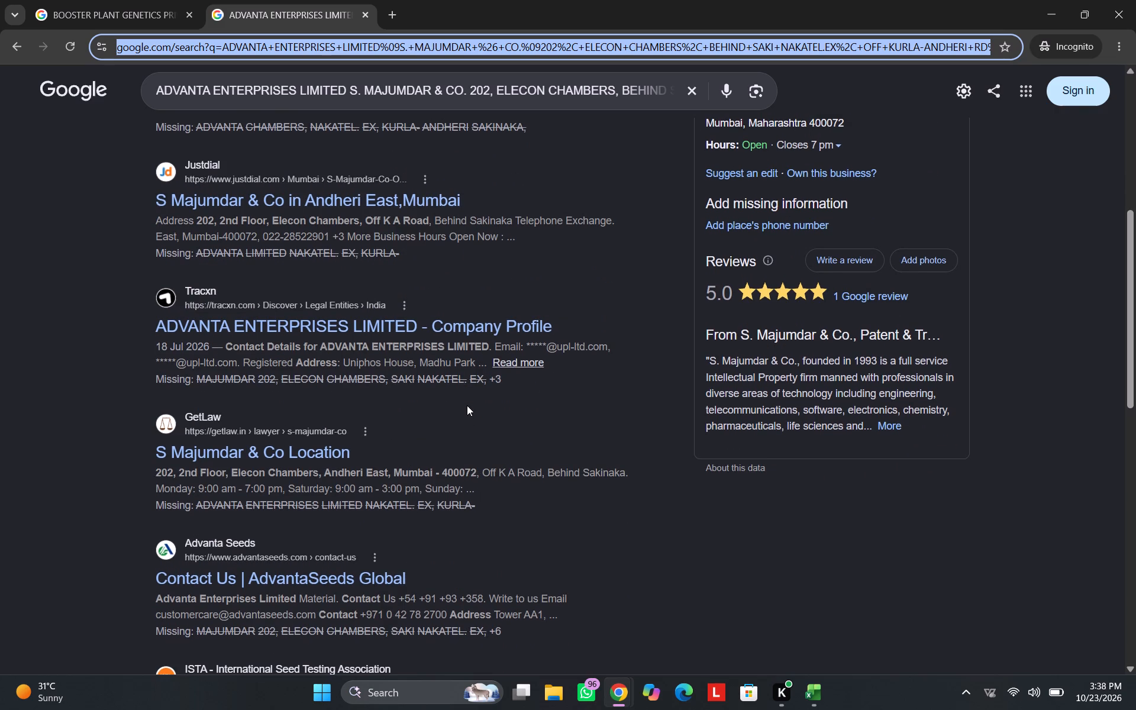
{"action": "scroll", "coordinate": [467, 405], "scroll_direction": "down", "scroll_amount": 3}
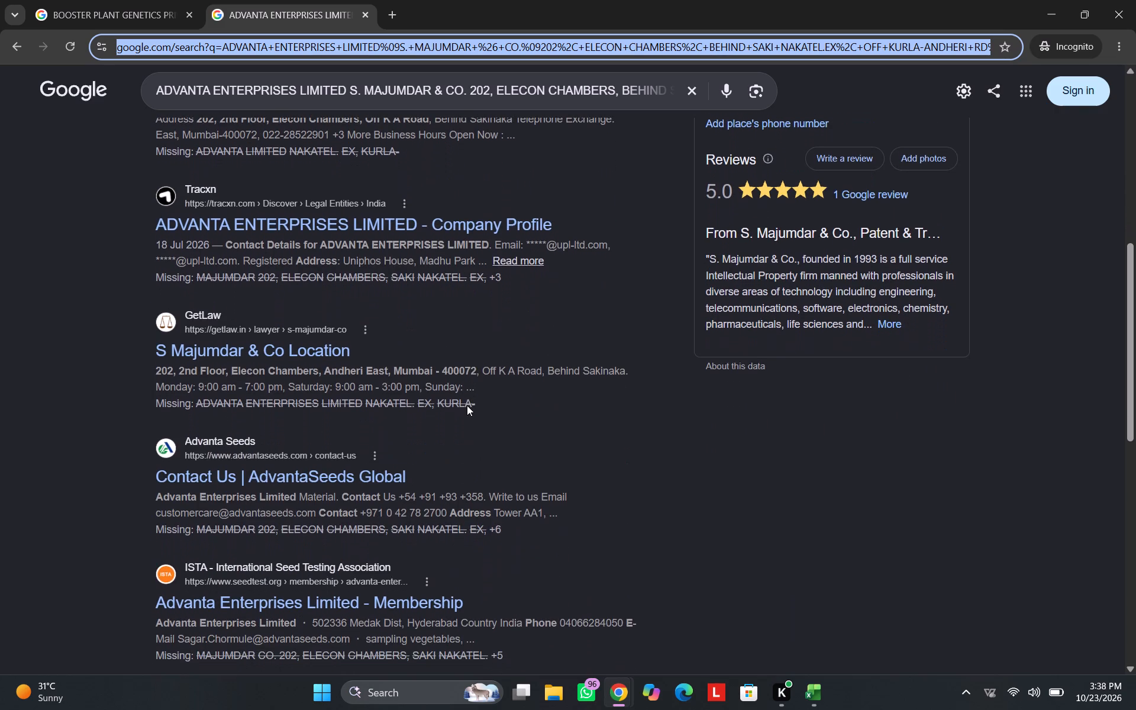
{"action": "scroll", "coordinate": [467, 405], "scroll_direction": "up", "scroll_amount": 7}
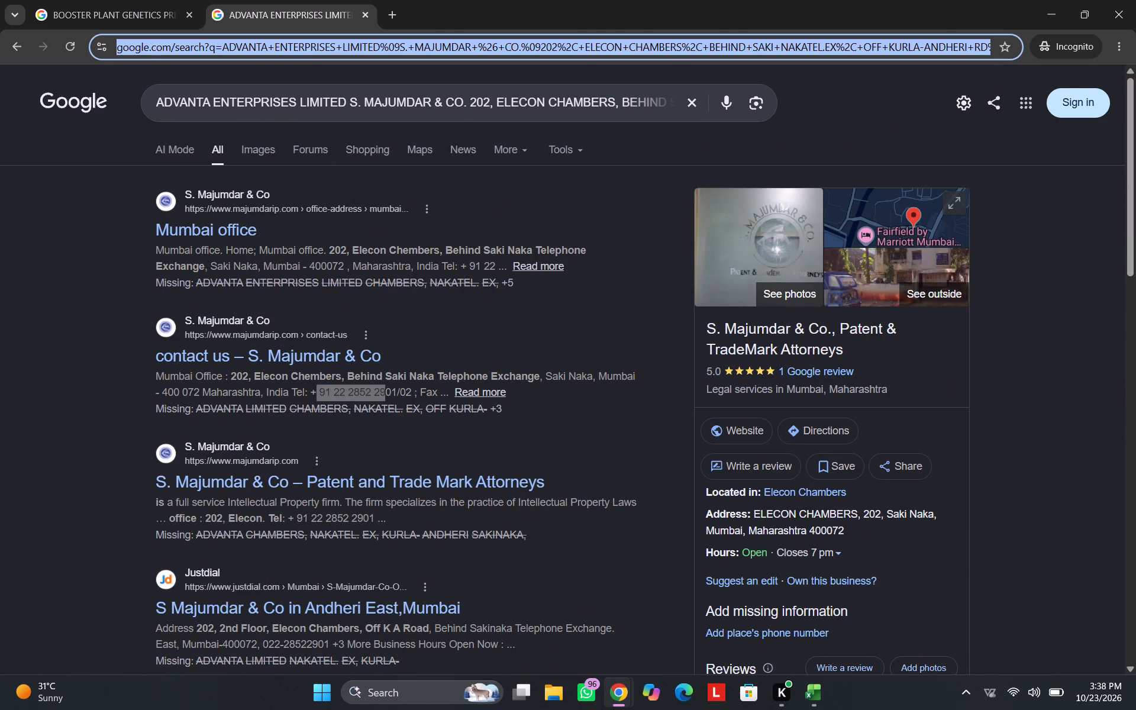
Rerun row 33811's Google search with "gst" added before "number" in the query.
{"action": "left_click", "coordinate": [586, 99]}
{"action": "left_click", "coordinate": [602, 120]}
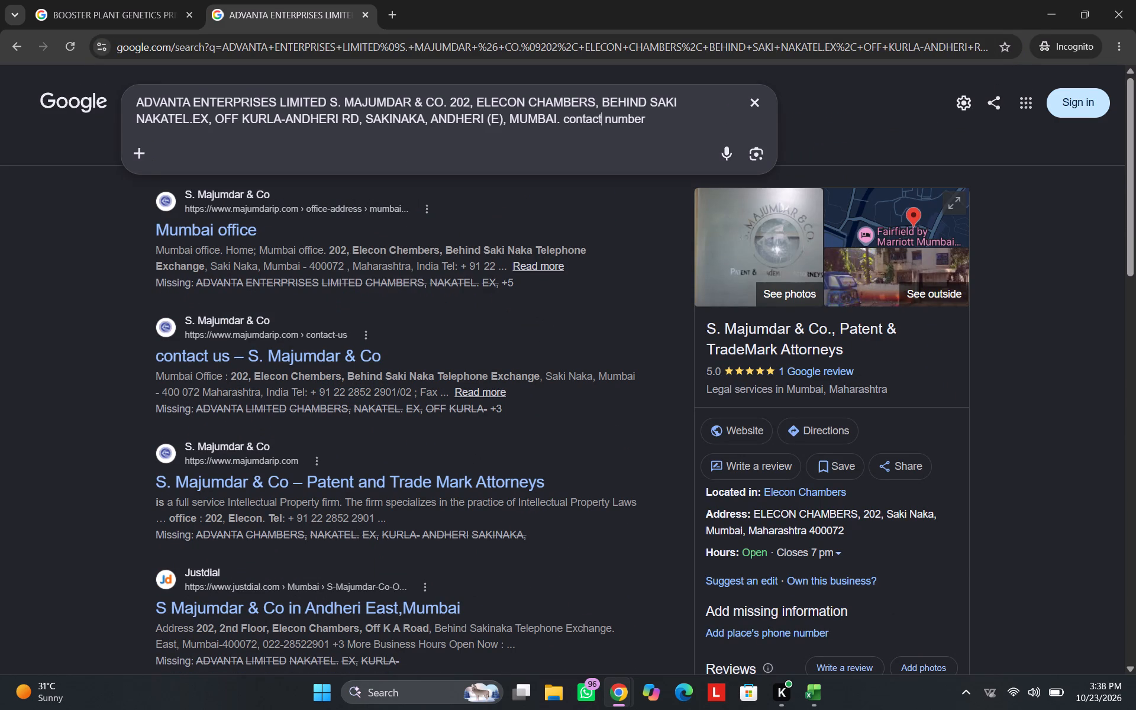
{"action": "key", "text": "BackSpace"}
{"action": "type", "text": "gst"}
{"action": "key", "text": "space"}
{"action": "key", "text": "Return"}
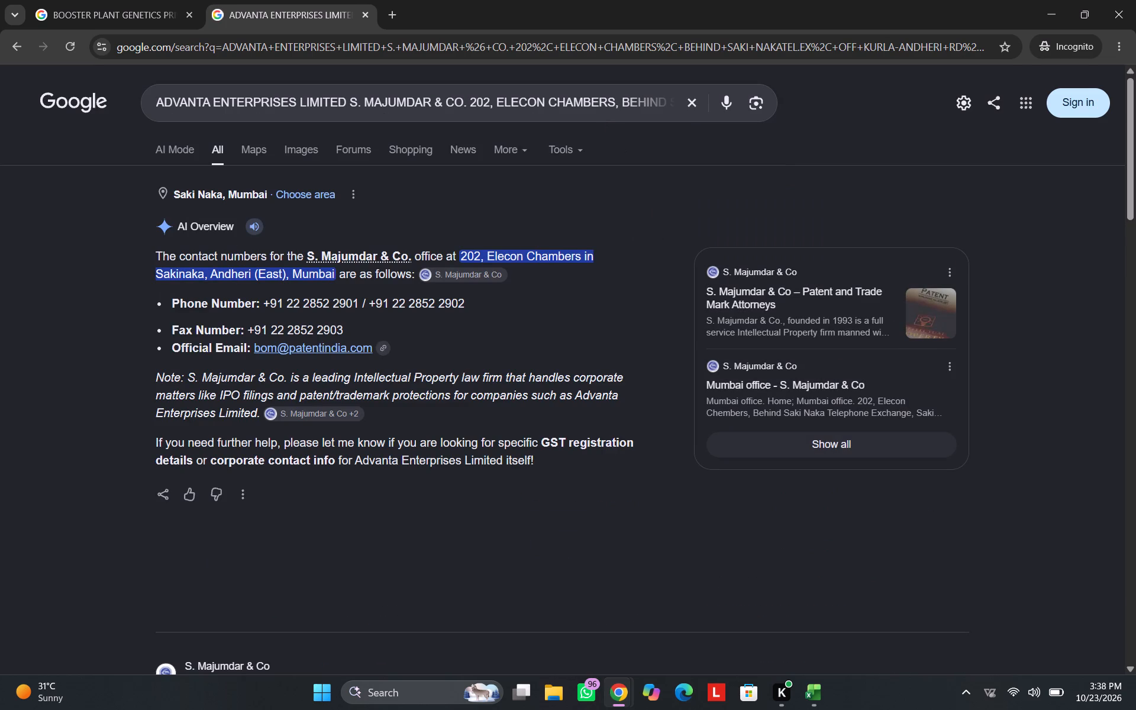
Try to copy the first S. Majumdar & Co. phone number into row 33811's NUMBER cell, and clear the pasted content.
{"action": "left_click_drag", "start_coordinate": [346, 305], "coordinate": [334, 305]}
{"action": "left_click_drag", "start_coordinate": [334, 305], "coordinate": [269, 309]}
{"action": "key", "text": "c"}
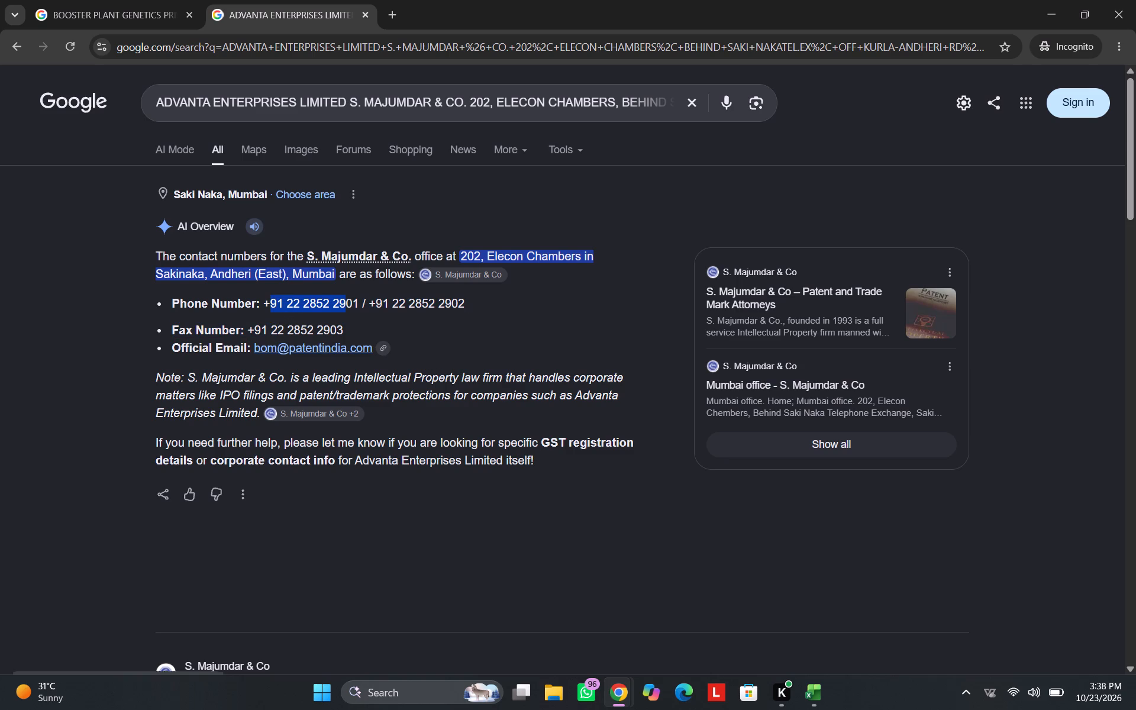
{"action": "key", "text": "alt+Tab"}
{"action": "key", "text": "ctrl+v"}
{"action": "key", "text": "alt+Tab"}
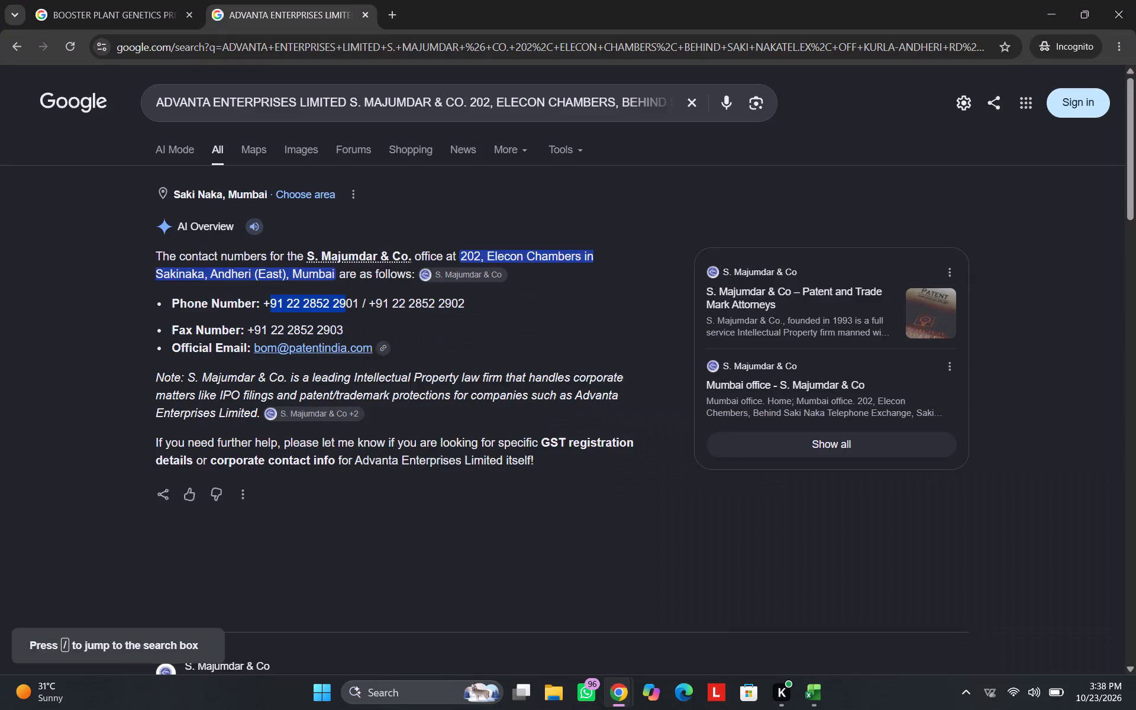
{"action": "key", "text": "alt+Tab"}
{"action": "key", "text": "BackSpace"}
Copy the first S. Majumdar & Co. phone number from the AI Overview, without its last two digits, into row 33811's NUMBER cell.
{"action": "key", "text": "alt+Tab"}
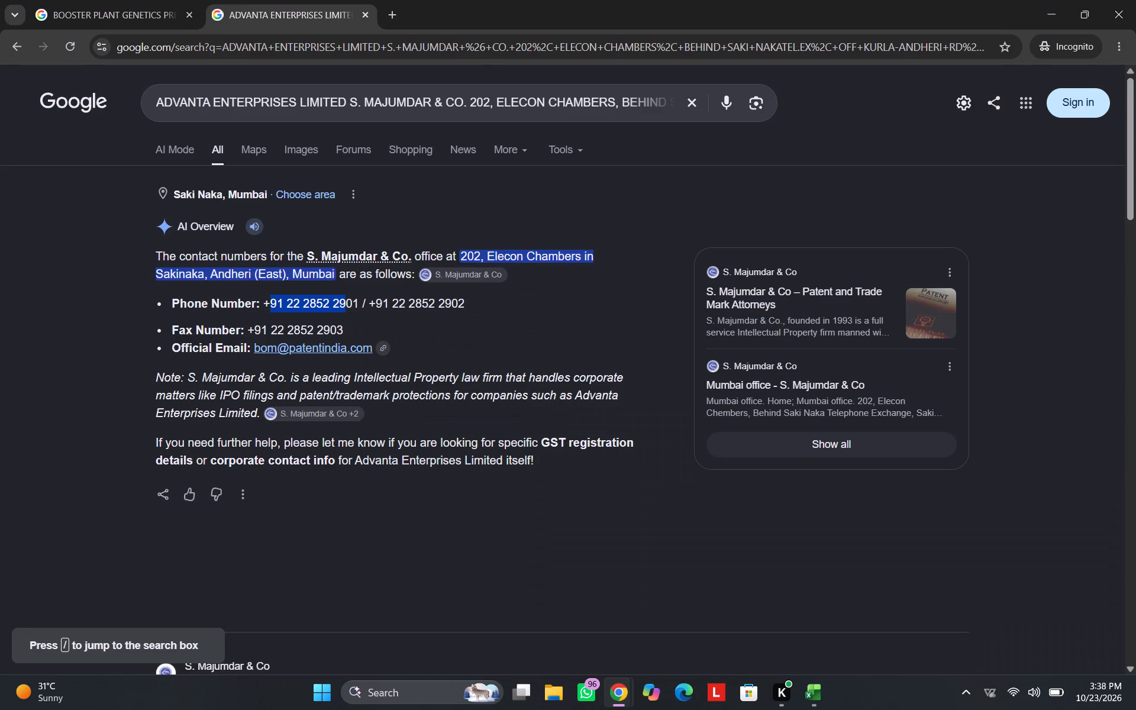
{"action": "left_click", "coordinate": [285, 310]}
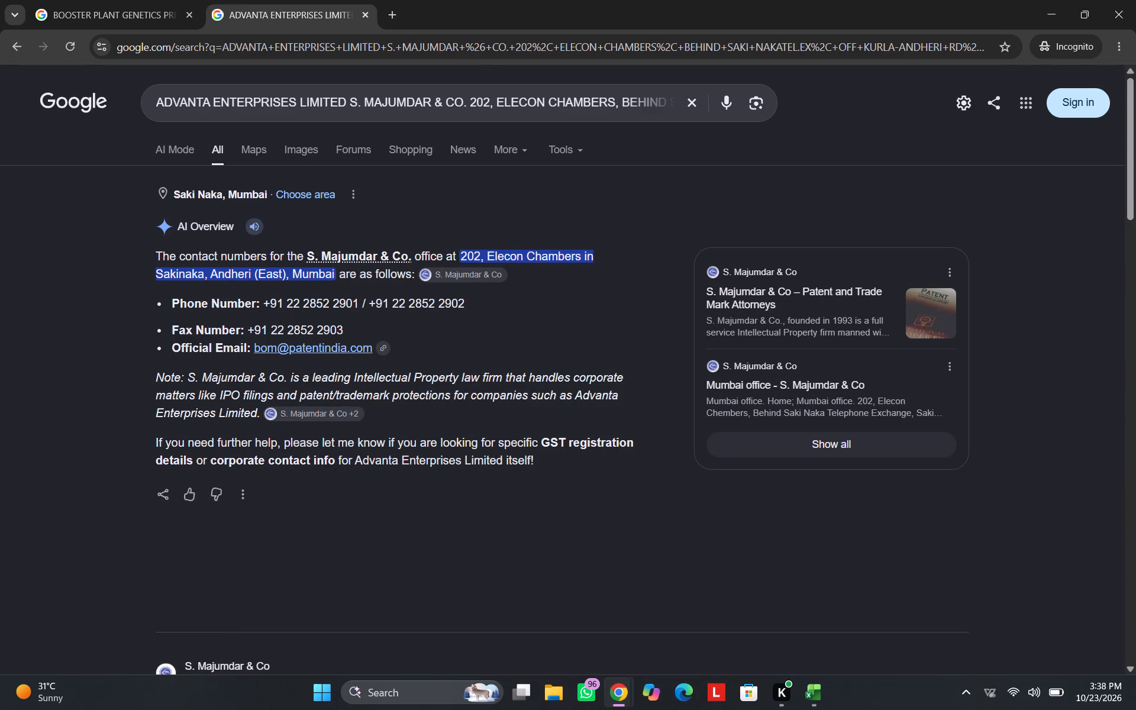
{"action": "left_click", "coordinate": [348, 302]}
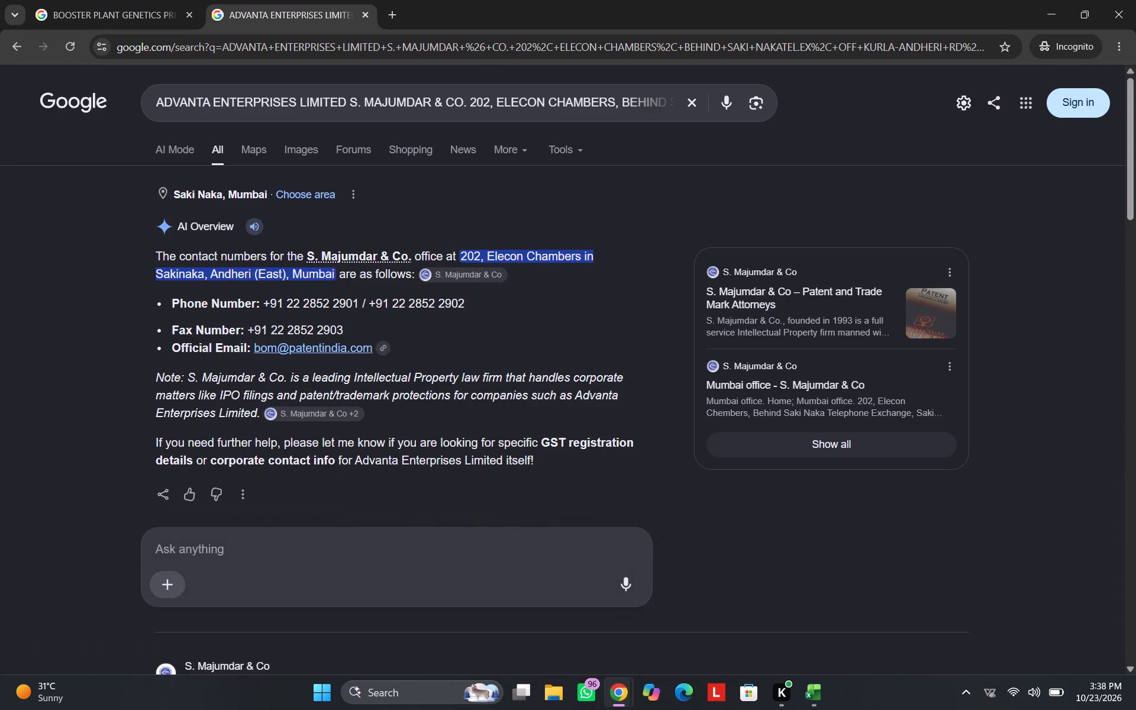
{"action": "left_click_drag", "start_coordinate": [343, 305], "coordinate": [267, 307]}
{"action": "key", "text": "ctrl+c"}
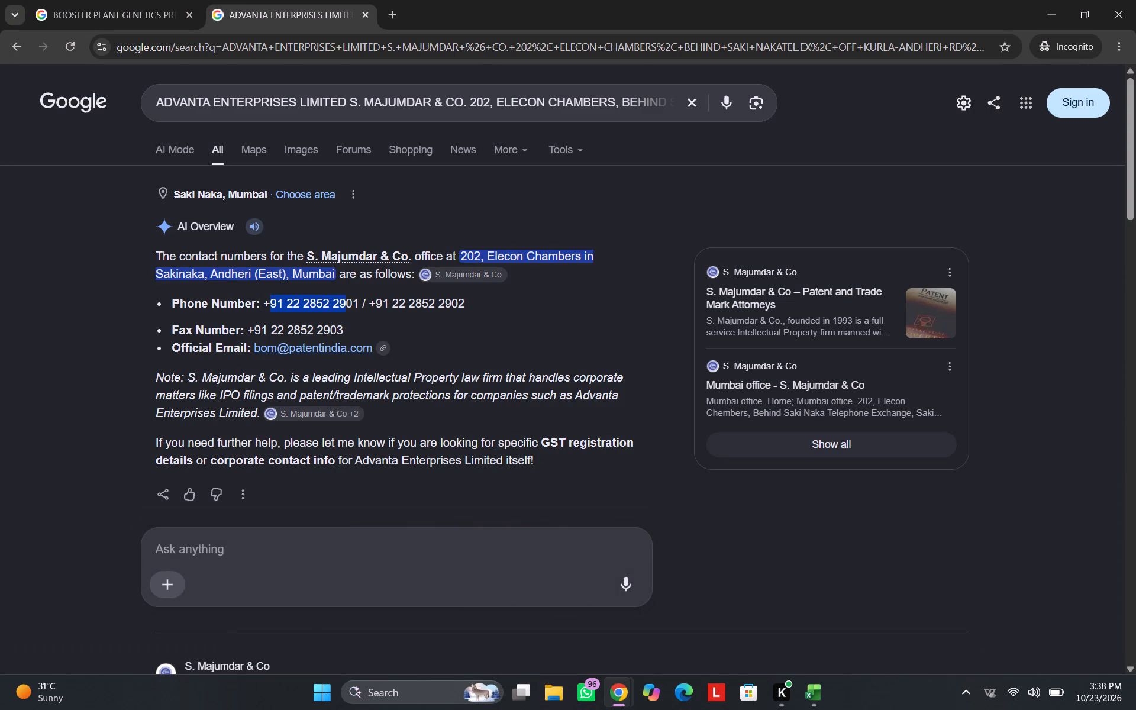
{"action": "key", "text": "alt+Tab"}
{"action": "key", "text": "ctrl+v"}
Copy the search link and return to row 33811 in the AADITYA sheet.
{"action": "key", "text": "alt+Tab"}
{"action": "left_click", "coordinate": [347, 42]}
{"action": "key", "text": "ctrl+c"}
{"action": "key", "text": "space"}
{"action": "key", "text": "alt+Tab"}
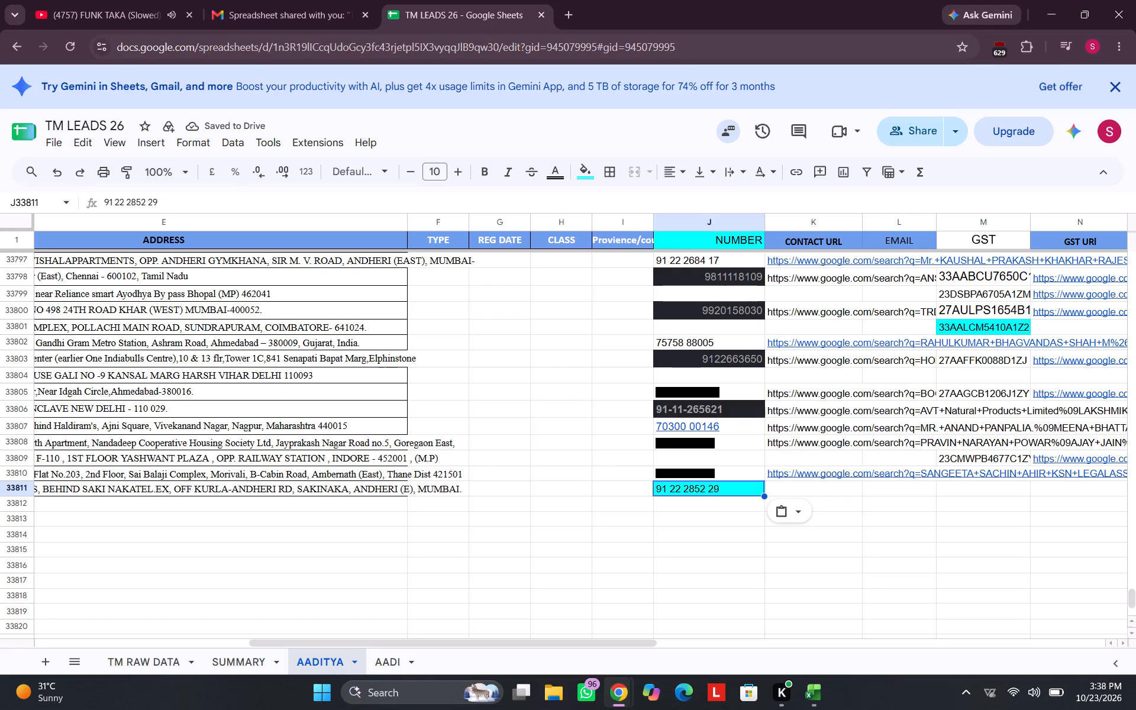
Examine the search results for row 33811's contact and GST details, including the Advanta Enterprises Ltd. place listing.
{"action": "key", "text": "alt+Tab"}
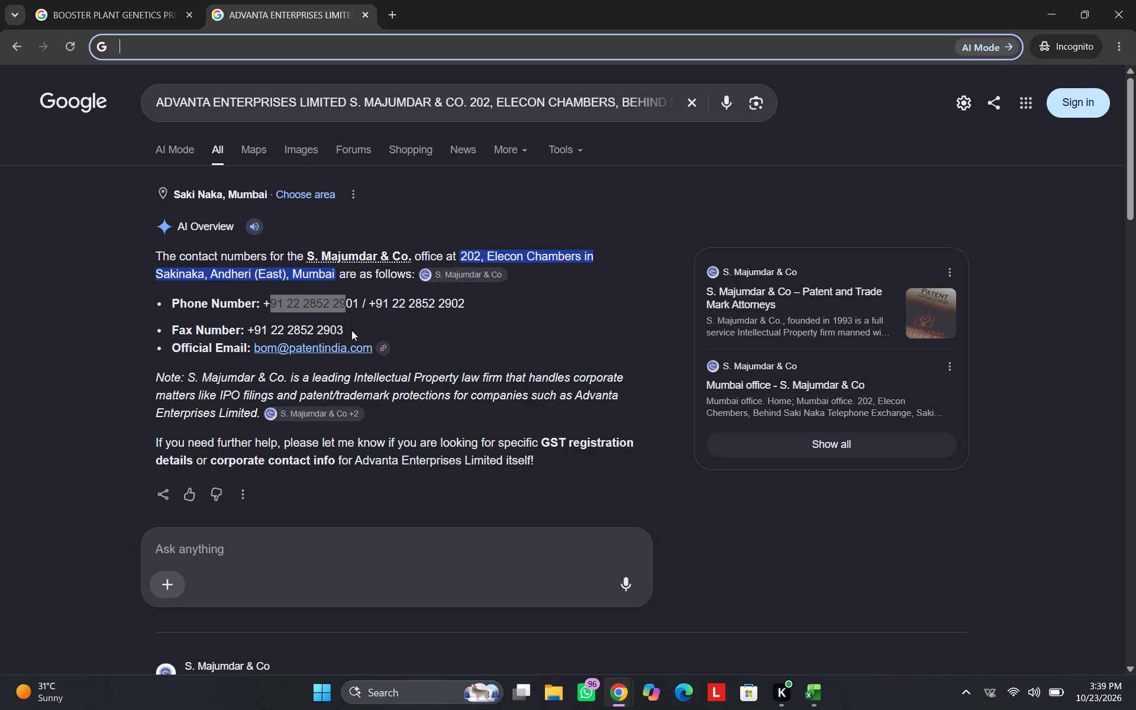
{"action": "left_click_drag", "start_coordinate": [463, 302], "coordinate": [385, 305]}
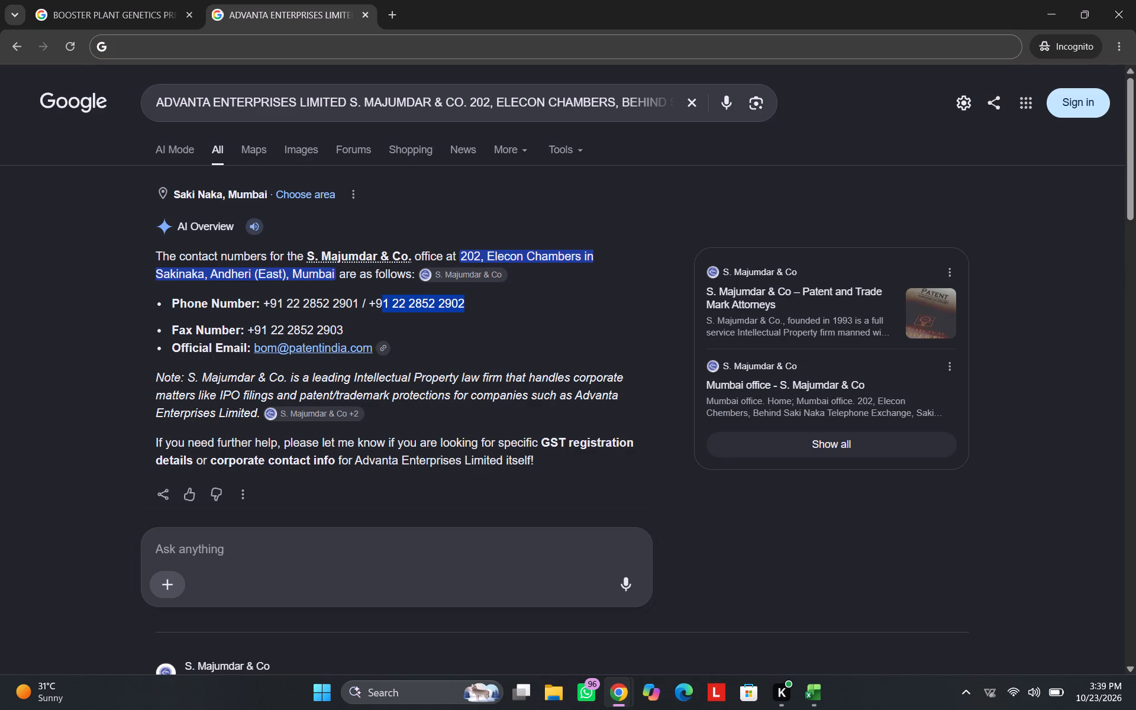
{"action": "left_click_drag", "start_coordinate": [385, 305], "coordinate": [375, 306]}
{"action": "scroll", "coordinate": [393, 405], "scroll_direction": "down", "scroll_amount": 2}
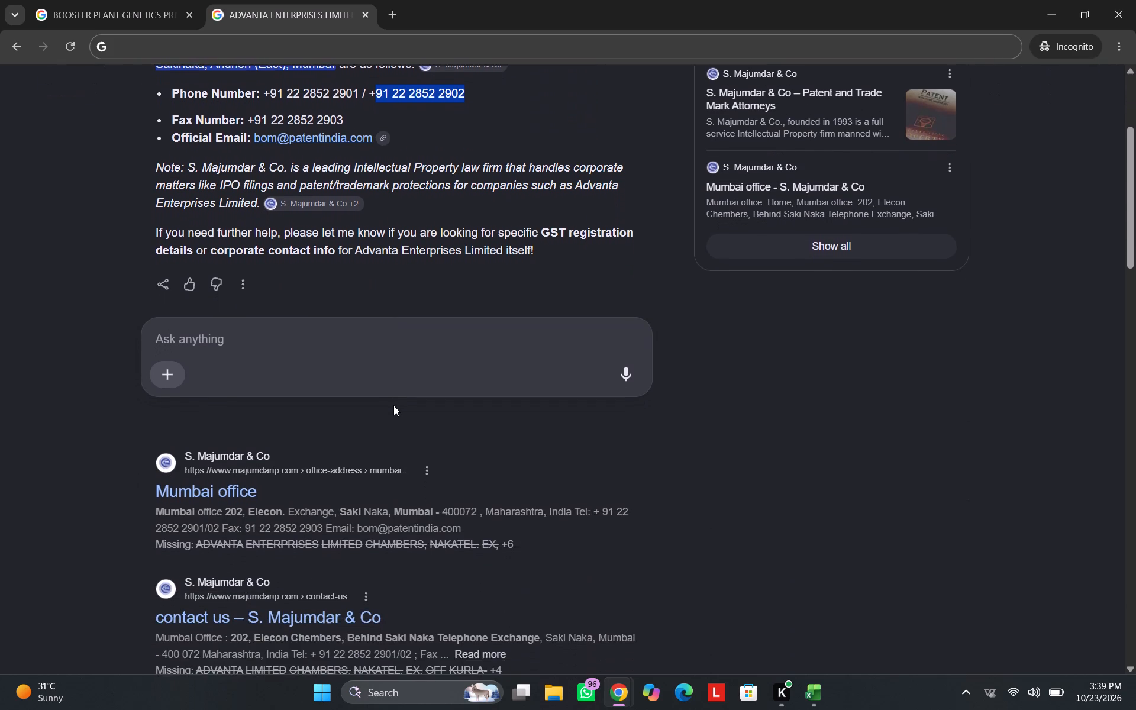
{"action": "scroll", "coordinate": [393, 405], "scroll_direction": "down", "scroll_amount": 2}
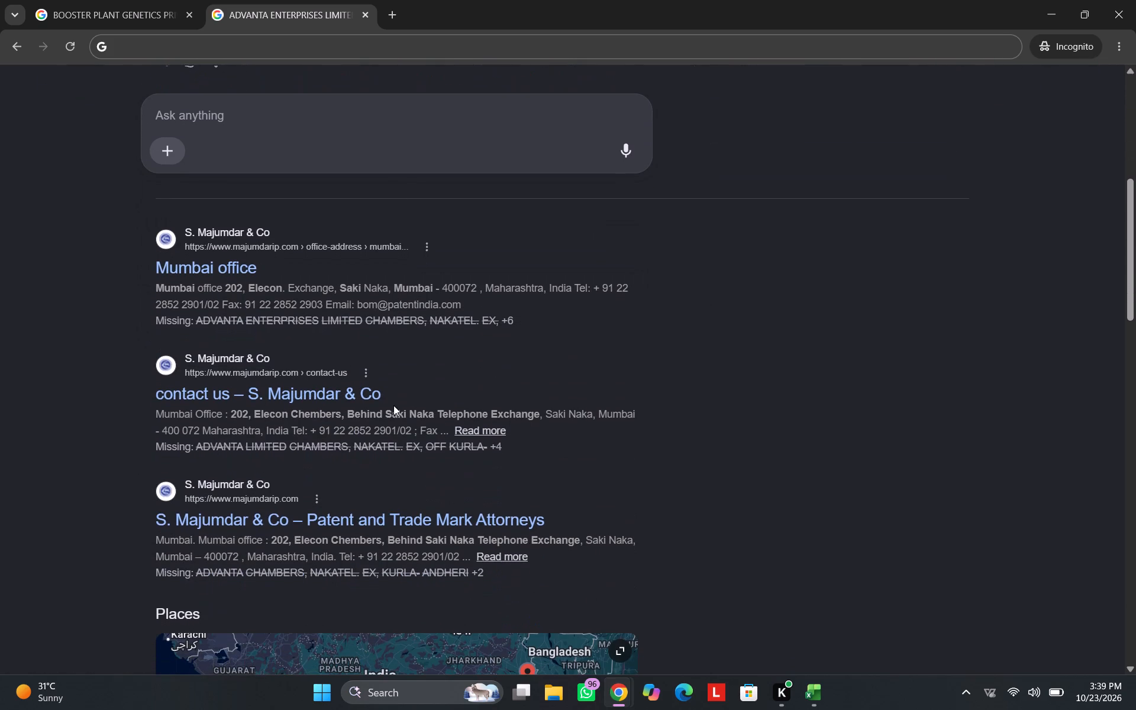
{"action": "scroll", "coordinate": [393, 405], "scroll_direction": "down", "scroll_amount": 1}
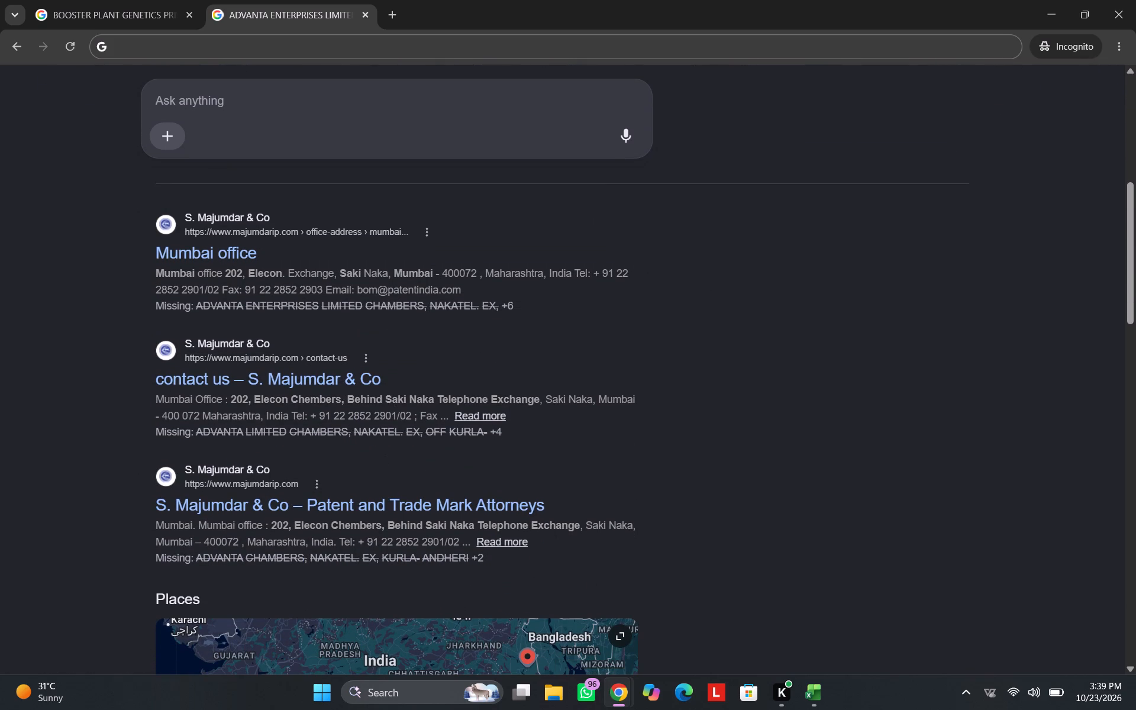
{"action": "scroll", "coordinate": [384, 417], "scroll_direction": "down", "scroll_amount": 1}
{"action": "scroll", "coordinate": [433, 494], "scroll_direction": "down", "scroll_amount": 1}
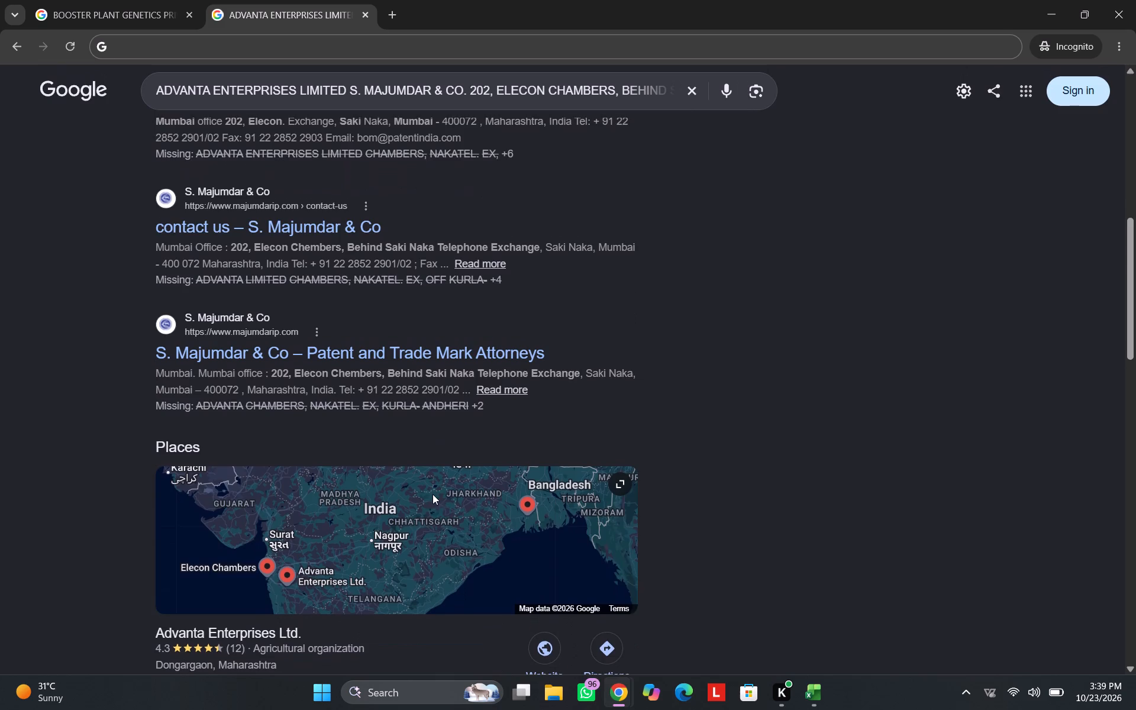
{"action": "scroll", "coordinate": [433, 494], "scroll_direction": "down", "scroll_amount": 2}
{"action": "scroll", "coordinate": [417, 615], "scroll_direction": "down", "scroll_amount": 2}
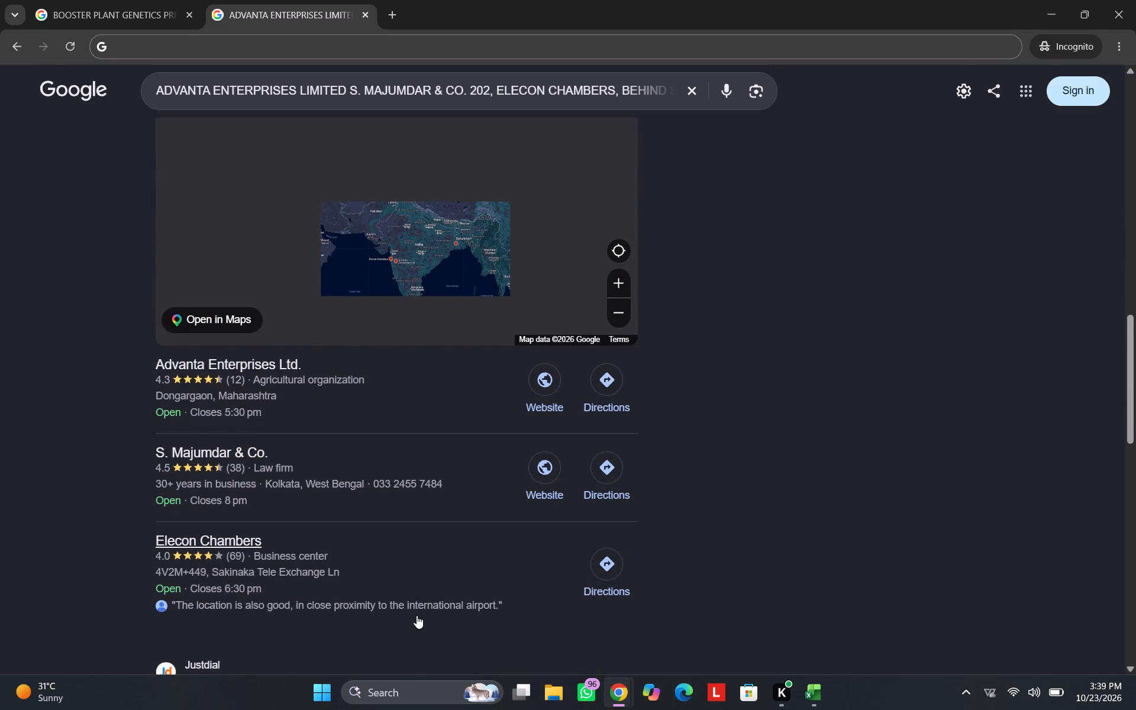
{"action": "scroll", "coordinate": [413, 542], "scroll_direction": "down", "scroll_amount": 2}
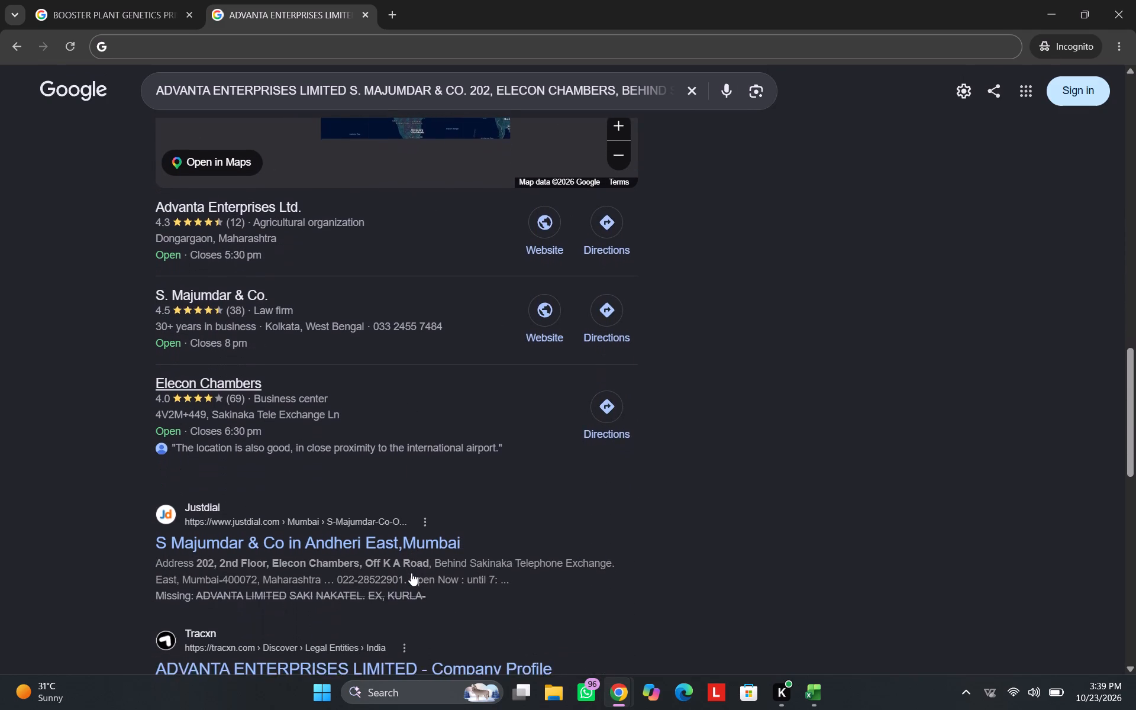
{"action": "scroll", "coordinate": [409, 566], "scroll_direction": "down", "scroll_amount": 1}
{"action": "left_click", "coordinate": [310, 200]}
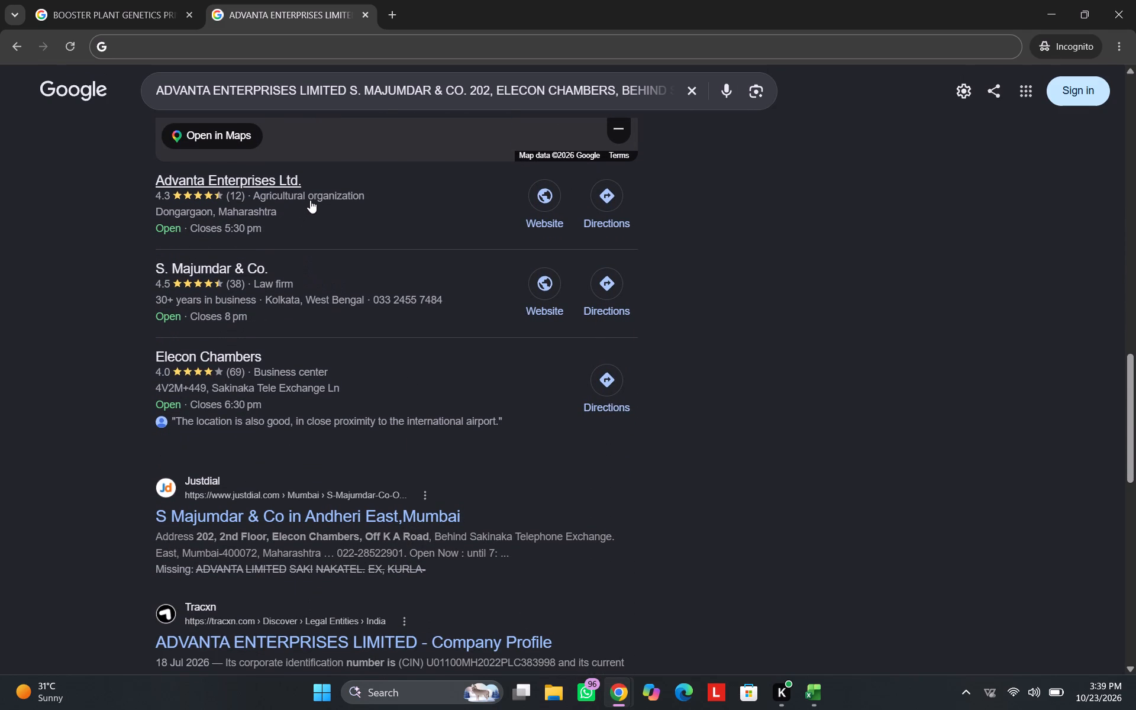
{"action": "scroll", "coordinate": [598, 483], "scroll_direction": "up", "scroll_amount": 3}
{"action": "scroll", "coordinate": [598, 483], "scroll_direction": "down", "scroll_amount": 2}
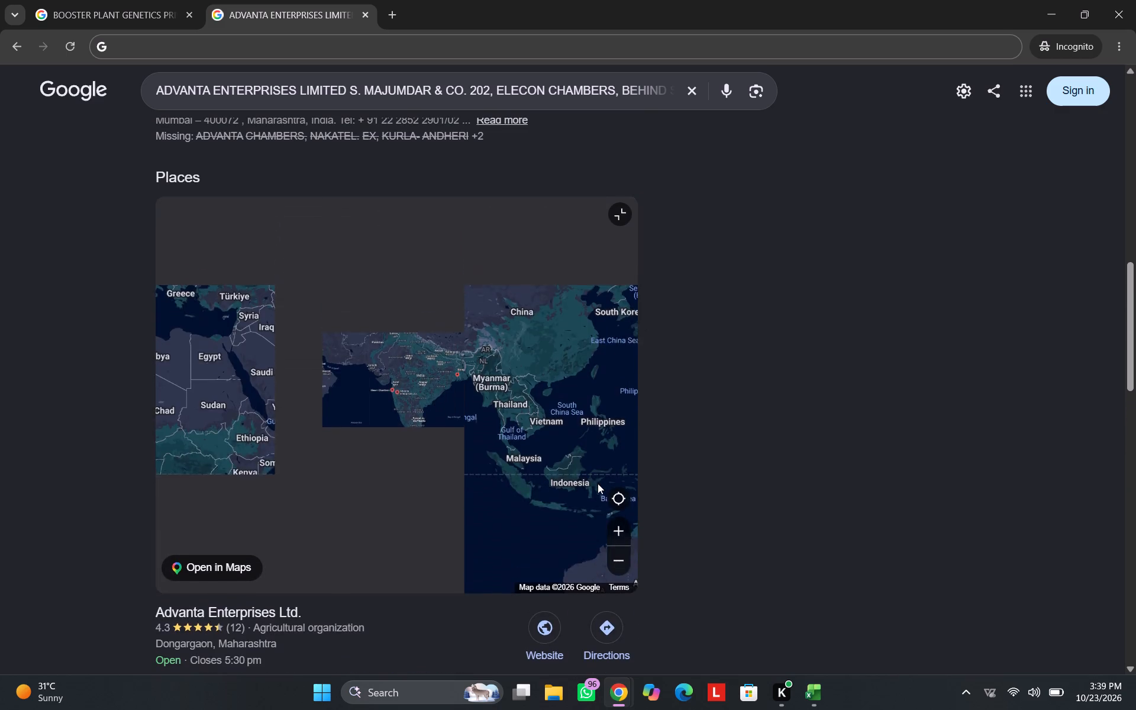
{"action": "scroll", "coordinate": [598, 483], "scroll_direction": "down", "scroll_amount": 2}
{"action": "scroll", "coordinate": [618, 647], "scroll_direction": "down", "scroll_amount": 2}
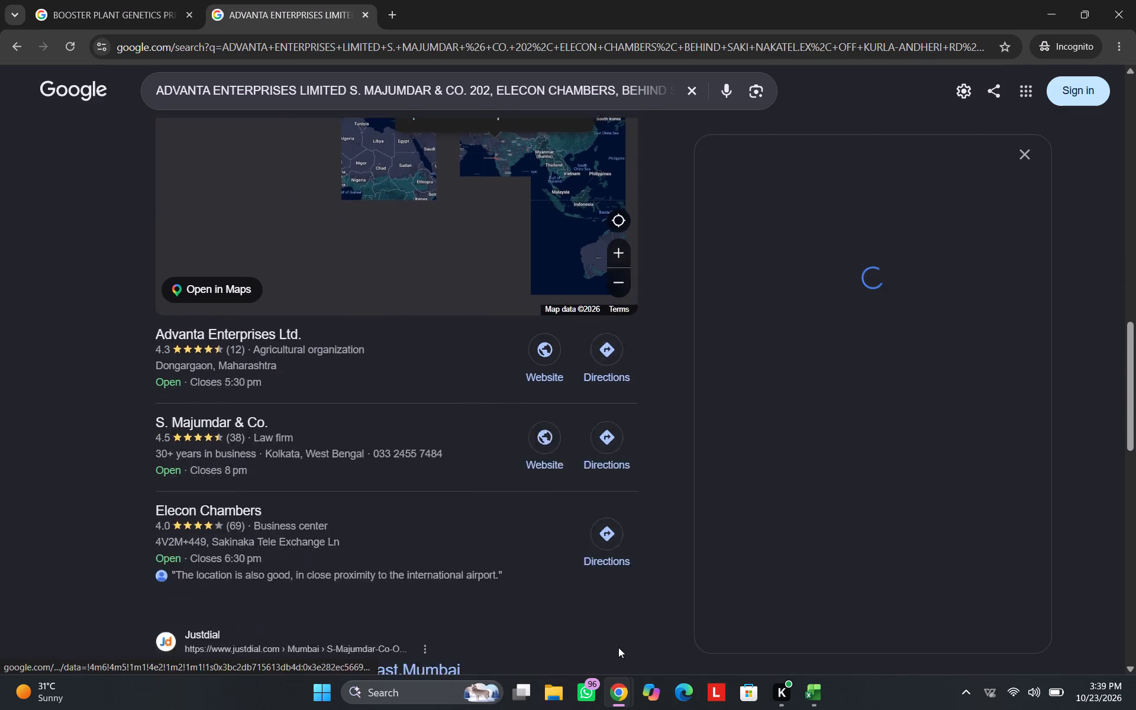
{"action": "scroll", "coordinate": [618, 647], "scroll_direction": "down", "scroll_amount": 2}
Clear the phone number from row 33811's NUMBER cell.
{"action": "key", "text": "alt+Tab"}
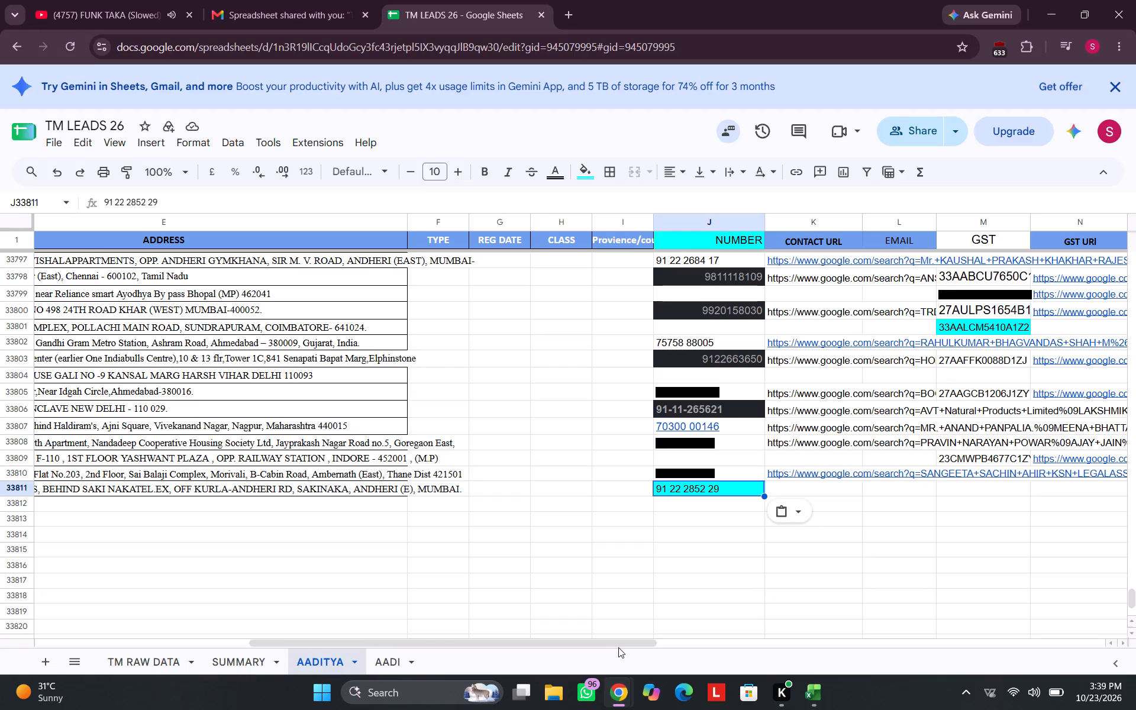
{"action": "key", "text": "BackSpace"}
Remove the stray "contac" from the Advanta Enterprises Limited query and search Google for its GST number.
{"action": "key", "text": "alt+Tab"}
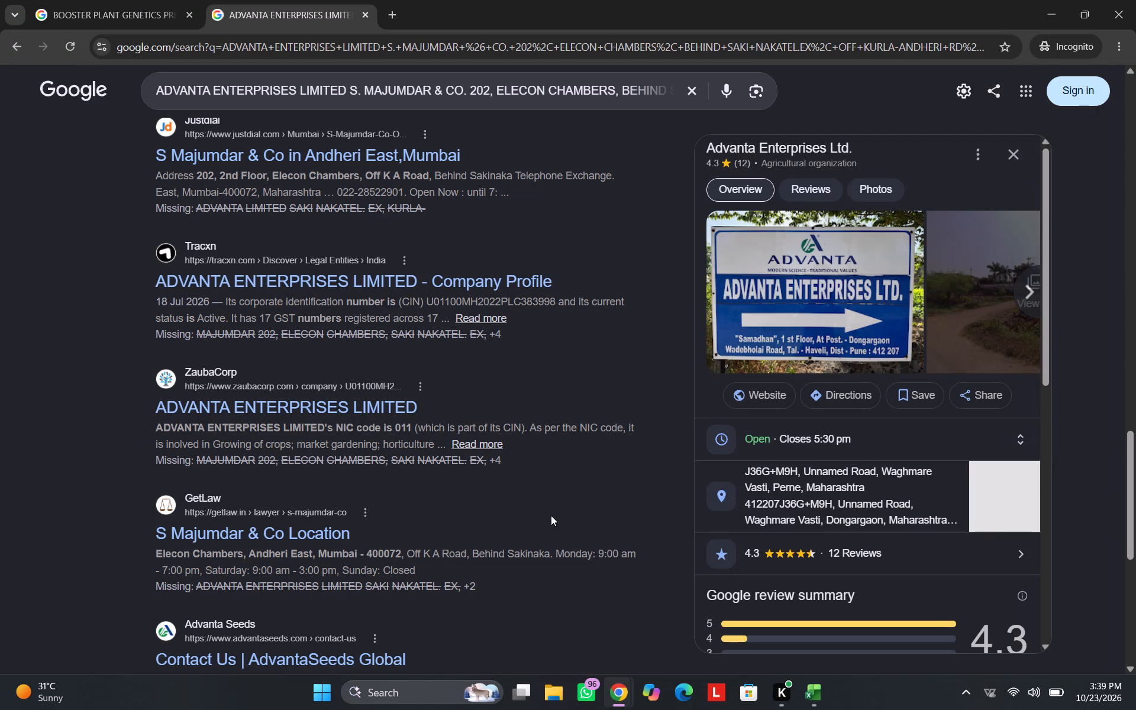
{"action": "scroll", "coordinate": [551, 515], "scroll_direction": "down", "scroll_amount": 1}
{"action": "scroll", "coordinate": [832, 562], "scroll_direction": "down", "scroll_amount": 4}
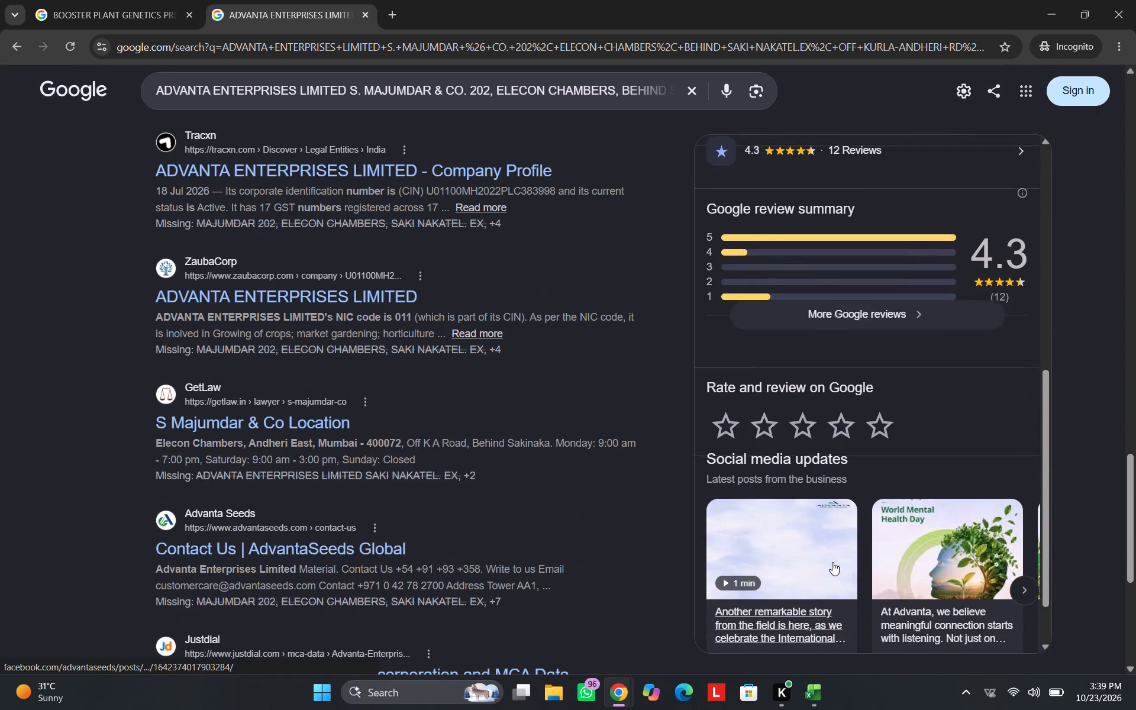
{"action": "scroll", "coordinate": [832, 562], "scroll_direction": "up", "scroll_amount": 2}
{"action": "scroll", "coordinate": [540, 528], "scroll_direction": "up", "scroll_amount": 10}
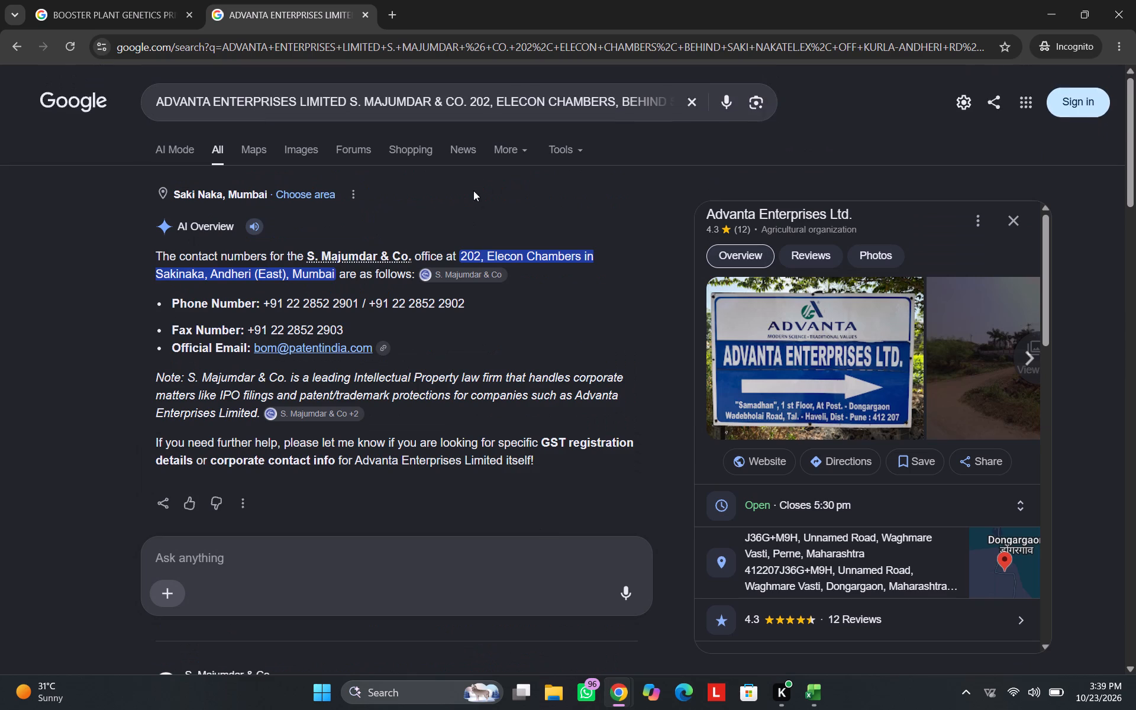
{"action": "left_click", "coordinate": [524, 112]}
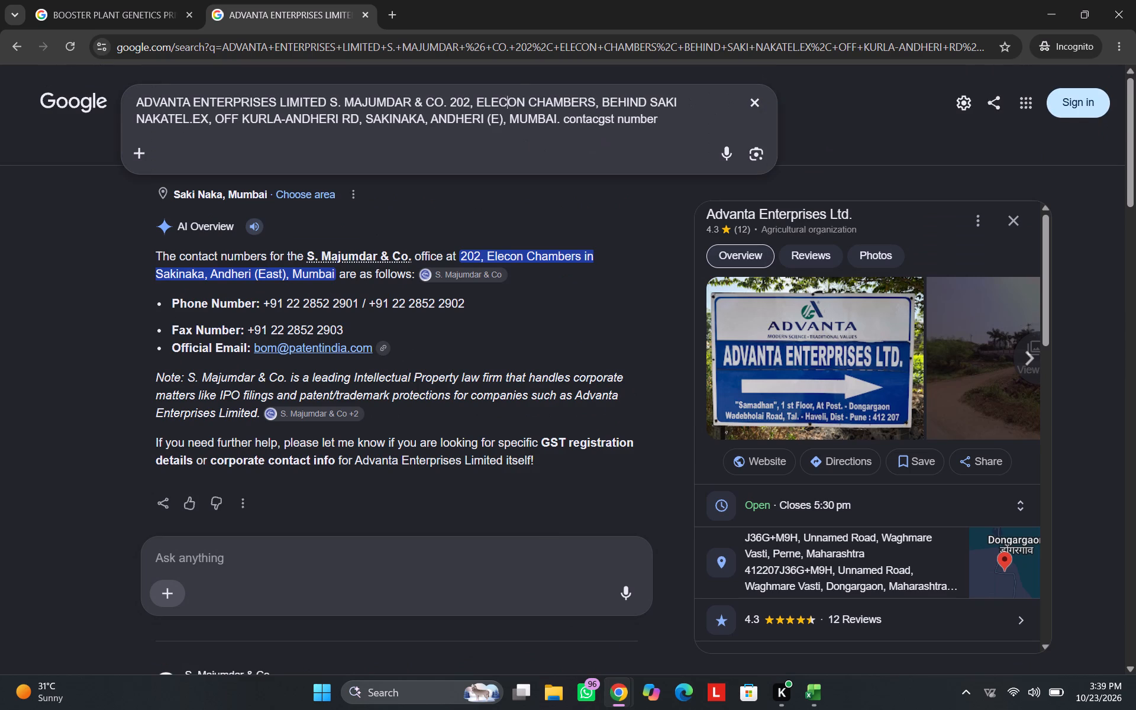
{"action": "left_click", "coordinate": [596, 118]}
{"action": "left_click", "coordinate": [596, 118]}
{"action": "key", "text": "ctrl+BackSpace"}
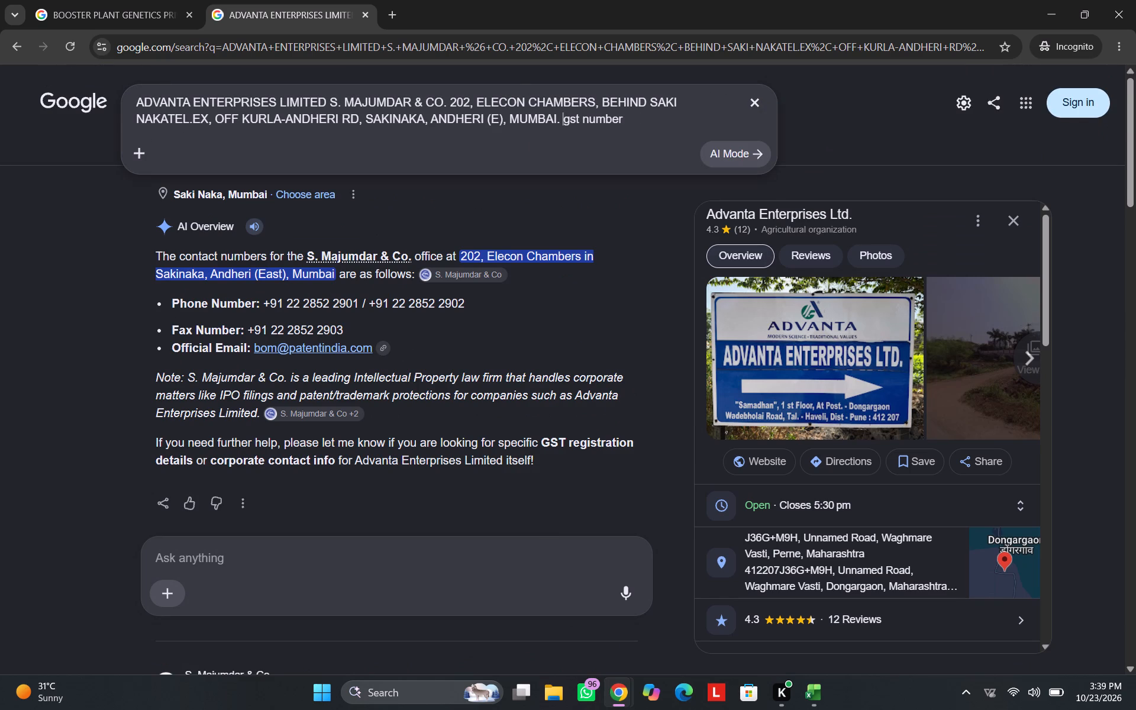
{"action": "key", "text": "Return"}
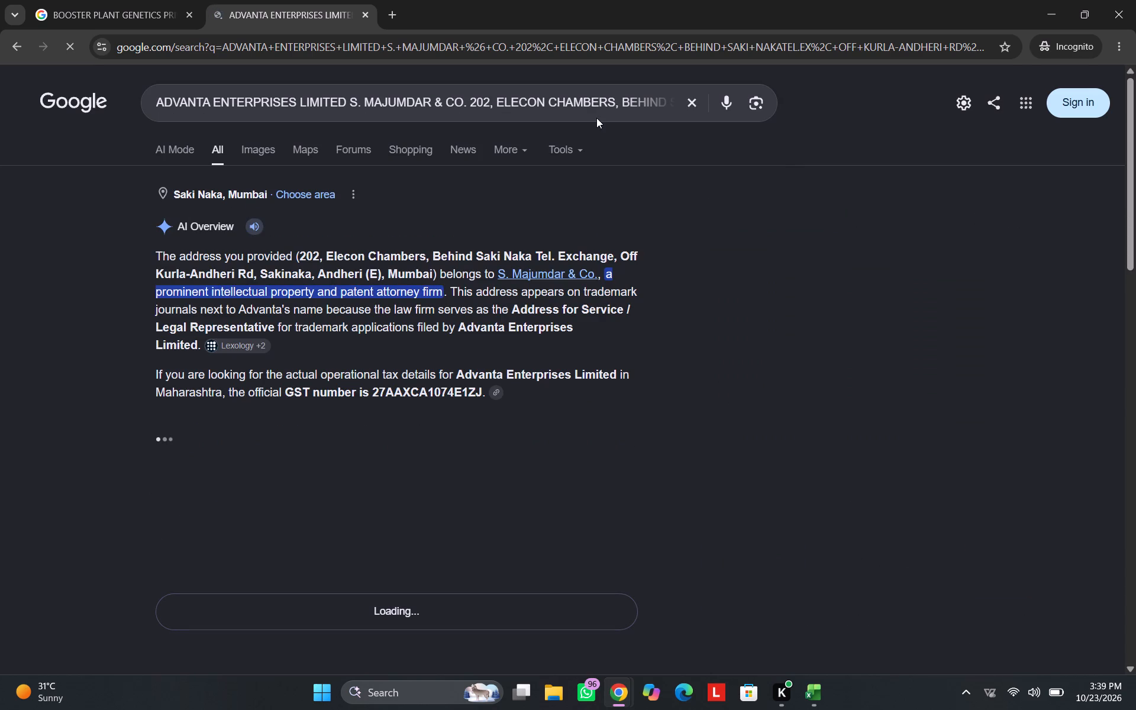
Copy Advanta Enterprises Limited's Maharashtra GST number from the AI Overview into row 33811's GST cell.
{"action": "double_click", "coordinate": [449, 393]}
{"action": "key", "text": "ctrl+c"}
{"action": "key", "text": "alt+Tab"}
{"action": "scroll", "coordinate": [449, 393], "scroll_direction": "left", "scroll_amount": 2}
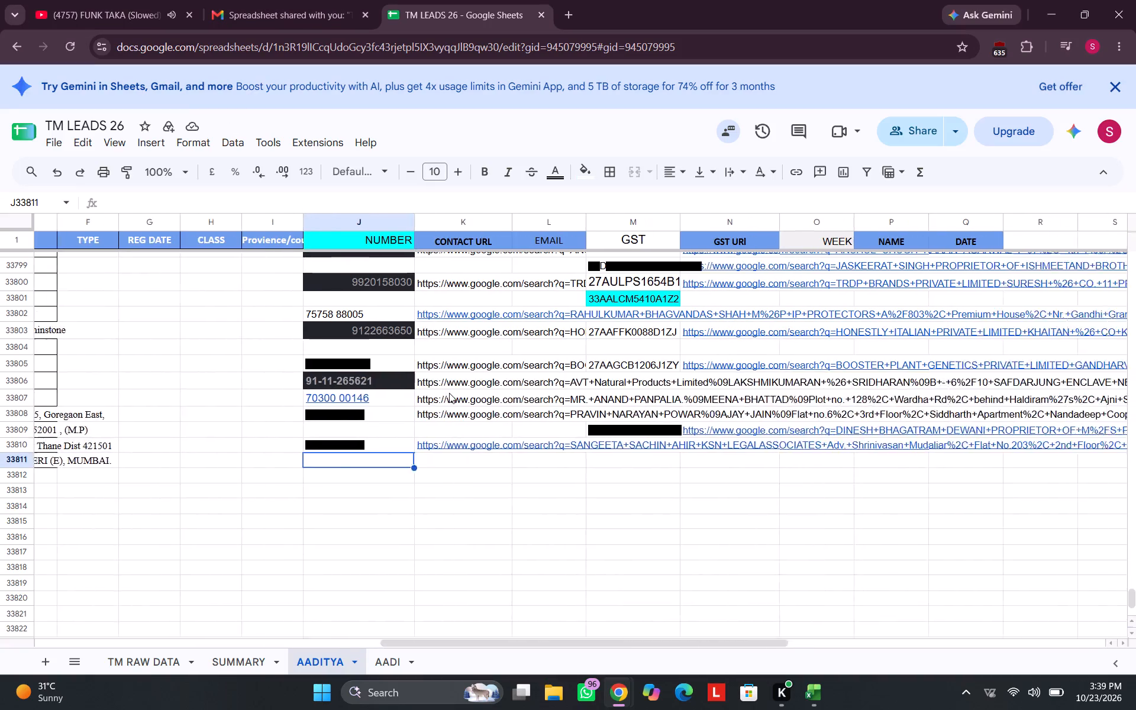
{"action": "scroll", "coordinate": [449, 393], "scroll_direction": "left", "scroll_amount": 1}
{"action": "left_click", "coordinate": [549, 466]}
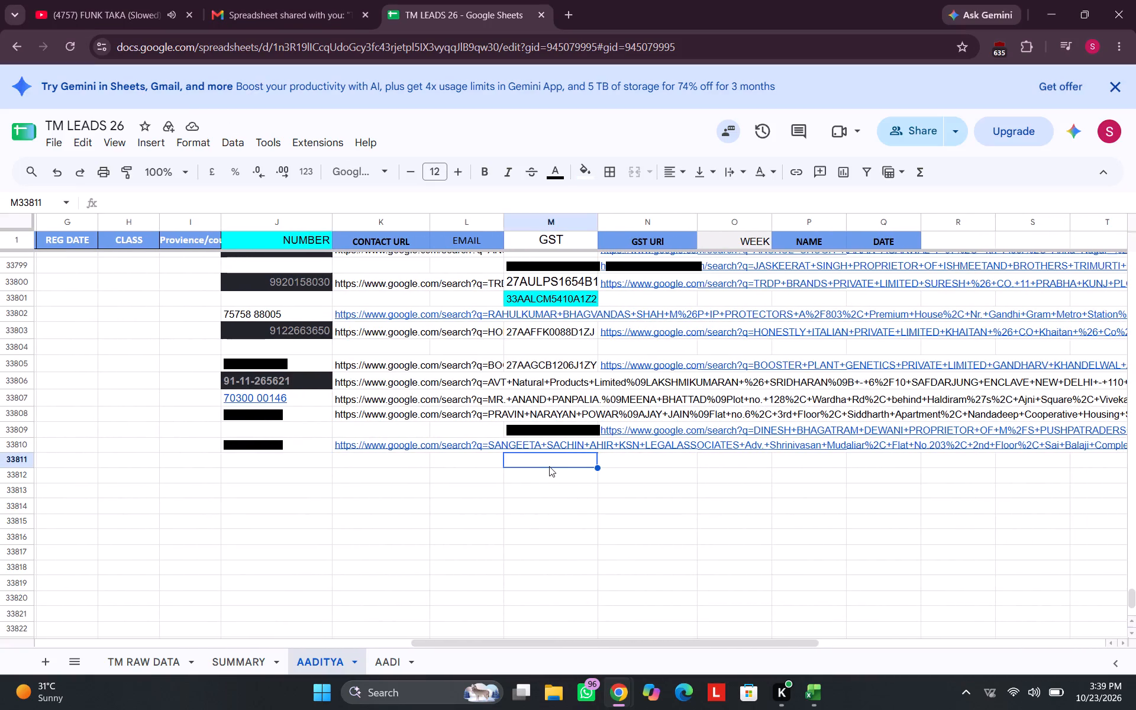
{"action": "key", "text": "ctrl+v"}
Copy the address of the GST search results page into row 33811's GST URL cell.
{"action": "key", "text": "alt+Tab"}
{"action": "left_click", "coordinate": [651, 50]}
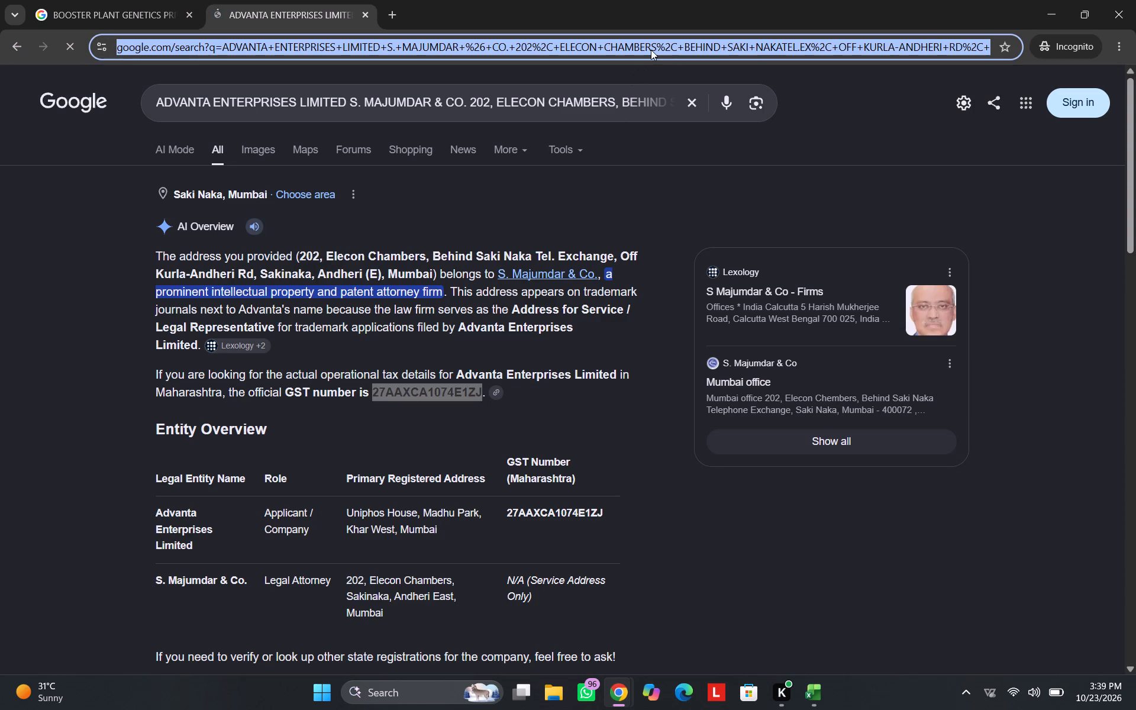
{"action": "key", "text": "ctrl+c"}
{"action": "key", "text": "alt+Tab"}
{"action": "left_click", "coordinate": [654, 457]}
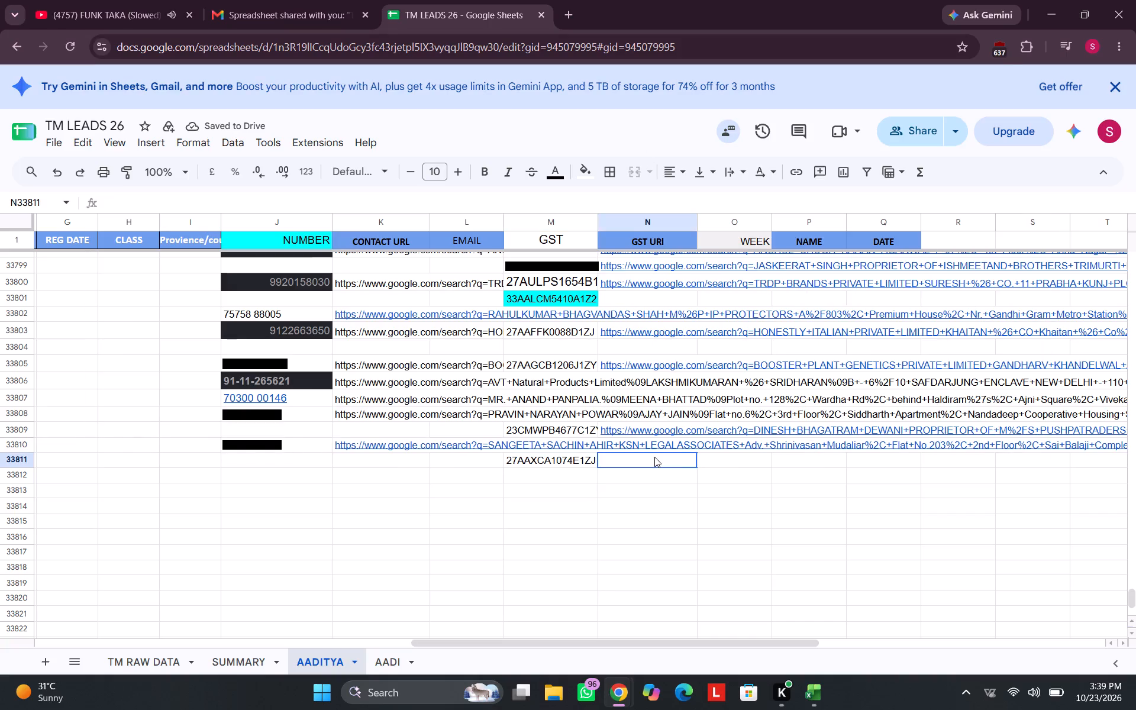
{"action": "key", "text": "ctrl+v"}
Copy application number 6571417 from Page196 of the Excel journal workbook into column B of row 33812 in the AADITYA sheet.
{"action": "key", "text": "alt+Tab"}
{"action": "key", "text": "alt+Right"}
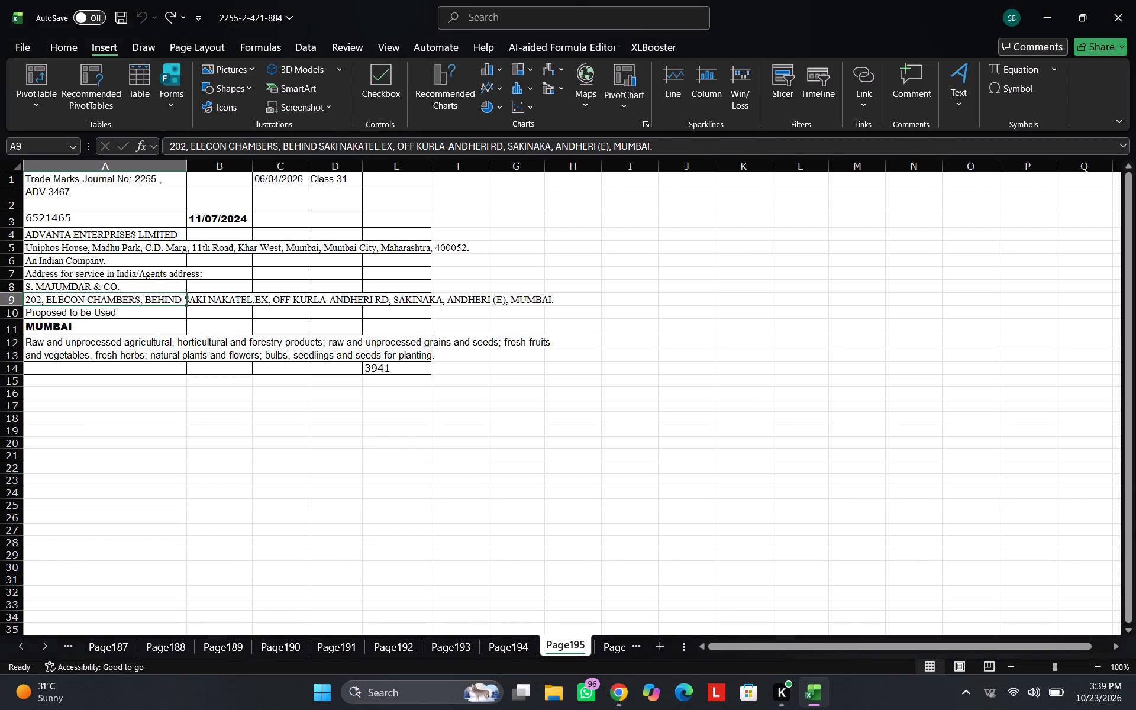
{"action": "left_click", "coordinate": [611, 650]}
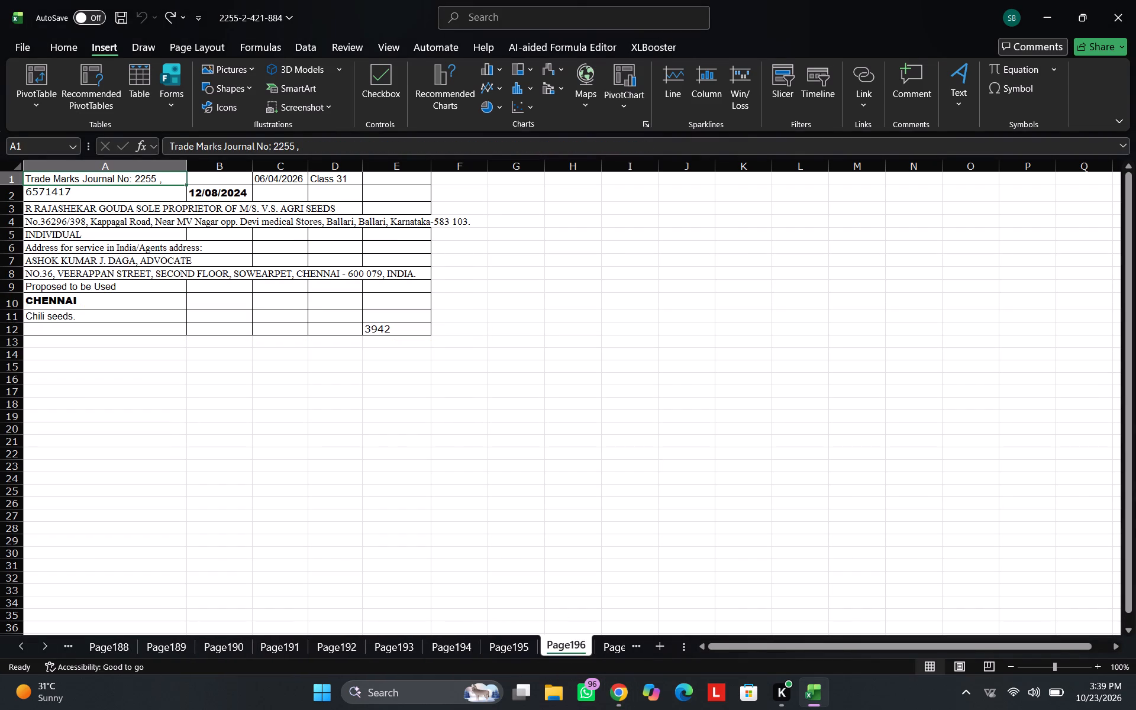
{"action": "left_click", "coordinate": [149, 192]}
{"action": "key", "text": "ctrl+c"}
{"action": "key", "text": "alt+Tab"}
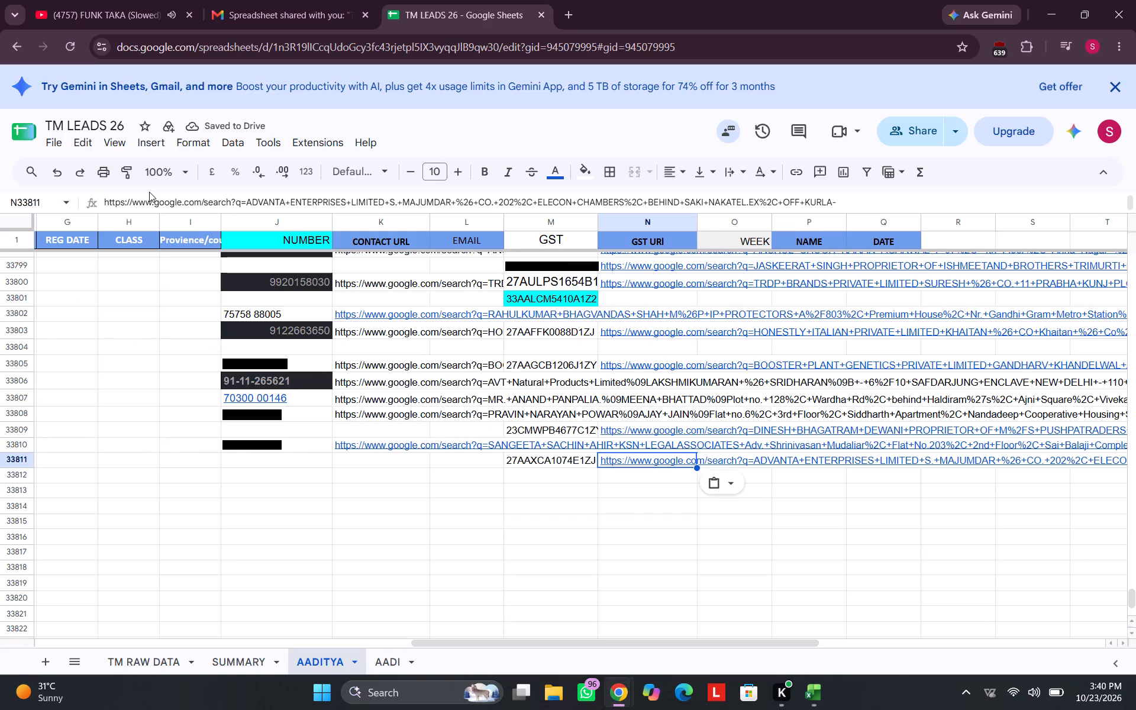
{"action": "key", "text": "Down"}
{"action": "key", "text": "Left"}
{"action": "key", "text": "Left"}
{"action": "key", "text": "Left"}
{"action": "key", "text": "Left"}
{"action": "key", "text": "Left"}
{"action": "key", "text": "Left"}
{"action": "key", "text": "Left"}
{"action": "key", "text": "Left"}
{"action": "key", "text": "Left"}
{"action": "key", "text": "Left"}
{"action": "key", "text": "Left"}
{"action": "key", "text": "Left"}
{"action": "key", "text": "Left"}
{"action": "key", "text": "Left"}
{"action": "key", "text": "Left"}
{"action": "key", "text": "Left"}
{"action": "key", "text": "Left"}
{"action": "key", "text": "Right"}
{"action": "key", "text": "ctrl+v"}
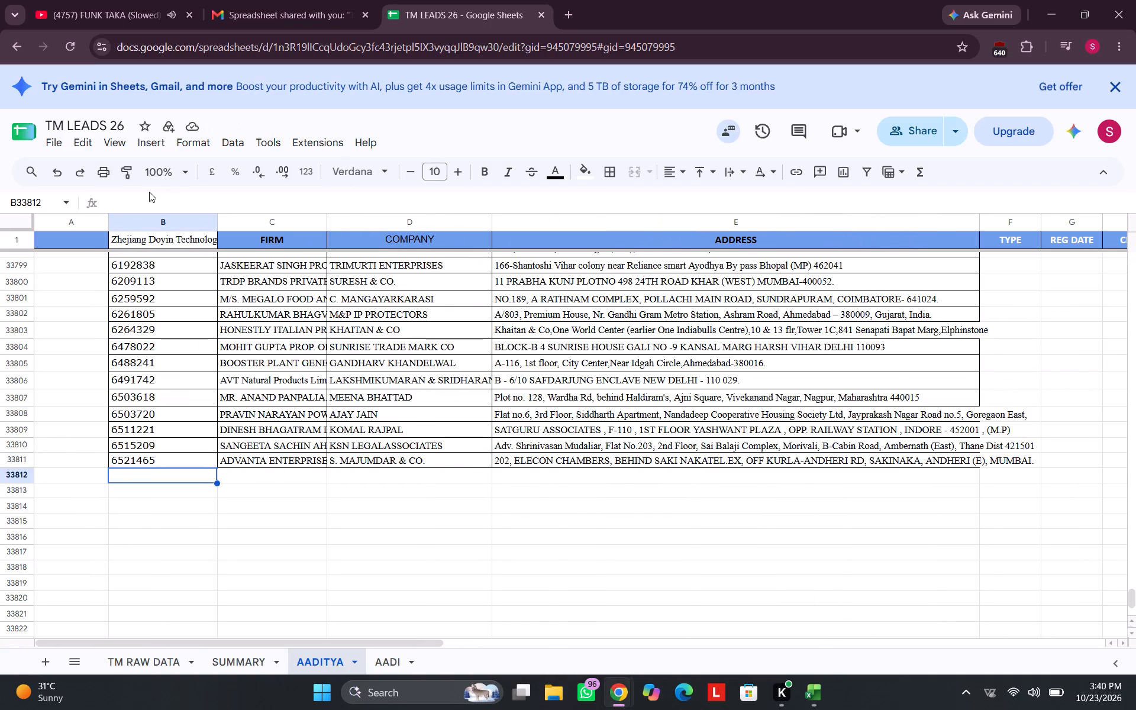
Copy the applicant entry, the sole proprietor of M/s. V.S. Agri Seeds, from Page196 into row 33812's FIRM cell.
{"action": "key", "text": "alt+Tab"}
{"action": "key", "text": "alt+Tab"}
{"action": "key", "text": "Down"}
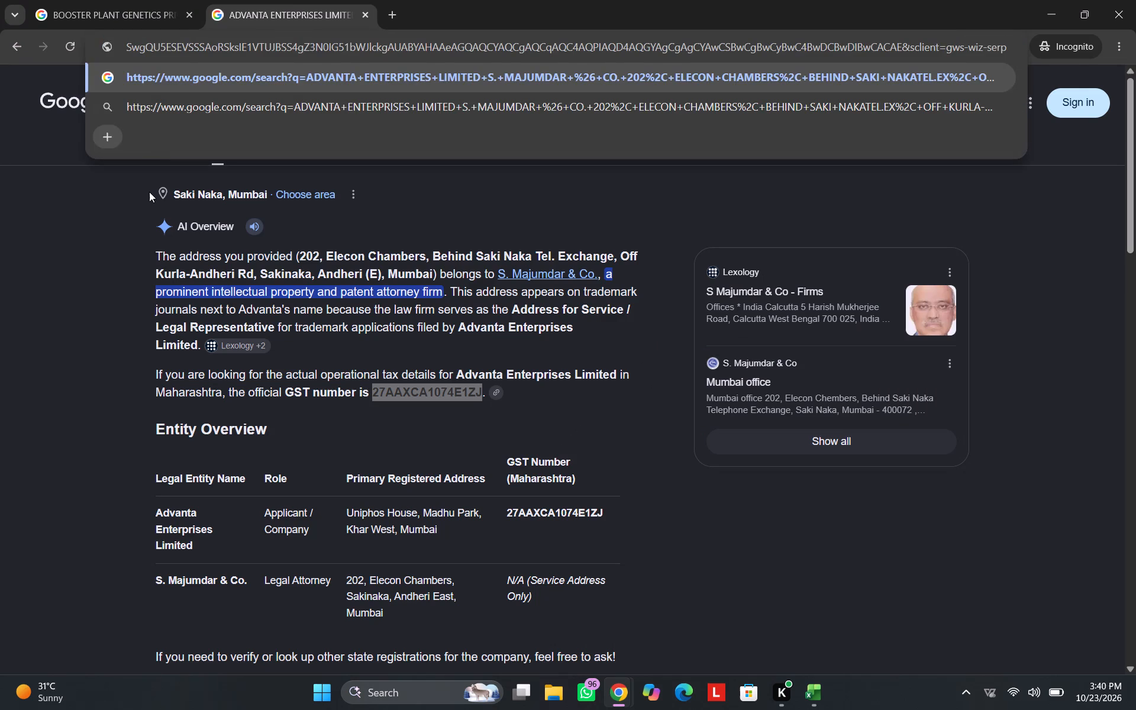
{"action": "key", "text": "alt+Tab"}
{"action": "key", "text": "alt+Tab"}
{"action": "key", "text": "alt+Right"}
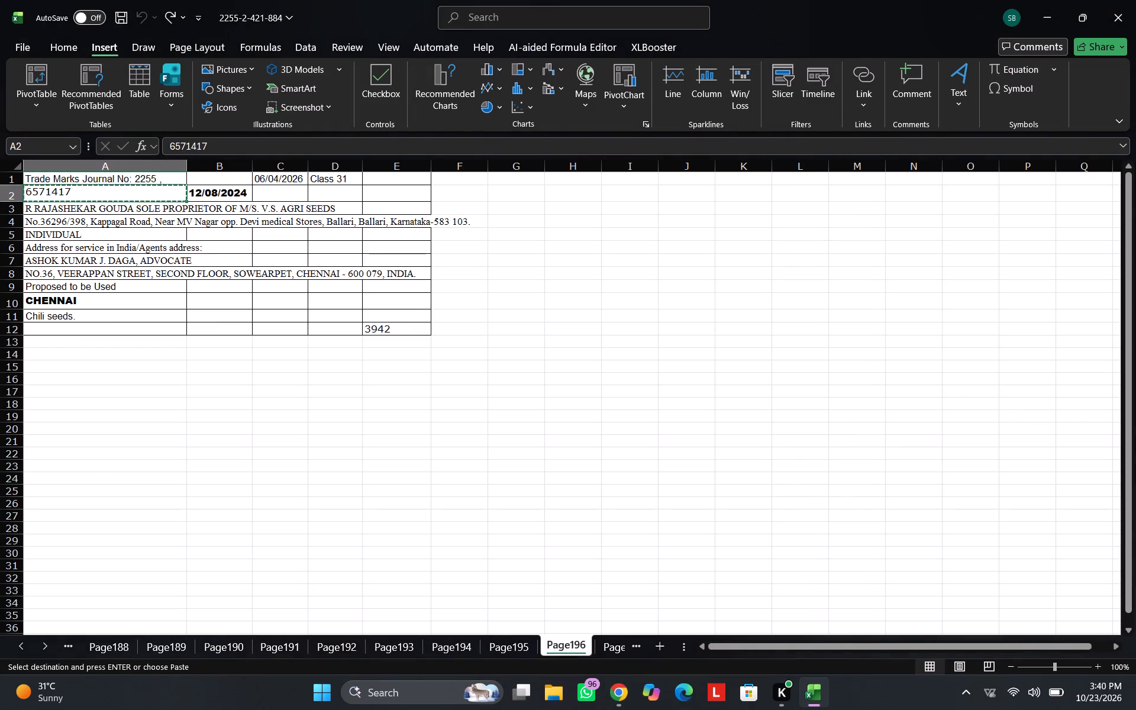
{"action": "key", "text": "Down"}
{"action": "key", "text": "ctrl+c"}
{"action": "key", "text": "alt+Tab"}
{"action": "key", "text": "Right"}
{"action": "key", "text": "ctrl+v"}
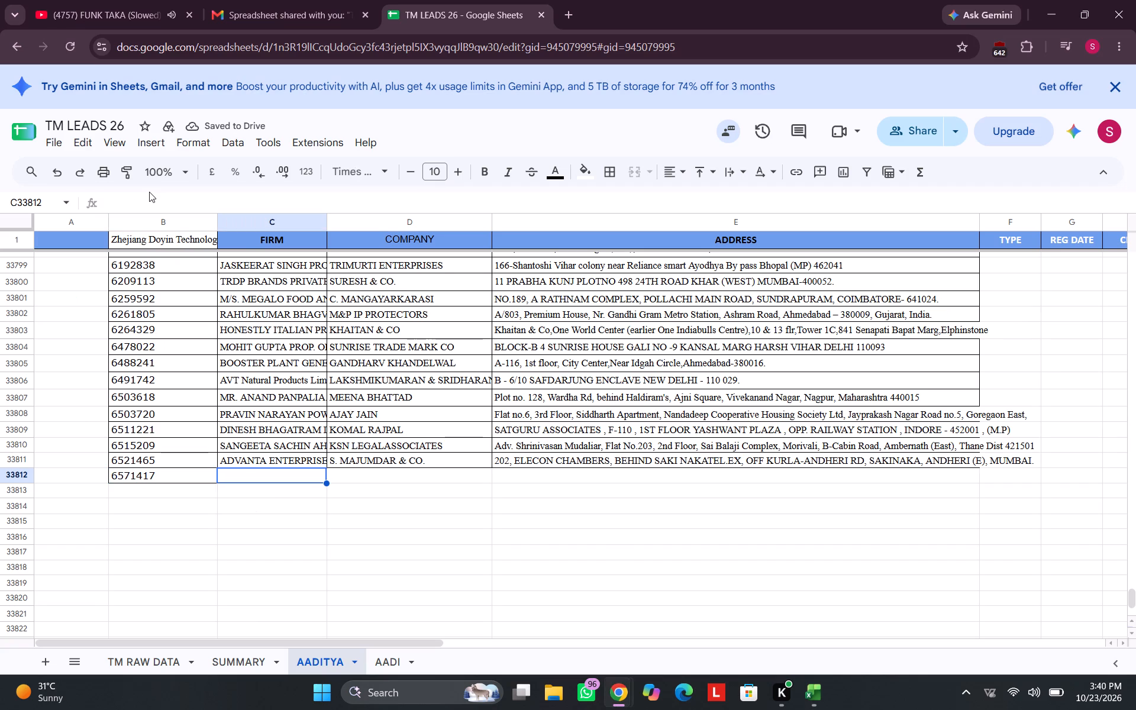
Copy the advocate's name listed under the address for service on Page196 into row 33812's COMPANY cell.
{"action": "key", "text": "alt+Tab"}
{"action": "key", "text": "Down"}
{"action": "key", "text": "Down"}
{"action": "key", "text": "Down"}
{"action": "key", "text": "Down"}
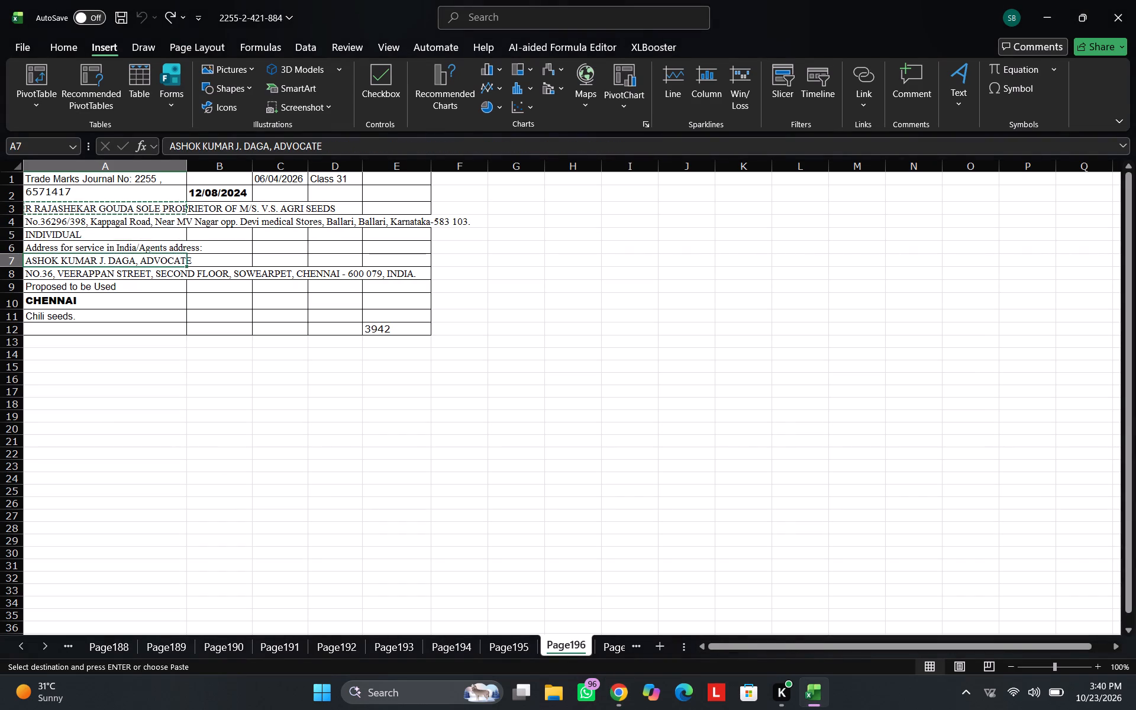
{"action": "key", "text": "ctrl+c"}
{"action": "key", "text": "alt+Tab"}
{"action": "key", "text": "Right"}
{"action": "key", "text": "ctrl+v"}
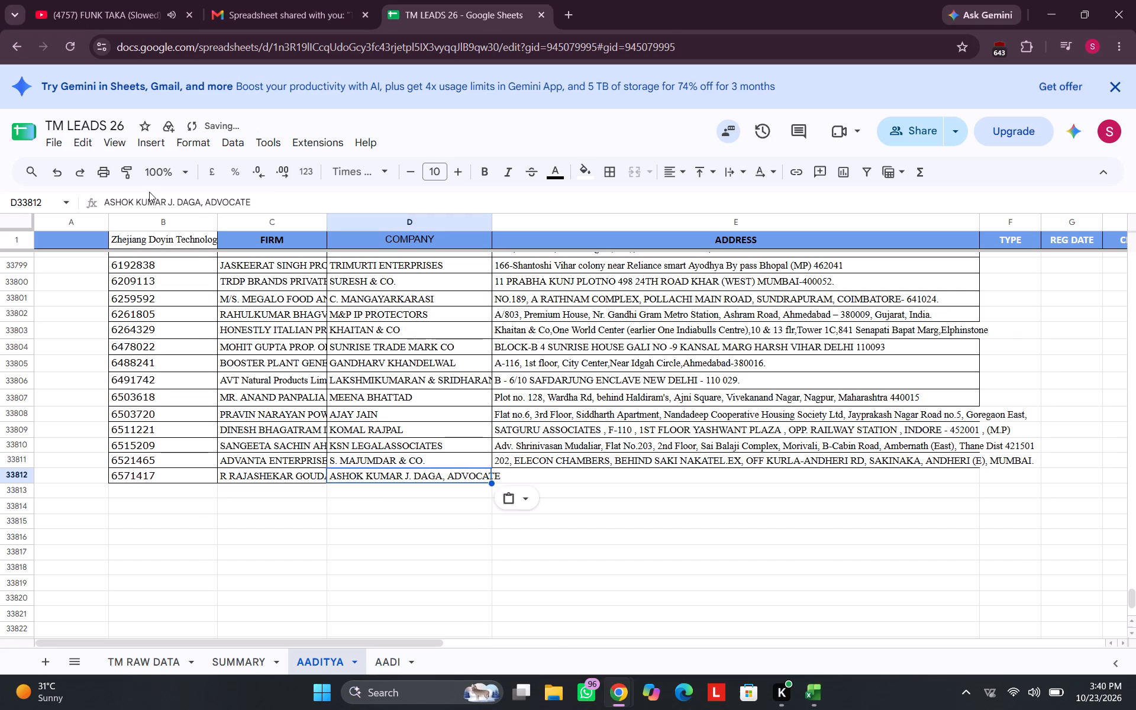
Copy the advocate's Chennai service address from Page196 into row 33812's ADDRESS cell.
{"action": "key", "text": "alt+Tab"}
{"action": "key", "text": "Down"}
{"action": "key", "text": "ctrl+c"}
{"action": "key", "text": "alt+Tab"}
{"action": "key", "text": "Right"}
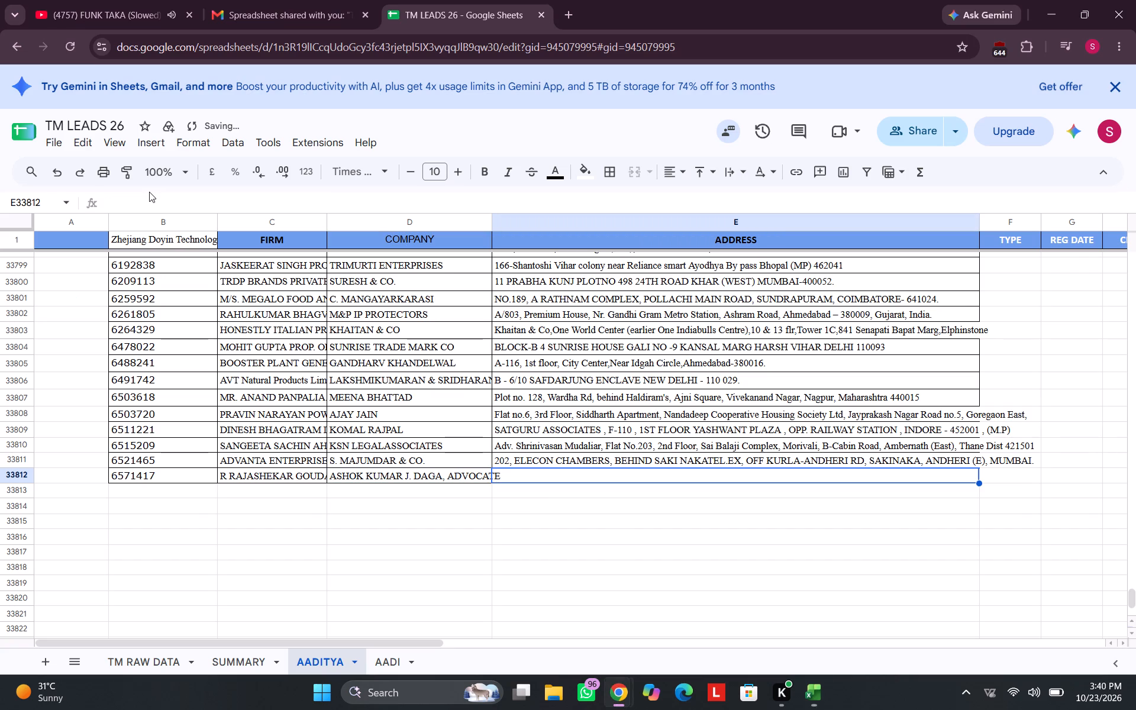
{"action": "key", "text": "ctrl+v"}
Copy row 33812's firm, company and address and search Google for them with "contact number" appended.
{"action": "key", "text": "Right"}
{"action": "key", "text": "shift+Left"}
{"action": "key", "text": "shift+Left"}
{"action": "key", "text": "ctrl+c"}
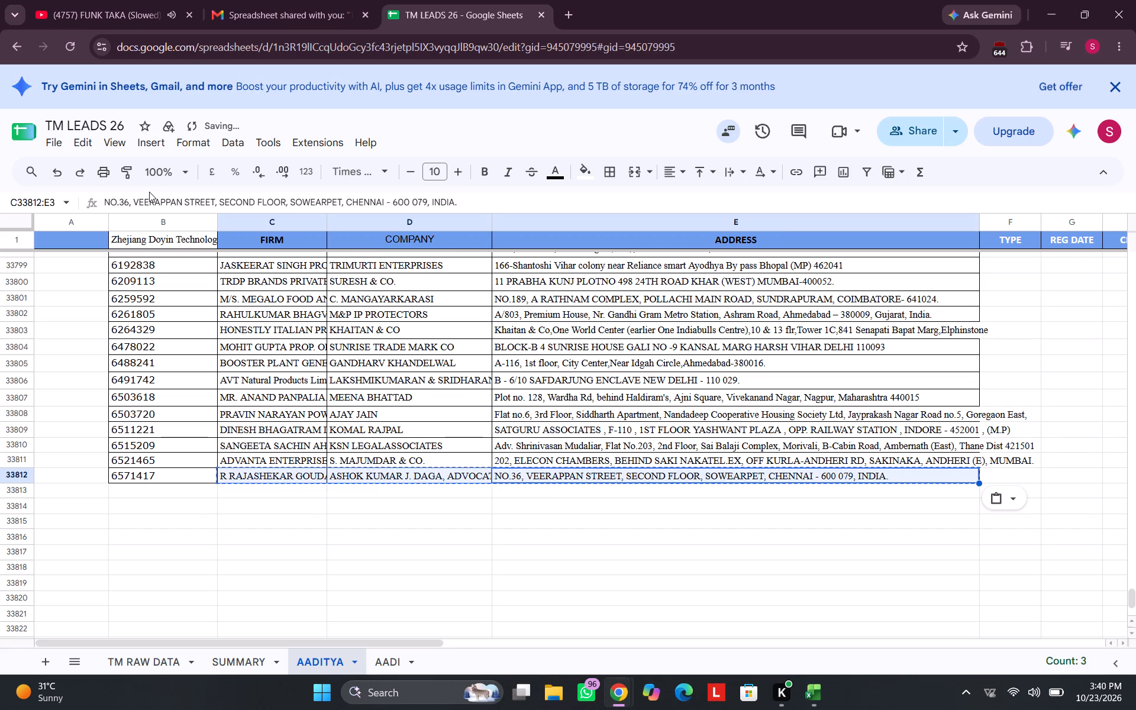
{"action": "key", "text": "alt+Tab"}
{"action": "key", "text": "alt+Right"}
{"action": "left_click", "coordinate": [688, 112]}
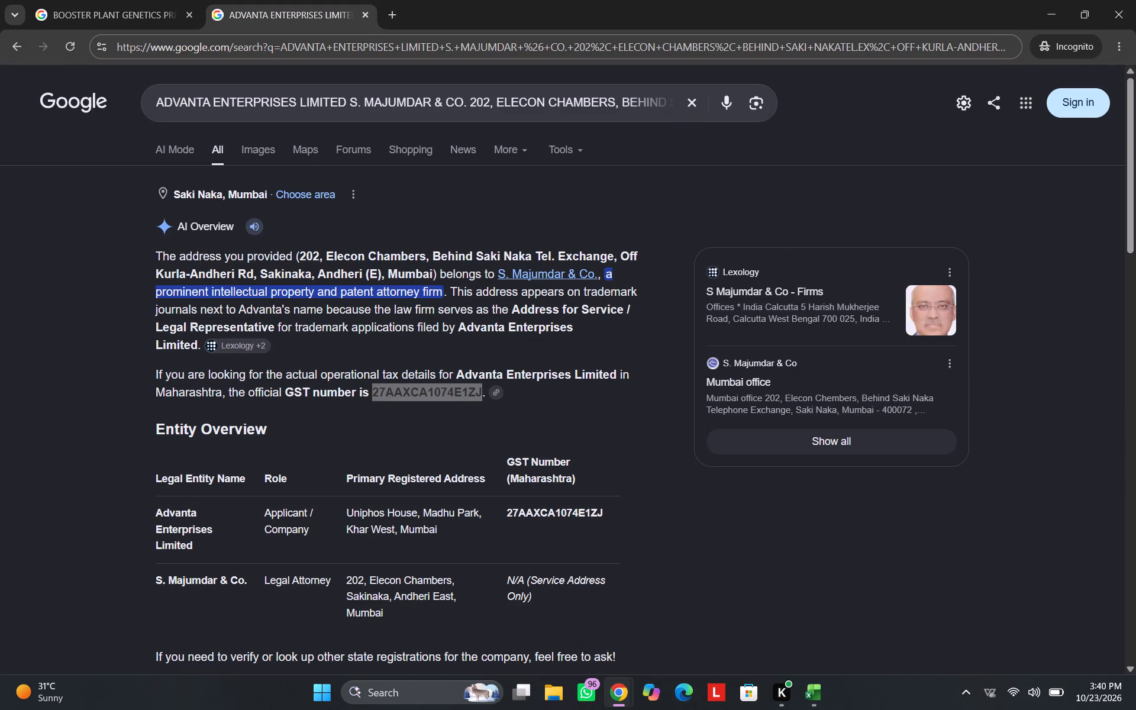
{"action": "key", "text": "ctrl+v"}
{"action": "key", "text": "space"}
{"action": "type", "text": "contact number"}
{"action": "key", "text": "space"}
{"action": "key", "text": "Return"}
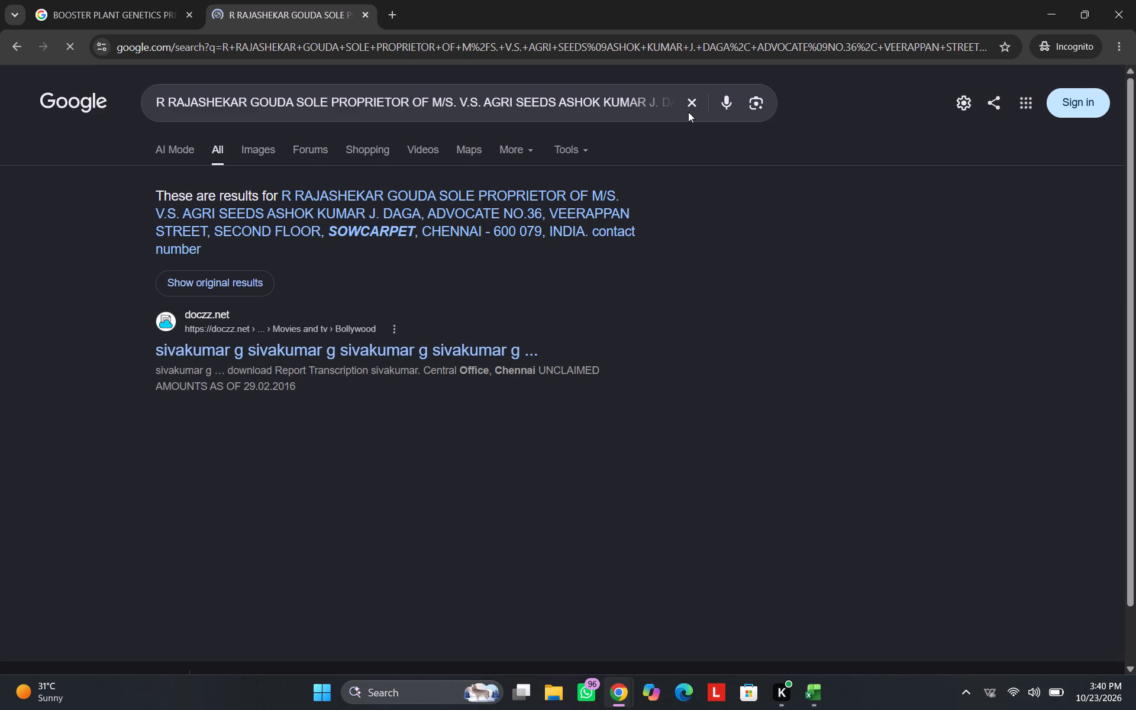
Change the V.S. Agri Seeds query to ask for "gst number" instead of the contact number and search again.
{"action": "left_click", "coordinate": [615, 105]}
{"action": "left_click", "coordinate": [174, 141]}
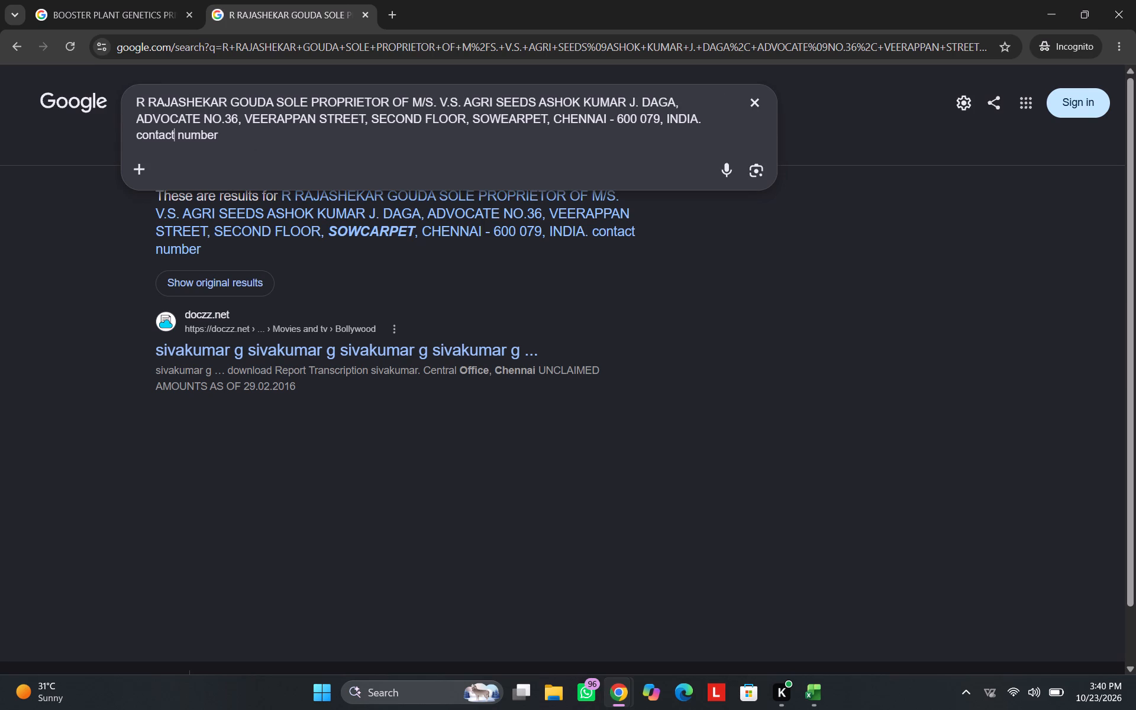
{"action": "key", "text": "BackSpace"}
{"action": "type", "text": "gst"}
{"action": "key", "text": "space"}
{"action": "key", "text": "Return"}
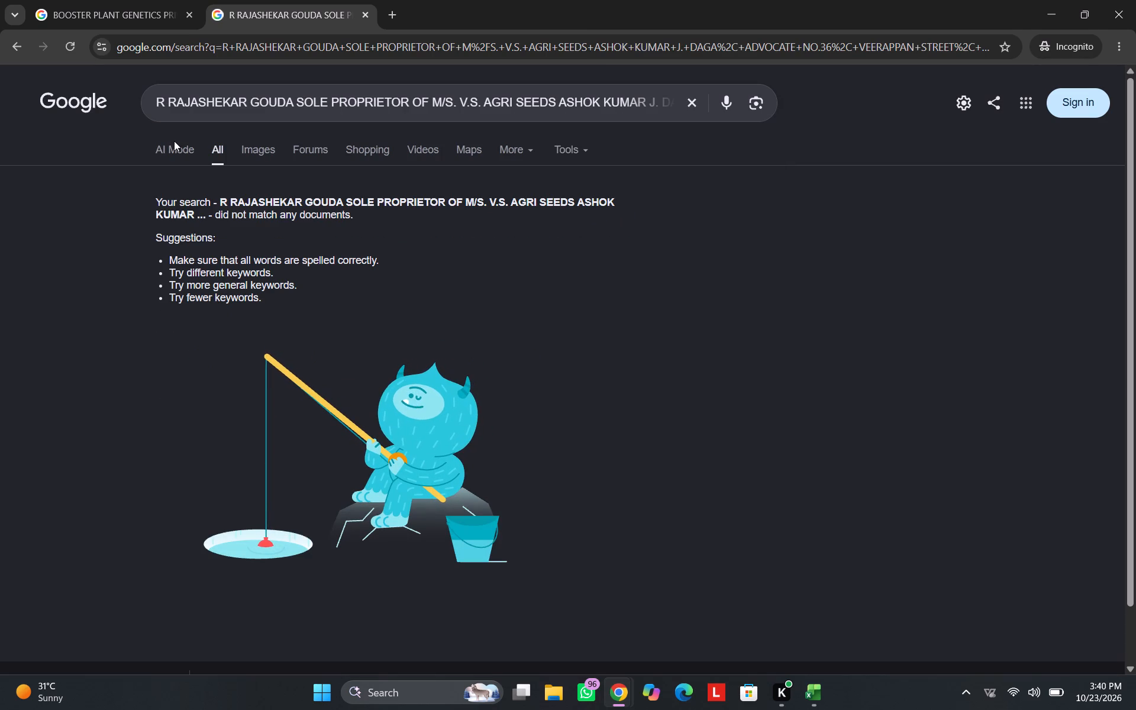
{"action": "left_click", "coordinate": [245, 108]}
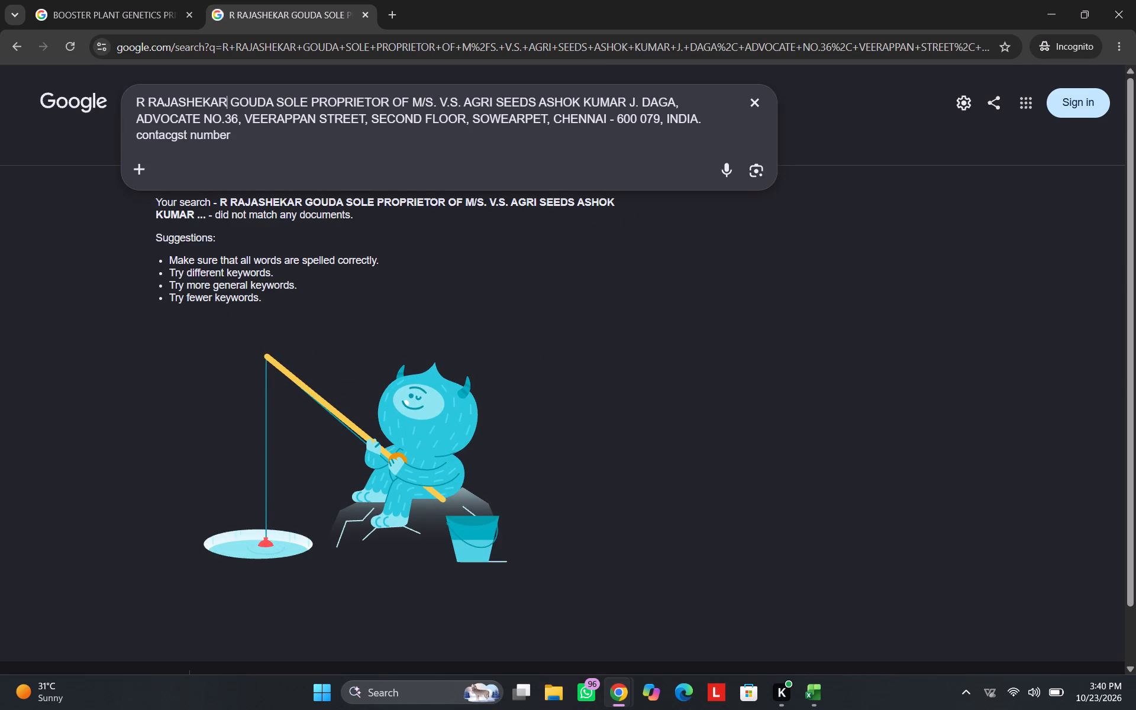
{"action": "left_click", "coordinate": [169, 132]}
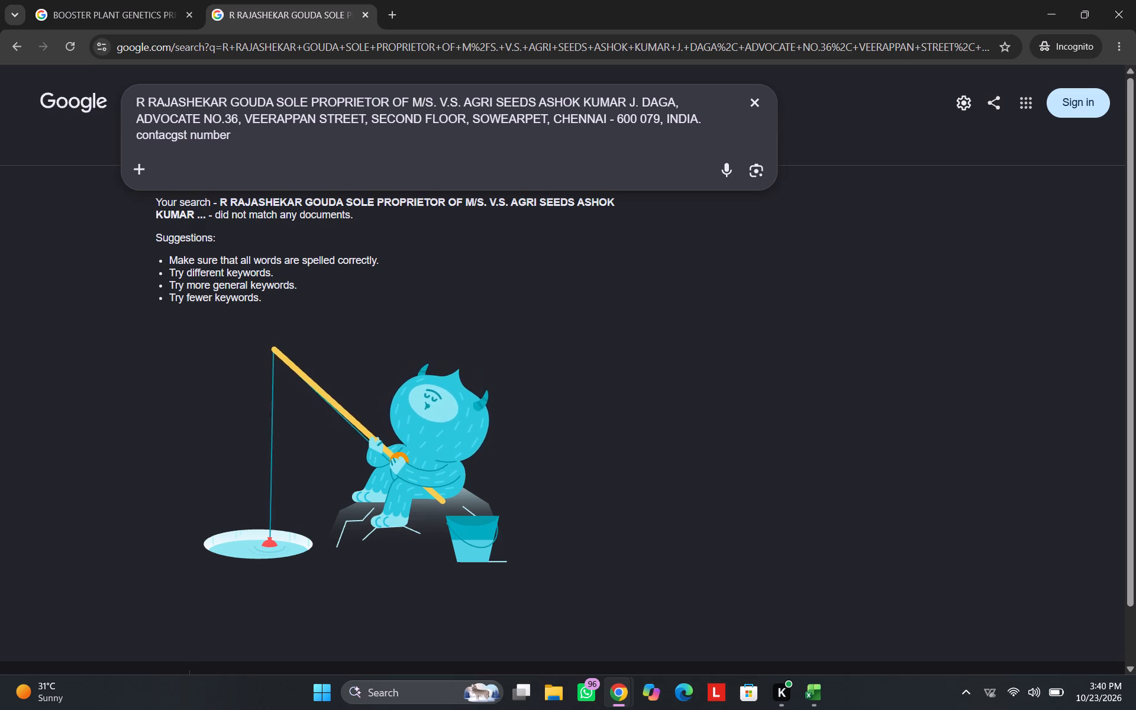
{"action": "key", "text": "ctrl+BackSpace"}
{"action": "key", "text": "Return"}
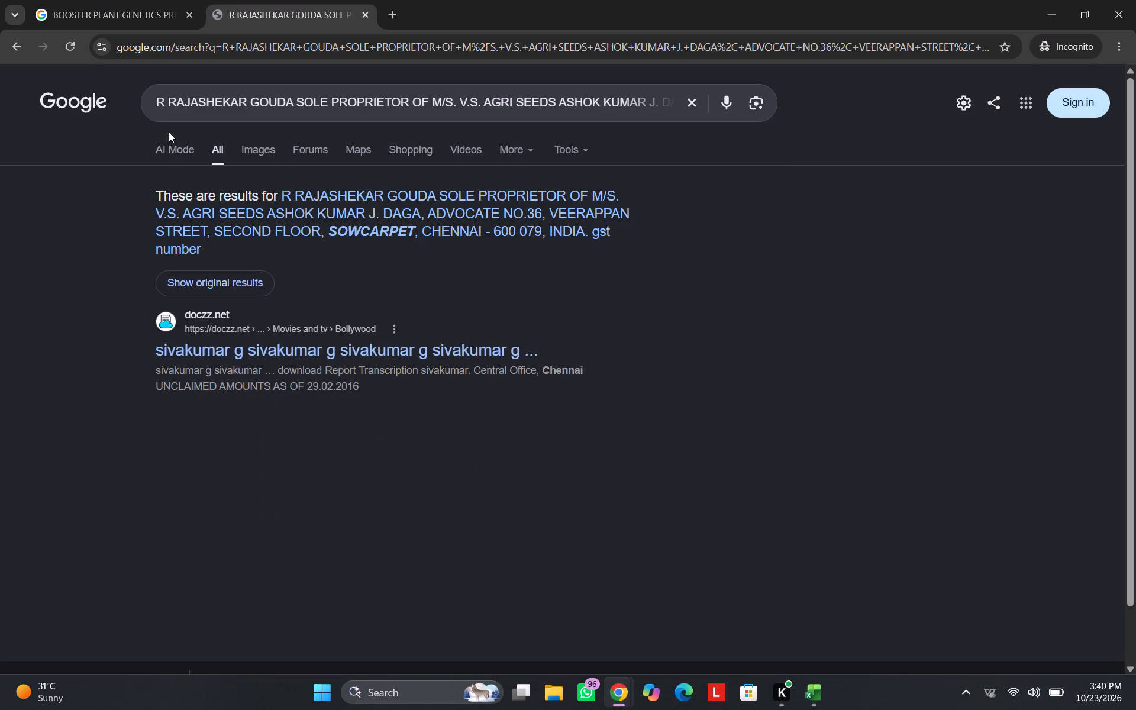
{"action": "key", "text": "alt+Tab"}
{"action": "key", "text": "Down"}
{"action": "key", "text": "Left"}
{"action": "key", "text": "Left"}
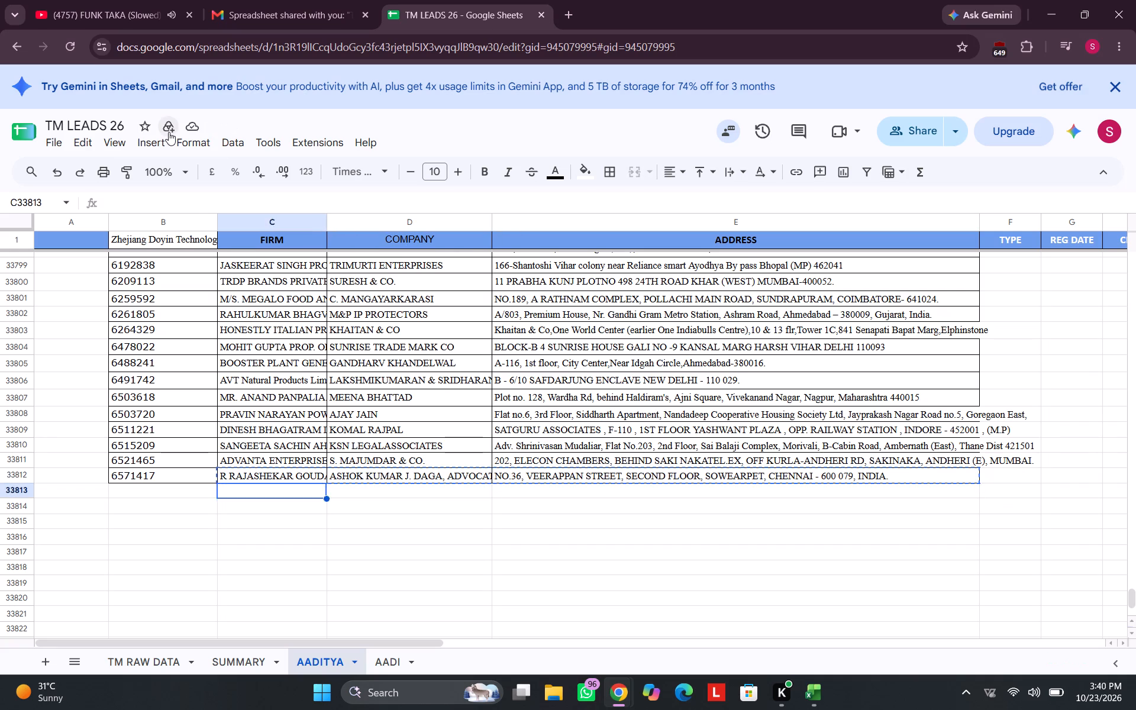
{"action": "key", "text": "Left"}
{"action": "key", "text": "alt+Tab"}
{"action": "key", "text": "alt+Right"}
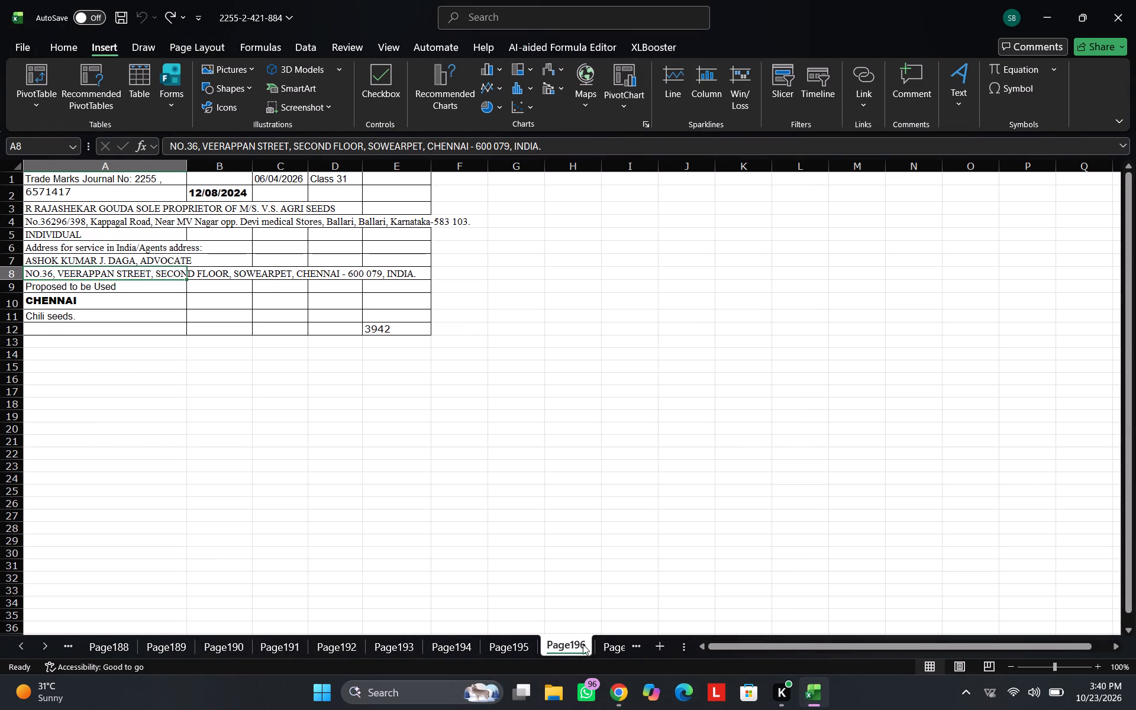
{"action": "left_click", "coordinate": [620, 646]}
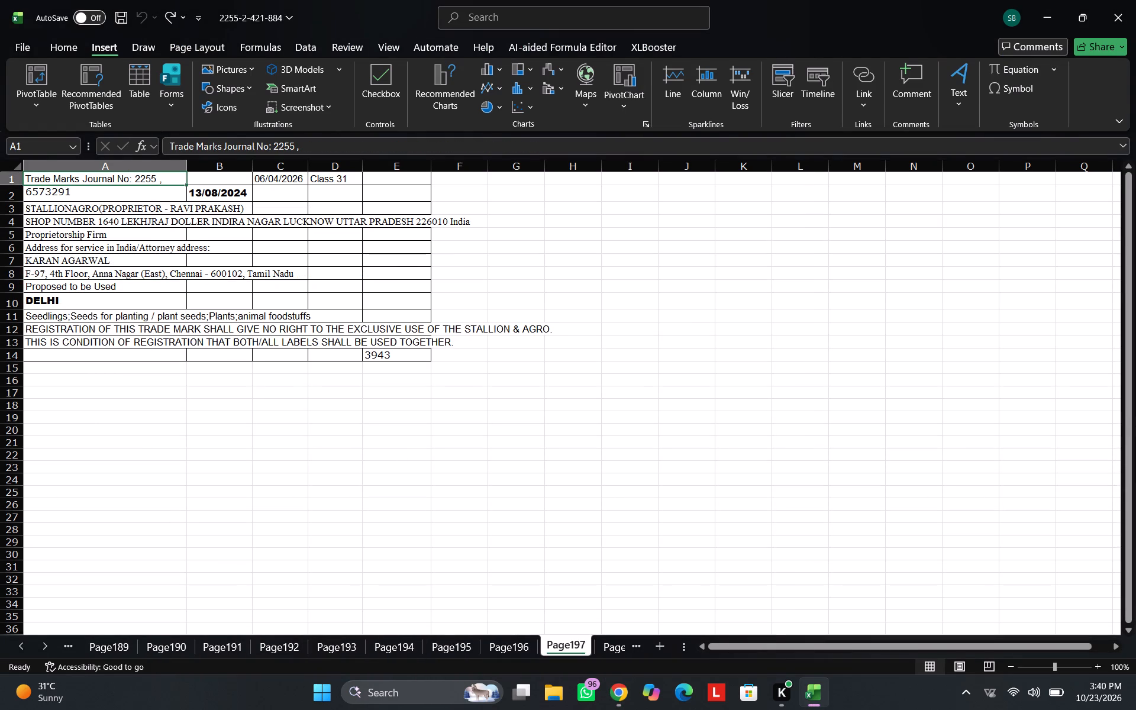
{"action": "left_click", "coordinate": [147, 202]}
{"action": "left_click", "coordinate": [158, 198]}
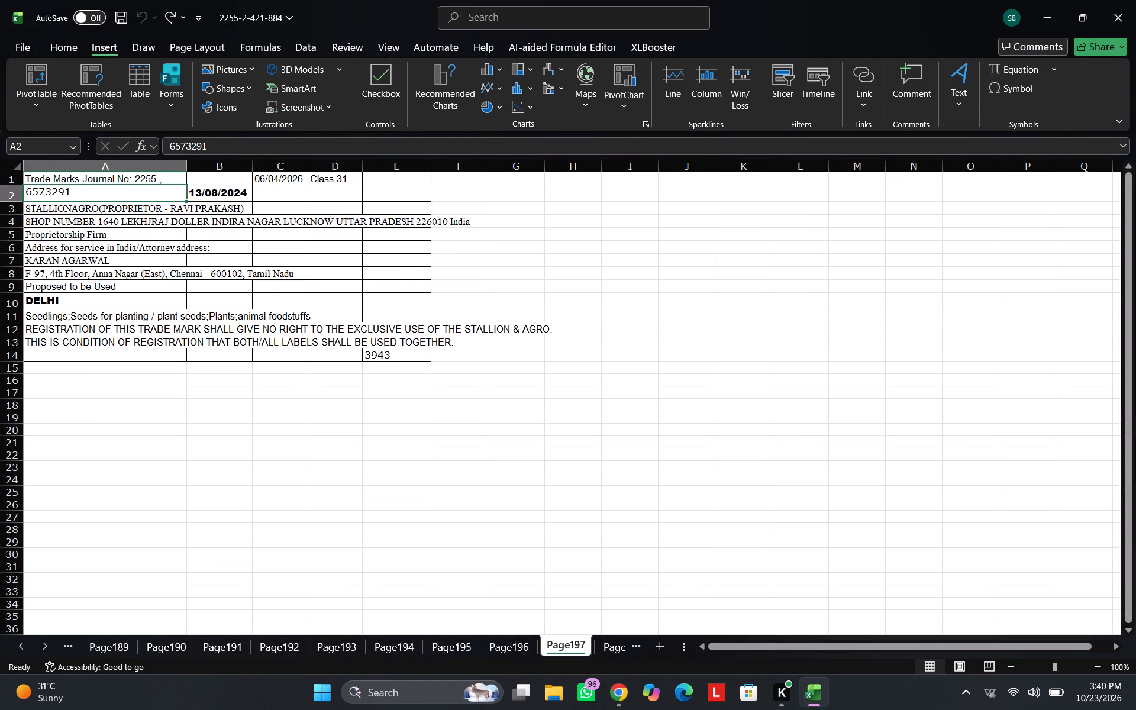
{"action": "key", "text": "ctrl+c"}
{"action": "key", "text": "alt+Tab"}
{"action": "key", "text": "ctrl+v"}
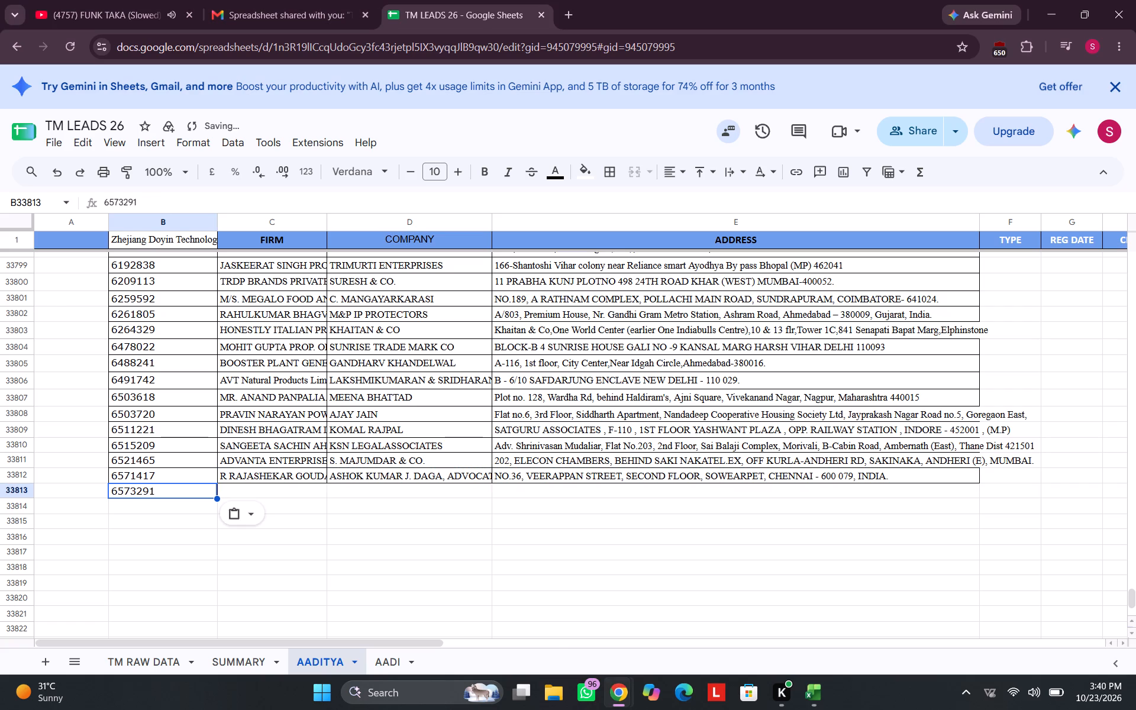
Copy the Stallionagro firm name from Page197 of the Excel journal workbook into row 33813's FIRM cell.
{"action": "key", "text": "alt+Tab"}
{"action": "key", "text": "Down"}
{"action": "key", "text": "ctrl+c"}
{"action": "key", "text": "alt+Tab"}
{"action": "key", "text": "Right"}
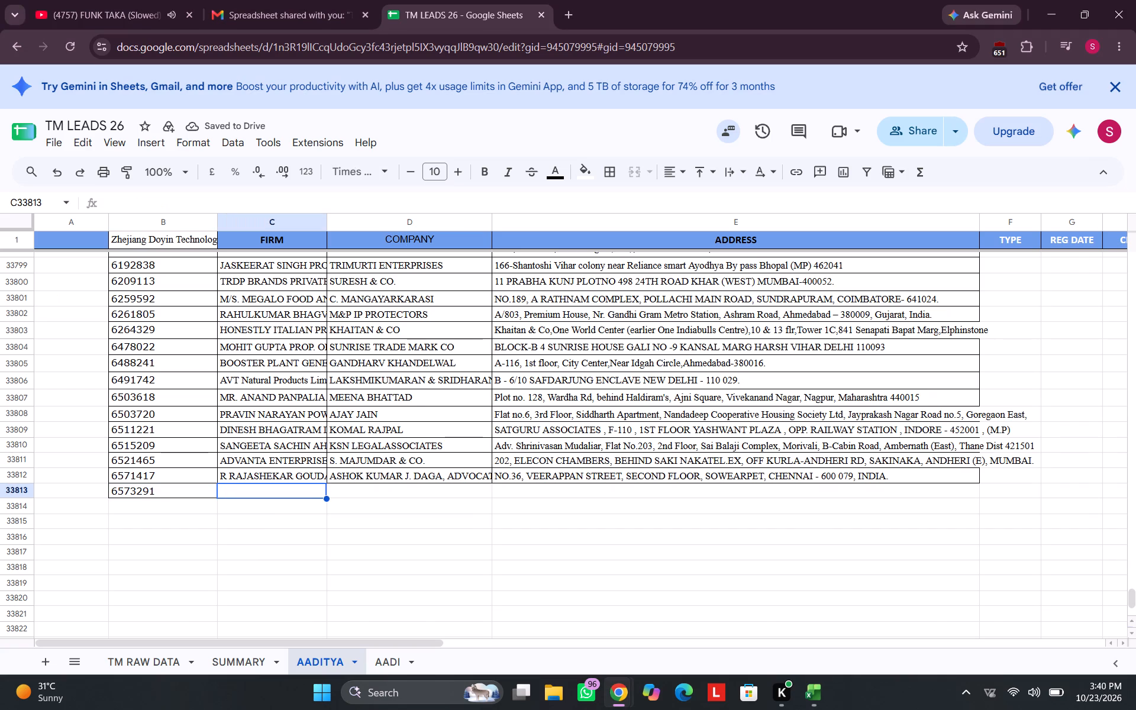
{"action": "key", "text": "ctrl+v"}
Copy the attorney's name from Page197 of the Excel journal workbook into row 33813's COMPANY cell.
{"action": "key", "text": "alt+Tab"}
{"action": "key", "text": "Down"}
{"action": "key", "text": "Down"}
{"action": "key", "text": "Down"}
{"action": "key", "text": "Down"}
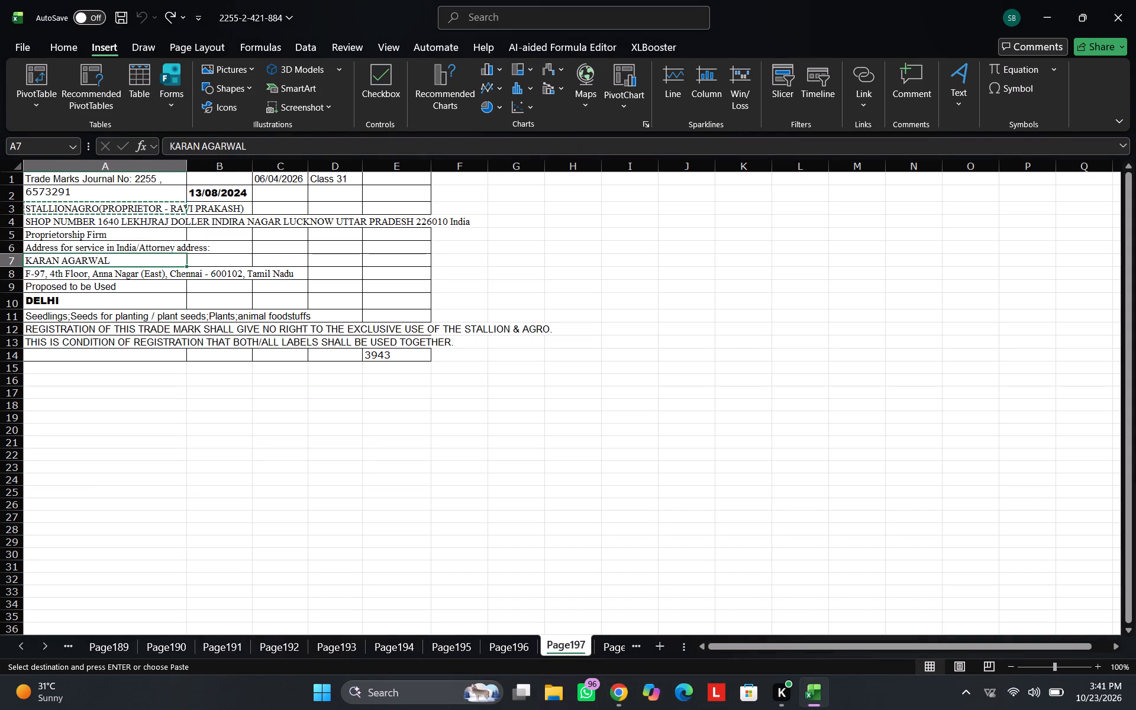
{"action": "key", "text": "ctrl+c"}
{"action": "key", "text": "alt+Tab"}
{"action": "key", "text": "Right"}
{"action": "key", "text": "ctrl+v"}
Copy the attorney's Chennai service address from Page197 into row 33813's ADDRESS cell.
{"action": "key", "text": "alt+Tab"}
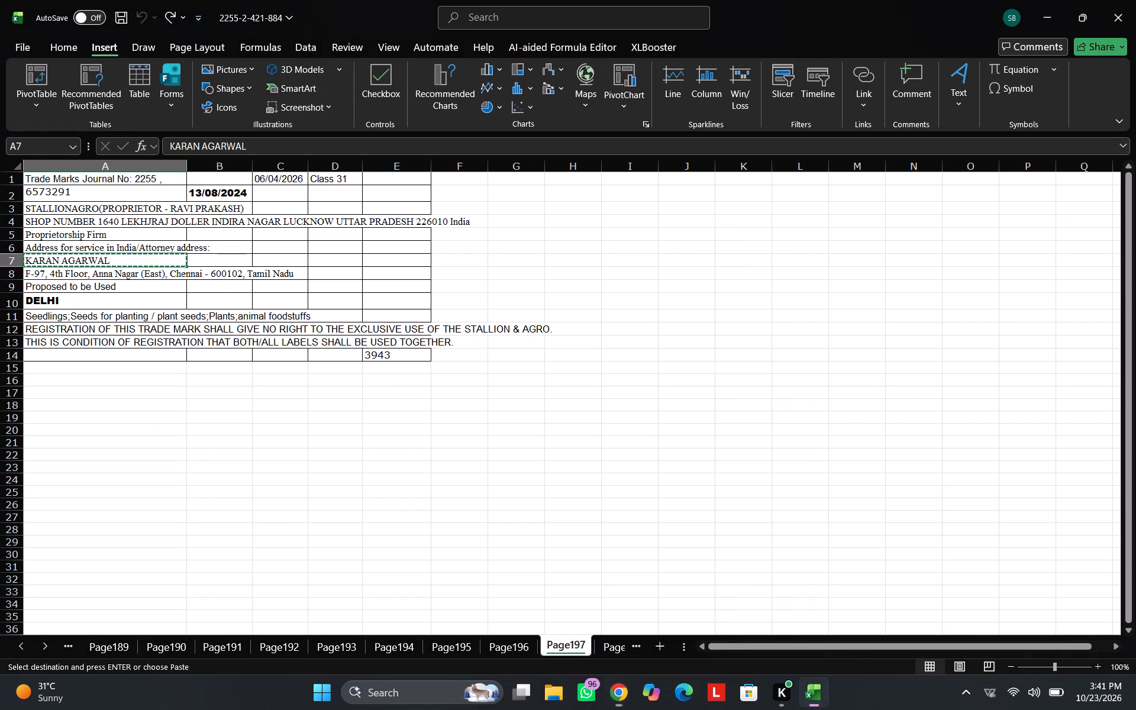
{"action": "key", "text": "Down"}
{"action": "key", "text": "ctrl+c"}
{"action": "key", "text": "alt+Tab"}
{"action": "key", "text": "Right"}
{"action": "key", "text": "ctrl+v"}
Copy row 33813's firm, company and address and search Google for them with "contact number" appended.
{"action": "key", "text": "Right"}
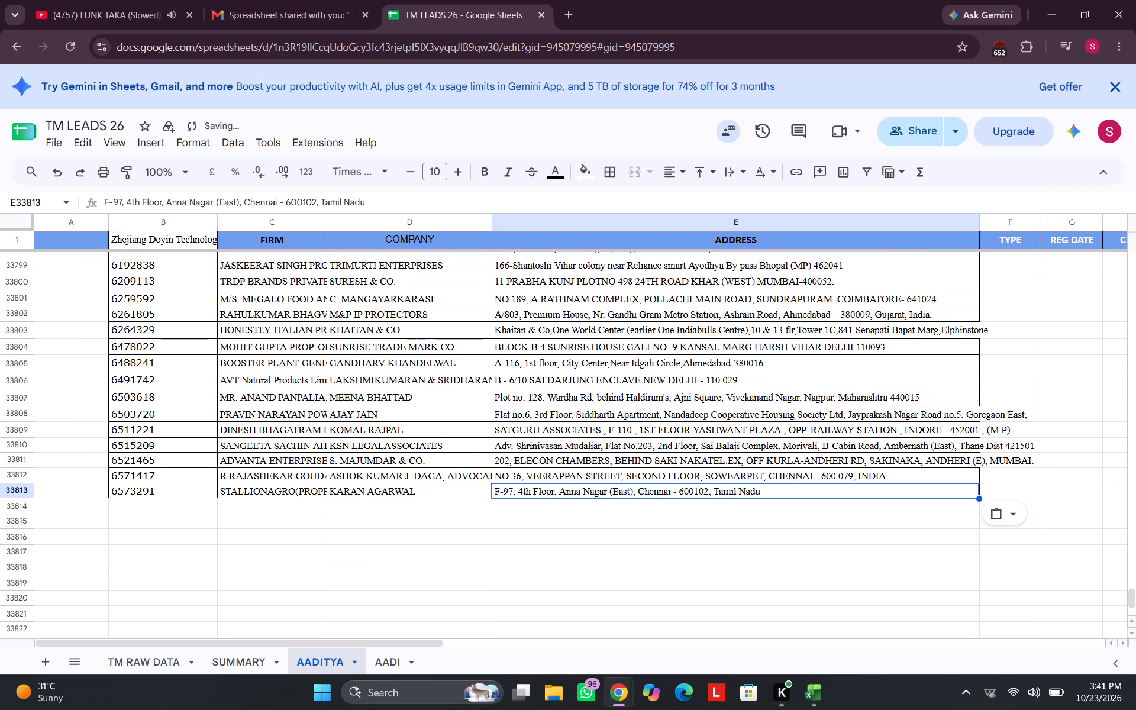
{"action": "key", "text": "shift+Left"}
{"action": "key", "text": "shift+Left"}
{"action": "key", "text": "ctrl+c"}
{"action": "key", "text": "alt+Tab"}
{"action": "key", "text": "alt+Right"}
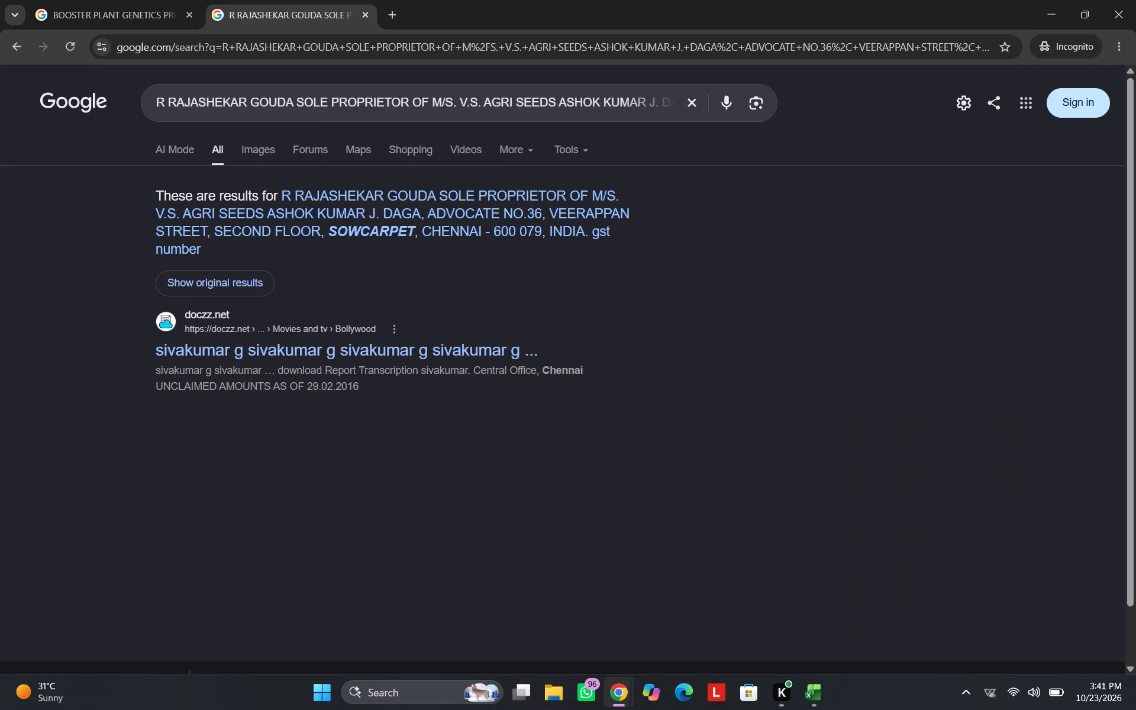
{"action": "left_click", "coordinate": [688, 108]}
{"action": "left_click", "coordinate": [674, 108], "text": "ctrl"}
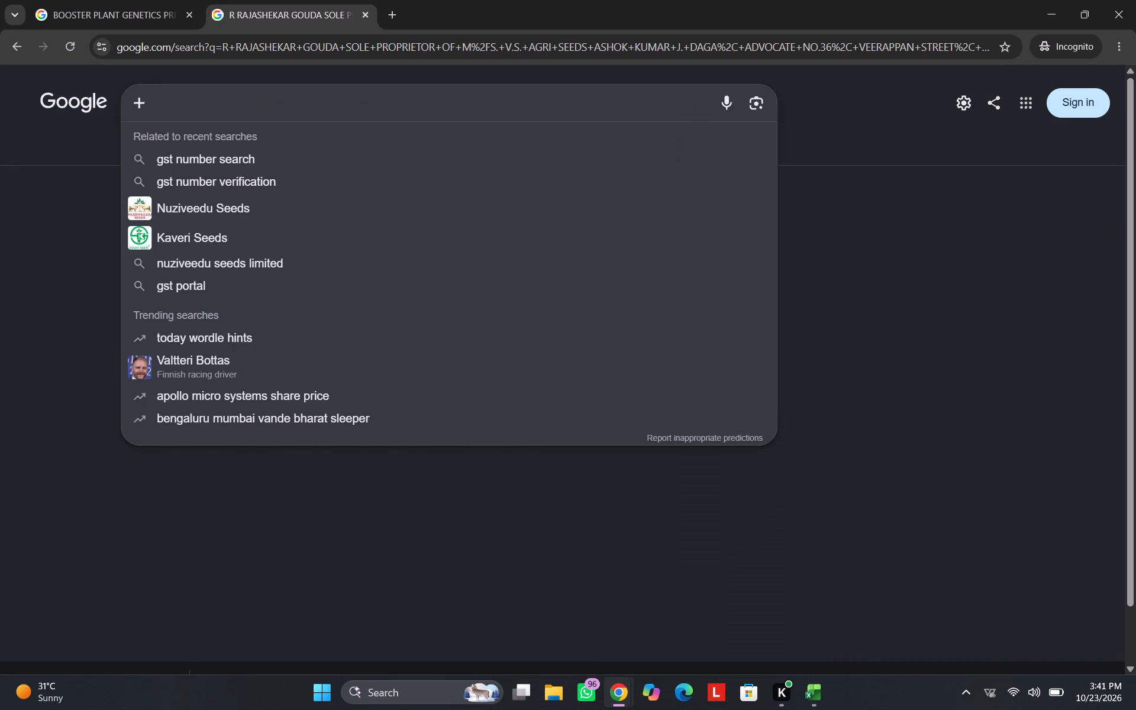
{"action": "key", "text": "ctrl+v"}
{"action": "key", "text": "space"}
{"action": "type", "text": "contact number"}
{"action": "key", "text": "space"}
{"action": "key", "text": "Return"}
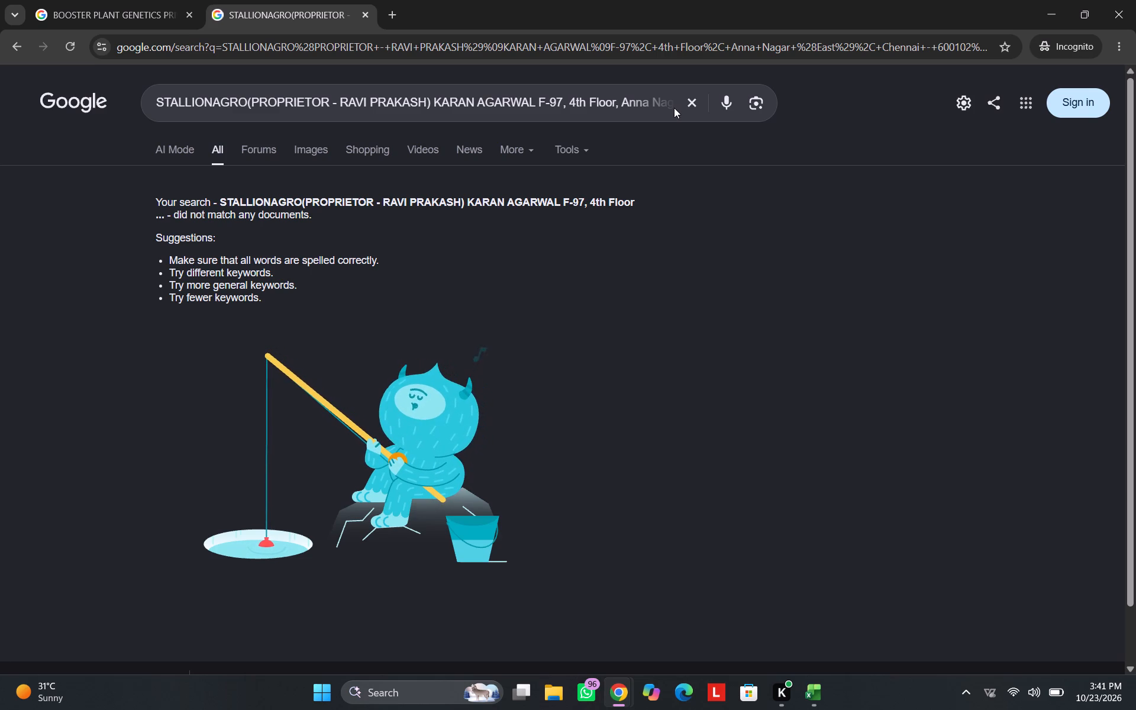
Change the Stallionagro query to ask for the "gst" number and search again.
{"action": "left_click", "coordinate": [628, 107]}
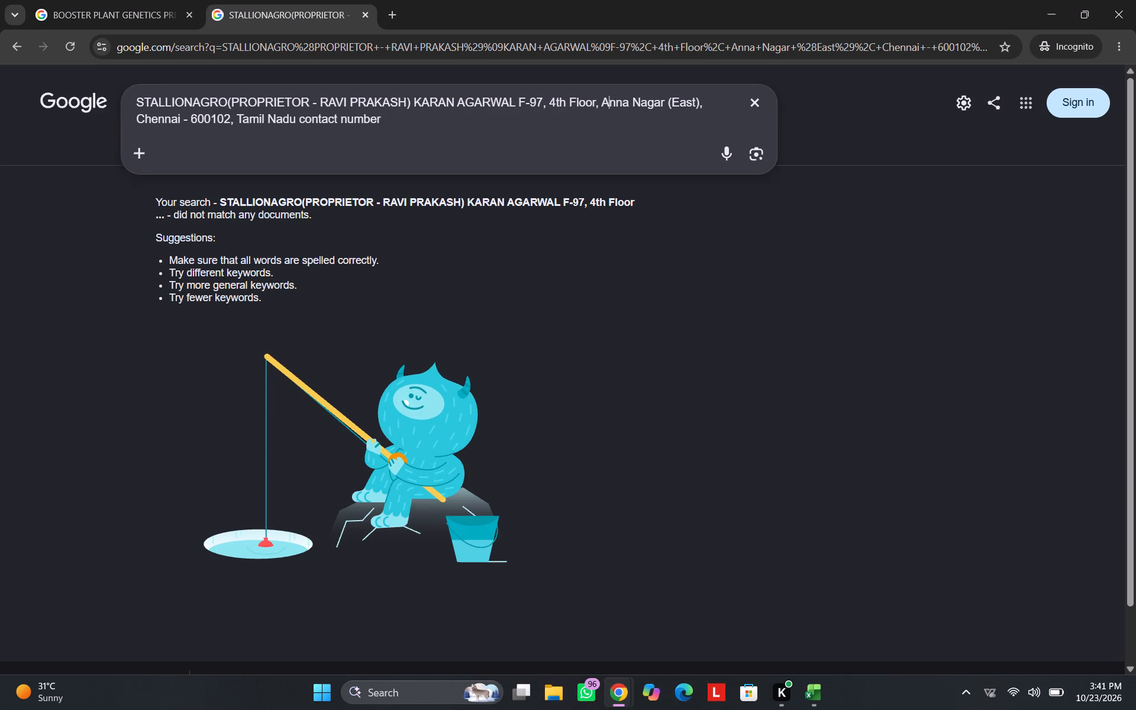
{"action": "left_click", "coordinate": [338, 121]}
{"action": "key", "text": "BackSpace"}
{"action": "type", "text": "gst"}
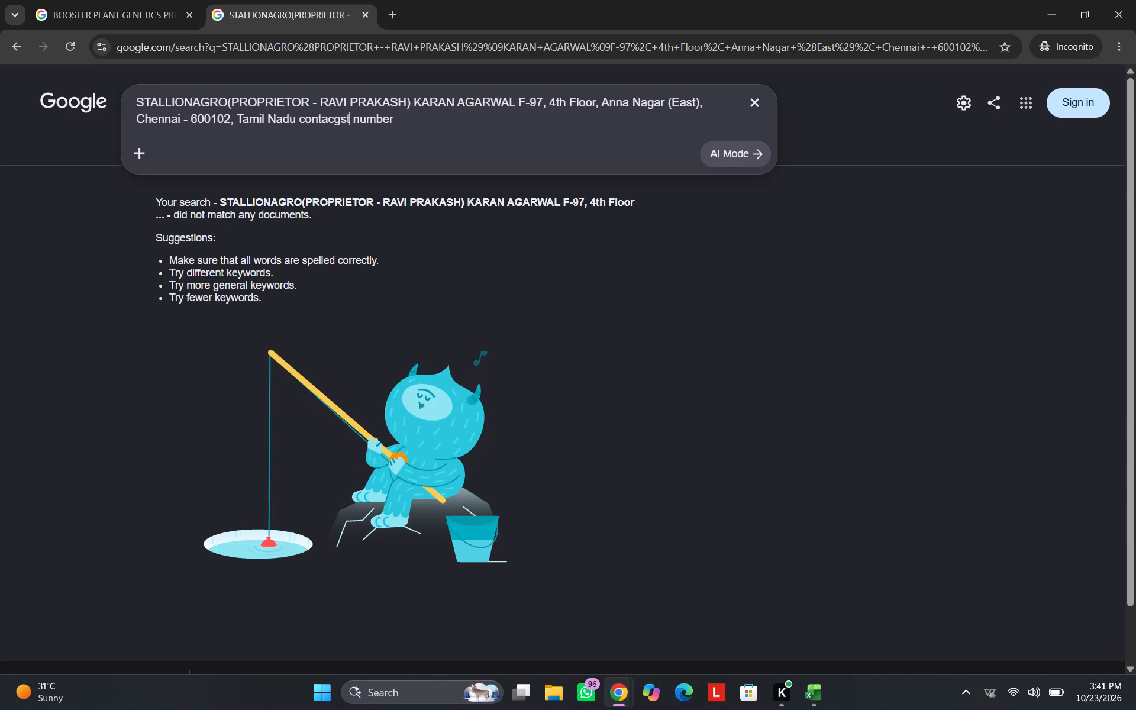
{"action": "key", "text": "space"}
{"action": "key", "text": "Return"}
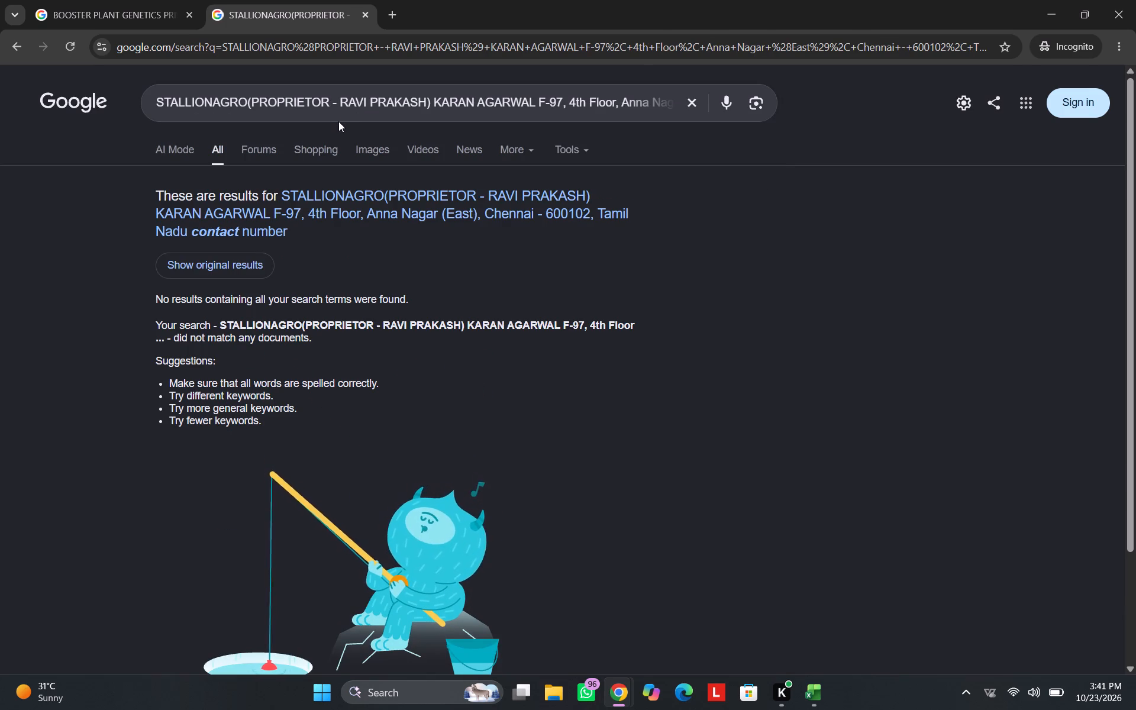
{"action": "key", "text": "alt+Tab"}
{"action": "key", "text": "Down"}
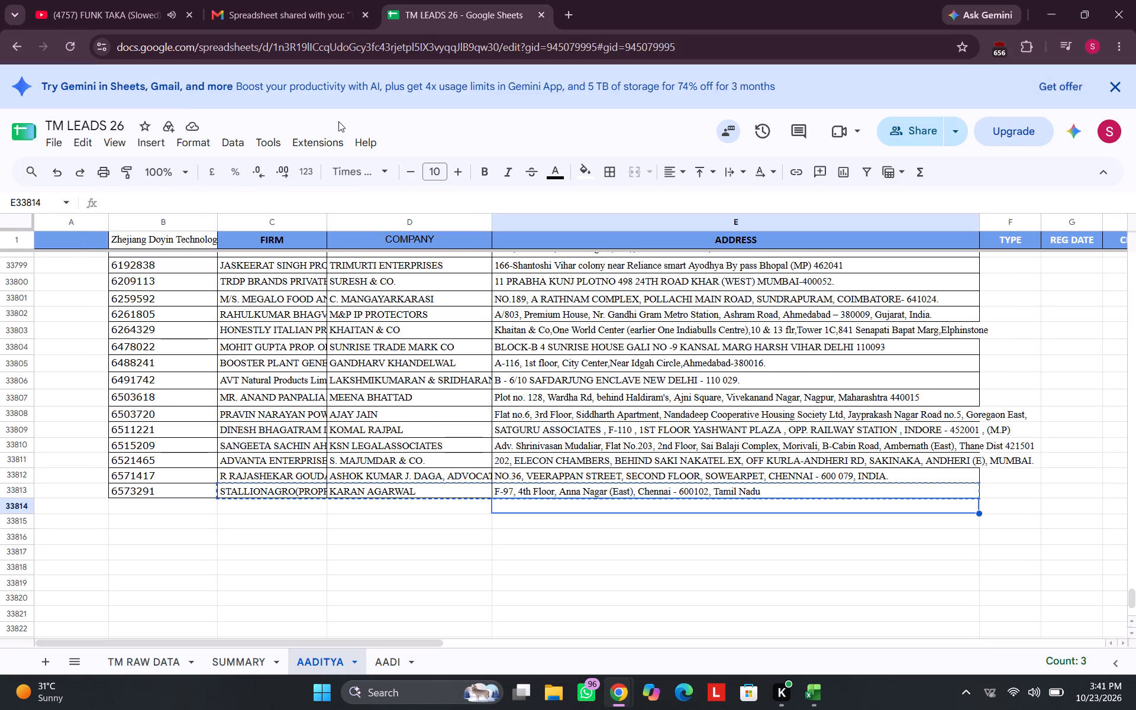
{"action": "key", "text": "Left"}
{"action": "key", "text": "Left"}
{"action": "key", "text": "Left"}
{"action": "key", "text": "alt+Tab"}
{"action": "key", "text": "alt+Right"}
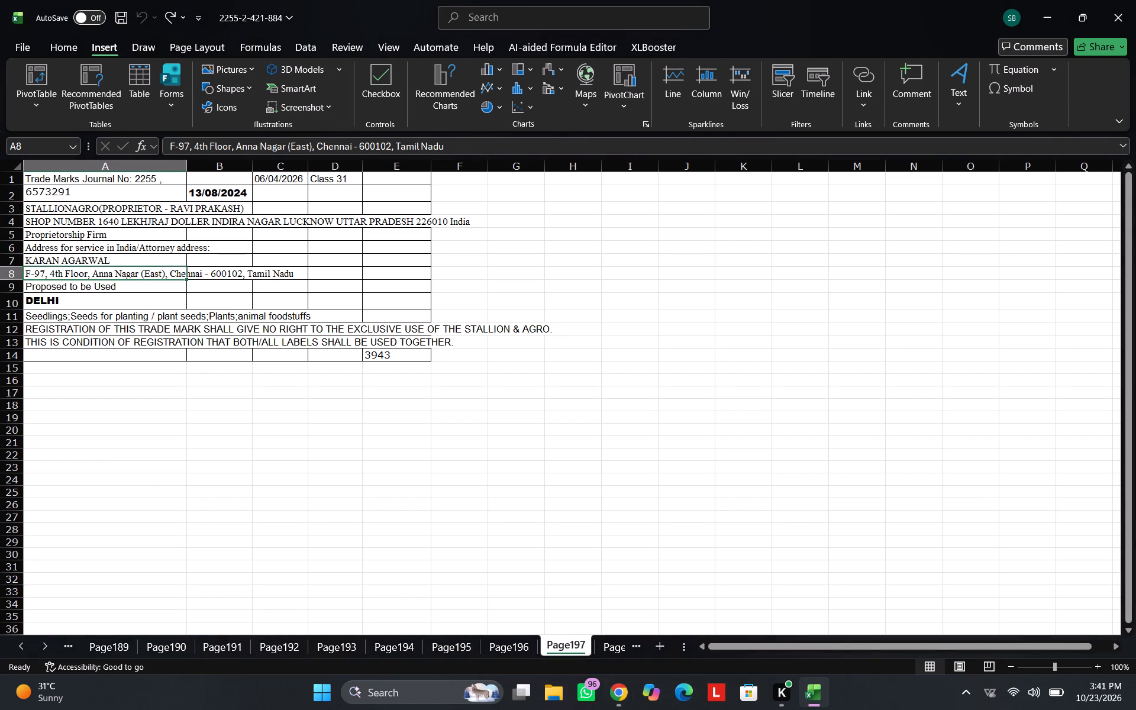
{"action": "left_click", "coordinate": [607, 641]}
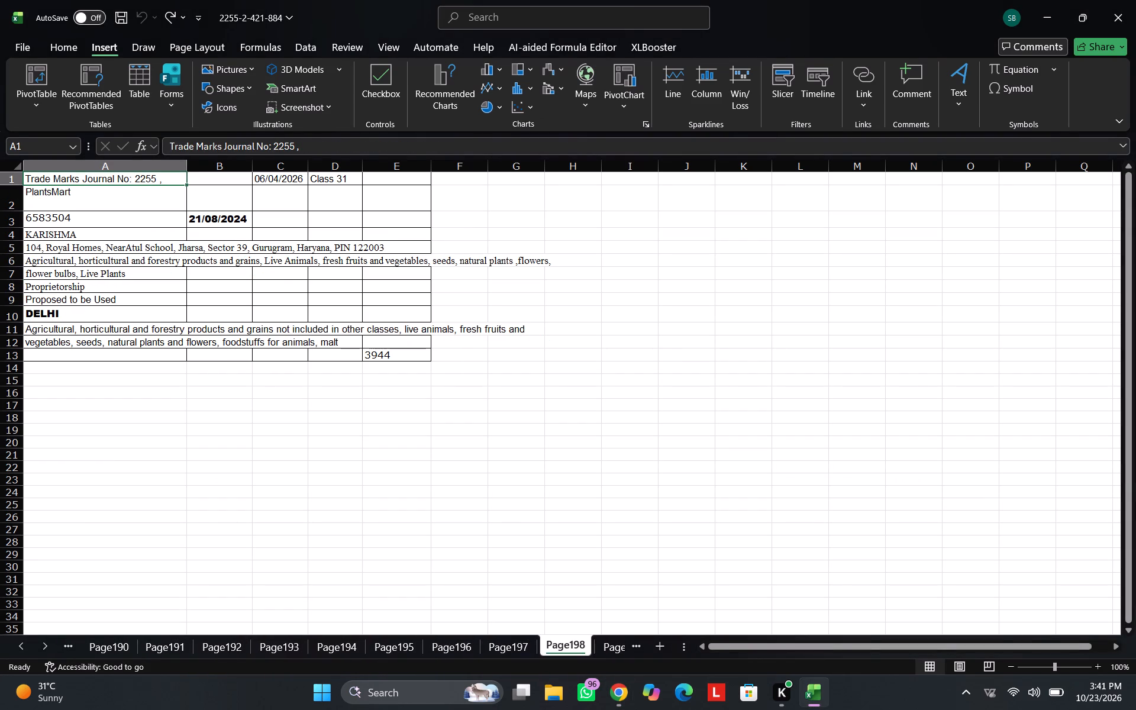
{"action": "left_click", "coordinate": [170, 222]}
{"action": "key", "text": "ctrl+c"}
{"action": "key", "text": "alt+Tab"}
{"action": "key", "text": "ctrl+v"}
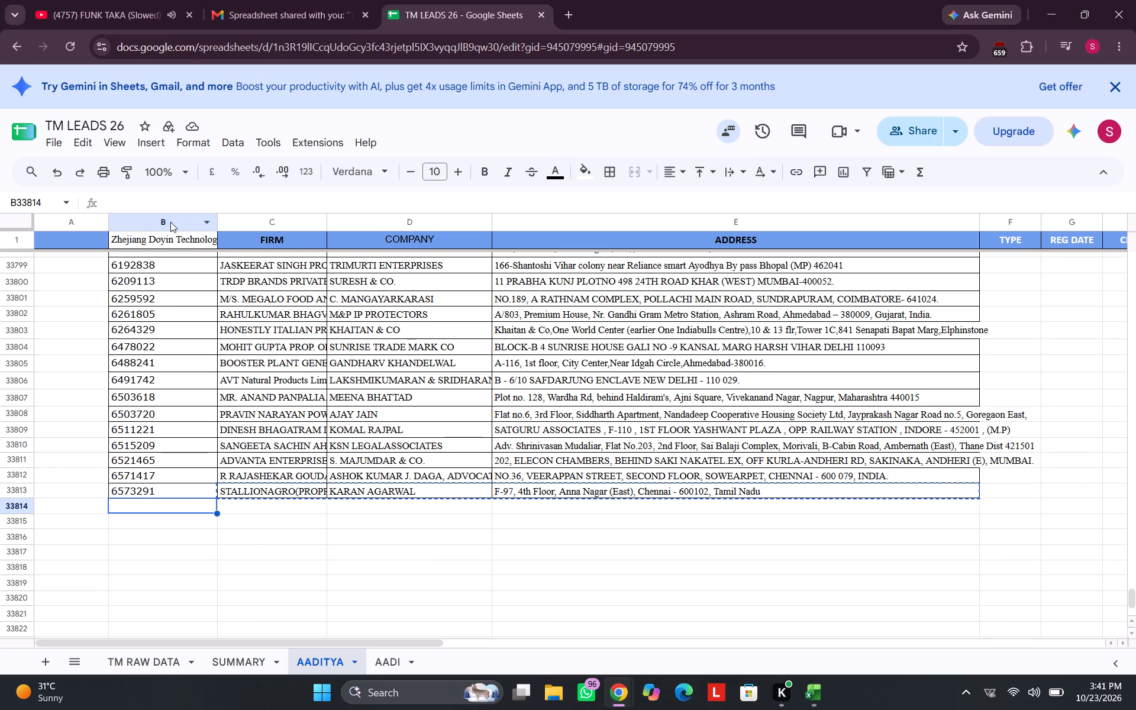
Copy the PlantsMart applicant's name from Page198 into row 33814's FIRM cell.
{"action": "key", "text": "alt+Tab"}
{"action": "key", "text": "Down"}
{"action": "key", "text": "ctrl+c"}
{"action": "key", "text": "alt+Tab"}
{"action": "key", "text": "Right"}
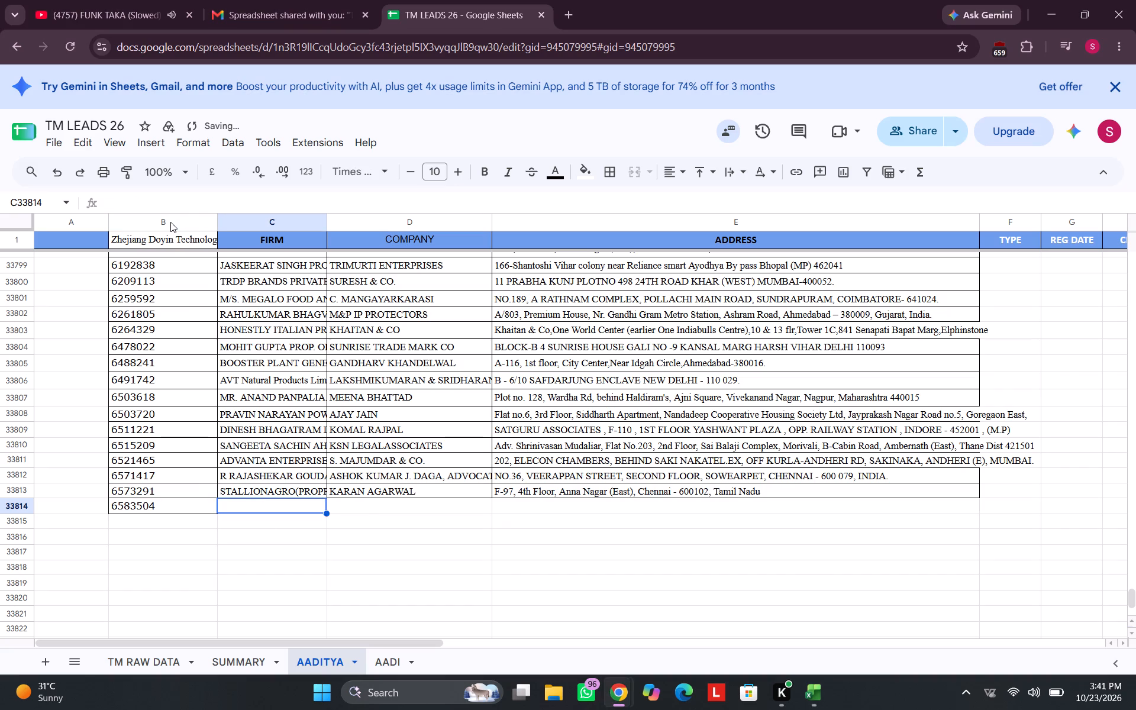
{"action": "key", "text": "ctrl+v"}
Copy the applicant's Gurugram address from Page198 into row 33814's ADDRESS cell, leaving COMPANY empty.
{"action": "key", "text": "alt+Tab"}
{"action": "key", "text": "Down"}
{"action": "key", "text": "Down"}
{"action": "key", "text": "Down"}
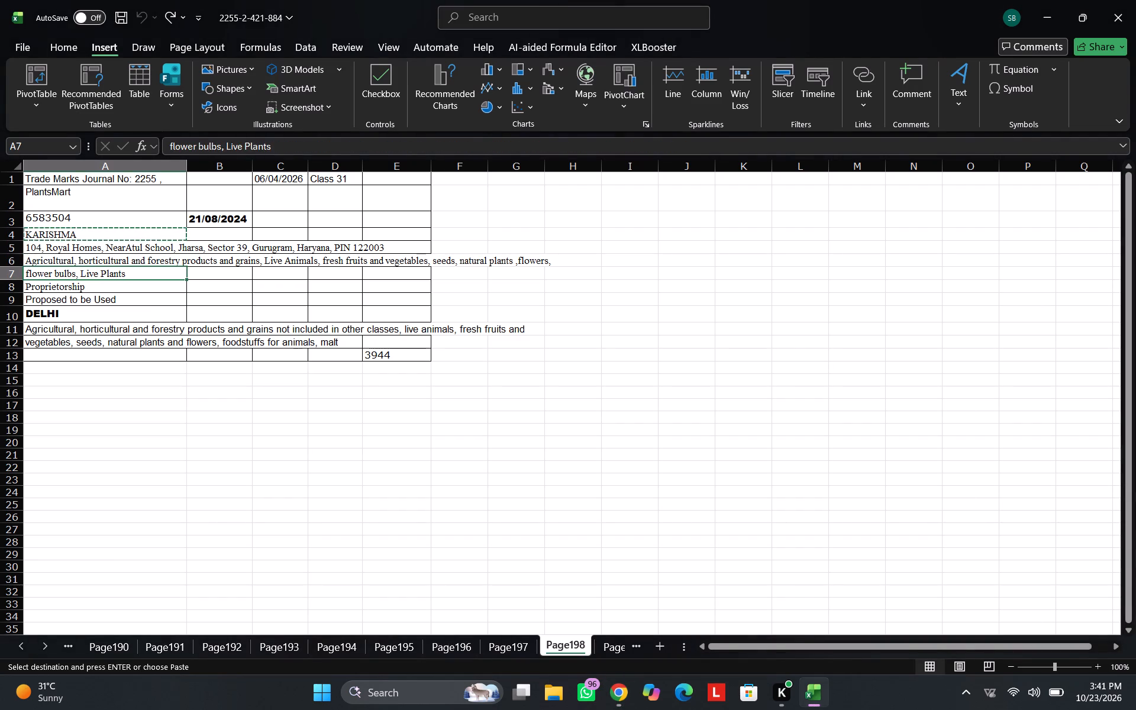
{"action": "key", "text": "Up"}
{"action": "key", "text": "Up"}
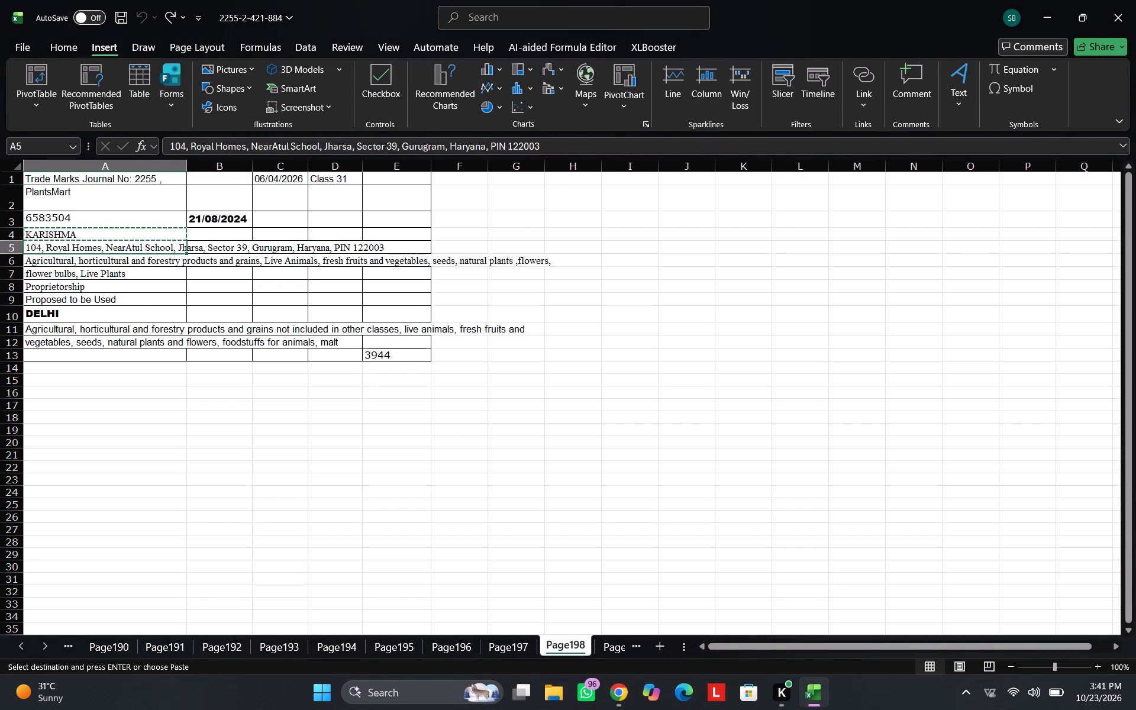
{"action": "key", "text": "ctrl+c"}
{"action": "key", "text": "alt+Tab"}
{"action": "key", "text": "Right"}
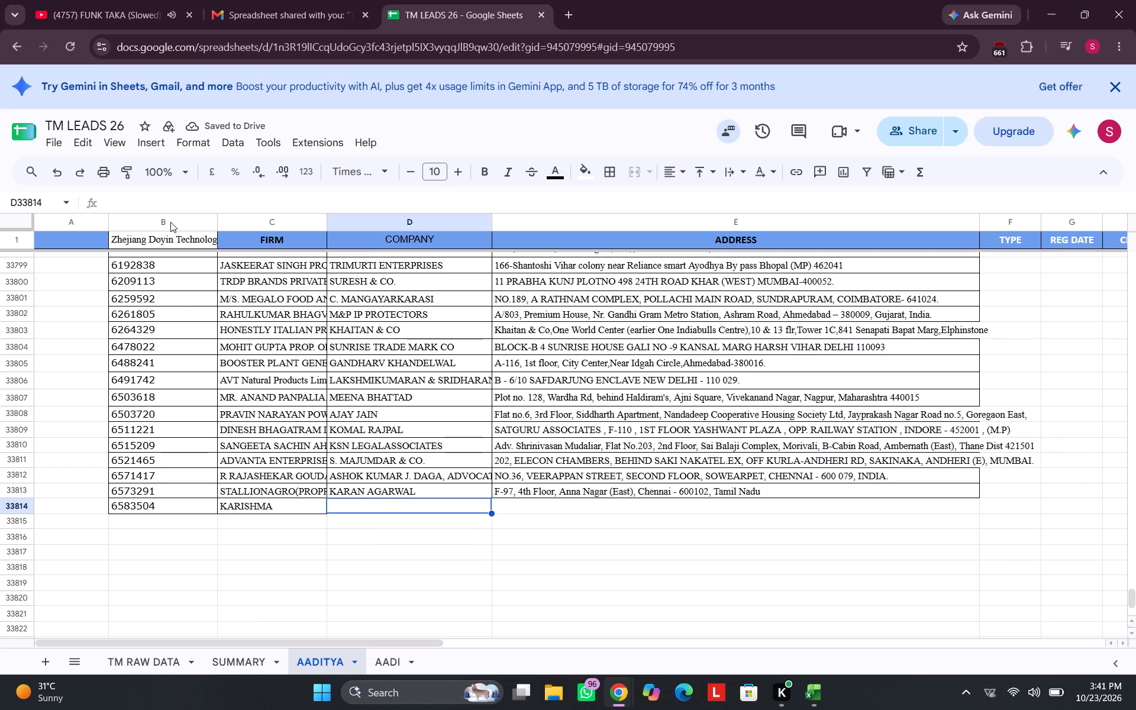
{"action": "key", "text": "Right"}
{"action": "key", "text": "ctrl+v"}
Copy row 33814's firm through address cells and search Google for them with "contact number" appended.
{"action": "key", "text": "Right"}
{"action": "key", "text": "shift+Left"}
{"action": "key", "text": "shift+Left"}
{"action": "key", "text": "ctrl+c"}
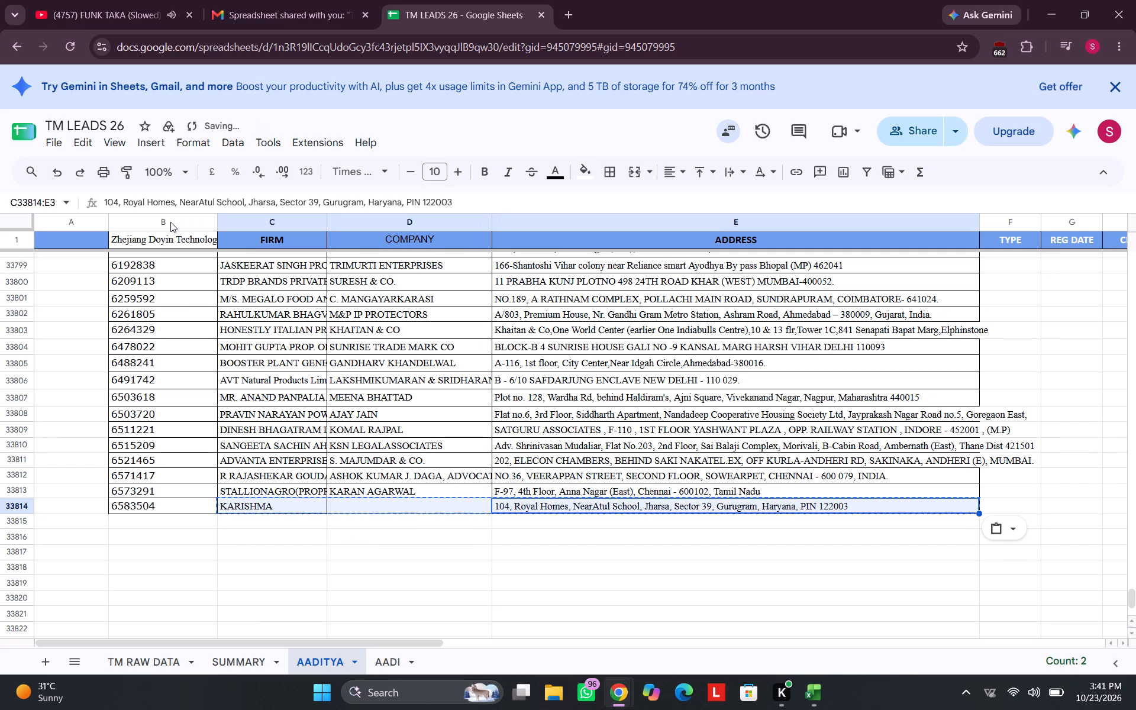
{"action": "key", "text": "alt+Tab"}
{"action": "key", "text": "alt+Right"}
{"action": "left_click", "coordinate": [690, 107]}
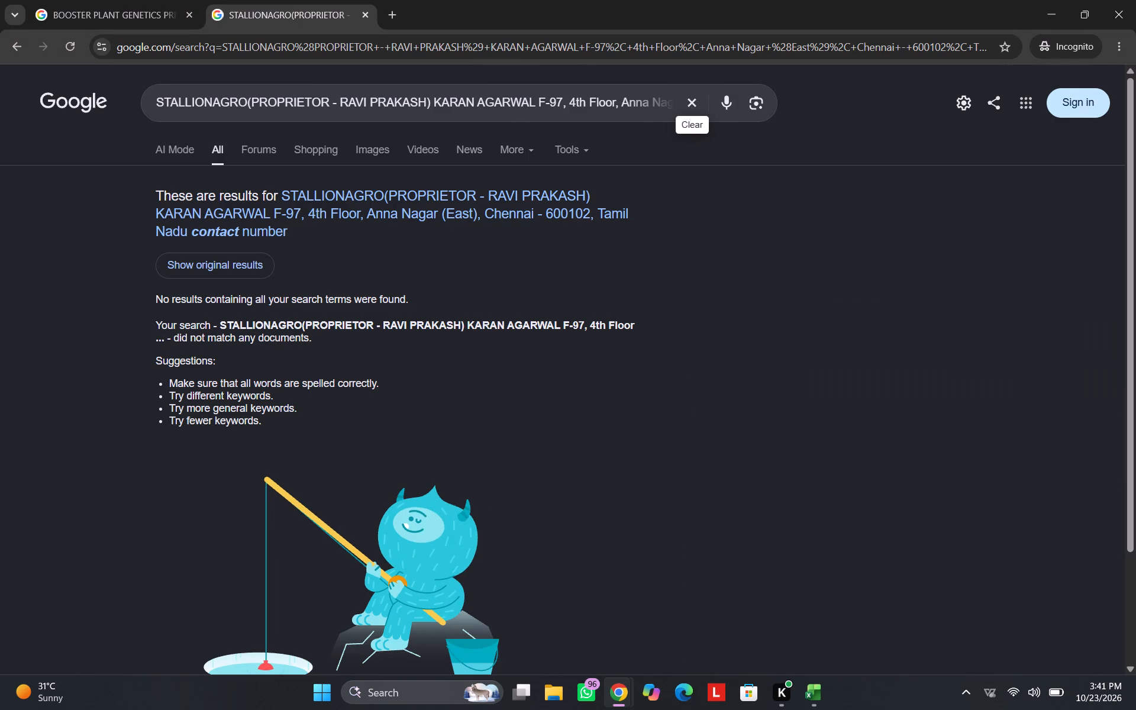
{"action": "key", "text": "ctrl+v"}
{"action": "key", "text": "space"}
{"action": "type", "text": "contact number"}
{"action": "key", "text": "space"}
{"action": "key", "text": "Return"}
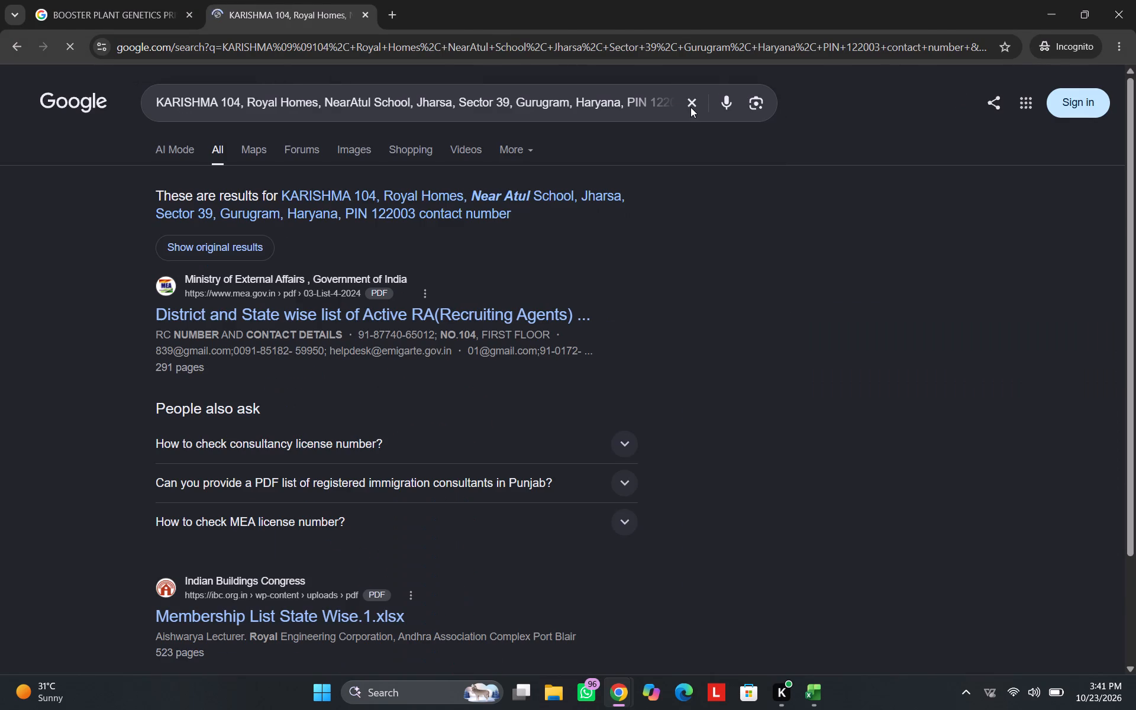
Copy the phone number from the Ministry of External Affairs search result into row 33814's NUMBER cell.
{"action": "scroll", "coordinate": [459, 341], "scroll_direction": "down", "scroll_amount": 1}
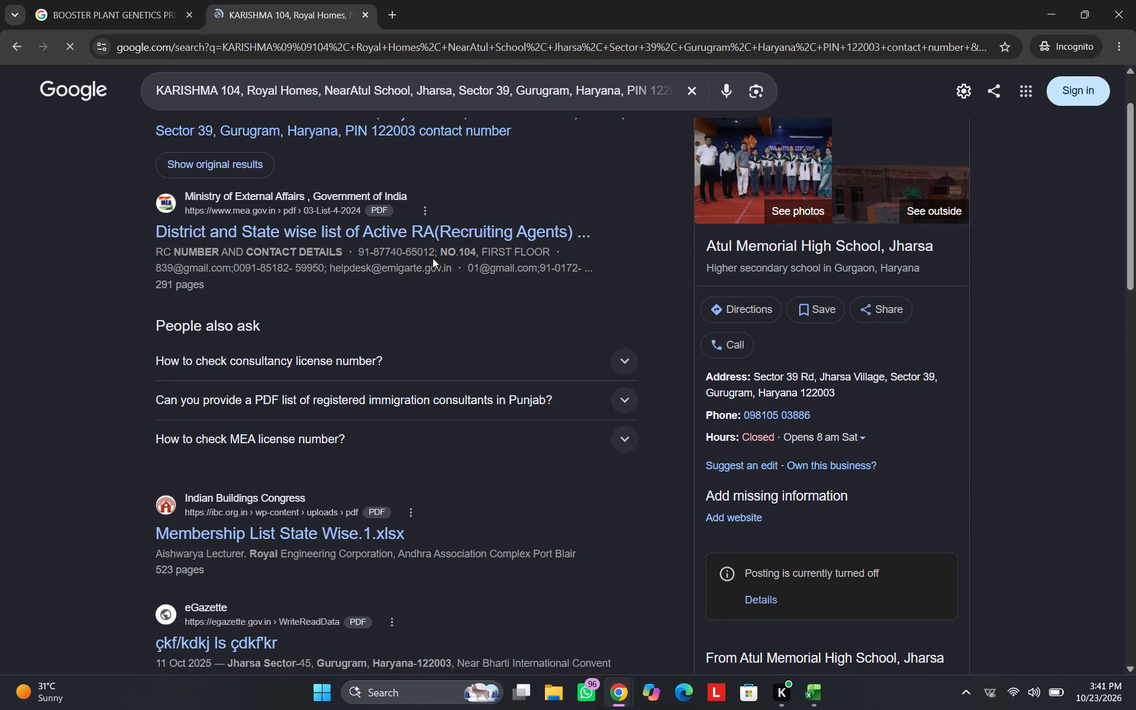
{"action": "left_click_drag", "start_coordinate": [433, 255], "coordinate": [380, 253]}
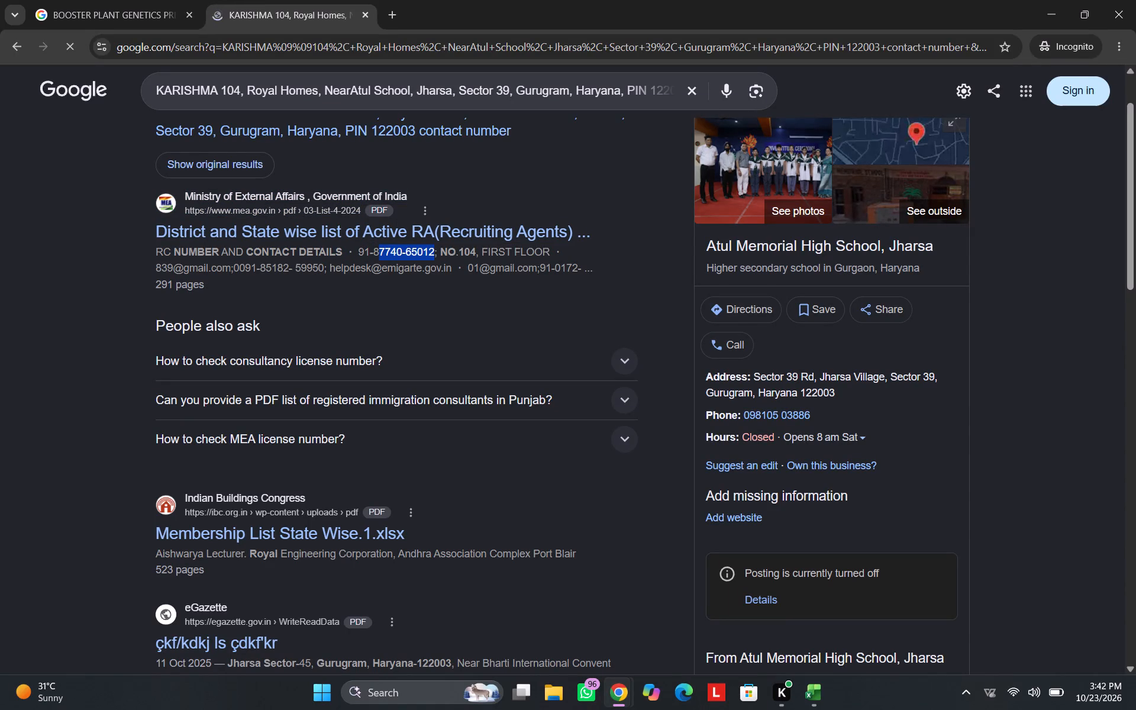
{"action": "left_click_drag", "start_coordinate": [380, 253], "coordinate": [374, 254]}
{"action": "key", "text": "ctrl+c"}
{"action": "key", "text": "alt+Tab"}
{"action": "scroll", "coordinate": [374, 254], "scroll_direction": "left", "scroll_amount": 4}
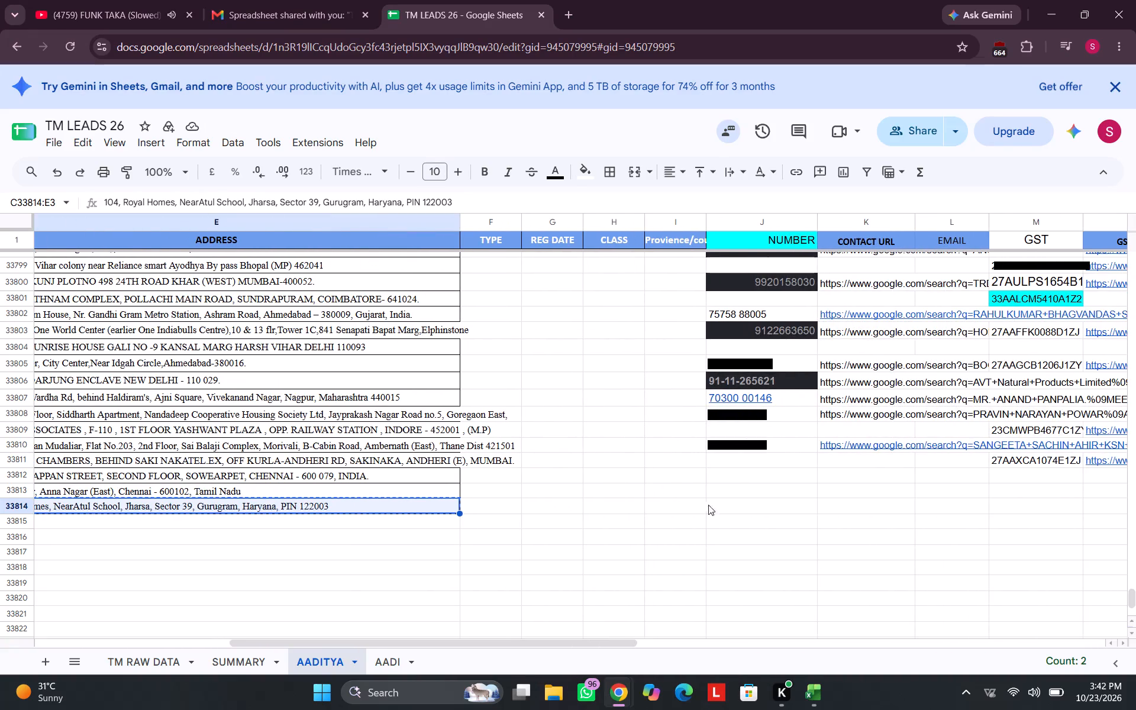
{"action": "left_click", "coordinate": [731, 506]}
{"action": "key", "text": "ctrl+v"}
Copy the contact number search's web address into row 33814's CONTACT URL cell.
{"action": "key", "text": "alt+Tab"}
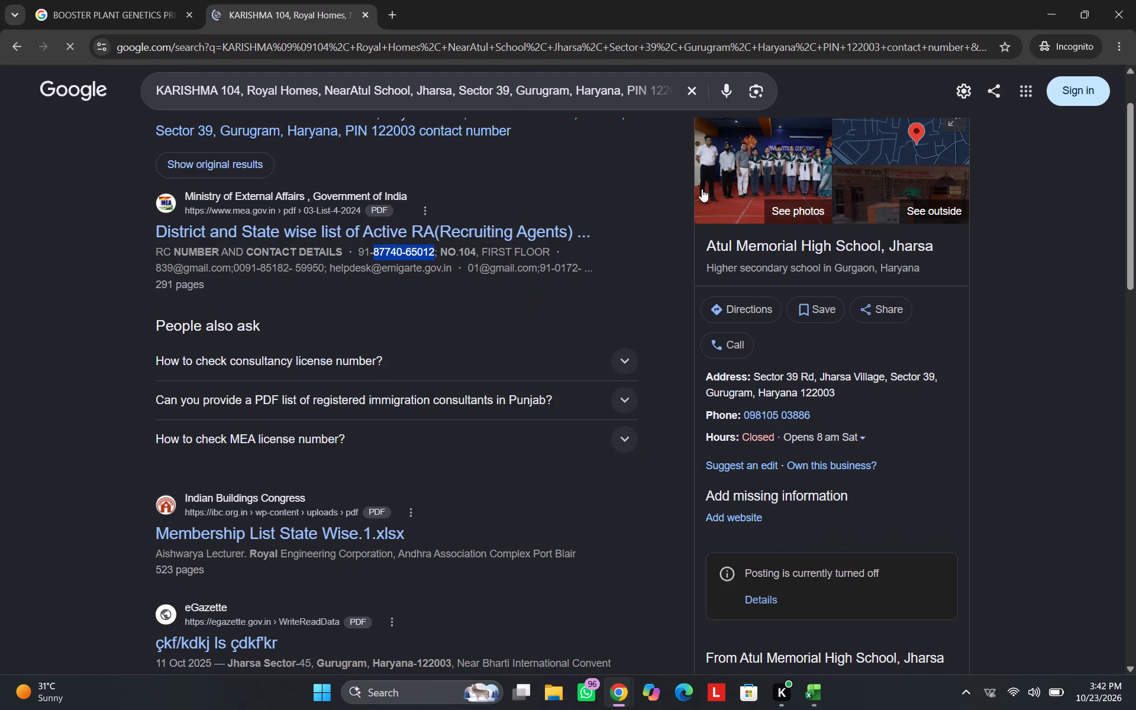
{"action": "left_click", "coordinate": [726, 44]}
{"action": "key", "text": "ctrl+c"}
{"action": "key", "text": "alt+Tab"}
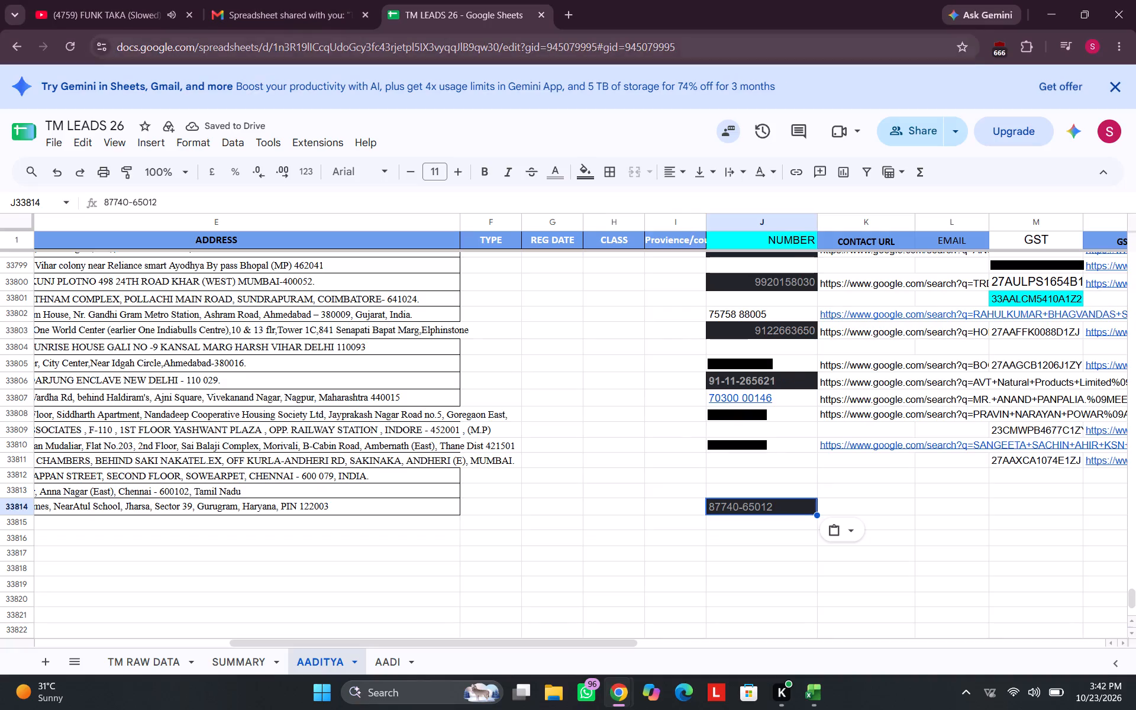
{"action": "scroll", "coordinate": [816, 385], "scroll_direction": "left", "scroll_amount": 2}
{"action": "left_click", "coordinate": [667, 504]}
{"action": "key", "text": "ctrl+v"}
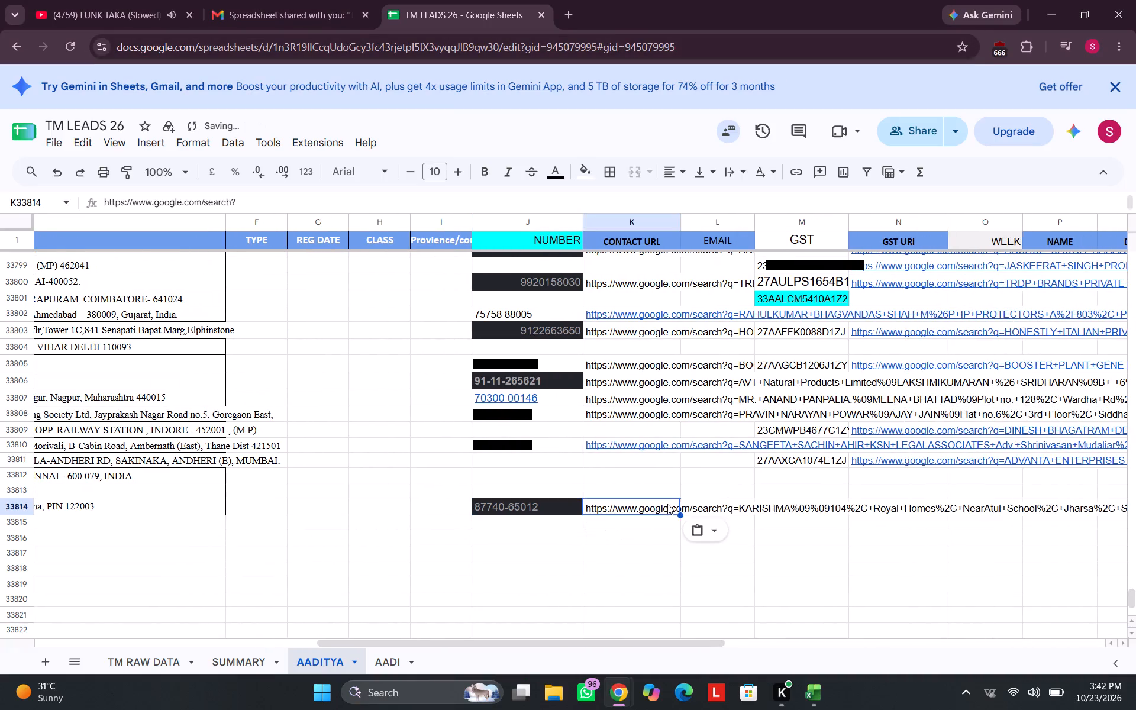
Change the Gurugram applicant's query to ask for "gst number" instead of the contact number and search again.
{"action": "key", "text": "alt+Tab"}
{"action": "left_click", "coordinate": [585, 94]}
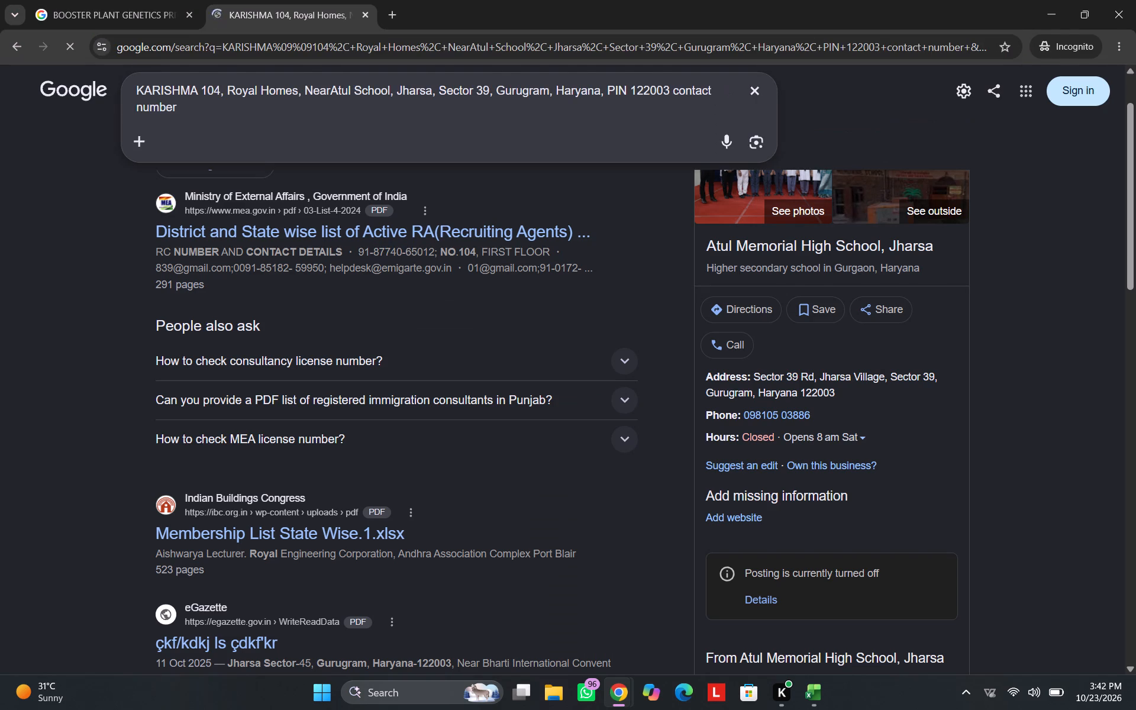
{"action": "left_click", "coordinate": [712, 93]}
{"action": "key", "text": "ctrl+BackSpace"}
{"action": "type", "text": "gst"}
{"action": "key", "text": "space"}
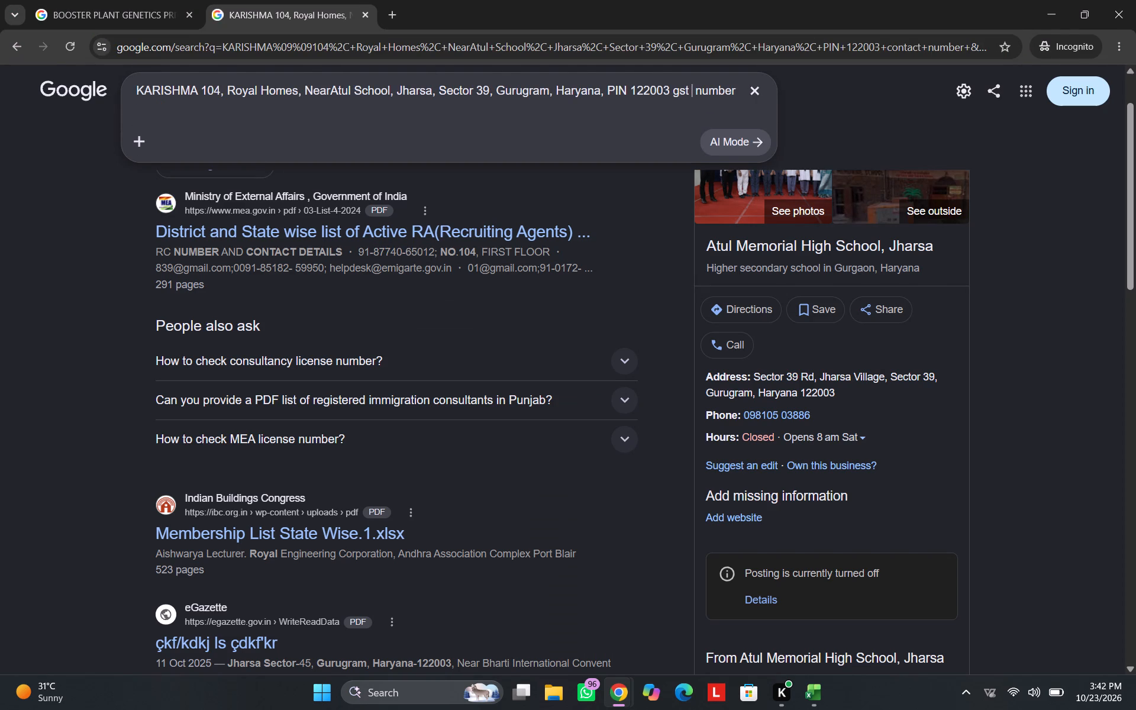
{"action": "key", "text": "Return"}
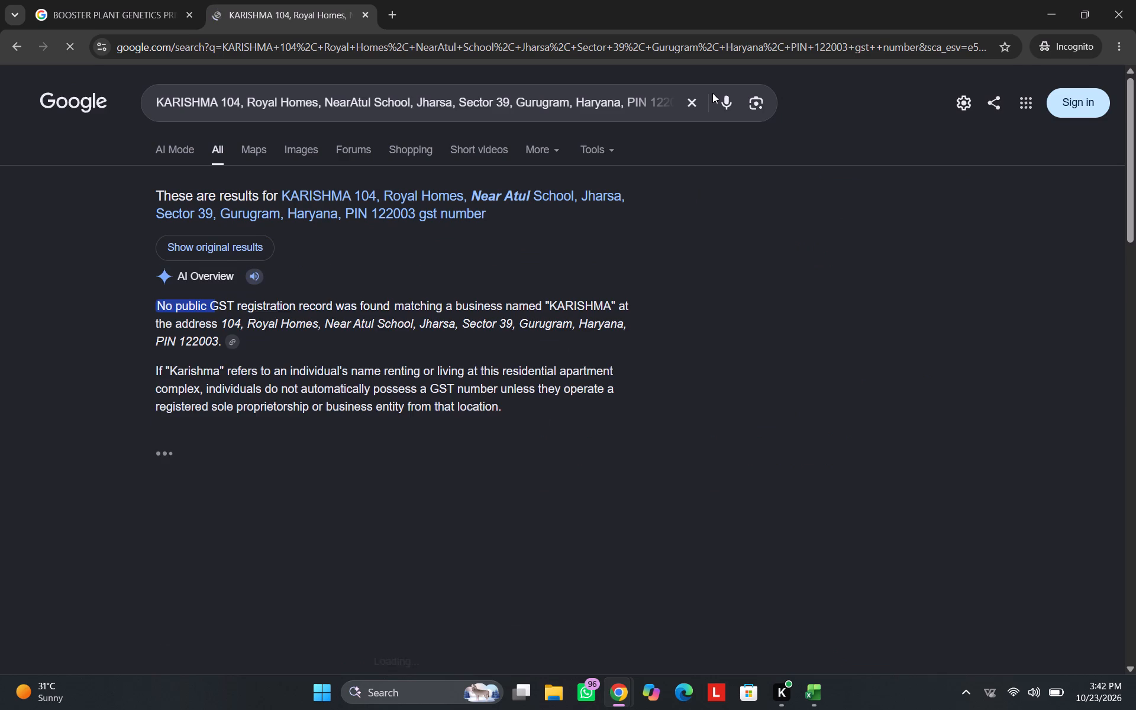
{"action": "key", "text": "alt+Tab"}
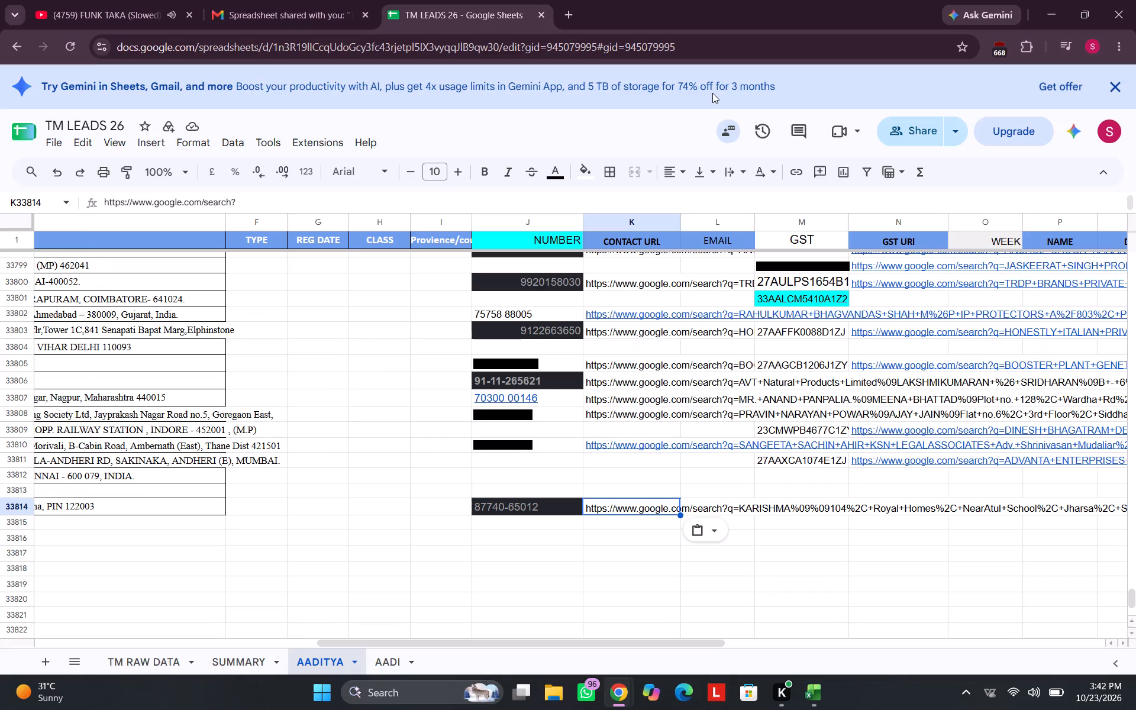
{"action": "key", "text": "Down"}
{"action": "key", "text": "Left"}
{"action": "key", "text": "Left"}
{"action": "key", "text": "Left"}
{"action": "key", "text": "Left"}
{"action": "key", "text": "Left"}
{"action": "key", "text": "Left"}
{"action": "key", "text": "Left"}
{"action": "key", "text": "Left"}
{"action": "key", "text": "Left"}
{"action": "key", "text": "Left"}
{"action": "key", "text": "Left"}
{"action": "key", "text": "Left"}
{"action": "key", "text": "Left"}
{"action": "key", "text": "Right"}
{"action": "key", "text": "alt+Tab"}
{"action": "key", "text": "alt+Right"}
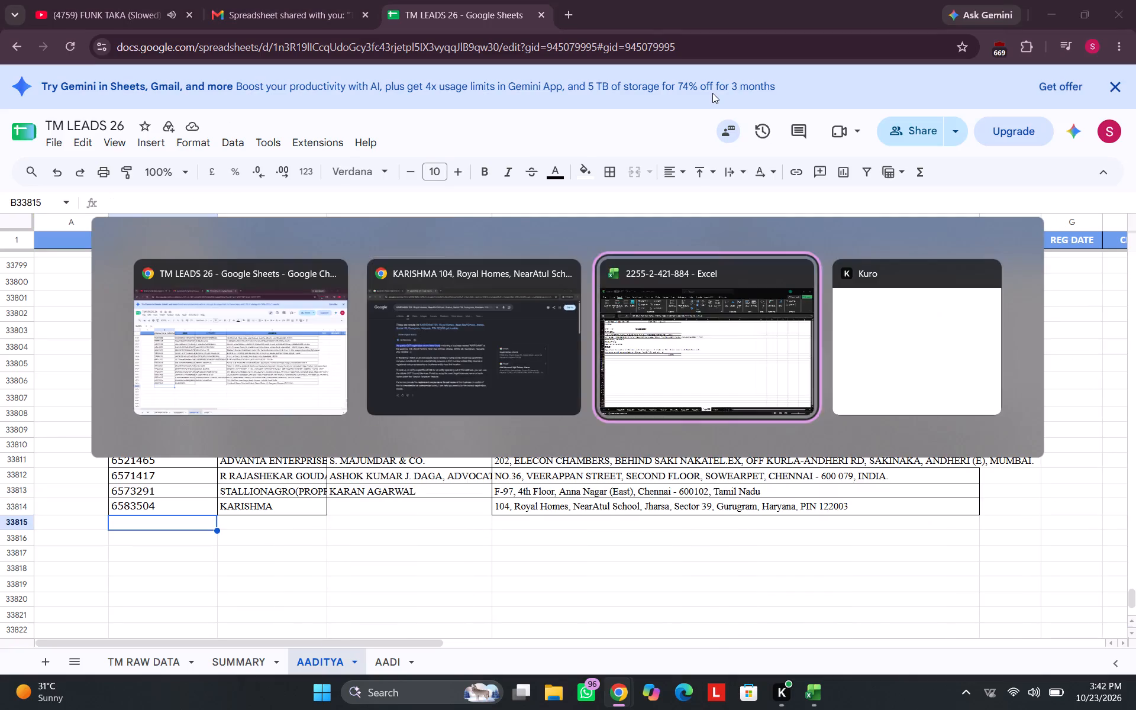
{"action": "left_click", "coordinate": [611, 648]}
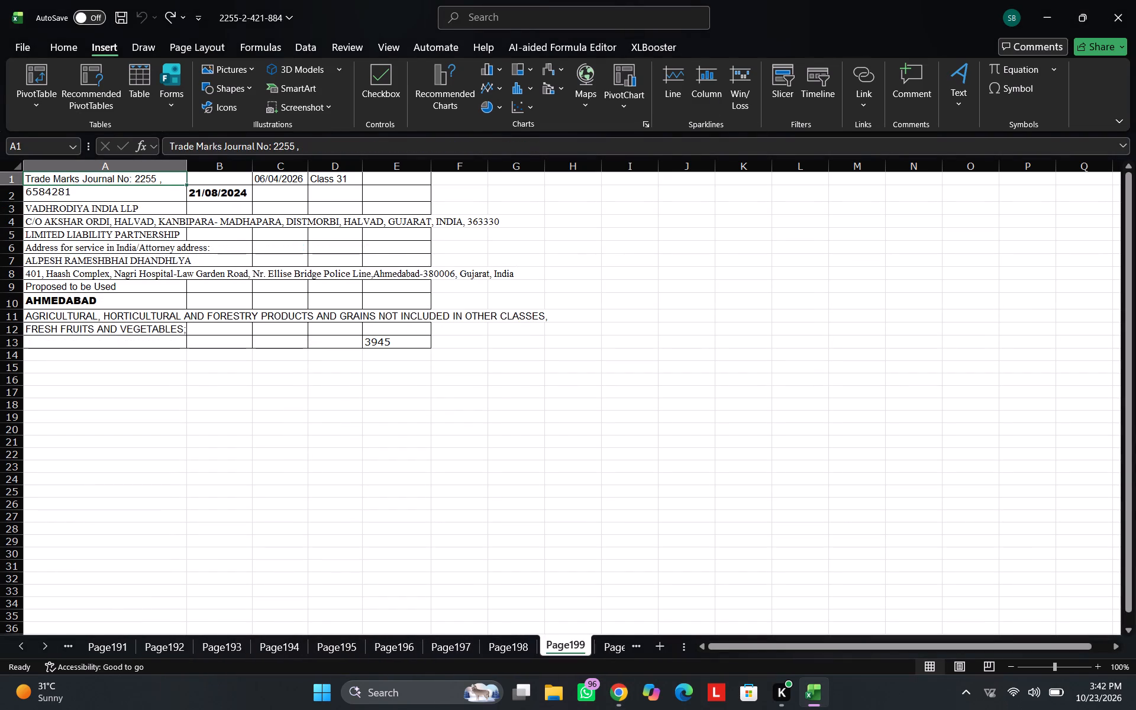
{"action": "left_click", "coordinate": [102, 199]}
{"action": "key", "text": "ctrl+c"}
{"action": "key", "text": "alt+Tab"}
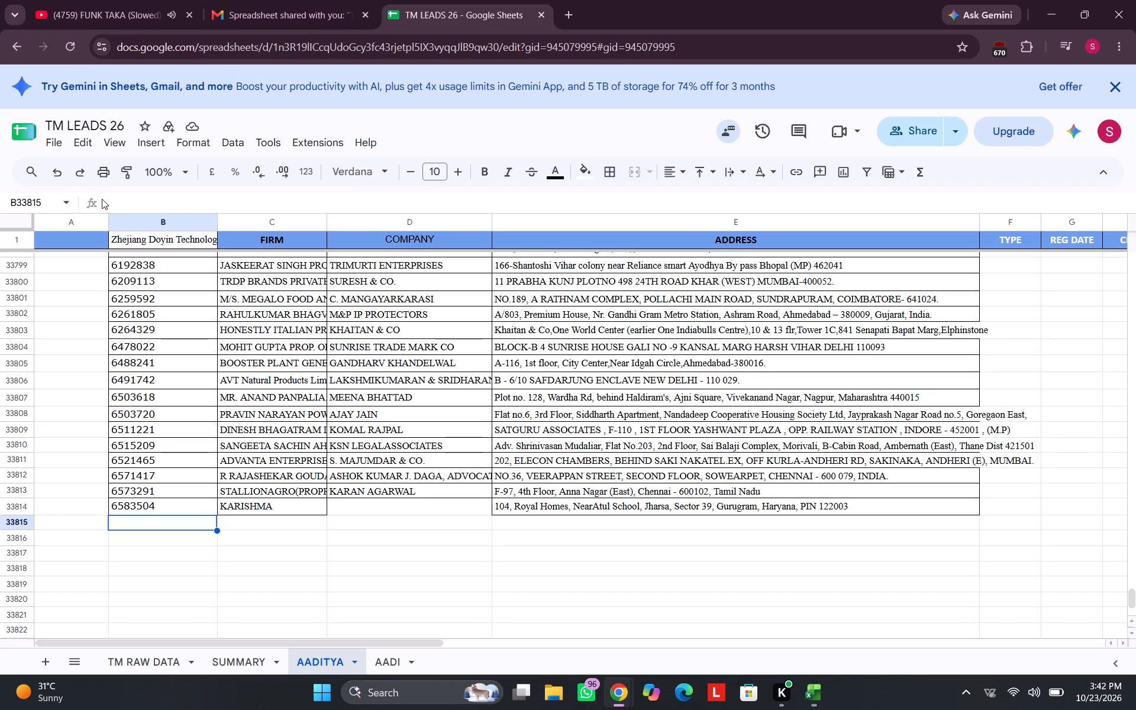
{"action": "key", "text": "ctrl+v"}
Copy the applicant VADHRODIYA INDIA LLP from Page199 into row 33815's FIRM cell.
{"action": "key", "text": "alt+Tab"}
{"action": "key", "text": "Down"}
{"action": "key", "text": "ctrl+c"}
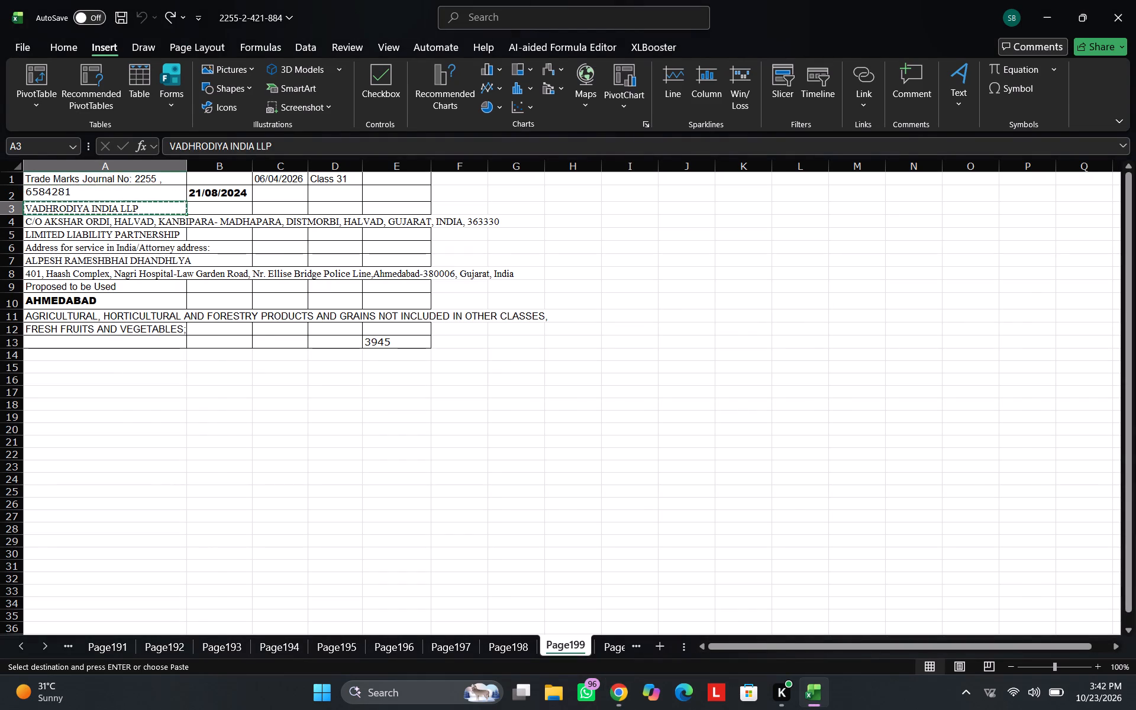
{"action": "key", "text": "alt+Tab"}
{"action": "key", "text": "Right"}
{"action": "key", "text": "ctrl+v"}
Copy the attorney's name from the address-for-service section of Page199 into row 33815's COMPANY cell.
{"action": "key", "text": "alt+Tab"}
{"action": "key", "text": "Down"}
{"action": "key", "text": "Down"}
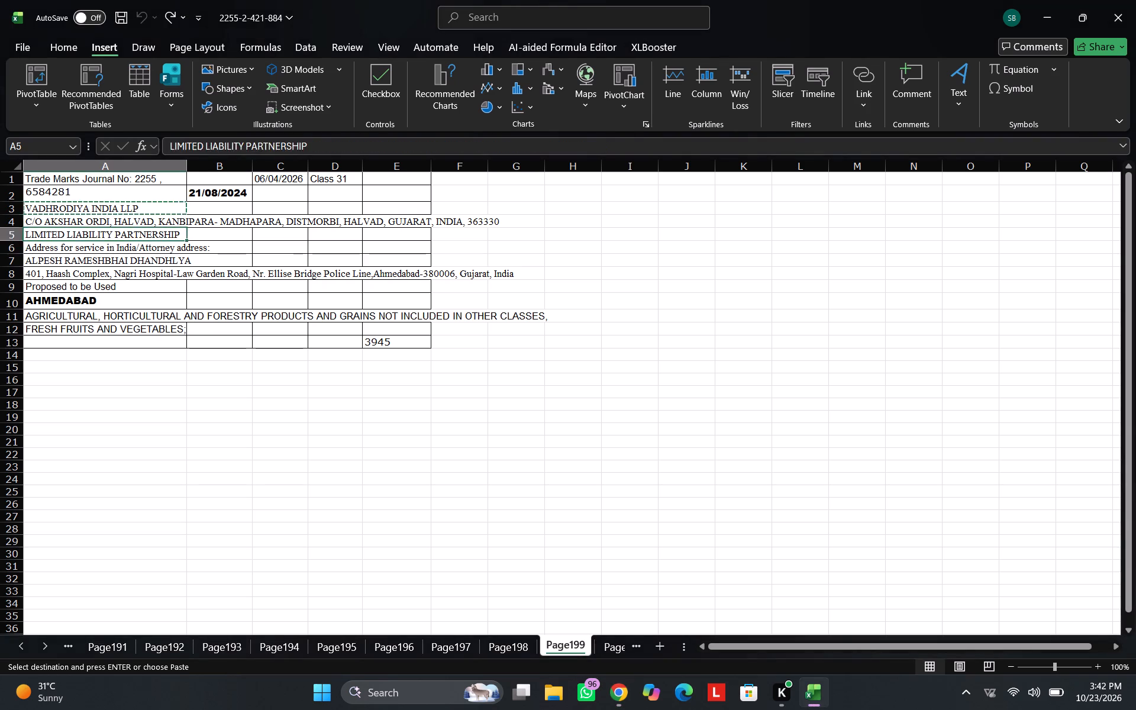
{"action": "key", "text": "Down"}
{"action": "key", "text": "Down"}
{"action": "key", "text": "ctrl+c"}
{"action": "key", "text": "alt+Tab"}
{"action": "key", "text": "Right"}
{"action": "key", "text": "ctrl+v"}
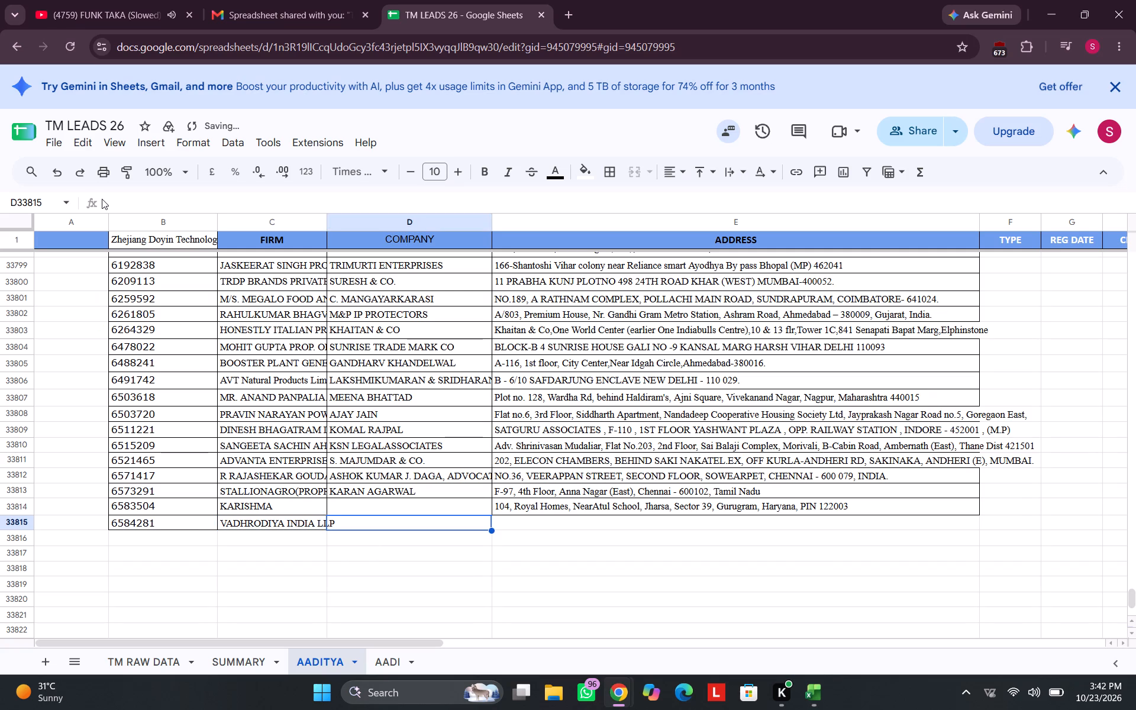
Copy the attorney's address line from Page199 into row 33815's ADDRESS cell.
{"action": "key", "text": "alt+Tab"}
{"action": "key", "text": "Down"}
{"action": "key", "text": "ctrl+c"}
{"action": "key", "text": "alt+Tab"}
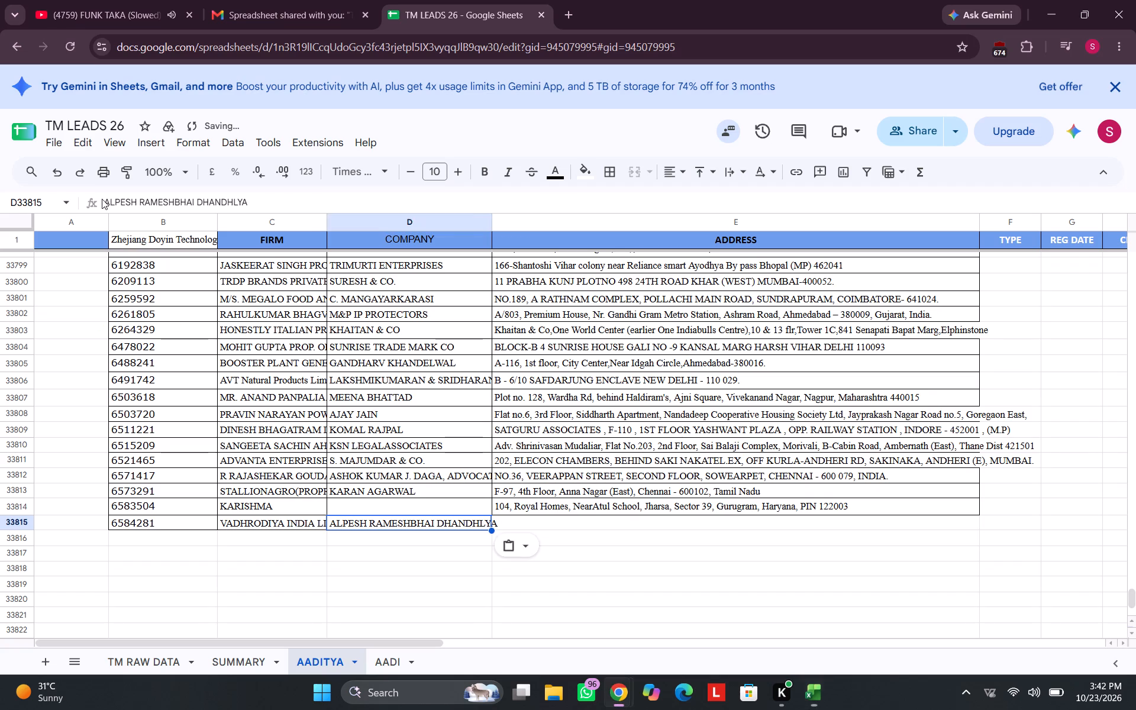
{"action": "key", "text": "Right"}
{"action": "key", "text": "ctrl+v"}
Copy row 33815's firm through address cells and search Google for them with "contact number" appended.
{"action": "key", "text": "Right"}
{"action": "key", "text": "shift+Left"}
{"action": "key", "text": "shift+Left"}
{"action": "key", "text": "ctrl+c"}
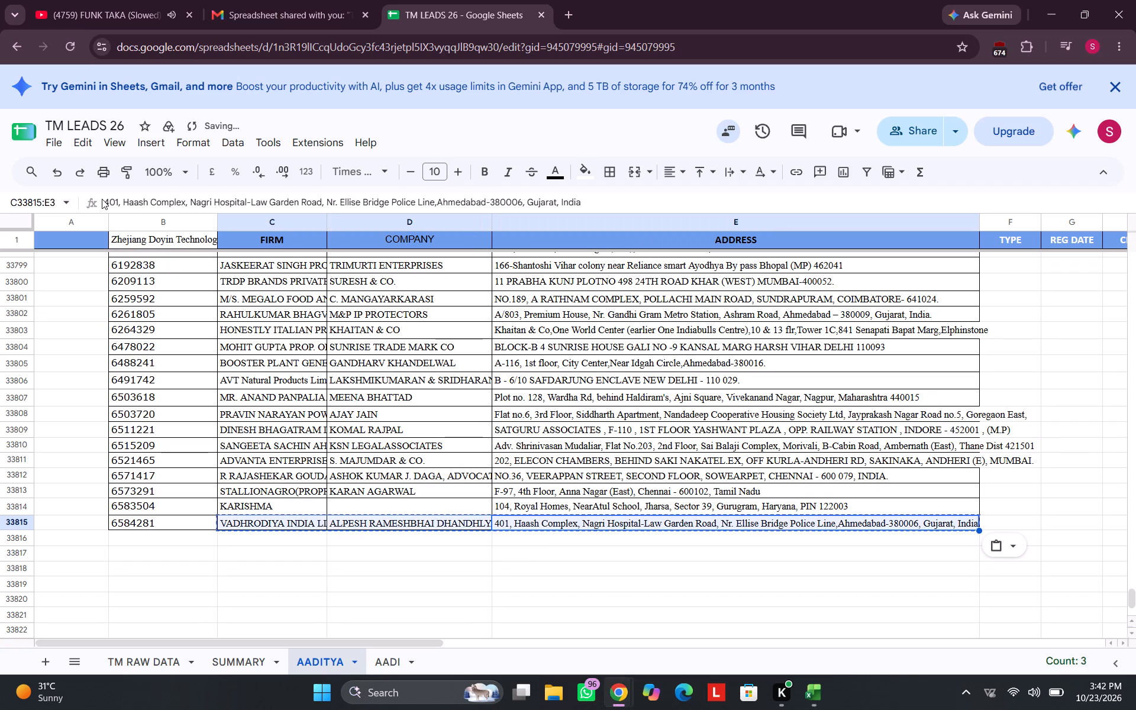
{"action": "key", "text": "alt+Tab"}
{"action": "key", "text": "alt+Right"}
{"action": "left_click", "coordinate": [698, 104]}
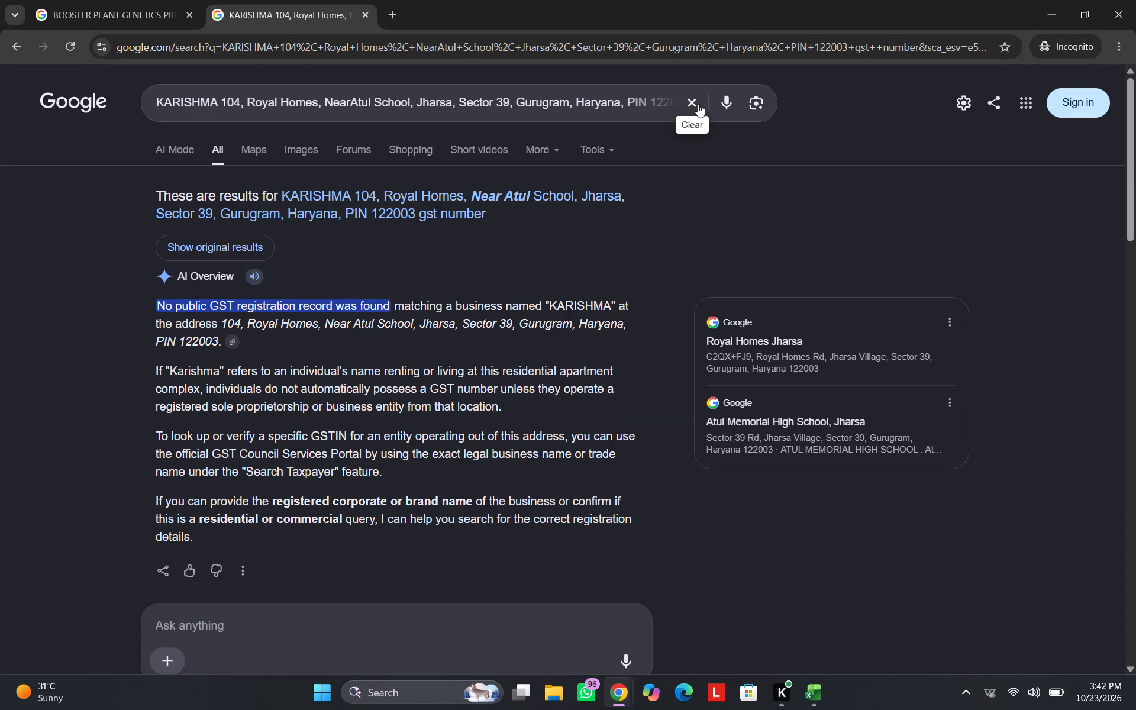
{"action": "key", "text": "ctrl+v"}
{"action": "key", "text": "space"}
{"action": "type", "text": "contact number"}
{"action": "key", "text": "space"}
{"action": "key", "text": "Return"}
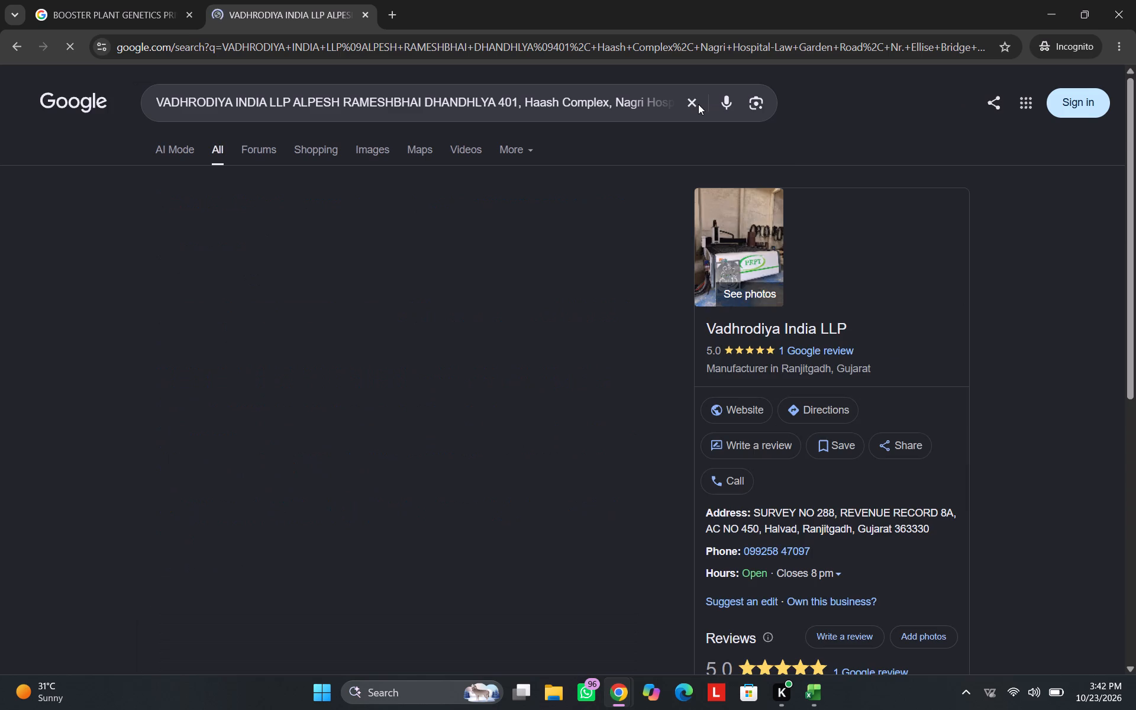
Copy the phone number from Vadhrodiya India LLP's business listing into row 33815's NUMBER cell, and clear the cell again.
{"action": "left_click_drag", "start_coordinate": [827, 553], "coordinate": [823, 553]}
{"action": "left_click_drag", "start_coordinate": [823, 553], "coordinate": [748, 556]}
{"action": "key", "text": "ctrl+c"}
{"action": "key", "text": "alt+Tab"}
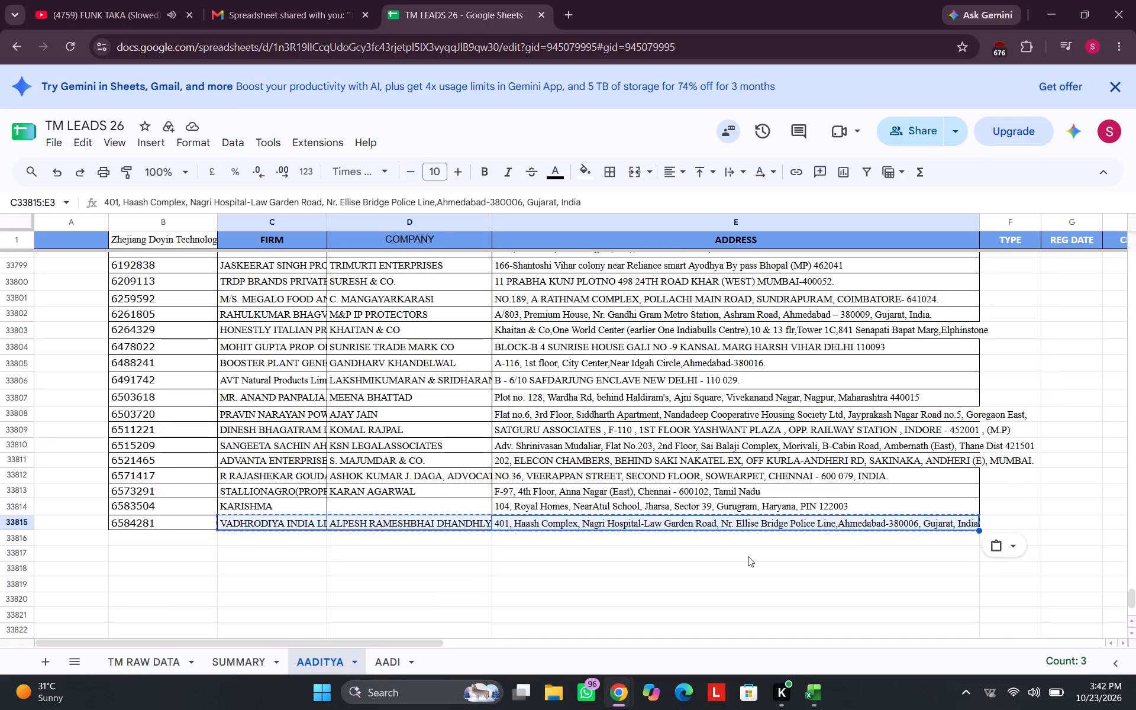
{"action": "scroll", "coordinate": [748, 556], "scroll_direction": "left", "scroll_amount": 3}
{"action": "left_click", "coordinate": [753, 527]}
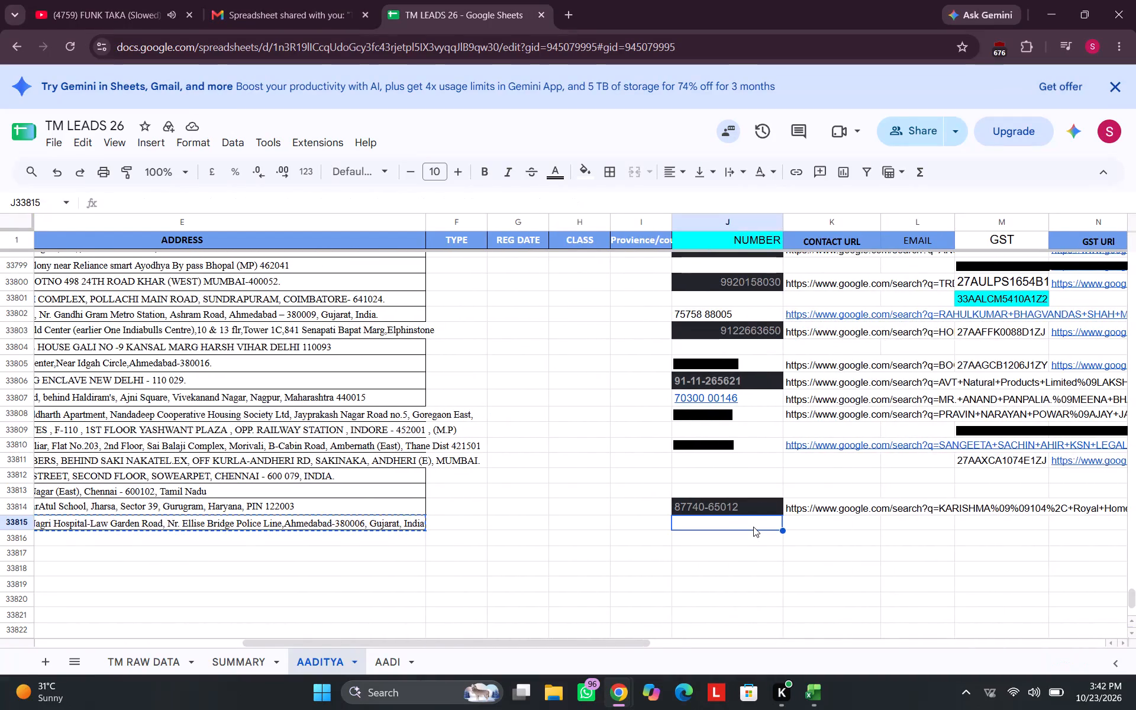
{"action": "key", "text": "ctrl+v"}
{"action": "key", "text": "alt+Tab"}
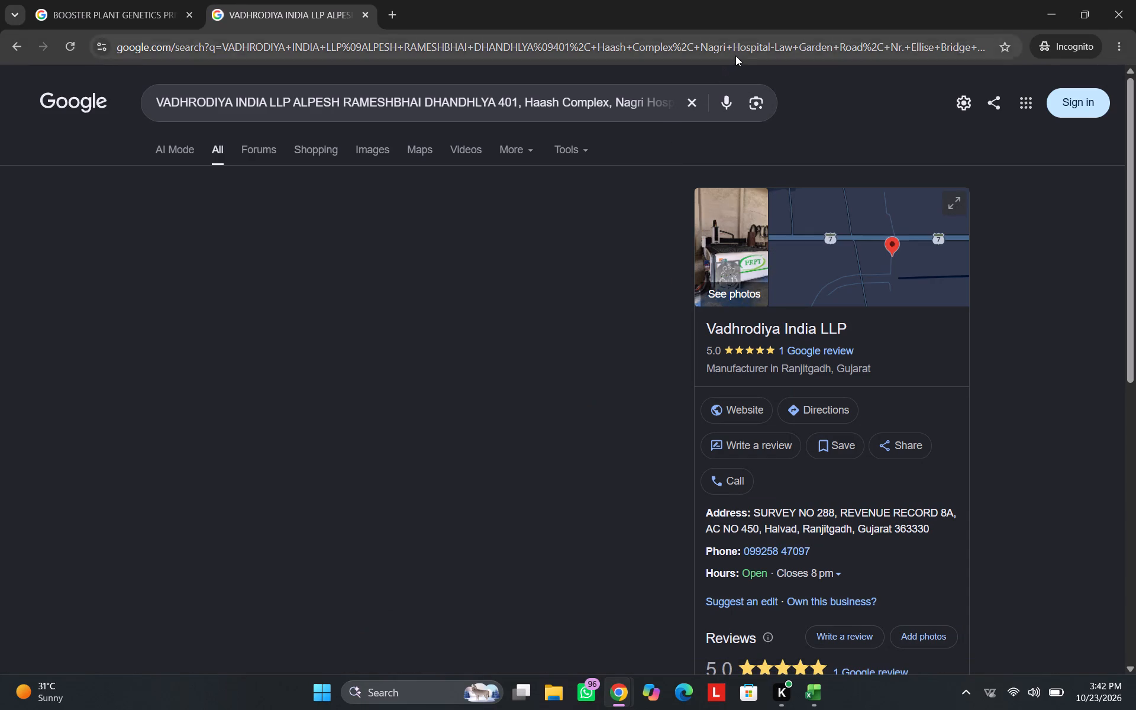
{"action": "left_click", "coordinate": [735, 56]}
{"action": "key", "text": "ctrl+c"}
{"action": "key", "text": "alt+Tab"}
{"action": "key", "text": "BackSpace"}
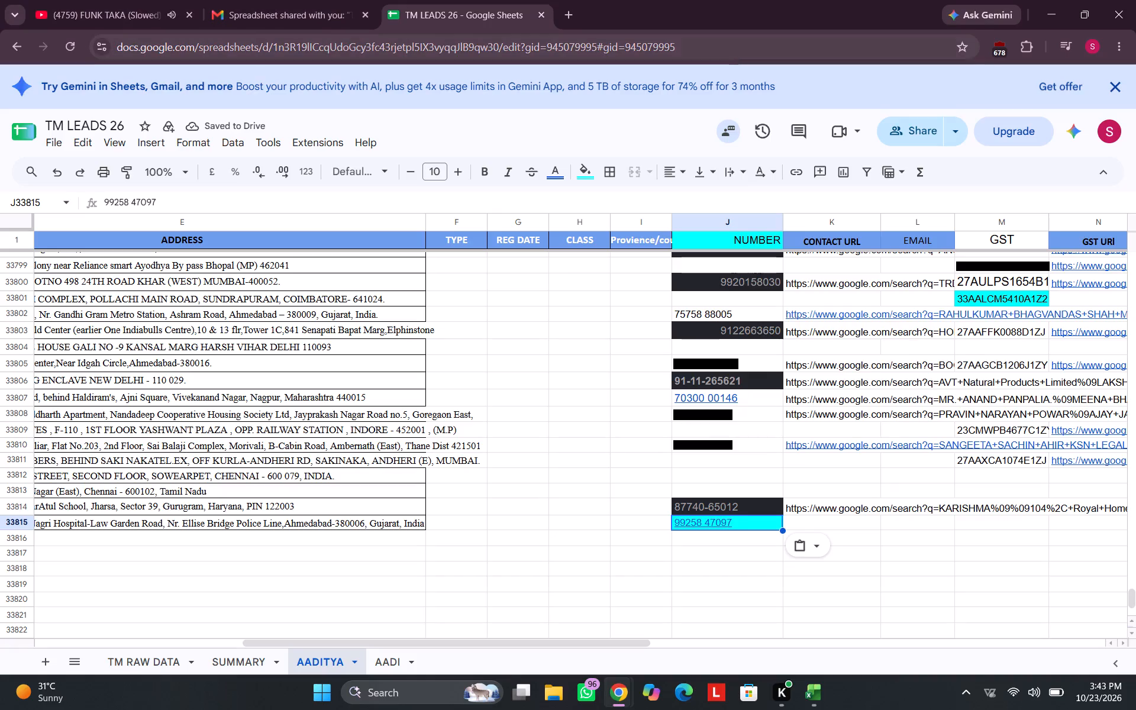
Edit the end of the Vadhrodiya India LLP query to "contacgst number" and search again.
{"action": "key", "text": "alt+Tab"}
{"action": "left_click", "coordinate": [528, 96]}
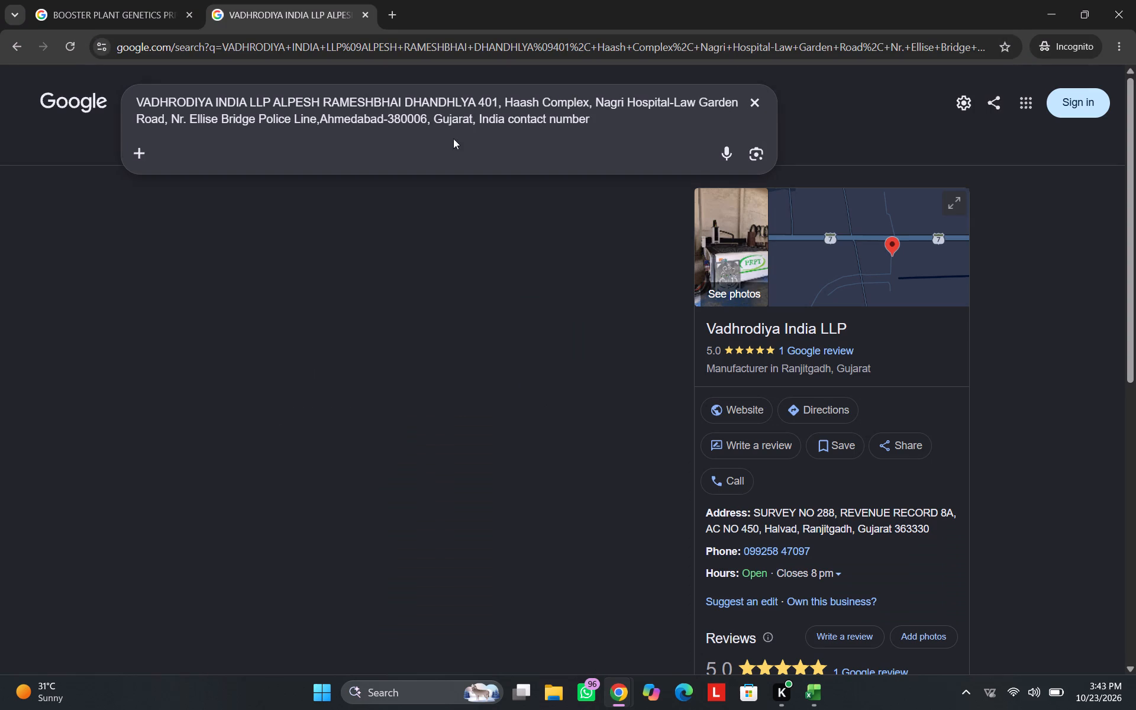
{"action": "left_click", "coordinate": [546, 125]}
{"action": "key", "text": "BackSpace"}
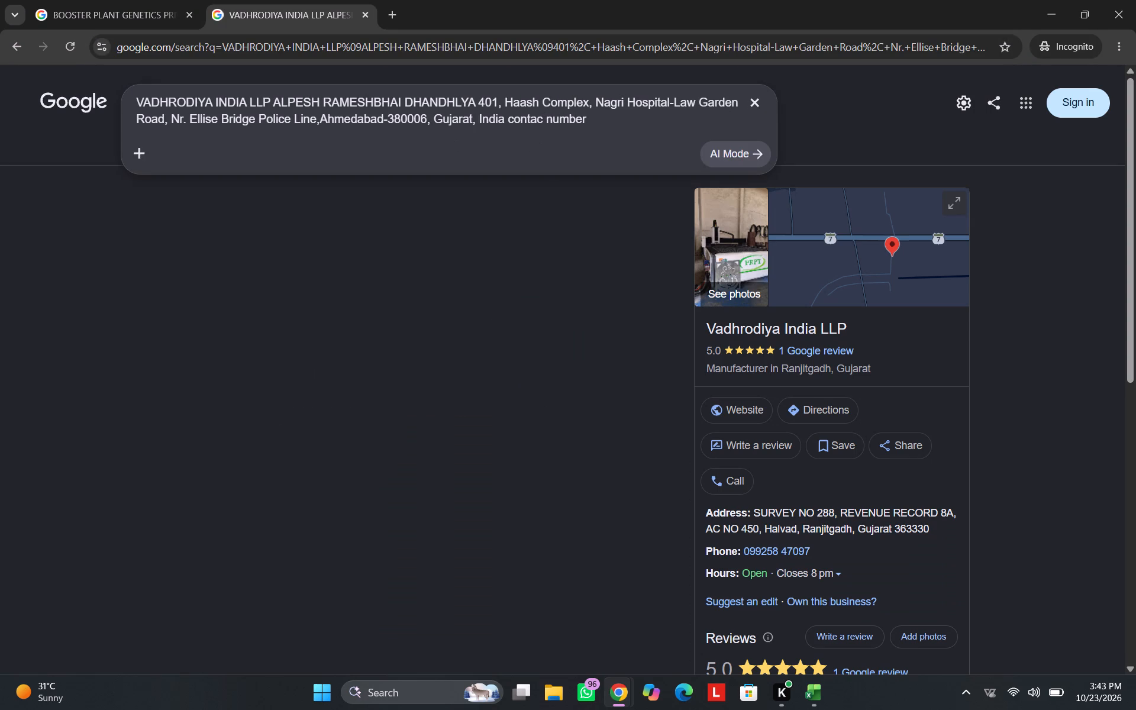
{"action": "type", "text": "gst"}
{"action": "key", "text": "space"}
{"action": "key", "text": "Return"}
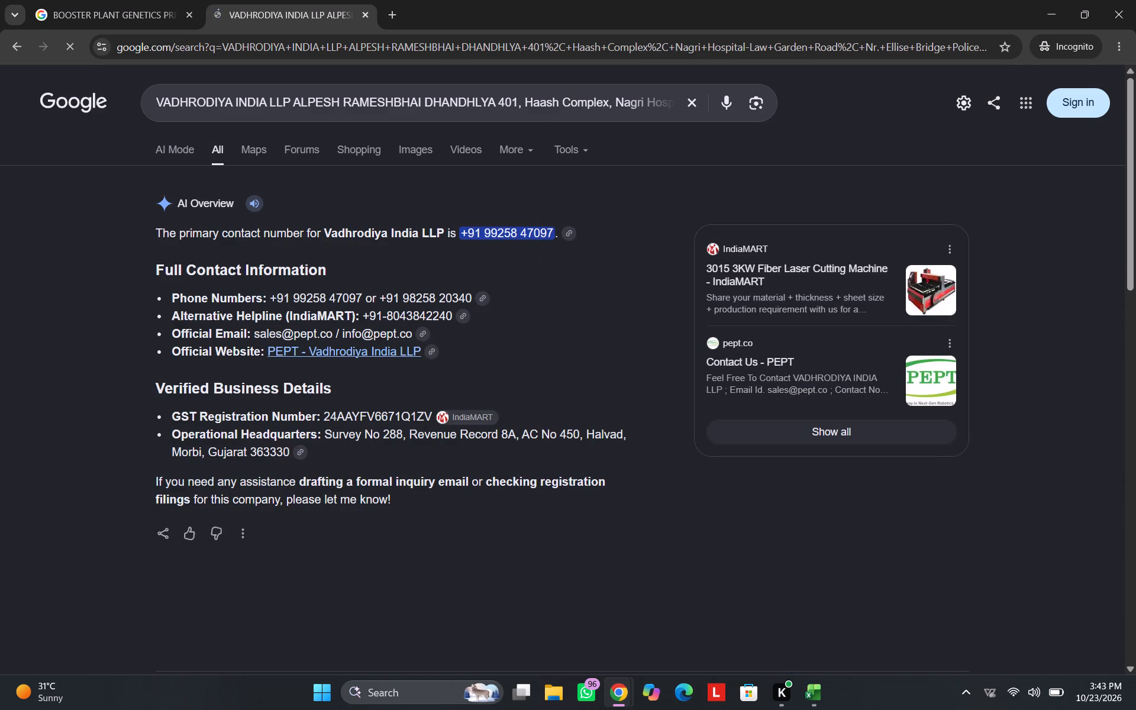
Copy the second phone number listed in the AI Overview's contact information into row 33815's NUMBER cell.
{"action": "left_click_drag", "start_coordinate": [469, 298], "coordinate": [405, 297]}
{"action": "key", "text": "ctrl+c"}
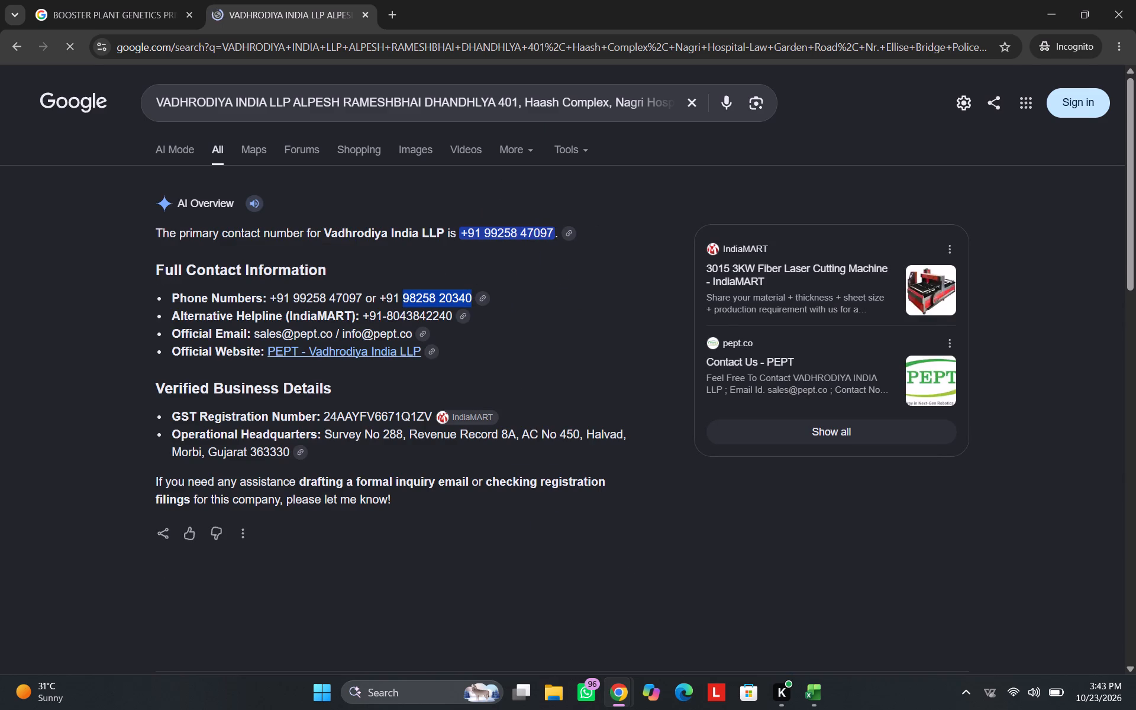
{"action": "key", "text": "alt+Tab"}
{"action": "key", "text": "ctrl+v"}
Copy the current search's web address into row 33815's CONTACT URL cell.
{"action": "key", "text": "alt+Tab"}
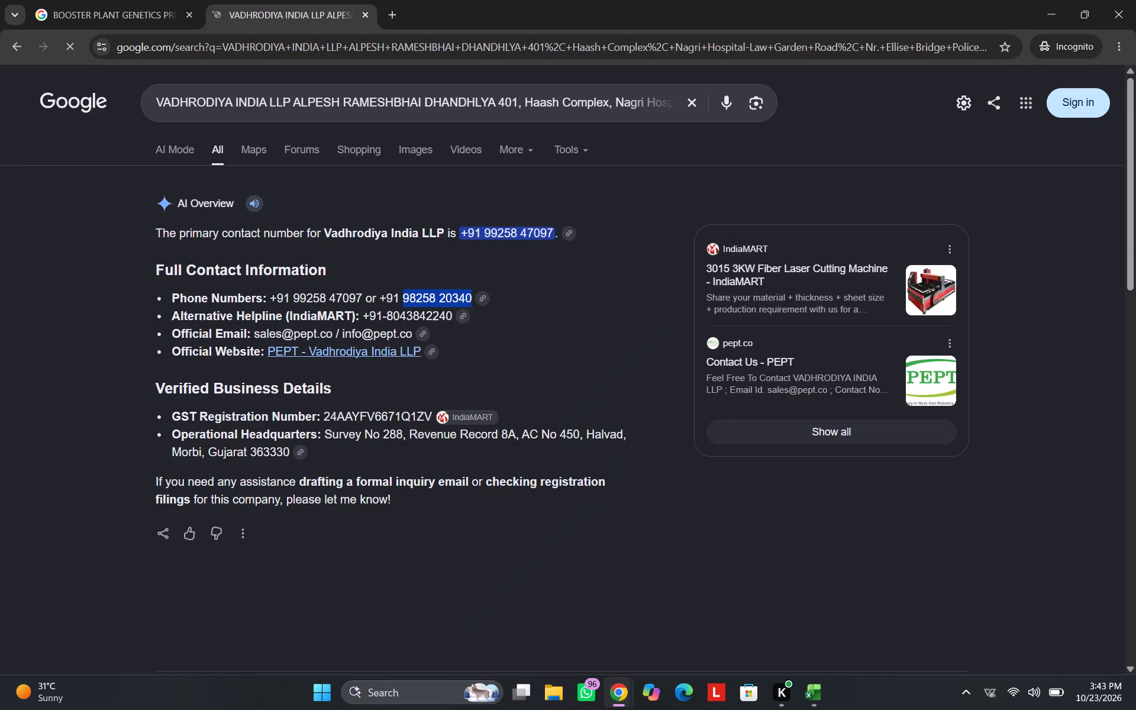
{"action": "left_click", "coordinate": [556, 54]}
{"action": "key", "text": "ctrl+c"}
{"action": "key", "text": "alt+Tab"}
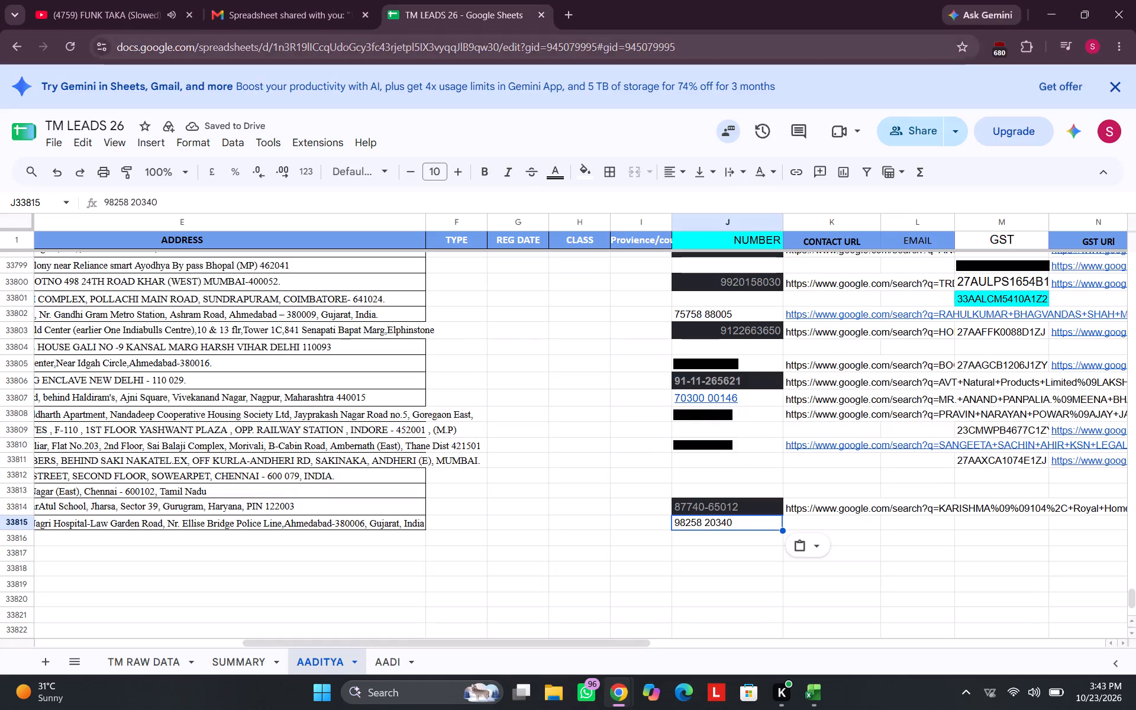
{"action": "scroll", "coordinate": [738, 463], "scroll_direction": "left", "scroll_amount": 1}
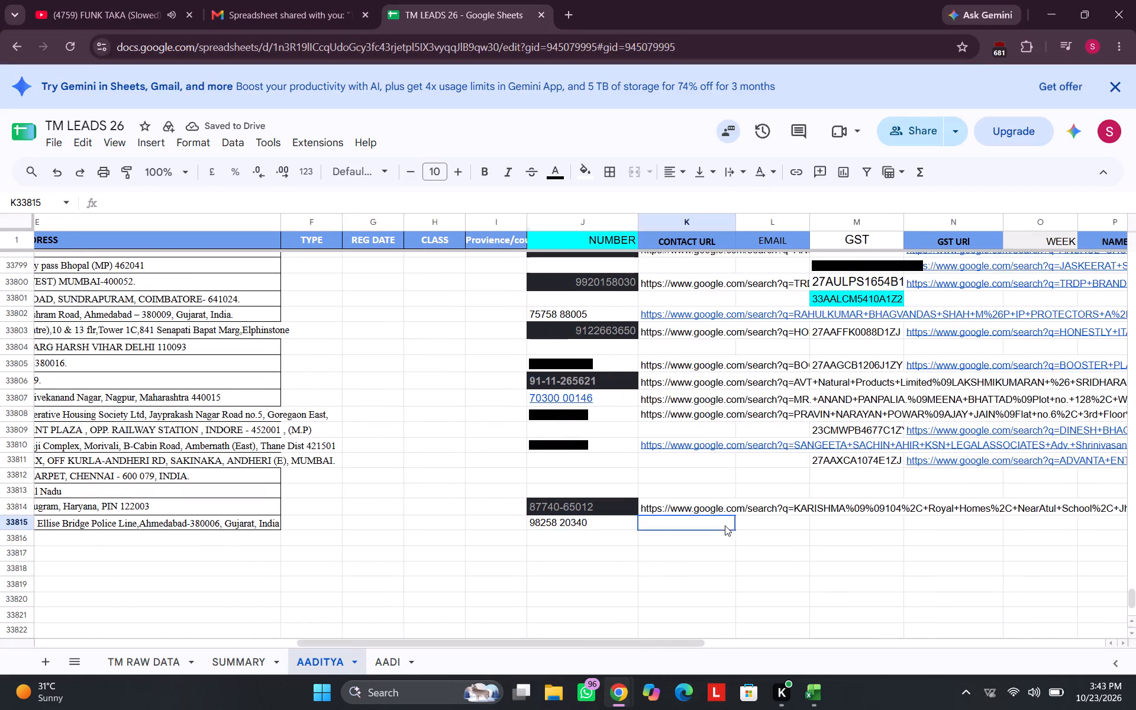
{"action": "left_click", "coordinate": [725, 525]}
{"action": "key", "text": "ctrl+v"}
Remove "contac" from the Vadhrodiya India LLP query, leaving "gst number", and search again.
{"action": "key", "text": "alt+Tab"}
{"action": "left_click", "coordinate": [635, 95]}
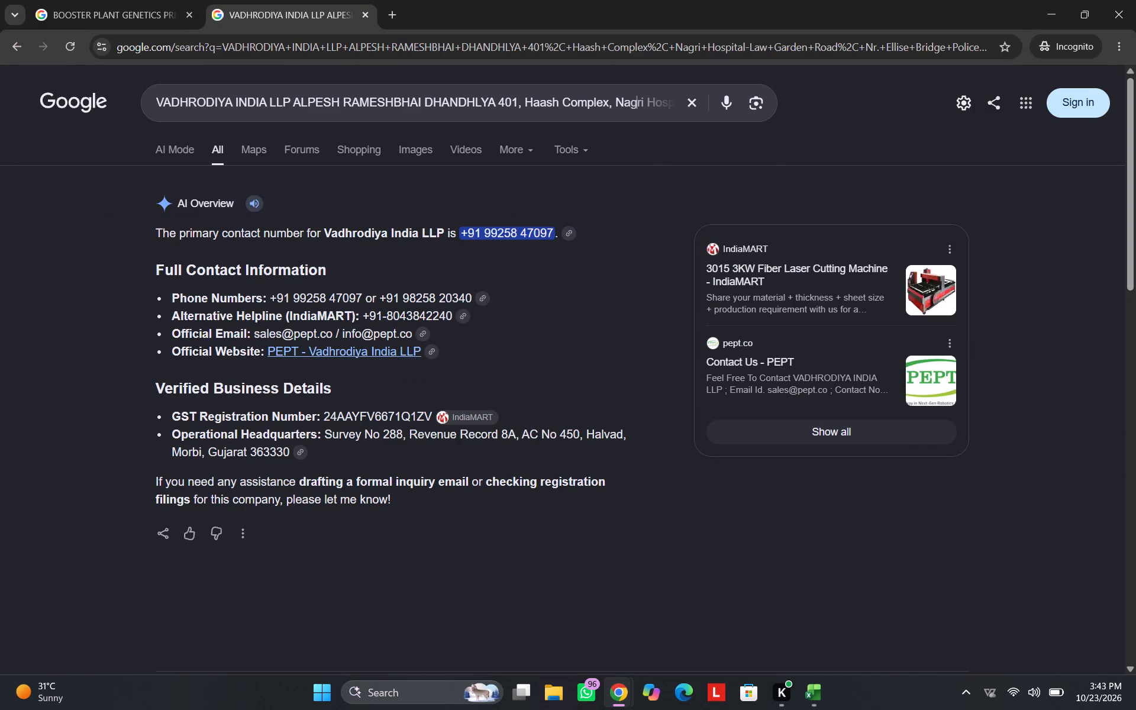
{"action": "left_click", "coordinate": [544, 119]}
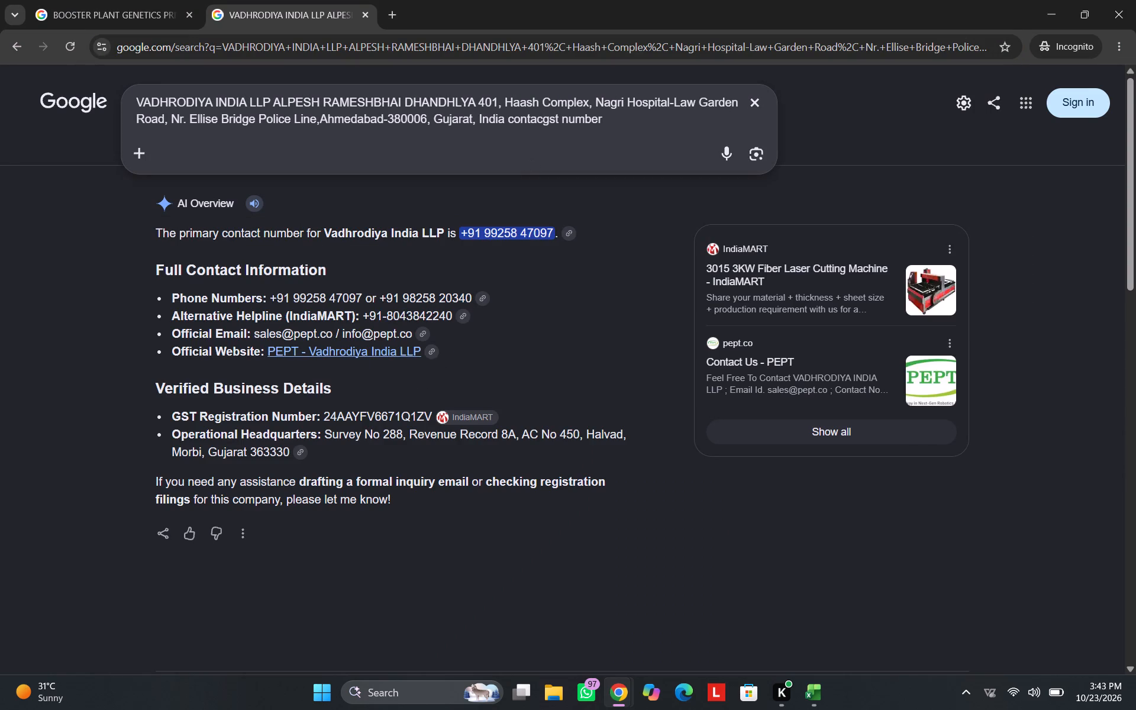
{"action": "key", "text": "ctrl+BackSpace"}
{"action": "key", "text": "Return"}
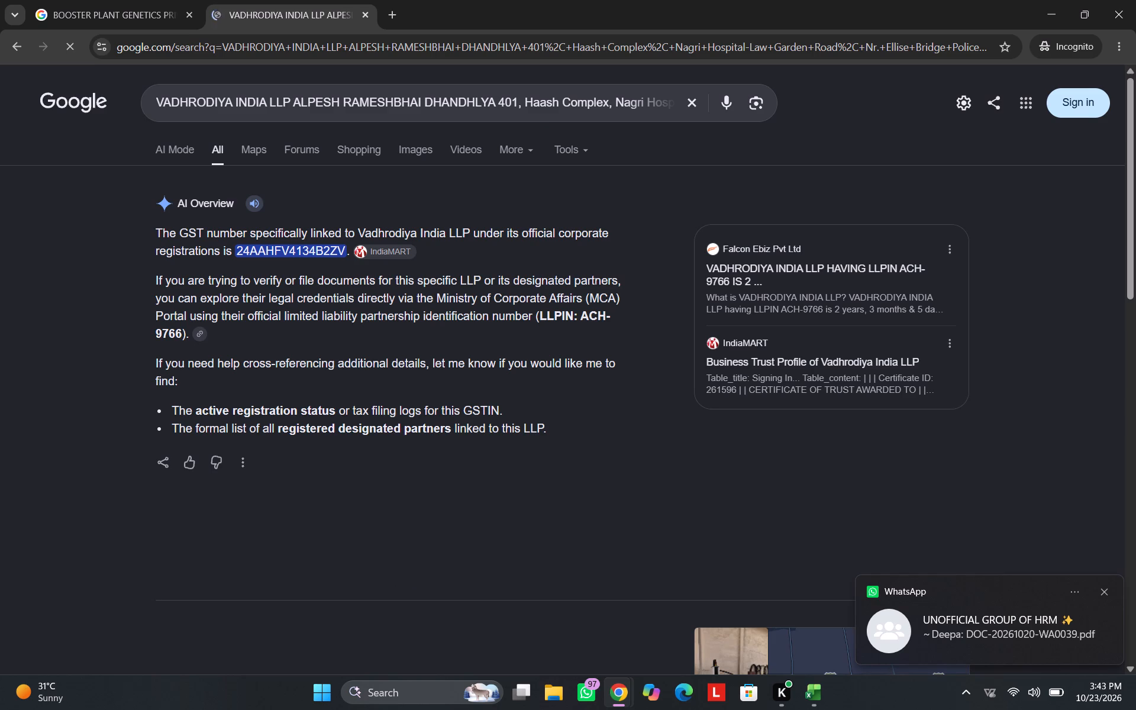
Copy the GST number from the AI Overview into row 33815's GST cell.
{"action": "double_click", "coordinate": [332, 245]}
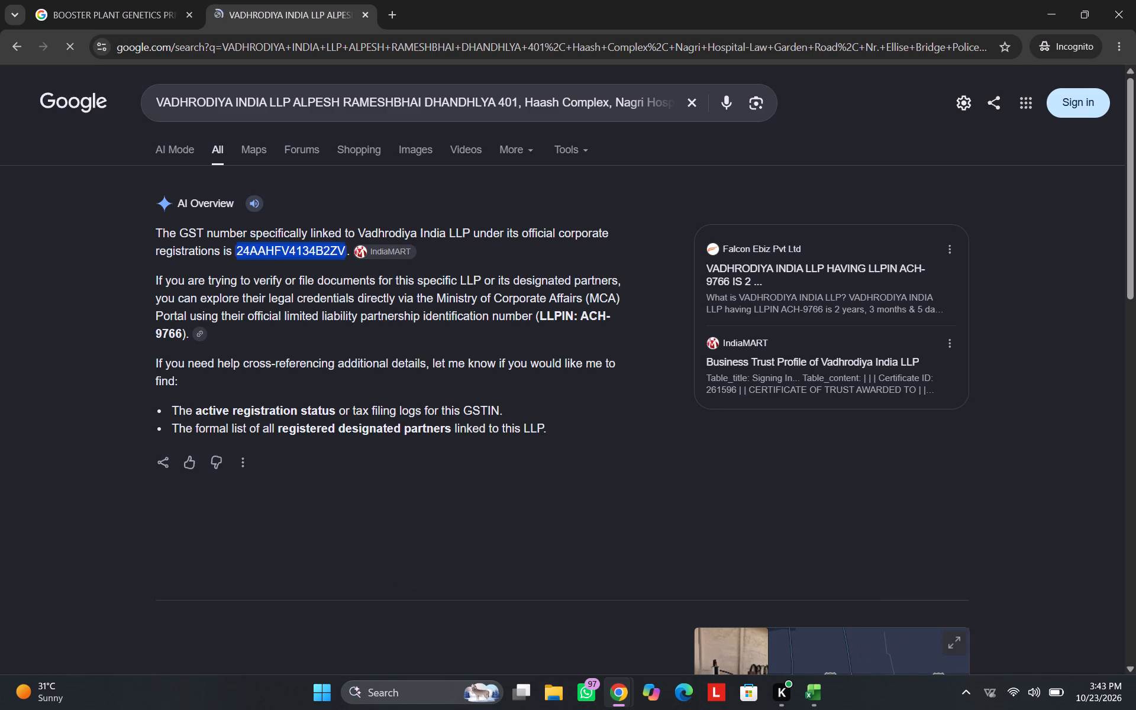
{"action": "key", "text": "ctrl+c"}
{"action": "key", "text": "alt+Tab"}
{"action": "scroll", "coordinate": [332, 245], "scroll_direction": "left", "scroll_amount": 3}
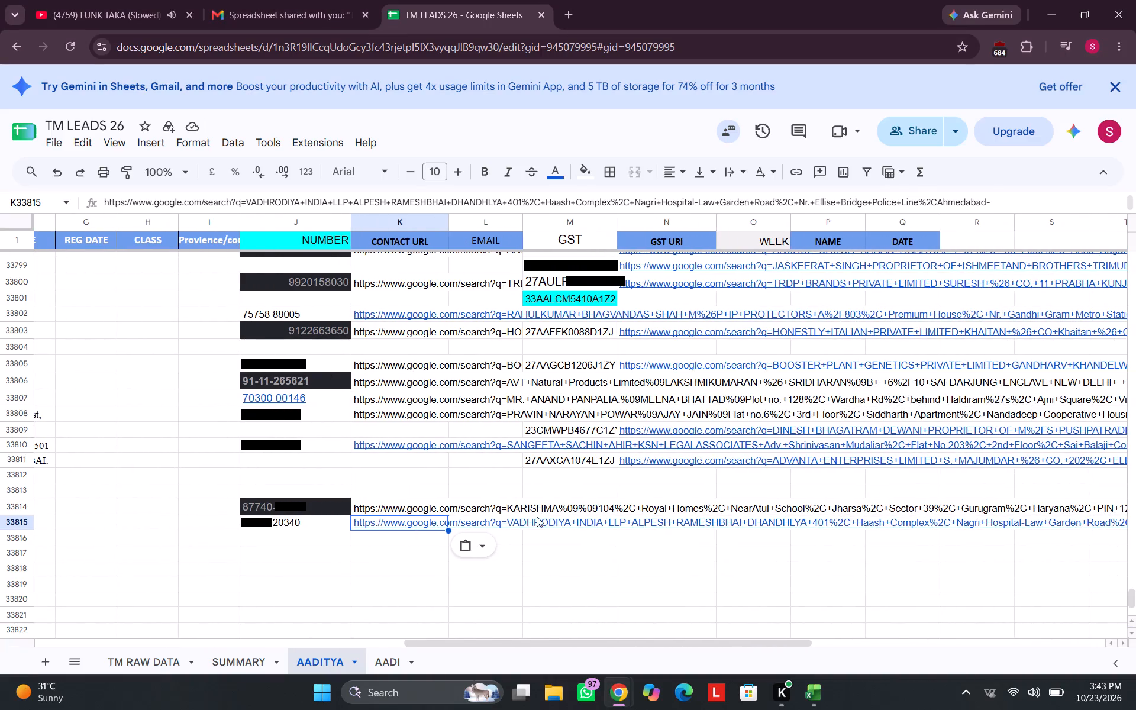
{"action": "left_click", "coordinate": [547, 522]}
{"action": "key", "text": "ctrl+v"}
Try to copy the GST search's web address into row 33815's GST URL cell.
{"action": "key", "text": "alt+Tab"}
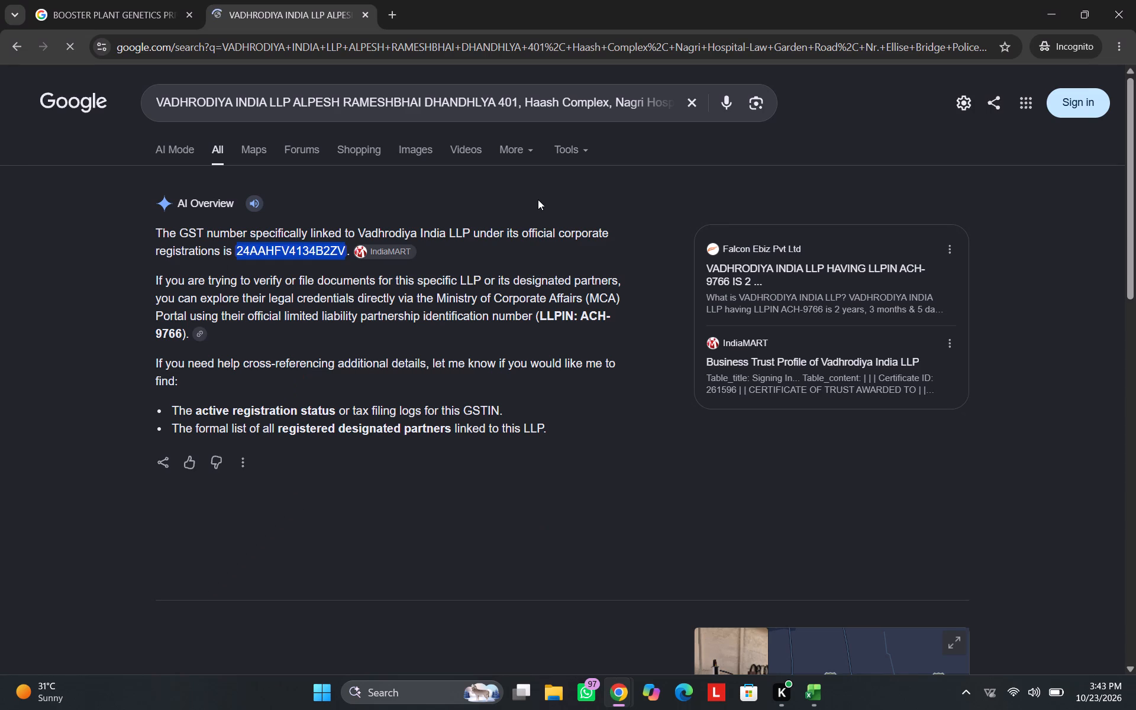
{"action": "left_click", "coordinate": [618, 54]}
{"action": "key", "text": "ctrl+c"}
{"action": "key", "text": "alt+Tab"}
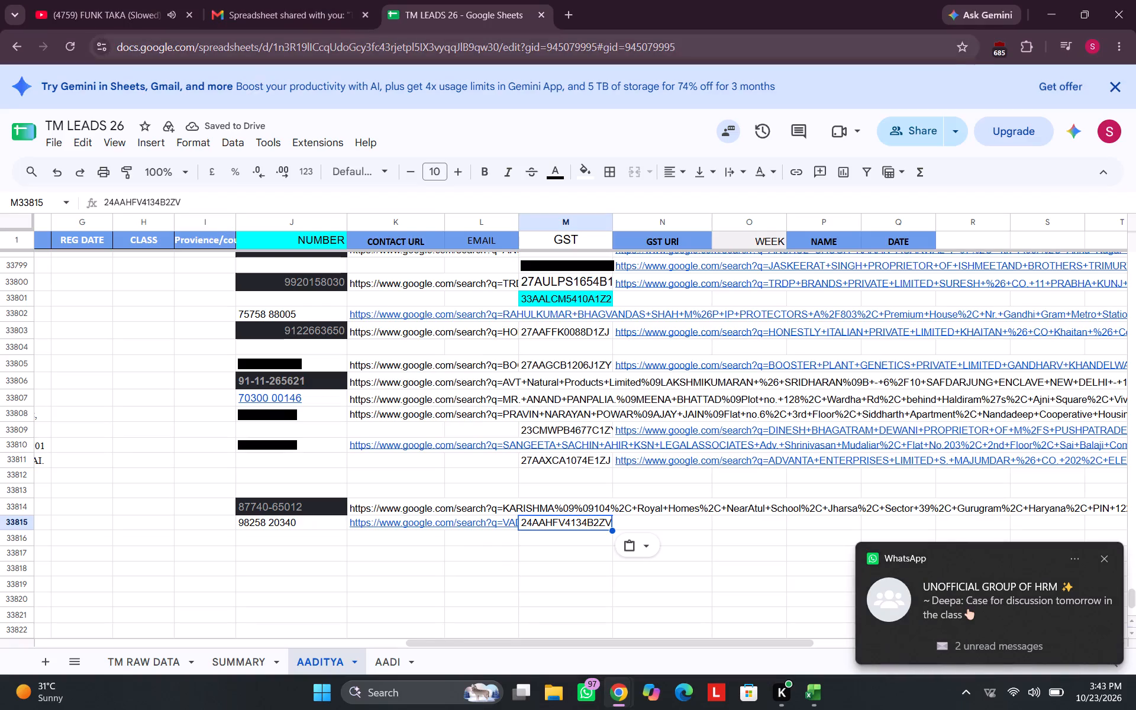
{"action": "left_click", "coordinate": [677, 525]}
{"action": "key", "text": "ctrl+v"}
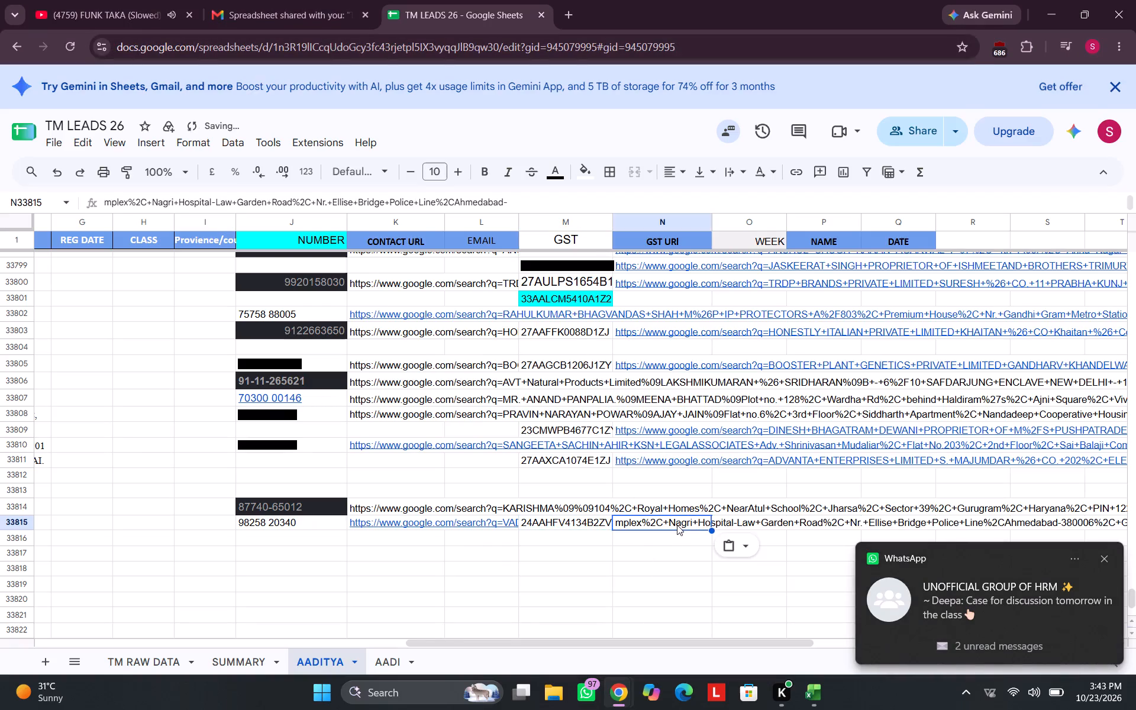
Copy the GST search's web address again and replace the contents of row 33815's GST URL cell with it.
{"action": "key", "text": "alt+Tab"}
{"action": "triple_click", "coordinate": [486, 43]}
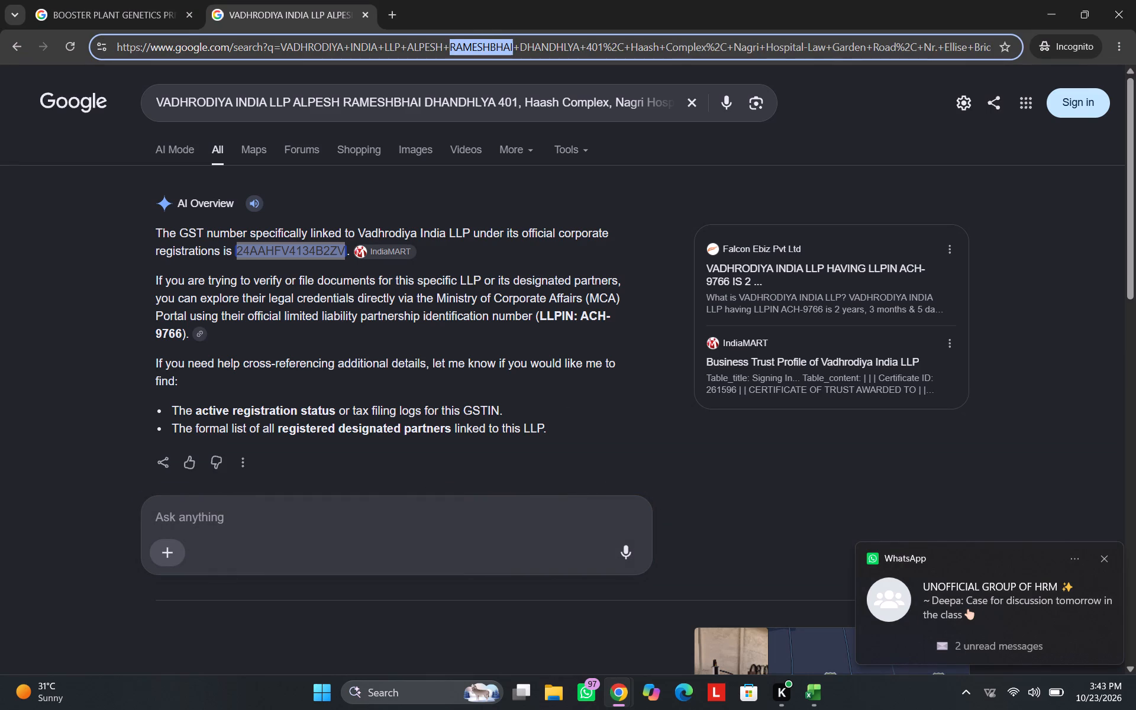
{"action": "key", "text": "ctrl+c"}
{"action": "key", "text": "alt+Tab"}
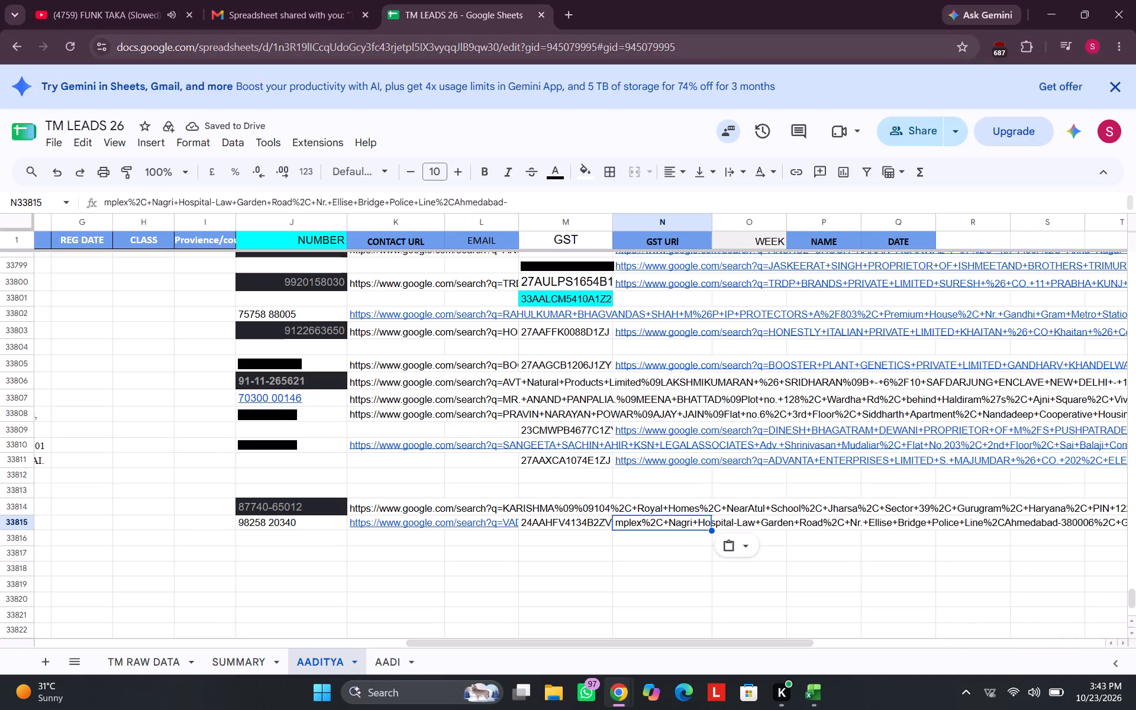
{"action": "key", "text": "ctrl+v"}
Copy the application number 6585087 from the journal workbook's Page200 sheet into column B of row 33816 in the AADITYA sheet.
{"action": "key", "text": "Down"}
{"action": "key", "text": "Left"}
{"action": "key", "text": "Left"}
{"action": "key", "text": "Left"}
{"action": "key", "text": "Left"}
{"action": "key", "text": "Left"}
{"action": "key", "text": "Left"}
{"action": "key", "text": "Left"}
{"action": "key", "text": "Left"}
{"action": "key", "text": "Left"}
{"action": "key", "text": "Left"}
{"action": "key", "text": "Left"}
{"action": "key", "text": "Left"}
{"action": "key", "text": "Left"}
{"action": "key", "text": "Left"}
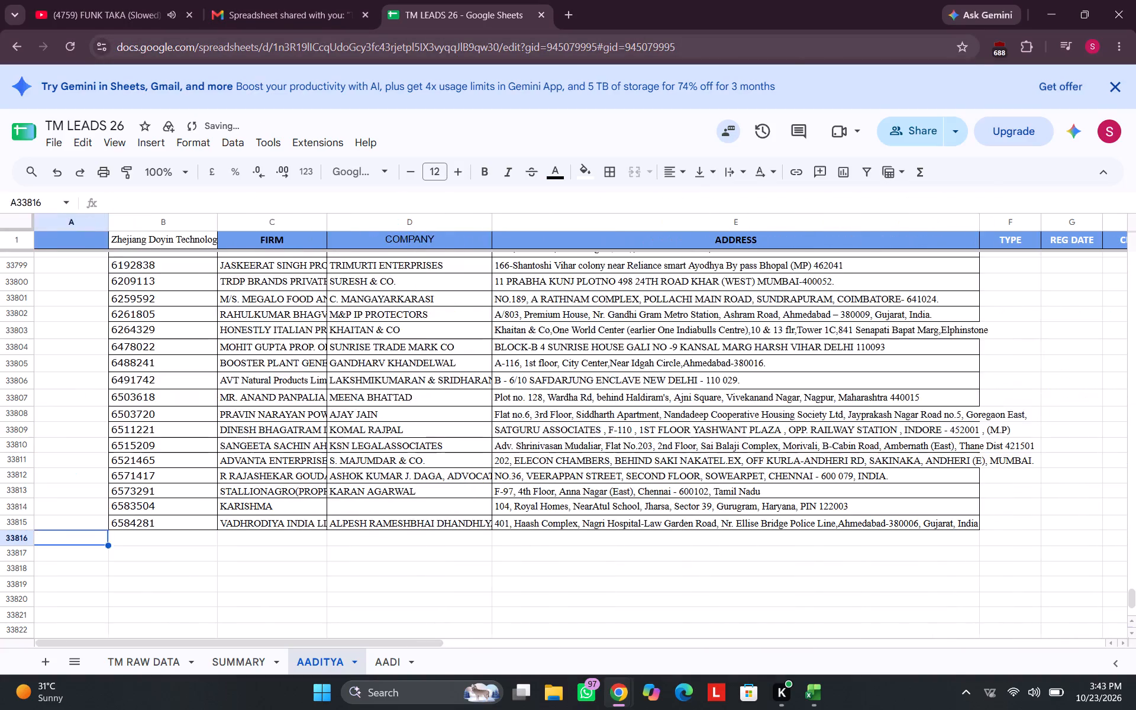
{"action": "key", "text": "Right"}
{"action": "key", "text": "alt+Tab"}
{"action": "key", "text": "alt+Right"}
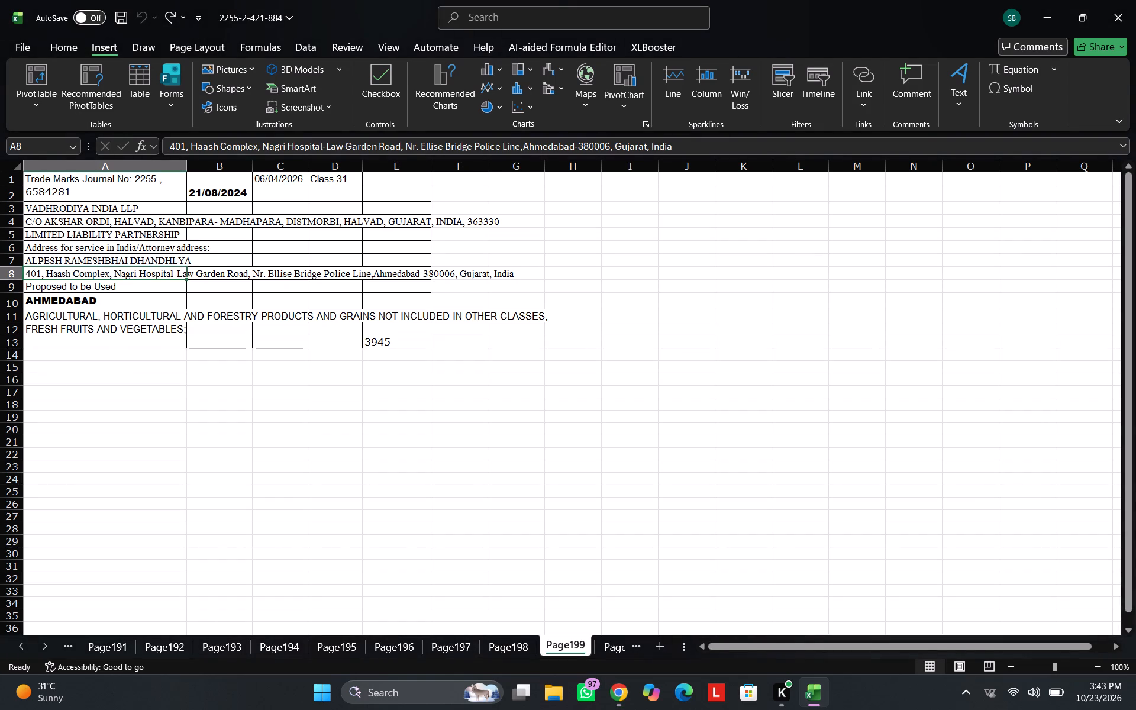
{"action": "left_click", "coordinate": [603, 644]}
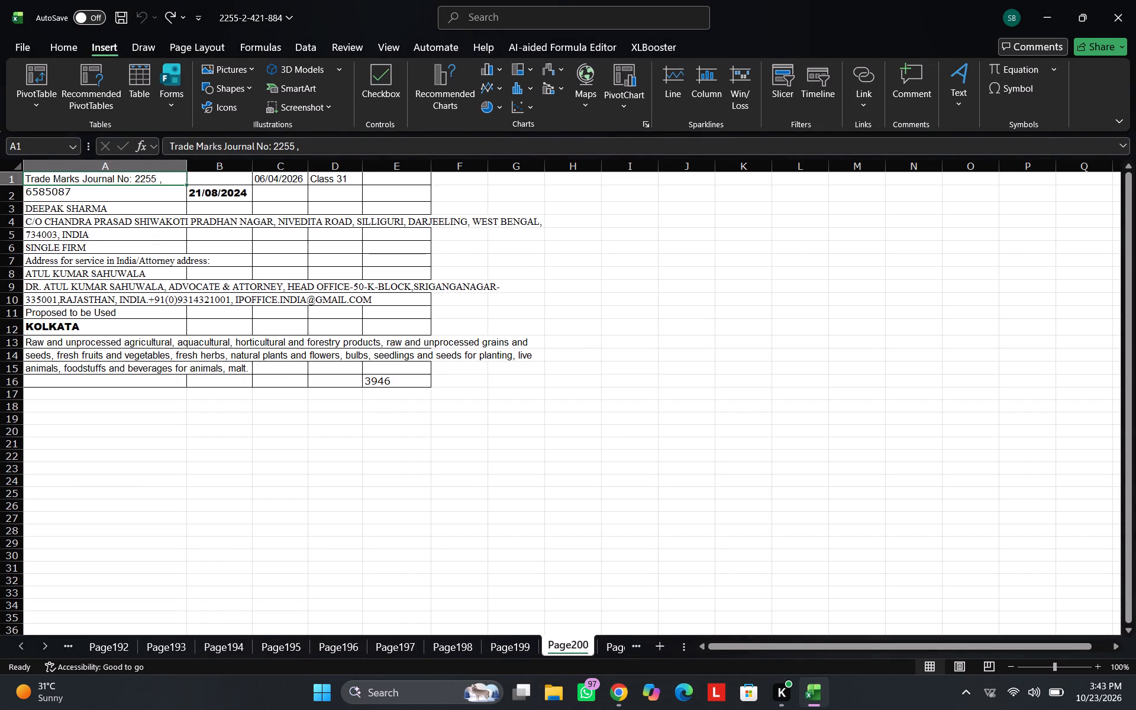
{"action": "left_click", "coordinate": [169, 192]}
{"action": "key", "text": "ctrl+c"}
{"action": "key", "text": "alt+Tab"}
{"action": "key", "text": "ctrl+v"}
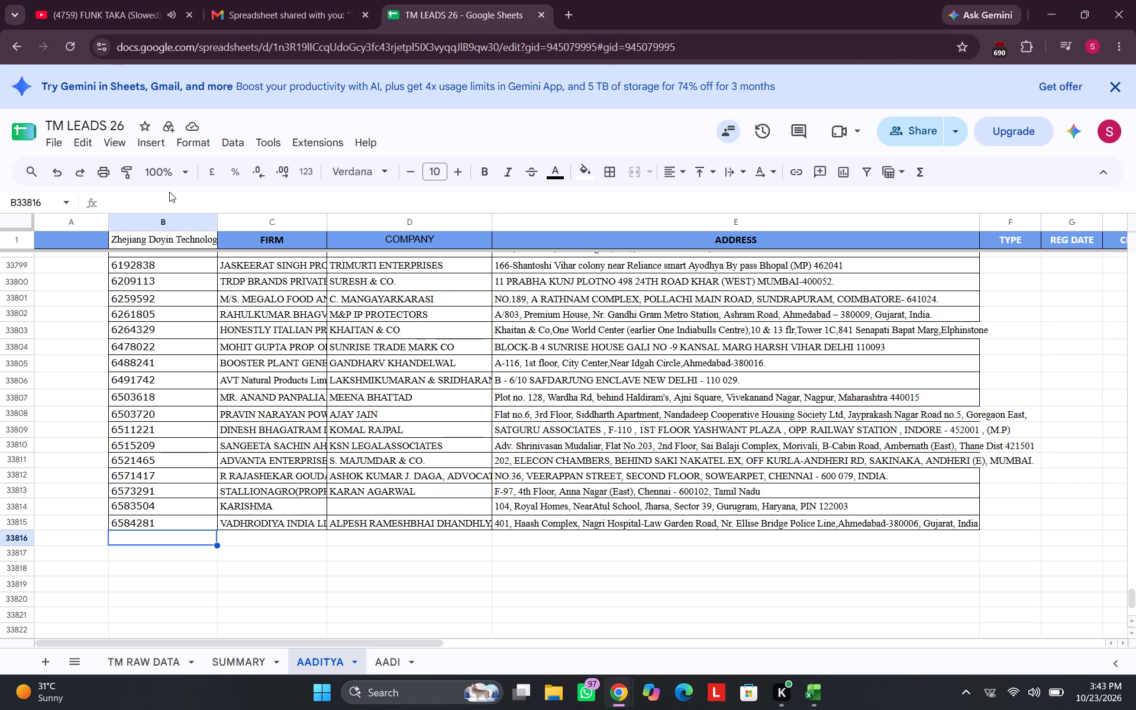
Copy the applicant's name from Page200 of the Excel workbook into row 33816's FIRM cell.
{"action": "key", "text": "alt+Tab"}
{"action": "key", "text": "Down"}
{"action": "key", "text": "ctrl+c"}
{"action": "key", "text": "alt+Tab"}
{"action": "key", "text": "Right"}
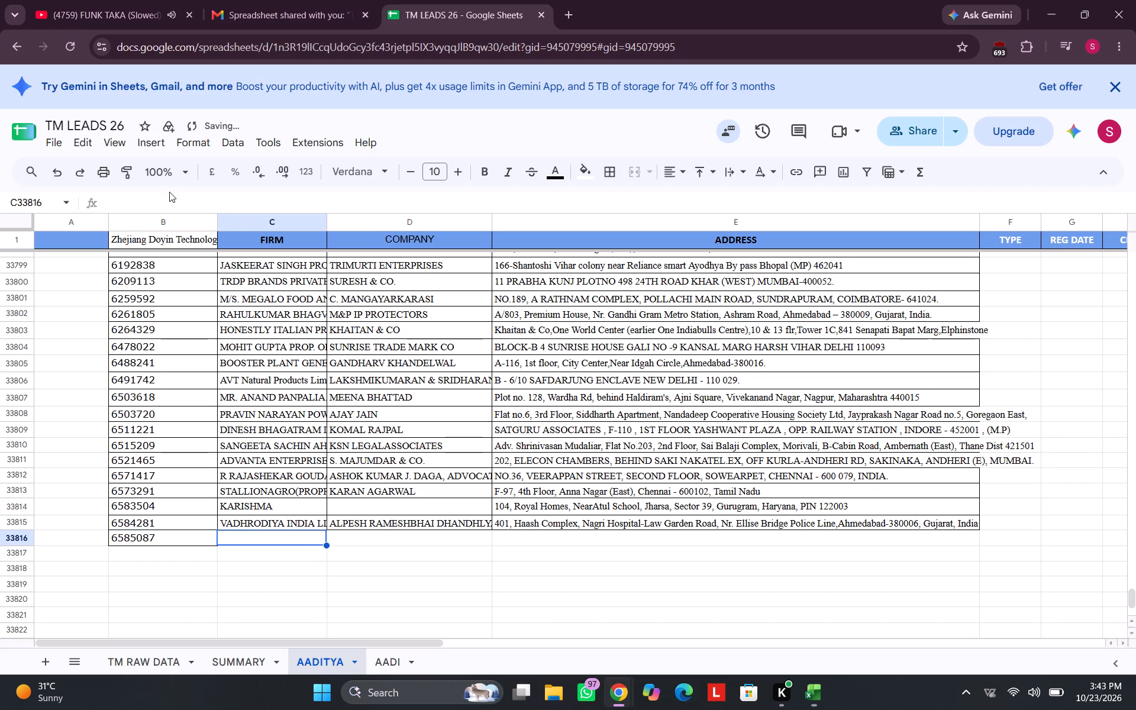
{"action": "key", "text": "ctrl+v"}
Copy the attorney's name below the address-for-service line on Page200 into row 33816's COMPANY cell.
{"action": "key", "text": "alt+Tab"}
{"action": "key", "text": "Down"}
{"action": "key", "text": "Down"}
{"action": "key", "text": "Down"}
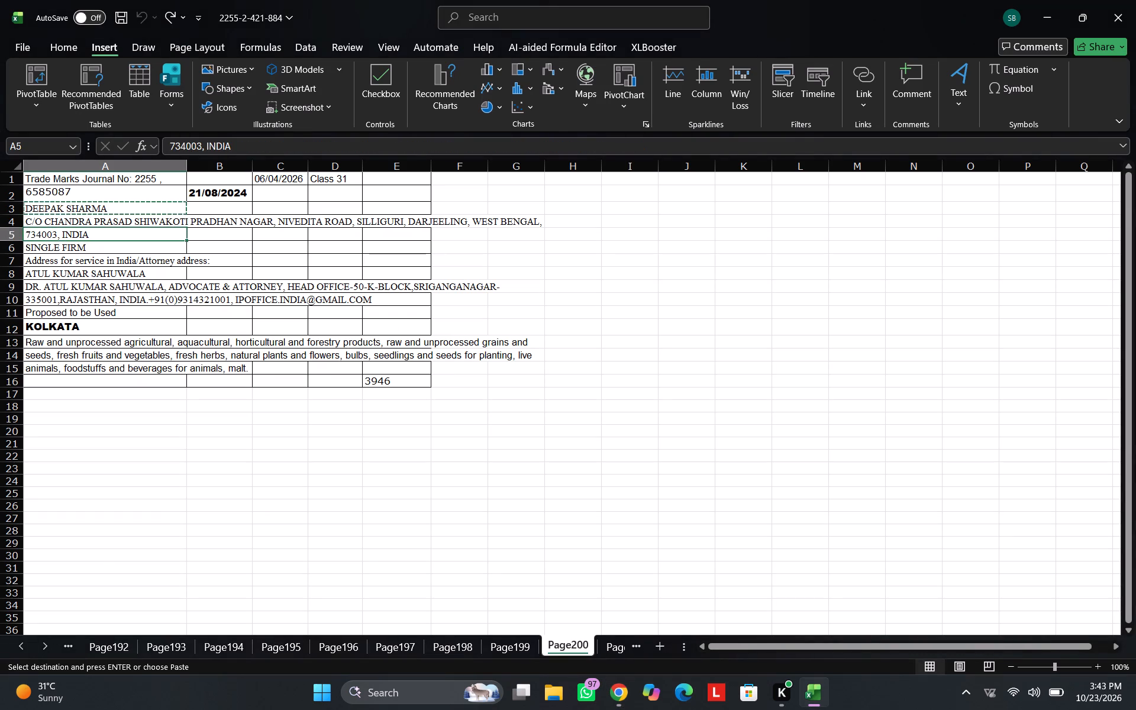
{"action": "key", "text": "Down"}
{"action": "key", "text": "Down"}
{"action": "key", "text": "ctrl+c"}
{"action": "key", "text": "alt+Tab"}
{"action": "key", "text": "Right"}
{"action": "key", "text": "ctrl+v"}
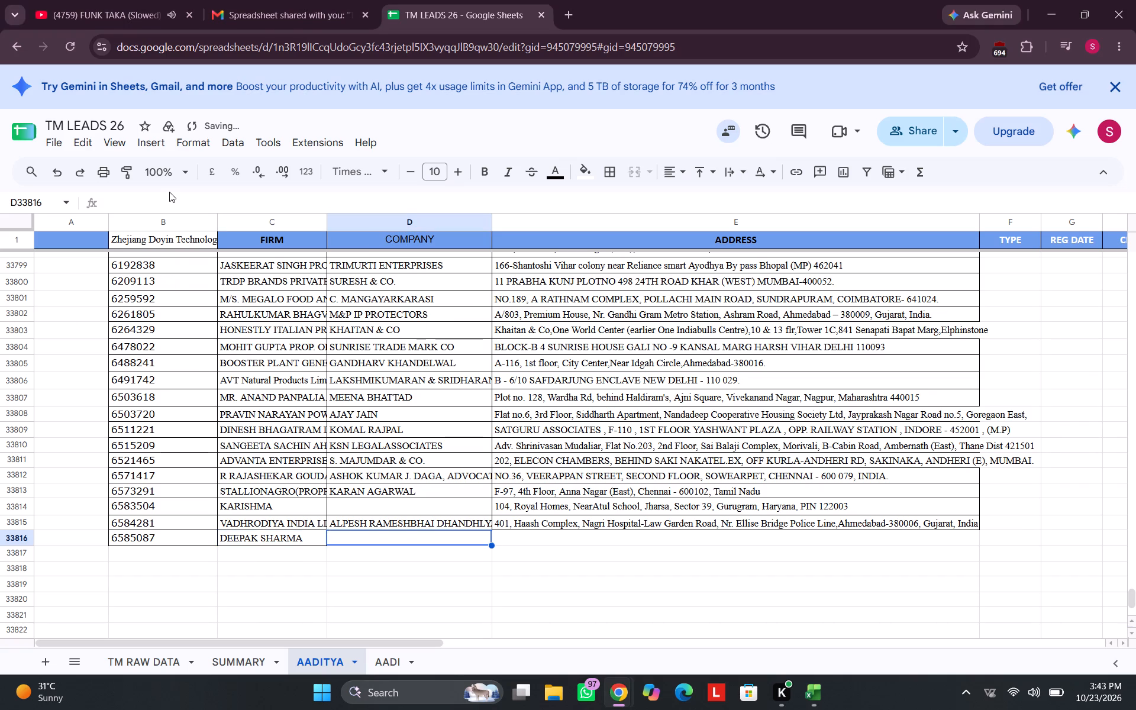
Copy the first line of the attorney's address from Page200 into row 33816's ADDRESS cell.
{"action": "key", "text": "alt+Tab"}
{"action": "key", "text": "Down"}
{"action": "key", "text": "ctrl+c"}
{"action": "key", "text": "alt+Tab"}
{"action": "key", "text": "Right"}
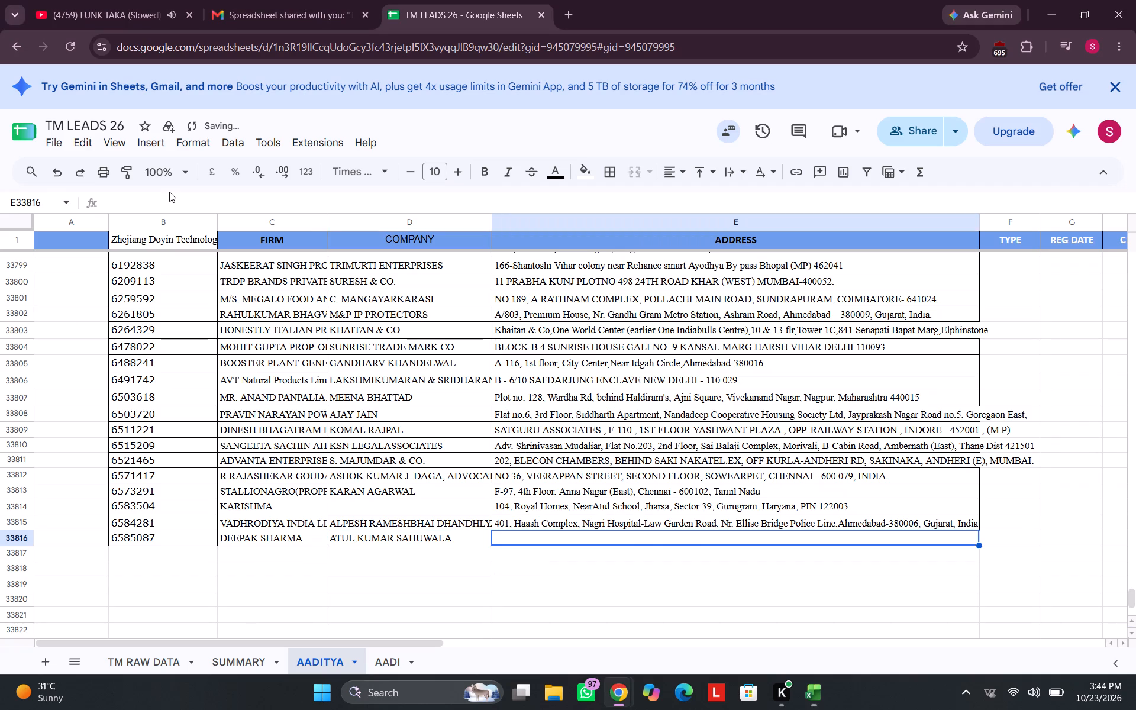
{"action": "key", "text": "ctrl+v"}
Search Google for row 33816's firm, company and address text followed by "contact number".
{"action": "key", "text": "Right"}
{"action": "key", "text": "shift+Left"}
{"action": "key", "text": "shift+Left"}
{"action": "key", "text": "ctrl+c"}
{"action": "key", "text": "alt+Tab"}
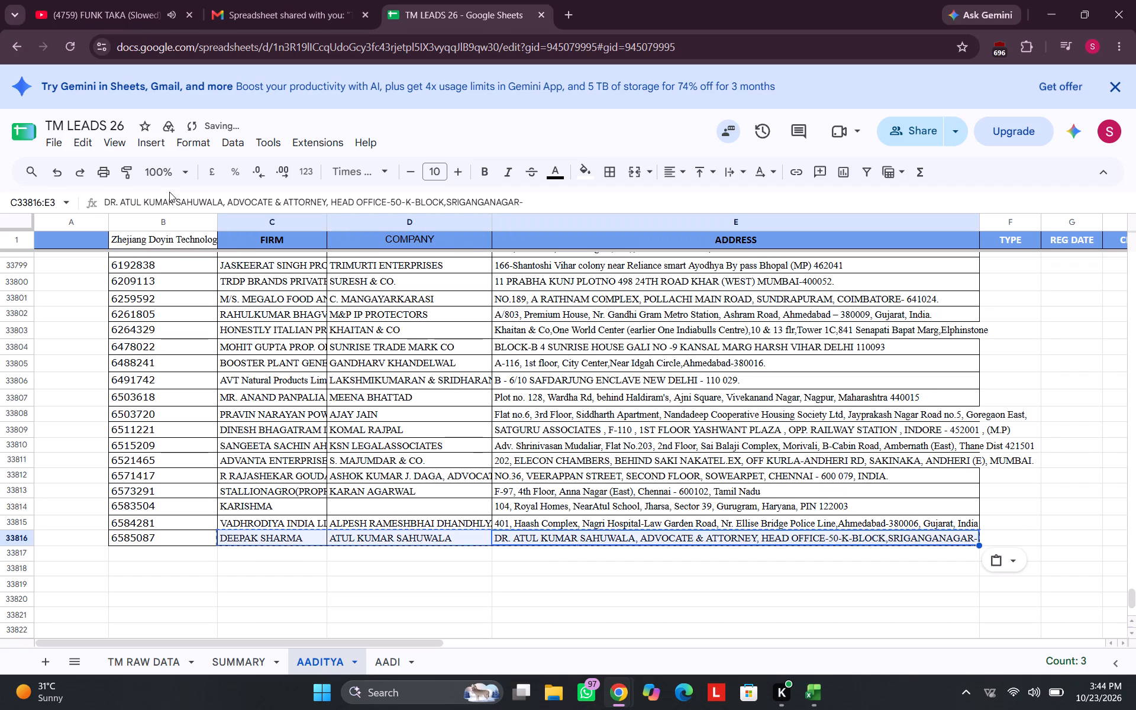
{"action": "key", "text": "alt+Right"}
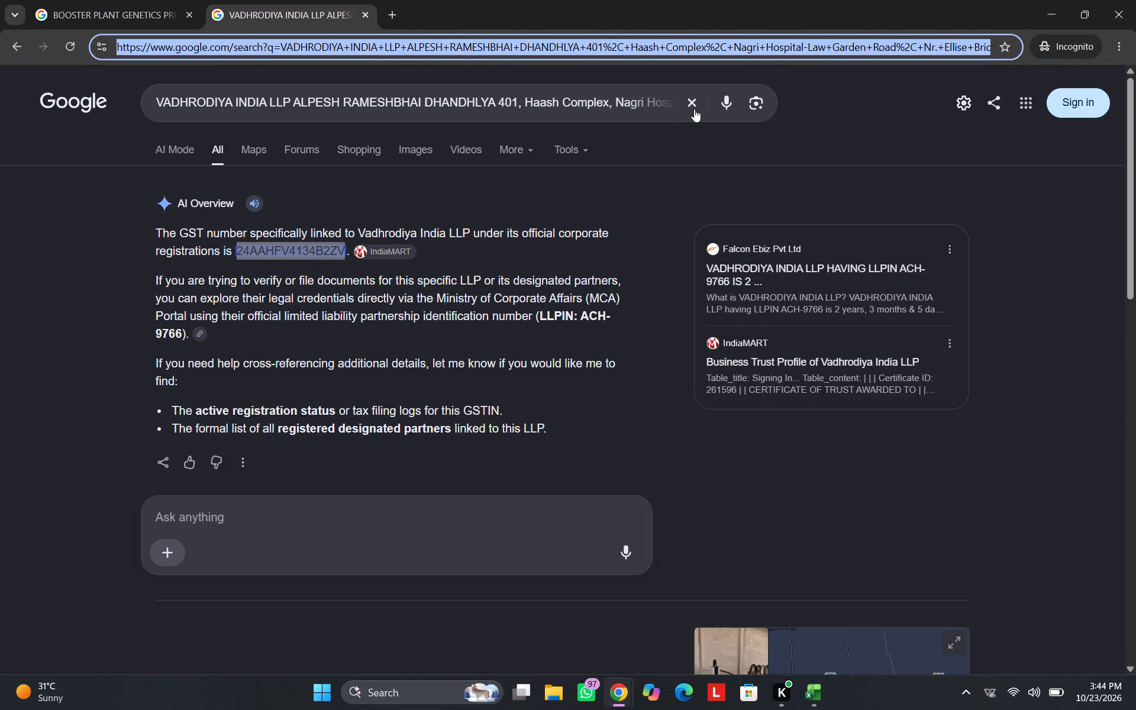
{"action": "left_click", "coordinate": [694, 109]}
{"action": "left_click", "coordinate": [670, 109]}
{"action": "key", "text": "ctrl+v"}
{"action": "key", "text": "space"}
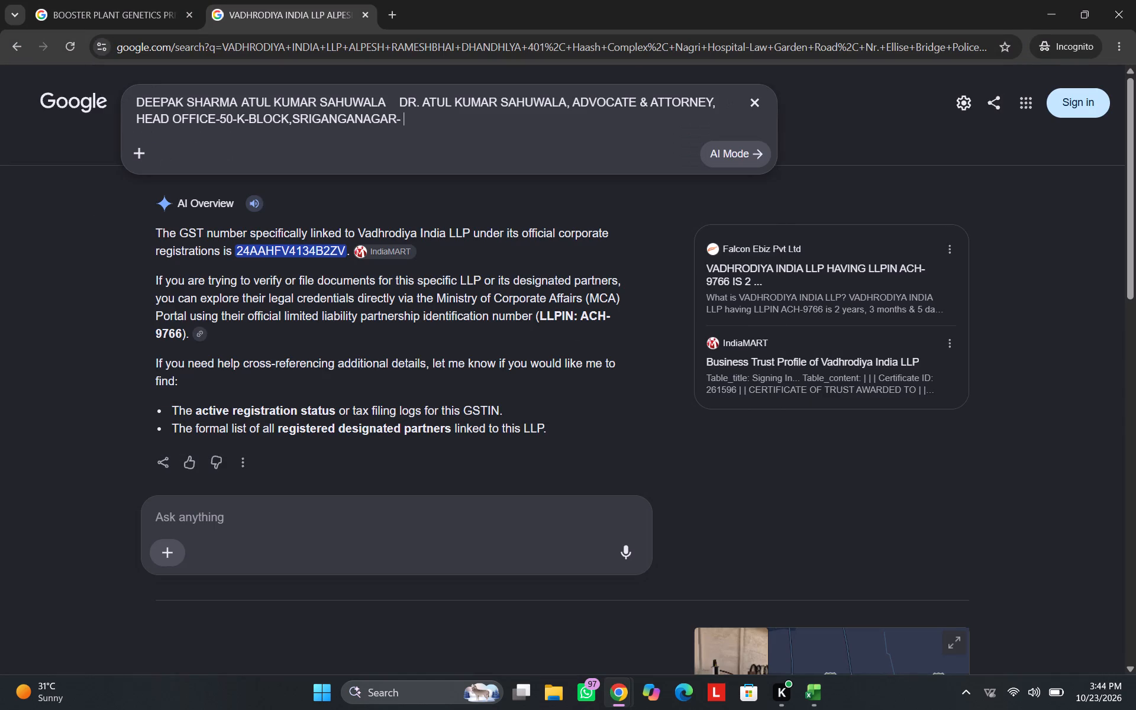
{"action": "type", "text": "contact number"}
{"action": "key", "text": "space"}
{"action": "key", "text": "Return"}
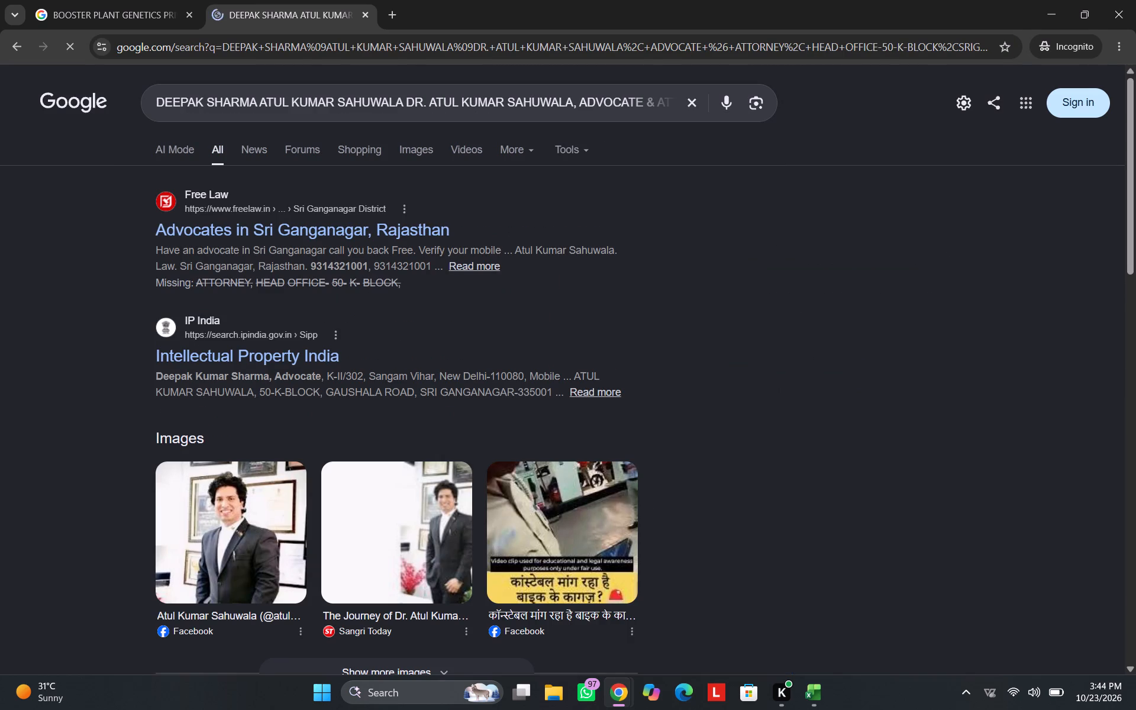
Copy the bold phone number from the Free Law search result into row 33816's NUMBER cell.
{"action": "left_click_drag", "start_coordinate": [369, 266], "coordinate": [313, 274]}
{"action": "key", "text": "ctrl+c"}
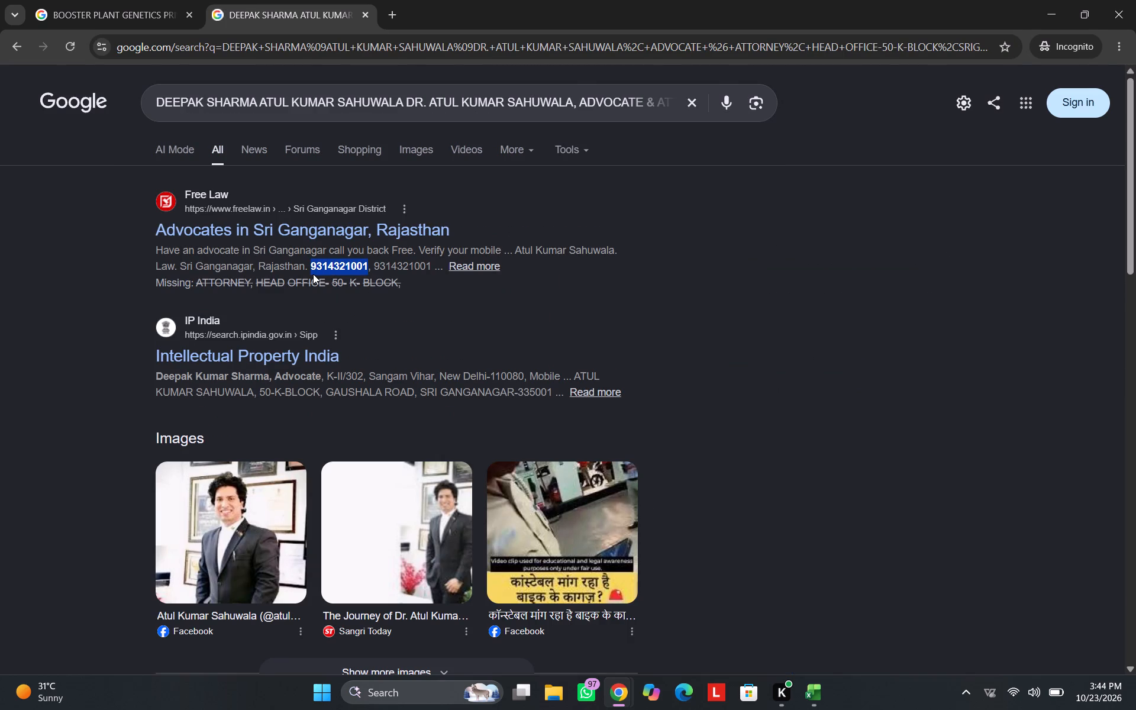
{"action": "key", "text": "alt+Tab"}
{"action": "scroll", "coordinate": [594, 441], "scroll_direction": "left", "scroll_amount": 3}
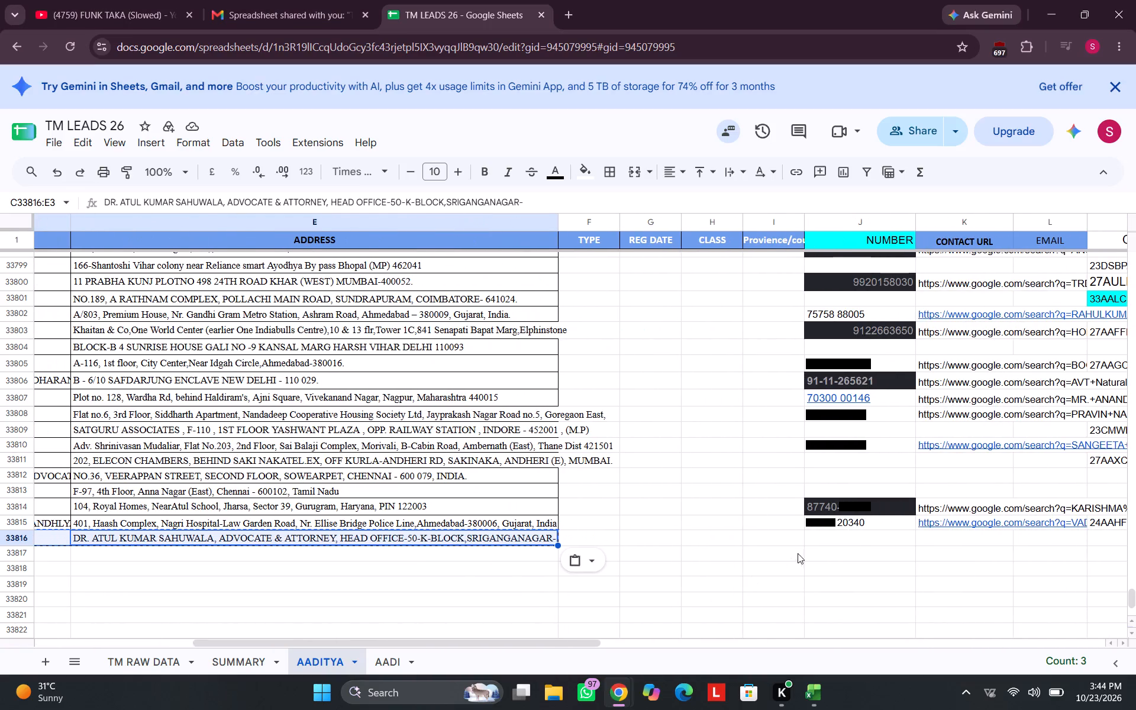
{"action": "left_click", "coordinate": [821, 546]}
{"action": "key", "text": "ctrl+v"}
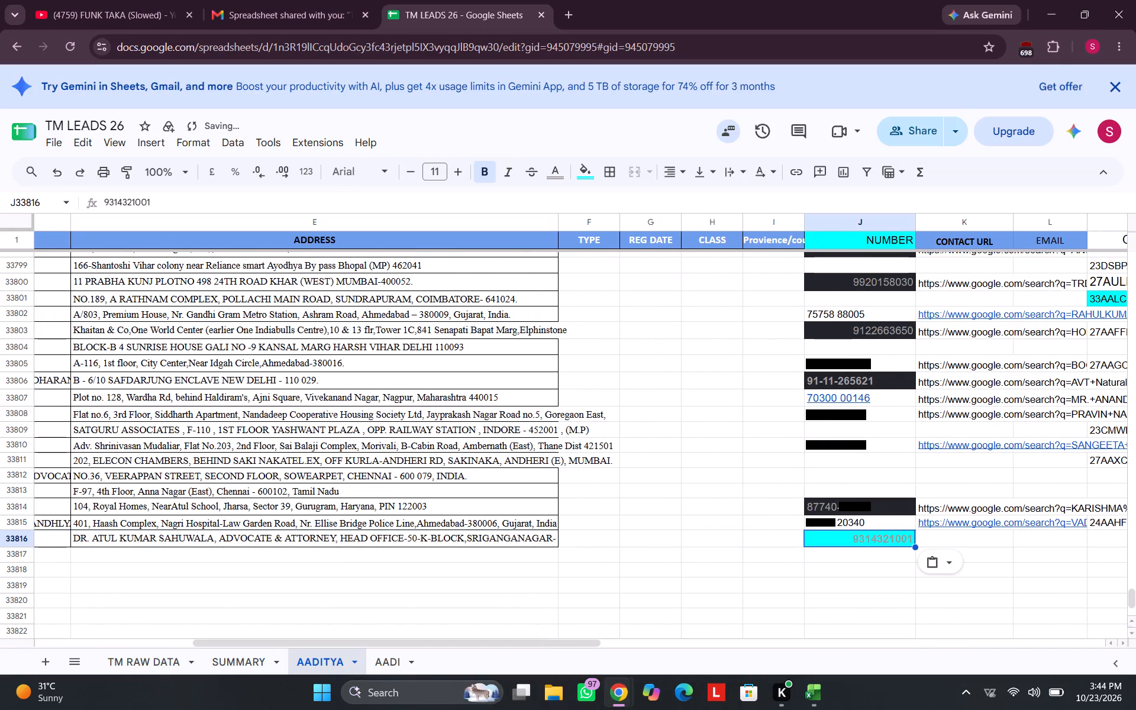
Replace the last letter of "contact" in the Google query with "gst" and search again.
{"action": "key", "text": "alt+Tab"}
{"action": "left_click", "coordinate": [579, 95]}
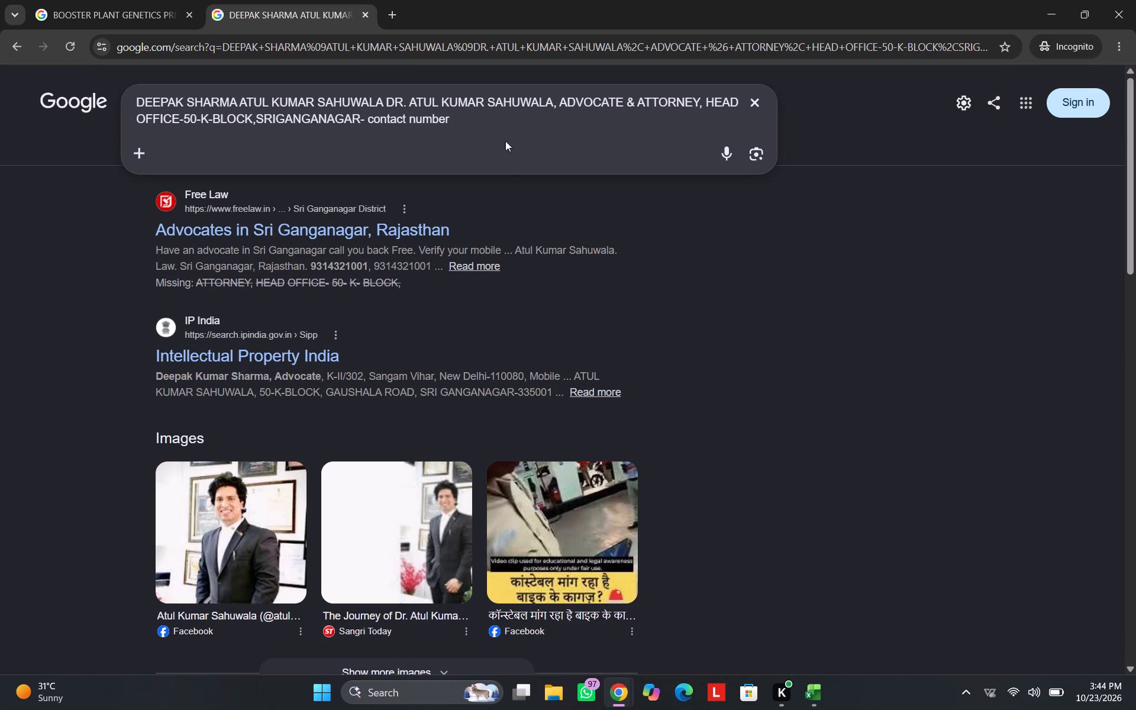
{"action": "left_click_drag", "start_coordinate": [435, 263], "coordinate": [425, 264]}
{"action": "left_click_drag", "start_coordinate": [425, 264], "coordinate": [408, 116]}
{"action": "left_click", "coordinate": [408, 116]}
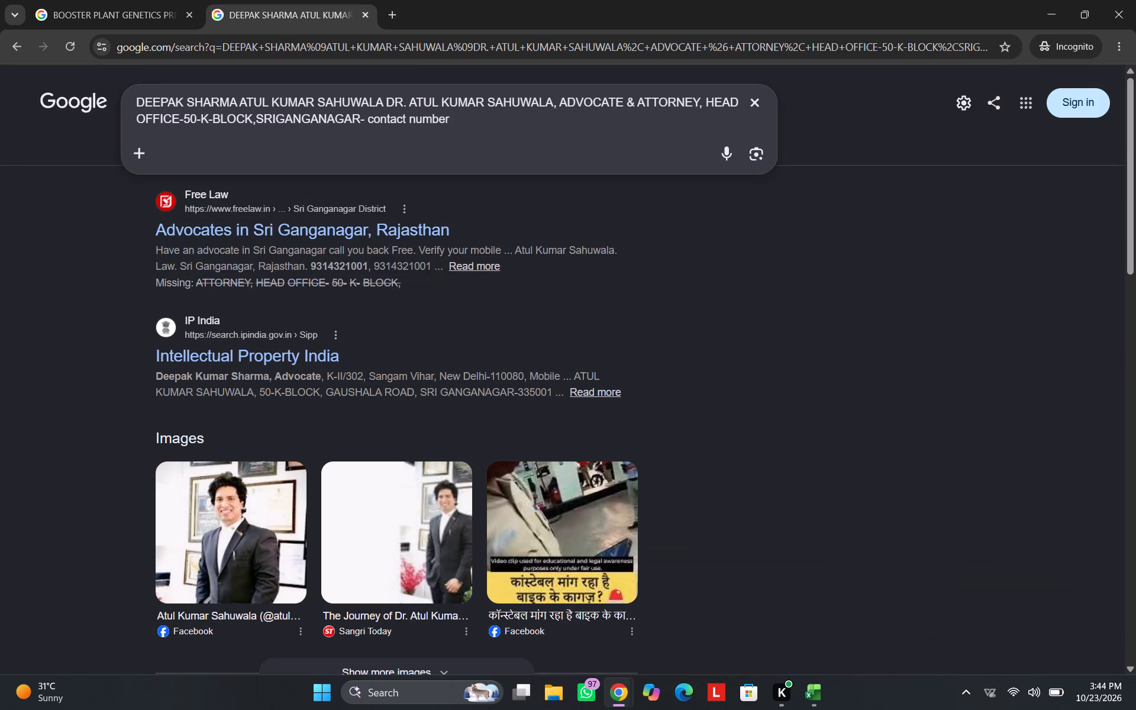
{"action": "left_click", "coordinate": [405, 126]}
{"action": "key", "text": "BackSpace"}
{"action": "type", "text": "gst"}
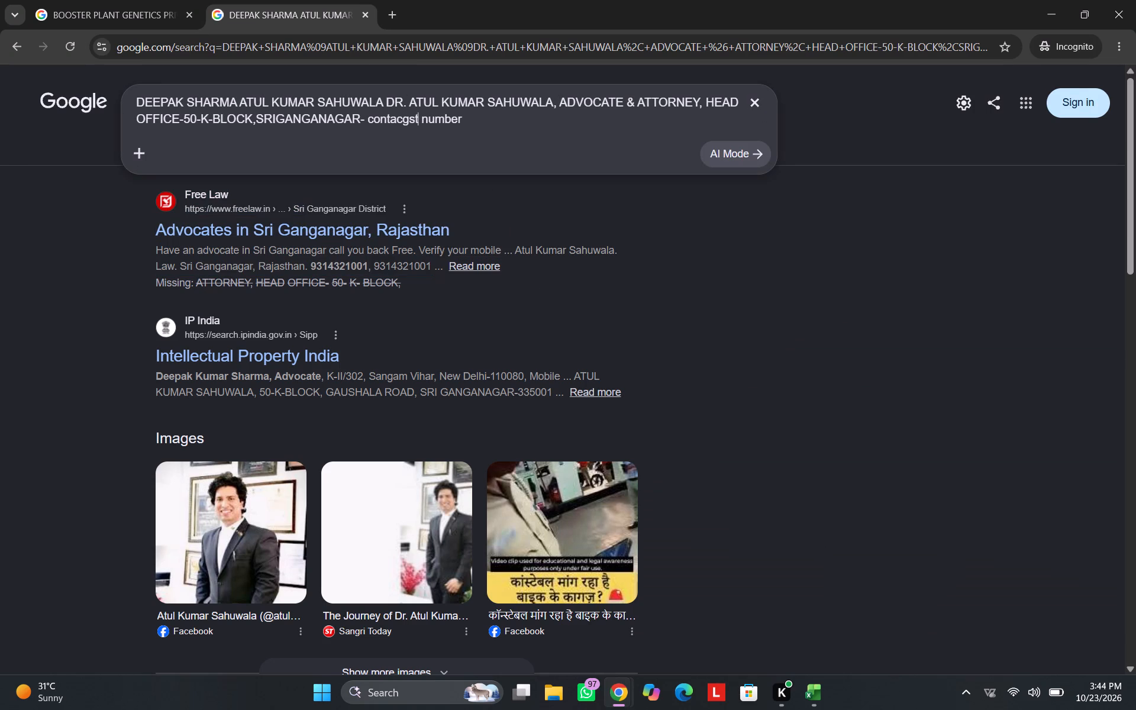
{"action": "key", "text": "space"}
{"action": "key", "text": "Return"}
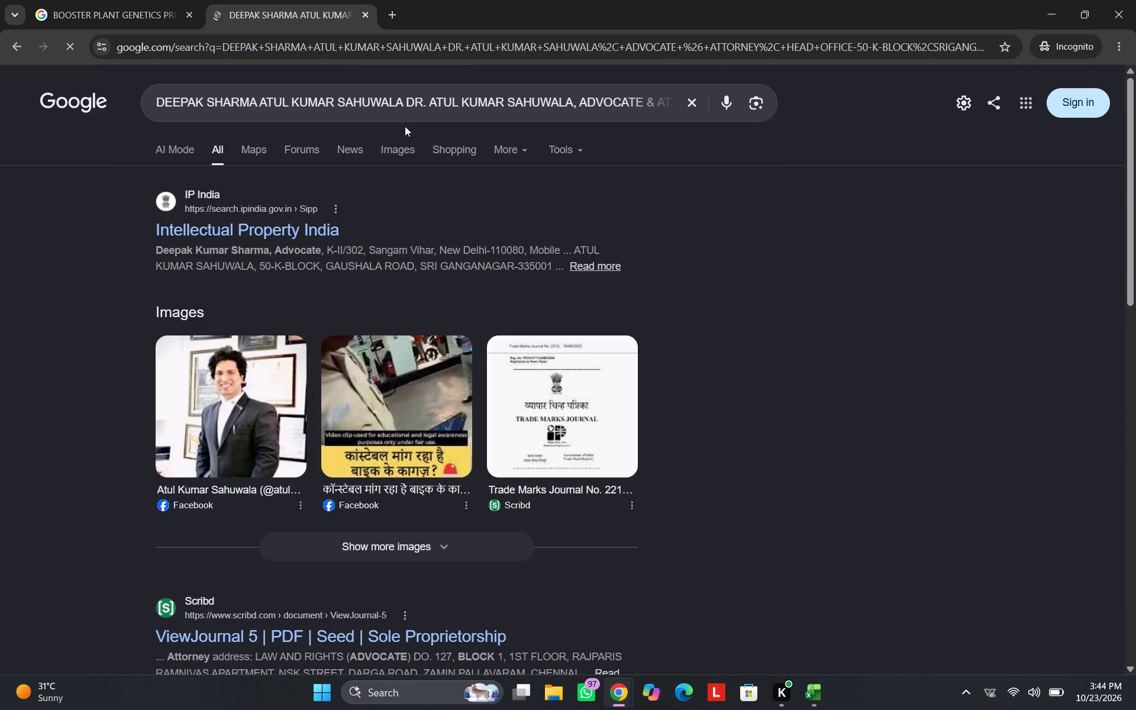
Remove "contac" from the Google query, leaving "gst number", and search again.
{"action": "left_click", "coordinate": [440, 112]}
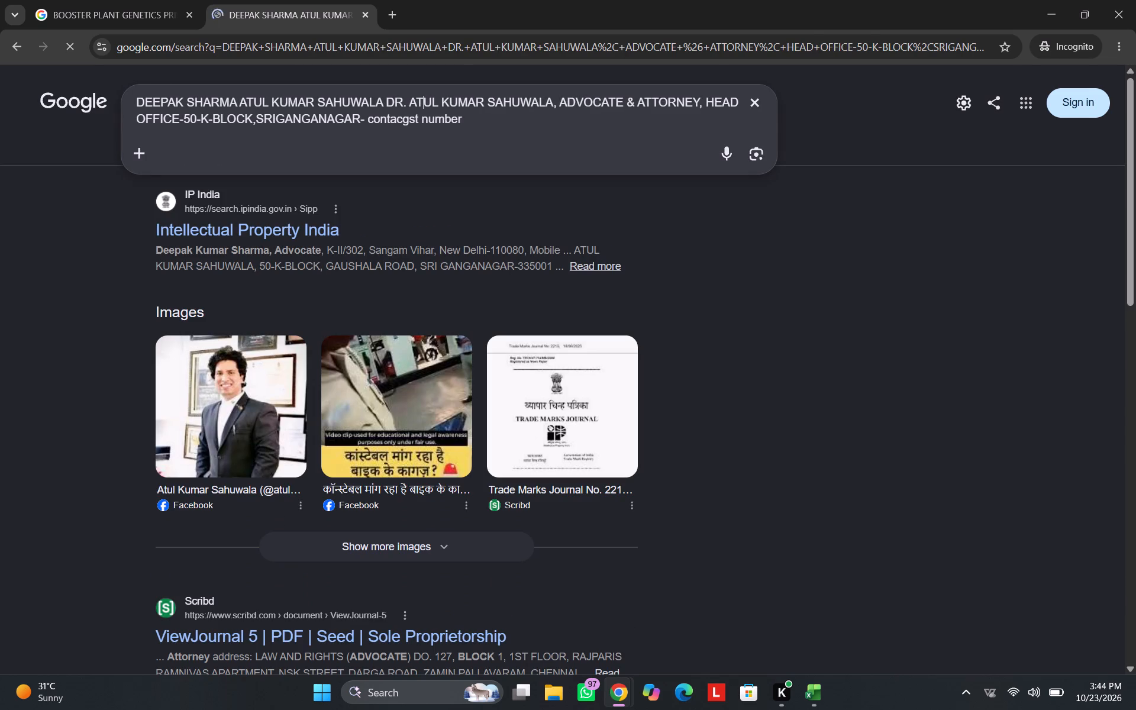
{"action": "left_click", "coordinate": [404, 126]}
{"action": "key", "text": "ctrl+BackSpace"}
{"action": "key", "text": "Return"}
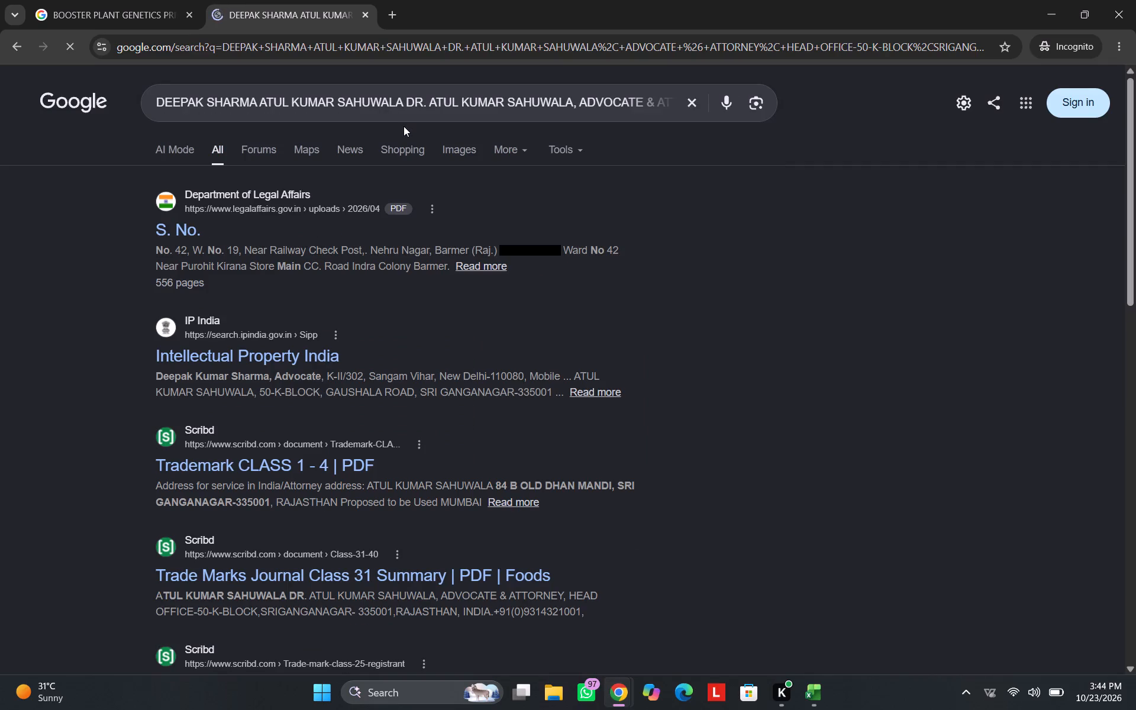
Copy the number from the Department of Legal Affairs result and replace the contents of row 33816's NUMBER cell with it.
{"action": "double_click", "coordinate": [534, 247]}
{"action": "key", "text": "ctrl+c"}
{"action": "key", "text": "alt+Tab"}
{"action": "key", "text": "ctrl+v"}
Copy the web address of the "gst number" search into row 33816's CONTACT URL cell.
{"action": "key", "text": "alt+Tab"}
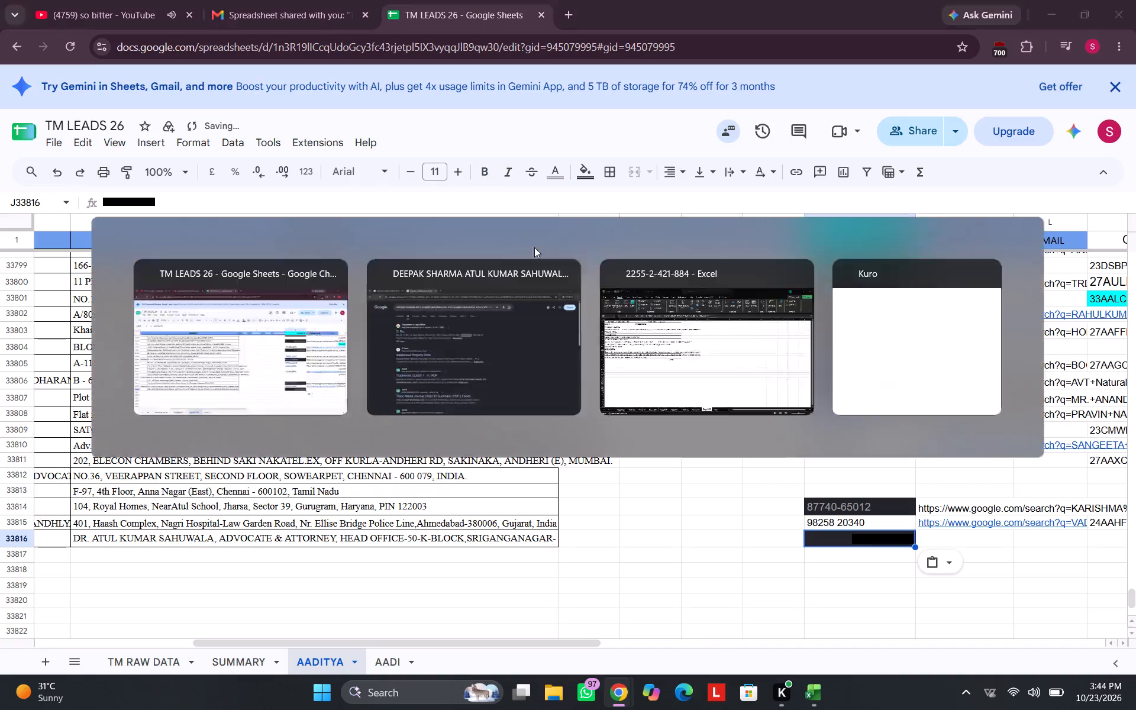
{"action": "left_click", "coordinate": [595, 47]}
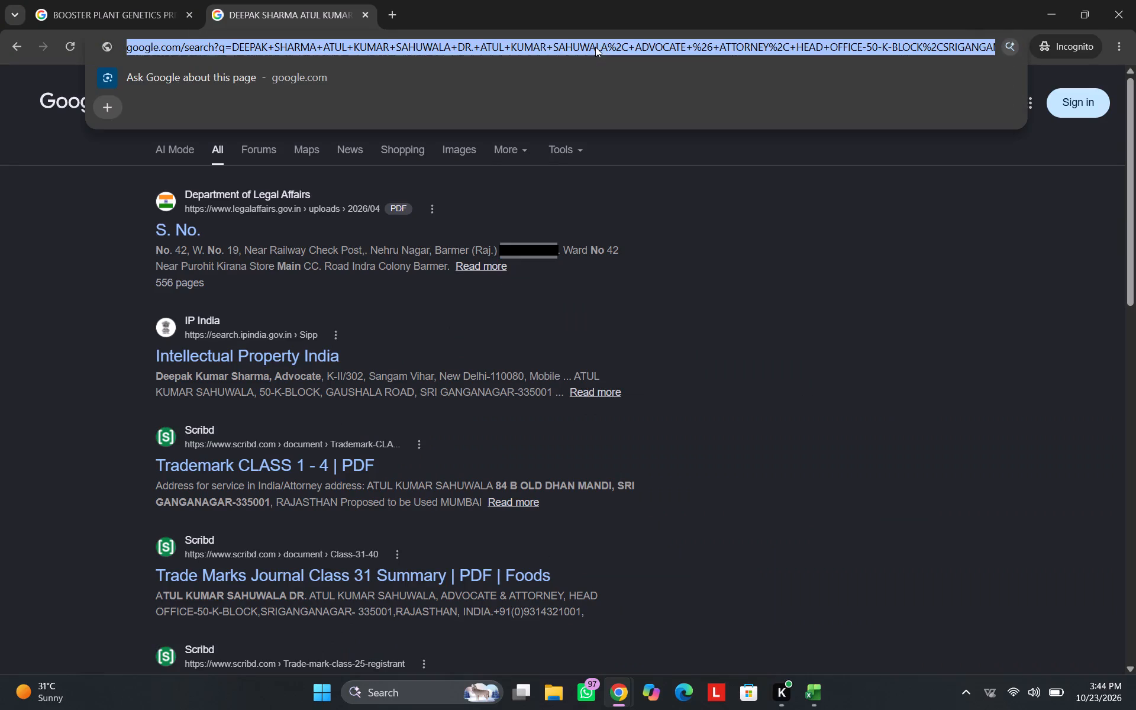
{"action": "key", "text": "ctrl+c"}
{"action": "key", "text": "alt+Tab"}
{"action": "scroll", "coordinate": [880, 587], "scroll_direction": "left", "scroll_amount": 1}
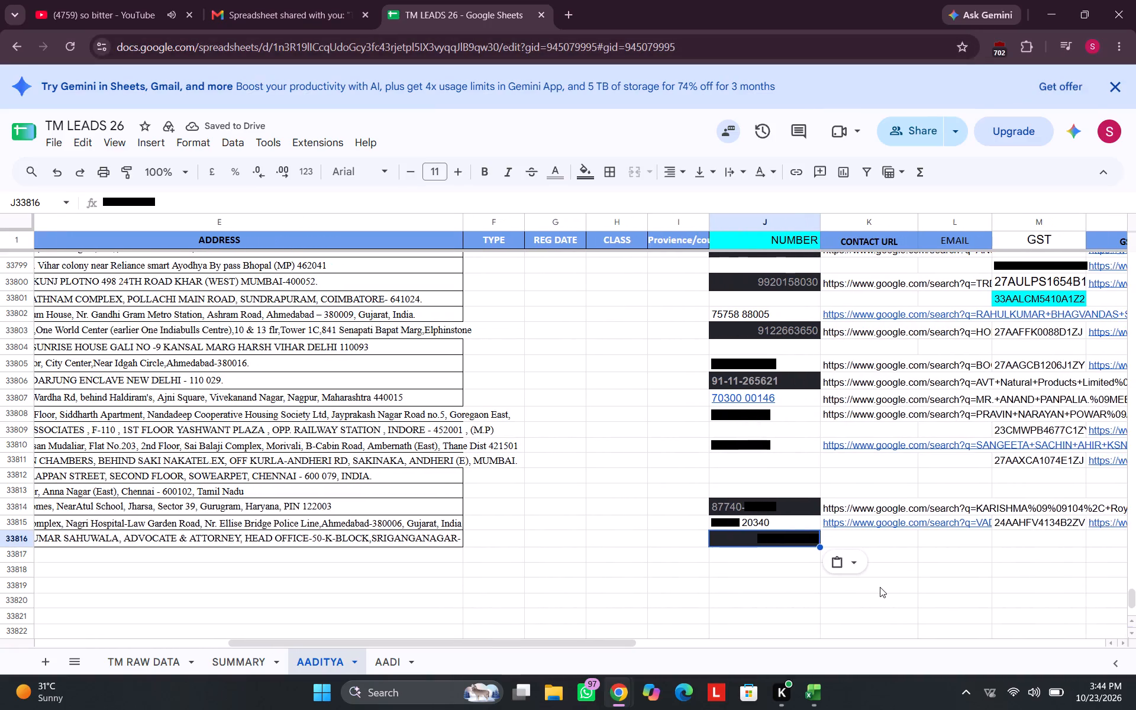
{"action": "left_click", "coordinate": [869, 540]}
{"action": "key", "text": "ctrl+v"}
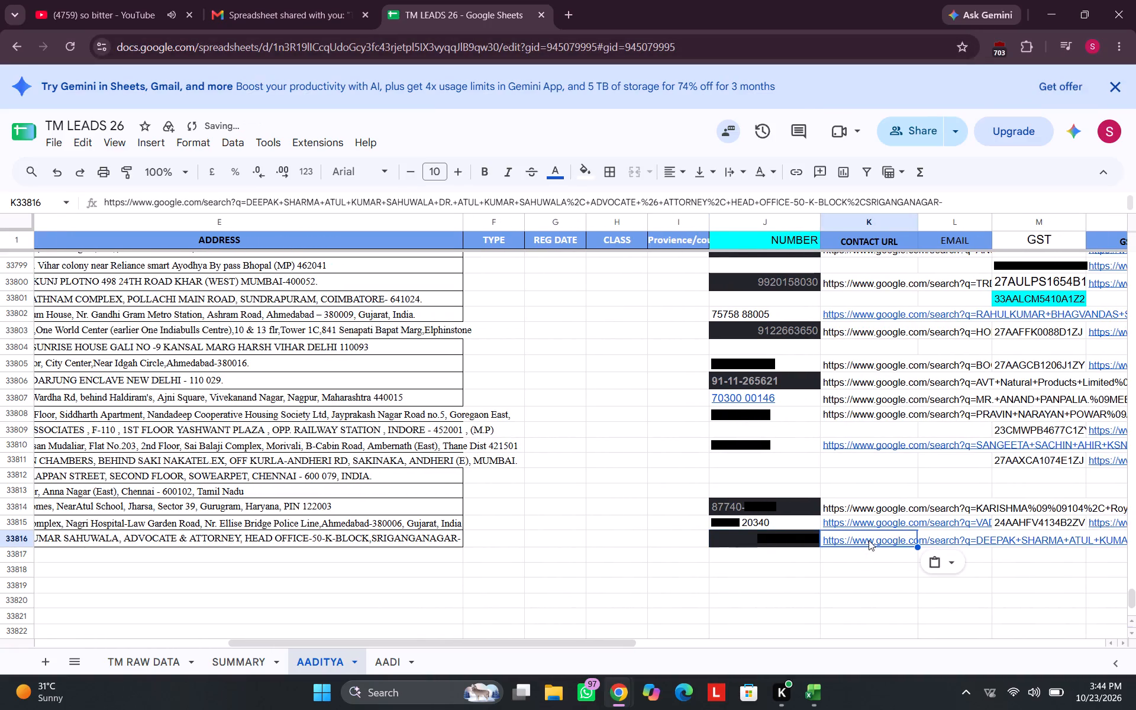
Return to the Google search for row 33816's lead and minimize its browser window.
{"action": "key", "text": "alt+Tab"}
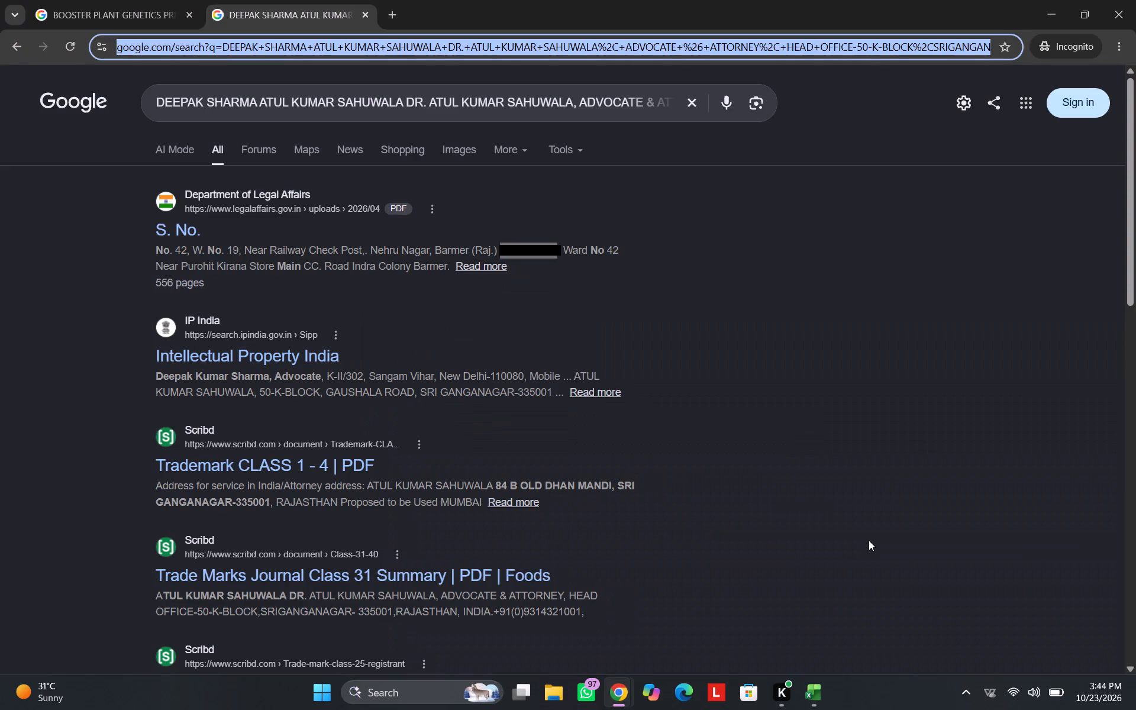
{"action": "left_click", "coordinate": [578, 105]}
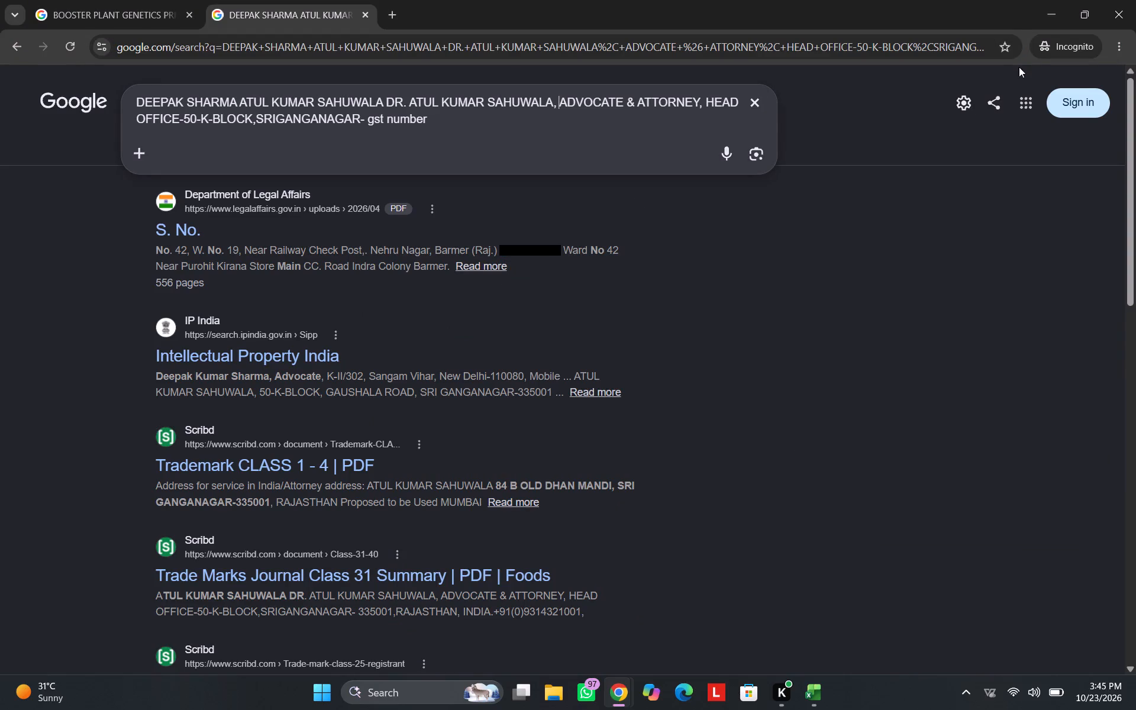
{"action": "left_click", "coordinate": [1058, 15]}
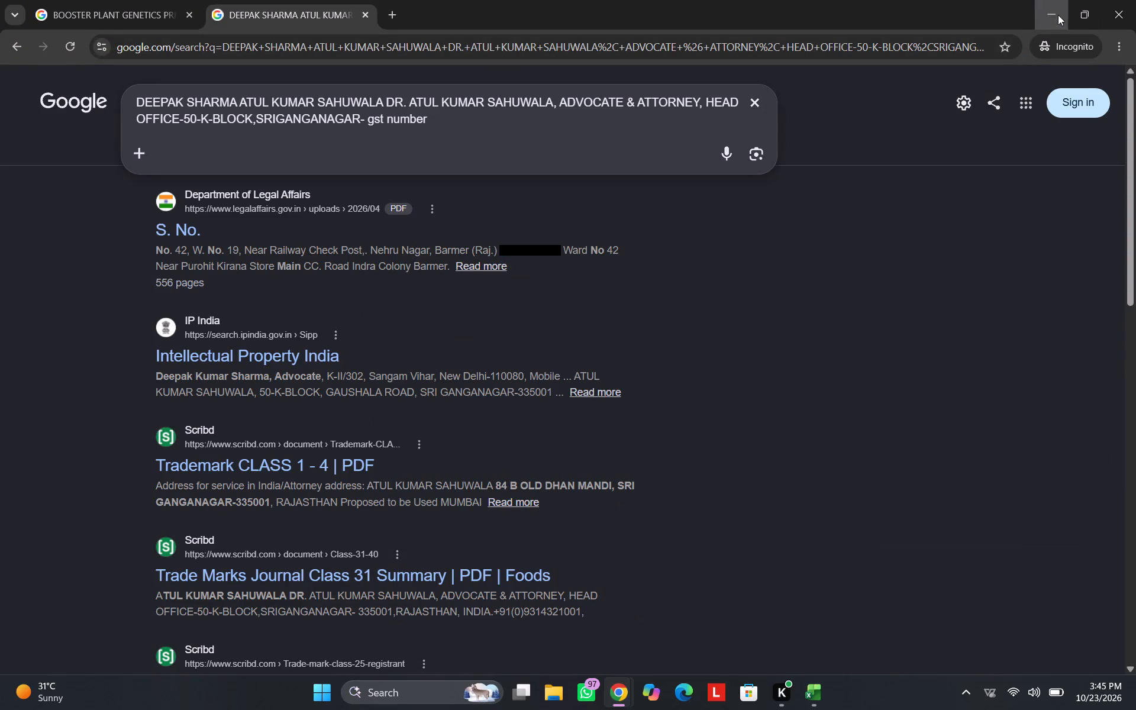
Toggle playback of the "so bitter" video on YouTube, and return to the TM LEADS 26 spreadsheet.
{"action": "left_click", "coordinate": [146, 5]}
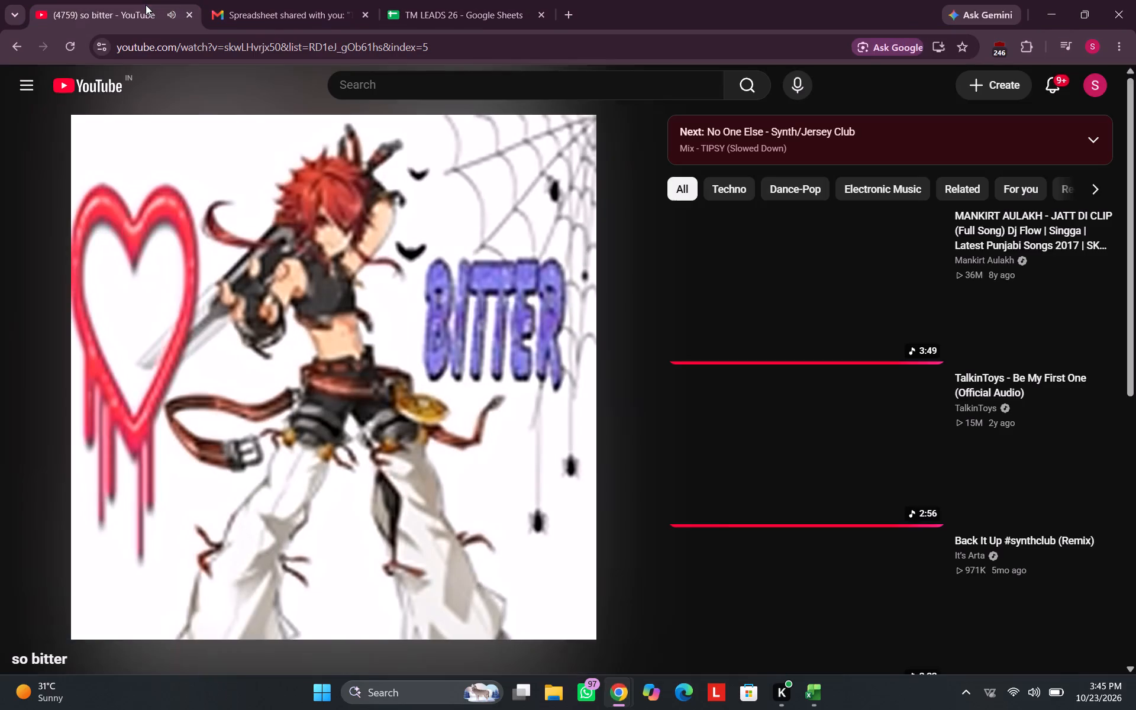
{"action": "left_click", "coordinate": [302, 269]}
{"action": "left_click", "coordinate": [424, 18]}
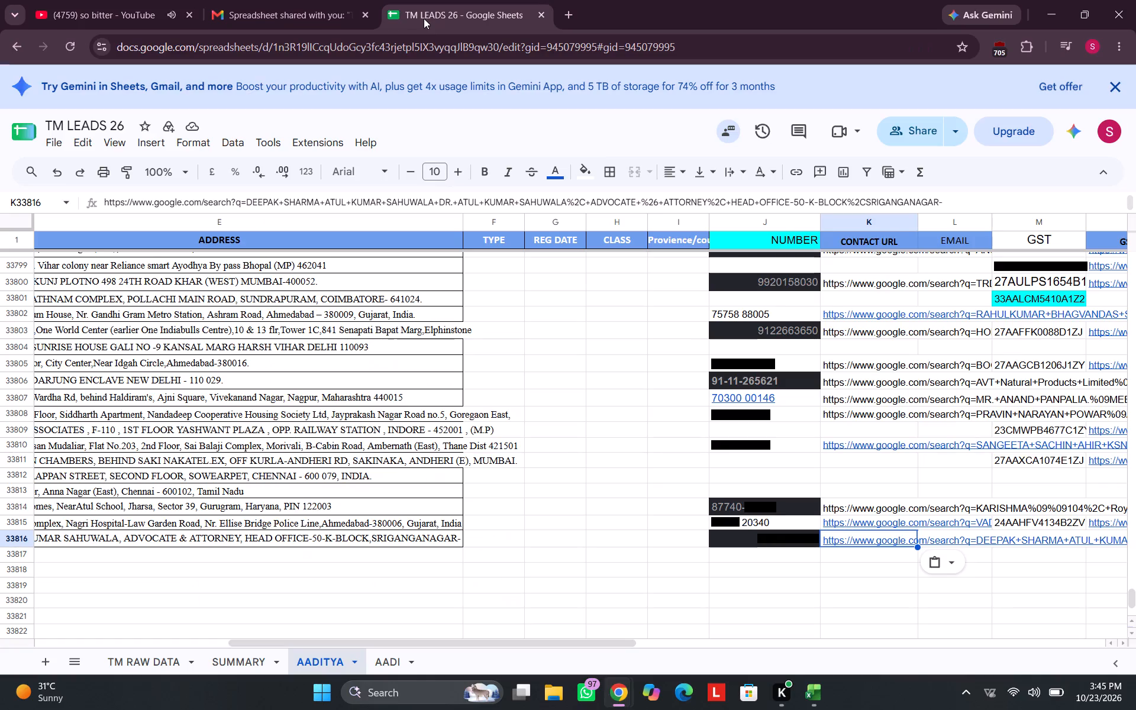
{"action": "left_click", "coordinate": [1047, 2]}
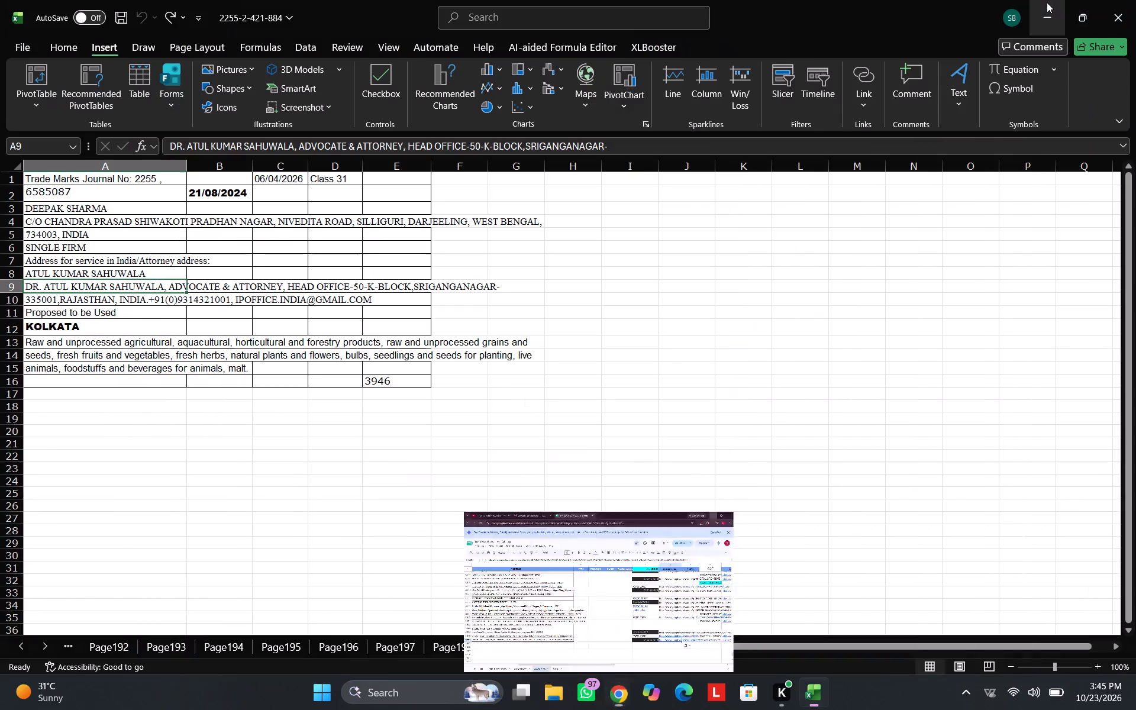
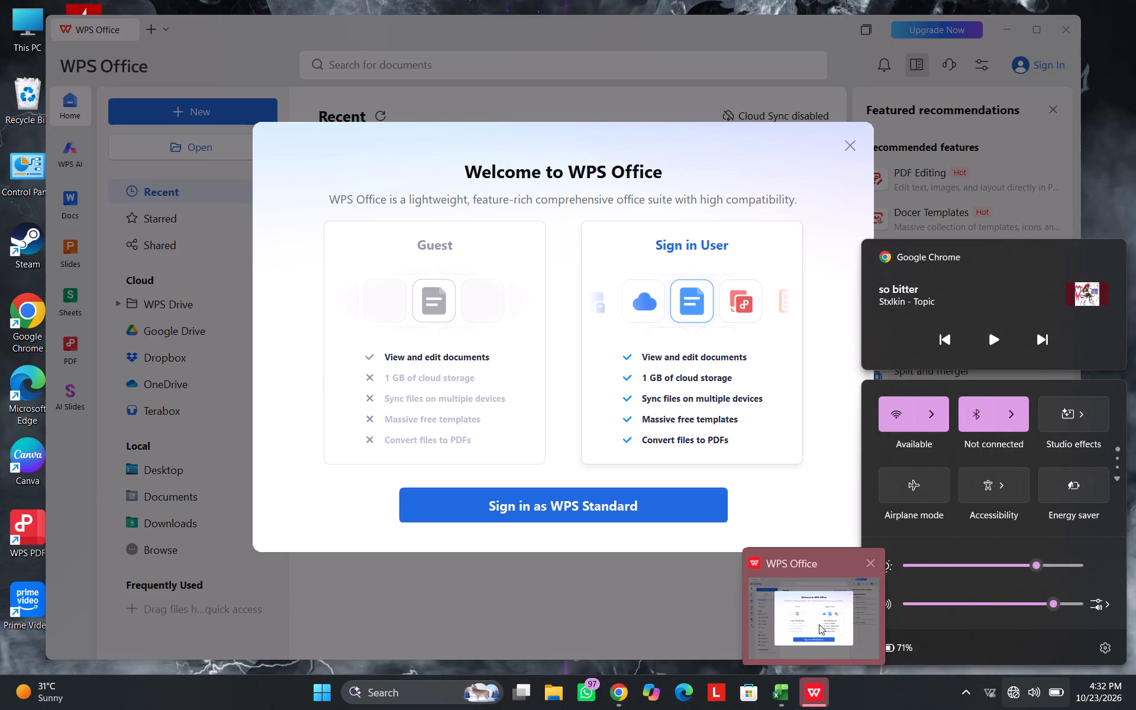
Close the Welcome to WPS Office dialog without signing in.
{"action": "left_click", "coordinate": [859, 566]}
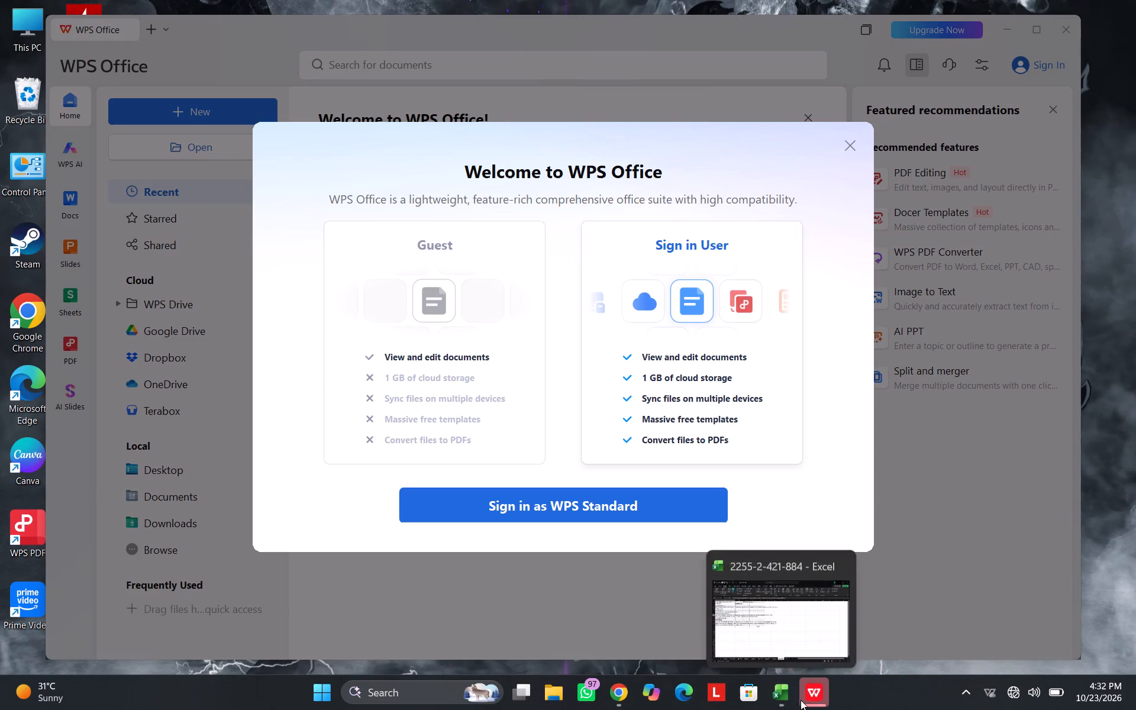
{"action": "left_click", "coordinate": [866, 563]}
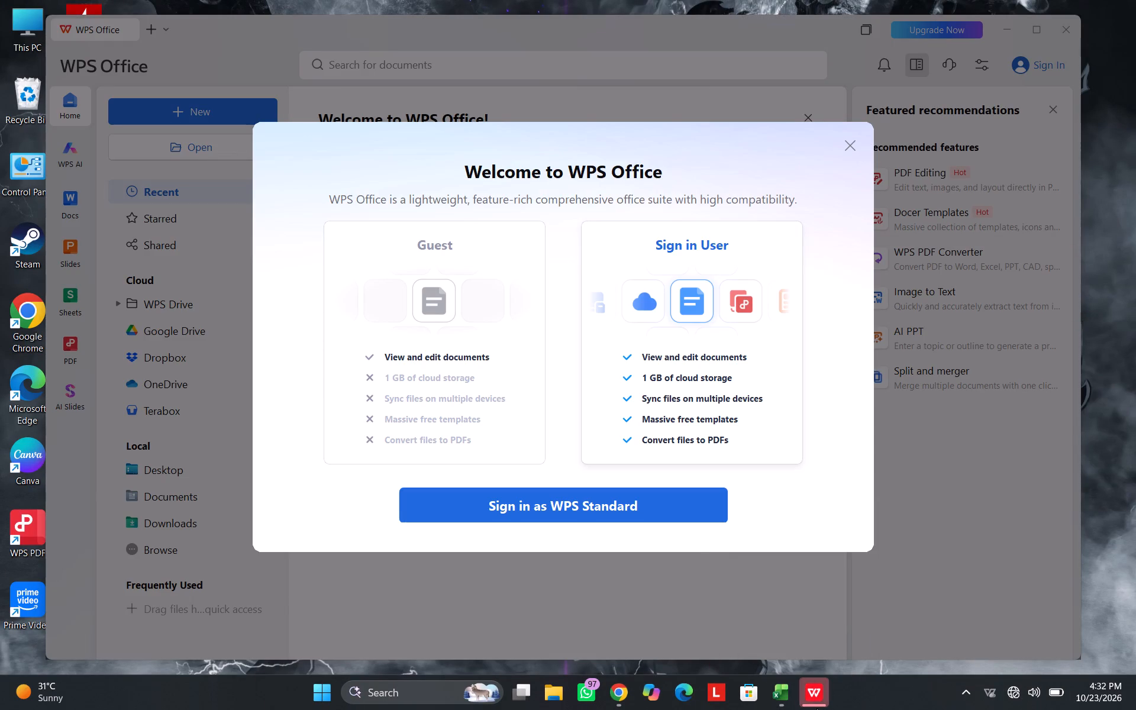
{"action": "left_click", "coordinate": [873, 564]}
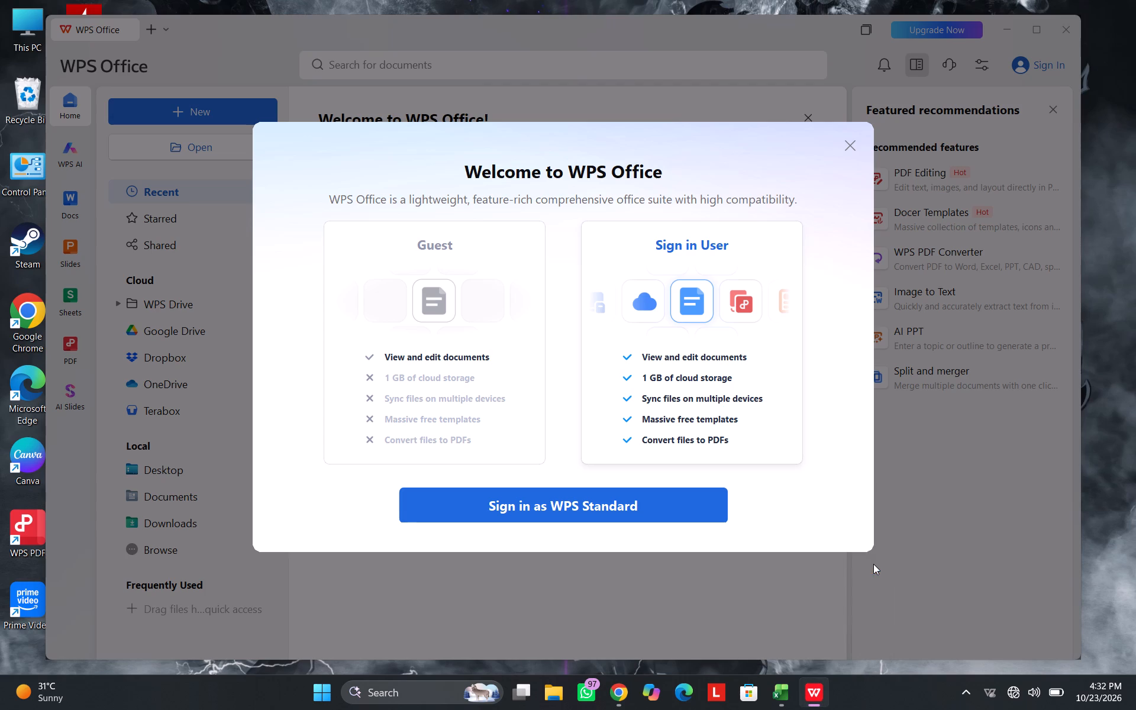
{"action": "left_click", "coordinate": [853, 142]}
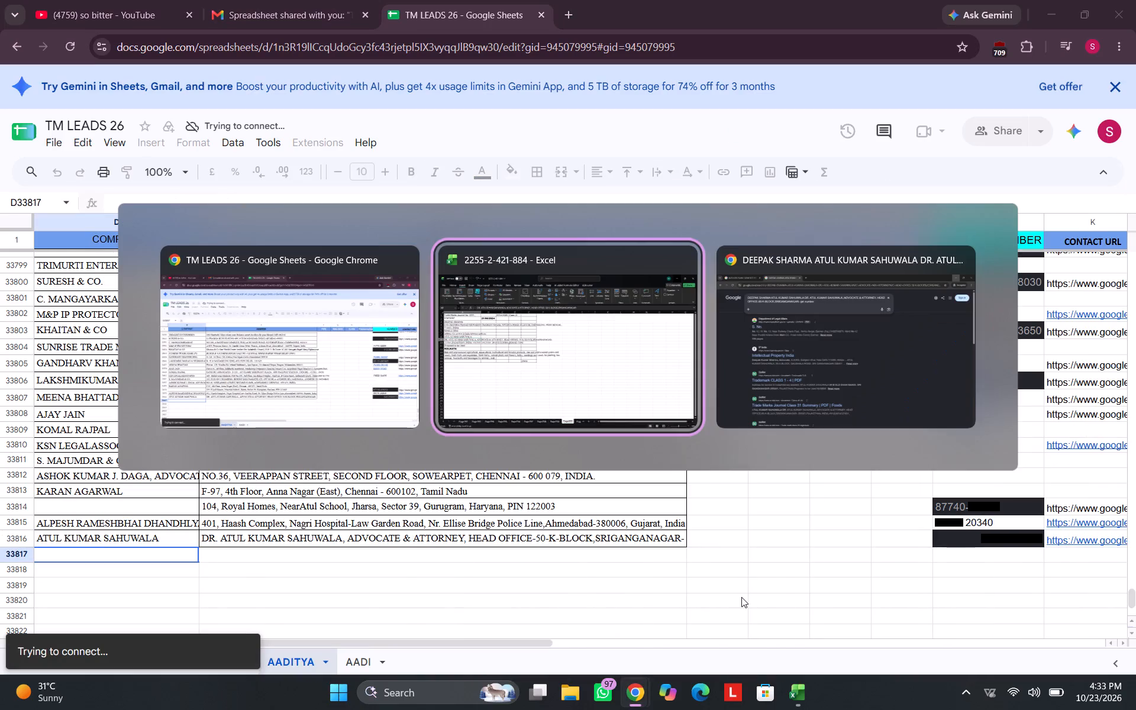
{"action": "key", "text": "alt+Right"}
{"action": "key", "text": "alt+Left"}
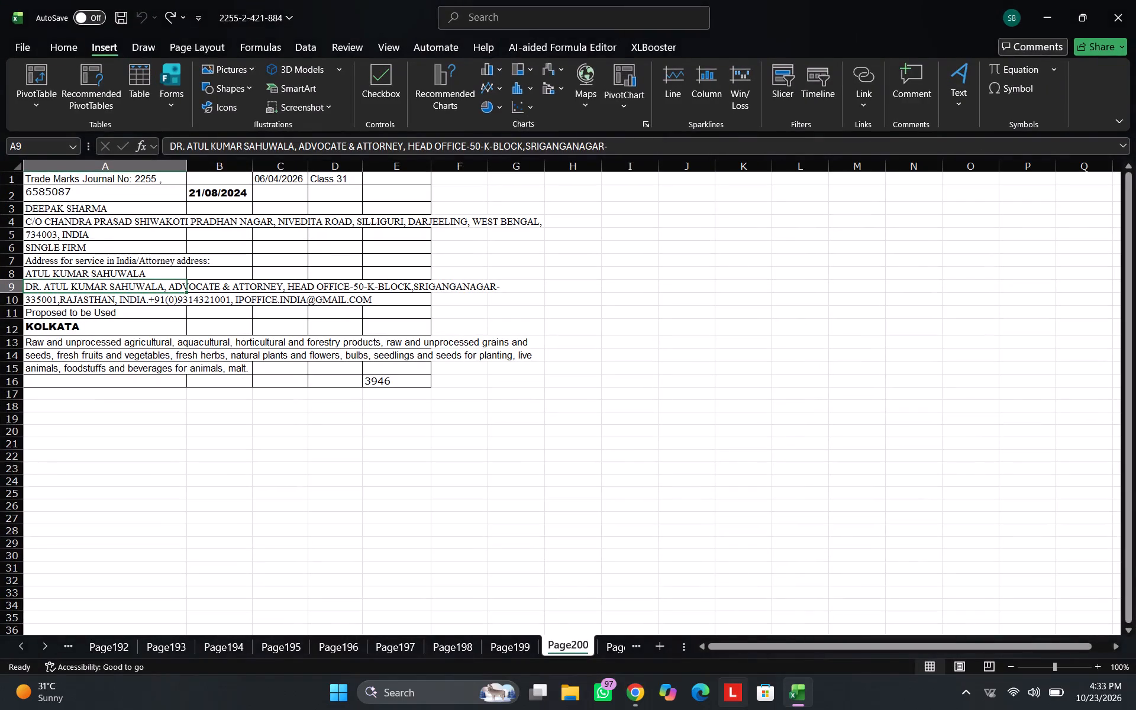
{"action": "left_click", "coordinate": [615, 648]}
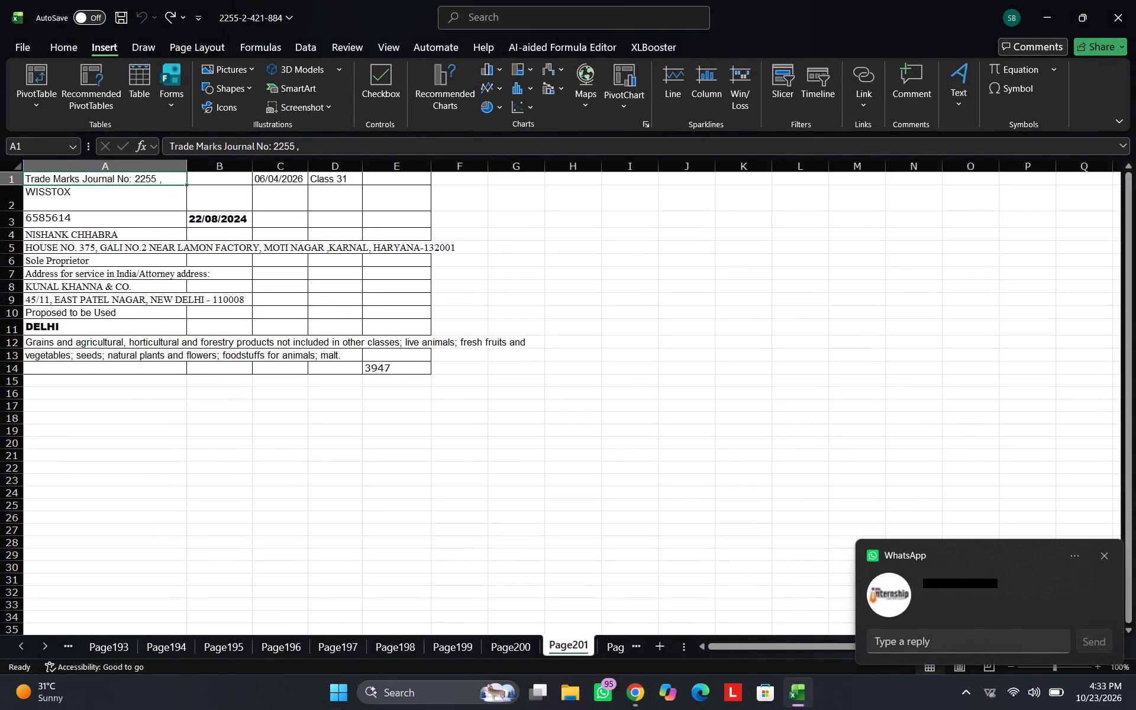
Copy trademark application number 6585614 from Page201 into column B of row 33817 in the TM LEADS 26 spreadsheet.
{"action": "left_click", "coordinate": [164, 221]}
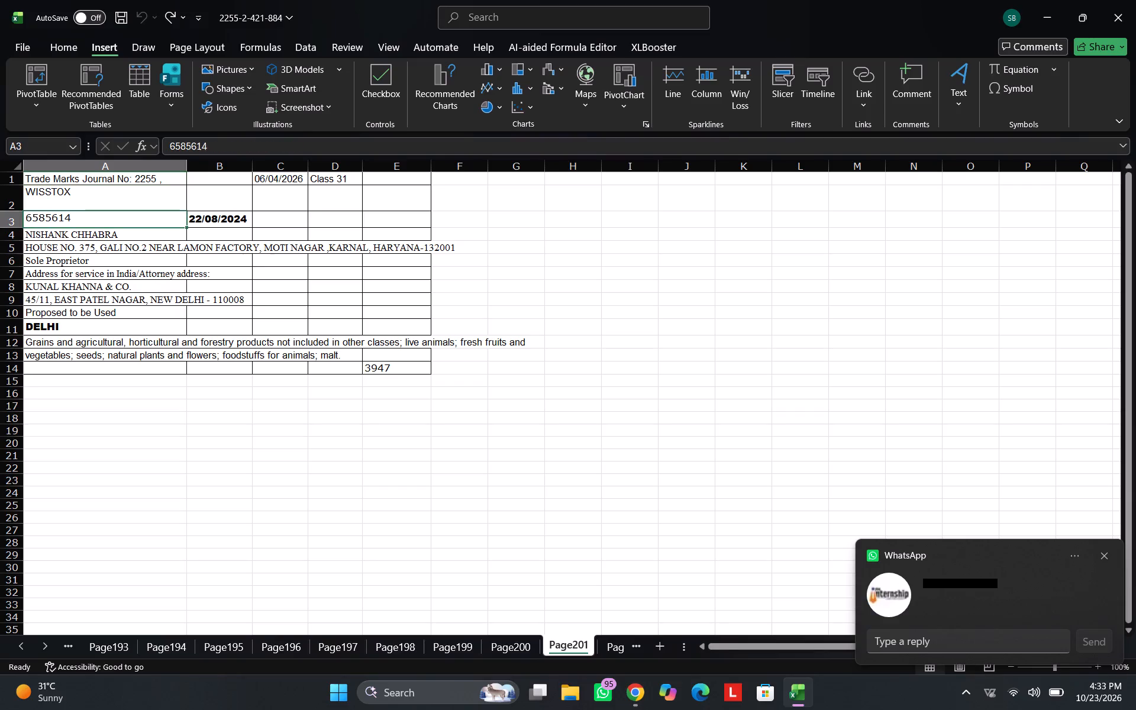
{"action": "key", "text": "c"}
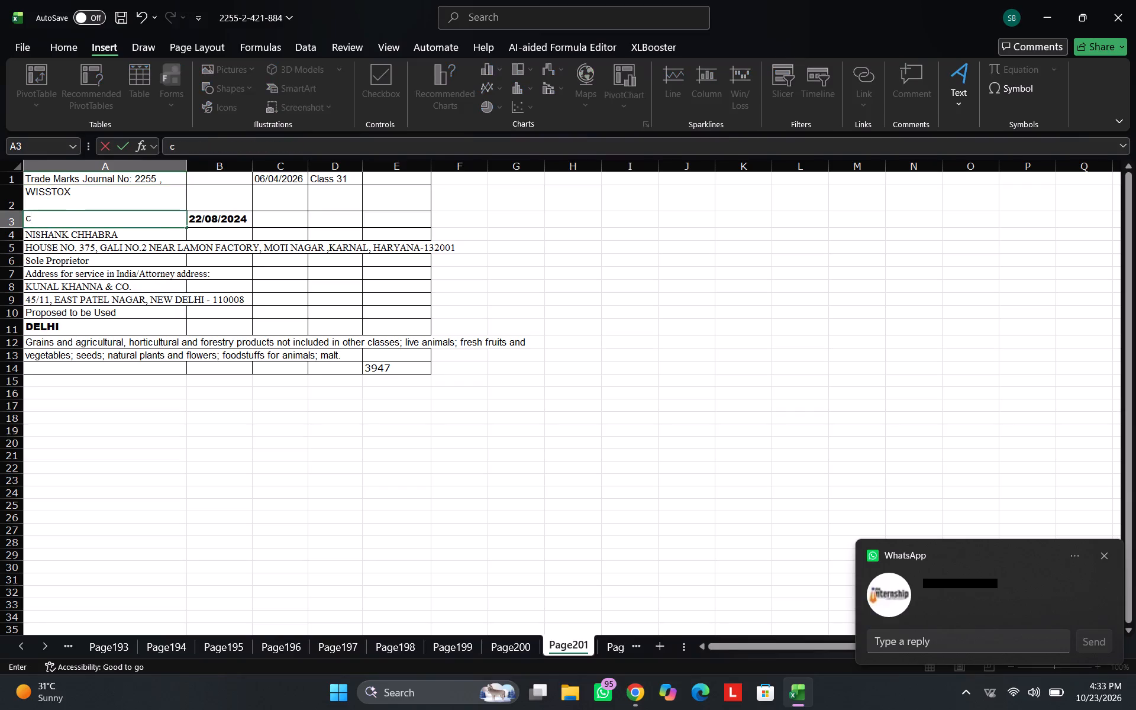
{"action": "key", "text": "alt+Tab"}
{"action": "key", "text": "Left"}
{"action": "key", "text": "Left"}
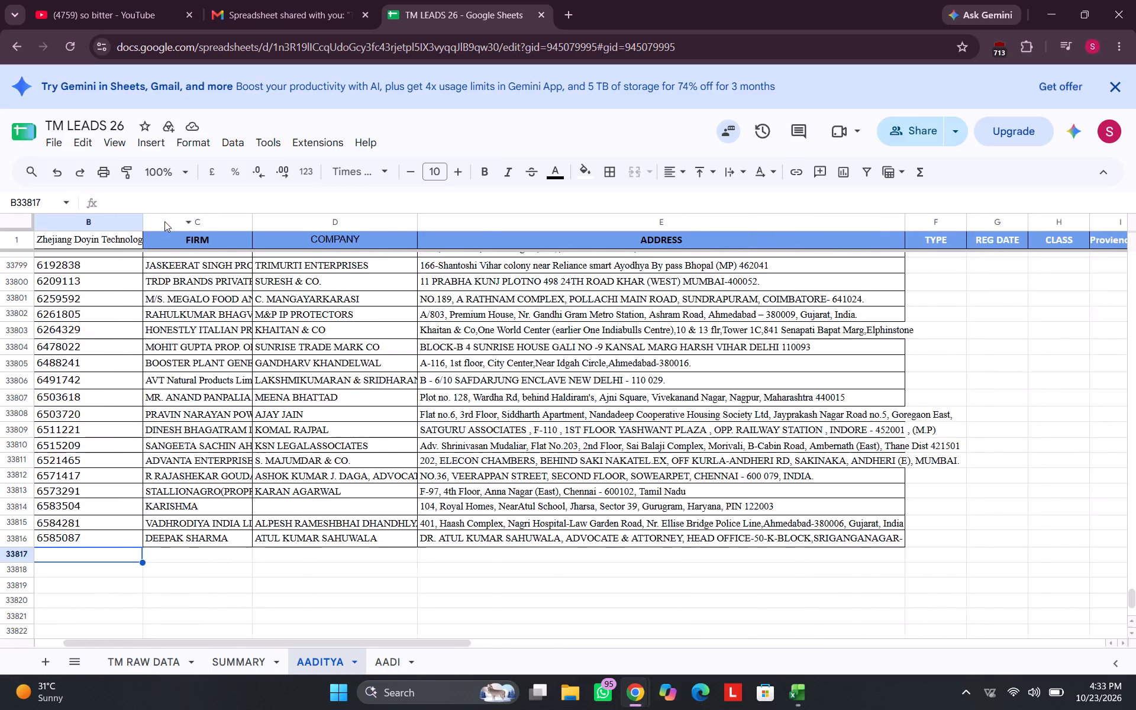
{"action": "key", "text": "Left"}
{"action": "key", "text": "Right"}
{"action": "key", "text": "ctrl+v"}
{"action": "key", "text": "alt+Tab"}
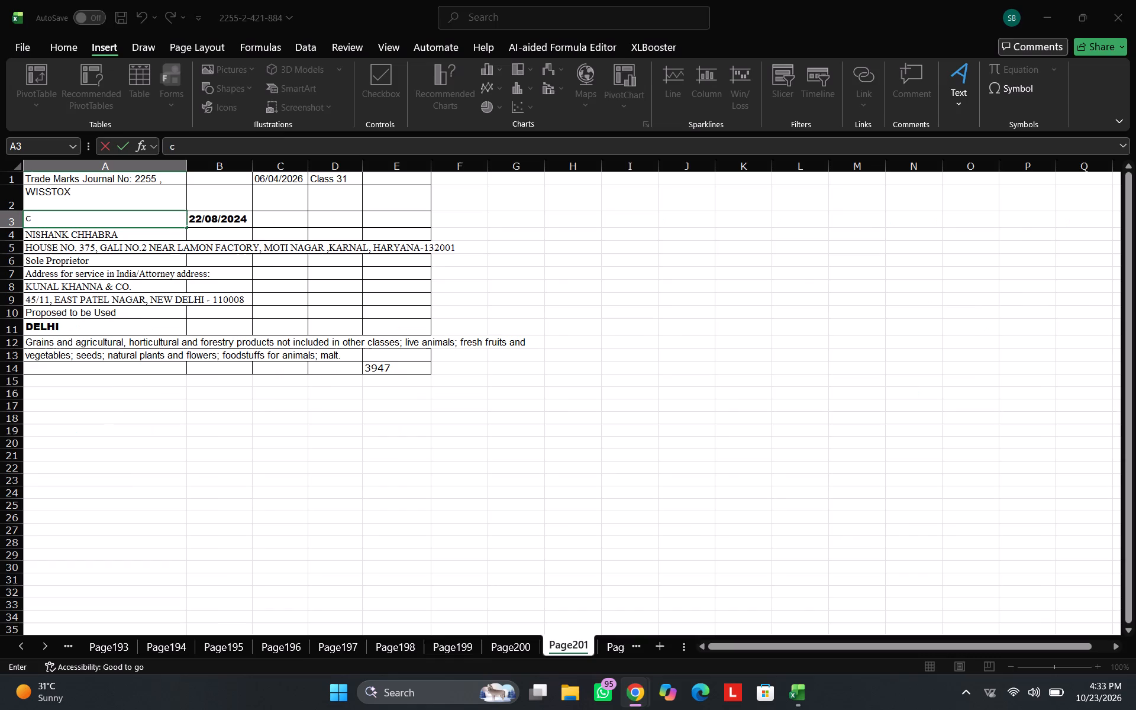
{"action": "key", "text": "alt+Tab"}
{"action": "key", "text": "BackSpace"}
{"action": "key", "text": "alt+Tab"}
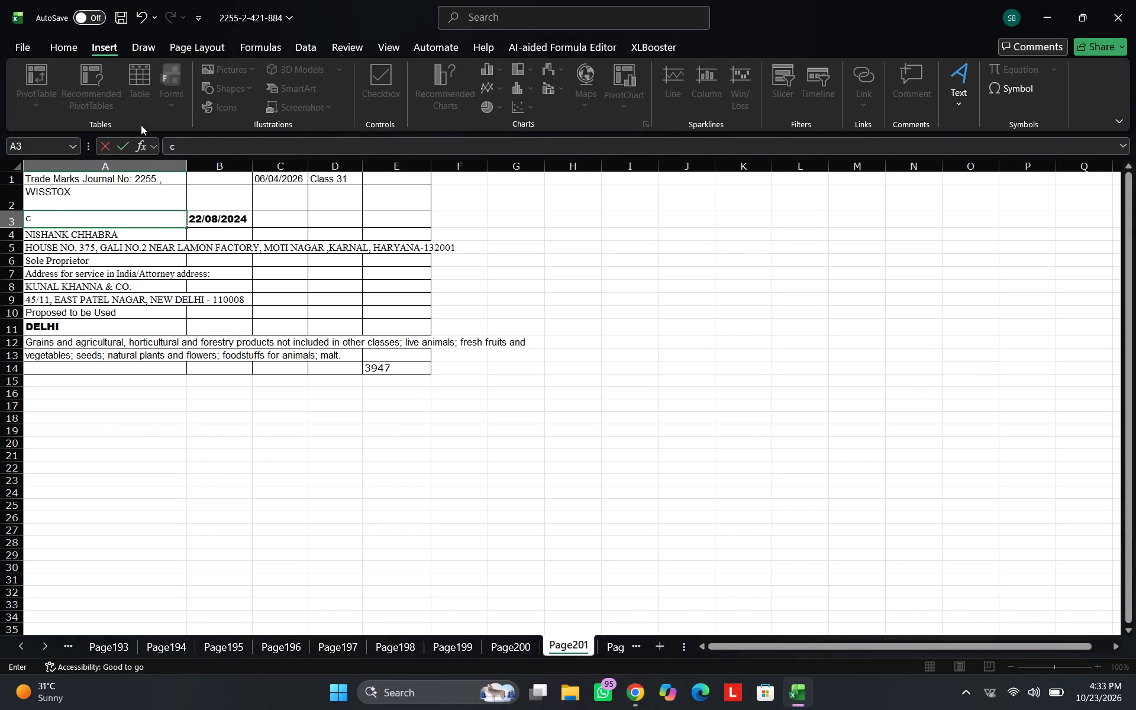
{"action": "left_click", "coordinate": [140, 22]}
{"action": "key", "text": "ctrl+c"}
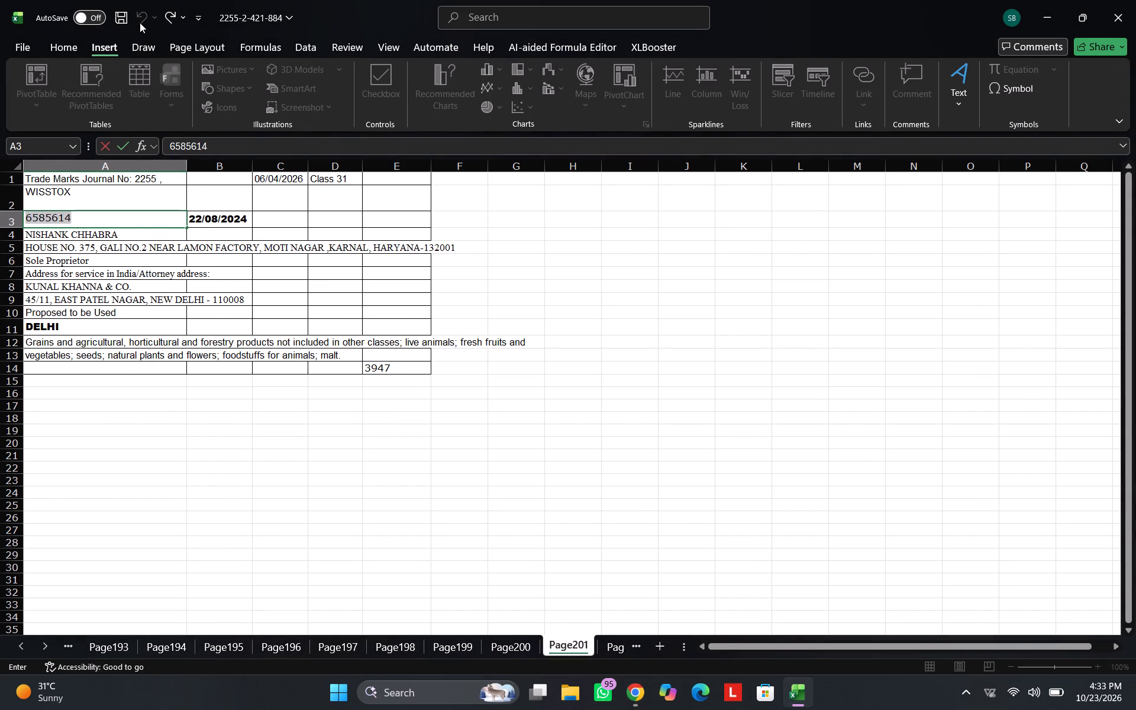
{"action": "key", "text": "alt+Tab"}
{"action": "key", "text": "ctrl+v"}
Copy the applicant's name from Page201 in Excel into the FIRM column of row 33817 in TM LEADS 26.
{"action": "key", "text": "alt+Tab"}
{"action": "key", "text": "Down"}
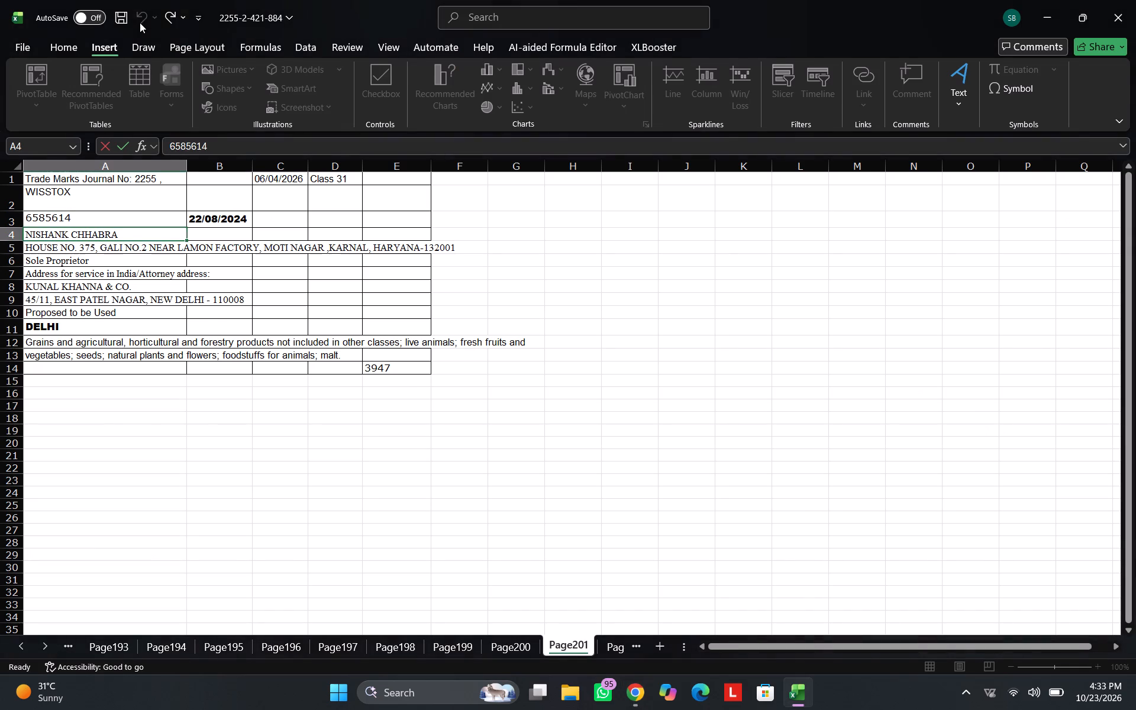
{"action": "key", "text": "ctrl+c"}
{"action": "key", "text": "alt+Tab"}
{"action": "key", "text": "Right"}
{"action": "key", "text": "ctrl+v"}
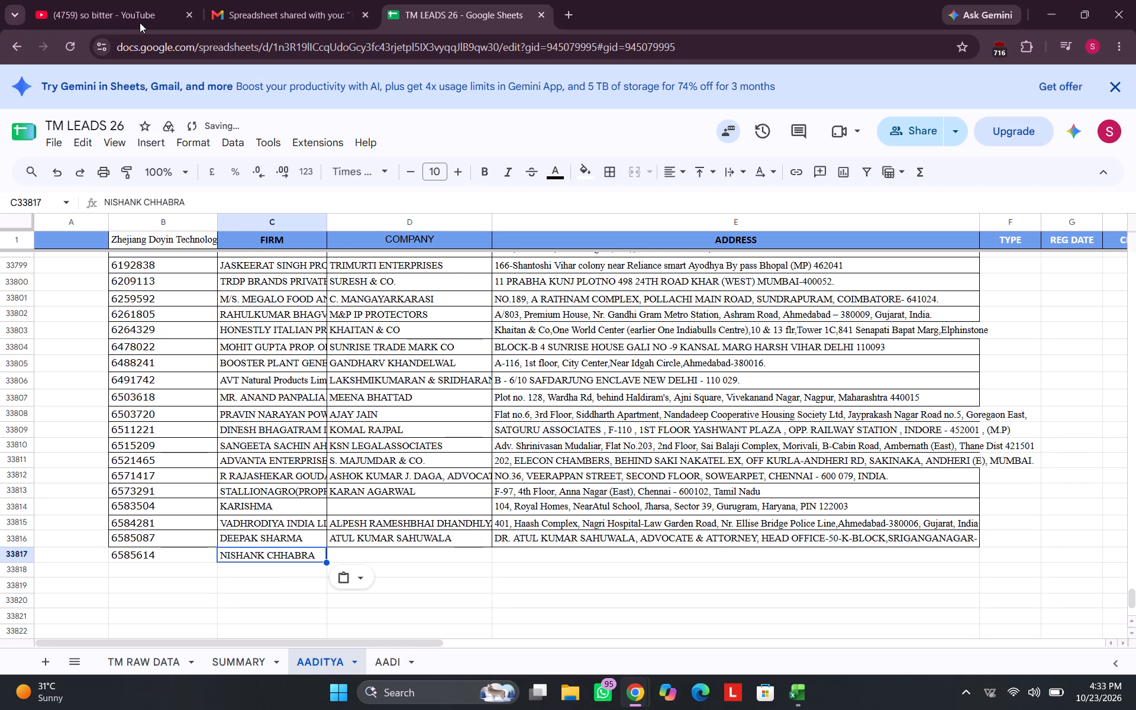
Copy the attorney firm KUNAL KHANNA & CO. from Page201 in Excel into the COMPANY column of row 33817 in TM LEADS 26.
{"action": "key", "text": "alt+Tab"}
{"action": "key", "text": "Down"}
{"action": "key", "text": "Down"}
{"action": "key", "text": "Down"}
{"action": "key", "text": "Down"}
{"action": "key", "text": "ctrl+c"}
{"action": "key", "text": "alt+Tab"}
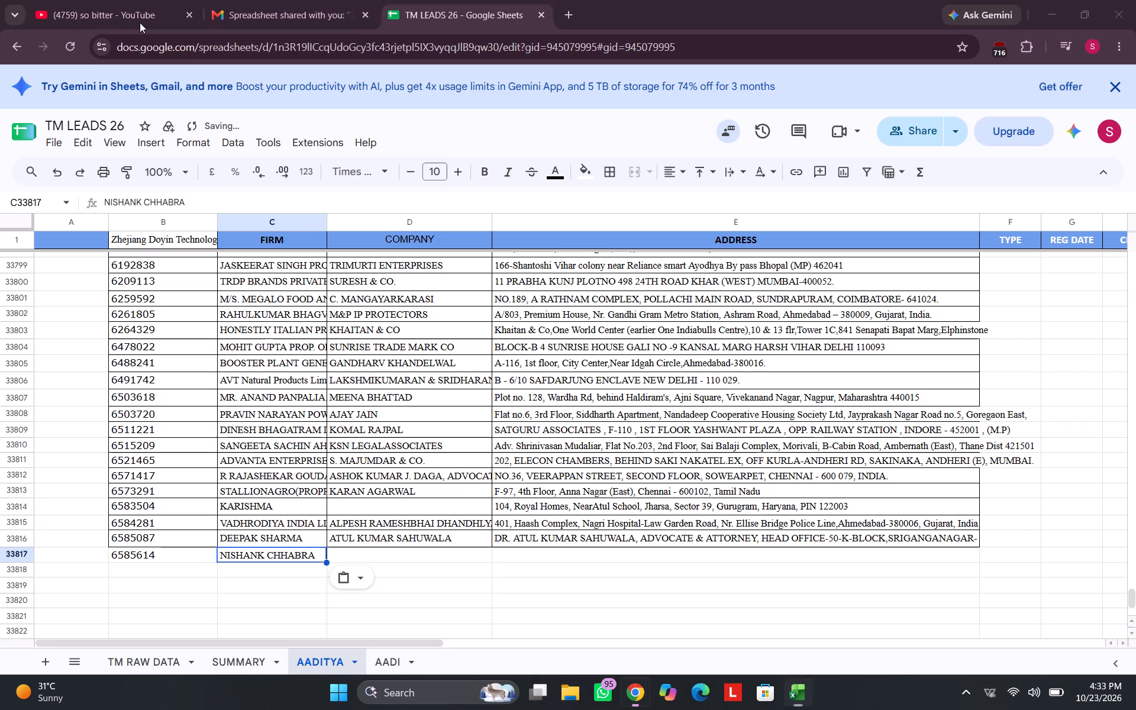
{"action": "key", "text": "Right"}
{"action": "key", "text": "ctrl+v"}
Copy the attorney's address from Page201 in Excel into the ADDRESS column of row 33817 in TM LEADS 26.
{"action": "key", "text": "alt+Tab"}
{"action": "key", "text": "Down"}
{"action": "key", "text": "ctrl+c"}
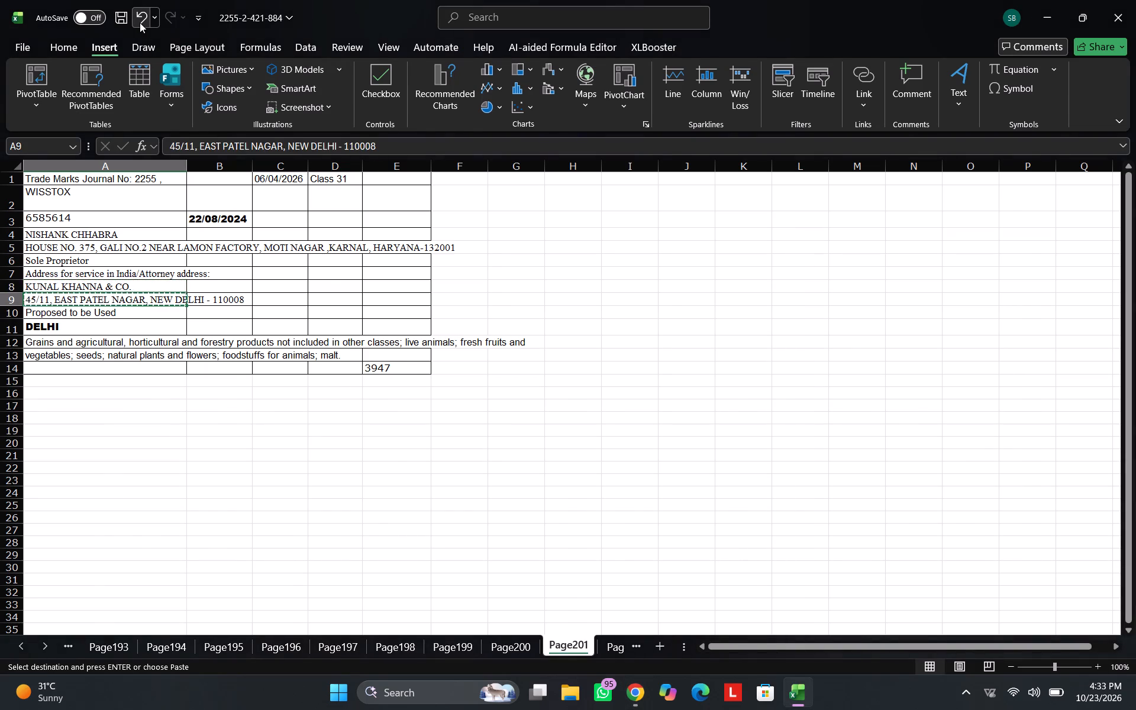
{"action": "key", "text": "alt+Tab"}
{"action": "key", "text": "Right"}
{"action": "key", "text": "ctrl+v"}
Search Google in the Incognito window for row 33817's firm, company and address followed by "contact number".
{"action": "key", "text": "Right"}
{"action": "key", "text": "shift+Left"}
{"action": "key", "text": "shift+Left"}
{"action": "key", "text": "ctrl+c"}
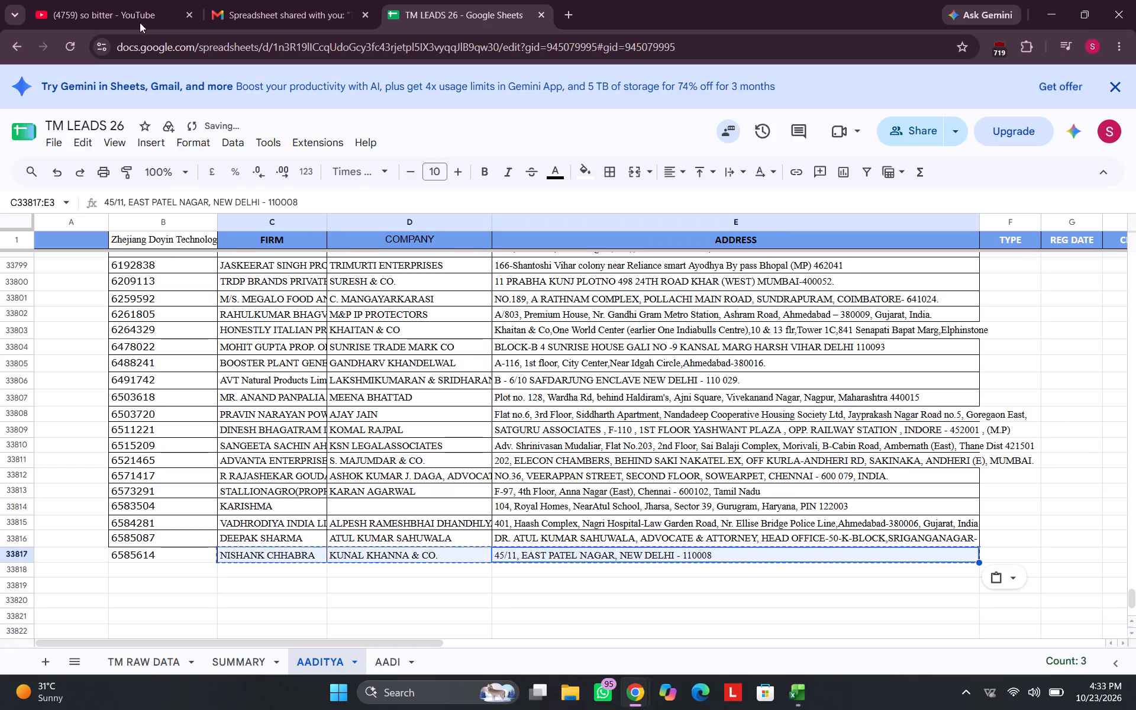
{"action": "key", "text": "alt+Tab"}
{"action": "key", "text": "alt+Right"}
{"action": "left_click", "coordinate": [754, 99]}
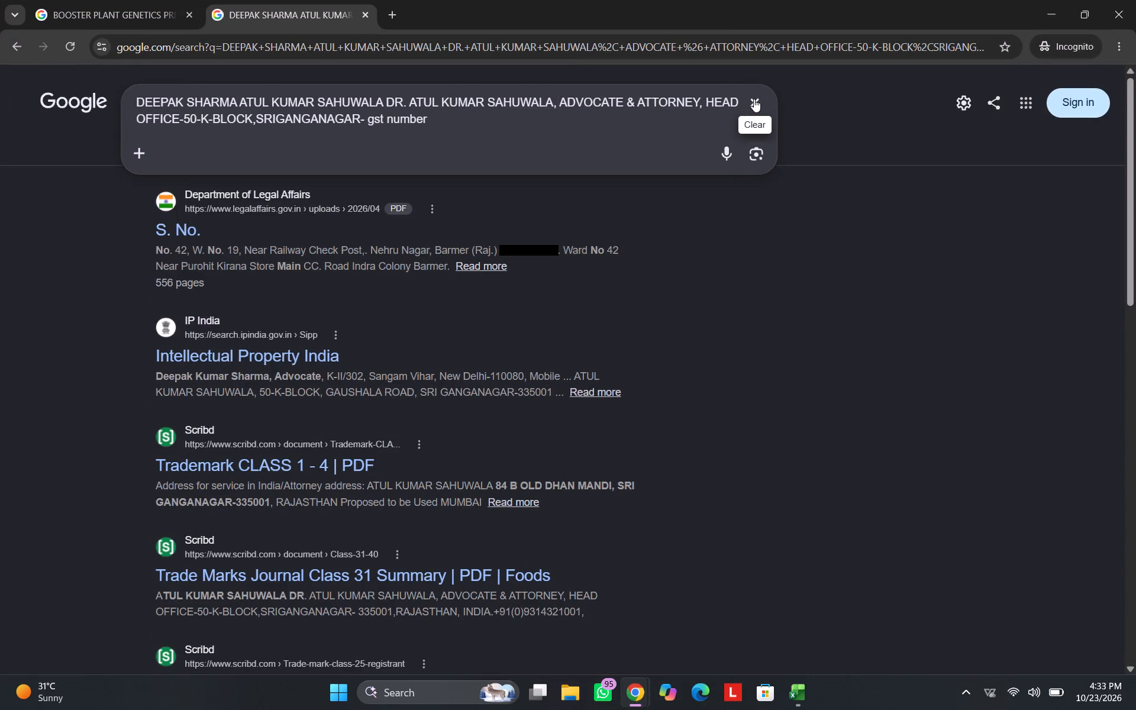
{"action": "left_click", "coordinate": [689, 102], "text": "ctrl"}
{"action": "key", "text": "ctrl+v"}
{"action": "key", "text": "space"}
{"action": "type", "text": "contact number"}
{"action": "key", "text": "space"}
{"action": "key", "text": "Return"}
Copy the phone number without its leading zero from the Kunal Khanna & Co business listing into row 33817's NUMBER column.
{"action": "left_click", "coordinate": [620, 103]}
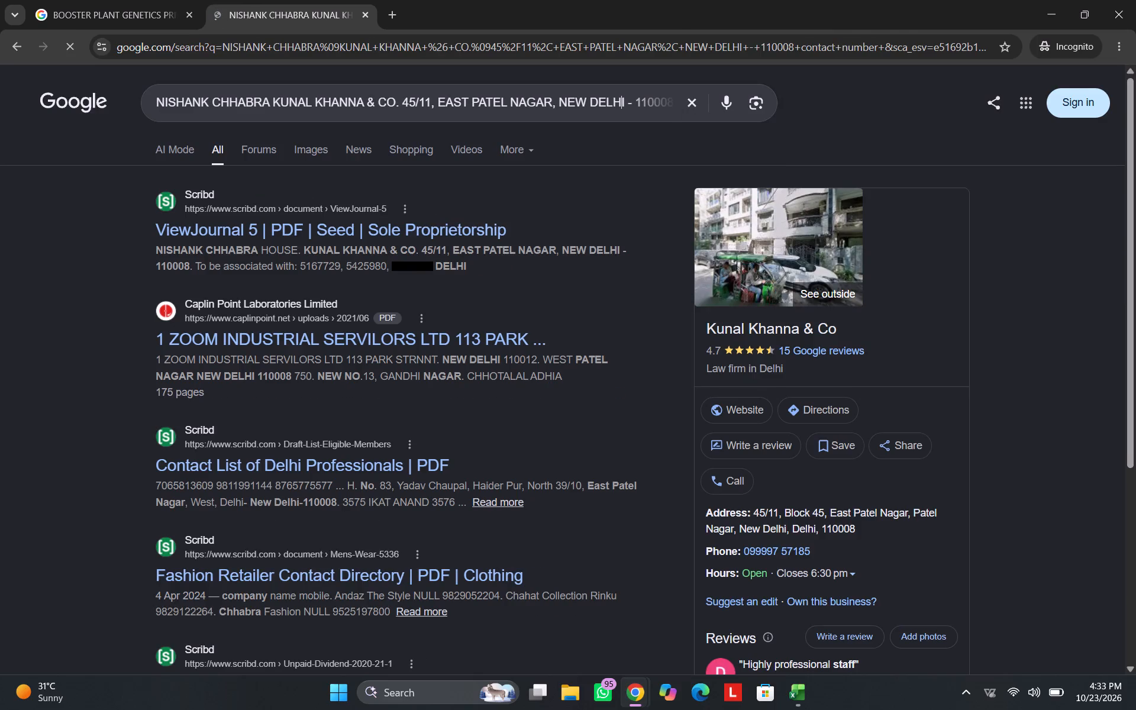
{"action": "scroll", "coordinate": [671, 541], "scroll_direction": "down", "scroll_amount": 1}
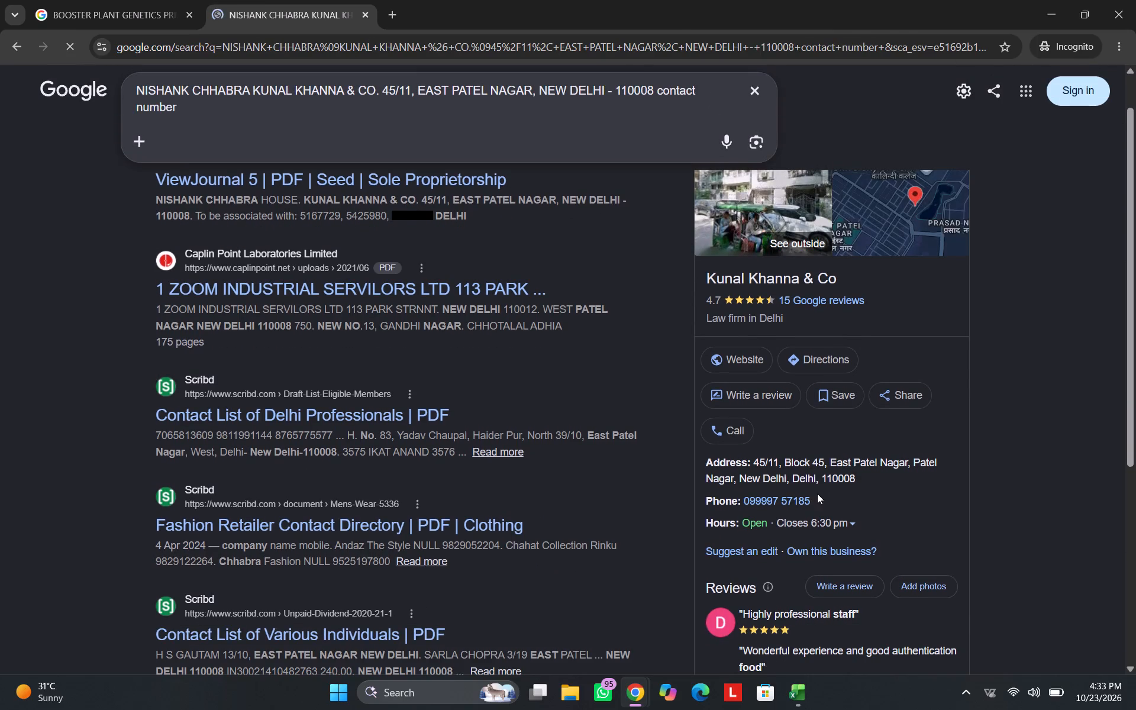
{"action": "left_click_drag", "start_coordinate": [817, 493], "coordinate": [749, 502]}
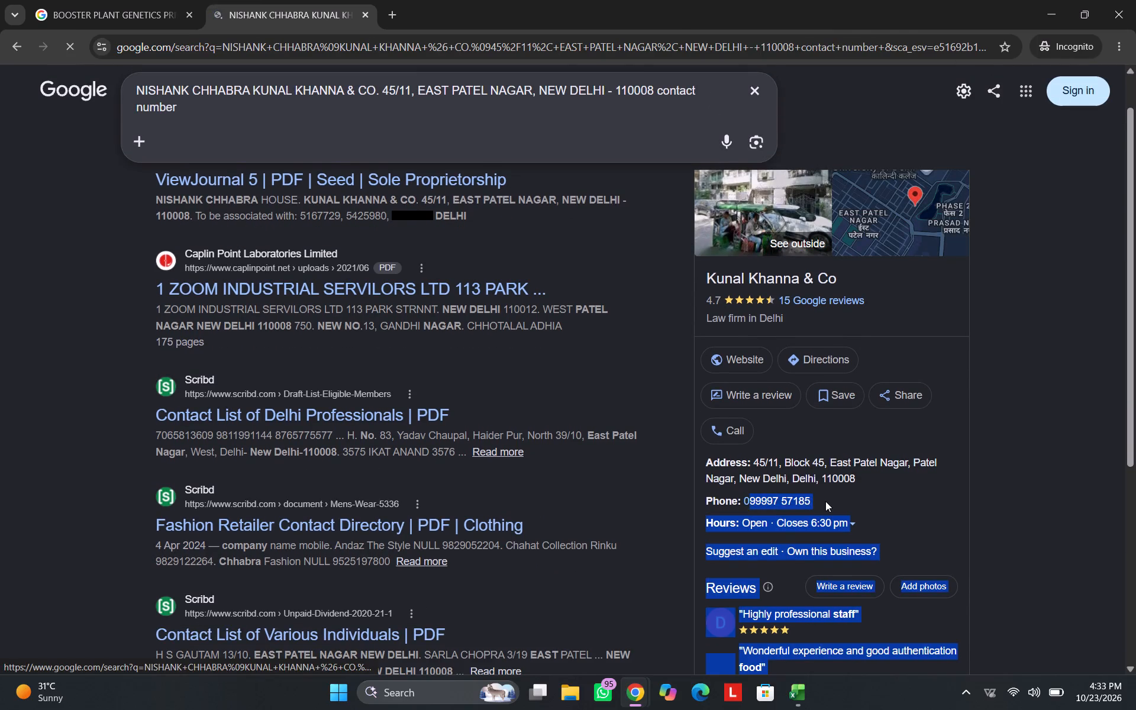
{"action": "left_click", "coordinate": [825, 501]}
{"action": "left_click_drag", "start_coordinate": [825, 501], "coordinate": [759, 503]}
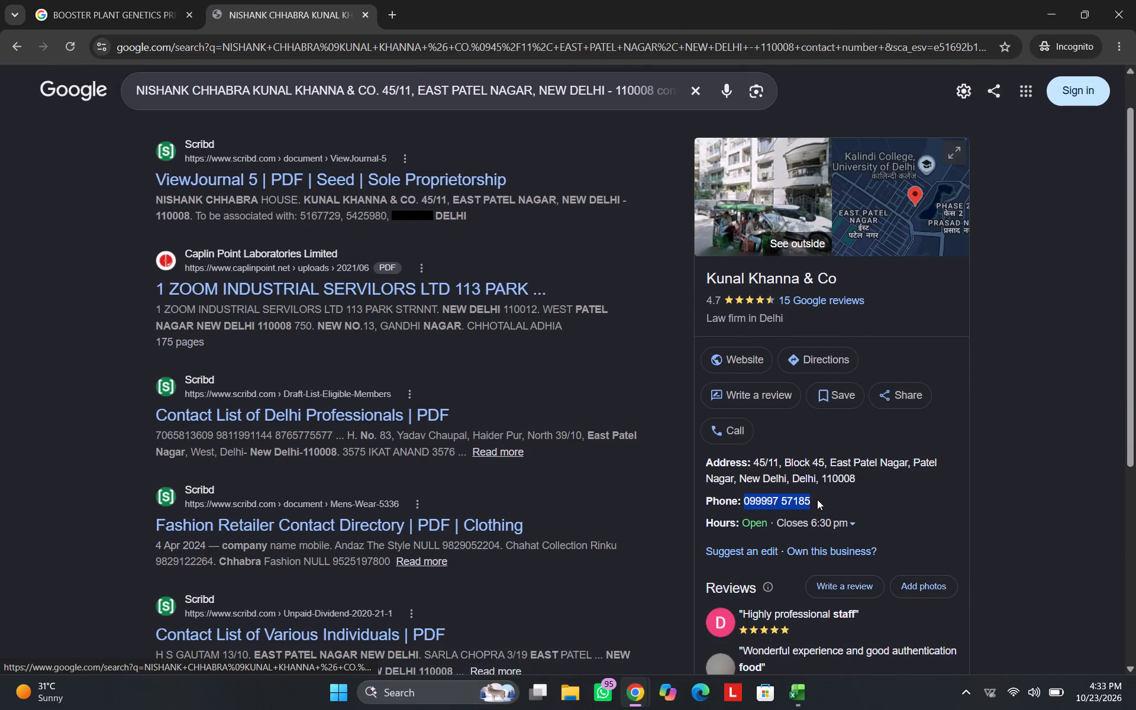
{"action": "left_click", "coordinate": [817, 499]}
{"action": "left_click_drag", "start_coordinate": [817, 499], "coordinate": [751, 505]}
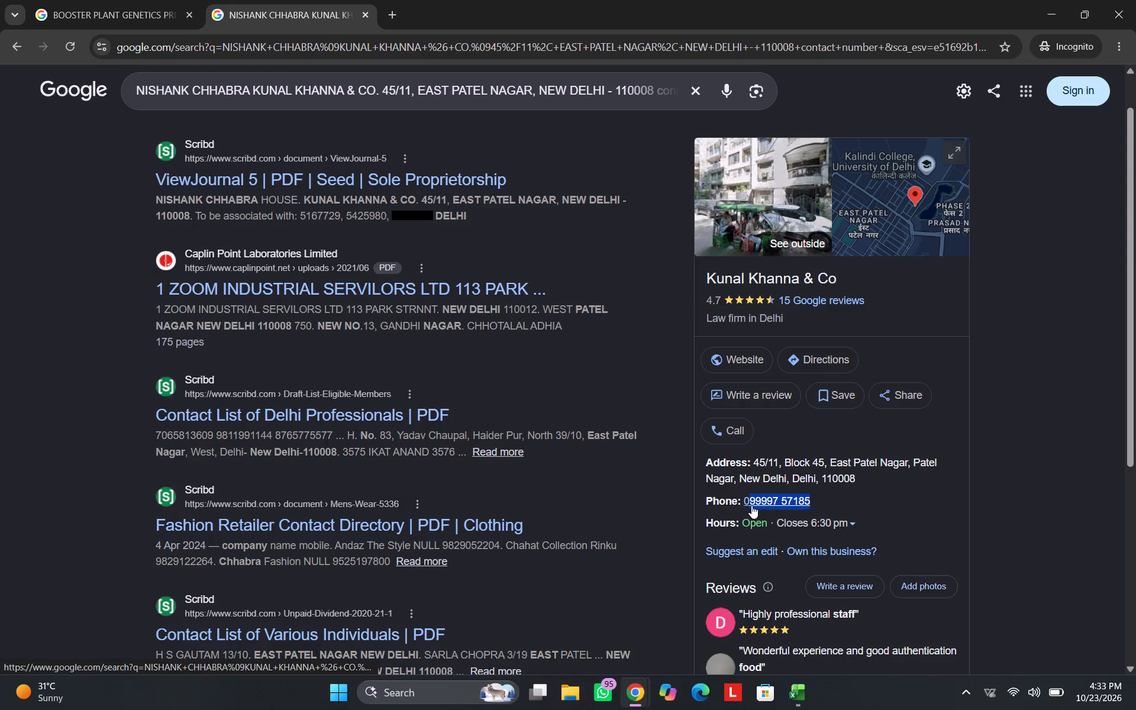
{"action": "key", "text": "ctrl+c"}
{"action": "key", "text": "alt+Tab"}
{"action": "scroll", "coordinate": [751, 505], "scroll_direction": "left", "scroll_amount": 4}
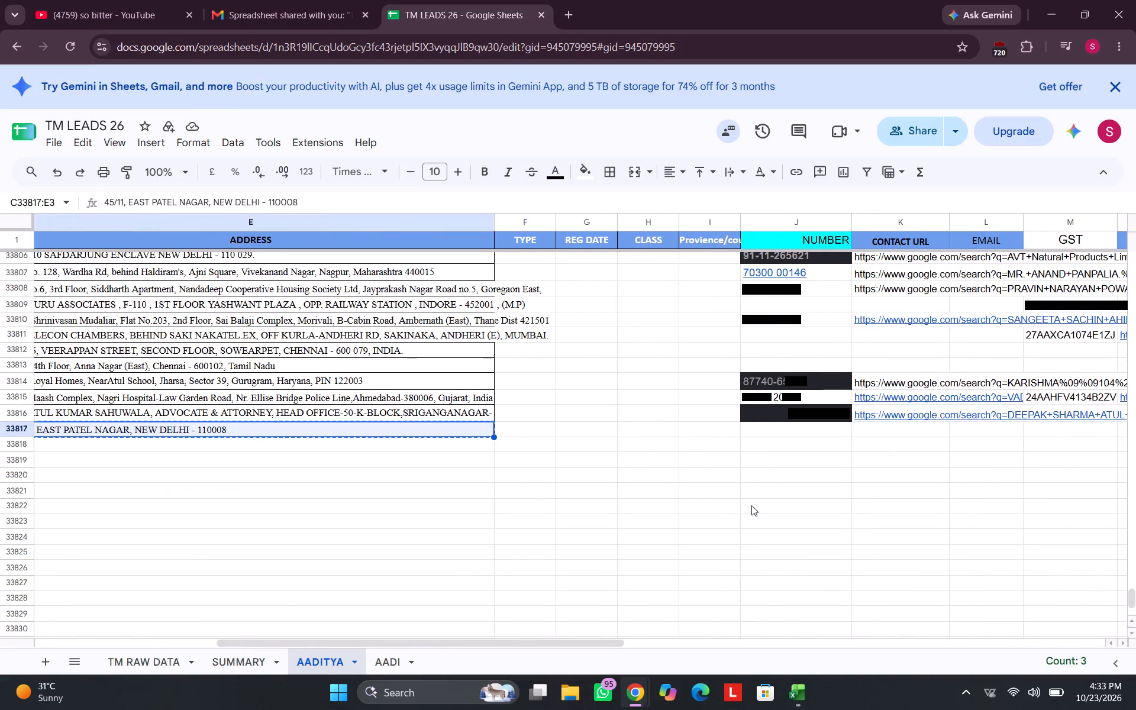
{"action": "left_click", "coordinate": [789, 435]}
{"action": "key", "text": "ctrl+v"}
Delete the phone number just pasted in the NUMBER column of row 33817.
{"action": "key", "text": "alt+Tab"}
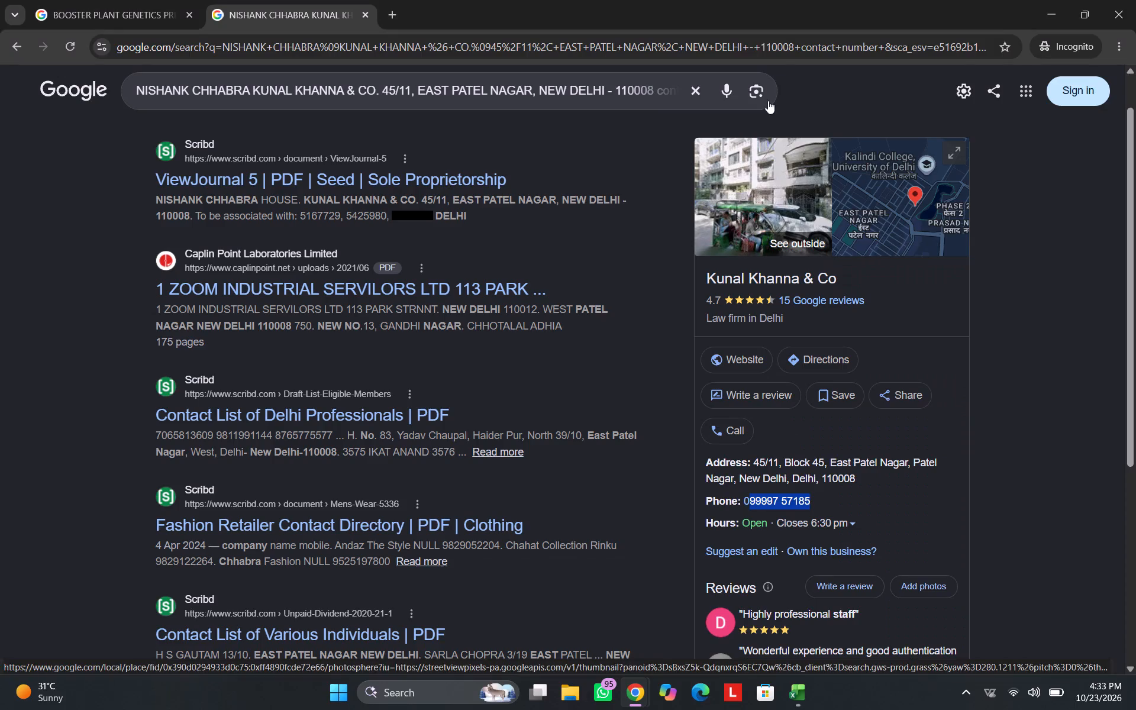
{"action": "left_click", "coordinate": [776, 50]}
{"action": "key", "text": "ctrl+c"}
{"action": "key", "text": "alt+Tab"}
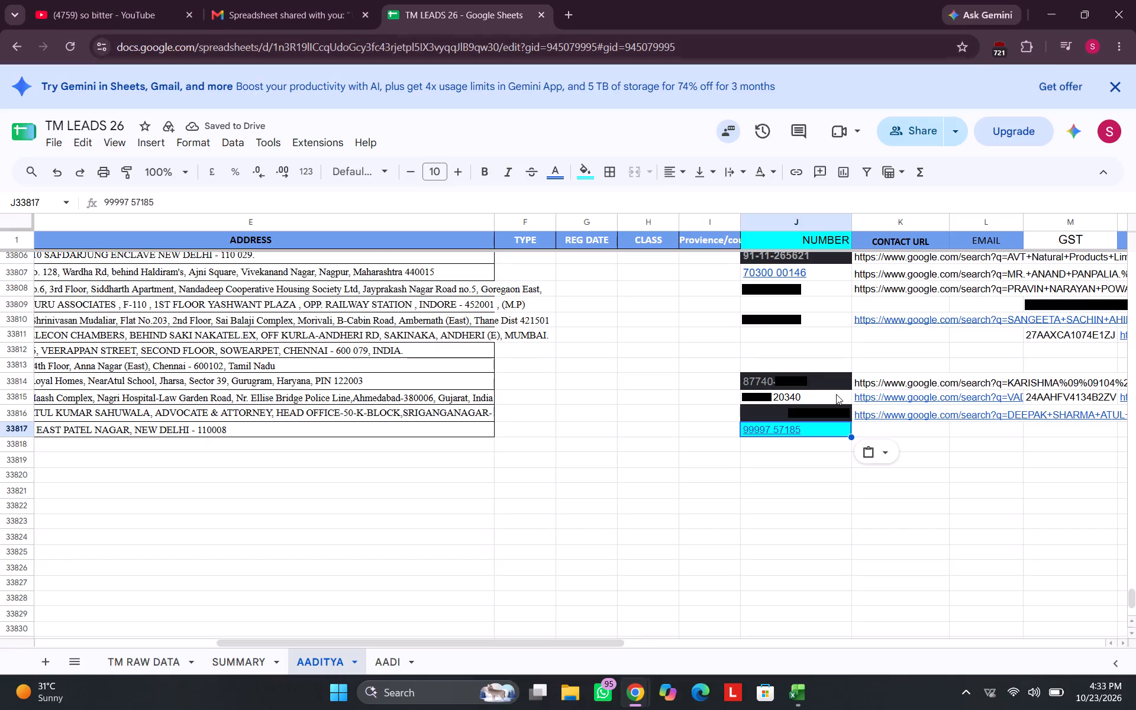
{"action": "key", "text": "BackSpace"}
Copy the last number in the ViewJournal 5 Scribd result's snippet into the NUMBER column of row 33817.
{"action": "key", "text": "alt+Tab"}
{"action": "scroll", "coordinate": [558, 368], "scroll_direction": "up", "scroll_amount": 2}
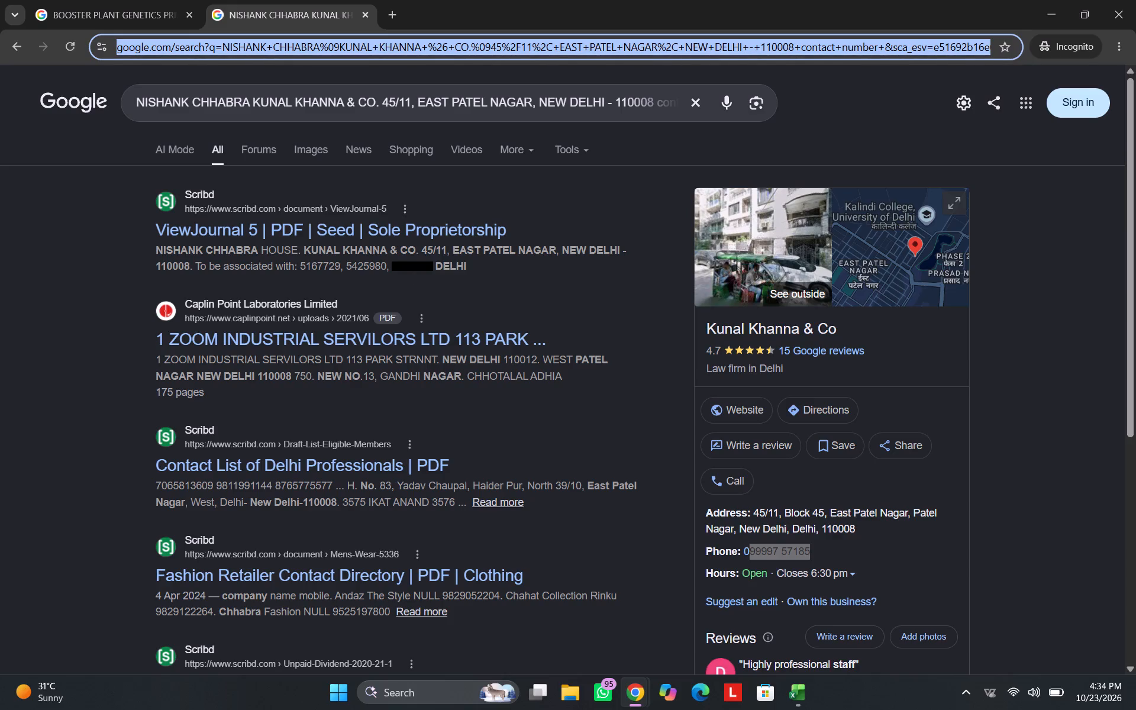
{"action": "left_click_drag", "start_coordinate": [372, 266], "coordinate": [398, 265]}
{"action": "left_click", "coordinate": [369, 266]}
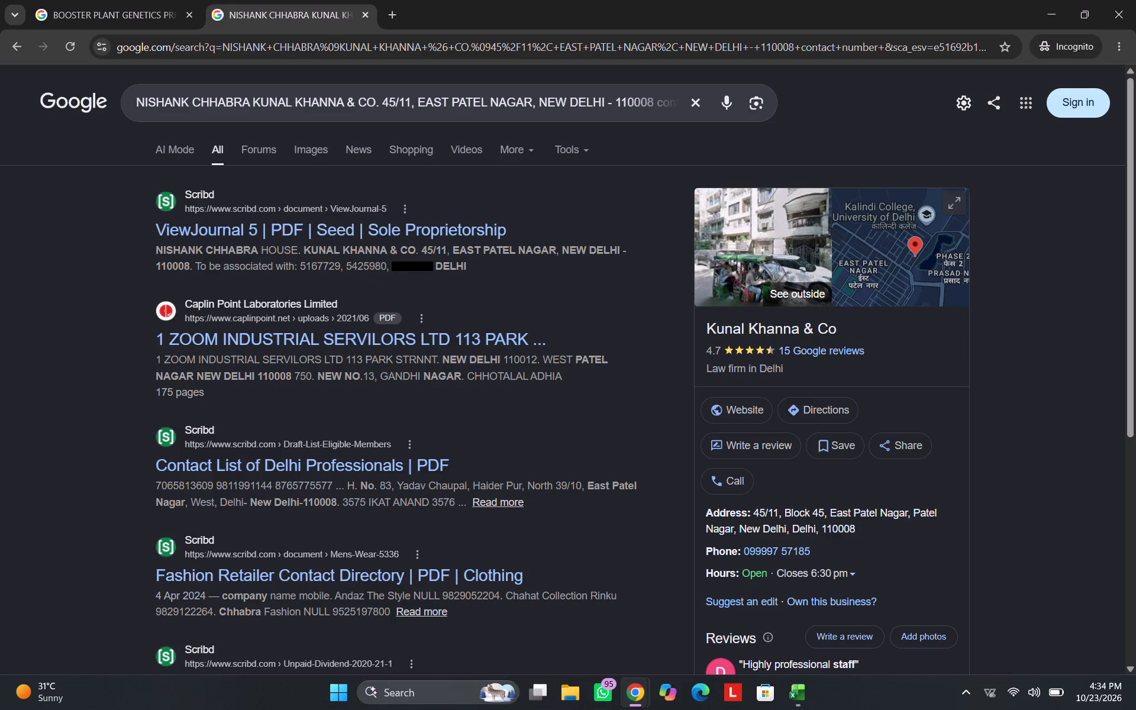
{"action": "left_click_drag", "start_coordinate": [369, 266], "coordinate": [375, 268]}
{"action": "left_click", "coordinate": [375, 268]}
{"action": "left_click_drag", "start_coordinate": [369, 265], "coordinate": [430, 263]}
{"action": "key", "text": "ctrl+c"}
{"action": "key", "text": "alt+Tab"}
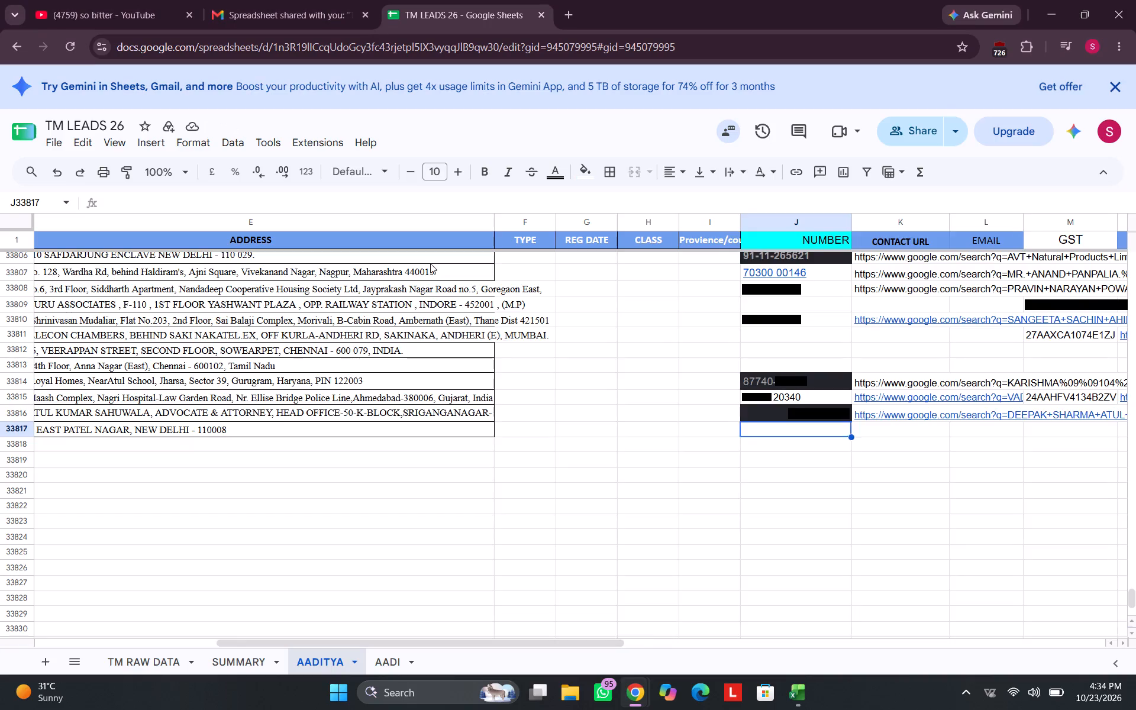
{"action": "scroll", "coordinate": [430, 263], "scroll_direction": "left", "scroll_amount": 1}
{"action": "key", "text": "ctrl+v"}
Copy the address of the contact number search results page into the CONTACT URL column of row 33817.
{"action": "key", "text": "alt+Tab"}
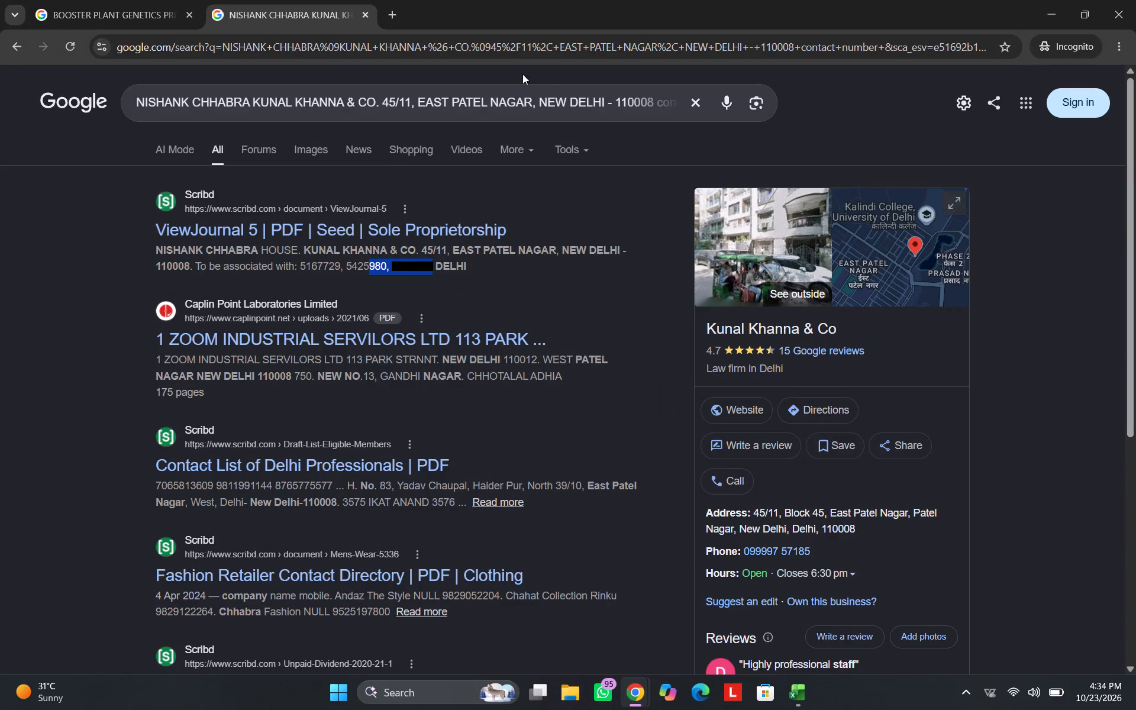
{"action": "left_click_drag", "start_coordinate": [547, 60], "coordinate": [559, 51]}
{"action": "left_click", "coordinate": [559, 51]}
{"action": "key", "text": "ctrl+c"}
{"action": "key", "text": "alt+Tab"}
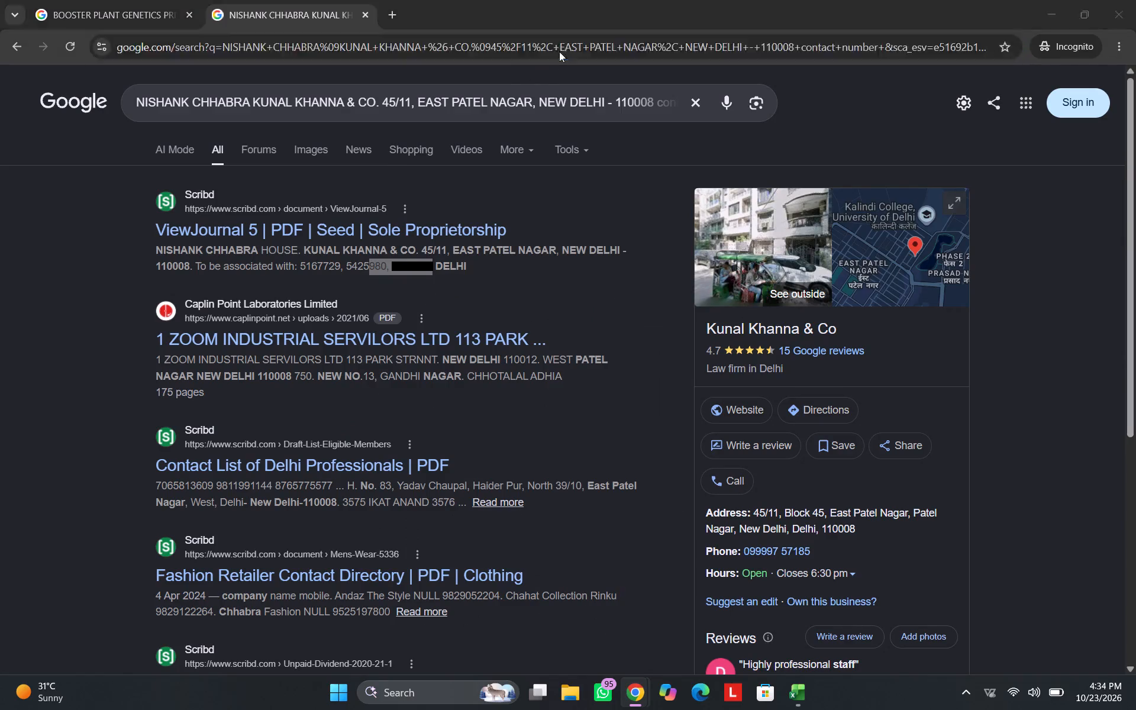
{"action": "left_click", "coordinate": [837, 433]}
{"action": "key", "text": "ctrl+v"}
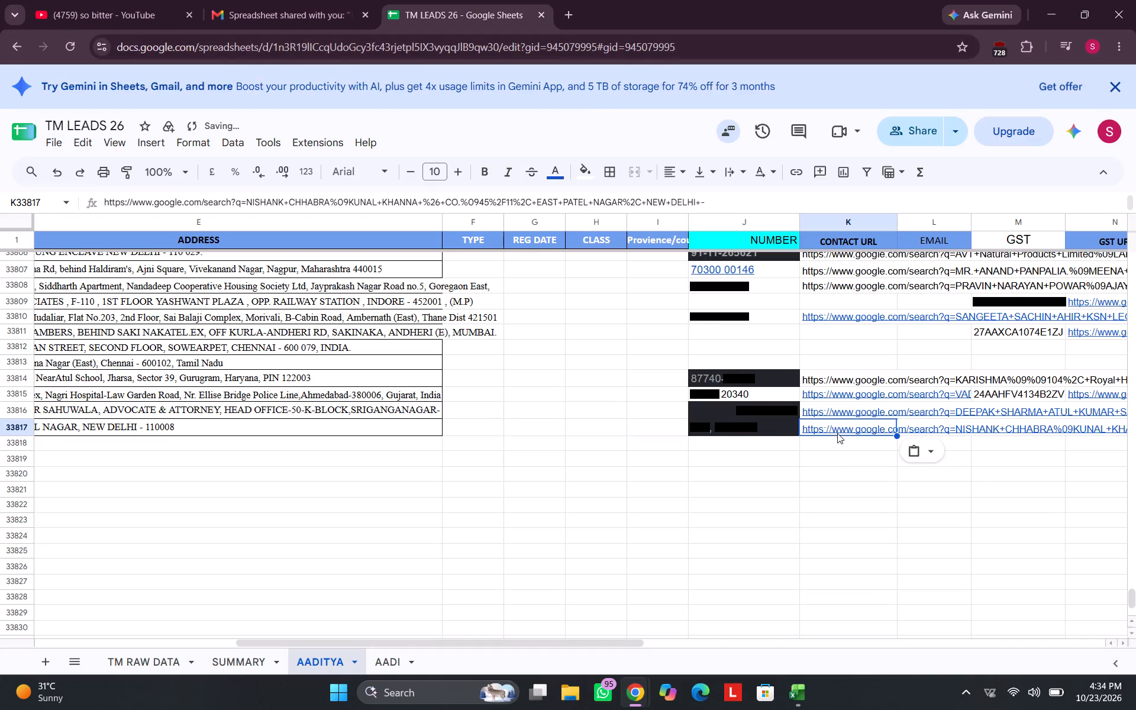
Remove the extra characters from the number in the NUMBER column of row 33817.
{"action": "double_click", "coordinate": [716, 422]}
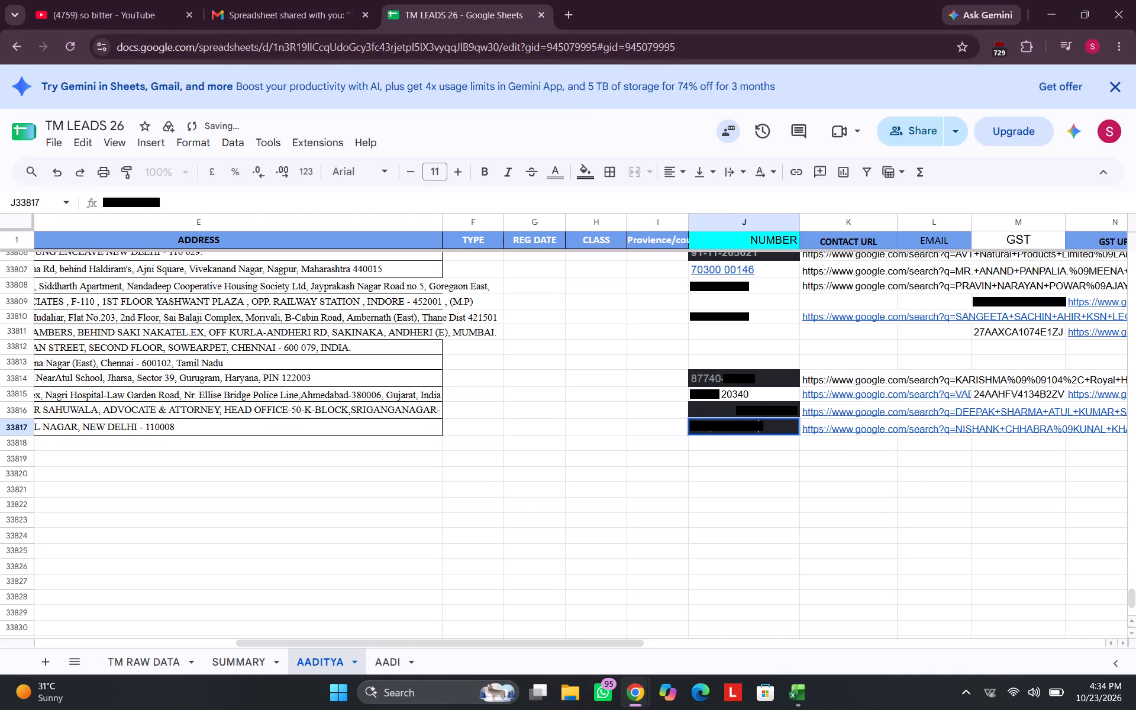
{"action": "left_click", "coordinate": [716, 422]}
{"action": "key", "text": "BackSpace"}
{"action": "key", "text": "BackSpace"}
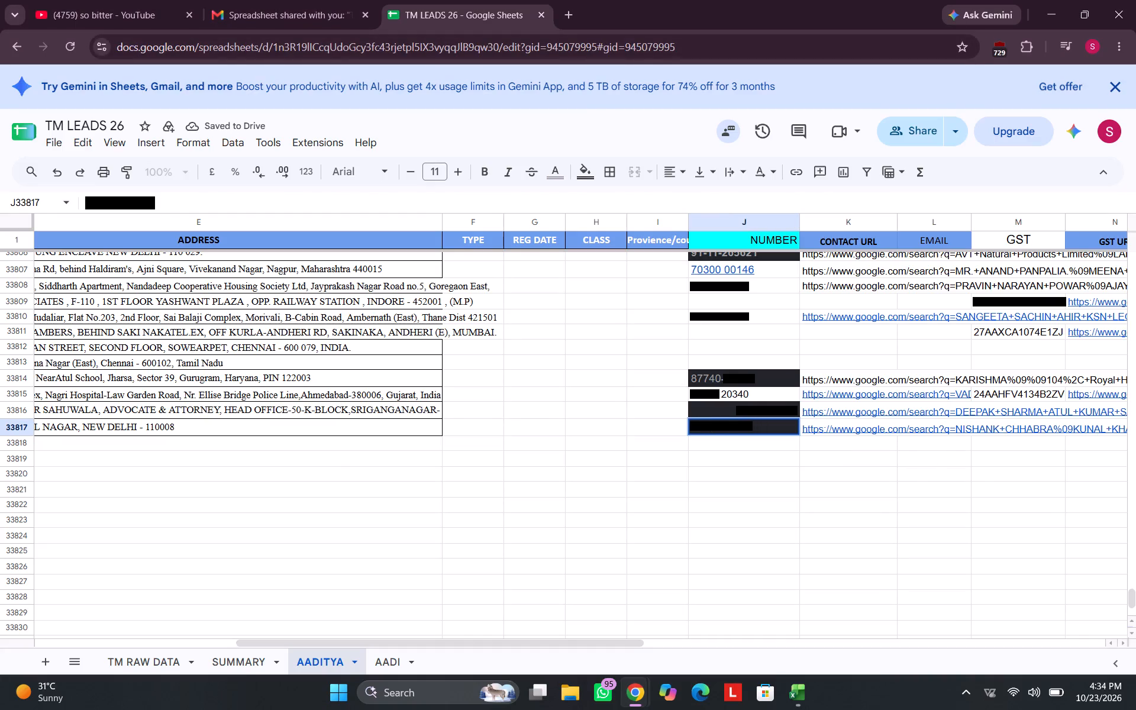
{"action": "key", "text": "Return"}
{"action": "left_click", "coordinate": [822, 427]}
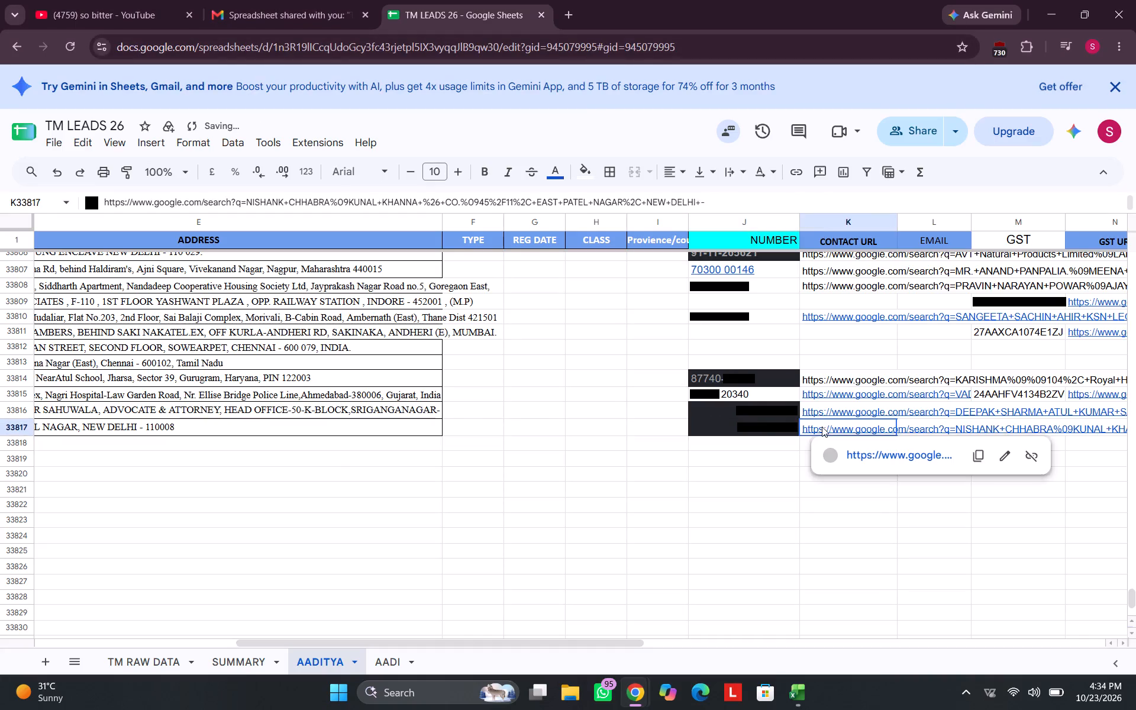
Search Google for the GST number of the row 33817 entry and examine the results.
{"action": "key", "text": "alt+Tab"}
{"action": "left_click", "coordinate": [615, 113]}
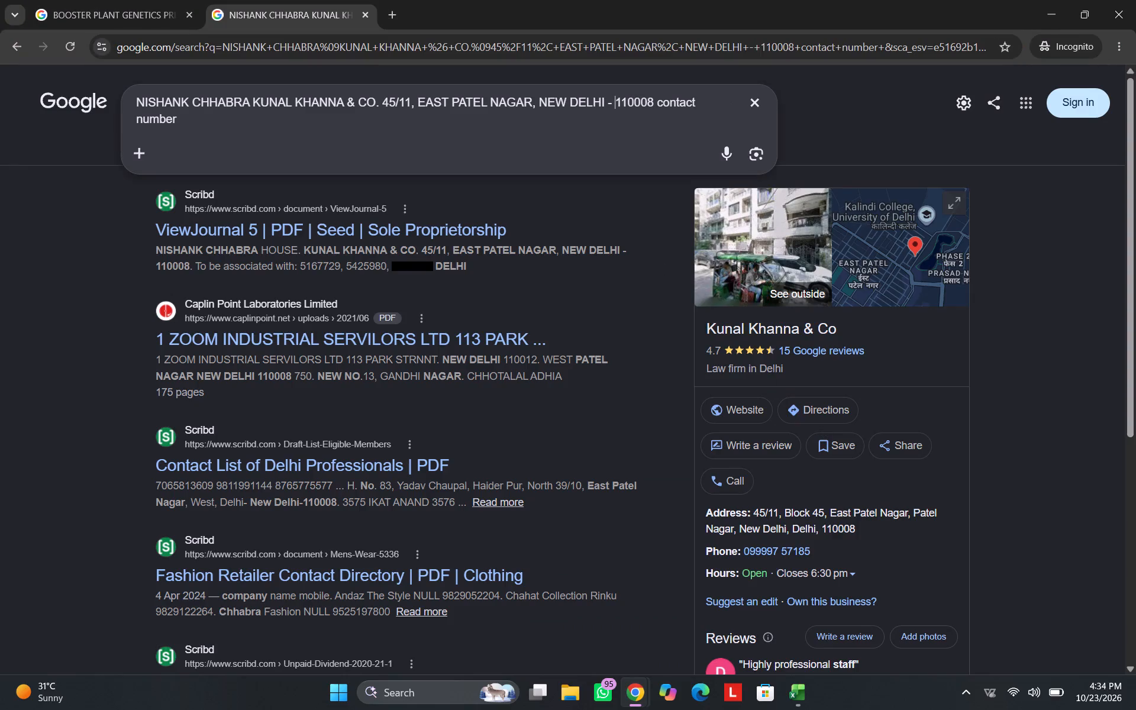
{"action": "left_click", "coordinate": [696, 102]}
{"action": "key", "text": "ctrl+BackSpace"}
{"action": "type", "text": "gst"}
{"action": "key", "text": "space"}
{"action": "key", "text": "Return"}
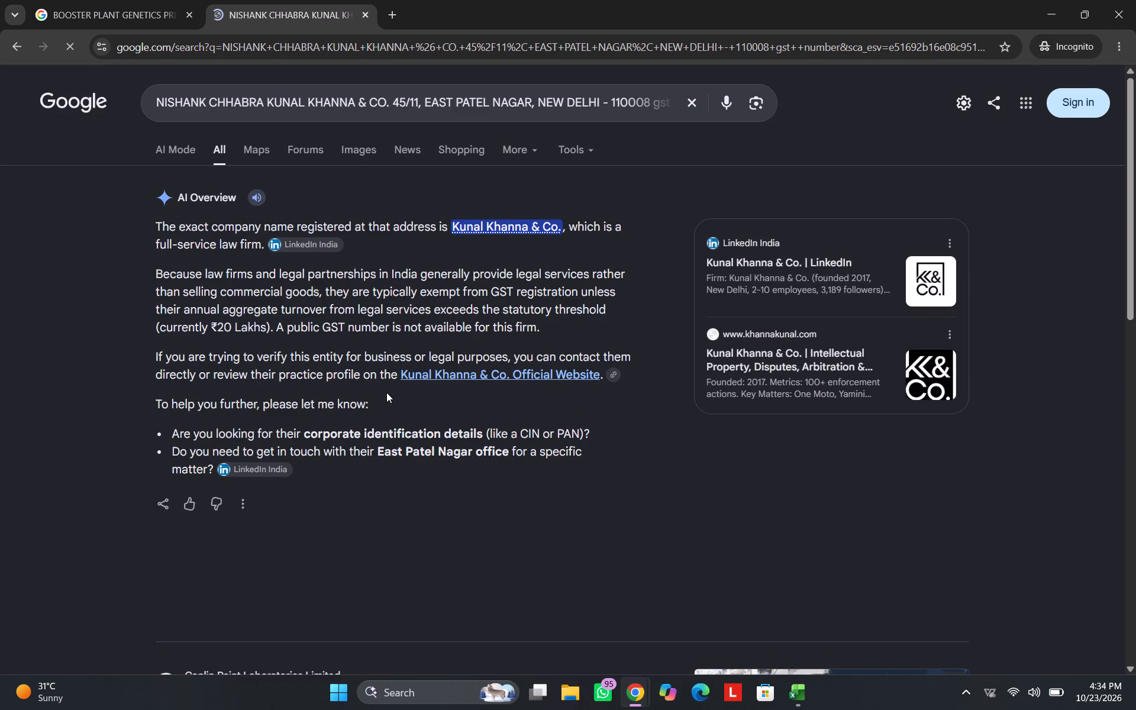
{"action": "scroll", "coordinate": [454, 411], "scroll_direction": "down", "scroll_amount": 4}
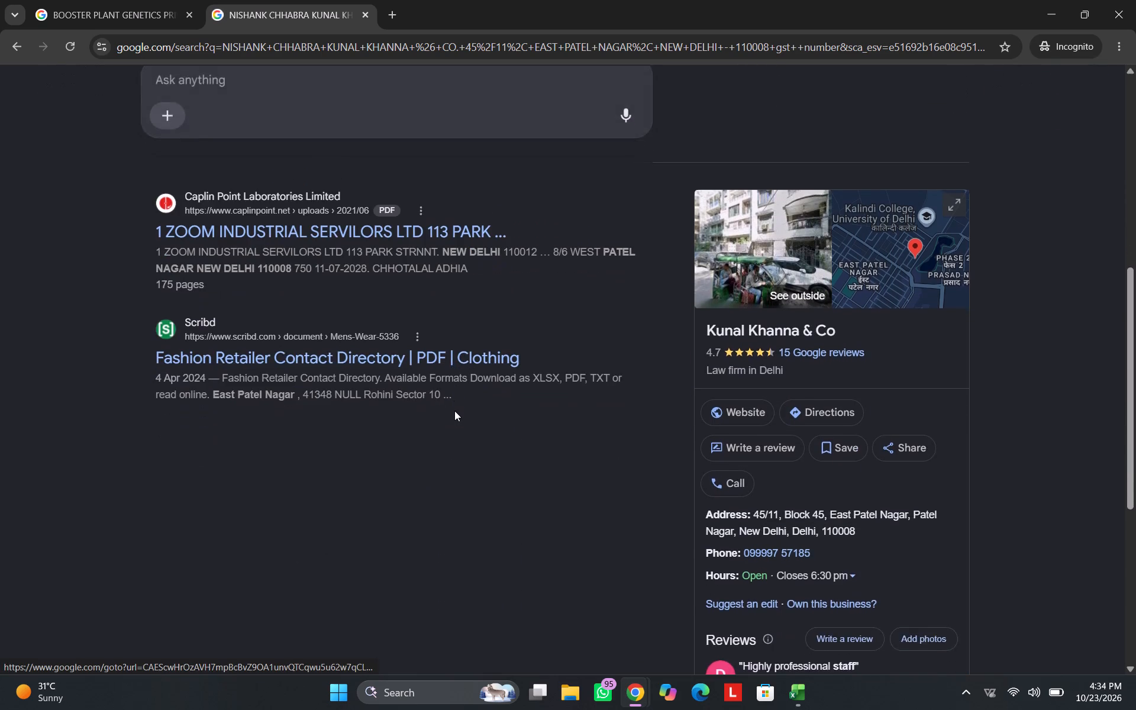
{"action": "scroll", "coordinate": [454, 411], "scroll_direction": "up", "scroll_amount": 3}
{"action": "scroll", "coordinate": [509, 273], "scroll_direction": "up", "scroll_amount": 3}
Copy application number 6587330 from the workbook's Page202 sheet into column B of row 33818 in TM LEADS 26.
{"action": "key", "text": "alt+Tab"}
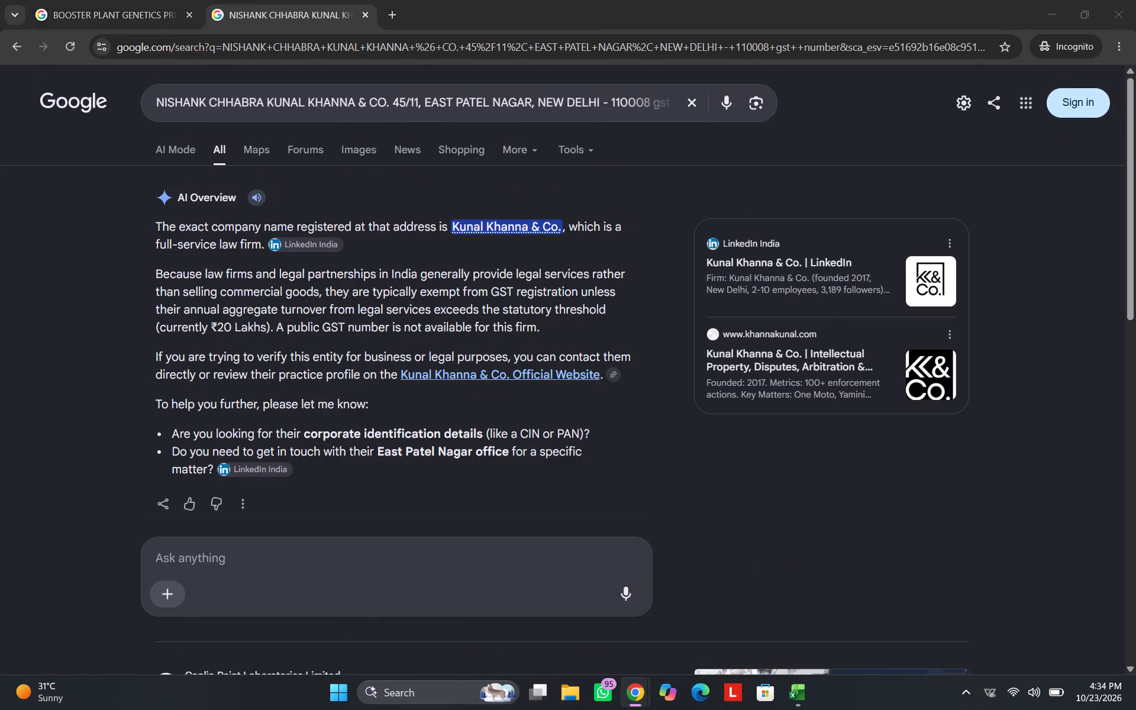
{"action": "key", "text": "Down"}
{"action": "key", "text": "Left"}
{"action": "key", "text": "Left"}
{"action": "key", "text": "Left"}
{"action": "key", "text": "Left"}
{"action": "key", "text": "Left"}
{"action": "key", "text": "Left"}
{"action": "key", "text": "Left"}
{"action": "key", "text": "Left"}
{"action": "key", "text": "Left"}
{"action": "key", "text": "Left"}
{"action": "key", "text": "Left"}
{"action": "key", "text": "Left"}
{"action": "key", "text": "Left"}
{"action": "key", "text": "Left"}
{"action": "key", "text": "Left"}
{"action": "key", "text": "Left"}
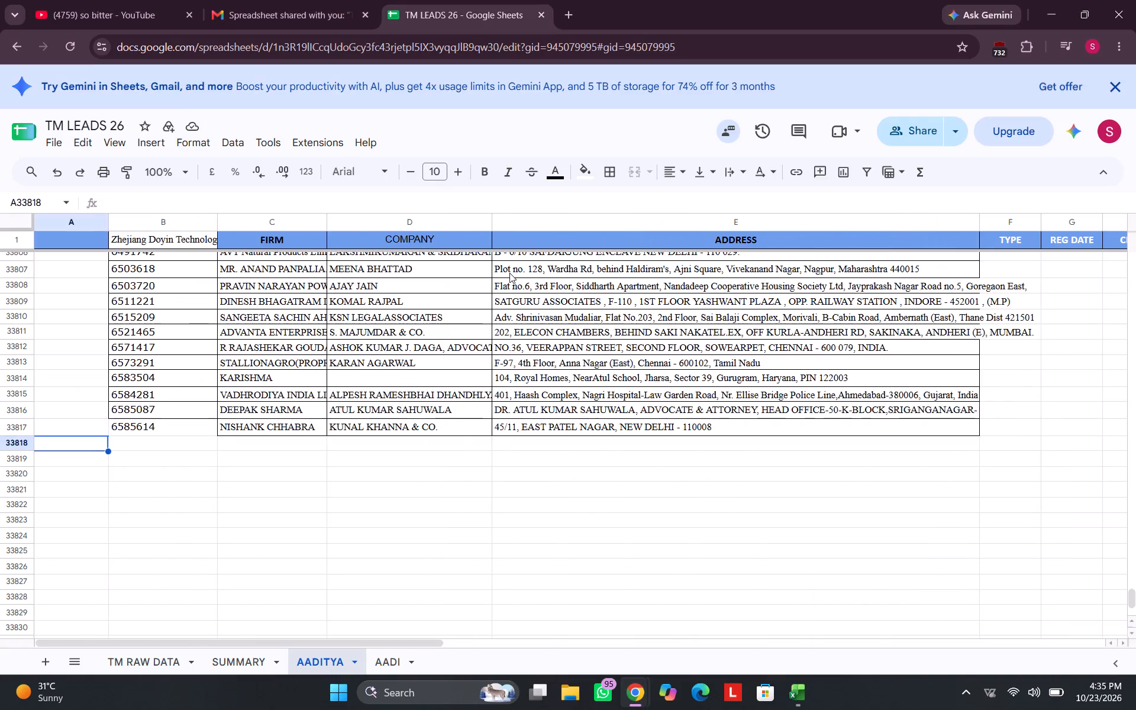
{"action": "key", "text": "Right"}
{"action": "key", "text": "alt+Tab"}
{"action": "key", "text": "alt+Right"}
{"action": "left_click", "coordinate": [608, 638]}
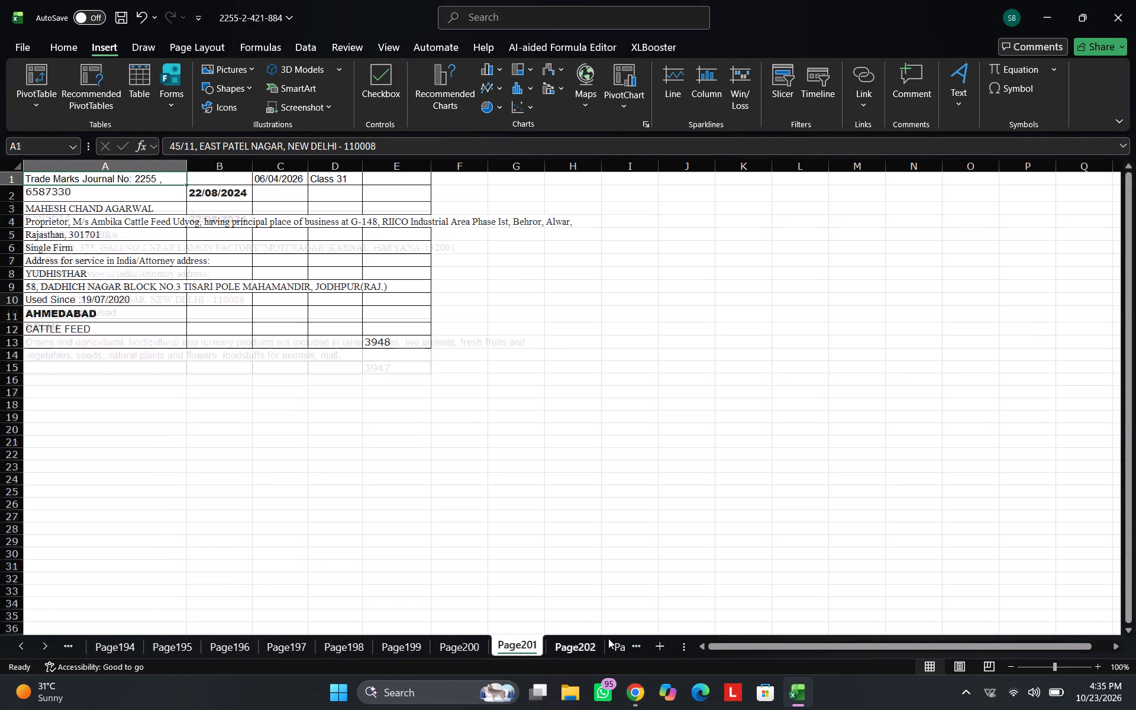
{"action": "left_click", "coordinate": [144, 191]}
{"action": "key", "text": "ctrl+c"}
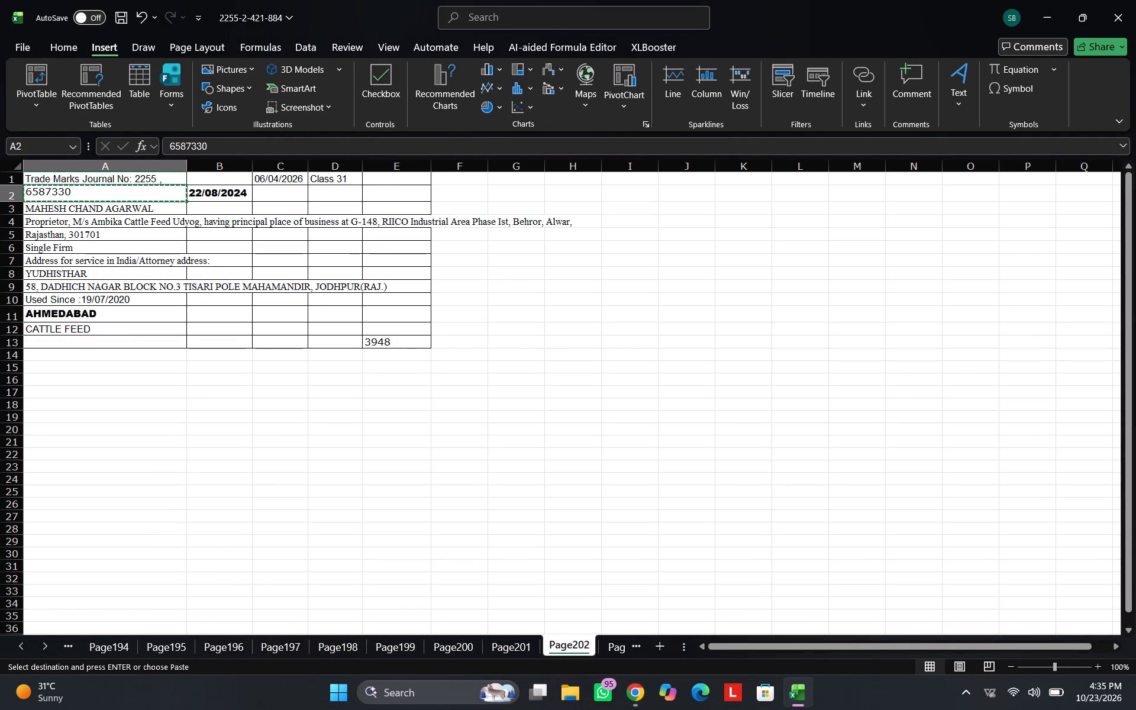
{"action": "key", "text": "alt+Tab"}
{"action": "key", "text": "ctrl+v"}
Copy the applicant's name from Page202 into the FIRM column of row 33818.
{"action": "key", "text": "alt+Tab"}
{"action": "key", "text": "Down"}
{"action": "key", "text": "ctrl+c"}
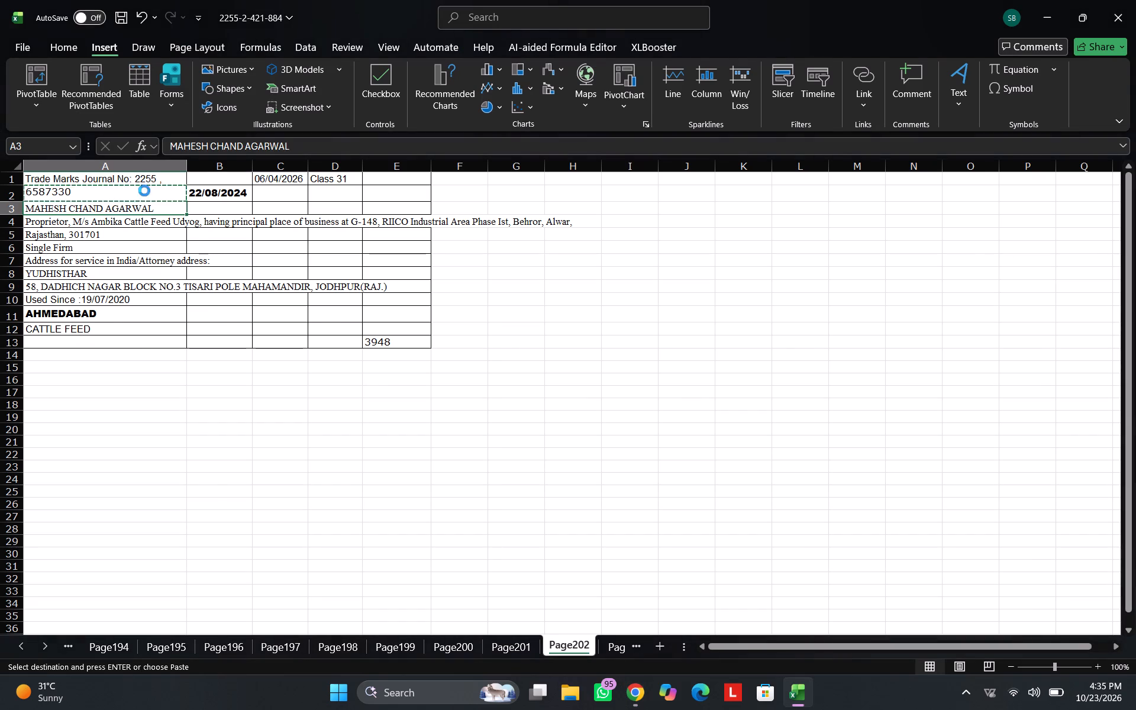
{"action": "key", "text": "alt+Tab"}
{"action": "key", "text": "Right"}
{"action": "key", "text": "ctrl+v"}
Copy the attorney's name below the address-for-service line on Page202 into the COMPANY column of row 33818.
{"action": "key", "text": "alt+Tab"}
{"action": "key", "text": "Down"}
{"action": "key", "text": "Down"}
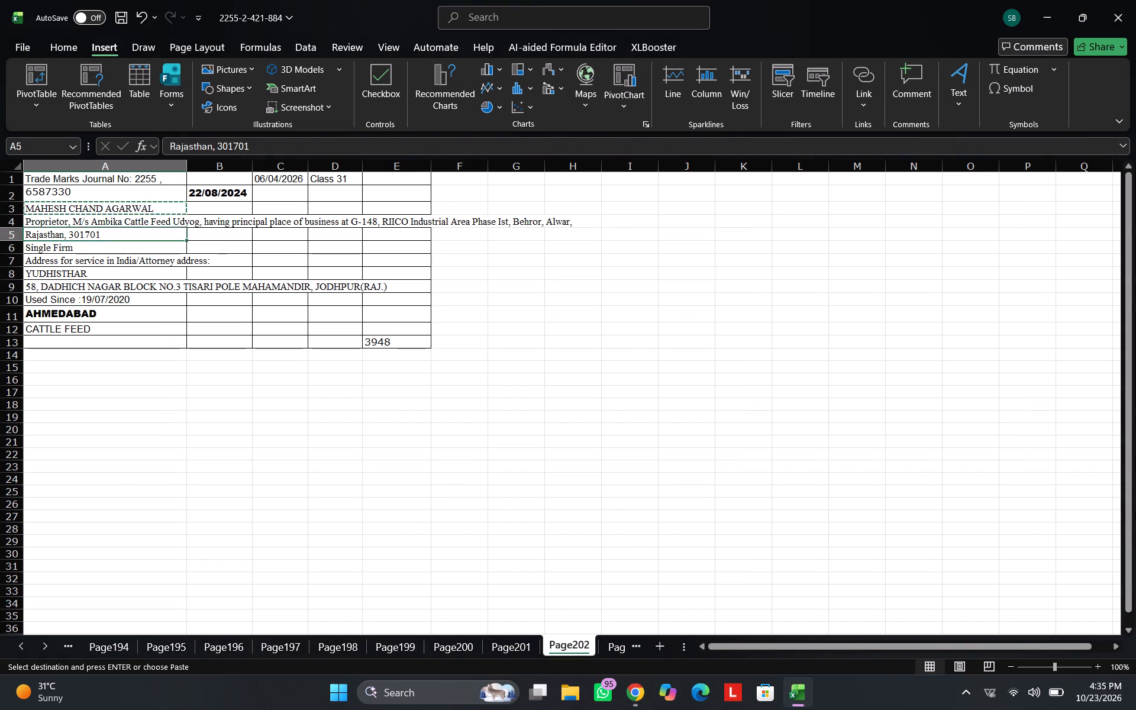
{"action": "key", "text": "Down"}
{"action": "key", "text": "Down"}
{"action": "key", "text": "Down"}
{"action": "key", "text": "ctrl+c"}
{"action": "key", "text": "alt+Tab"}
{"action": "key", "text": "Right"}
{"action": "key", "text": "ctrl+v"}
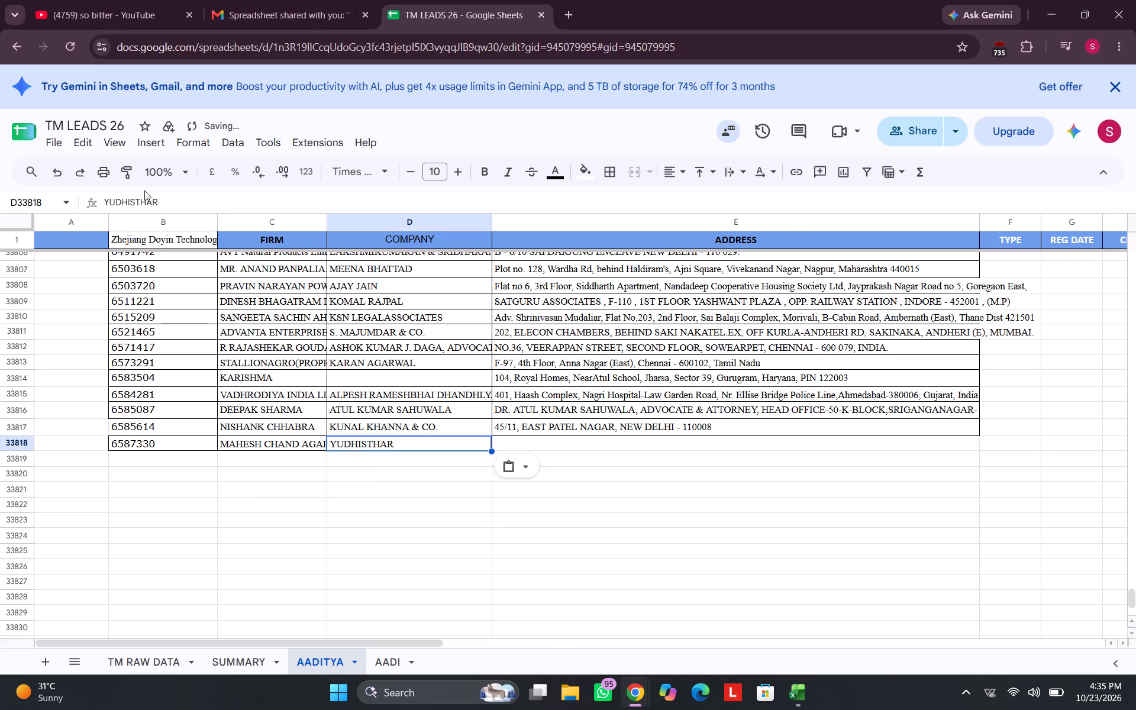
Copy the attorney's address from Page202 into the ADDRESS column of row 33818.
{"action": "key", "text": "alt+Tab"}
{"action": "key", "text": "Down"}
{"action": "key", "text": "ctrl+c"}
{"action": "key", "text": "alt+Tab"}
{"action": "key", "text": "Right"}
{"action": "key", "text": "ctrl+v"}
{"action": "key", "text": "Right"}
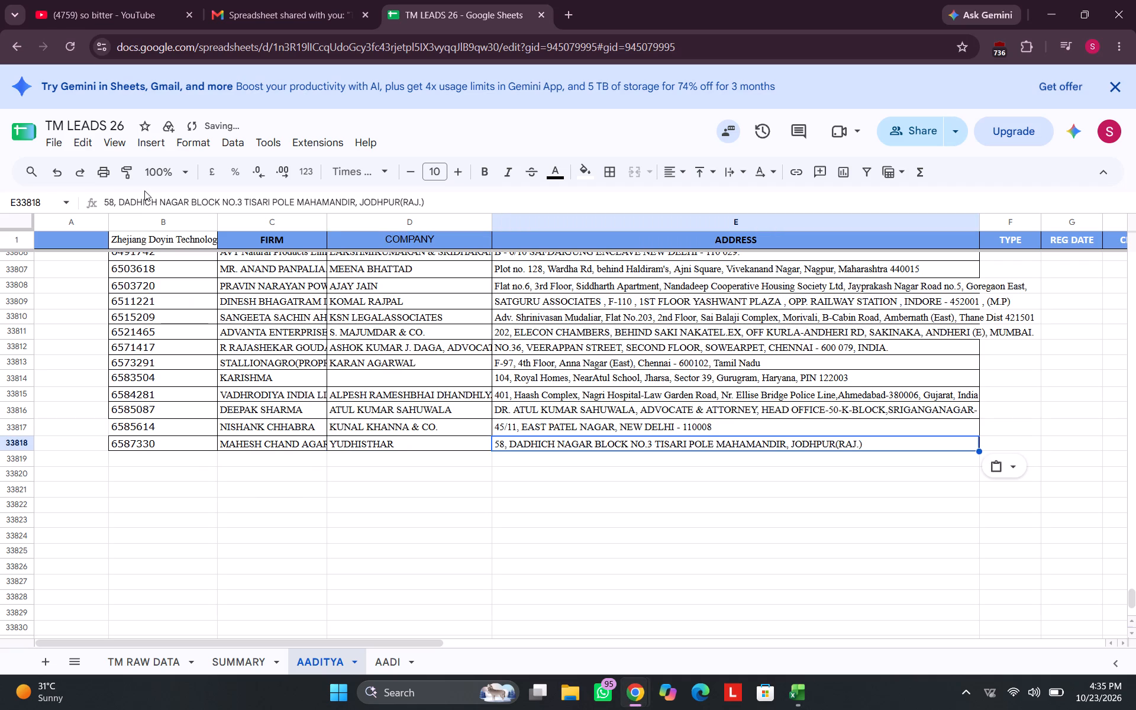
Search Google for row 33818's firm, company and address text followed by "contact number".
{"action": "key", "text": "shift+Left"}
{"action": "key", "text": "shift+Left"}
{"action": "key", "text": "ctrl+c"}
{"action": "key", "text": "alt+Tab"}
{"action": "key", "text": "alt+Right"}
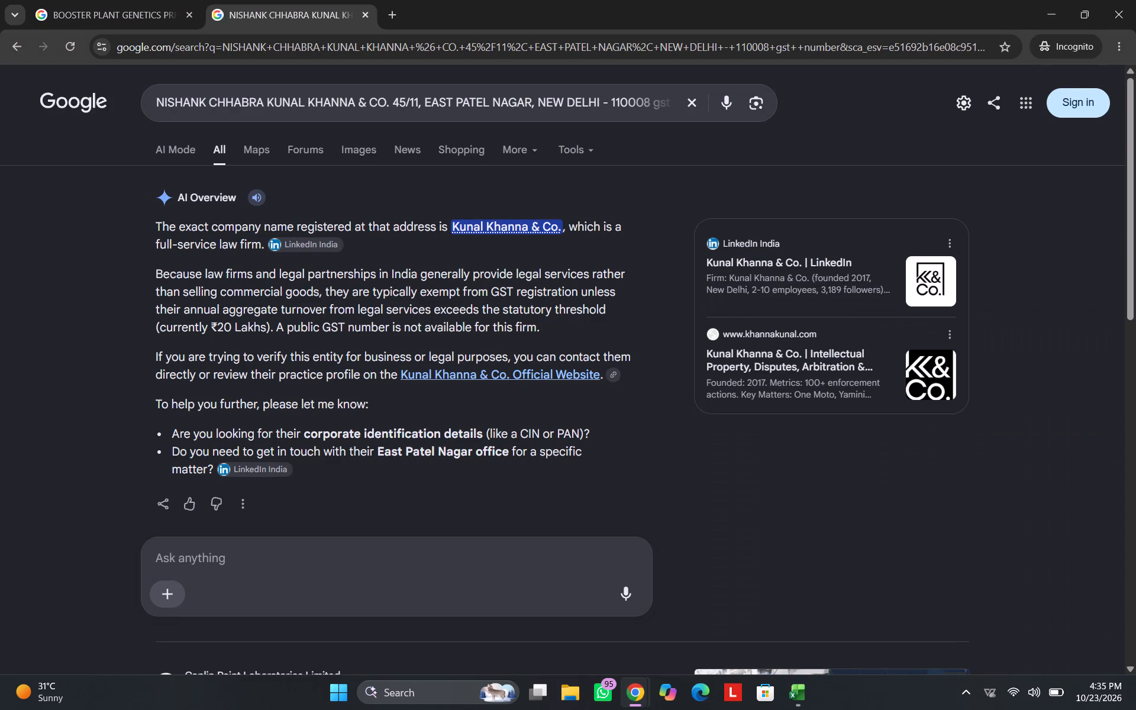
{"action": "left_click", "coordinate": [689, 93]}
{"action": "key", "text": "ctrl+v"}
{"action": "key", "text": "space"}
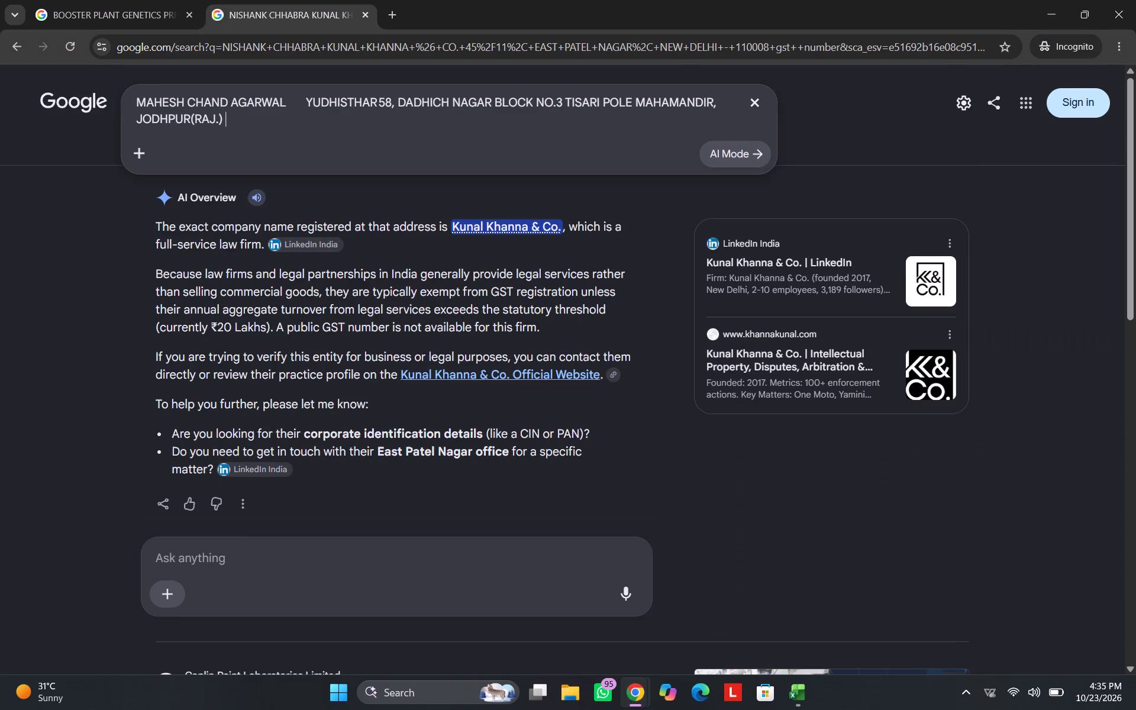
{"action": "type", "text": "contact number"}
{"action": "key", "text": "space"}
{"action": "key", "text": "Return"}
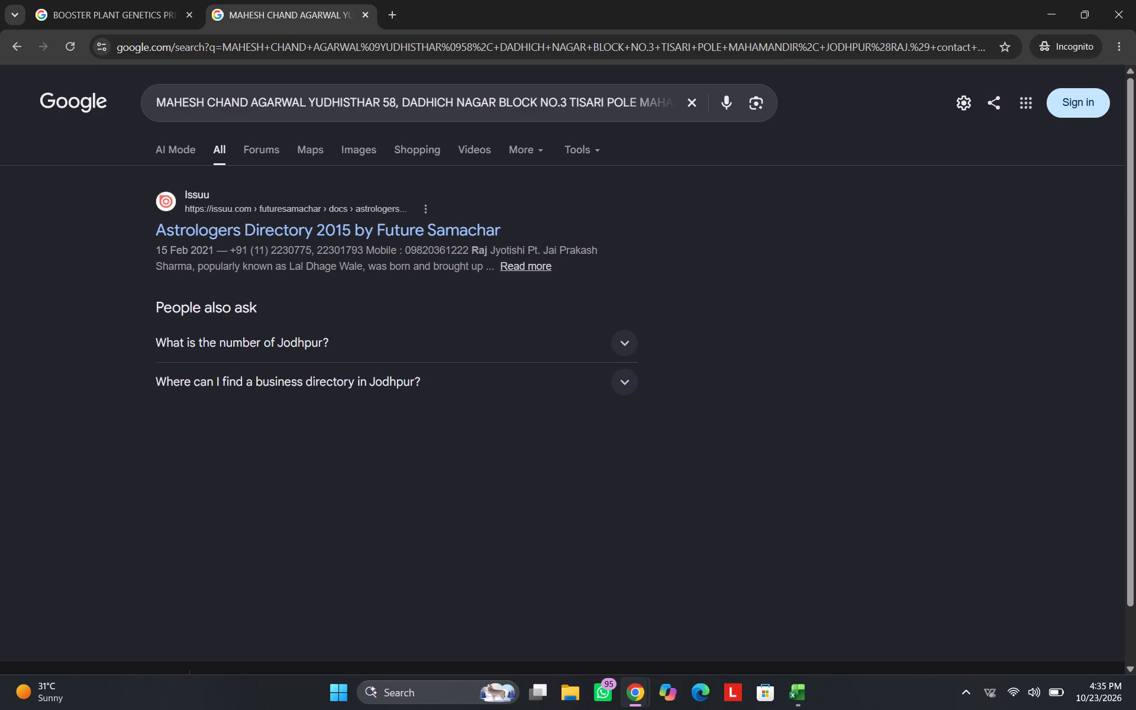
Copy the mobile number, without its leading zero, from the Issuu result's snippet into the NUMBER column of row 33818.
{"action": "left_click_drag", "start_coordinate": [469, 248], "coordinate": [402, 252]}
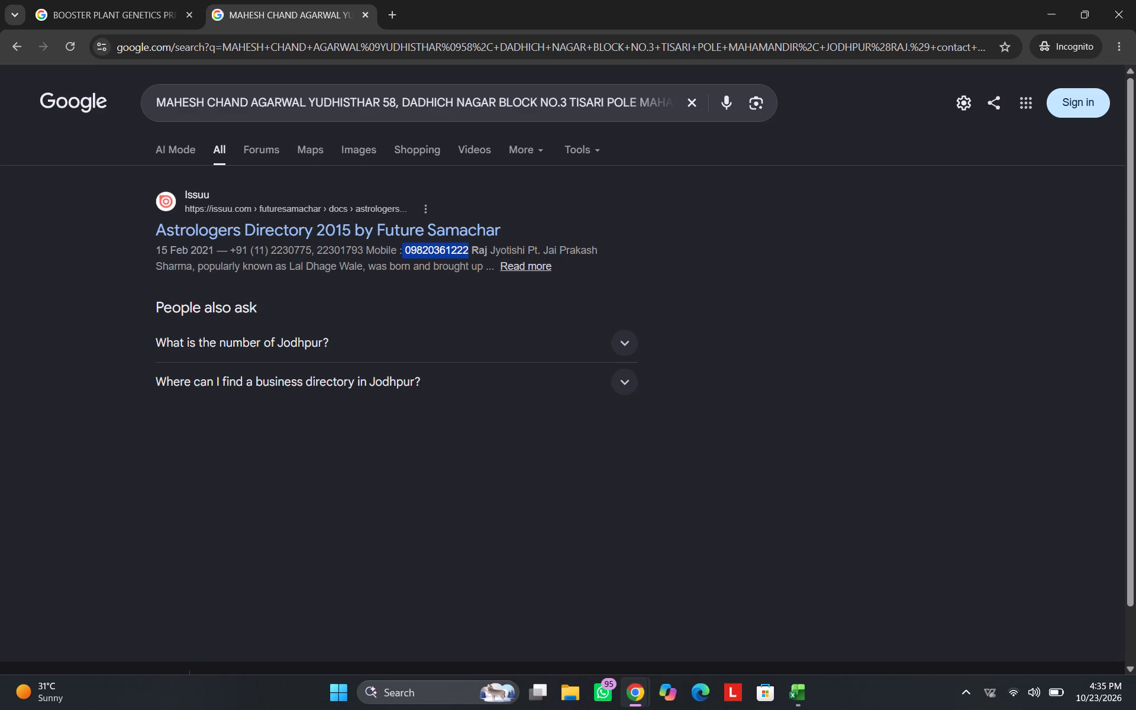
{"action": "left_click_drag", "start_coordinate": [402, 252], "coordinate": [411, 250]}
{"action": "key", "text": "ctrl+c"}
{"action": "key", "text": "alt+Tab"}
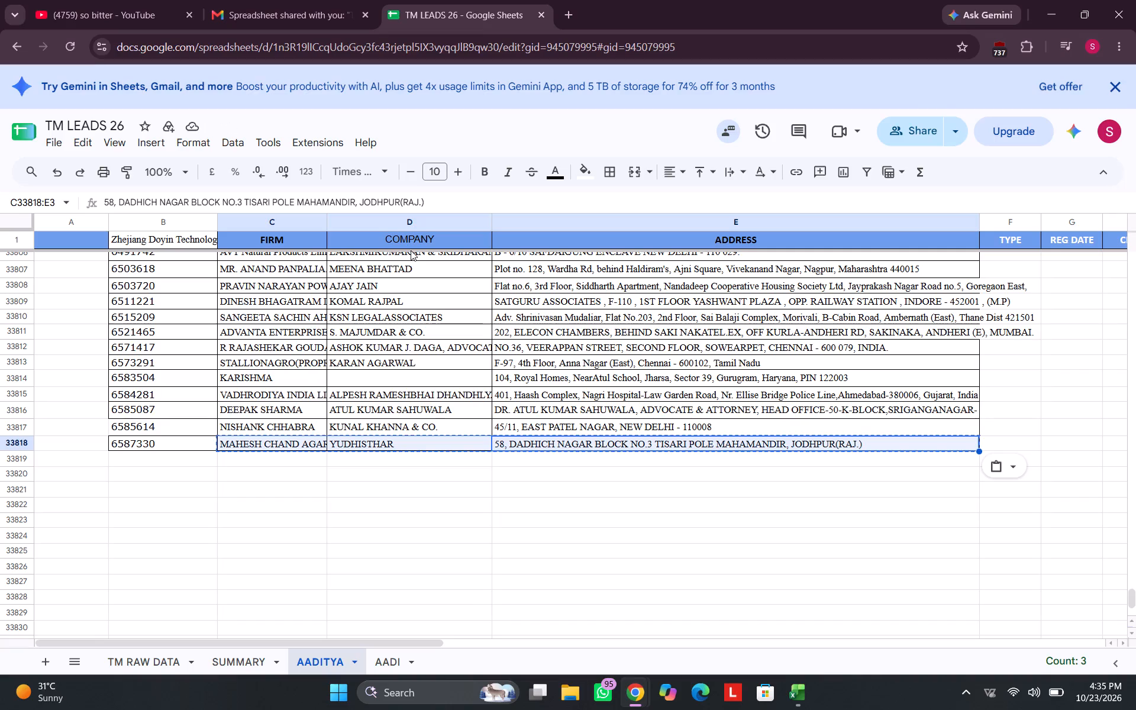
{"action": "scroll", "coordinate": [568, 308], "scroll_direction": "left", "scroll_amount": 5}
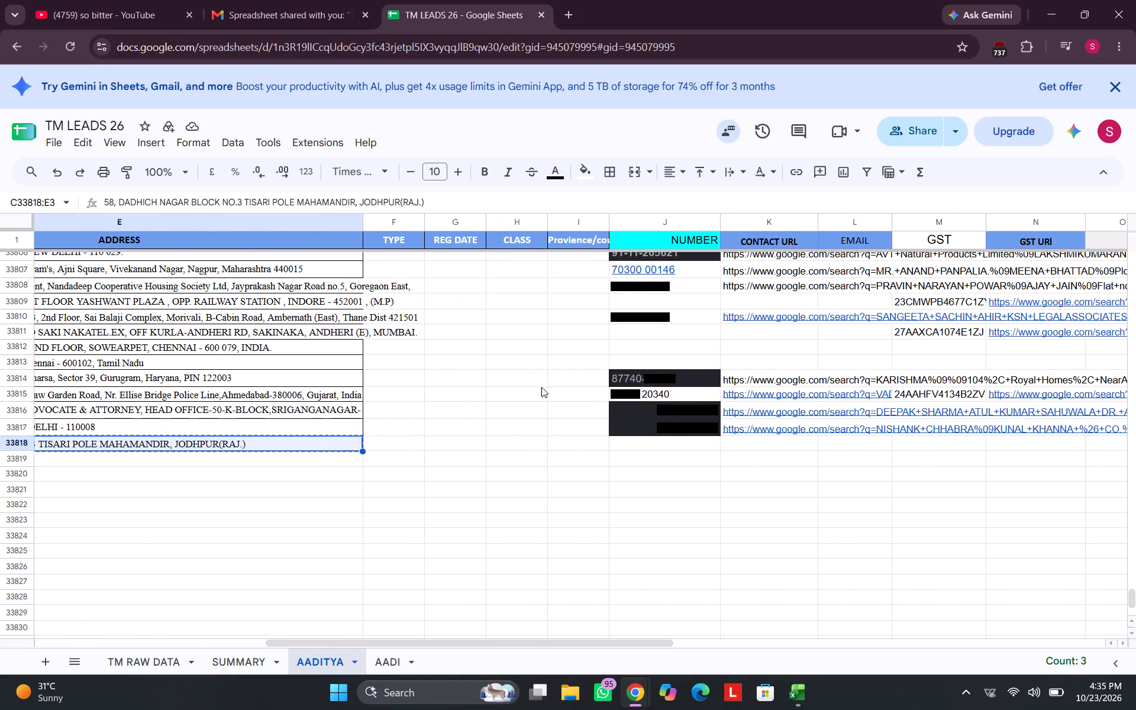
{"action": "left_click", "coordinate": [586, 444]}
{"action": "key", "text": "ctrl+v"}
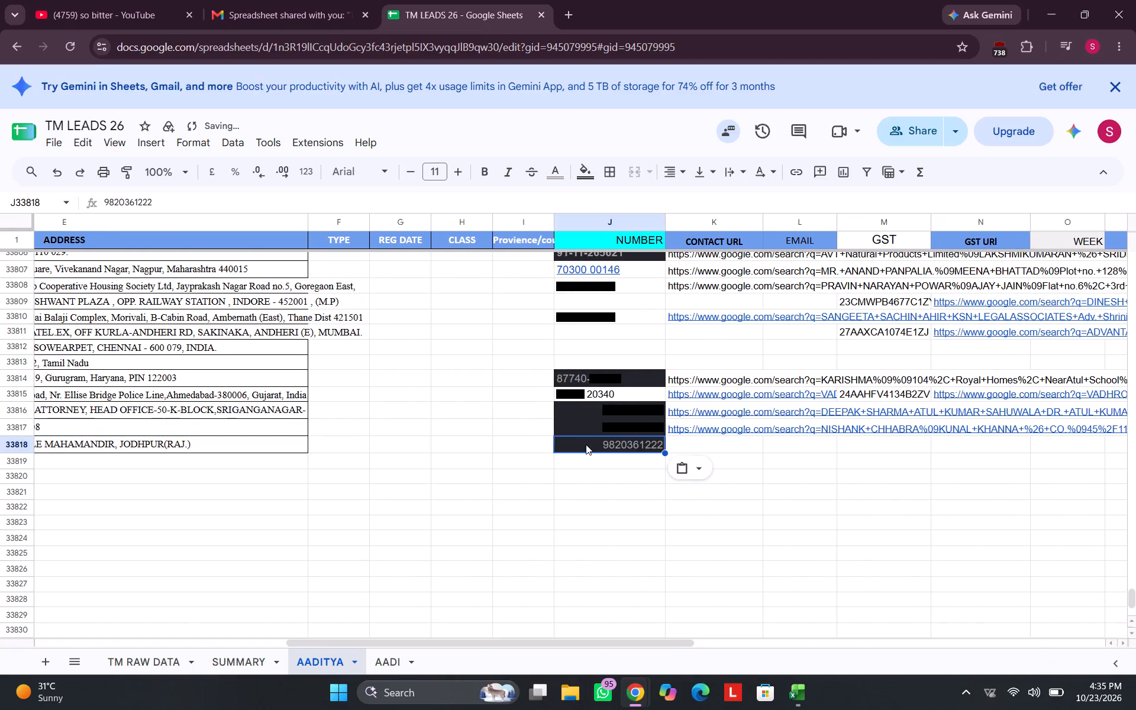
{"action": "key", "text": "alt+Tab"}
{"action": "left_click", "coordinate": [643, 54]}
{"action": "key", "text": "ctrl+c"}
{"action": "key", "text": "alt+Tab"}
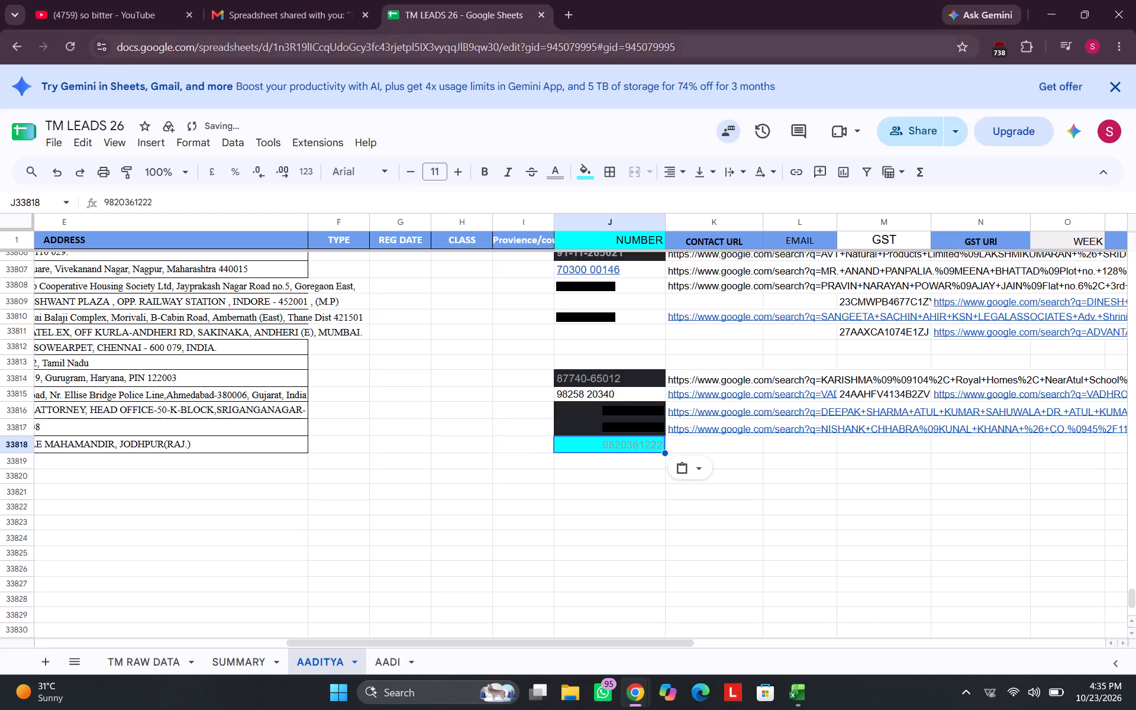
Replace row 33818's NUMBER value with the Issuu snippet's first landline number, including the country code without the plus and omitting the final digit.
{"action": "key", "text": "alt+Tab"}
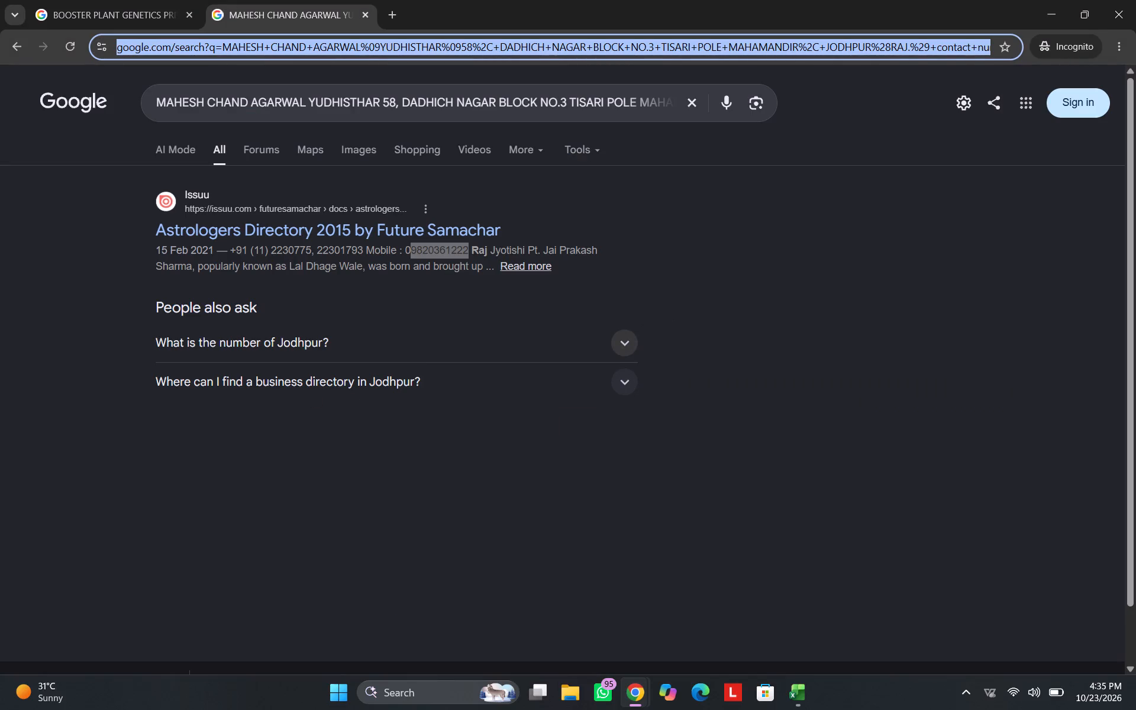
{"action": "left_click_drag", "start_coordinate": [268, 248], "coordinate": [292, 254]}
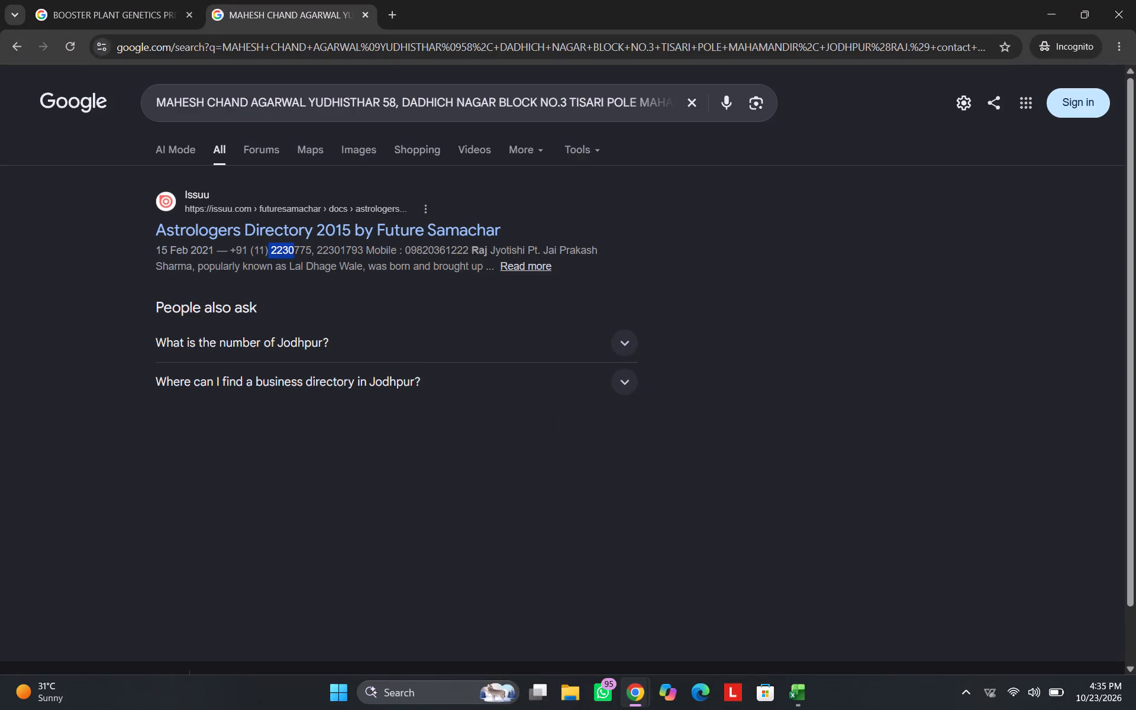
{"action": "left_click_drag", "start_coordinate": [292, 254], "coordinate": [289, 254]}
{"action": "left_click_drag", "start_coordinate": [289, 254], "coordinate": [290, 254]}
{"action": "left_click_drag", "start_coordinate": [310, 250], "coordinate": [295, 250]}
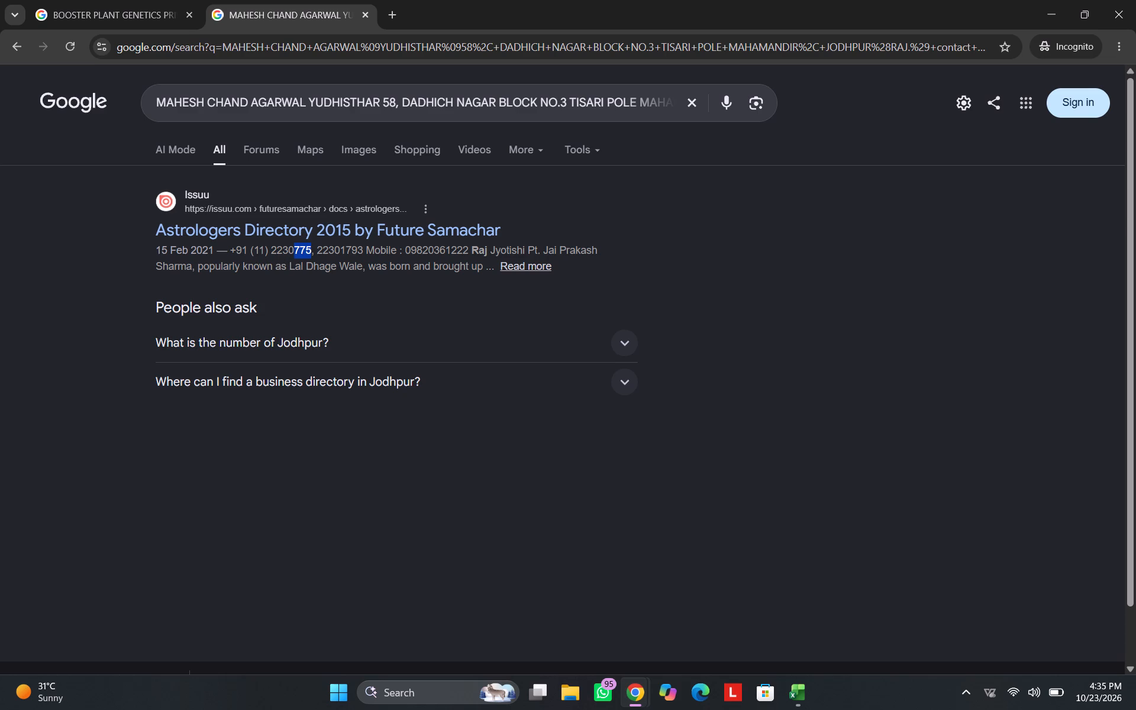
{"action": "left_click", "coordinate": [300, 249]}
{"action": "left_click_drag", "start_coordinate": [300, 249], "coordinate": [306, 252]}
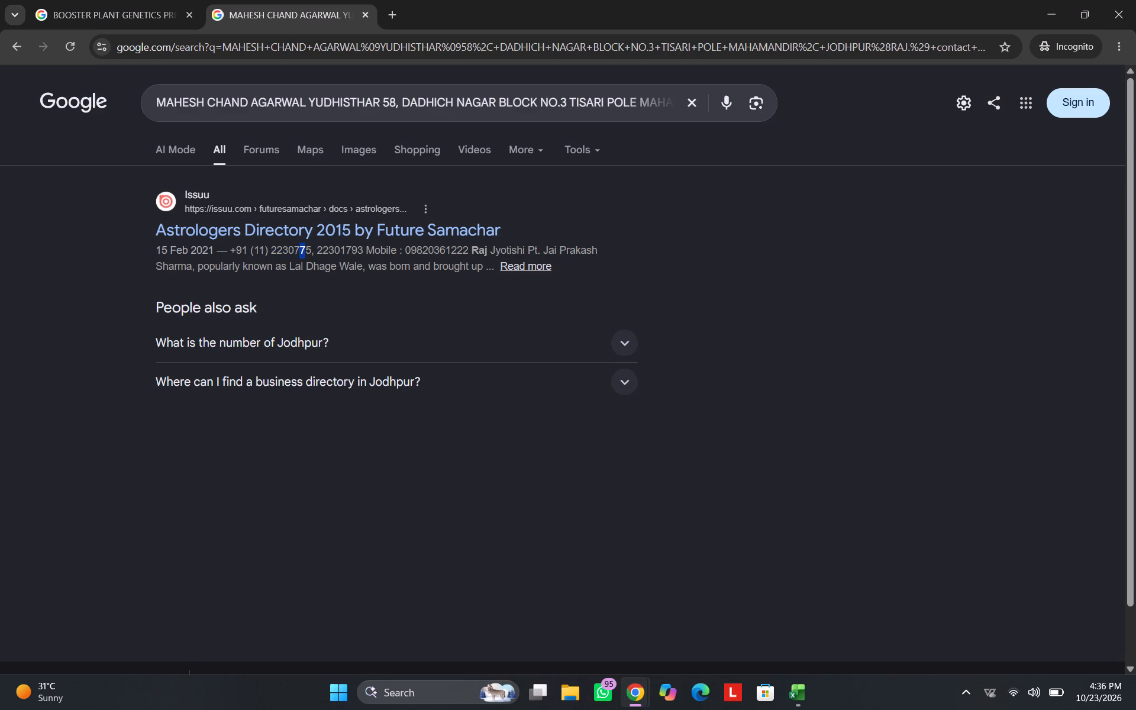
{"action": "left_click_drag", "start_coordinate": [306, 252], "coordinate": [306, 251]}
{"action": "left_click", "coordinate": [306, 251]}
{"action": "left_click", "coordinate": [306, 251]}
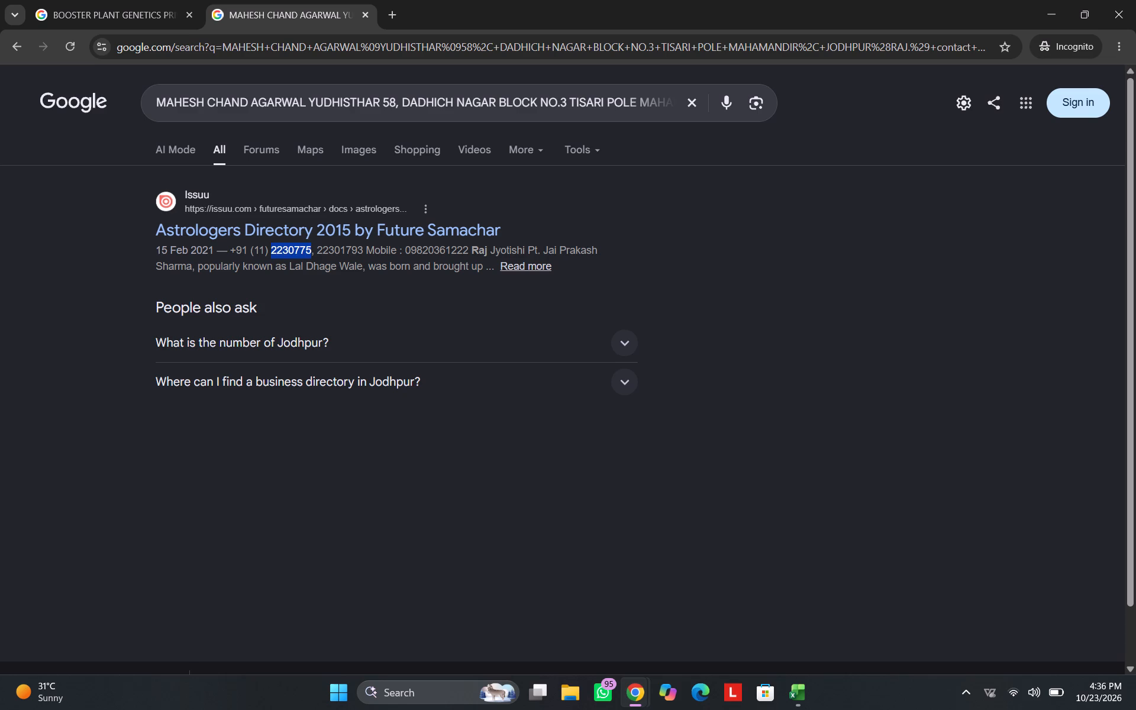
{"action": "left_click", "coordinate": [301, 250]}
{"action": "left_click_drag", "start_coordinate": [308, 250], "coordinate": [234, 252]}
{"action": "key", "text": "ctrl+c"}
{"action": "key", "text": "alt+Tab"}
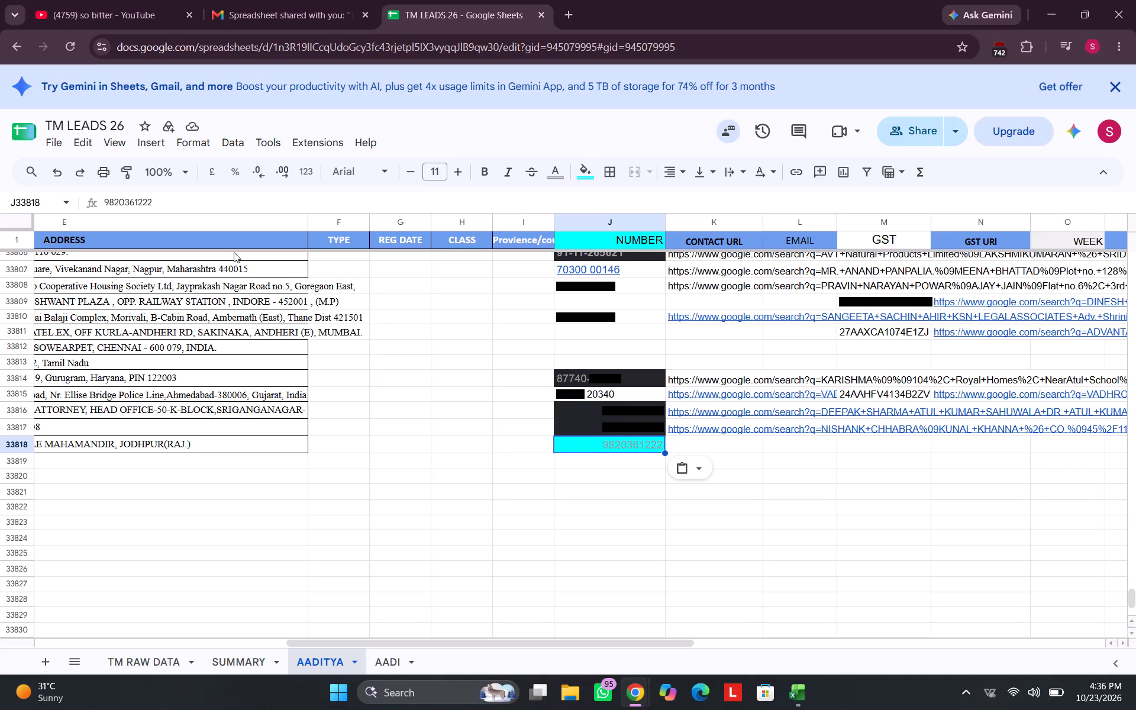
{"action": "key", "text": "ctrl+v"}
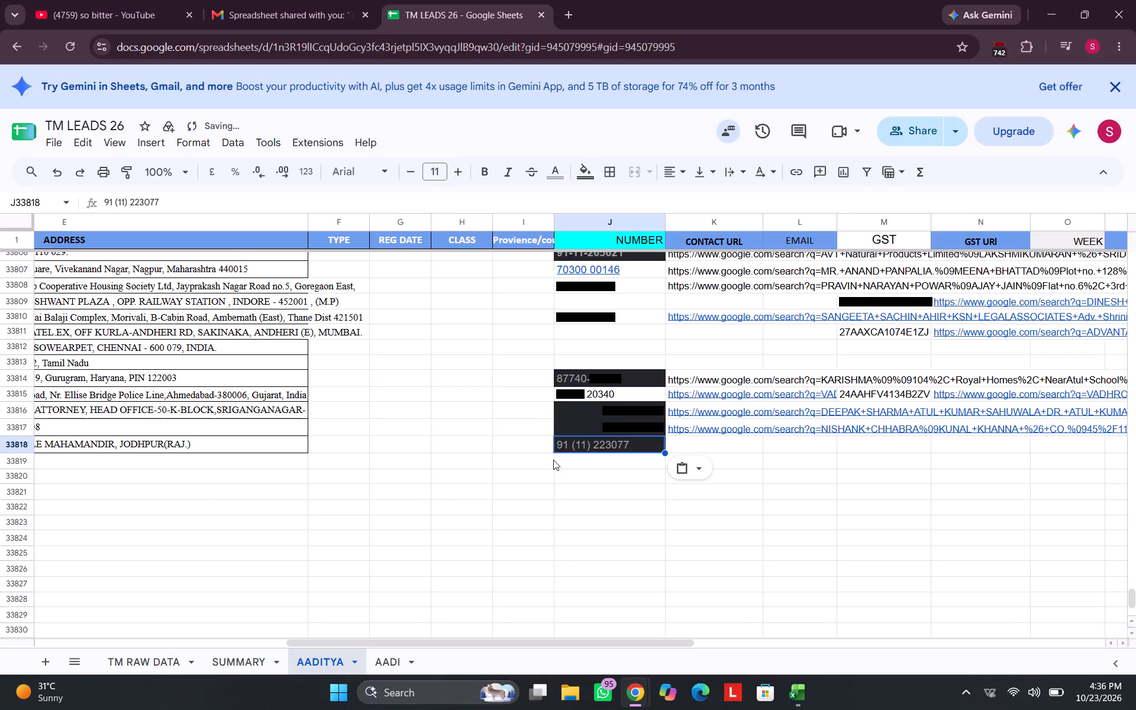
Remove the parentheses and spaces from the number in the NUMBER column of row 33818.
{"action": "left_click", "coordinate": [593, 444]}
{"action": "double_click", "coordinate": [593, 444]}
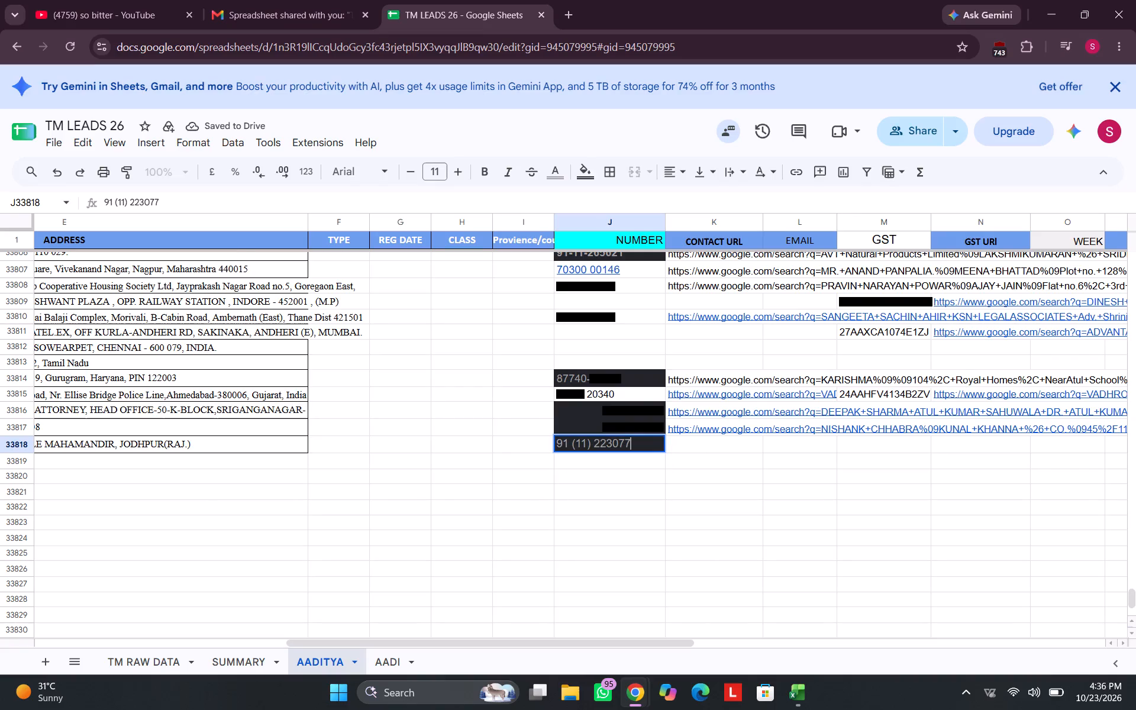
{"action": "left_click", "coordinate": [593, 444]}
{"action": "key", "text": "BackSpace"}
{"action": "key", "text": "BackSpace"}
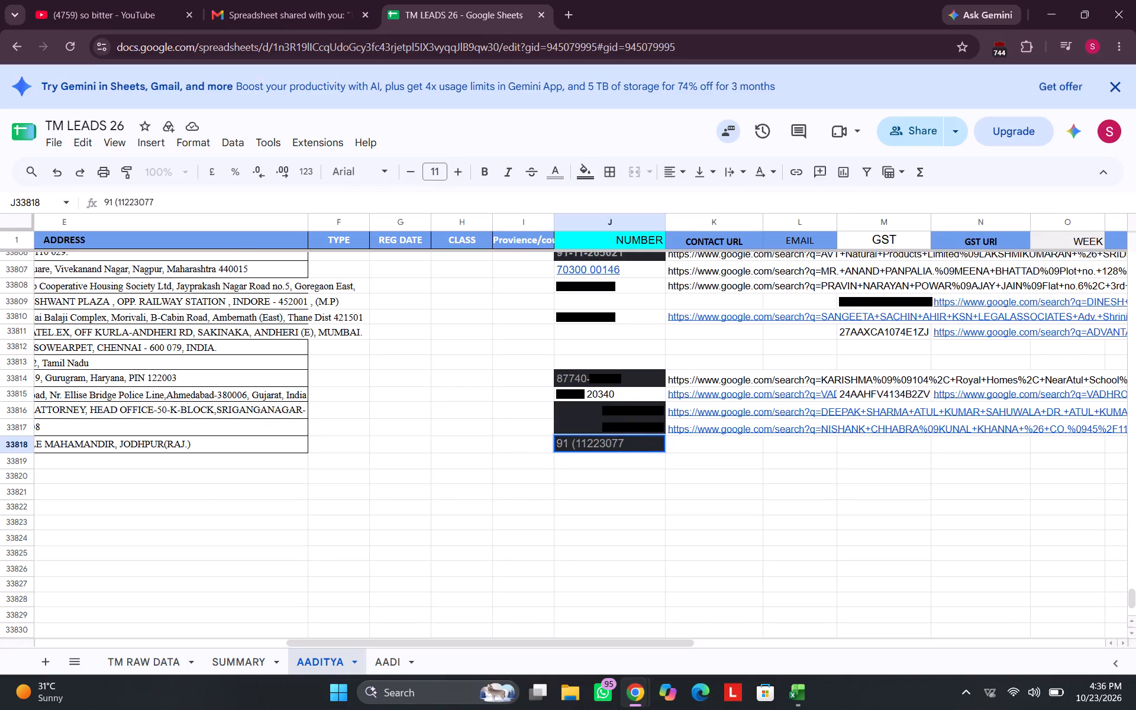
{"action": "key", "text": "Left"}
{"action": "key", "text": "Left"}
{"action": "key", "text": "BackSpace"}
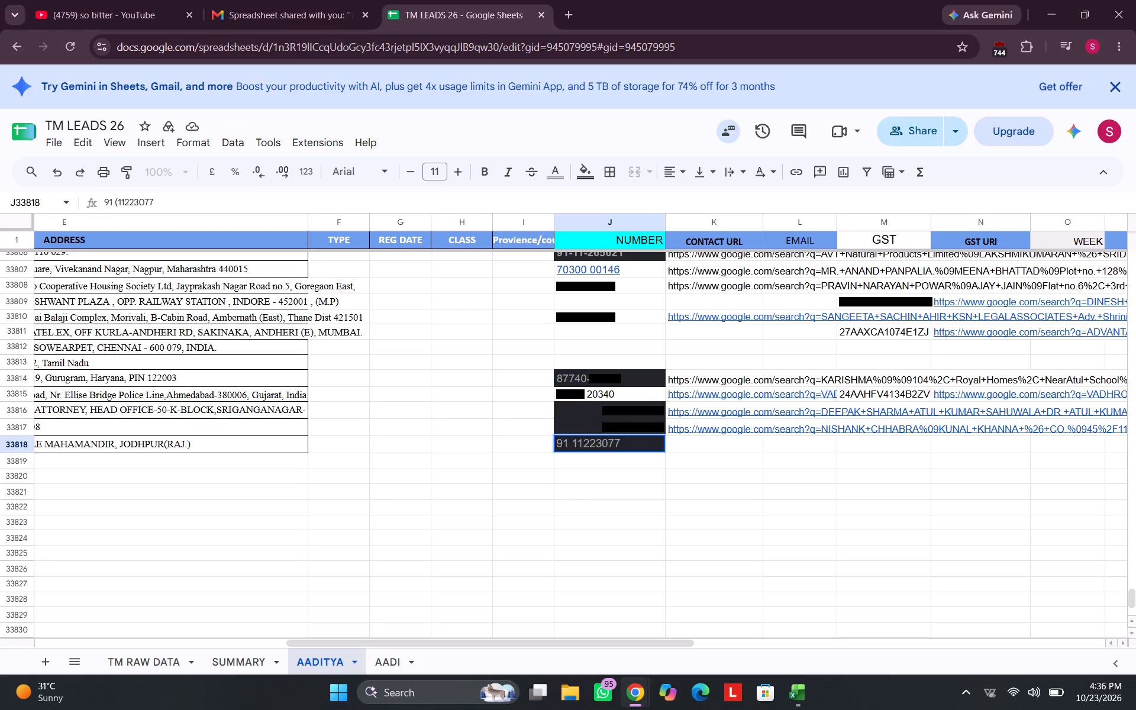
{"action": "key", "text": "BackSpace"}
{"action": "key", "text": "Return"}
Copy the URL of the contact-number Google search into the CONTACT URL column of row 33818.
{"action": "key", "text": "alt+Tab"}
{"action": "left_click", "coordinate": [754, 47]}
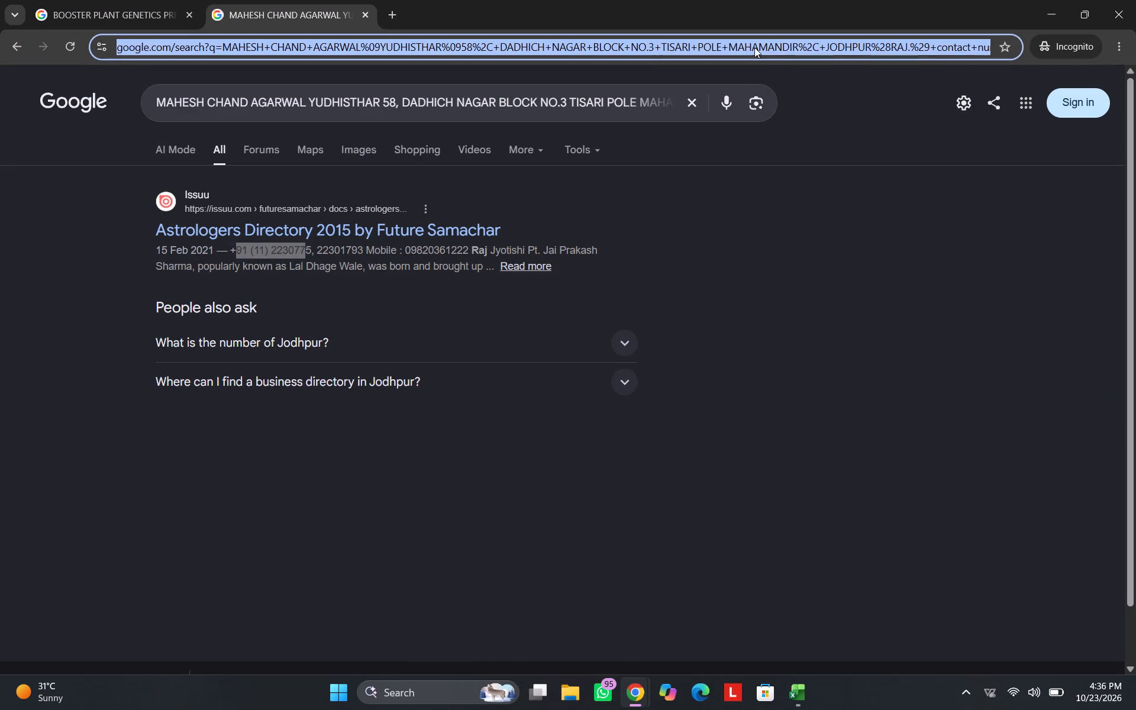
{"action": "key", "text": "ctrl+c"}
{"action": "key", "text": "alt+Tab"}
{"action": "scroll", "coordinate": [993, 420], "scroll_direction": "left", "scroll_amount": 1}
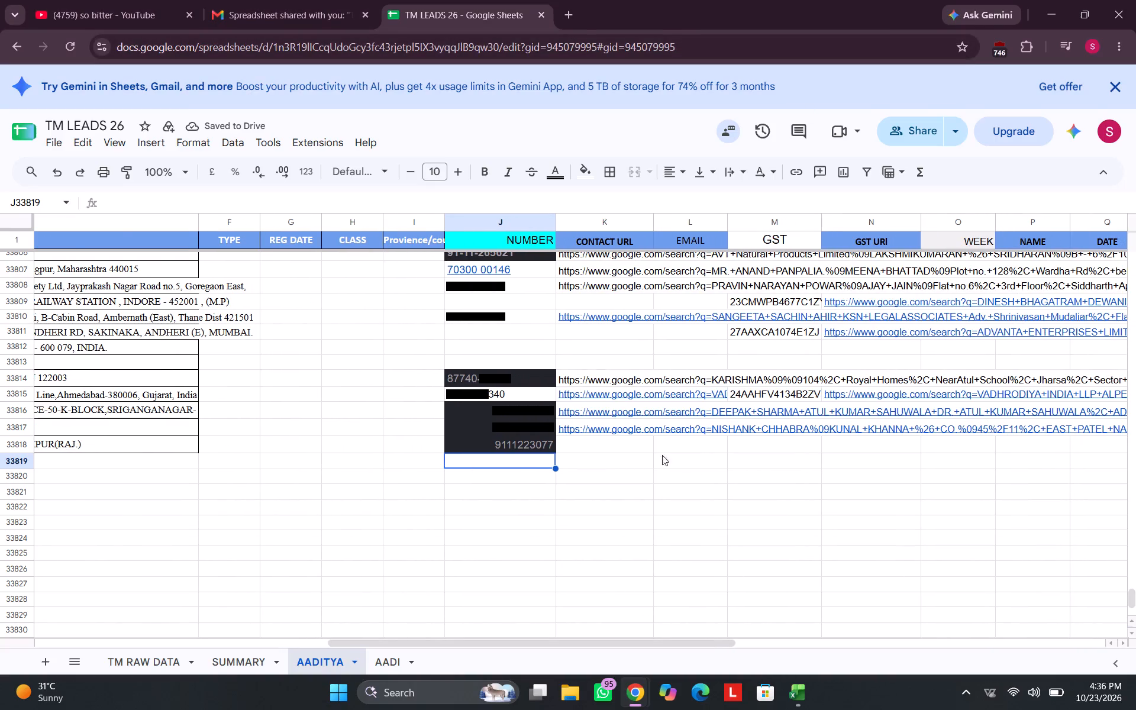
{"action": "left_click", "coordinate": [646, 454]}
{"action": "left_click", "coordinate": [648, 448]}
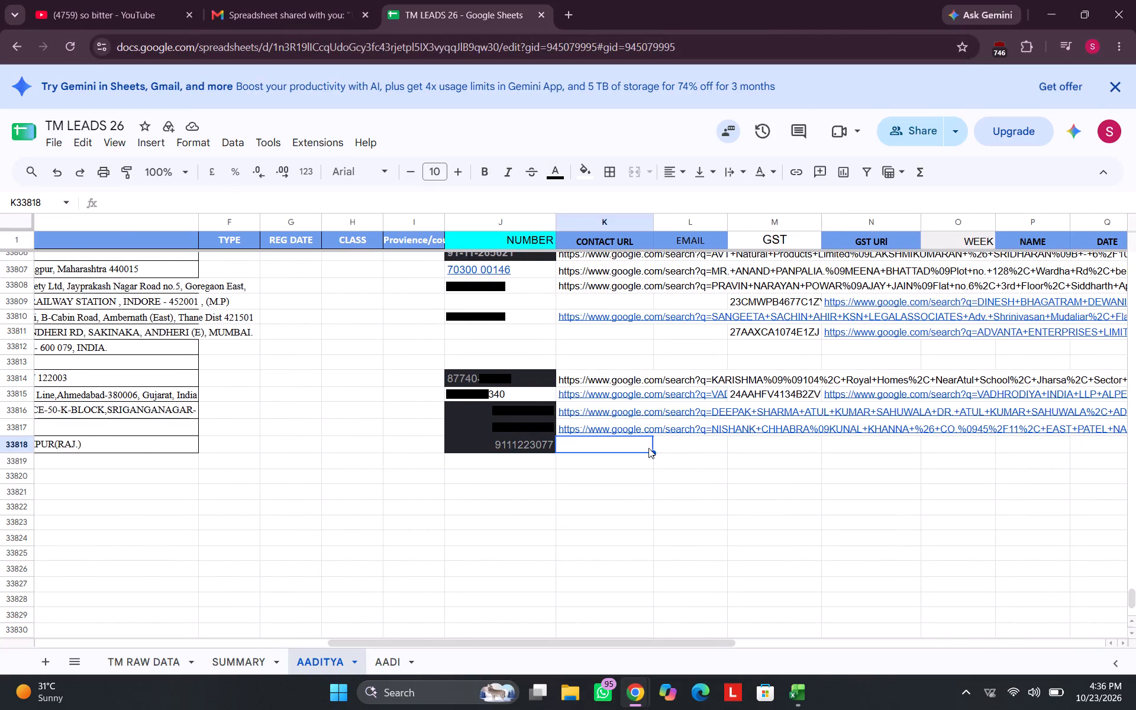
{"action": "key", "text": "ctrl+v"}
Search Google for row 33818's firm, company and address text with the query ending changed to "contacgst number".
{"action": "key", "text": "alt+Tab"}
{"action": "left_click", "coordinate": [570, 108]}
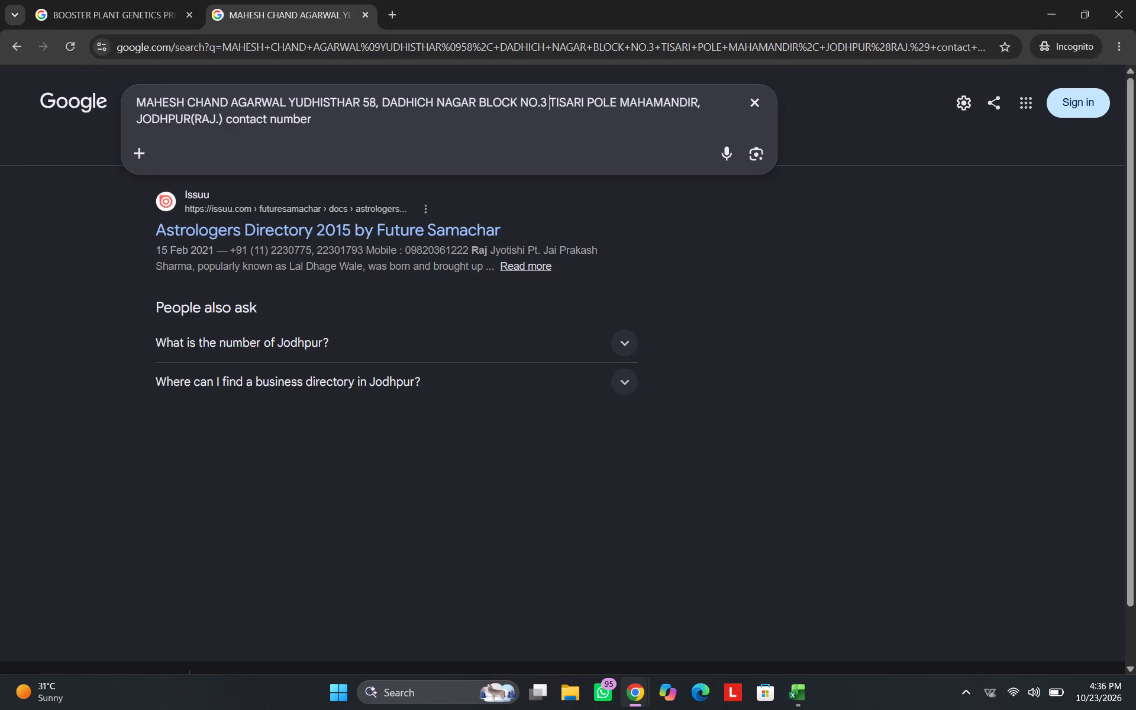
{"action": "left_click", "coordinate": [268, 122]}
{"action": "key", "text": "BackSpace"}
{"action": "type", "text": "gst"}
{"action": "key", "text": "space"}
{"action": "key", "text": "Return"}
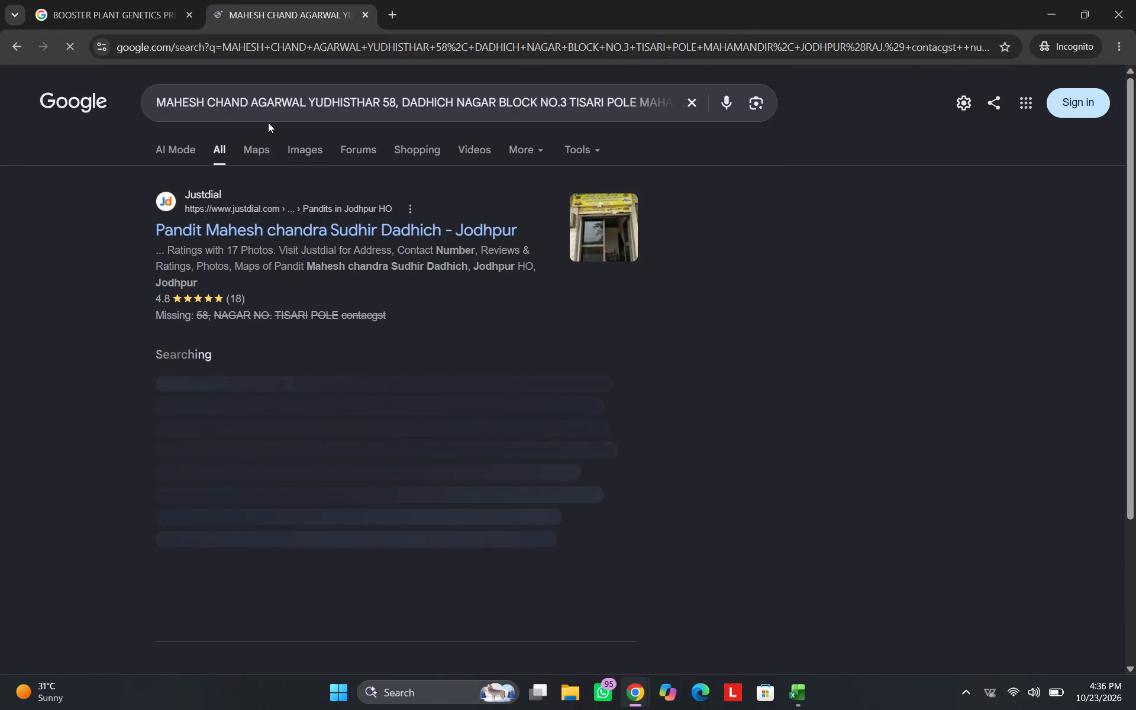
Replace row 33818's NUMBER value with the contact number given at the start of the AI Overview.
{"action": "left_click", "coordinate": [322, 115]}
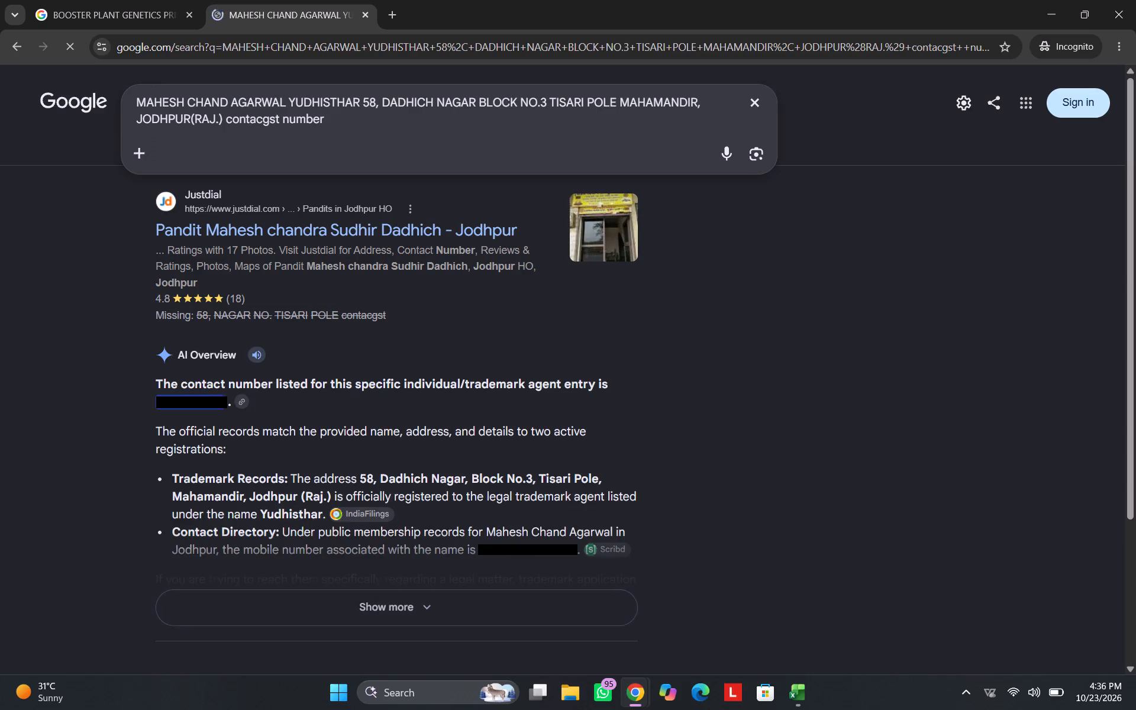
{"action": "scroll", "coordinate": [405, 454], "scroll_direction": "down", "scroll_amount": 1}
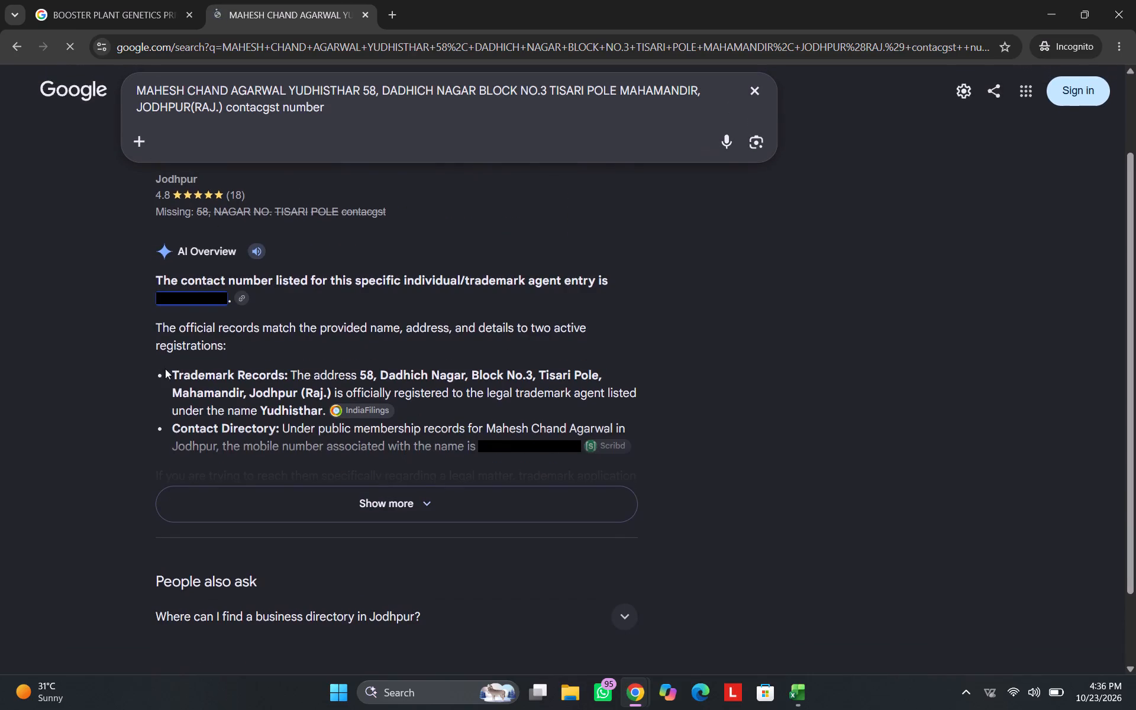
{"action": "left_click_drag", "start_coordinate": [131, 302], "coordinate": [223, 304]}
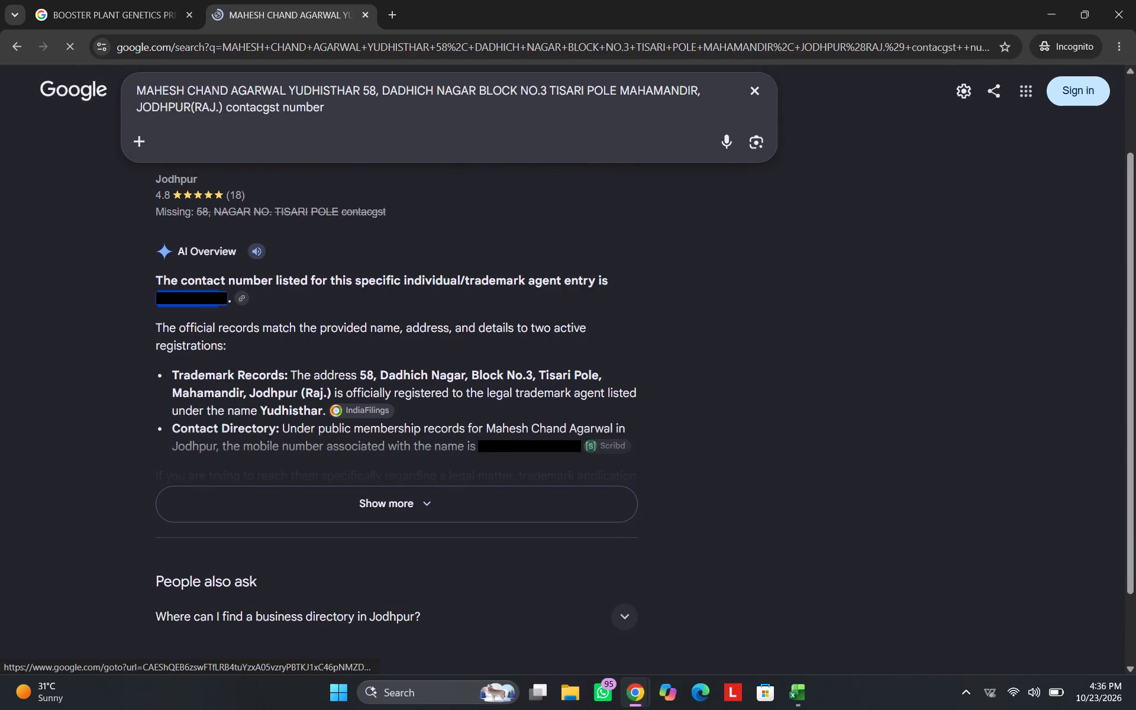
{"action": "left_click_drag", "start_coordinate": [223, 304], "coordinate": [227, 304]}
{"action": "key", "text": "ctrl+c"}
{"action": "key", "text": "alt+Tab"}
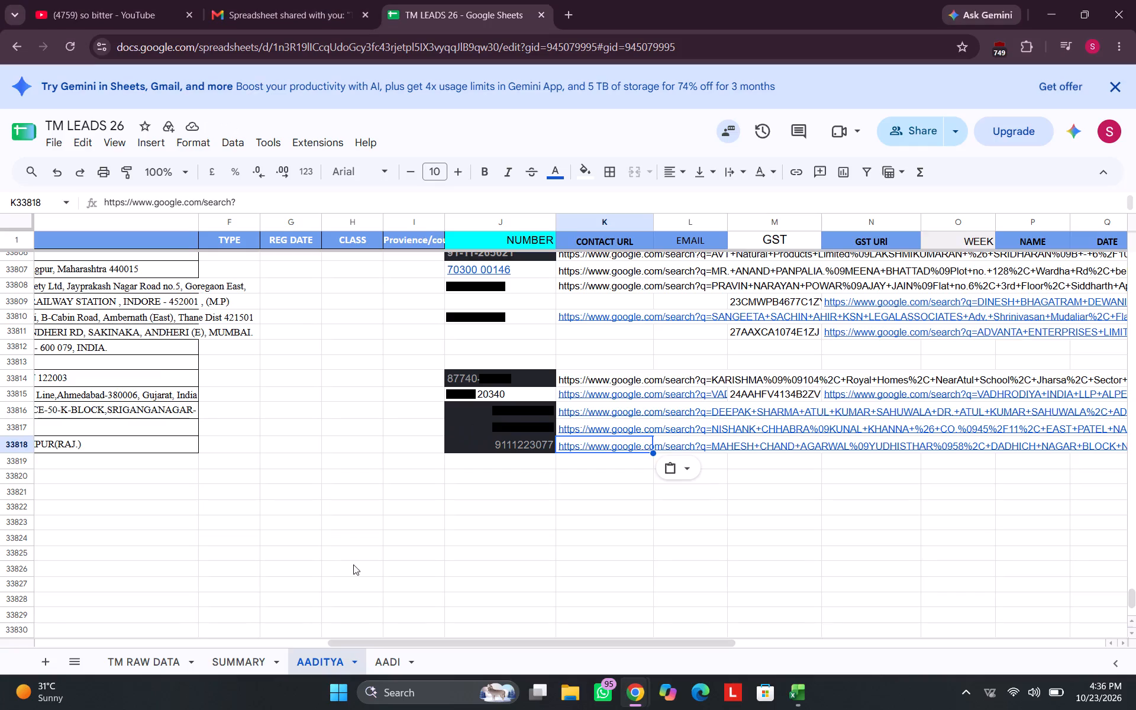
{"action": "left_click", "coordinate": [528, 450]}
{"action": "key", "text": "ctrl+v"}
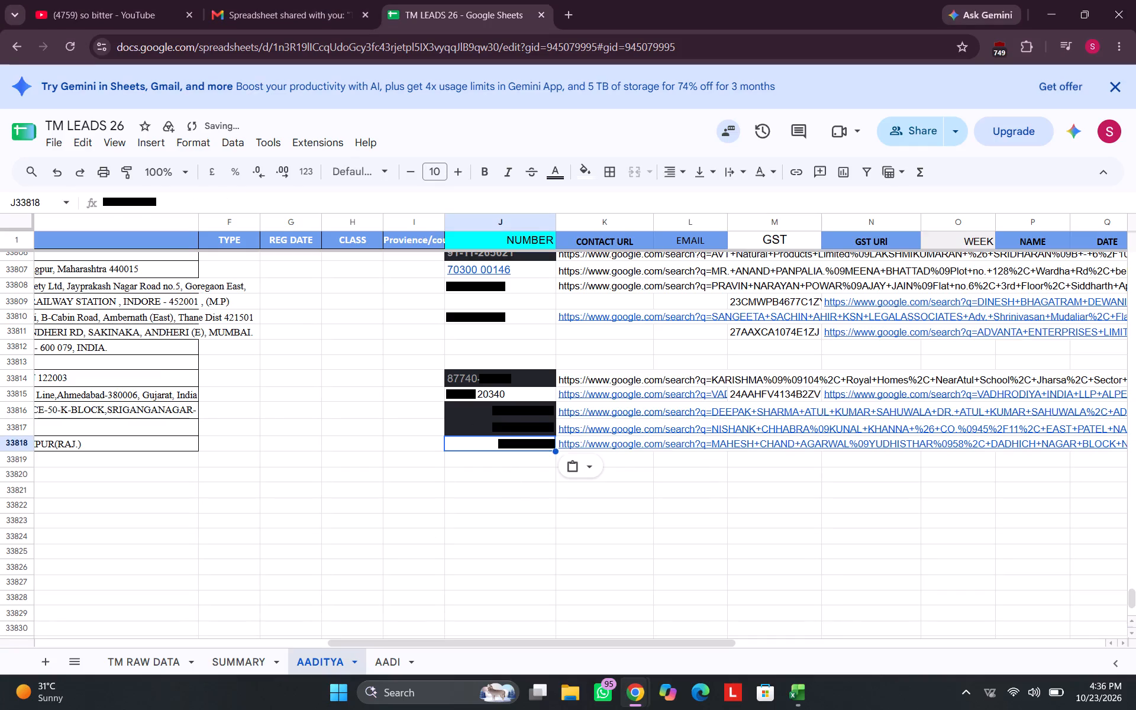
Correct the query's ending to "gst number" and rerun the Google search for row 33818.
{"action": "key", "text": "alt+Tab"}
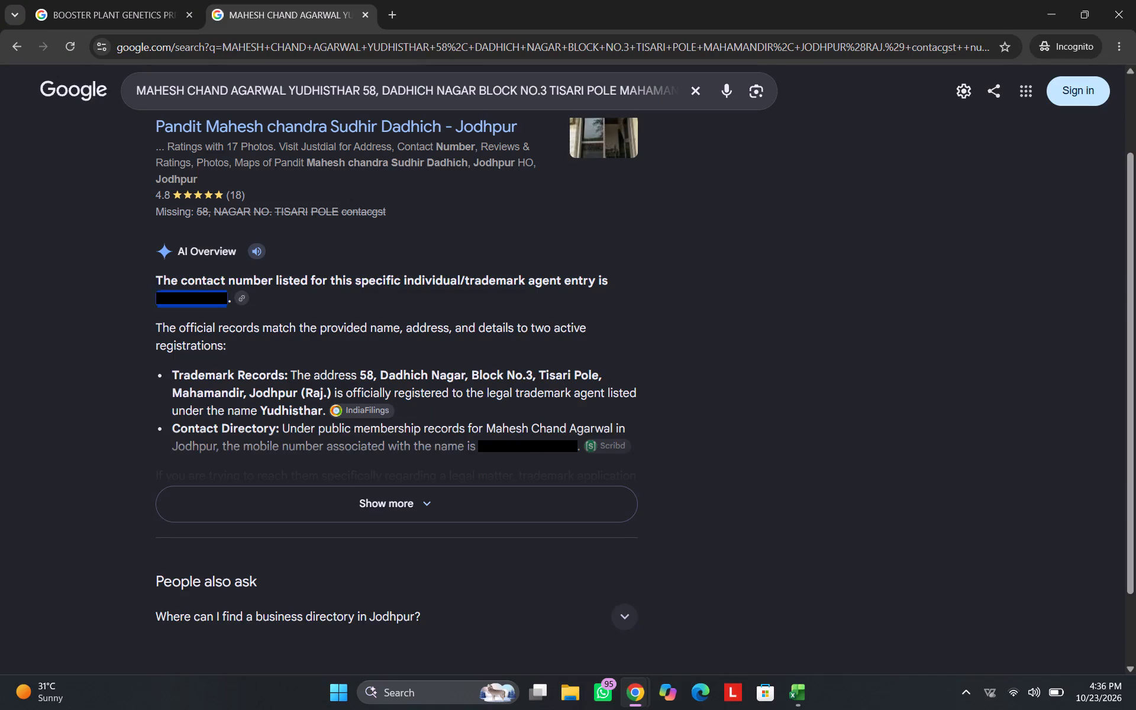
{"action": "left_click", "coordinate": [650, 95]}
{"action": "left_click", "coordinate": [266, 109]}
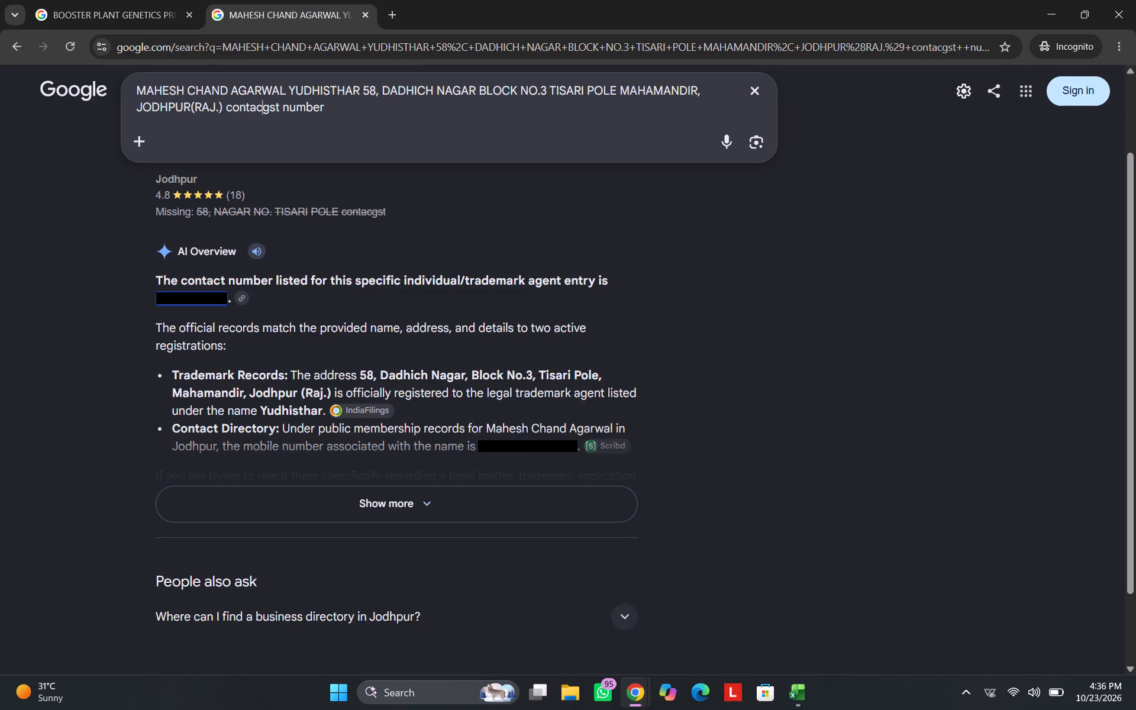
{"action": "key", "text": "ctrl+BackSpace"}
{"action": "key", "text": "Return"}
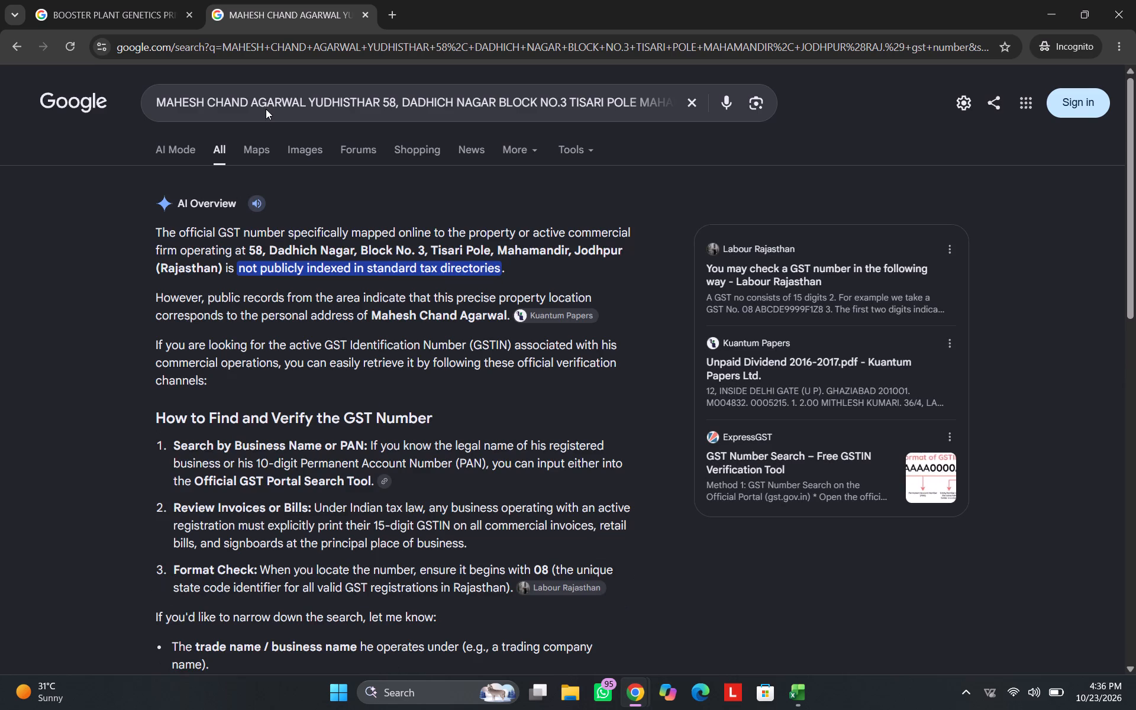
Copy application number 6587900 from the workbook's Page203 sheet for row 33819 of TM LEADS 26.
{"action": "key", "text": "alt+Tab"}
{"action": "key", "text": "Down"}
{"action": "key", "text": "Left"}
{"action": "key", "text": "Left"}
{"action": "key", "text": "Left"}
{"action": "key", "text": "Left"}
{"action": "key", "text": "Left"}
{"action": "key", "text": "Left"}
{"action": "key", "text": "Left"}
{"action": "key", "text": "Left"}
{"action": "key", "text": "Left"}
{"action": "key", "text": "Left"}
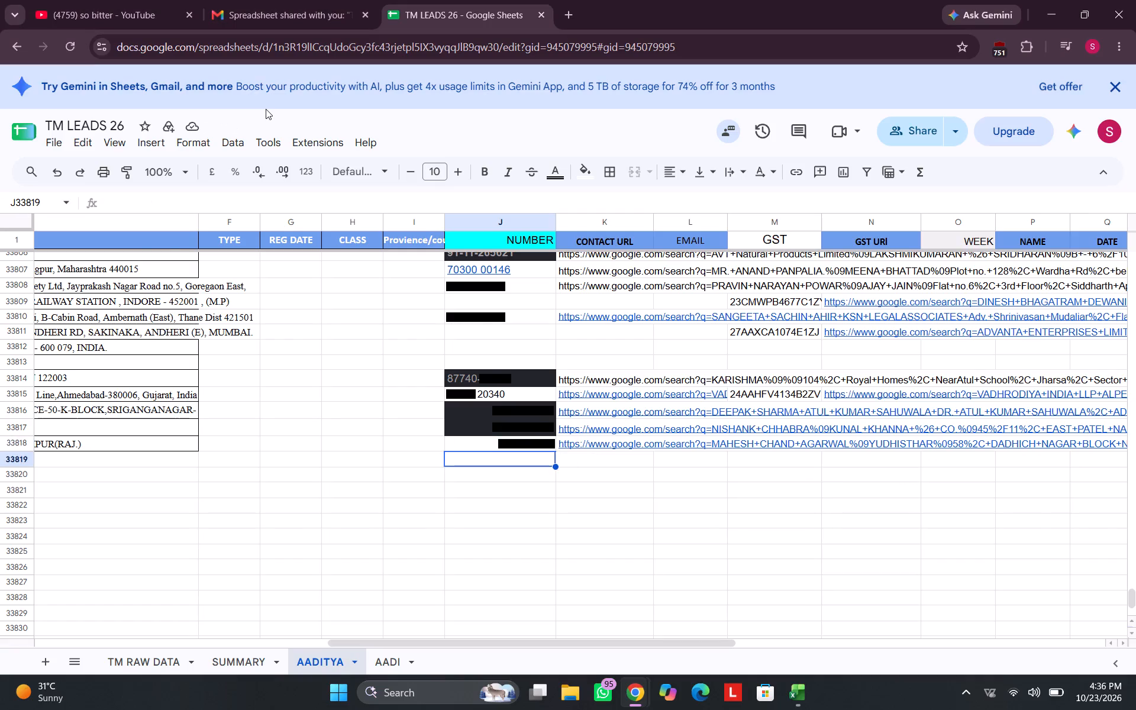
{"action": "key", "text": "Right"}
{"action": "key", "text": "alt+Tab"}
{"action": "key", "text": "alt+Right"}
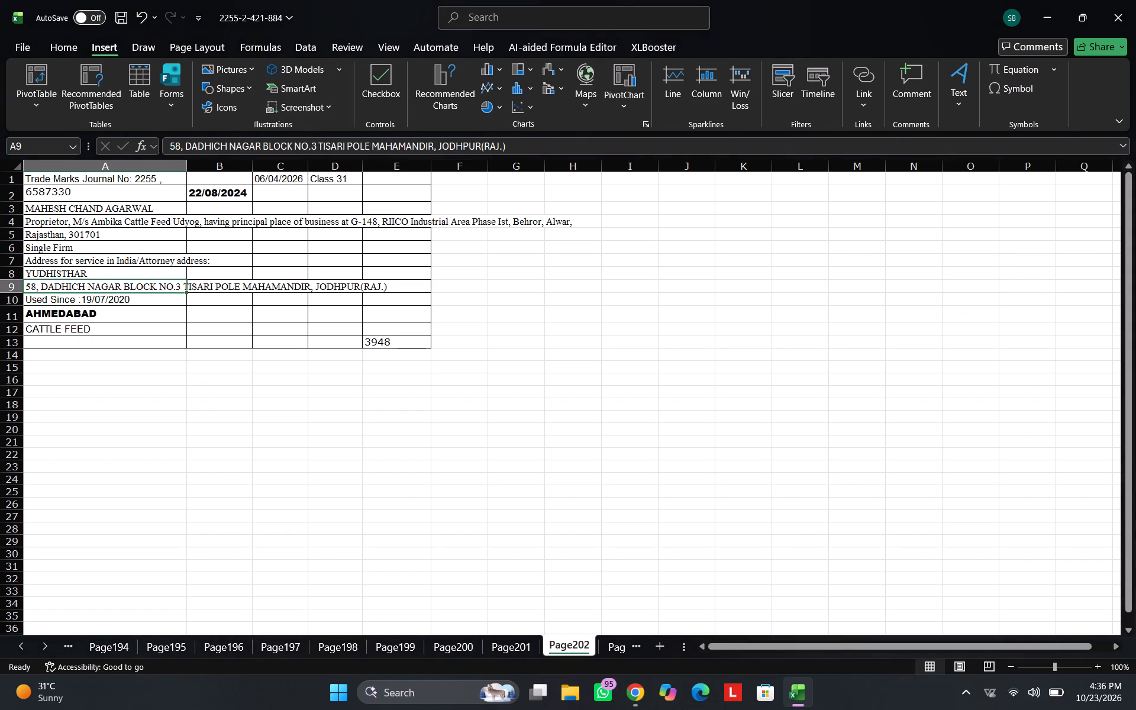
{"action": "left_click", "coordinate": [611, 646]}
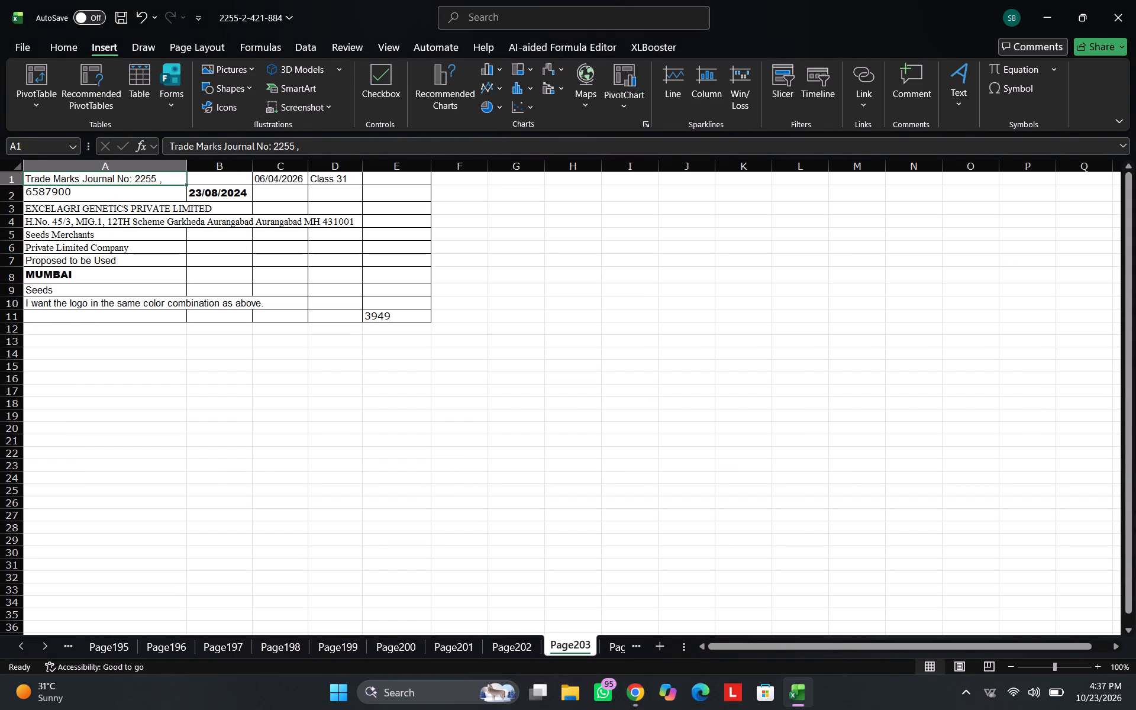
{"action": "left_click", "coordinate": [73, 190]}
{"action": "key", "text": "ctrl+c"}
{"action": "key", "text": "alt+Tab"}
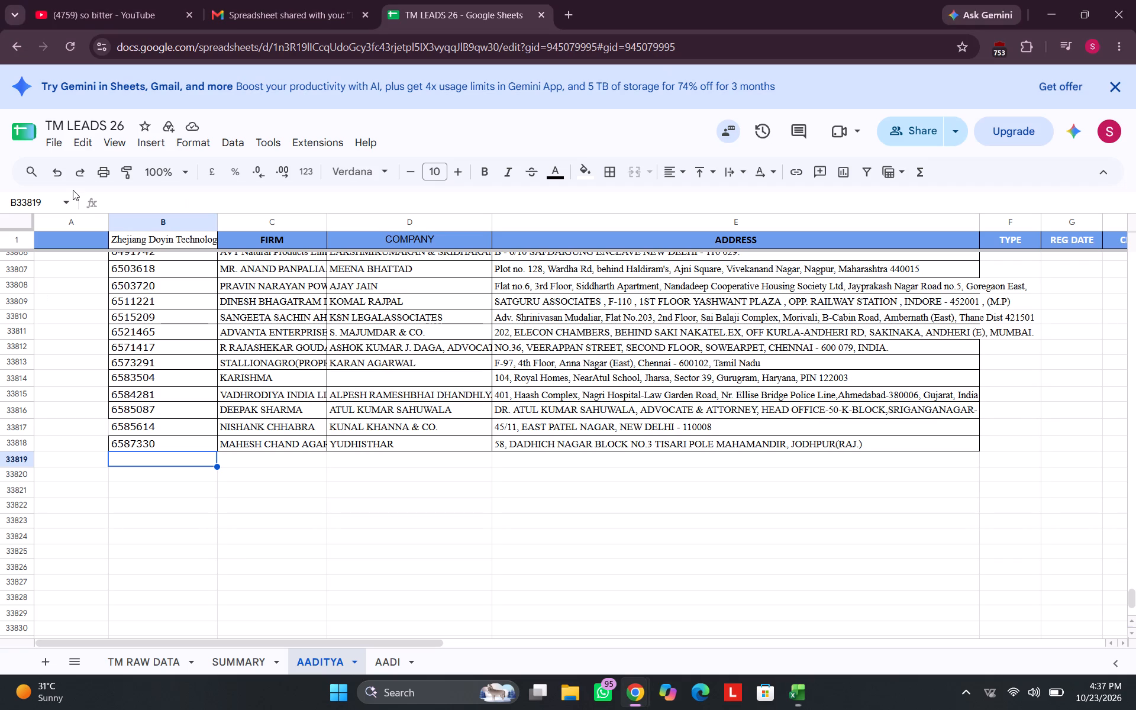
Fill row 33819 of the AADITYA sheet with application number 6587900 and firm EXCELAGRI GENETICS PRIVATE LIMITED from the workbook's Page203 sheet.
{"action": "key", "text": "ctrl+v"}
{"action": "key", "text": "alt+Tab"}
{"action": "key", "text": "Down"}
{"action": "key", "text": "ctrl+c"}
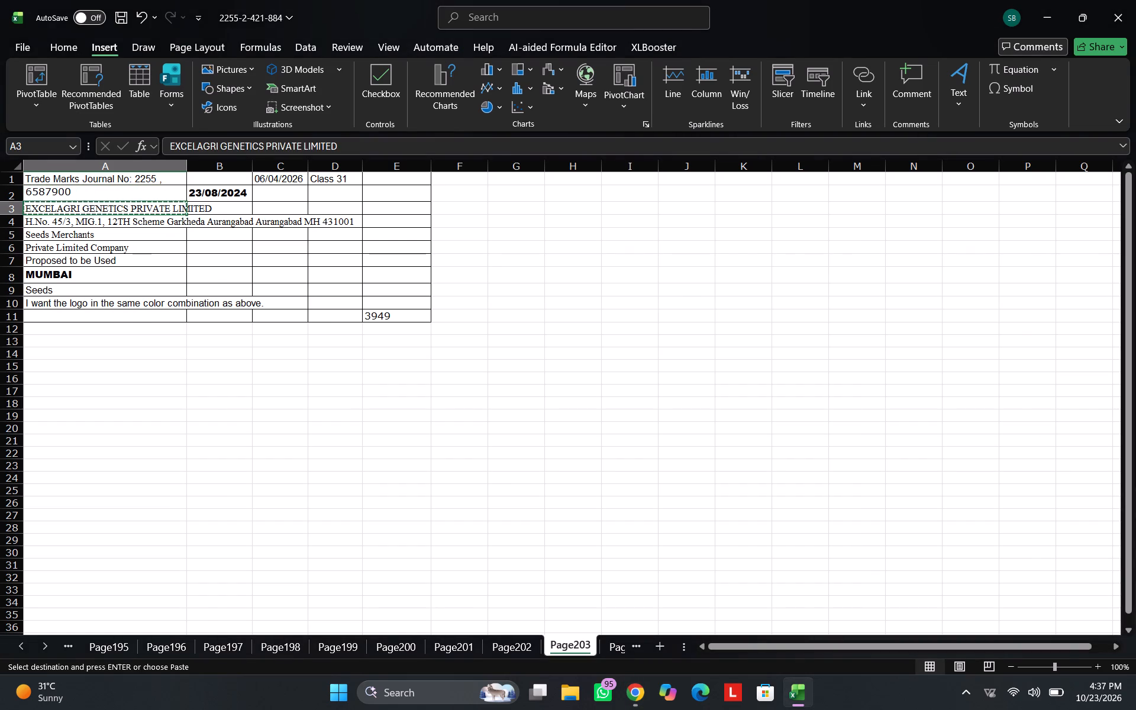
{"action": "key", "text": "alt+Tab"}
{"action": "key", "text": "Right"}
{"action": "key", "text": "ctrl+v"}
{"action": "key", "text": "alt+Tab"}
{"action": "key", "text": "Down"}
{"action": "key", "text": "Down"}
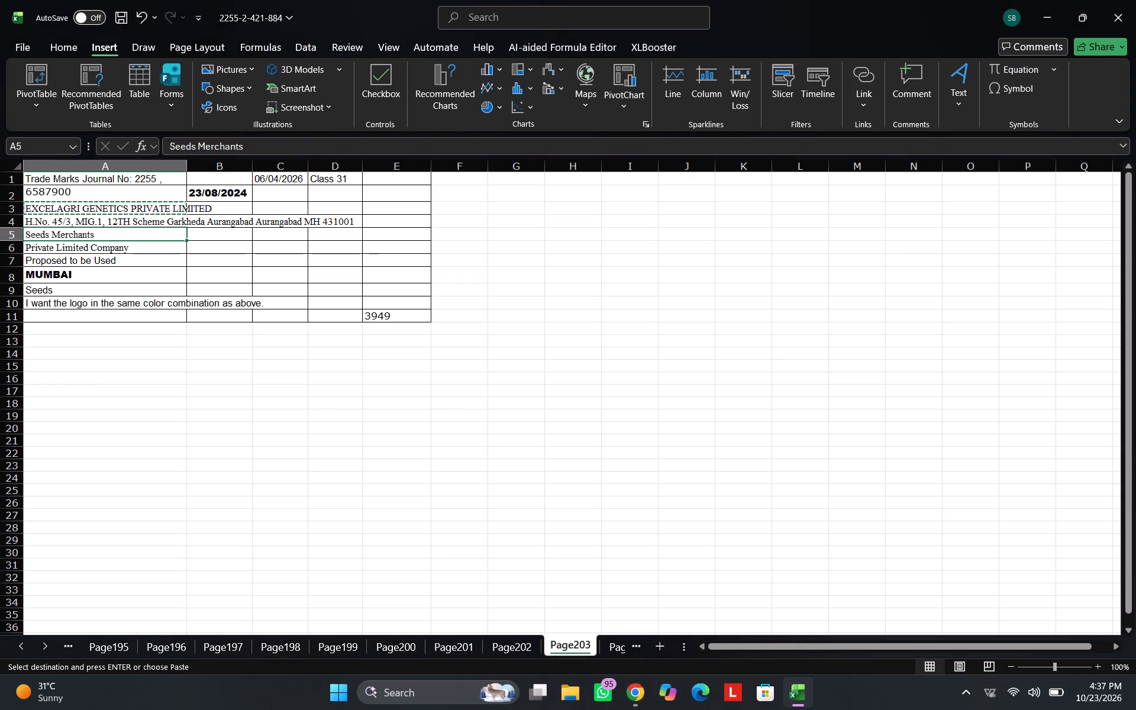
{"action": "key", "text": "Down"}
{"action": "key", "text": "Up"}
{"action": "key", "text": "Up"}
{"action": "key", "text": "ctrl+c"}
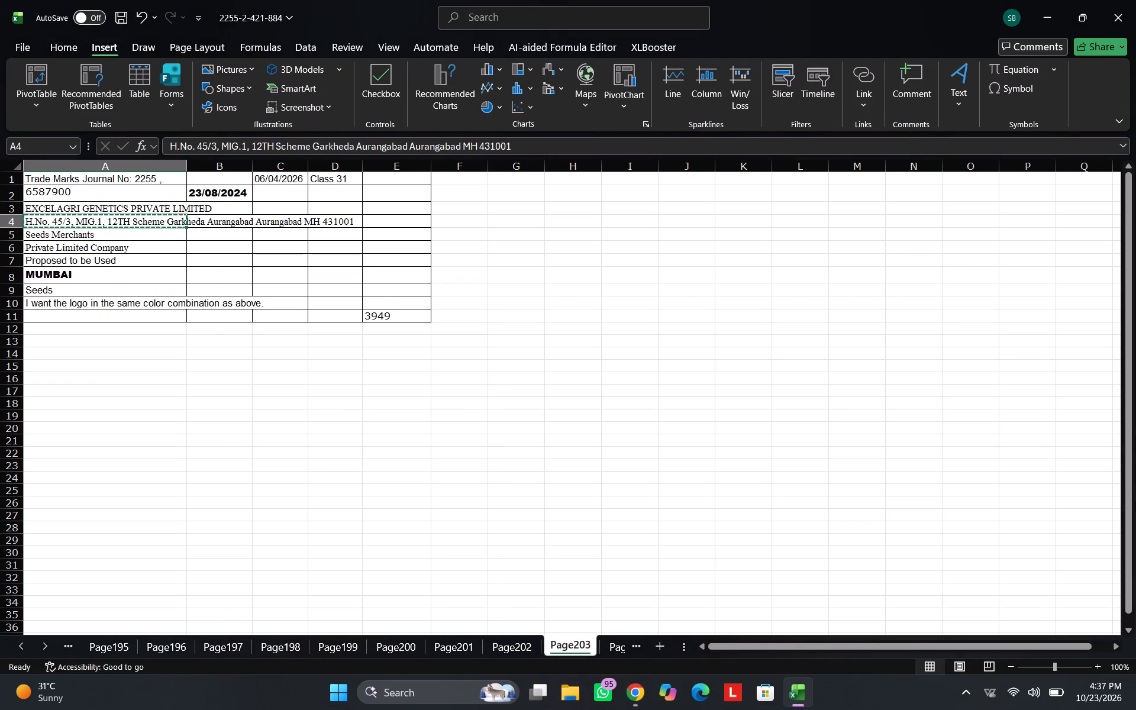
{"action": "key", "text": "alt+Tab"}
{"action": "key", "text": "Right"}
{"action": "key", "text": "Right"}
{"action": "key", "text": "ctrl+v"}
Search Google in the incognito window for row 33819's firm and address text followed by "contact number".
{"action": "key", "text": "Right"}
{"action": "key", "text": "shift+Left"}
{"action": "key", "text": "shift+Left"}
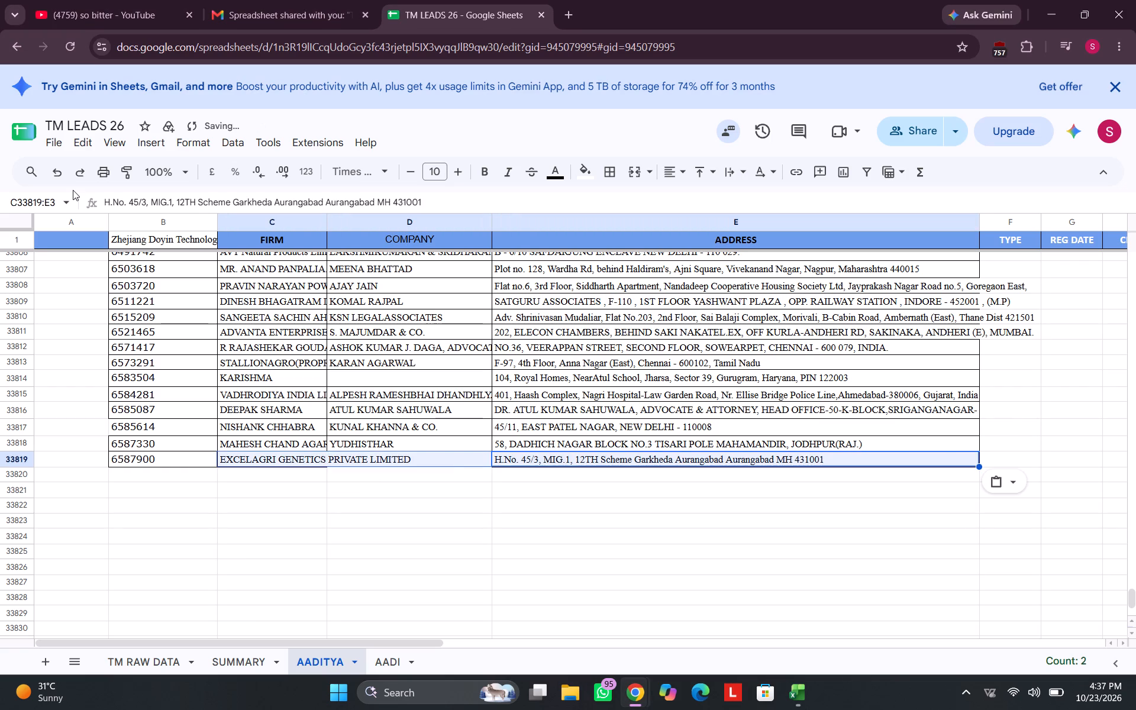
{"action": "key", "text": "ctrl+c"}
{"action": "key", "text": "alt+Tab"}
{"action": "key", "text": "alt+Right"}
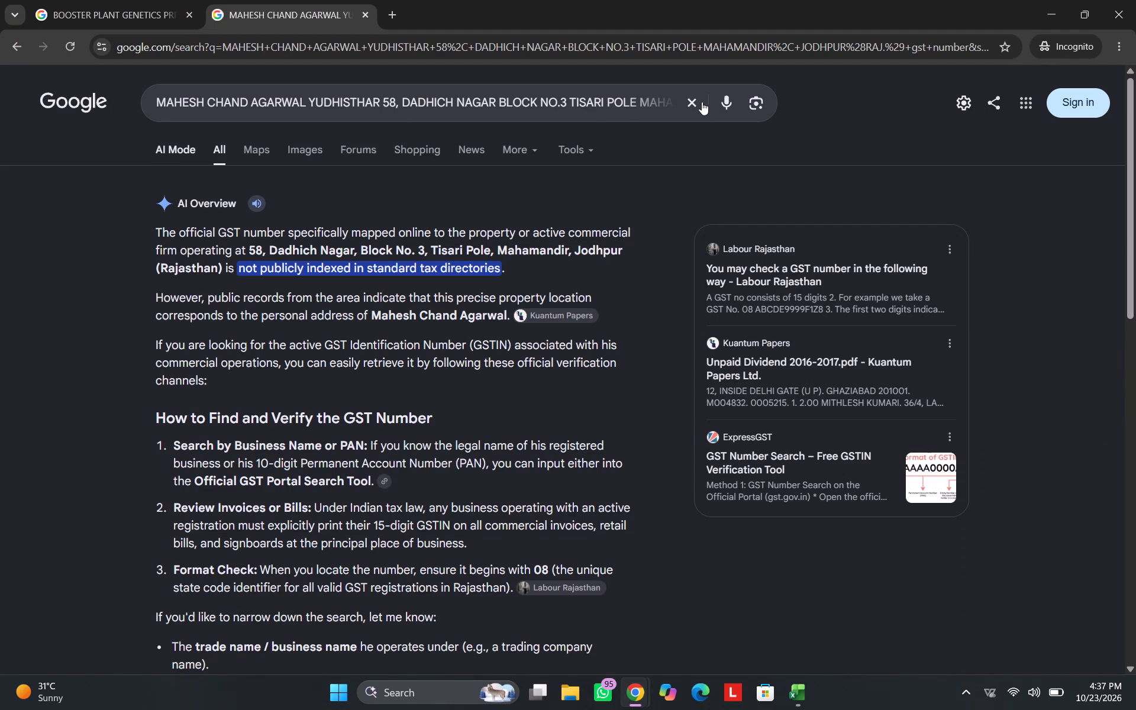
{"action": "left_click", "coordinate": [699, 102]}
{"action": "key", "text": "ctrl+v"}
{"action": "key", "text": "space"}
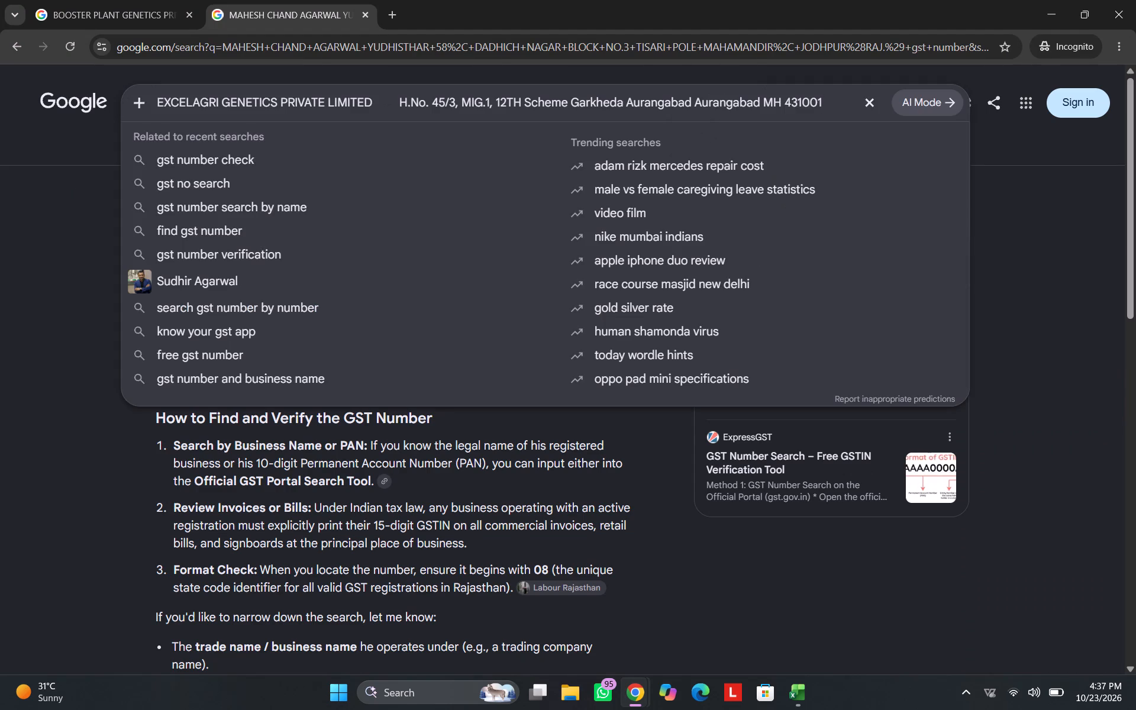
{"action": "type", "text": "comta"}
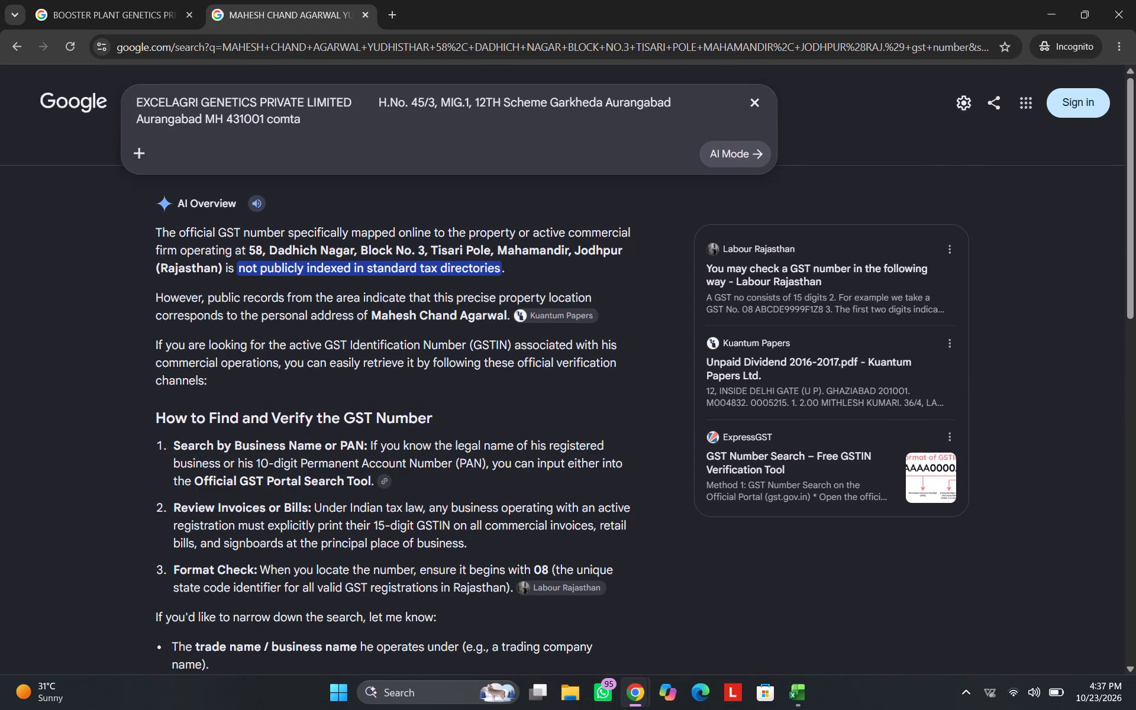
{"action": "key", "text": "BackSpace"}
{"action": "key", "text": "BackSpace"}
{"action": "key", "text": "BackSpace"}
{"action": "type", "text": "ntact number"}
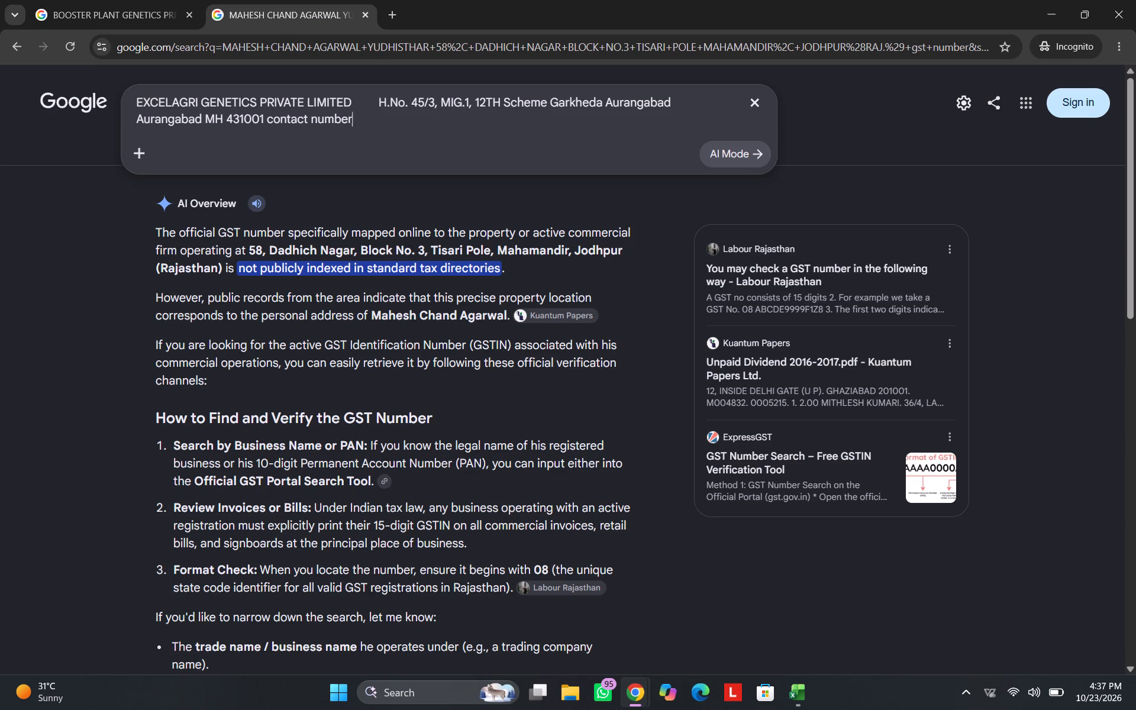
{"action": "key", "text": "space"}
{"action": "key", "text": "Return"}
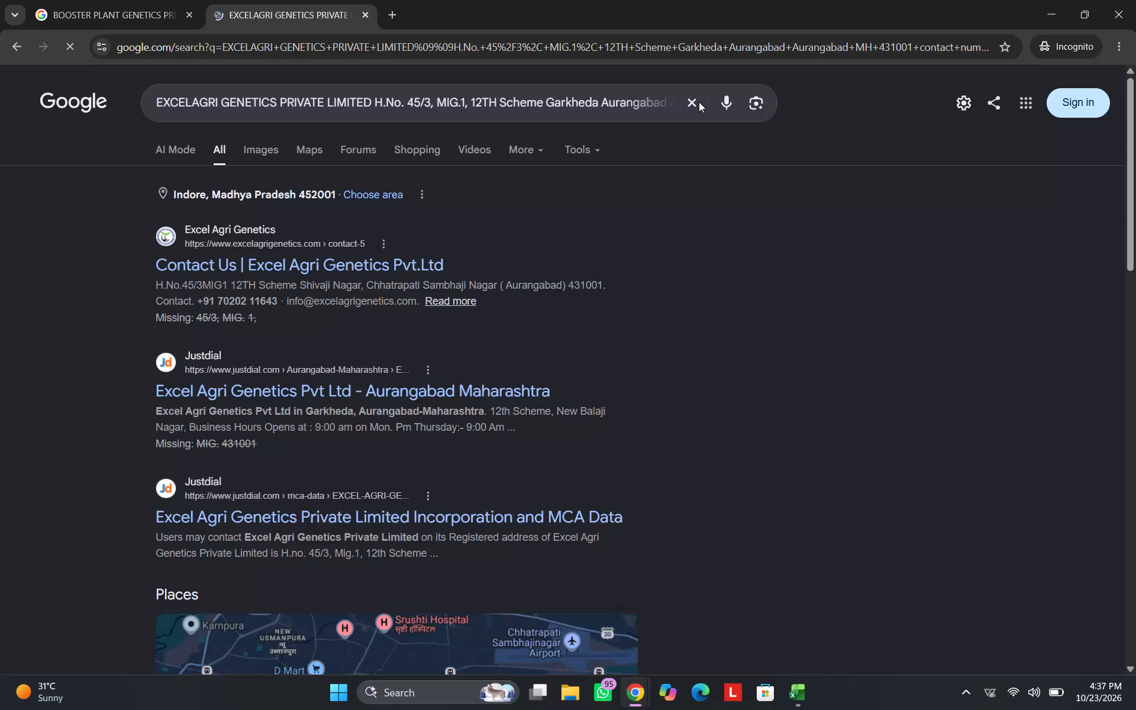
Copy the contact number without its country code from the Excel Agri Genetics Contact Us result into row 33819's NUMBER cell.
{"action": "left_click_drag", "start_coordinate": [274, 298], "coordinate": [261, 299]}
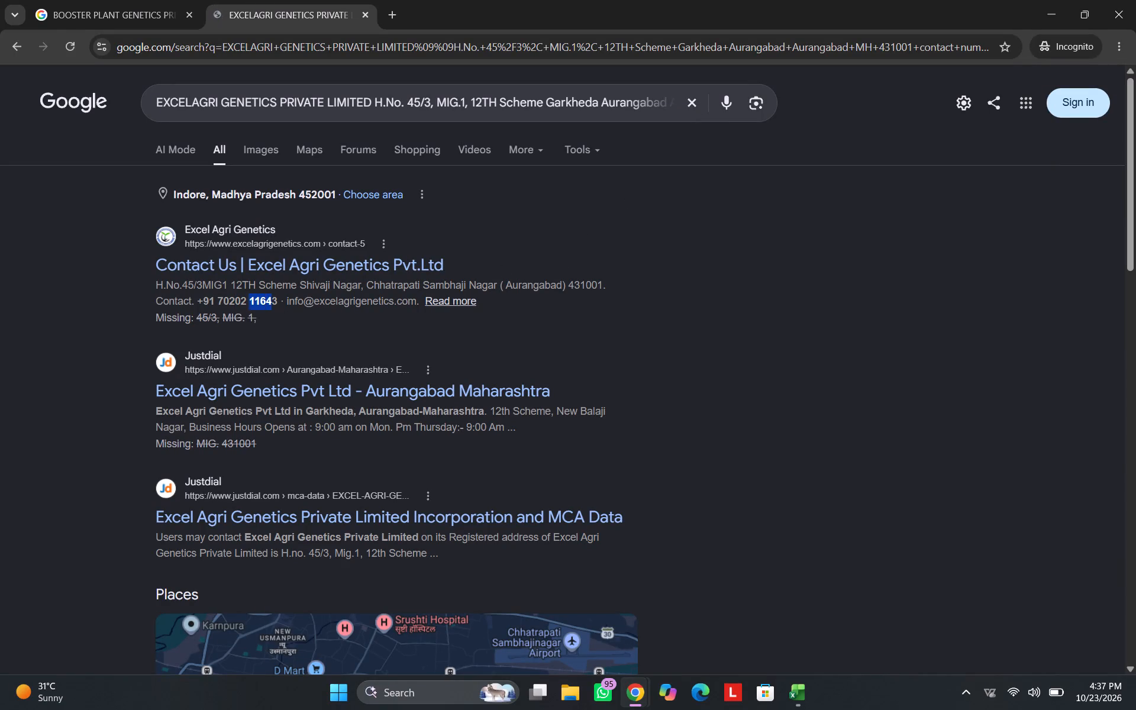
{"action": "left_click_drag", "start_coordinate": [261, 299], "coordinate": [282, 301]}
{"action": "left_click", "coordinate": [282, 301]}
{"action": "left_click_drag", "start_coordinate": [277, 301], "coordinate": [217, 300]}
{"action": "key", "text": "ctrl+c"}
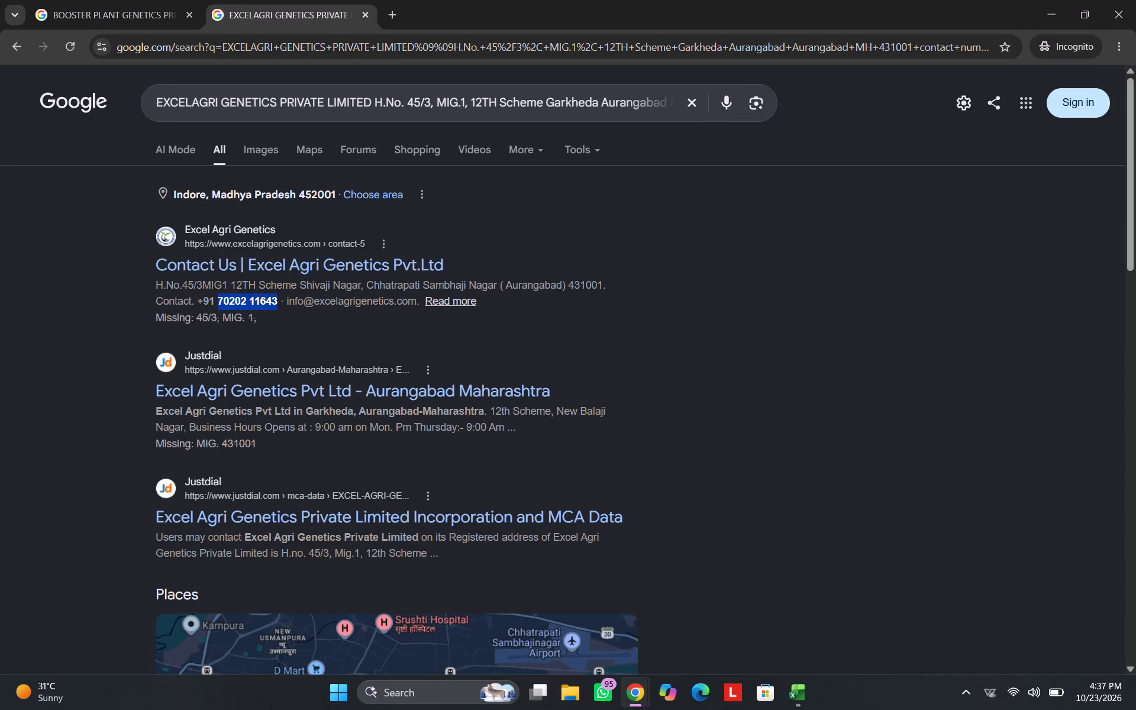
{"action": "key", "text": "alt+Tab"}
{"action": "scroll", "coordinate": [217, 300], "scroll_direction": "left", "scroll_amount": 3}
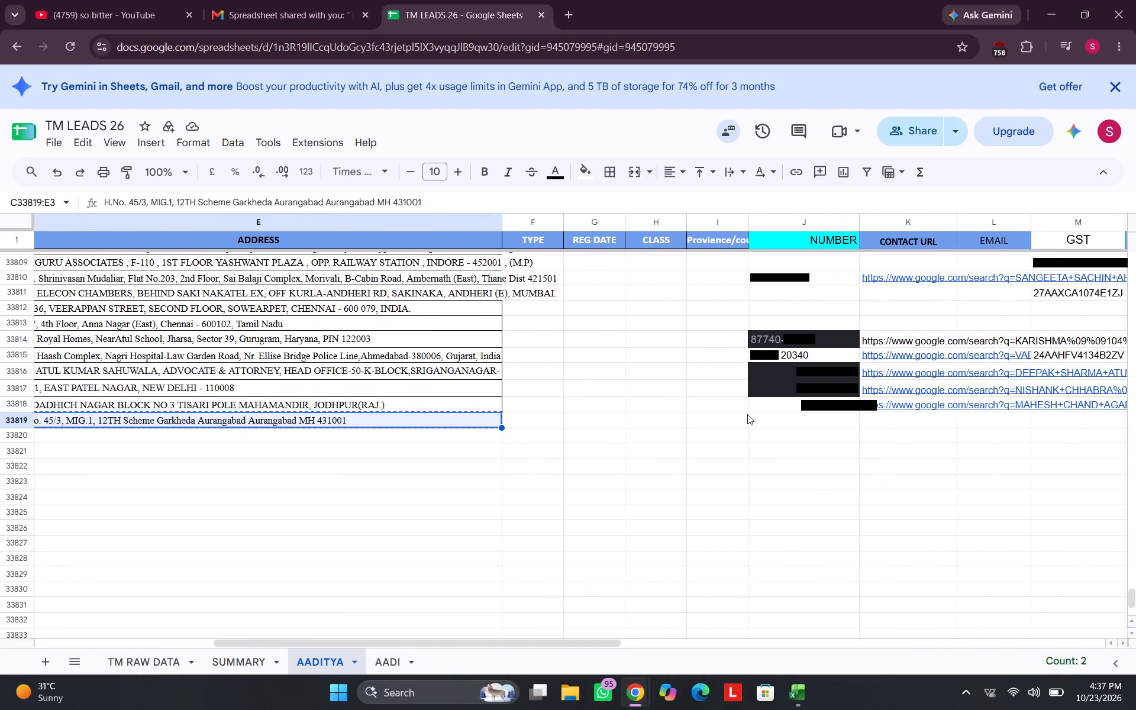
Paste the copied Excel Agri Genetics contact number into the NUMBER column of row 33819.
{"action": "left_click", "coordinate": [772, 421]}
{"action": "key", "text": "ctrl+v"}
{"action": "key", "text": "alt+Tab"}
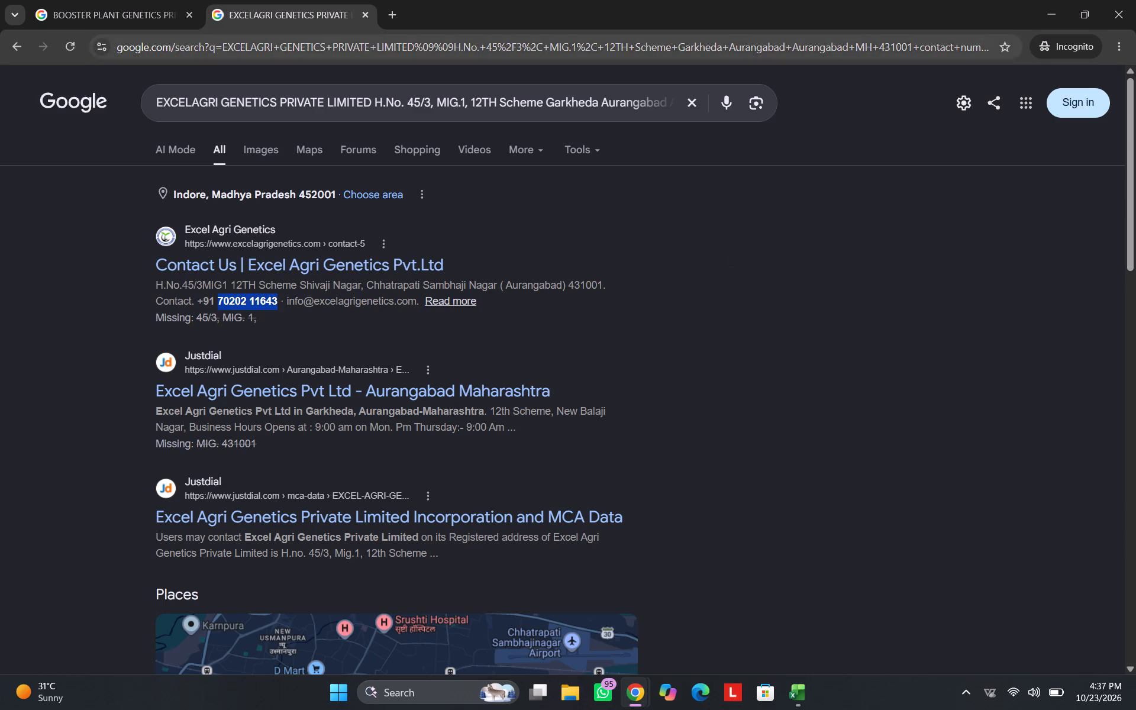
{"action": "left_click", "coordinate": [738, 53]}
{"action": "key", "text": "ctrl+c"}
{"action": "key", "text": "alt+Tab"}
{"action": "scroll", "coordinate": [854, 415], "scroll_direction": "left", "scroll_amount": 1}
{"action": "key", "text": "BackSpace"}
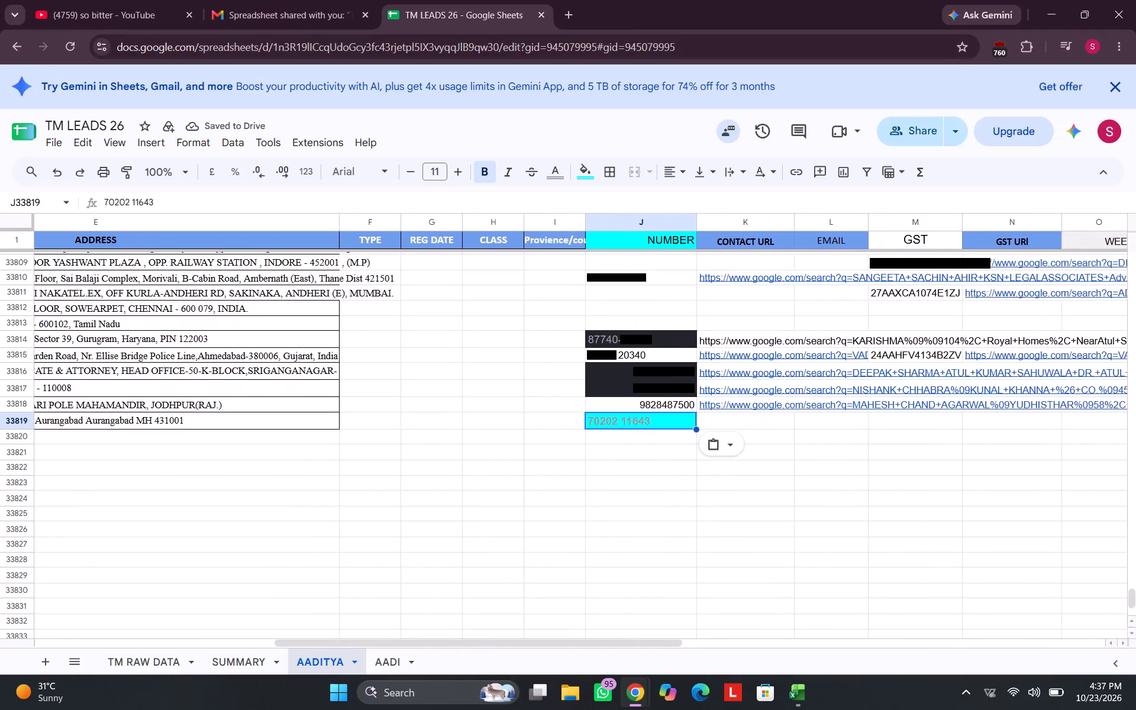
Fill row 33819's NUMBER cell with the Contact Us result's number, from country code 91 onward but without the last two digits.
{"action": "key", "text": "alt+Tab"}
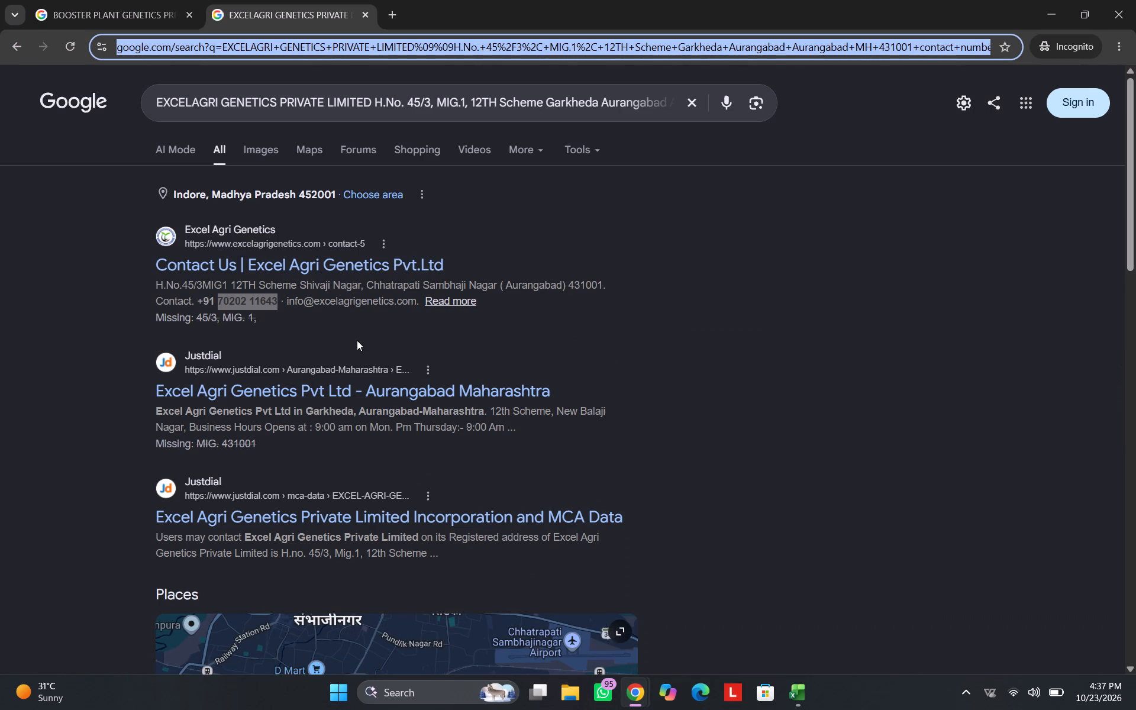
{"action": "left_click_drag", "start_coordinate": [357, 340], "coordinate": [266, 301]}
{"action": "left_click", "coordinate": [266, 301]}
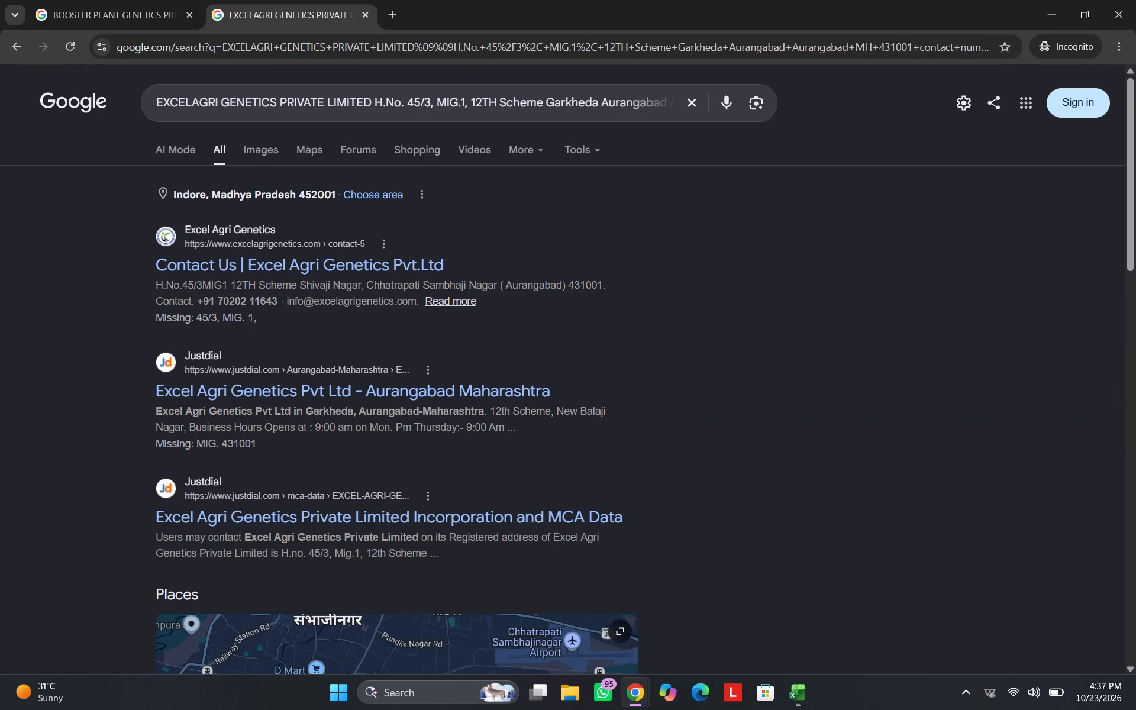
{"action": "left_click_drag", "start_coordinate": [264, 299], "coordinate": [204, 299]}
{"action": "key", "text": "ctrl+c"}
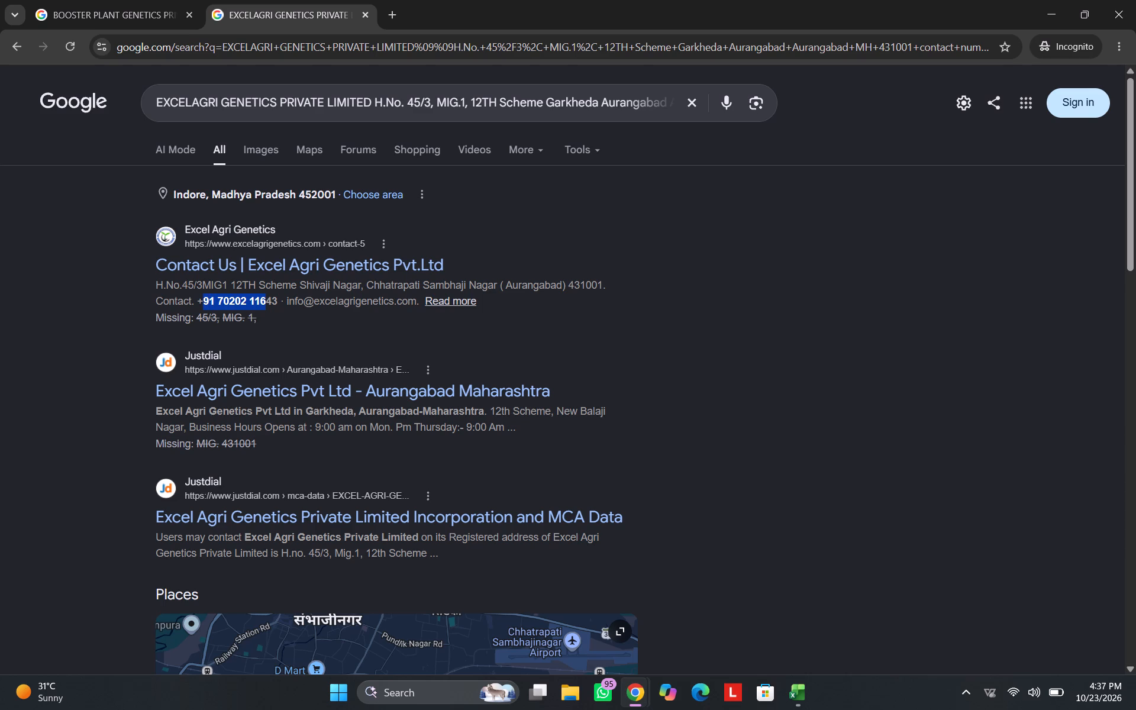
{"action": "key", "text": "alt+Tab"}
{"action": "key", "text": "ctrl+v"}
Copy the contact number search page's URL into row 33819's CONTACT URL cell.
{"action": "key", "text": "alt+Tab"}
{"action": "left_click", "coordinate": [498, 93]}
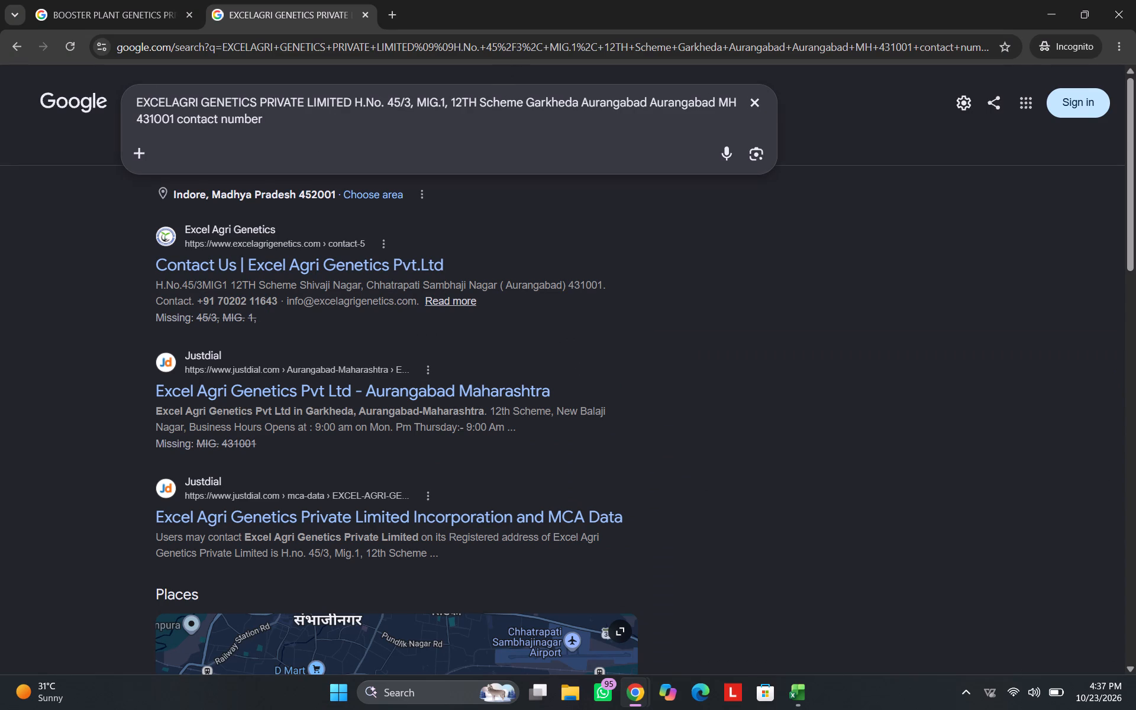
{"action": "left_click", "coordinate": [530, 56]}
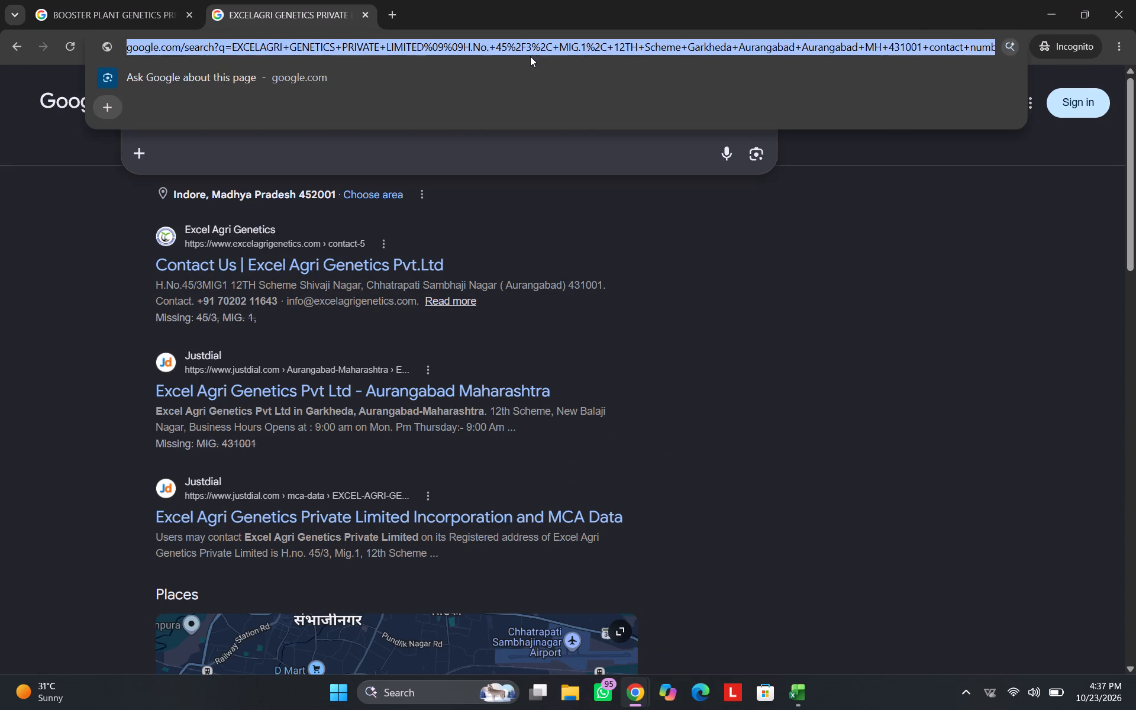
{"action": "key", "text": "alt+Tab"}
{"action": "scroll", "coordinate": [682, 234], "scroll_direction": "left", "scroll_amount": 1}
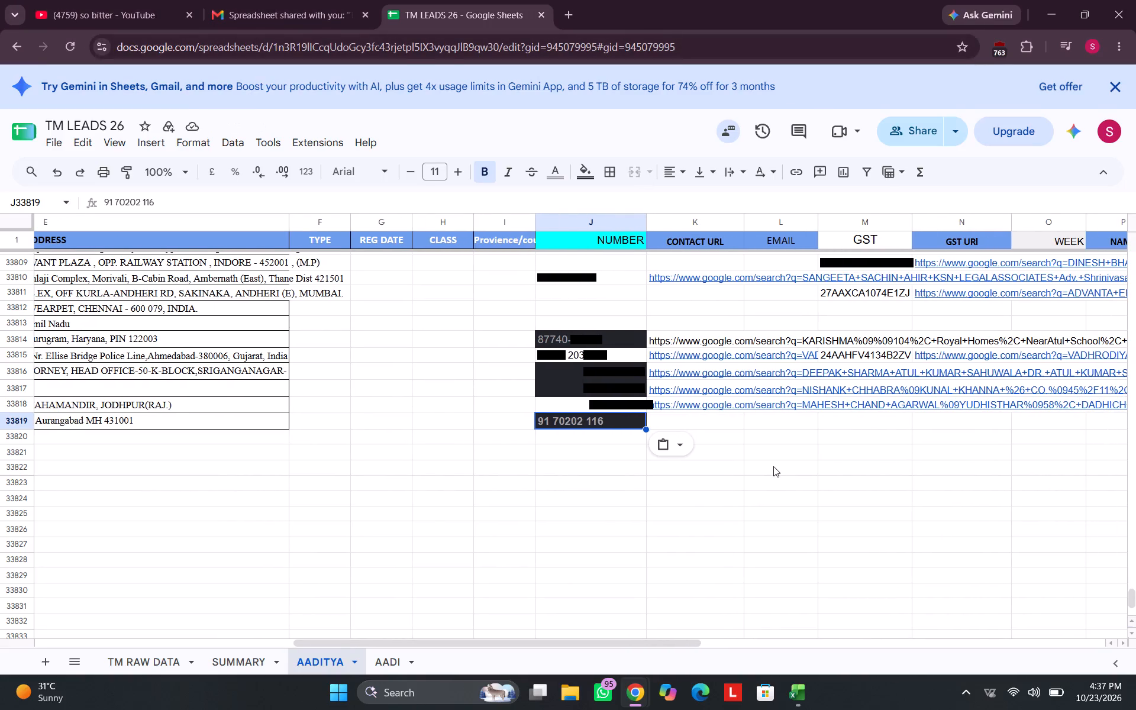
{"action": "left_click", "coordinate": [735, 420]}
{"action": "key", "text": "ctrl+v"}
{"action": "key", "text": "alt+Tab"}
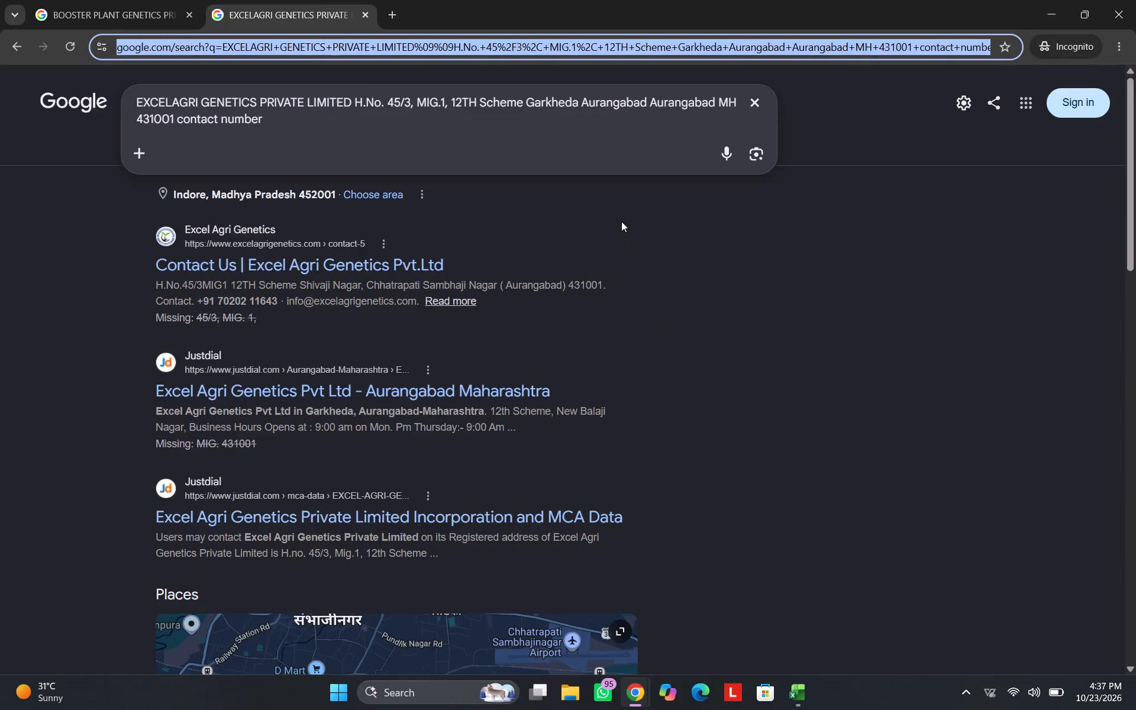
{"action": "key", "text": "alt+Tab"}
{"action": "key", "text": "BackSpace"}
{"action": "key", "text": "alt+Tab"}
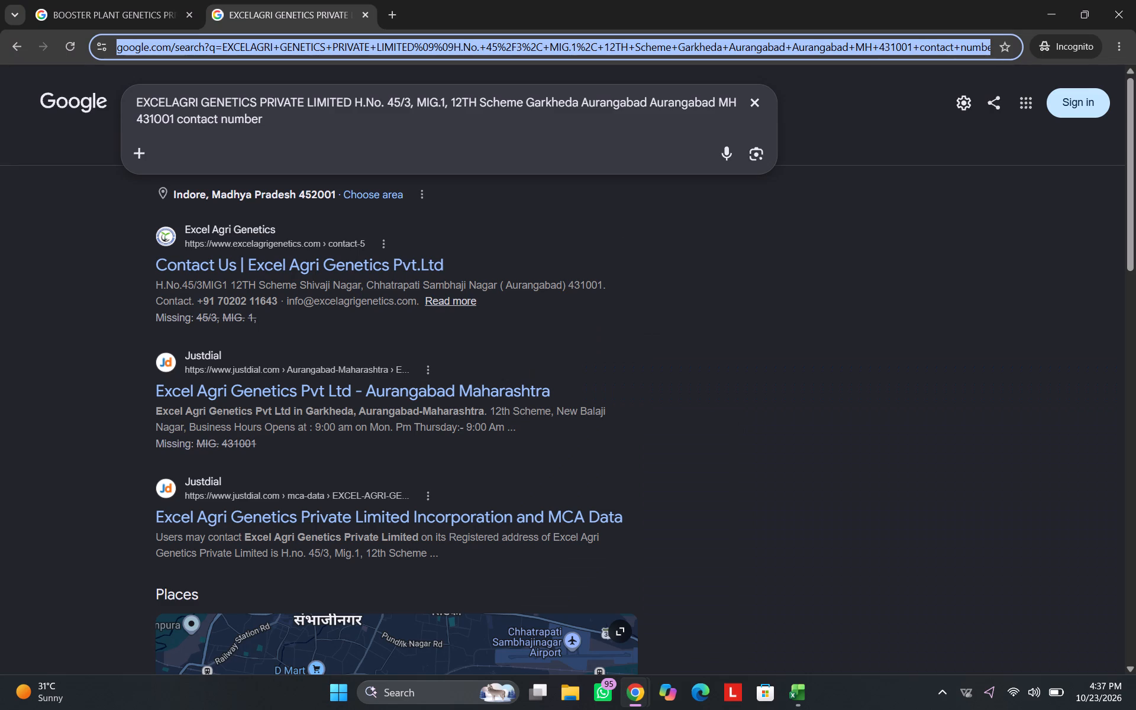
{"action": "key", "text": "ctrl+c"}
{"action": "key", "text": "alt+Tab"}
{"action": "key", "text": "ctrl+v"}
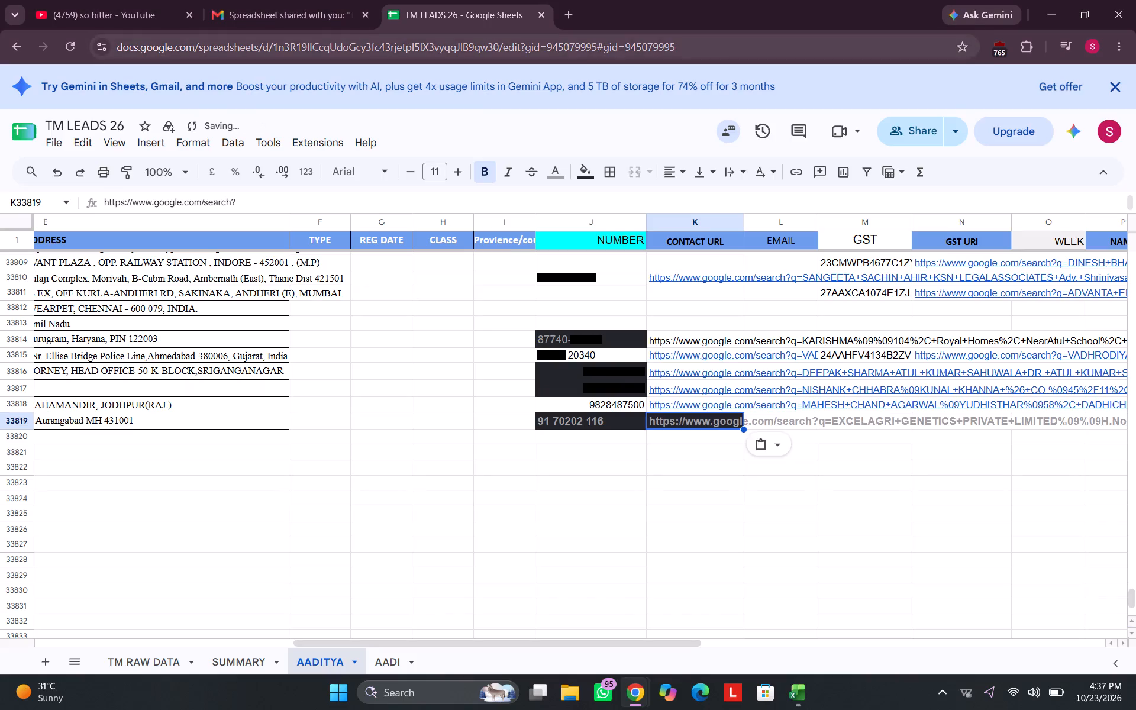
Search Google for row 33819's company and address text with "contact" replaced by "gst" before "number".
{"action": "key", "text": "alt+Tab"}
{"action": "left_click", "coordinate": [217, 124]}
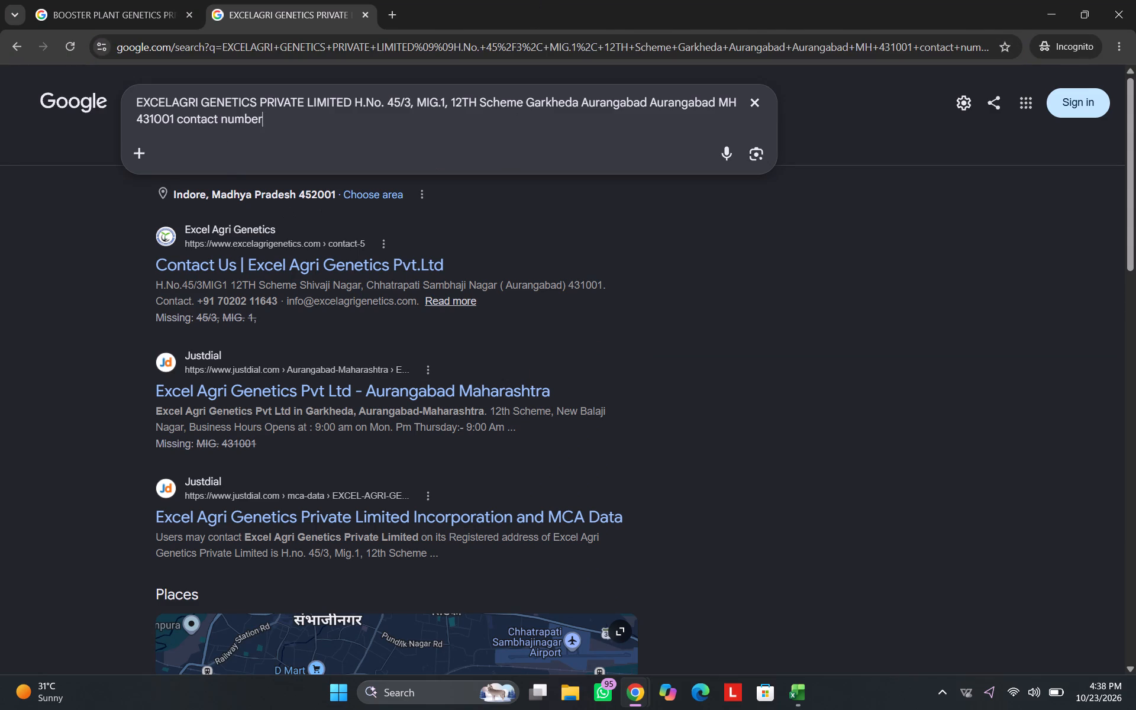
{"action": "key", "text": "ctrl+BackSpace"}
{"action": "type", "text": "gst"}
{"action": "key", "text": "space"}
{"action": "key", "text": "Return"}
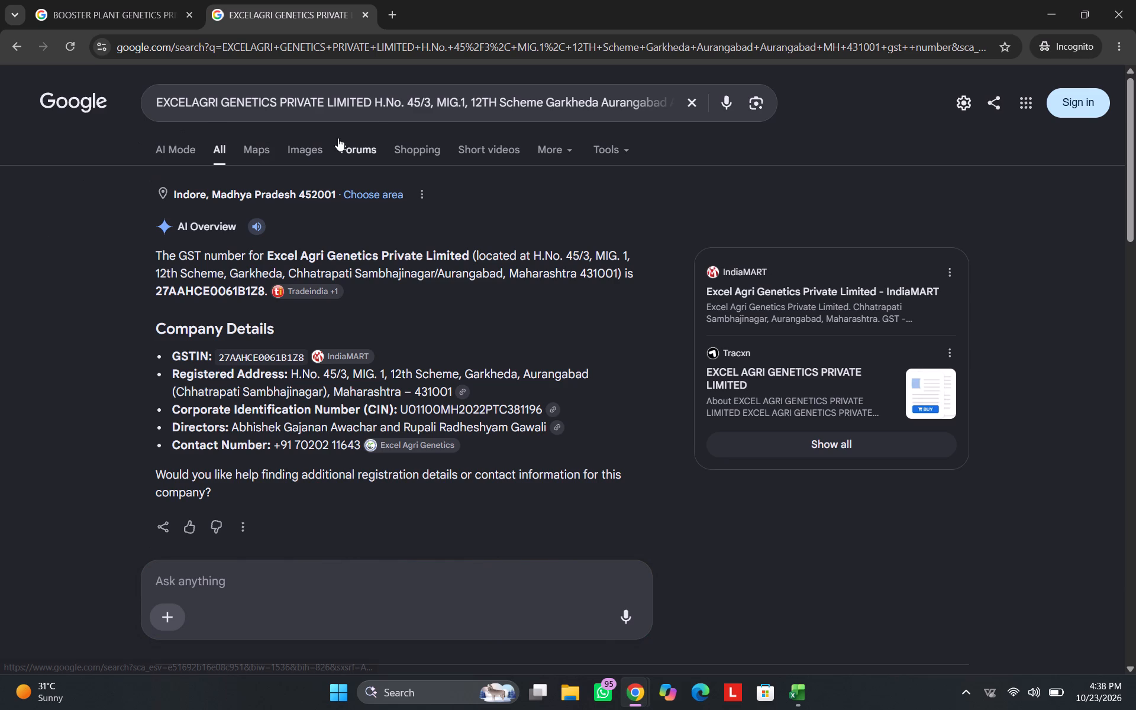
Copy the company's GST number from the AI Overview into the GST column of row 33819.
{"action": "left_click", "coordinate": [392, 115]}
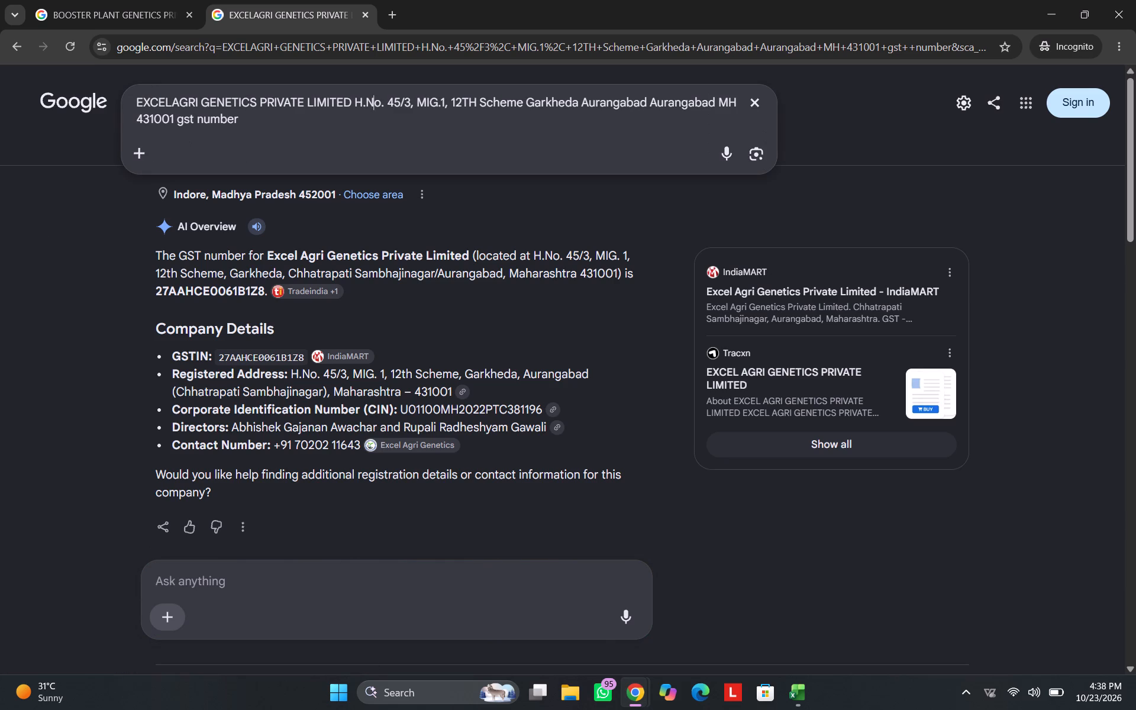
{"action": "double_click", "coordinate": [200, 290]}
{"action": "key", "text": "ctrl+c"}
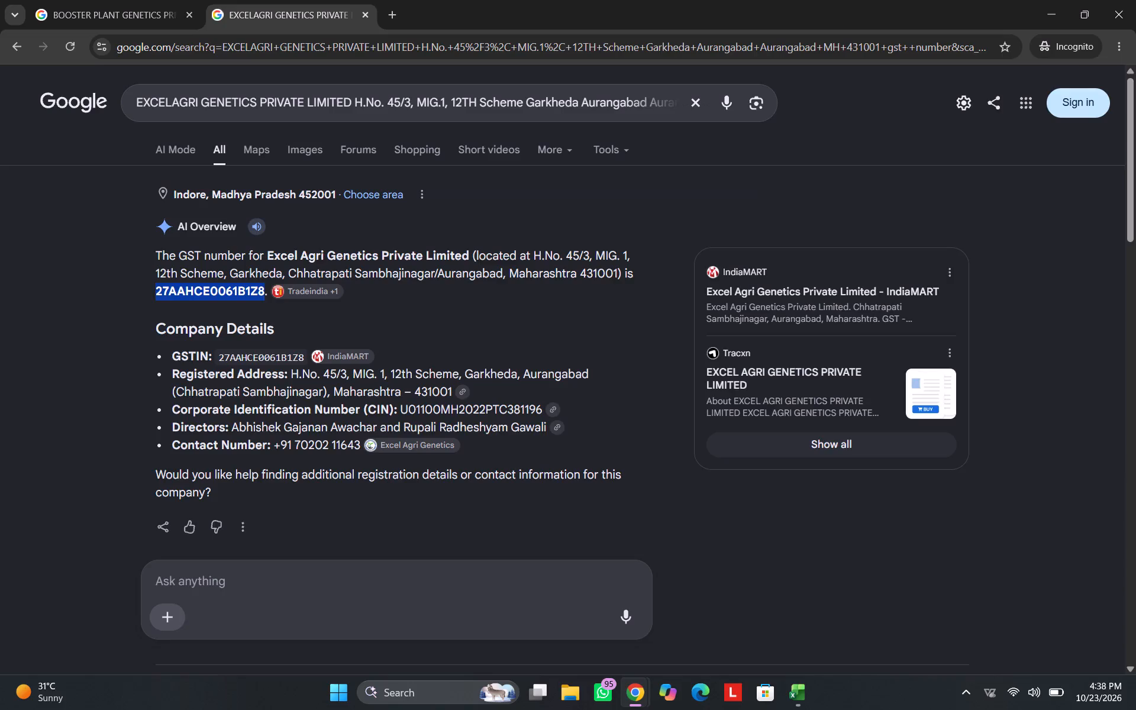
{"action": "key", "text": "alt+Tab"}
{"action": "scroll", "coordinate": [200, 290], "scroll_direction": "left", "scroll_amount": 3}
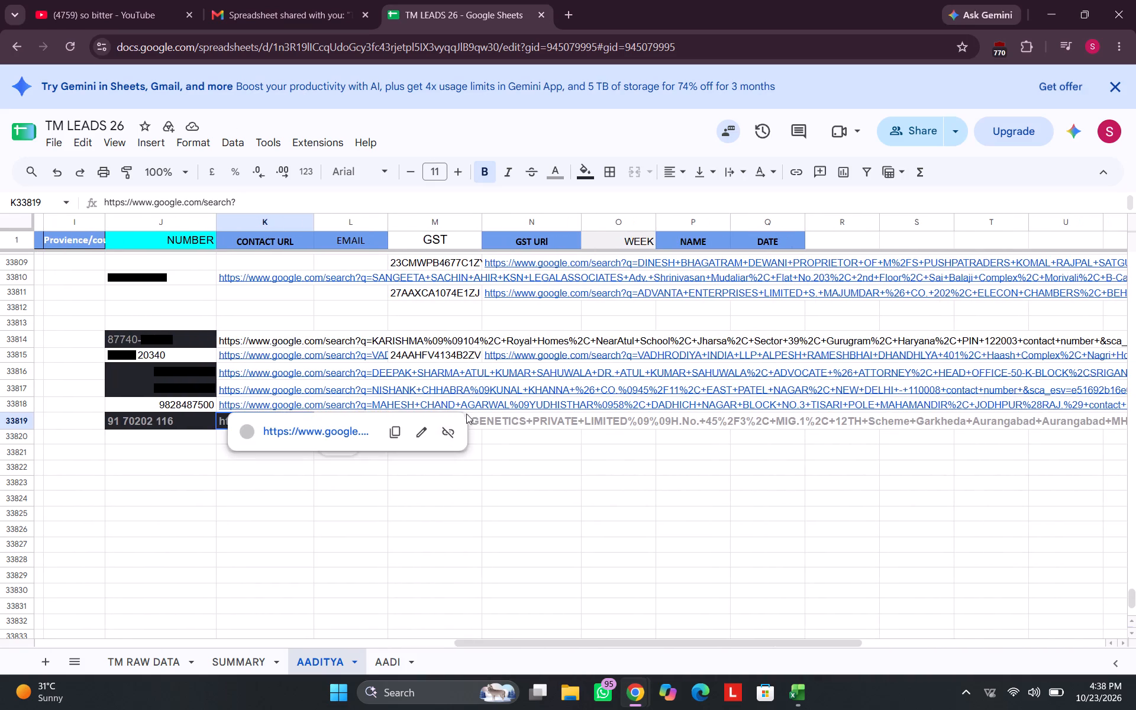
{"action": "left_click", "coordinate": [473, 422]}
{"action": "key", "text": "ctrl+v"}
Copy the URL of the GST number search into the GST URI column of row 33819.
{"action": "key", "text": "alt+Tab"}
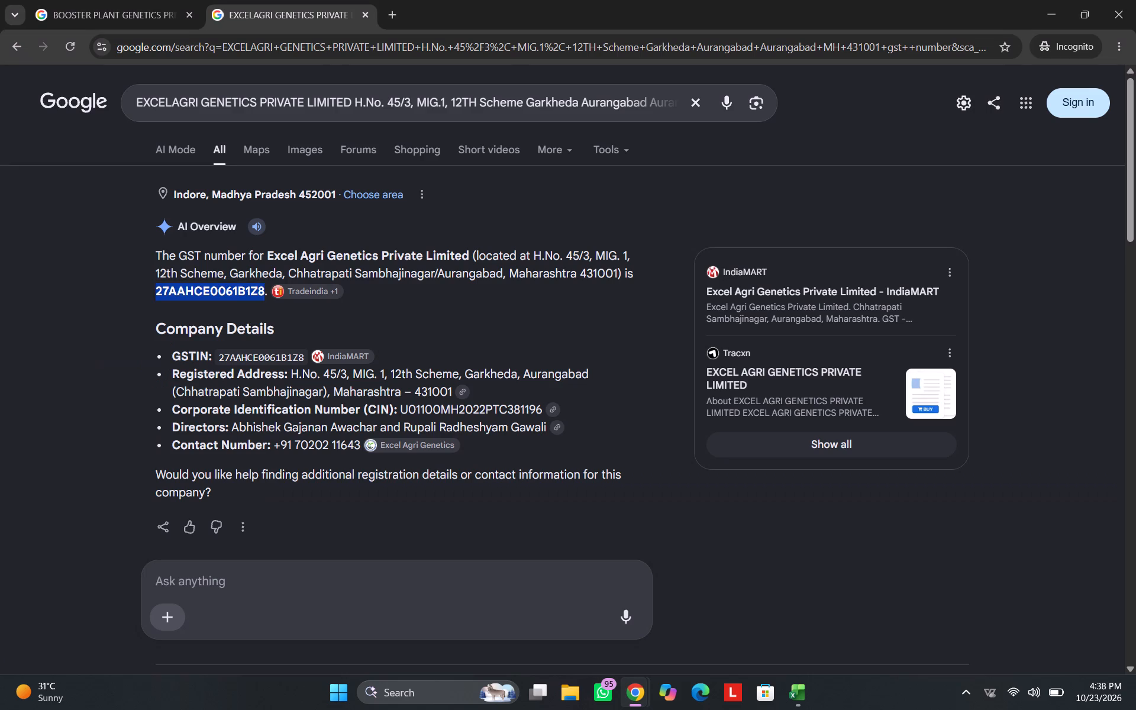
{"action": "left_click", "coordinate": [602, 49], "text": "ctrl"}
{"action": "key", "text": "ctrl+c"}
{"action": "key", "text": "alt+Tab"}
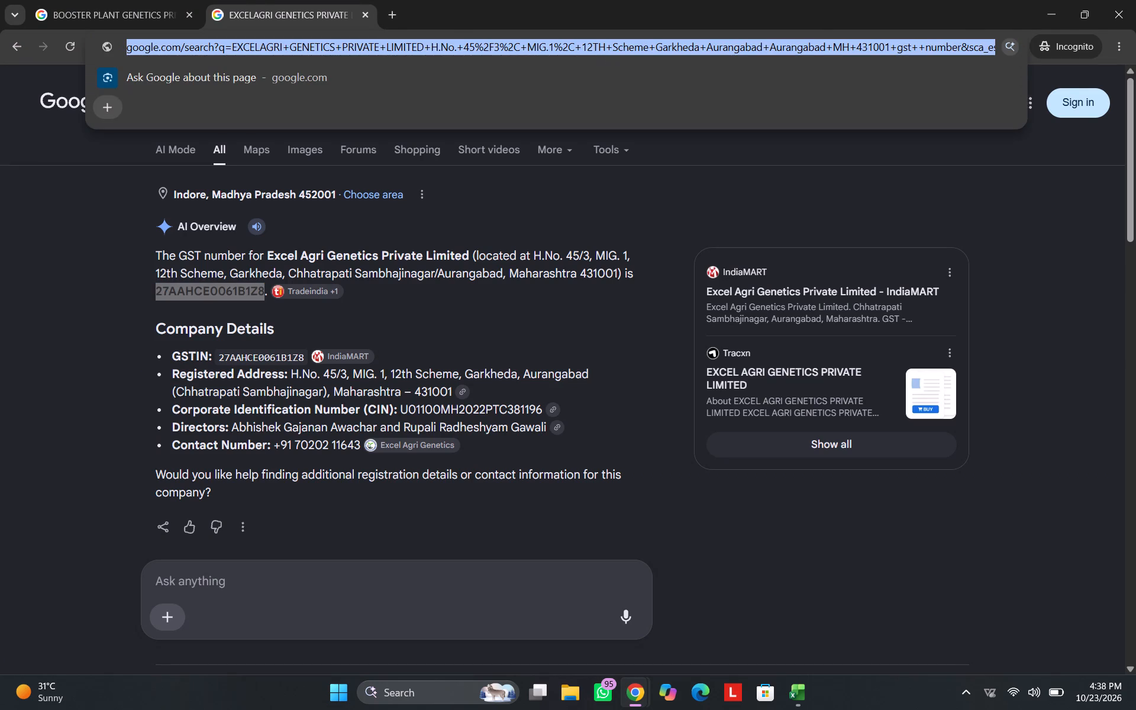
{"action": "left_click", "coordinate": [548, 421]}
{"action": "key", "text": "ctrl+v"}
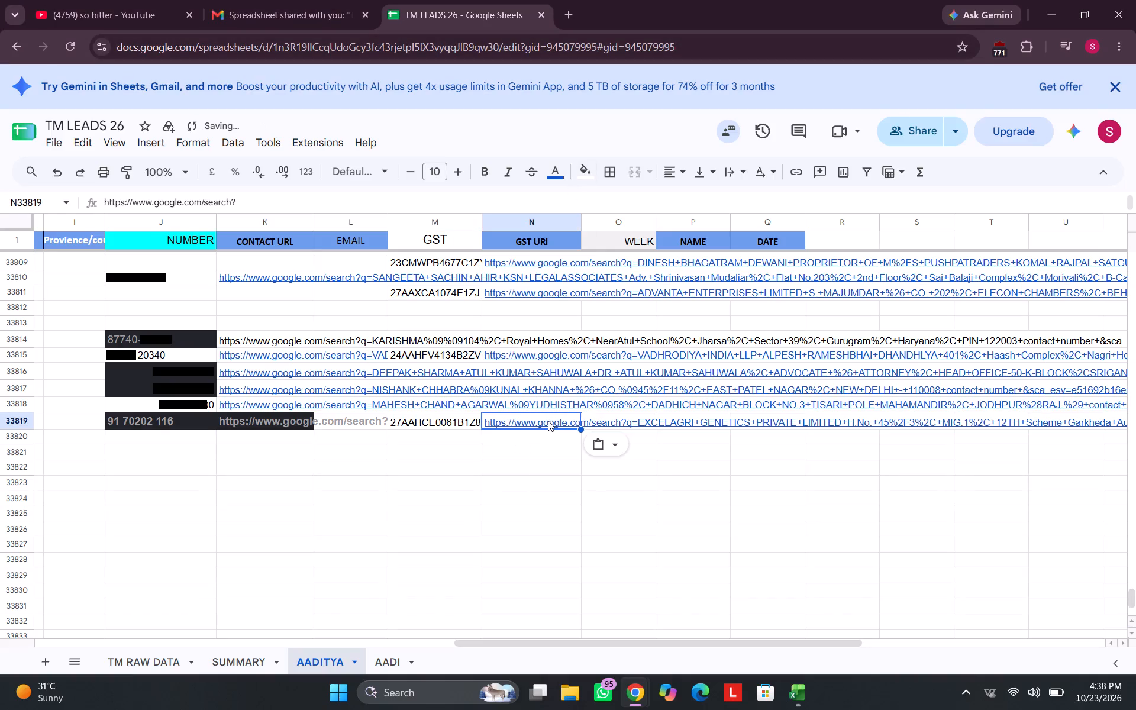
{"action": "key", "text": "Down"}
{"action": "key", "text": "Left"}
{"action": "key", "text": "Left"}
{"action": "key", "text": "Left"}
{"action": "key", "text": "Left"}
{"action": "key", "text": "Left"}
{"action": "key", "text": "Left"}
{"action": "key", "text": "Left"}
{"action": "key", "text": "Left"}
{"action": "key", "text": "Left"}
{"action": "key", "text": "Left"}
{"action": "key", "text": "Left"}
{"action": "key", "text": "Left"}
{"action": "key", "text": "Left"}
{"action": "key", "text": "Left"}
{"action": "key", "text": "Right"}
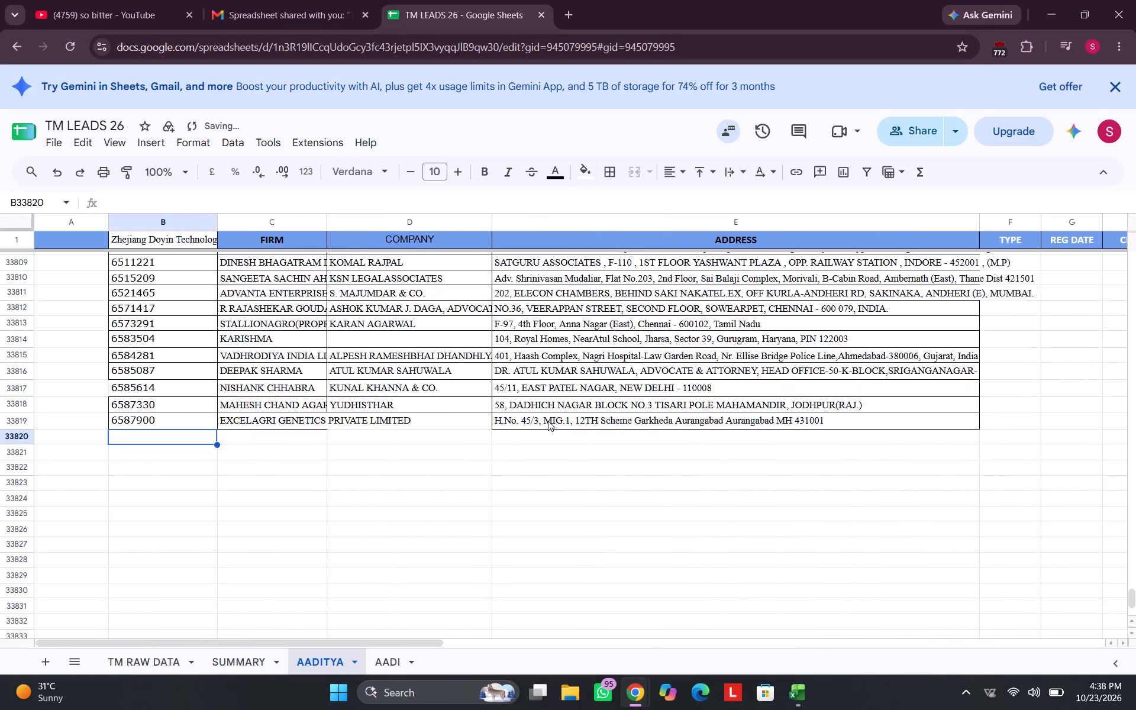
{"action": "key", "text": "alt+Tab"}
{"action": "key", "text": "alt+Right"}
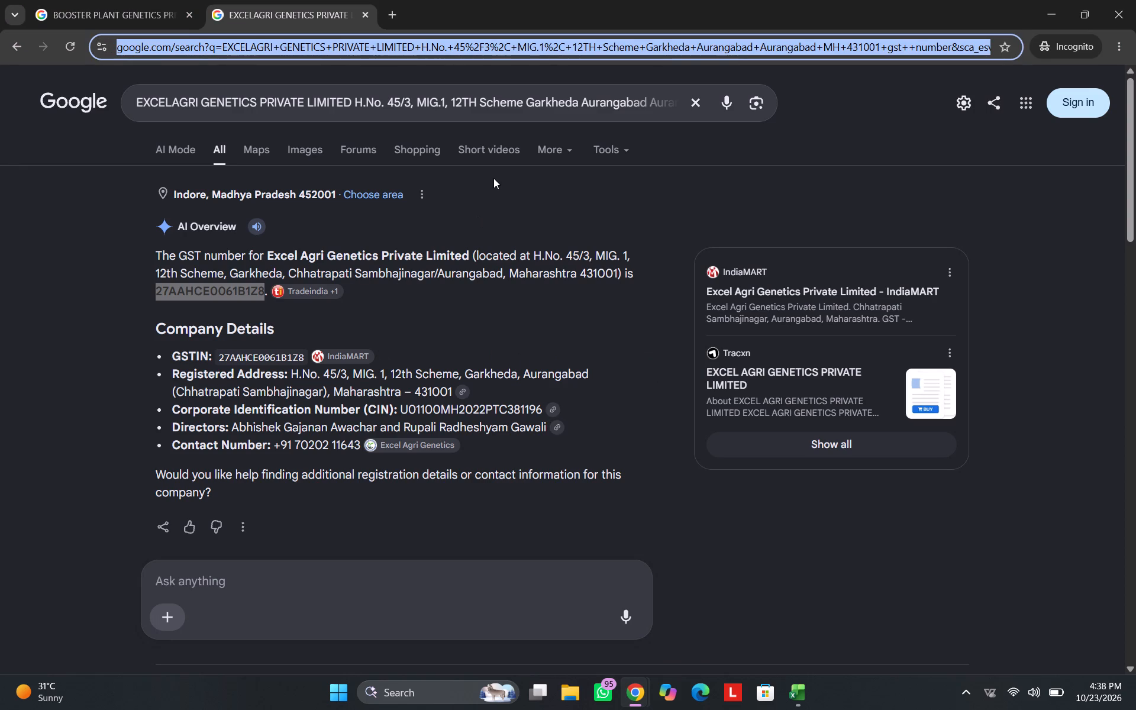
{"action": "key", "text": "alt+Tab"}
{"action": "key", "text": "alt+Tab"}
{"action": "key", "text": "alt+Right"}
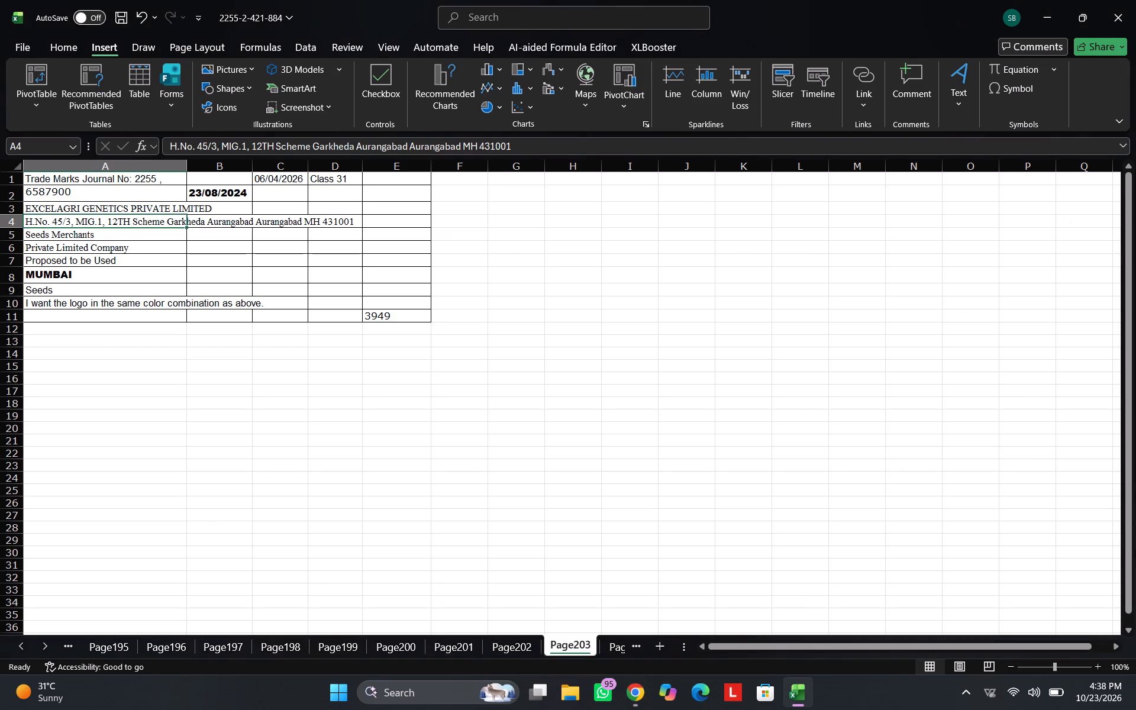
{"action": "left_click", "coordinate": [612, 651]}
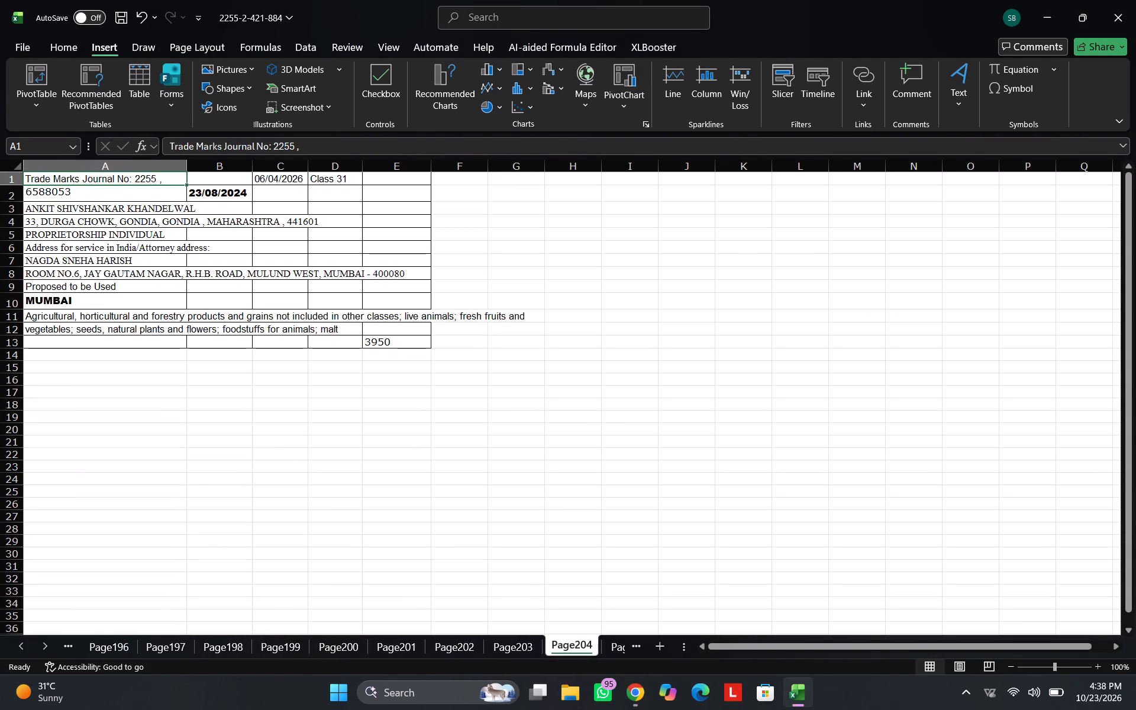
{"action": "left_click", "coordinate": [166, 190]}
{"action": "key", "text": "ctrl+c"}
{"action": "key", "text": "alt+Tab"}
{"action": "key", "text": "ctrl+v"}
Copy the applicant's name below the application number on Page204 into the FIRM column of row 33820.
{"action": "key", "text": "alt+Tab"}
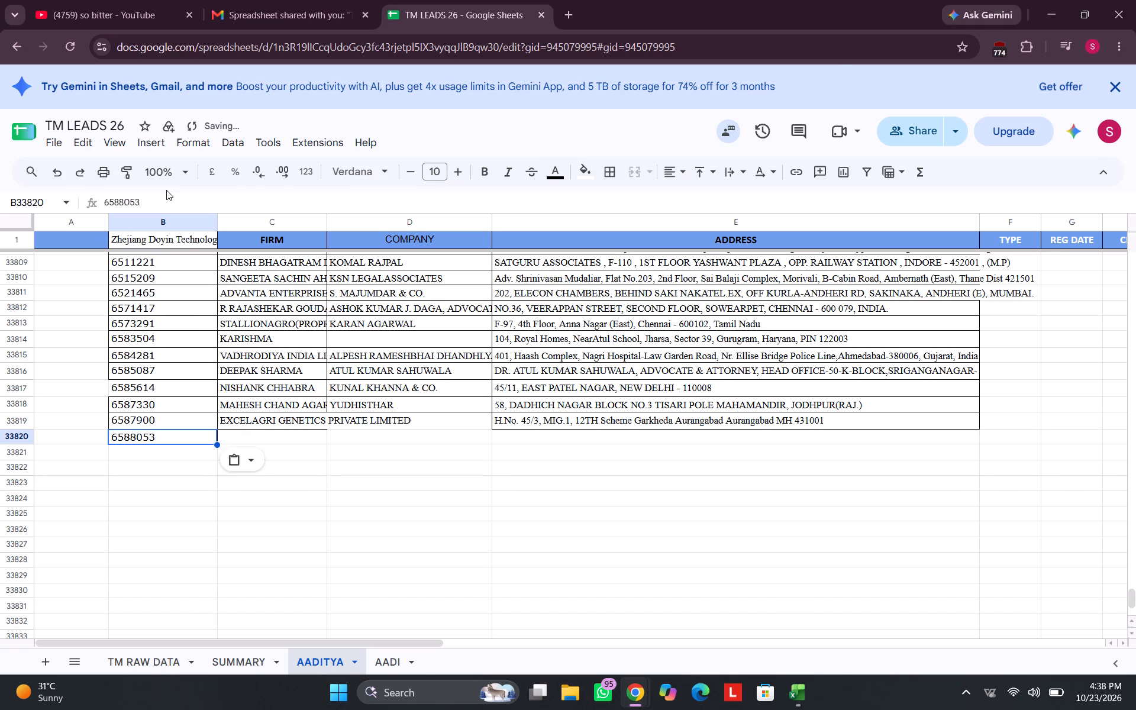
{"action": "key", "text": "Down"}
{"action": "key", "text": "ctrl+c"}
{"action": "key", "text": "alt+Tab"}
{"action": "key", "text": "Right"}
{"action": "key", "text": "ctrl+v"}
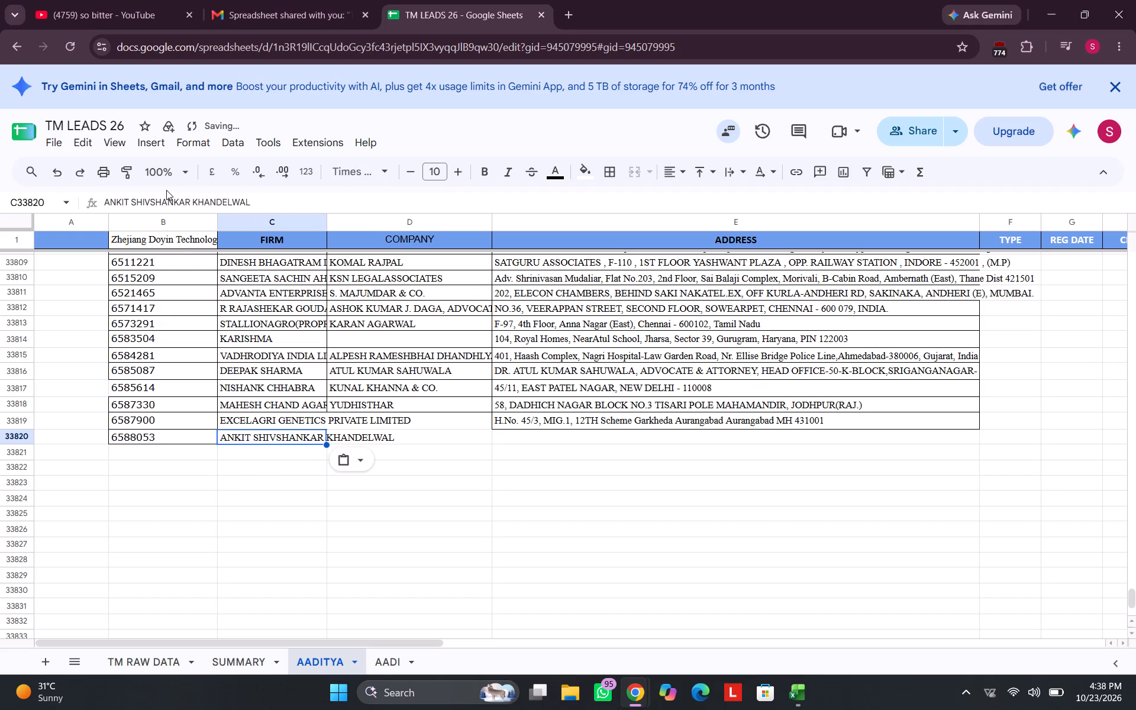
Copy the attorney's name from the workbook's Page204 sheet into the COMPANY column of row 33820 in TM LEADS 26.
{"action": "key", "text": "alt+Tab"}
{"action": "key", "text": "Down"}
{"action": "key", "text": "Down"}
{"action": "key", "text": "Down"}
{"action": "key", "text": "Down"}
{"action": "key", "text": "ctrl+c"}
{"action": "key", "text": "alt+Tab"}
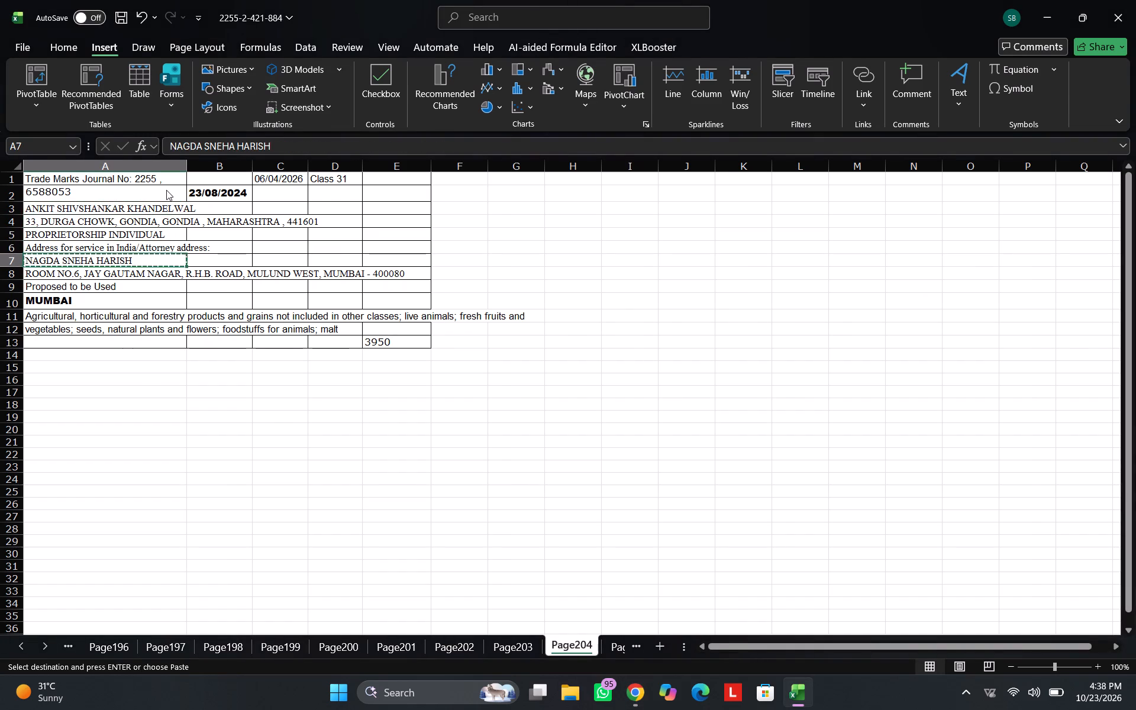
{"action": "key", "text": "Right"}
{"action": "key", "text": "ctrl+v"}
Copy the attorney's address from Page204 into the ADDRESS column of row 33820.
{"action": "key", "text": "alt+Tab"}
{"action": "key", "text": "Down"}
{"action": "key", "text": "ctrl+c"}
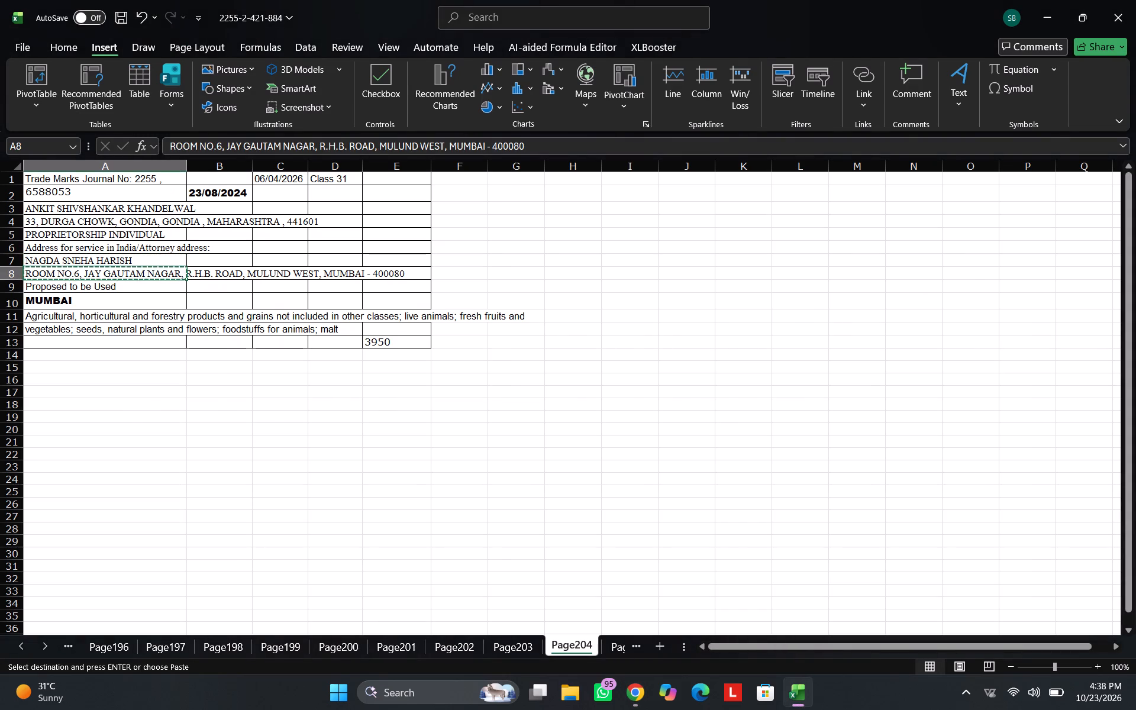
{"action": "key", "text": "alt+Tab"}
{"action": "key", "text": "Right"}
{"action": "key", "text": "ctrl+v"}
Search Google for row 33820's firm, company and address text followed by "contact number".
{"action": "key", "text": "Right"}
{"action": "key", "text": "shift+Left"}
{"action": "key", "text": "shift+Left"}
{"action": "key", "text": "ctrl+c"}
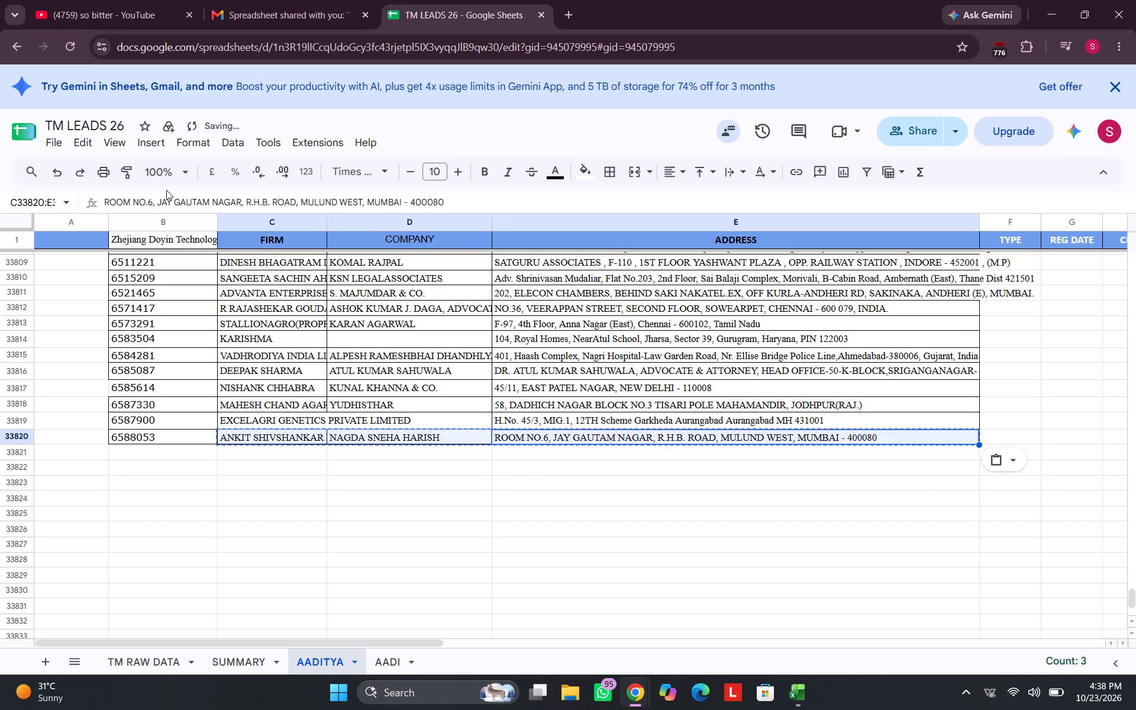
{"action": "key", "text": "alt+Tab"}
{"action": "key", "text": "alt+Right"}
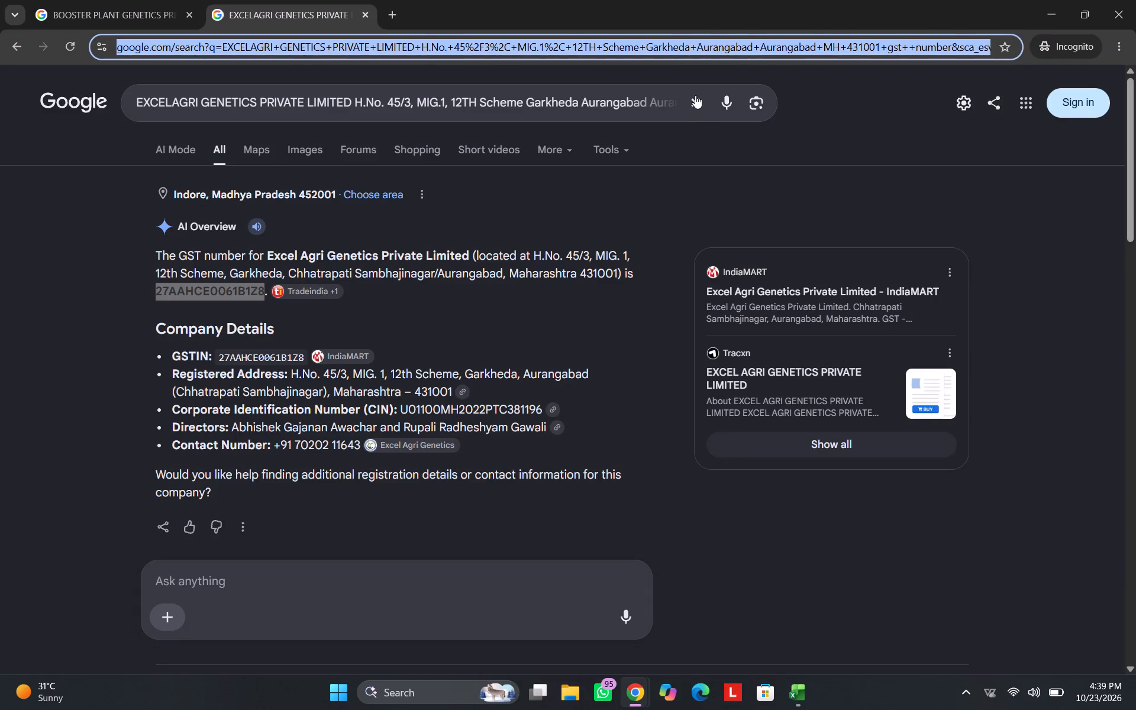
{"action": "left_click", "coordinate": [695, 95]}
{"action": "key", "text": "ctrl+v"}
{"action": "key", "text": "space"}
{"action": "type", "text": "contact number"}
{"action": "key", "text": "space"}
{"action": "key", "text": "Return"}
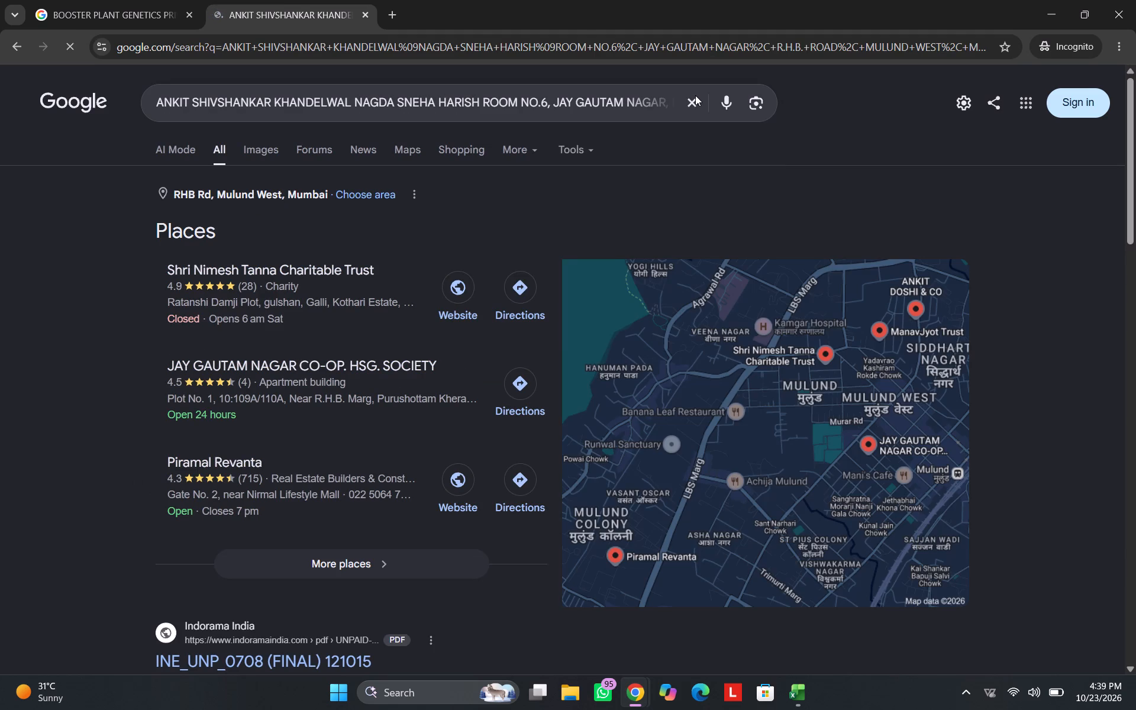
Look through the search results for a contact number matching the applicant or attorney.
{"action": "scroll", "coordinate": [488, 388], "scroll_direction": "down", "scroll_amount": 2}
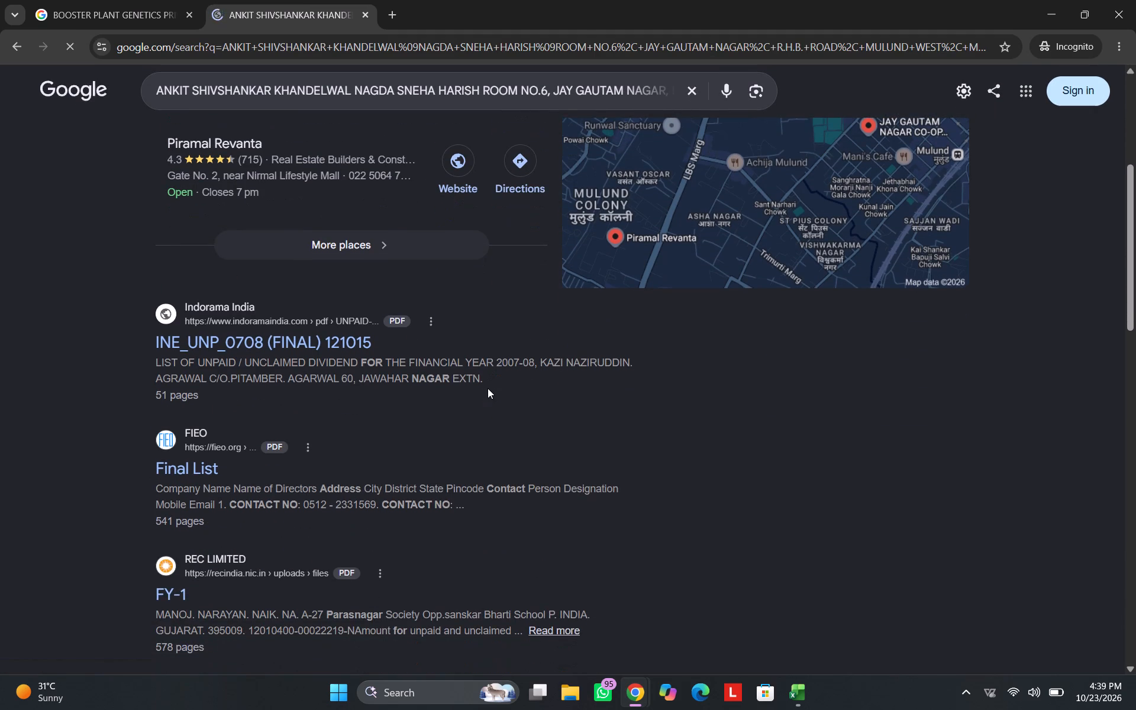
{"action": "scroll", "coordinate": [488, 388], "scroll_direction": "down", "scroll_amount": 2}
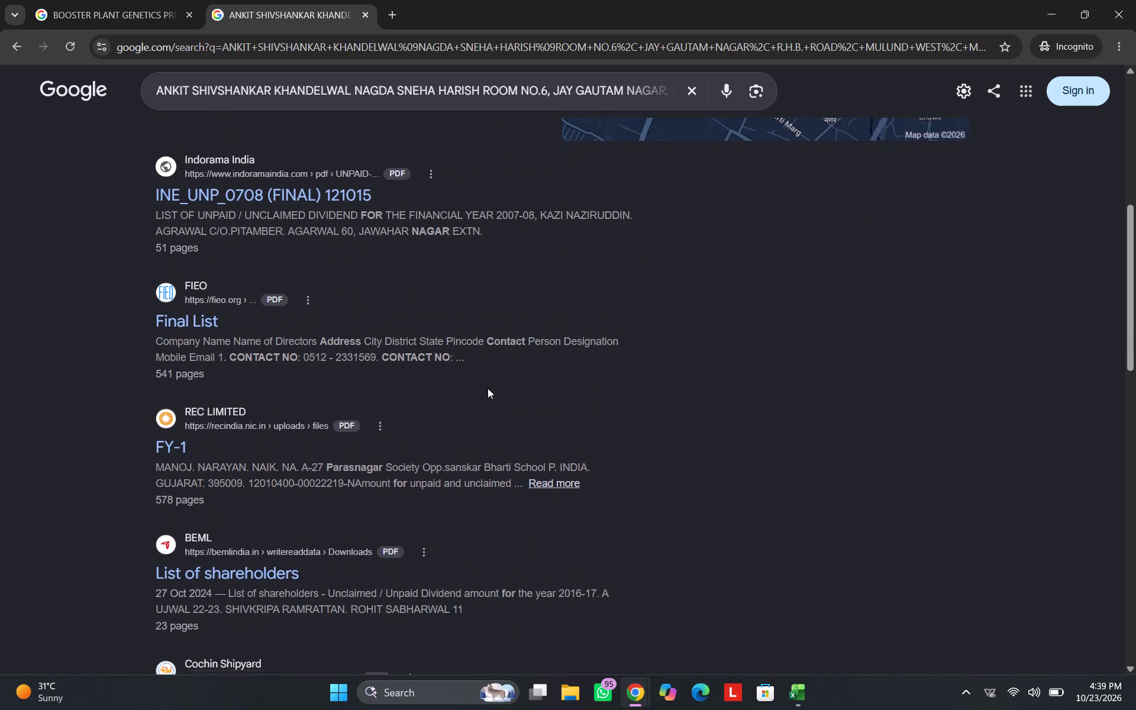
{"action": "scroll", "coordinate": [488, 388], "scroll_direction": "down", "scroll_amount": 2}
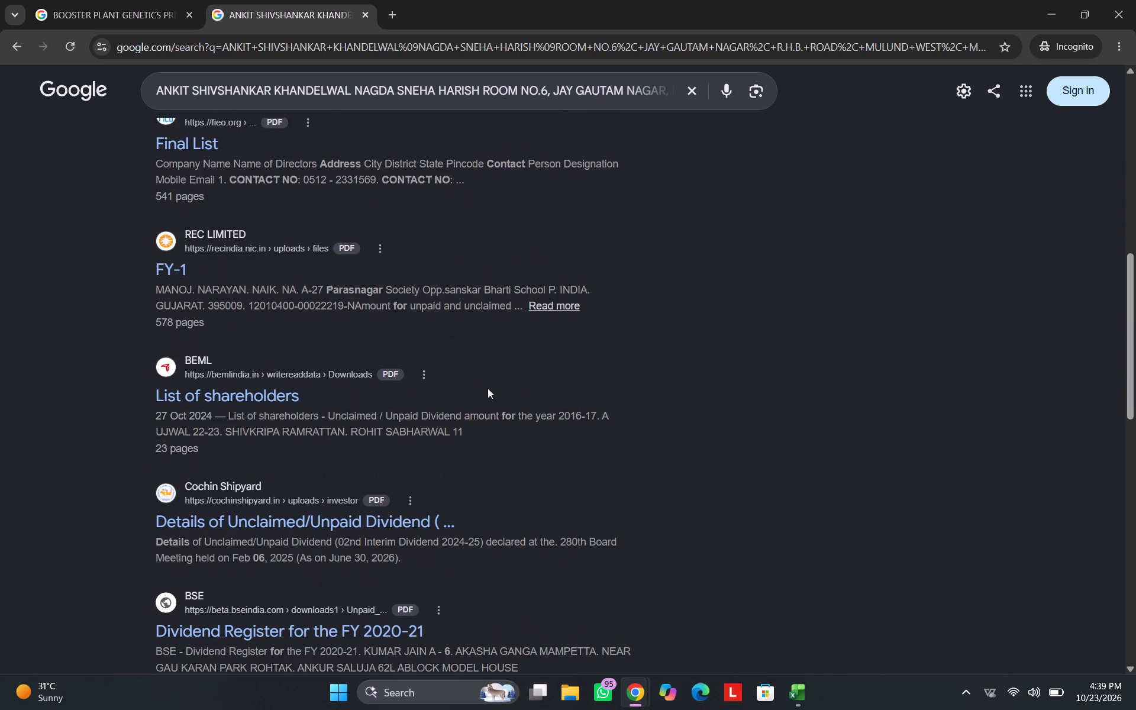
{"action": "scroll", "coordinate": [488, 388], "scroll_direction": "down", "scroll_amount": 4}
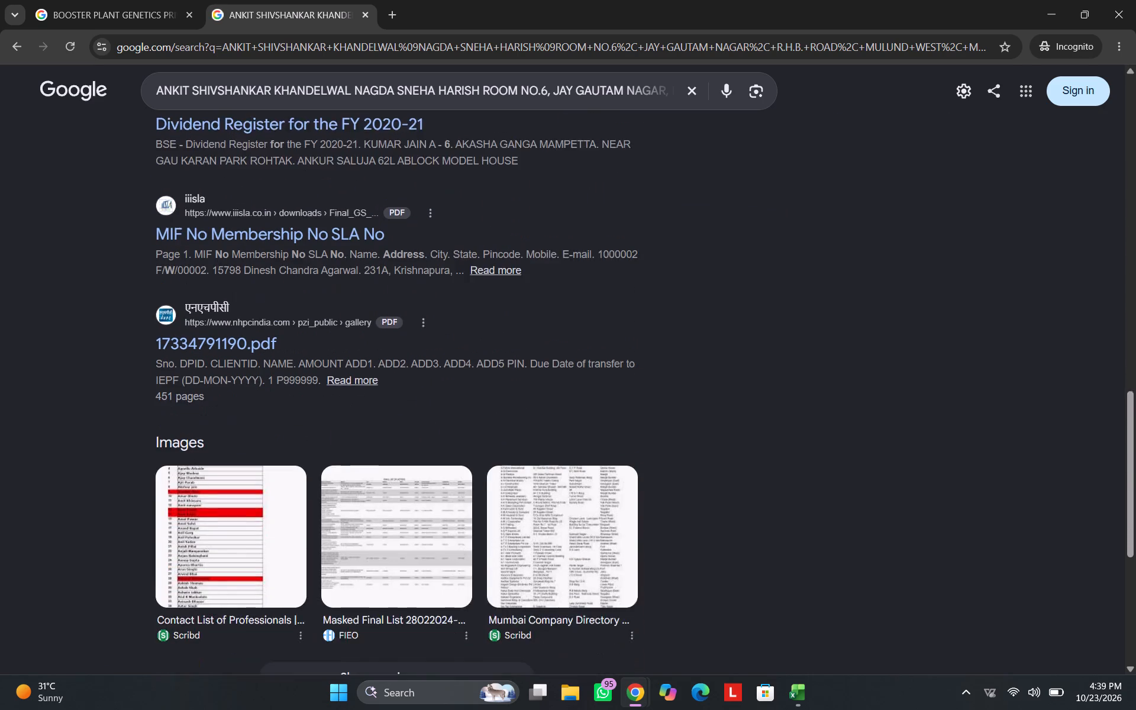
{"action": "scroll", "coordinate": [488, 388], "scroll_direction": "up", "scroll_amount": 8}
Edit the Google query to add "gst" before "number" and run the search again.
{"action": "left_click", "coordinate": [593, 89]}
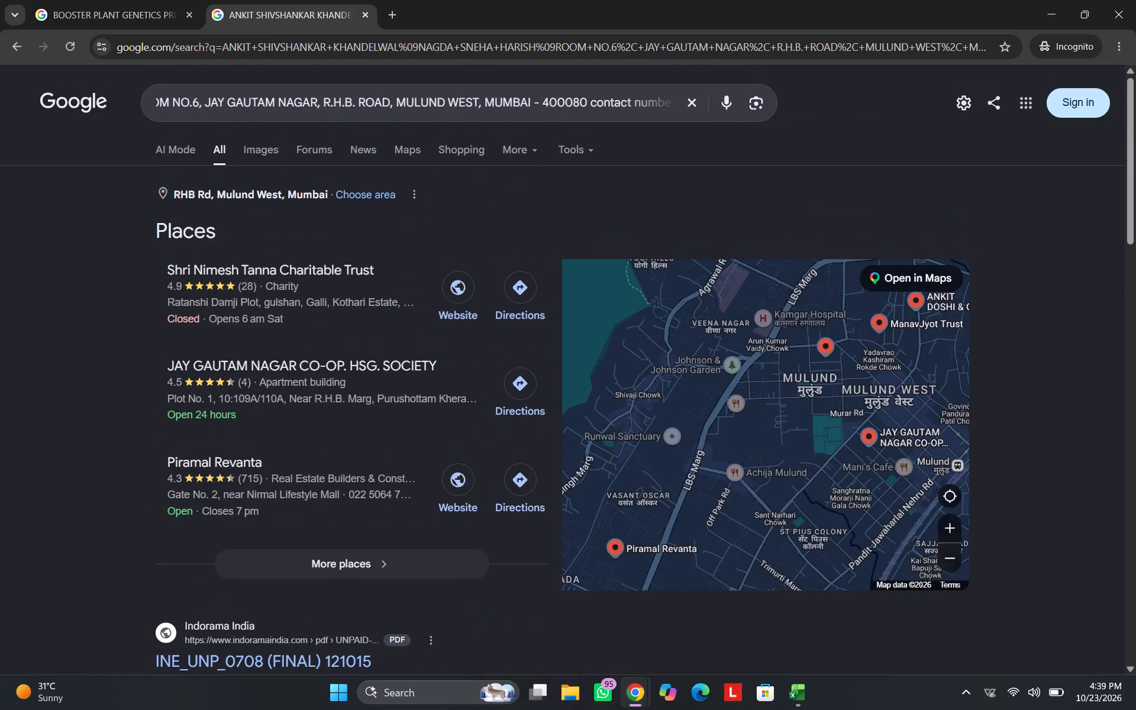
{"action": "left_click", "coordinate": [375, 120]}
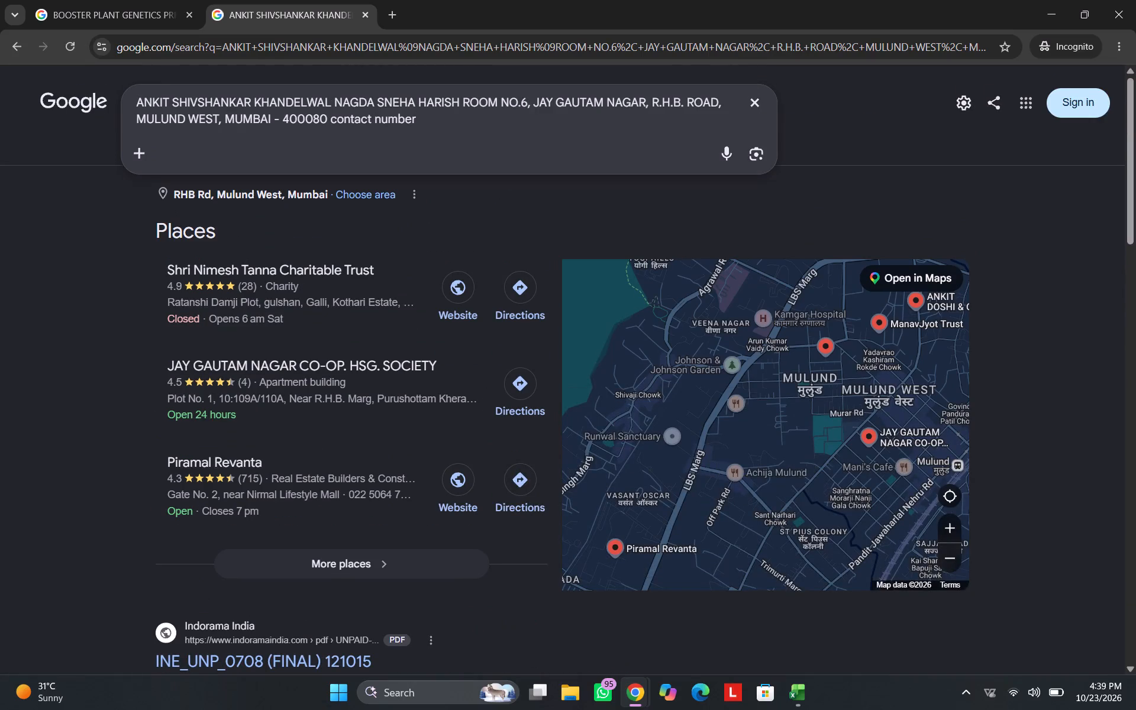
{"action": "key", "text": "BackSpace"}
{"action": "key", "text": "BackSpace"}
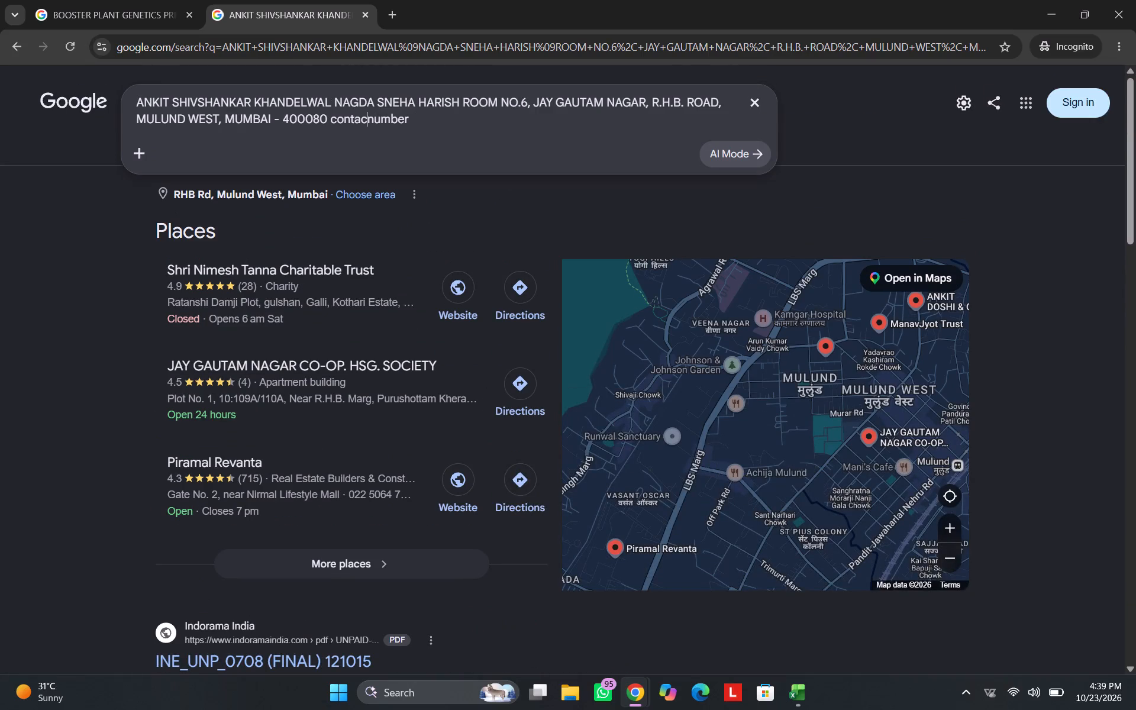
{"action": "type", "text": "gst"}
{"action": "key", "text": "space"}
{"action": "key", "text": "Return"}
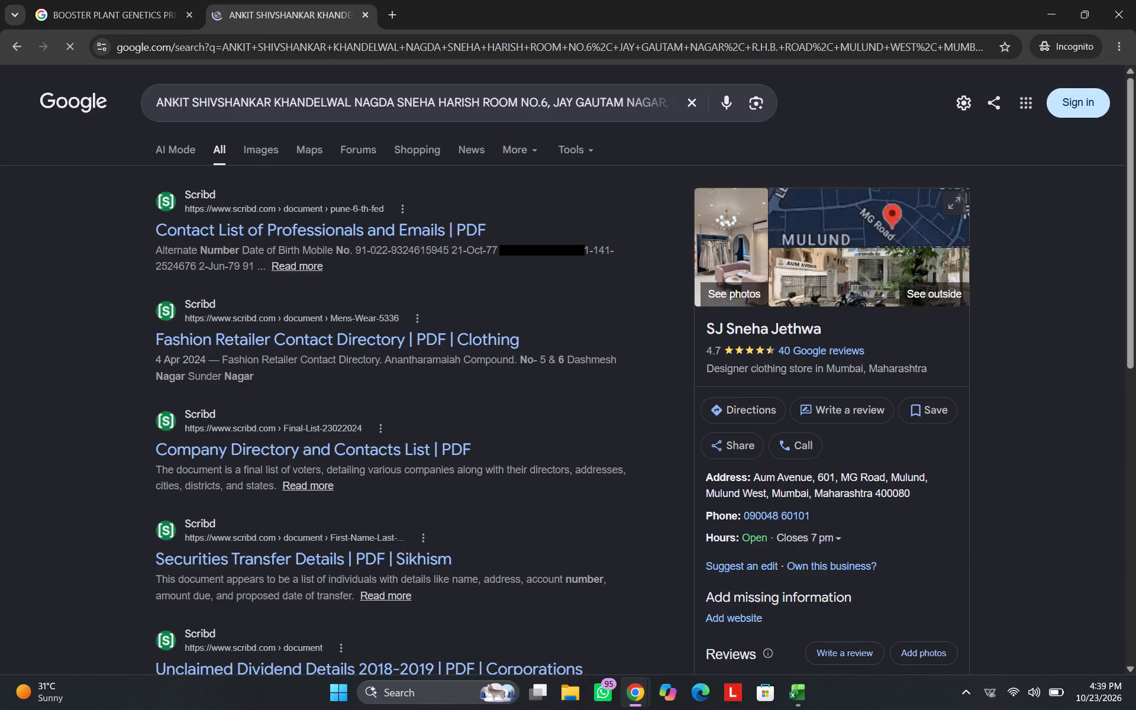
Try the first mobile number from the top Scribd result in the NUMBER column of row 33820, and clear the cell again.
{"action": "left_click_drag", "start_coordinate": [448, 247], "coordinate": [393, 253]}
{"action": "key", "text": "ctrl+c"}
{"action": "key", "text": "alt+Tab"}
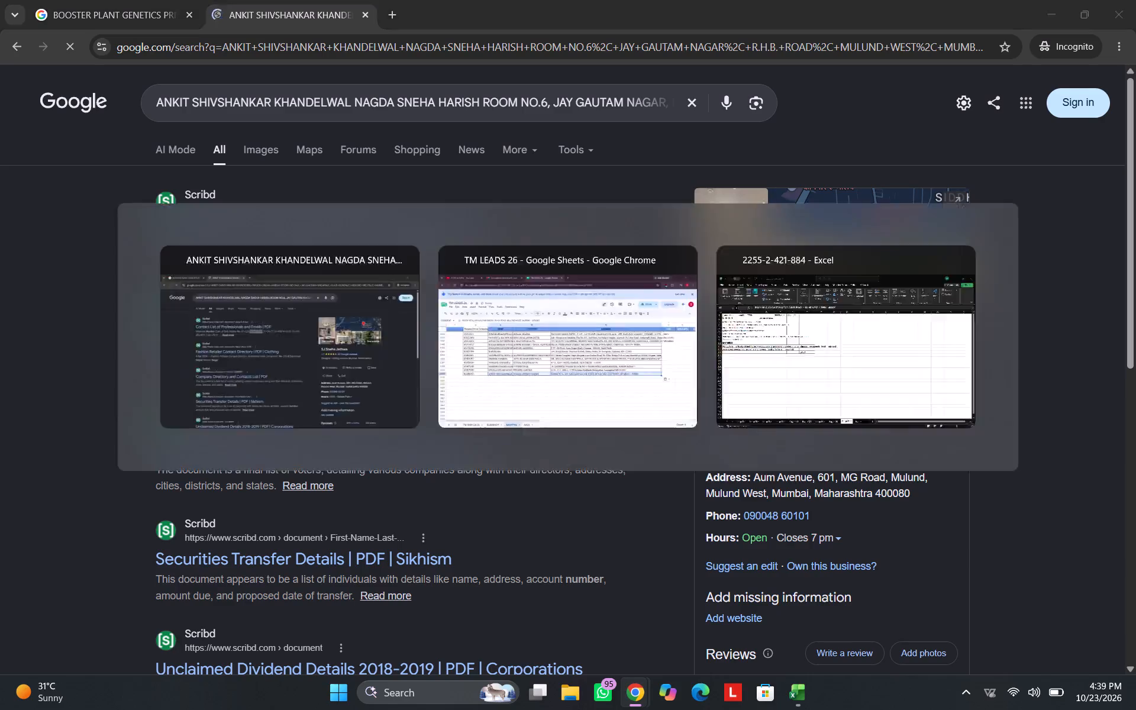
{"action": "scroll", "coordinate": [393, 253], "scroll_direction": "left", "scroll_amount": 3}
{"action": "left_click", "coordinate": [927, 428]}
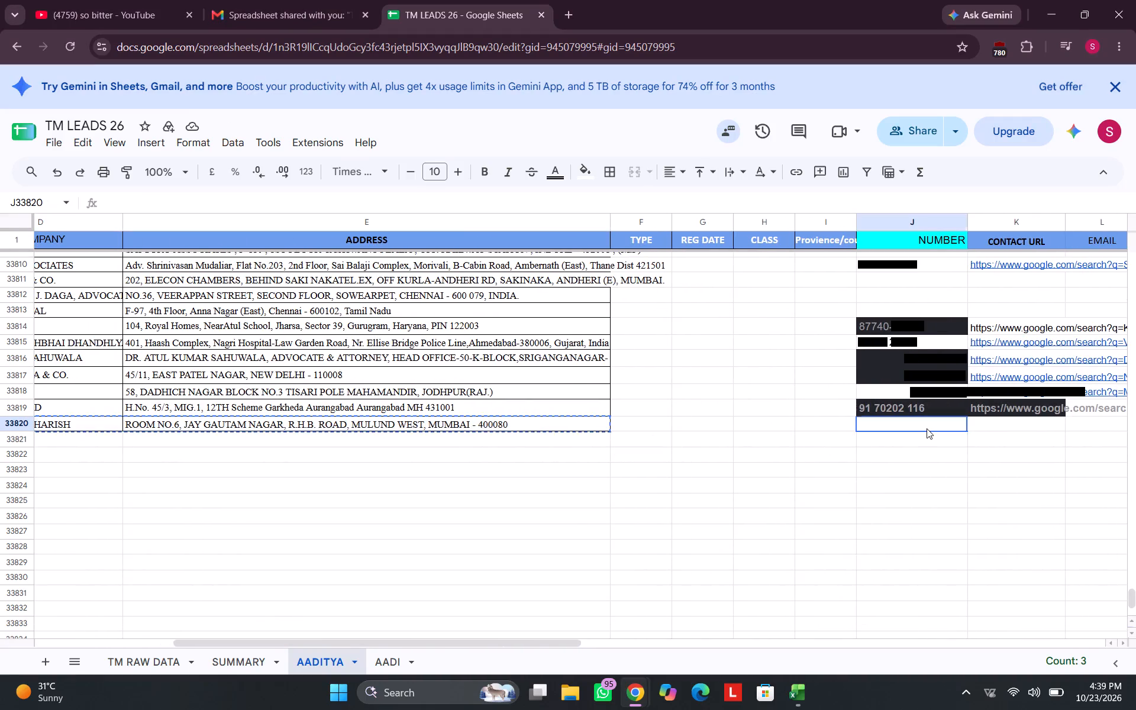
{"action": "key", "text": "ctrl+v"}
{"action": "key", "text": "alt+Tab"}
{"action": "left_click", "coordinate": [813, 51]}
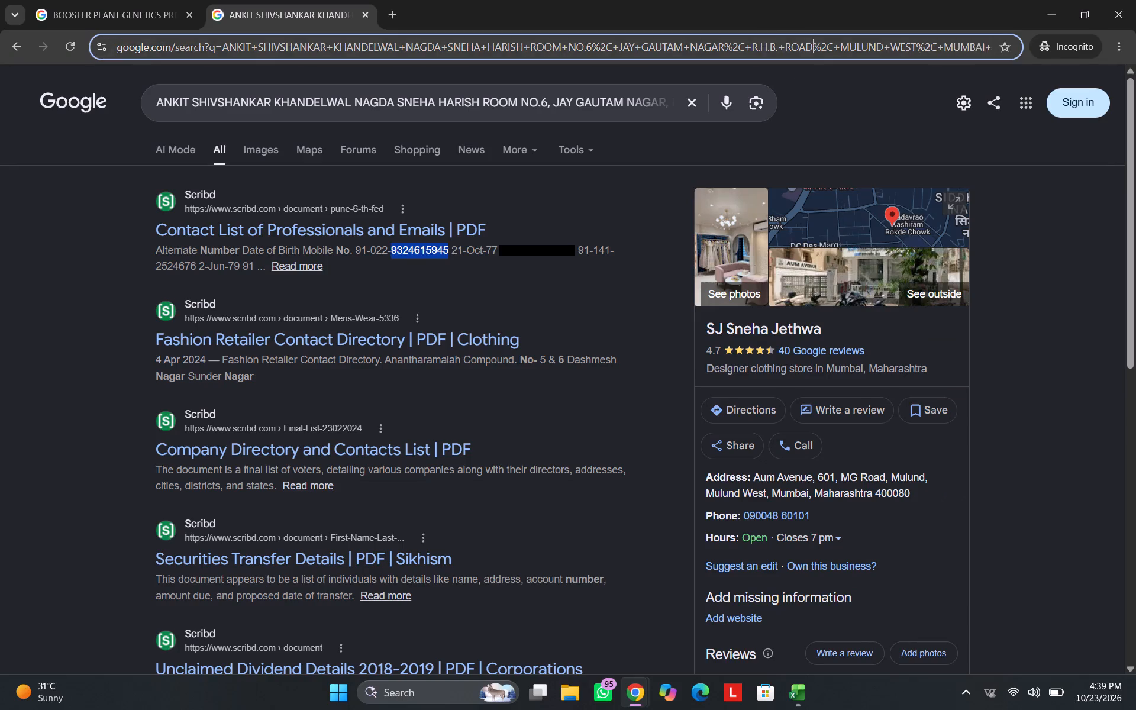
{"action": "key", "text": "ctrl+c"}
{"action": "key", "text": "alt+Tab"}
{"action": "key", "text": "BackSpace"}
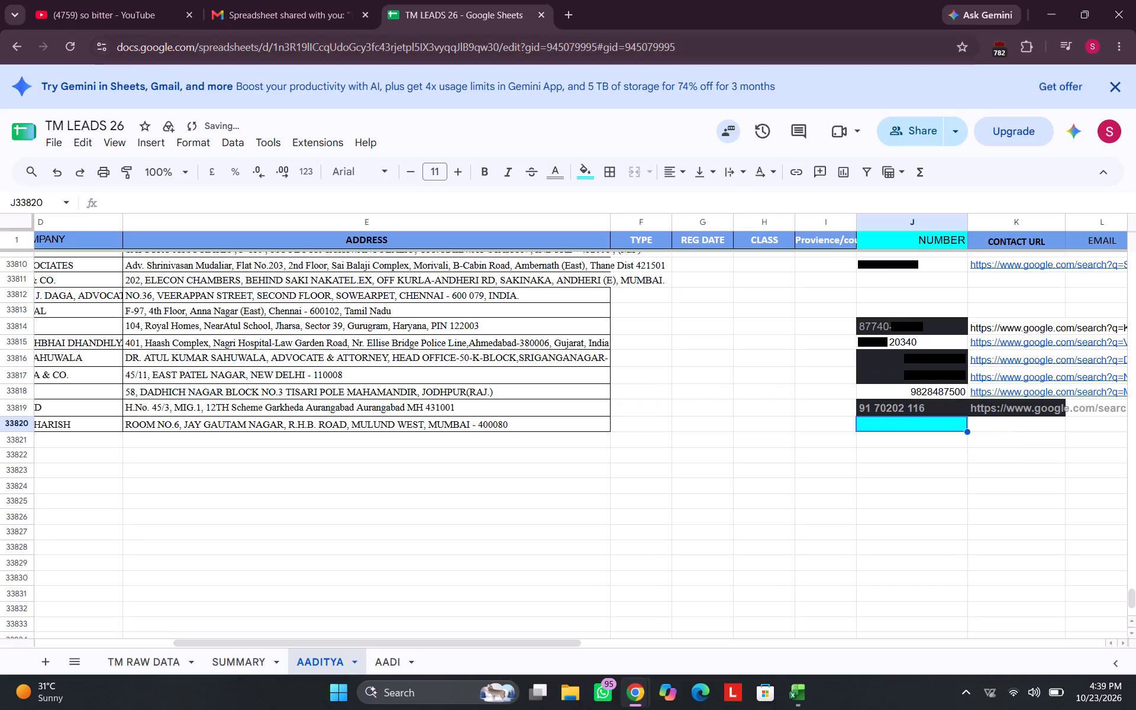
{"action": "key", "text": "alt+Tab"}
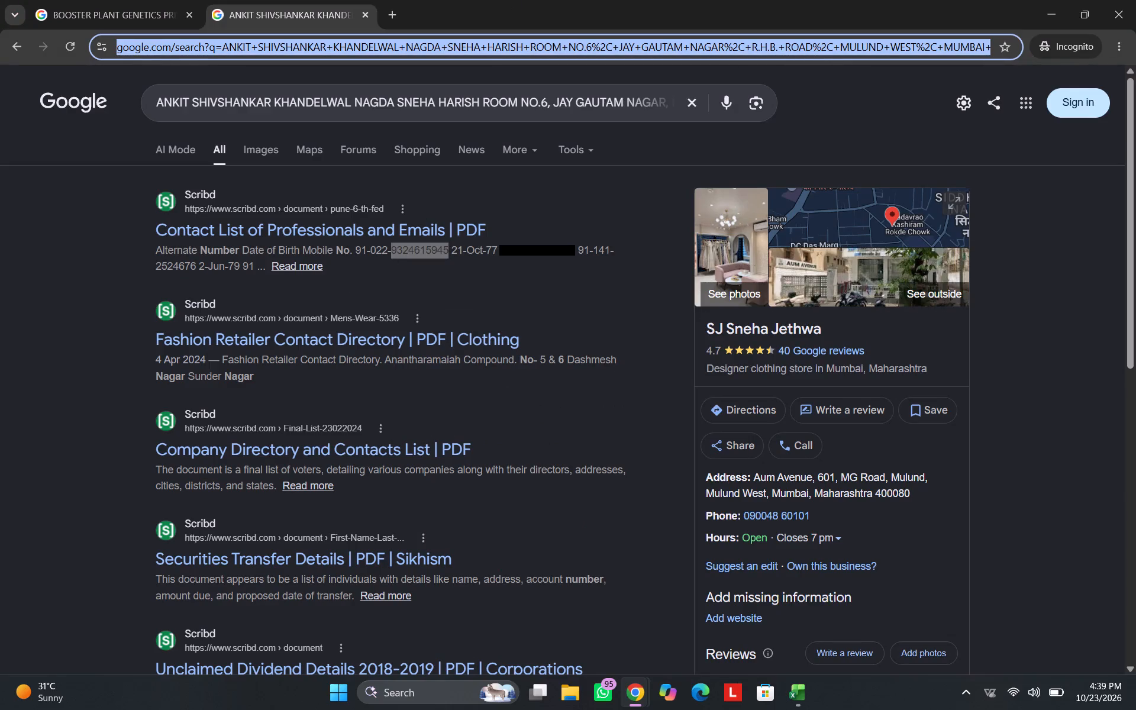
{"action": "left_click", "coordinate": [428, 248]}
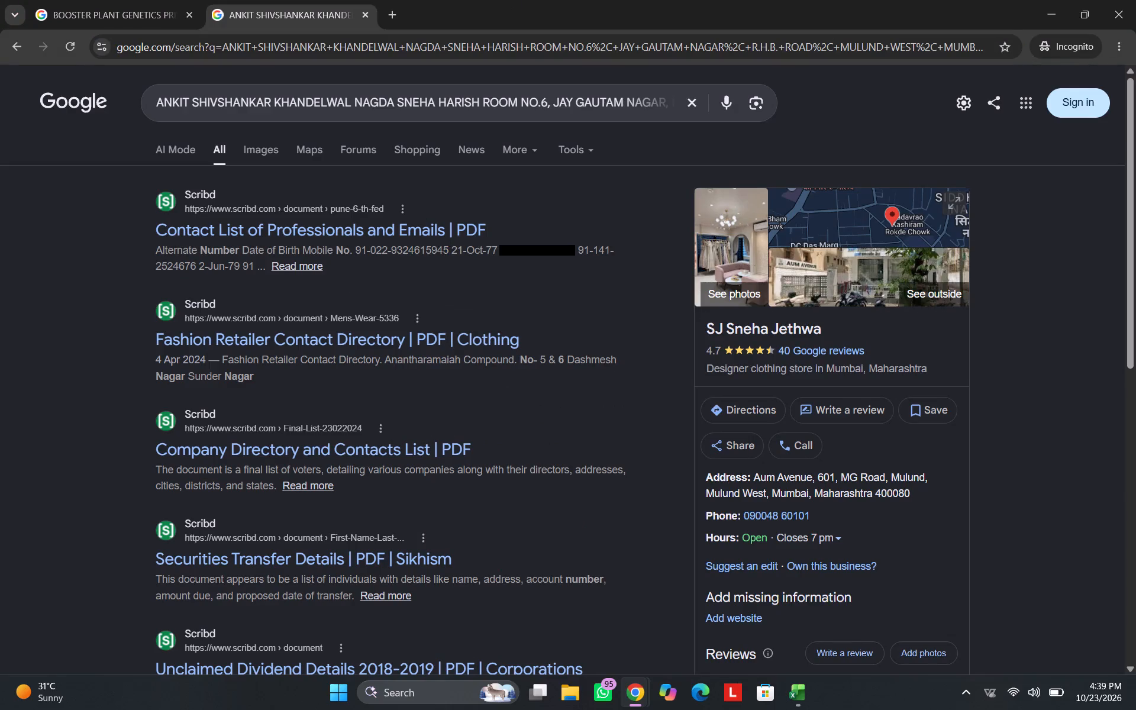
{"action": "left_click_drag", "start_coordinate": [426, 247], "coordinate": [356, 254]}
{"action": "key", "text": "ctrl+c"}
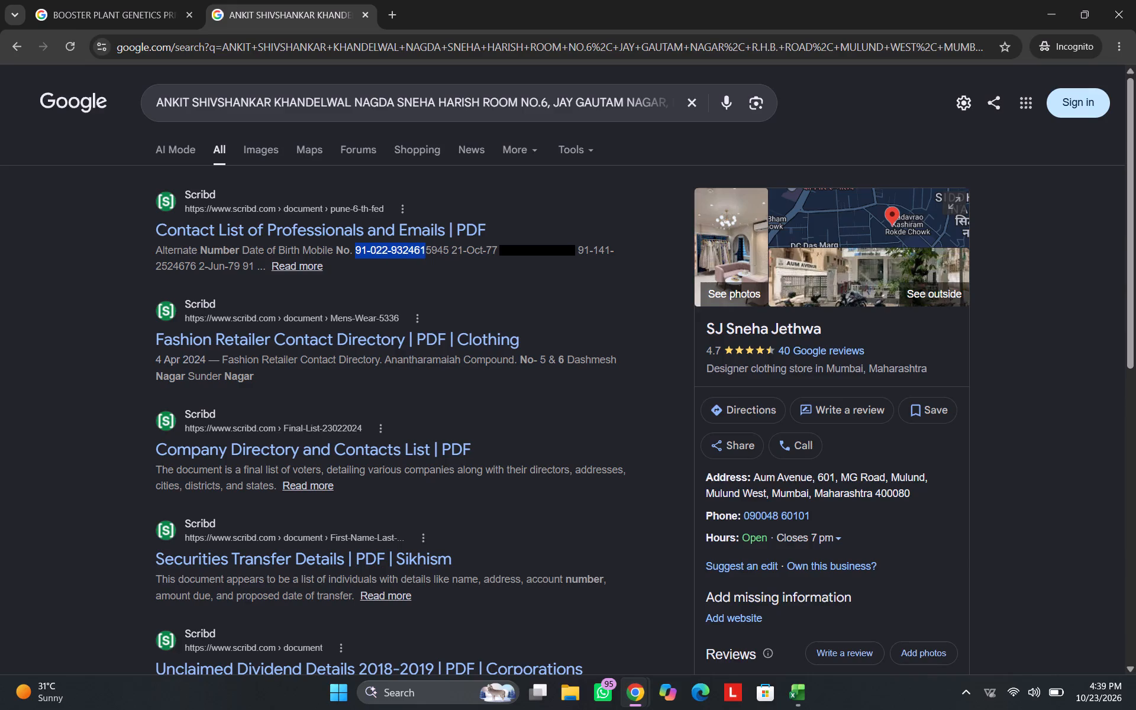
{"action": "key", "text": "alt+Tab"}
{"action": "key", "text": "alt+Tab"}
Copy the second mobile number from the top Scribd result into the NUMBER column of row 33820 and remove its stray leading character.
{"action": "left_click_drag", "start_coordinate": [573, 249], "coordinate": [513, 251]}
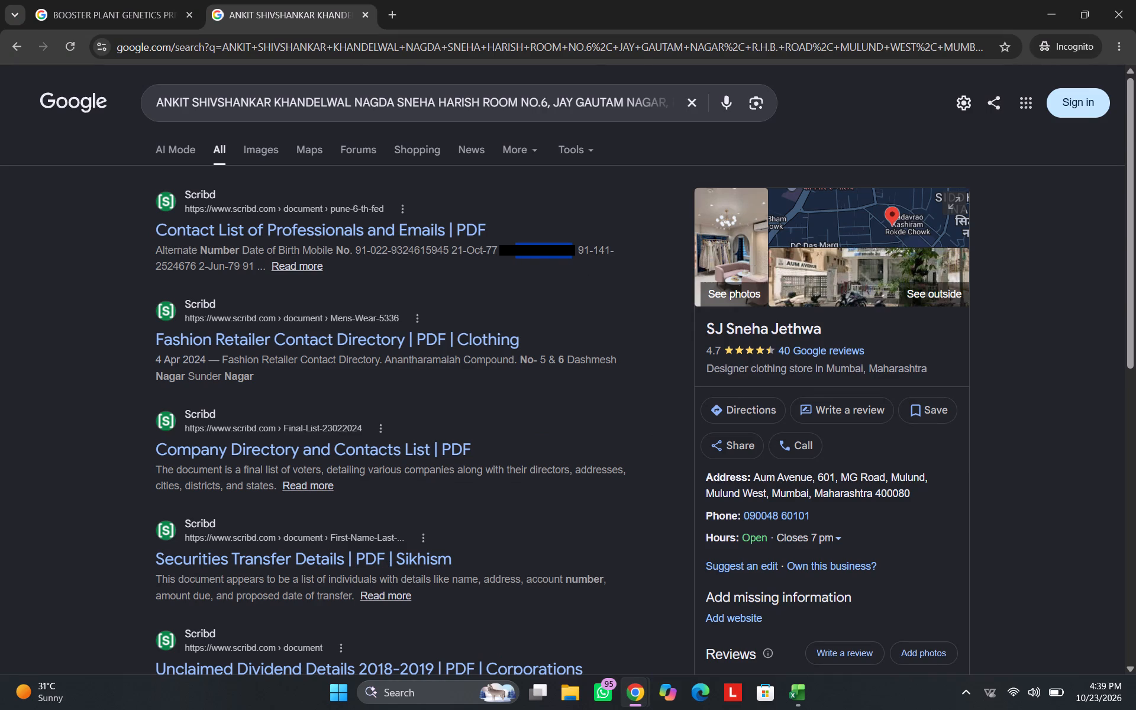
{"action": "key", "text": "ctrl+c"}
{"action": "key", "text": "alt+Tab"}
{"action": "key", "text": "ctrl+v"}
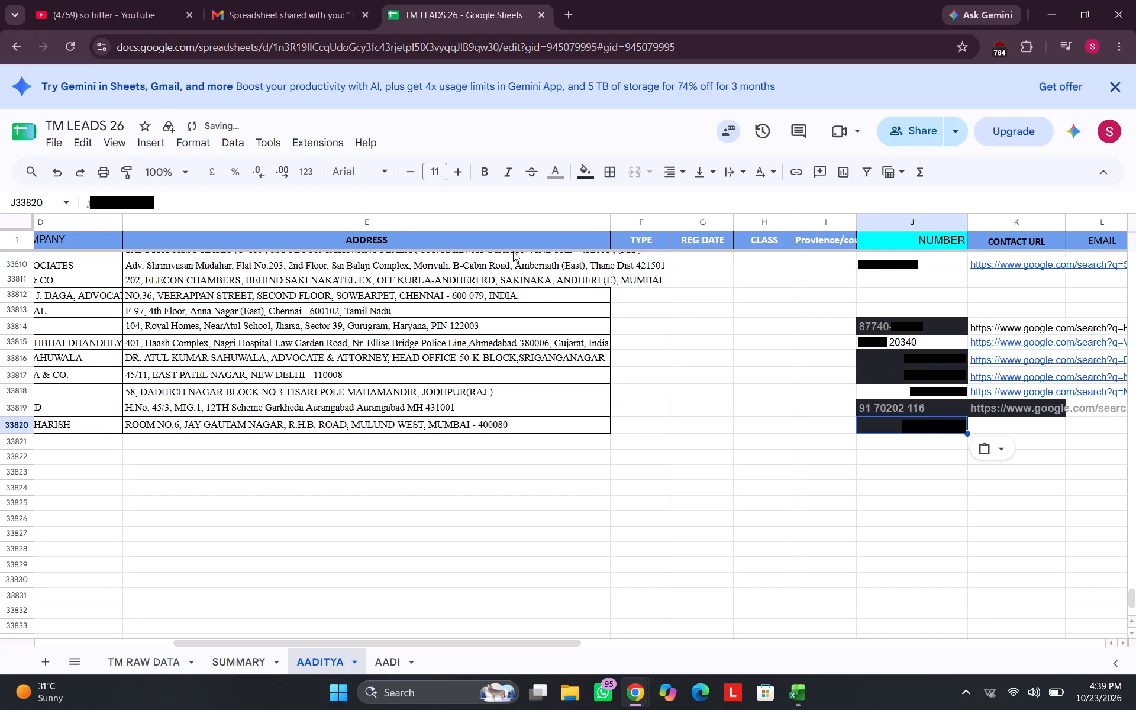
{"action": "double_click", "coordinate": [908, 424]}
{"action": "left_click", "coordinate": [906, 427]}
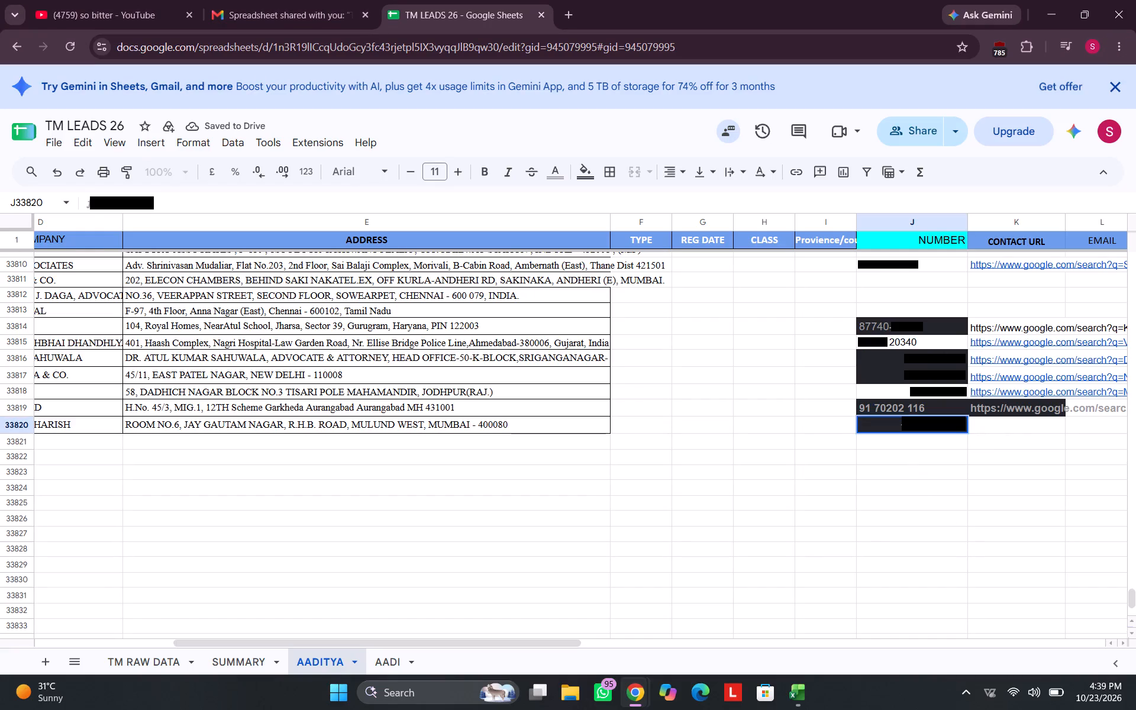
{"action": "key", "text": "BackSpace"}
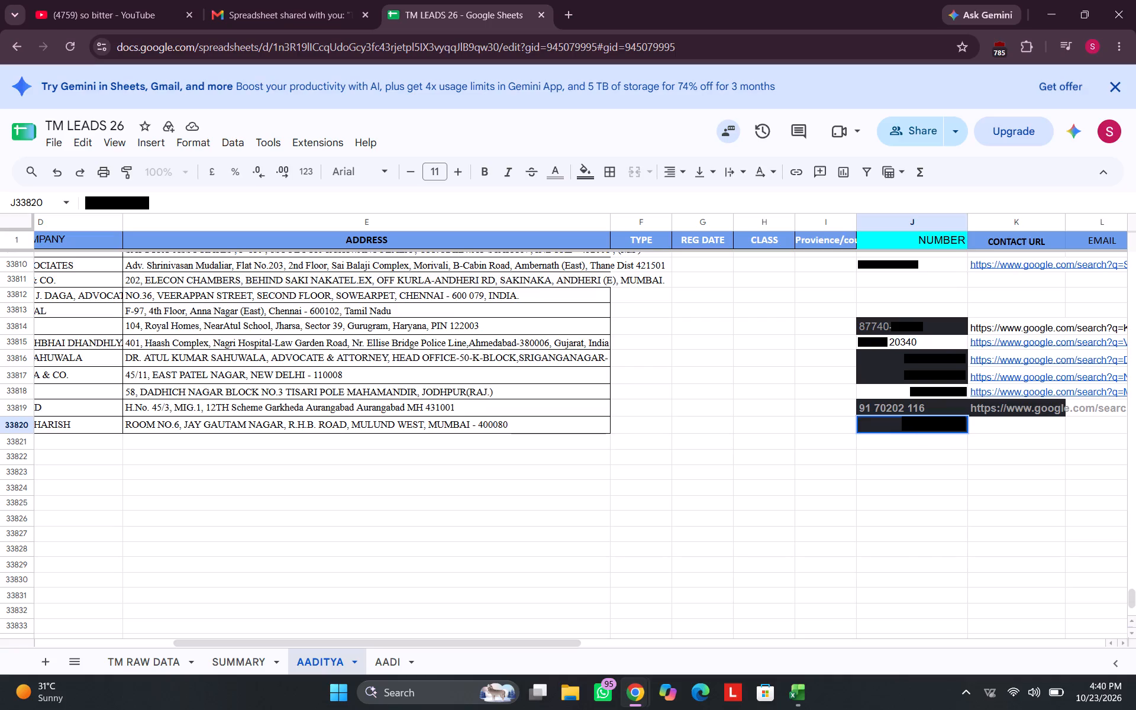
Copy the URL of the Google search into the CONTACT URL column of row 33820.
{"action": "left_click", "coordinate": [994, 428]}
{"action": "key", "text": "alt+Tab"}
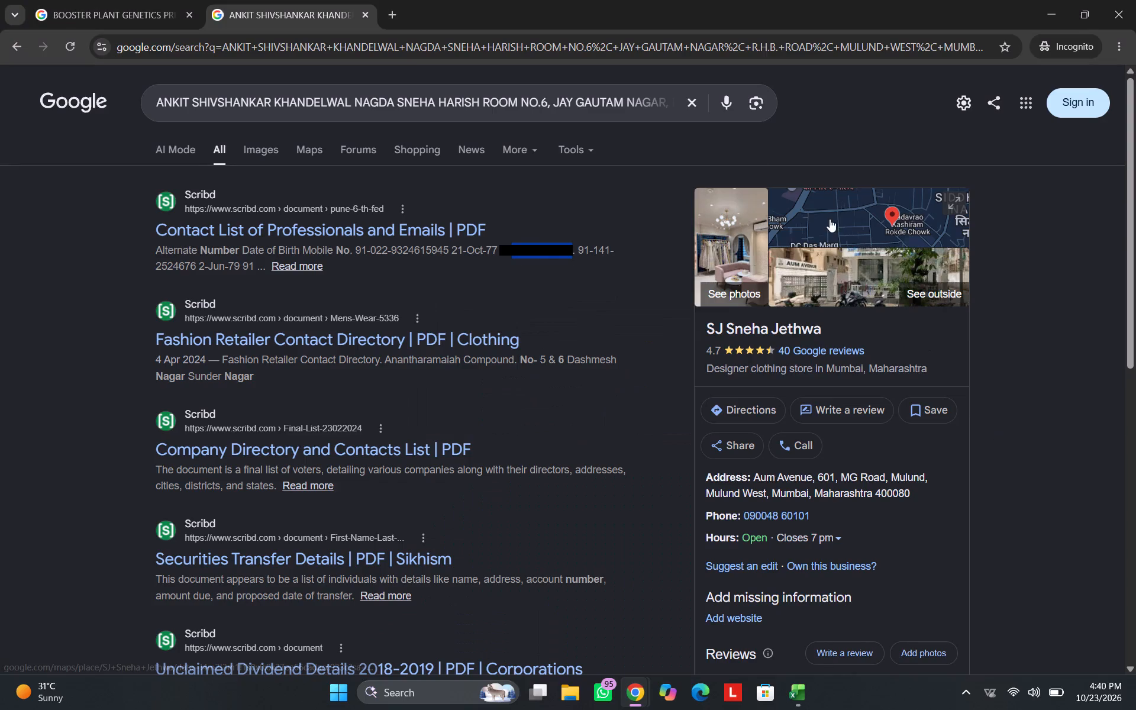
{"action": "left_click", "coordinate": [793, 45]}
{"action": "key", "text": "ctrl+c"}
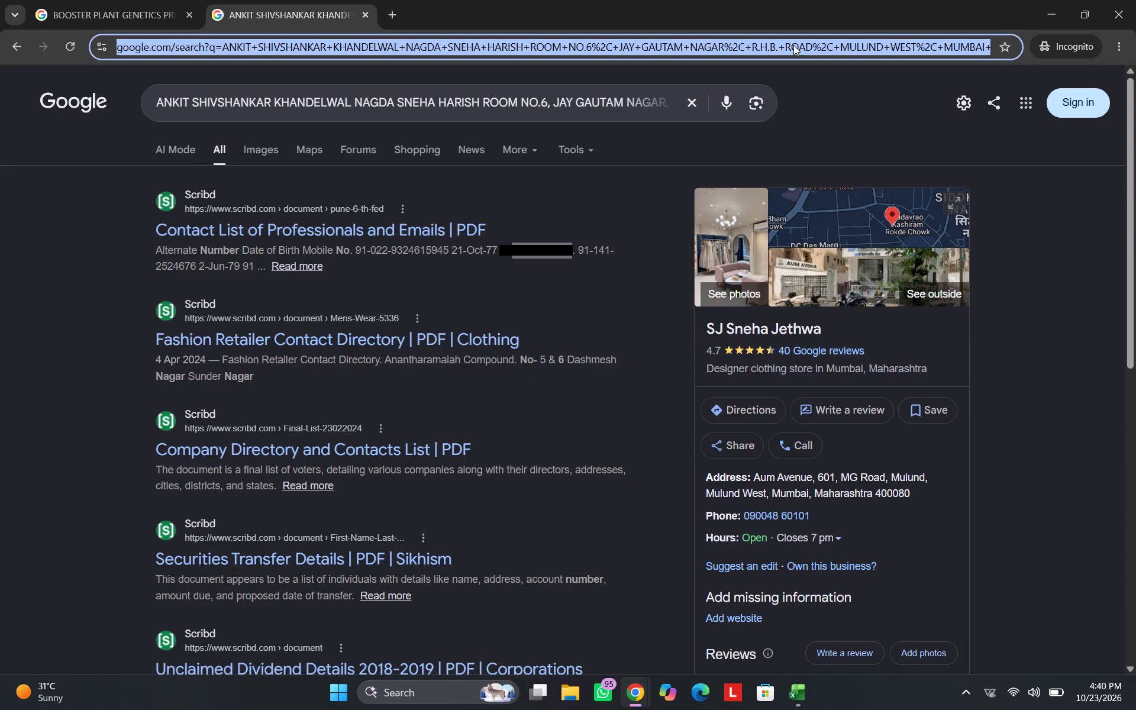
{"action": "key", "text": "alt+Tab"}
{"action": "key", "text": "ctrl+v"}
Correct the Google query to end in "gst number", run it and check the results for the applicant's GST number.
{"action": "key", "text": "alt+Tab"}
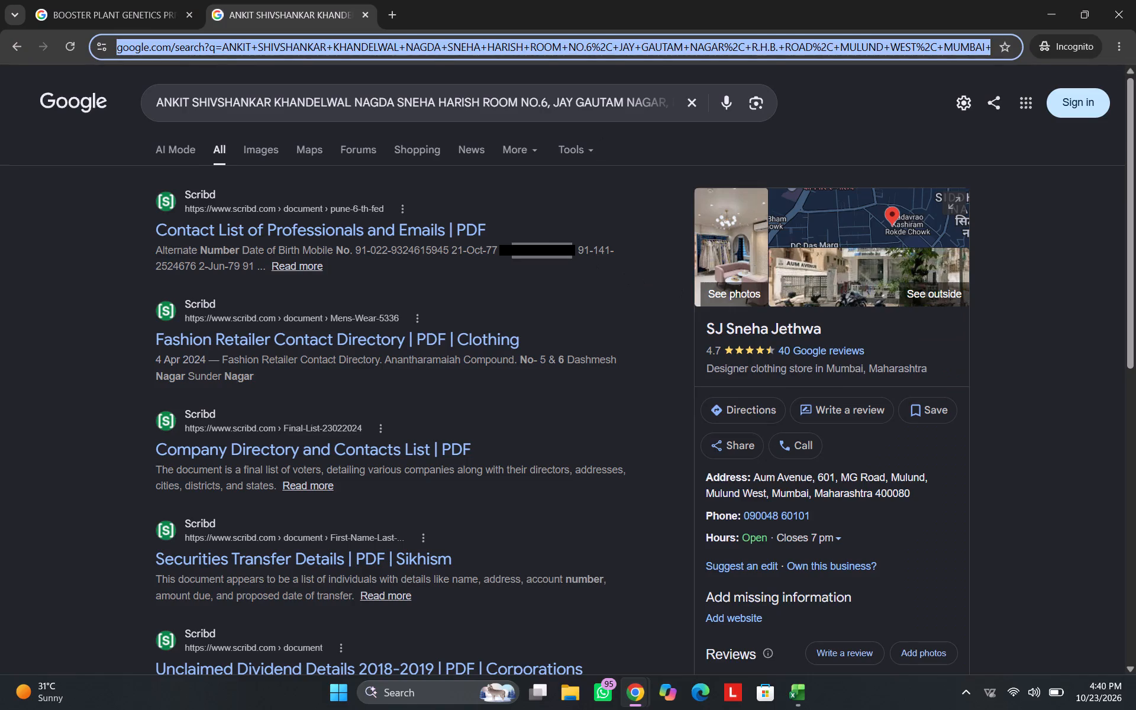
{"action": "left_click", "coordinate": [620, 104]}
{"action": "left_click", "coordinate": [370, 122]}
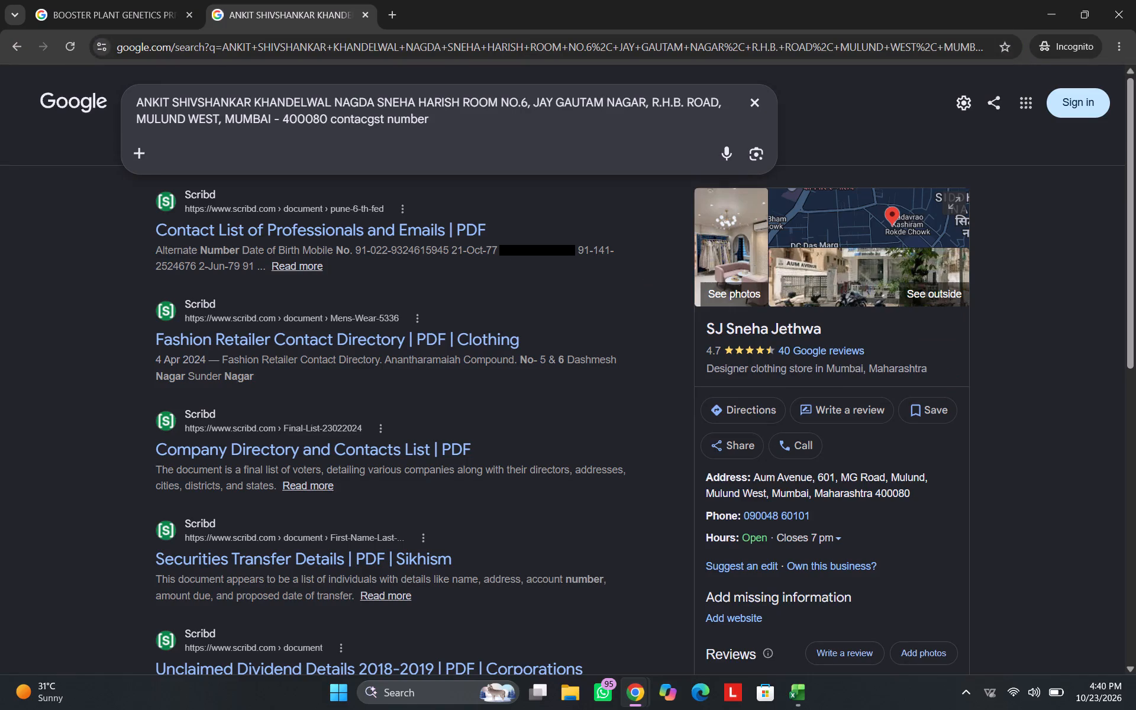
{"action": "key", "text": "ctrl+BackSpace"}
{"action": "key", "text": "Return"}
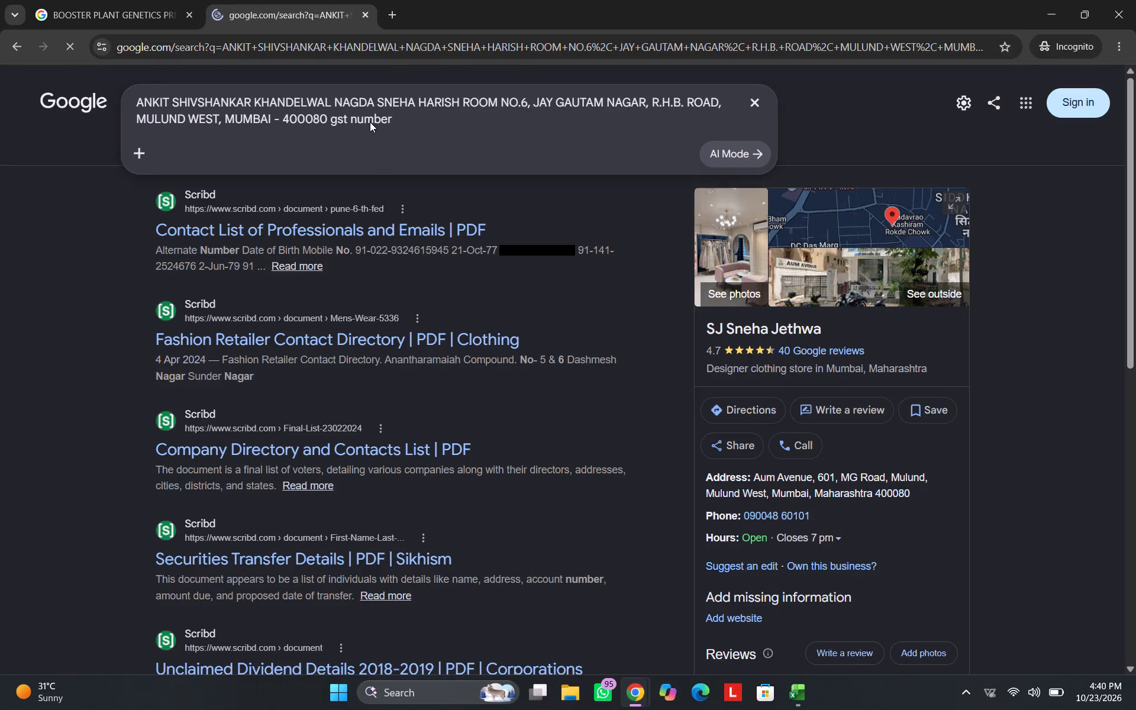
{"action": "scroll", "coordinate": [373, 548], "scroll_direction": "down", "scroll_amount": 1}
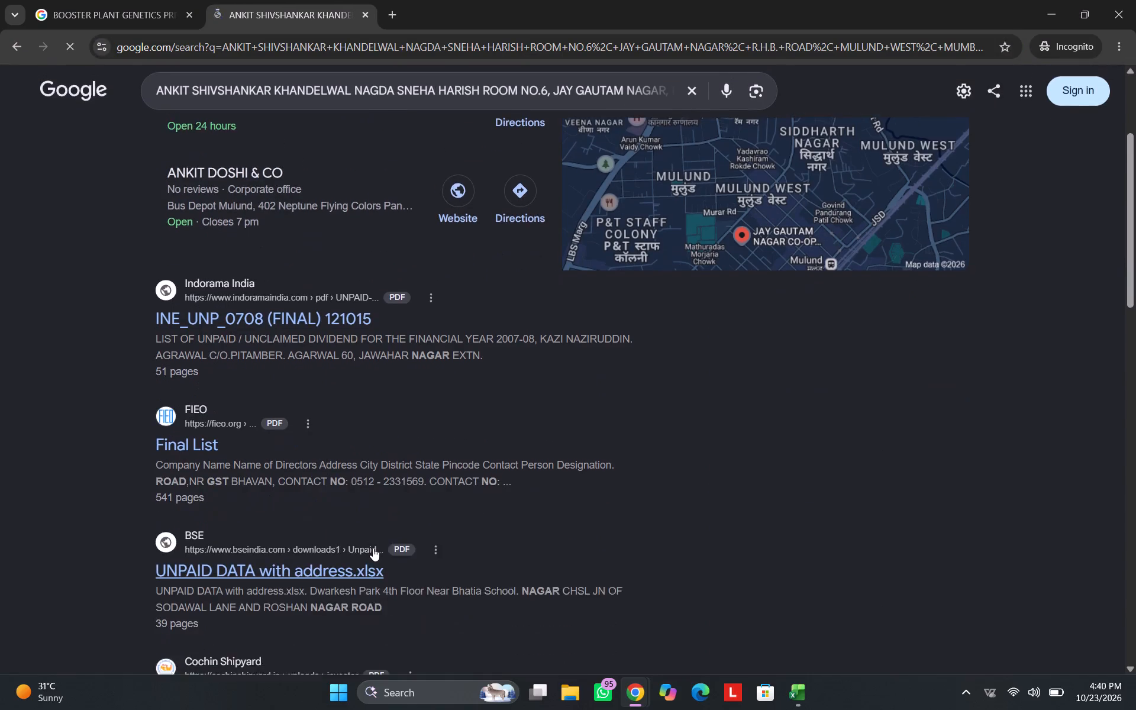
{"action": "scroll", "coordinate": [373, 548], "scroll_direction": "down", "scroll_amount": 1}
Copy the application number 6588558 from sheet Page205 of the Excel workbook into column B of row 33821 in TM LEADS 26.
{"action": "key", "text": "alt+Tab"}
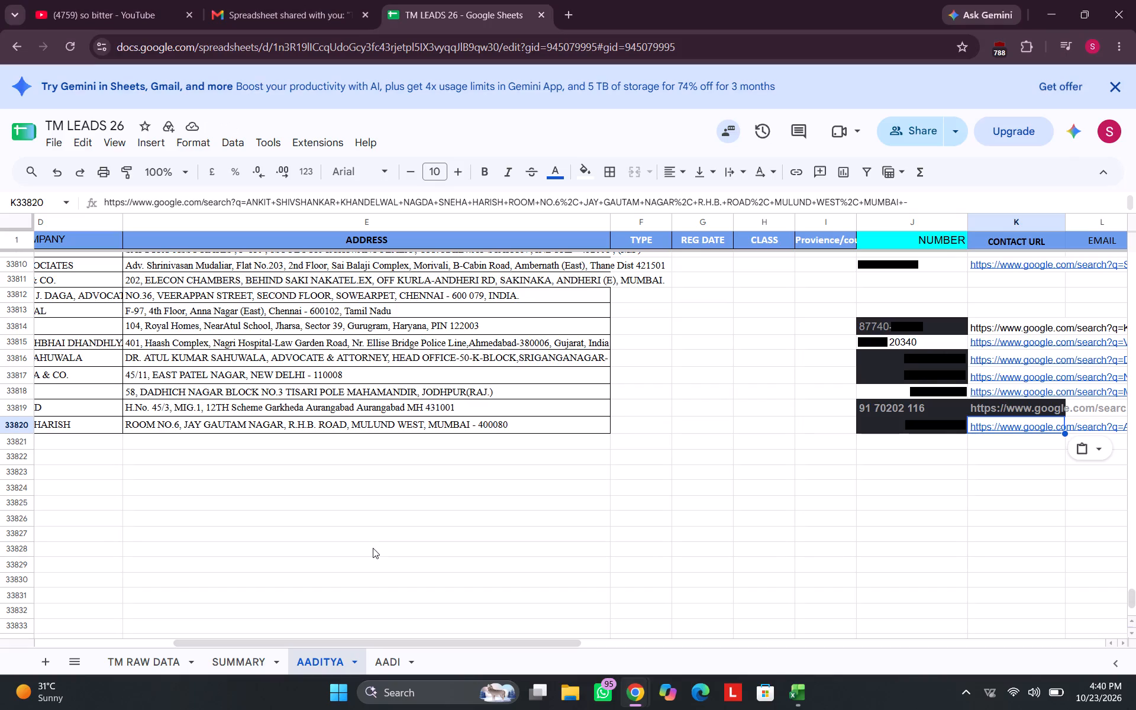
{"action": "key", "text": "Down"}
{"action": "key", "text": "Left"}
{"action": "key", "text": "Left"}
{"action": "key", "text": "Left"}
{"action": "key", "text": "Left"}
{"action": "key", "text": "Left"}
{"action": "key", "text": "Left"}
{"action": "key", "text": "Left"}
{"action": "key", "text": "Left"}
{"action": "key", "text": "Left"}
{"action": "key", "text": "Left"}
{"action": "key", "text": "Left"}
{"action": "key", "text": "Left"}
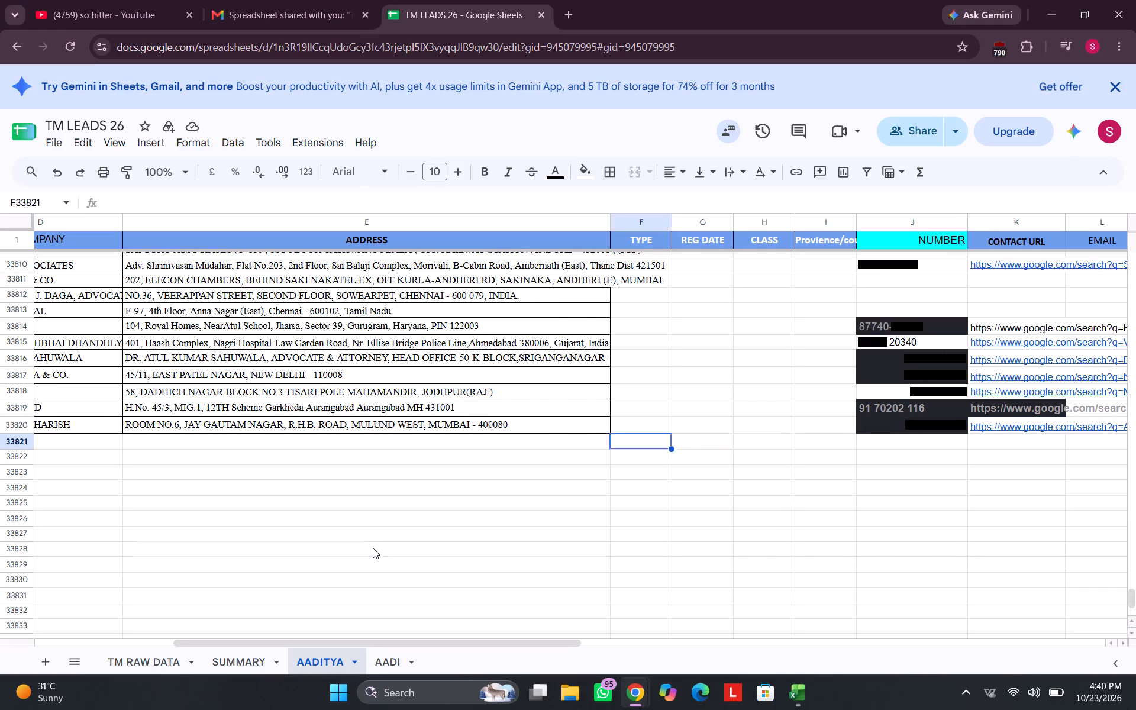
{"action": "key", "text": "Right"}
{"action": "key", "text": "alt+Tab"}
{"action": "key", "text": "alt+Right"}
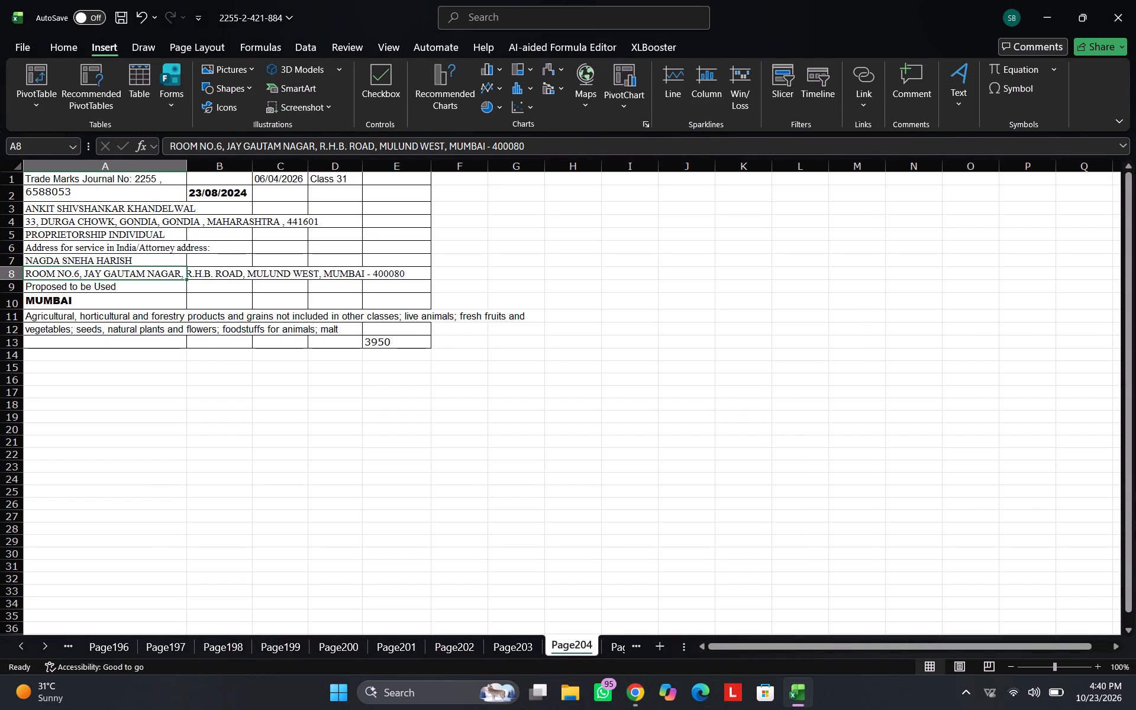
{"action": "left_click", "coordinate": [612, 643]}
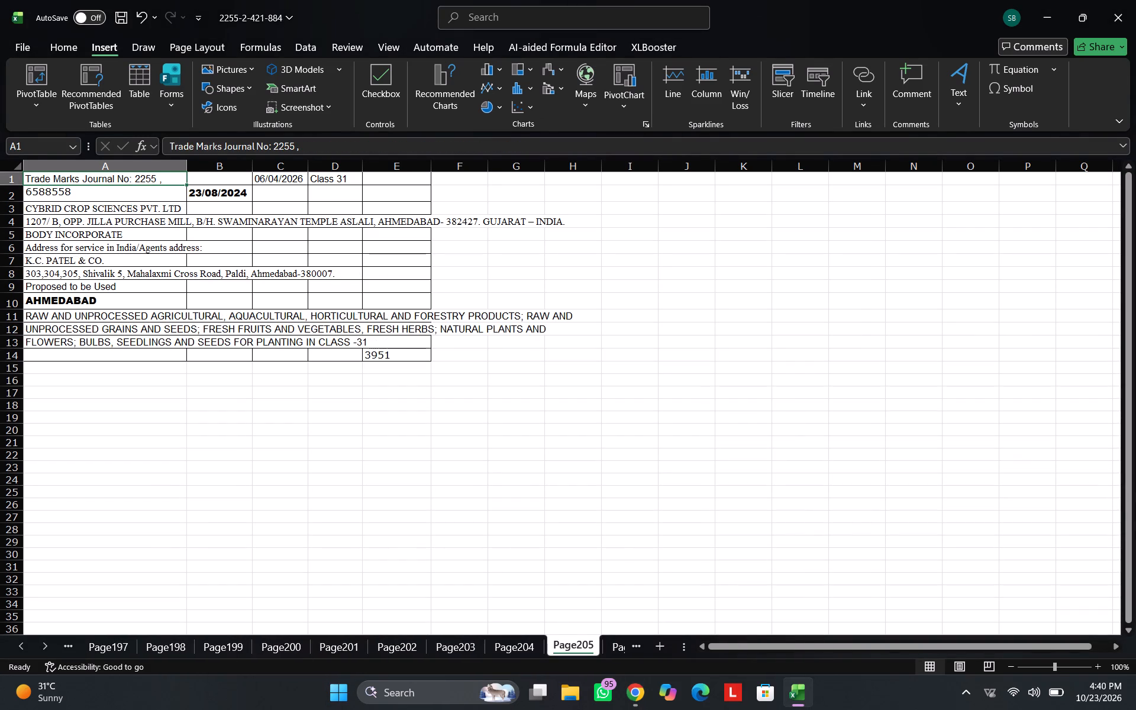
{"action": "left_click", "coordinate": [156, 191]}
{"action": "key", "text": "ctrl+c"}
{"action": "key", "text": "alt+Tab"}
{"action": "key", "text": "ctrl+v"}
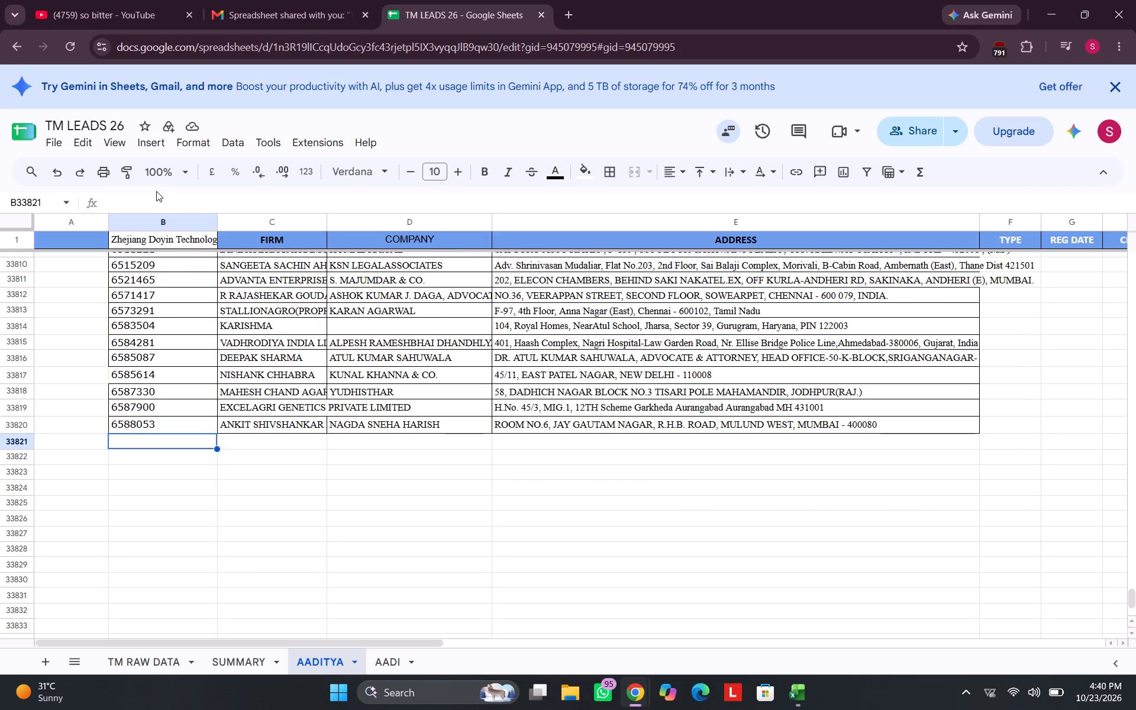
Copy the applicant name CYBRID CROP SCIENCES PVT. LTD from Page205 into the FIRM column of row 33821.
{"action": "key", "text": "alt+Tab"}
{"action": "key", "text": "Down"}
{"action": "key", "text": "ctrl+c"}
{"action": "key", "text": "alt+Tab"}
{"action": "key", "text": "Right"}
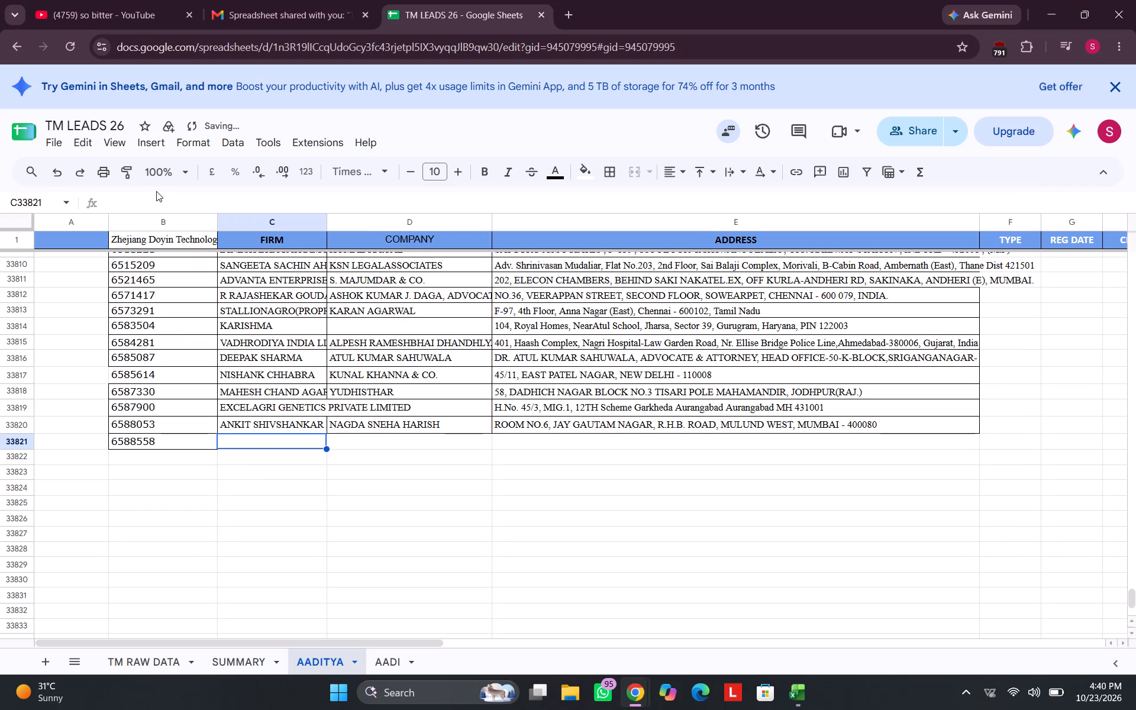
{"action": "key", "text": "ctrl+v"}
Copy the agent name K.C. PATEL & CO. from Page205 into the COMPANY column of row 33821.
{"action": "key", "text": "alt+Tab"}
{"action": "key", "text": "Down"}
{"action": "key", "text": "Left"}
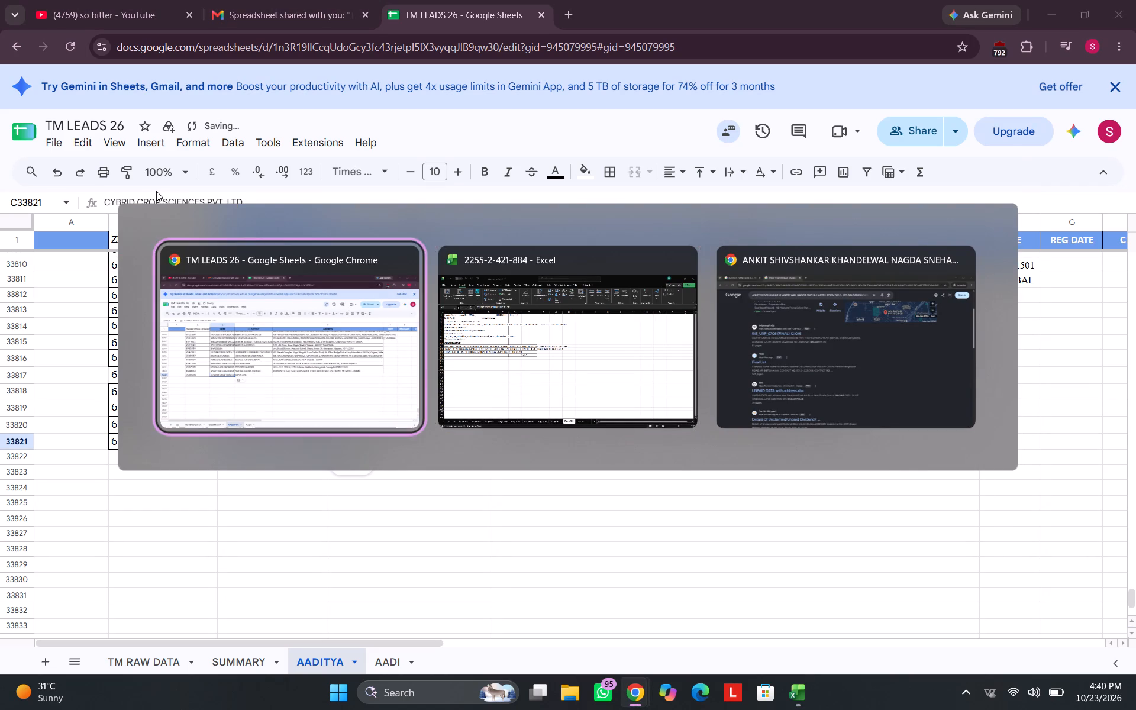
{"action": "key", "text": "Return"}
{"action": "key", "text": "alt+Tab"}
{"action": "key", "text": "Down"}
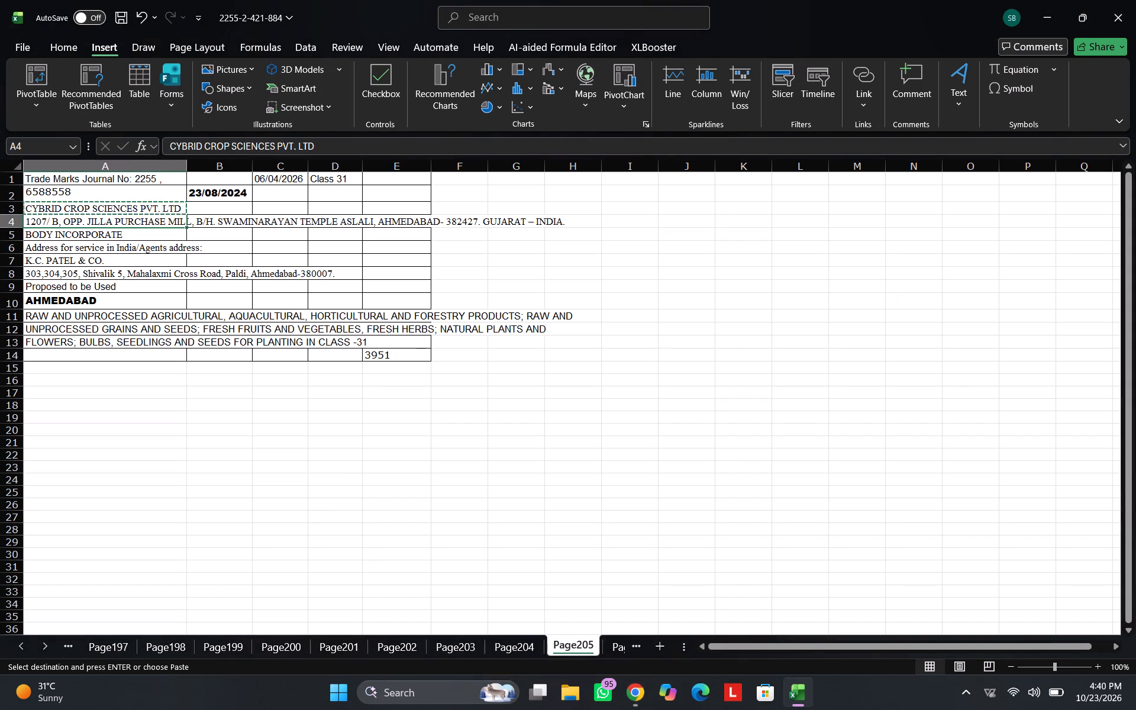
{"action": "key", "text": "Down"}
{"action": "key", "text": "Down"}
{"action": "key", "text": "Down"}
{"action": "key", "text": "ctrl+c"}
{"action": "key", "text": "alt+Tab"}
{"action": "key", "text": "Right"}
{"action": "key", "text": "ctrl+v"}
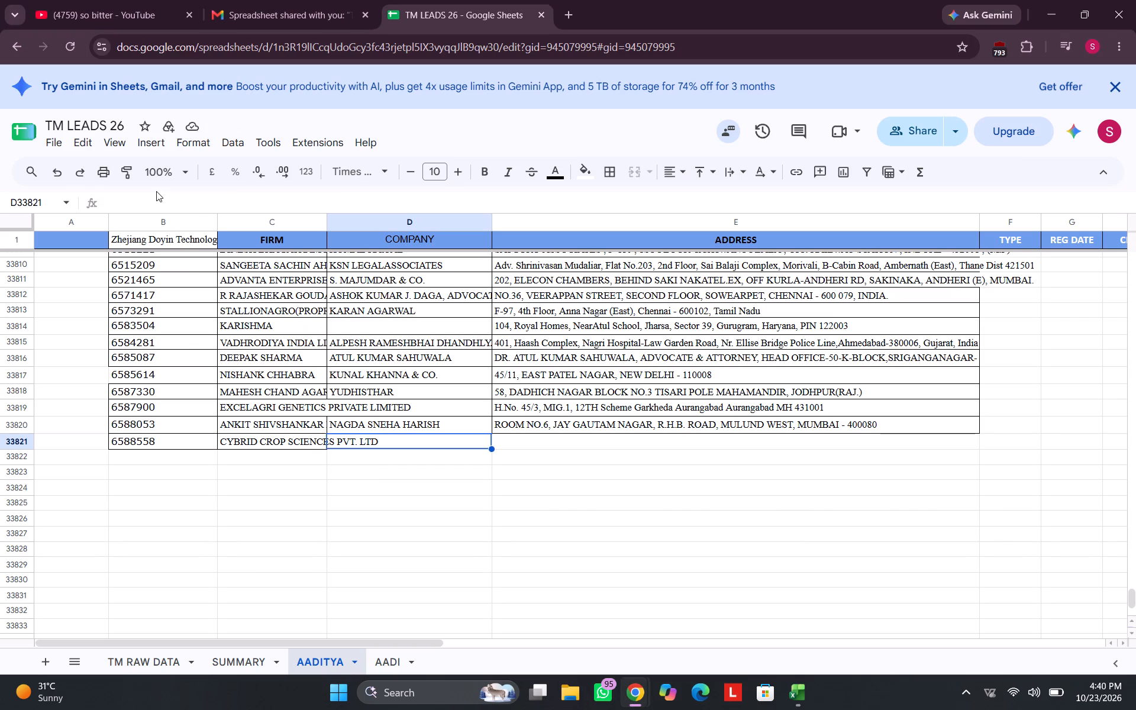
Copy the agent's address from Page205 into the ADDRESS column of row 33821.
{"action": "key", "text": "alt+Tab"}
{"action": "key", "text": "Down"}
{"action": "key", "text": "Down"}
{"action": "key", "text": "ctrl+c"}
{"action": "key", "text": "Up"}
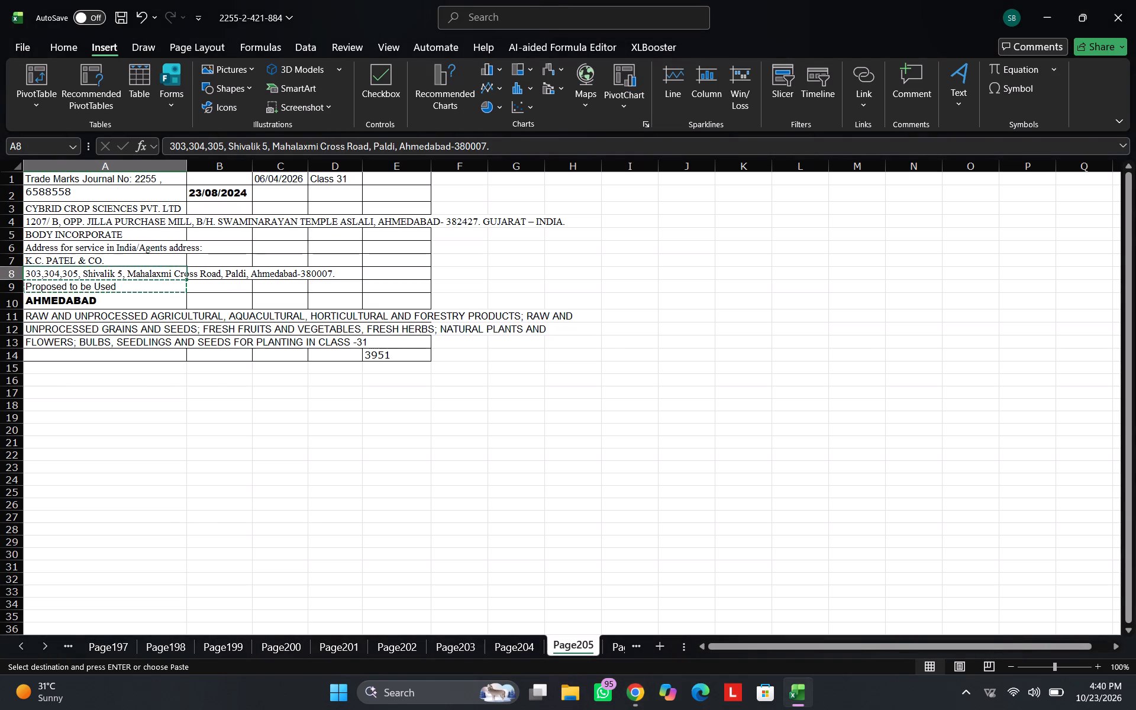
{"action": "key", "text": "ctrl+c"}
{"action": "key", "text": "alt+Tab"}
{"action": "key", "text": "Right"}
{"action": "key", "text": "ctrl+v"}
Search Google for the firm, company and address of row 33821 followed by "contact number".
{"action": "key", "text": "Right"}
{"action": "key", "text": "shift+Left"}
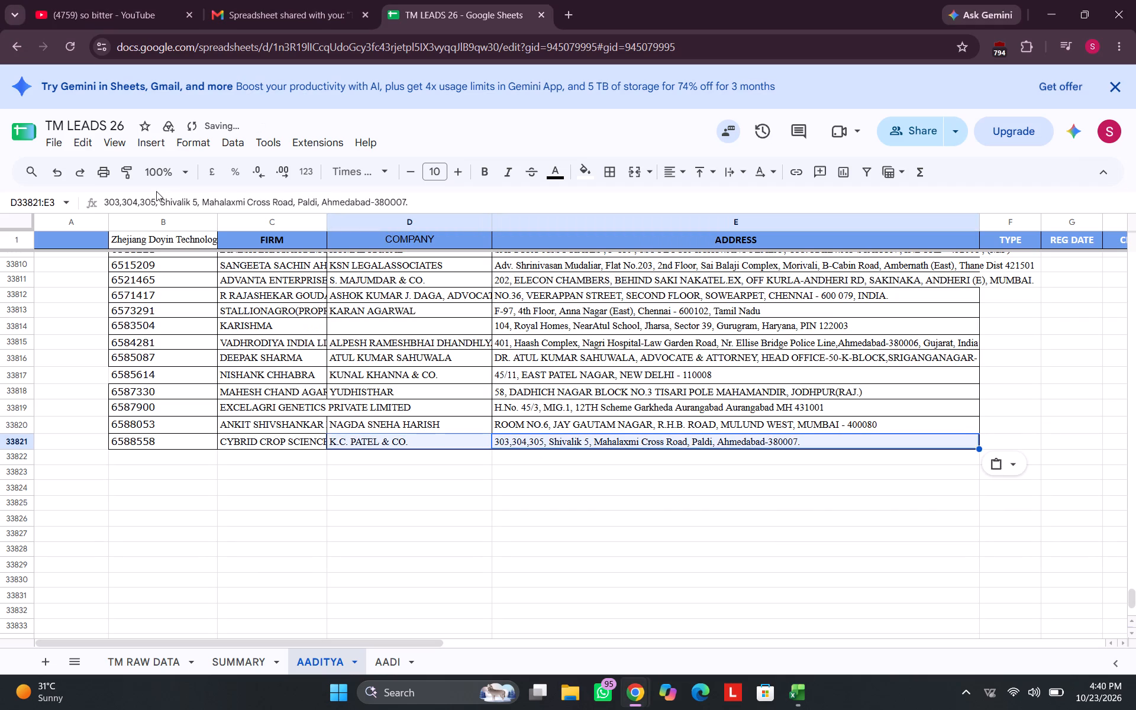
{"action": "key", "text": "shift+Left"}
{"action": "key", "text": "ctrl+c"}
{"action": "key", "text": "alt+Tab"}
{"action": "key", "text": "alt+Right"}
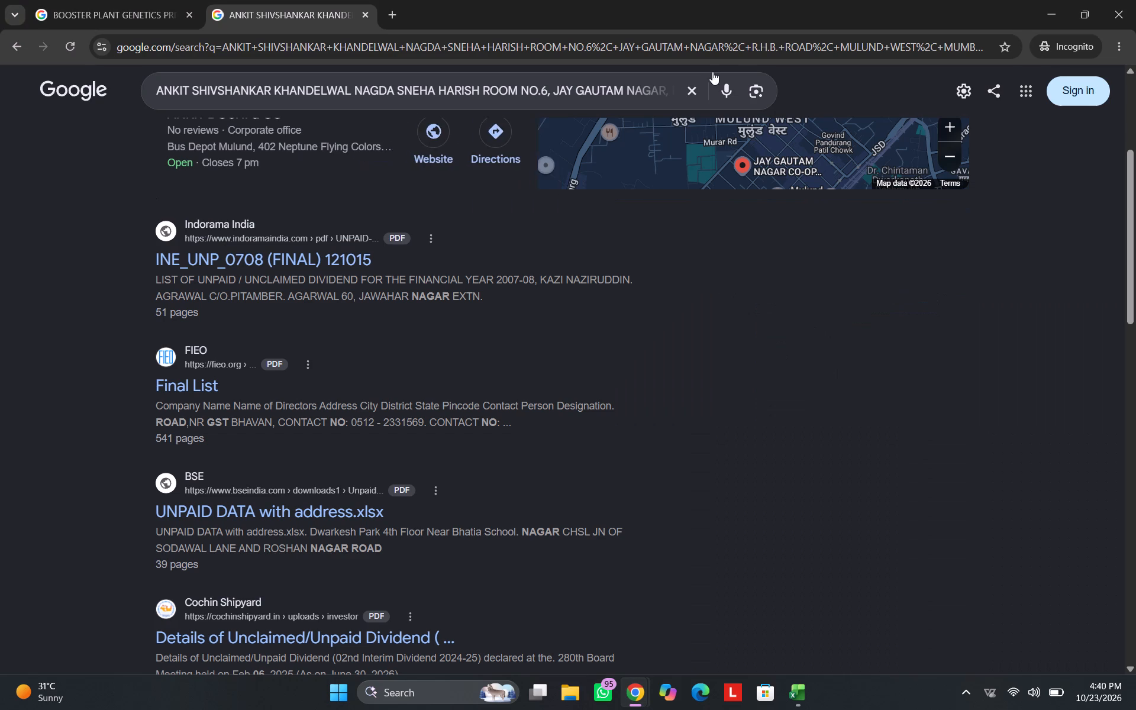
{"action": "left_click", "coordinate": [684, 91]}
{"action": "key", "text": "ctrl+v"}
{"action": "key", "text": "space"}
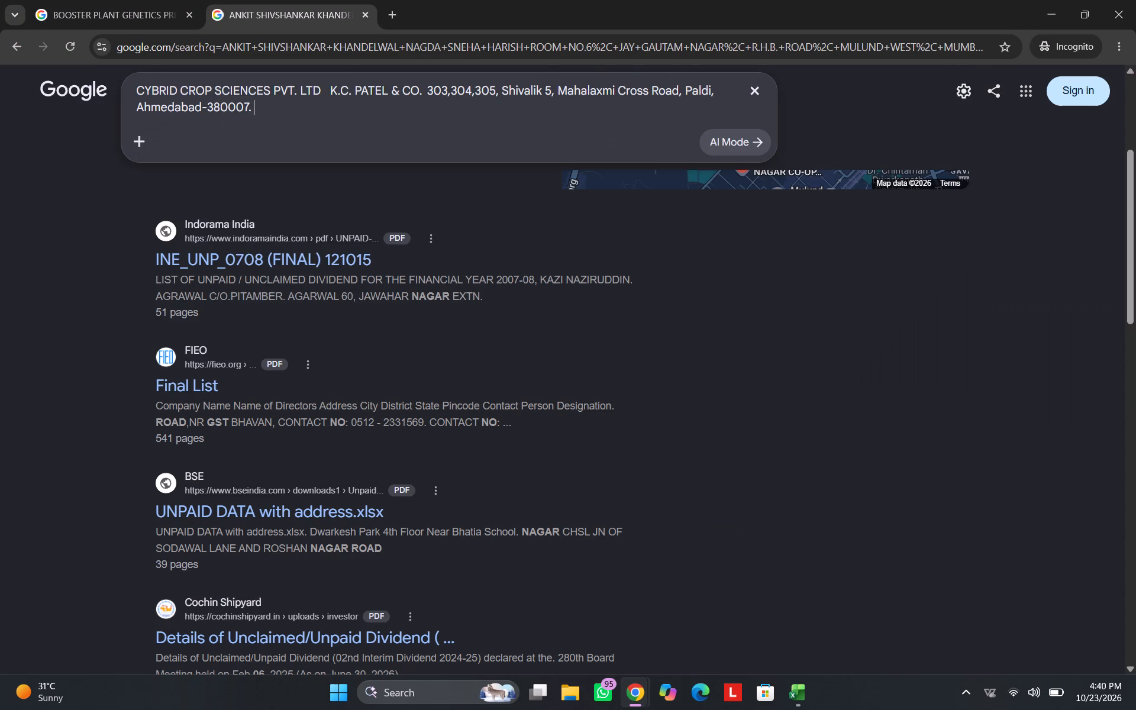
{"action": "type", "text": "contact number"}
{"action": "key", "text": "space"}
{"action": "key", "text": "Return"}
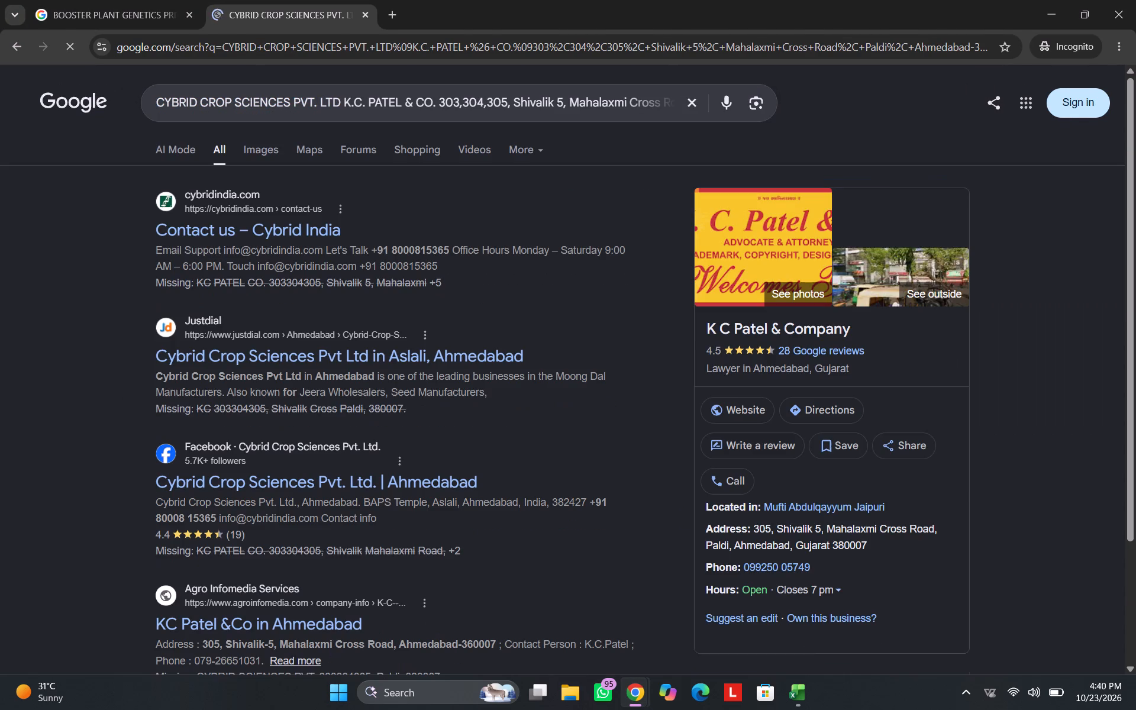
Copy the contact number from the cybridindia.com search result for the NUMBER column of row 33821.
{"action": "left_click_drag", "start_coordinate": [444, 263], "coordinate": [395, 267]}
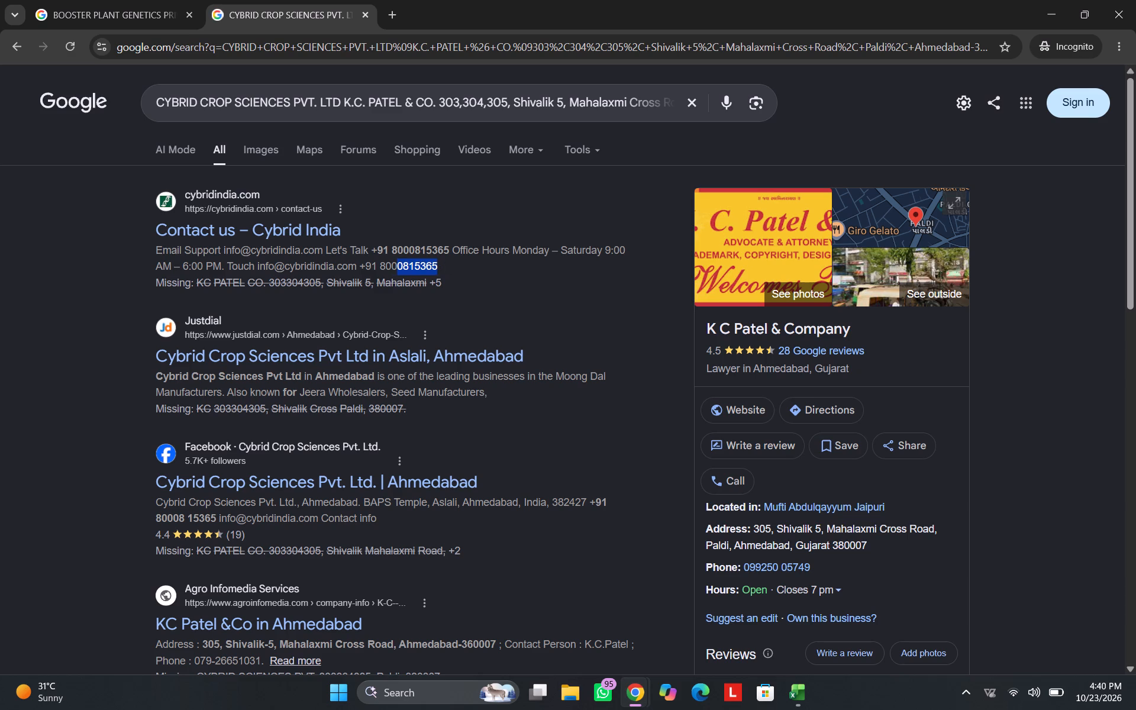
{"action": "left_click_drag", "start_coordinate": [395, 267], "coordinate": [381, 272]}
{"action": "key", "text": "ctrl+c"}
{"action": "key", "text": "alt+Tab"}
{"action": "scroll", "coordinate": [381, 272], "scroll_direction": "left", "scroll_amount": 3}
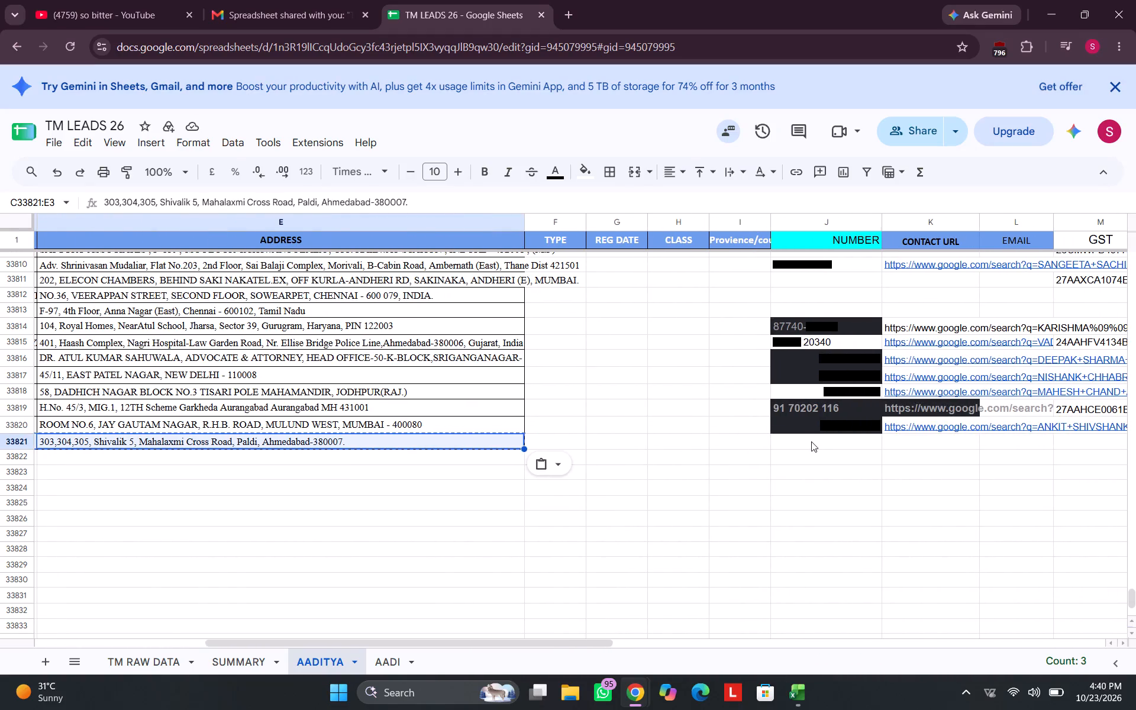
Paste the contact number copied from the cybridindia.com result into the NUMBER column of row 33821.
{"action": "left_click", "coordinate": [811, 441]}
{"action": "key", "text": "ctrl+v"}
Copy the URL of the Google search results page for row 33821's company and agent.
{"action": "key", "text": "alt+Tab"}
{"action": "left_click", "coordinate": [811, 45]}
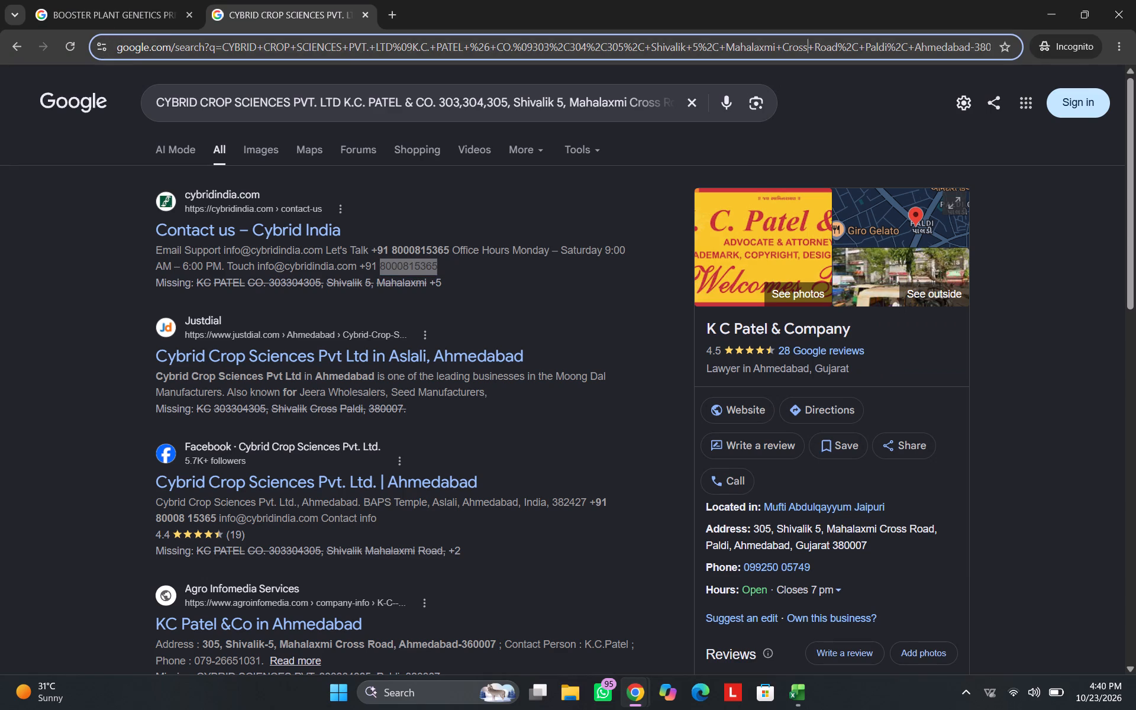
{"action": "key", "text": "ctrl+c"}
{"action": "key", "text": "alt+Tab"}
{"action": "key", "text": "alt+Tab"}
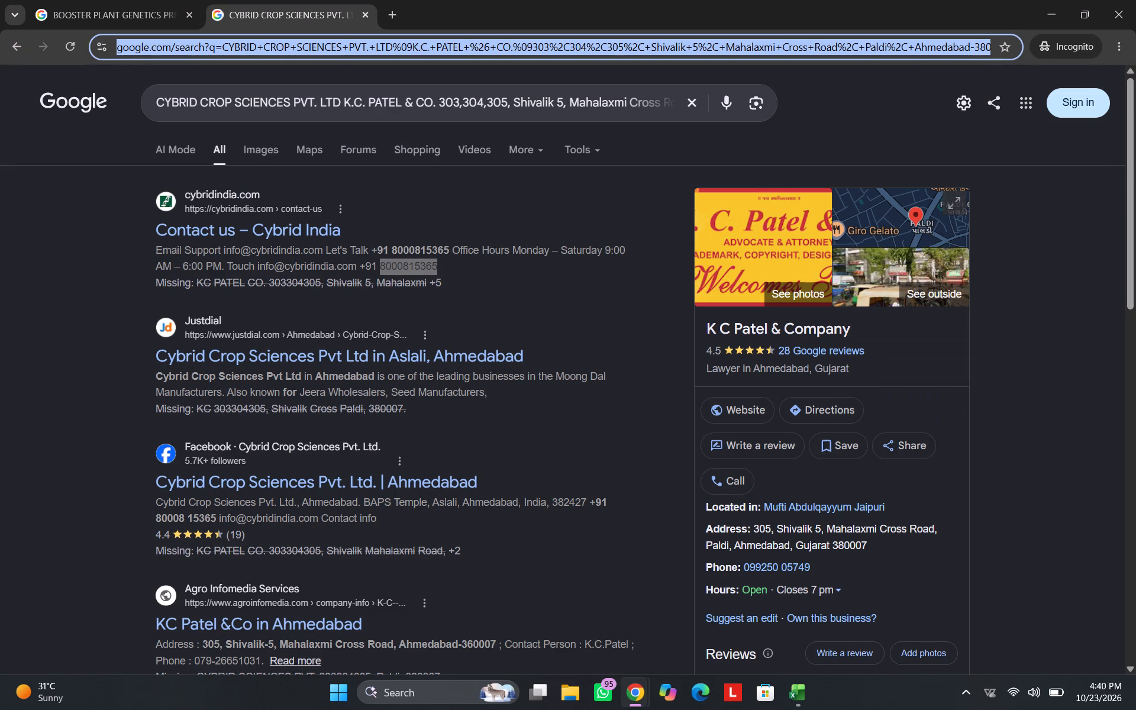
Replace the NUMBER entry of row 33821 with the phone number from the K C Patel & Company business listing, without its leading zero.
{"action": "left_click_drag", "start_coordinate": [448, 246], "coordinate": [393, 248]}
{"action": "left_click", "coordinate": [457, 269]}
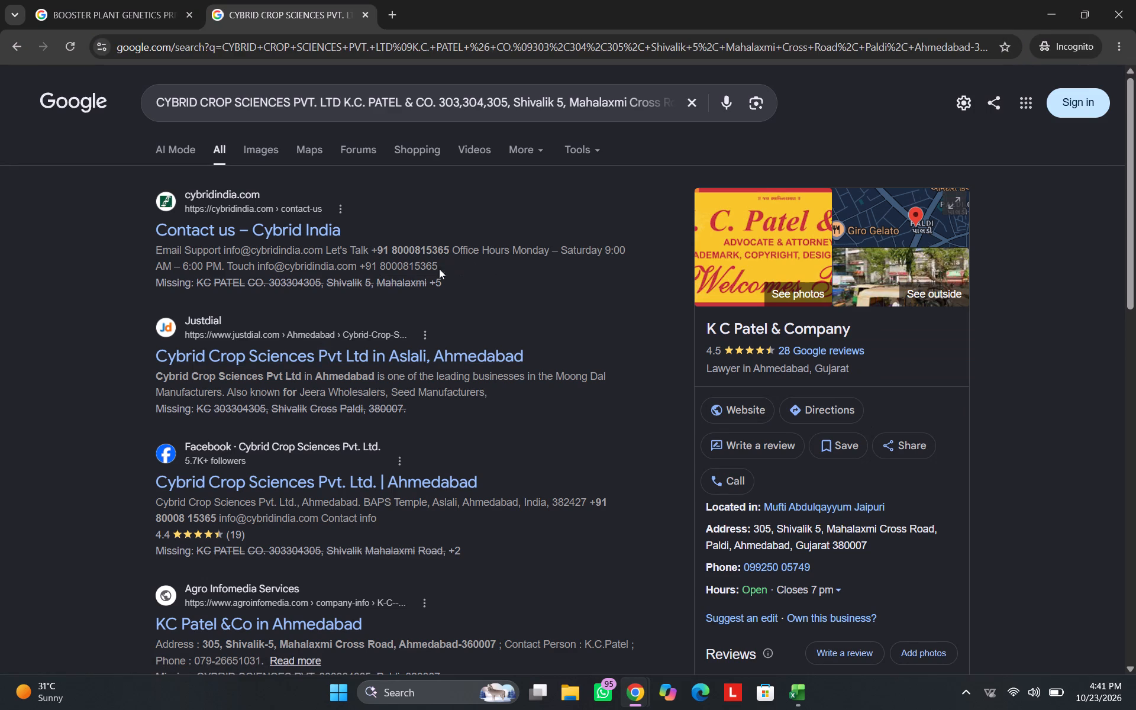
{"action": "left_click_drag", "start_coordinate": [436, 250], "coordinate": [373, 253]}
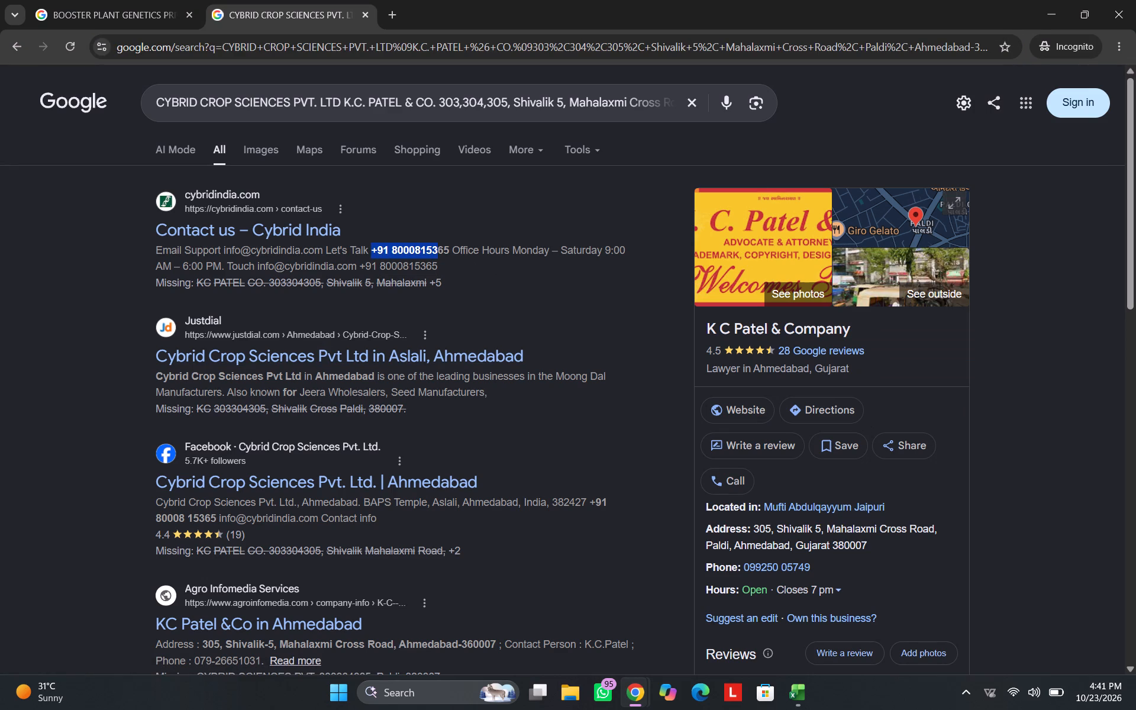
{"action": "left_click_drag", "start_coordinate": [373, 253], "coordinate": [377, 253]}
{"action": "left_click_drag", "start_coordinate": [816, 560], "coordinate": [748, 572]}
{"action": "key", "text": "ctrl+c"}
{"action": "key", "text": "alt+Tab"}
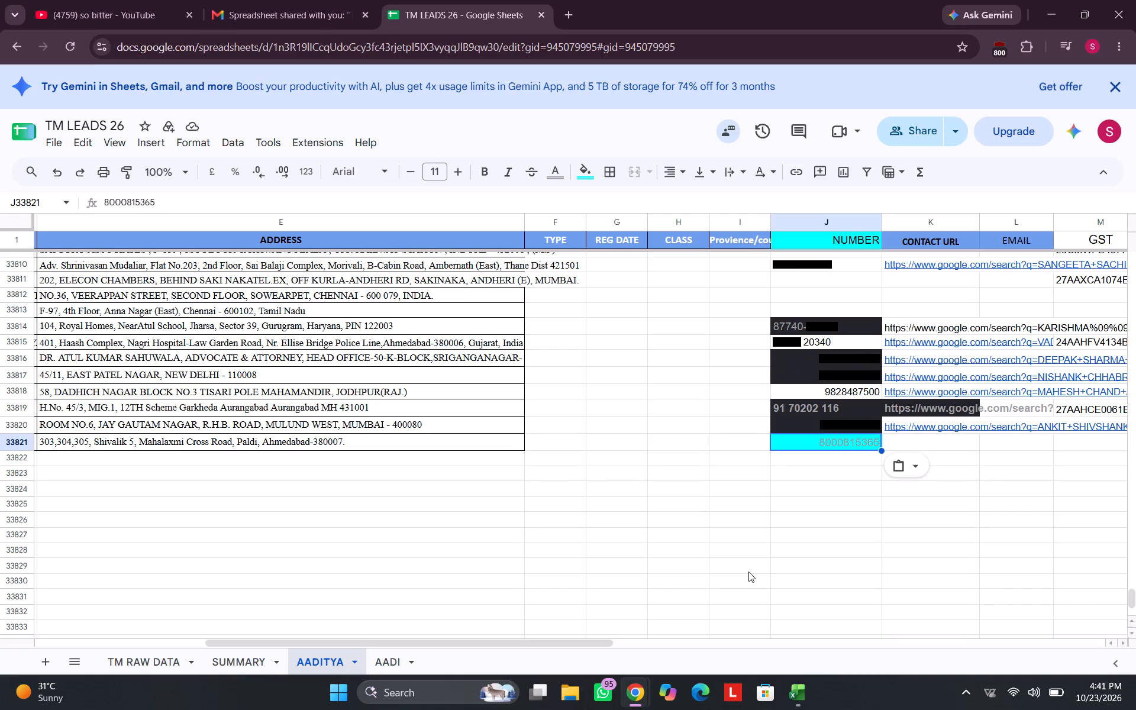
{"action": "key", "text": "ctrl+v"}
Return to the Google results for row 33821 and examine the further listings for Cybrid Crop Sciences and K.C. Patel & Co.
{"action": "key", "text": "alt+Tab"}
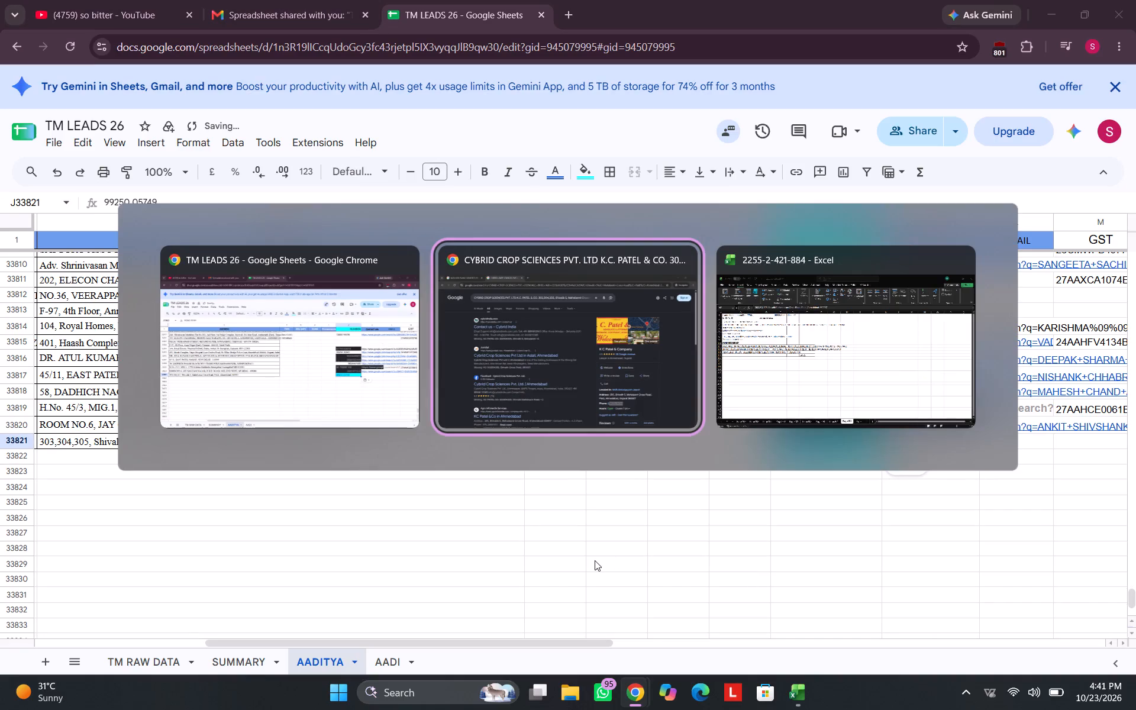
{"action": "left_click", "coordinate": [608, 393]}
{"action": "scroll", "coordinate": [546, 417], "scroll_direction": "down", "scroll_amount": 1}
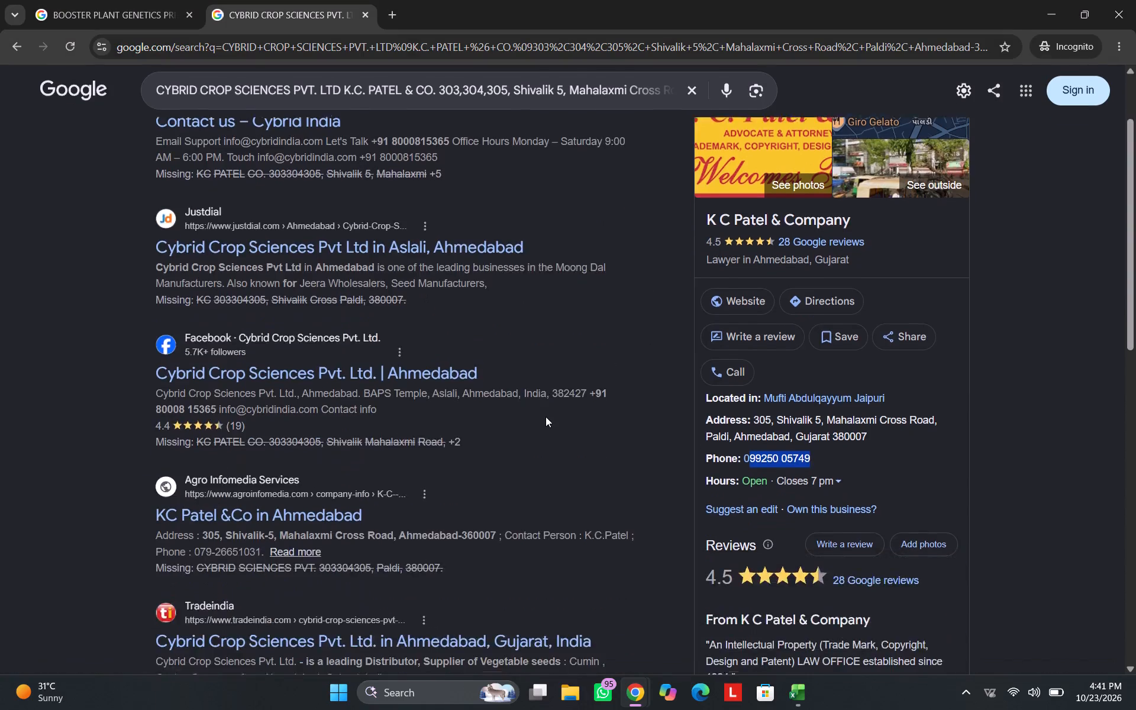
Copy the phone number from the Cybrid Crop Sciences Facebook result into the NUMBER column of row 33821.
{"action": "scroll", "coordinate": [546, 417], "scroll_direction": "down", "scroll_amount": 2}
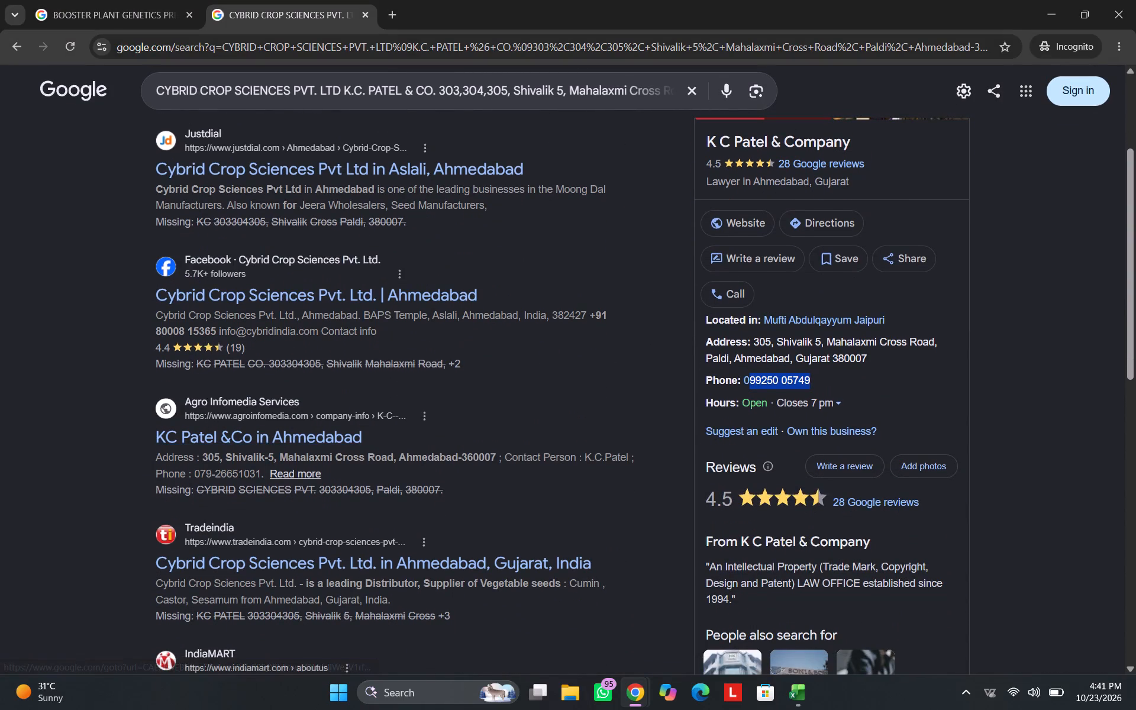
{"action": "left_click_drag", "start_coordinate": [215, 330], "coordinate": [155, 335]}
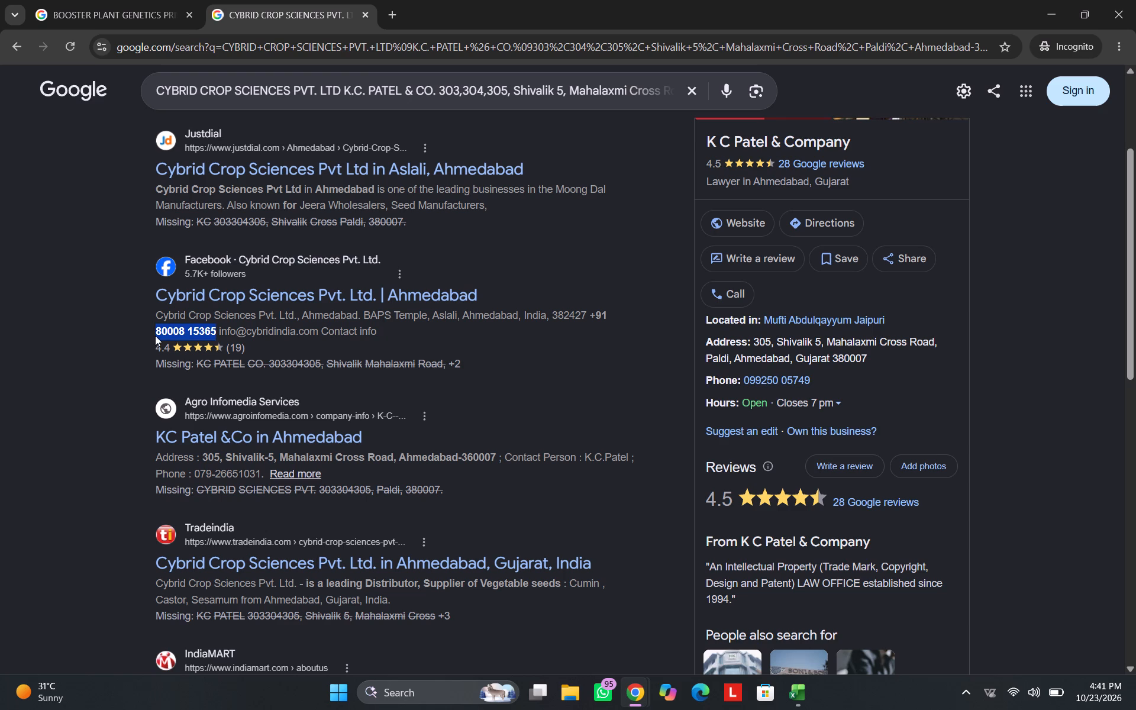
{"action": "left_click_drag", "start_coordinate": [155, 335], "coordinate": [154, 335]}
{"action": "key", "text": "ctrl+c"}
{"action": "key", "text": "alt+Tab"}
{"action": "key", "text": "ctrl+v"}
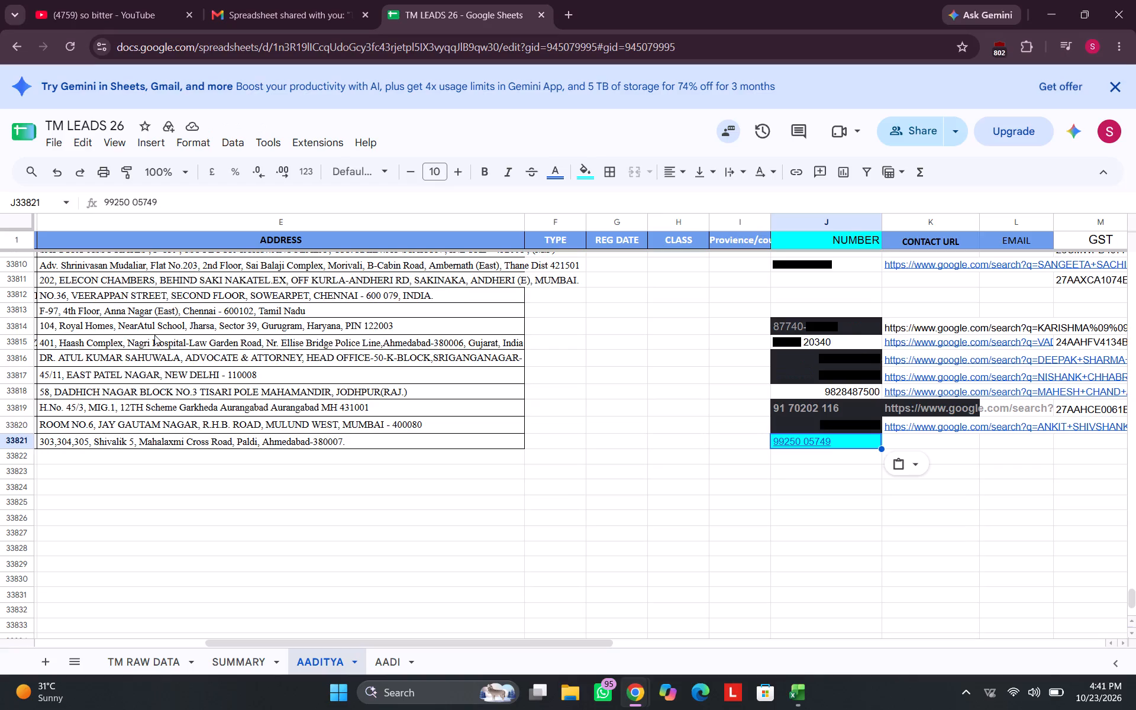
Copy the URL of the Google contact number search into the CONTACT URL column of row 33821.
{"action": "key", "text": "alt+Tab"}
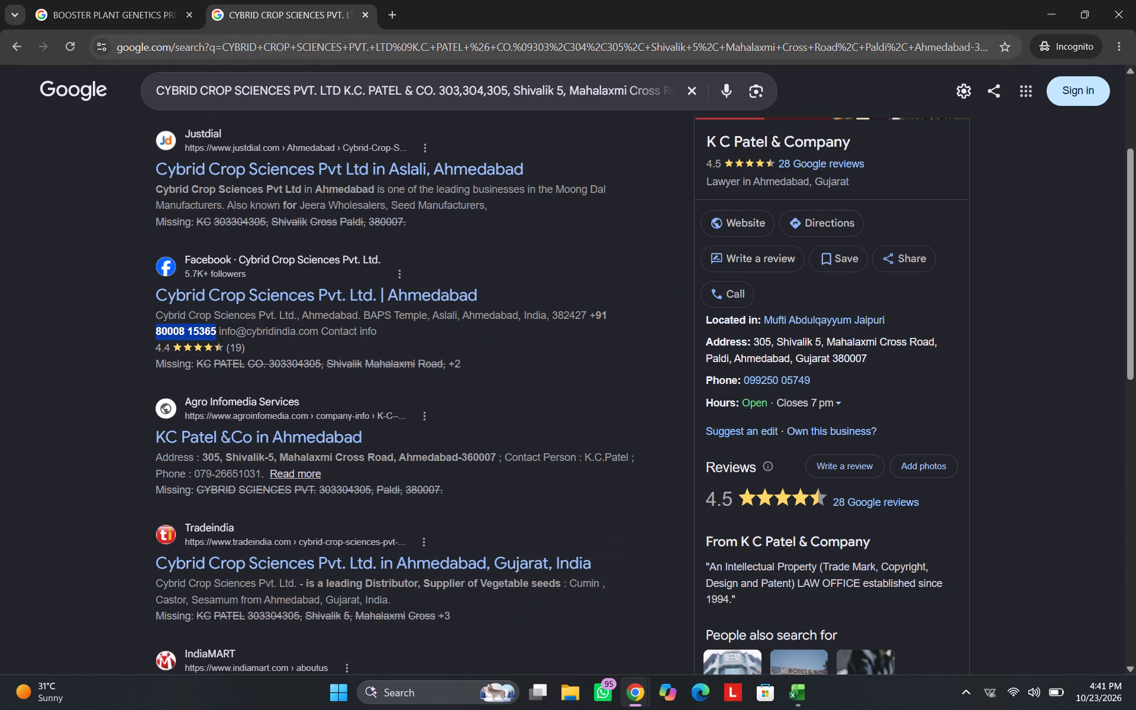
{"action": "left_click", "coordinate": [335, 46]}
{"action": "key", "text": "ctrl+c"}
{"action": "key", "text": "alt+Tab"}
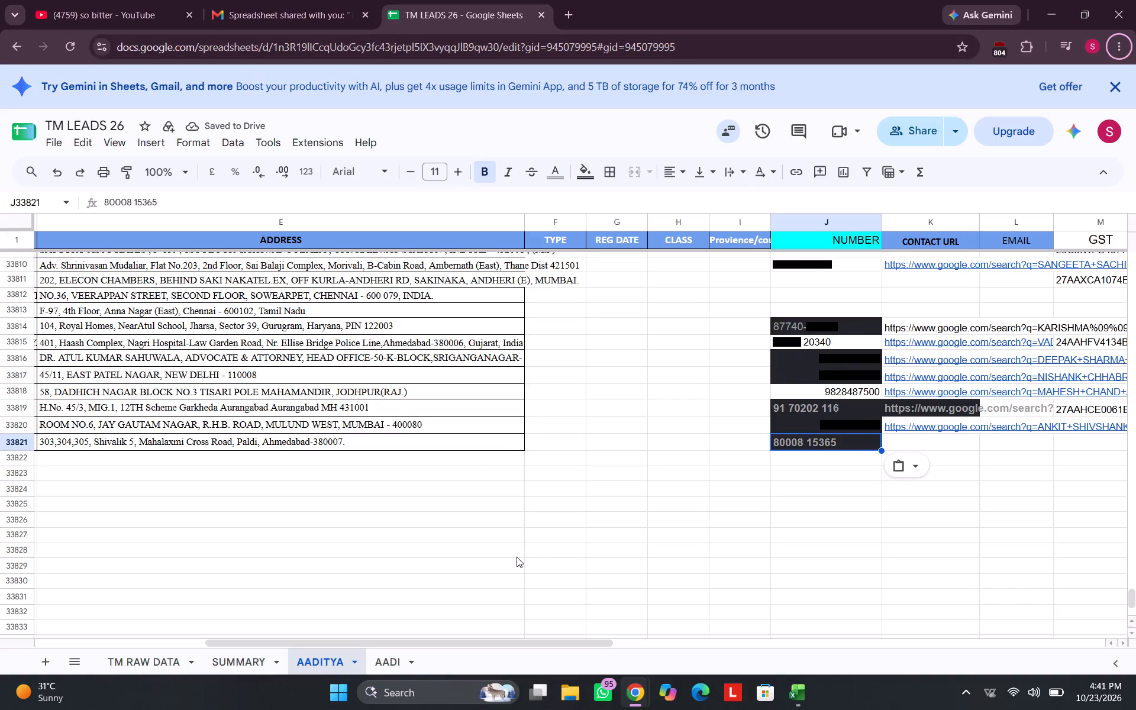
{"action": "left_click", "coordinate": [906, 439]}
{"action": "key", "text": "ctrl+v"}
Change the Google query to end in "gst number", run it and check the results for the firm's GST number.
{"action": "key", "text": "alt+Tab"}
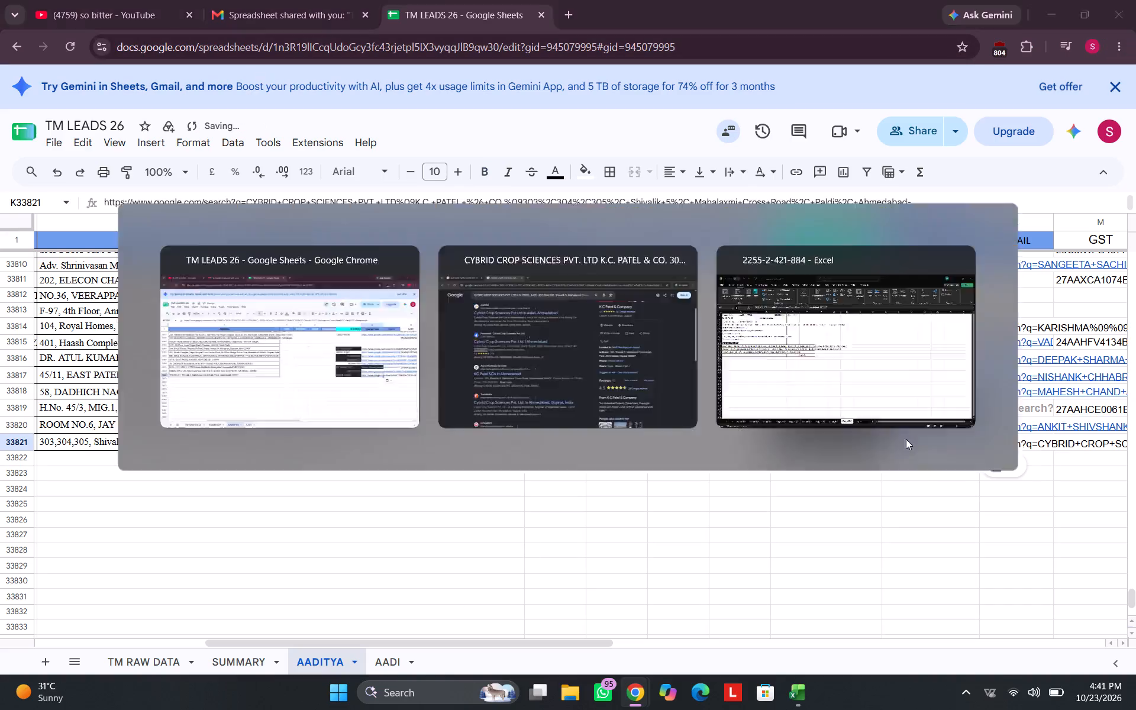
{"action": "left_click", "coordinate": [641, 93]}
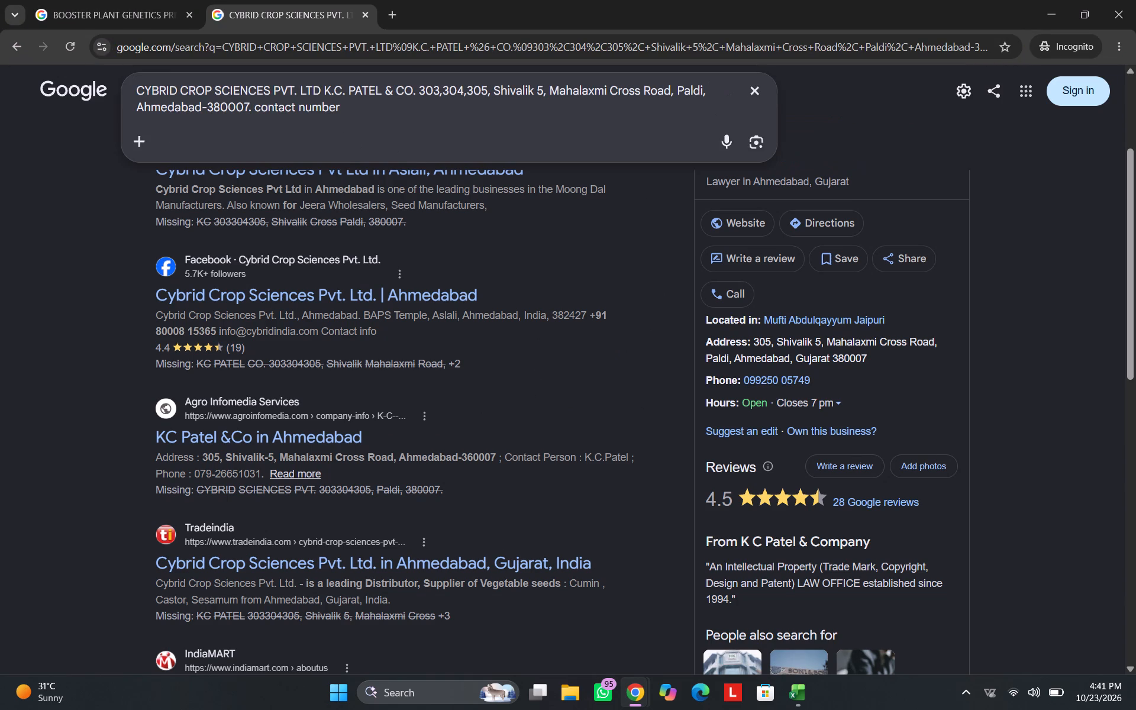
{"action": "left_click", "coordinate": [294, 108]}
{"action": "key", "text": "ctrl+BackSpace"}
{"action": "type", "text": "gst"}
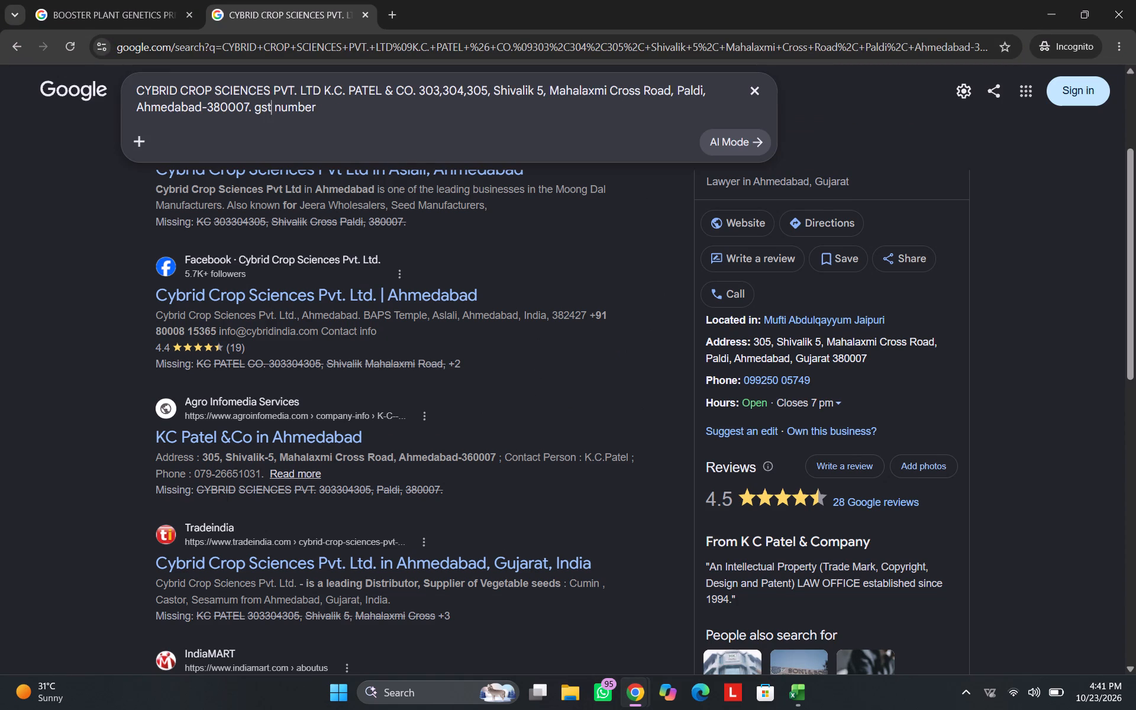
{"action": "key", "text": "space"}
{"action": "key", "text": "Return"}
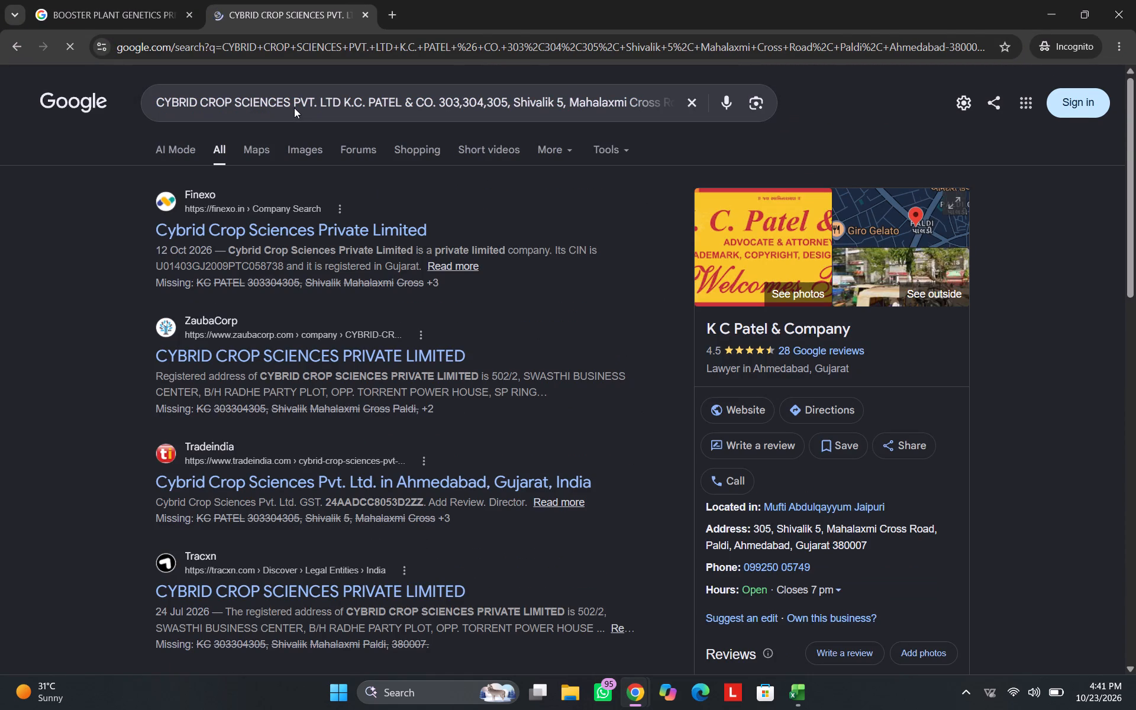
{"action": "left_click", "coordinate": [294, 108]}
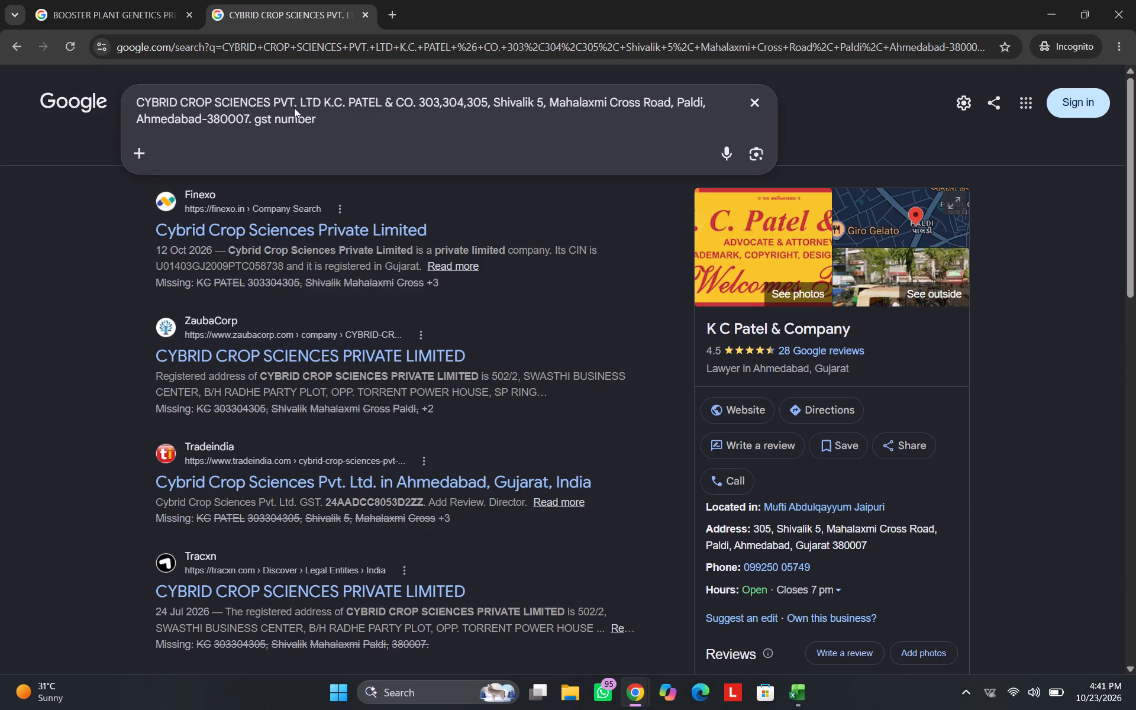
Copy the application number 6590090 from sheet Page206 of the Excel workbook into column B of row 33822 in TM LEADS 26.
{"action": "key", "text": "alt+Tab"}
{"action": "key", "text": "Down"}
{"action": "key", "text": "Left"}
{"action": "key", "text": "Left"}
{"action": "key", "text": "Left"}
{"action": "key", "text": "Left"}
{"action": "key", "text": "Left"}
{"action": "key", "text": "Left"}
{"action": "key", "text": "Left"}
{"action": "key", "text": "Left"}
{"action": "key", "text": "Left"}
{"action": "key", "text": "Left"}
{"action": "key", "text": "Left"}
{"action": "key", "text": "Left"}
{"action": "key", "text": "Left"}
{"action": "key", "text": "Left"}
{"action": "key", "text": "Left"}
{"action": "key", "text": "Left"}
{"action": "key", "text": "Left"}
{"action": "key", "text": "Left"}
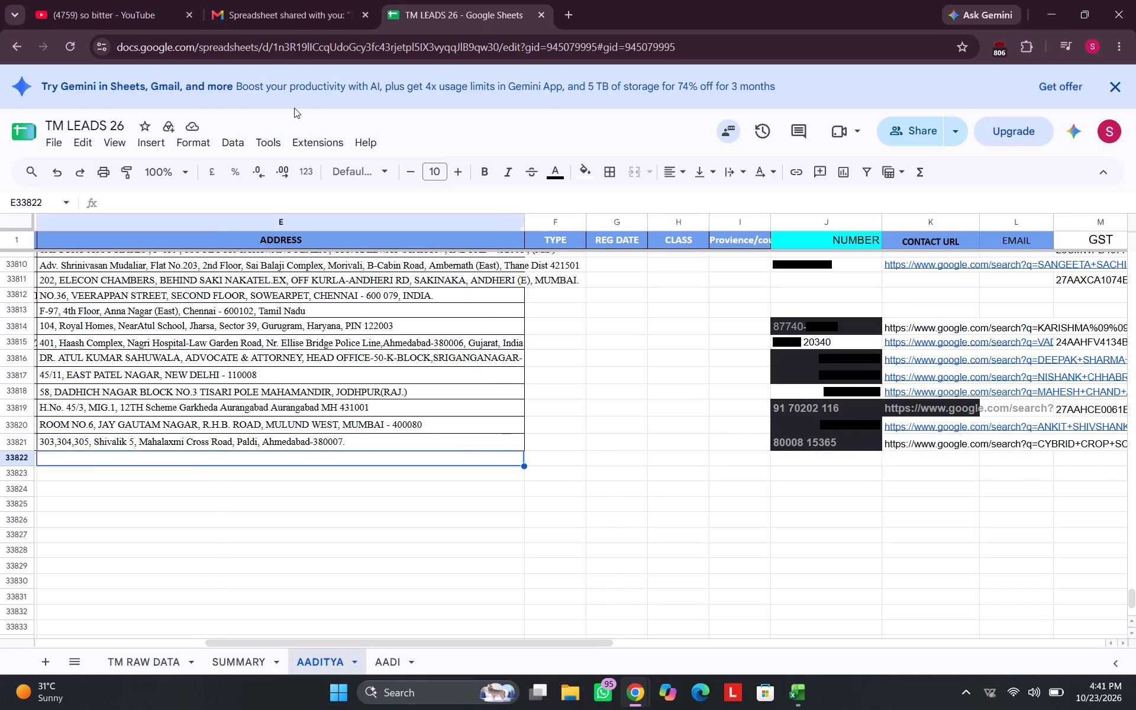
{"action": "key", "text": "Right"}
{"action": "key", "text": "alt+Tab"}
{"action": "key", "text": "alt+Right"}
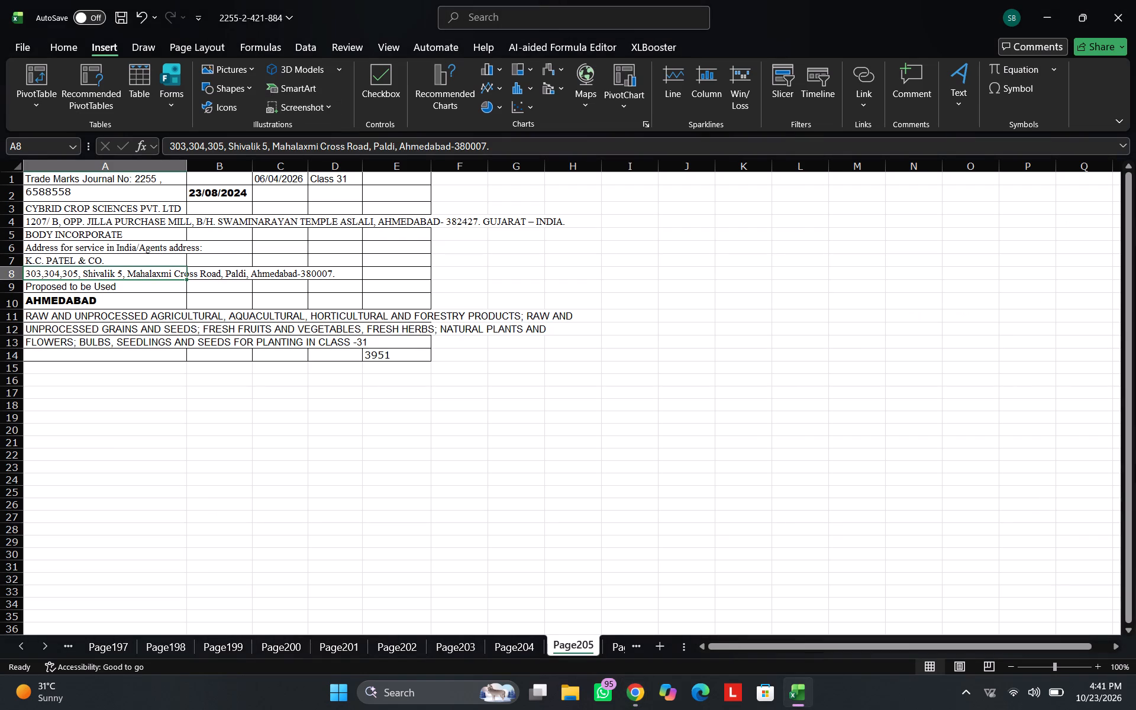
{"action": "left_click", "coordinate": [610, 643]}
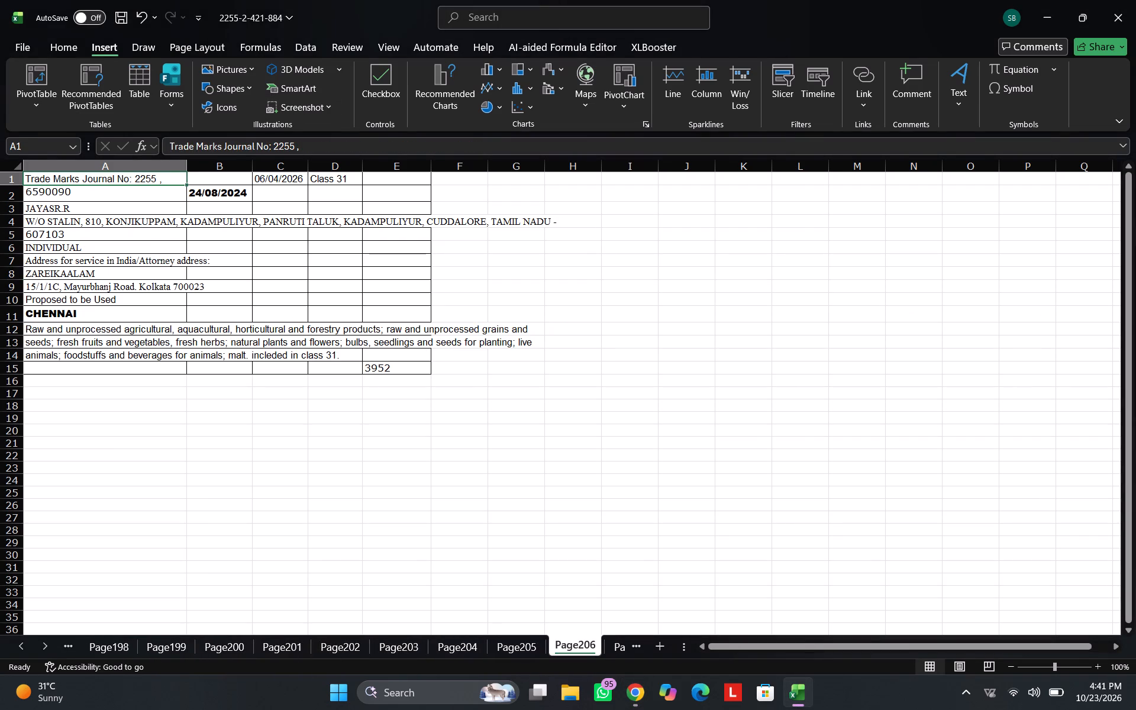
{"action": "left_click", "coordinate": [175, 195]}
{"action": "key", "text": "ctrl+c"}
{"action": "key", "text": "alt+Tab"}
{"action": "key", "text": "ctrl+v"}
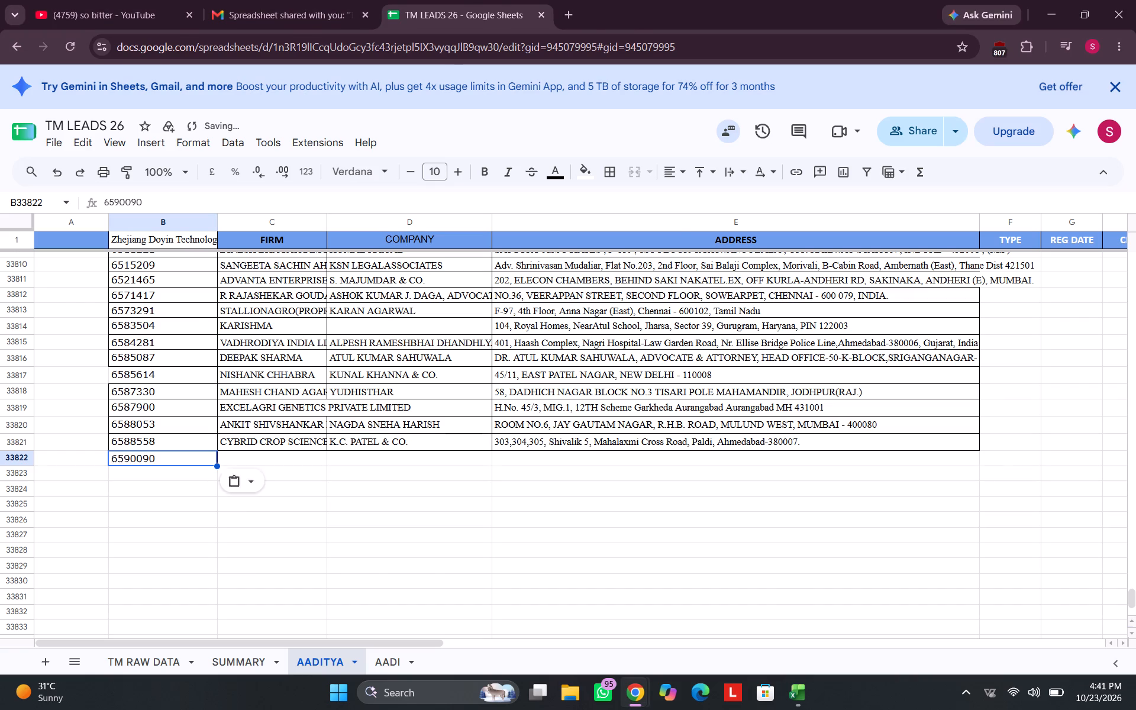
Copy the applicant's name from Page206 into the FIRM column of row 33822.
{"action": "key", "text": "alt+Tab"}
{"action": "key", "text": "Down"}
{"action": "key", "text": "ctrl+c"}
{"action": "key", "text": "alt+Tab"}
{"action": "key", "text": "Right"}
{"action": "key", "text": "ctrl+v"}
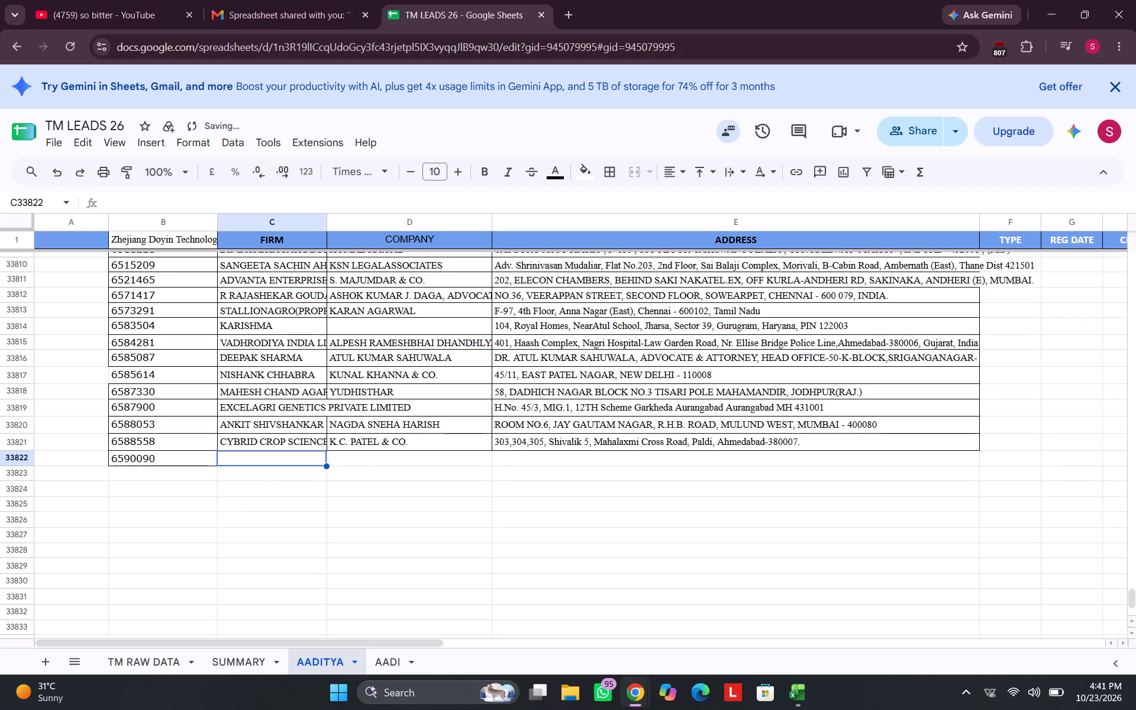
Copy the attorney's name from Page206 into the COMPANY column of row 33822.
{"action": "key", "text": "alt+Tab"}
{"action": "key", "text": "Down"}
{"action": "key", "text": "Down"}
{"action": "key", "text": "Down"}
{"action": "key", "text": "Down"}
{"action": "key", "text": "Down"}
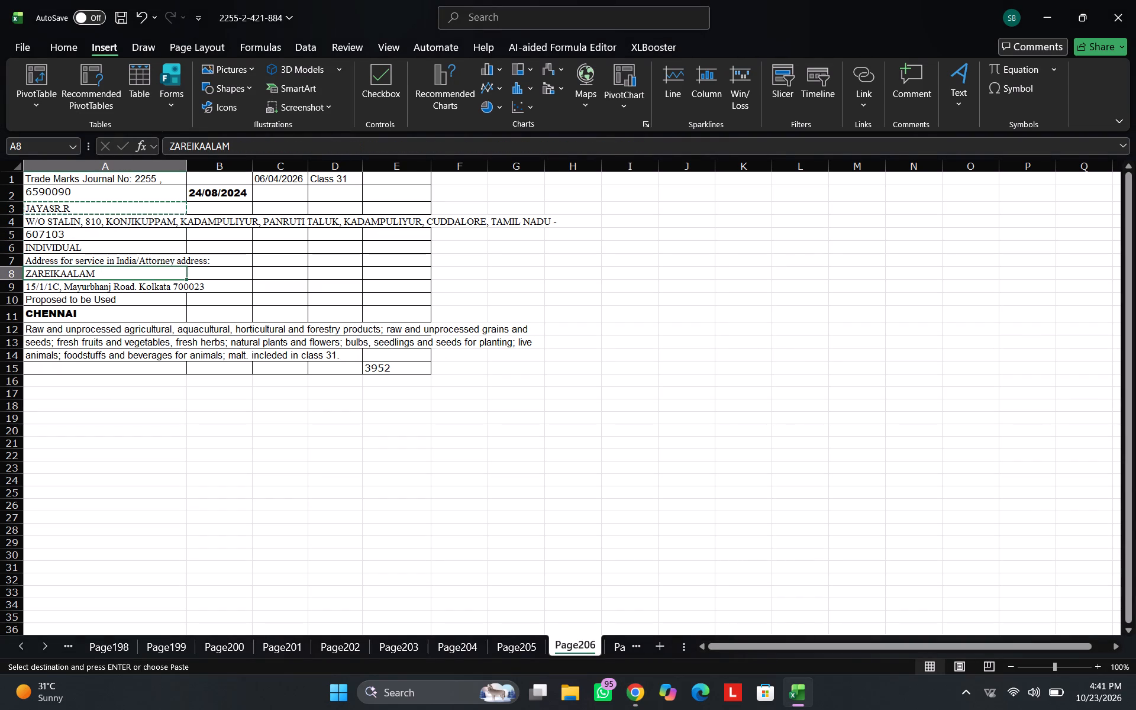
{"action": "key", "text": "ctrl+c"}
{"action": "key", "text": "alt+Tab"}
{"action": "key", "text": "Right"}
{"action": "key", "text": "ctrl+v"}
Copy the attorney's address from sheet Page206 of the Excel workbook into the ADDRESS column of row 33822 in TM LEADS 26.
{"action": "key", "text": "alt+Tab"}
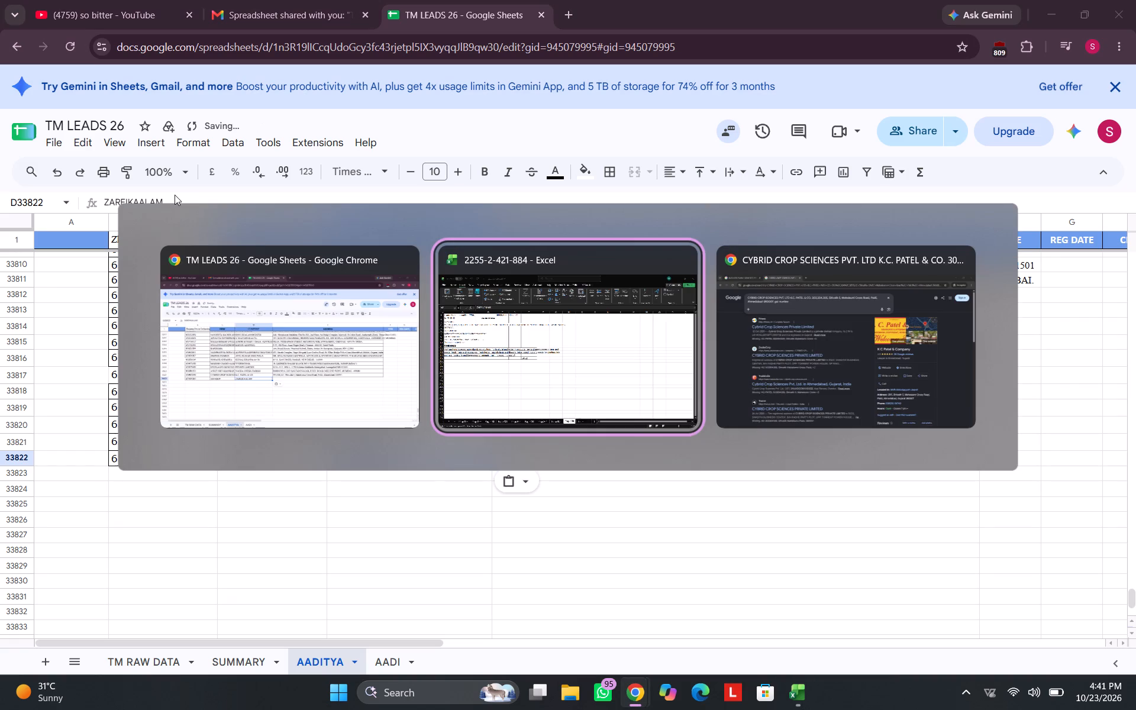
{"action": "key", "text": "Down"}
{"action": "key", "text": "Return"}
{"action": "key", "text": "Down"}
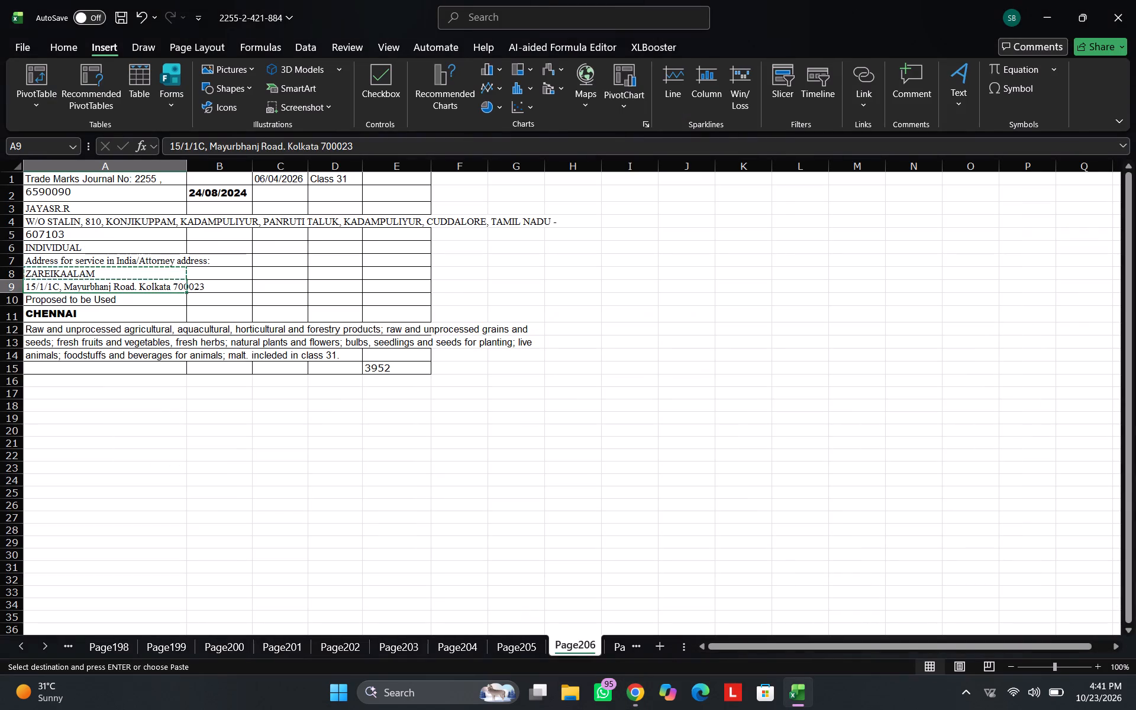
{"action": "key", "text": "ctrl+c"}
{"action": "key", "text": "alt+Tab"}
{"action": "key", "text": "Right"}
{"action": "key", "text": "ctrl+v"}
Search Google for row 33822's firm, company and address followed by "contact number".
{"action": "key", "text": "Right"}
{"action": "key", "text": "shift+Left"}
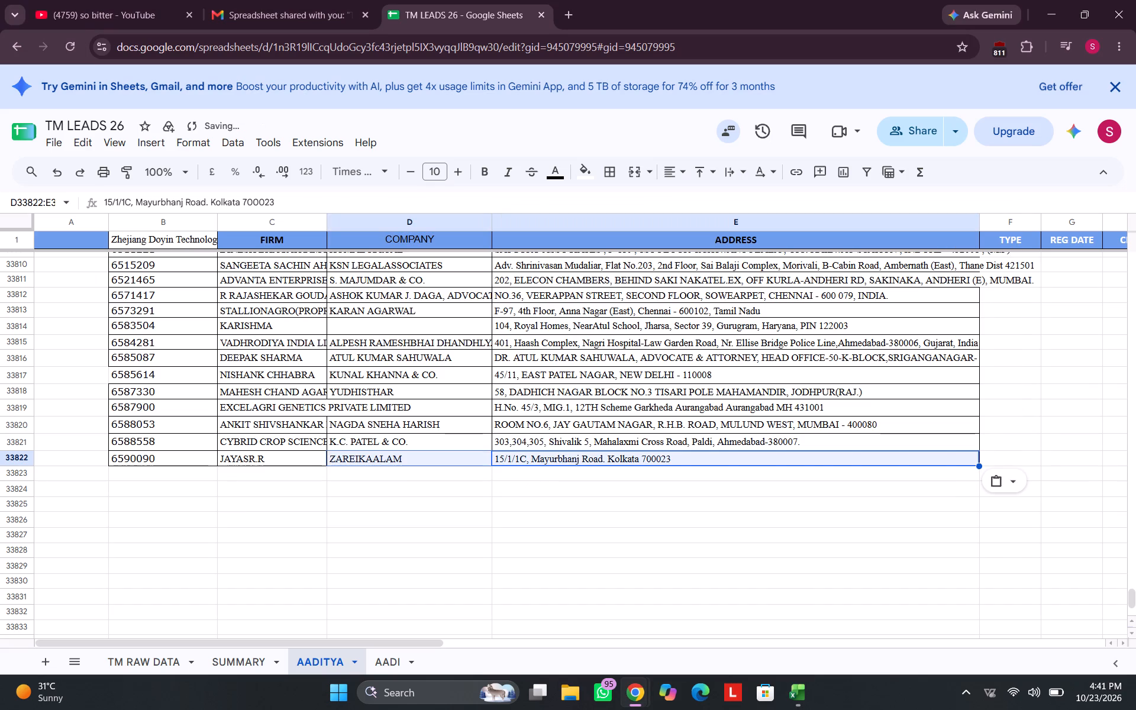
{"action": "key", "text": "shift+Left"}
{"action": "key", "text": "ctrl+c"}
{"action": "key", "text": "alt+Tab"}
{"action": "key", "text": "alt+Right"}
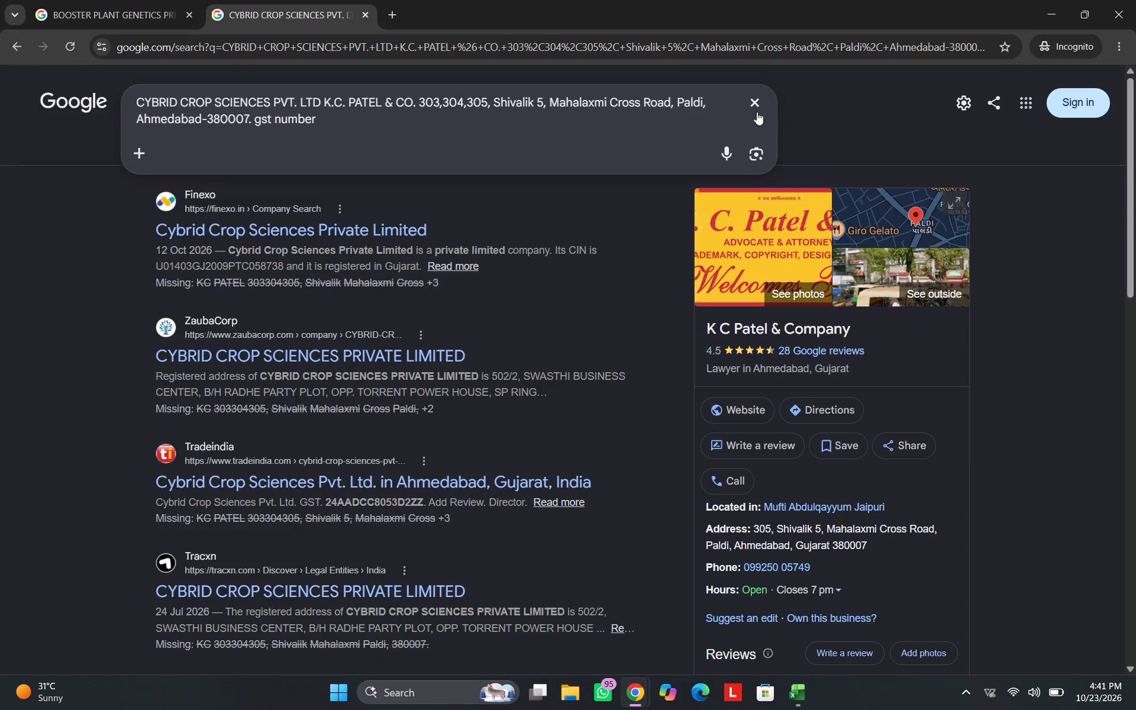
{"action": "left_click", "coordinate": [749, 98]}
{"action": "left_click", "coordinate": [682, 106]}
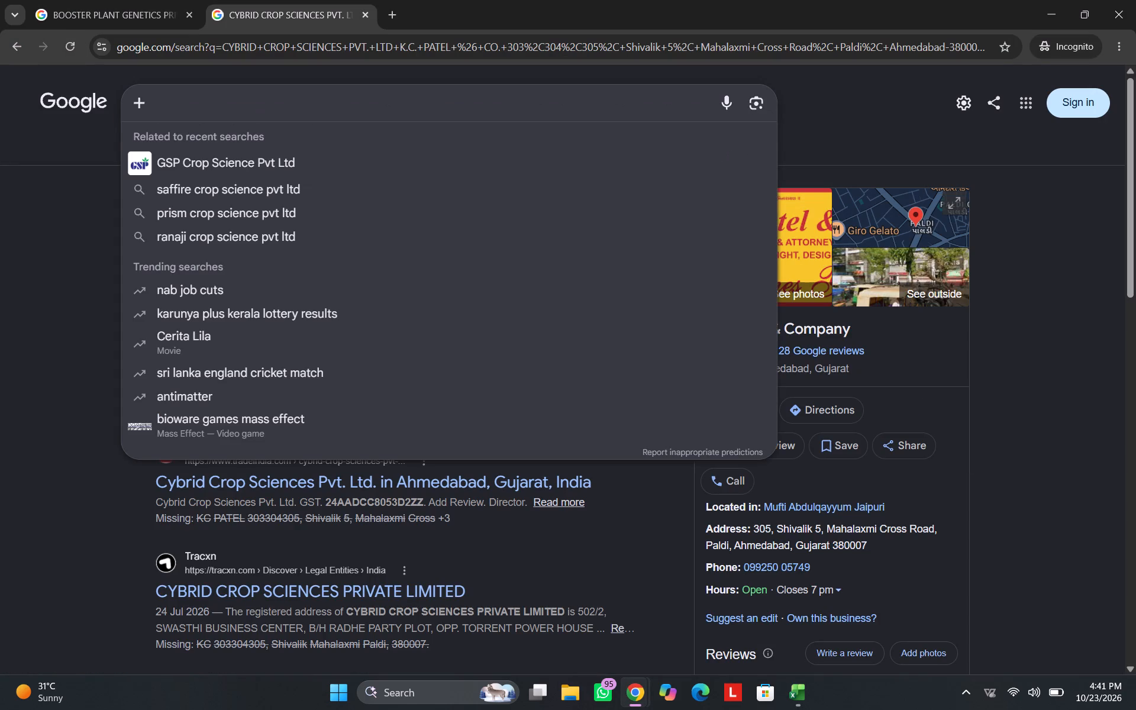
{"action": "key", "text": "ctrl+v"}
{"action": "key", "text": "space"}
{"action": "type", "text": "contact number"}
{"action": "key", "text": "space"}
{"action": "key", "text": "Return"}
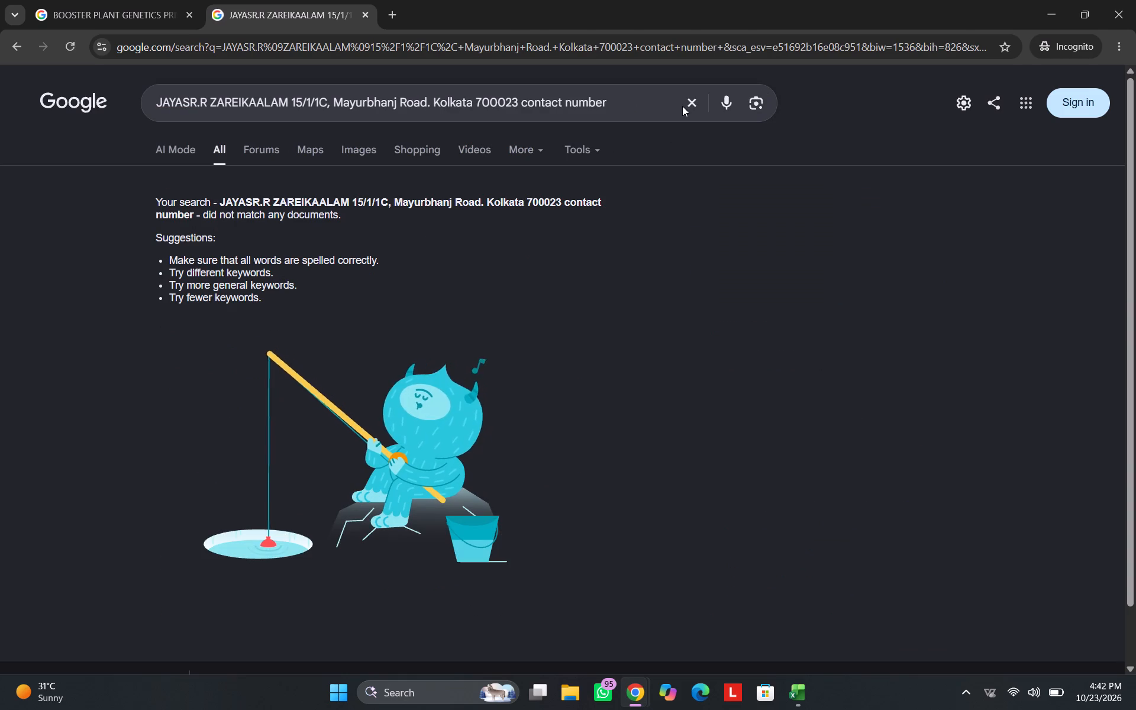
Change the Google query to end in "contacgst number" and run it.
{"action": "left_click", "coordinate": [564, 102]}
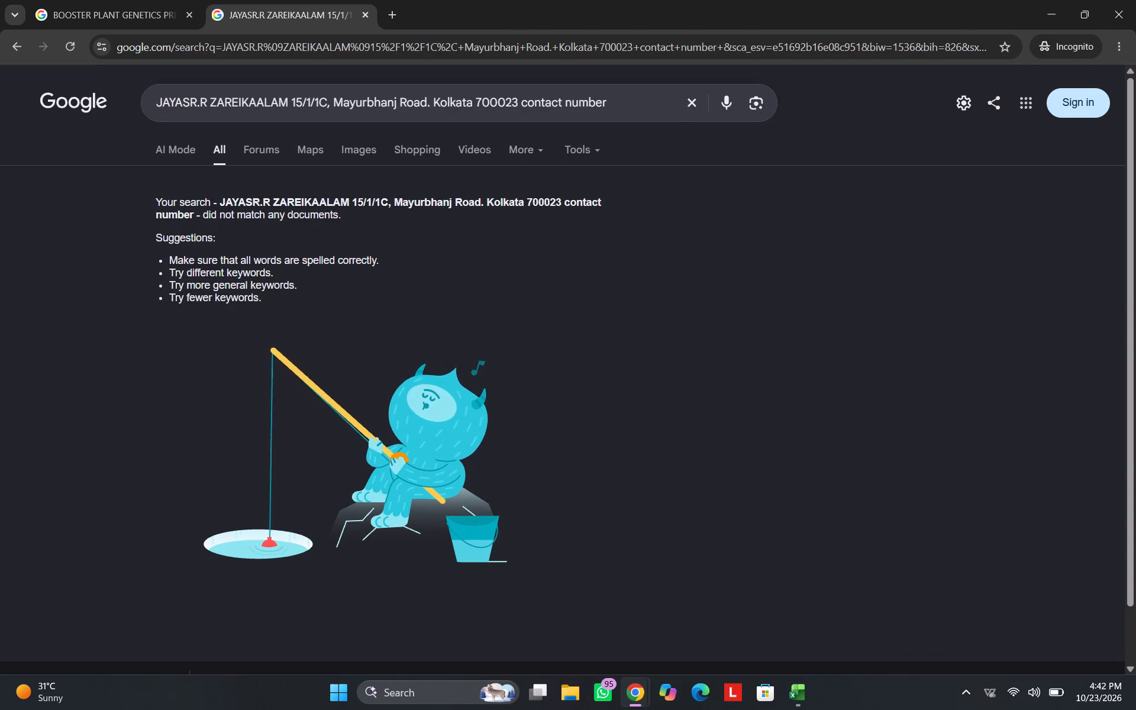
{"action": "key", "text": "BackSpace"}
{"action": "key", "text": "BackSpace"}
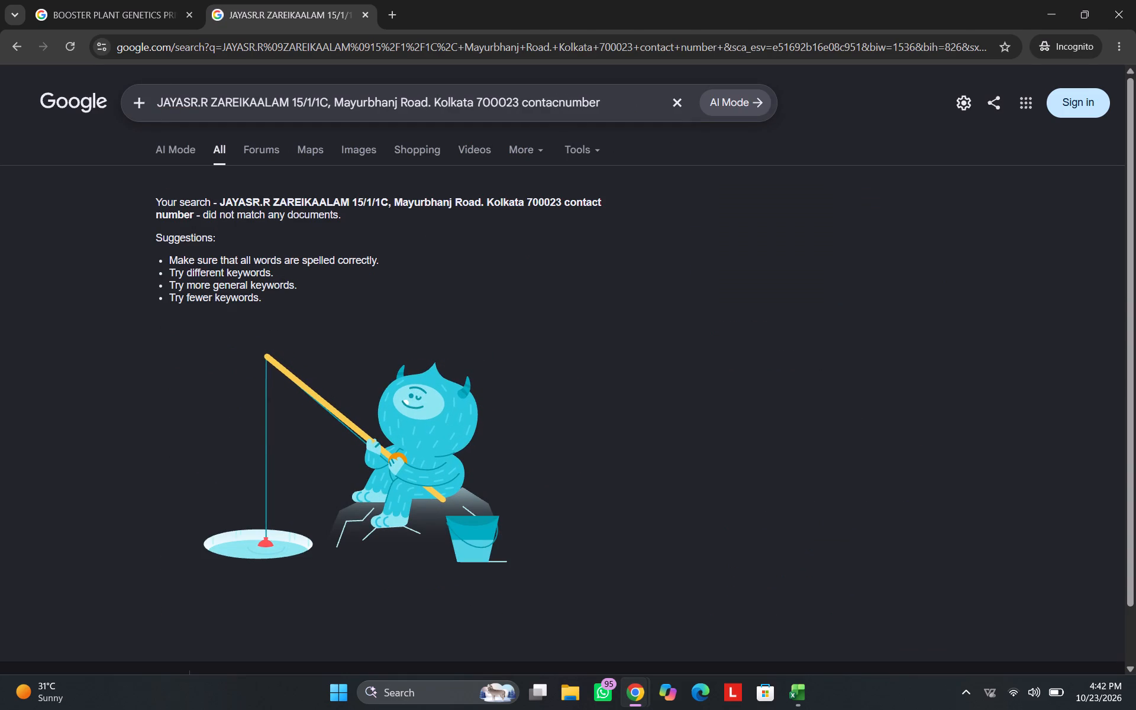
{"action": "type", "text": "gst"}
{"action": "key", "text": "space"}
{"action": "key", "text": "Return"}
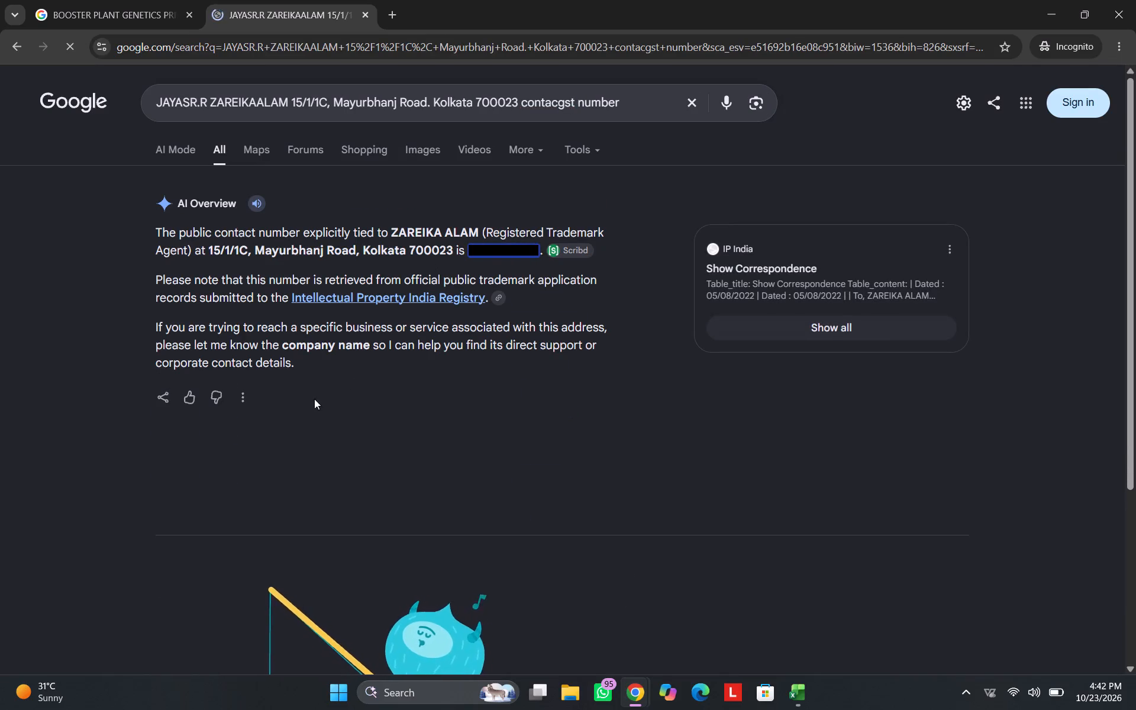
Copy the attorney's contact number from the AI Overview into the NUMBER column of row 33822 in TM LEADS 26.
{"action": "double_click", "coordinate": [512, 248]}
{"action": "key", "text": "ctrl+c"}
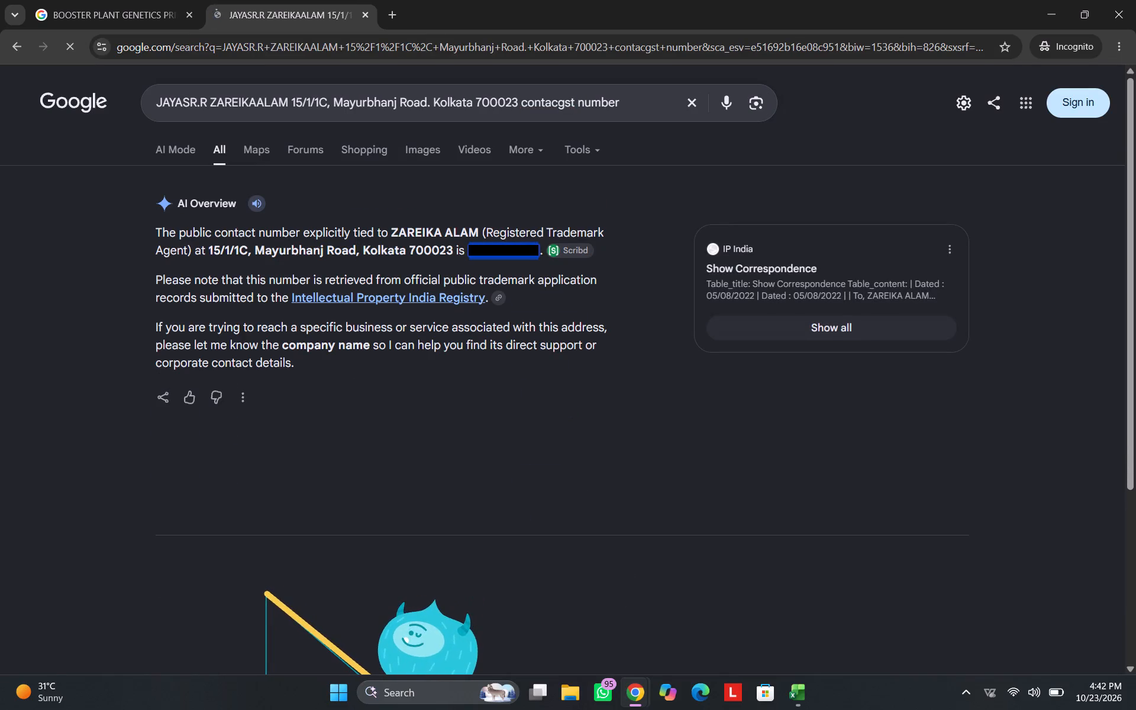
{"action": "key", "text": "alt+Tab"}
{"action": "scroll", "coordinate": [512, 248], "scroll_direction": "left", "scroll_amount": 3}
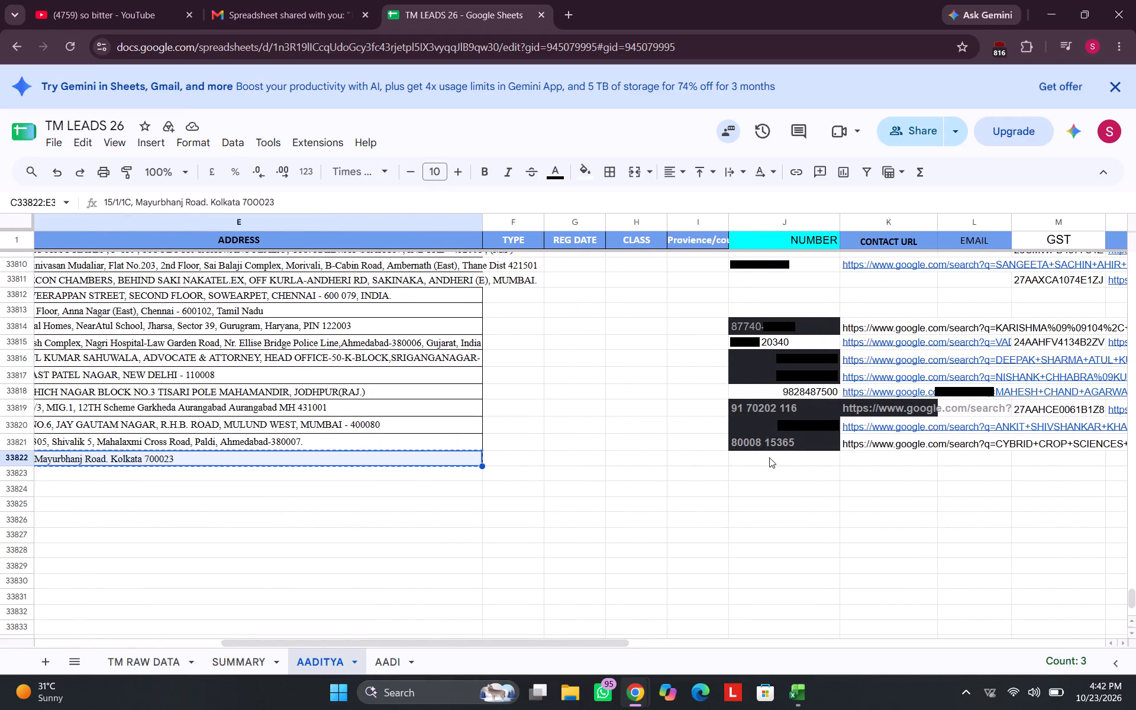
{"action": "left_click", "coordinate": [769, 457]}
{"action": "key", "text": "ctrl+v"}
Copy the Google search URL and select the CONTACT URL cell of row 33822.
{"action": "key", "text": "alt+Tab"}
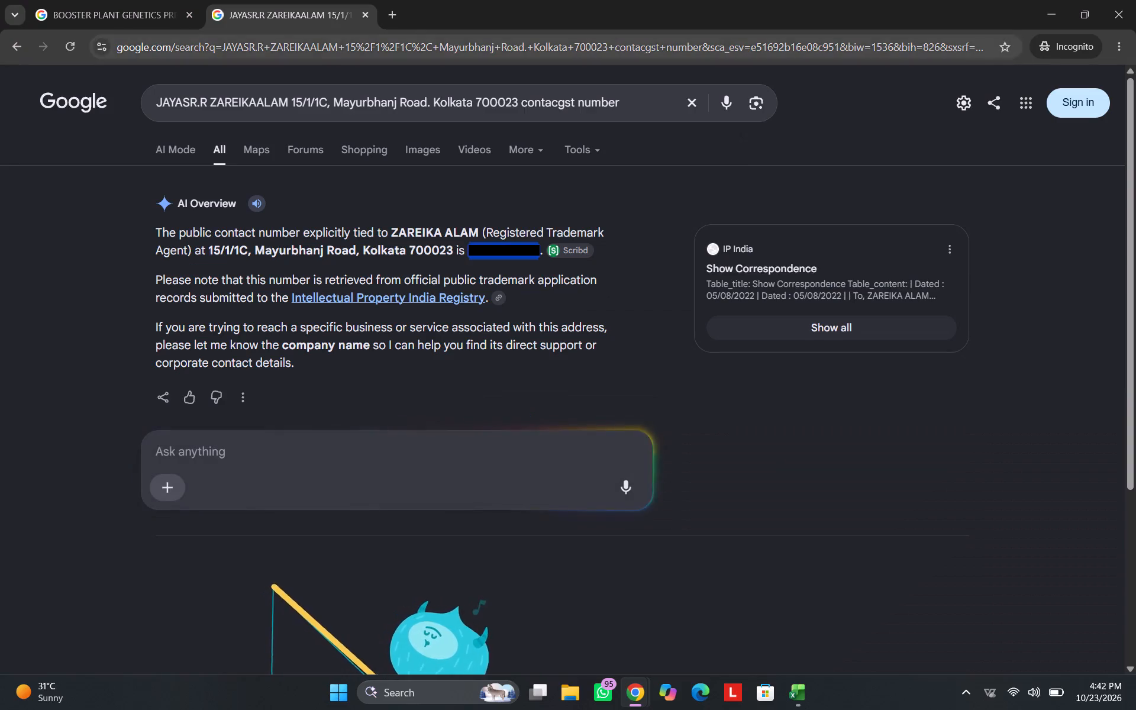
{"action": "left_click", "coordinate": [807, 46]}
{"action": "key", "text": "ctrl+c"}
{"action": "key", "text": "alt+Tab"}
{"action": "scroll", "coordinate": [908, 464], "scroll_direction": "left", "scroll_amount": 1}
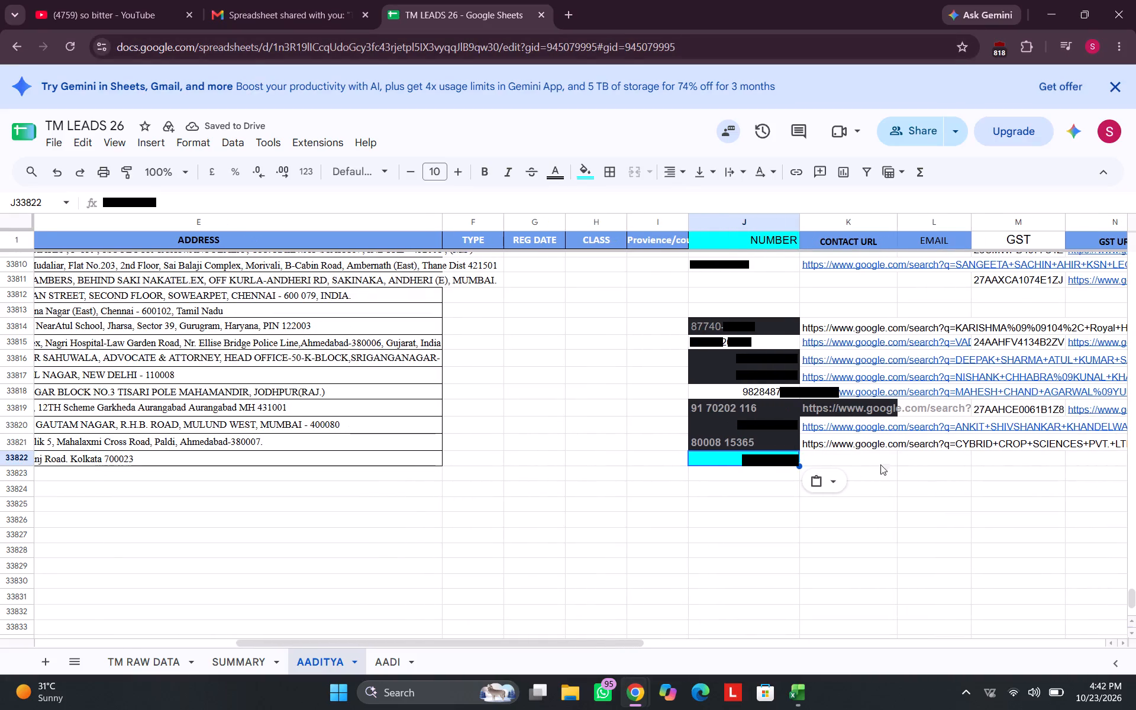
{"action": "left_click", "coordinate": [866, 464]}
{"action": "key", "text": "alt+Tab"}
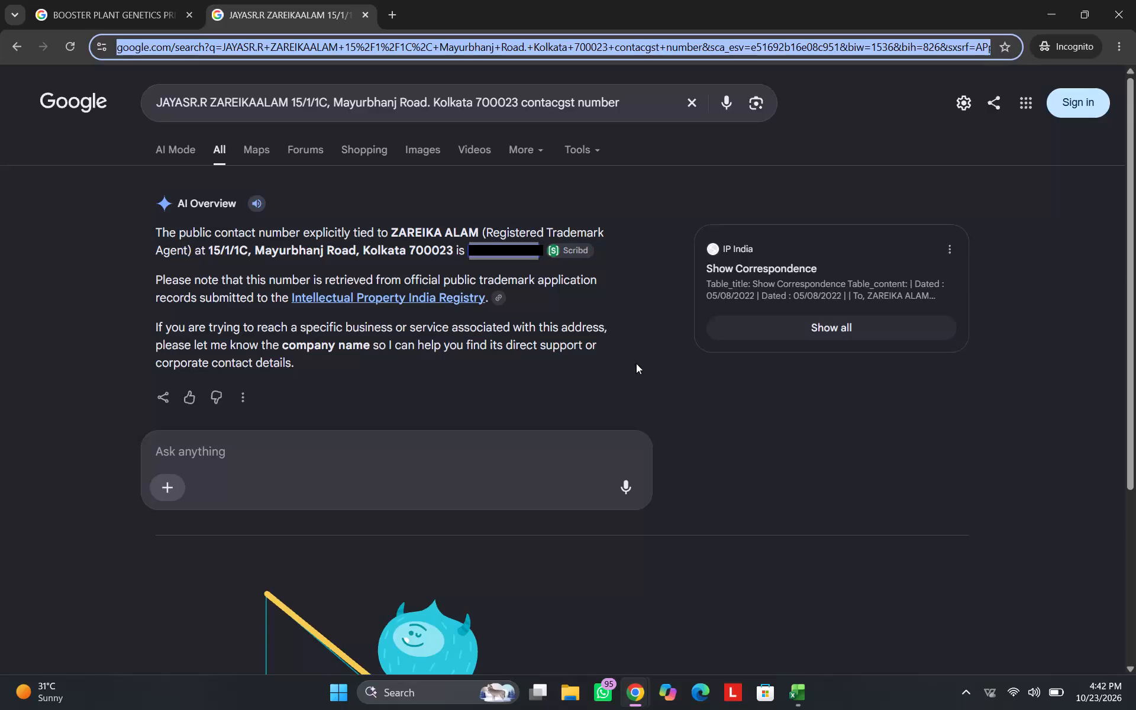
Correct the Google query to end in "gst number", run it and check the results for a GST number.
{"action": "left_click", "coordinate": [554, 103]}
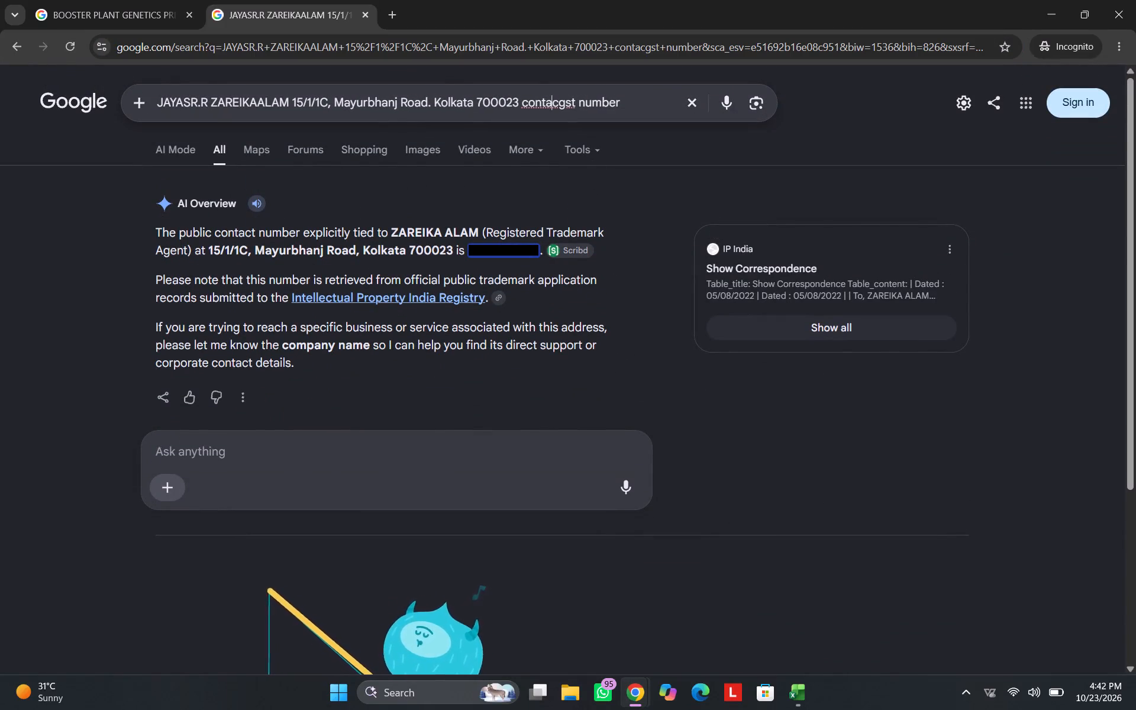
{"action": "left_click", "coordinate": [556, 102]}
{"action": "key", "text": "ctrl+BackSpace"}
{"action": "key", "text": "Return"}
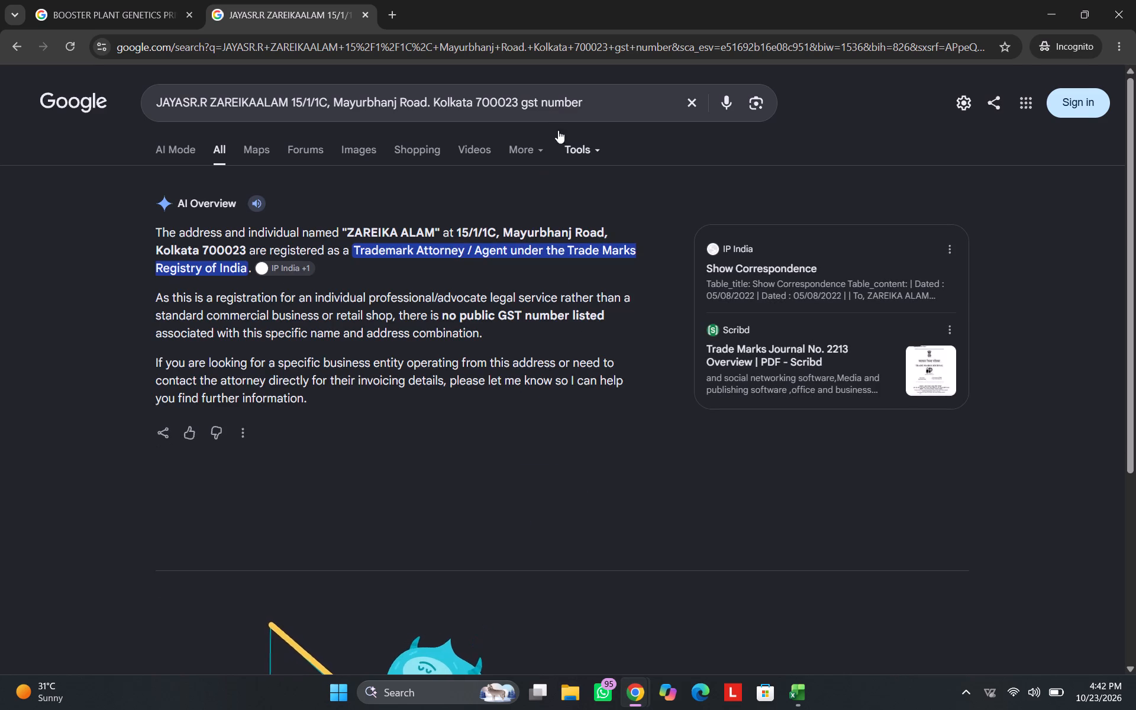
{"action": "scroll", "coordinate": [506, 314], "scroll_direction": "down", "scroll_amount": 1}
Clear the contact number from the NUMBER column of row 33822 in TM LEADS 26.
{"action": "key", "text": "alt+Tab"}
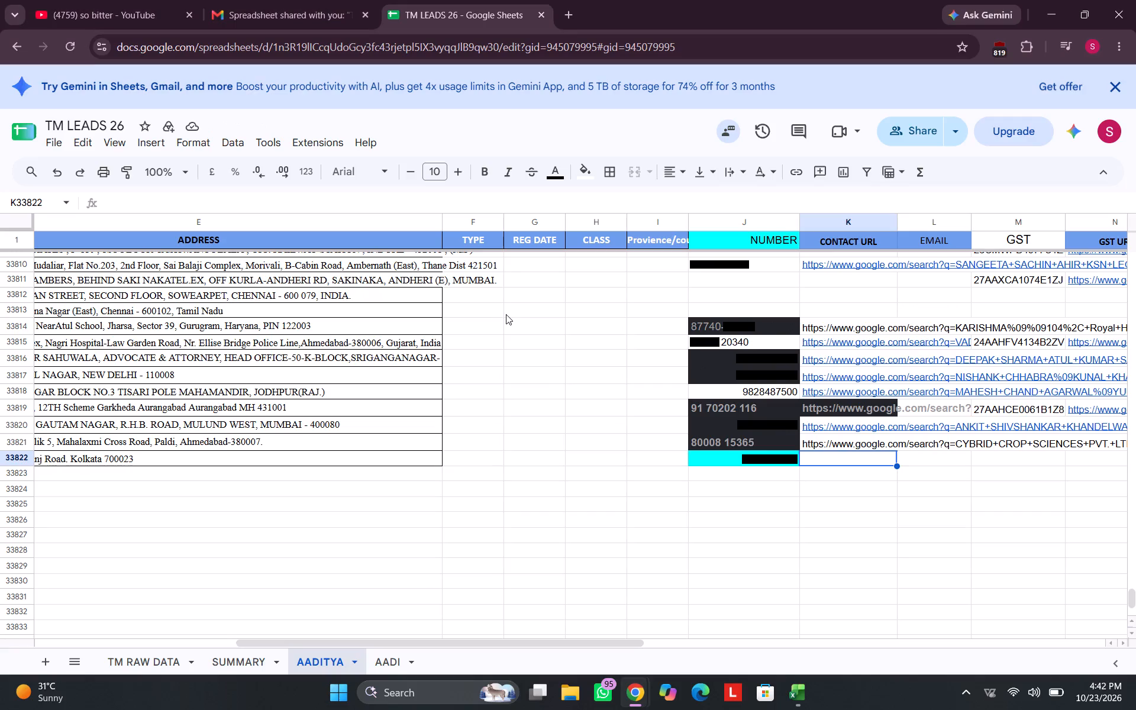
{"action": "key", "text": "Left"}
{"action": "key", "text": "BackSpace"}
Copy the application number 6590930 from sheet Page207 of the Excel workbook into column B of row 33823 in TM LEADS 26.
{"action": "key", "text": "Down"}
{"action": "key", "text": "Left"}
{"action": "key", "text": "Left"}
{"action": "key", "text": "Left"}
{"action": "key", "text": "Left"}
{"action": "key", "text": "Left"}
{"action": "key", "text": "Left"}
{"action": "key", "text": "Left"}
{"action": "key", "text": "Left"}
{"action": "key", "text": "Left"}
{"action": "key", "text": "Left"}
{"action": "key", "text": "Left"}
{"action": "key", "text": "Left"}
{"action": "key", "text": "Left"}
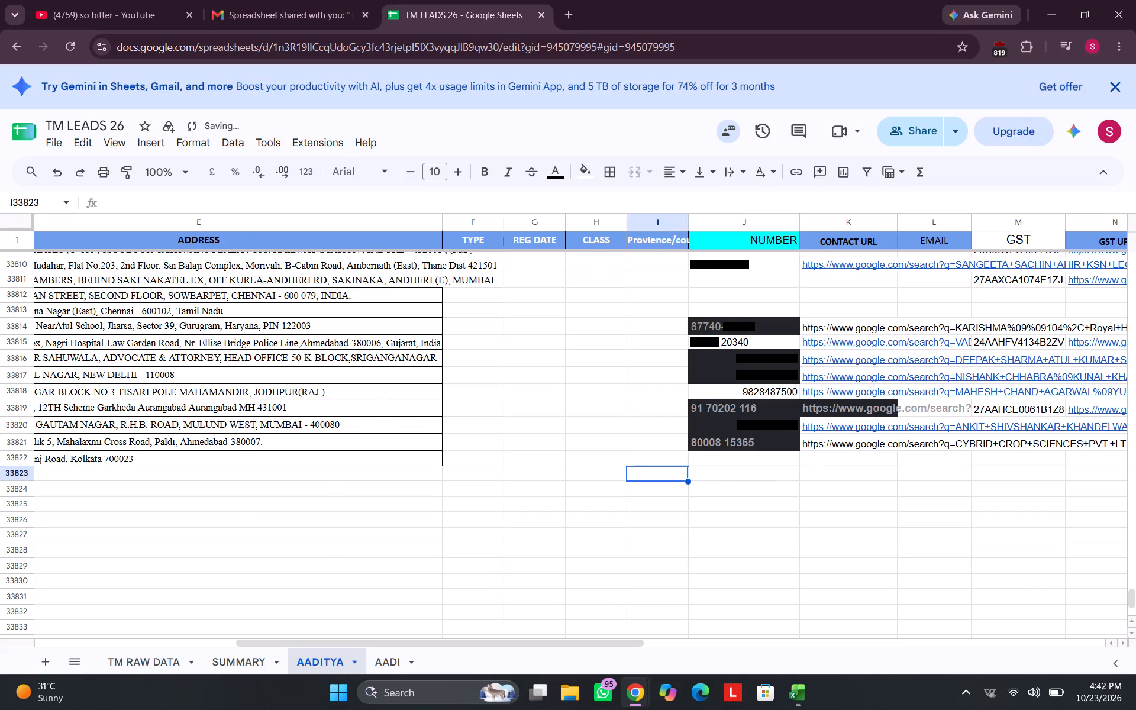
{"action": "key", "text": "Right"}
{"action": "key", "text": "alt+Tab"}
{"action": "key", "text": "alt+Right"}
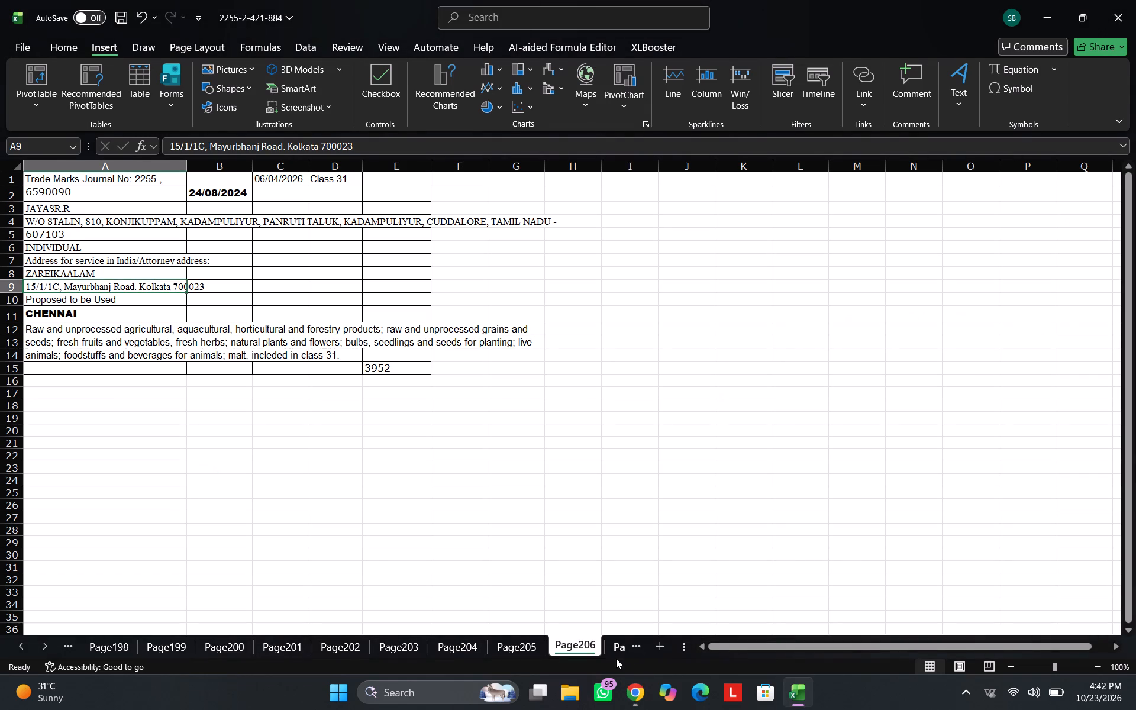
{"action": "left_click", "coordinate": [616, 657]}
{"action": "left_click", "coordinate": [181, 191]}
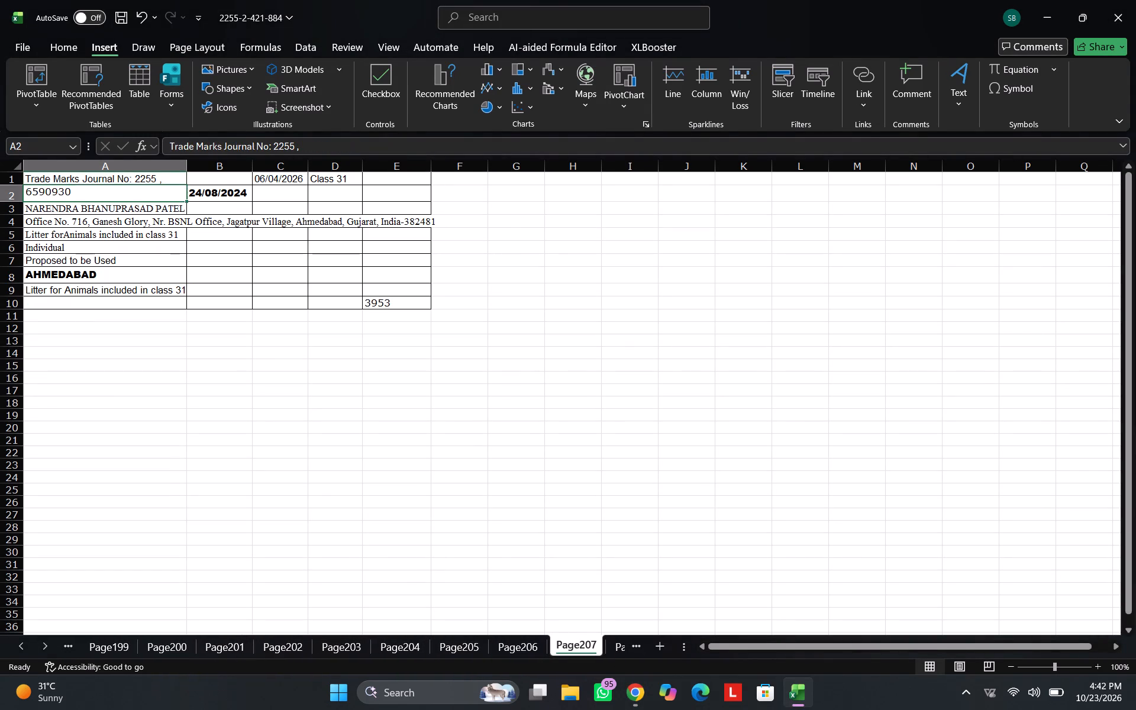
{"action": "key", "text": "ctrl+c"}
{"action": "key", "text": "alt+Tab"}
{"action": "key", "text": "ctrl+v"}
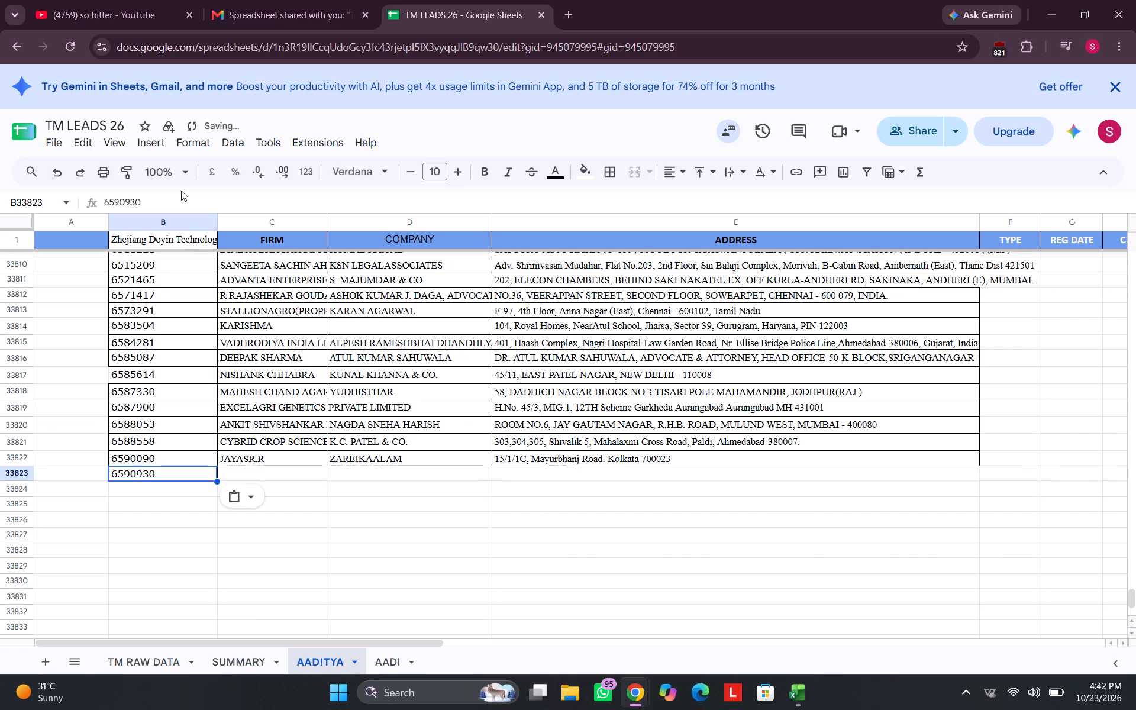
Copy the applicant's name from Page207 into the FIRM column of row 33823.
{"action": "key", "text": "alt+Tab"}
{"action": "key", "text": "Down"}
{"action": "key", "text": "ctrl+c"}
{"action": "key", "text": "alt+Tab"}
{"action": "key", "text": "Right"}
{"action": "key", "text": "ctrl+v"}
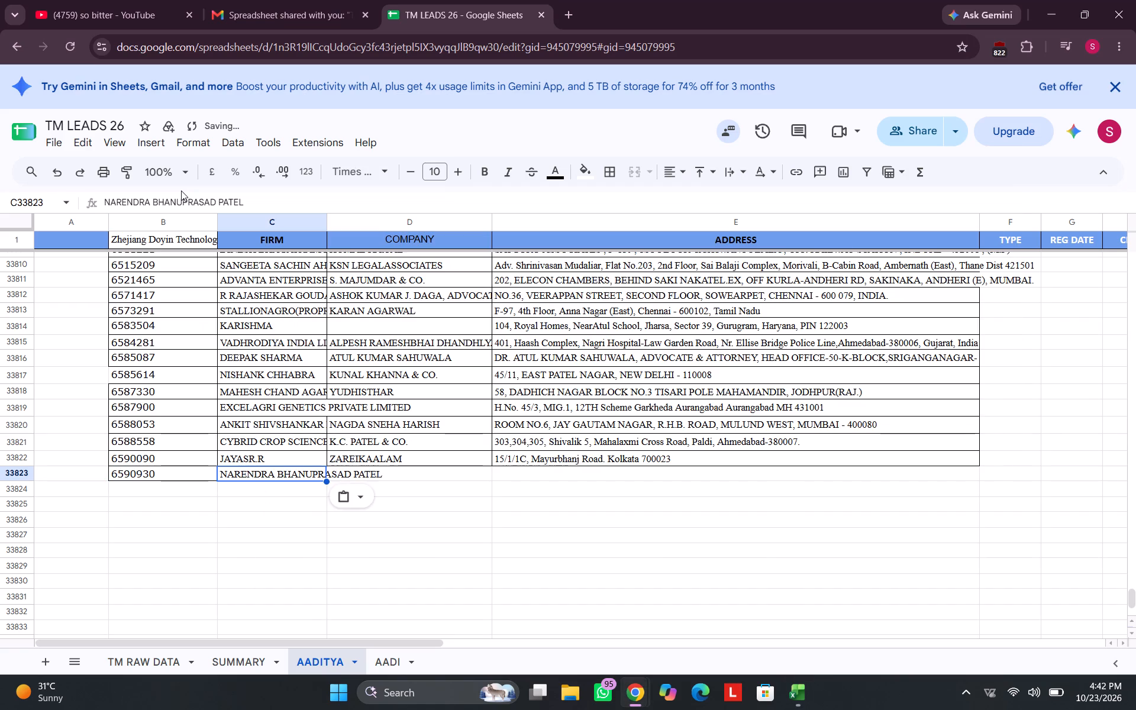
Copy the applicant's address from Page207 into the ADDRESS column of row 33823, leaving the COMPANY column empty.
{"action": "key", "text": "alt+Tab"}
{"action": "key", "text": "Down"}
{"action": "key", "text": "Down"}
{"action": "key", "text": "Up"}
{"action": "key", "text": "ctrl+c"}
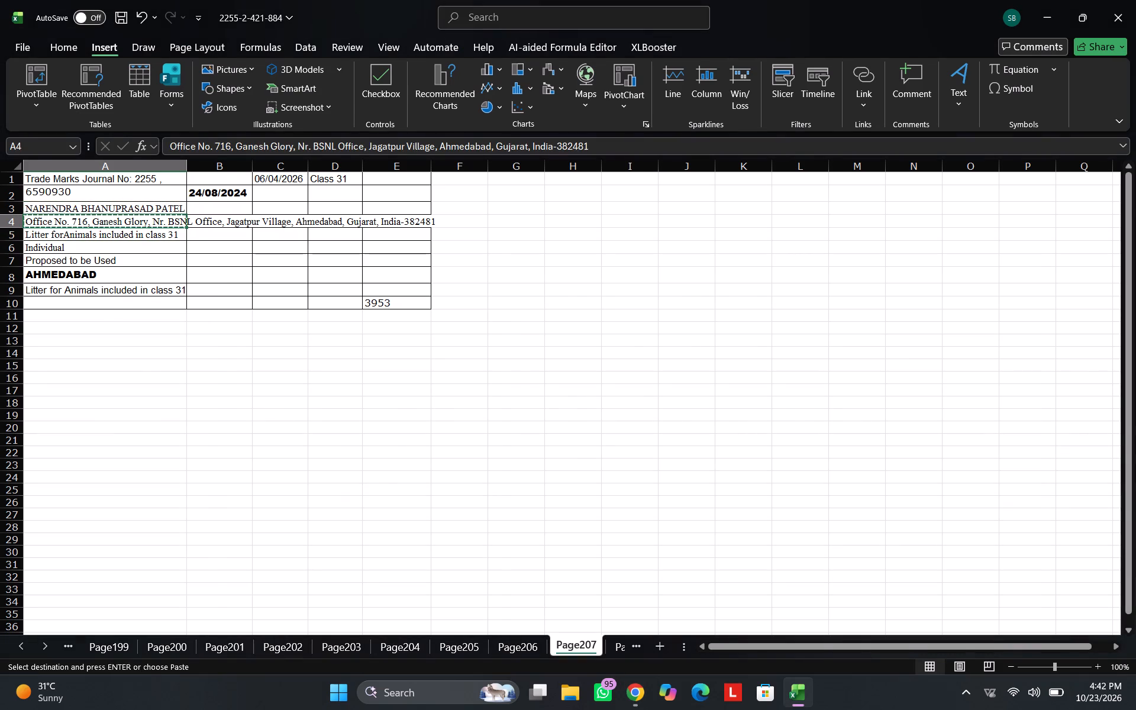
{"action": "key", "text": "alt+Tab"}
{"action": "key", "text": "Right"}
{"action": "key", "text": "Right"}
{"action": "key", "text": "ctrl+v"}
Search Google for row 33823's applicant name and address followed by "contact number".
{"action": "key", "text": "Right"}
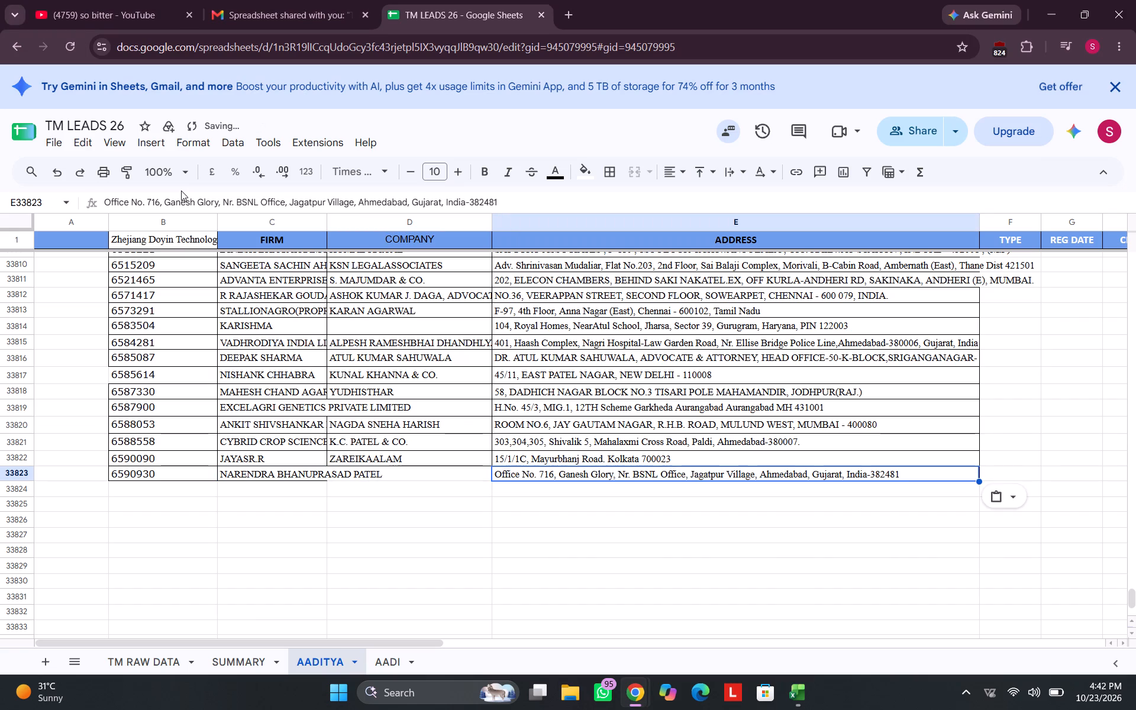
{"action": "key", "text": "shift+Left"}
{"action": "key", "text": "shift+Left"}
{"action": "key", "text": "ctrl+c"}
{"action": "key", "text": "alt+Tab"}
{"action": "key", "text": "alt+Right"}
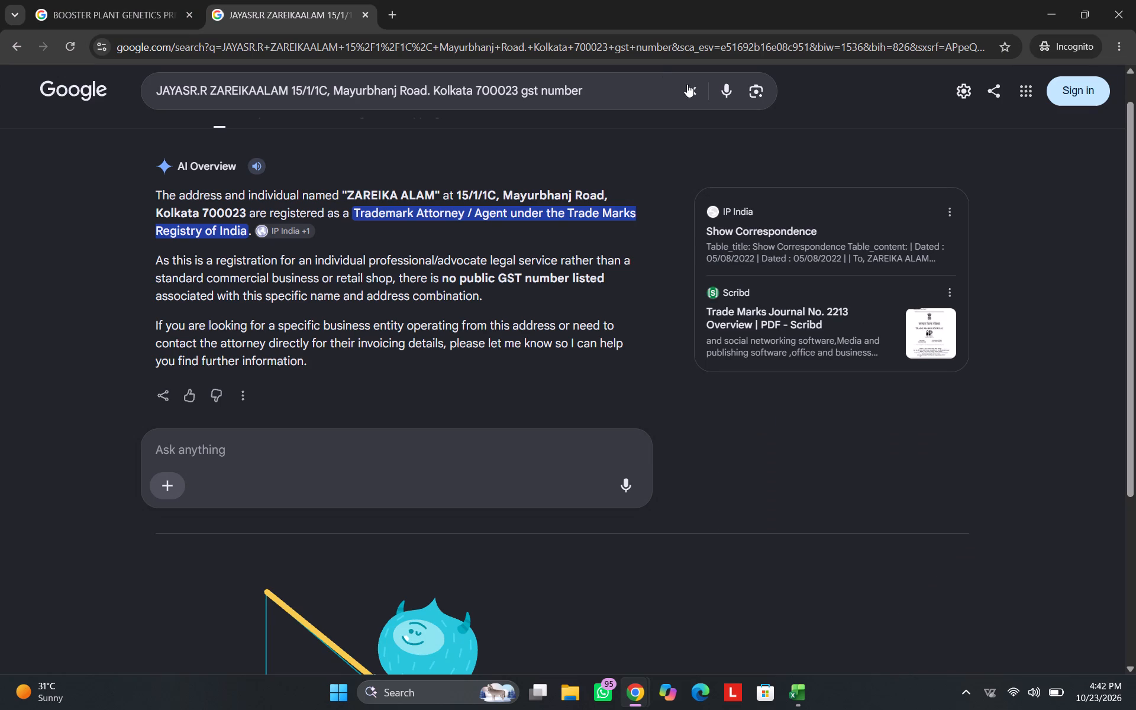
{"action": "left_click", "coordinate": [686, 93]}
{"action": "key", "text": "ctrl+v"}
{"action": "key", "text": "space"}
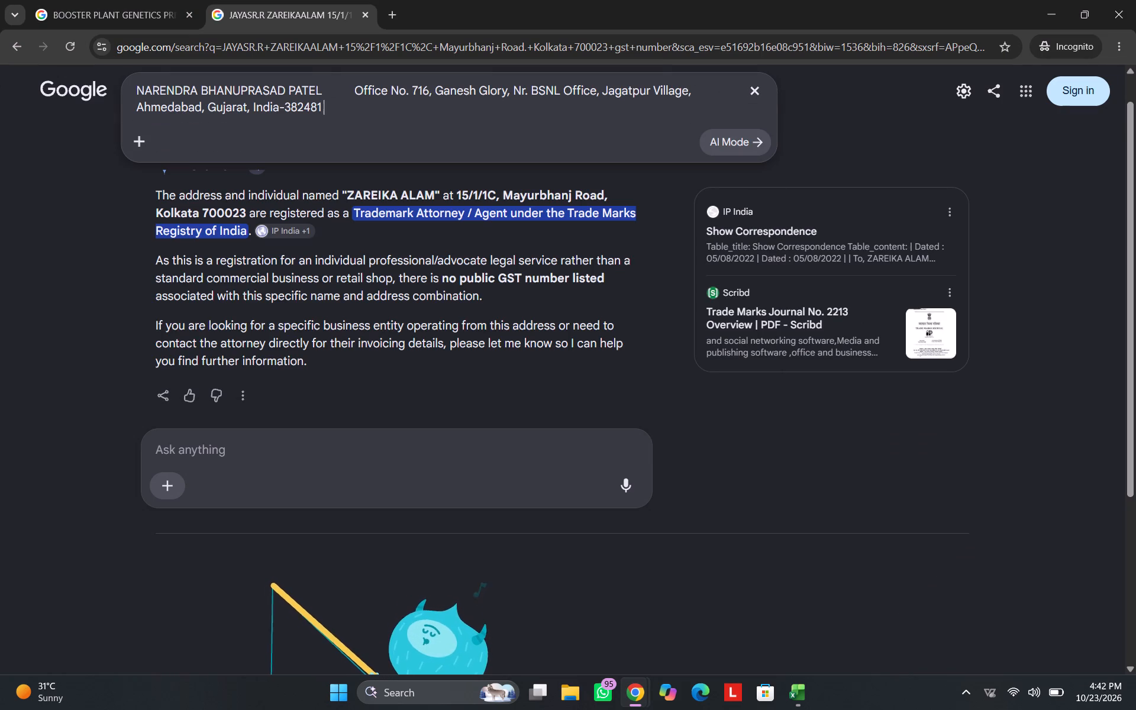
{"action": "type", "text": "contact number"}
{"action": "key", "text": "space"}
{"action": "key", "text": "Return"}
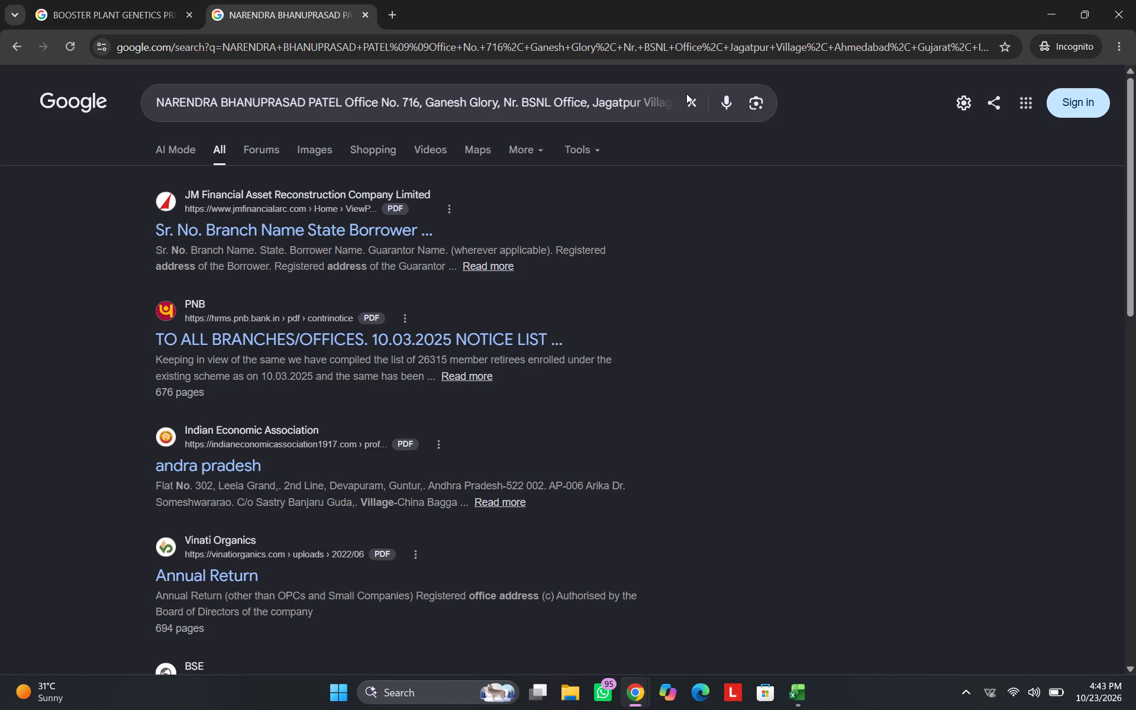
Look through the first page of search results for the applicant's contact number.
{"action": "scroll", "coordinate": [626, 202], "scroll_direction": "down", "scroll_amount": 1}
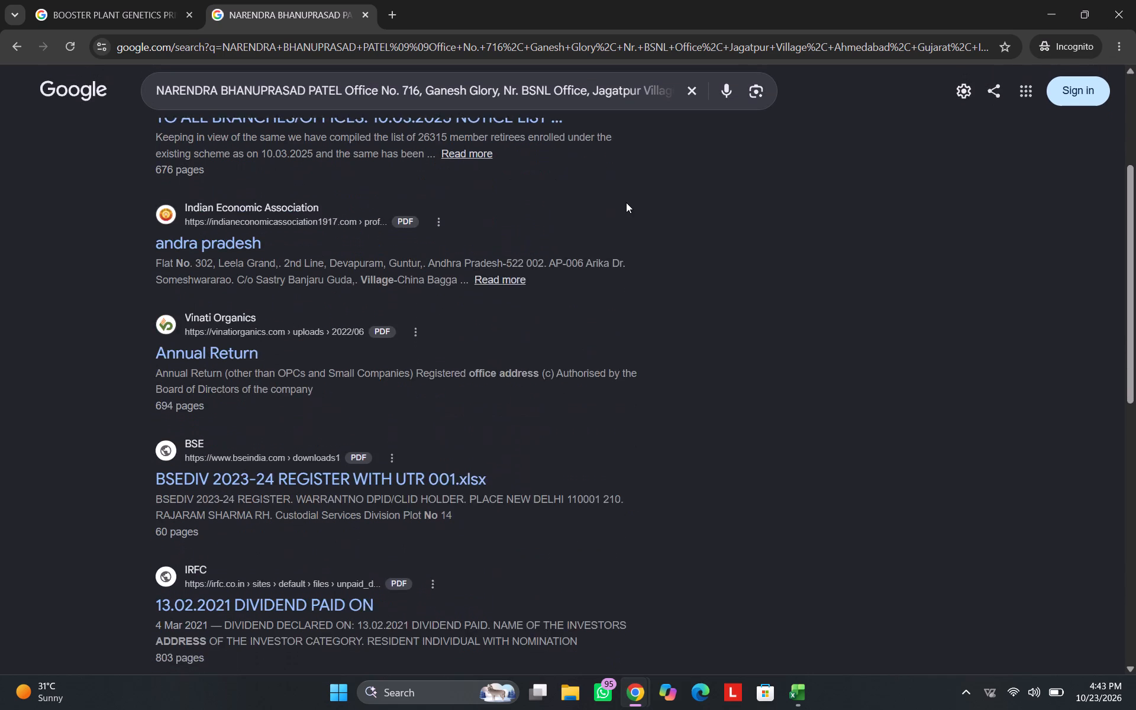
{"action": "scroll", "coordinate": [626, 202], "scroll_direction": "down", "scroll_amount": 4}
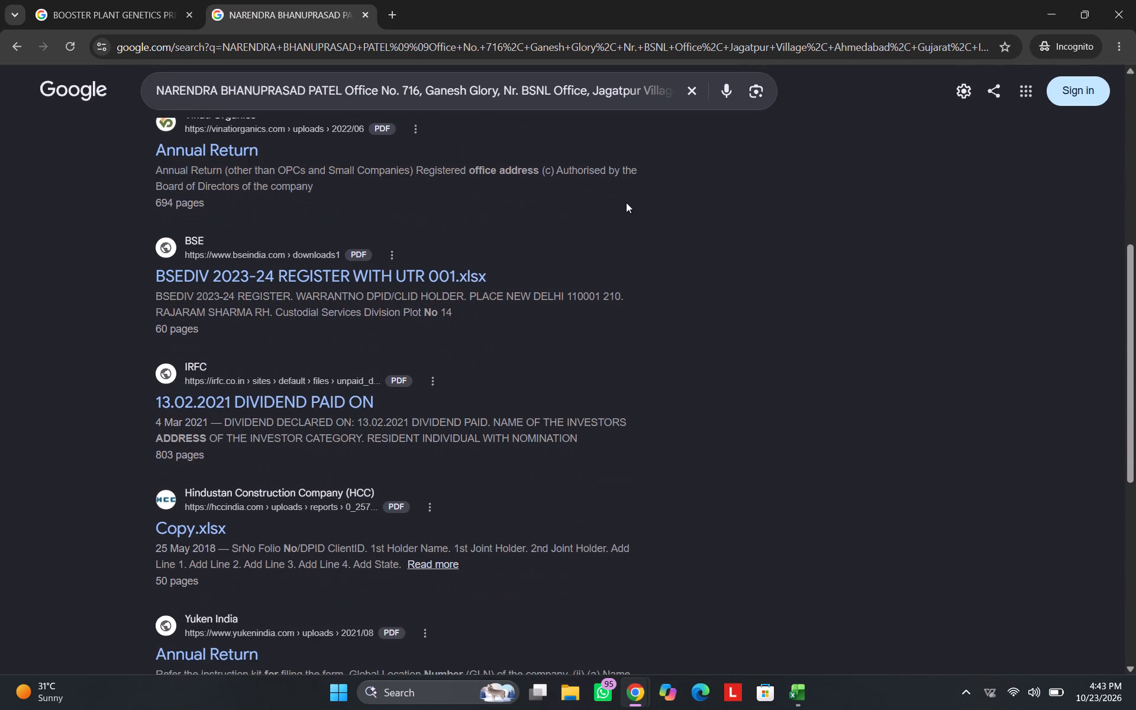
{"action": "scroll", "coordinate": [625, 202], "scroll_direction": "down", "scroll_amount": 1}
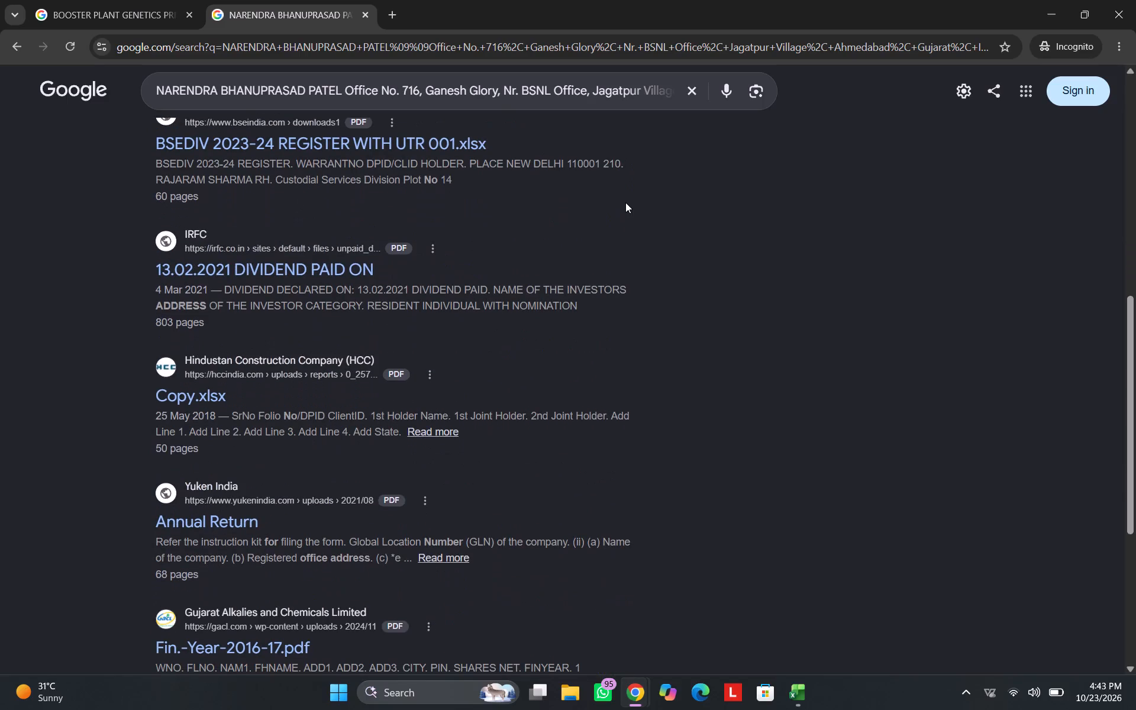
{"action": "scroll", "coordinate": [625, 202], "scroll_direction": "down", "scroll_amount": 2}
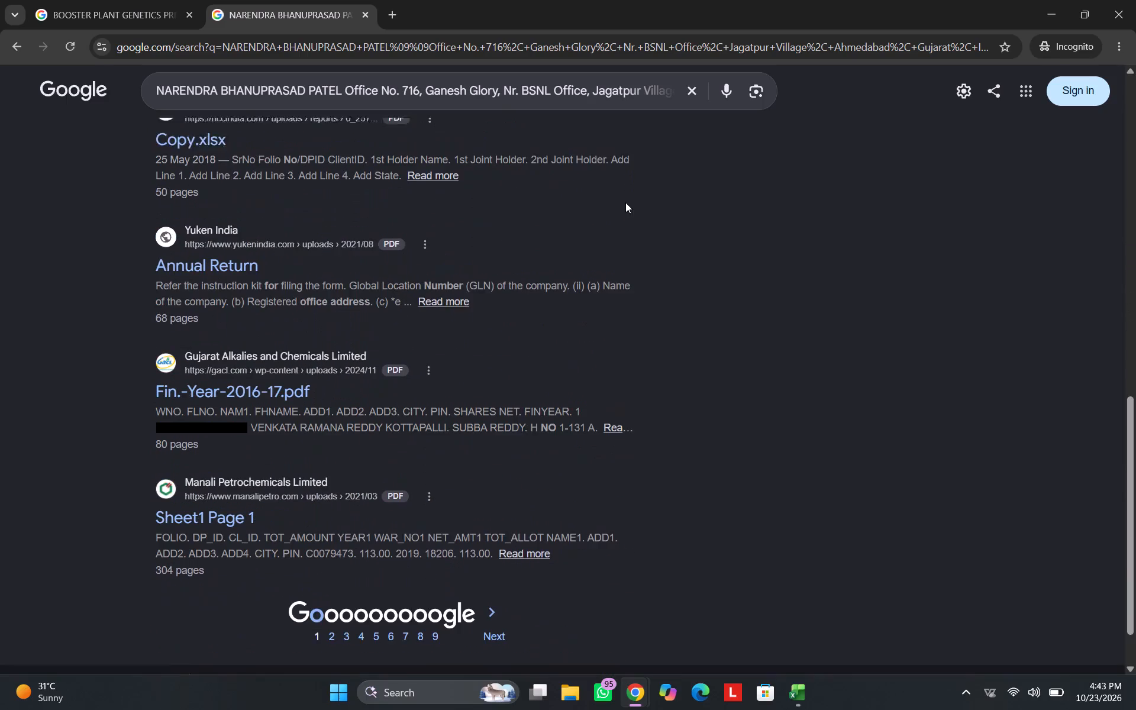
{"action": "scroll", "coordinate": [625, 202], "scroll_direction": "down", "scroll_amount": 1}
{"action": "scroll", "coordinate": [625, 202], "scroll_direction": "up", "scroll_amount": 6}
Change the Google query to end in "contacgst number" and run it for the row 33823 applicant.
{"action": "left_click", "coordinate": [592, 103]}
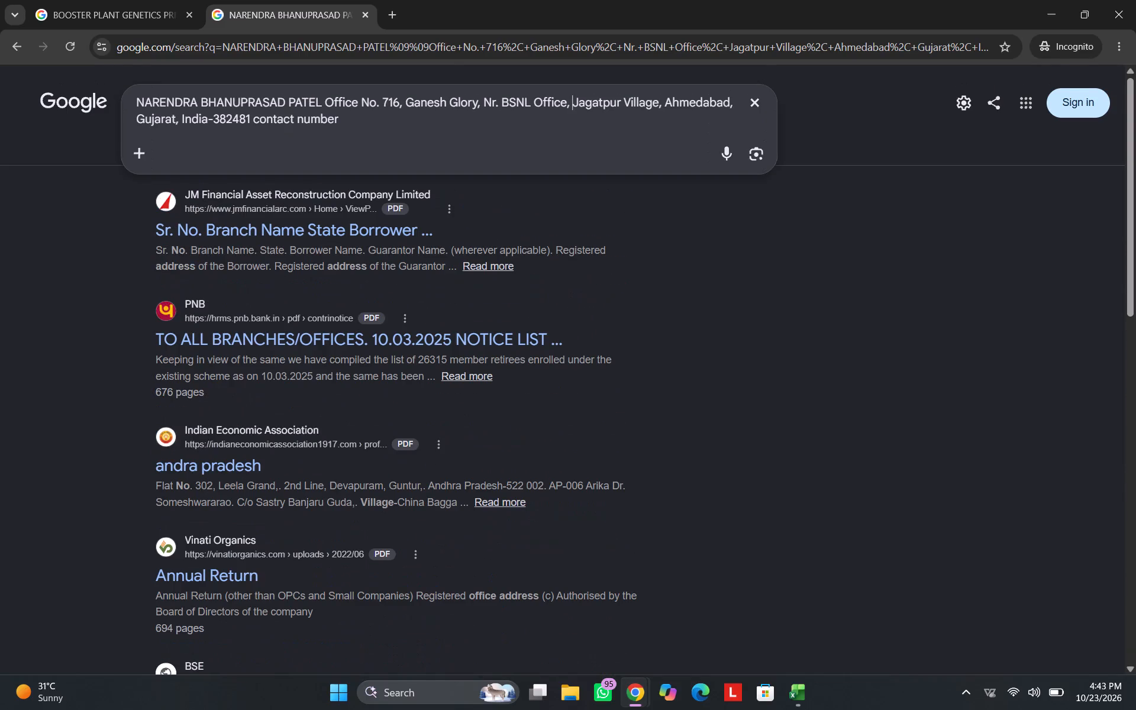
{"action": "left_click", "coordinate": [293, 127]}
{"action": "key", "text": "ctrl+BackSpace"}
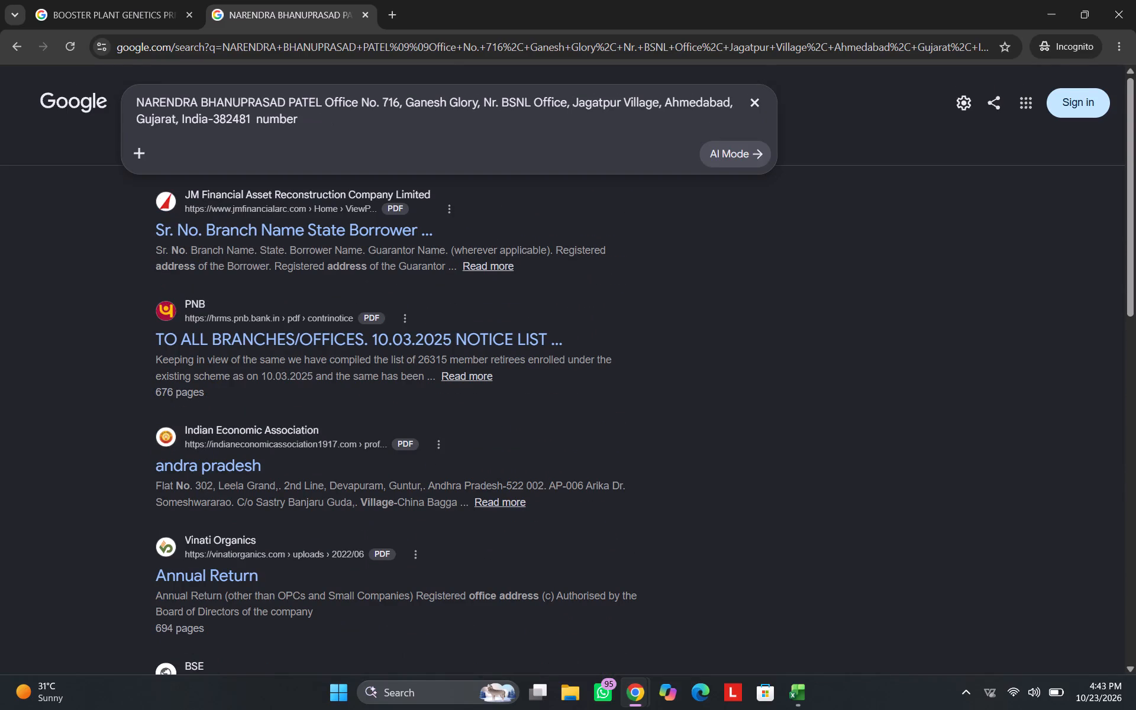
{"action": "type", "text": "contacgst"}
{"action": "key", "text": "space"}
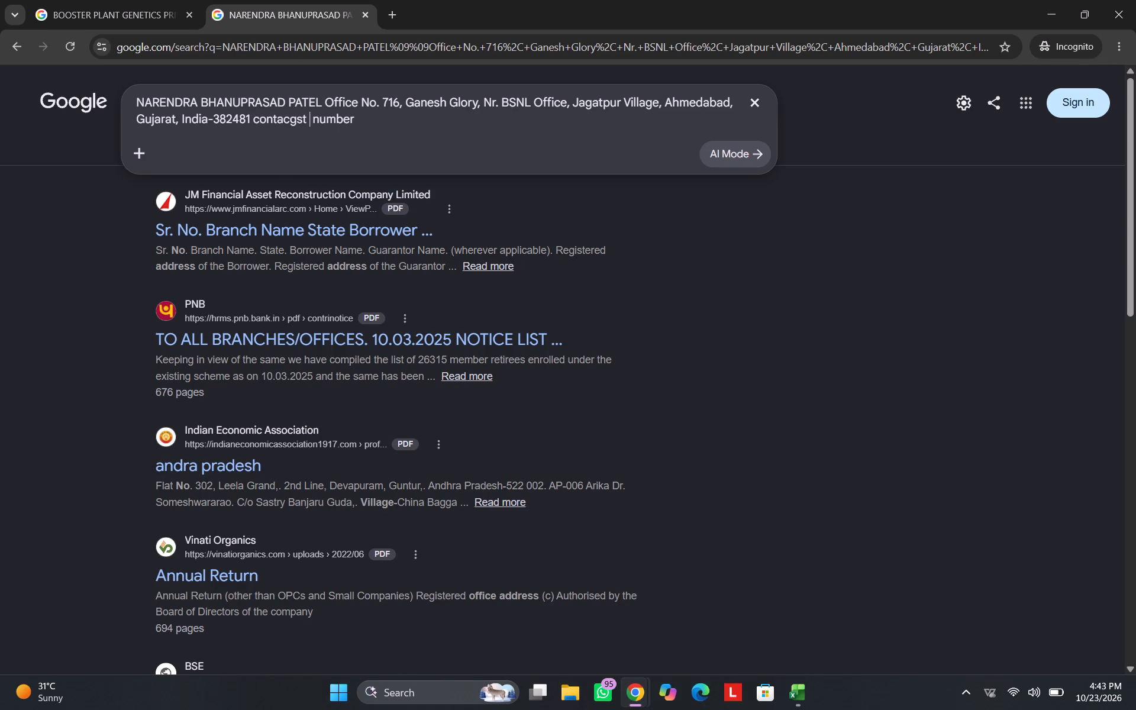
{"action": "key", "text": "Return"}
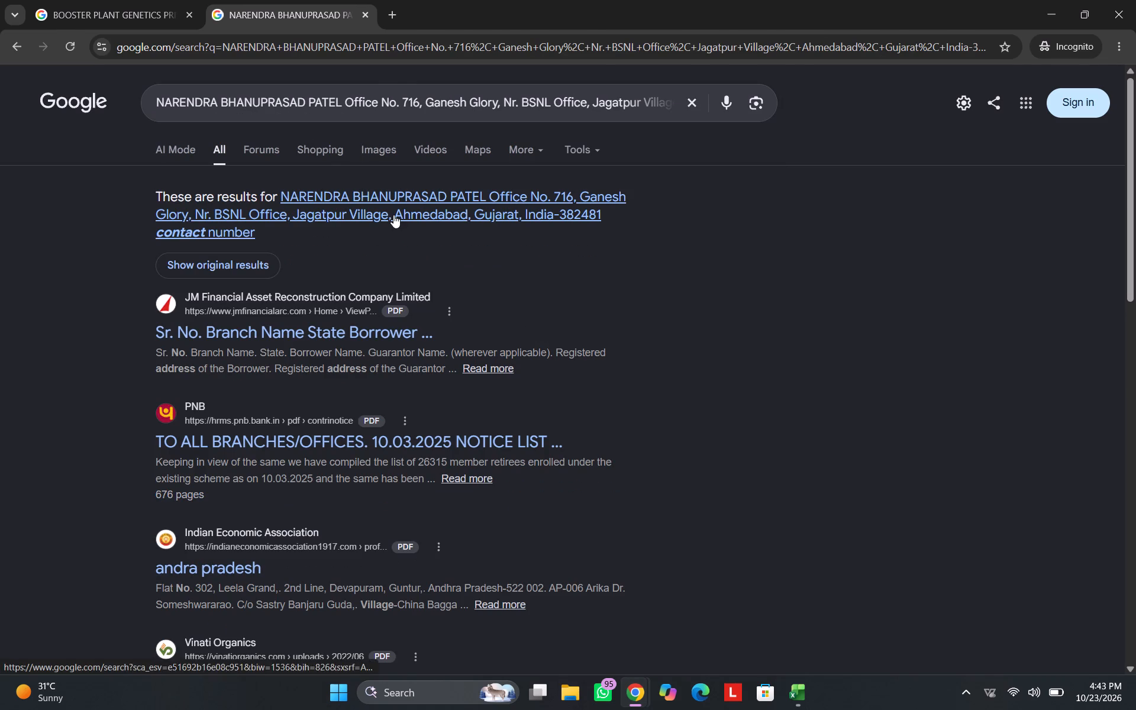
Correct the Google query for row 33823's applicant to end in "gst number" and run it.
{"action": "scroll", "coordinate": [402, 289], "scroll_direction": "down", "scroll_amount": 5}
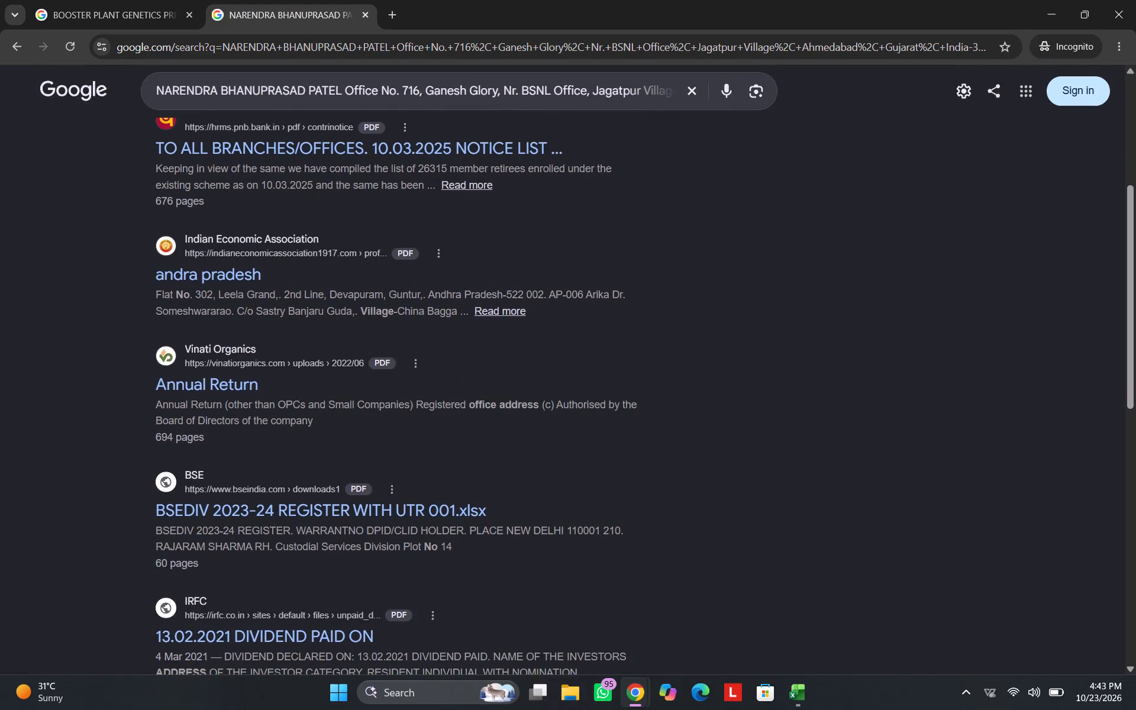
{"action": "scroll", "coordinate": [402, 289], "scroll_direction": "down", "scroll_amount": 5}
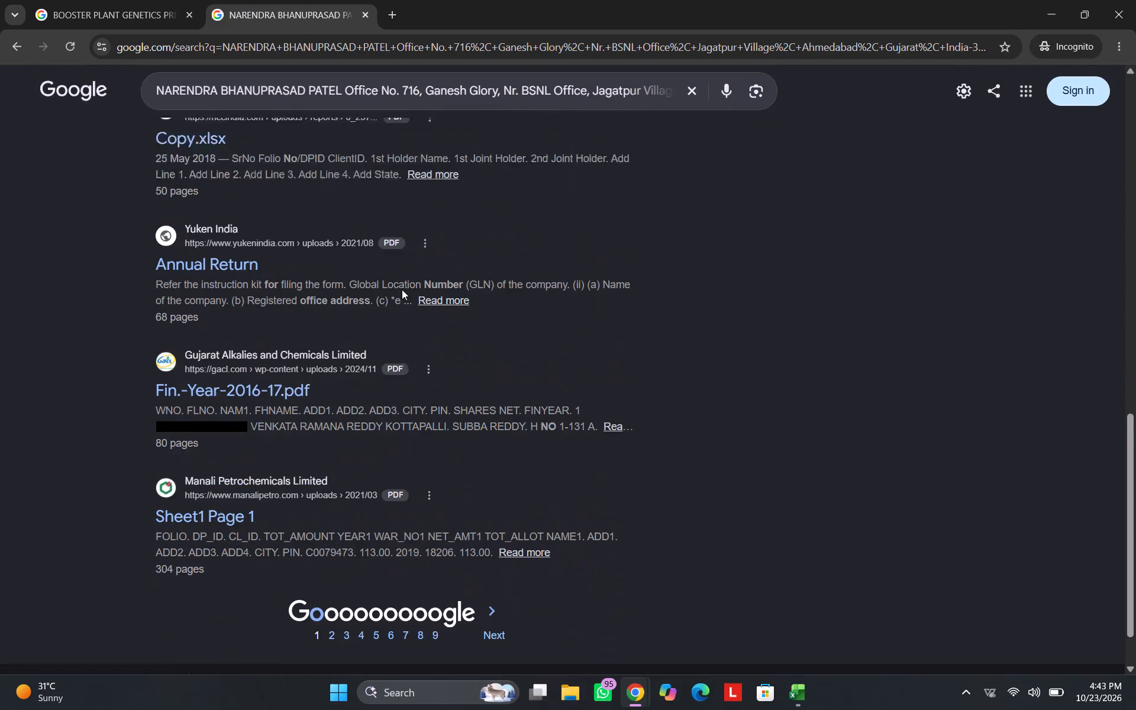
{"action": "scroll", "coordinate": [402, 289], "scroll_direction": "down", "scroll_amount": 1}
{"action": "scroll", "coordinate": [402, 289], "scroll_direction": "up", "scroll_amount": 5}
{"action": "left_click", "coordinate": [509, 91]}
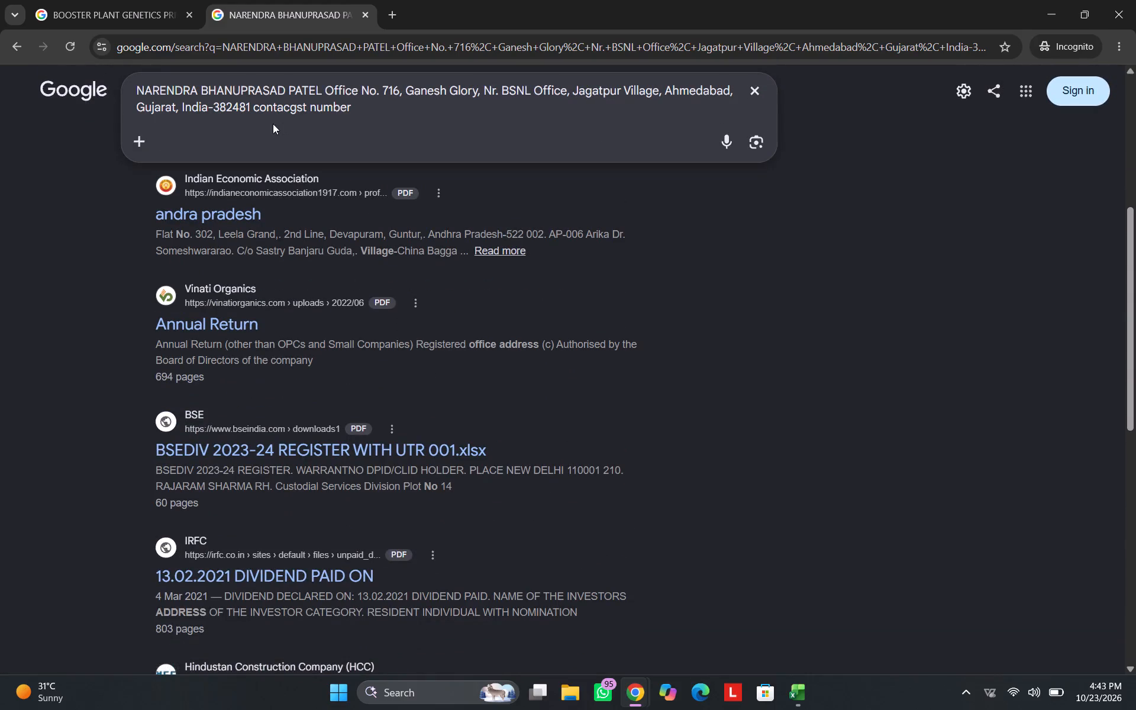
{"action": "left_click", "coordinate": [286, 110]}
{"action": "left_click", "coordinate": [288, 110]}
{"action": "key", "text": "ctrl+BackSpace"}
{"action": "key", "text": "Return"}
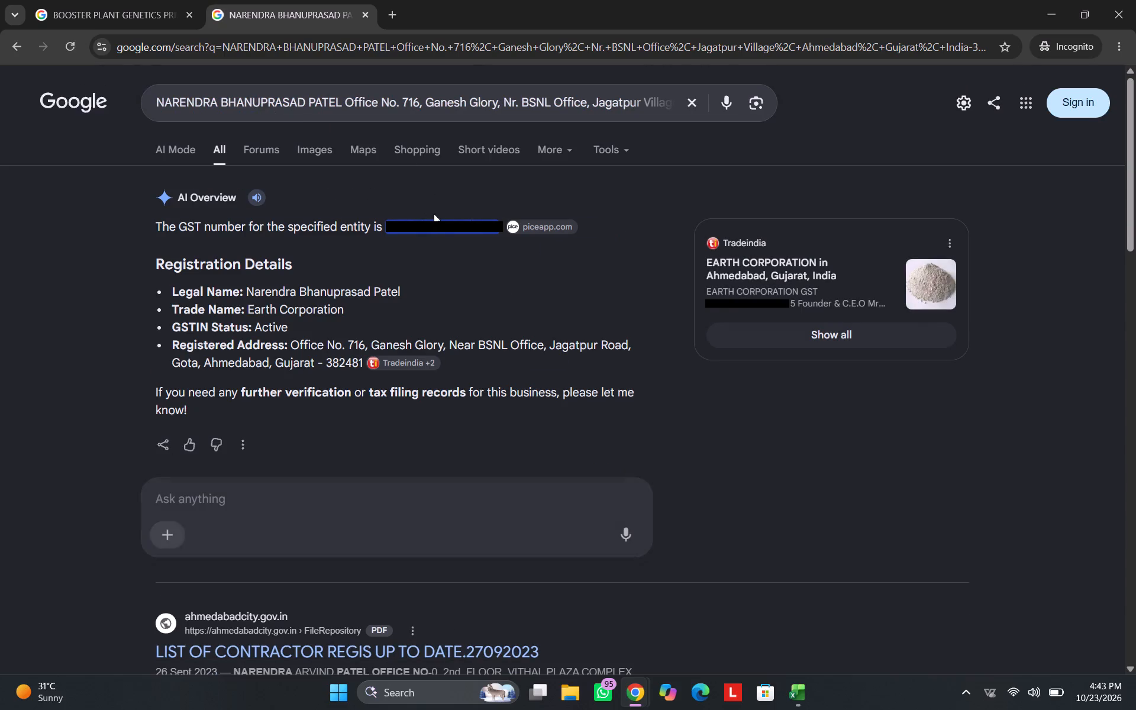
Copy the applicant's GST number from Google's AI Overview into the GST column of row 33823.
{"action": "double_click", "coordinate": [441, 220]}
{"action": "key", "text": "ctrl+c"}
{"action": "key", "text": "alt+Tab"}
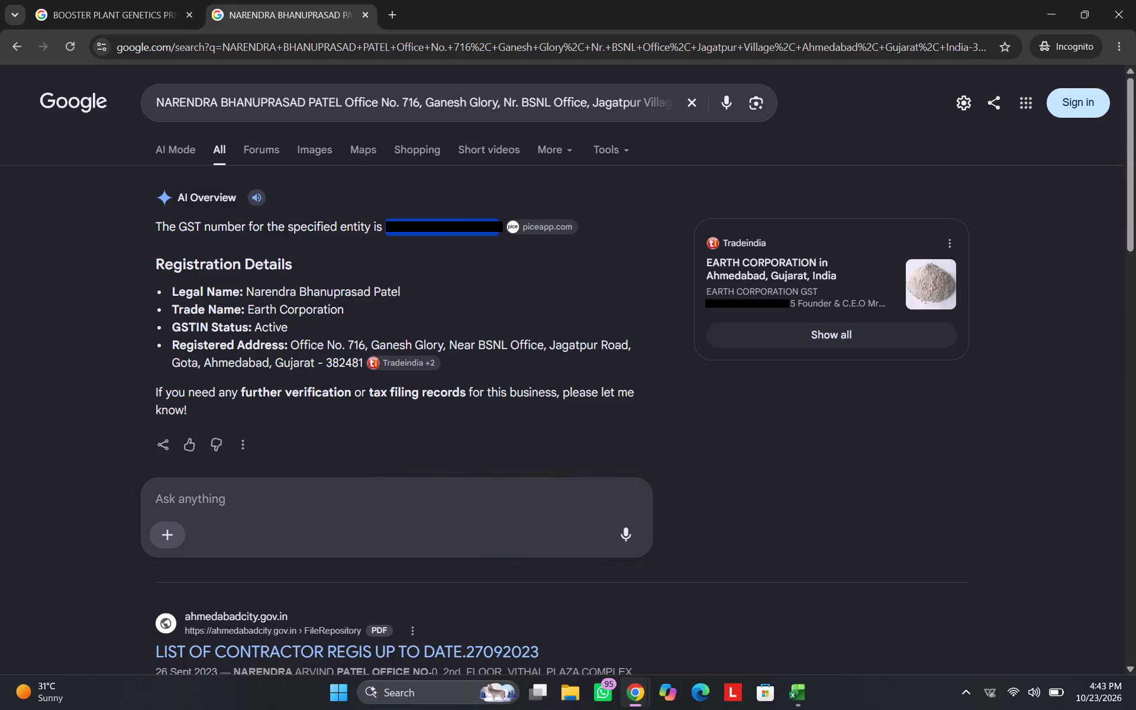
{"action": "scroll", "coordinate": [441, 220], "scroll_direction": "left", "scroll_amount": 2}
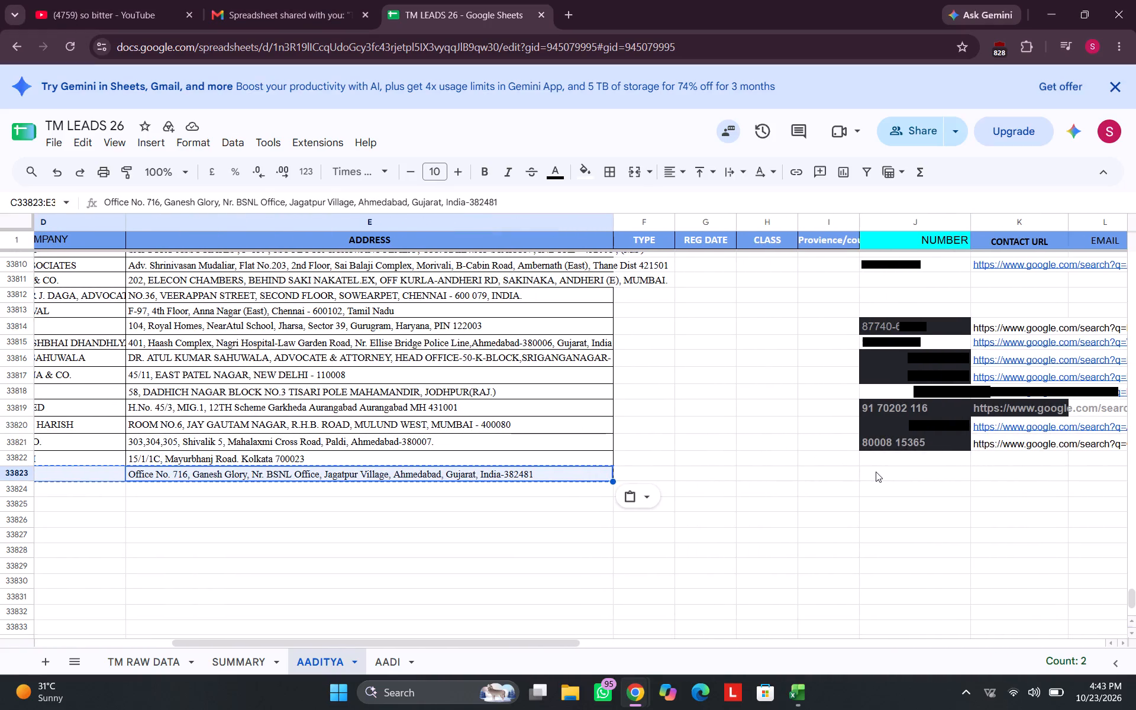
{"action": "left_click", "coordinate": [876, 472]}
{"action": "scroll", "coordinate": [876, 472], "scroll_direction": "left", "scroll_amount": 3}
{"action": "left_click", "coordinate": [775, 476]}
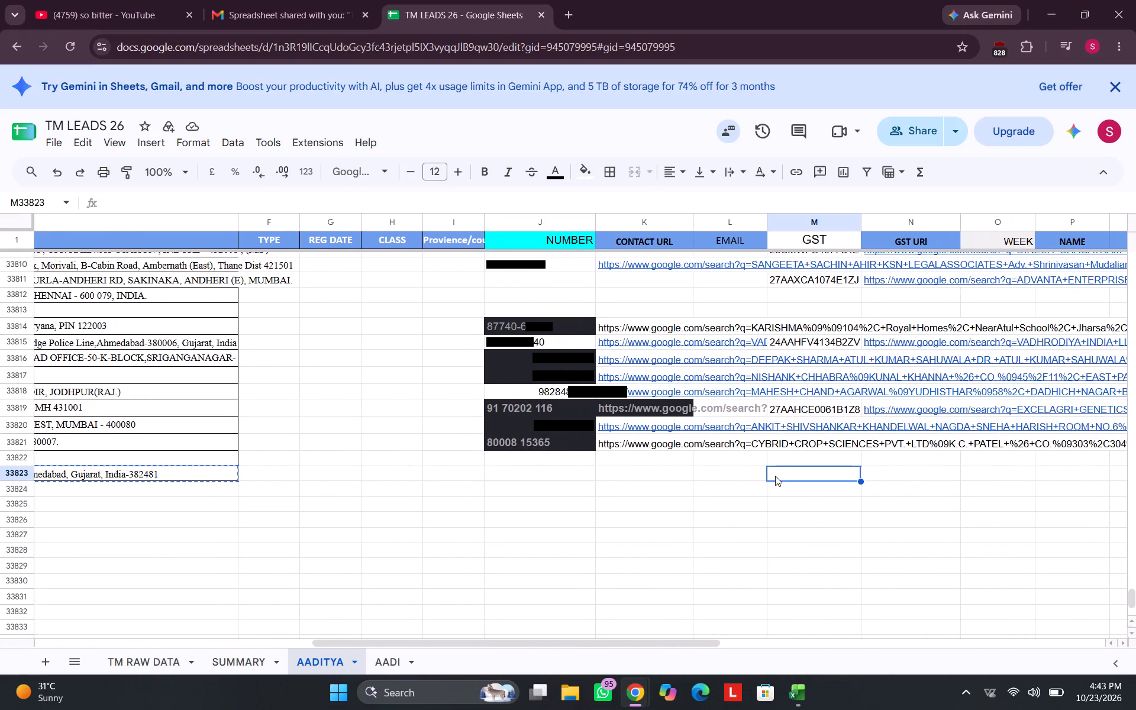
{"action": "key", "text": "ctrl+v"}
Copy the Google search URL of the GST query into the GST URL column of row 33823.
{"action": "key", "text": "alt+Tab"}
{"action": "left_click", "coordinate": [773, 47]}
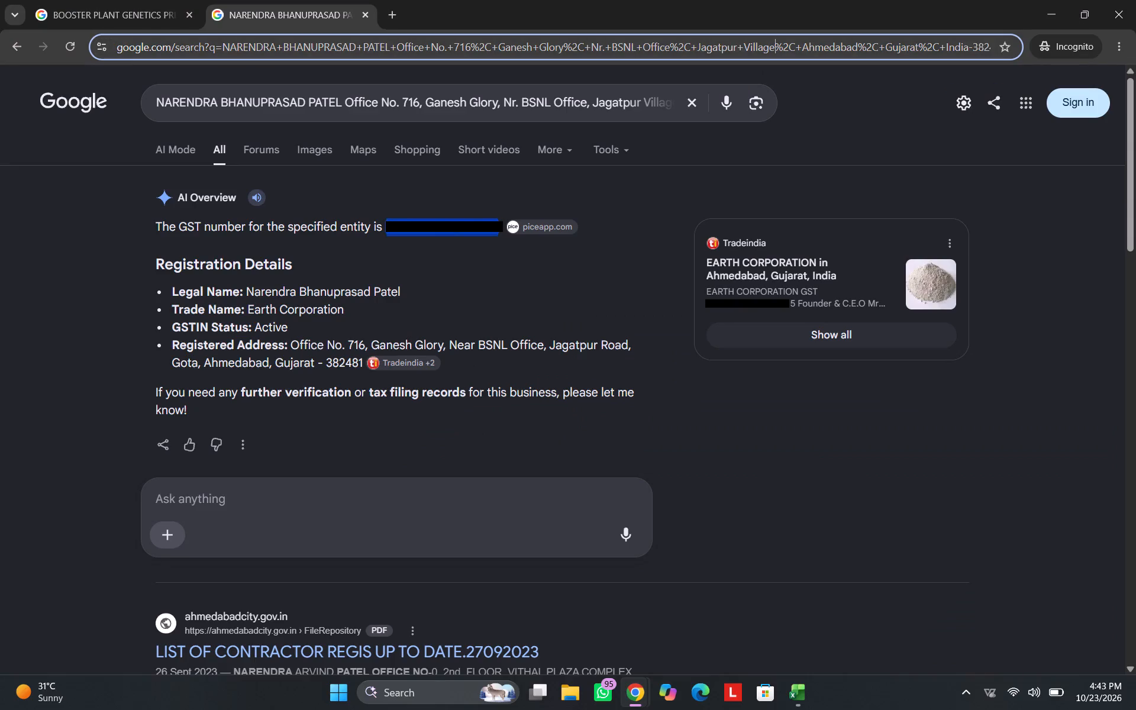
{"action": "key", "text": "ctrl+c"}
{"action": "key", "text": "alt+Tab"}
{"action": "left_click", "coordinate": [877, 479]}
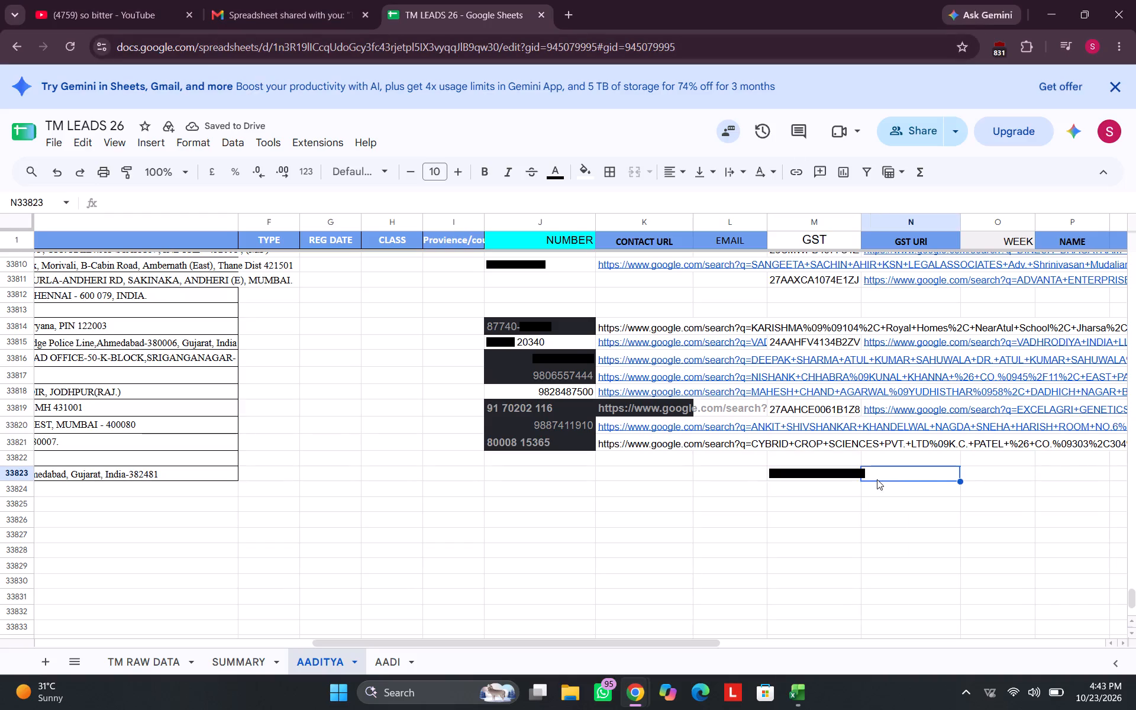
{"action": "key", "text": "ctrl+v"}
Copy application number 6591657 from Page208 of the Excel workbook into column B of row 33824 in TM LEADS 26.
{"action": "key", "text": "Down"}
{"action": "key", "text": "Left"}
{"action": "key", "text": "Left"}
{"action": "key", "text": "Left"}
{"action": "key", "text": "Left"}
{"action": "key", "text": "Left"}
{"action": "key", "text": "Left"}
{"action": "key", "text": "Left"}
{"action": "key", "text": "Left"}
{"action": "key", "text": "Left"}
{"action": "key", "text": "Left"}
{"action": "key", "text": "Left"}
{"action": "key", "text": "Left"}
{"action": "key", "text": "Left"}
{"action": "key", "text": "Left"}
{"action": "key", "text": "Left"}
{"action": "key", "text": "Left"}
{"action": "key", "text": "Left"}
{"action": "key", "text": "Left"}
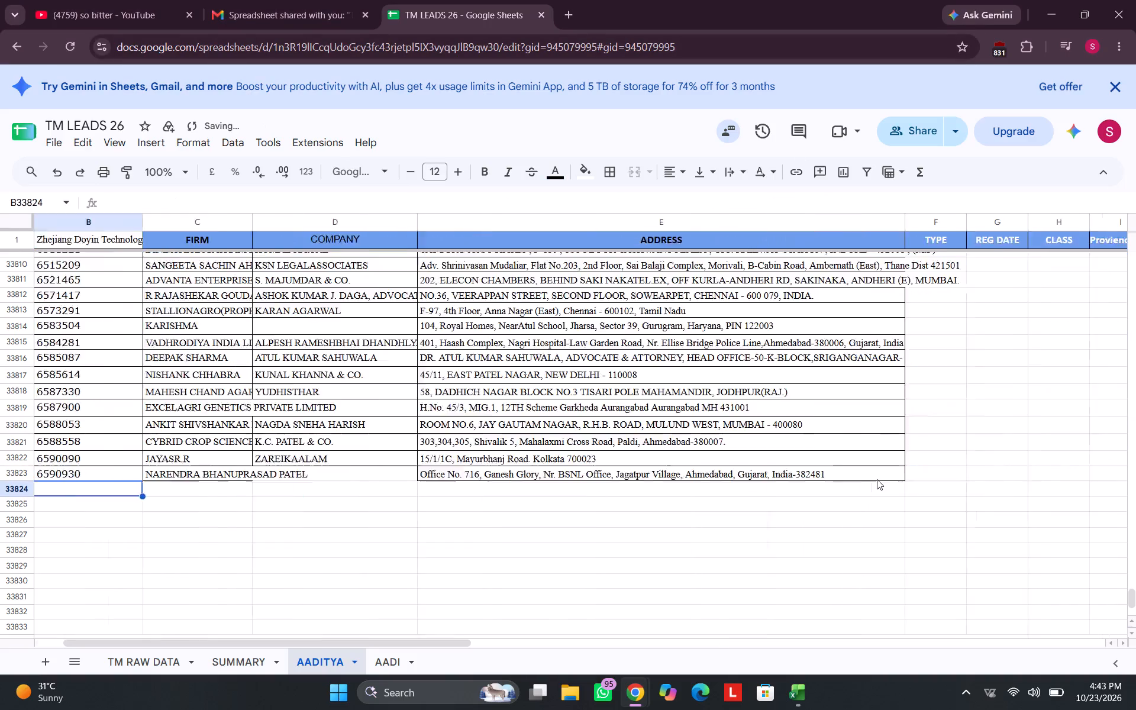
{"action": "key", "text": "Right"}
{"action": "key", "text": "alt+Tab"}
{"action": "key", "text": "alt+Right"}
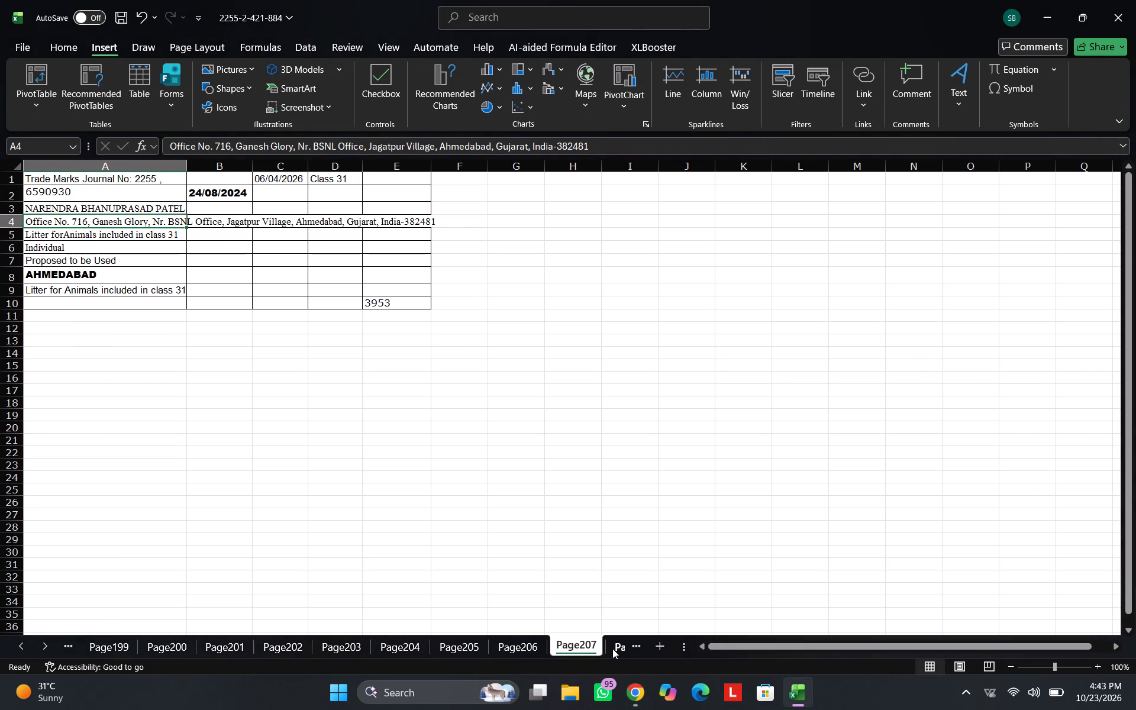
{"action": "left_click", "coordinate": [612, 648]}
{"action": "left_click", "coordinate": [128, 217]}
{"action": "key", "text": "ctrl+c"}
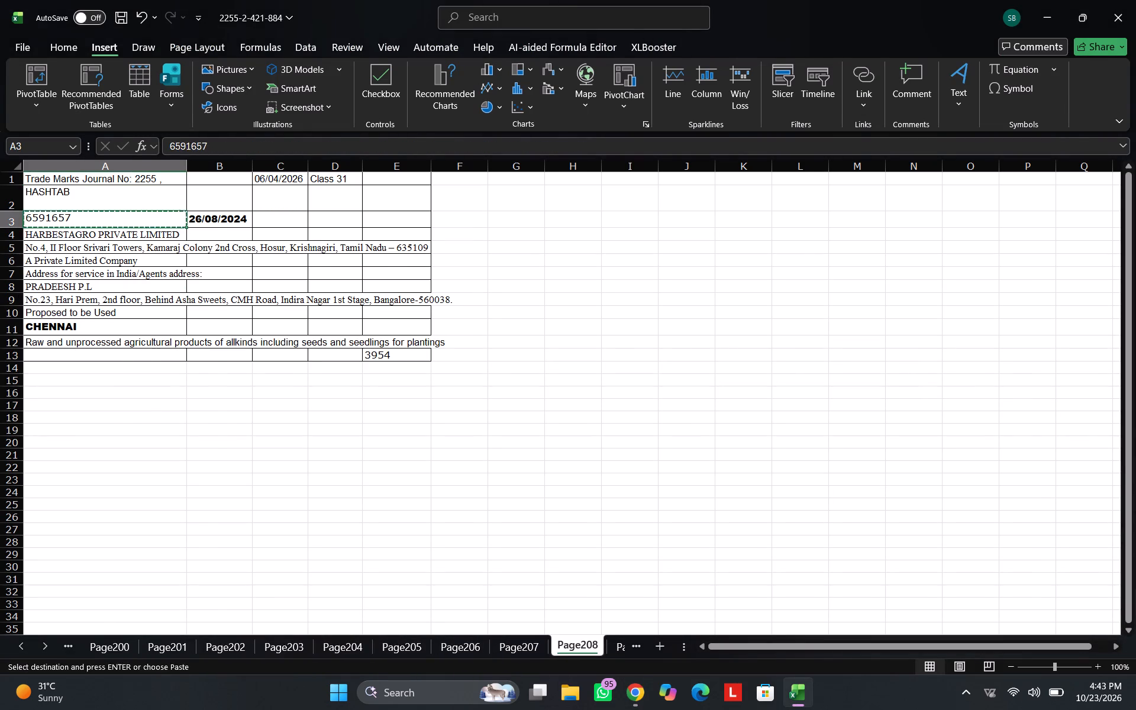
{"action": "key", "text": "alt+Tab"}
{"action": "key", "text": "ctrl+v"}
Copy the applicant name HARBESTAGRO PRIVATE LIMITED from Page208 into the FIRM column of row 33824.
{"action": "key", "text": "alt+Tab"}
{"action": "key", "text": "Down"}
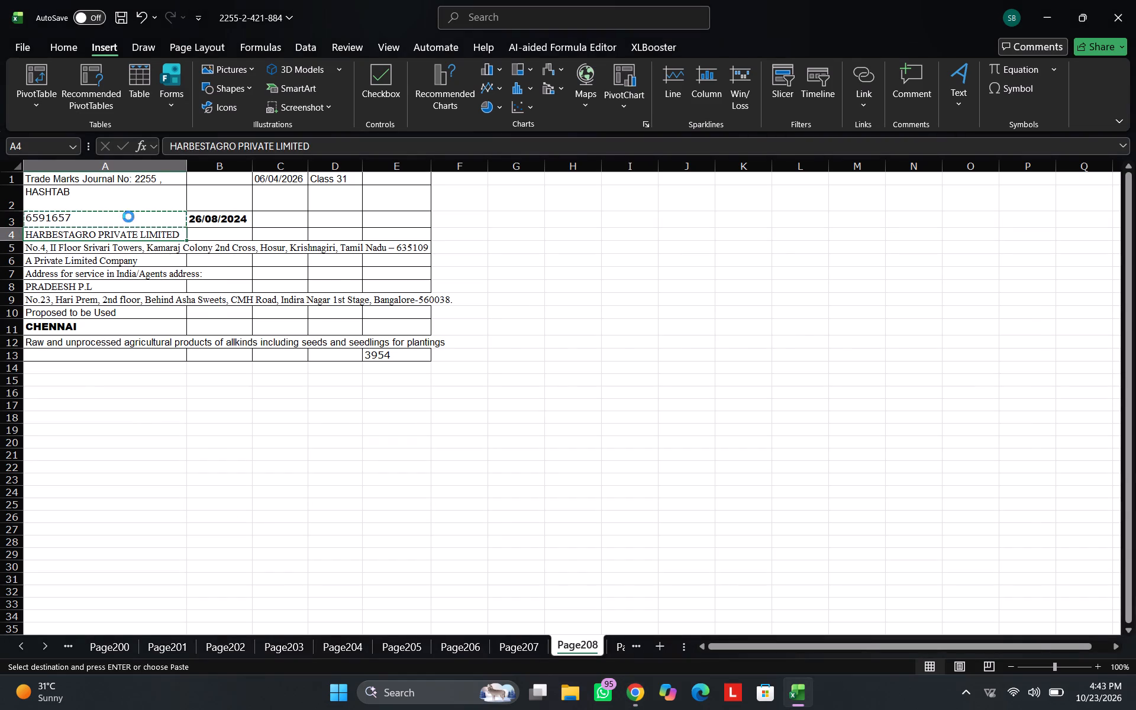
{"action": "key", "text": "ctrl+c"}
{"action": "key", "text": "alt+Tab"}
{"action": "key", "text": "Right"}
{"action": "key", "text": "ctrl+v"}
Copy the agent's name from Page208 into the COMPANY column of row 33824.
{"action": "key", "text": "alt+Tab"}
{"action": "key", "text": "Down"}
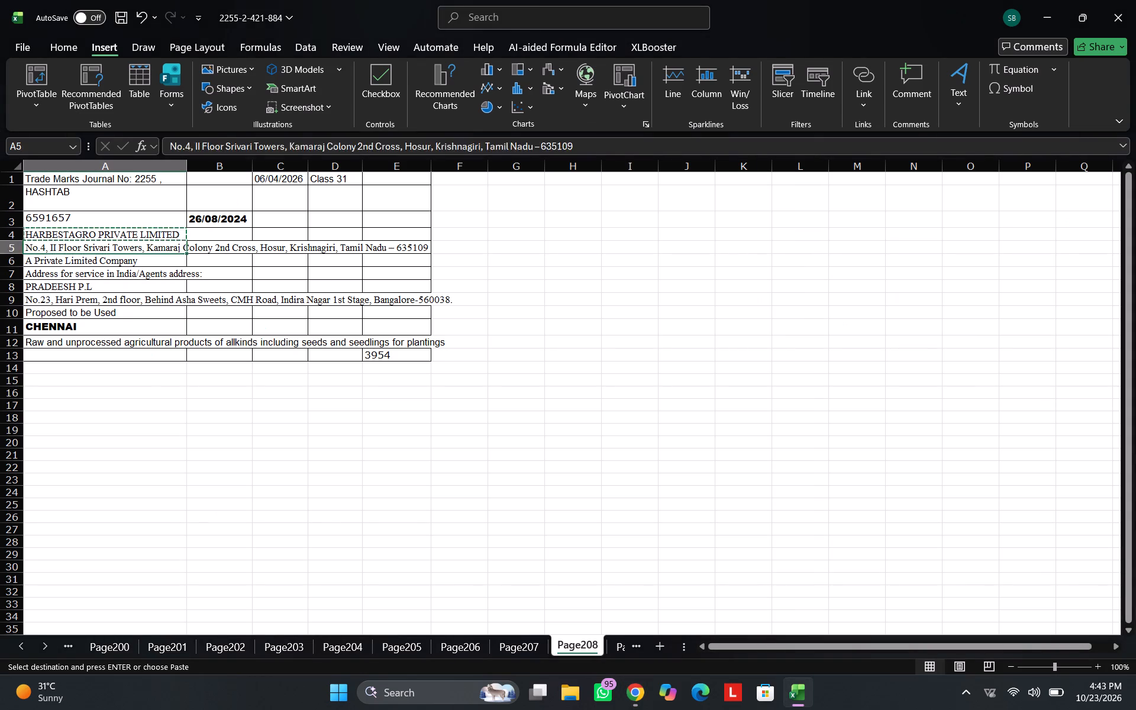
{"action": "key", "text": "Down"}
{"action": "key", "text": "Down"}
{"action": "key", "text": "Down"}
{"action": "key", "text": "ctrl+c"}
{"action": "key", "text": "alt+Tab"}
{"action": "key", "text": "Right"}
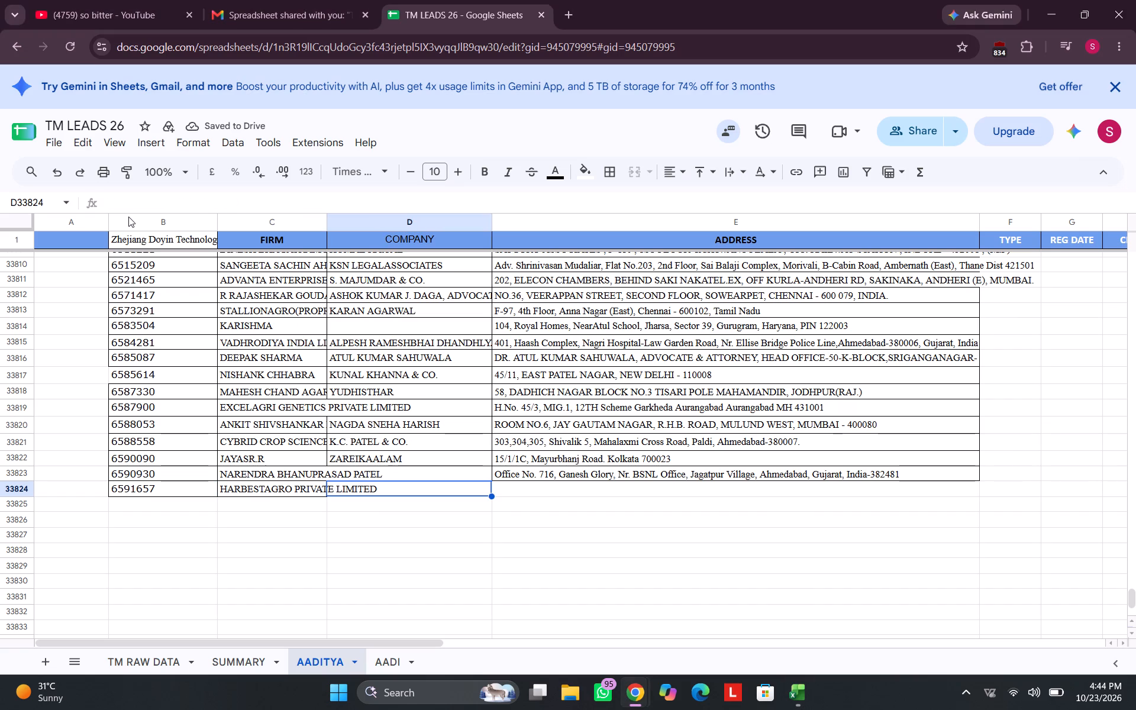
{"action": "key", "text": "ctrl+v"}
Copy the agent's address from Page208 into the ADDRESS column of row 33824.
{"action": "key", "text": "alt+Tab"}
{"action": "key", "text": "Down"}
{"action": "key", "text": "ctrl+c"}
{"action": "key", "text": "alt+Tab"}
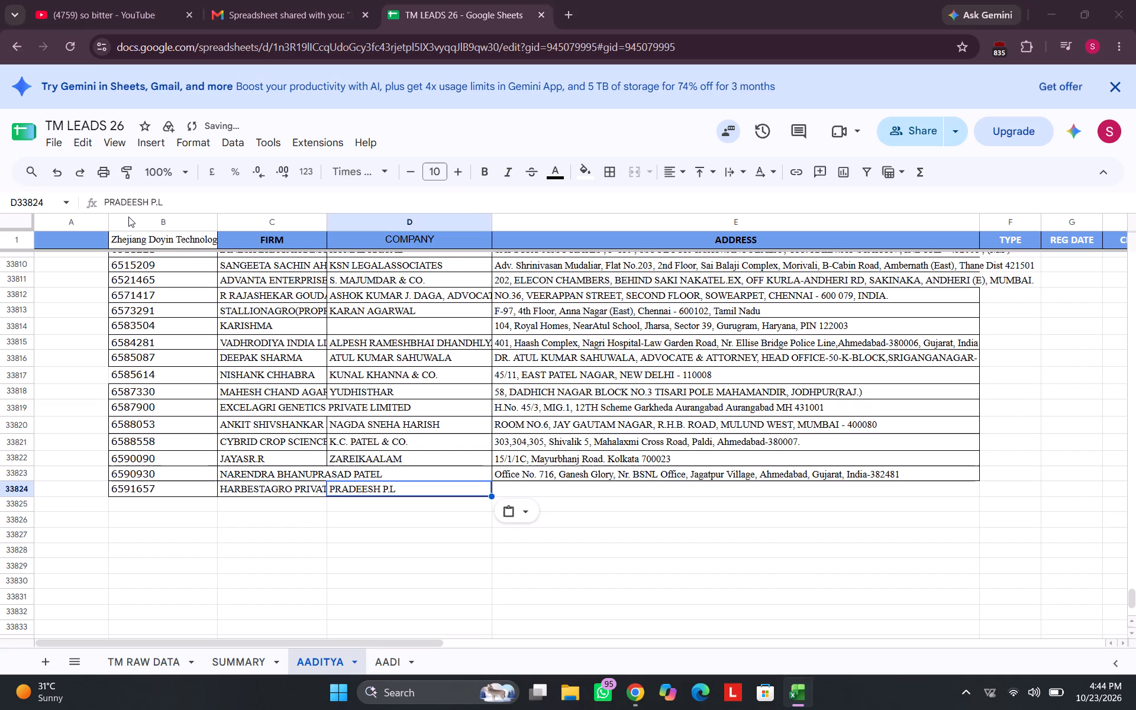
{"action": "key", "text": "Right"}
{"action": "key", "text": "ctrl+v"}
Search Google for row 33824's firm, agent name and address followed by "contact number".
{"action": "key", "text": "Right"}
{"action": "key", "text": "shift+Left"}
{"action": "key", "text": "shift+Left"}
{"action": "key", "text": "ctrl+c"}
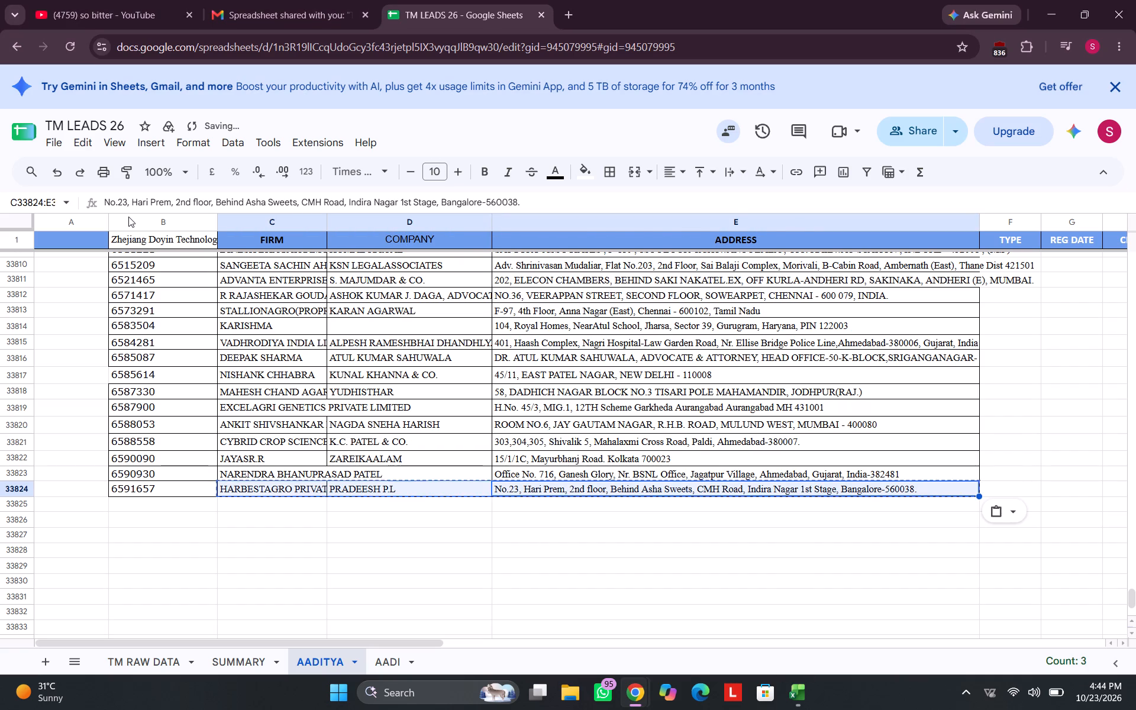
{"action": "key", "text": "alt+Tab"}
{"action": "key", "text": "alt+Right"}
{"action": "left_click", "coordinate": [688, 100]}
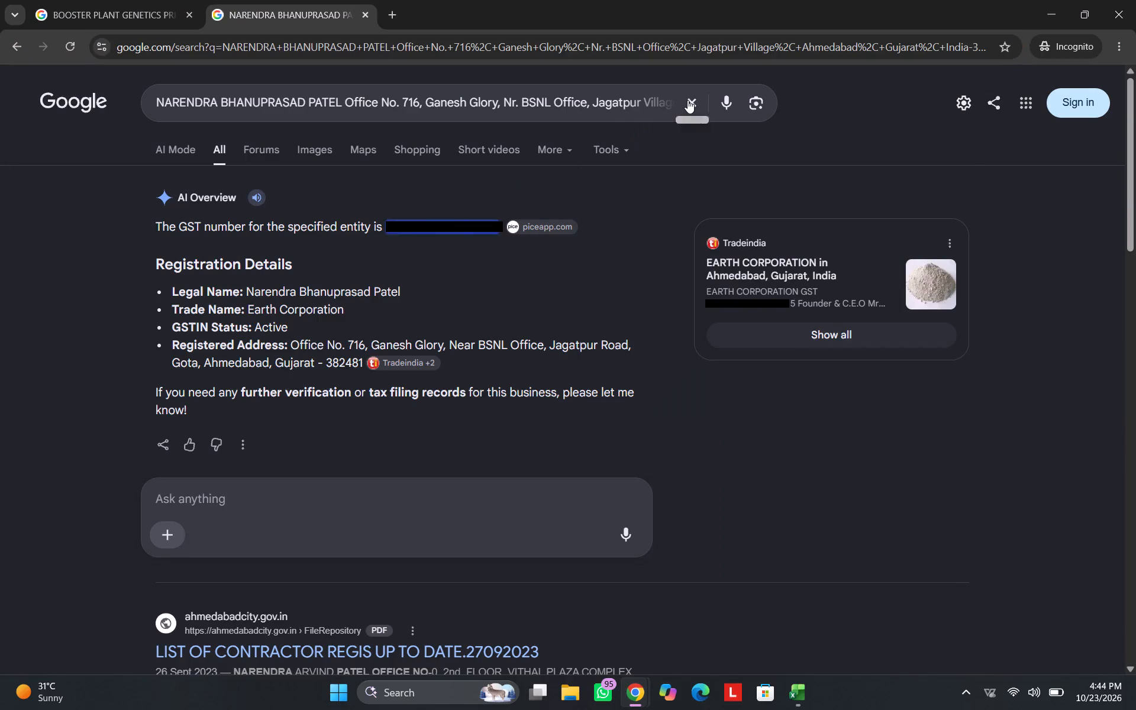
{"action": "key", "text": "ctrl+v"}
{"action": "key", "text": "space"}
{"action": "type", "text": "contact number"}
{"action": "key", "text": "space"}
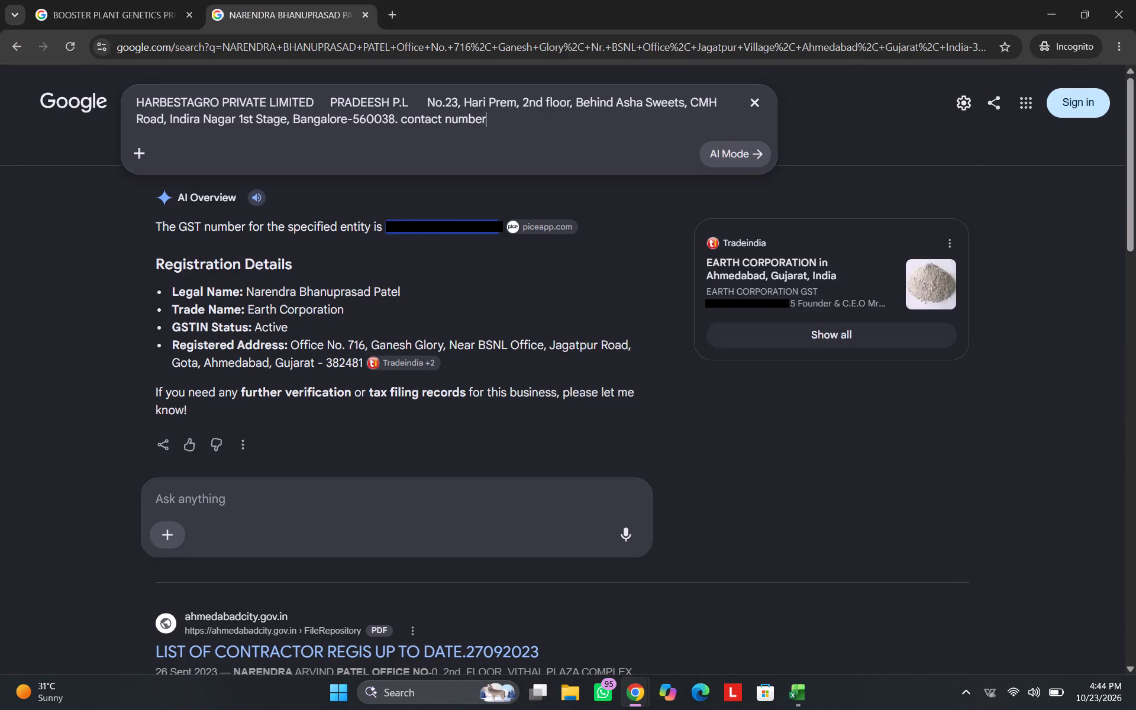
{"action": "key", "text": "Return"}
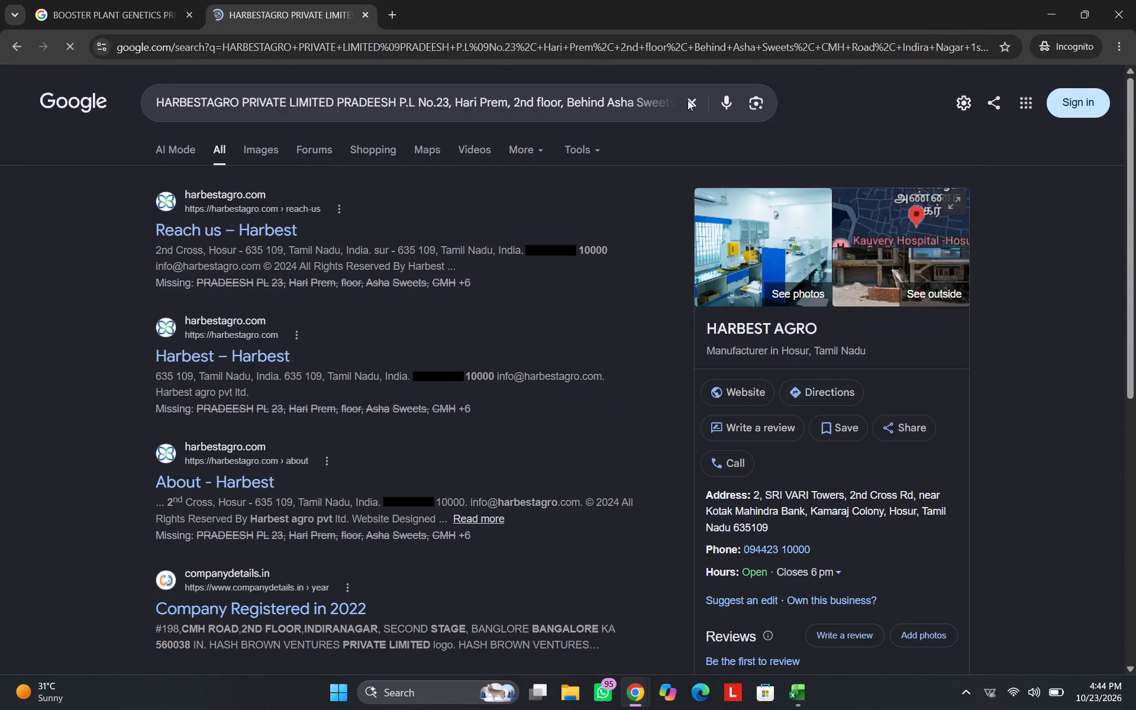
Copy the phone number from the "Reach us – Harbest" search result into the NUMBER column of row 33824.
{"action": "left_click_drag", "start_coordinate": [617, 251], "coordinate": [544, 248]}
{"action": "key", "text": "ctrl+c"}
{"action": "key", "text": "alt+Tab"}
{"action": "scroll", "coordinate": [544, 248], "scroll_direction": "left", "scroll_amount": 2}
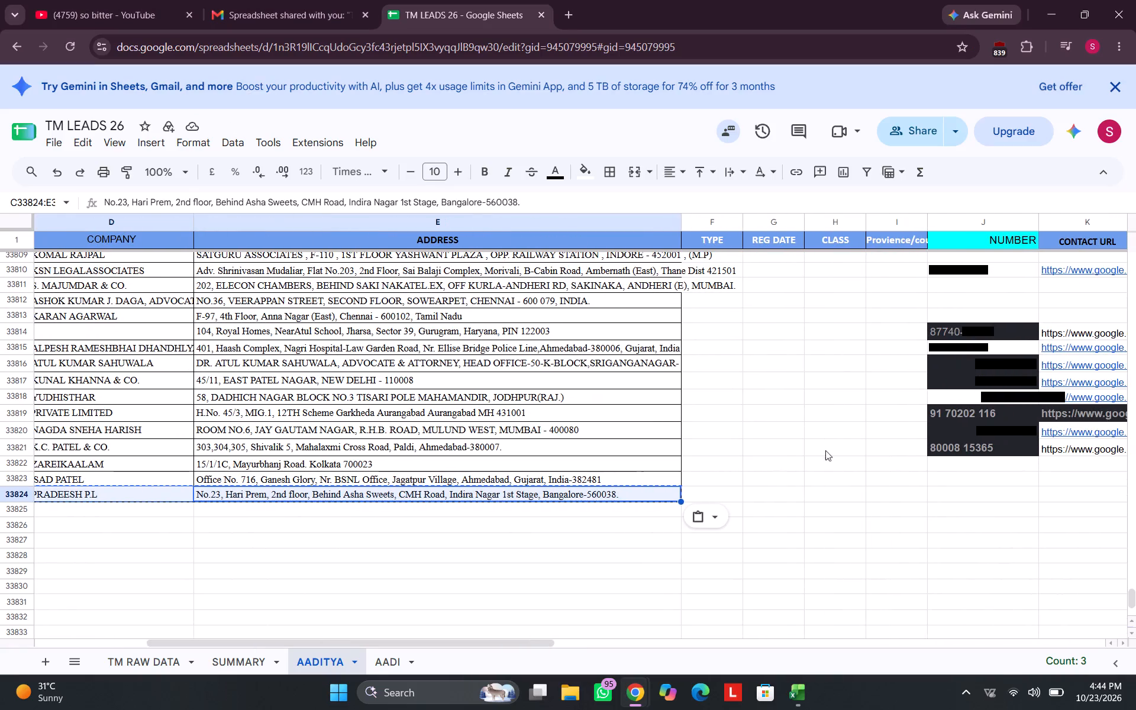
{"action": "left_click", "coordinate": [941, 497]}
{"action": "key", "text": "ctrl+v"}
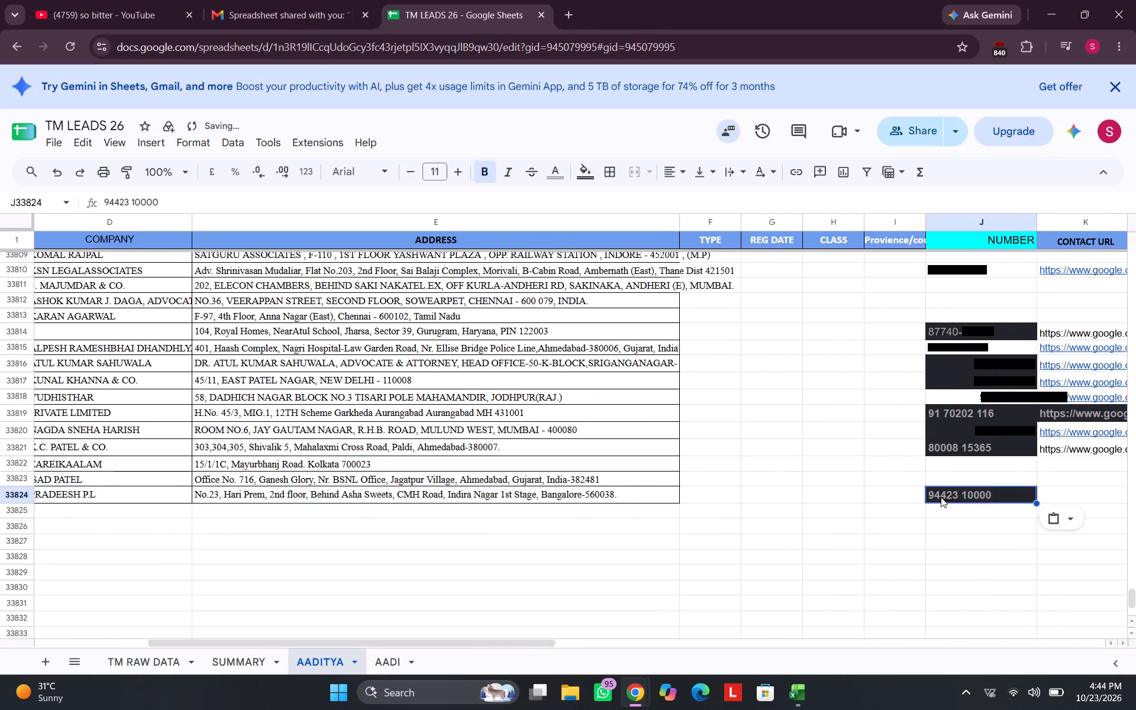
Copy the Google search URL of the contact number query into the CONTACT URL column of row 33824.
{"action": "key", "text": "alt+Tab"}
{"action": "left_click", "coordinate": [775, 44]}
{"action": "key", "text": "ctrl+c"}
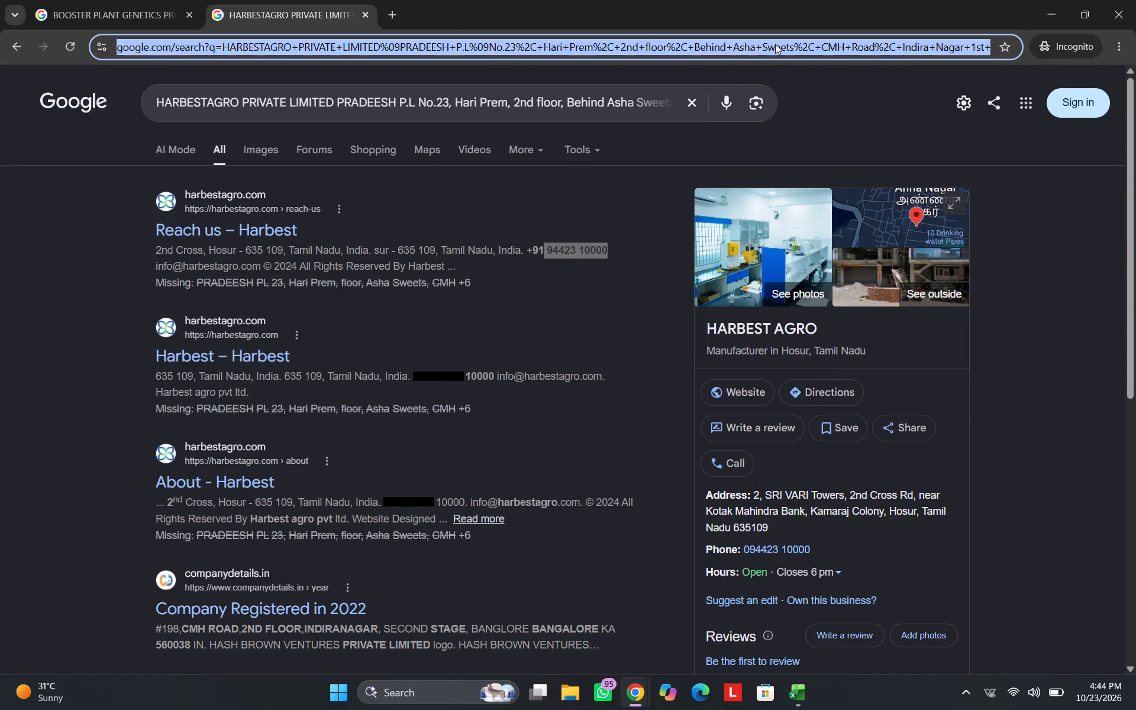
{"action": "key", "text": "alt+Tab"}
{"action": "left_click", "coordinate": [650, 402]}
{"action": "scroll", "coordinate": [897, 533], "scroll_direction": "left", "scroll_amount": 1}
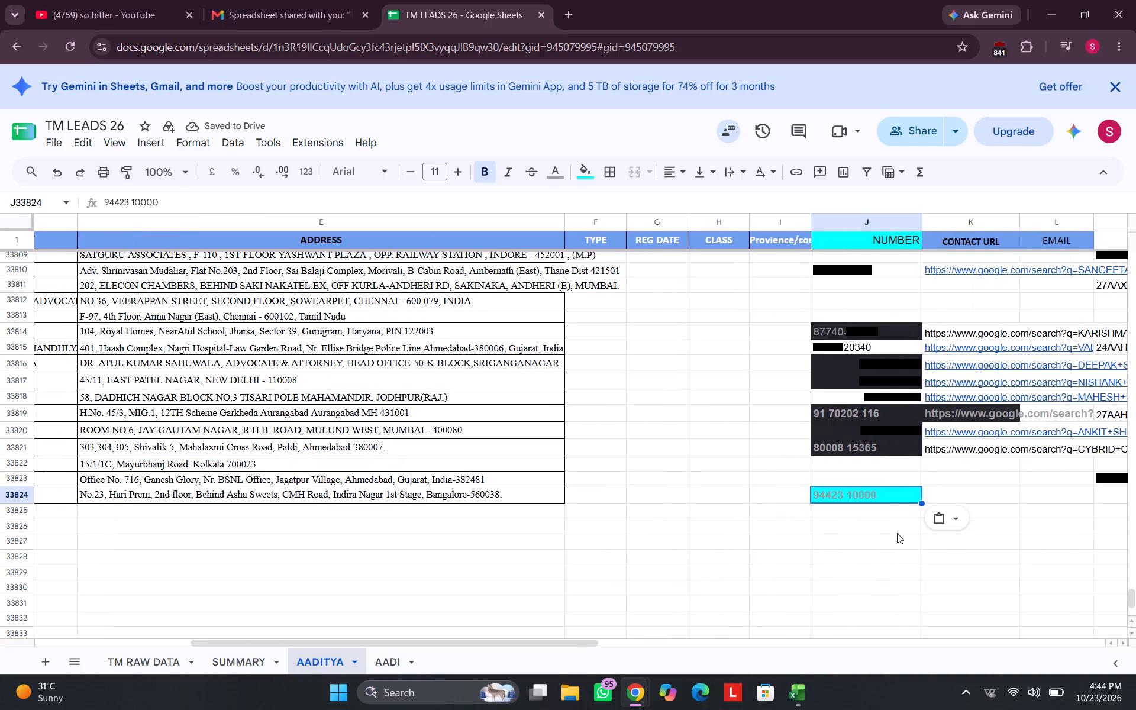
{"action": "left_click", "coordinate": [911, 490]}
{"action": "key", "text": "ctrl+v"}
Replace row 33824's NUMBER entry with the phone number copied from the "Harbest – Harbest" search result.
{"action": "key", "text": "alt+Tab"}
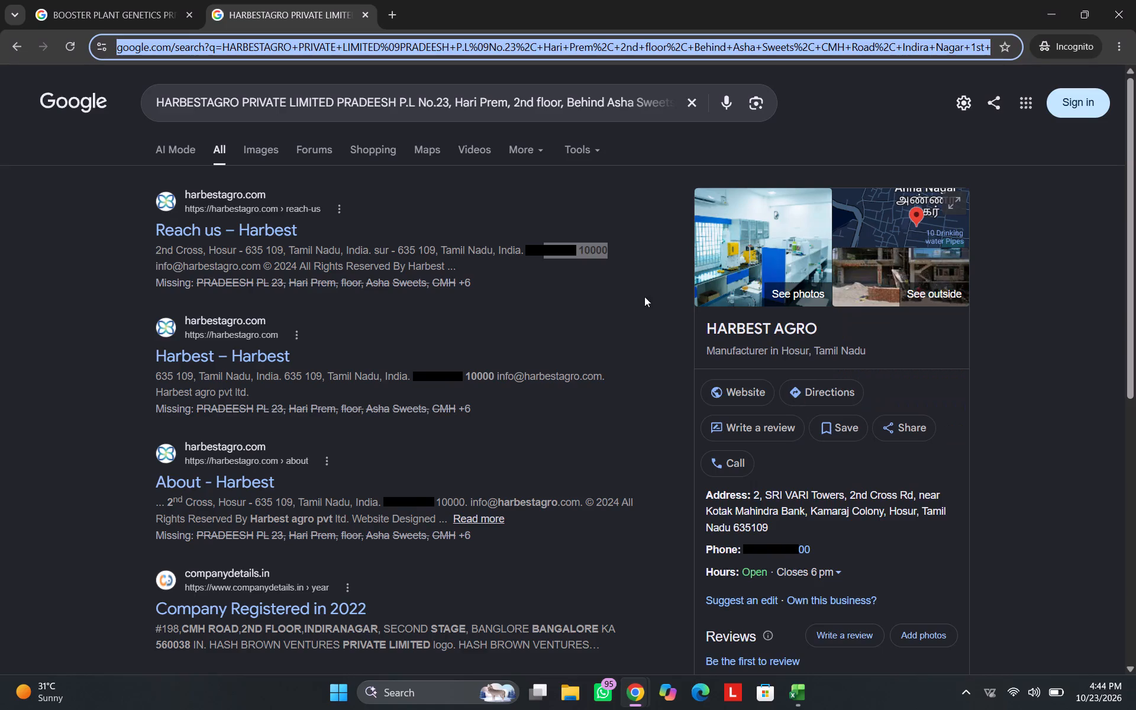
{"action": "scroll", "coordinate": [388, 351], "scroll_direction": "down", "scroll_amount": 1}
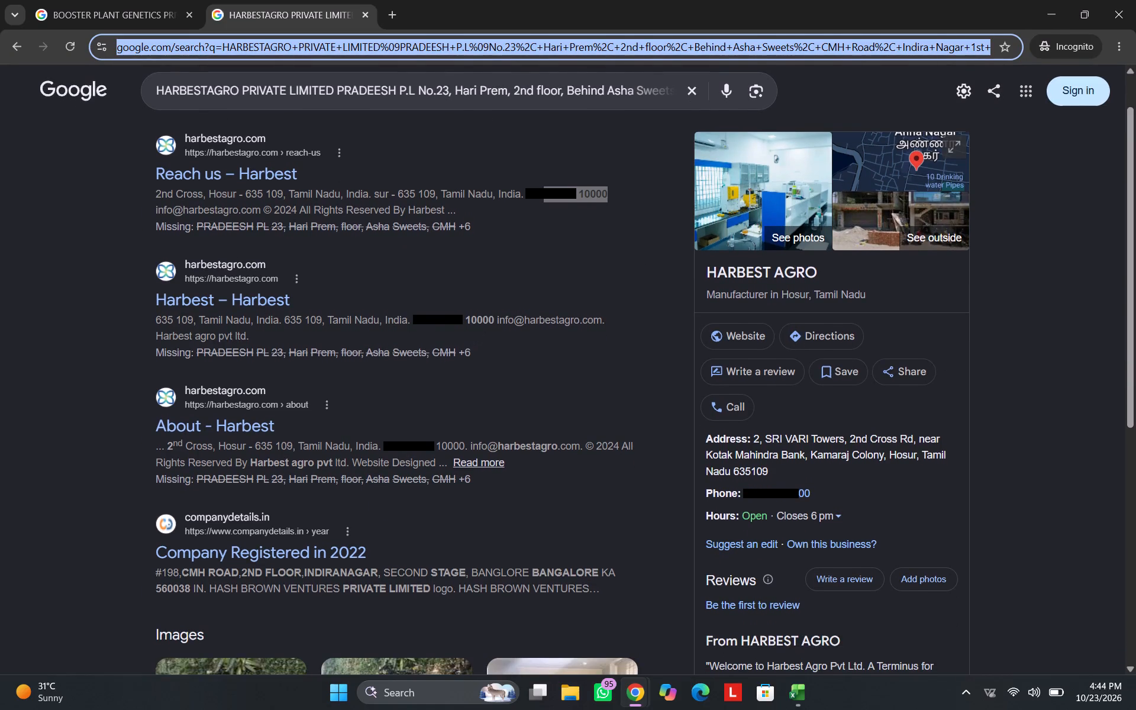
{"action": "left_click_drag", "start_coordinate": [481, 321], "coordinate": [424, 319]}
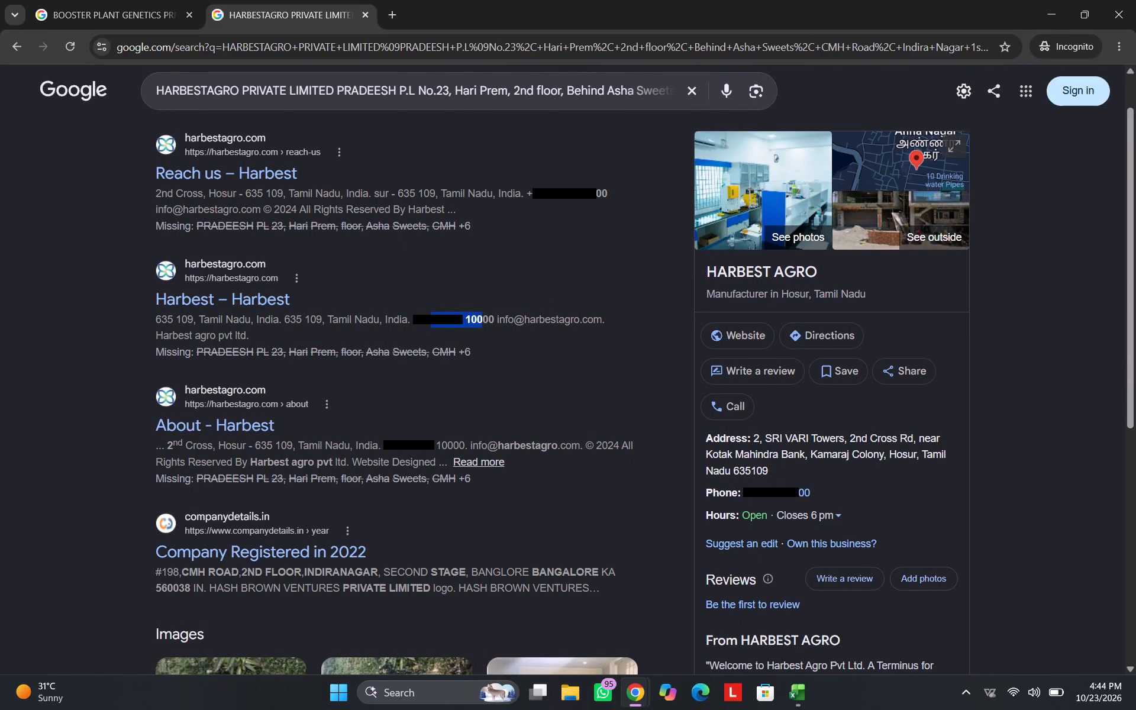
{"action": "left_click_drag", "start_coordinate": [424, 319], "coordinate": [417, 324]}
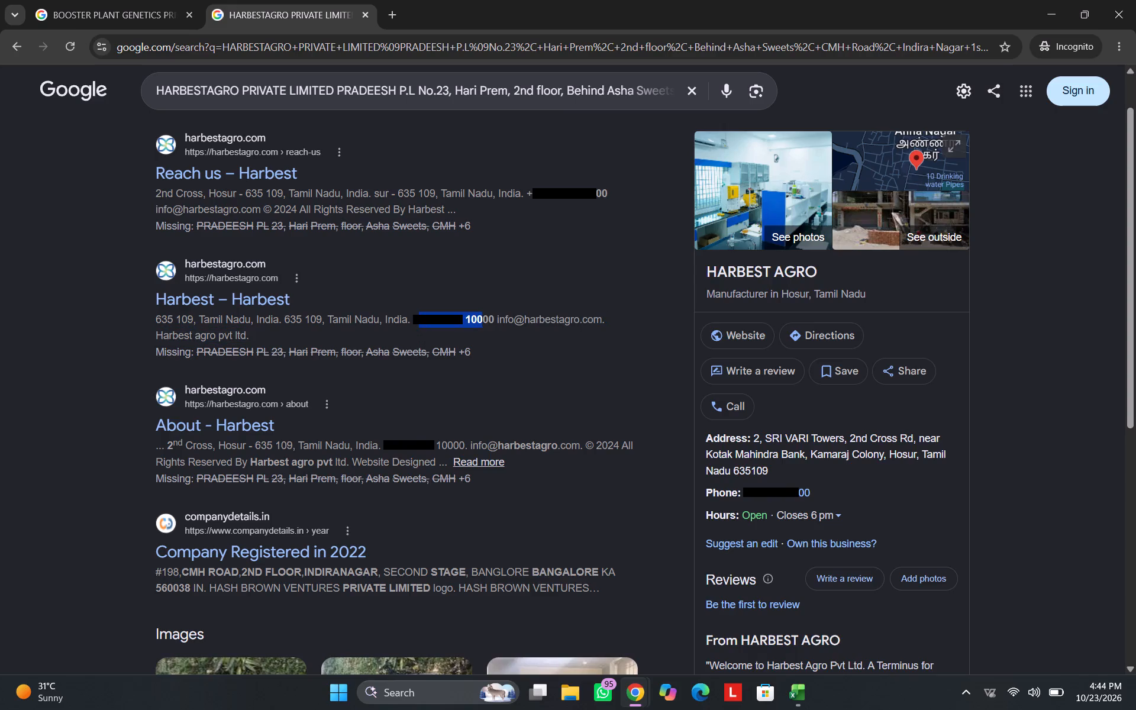
{"action": "key", "text": "ctrl+c"}
{"action": "key", "text": "alt+Tab"}
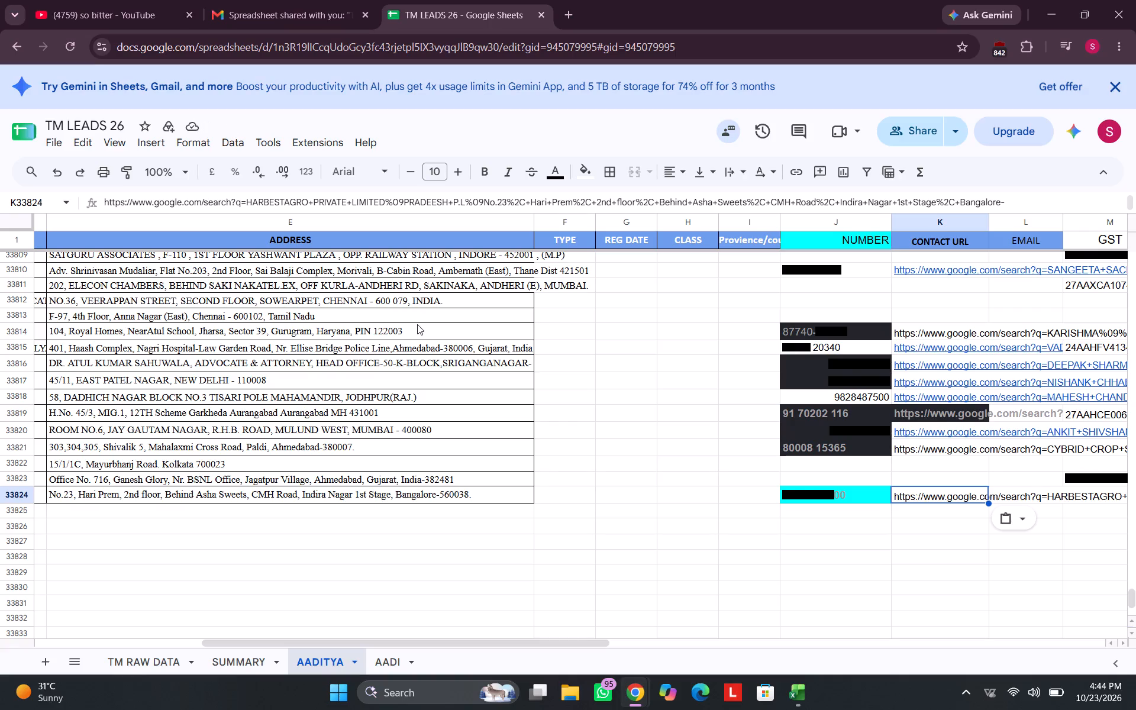
{"action": "key", "text": "Left"}
{"action": "key", "text": "ctrl+v"}
Change the Google query for HARBESTAGRO PRIVATE LIMITED to end in "gst number" and run it.
{"action": "key", "text": "alt+Tab"}
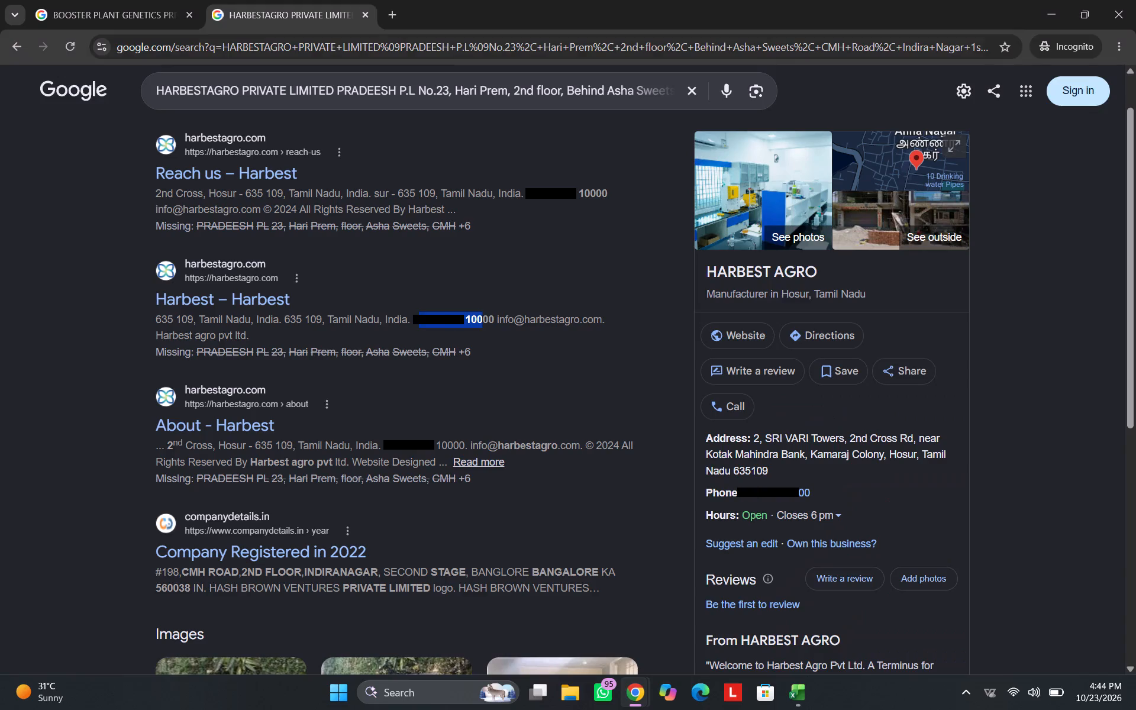
{"action": "left_click", "coordinate": [479, 92]}
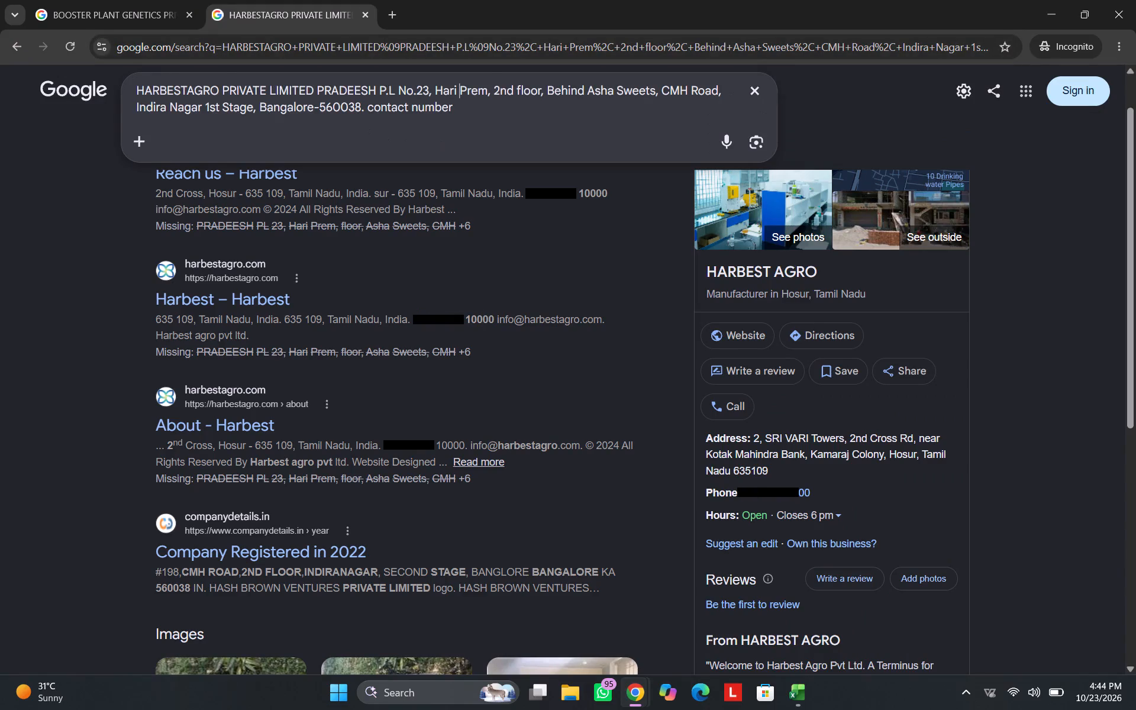
{"action": "left_click", "coordinate": [408, 111]}
{"action": "key", "text": "ctrl+BackSpace"}
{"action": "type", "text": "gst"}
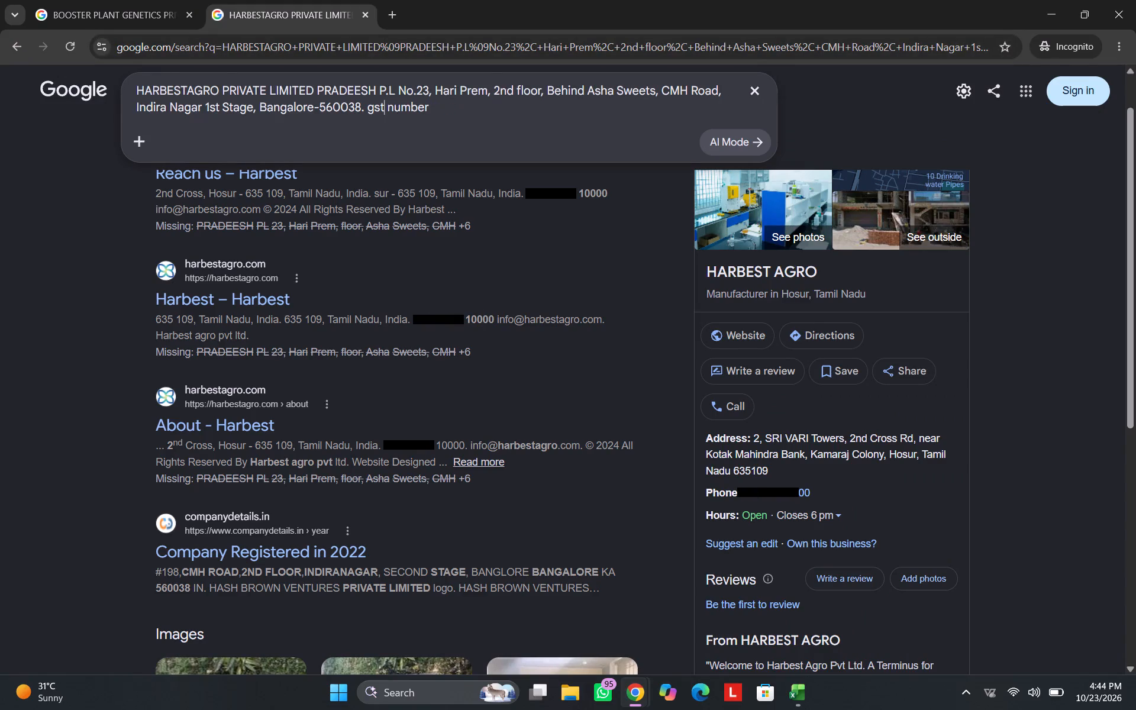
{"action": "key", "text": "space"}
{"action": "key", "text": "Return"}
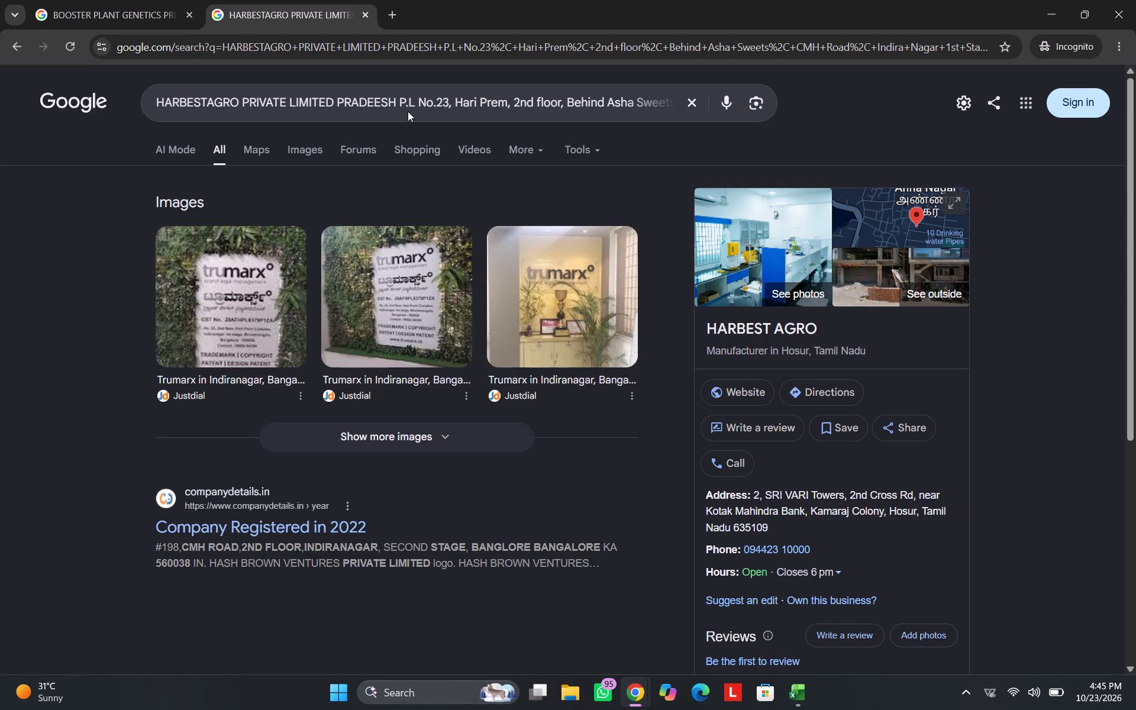
{"action": "left_click", "coordinate": [428, 108]}
{"action": "key", "text": "alt+Tab"}
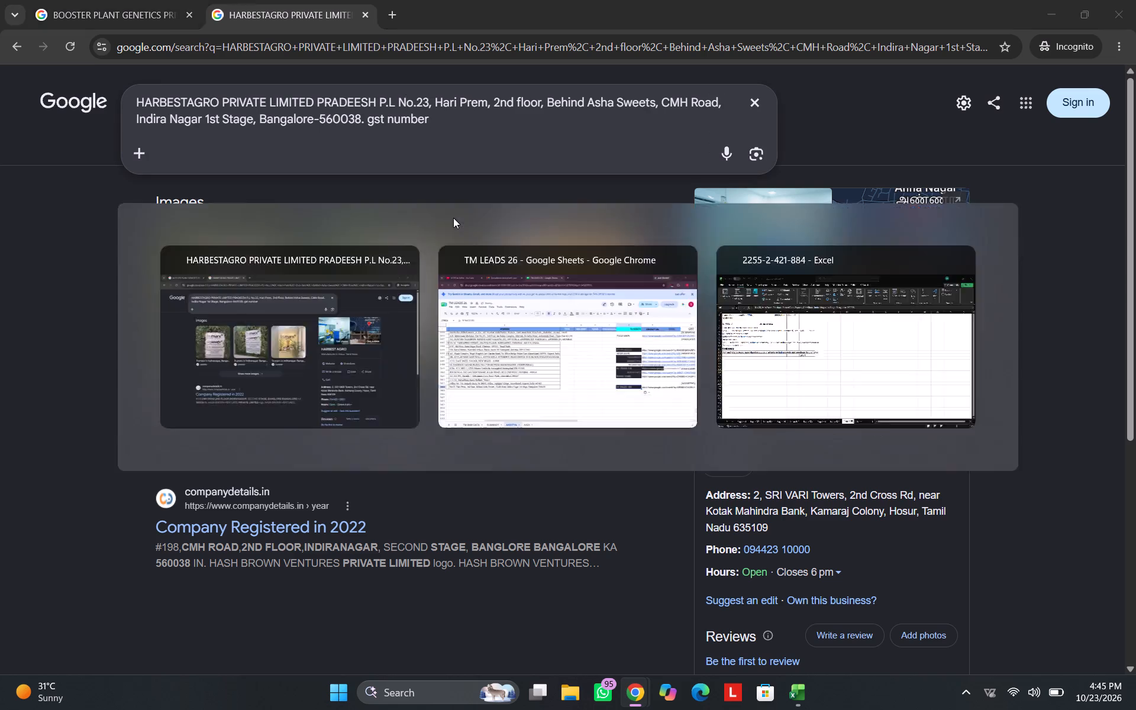
Copy trademark application number 6591739 from Page209 of the Excel workbook into column B of row 33825 in TM LEADS 26.
{"action": "key", "text": "Down"}
{"action": "key", "text": "Left"}
{"action": "key", "text": "Left"}
{"action": "key", "text": "Left"}
{"action": "key", "text": "Left"}
{"action": "key", "text": "Left"}
{"action": "key", "text": "Left"}
{"action": "key", "text": "Left"}
{"action": "key", "text": "Left"}
{"action": "key", "text": "Left"}
{"action": "key", "text": "Left"}
{"action": "key", "text": "Left"}
{"action": "key", "text": "Left"}
{"action": "key", "text": "Left"}
{"action": "key", "text": "Left"}
{"action": "key", "text": "Left"}
{"action": "key", "text": "Left"}
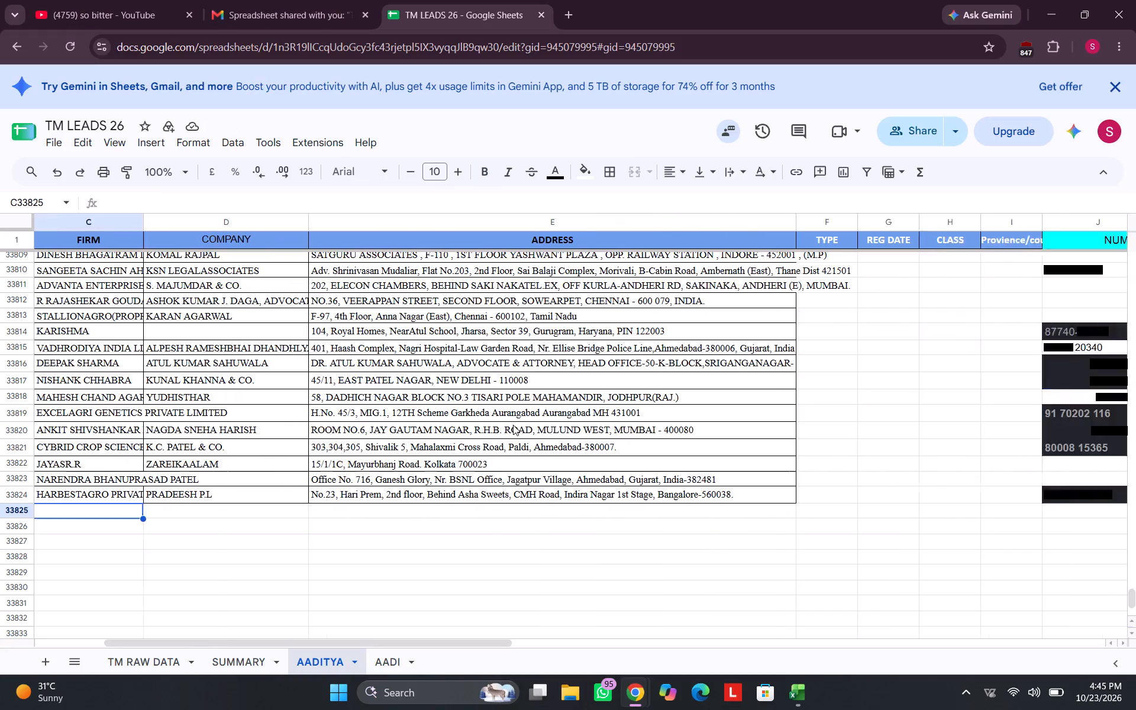
{"action": "key", "text": "Right"}
{"action": "key", "text": "alt+Tab"}
{"action": "key", "text": "alt+Right"}
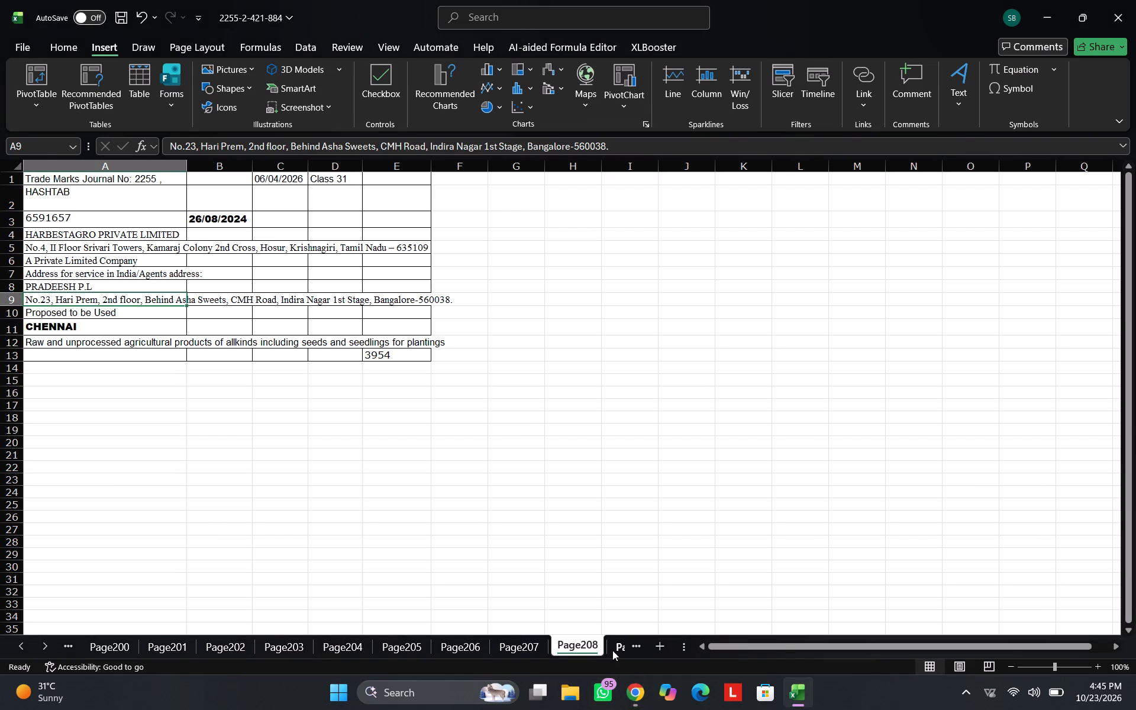
{"action": "left_click", "coordinate": [612, 650]}
{"action": "left_click", "coordinate": [144, 198]}
{"action": "key", "text": "ctrl+c"}
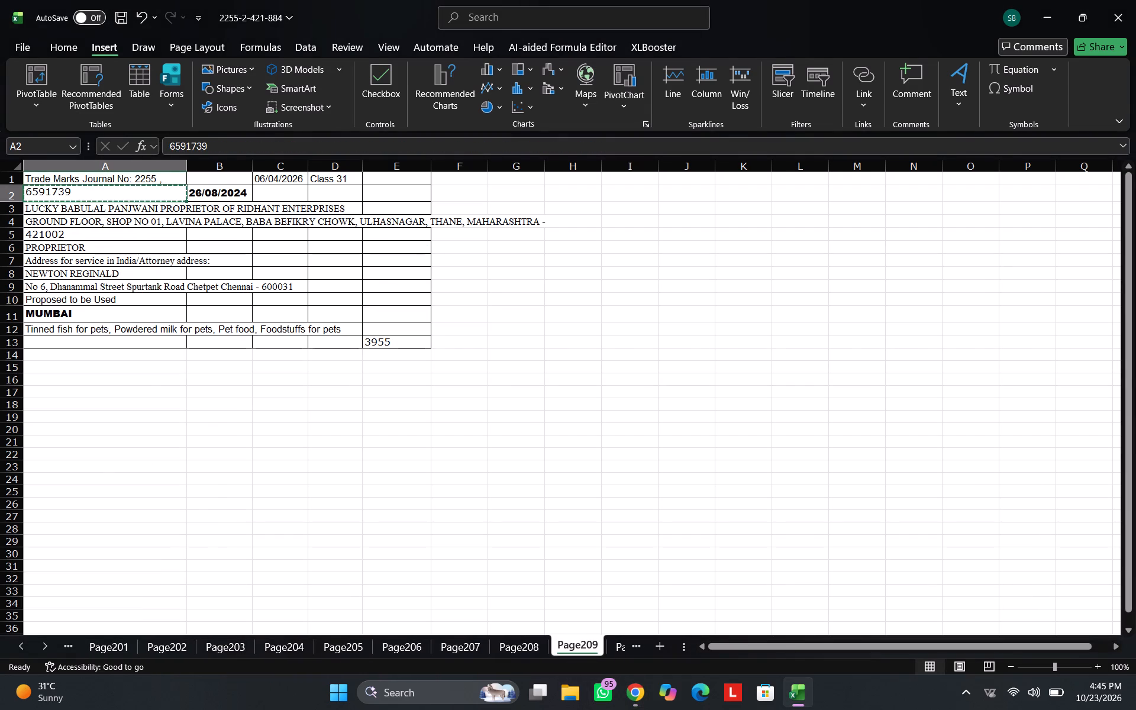
{"action": "key", "text": "alt+Tab"}
{"action": "key", "text": "ctrl+v"}
Copy the applicant line naming the proprietor of Ridhant Enterprises from Page209 into the FIRM column of row 33825.
{"action": "key", "text": "alt+Tab"}
{"action": "key", "text": "Down"}
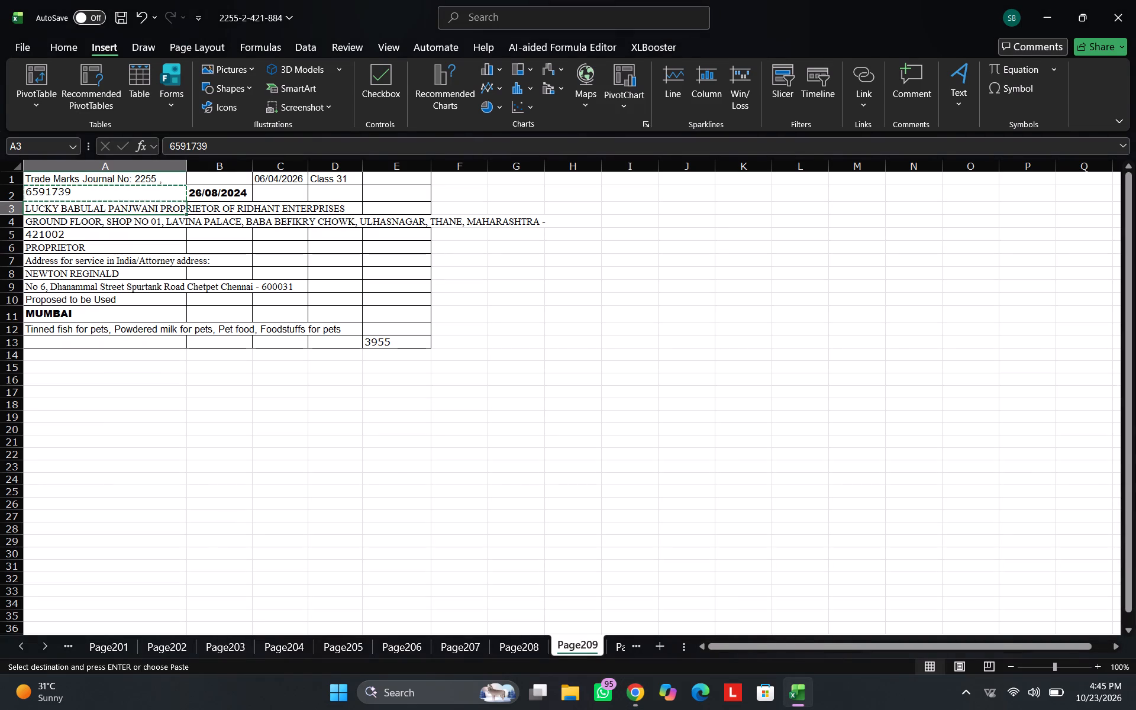
{"action": "key", "text": "ctrl+c"}
{"action": "key", "text": "alt+Tab"}
{"action": "key", "text": "Right"}
{"action": "key", "text": "ctrl+v"}
Copy the attorney's name from Page209 into the COMPANY column of row 33825.
{"action": "key", "text": "alt+Tab"}
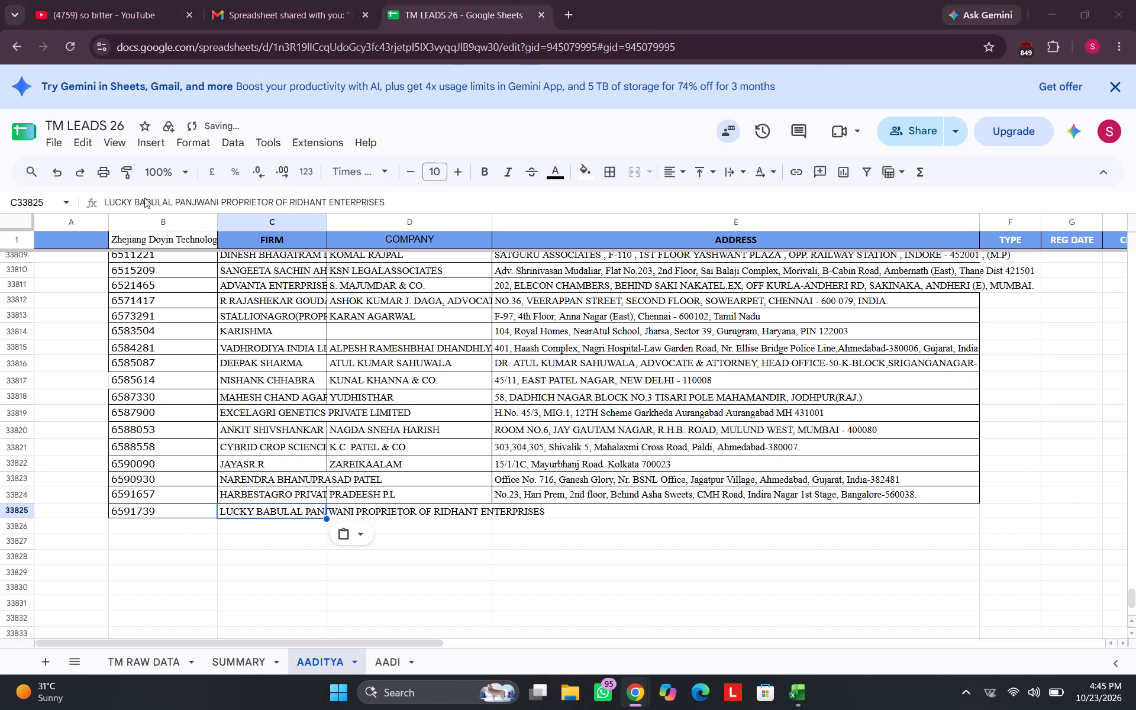
{"action": "key", "text": "Down"}
{"action": "key", "text": "Down"}
{"action": "key", "text": "Down"}
{"action": "key", "text": "Down"}
{"action": "key", "text": "Down"}
{"action": "key", "text": "ctrl+c"}
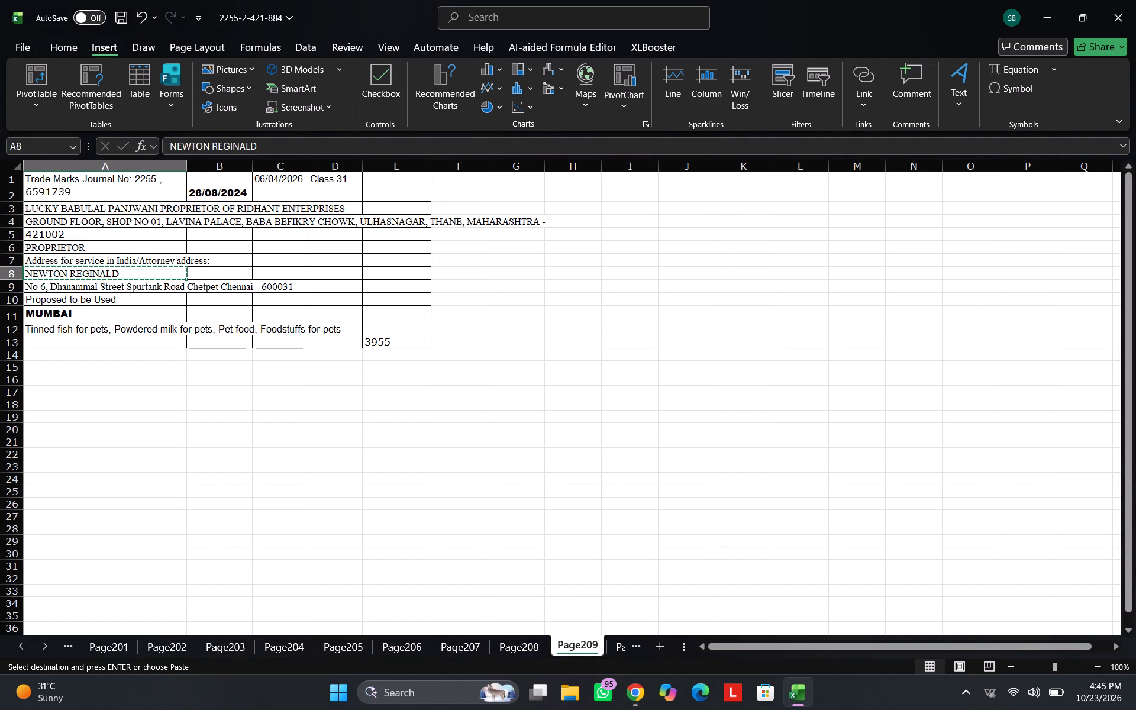
{"action": "key", "text": "alt+Tab"}
{"action": "key", "text": "Right"}
{"action": "key", "text": "ctrl+v"}
Copy the attorney's service address from Page209 into the ADDRESS column of row 33825.
{"action": "key", "text": "alt+Tab"}
{"action": "key", "text": "Down"}
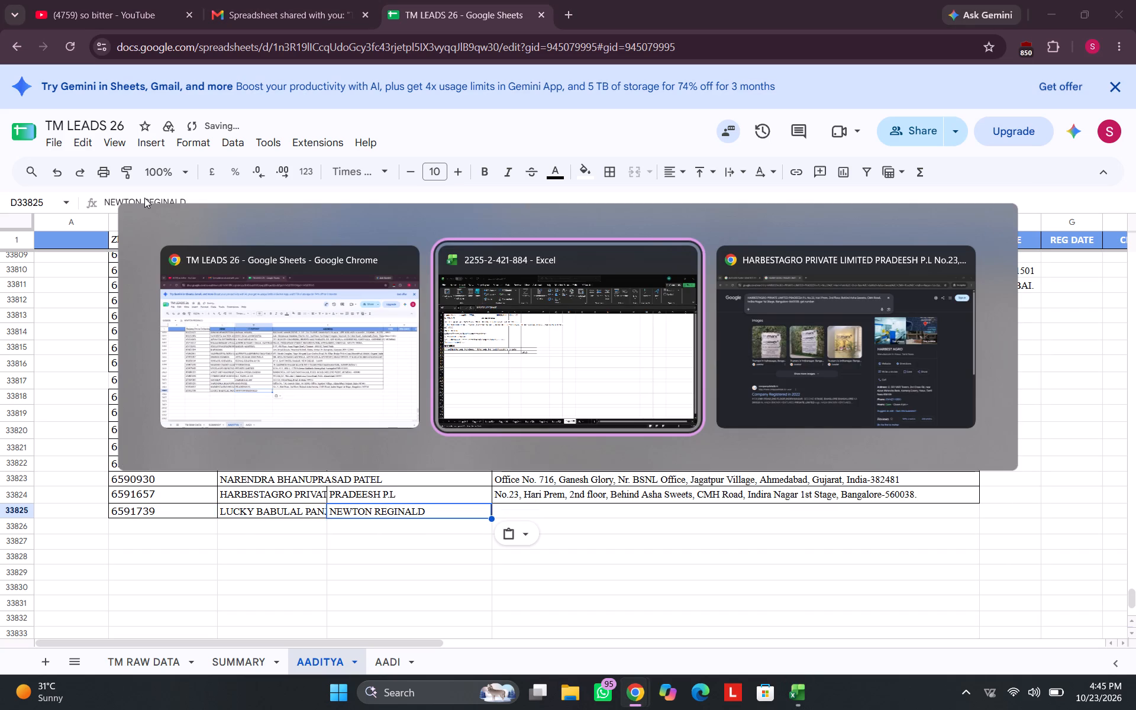
{"action": "key", "text": "Return"}
{"action": "key", "text": "Down"}
{"action": "key", "text": "ctrl+c"}
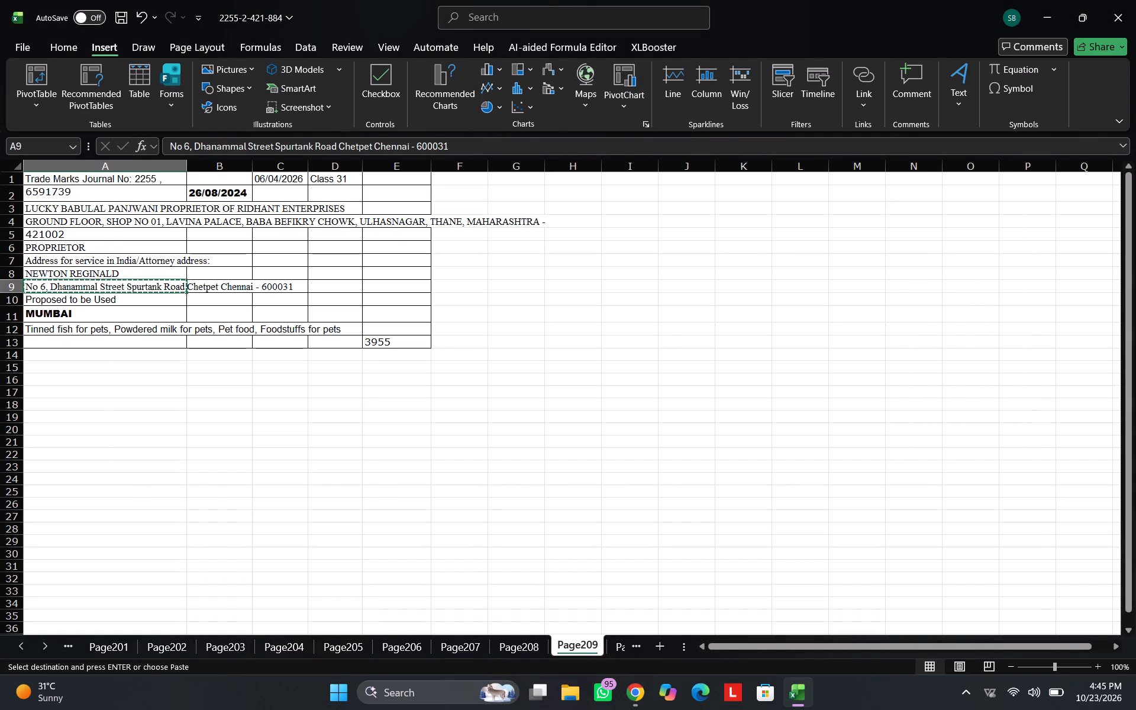
{"action": "key", "text": "alt+Tab"}
{"action": "key", "text": "Right"}
{"action": "key", "text": "ctrl+v"}
Search Google for row 33825's FIRM, COMPANY and ADDRESS text followed by "contact number".
{"action": "key", "text": "Right"}
{"action": "key", "text": "shift+Left"}
{"action": "key", "text": "shift+Left"}
{"action": "key", "text": "ctrl+c"}
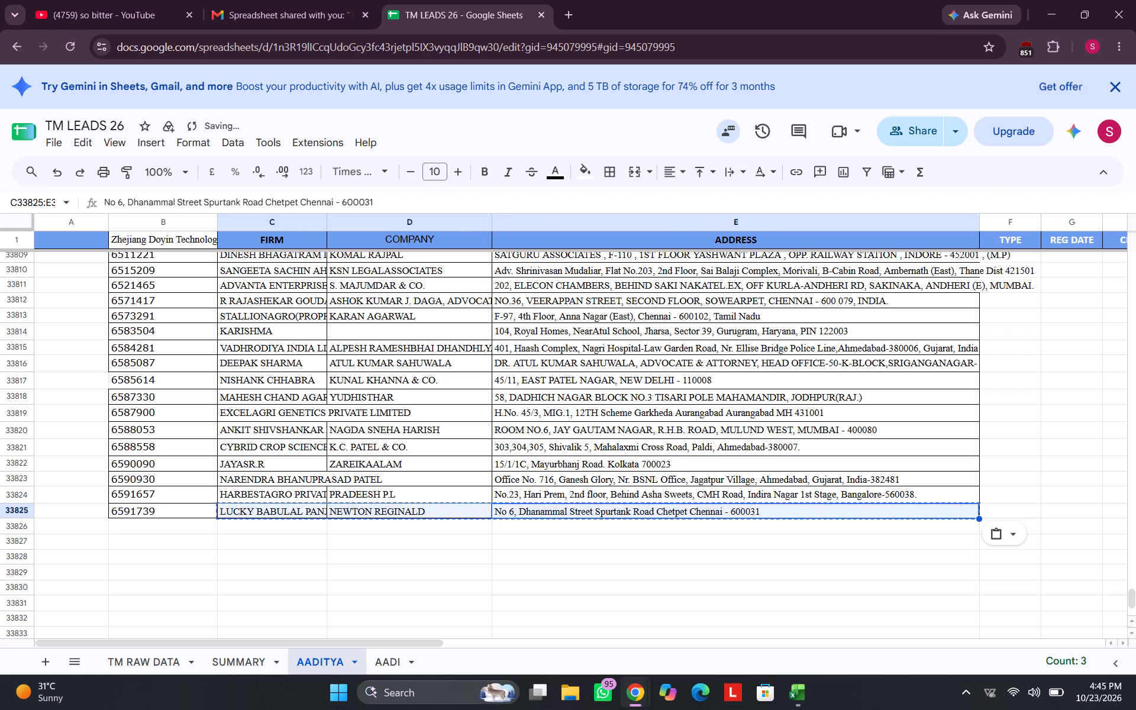
{"action": "key", "text": "alt+Tab"}
{"action": "key", "text": "alt+Right"}
{"action": "left_click", "coordinate": [756, 105]}
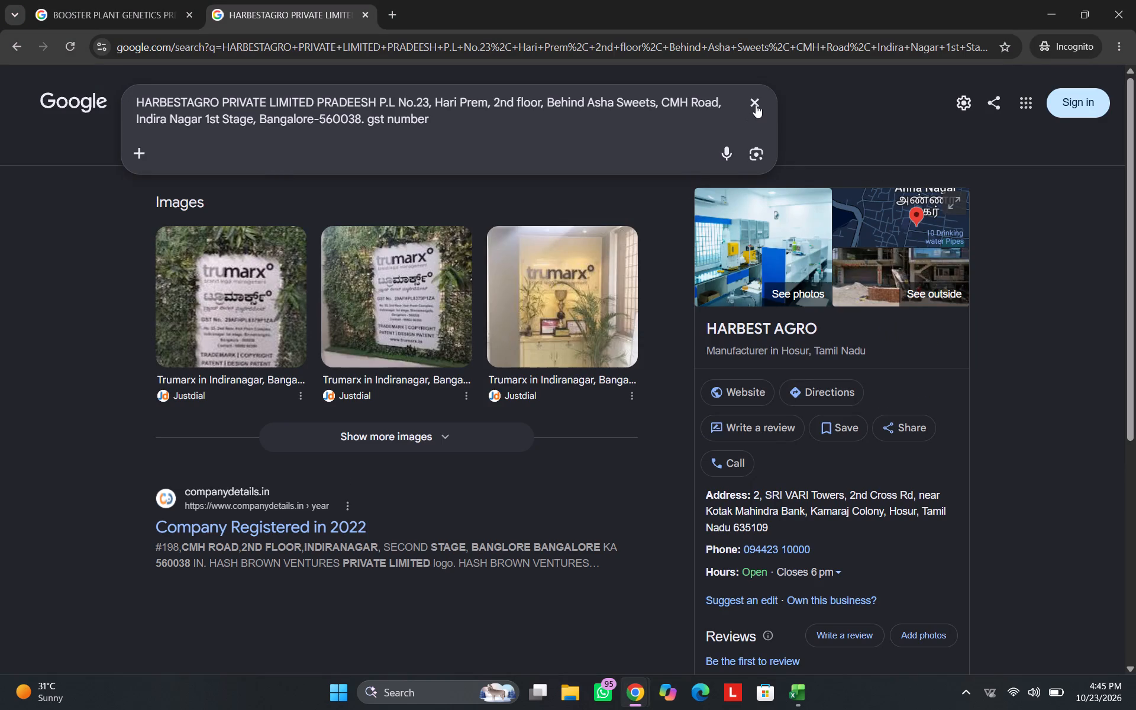
{"action": "left_click", "coordinate": [653, 110]}
{"action": "key", "text": "ctrl+v"}
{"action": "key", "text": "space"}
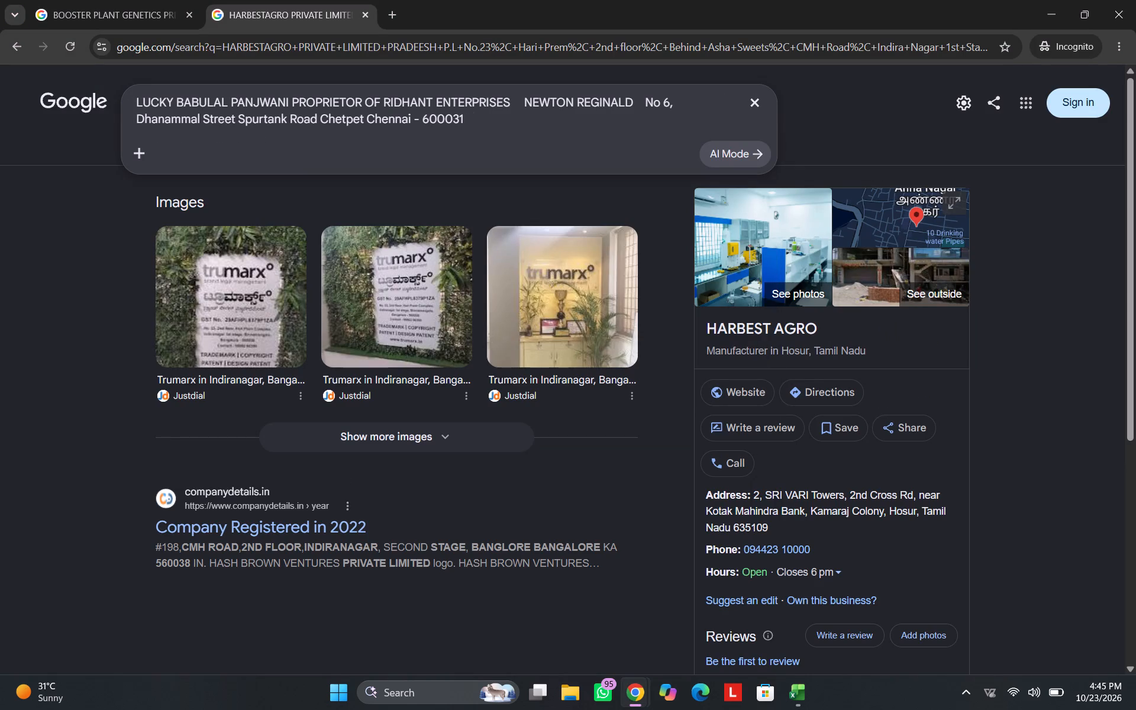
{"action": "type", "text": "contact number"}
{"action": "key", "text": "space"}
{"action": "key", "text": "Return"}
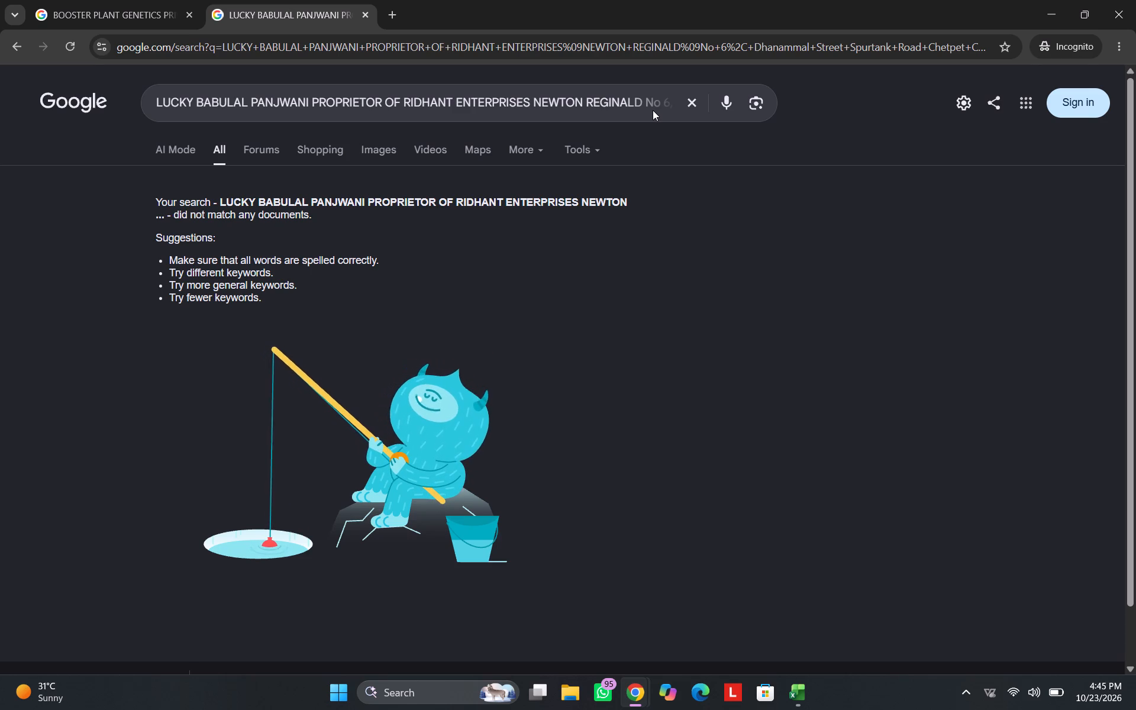
Change the Ridhant Enterprises query to end in "gst number" instead of "contact number" and run it.
{"action": "left_click", "coordinate": [639, 108]}
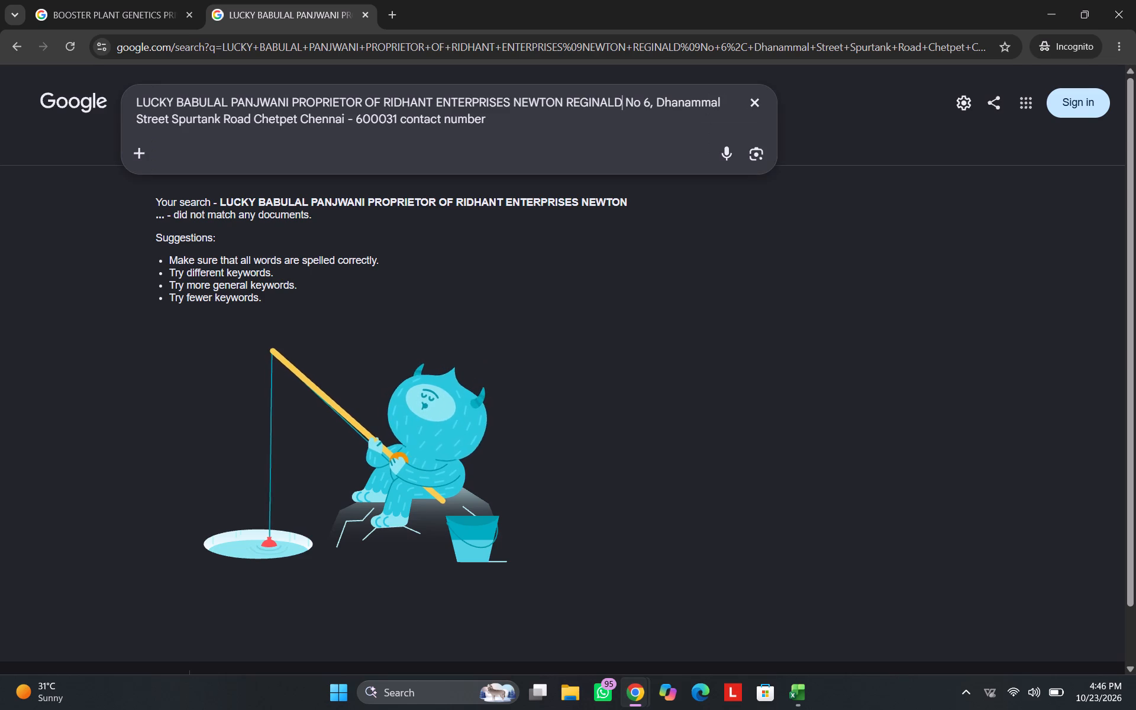
{"action": "left_click", "coordinate": [441, 124]}
{"action": "key", "text": "BackSpace"}
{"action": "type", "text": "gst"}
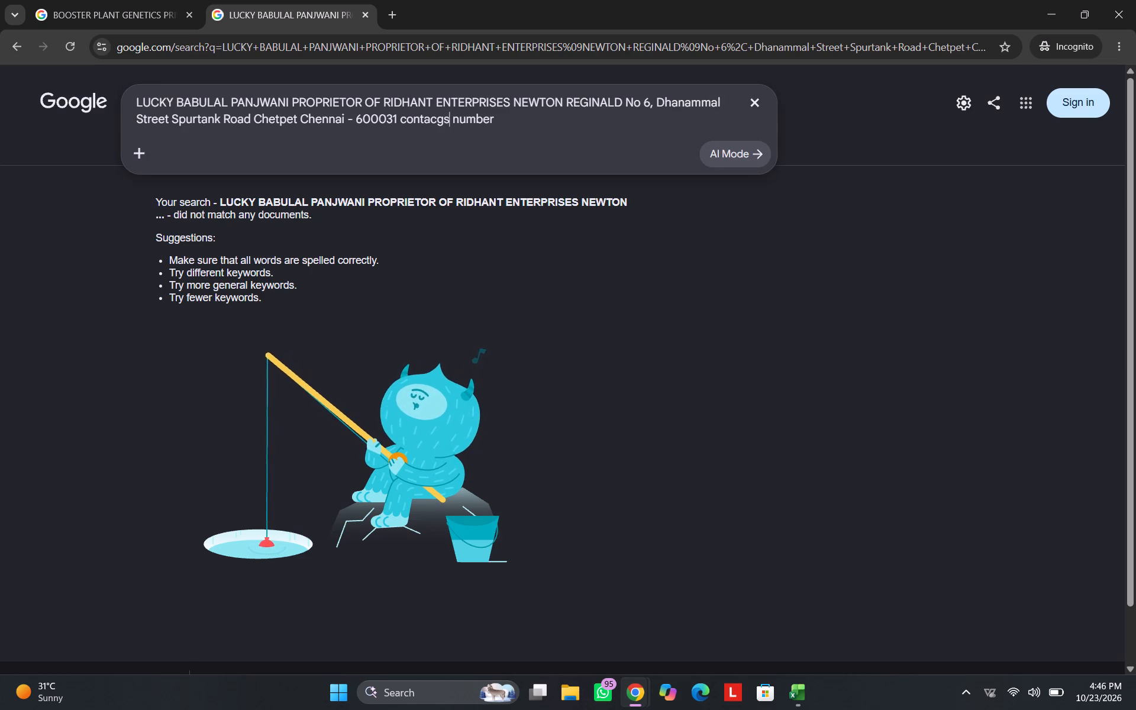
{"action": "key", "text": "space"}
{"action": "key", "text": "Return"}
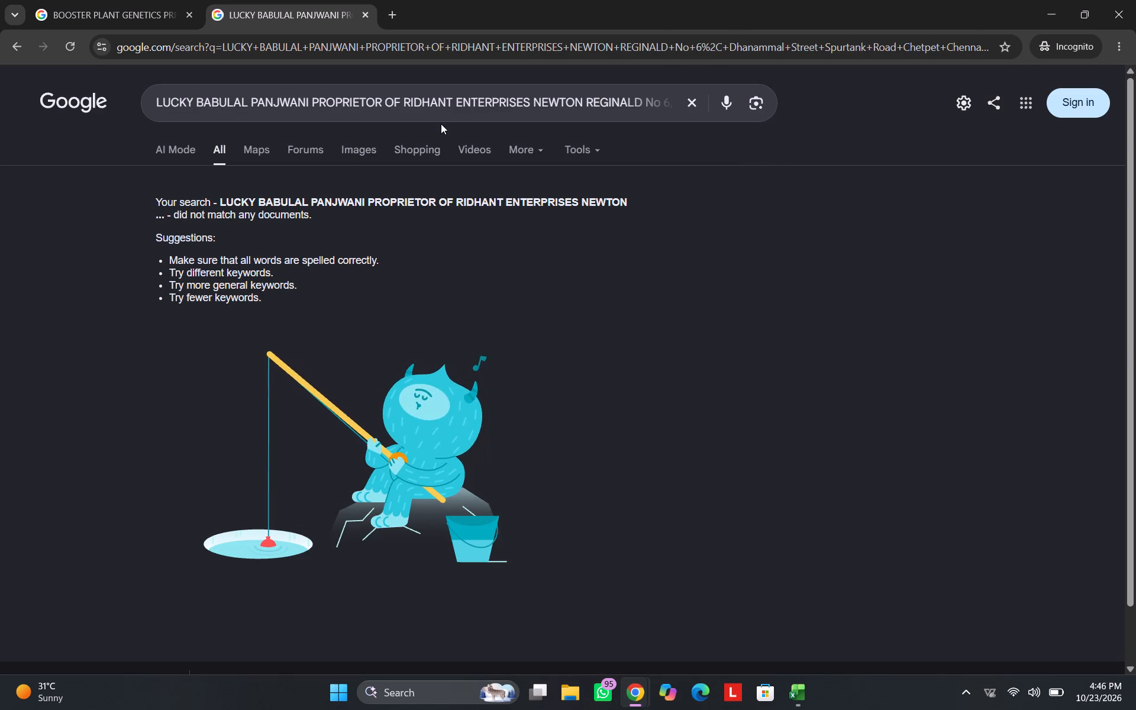
{"action": "left_click", "coordinate": [459, 117]}
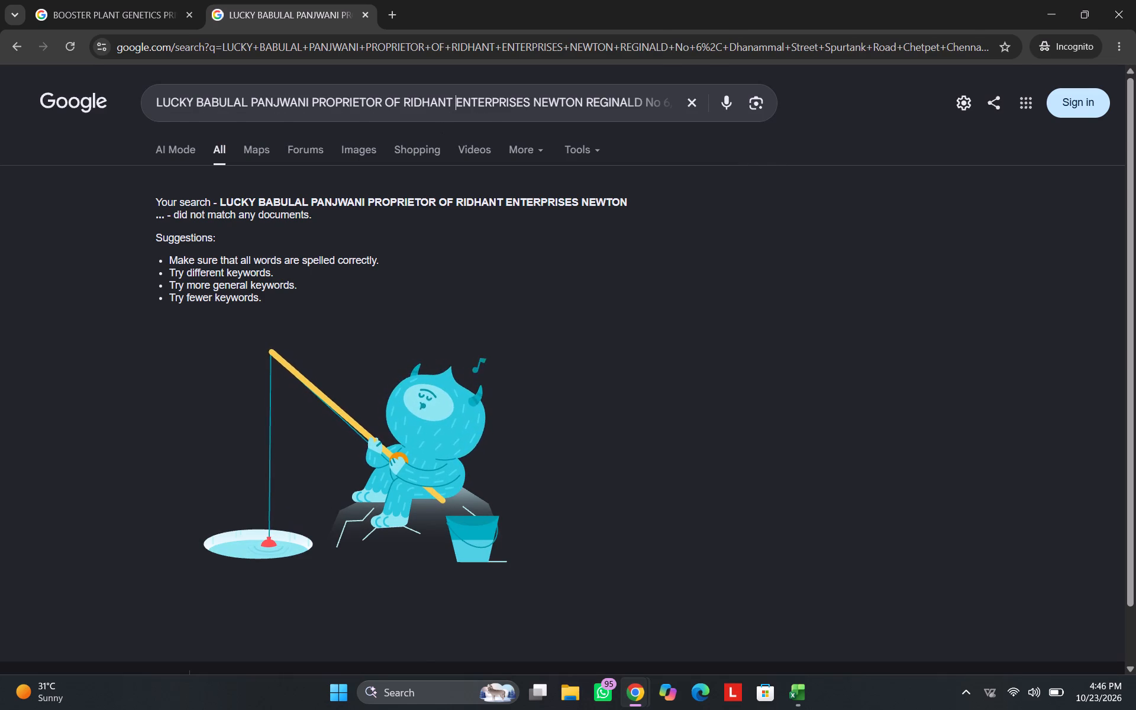
{"action": "left_click", "coordinate": [438, 122]}
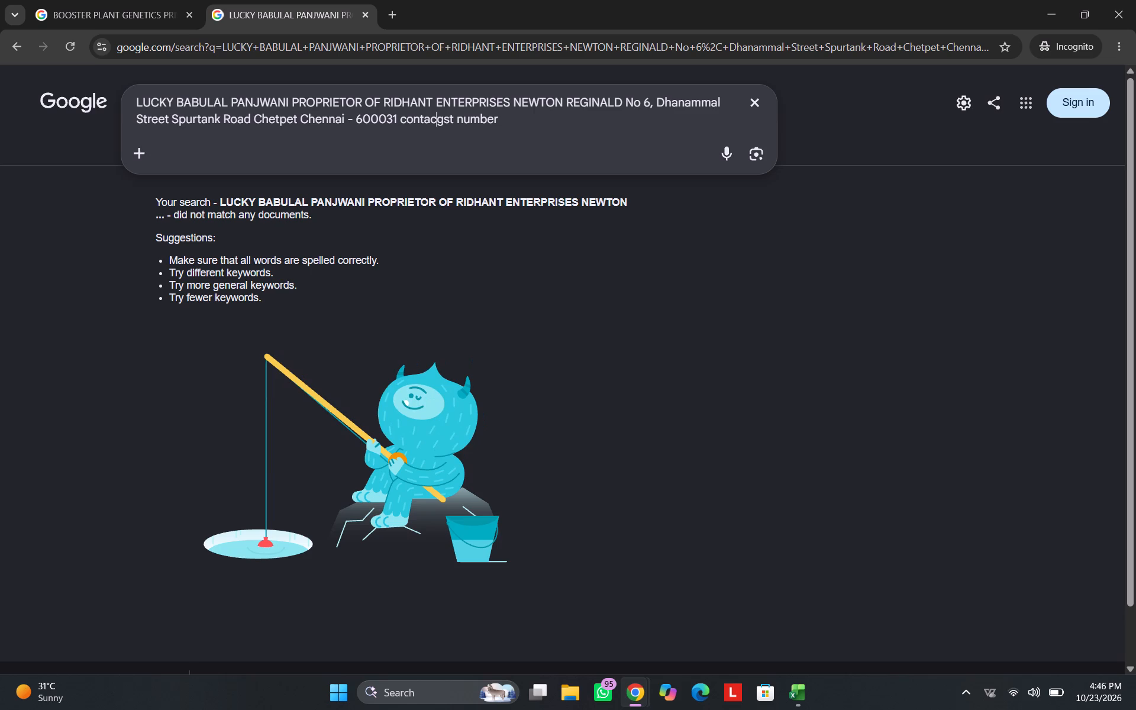
{"action": "key", "text": "ctrl+BackSpace"}
{"action": "key", "text": "Return"}
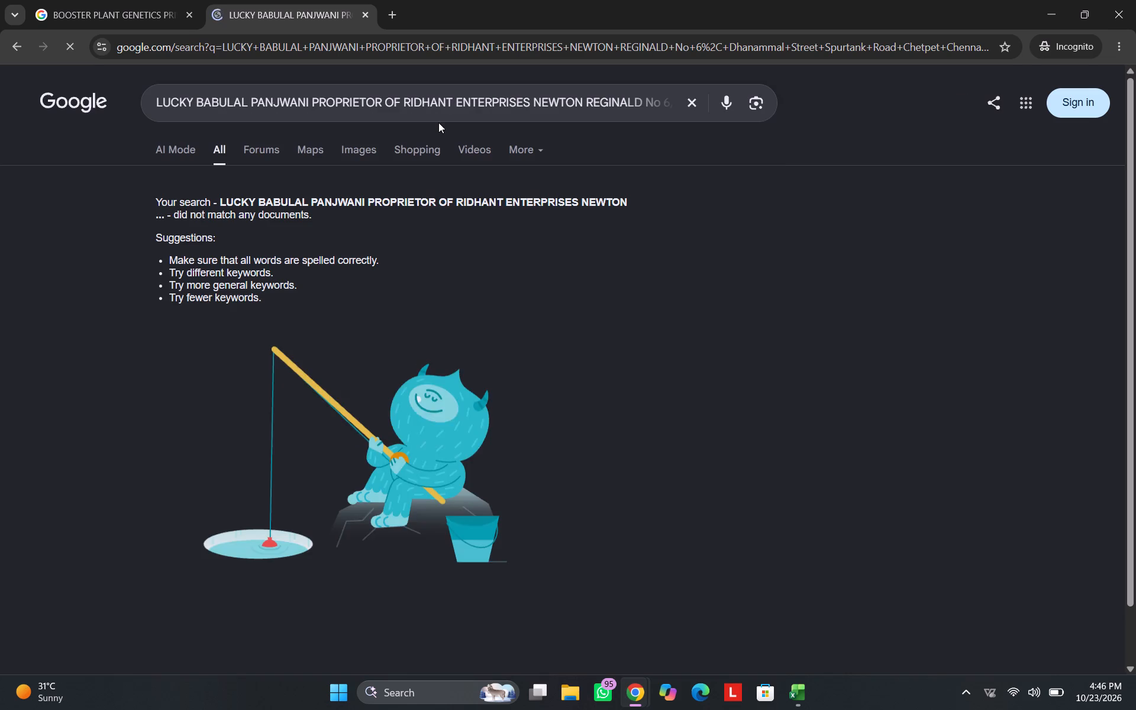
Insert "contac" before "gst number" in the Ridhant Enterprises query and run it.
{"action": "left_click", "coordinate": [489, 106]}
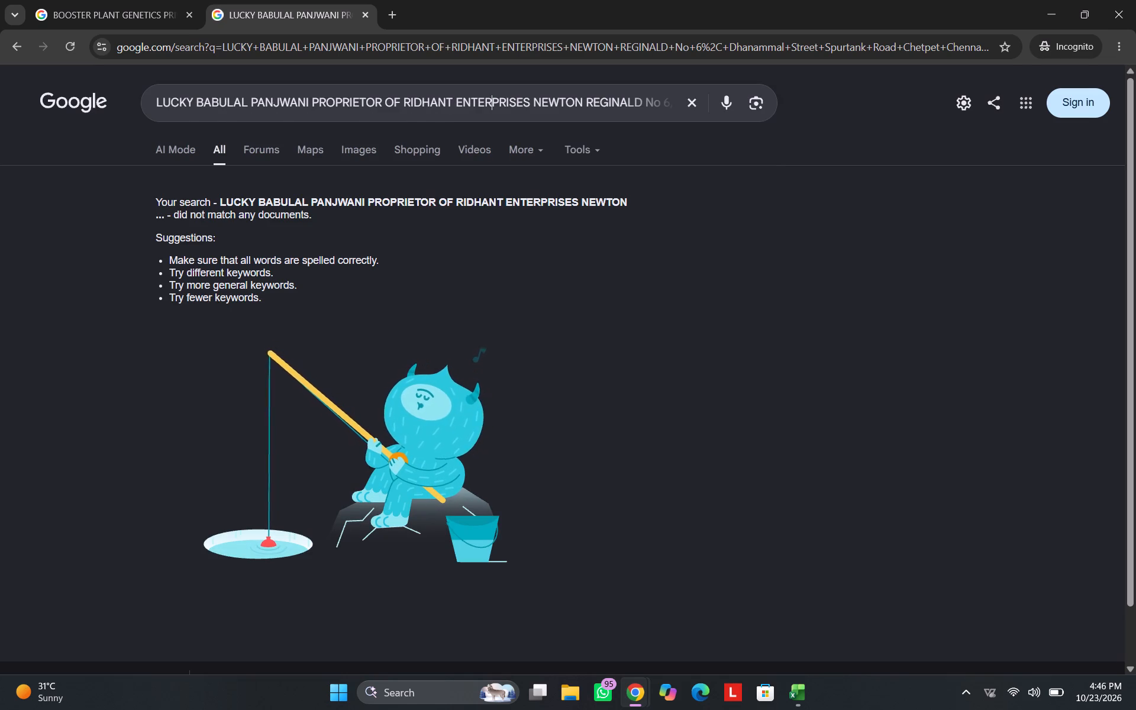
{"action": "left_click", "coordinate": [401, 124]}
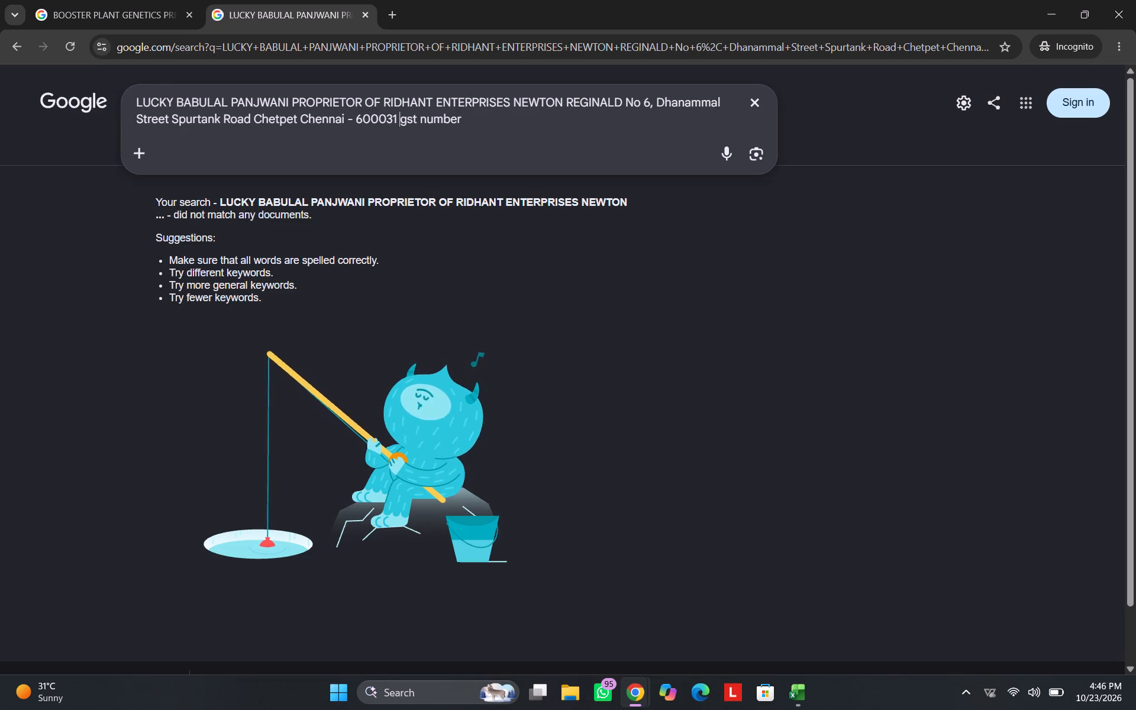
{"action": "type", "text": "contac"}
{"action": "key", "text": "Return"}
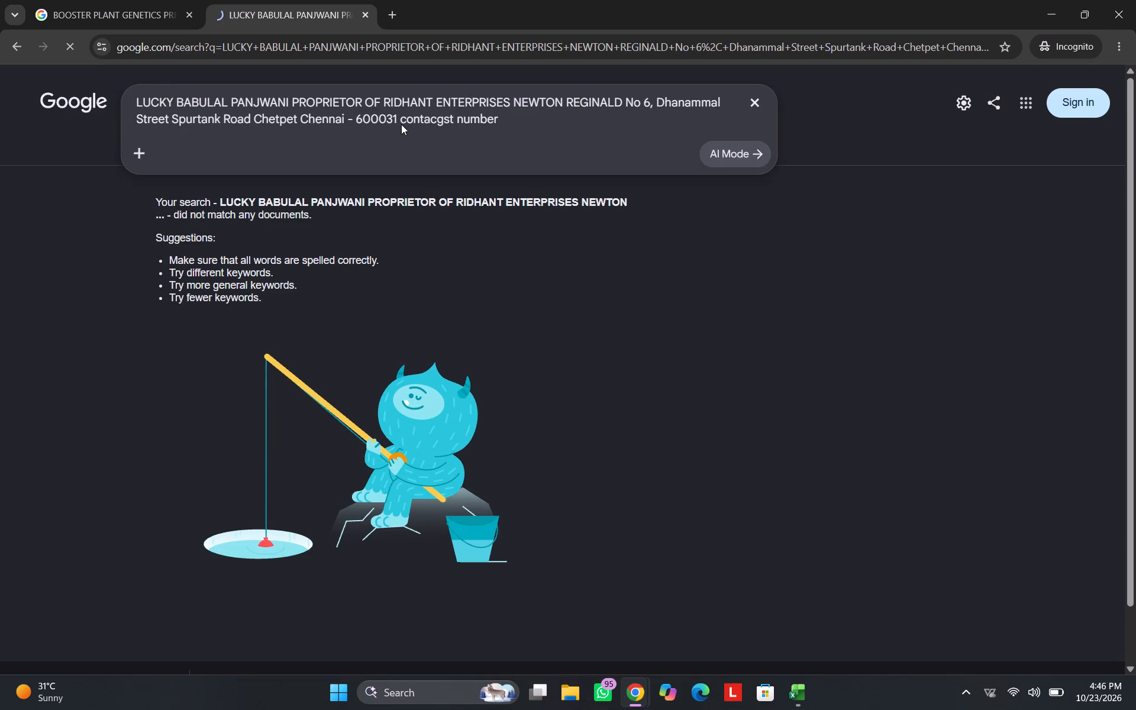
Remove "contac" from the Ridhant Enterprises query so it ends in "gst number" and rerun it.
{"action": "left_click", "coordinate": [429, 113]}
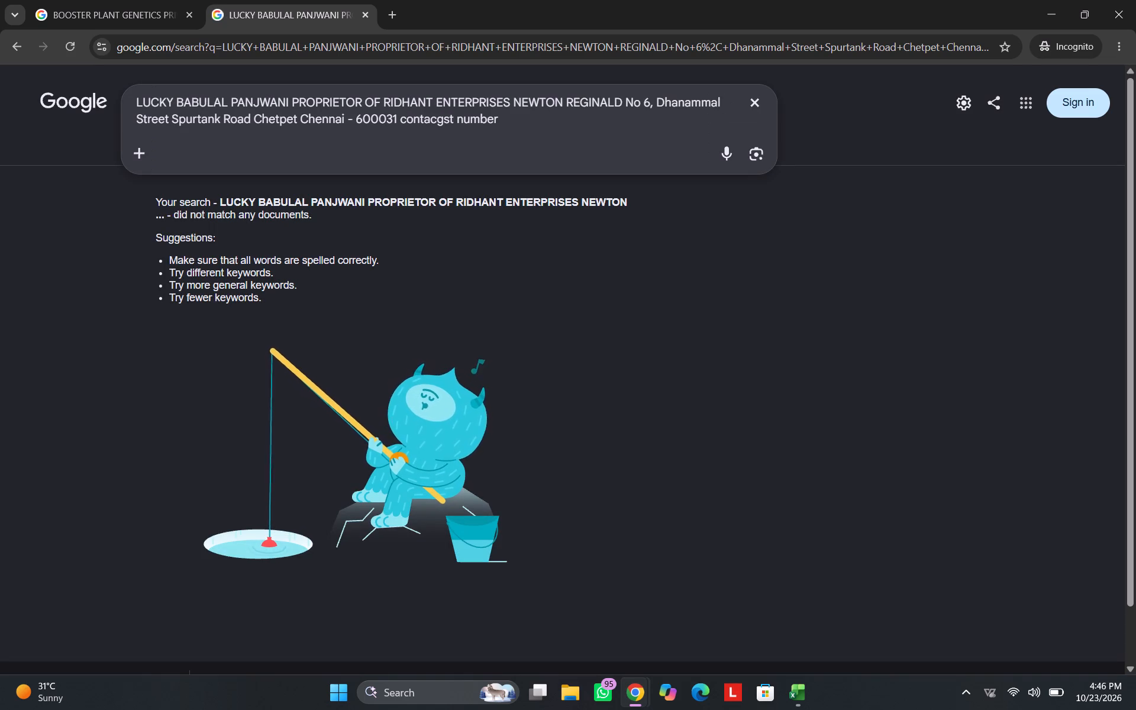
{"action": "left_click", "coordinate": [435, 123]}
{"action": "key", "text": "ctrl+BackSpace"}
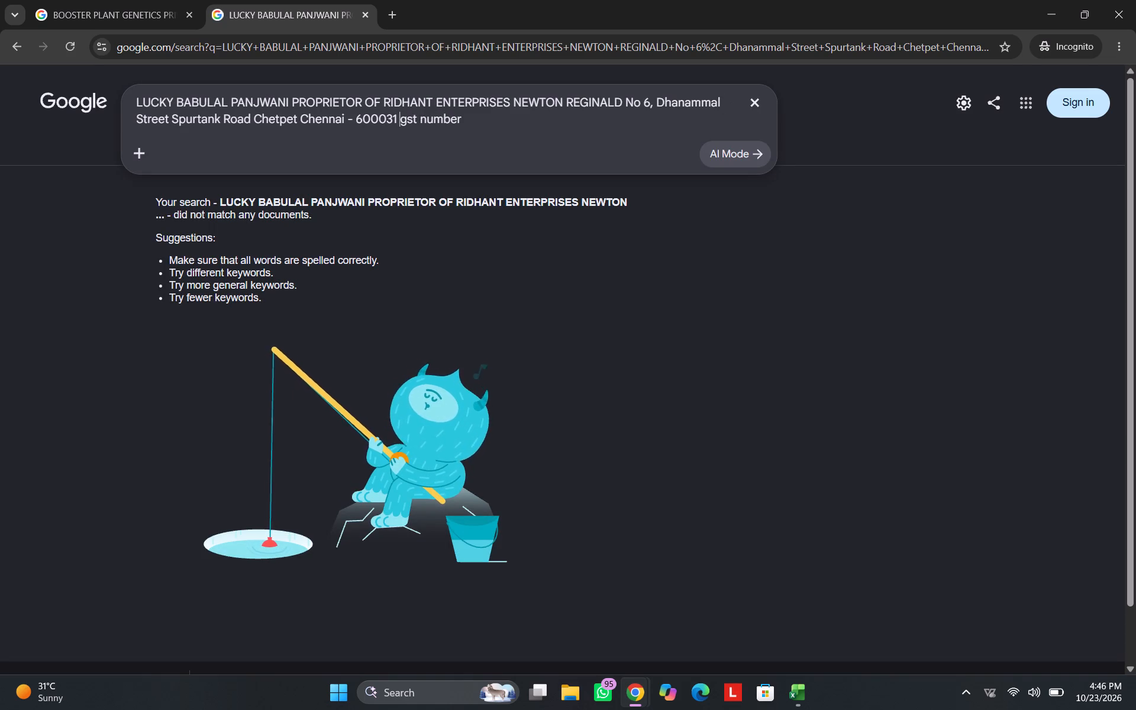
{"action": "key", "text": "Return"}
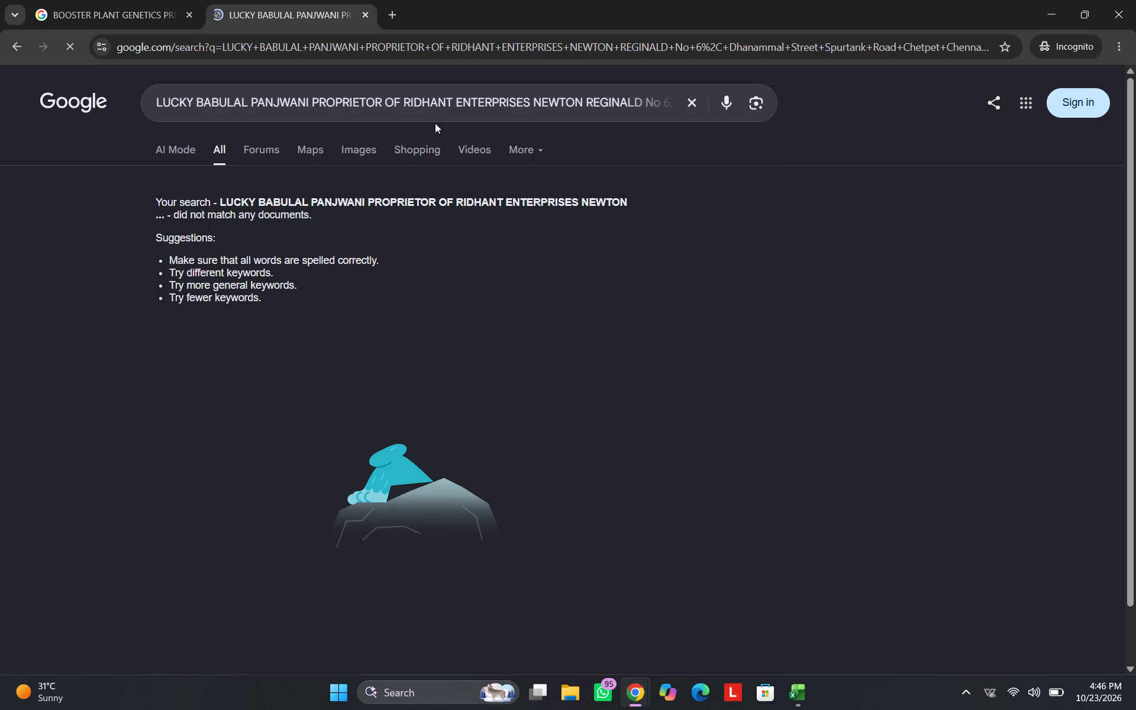
Copy trademark application number 6592509 from Page210 of the Excel workbook into column B of row 33826 in TM LEADS 26.
{"action": "key", "text": "alt+Tab"}
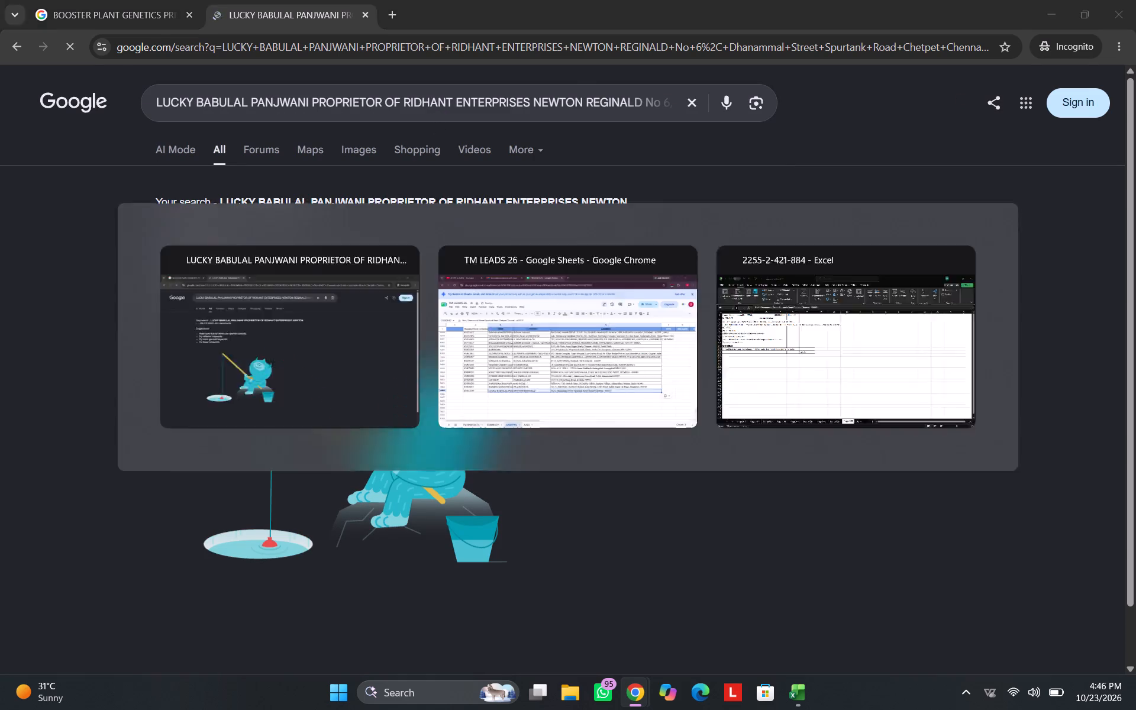
{"action": "key", "text": "Down"}
{"action": "key", "text": "Left"}
{"action": "key", "text": "Left"}
{"action": "key", "text": "Left"}
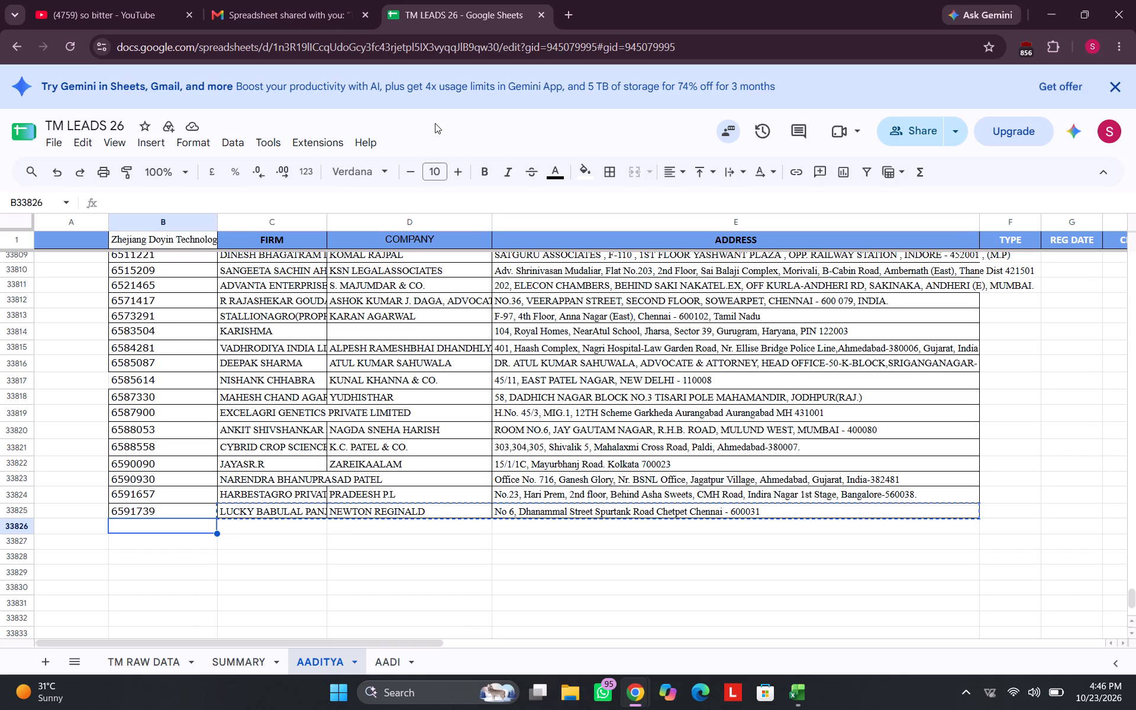
{"action": "key", "text": "alt+Tab"}
{"action": "key", "text": "alt+Right"}
{"action": "left_click", "coordinate": [613, 641]}
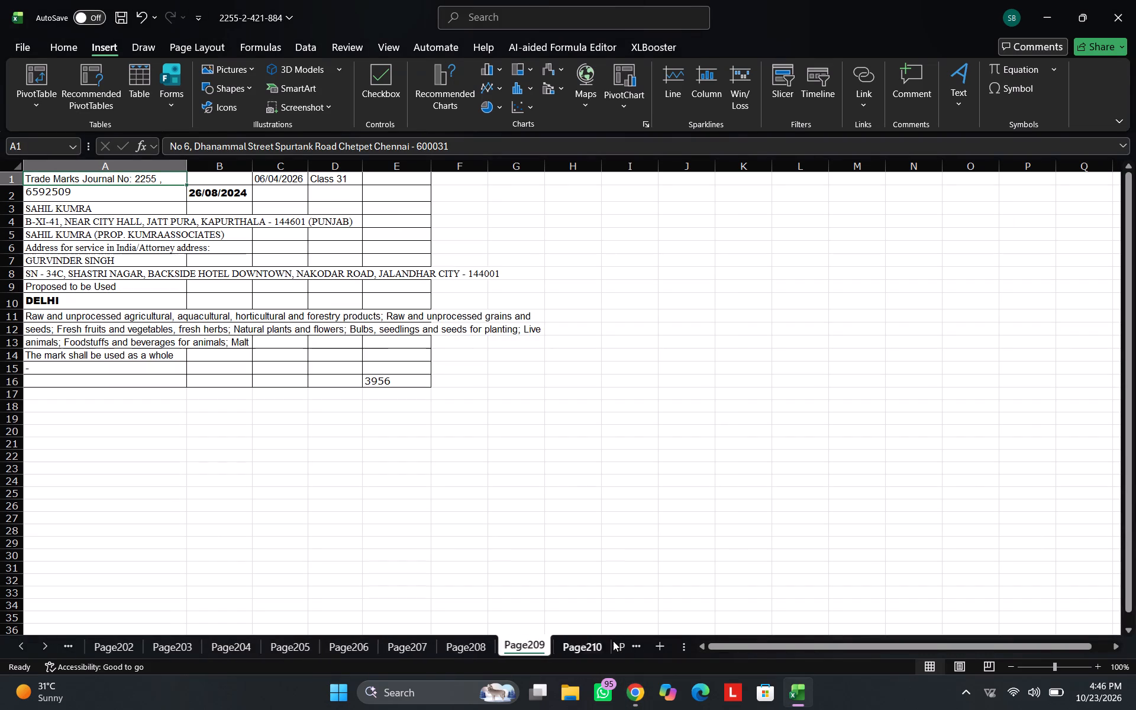
{"action": "left_click", "coordinate": [180, 197]}
{"action": "key", "text": "ctrl+c"}
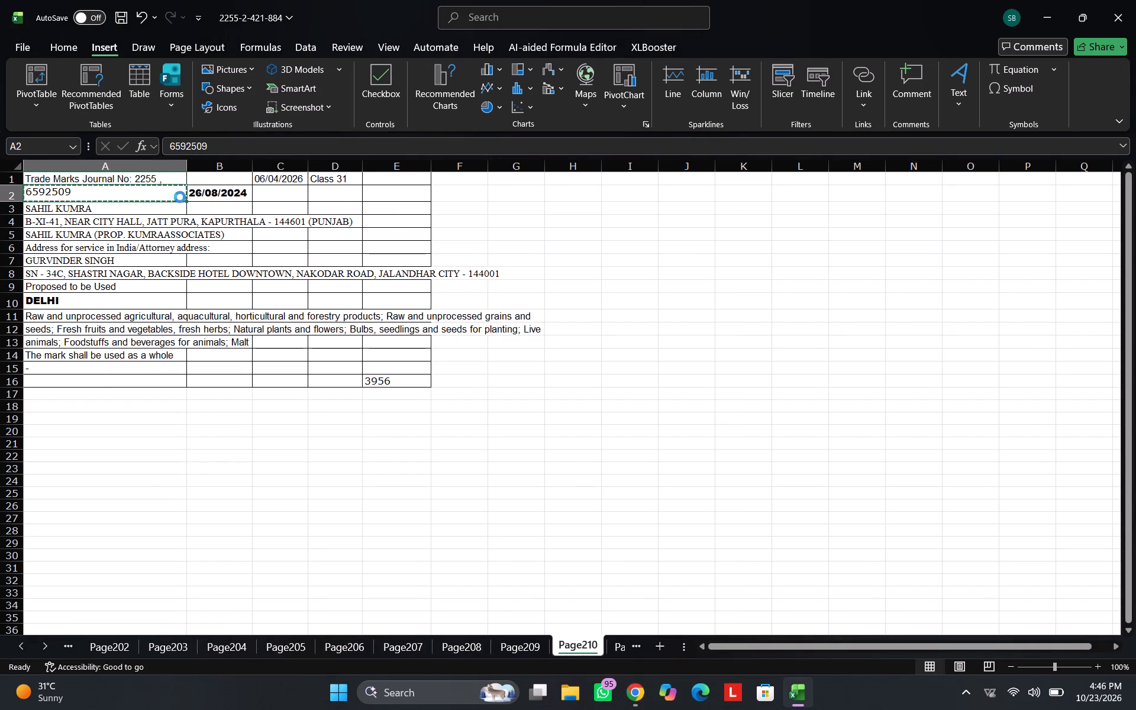
{"action": "key", "text": "alt+Tab"}
{"action": "key", "text": "ctrl+v"}
Copy the applicant's name from Page210 into the FIRM column of row 33826.
{"action": "key", "text": "alt+Tab"}
{"action": "key", "text": "Down"}
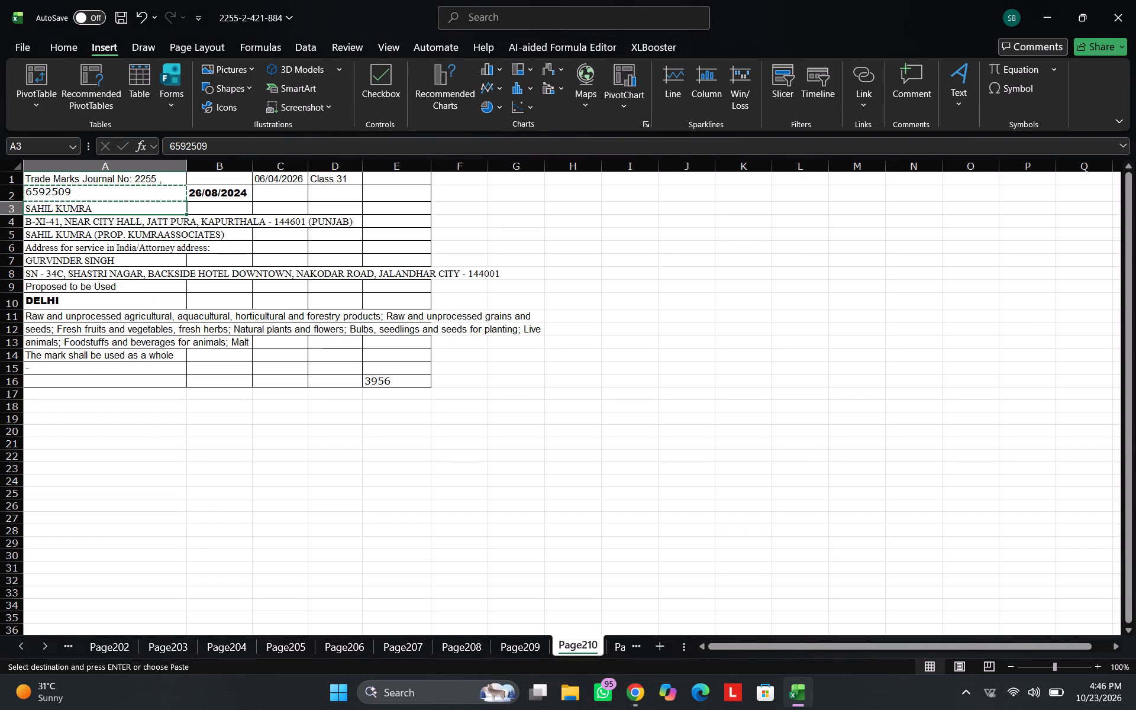
{"action": "key", "text": "ctrl+c"}
{"action": "key", "text": "alt+Tab"}
{"action": "key", "text": "Right"}
{"action": "key", "text": "ctrl+v"}
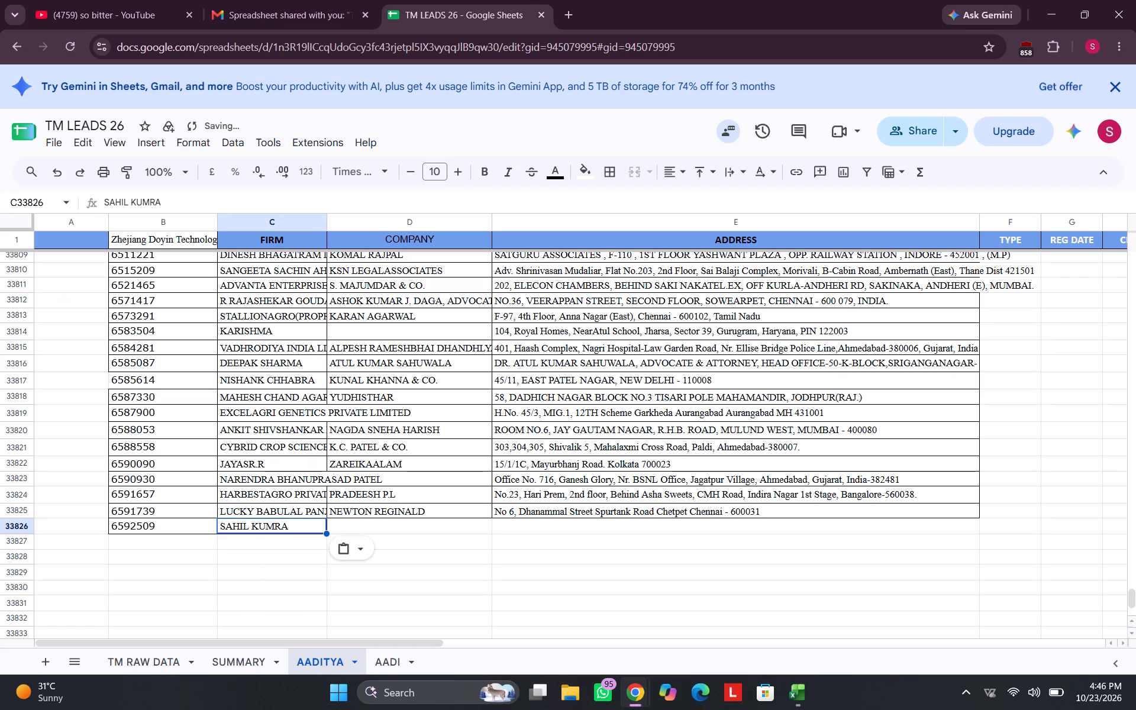
Copy the attorney's name from Page210 into the COMPANY column of row 33826.
{"action": "key", "text": "alt+Tab"}
{"action": "key", "text": "Down"}
{"action": "key", "text": "Down"}
{"action": "key", "text": "Down"}
{"action": "key", "text": "Down"}
{"action": "key", "text": "ctrl+c"}
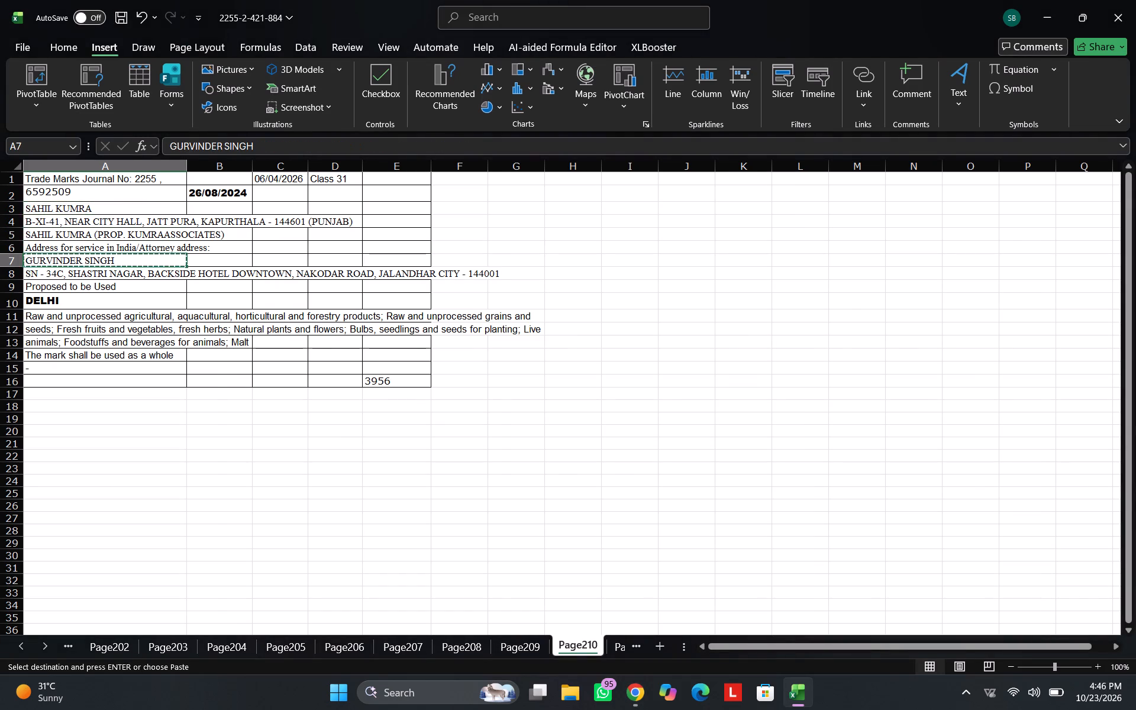
{"action": "key", "text": "alt+Tab"}
{"action": "key", "text": "Right"}
{"action": "key", "text": "ctrl+v"}
Copy the attorney's service address from Page210 into the ADDRESS column of row 33826.
{"action": "key", "text": "alt+Tab"}
{"action": "key", "text": "Down"}
{"action": "key", "text": "ctrl+c"}
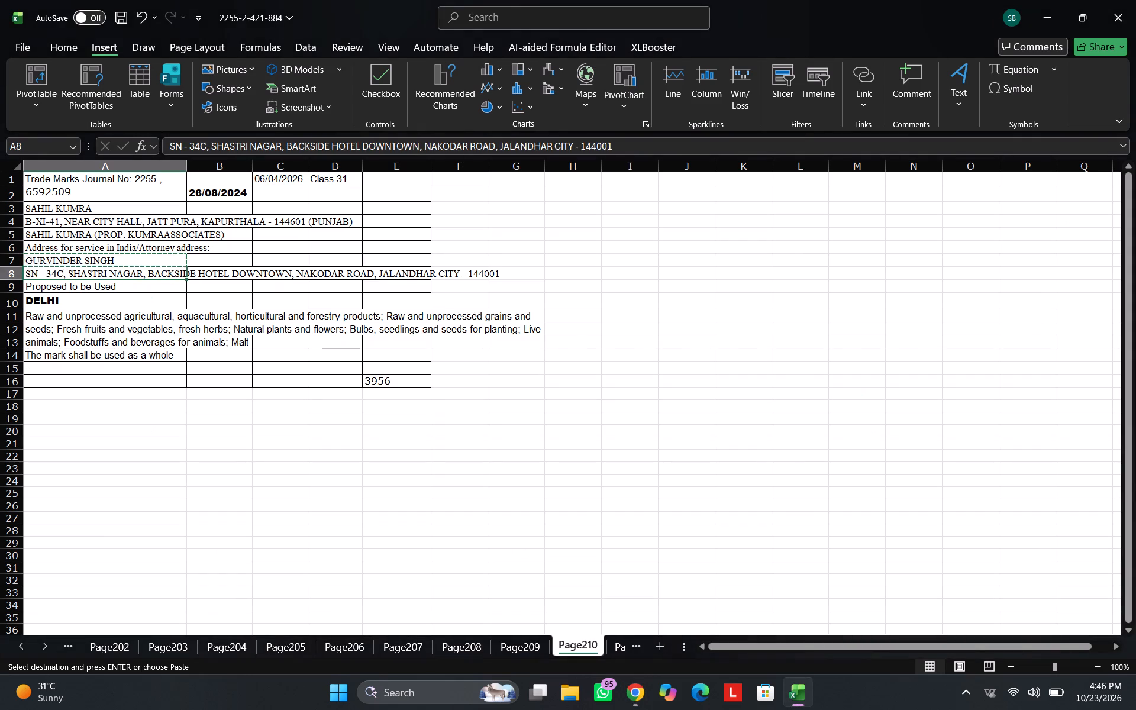
{"action": "key", "text": "alt+Tab"}
{"action": "key", "text": "Right"}
{"action": "key", "text": "ctrl+v"}
Search Google for the firm, company and address of row 33826 in TM LEADS 26 with "contact number" added.
{"action": "key", "text": "Right"}
{"action": "key", "text": "shift+Left"}
{"action": "key", "text": "shift+Left"}
{"action": "key", "text": "ctrl+c"}
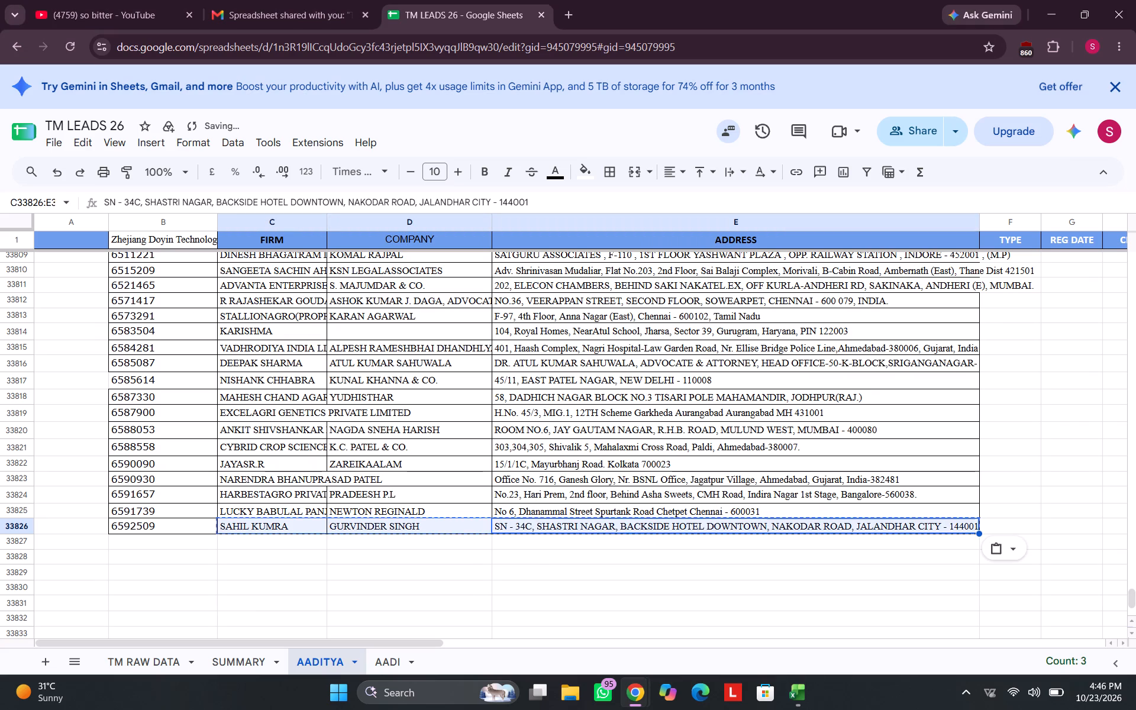
{"action": "key", "text": "alt+Tab"}
{"action": "key", "text": "alt+Right"}
{"action": "left_click", "coordinate": [693, 106]}
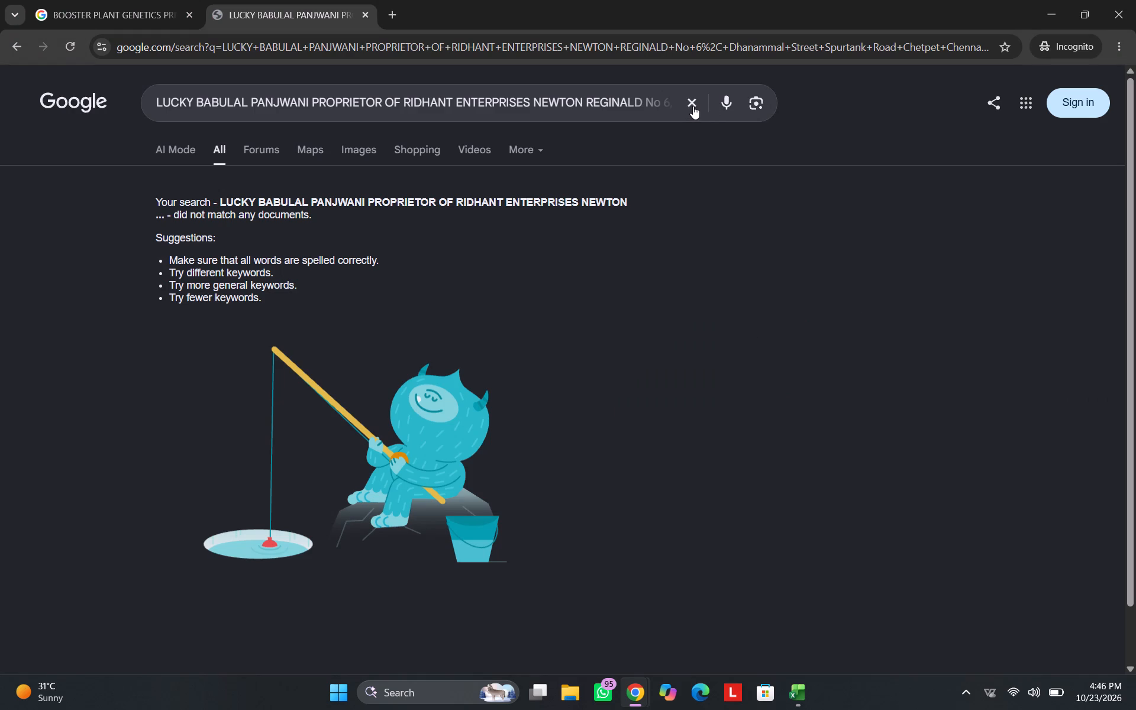
{"action": "left_click", "coordinate": [694, 100]}
{"action": "left_click", "coordinate": [690, 99]}
{"action": "left_click", "coordinate": [623, 102]}
{"action": "left_click", "coordinate": [67, 45]}
{"action": "left_click", "coordinate": [379, 101]}
{"action": "left_click", "coordinate": [754, 101]}
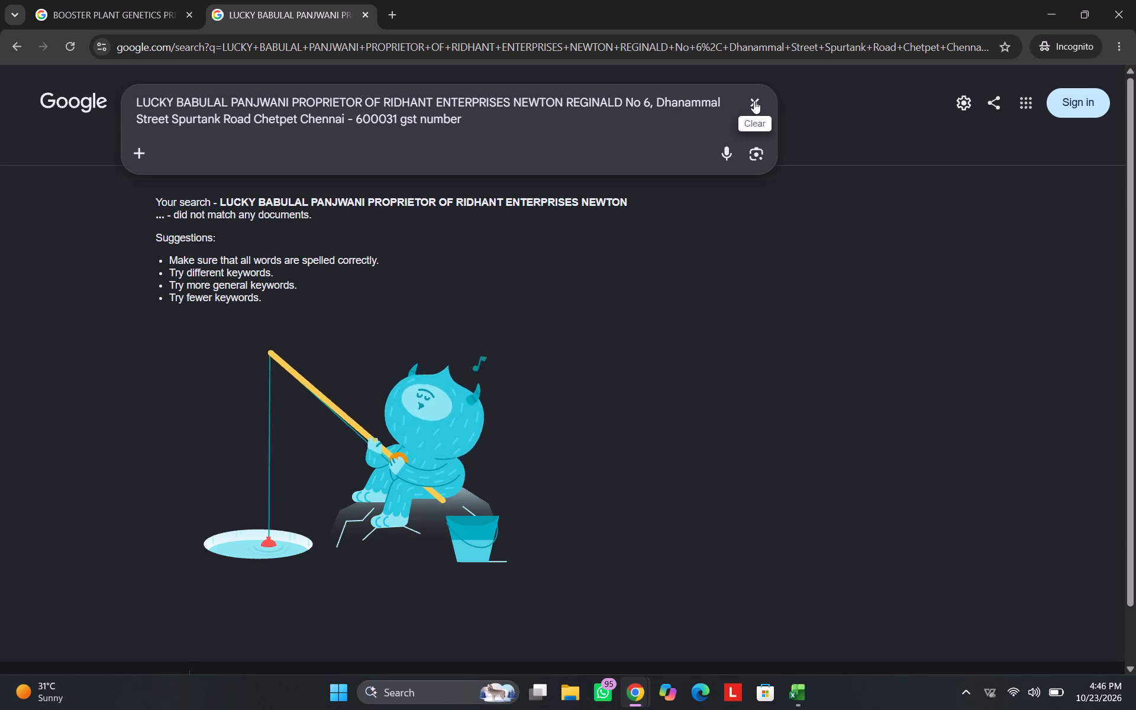
{"action": "key", "text": "ctrl+v"}
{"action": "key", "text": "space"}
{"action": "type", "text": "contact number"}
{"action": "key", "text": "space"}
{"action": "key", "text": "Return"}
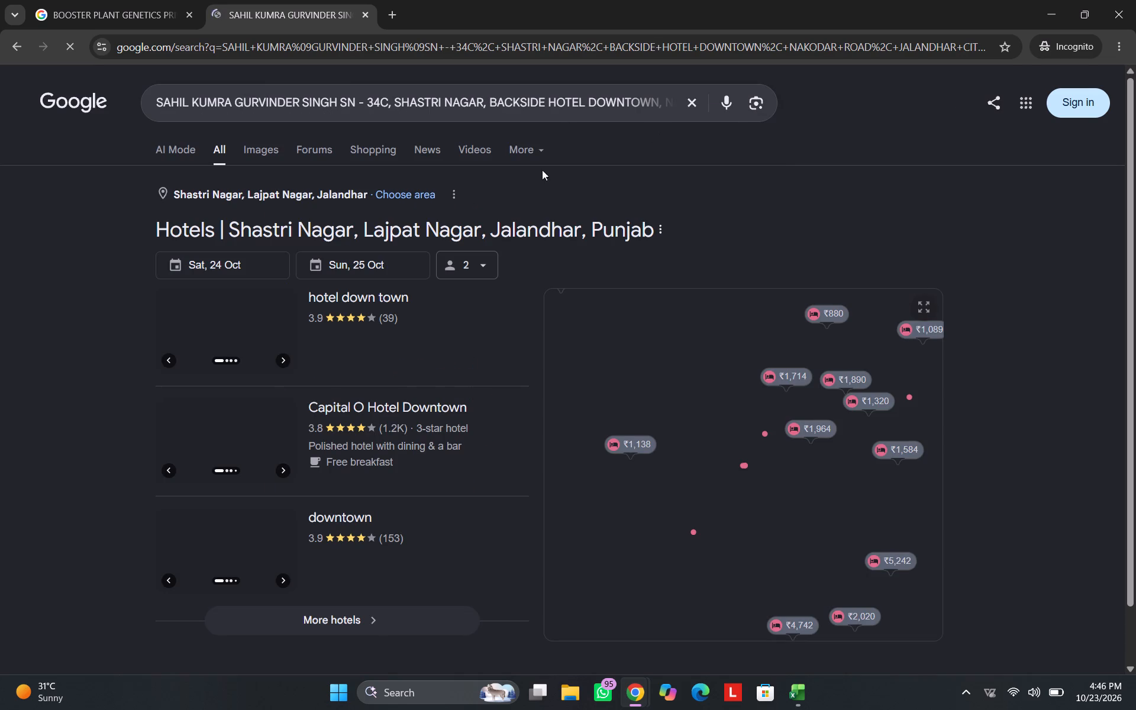
Look through the search results for a contact number belonging to the row 33826 applicant or attorney.
{"action": "scroll", "coordinate": [464, 455], "scroll_direction": "down", "scroll_amount": 3}
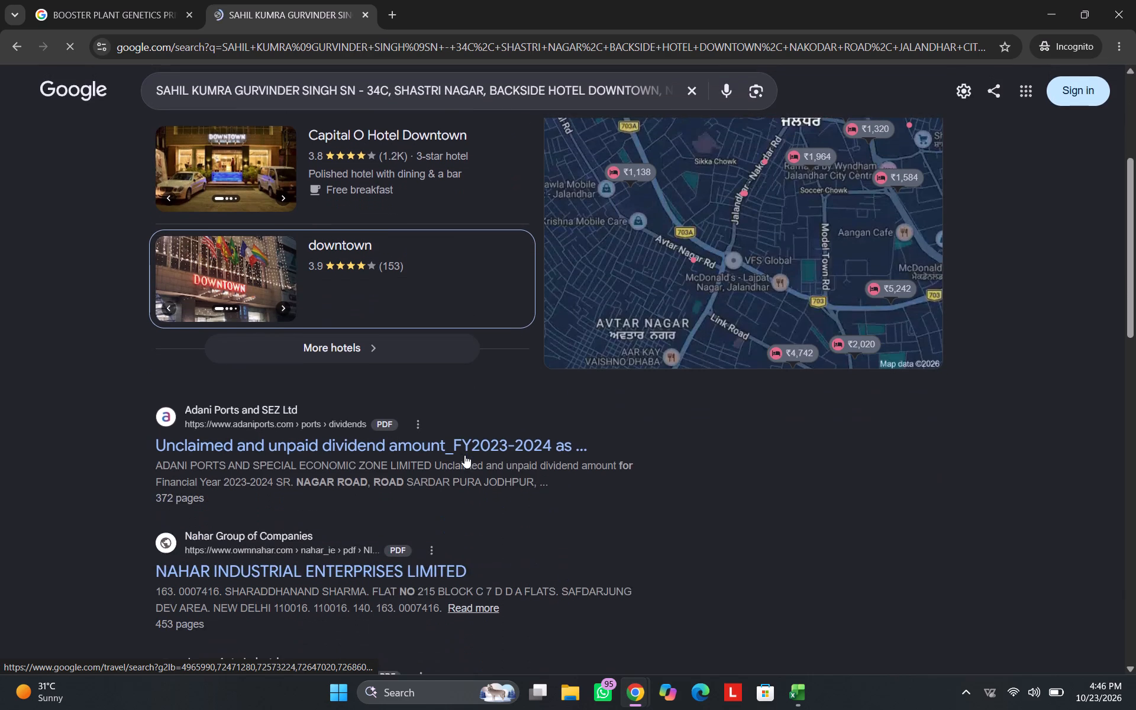
{"action": "scroll", "coordinate": [464, 455], "scroll_direction": "down", "scroll_amount": 3}
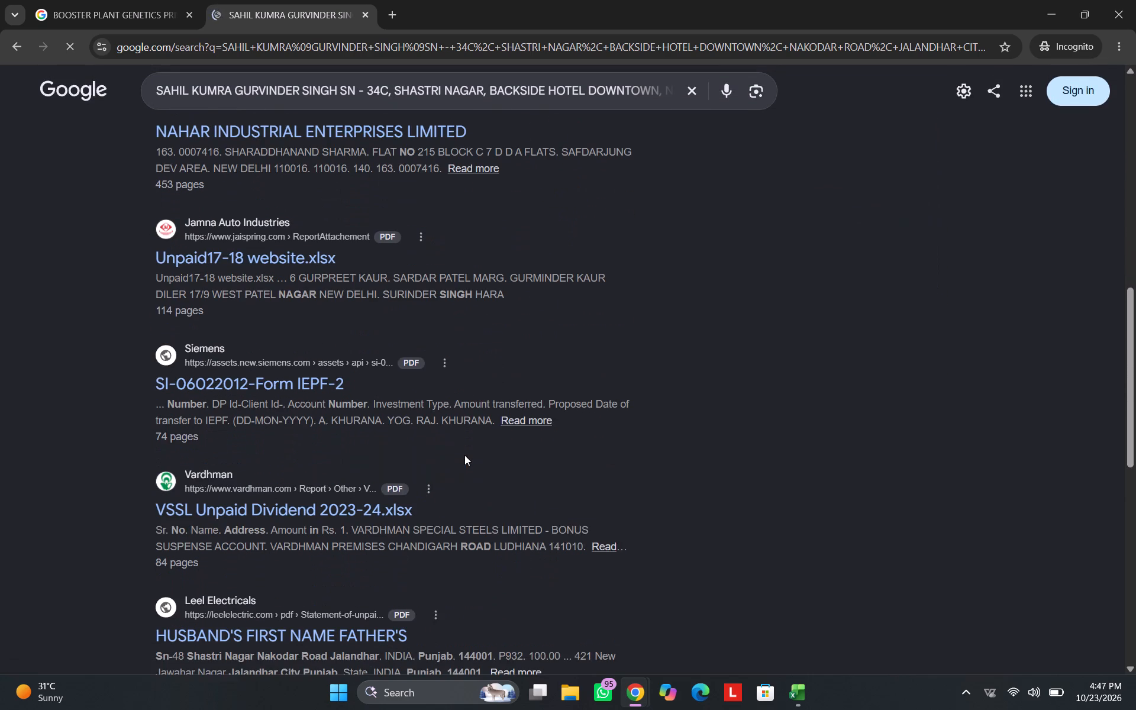
{"action": "scroll", "coordinate": [464, 455], "scroll_direction": "down", "scroll_amount": 1}
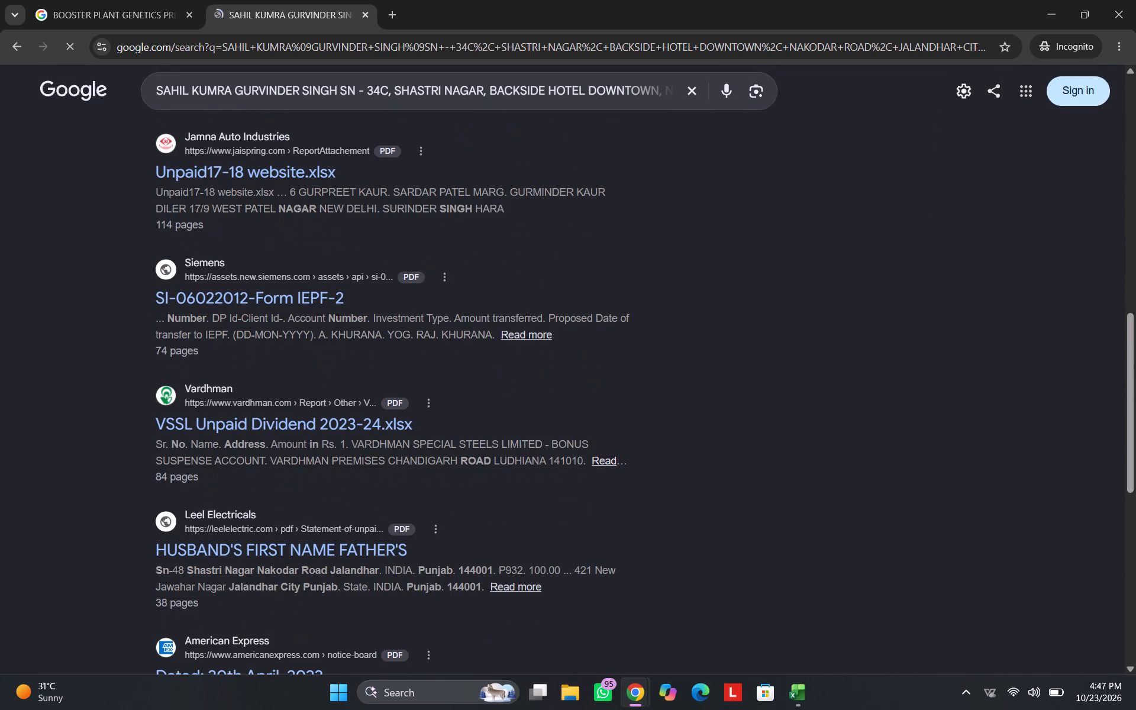
{"action": "scroll", "coordinate": [464, 455], "scroll_direction": "down", "scroll_amount": 2}
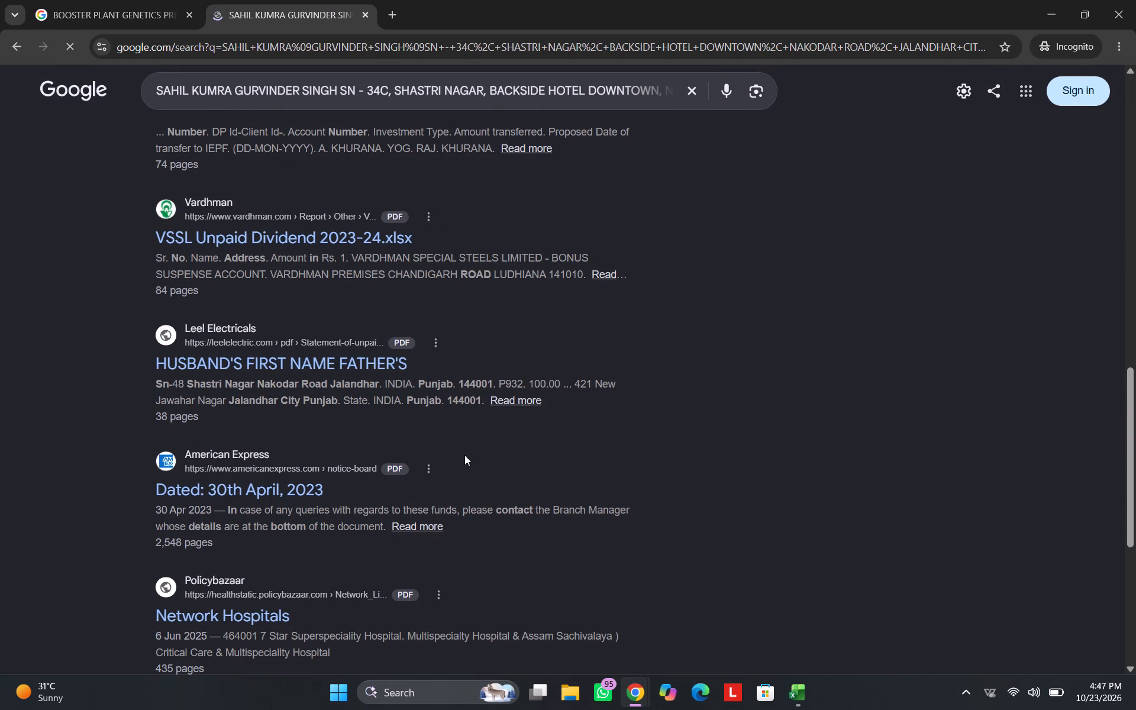
{"action": "scroll", "coordinate": [464, 455], "scroll_direction": "down", "scroll_amount": 2}
{"action": "scroll", "coordinate": [464, 455], "scroll_direction": "up", "scroll_amount": 9}
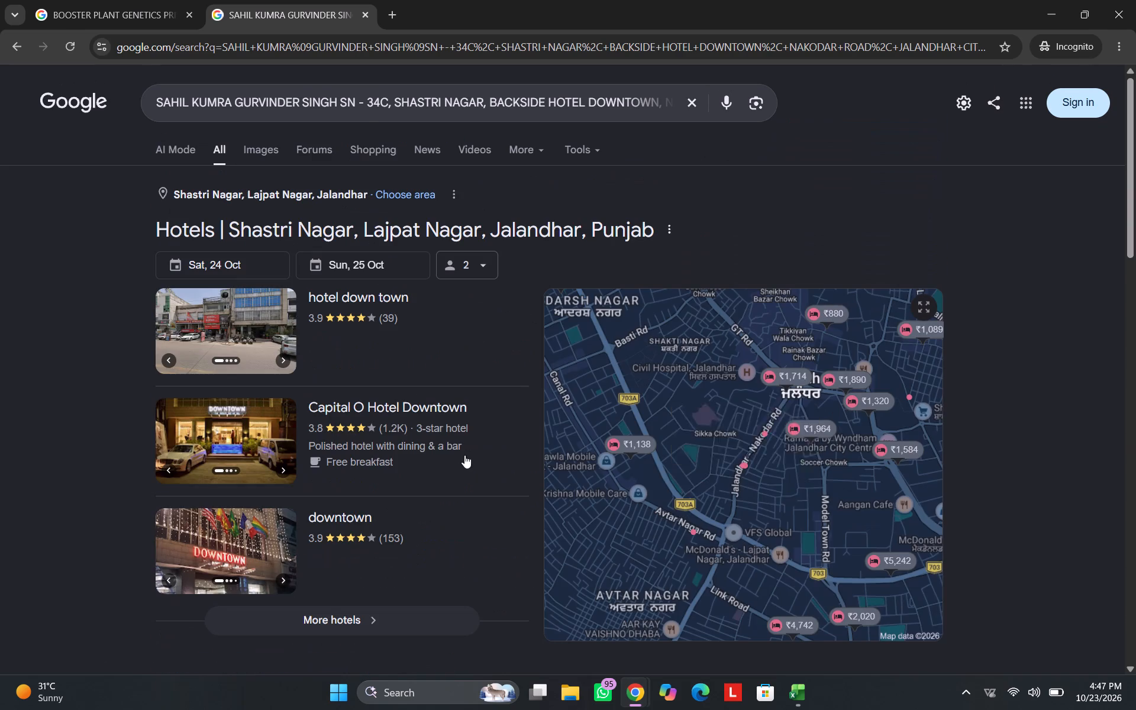
Rework the row 33826 query to look for a GST number and check the search results.
{"action": "left_click", "coordinate": [519, 98]}
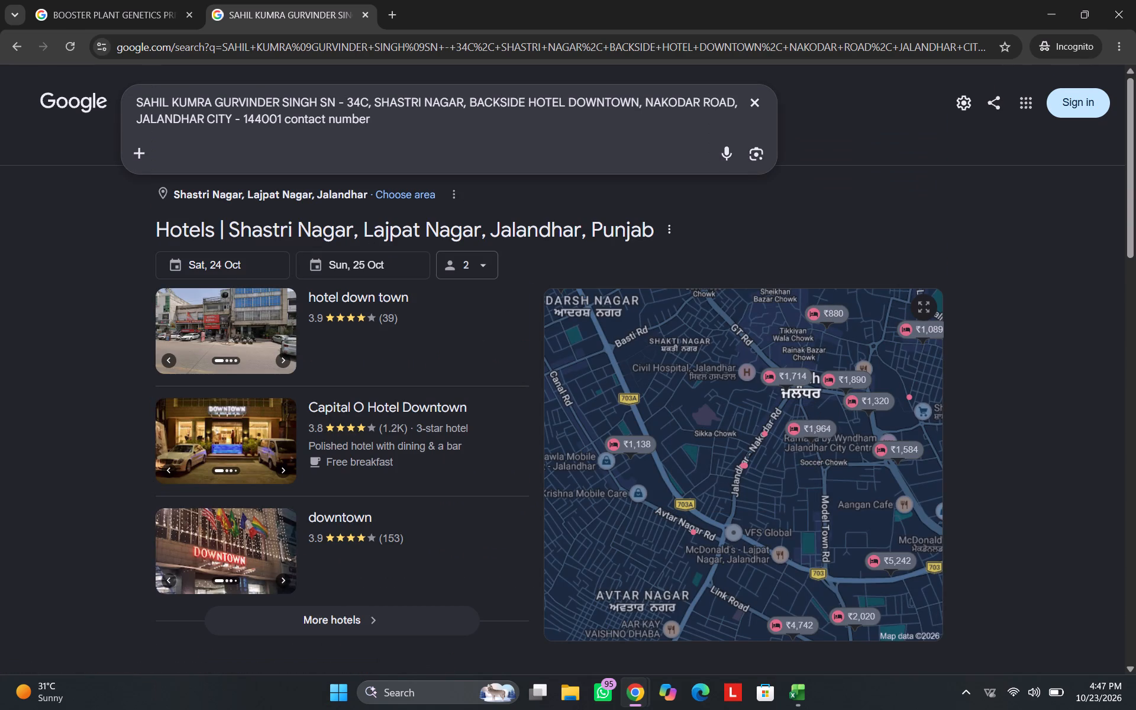
{"action": "left_click", "coordinate": [324, 127]}
{"action": "key", "text": "BackSpace"}
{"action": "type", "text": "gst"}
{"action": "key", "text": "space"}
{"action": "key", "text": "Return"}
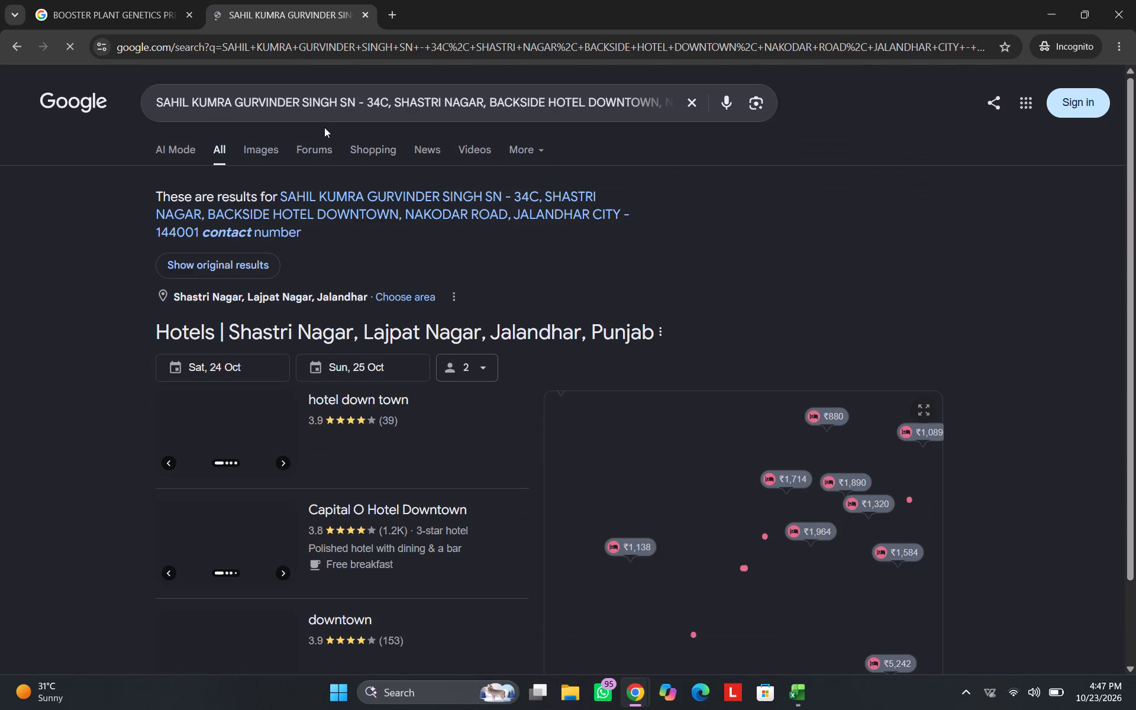
{"action": "scroll", "coordinate": [429, 338], "scroll_direction": "down", "scroll_amount": 3}
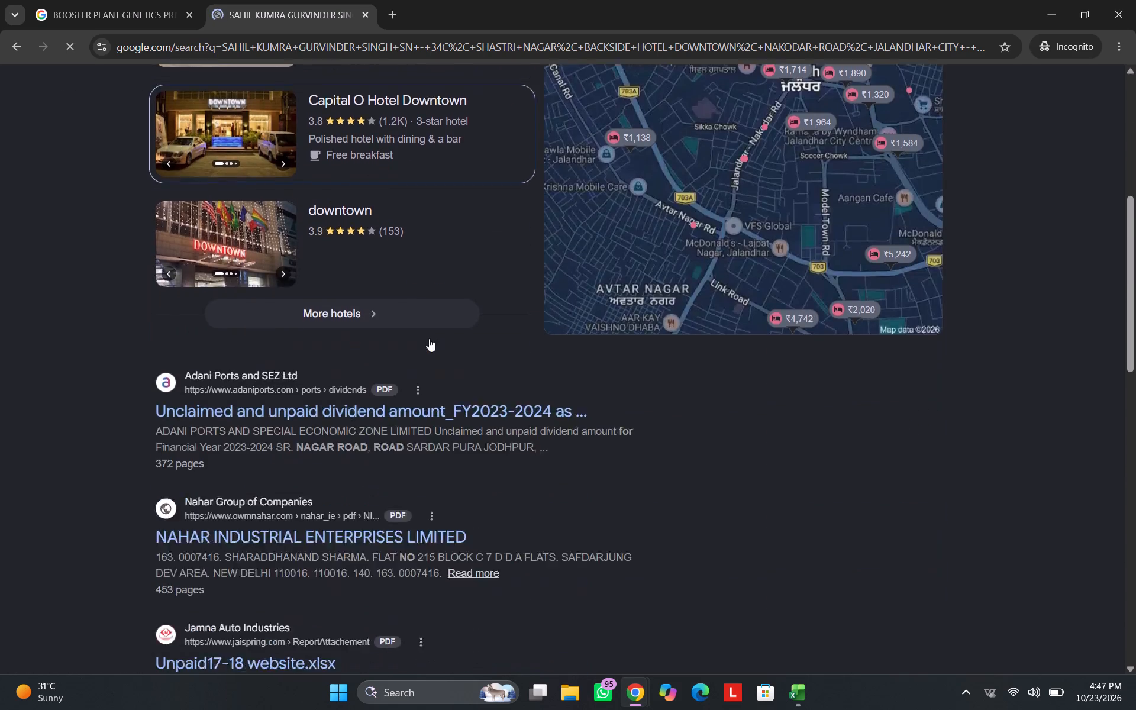
{"action": "scroll", "coordinate": [429, 338], "scroll_direction": "down", "scroll_amount": 2}
{"action": "scroll", "coordinate": [429, 338], "scroll_direction": "up", "scroll_amount": 1}
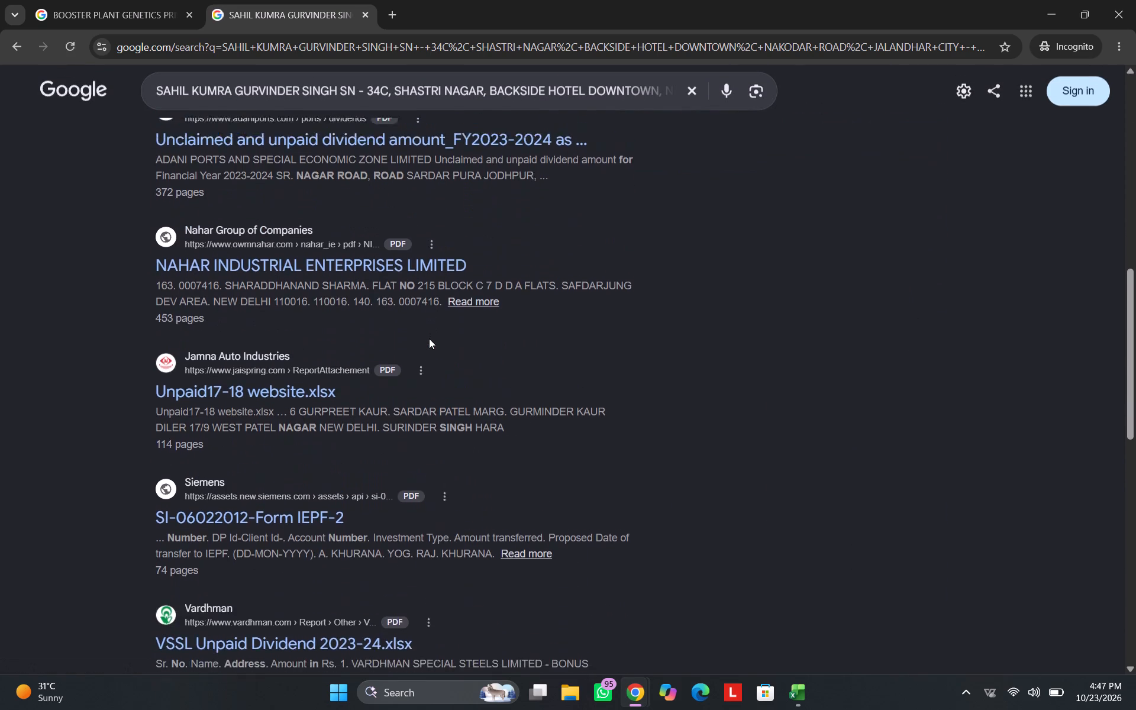
{"action": "scroll", "coordinate": [429, 338], "scroll_direction": "up", "scroll_amount": 1}
Remove the garbled word "contacgst" from the row 33826 query and rerun the search.
{"action": "left_click", "coordinate": [451, 103]}
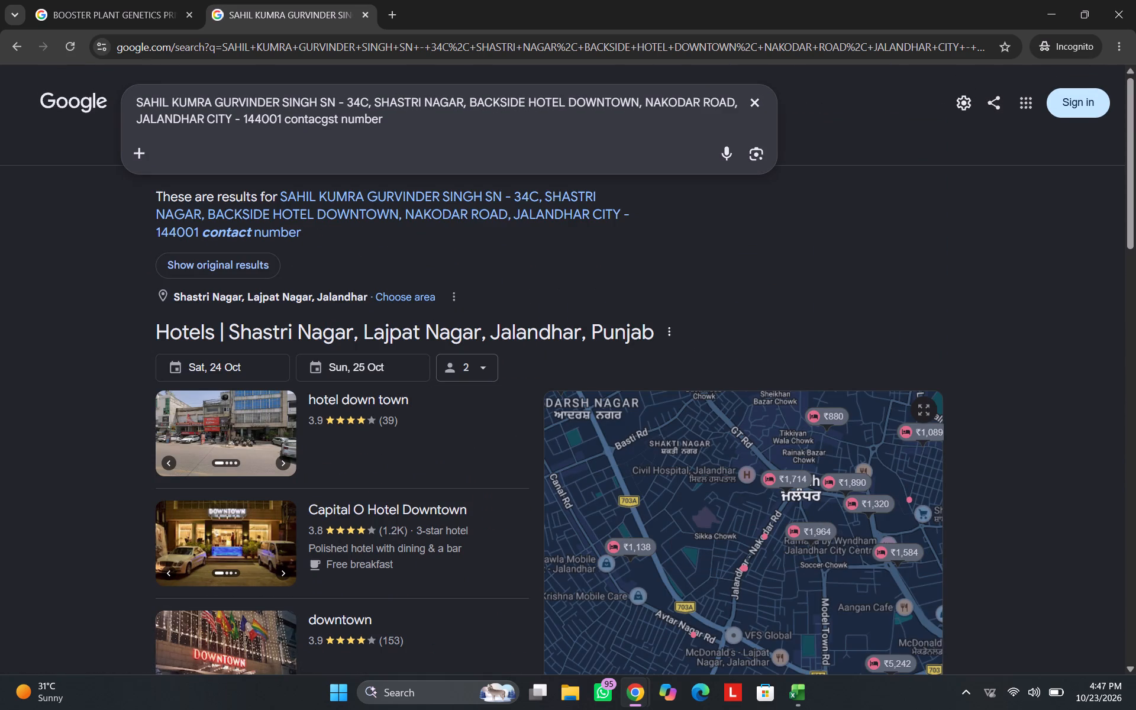
{"action": "left_click", "coordinate": [320, 127]}
{"action": "key", "text": "ctrl+BackSpace"}
{"action": "key", "text": "Return"}
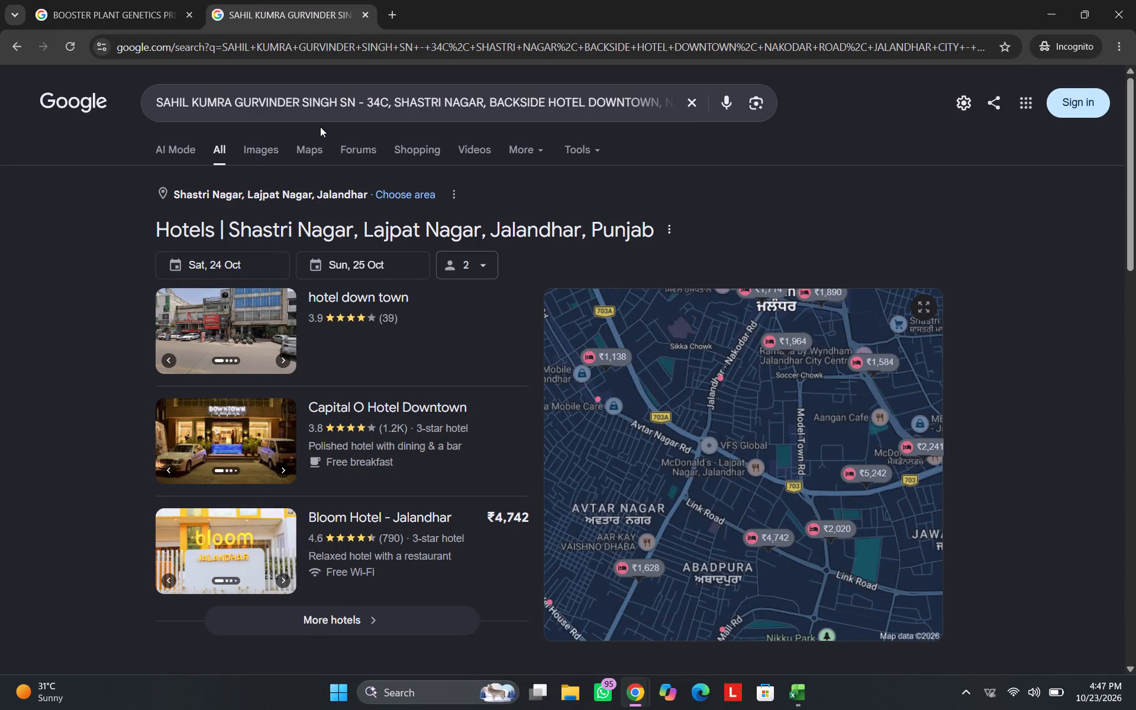
Copy trademark application number 6592555 from Page211 of the Excel workbook into column B of row 33827 in TM LEADS 26.
{"action": "key", "text": "alt+Tab"}
{"action": "key", "text": "Down"}
{"action": "key", "text": "Left"}
{"action": "key", "text": "Left"}
{"action": "key", "text": "Left"}
{"action": "key", "text": "alt+Tab"}
{"action": "key", "text": "alt+Right"}
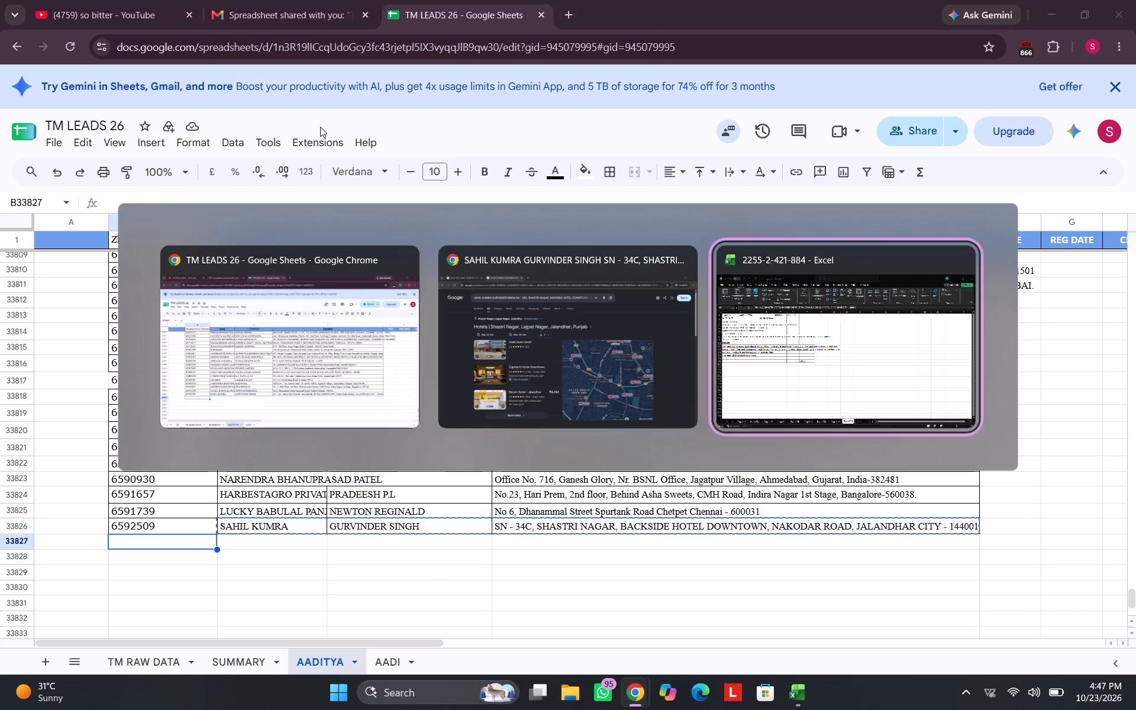
{"action": "left_click", "coordinate": [616, 647]}
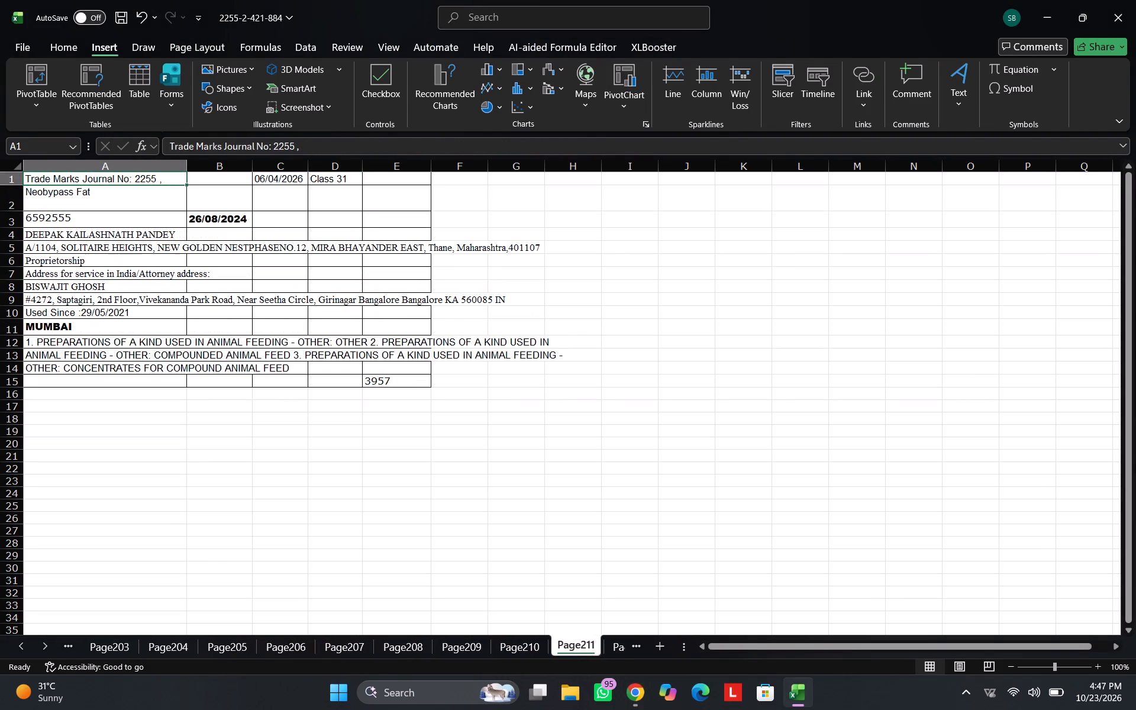
{"action": "left_click", "coordinate": [78, 218]}
{"action": "key", "text": "ctrl+c"}
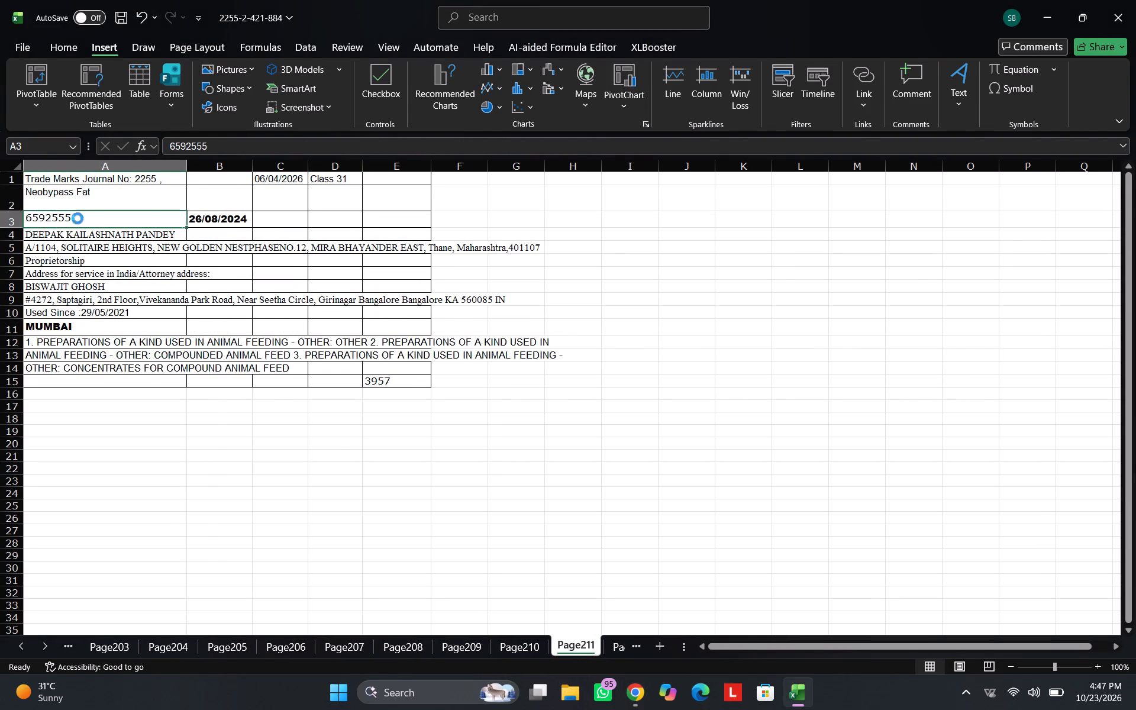
{"action": "key", "text": "alt+Tab"}
{"action": "key", "text": "ctrl+v"}
Copy the applicant's name from Page211 into the FIRM column of row 33827.
{"action": "key", "text": "alt+Tab"}
{"action": "key", "text": "Down"}
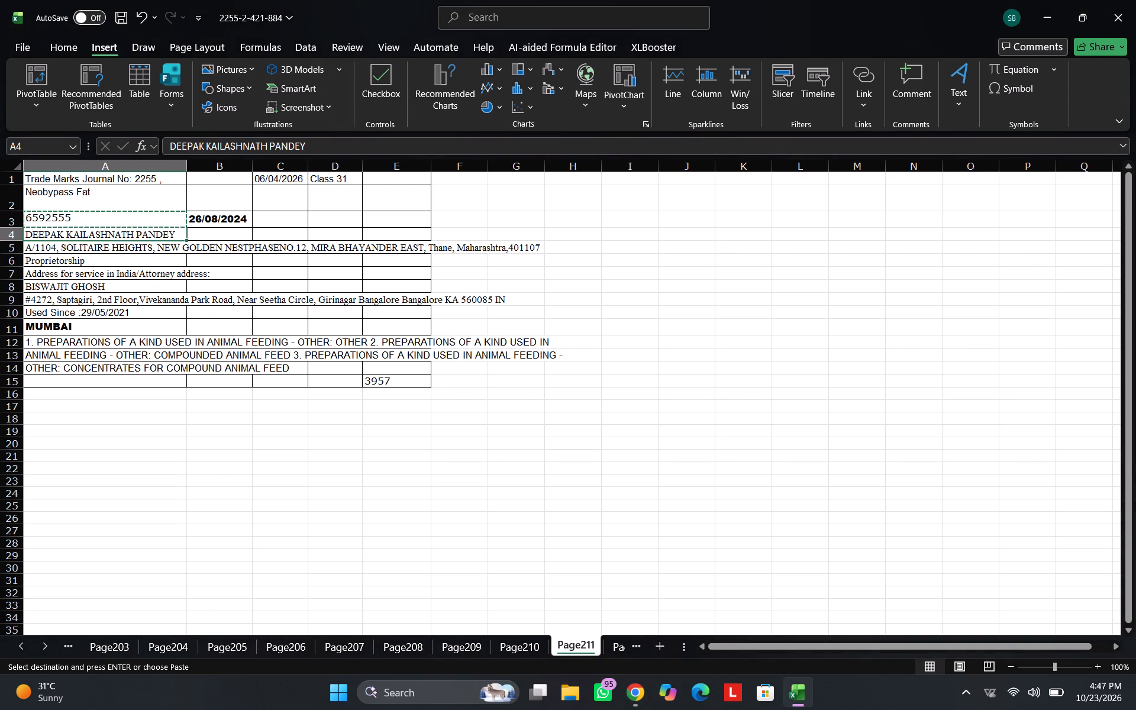
{"action": "key", "text": "ctrl+c"}
{"action": "key", "text": "alt+Tab"}
{"action": "key", "text": "Right"}
{"action": "key", "text": "ctrl+v"}
Copy the attorney's name from Page211 into the COMPANY column of row 33827.
{"action": "key", "text": "alt+Tab"}
{"action": "key", "text": "Down"}
{"action": "key", "text": "Down"}
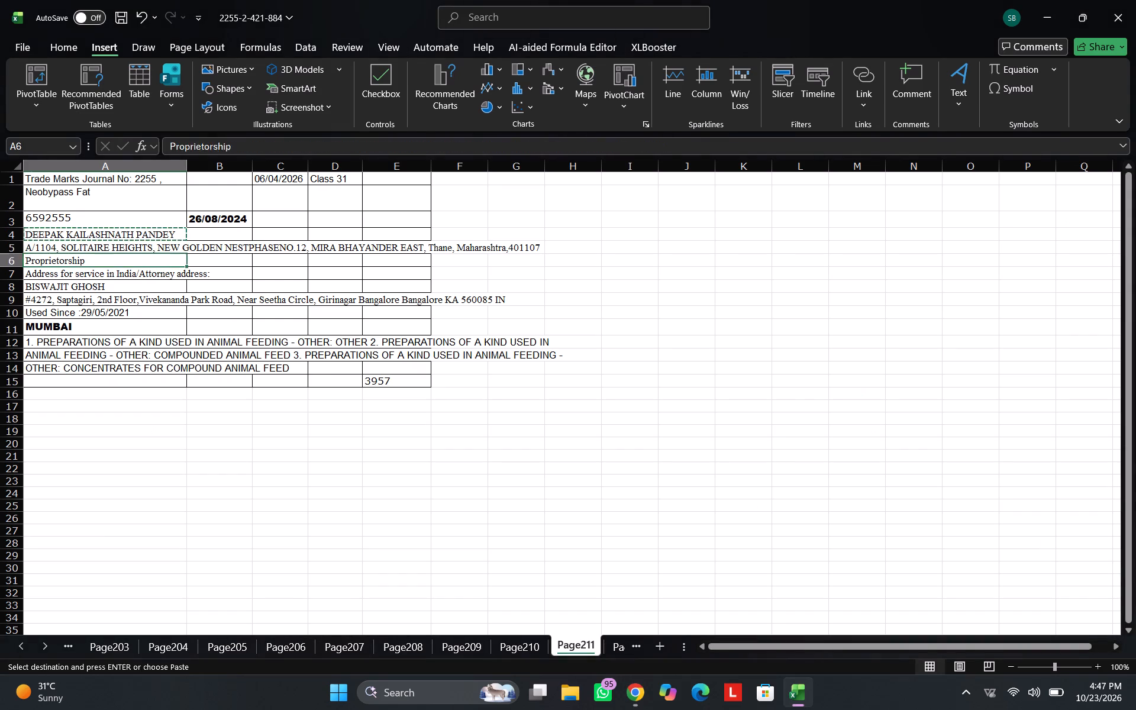
{"action": "key", "text": "Down"}
{"action": "key", "text": "Down"}
{"action": "key", "text": "ctrl+c"}
{"action": "key", "text": "alt+Tab"}
{"action": "key", "text": "Right"}
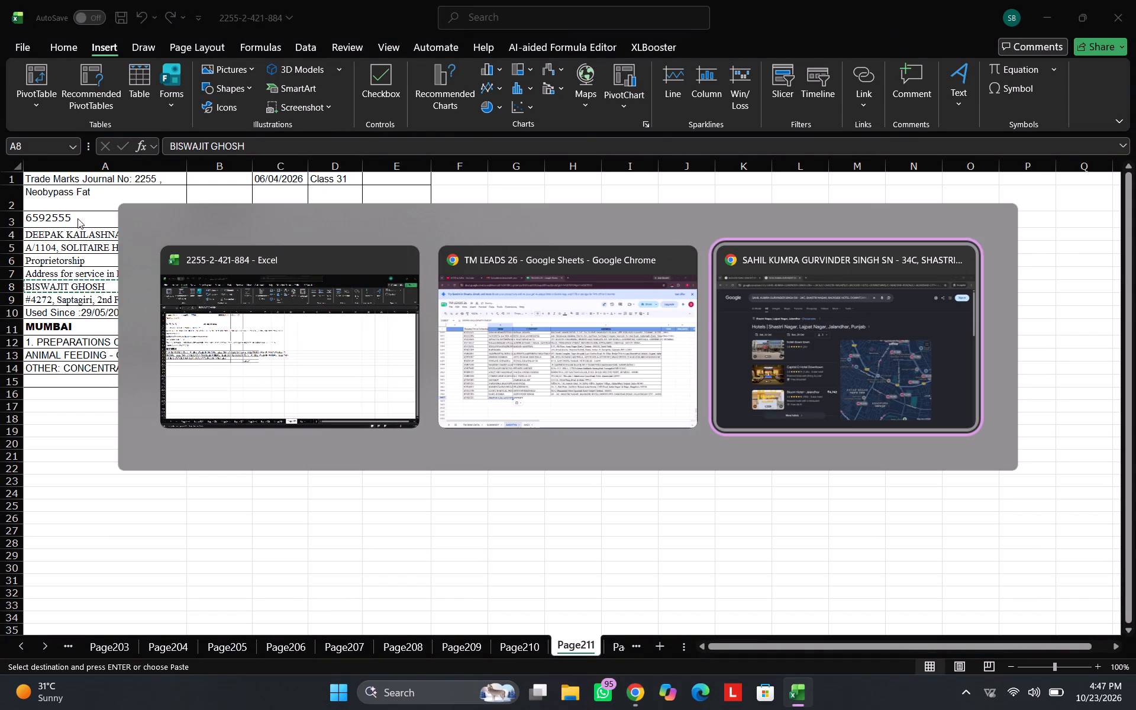
{"action": "key", "text": "ctrl+Left"}
{"action": "key", "text": "ctrl+Return"}
{"action": "key", "text": "Right"}
{"action": "key", "text": "ctrl+v"}
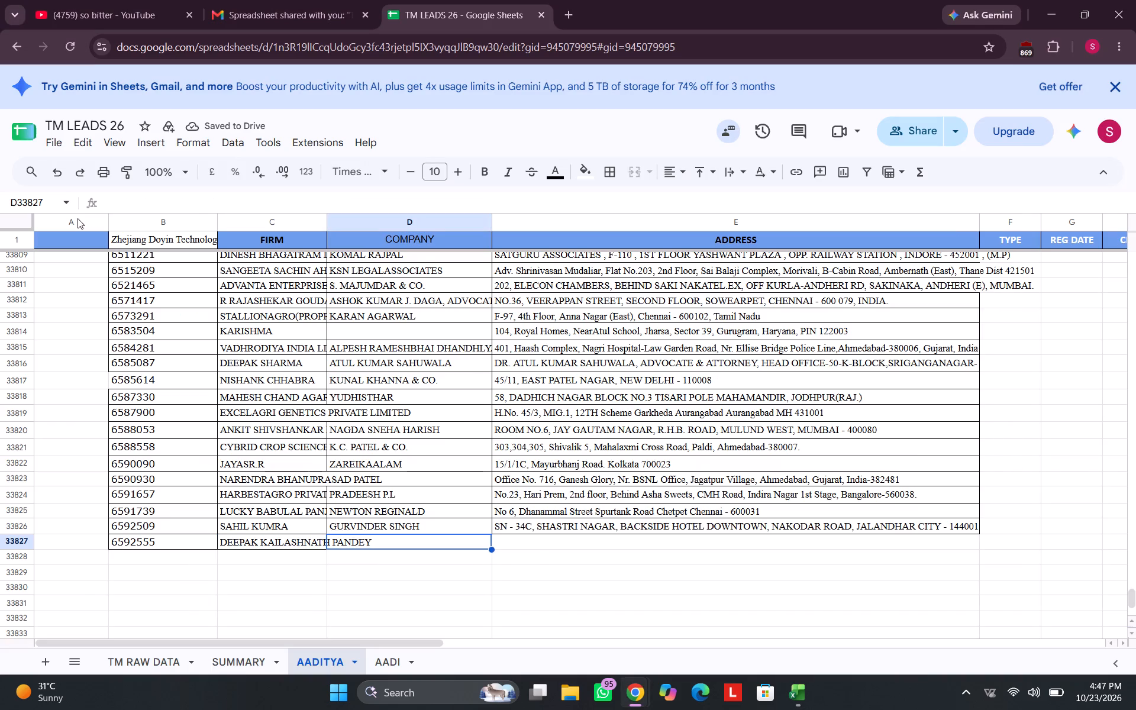
Copy the attorney's service address from Page211 into the ADDRESS column of row 33827.
{"action": "key", "text": "alt+Tab"}
{"action": "key", "text": "Down"}
{"action": "key", "text": "ctrl+c"}
{"action": "key", "text": "alt+Tab"}
{"action": "key", "text": "Right"}
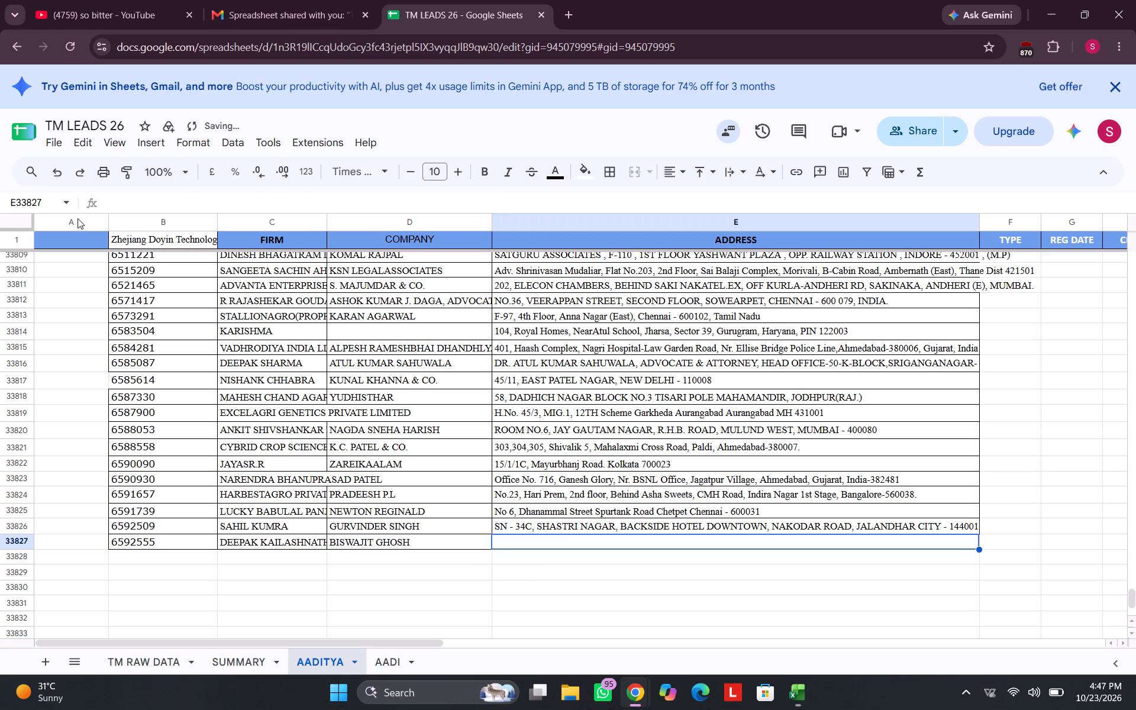
{"action": "key", "text": "ctrl+v"}
Search Google for the firm, company and address of row 33827 with "contact number" added.
{"action": "key", "text": "Right"}
{"action": "key", "text": "shift+Left"}
{"action": "key", "text": "shift+Left"}
{"action": "key", "text": "ctrl+c"}
{"action": "key", "text": "alt+Tab"}
{"action": "key", "text": "alt+Right"}
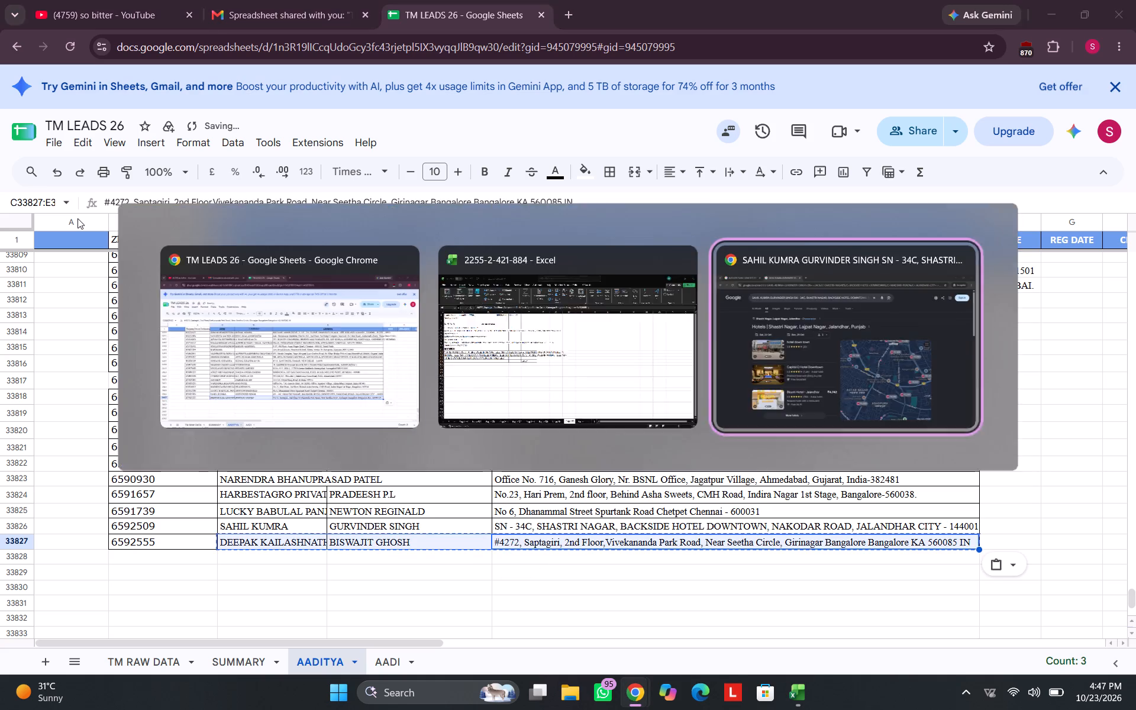
{"action": "left_click", "coordinate": [689, 103]}
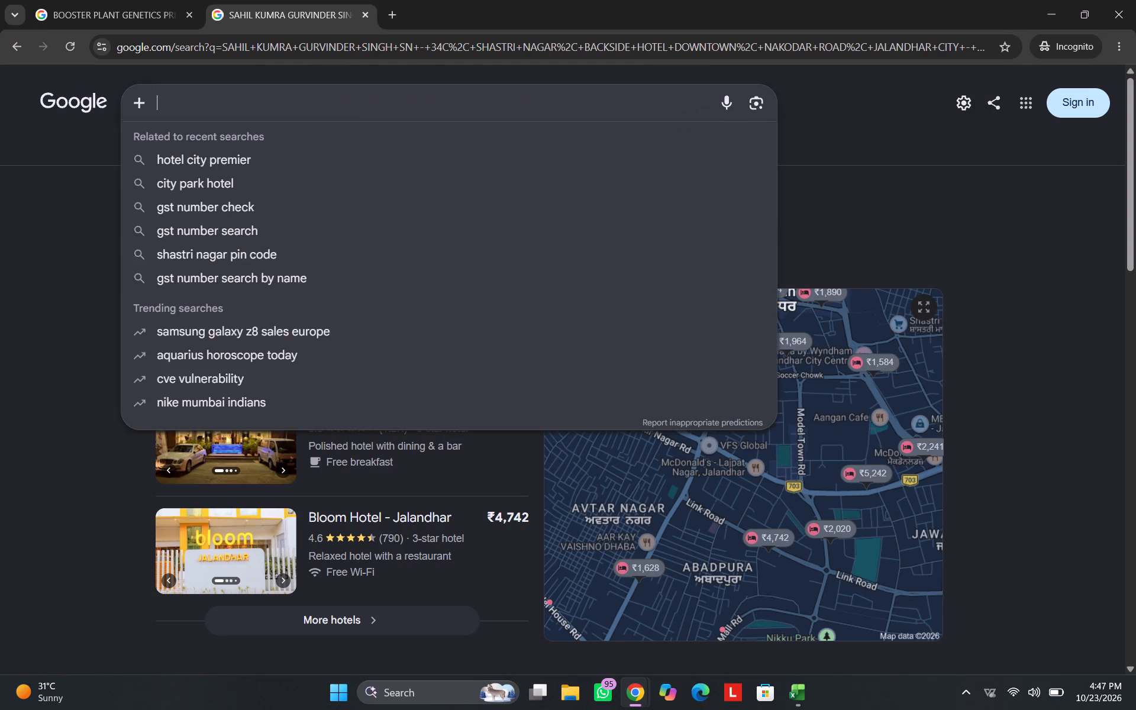
{"action": "key", "text": "ctrl+v"}
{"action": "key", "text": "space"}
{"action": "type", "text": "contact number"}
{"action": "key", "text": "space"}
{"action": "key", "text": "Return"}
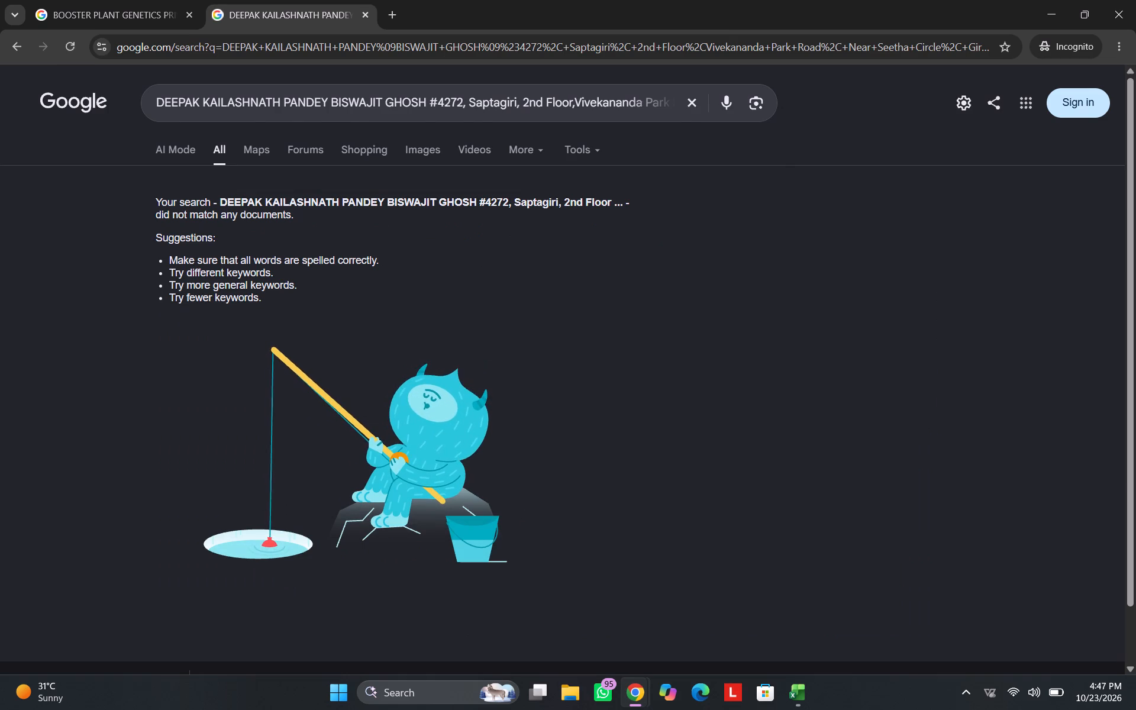
Rework the row 33827 query to look for a GST number and rerun the search.
{"action": "left_click", "coordinate": [651, 106]}
{"action": "left_click", "coordinate": [499, 124]}
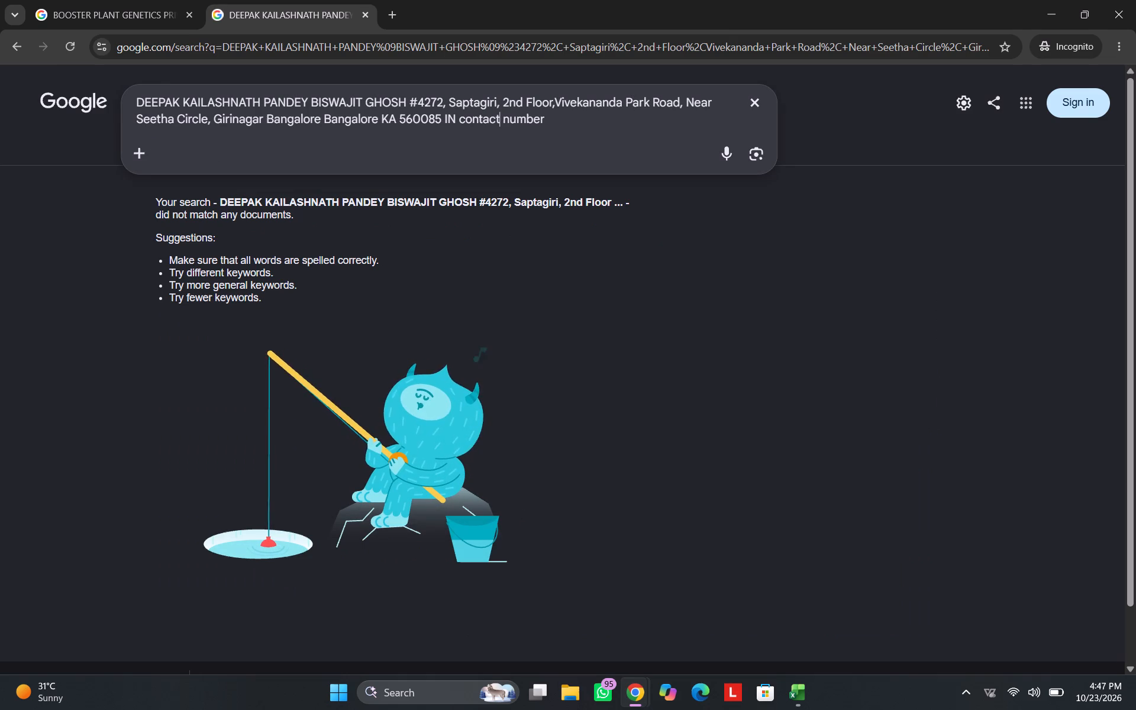
{"action": "key", "text": "BackSpace"}
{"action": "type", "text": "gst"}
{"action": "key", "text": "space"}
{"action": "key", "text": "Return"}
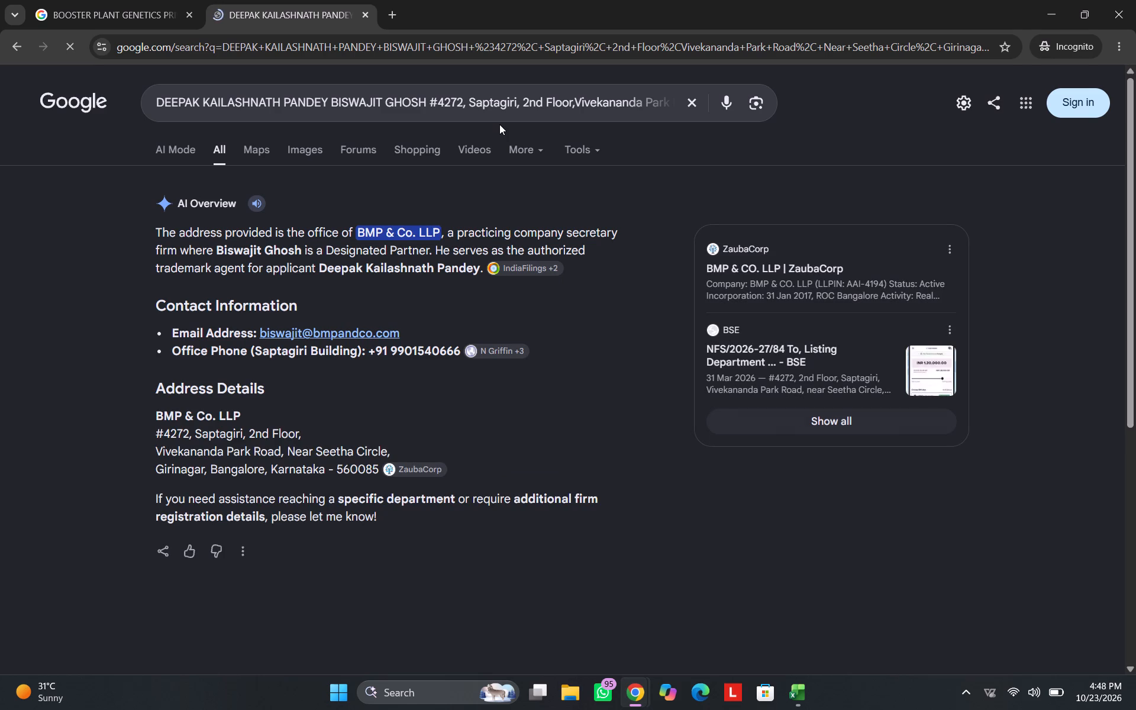
Copy the office phone number from the AI Overview into the NUMBER column of row 33827 in TM LEADS 26.
{"action": "double_click", "coordinate": [445, 350]}
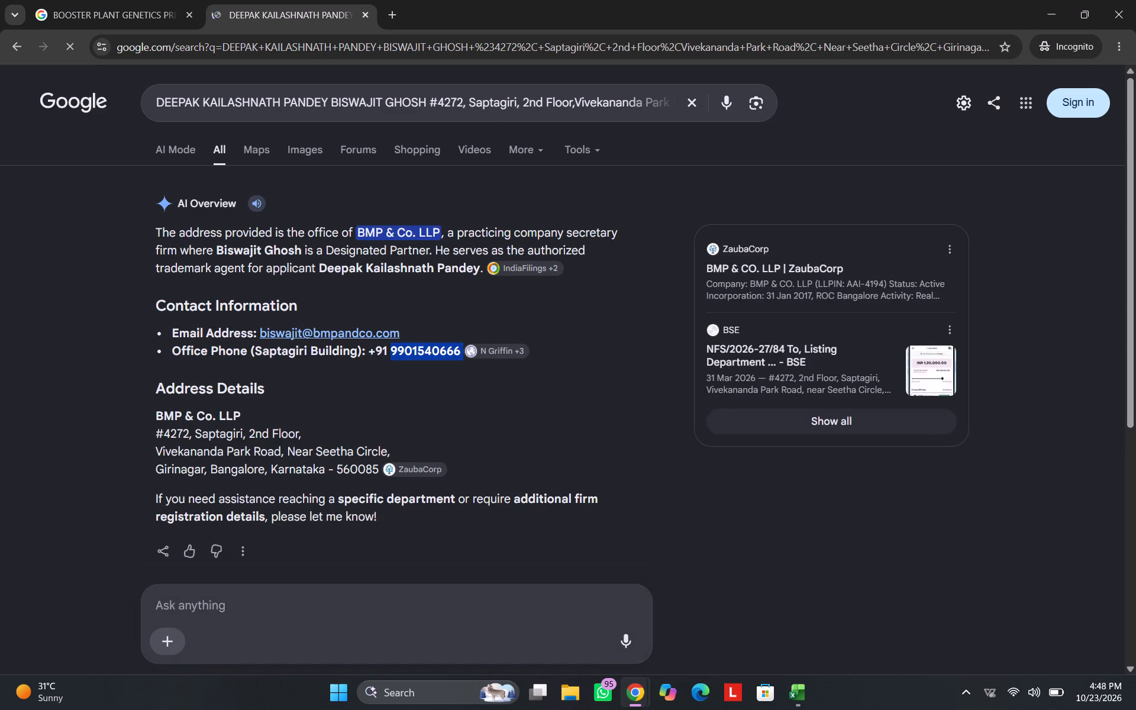
{"action": "key", "text": "ctrl+c"}
{"action": "key", "text": "alt+Tab"}
{"action": "scroll", "coordinate": [445, 350], "scroll_direction": "left", "scroll_amount": 3}
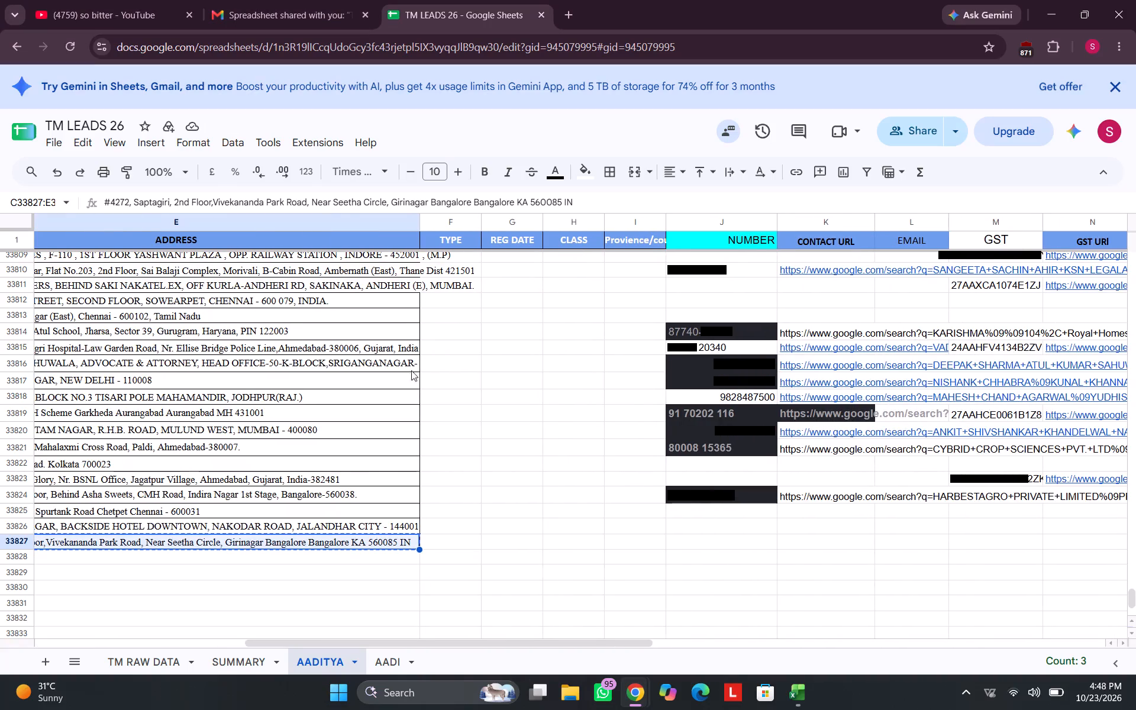
{"action": "left_click", "coordinate": [716, 544]}
{"action": "key", "text": "ctrl+v"}
Remove the bracketed citation links [1, 2, 3, 4] after the phone number in the NUMBER cell of row 33827 in TM LEADS 26.
{"action": "key", "text": "alt+Tab"}
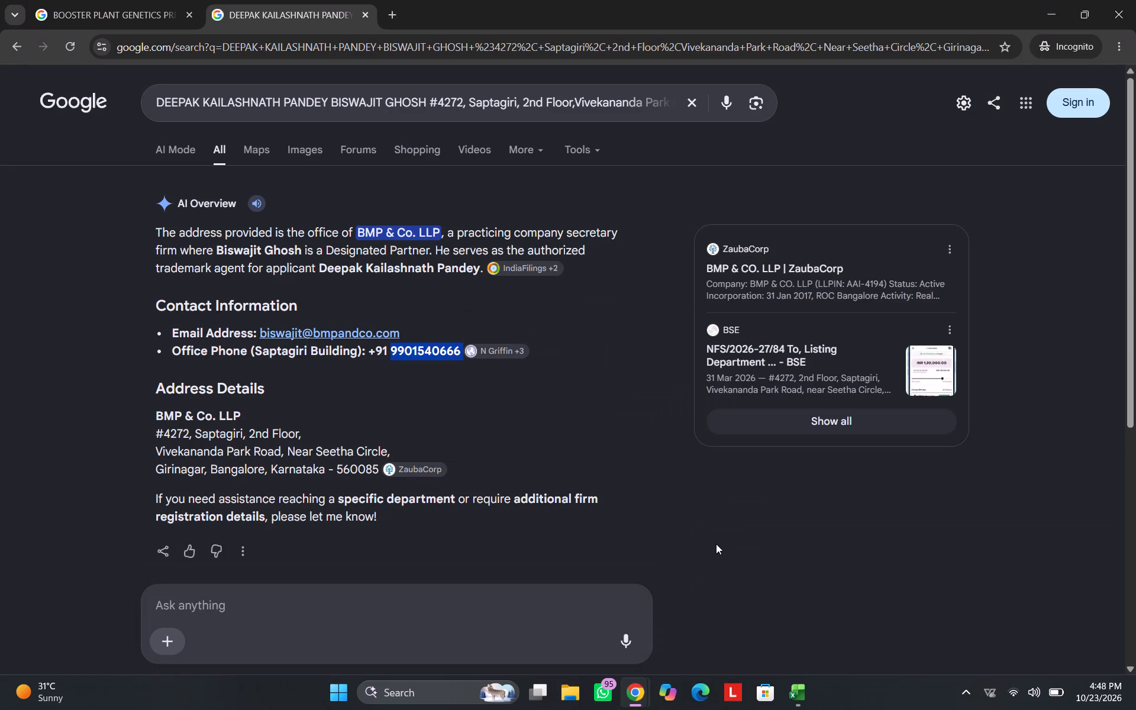
{"action": "key", "text": "alt+Tab"}
{"action": "double_click", "coordinate": [732, 549]}
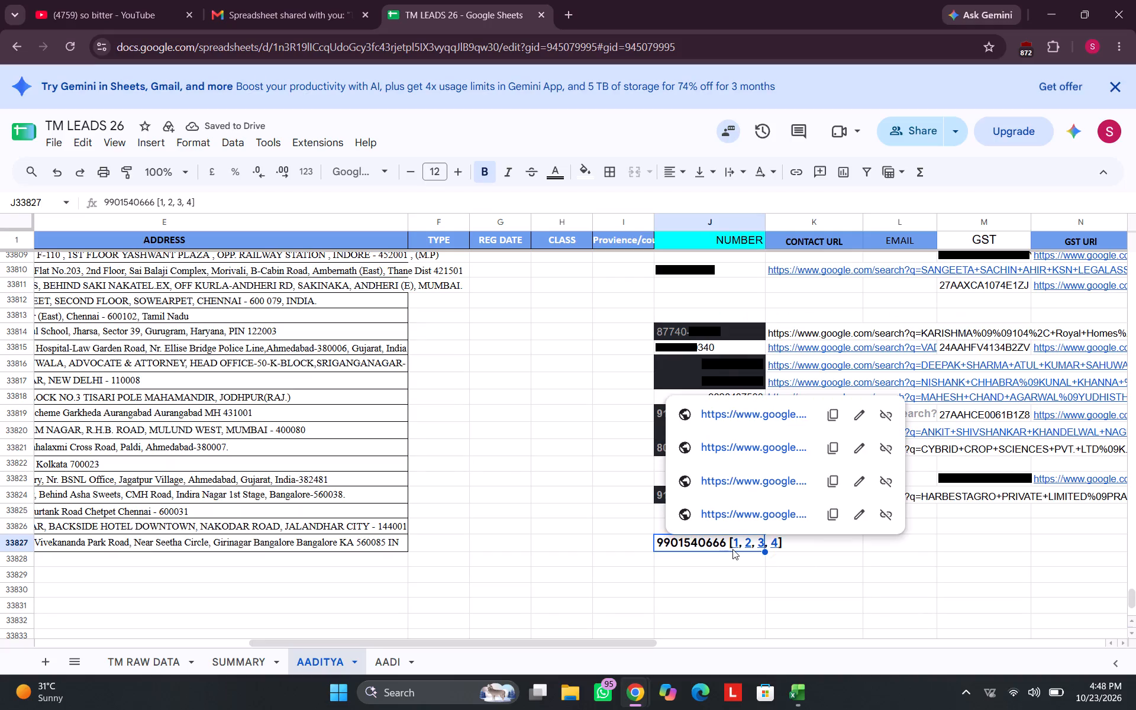
{"action": "key", "text": "BackSpace"}
{"action": "key", "text": "BackSpace"}
{"action": "key", "text": "BackSpace"}
{"action": "key", "text": "BackSpace"}
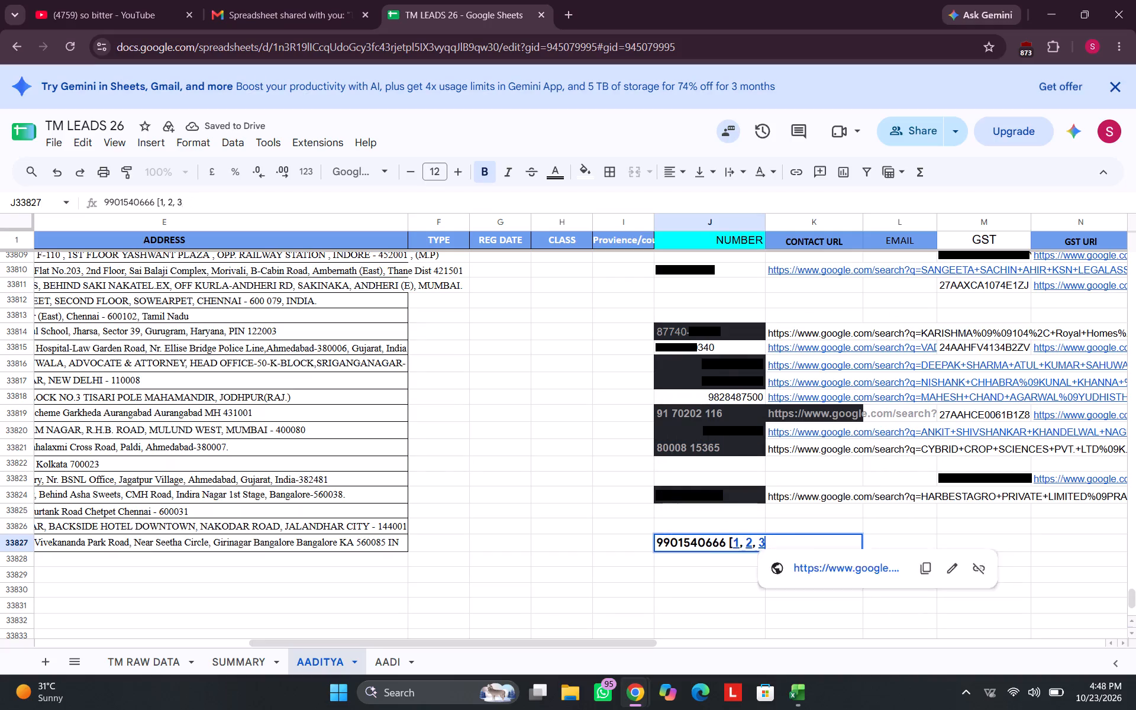
{"action": "key", "text": "BackSpace"}
{"action": "key", "text": "BackSpace"}
{"action": "key", "text": "BackSpace"}
{"action": "key", "text": "BackSpace"}
{"action": "key", "text": "BackSpace"}
{"action": "key", "text": "BackSpace"}
{"action": "key", "text": "BackSpace"}
{"action": "key", "text": "BackSpace"}
{"action": "key", "text": "Return"}
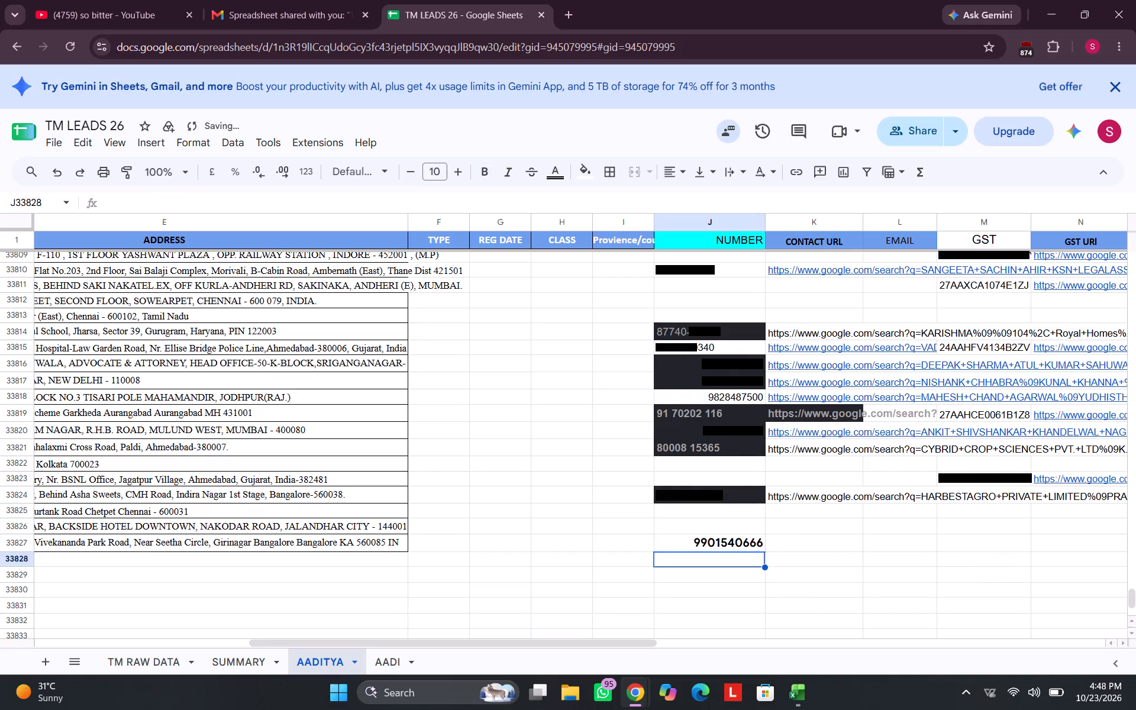
Copy the Google search results URL into the CONTACT URL column of row 33827 in TM LEADS 26.
{"action": "key", "text": "alt+Tab"}
{"action": "left_click", "coordinate": [705, 41]}
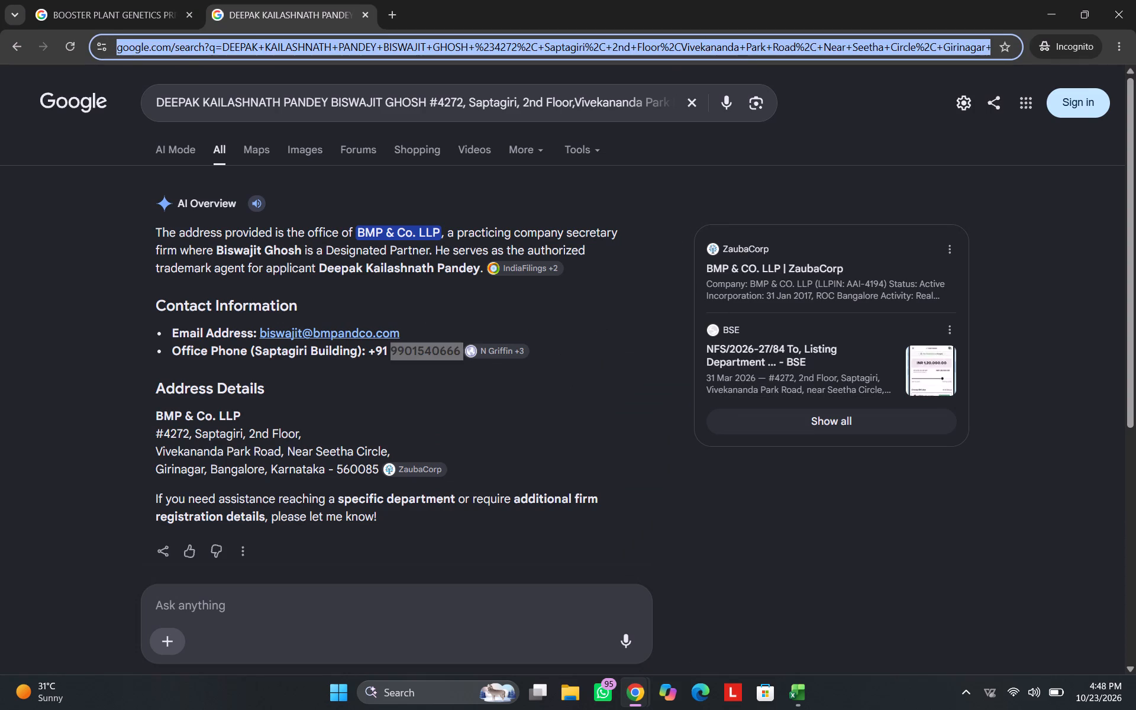
{"action": "key", "text": "ctrl+c"}
{"action": "key", "text": "alt+Tab"}
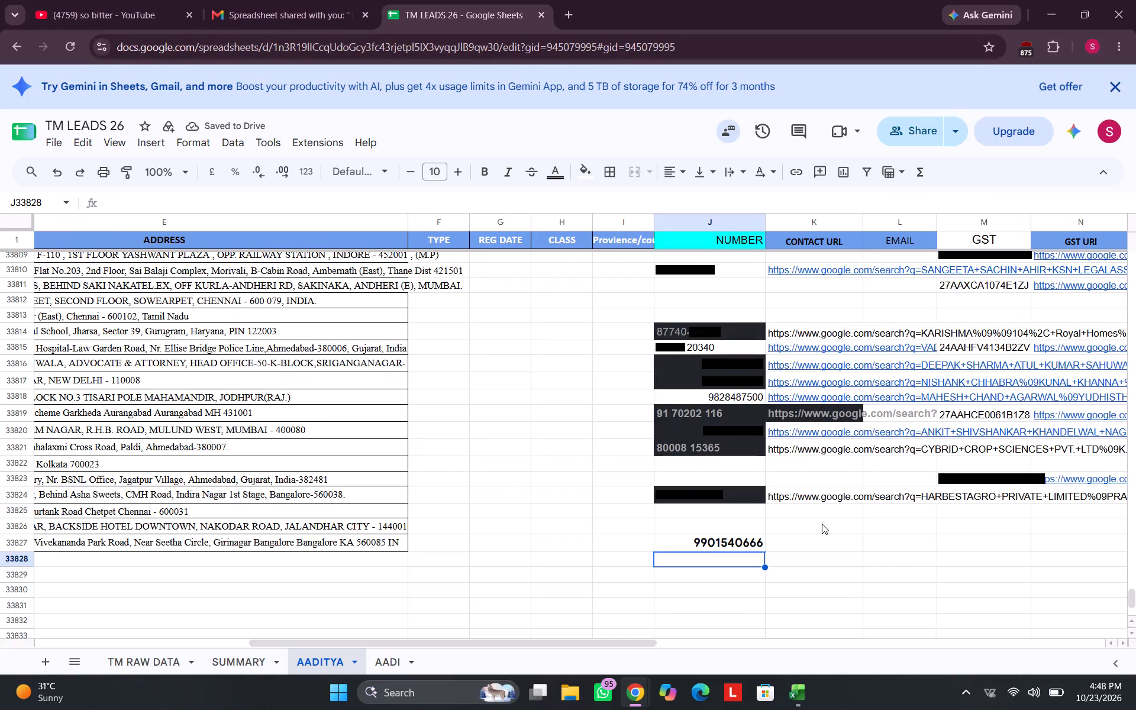
{"action": "left_click", "coordinate": [817, 538]}
{"action": "key", "text": "ctrl+v"}
In the Google query for row 33827, remove the stray "contac" before "gst number" and rerun the search.
{"action": "key", "text": "alt+Tab"}
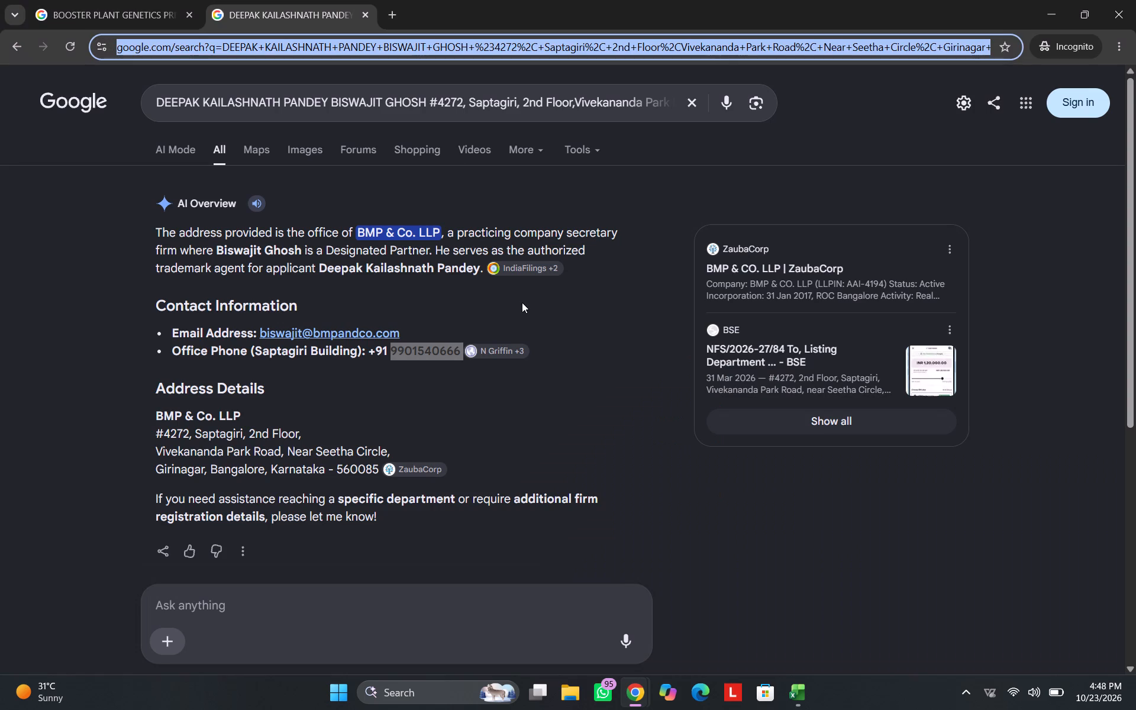
{"action": "left_click", "coordinate": [475, 111]}
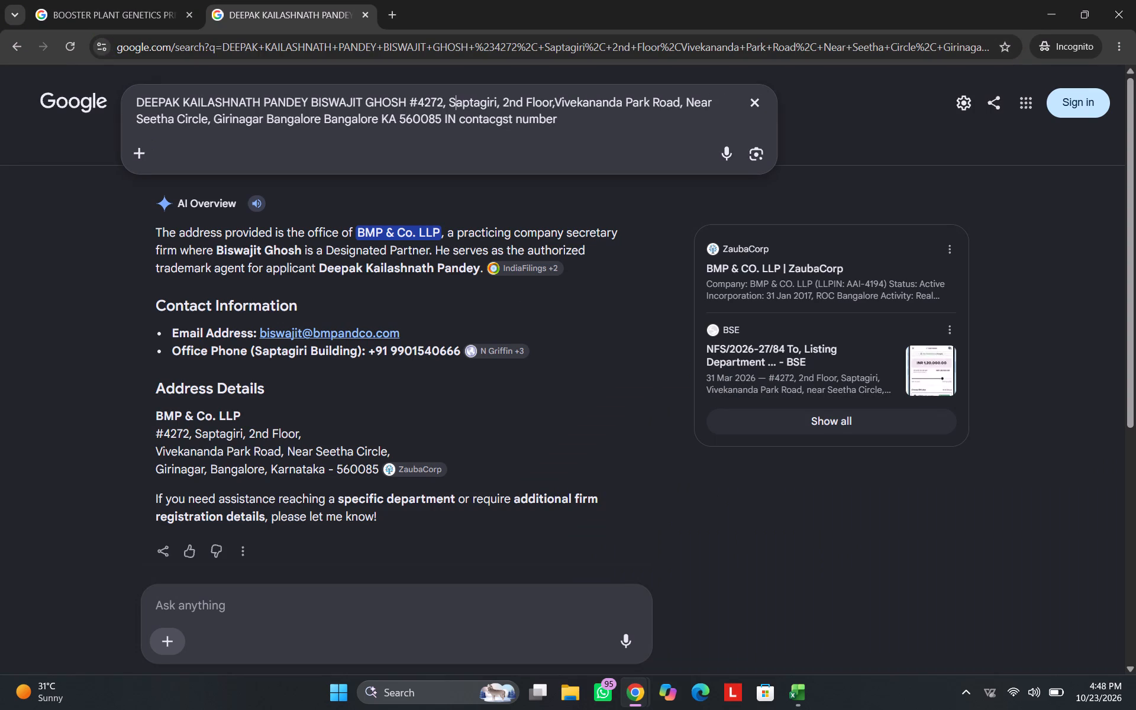
{"action": "left_click", "coordinate": [498, 122]}
{"action": "key", "text": "ctrl+BackSpace"}
{"action": "key", "text": "Return"}
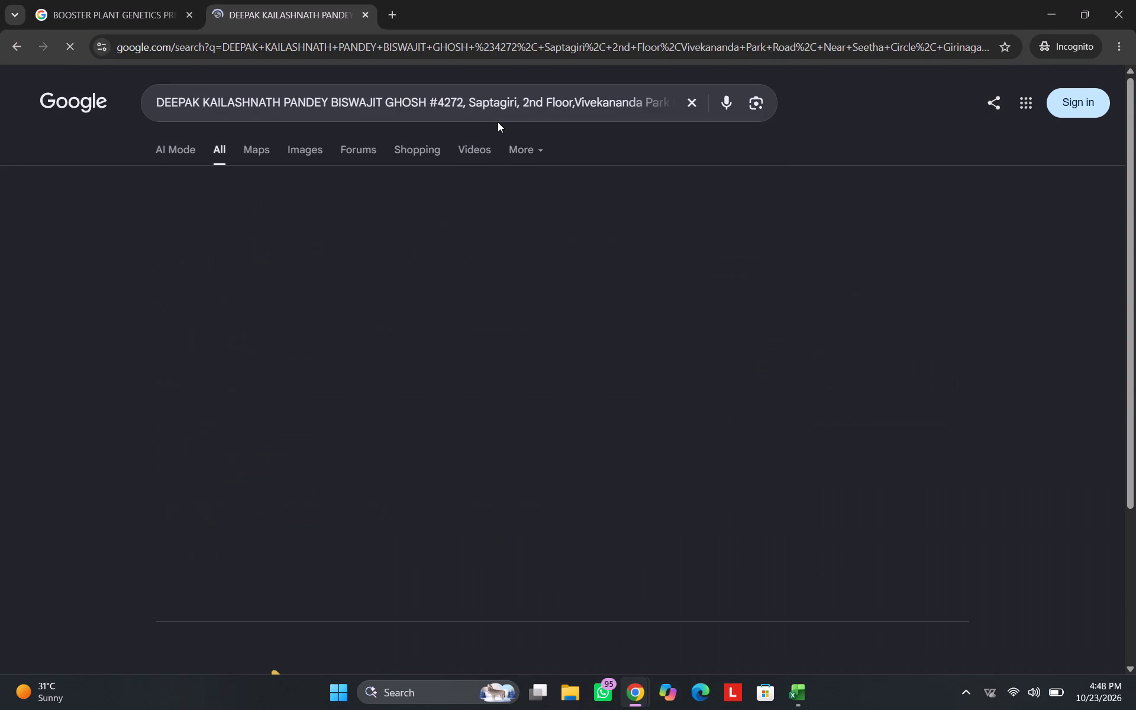
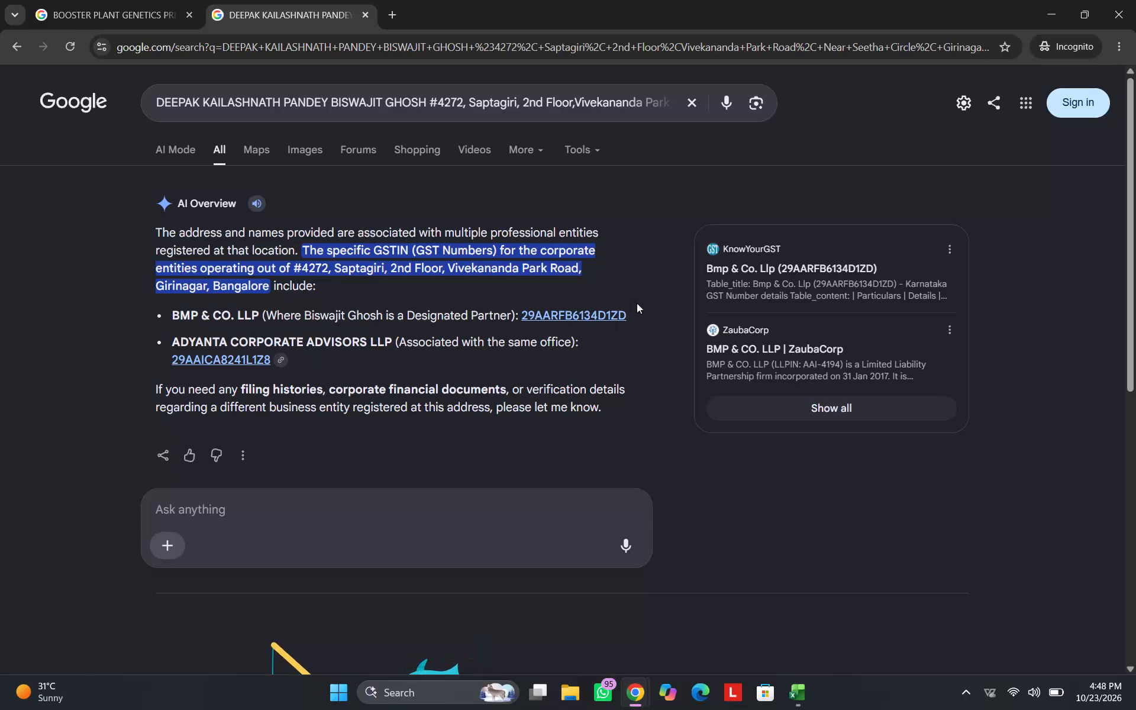
Copy the GST number of BMP & CO. LLP from the AI Overview into the GST column of row 33827 in TM LEADS 26.
{"action": "left_click_drag", "start_coordinate": [637, 307], "coordinate": [522, 316]}
{"action": "key", "text": "ctrl+c"}
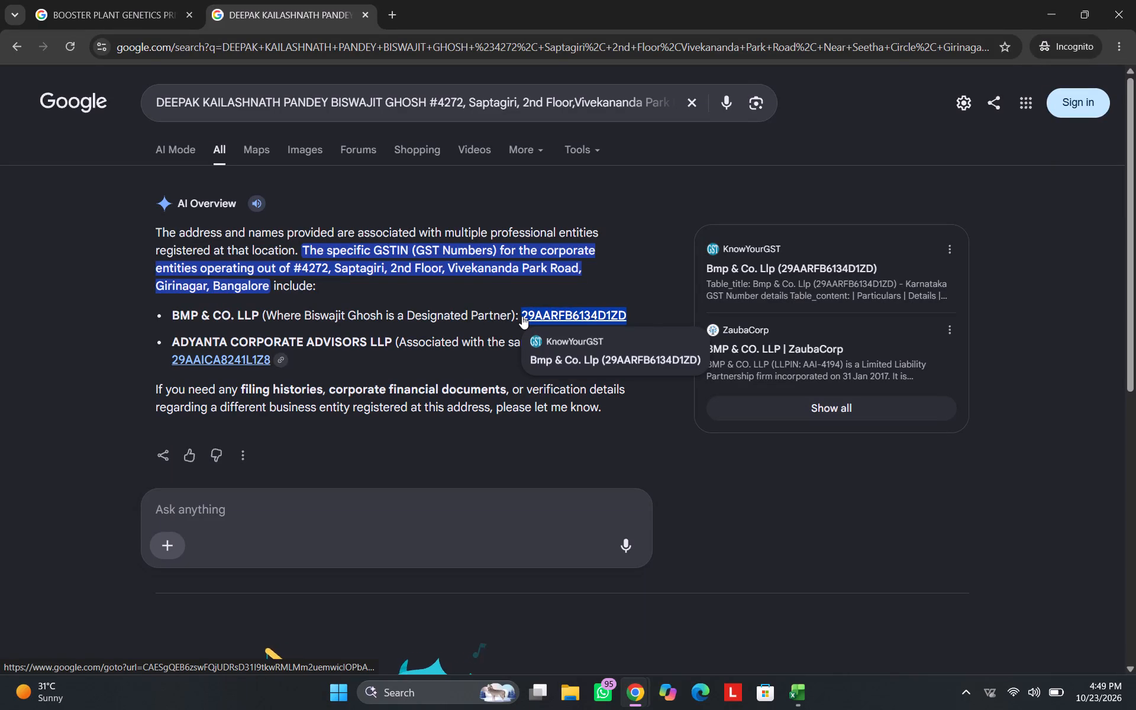
{"action": "key", "text": "alt+Tab"}
{"action": "scroll", "coordinate": [522, 316], "scroll_direction": "left", "scroll_amount": 2}
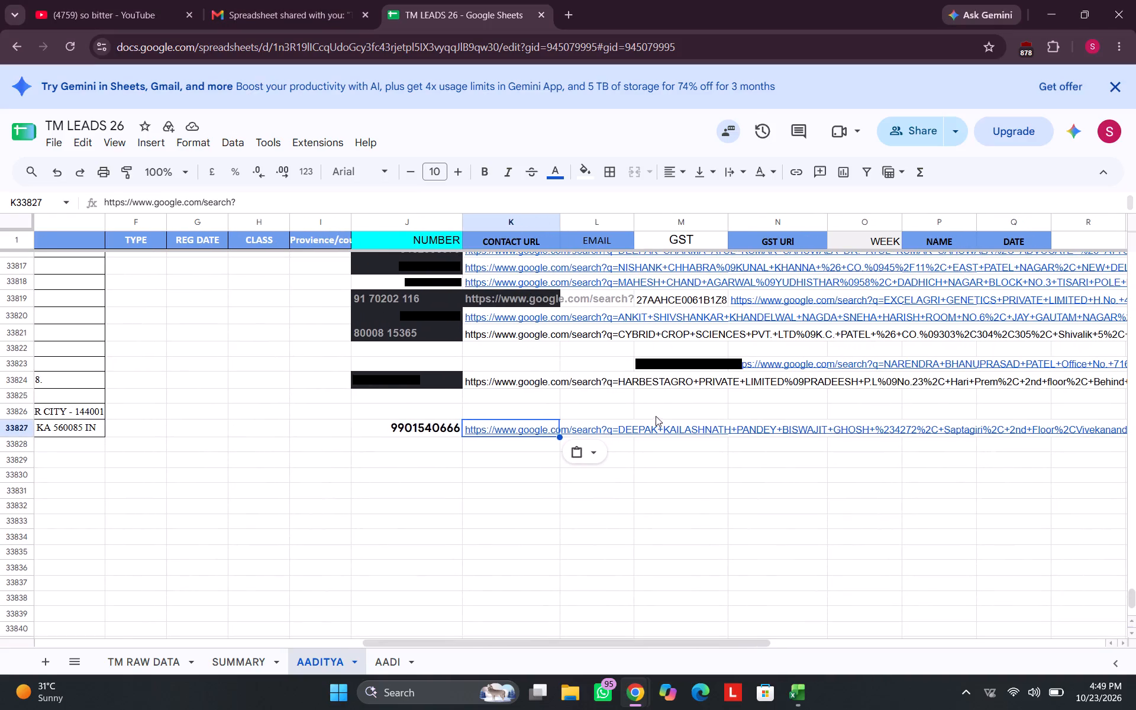
{"action": "left_click", "coordinate": [668, 430]}
{"action": "key", "text": "ctrl+v"}
Copy the URL of the GST number search into the GST URL column of row 33827 in TM LEADS 26.
{"action": "key", "text": "alt+Tab"}
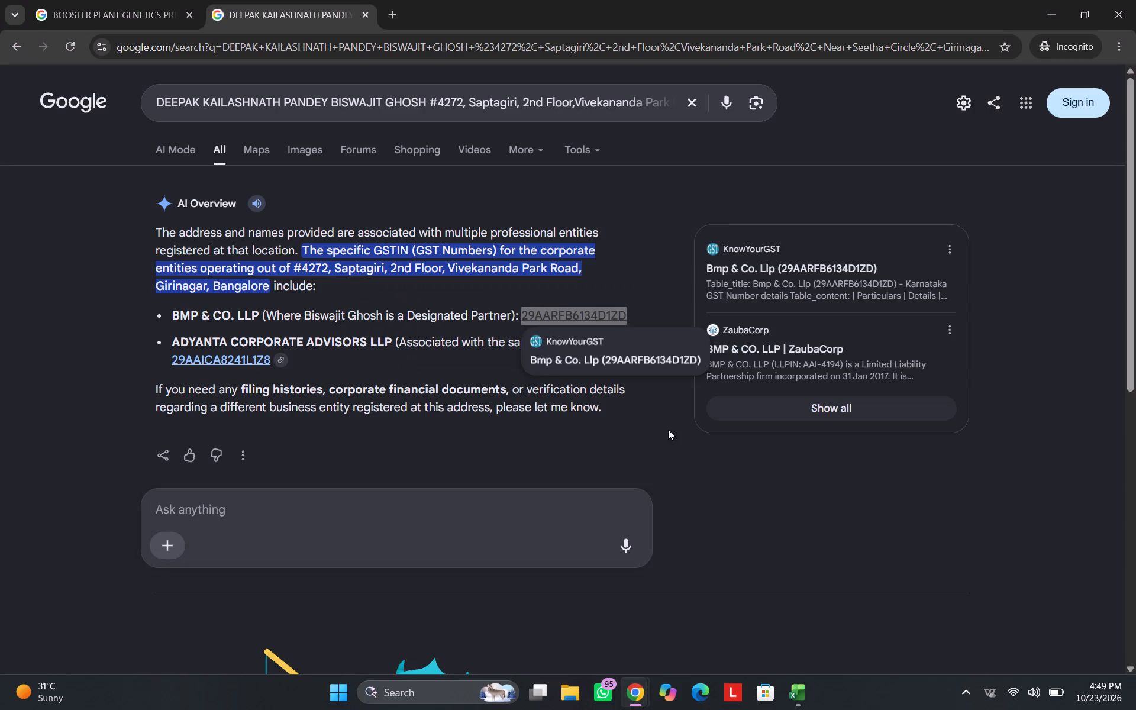
{"action": "left_click", "coordinate": [620, 49]}
{"action": "key", "text": "ctrl+c"}
{"action": "key", "text": "alt+Tab"}
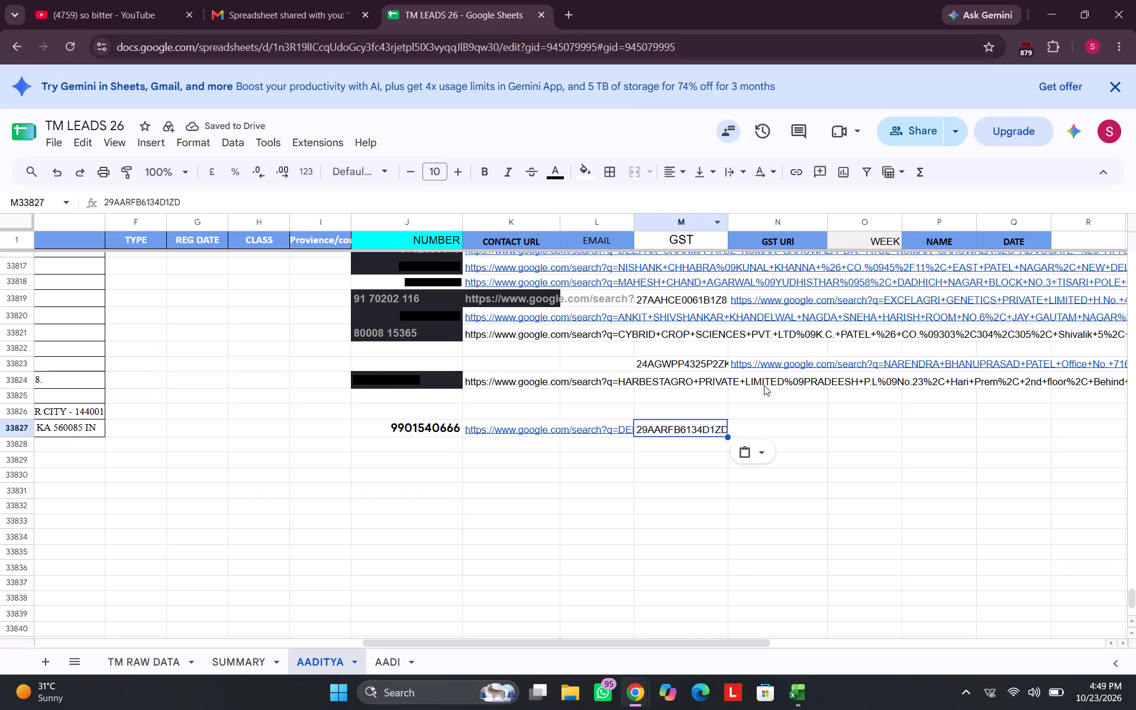
{"action": "left_click", "coordinate": [764, 427]}
{"action": "key", "text": "ctrl+v"}
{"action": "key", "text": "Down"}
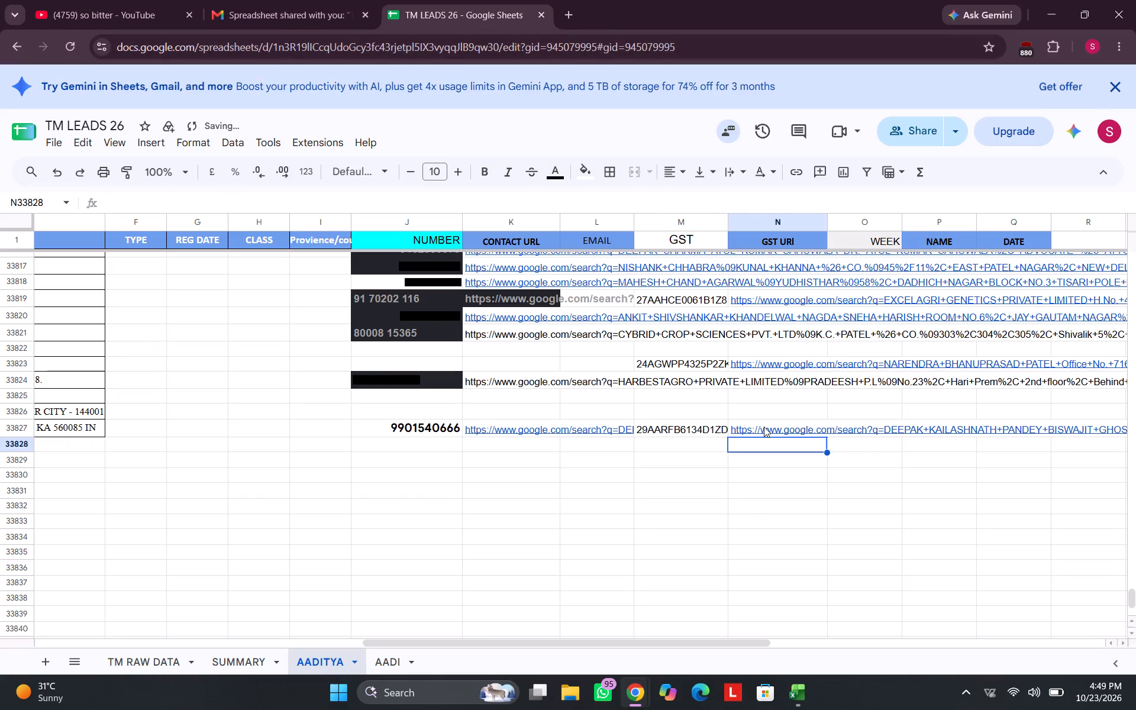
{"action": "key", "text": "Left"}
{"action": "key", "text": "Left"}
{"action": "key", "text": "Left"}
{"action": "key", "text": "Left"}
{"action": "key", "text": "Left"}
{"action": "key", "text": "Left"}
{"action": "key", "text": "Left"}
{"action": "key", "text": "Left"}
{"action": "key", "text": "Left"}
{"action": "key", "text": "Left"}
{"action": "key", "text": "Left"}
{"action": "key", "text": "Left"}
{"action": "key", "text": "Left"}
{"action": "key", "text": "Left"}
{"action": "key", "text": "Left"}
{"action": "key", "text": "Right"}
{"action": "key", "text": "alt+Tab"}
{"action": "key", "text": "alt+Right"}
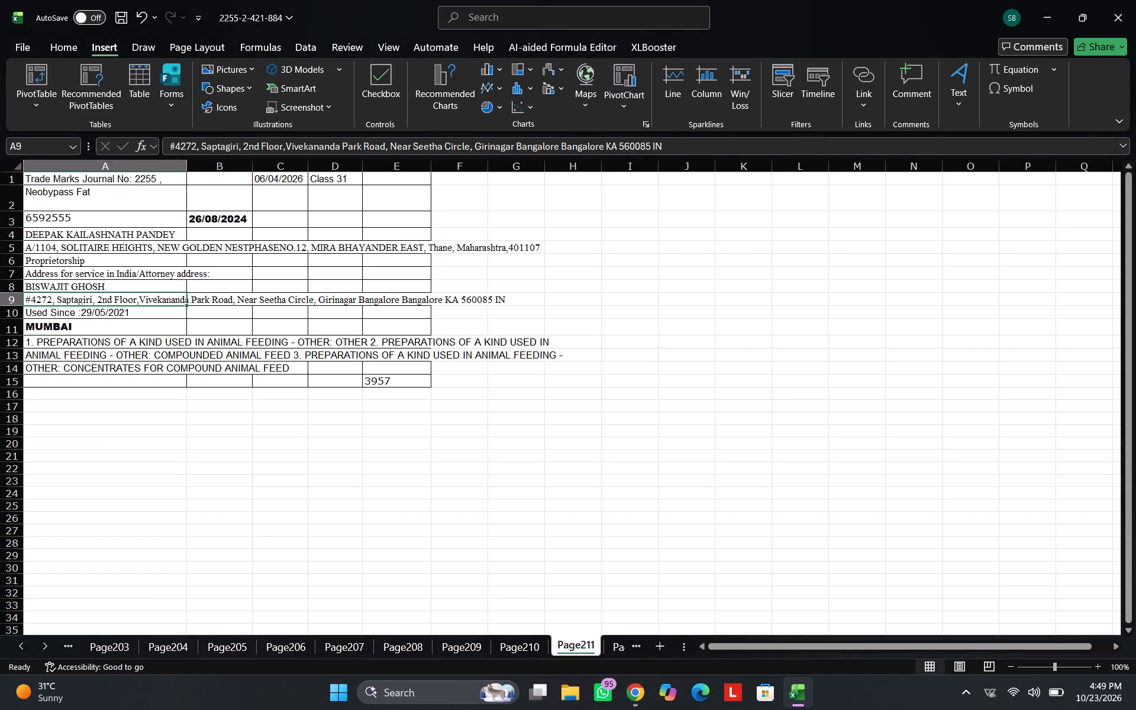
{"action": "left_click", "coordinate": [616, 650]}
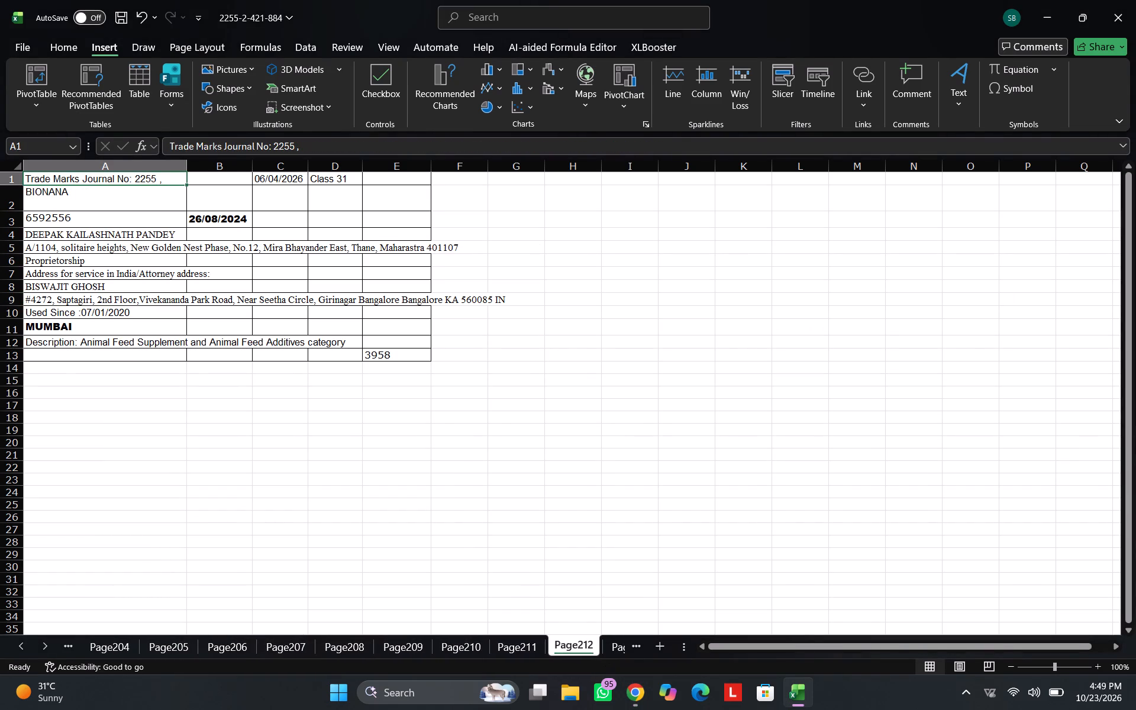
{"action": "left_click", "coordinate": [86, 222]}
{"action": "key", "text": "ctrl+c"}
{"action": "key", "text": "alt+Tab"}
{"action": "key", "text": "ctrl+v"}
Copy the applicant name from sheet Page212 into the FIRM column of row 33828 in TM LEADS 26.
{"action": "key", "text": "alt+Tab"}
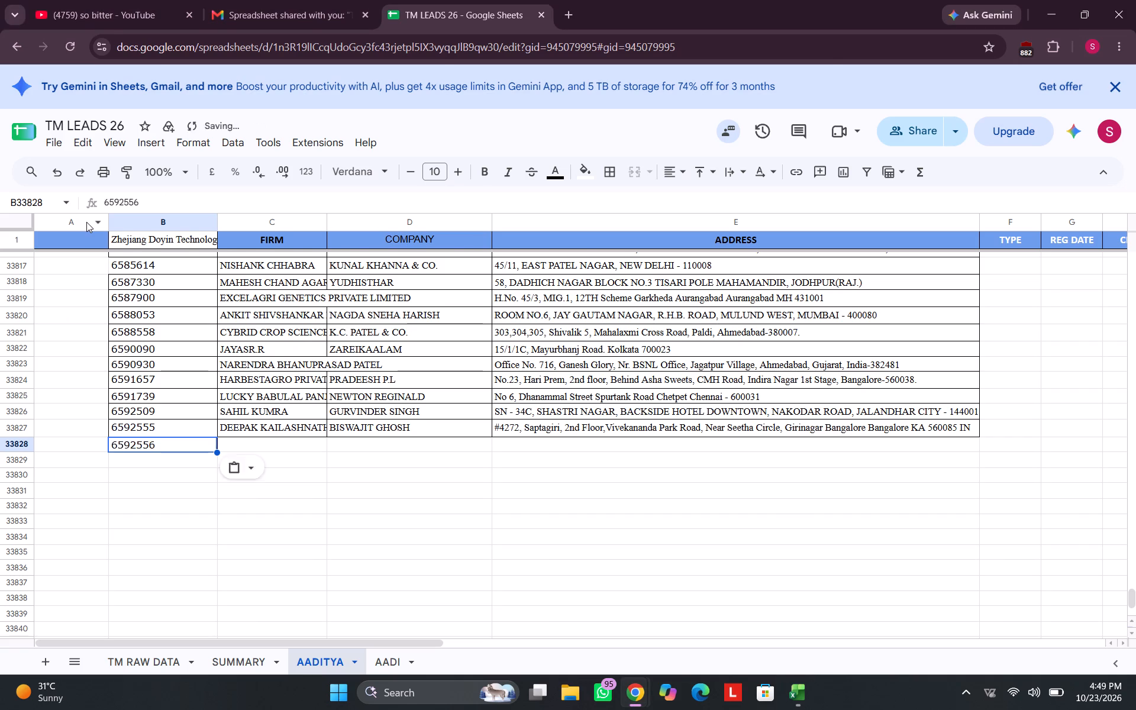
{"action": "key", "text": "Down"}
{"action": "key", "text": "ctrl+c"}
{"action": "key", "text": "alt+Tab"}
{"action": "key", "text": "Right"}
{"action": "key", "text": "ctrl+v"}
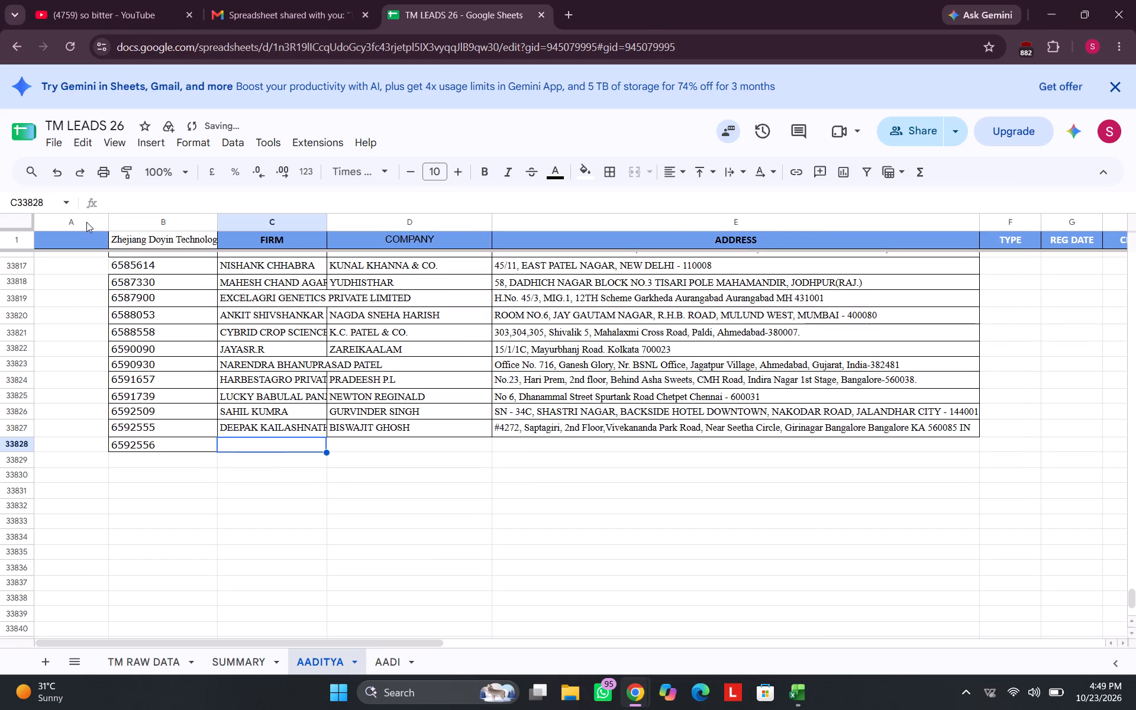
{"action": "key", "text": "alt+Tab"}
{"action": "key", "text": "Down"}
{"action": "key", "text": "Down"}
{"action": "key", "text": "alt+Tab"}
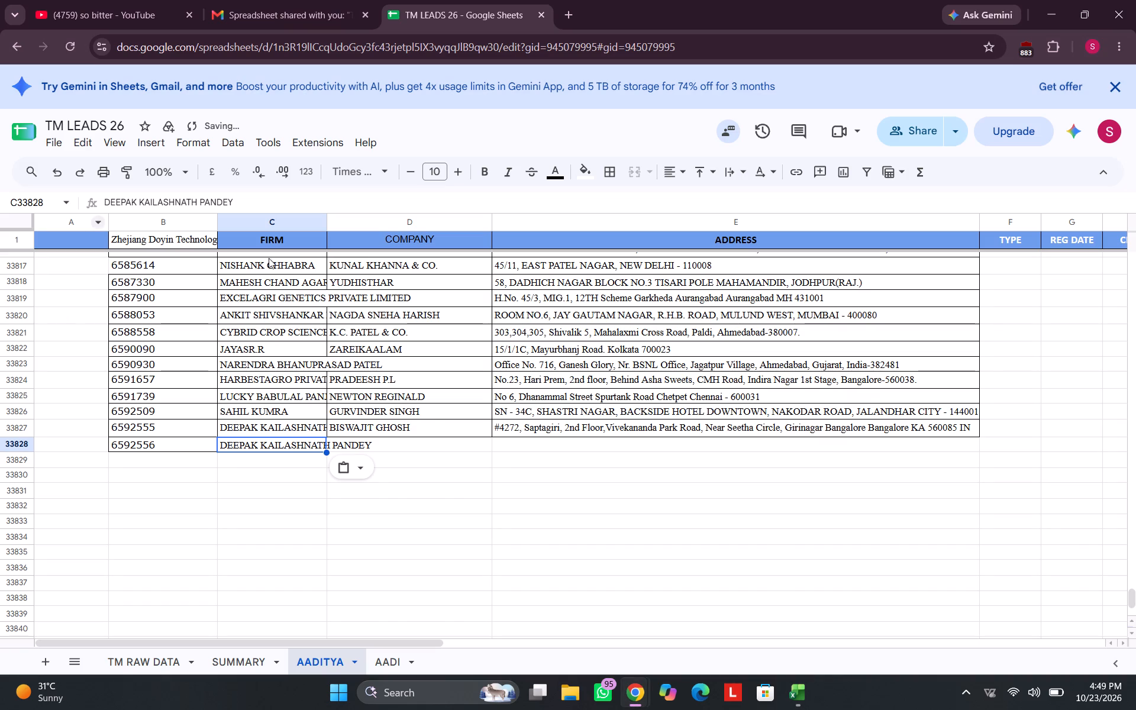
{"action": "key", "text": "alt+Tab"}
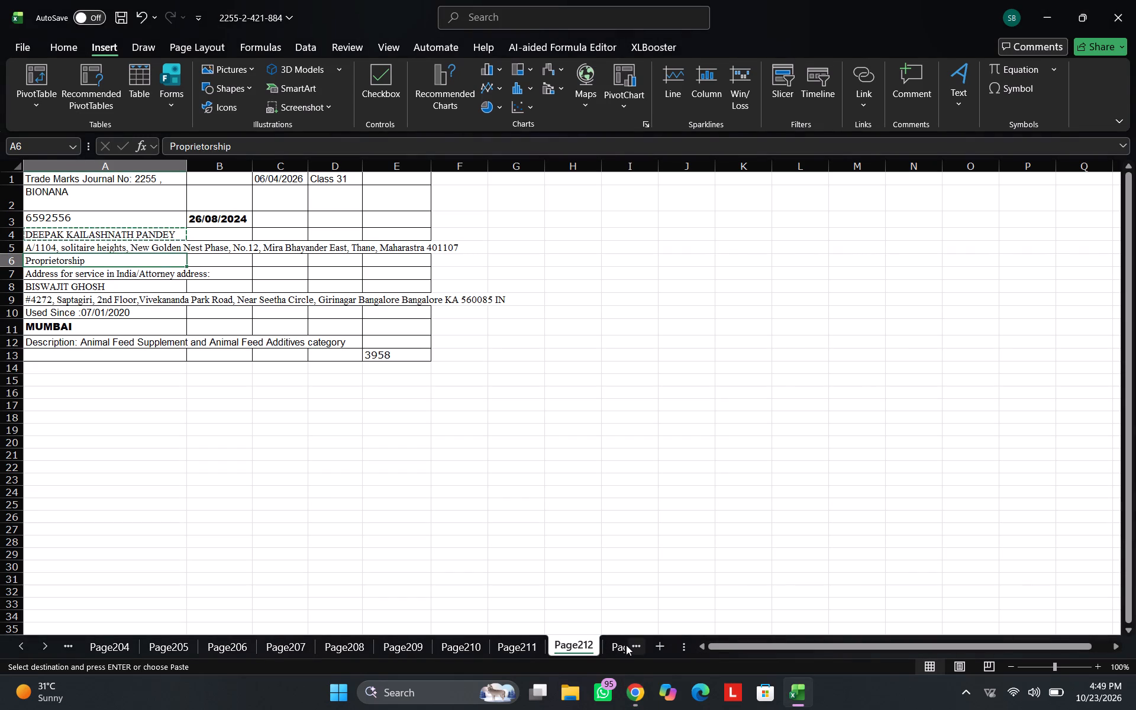
{"action": "left_click", "coordinate": [626, 645]}
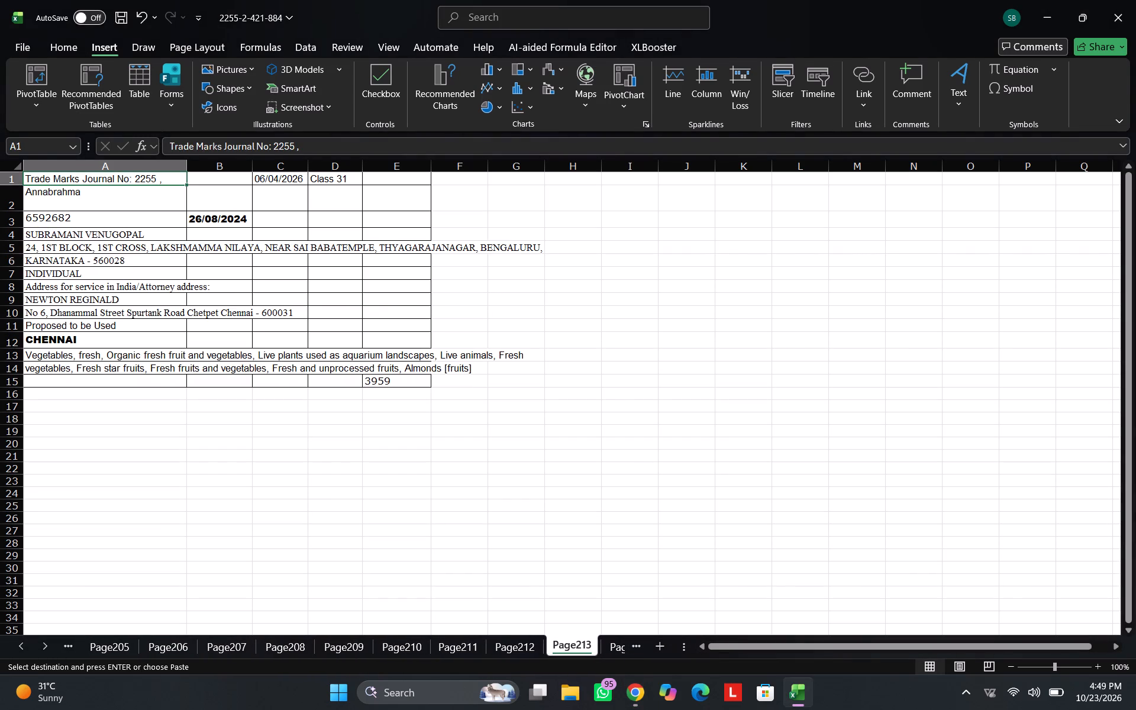
{"action": "left_click", "coordinate": [137, 215]}
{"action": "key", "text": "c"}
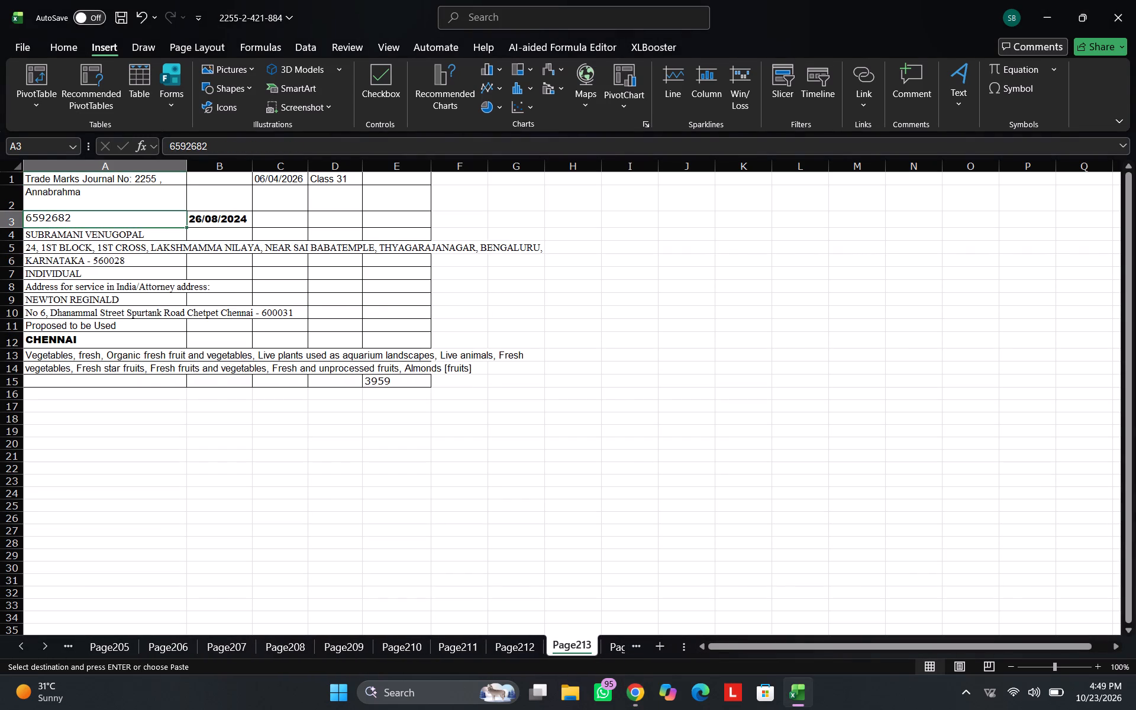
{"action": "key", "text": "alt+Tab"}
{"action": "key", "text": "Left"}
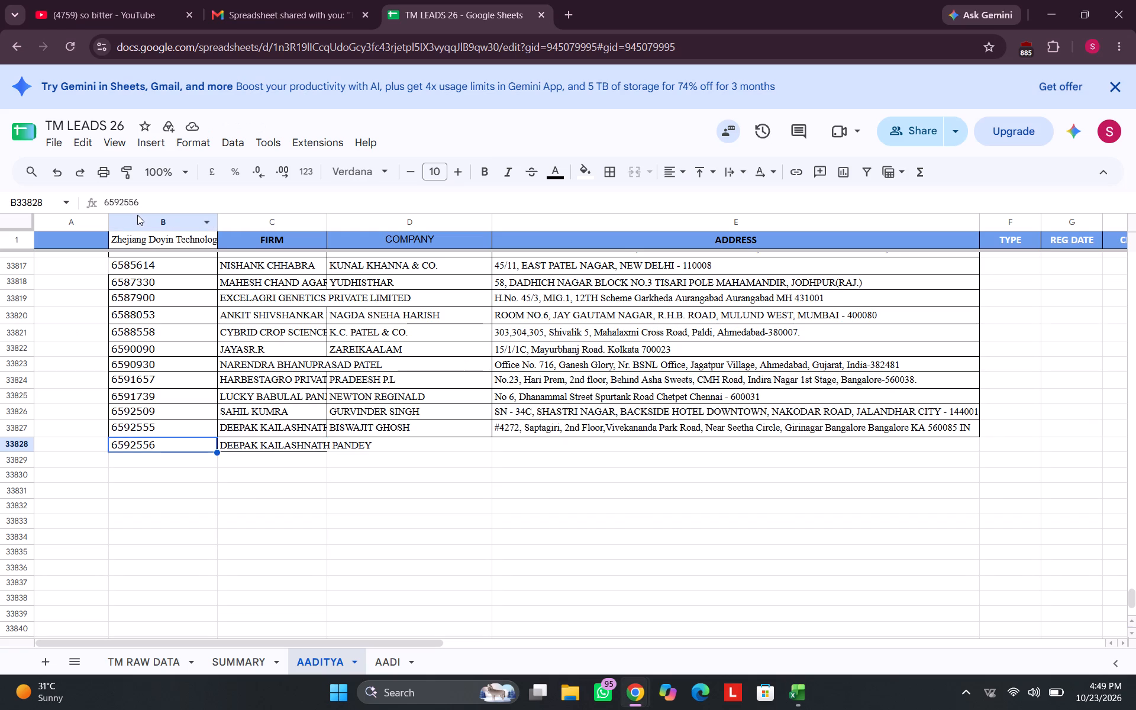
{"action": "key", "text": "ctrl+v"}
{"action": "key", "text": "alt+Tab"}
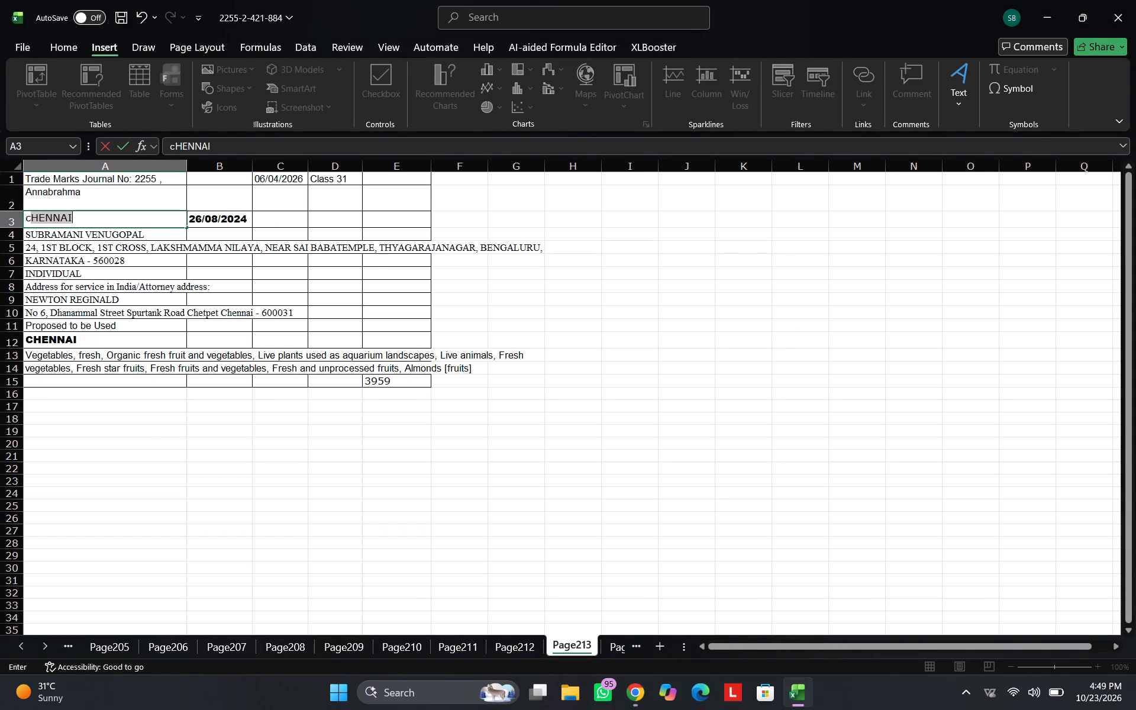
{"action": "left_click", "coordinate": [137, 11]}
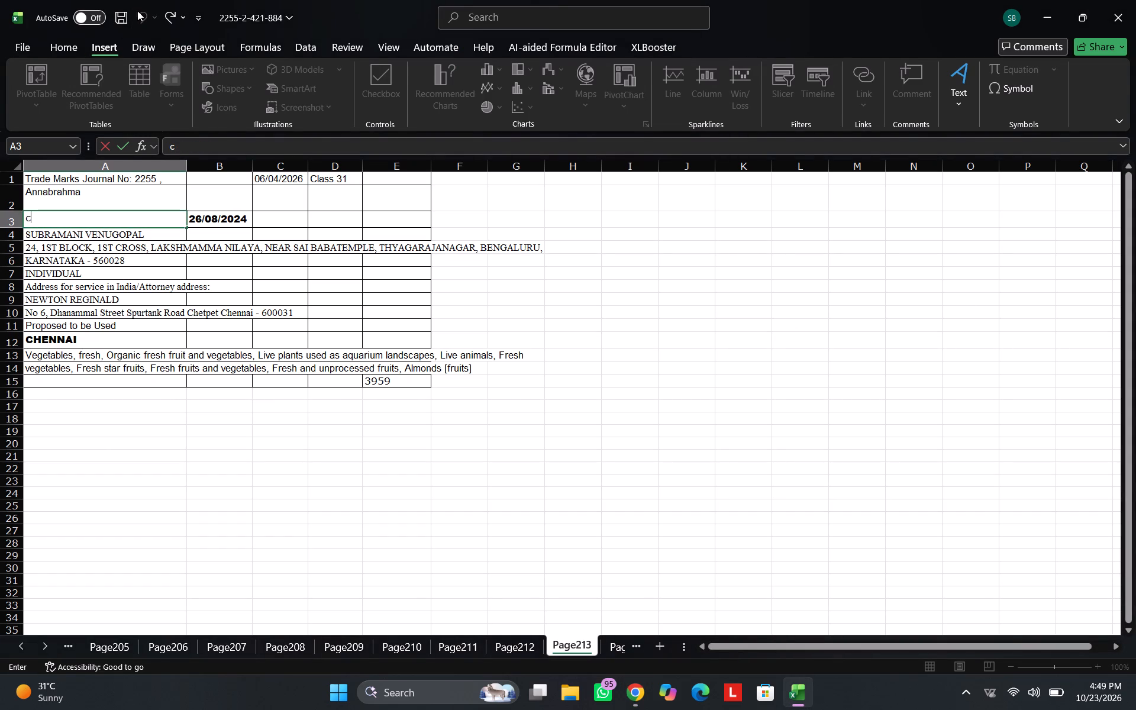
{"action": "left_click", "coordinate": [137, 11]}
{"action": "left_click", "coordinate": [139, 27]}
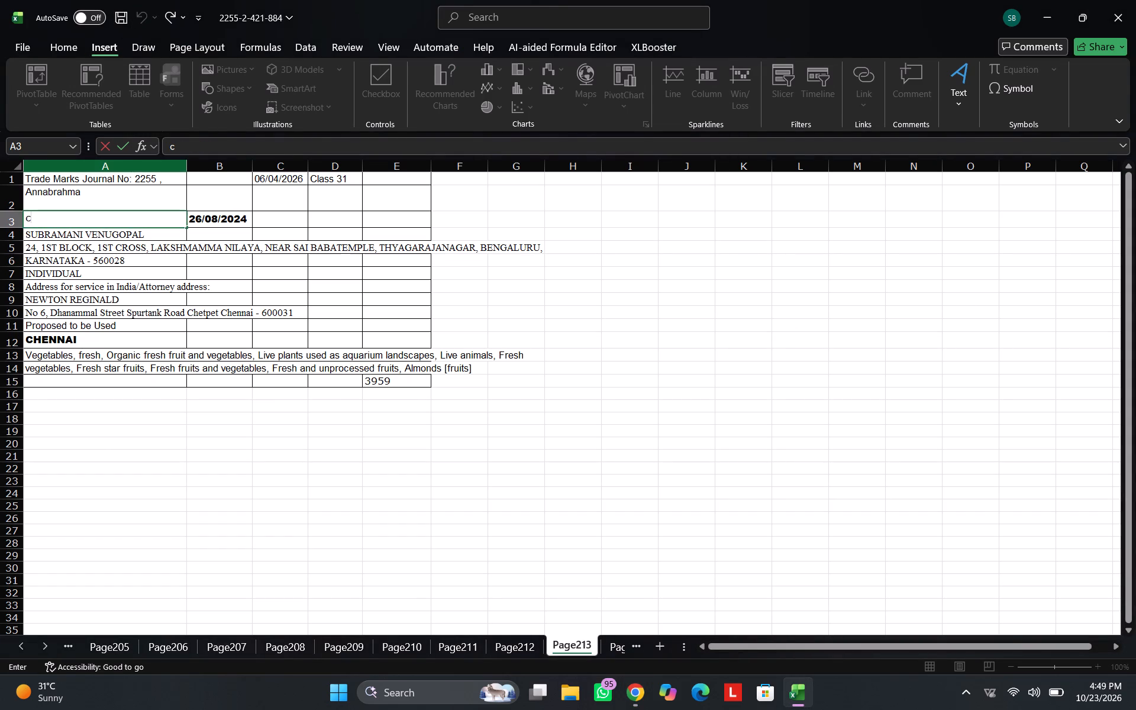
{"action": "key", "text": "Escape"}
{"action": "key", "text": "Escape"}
Copy application number 6592682 and the applicant name from Page213 into column B and the FIRM column of row 33828 in TM LEADS 26.
{"action": "key", "text": "ctrl+c"}
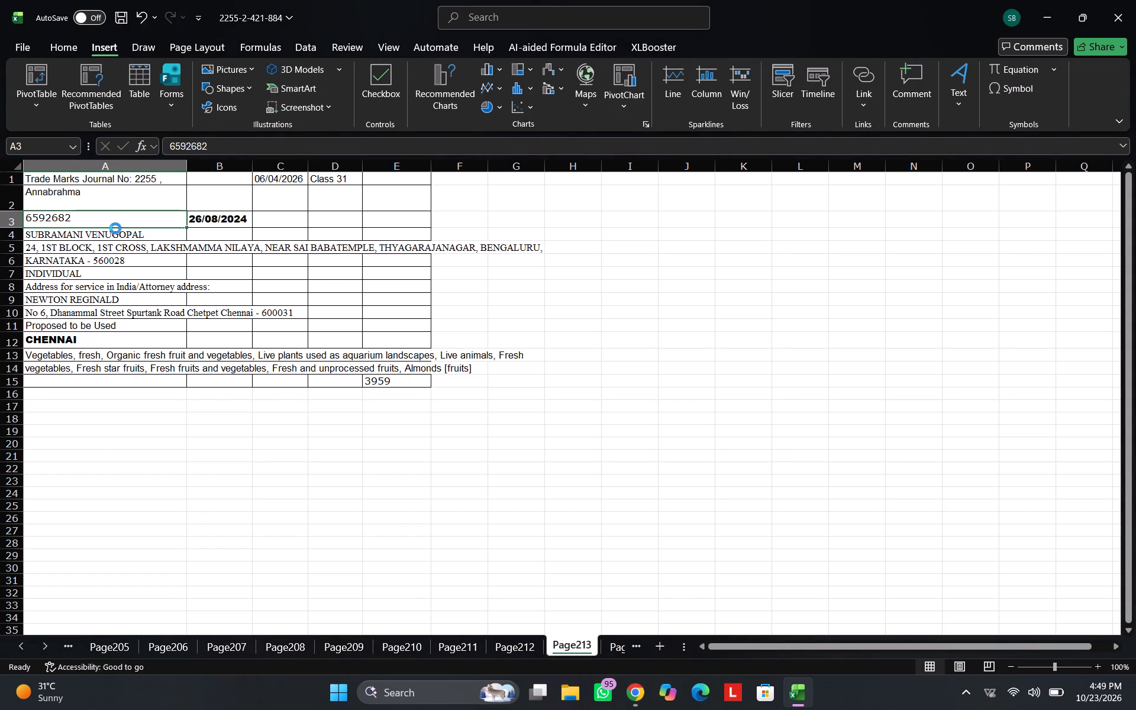
{"action": "key", "text": "alt+Tab"}
{"action": "key", "text": "ctrl+v"}
{"action": "key", "text": "alt+Tab"}
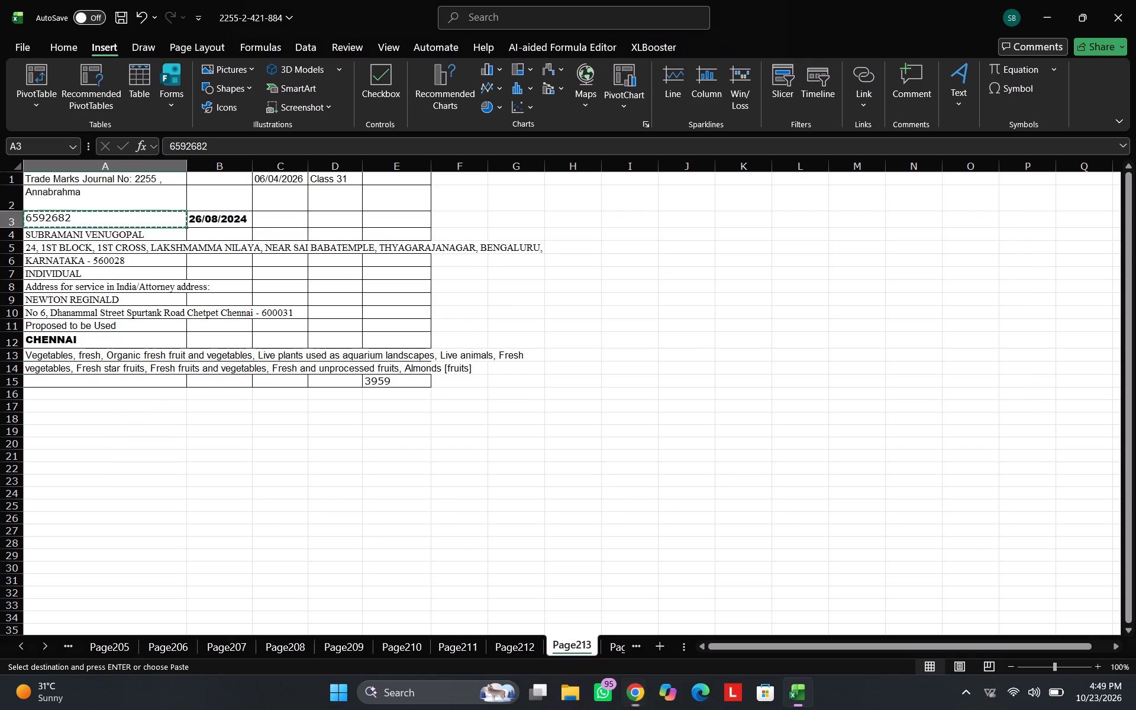
{"action": "key", "text": "Down"}
{"action": "key", "text": "ctrl+c"}
{"action": "key", "text": "alt+Tab"}
{"action": "key", "text": "Right"}
{"action": "key", "text": "ctrl+v"}
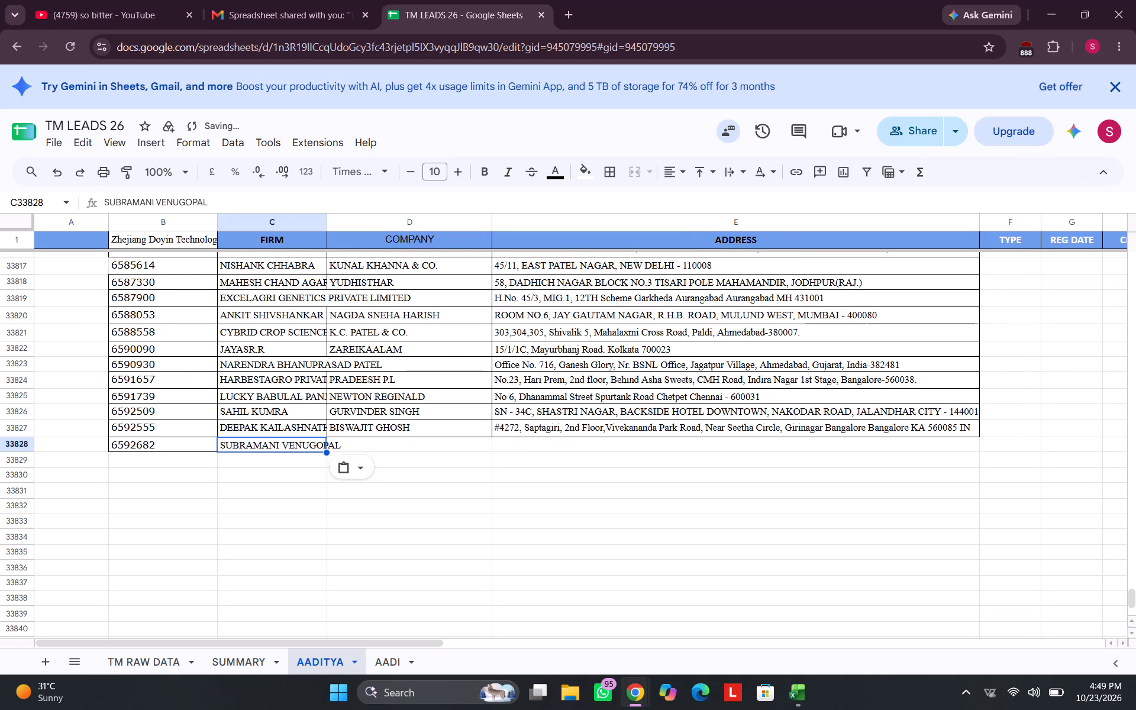
Copy the attorney name under "Address for service in India" on Page213 into the COMPANY column of row 33828.
{"action": "key", "text": "alt+Tab"}
{"action": "key", "text": "Down"}
{"action": "key", "text": "ctrl+Down"}
{"action": "key", "text": "Down"}
{"action": "key", "text": "Down"}
{"action": "key", "text": "Up"}
{"action": "key", "text": "Up"}
{"action": "key", "text": "Up"}
{"action": "key", "text": "Up"}
{"action": "key", "text": "Up"}
{"action": "key", "text": "Up"}
{"action": "key", "text": "Up"}
{"action": "key", "text": "Up"}
{"action": "key", "text": "Up"}
{"action": "key", "text": "Up"}
{"action": "key", "text": "Up"}
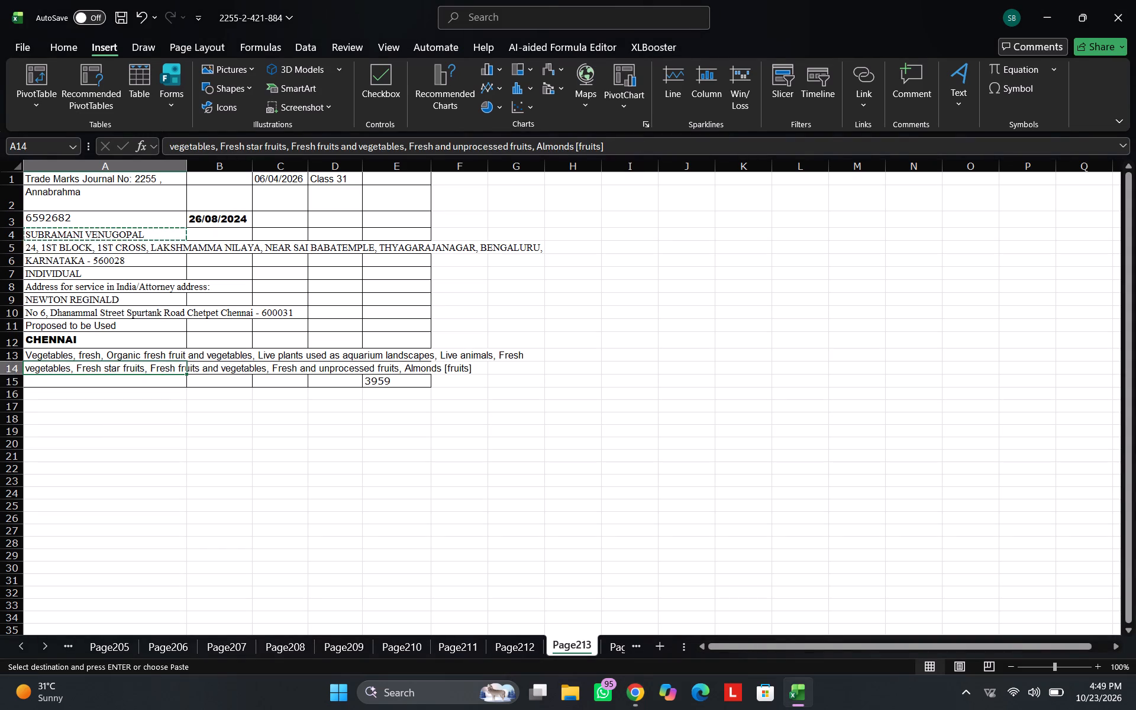
{"action": "key", "text": "Down"}
{"action": "key", "text": "Down"}
{"action": "key", "text": "Down"}
{"action": "key", "text": "ctrl+c"}
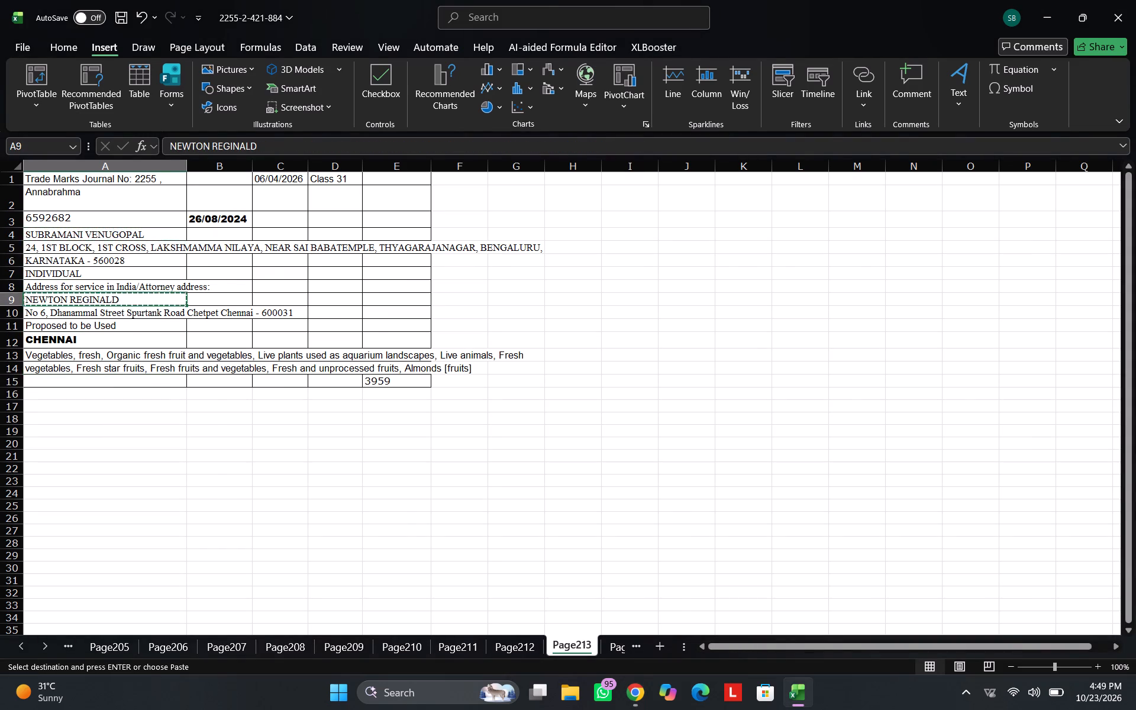
{"action": "key", "text": "alt+Tab"}
{"action": "key", "text": "Right"}
{"action": "key", "text": "ctrl+v"}
Copy the attorney's Chennai service address from Page213 into the ADDRESS column of row 33828 in TM LEADS 26.
{"action": "key", "text": "alt+Tab"}
{"action": "key", "text": "Down"}
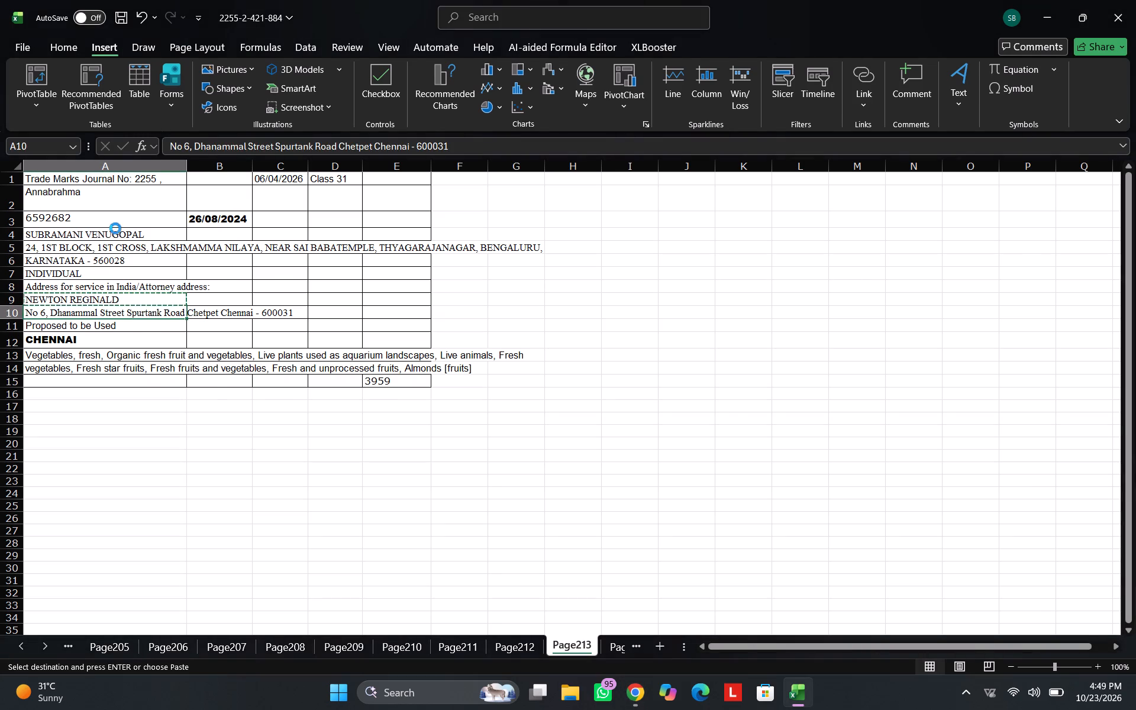
{"action": "key", "text": "ctrl+c"}
{"action": "key", "text": "alt+Tab"}
{"action": "key", "text": "Right"}
{"action": "key", "text": "ctrl+v"}
Search Google for row 33828's firm, company and address text followed by "contact number".
{"action": "key", "text": "Right"}
{"action": "key", "text": "shift+Left"}
{"action": "key", "text": "shift+Left"}
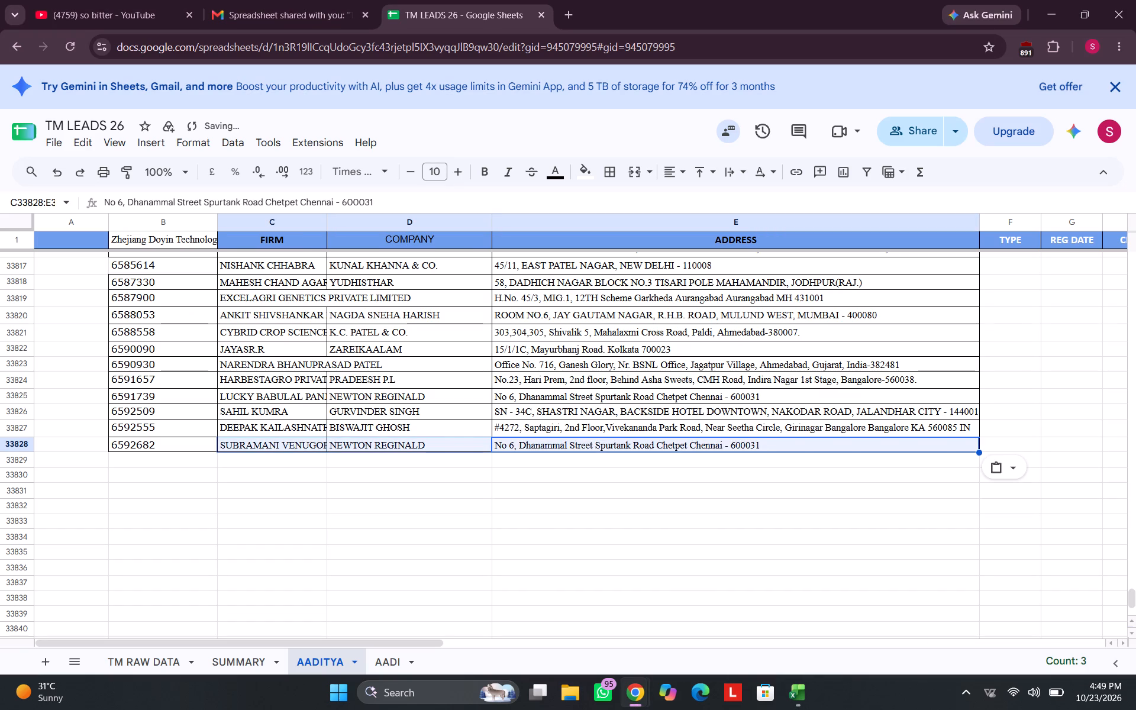
{"action": "key", "text": "ctrl+c"}
{"action": "key", "text": "alt+Tab"}
{"action": "key", "text": "alt+Right"}
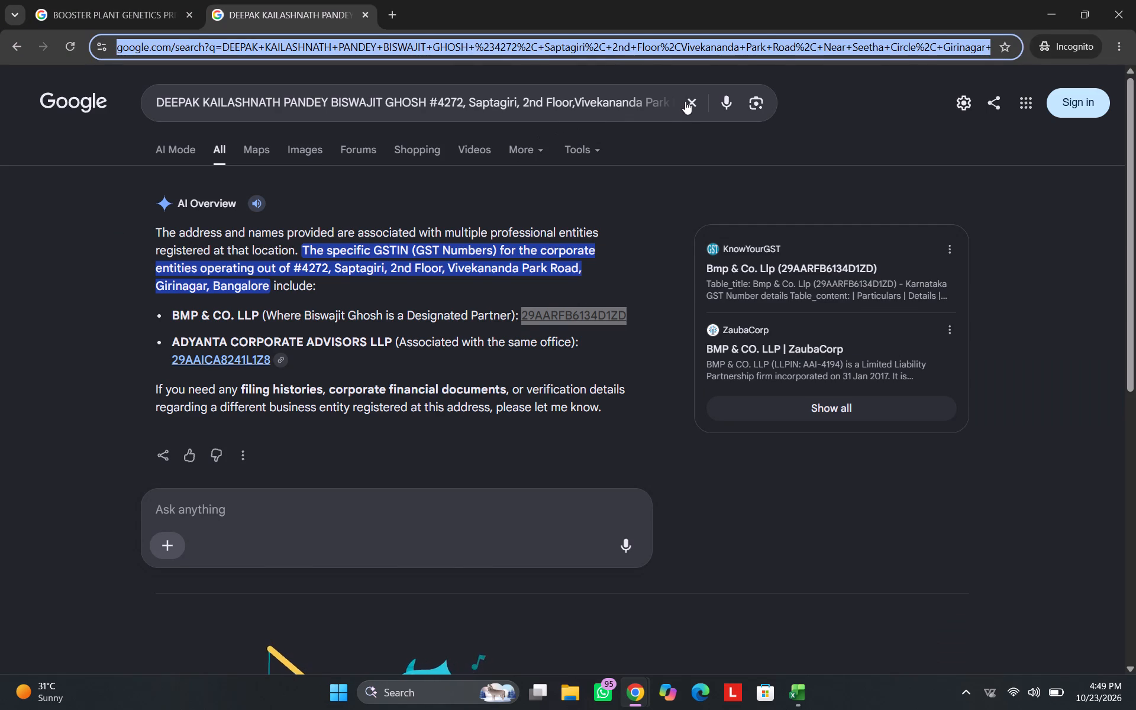
{"action": "left_click", "coordinate": [690, 101]}
{"action": "key", "text": "ctrl+v"}
{"action": "key", "text": "space"}
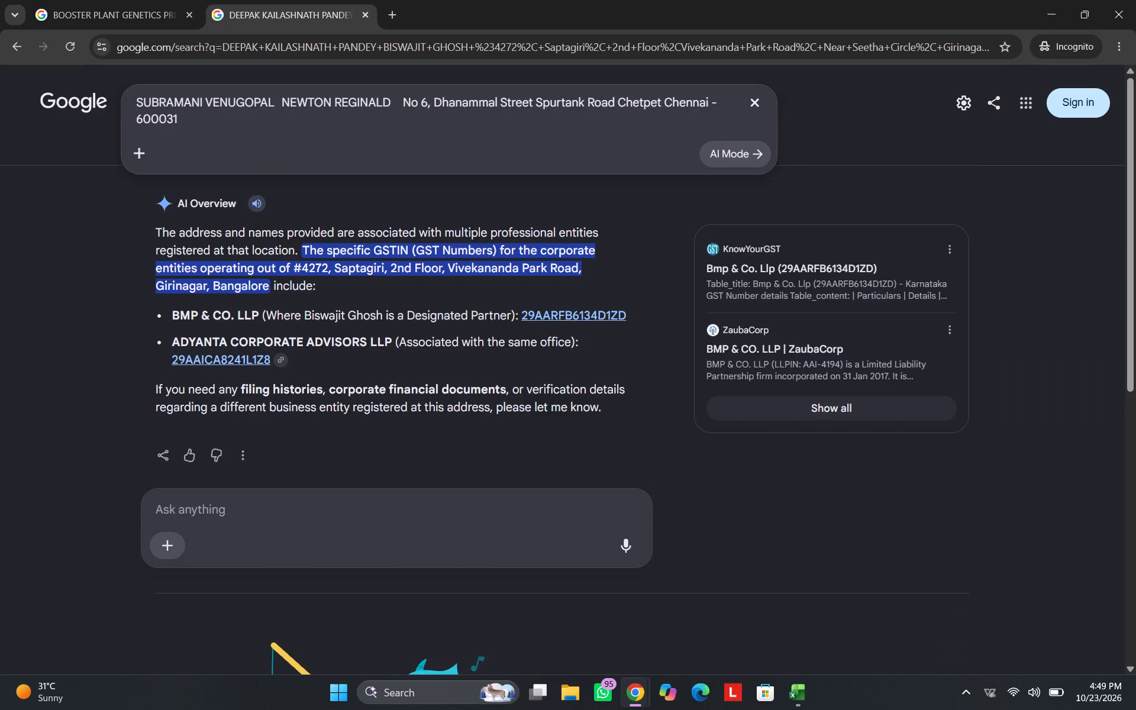
{"action": "type", "text": "contact number"}
{"action": "key", "text": "space"}
{"action": "key", "text": "Return"}
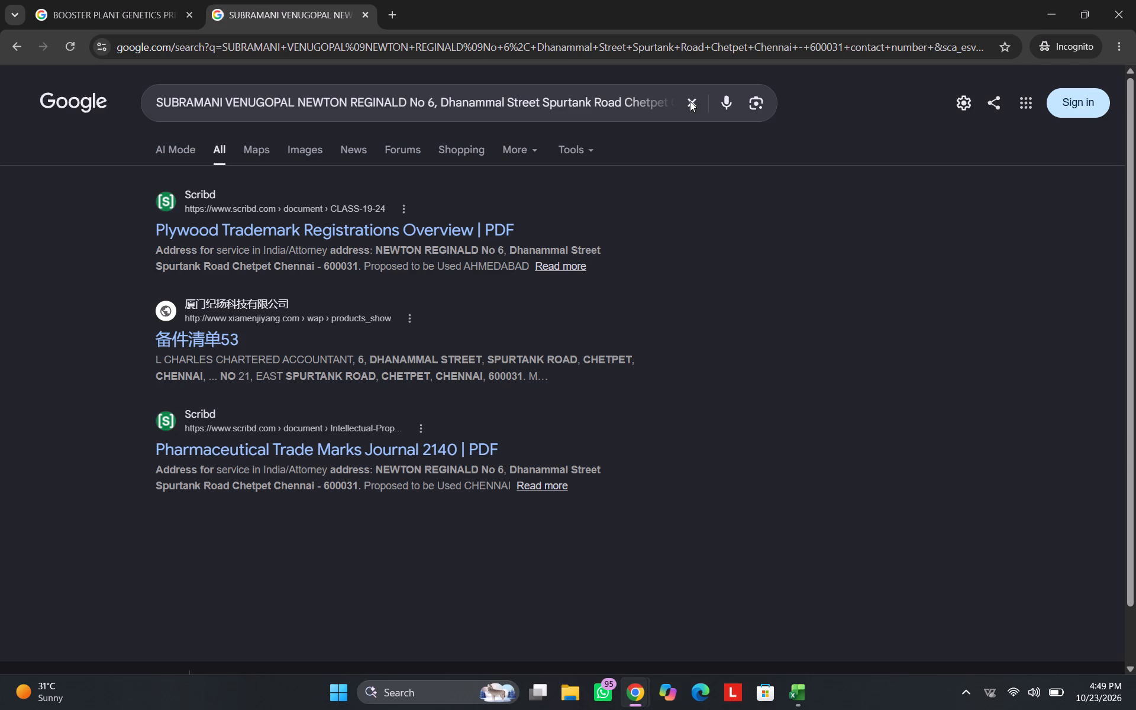
Replace "contact" with "gst" in the Google query for row 33828 and rerun the search.
{"action": "left_click", "coordinate": [632, 113]}
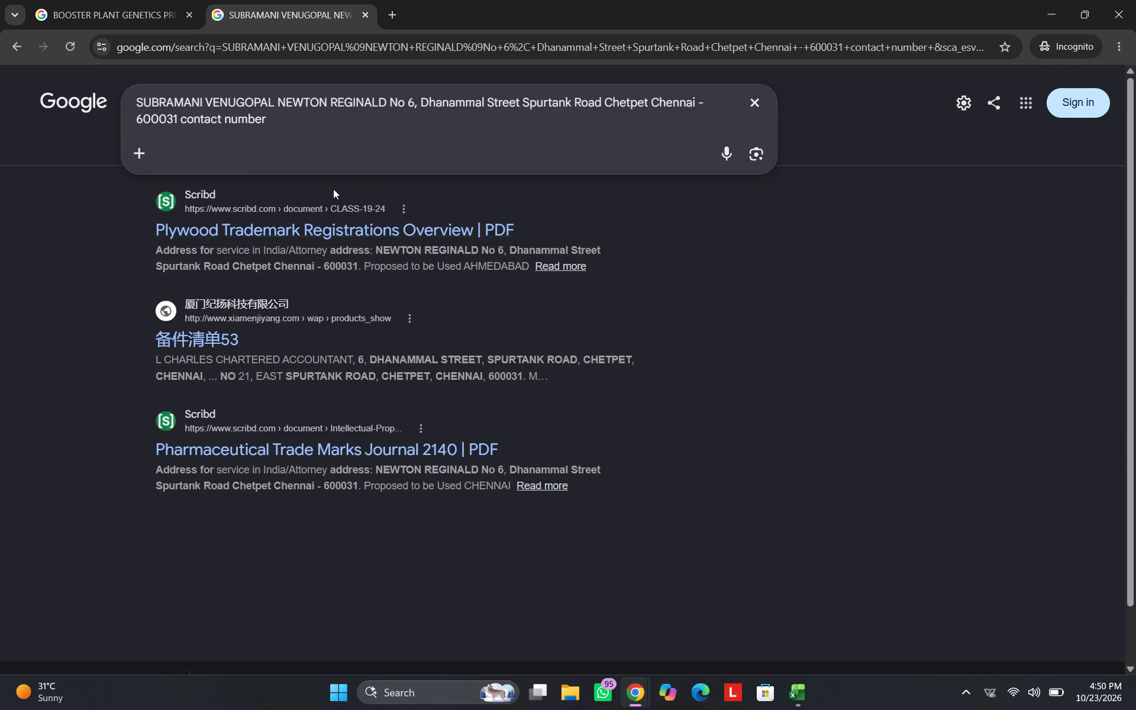
{"action": "left_click", "coordinate": [222, 127]}
{"action": "key", "text": "ctrl+BackSpace"}
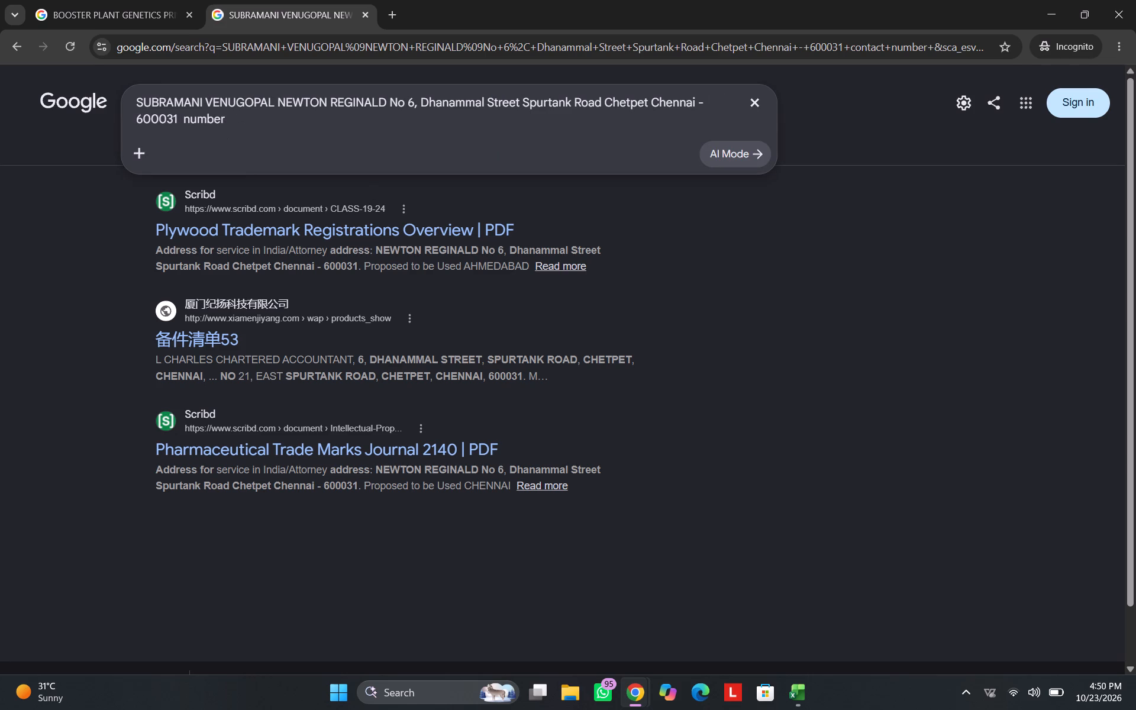
{"action": "type", "text": "gst"}
{"action": "key", "text": "space"}
{"action": "key", "text": "Return"}
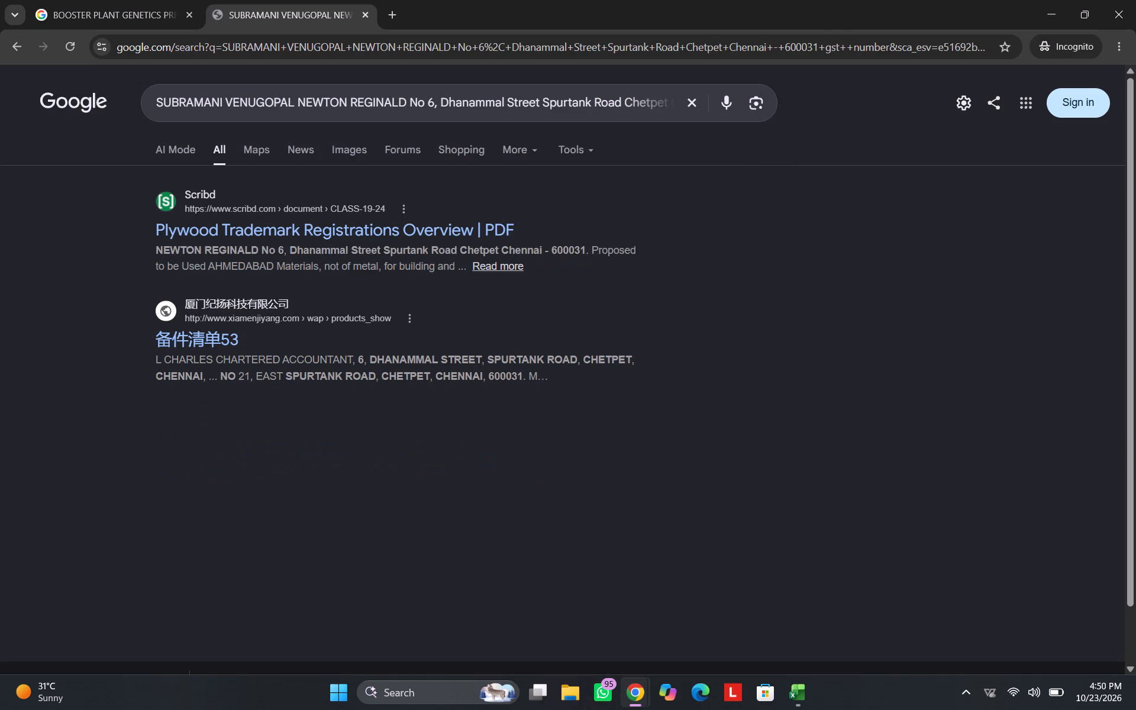
Insert "contac" before "gst number" in the query, rerun the search, and follow the suggested "contact number" query.
{"action": "left_click", "coordinate": [271, 102]}
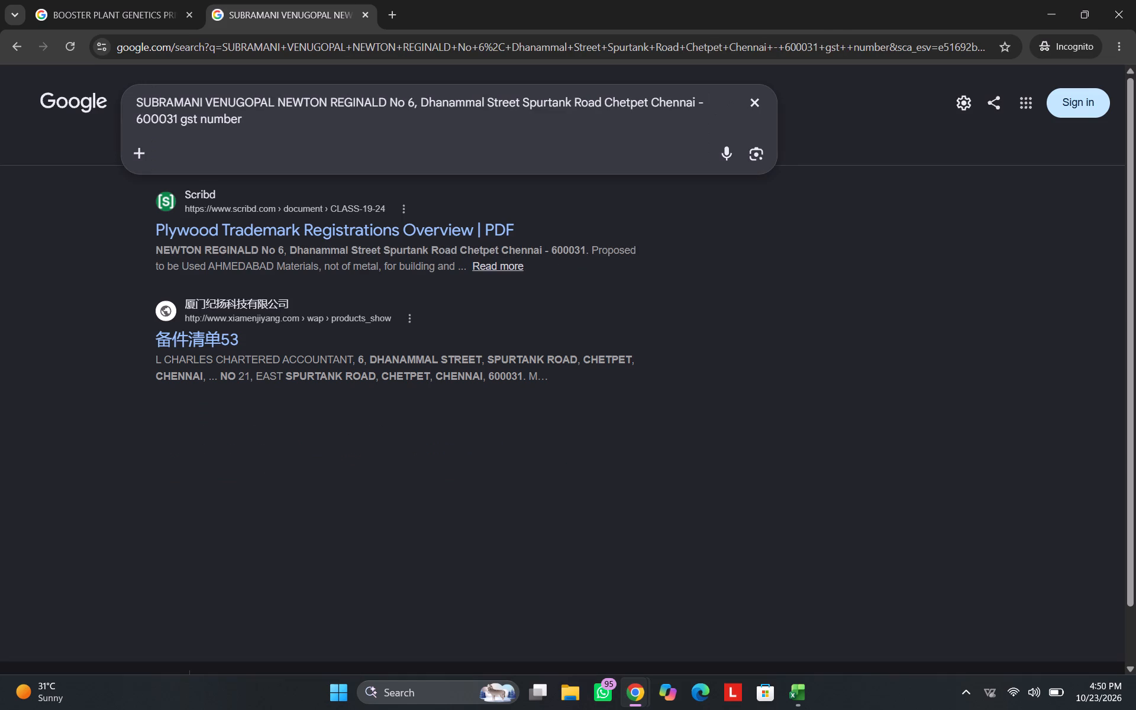
{"action": "left_click", "coordinate": [183, 121]}
{"action": "type", "text": "contac"}
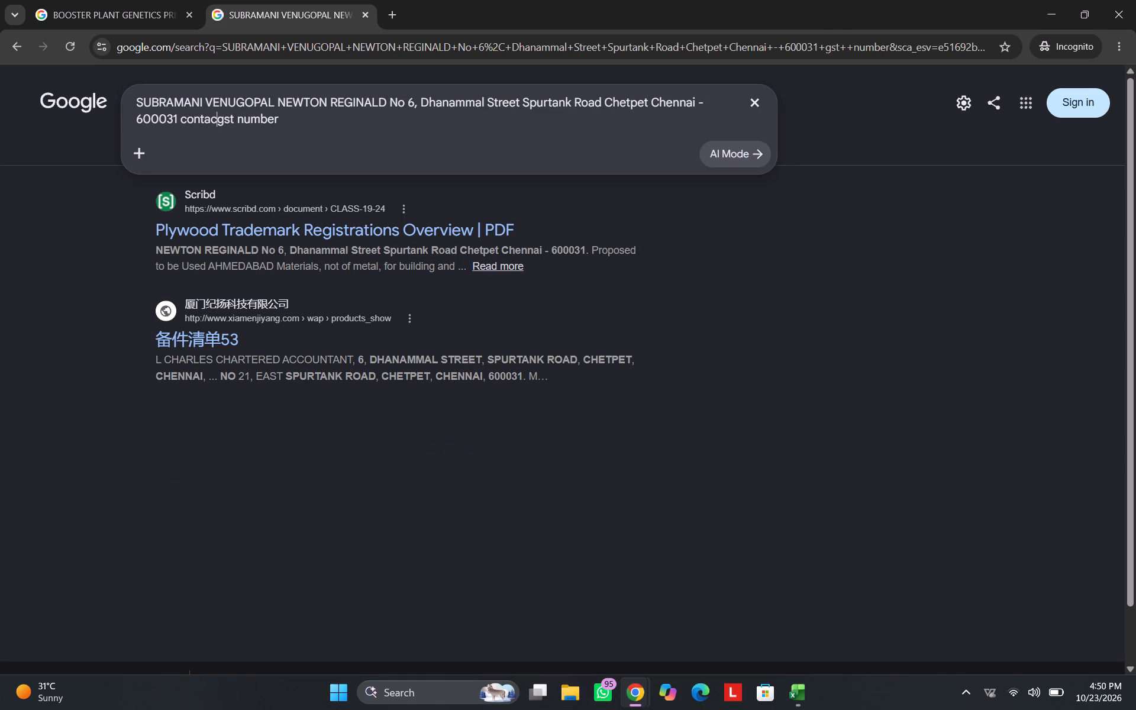
{"action": "key", "text": "Return"}
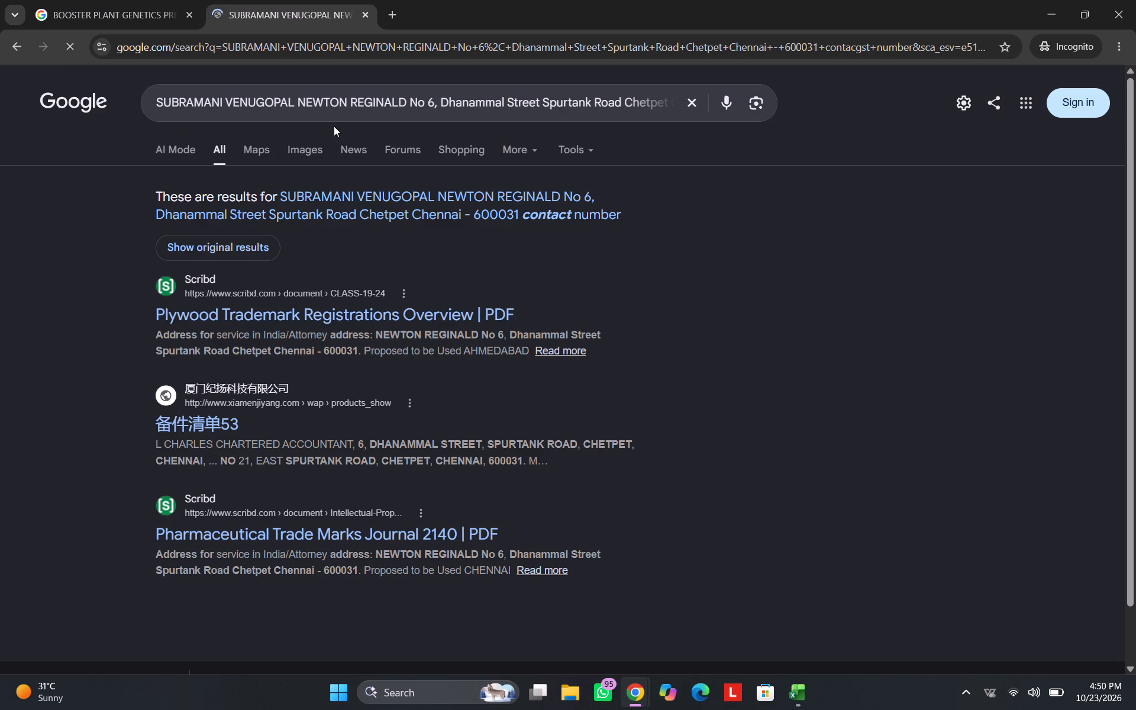
{"action": "left_click", "coordinate": [384, 199]}
Replace "contact" with "gst" in the Google query for row 33828 and rerun the search.
{"action": "left_click", "coordinate": [412, 109]}
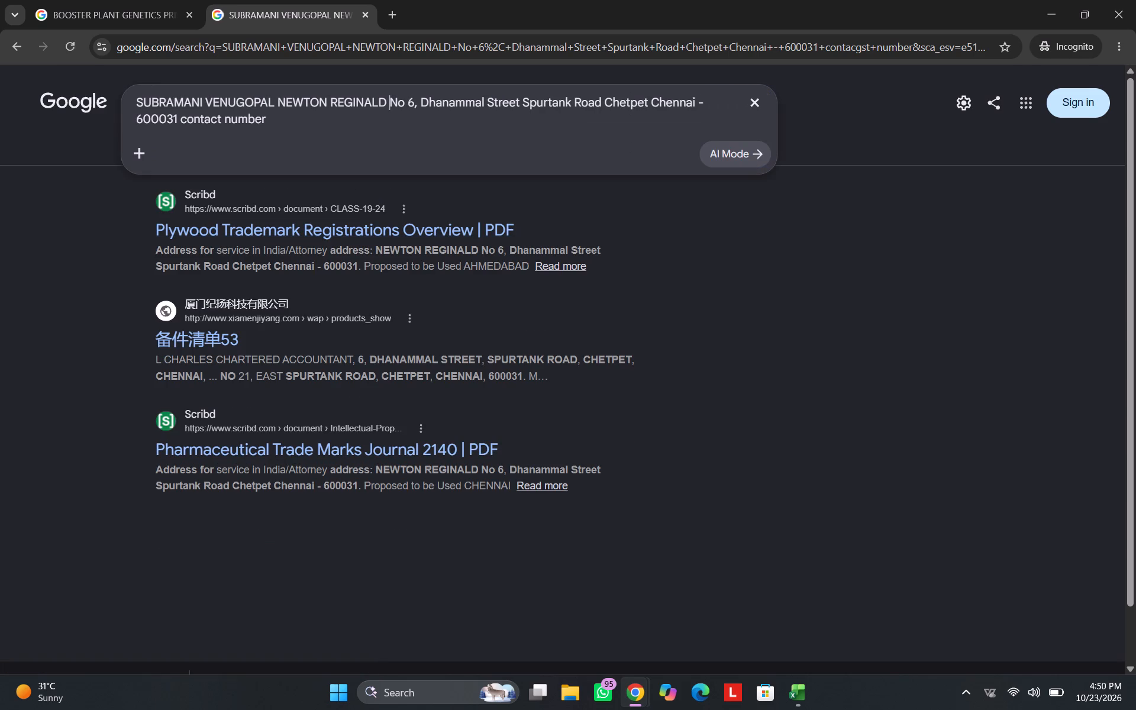
{"action": "left_click", "coordinate": [221, 122]}
{"action": "key", "text": "ctrl+BackSpace"}
{"action": "type", "text": "gst"}
{"action": "key", "text": "space"}
{"action": "key", "text": "Return"}
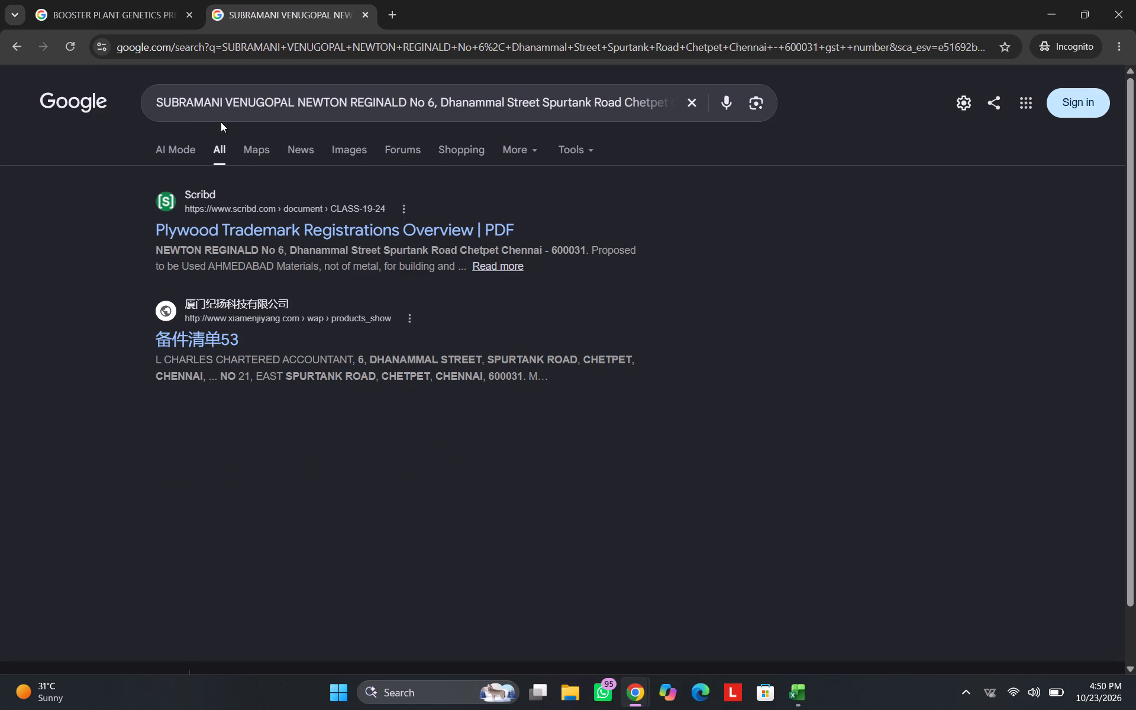
Copy the trademark application number from Page214 of the Excel workbook into column B of row 33829 in TM LEADS 26.
{"action": "key", "text": "alt+Tab"}
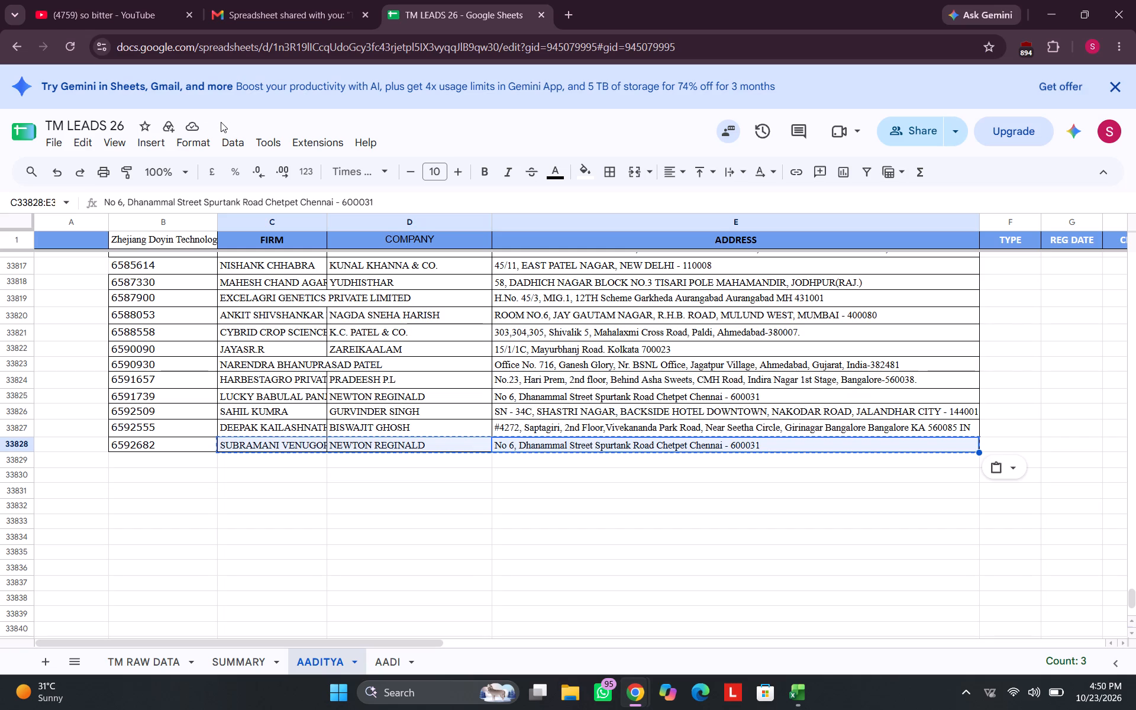
{"action": "key", "text": "Down"}
{"action": "key", "text": "Left"}
{"action": "key", "text": "Left"}
{"action": "key", "text": "Left"}
{"action": "key", "text": "alt+Tab"}
{"action": "key", "text": "alt+Right"}
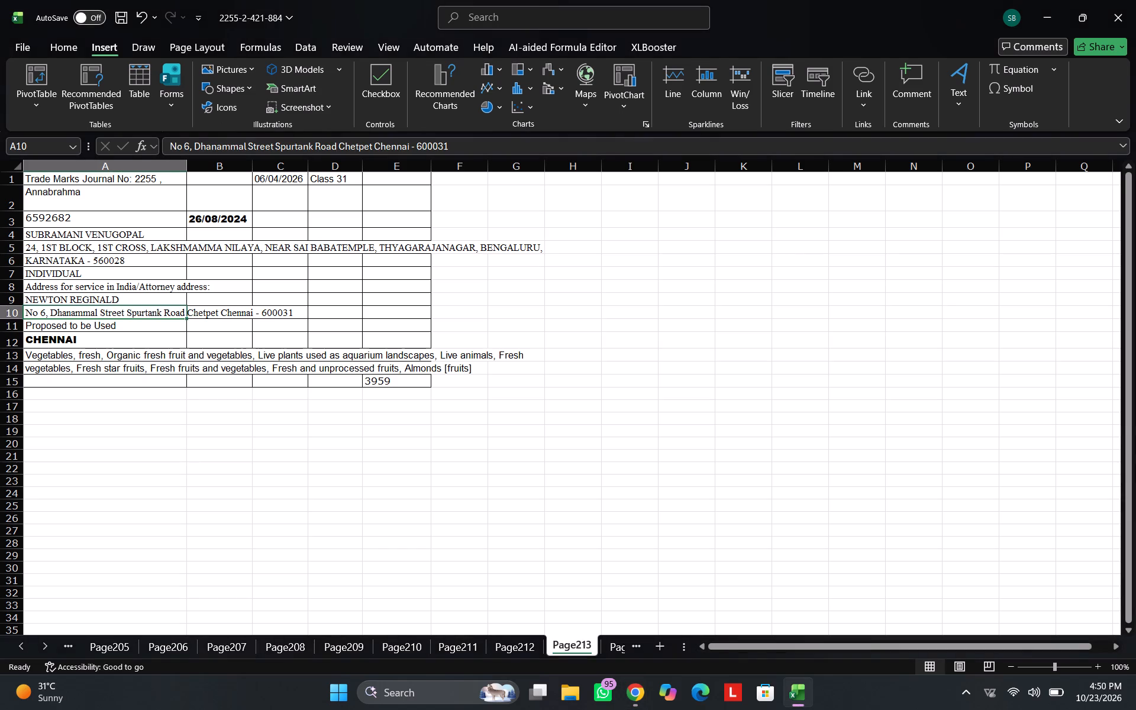
{"action": "left_click", "coordinate": [602, 647]}
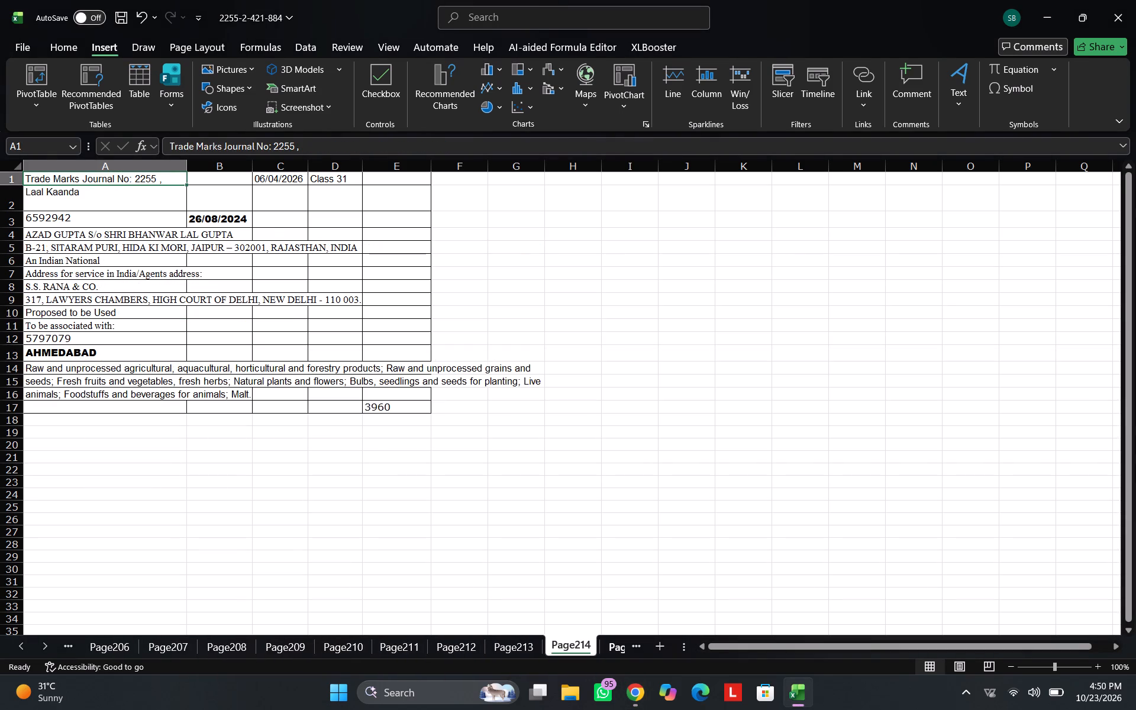
{"action": "left_click", "coordinate": [156, 221]}
{"action": "key", "text": "ctrl+c"}
{"action": "key", "text": "alt+Tab"}
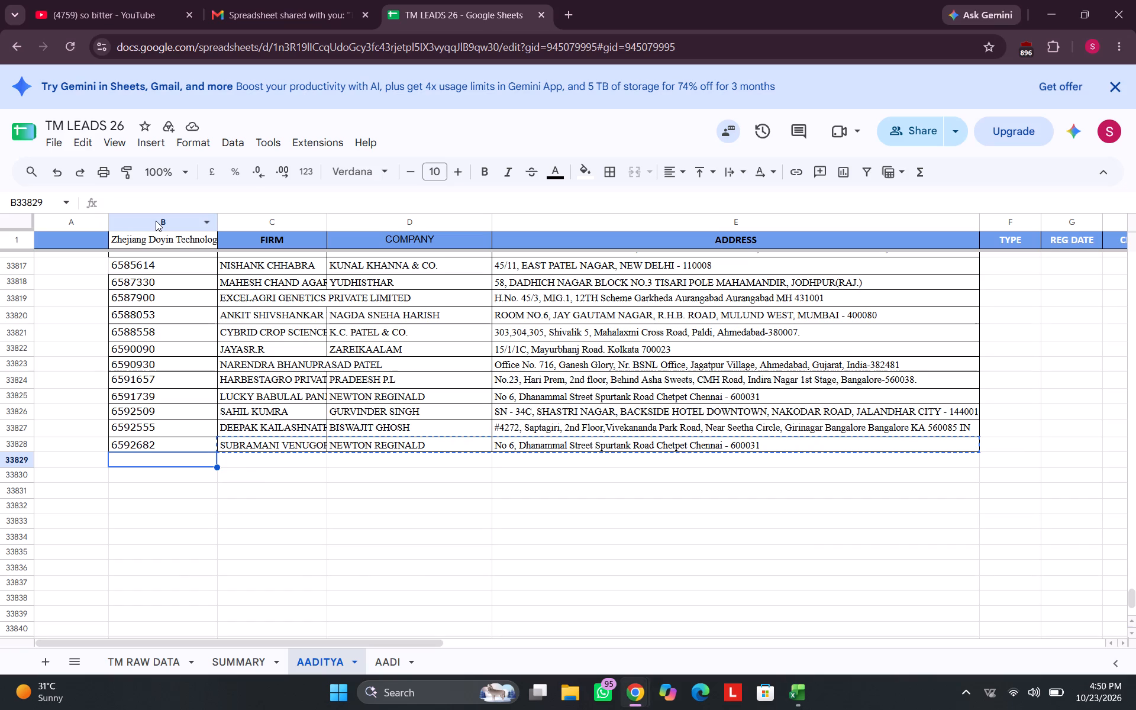
{"action": "key", "text": "ctrl+v"}
Copy the applicant's name from Page214 into the FIRM column of row 33829 in TM LEADS 26.
{"action": "key", "text": "alt+Tab"}
{"action": "key", "text": "Down"}
{"action": "key", "text": "ctrl+c"}
{"action": "key", "text": "alt+Tab"}
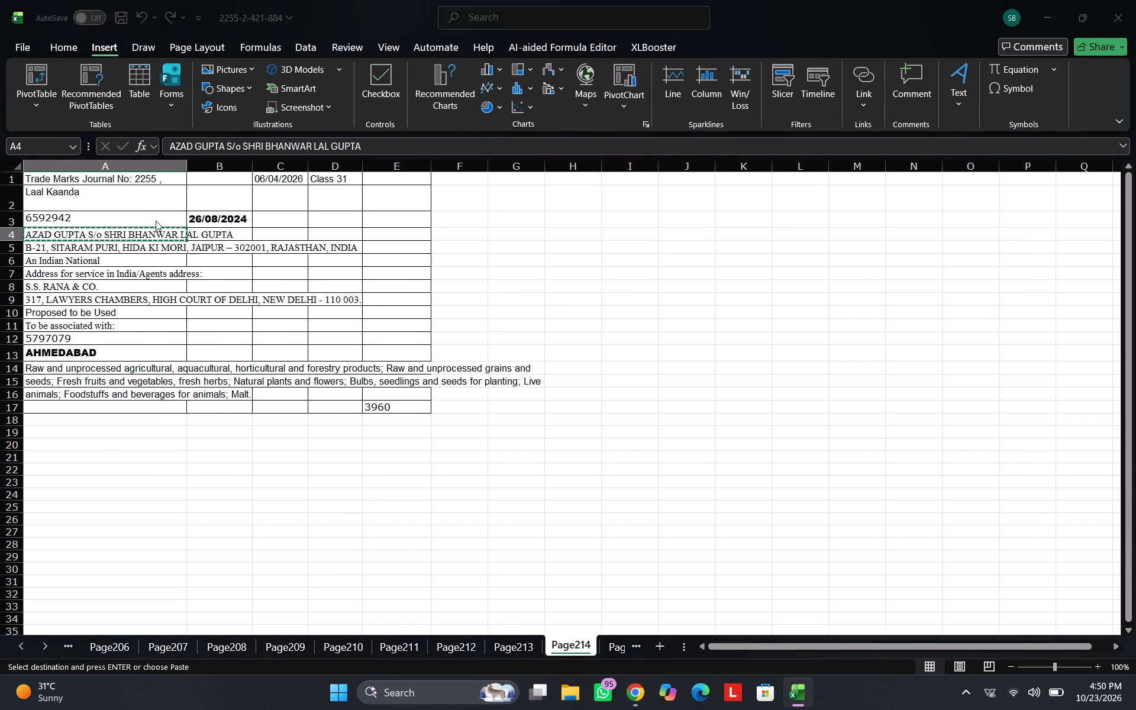
{"action": "key", "text": "Right"}
{"action": "key", "text": "ctrl+v"}
Copy the agent name S.S. RANA & CO. from Page214 into the COMPANY column of row 33829 in TM LEADS 26.
{"action": "key", "text": "alt+Tab"}
{"action": "key", "text": "Down"}
{"action": "key", "text": "Down"}
{"action": "key", "text": "Down"}
{"action": "key", "text": "Down"}
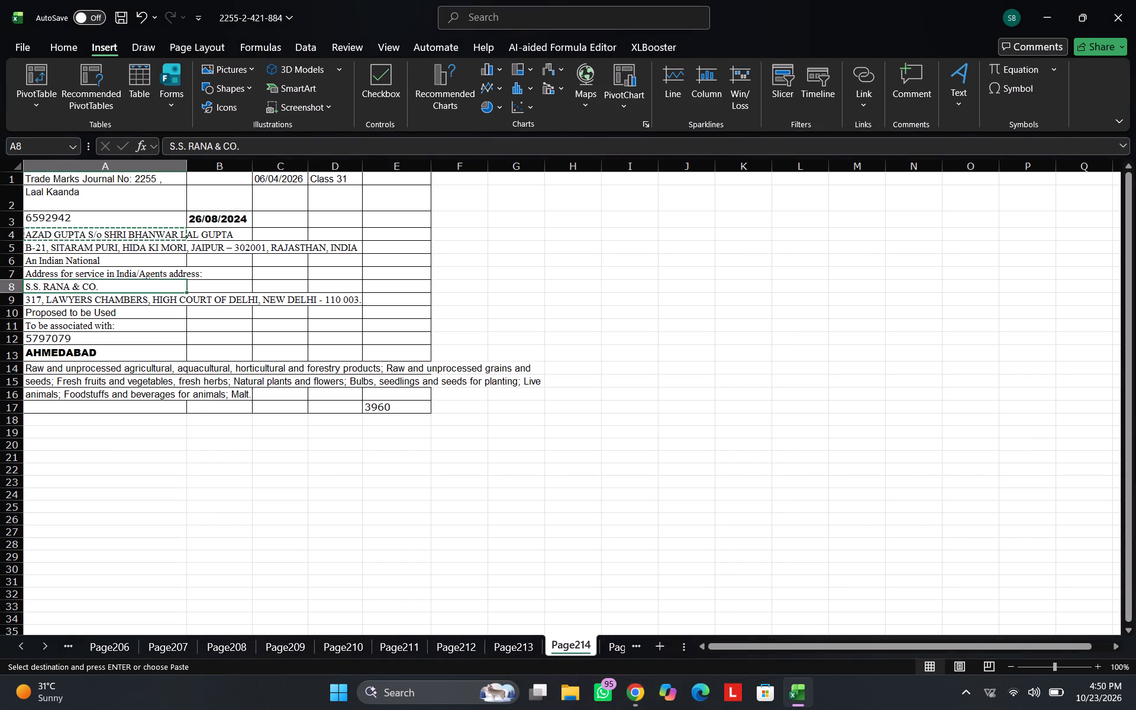
{"action": "key", "text": "ctrl+c"}
{"action": "key", "text": "alt+Tab"}
{"action": "key", "text": "Right"}
{"action": "key", "text": "ctrl+v"}
Copy the agent's New Delhi service address from Page214 into the ADDRESS column of row 33829 in TM LEADS 26.
{"action": "key", "text": "alt+Tab"}
{"action": "key", "text": "Down"}
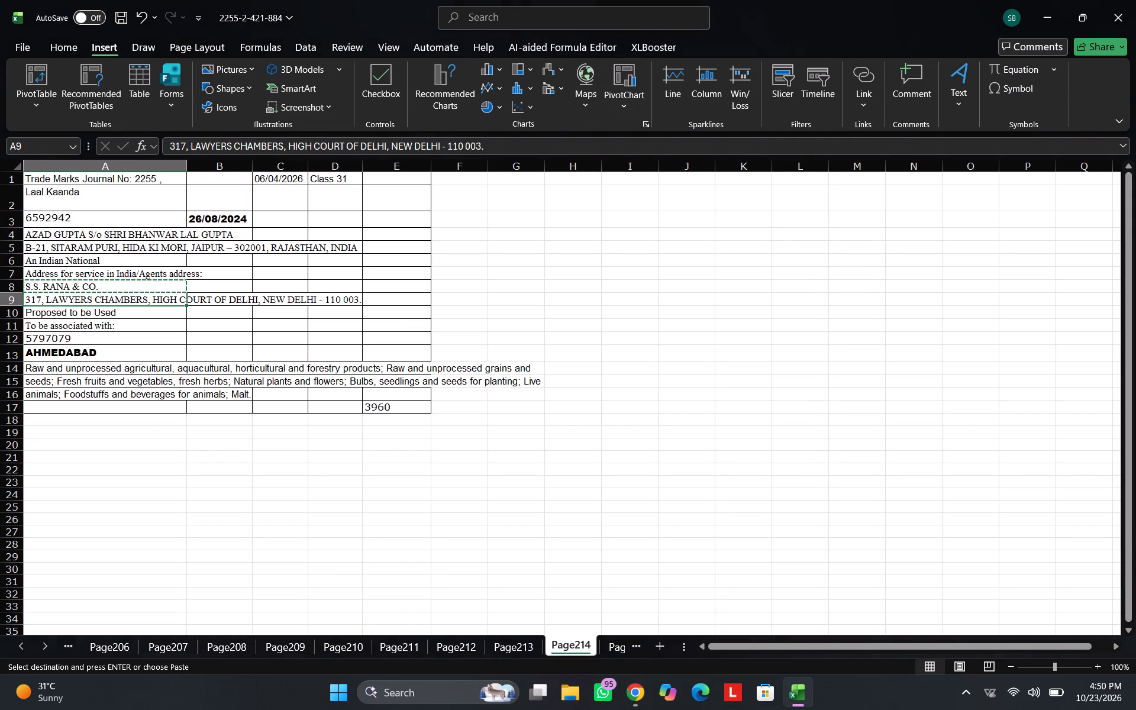
{"action": "key", "text": "ctrl+c"}
{"action": "key", "text": "alt+Tab"}
{"action": "key", "text": "Right"}
{"action": "key", "text": "ctrl+v"}
Search Google for row 33829's firm, company and address text followed by "contact number".
{"action": "key", "text": "Right"}
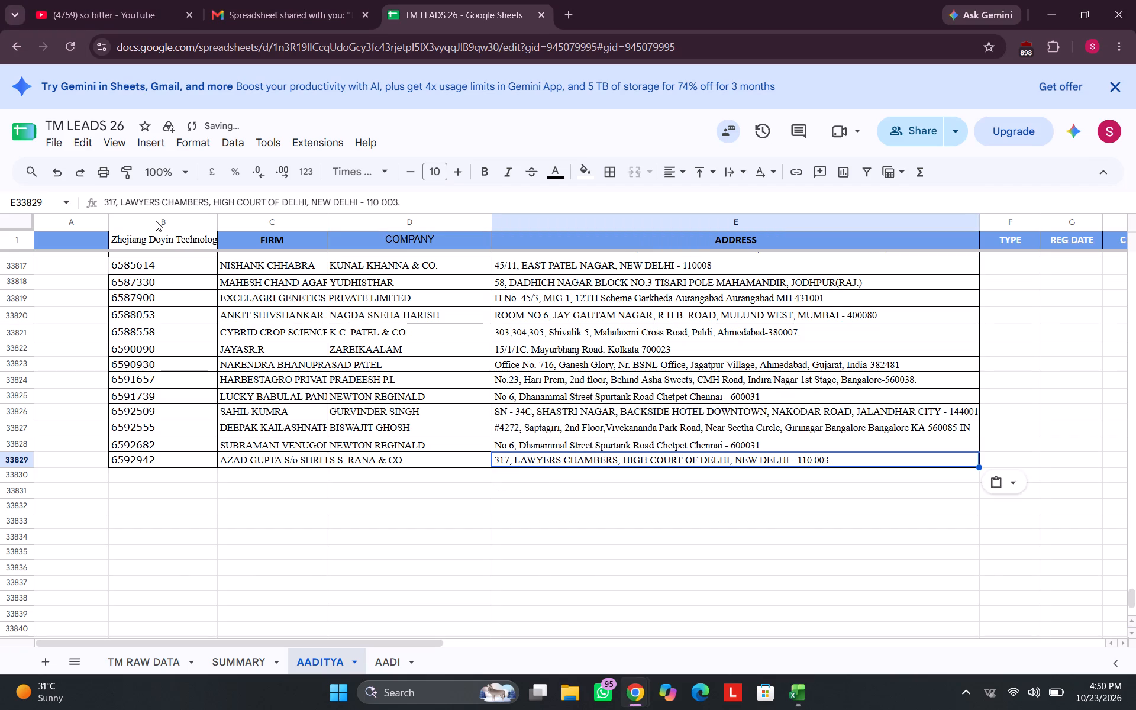
{"action": "key", "text": "shift+Left"}
{"action": "key", "text": "shift+Left"}
{"action": "key", "text": "shift+Left"}
{"action": "key", "text": "ctrl+c"}
{"action": "key", "text": "alt+Tab"}
{"action": "key", "text": "alt+Right"}
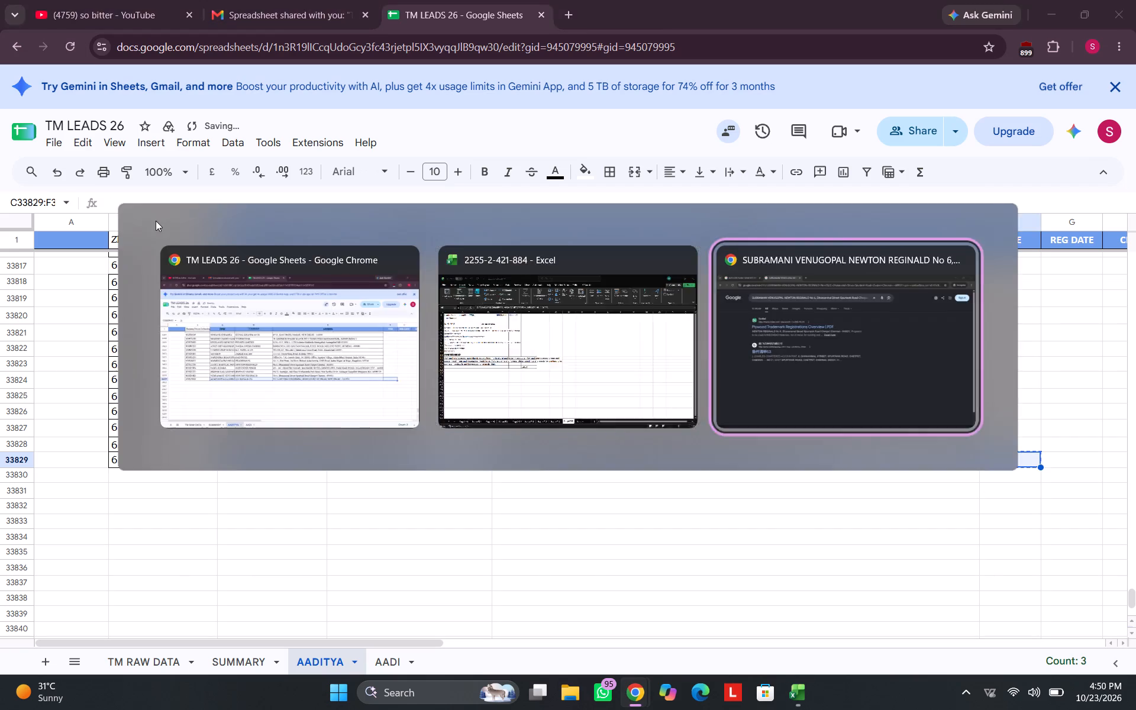
{"action": "left_click", "coordinate": [694, 108]}
{"action": "key", "text": "ctrl+v"}
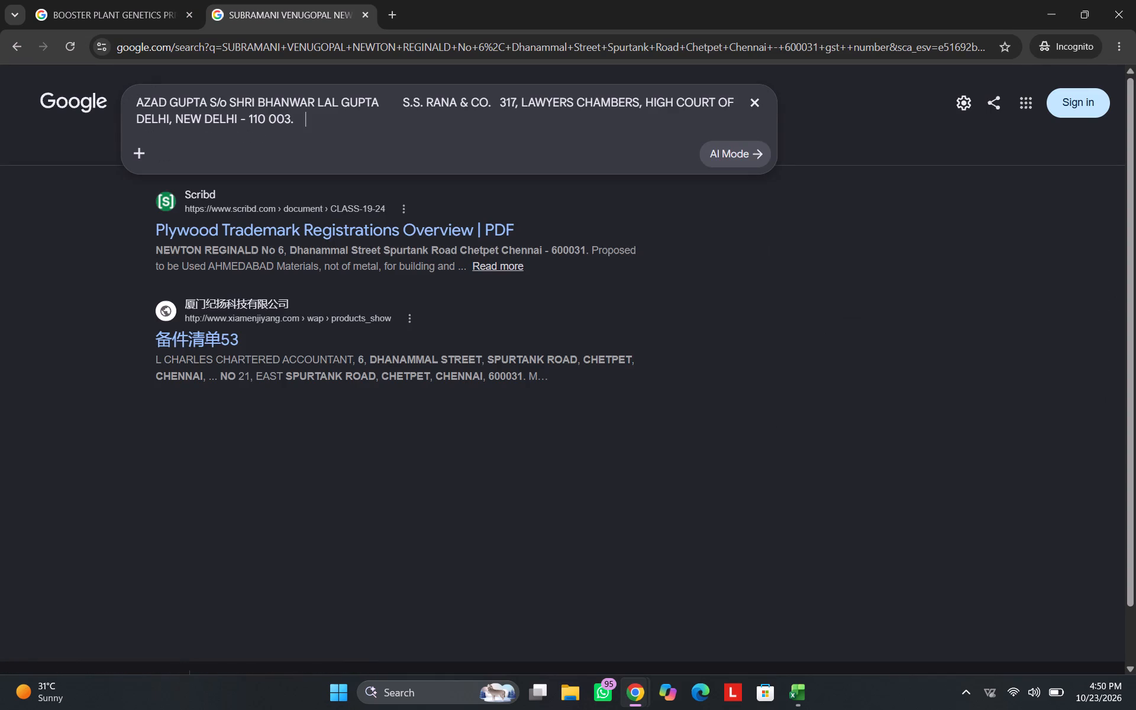
{"action": "key", "text": "space"}
{"action": "type", "text": "contact number"}
{"action": "key", "text": "space"}
{"action": "key", "text": "Return"}
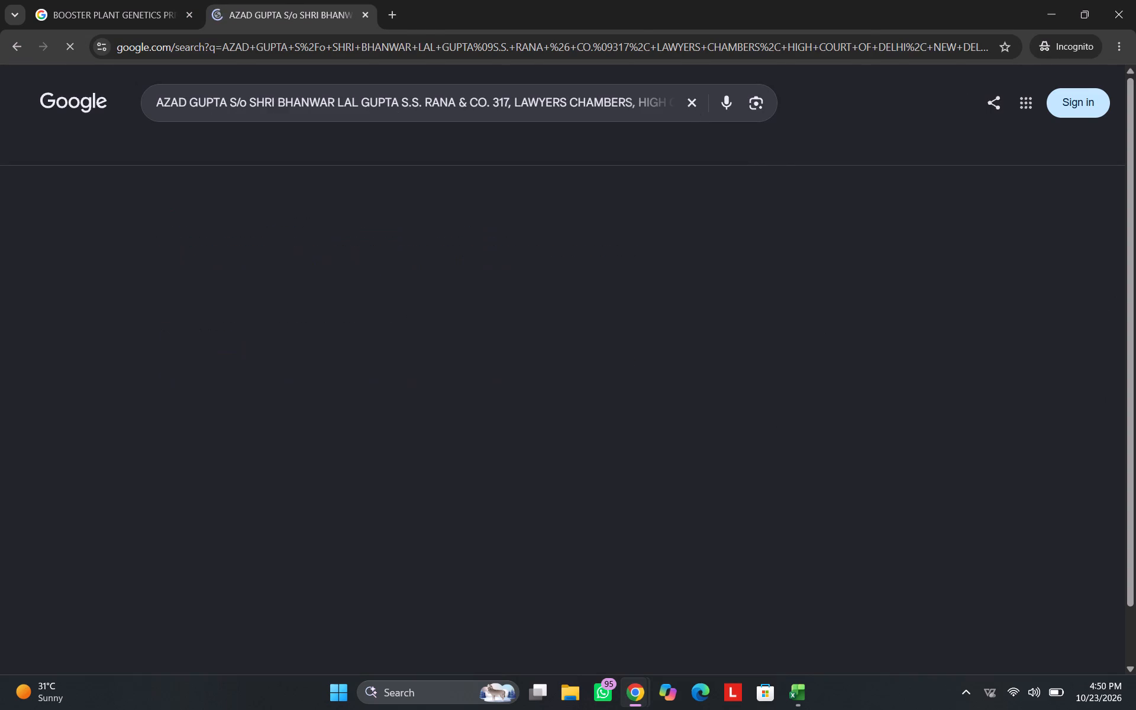
{"action": "left_click", "coordinate": [575, 94]}
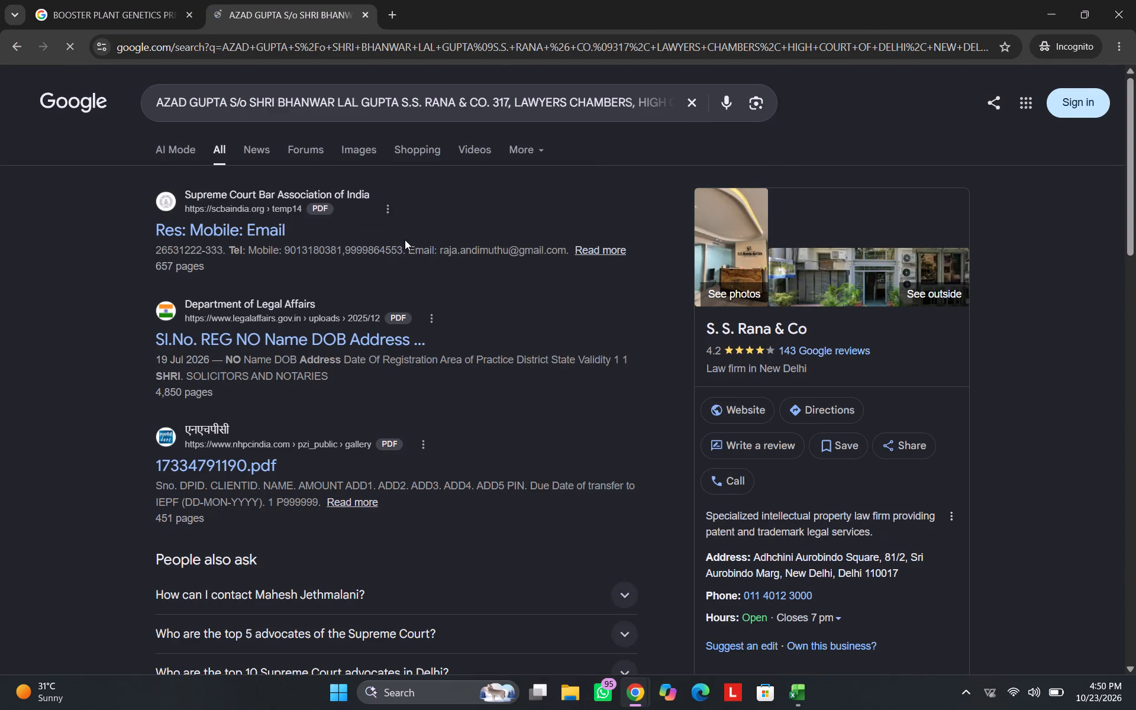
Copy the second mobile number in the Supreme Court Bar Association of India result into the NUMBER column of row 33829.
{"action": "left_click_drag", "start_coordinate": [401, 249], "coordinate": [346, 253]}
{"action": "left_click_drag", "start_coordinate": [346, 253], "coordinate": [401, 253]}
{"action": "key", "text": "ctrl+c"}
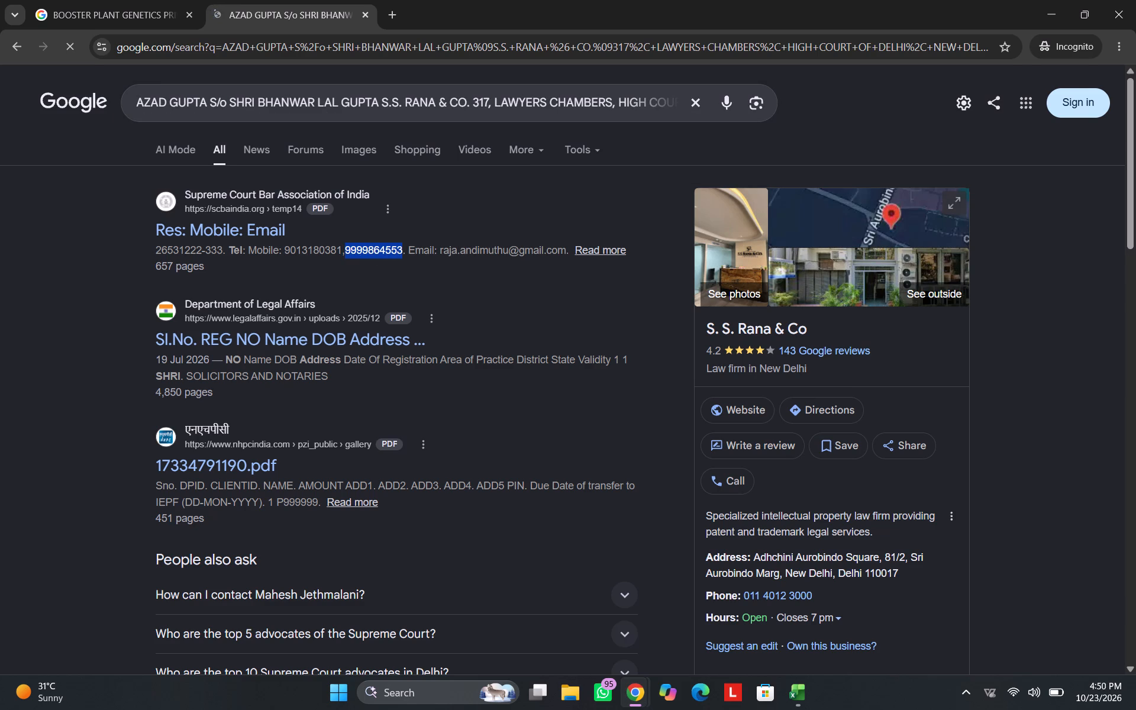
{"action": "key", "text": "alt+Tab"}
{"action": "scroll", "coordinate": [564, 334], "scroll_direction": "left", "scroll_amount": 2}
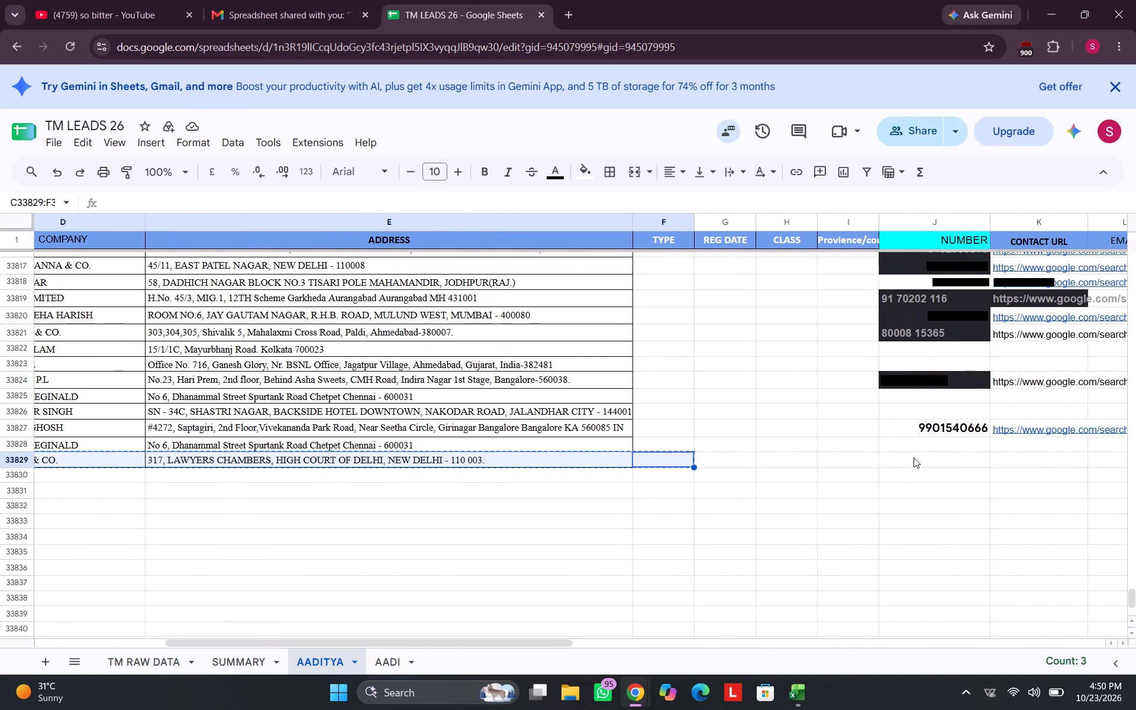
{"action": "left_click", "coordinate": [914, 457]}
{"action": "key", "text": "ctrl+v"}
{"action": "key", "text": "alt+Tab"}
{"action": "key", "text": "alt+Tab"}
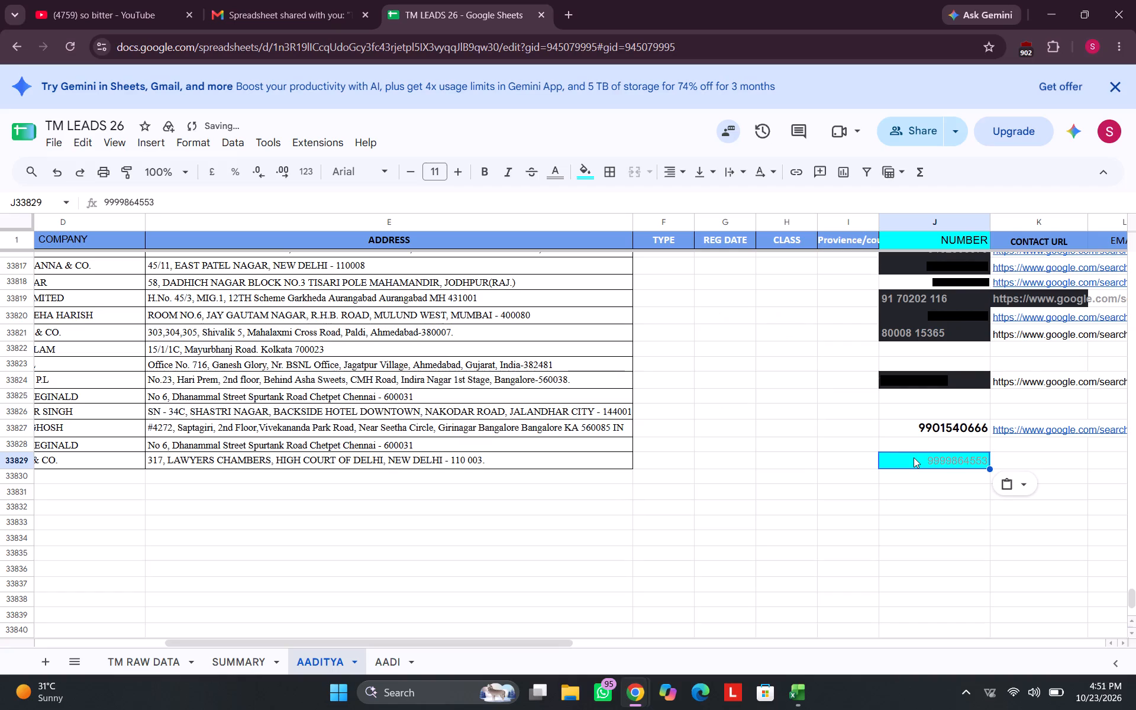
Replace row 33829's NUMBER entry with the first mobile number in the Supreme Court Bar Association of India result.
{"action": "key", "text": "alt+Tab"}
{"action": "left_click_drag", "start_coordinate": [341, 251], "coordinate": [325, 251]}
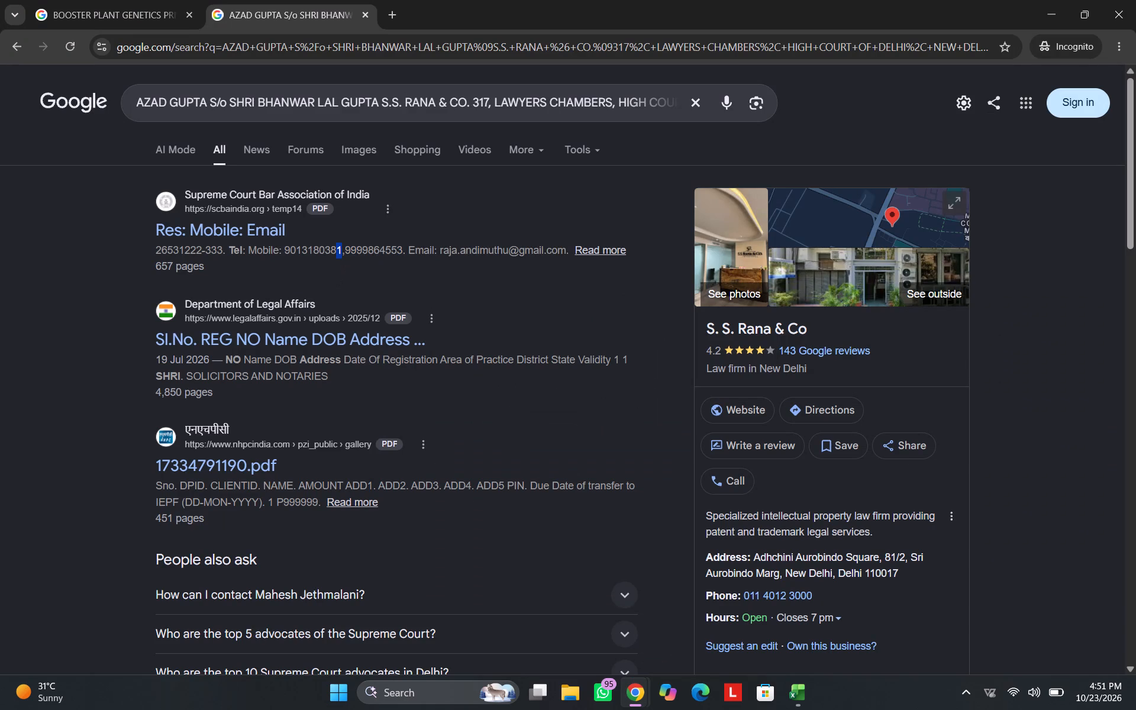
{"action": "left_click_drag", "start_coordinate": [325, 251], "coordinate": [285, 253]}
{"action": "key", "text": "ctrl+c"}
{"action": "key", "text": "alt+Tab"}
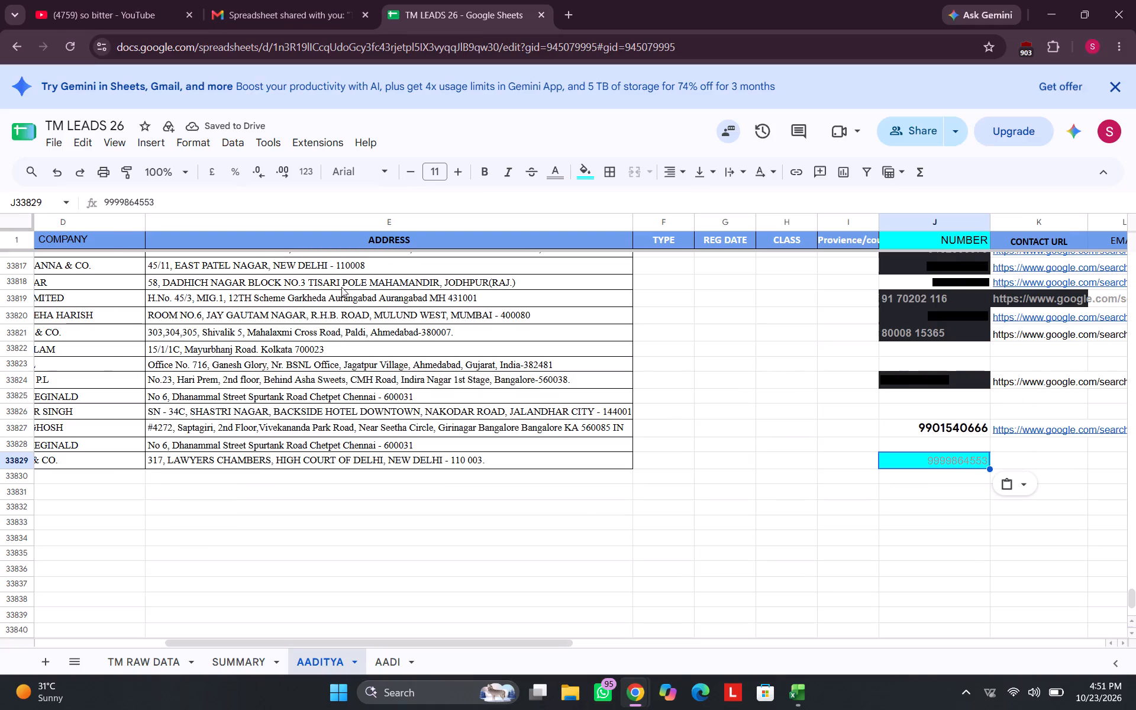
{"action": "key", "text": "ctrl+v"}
Insert "gst" before "number" in the Google query for row 33829 and rerun the search.
{"action": "key", "text": "alt+Tab"}
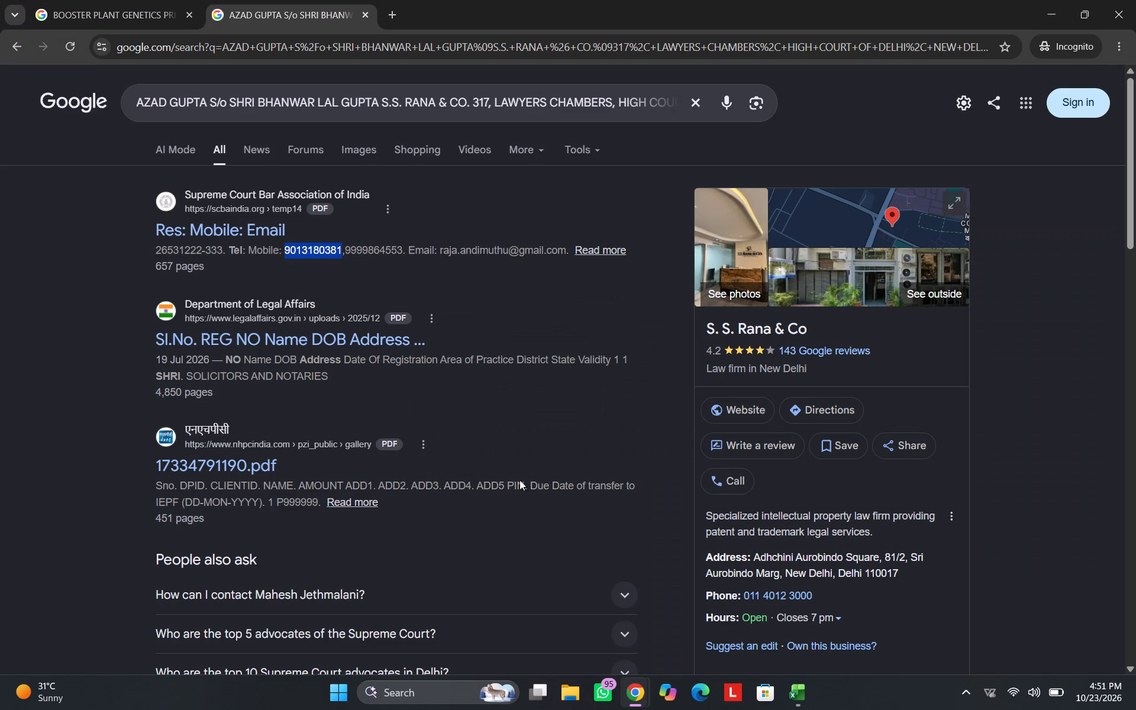
{"action": "scroll", "coordinate": [531, 502], "scroll_direction": "down", "scroll_amount": 6}
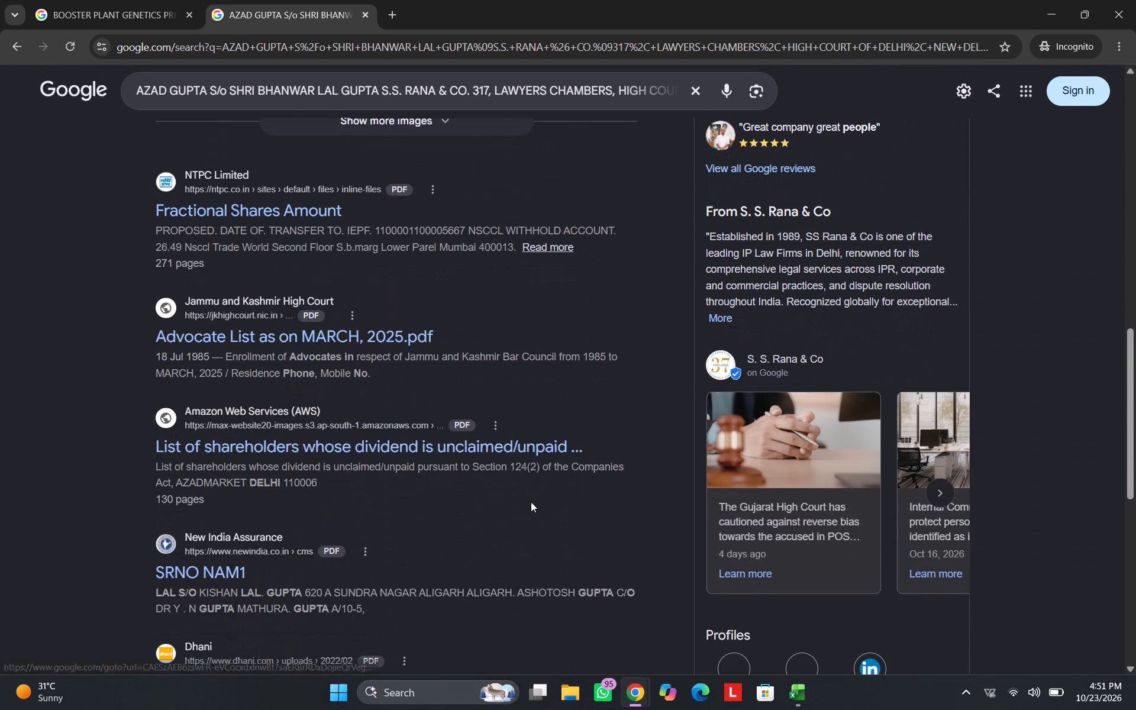
{"action": "scroll", "coordinate": [531, 502], "scroll_direction": "down", "scroll_amount": 2}
{"action": "scroll", "coordinate": [531, 502], "scroll_direction": "up", "scroll_amount": 6}
{"action": "left_click", "coordinate": [565, 106]}
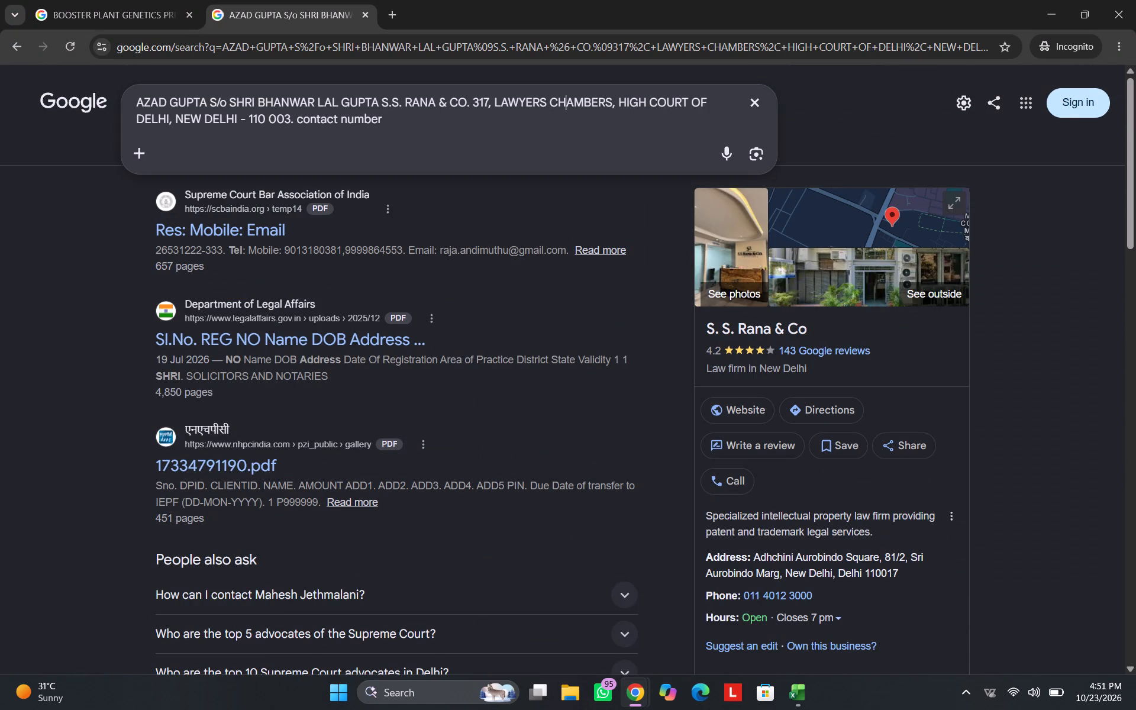
{"action": "left_click", "coordinate": [337, 121]}
{"action": "key", "text": "BackSpace"}
{"action": "type", "text": "gst"}
{"action": "key", "text": "space"}
{"action": "key", "text": "Return"}
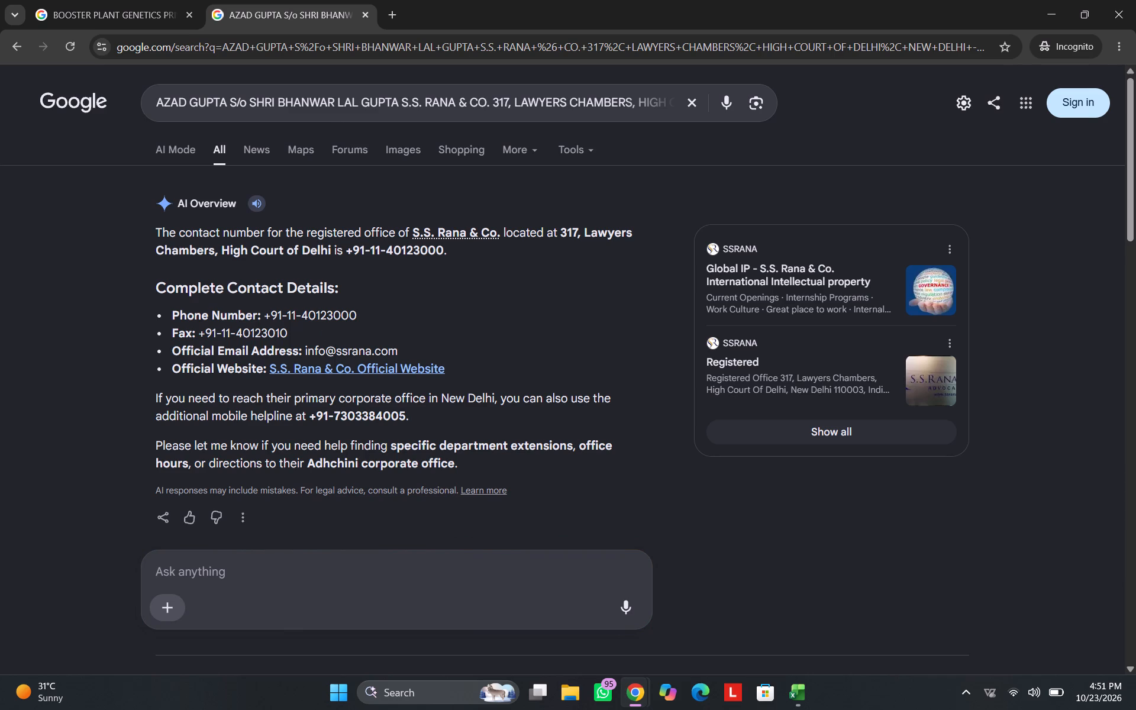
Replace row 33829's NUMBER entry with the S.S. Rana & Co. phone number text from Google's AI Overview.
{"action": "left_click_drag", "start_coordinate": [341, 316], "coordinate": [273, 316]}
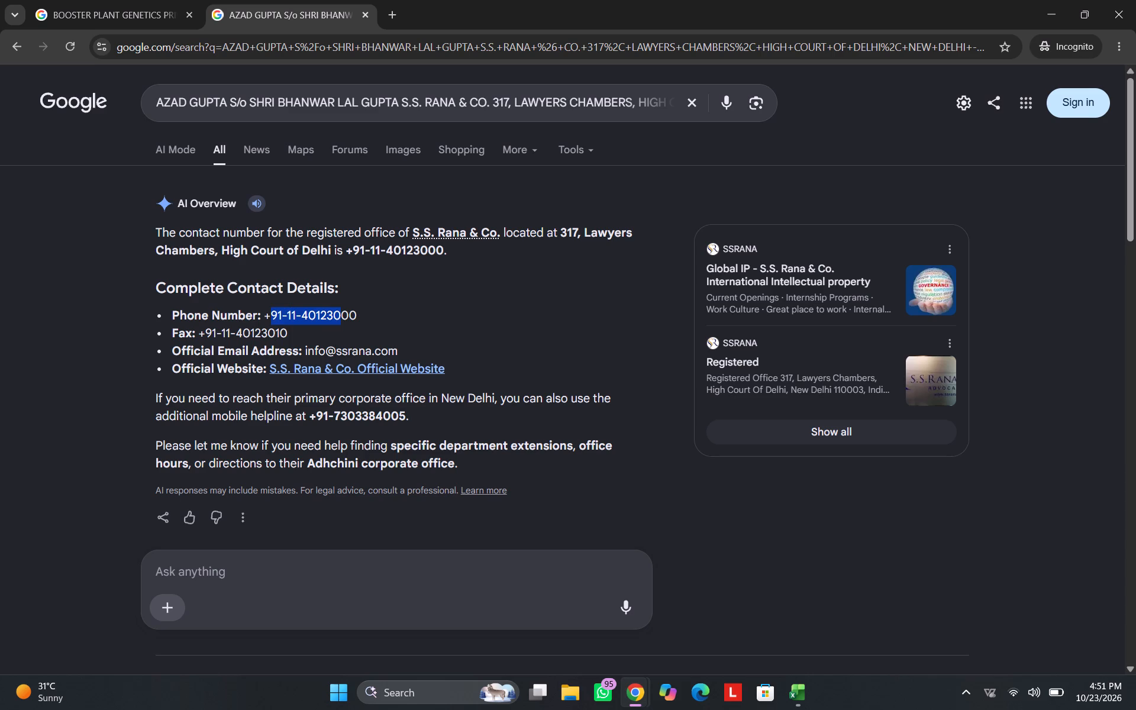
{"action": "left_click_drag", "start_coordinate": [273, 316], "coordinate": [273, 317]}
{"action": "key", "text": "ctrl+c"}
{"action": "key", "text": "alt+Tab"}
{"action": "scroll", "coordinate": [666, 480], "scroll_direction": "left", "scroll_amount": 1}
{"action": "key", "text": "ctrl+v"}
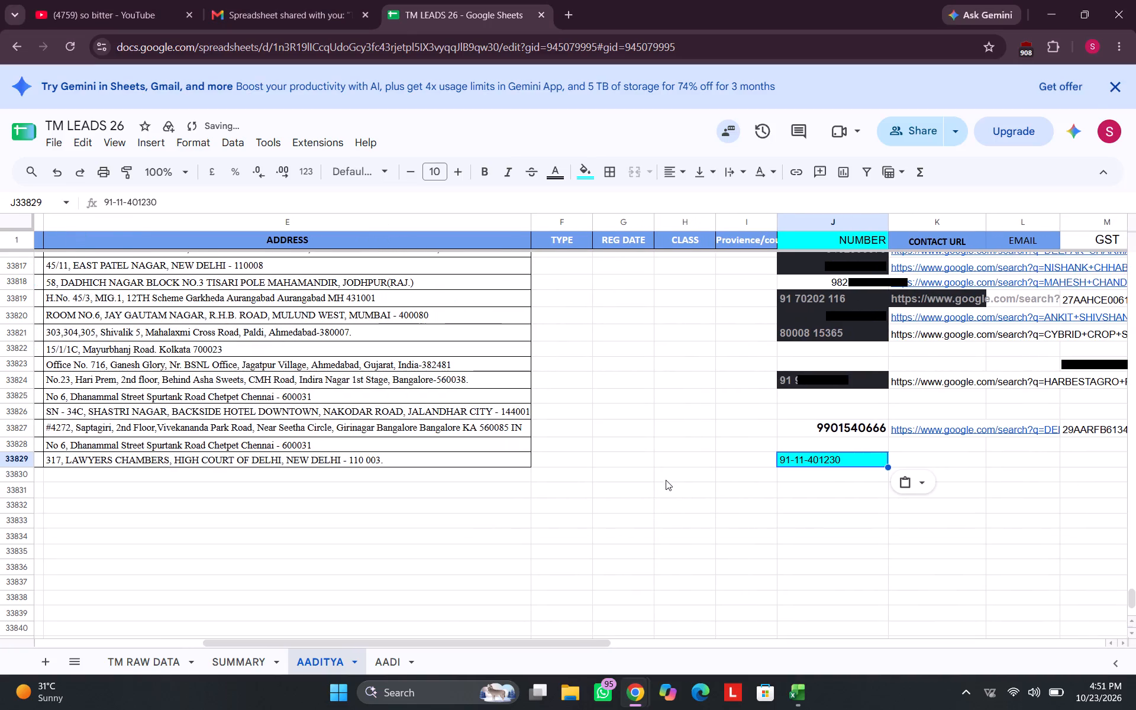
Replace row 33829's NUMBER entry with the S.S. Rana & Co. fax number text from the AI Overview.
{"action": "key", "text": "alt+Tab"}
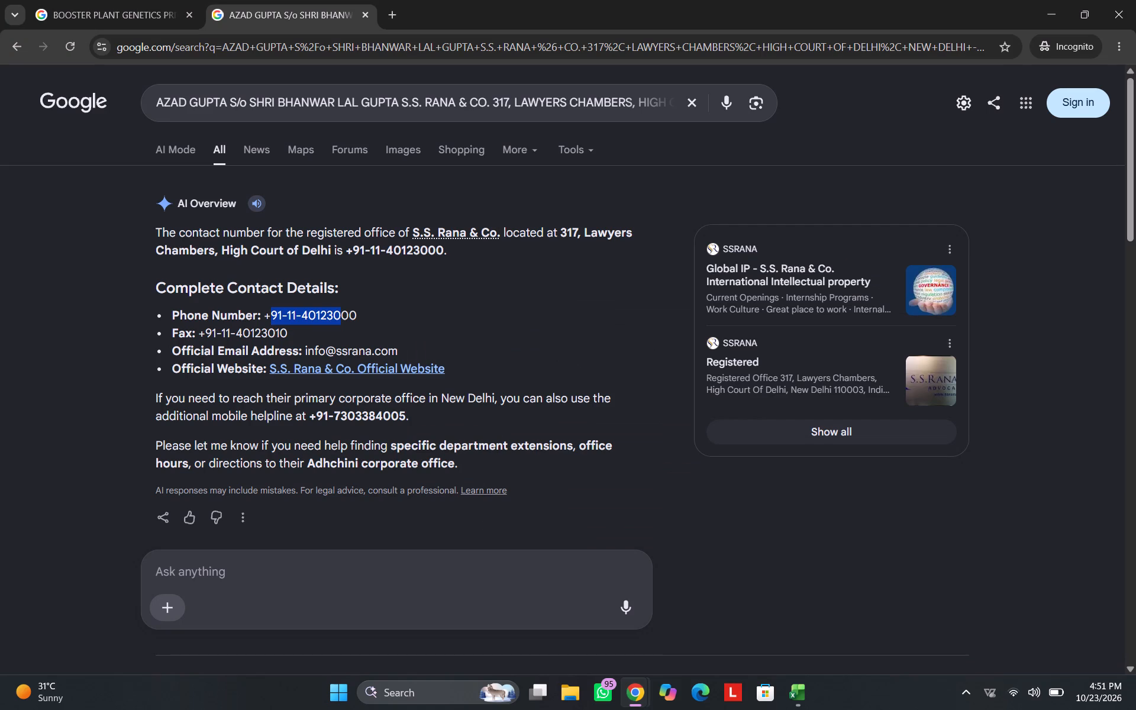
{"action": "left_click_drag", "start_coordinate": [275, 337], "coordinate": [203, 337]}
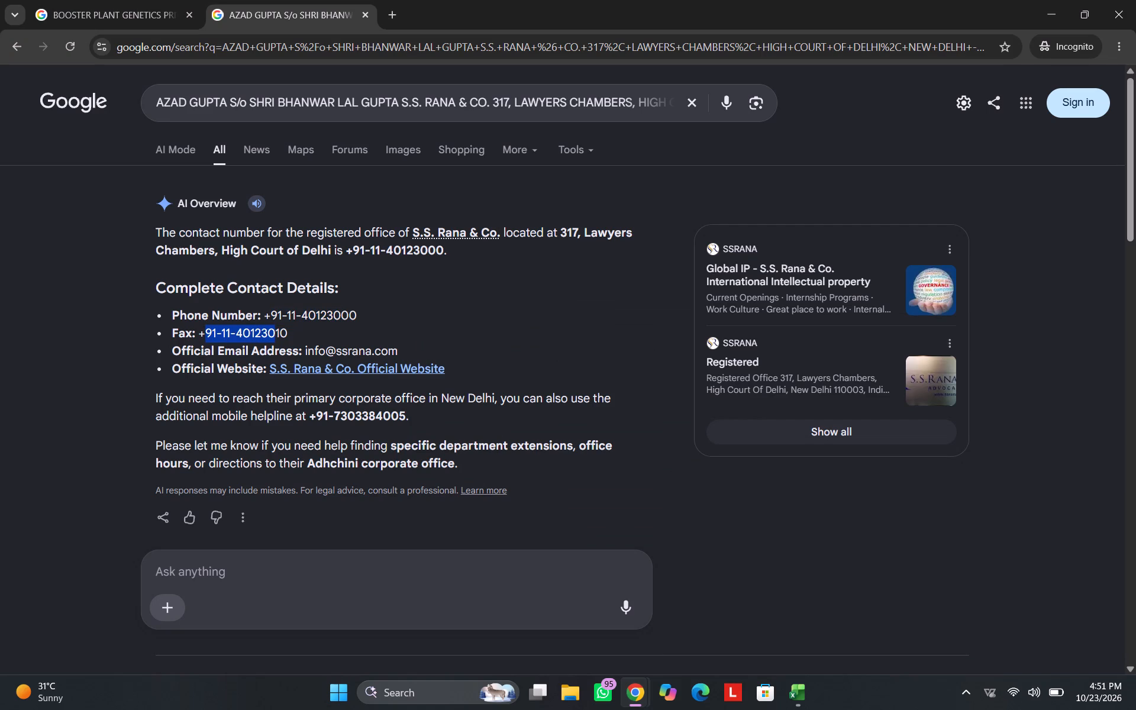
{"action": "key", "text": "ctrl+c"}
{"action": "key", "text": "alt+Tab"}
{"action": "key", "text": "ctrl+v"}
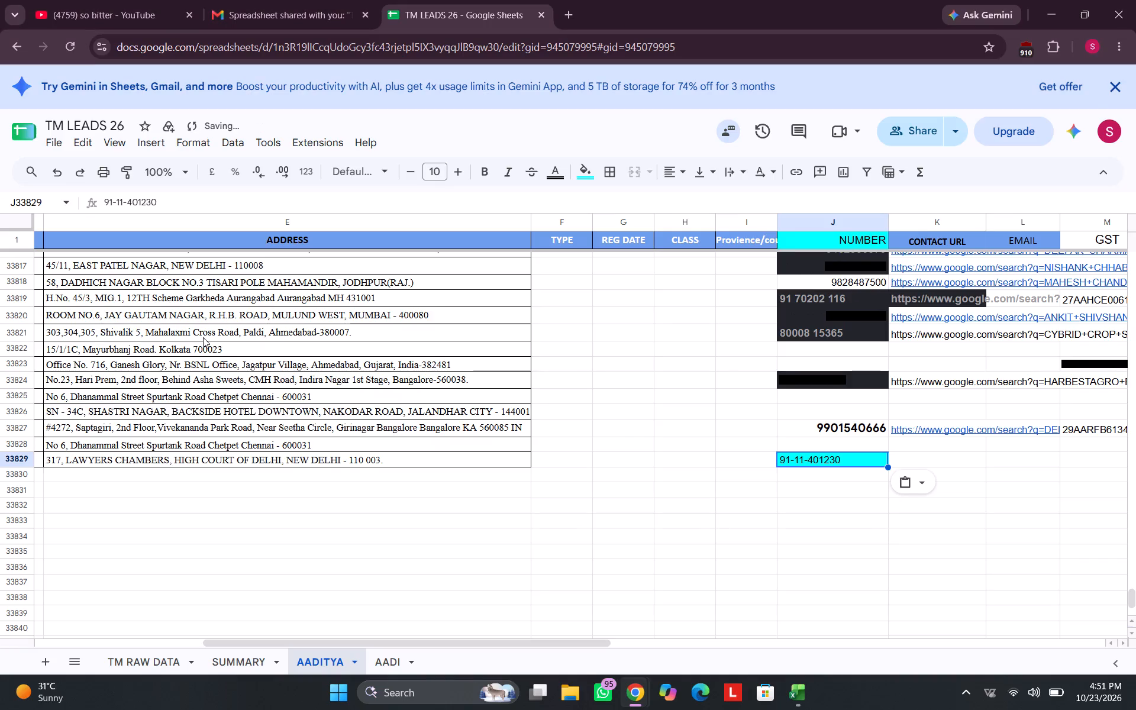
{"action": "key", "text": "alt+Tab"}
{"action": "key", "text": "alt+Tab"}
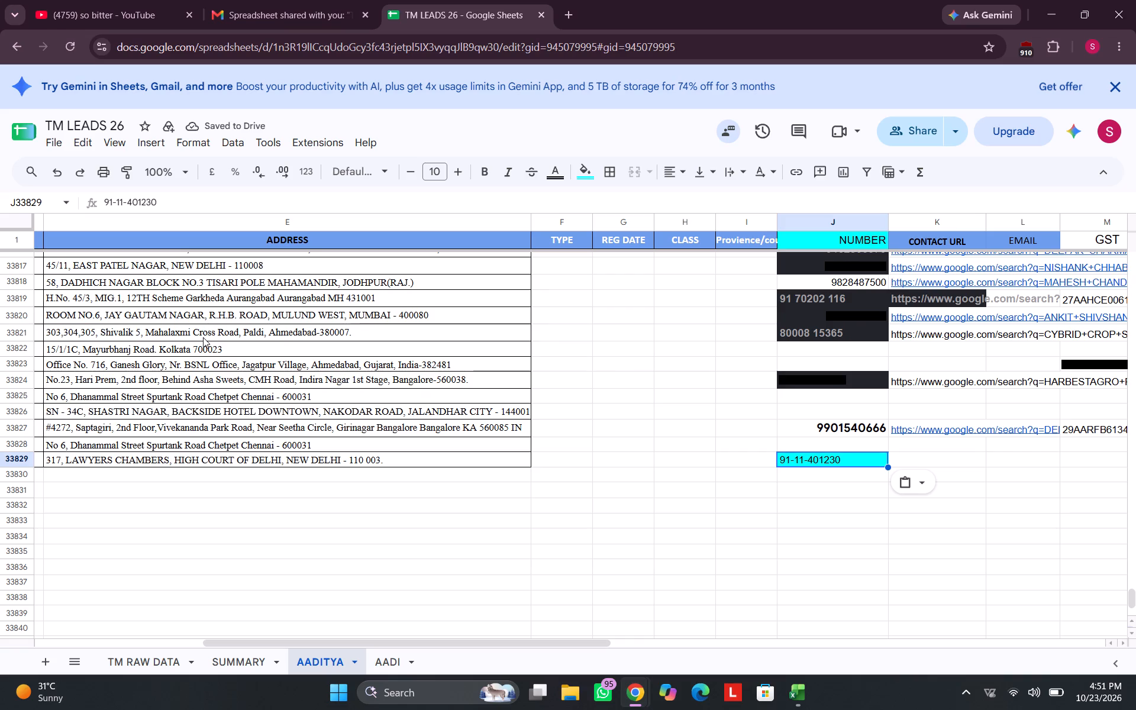
Replace row 33829's NUMBER entry with the S.S. Rana & Co. mobile helpline number from the AI Overview, omitting the country code.
{"action": "key", "text": "alt+Tab"}
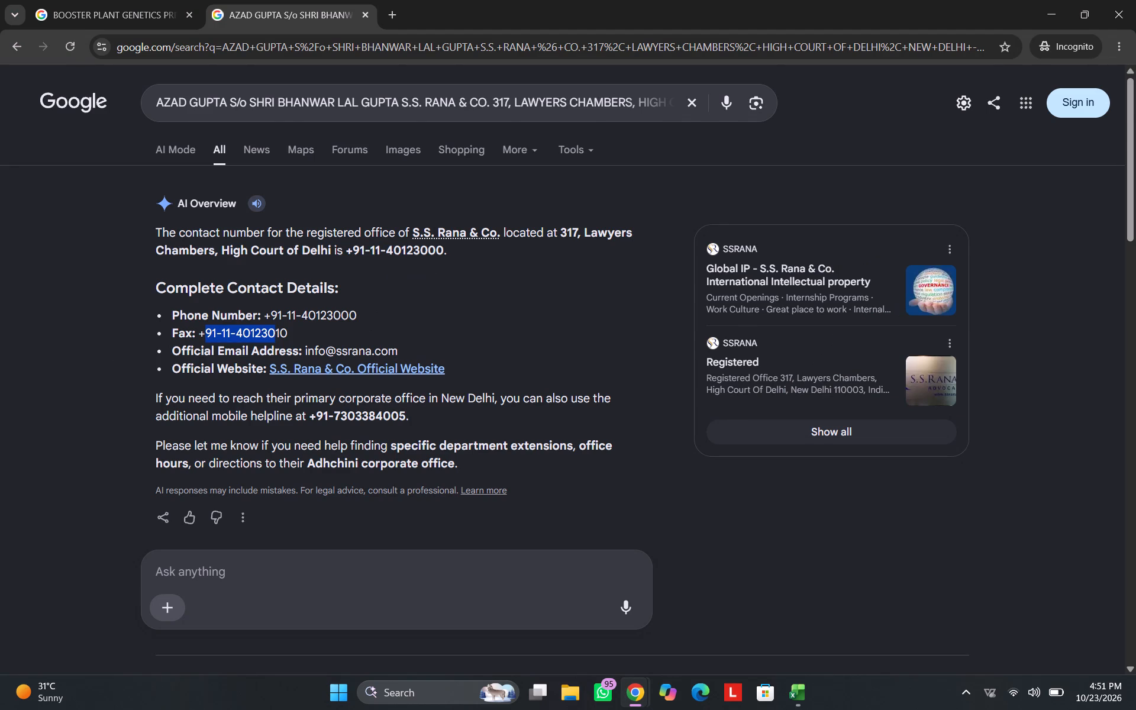
{"action": "scroll", "coordinate": [386, 411], "scroll_direction": "down", "scroll_amount": 2}
{"action": "left_click_drag", "start_coordinate": [414, 271], "coordinate": [335, 272]}
{"action": "key", "text": "ctrl+c"}
{"action": "key", "text": "alt+Tab"}
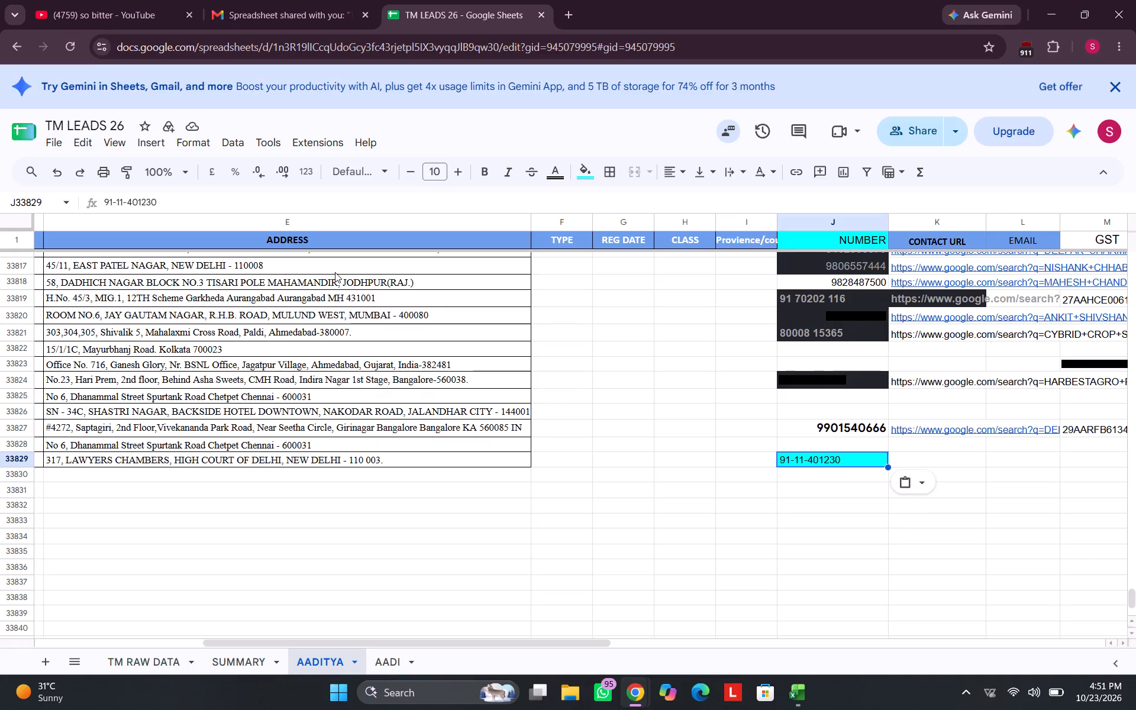
{"action": "key", "text": "ctrl+v"}
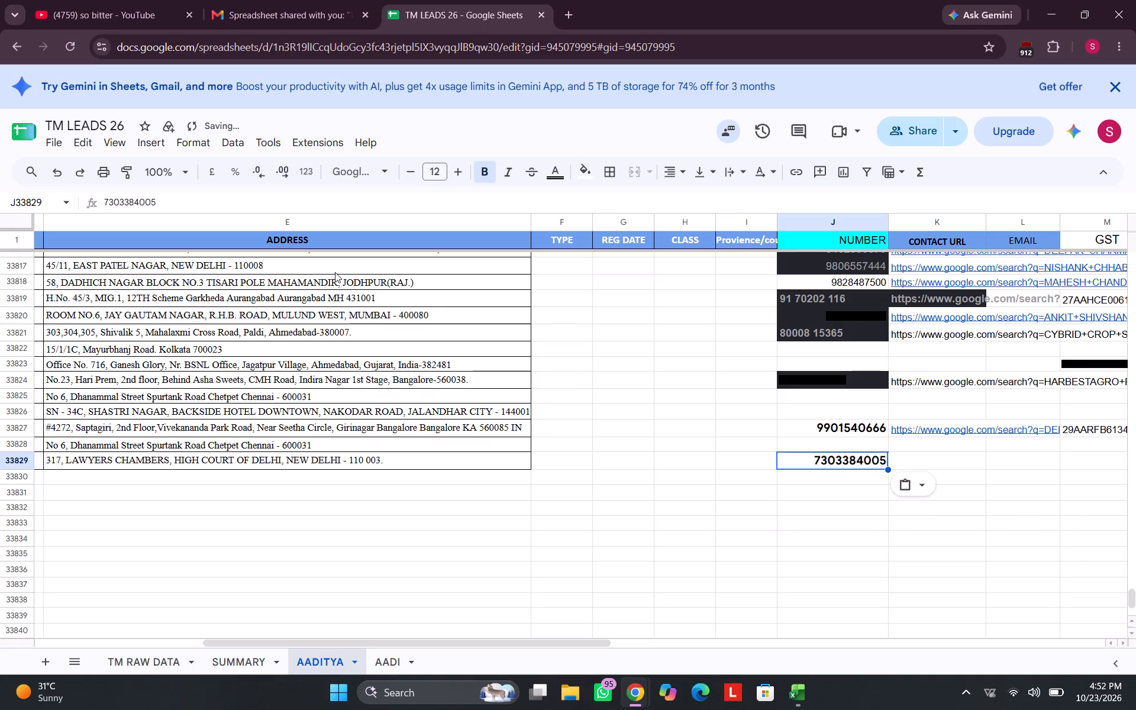
{"action": "key", "text": "alt+Tab"}
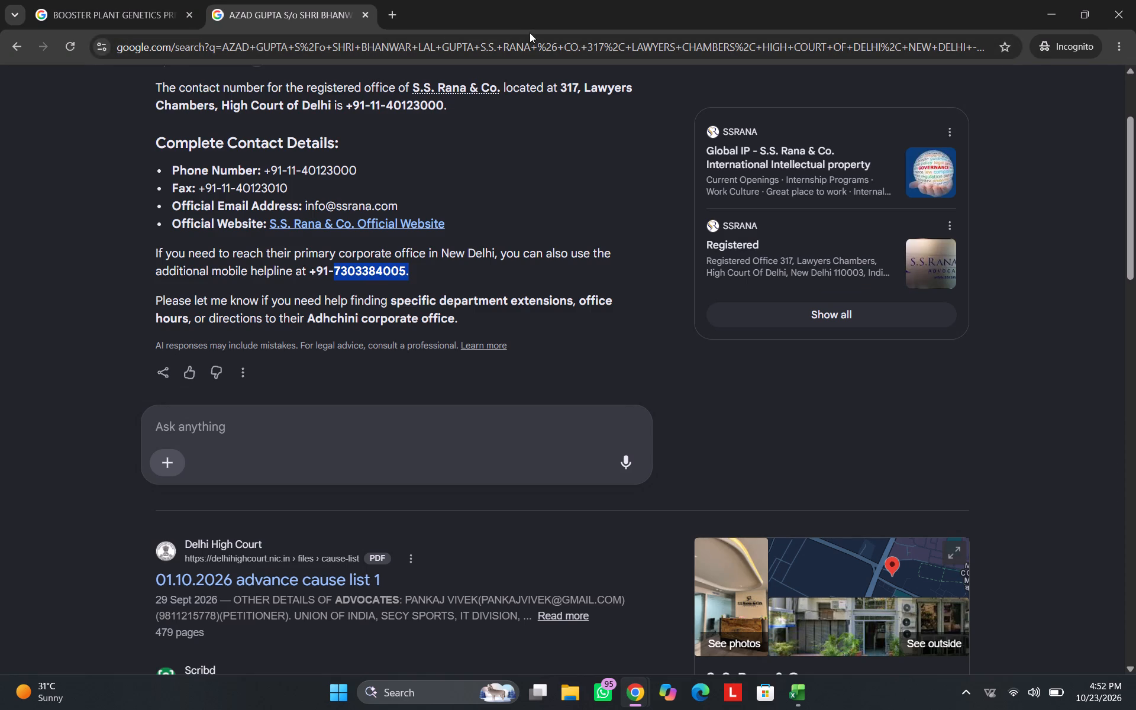
Copy the Google contact search URL into the CONTACT URL cell of row 33829 in TM LEADS 26.
{"action": "left_click", "coordinate": [530, 39]}
{"action": "key", "text": "ctrl+c"}
{"action": "key", "text": "alt+Tab"}
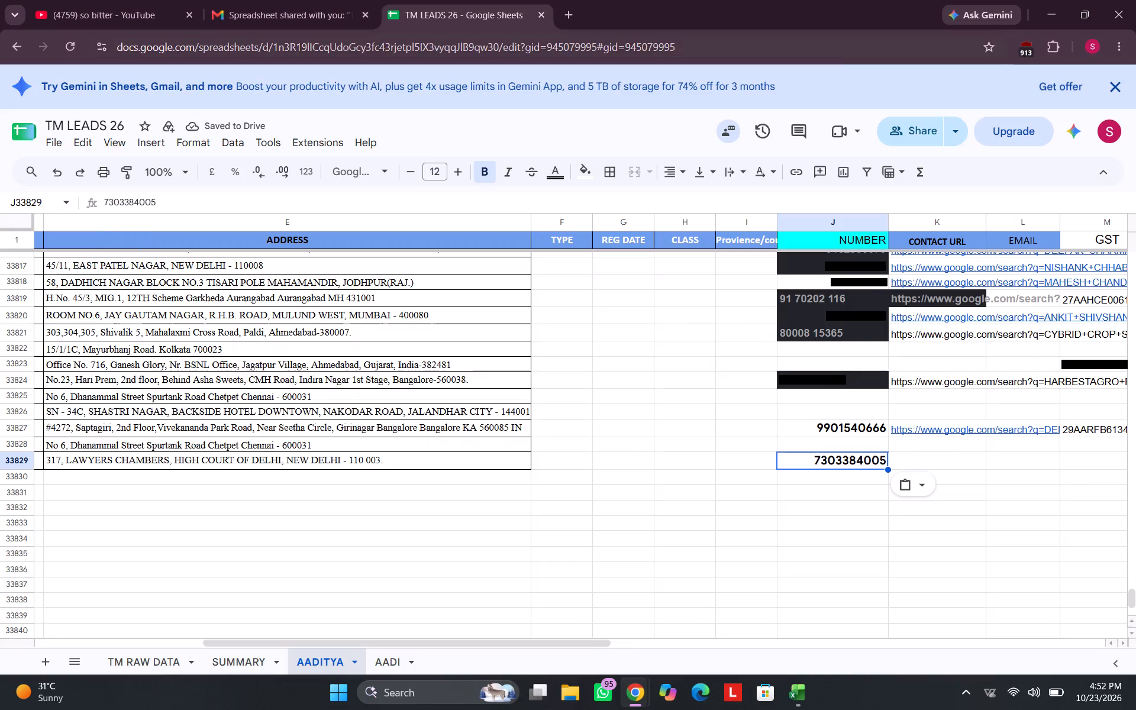
{"action": "scroll", "coordinate": [633, 444], "scroll_direction": "left", "scroll_amount": 1}
{"action": "left_click", "coordinate": [850, 458]}
{"action": "key", "text": "ctrl+v"}
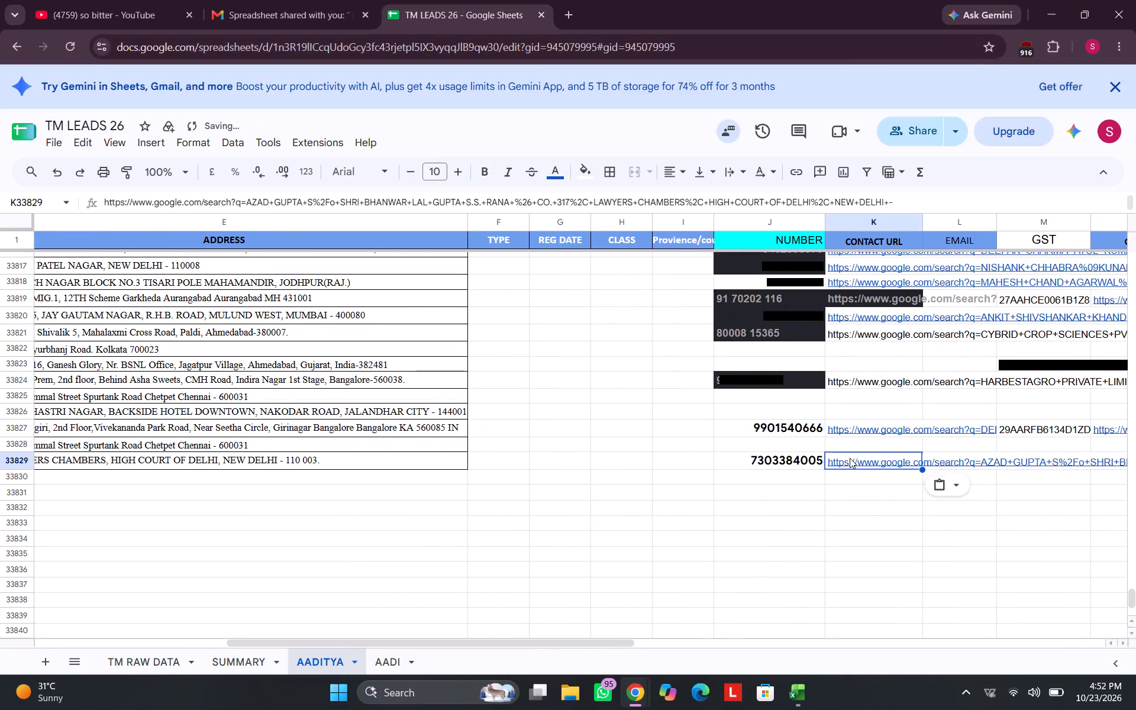
Change the row 33829 Google query ending to "gst number" by removing the leftover "contac", and rerun the search.
{"action": "key", "text": "alt+Tab"}
{"action": "scroll", "coordinate": [641, 65], "scroll_direction": "up", "scroll_amount": 4}
{"action": "left_click", "coordinate": [570, 116]}
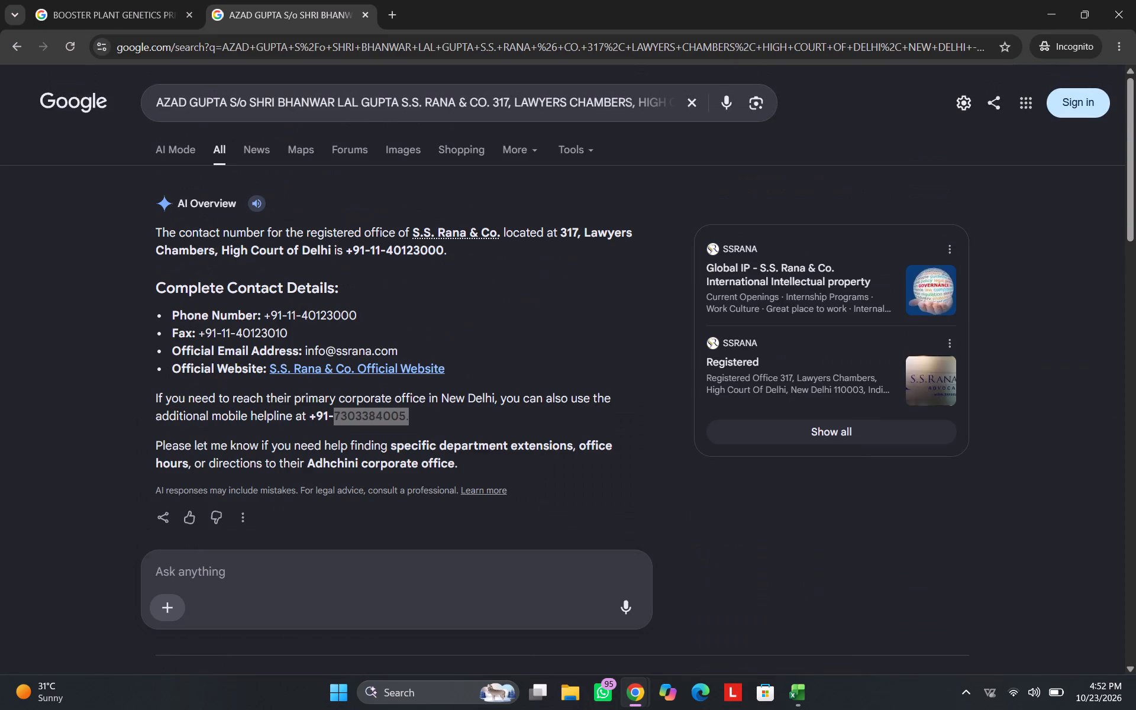
{"action": "left_click", "coordinate": [334, 123]}
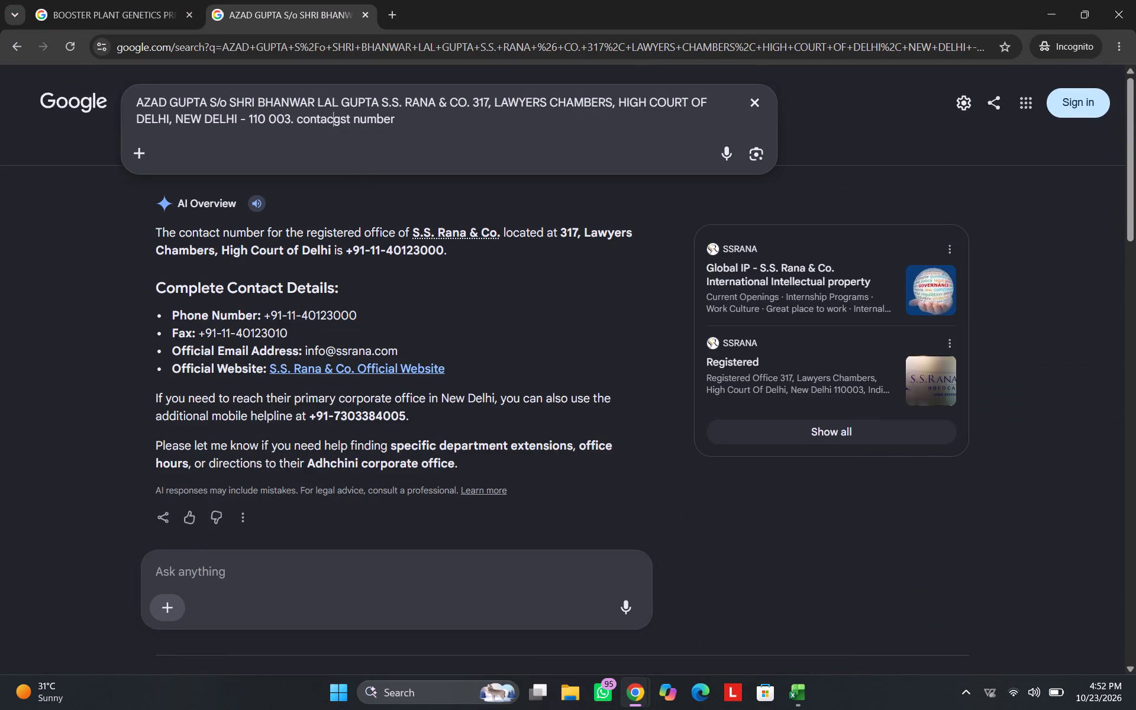
{"action": "key", "text": "ctrl+BackSpace"}
{"action": "key", "text": "Return"}
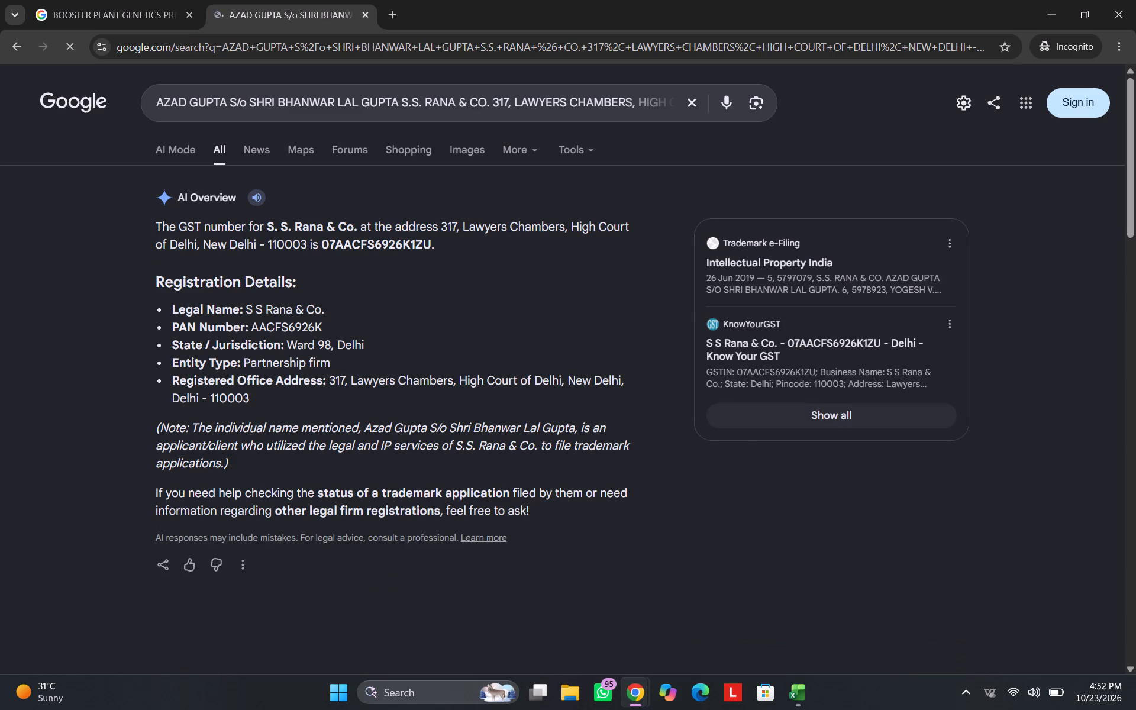
Copy the S.S. Rana & Co. GST number from the AI Overview into row 33829's GST cell.
{"action": "double_click", "coordinate": [363, 247]}
{"action": "key", "text": "ctrl+c"}
{"action": "key", "text": "alt+Tab"}
{"action": "scroll", "coordinate": [363, 247], "scroll_direction": "left", "scroll_amount": 1}
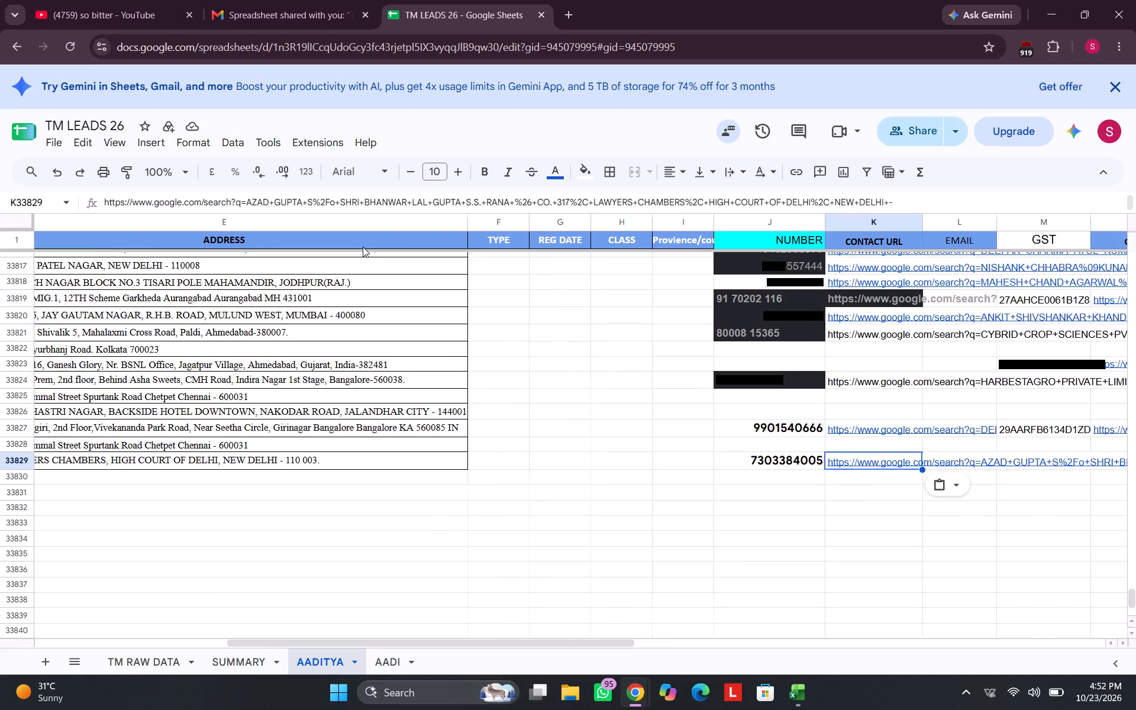
{"action": "scroll", "coordinate": [363, 247], "scroll_direction": "left", "scroll_amount": 1}
{"action": "left_click", "coordinate": [855, 465]}
{"action": "key", "text": "ctrl+v"}
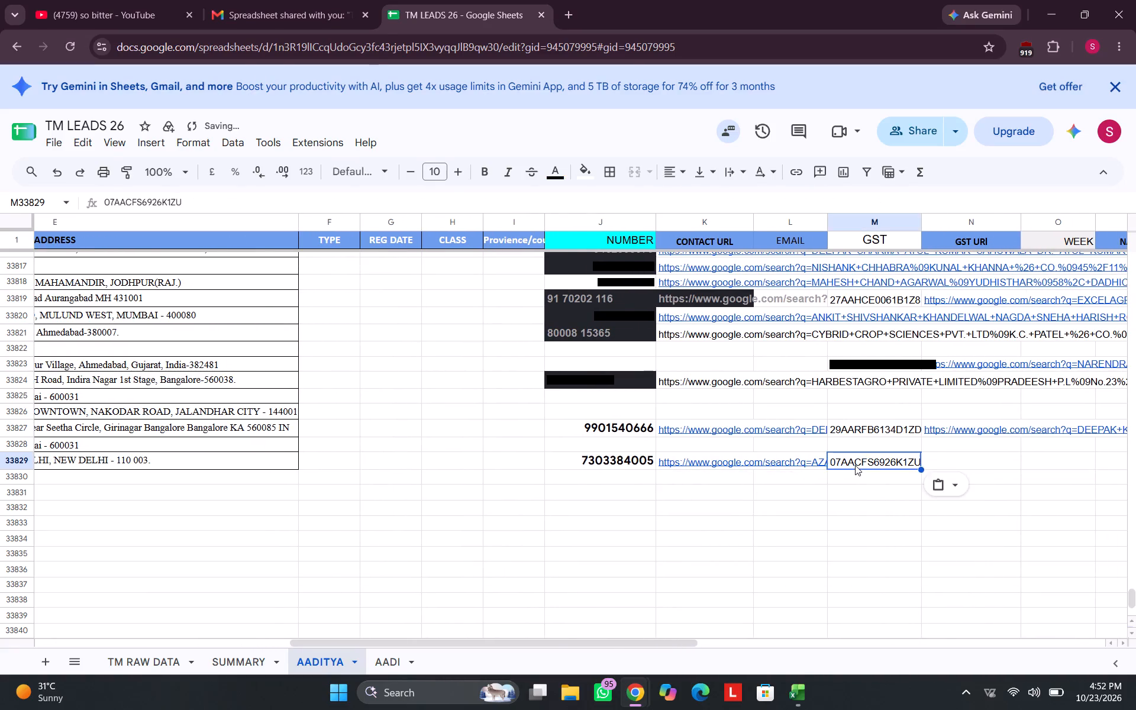
Copy the GST search's page URL into the GST URL cell of row 33829.
{"action": "key", "text": "alt+Tab"}
{"action": "left_click", "coordinate": [747, 52]}
{"action": "key", "text": "ctrl+c"}
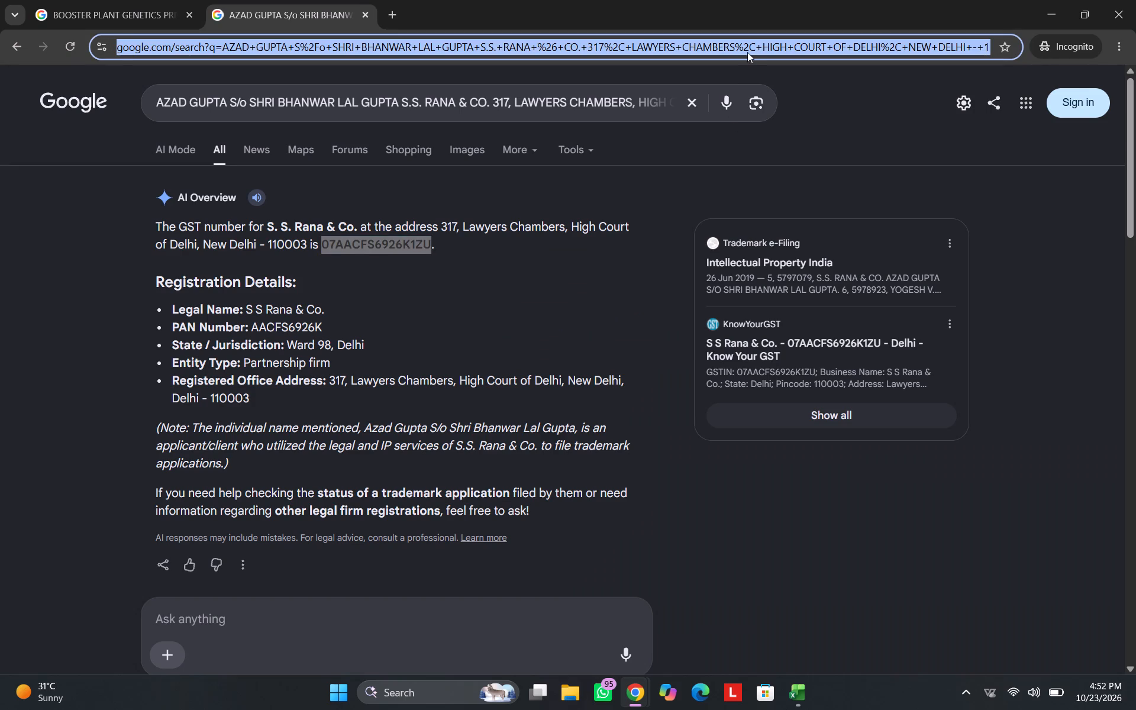
{"action": "key", "text": "alt+Tab"}
{"action": "left_click", "coordinate": [998, 456]}
{"action": "key", "text": "ctrl+v"}
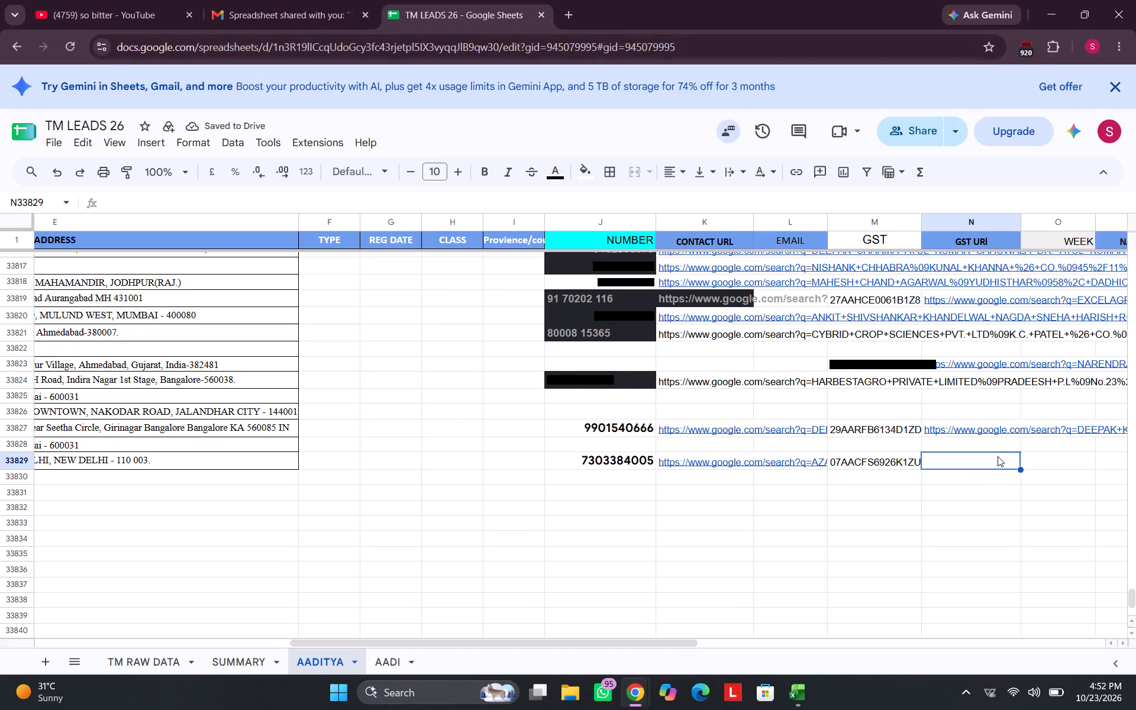
Copy application number 6593089 from Page215 of the Excel workbook into column B of row 33830 in TM LEADS 26.
{"action": "key", "text": "Down"}
{"action": "key", "text": "Left"}
{"action": "key", "text": "Left"}
{"action": "key", "text": "Left"}
{"action": "key", "text": "Left"}
{"action": "key", "text": "Left"}
{"action": "key", "text": "Left"}
{"action": "key", "text": "Left"}
{"action": "key", "text": "Left"}
{"action": "key", "text": "Left"}
{"action": "key", "text": "Left"}
{"action": "key", "text": "Left"}
{"action": "key", "text": "Left"}
{"action": "key", "text": "Left"}
{"action": "key", "text": "Left"}
{"action": "key", "text": "Left"}
{"action": "key", "text": "Right"}
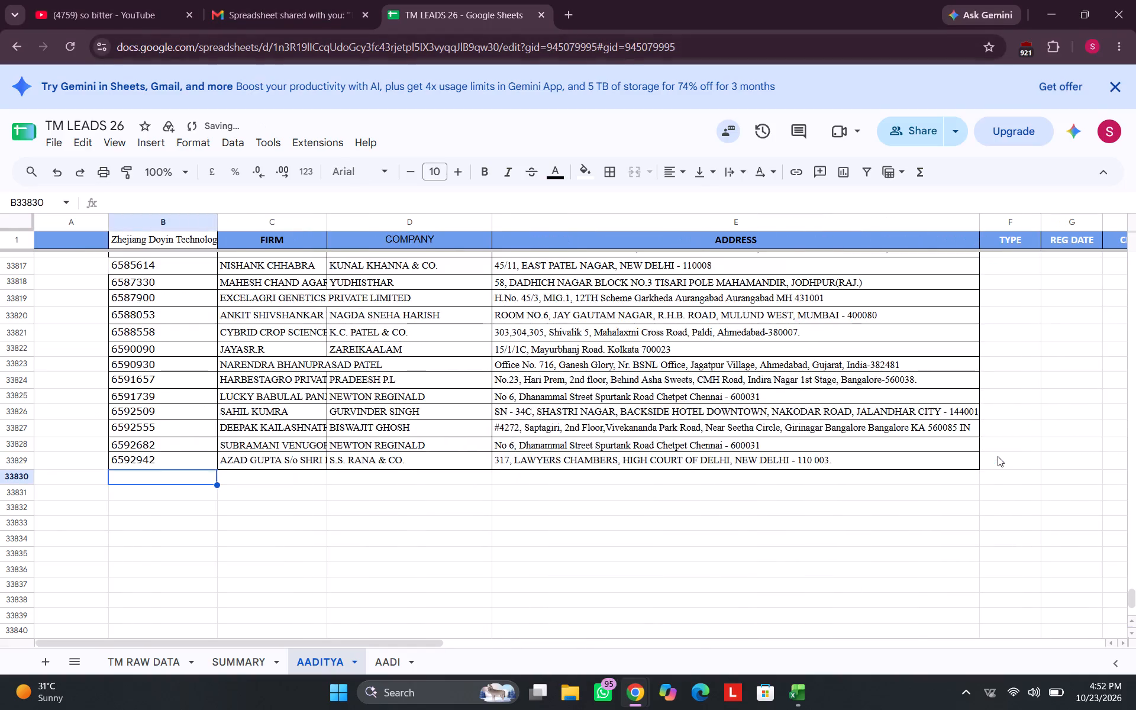
{"action": "key", "text": "alt+Tab"}
{"action": "key", "text": "alt+Right"}
{"action": "key", "text": "alt+Tab"}
{"action": "key", "text": "alt+Tab"}
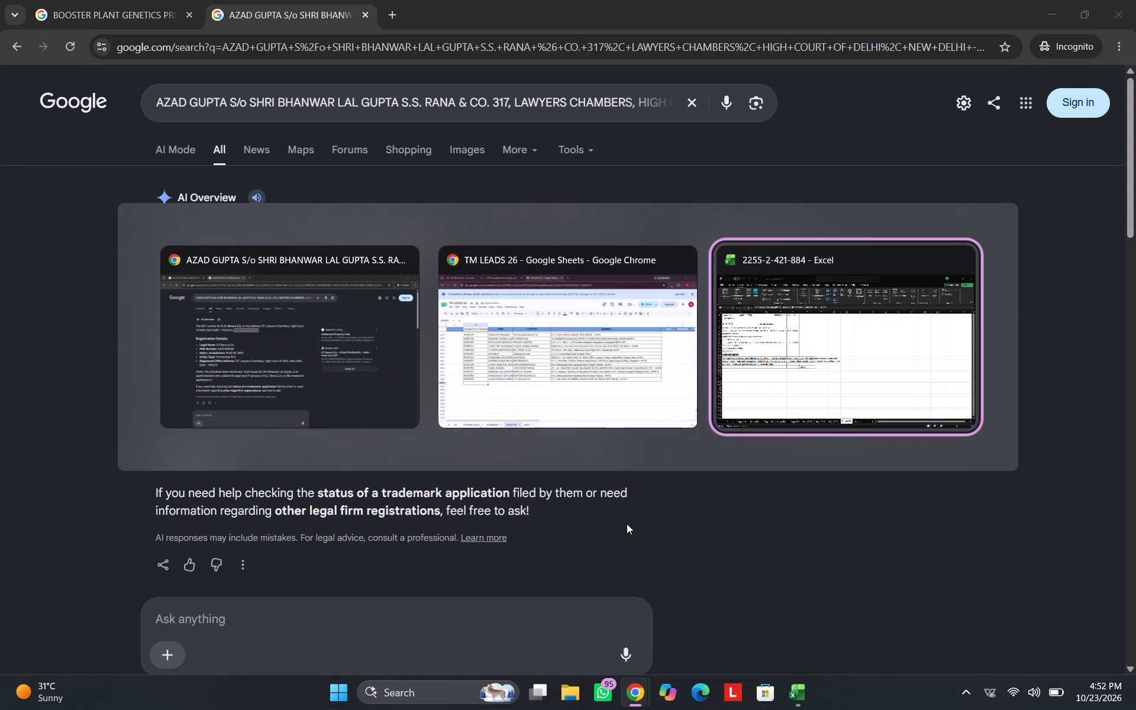
{"action": "key", "text": "alt+Right"}
{"action": "key", "text": "alt+Right"}
{"action": "key", "text": "alt+Right"}
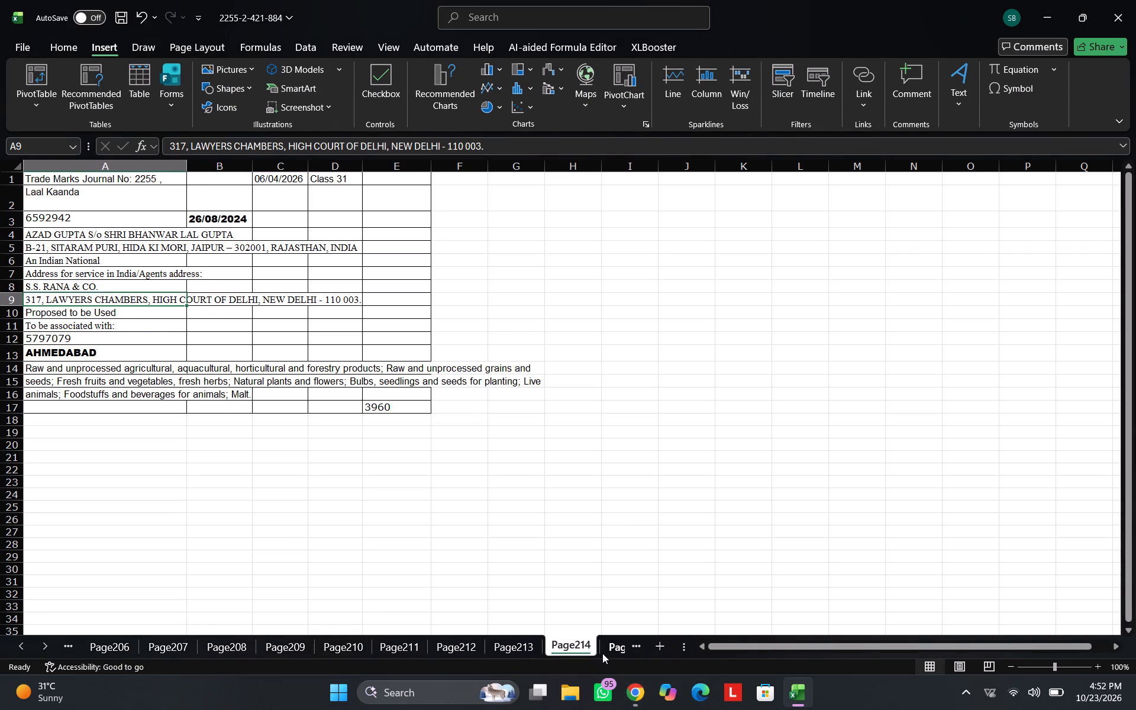
{"action": "left_click", "coordinate": [602, 653]}
{"action": "left_click", "coordinate": [98, 196]}
{"action": "key", "text": "ctrl+c"}
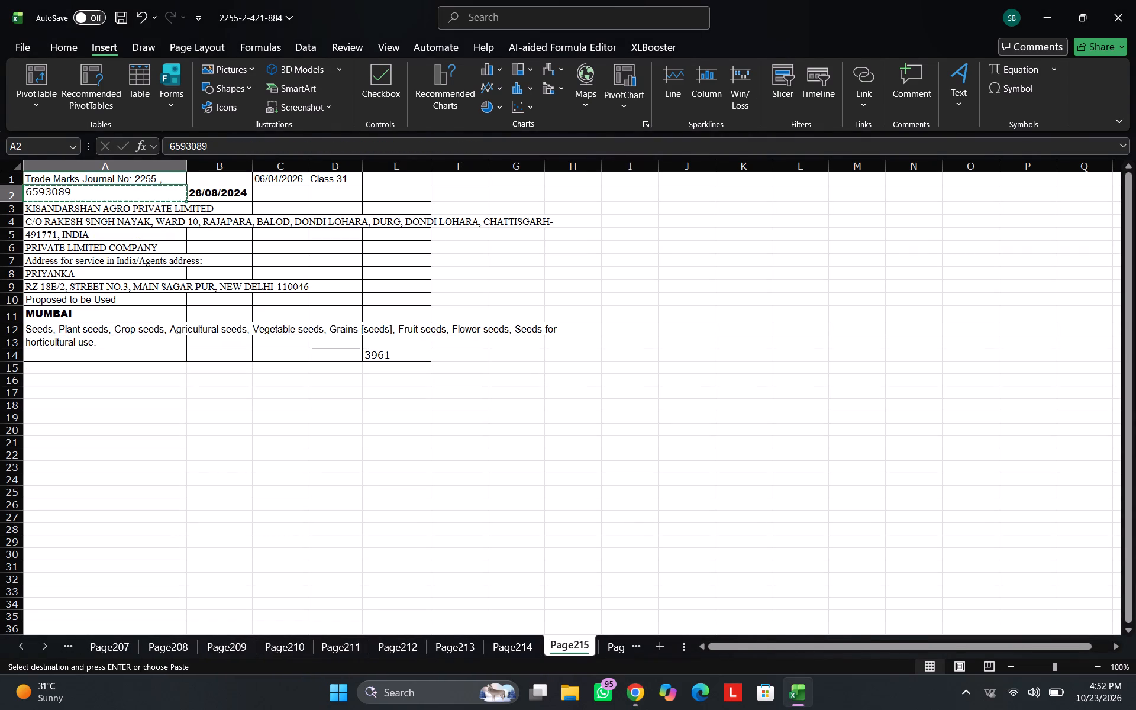
{"action": "key", "text": "alt+Tab"}
{"action": "key", "text": "alt+Tab"}
{"action": "key", "text": "alt+Right"}
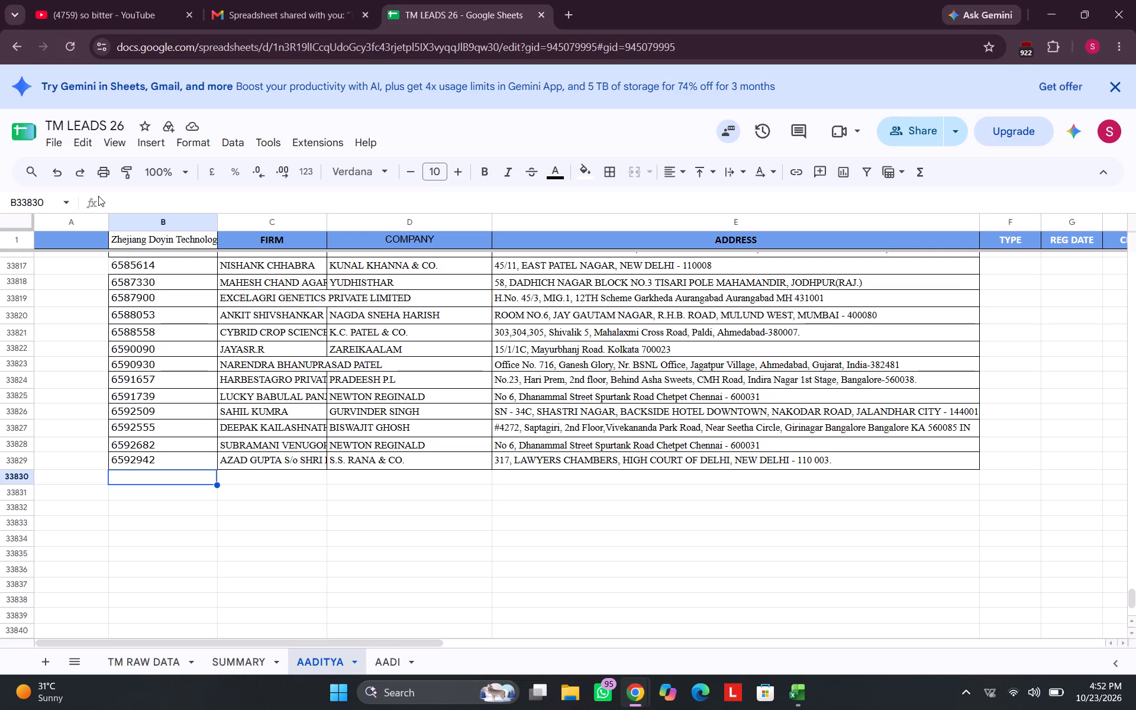
{"action": "key", "text": "ctrl+v"}
Copy KISANDARSHAN AGRO PRIVATE LIMITED from Page215 into row 33830's FIRM cell.
{"action": "key", "text": "alt+Tab"}
{"action": "key", "text": "alt+Right"}
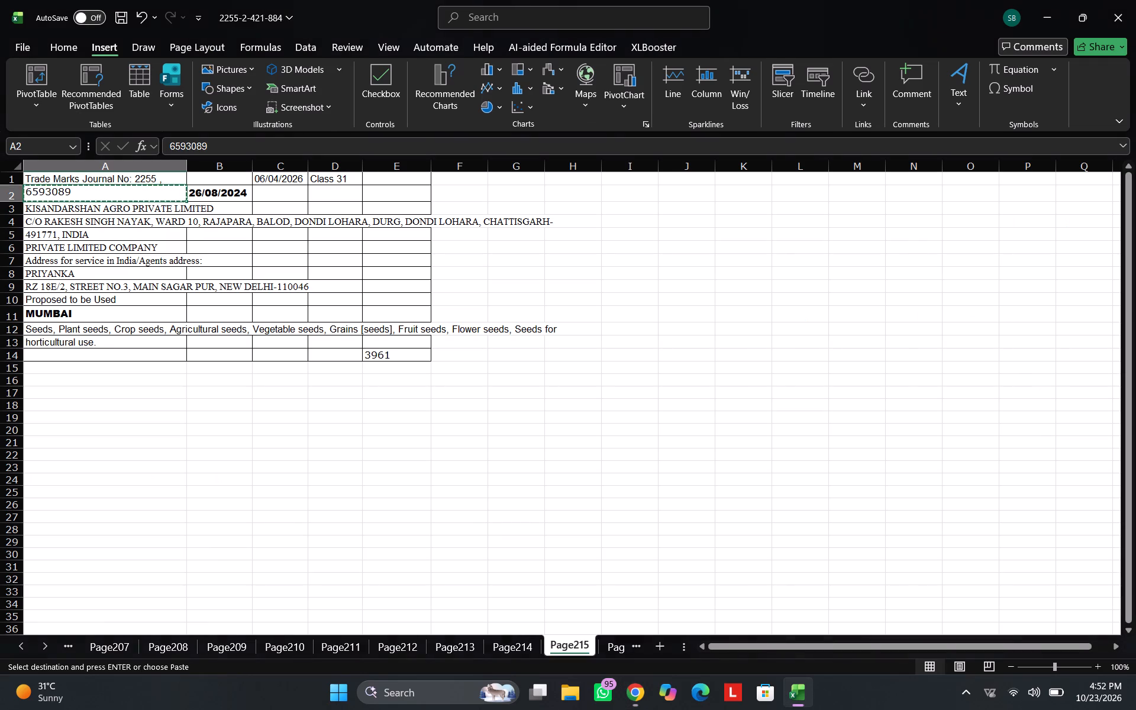
{"action": "key", "text": "Down"}
{"action": "key", "text": "ctrl+c"}
{"action": "key", "text": "alt+Tab"}
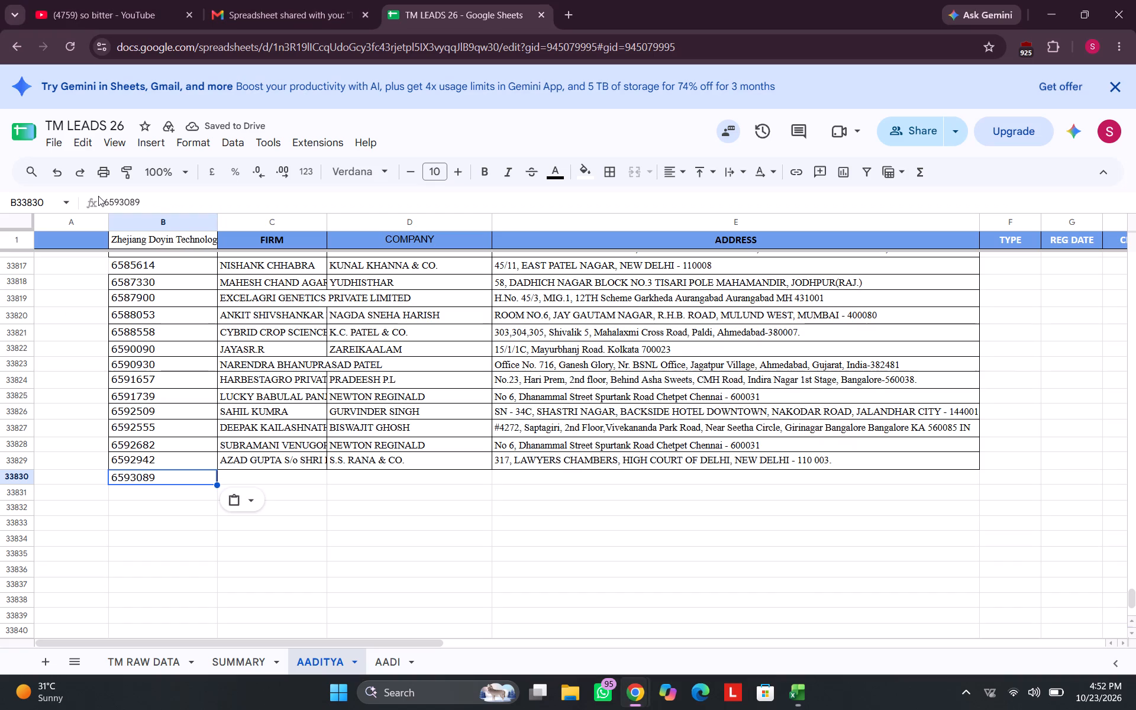
{"action": "key", "text": "Right"}
{"action": "key", "text": "ctrl+v"}
Copy the agent name listed under the address for service on Page215 into row 33830's COMPANY cell.
{"action": "key", "text": "alt+Tab"}
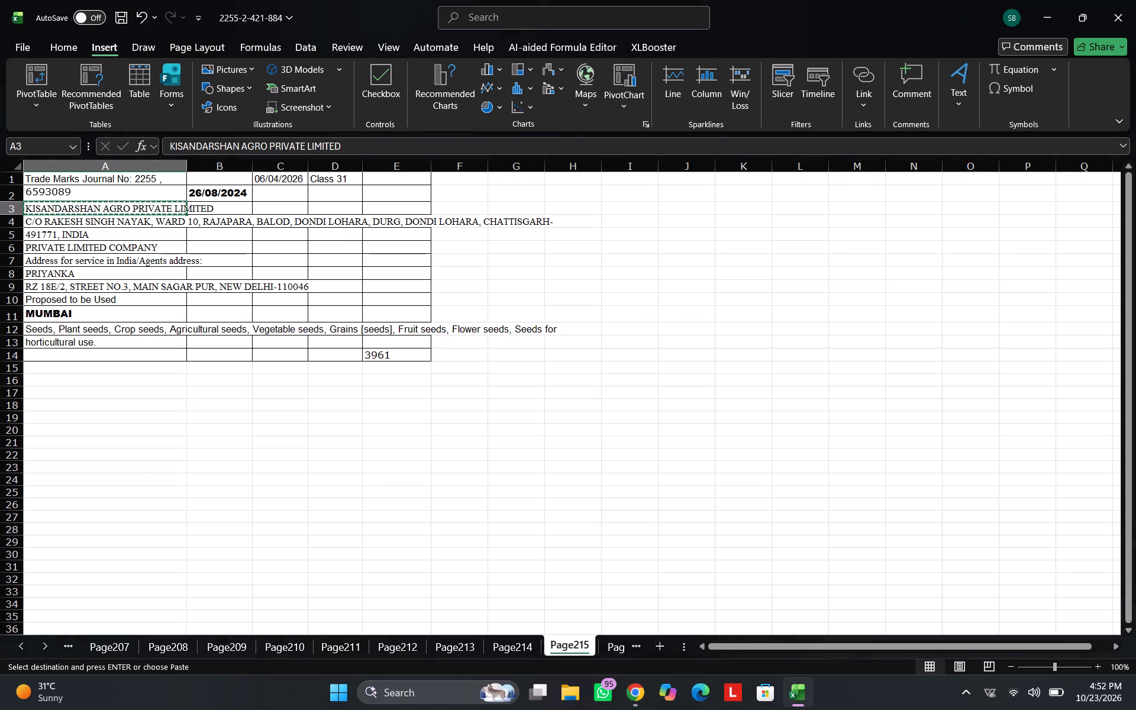
{"action": "key", "text": "Down"}
{"action": "key", "text": "Down"}
{"action": "key", "text": "Down"}
{"action": "key", "text": "Down"}
{"action": "key", "text": "Down"}
{"action": "key", "text": "ctrl+c"}
{"action": "key", "text": "alt+Tab"}
{"action": "key", "text": "Right"}
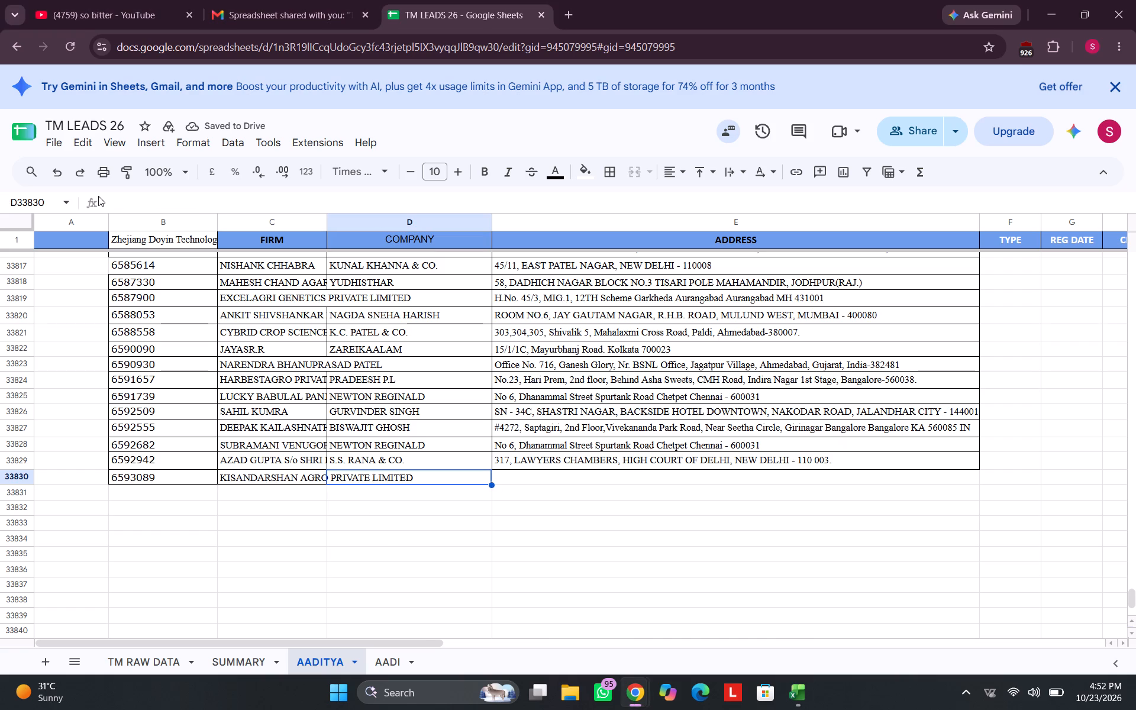
{"action": "key", "text": "ctrl+v"}
Copy the agent's address from Page215 into row 33830's ADDRESS cell.
{"action": "key", "text": "alt+Tab"}
{"action": "key", "text": "Down"}
{"action": "key", "text": "ctrl+c"}
{"action": "key", "text": "alt+Tab"}
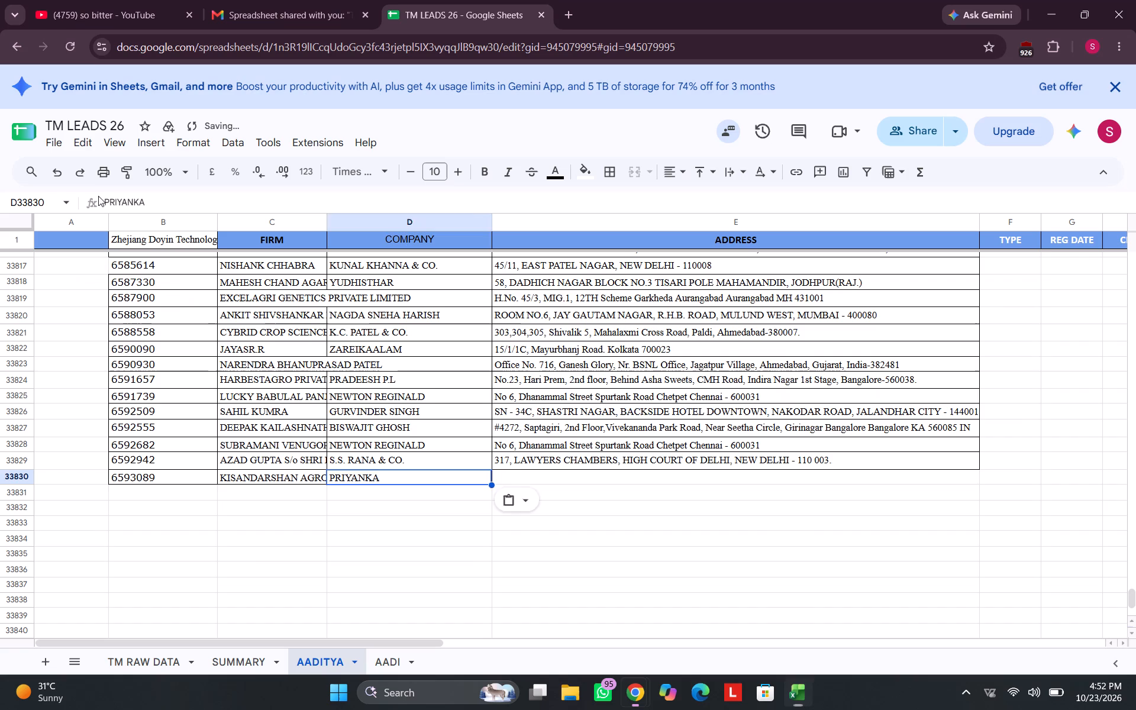
{"action": "key", "text": "Right"}
{"action": "key", "text": "ctrl+v"}
Copy row 33830's FIRM, COMPANY and ADDRESS entries together and switch away from TM LEADS 26.
{"action": "key", "text": "Right"}
{"action": "key", "text": "shift+Left"}
{"action": "key", "text": "shift+Left"}
{"action": "key", "text": "ctrl+c"}
{"action": "key", "text": "alt+Tab"}
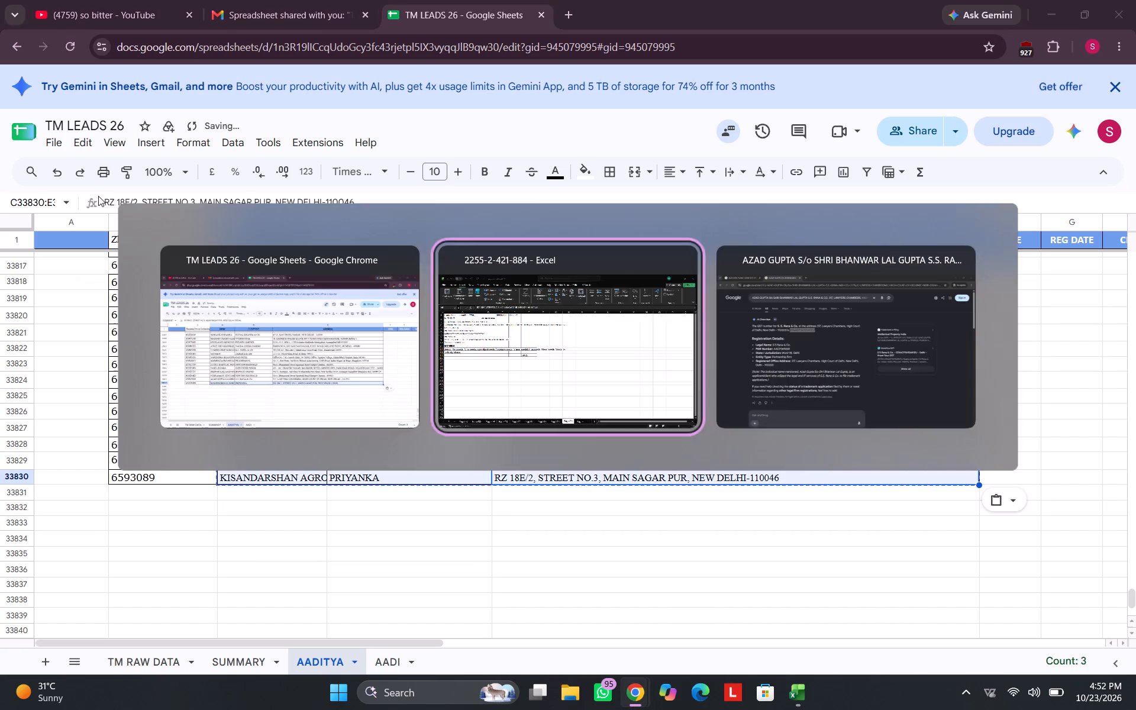
Search Google in the incognito window for the copied KISANDARSHAN AGRO PRIVATE LIMITED, agent and address details plus "contact number".
{"action": "key", "text": "alt+Right"}
{"action": "left_click", "coordinate": [701, 101]}
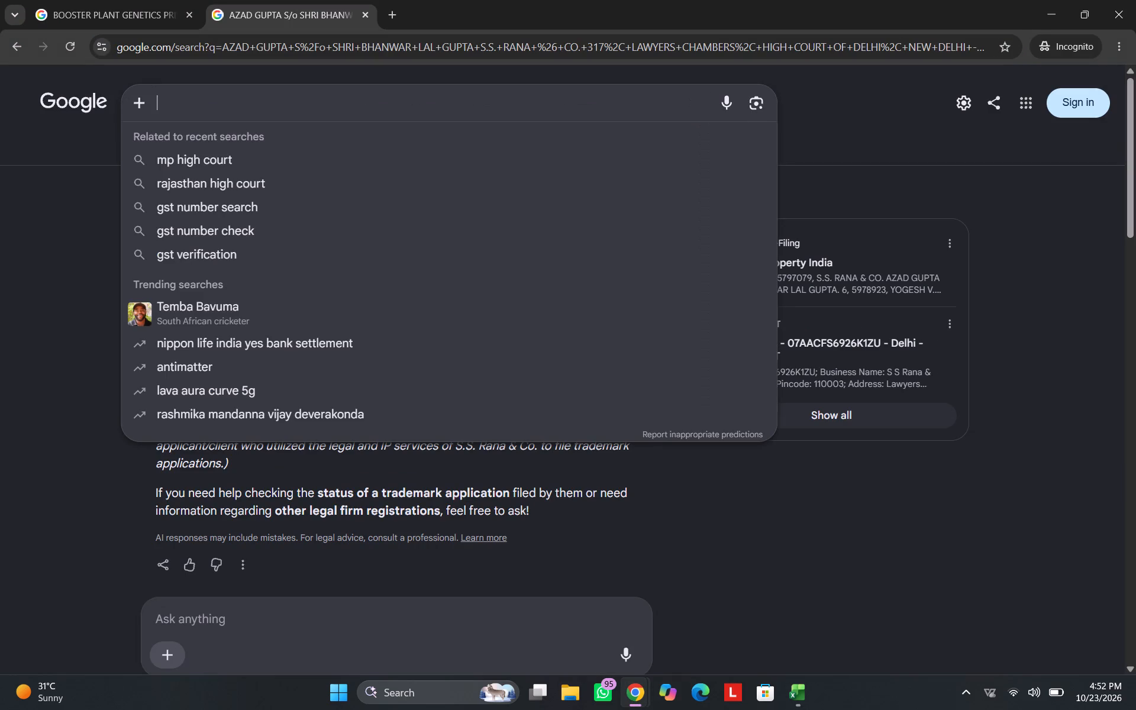
{"action": "key", "text": "ctrl+v"}
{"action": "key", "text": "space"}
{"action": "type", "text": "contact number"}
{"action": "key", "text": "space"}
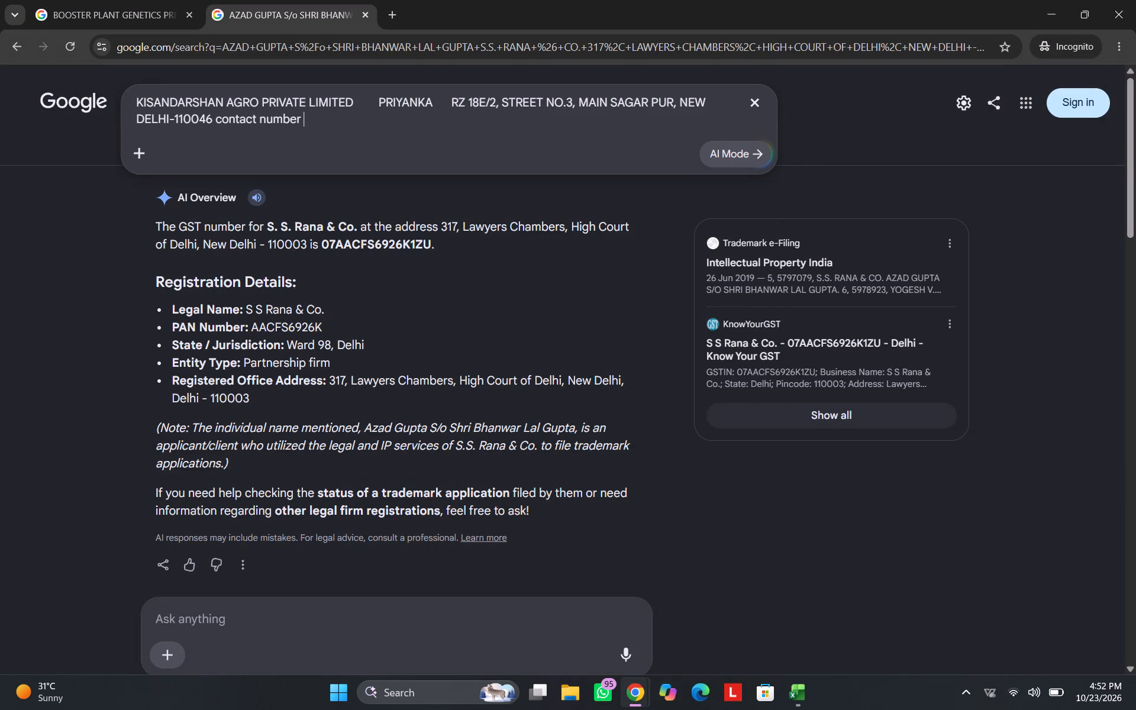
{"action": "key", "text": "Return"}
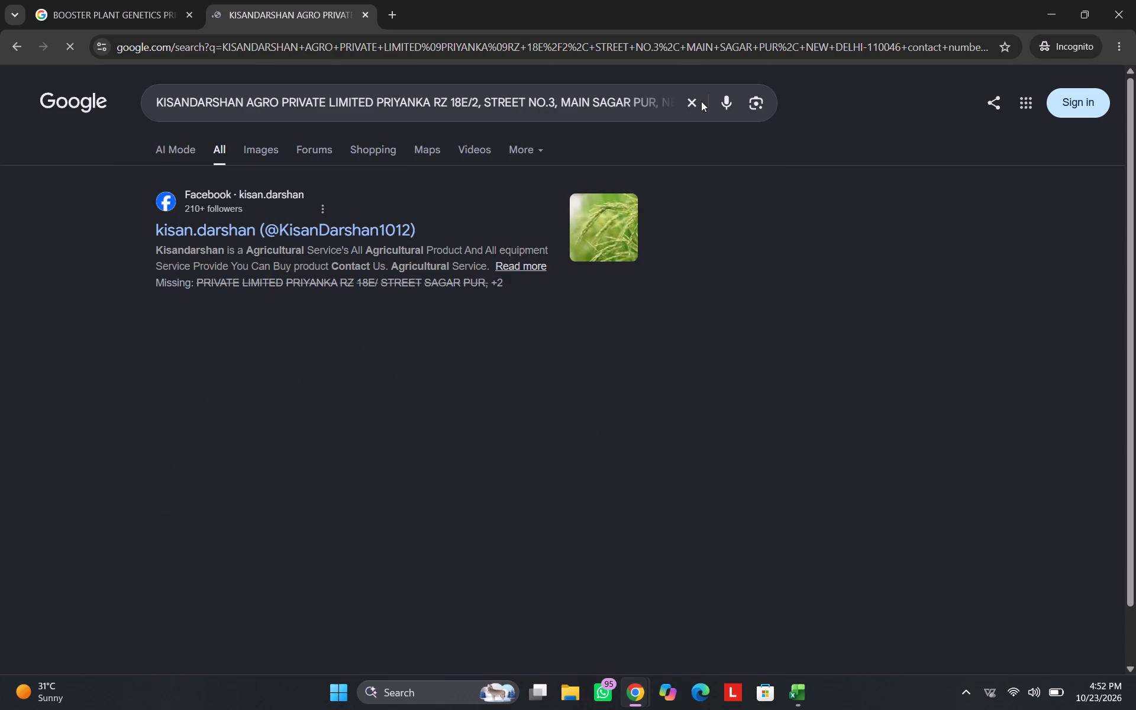
Edit the query by adding "gst" before "number" and search for KISANDARSHAN AGRO PRIVATE LIMITED's GST number.
{"action": "left_click", "coordinate": [622, 112]}
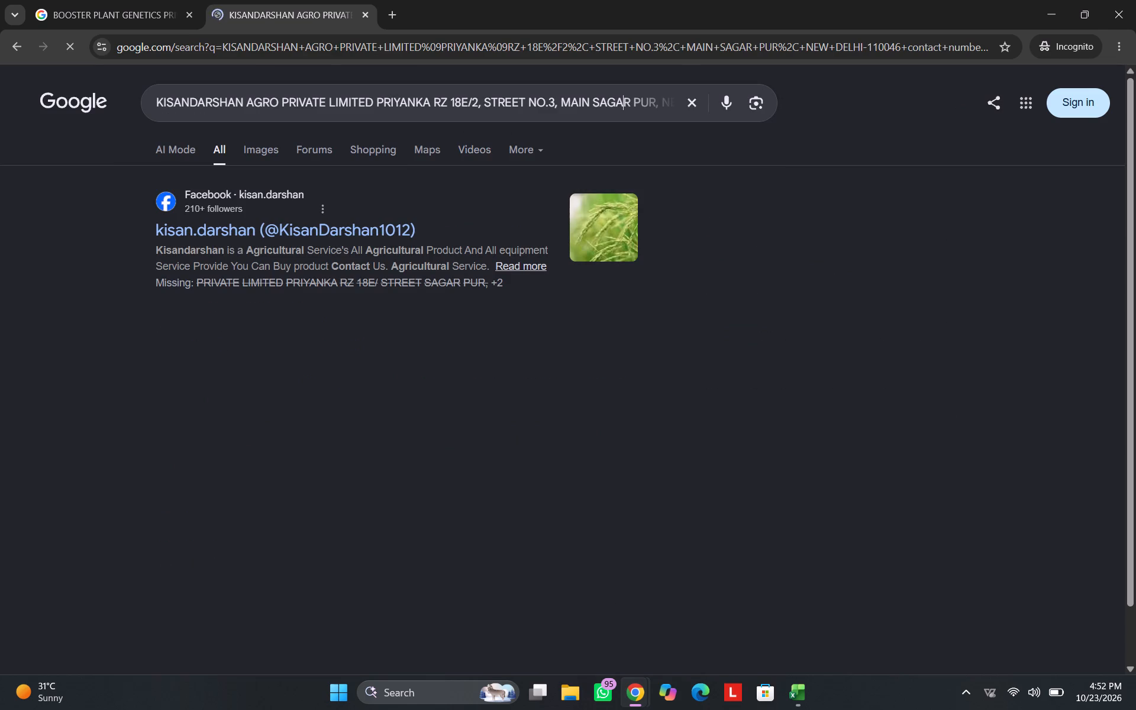
{"action": "left_click", "coordinate": [498, 104]}
{"action": "left_click", "coordinate": [454, 117]}
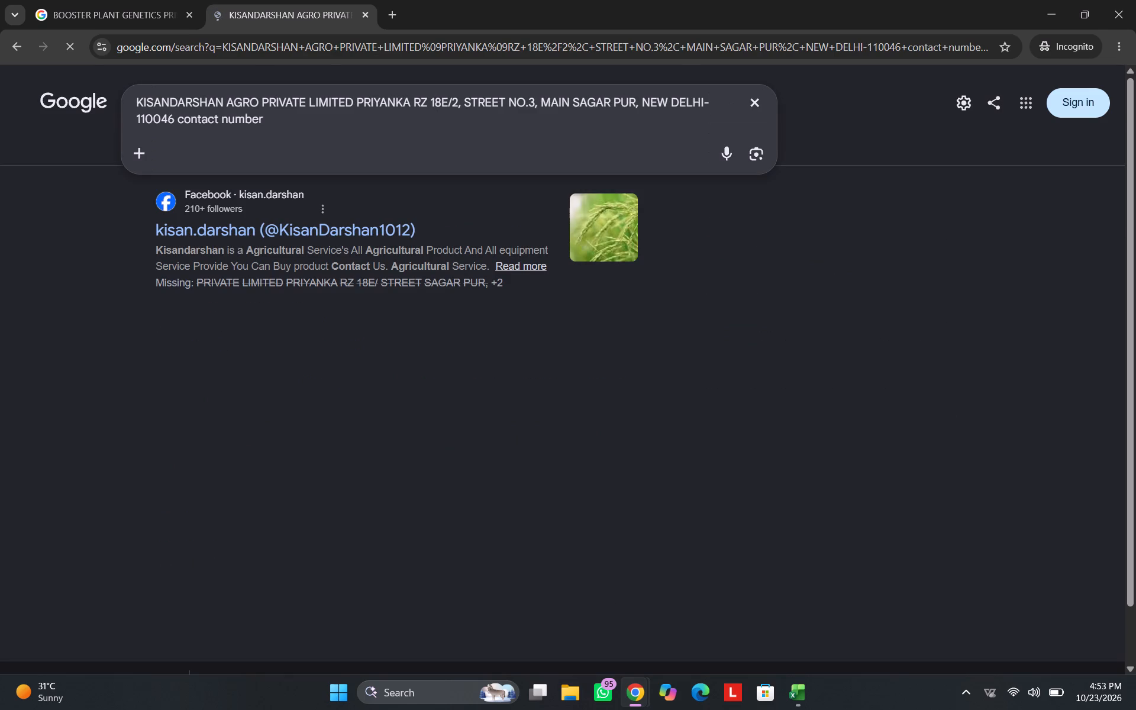
{"action": "left_click", "coordinate": [216, 128]}
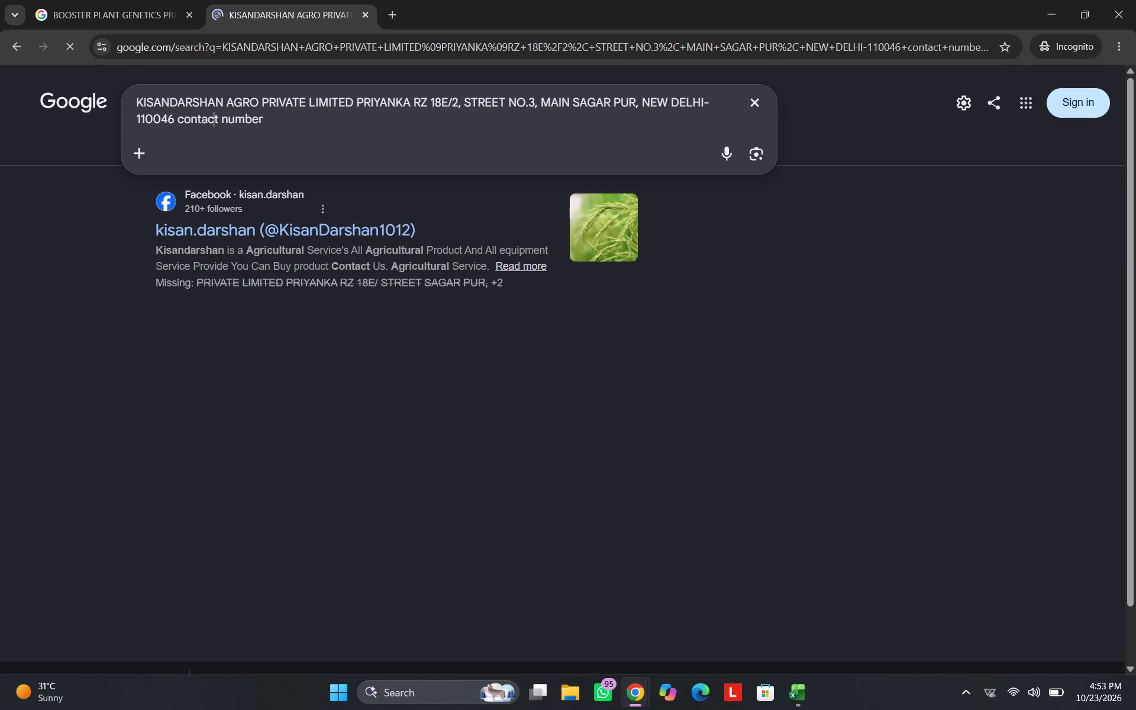
{"action": "left_click", "coordinate": [216, 117]}
{"action": "left_click", "coordinate": [217, 117]}
{"action": "key", "text": "BackSpace"}
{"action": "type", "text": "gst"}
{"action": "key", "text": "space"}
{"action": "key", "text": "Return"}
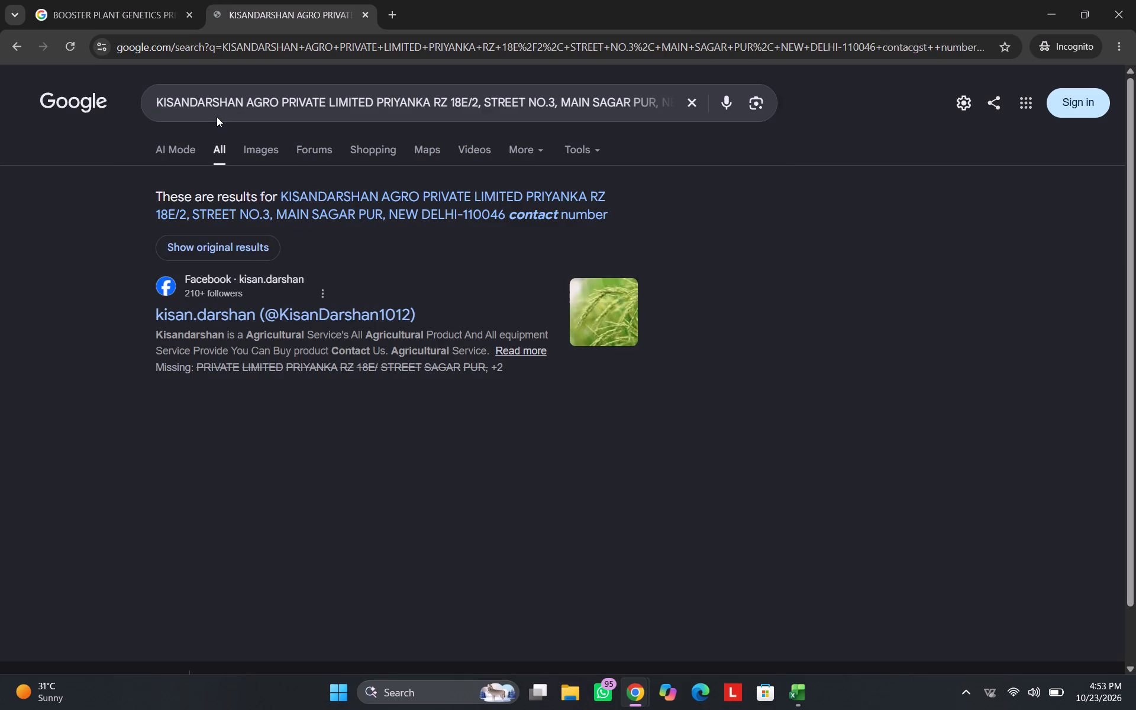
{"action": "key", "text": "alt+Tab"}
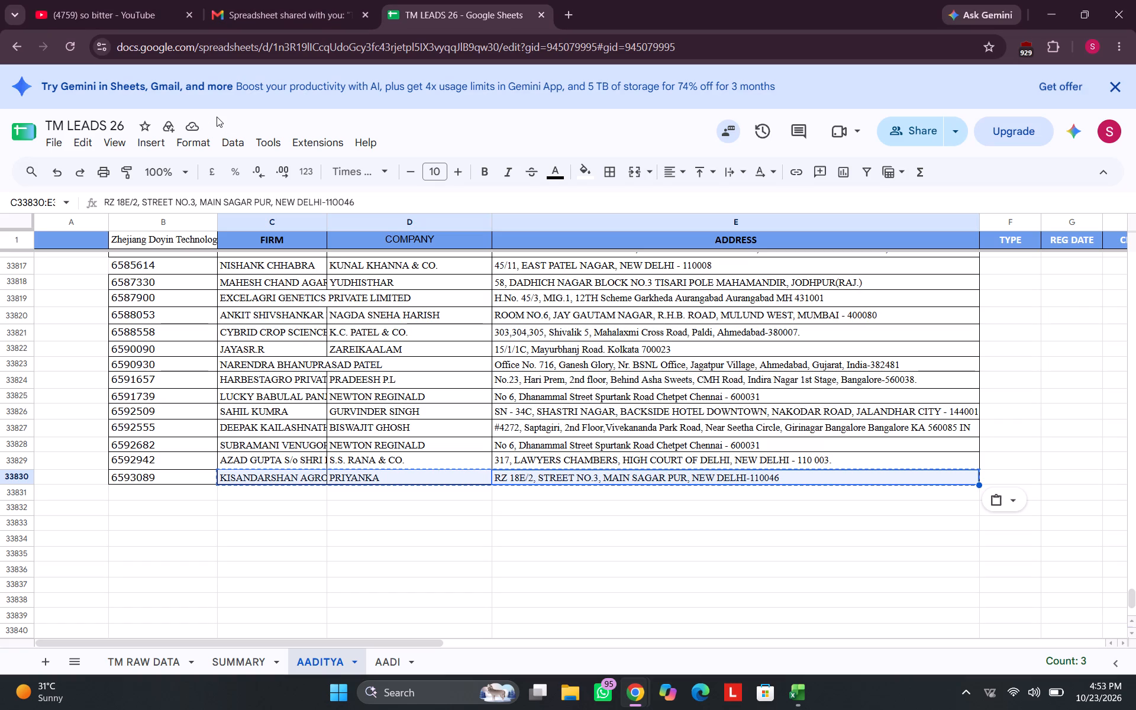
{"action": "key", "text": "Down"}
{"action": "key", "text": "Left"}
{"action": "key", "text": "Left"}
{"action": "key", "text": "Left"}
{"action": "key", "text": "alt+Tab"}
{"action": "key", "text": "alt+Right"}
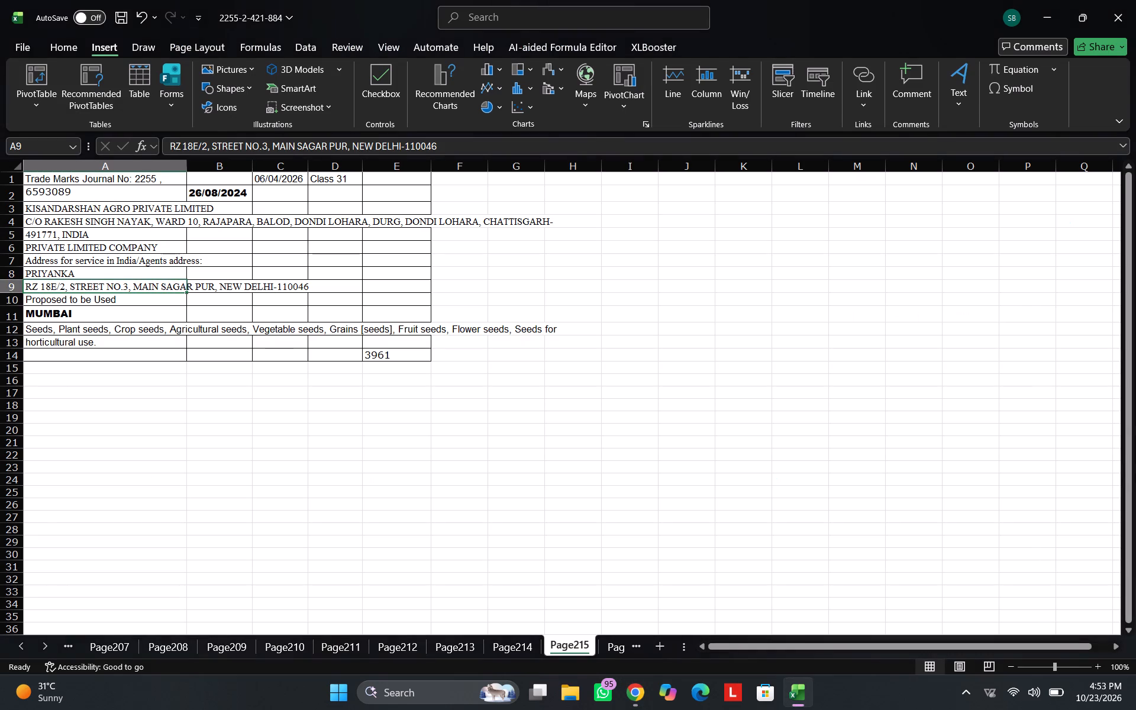
{"action": "left_click", "coordinate": [614, 653]}
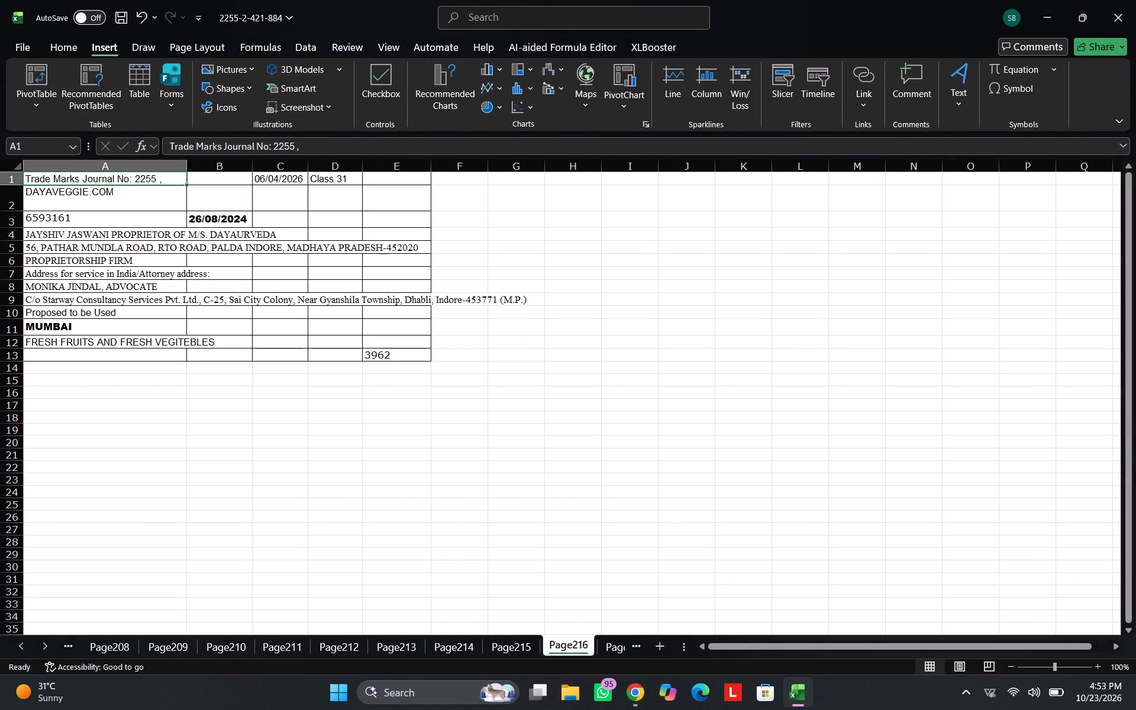
{"action": "left_click", "coordinate": [172, 224]}
{"action": "key", "text": "ctrl+c"}
{"action": "key", "text": "alt+Tab"}
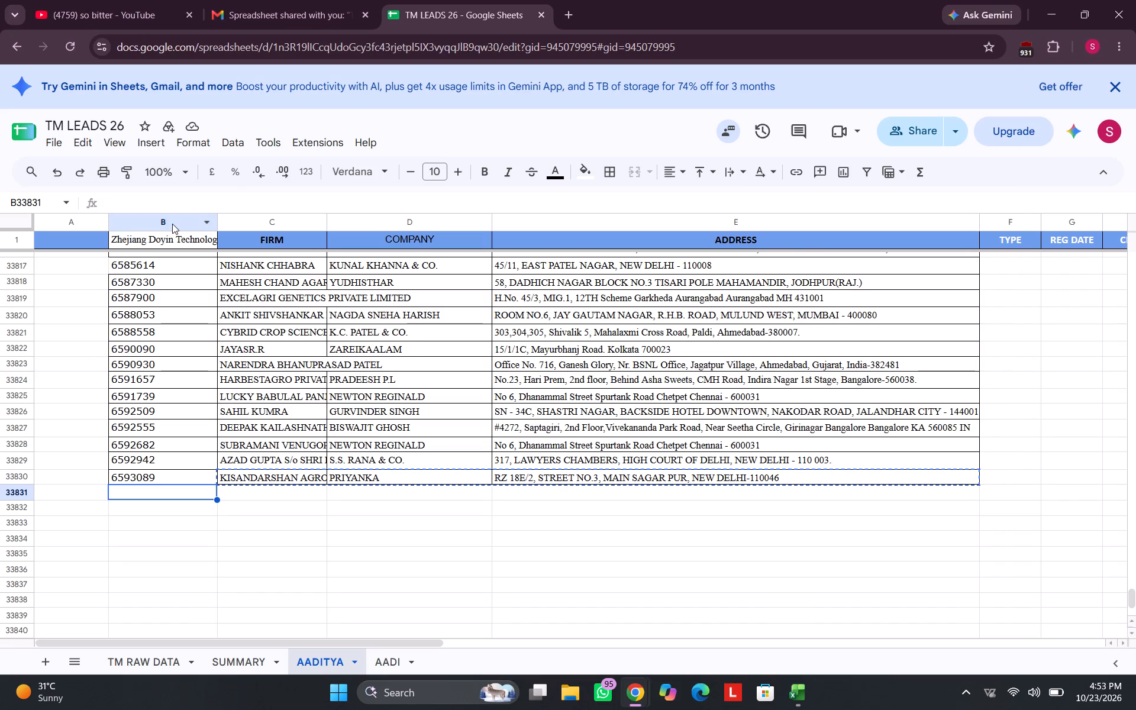
Fill row 33831 with application number 6593161 in column B and the M/S. DAYAURVEDA proprietor entry from Page216 under FIRM.
{"action": "key", "text": "ctrl+v"}
{"action": "key", "text": "alt+Tab"}
{"action": "key", "text": "Down"}
{"action": "key", "text": "ctrl+c"}
{"action": "key", "text": "alt+Tab"}
{"action": "key", "text": "Right"}
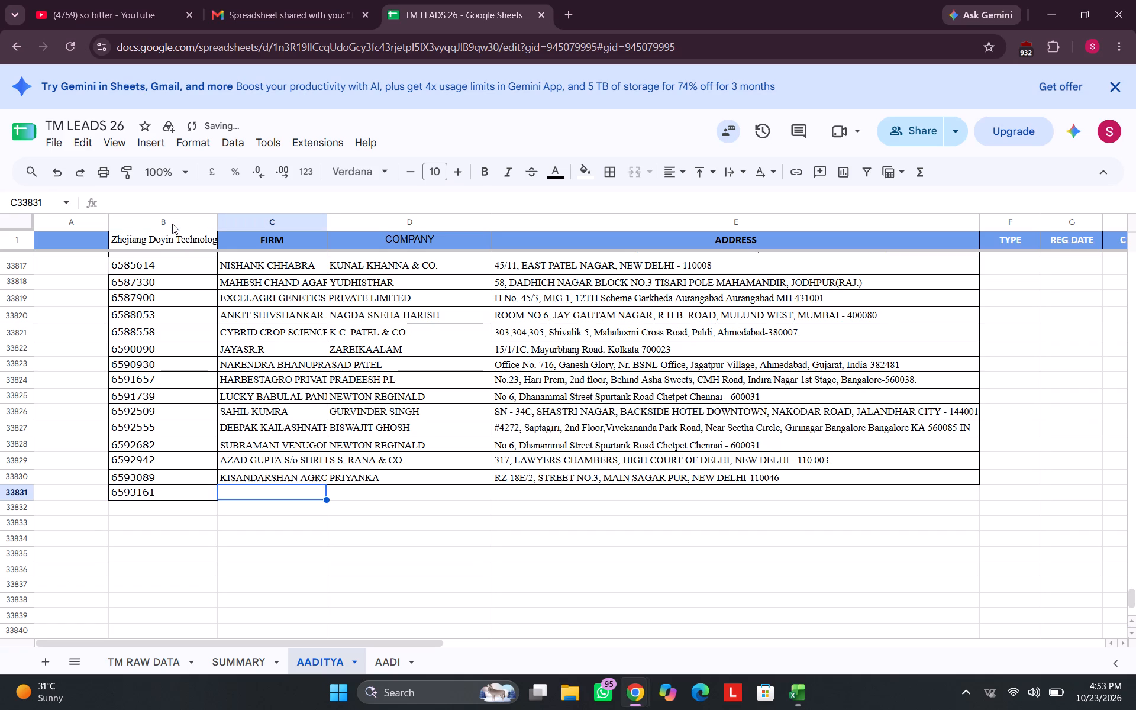
{"action": "key", "text": "ctrl+v"}
Copy the advocate's name from Page216 into row 33831's COMPANY cell.
{"action": "key", "text": "alt+Tab"}
{"action": "key", "text": "Down"}
{"action": "key", "text": "Down"}
{"action": "key", "text": "Down"}
{"action": "key", "text": "Down"}
{"action": "key", "text": "Down"}
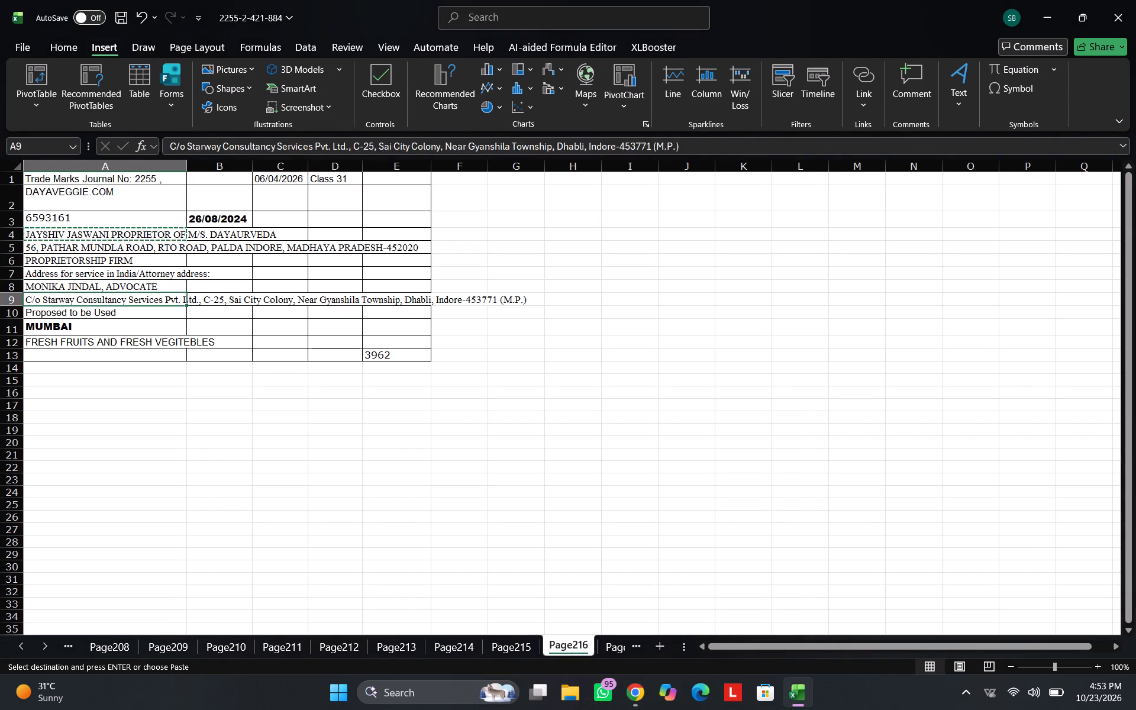
{"action": "key", "text": "Up"}
{"action": "key", "text": "ctrl+c"}
{"action": "key", "text": "alt+Tab"}
{"action": "key", "text": "Right"}
{"action": "key", "text": "ctrl+v"}
Copy the advocate's address for service from Page216 into row 33831's ADDRESS cell.
{"action": "key", "text": "alt+Tab"}
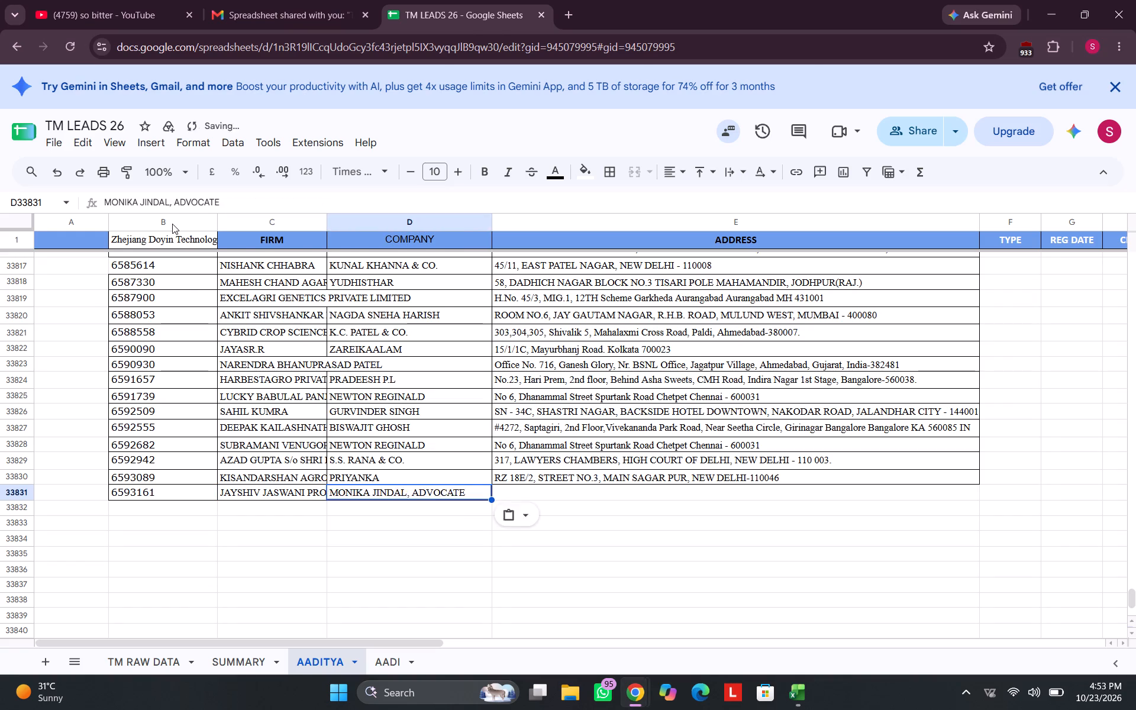
{"action": "key", "text": "Down"}
{"action": "key", "text": "ctrl+c"}
{"action": "key", "text": "alt+Tab"}
{"action": "key", "text": "Right"}
{"action": "key", "text": "ctrl+v"}
Search Google for row 33831's FIRM, COMPANY and ADDRESS entries followed by "contact number".
{"action": "key", "text": "Right"}
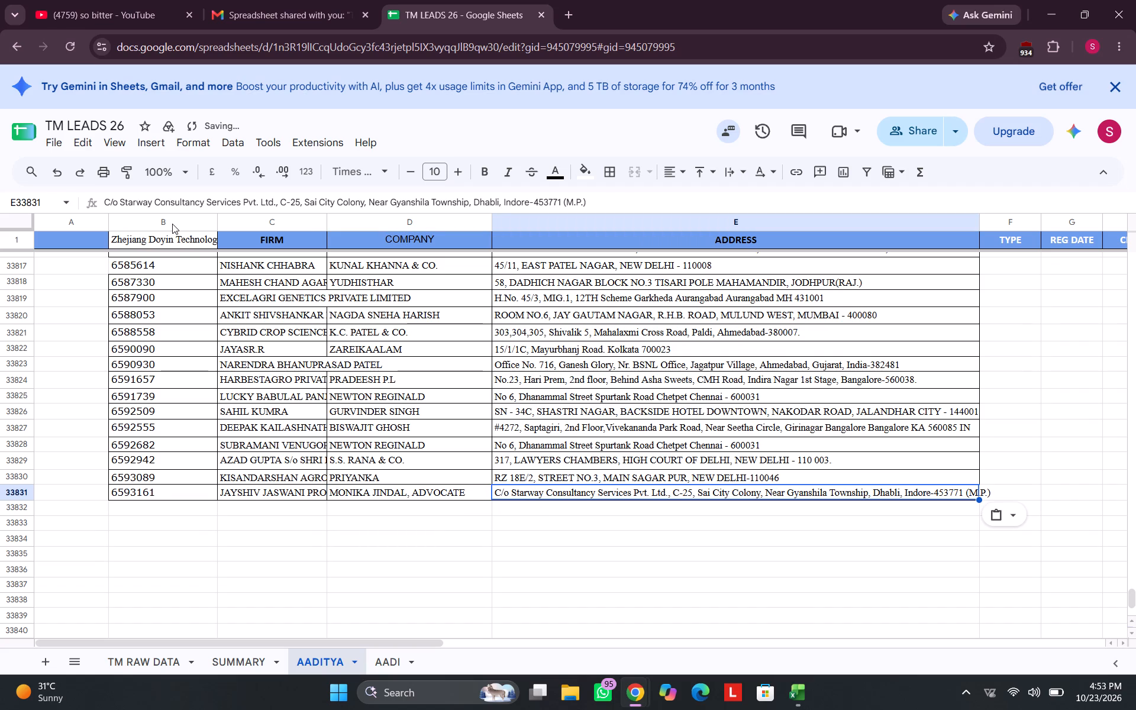
{"action": "key", "text": "shift+Left"}
{"action": "key", "text": "shift+Left"}
{"action": "key", "text": "ctrl+c"}
{"action": "key", "text": "alt+Tab"}
{"action": "key", "text": "alt+Right"}
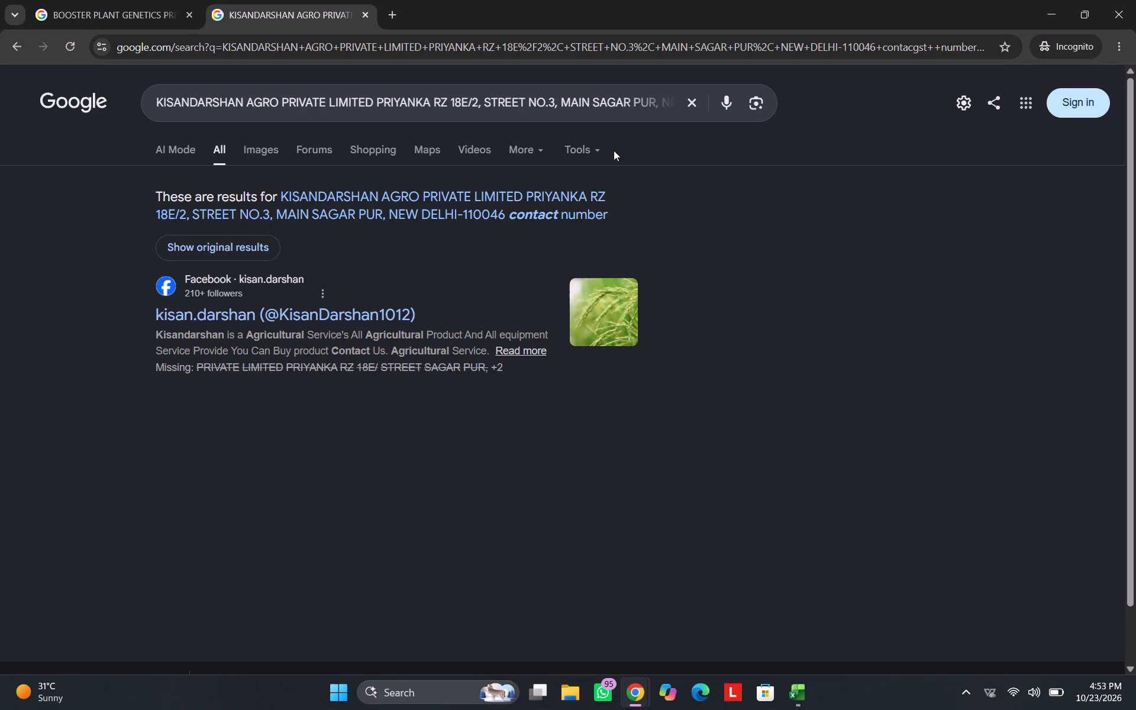
{"action": "left_click", "coordinate": [698, 109]}
{"action": "key", "text": "ctrl+v"}
{"action": "key", "text": "space"}
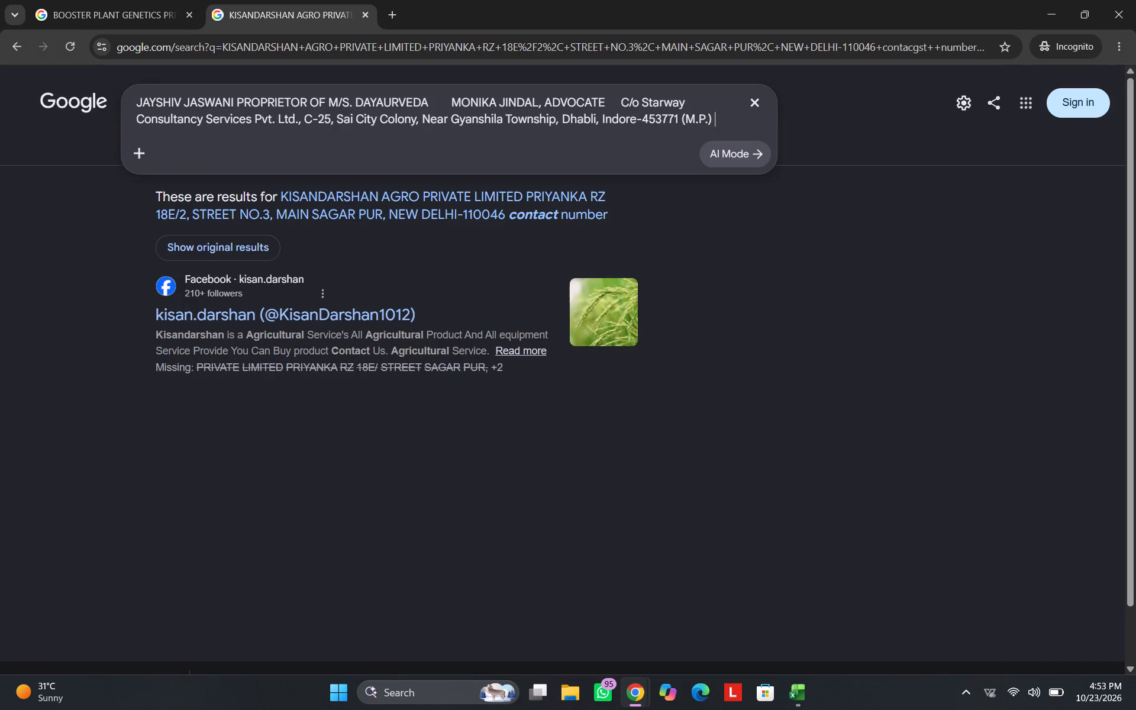
{"action": "type", "text": "contact number"}
{"action": "key", "text": "space"}
{"action": "key", "text": "Return"}
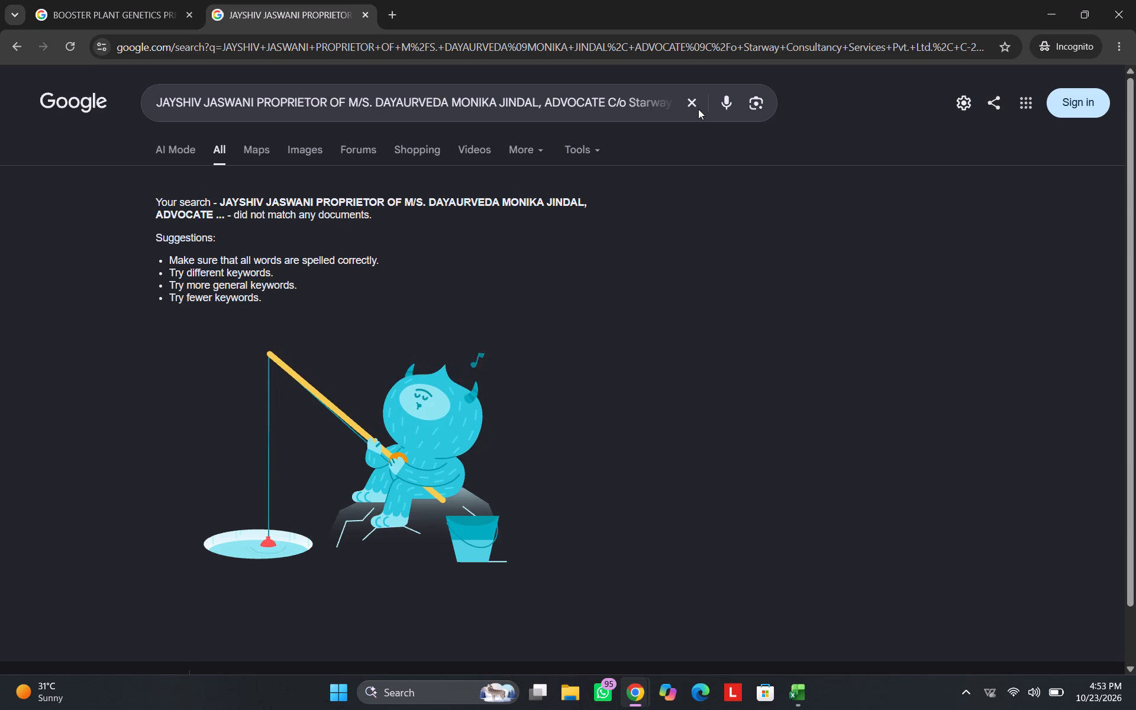
Replace "contact" with "gst" in the row 33831 Google query and rerun the search.
{"action": "left_click", "coordinate": [650, 99]}
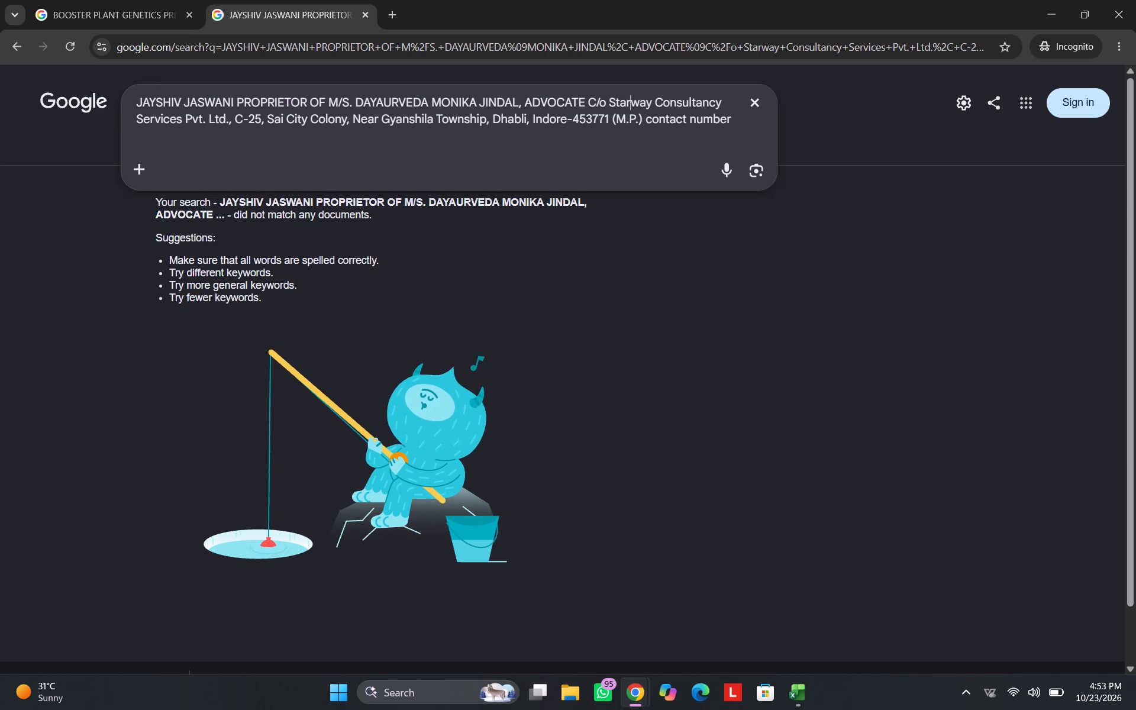
{"action": "left_click", "coordinate": [688, 134]}
{"action": "key", "text": "ctrl+BackSpace"}
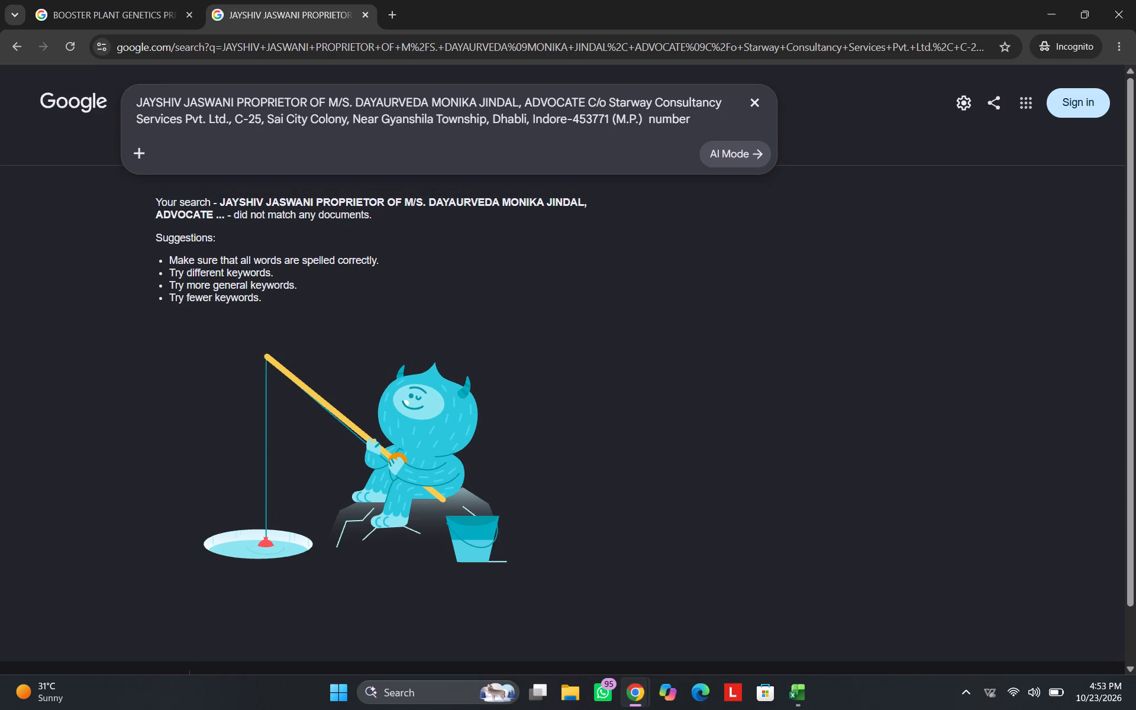
{"action": "type", "text": "gst"}
{"action": "key", "text": "space"}
{"action": "key", "text": "Return"}
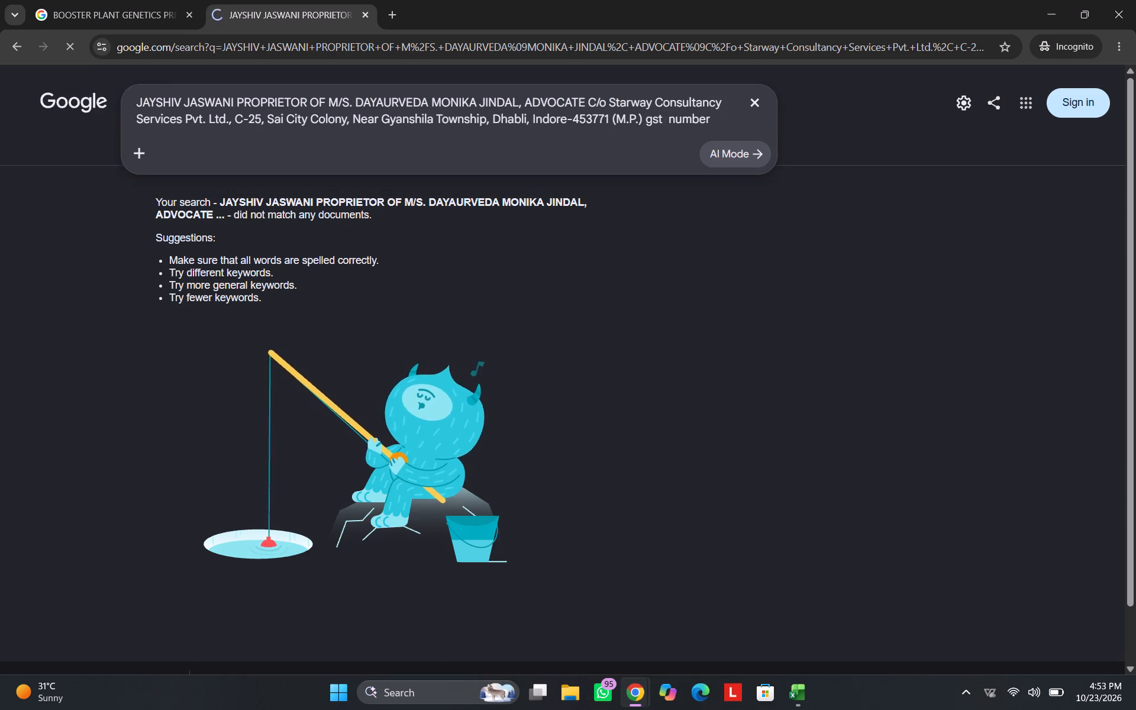
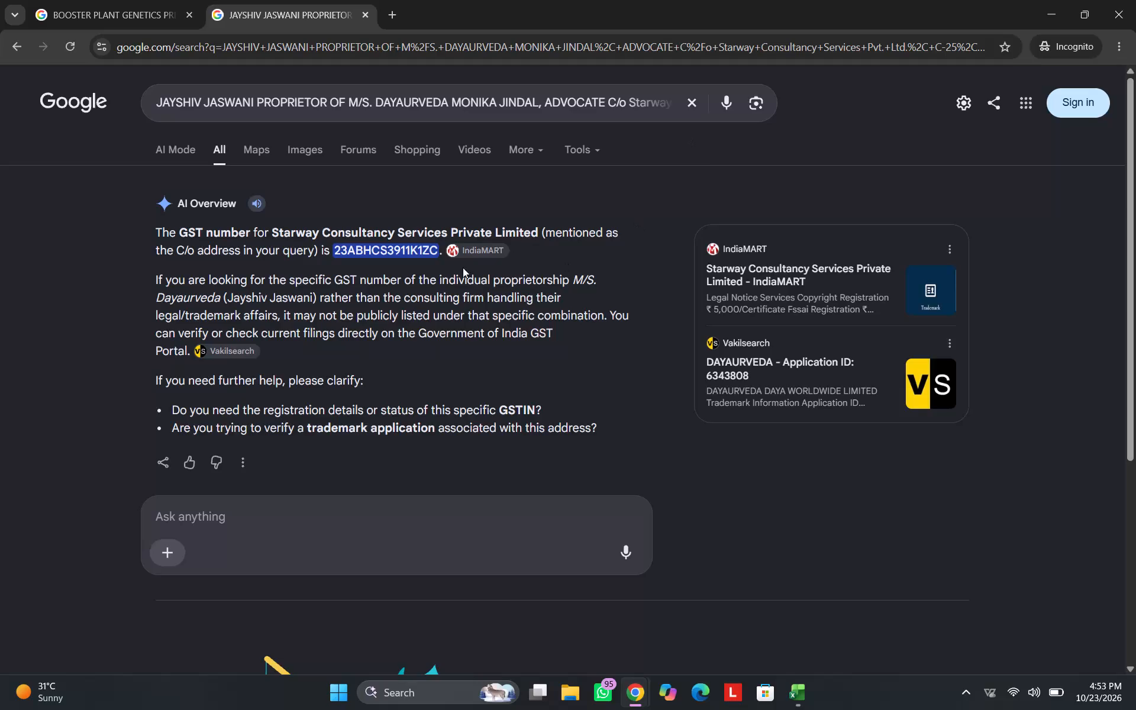
Copy Starway Consultancy Services' GST number from the Google AI Overview into row 33831's GST cell in TM LEADS 26.
{"action": "double_click", "coordinate": [423, 250]}
{"action": "key", "text": "ctrl+c"}
{"action": "key", "text": "alt+Tab"}
{"action": "scroll", "coordinate": [423, 250], "scroll_direction": "left", "scroll_amount": 1}
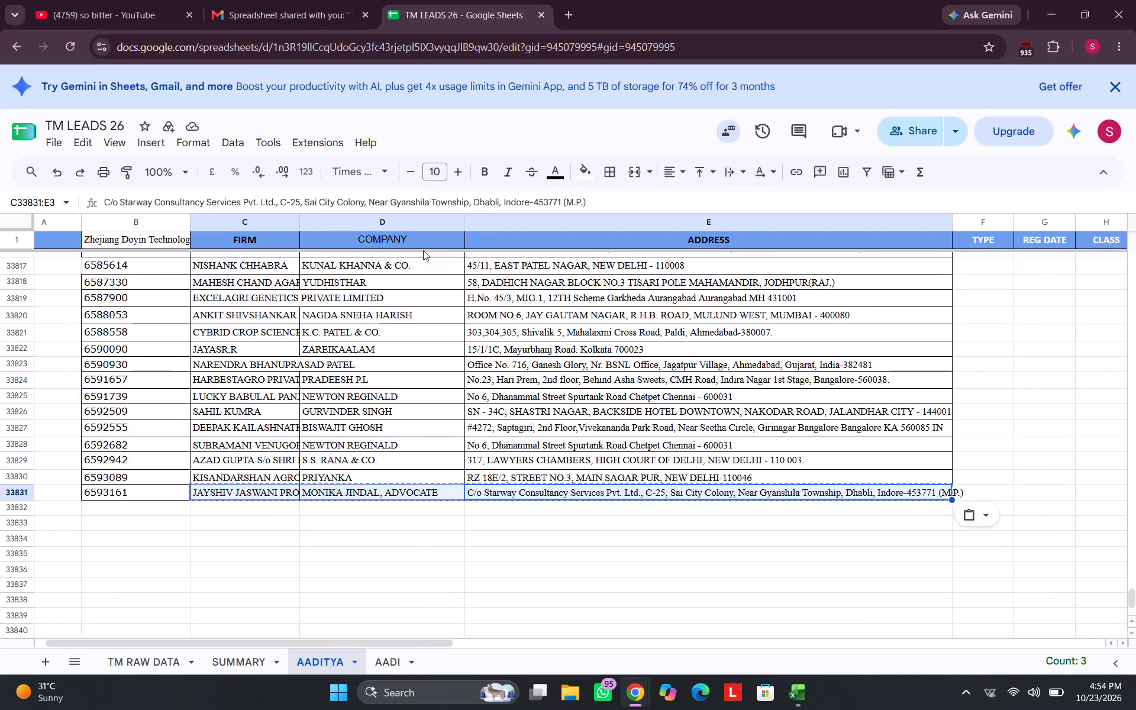
{"action": "scroll", "coordinate": [423, 250], "scroll_direction": "left", "scroll_amount": 2}
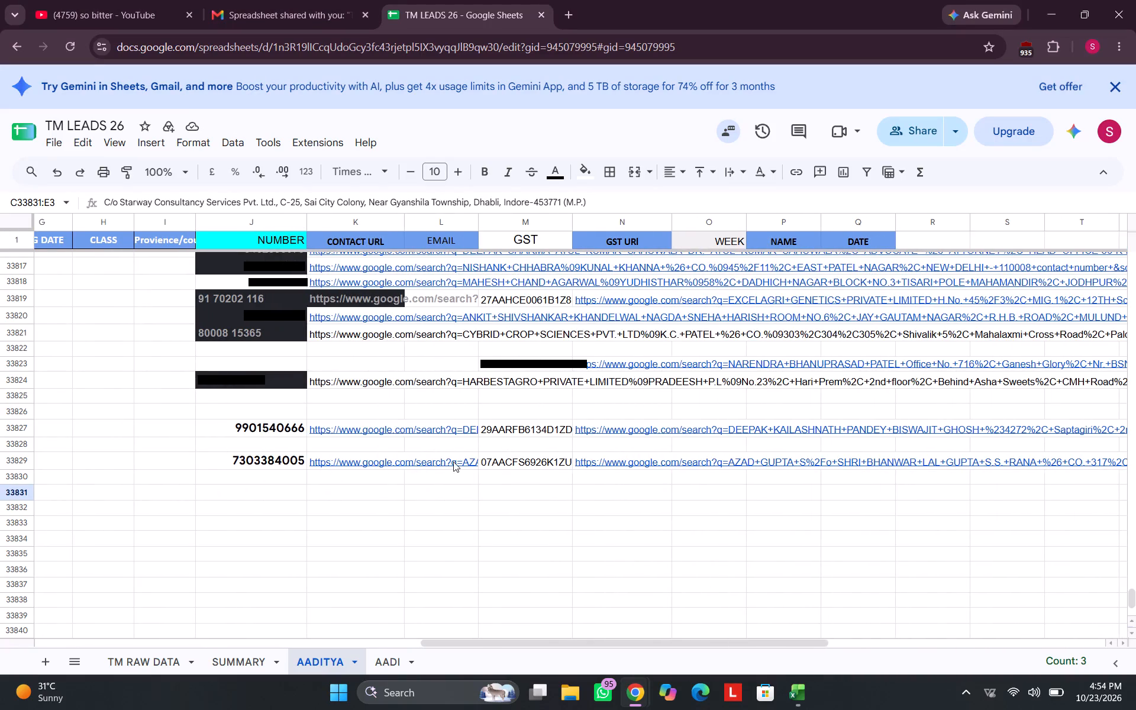
{"action": "scroll", "coordinate": [453, 461], "scroll_direction": "right", "scroll_amount": 3}
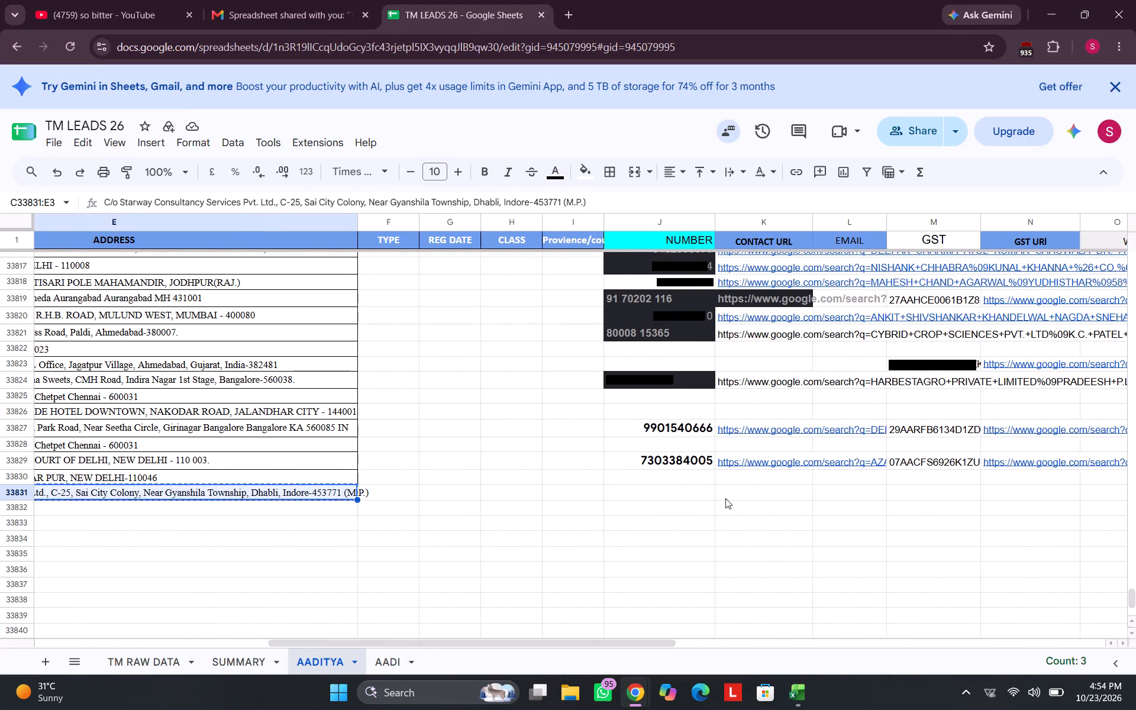
{"action": "scroll", "coordinate": [835, 510], "scroll_direction": "left", "scroll_amount": 1}
{"action": "left_click", "coordinate": [818, 495]}
{"action": "key", "text": "ctrl+v"}
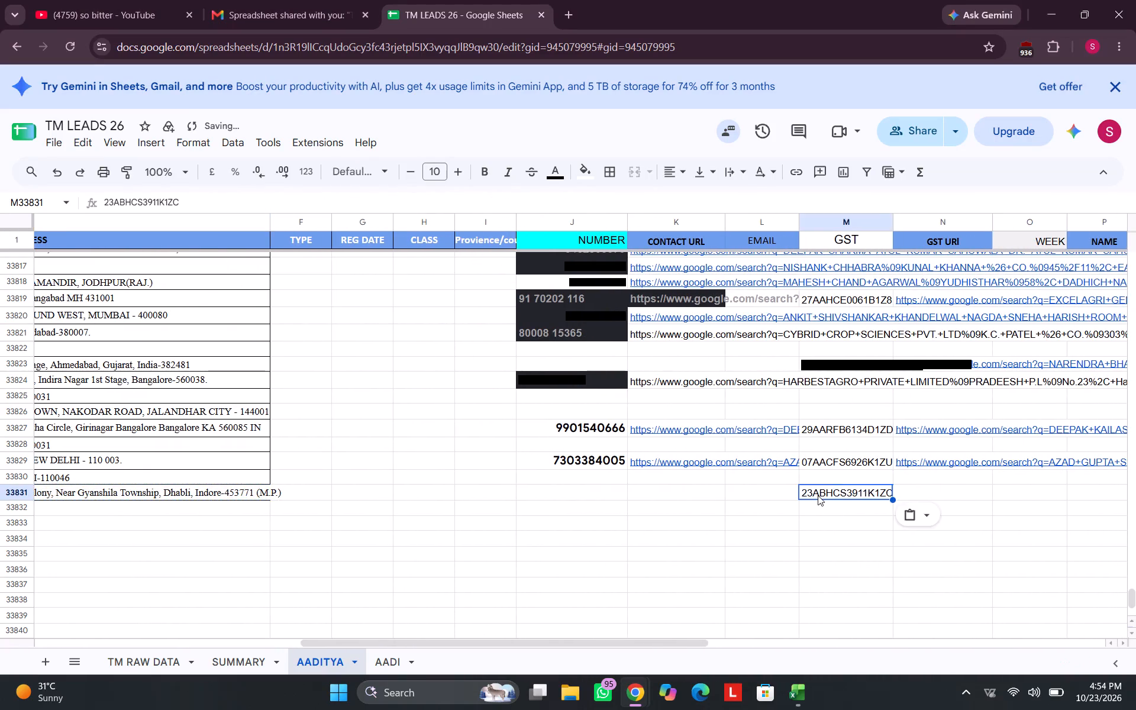
Copy the URL of the GST search results into row 33831's GST URL cell.
{"action": "key", "text": "alt+Tab"}
{"action": "left_click", "coordinate": [780, 38]}
{"action": "key", "text": "ctrl+c"}
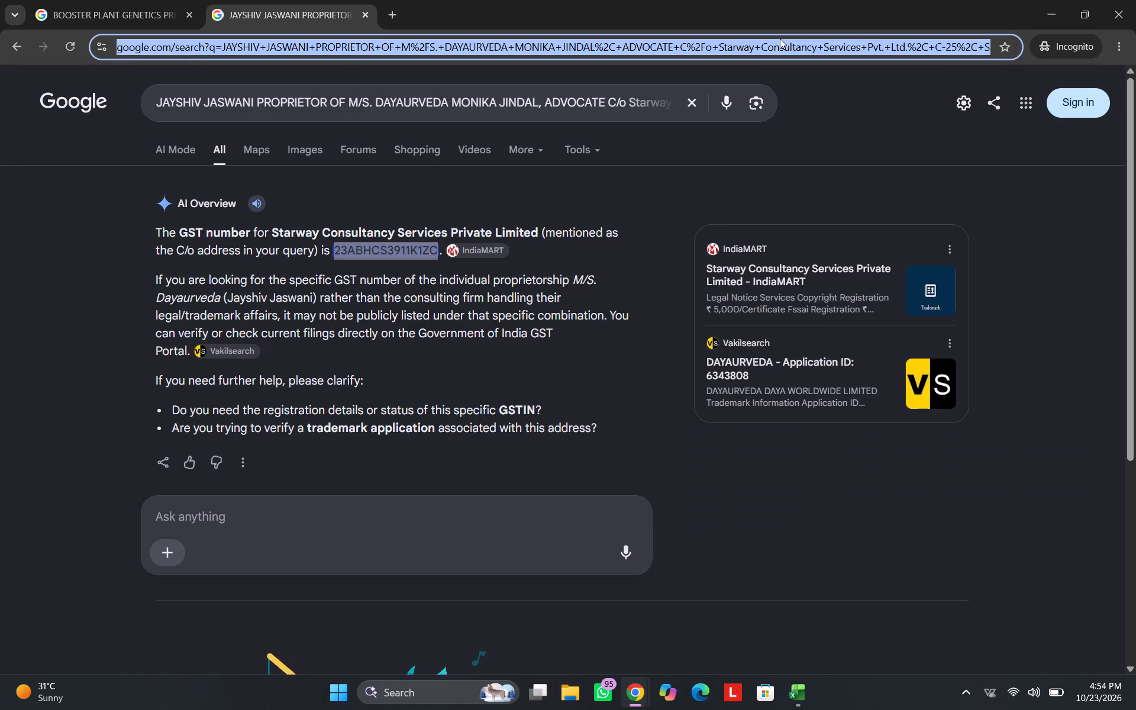
{"action": "key", "text": "alt+Tab"}
{"action": "left_click", "coordinate": [938, 490]}
{"action": "key", "text": "ctrl+v"}
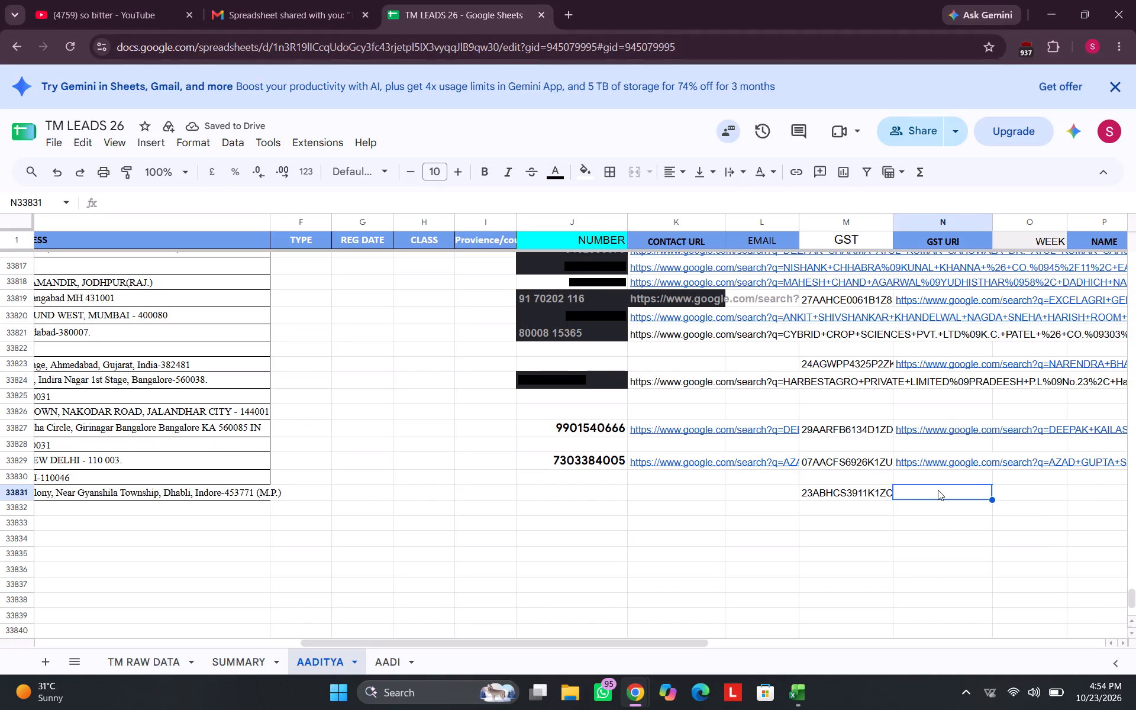
{"action": "key", "text": "Down"}
{"action": "key", "text": "Left"}
{"action": "key", "text": "Left"}
{"action": "key", "text": "Left"}
{"action": "key", "text": "Left"}
{"action": "key", "text": "Left"}
{"action": "key", "text": "Left"}
{"action": "key", "text": "Left"}
{"action": "key", "text": "Left"}
{"action": "key", "text": "Left"}
{"action": "key", "text": "Left"}
{"action": "key", "text": "Left"}
{"action": "key", "text": "Left"}
{"action": "key", "text": "Left"}
{"action": "key", "text": "Left"}
{"action": "key", "text": "Left"}
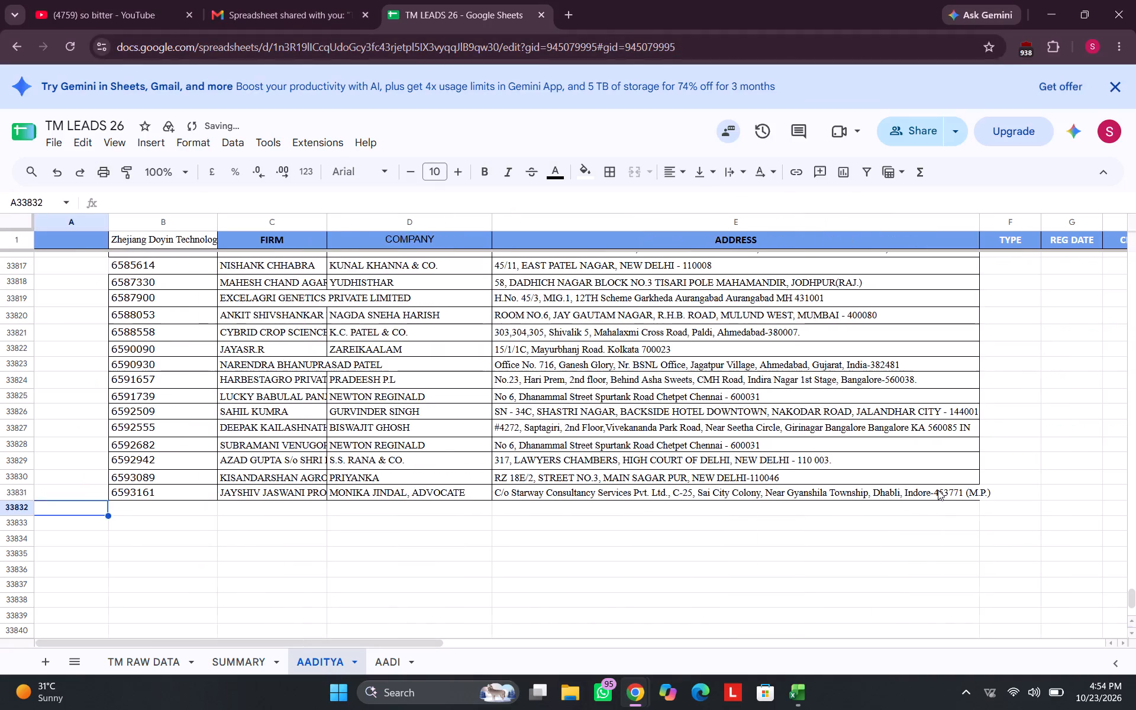
{"action": "key", "text": "Right"}
{"action": "key", "text": "alt+Tab"}
{"action": "key", "text": "alt+Right"}
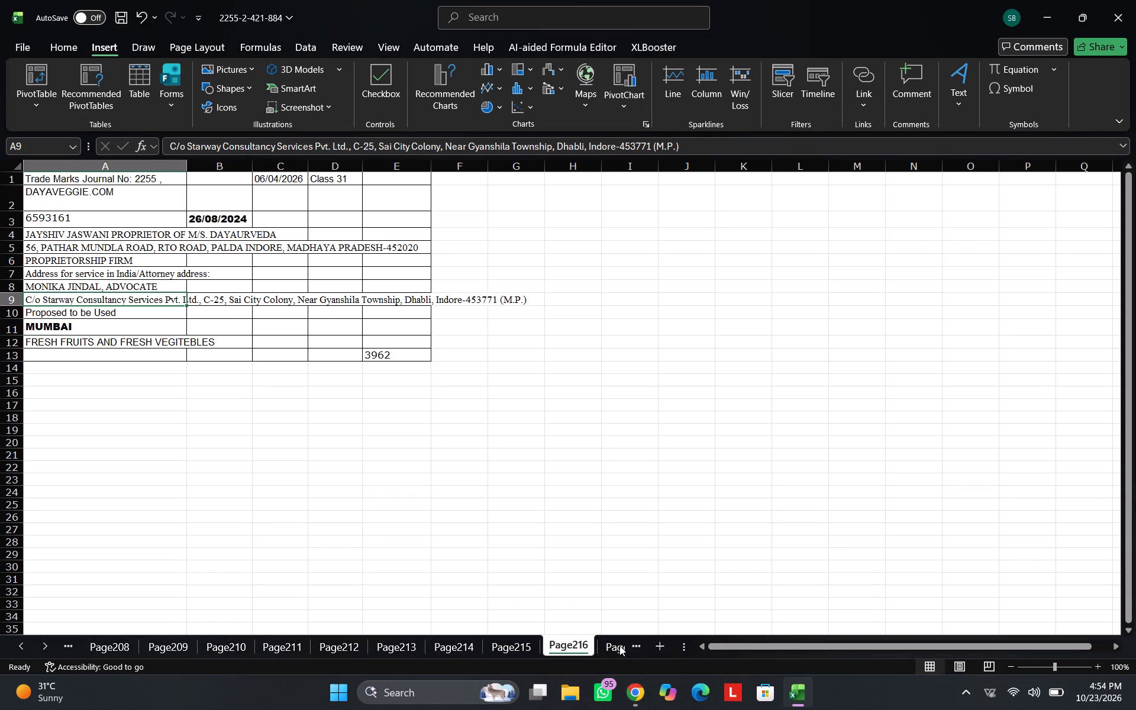
{"action": "left_click", "coordinate": [619, 646]}
{"action": "left_click", "coordinate": [166, 198]}
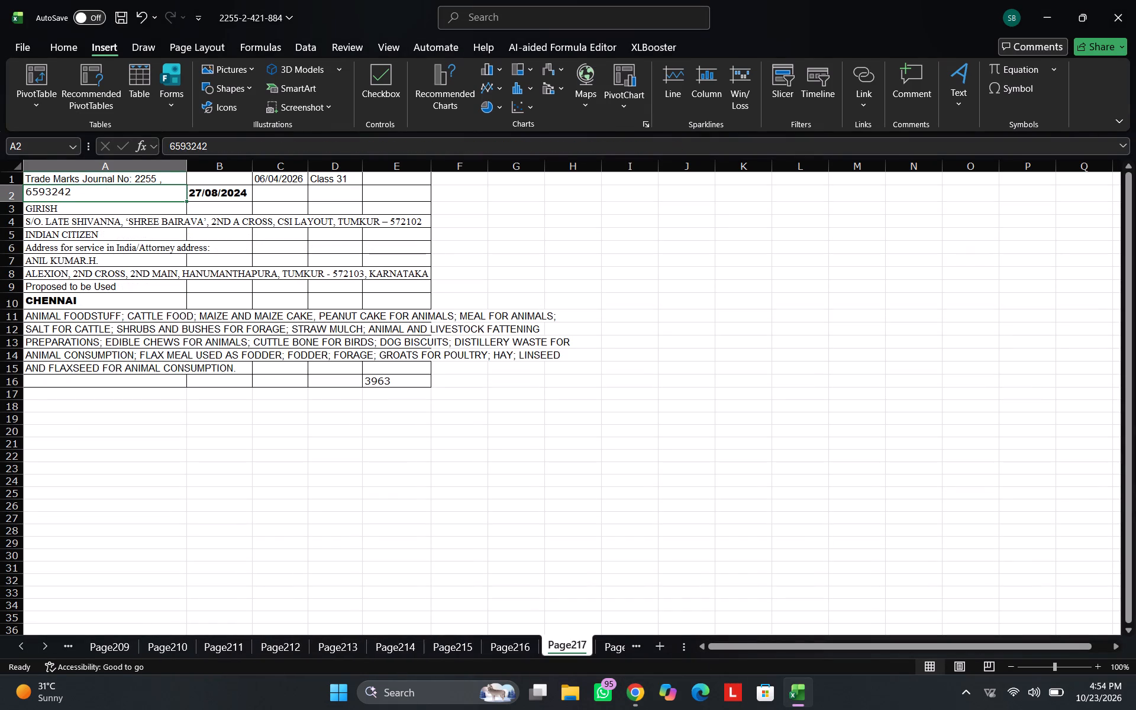
{"action": "key", "text": "ctrl+c"}
{"action": "key", "text": "alt+Tab"}
{"action": "key", "text": "ctrl+v"}
Copy the applicant's name from Page217 into row 33832's FIRM cell.
{"action": "key", "text": "alt+Tab"}
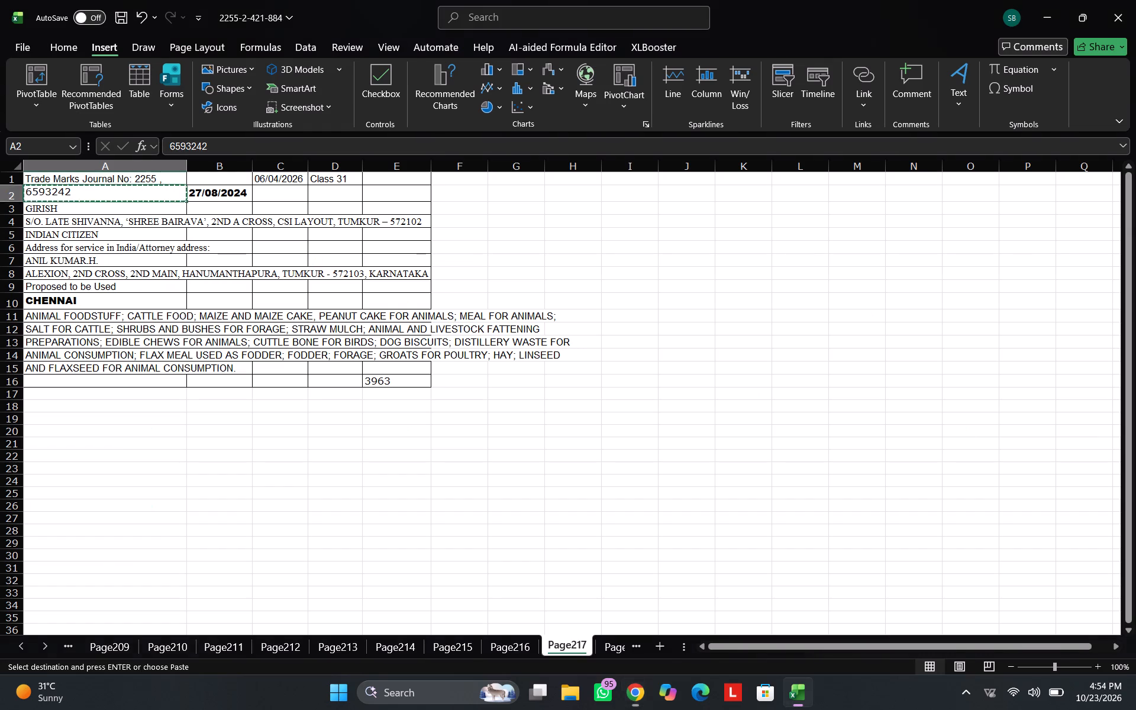
{"action": "key", "text": "Down"}
{"action": "key", "text": "ctrl+c"}
{"action": "key", "text": "alt+Tab"}
{"action": "key", "text": "Right"}
{"action": "key", "text": "ctrl+v"}
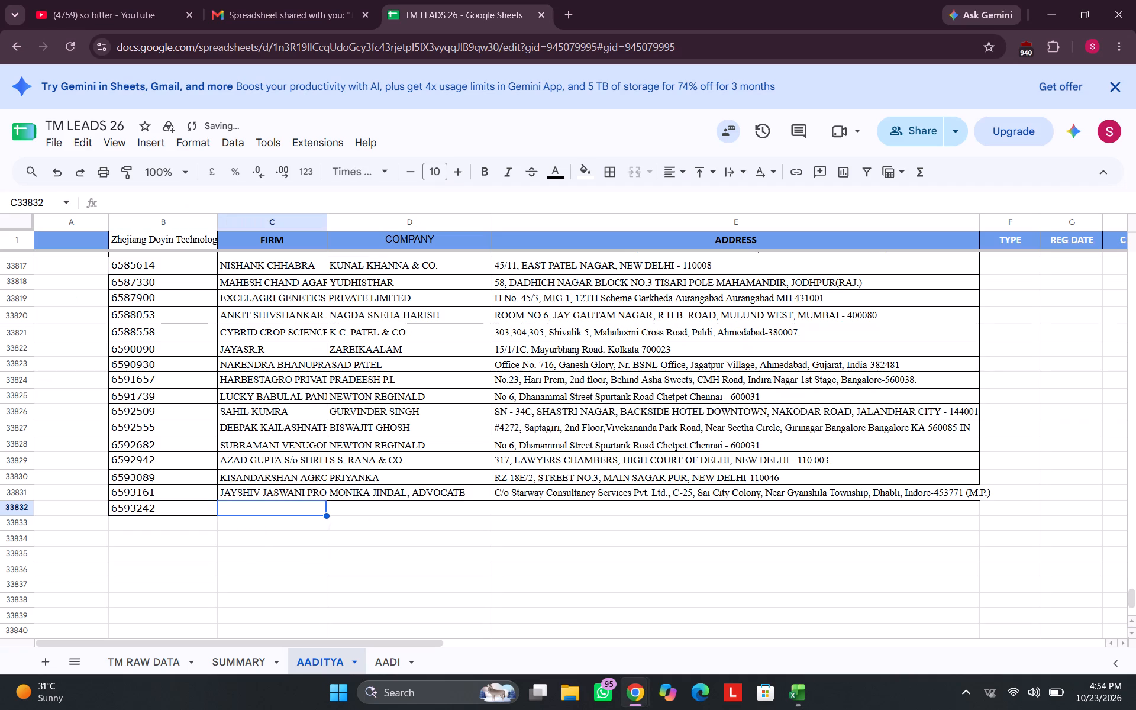
Copy the attorney's name from Page217 into row 33832's COMPANY cell.
{"action": "key", "text": "alt+Tab"}
{"action": "key", "text": "Down"}
{"action": "key", "text": "Down"}
{"action": "key", "text": "Down"}
{"action": "key", "text": "Down"}
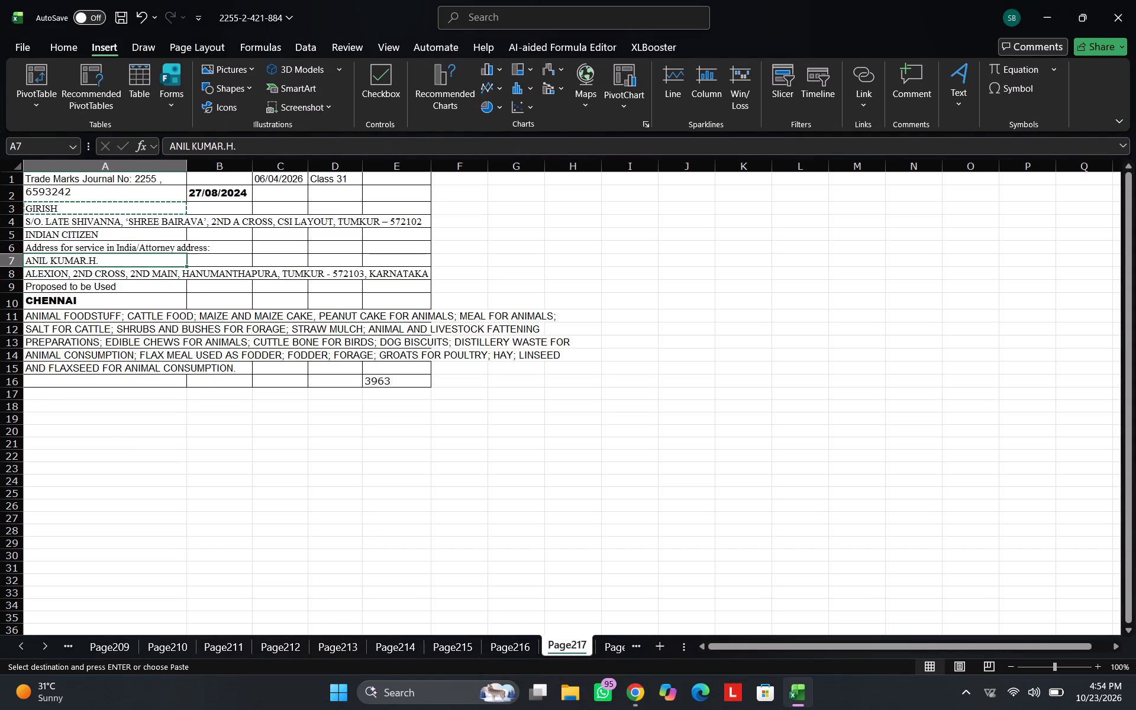
{"action": "key", "text": "ctrl+c"}
{"action": "key", "text": "alt+Tab"}
{"action": "key", "text": "Right"}
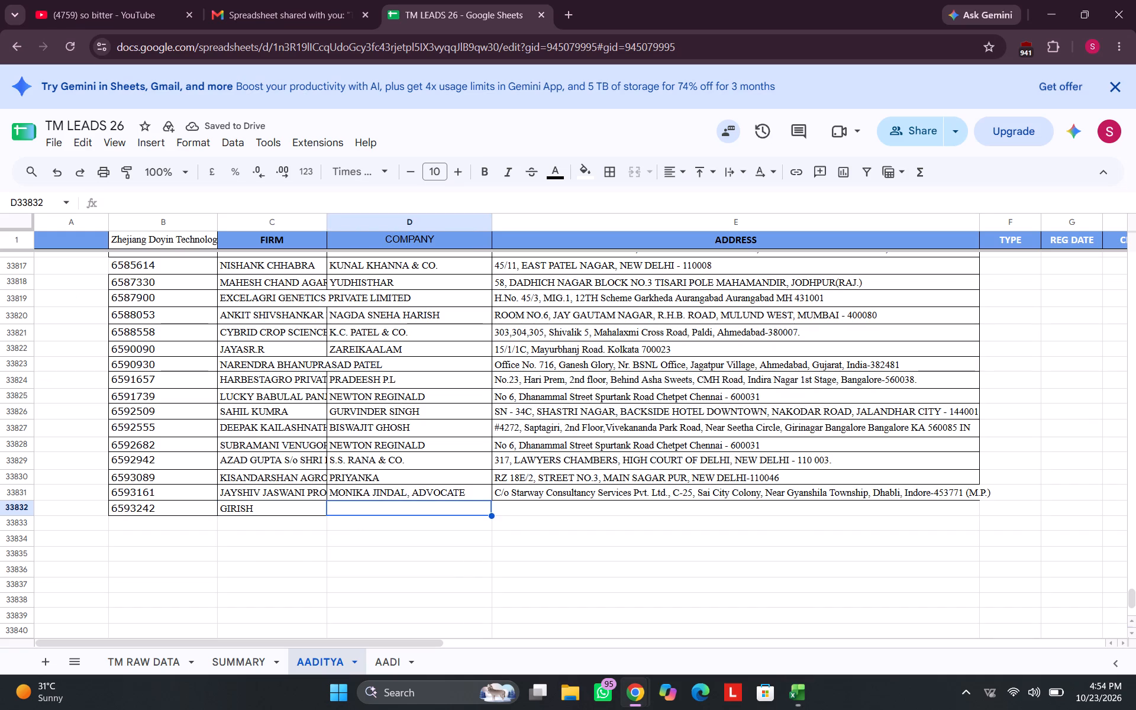
{"action": "key", "text": "ctrl+v"}
Copy the attorney's address for service from Page217 into row 33832's ADDRESS cell.
{"action": "key", "text": "alt+Tab"}
{"action": "key", "text": "Down"}
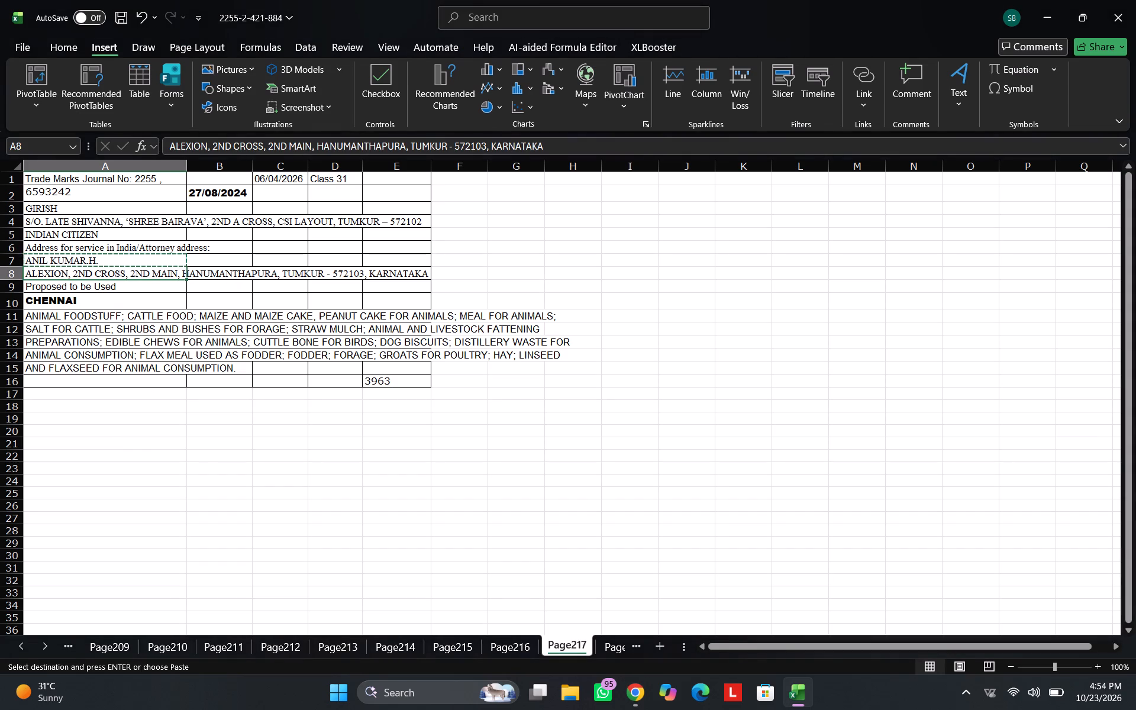
{"action": "key", "text": "ctrl+c"}
{"action": "key", "text": "alt+Tab"}
{"action": "key", "text": "Right"}
{"action": "key", "text": "ctrl+v"}
Search Google for row 33832's FIRM, COMPANY and ADDRESS entries followed by "contact number".
{"action": "key", "text": "Right"}
{"action": "key", "text": "shift+Left"}
{"action": "key", "text": "shift+Left"}
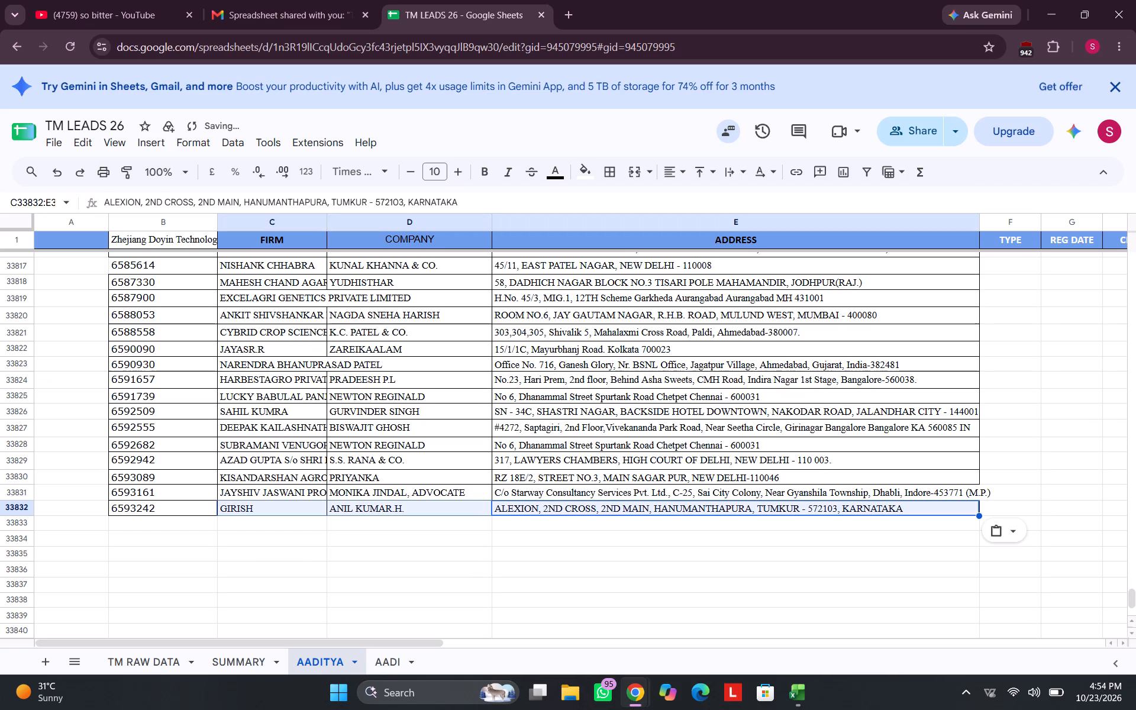
{"action": "key", "text": "ctrl+c"}
{"action": "key", "text": "alt+Tab"}
{"action": "key", "text": "alt+Right"}
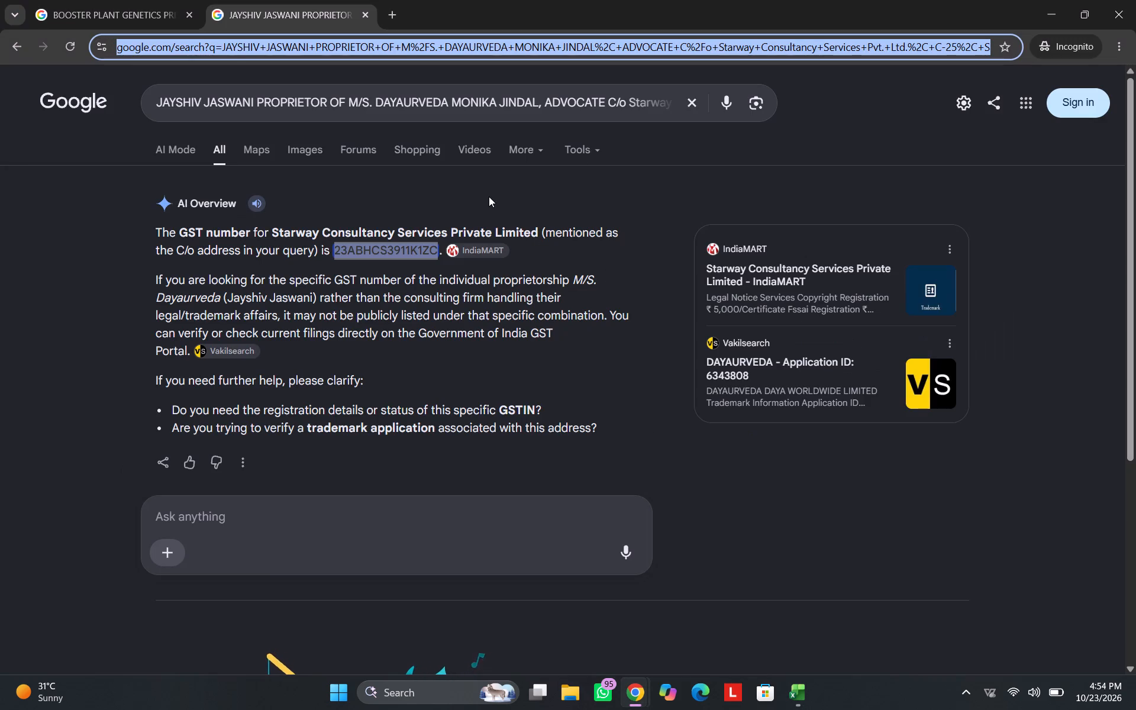
{"action": "left_click", "coordinate": [688, 101]}
{"action": "left_click", "coordinate": [665, 102]}
{"action": "key", "text": "ctrl+v"}
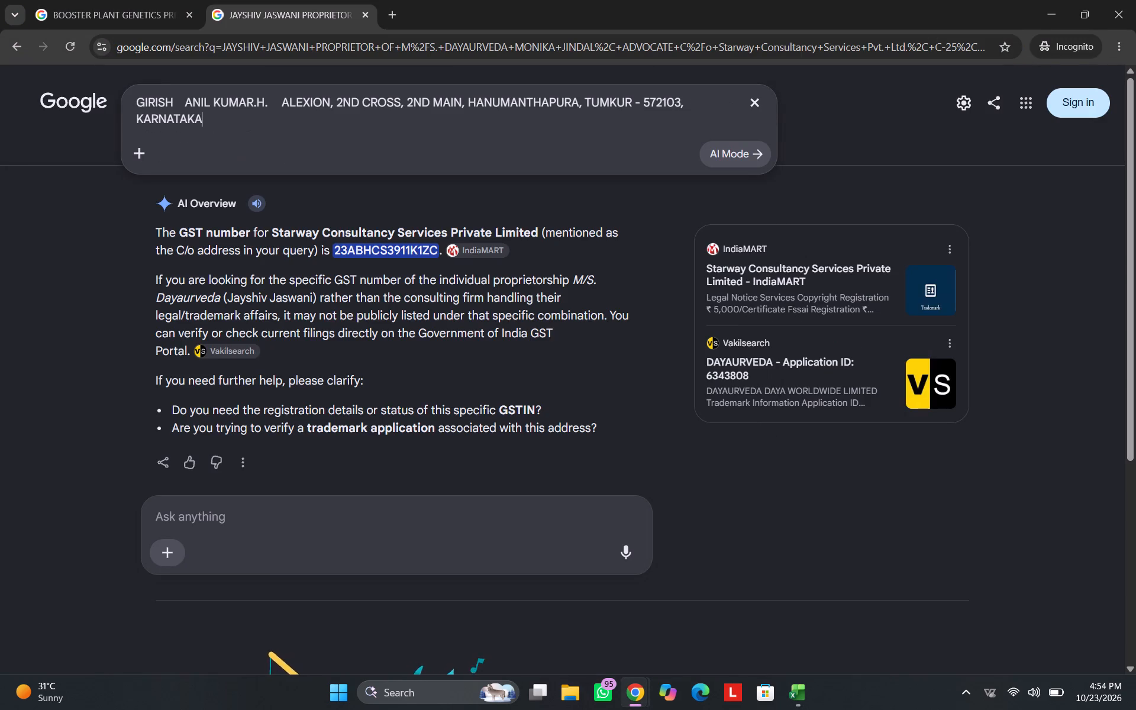
{"action": "key", "text": "space"}
{"action": "type", "text": "contact number"}
{"action": "key", "text": "space"}
{"action": "key", "text": "Return"}
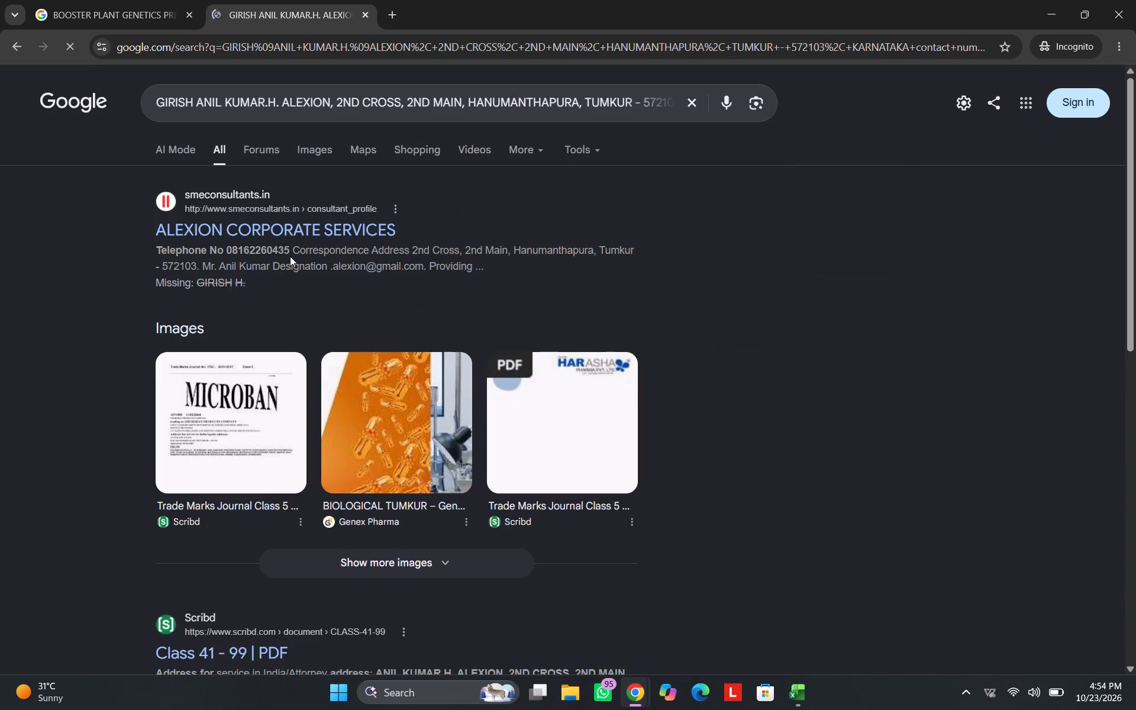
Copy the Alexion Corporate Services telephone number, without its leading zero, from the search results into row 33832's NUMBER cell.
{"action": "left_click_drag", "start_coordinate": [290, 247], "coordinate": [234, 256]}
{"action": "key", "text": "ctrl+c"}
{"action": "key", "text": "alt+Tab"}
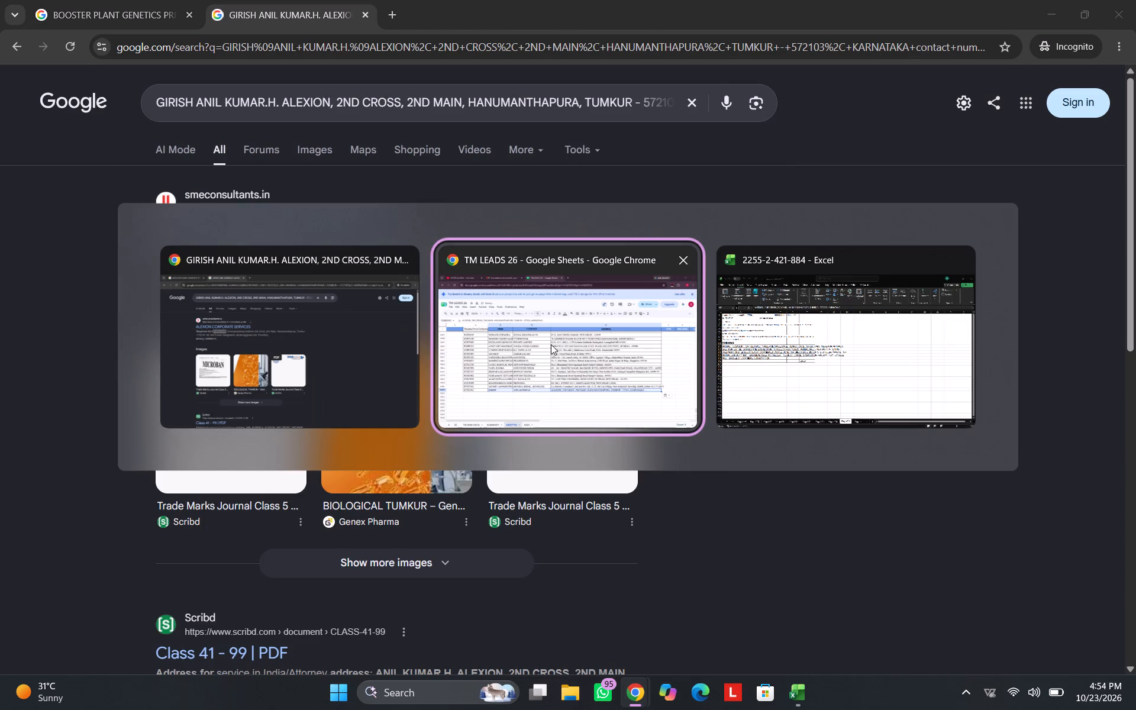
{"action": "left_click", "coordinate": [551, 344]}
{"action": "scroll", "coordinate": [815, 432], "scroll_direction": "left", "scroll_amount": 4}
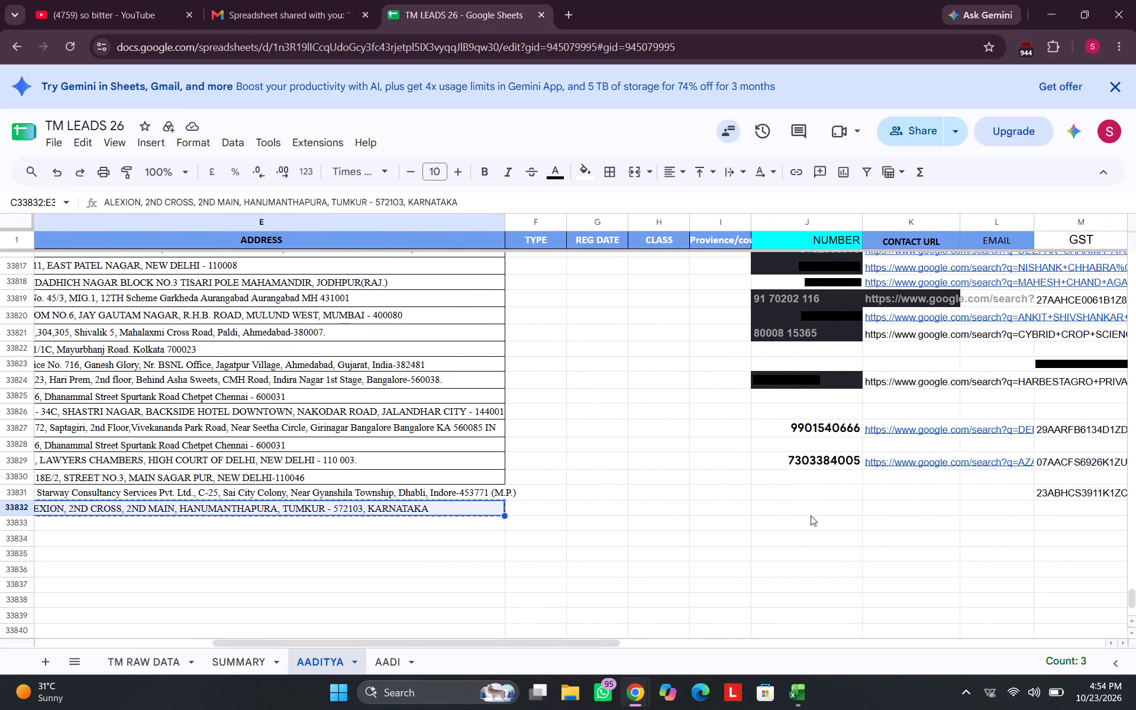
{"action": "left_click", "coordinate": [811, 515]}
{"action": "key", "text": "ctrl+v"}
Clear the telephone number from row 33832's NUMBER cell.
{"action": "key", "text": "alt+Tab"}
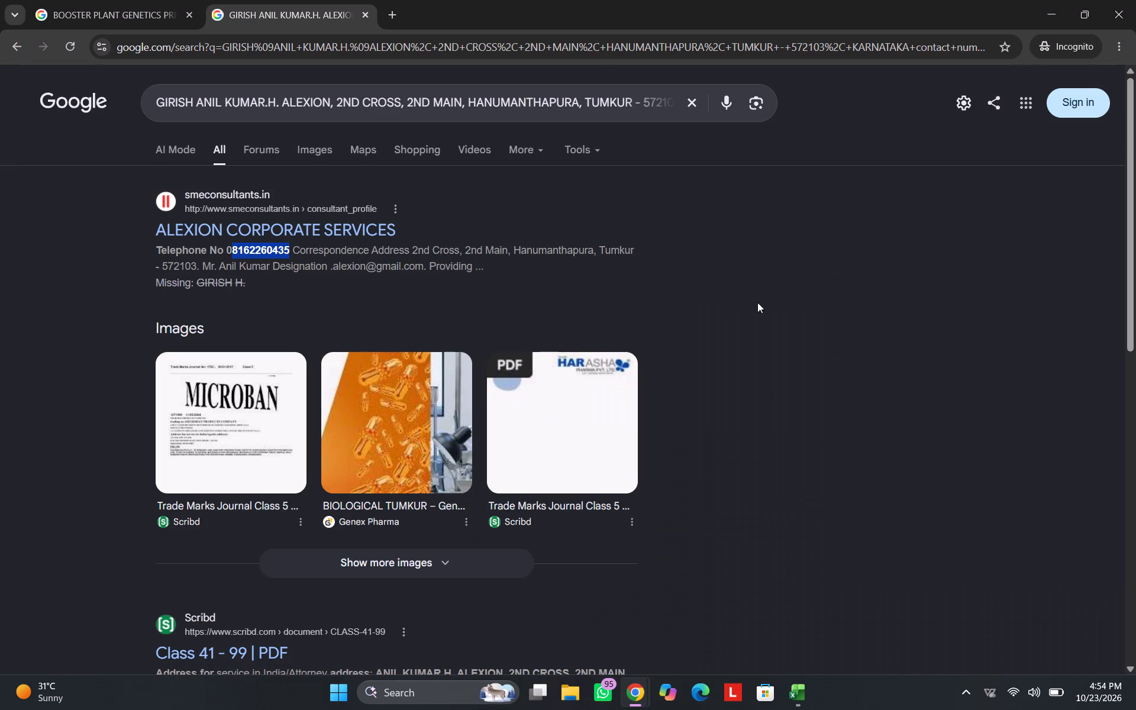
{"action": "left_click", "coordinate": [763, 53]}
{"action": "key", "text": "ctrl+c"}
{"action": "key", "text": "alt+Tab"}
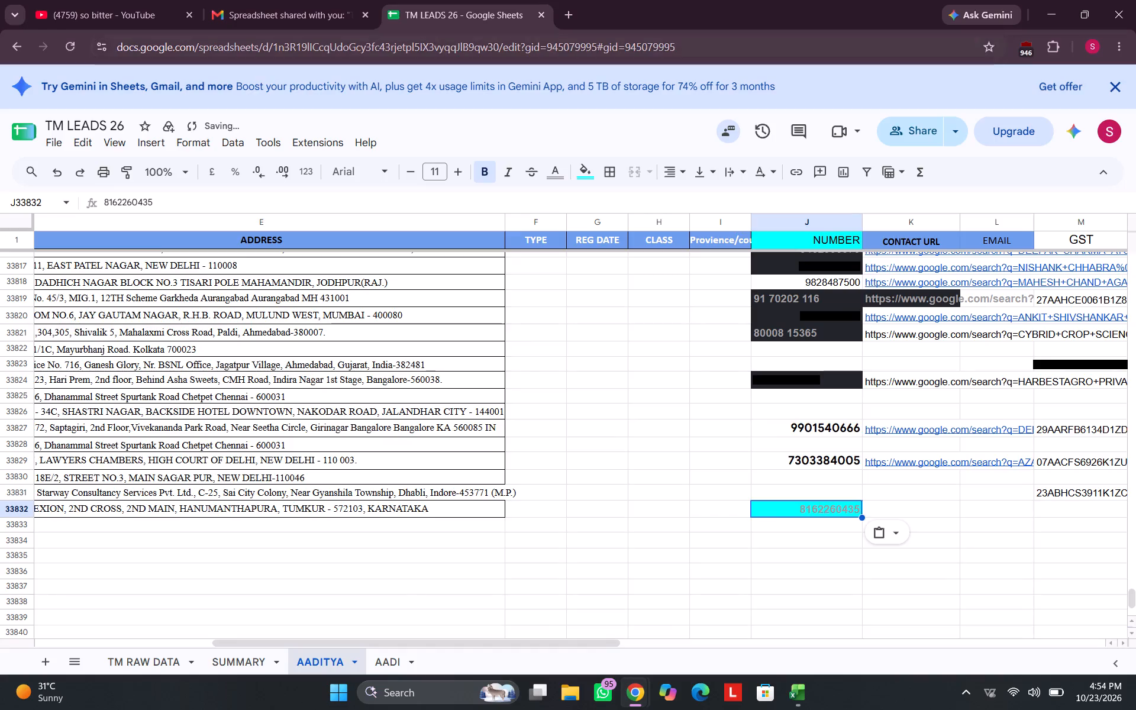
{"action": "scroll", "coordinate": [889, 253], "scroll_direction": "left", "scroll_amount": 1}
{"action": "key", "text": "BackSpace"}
Examine the Google results for row 33832 for a suitable contact number.
{"action": "key", "text": "alt+Tab"}
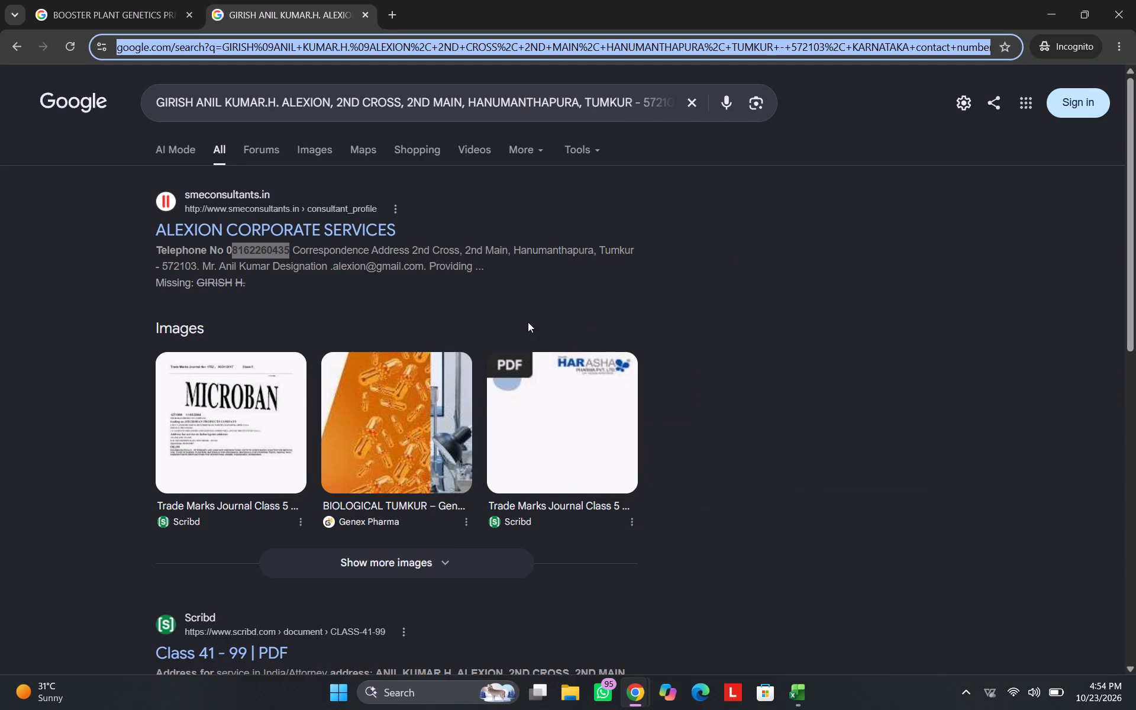
{"action": "scroll", "coordinate": [528, 322], "scroll_direction": "down", "scroll_amount": 2}
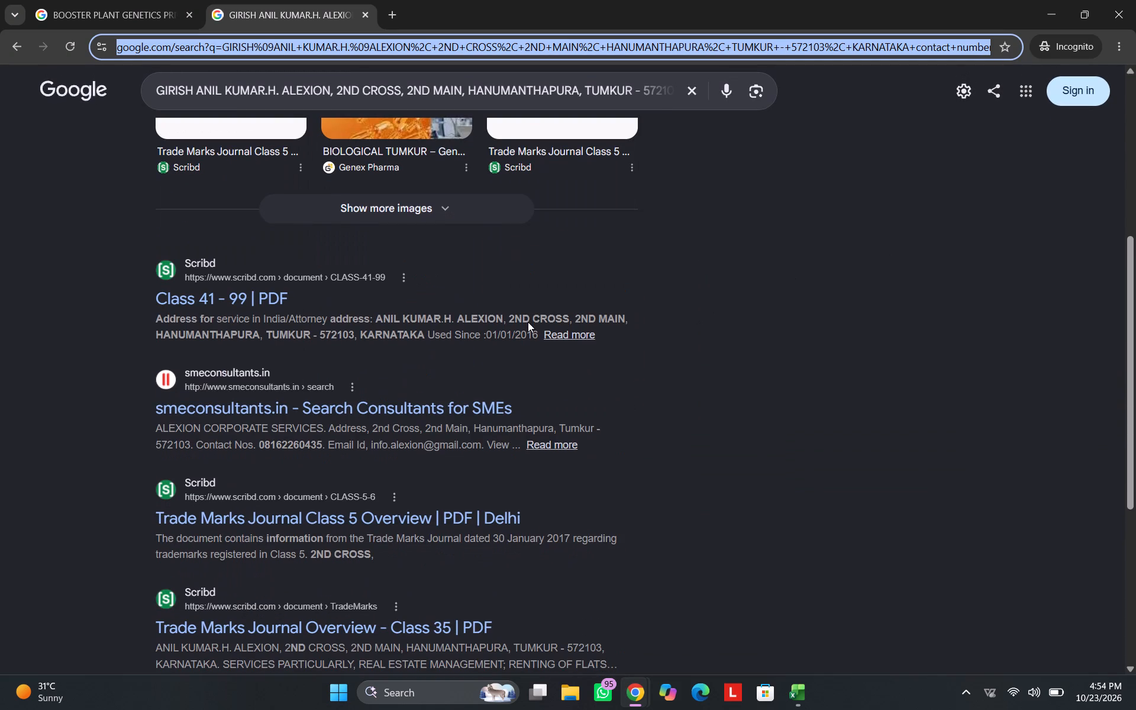
{"action": "scroll", "coordinate": [384, 391], "scroll_direction": "up", "scroll_amount": 3}
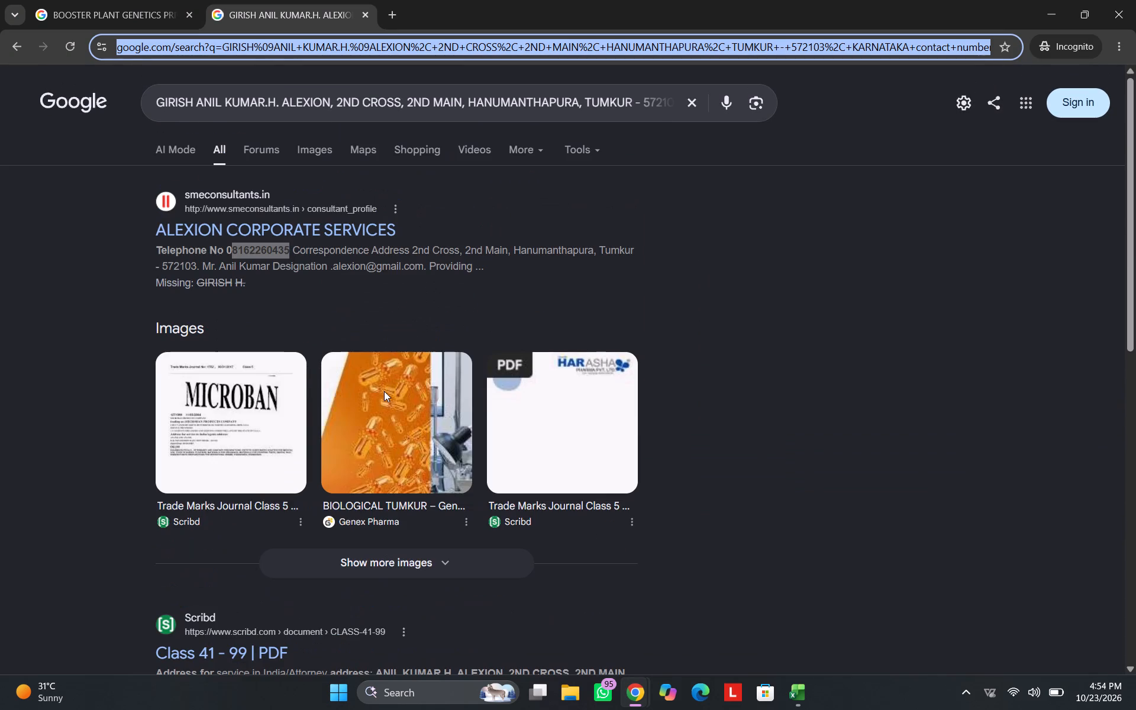
{"action": "scroll", "coordinate": [406, 435], "scroll_direction": "down", "scroll_amount": 2}
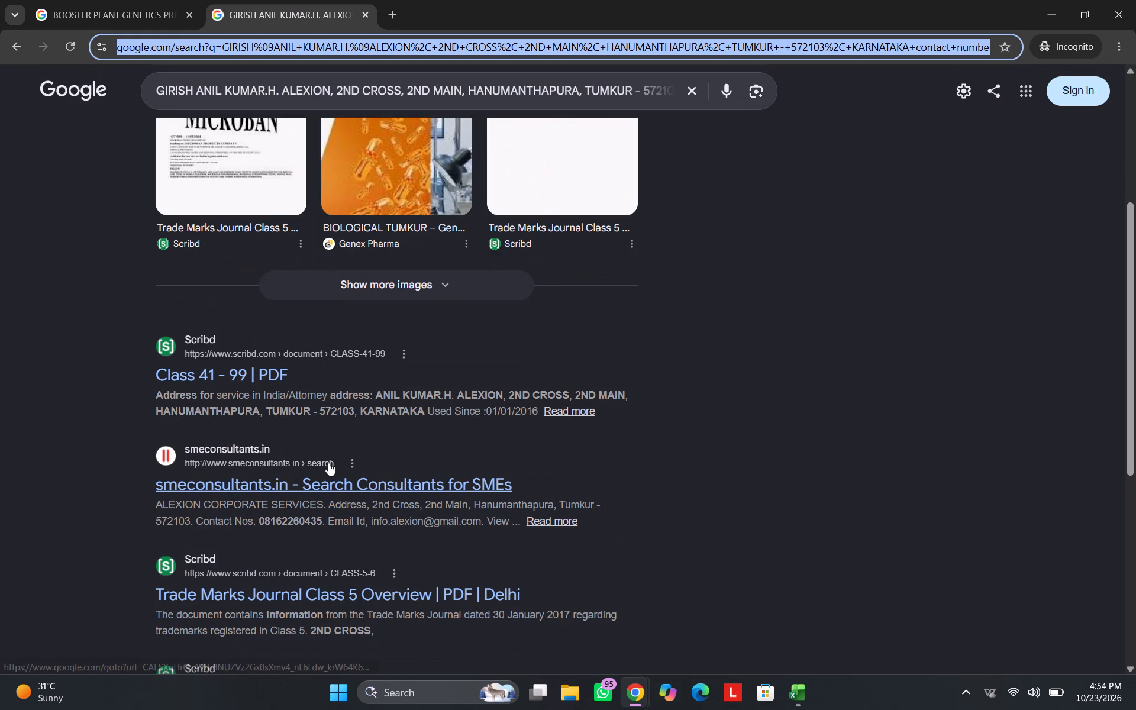
{"action": "scroll", "coordinate": [391, 590], "scroll_direction": "down", "scroll_amount": 1}
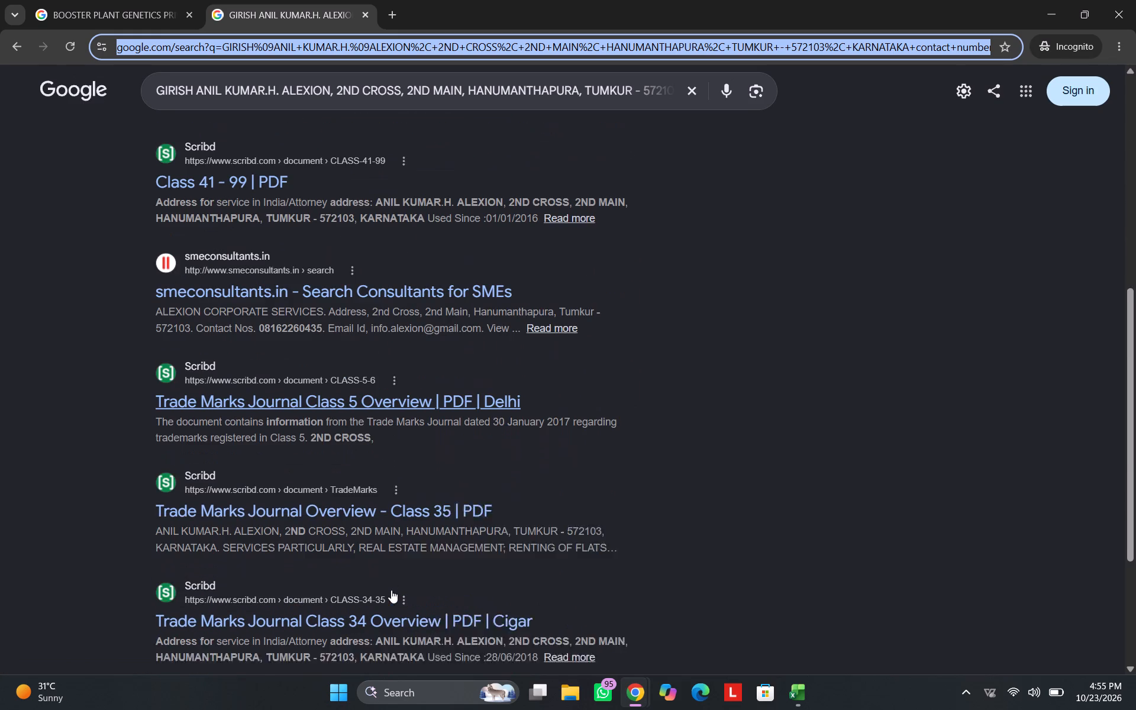
{"action": "scroll", "coordinate": [391, 590], "scroll_direction": "down", "scroll_amount": 1}
{"action": "scroll", "coordinate": [448, 537], "scroll_direction": "down", "scroll_amount": 2}
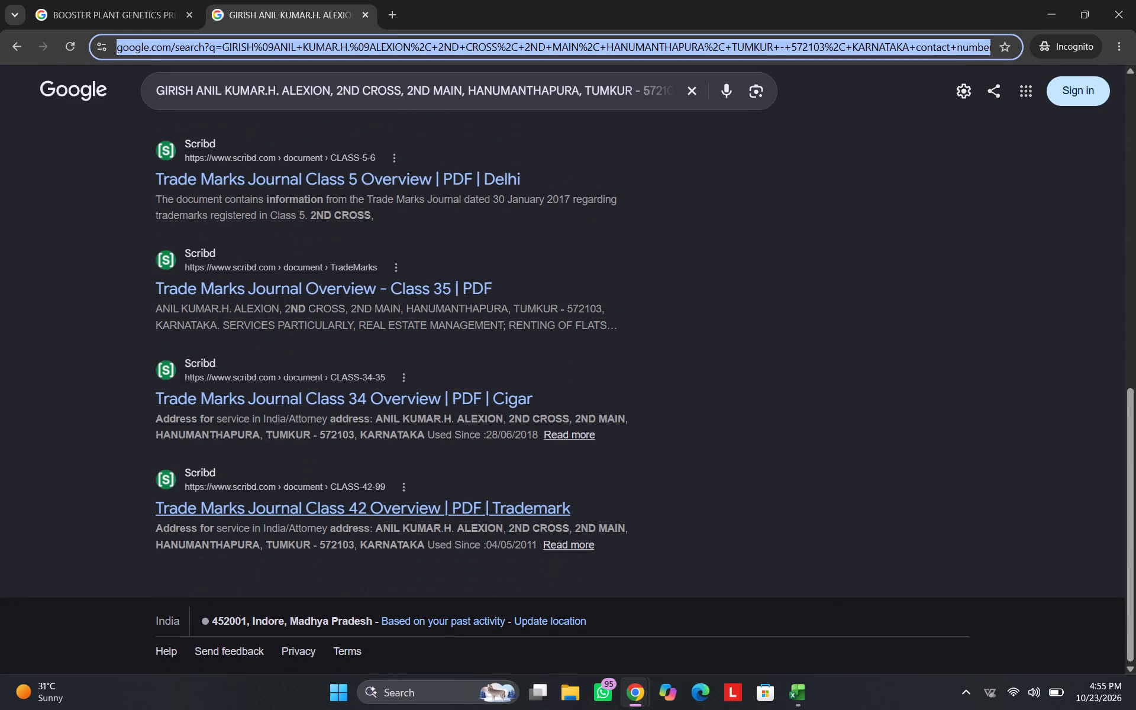
{"action": "scroll", "coordinate": [497, 418], "scroll_direction": "up", "scroll_amount": 7}
Try to replace "contact" with "gst" in the row 33832 Google query, rerun the search and review its results.
{"action": "left_click", "coordinate": [595, 104]}
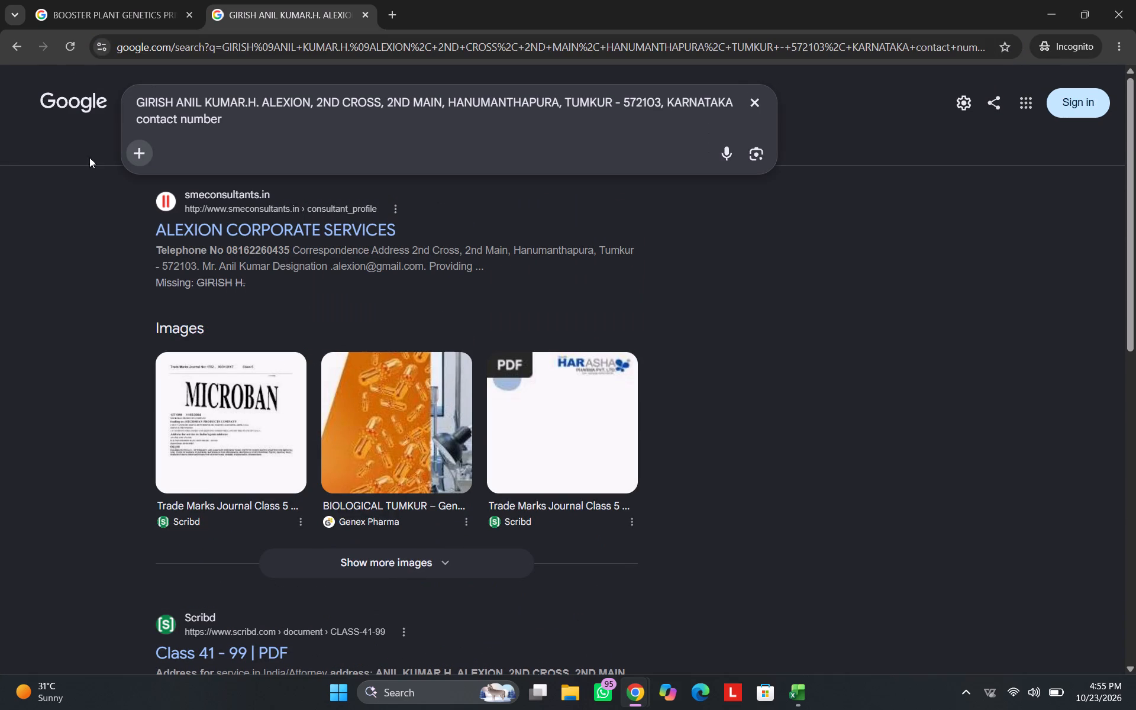
{"action": "left_click", "coordinate": [175, 124]}
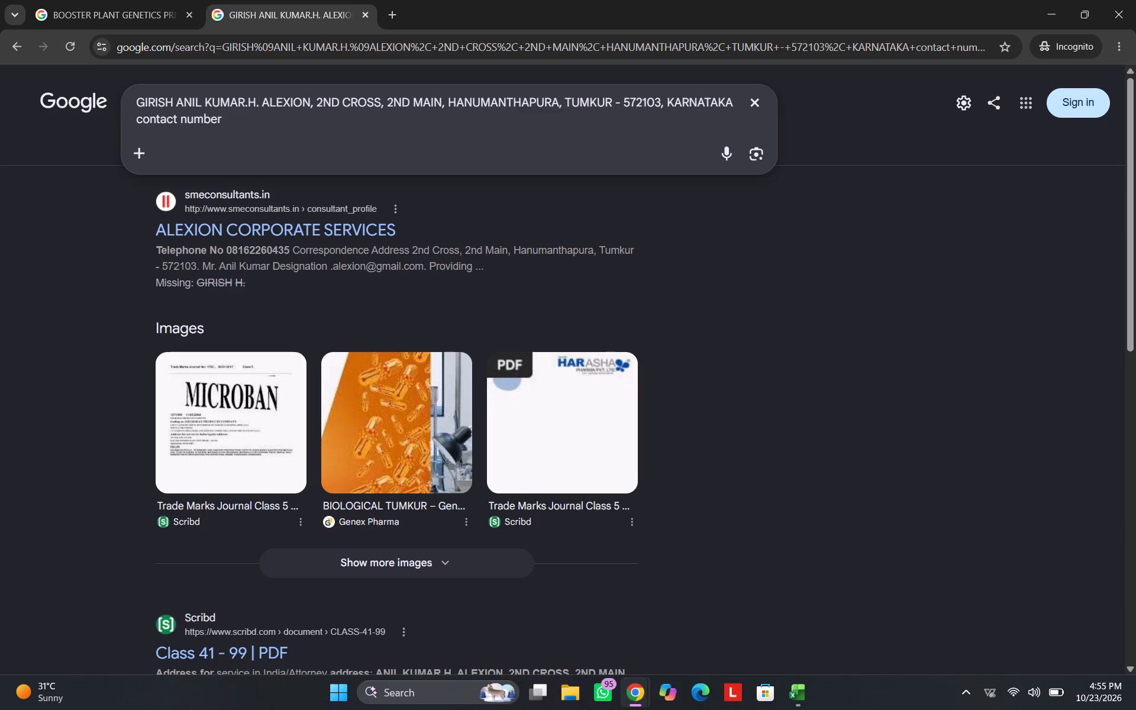
{"action": "key", "text": "BackSpace"}
{"action": "type", "text": "gst"}
{"action": "key", "text": "space"}
{"action": "key", "text": "Return"}
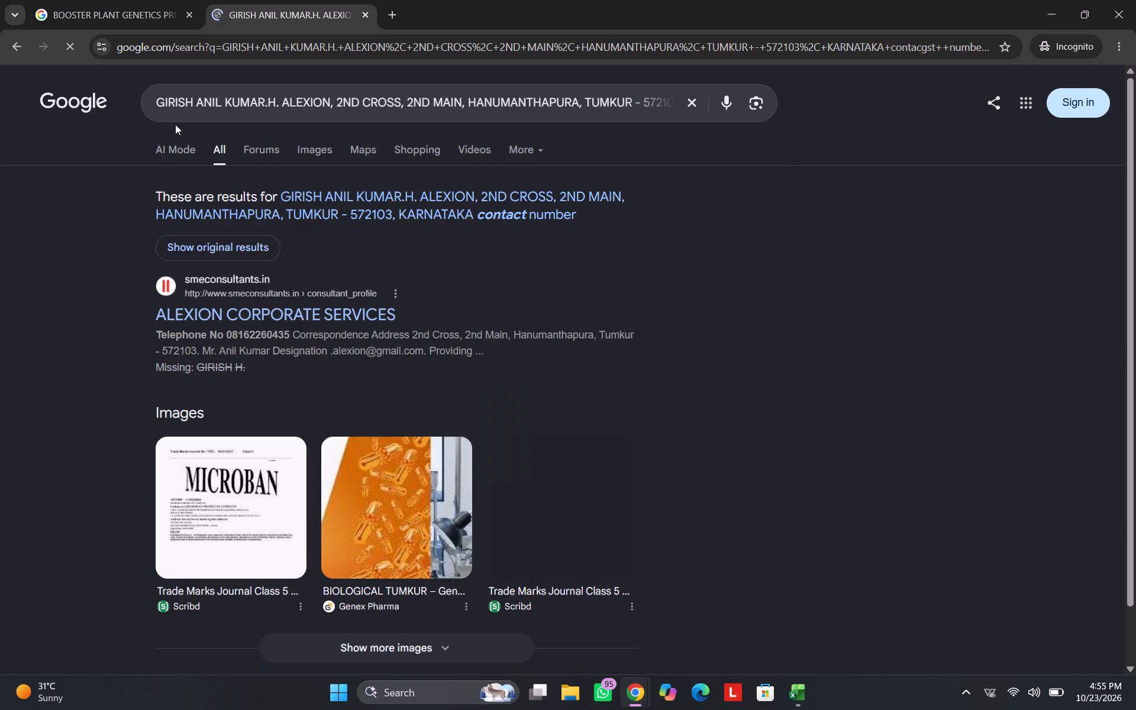
{"action": "scroll", "coordinate": [453, 295], "scroll_direction": "down", "scroll_amount": 4}
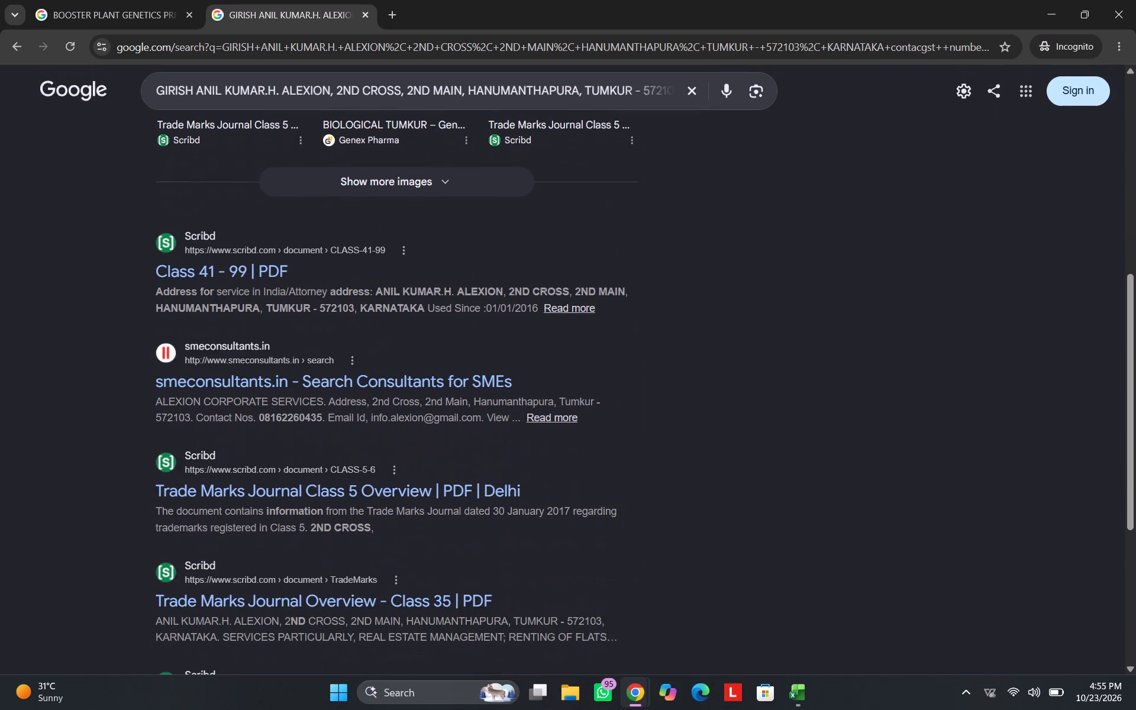
{"action": "scroll", "coordinate": [453, 295], "scroll_direction": "up", "scroll_amount": 4}
{"action": "left_click", "coordinate": [518, 203]}
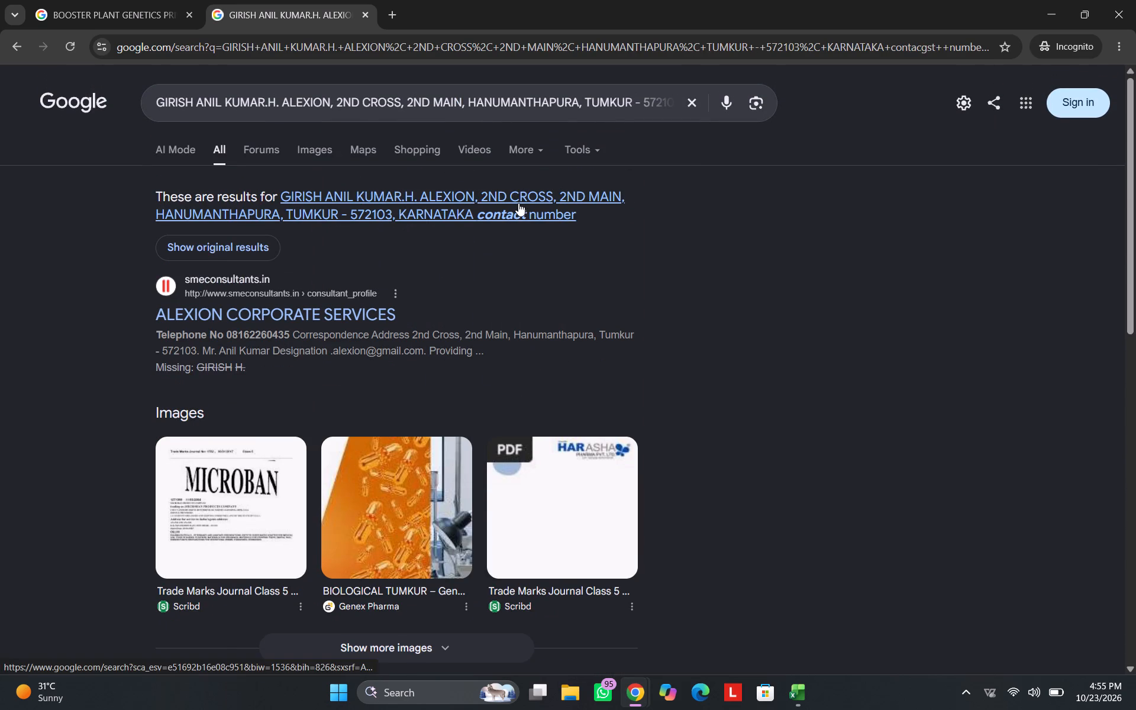
{"action": "scroll", "coordinate": [406, 285], "scroll_direction": "down", "scroll_amount": 3}
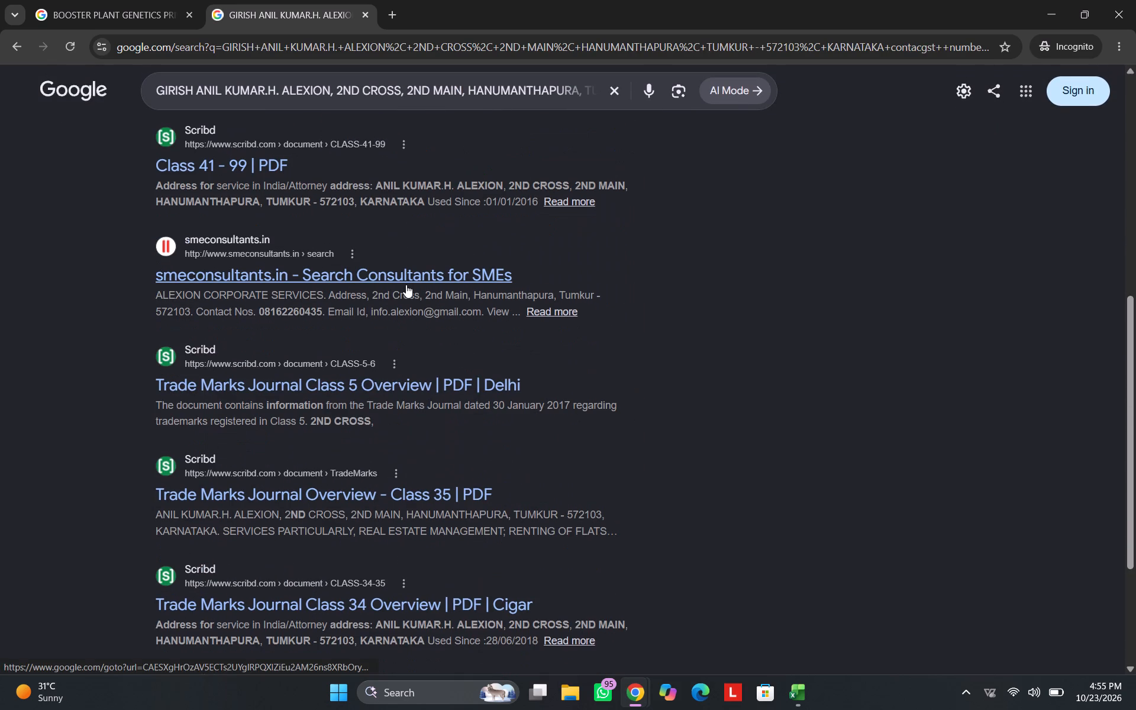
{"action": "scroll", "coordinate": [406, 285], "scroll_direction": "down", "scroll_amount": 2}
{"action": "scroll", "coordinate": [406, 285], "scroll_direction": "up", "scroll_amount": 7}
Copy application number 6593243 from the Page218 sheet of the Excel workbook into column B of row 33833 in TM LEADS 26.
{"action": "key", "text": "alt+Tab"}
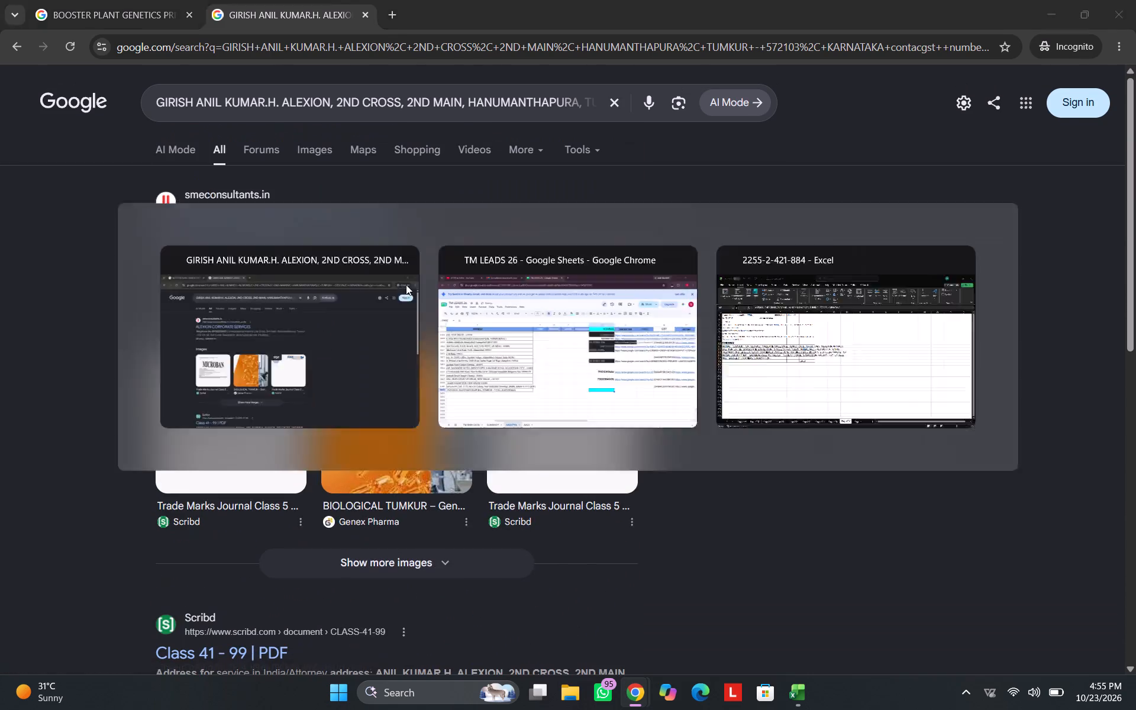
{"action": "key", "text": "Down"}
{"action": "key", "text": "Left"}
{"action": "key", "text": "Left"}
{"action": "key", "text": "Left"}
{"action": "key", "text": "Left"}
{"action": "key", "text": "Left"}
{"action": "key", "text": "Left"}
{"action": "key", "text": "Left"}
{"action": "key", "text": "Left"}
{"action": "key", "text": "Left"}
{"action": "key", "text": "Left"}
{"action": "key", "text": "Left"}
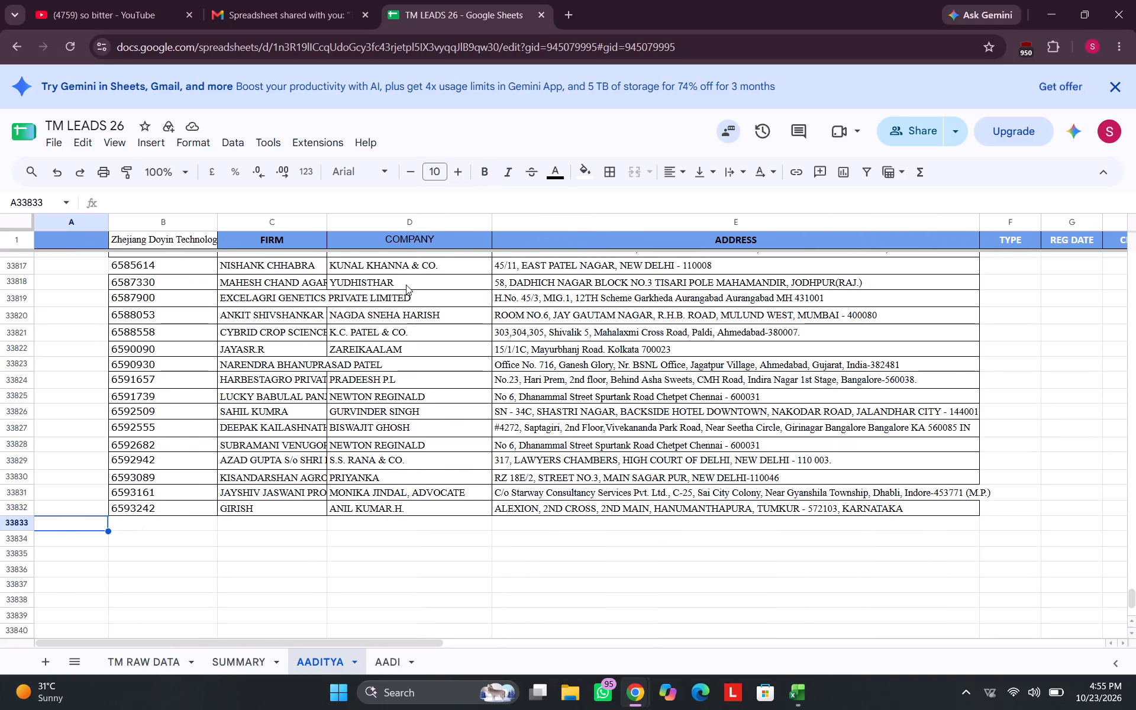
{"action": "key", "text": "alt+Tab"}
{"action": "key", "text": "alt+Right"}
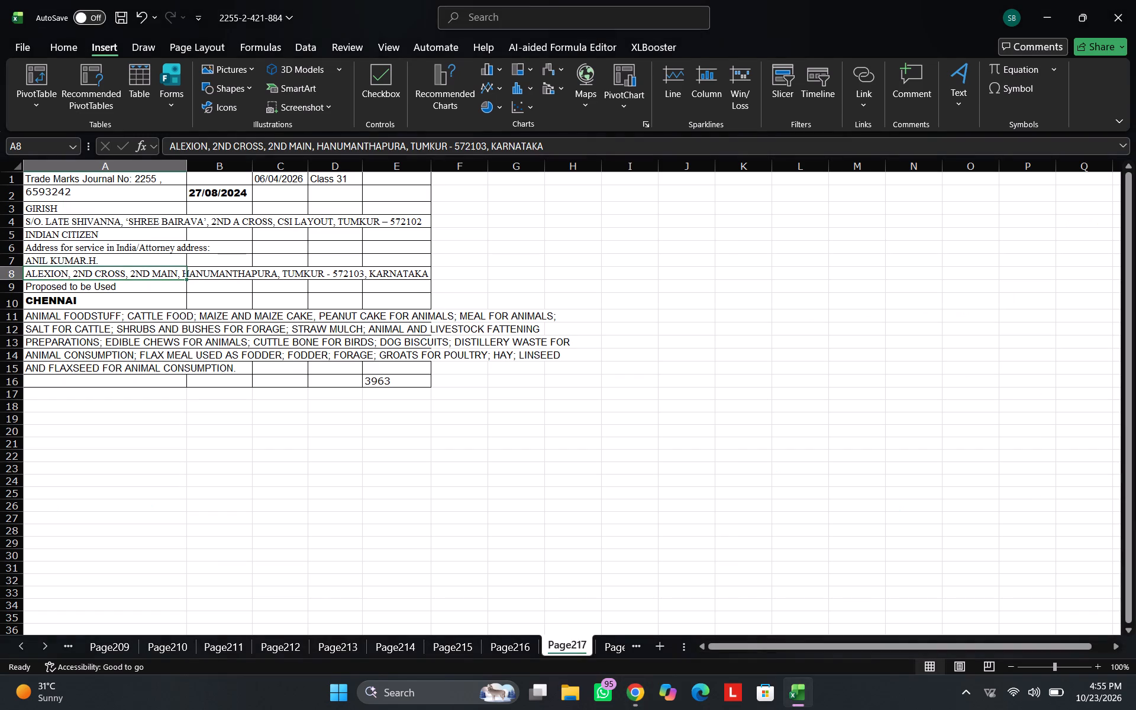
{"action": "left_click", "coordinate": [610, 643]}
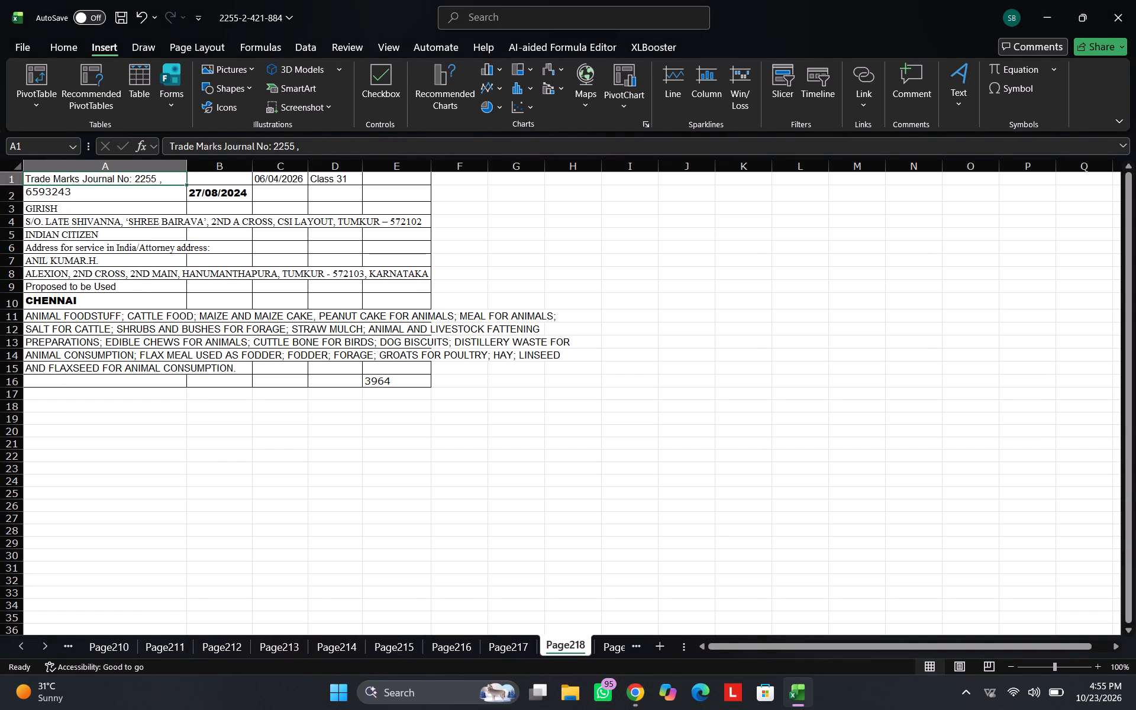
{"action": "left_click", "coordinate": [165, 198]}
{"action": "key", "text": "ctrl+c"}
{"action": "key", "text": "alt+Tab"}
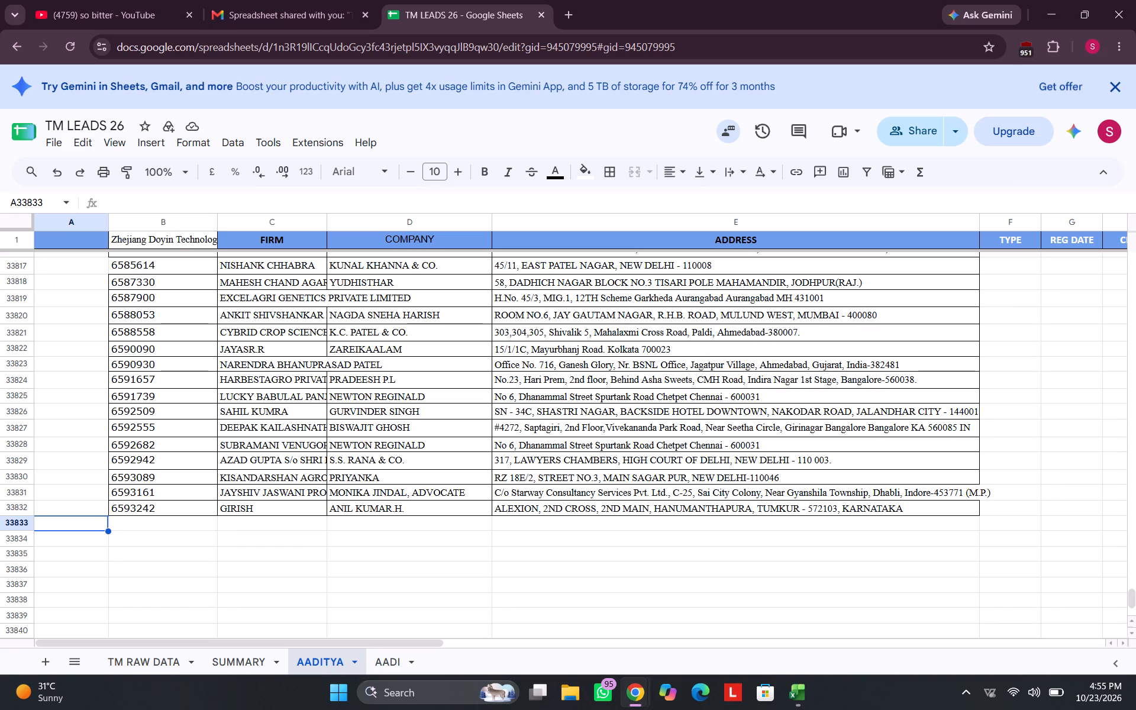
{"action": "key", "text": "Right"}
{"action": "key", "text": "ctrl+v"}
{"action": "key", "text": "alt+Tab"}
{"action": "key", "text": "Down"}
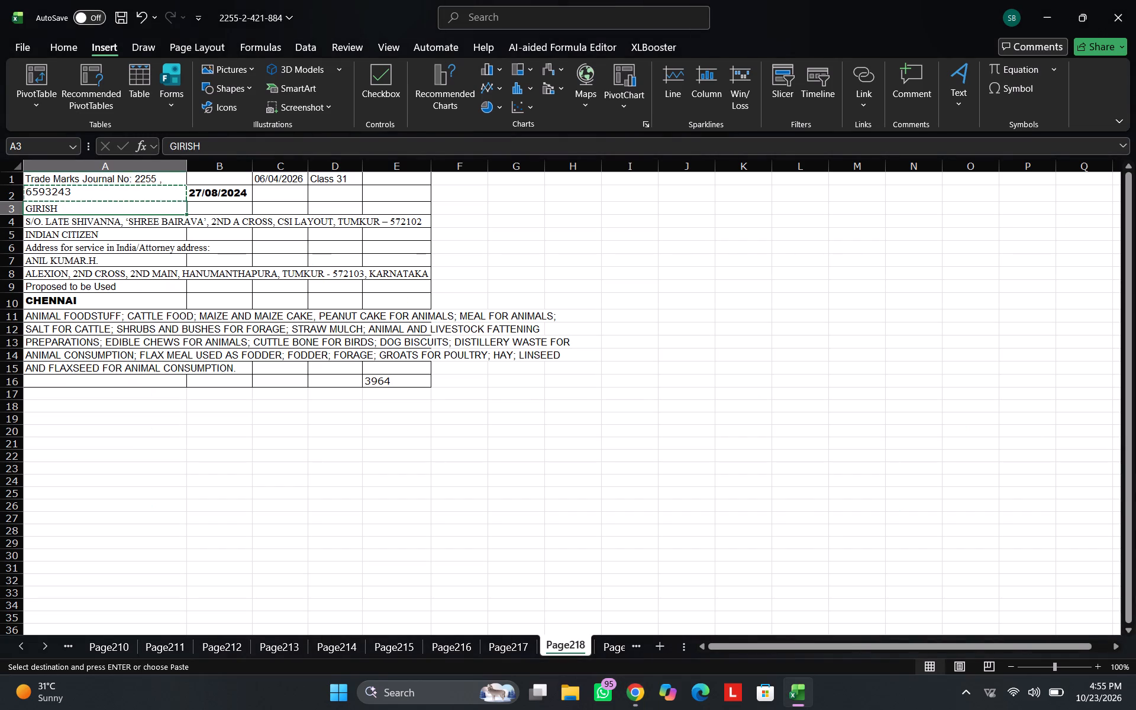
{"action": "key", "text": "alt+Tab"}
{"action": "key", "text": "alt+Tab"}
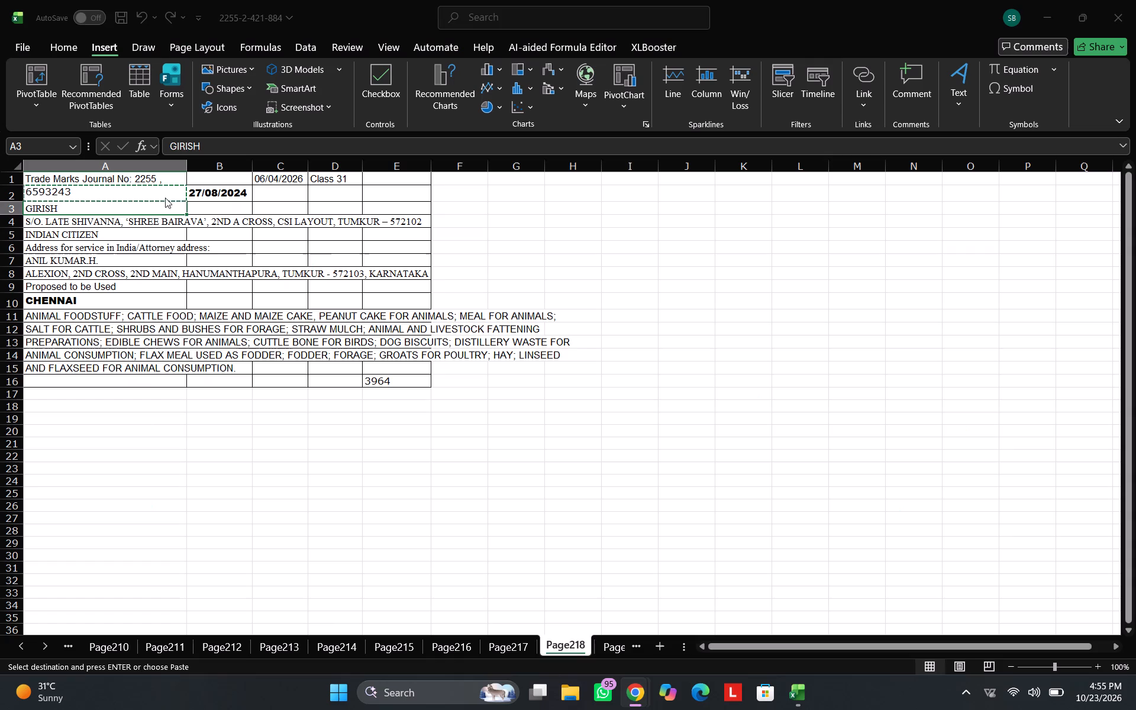
{"action": "left_click", "coordinate": [615, 648]}
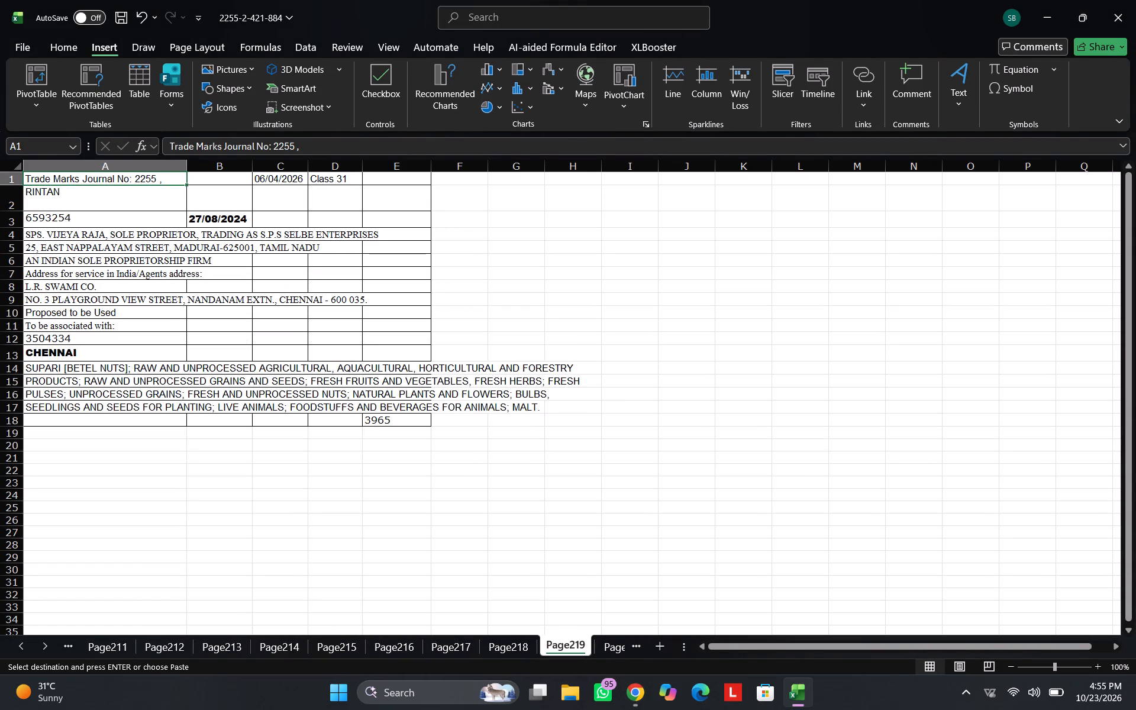
{"action": "left_click", "coordinate": [134, 218]}
{"action": "key", "text": "ctrl+c"}
{"action": "key", "text": "alt+Tab"}
{"action": "key", "text": "ctrl+v"}
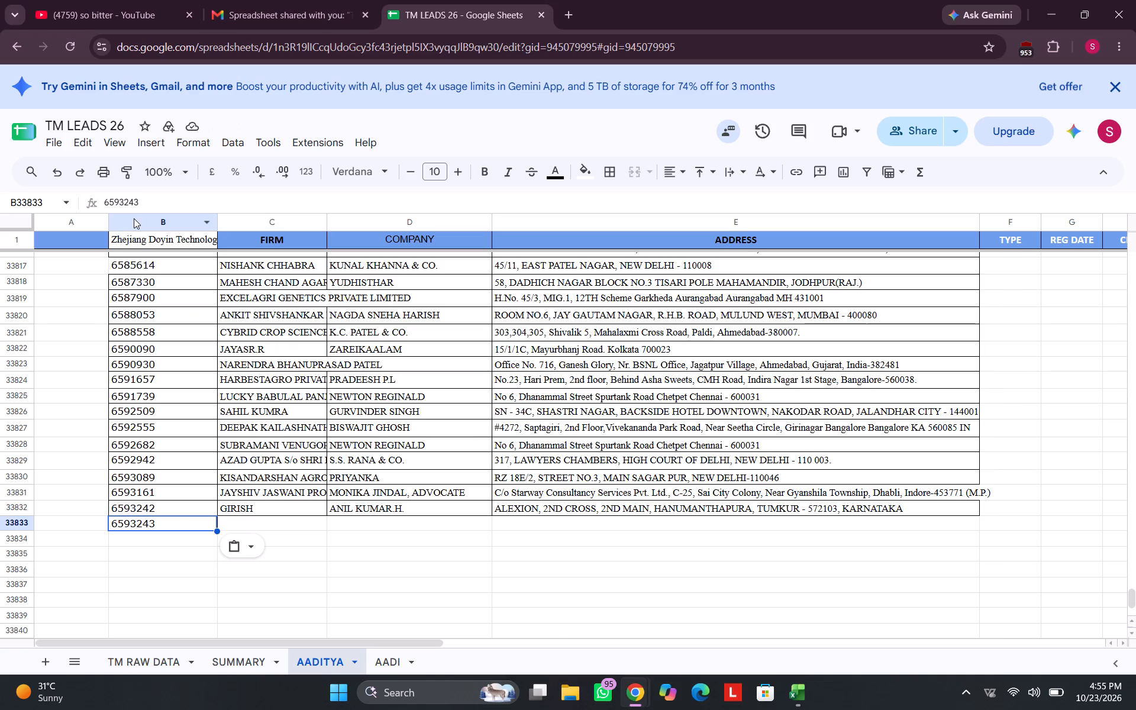
Copy the applicant line trading as S.P.S Selbe Enterprises from Page219 into row 33833's FIRM cell.
{"action": "key", "text": "alt+Tab"}
{"action": "key", "text": "Down"}
{"action": "key", "text": "ctrl+c"}
{"action": "key", "text": "alt+Tab"}
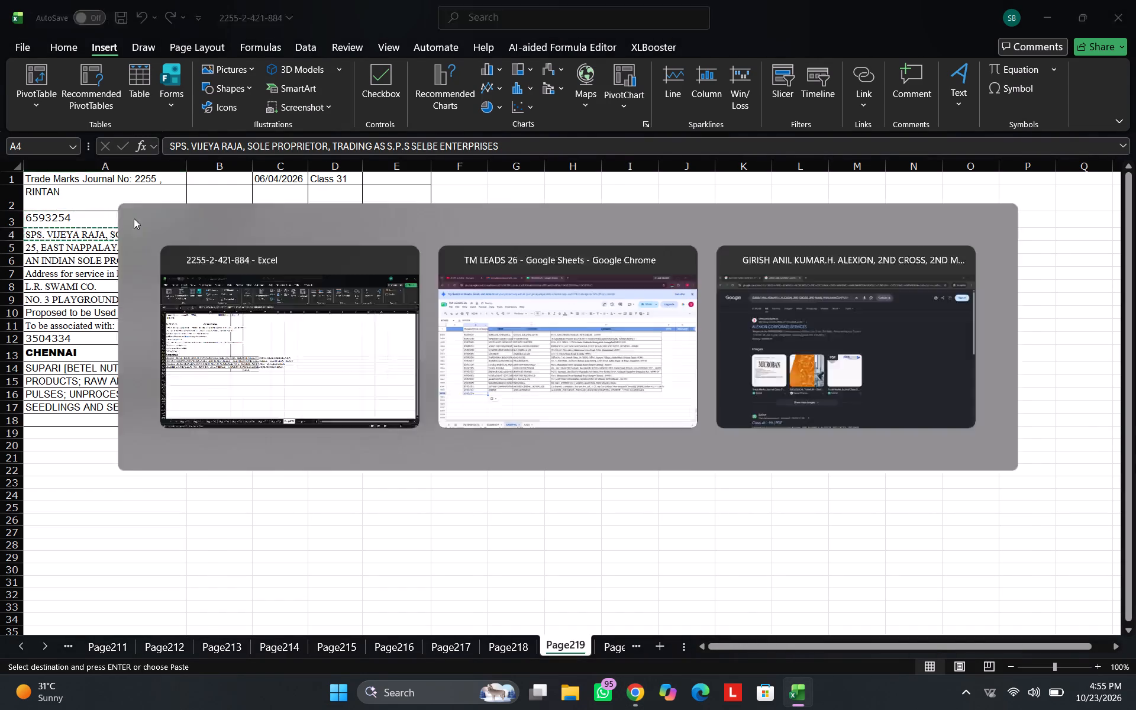
{"action": "key", "text": "Right"}
{"action": "key", "text": "ctrl+v"}
Copy the agent name L.R. SWAMI CO. from Page219 into row 33833's COMPANY cell.
{"action": "key", "text": "alt+Tab"}
{"action": "key", "text": "Down"}
{"action": "key", "text": "Down"}
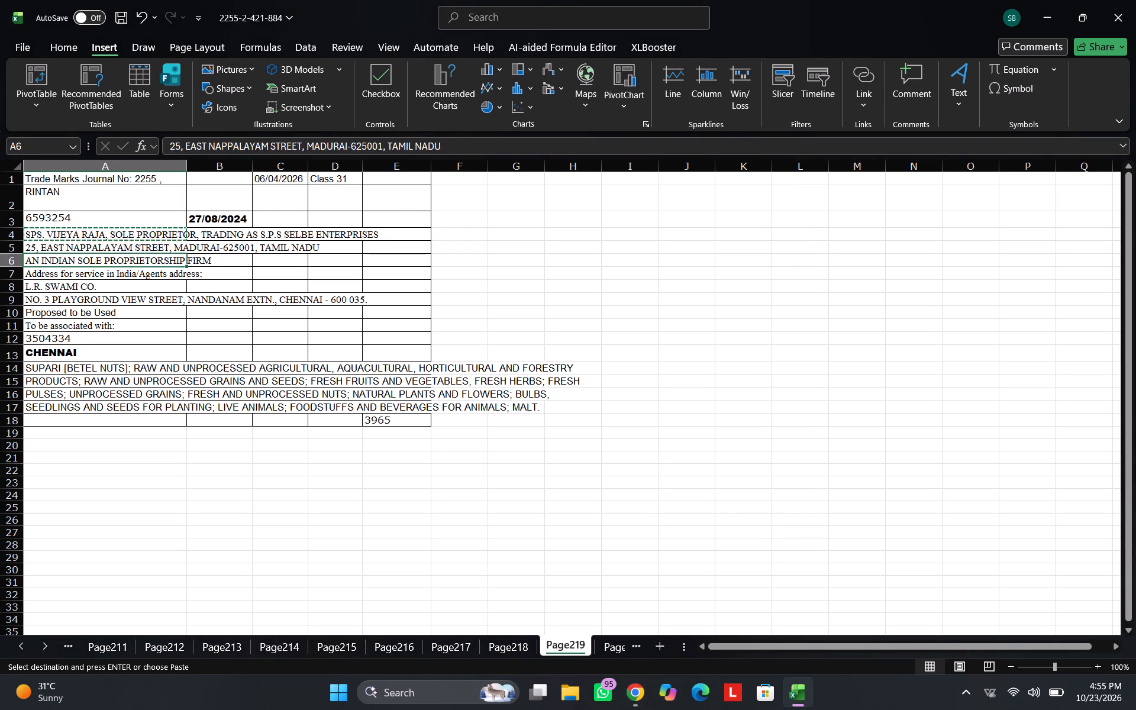
{"action": "key", "text": "Down"}
{"action": "key", "text": "Down"}
{"action": "key", "text": "ctrl+c"}
{"action": "key", "text": "alt+Tab"}
{"action": "key", "text": "Right"}
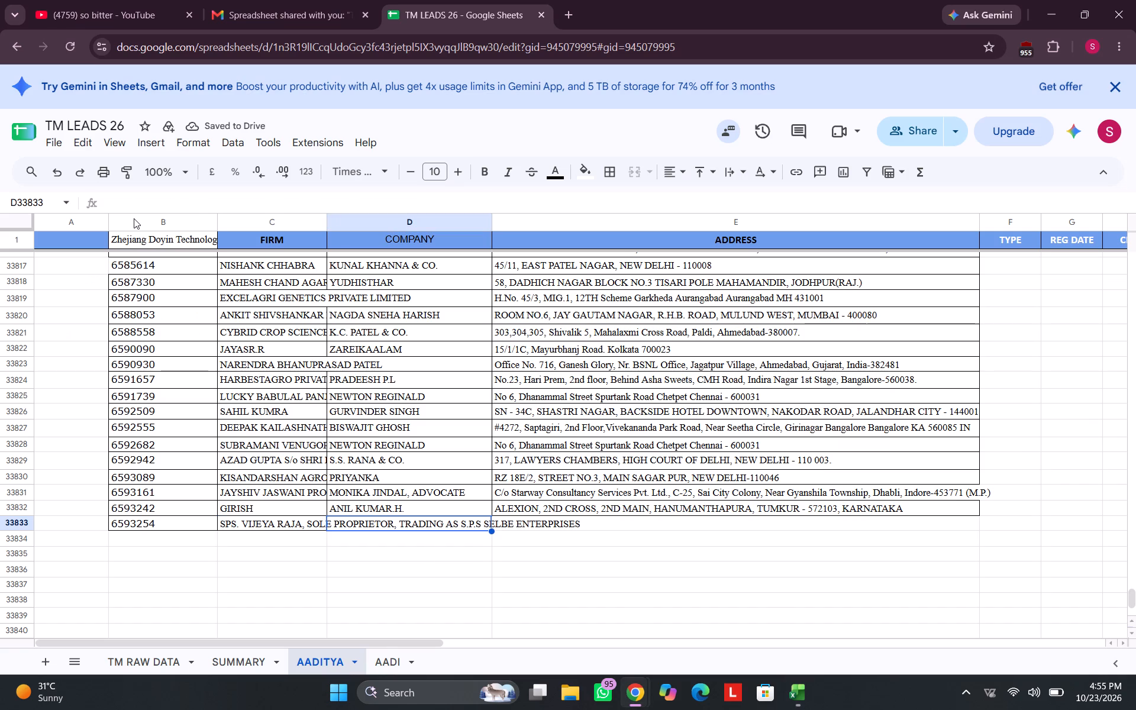
{"action": "key", "text": "ctrl+v"}
Copy the agent's service address from Page219 into row 33833's ADDRESS cell.
{"action": "key", "text": "alt+Tab"}
{"action": "key", "text": "Down"}
{"action": "key", "text": "ctrl+c"}
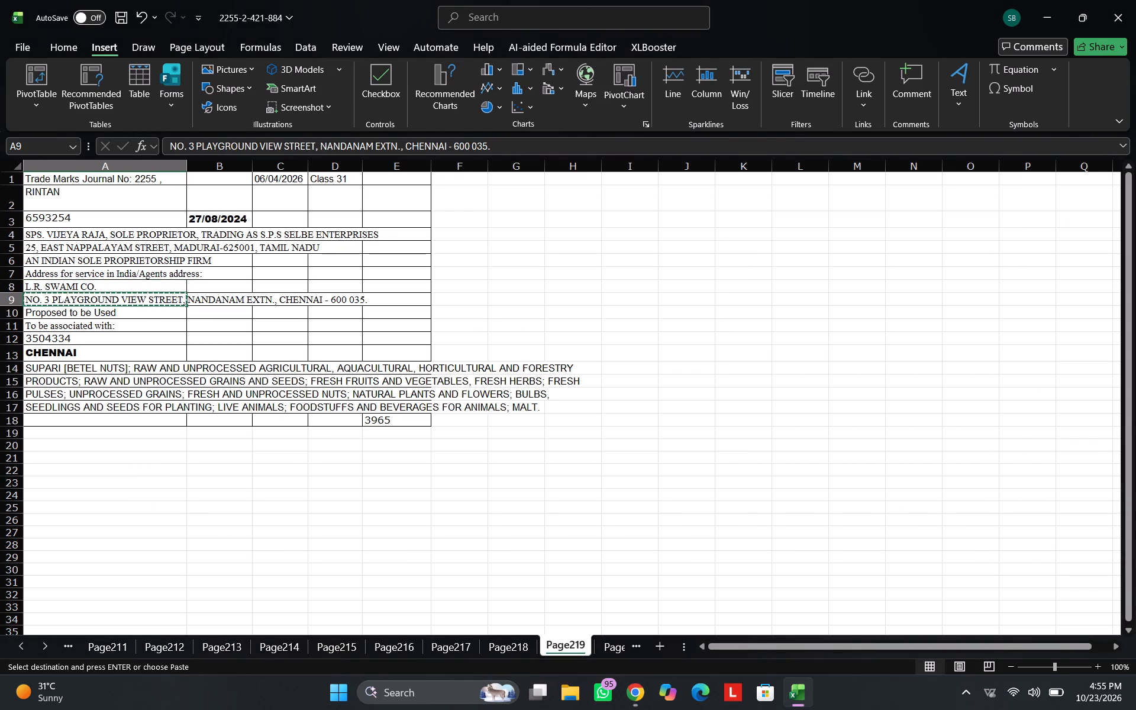
{"action": "key", "text": "alt+Tab"}
{"action": "key", "text": "Right"}
{"action": "key", "text": "ctrl+v"}
Search Google for row 33833's copied firm, company and address followed by "contact number".
{"action": "key", "text": "Right"}
{"action": "key", "text": "shift+Left"}
{"action": "key", "text": "shift+Left"}
{"action": "key", "text": "ctrl+c"}
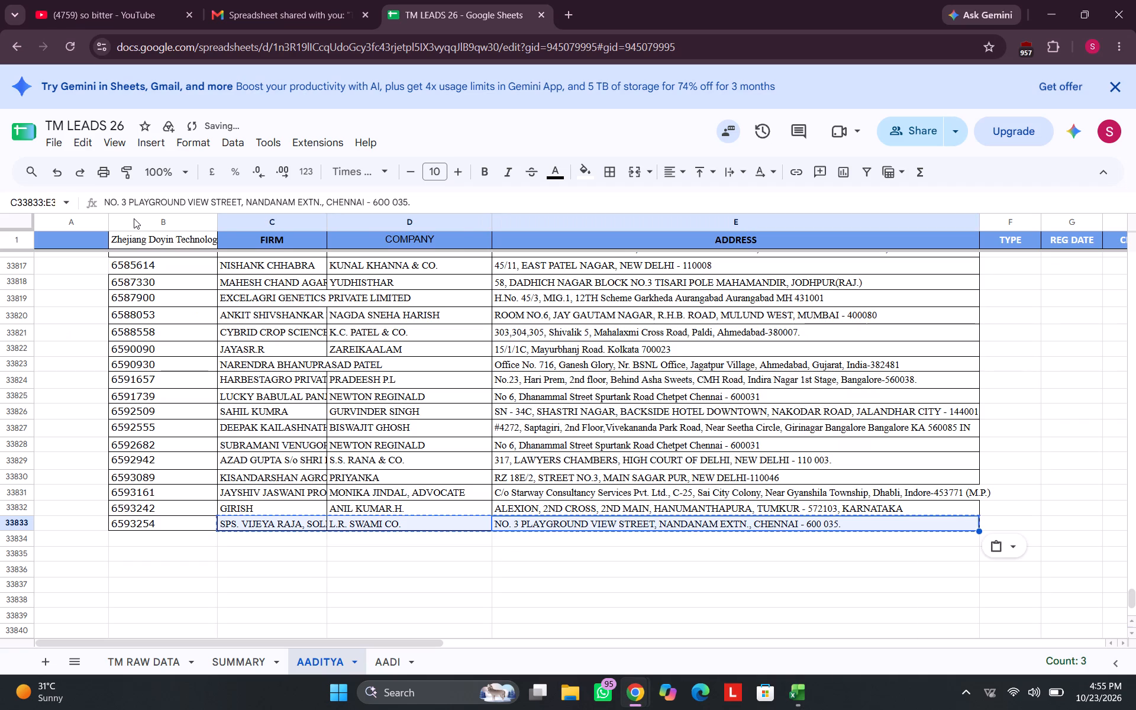
{"action": "key", "text": "alt+Tab"}
{"action": "key", "text": "alt+Right"}
{"action": "left_click", "coordinate": [608, 102]}
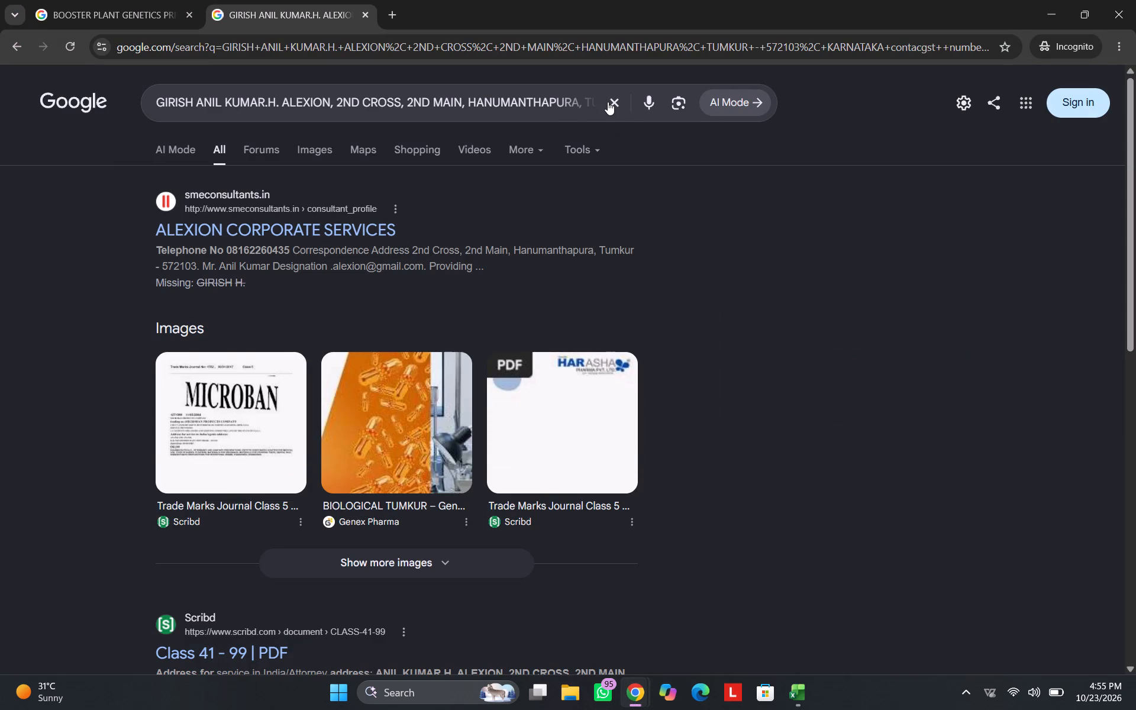
{"action": "key", "text": "ctrl+v"}
{"action": "key", "text": "space"}
{"action": "type", "text": "contact number"}
{"action": "key", "text": "space"}
{"action": "key", "text": "Return"}
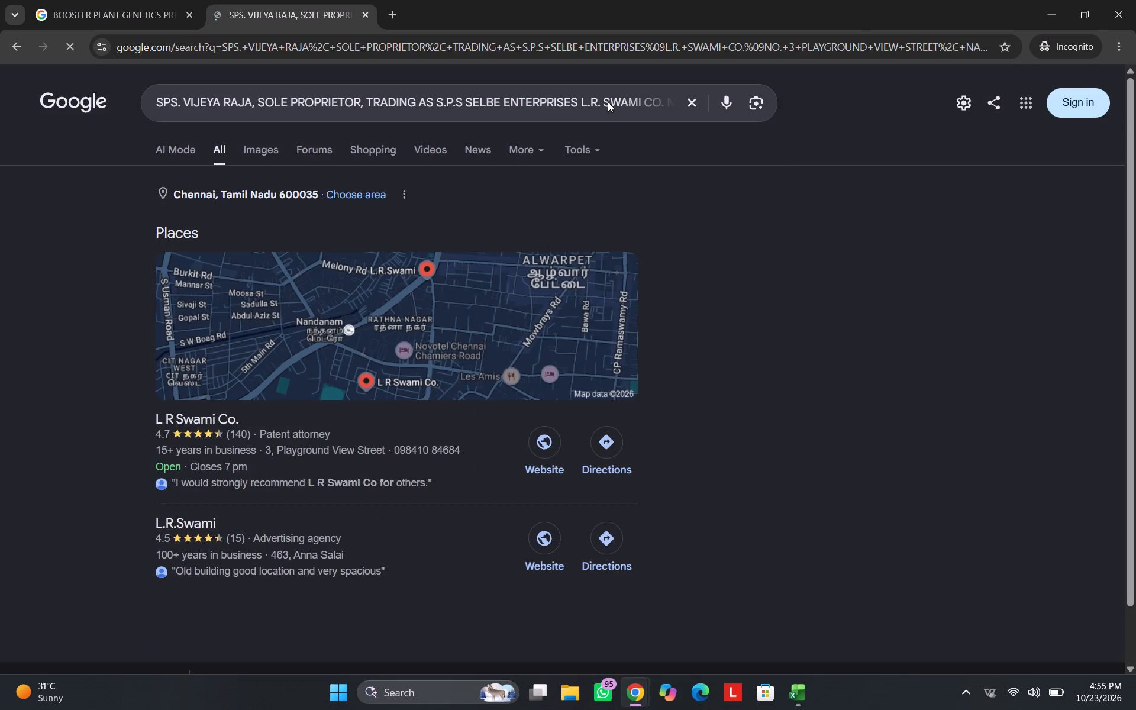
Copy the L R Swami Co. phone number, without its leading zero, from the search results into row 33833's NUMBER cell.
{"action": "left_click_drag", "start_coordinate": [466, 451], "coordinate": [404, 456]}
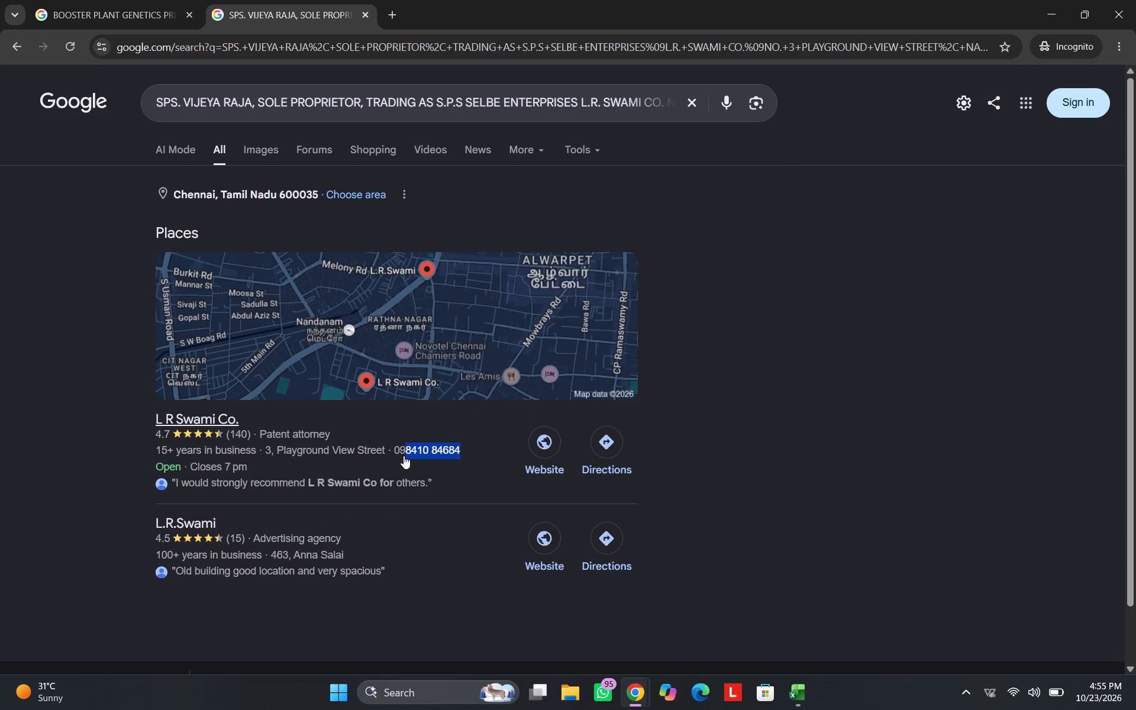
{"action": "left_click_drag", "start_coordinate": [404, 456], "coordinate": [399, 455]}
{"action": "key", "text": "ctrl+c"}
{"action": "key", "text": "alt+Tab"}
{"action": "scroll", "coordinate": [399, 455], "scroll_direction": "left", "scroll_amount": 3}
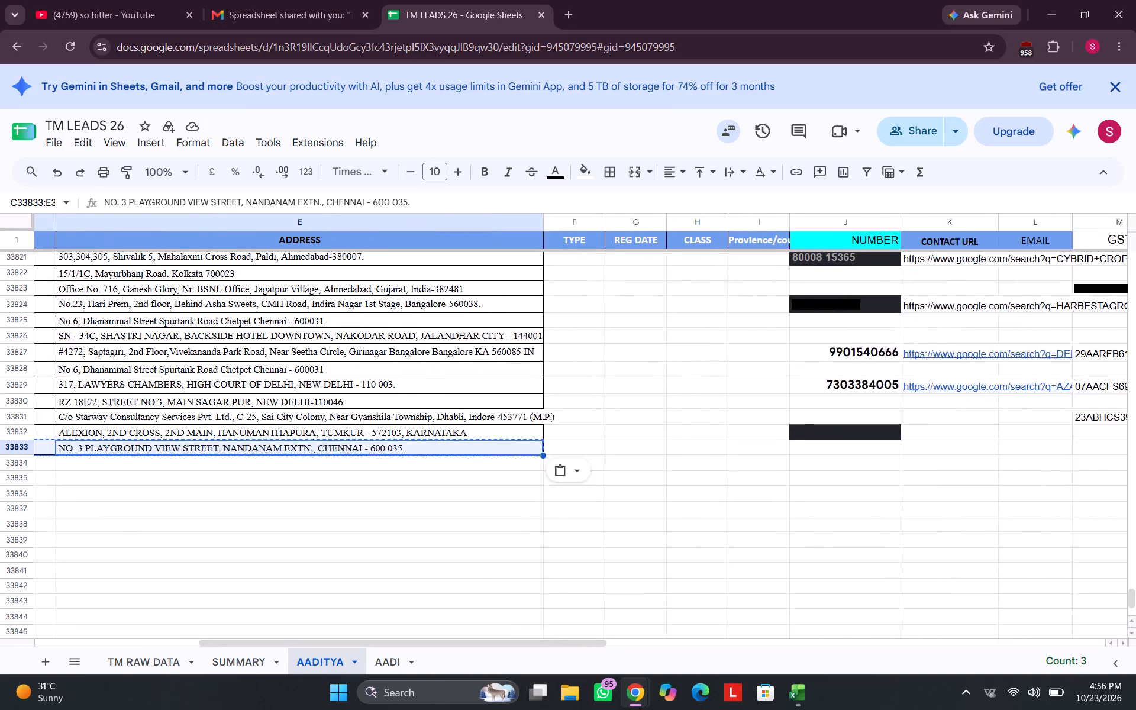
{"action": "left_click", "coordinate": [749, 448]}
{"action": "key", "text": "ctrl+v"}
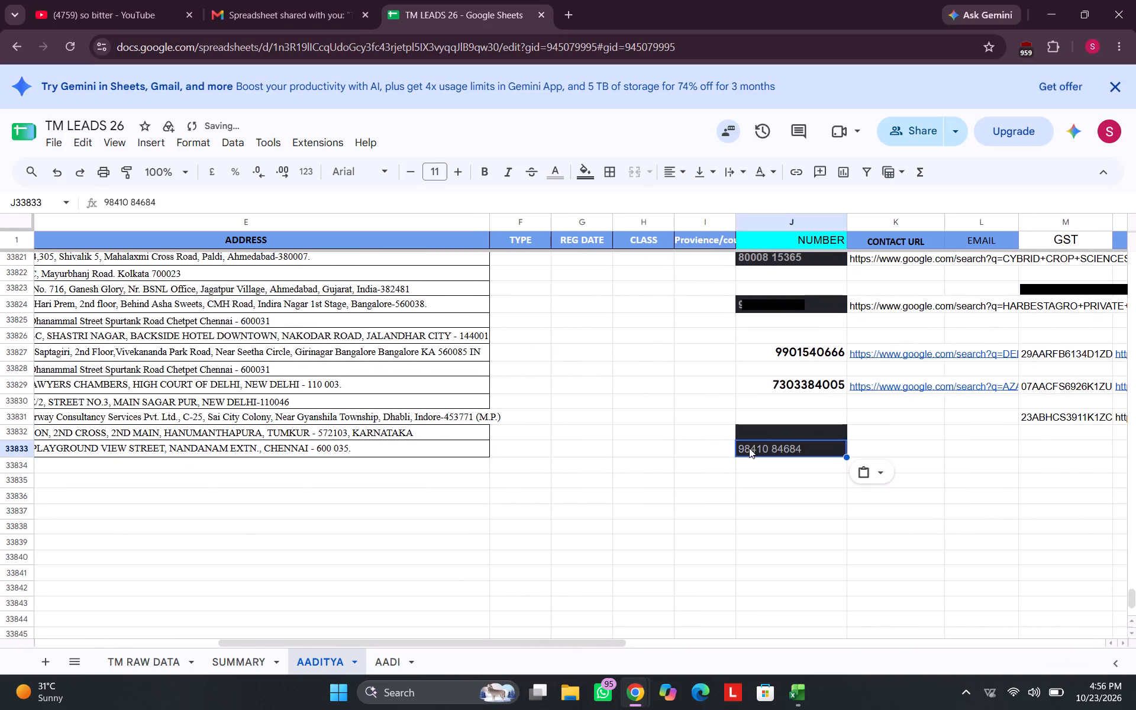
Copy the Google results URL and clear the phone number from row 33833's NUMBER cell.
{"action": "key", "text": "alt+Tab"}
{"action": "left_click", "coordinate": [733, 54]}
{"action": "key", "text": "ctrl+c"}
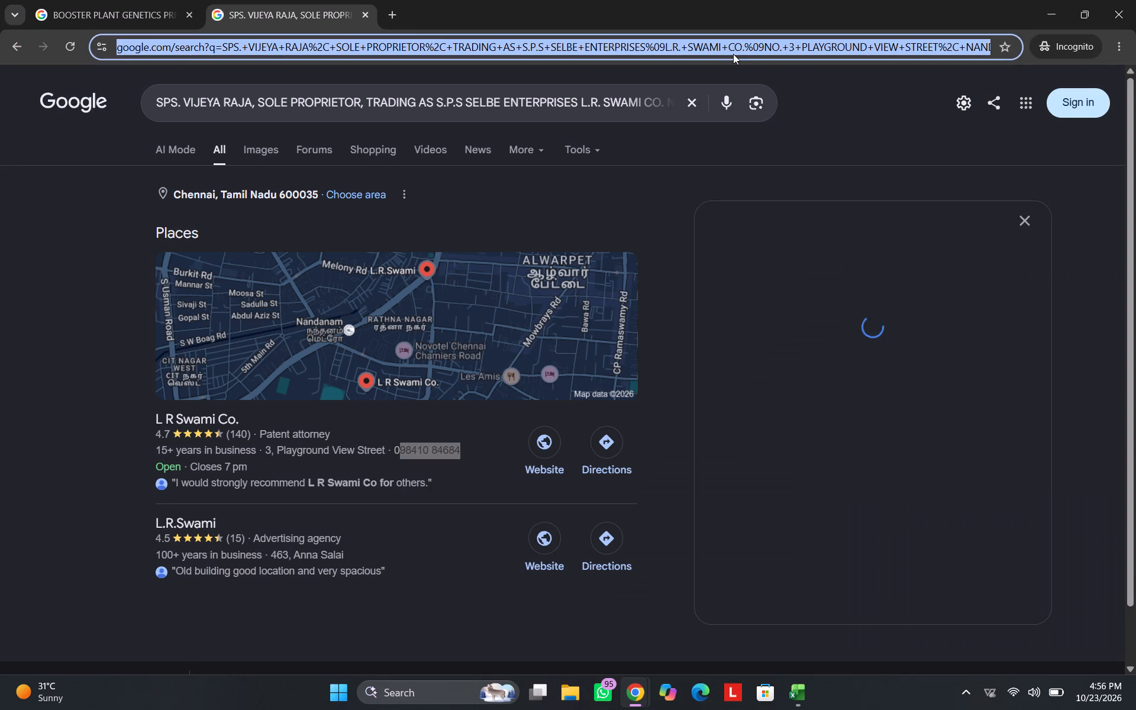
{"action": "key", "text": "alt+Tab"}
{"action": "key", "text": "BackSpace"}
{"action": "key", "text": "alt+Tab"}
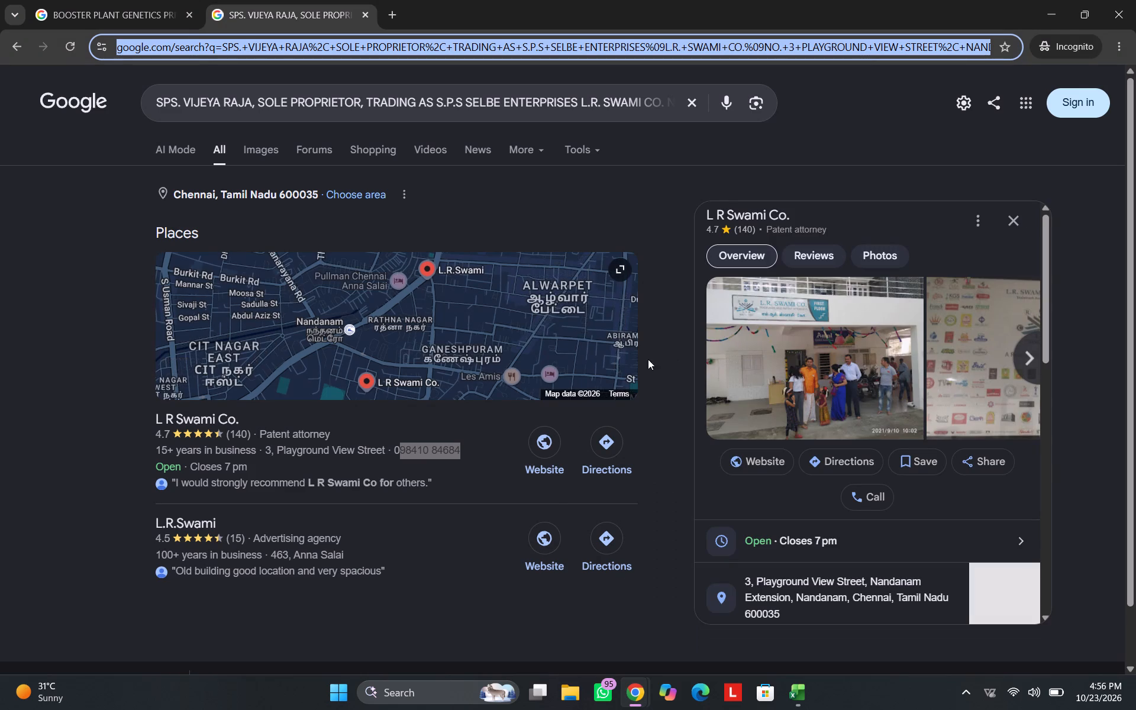
Replace "contact" with "gst" in the row 33833 Google query and rerun the search.
{"action": "scroll", "coordinate": [562, 496], "scroll_direction": "left", "scroll_amount": 1}
{"action": "scroll", "coordinate": [562, 496], "scroll_direction": "down", "scroll_amount": 3}
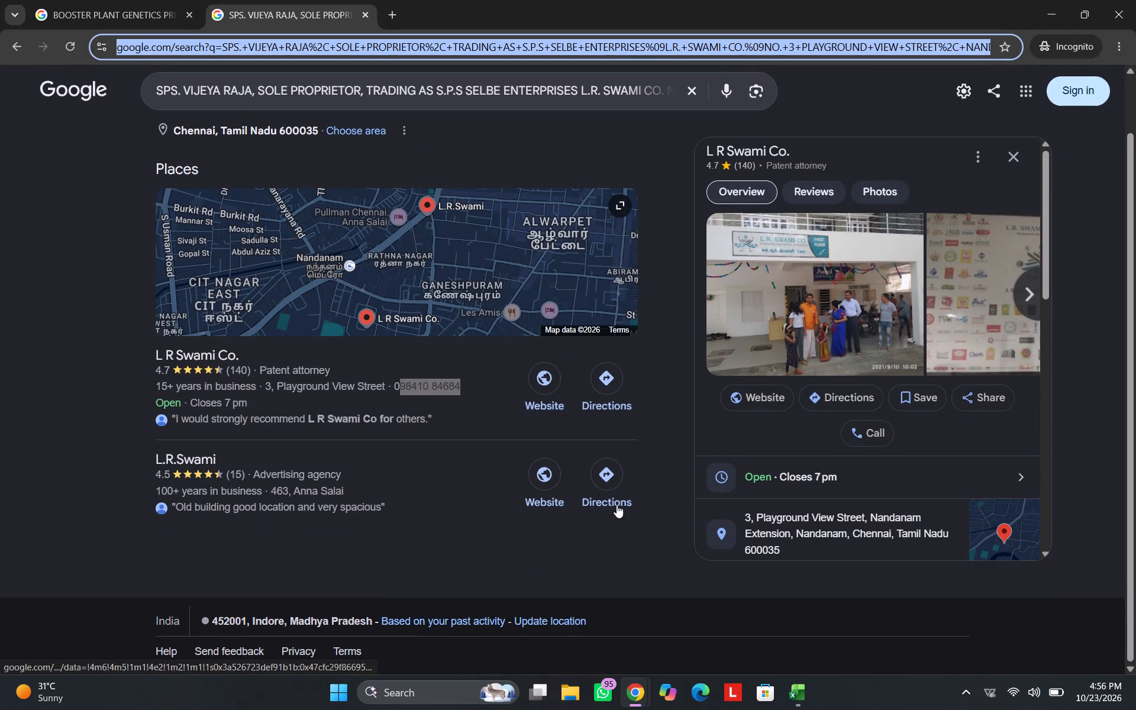
{"action": "scroll", "coordinate": [669, 479], "scroll_direction": "up", "scroll_amount": 4}
{"action": "left_click", "coordinate": [596, 88]}
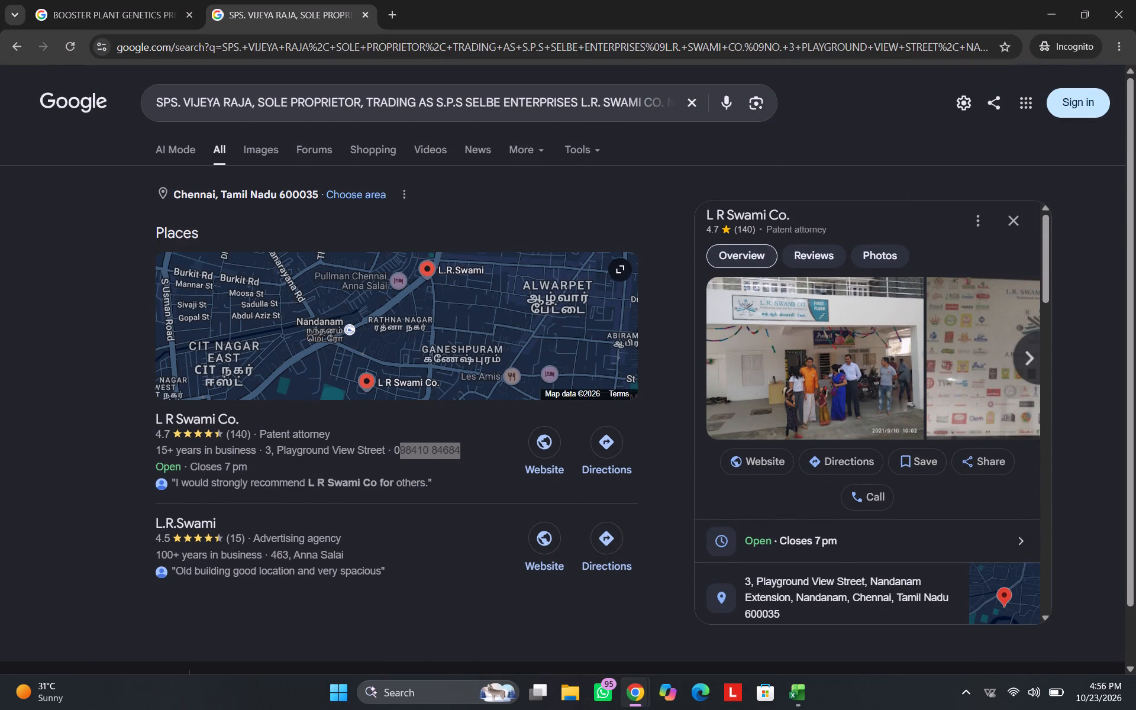
{"action": "left_click", "coordinate": [556, 124]}
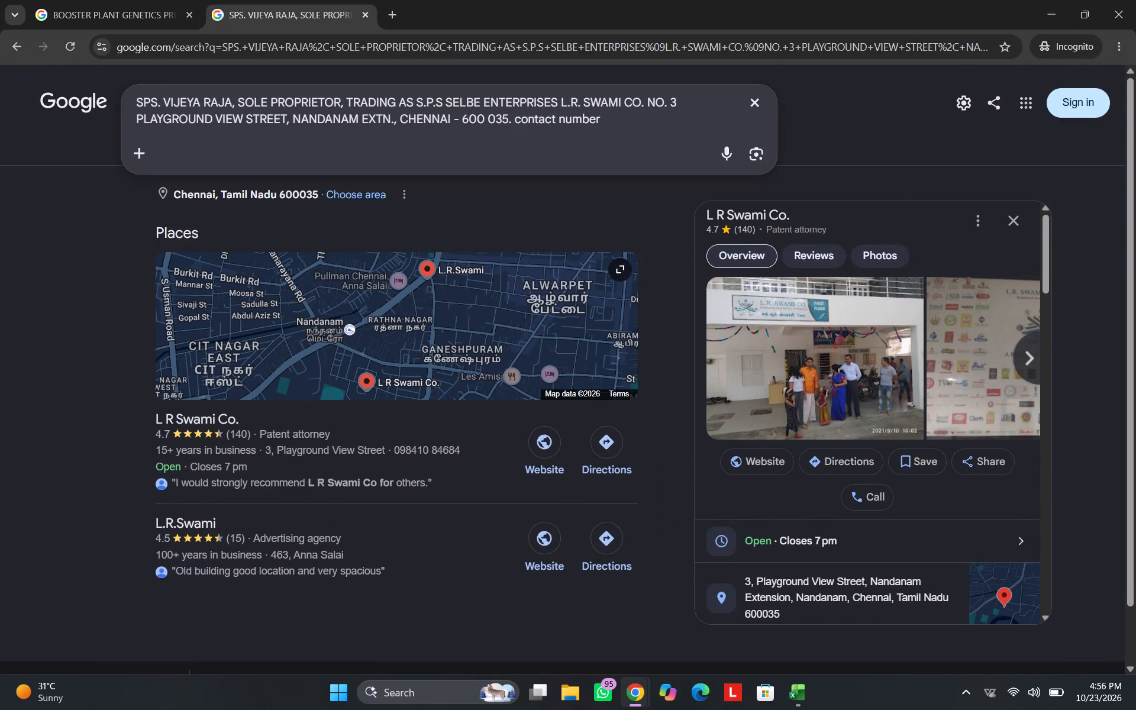
{"action": "key", "text": "BackSpace"}
{"action": "type", "text": "gst"}
{"action": "key", "text": "space"}
{"action": "key", "text": "Return"}
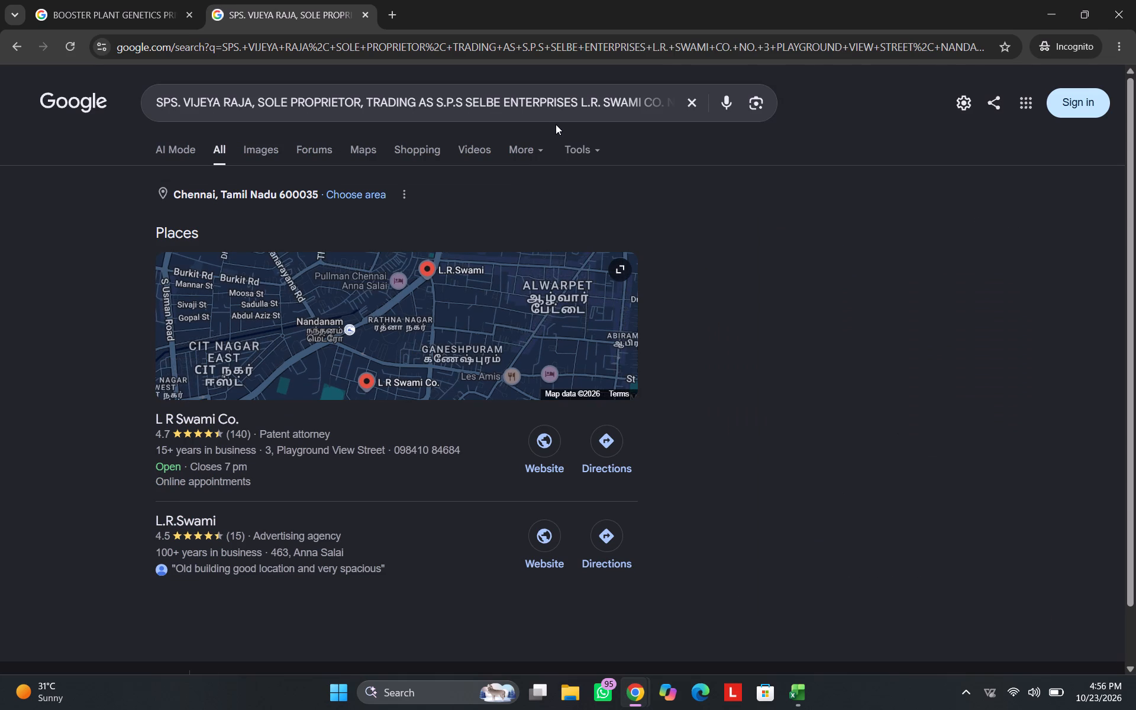
{"action": "left_click", "coordinate": [570, 120]}
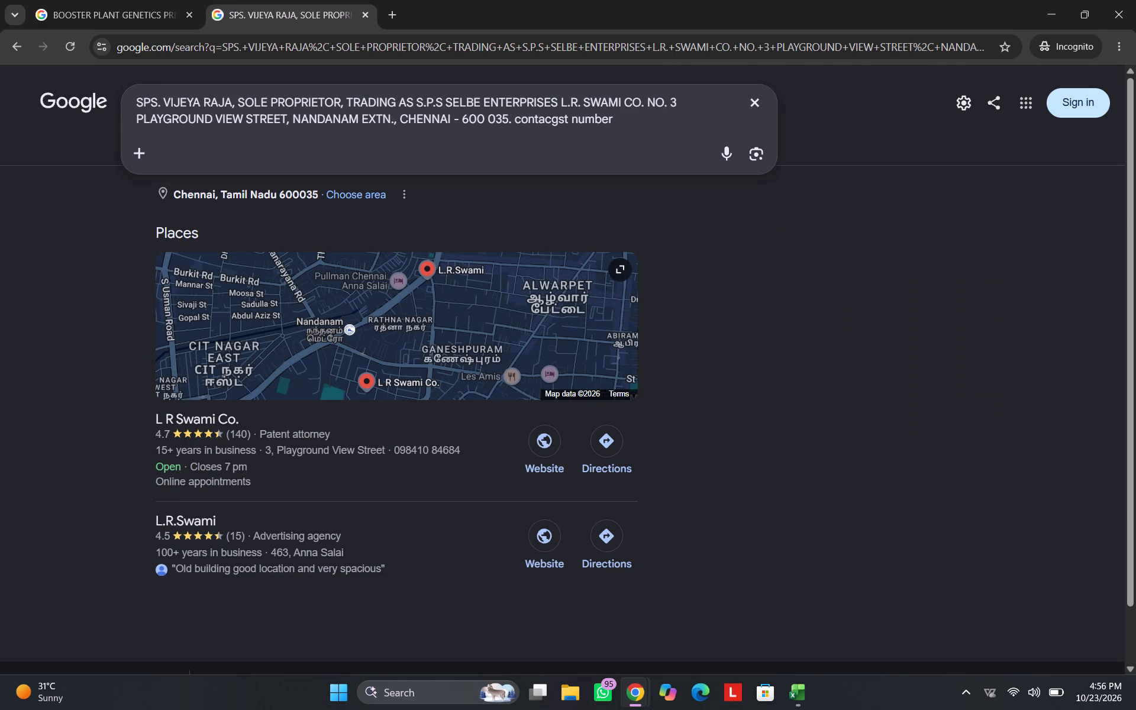
{"action": "left_click", "coordinate": [554, 123]}
{"action": "key", "text": "ctrl+BackSpace"}
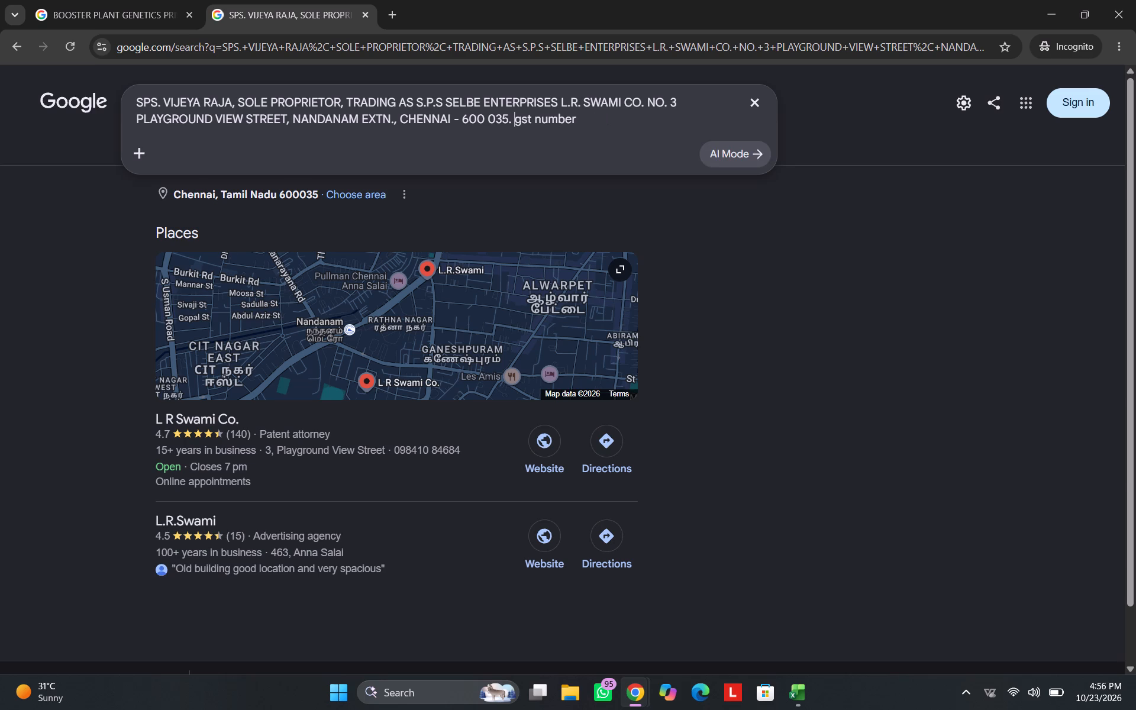
{"action": "key", "text": "Return"}
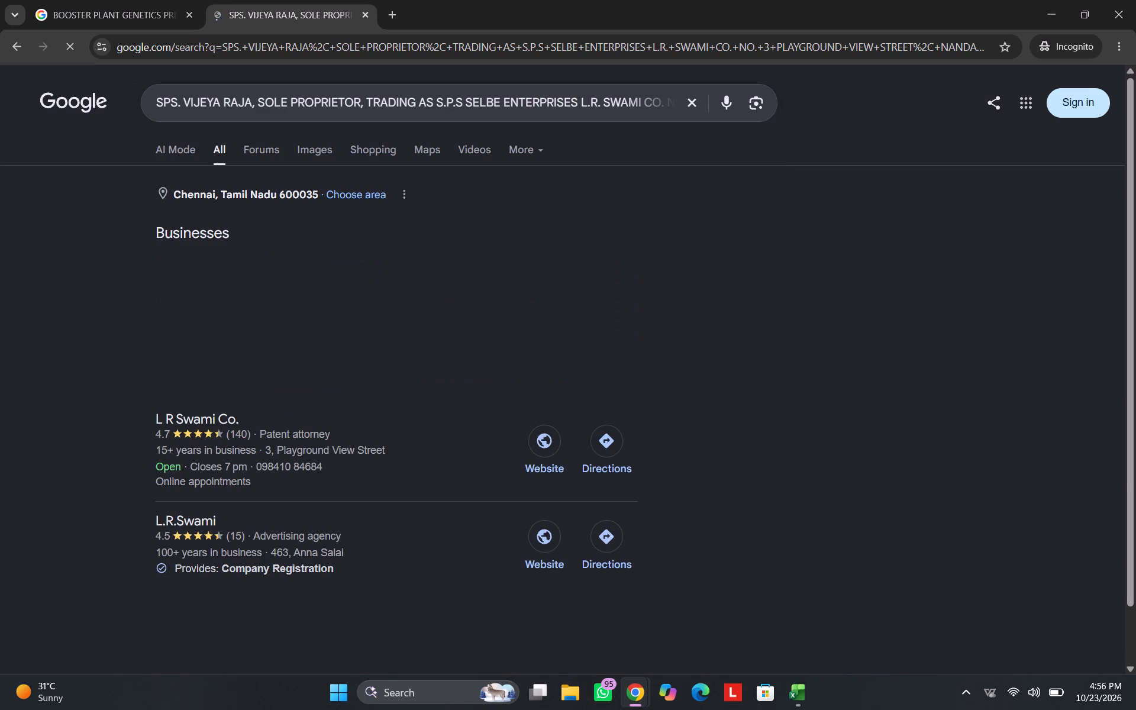
{"action": "left_click", "coordinate": [588, 108]}
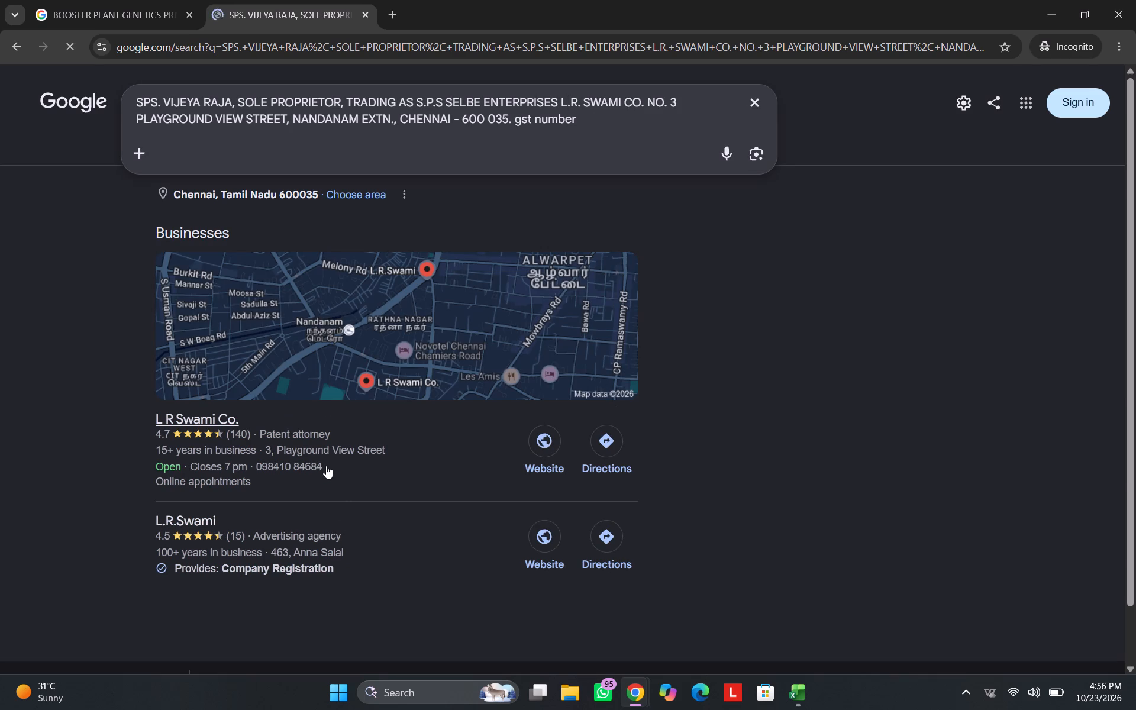
Copy the L R Swami Co. phone number, without its leading zero, from the GST search results into row 33833's NUMBER cell.
{"action": "left_click_drag", "start_coordinate": [326, 466], "coordinate": [261, 464]}
{"action": "key", "text": "ctrl+c"}
{"action": "key", "text": "alt+Tab"}
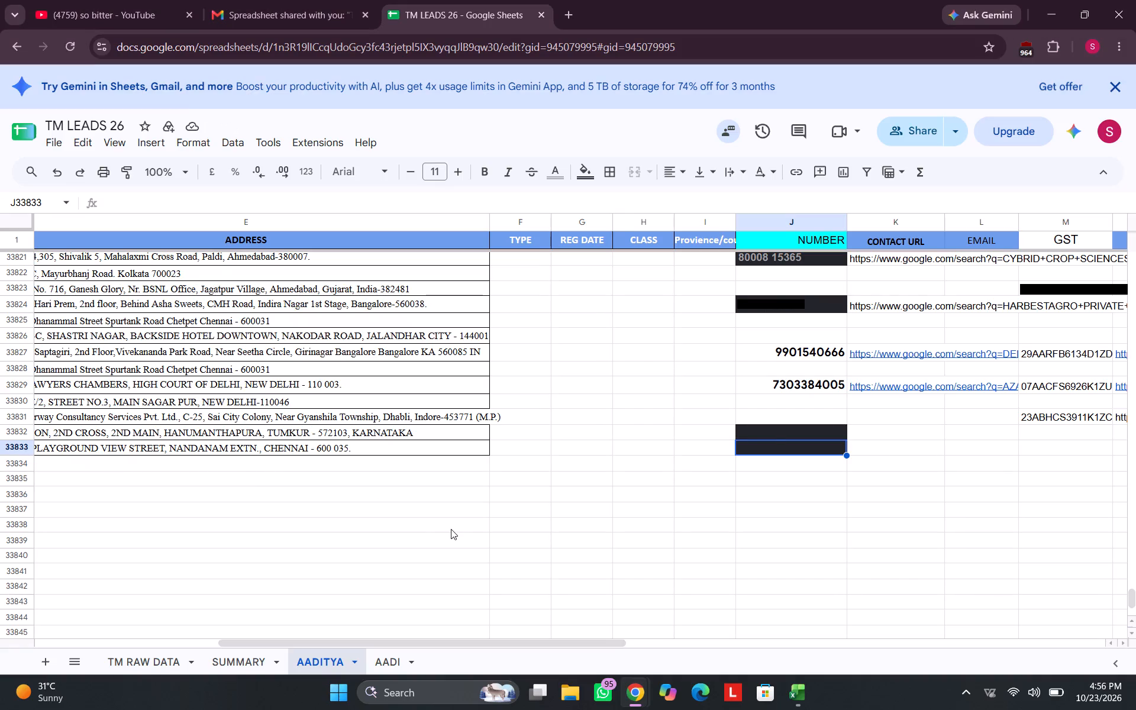
{"action": "key", "text": "ctrl+v"}
Replace "gst" with "contacgst" in the row 33833 Google query and rerun the search.
{"action": "key", "text": "alt+Tab"}
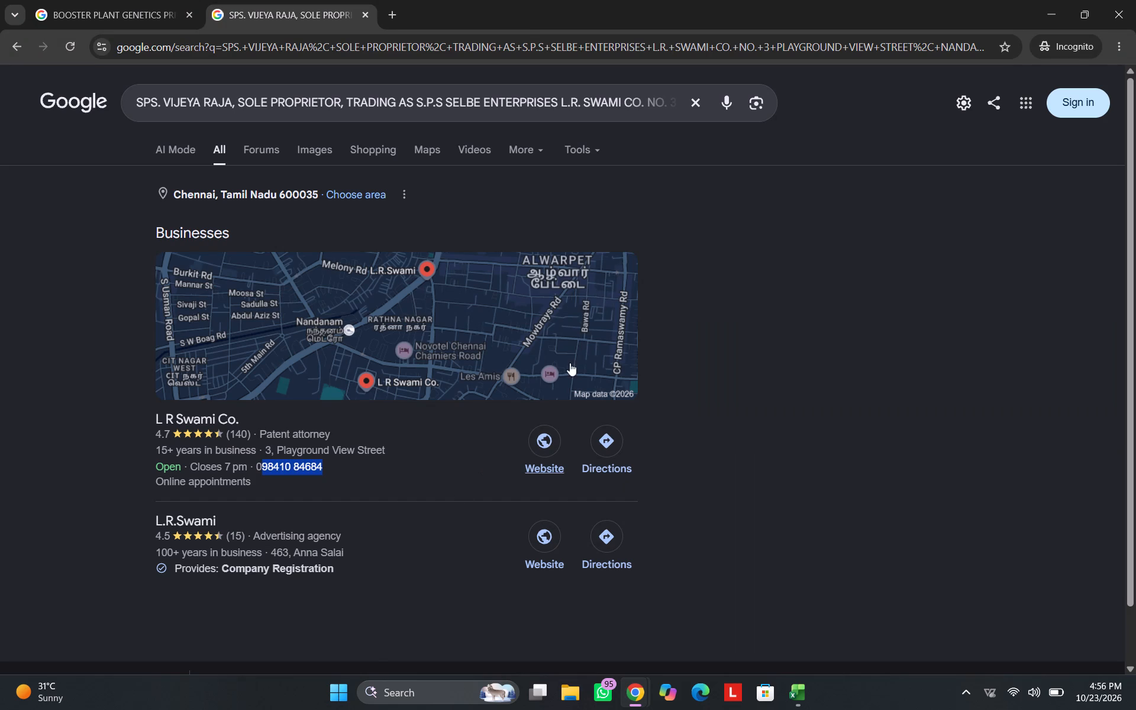
{"action": "left_click", "coordinate": [625, 111]}
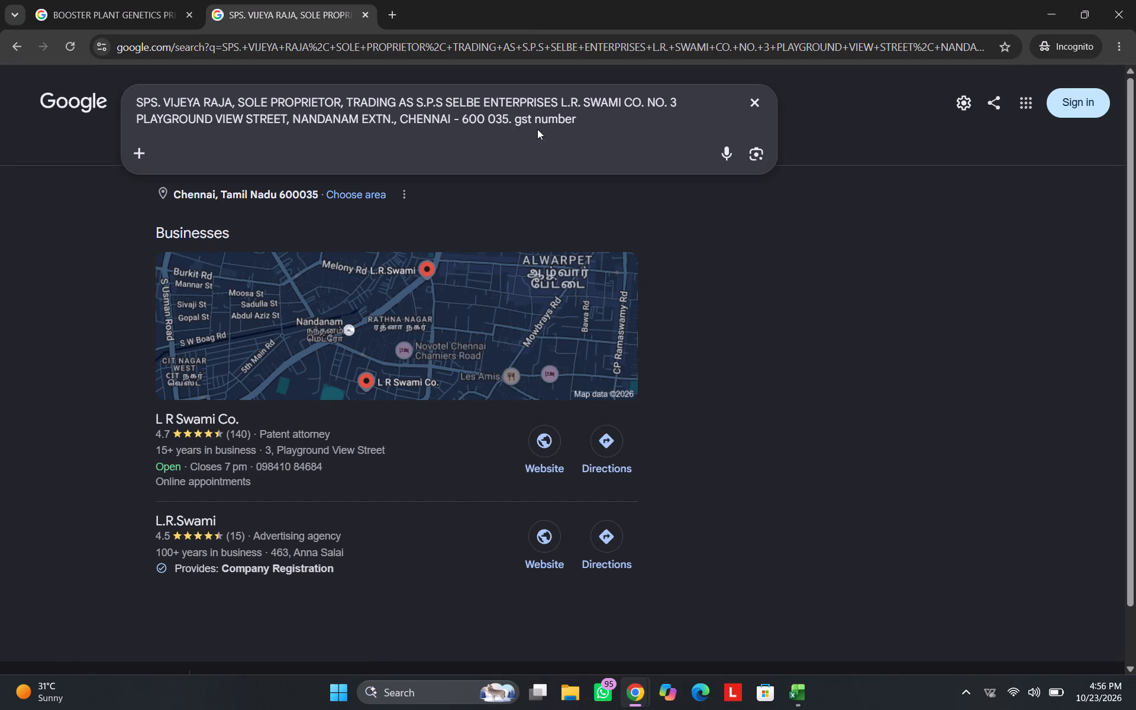
{"action": "left_click", "coordinate": [532, 118]}
{"action": "key", "text": "ctrl+BackSpace"}
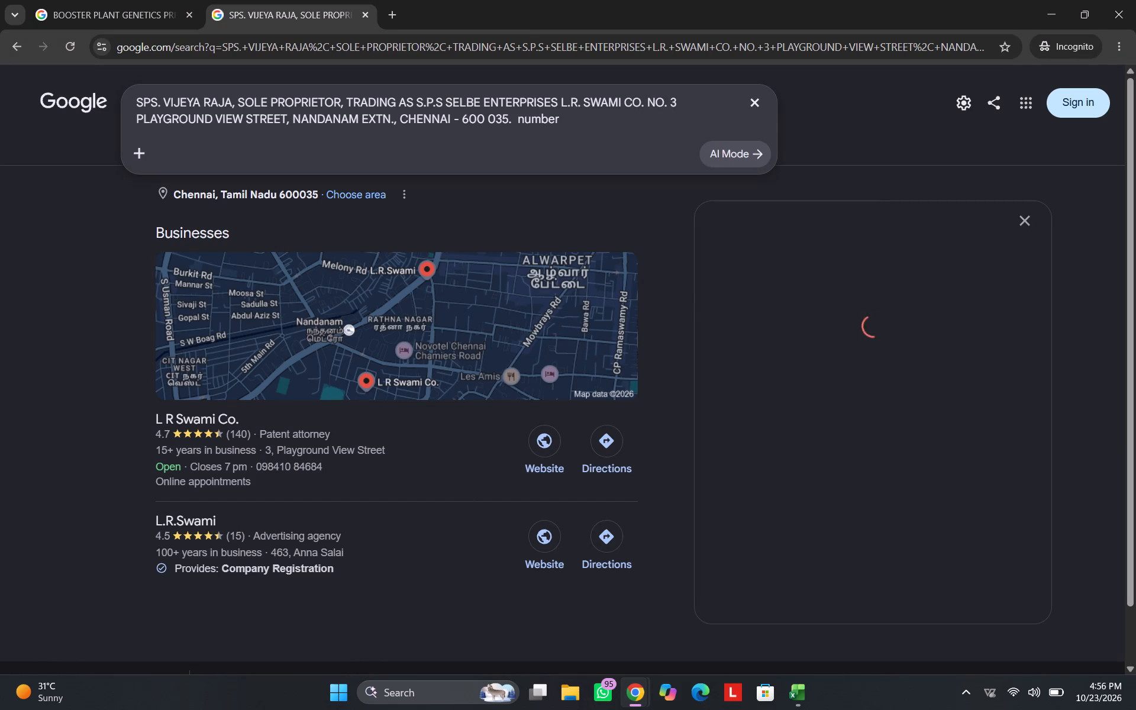
{"action": "type", "text": "contacgst"}
{"action": "key", "text": "space"}
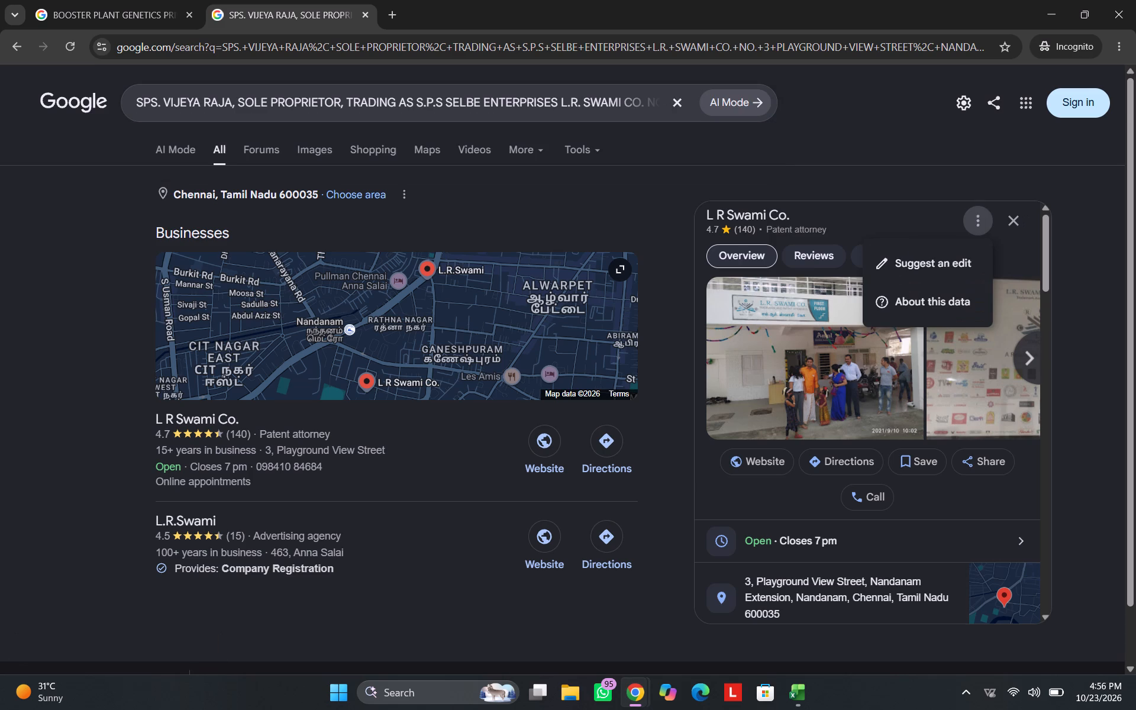
{"action": "key", "text": "Return"}
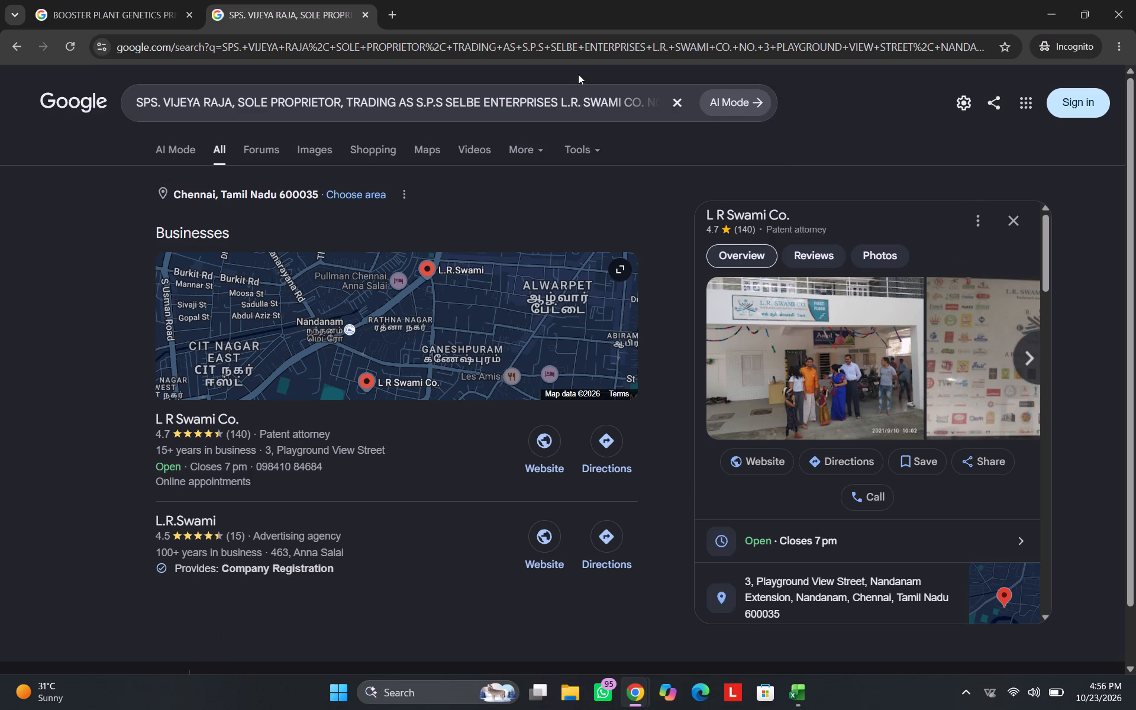
Add "gst" before "number" in the row 33833 Google query and rerun the search.
{"action": "left_click", "coordinate": [565, 106]}
{"action": "left_click", "coordinate": [524, 125]}
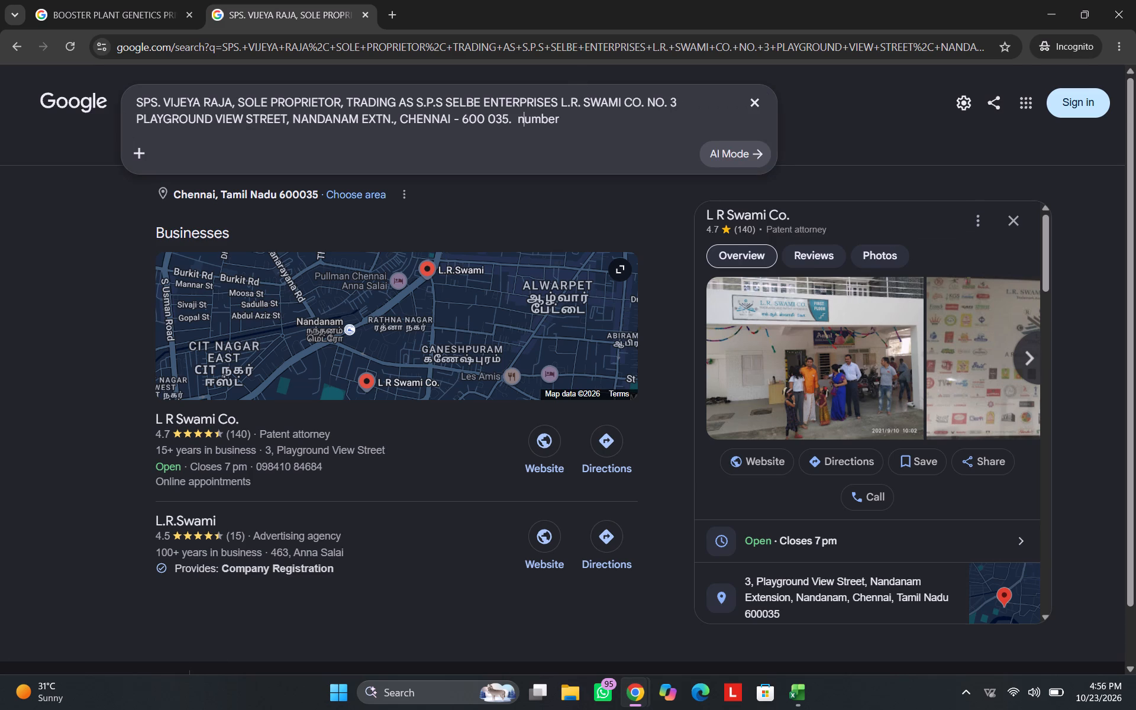
{"action": "left_click", "coordinate": [518, 124]}
{"action": "type", "text": "gst"}
{"action": "key", "text": "space"}
{"action": "key", "text": "Return"}
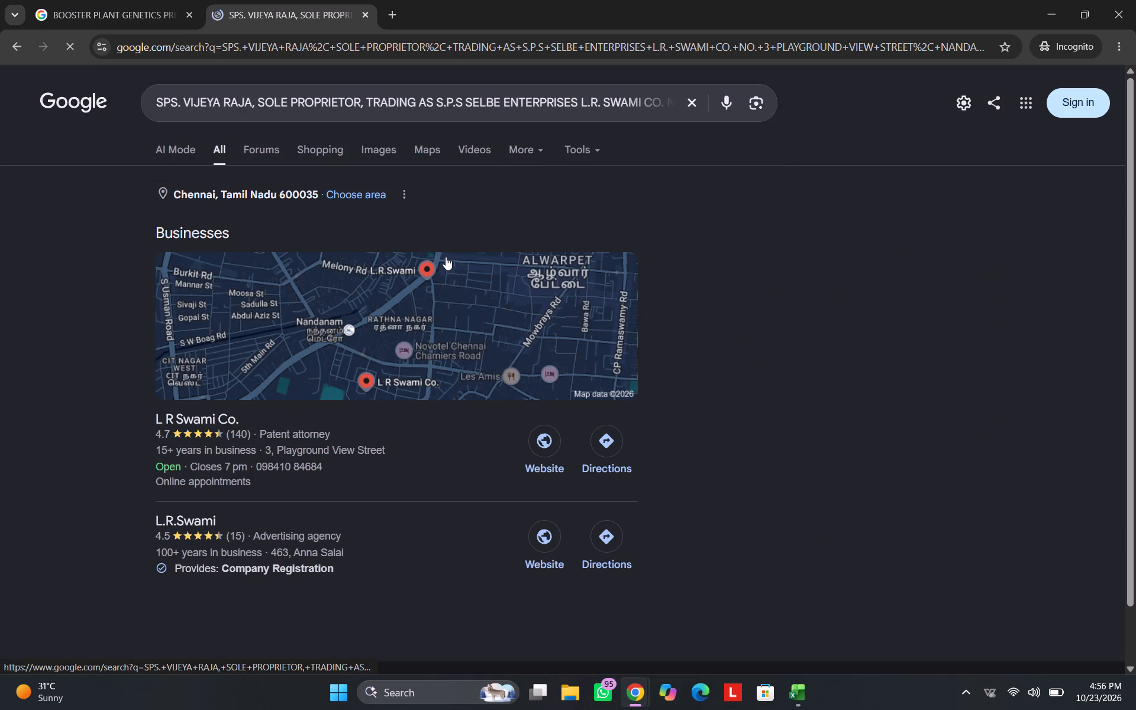
Switch to TM LEADS 26 and clear the phone number from row 33833's NUMBER cell.
{"action": "key", "text": "alt+Tab"}
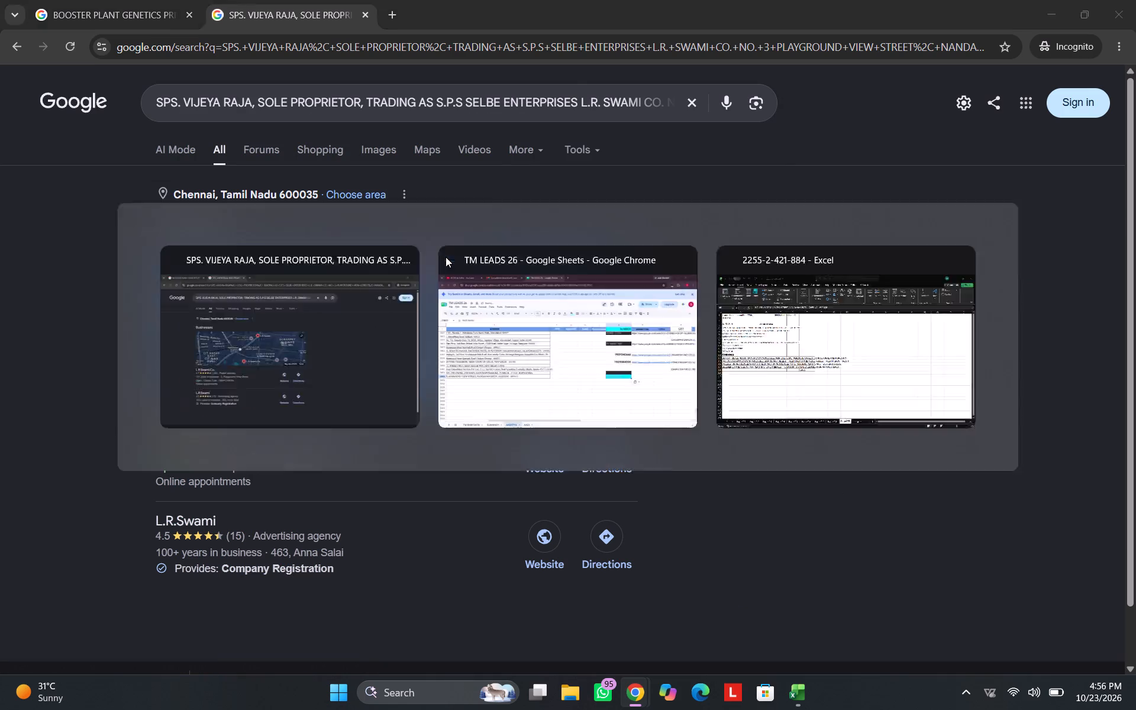
{"action": "key", "text": "BackSpace"}
{"action": "key", "text": "Down"}
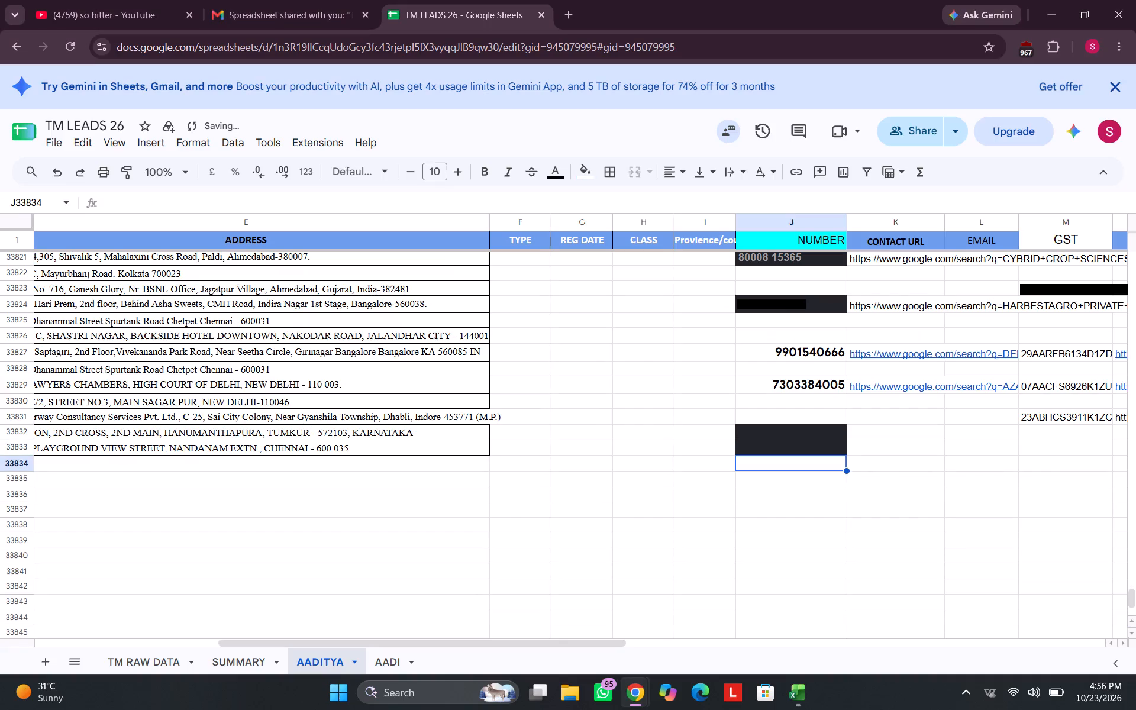
{"action": "key", "text": "Left"}
{"action": "key", "text": "Left"}
{"action": "key", "text": "Left"}
{"action": "key", "text": "Left"}
{"action": "key", "text": "Left"}
{"action": "key", "text": "Left"}
{"action": "key", "text": "Left"}
{"action": "key", "text": "Left"}
{"action": "key", "text": "Left"}
{"action": "key", "text": "Left"}
{"action": "key", "text": "Left"}
{"action": "key", "text": "Left"}
{"action": "key", "text": "Left"}
{"action": "key", "text": "Right"}
{"action": "key", "text": "alt+Tab"}
{"action": "key", "text": "alt+Right"}
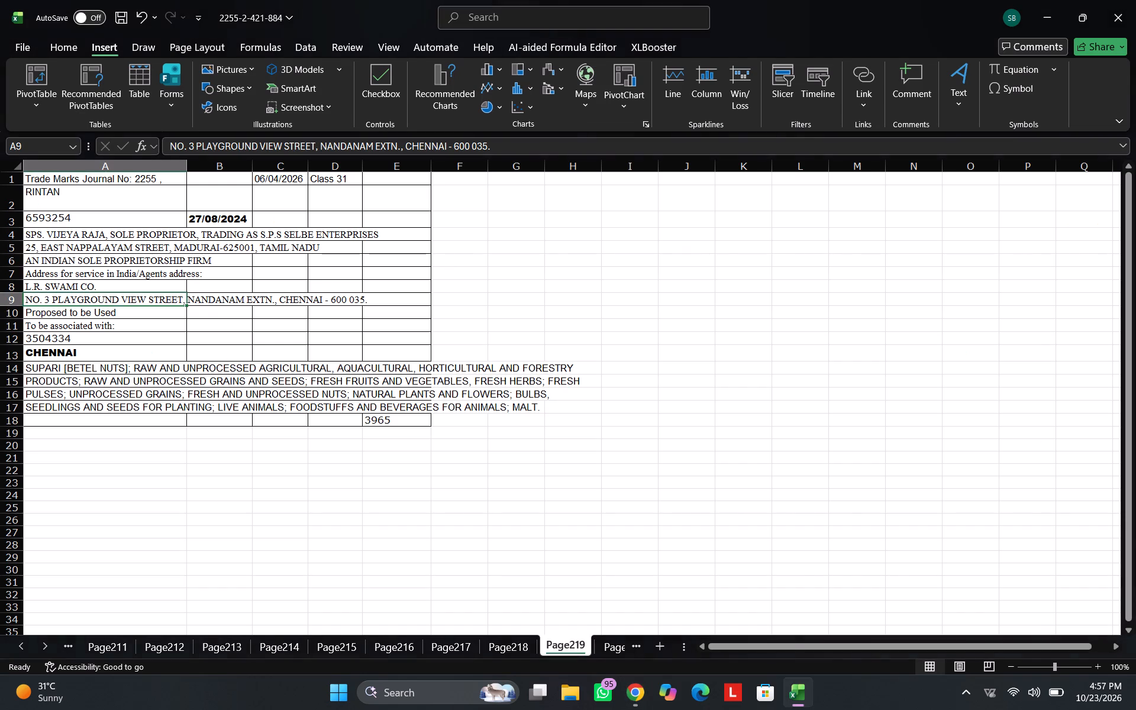
{"action": "left_click", "coordinate": [602, 650]}
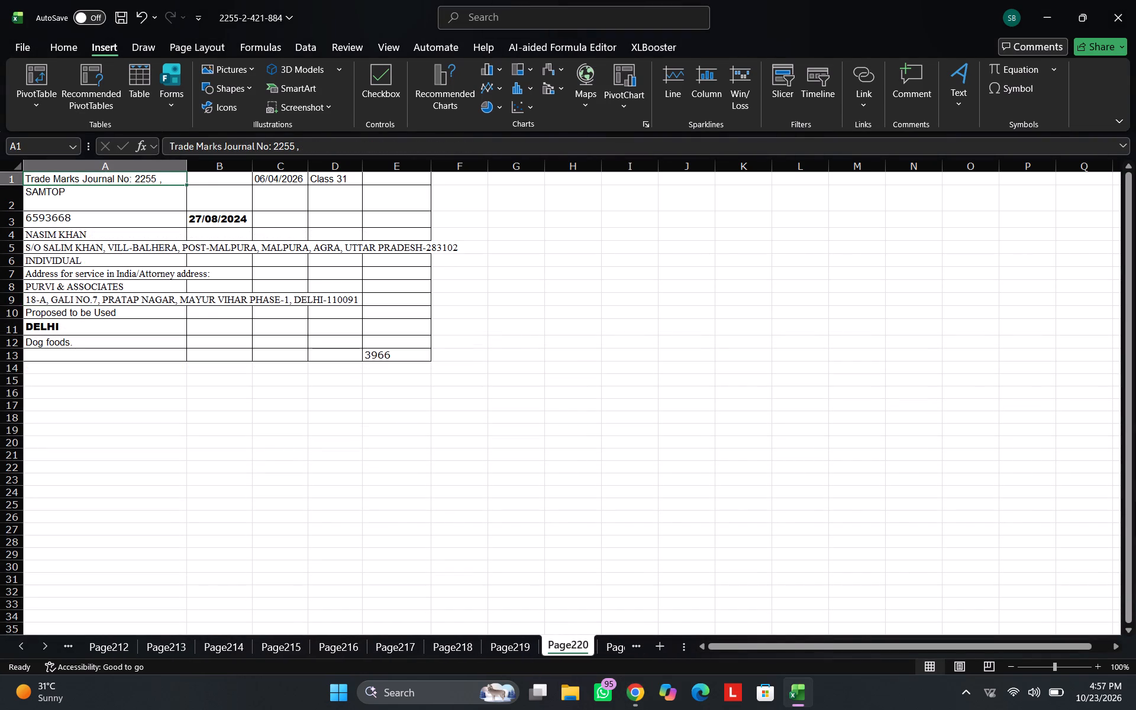
{"action": "left_click", "coordinate": [114, 217]}
{"action": "key", "text": "ctrl+c"}
{"action": "key", "text": "alt+Tab"}
{"action": "key", "text": "ctrl+v"}
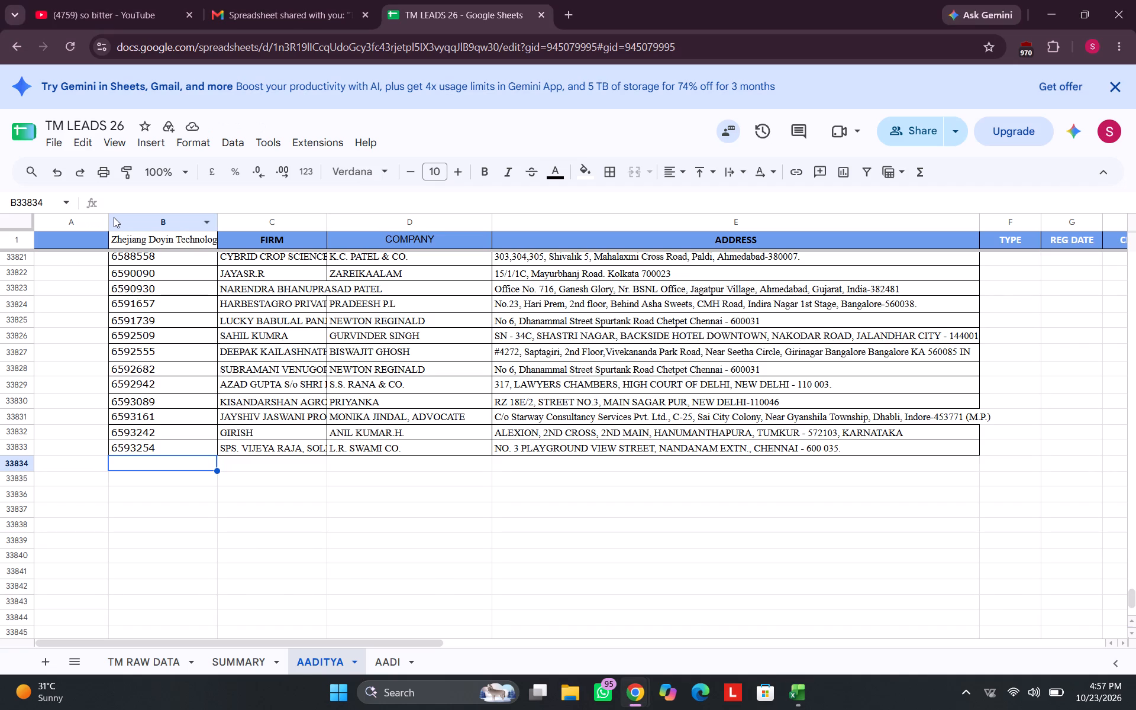
Copy the applicant's name from Page220 into row 33834's FIRM cell.
{"action": "key", "text": "alt+Tab"}
{"action": "key", "text": "Down"}
{"action": "key", "text": "ctrl+c"}
{"action": "key", "text": "alt+Tab"}
{"action": "key", "text": "Right"}
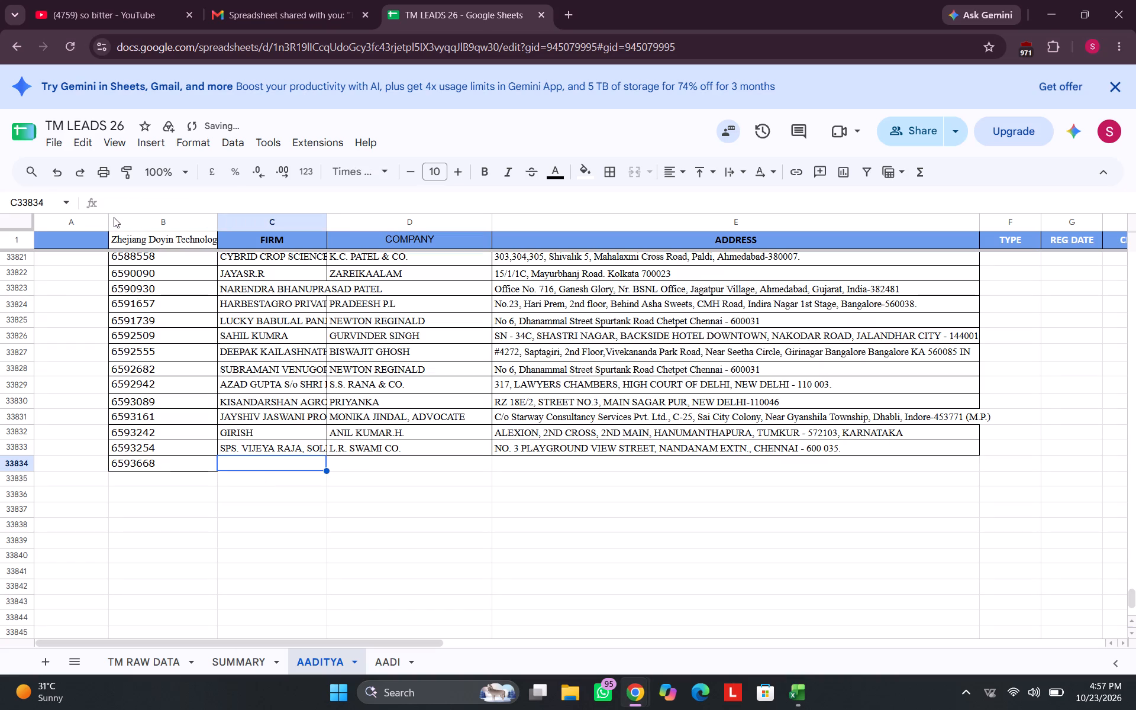
{"action": "key", "text": "ctrl+v"}
Copy the attorney firm name PURVI & ASSOCIATES from Page220 into row 33834's COMPANY cell.
{"action": "key", "text": "alt+Tab"}
{"action": "key", "text": "Down"}
{"action": "key", "text": "Down"}
{"action": "key", "text": "Down"}
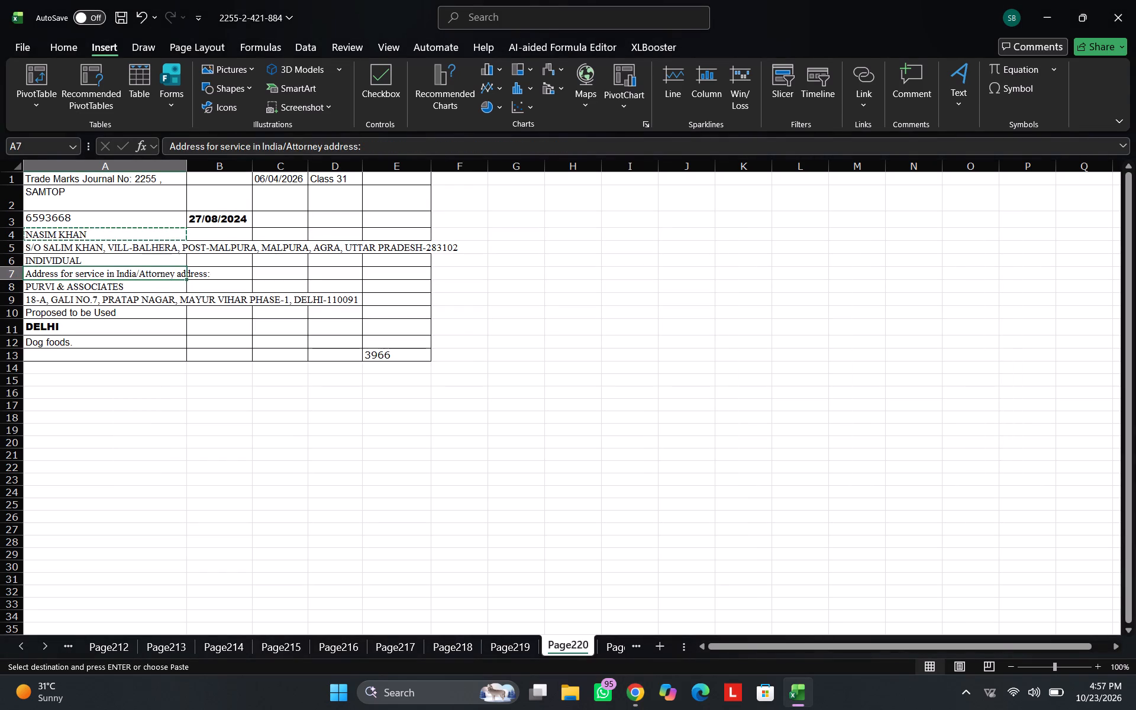
{"action": "key", "text": "Down"}
{"action": "key", "text": "ctrl+c"}
{"action": "key", "text": "alt+Tab"}
{"action": "key", "text": "Right"}
{"action": "key", "text": "ctrl+v"}
Copy the attorney firm's address from Page220 into row 33834's ADDRESS cell.
{"action": "key", "text": "alt+Tab"}
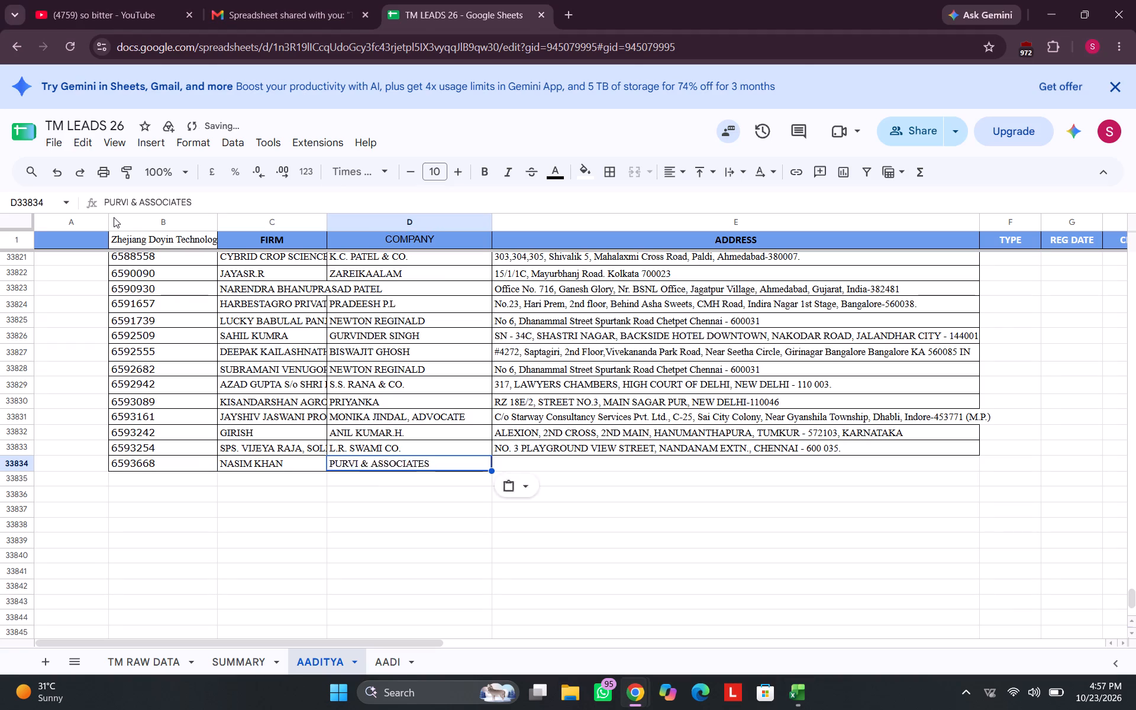
{"action": "key", "text": "Down"}
{"action": "key", "text": "ctrl+c"}
{"action": "key", "text": "alt+Tab"}
{"action": "key", "text": "Right"}
{"action": "key", "text": "ctrl+v"}
Search Google for row 33834's firm, company and address followed by "contact number" and check the results for a phone number.
{"action": "key", "text": "Right"}
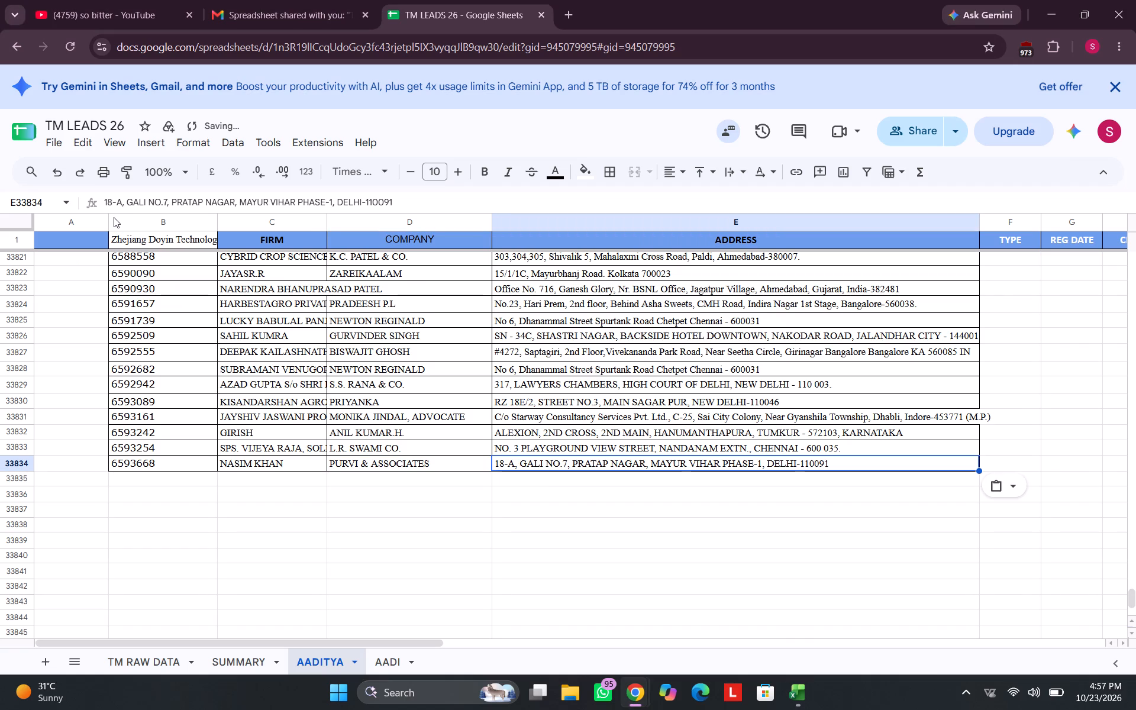
{"action": "key", "text": "shift+Left"}
{"action": "key", "text": "shift+Left"}
{"action": "key", "text": "ctrl+c"}
{"action": "key", "text": "alt+Tab"}
{"action": "key", "text": "alt+Right"}
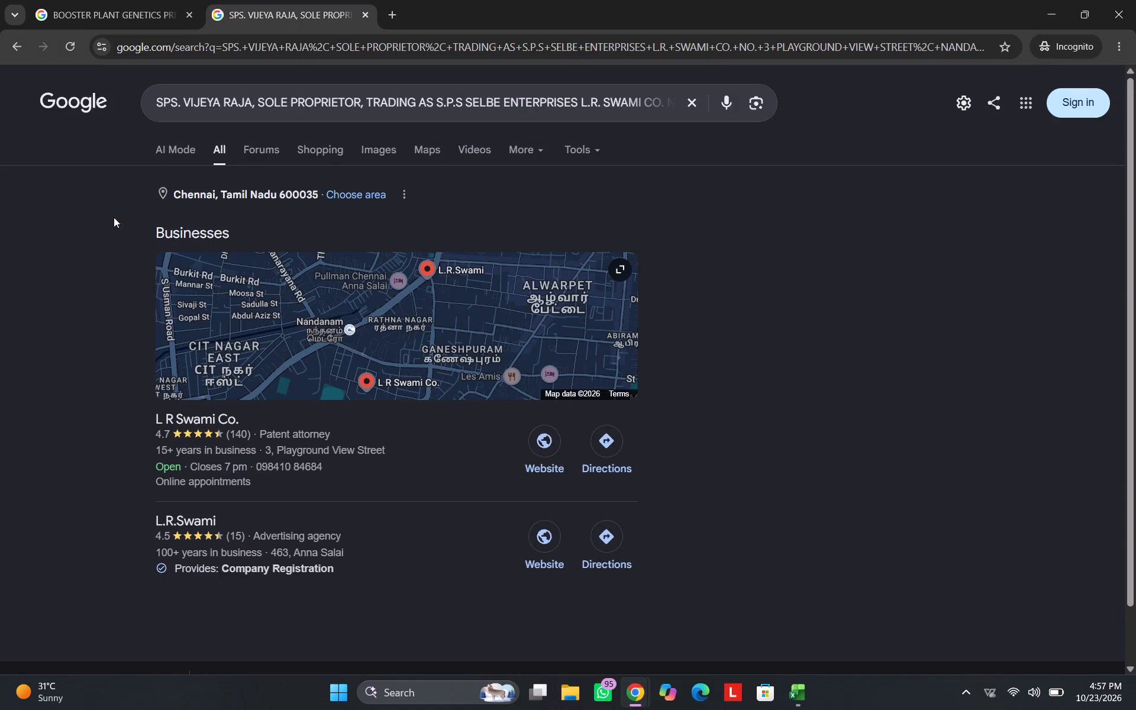
{"action": "left_click", "coordinate": [701, 104]}
{"action": "left_click", "coordinate": [680, 101]}
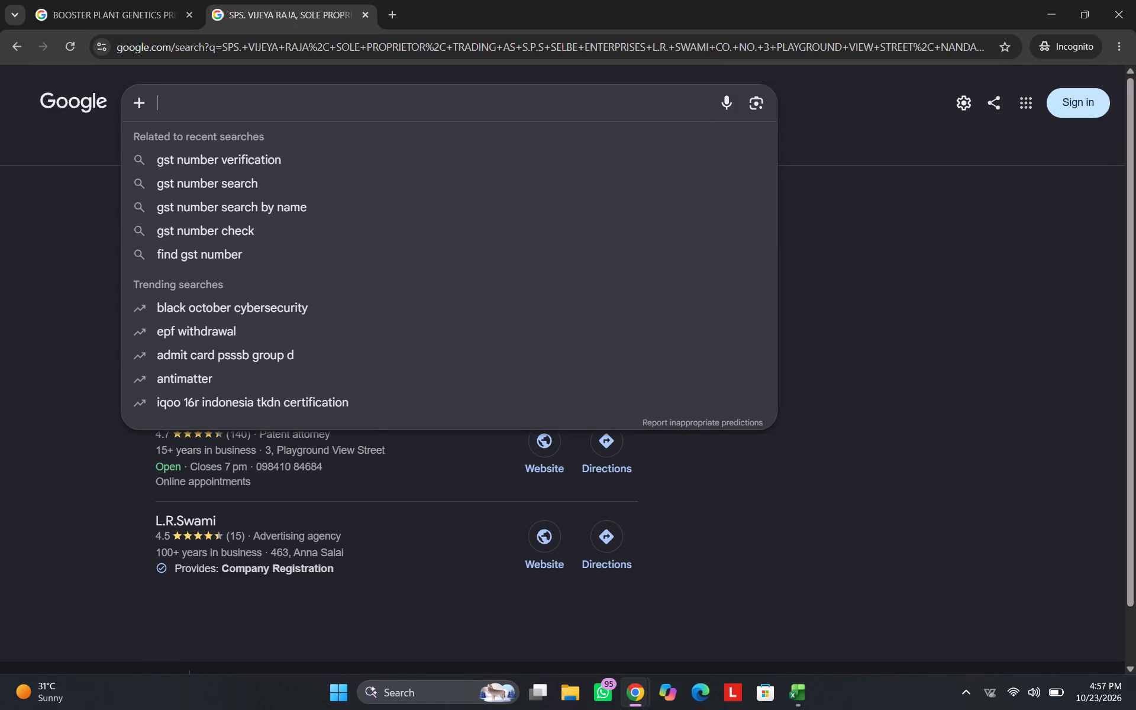
{"action": "key", "text": "ctrl+v"}
{"action": "key", "text": "space"}
{"action": "type", "text": "contact number"}
{"action": "key", "text": "space"}
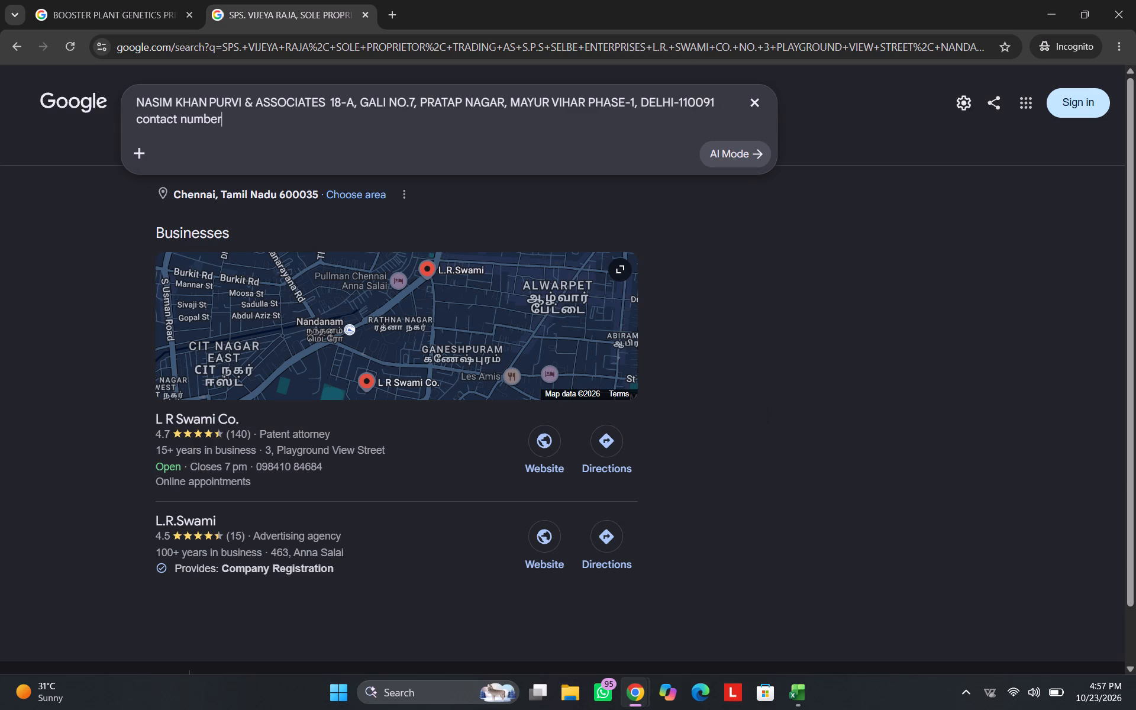
{"action": "key", "text": "Return"}
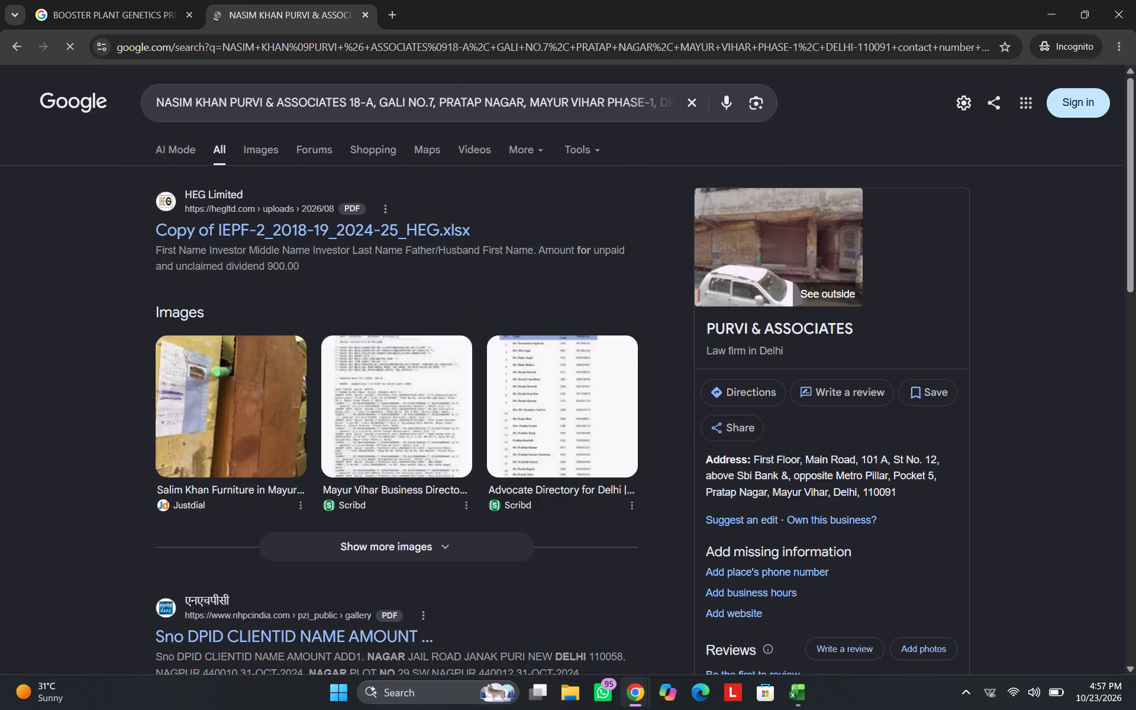
{"action": "scroll", "coordinate": [750, 557], "scroll_direction": "down", "scroll_amount": 2}
{"action": "scroll", "coordinate": [600, 573], "scroll_direction": "down", "scroll_amount": 3}
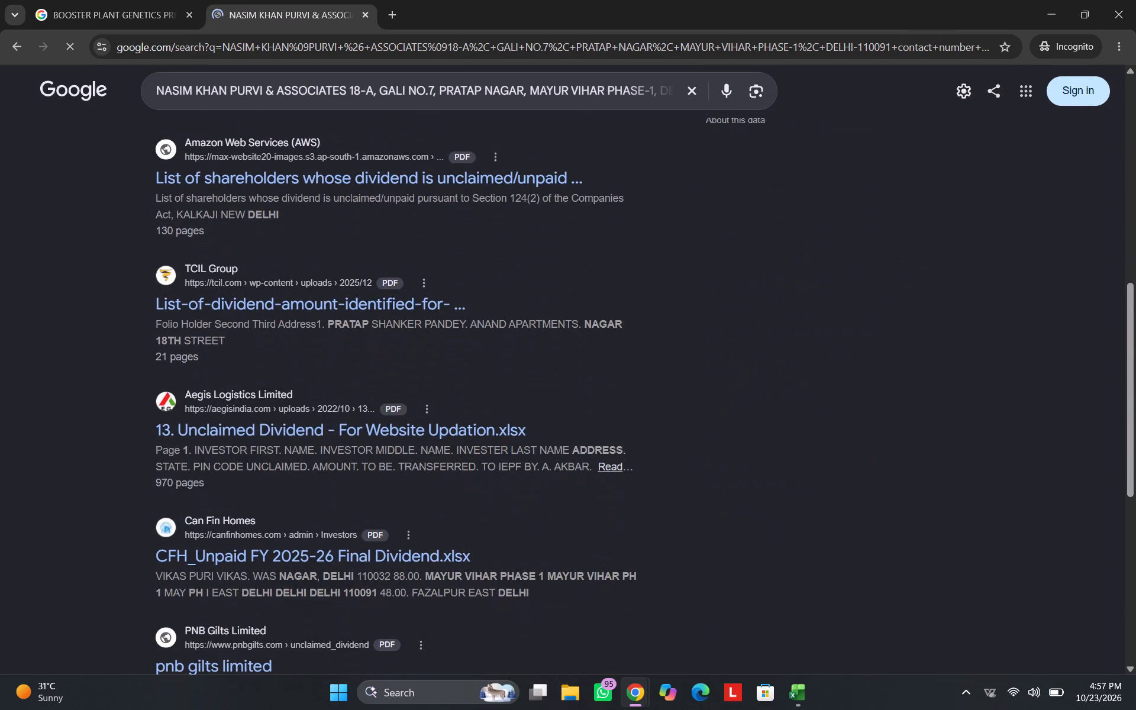
{"action": "scroll", "coordinate": [600, 573], "scroll_direction": "up", "scroll_amount": 7}
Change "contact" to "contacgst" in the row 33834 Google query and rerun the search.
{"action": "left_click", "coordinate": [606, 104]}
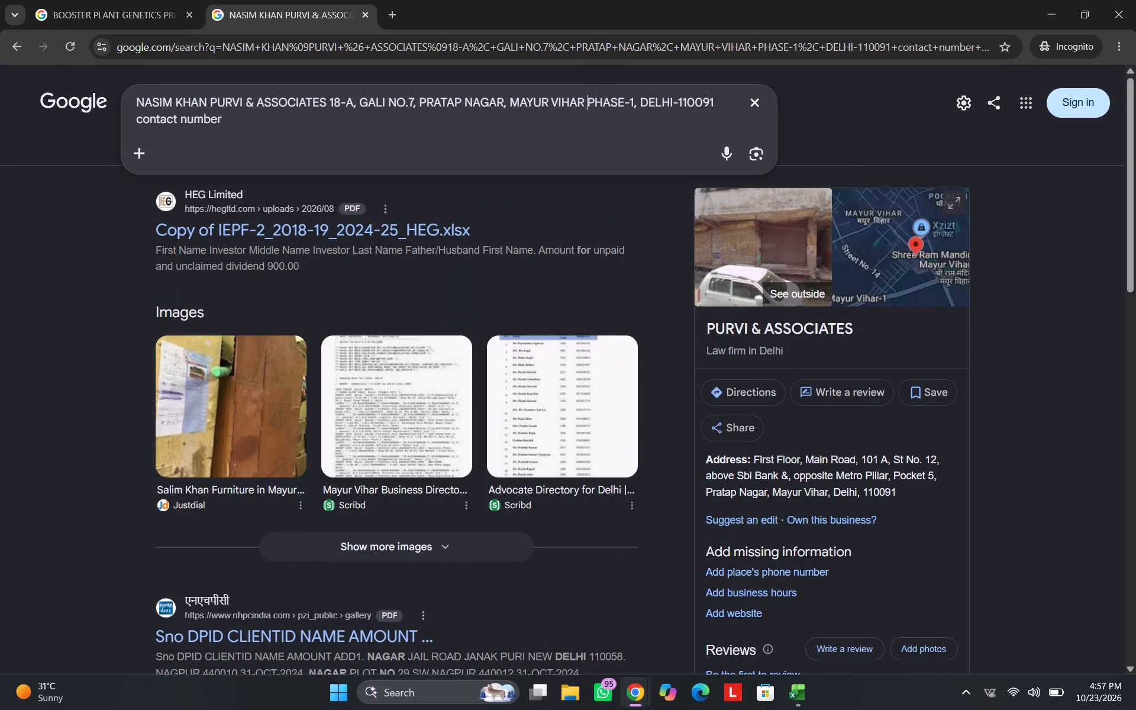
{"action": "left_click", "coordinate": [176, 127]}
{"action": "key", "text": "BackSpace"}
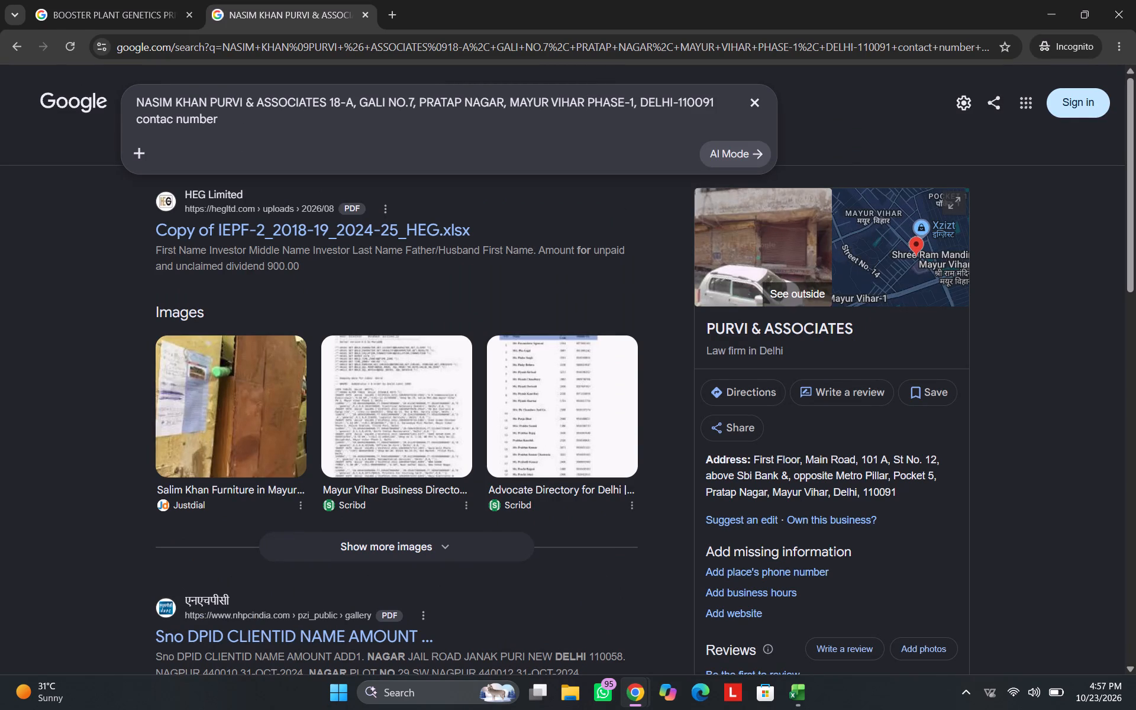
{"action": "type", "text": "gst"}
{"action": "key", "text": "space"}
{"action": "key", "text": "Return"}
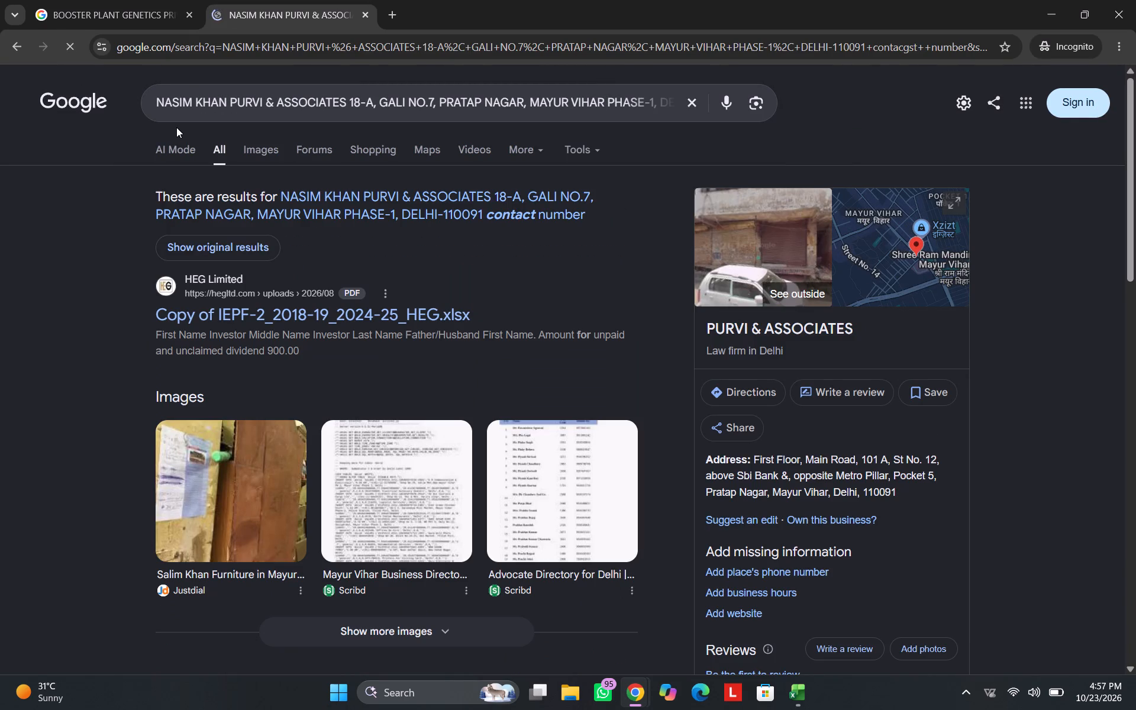
Delete "contac" from the row 33834 query, leaving "gst number", rerun the search and check the results for a GST number.
{"action": "left_click", "coordinate": [299, 101]}
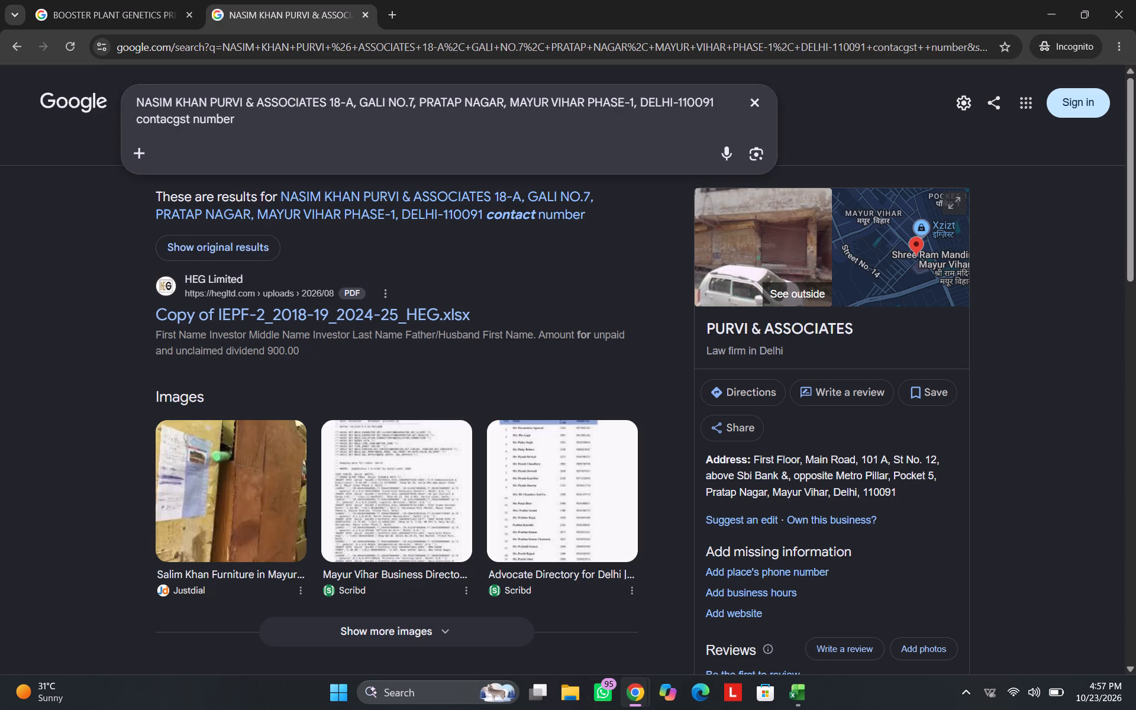
{"action": "left_click", "coordinate": [177, 123]}
{"action": "left_click", "coordinate": [173, 122]}
{"action": "key", "text": "ctrl+BackSpace"}
{"action": "key", "text": "Return"}
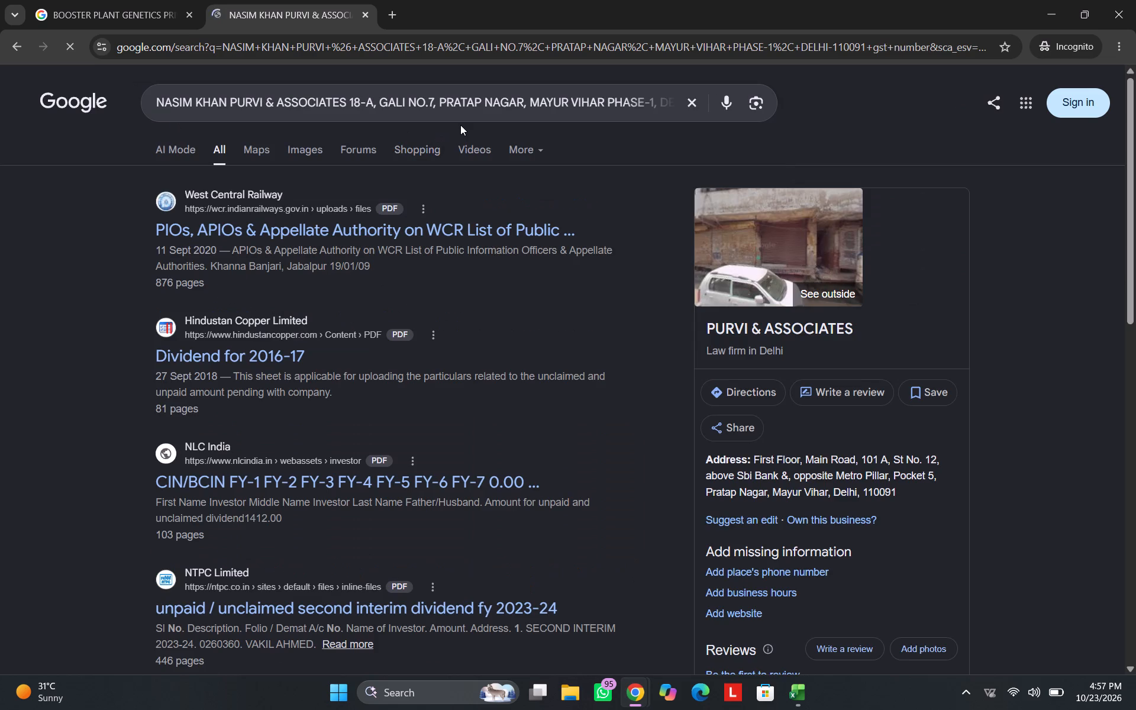
{"action": "scroll", "coordinate": [591, 353], "scroll_direction": "down", "scroll_amount": 4}
{"action": "scroll", "coordinate": [591, 353], "scroll_direction": "up", "scroll_amount": 3}
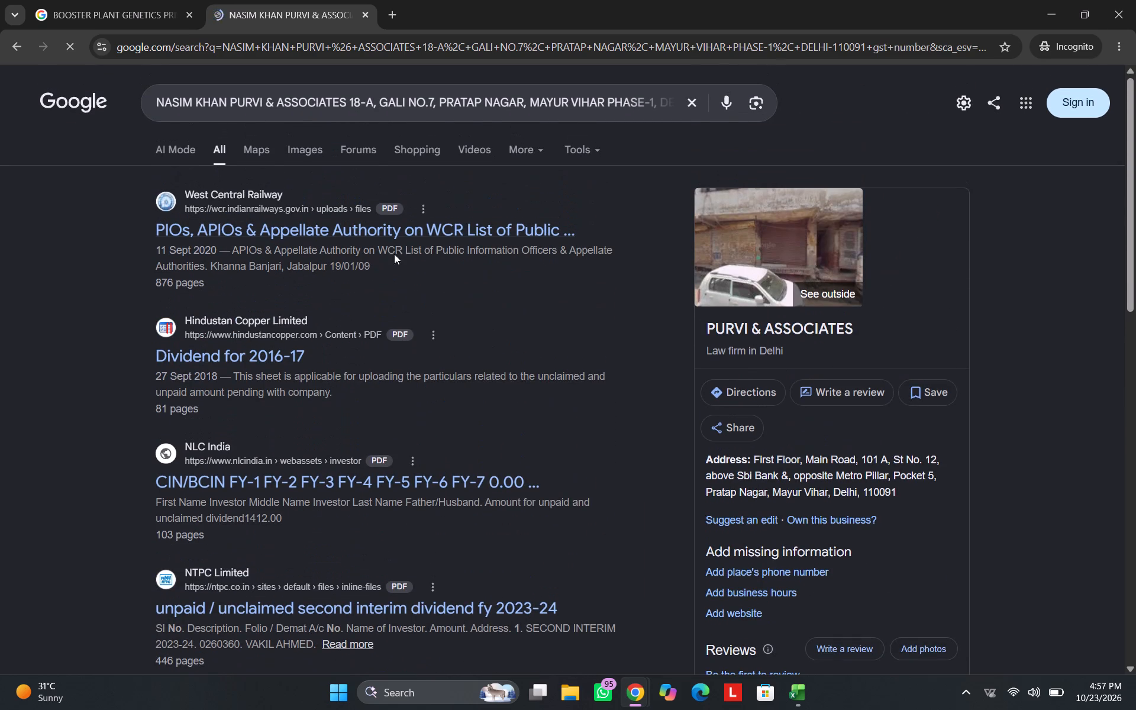
Insert "contac" before "gst" in the row 33834 Google query and rerun the search.
{"action": "left_click", "coordinate": [595, 107]}
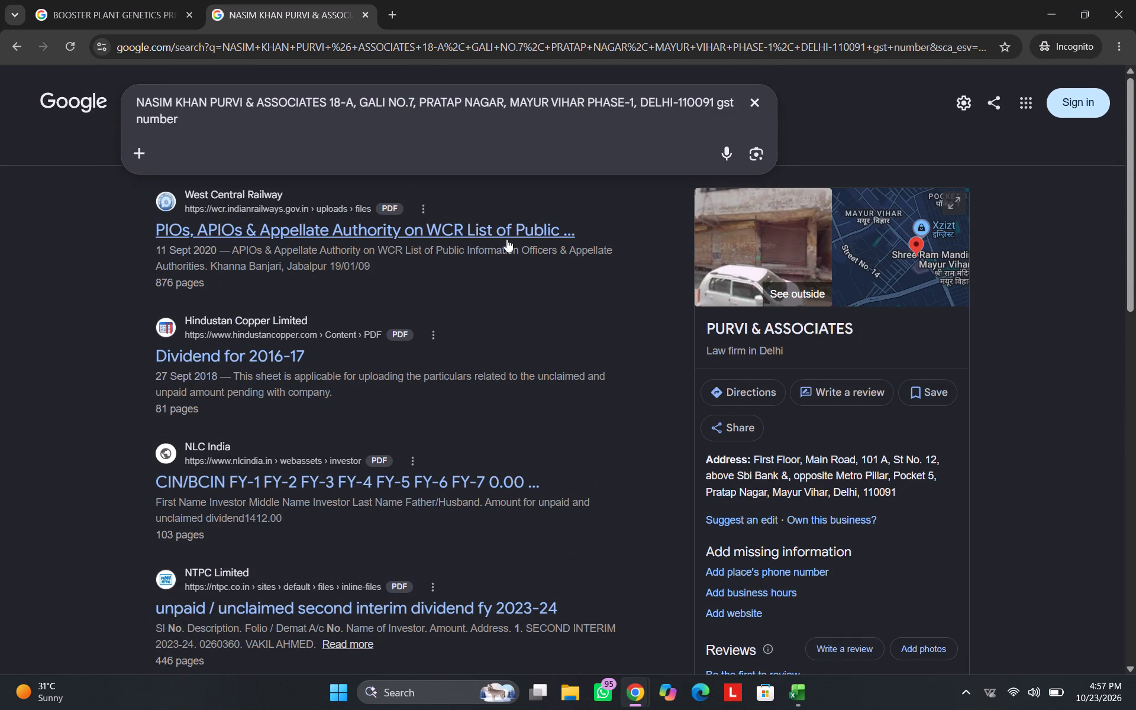
{"action": "left_click", "coordinate": [731, 111]}
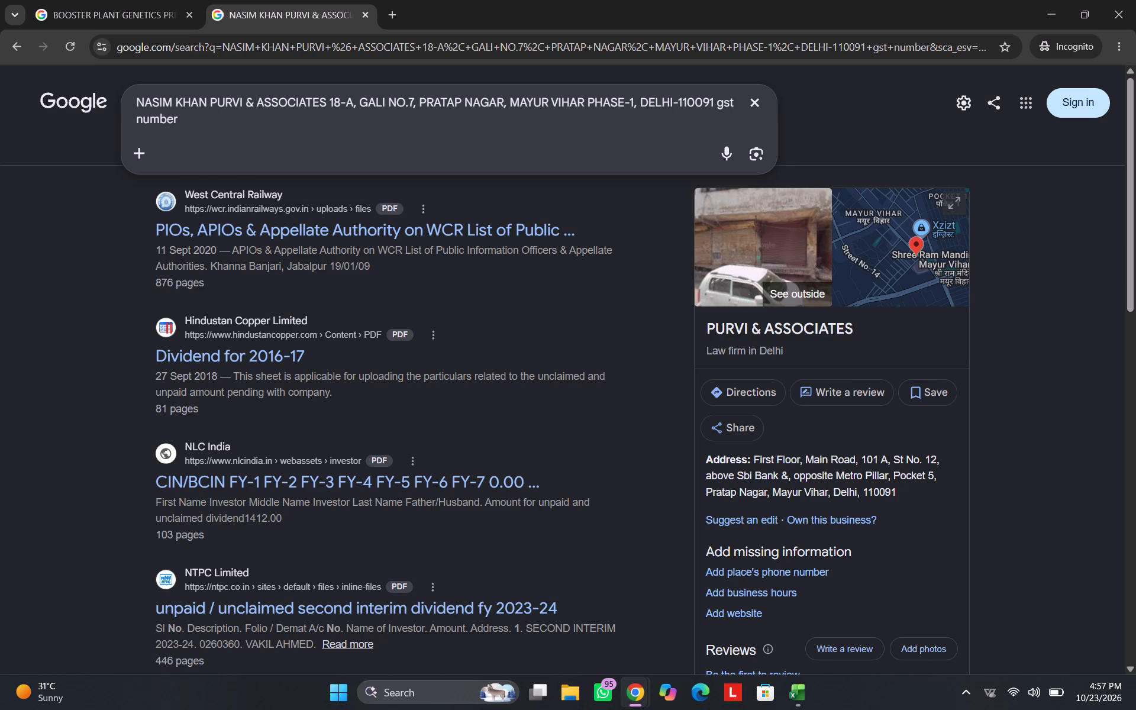
{"action": "left_click", "coordinate": [733, 108]}
{"action": "left_click", "coordinate": [720, 109]}
{"action": "type", "text": "contac"}
{"action": "key", "text": "Return"}
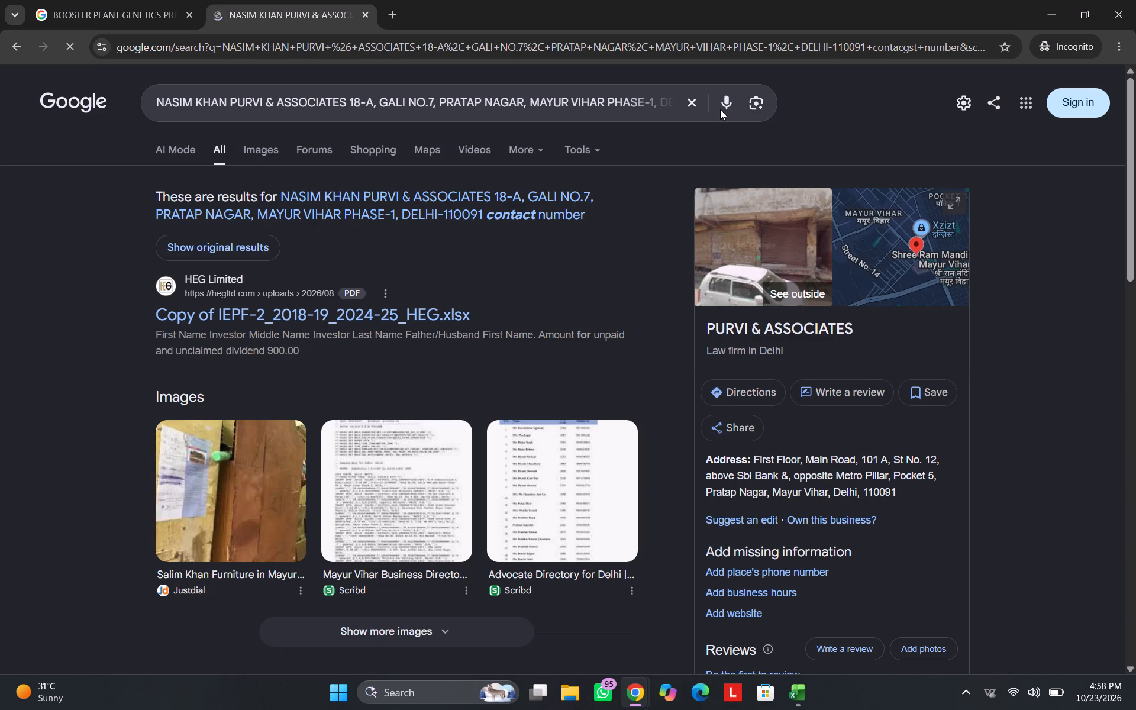
{"action": "left_click", "coordinate": [662, 112]}
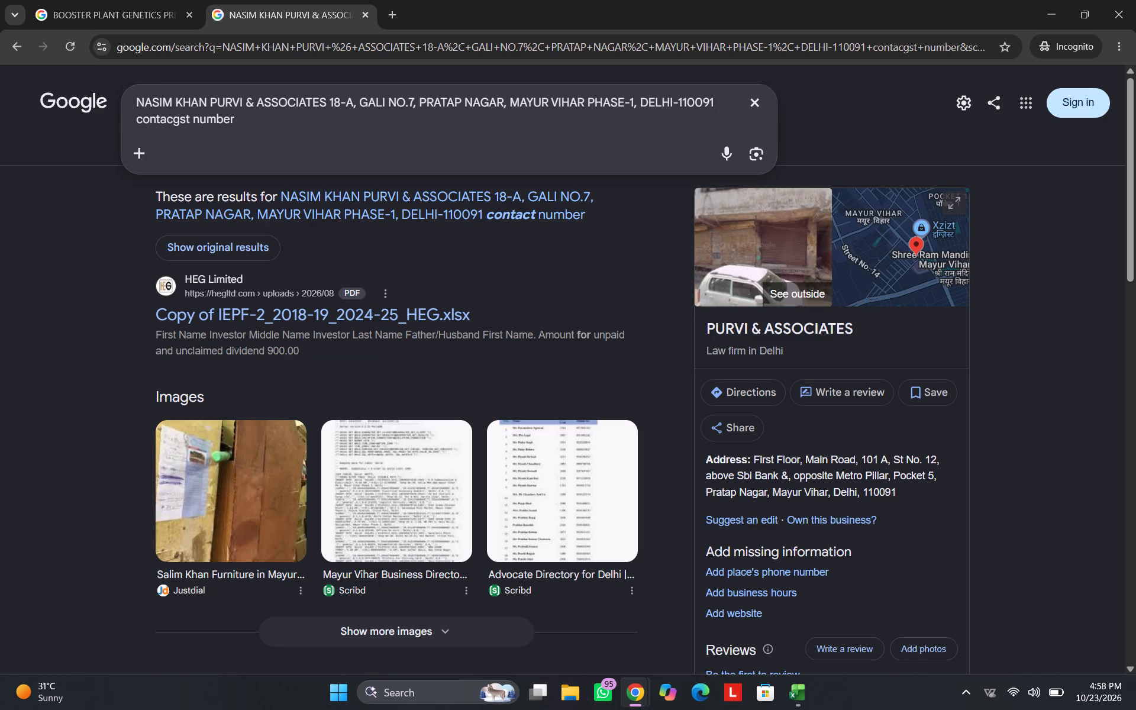
{"action": "key", "text": "alt+Tab"}
{"action": "key", "text": "Down"}
{"action": "key", "text": "Left"}
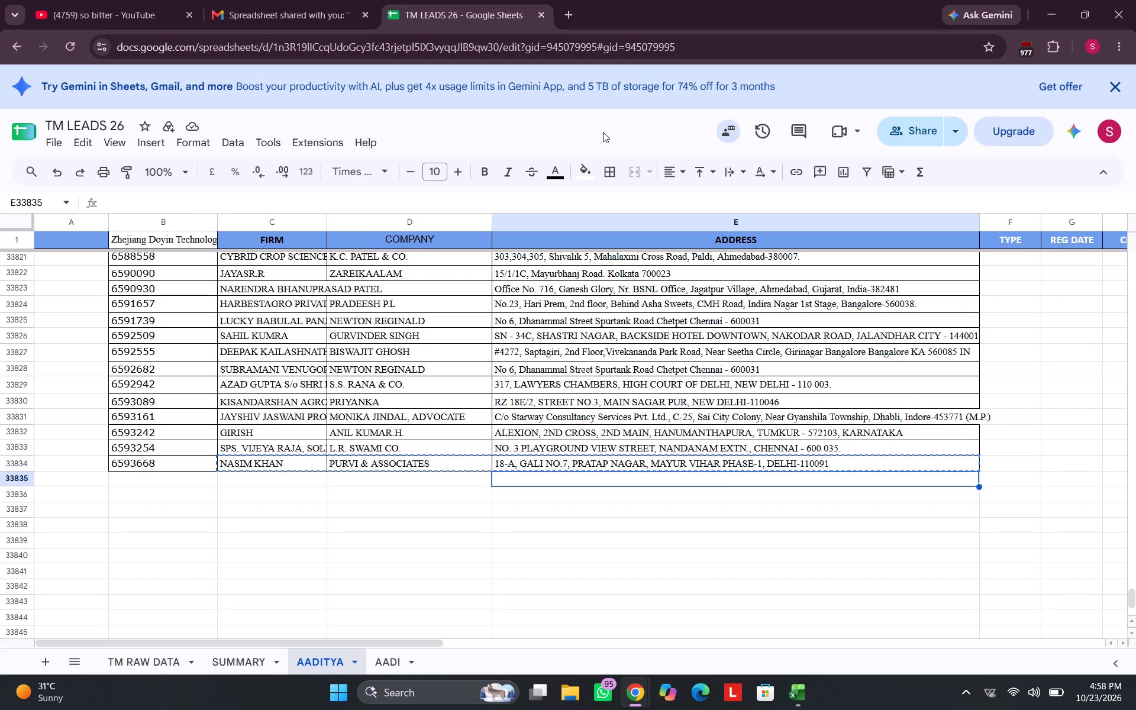
{"action": "key", "text": "Left"}
{"action": "key", "text": "Left"}
{"action": "key", "text": "alt+Tab"}
{"action": "key", "text": "alt+Right"}
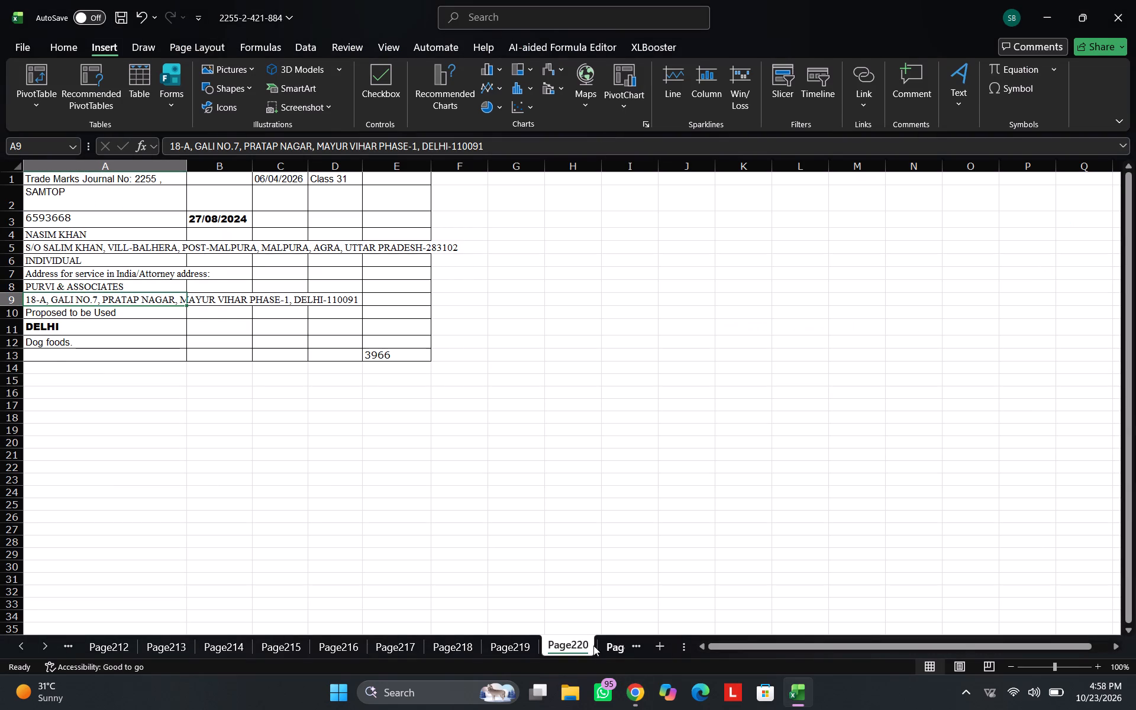
{"action": "left_click", "coordinate": [599, 643]}
{"action": "left_click", "coordinate": [95, 222]}
{"action": "key", "text": "ctrl+c"}
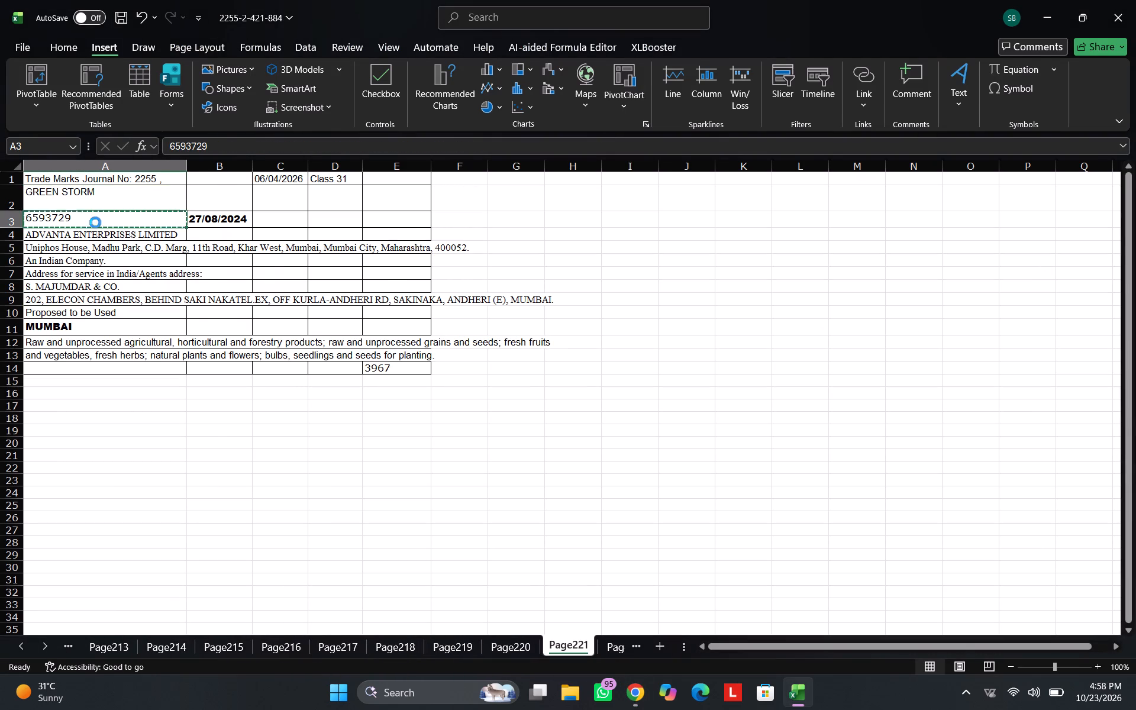
{"action": "key", "text": "alt+Tab"}
{"action": "key", "text": "ctrl+v"}
Copy the applicant name ADVANTA ENTERPRISES LIMITED from Page221 into row 33835's FIRM cell.
{"action": "key", "text": "alt+Tab"}
{"action": "key", "text": "Down"}
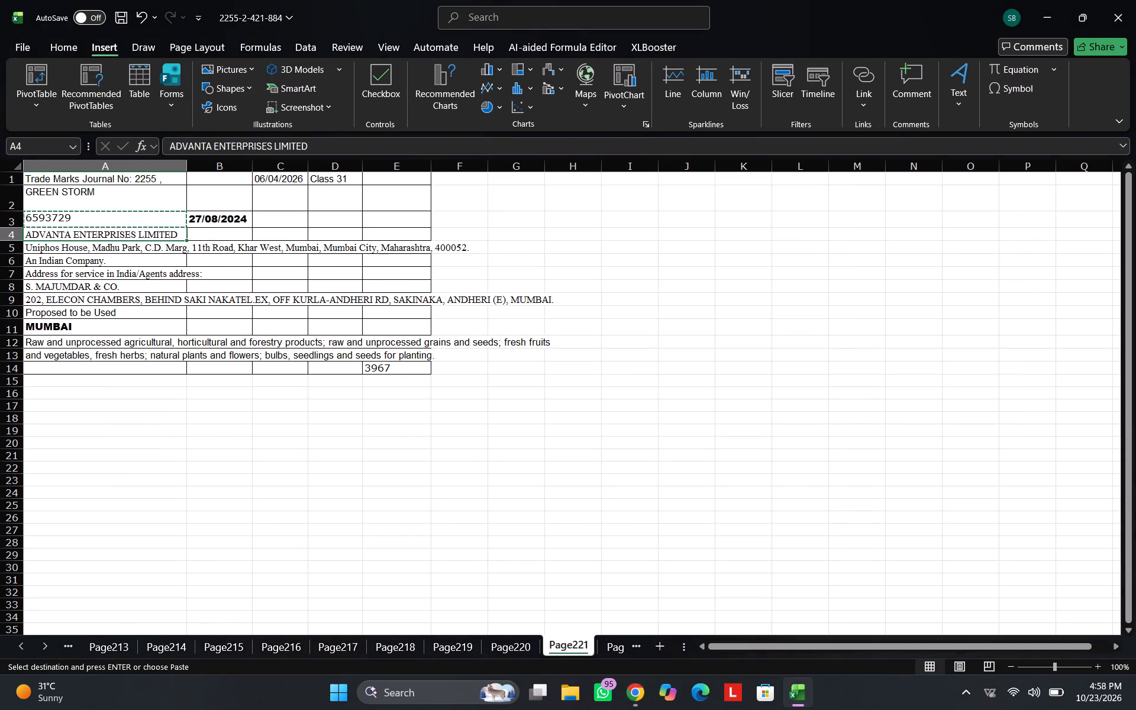
{"action": "key", "text": "ctrl+c"}
{"action": "key", "text": "alt+Tab"}
{"action": "key", "text": "Right"}
{"action": "key", "text": "ctrl+v"}
Copy the agent name S. MAJUMDAR & CO. from Page221 into row 33835's COMPANY cell in TM LEADS 26.
{"action": "key", "text": "alt+Tab"}
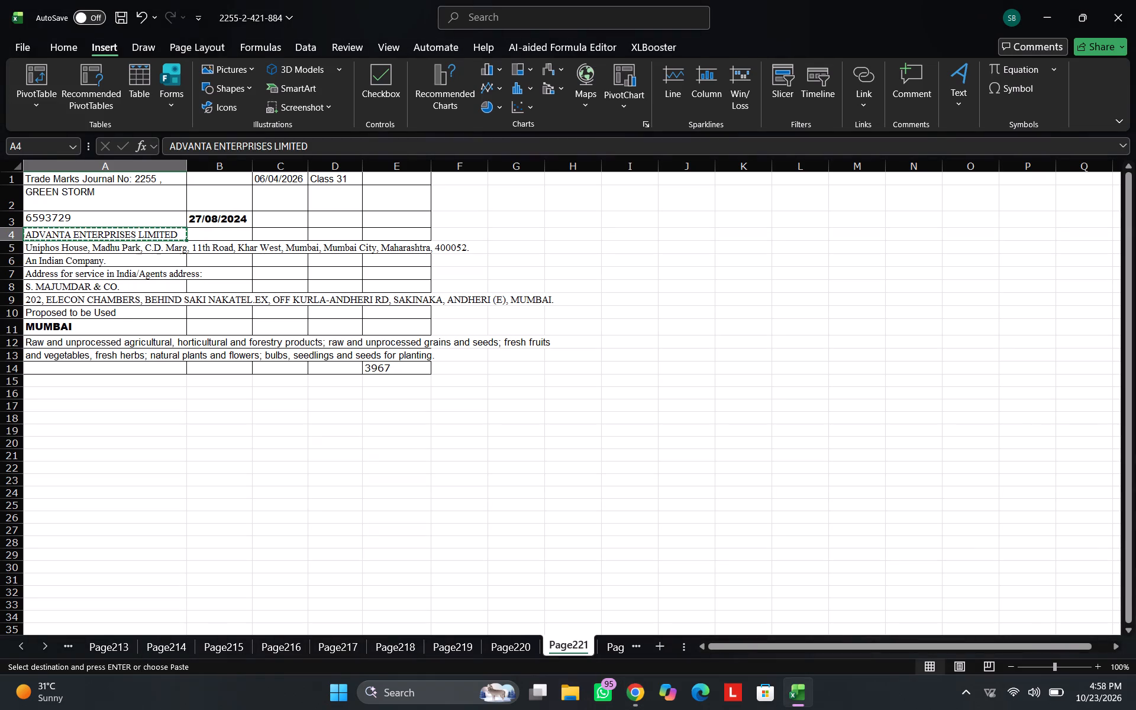
{"action": "key", "text": "Down"}
{"action": "key", "text": "Down"}
{"action": "key", "text": "Down"}
{"action": "key", "text": "Down"}
{"action": "key", "text": "ctrl+c"}
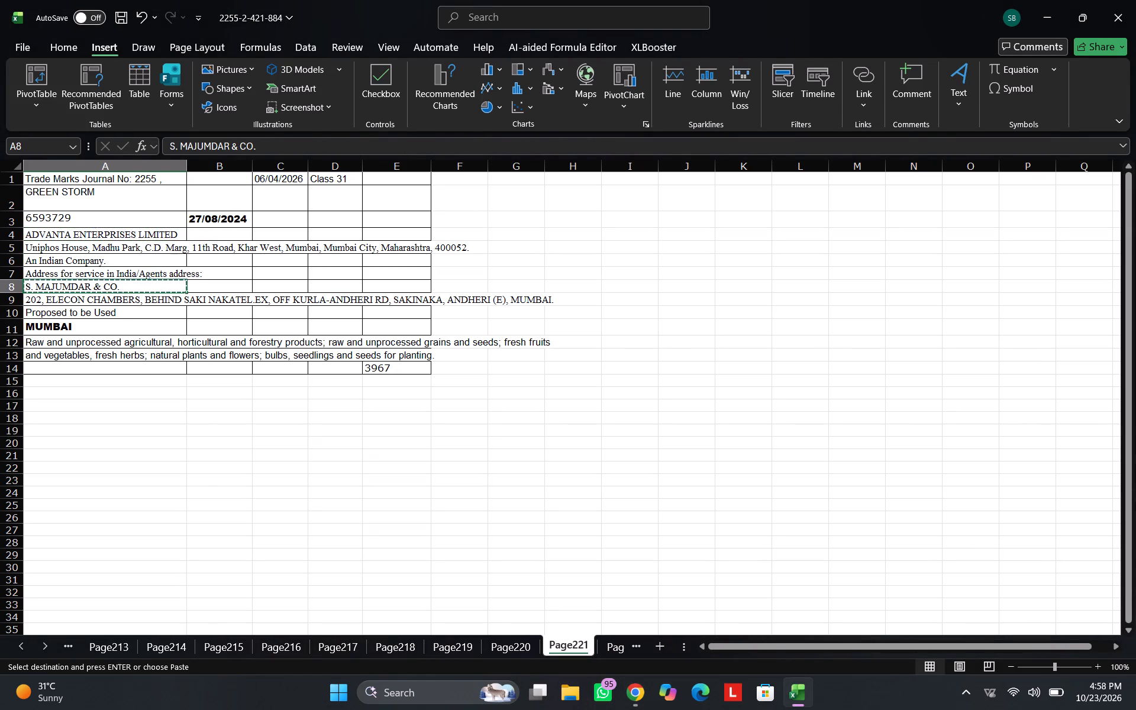
{"action": "key", "text": "alt+Tab"}
{"action": "key", "text": "Right"}
{"action": "key", "text": "ctrl+v"}
{"action": "key", "text": "alt+Tab"}
{"action": "key", "text": "Down"}
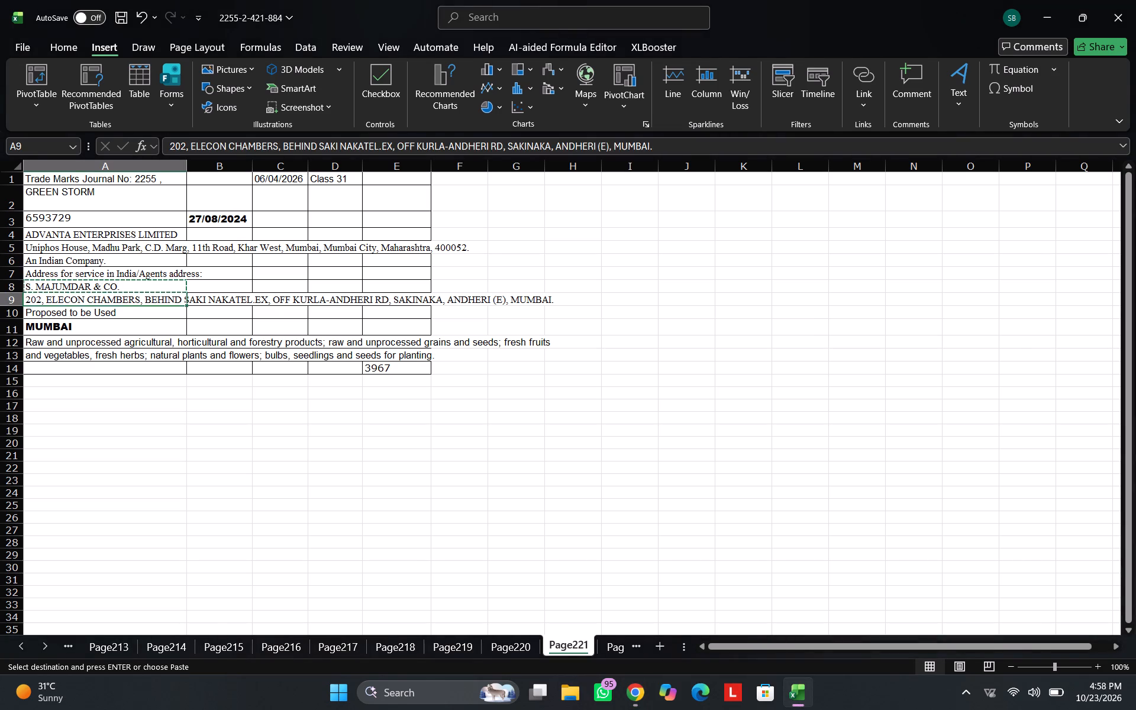
{"action": "key", "text": "ctrl+c"}
{"action": "key", "text": "alt+Tab"}
{"action": "key", "text": "Right"}
{"action": "key", "text": "ctrl+v"}
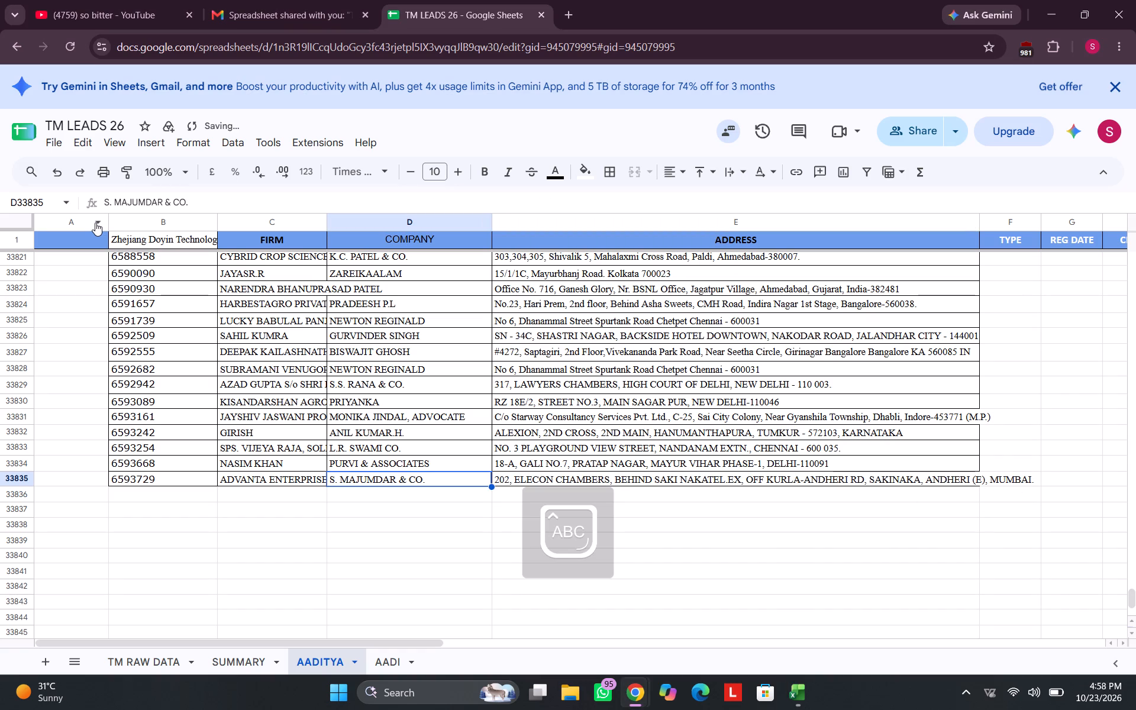
Search Google for row 33835's firm, company and address followed by "contact number".
{"action": "key", "text": "Left"}
{"action": "key", "text": "shift+Right"}
{"action": "key", "text": "shift+Right"}
{"action": "key", "text": "shift+Right"}
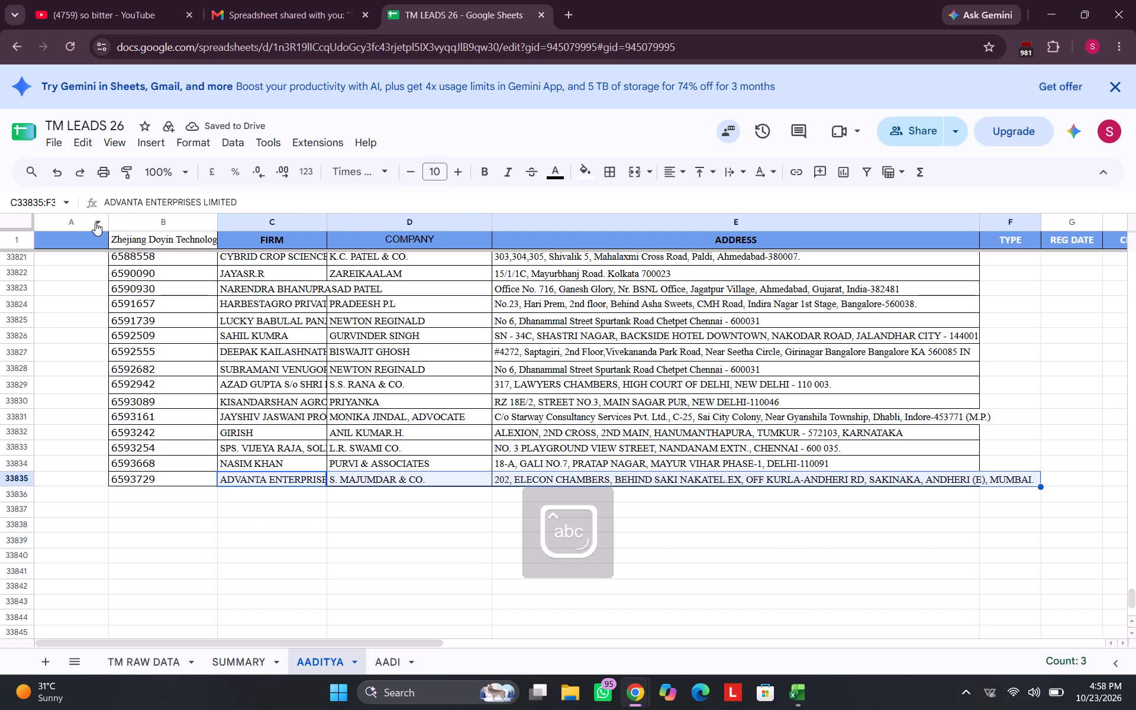
{"action": "key", "text": "ctrl+c"}
{"action": "key", "text": "alt+Tab"}
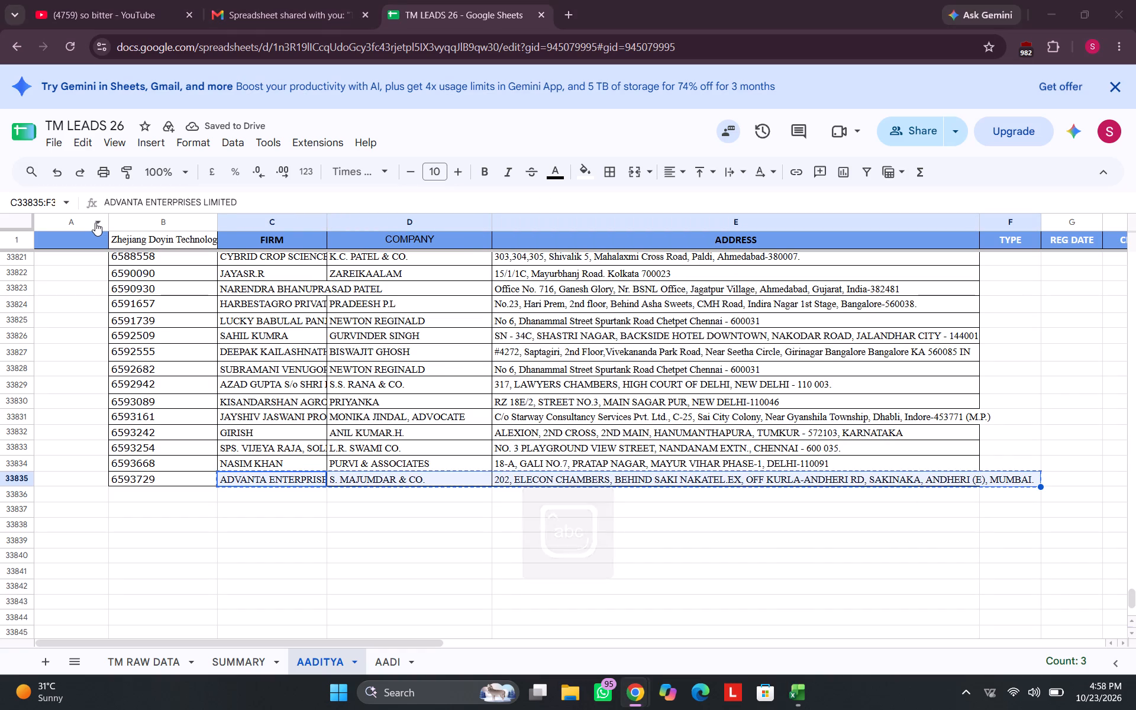
{"action": "key", "text": "alt+Right"}
{"action": "left_click", "coordinate": [750, 103]}
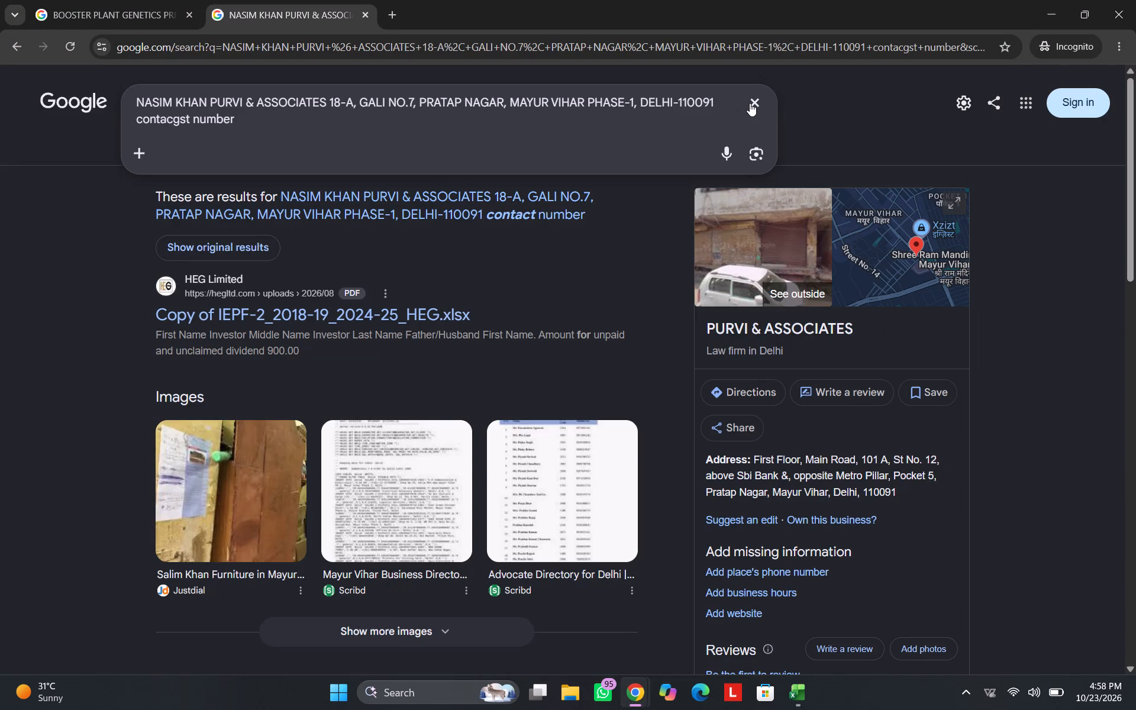
{"action": "left_click", "coordinate": [694, 110]}
{"action": "key", "text": "ctrl+v"}
{"action": "key", "text": "space"}
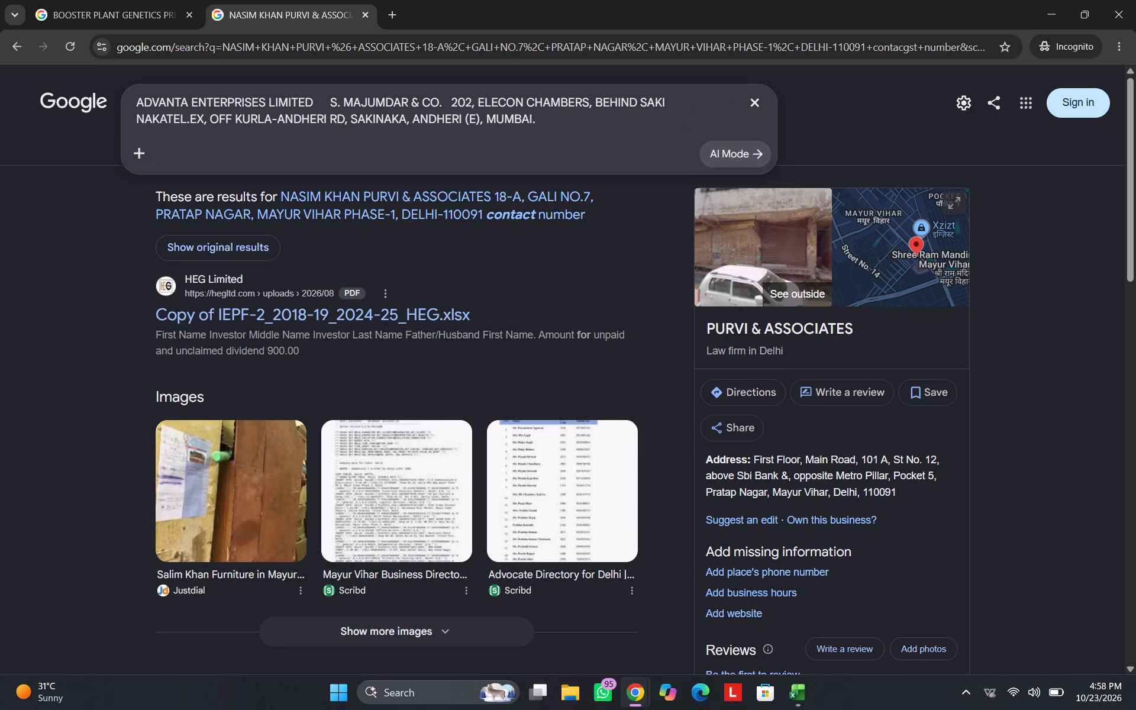
{"action": "type", "text": "contact number"}
{"action": "key", "text": "space"}
{"action": "key", "text": "Return"}
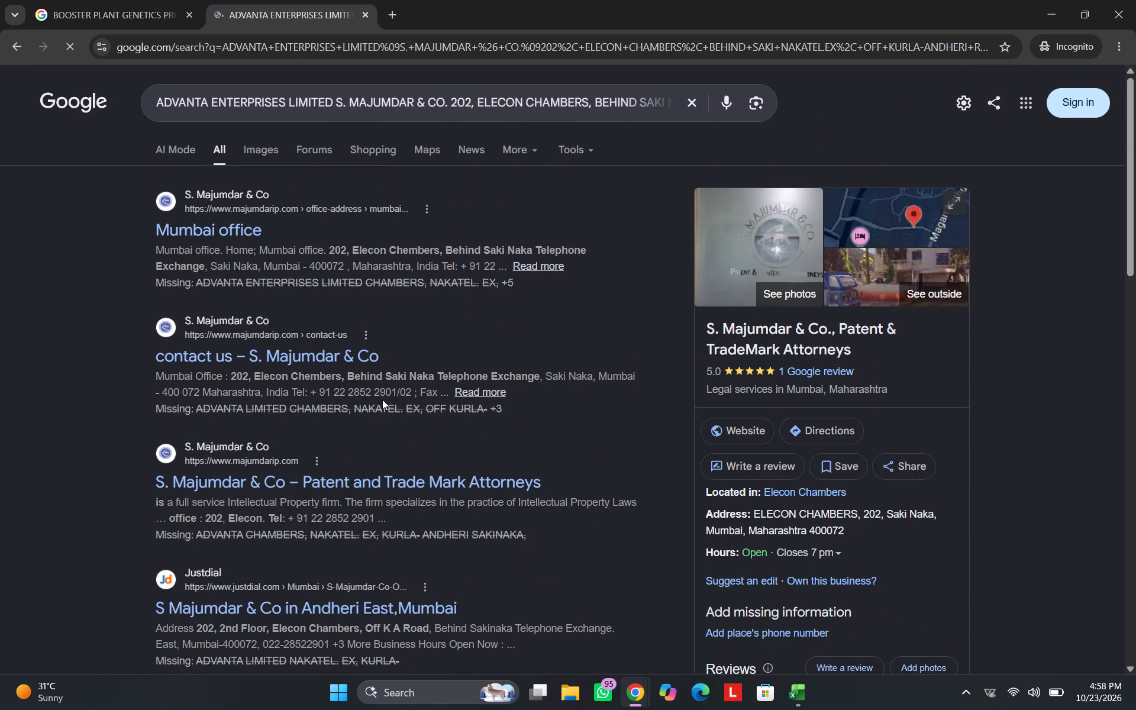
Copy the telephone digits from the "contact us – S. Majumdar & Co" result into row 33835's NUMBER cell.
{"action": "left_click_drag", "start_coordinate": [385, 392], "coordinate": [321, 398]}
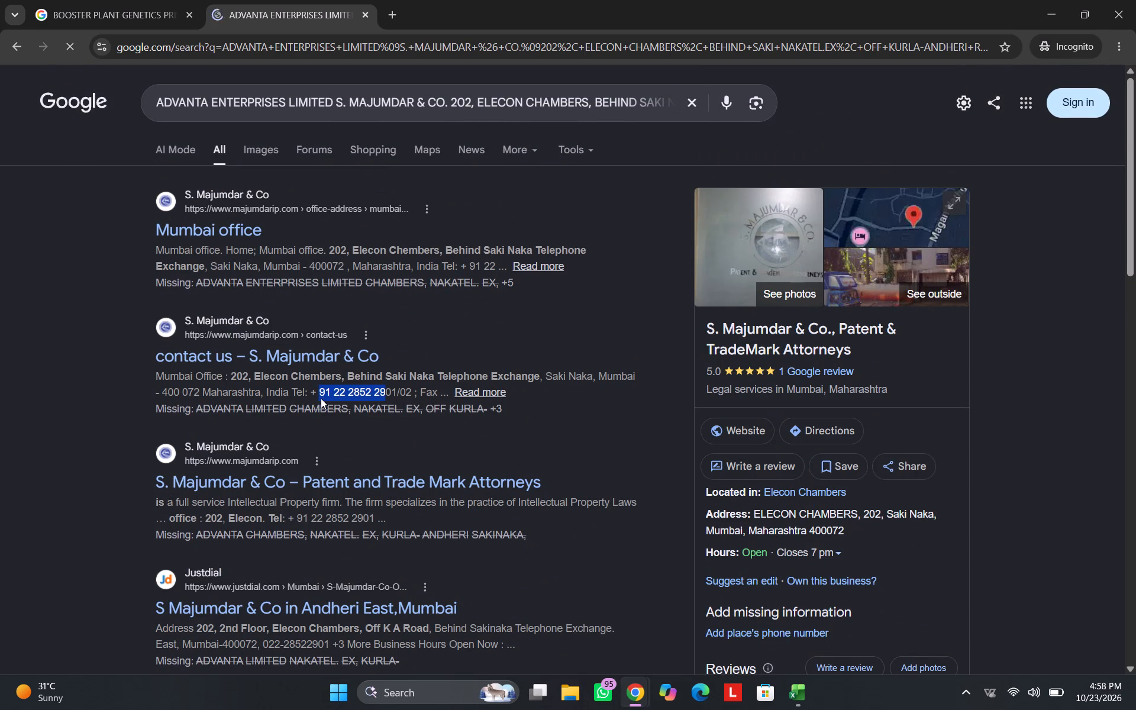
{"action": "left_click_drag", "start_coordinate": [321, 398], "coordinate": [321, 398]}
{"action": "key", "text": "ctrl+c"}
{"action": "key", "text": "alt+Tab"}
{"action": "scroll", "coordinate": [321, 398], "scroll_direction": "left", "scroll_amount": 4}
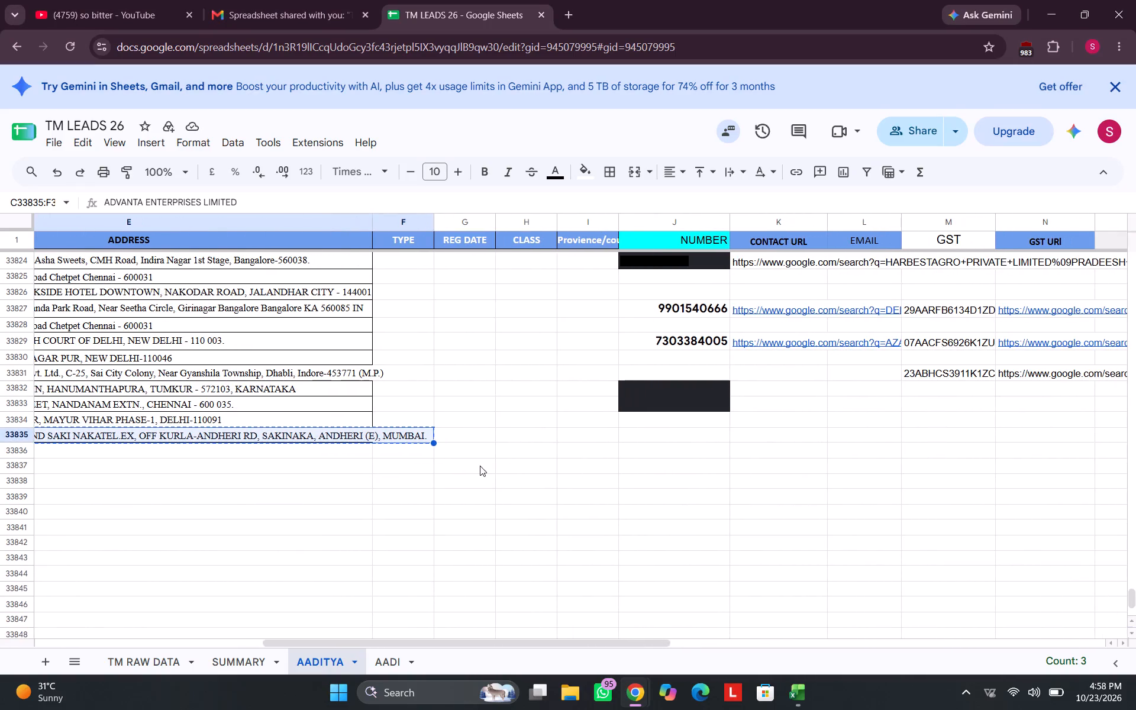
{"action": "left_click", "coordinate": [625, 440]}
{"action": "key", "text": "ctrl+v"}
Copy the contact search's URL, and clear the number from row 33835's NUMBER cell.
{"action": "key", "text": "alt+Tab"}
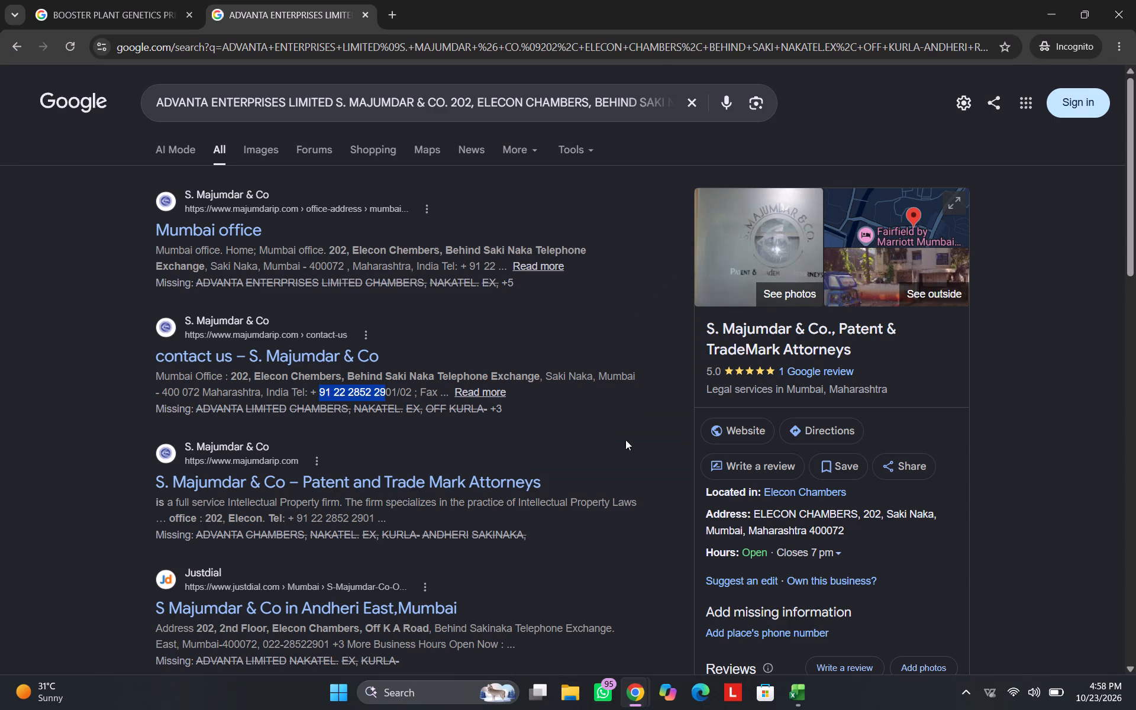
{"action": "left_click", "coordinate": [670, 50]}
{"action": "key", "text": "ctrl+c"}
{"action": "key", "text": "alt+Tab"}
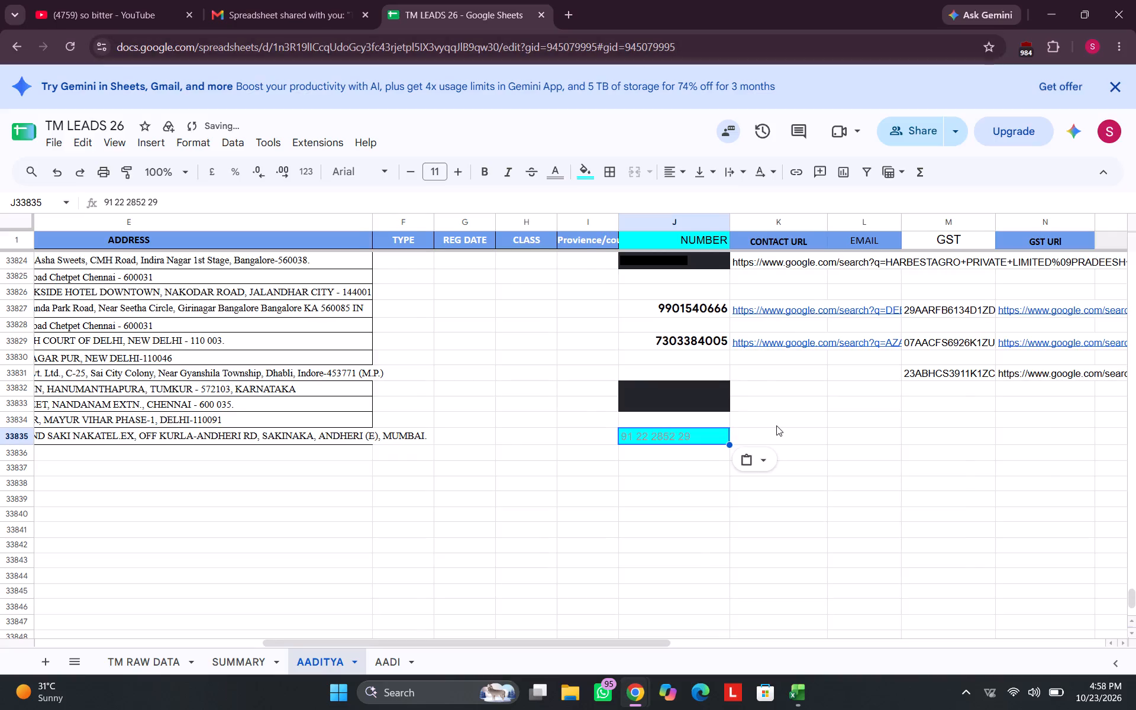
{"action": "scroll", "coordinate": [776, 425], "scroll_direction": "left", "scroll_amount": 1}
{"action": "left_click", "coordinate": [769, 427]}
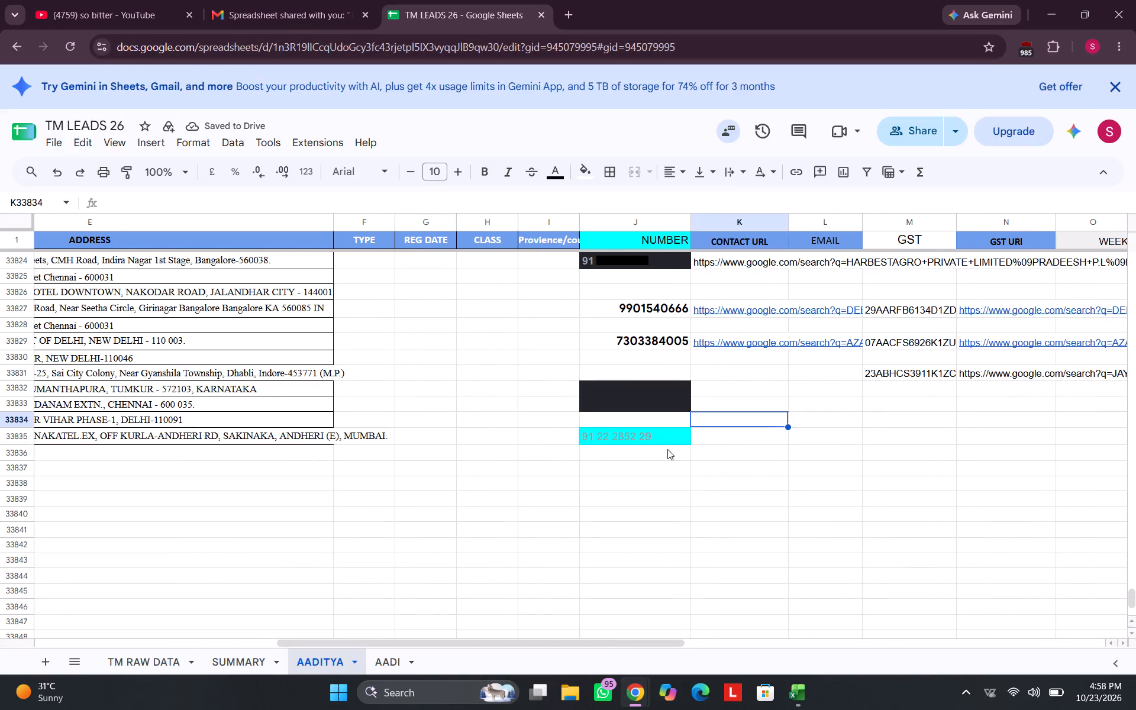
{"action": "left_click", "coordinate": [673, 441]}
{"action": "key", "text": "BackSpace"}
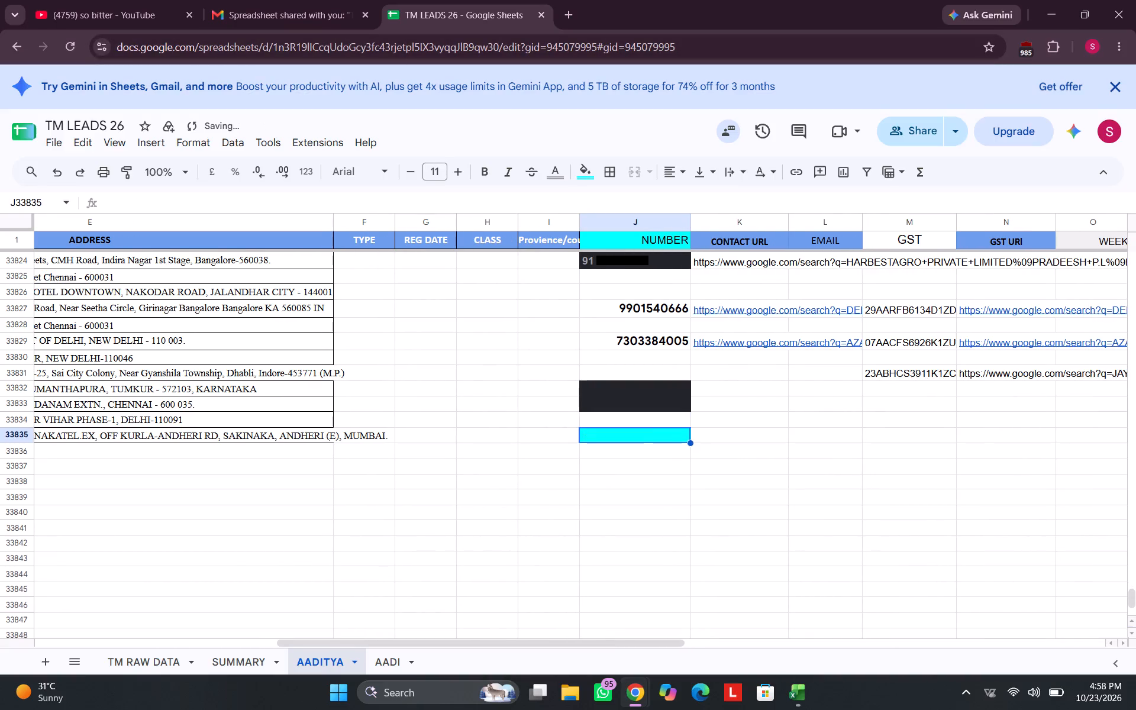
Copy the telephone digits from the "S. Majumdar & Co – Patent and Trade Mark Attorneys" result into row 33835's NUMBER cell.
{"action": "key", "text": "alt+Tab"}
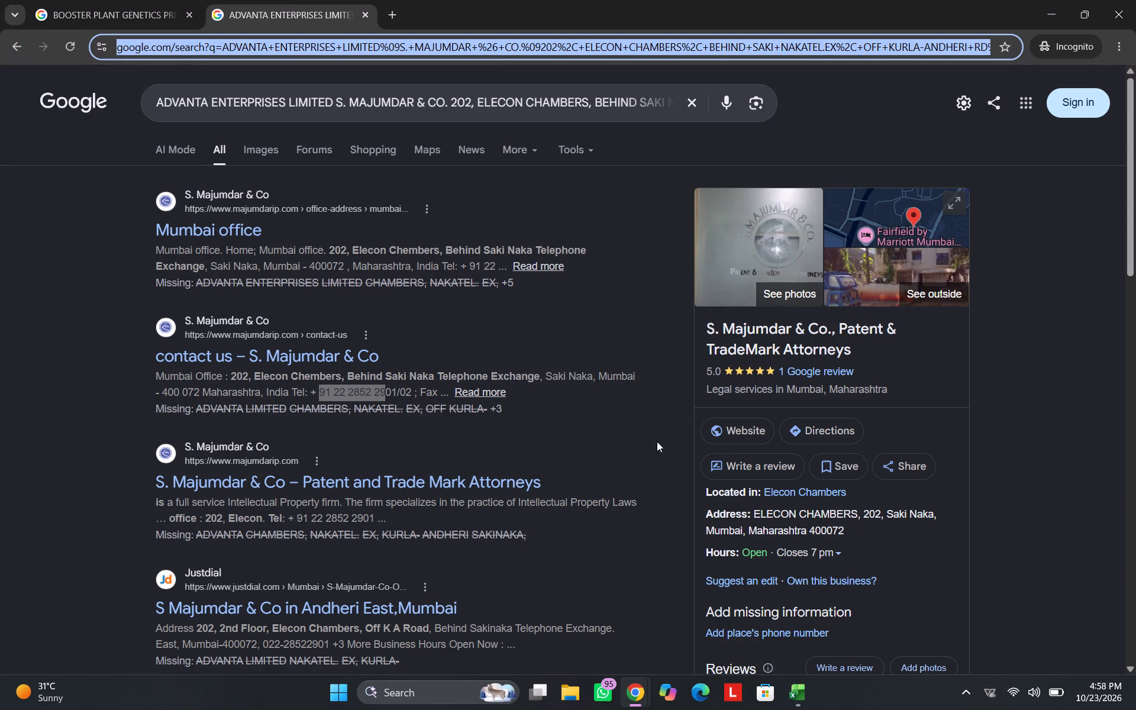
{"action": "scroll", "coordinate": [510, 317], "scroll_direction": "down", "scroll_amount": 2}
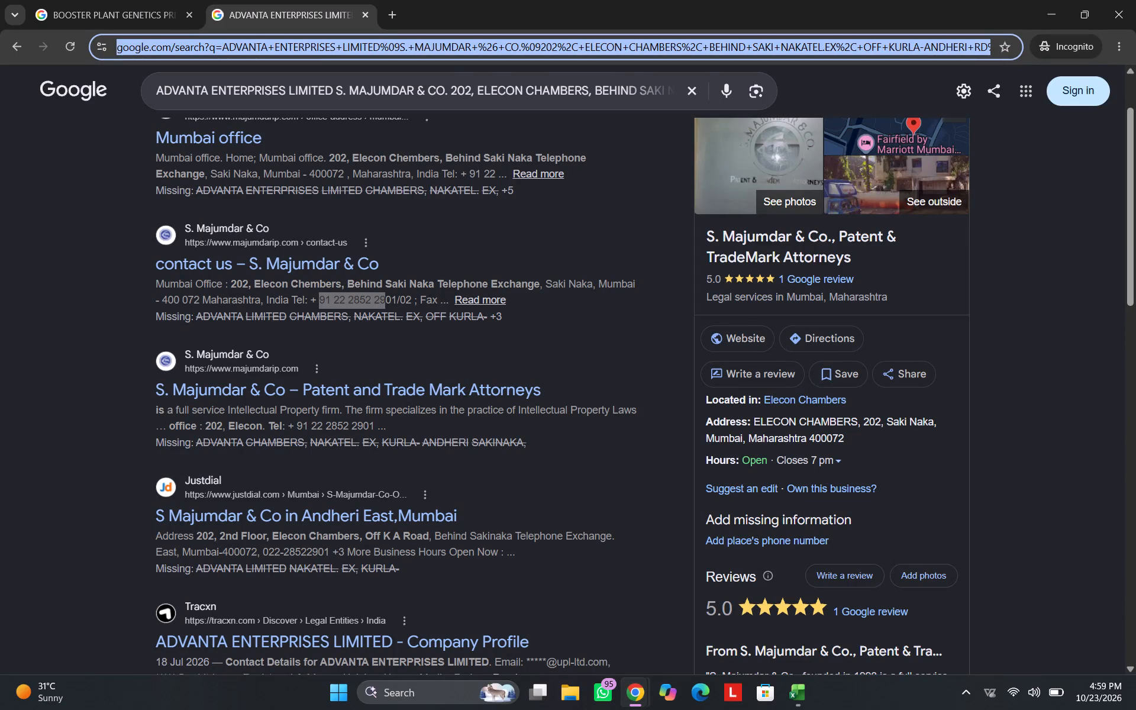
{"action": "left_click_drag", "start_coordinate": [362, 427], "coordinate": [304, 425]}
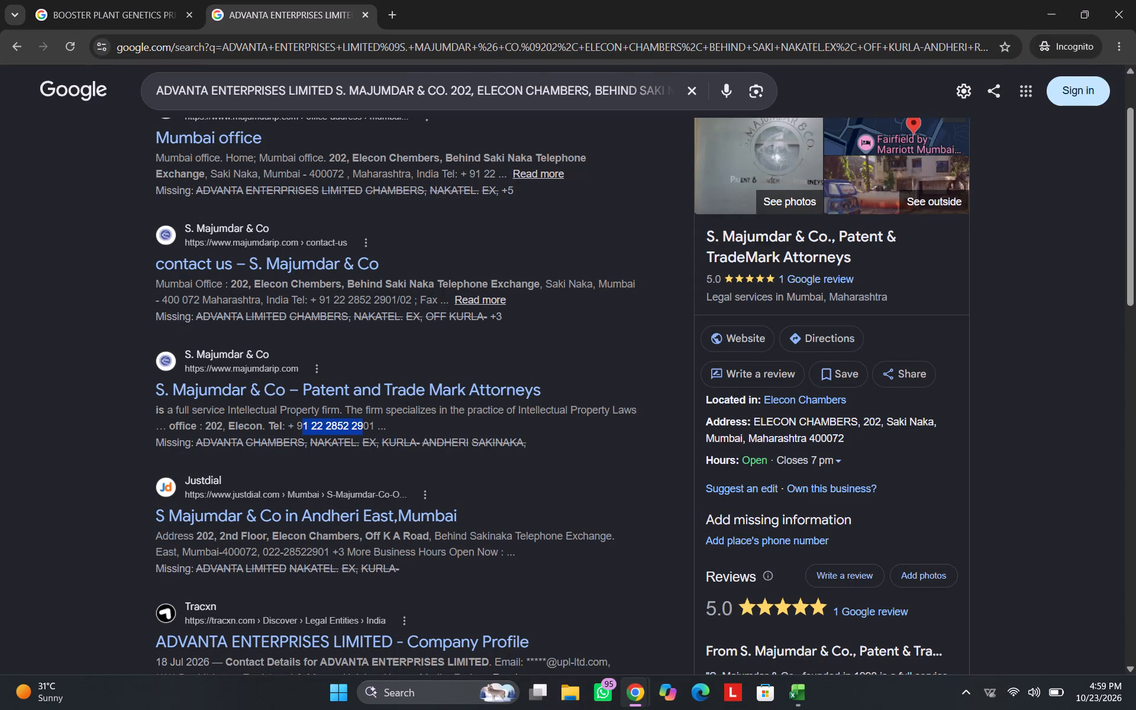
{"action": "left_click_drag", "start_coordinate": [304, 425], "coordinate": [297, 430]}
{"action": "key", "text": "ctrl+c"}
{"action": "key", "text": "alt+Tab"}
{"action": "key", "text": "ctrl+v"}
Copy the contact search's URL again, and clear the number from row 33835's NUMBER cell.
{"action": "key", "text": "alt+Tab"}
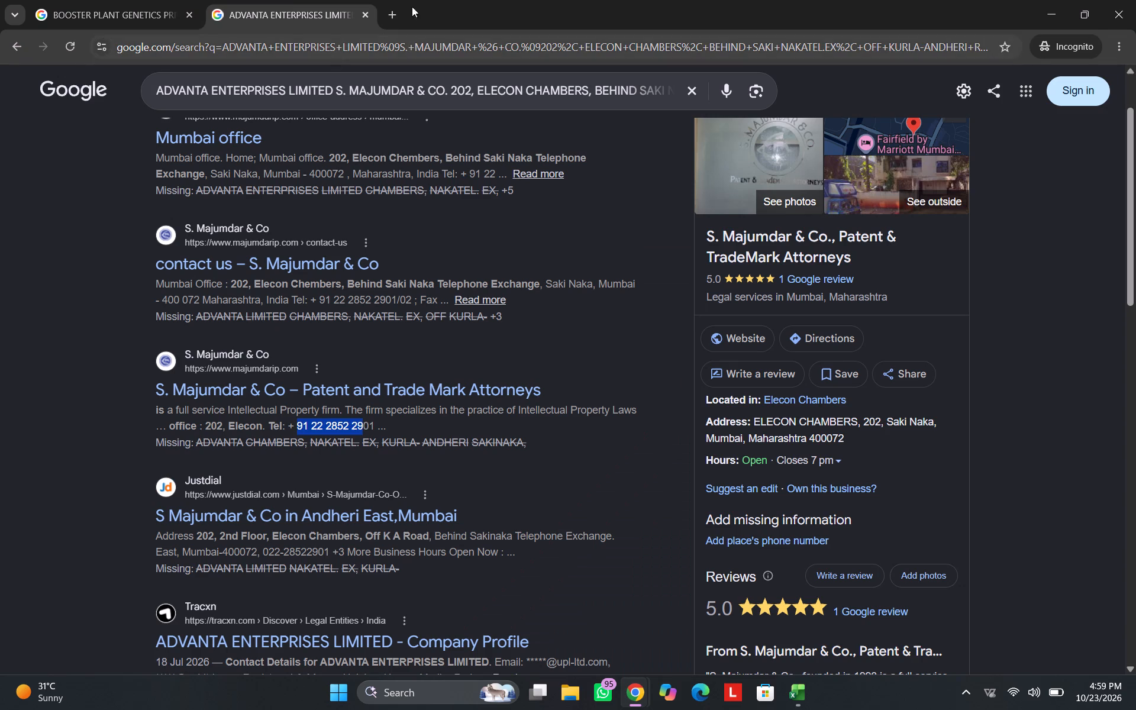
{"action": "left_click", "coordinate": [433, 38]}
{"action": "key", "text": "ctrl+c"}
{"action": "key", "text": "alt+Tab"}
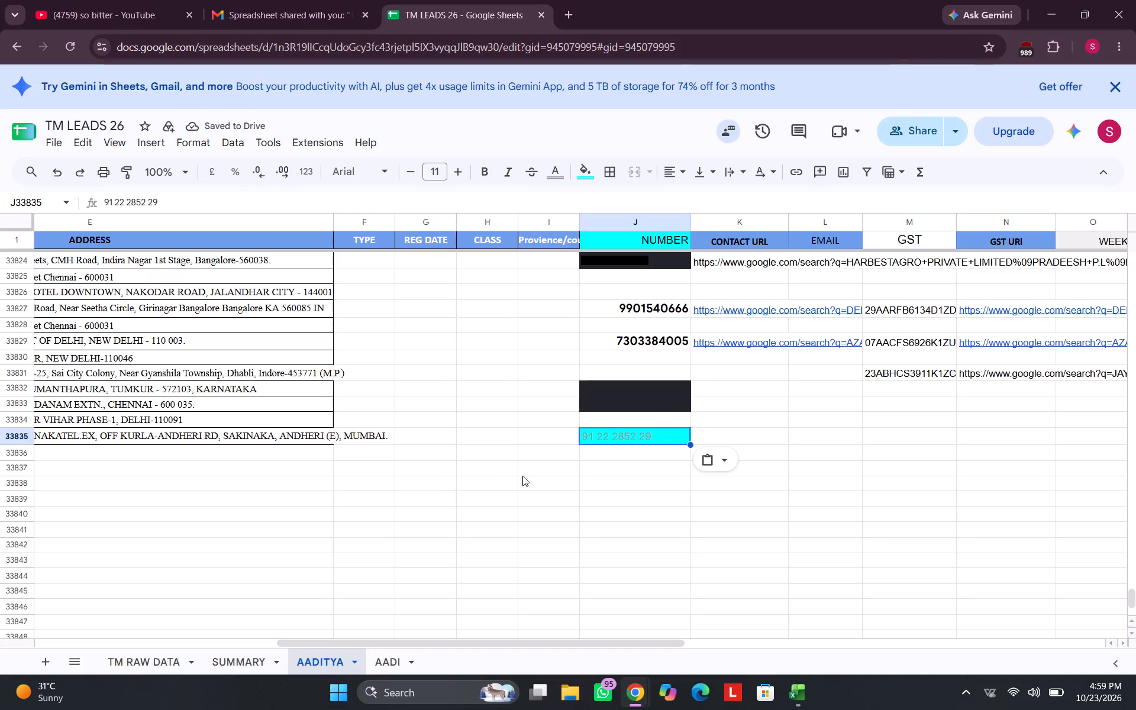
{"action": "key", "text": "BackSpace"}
Examine the Google results for row 33835 for a contact number, and open the search query for editing.
{"action": "key", "text": "alt+Tab"}
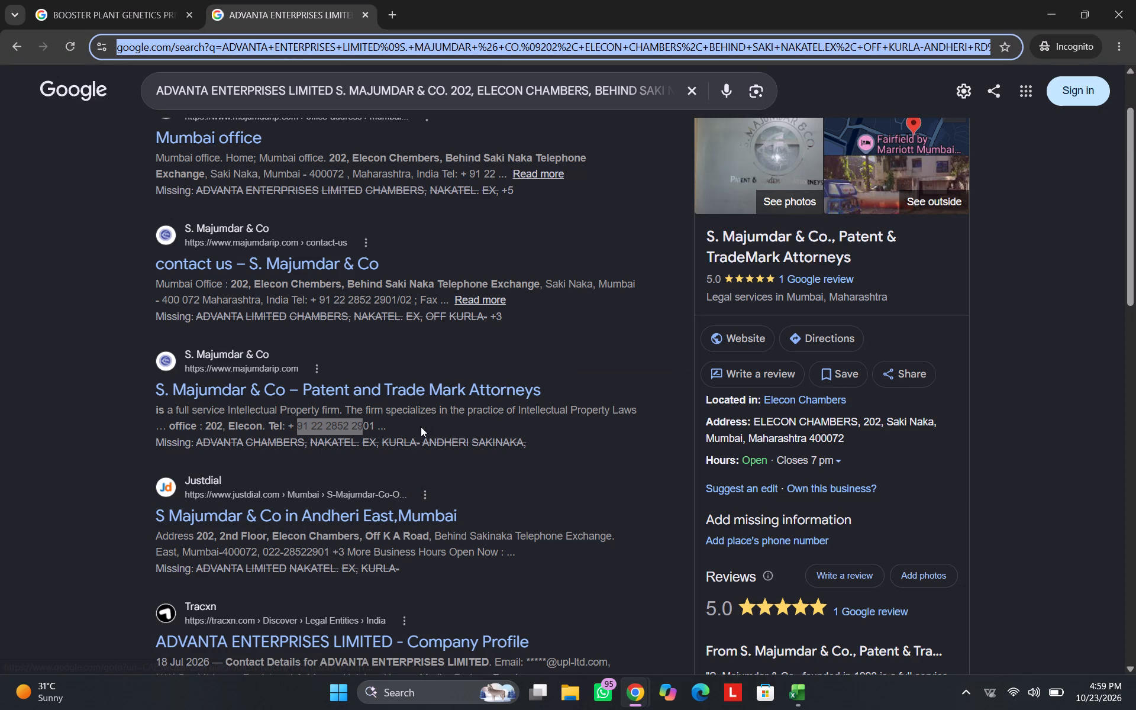
{"action": "scroll", "coordinate": [545, 509], "scroll_direction": "down", "scroll_amount": 3}
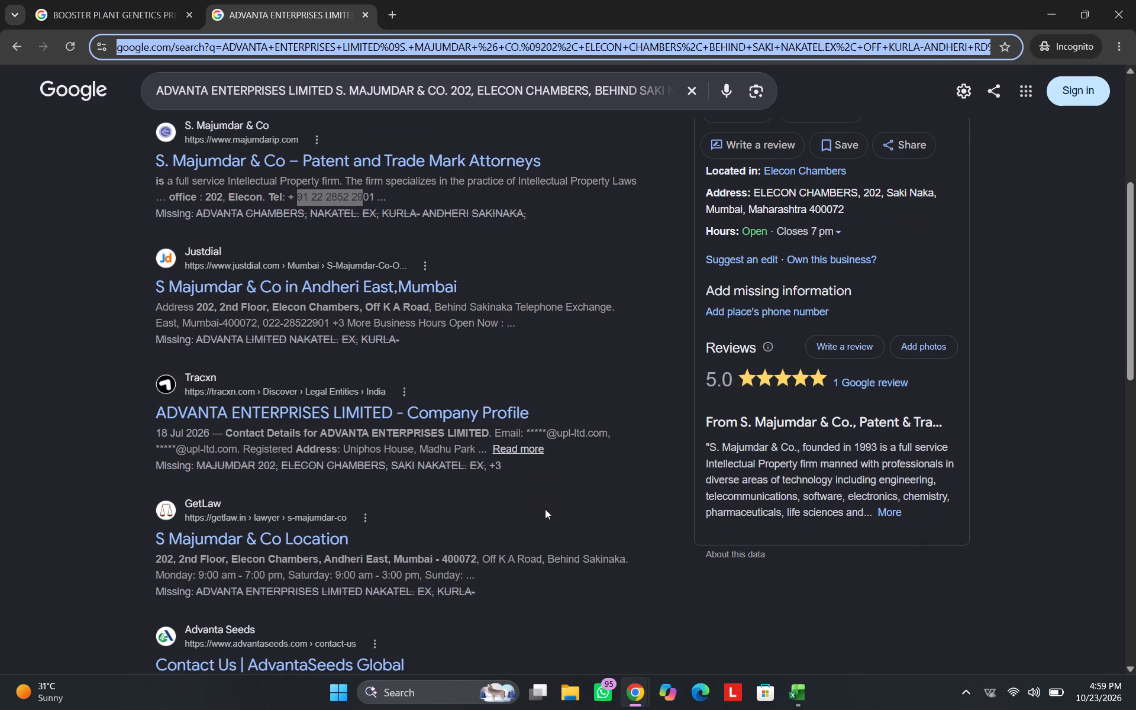
{"action": "scroll", "coordinate": [545, 509], "scroll_direction": "up", "scroll_amount": 5}
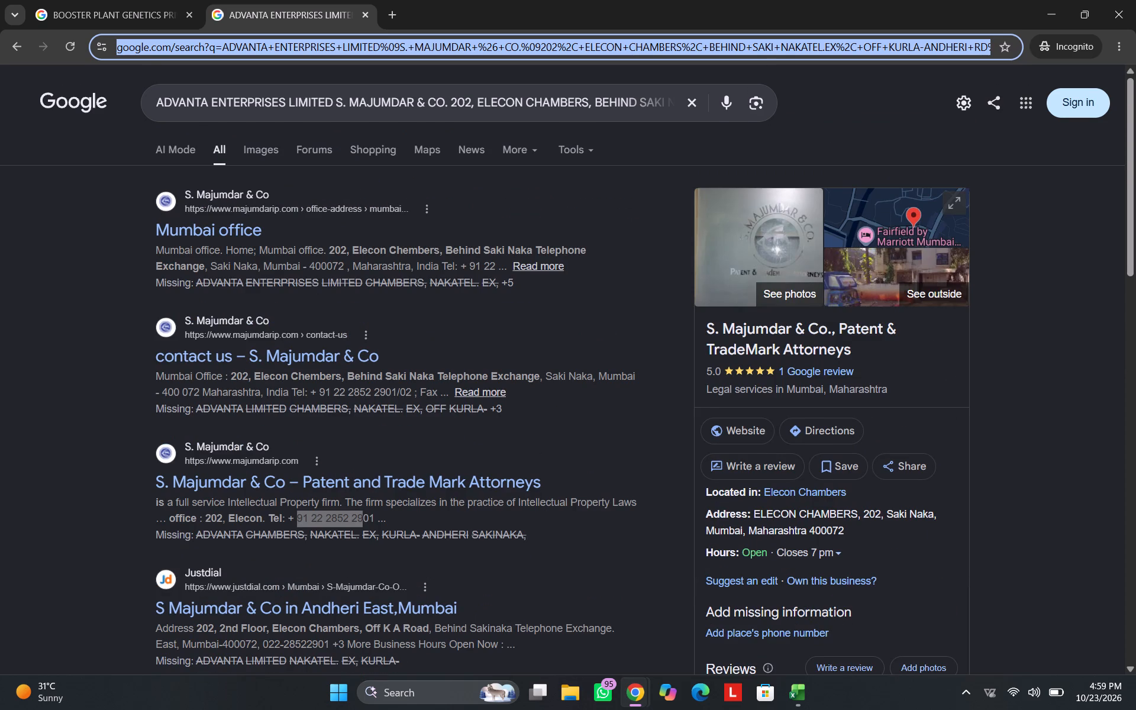
{"action": "scroll", "coordinate": [404, 412], "scroll_direction": "down", "scroll_amount": 1}
{"action": "key", "text": "alt+Tab"}
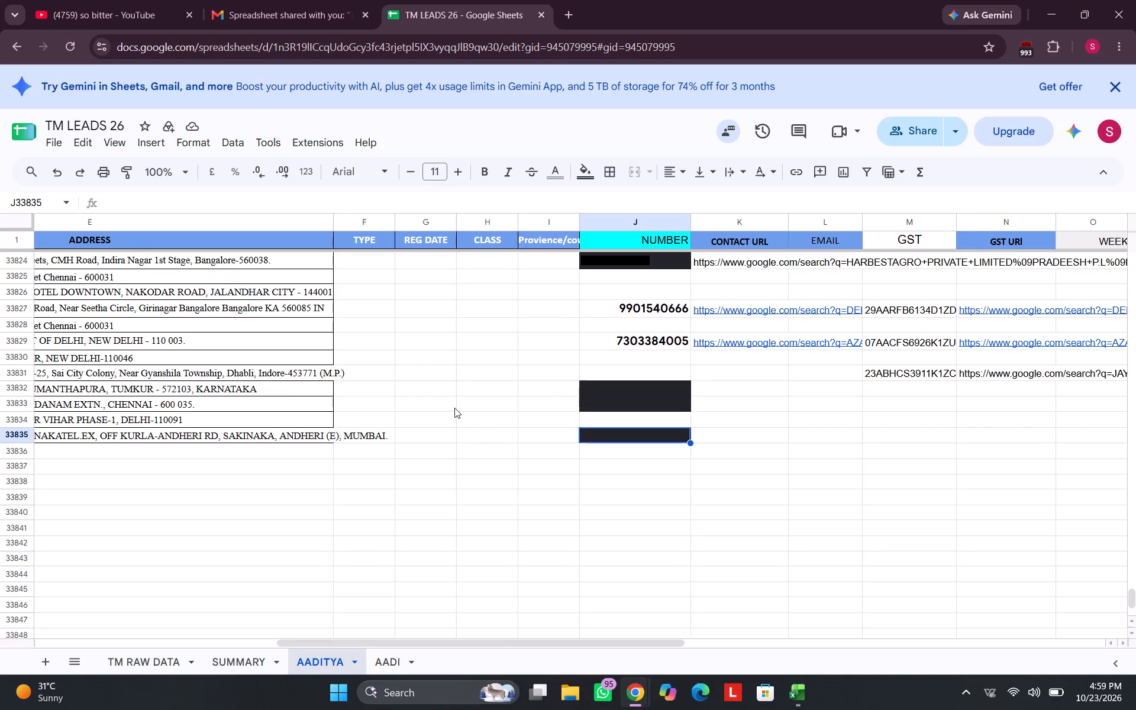
{"action": "key", "text": "alt+Tab"}
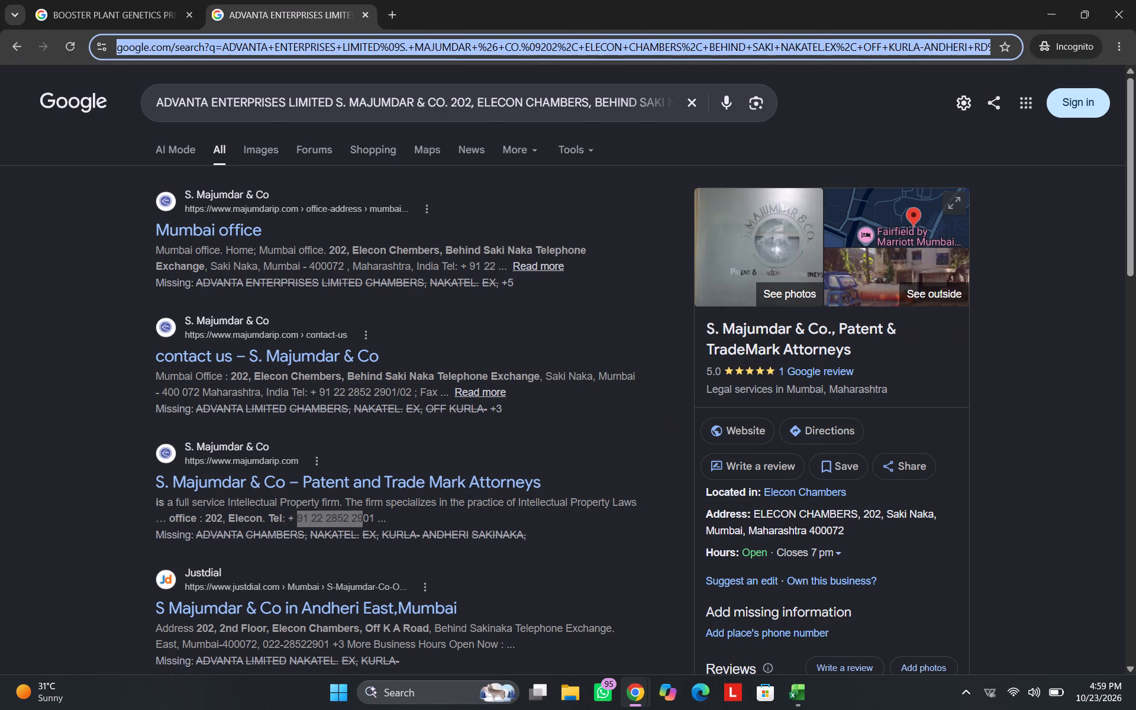
{"action": "left_click", "coordinate": [592, 106]}
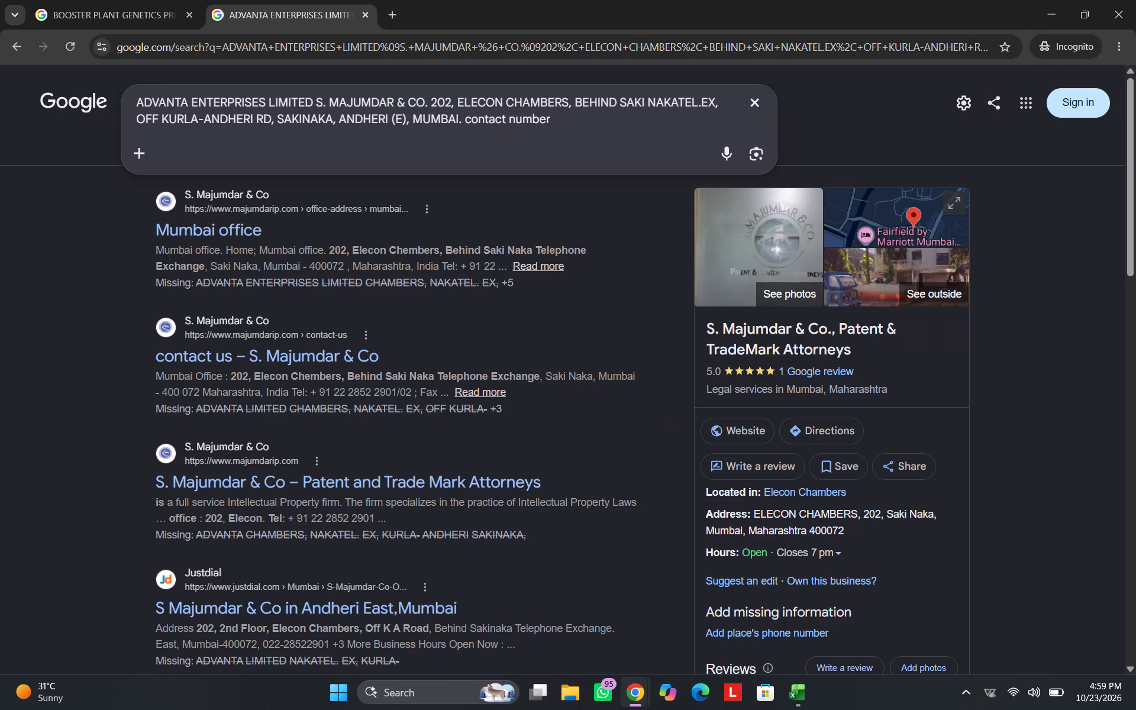
{"action": "left_click", "coordinate": [505, 119]}
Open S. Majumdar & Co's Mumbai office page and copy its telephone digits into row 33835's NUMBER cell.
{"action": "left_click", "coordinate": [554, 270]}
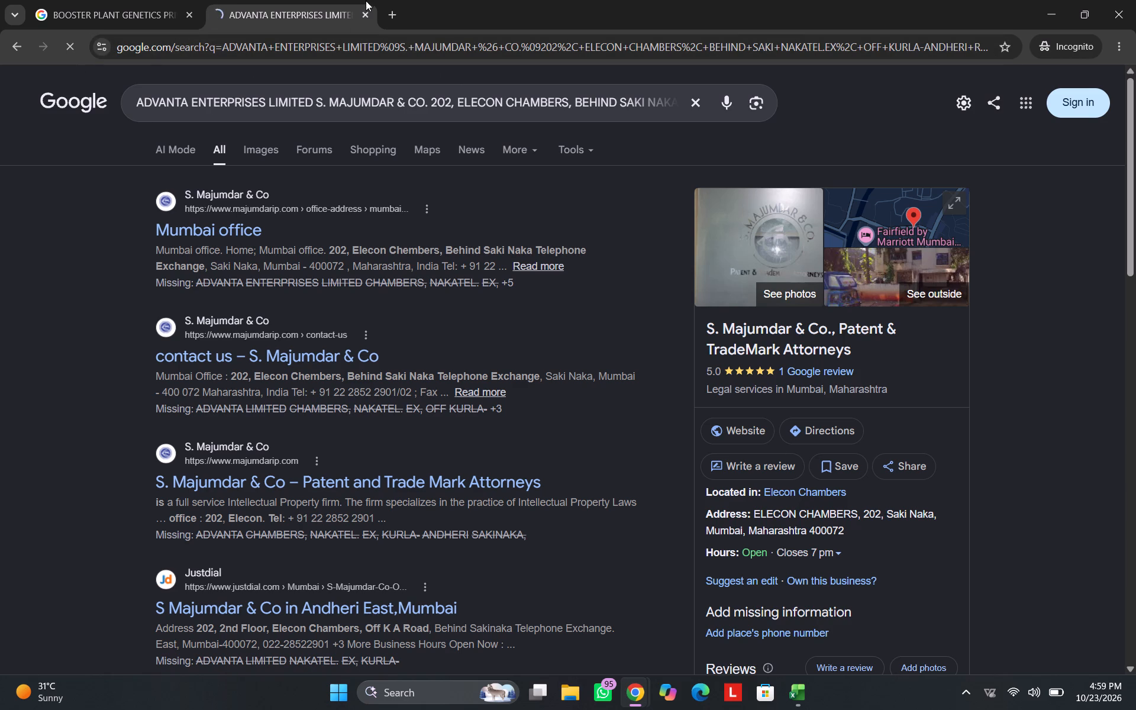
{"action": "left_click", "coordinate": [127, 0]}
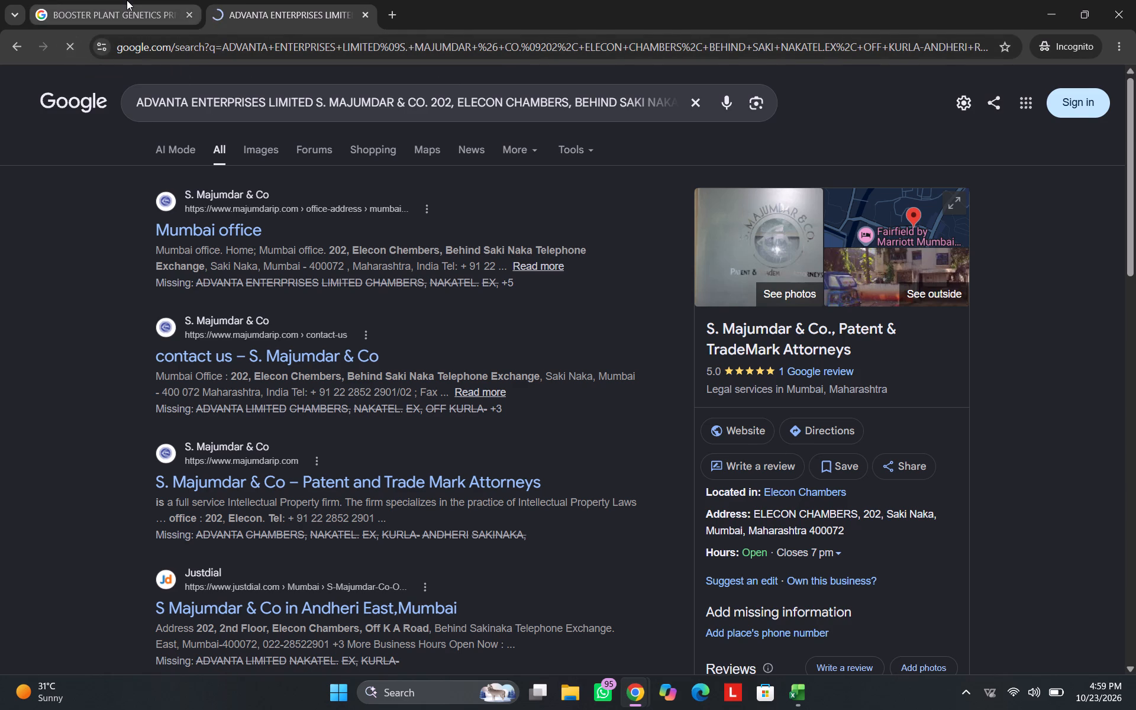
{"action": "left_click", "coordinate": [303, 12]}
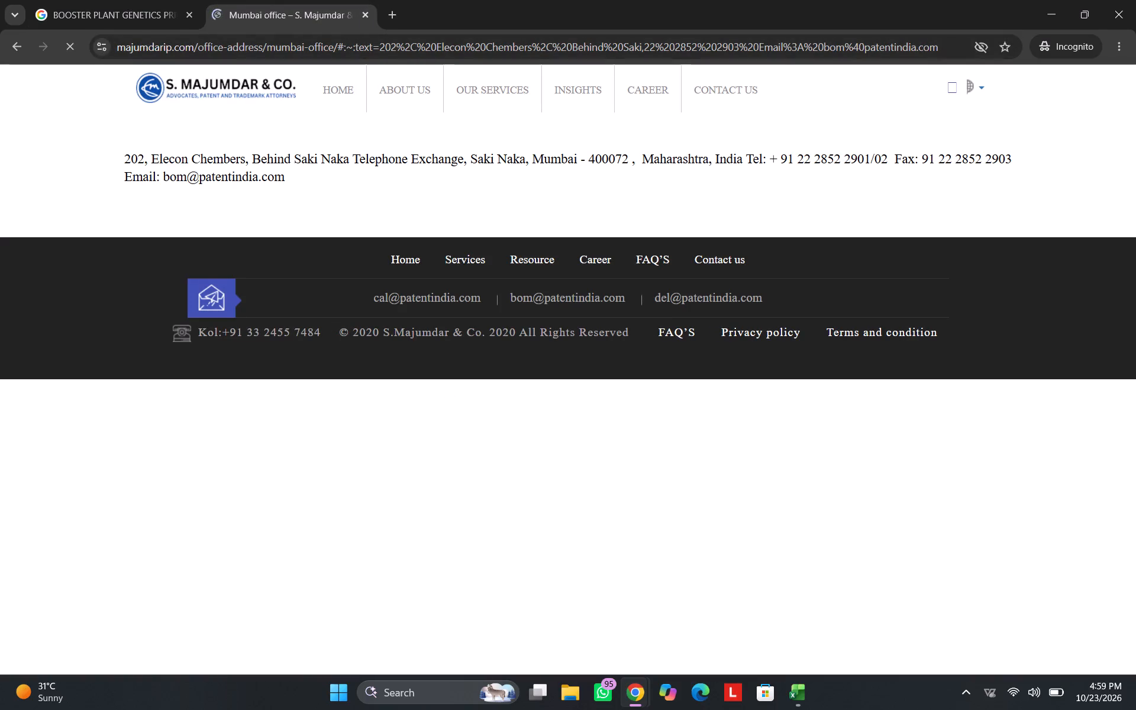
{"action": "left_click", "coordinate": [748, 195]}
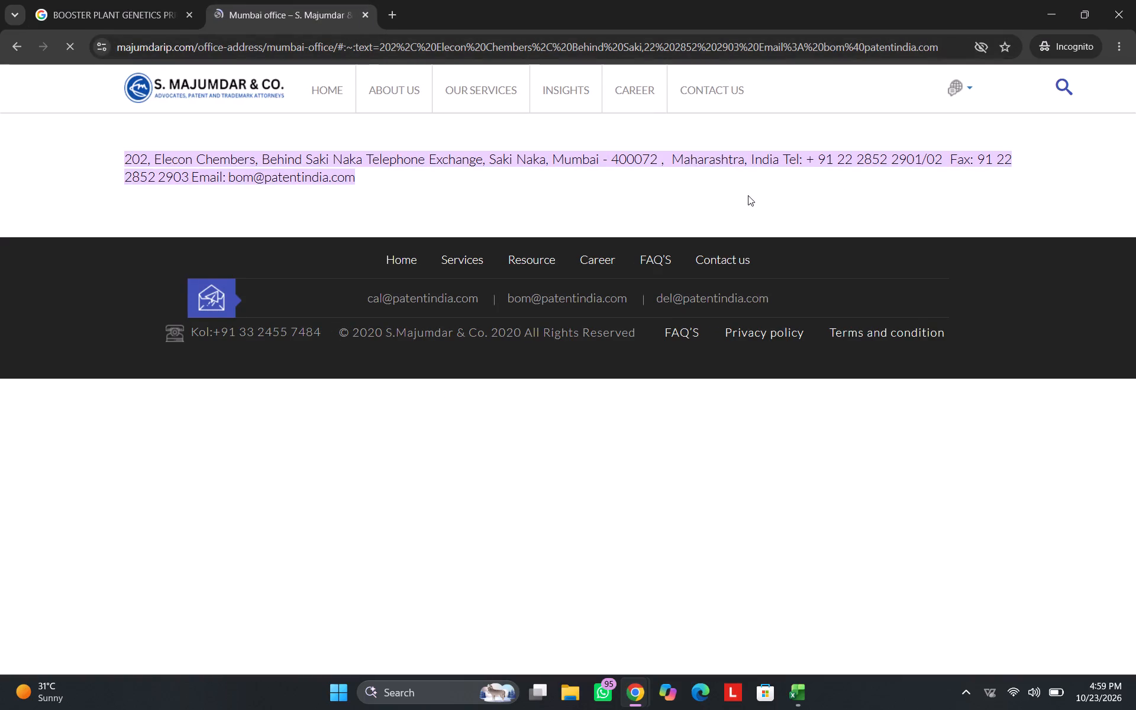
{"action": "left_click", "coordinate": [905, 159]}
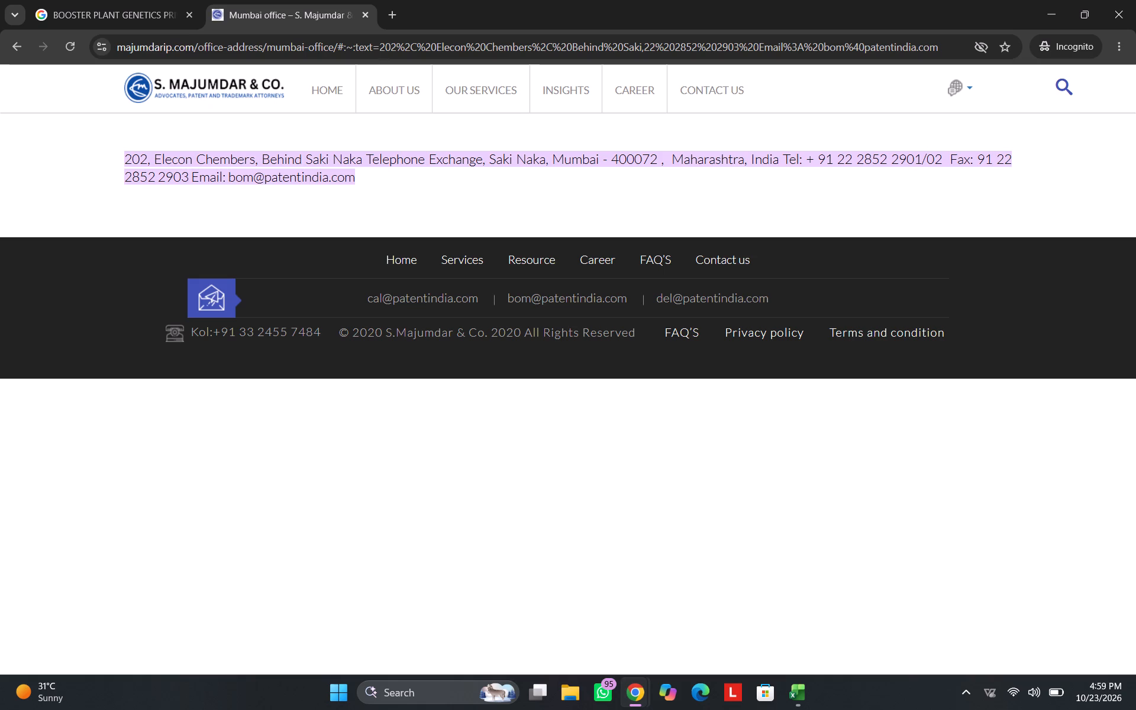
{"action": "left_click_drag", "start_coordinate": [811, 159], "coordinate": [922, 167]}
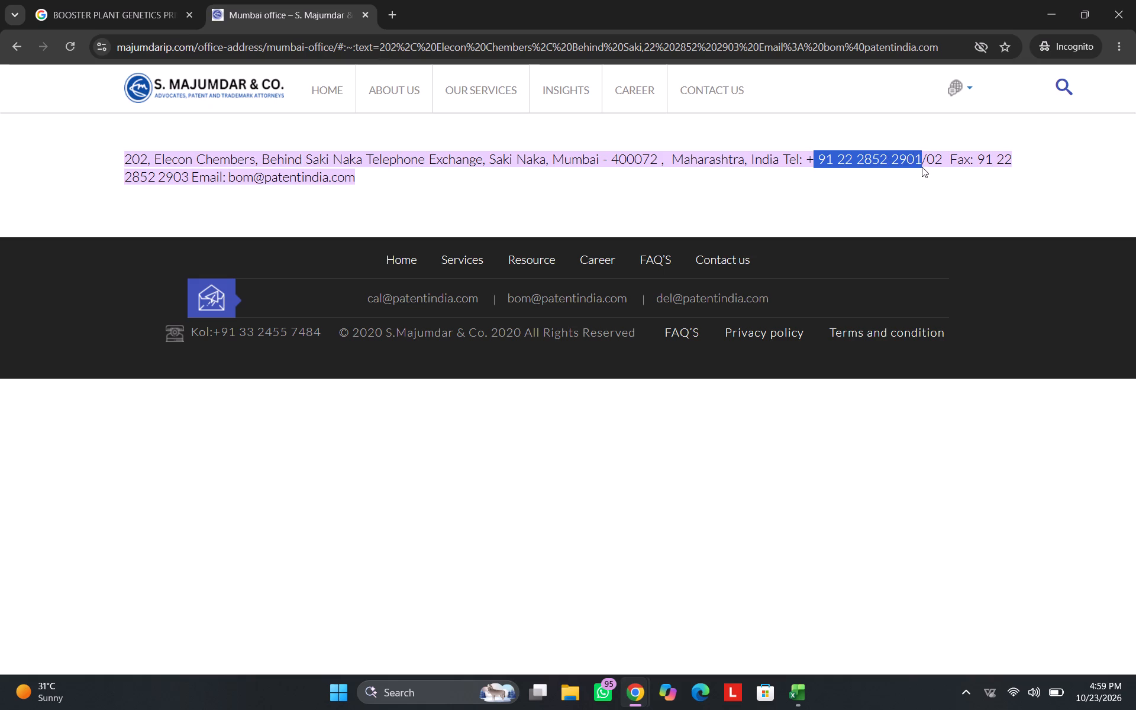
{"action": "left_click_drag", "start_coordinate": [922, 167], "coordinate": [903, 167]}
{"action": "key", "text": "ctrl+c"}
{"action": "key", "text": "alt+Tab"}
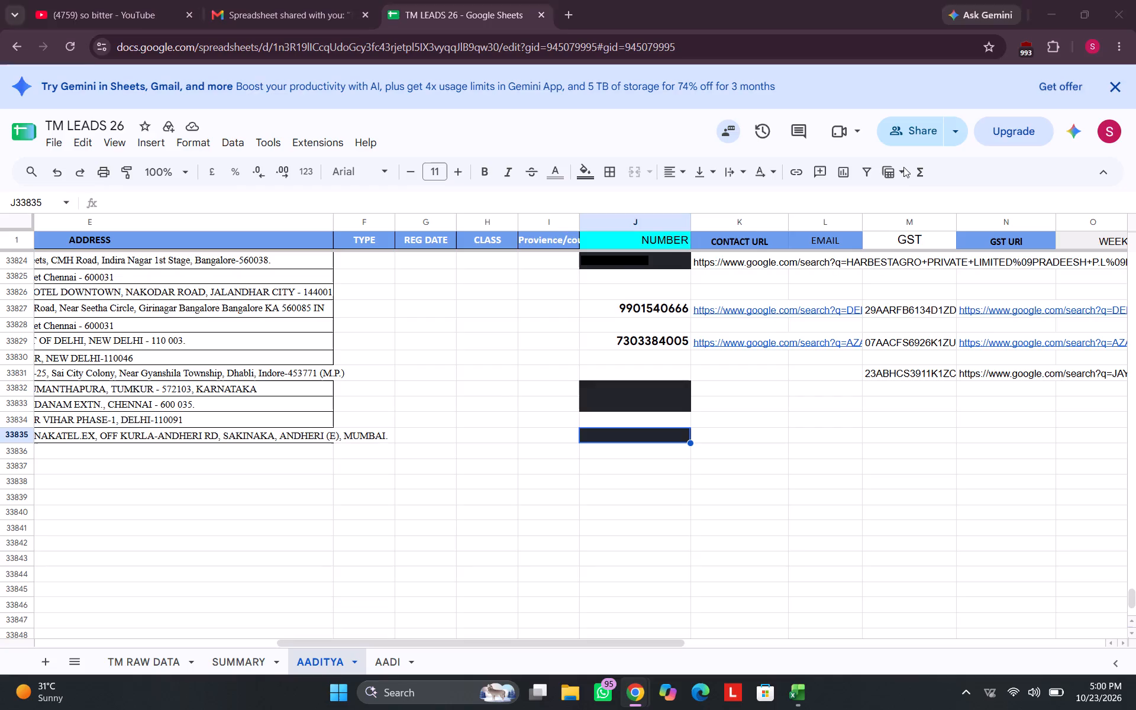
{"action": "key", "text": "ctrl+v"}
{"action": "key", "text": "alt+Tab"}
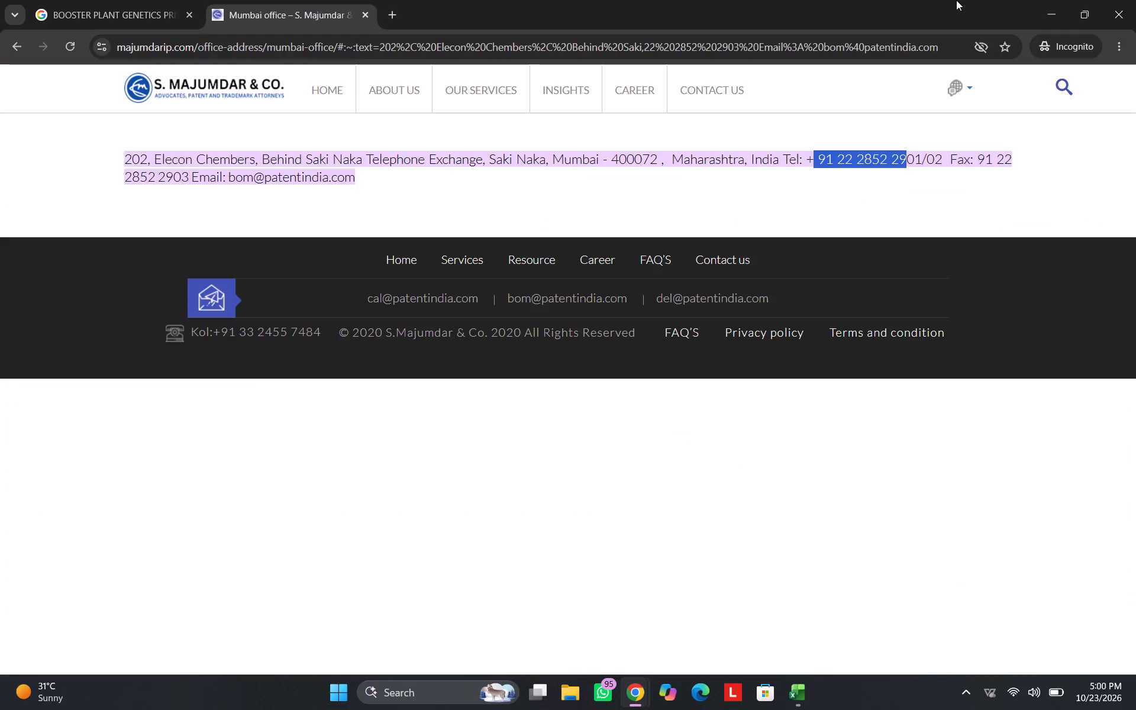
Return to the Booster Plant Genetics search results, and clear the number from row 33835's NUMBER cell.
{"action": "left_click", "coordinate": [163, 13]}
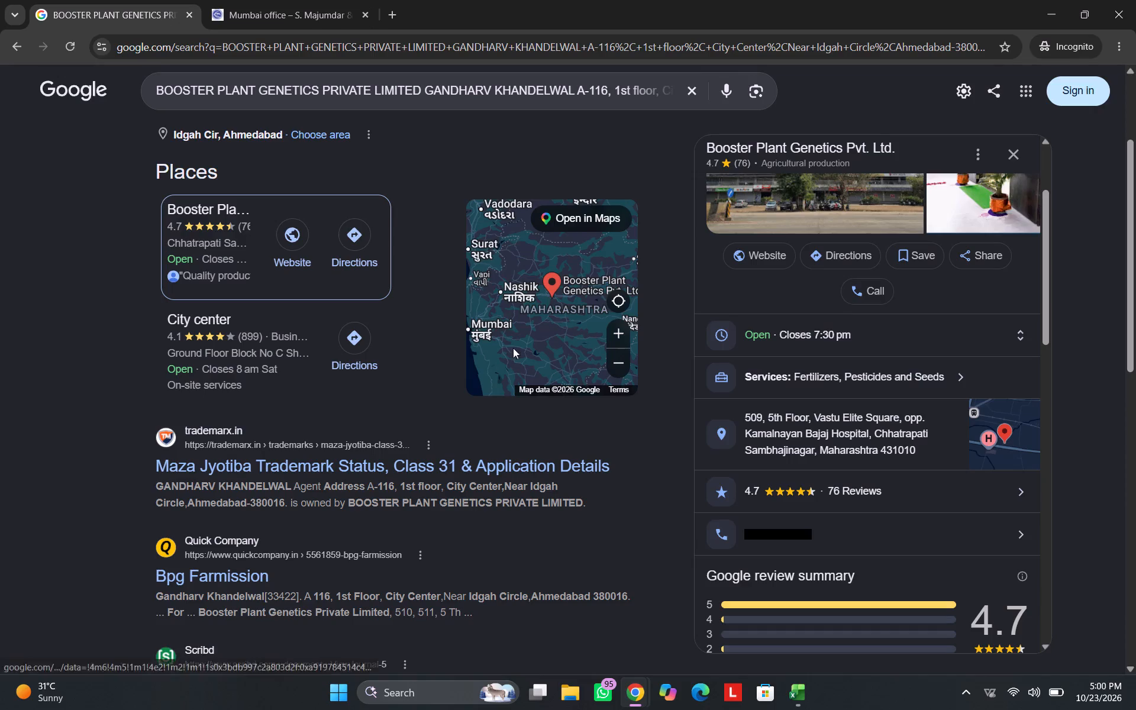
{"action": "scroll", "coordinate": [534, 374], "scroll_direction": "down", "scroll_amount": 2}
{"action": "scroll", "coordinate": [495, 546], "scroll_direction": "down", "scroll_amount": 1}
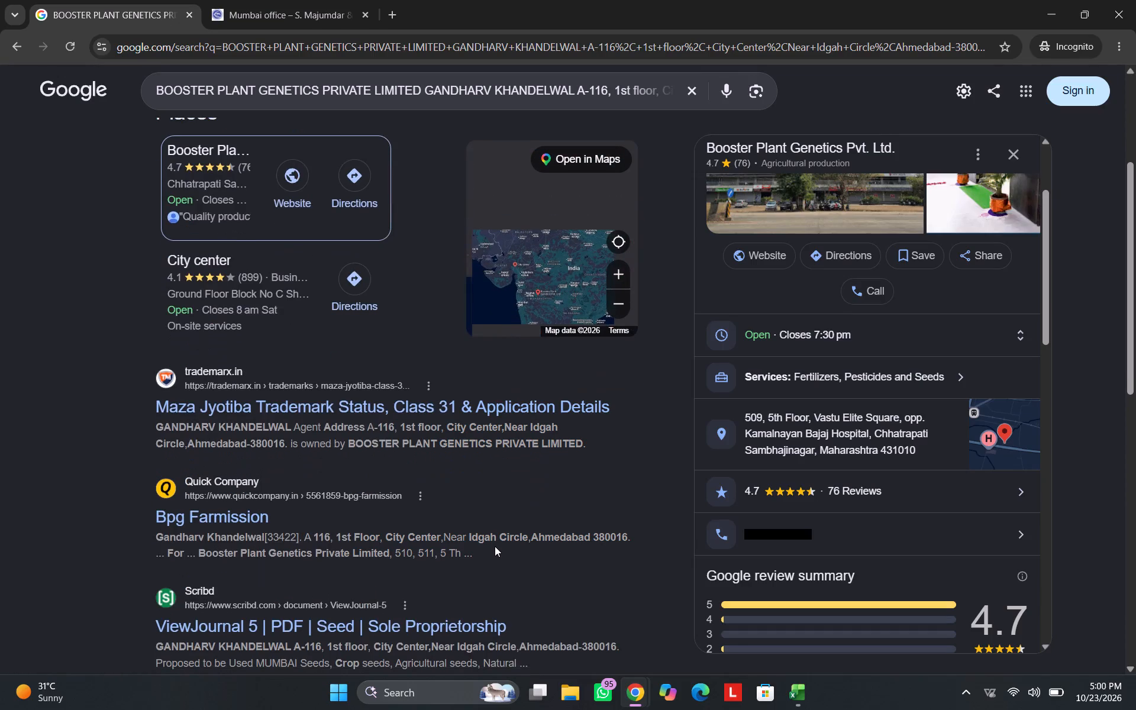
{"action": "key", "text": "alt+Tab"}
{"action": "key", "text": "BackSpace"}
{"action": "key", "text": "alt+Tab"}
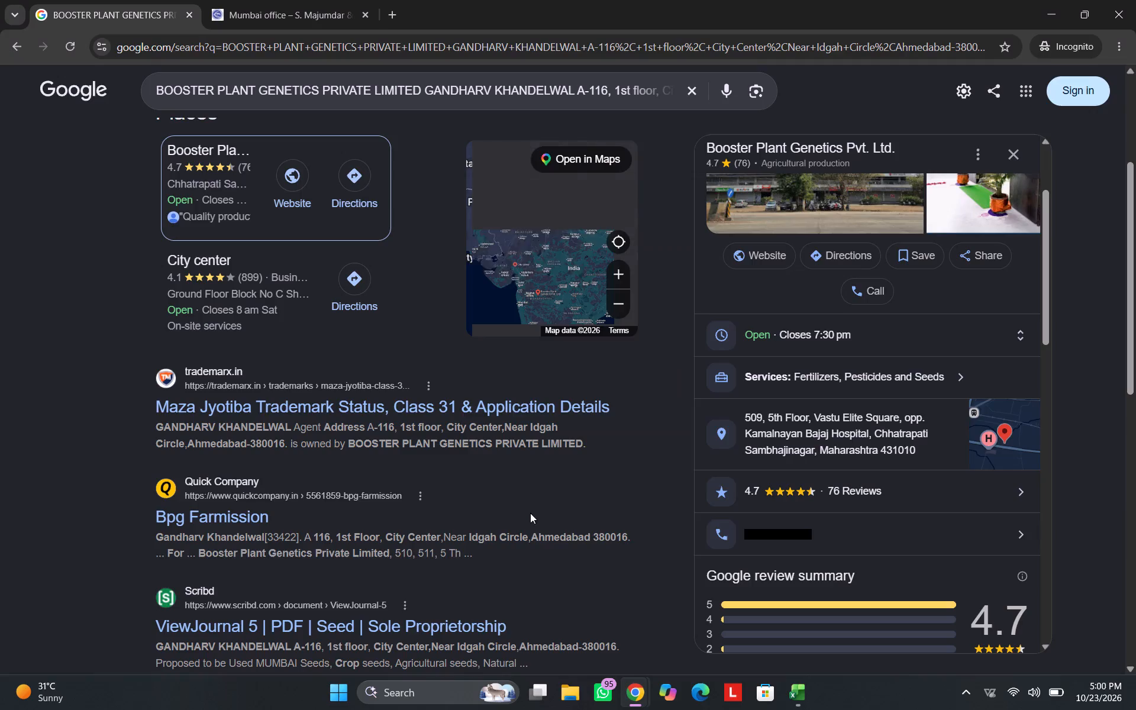
Correct the Booster Plant Genetics query to end in "gst number" and run the search.
{"action": "scroll", "coordinate": [530, 393], "scroll_direction": "up", "scroll_amount": 3}
{"action": "scroll", "coordinate": [573, 287], "scroll_direction": "down", "scroll_amount": 4}
{"action": "scroll", "coordinate": [573, 287], "scroll_direction": "up", "scroll_amount": 1}
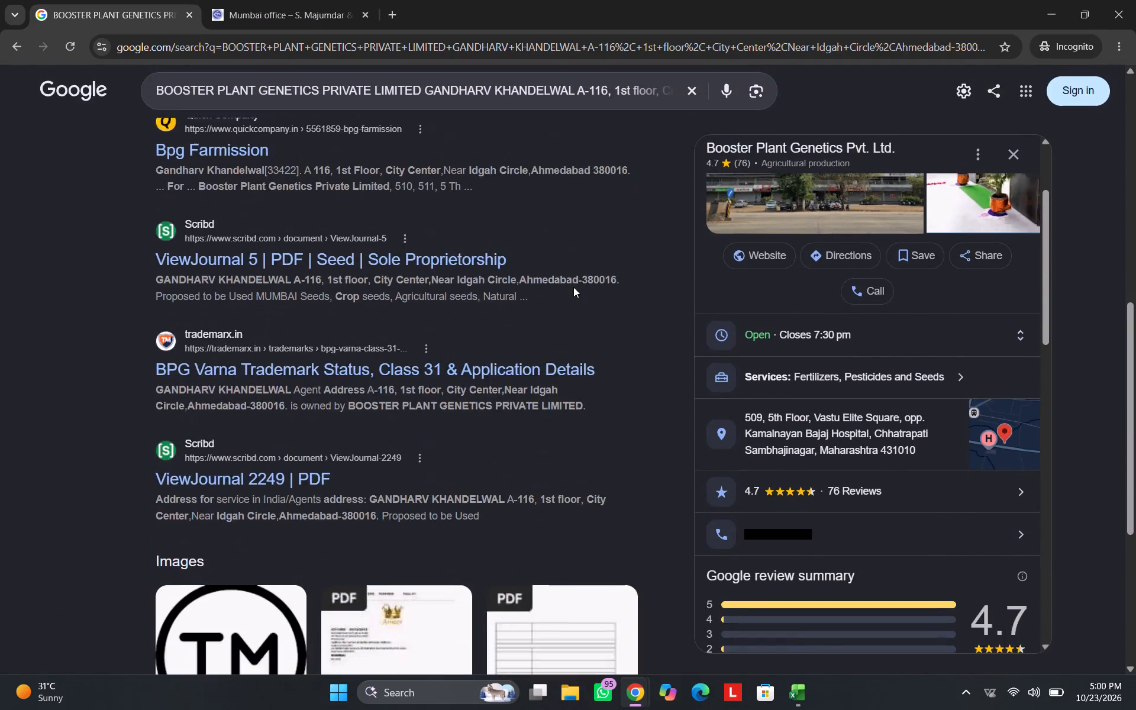
{"action": "scroll", "coordinate": [573, 287], "scroll_direction": "up", "scroll_amount": 2}
{"action": "left_click", "coordinate": [559, 91]}
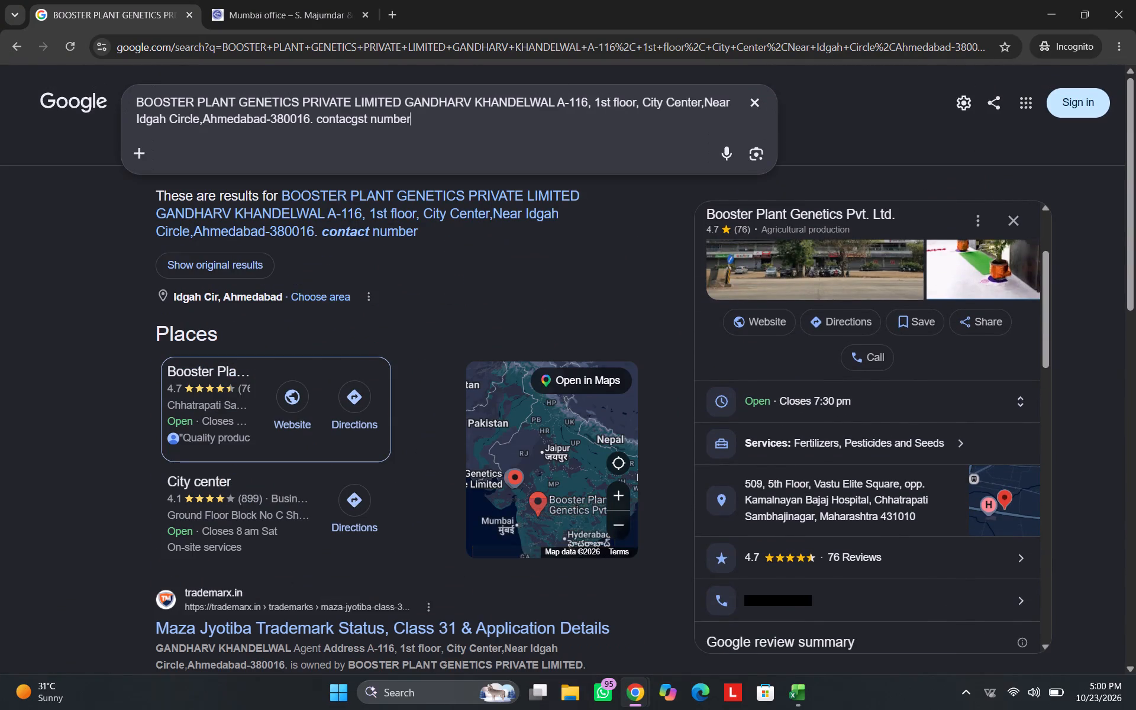
{"action": "left_click", "coordinate": [350, 125]}
{"action": "key", "text": "ctrl+BackSpace"}
{"action": "key", "text": "Return"}
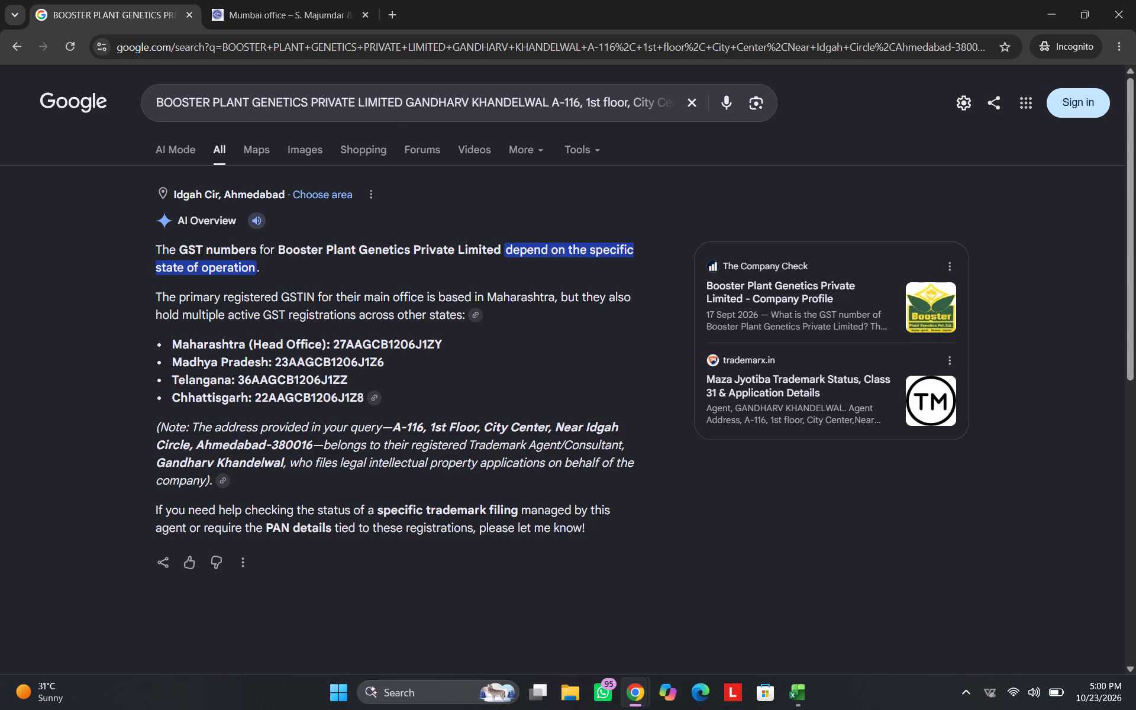
Copy the Maharashtra head-office GST number from the AI Overview into row 33835's GST cell.
{"action": "double_click", "coordinate": [410, 342]}
{"action": "key", "text": "ctrl+c"}
{"action": "key", "text": "alt+Tab"}
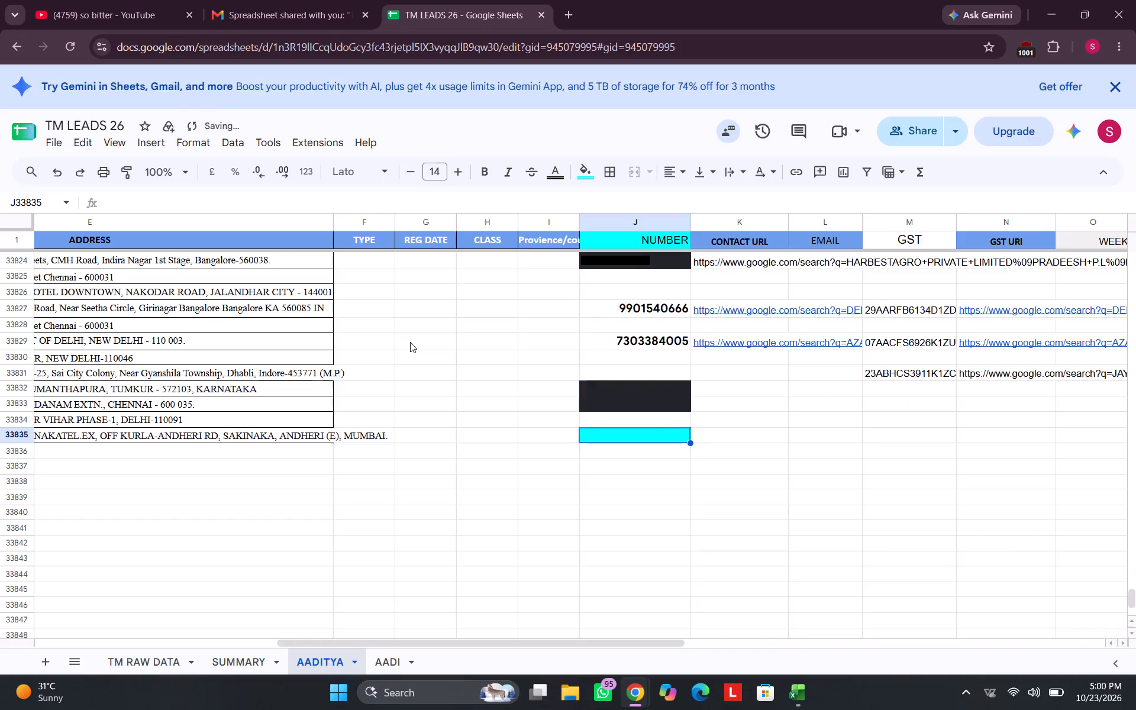
{"action": "scroll", "coordinate": [410, 342], "scroll_direction": "left", "scroll_amount": 2}
{"action": "left_click", "coordinate": [550, 451]}
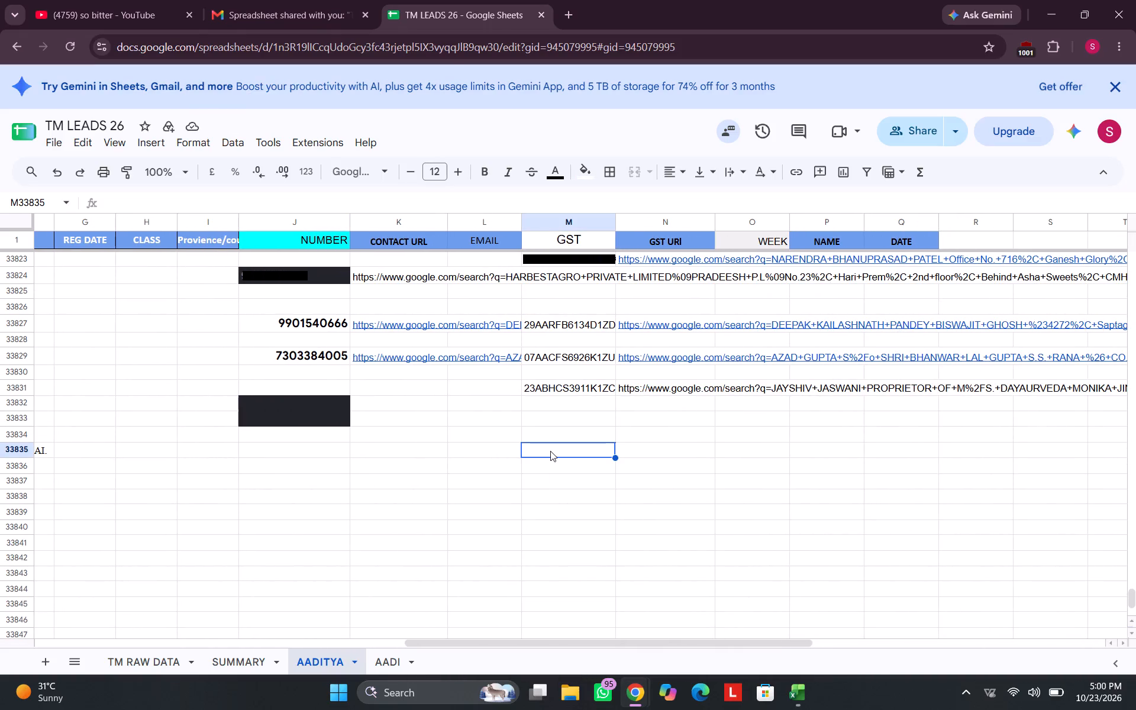
{"action": "key", "text": "ctrl+v"}
{"action": "key", "text": "alt+Tab"}
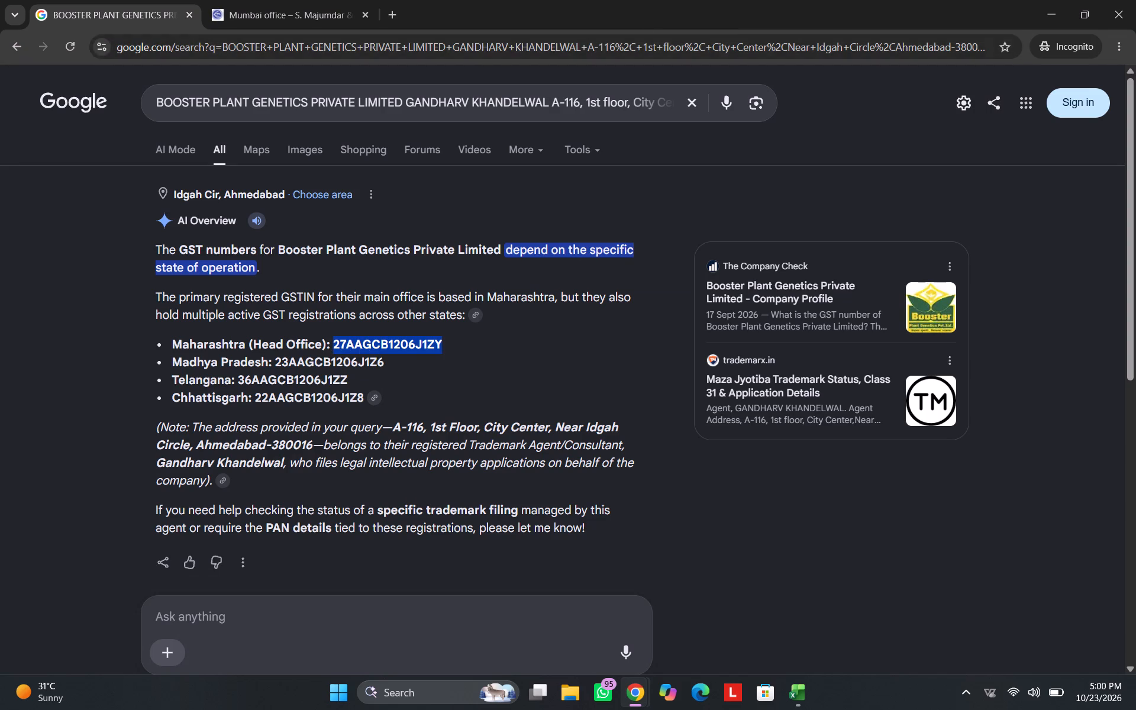
Copy the Booster Plant Genetics GST search's URL into row 33835's GST URI cell.
{"action": "left_click", "coordinate": [644, 51]}
{"action": "key", "text": "ctrl+c"}
{"action": "key", "text": "alt+Tab"}
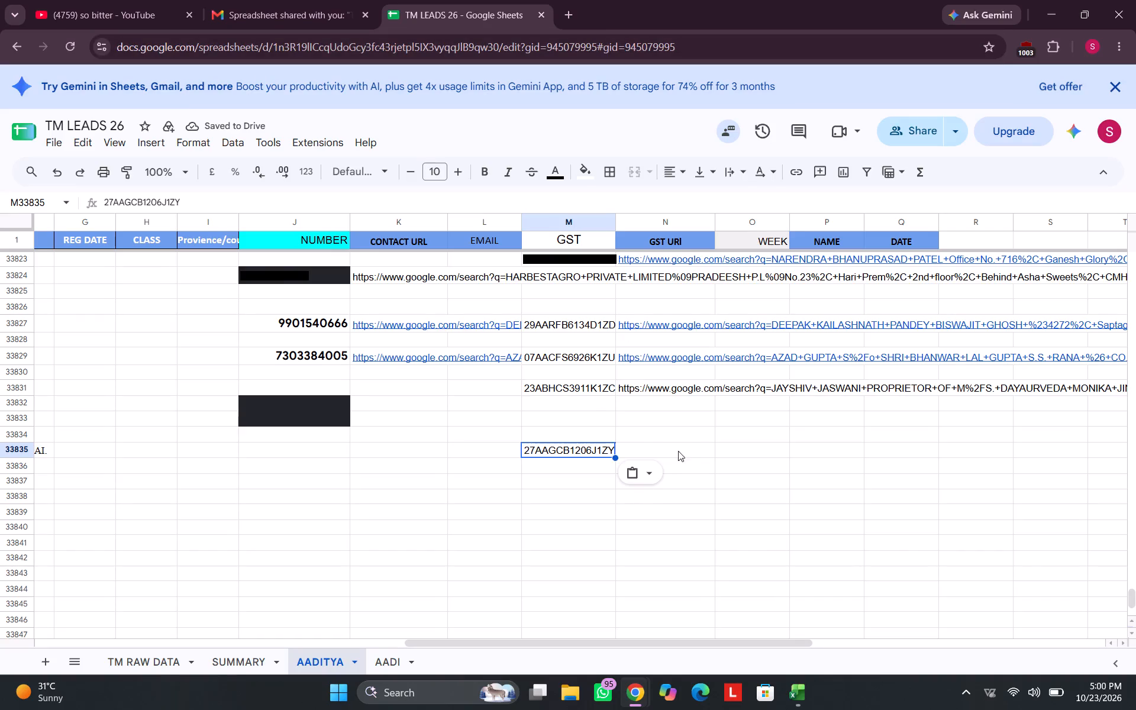
{"action": "left_click", "coordinate": [689, 442]}
{"action": "left_click", "coordinate": [690, 449]}
{"action": "key", "text": "ctrl+v"}
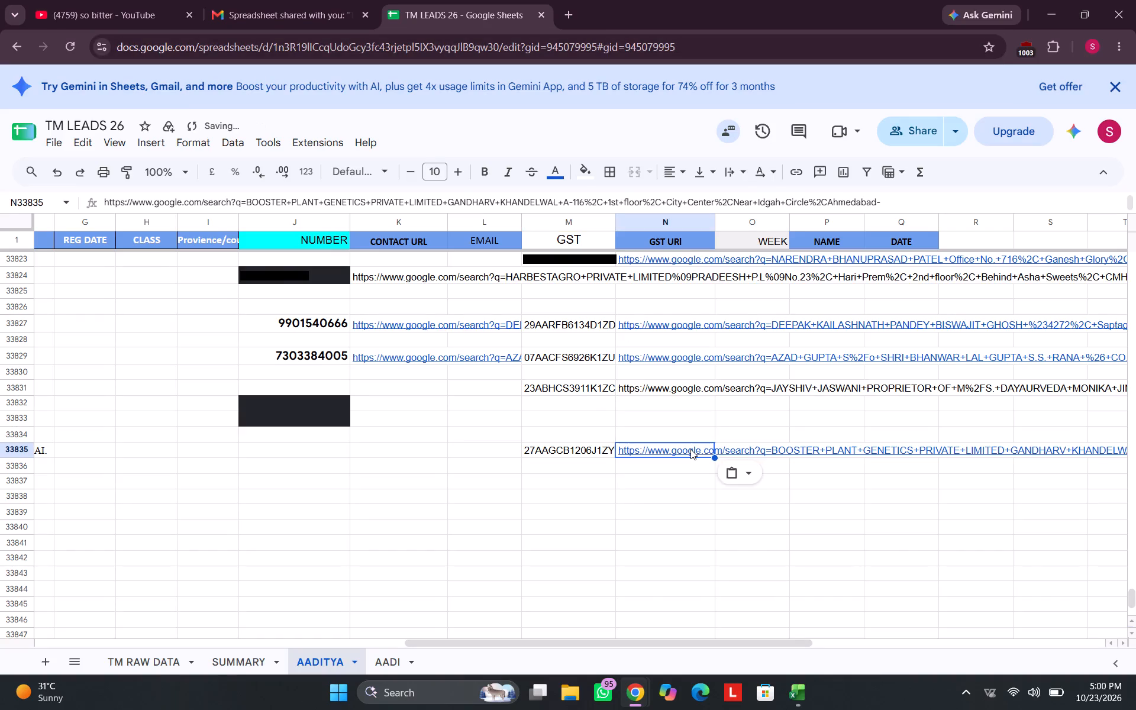
Copy application number 6594059 from the Excel workbook's Page222 sheet into column B of row 33836 in TM LEADS 26.
{"action": "key", "text": "Down"}
{"action": "key", "text": "Left"}
{"action": "key", "text": "Left"}
{"action": "key", "text": "Left"}
{"action": "key", "text": "Left"}
{"action": "key", "text": "Left"}
{"action": "key", "text": "Left"}
{"action": "key", "text": "Left"}
{"action": "key", "text": "Left"}
{"action": "key", "text": "Left"}
{"action": "key", "text": "Left"}
{"action": "key", "text": "Left"}
{"action": "key", "text": "Left"}
{"action": "key", "text": "Left"}
{"action": "key", "text": "Left"}
{"action": "key", "text": "Left"}
{"action": "key", "text": "Left"}
{"action": "key", "text": "Left"}
{"action": "key", "text": "Left"}
{"action": "key", "text": "Right"}
{"action": "key", "text": "alt+Tab"}
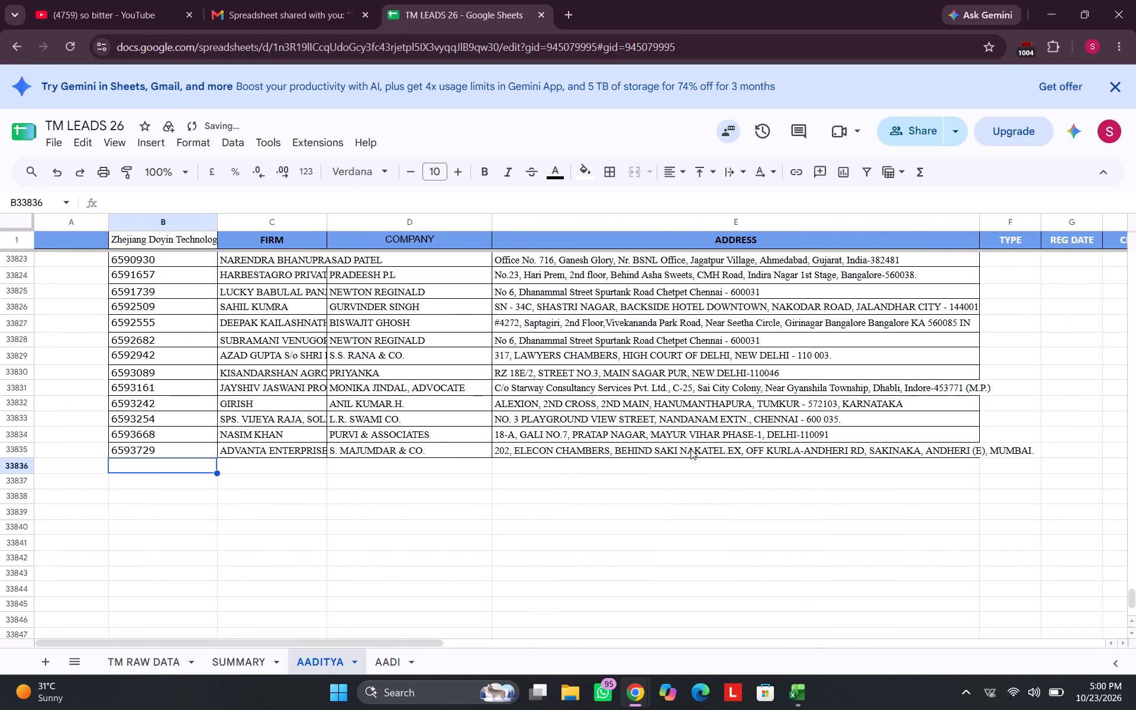
{"action": "key", "text": "alt+Right"}
{"action": "left_click", "coordinate": [603, 648]}
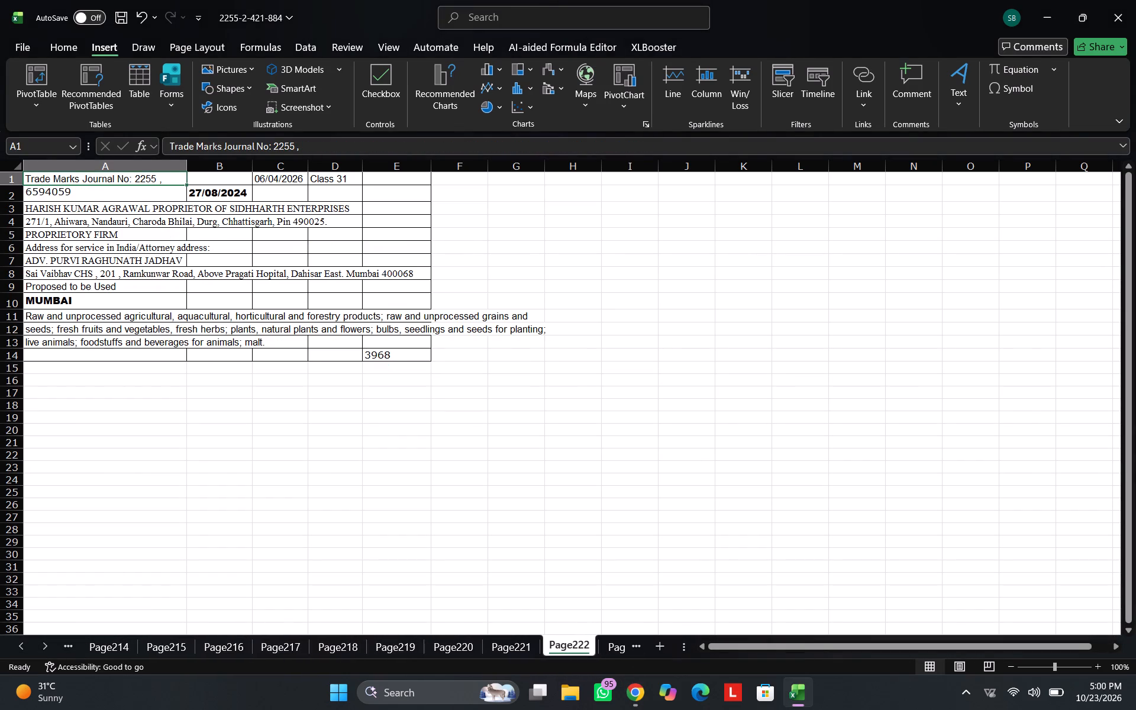
{"action": "left_click", "coordinate": [147, 196]}
{"action": "key", "text": "ctrl+c"}
{"action": "key", "text": "alt+Tab"}
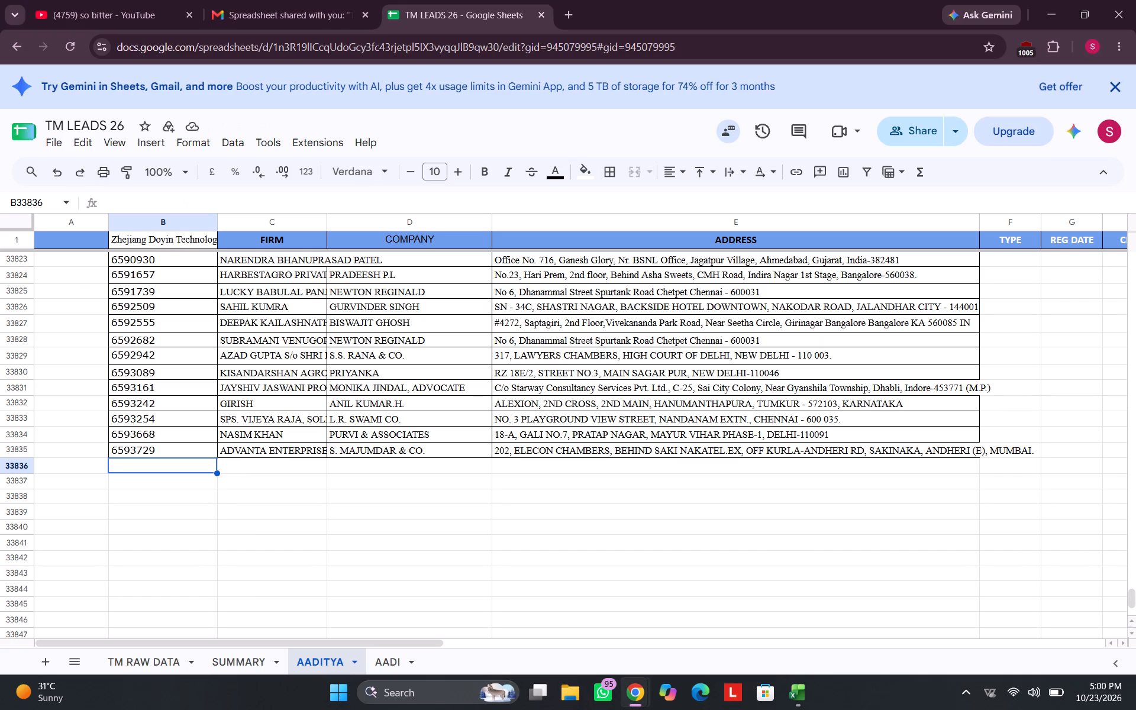
{"action": "key", "text": "ctrl+v"}
{"action": "key", "text": "alt+Tab"}
Copy the proprietor line of Sidhharth Enterprises from Page222 into row 33836's FIRM cell.
{"action": "key", "text": "Down"}
{"action": "key", "text": "ctrl+c"}
{"action": "key", "text": "alt+Tab"}
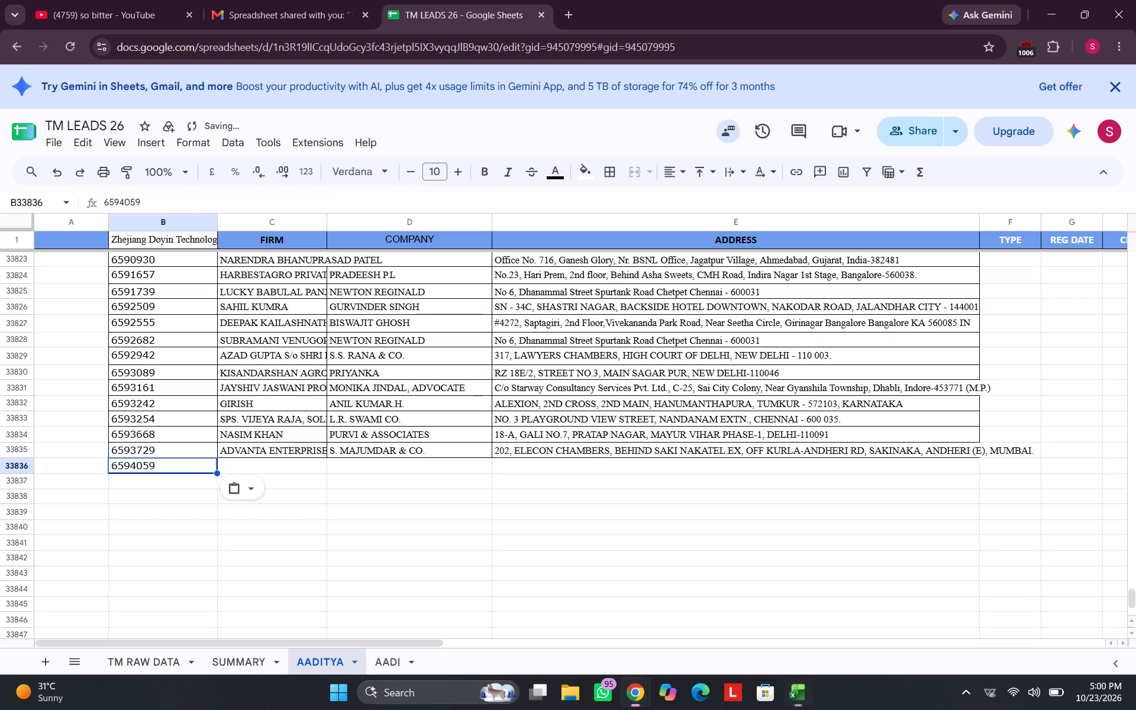
{"action": "key", "text": "Right"}
{"action": "key", "text": "ctrl+v"}
{"action": "key", "text": "alt+Tab"}
Copy the attorney's name from Page222 into row 33836's COMPANY cell.
{"action": "key", "text": "Down"}
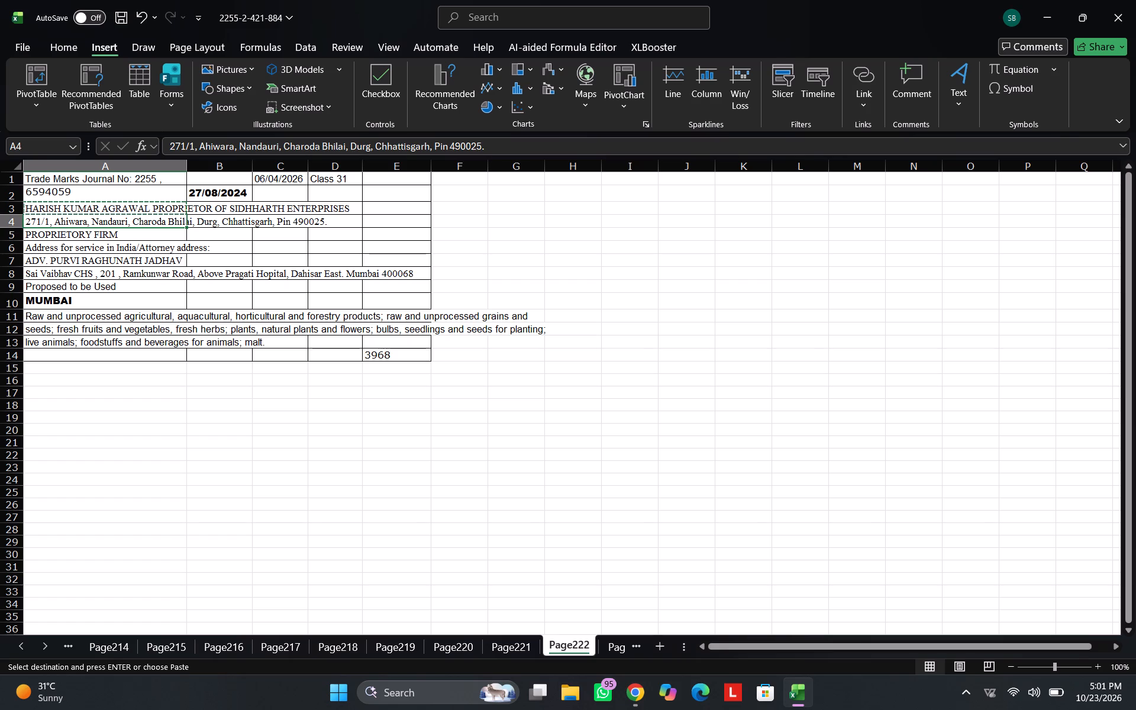
{"action": "key", "text": "alt+Tab"}
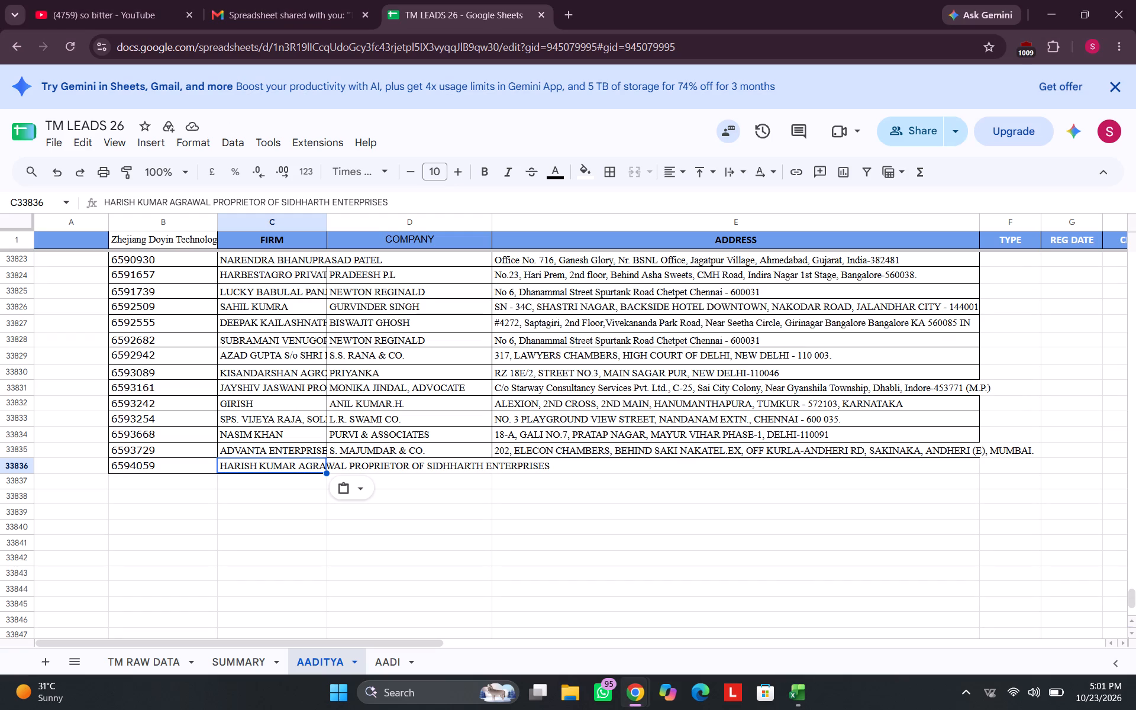
{"action": "key", "text": "alt+Tab"}
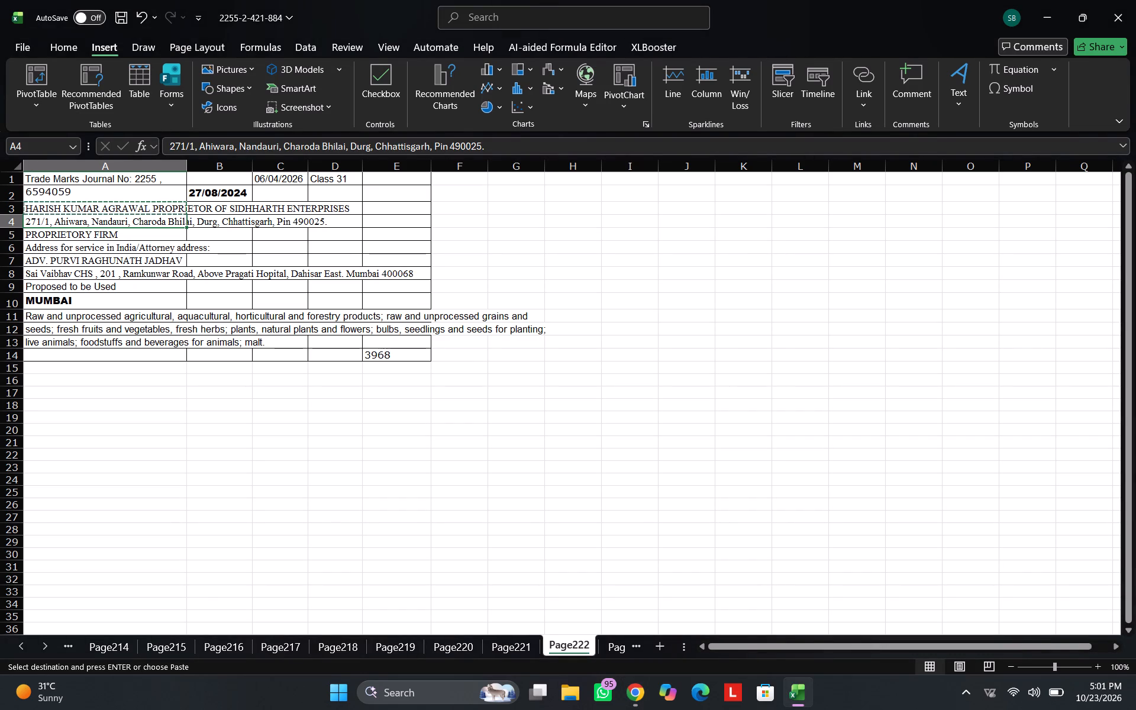
{"action": "key", "text": "Down"}
{"action": "key", "text": "Down"}
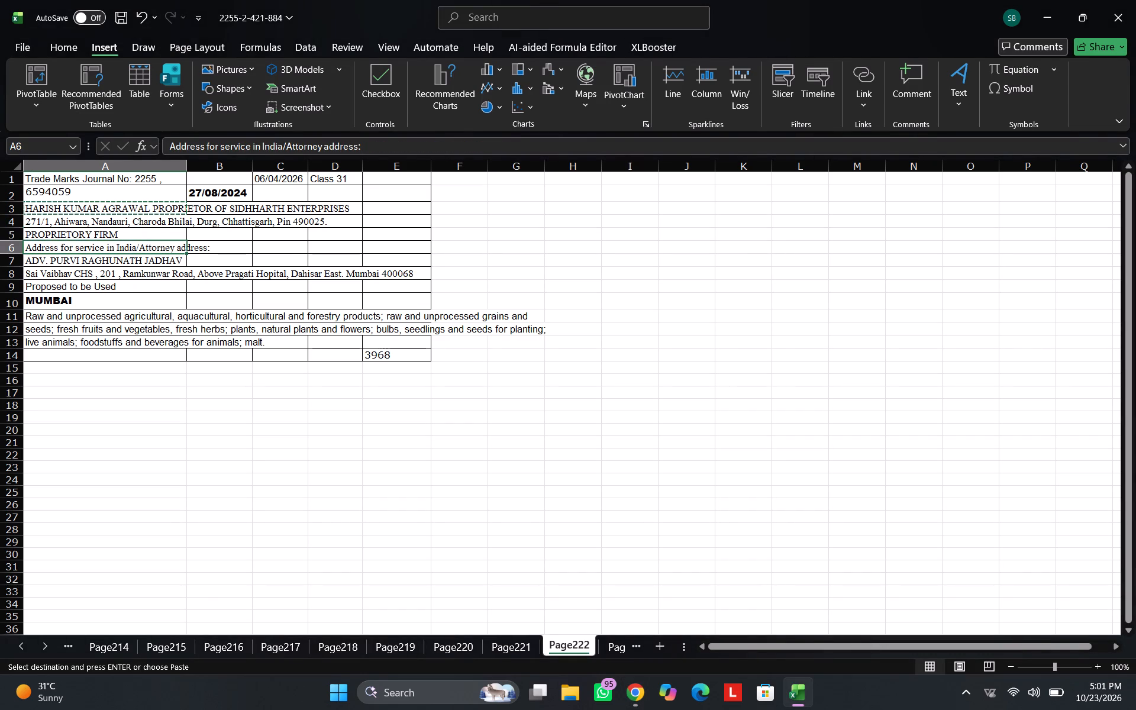
{"action": "key", "text": "Down"}
{"action": "key", "text": "ctrl+c"}
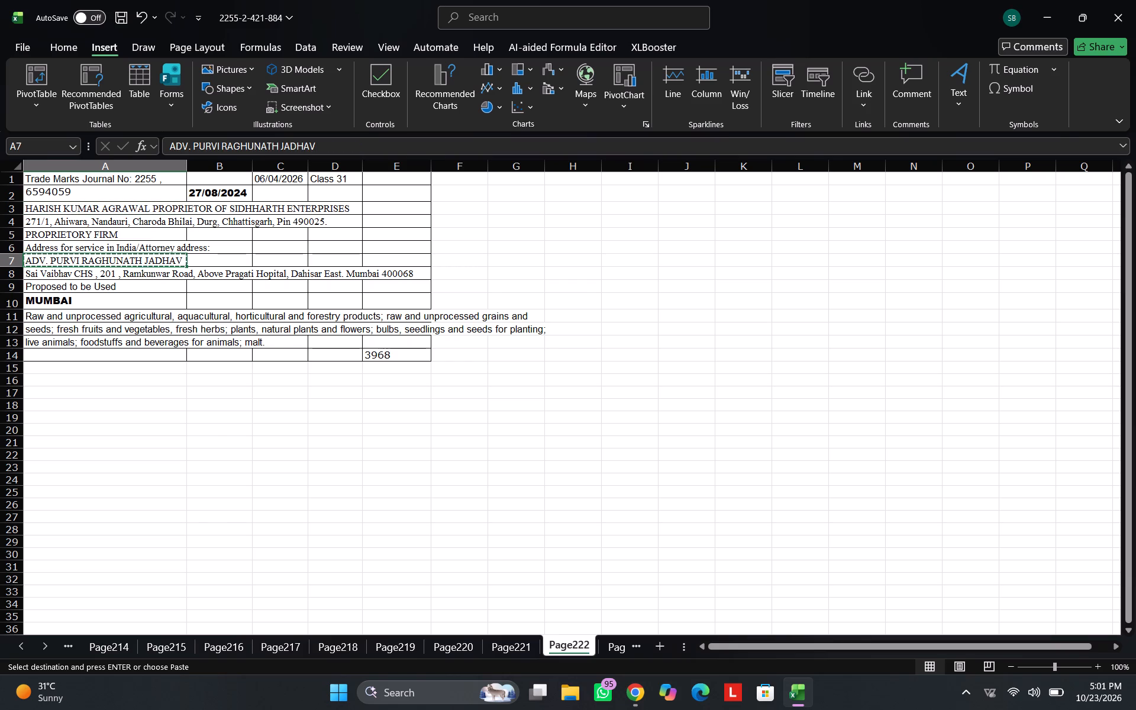
{"action": "key", "text": "alt+Tab"}
{"action": "key", "text": "Right"}
{"action": "key", "text": "ctrl+v"}
Copy the attorney's address for service from Page222 into row 33836's ADDRESS cell.
{"action": "key", "text": "alt+Tab"}
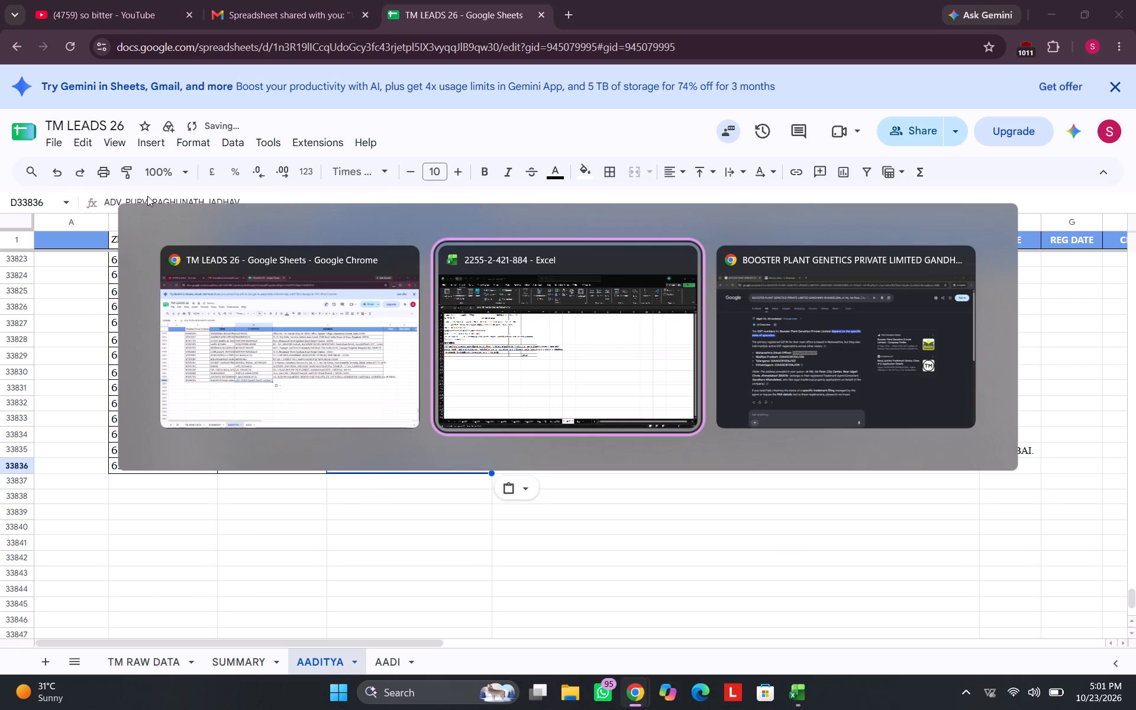
{"action": "key", "text": "Return"}
{"action": "key", "text": "Down"}
{"action": "key", "text": "ctrl+c"}
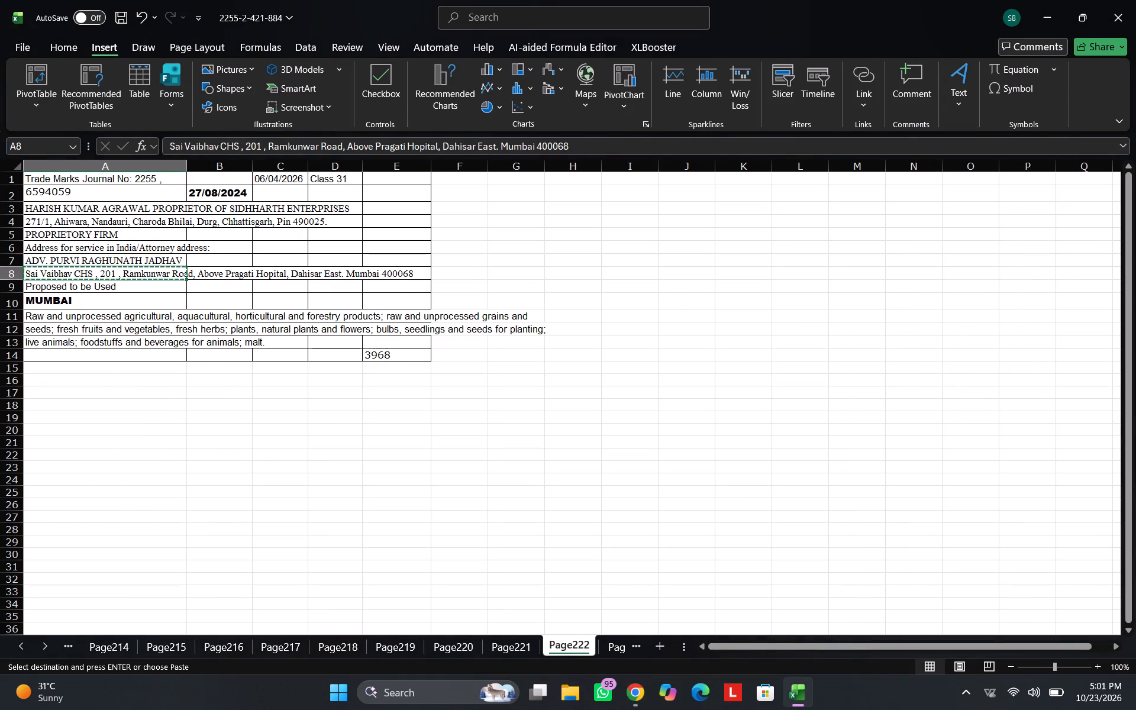
{"action": "key", "text": "alt+Tab"}
{"action": "key", "text": "Right"}
{"action": "key", "text": "ctrl+v"}
Search Google for row 33836's combined FIRM, COMPANY and ADDRESS text followed by "contact number".
{"action": "key", "text": "Right"}
{"action": "key", "text": "shift+Left"}
{"action": "key", "text": "shift+Left"}
{"action": "key", "text": "ctrl+c"}
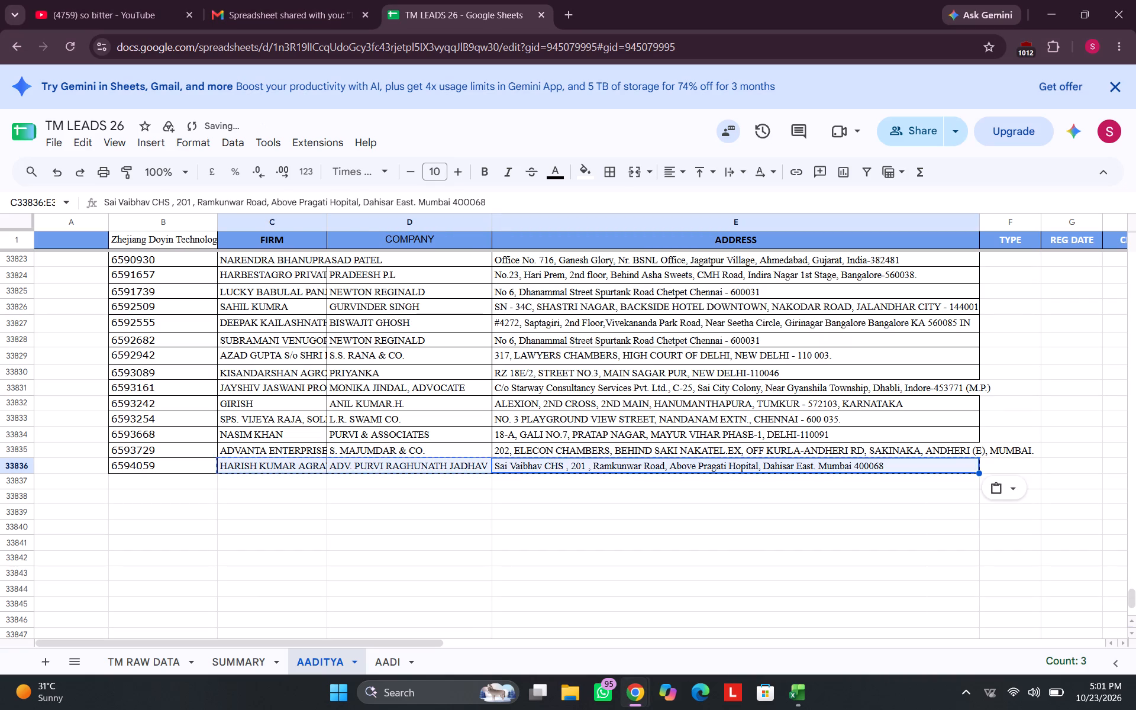
{"action": "key", "text": "alt+Tab"}
{"action": "key", "text": "alt+Right"}
{"action": "key", "text": "alt+Tab"}
{"action": "key", "text": "alt+Right"}
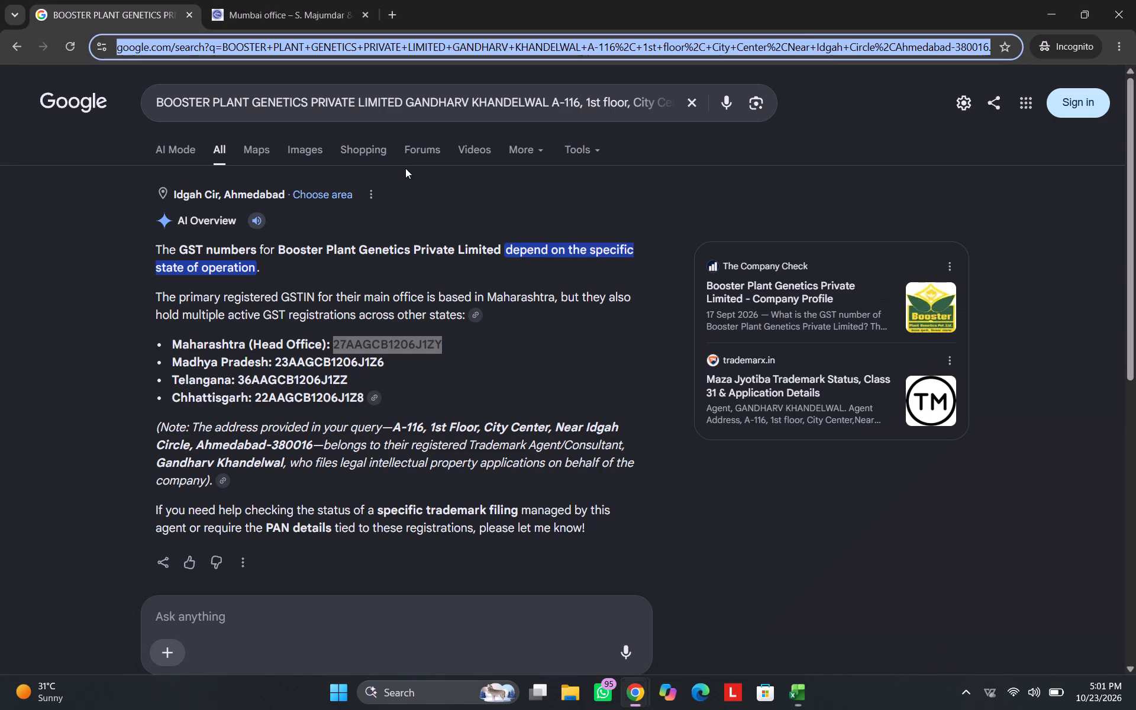
{"action": "left_click", "coordinate": [693, 99]}
{"action": "left_click", "coordinate": [661, 102], "text": "ctrl"}
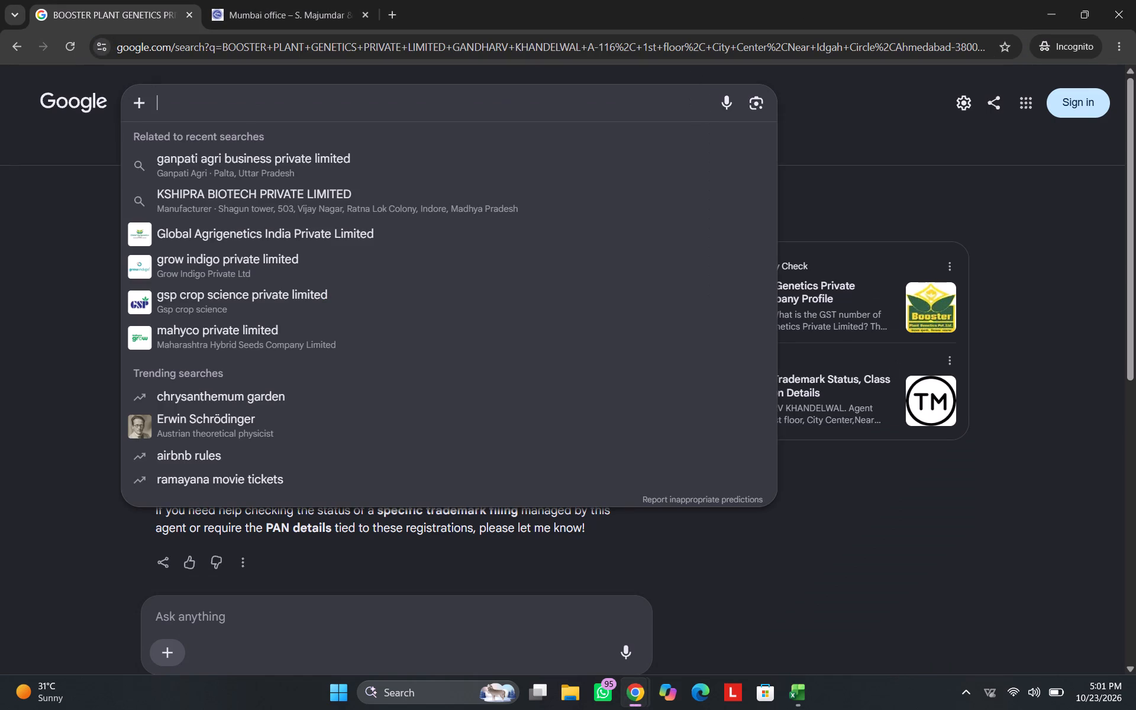
{"action": "type", "text": "v"}
{"action": "key", "text": "space"}
{"action": "key", "text": "BackSpace"}
{"action": "key", "text": "BackSpace"}
{"action": "key", "text": "ctrl+v"}
{"action": "key", "text": "space"}
{"action": "type", "text": "contact number"}
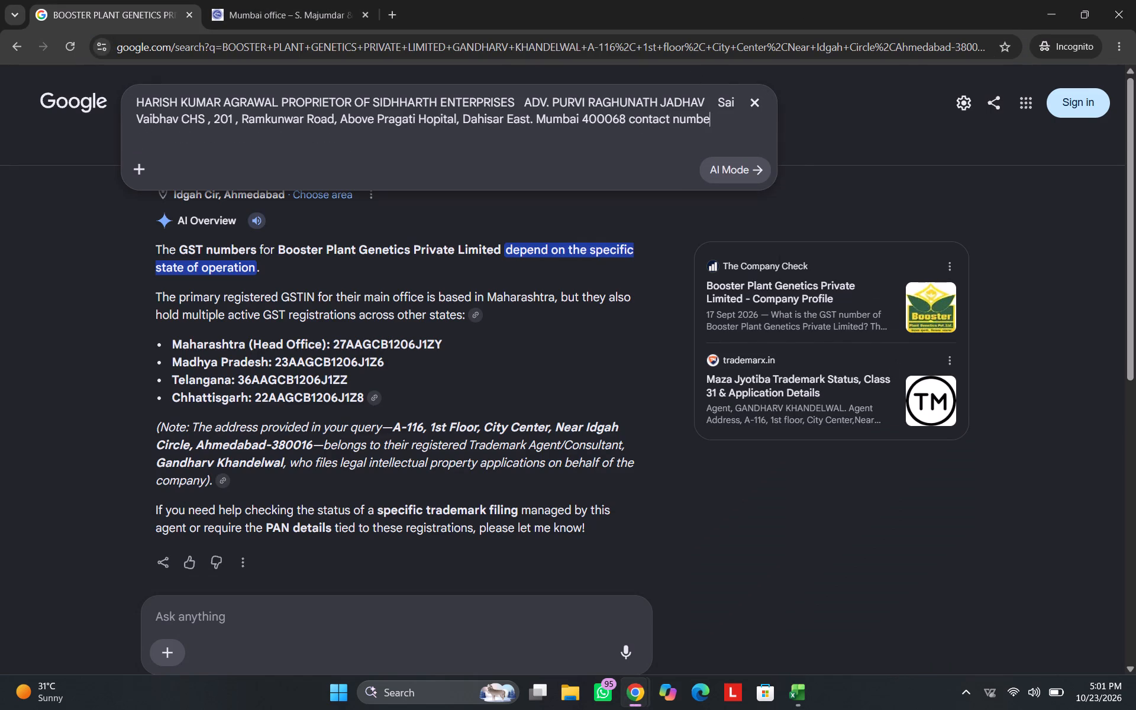
{"action": "key", "text": "space"}
{"action": "key", "text": "Return"}
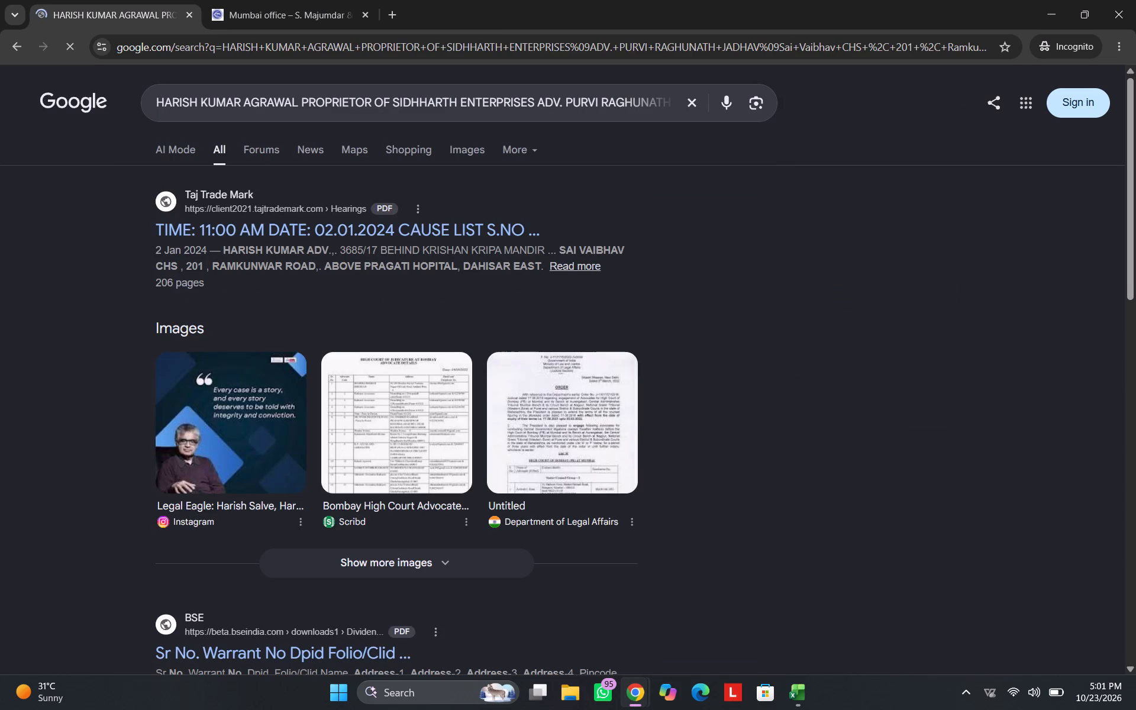
Copy the phone number from the East West Assist search result into row 33836's NUMBER cell in TM LEADS 26.
{"action": "left_click", "coordinate": [518, 110]}
{"action": "scroll", "coordinate": [454, 335], "scroll_direction": "down", "scroll_amount": 2}
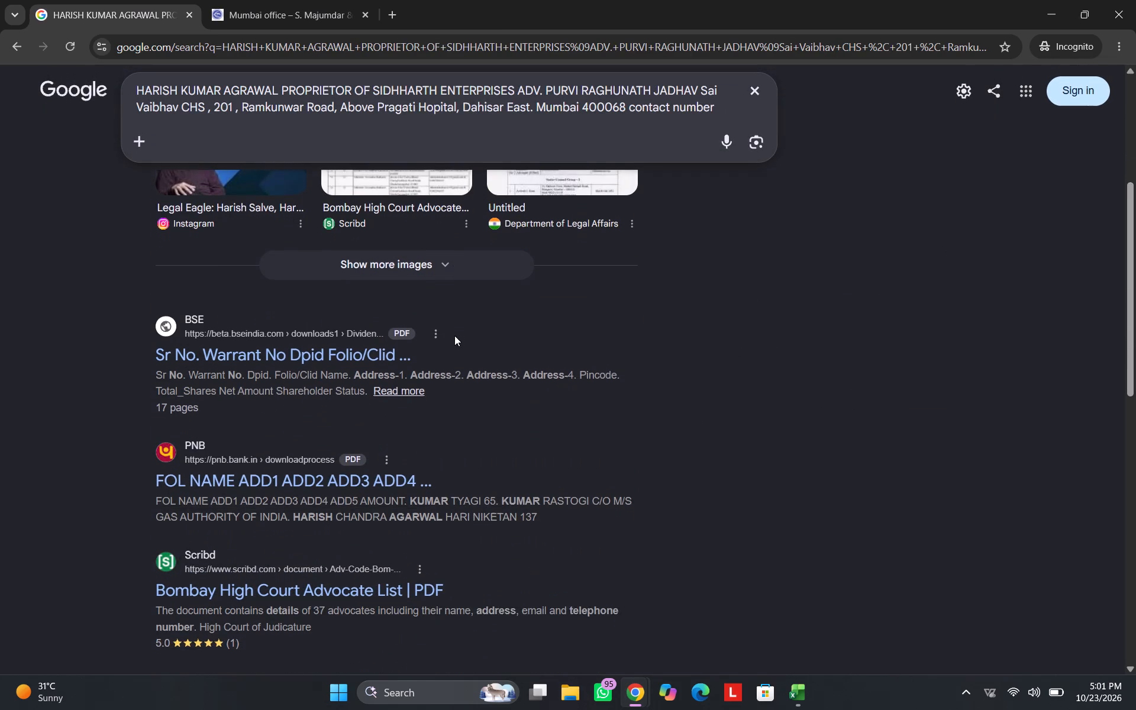
{"action": "scroll", "coordinate": [454, 335], "scroll_direction": "down", "scroll_amount": 1}
{"action": "scroll", "coordinate": [426, 453], "scroll_direction": "down", "scroll_amount": 5}
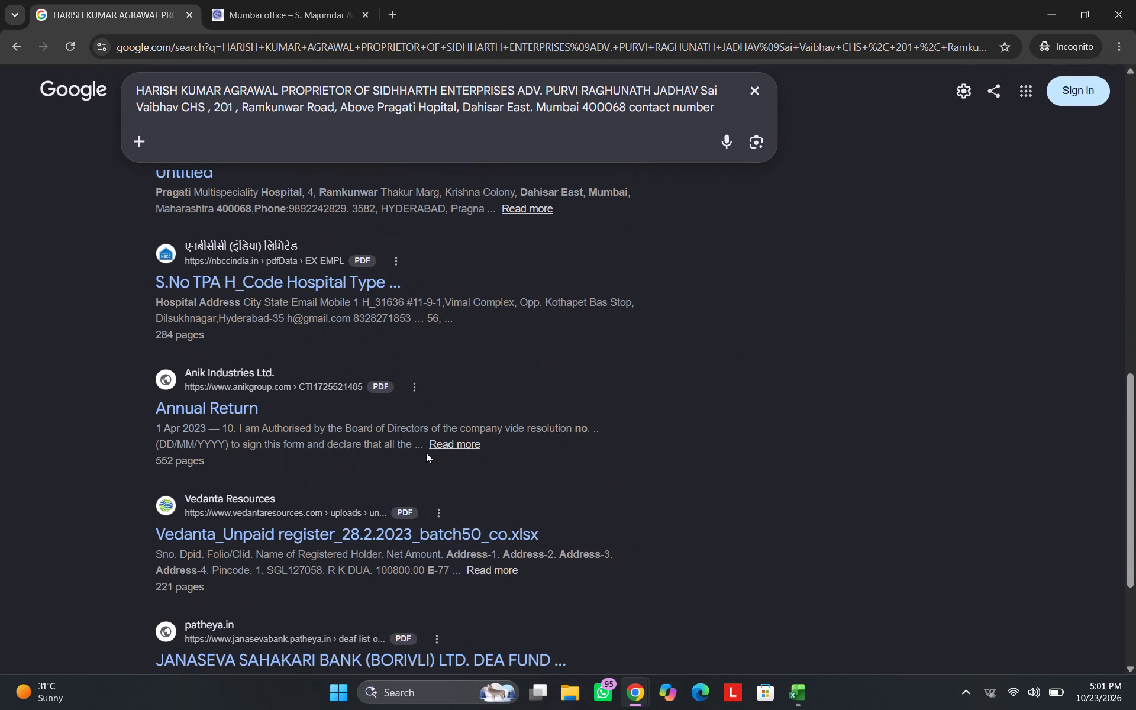
{"action": "left_click_drag", "start_coordinate": [345, 205], "coordinate": [314, 208]}
{"action": "left_click_drag", "start_coordinate": [314, 208], "coordinate": [291, 212]}
{"action": "key", "text": "ctrl+c"}
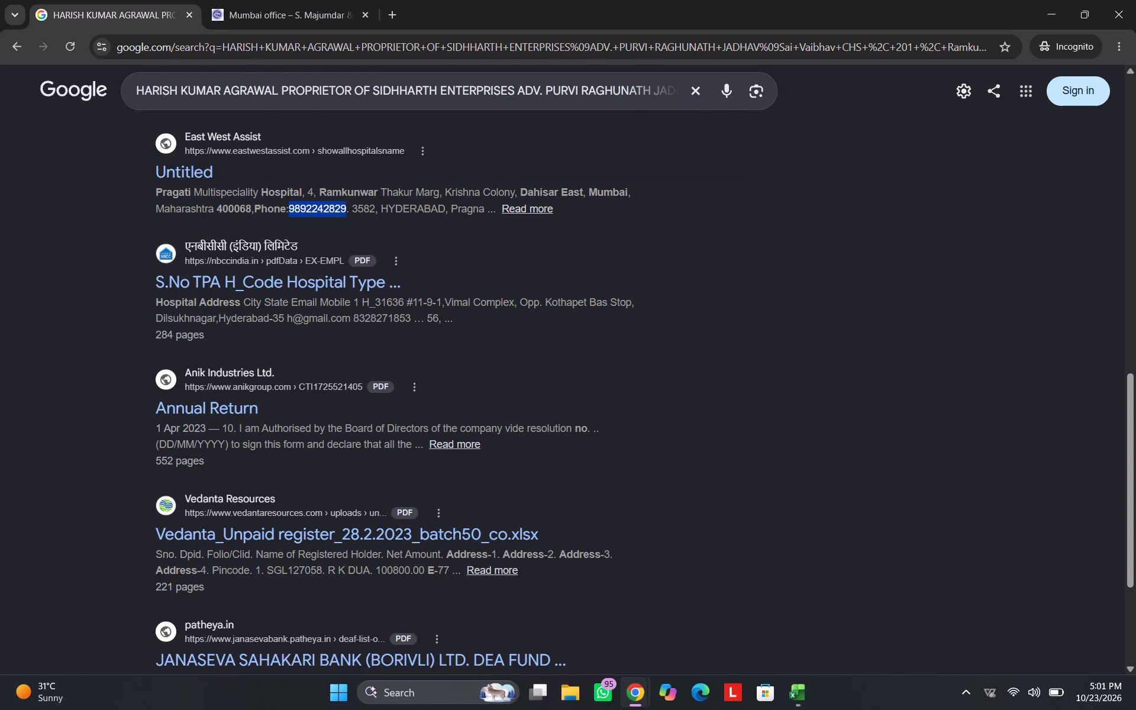
{"action": "key", "text": "alt+Tab"}
{"action": "scroll", "coordinate": [291, 212], "scroll_direction": "left", "scroll_amount": 3}
{"action": "scroll", "coordinate": [444, 347], "scroll_direction": "right", "scroll_amount": 7}
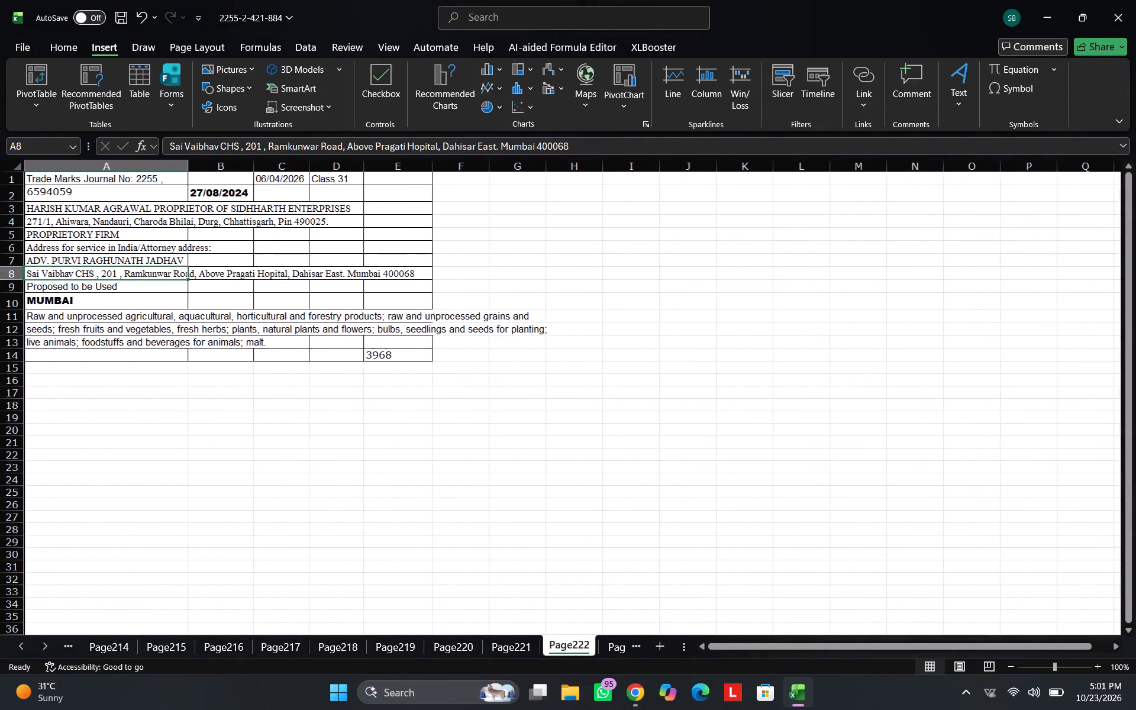
{"action": "key", "text": "alt+Tab"}
{"action": "key", "text": "alt+Right"}
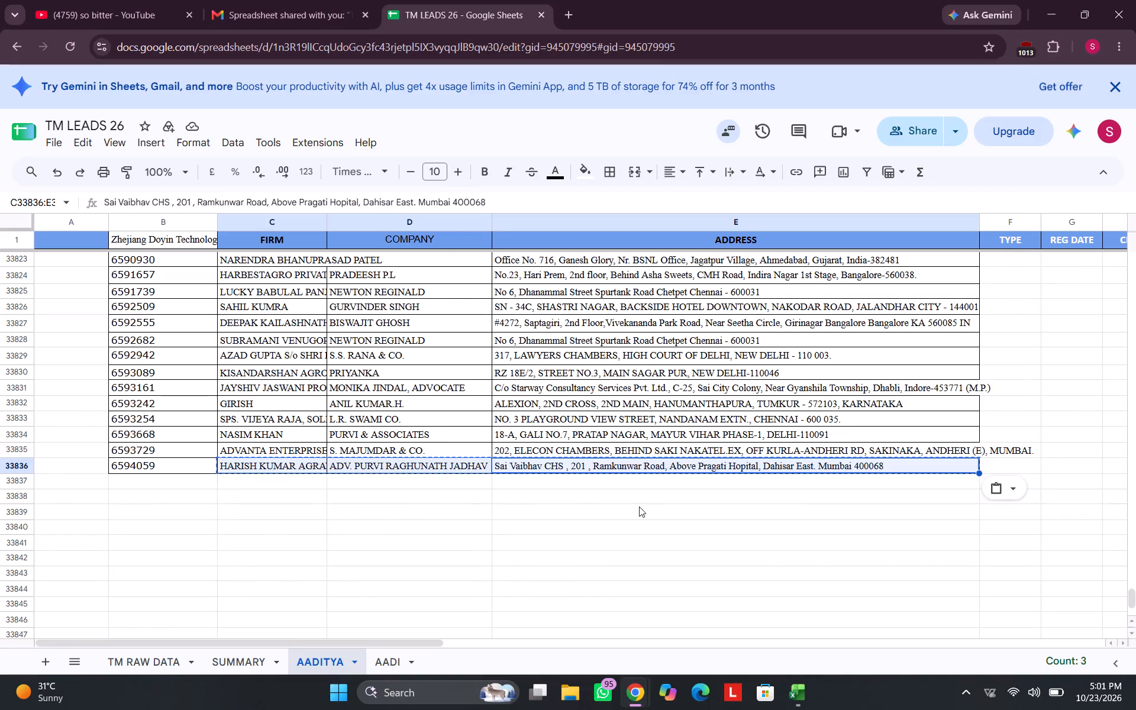
{"action": "scroll", "coordinate": [639, 506], "scroll_direction": "left", "scroll_amount": 3}
{"action": "left_click", "coordinate": [734, 467]}
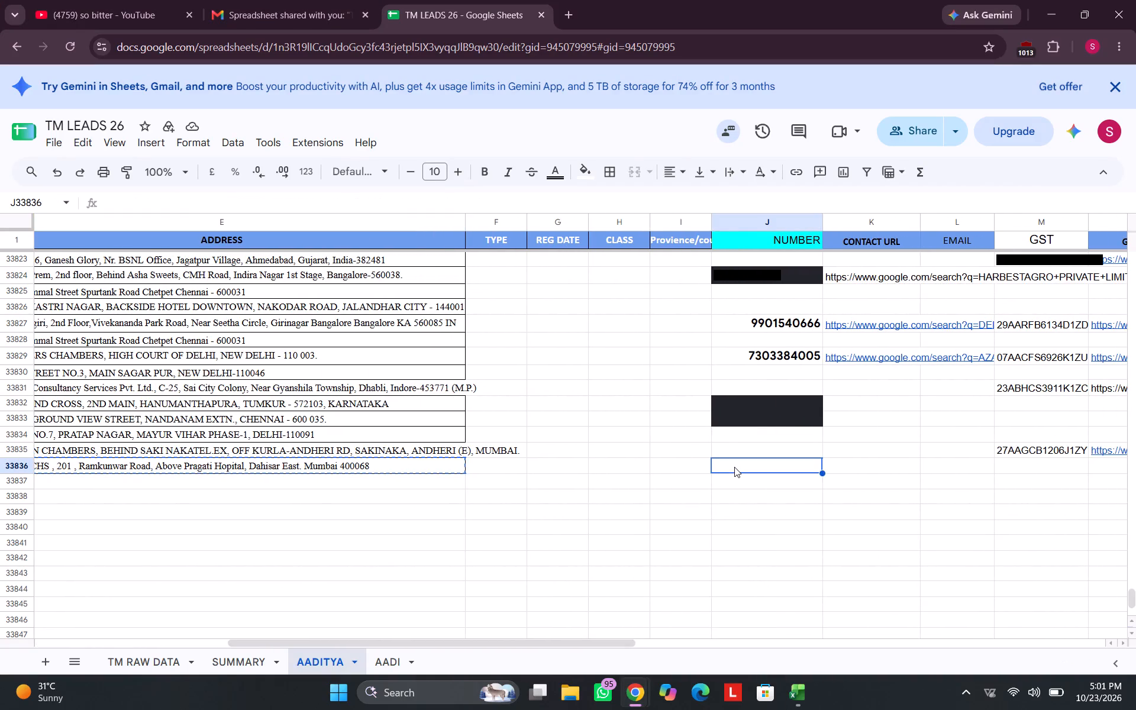
{"action": "key", "text": "ctrl+v"}
Copy the Google contact-number search URL into row 33836's CONTACT URL cell in TM LEADS 26.
{"action": "key", "text": "alt+Tab"}
{"action": "key", "text": "alt+Tab"}
{"action": "key", "text": "alt+Right"}
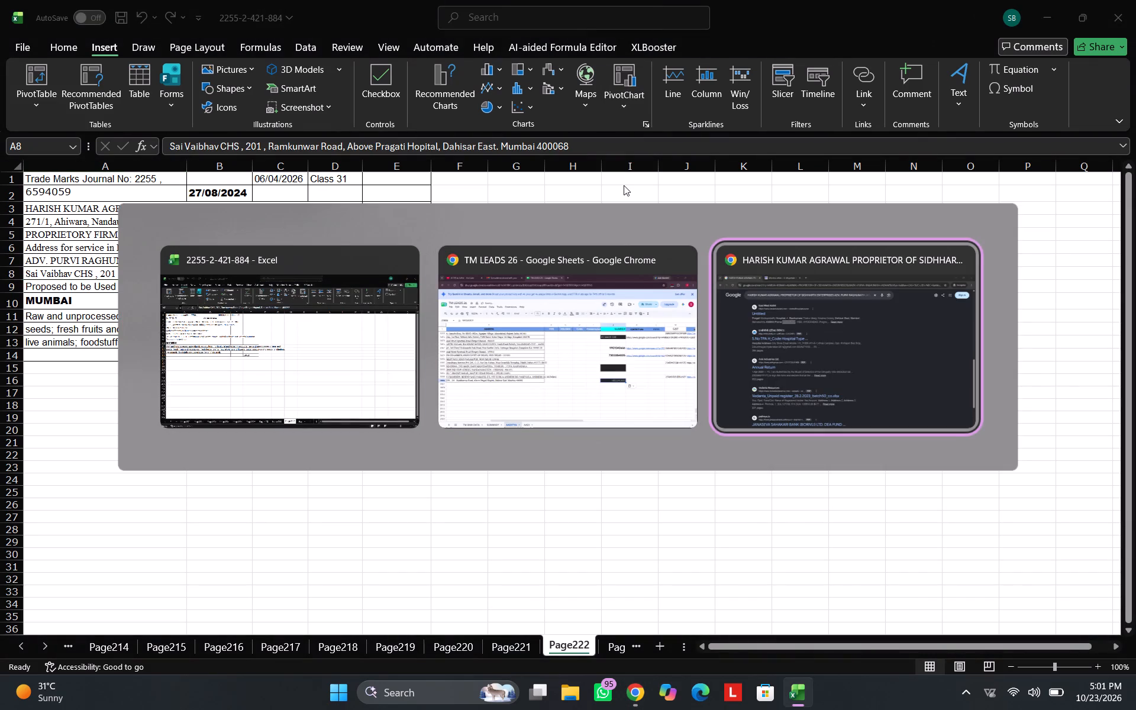
{"action": "key", "text": "alt+Left"}
{"action": "key", "text": "alt+Right"}
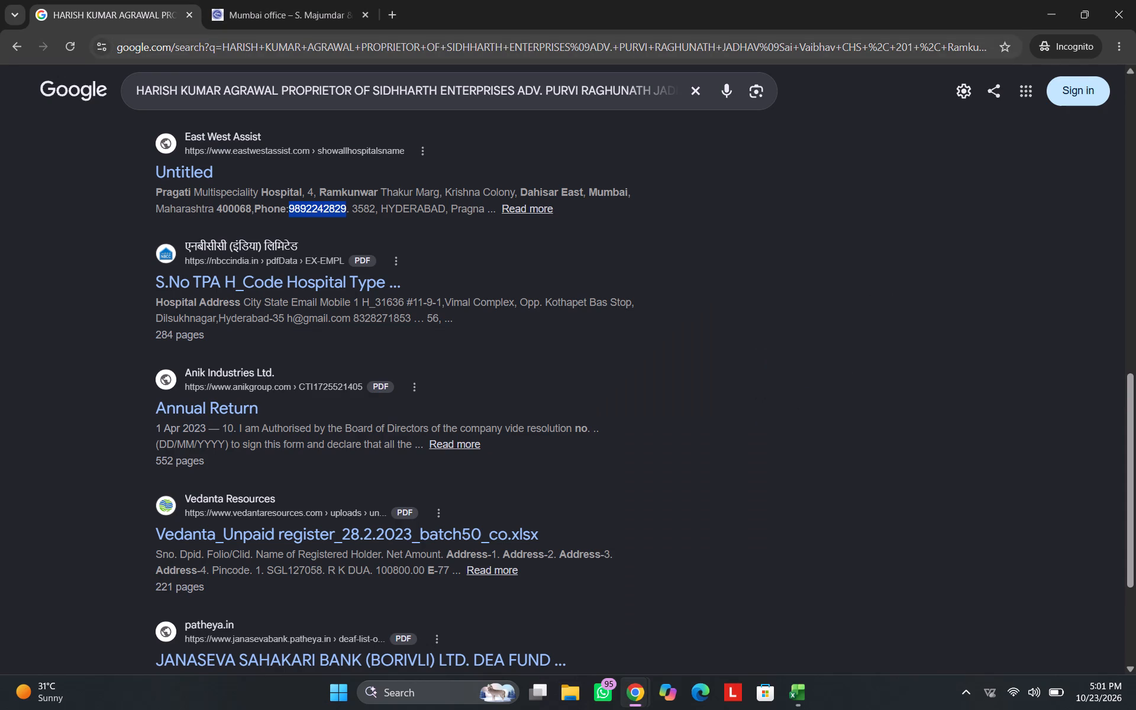
{"action": "left_click", "coordinate": [449, 46]}
{"action": "key", "text": "ctrl+c"}
{"action": "key", "text": "alt+Tab"}
{"action": "key", "text": "alt+Right"}
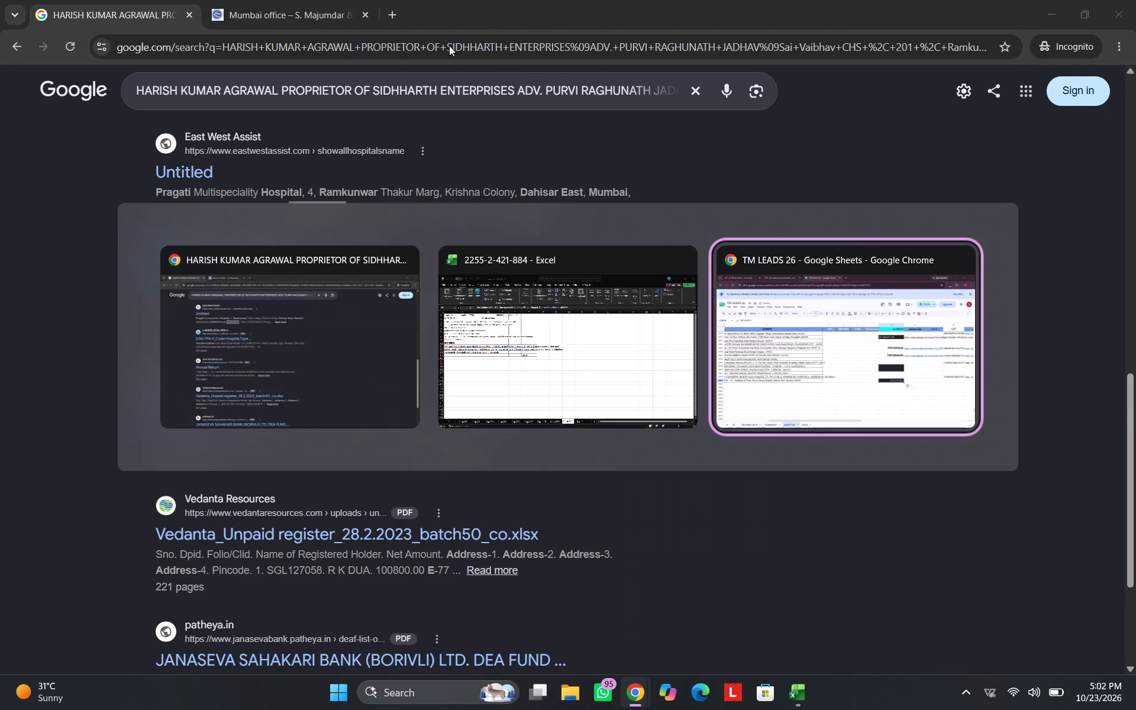
{"action": "key", "text": "Right"}
{"action": "key", "text": "ctrl+v"}
Search Google for the same Sidhharth Enterprises details with "contact" replaced by "gst" in the query.
{"action": "key", "text": "alt+Tab"}
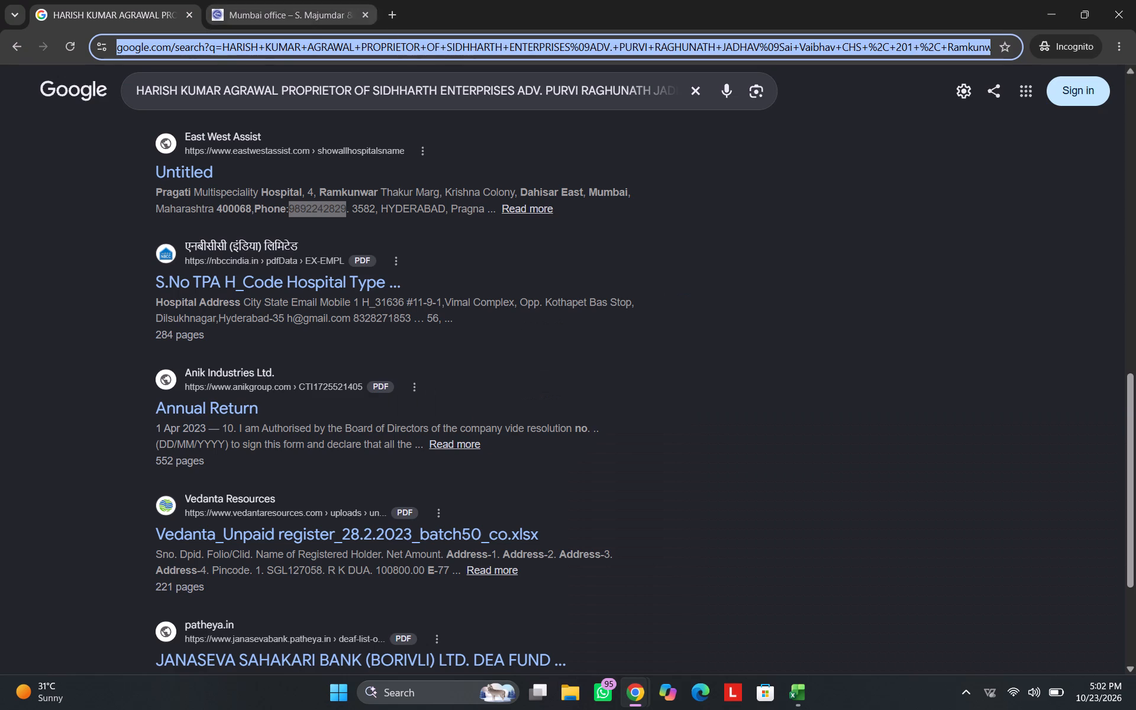
{"action": "left_click", "coordinate": [414, 98]}
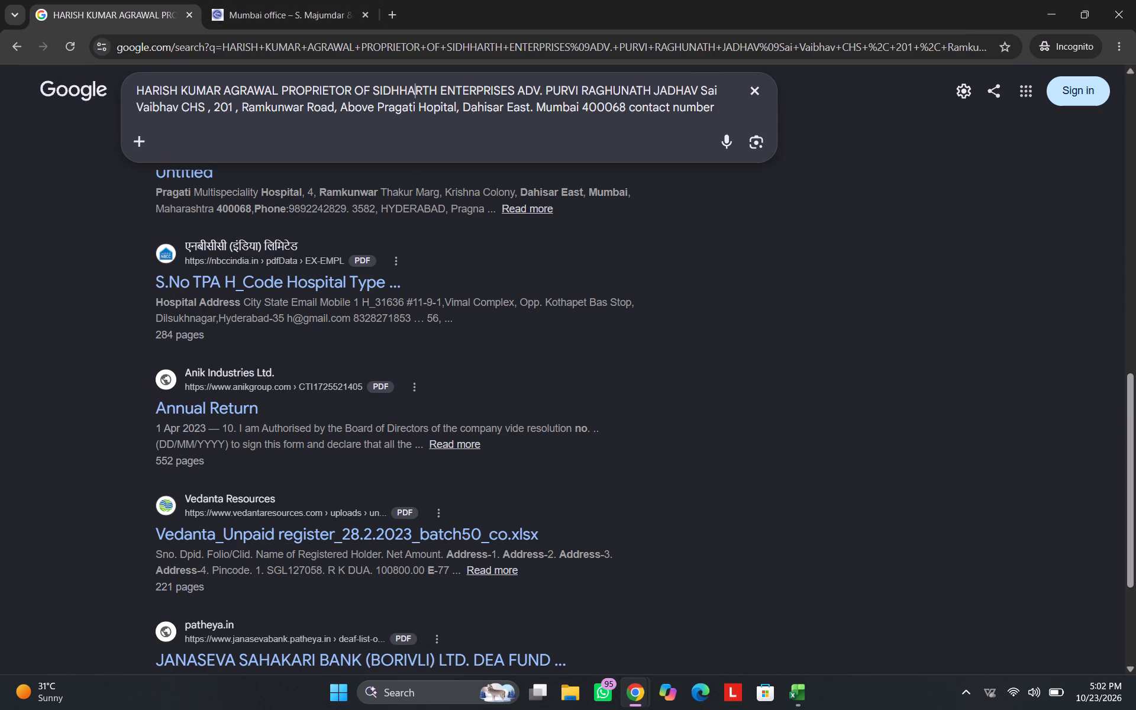
{"action": "left_click", "coordinate": [669, 105]}
{"action": "key", "text": "ctrl+BackSpace"}
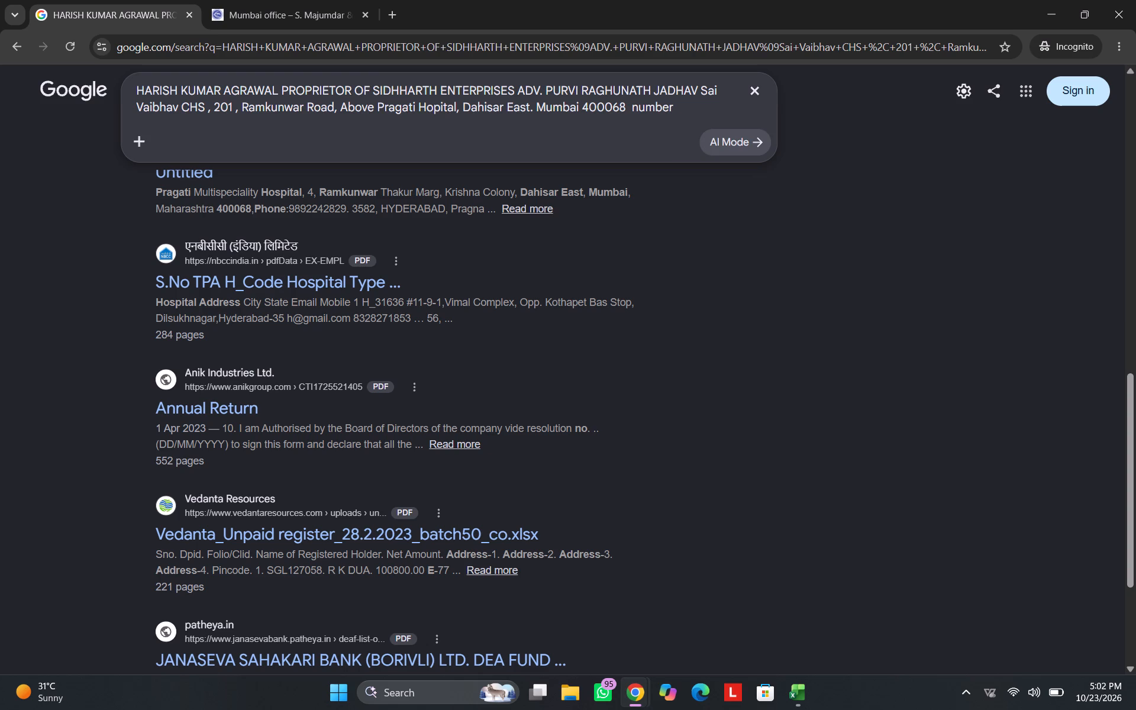
{"action": "type", "text": "gst"}
{"action": "key", "text": "space"}
{"action": "key", "text": "Return"}
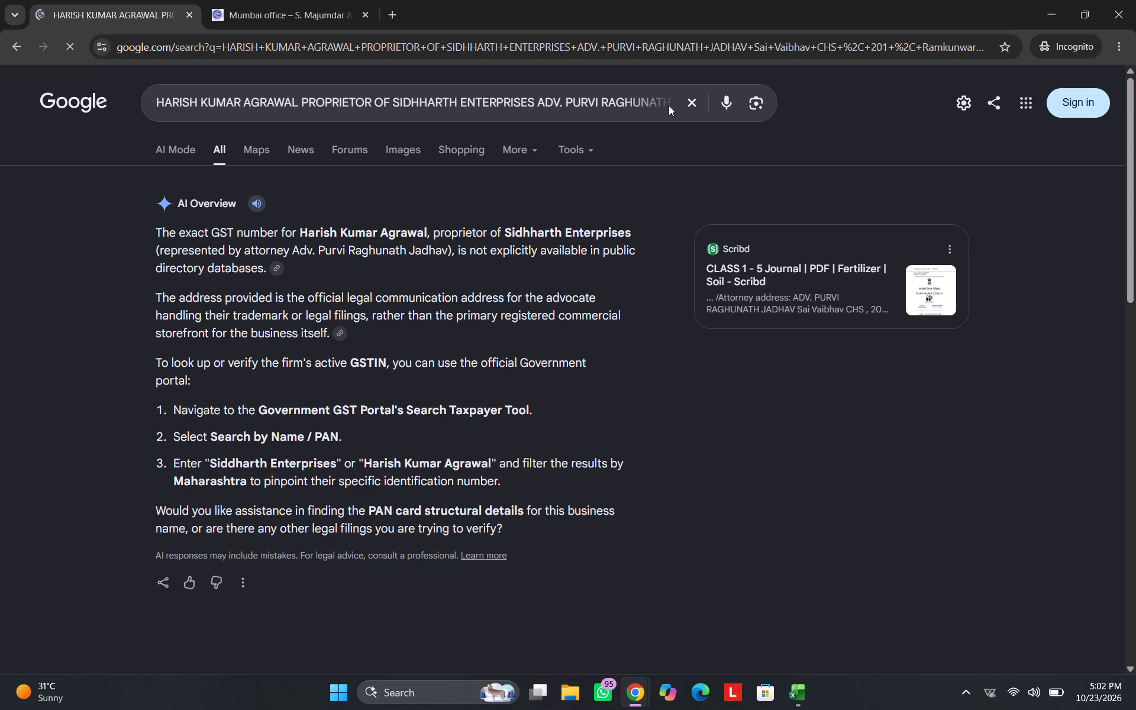
{"action": "key", "text": "alt+Tab"}
{"action": "key", "text": "Down"}
{"action": "key", "text": "Left"}
{"action": "key", "text": "Left"}
{"action": "key", "text": "Left"}
{"action": "key", "text": "Left"}
{"action": "key", "text": "Left"}
{"action": "key", "text": "Left"}
{"action": "key", "text": "Left"}
{"action": "key", "text": "Left"}
{"action": "key", "text": "Left"}
{"action": "key", "text": "Left"}
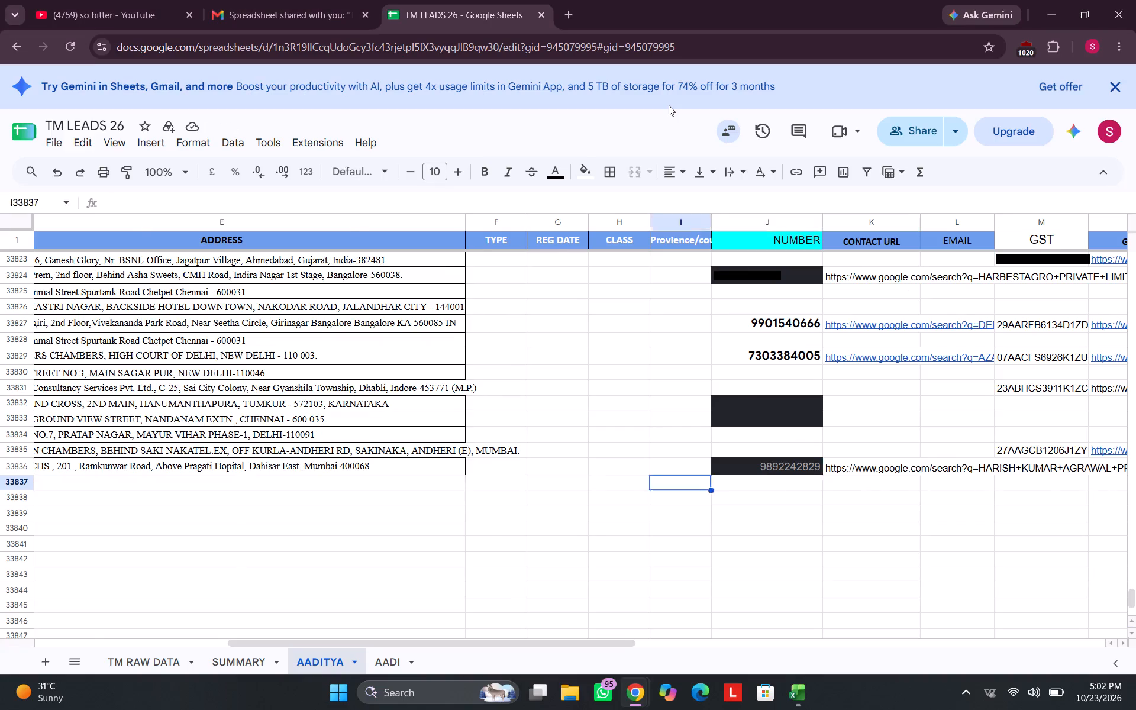
{"action": "key", "text": "Right"}
{"action": "key", "text": "alt+Tab"}
{"action": "key", "text": "alt+Right"}
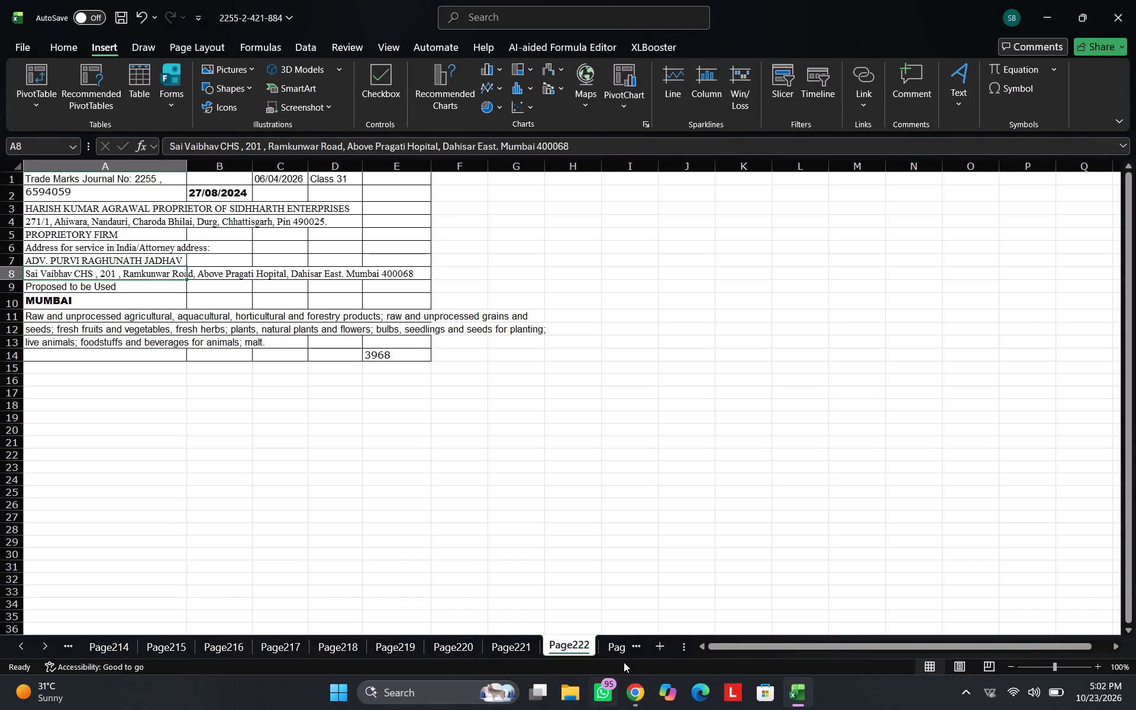
{"action": "left_click", "coordinate": [604, 650]}
{"action": "left_click", "coordinate": [138, 223]}
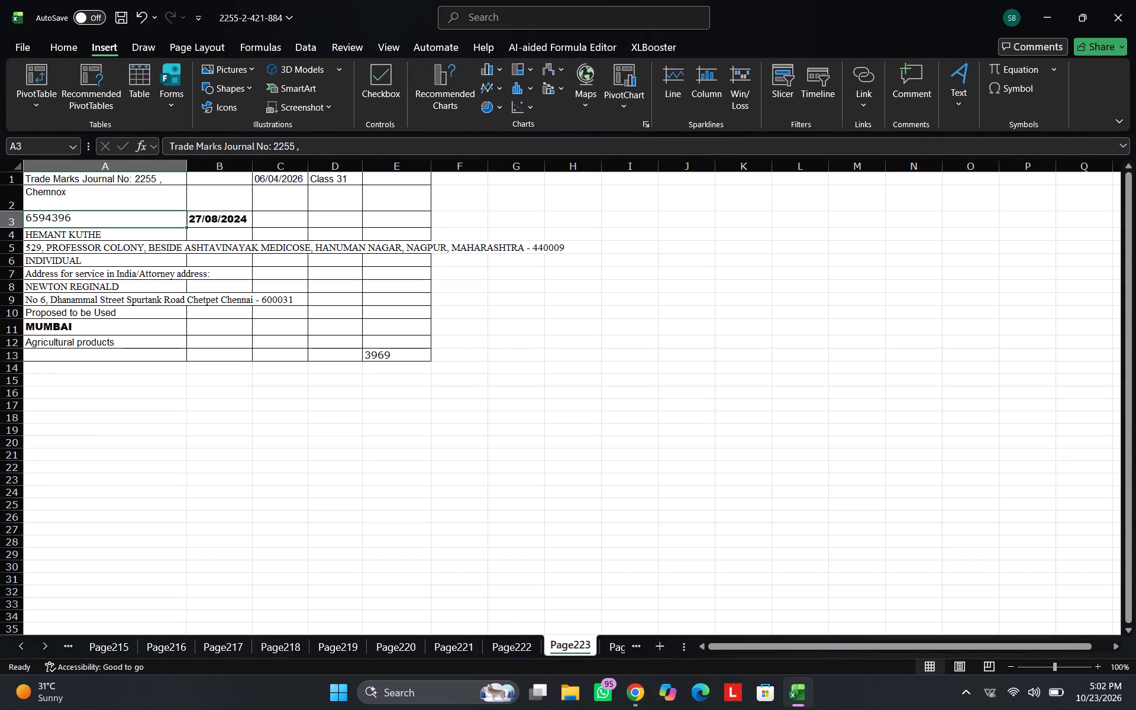
{"action": "key", "text": "ctrl+c"}
{"action": "key", "text": "alt+Tab"}
{"action": "key", "text": "ctrl+v"}
Copy the applicant's name from Page223 into row 33837's FIRM cell.
{"action": "key", "text": "alt+Tab"}
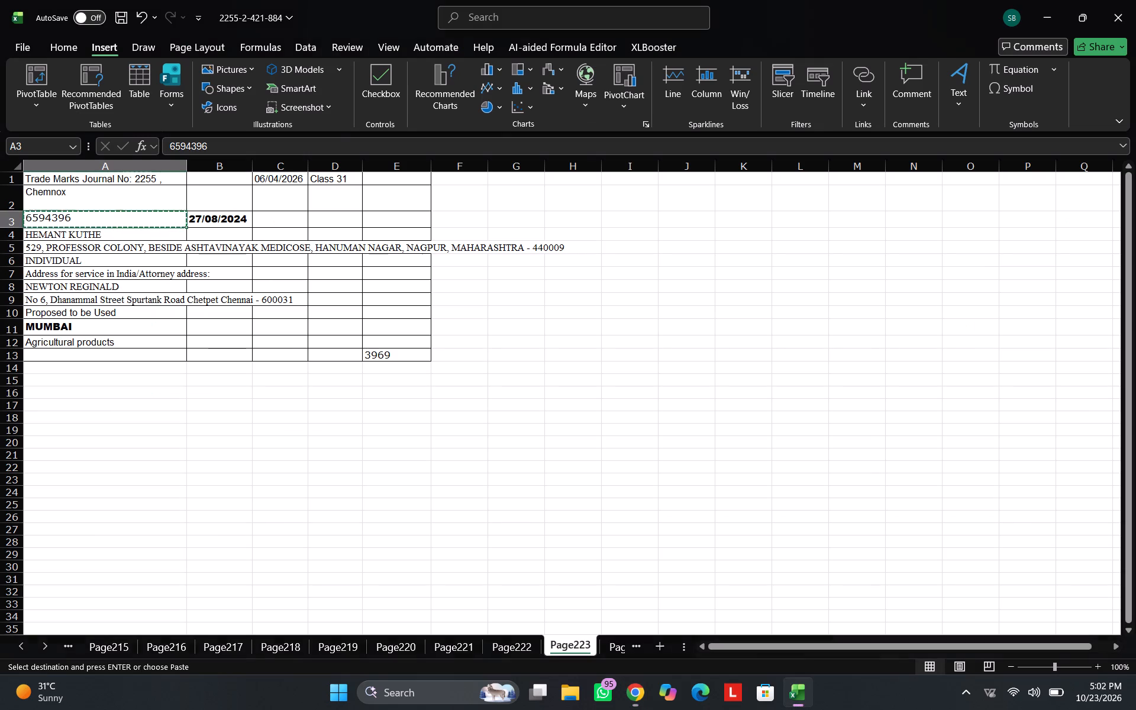
{"action": "key", "text": "Down"}
{"action": "key", "text": "ctrl+c"}
{"action": "key", "text": "alt+Tab"}
{"action": "key", "text": "Right"}
{"action": "key", "text": "ctrl+v"}
Copy the attorney's name from Page223 into row 33837's COMPANY cell.
{"action": "key", "text": "alt+Tab"}
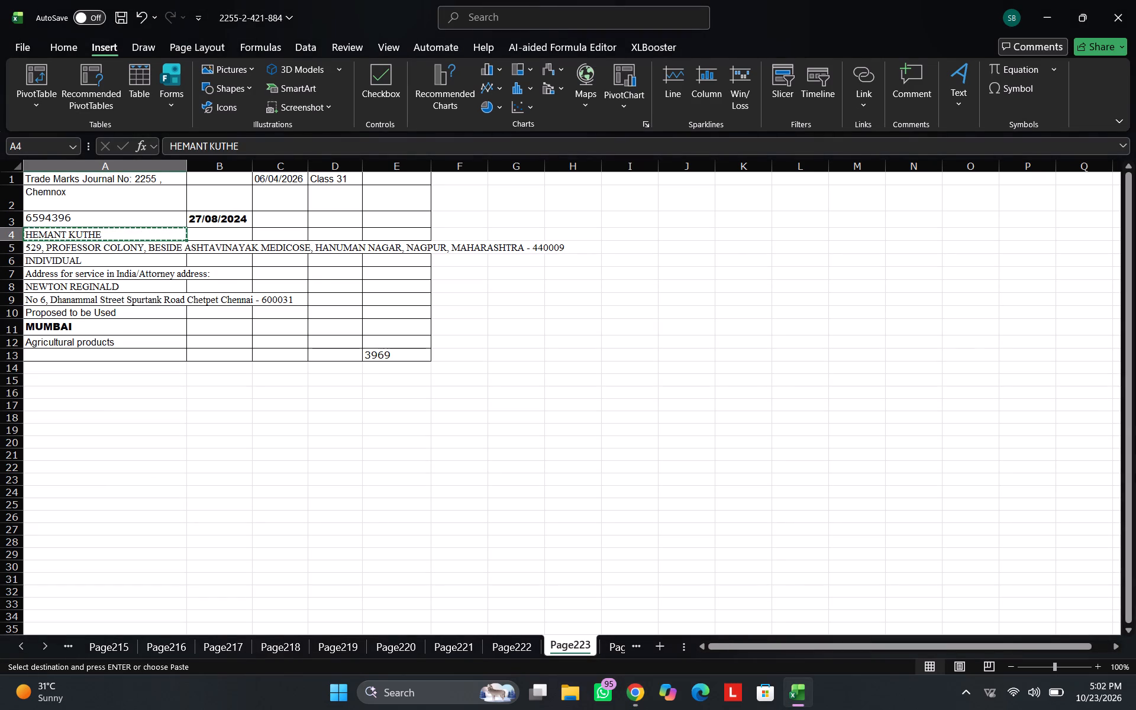
{"action": "key", "text": "Down"}
{"action": "key", "text": "Down"}
{"action": "key", "text": "Down"}
{"action": "key", "text": "Down"}
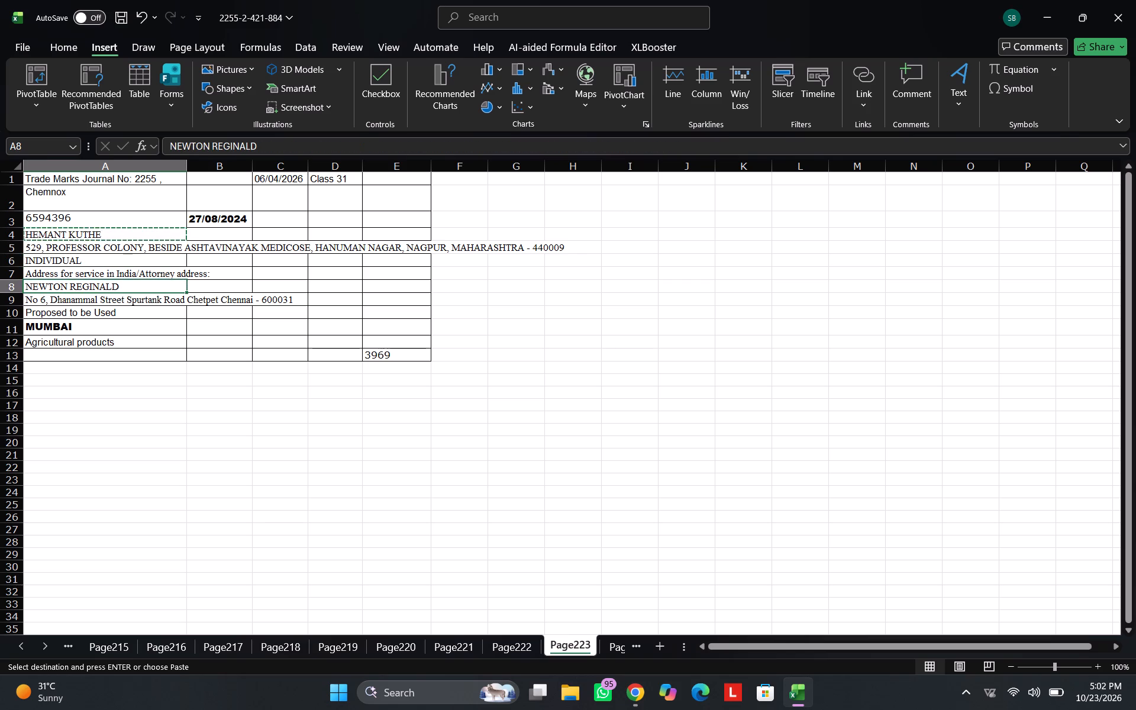
{"action": "key", "text": "ctrl+c"}
{"action": "key", "text": "alt+Tab"}
{"action": "key", "text": "Right"}
{"action": "key", "text": "ctrl+v"}
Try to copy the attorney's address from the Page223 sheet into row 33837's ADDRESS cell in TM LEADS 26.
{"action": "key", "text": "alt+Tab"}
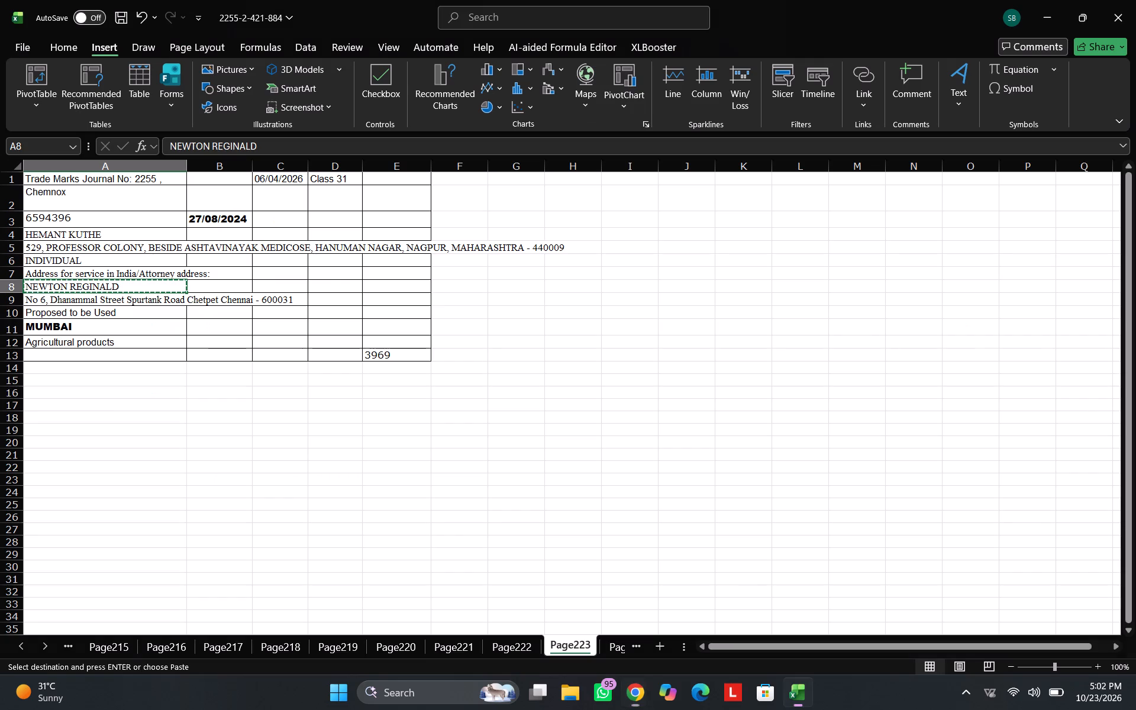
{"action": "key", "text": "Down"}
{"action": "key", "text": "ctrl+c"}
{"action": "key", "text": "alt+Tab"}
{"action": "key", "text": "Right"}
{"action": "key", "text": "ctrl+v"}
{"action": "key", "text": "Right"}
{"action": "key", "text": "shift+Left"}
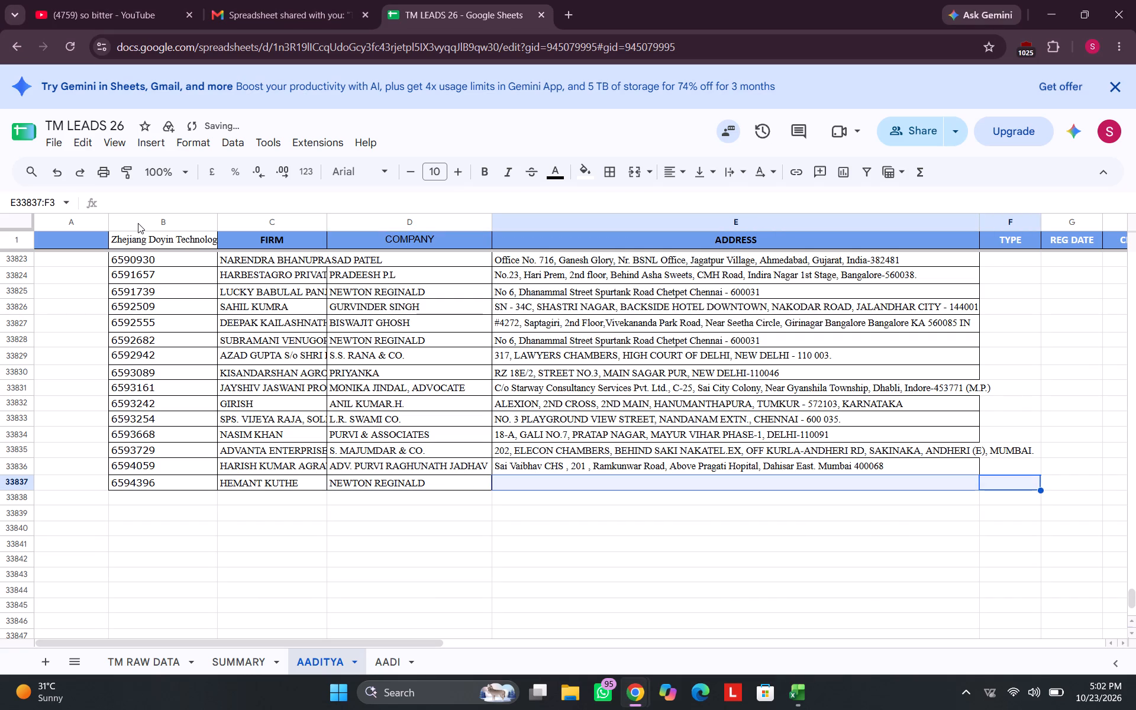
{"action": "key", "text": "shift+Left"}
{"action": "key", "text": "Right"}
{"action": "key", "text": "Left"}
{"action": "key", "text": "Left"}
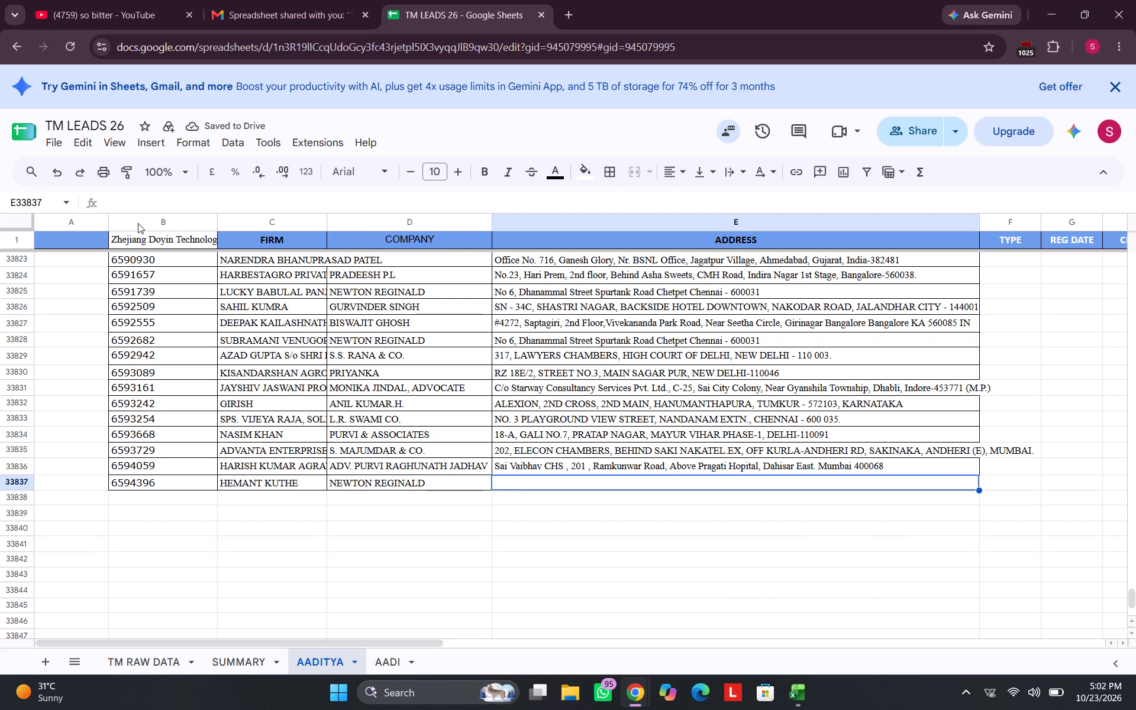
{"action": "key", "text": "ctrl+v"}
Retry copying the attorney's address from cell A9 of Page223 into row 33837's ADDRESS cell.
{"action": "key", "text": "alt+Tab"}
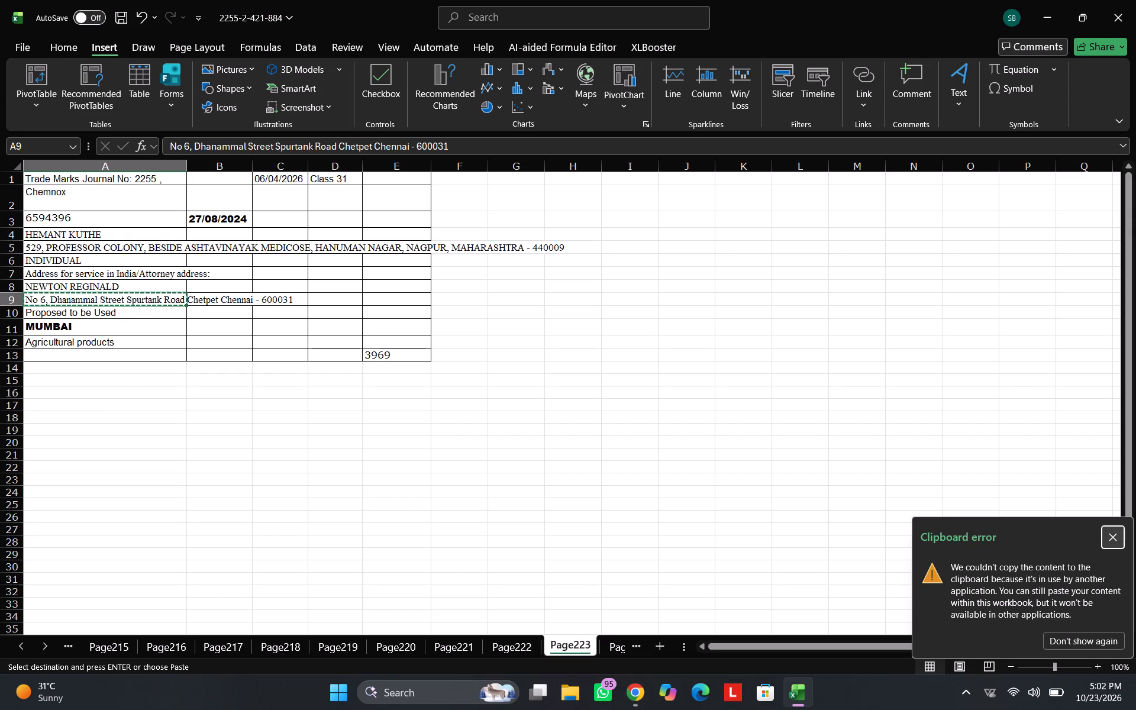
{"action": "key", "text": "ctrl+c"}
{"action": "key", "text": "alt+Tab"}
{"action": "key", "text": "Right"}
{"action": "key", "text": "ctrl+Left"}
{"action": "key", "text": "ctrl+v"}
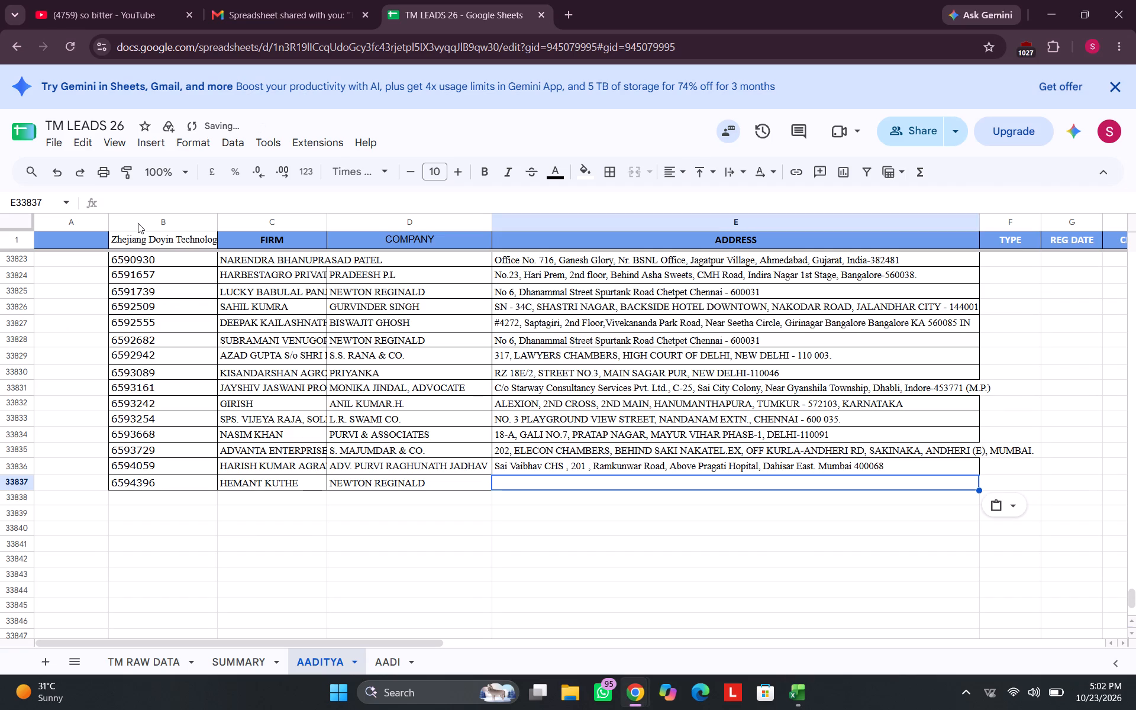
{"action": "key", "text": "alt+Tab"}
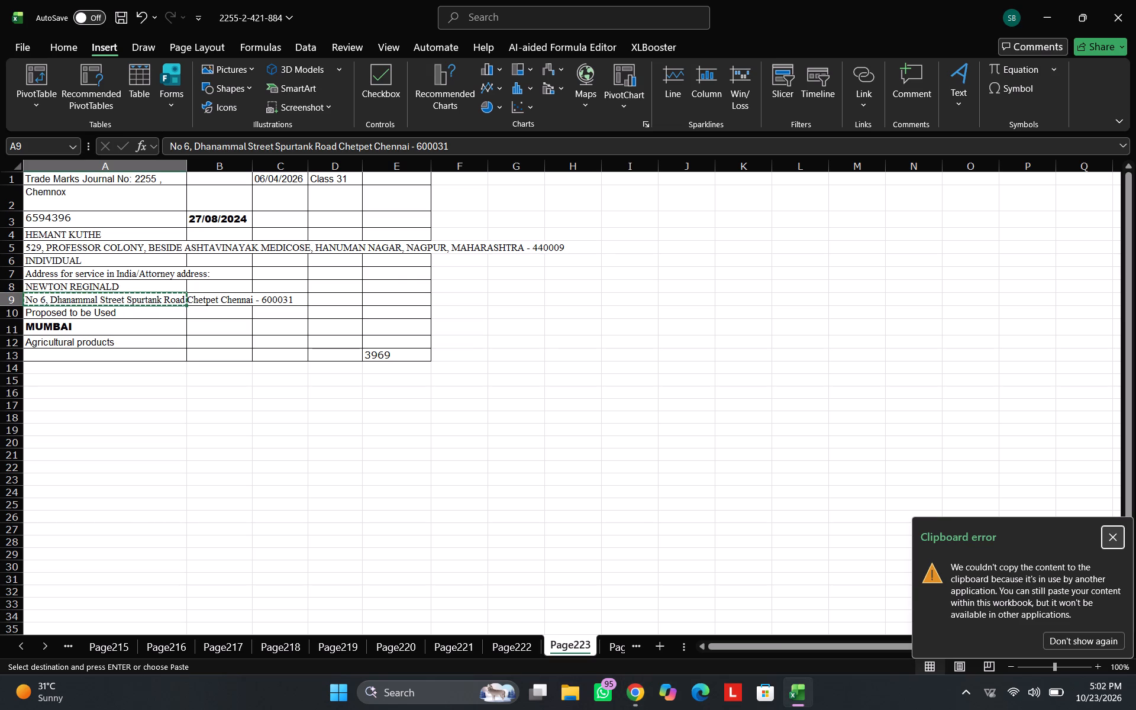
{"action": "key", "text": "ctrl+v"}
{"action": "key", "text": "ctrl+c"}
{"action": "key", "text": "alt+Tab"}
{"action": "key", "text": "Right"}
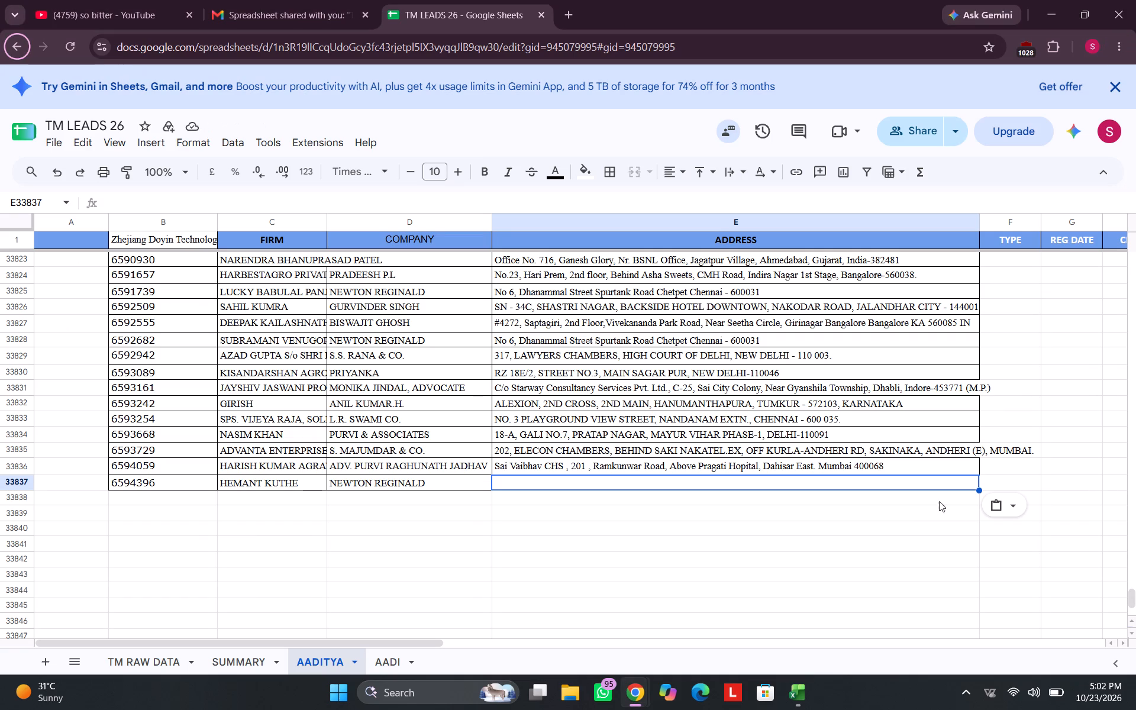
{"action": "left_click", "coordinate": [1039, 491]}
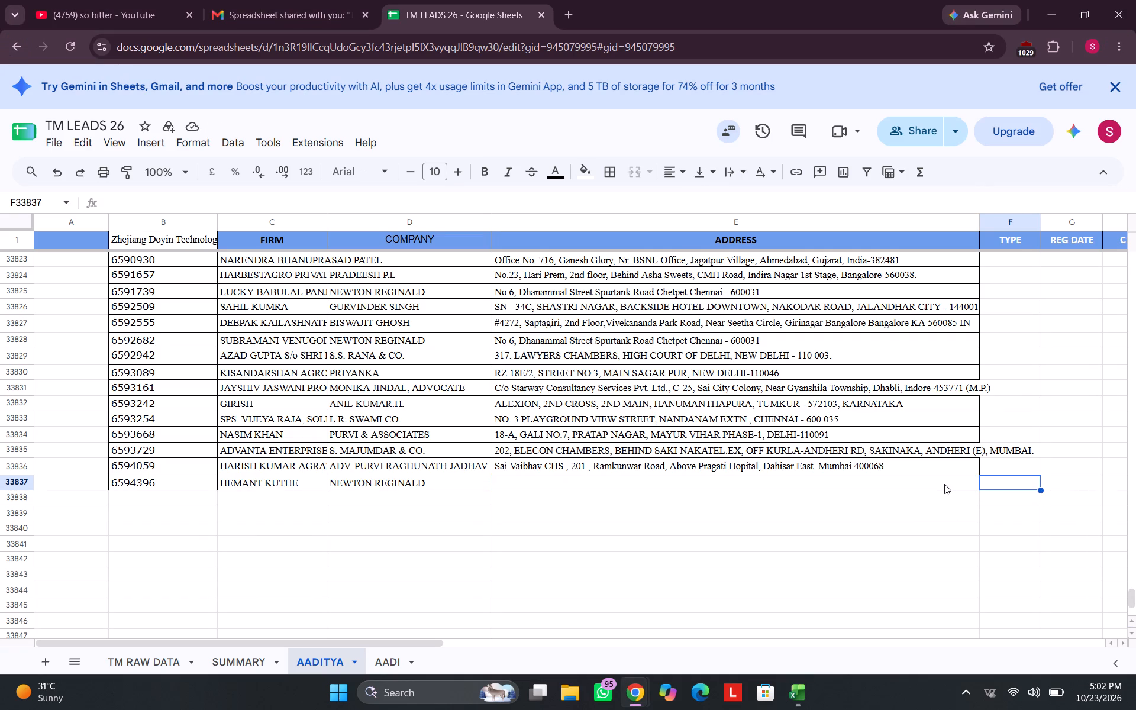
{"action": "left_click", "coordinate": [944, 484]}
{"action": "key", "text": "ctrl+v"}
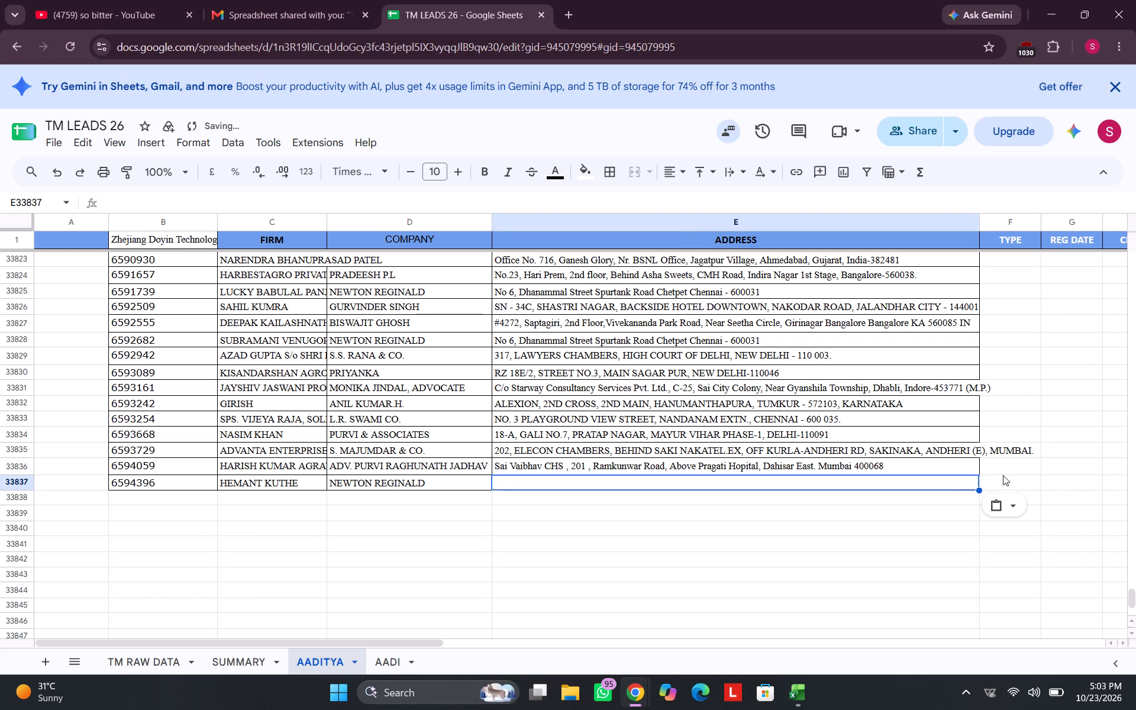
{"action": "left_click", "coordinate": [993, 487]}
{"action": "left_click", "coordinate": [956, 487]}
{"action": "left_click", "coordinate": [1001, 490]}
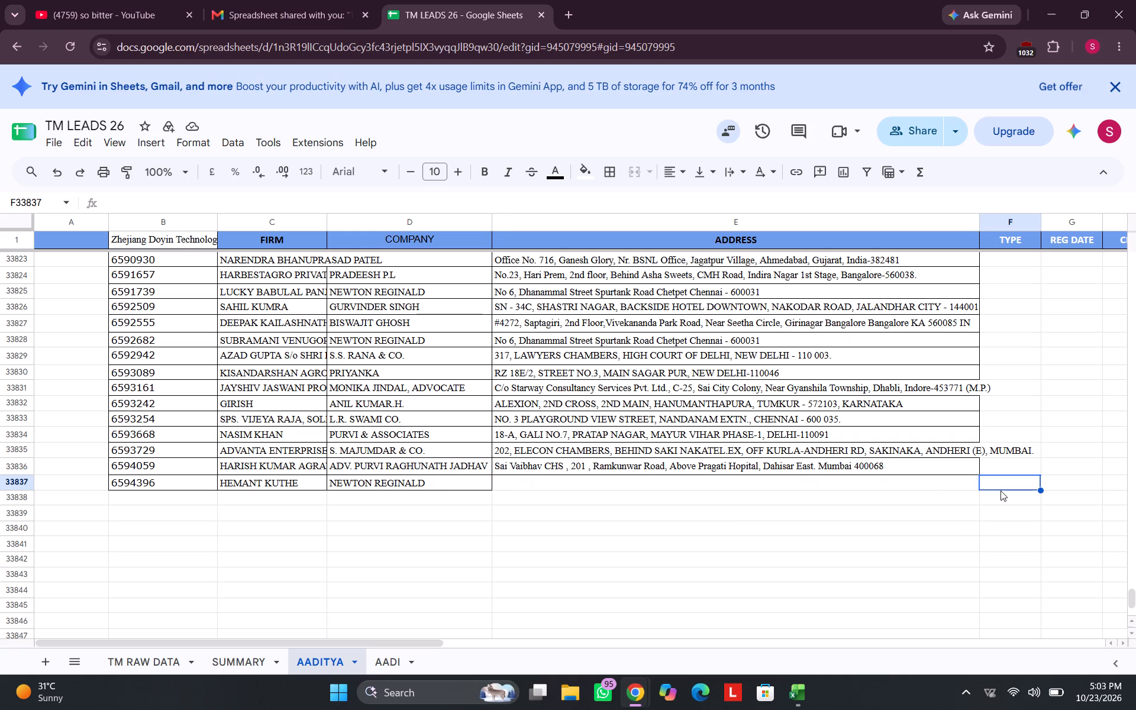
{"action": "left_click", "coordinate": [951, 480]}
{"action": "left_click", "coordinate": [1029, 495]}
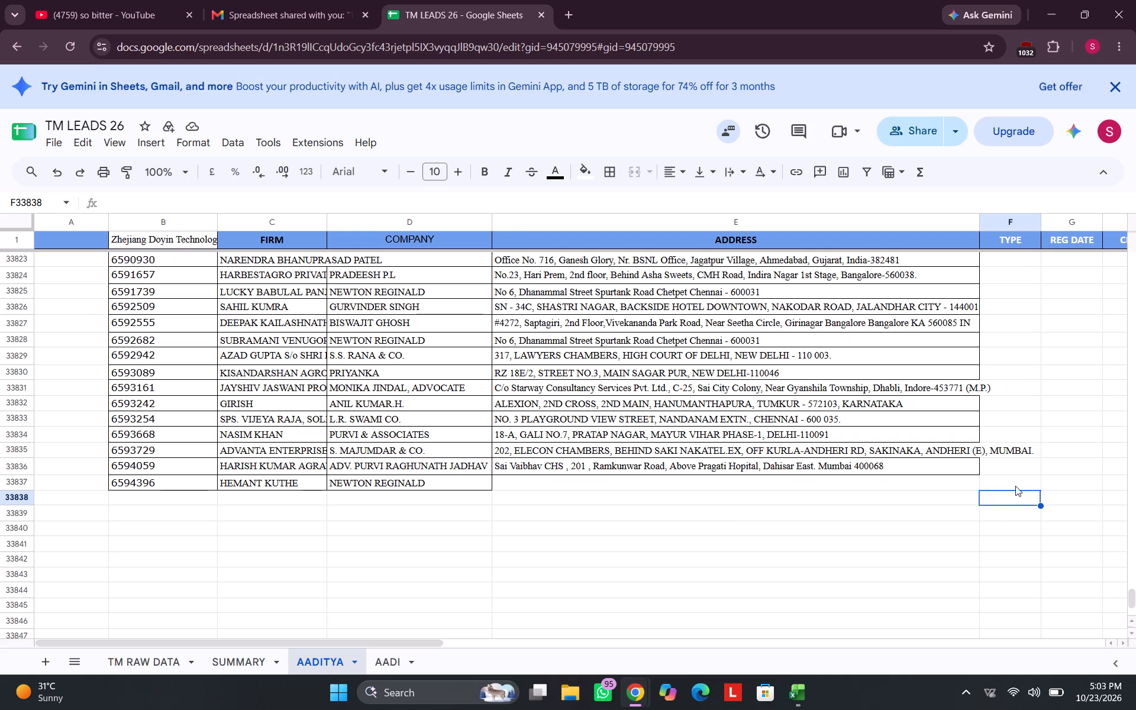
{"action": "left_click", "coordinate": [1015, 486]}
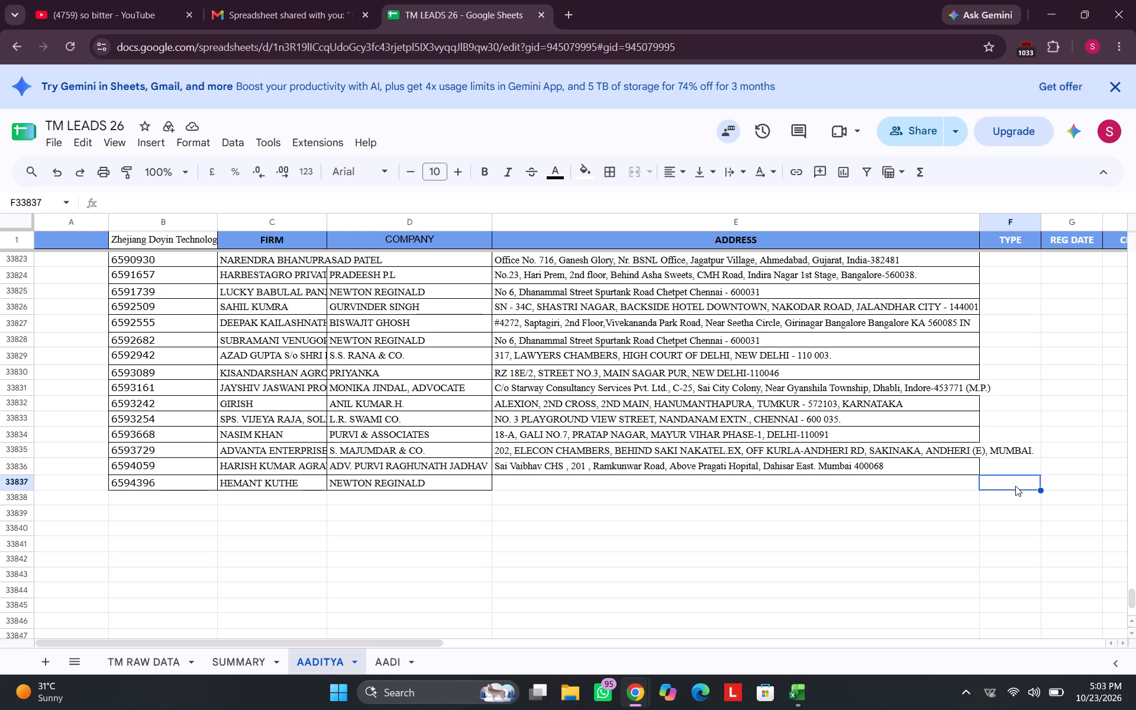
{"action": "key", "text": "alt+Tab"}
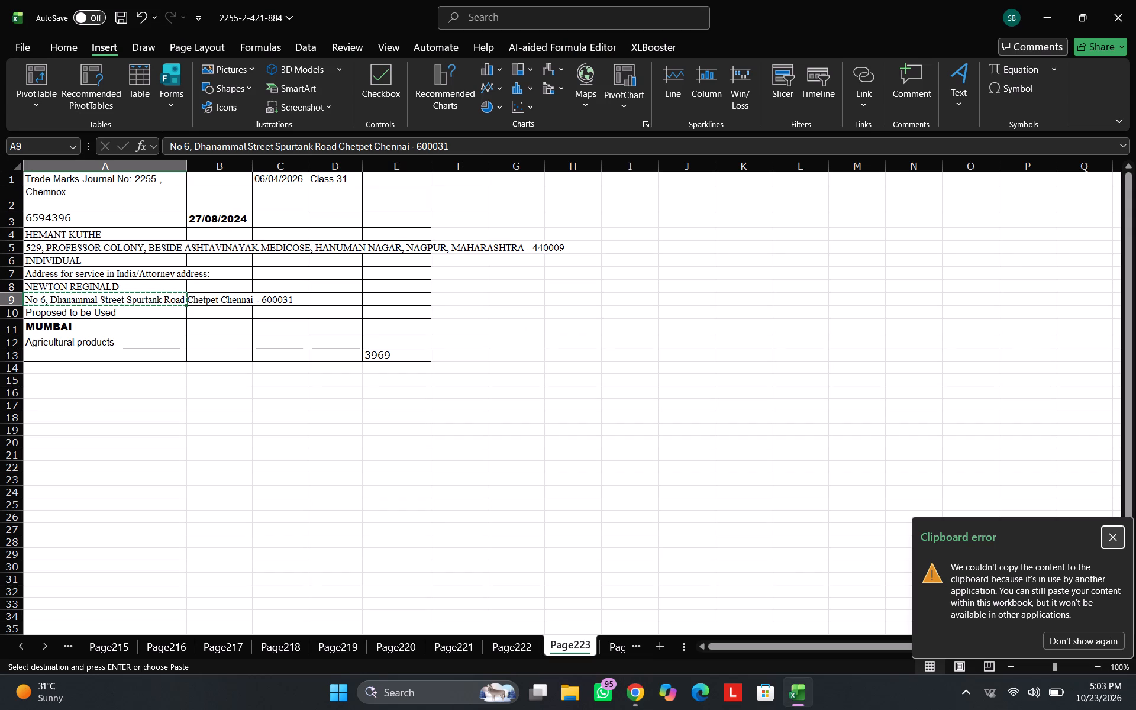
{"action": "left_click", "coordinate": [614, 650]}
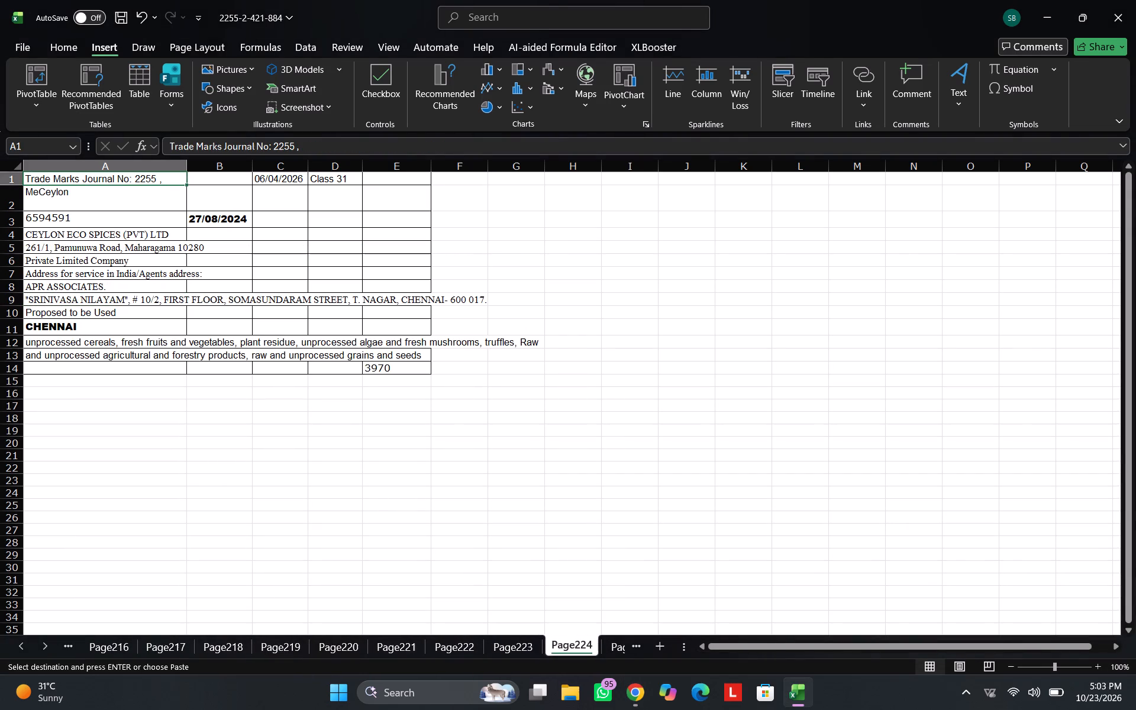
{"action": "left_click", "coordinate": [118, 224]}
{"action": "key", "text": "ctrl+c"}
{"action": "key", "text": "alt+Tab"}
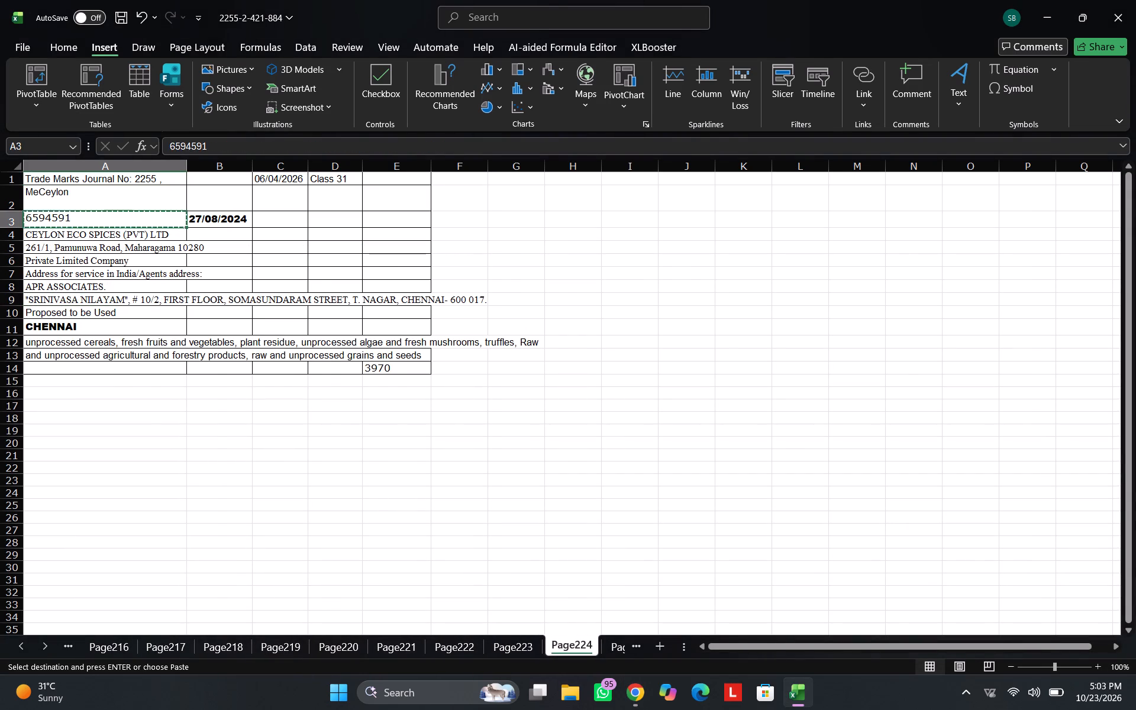
Return to Page223 in the Excel workbook and copy the attorney's address into row 33837's ADDRESS cell in TM LEADS 26.
{"action": "key", "text": "alt+Tab"}
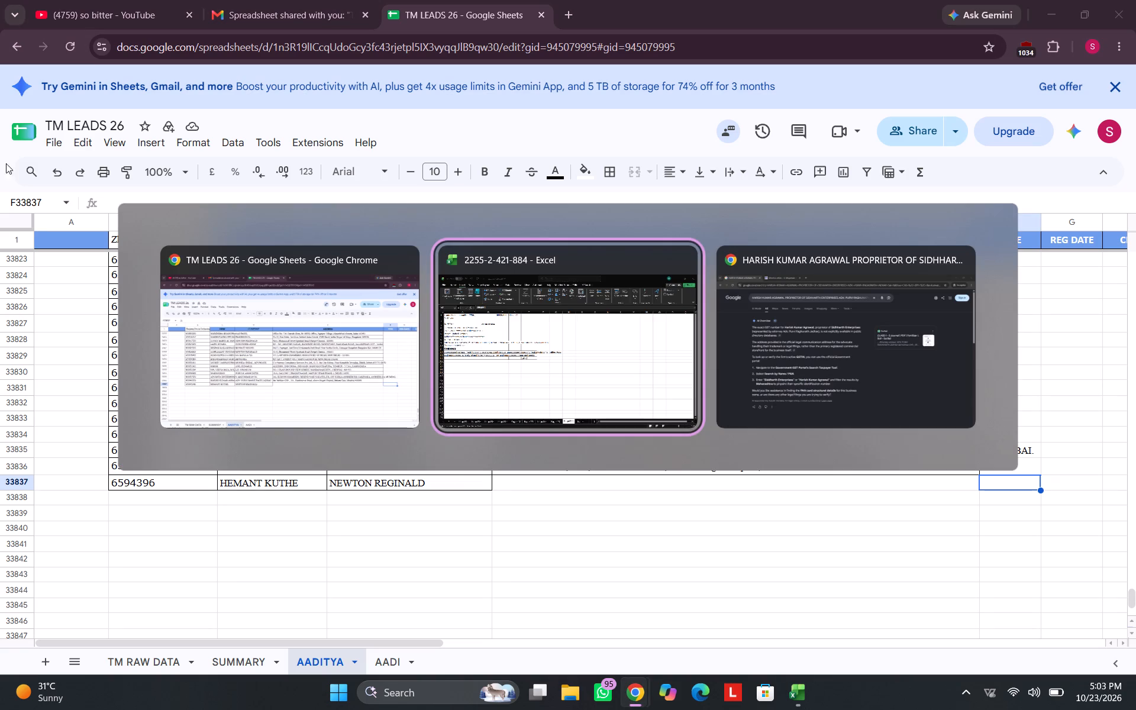
{"action": "left_click", "coordinate": [499, 376]}
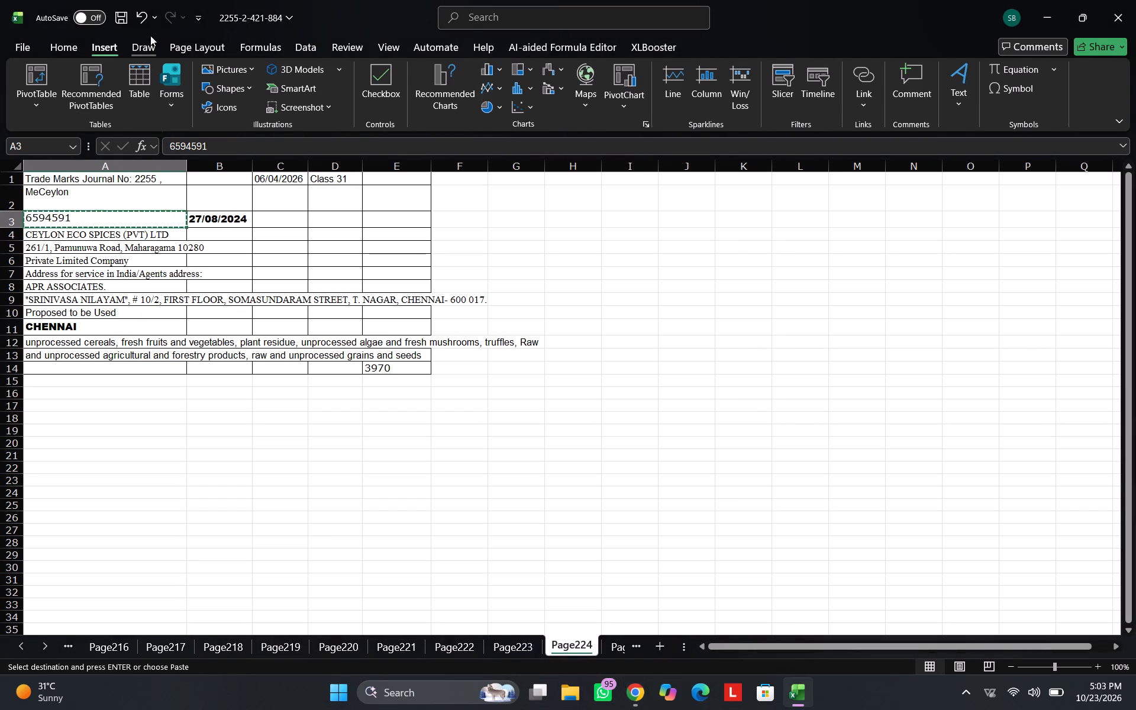
{"action": "left_click", "coordinate": [519, 654]}
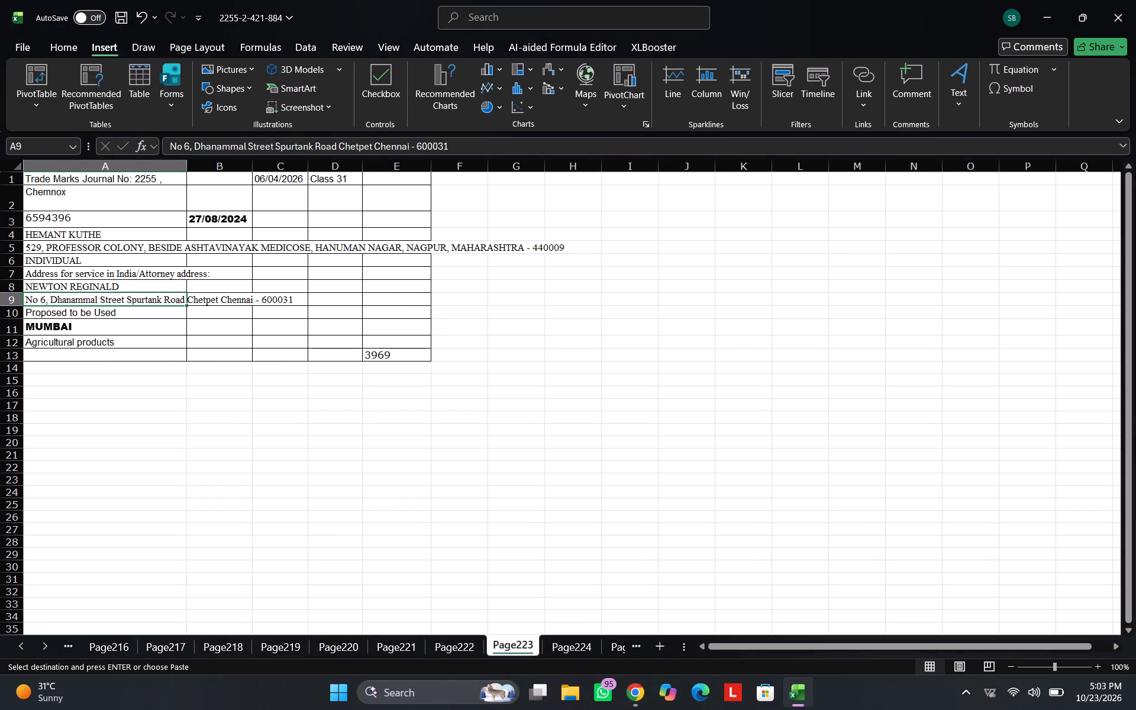
{"action": "key", "text": "ctrl+c"}
{"action": "key", "text": "alt+Tab"}
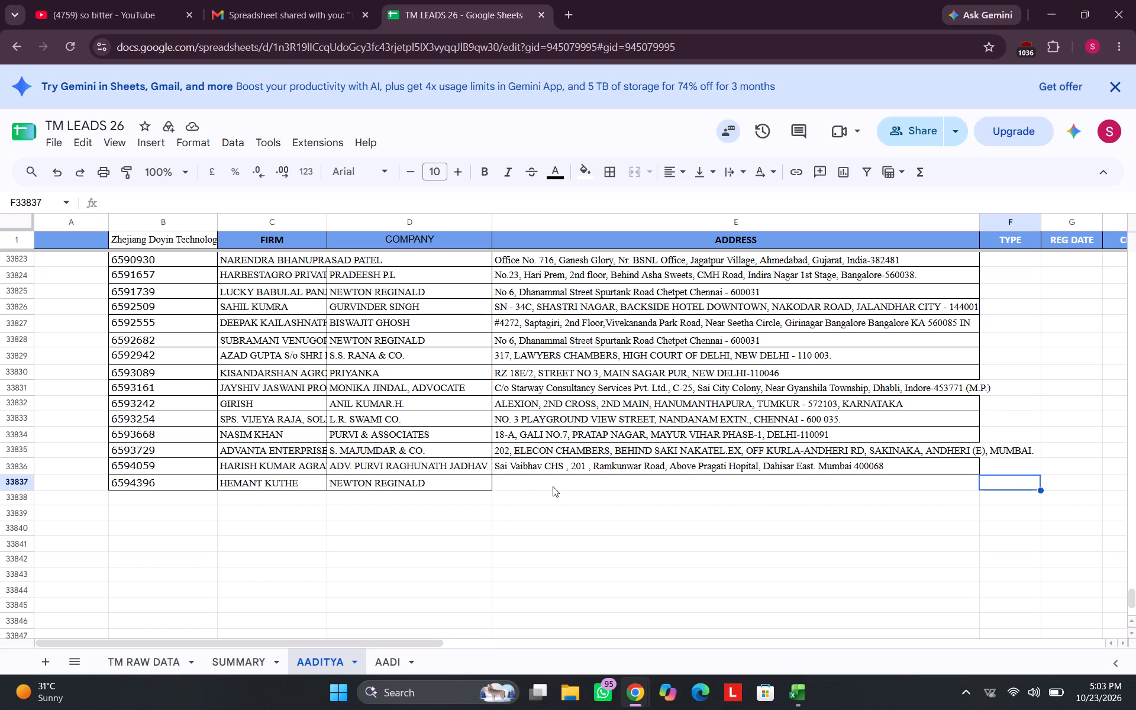
{"action": "left_click", "coordinate": [553, 486]}
{"action": "key", "text": "ctrl+v"}
Open the Page224 sheet in the Excel workbook.
{"action": "key", "text": "alt+Tab"}
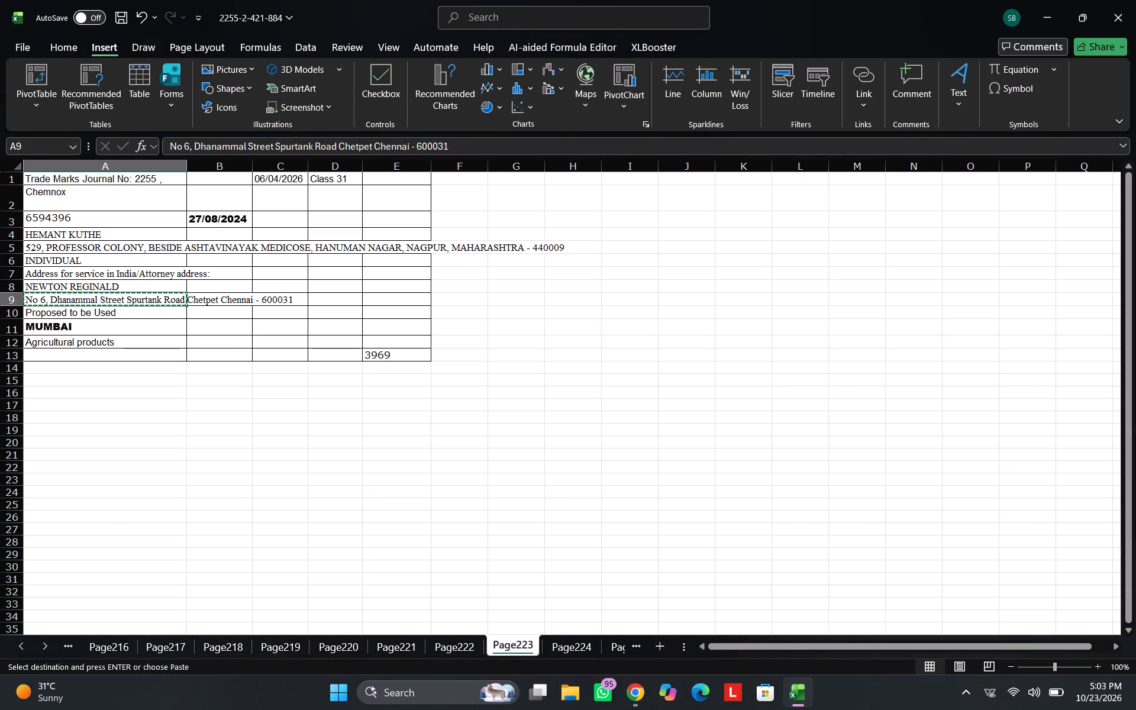
{"action": "left_click", "coordinate": [572, 657]}
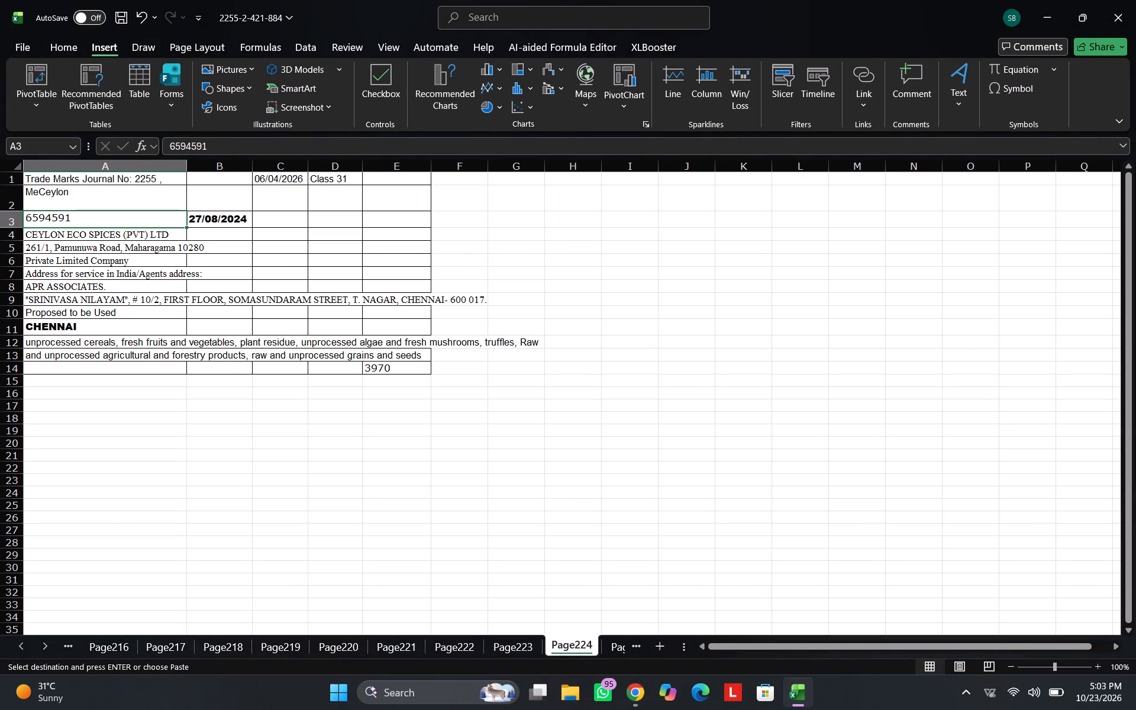
Search Google for row 33837's copied firm, company and address details followed by "contact number".
{"action": "key", "text": "alt+Tab"}
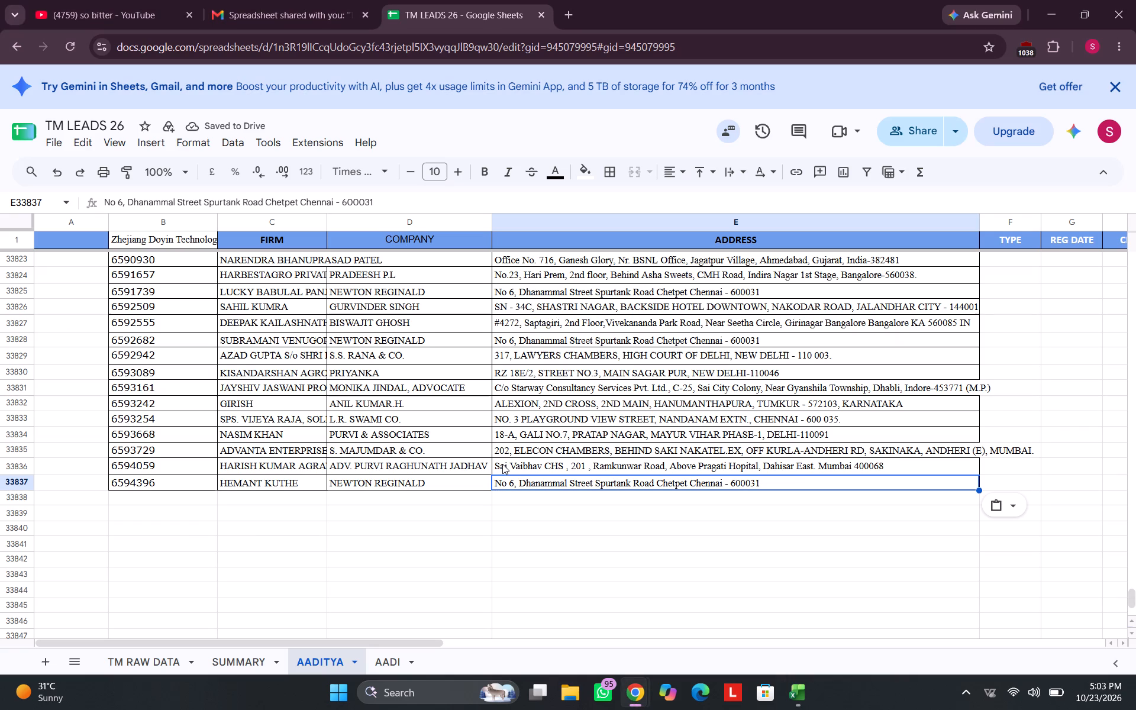
{"action": "key", "text": "Right"}
{"action": "key", "text": "shift+Left"}
{"action": "key", "text": "shift+Left"}
{"action": "key", "text": "shift+Left"}
{"action": "key", "text": "ctrl+c"}
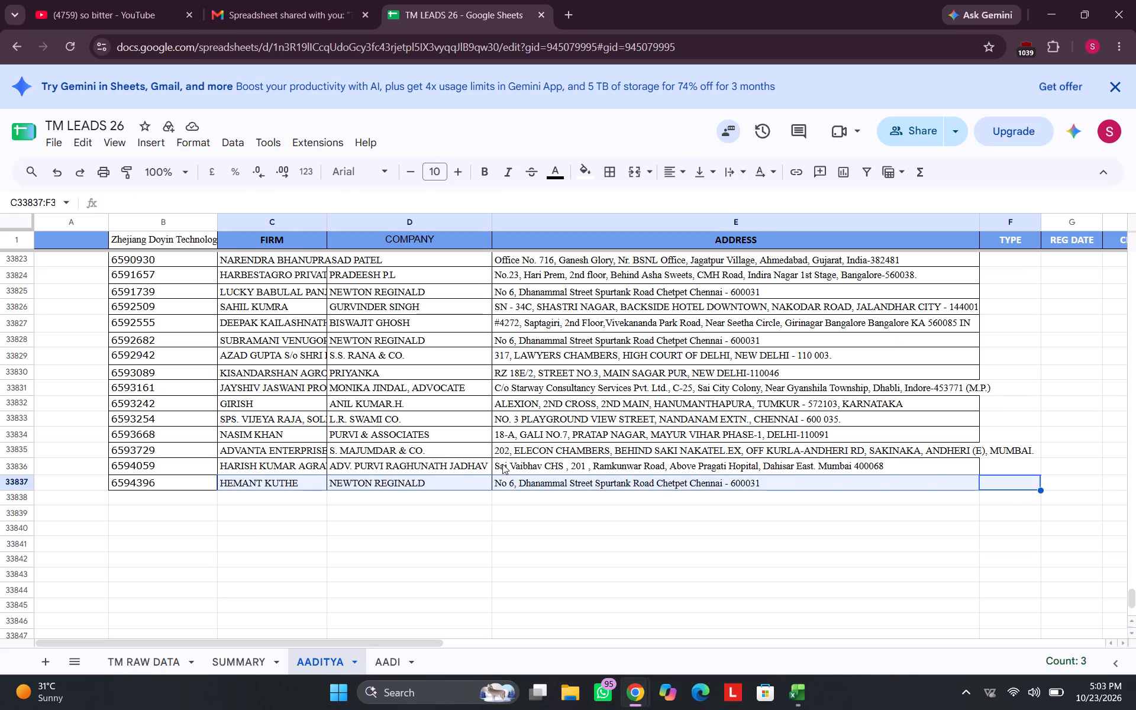
{"action": "key", "text": "alt+Tab"}
{"action": "key", "text": "alt+Right"}
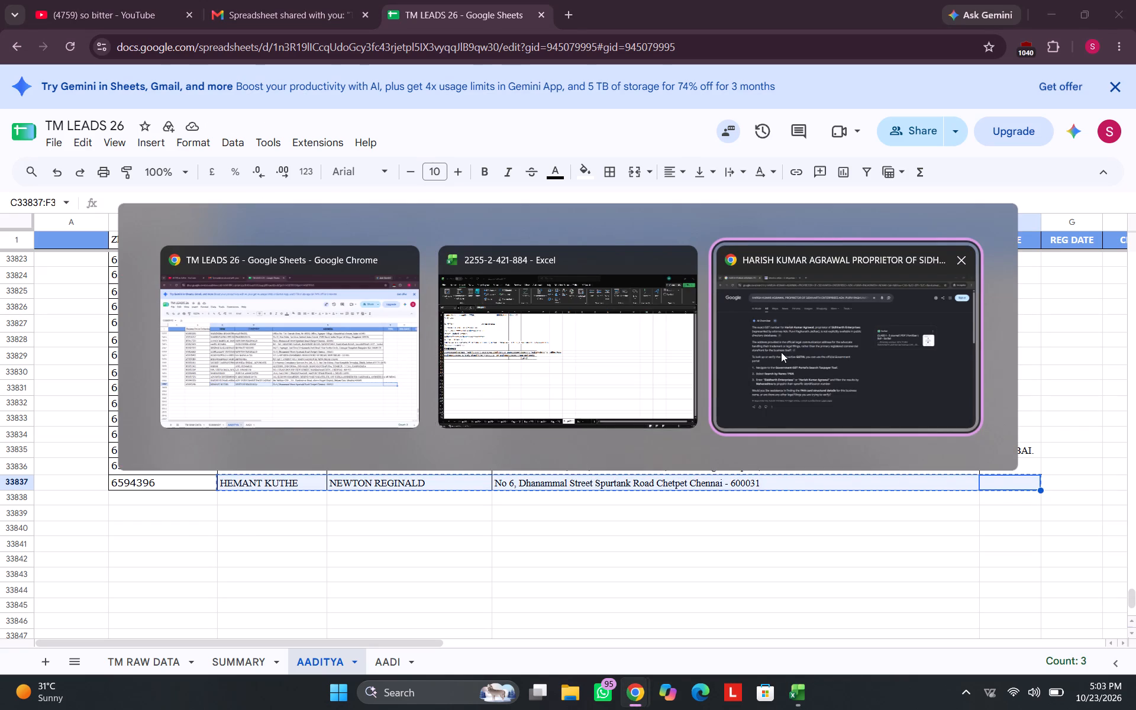
{"action": "left_click", "coordinate": [781, 352], "text": "alt"}
{"action": "left_click", "coordinate": [689, 109]}
{"action": "left_click", "coordinate": [658, 106]}
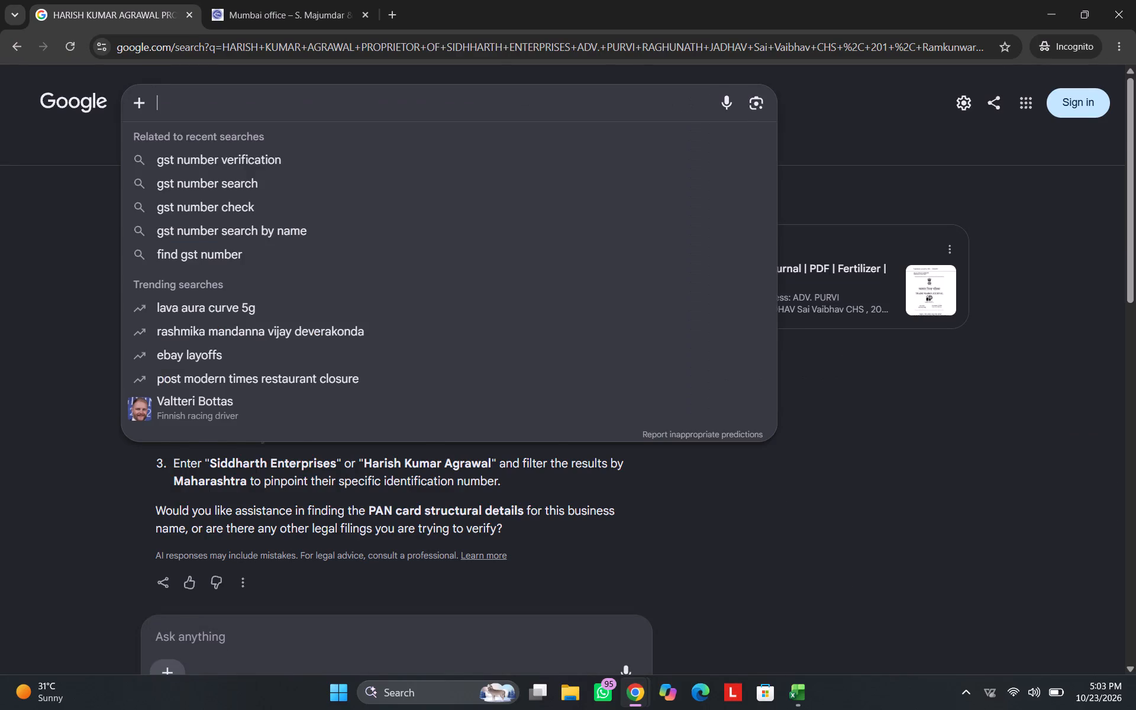
{"action": "key", "text": "ctrl+v"}
{"action": "key", "text": "space"}
{"action": "type", "text": "contact number"}
{"action": "key", "text": "space"}
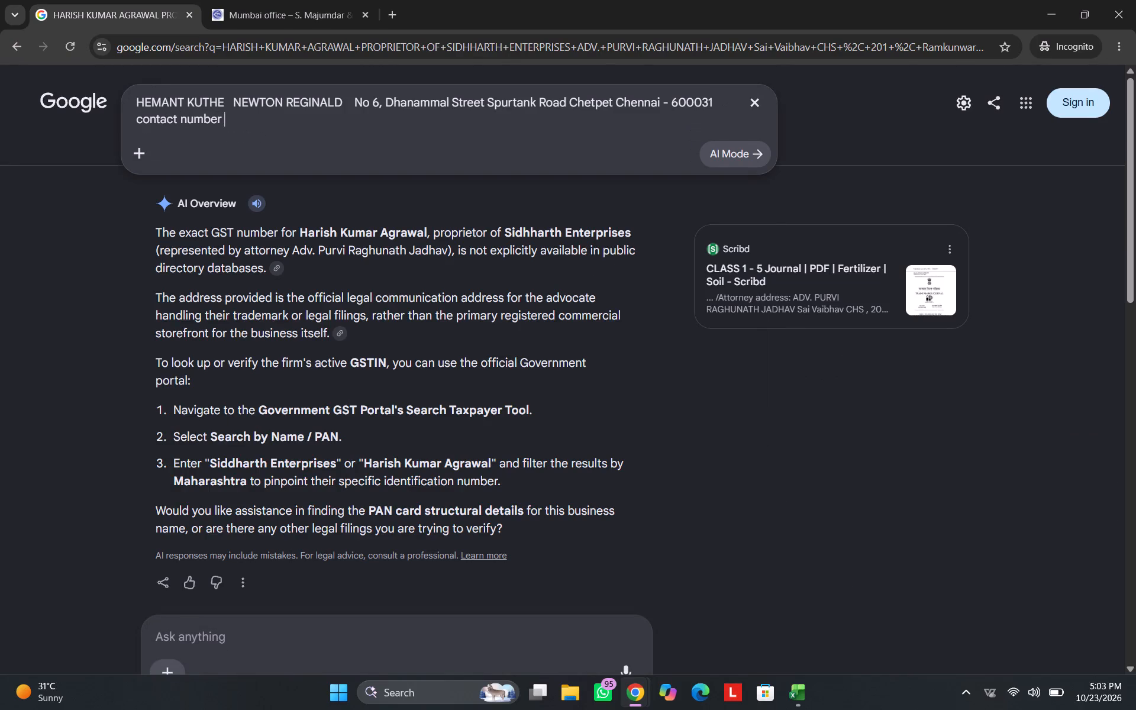
{"action": "key", "text": "Return"}
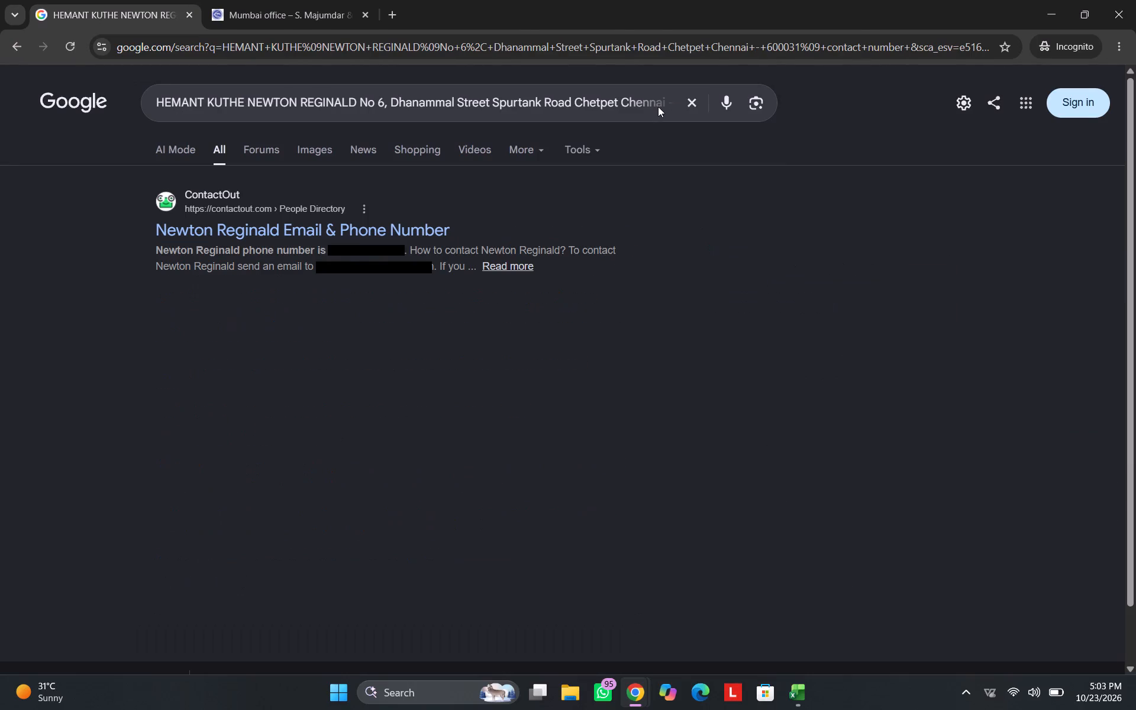
Copy the phone number from the ContactOut search result into row 33837's NUMBER cell in TM LEADS 26.
{"action": "left_click_drag", "start_coordinate": [404, 253], "coordinate": [343, 253]}
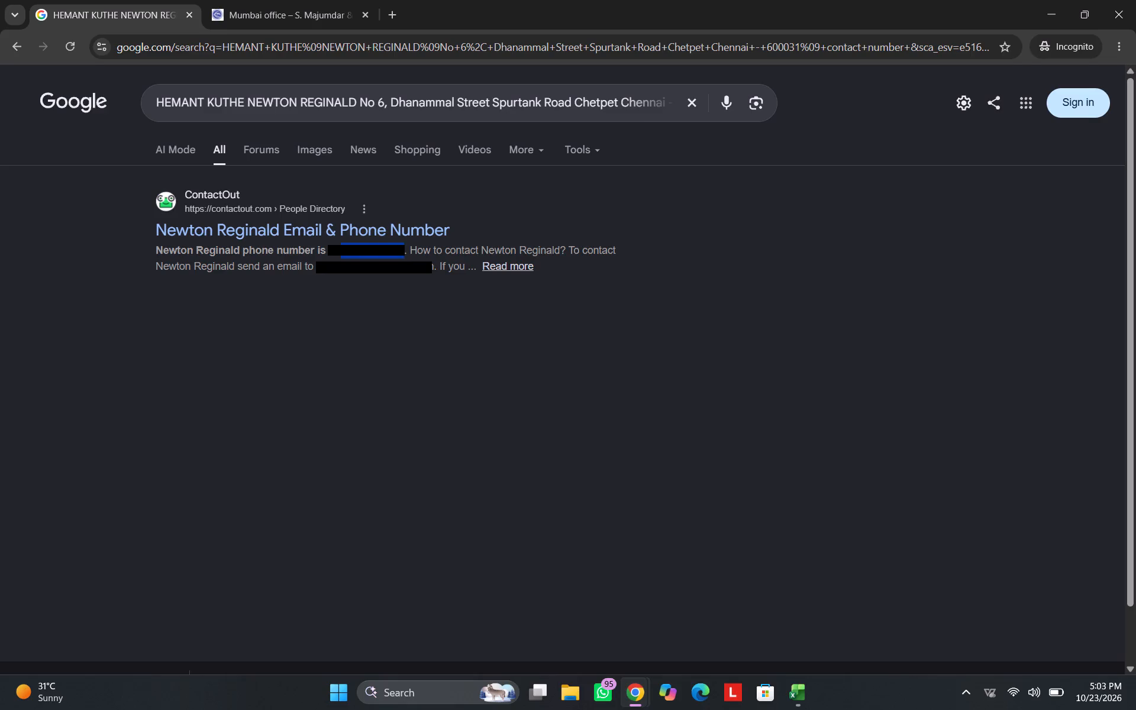
{"action": "left_click_drag", "start_coordinate": [343, 253], "coordinate": [347, 253]}
{"action": "key", "text": "ctrl+c"}
{"action": "key", "text": "alt+Tab"}
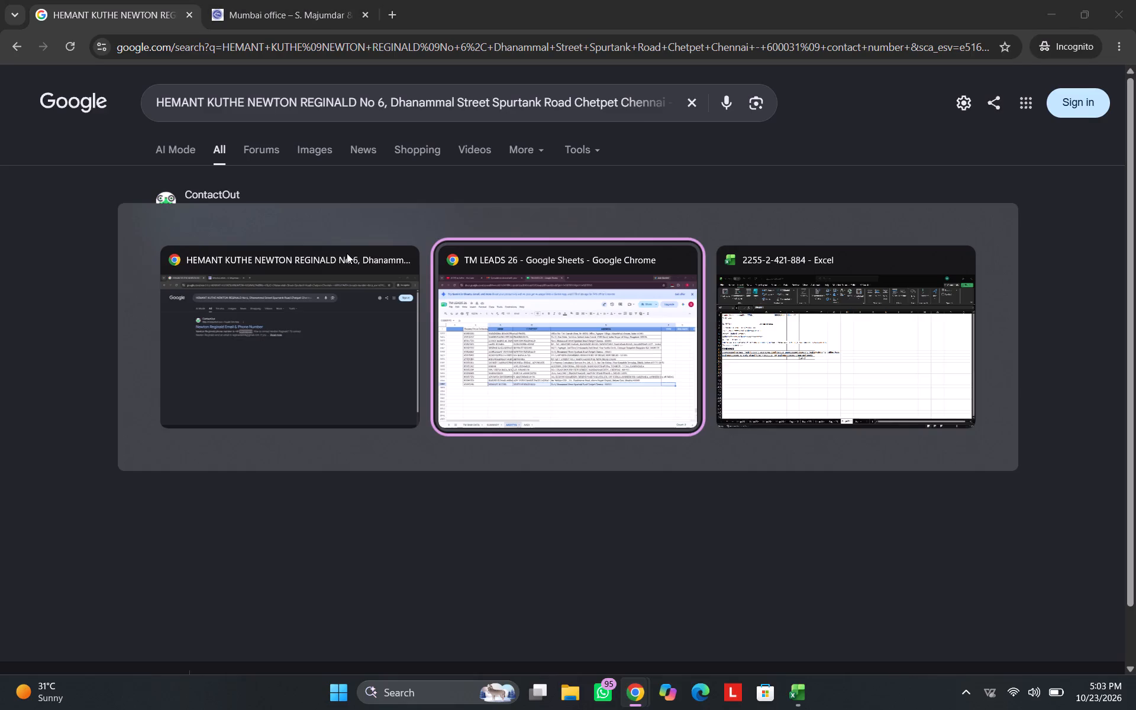
{"action": "left_click", "coordinate": [659, 398]}
{"action": "scroll", "coordinate": [856, 385], "scroll_direction": "left", "scroll_amount": 3}
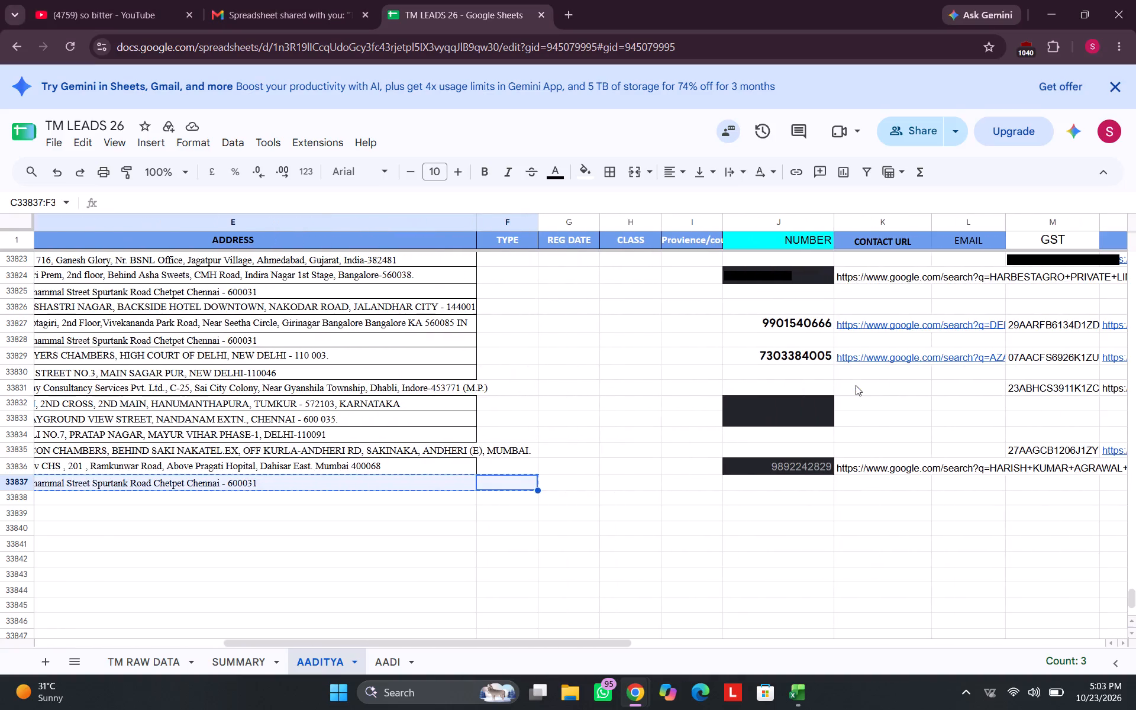
{"action": "left_click", "coordinate": [756, 488]}
{"action": "key", "text": "ctrl+v"}
Clear the pasted phone number from row 33837's NUMBER cell in TM LEADS 26.
{"action": "key", "text": "alt+Tab"}
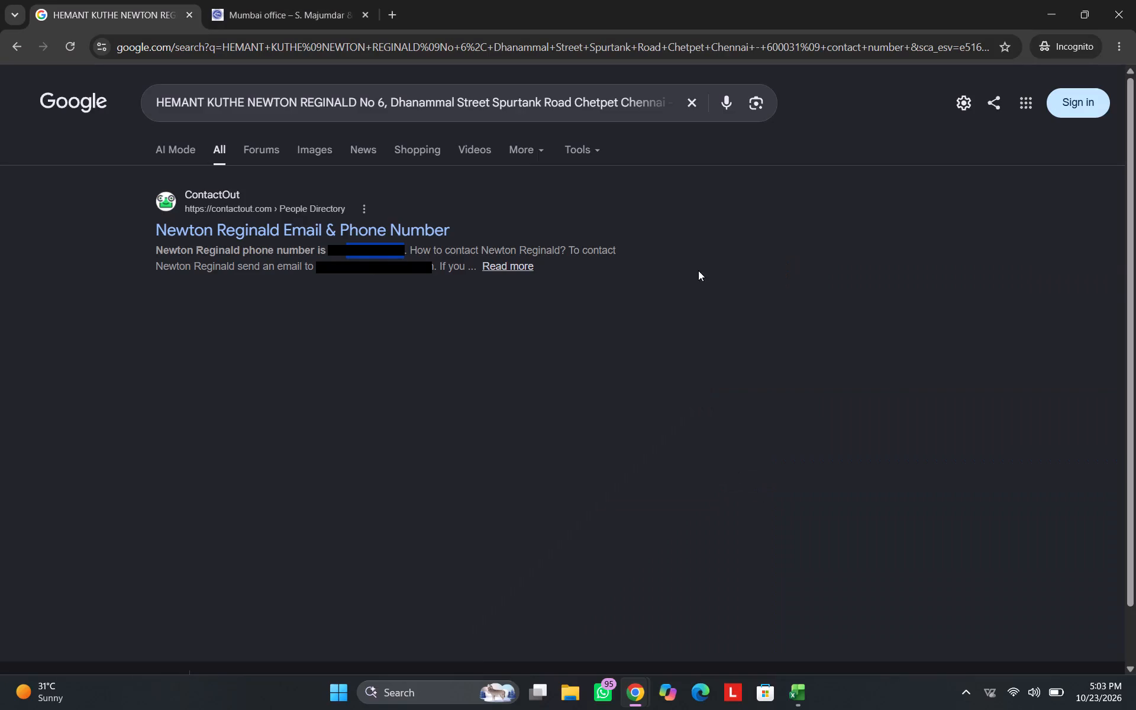
{"action": "left_click", "coordinate": [602, 47]}
{"action": "key", "text": "ctrl+c"}
{"action": "key", "text": "alt+Tab"}
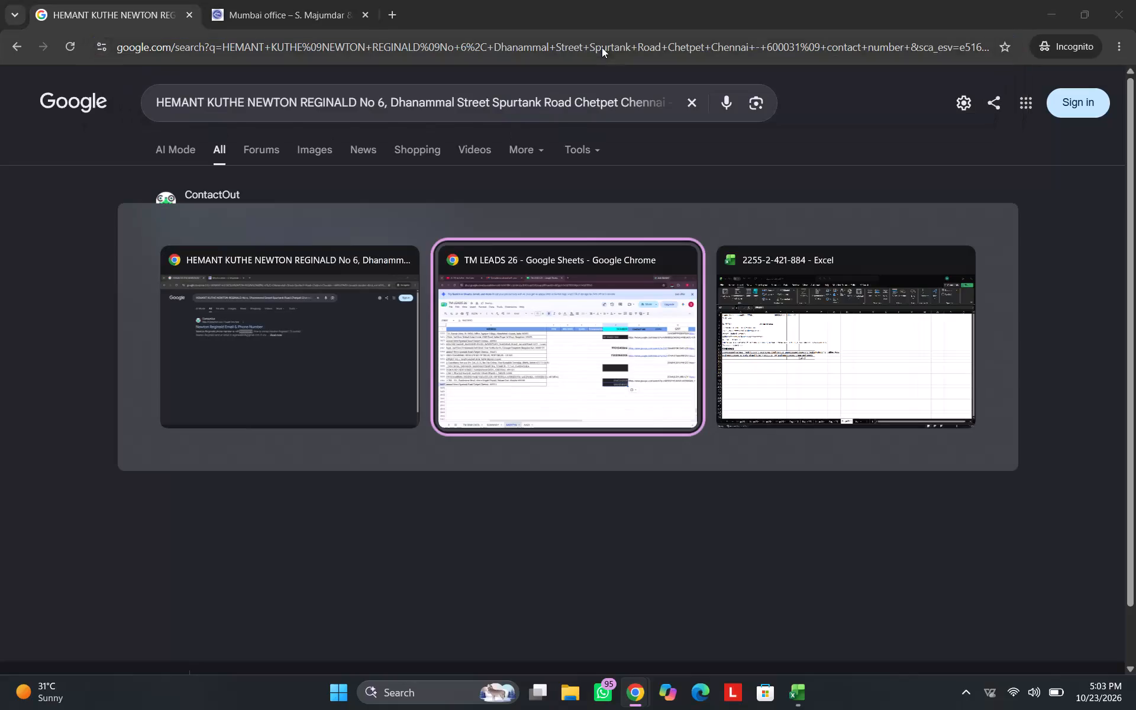
{"action": "left_click", "coordinate": [621, 383]}
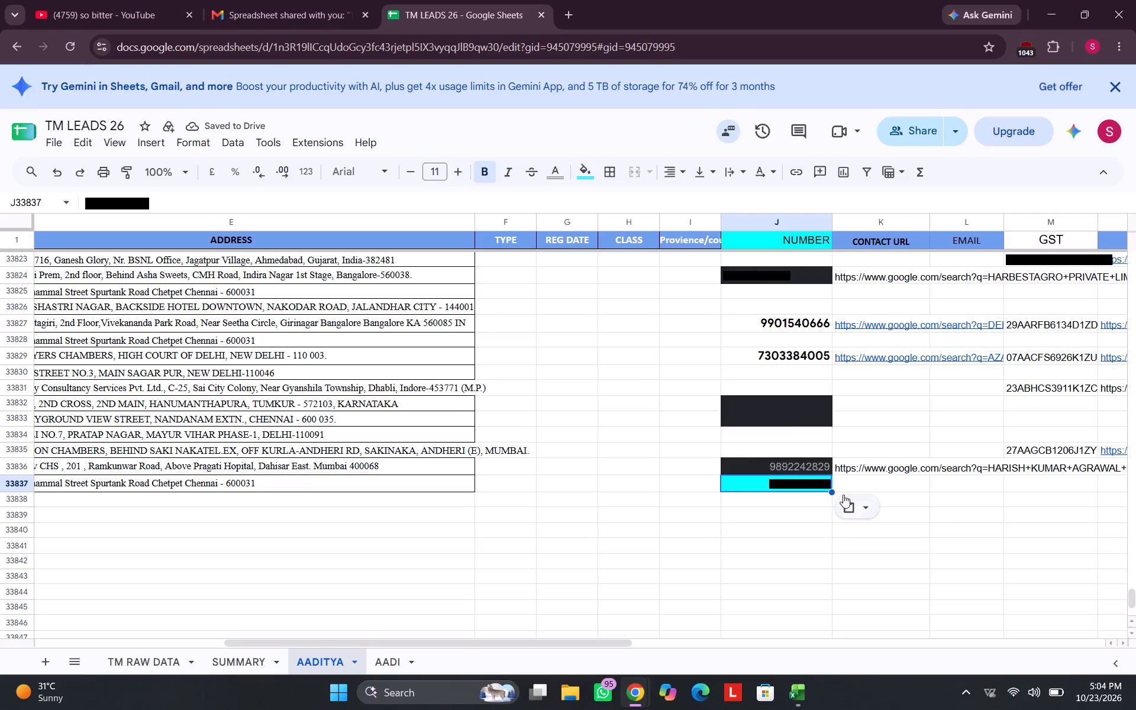
{"action": "key", "text": "BackSpace"}
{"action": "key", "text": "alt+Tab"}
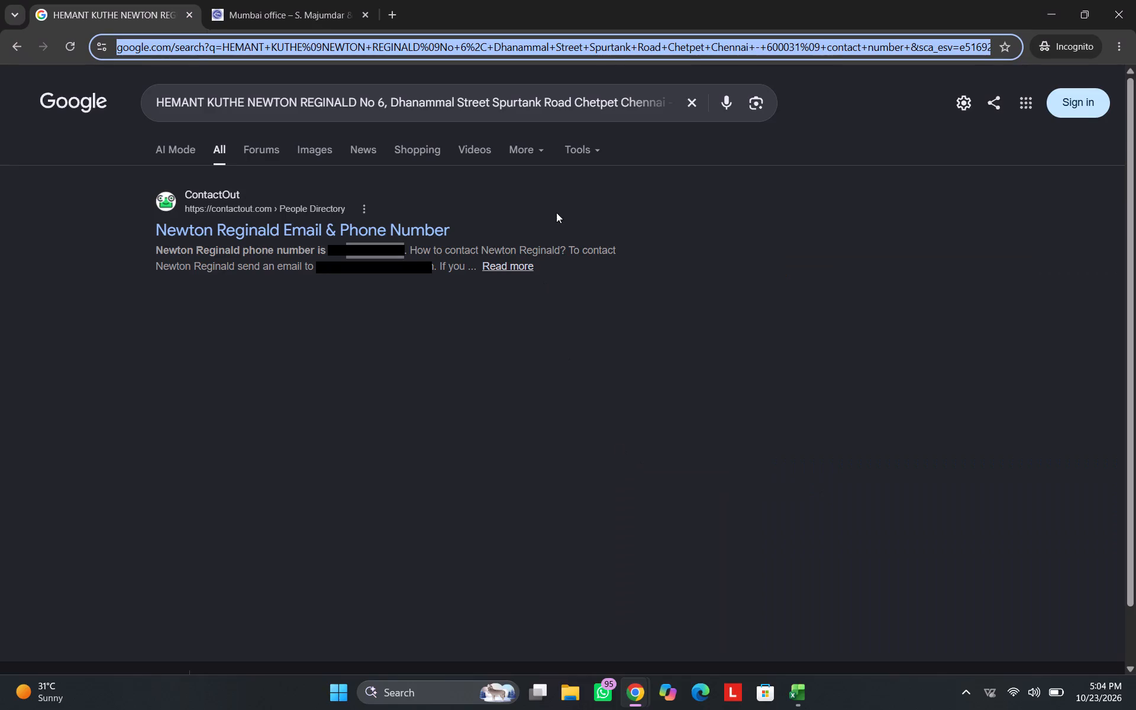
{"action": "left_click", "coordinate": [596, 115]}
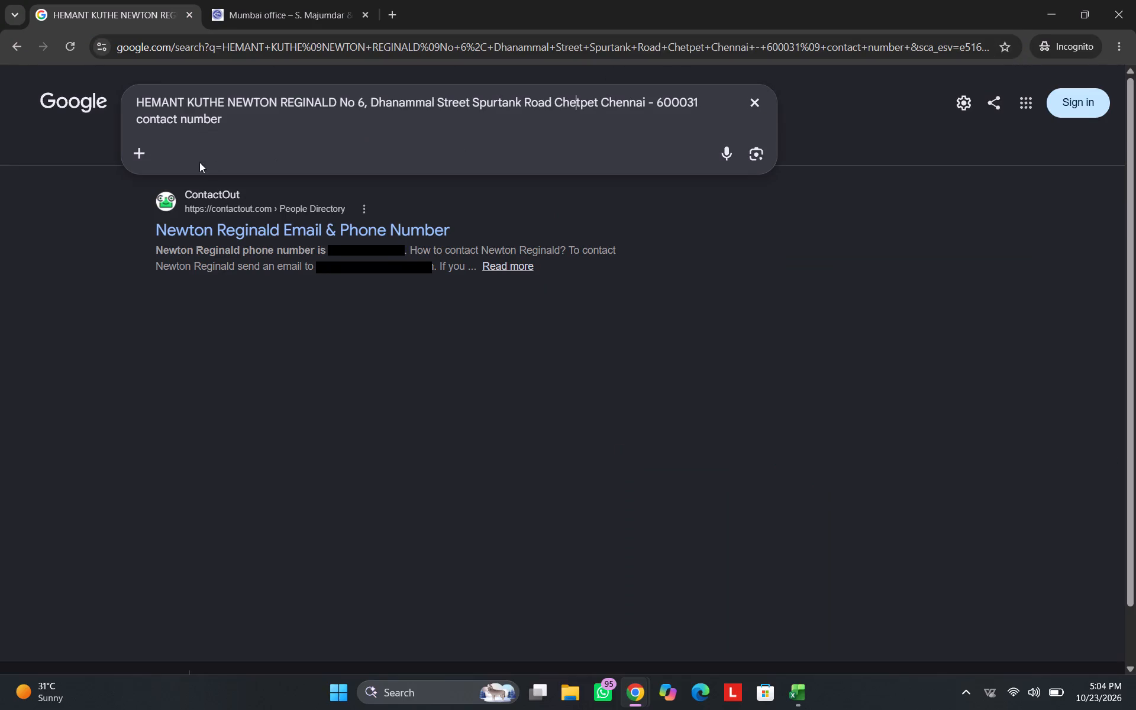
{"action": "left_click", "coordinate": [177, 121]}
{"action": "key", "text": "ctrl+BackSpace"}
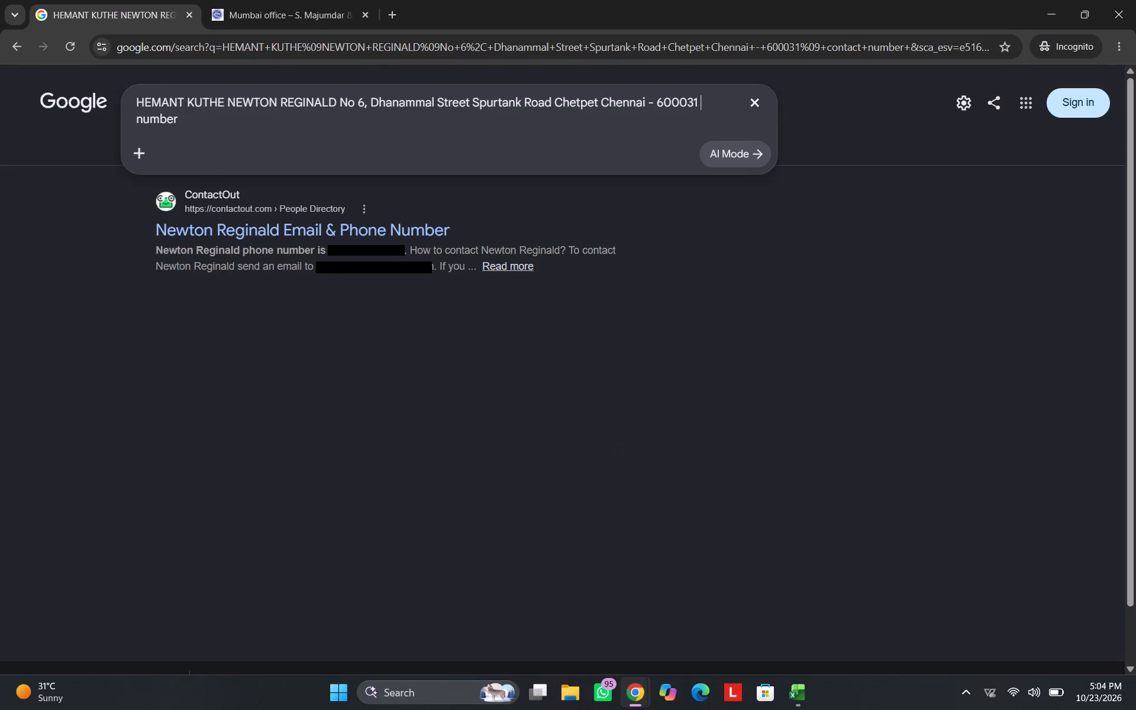
Move to row 33838 in TM LEADS 26 and open the Page225 sheet in the Excel workbook.
{"action": "key", "text": "alt+Tab"}
{"action": "key", "text": "Down"}
{"action": "key", "text": "Left"}
{"action": "key", "text": "Left"}
{"action": "key", "text": "Left"}
{"action": "key", "text": "Left"}
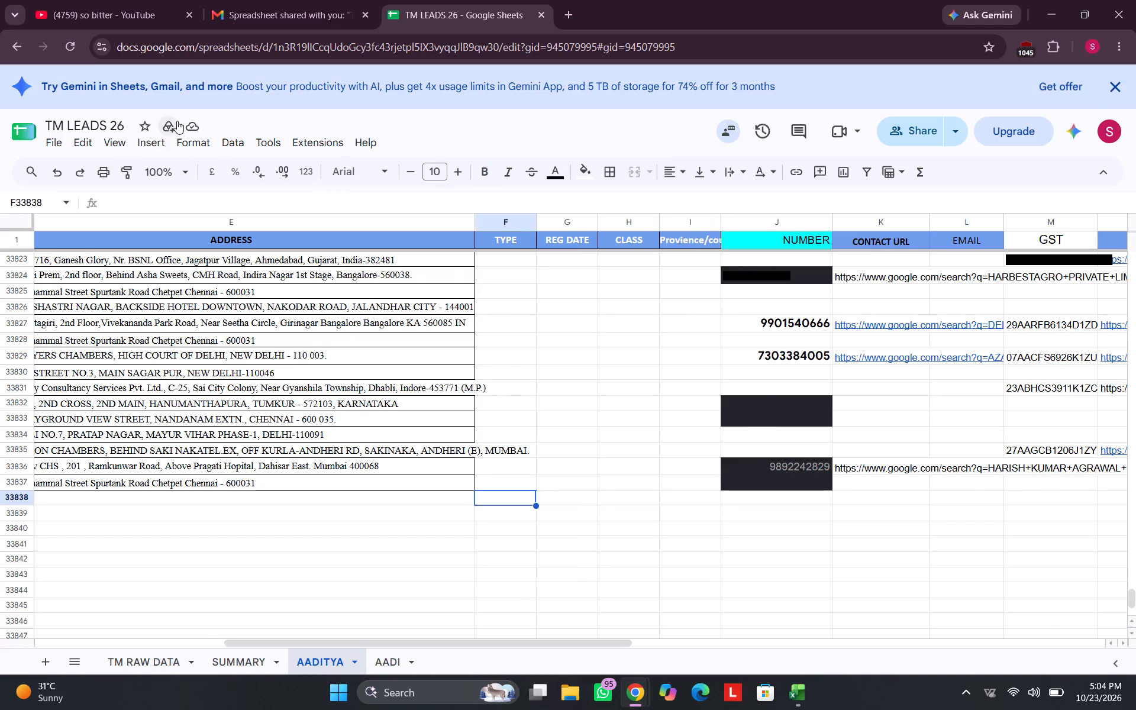
{"action": "key", "text": "Left"}
{"action": "key", "text": "Left"}
{"action": "key", "text": "Left"}
{"action": "key", "text": "Left"}
{"action": "key", "text": "Right"}
{"action": "key", "text": "alt+Tab"}
{"action": "key", "text": "alt+Left"}
{"action": "key", "text": "alt+Right"}
{"action": "key", "text": "alt+Right"}
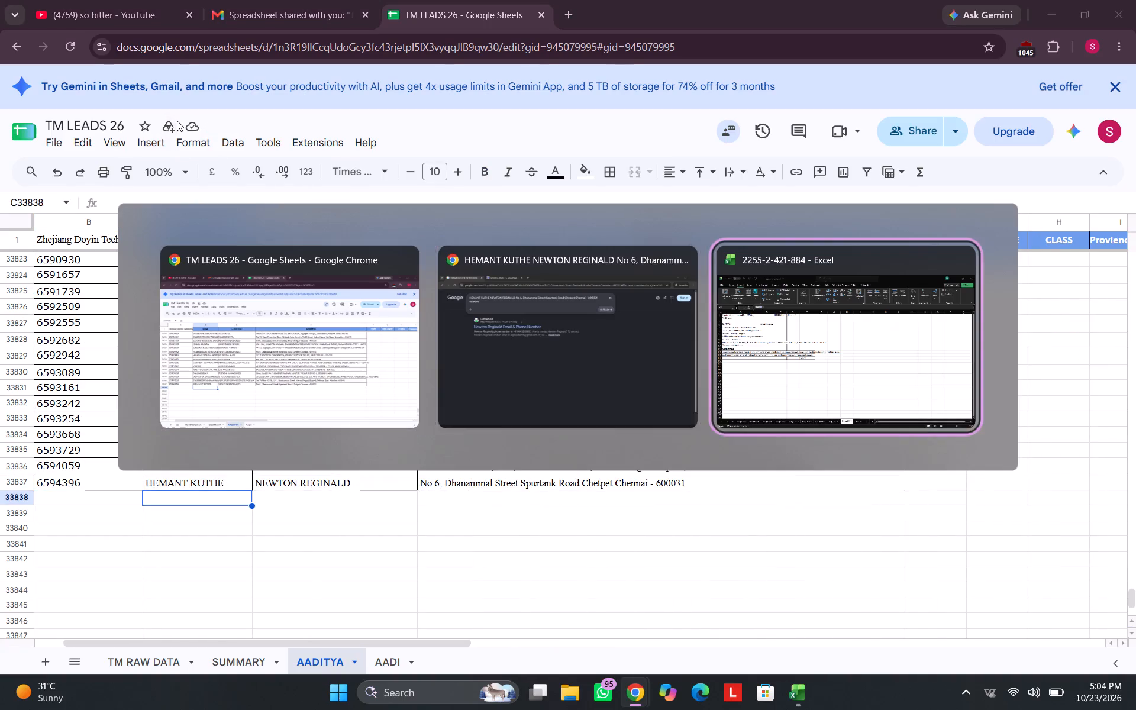
{"action": "left_click", "coordinate": [614, 650]}
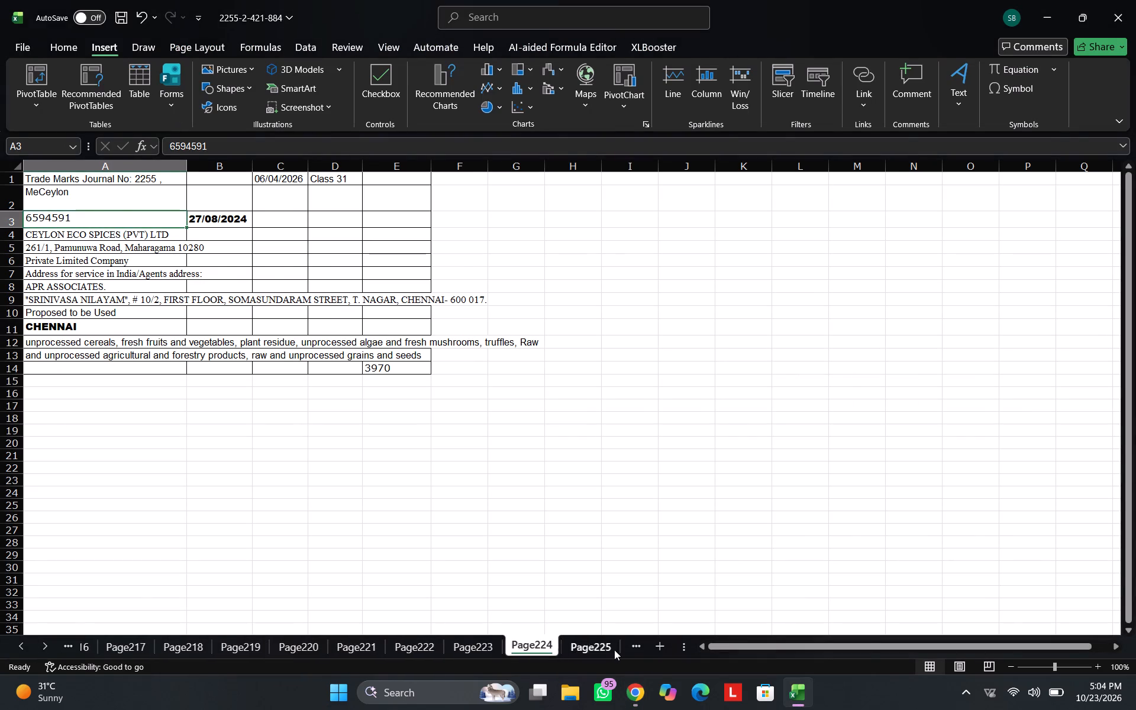
{"action": "left_click", "coordinate": [127, 193]}
{"action": "key", "text": "ctrl+c"}
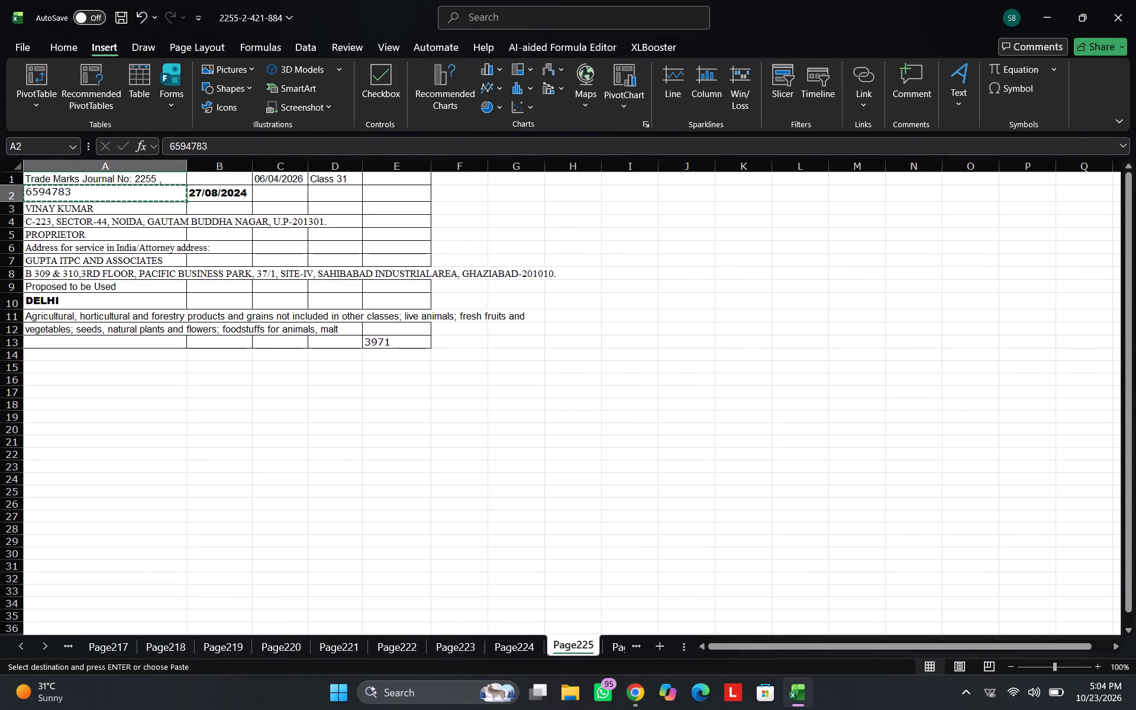
{"action": "key", "text": "alt+Tab"}
{"action": "key", "text": "Left"}
{"action": "key", "text": "ctrl+v"}
Copy the applicant's name from Page225 into row 33838's FIRM cell in TM LEADS 26.
{"action": "key", "text": "alt+Tab"}
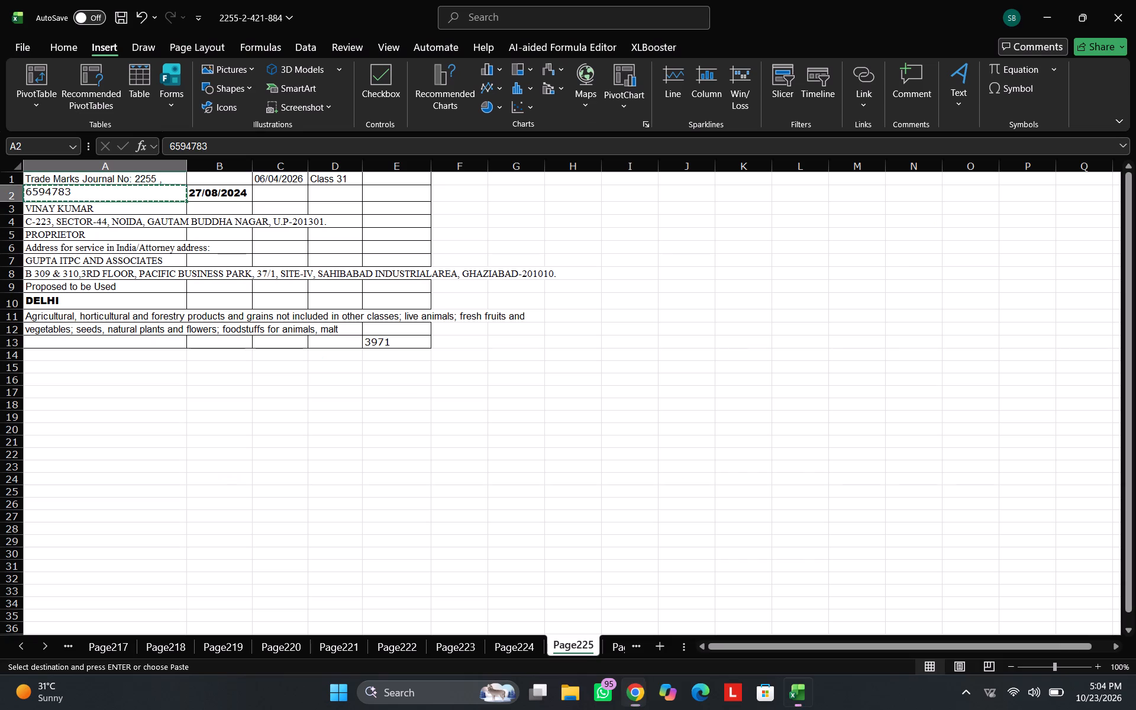
{"action": "key", "text": "Down"}
{"action": "key", "text": "ctrl+c"}
{"action": "key", "text": "alt+Tab"}
{"action": "key", "text": "Right"}
{"action": "key", "text": "ctrl+v"}
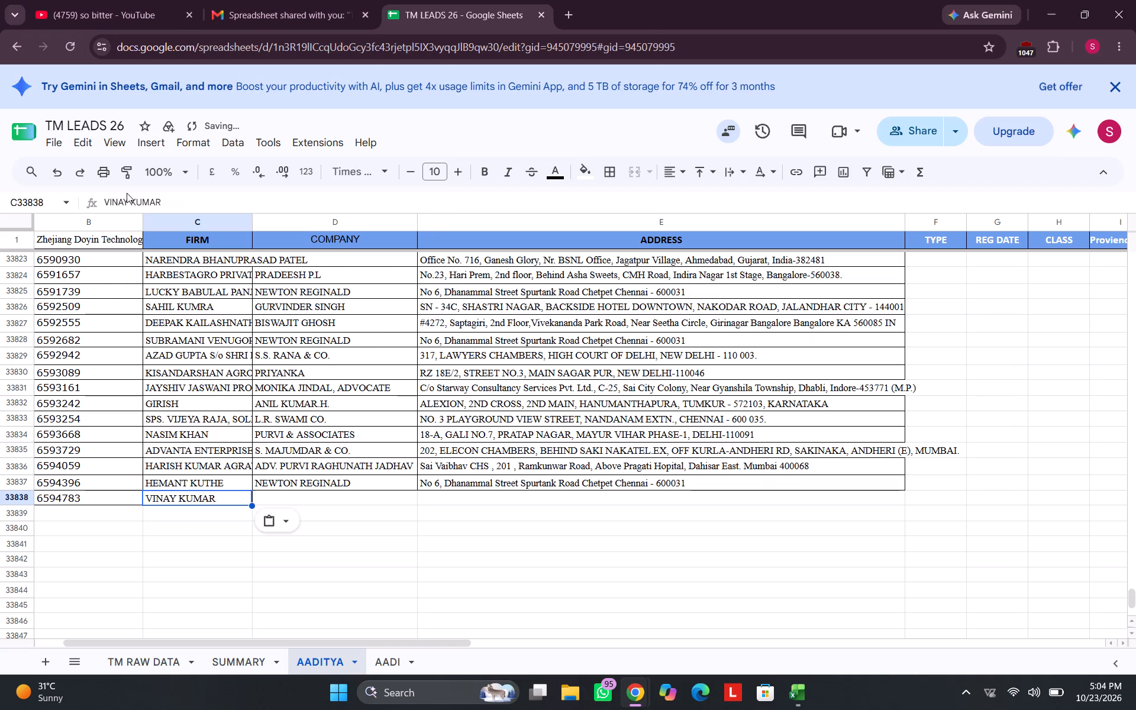
Copy the attorney name GUPTA ITPC AND ASSOCIATES from Page225 into row 33838's COMPANY cell in TM LEADS 26.
{"action": "key", "text": "alt+Tab"}
{"action": "key", "text": "Down"}
{"action": "key", "text": "Down"}
{"action": "key", "text": "Down"}
{"action": "key", "text": "Down"}
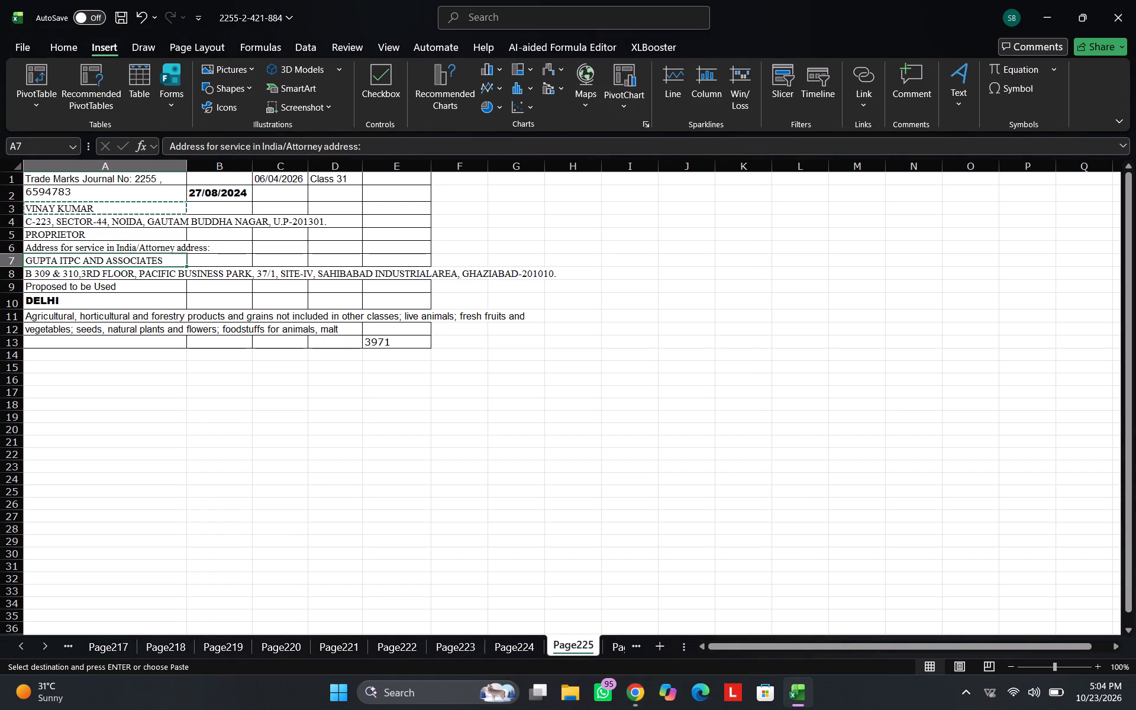
{"action": "key", "text": "ctrl+c"}
{"action": "key", "text": "alt+Tab"}
{"action": "key", "text": "Right"}
{"action": "key", "text": "ctrl+v"}
Copy the attorney's address from Page225 into row 33838's ADDRESS cell in TM LEADS 26.
{"action": "key", "text": "alt+Tab"}
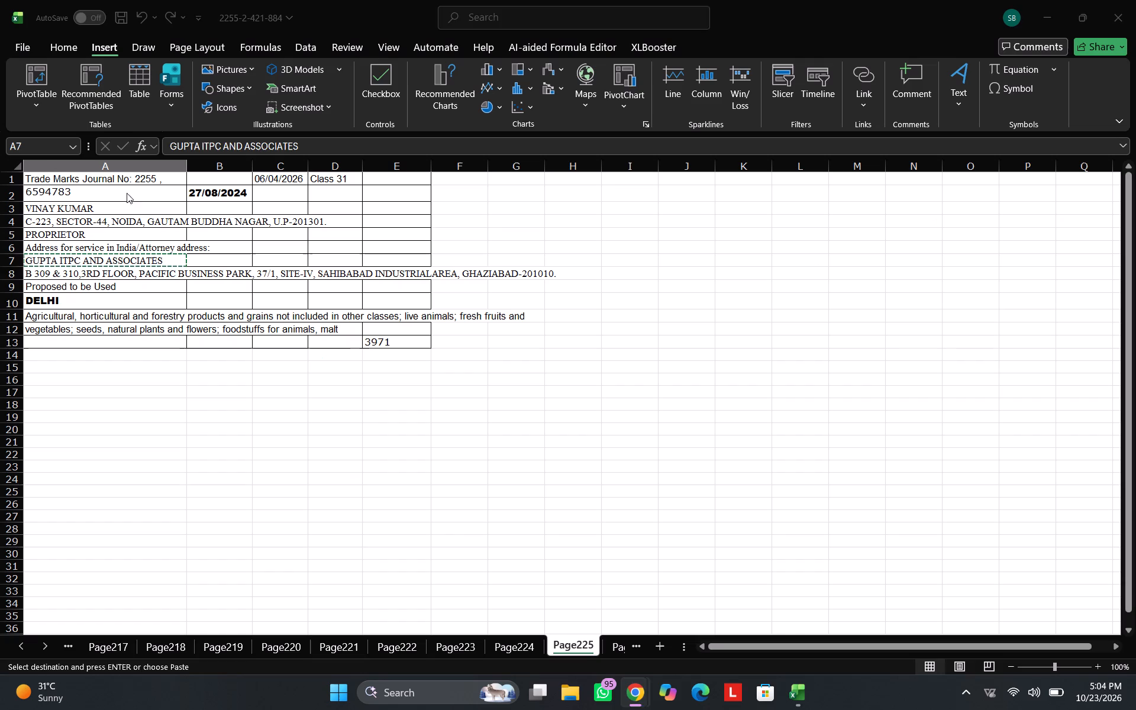
{"action": "key", "text": "Down"}
{"action": "key", "text": "ctrl+c"}
{"action": "key", "text": "alt+Tab"}
{"action": "key", "text": "Right"}
{"action": "key", "text": "ctrl+v"}
Search Google for row 33838's copied firm, company and address details followed by "contact number".
{"action": "key", "text": "Right"}
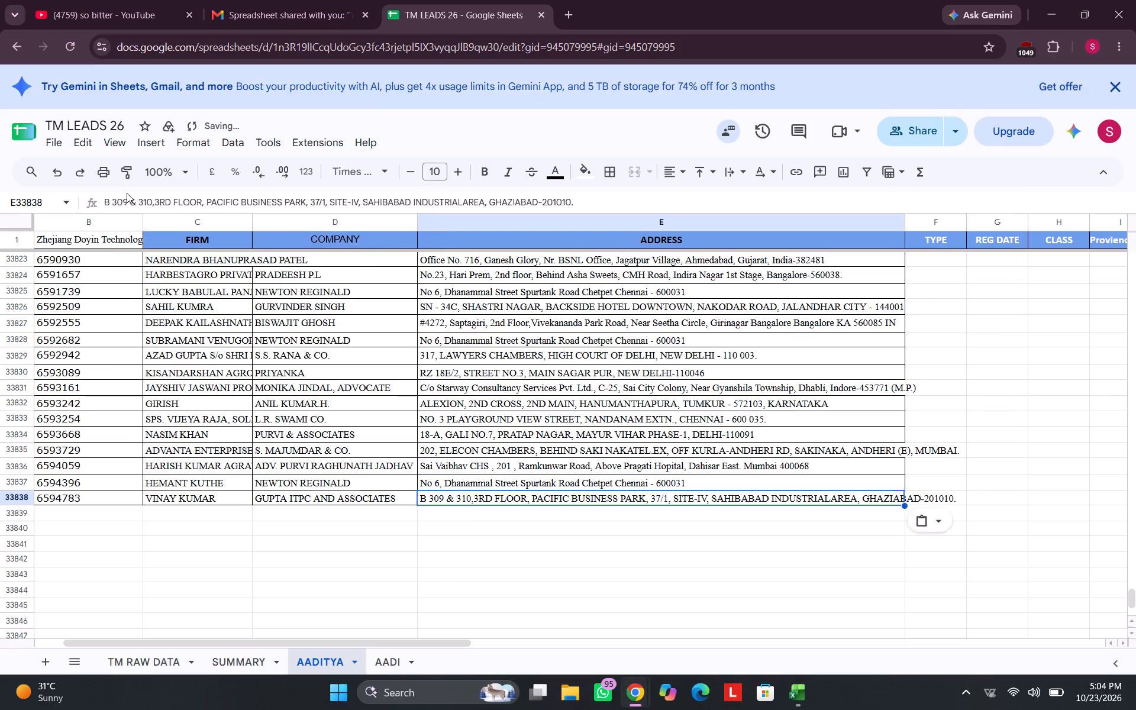
{"action": "key", "text": "shift+Left"}
{"action": "key", "text": "shift+Left"}
{"action": "key", "text": "shift+Left"}
{"action": "key", "text": "ctrl+c"}
{"action": "key", "text": "alt+Tab"}
{"action": "key", "text": "alt+Right"}
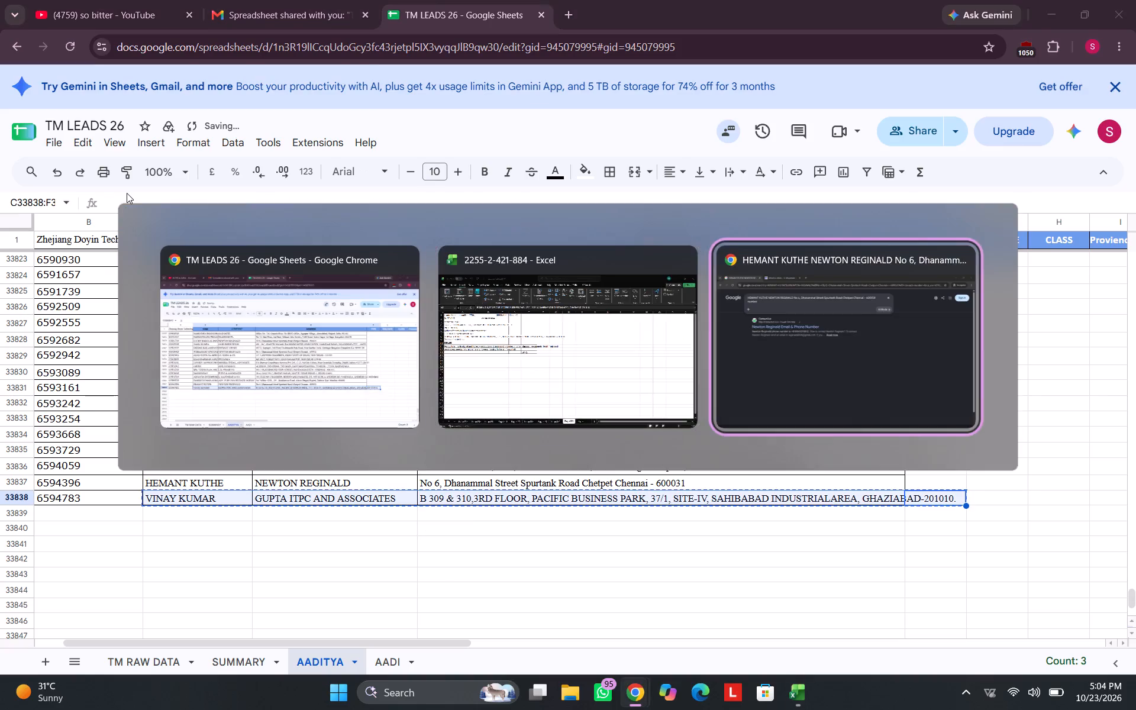
{"action": "left_click", "coordinate": [760, 98]}
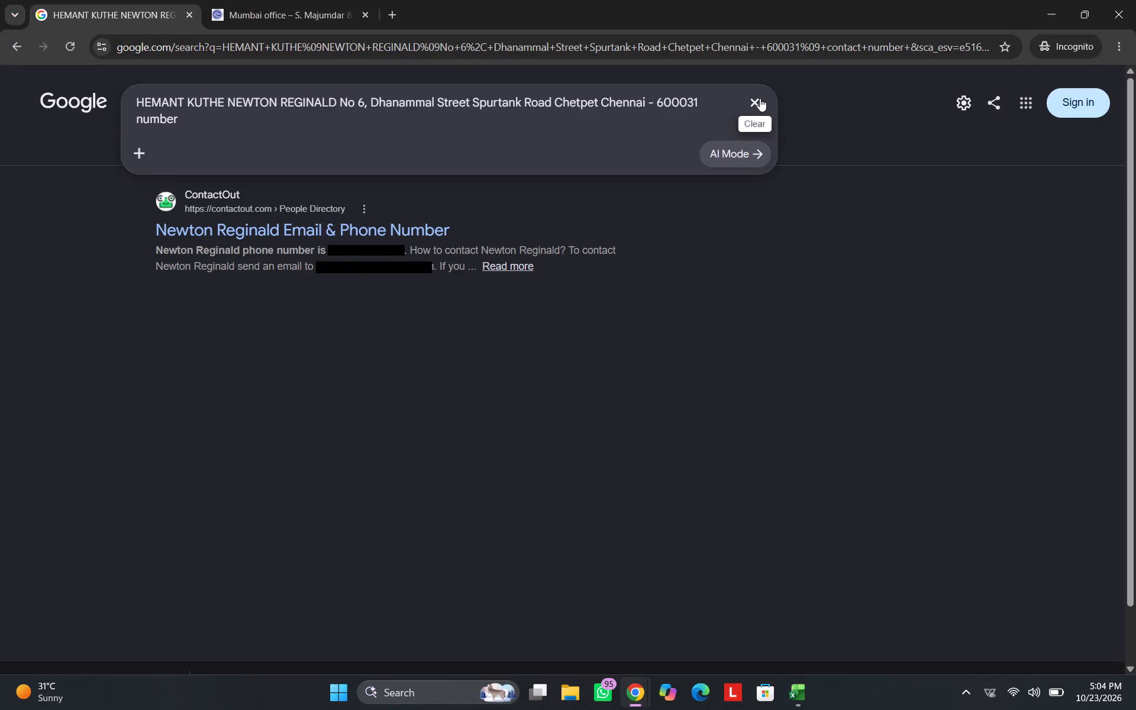
{"action": "left_click", "coordinate": [647, 114]}
{"action": "key", "text": "ctrl+v"}
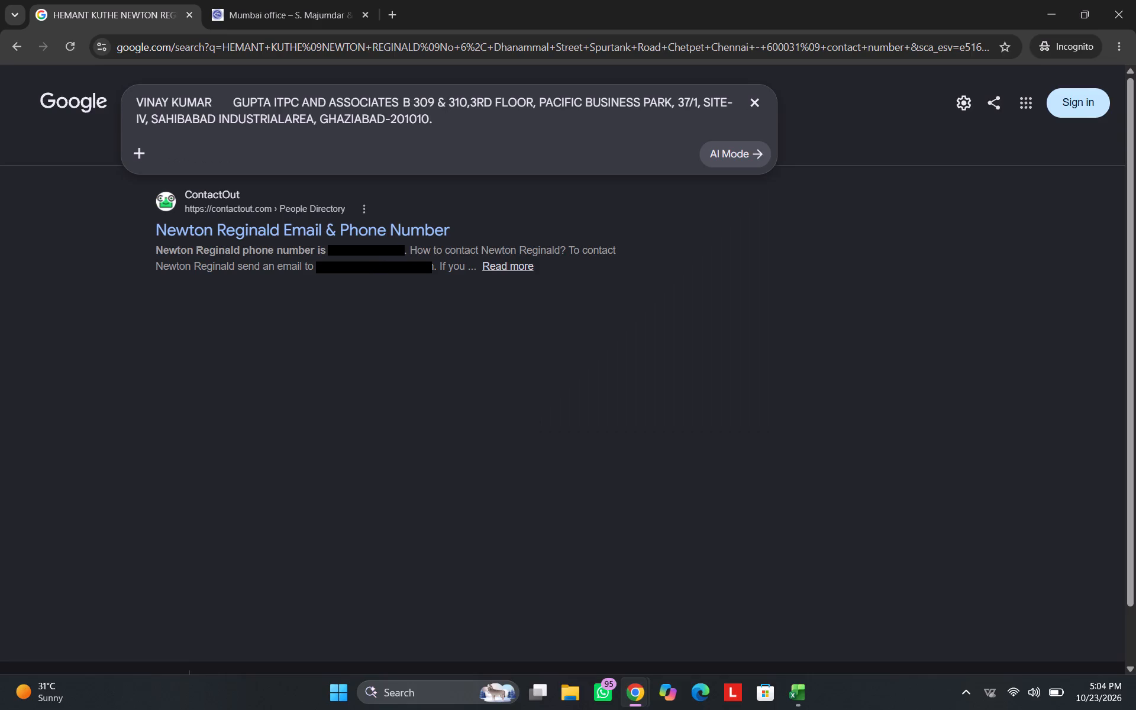
{"action": "left_click", "coordinate": [647, 114]}
{"action": "type", "text": "contact number"}
{"action": "key", "text": "space"}
{"action": "key", "text": "Return"}
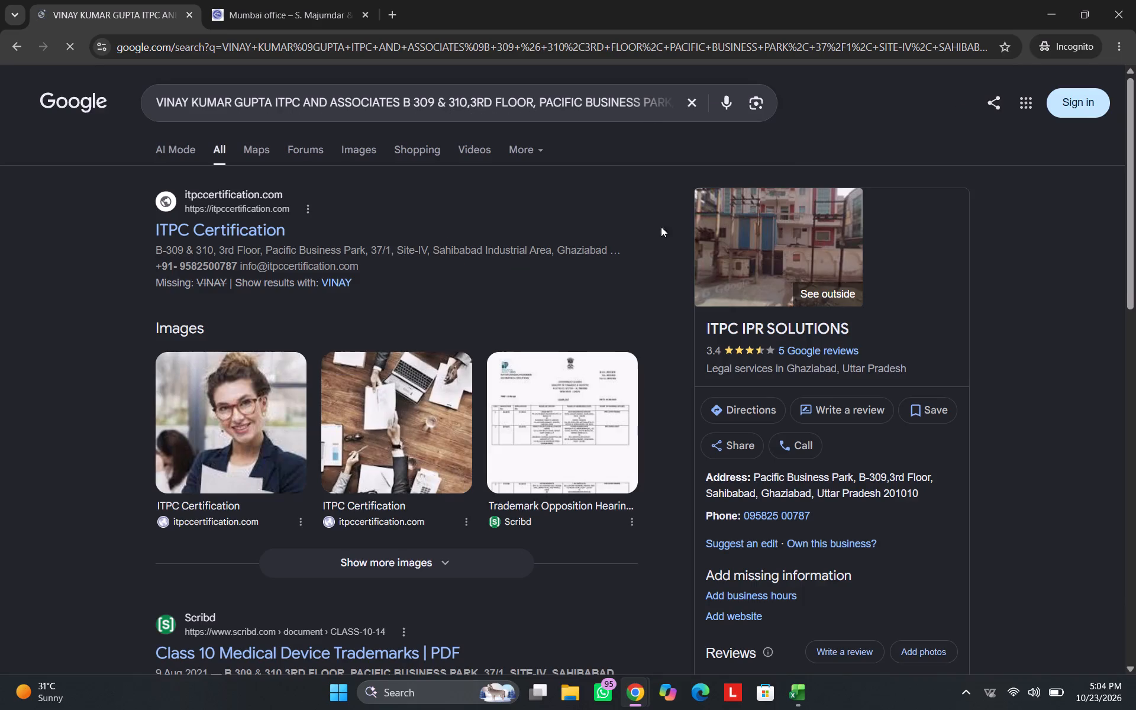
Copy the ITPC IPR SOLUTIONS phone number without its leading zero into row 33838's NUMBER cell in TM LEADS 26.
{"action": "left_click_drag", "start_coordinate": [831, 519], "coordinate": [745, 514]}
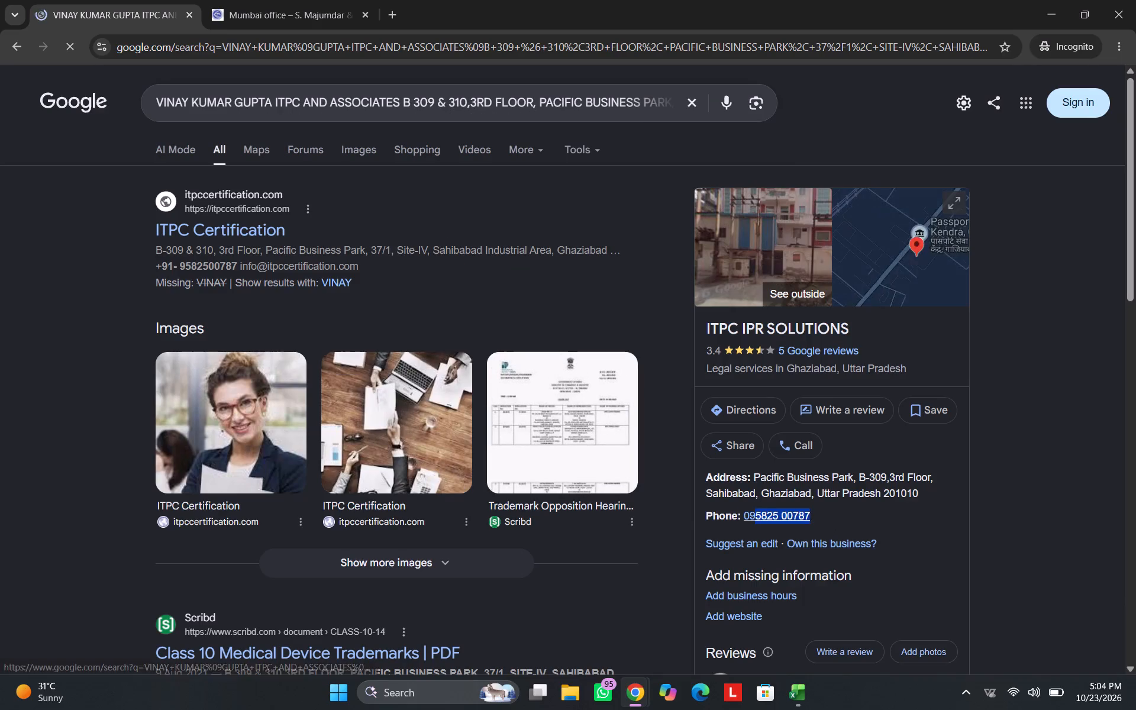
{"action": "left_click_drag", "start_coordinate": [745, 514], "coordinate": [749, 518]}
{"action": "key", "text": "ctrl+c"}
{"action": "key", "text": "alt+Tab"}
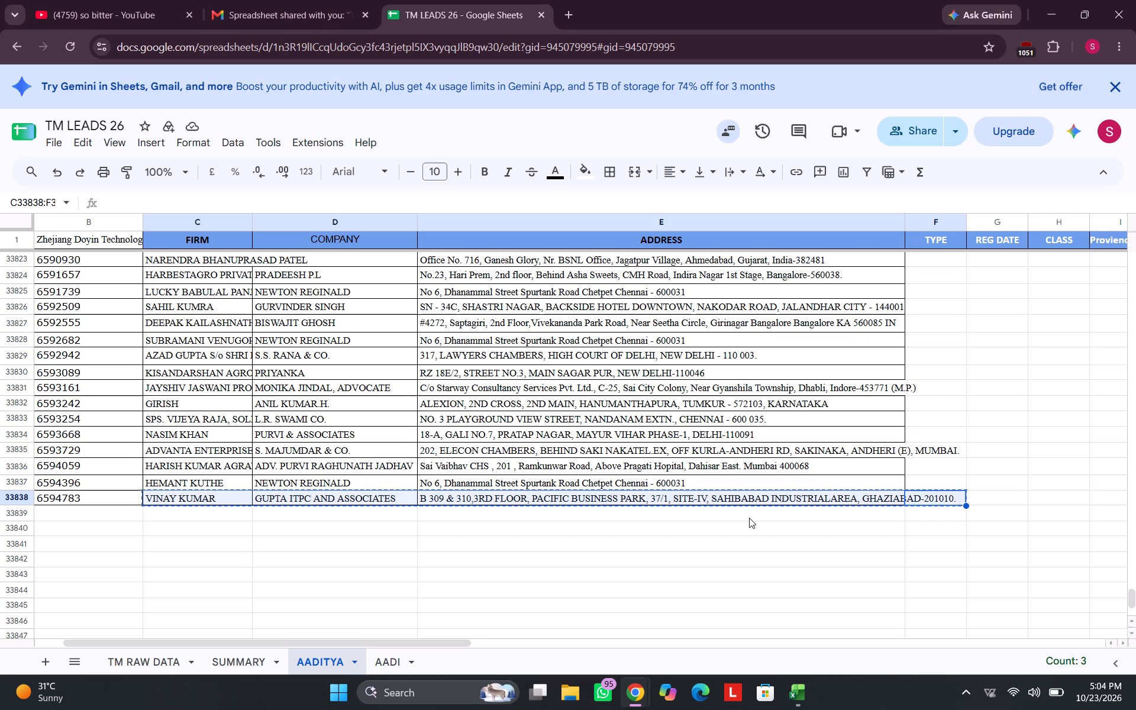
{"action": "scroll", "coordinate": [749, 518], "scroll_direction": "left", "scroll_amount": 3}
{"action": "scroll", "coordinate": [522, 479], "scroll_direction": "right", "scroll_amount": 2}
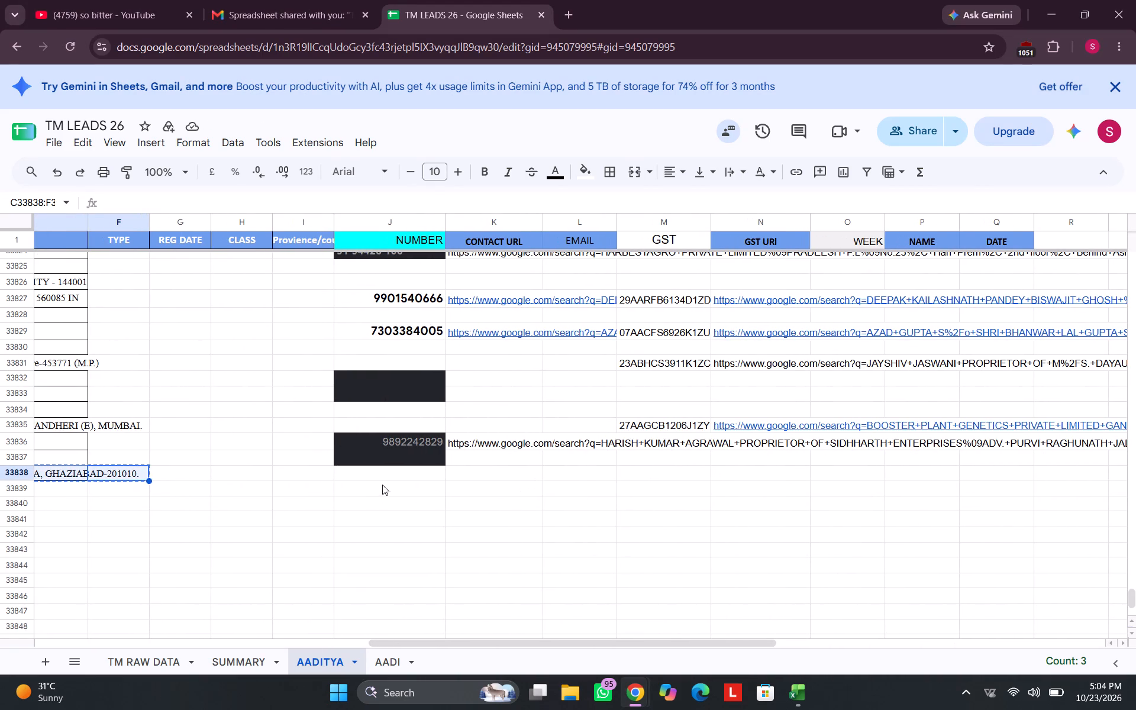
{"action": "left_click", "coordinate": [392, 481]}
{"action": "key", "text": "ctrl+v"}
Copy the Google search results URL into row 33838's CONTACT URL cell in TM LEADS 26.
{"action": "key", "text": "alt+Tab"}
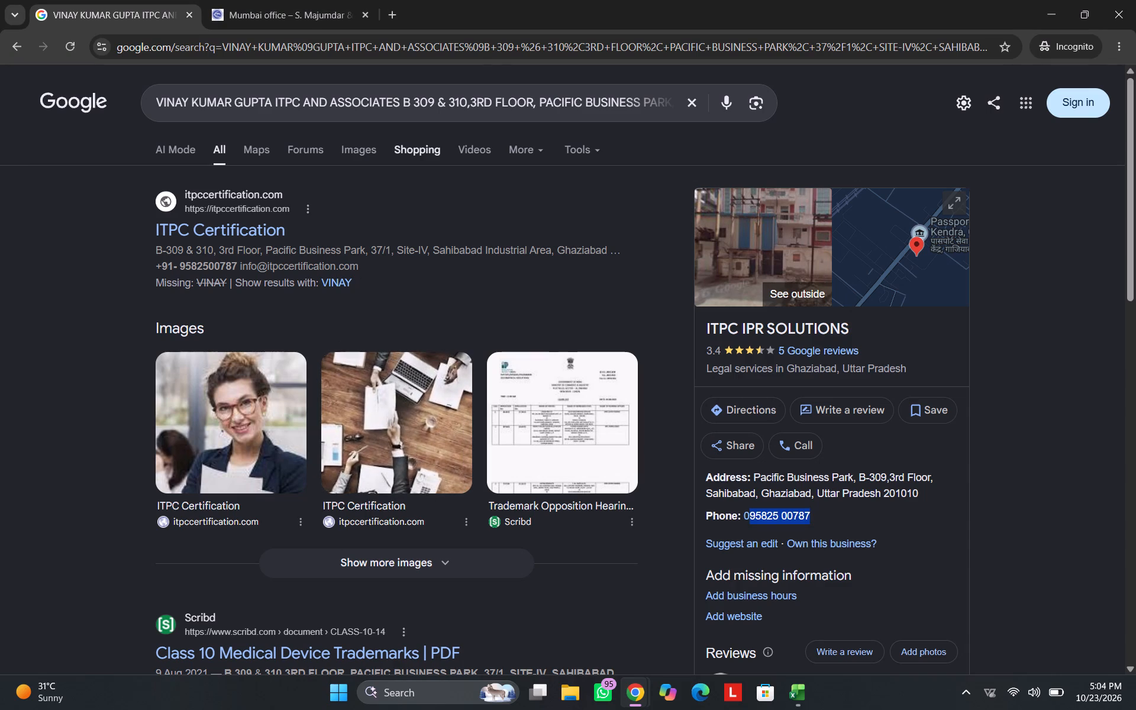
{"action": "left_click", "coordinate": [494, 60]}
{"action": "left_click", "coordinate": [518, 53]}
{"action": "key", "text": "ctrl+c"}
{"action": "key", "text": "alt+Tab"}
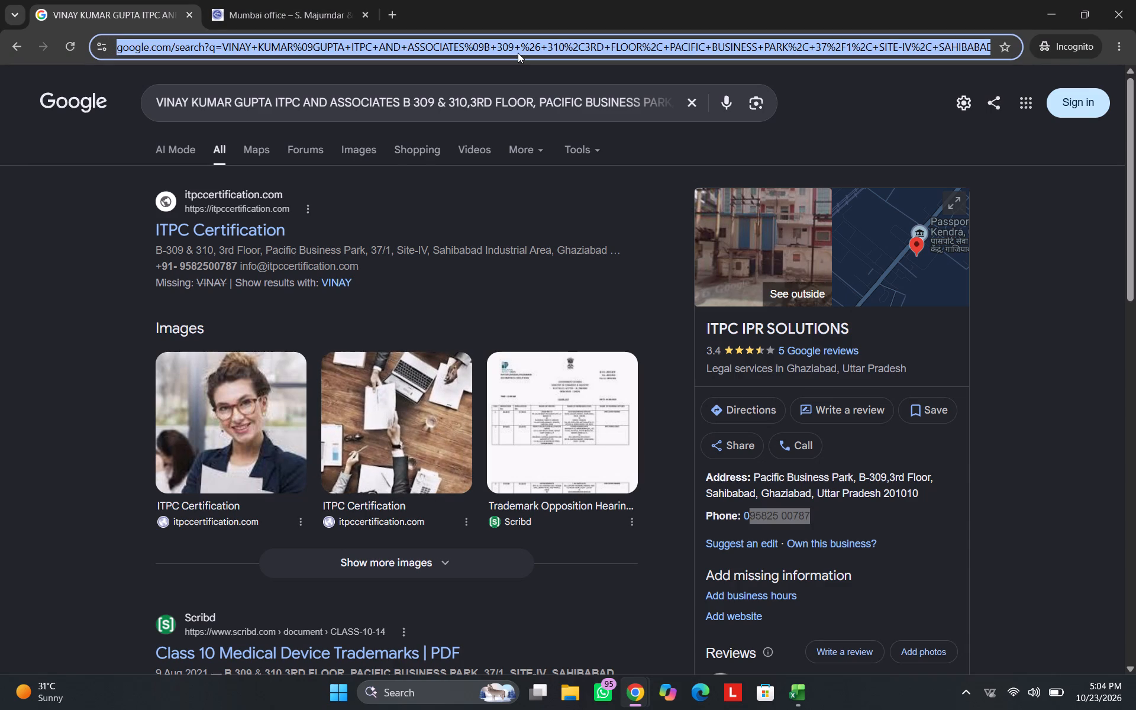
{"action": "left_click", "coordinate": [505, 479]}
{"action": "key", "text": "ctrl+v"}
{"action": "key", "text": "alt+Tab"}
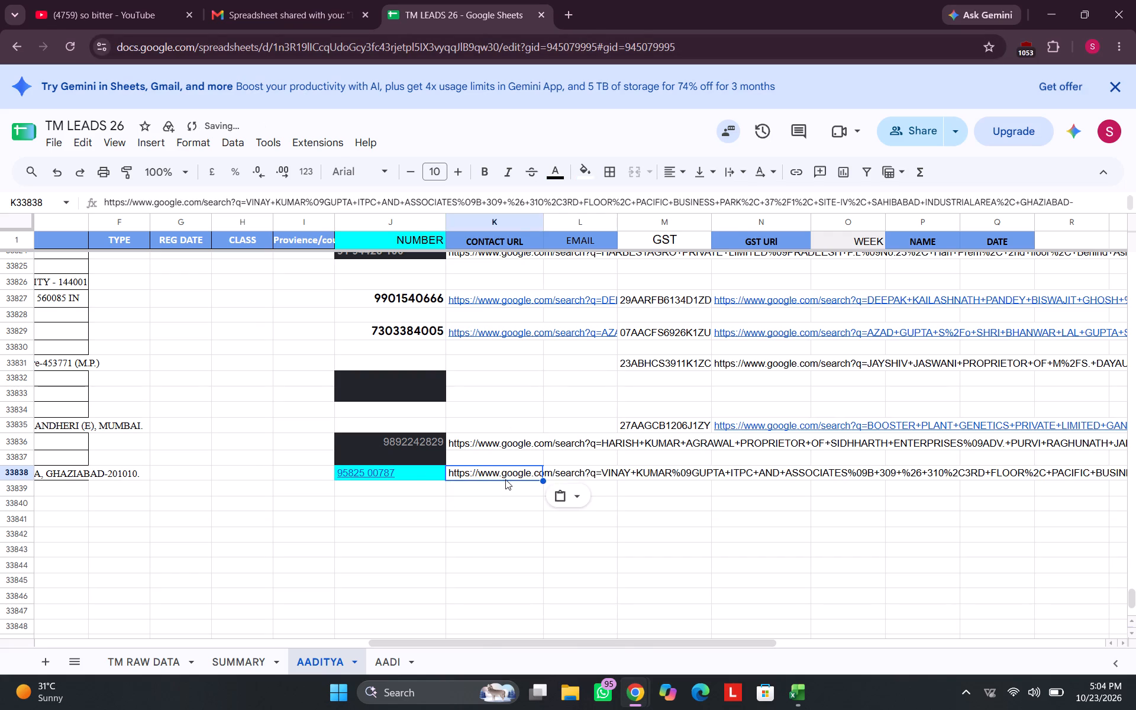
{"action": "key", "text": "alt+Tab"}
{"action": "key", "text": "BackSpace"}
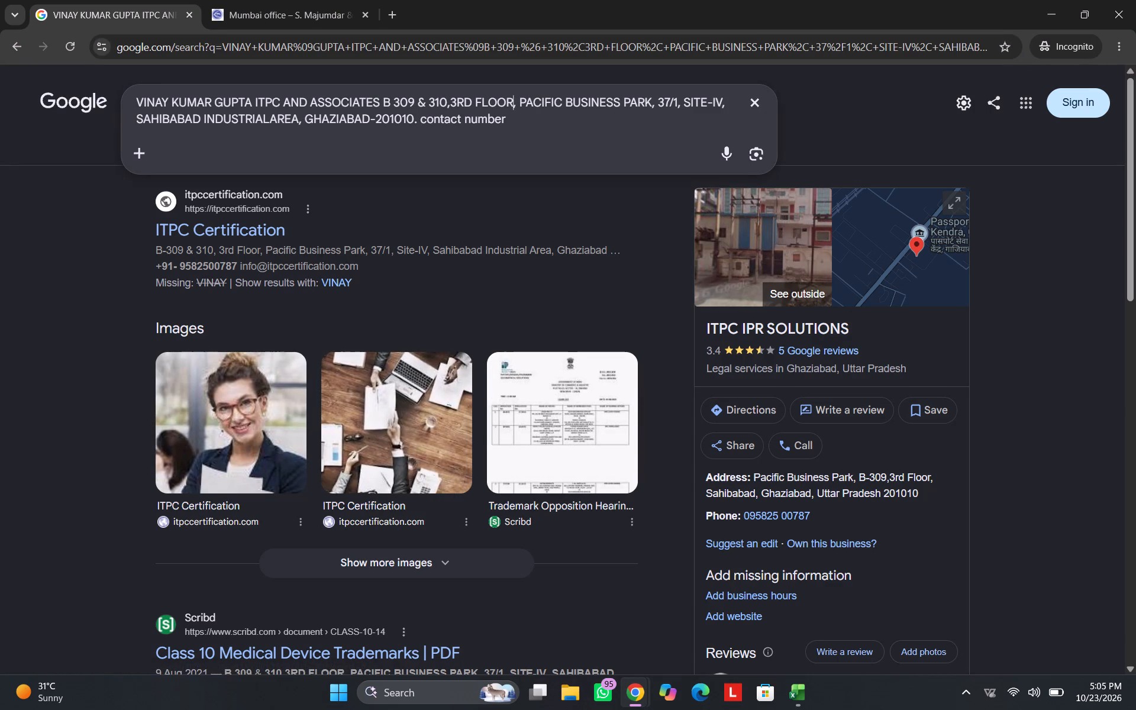
{"action": "left_click", "coordinate": [459, 116]}
{"action": "key", "text": "ctrl+BackSpace"}
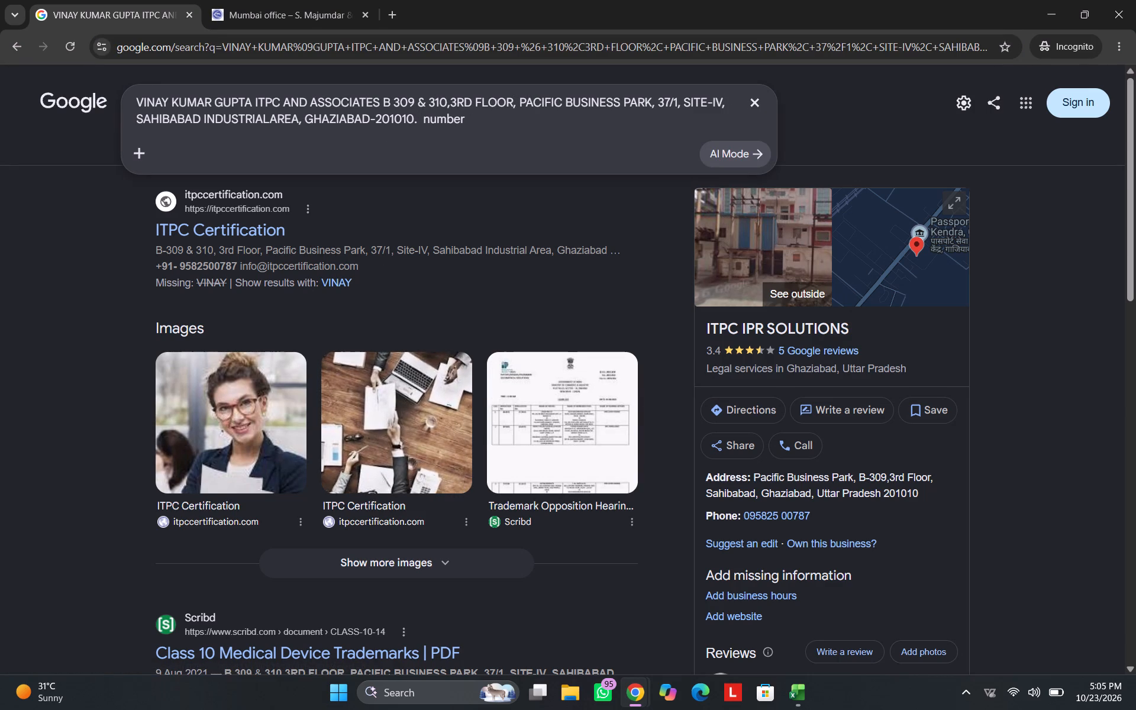
{"action": "type", "text": "gst"}
{"action": "key", "text": "space"}
{"action": "key", "text": "Return"}
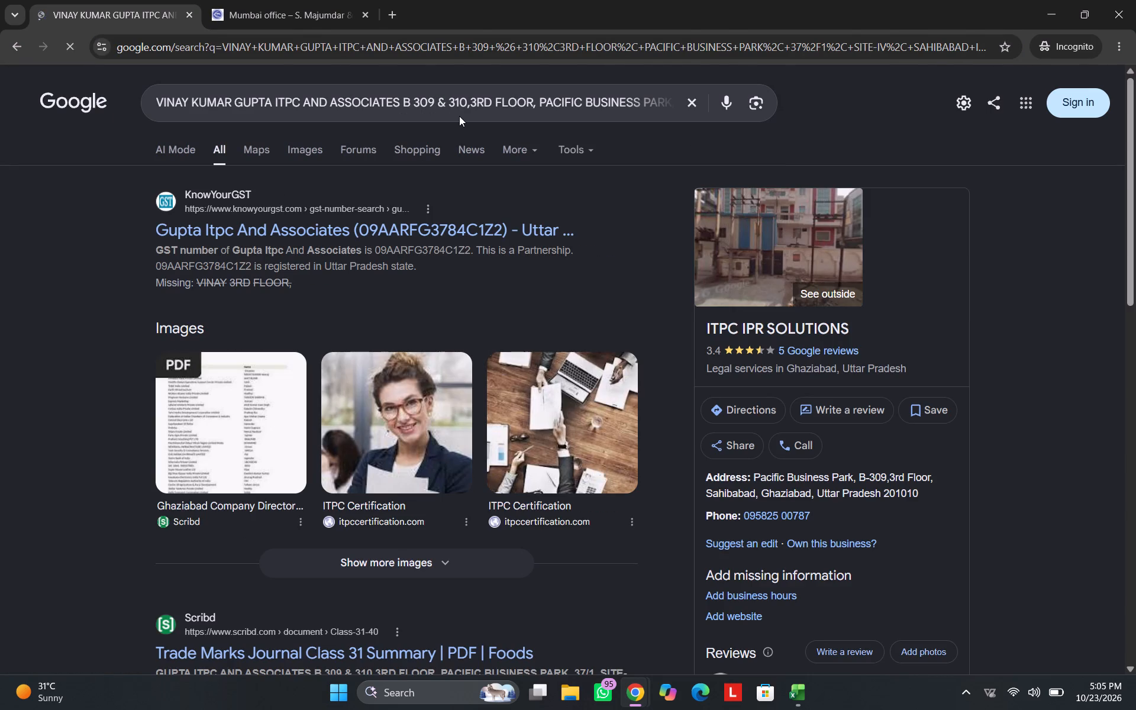
Copy the Gupta Itpc And Associates GST number from the KnowYourGST result into row 33837's GST cell in TM LEADS 26.
{"action": "double_click", "coordinate": [424, 253]}
{"action": "key", "text": "ctrl+c"}
{"action": "key", "text": "alt+Tab"}
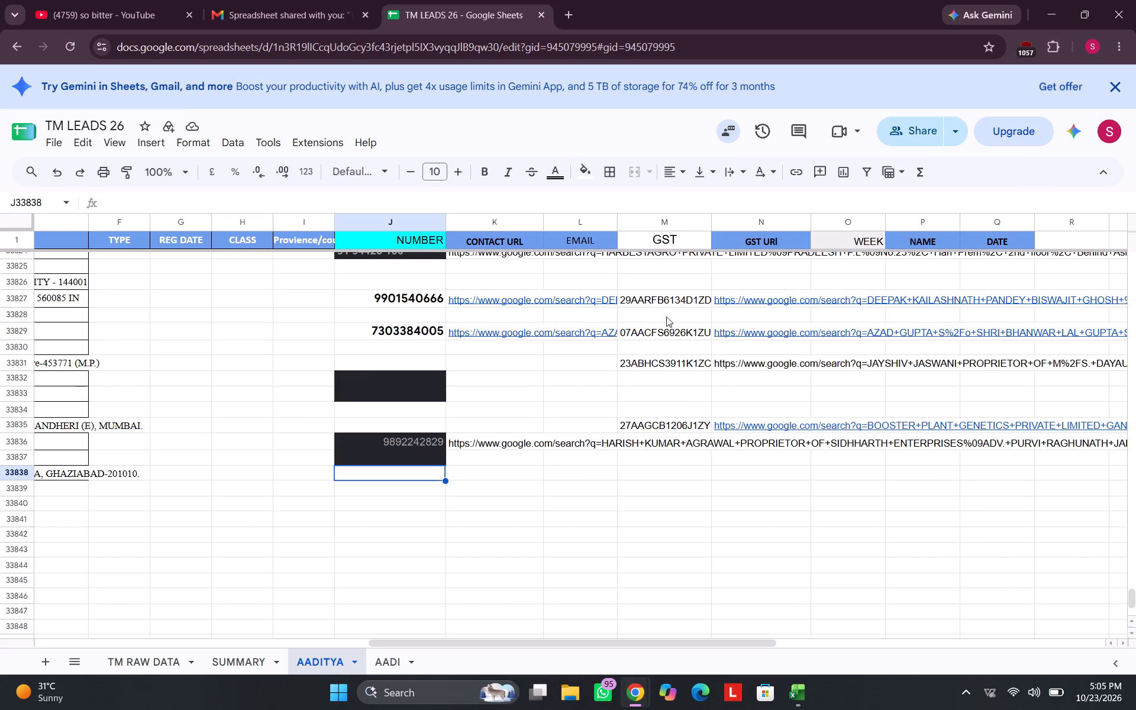
{"action": "left_click", "coordinate": [686, 465]}
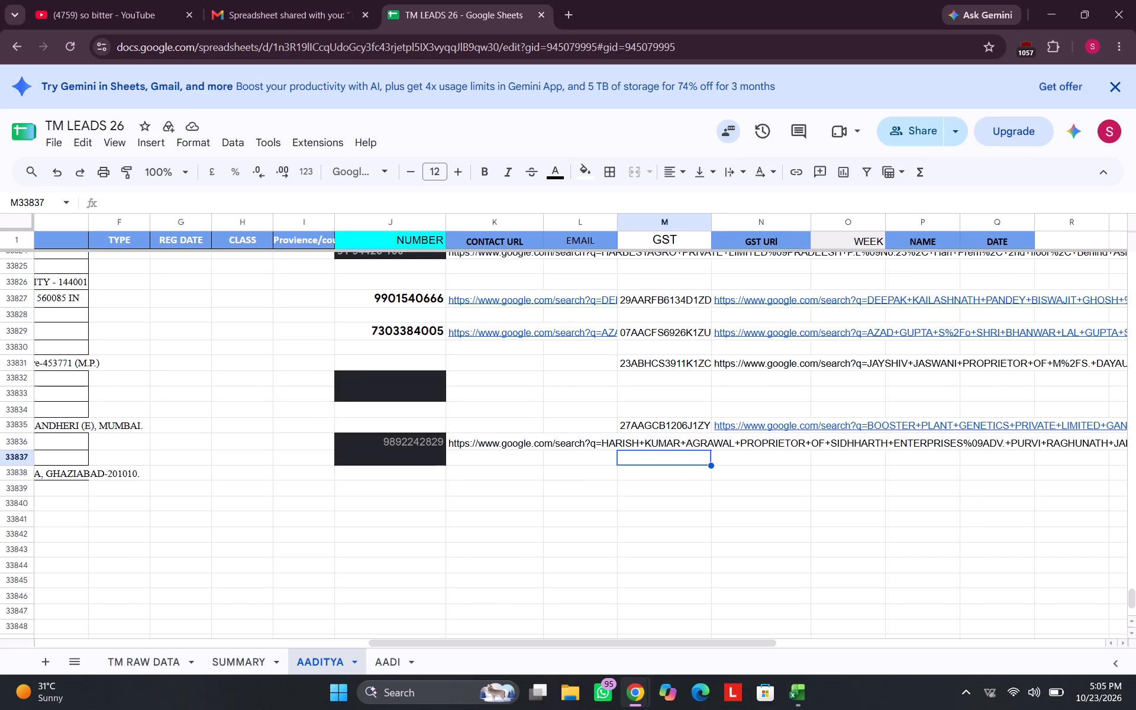
{"action": "key", "text": "ctrl+v"}
{"action": "key", "text": "alt+Tab"}
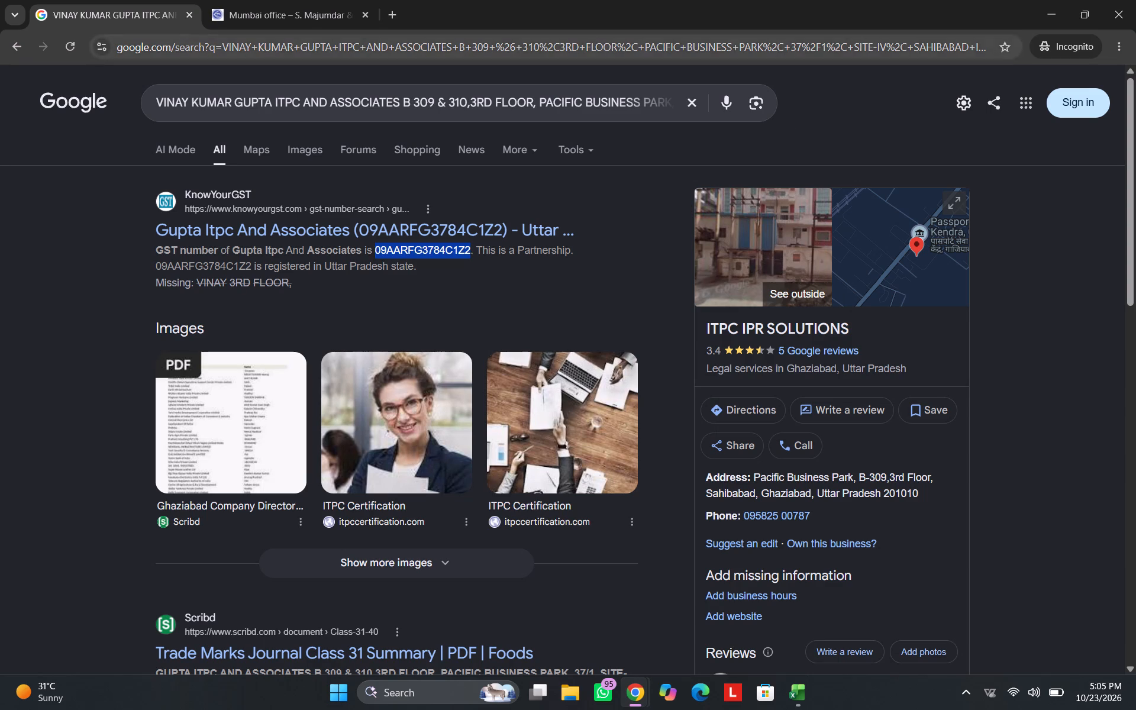
Copy the Google GST search results URL into row 33837's GST URL cell in TM LEADS 26.
{"action": "left_click", "coordinate": [745, 41]}
{"action": "key", "text": "ctrl+c"}
{"action": "key", "text": "alt+Tab"}
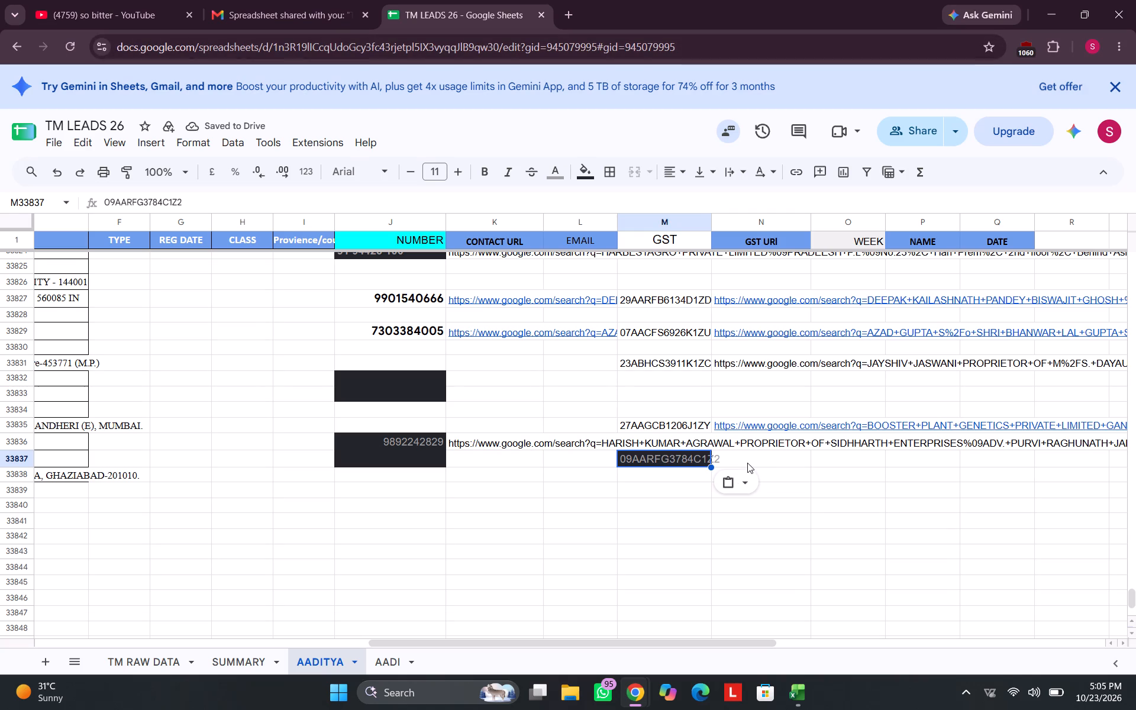
{"action": "left_click", "coordinate": [747, 463]}
{"action": "key", "text": "ctrl+v"}
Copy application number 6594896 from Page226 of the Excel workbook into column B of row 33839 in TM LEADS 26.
{"action": "key", "text": "Down"}
{"action": "key", "text": "Left"}
{"action": "key", "text": "Left"}
{"action": "key", "text": "Left"}
{"action": "key", "text": "Left"}
{"action": "key", "text": "Left"}
{"action": "key", "text": "Left"}
{"action": "key", "text": "Left"}
{"action": "key", "text": "Left"}
{"action": "key", "text": "Left"}
{"action": "key", "text": "Left"}
{"action": "key", "text": "Left"}
{"action": "key", "text": "Left"}
{"action": "key", "text": "Left"}
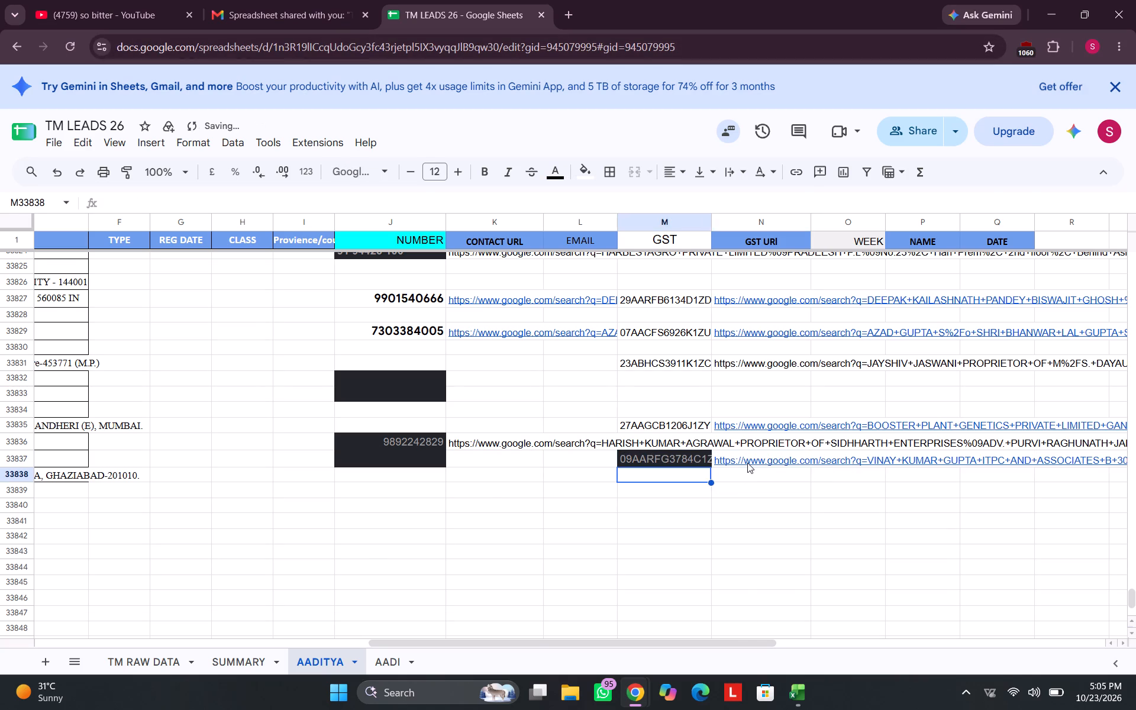
{"action": "key", "text": "Right"}
{"action": "key", "text": "alt+Tab"}
{"action": "key", "text": "alt+Right"}
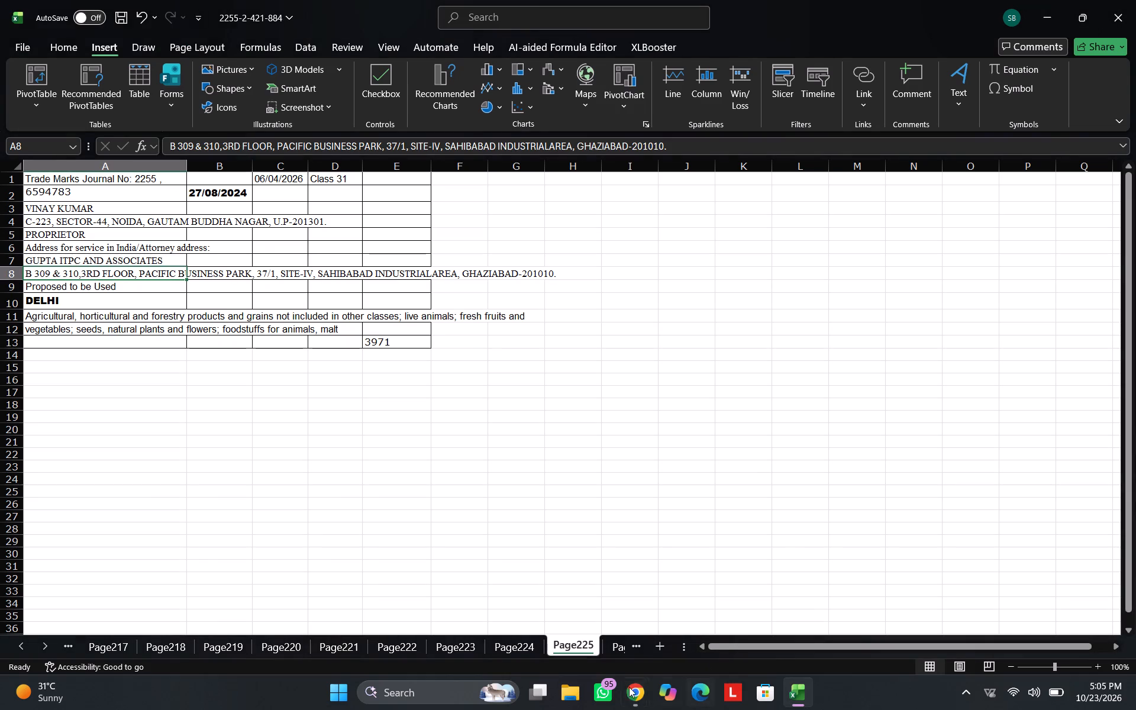
{"action": "left_click", "coordinate": [611, 654]}
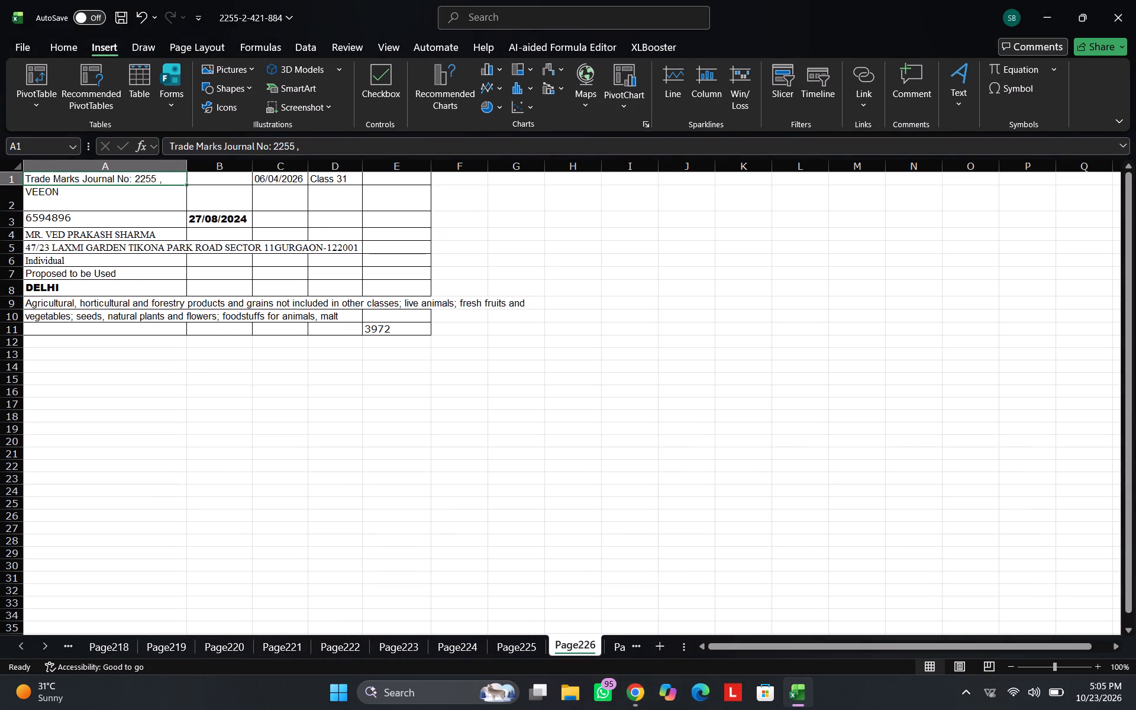
{"action": "left_click", "coordinate": [137, 204]}
{"action": "left_click", "coordinate": [122, 222]}
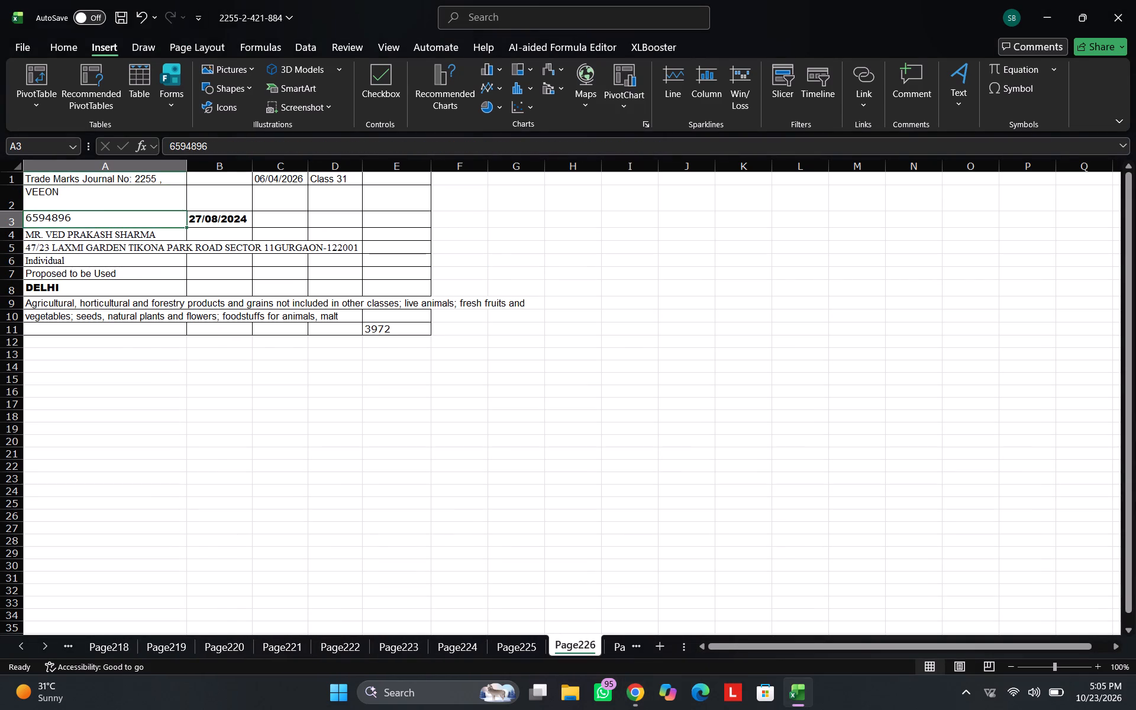
{"action": "key", "text": "ctrl+c"}
{"action": "key", "text": "alt+Tab"}
{"action": "key", "text": "Down"}
{"action": "key", "text": "ctrl+v"}
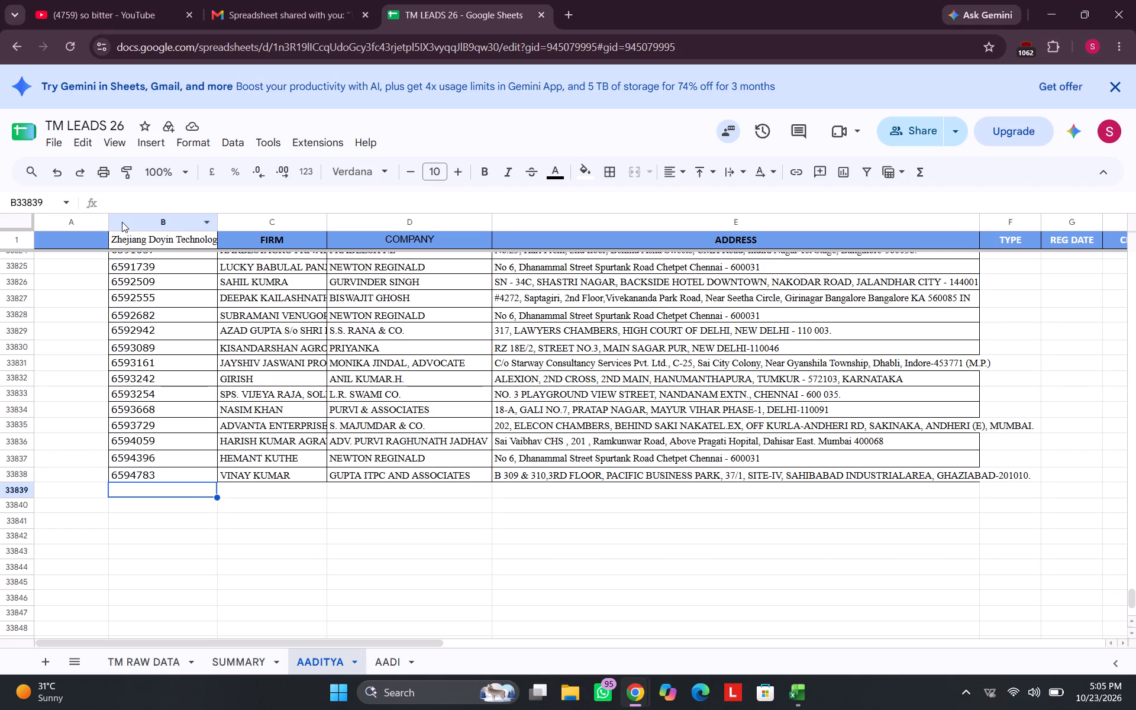
Copy the applicant's name from Page226 of the workbook into row 33839's FIRM cell.
{"action": "key", "text": "alt+Tab"}
{"action": "key", "text": "Down"}
{"action": "key", "text": "ctrl+c"}
{"action": "key", "text": "alt+Tab"}
{"action": "key", "text": "Right"}
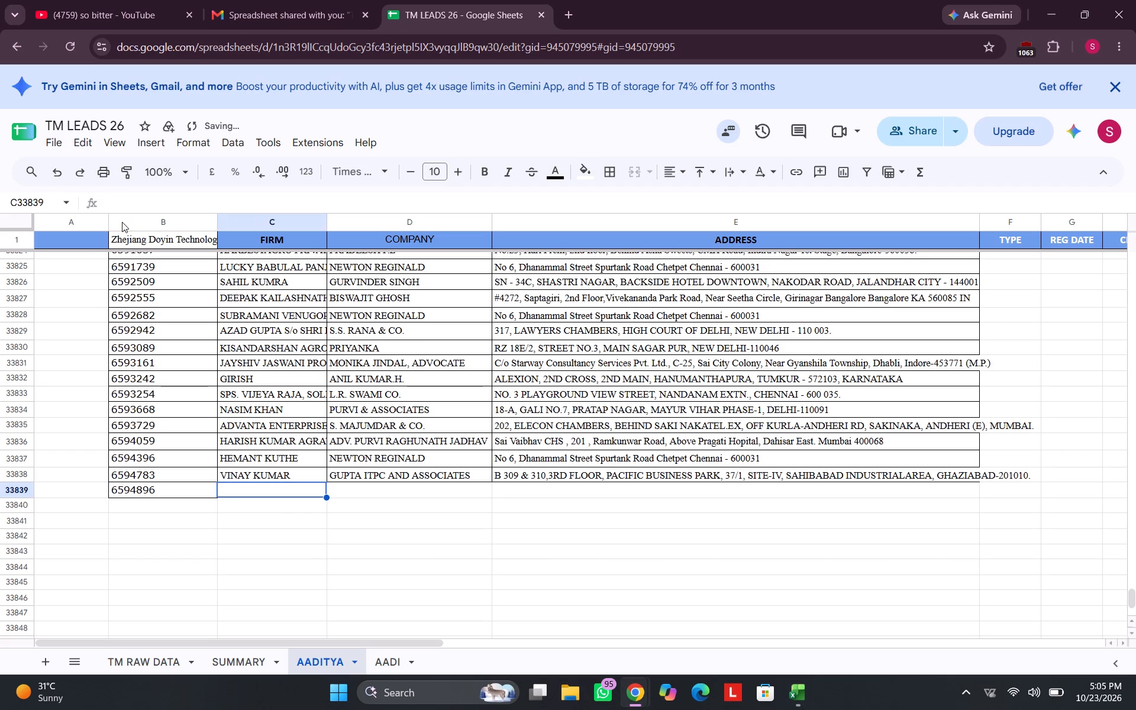
{"action": "key", "text": "ctrl+v"}
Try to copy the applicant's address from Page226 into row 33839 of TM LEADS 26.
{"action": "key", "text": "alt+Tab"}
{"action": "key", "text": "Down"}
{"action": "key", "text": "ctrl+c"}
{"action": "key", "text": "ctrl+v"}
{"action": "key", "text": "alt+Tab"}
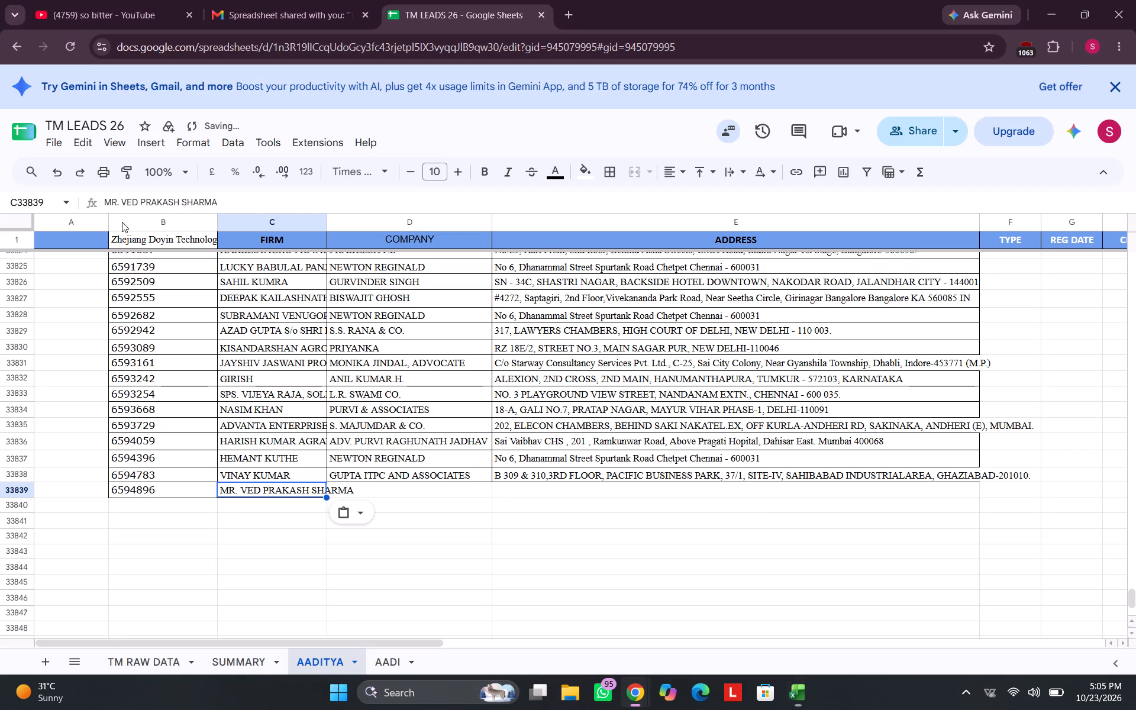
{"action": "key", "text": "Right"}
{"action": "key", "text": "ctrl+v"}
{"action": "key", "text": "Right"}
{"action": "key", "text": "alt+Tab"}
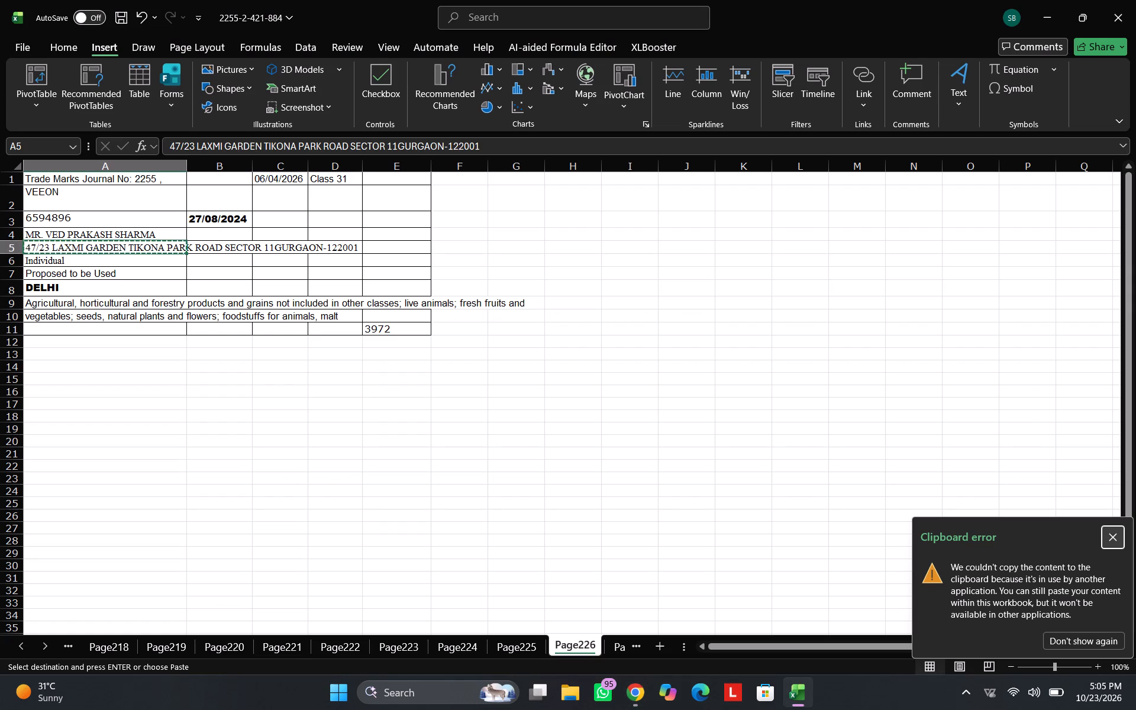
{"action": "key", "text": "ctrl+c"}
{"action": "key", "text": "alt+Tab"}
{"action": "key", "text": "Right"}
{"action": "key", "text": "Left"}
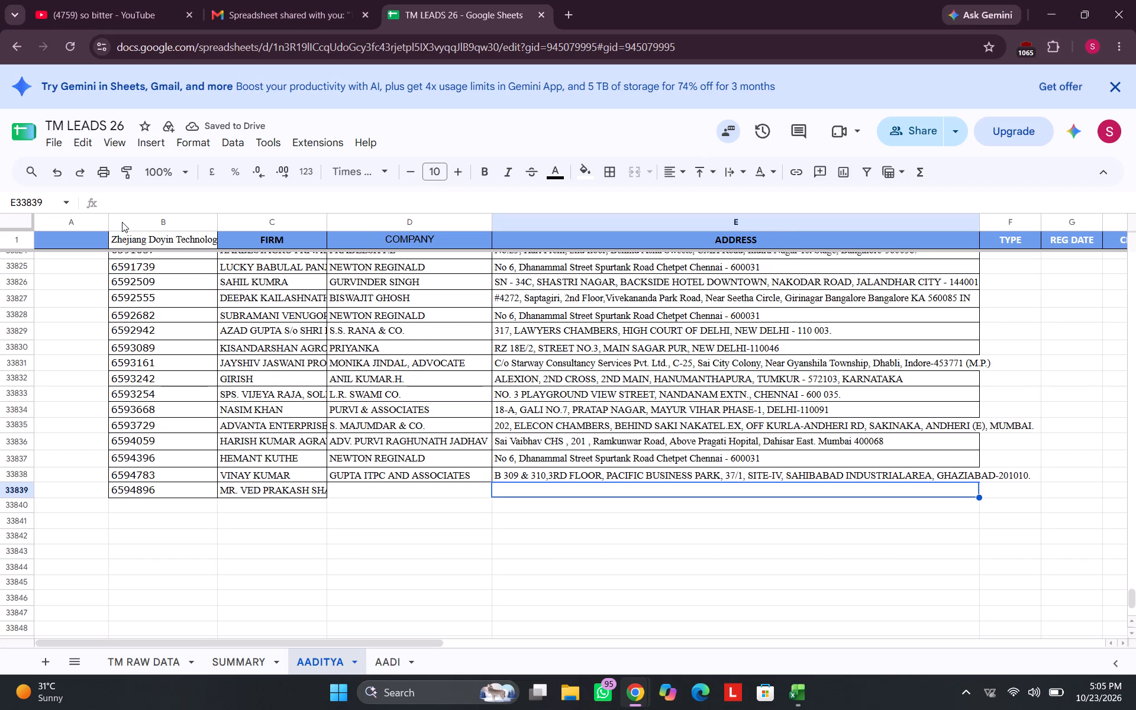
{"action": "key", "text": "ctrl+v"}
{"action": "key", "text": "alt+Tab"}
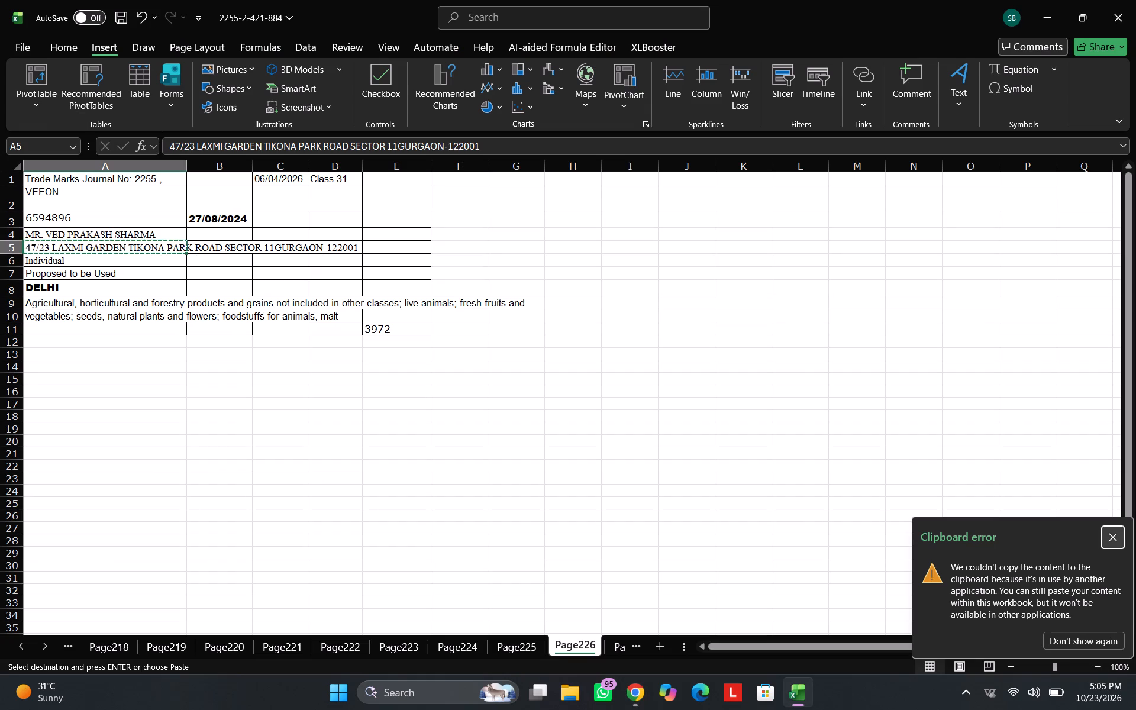
Copy the applicant's address from cell A5 of Page226 into row 33839's ADDRESS cell.
{"action": "left_click", "coordinate": [167, 267]}
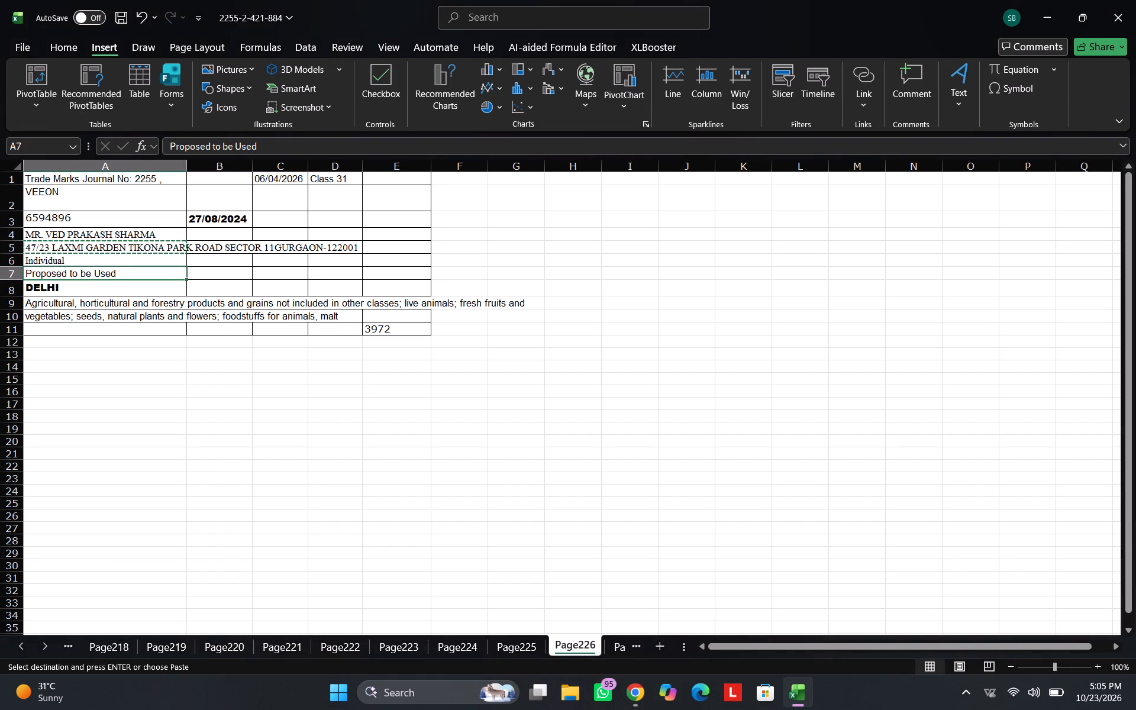
{"action": "left_click", "coordinate": [182, 249]}
{"action": "key", "text": "ctrl+c"}
{"action": "key", "text": "alt+Tab"}
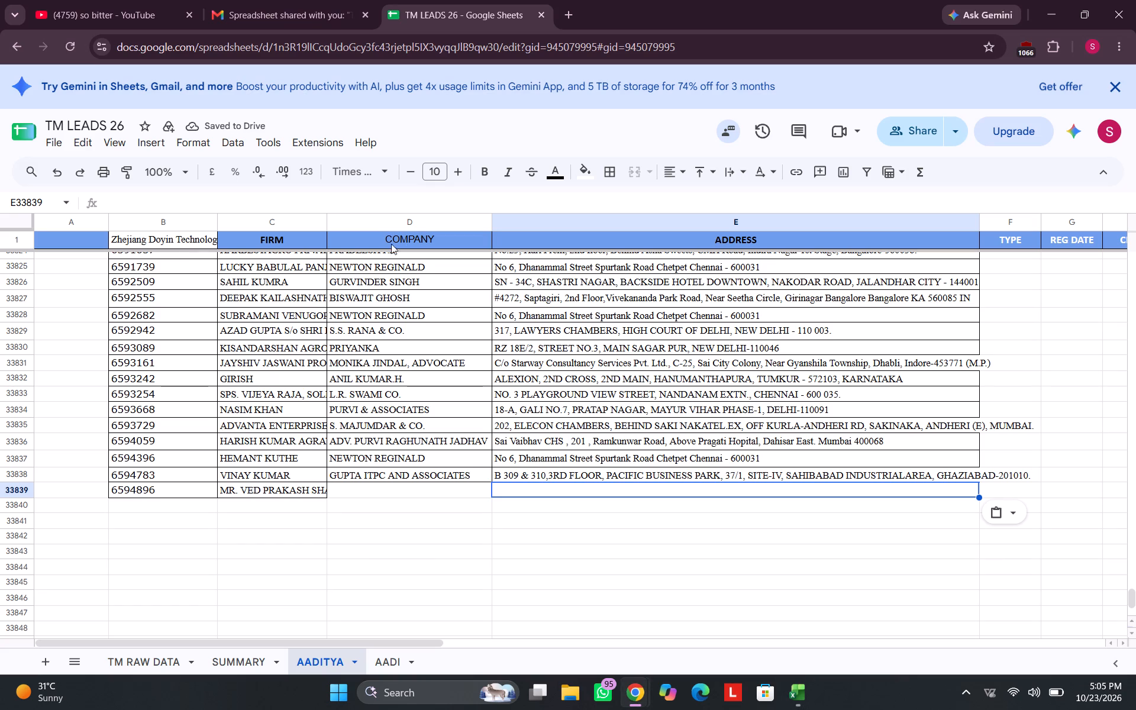
{"action": "left_click", "coordinate": [995, 489]}
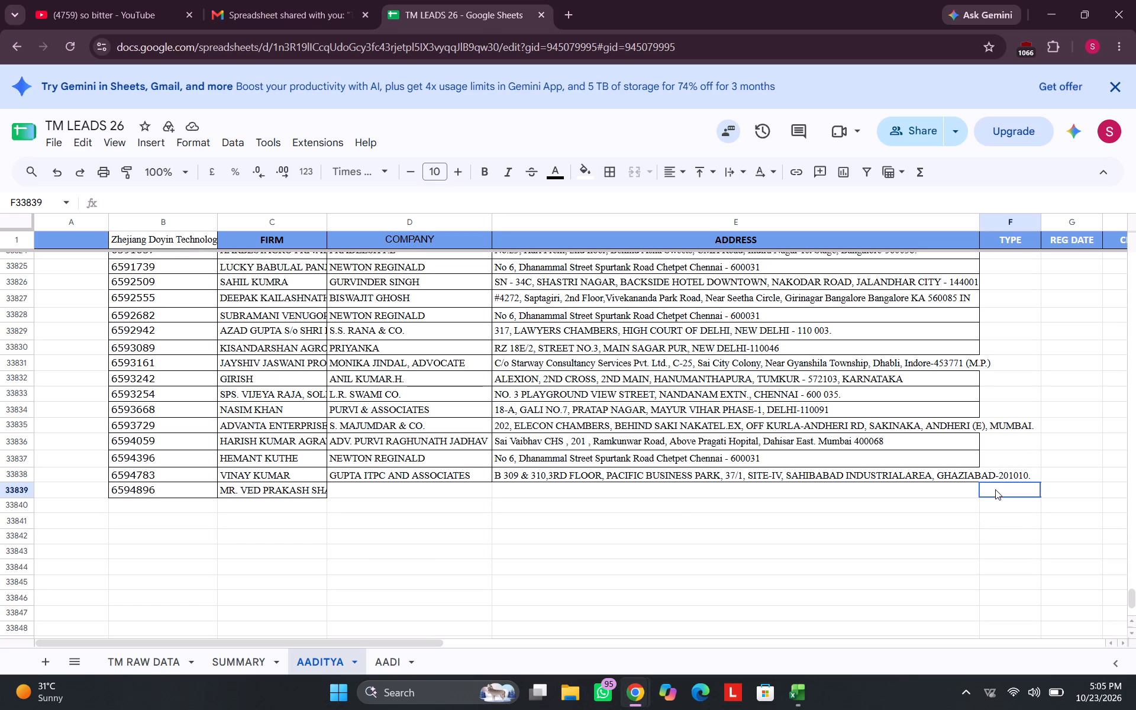
{"action": "left_click", "coordinate": [961, 489]}
{"action": "key", "text": "ctrl+v"}
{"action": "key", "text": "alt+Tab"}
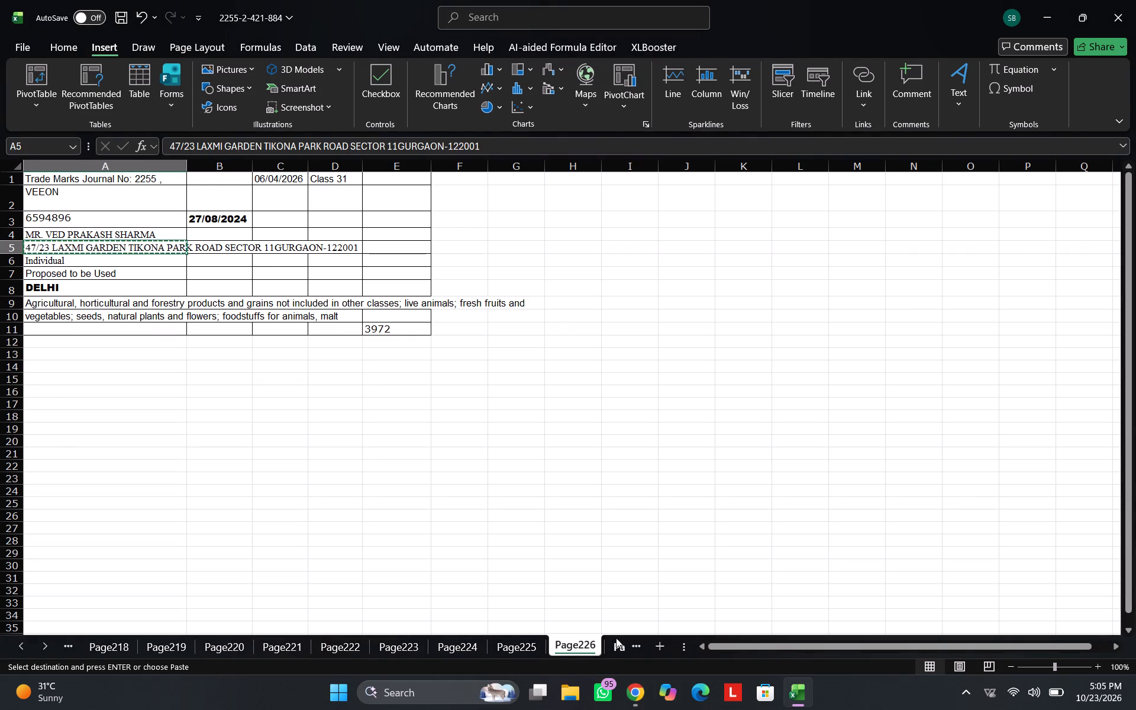
Search Google for row 33839's applicant name and address from TM LEADS 26 with the words "contact number" added.
{"action": "left_click", "coordinate": [612, 640]}
{"action": "key", "text": "alt+Tab"}
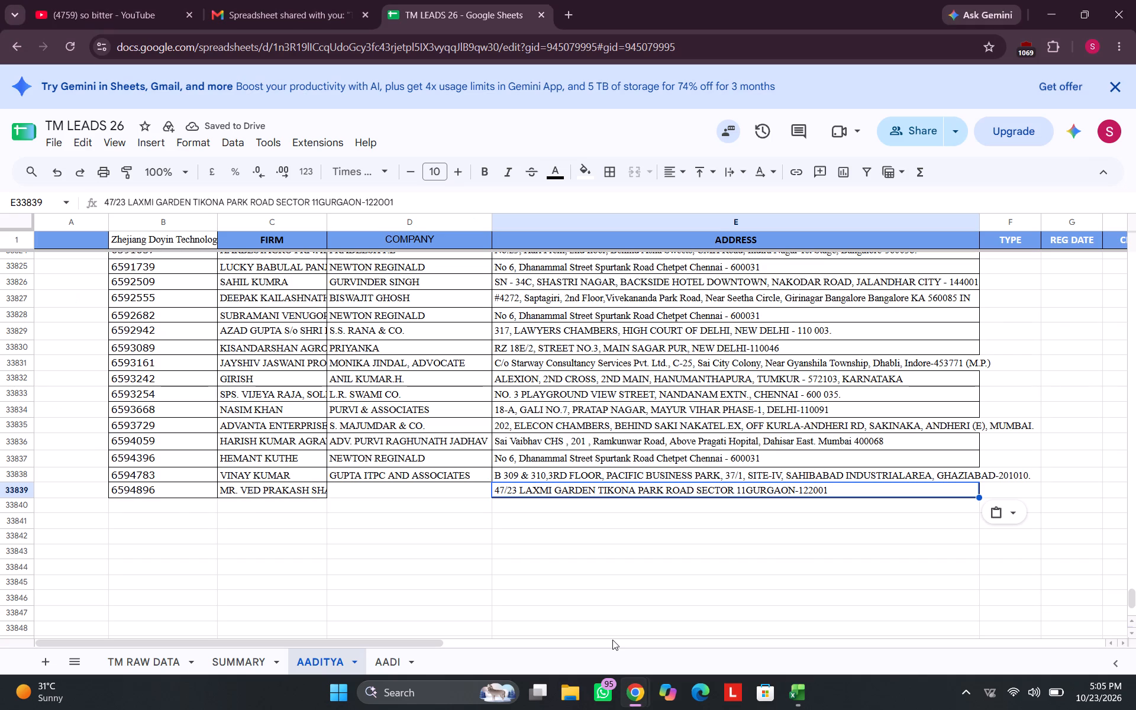
{"action": "key", "text": "Right"}
{"action": "key", "text": "shift+Left"}
{"action": "key", "text": "shift+Left"}
{"action": "key", "text": "shift+Left"}
{"action": "key", "text": "ctrl+c"}
{"action": "key", "text": "alt+Tab"}
{"action": "key", "text": "alt+Right"}
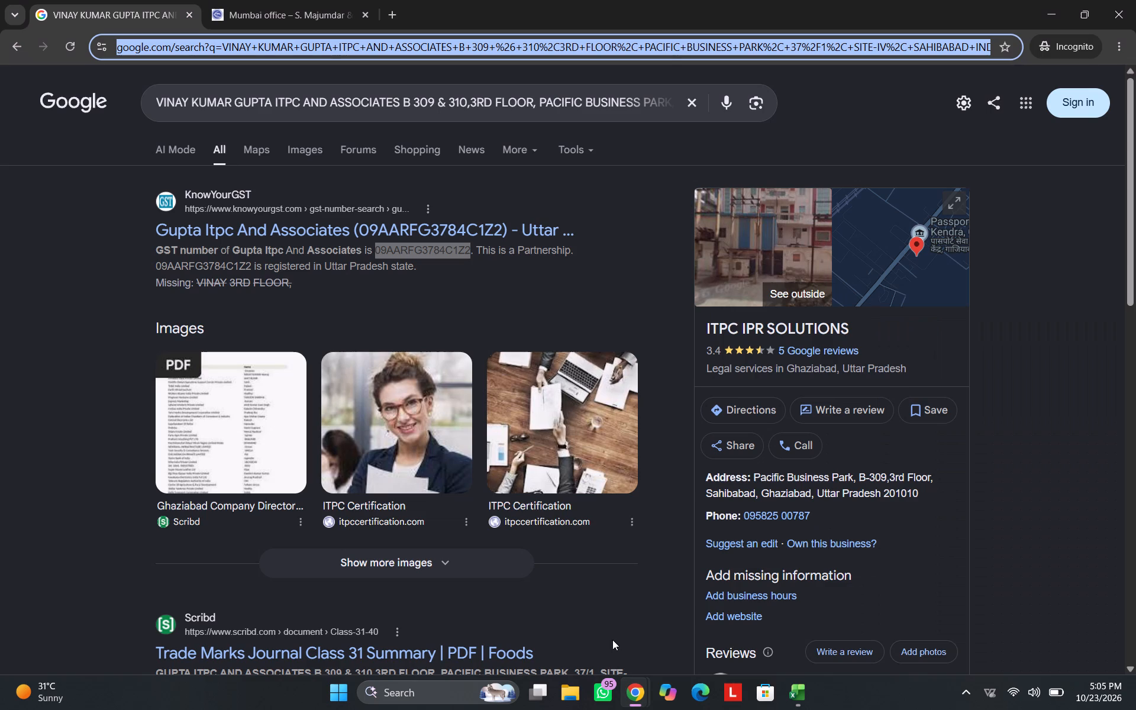
{"action": "left_click", "coordinate": [685, 104]}
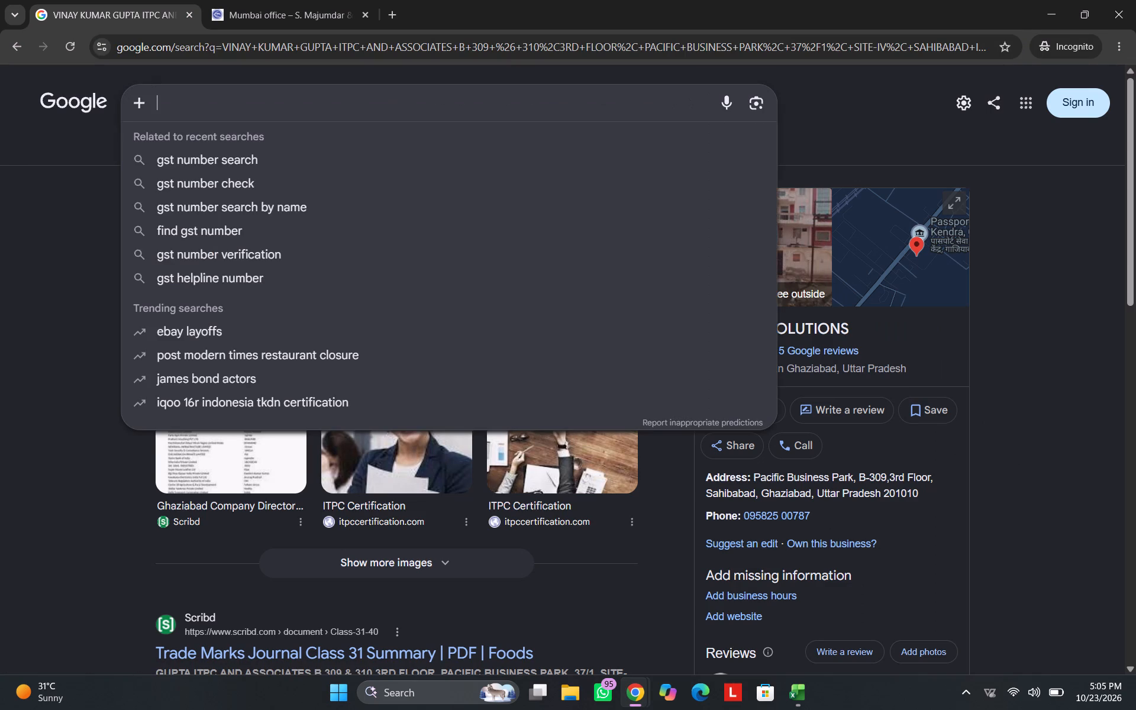
{"action": "key", "text": "ctrl+v"}
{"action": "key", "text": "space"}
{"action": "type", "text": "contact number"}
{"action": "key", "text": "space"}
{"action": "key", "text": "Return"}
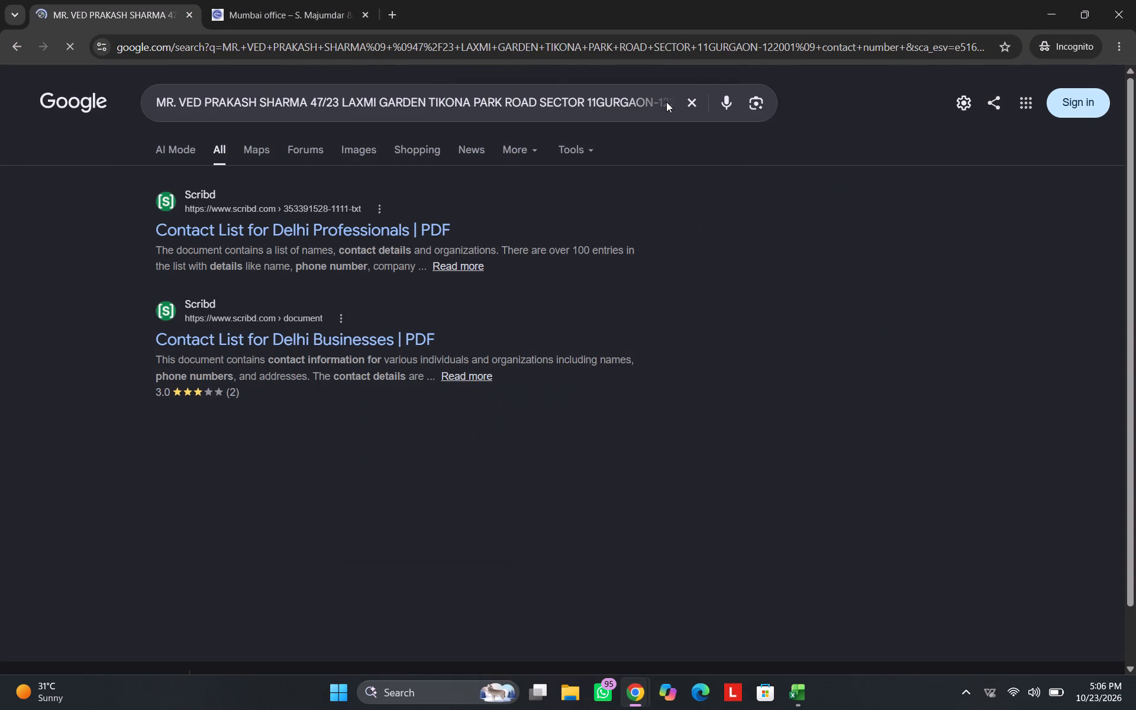
Change the search wording from contact number to "gst number" for the same applicant and address, and search again.
{"action": "left_click", "coordinate": [641, 102]}
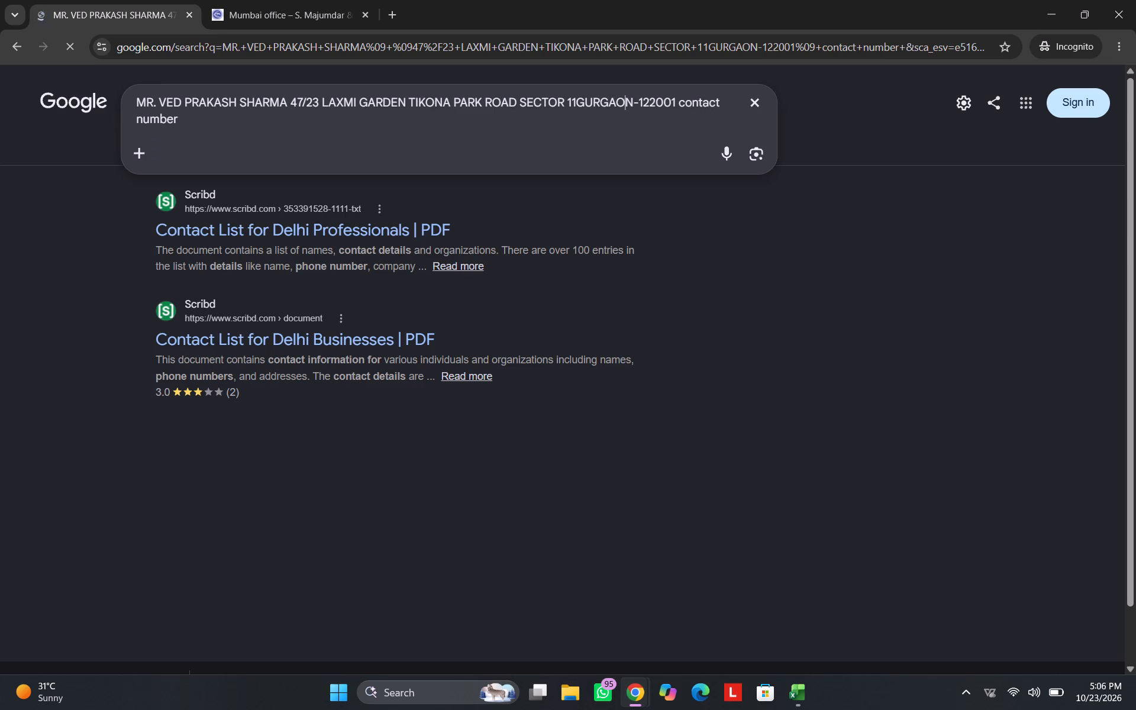
{"action": "left_click", "coordinate": [721, 98]}
{"action": "key", "text": "ctrl+BackSpace"}
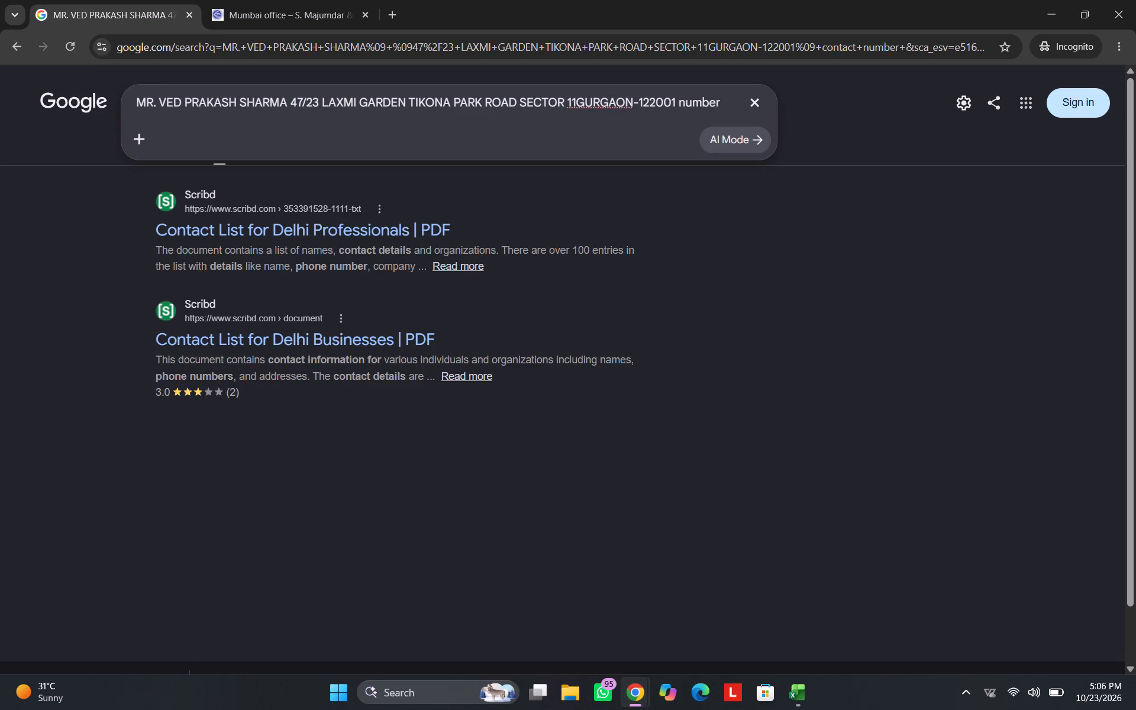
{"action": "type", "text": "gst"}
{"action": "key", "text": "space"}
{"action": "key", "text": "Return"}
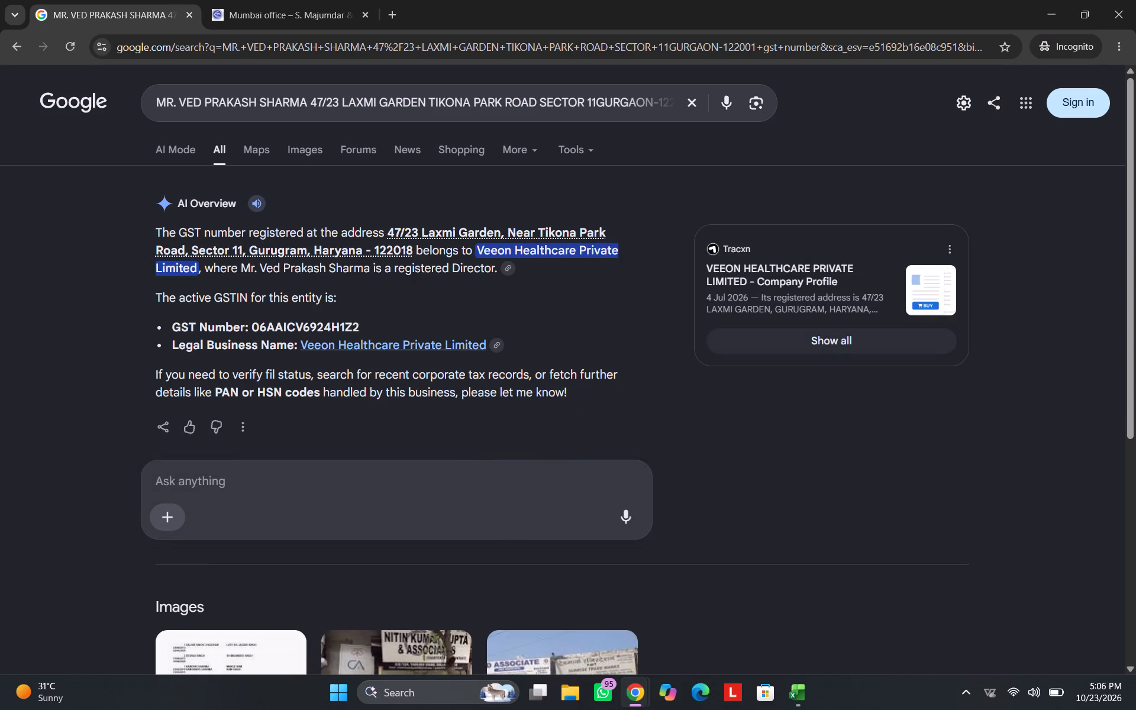
Copy the GST number from the Google AI Overview into row 33839's GST cell in TM LEADS 26.
{"action": "double_click", "coordinate": [348, 327]}
{"action": "key", "text": "ctrl+c"}
{"action": "key", "text": "alt+Tab"}
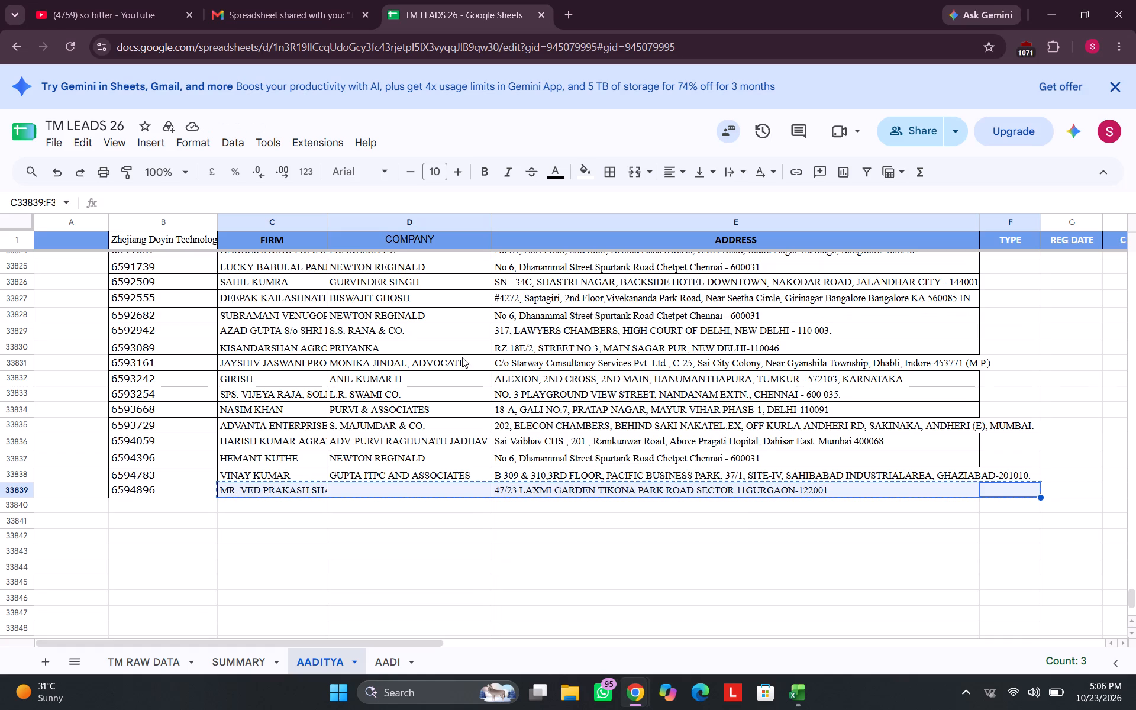
{"action": "scroll", "coordinate": [462, 357], "scroll_direction": "left", "scroll_amount": 4}
{"action": "scroll", "coordinate": [867, 470], "scroll_direction": "left", "scroll_amount": 2}
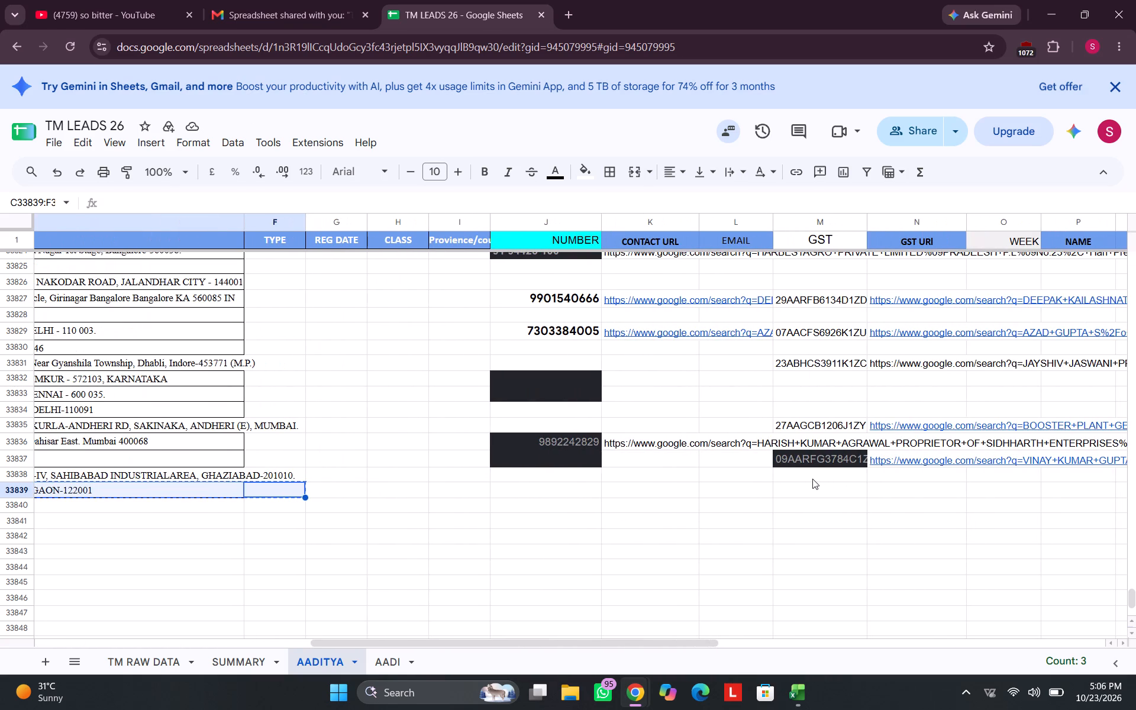
{"action": "left_click", "coordinate": [812, 478]}
{"action": "left_click", "coordinate": [804, 492]}
{"action": "key", "text": "ctrl+v"}
Copy the web address of the GST search results page into row 33839's GST URL cell.
{"action": "key", "text": "alt+Tab"}
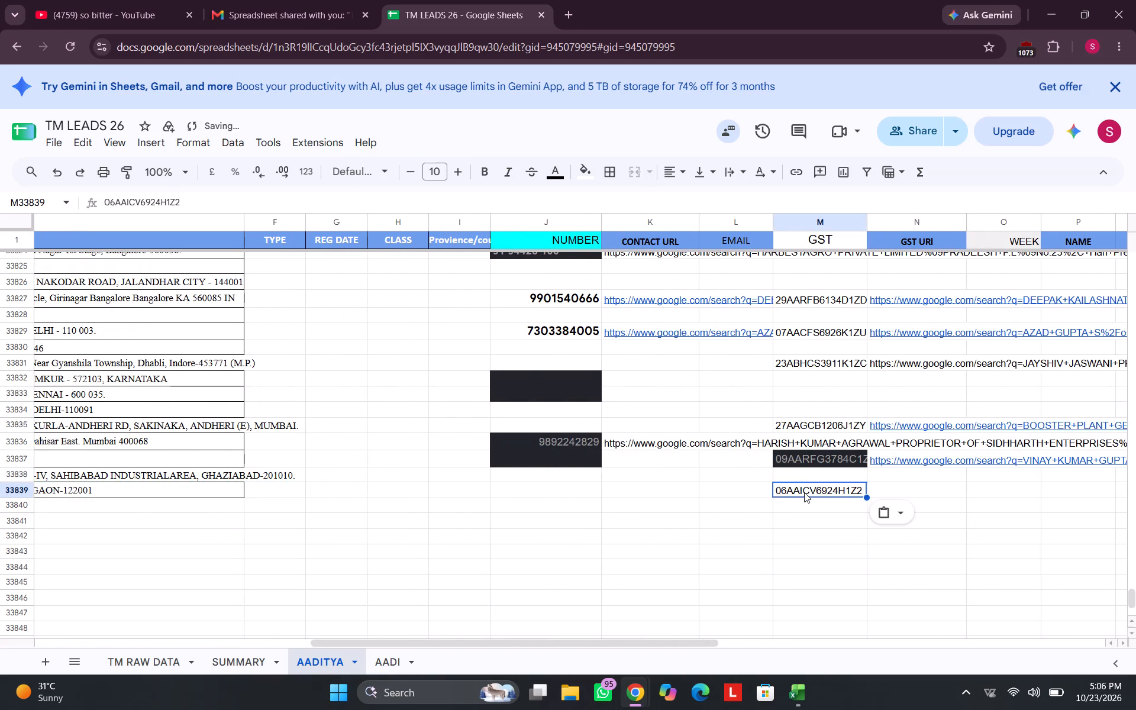
{"action": "left_click", "coordinate": [738, 50]}
{"action": "key", "text": "ctrl+c"}
{"action": "key", "text": "alt+Tab"}
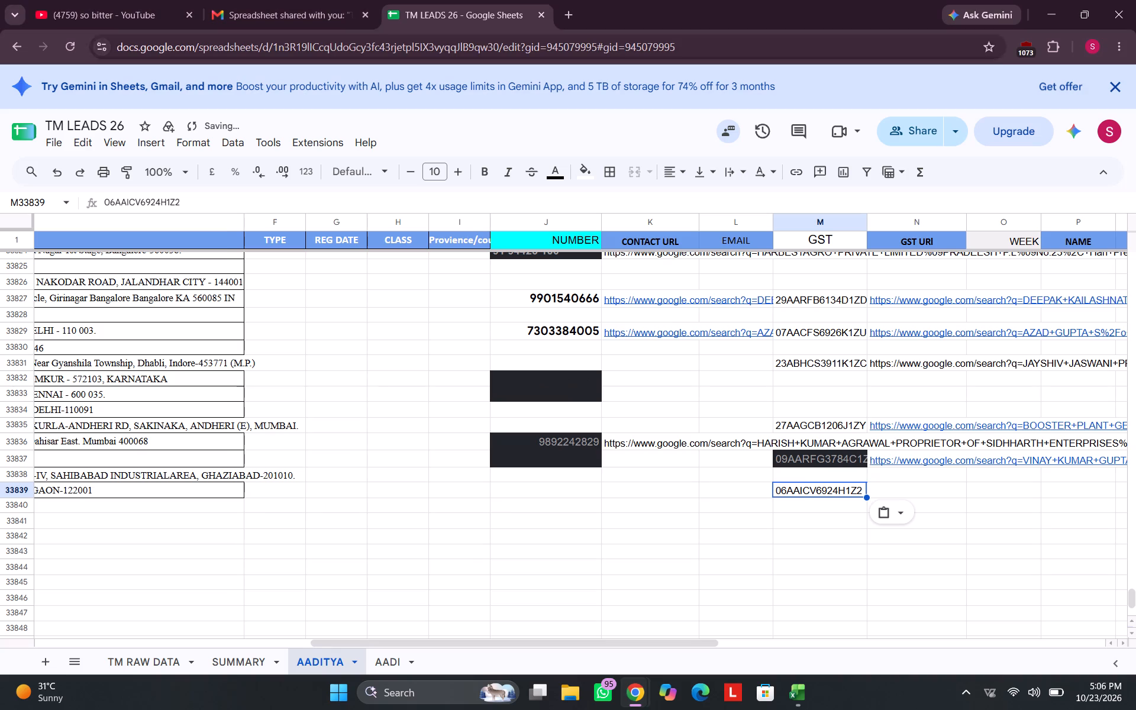
{"action": "left_click", "coordinate": [889, 495]}
{"action": "key", "text": "ctrl+v"}
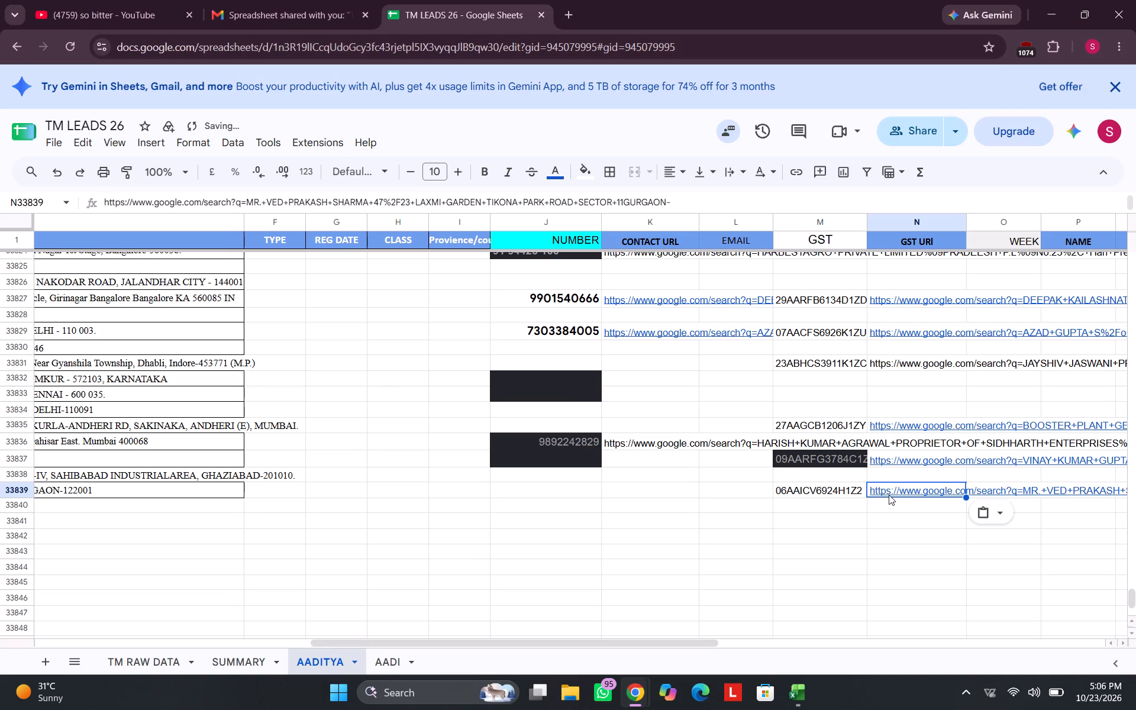
Select column B of row 33840 in TM LEADS 26 and return to the Excel workbook for the next journal entry.
{"action": "key", "text": "Down"}
{"action": "key", "text": "Left"}
{"action": "key", "text": "Left"}
{"action": "key", "text": "Left"}
{"action": "key", "text": "Left"}
{"action": "key", "text": "Left"}
{"action": "key", "text": "Left"}
{"action": "key", "text": "Left"}
{"action": "key", "text": "Left"}
{"action": "key", "text": "Left"}
{"action": "key", "text": "Left"}
{"action": "key", "text": "Left"}
{"action": "key", "text": "Left"}
{"action": "key", "text": "Left"}
{"action": "key", "text": "Left"}
{"action": "key", "text": "Left"}
{"action": "key", "text": "Left"}
{"action": "key", "text": "Right"}
{"action": "key", "text": "alt+Tab"}
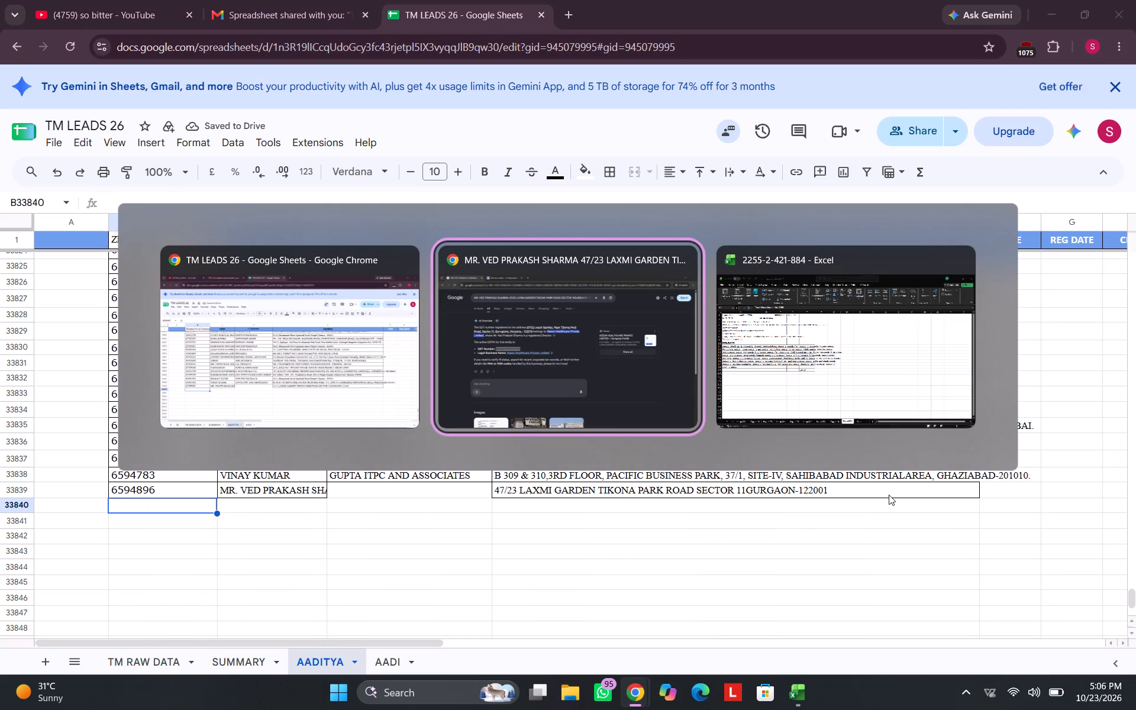
{"action": "key", "text": "alt+Left"}
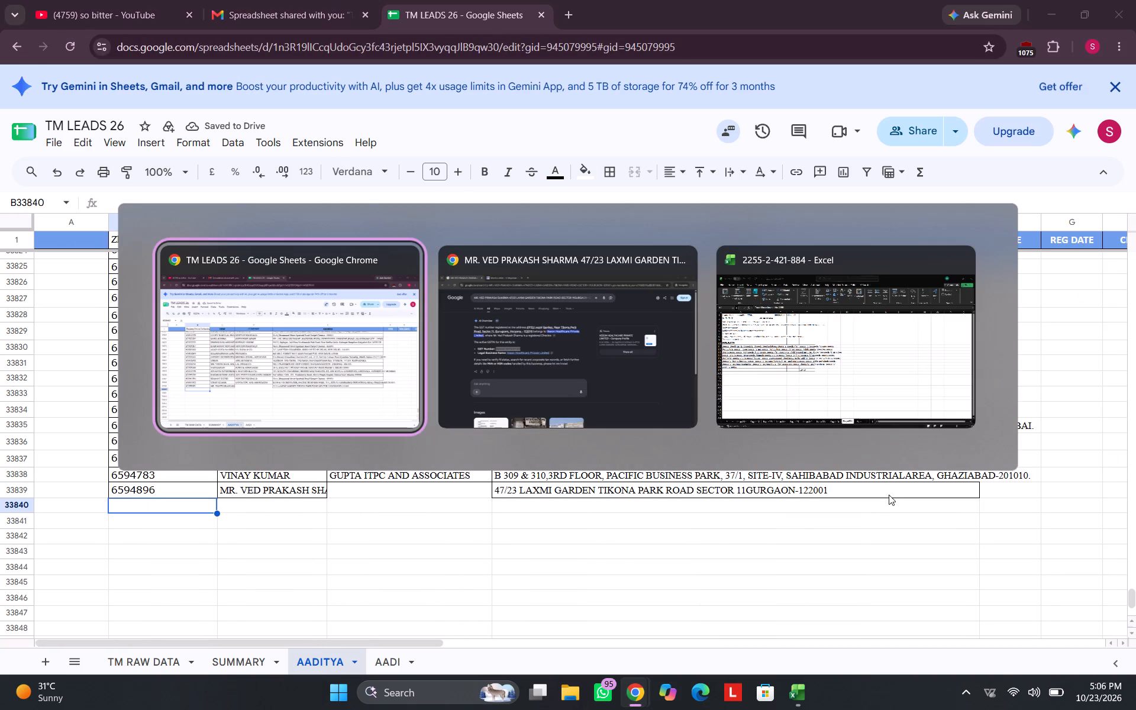
{"action": "key", "text": "alt+Right"}
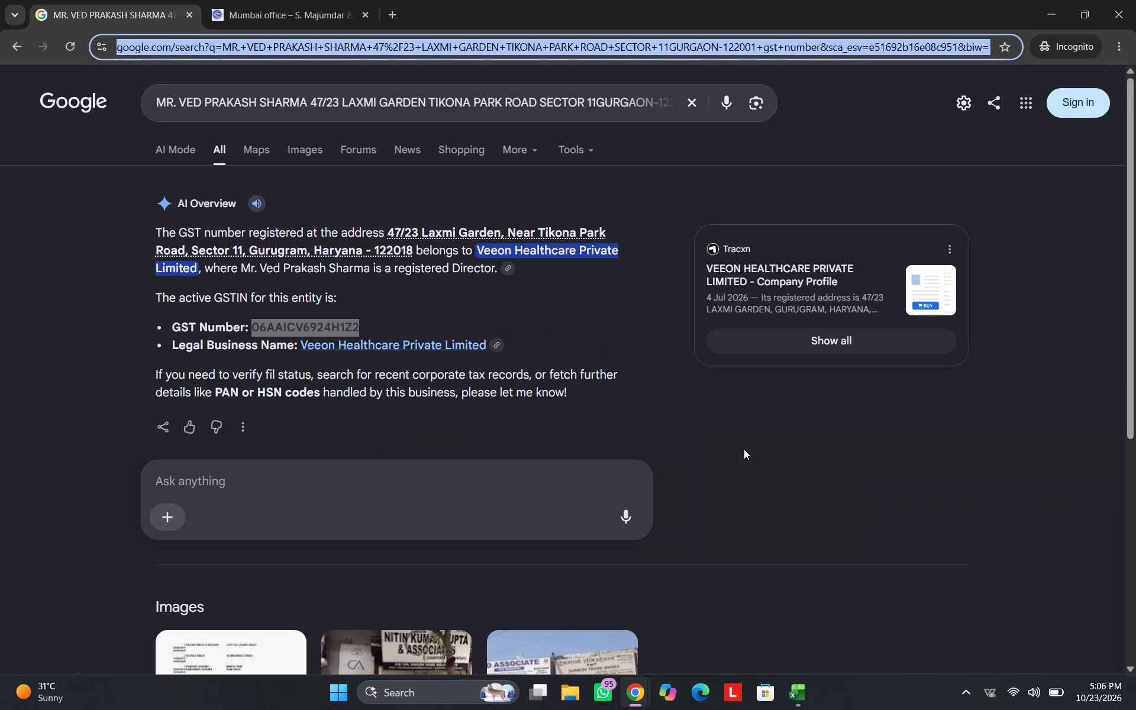
{"action": "key", "text": "alt+Tab"}
{"action": "key", "text": "alt+Tab"}
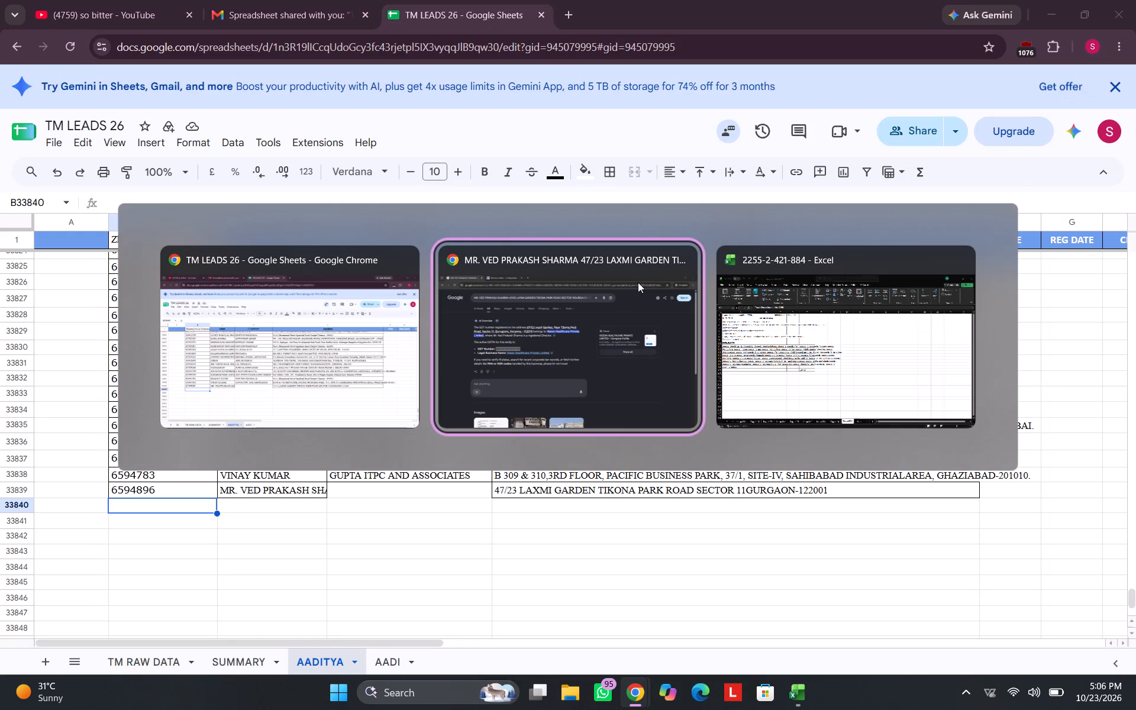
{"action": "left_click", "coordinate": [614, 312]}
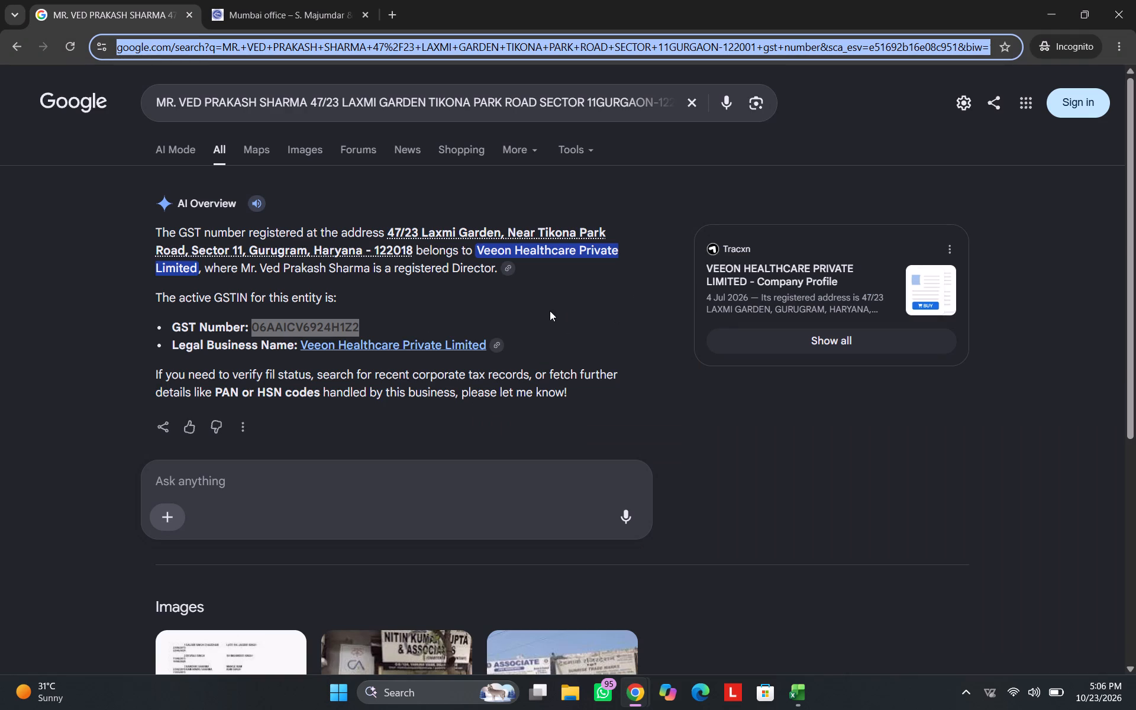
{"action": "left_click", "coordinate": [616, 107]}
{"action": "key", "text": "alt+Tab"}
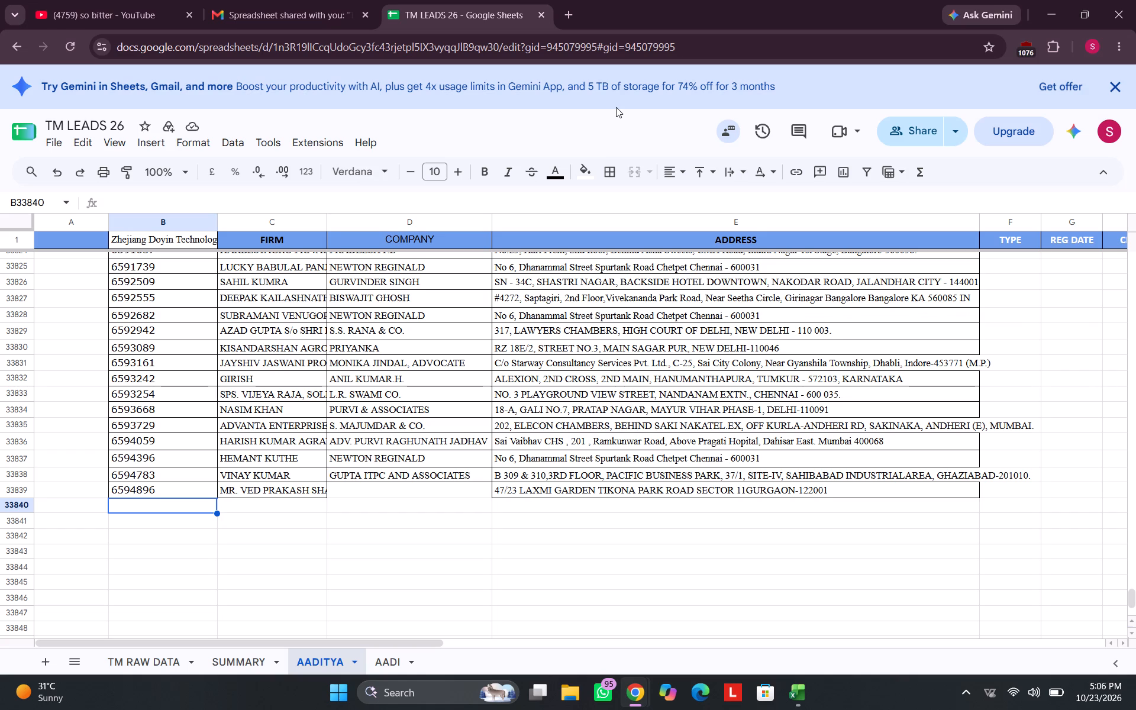
{"action": "key", "text": "alt+Tab"}
{"action": "key", "text": "alt+Right"}
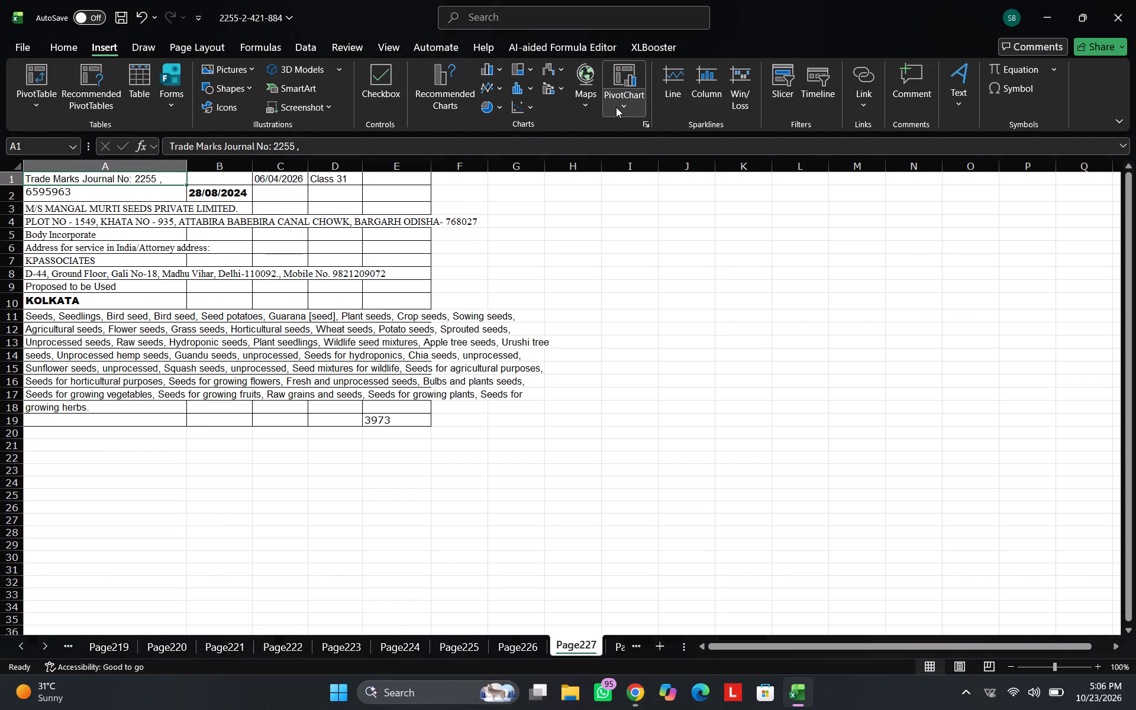
{"action": "left_click", "coordinate": [610, 654]}
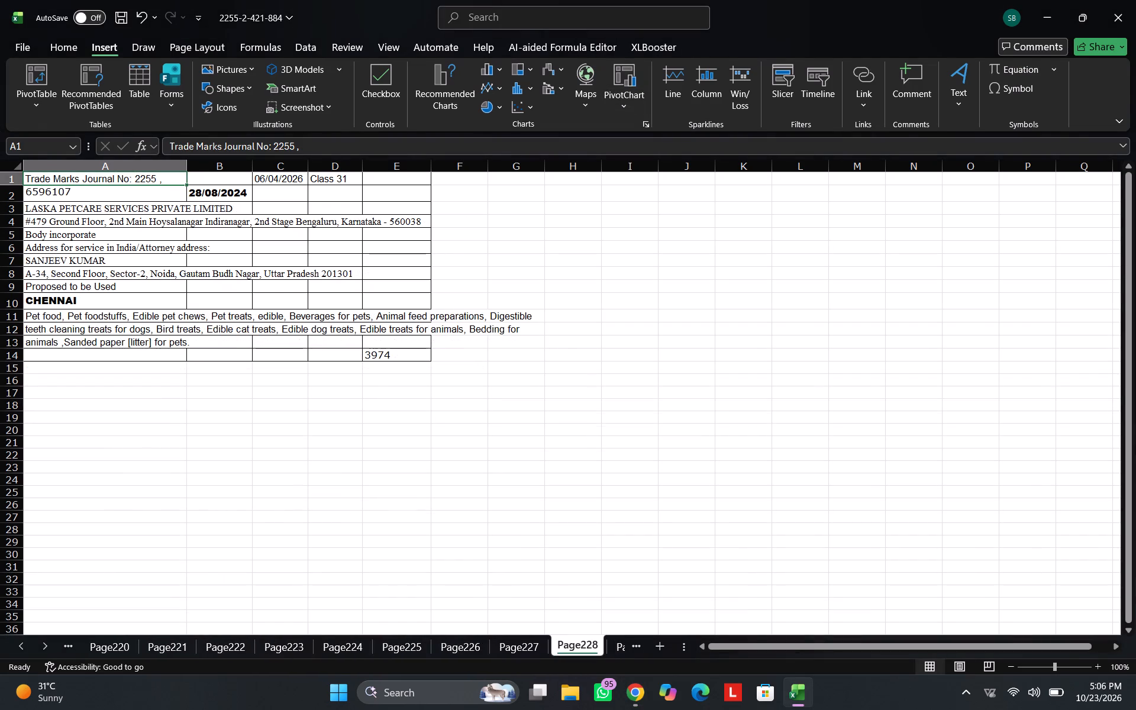
{"action": "left_click", "coordinate": [128, 194]}
{"action": "key", "text": "ctrl+c"}
{"action": "key", "text": "alt+Tab"}
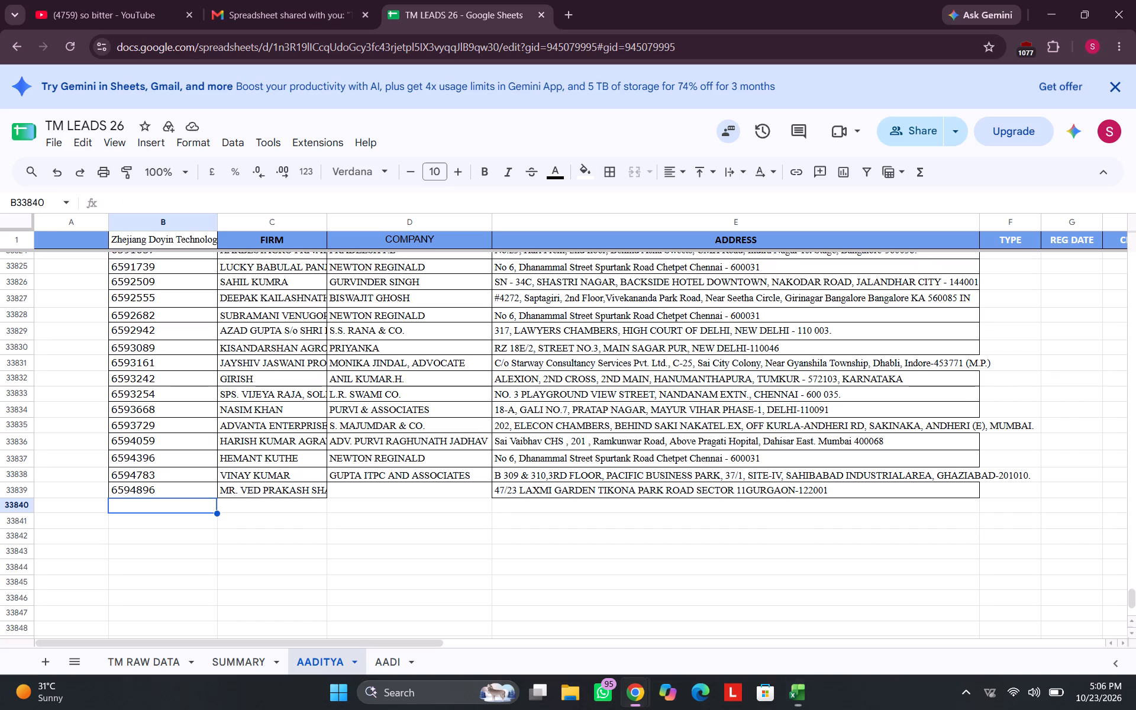
{"action": "key", "text": "ctrl+v"}
Copy LASKA PETCARE SERVICES PRIVATE LIMITED from Page228 into row 33840's FIRM cell.
{"action": "key", "text": "alt+Tab"}
{"action": "key", "text": "Down"}
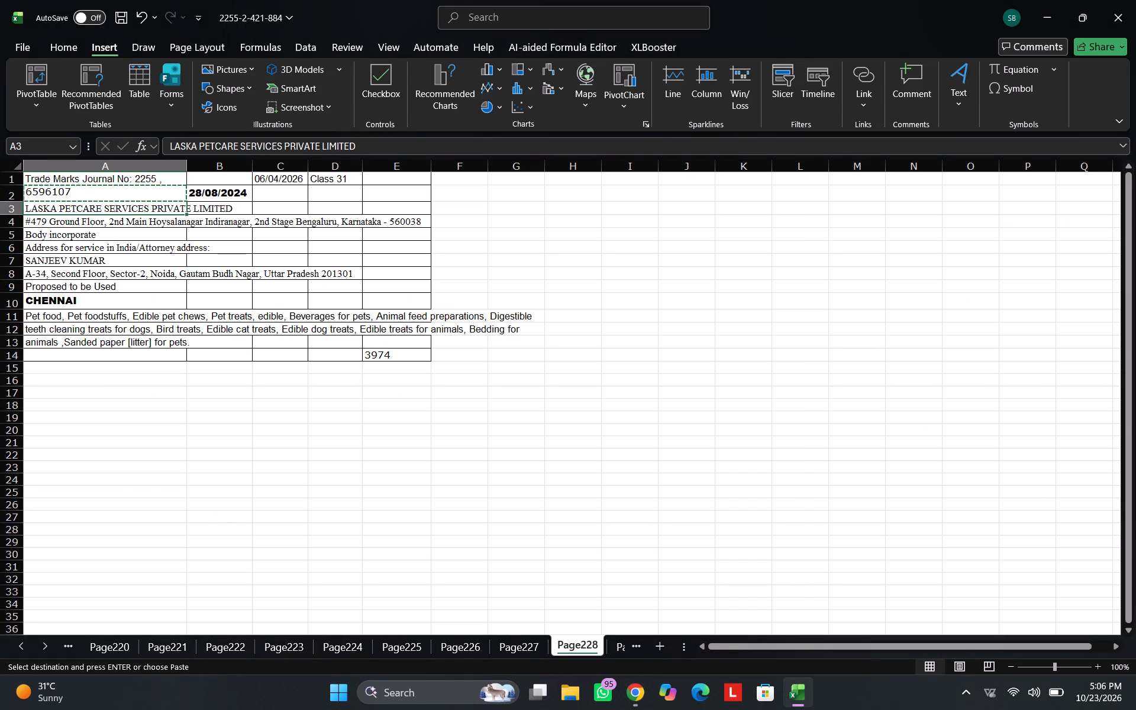
{"action": "key", "text": "ctrl+c"}
{"action": "key", "text": "alt+Tab"}
{"action": "key", "text": "Right"}
{"action": "key", "text": "ctrl+v"}
Copy the attorney's name from Page228 into row 33840's COMPANY cell.
{"action": "key", "text": "alt+Tab"}
{"action": "key", "text": "Down"}
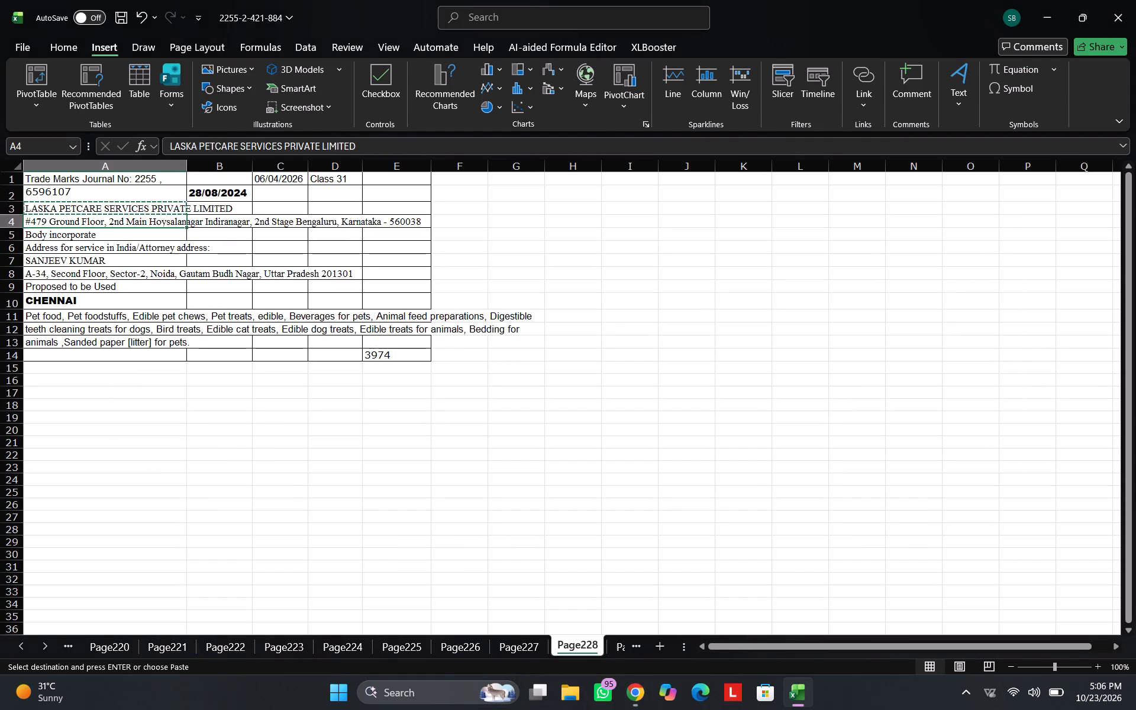
{"action": "key", "text": "Down"}
{"action": "key", "text": "Down"}
{"action": "key", "text": "Down"}
{"action": "key", "text": "ctrl+c"}
{"action": "key", "text": "alt+Tab"}
{"action": "key", "text": "Right"}
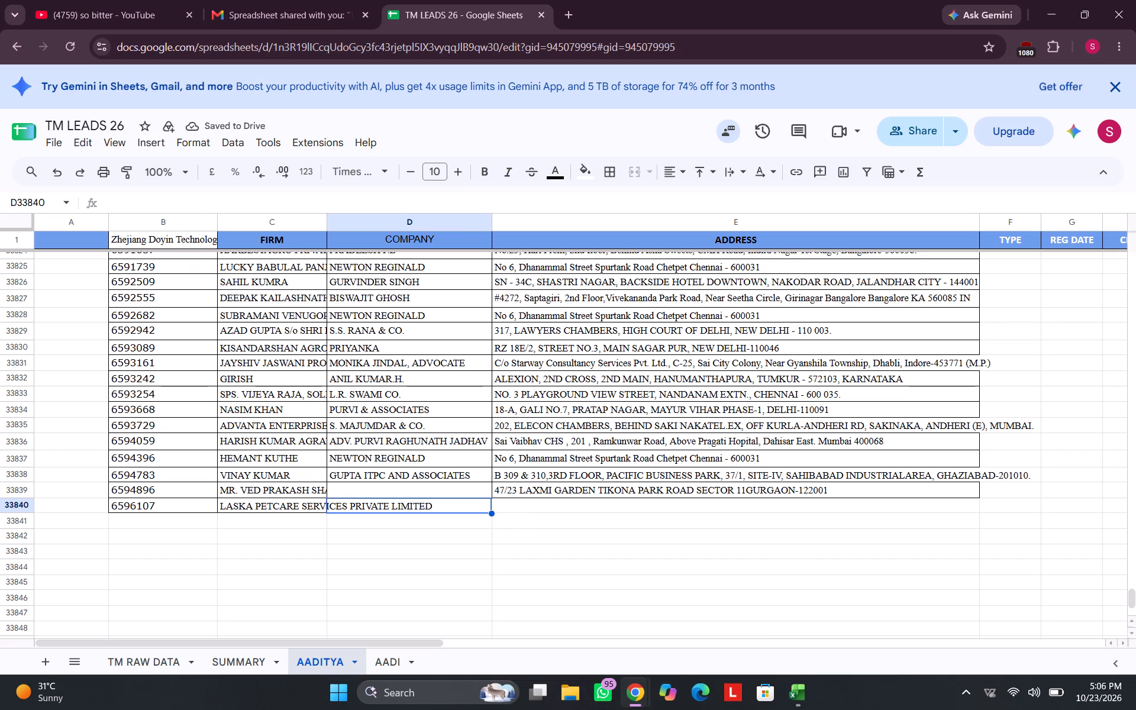
{"action": "key", "text": "ctrl+v"}
Copy the attorney's service address from Page228 into row 33840's ADDRESS cell.
{"action": "key", "text": "alt+Tab"}
{"action": "key", "text": "Down"}
{"action": "key", "text": "ctrl+c"}
{"action": "key", "text": "alt+Tab"}
{"action": "key", "text": "Right"}
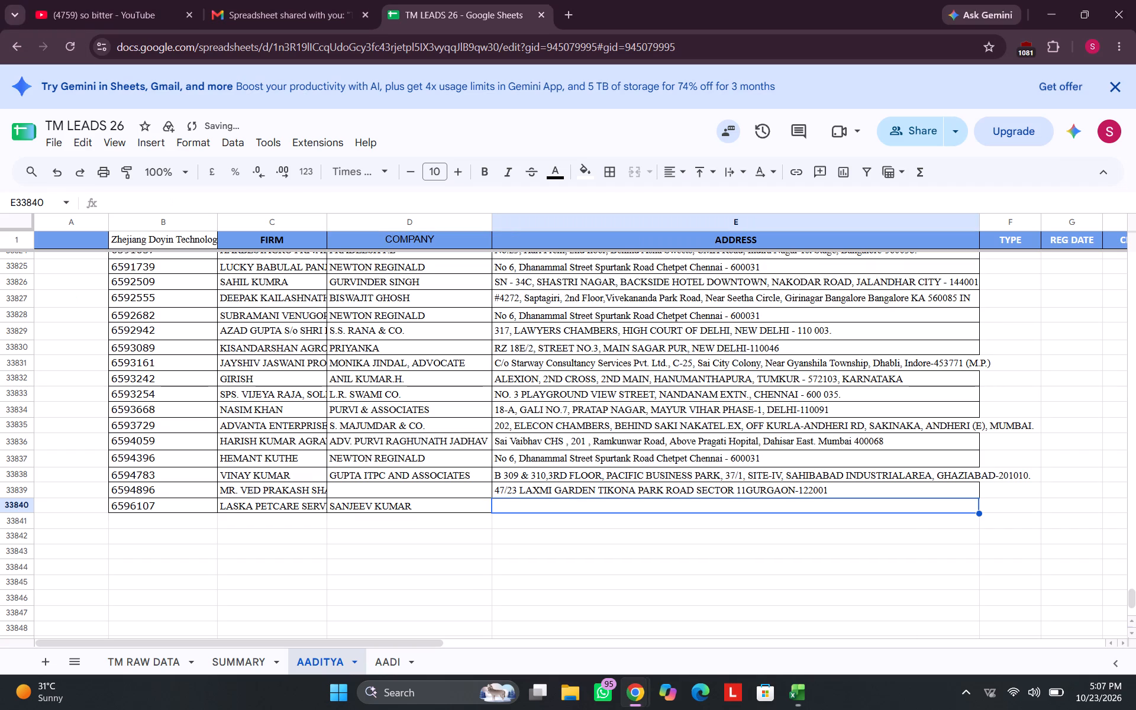
{"action": "key", "text": "ctrl+v"}
Search Google for row 33840's firm, company and address details followed by "contact number".
{"action": "key", "text": "Right"}
{"action": "key", "text": "shift+Left"}
{"action": "key", "text": "shift+Left"}
{"action": "key", "text": "ctrl+c"}
{"action": "key", "text": "alt+Tab"}
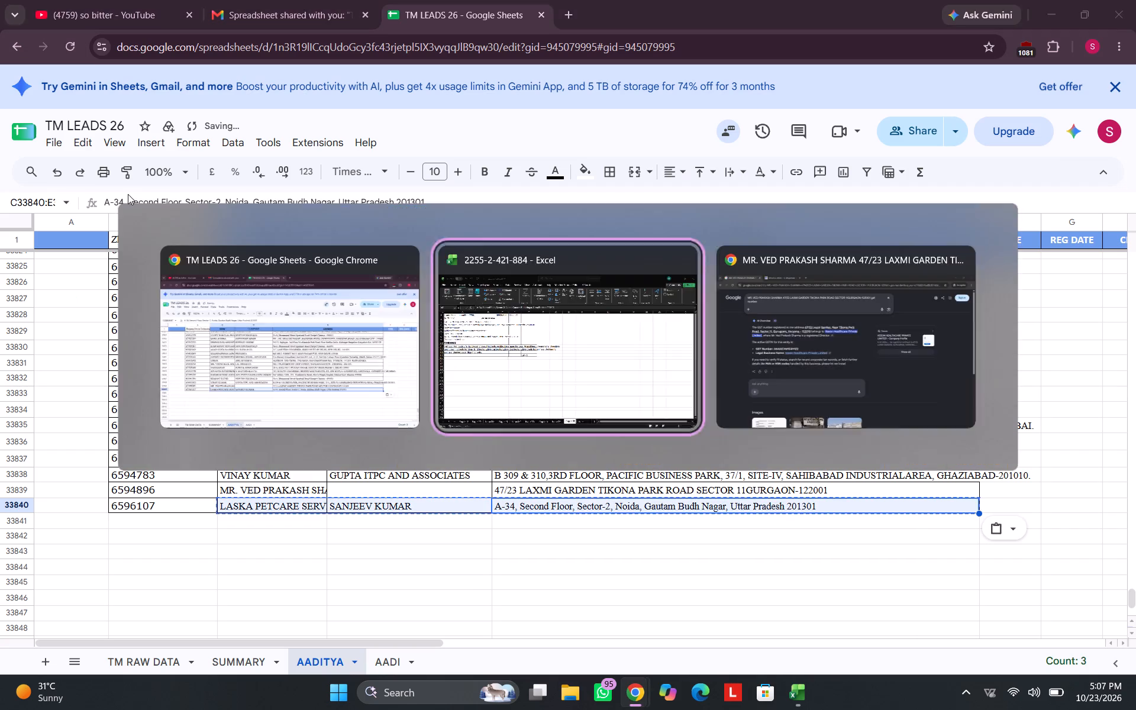
{"action": "key", "text": "alt+Right"}
{"action": "left_click", "coordinate": [760, 104]}
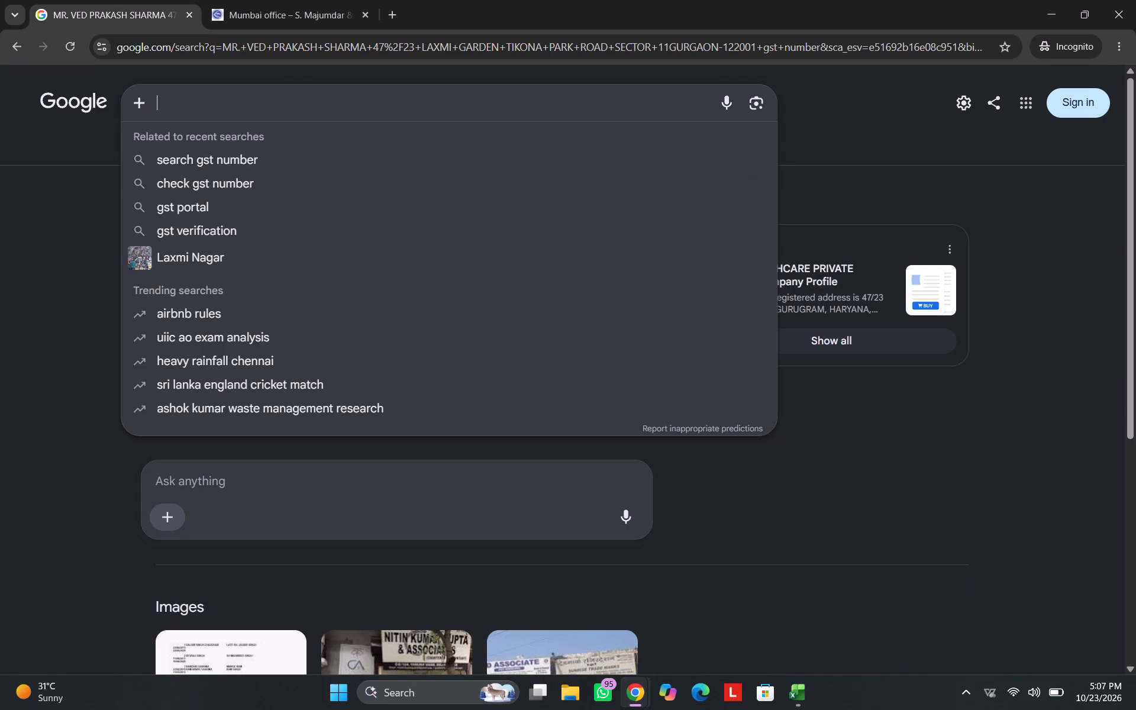
{"action": "left_click", "coordinate": [696, 102]}
{"action": "key", "text": "ctrl+v"}
{"action": "key", "text": "space"}
{"action": "type", "text": "contact number"}
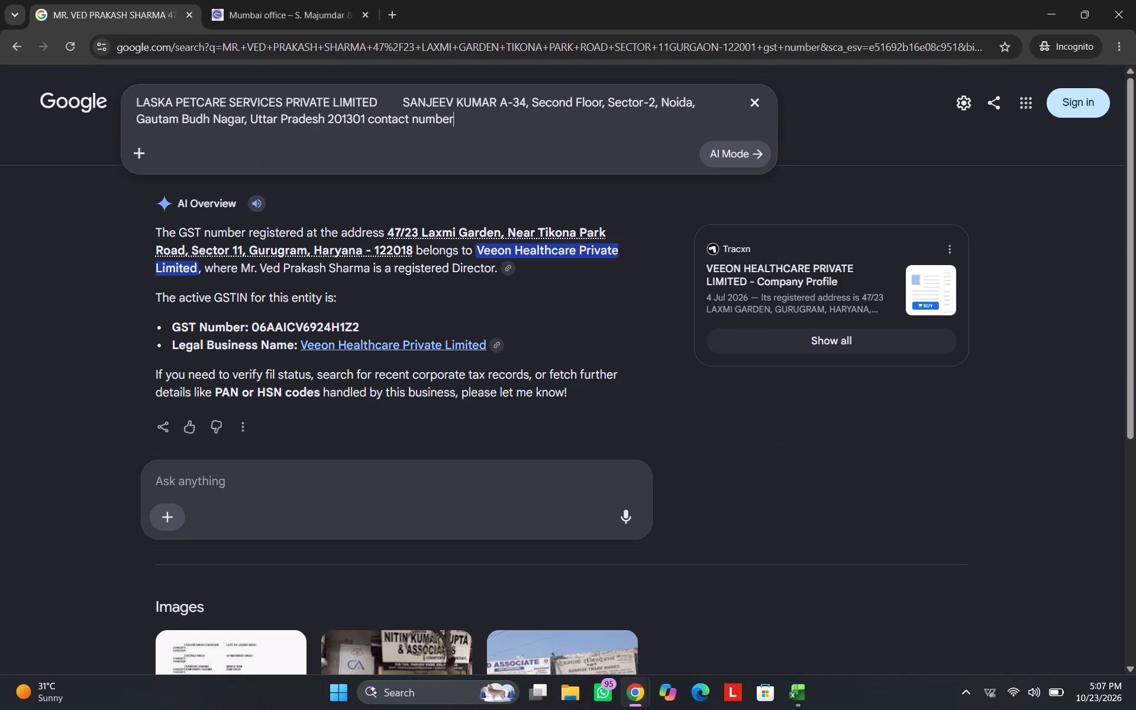
{"action": "key", "text": "space"}
{"action": "key", "text": "Return"}
Copy the phone number from the Tails In The House listing, without its leading zero, into row 33840's NUMBER cell.
{"action": "left_click", "coordinate": [602, 100]}
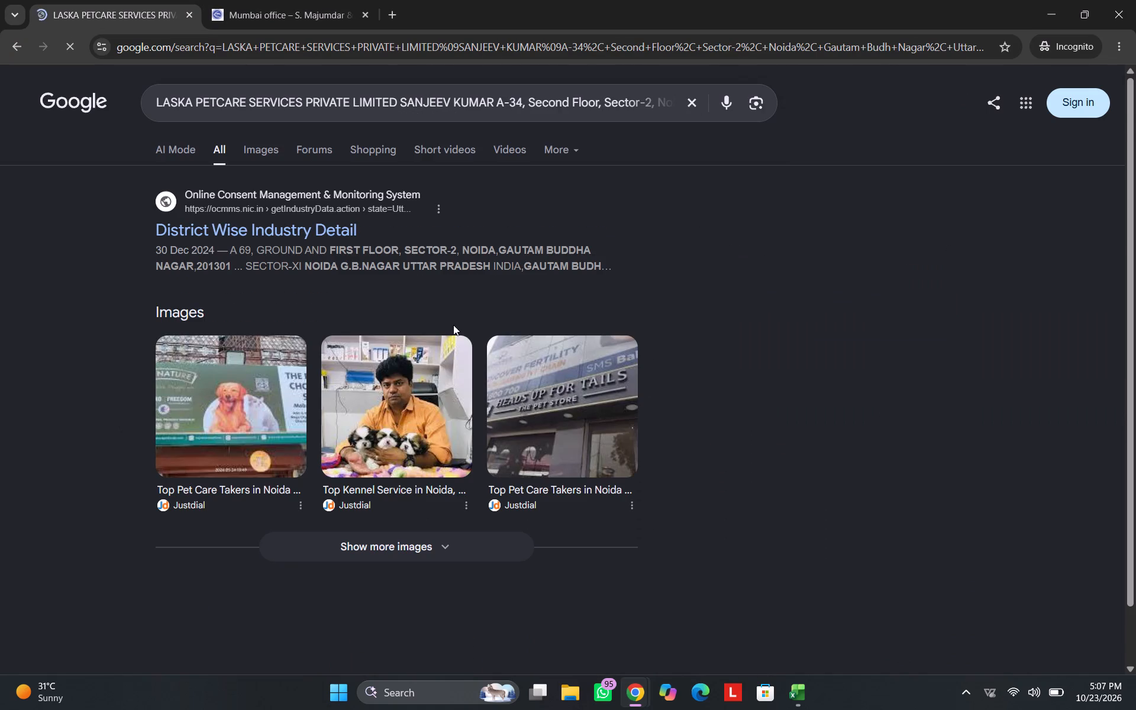
{"action": "left_click", "coordinate": [557, 111]}
{"action": "scroll", "coordinate": [672, 389], "scroll_direction": "down", "scroll_amount": 1}
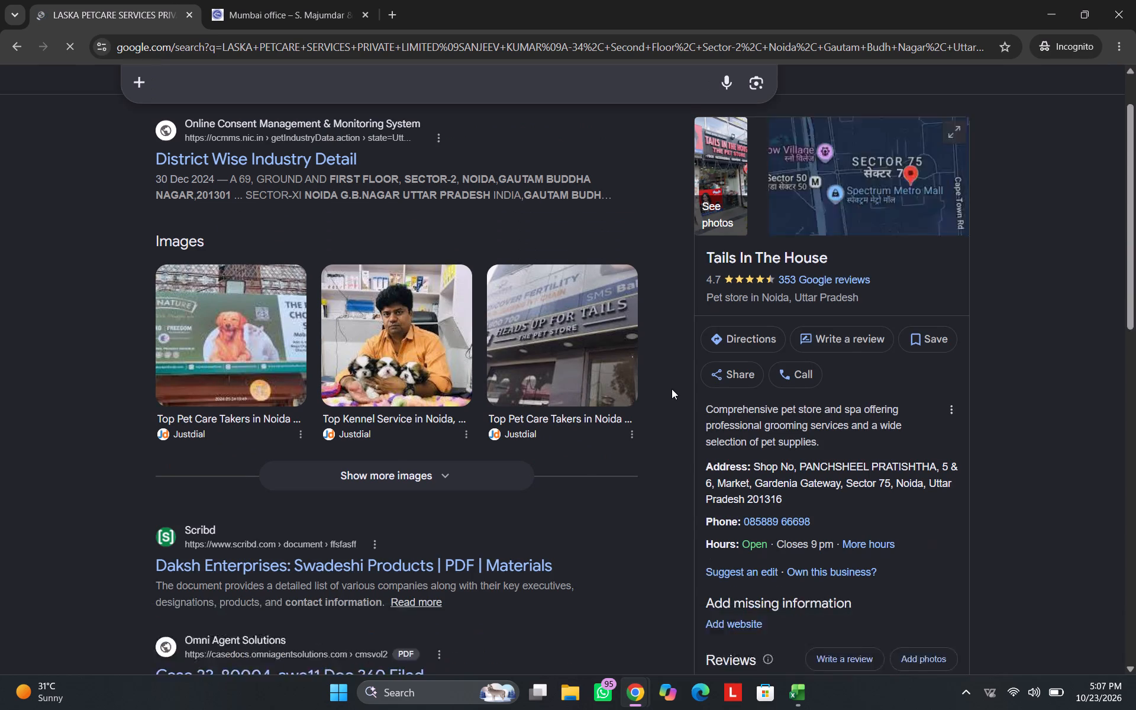
{"action": "scroll", "coordinate": [672, 389], "scroll_direction": "down", "scroll_amount": 1}
{"action": "left_click_drag", "start_coordinate": [821, 340], "coordinate": [784, 346]}
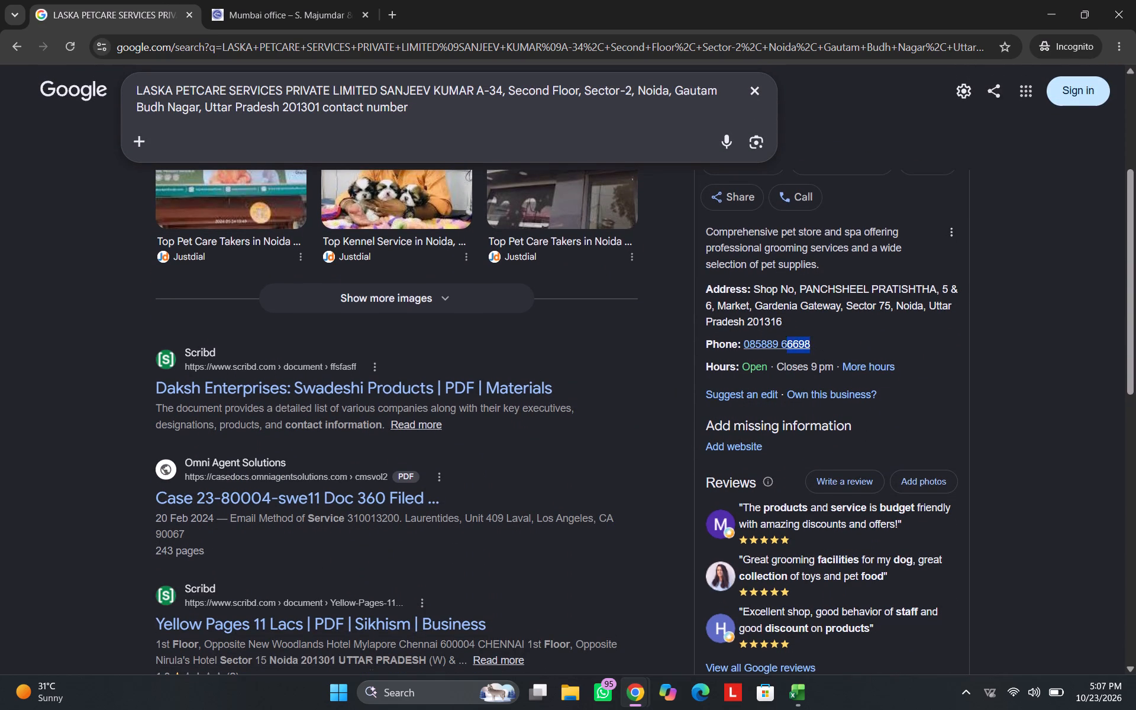
{"action": "left_click_drag", "start_coordinate": [784, 346], "coordinate": [751, 348]}
{"action": "key", "text": "ctrl+c"}
{"action": "key", "text": "alt+Tab"}
{"action": "scroll", "coordinate": [751, 348], "scroll_direction": "left", "scroll_amount": 2}
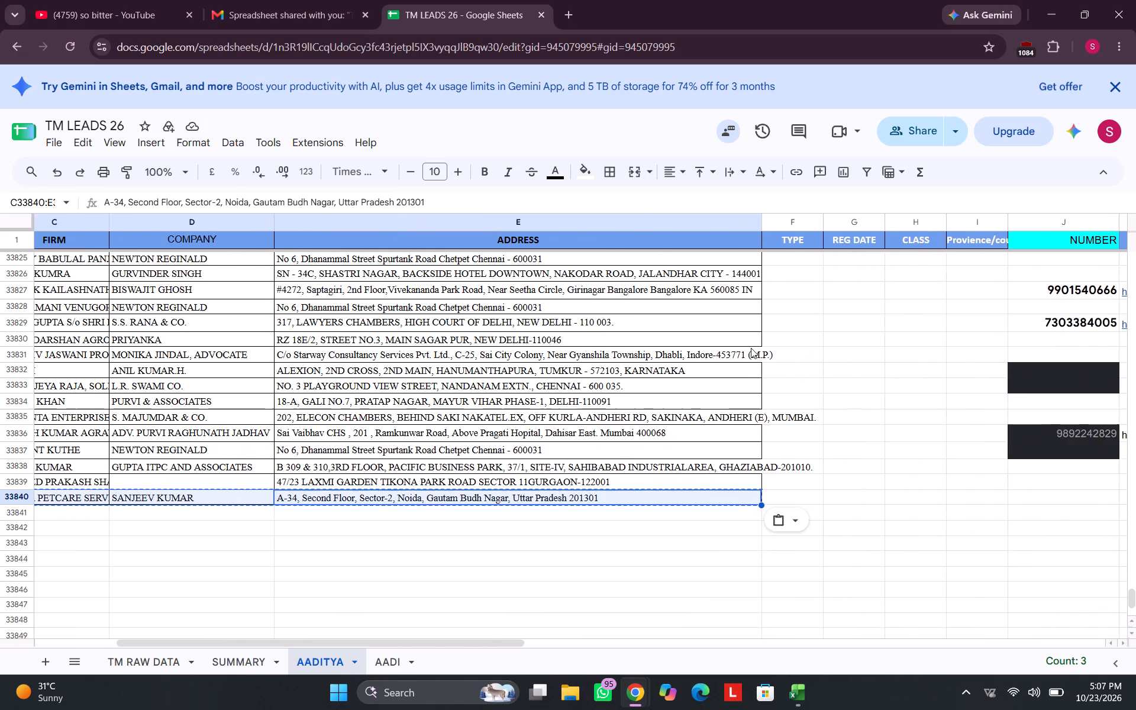
{"action": "scroll", "coordinate": [799, 523], "scroll_direction": "left", "scroll_amount": 1}
{"action": "left_click", "coordinate": [845, 499]}
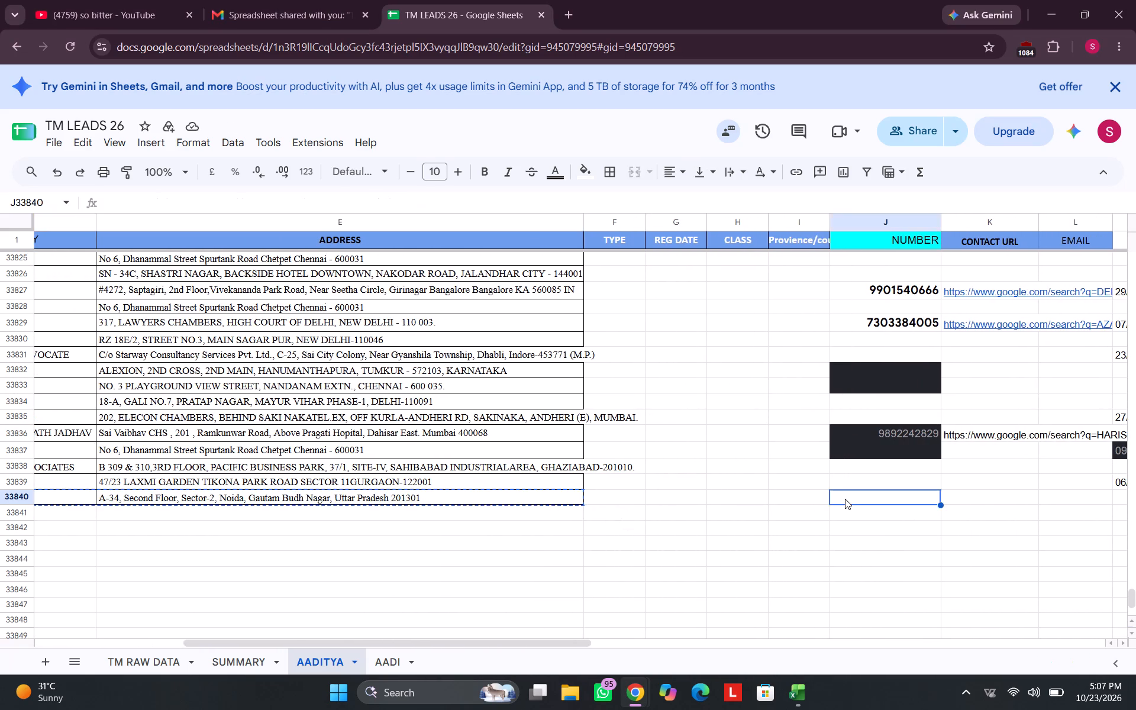
{"action": "key", "text": "ctrl+v"}
Copy the contact-number search page's URL into row 33840's CONTACT URL cell.
{"action": "key", "text": "alt+Tab"}
{"action": "left_click", "coordinate": [798, 52]}
{"action": "key", "text": "ctrl+c"}
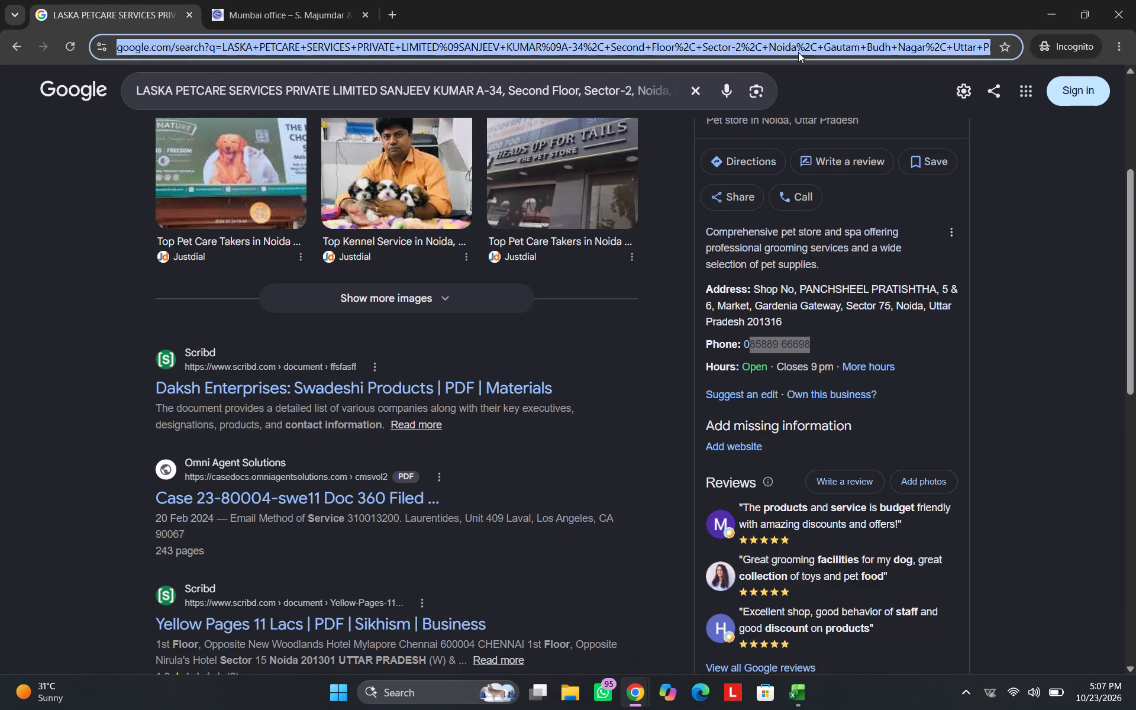
{"action": "key", "text": "alt+Tab"}
{"action": "scroll", "coordinate": [883, 437], "scroll_direction": "left", "scroll_amount": 1}
{"action": "left_click", "coordinate": [845, 498]}
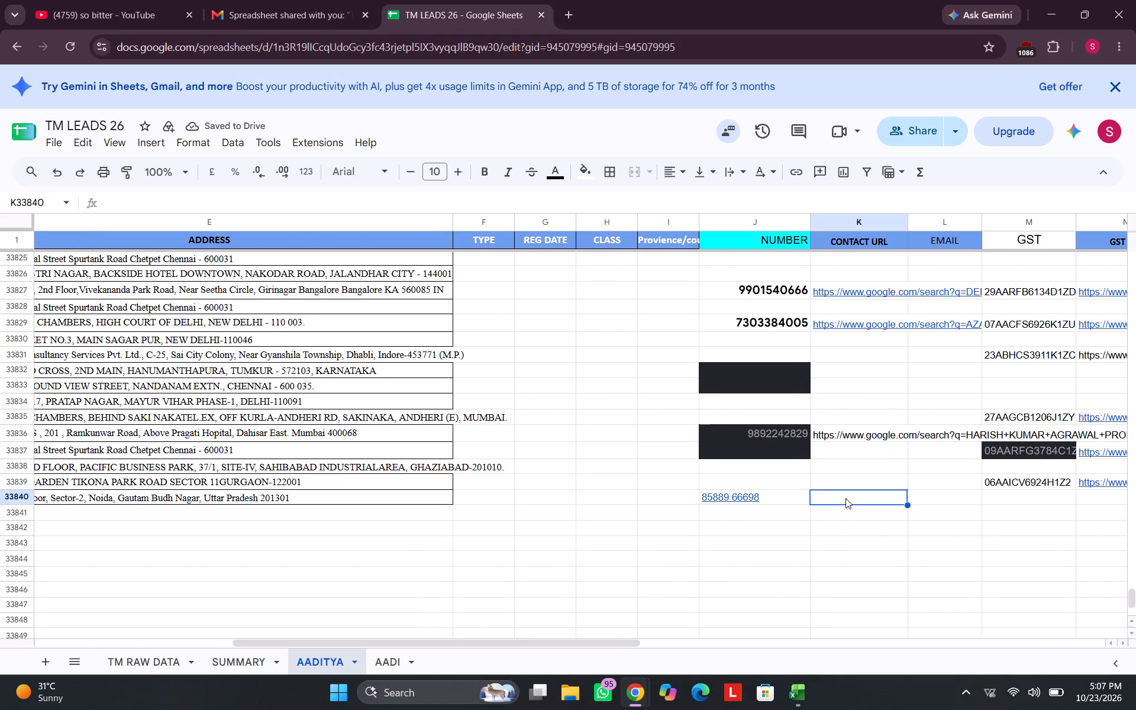
{"action": "key", "text": "ctrl+v"}
Change the search ending from "contact number" to "gst number" and check the results for LASKA PETCARE SERVICES PRIVATE LIMITED's GST number.
{"action": "key", "text": "alt+Tab"}
{"action": "scroll", "coordinate": [648, 130], "scroll_direction": "up", "scroll_amount": 2}
{"action": "left_click", "coordinate": [648, 102]}
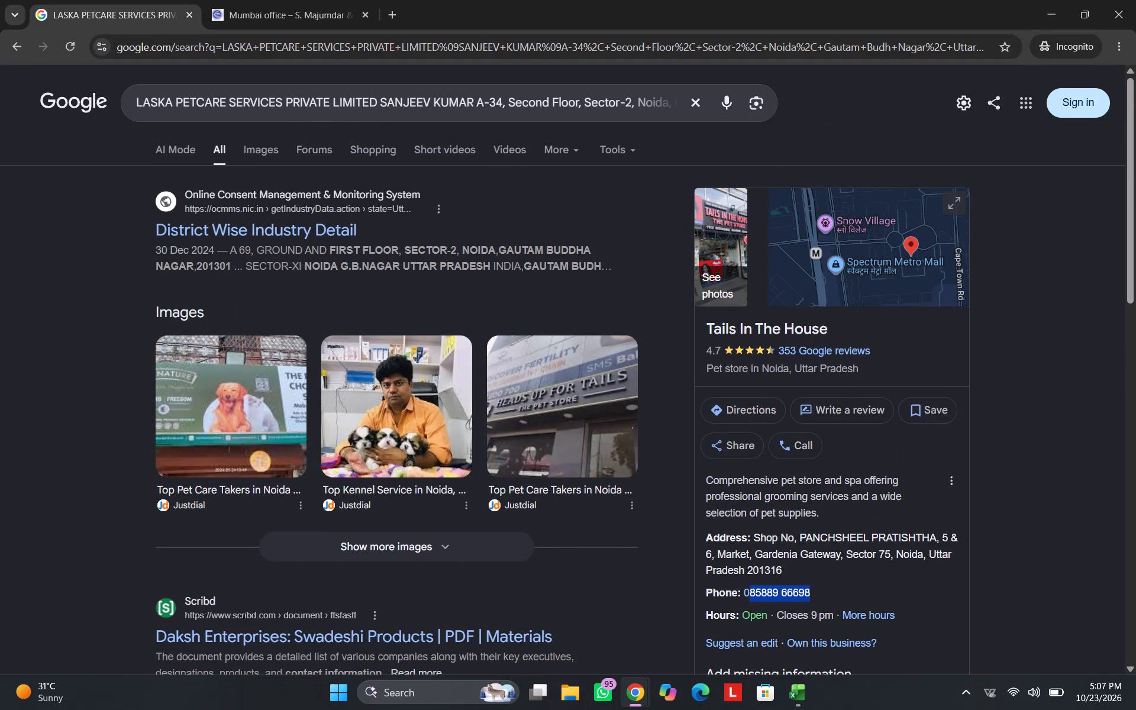
{"action": "left_click", "coordinate": [363, 124]}
{"action": "key", "text": "ctrl+BackSpace"}
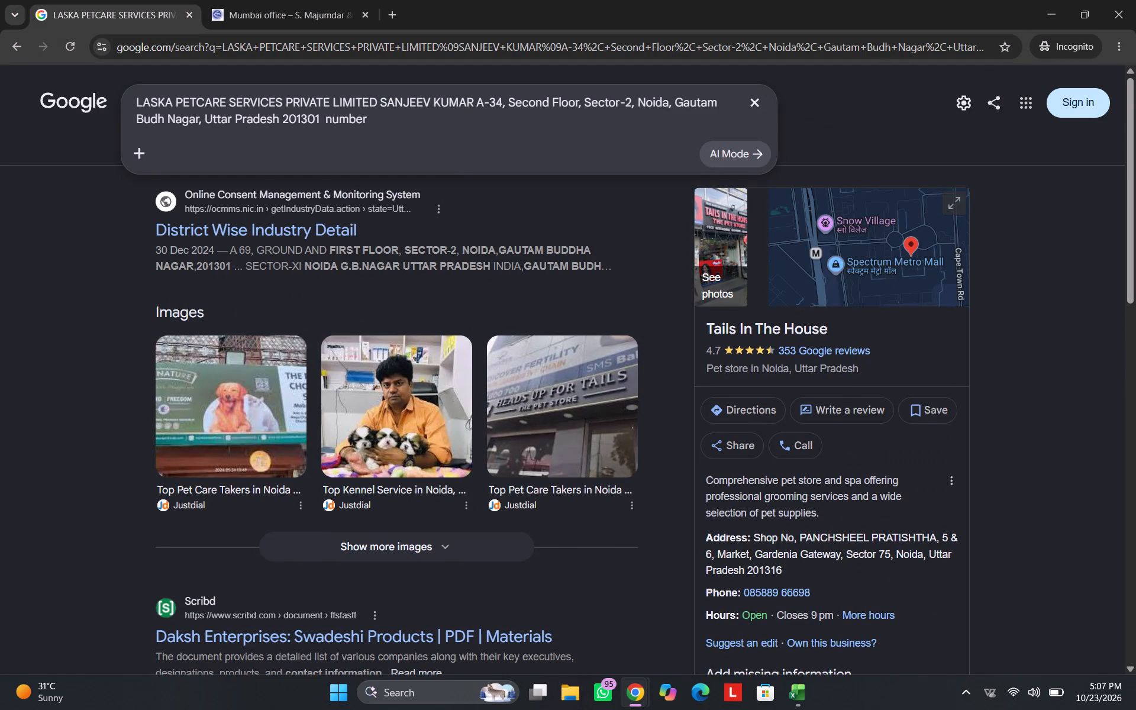
{"action": "type", "text": "gst"}
{"action": "key", "text": "space"}
{"action": "key", "text": "Return"}
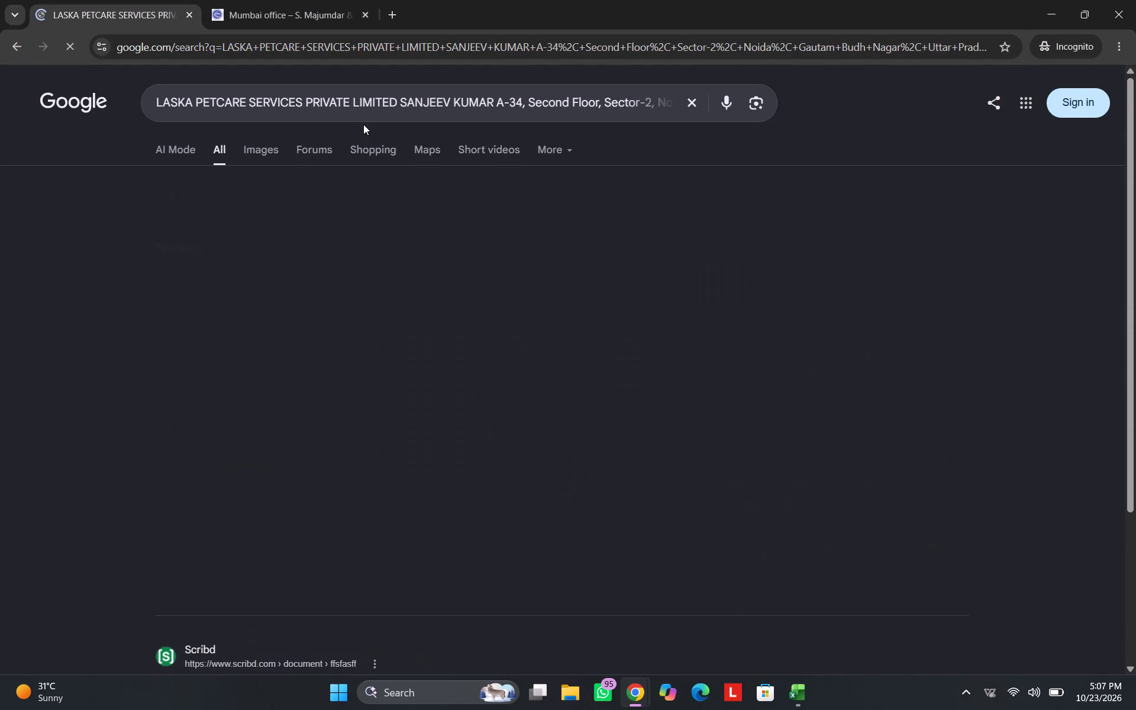
{"action": "left_click", "coordinate": [419, 111]}
{"action": "scroll", "coordinate": [414, 408], "scroll_direction": "down", "scroll_amount": 1}
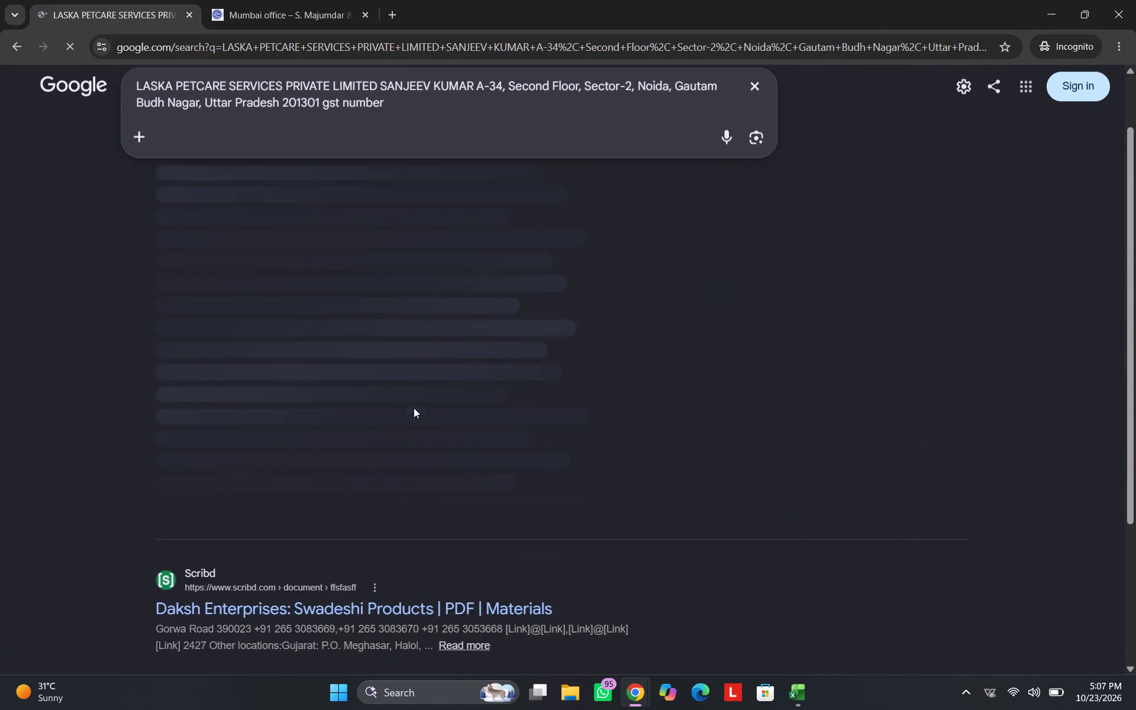
{"action": "scroll", "coordinate": [414, 408], "scroll_direction": "down", "scroll_amount": 1}
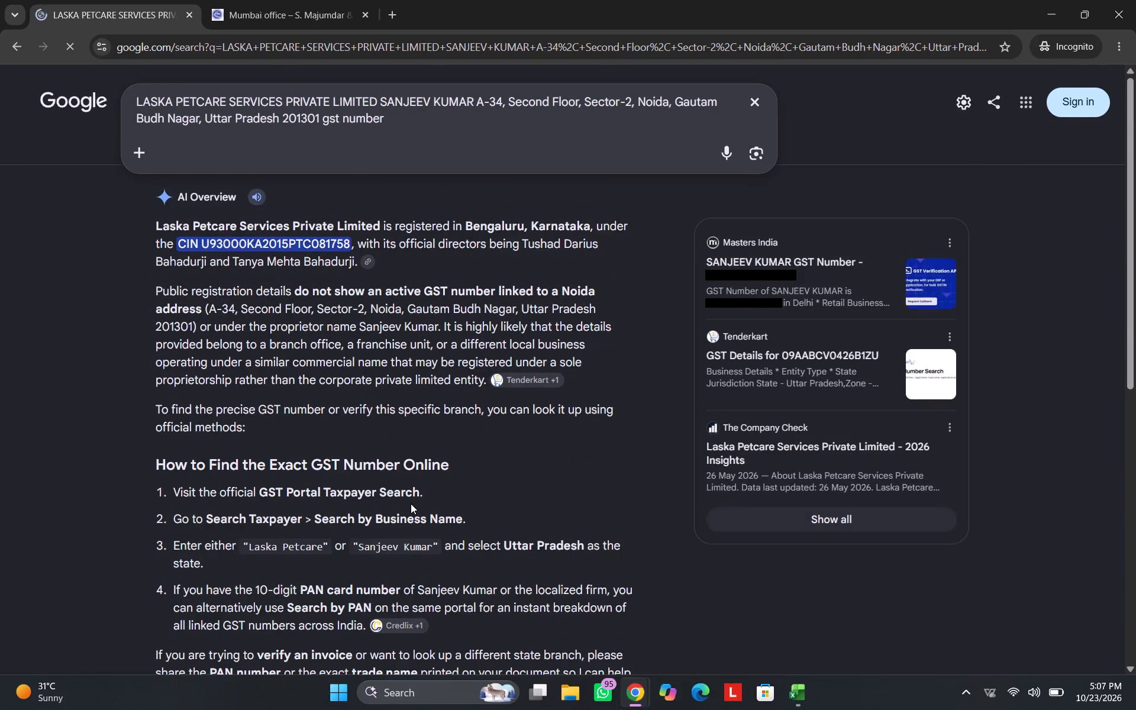
{"action": "key", "text": "alt+Tab"}
{"action": "key", "text": "Down"}
{"action": "key", "text": "Left"}
{"action": "key", "text": "Left"}
{"action": "key", "text": "Left"}
{"action": "key", "text": "Left"}
{"action": "key", "text": "Left"}
{"action": "key", "text": "Left"}
{"action": "key", "text": "Left"}
{"action": "key", "text": "Left"}
{"action": "key", "text": "Left"}
{"action": "key", "text": "Left"}
{"action": "key", "text": "Left"}
{"action": "key", "text": "Left"}
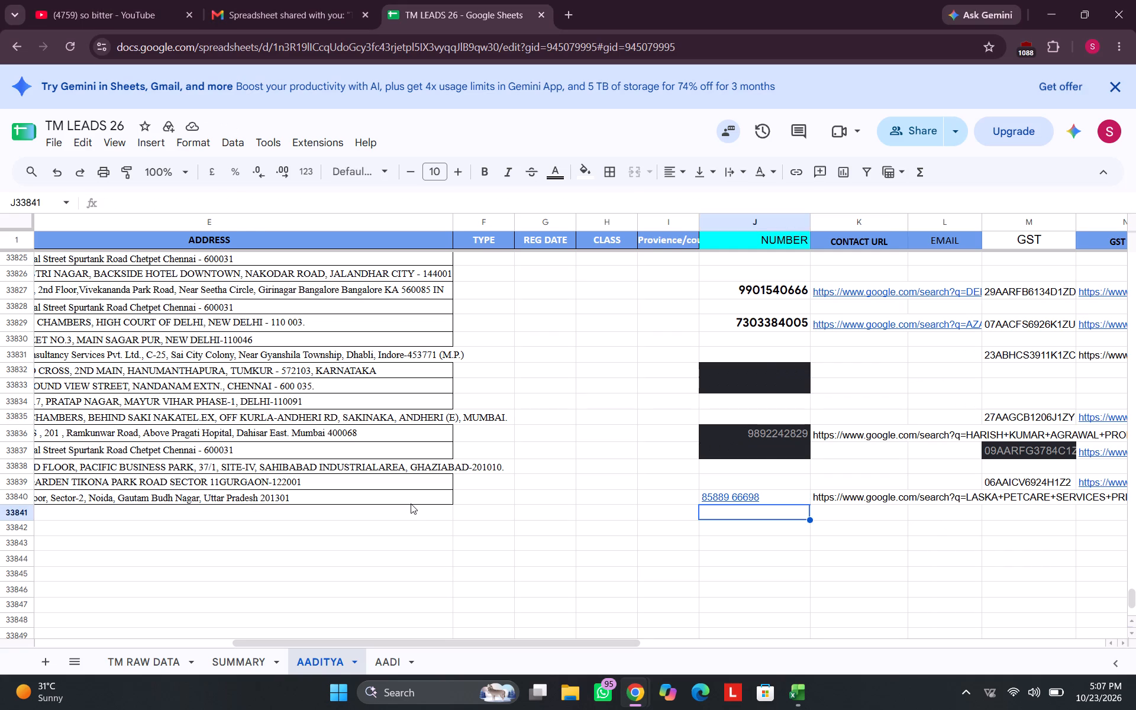
{"action": "key", "text": "Right"}
{"action": "key", "text": "alt+Tab"}
{"action": "key", "text": "alt+Right"}
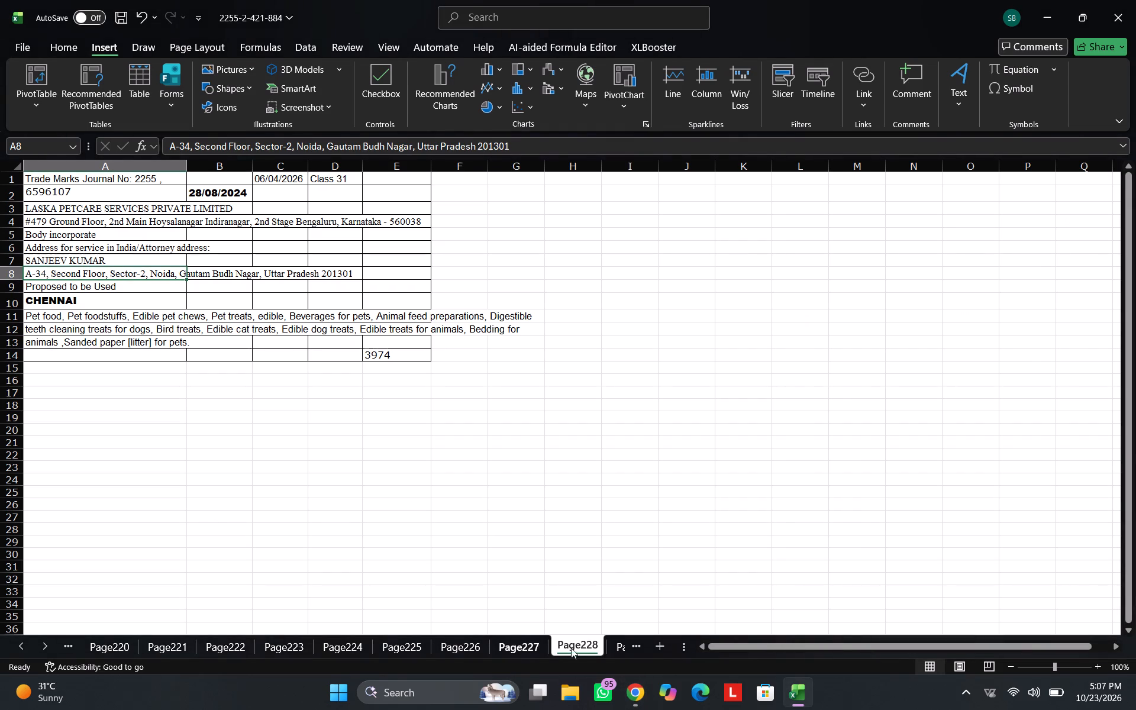
{"action": "left_click", "coordinate": [617, 647]}
{"action": "left_click", "coordinate": [112, 247]}
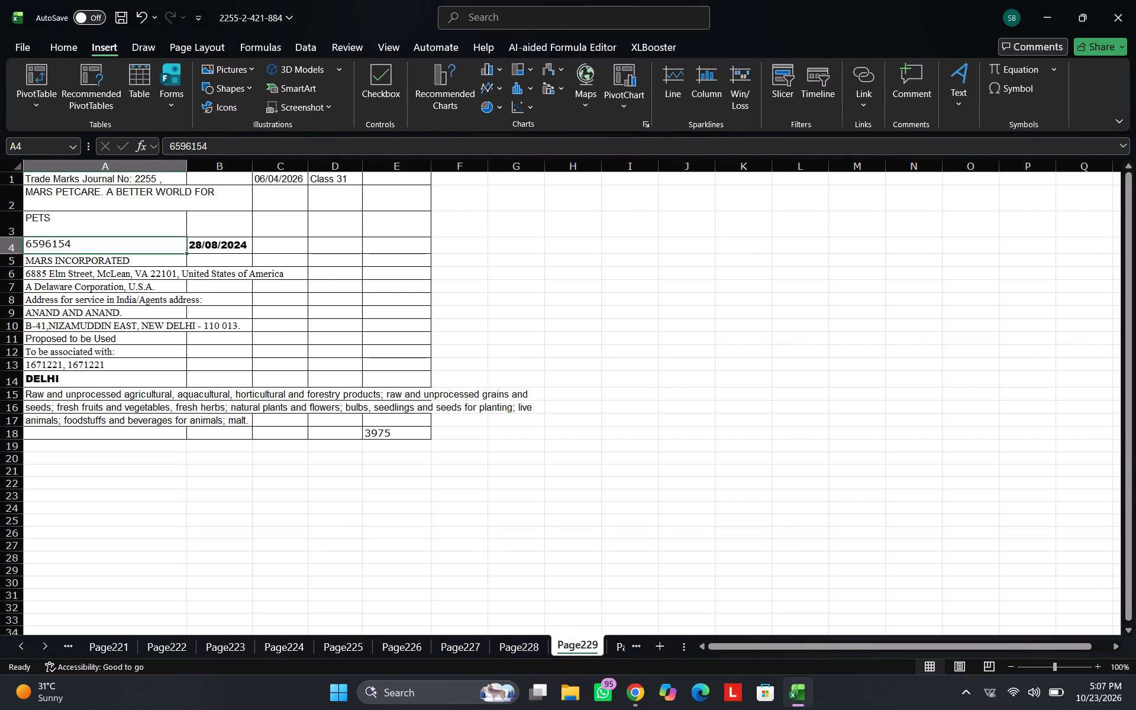
{"action": "key", "text": "ctrl+c"}
{"action": "key", "text": "alt+Tab"}
{"action": "key", "text": "ctrl+v"}
Copy MARS INCORPORATED from Page229 into row 33841's FIRM cell.
{"action": "key", "text": "alt+Tab"}
{"action": "key", "text": "Down"}
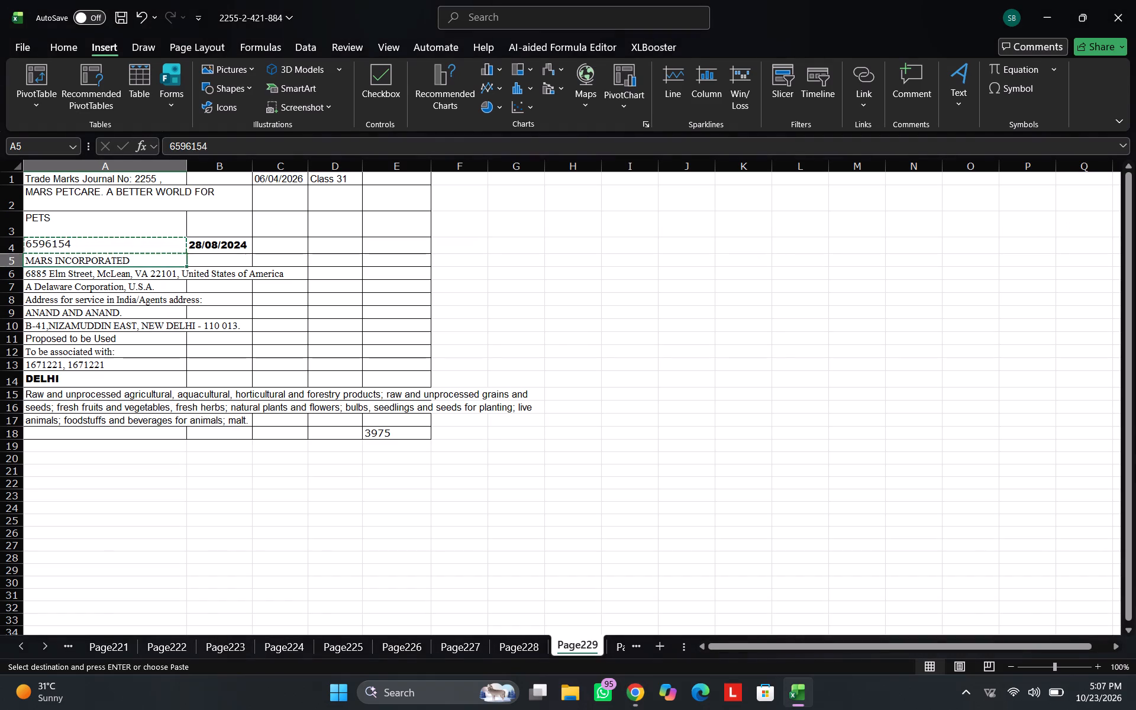
{"action": "key", "text": "ctrl+c"}
{"action": "key", "text": "alt+Tab"}
{"action": "key", "text": "Right"}
{"action": "key", "text": "ctrl+v"}
Select the service address of the agent ANAND AND ANAND on Page229.
{"action": "key", "text": "alt+Tab"}
{"action": "key", "text": "Down"}
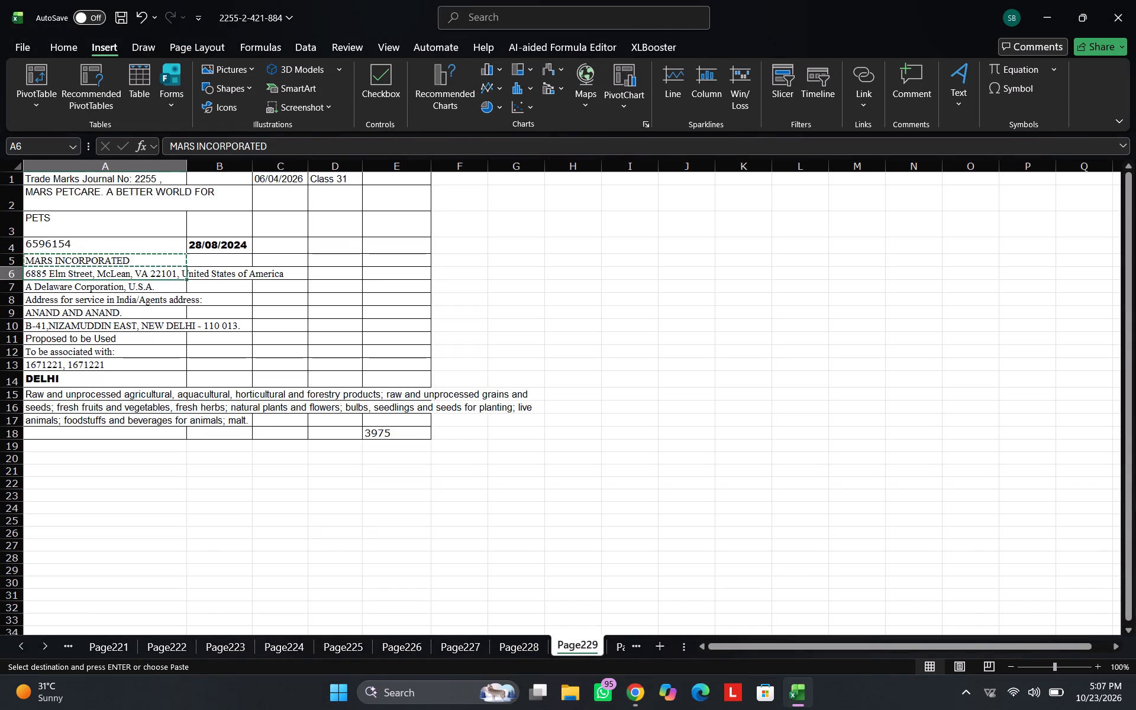
{"action": "key", "text": "Down"}
{"action": "key", "text": "Down"}
{"action": "key", "text": "Down"}
{"action": "key", "text": "Down"}
{"action": "key", "text": "ctrl+Up"}
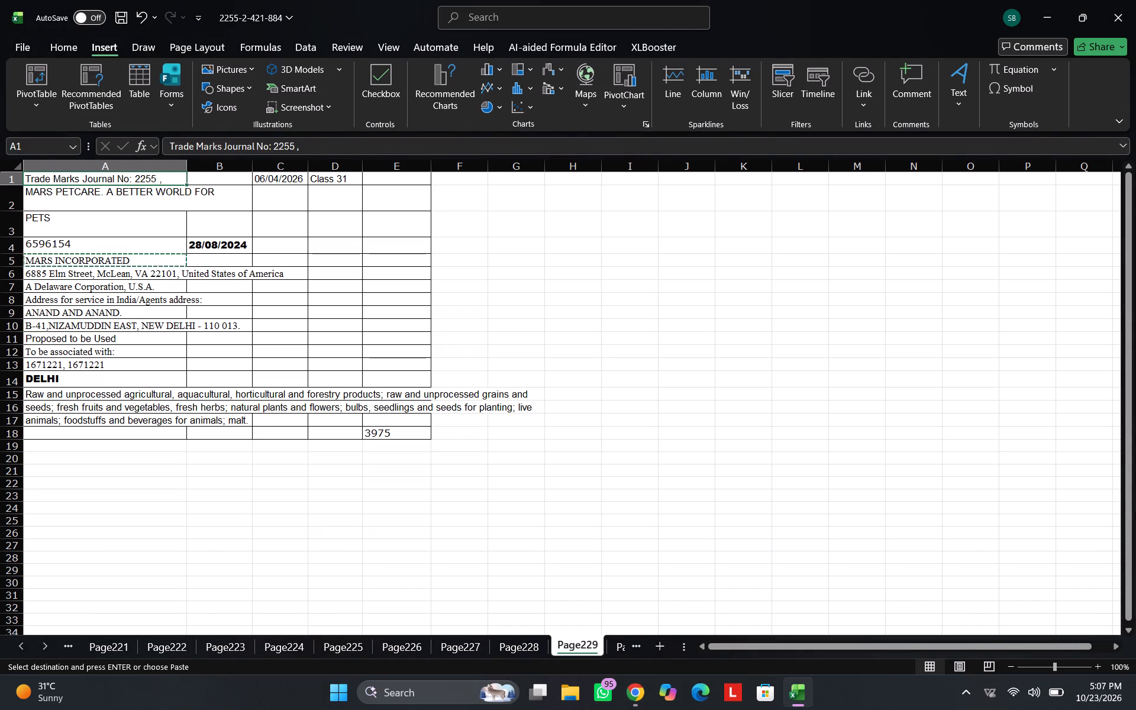
{"action": "key", "text": "Down"}
{"action": "key", "text": "Down"}
{"action": "key", "text": "Down"}
{"action": "key", "text": "Down"}
{"action": "key", "text": "Down"}
{"action": "key", "text": "Down"}
{"action": "key", "text": "Down"}
{"action": "key", "text": "Down"}
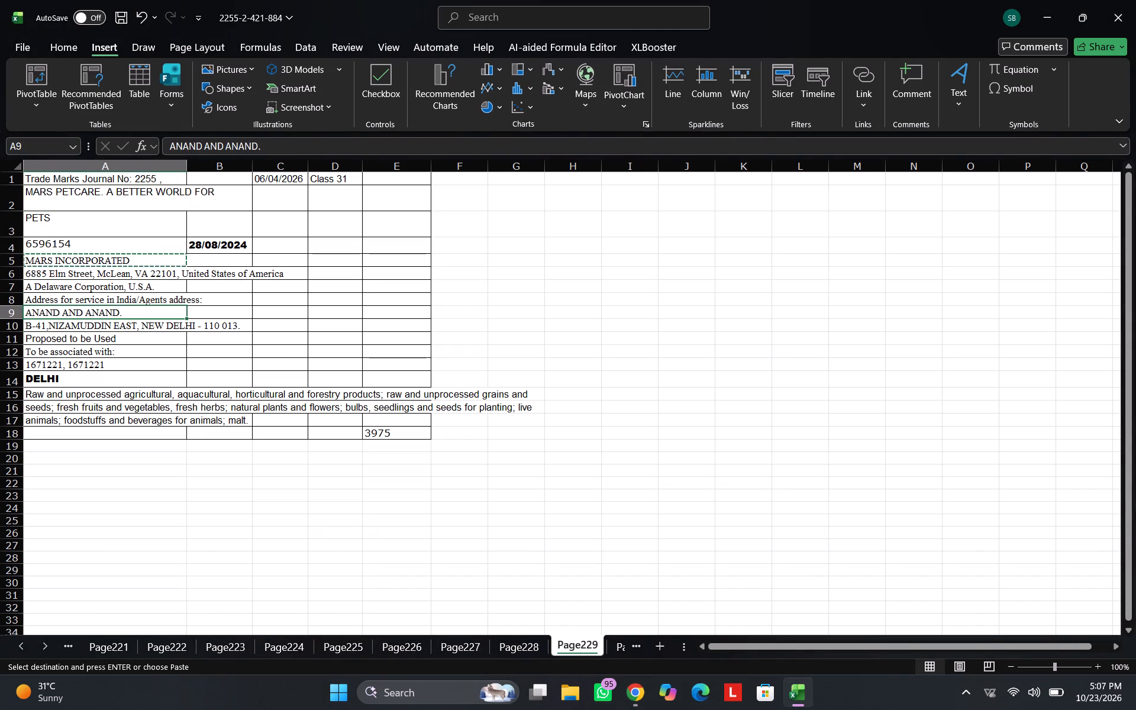
{"action": "key", "text": "Down"}
{"action": "key", "text": "Up"}
{"action": "key", "text": "Down"}
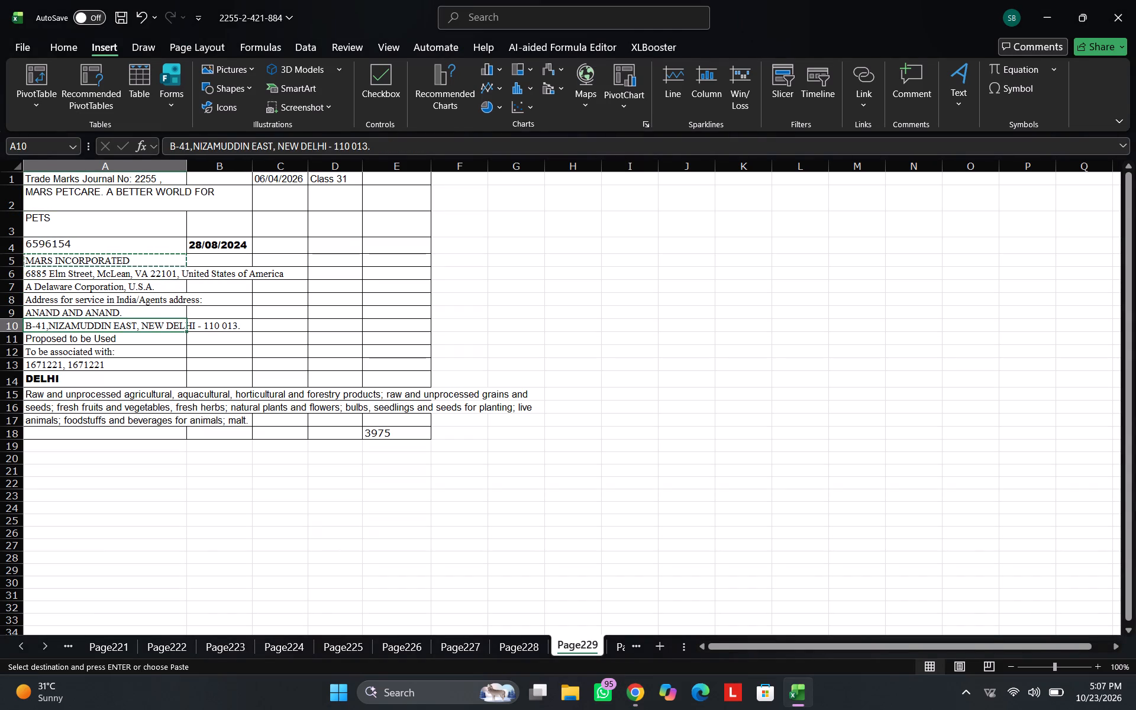
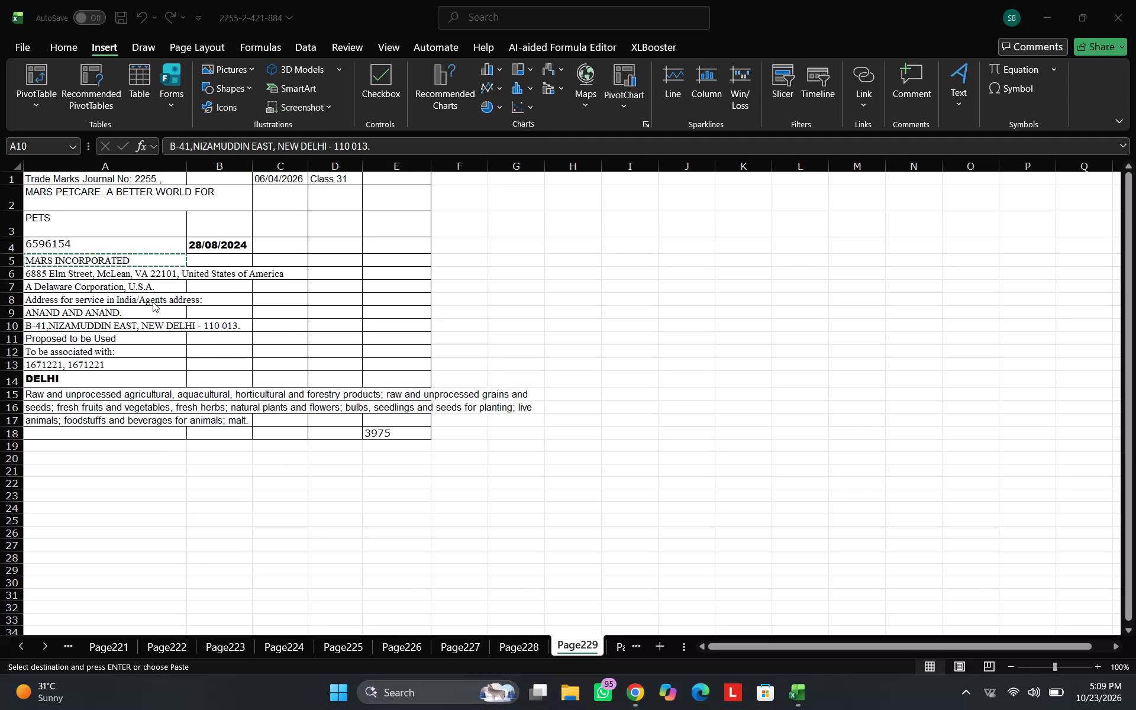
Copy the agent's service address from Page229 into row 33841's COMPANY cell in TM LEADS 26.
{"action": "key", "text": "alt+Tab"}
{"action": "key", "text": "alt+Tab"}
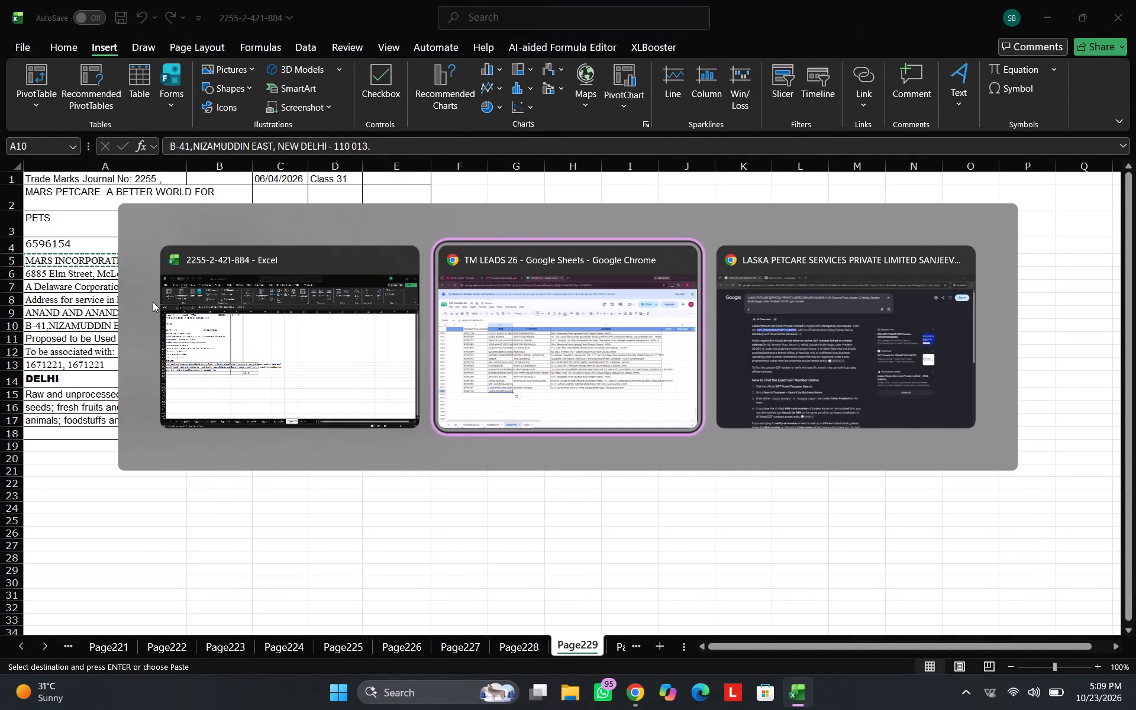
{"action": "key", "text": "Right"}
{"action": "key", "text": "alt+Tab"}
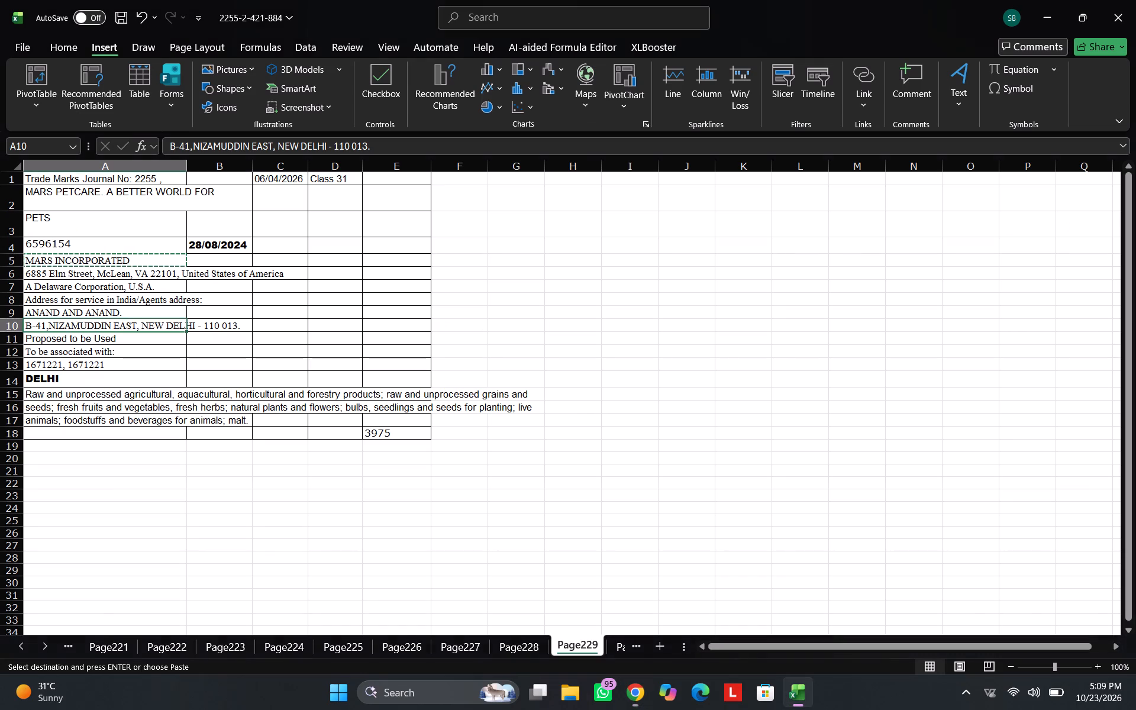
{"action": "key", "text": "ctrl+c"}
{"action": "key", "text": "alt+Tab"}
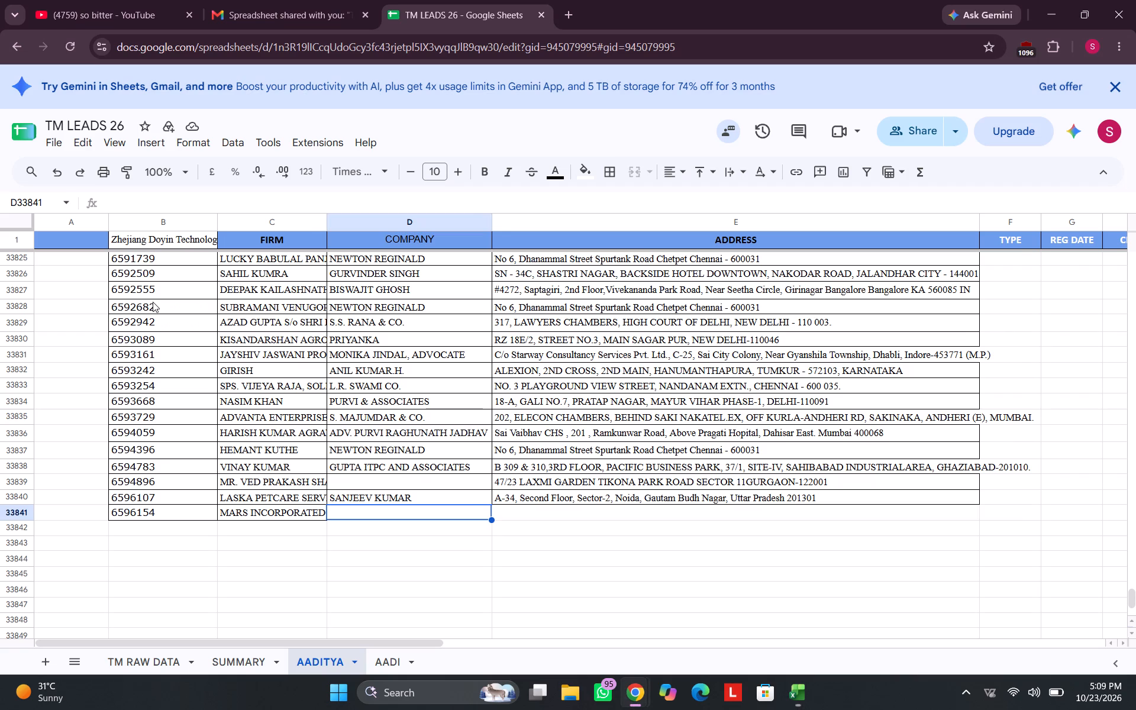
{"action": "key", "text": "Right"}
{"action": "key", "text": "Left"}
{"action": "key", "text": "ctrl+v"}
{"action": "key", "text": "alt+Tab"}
{"action": "key", "text": "Down"}
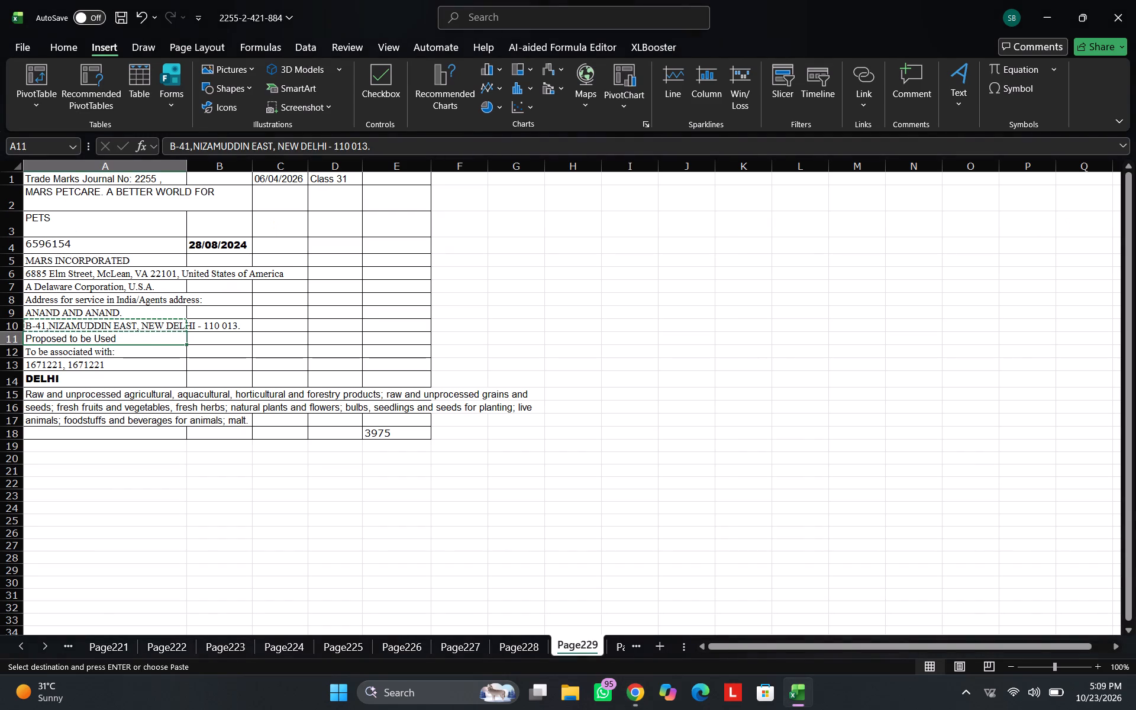
{"action": "key", "text": "Up"}
{"action": "key", "text": "Up"}
{"action": "key", "text": "ctrl+c"}
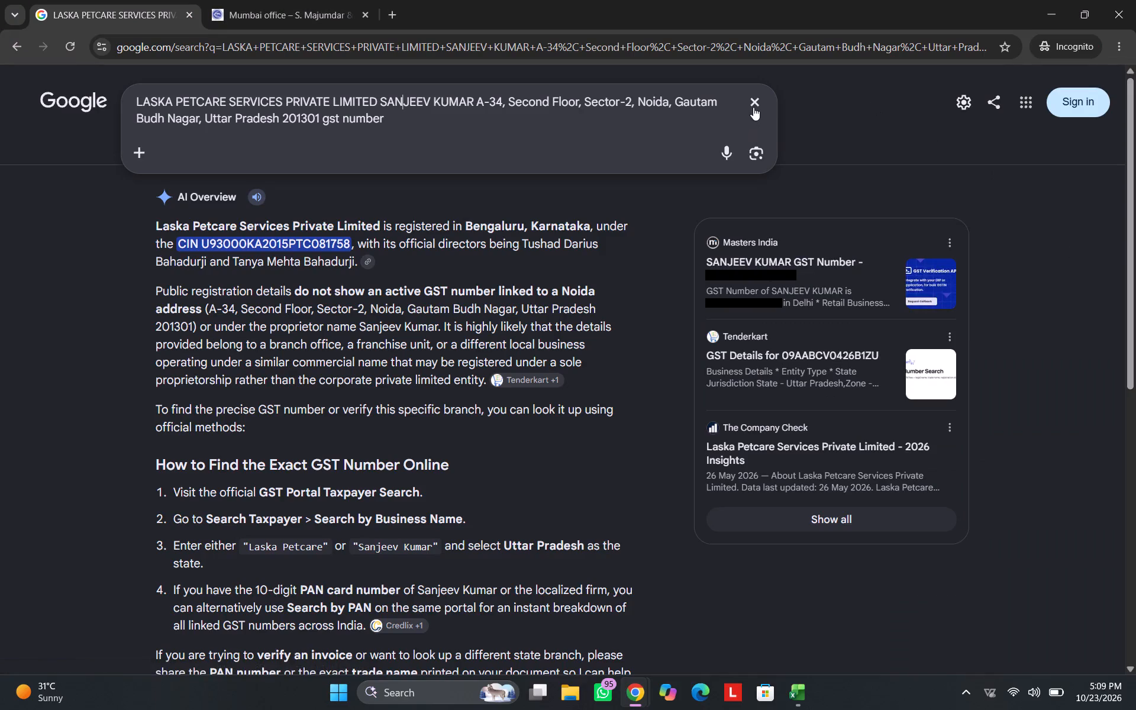
{"action": "left_click", "coordinate": [753, 107]}
{"action": "left_click", "coordinate": [698, 105]}
{"action": "key", "text": "ctrl+v"}
{"action": "key", "text": "space"}
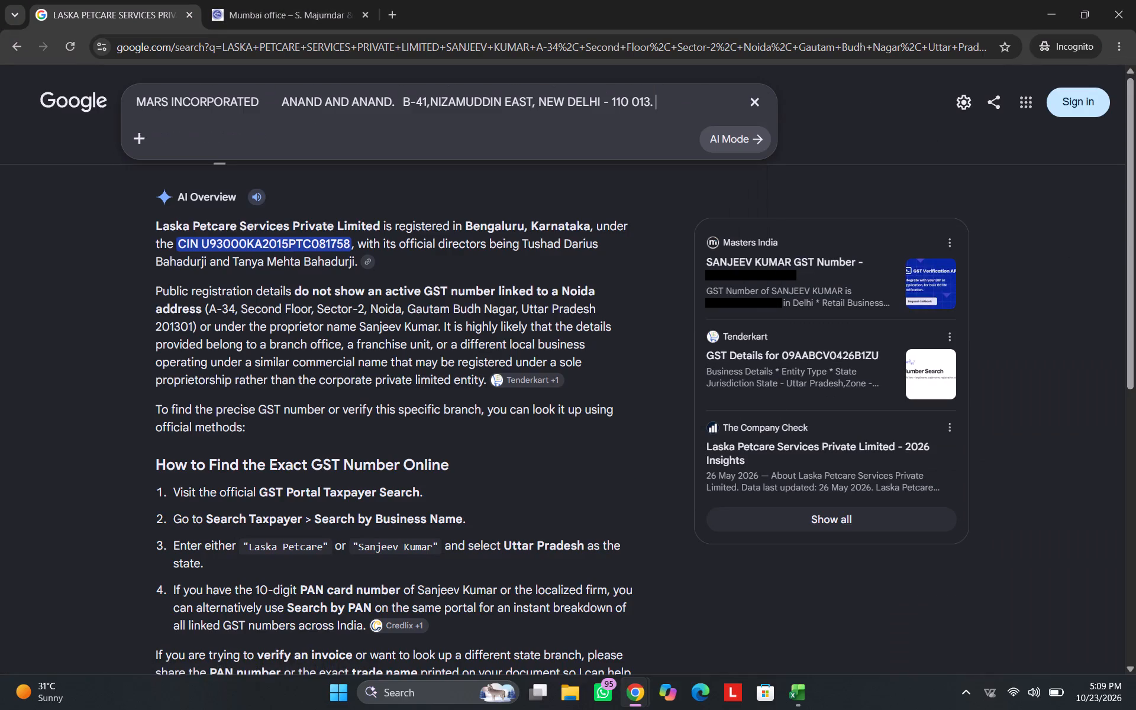
{"action": "type", "text": "contact number"}
{"action": "key", "text": "space"}
{"action": "key", "text": "Return"}
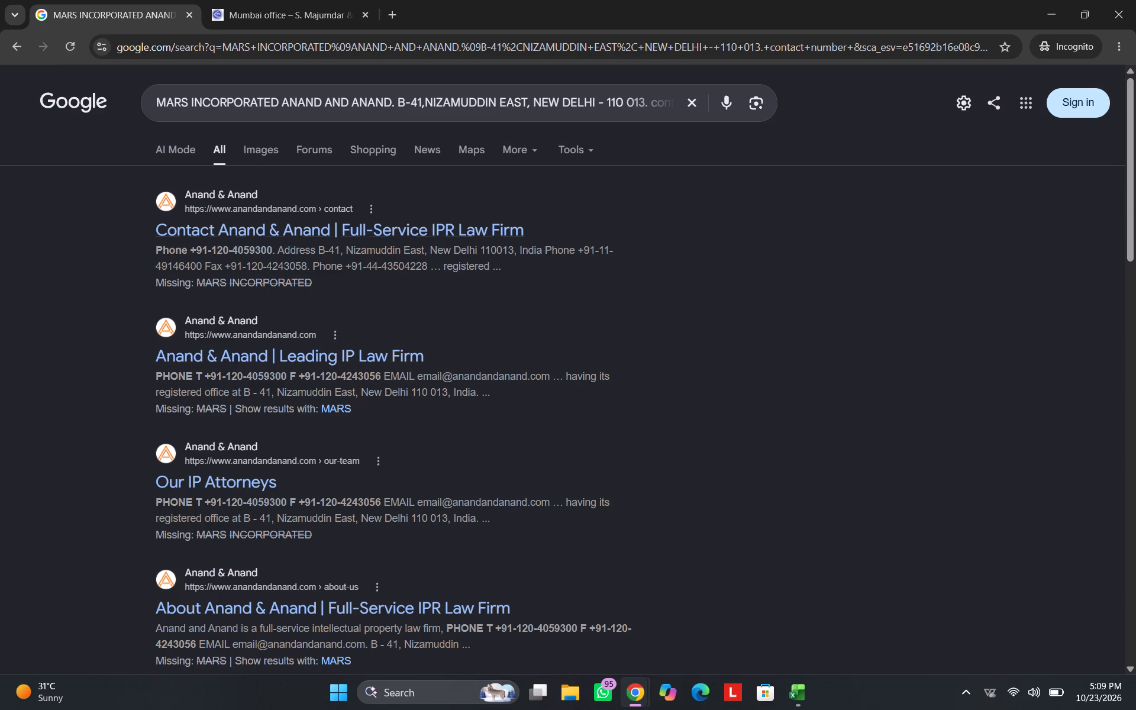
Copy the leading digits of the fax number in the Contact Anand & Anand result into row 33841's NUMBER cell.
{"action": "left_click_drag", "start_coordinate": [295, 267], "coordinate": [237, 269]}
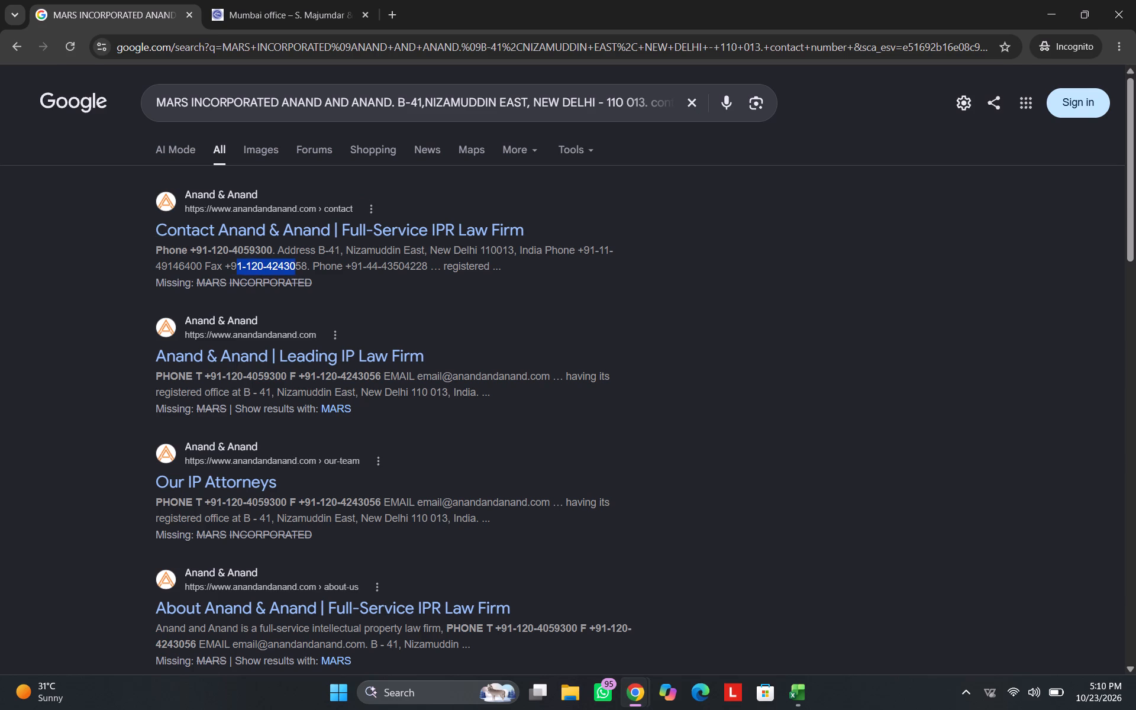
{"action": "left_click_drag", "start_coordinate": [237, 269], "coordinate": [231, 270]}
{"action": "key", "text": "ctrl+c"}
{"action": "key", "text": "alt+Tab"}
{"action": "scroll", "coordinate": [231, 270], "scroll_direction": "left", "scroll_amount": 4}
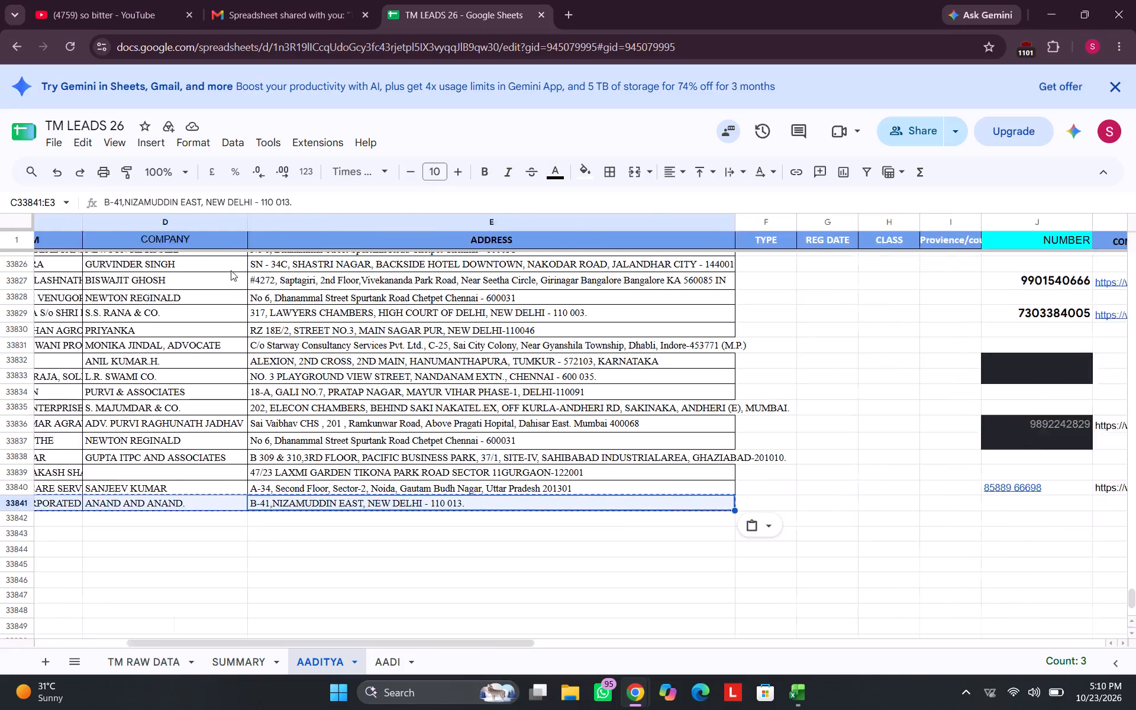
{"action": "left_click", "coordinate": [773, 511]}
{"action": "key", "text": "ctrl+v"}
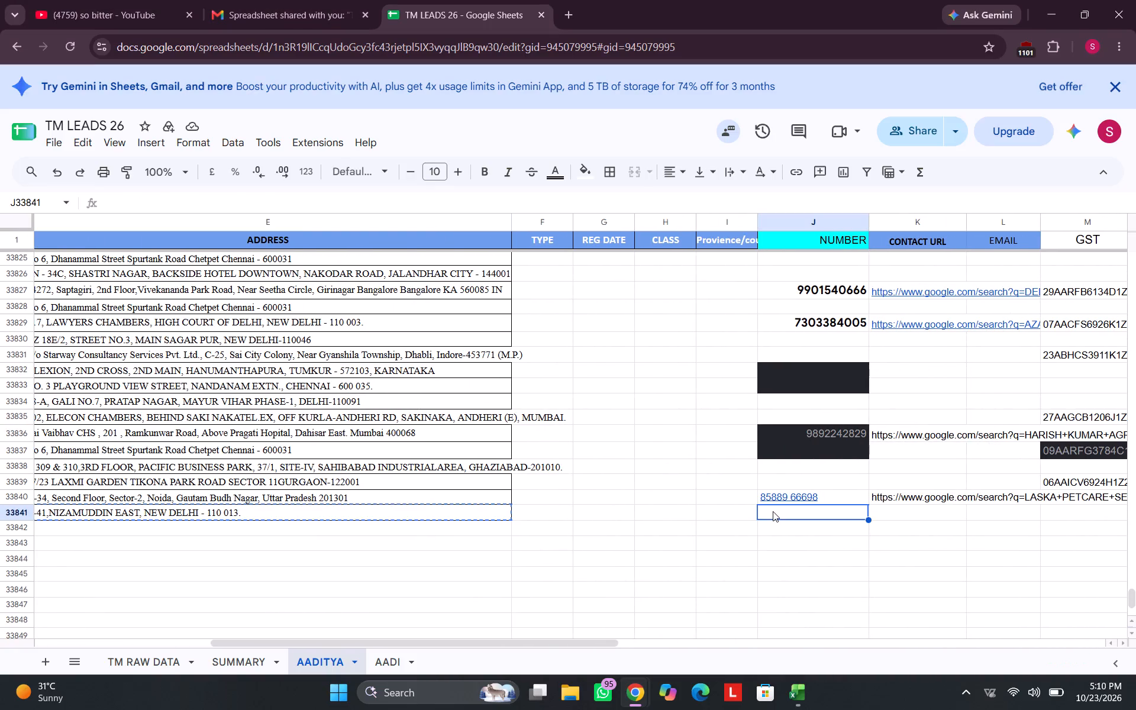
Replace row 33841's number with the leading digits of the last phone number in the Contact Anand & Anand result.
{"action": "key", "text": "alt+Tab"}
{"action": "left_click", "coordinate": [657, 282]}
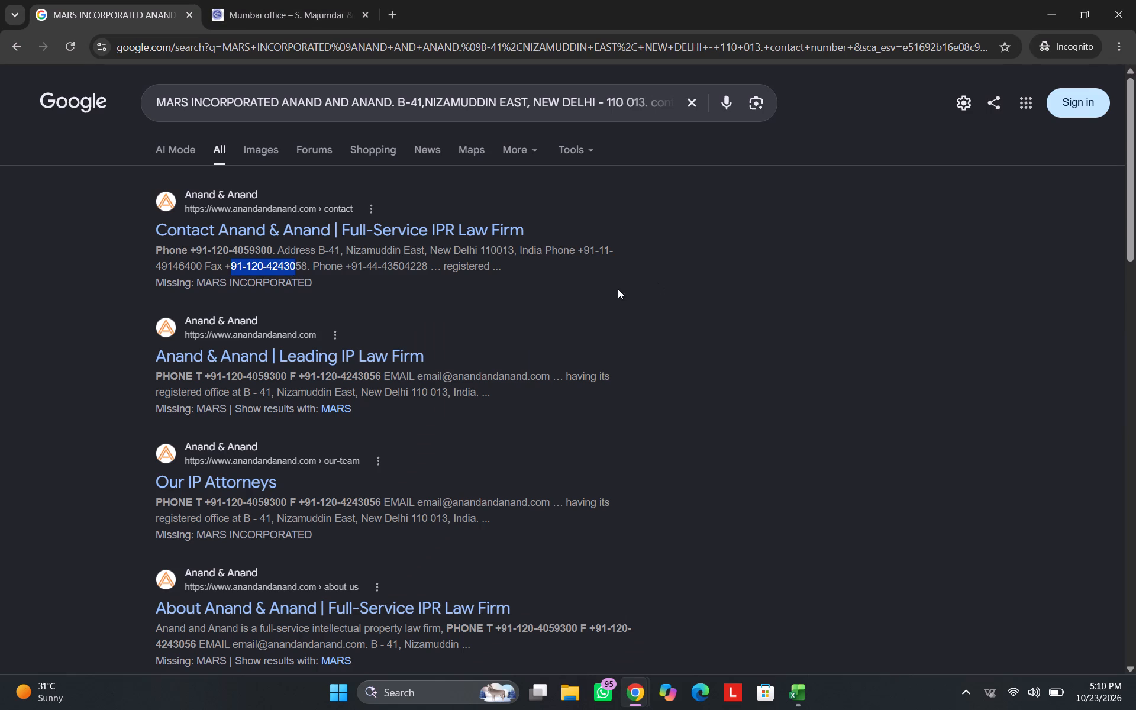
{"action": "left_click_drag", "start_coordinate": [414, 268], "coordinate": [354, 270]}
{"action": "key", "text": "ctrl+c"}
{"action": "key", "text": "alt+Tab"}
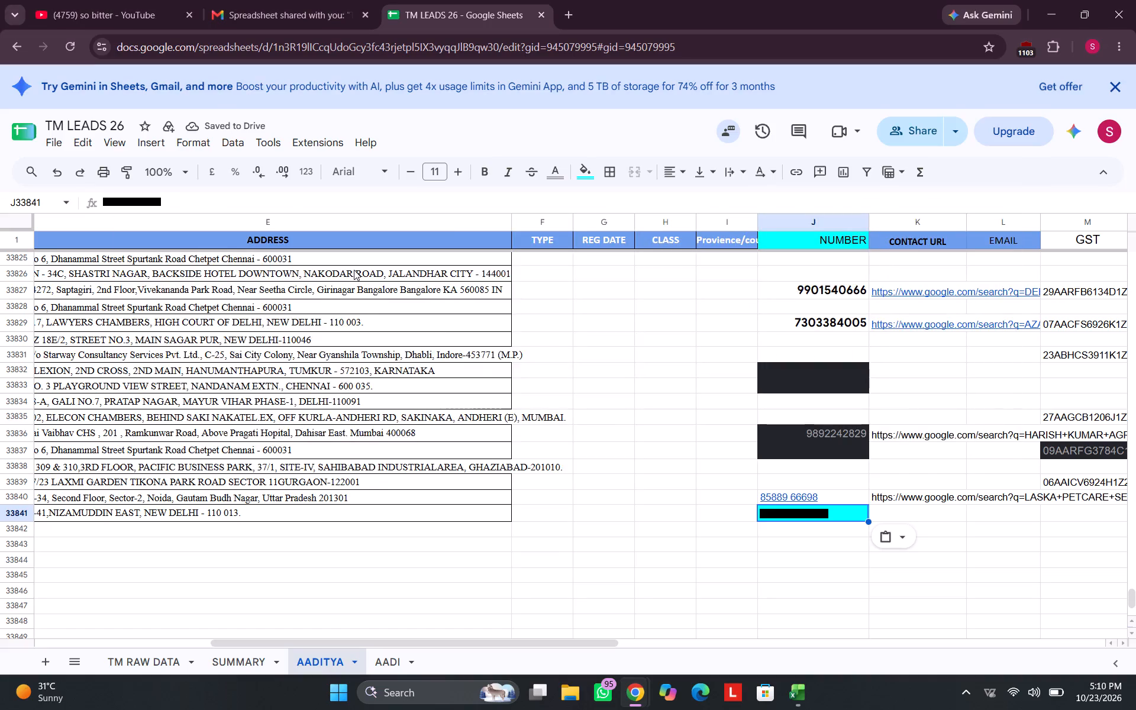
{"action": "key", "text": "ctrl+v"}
{"action": "key", "text": "alt+Tab"}
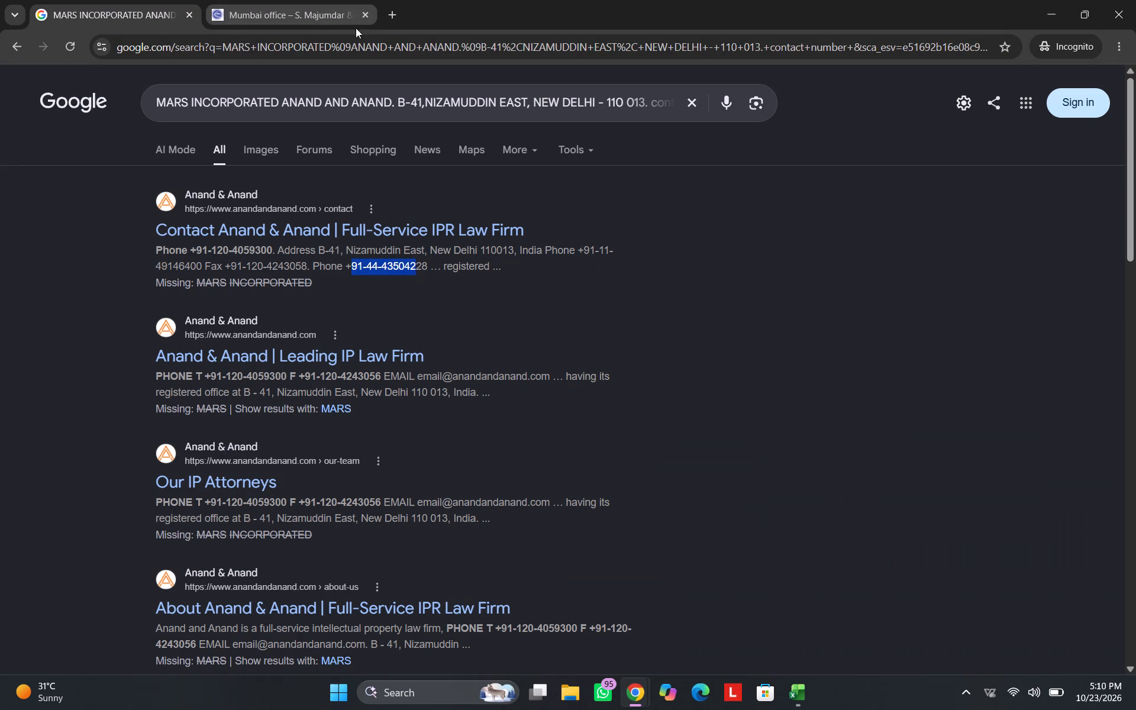
{"action": "left_click", "coordinate": [366, 19]}
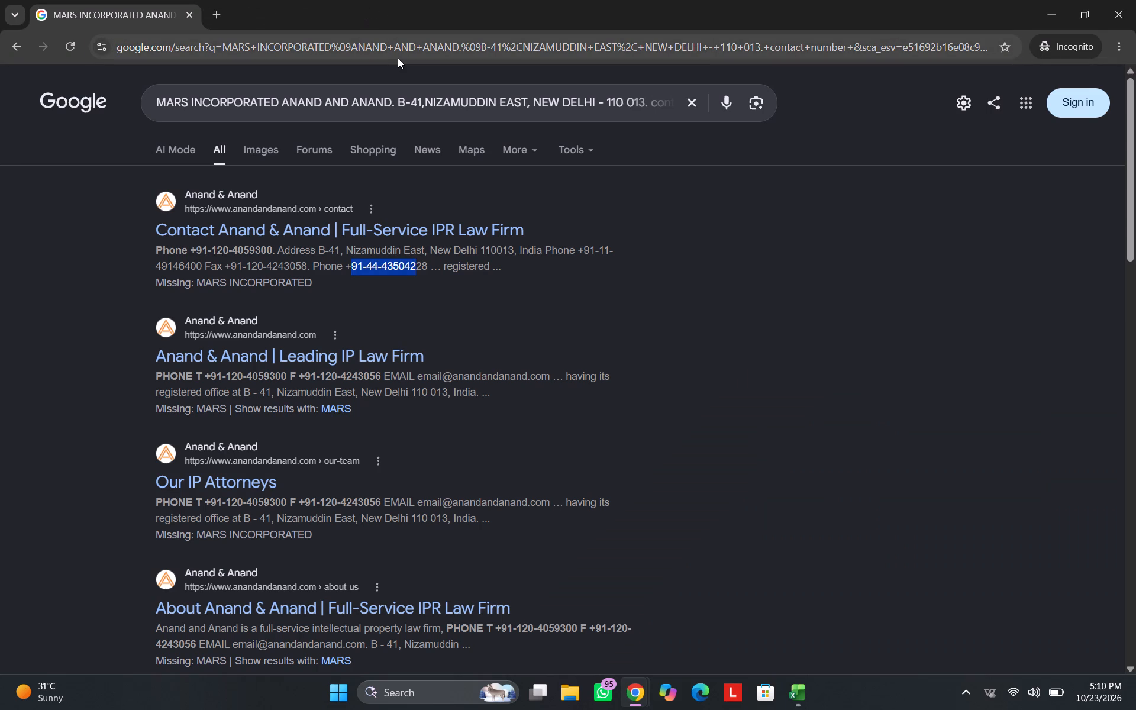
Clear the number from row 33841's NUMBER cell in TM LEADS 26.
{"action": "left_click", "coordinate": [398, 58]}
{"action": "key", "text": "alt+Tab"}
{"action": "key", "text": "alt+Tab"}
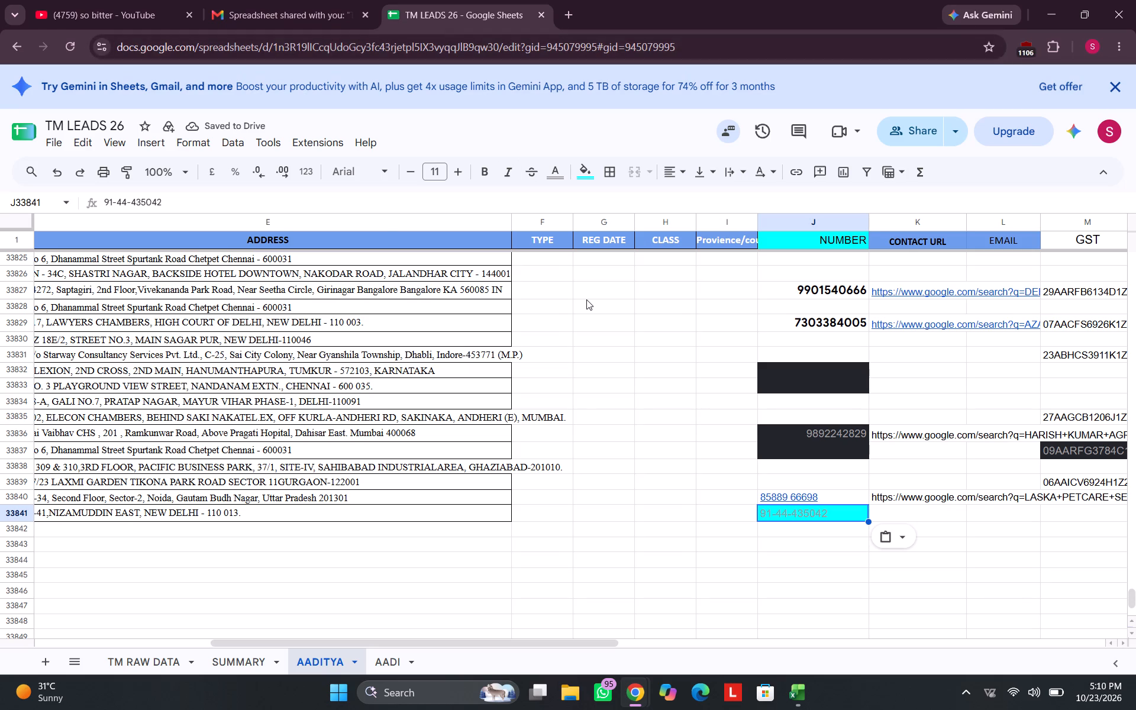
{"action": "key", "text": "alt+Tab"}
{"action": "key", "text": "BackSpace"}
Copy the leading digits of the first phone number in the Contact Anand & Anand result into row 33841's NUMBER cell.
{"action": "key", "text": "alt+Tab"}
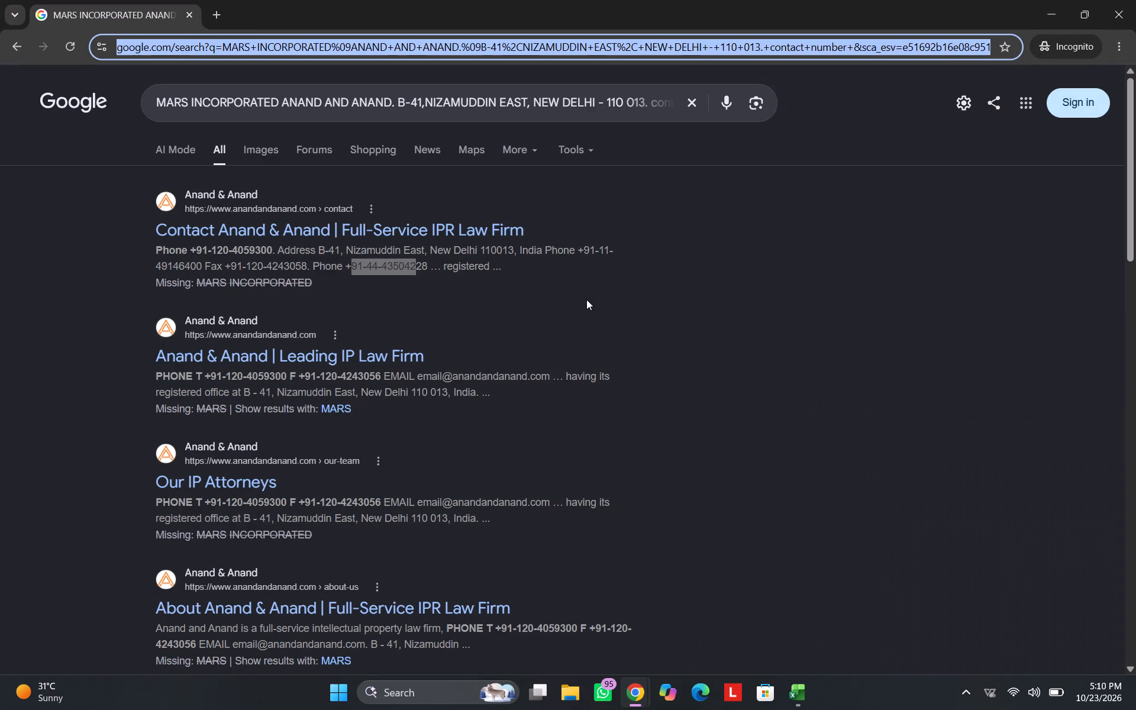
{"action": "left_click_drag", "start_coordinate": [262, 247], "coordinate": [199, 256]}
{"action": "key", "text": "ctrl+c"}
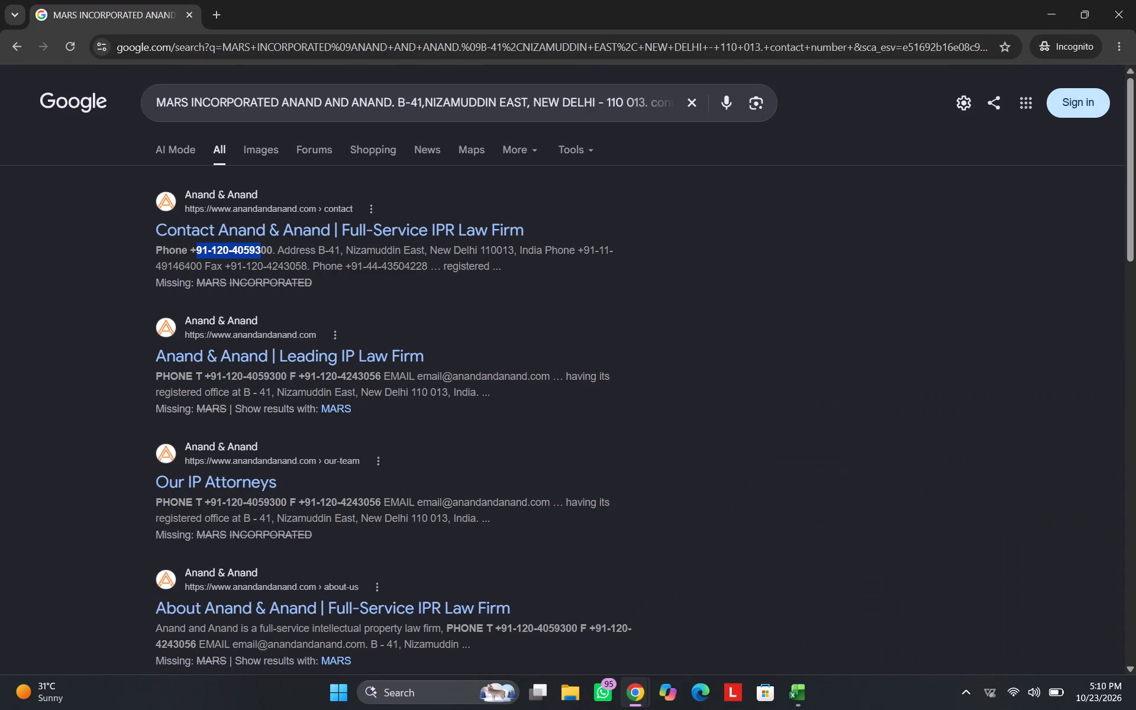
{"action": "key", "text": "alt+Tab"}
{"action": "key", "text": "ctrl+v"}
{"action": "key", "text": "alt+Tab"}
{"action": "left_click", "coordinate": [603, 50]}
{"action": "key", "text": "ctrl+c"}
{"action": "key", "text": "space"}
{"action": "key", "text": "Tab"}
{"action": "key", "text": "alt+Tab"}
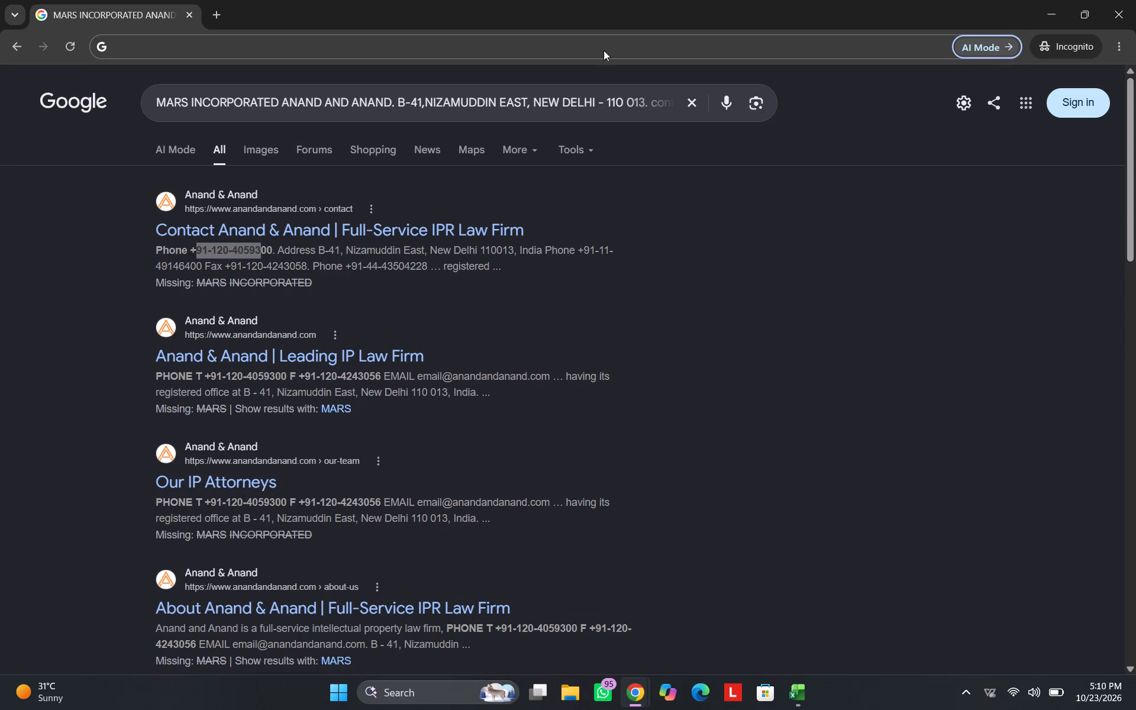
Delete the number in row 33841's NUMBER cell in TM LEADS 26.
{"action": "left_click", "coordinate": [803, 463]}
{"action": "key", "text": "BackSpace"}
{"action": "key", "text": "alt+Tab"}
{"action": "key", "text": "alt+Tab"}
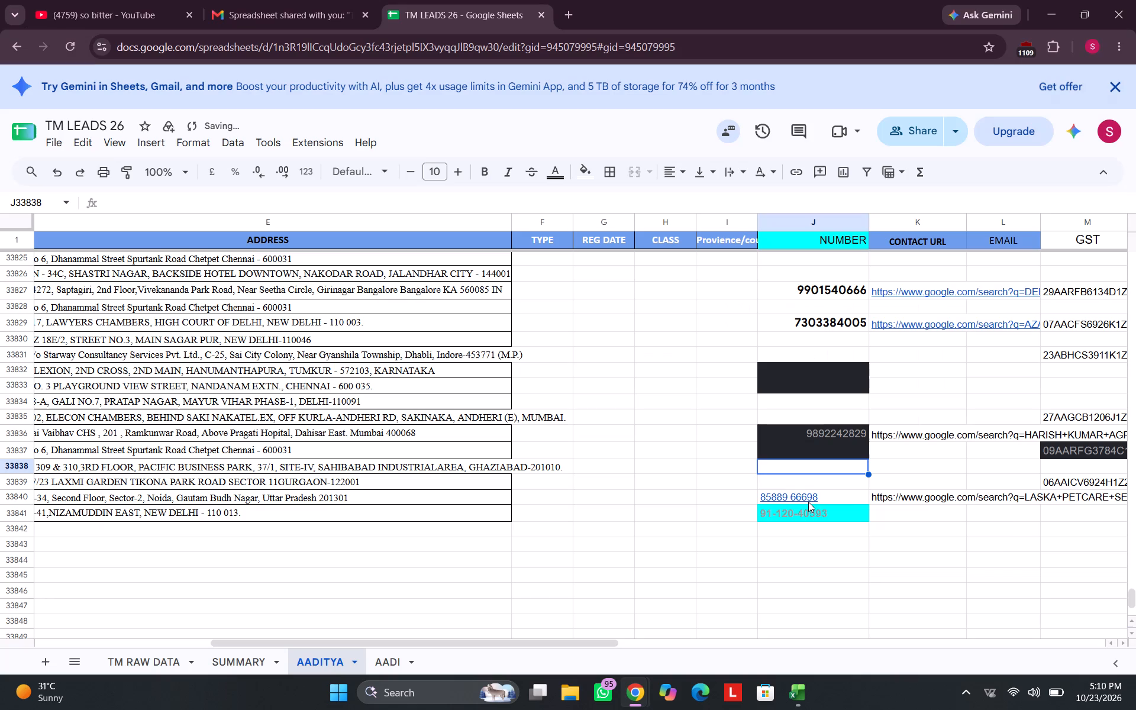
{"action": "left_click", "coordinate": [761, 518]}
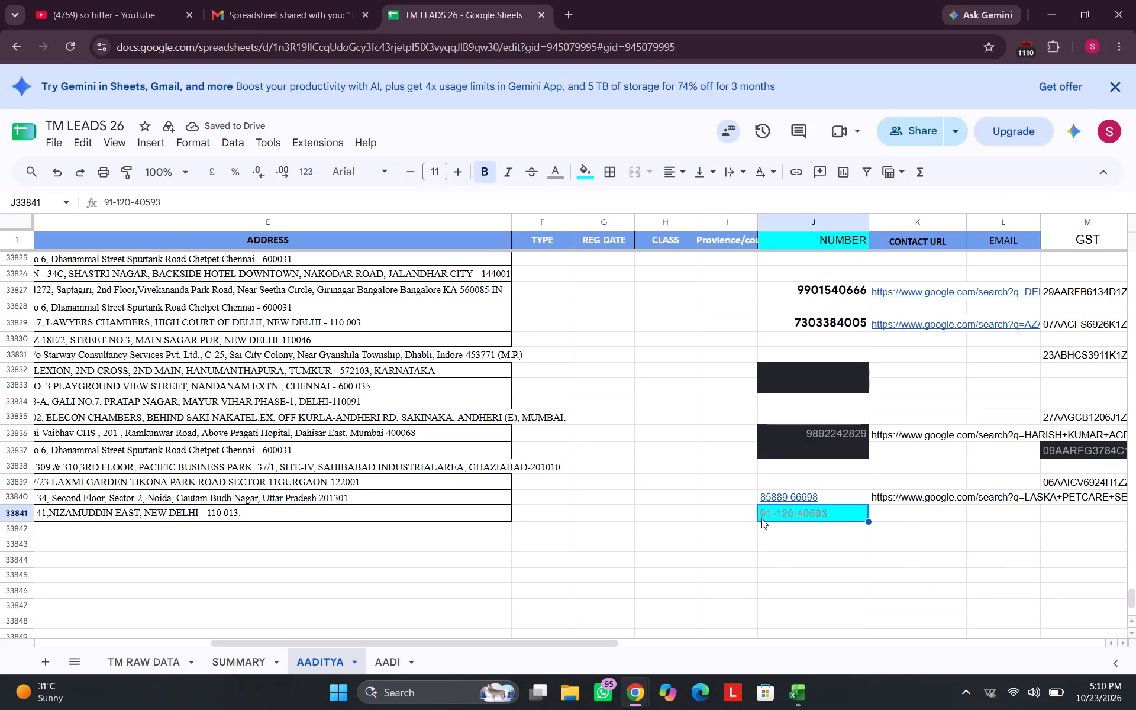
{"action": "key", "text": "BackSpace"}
Copy the leading digits of the fax number in the Anand & Anand Leading IP Law Firm result into row 33841's NUMBER cell.
{"action": "key", "text": "alt+Tab"}
{"action": "scroll", "coordinate": [442, 451], "scroll_direction": "down", "scroll_amount": 1}
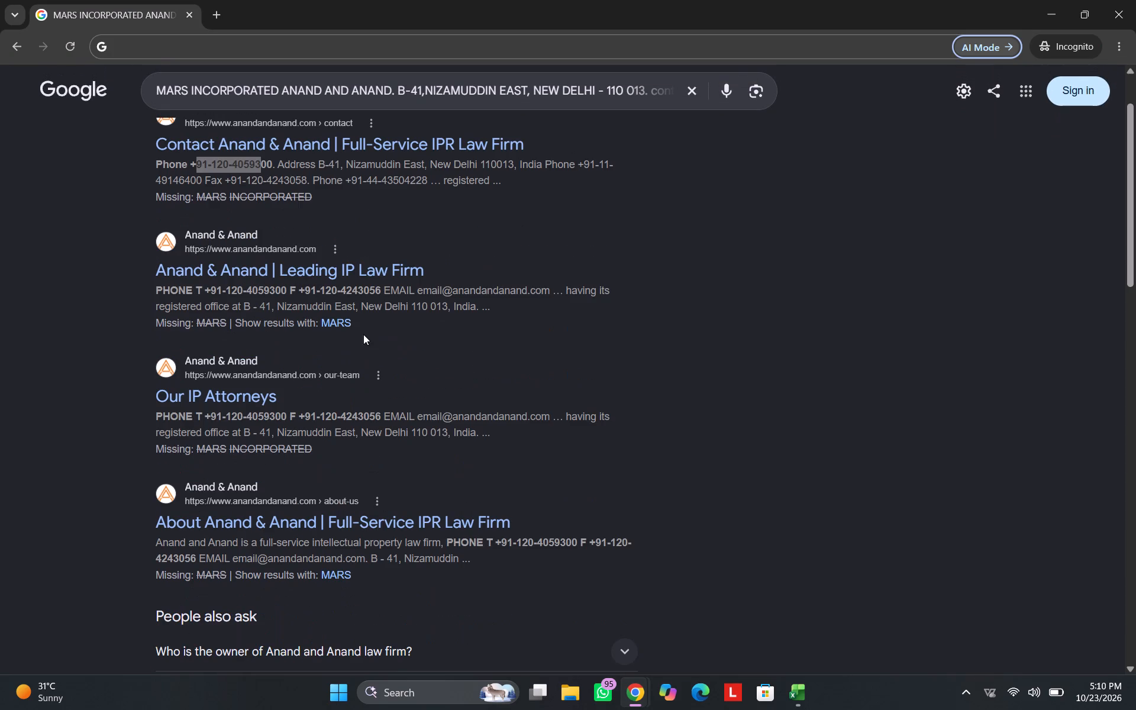
{"action": "left_click", "coordinate": [371, 295]}
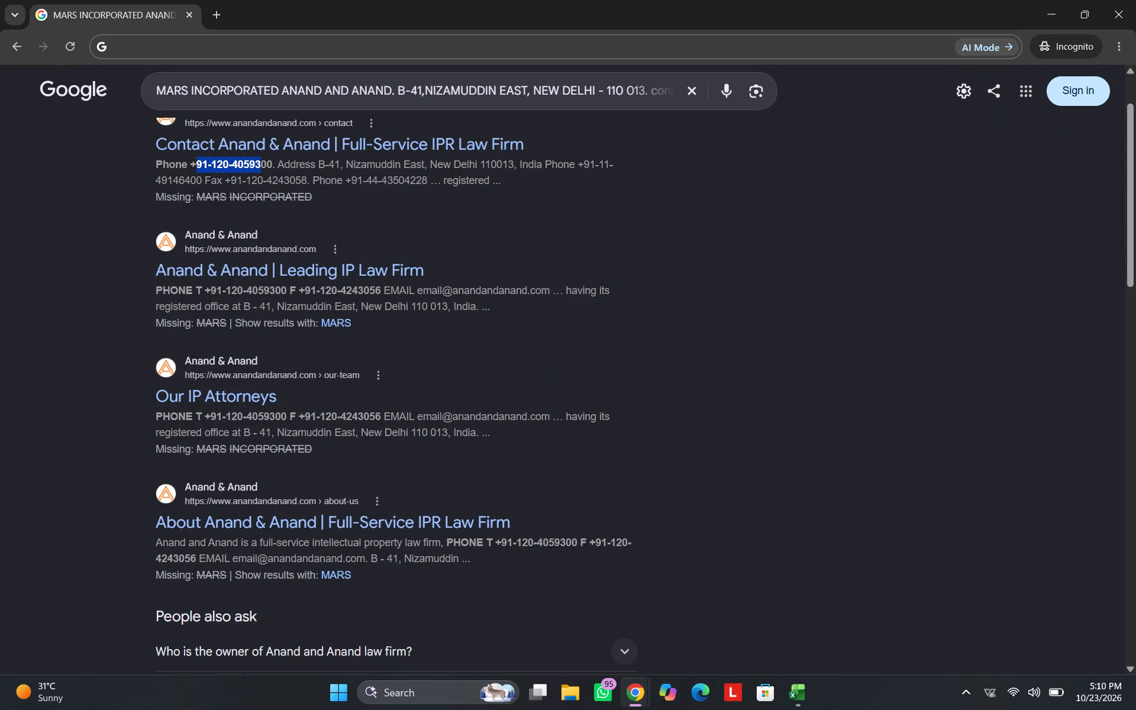
{"action": "left_click_drag", "start_coordinate": [370, 293], "coordinate": [302, 300]}
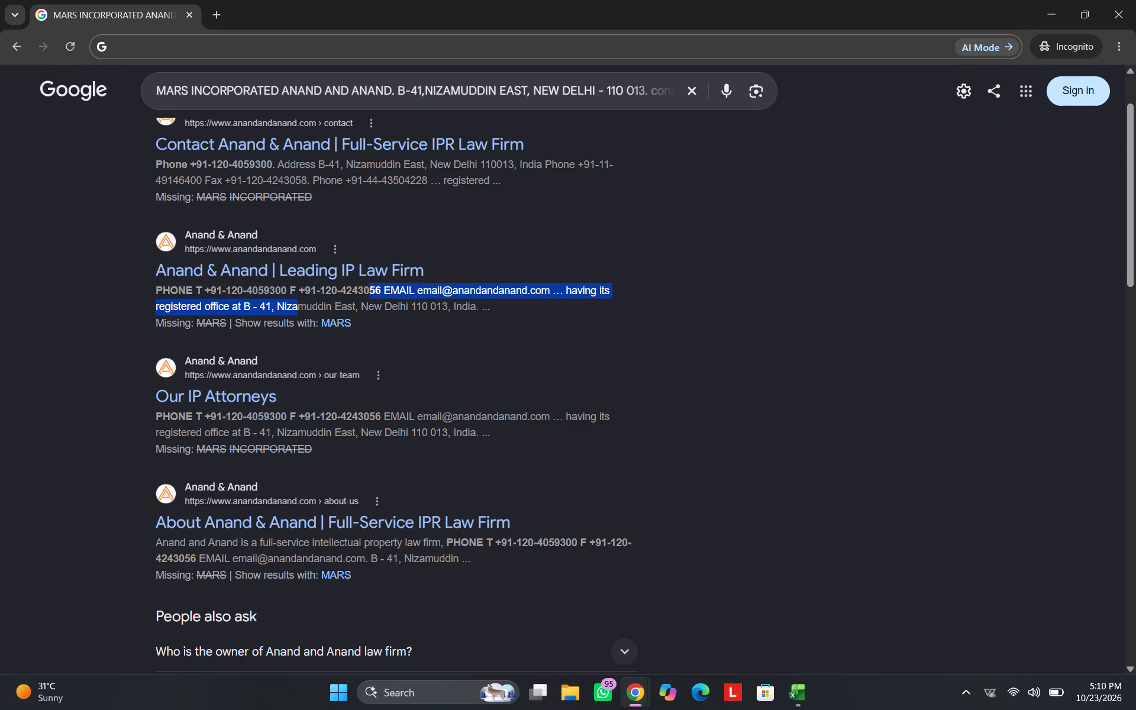
{"action": "left_click_drag", "start_coordinate": [302, 300], "coordinate": [307, 291]}
{"action": "key", "text": "ctrl+c"}
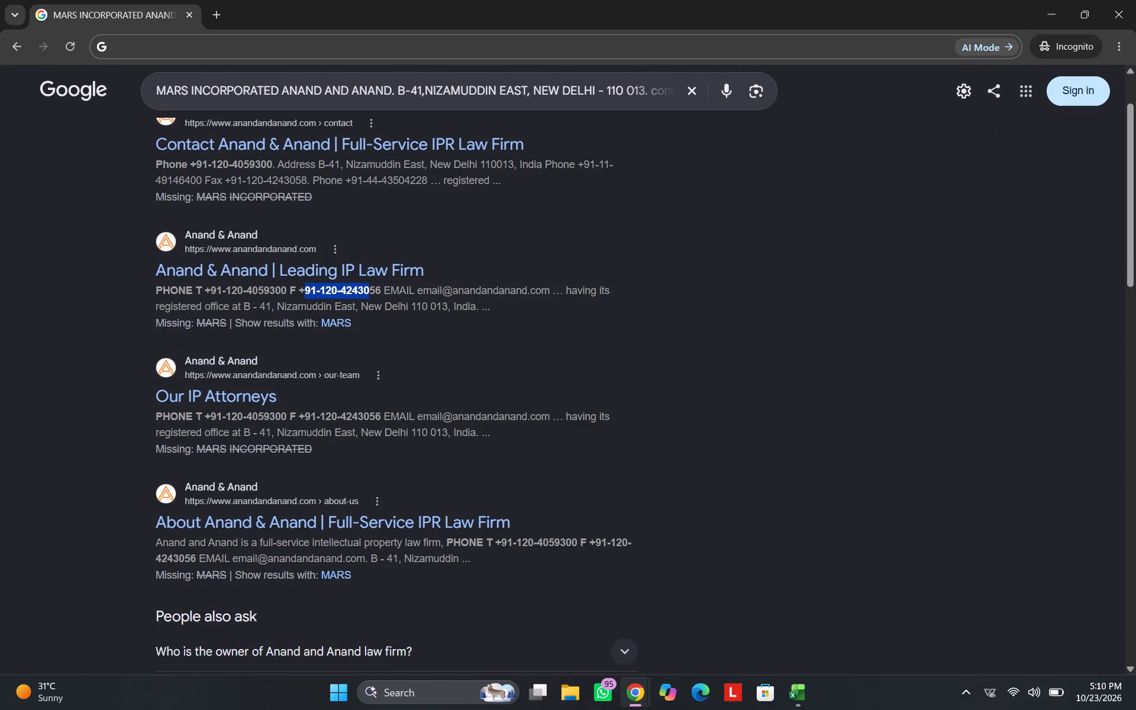
{"action": "key", "text": "alt+Tab"}
{"action": "key", "text": "ctrl+v"}
Look through the remaining Anand & Anand results, and return to the LASKA PETCARE gst number search.
{"action": "key", "text": "alt+Tab"}
{"action": "scroll", "coordinate": [515, 351], "scroll_direction": "down", "scroll_amount": 1}
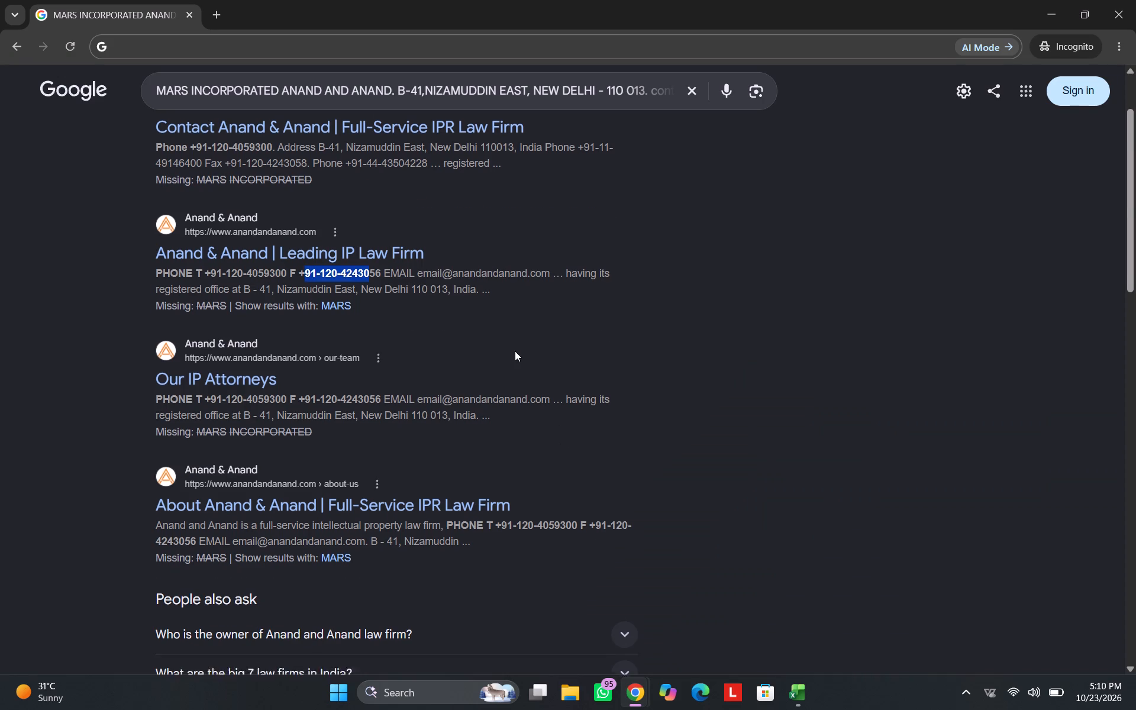
{"action": "scroll", "coordinate": [515, 351], "scroll_direction": "down", "scroll_amount": 1}
{"action": "scroll", "coordinate": [515, 351], "scroll_direction": "up", "scroll_amount": 1}
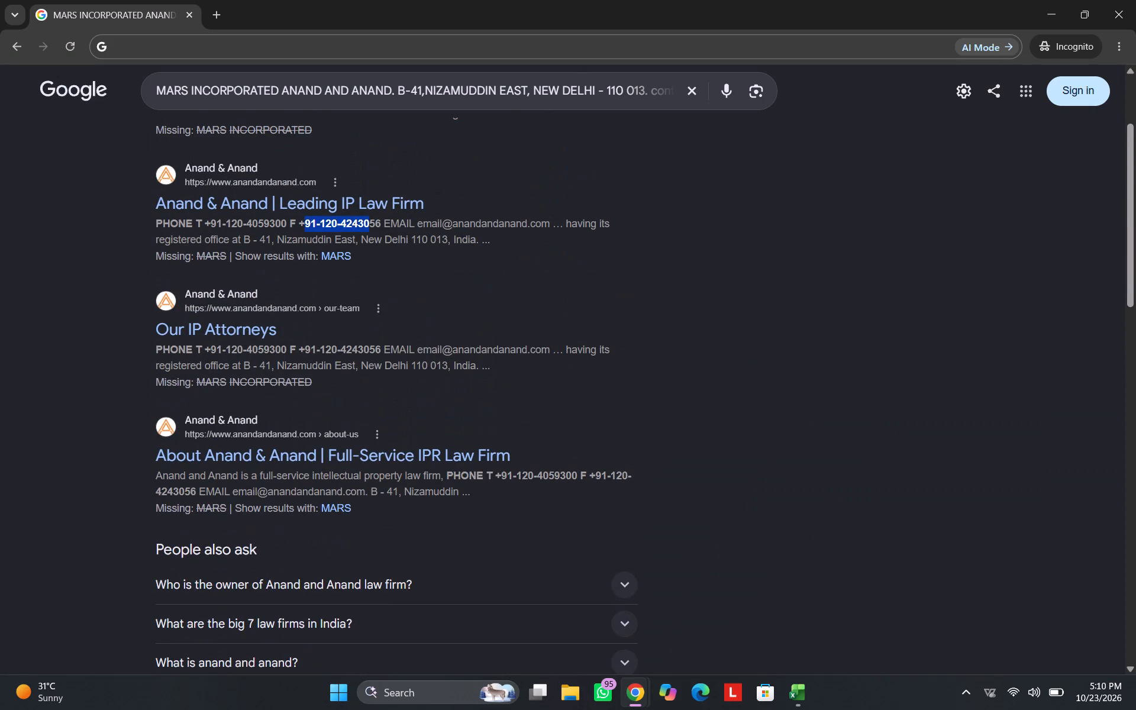
{"action": "key", "text": "Escape"}
{"action": "left_click", "coordinate": [6, 47]}
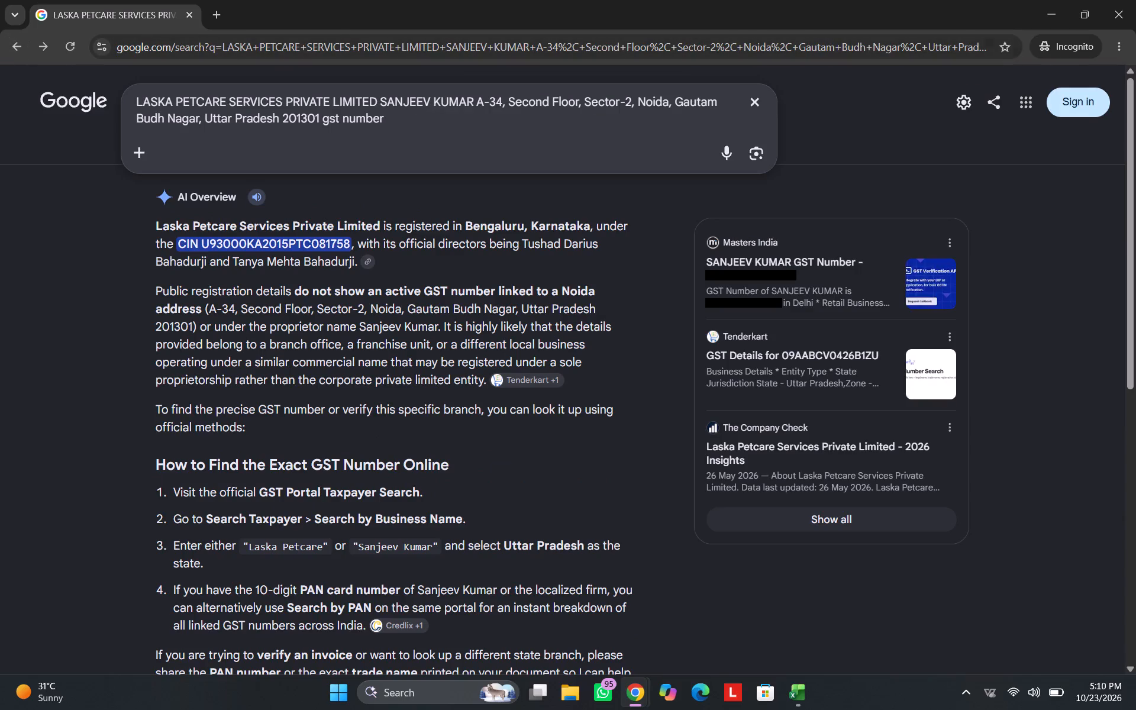
Return to the MARS INCORPORATED contact number search and delete the number in row 33841's NUMBER cell.
{"action": "left_click", "coordinate": [49, 47]}
{"action": "left_click", "coordinate": [259, 50]}
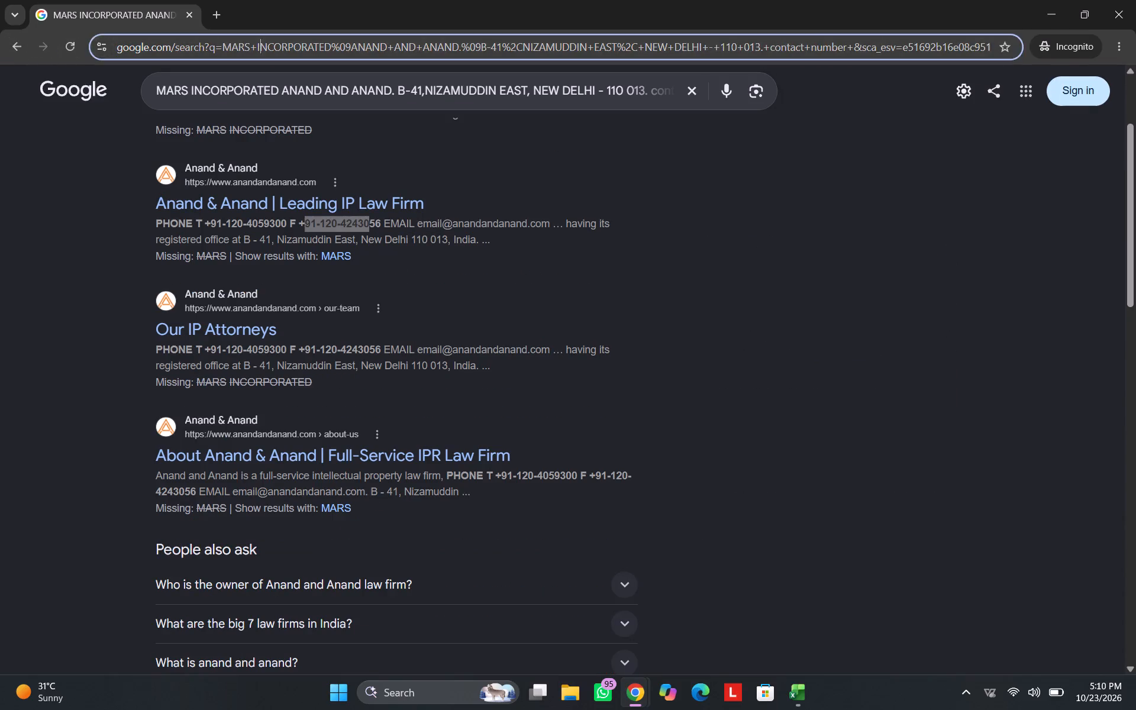
{"action": "key", "text": "ctrl+c"}
{"action": "key", "text": "alt+Tab"}
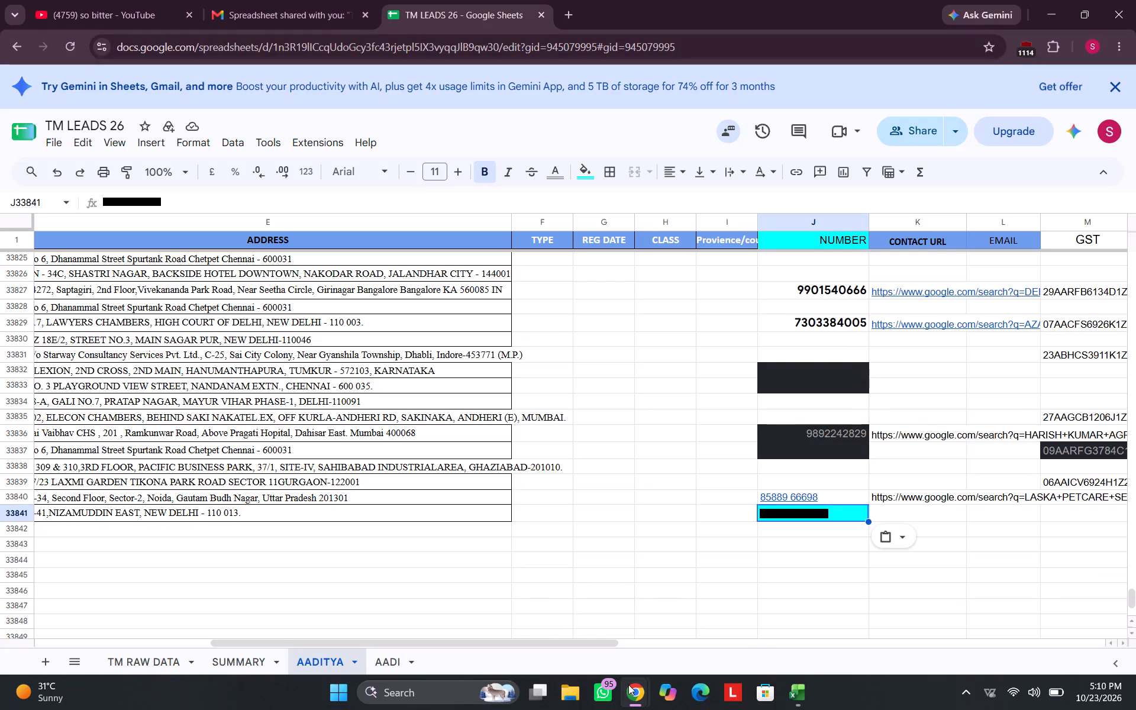
{"action": "key", "text": "alt+Tab"}
{"action": "key", "text": "alt+Tab"}
{"action": "key", "text": "BackSpace"}
{"action": "key", "text": "alt+Tab"}
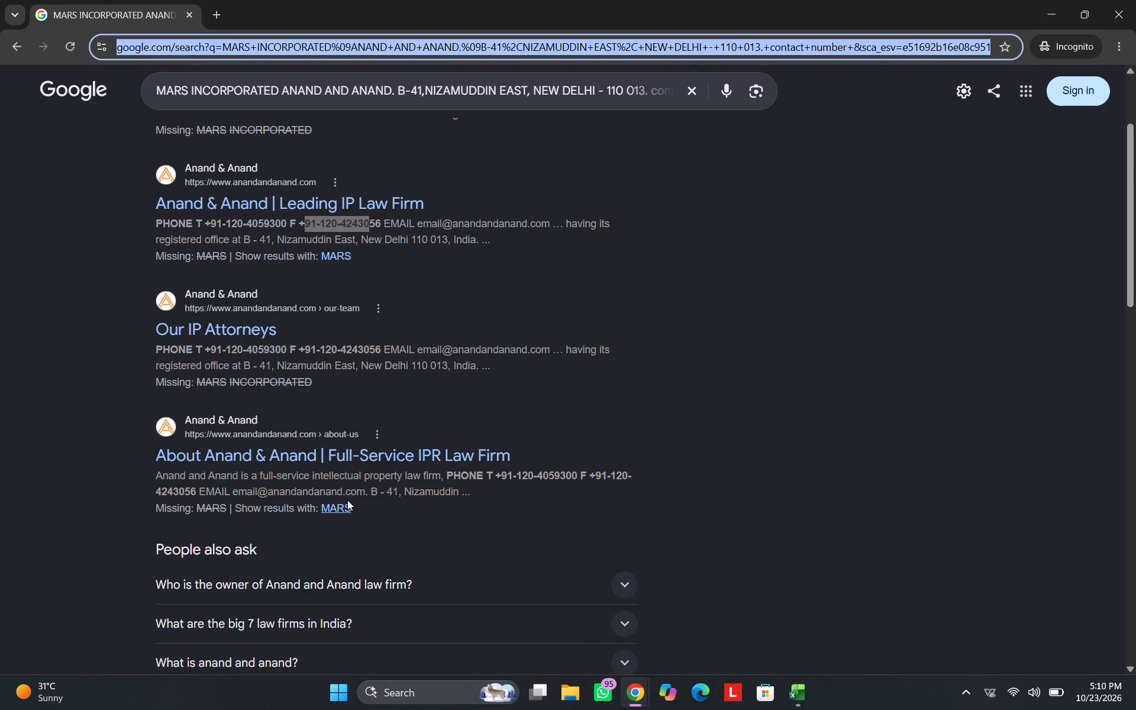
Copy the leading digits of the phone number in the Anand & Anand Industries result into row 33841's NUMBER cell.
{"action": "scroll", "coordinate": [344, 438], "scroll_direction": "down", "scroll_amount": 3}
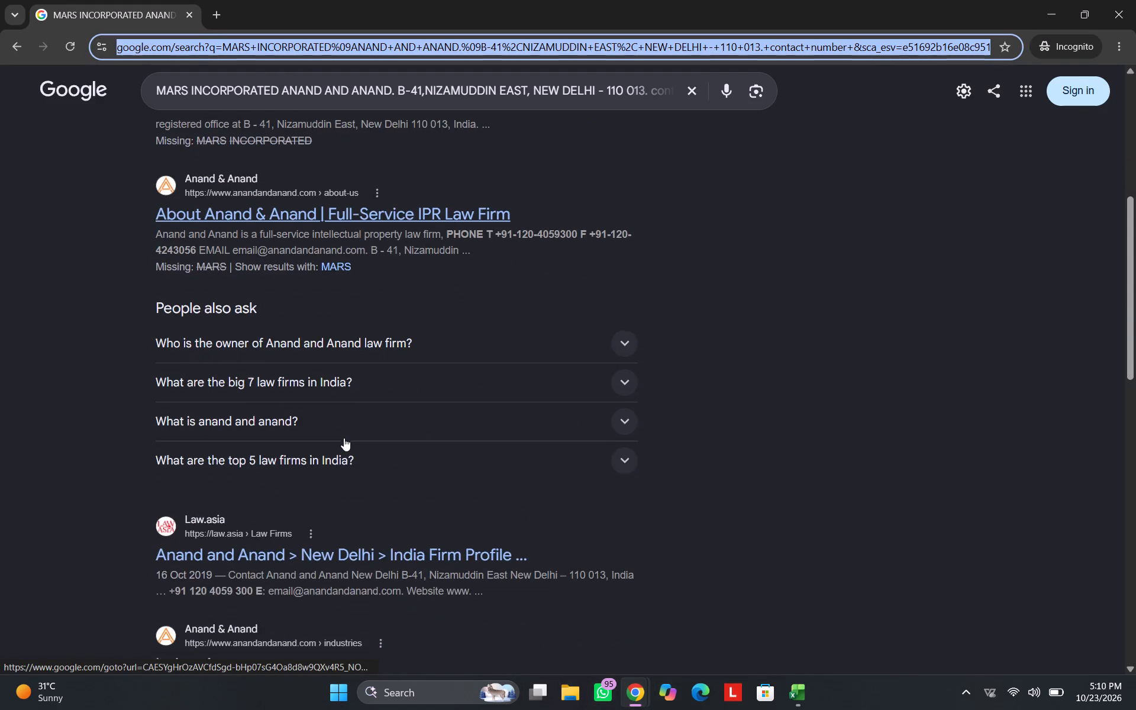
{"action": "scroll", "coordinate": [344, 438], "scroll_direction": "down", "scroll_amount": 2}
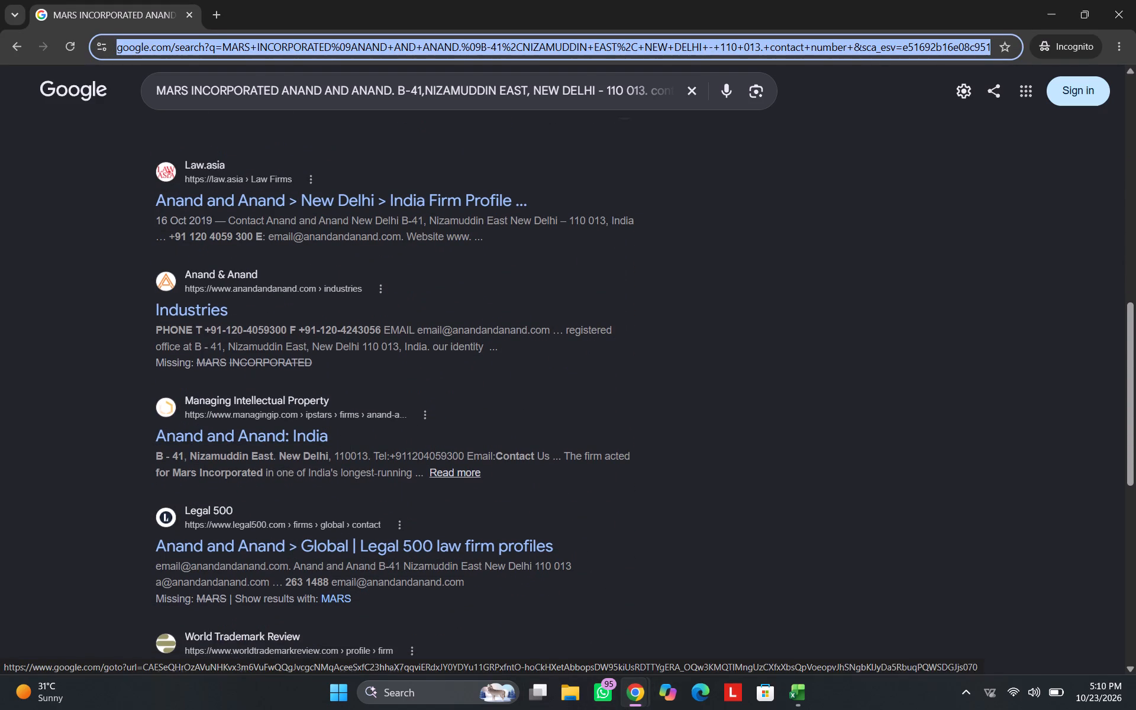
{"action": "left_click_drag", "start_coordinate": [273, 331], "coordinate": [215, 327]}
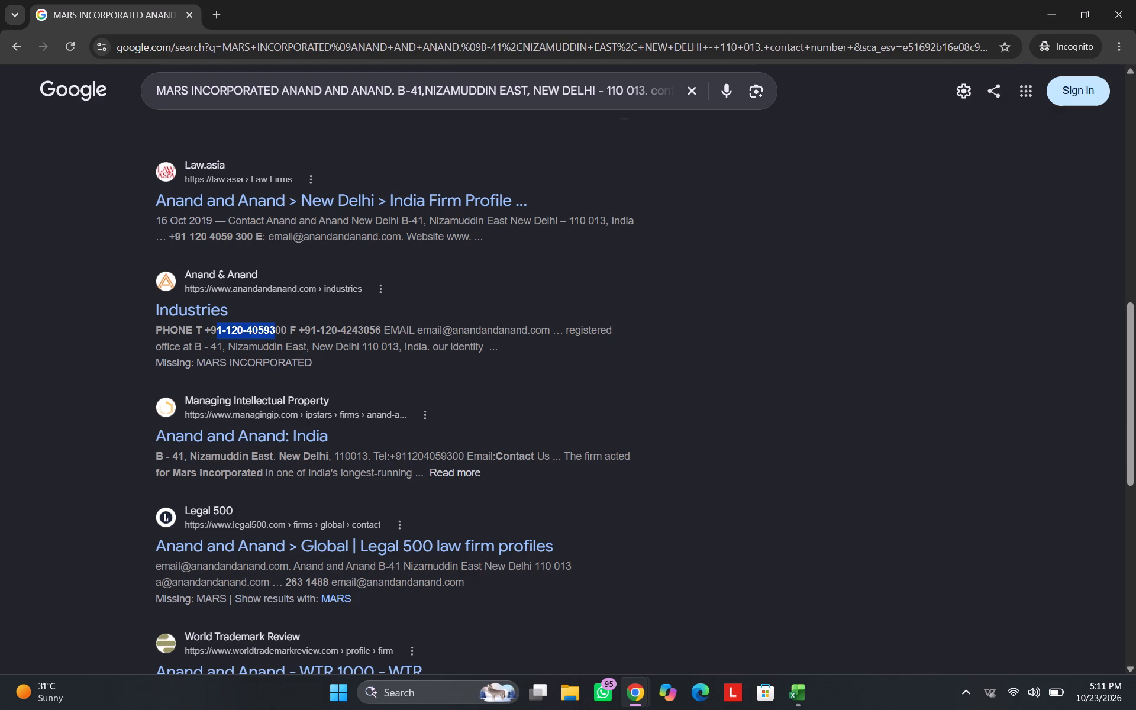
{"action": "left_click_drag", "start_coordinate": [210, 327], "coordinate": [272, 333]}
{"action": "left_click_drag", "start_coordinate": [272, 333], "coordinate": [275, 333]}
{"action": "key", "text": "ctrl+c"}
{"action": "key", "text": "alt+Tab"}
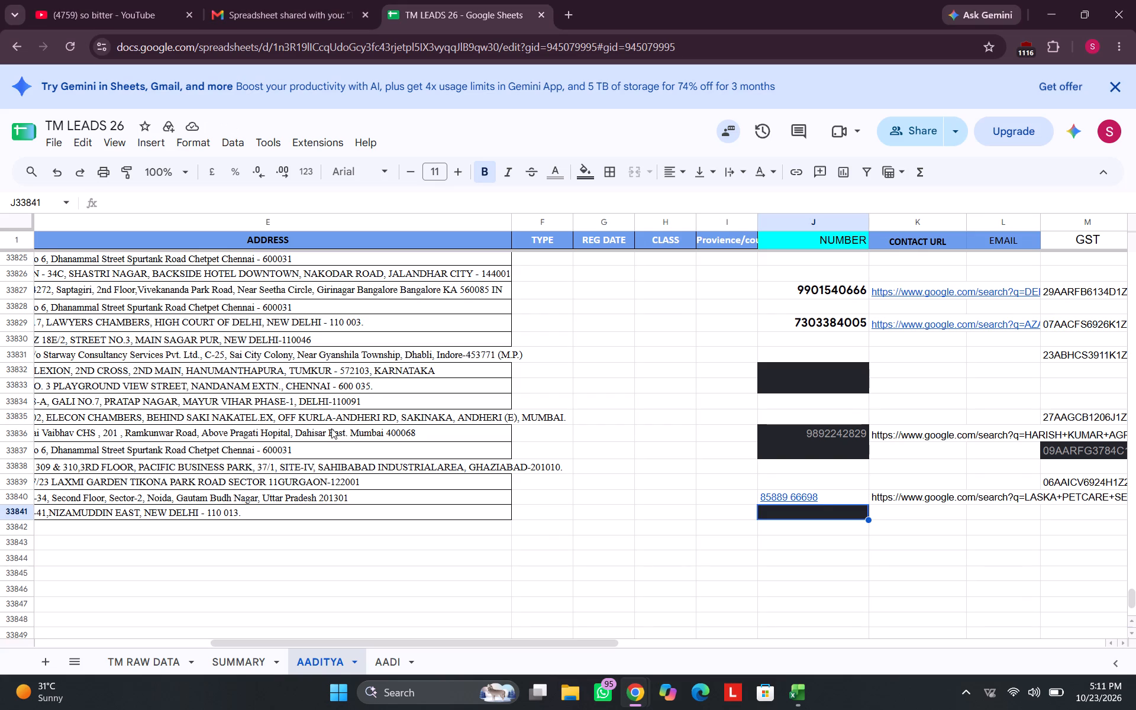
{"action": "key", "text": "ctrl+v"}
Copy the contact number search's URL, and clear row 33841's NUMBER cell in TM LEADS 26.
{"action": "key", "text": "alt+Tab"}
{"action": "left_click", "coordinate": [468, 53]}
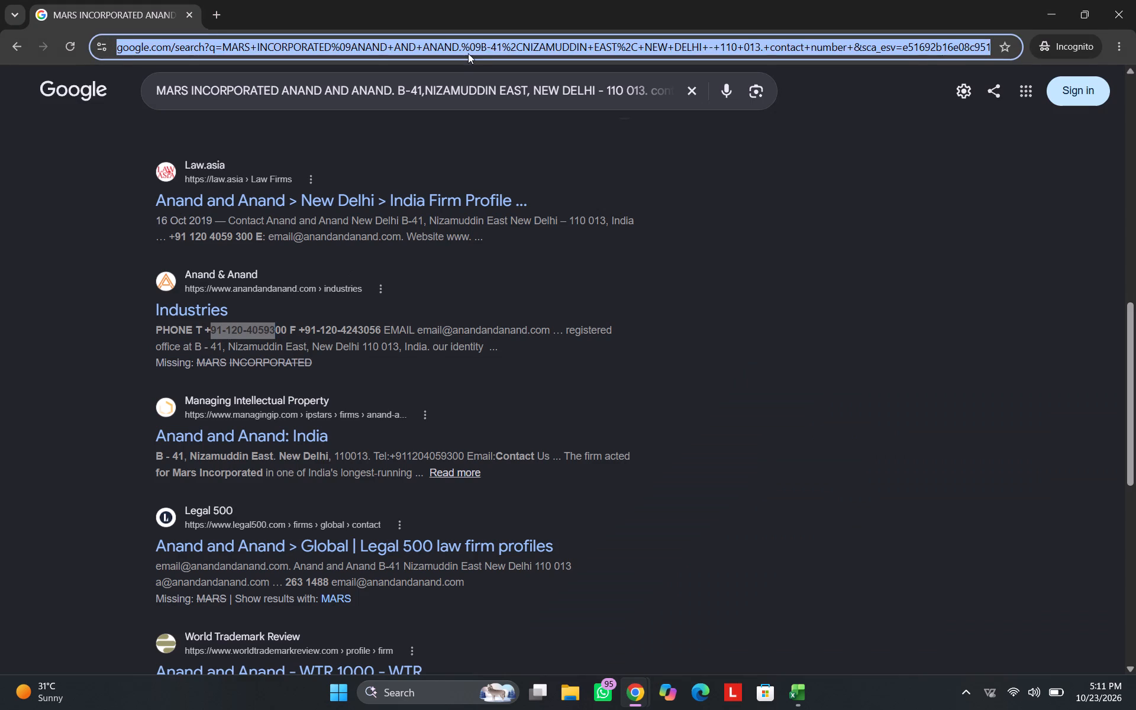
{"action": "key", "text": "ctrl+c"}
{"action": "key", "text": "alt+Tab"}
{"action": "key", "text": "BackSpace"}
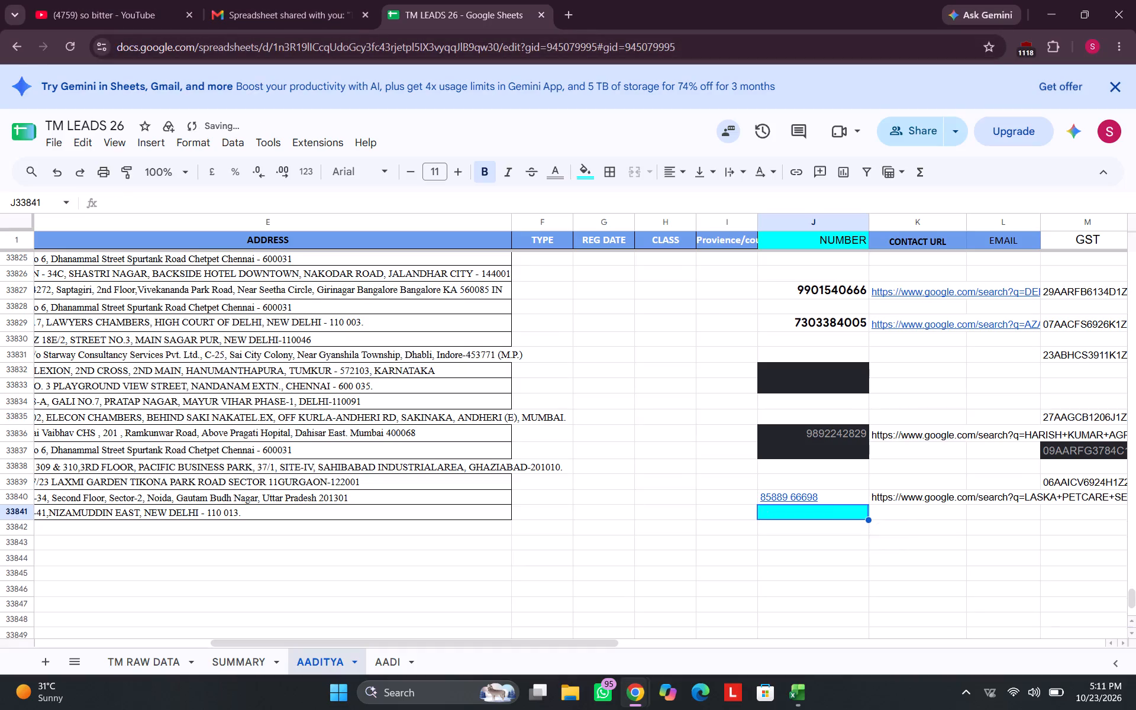
Search Google for the MARS INCORPORATED ANAND AND ANAND entry with "gst number" in place of "contact number".
{"action": "key", "text": "alt+Tab"}
{"action": "scroll", "coordinate": [643, 340], "scroll_direction": "up", "scroll_amount": 5}
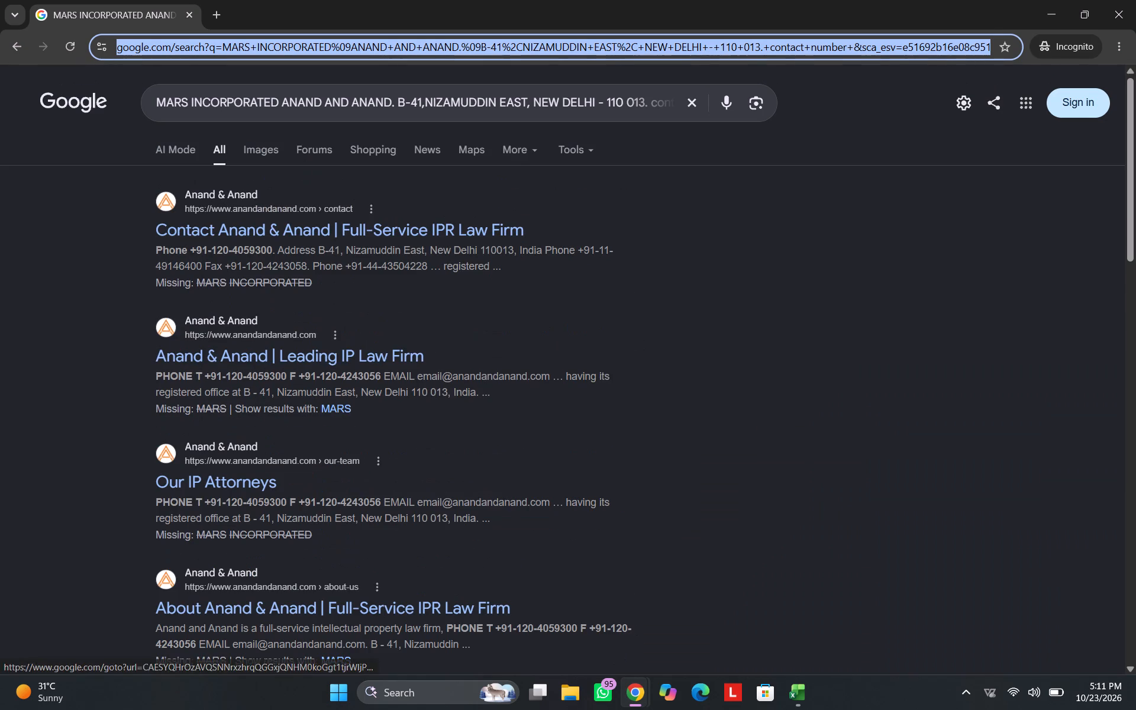
{"action": "left_click", "coordinate": [548, 105]}
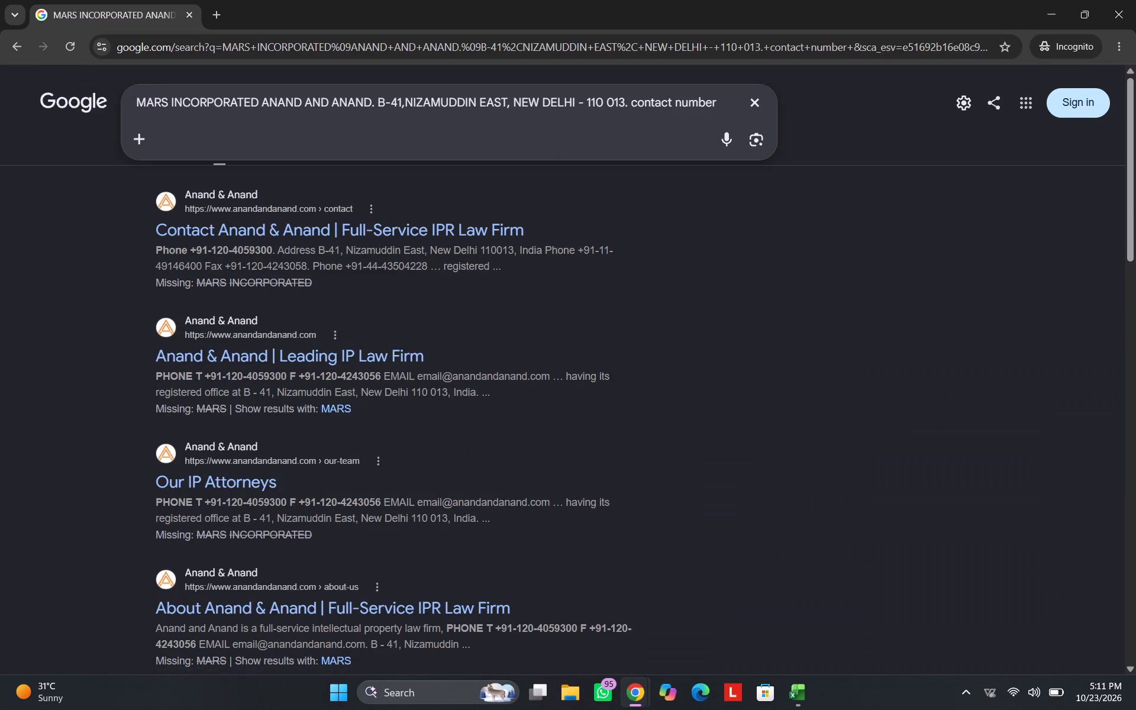
{"action": "left_click", "coordinate": [672, 108]}
{"action": "key", "text": "ctrl+BackSpace"}
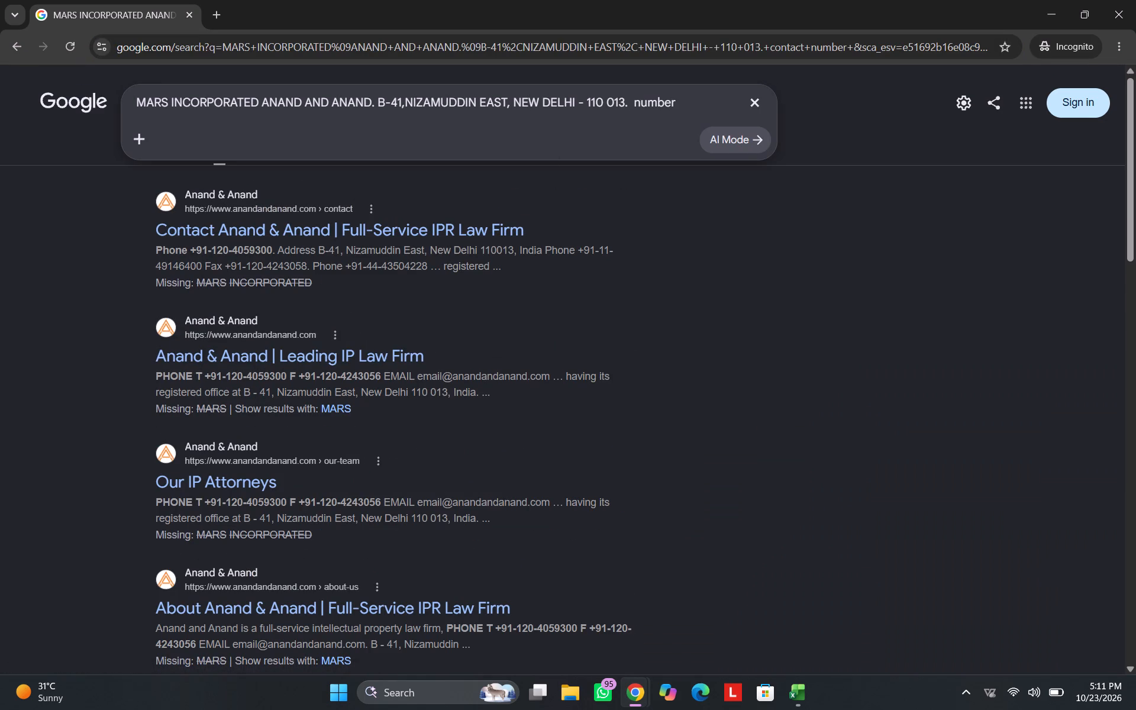
{"action": "type", "text": "gst"}
{"action": "key", "text": "space"}
{"action": "key", "text": "Return"}
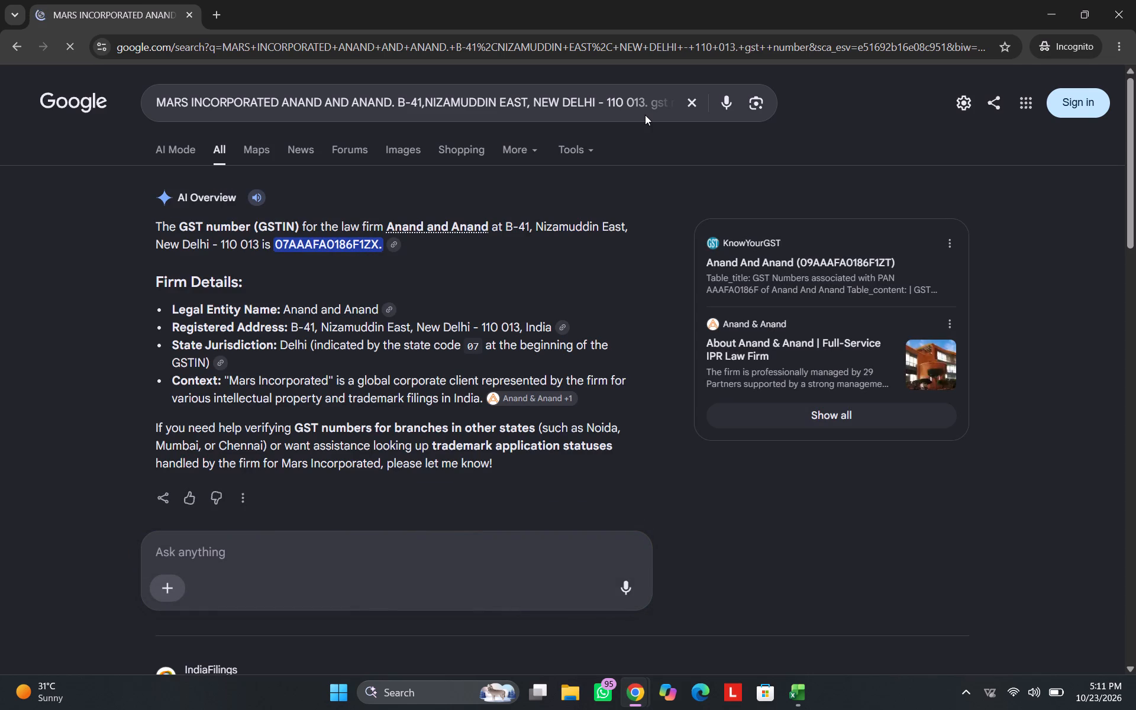
Copy the Anand and Anand GST number from the AI Overview into row 33841's GST cell in TM LEADS 26.
{"action": "double_click", "coordinate": [356, 246]}
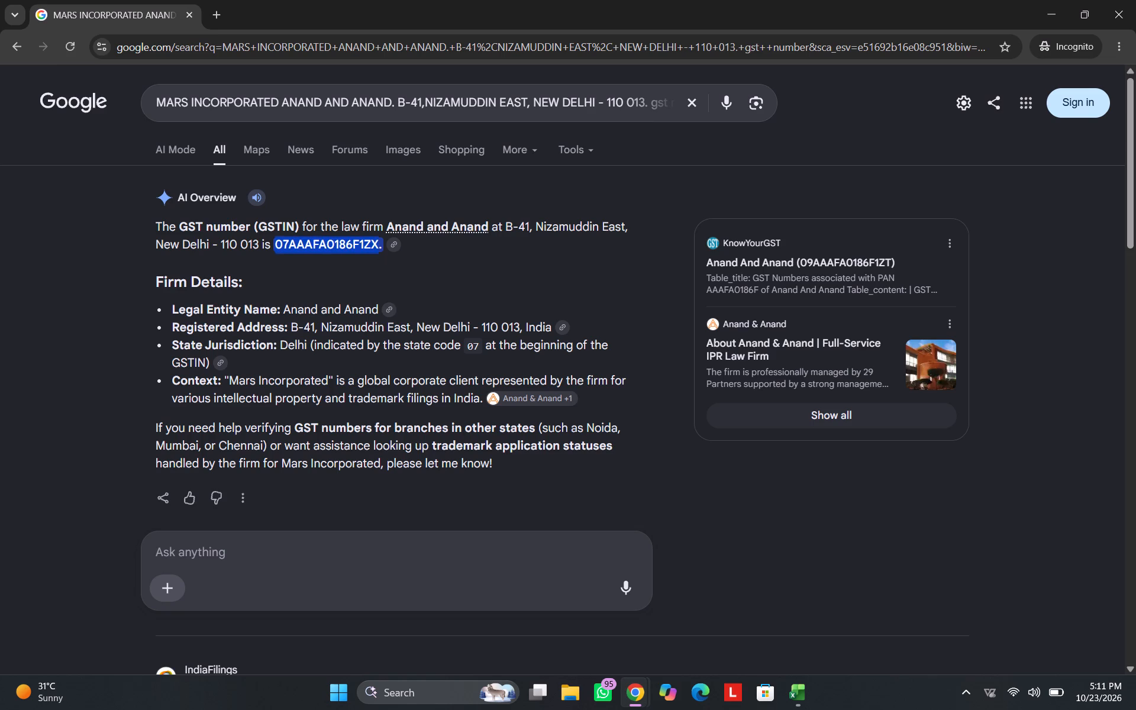
{"action": "key", "text": "ctrl+c"}
{"action": "key", "text": "alt+Tab"}
{"action": "scroll", "coordinate": [791, 453], "scroll_direction": "left", "scroll_amount": 2}
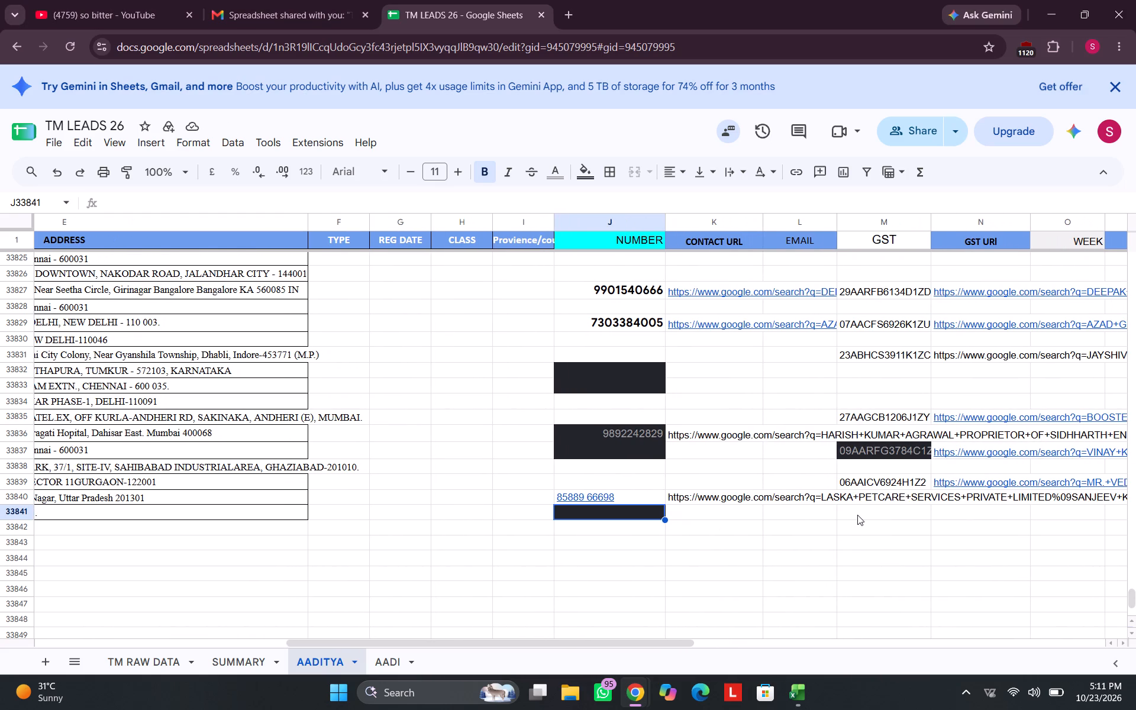
{"action": "left_click", "coordinate": [865, 514]}
{"action": "key", "text": "ctrl+v"}
Copy the MARS INCORPORATED gst number search's URL into row 33841's GST URL cell.
{"action": "key", "text": "alt+Tab"}
{"action": "left_click", "coordinate": [763, 40]}
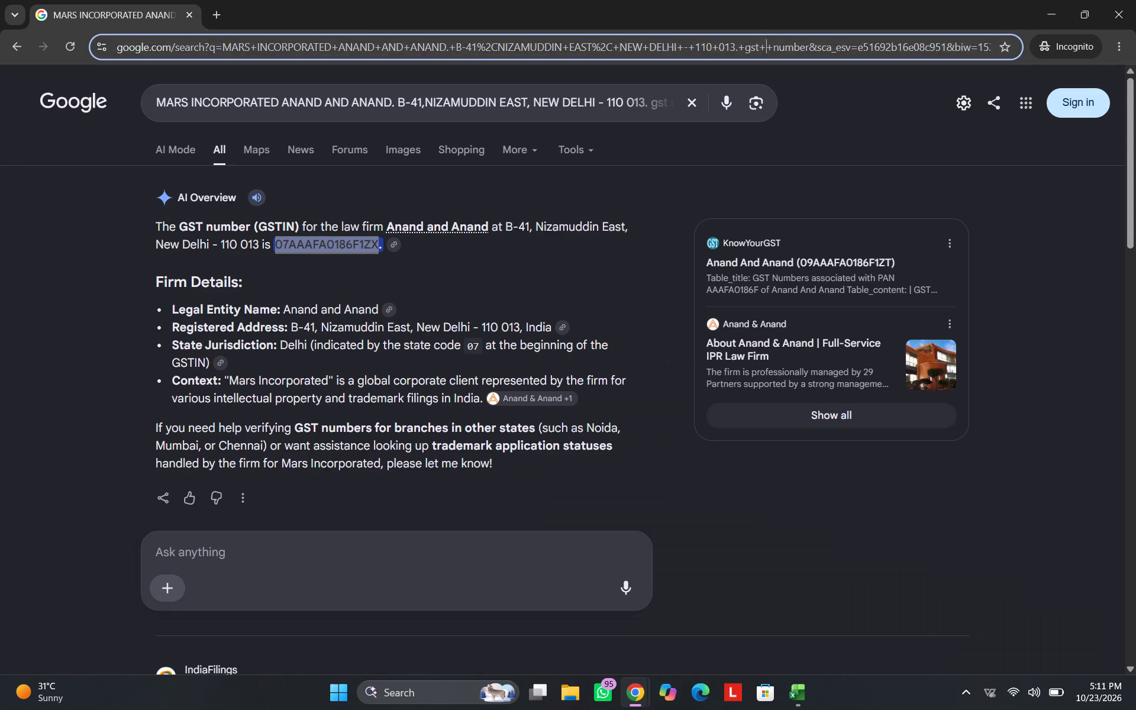
{"action": "key", "text": "ctrl+c"}
{"action": "key", "text": "alt+Tab"}
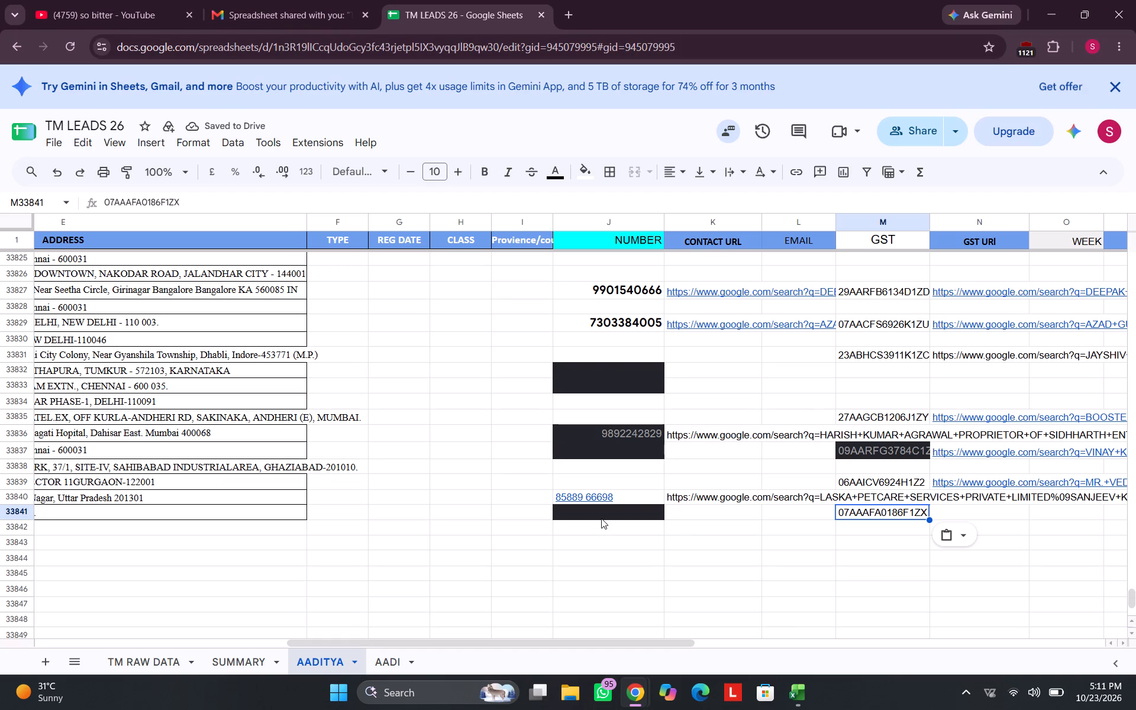
{"action": "key", "text": "alt+Tab"}
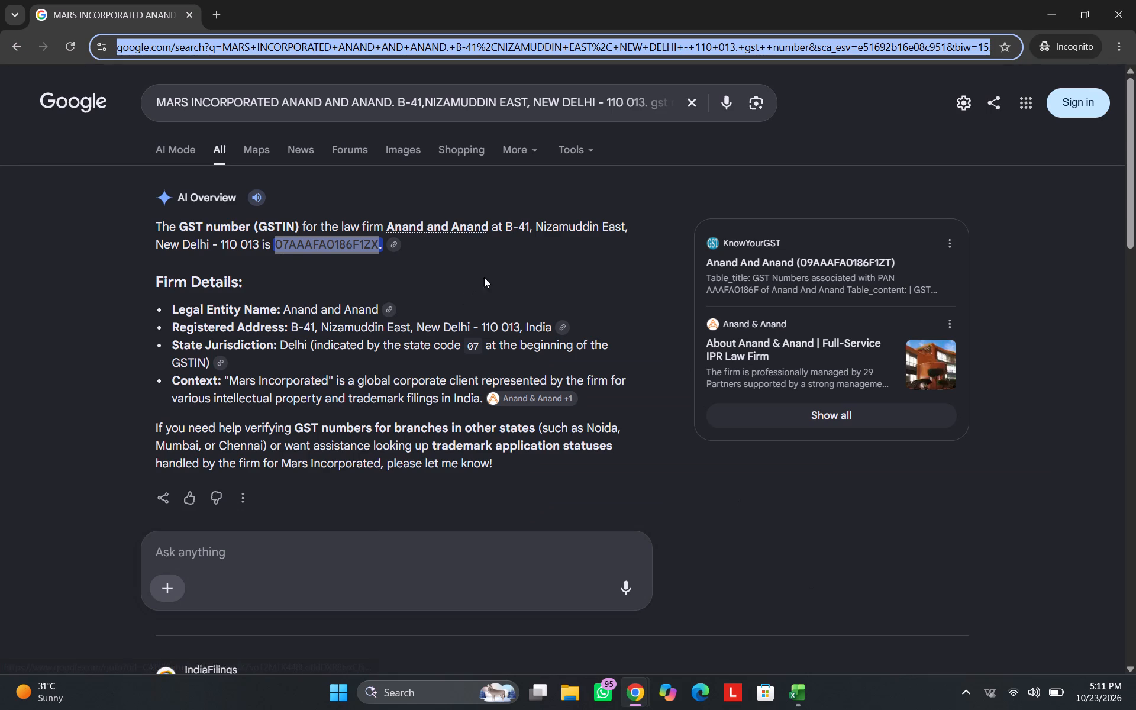
{"action": "left_click", "coordinate": [543, 276]}
{"action": "key", "text": "alt+Tab"}
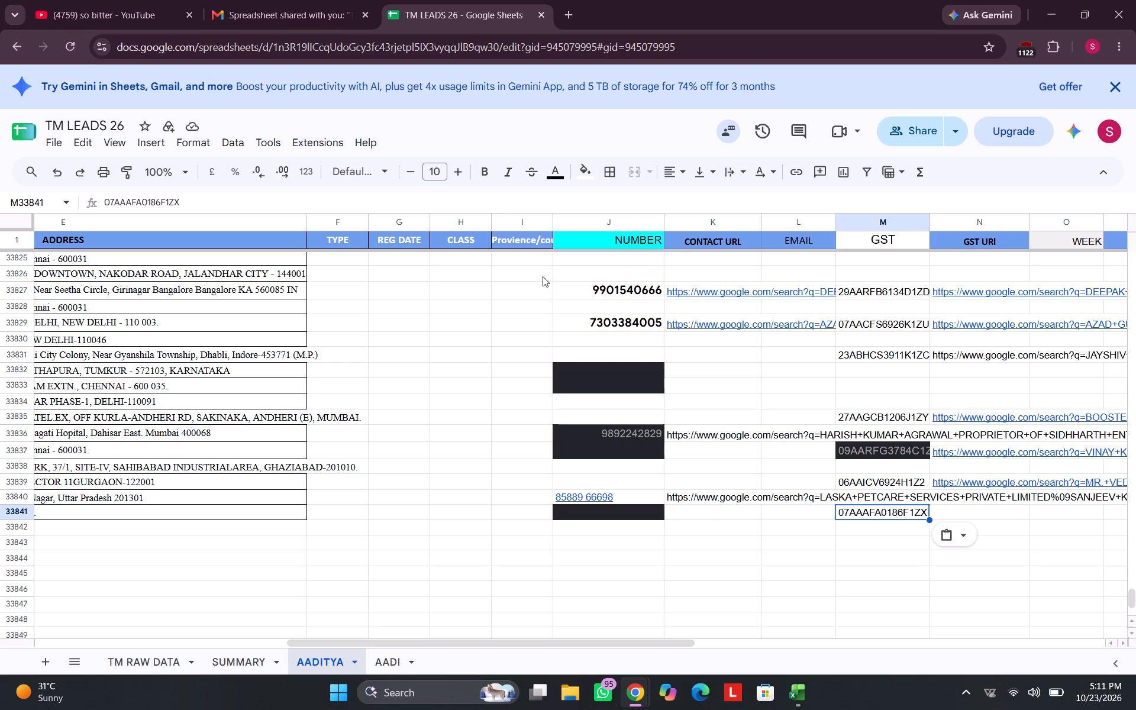
{"action": "key", "text": "alt+Tab"}
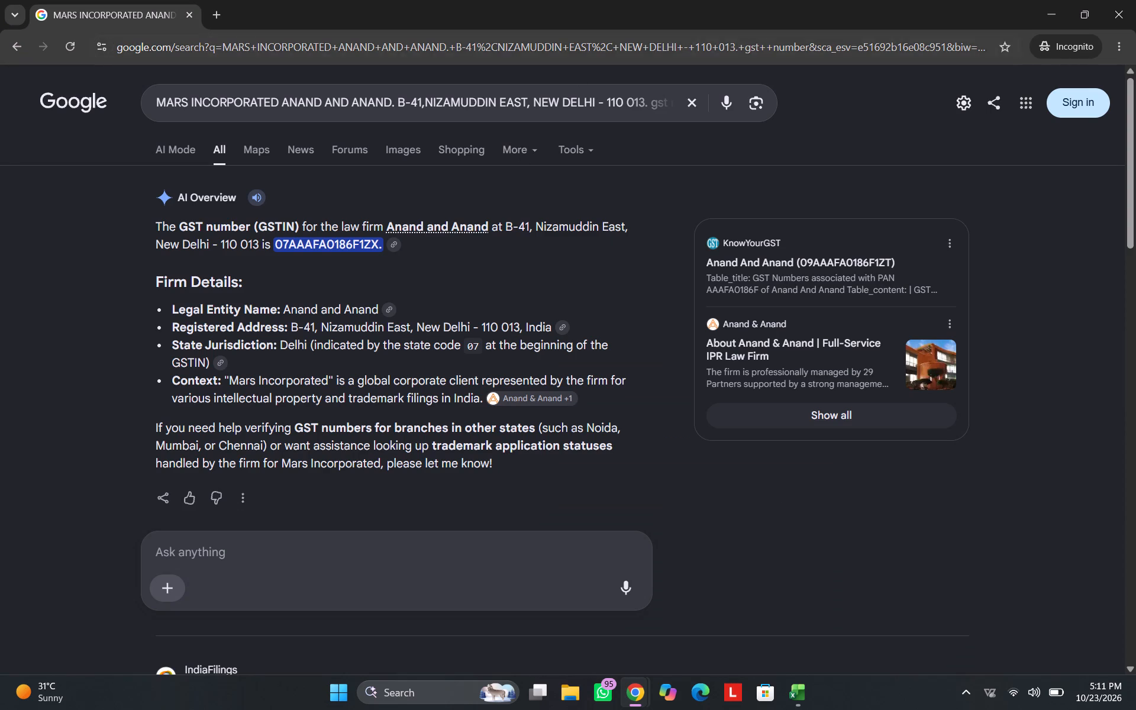
{"action": "left_click", "coordinate": [635, 44]}
{"action": "key", "text": "ctrl+c"}
{"action": "key", "text": "alt+Tab"}
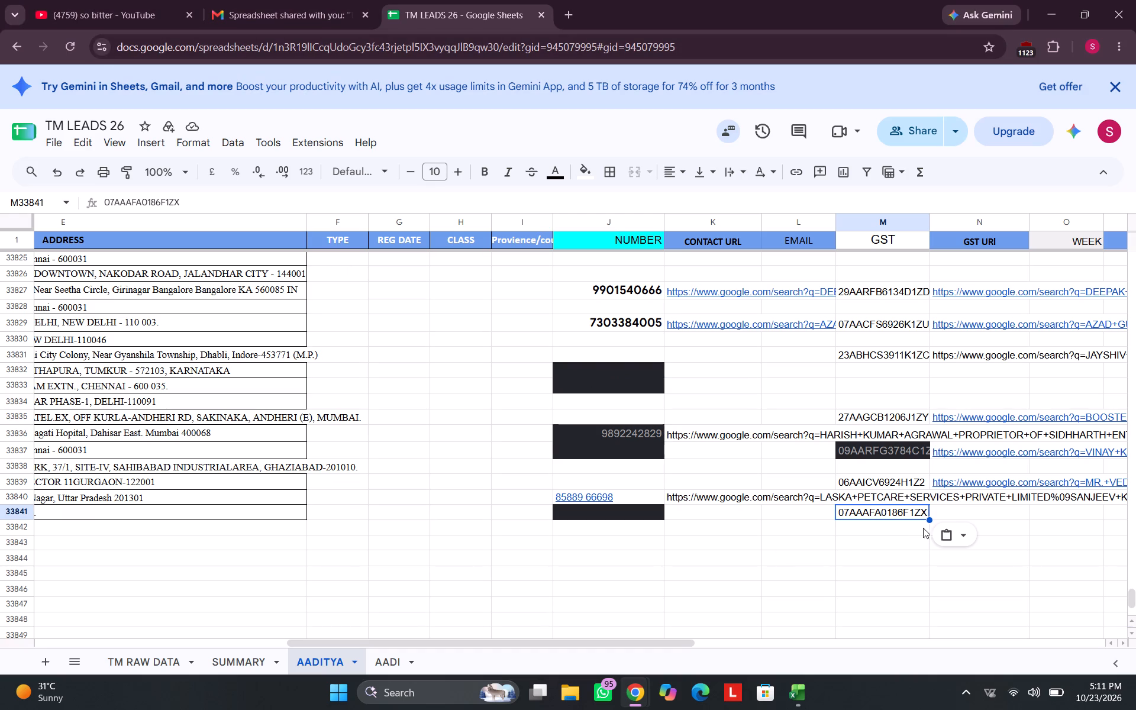
{"action": "left_click", "coordinate": [950, 512]}
{"action": "key", "text": "ctrl+v"}
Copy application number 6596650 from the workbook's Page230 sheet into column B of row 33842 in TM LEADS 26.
{"action": "key", "text": "Down"}
{"action": "key", "text": "Left"}
{"action": "key", "text": "Left"}
{"action": "key", "text": "Left"}
{"action": "key", "text": "Left"}
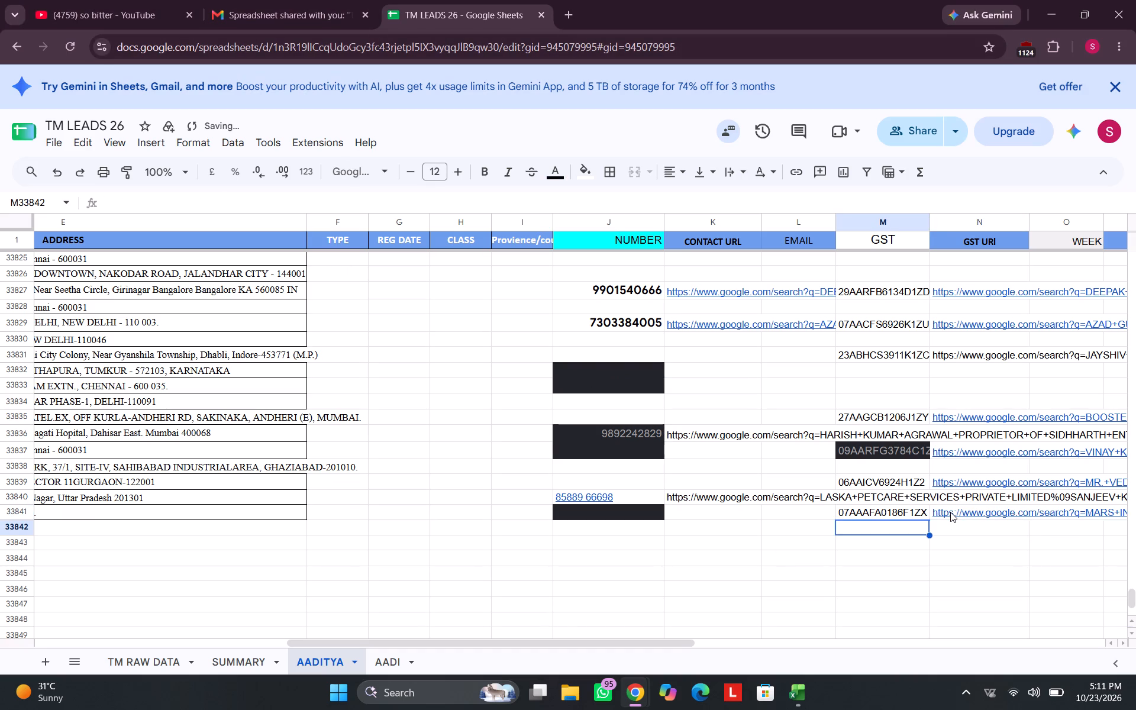
{"action": "key", "text": "Up"}
{"action": "key", "text": "alt+Tab"}
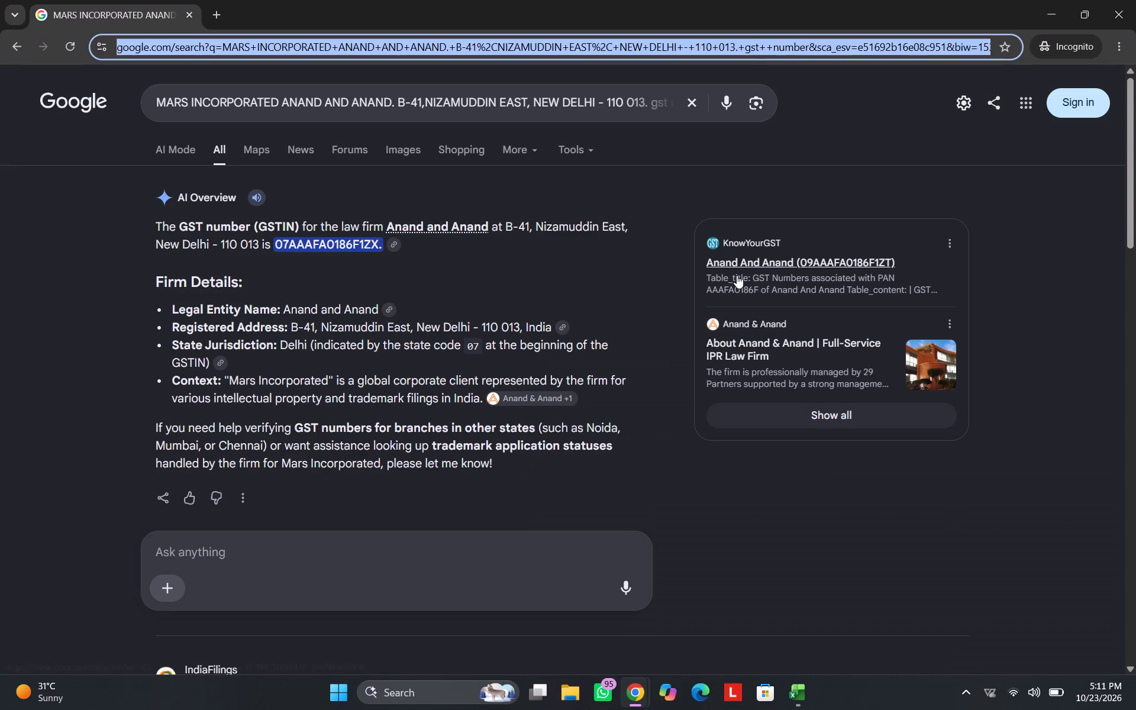
{"action": "key", "text": "alt+Tab"}
{"action": "key", "text": "Down"}
{"action": "key", "text": "Left"}
{"action": "key", "text": "Left"}
{"action": "key", "text": "Left"}
{"action": "key", "text": "Left"}
{"action": "key", "text": "Left"}
{"action": "key", "text": "Left"}
{"action": "key", "text": "Left"}
{"action": "key", "text": "Left"}
{"action": "key", "text": "Left"}
{"action": "key", "text": "Left"}
{"action": "key", "text": "Left"}
{"action": "key", "text": "Left"}
{"action": "key", "text": "Left"}
{"action": "key", "text": "Left"}
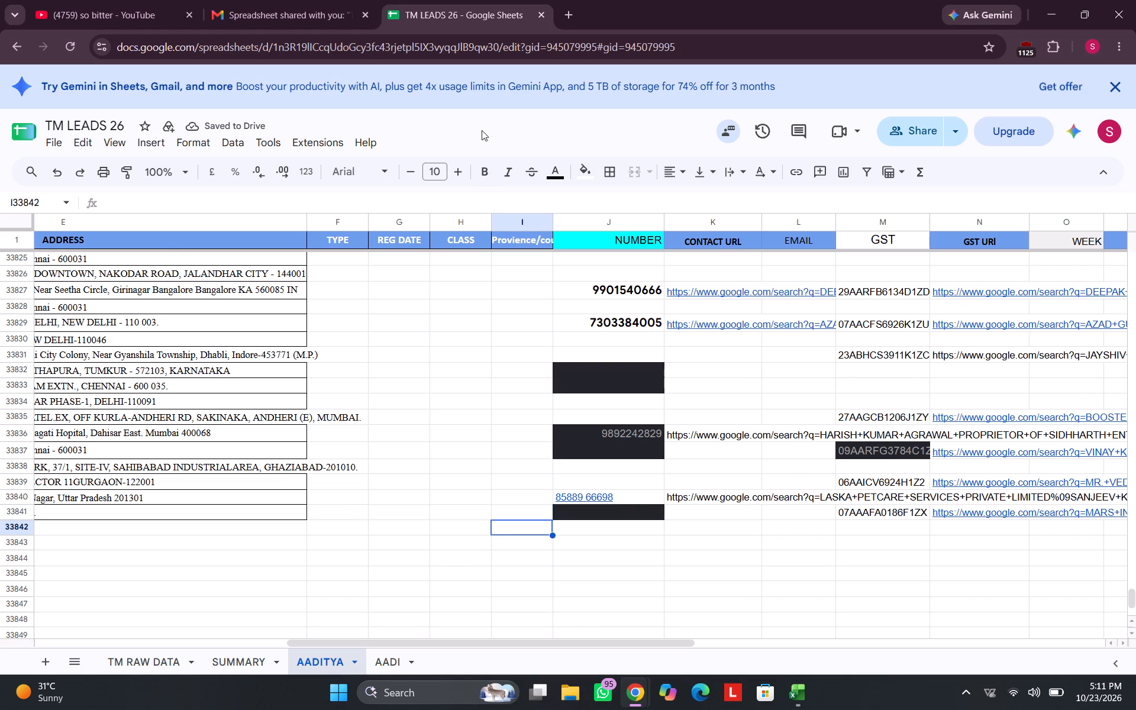
{"action": "key", "text": "Right"}
{"action": "key", "text": "alt+Tab"}
{"action": "key", "text": "alt+Right"}
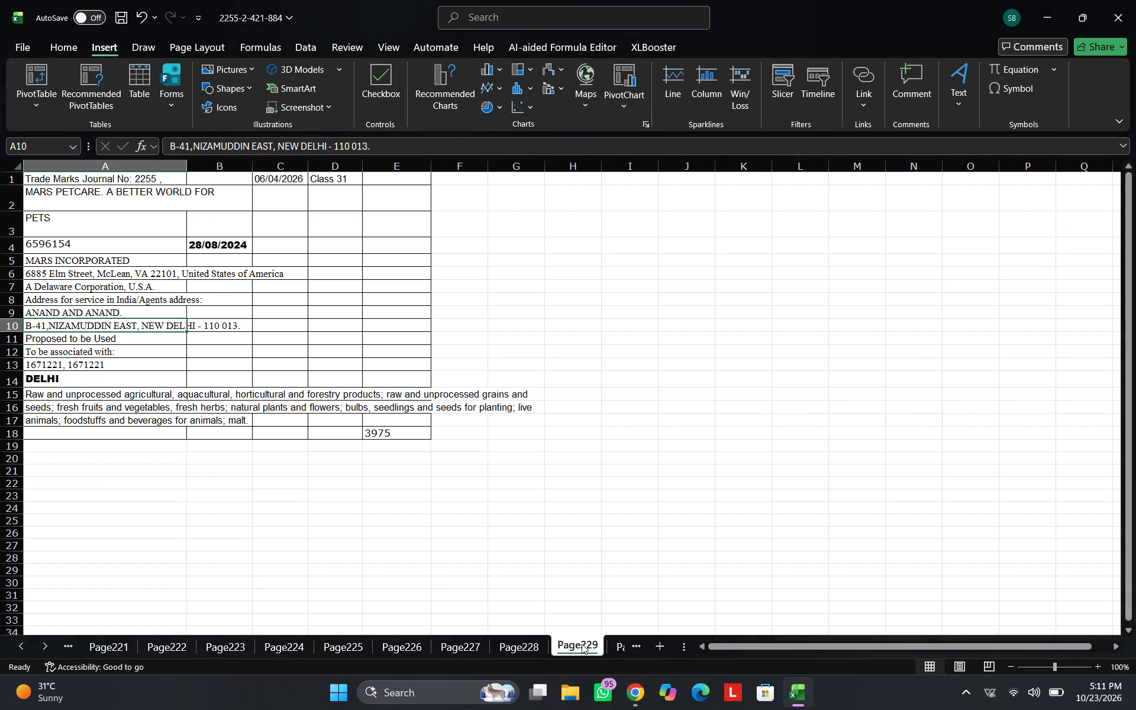
{"action": "left_click", "coordinate": [611, 646]}
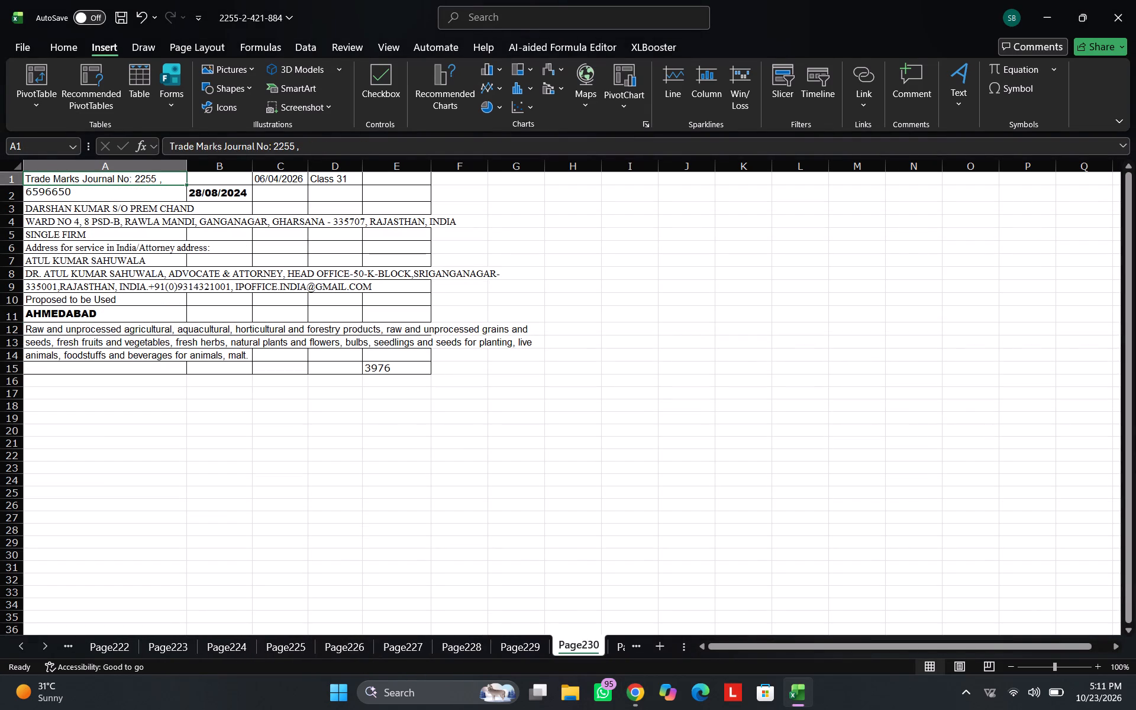
{"action": "left_click", "coordinate": [134, 192]}
{"action": "key", "text": "ctrl+c"}
{"action": "key", "text": "alt+Tab"}
{"action": "key", "text": "ctrl+v"}
Copy the applicant name from Page230 into row 33842's FIRM cell.
{"action": "key", "text": "alt+Tab"}
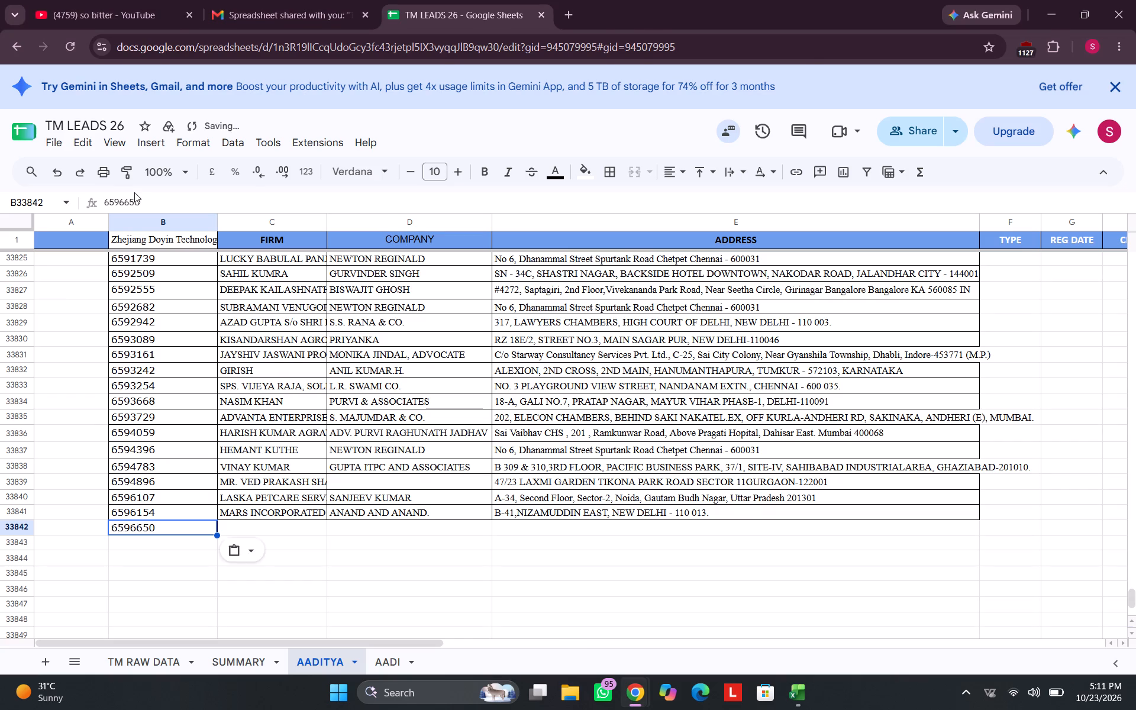
{"action": "key", "text": "Down"}
{"action": "key", "text": "ctrl+c"}
{"action": "key", "text": "alt+Tab"}
{"action": "key", "text": "Right"}
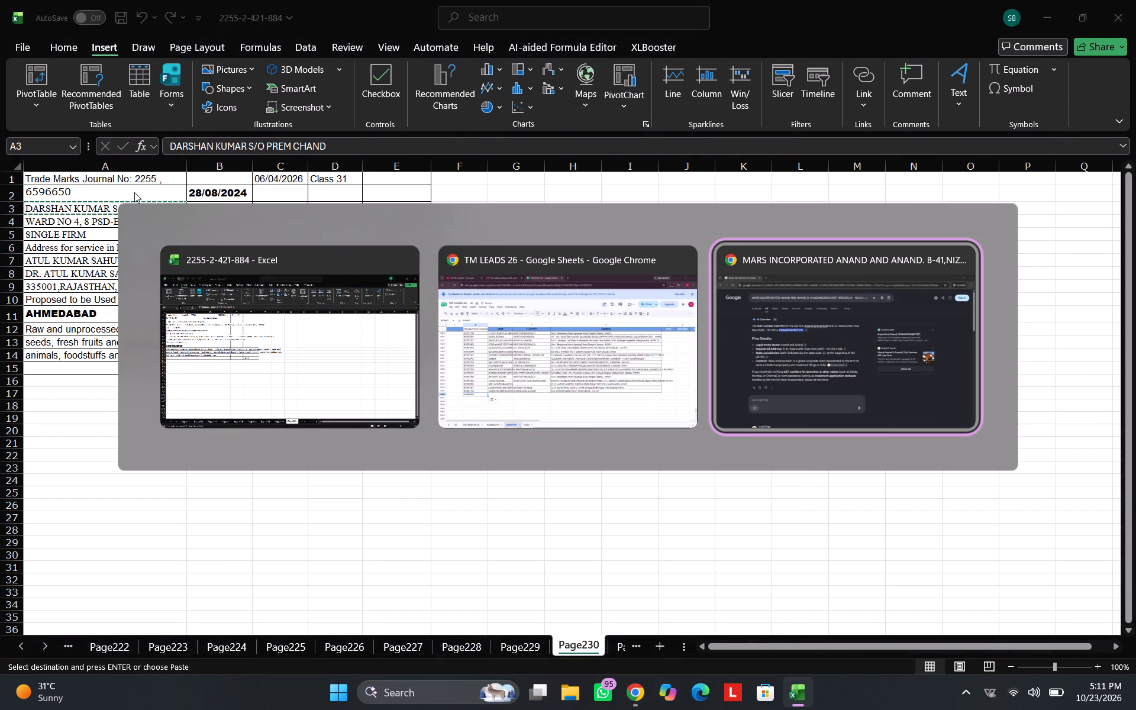
{"action": "key", "text": "Left"}
{"action": "key", "text": "Return"}
{"action": "key", "text": "Right"}
{"action": "key", "text": "ctrl+v"}
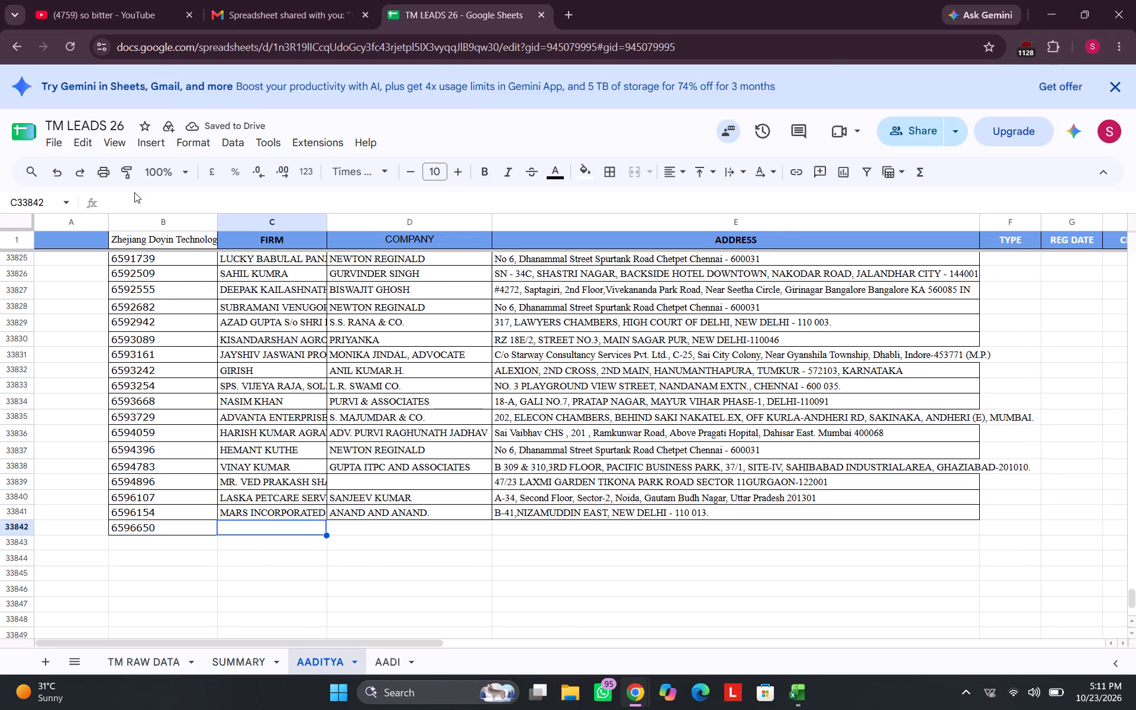
Copy the attorney name from Page230 into row 33842's COMPANY cell.
{"action": "key", "text": "alt+Tab"}
{"action": "key", "text": "Down"}
{"action": "key", "text": "Down"}
{"action": "key", "text": "Down"}
{"action": "key", "text": "Down"}
{"action": "key", "text": "ctrl+c"}
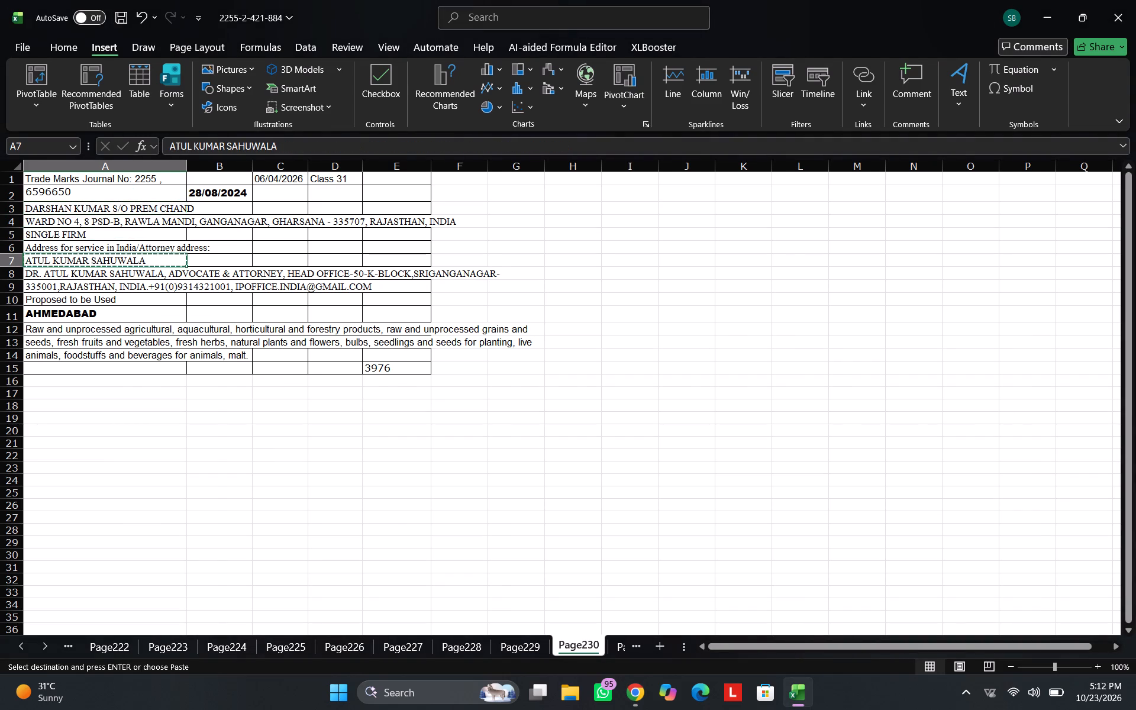
{"action": "key", "text": "alt+Tab"}
{"action": "key", "text": "Right"}
{"action": "key", "text": "ctrl+v"}
Copy the first line of the attorney's address from Page230 into row 33842's ADDRESS cell.
{"action": "key", "text": "alt+Tab"}
{"action": "key", "text": "Down"}
{"action": "key", "text": "ctrl+c"}
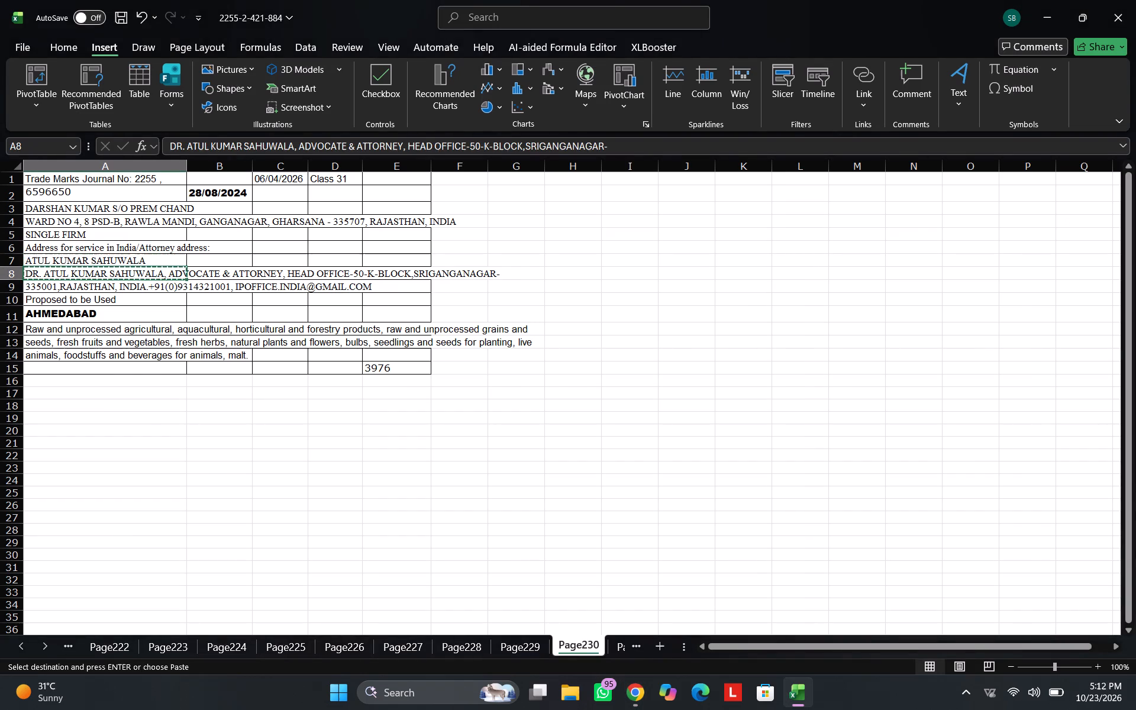
{"action": "key", "text": "alt+Tab"}
{"action": "key", "text": "Right"}
{"action": "key", "text": "ctrl+v"}
Search Google for row 33842's firm, company and address combined with "contact number".
{"action": "key", "text": "Right"}
{"action": "key", "text": "shift+Left"}
{"action": "key", "text": "shift+Left"}
{"action": "key", "text": "ctrl+c"}
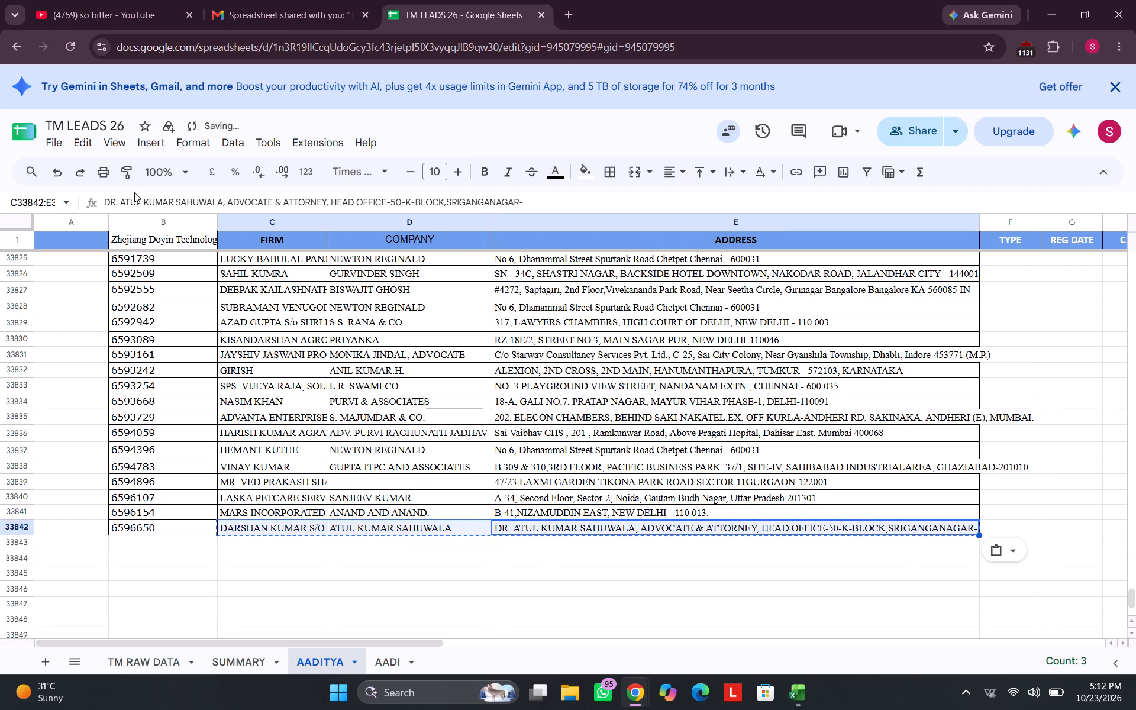
{"action": "key", "text": "alt+Tab"}
{"action": "key", "text": "alt+Right"}
{"action": "left_click", "coordinate": [689, 108]}
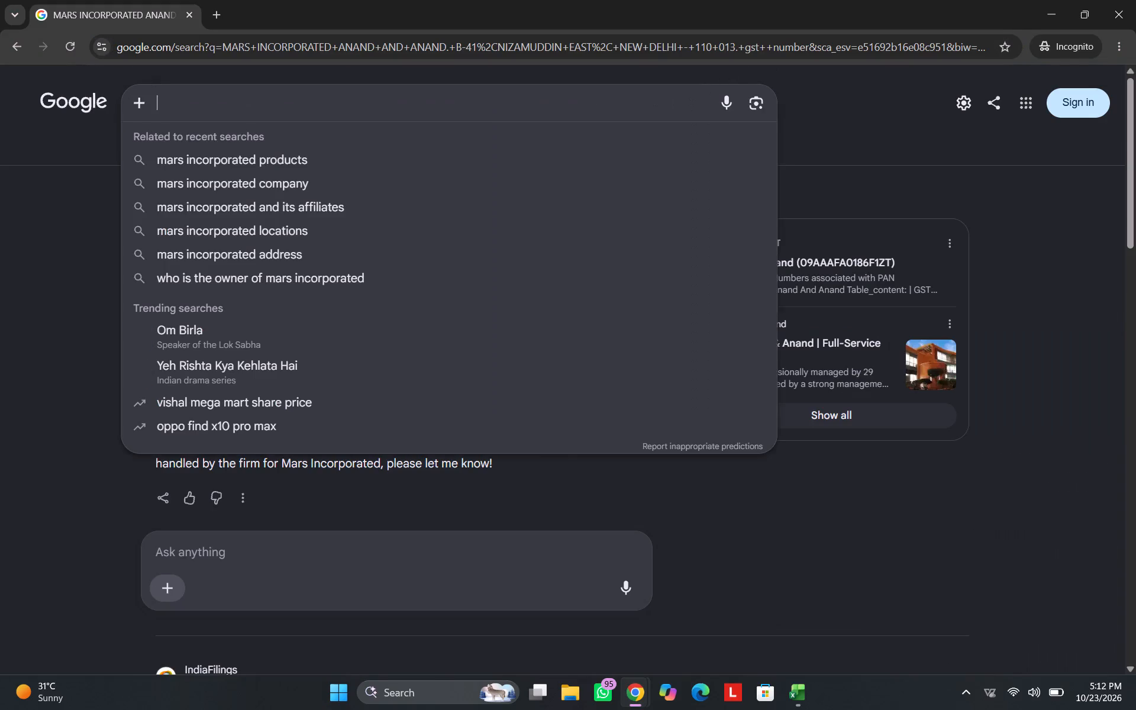
{"action": "left_click", "coordinate": [653, 106], "text": "ctrl"}
{"action": "key", "text": "ctrl+v"}
{"action": "key", "text": "space"}
{"action": "type", "text": "contact number"}
{"action": "key", "text": "space"}
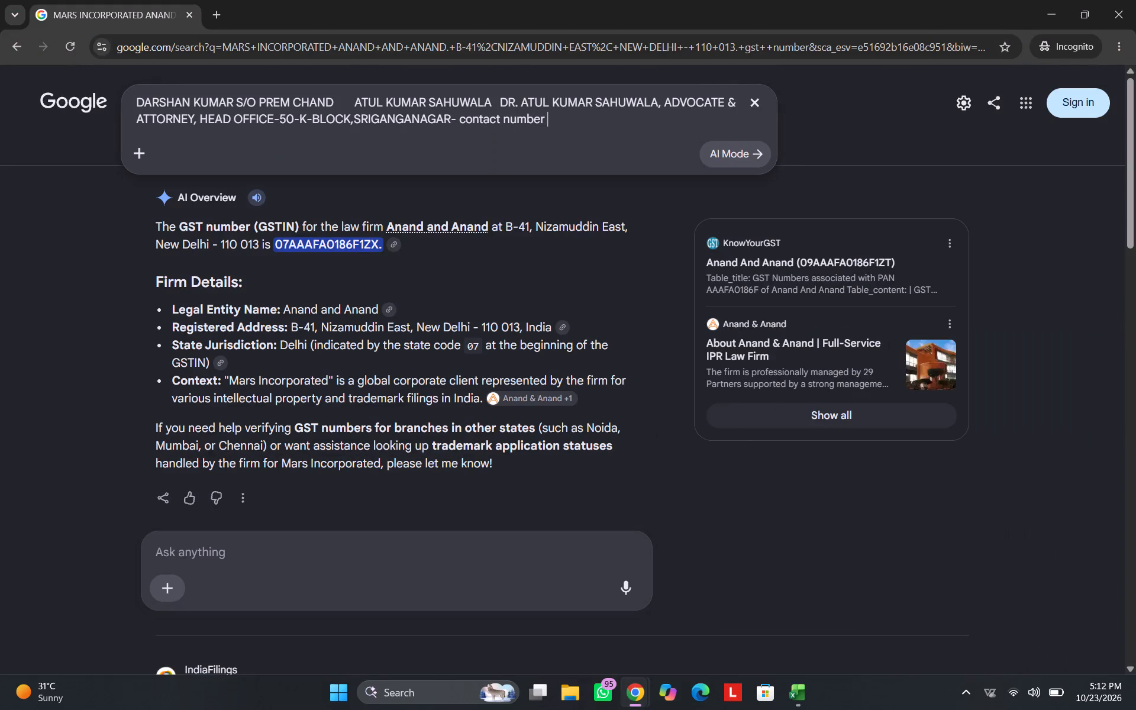
{"action": "key", "text": "Return"}
Change the search wording from contact number to "gst number" for row 33842's firm and attorney, and rerun it.
{"action": "left_click", "coordinate": [605, 86]}
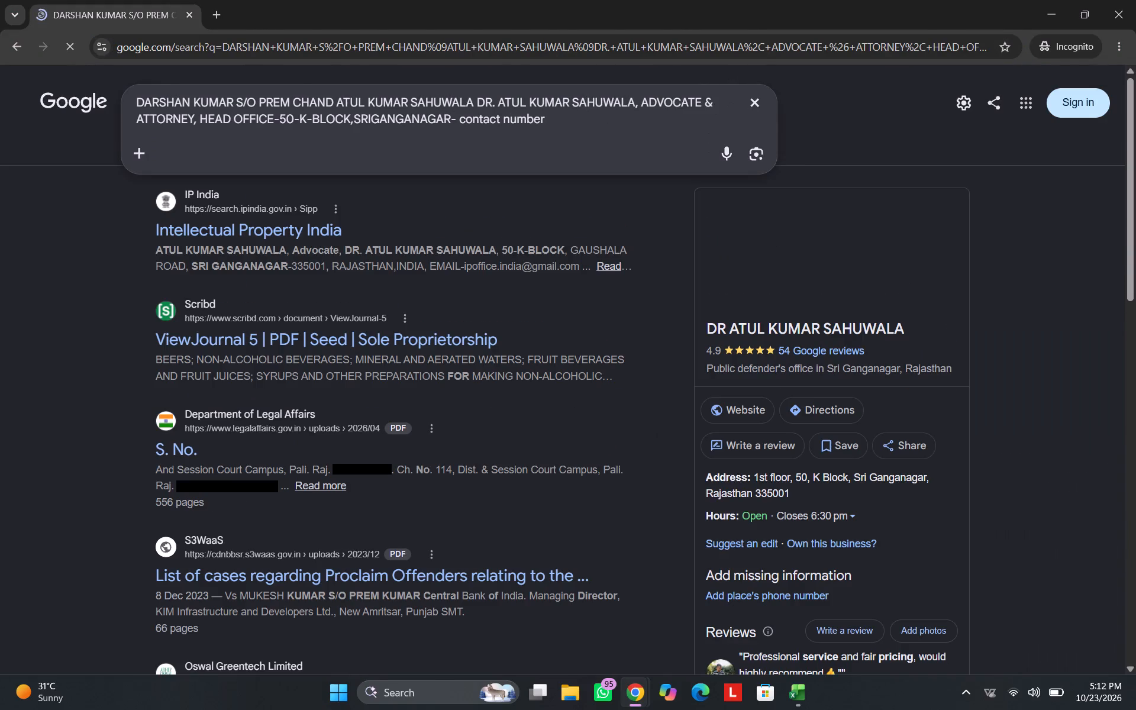
{"action": "left_click", "coordinate": [504, 127]}
{"action": "key", "text": "ctrl+BackSpace"}
{"action": "type", "text": "gst"}
{"action": "key", "text": "space"}
{"action": "key", "text": "Return"}
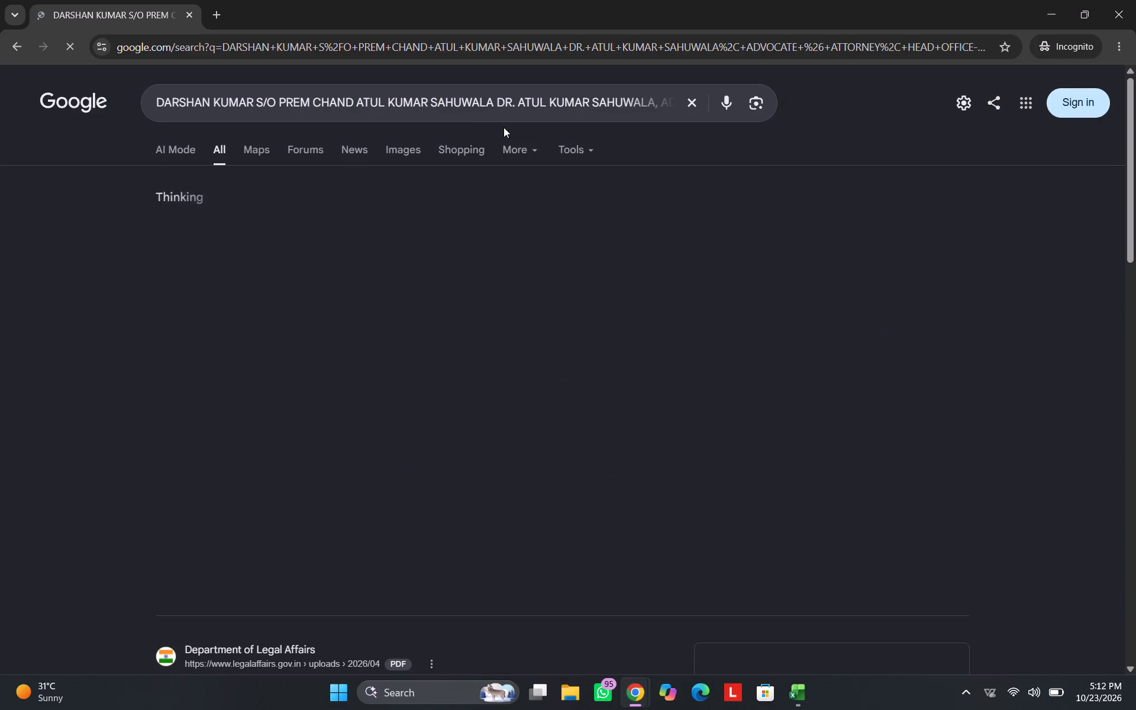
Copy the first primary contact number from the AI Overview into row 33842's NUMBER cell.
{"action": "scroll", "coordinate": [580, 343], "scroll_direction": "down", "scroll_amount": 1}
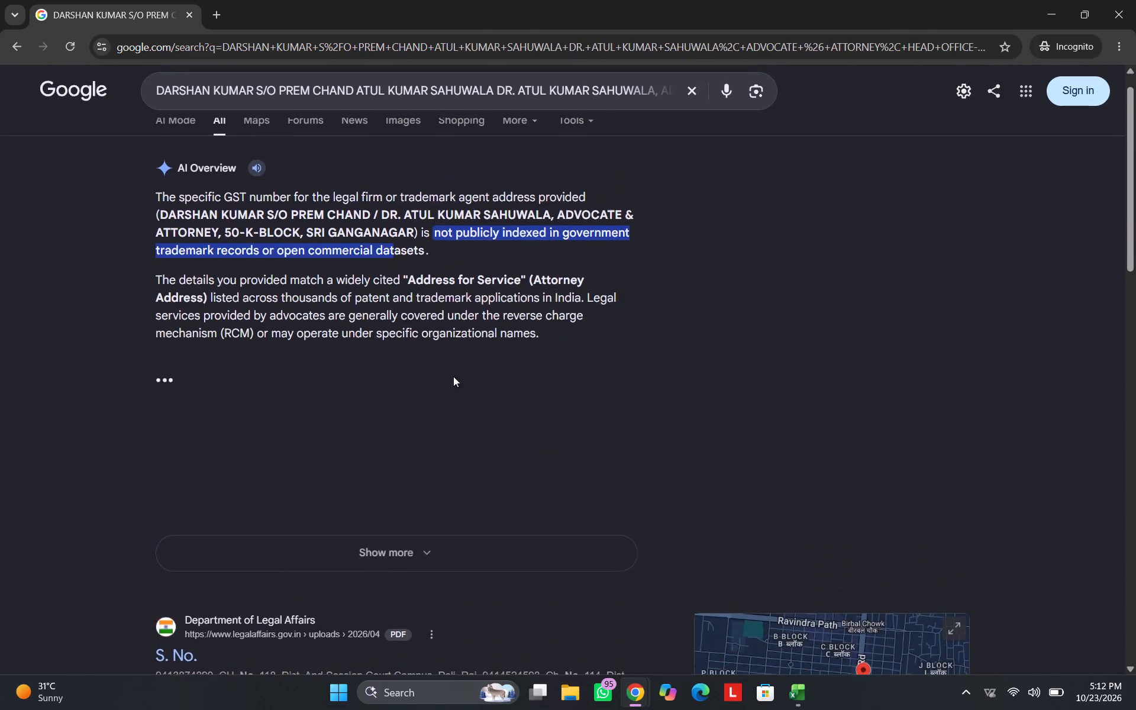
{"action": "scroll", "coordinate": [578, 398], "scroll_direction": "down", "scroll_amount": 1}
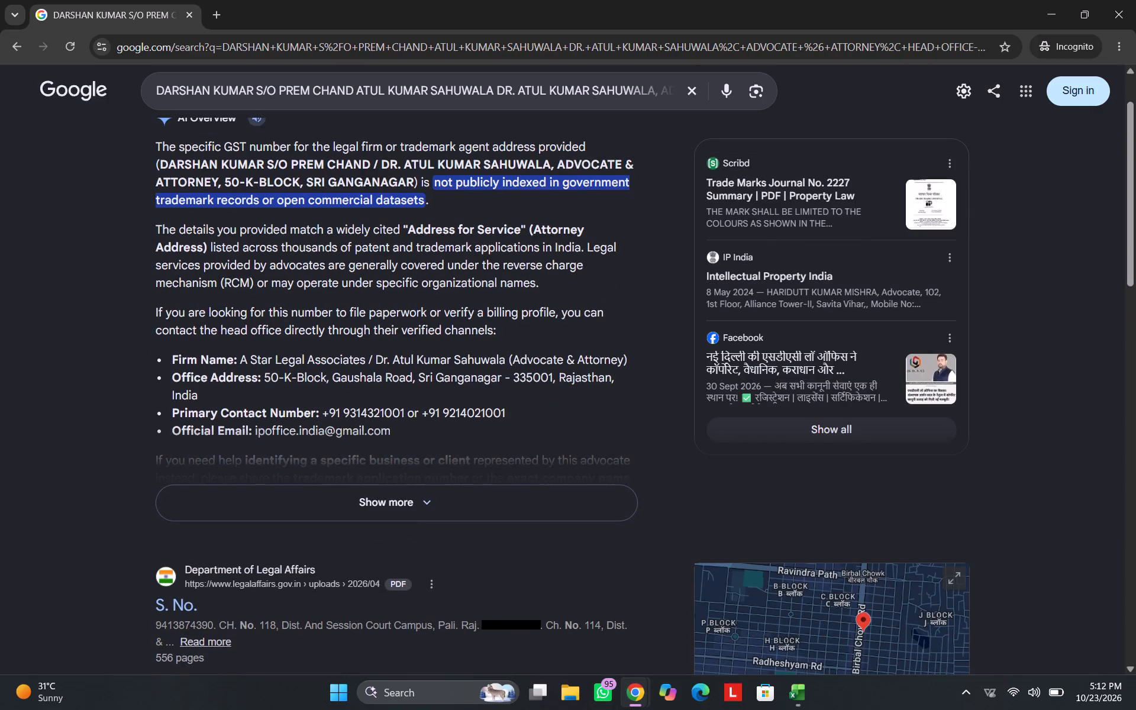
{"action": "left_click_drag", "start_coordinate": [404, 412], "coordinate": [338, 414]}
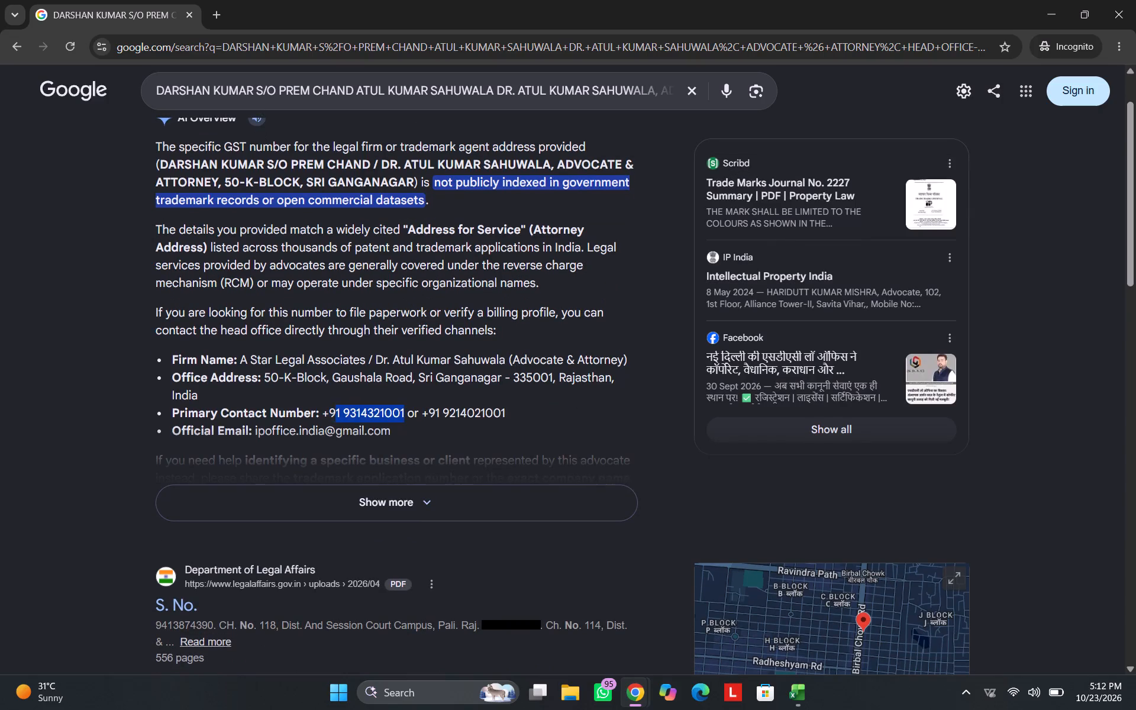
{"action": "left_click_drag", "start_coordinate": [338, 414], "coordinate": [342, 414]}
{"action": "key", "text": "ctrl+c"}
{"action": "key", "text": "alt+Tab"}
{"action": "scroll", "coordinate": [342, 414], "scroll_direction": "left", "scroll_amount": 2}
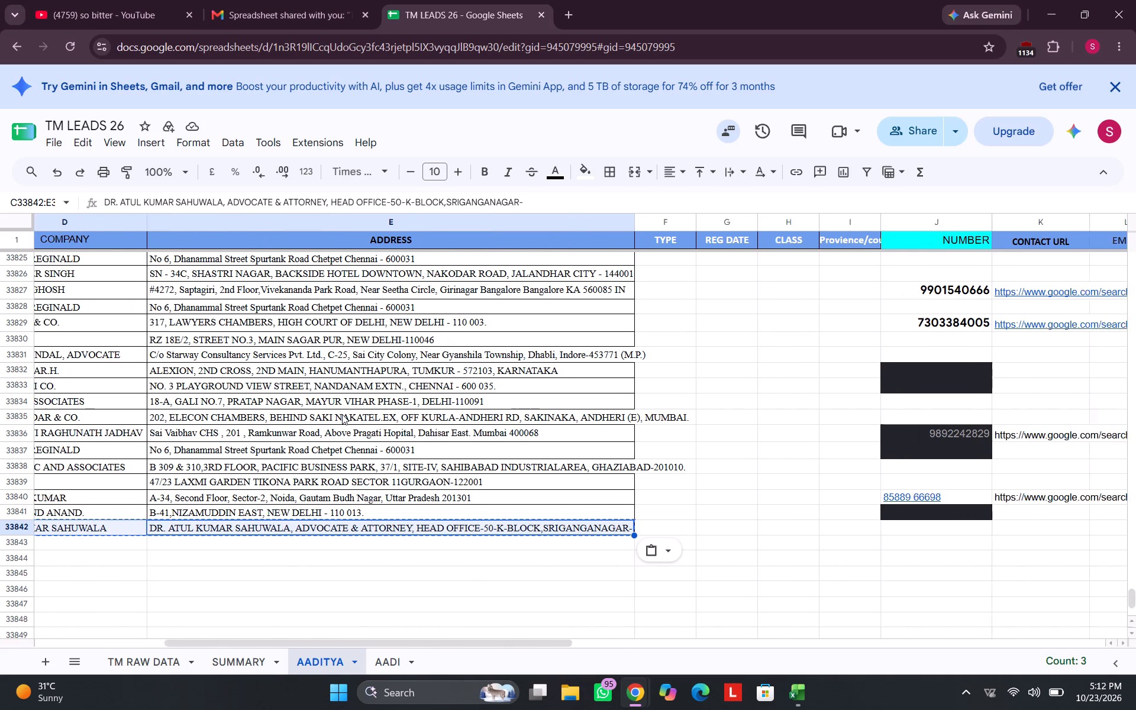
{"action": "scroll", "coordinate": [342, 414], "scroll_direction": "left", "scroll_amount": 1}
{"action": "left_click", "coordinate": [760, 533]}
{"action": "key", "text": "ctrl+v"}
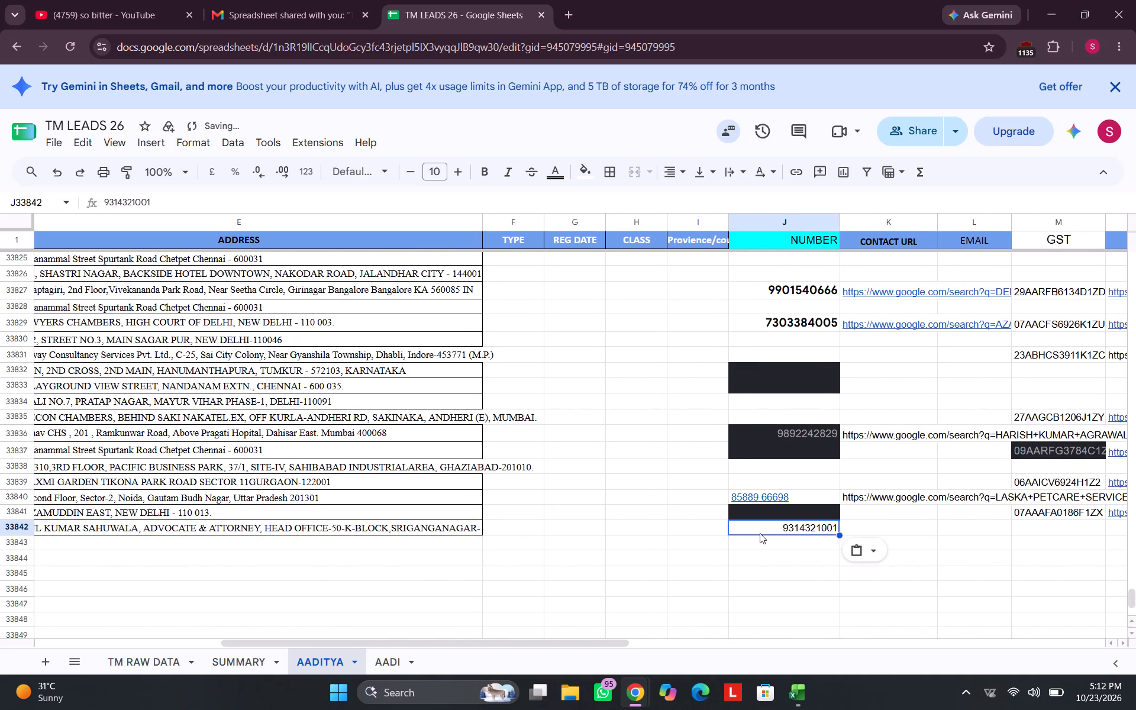
Copy the address of the Google search results page into row 33842's CONTACT URL cell.
{"action": "key", "text": "alt+Tab"}
{"action": "left_click", "coordinate": [711, 50]}
{"action": "key", "text": "ctrl+c"}
{"action": "key", "text": "alt+Tab"}
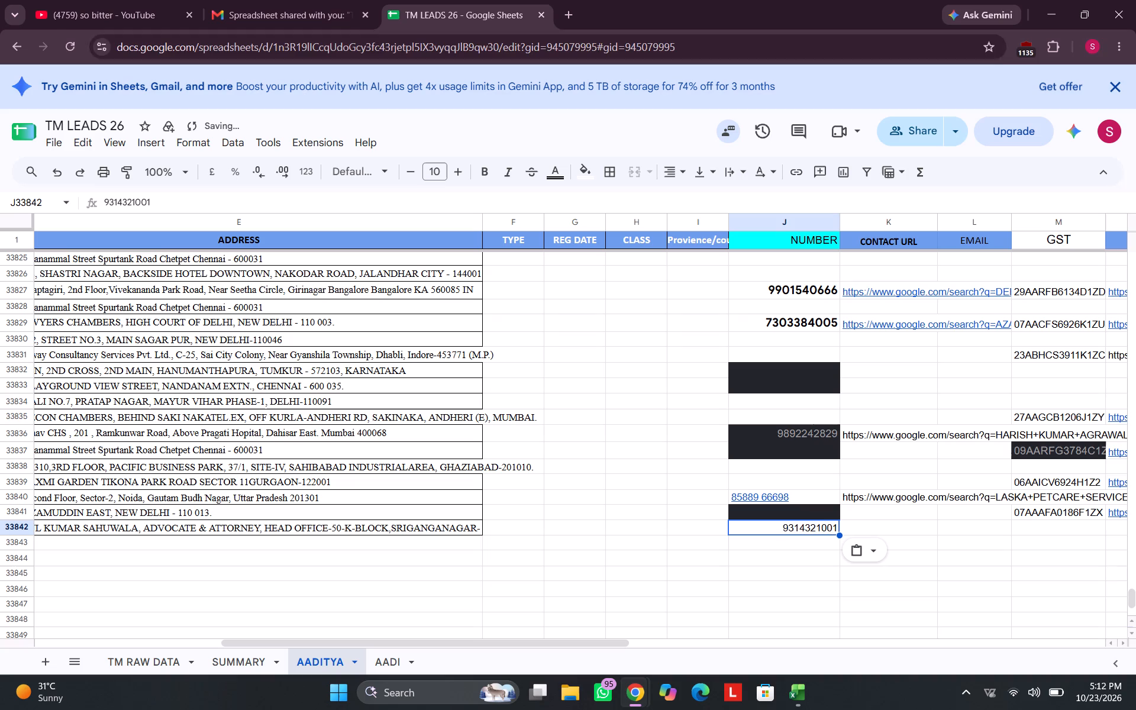
{"action": "left_click", "coordinate": [856, 525]}
{"action": "key", "text": "ctrl+v"}
Replace row 33842's NUMBER entry with the second primary contact number given in the AI Overview.
{"action": "key", "text": "alt+Tab"}
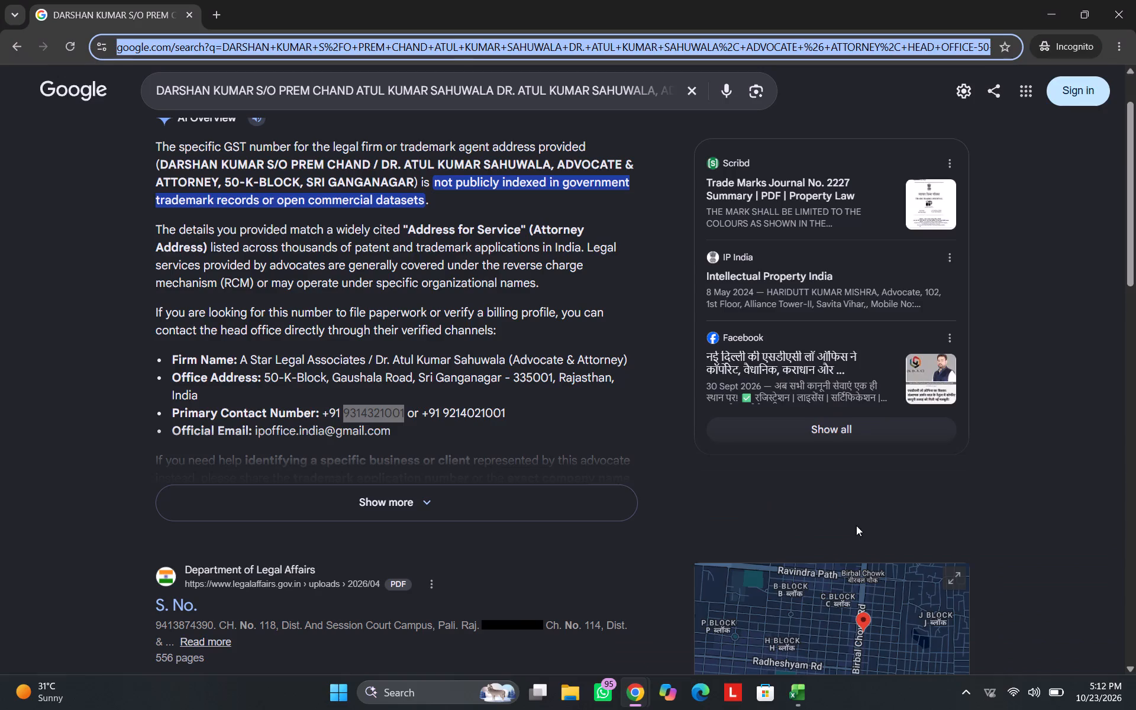
{"action": "left_click_drag", "start_coordinate": [512, 408], "coordinate": [439, 417]}
{"action": "key", "text": "ctrl+c"}
{"action": "key", "text": "alt+Tab"}
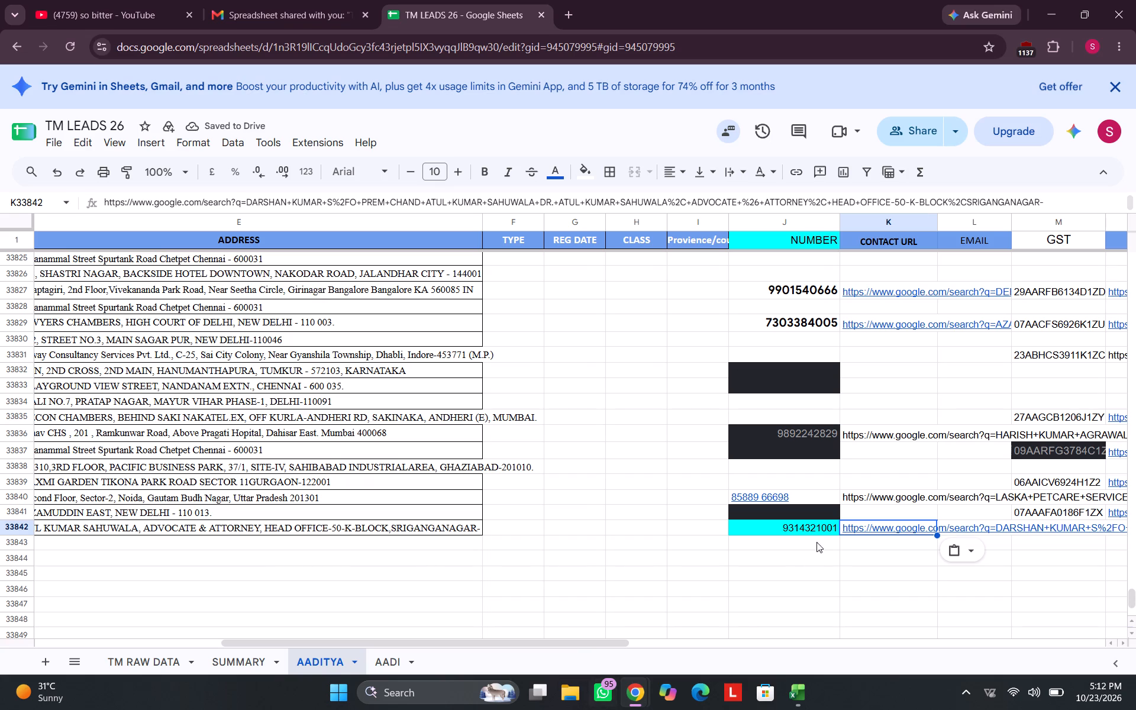
{"action": "left_click", "coordinate": [828, 532]}
{"action": "key", "text": "ctrl+v"}
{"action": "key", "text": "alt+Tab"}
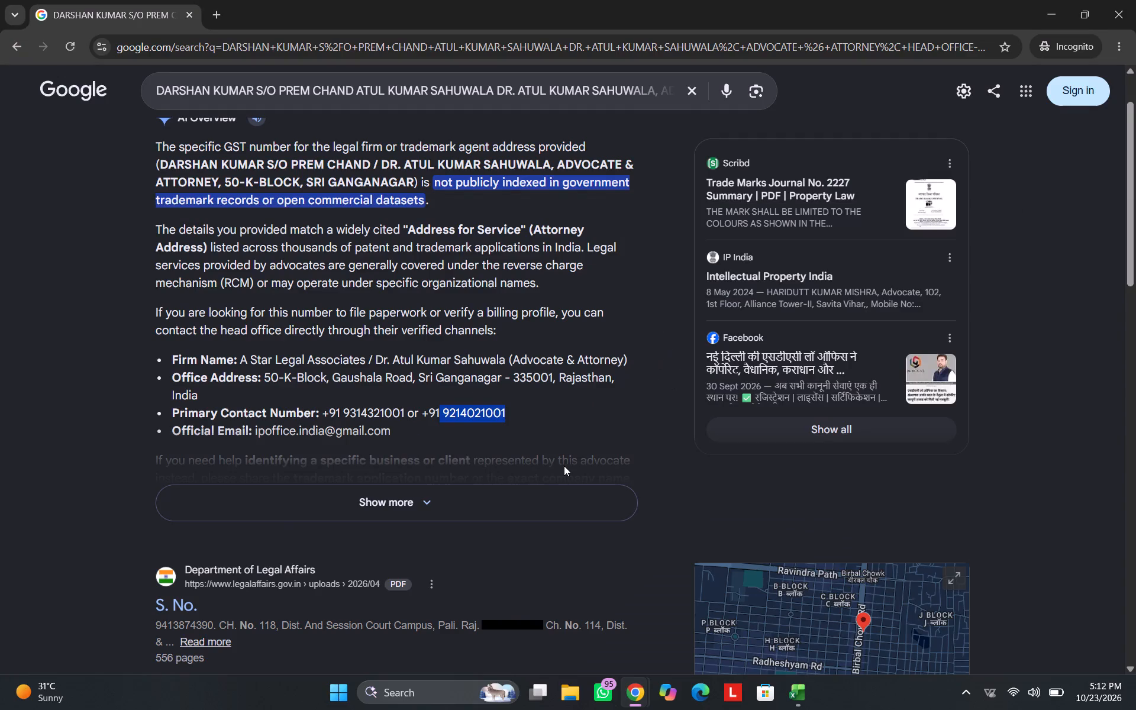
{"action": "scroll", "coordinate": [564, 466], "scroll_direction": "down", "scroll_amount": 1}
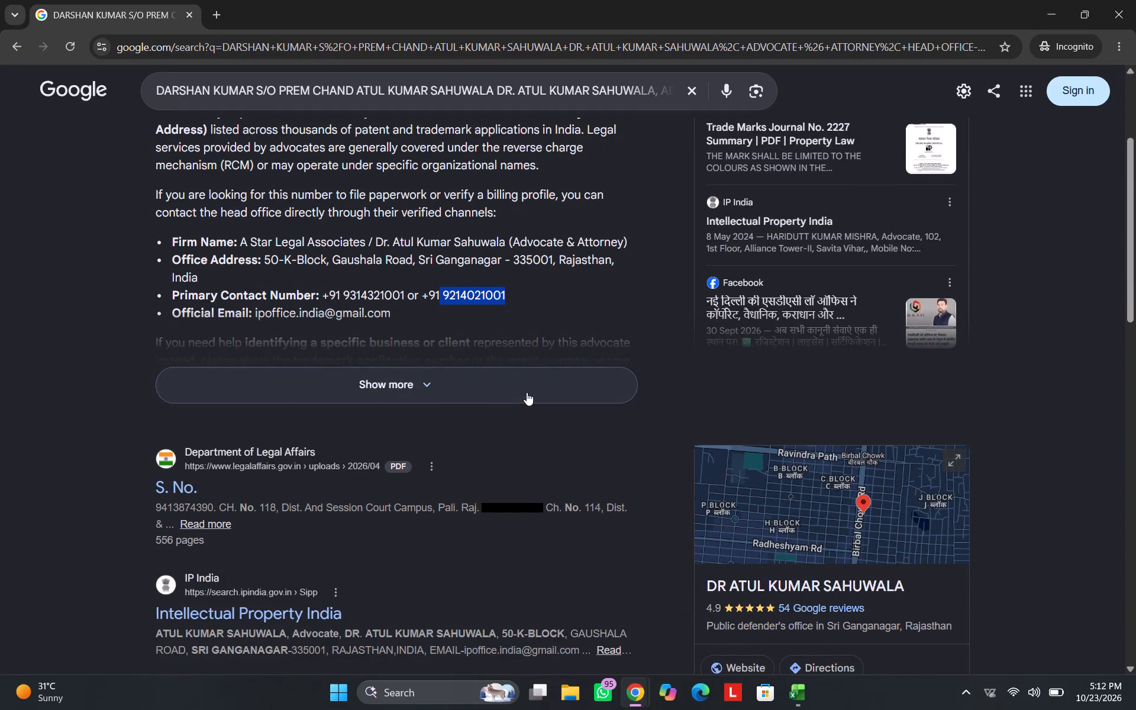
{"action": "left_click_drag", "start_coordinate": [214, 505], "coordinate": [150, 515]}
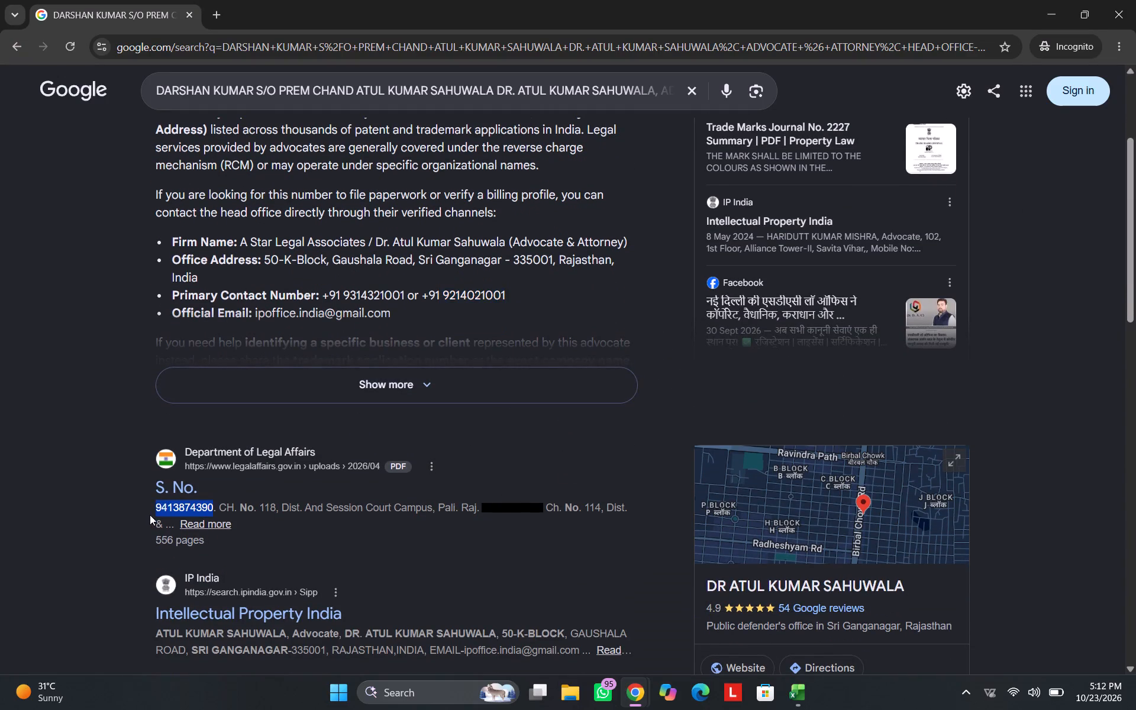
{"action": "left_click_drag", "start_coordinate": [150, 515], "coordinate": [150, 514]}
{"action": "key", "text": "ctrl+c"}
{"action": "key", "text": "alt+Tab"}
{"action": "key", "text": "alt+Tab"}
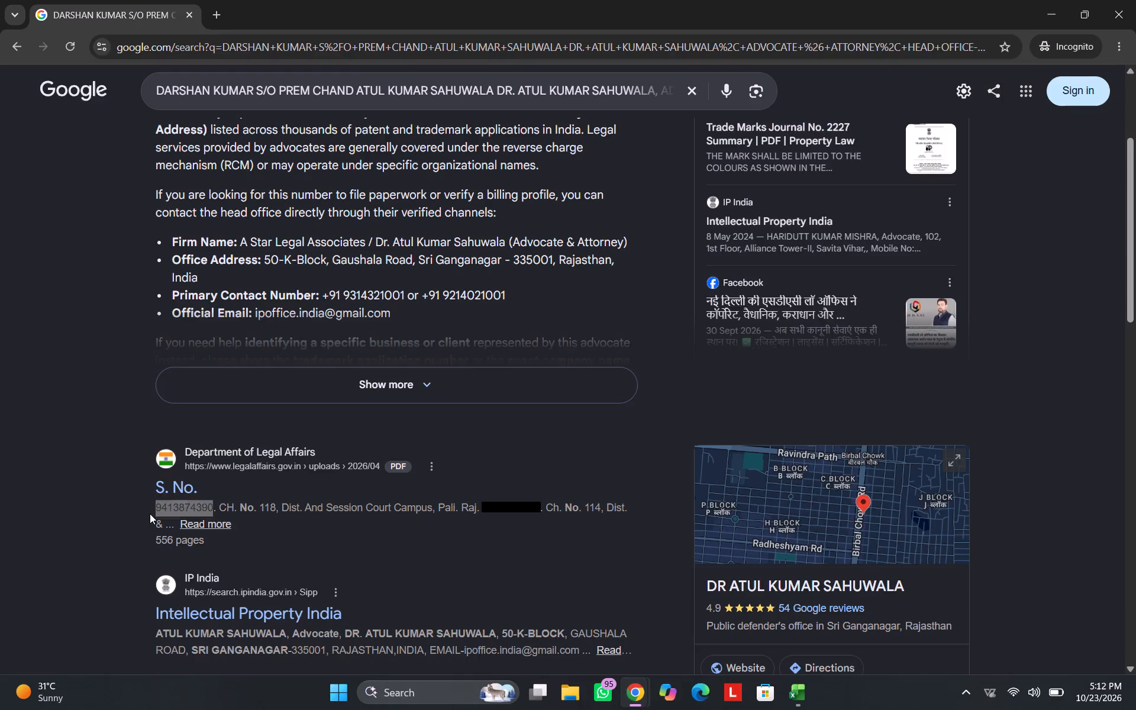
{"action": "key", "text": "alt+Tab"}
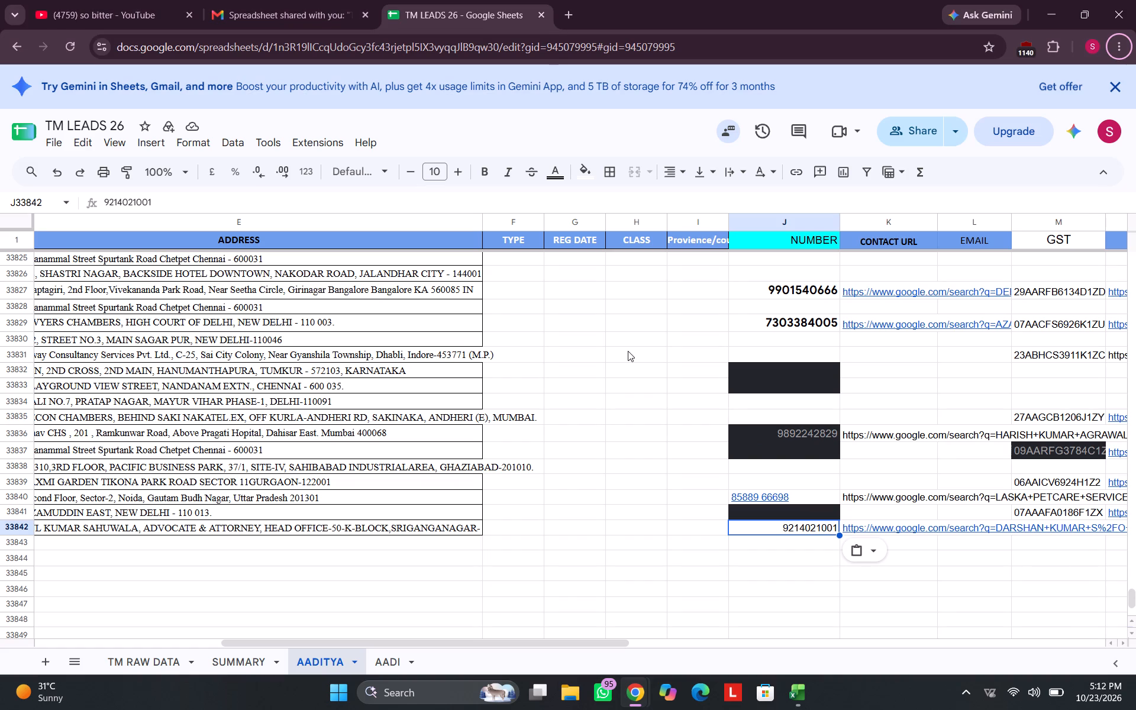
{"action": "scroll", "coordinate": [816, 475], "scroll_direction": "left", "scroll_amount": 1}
Open the "gst number" search query for row 33842's firm for editing.
{"action": "key", "text": "alt+Tab"}
{"action": "scroll", "coordinate": [697, 409], "scroll_direction": "up", "scroll_amount": 5}
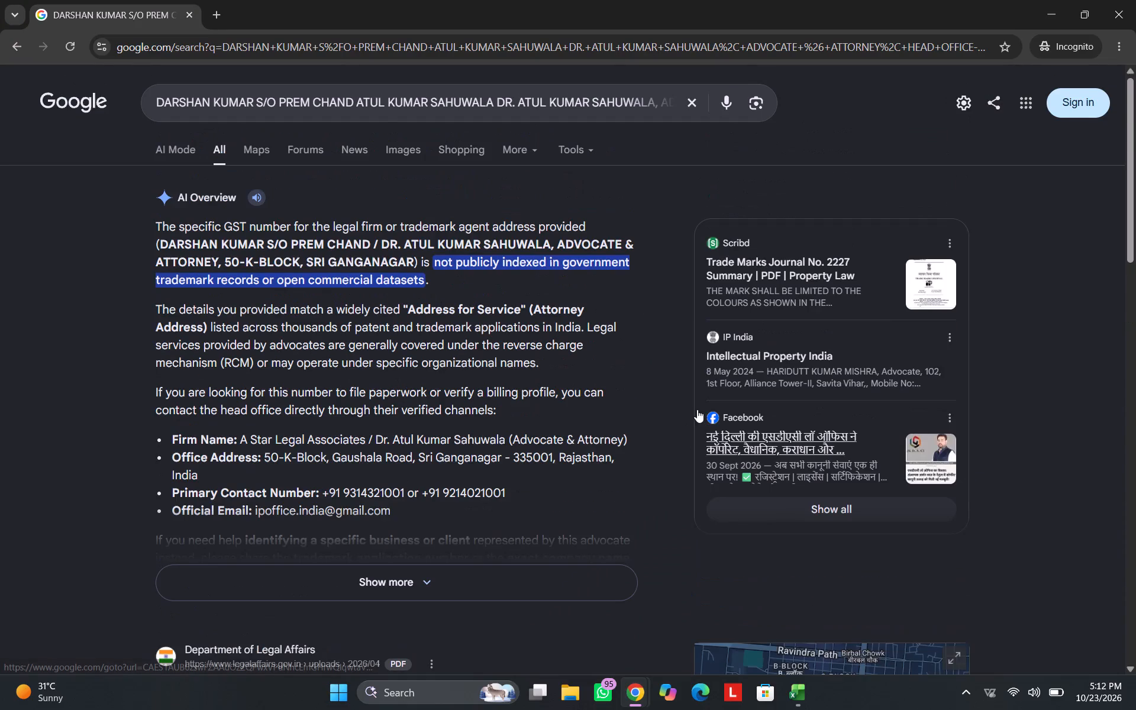
{"action": "left_click", "coordinate": [631, 104]}
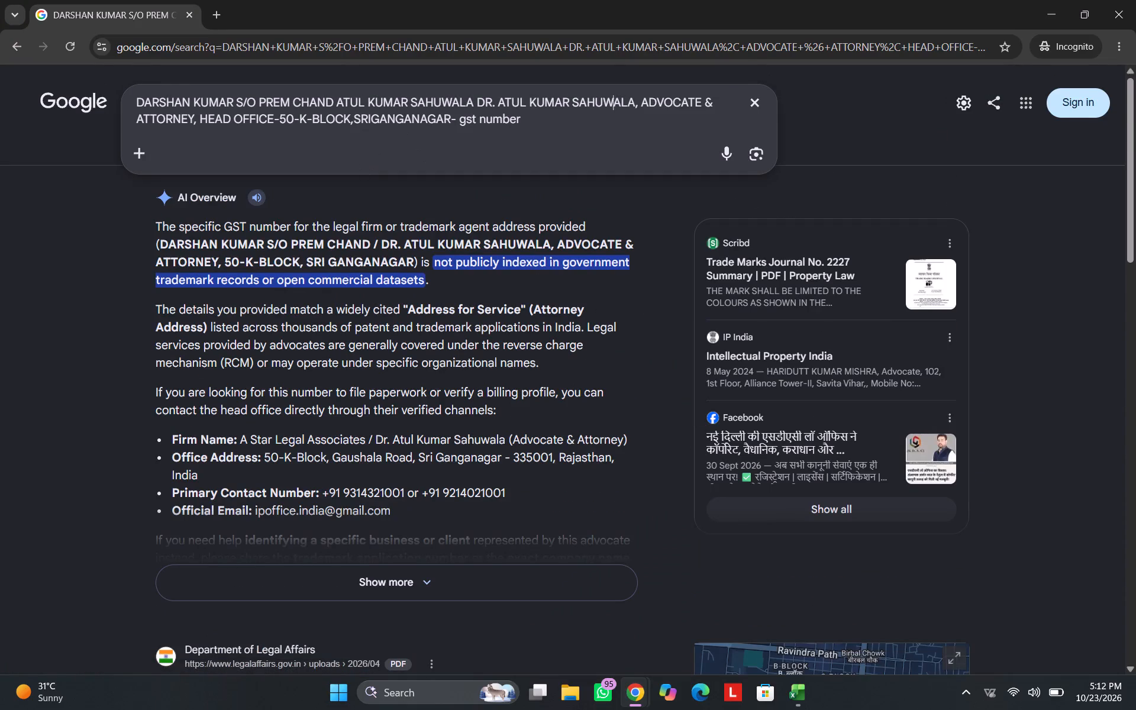
Select column B of row 33843 in TM LEADS 26 and open the workbook's Page231 sheet.
{"action": "key", "text": "alt+Tab"}
{"action": "key", "text": "Down"}
{"action": "key", "text": "Left"}
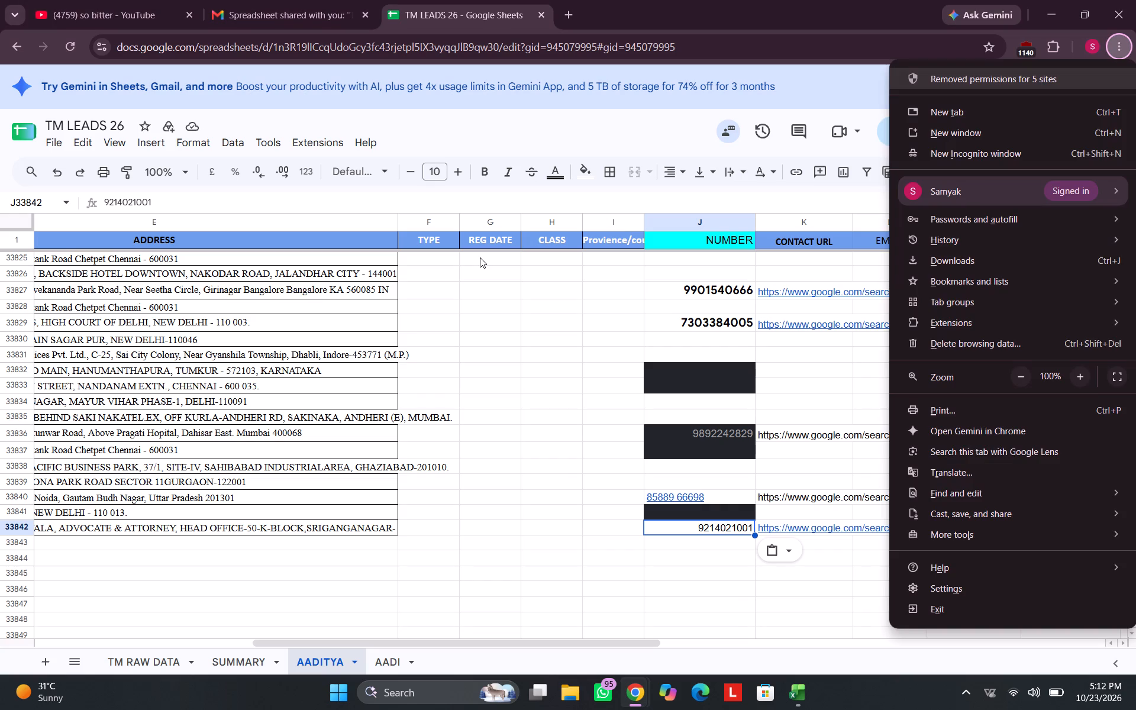
{"action": "left_click", "coordinate": [731, 547]}
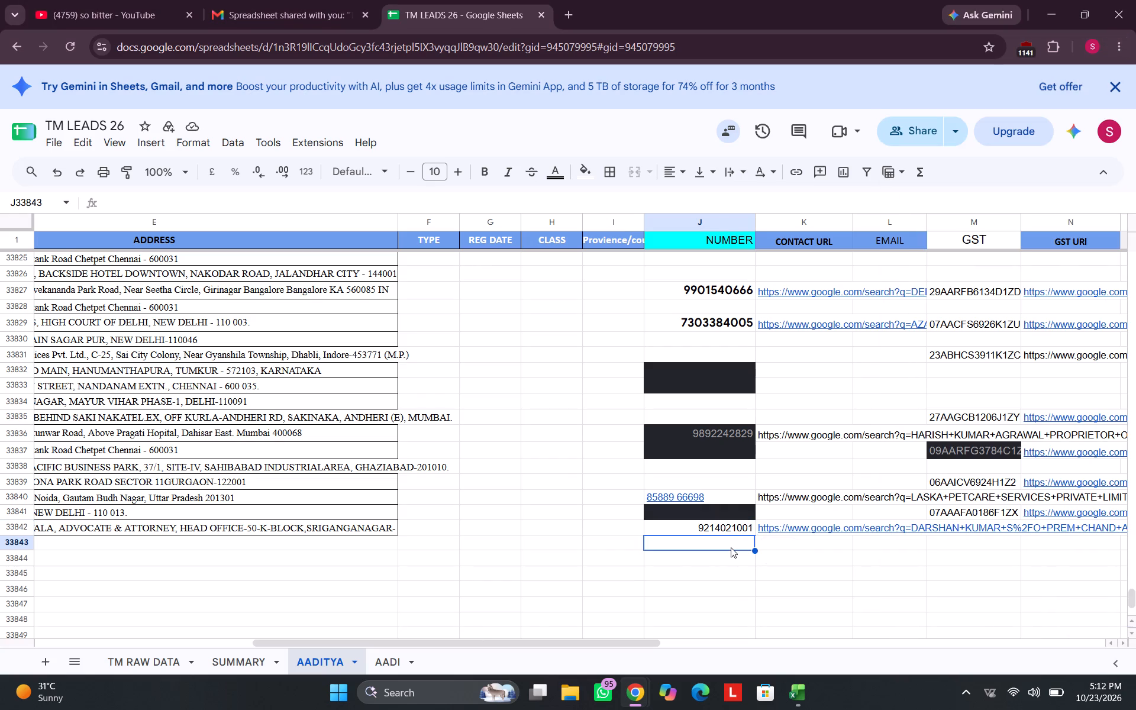
{"action": "key", "text": "Left"}
{"action": "key", "text": "Left"}
{"action": "key", "text": "Left"}
{"action": "key", "text": "Left"}
{"action": "key", "text": "Left"}
{"action": "key", "text": "Left"}
{"action": "key", "text": "Left"}
{"action": "key", "text": "Left"}
{"action": "key", "text": "Left"}
{"action": "key", "text": "Left"}
{"action": "key", "text": "Left"}
{"action": "key", "text": "Left"}
{"action": "key", "text": "Left"}
{"action": "key", "text": "Right"}
{"action": "key", "text": "alt+Tab"}
{"action": "key", "text": "alt+Right"}
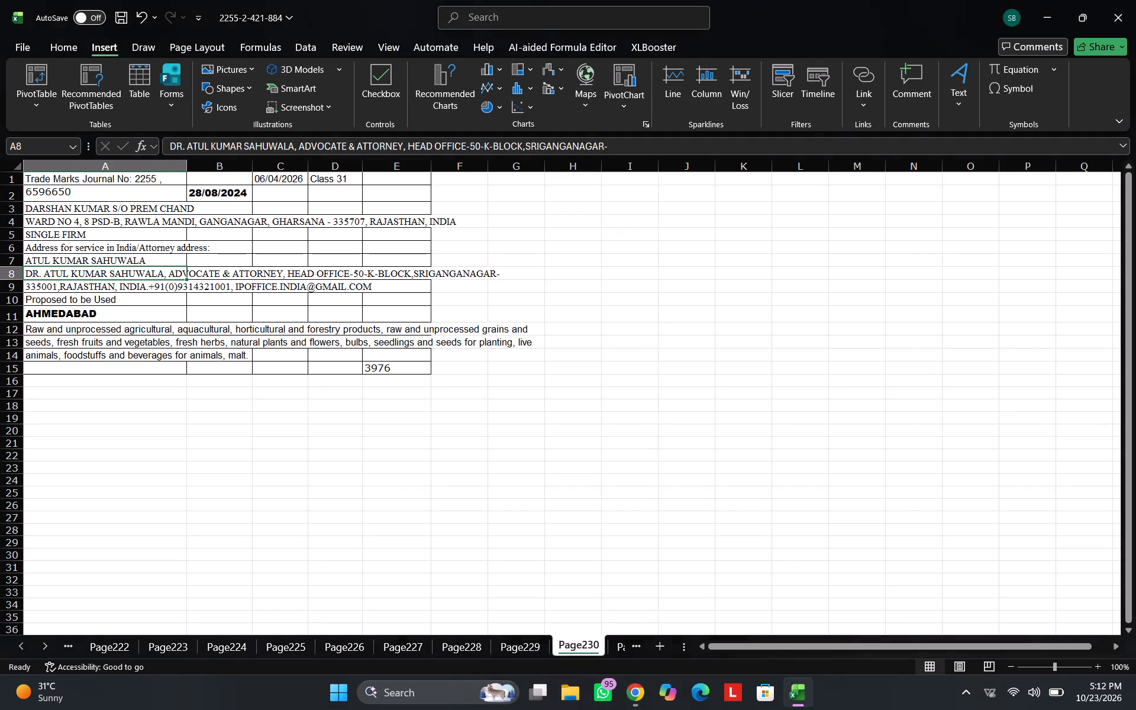
{"action": "left_click", "coordinate": [623, 643]}
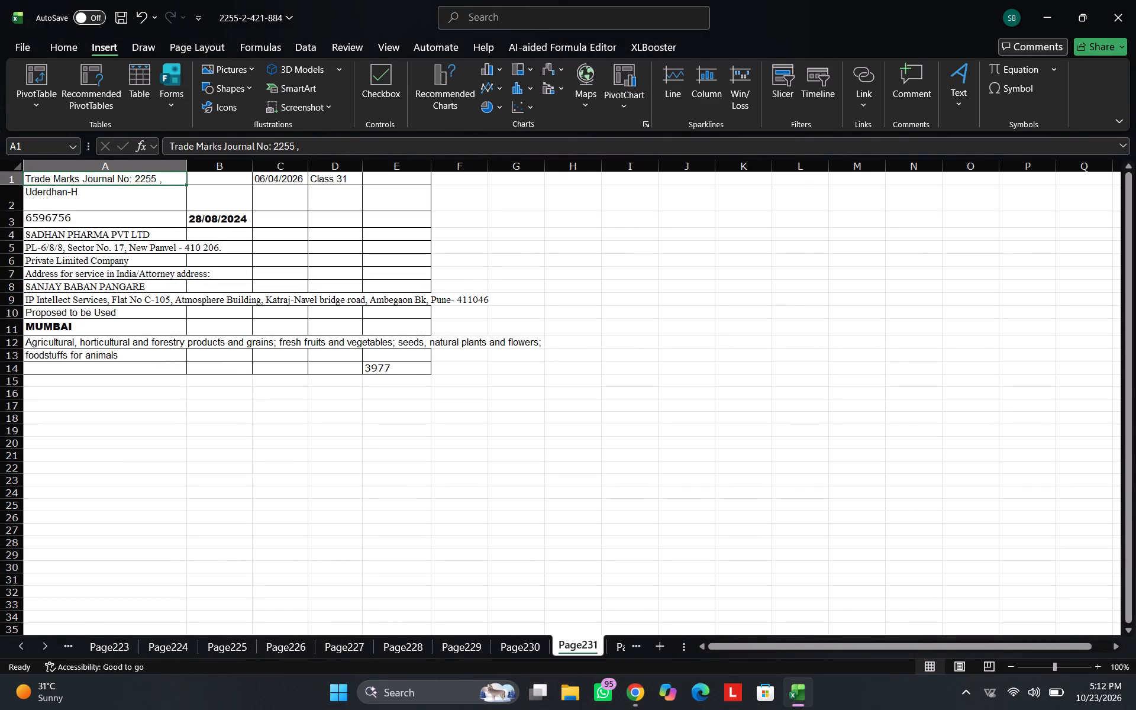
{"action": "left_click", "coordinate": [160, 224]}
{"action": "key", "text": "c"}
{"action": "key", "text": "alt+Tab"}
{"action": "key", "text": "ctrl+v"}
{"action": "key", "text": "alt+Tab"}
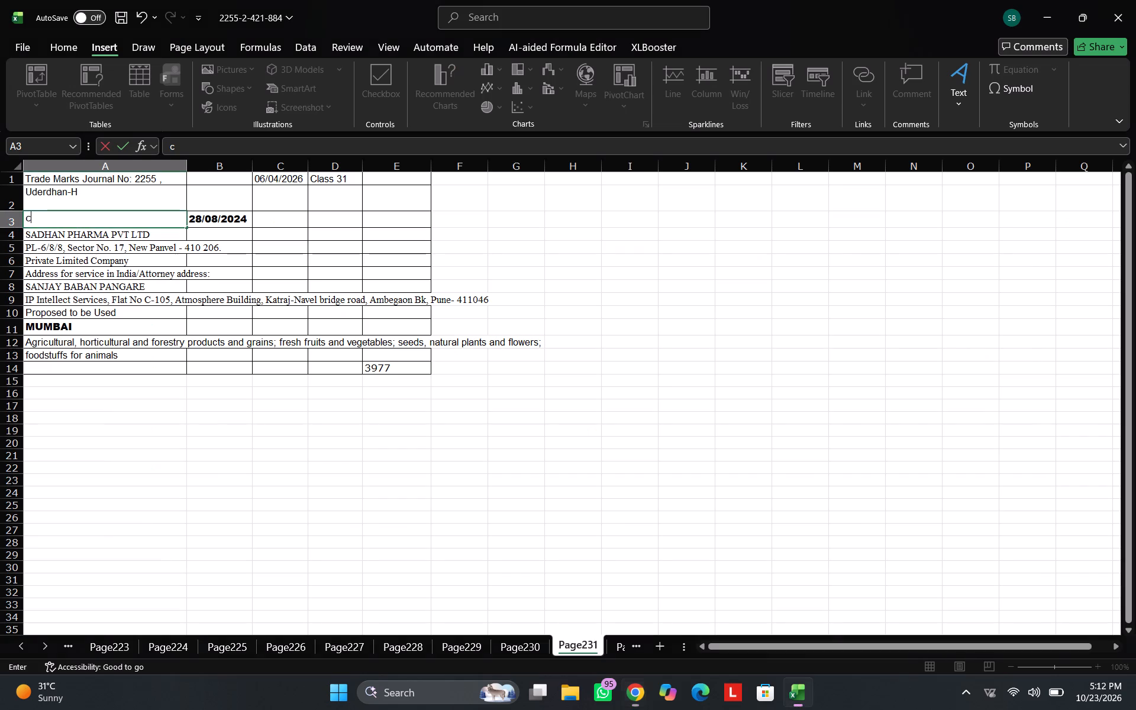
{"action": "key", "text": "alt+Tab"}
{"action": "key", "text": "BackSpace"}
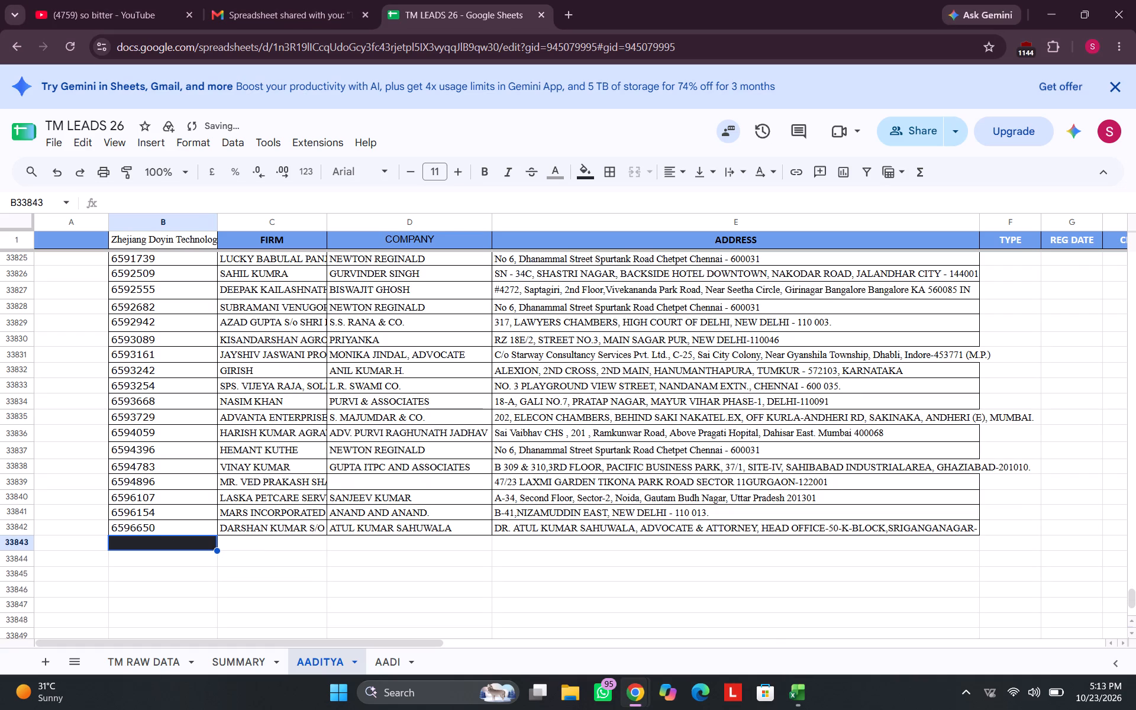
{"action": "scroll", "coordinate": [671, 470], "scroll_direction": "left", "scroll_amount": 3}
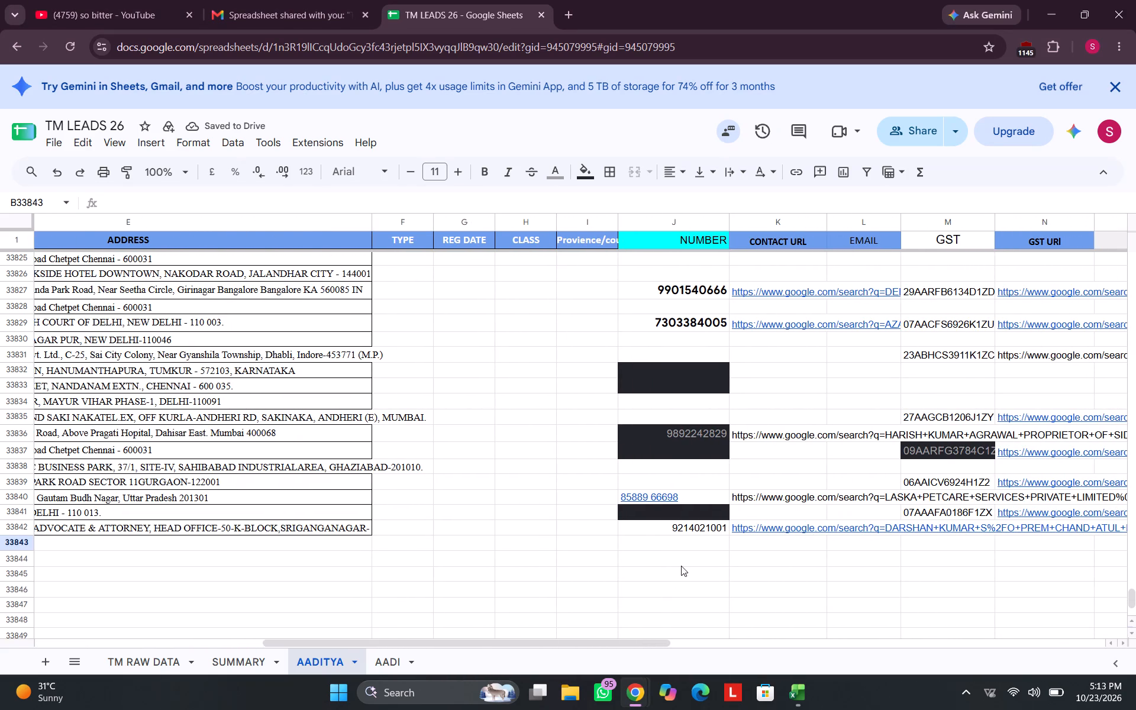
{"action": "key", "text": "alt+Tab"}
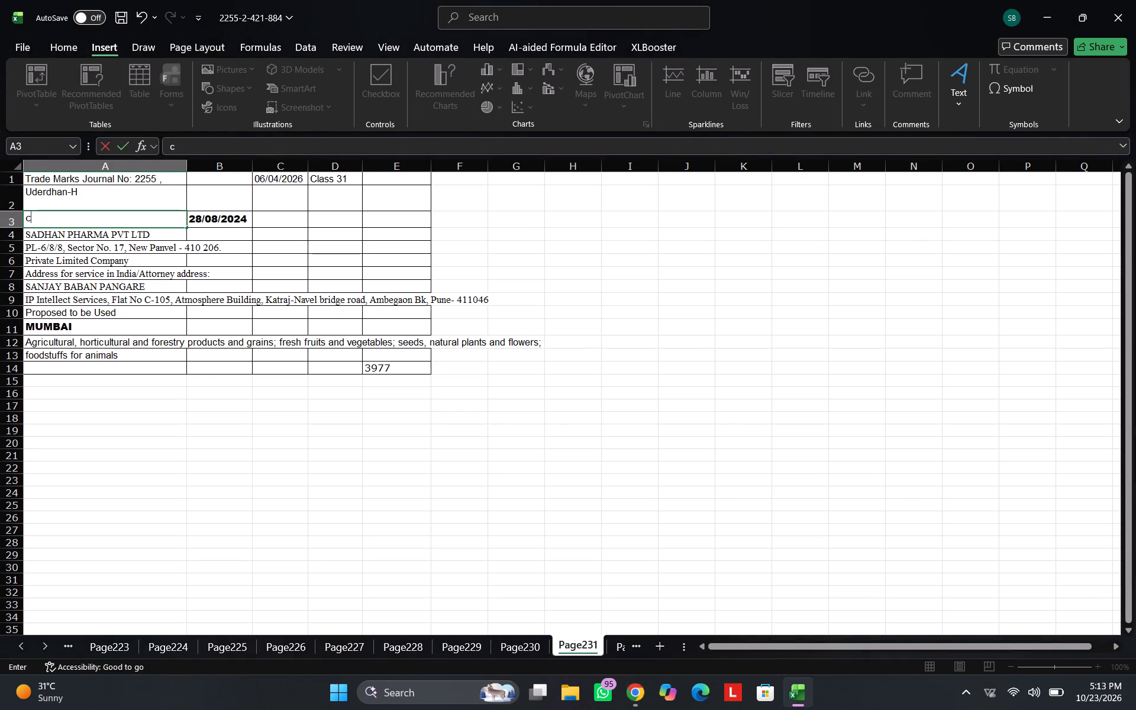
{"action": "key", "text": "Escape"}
{"action": "key", "text": "ctrl+c"}
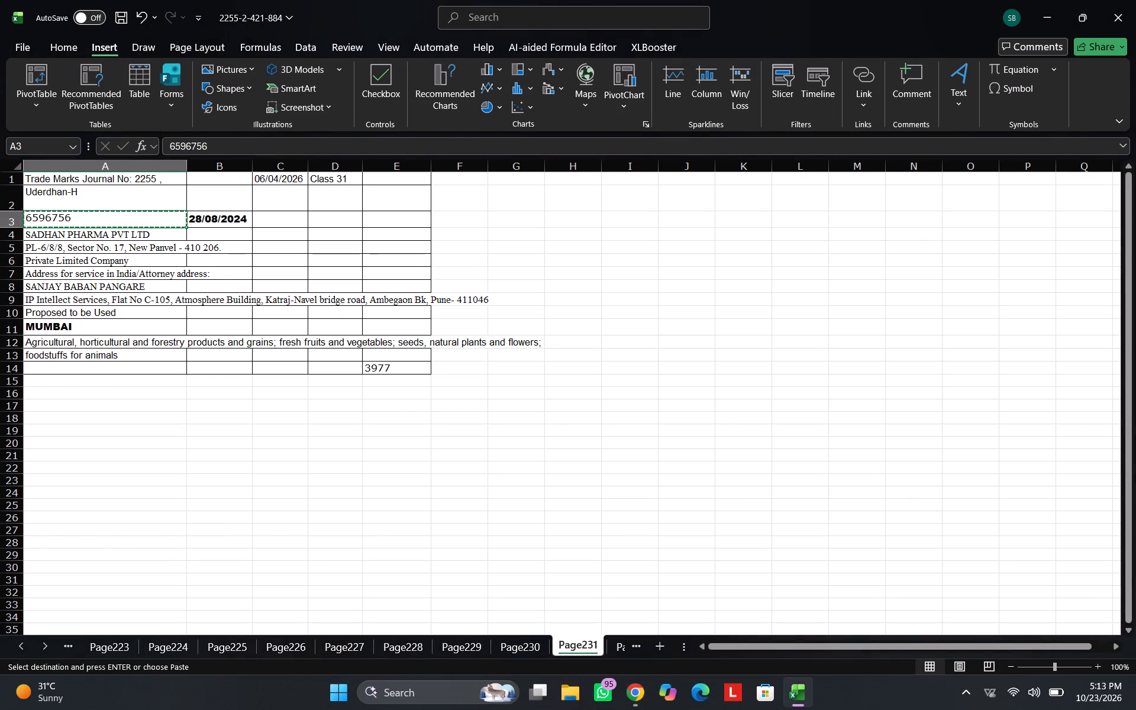
{"action": "key", "text": "alt+Tab"}
{"action": "key", "text": "Left"}
{"action": "key", "text": "ctrl+Right"}
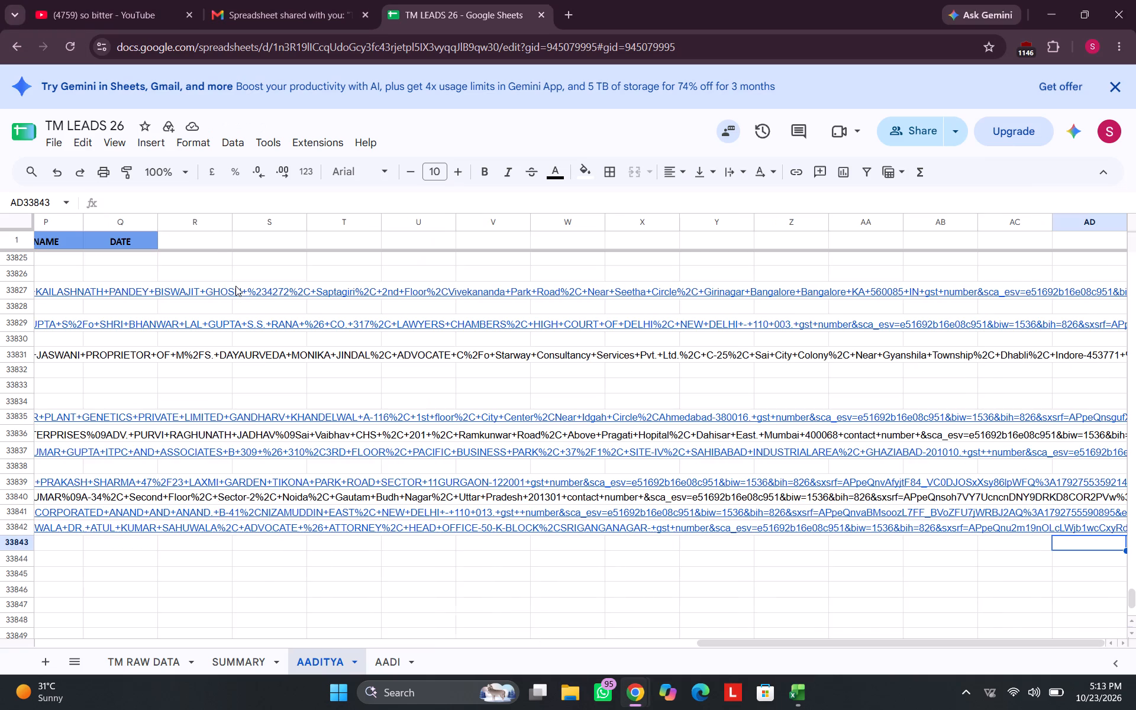
{"action": "key", "text": "ctrl+Left"}
{"action": "key", "text": "Right"}
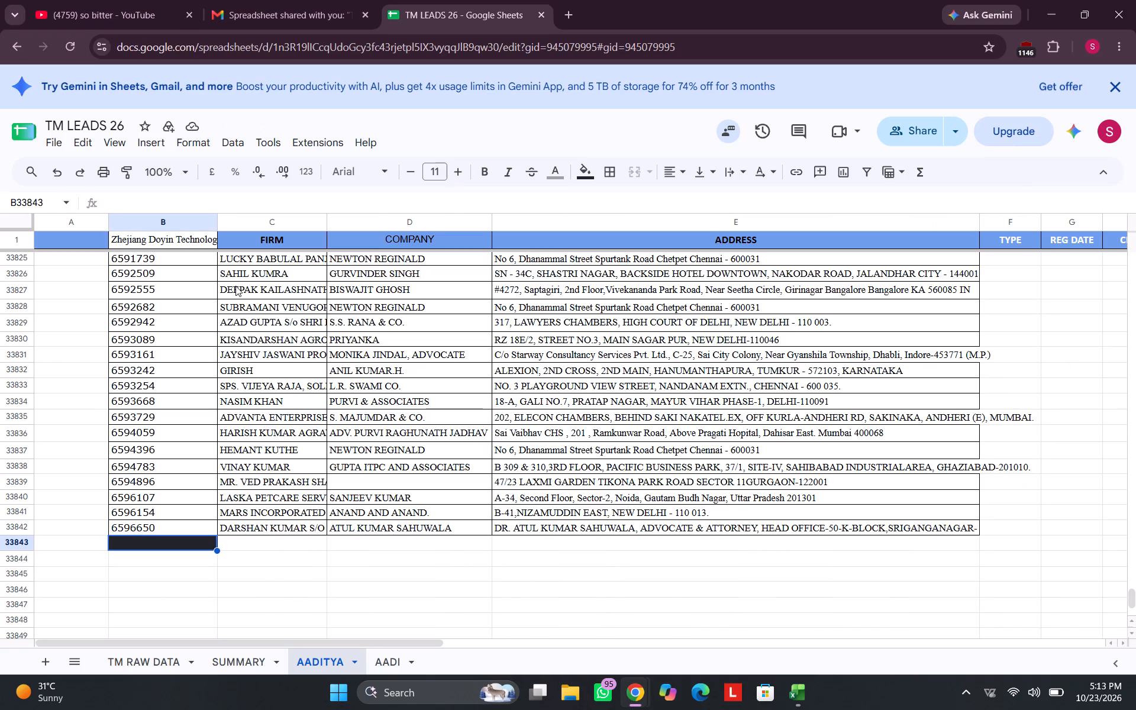
{"action": "key", "text": "ctrl+v"}
Copy the applicant name SADHAN PHARMA PVT LTD from Page231 into row 33843's FIRM cell.
{"action": "key", "text": "alt+Tab"}
{"action": "key", "text": "Down"}
{"action": "key", "text": "ctrl+c"}
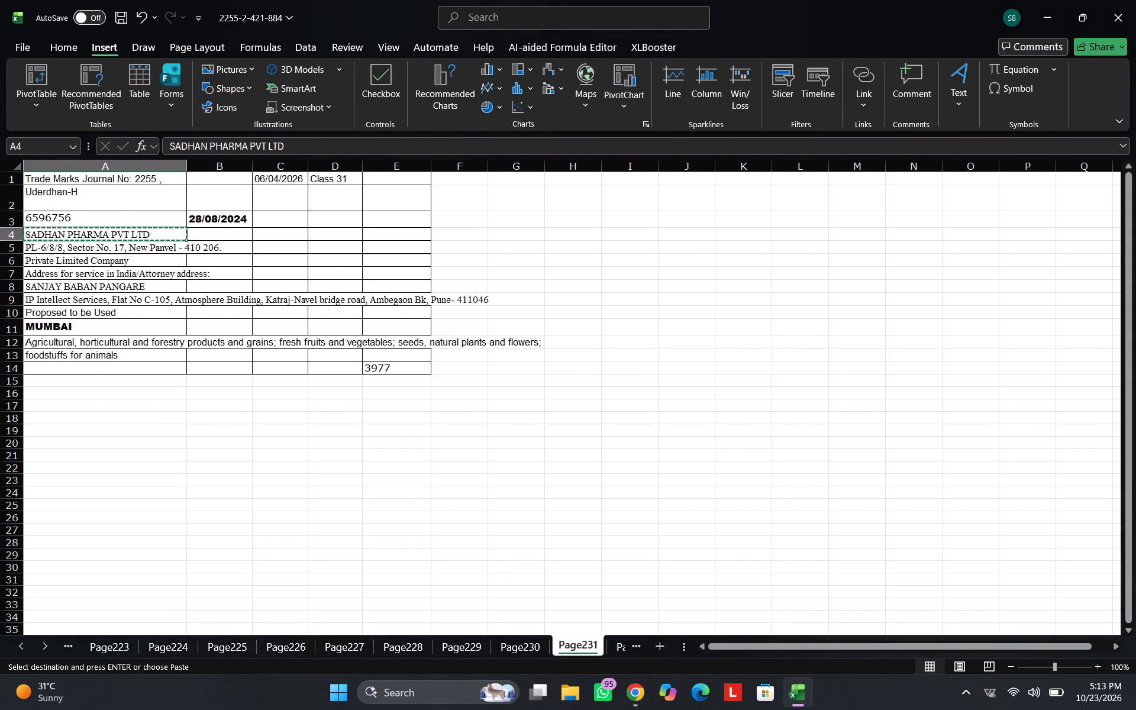
{"action": "key", "text": "alt+Tab"}
{"action": "key", "text": "Right"}
{"action": "key", "text": "ctrl+v"}
Copy the attorney name from Page231 into row 33843's COMPANY cell.
{"action": "key", "text": "alt+Tab"}
{"action": "key", "text": "Down"}
{"action": "key", "text": "Down"}
{"action": "key", "text": "Down"}
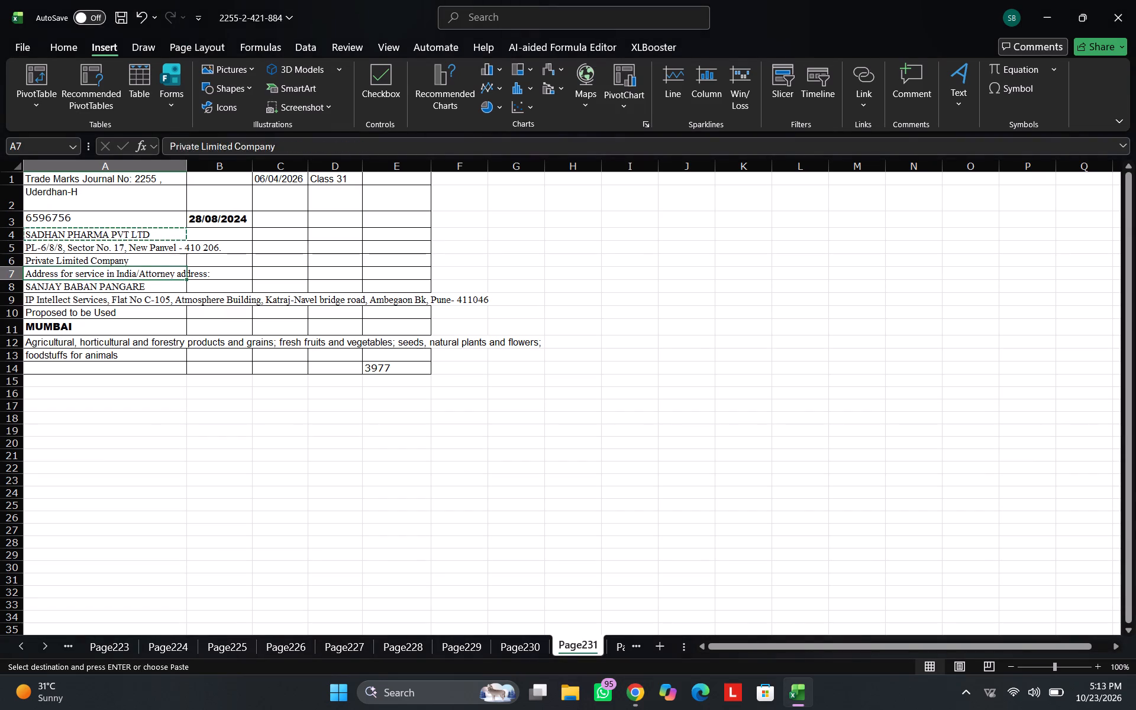
{"action": "key", "text": "Down"}
{"action": "key", "text": "ctrl+c"}
{"action": "key", "text": "alt+Tab"}
{"action": "key", "text": "Right"}
{"action": "key", "text": "ctrl+v"}
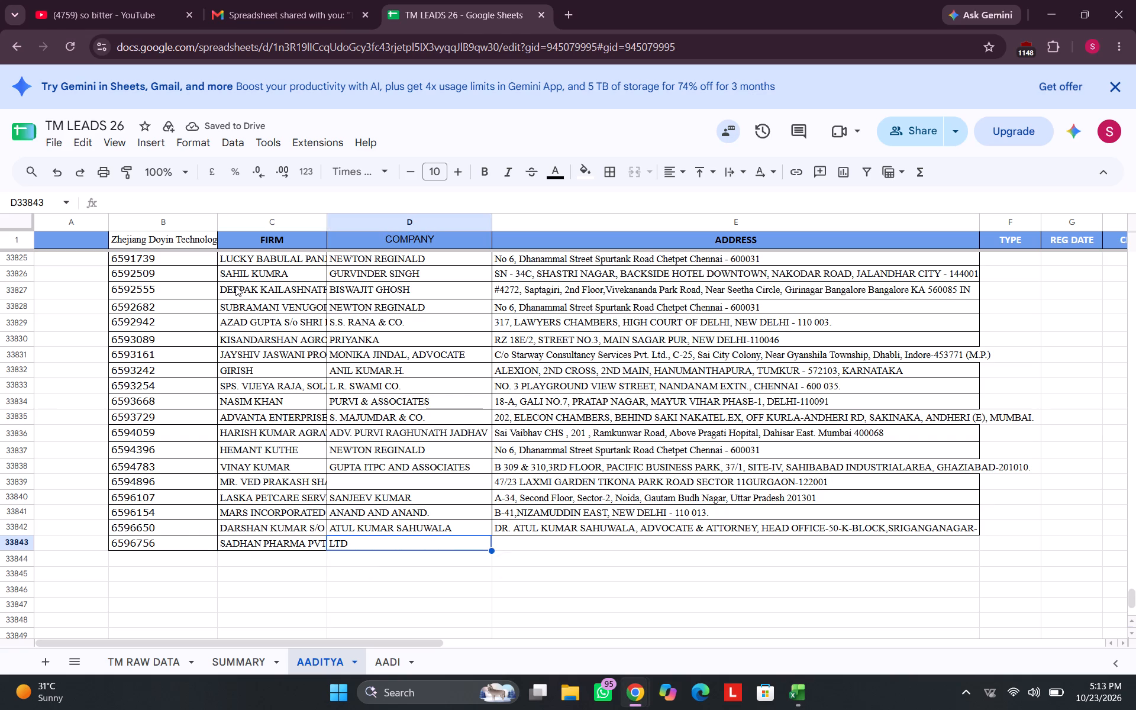
Copy the attorney's IP Intellect Services address from Page231 into row 33843's ADDRESS cell.
{"action": "key", "text": "alt+Tab"}
{"action": "key", "text": "Down"}
{"action": "key", "text": "ctrl+c"}
{"action": "key", "text": "alt+Tab"}
{"action": "key", "text": "Right"}
{"action": "key", "text": "ctrl+v"}
Search Google for row 33843's firm, company and address combined with "contact number".
{"action": "key", "text": "Right"}
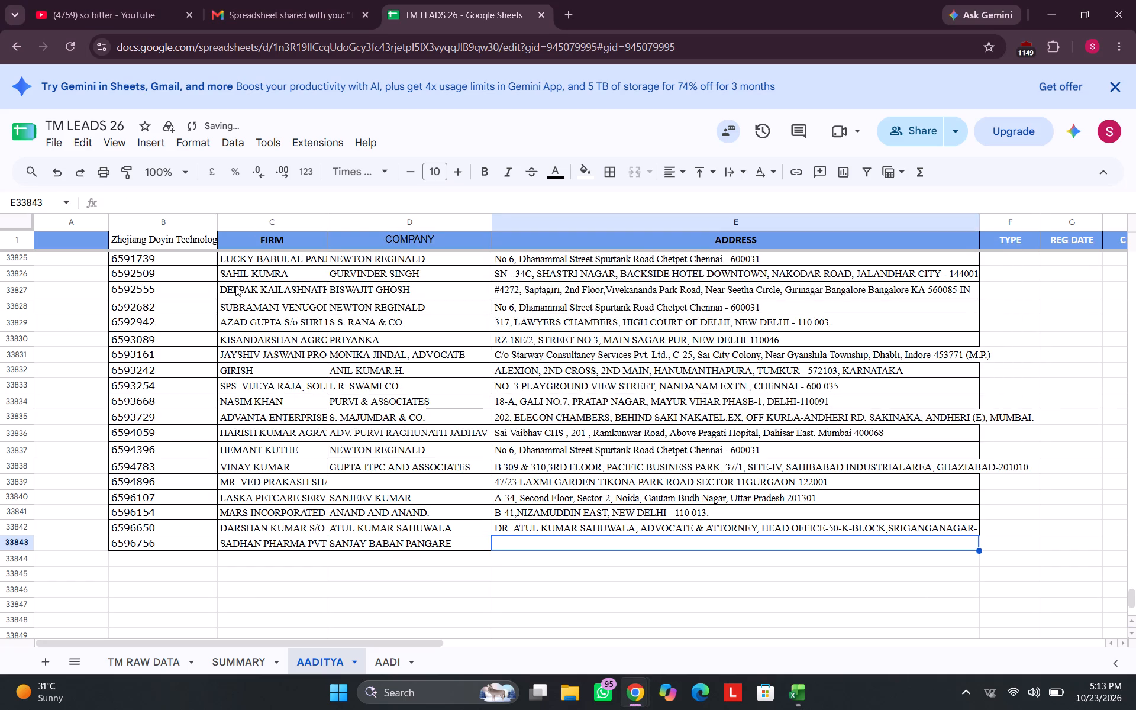
{"action": "key", "text": "shift+Left"}
{"action": "key", "text": "shift+Left"}
{"action": "key", "text": "ctrl+c"}
{"action": "key", "text": "alt+Tab"}
{"action": "key", "text": "alt+Right"}
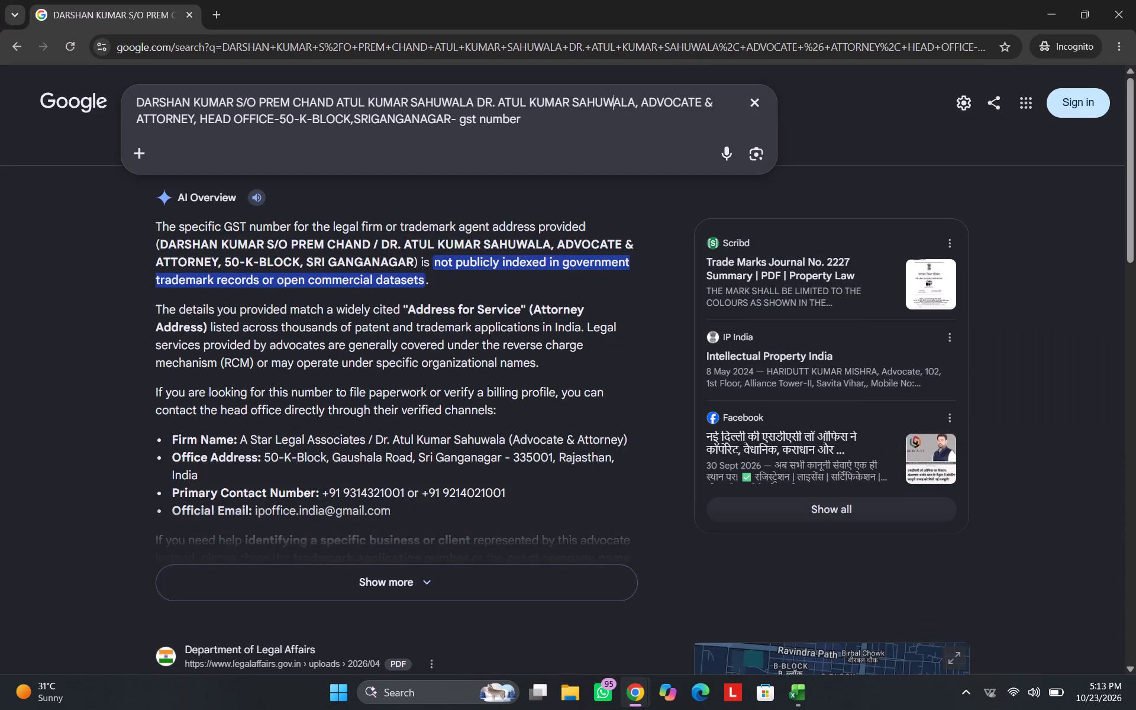
{"action": "left_click", "coordinate": [757, 96]}
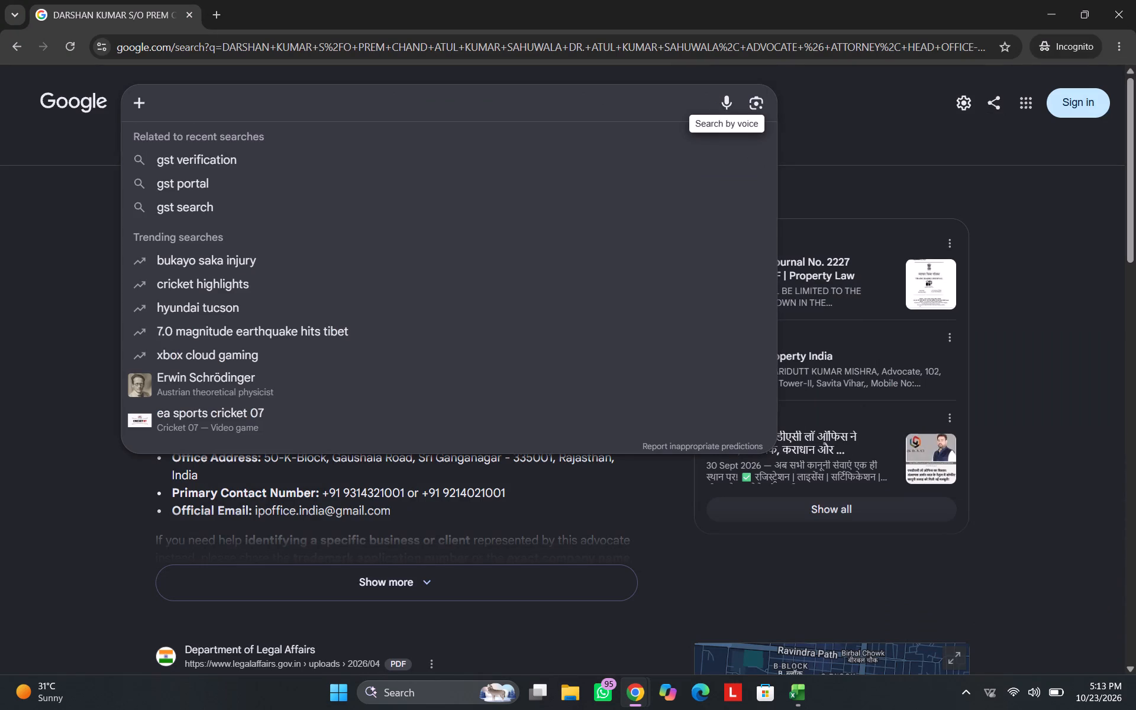
{"action": "left_click", "coordinate": [682, 104]}
{"action": "key", "text": "ctrl+v"}
{"action": "key", "text": "space"}
{"action": "type", "text": "contact number"}
{"action": "key", "text": "space"}
{"action": "key", "text": "Return"}
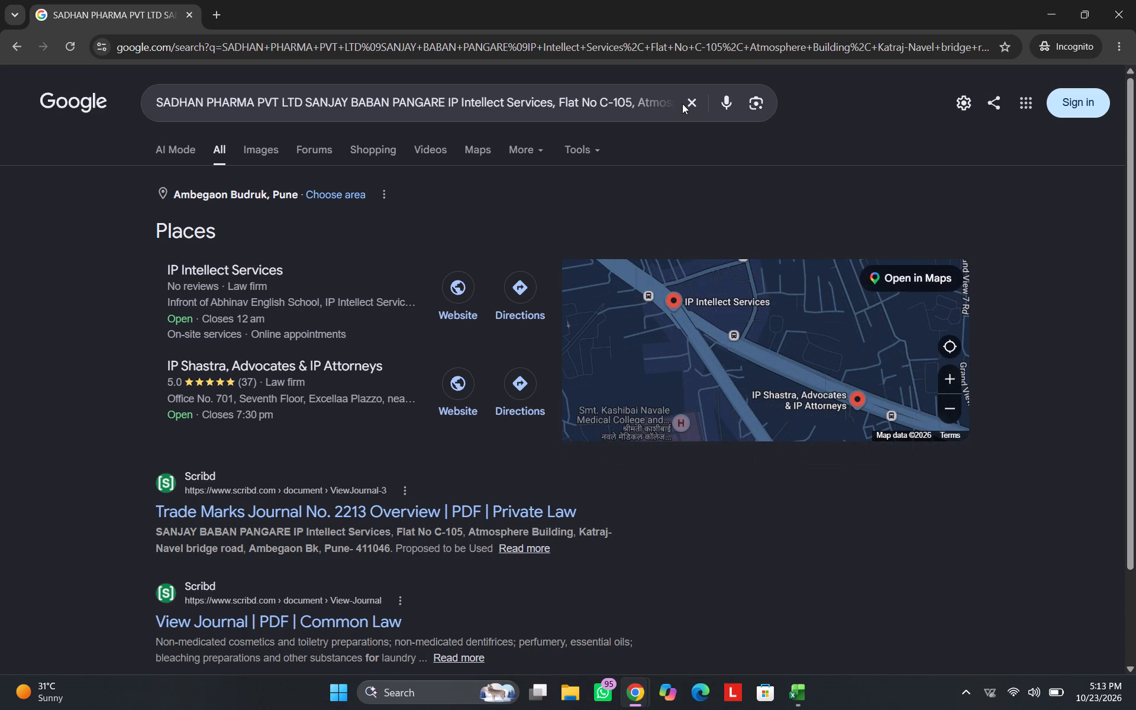
Change the search wording from contact number to "gst number" for SADHAN PHARMA PVT LTD and its attorney, and rerun it.
{"action": "left_click", "coordinate": [592, 106]}
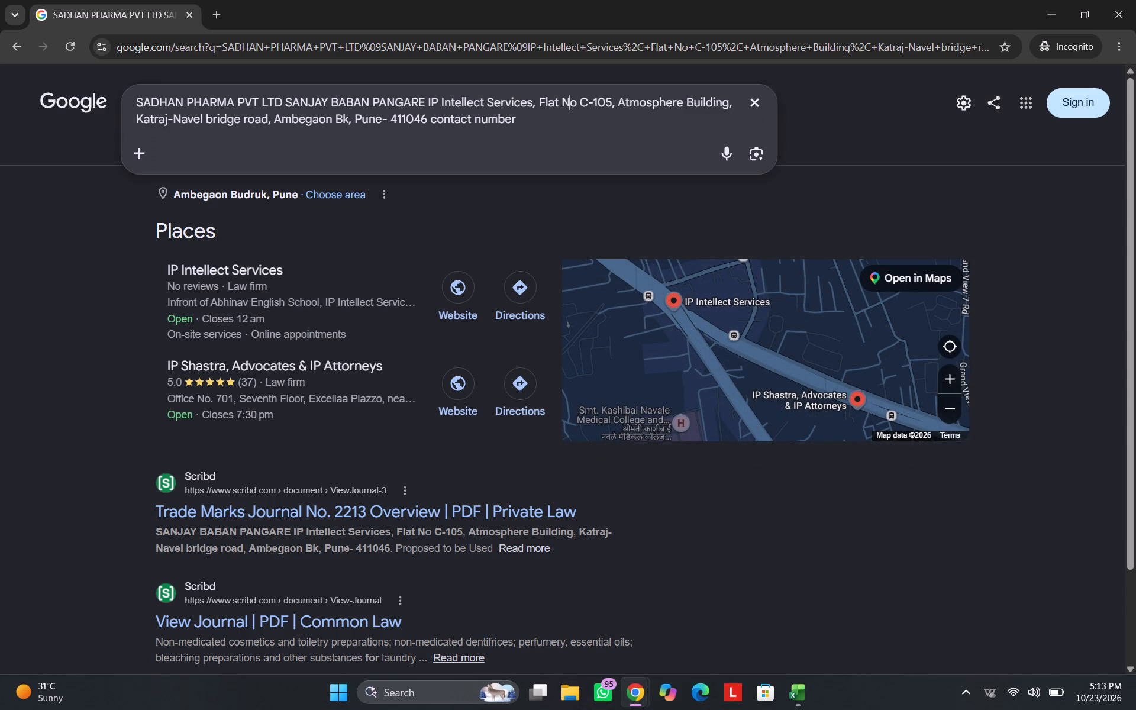
{"action": "left_click", "coordinate": [473, 129]}
{"action": "key", "text": "ctrl+BackSpace"}
{"action": "type", "text": "gst"}
{"action": "key", "text": "space"}
{"action": "key", "text": "Return"}
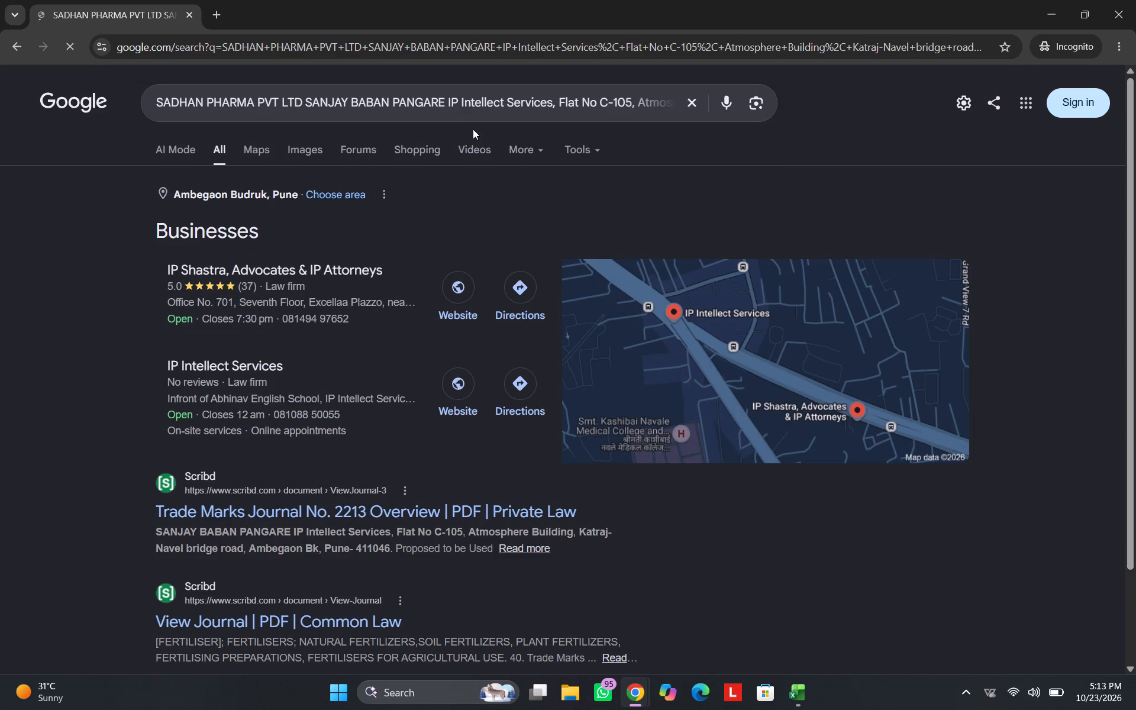
Copy the phone number from the IP Shastra, Advocates & IP Attorneys listing into row 33843's NUMBER cell and return to the search results.
{"action": "left_click_drag", "start_coordinate": [354, 319], "coordinate": [286, 326]}
{"action": "key", "text": "ctrl+c"}
{"action": "key", "text": "alt+Tab"}
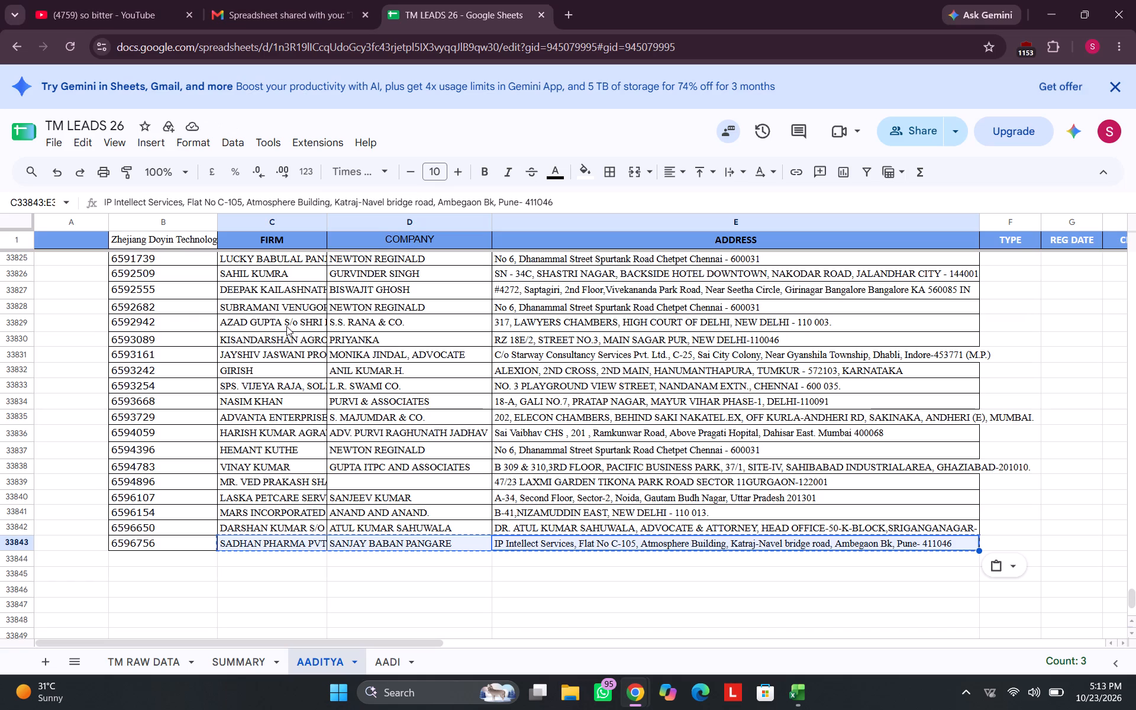
{"action": "scroll", "coordinate": [571, 456], "scroll_direction": "left", "scroll_amount": 3}
{"action": "scroll", "coordinate": [571, 456], "scroll_direction": "down", "scroll_amount": 1}
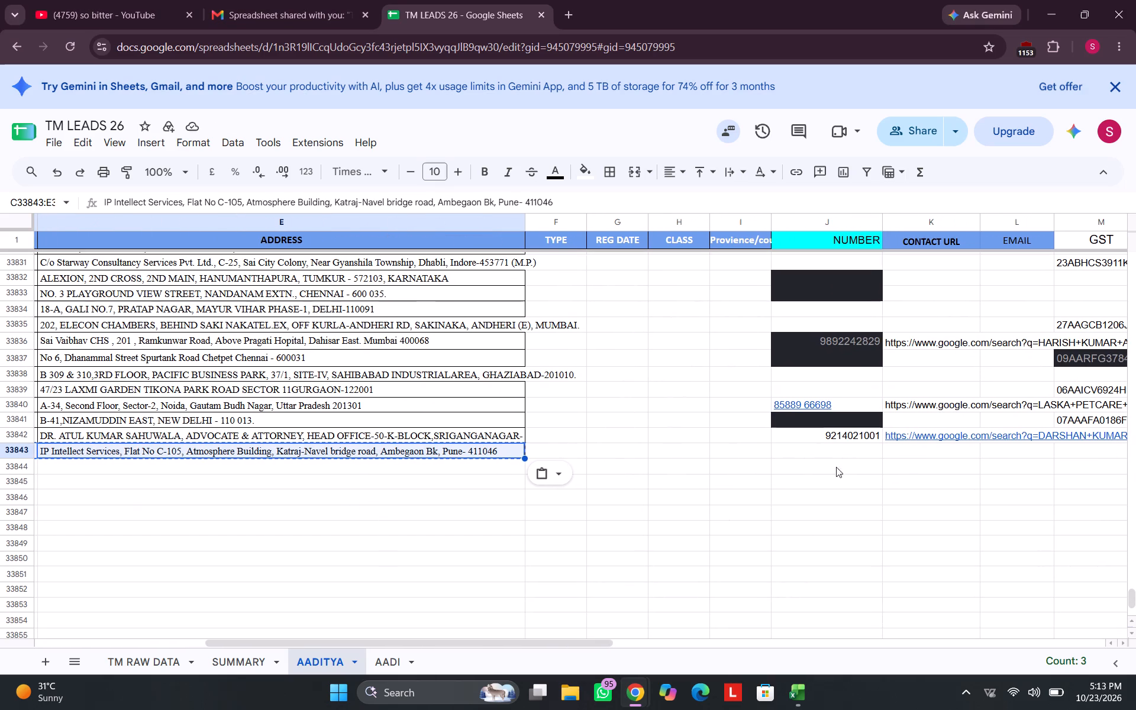
{"action": "left_click", "coordinate": [847, 448]}
{"action": "key", "text": "ctrl+v"}
{"action": "key", "text": "alt+Tab"}
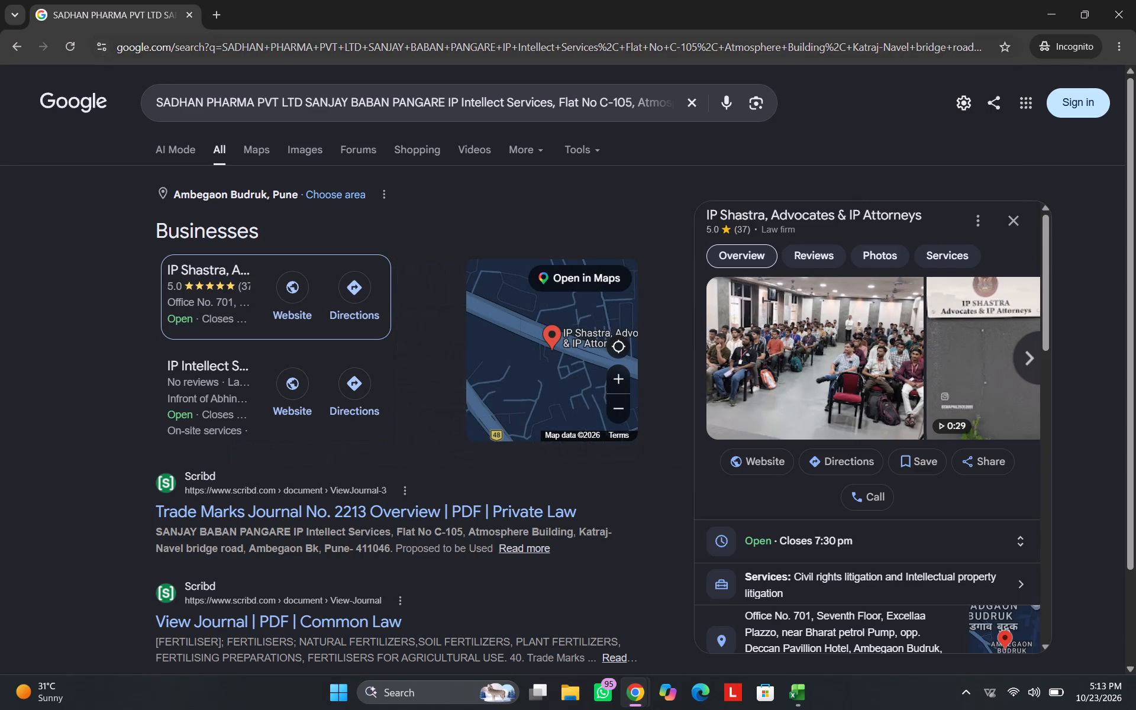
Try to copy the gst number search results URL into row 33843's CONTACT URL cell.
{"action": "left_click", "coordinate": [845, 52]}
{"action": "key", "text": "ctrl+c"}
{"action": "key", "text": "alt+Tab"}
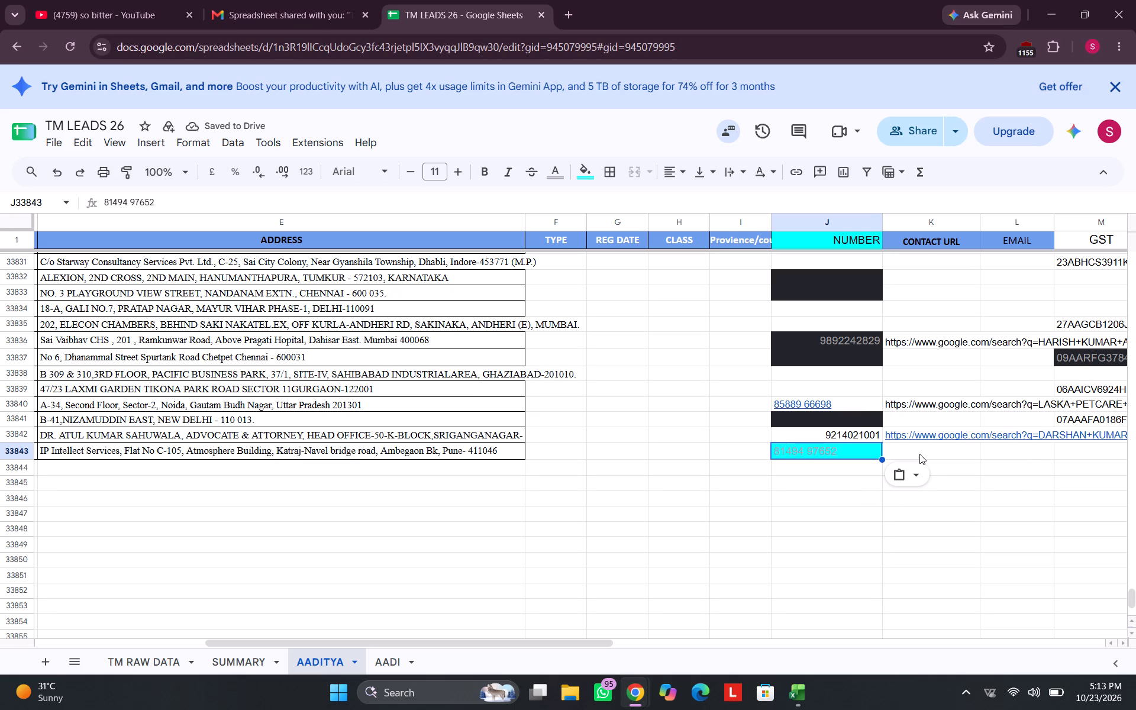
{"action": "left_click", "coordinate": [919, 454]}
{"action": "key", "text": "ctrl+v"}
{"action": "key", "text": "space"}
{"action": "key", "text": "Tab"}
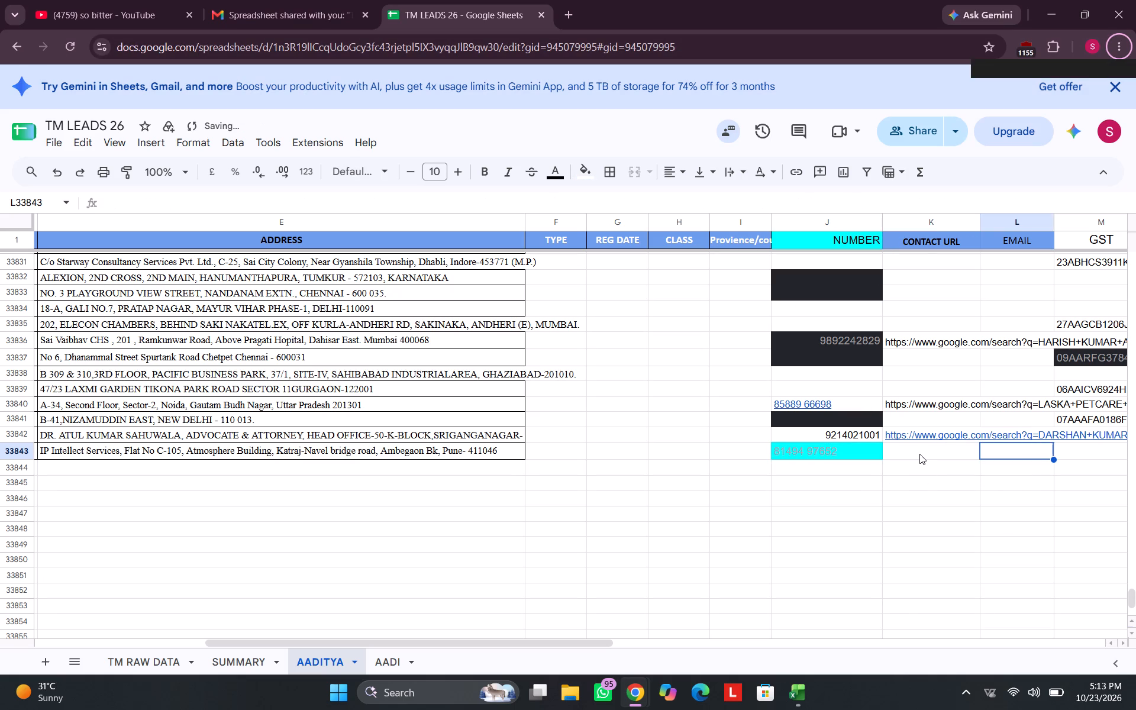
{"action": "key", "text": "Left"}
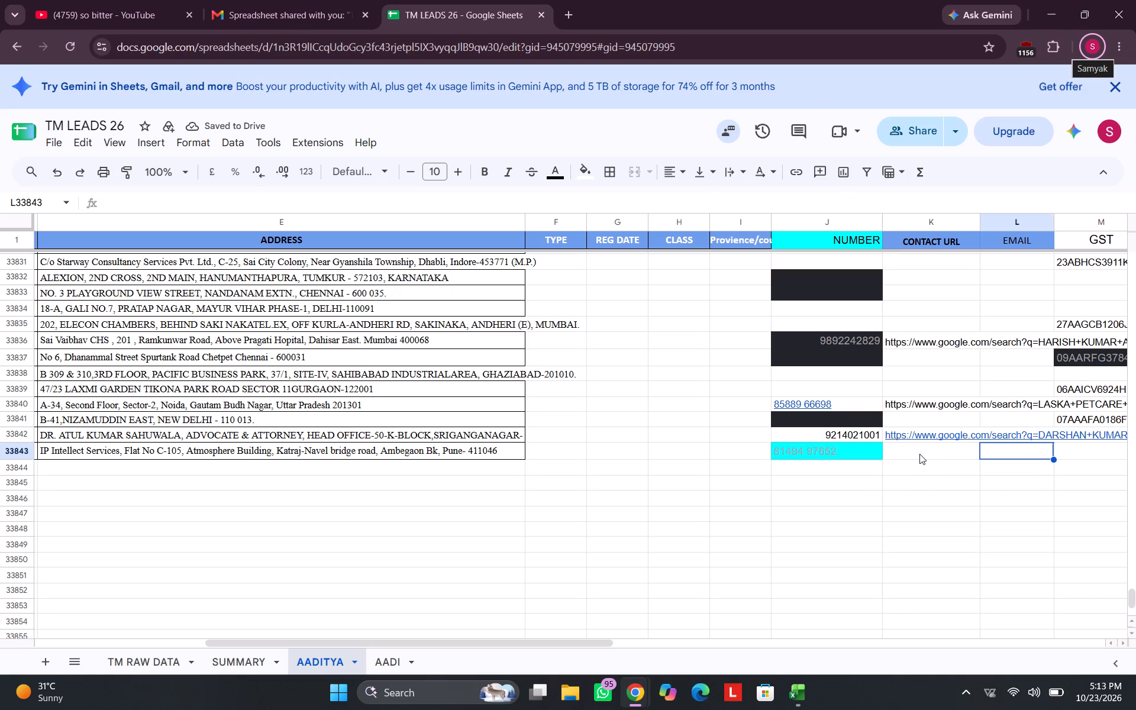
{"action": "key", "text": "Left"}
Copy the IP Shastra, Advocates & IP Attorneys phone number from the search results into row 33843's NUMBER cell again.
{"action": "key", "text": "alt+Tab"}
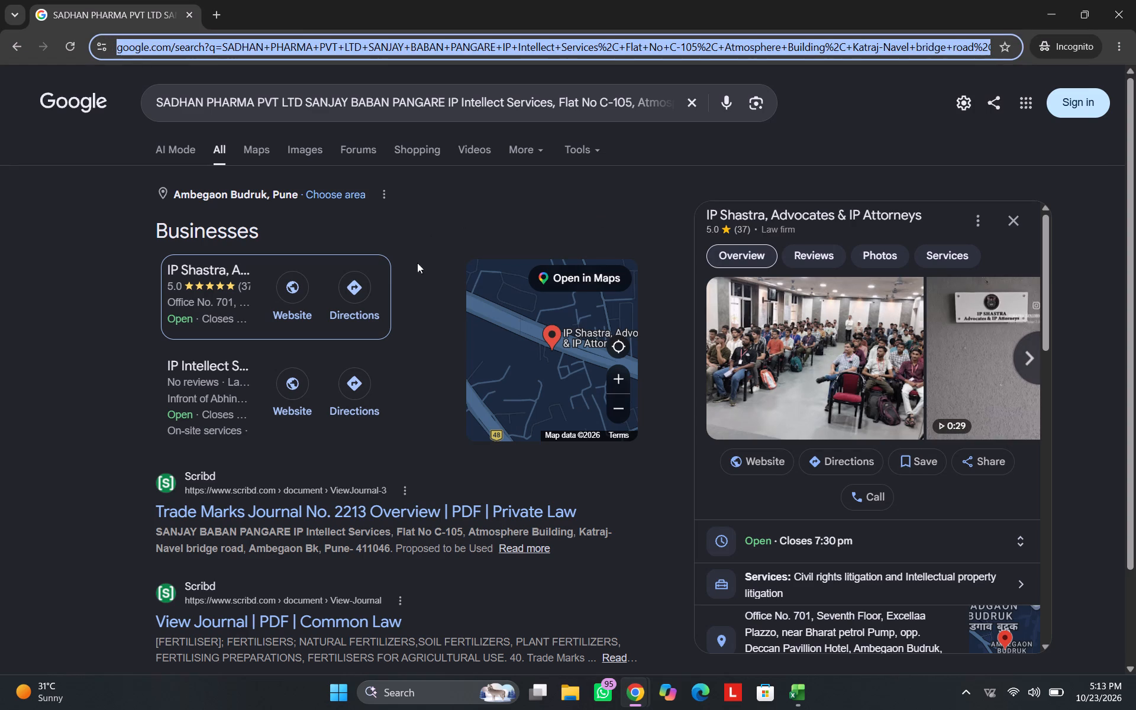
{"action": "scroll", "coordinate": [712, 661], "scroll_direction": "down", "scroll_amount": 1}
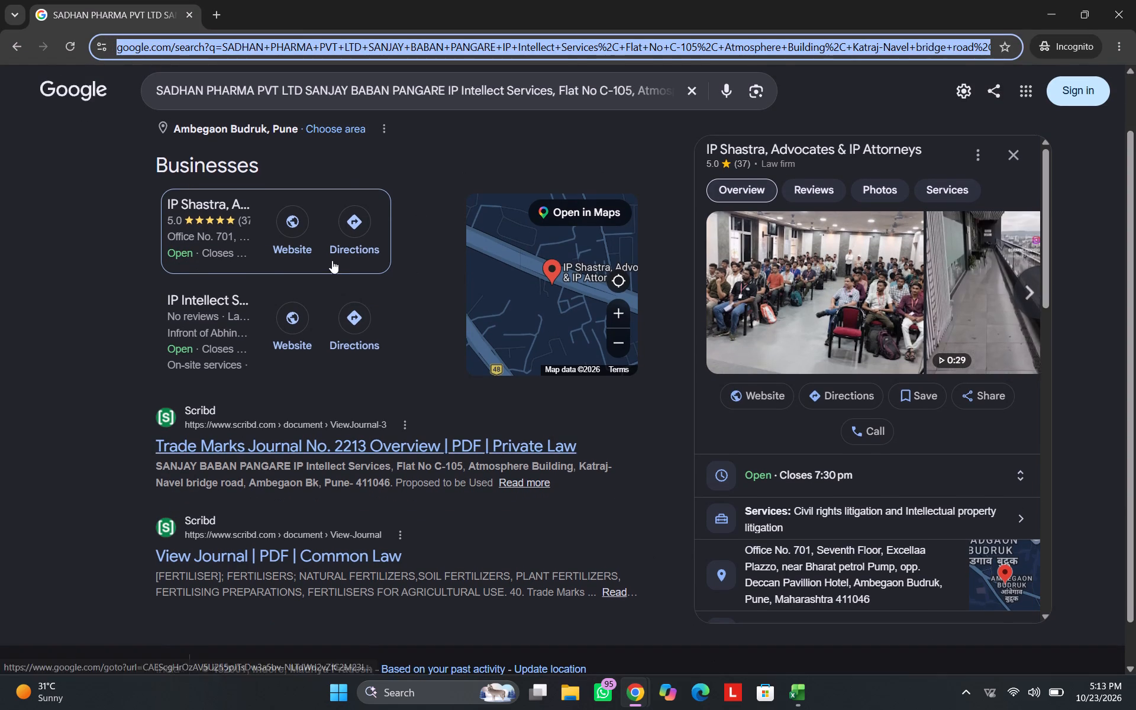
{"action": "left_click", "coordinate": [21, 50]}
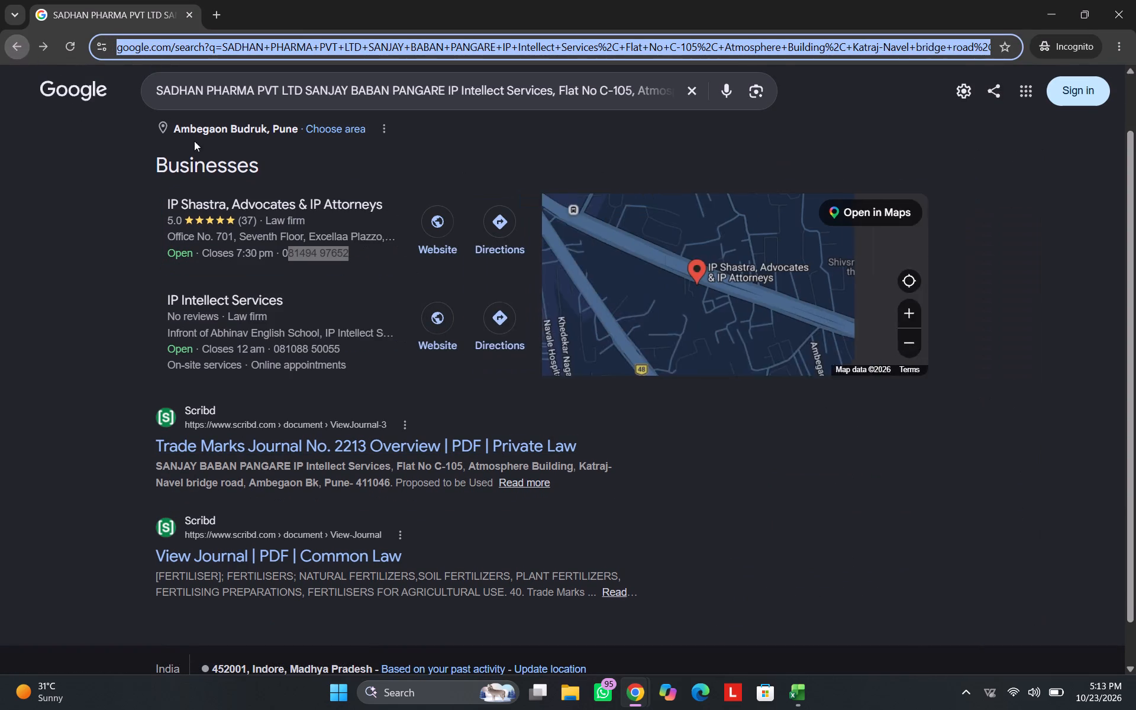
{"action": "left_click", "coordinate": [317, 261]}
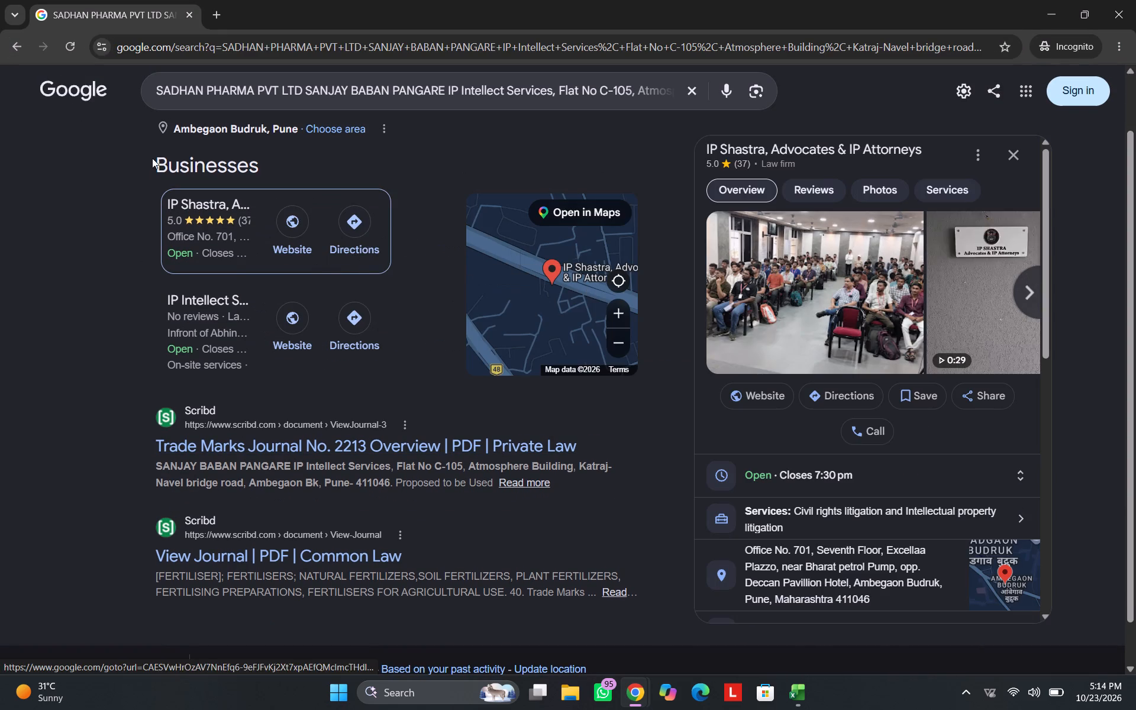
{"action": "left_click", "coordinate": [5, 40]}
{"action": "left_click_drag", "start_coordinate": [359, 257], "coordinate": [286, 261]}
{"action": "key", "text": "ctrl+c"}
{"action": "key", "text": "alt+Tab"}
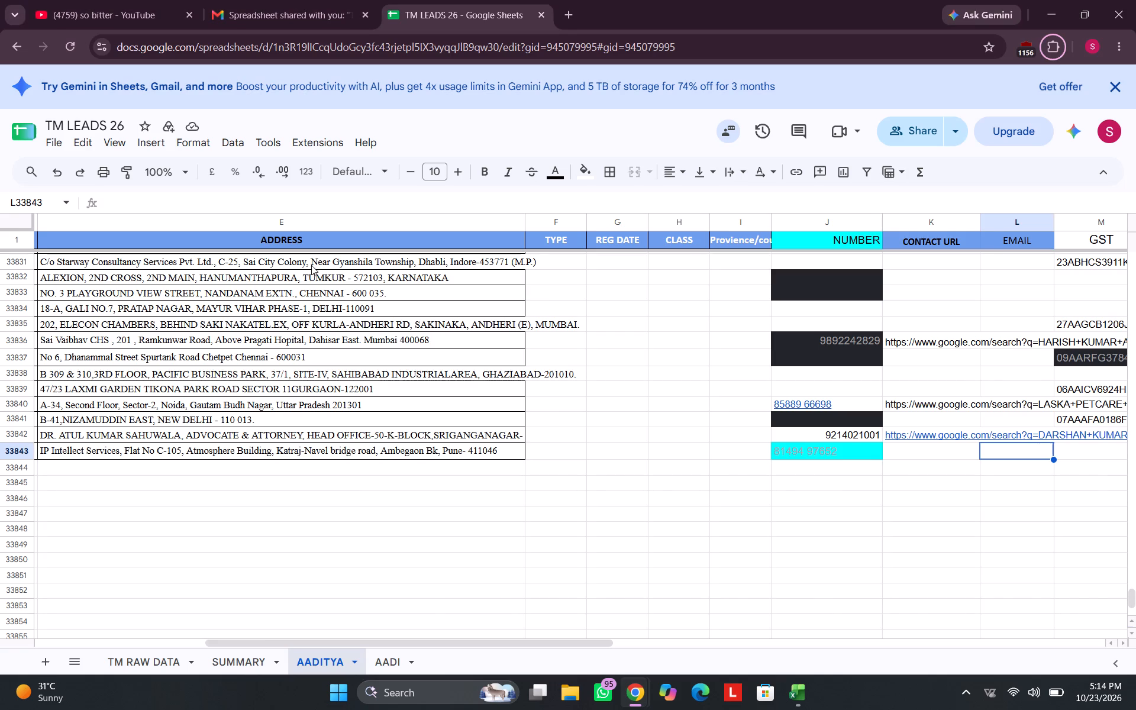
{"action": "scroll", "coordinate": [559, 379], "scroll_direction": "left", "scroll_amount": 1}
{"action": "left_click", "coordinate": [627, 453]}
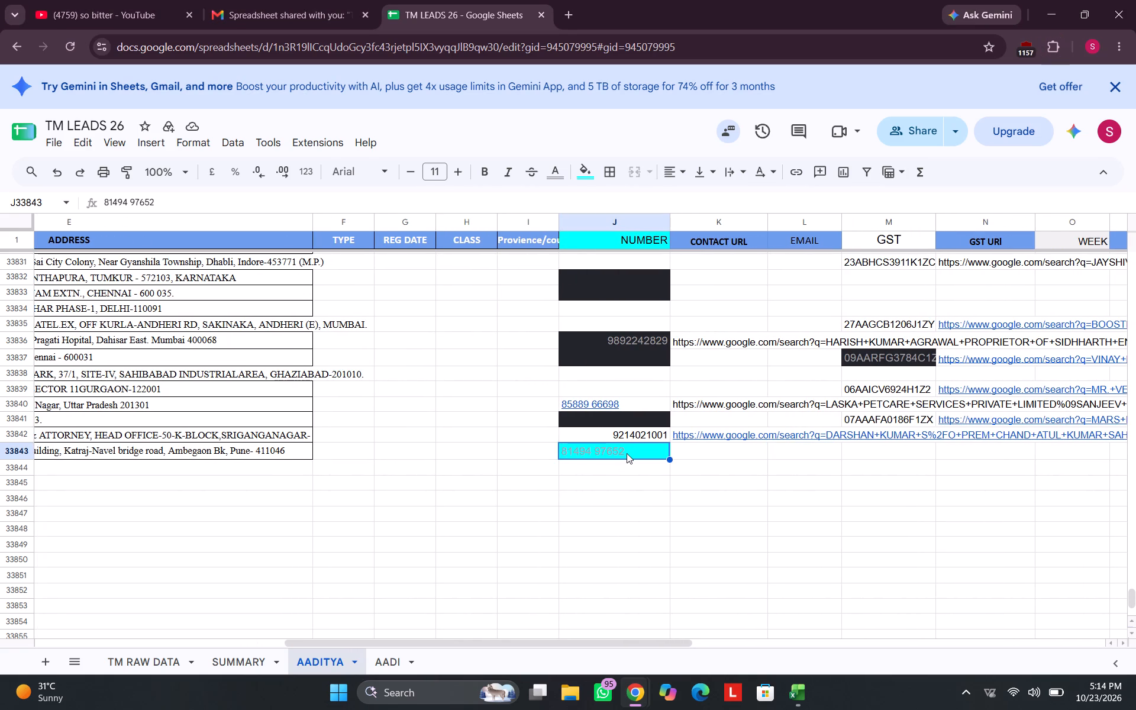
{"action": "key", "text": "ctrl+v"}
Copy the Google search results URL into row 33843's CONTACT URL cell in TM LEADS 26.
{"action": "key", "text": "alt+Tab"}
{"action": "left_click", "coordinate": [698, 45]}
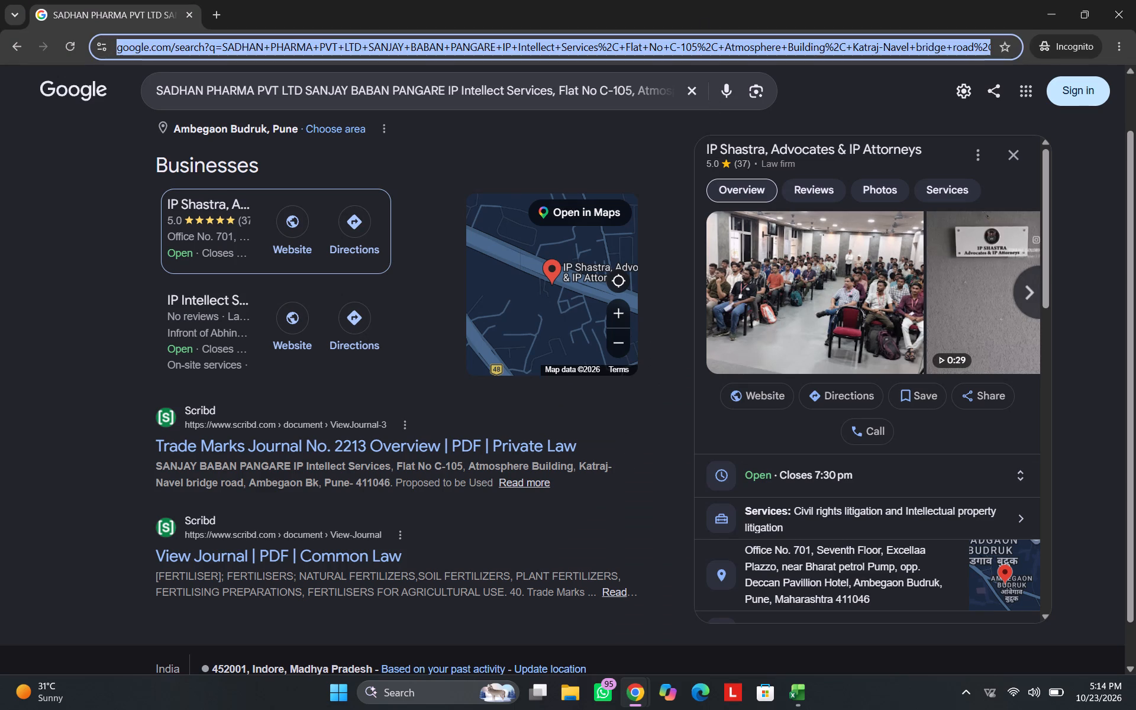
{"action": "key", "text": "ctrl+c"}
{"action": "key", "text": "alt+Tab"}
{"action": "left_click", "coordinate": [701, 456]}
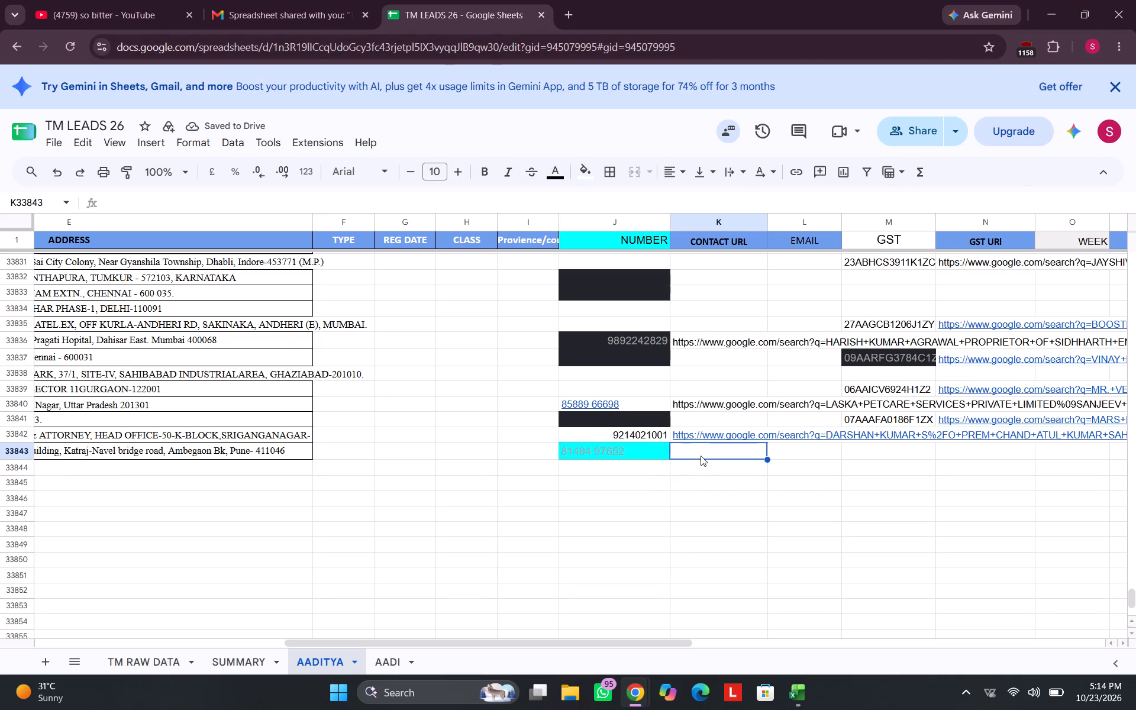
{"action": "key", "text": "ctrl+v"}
Change the SADHAN PHARMA PVT LTD search wording from gst to "contact number", rerun it and check the results.
{"action": "key", "text": "alt+Tab"}
{"action": "scroll", "coordinate": [403, 270], "scroll_direction": "up", "scroll_amount": 6}
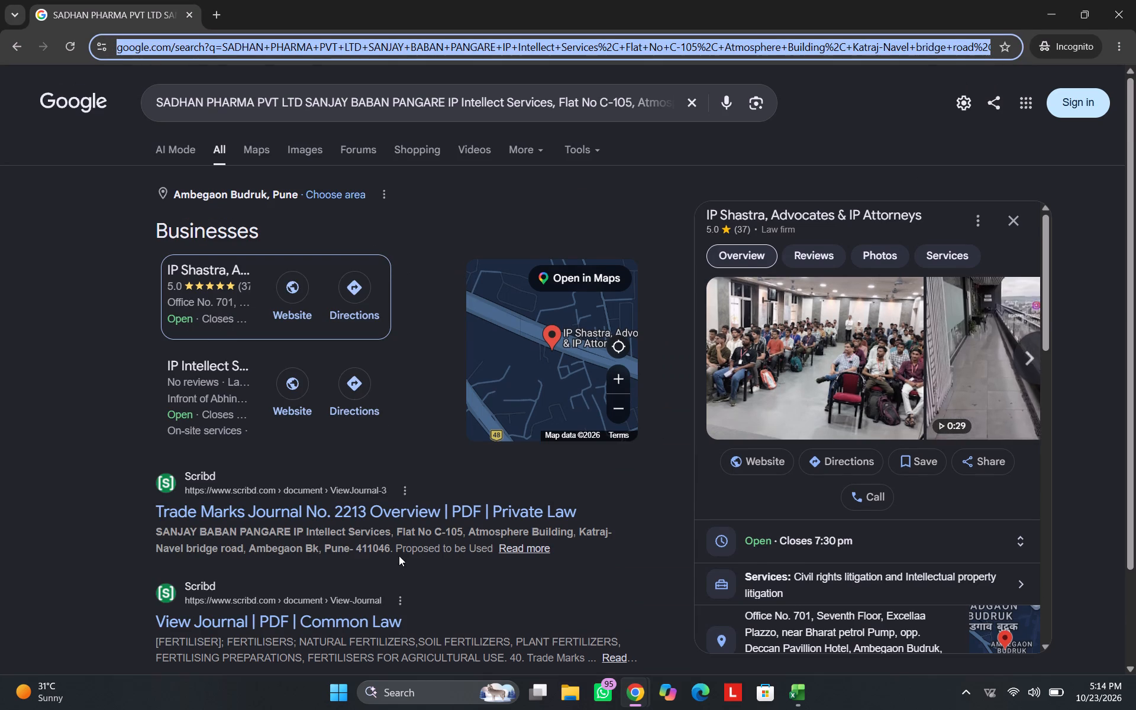
{"action": "scroll", "coordinate": [324, 595], "scroll_direction": "down", "scroll_amount": 2}
{"action": "scroll", "coordinate": [421, 461], "scroll_direction": "up", "scroll_amount": 6}
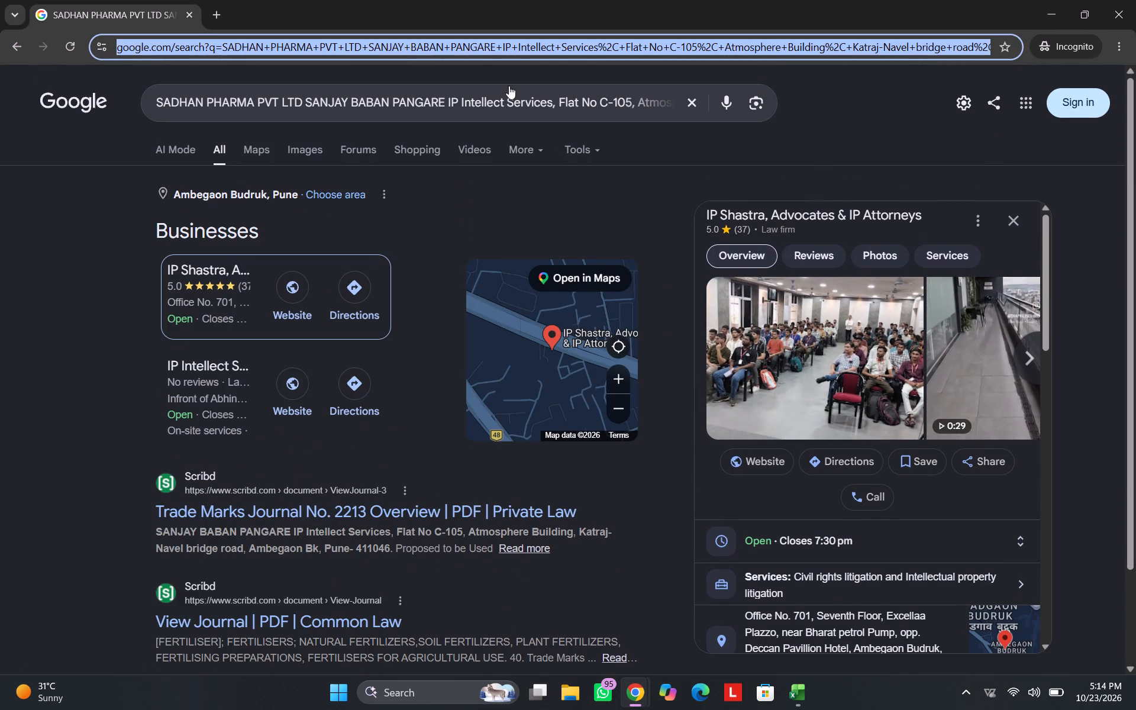
{"action": "left_click", "coordinate": [515, 89]}
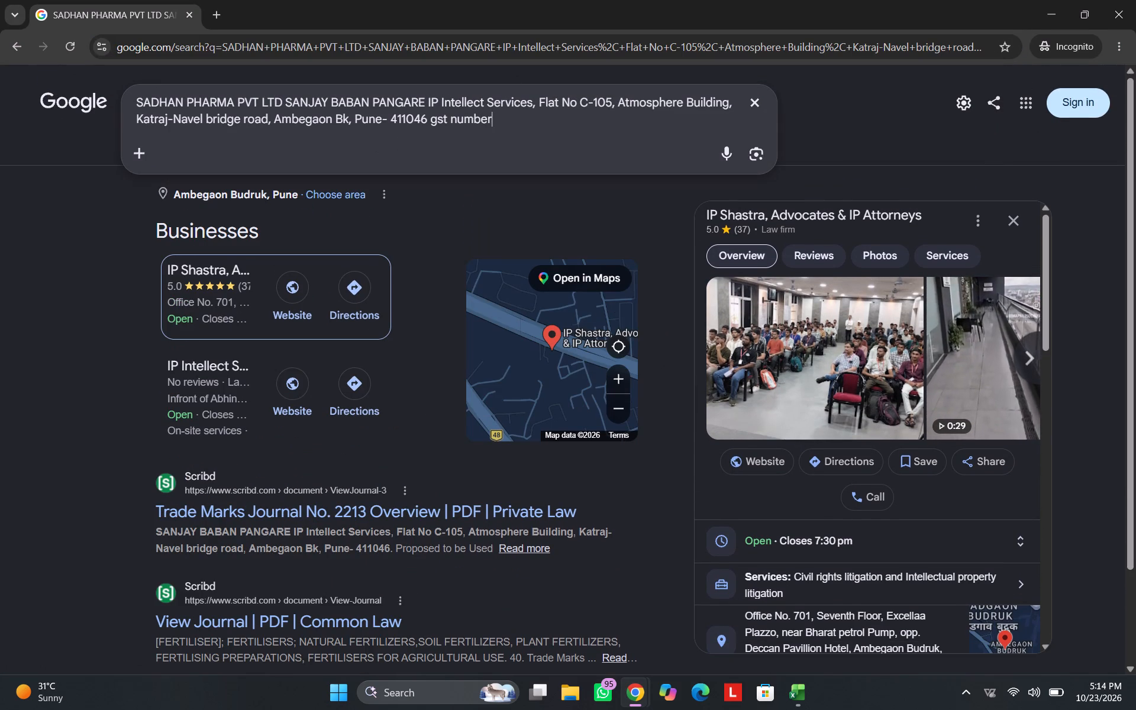
{"action": "left_click", "coordinate": [446, 120]}
{"action": "key", "text": "BackSpace"}
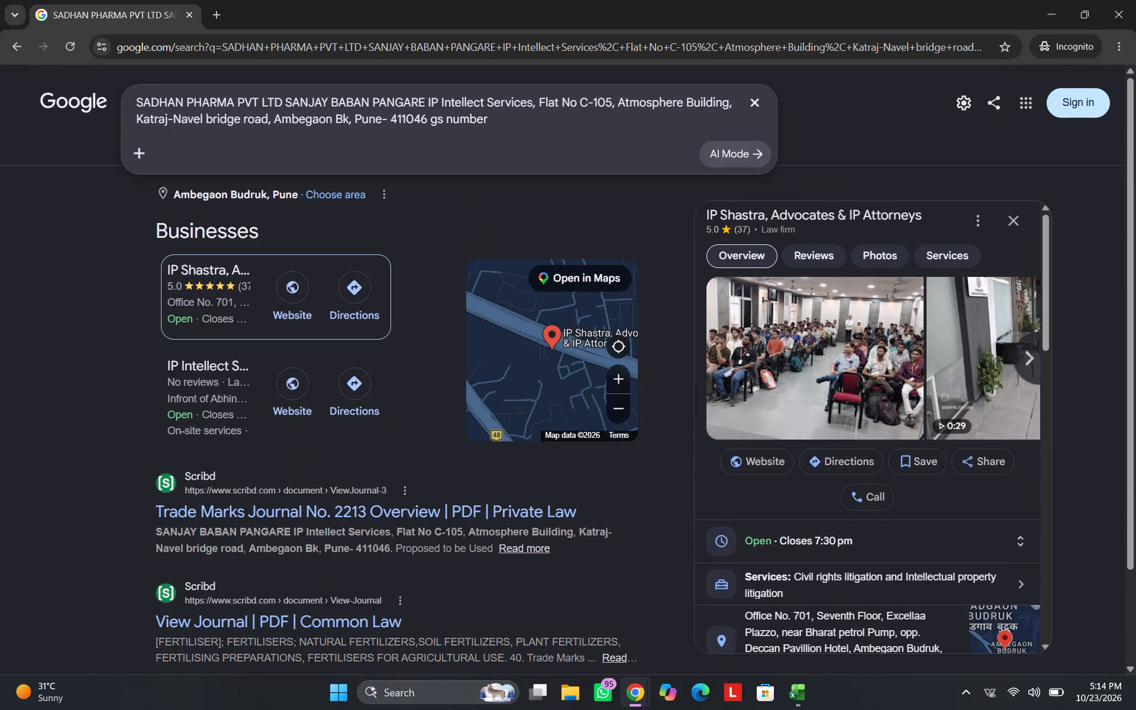
{"action": "key", "text": "BackSpace"}
{"action": "key", "text": "BackSpace"}
{"action": "type", "text": "contact"}
{"action": "key", "text": "space"}
{"action": "key", "text": "Return"}
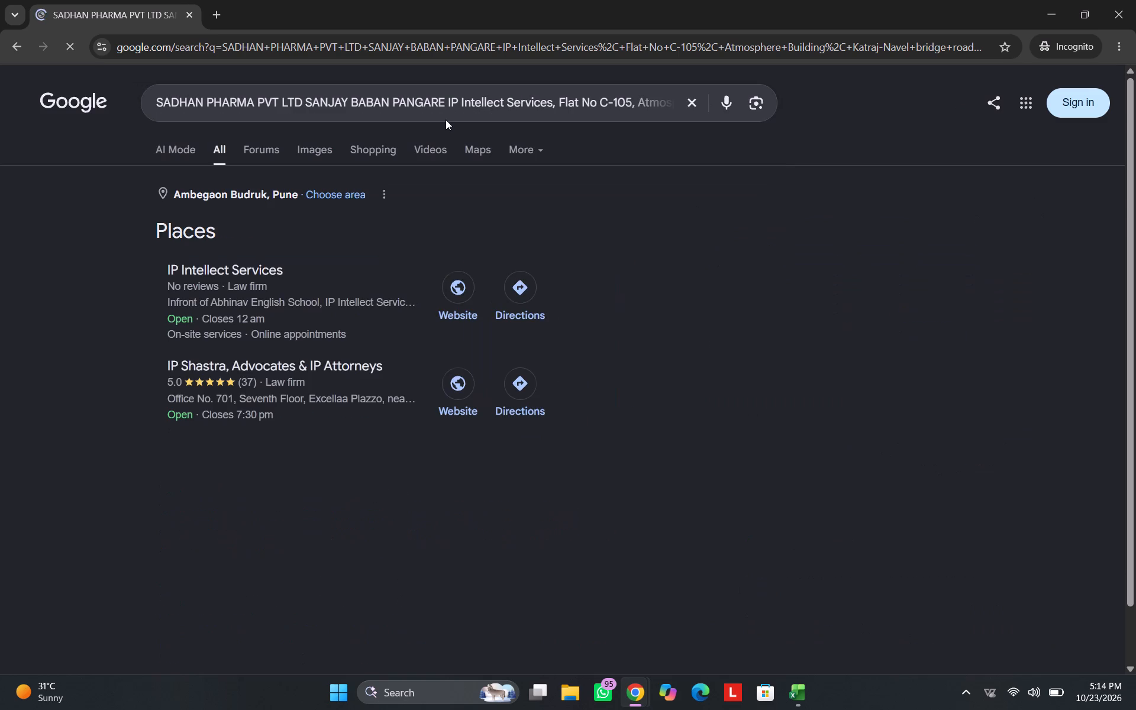
{"action": "scroll", "coordinate": [355, 429], "scroll_direction": "down", "scroll_amount": 3}
{"action": "scroll", "coordinate": [355, 429], "scroll_direction": "up", "scroll_amount": 4}
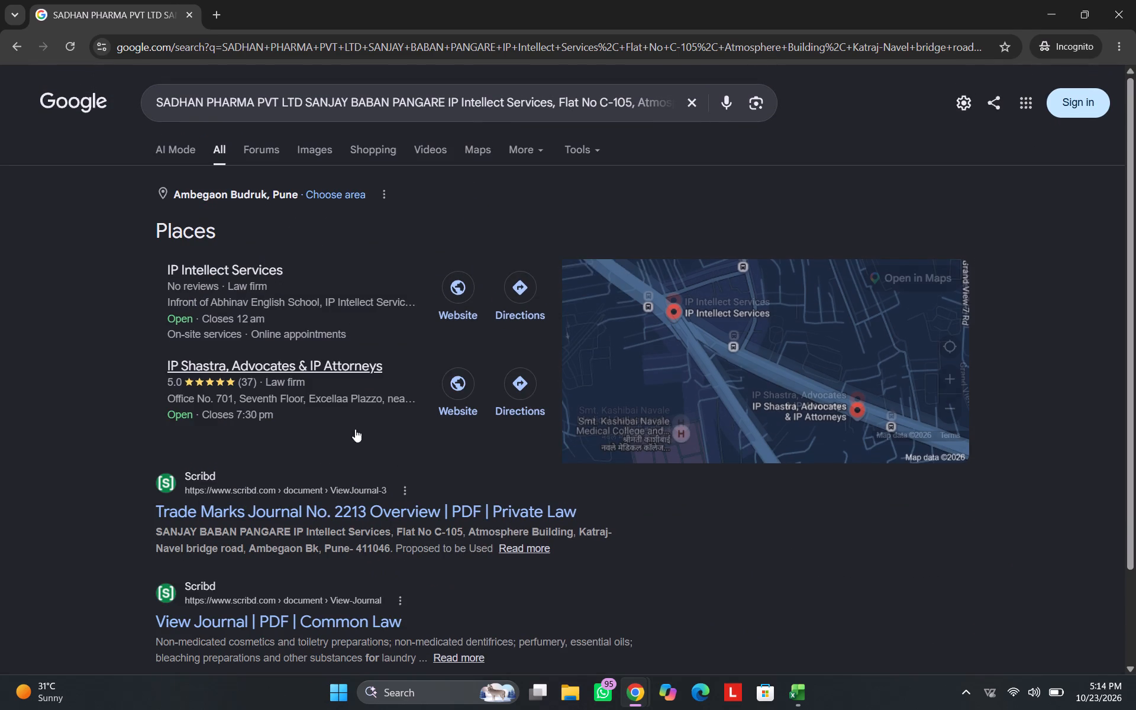
Change the search wording from contact back to "gst number" and rerun the SADHAN PHARMA PVT LTD search.
{"action": "left_click", "coordinate": [508, 107]}
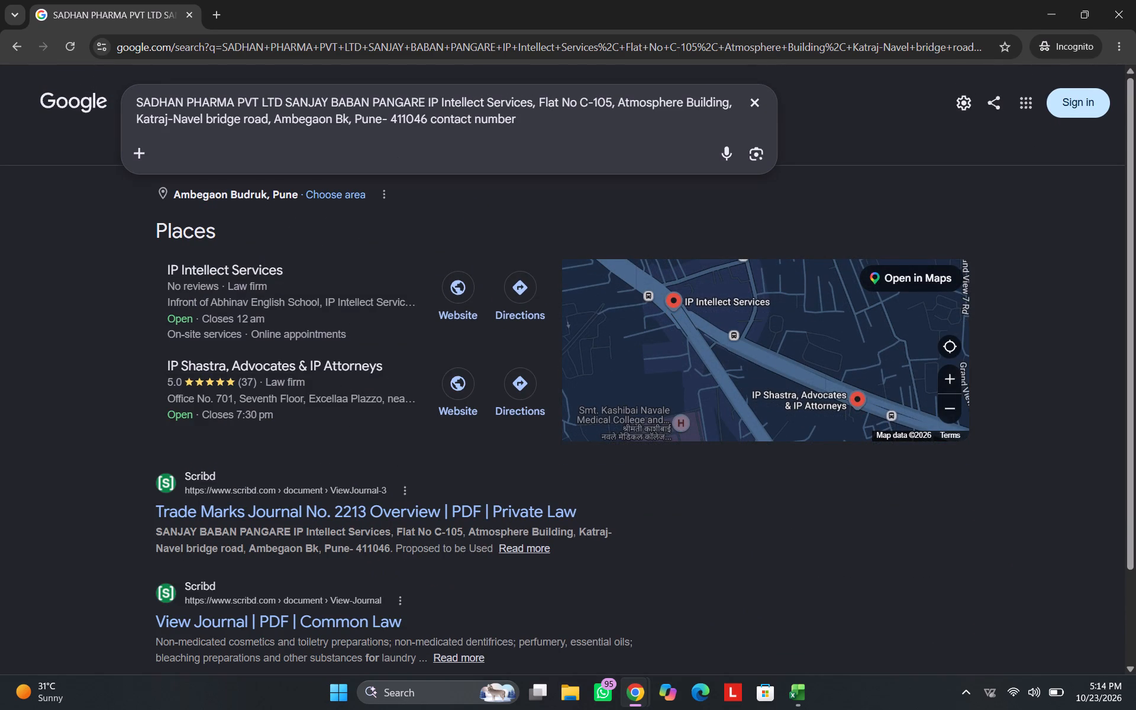
{"action": "left_click", "coordinate": [476, 121]}
{"action": "key", "text": "ctrl+BackSpace"}
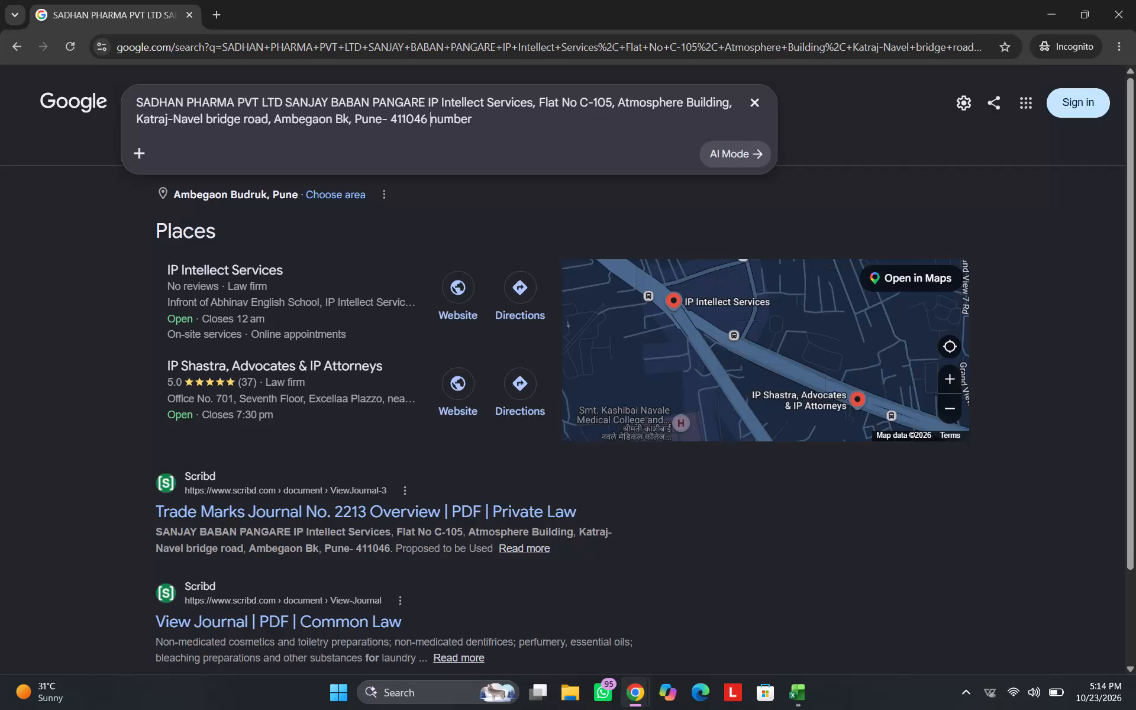
{"action": "type", "text": "gst"}
{"action": "key", "text": "space"}
{"action": "key", "text": "Return"}
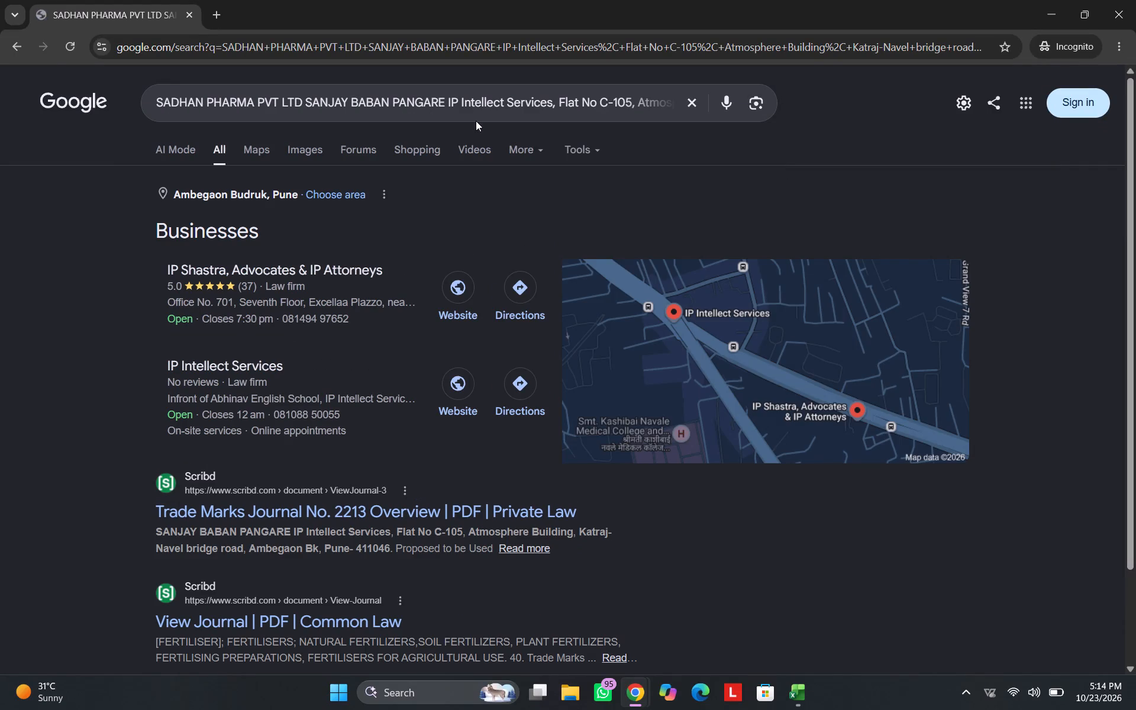
Clear the NUMBER and CONTACT URL cells of row 33843 in TM LEADS 26.
{"action": "left_click_drag", "start_coordinate": [357, 312], "coordinate": [288, 325]}
{"action": "key", "text": "ctrl+c"}
{"action": "key", "text": "alt+Tab"}
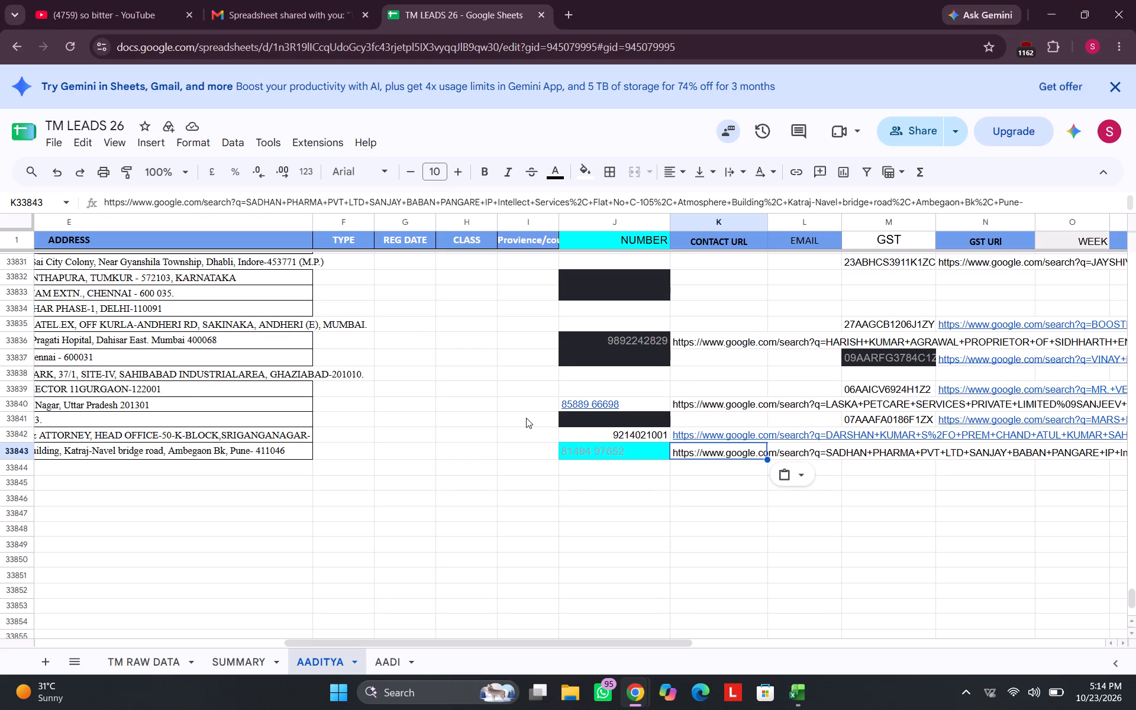
{"action": "key", "text": "Down"}
{"action": "key", "text": "Left"}
{"action": "key", "text": "Up"}
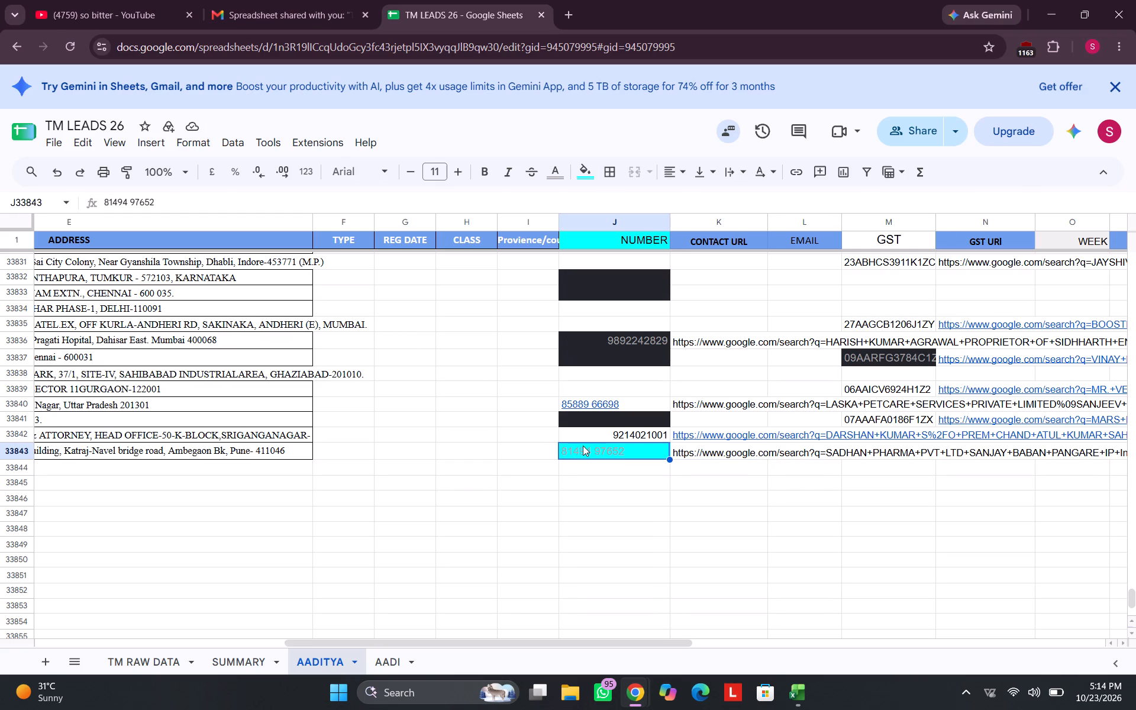
{"action": "key", "text": "BackSpace"}
{"action": "key", "text": "Right"}
{"action": "key", "text": "BackSpace"}
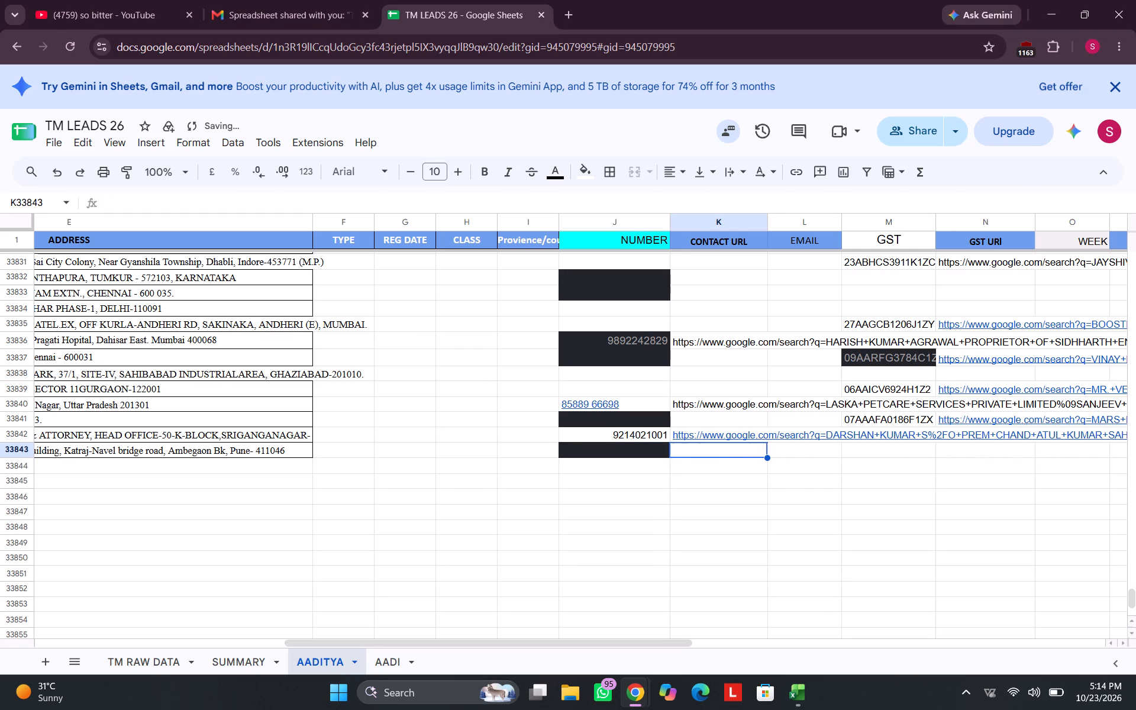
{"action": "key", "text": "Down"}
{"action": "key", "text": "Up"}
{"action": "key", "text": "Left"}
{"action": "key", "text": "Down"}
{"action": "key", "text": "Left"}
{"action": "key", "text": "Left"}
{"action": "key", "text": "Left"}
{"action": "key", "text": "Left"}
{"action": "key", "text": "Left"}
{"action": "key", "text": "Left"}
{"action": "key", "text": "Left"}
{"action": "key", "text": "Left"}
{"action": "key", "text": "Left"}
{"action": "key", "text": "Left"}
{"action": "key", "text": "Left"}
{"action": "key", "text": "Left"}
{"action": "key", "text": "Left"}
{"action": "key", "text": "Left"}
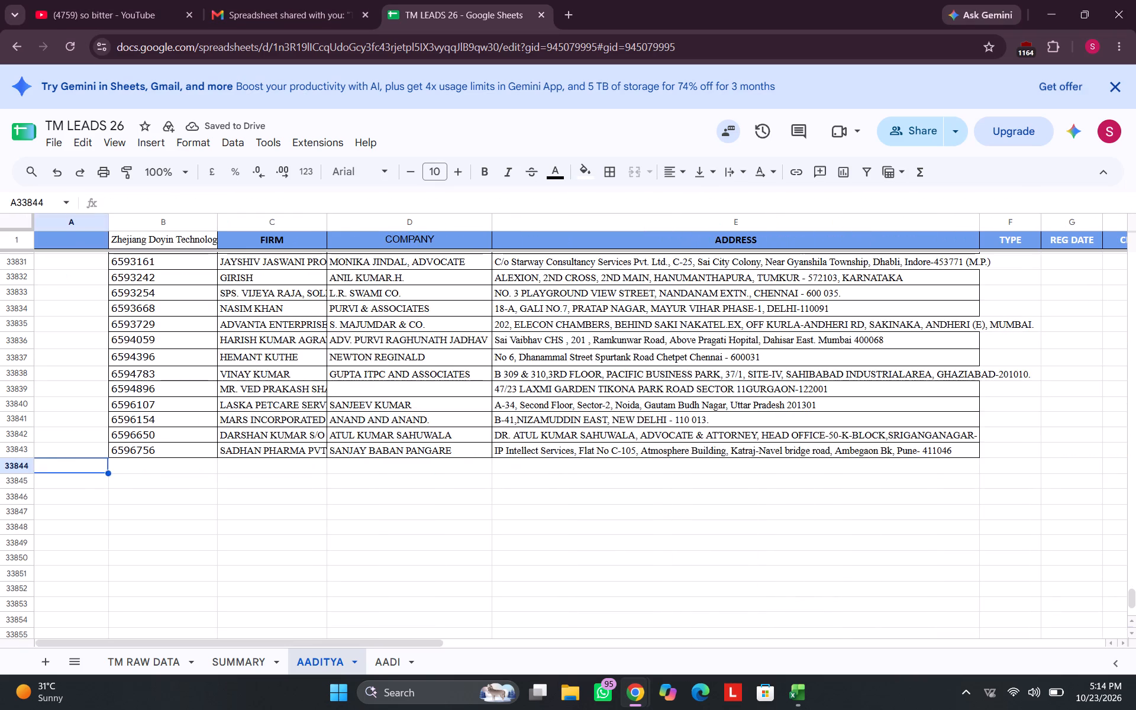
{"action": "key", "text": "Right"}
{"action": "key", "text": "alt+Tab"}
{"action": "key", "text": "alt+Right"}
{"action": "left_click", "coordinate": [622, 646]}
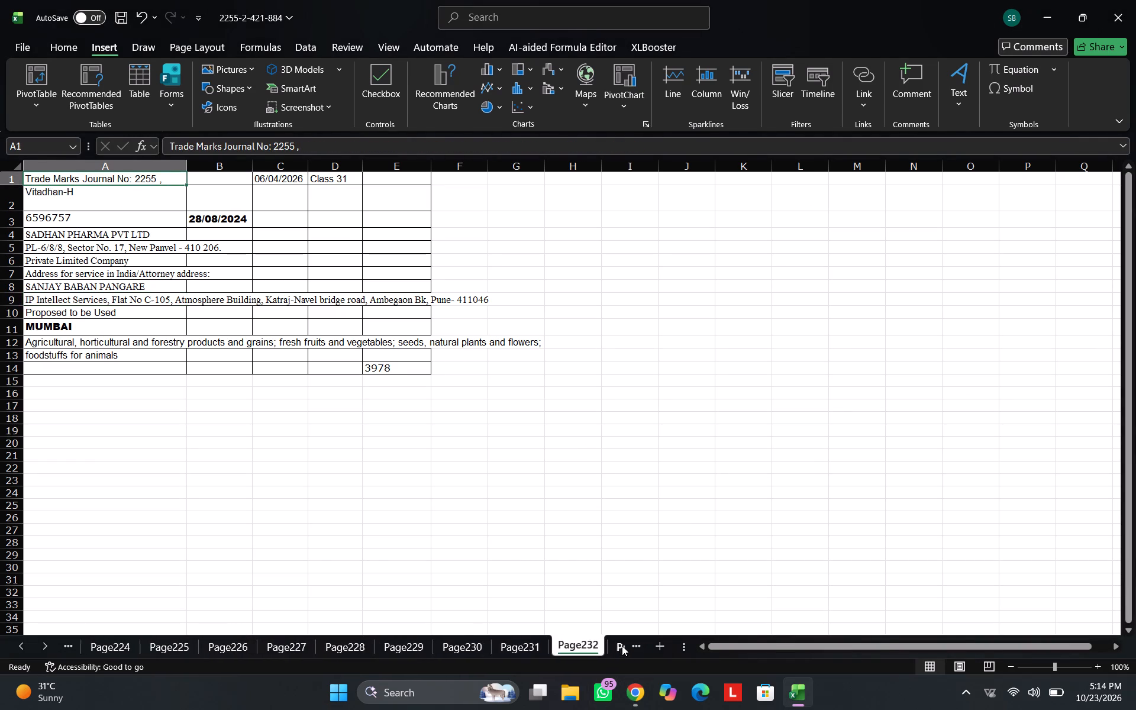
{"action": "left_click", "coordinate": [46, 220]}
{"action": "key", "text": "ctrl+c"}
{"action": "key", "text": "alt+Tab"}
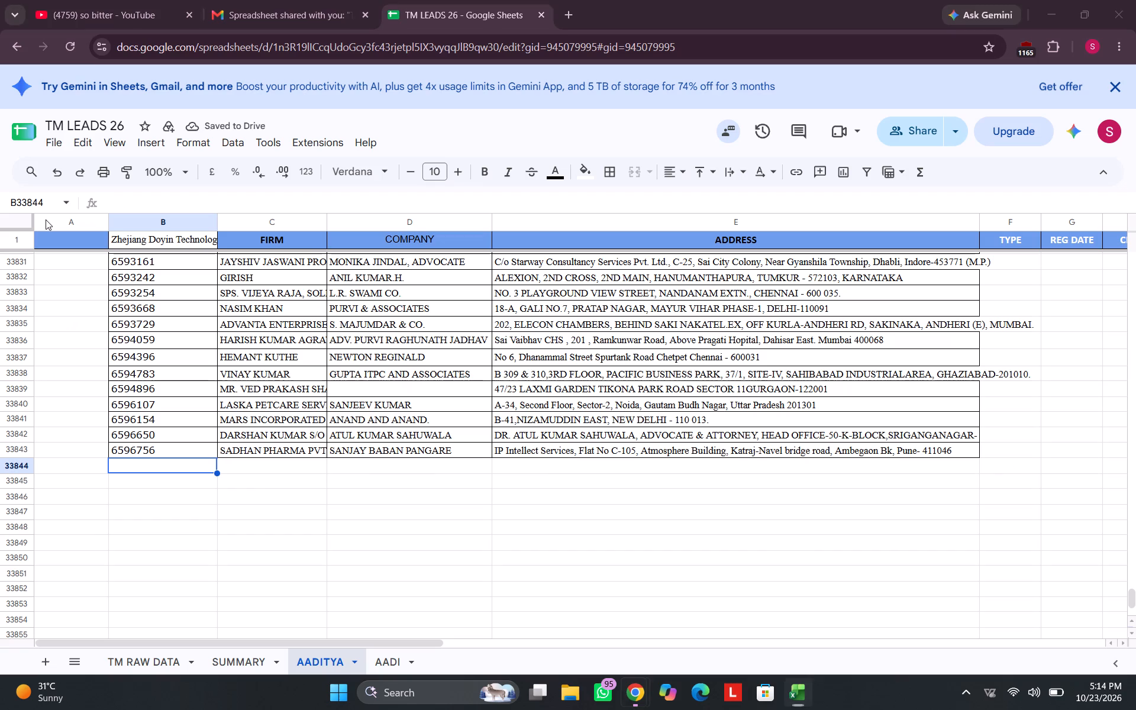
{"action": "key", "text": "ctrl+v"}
Copy the applicant SADHAN PHARMA PVT LTD from Page232 into row 33844's FIRM cell.
{"action": "key", "text": "alt+Tab"}
{"action": "key", "text": "Down"}
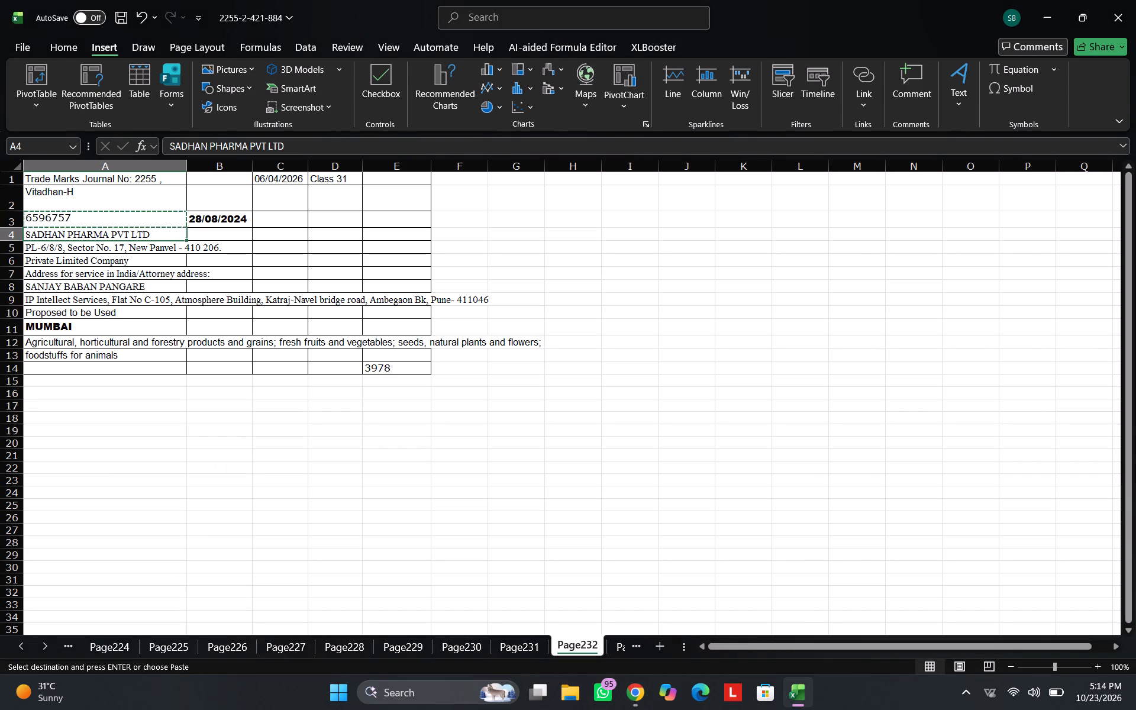
{"action": "key", "text": "ctrl+c"}
{"action": "key", "text": "alt+Tab"}
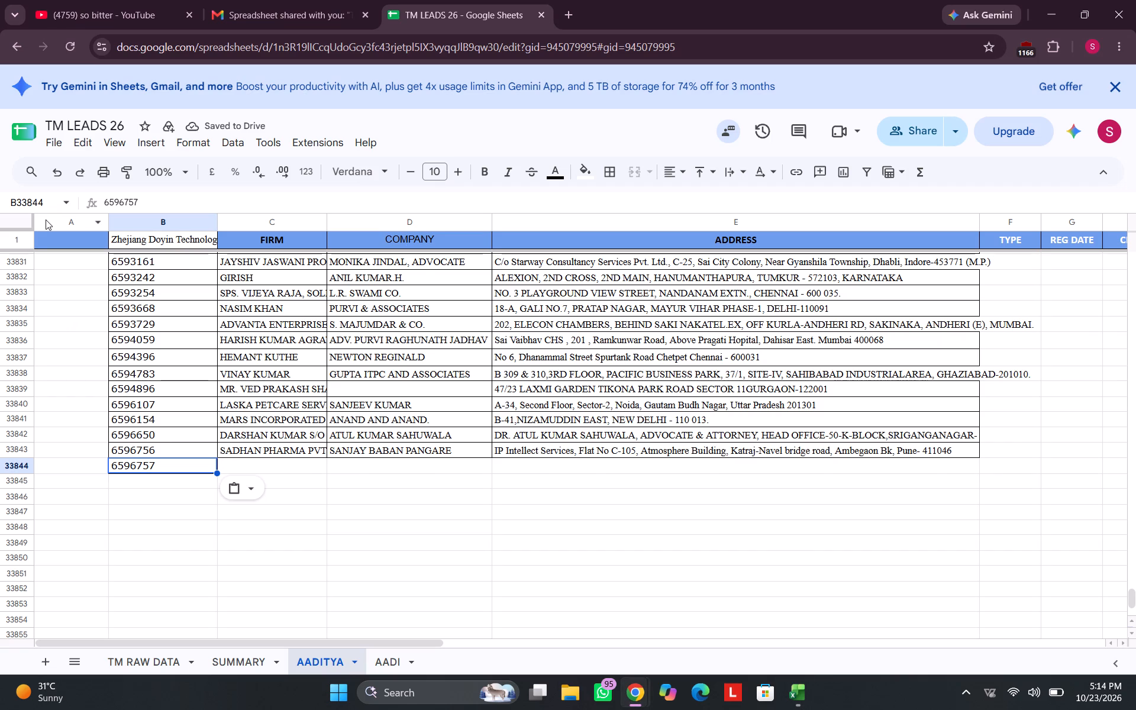
{"action": "key", "text": "Right"}
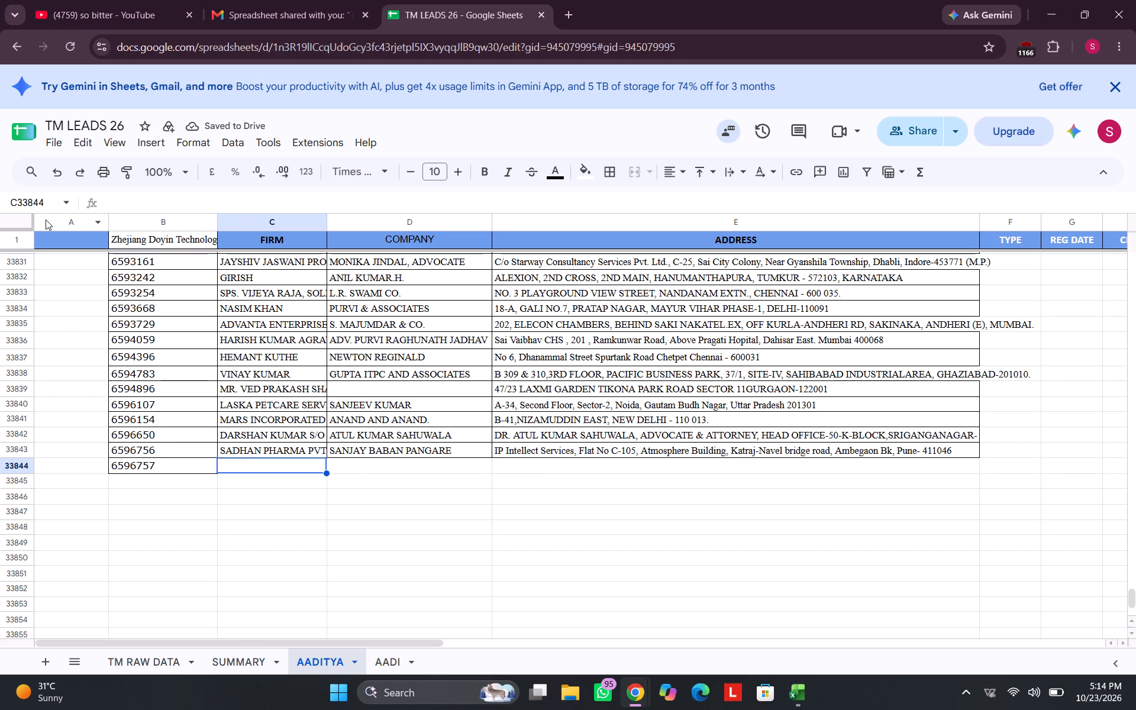
{"action": "key", "text": "ctrl+v"}
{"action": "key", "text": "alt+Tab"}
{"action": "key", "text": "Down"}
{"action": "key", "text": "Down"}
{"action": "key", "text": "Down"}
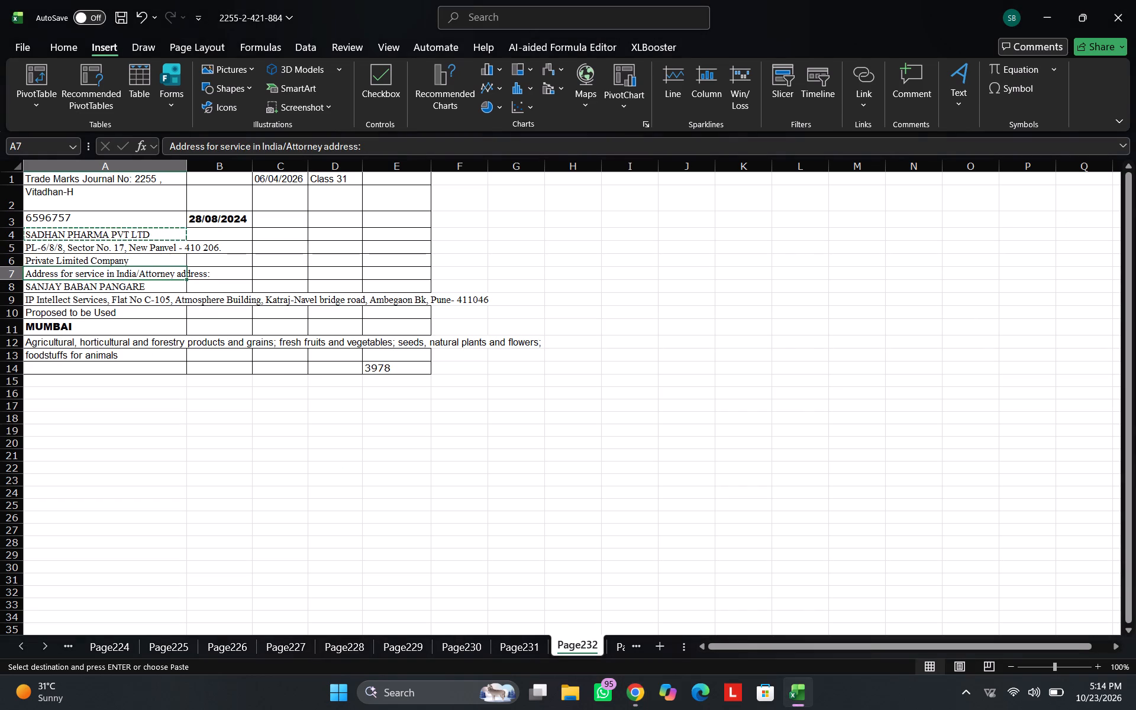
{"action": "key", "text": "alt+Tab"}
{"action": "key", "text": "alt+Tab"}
{"action": "left_click", "coordinate": [627, 651]}
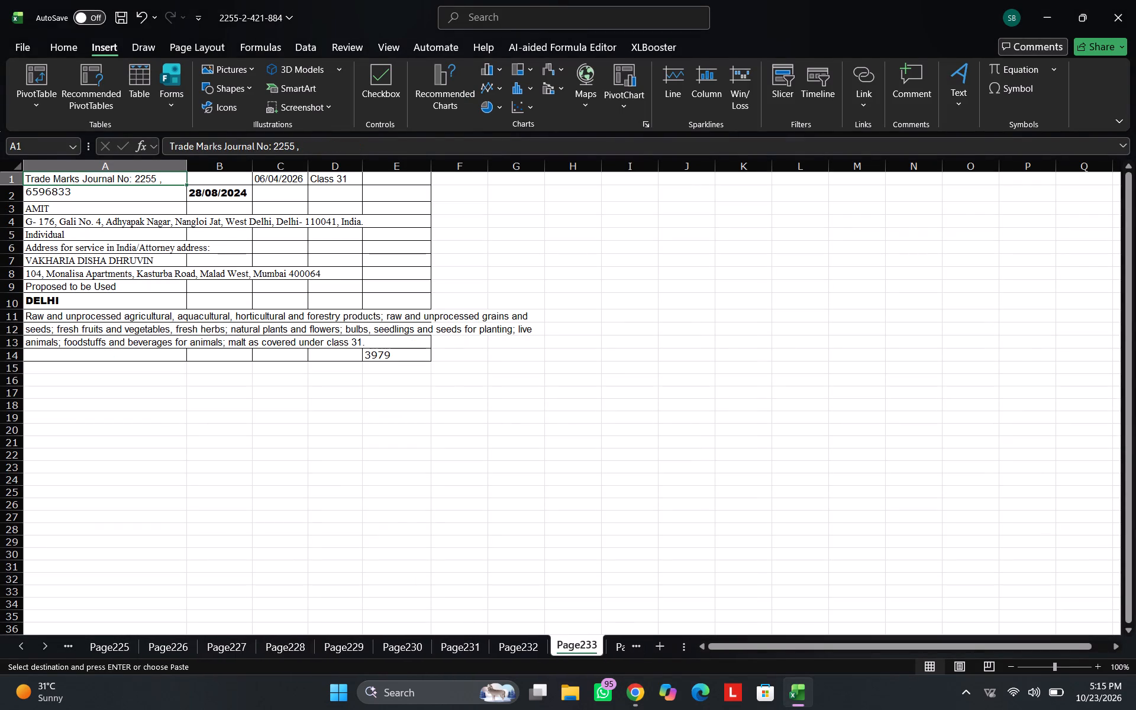
{"action": "left_click", "coordinate": [152, 196]}
{"action": "key", "text": "ctrl+c"}
{"action": "key", "text": "alt+Tab"}
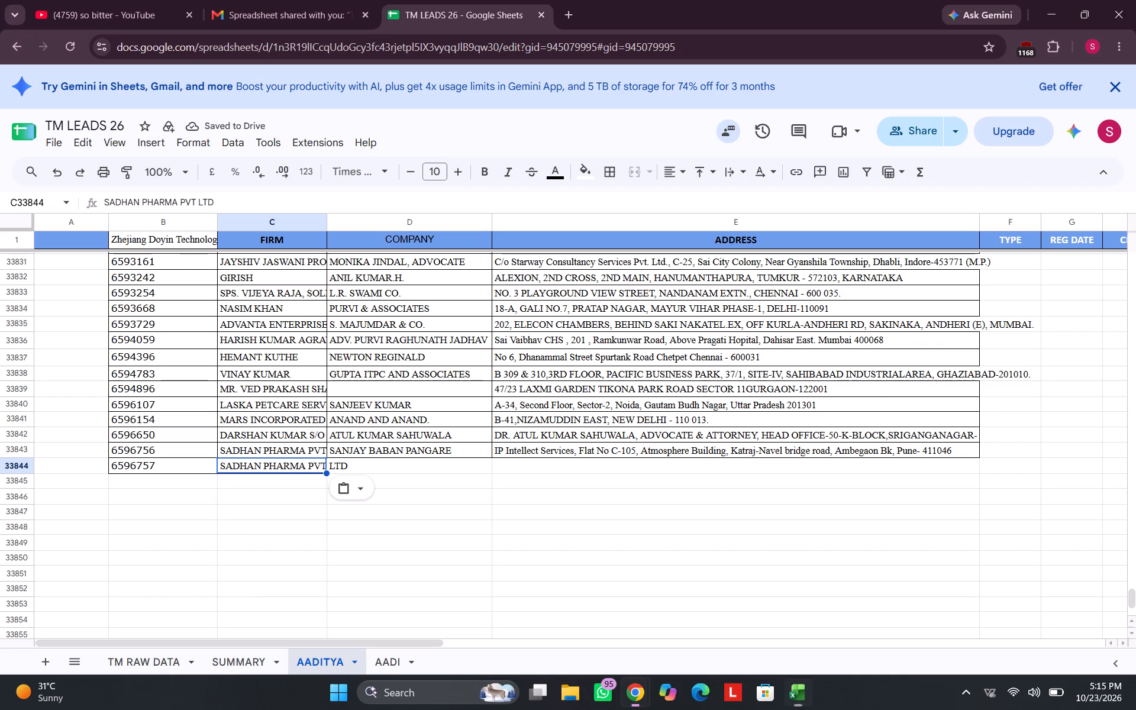
{"action": "key", "text": "Left"}
{"action": "key", "text": "ctrl+v"}
{"action": "key", "text": "alt+Tab"}
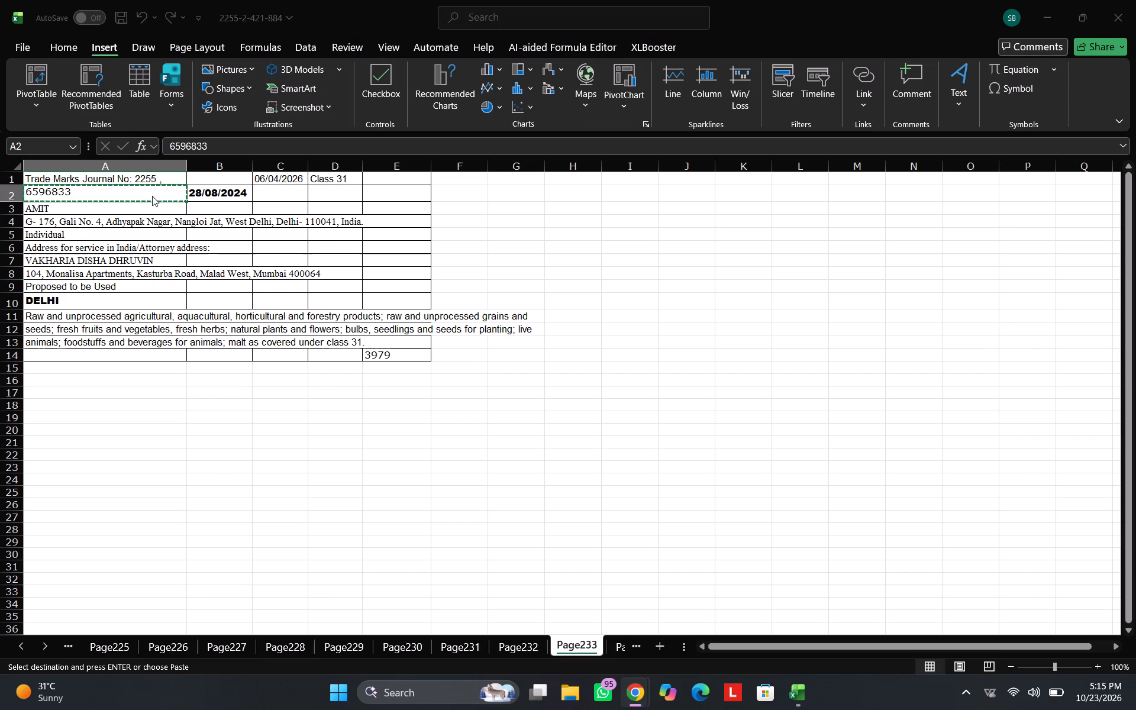
Copy the applicant's name from the workbook's Page233 sheet into the FIRM cell of row 33844 in TM LEADS 26, replacing its contents.
{"action": "key", "text": "Down"}
{"action": "key", "text": "ctrl+c"}
{"action": "key", "text": "alt+Tab"}
{"action": "key", "text": "Right"}
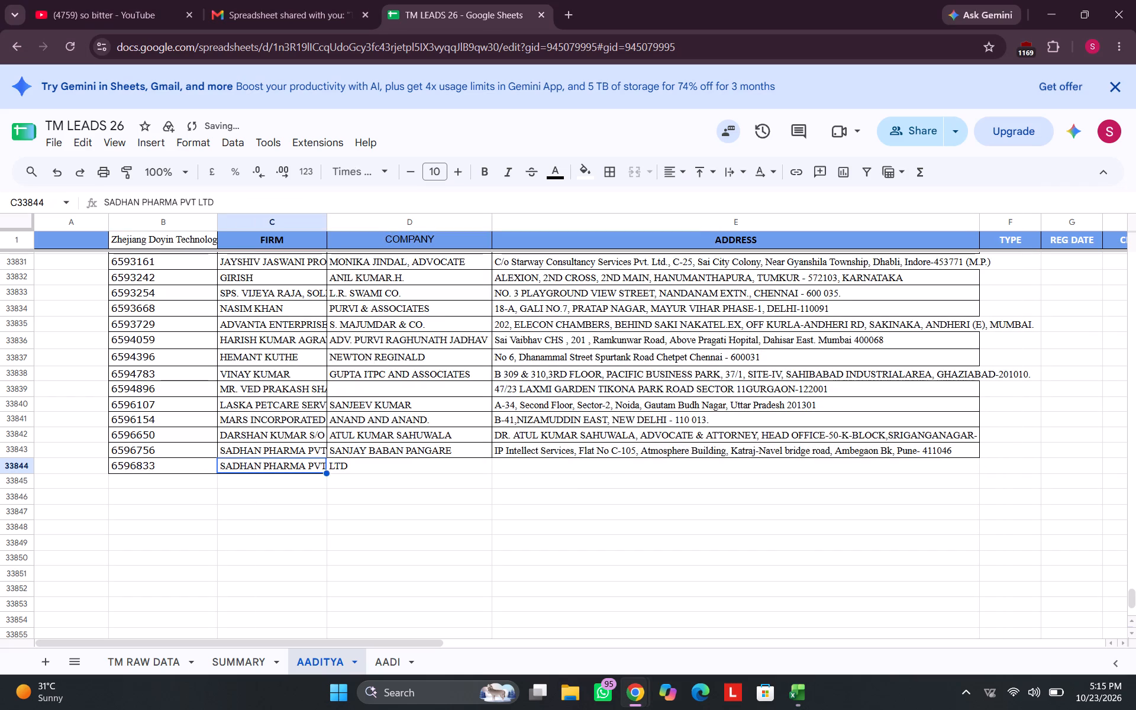
{"action": "key", "text": "ctrl+v"}
Copy the attorney's name from the Page233 sheet into row 33844's COMPANY cell in TM LEADS 26.
{"action": "key", "text": "alt+Tab"}
{"action": "key", "text": "Down"}
{"action": "key", "text": "Down"}
{"action": "key", "text": "Down"}
{"action": "key", "text": "Down"}
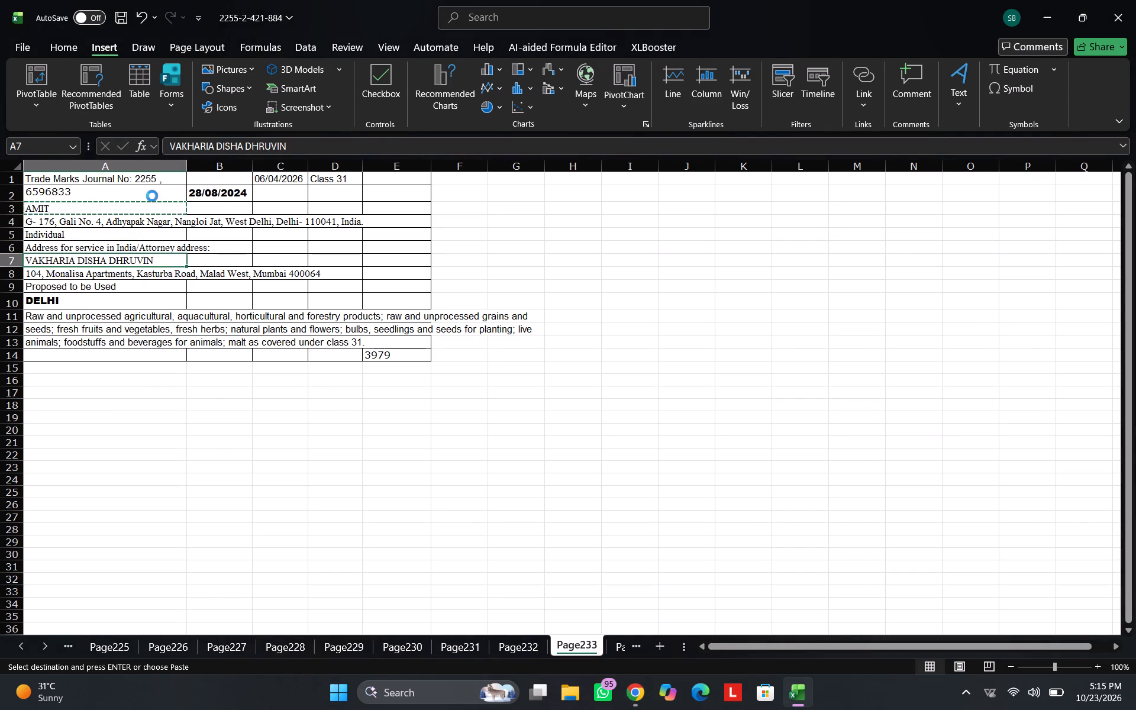
{"action": "key", "text": "ctrl+c"}
{"action": "key", "text": "alt+Tab"}
{"action": "key", "text": "Right"}
{"action": "key", "text": "ctrl+v"}
Copy the attorney's address from the Page233 sheet into row 33844's ADDRESS cell in TM LEADS 26.
{"action": "key", "text": "alt+Tab"}
{"action": "key", "text": "Down"}
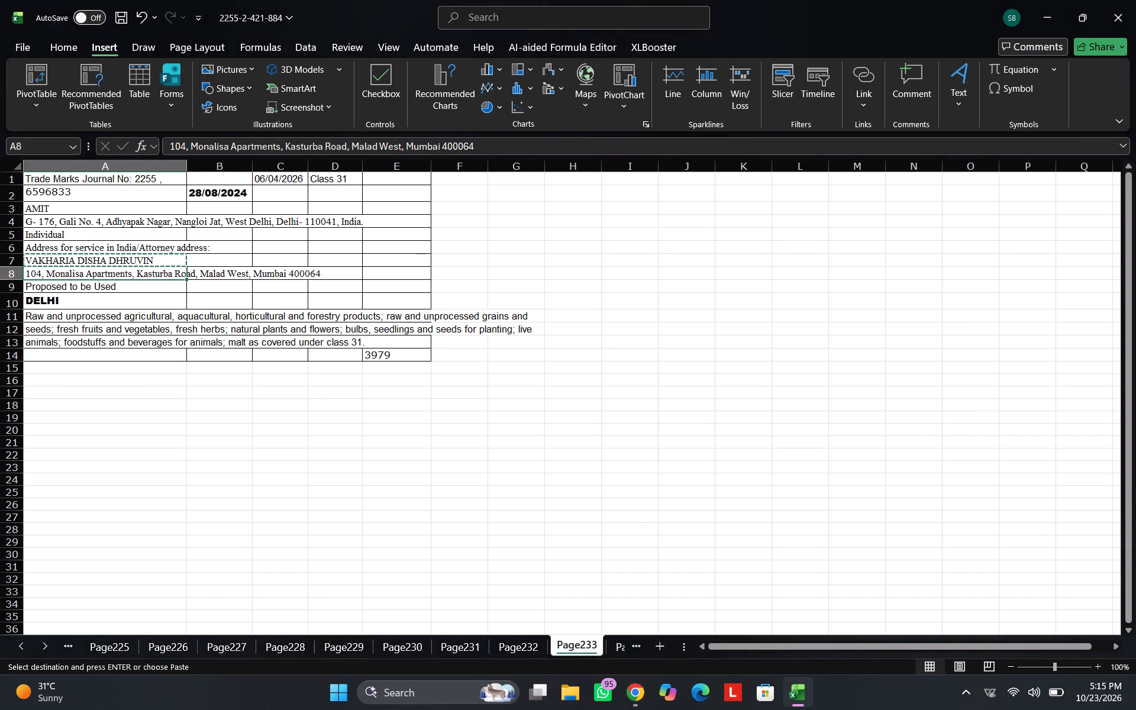
{"action": "key", "text": "ctrl+c"}
{"action": "key", "text": "alt+Tab"}
{"action": "key", "text": "Right"}
{"action": "key", "text": "ctrl+v"}
Search Google for row 33844's firm, company and address details followed by "contact number", and look through the results.
{"action": "key", "text": "Right"}
{"action": "key", "text": "shift+Left"}
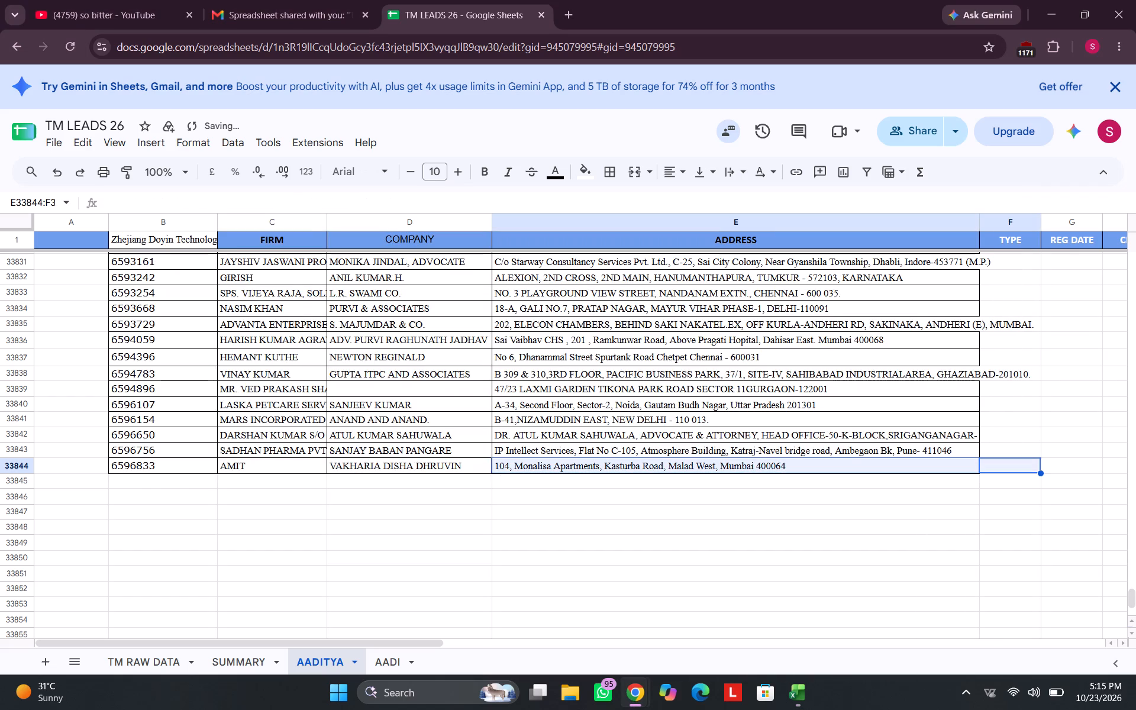
{"action": "key", "text": "shift+Left"}
{"action": "key", "text": "shift+Left"}
{"action": "key", "text": "ctrl+c"}
{"action": "key", "text": "alt+Tab"}
{"action": "key", "text": "alt+Right"}
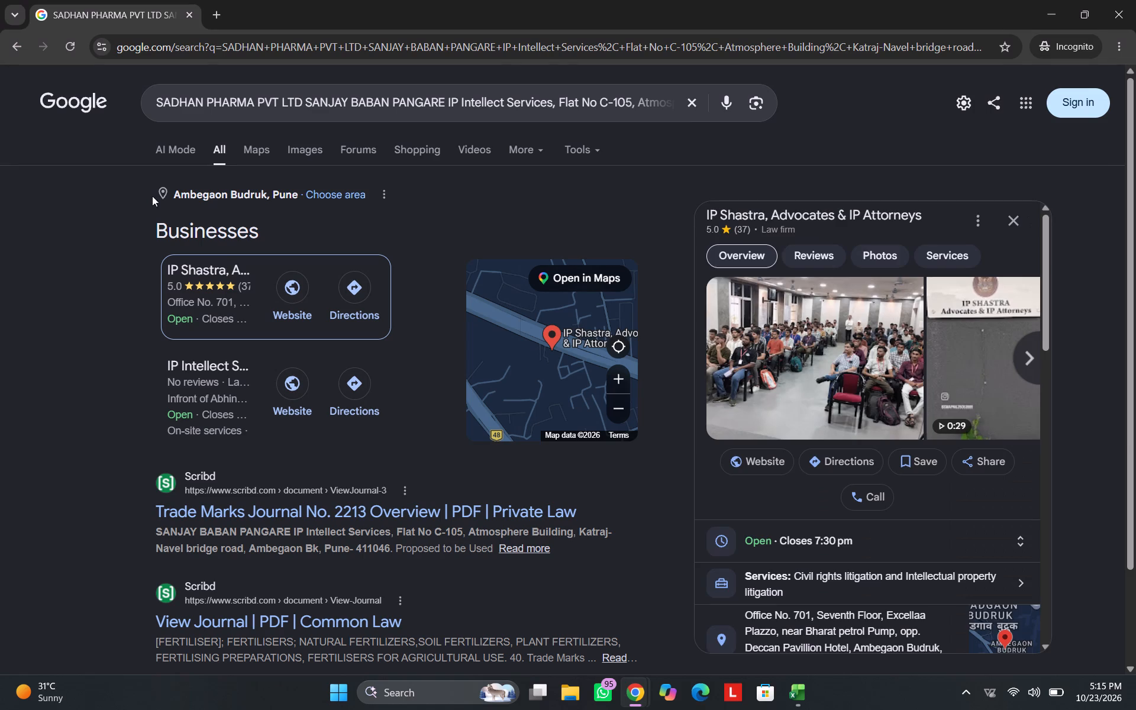
{"action": "left_click", "coordinate": [695, 108]}
{"action": "left_click", "coordinate": [632, 101], "text": "ctrl"}
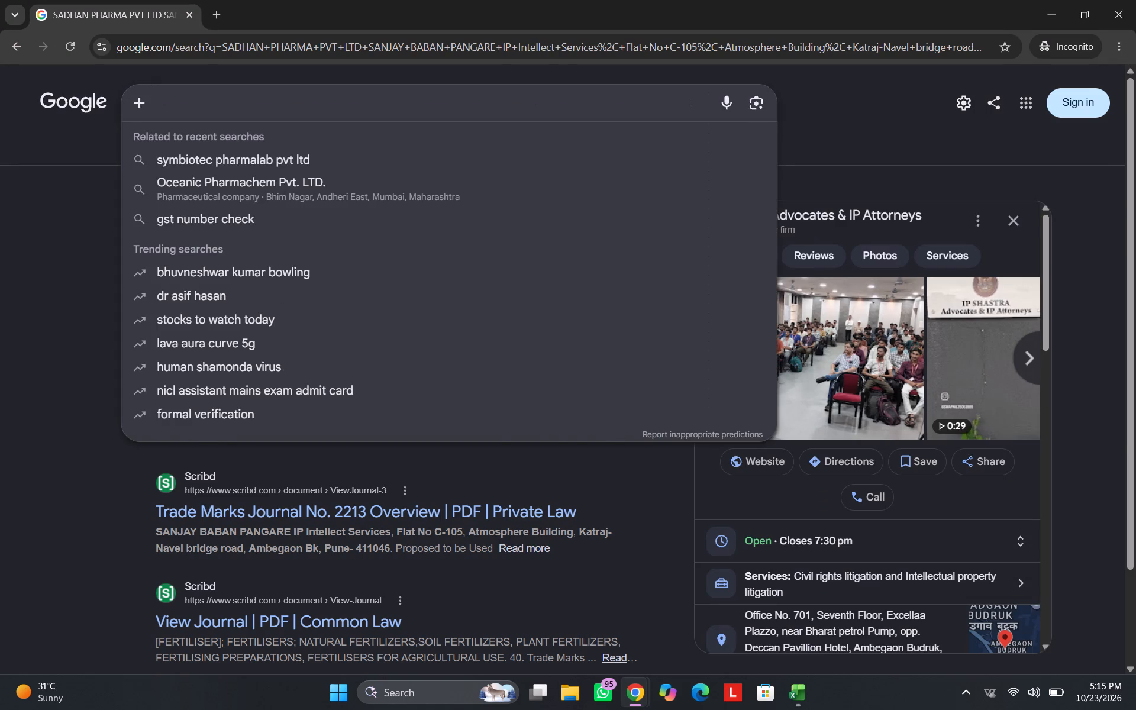
{"action": "key", "text": "ctrl+v"}
{"action": "key", "text": "space"}
{"action": "type", "text": "contact number"}
{"action": "key", "text": "space"}
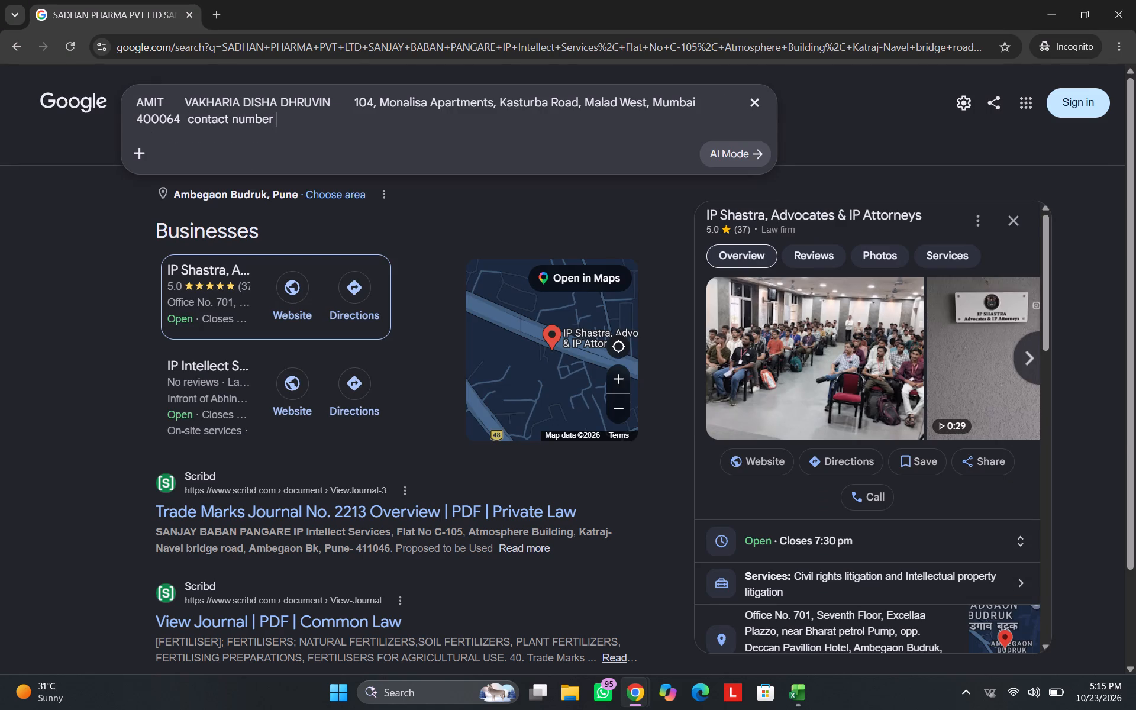
{"action": "key", "text": "Return"}
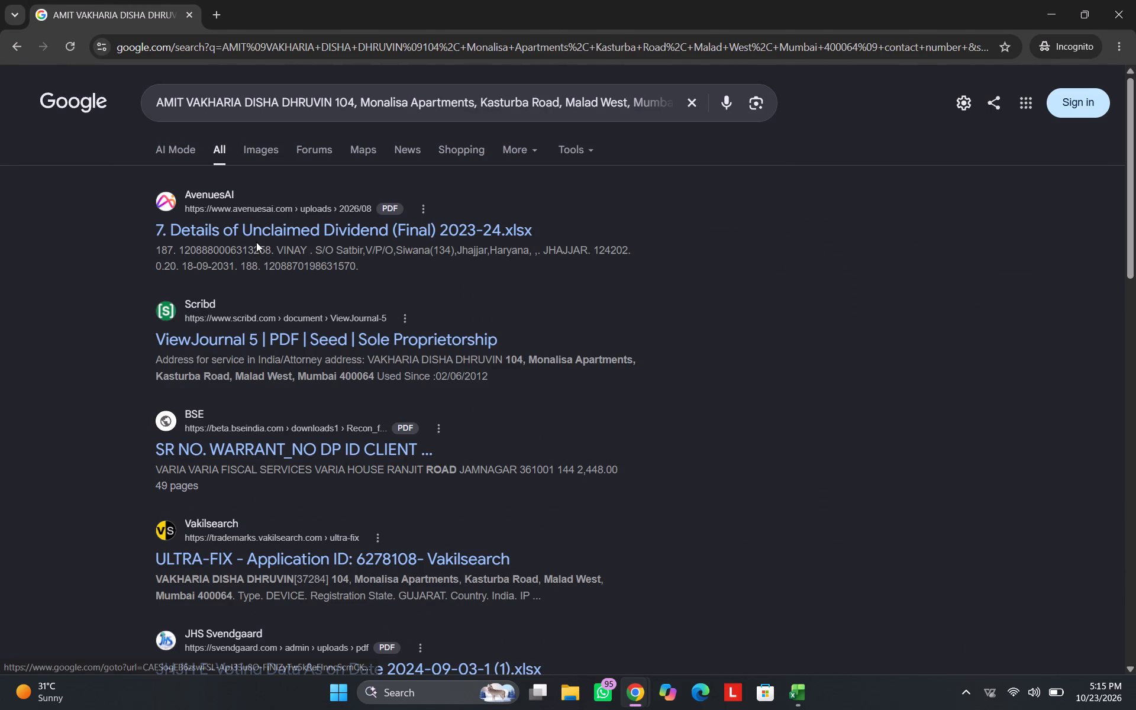
{"action": "scroll", "coordinate": [369, 283], "scroll_direction": "down", "scroll_amount": 1}
{"action": "scroll", "coordinate": [369, 283], "scroll_direction": "up", "scroll_amount": 1}
{"action": "scroll", "coordinate": [369, 411], "scroll_direction": "down", "scroll_amount": 1}
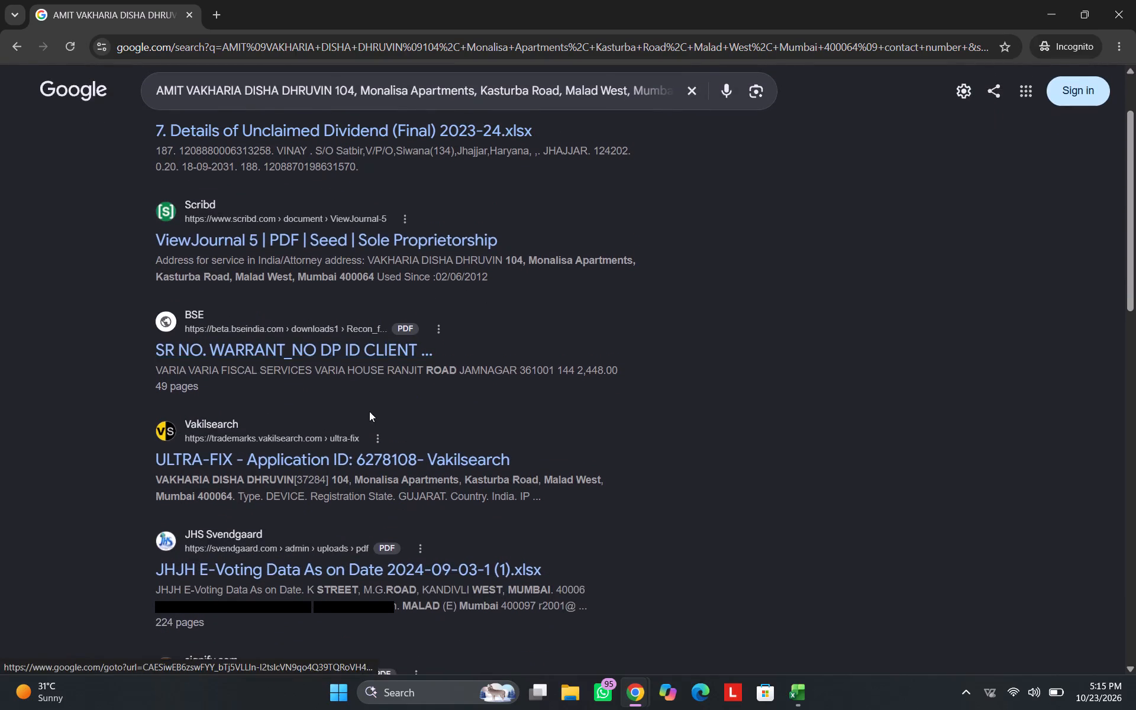
{"action": "scroll", "coordinate": [369, 411], "scroll_direction": "down", "scroll_amount": 1}
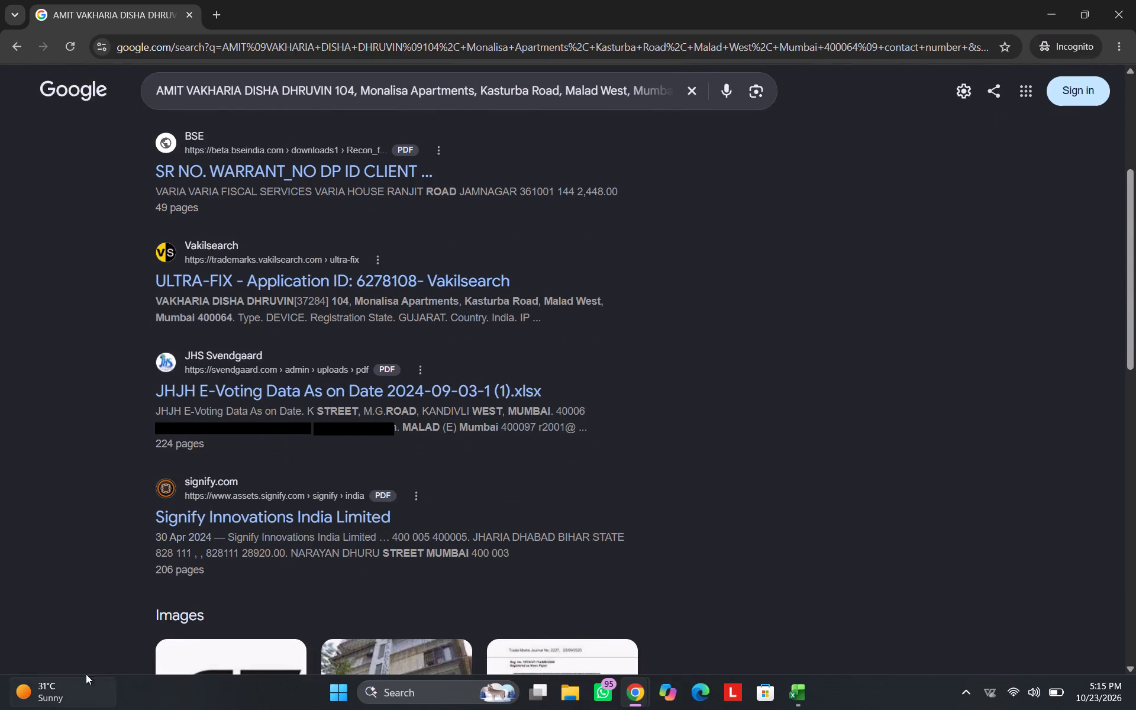
{"action": "scroll", "coordinate": [243, 586], "scroll_direction": "down", "scroll_amount": 4}
{"action": "scroll", "coordinate": [367, 408], "scroll_direction": "up", "scroll_amount": 8}
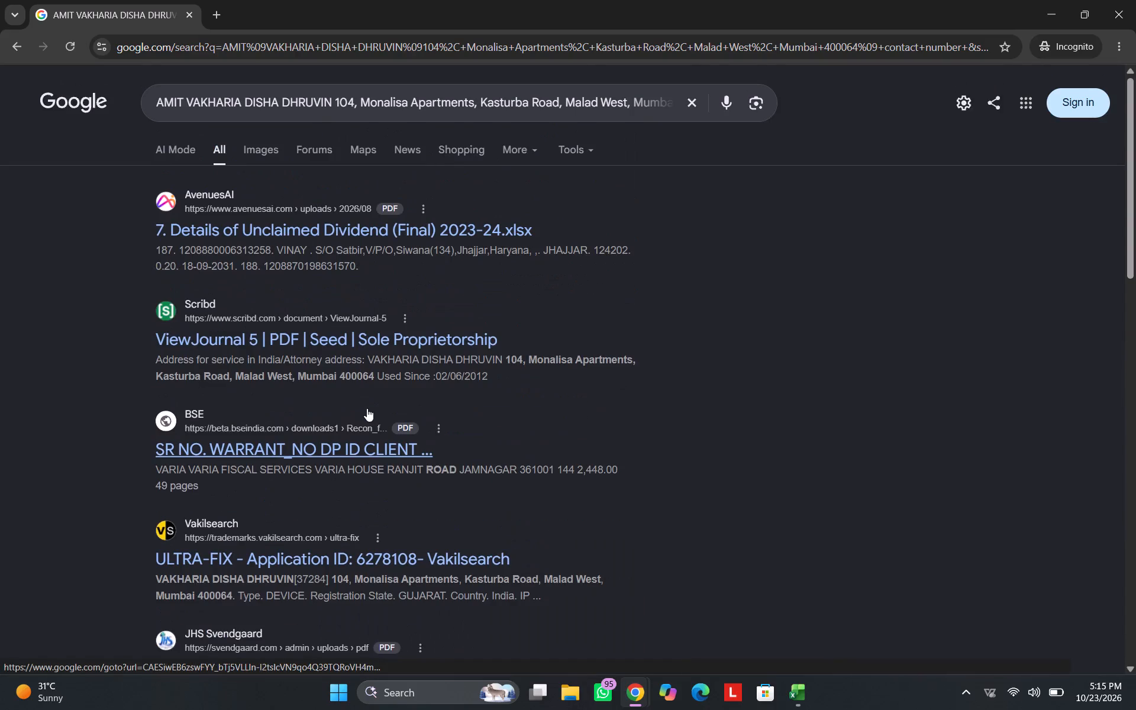
Change "contact" to "gst" in the Google query for row 33844 and rerun the search.
{"action": "left_click", "coordinate": [603, 122]}
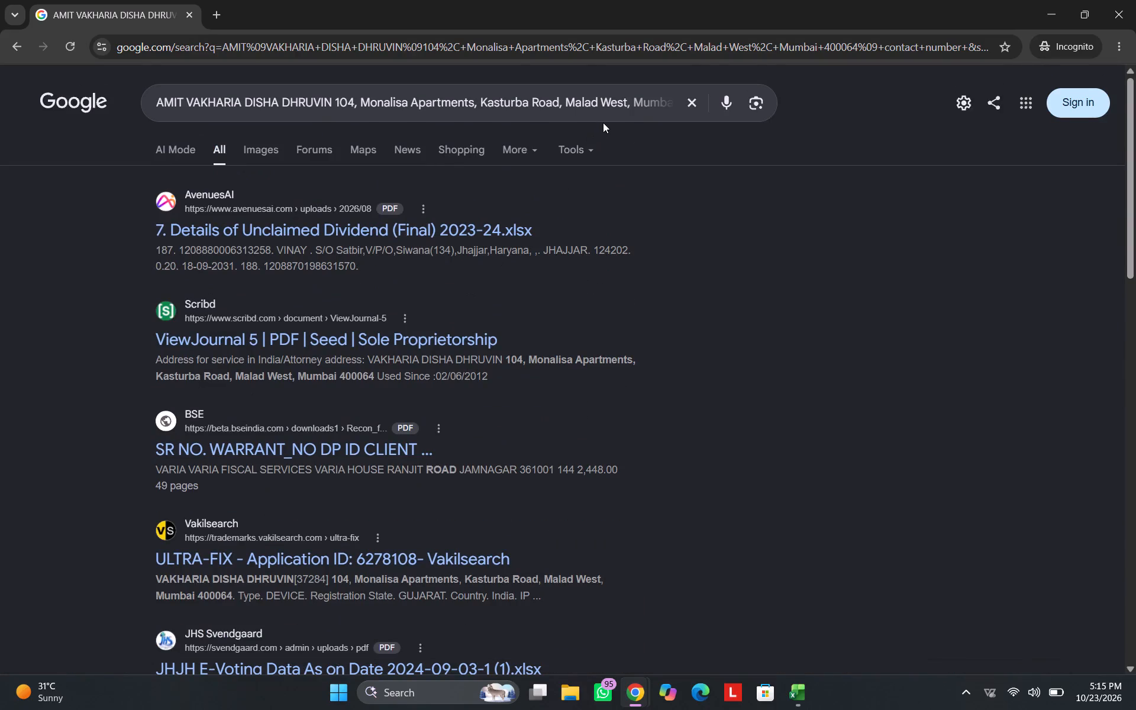
{"action": "left_click", "coordinate": [612, 115]}
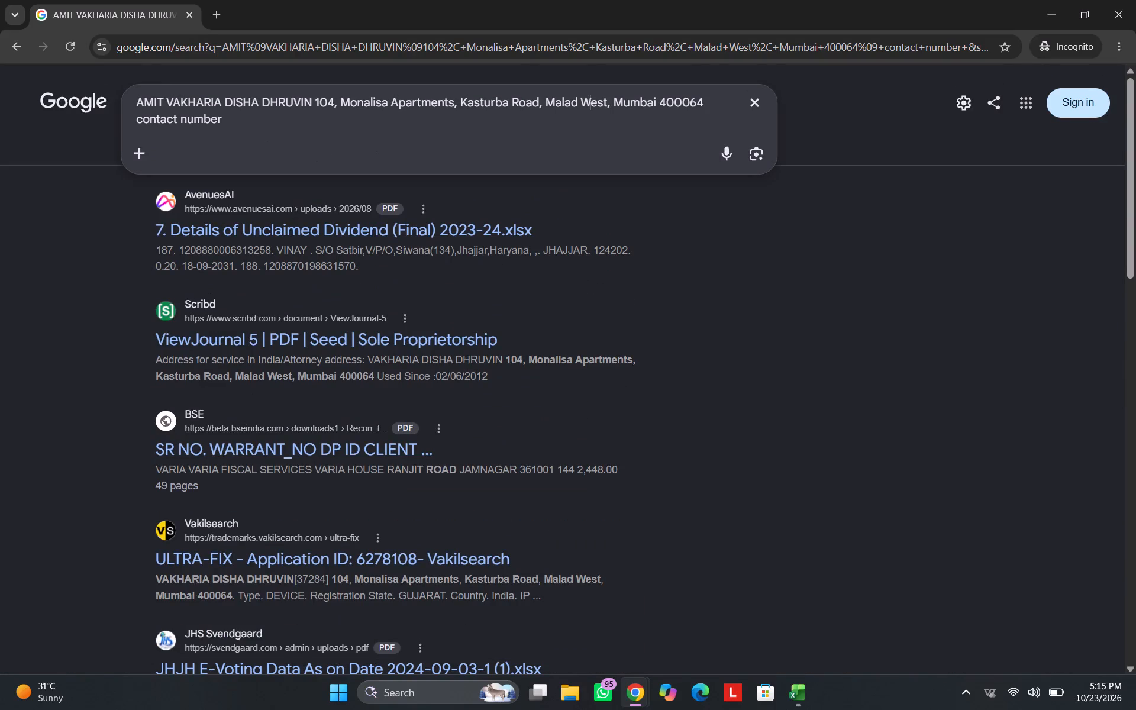
{"action": "left_click", "coordinate": [181, 121]}
{"action": "key", "text": "ctrl+BackSpace"}
{"action": "type", "text": "gst"}
{"action": "key", "text": "space"}
{"action": "key", "text": "Return"}
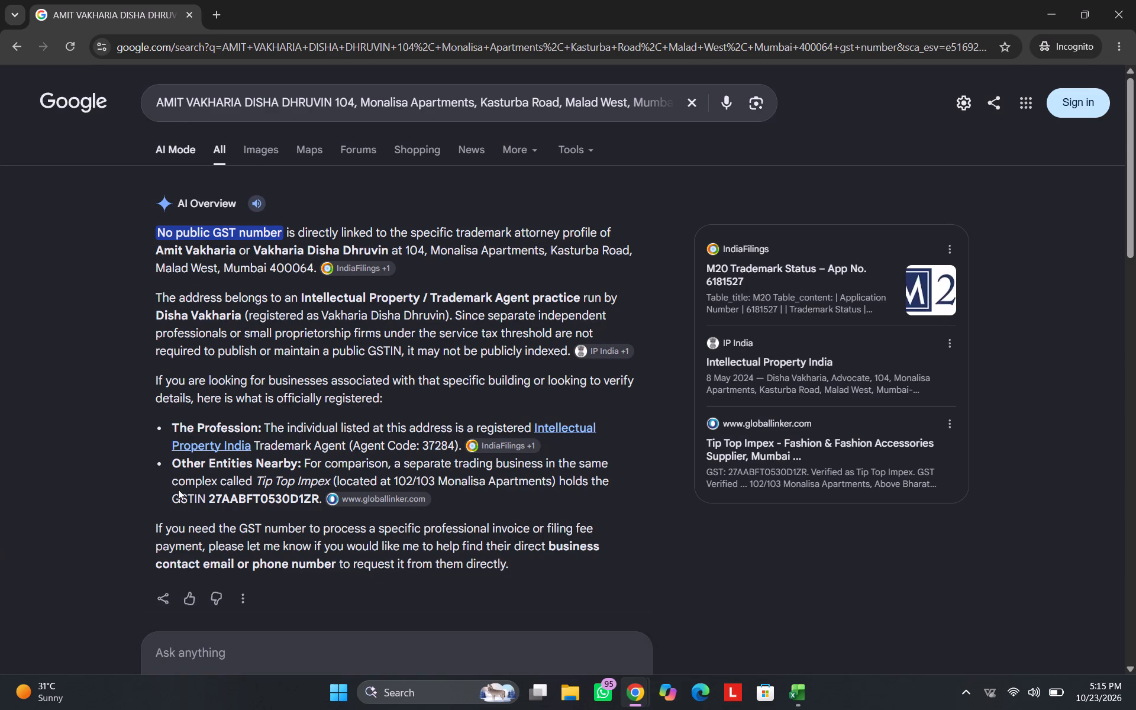
Copy the GSTIN given for Tip Top Impex in the AI Overview into row 33844's GST cell in TM LEADS 26.
{"action": "double_click", "coordinate": [301, 502]}
{"action": "key", "text": "ctrl+c"}
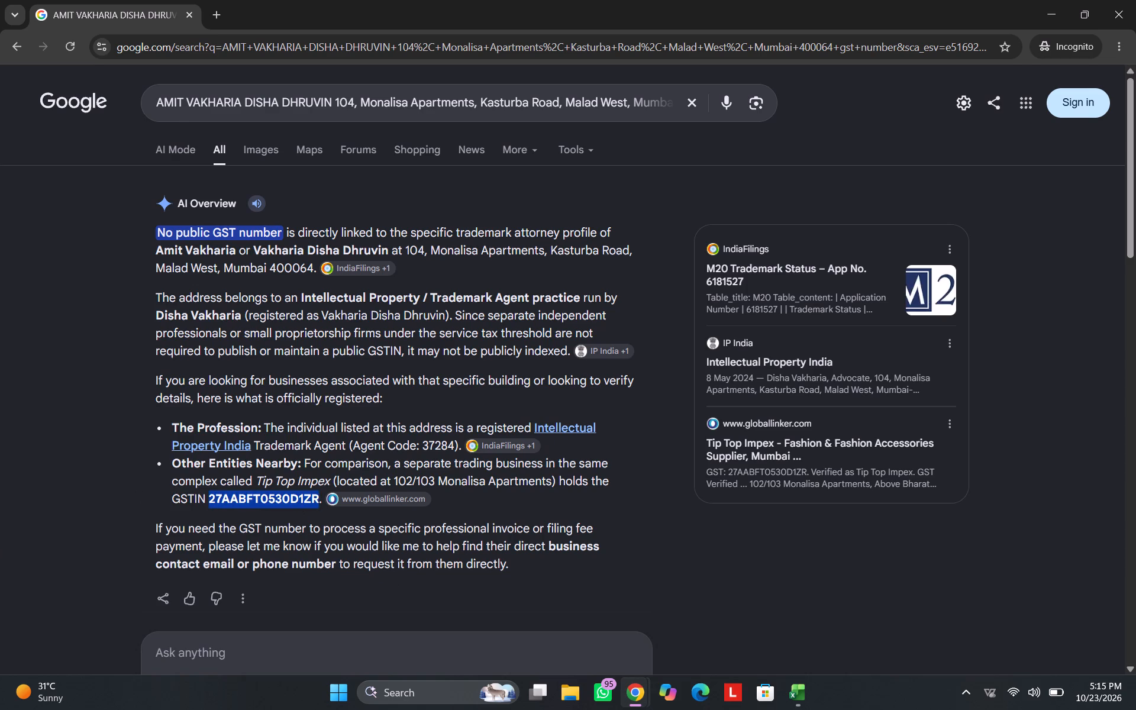
{"action": "key", "text": "alt+Tab"}
{"action": "scroll", "coordinate": [679, 452], "scroll_direction": "left", "scroll_amount": 3}
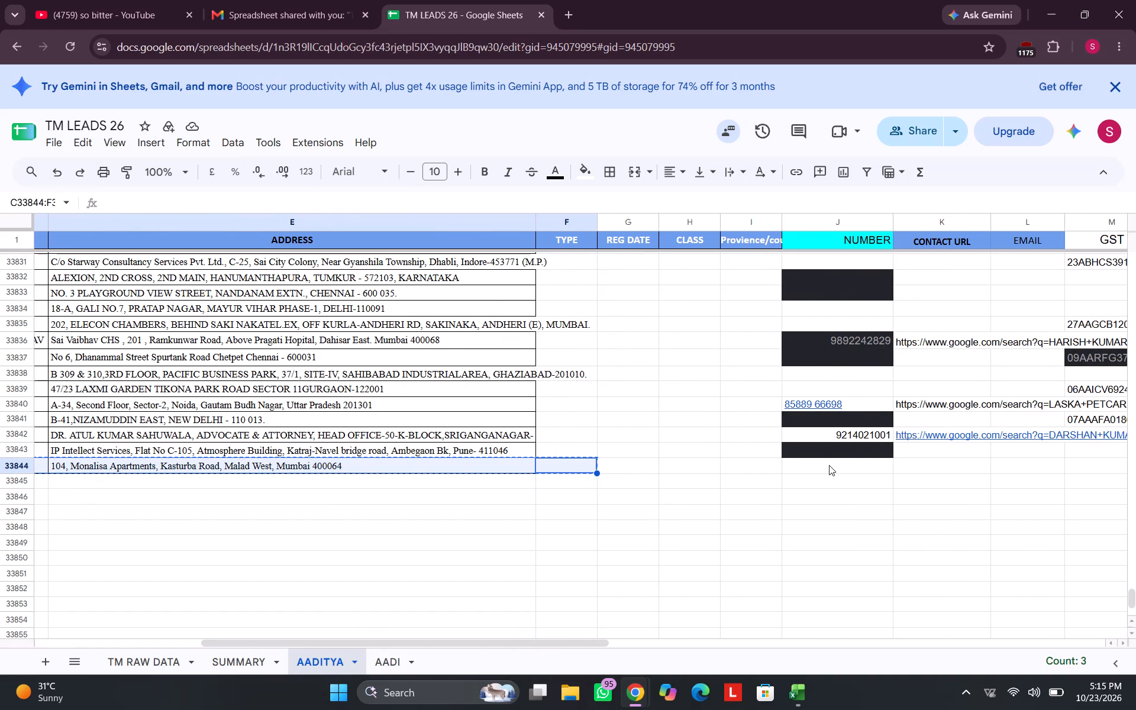
{"action": "left_click", "coordinate": [829, 465]}
{"action": "scroll", "coordinate": [829, 465], "scroll_direction": "left", "scroll_amount": 1}
{"action": "left_click", "coordinate": [954, 464]}
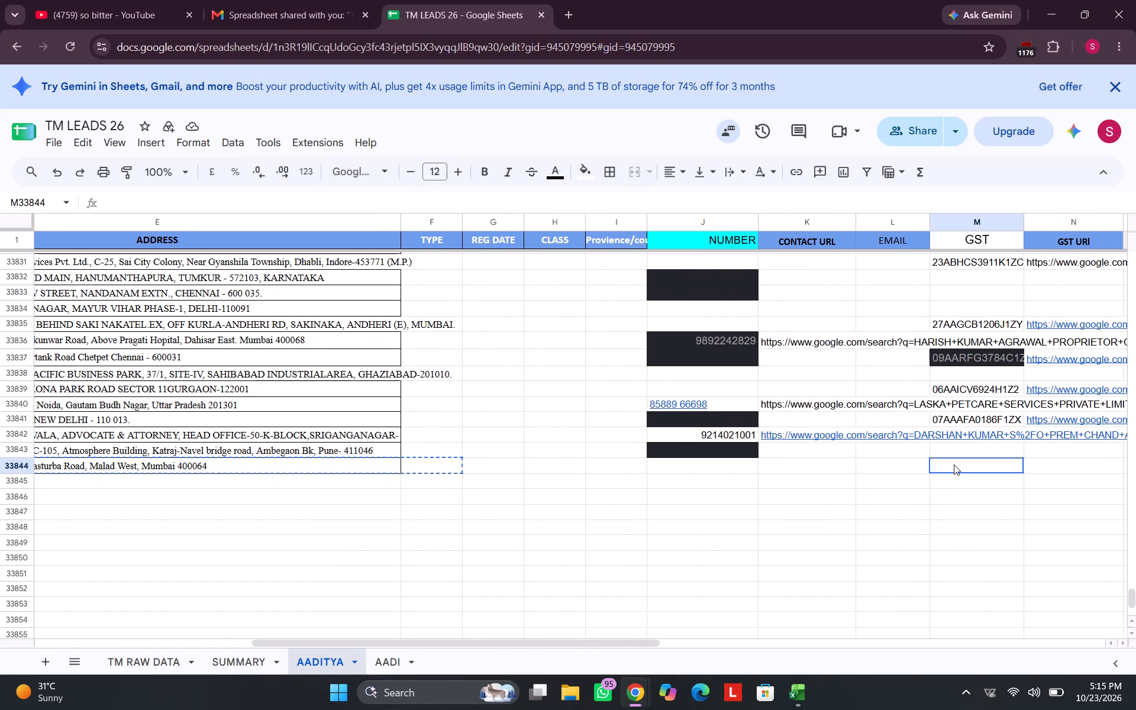
{"action": "key", "text": "ctrl+v"}
Copy the Google GST search page's URL into row 33844's GST URL cell in TM LEADS 26.
{"action": "key", "text": "alt+Tab"}
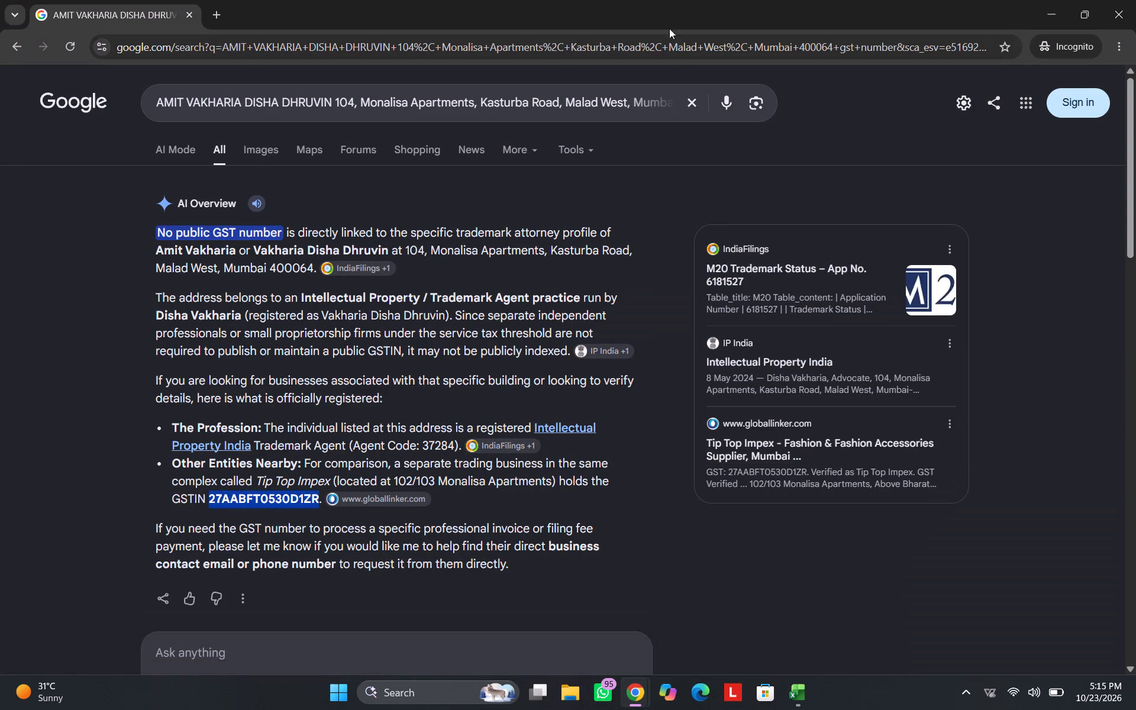
{"action": "left_click", "coordinate": [689, 42]}
{"action": "key", "text": "ctrl+c"}
{"action": "key", "text": "alt+Tab"}
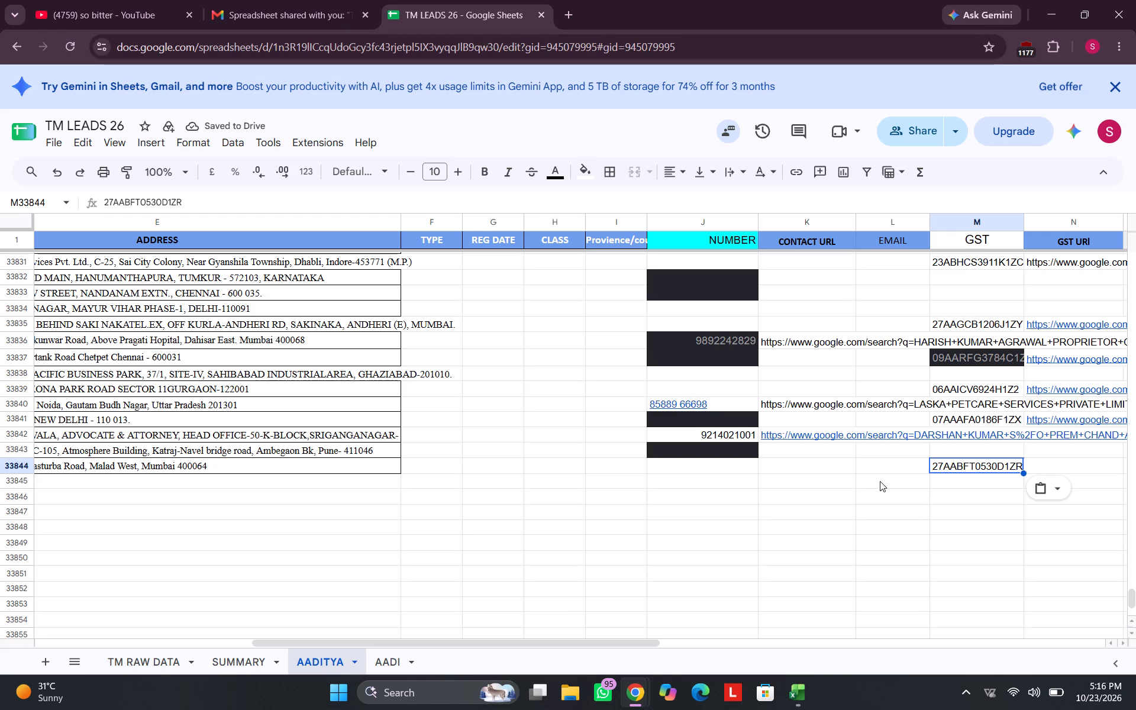
{"action": "scroll", "coordinate": [921, 474], "scroll_direction": "left", "scroll_amount": 2}
{"action": "left_click", "coordinate": [924, 467]}
{"action": "key", "text": "ctrl+v"}
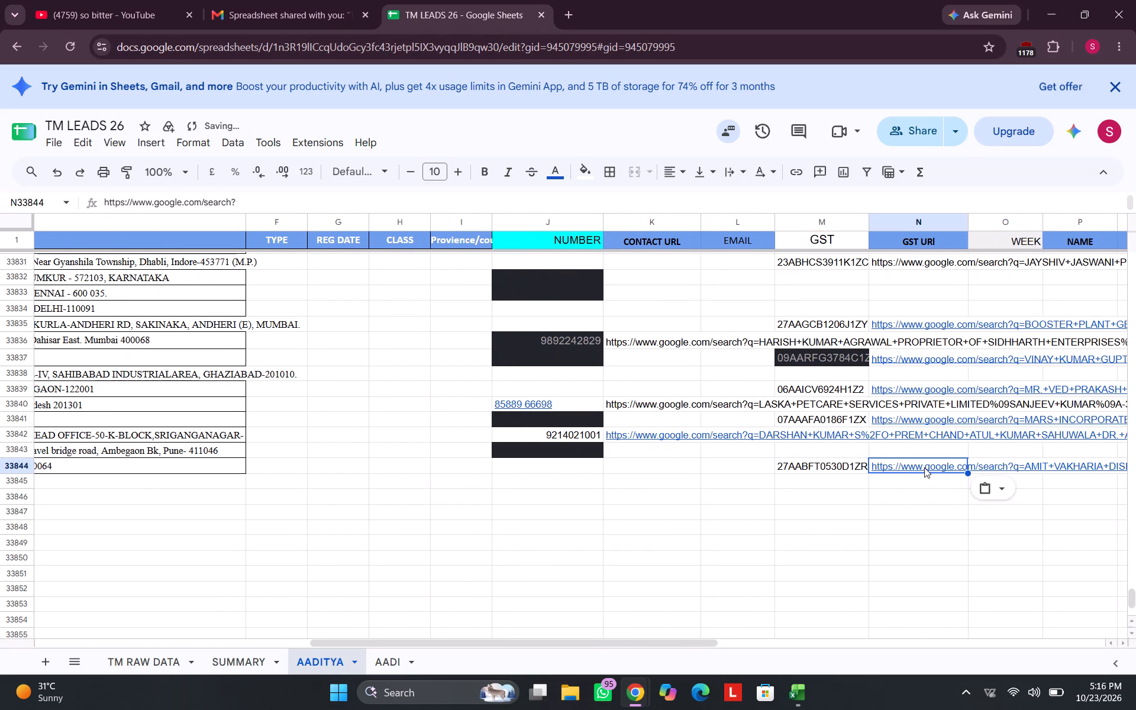
{"action": "key", "text": "Down"}
{"action": "key", "text": "Left"}
{"action": "key", "text": "Left"}
{"action": "key", "text": "Left"}
{"action": "key", "text": "Left"}
{"action": "key", "text": "Left"}
{"action": "key", "text": "Left"}
{"action": "key", "text": "Left"}
{"action": "key", "text": "Left"}
{"action": "key", "text": "Left"}
{"action": "key", "text": "Left"}
{"action": "key", "text": "Left"}
{"action": "key", "text": "Left"}
{"action": "key", "text": "Left"}
{"action": "key", "text": "Left"}
{"action": "key", "text": "Left"}
{"action": "key", "text": "Left"}
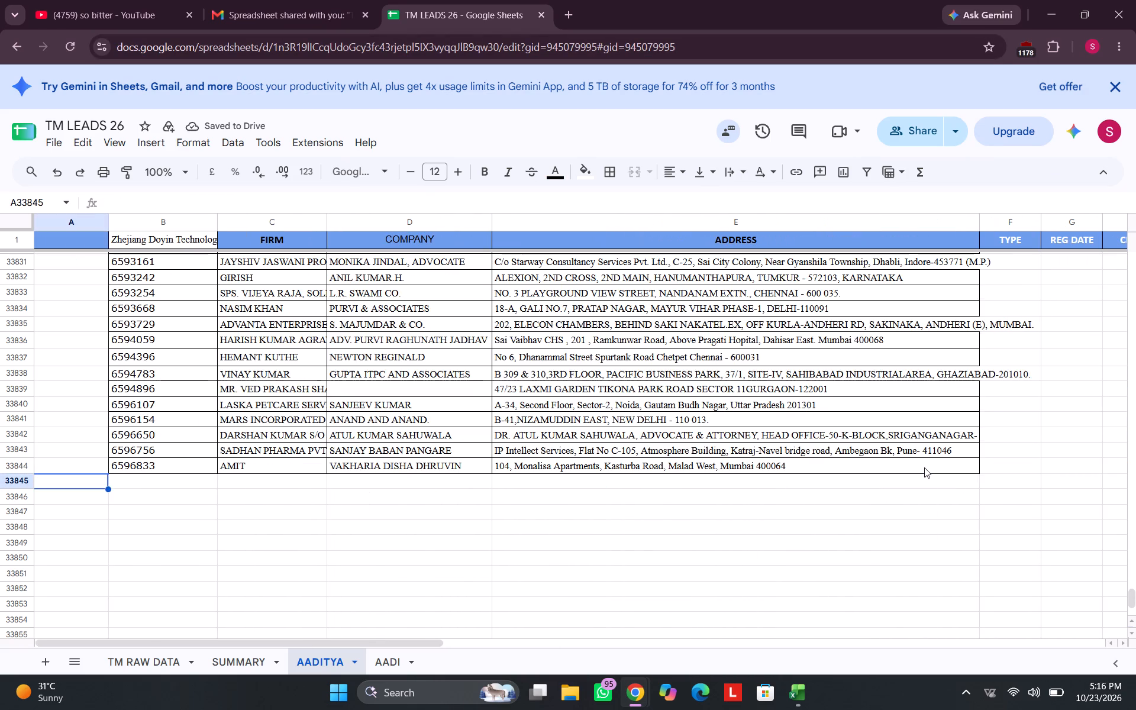
{"action": "key", "text": "Right"}
{"action": "key", "text": "alt+Tab"}
{"action": "key", "text": "alt+Right"}
{"action": "left_click", "coordinate": [618, 650]}
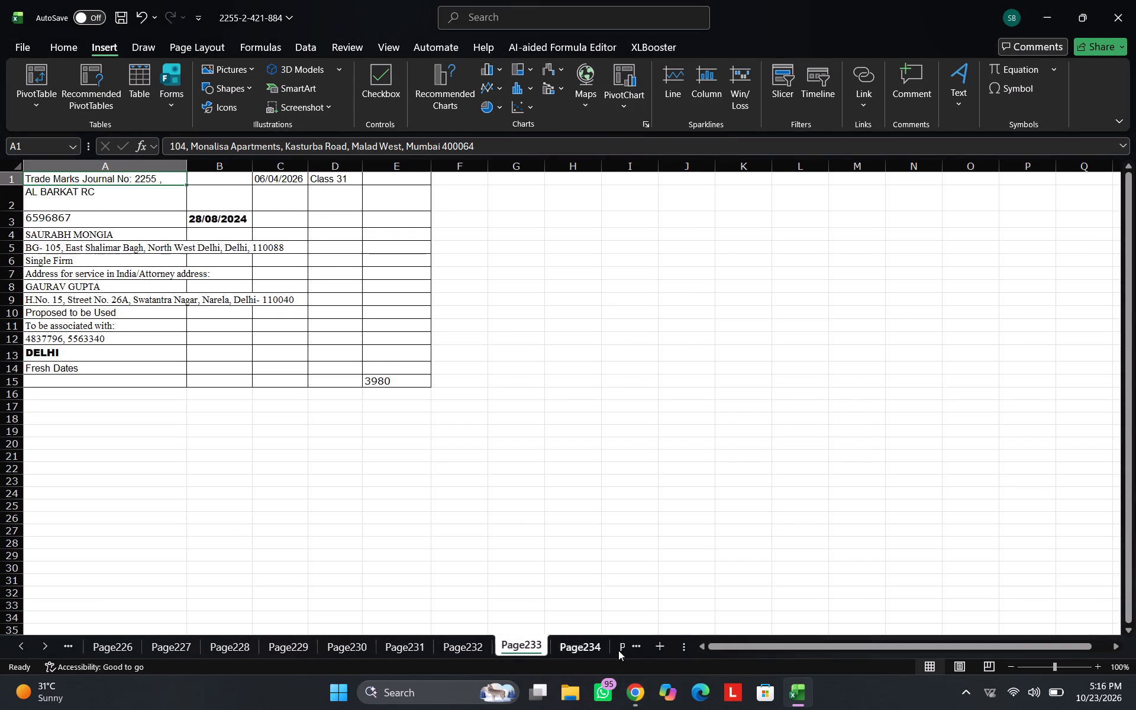
{"action": "left_click", "coordinate": [149, 224]}
{"action": "key", "text": "ctrl+c"}
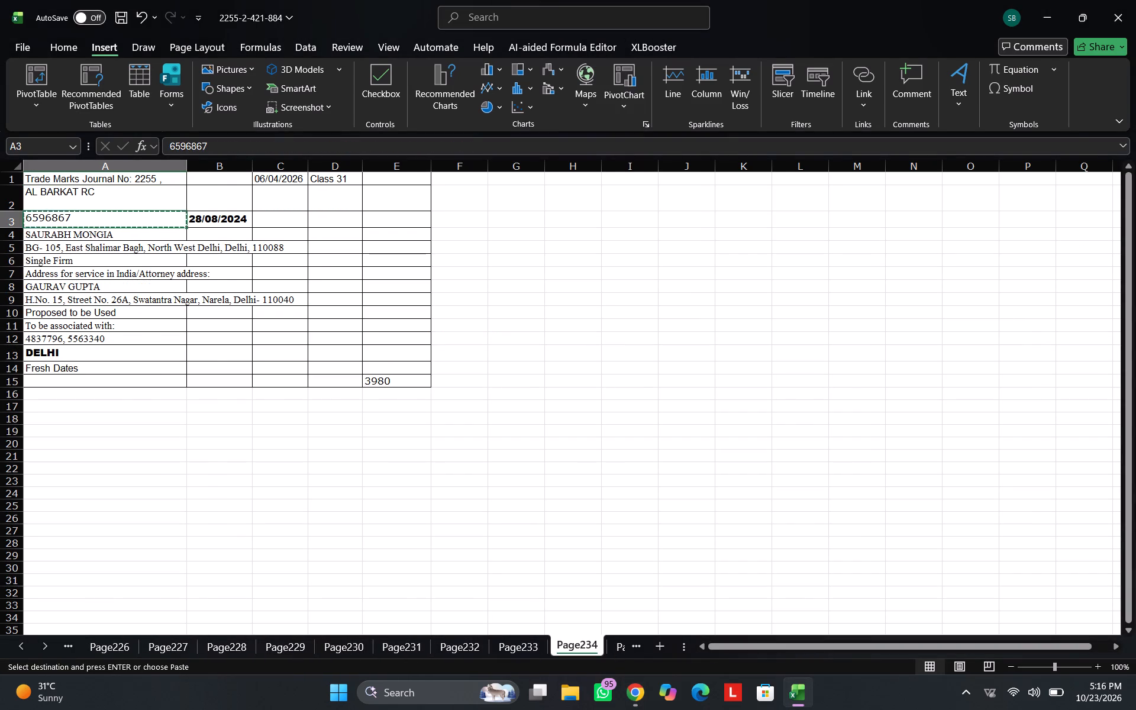
{"action": "key", "text": "alt+Tab"}
{"action": "key", "text": "ctrl+v"}
Copy the applicant's name from the Page234 sheet into row 33845's FIRM cell in TM LEADS 26.
{"action": "key", "text": "alt+Tab"}
{"action": "key", "text": "Down"}
{"action": "key", "text": "ctrl+c"}
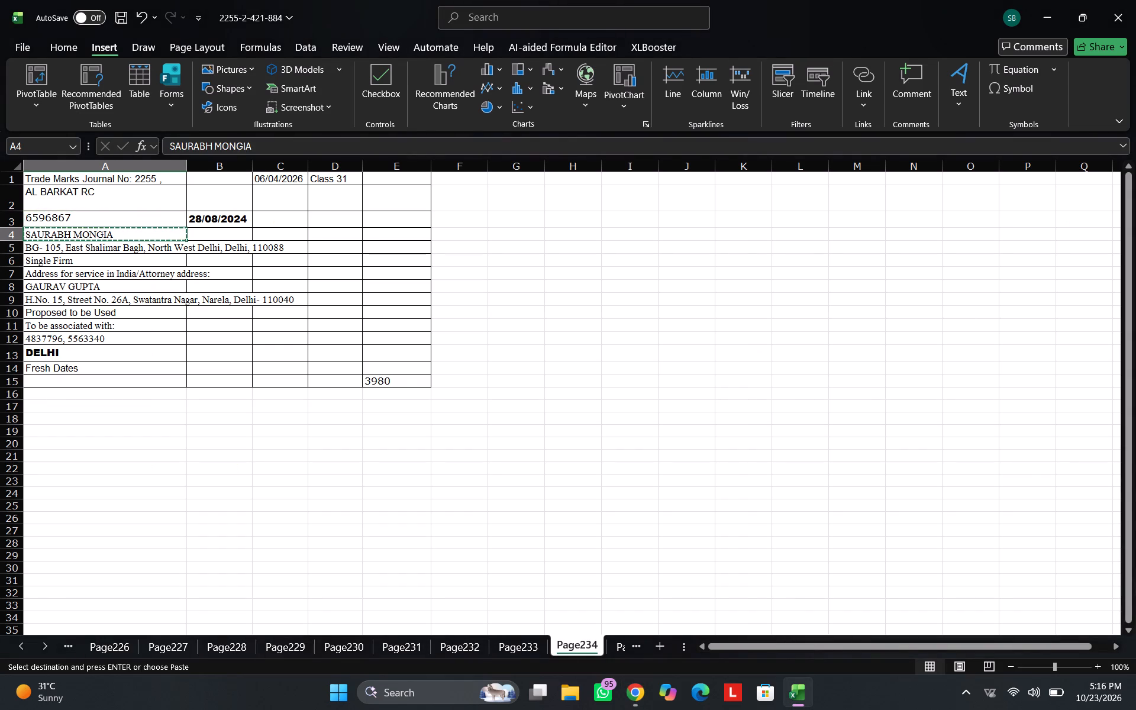
{"action": "key", "text": "alt+Tab"}
{"action": "key", "text": "Right"}
{"action": "key", "text": "ctrl+v"}
Copy the attorney's name from the Page234 sheet into row 33845's COMPANY cell in TM LEADS 26.
{"action": "key", "text": "alt+Tab"}
{"action": "key", "text": "Down"}
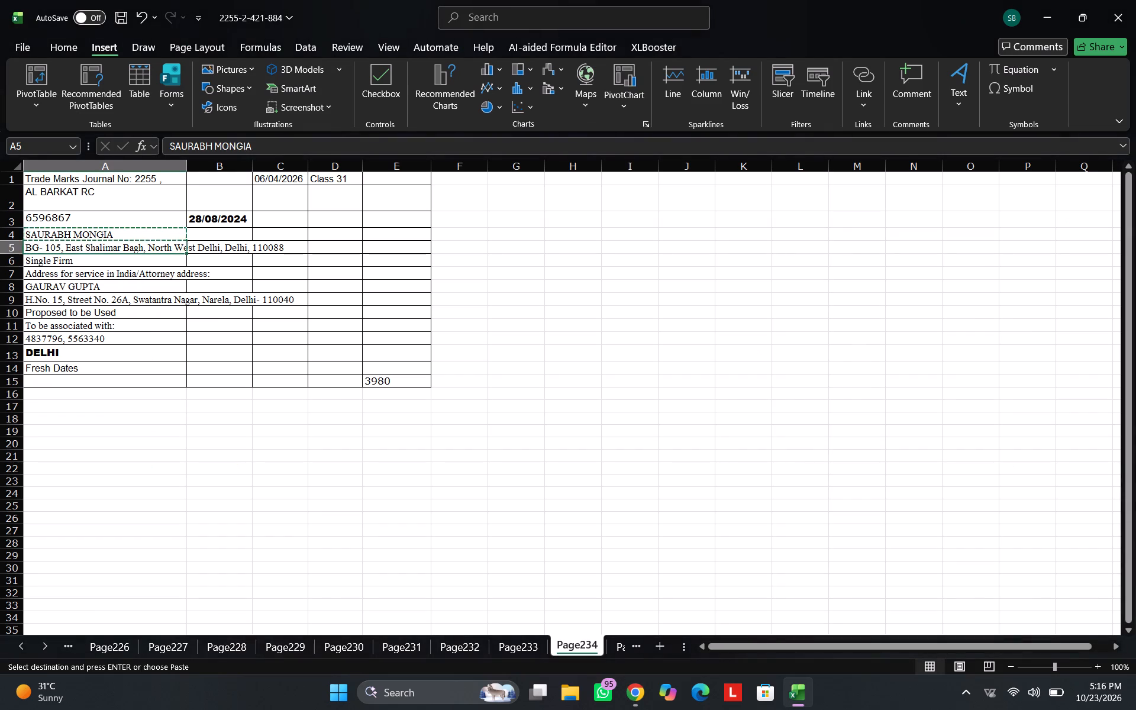
{"action": "key", "text": "Down"}
{"action": "key", "text": "Down"}
{"action": "key", "text": "Down"}
{"action": "key", "text": "ctrl+c"}
{"action": "key", "text": "alt+Tab"}
{"action": "key", "text": "Right"}
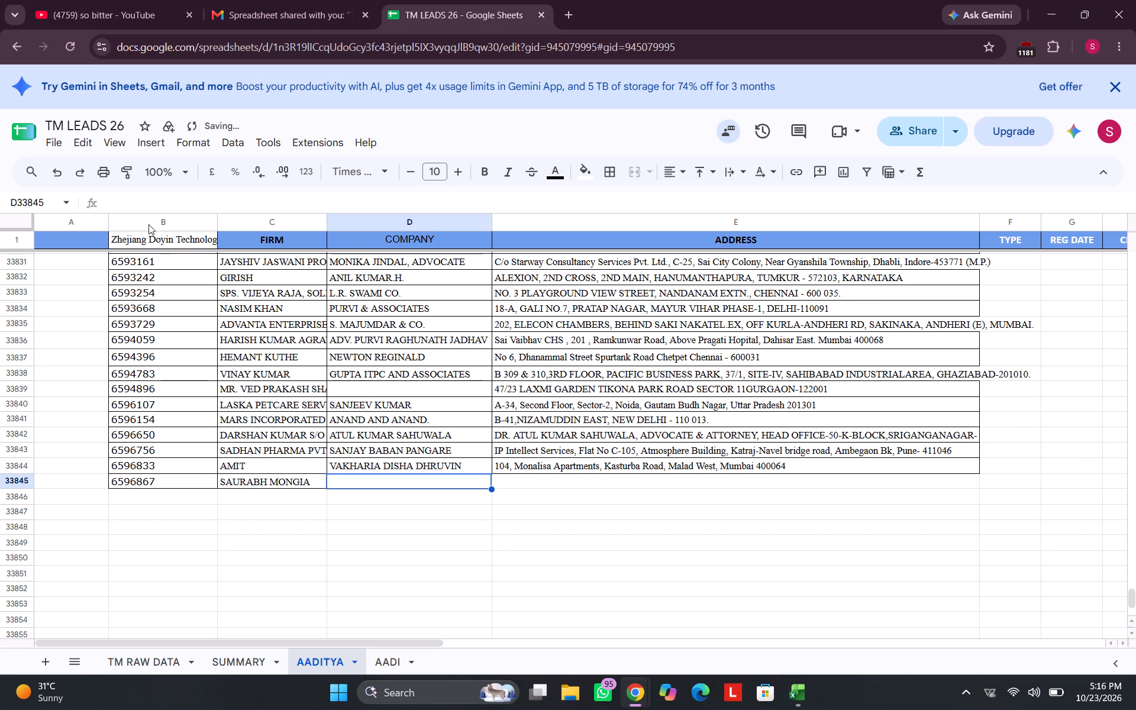
{"action": "key", "text": "ctrl+v"}
Copy the attorney's address from the Page234 sheet into row 33845's ADDRESS cell in TM LEADS 26.
{"action": "key", "text": "alt+Tab"}
{"action": "key", "text": "Down"}
{"action": "key", "text": "ctrl+c"}
{"action": "key", "text": "alt+Tab"}
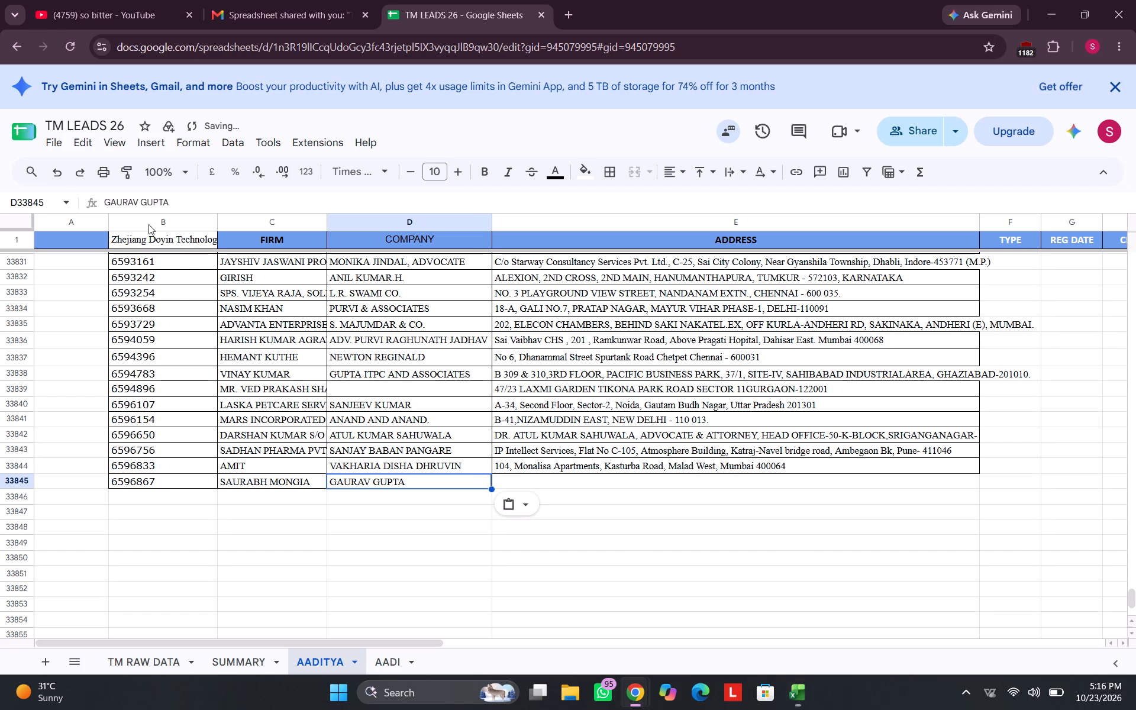
{"action": "key", "text": "Right"}
{"action": "key", "text": "ctrl+v"}
Search Google for row 33845's firm, company and address details followed by "contactnumber", and look through the results.
{"action": "key", "text": "Right"}
{"action": "key", "text": "shift+Left"}
{"action": "key", "text": "shift+Left"}
{"action": "key", "text": "shift+Left"}
{"action": "key", "text": "ctrl+c"}
{"action": "key", "text": "alt+Tab"}
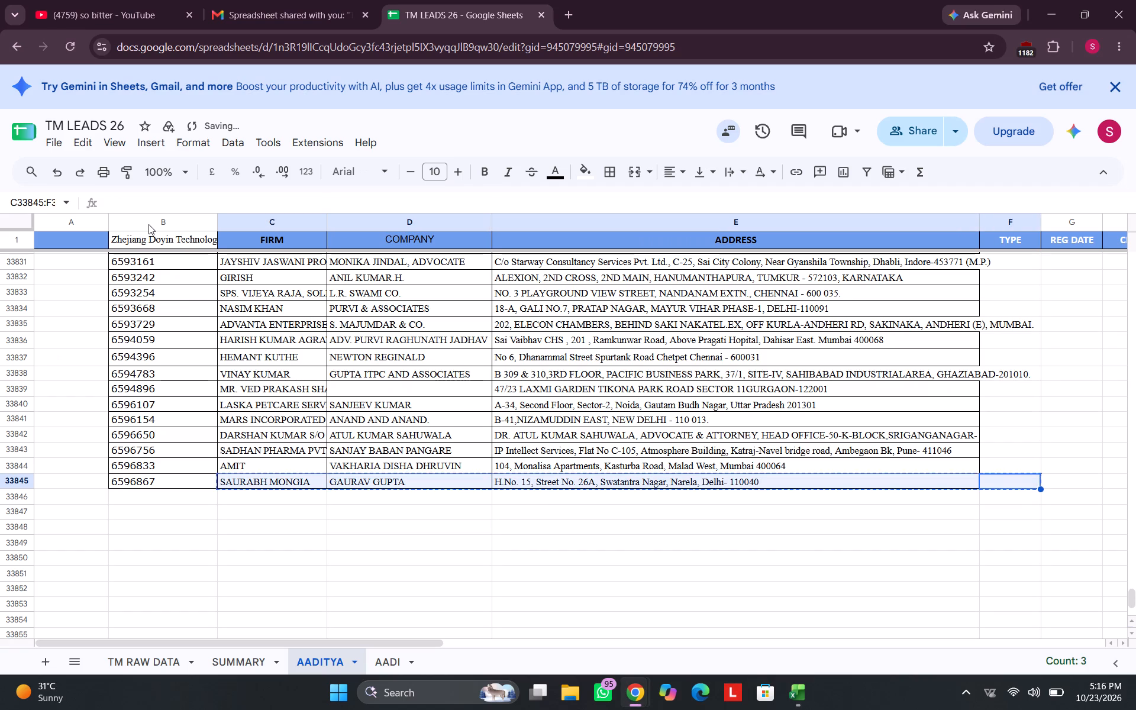
{"action": "key", "text": "alt+Right"}
{"action": "left_click", "coordinate": [694, 110]}
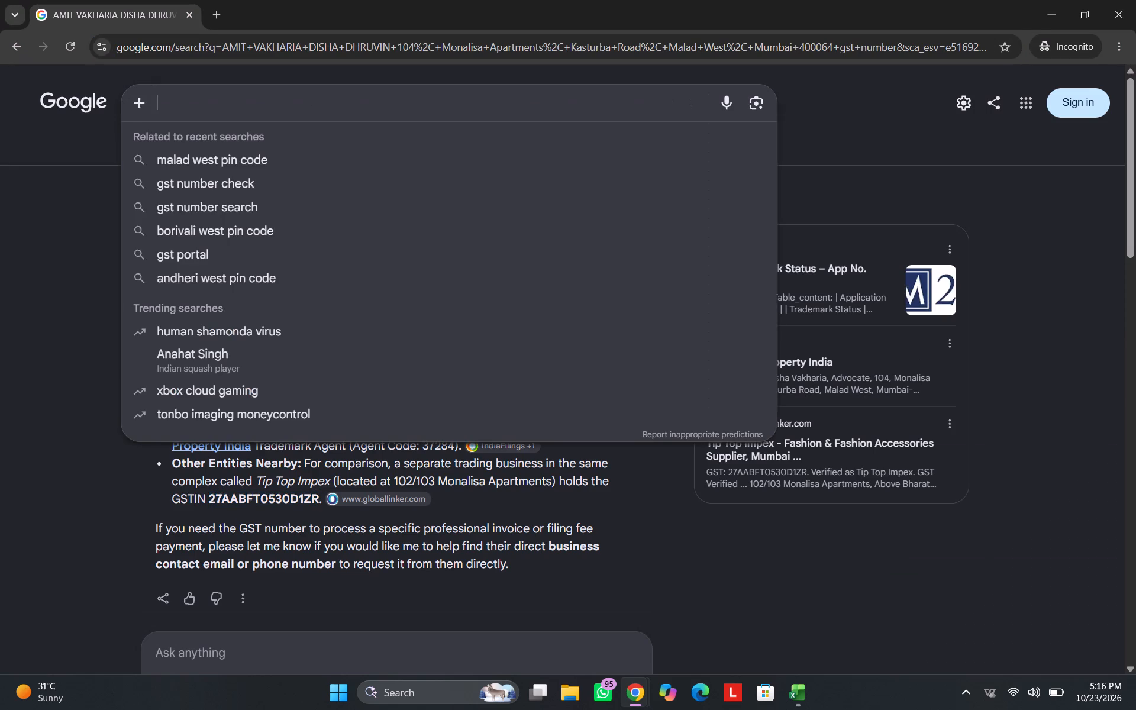
{"action": "left_click", "coordinate": [663, 106], "text": "ctrl"}
{"action": "key", "text": "ctrl+v"}
{"action": "key", "text": "space"}
{"action": "type", "text": "contactnumber"}
{"action": "key", "text": "space"}
{"action": "key", "text": "Return"}
{"action": "left_click", "coordinate": [619, 113]}
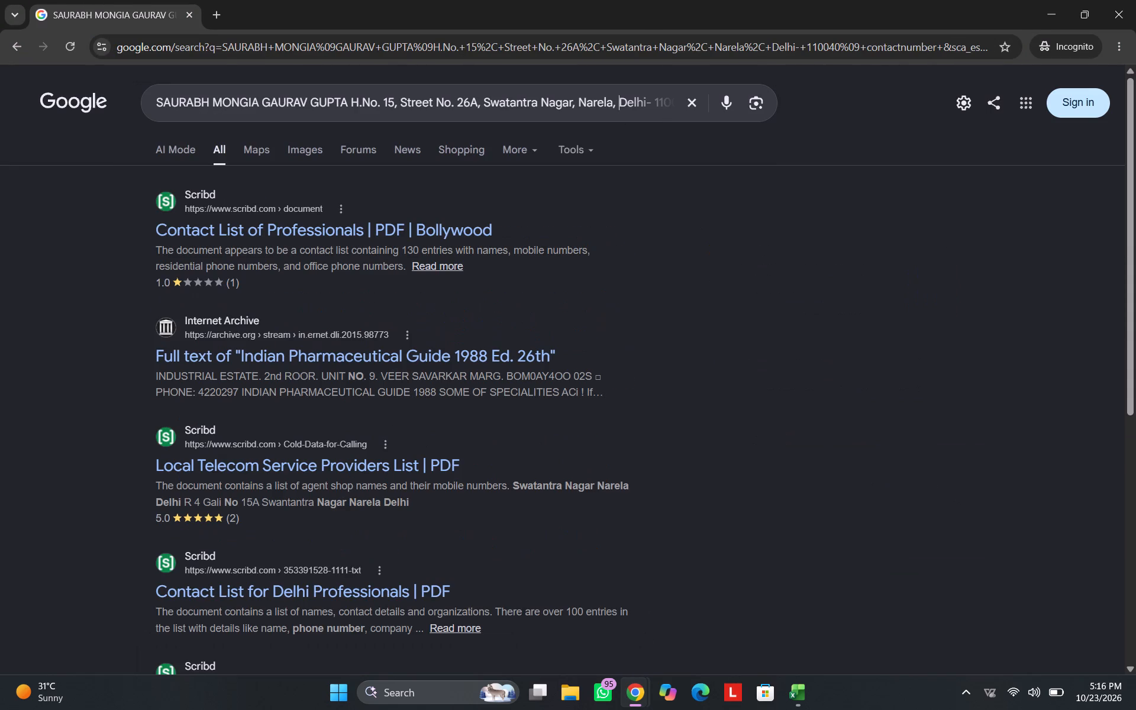
{"action": "scroll", "coordinate": [535, 371], "scroll_direction": "down", "scroll_amount": 4}
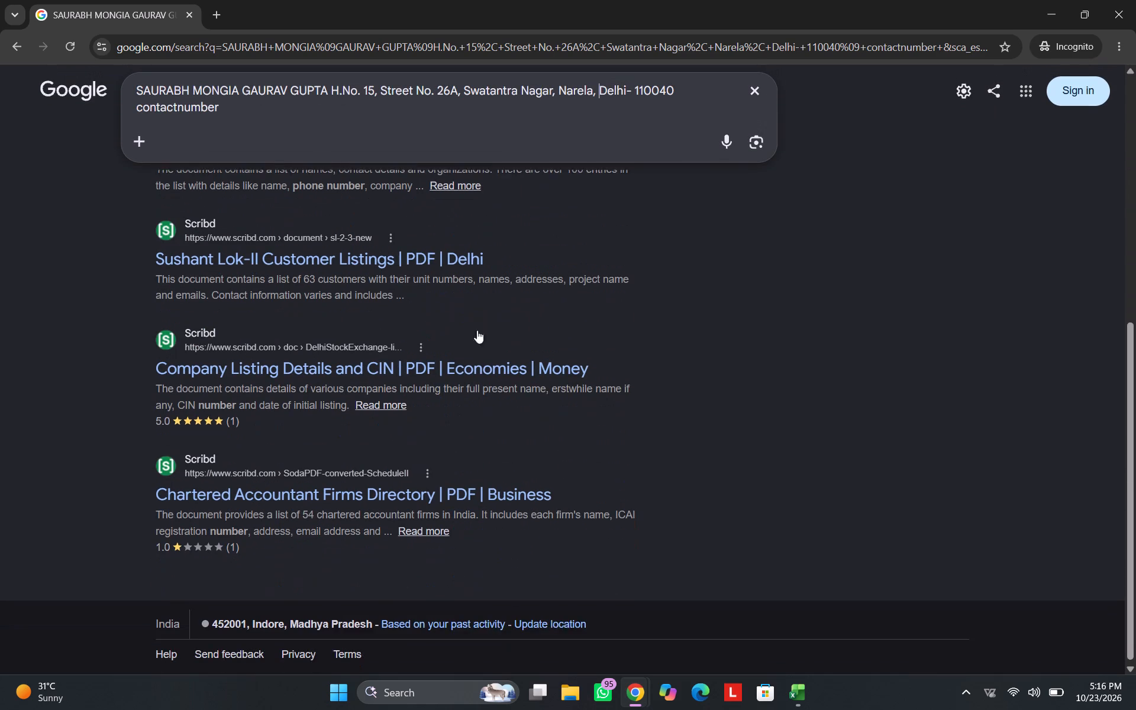
Correct "contactnumber" to "contact number" in the Google query and rerun the search.
{"action": "left_click", "coordinate": [177, 112]}
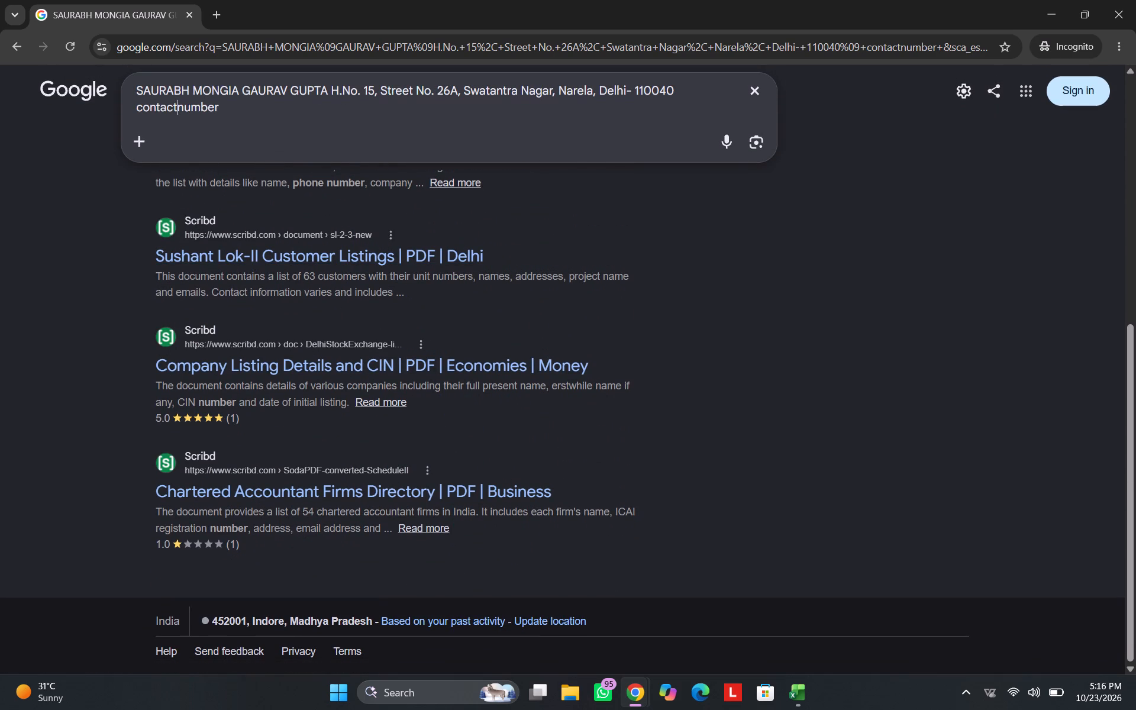
{"action": "key", "text": "space"}
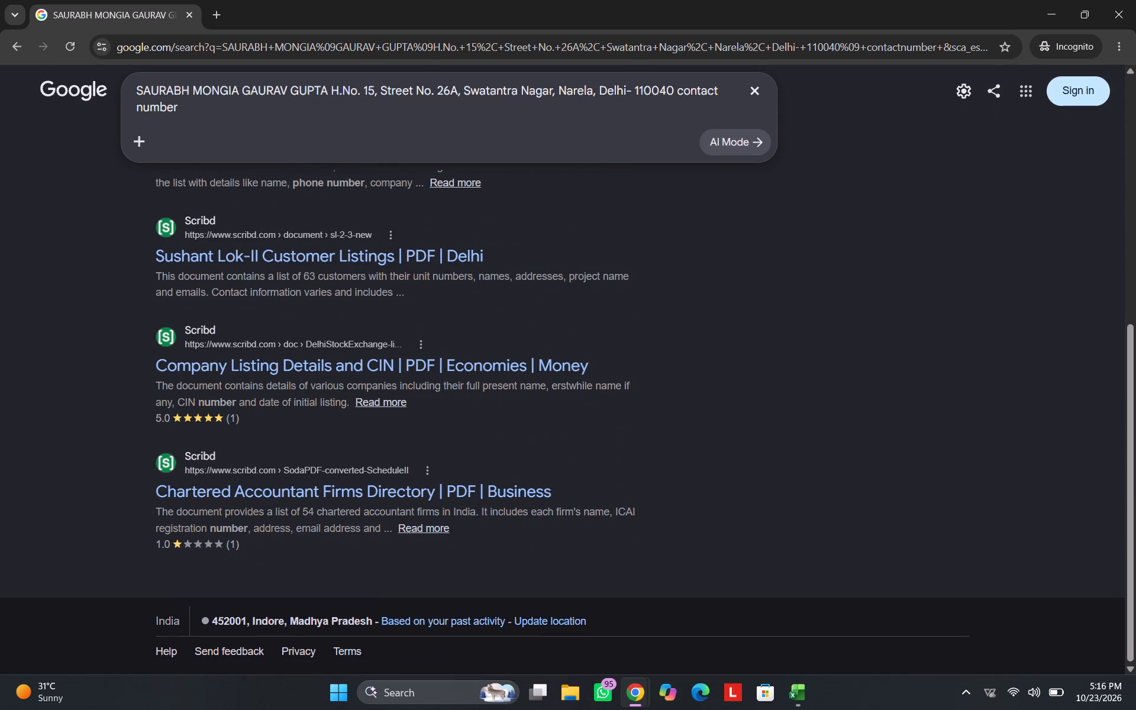
{"action": "key", "text": "Return"}
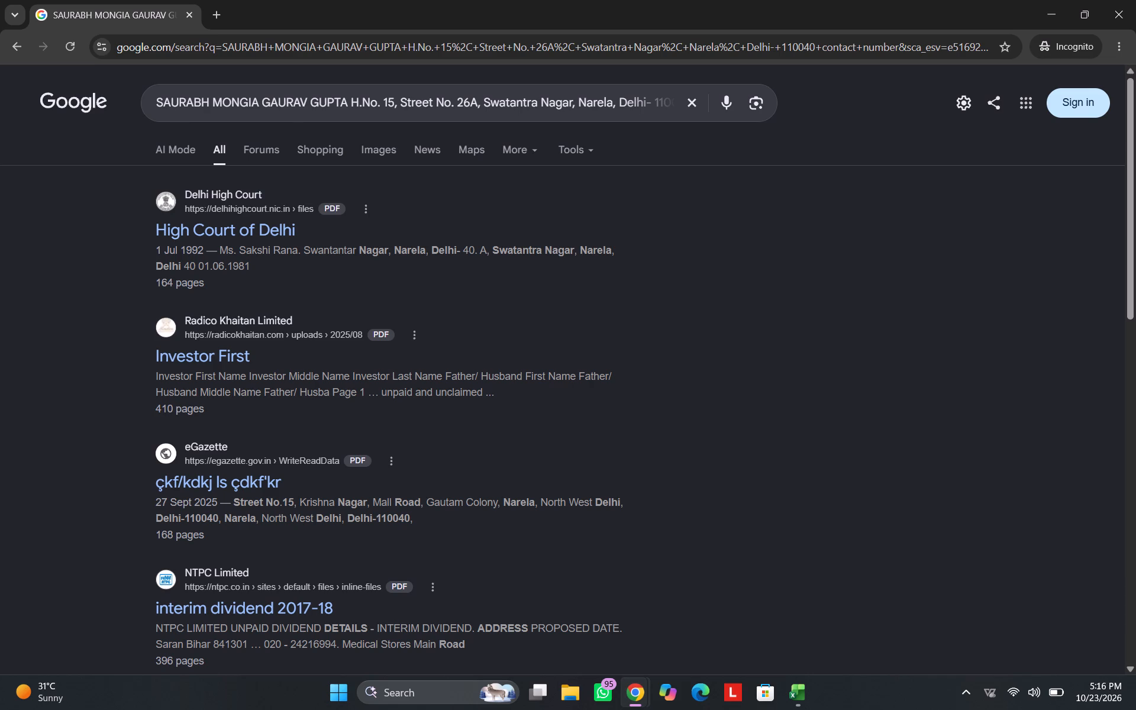
Replace "contact" with "gst" in the Google query for row 33845's firm, company and address details, and rerun the search.
{"action": "left_click", "coordinate": [364, 105]}
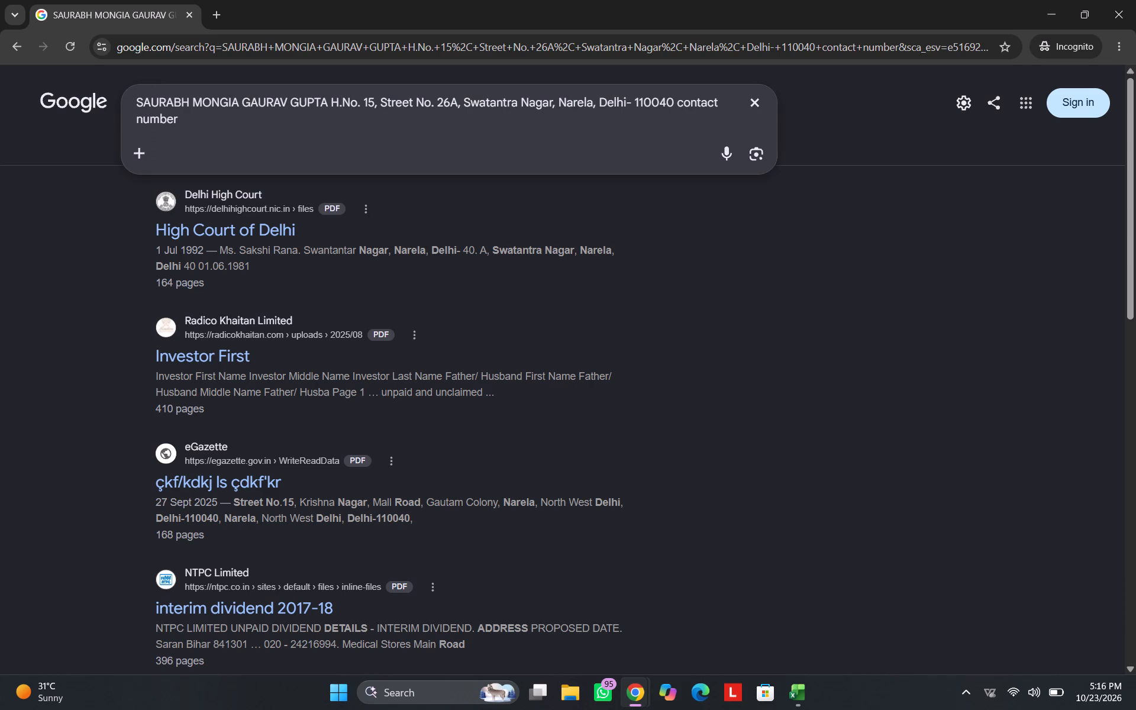
{"action": "left_click", "coordinate": [728, 105]}
{"action": "key", "text": "ctrl+BackSpace"}
{"action": "type", "text": "gst"}
{"action": "key", "text": "space"}
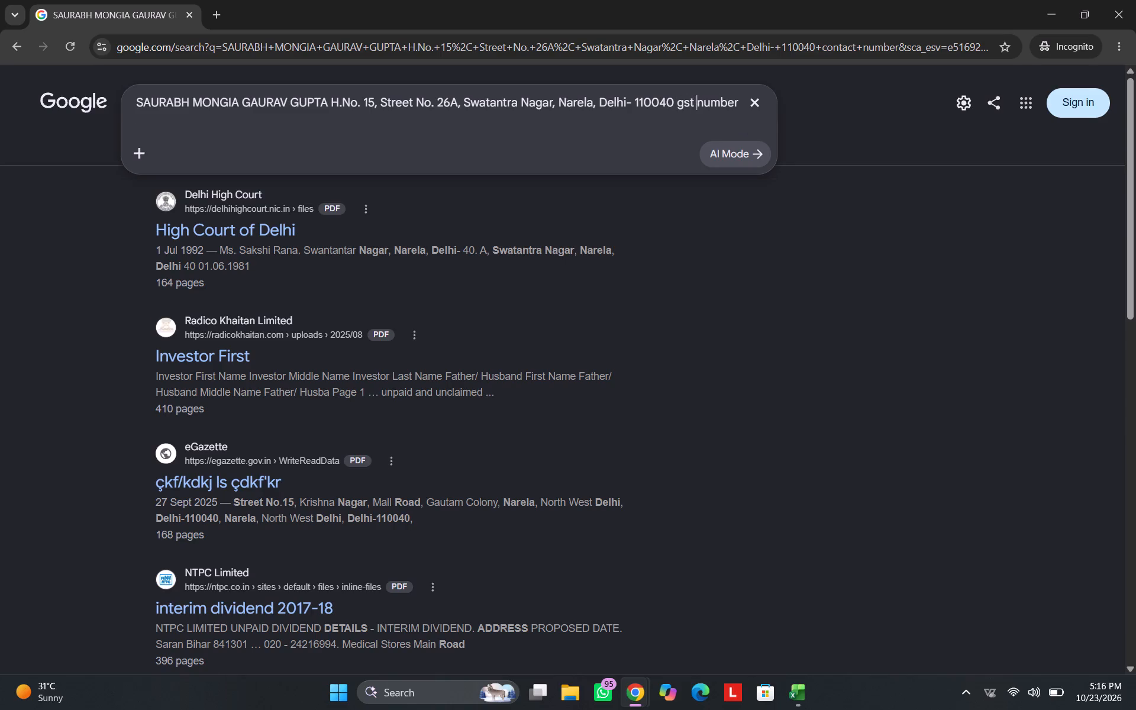
{"action": "key", "text": "Return"}
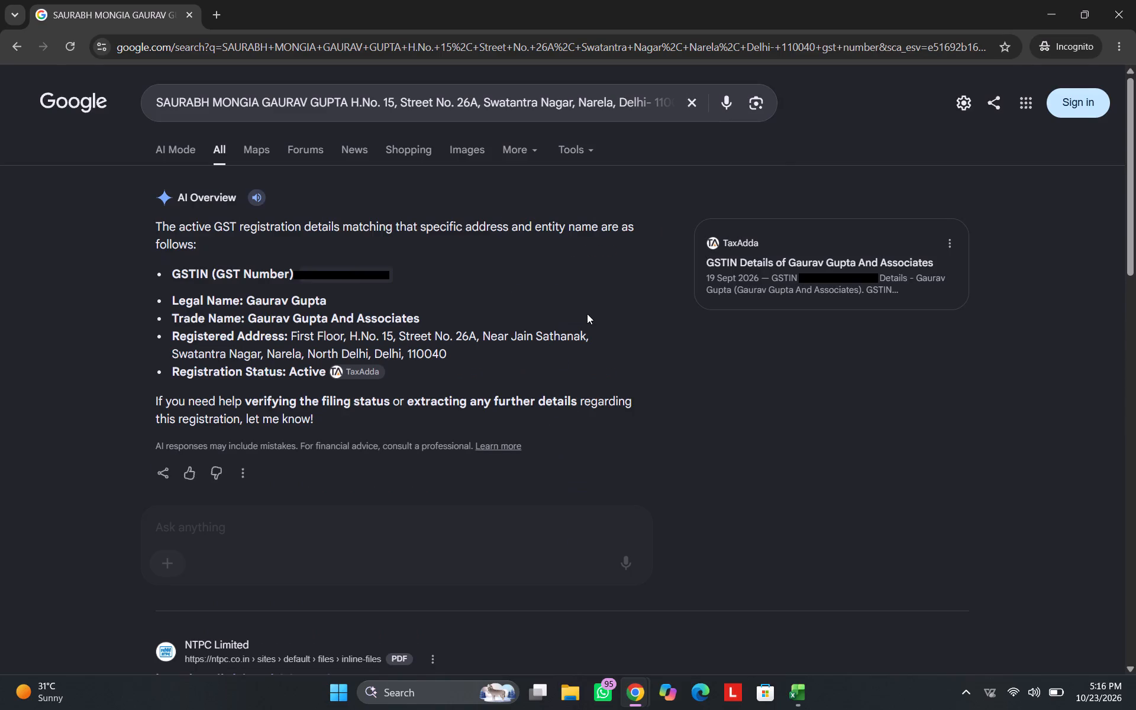
Copy the GSTIN from the Google AI Overview into row 33845's GST cell in TM LEADS 26.
{"action": "double_click", "coordinate": [383, 271]}
{"action": "key", "text": "ctrl+c"}
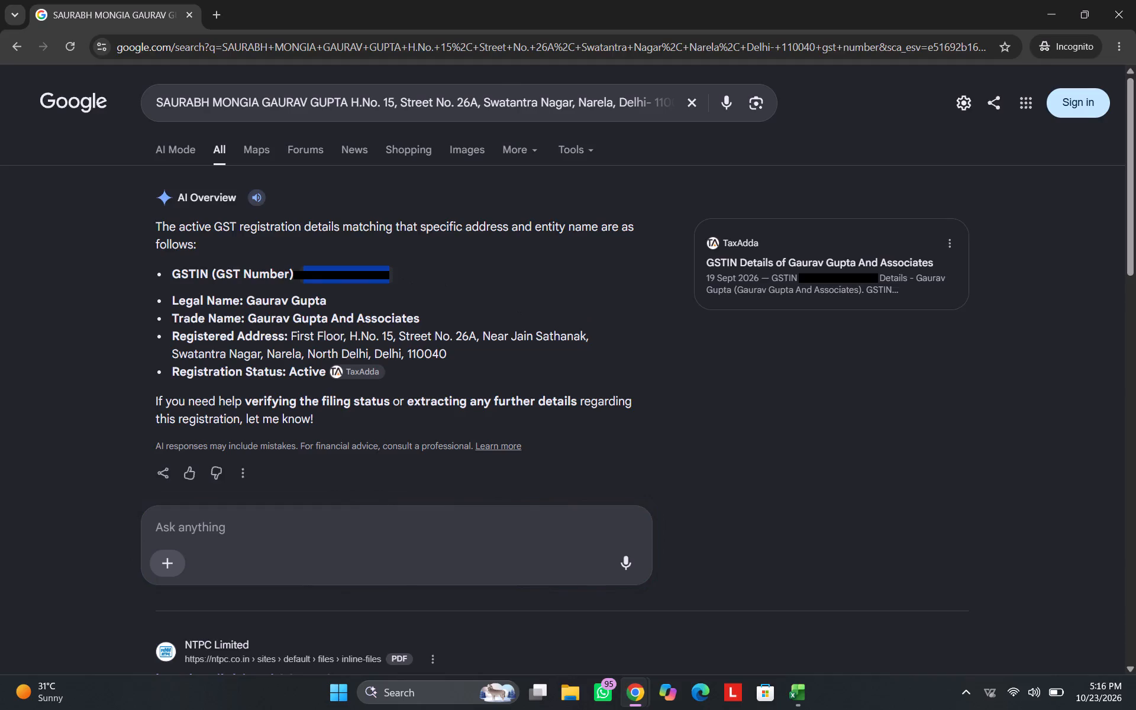
{"action": "key", "text": "alt+Tab"}
{"action": "scroll", "coordinate": [686, 440], "scroll_direction": "left", "scroll_amount": 4}
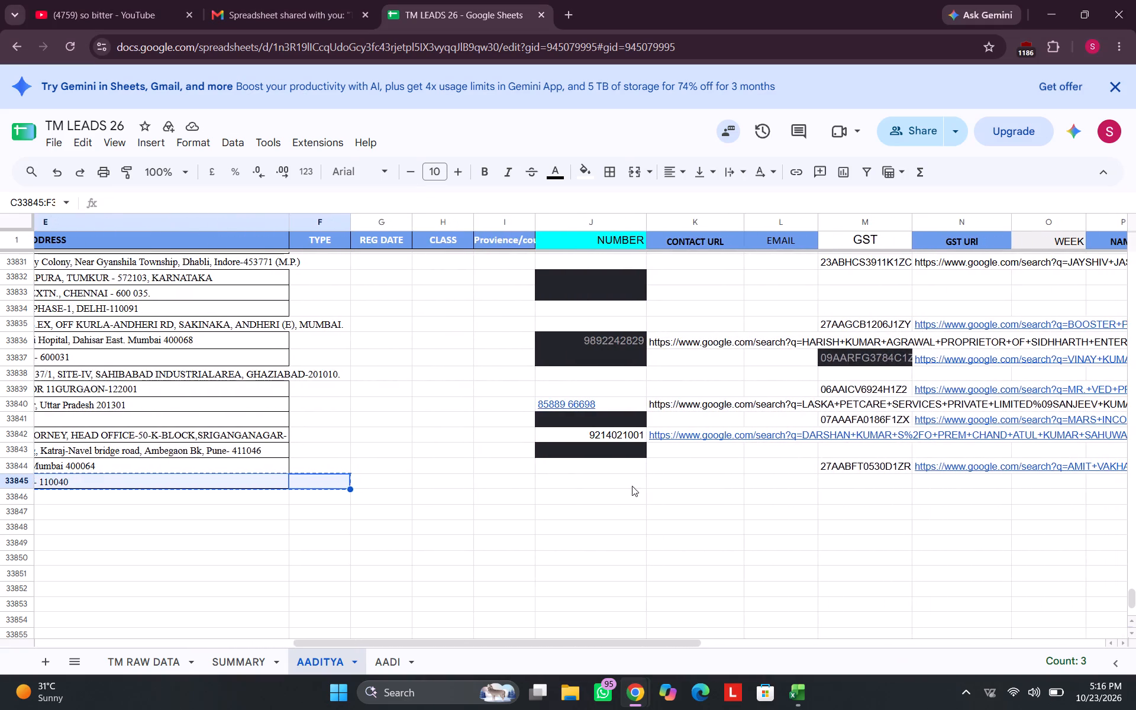
{"action": "left_click", "coordinate": [633, 479]}
{"action": "scroll", "coordinate": [720, 485], "scroll_direction": "left", "scroll_amount": 1}
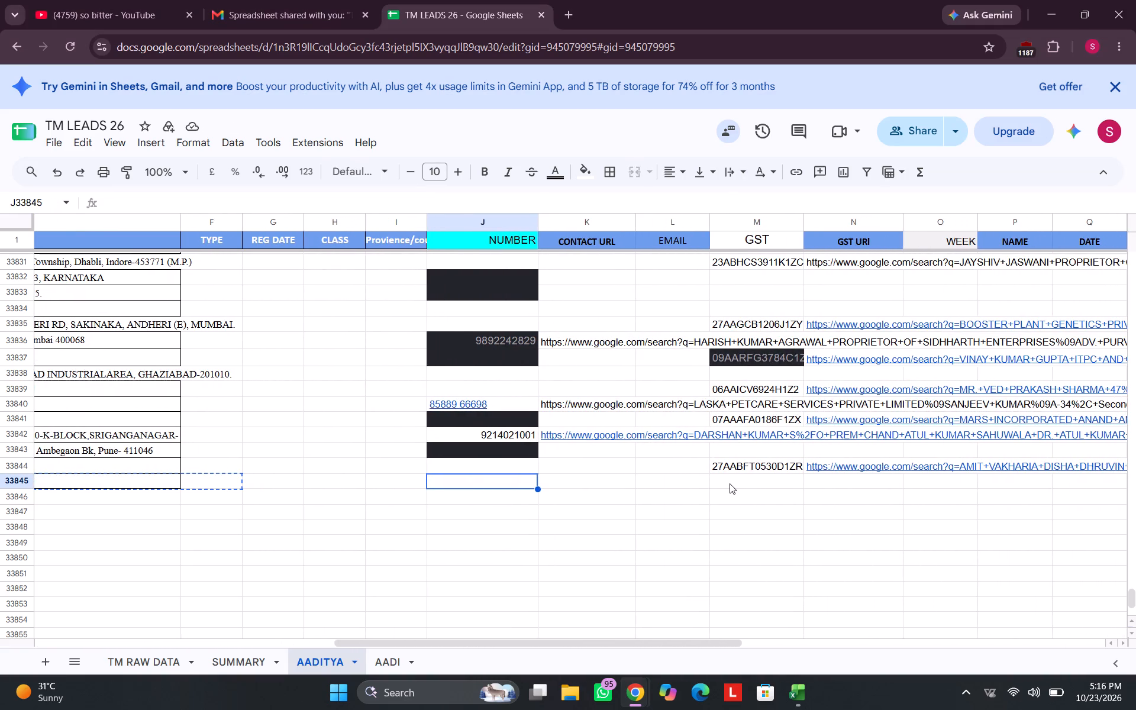
{"action": "left_click", "coordinate": [730, 483]}
{"action": "key", "text": "ctrl+b"}
{"action": "key", "text": "ctrl+v"}
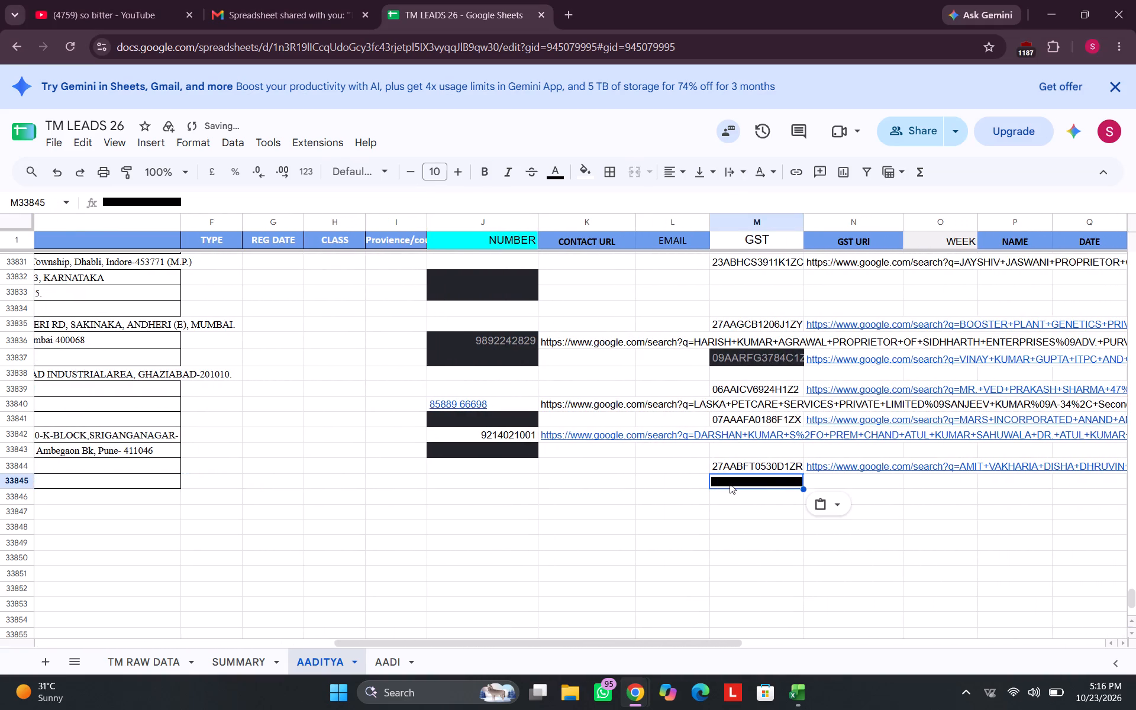
Copy the GST search page's URL into row 33845's GST URL cell in TM LEADS 26.
{"action": "key", "text": "alt+Tab"}
{"action": "left_click", "coordinate": [797, 45]}
{"action": "key", "text": "ctrl+c"}
{"action": "key", "text": "ctrl+v"}
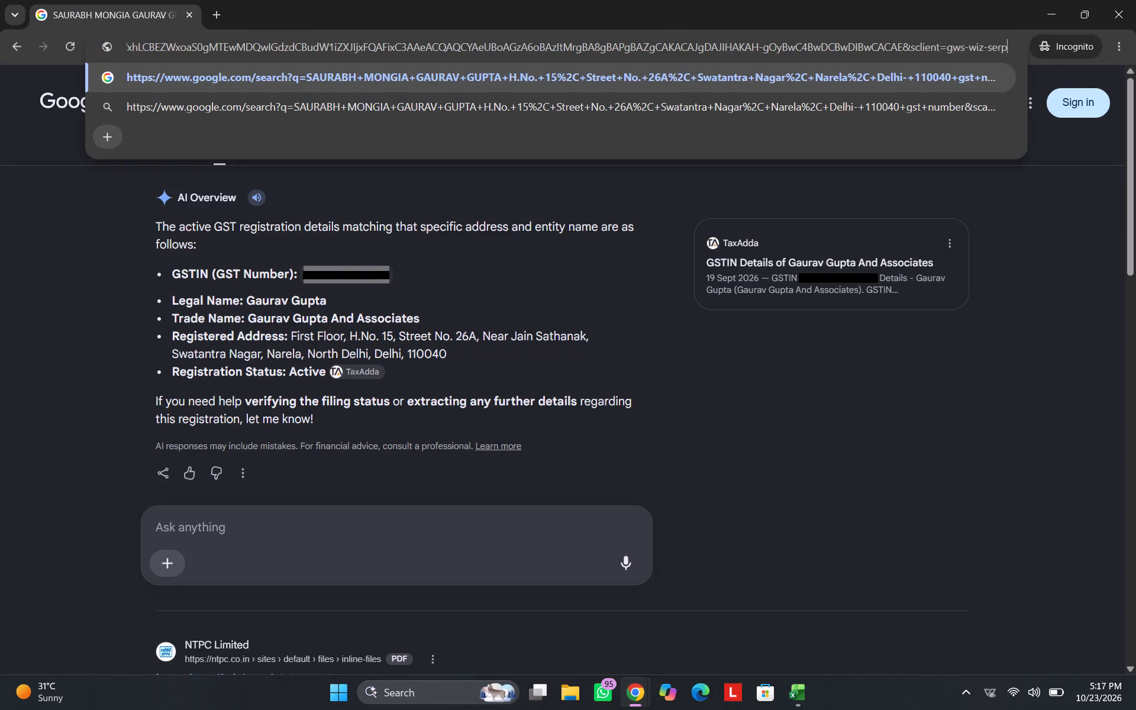
{"action": "key", "text": "alt+Tab"}
{"action": "left_click", "coordinate": [835, 476]}
{"action": "key", "text": "ctrl+v"}
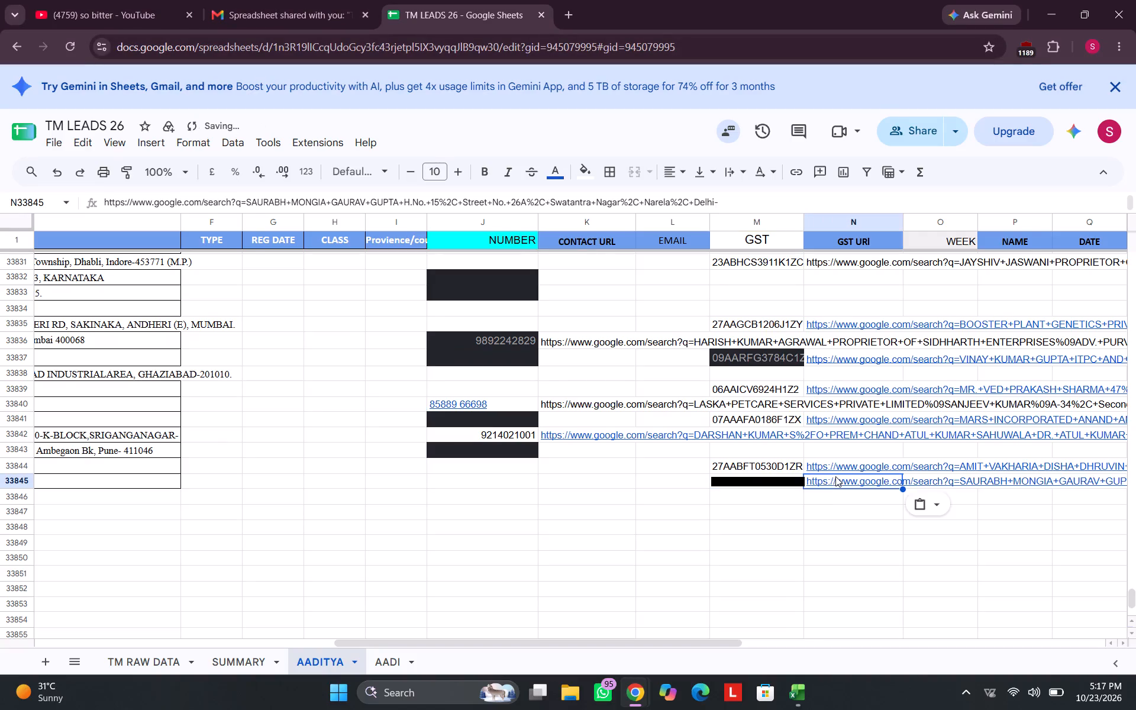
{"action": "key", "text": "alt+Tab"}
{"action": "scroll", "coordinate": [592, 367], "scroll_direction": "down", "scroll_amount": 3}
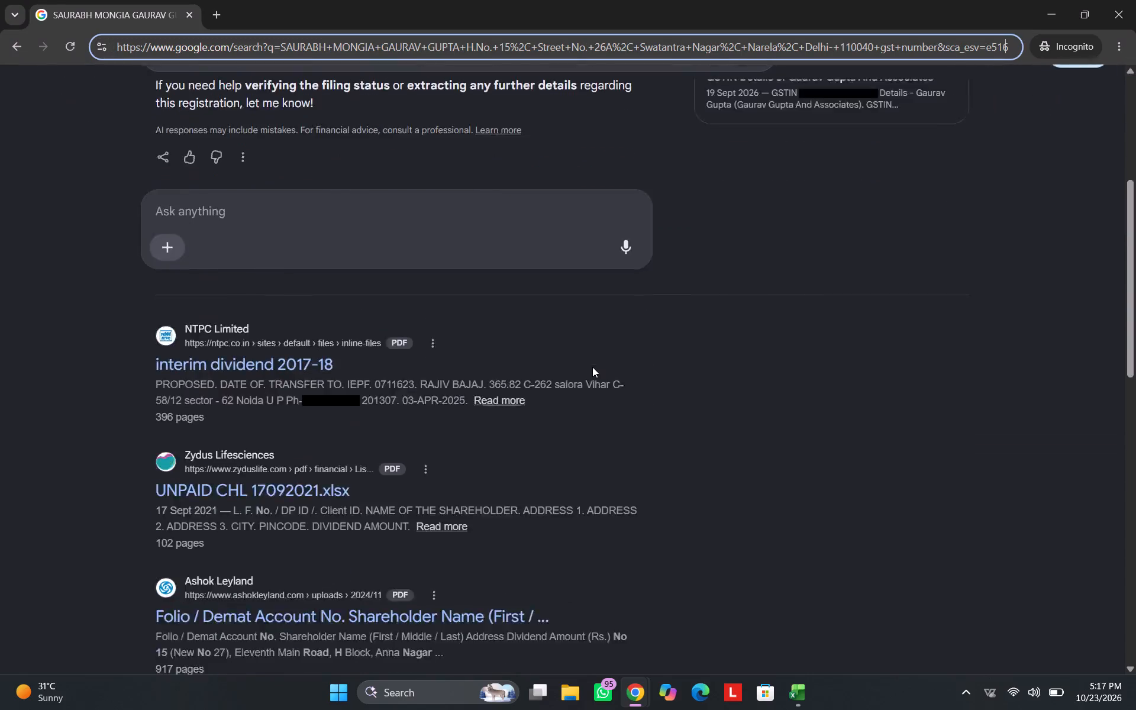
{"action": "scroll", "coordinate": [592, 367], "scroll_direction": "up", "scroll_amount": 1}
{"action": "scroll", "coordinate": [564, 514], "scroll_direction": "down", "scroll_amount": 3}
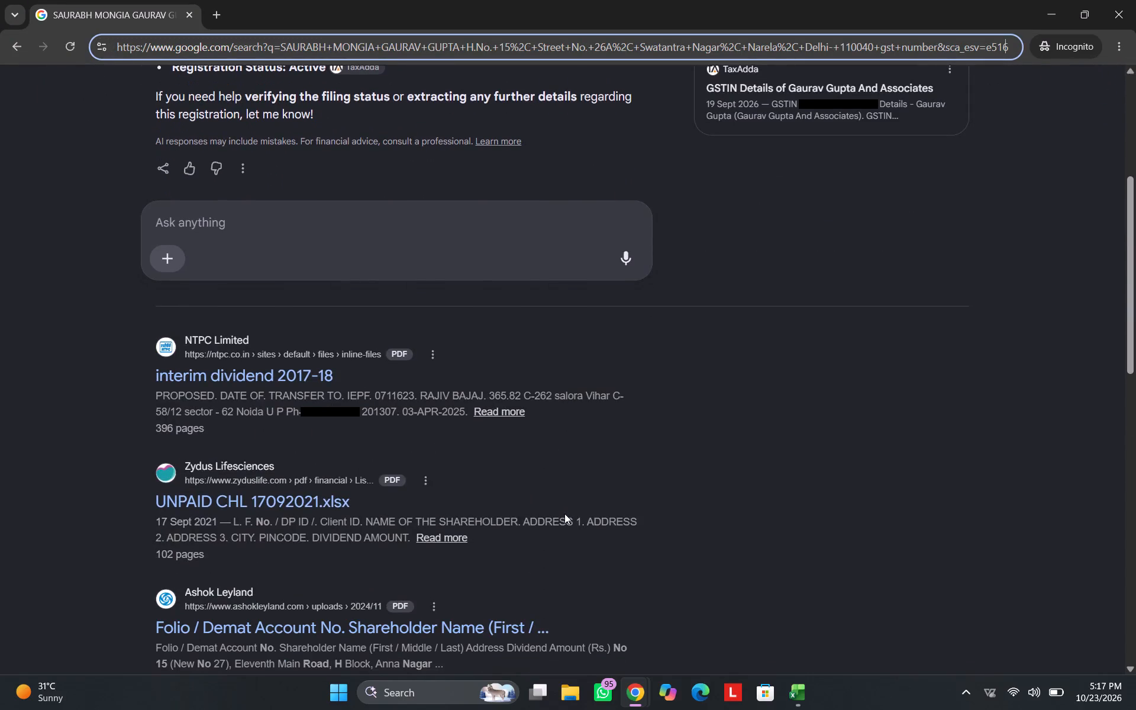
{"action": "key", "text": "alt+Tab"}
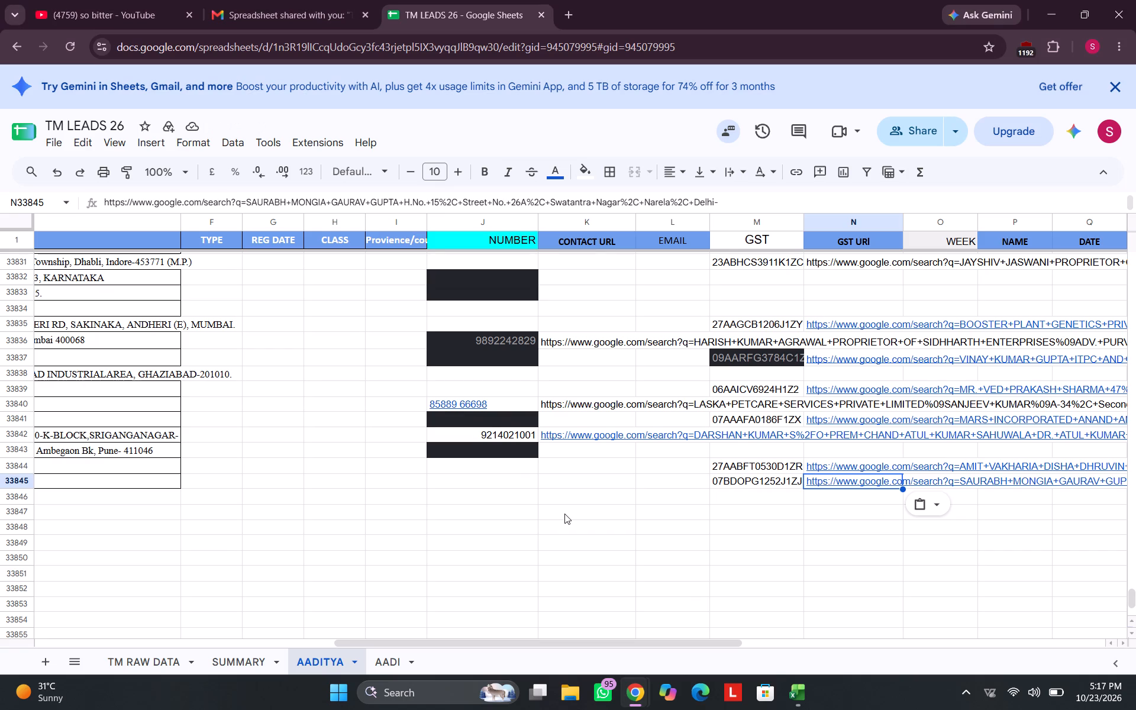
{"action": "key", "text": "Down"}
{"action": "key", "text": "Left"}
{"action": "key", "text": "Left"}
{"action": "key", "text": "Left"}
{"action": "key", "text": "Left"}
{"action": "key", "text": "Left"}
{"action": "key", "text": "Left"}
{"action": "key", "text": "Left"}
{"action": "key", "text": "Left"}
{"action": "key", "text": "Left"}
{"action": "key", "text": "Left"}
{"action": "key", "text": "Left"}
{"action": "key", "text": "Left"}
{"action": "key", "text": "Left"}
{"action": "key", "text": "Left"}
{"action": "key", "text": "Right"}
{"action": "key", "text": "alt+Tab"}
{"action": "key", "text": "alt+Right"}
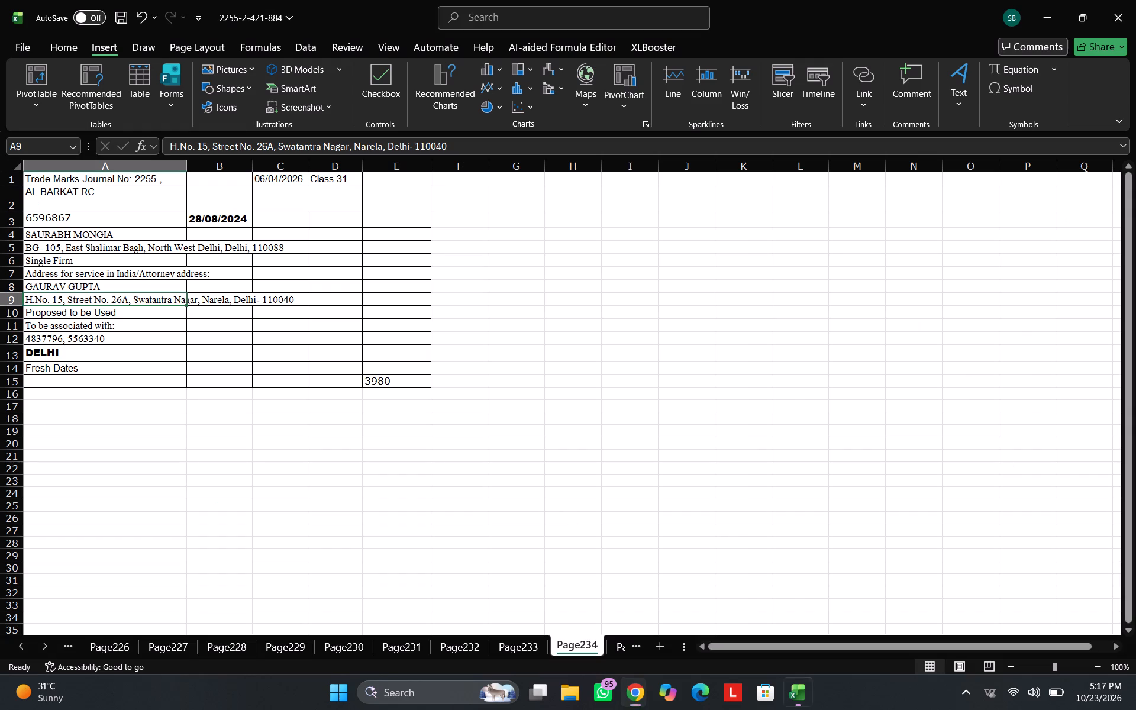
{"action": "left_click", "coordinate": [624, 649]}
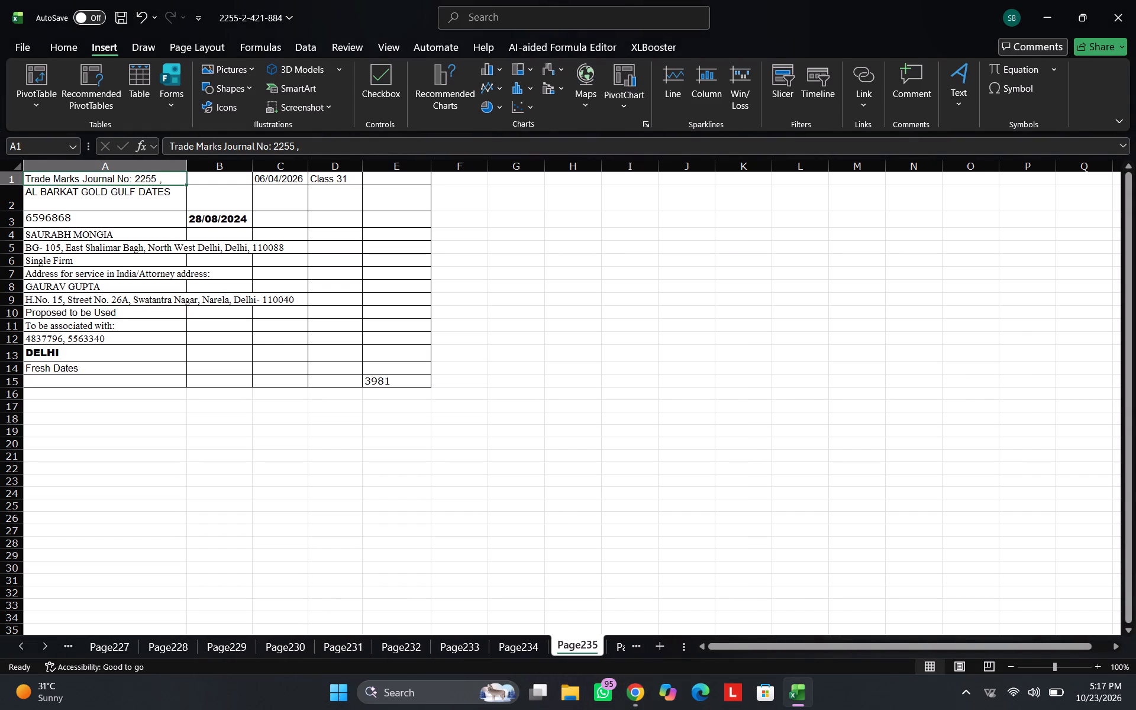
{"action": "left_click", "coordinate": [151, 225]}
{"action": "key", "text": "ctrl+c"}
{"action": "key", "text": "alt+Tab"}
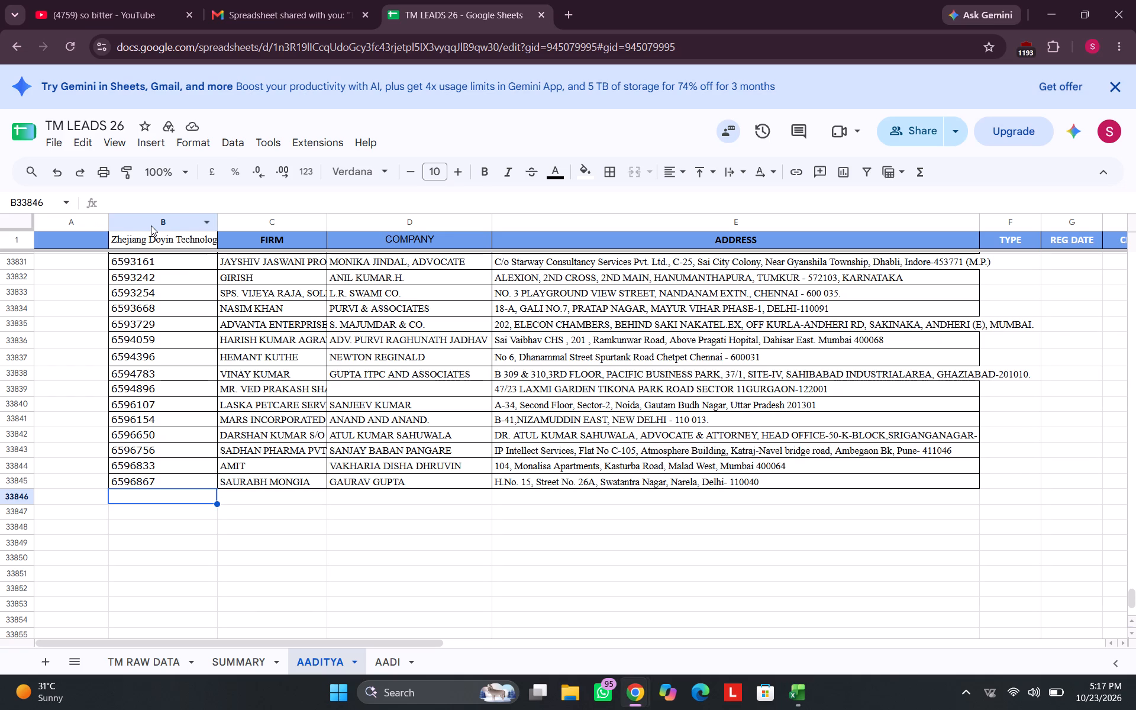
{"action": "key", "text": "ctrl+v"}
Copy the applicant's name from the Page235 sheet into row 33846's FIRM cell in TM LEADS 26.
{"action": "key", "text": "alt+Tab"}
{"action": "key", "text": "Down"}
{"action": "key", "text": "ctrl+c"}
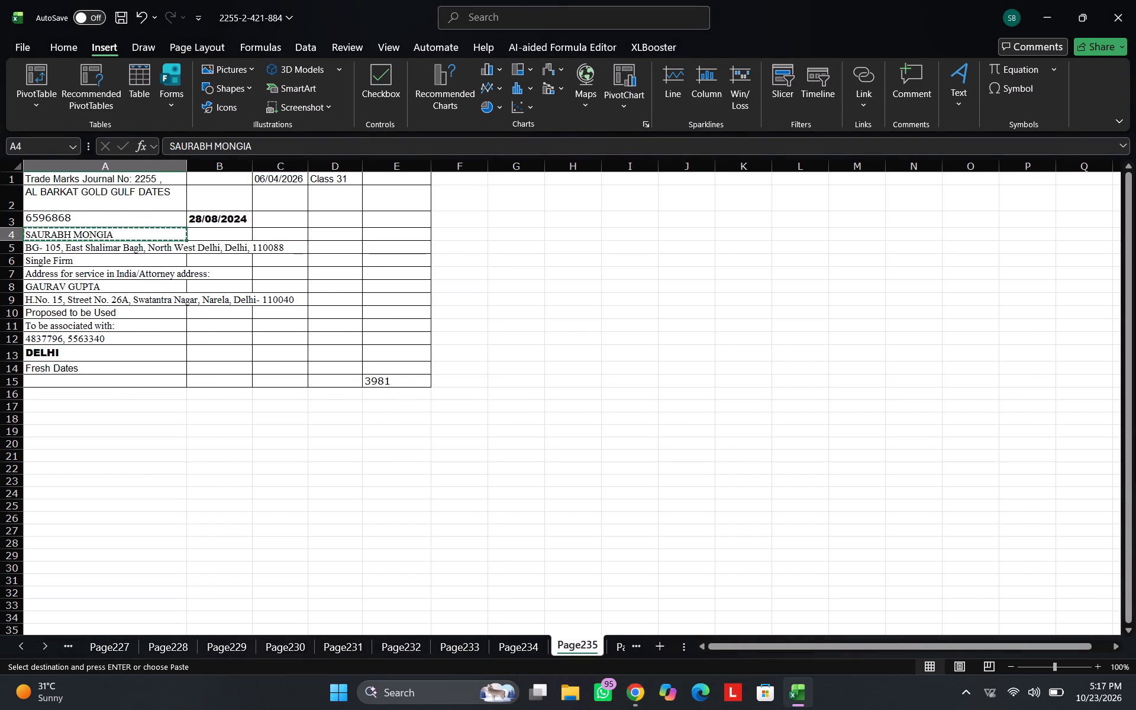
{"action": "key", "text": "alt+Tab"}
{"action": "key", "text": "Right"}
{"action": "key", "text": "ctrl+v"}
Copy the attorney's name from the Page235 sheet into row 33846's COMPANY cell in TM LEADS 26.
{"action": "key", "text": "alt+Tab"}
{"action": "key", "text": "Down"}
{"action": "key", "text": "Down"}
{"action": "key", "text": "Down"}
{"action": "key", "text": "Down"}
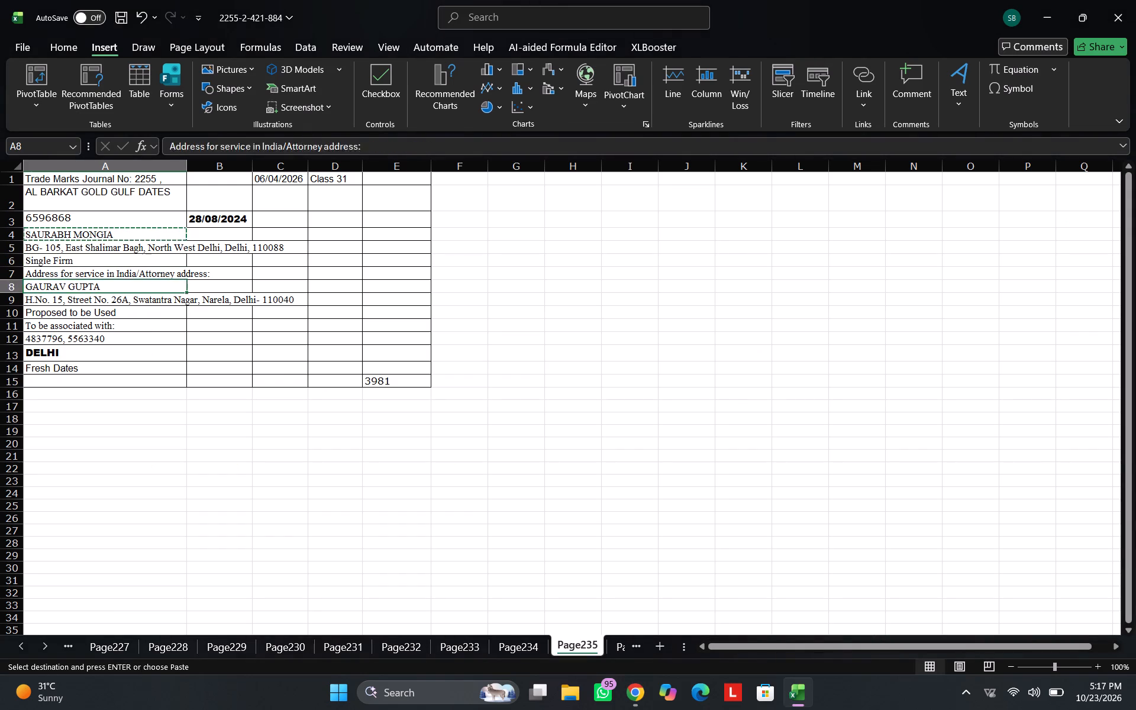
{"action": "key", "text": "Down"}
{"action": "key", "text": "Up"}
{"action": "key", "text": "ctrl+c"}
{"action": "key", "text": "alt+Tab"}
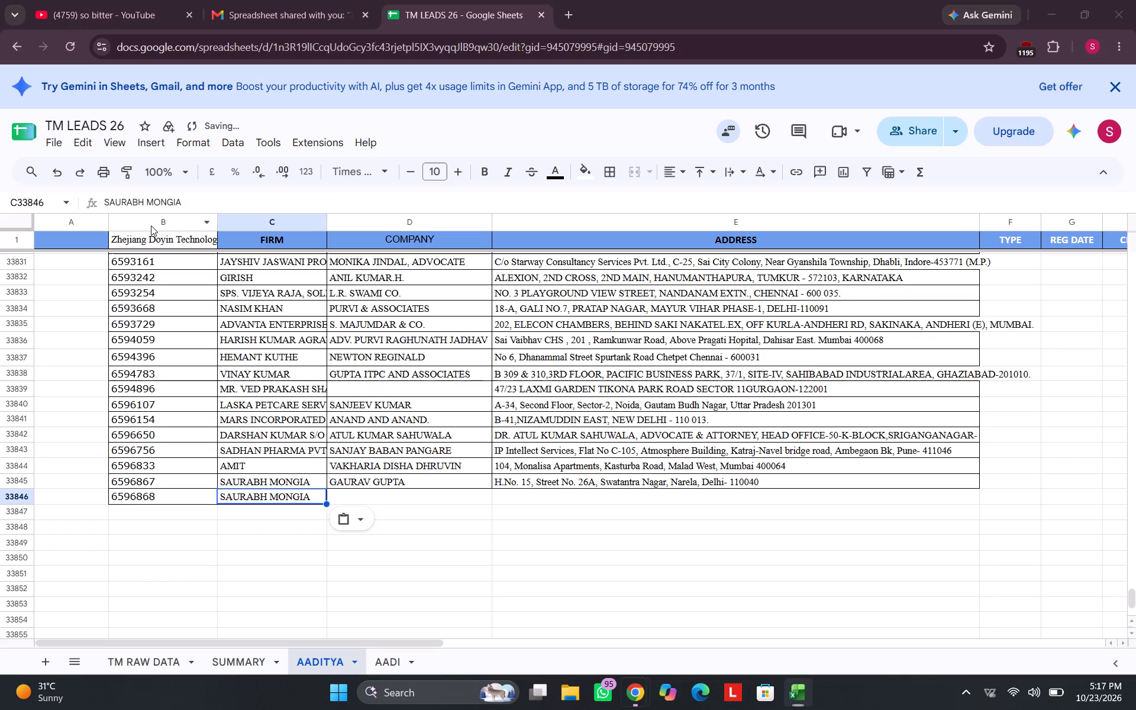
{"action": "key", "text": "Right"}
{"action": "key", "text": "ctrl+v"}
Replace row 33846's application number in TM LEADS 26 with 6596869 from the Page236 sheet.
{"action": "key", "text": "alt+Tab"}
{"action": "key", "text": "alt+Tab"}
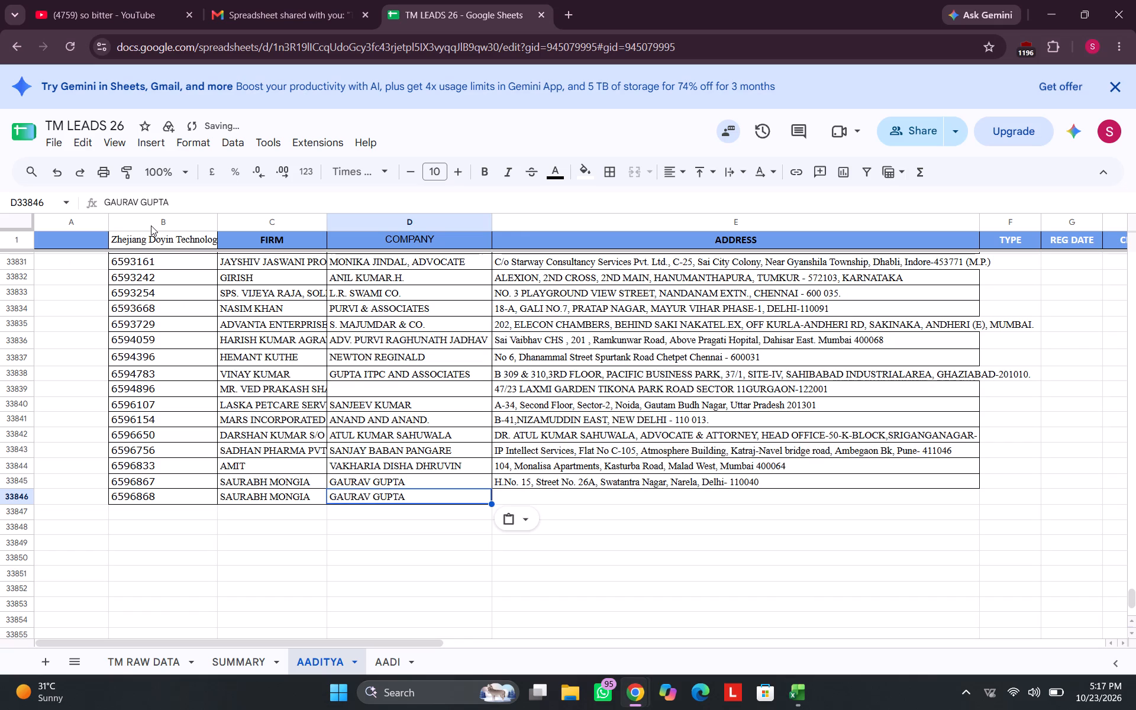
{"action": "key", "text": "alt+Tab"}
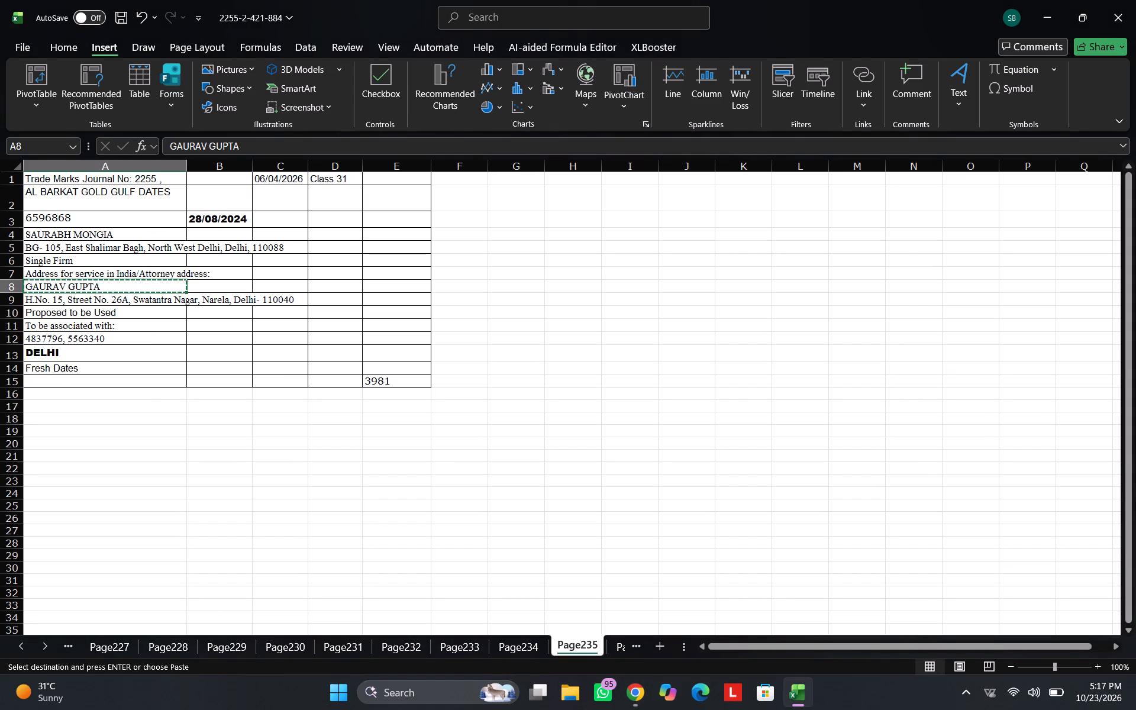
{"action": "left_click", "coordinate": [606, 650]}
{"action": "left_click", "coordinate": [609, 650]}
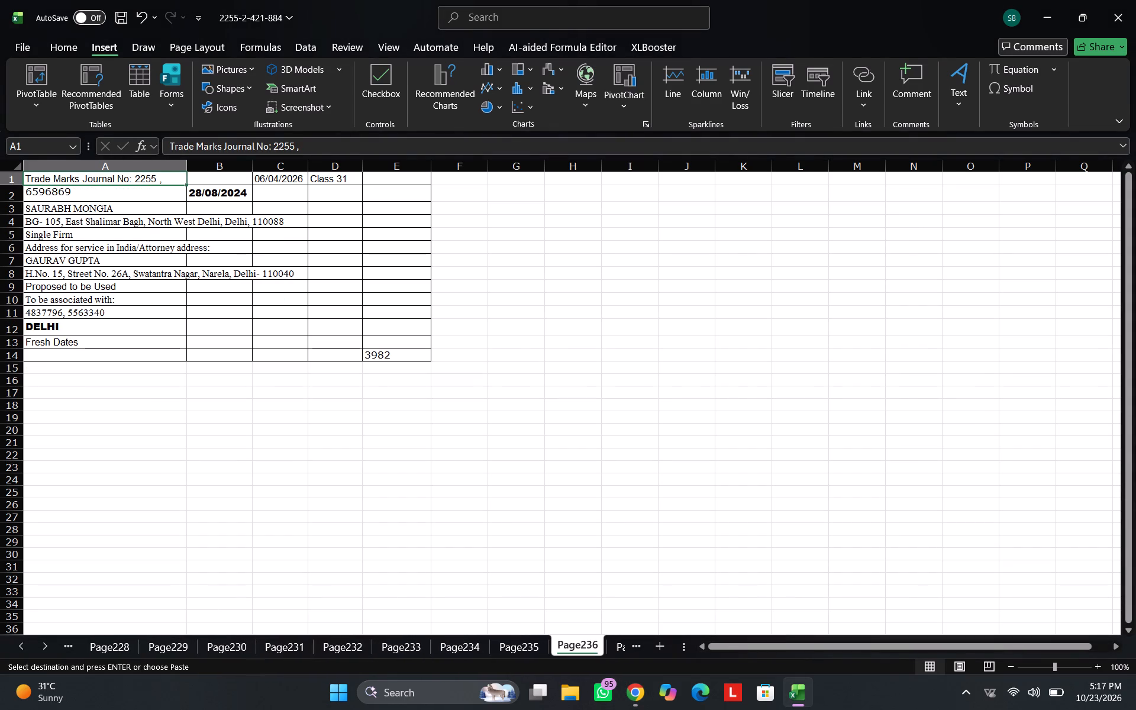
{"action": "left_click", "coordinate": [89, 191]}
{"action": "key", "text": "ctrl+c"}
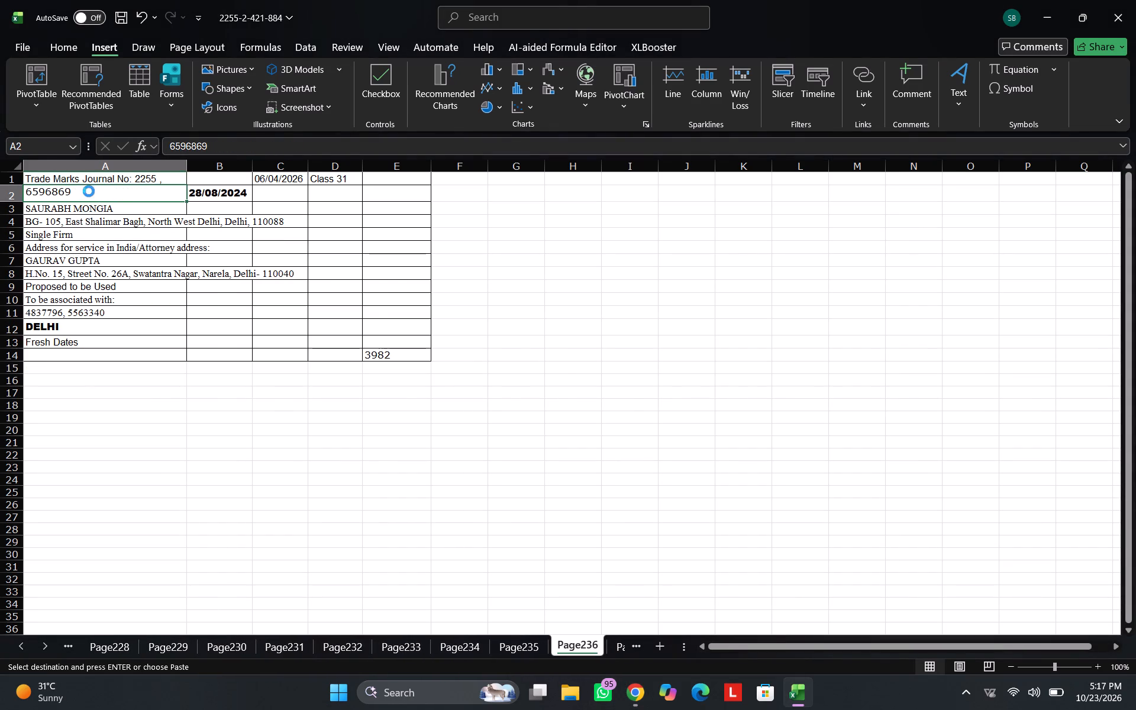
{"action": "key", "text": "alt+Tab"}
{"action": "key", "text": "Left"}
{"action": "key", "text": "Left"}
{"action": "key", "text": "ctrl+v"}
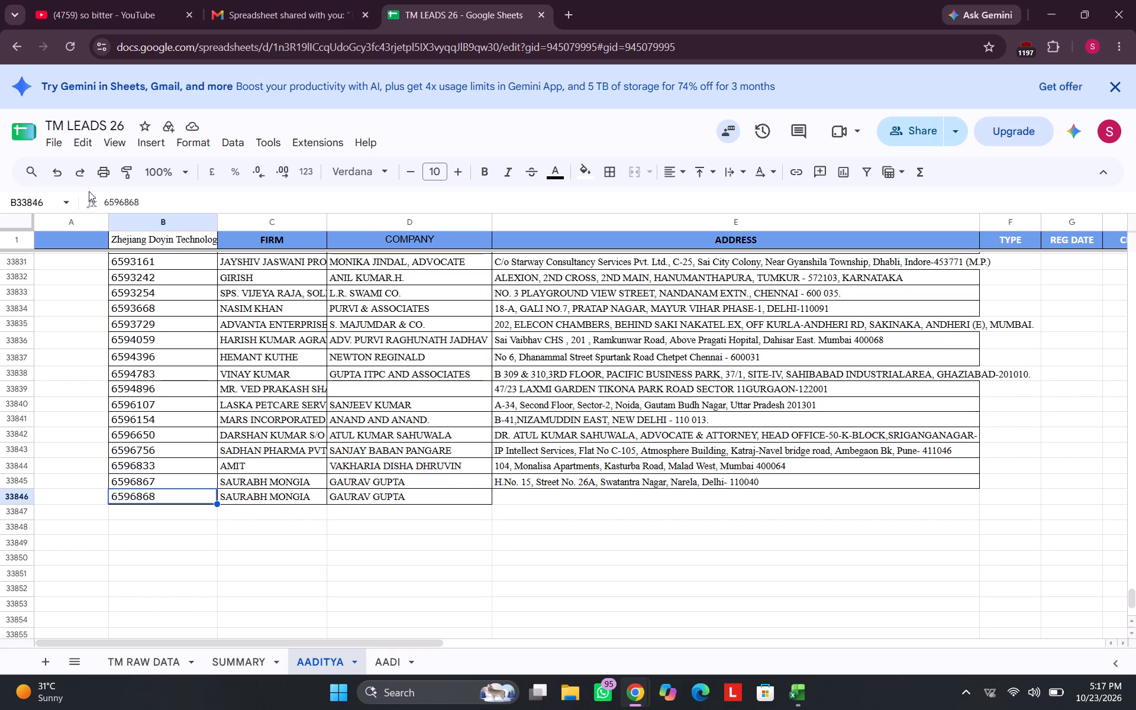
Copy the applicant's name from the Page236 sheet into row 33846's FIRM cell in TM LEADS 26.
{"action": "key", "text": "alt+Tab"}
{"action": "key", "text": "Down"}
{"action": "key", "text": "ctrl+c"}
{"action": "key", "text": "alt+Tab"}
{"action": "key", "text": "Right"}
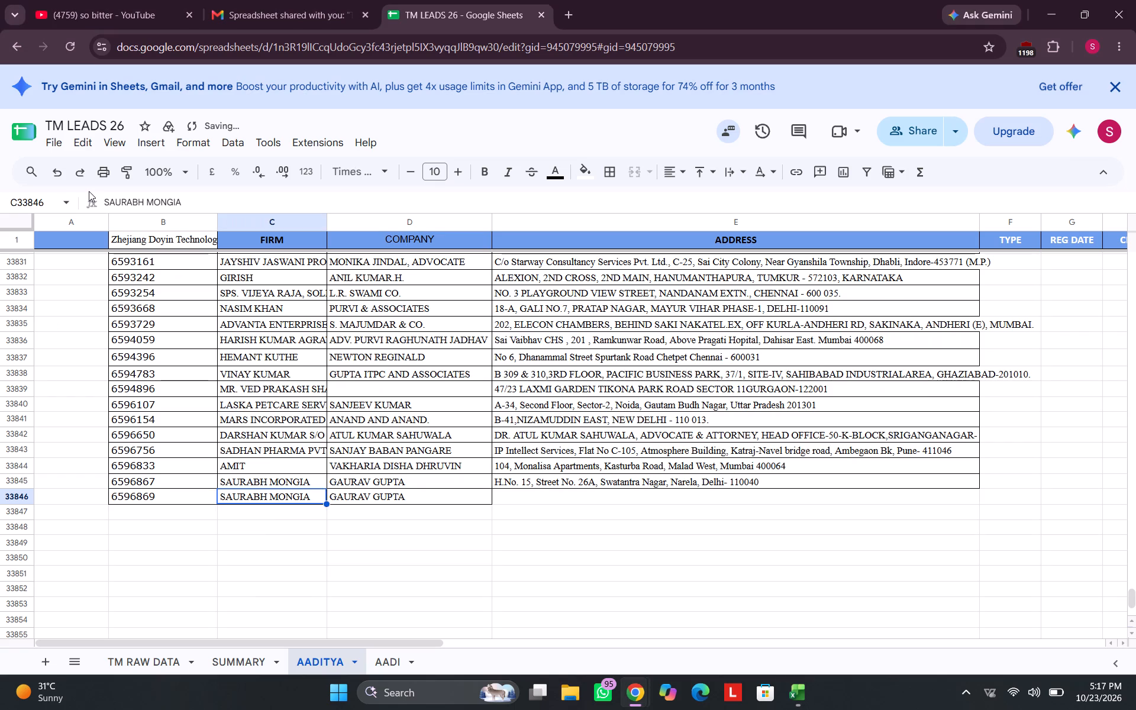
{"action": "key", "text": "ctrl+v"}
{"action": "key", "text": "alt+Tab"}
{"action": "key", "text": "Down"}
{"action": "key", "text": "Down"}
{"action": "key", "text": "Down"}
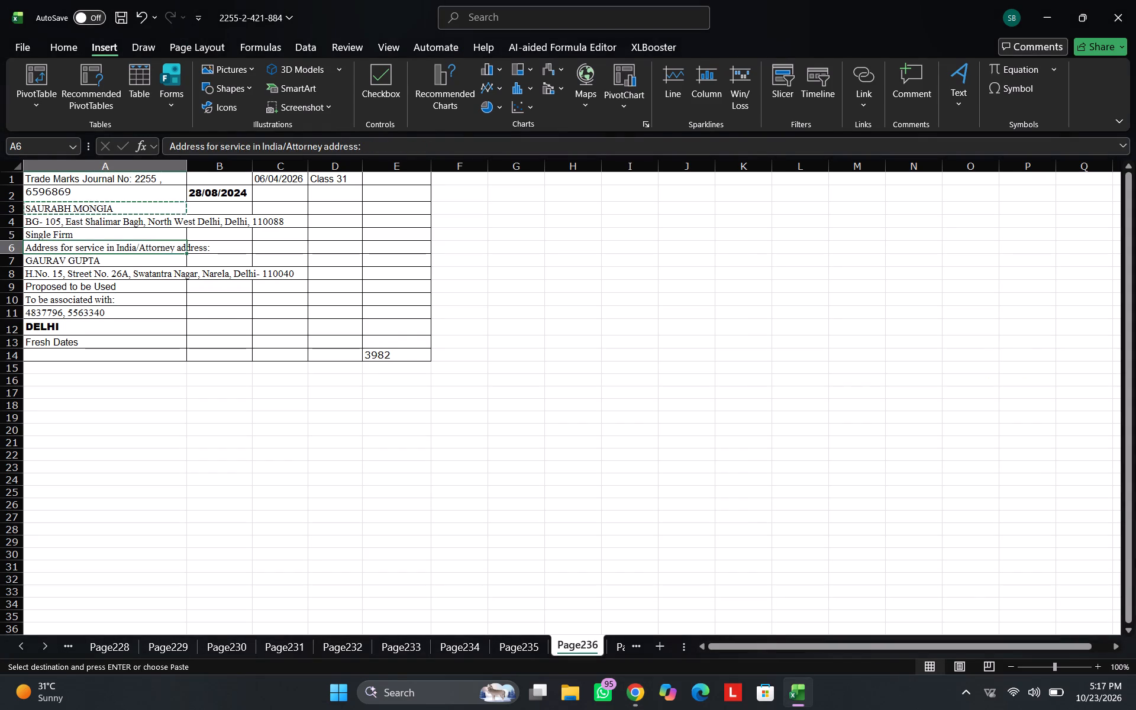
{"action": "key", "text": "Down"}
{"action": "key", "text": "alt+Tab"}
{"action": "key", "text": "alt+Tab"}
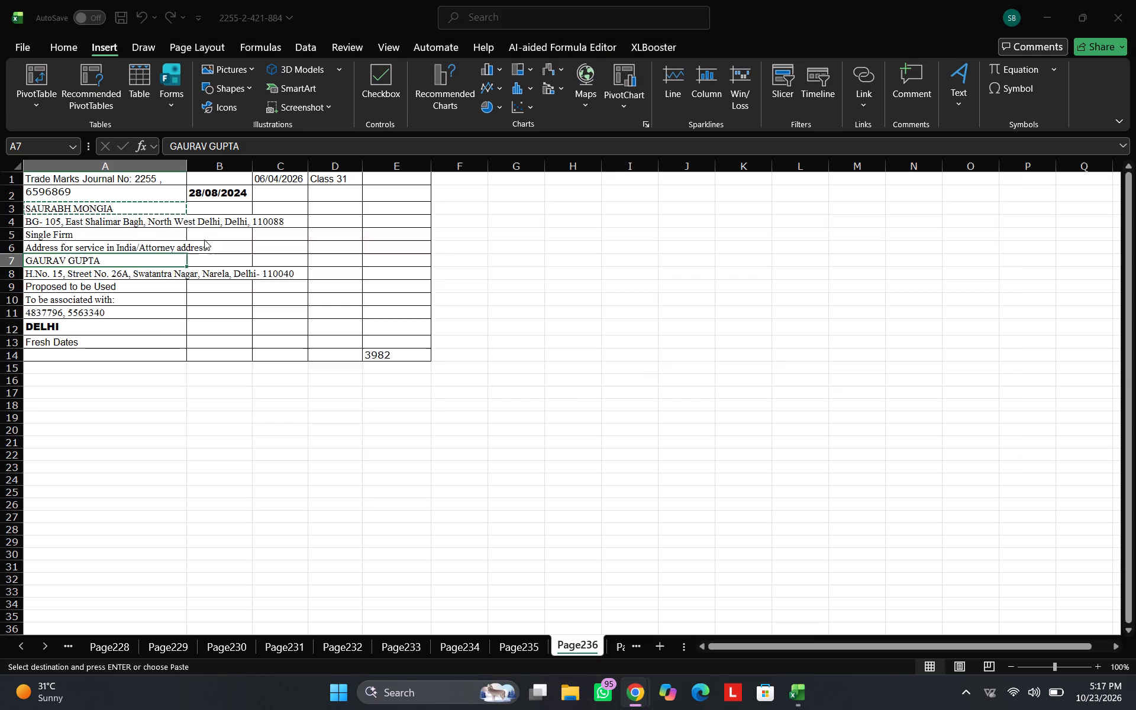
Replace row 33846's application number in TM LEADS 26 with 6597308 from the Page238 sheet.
{"action": "left_click", "coordinate": [604, 645]}
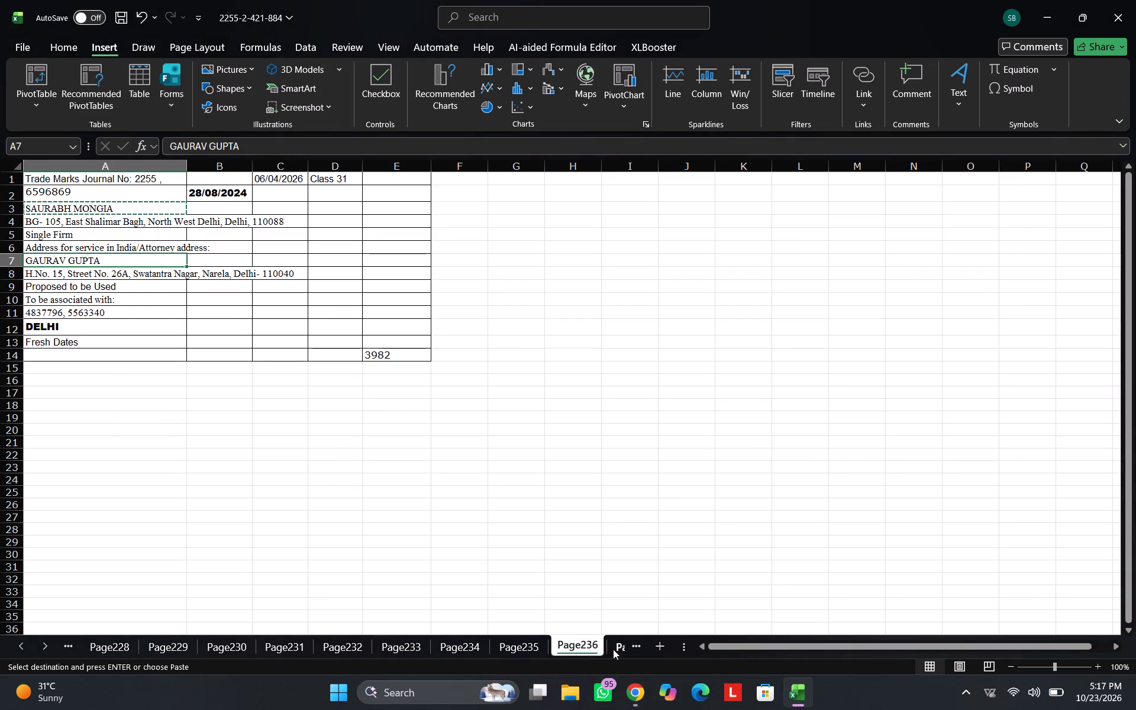
{"action": "left_click", "coordinate": [613, 649]}
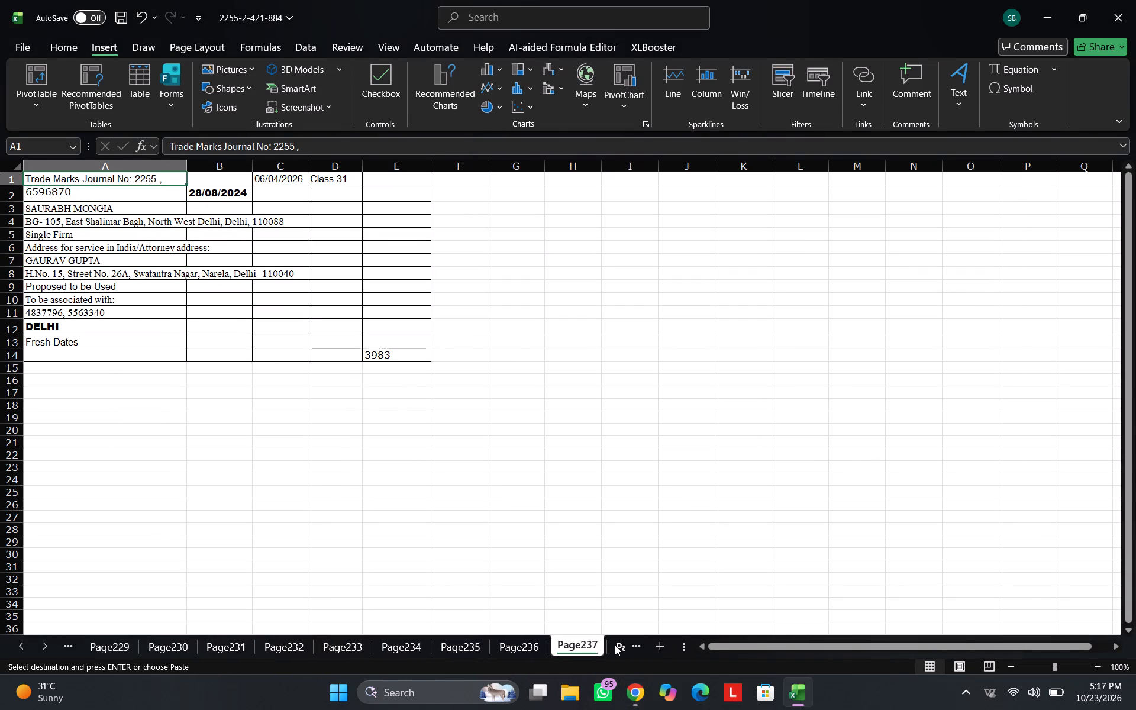
{"action": "left_click", "coordinate": [617, 643]}
{"action": "left_click", "coordinate": [110, 214]}
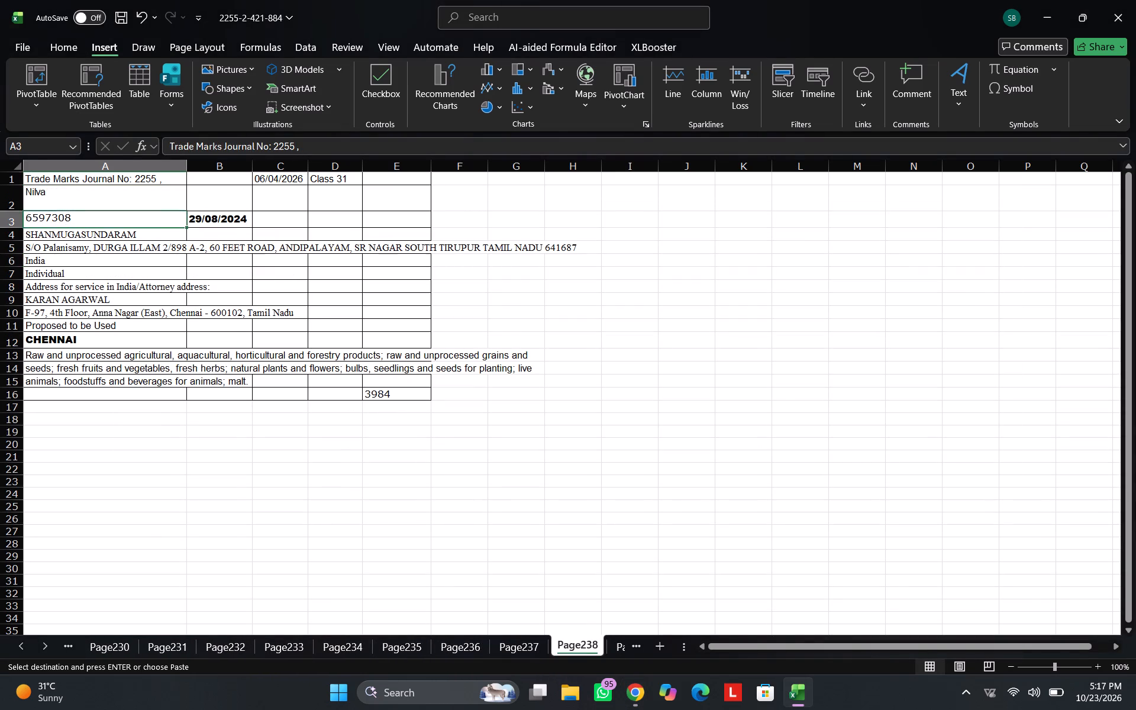
{"action": "key", "text": "ctrl+c"}
{"action": "key", "text": "alt+Tab"}
{"action": "key", "text": "Left"}
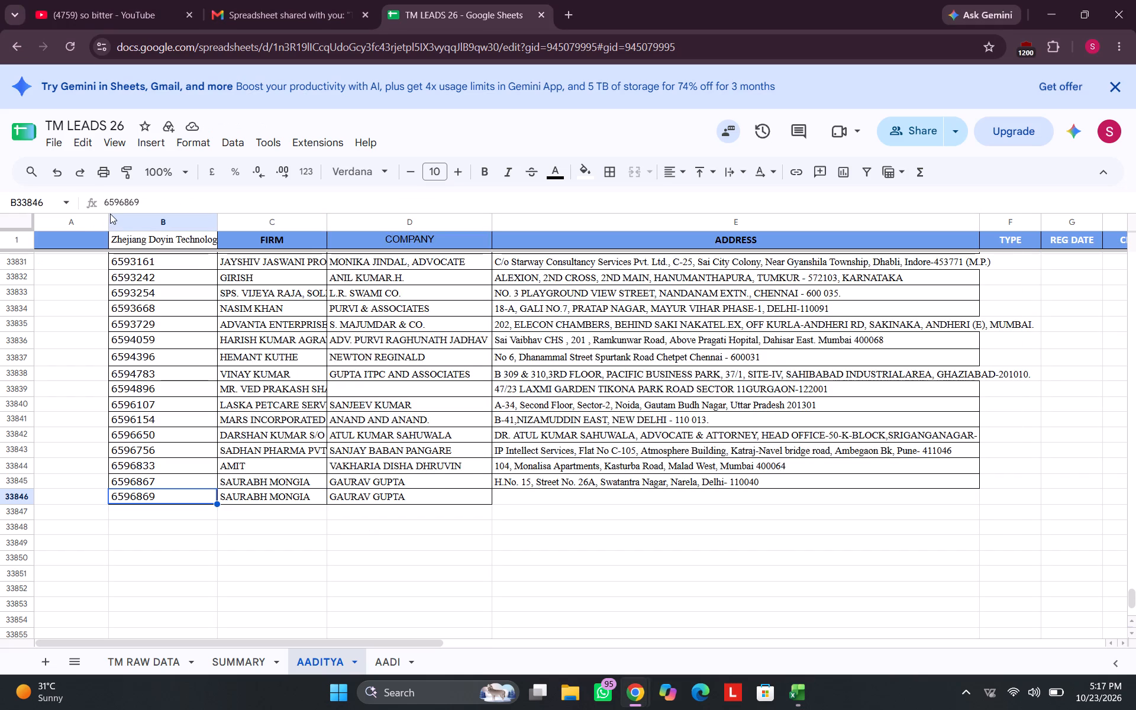
{"action": "key", "text": "ctrl+v"}
Copy the applicant's name from the Page238 sheet over row 33846's FIRM cell in TM LEADS 26.
{"action": "key", "text": "alt+Tab"}
{"action": "key", "text": "Down"}
{"action": "key", "text": "ctrl+c"}
{"action": "key", "text": "alt+Tab"}
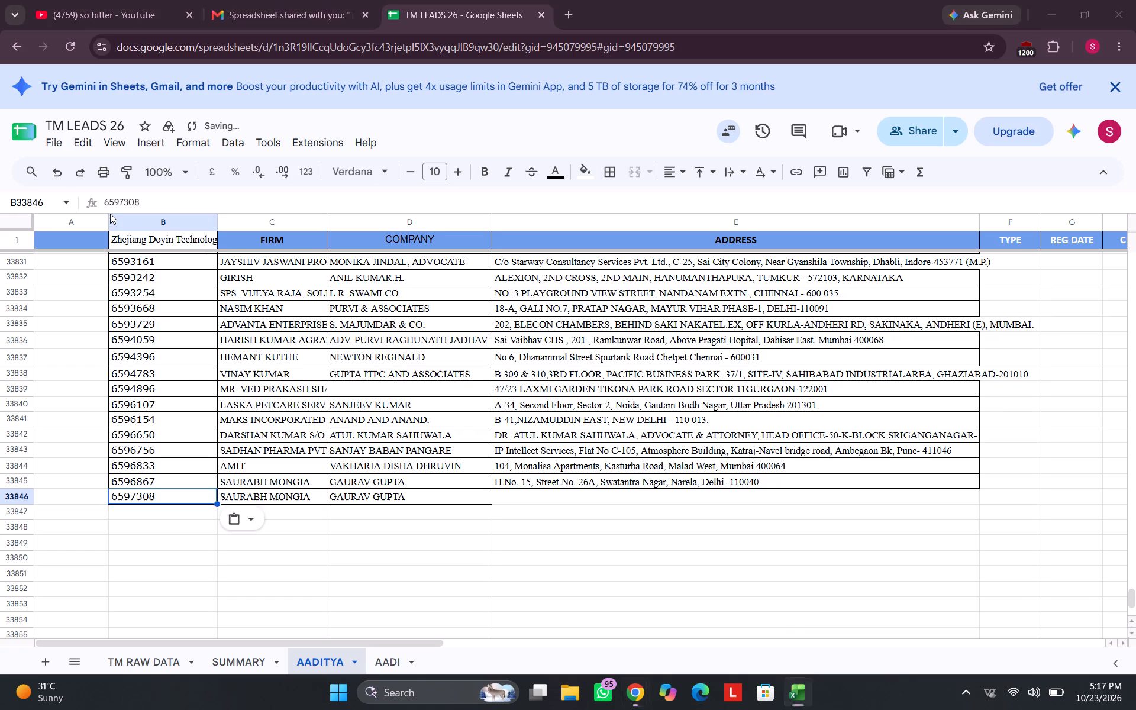
{"action": "key", "text": "Right"}
{"action": "key", "text": "ctrl+v"}
Copy the attorney's name from the Page238 sheet over row 33846's COMPANY cell in TM LEADS 26.
{"action": "key", "text": "alt+Tab"}
{"action": "key", "text": "Down"}
{"action": "key", "text": "Down"}
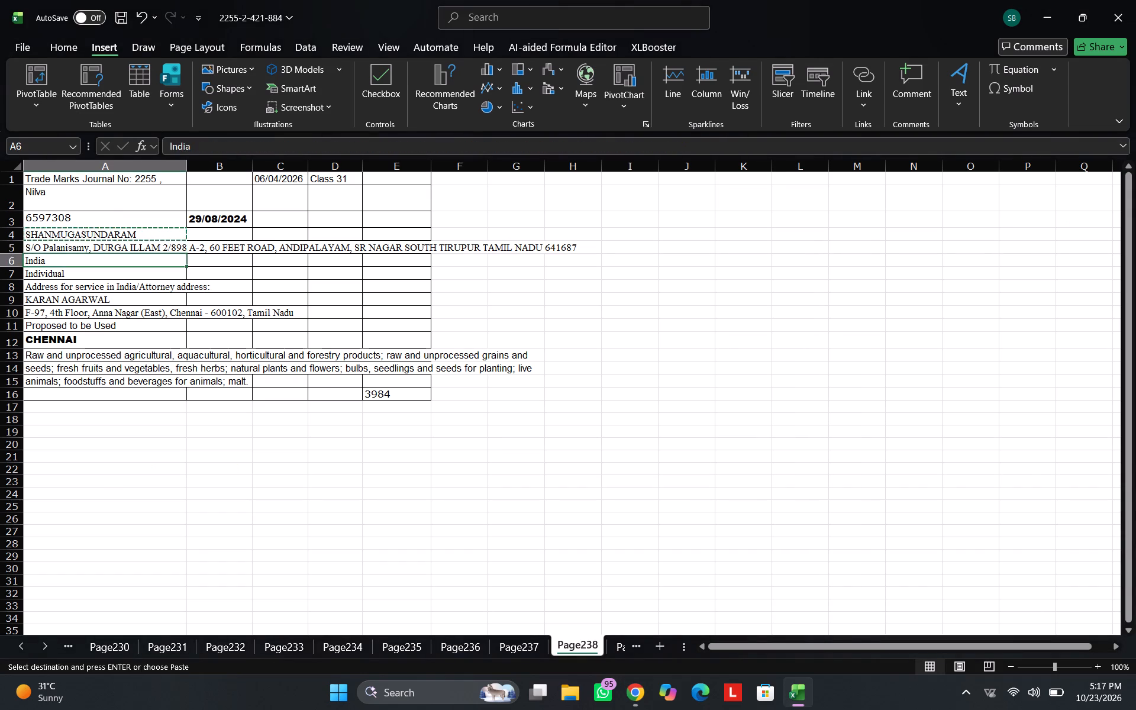
{"action": "key", "text": "Down"}
{"action": "key", "text": "Down"}
{"action": "key", "text": "Down"}
{"action": "key", "text": "ctrl+c"}
{"action": "key", "text": "alt+Tab"}
{"action": "key", "text": "Right"}
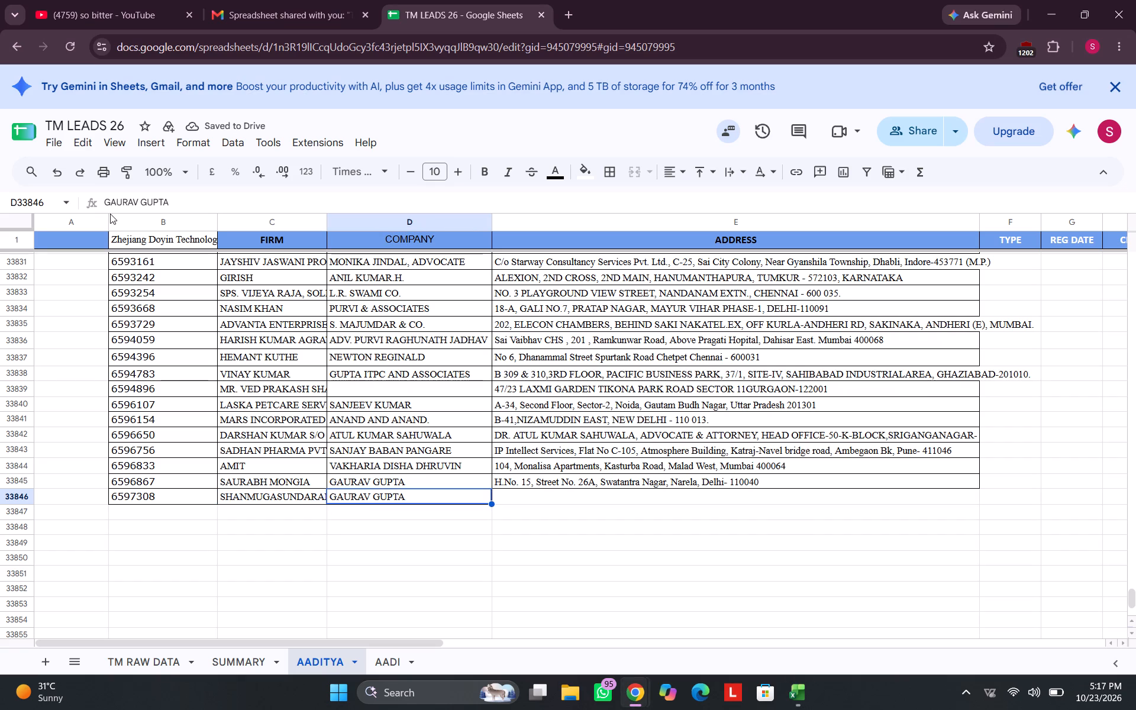
{"action": "key", "text": "ctrl+v"}
{"action": "key", "text": "alt+Tab"}
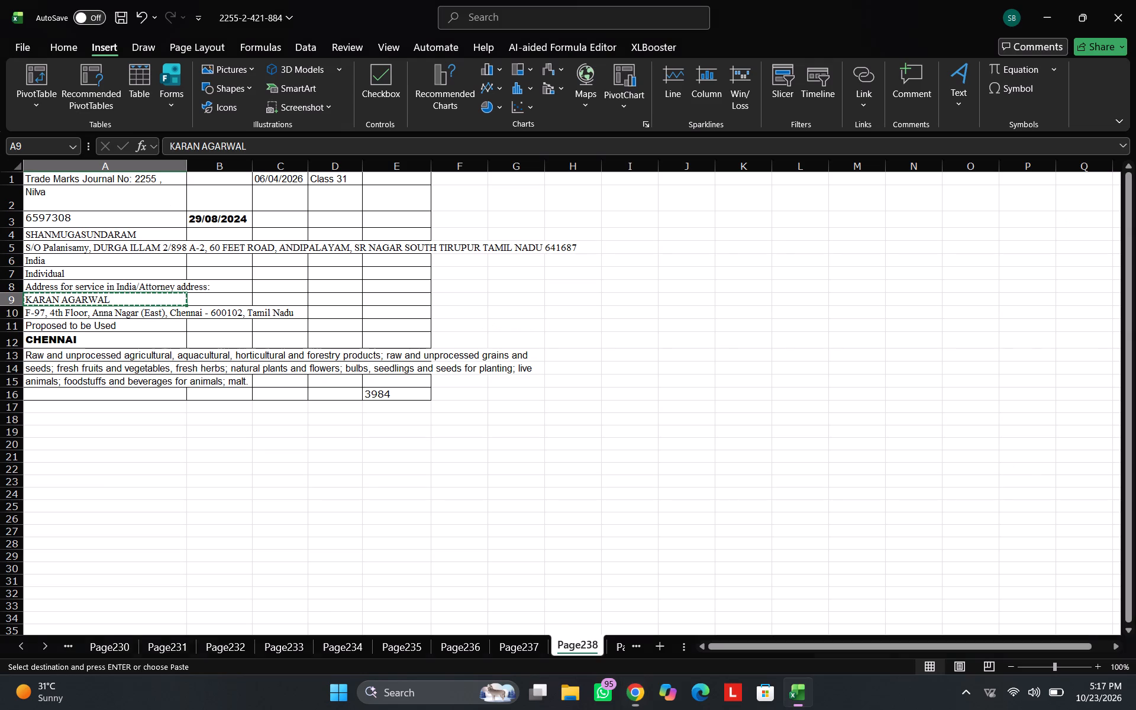
Copy the attorney's address from the Page238 sheet into row 33846's ADDRESS cell in TM LEADS 26.
{"action": "key", "text": "Down"}
{"action": "key", "text": "ctrl+c"}
{"action": "key", "text": "alt+Tab"}
{"action": "key", "text": "Right"}
{"action": "key", "text": "ctrl+v"}
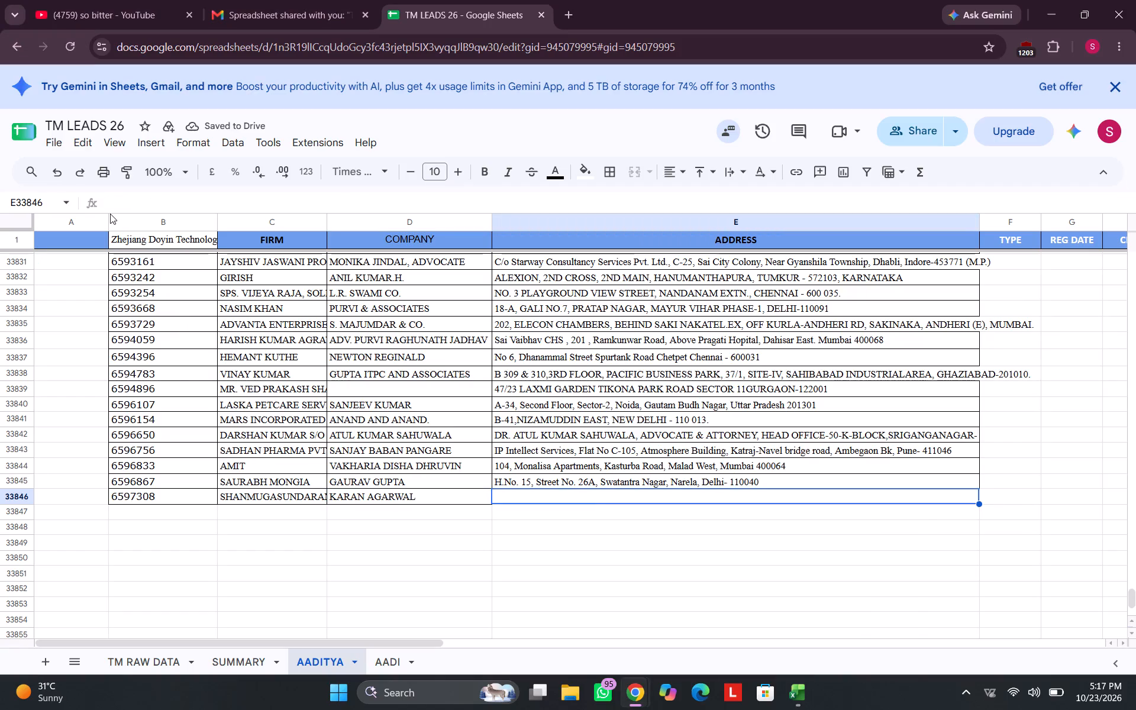
Search Google for row 33846's firm, company and address together with "contact number".
{"action": "key", "text": "Right"}
{"action": "key", "text": "shift+Left"}
{"action": "key", "text": "shift+Left"}
{"action": "key", "text": "ctrl+c"}
{"action": "key", "text": "alt+Tab"}
{"action": "key", "text": "alt+Right"}
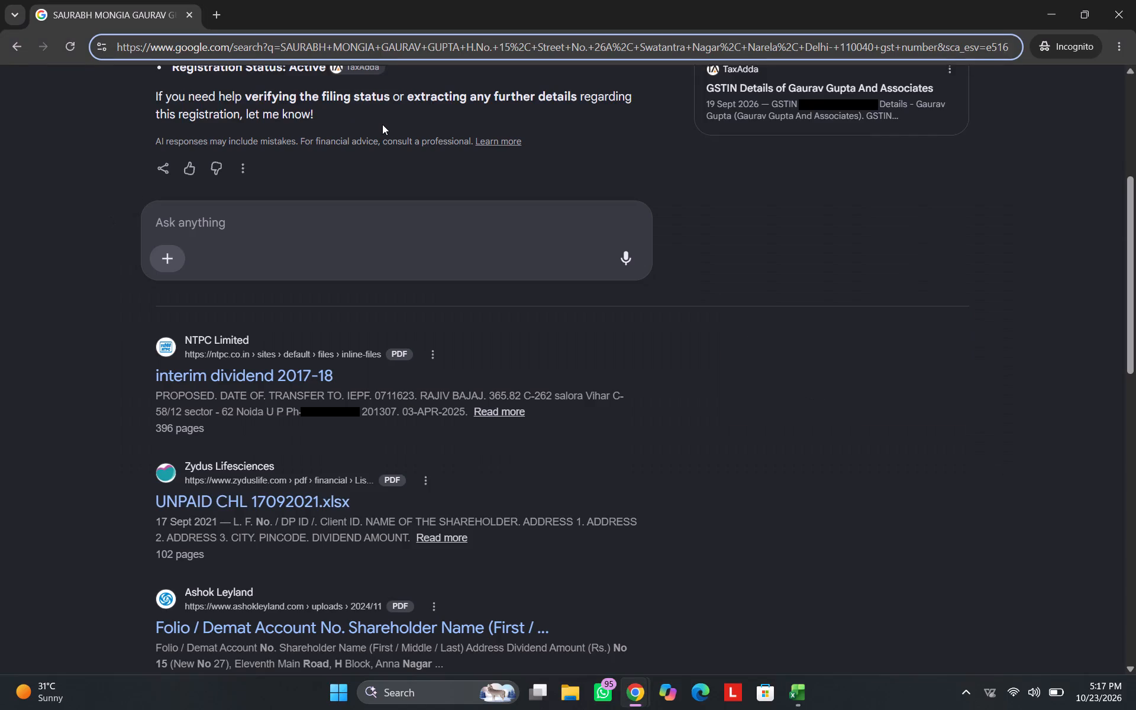
{"action": "scroll", "coordinate": [631, 150], "scroll_direction": "up", "scroll_amount": 7}
{"action": "left_click", "coordinate": [695, 104]}
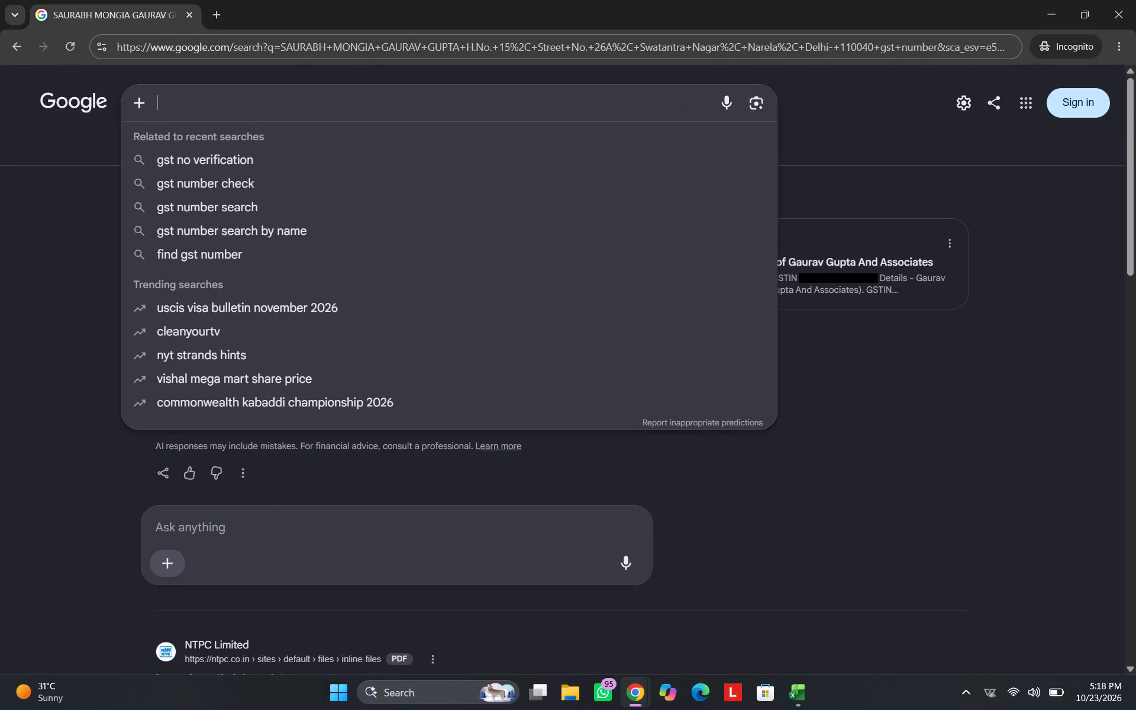
{"action": "left_click", "coordinate": [680, 103]}
{"action": "key", "text": "ctrl+v"}
{"action": "key", "text": "space"}
{"action": "type", "text": "contact number"}
{"action": "key", "text": "space"}
{"action": "key", "text": "Return"}
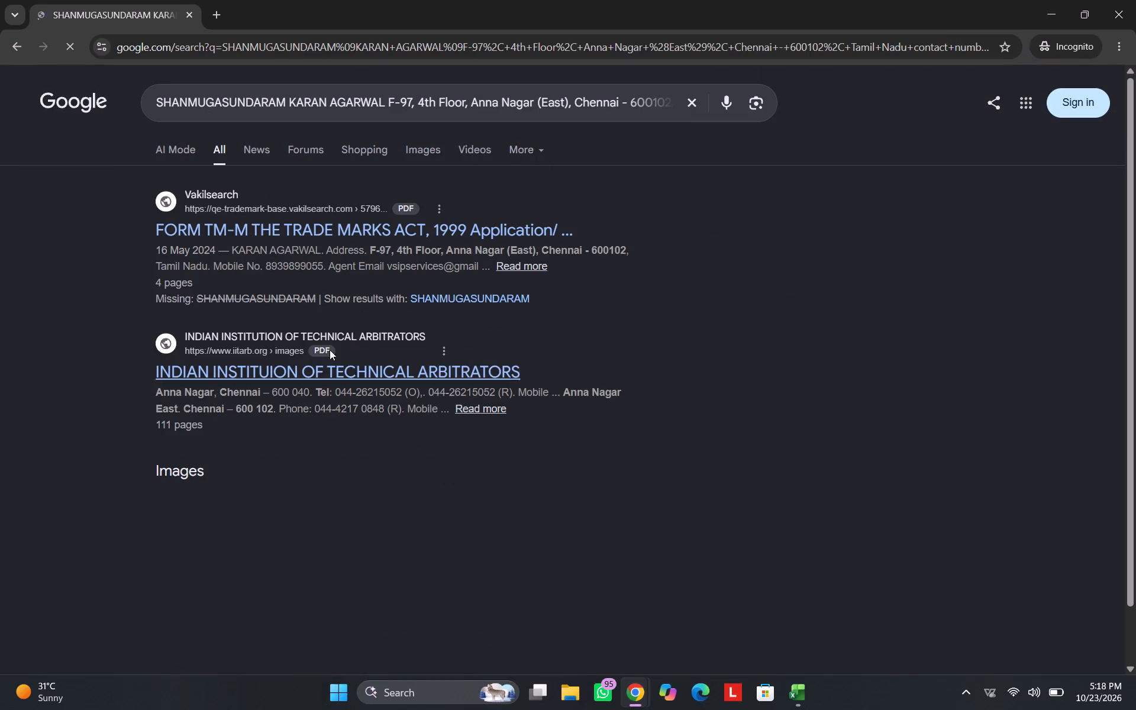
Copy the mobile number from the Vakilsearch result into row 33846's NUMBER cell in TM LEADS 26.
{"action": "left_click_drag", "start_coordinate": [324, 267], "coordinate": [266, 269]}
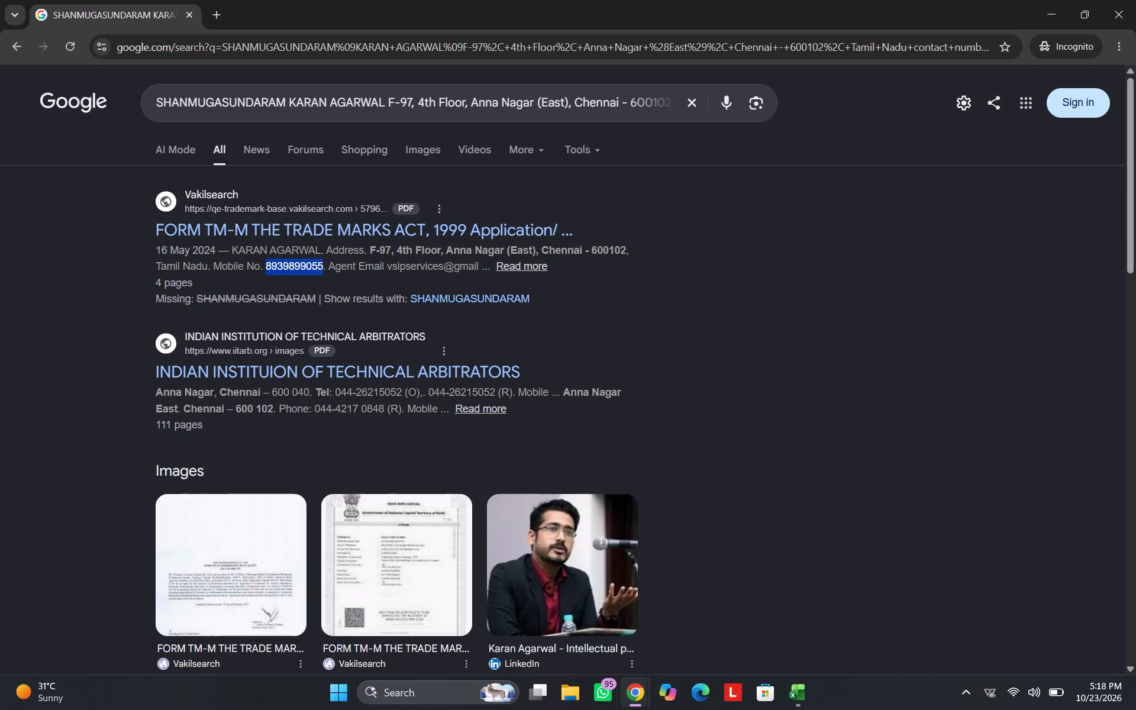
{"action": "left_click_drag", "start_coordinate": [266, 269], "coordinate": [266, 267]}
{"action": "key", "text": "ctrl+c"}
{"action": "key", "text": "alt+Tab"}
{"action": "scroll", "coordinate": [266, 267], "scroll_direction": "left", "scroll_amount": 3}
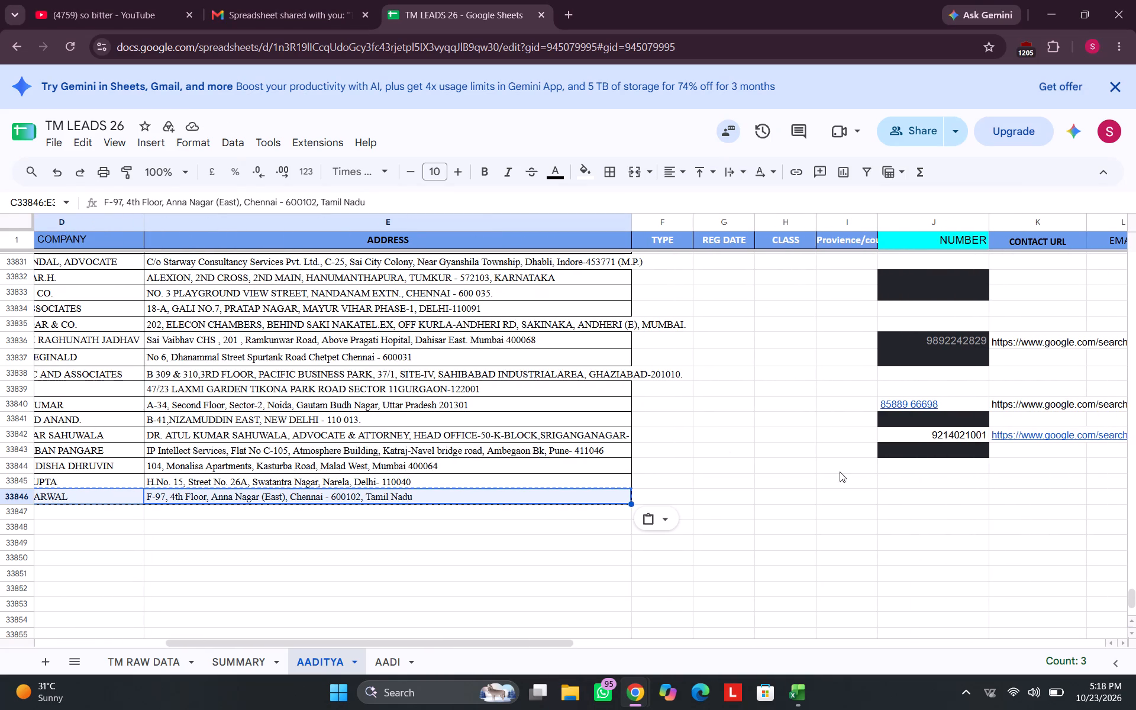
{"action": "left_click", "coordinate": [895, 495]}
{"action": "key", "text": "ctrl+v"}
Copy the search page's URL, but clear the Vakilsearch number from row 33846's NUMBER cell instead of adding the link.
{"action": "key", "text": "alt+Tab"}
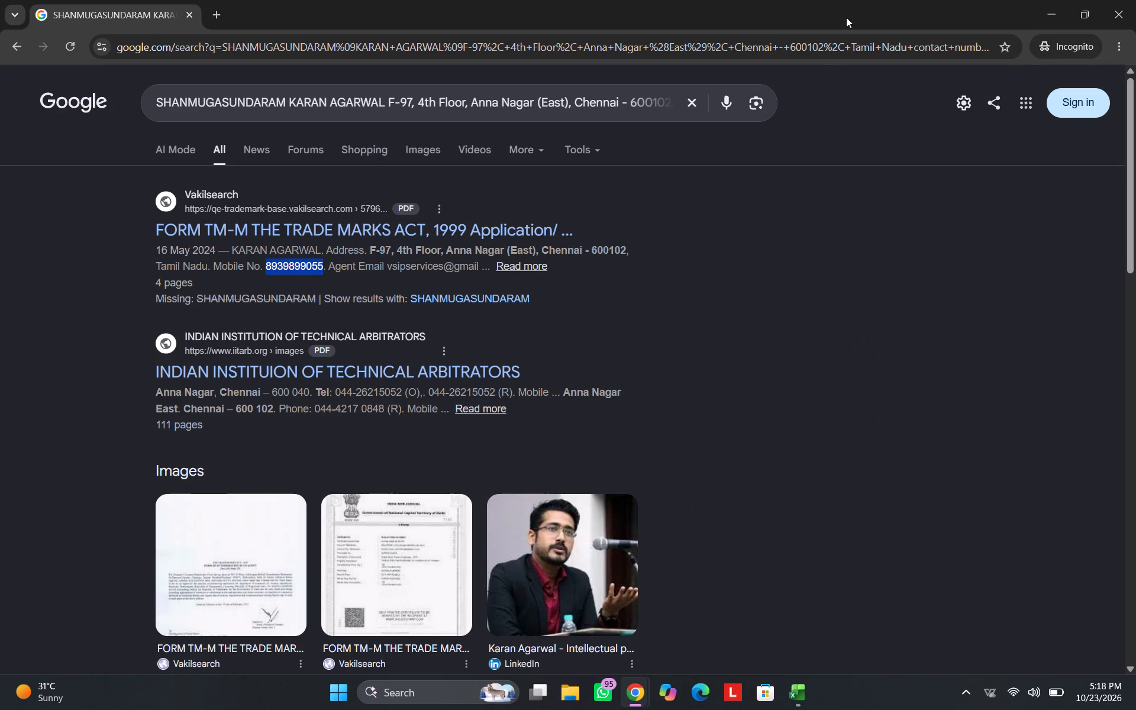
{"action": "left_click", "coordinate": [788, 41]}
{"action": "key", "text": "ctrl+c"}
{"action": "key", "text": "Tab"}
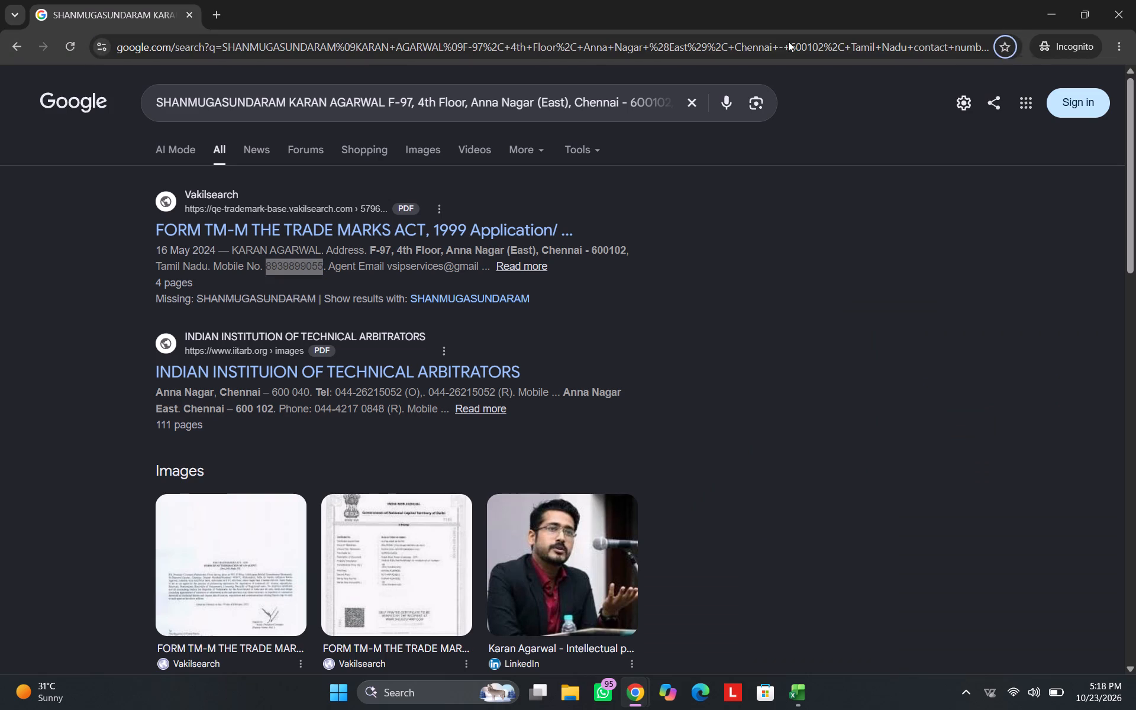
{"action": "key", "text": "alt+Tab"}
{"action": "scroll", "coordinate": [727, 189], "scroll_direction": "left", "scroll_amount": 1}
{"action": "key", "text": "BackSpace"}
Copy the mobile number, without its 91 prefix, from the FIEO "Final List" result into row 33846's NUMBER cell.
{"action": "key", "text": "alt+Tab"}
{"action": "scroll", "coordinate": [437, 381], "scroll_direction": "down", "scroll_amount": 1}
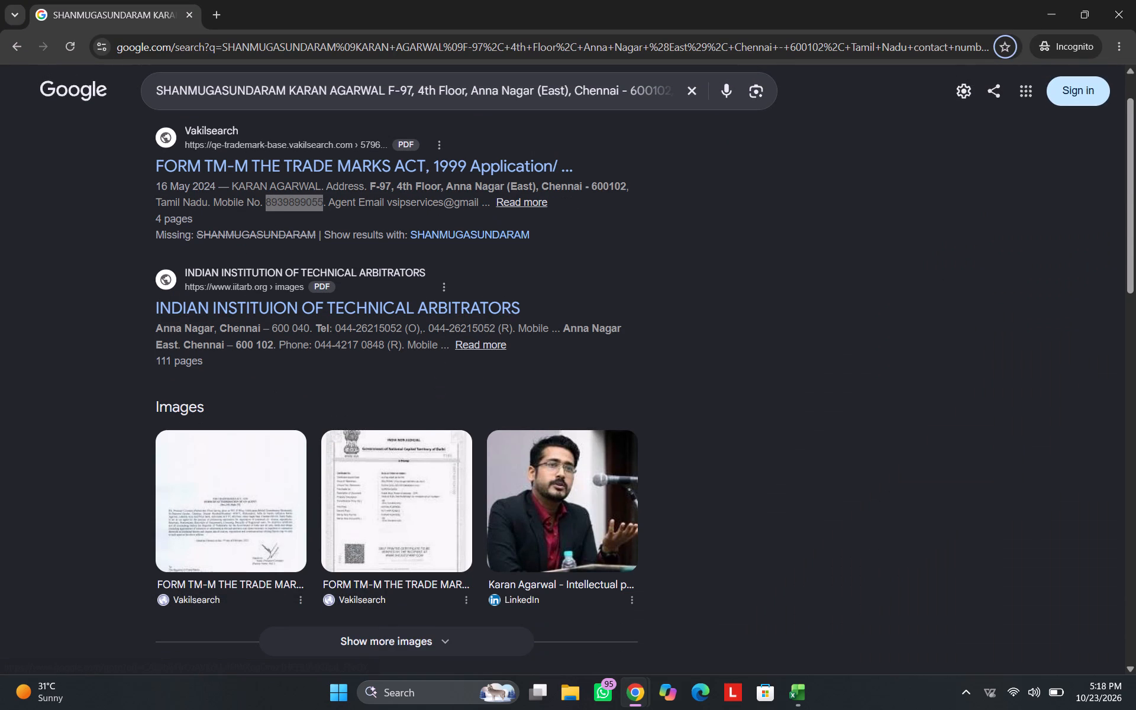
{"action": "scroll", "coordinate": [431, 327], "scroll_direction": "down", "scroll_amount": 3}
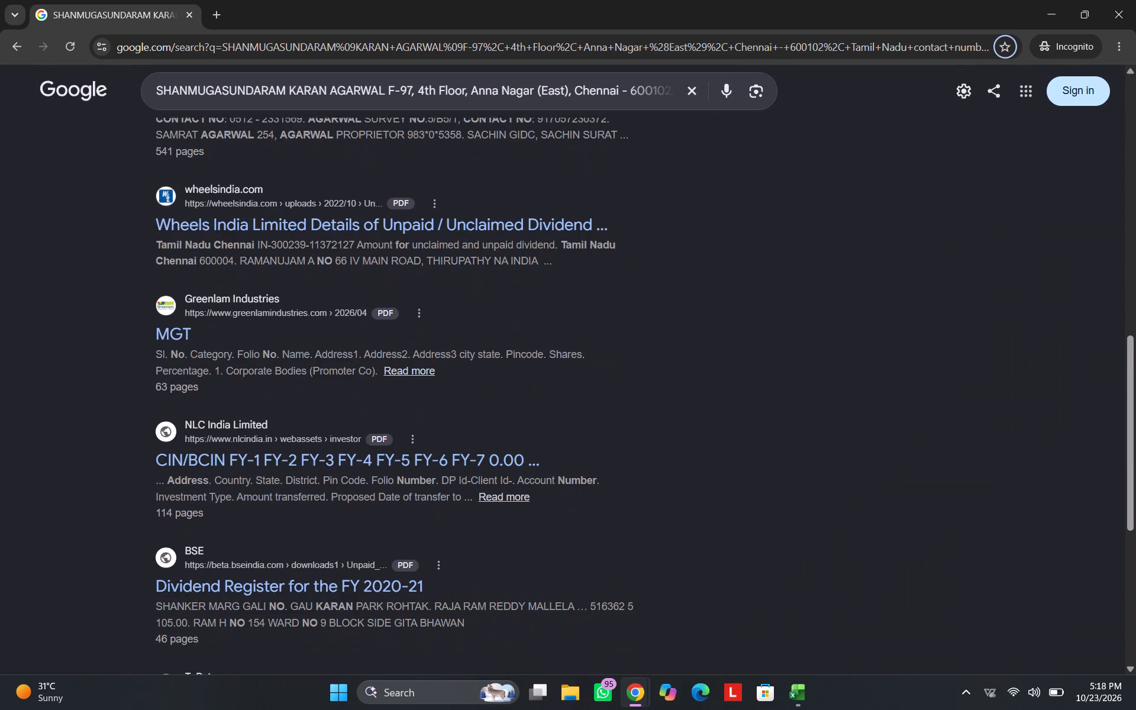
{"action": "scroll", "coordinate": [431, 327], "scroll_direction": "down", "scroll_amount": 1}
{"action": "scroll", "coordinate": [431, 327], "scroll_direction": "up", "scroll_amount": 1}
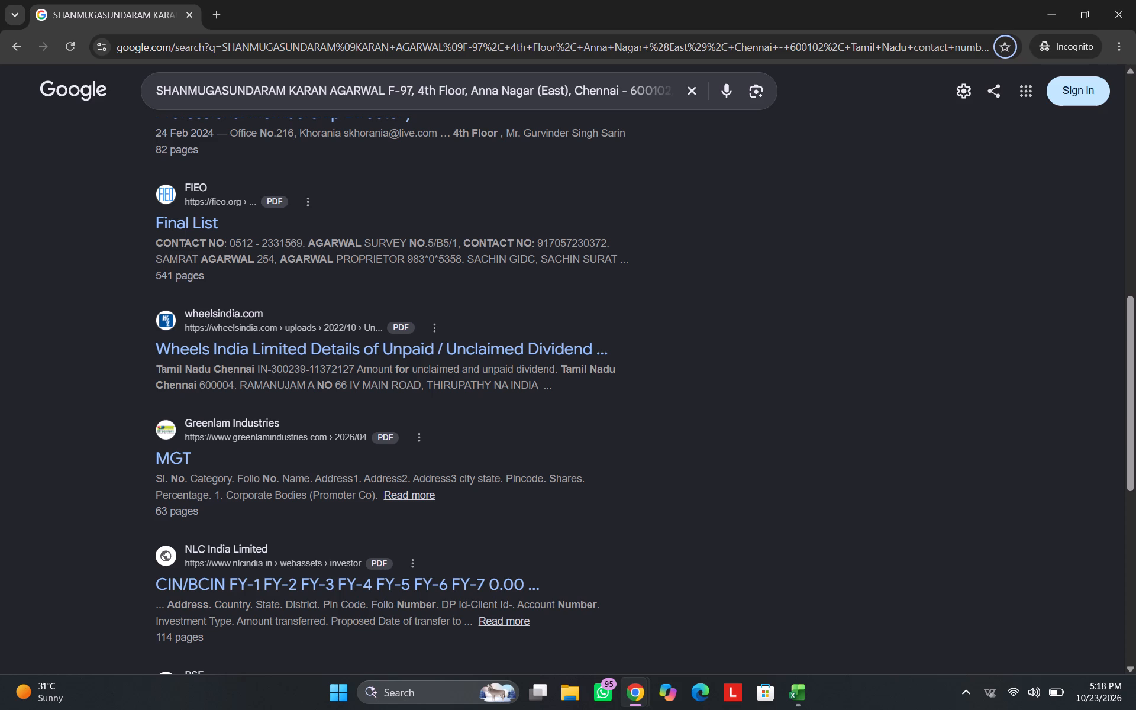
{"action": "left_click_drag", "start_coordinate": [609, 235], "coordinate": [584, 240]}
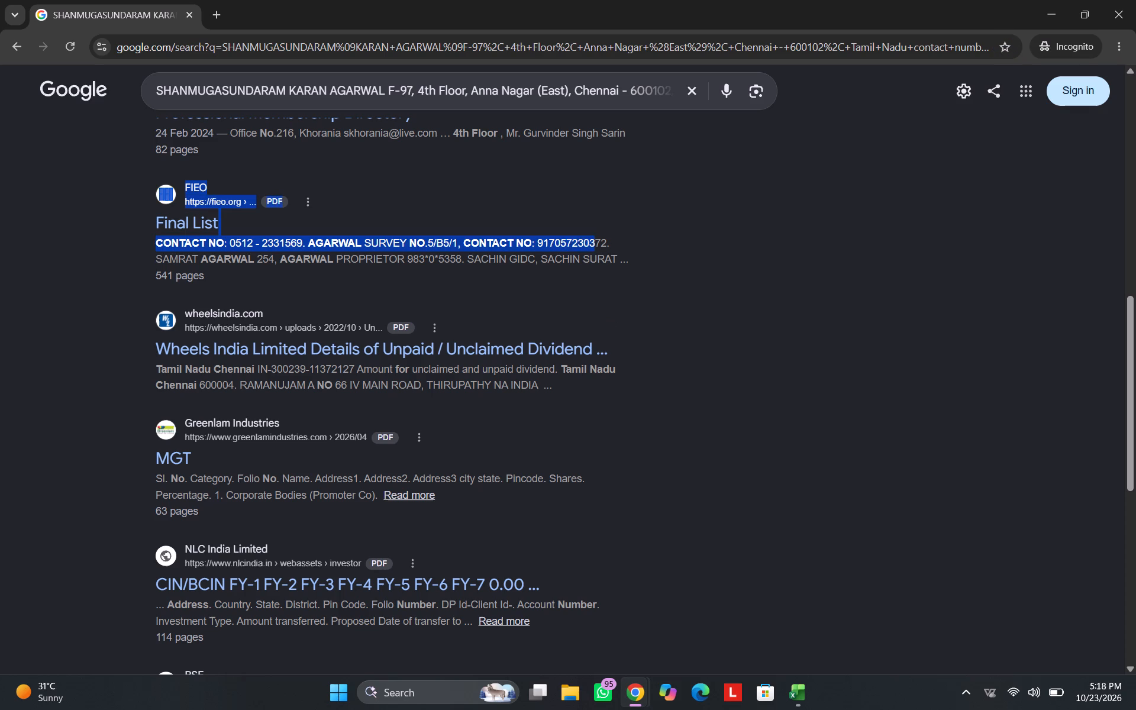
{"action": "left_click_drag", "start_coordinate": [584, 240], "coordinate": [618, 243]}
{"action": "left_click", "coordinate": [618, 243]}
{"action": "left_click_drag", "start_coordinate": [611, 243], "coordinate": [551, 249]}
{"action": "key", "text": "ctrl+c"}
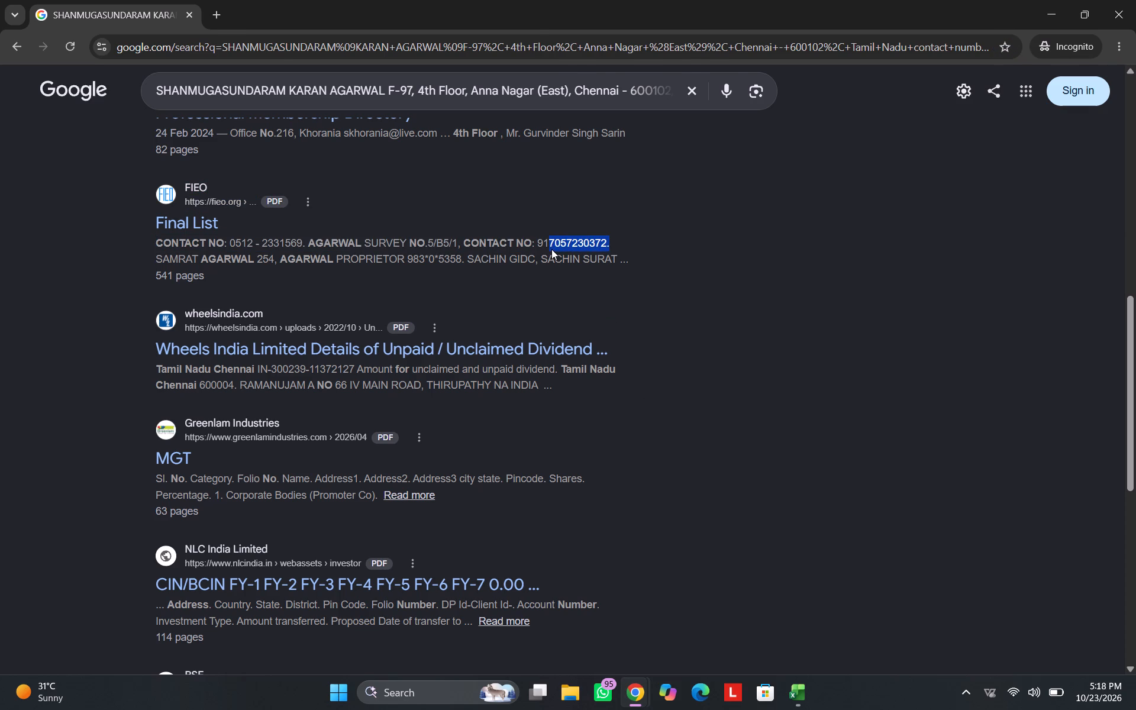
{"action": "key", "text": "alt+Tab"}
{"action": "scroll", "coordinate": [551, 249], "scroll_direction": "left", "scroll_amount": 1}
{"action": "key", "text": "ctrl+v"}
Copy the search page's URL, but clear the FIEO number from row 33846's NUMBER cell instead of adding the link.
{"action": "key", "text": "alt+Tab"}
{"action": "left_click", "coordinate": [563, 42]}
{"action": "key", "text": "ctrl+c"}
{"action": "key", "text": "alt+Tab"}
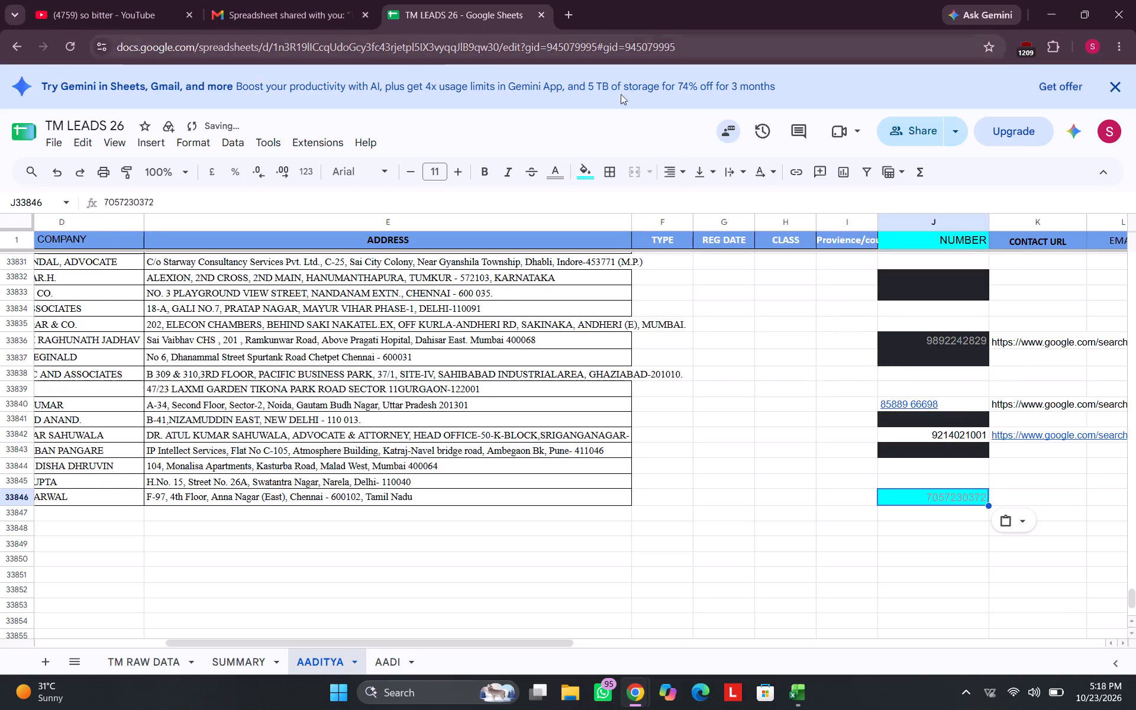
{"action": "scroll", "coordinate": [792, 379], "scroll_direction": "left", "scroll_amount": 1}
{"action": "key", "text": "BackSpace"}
Examine the remaining Google results for a contact number matching row 33846's applicant or attorney.
{"action": "key", "text": "alt+Tab"}
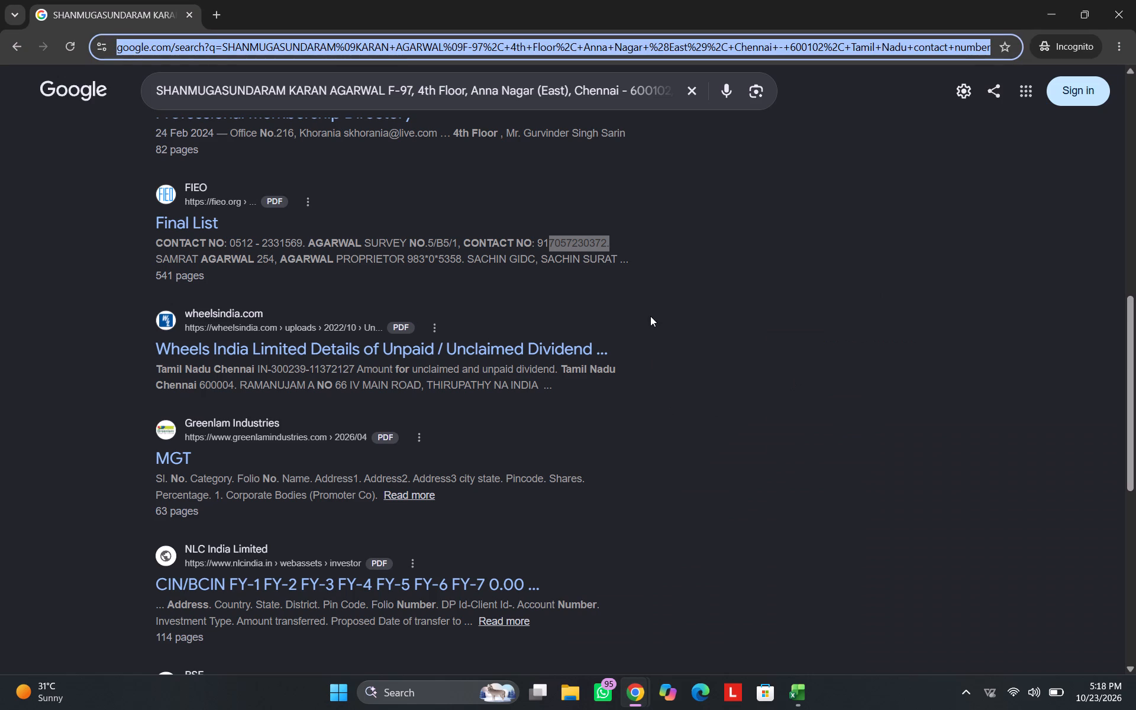
{"action": "scroll", "coordinate": [650, 316], "scroll_direction": "up", "scroll_amount": 3}
{"action": "scroll", "coordinate": [629, 401], "scroll_direction": "down", "scroll_amount": 3}
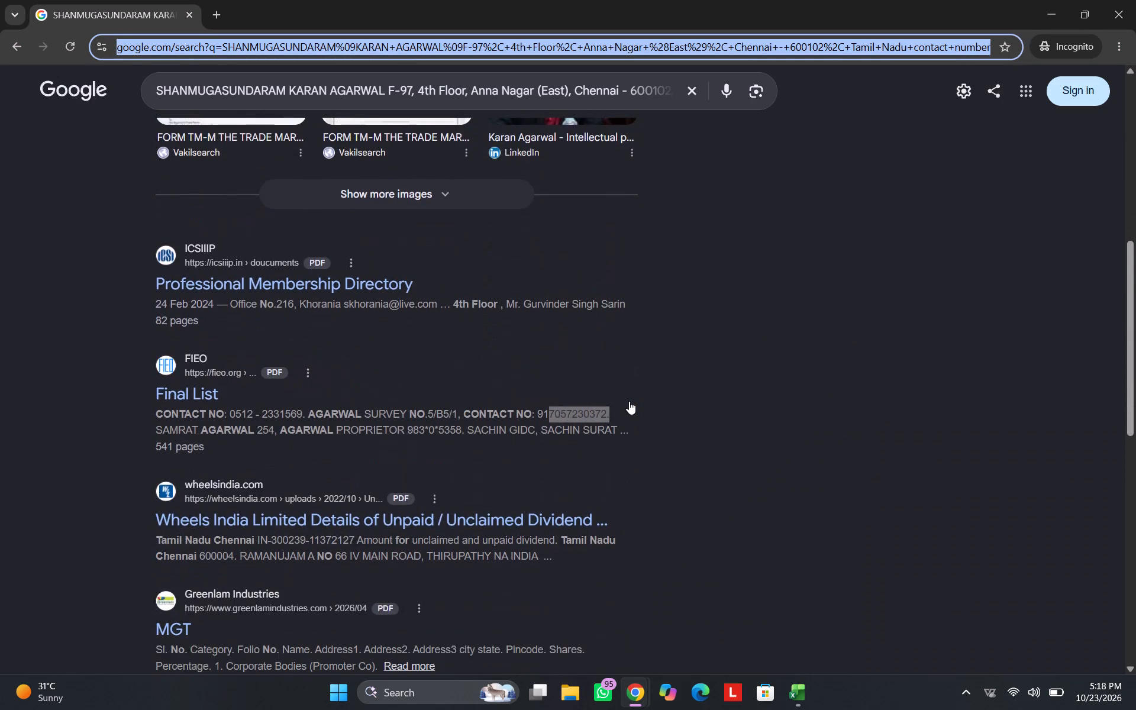
{"action": "scroll", "coordinate": [629, 401], "scroll_direction": "down", "scroll_amount": 3}
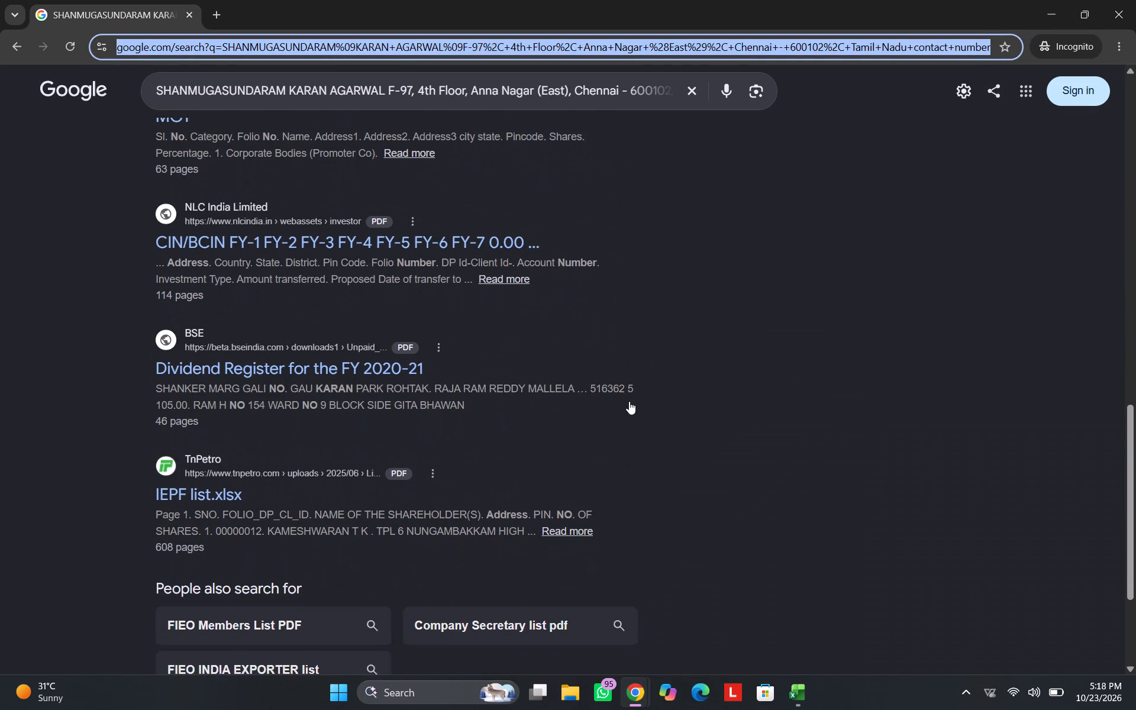
{"action": "scroll", "coordinate": [629, 401], "scroll_direction": "down", "scroll_amount": 2}
{"action": "scroll", "coordinate": [629, 401], "scroll_direction": "up", "scroll_amount": 2}
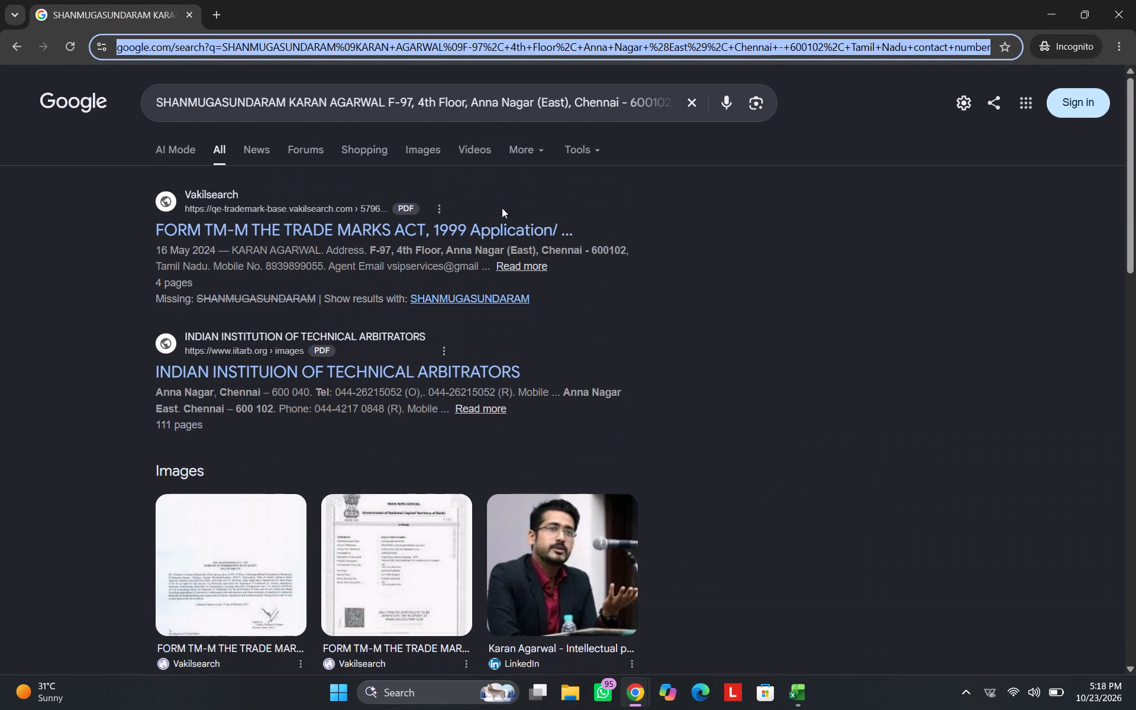
Change "contact" to "gst" in the Google query for row 33846 and search for the GST number.
{"action": "left_click", "coordinate": [533, 108]}
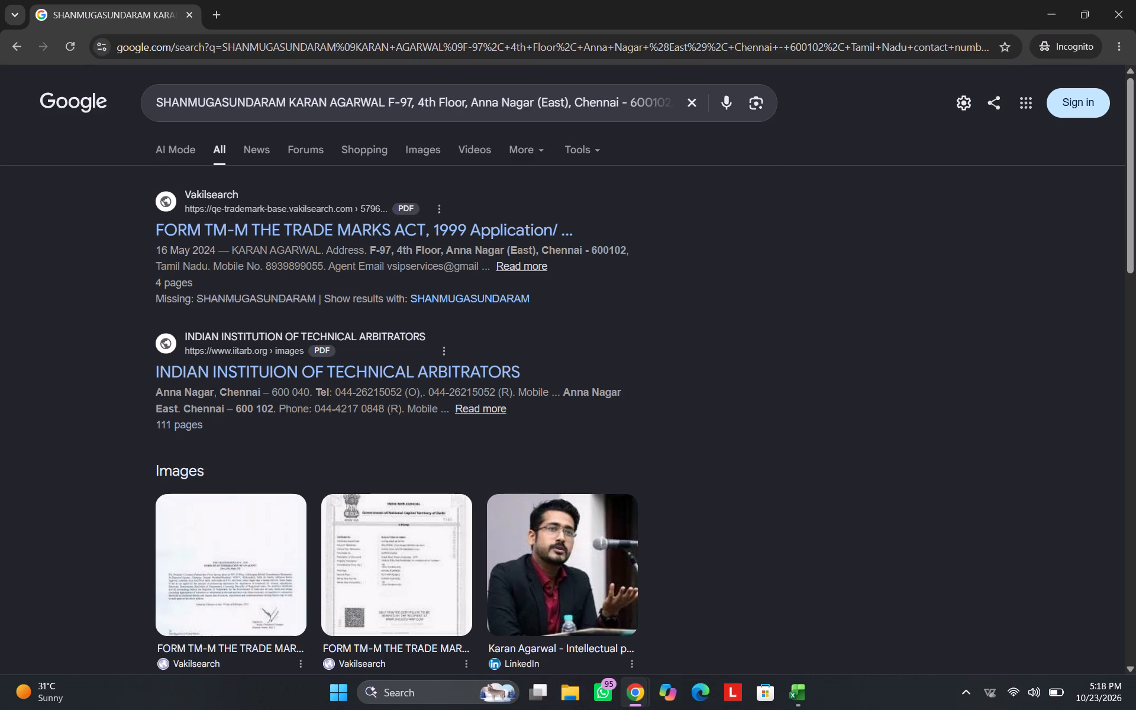
{"action": "left_click", "coordinate": [179, 123]}
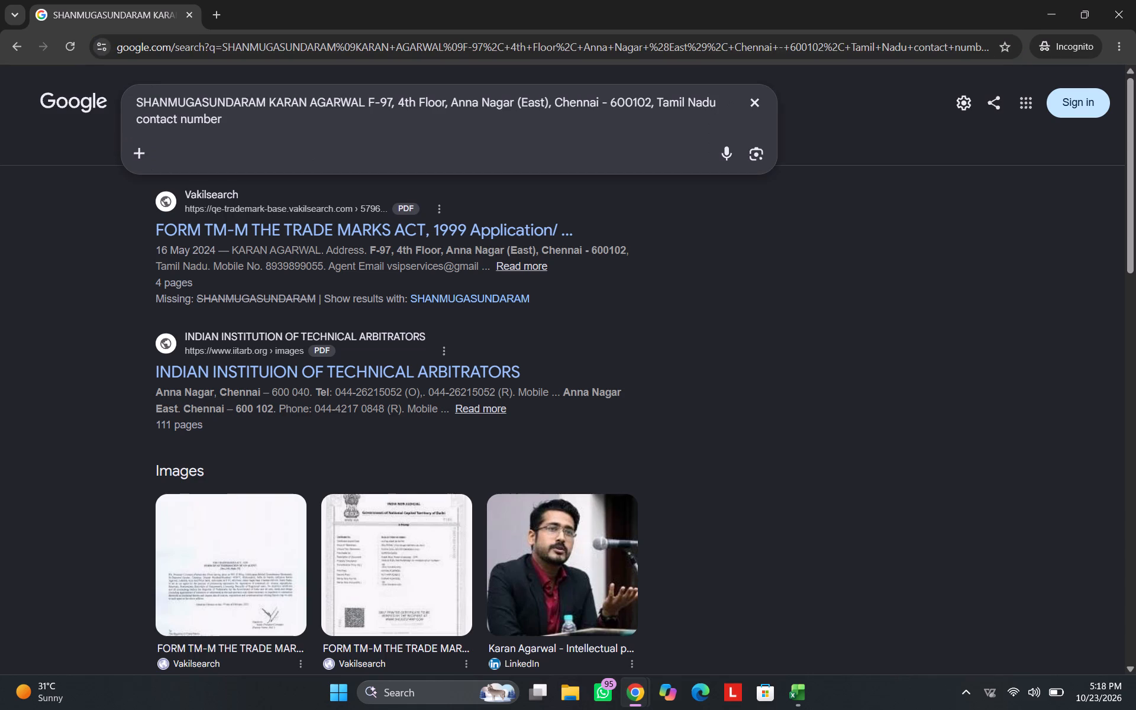
{"action": "key", "text": "ctrl+BackSpace"}
{"action": "type", "text": "gst"}
{"action": "key", "text": "space"}
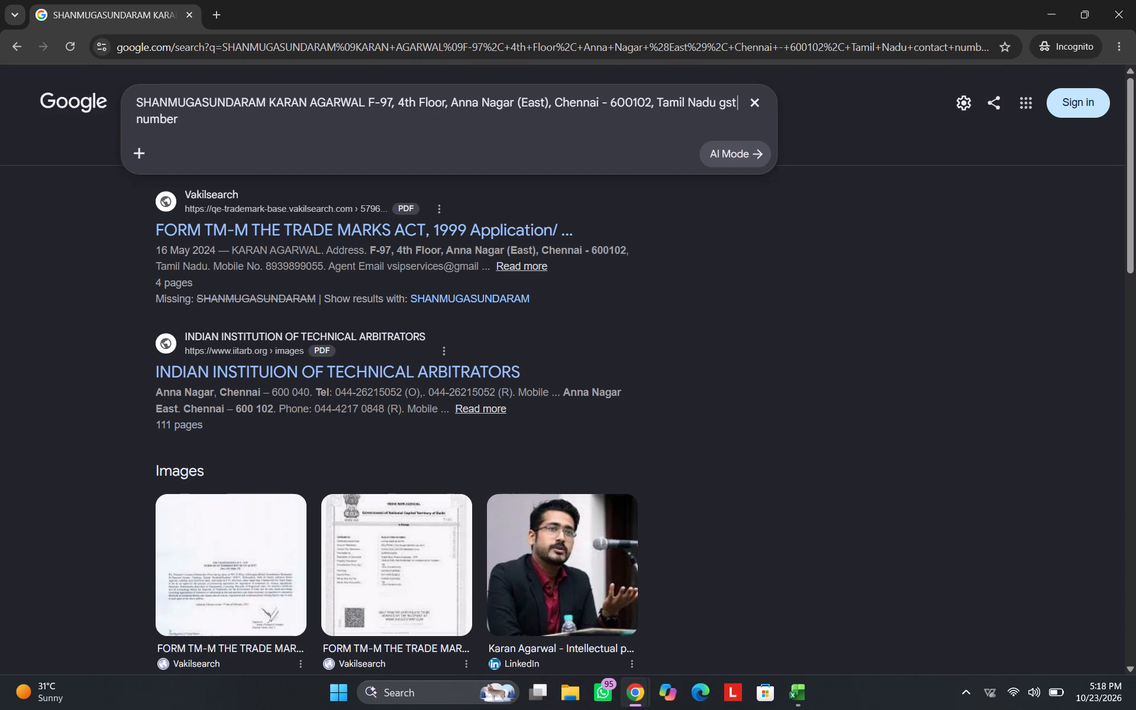
{"action": "key", "text": "Return"}
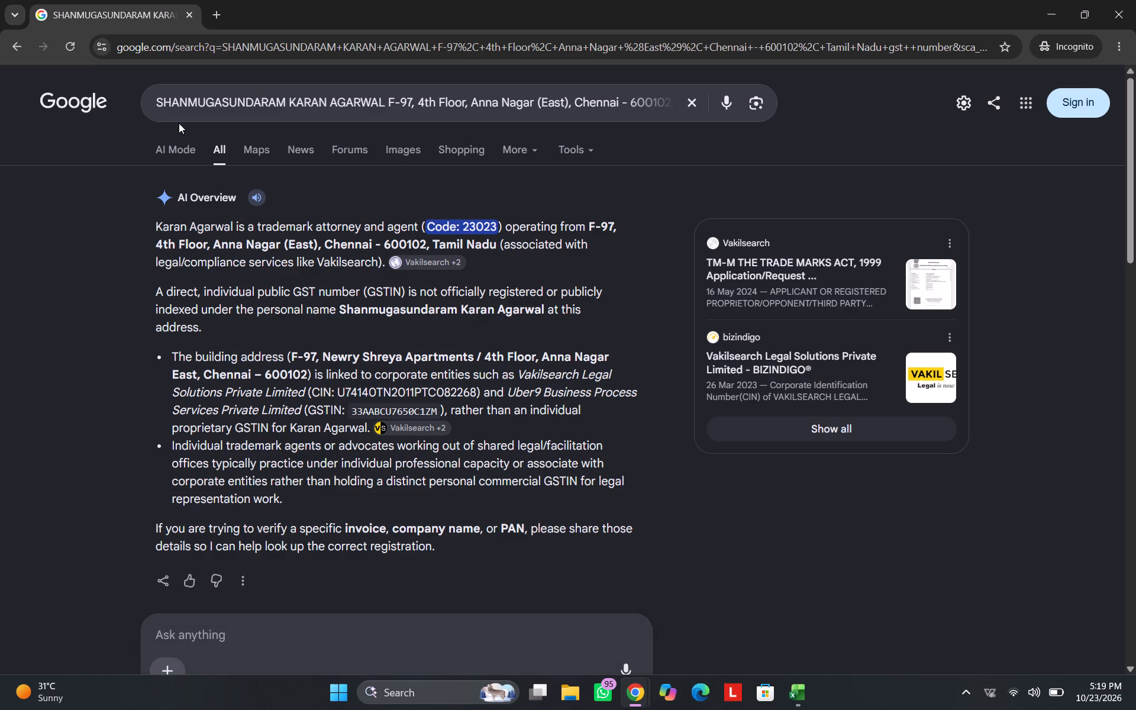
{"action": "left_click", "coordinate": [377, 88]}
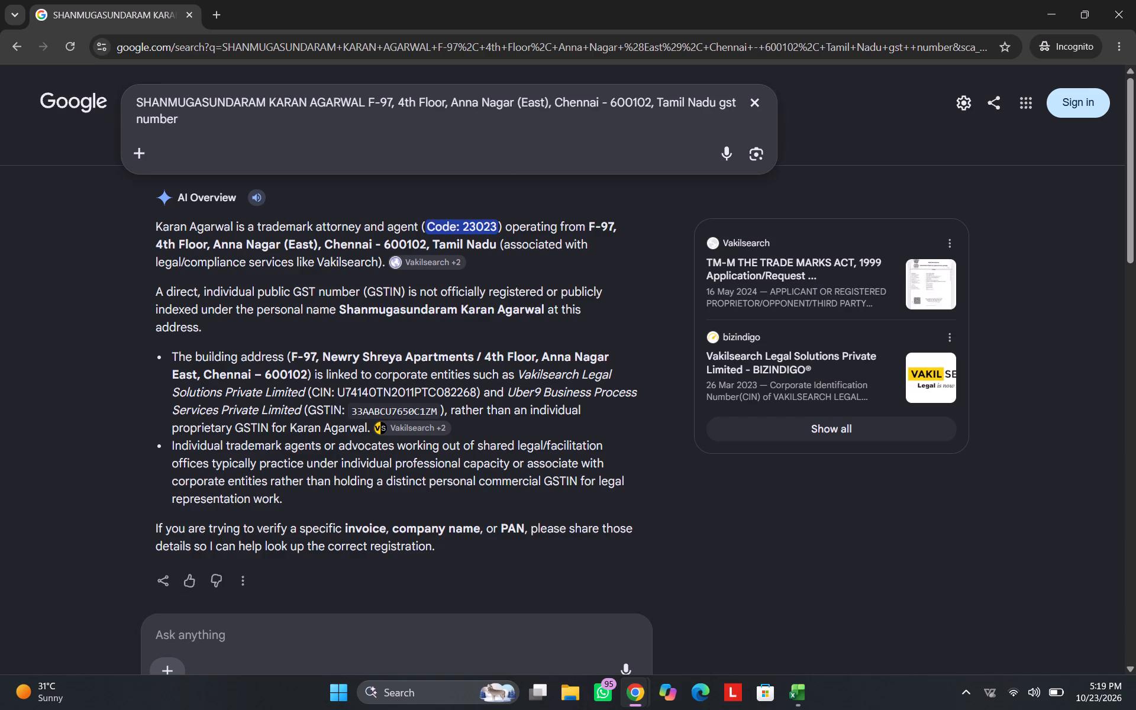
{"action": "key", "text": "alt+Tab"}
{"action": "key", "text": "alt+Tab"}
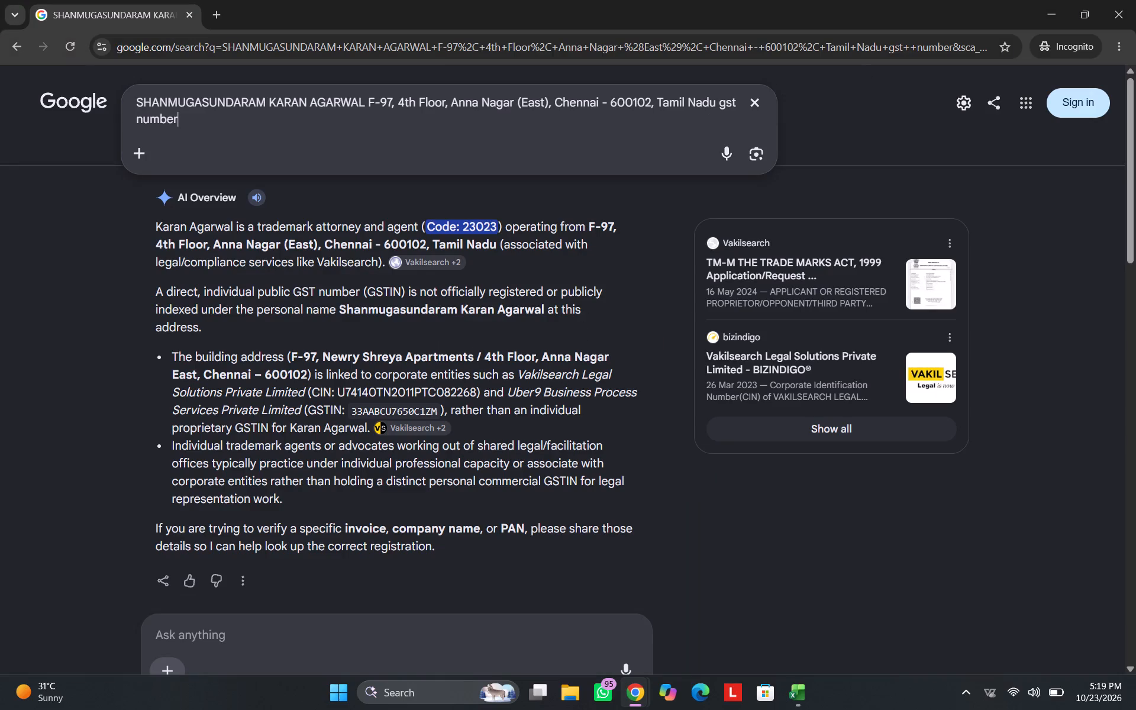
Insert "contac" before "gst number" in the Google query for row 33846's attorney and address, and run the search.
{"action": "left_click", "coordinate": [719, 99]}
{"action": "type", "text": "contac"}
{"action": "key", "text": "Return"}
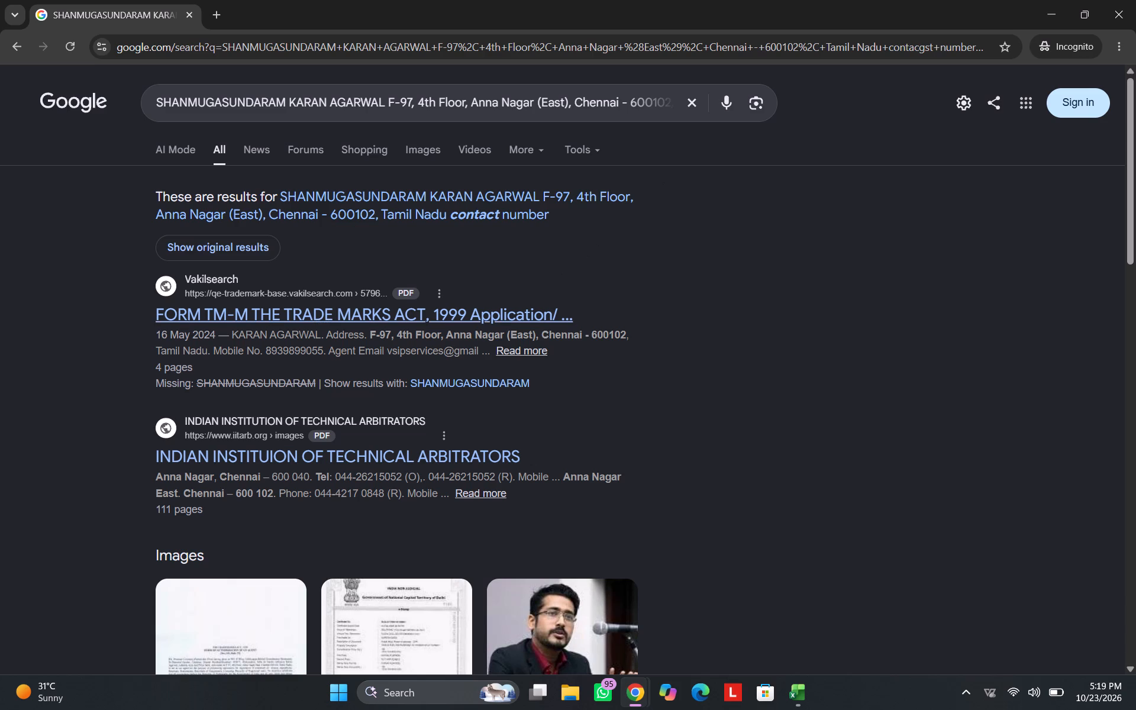
Remove "contac" from the Google query so it ends in "gst number", and search again for the GST number.
{"action": "left_click", "coordinate": [545, 108]}
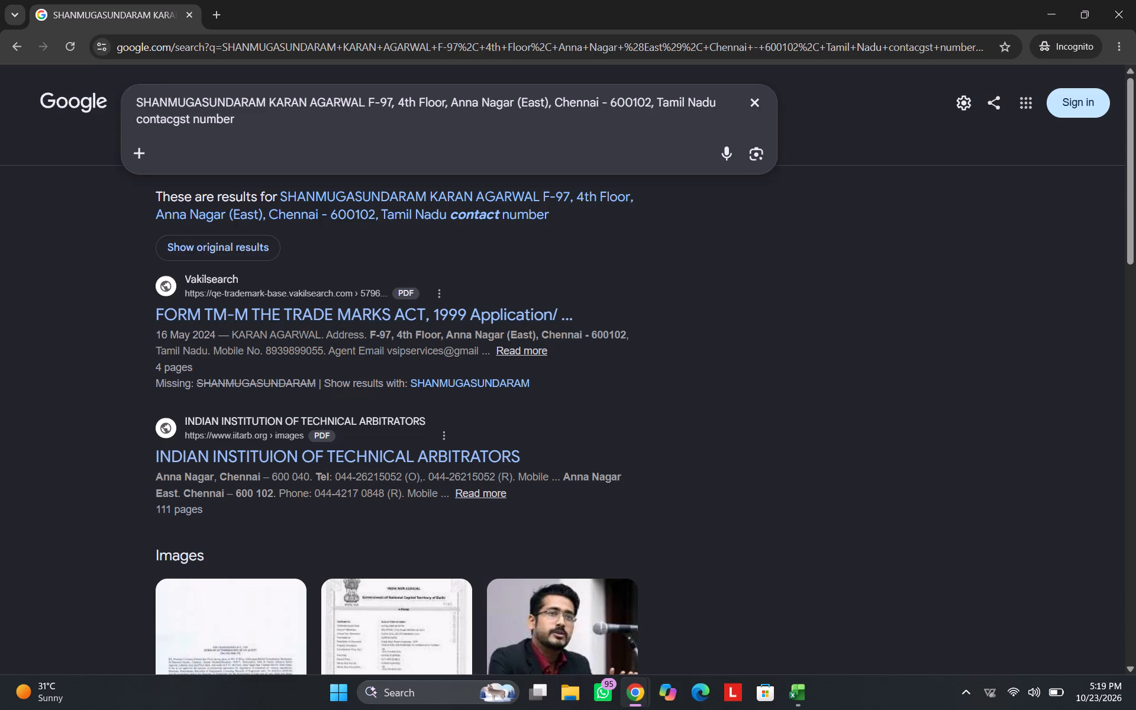
{"action": "left_click", "coordinate": [173, 123]}
{"action": "key", "text": "ctrl+BackSpace"}
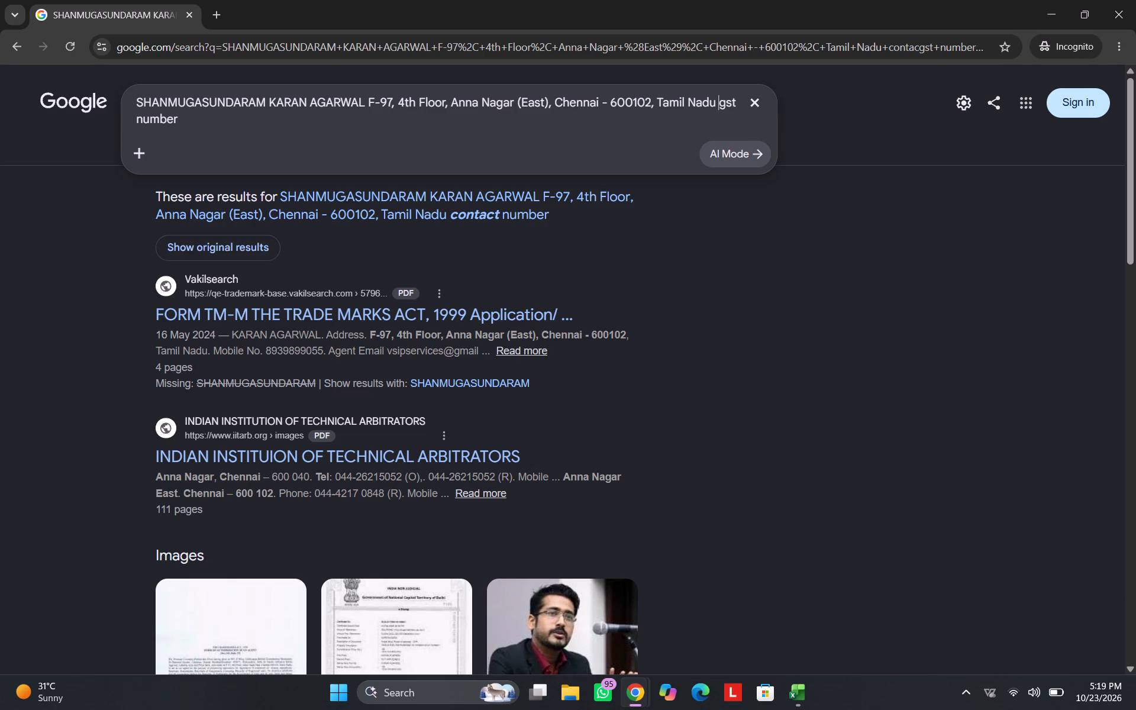
{"action": "key", "text": "Return"}
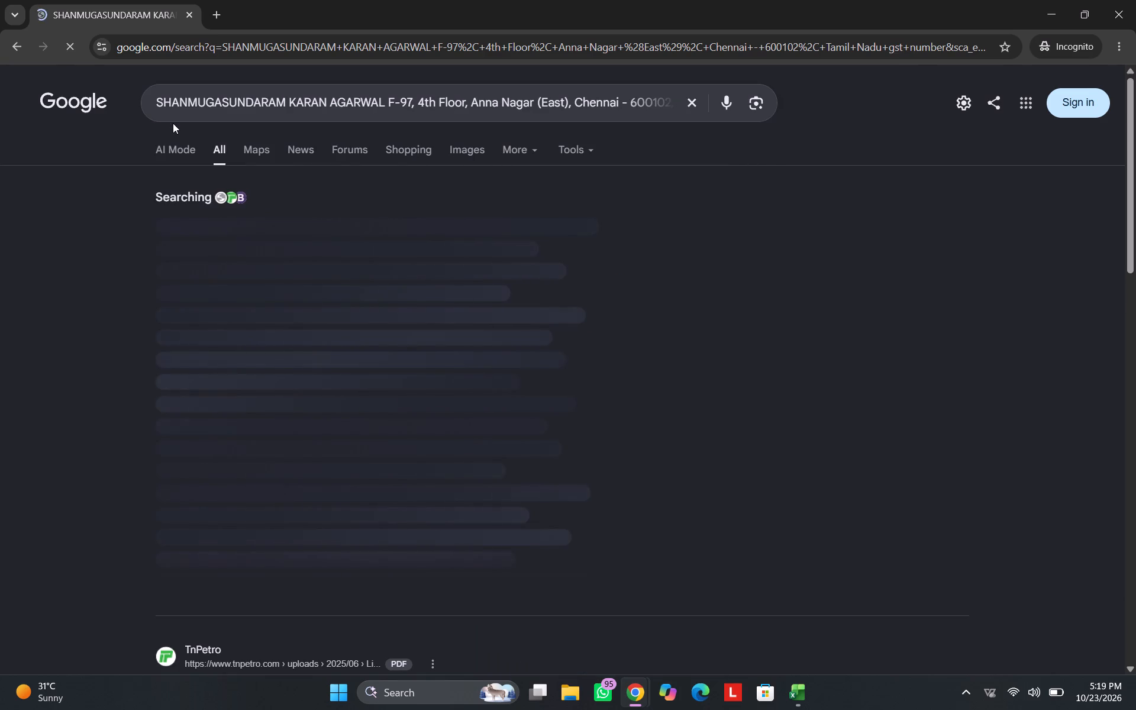